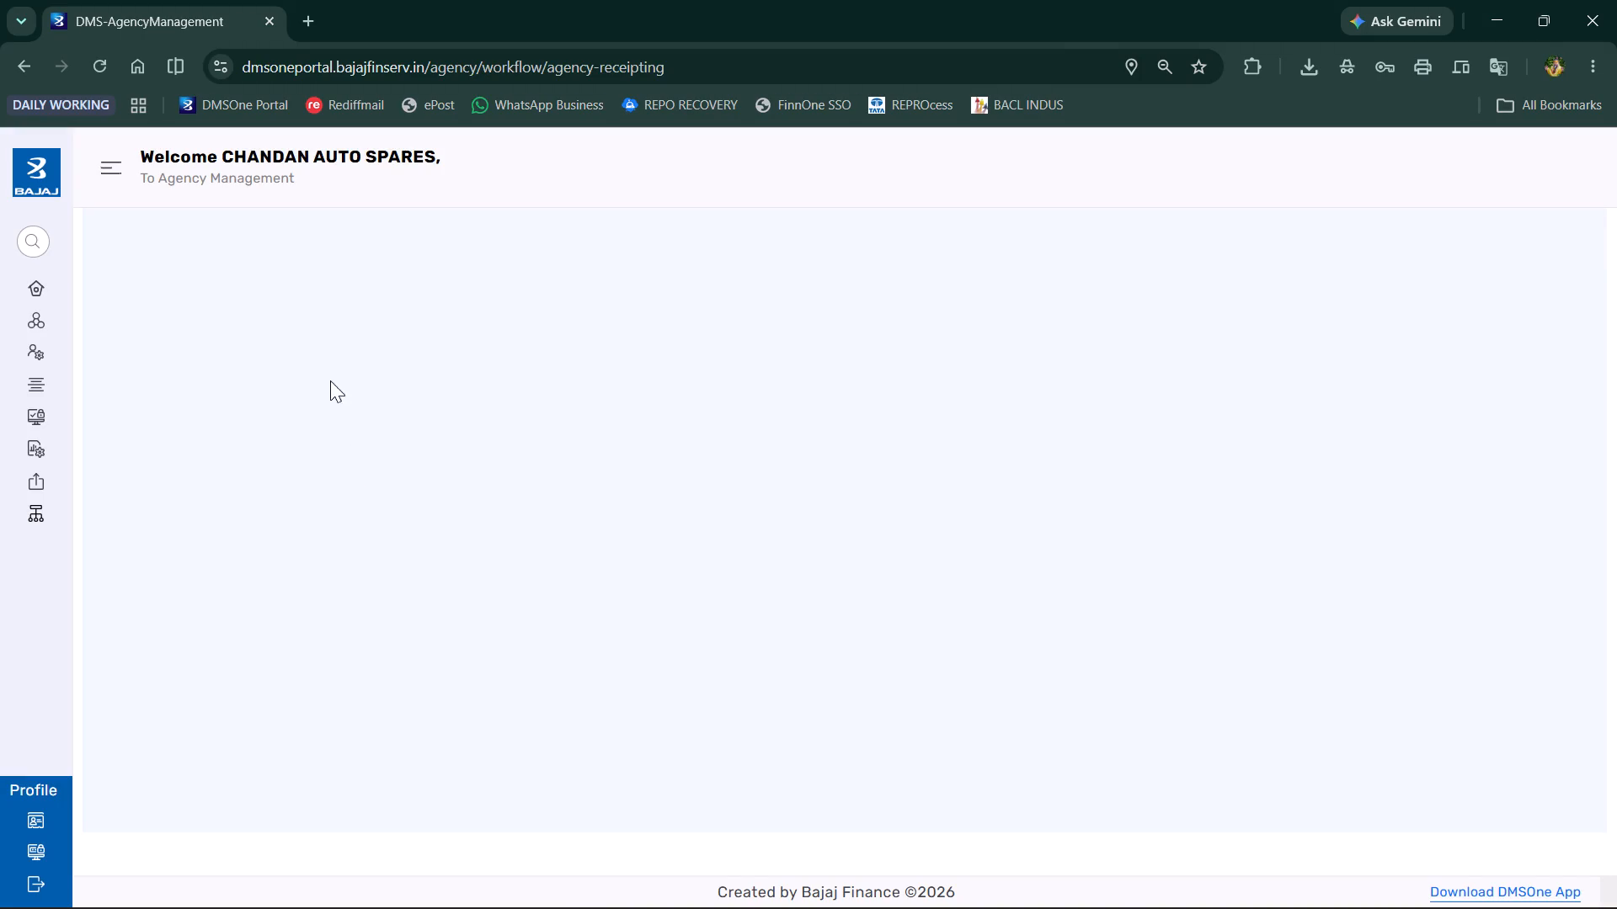
Search the agency receipting cases for the copied loan account number and open the matching case's details.
{"action": "left_click", "coordinate": [265, 247]}
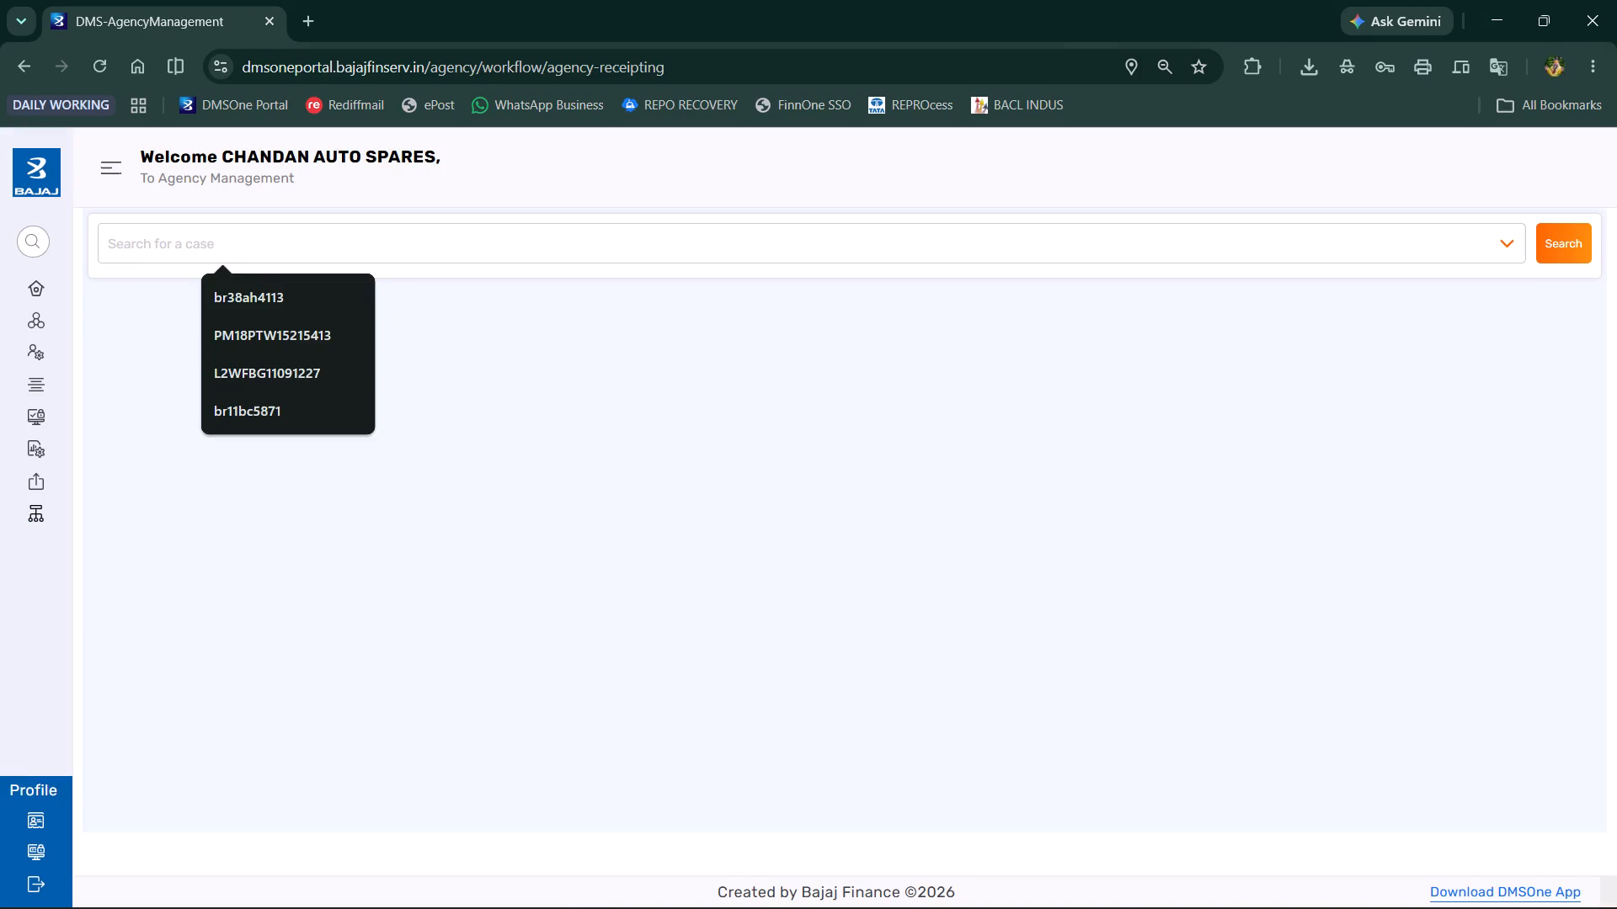
{"action": "key", "text": "ctrl+v"}
{"action": "key", "text": "Return"}
{"action": "key", "text": "Return"}
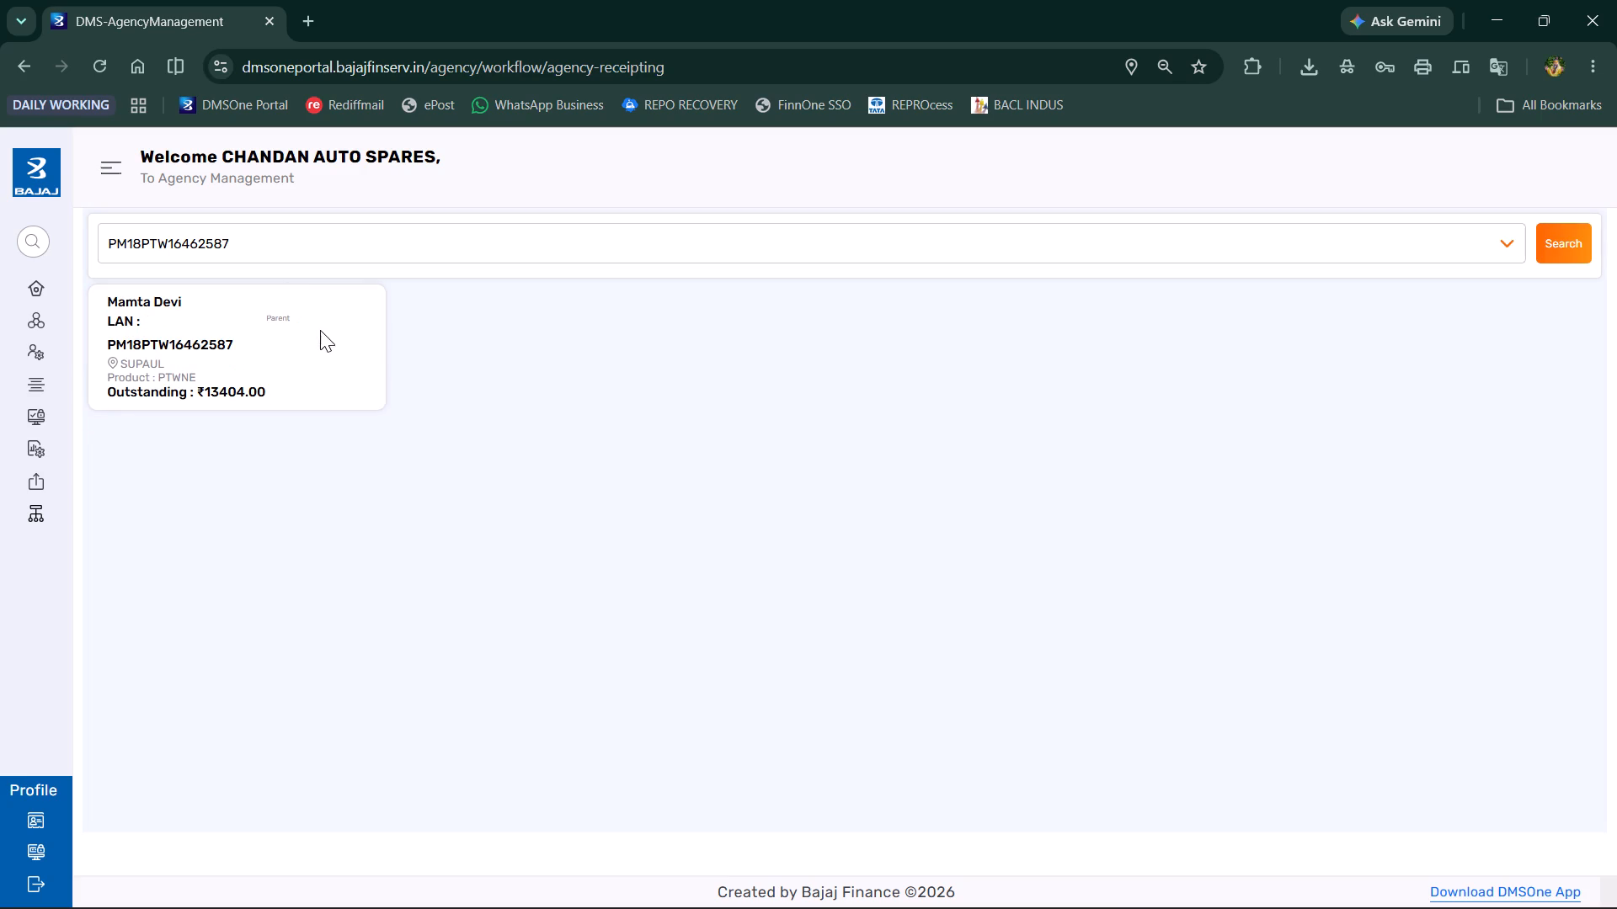
{"action": "left_click", "coordinate": [259, 337]}
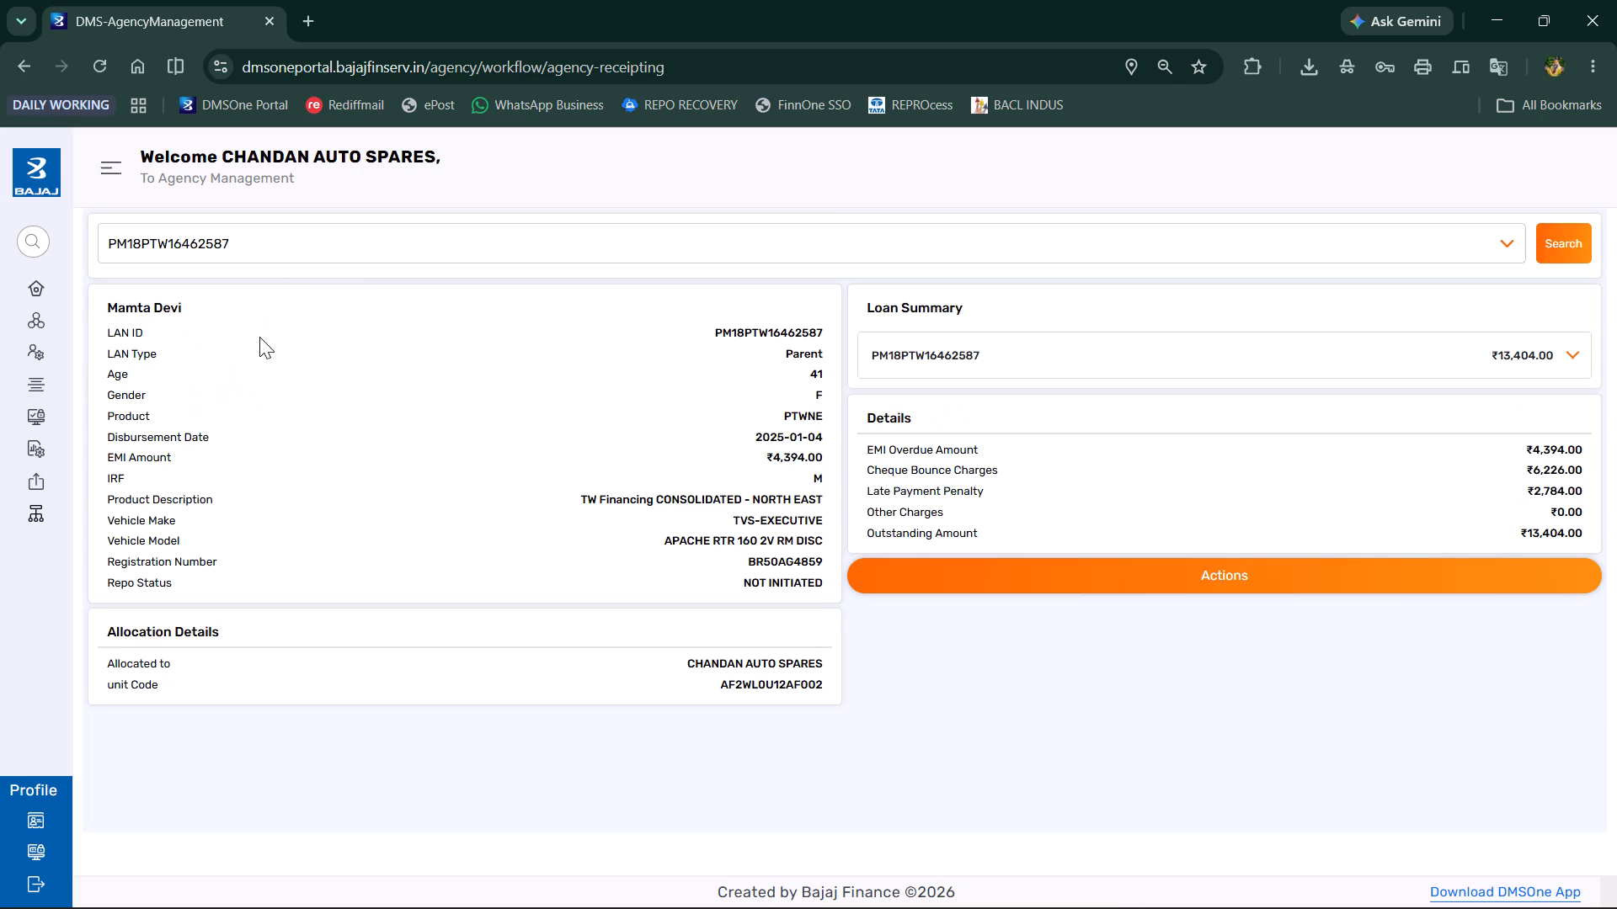
Switch to the BKT DATA PRINTABLE OCT26 1234 workbook in Excel and select the Mob No cell of the same customer in row 18.
{"action": "key", "text": "super+Tab"}
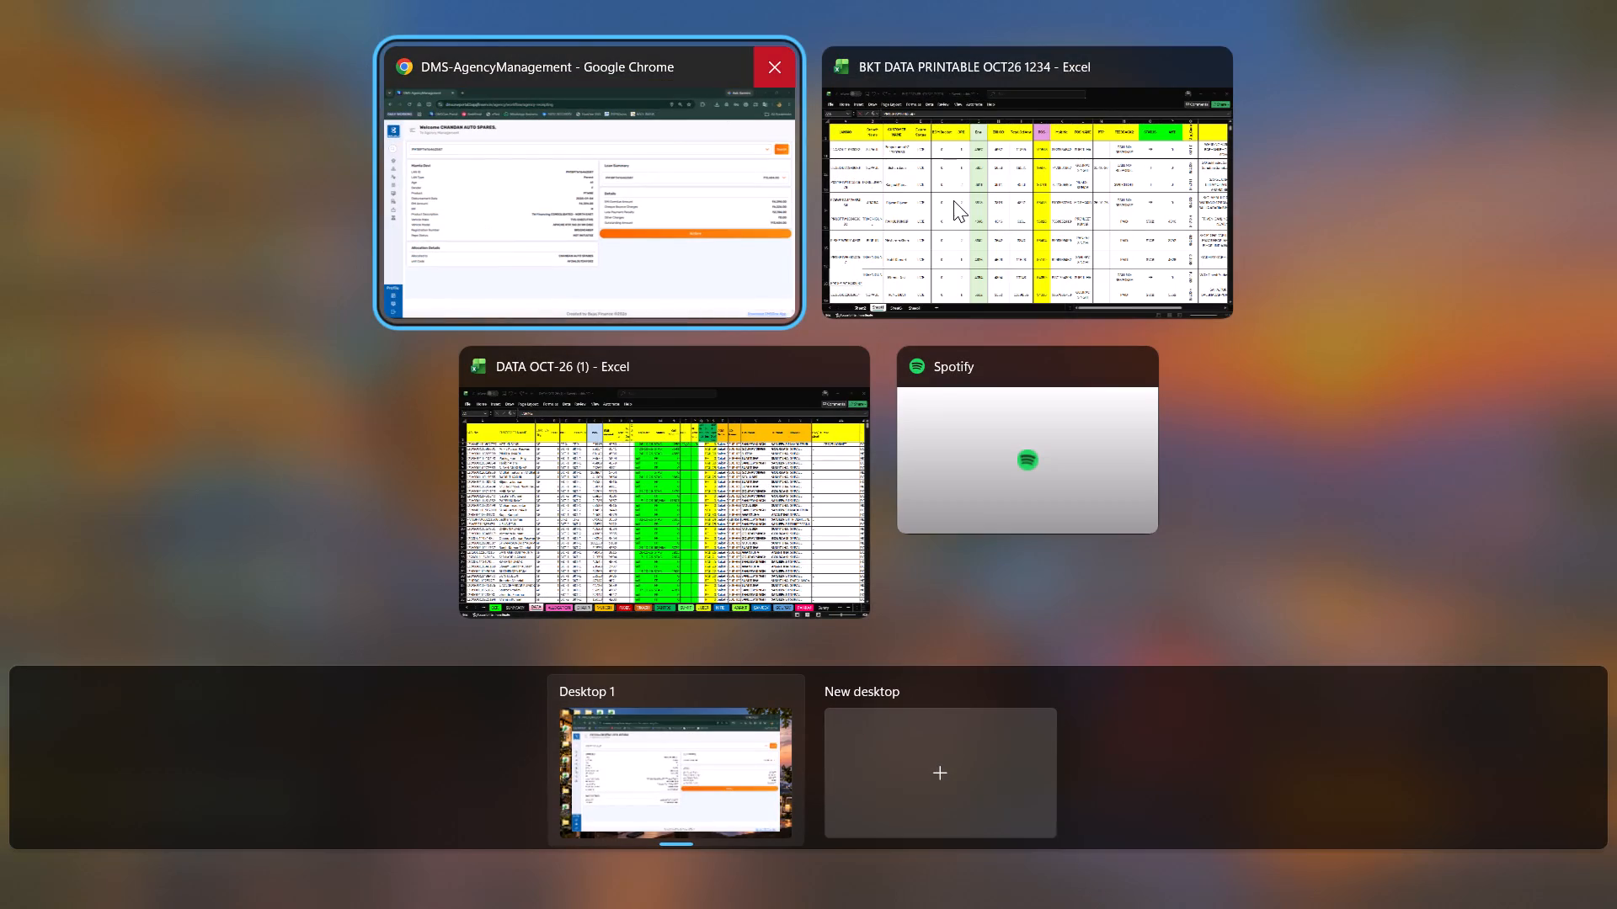
{"action": "left_click", "coordinate": [953, 200]}
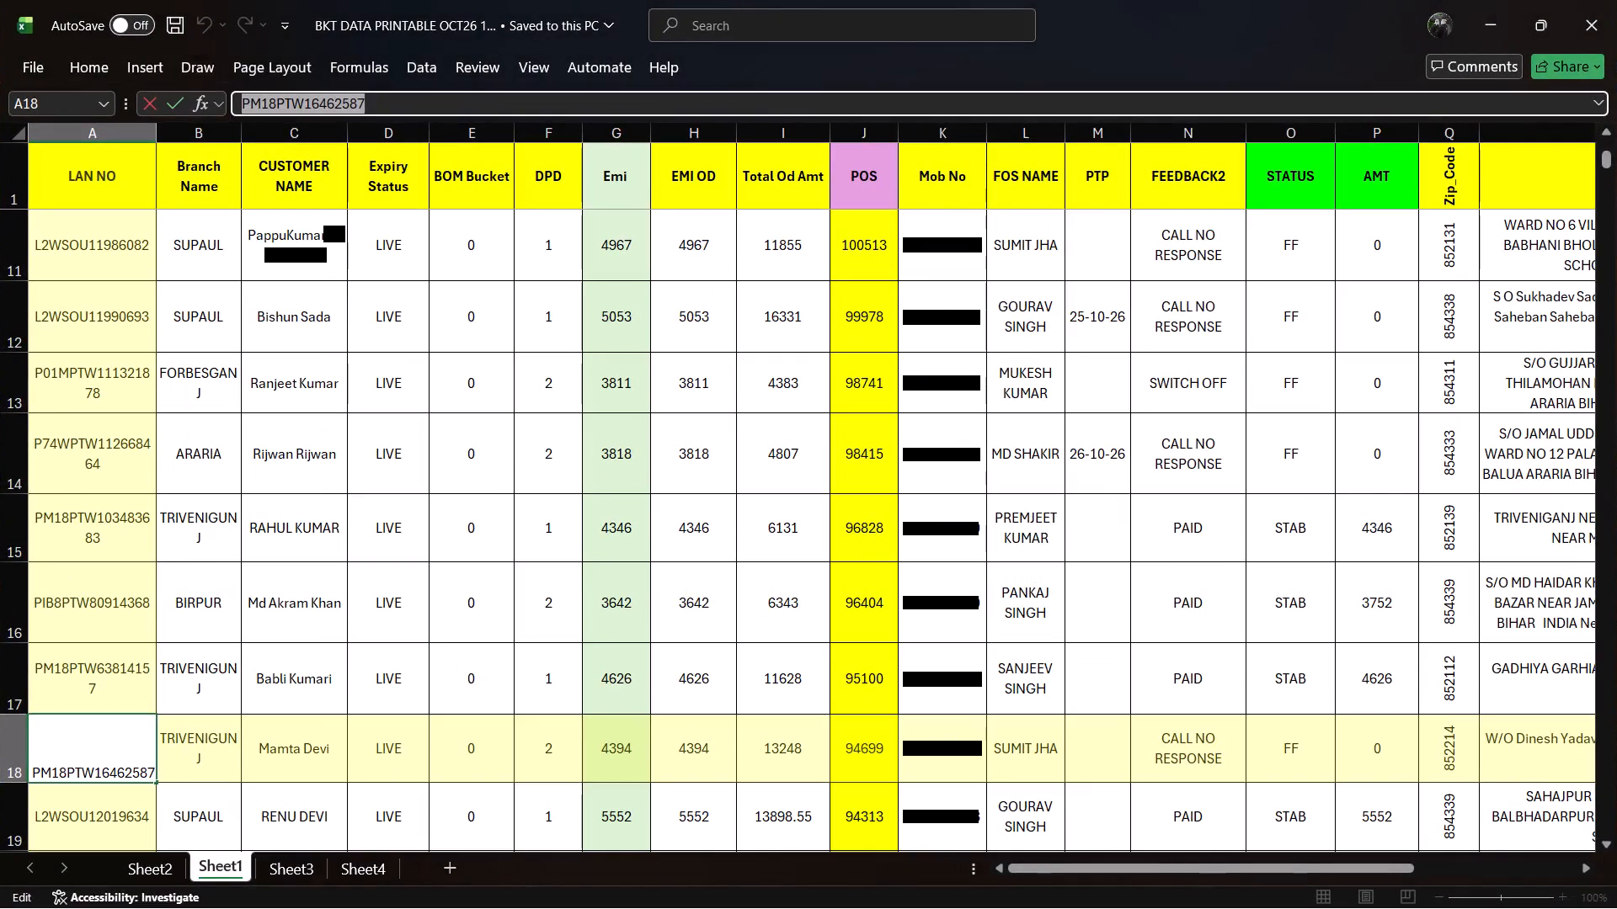
{"action": "key", "text": "Right"}
{"action": "key", "text": "Right"}
{"action": "key", "text": "Right"}
{"action": "key", "text": "Right"}
{"action": "left_click", "coordinate": [393, 749]}
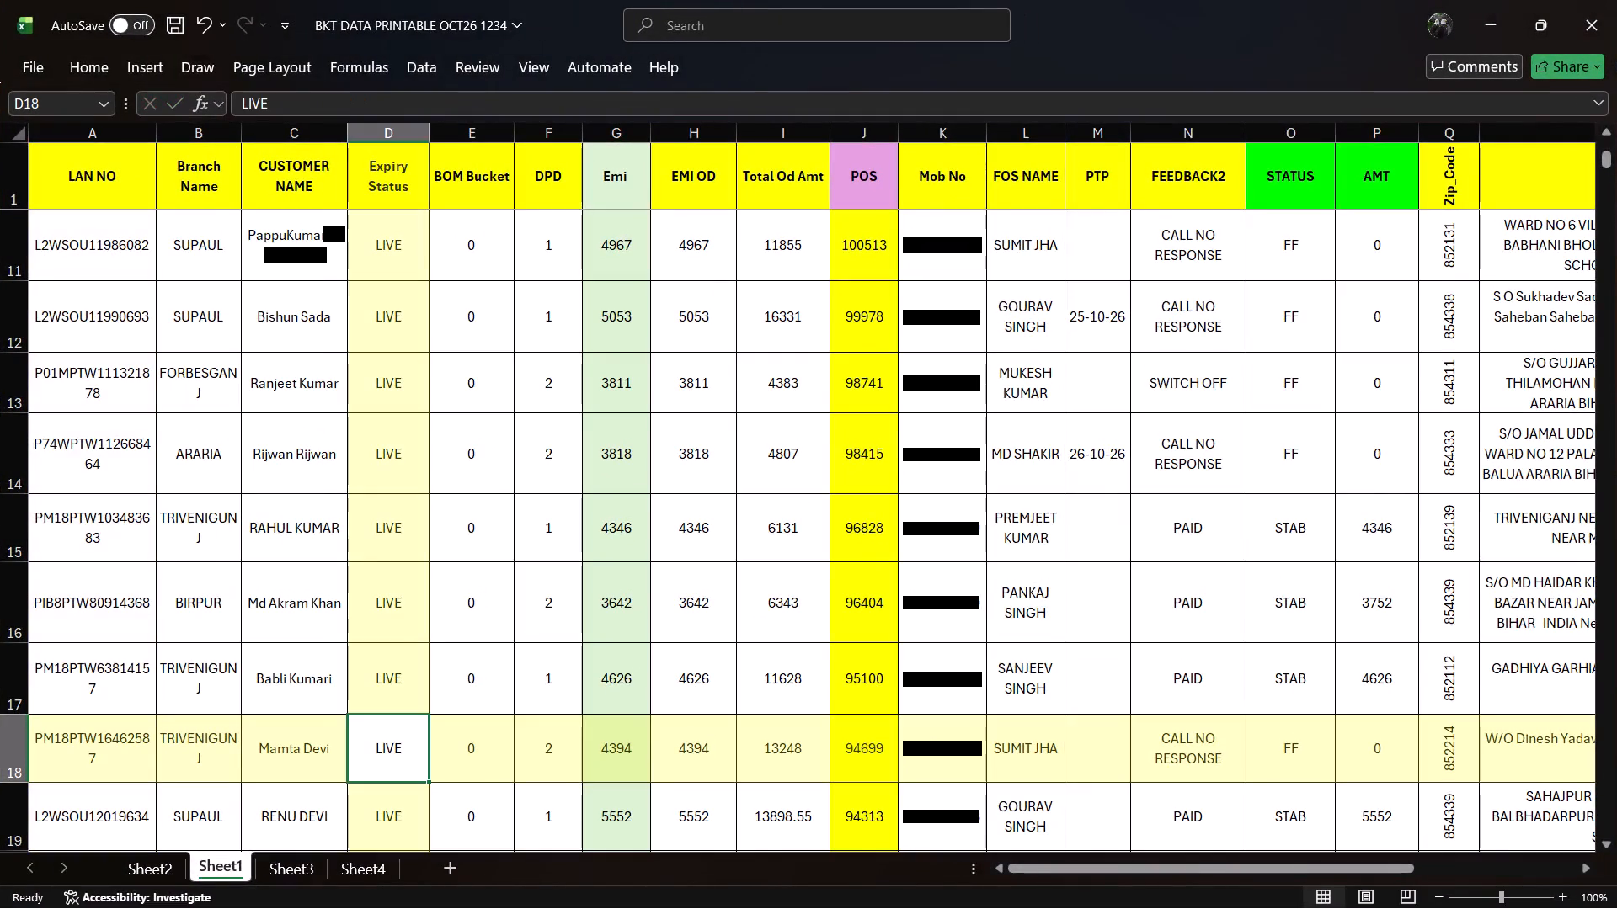
{"action": "left_click", "coordinate": [937, 744]}
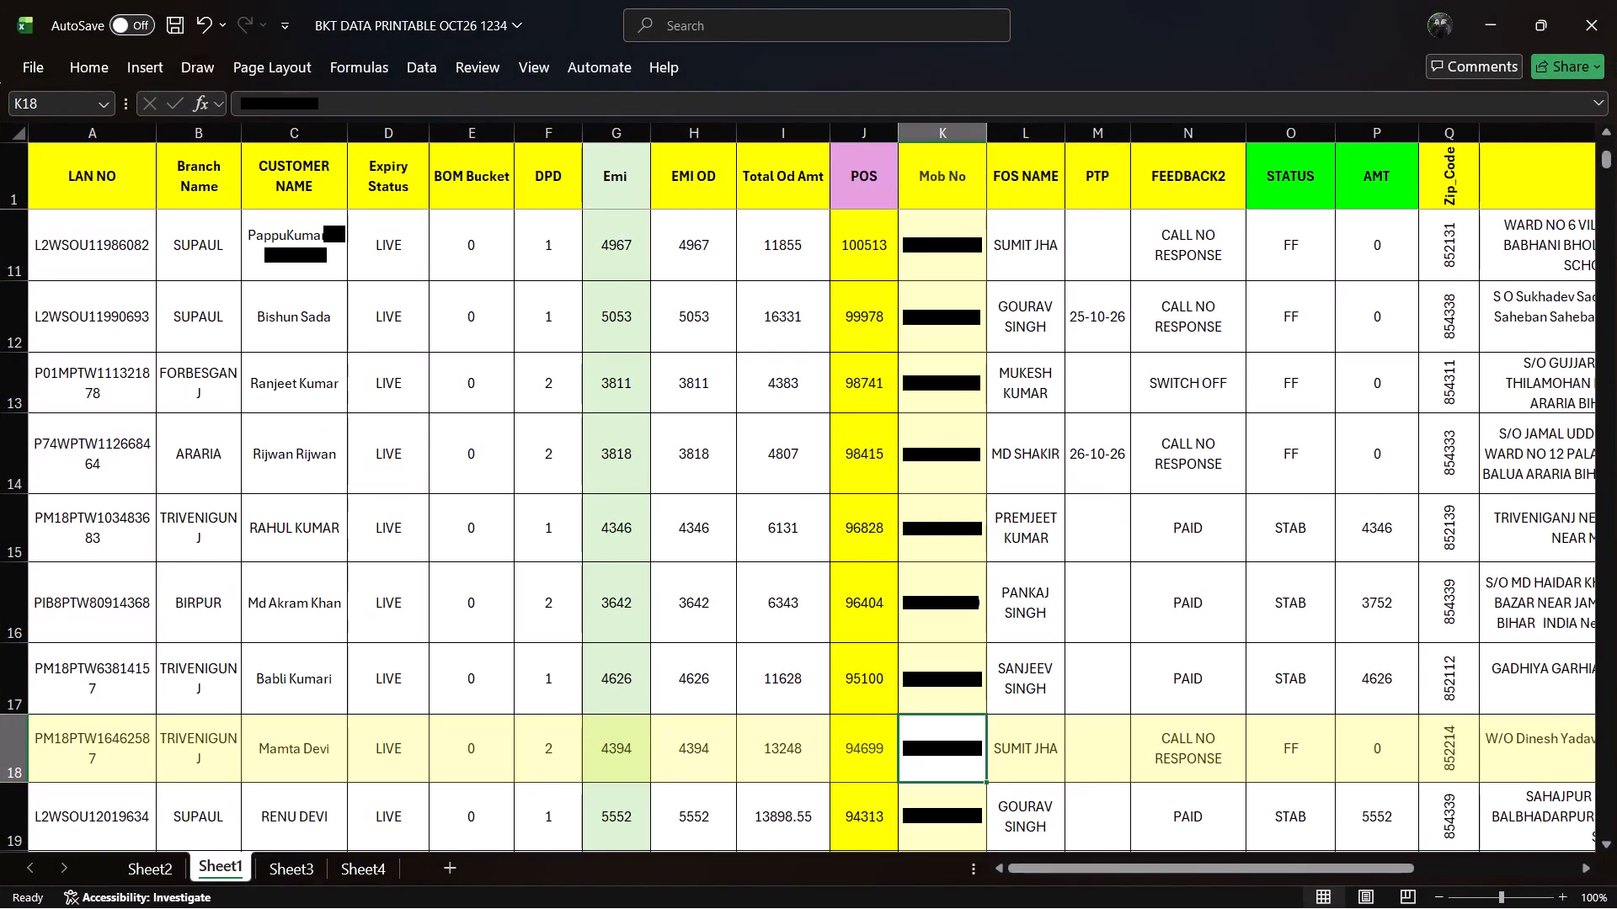
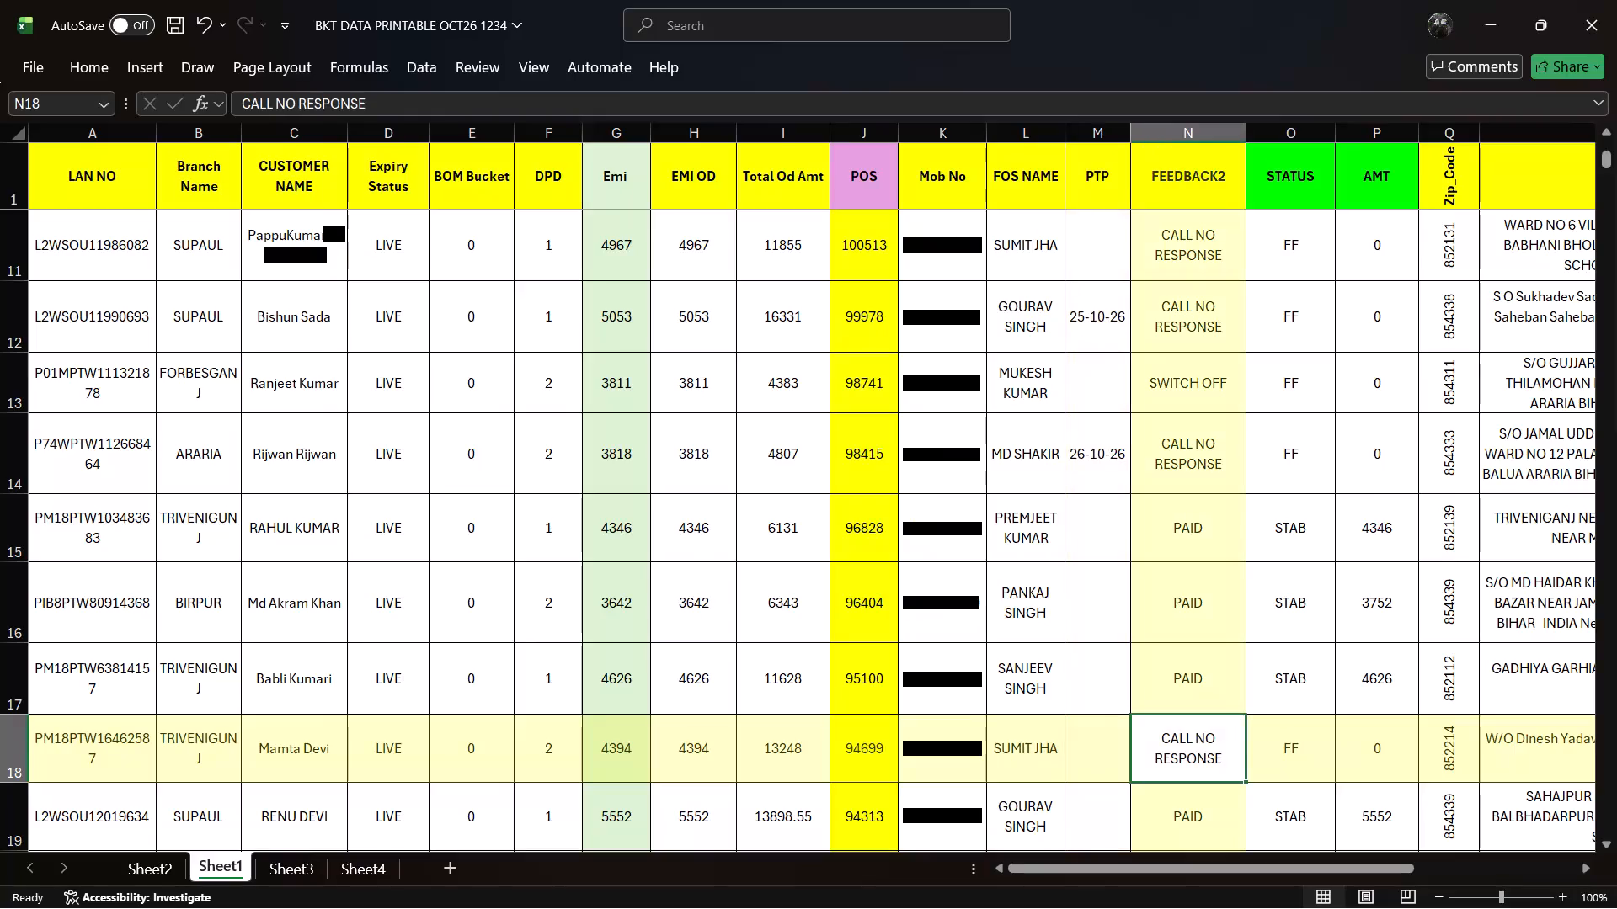
Review the FEEDBACK2 entries and payment status of the customers in rows 19 to 34, one record at a time.
{"action": "key", "text": "Down"}
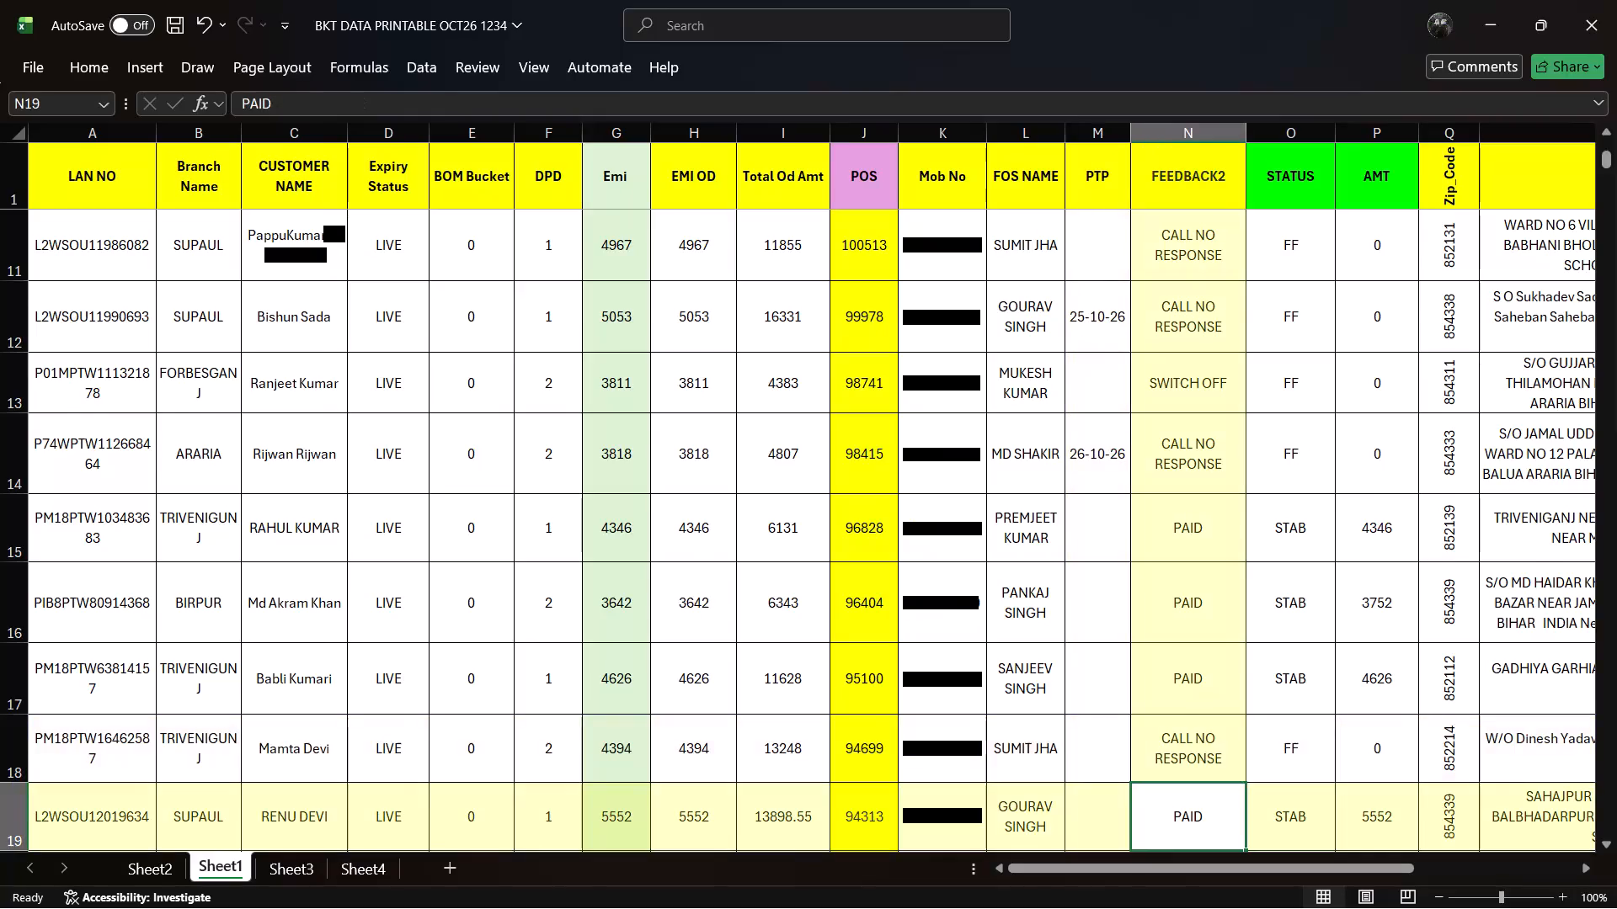
{"action": "key", "text": "Down"}
{"action": "key", "text": "Down"}
{"action": "key", "text": "Down"}
{"action": "key", "text": "Down"}
{"action": "key", "text": "Down"}
{"action": "key", "text": "Down"}
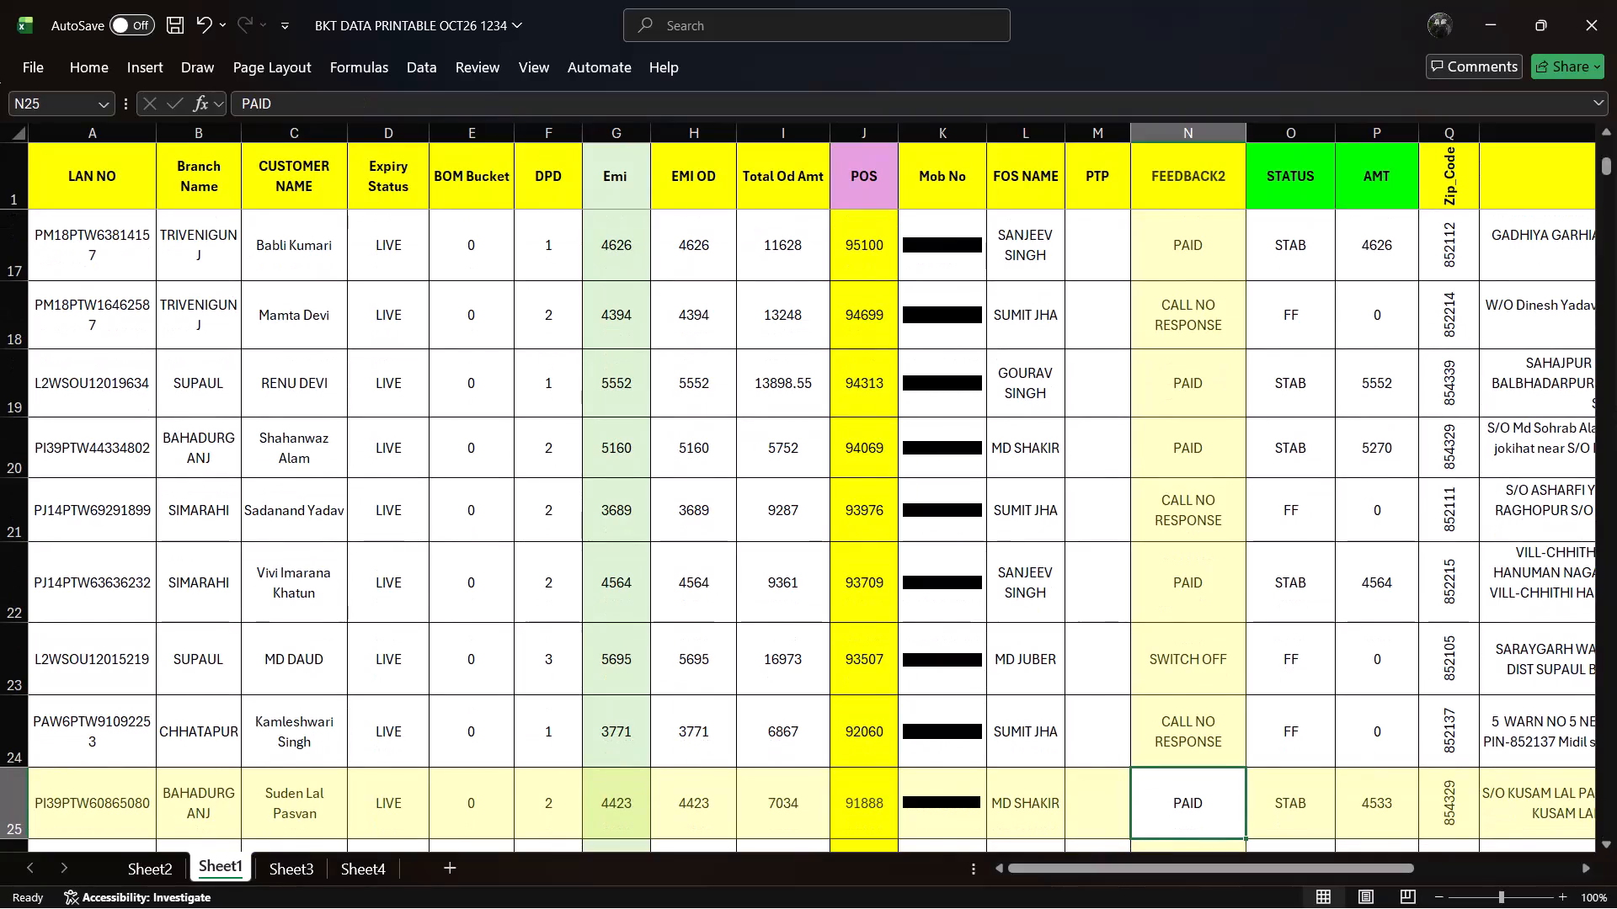
{"action": "key", "text": "Down"}
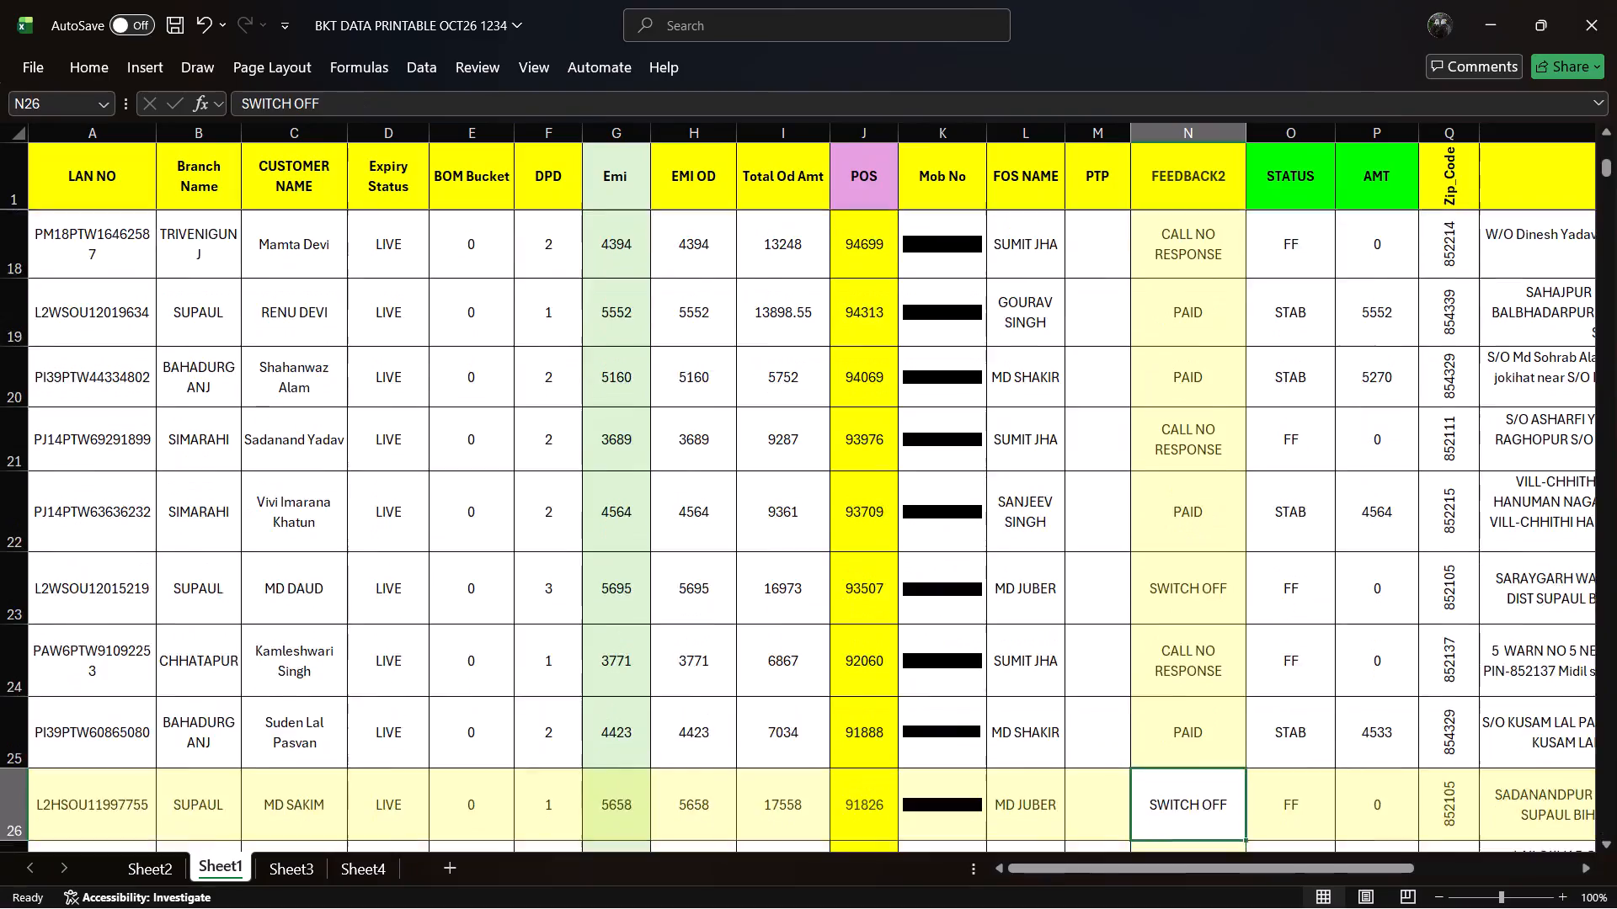
{"action": "key", "text": "Down"}
{"action": "key", "text": "Down"}
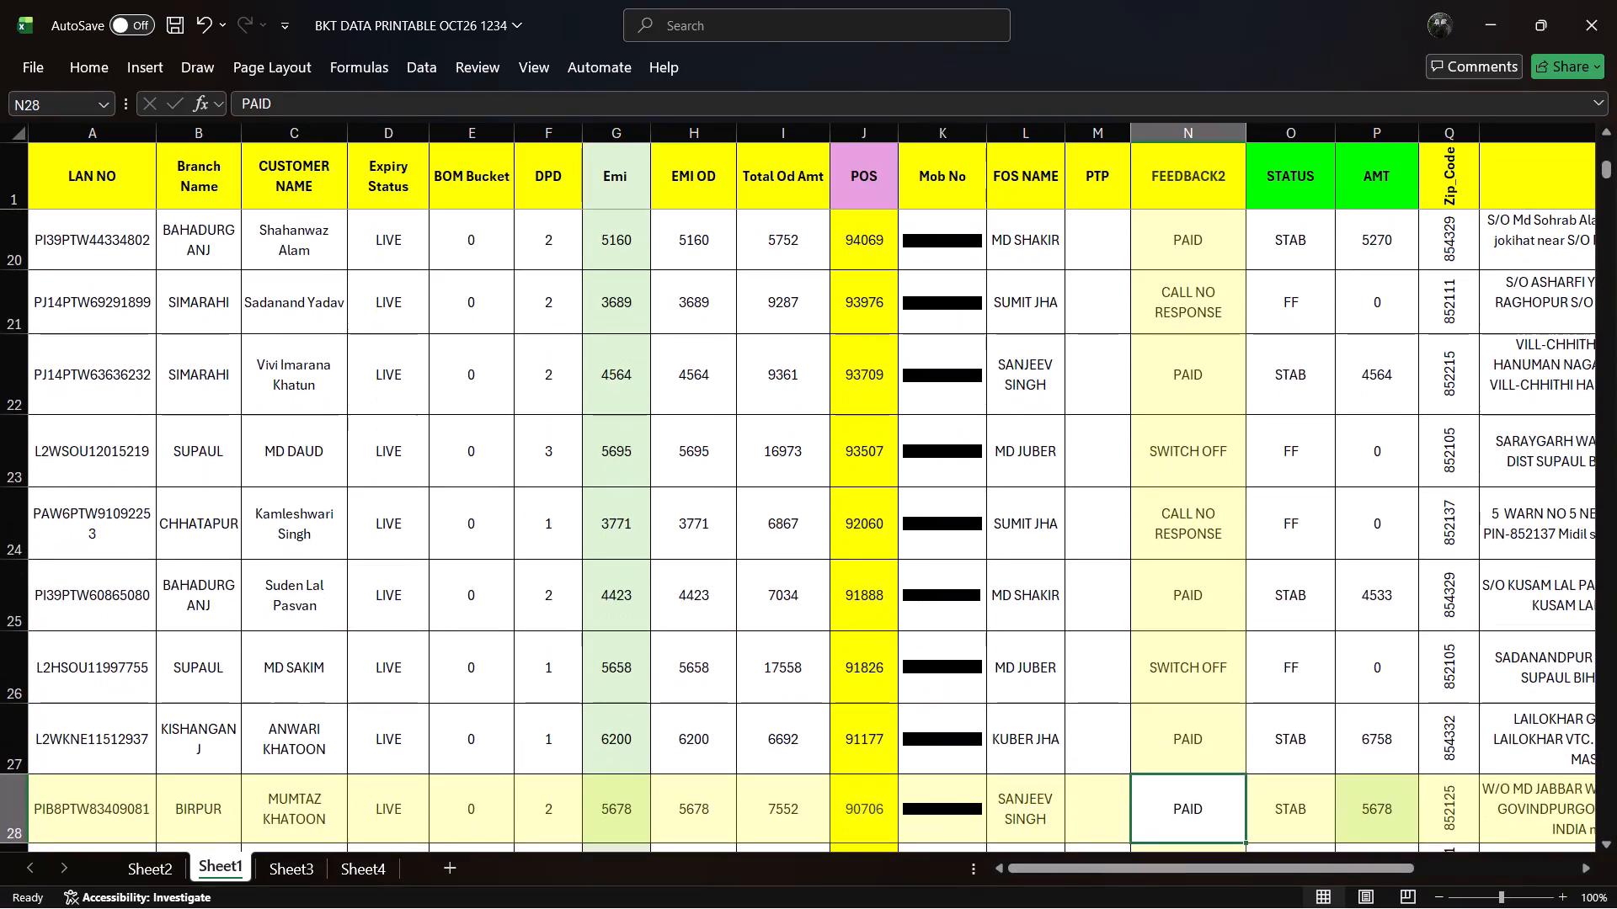
{"action": "key", "text": "Down"}
{"action": "key", "text": "Down"}
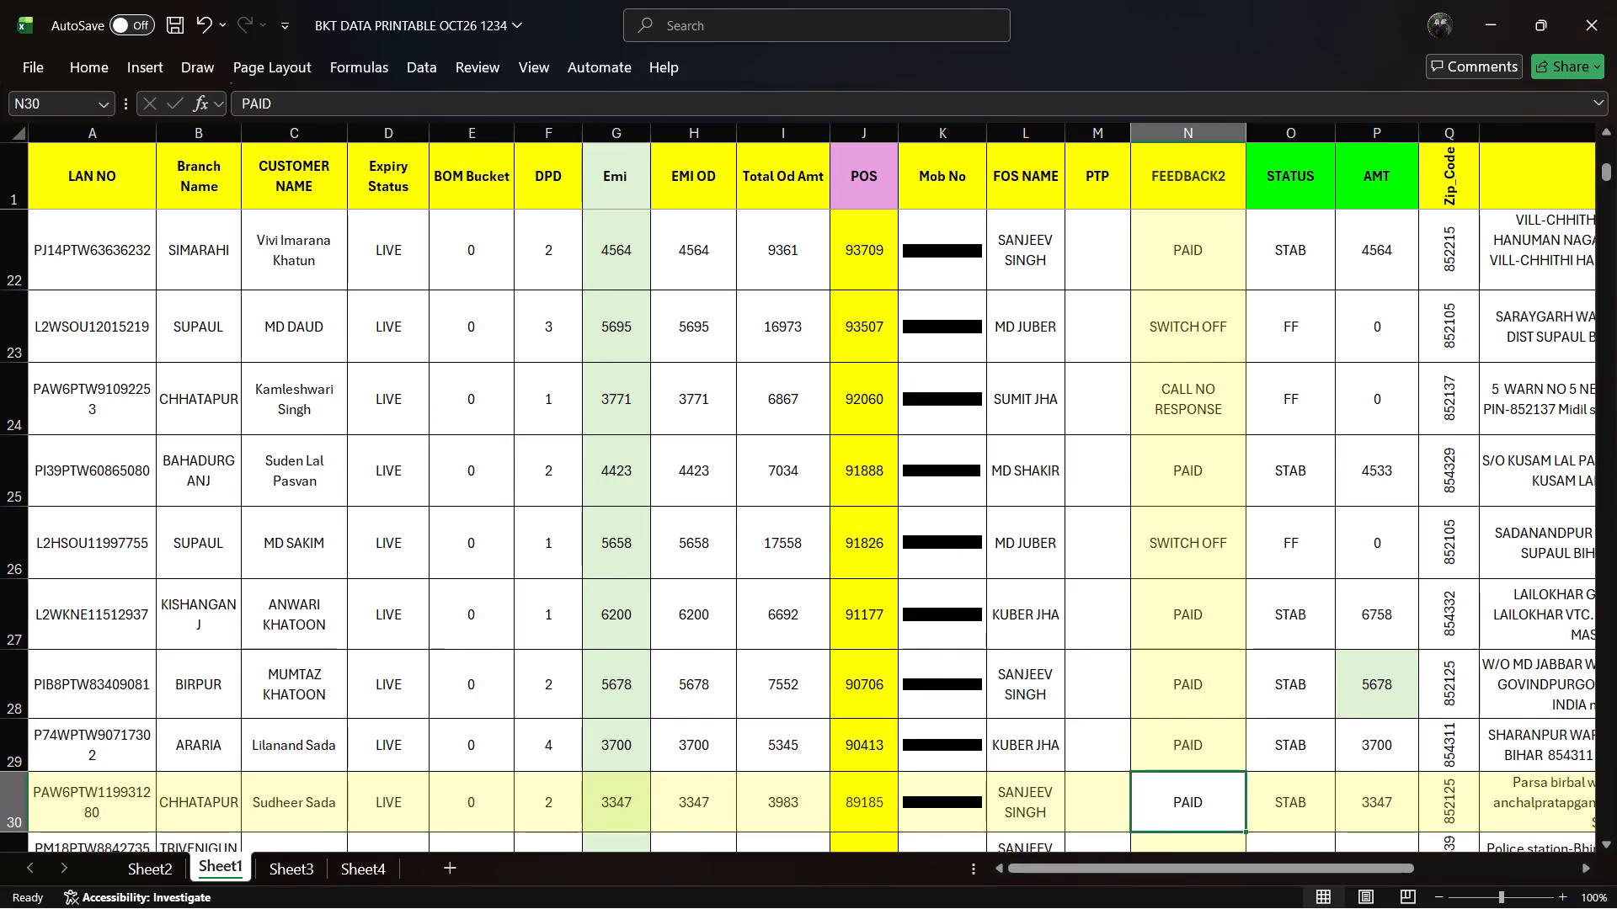
{"action": "key", "text": "Down"}
{"action": "key", "text": "Down"}
{"action": "key", "text": "Down"}
{"action": "key", "text": "Down"}
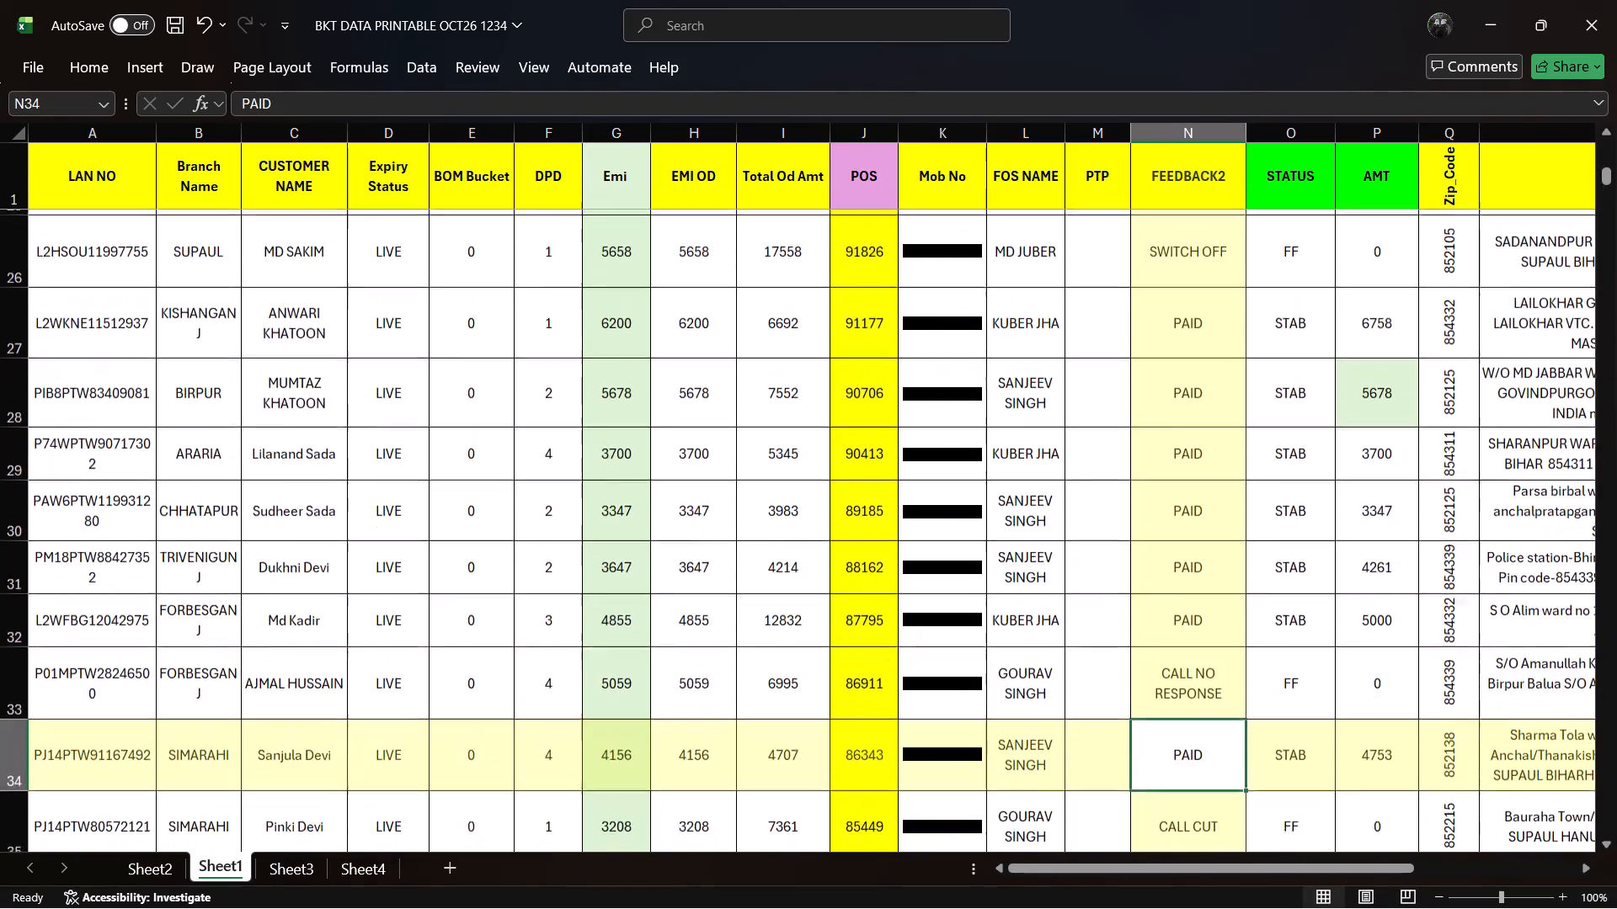
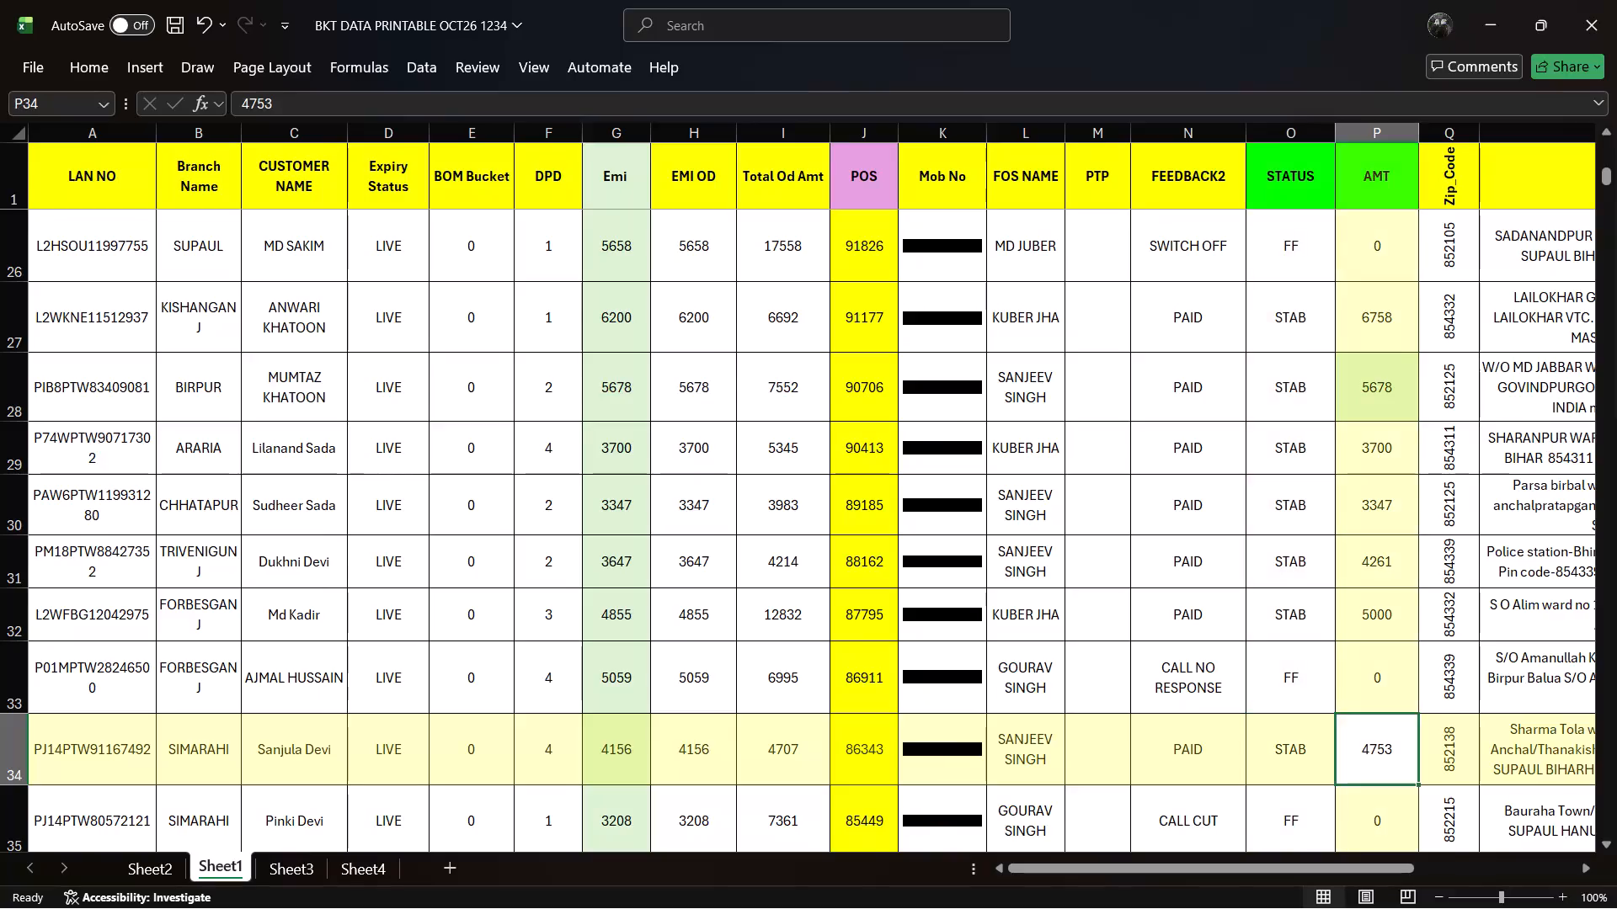
Review the row 35 customer's record, from the paid amount back through status and feedback to the mobile number.
{"action": "key", "text": "Down"}
{"action": "key", "text": "Down"}
{"action": "key", "text": "Up"}
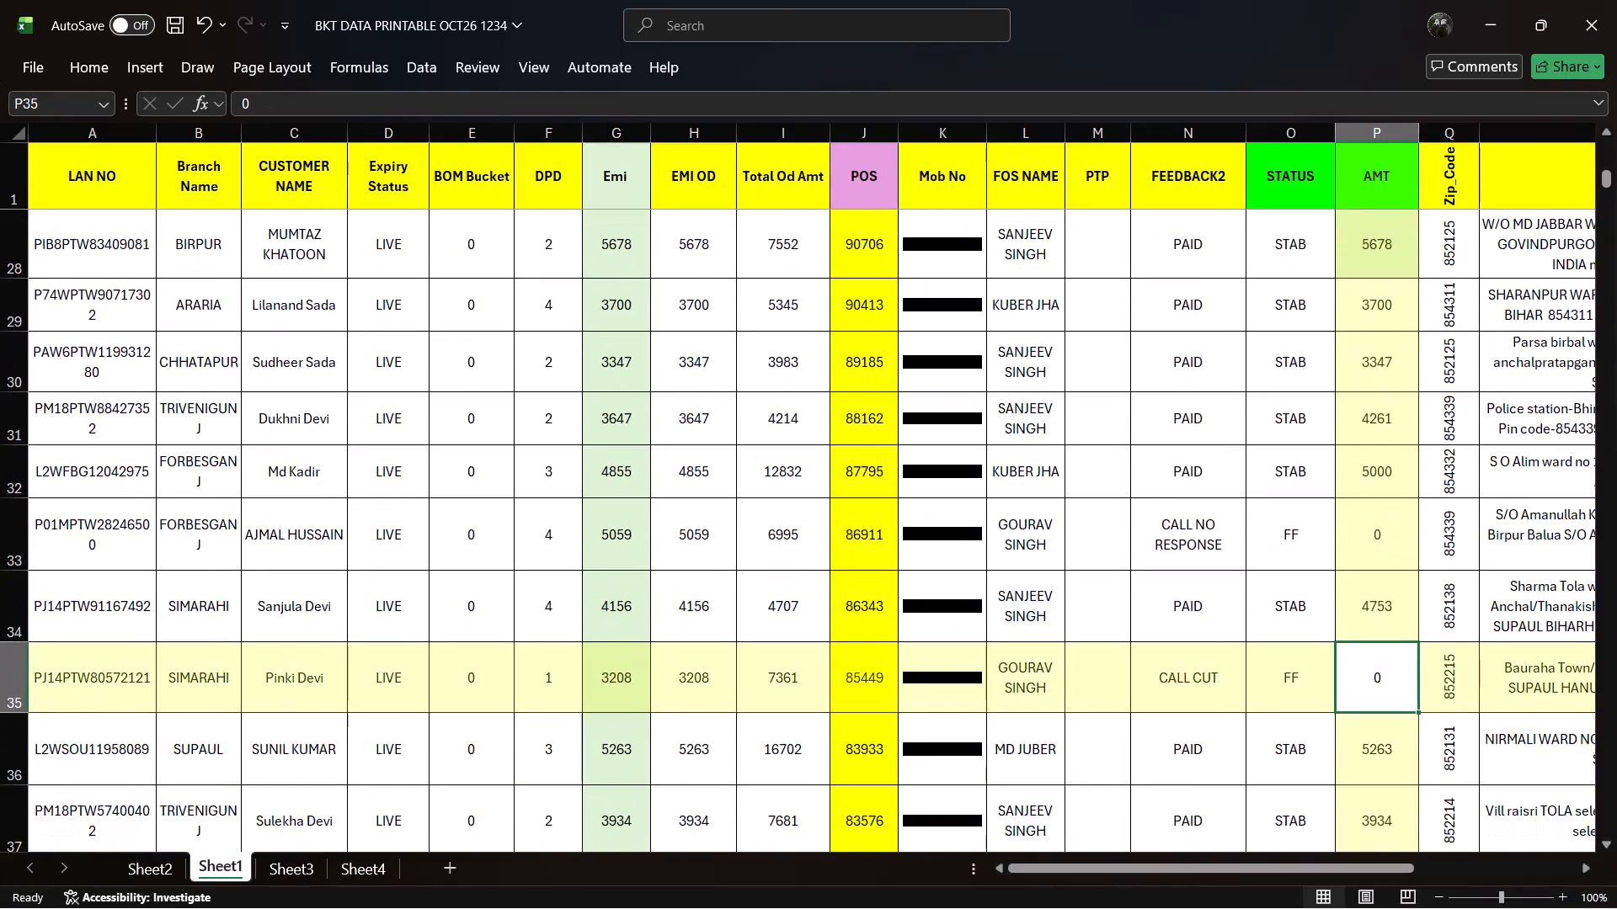
{"action": "key", "text": "Left"}
{"action": "key", "text": "Left"}
{"action": "key", "text": "Left"}
{"action": "key", "text": "Left"}
{"action": "key", "text": "Left"}
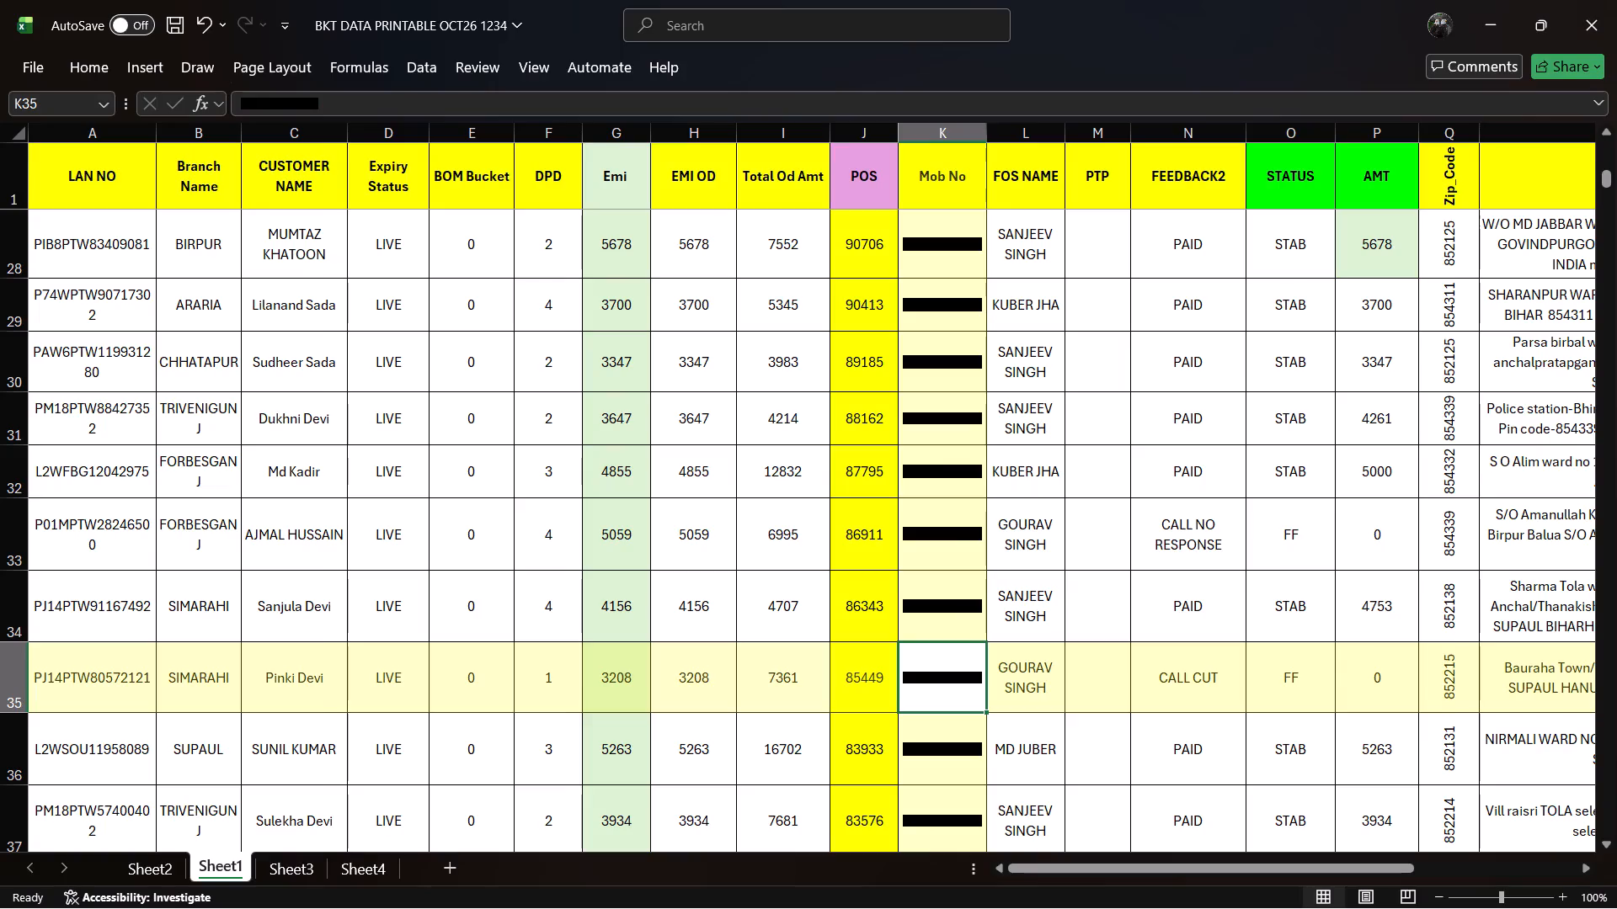
Add filters to the whole data table's headers and filter the STATUS column to show only FF records.
{"action": "key", "text": "ctrl+a"}
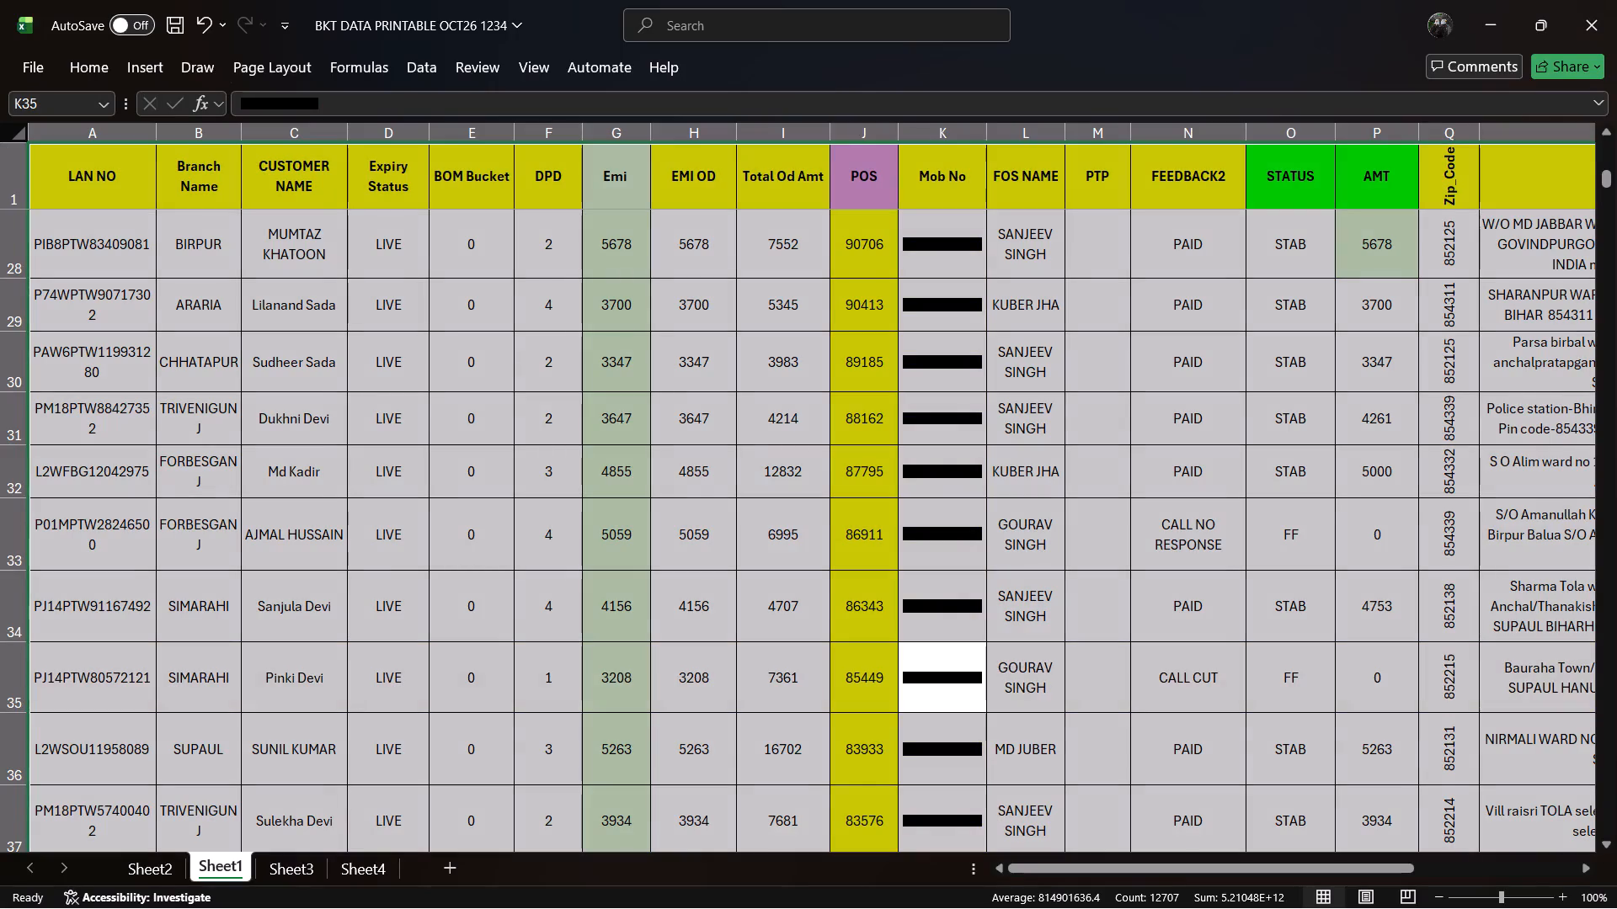
{"action": "key", "text": "ctrl+shift+l"}
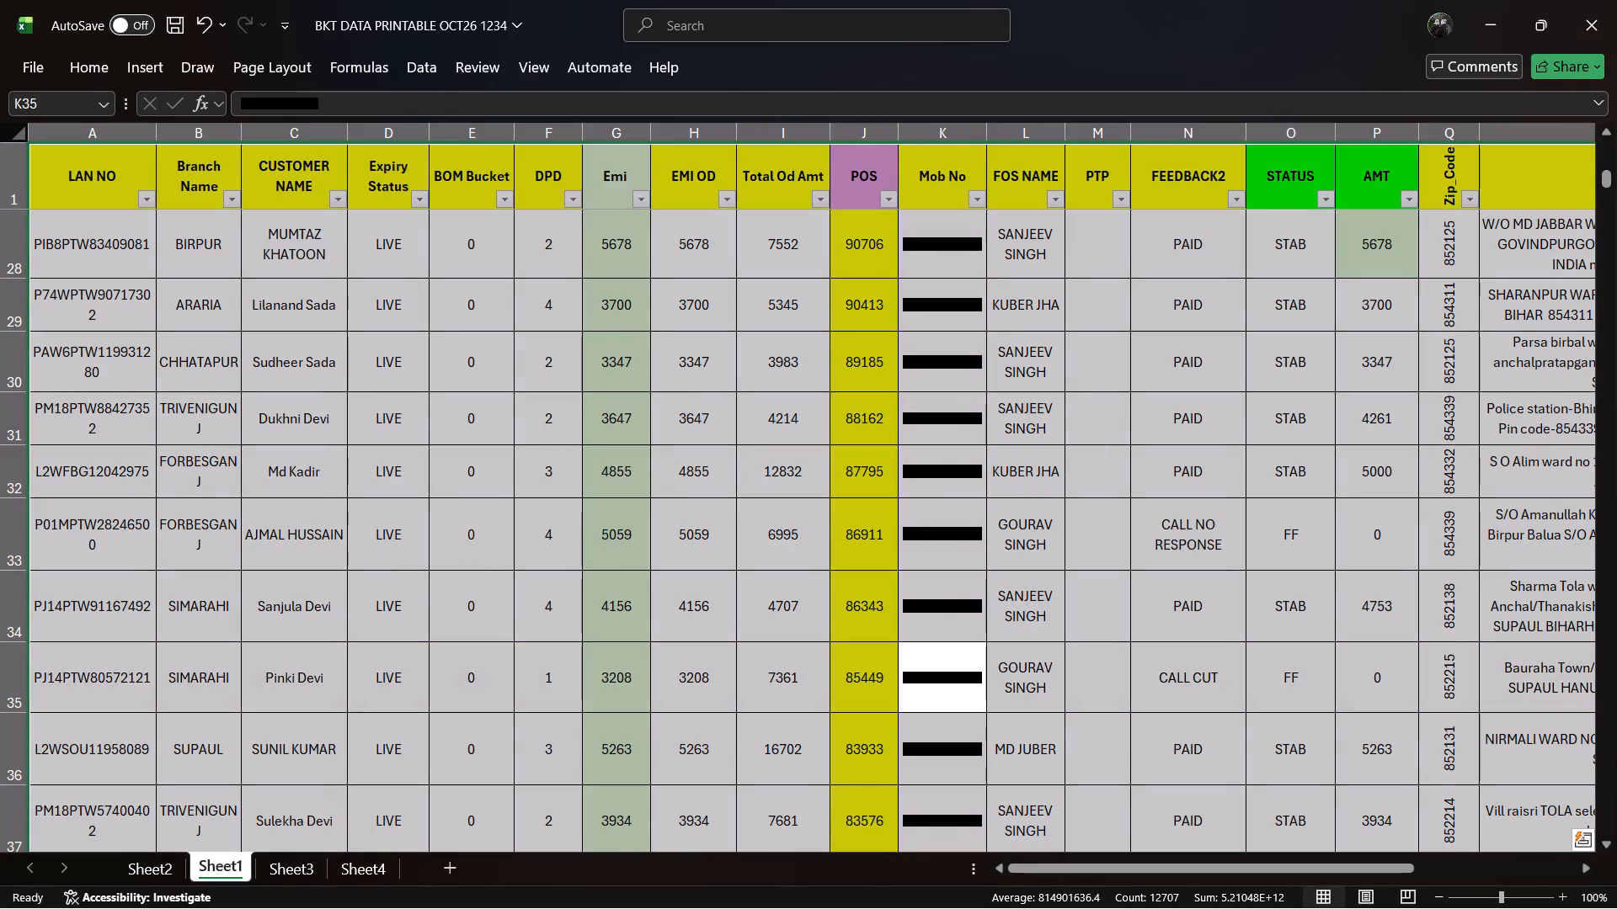
{"action": "left_click", "coordinate": [1101, 390]}
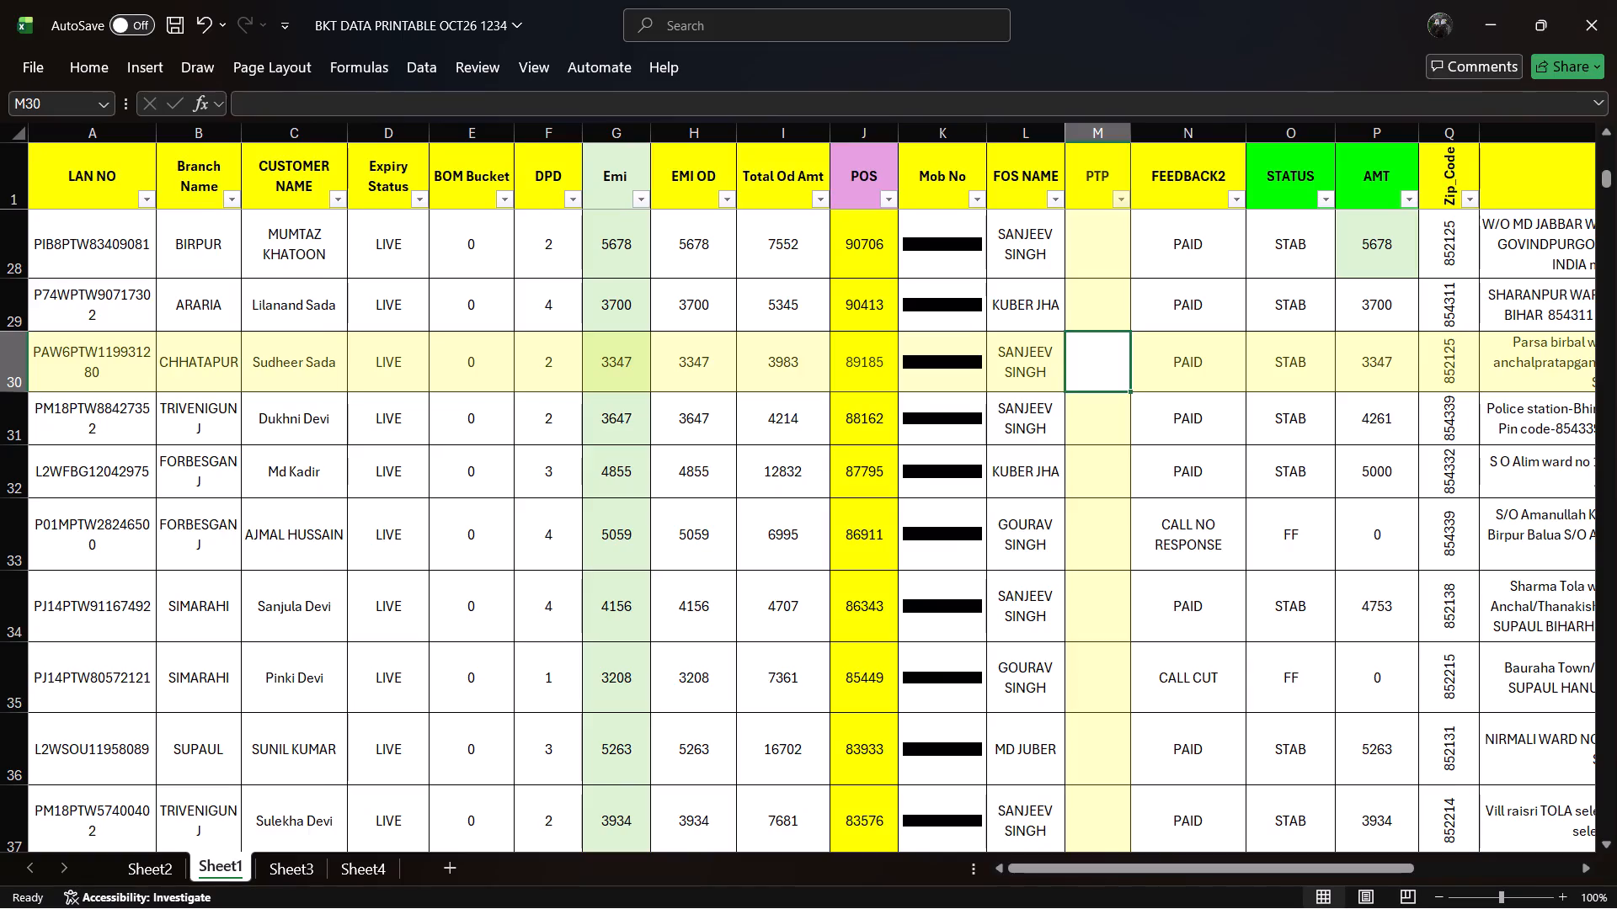
{"action": "left_click", "coordinate": [1326, 198]}
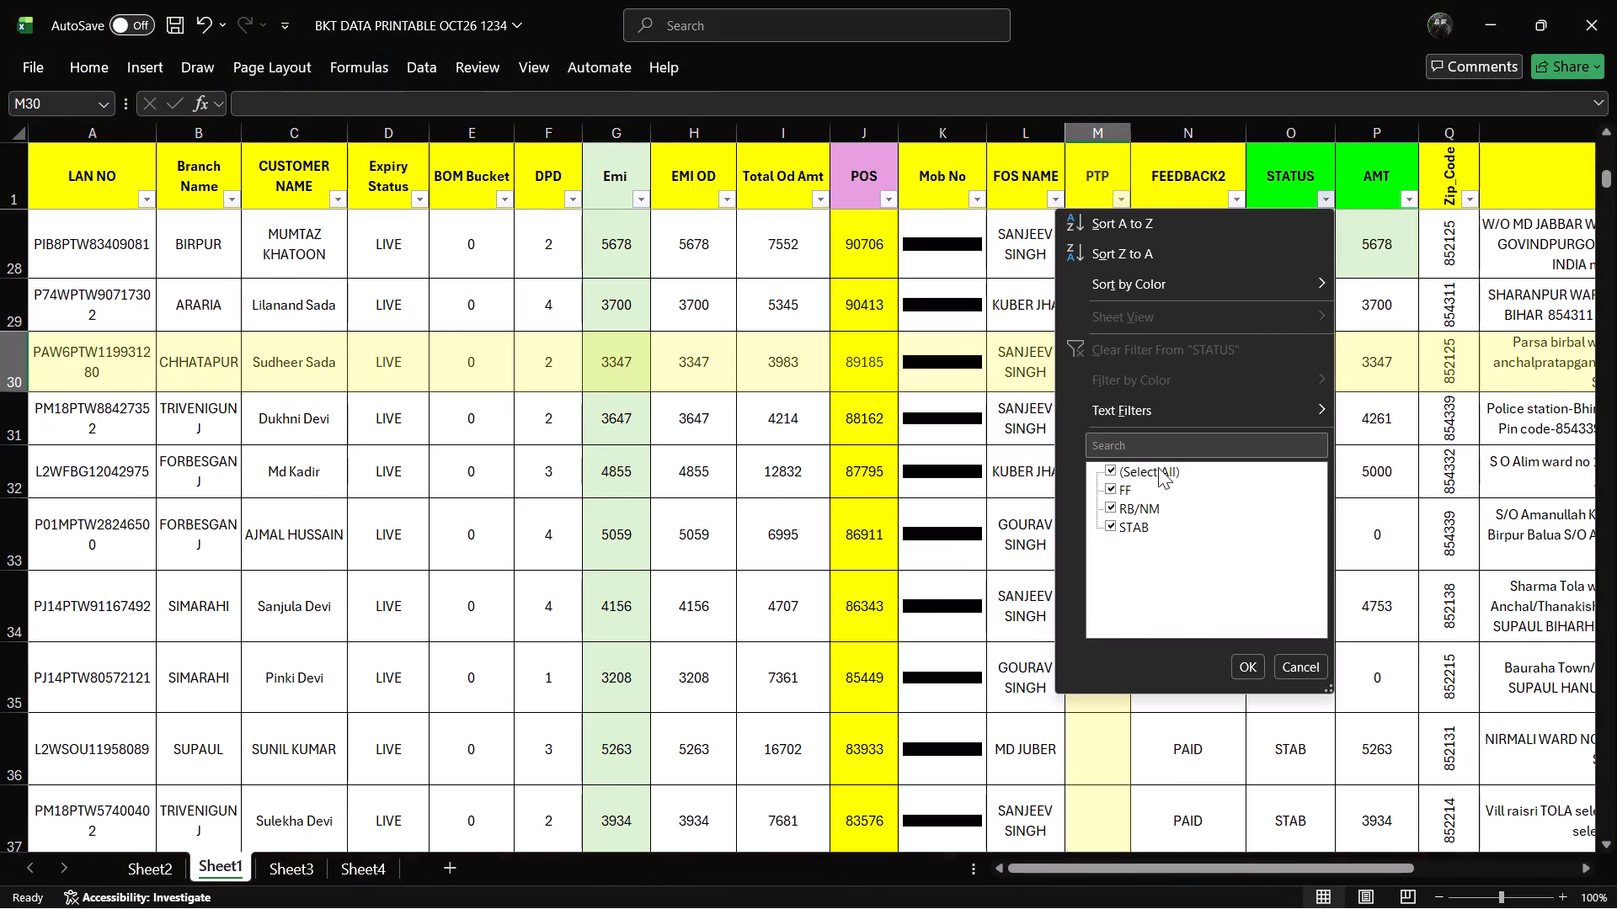
{"action": "left_click", "coordinate": [1141, 471]}
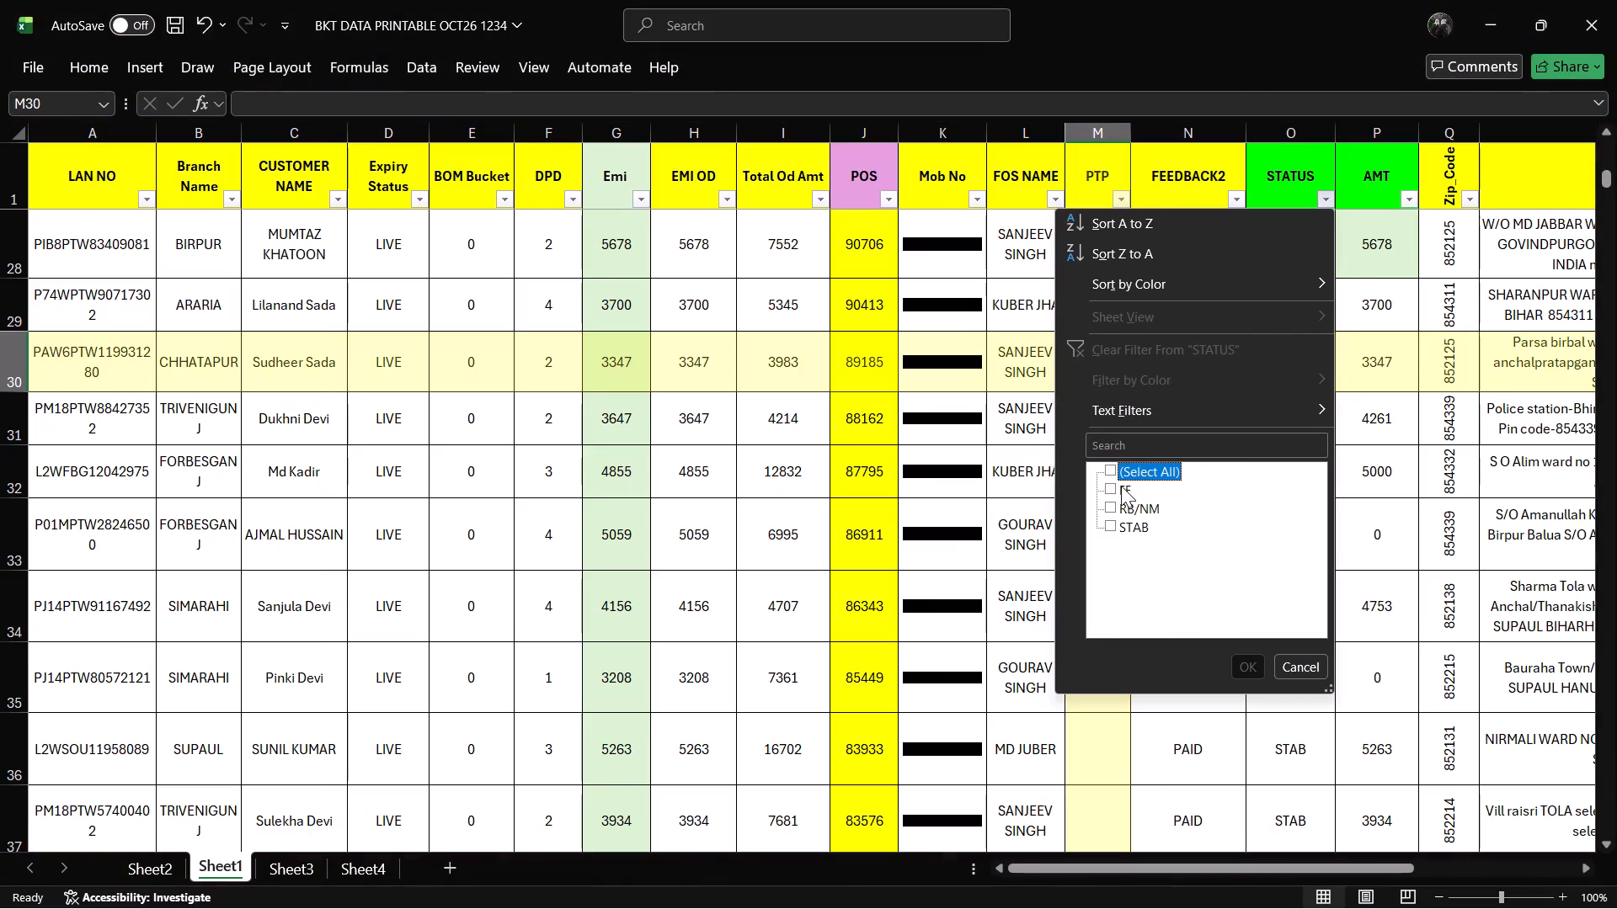
{"action": "left_click", "coordinate": [1121, 486]}
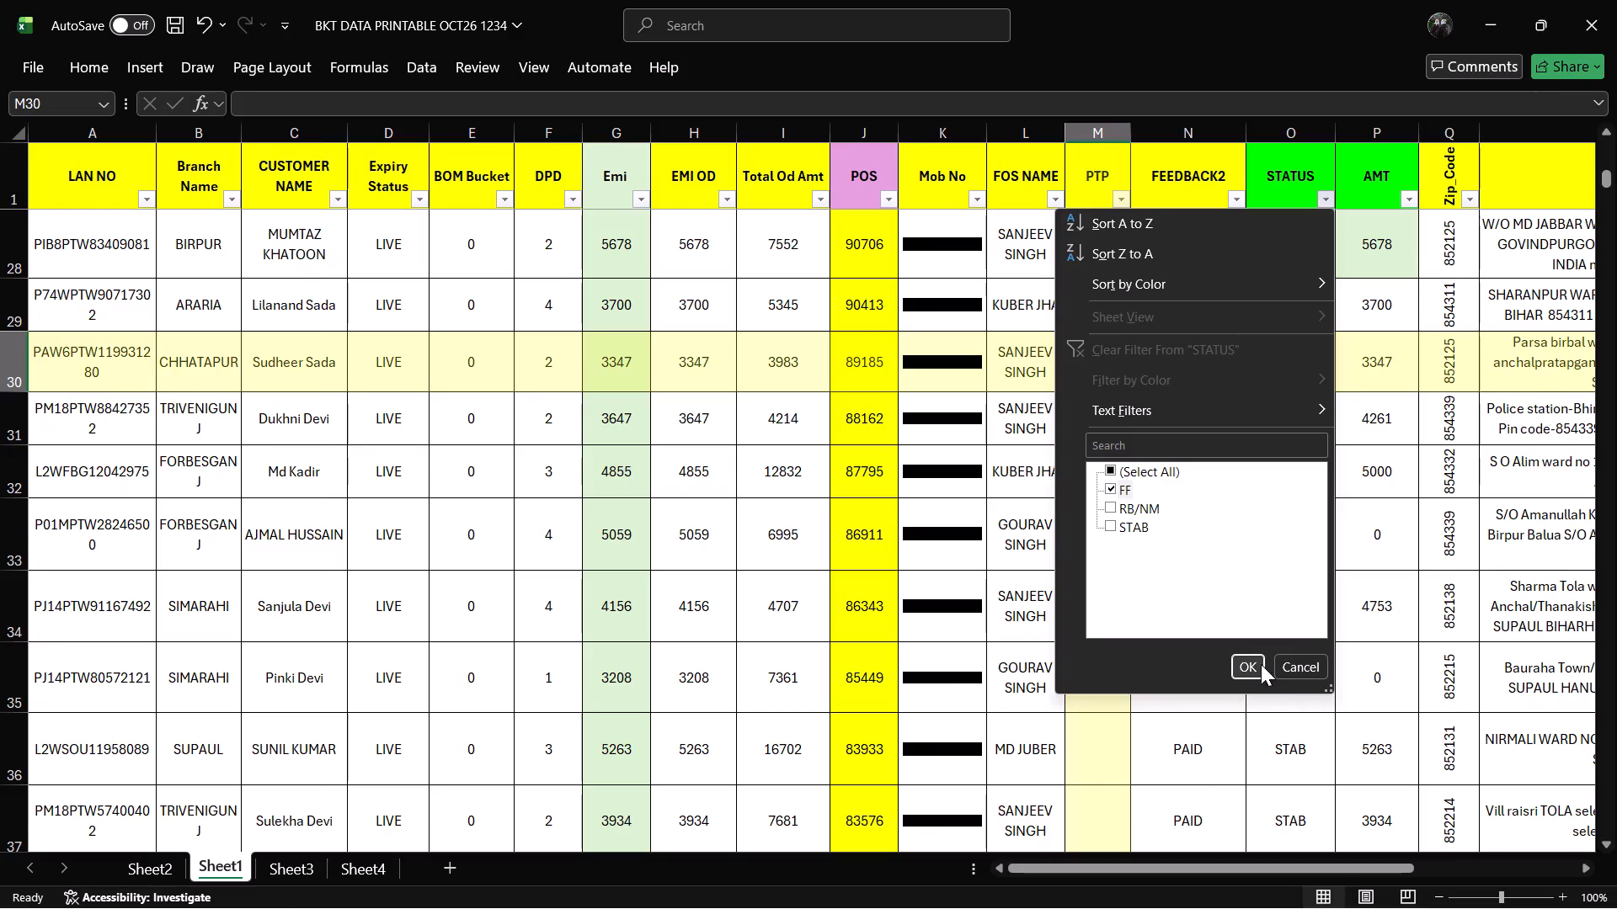
{"action": "left_click", "coordinate": [1261, 664]}
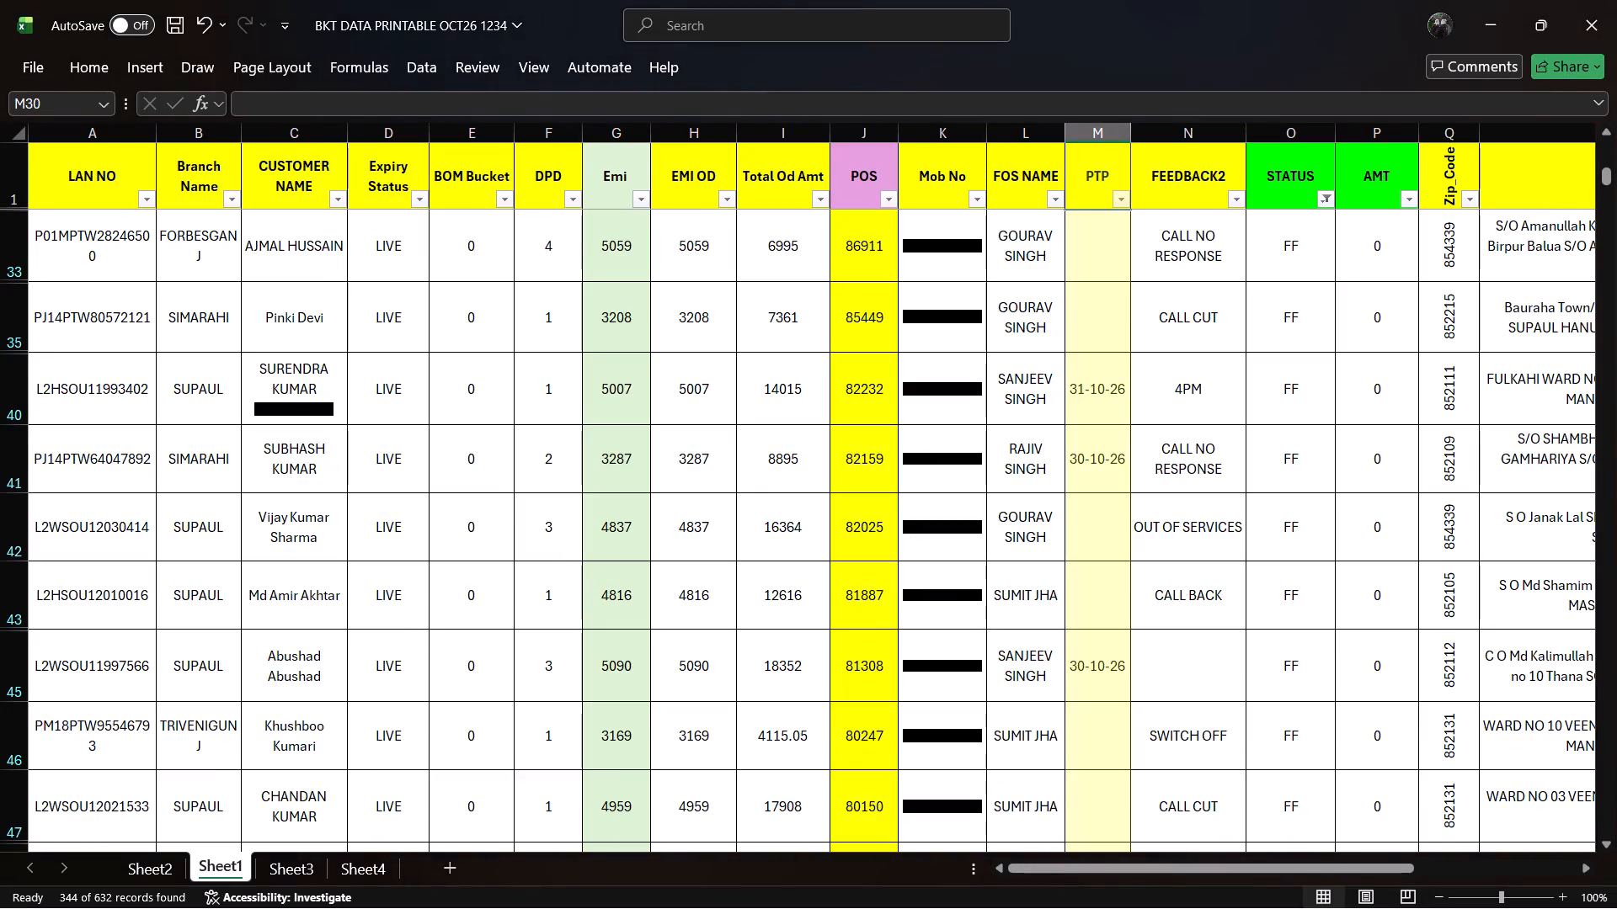
Look through the filtered FF records down to row 119 and back to the header, examining PTP dates and FEEDBACK2 entries.
{"action": "key", "text": "Down"}
{"action": "key", "text": "Down"}
{"action": "key", "text": "Down"}
{"action": "key", "text": "Down"}
{"action": "key", "text": "Down"}
{"action": "key", "text": "Down"}
{"action": "key", "text": "Down"}
{"action": "key", "text": "Down"}
{"action": "key", "text": "Down"}
{"action": "key", "text": "Down"}
{"action": "key", "text": "Down"}
{"action": "key", "text": "Down"}
{"action": "key", "text": "Down"}
{"action": "key", "text": "Down"}
{"action": "key", "text": "Down"}
{"action": "key", "text": "Down"}
{"action": "key", "text": "Down"}
{"action": "key", "text": "Down"}
{"action": "key", "text": "Down"}
{"action": "key", "text": "Down"}
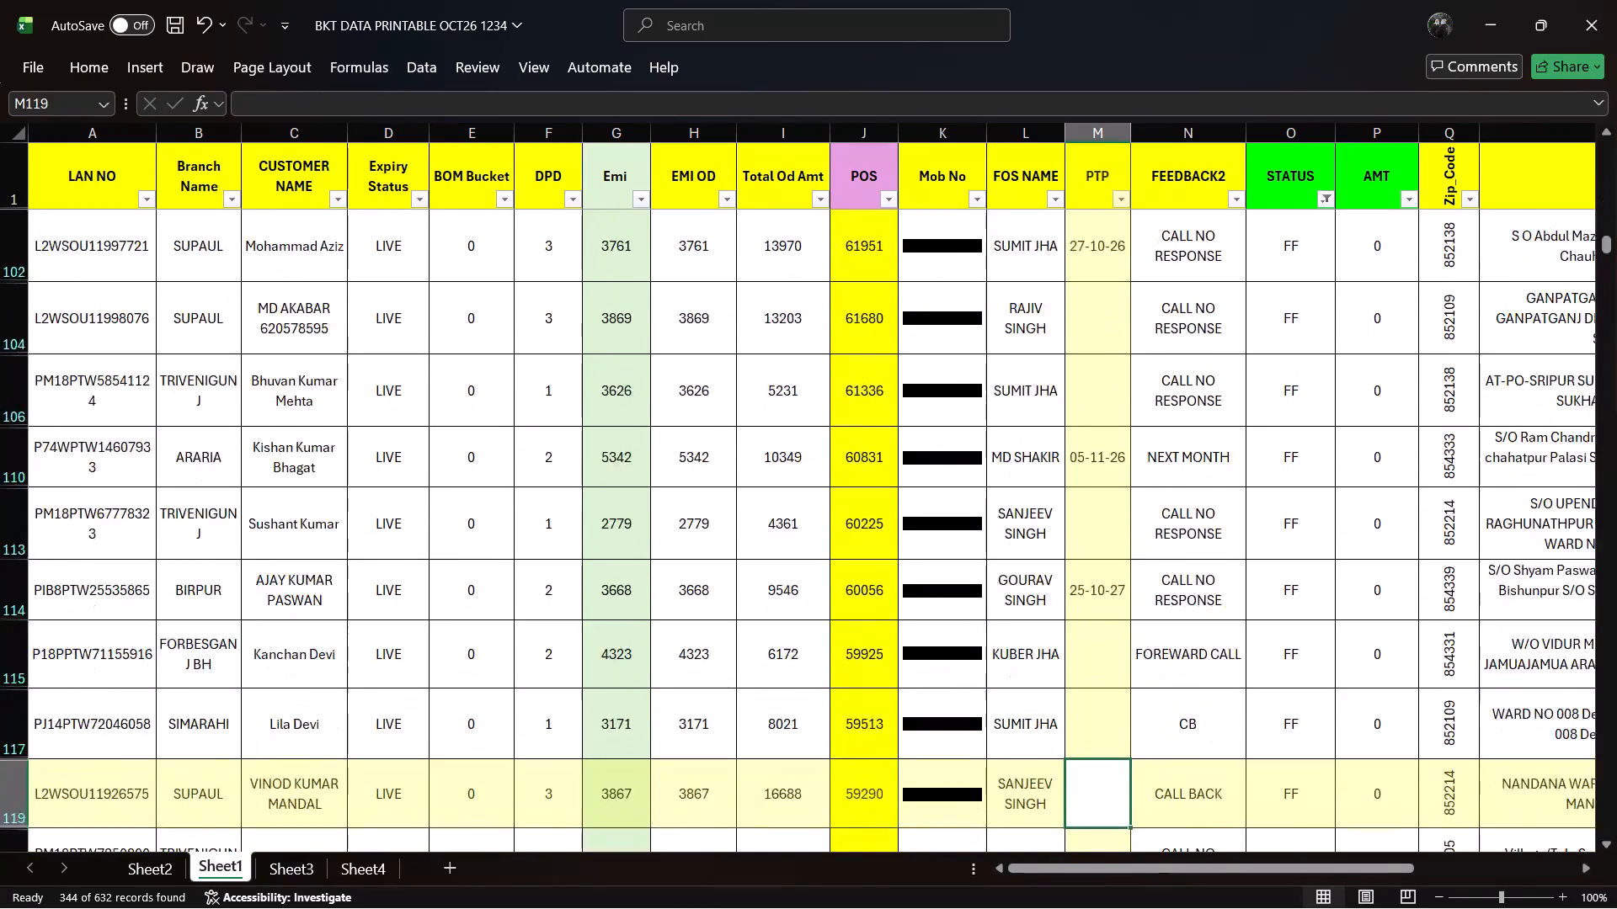
{"action": "key", "text": "Up"}
{"action": "key", "text": "Up"}
{"action": "key", "text": "Up"}
{"action": "key", "text": "Up"}
{"action": "key", "text": "Up"}
{"action": "key", "text": "Up"}
{"action": "key", "text": "Up"}
{"action": "key", "text": "Up"}
{"action": "key", "text": "Up"}
{"action": "key", "text": "Up"}
{"action": "key", "text": "Up"}
{"action": "key", "text": "Up"}
{"action": "key", "text": "Up"}
{"action": "key", "text": "Up"}
{"action": "key", "text": "Up"}
{"action": "key", "text": "Up"}
{"action": "key", "text": "Up"}
{"action": "key", "text": "Up"}
{"action": "key", "text": "Up"}
{"action": "key", "text": "Up"}
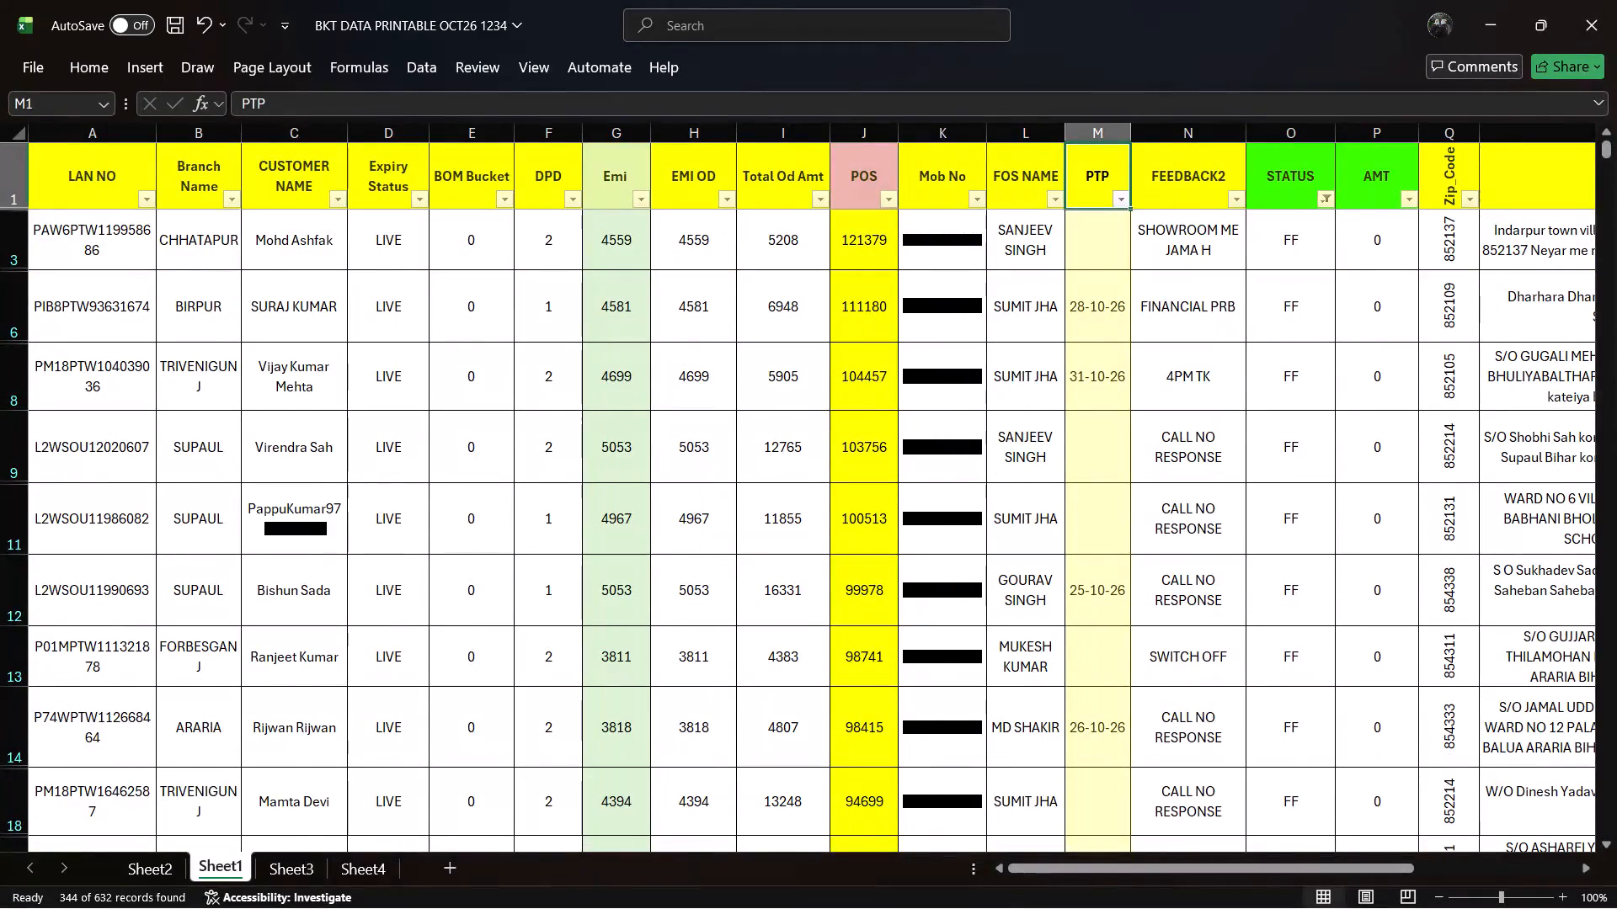
Select the entire CUSTOMER NAME column and bring up the overview of open windows.
{"action": "left_click", "coordinate": [320, 132]}
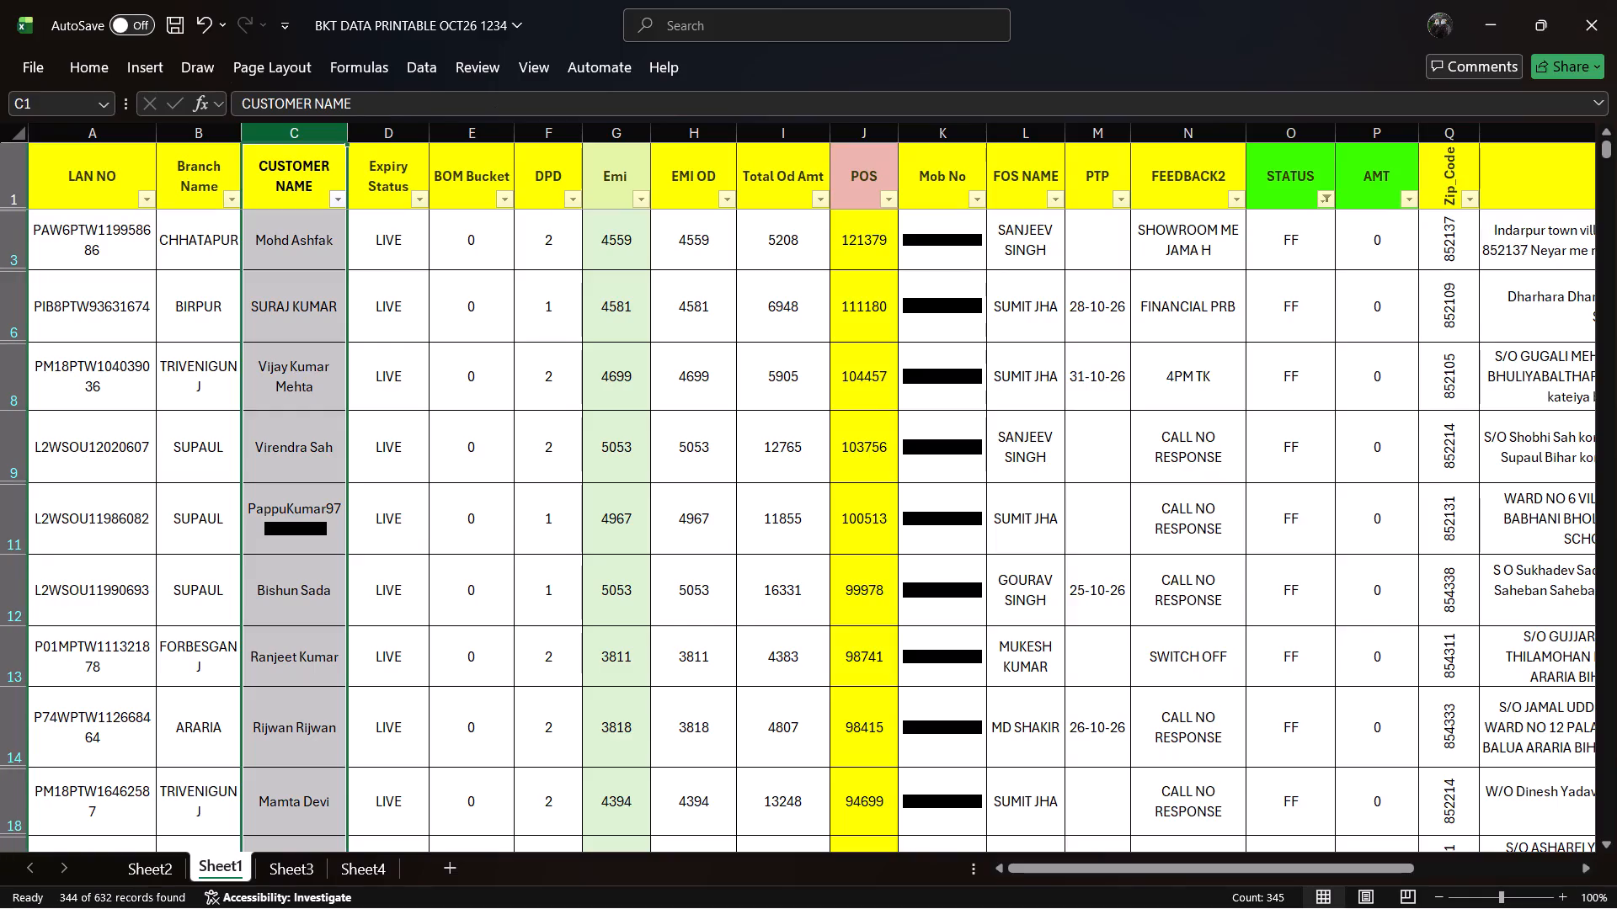
{"action": "key", "text": "super+Tab"}
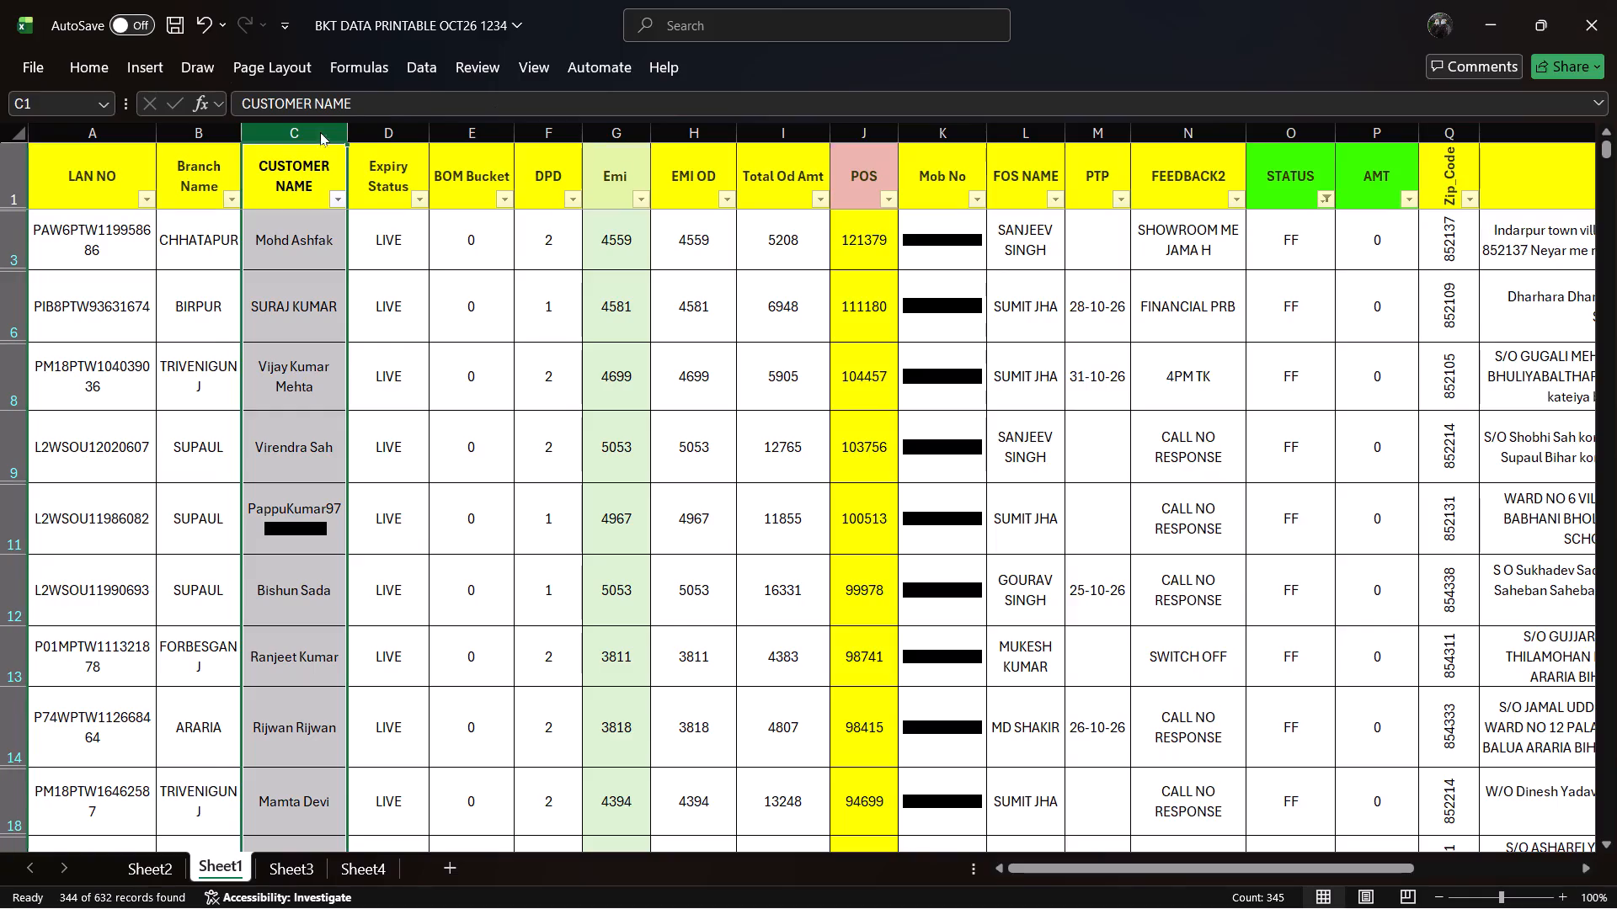
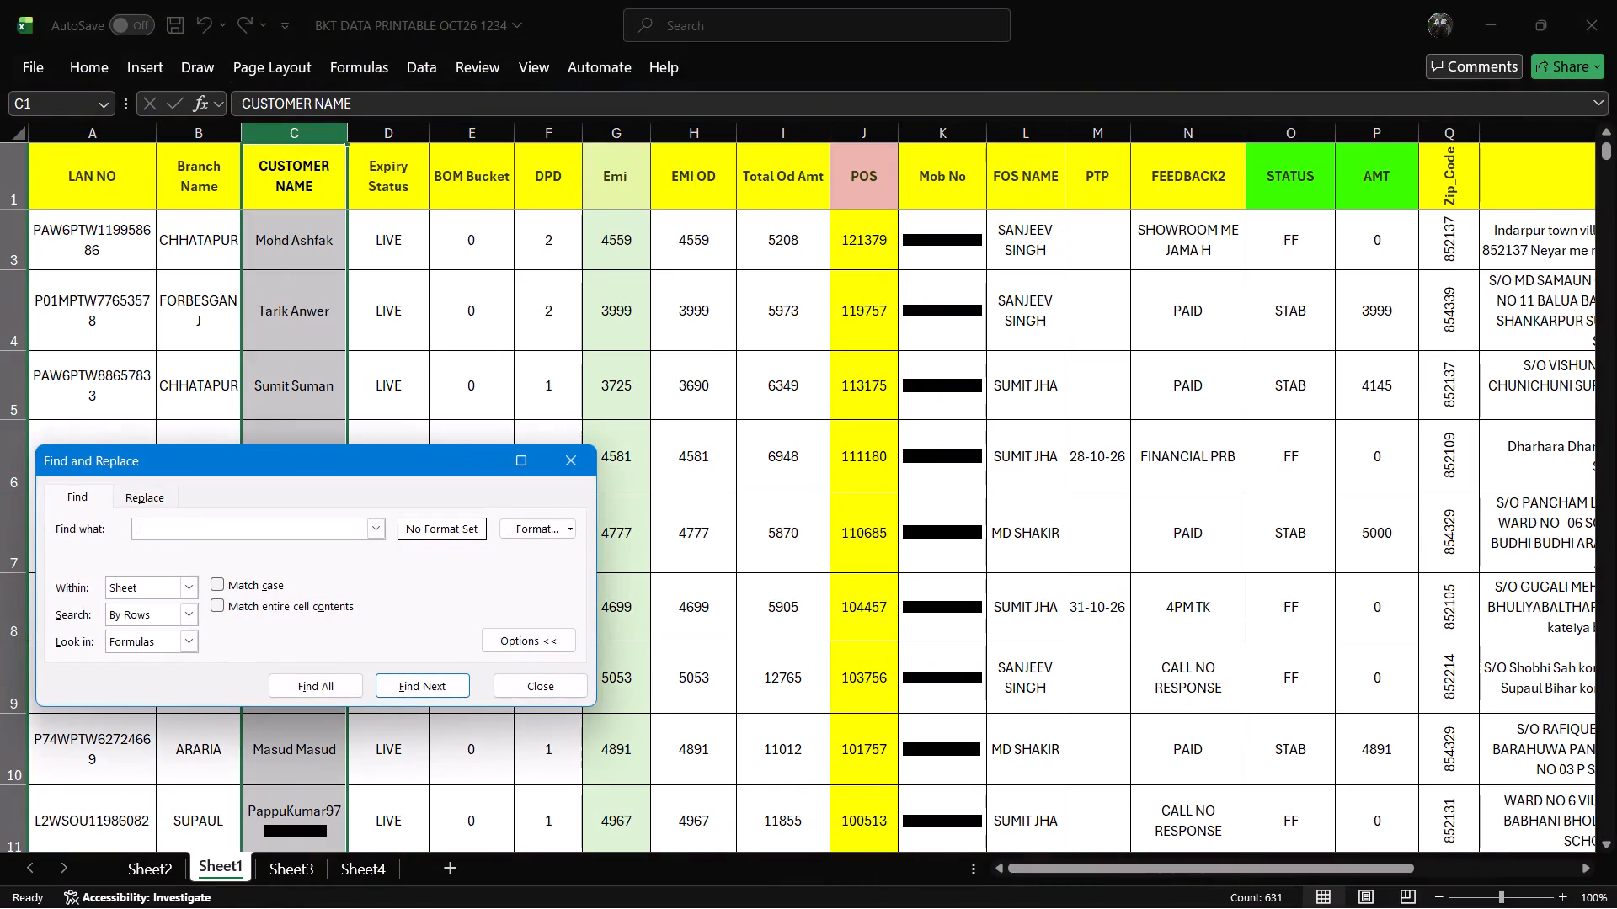
Search Sheet1 by full name for the customer listed in row 185.
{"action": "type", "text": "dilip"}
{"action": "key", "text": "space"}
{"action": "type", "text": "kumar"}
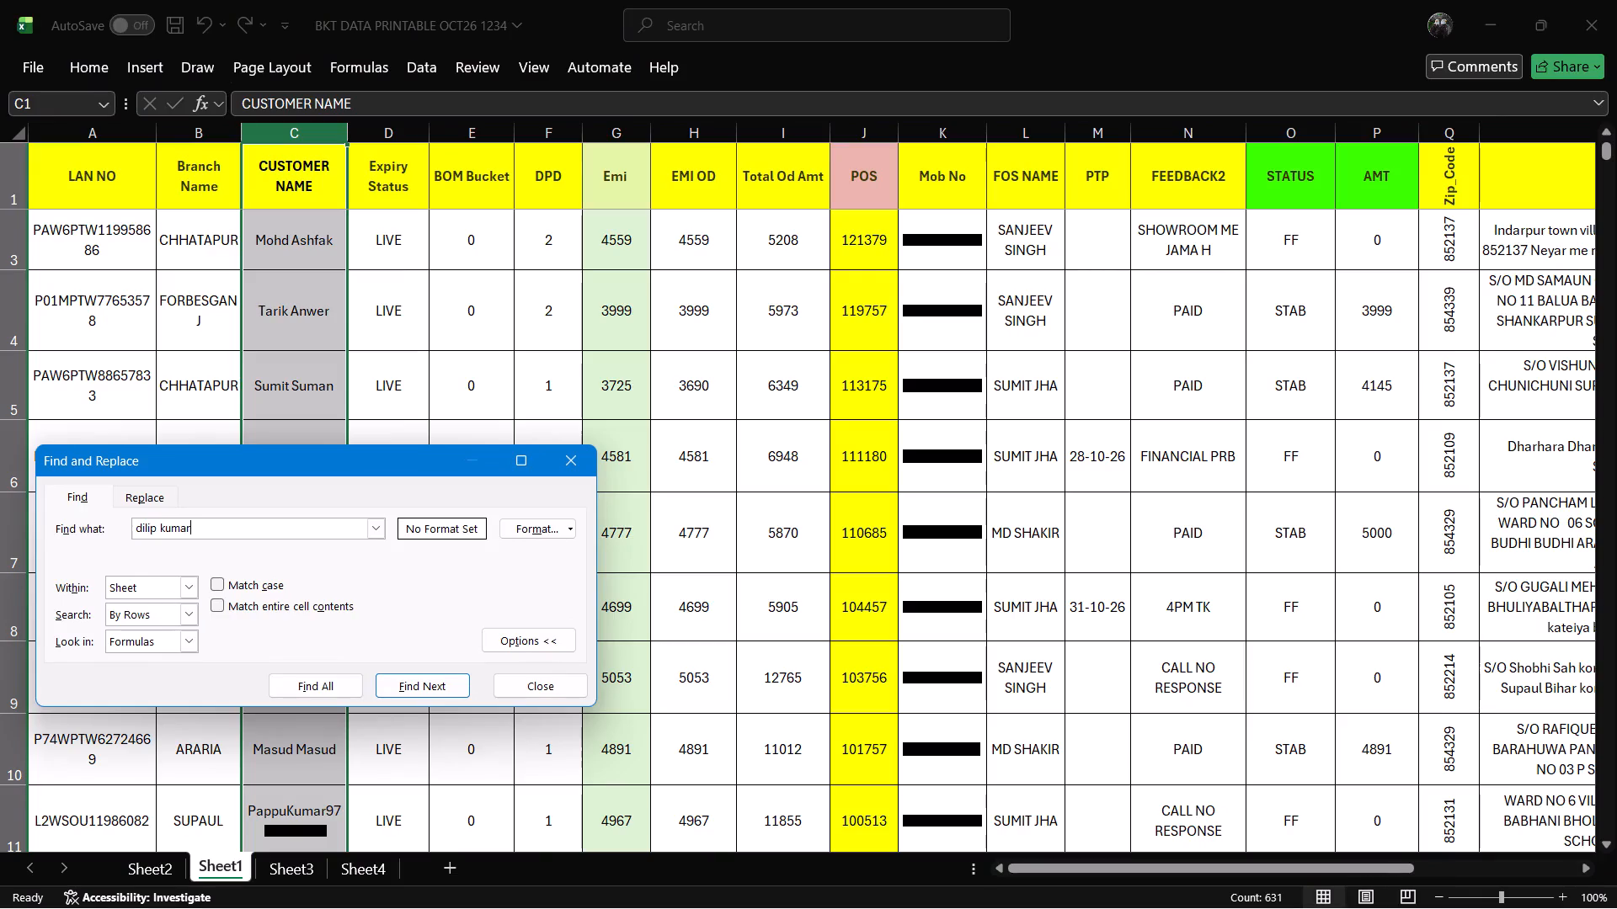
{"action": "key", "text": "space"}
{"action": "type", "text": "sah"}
{"action": "left_click", "coordinate": [325, 690]}
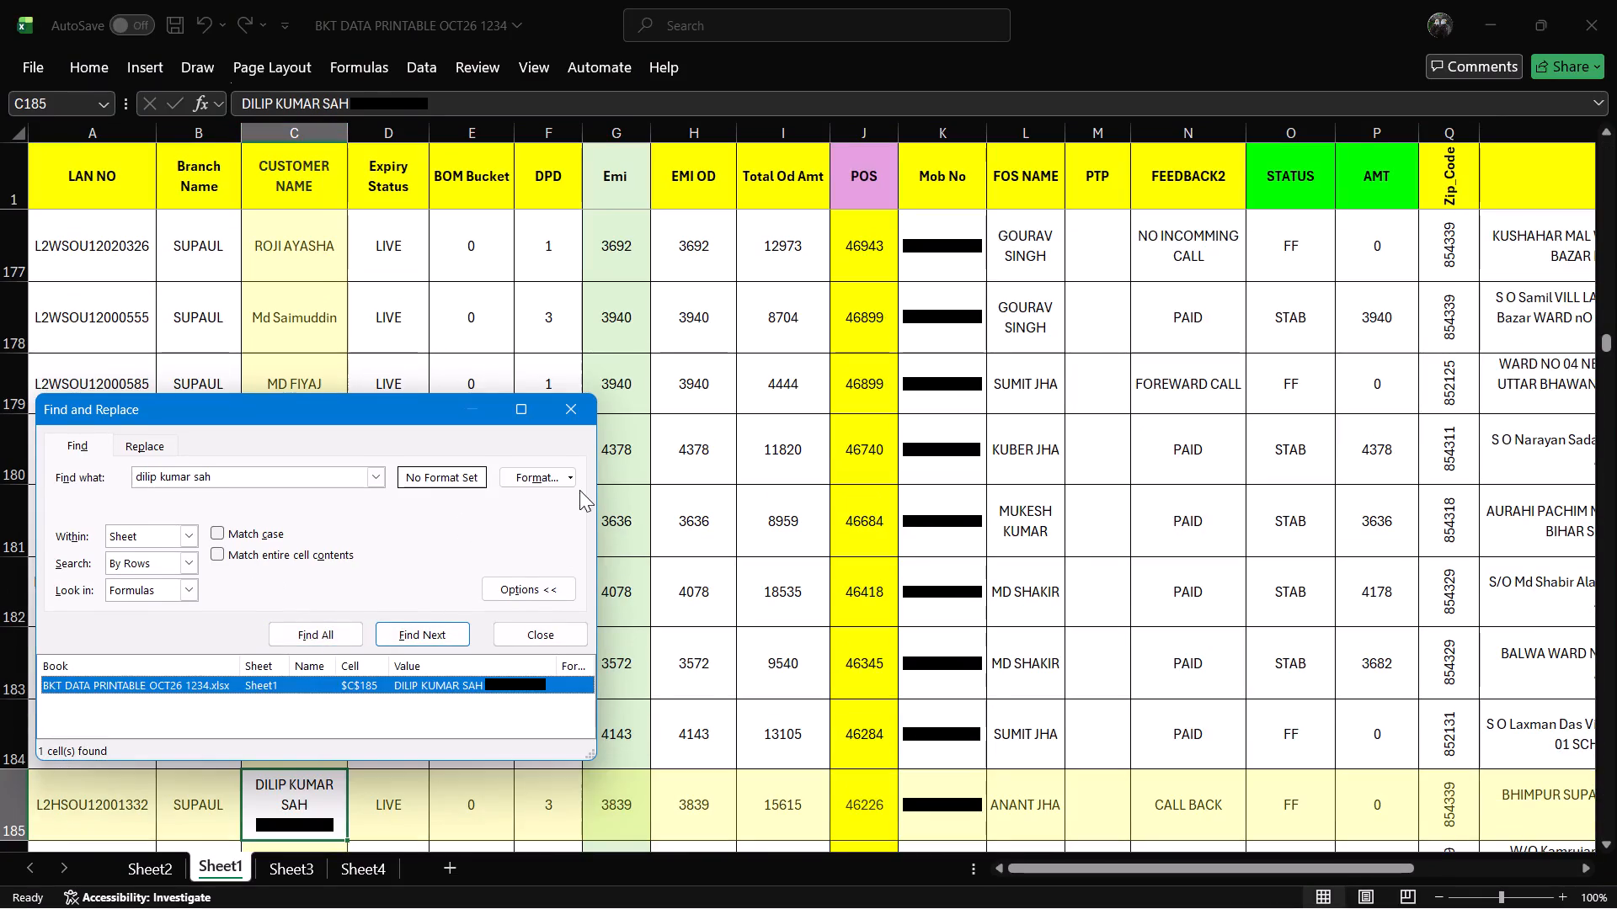
{"action": "left_click", "coordinate": [565, 407]}
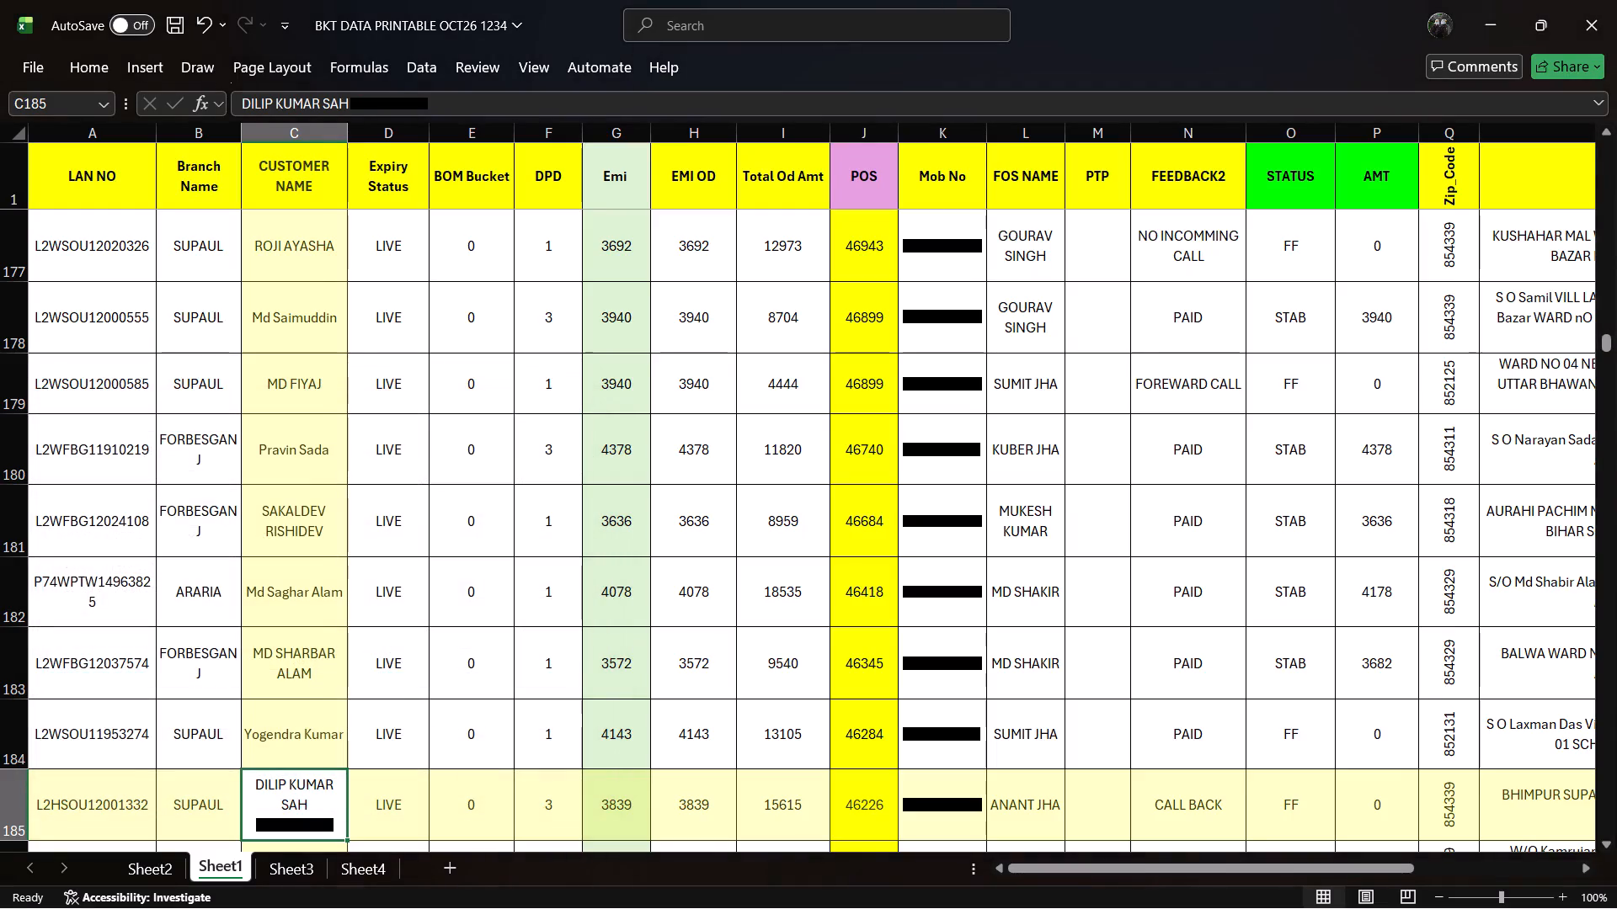
Replace the FEEDBACK2 entry in row 185 with PAID in capitals and dismiss the chat notification.
{"action": "left_click", "coordinate": [37, 818]}
{"action": "key", "text": "Right"}
{"action": "key", "text": "Right"}
{"action": "key", "text": "Right"}
{"action": "key", "text": "Right"}
{"action": "key", "text": "Right"}
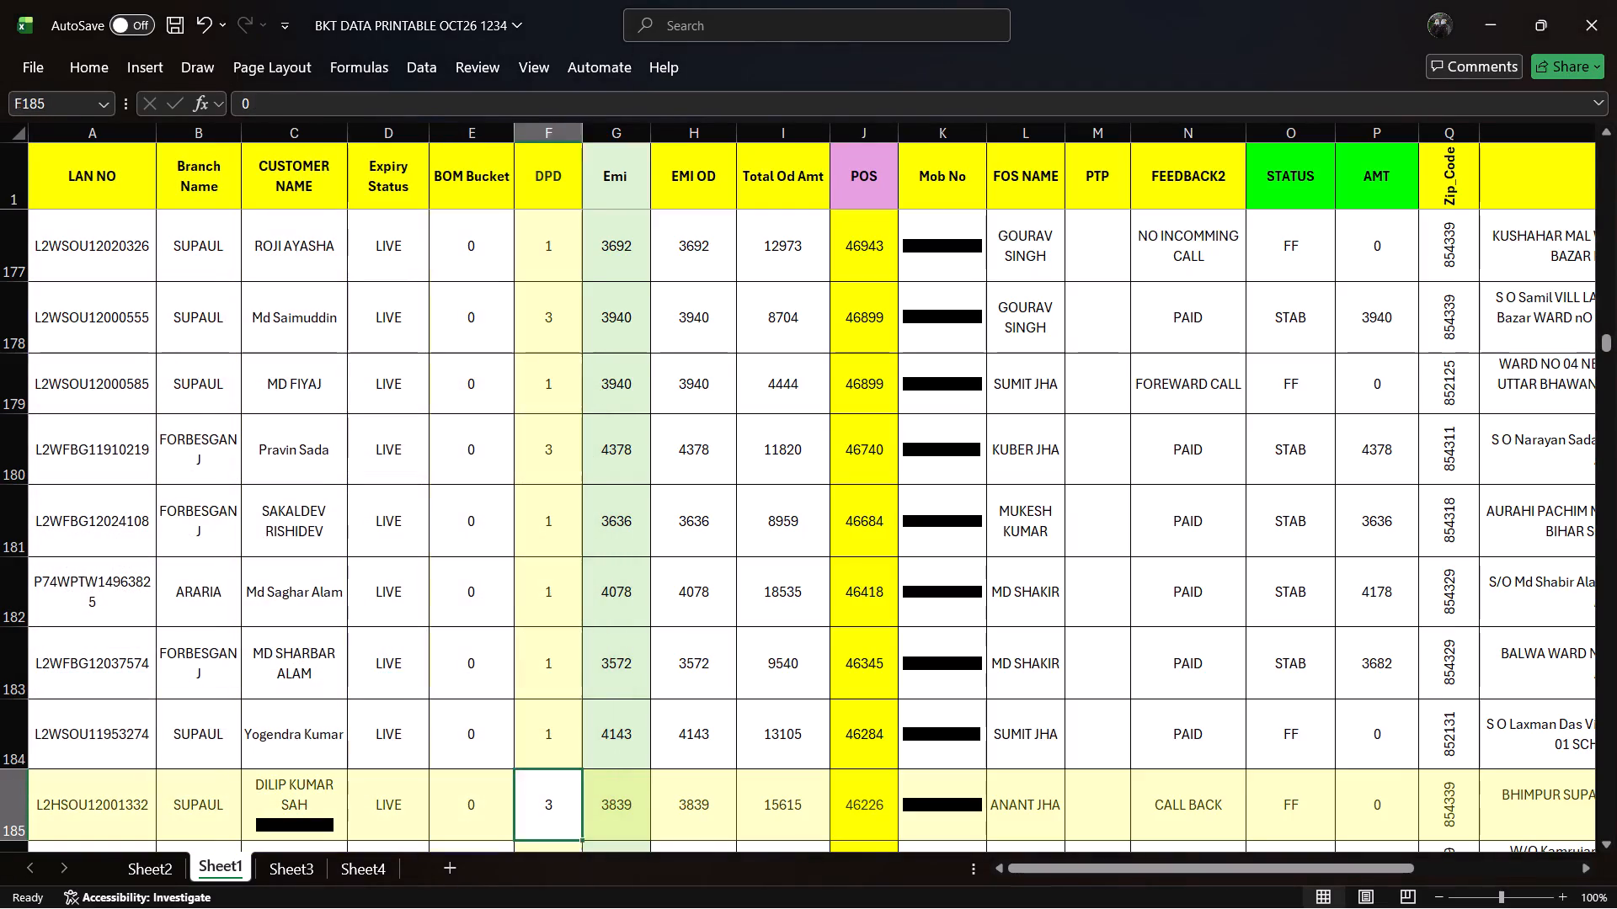
{"action": "key", "text": "Right"}
{"action": "key", "text": "Right"}
{"action": "key", "text": "Right"}
{"action": "key", "text": "Right"}
{"action": "key", "text": "Right"}
{"action": "key", "text": "Right"}
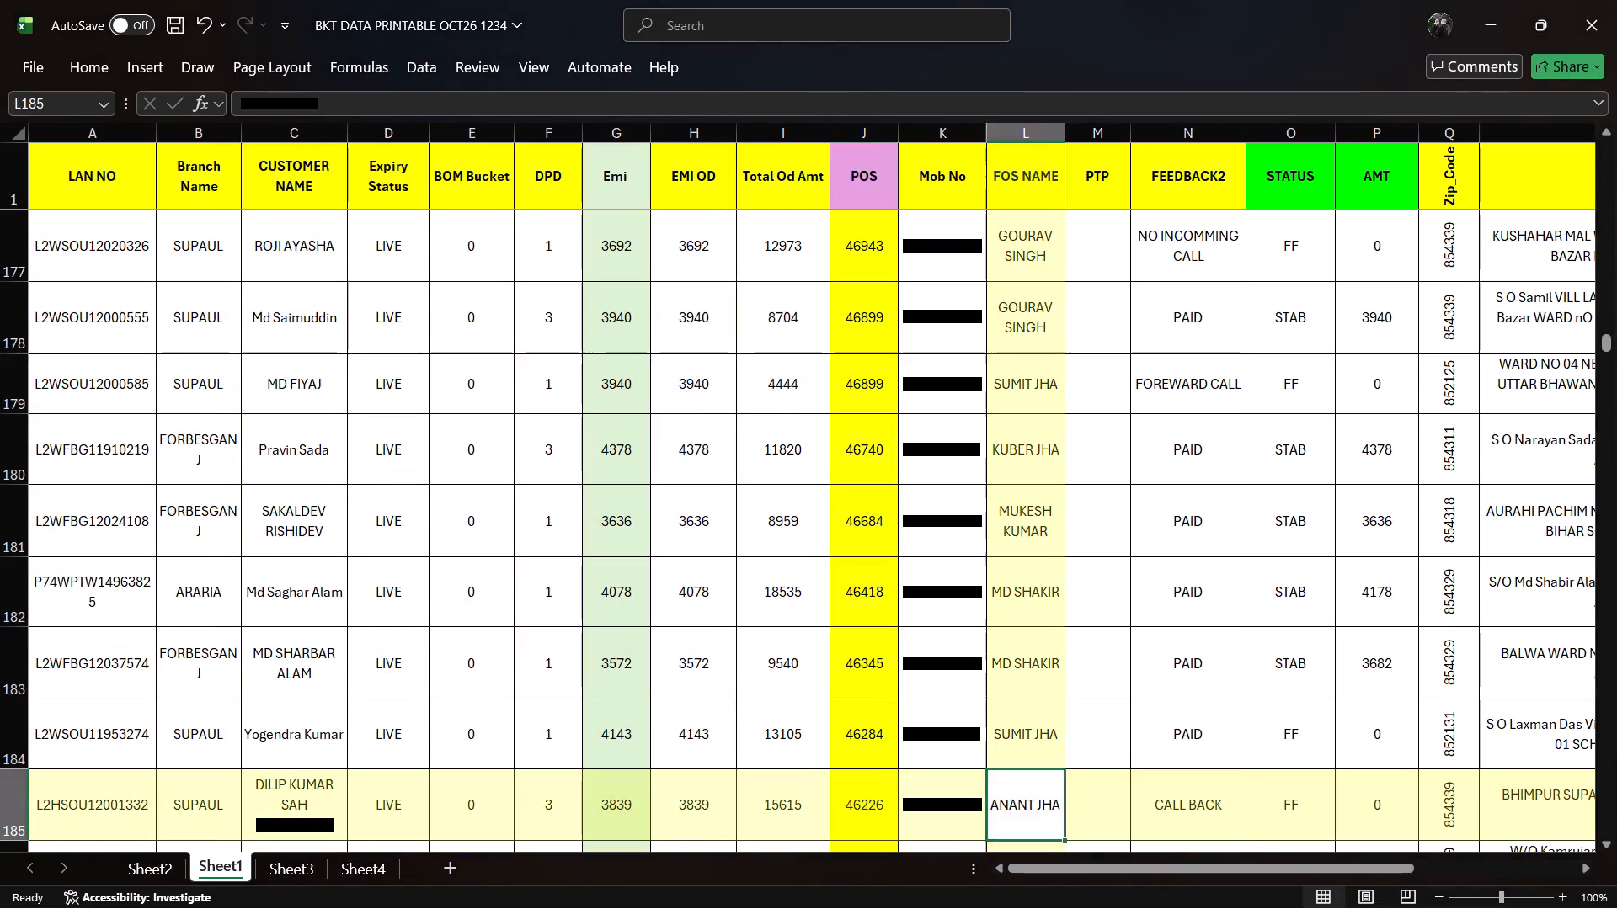
{"action": "key", "text": "Right"}
{"action": "key", "text": "Right"}
{"action": "key", "text": "BackSpace"}
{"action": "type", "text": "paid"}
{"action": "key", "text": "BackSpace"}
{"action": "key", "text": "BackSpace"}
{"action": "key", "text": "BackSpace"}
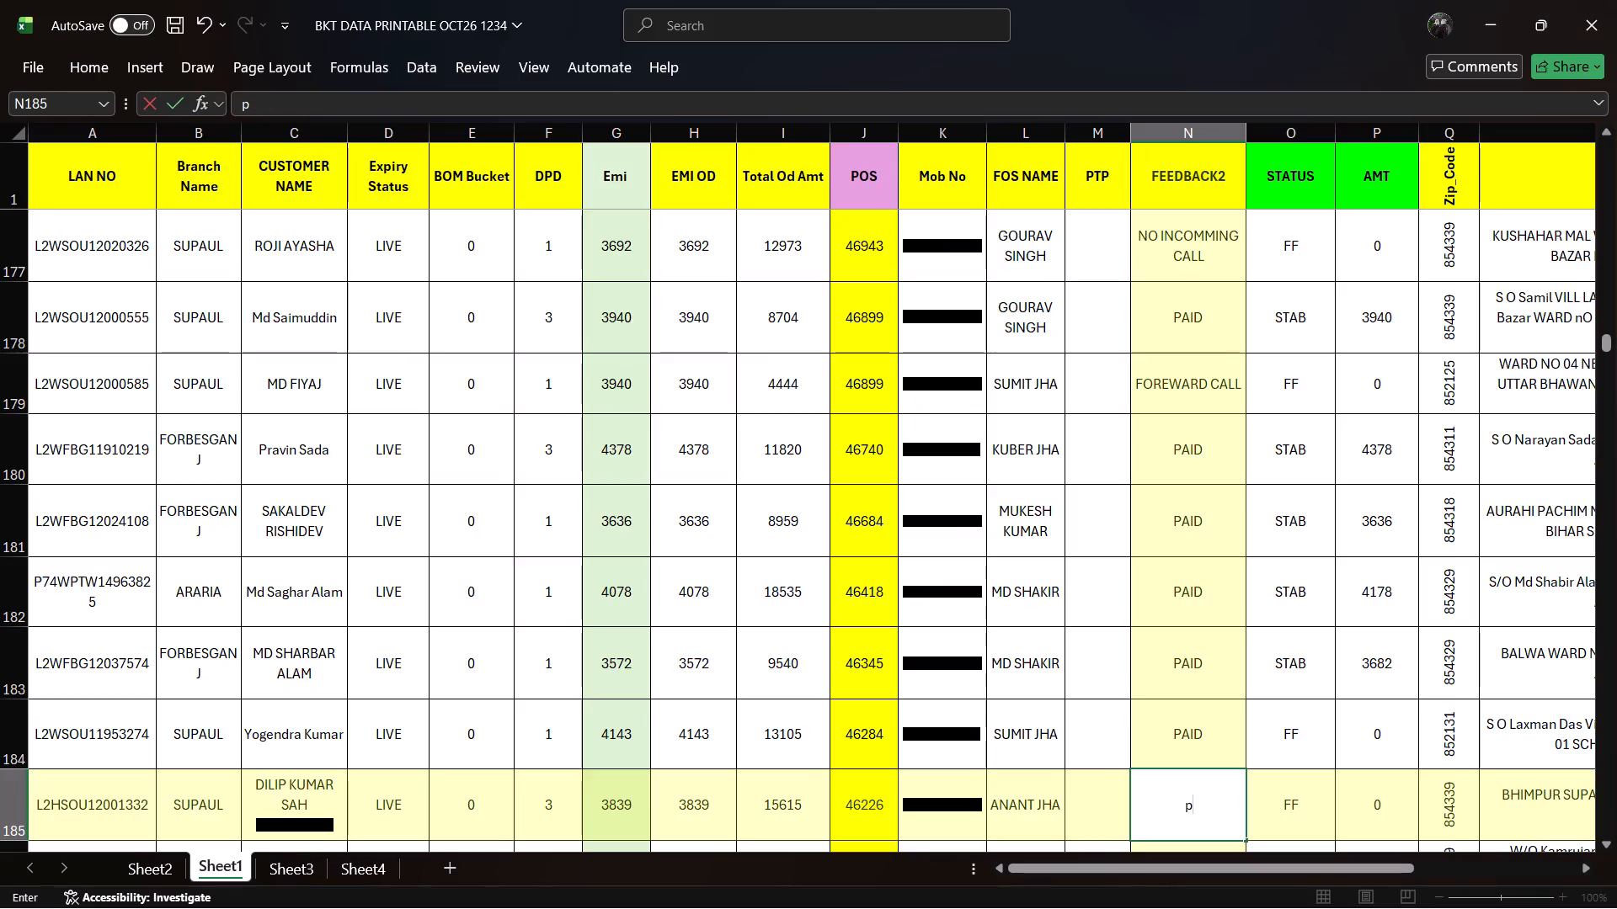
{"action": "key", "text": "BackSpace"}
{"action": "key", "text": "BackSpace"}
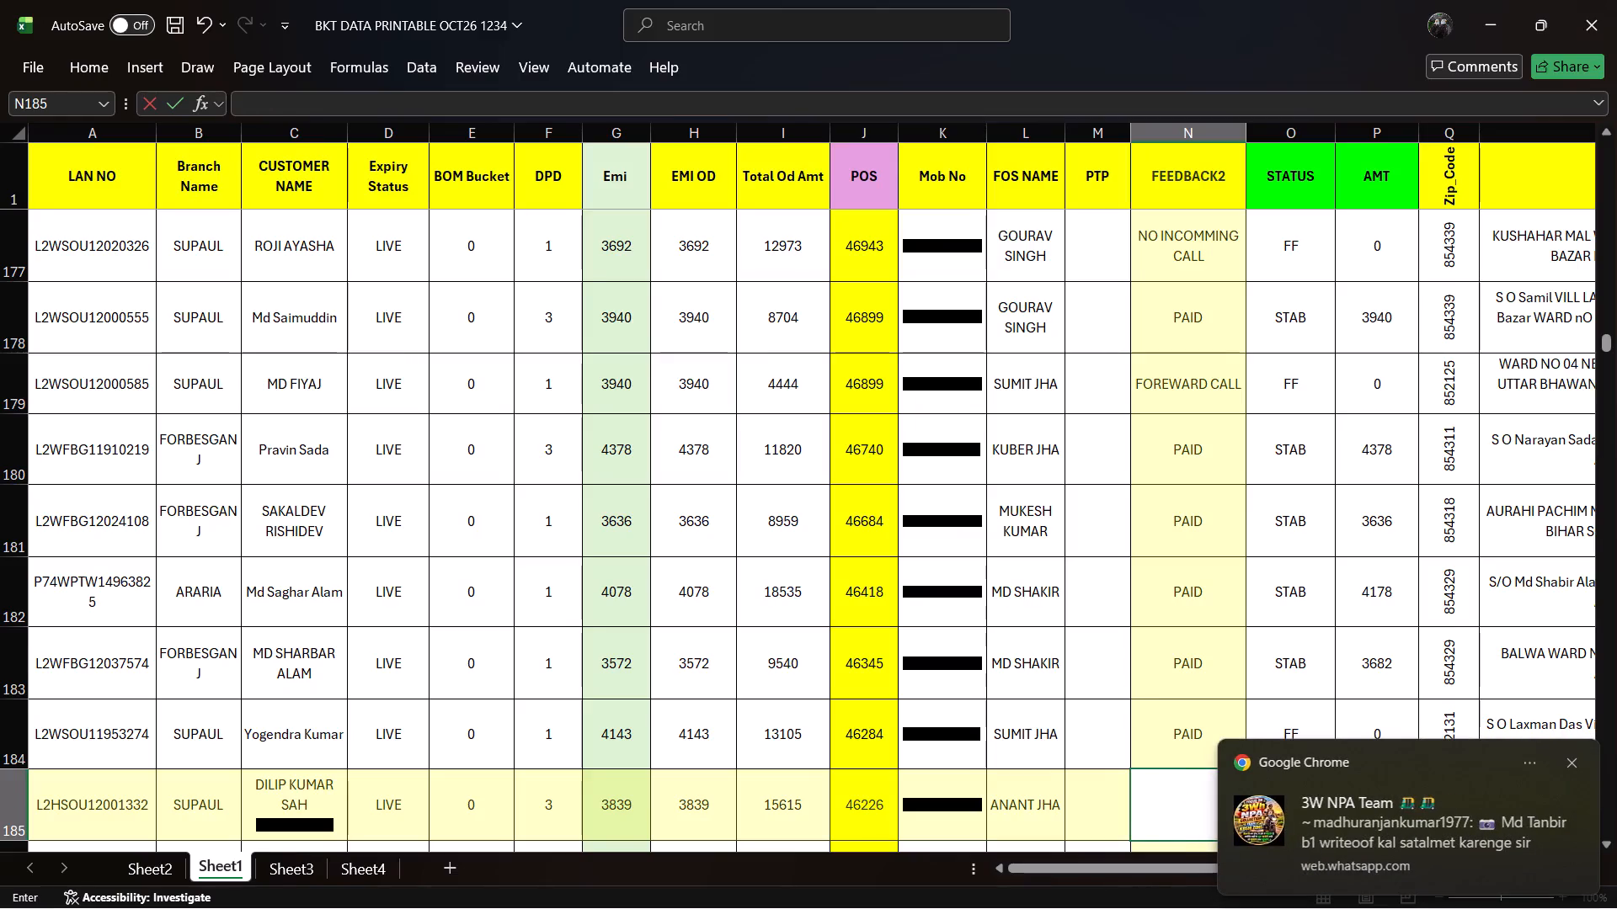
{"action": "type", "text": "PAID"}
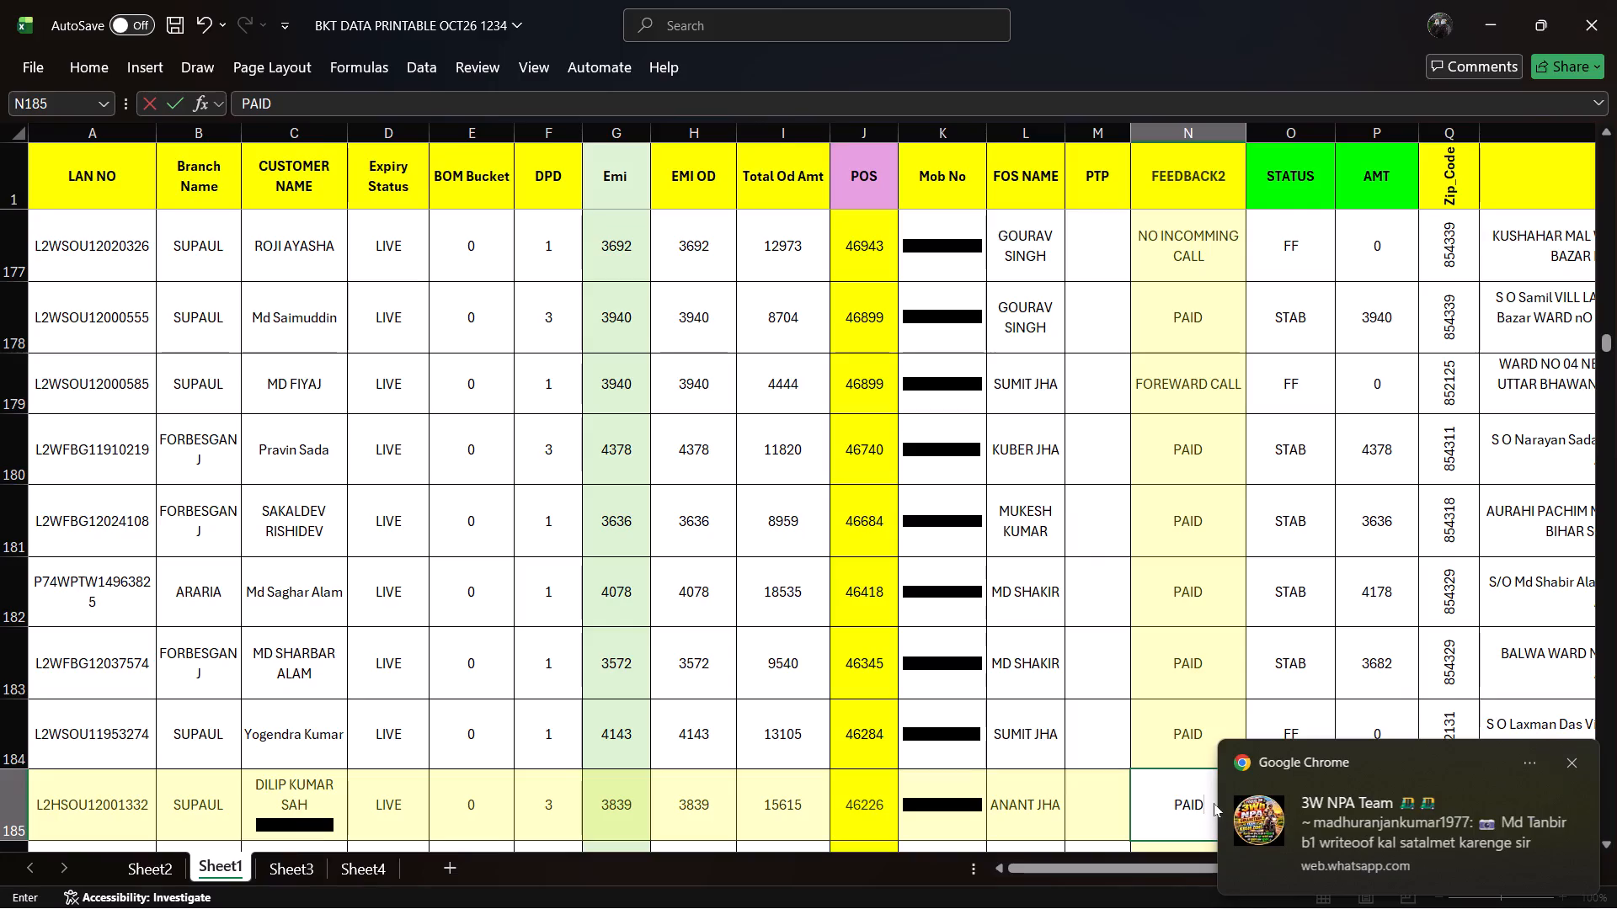
{"action": "left_click", "coordinate": [1575, 760]}
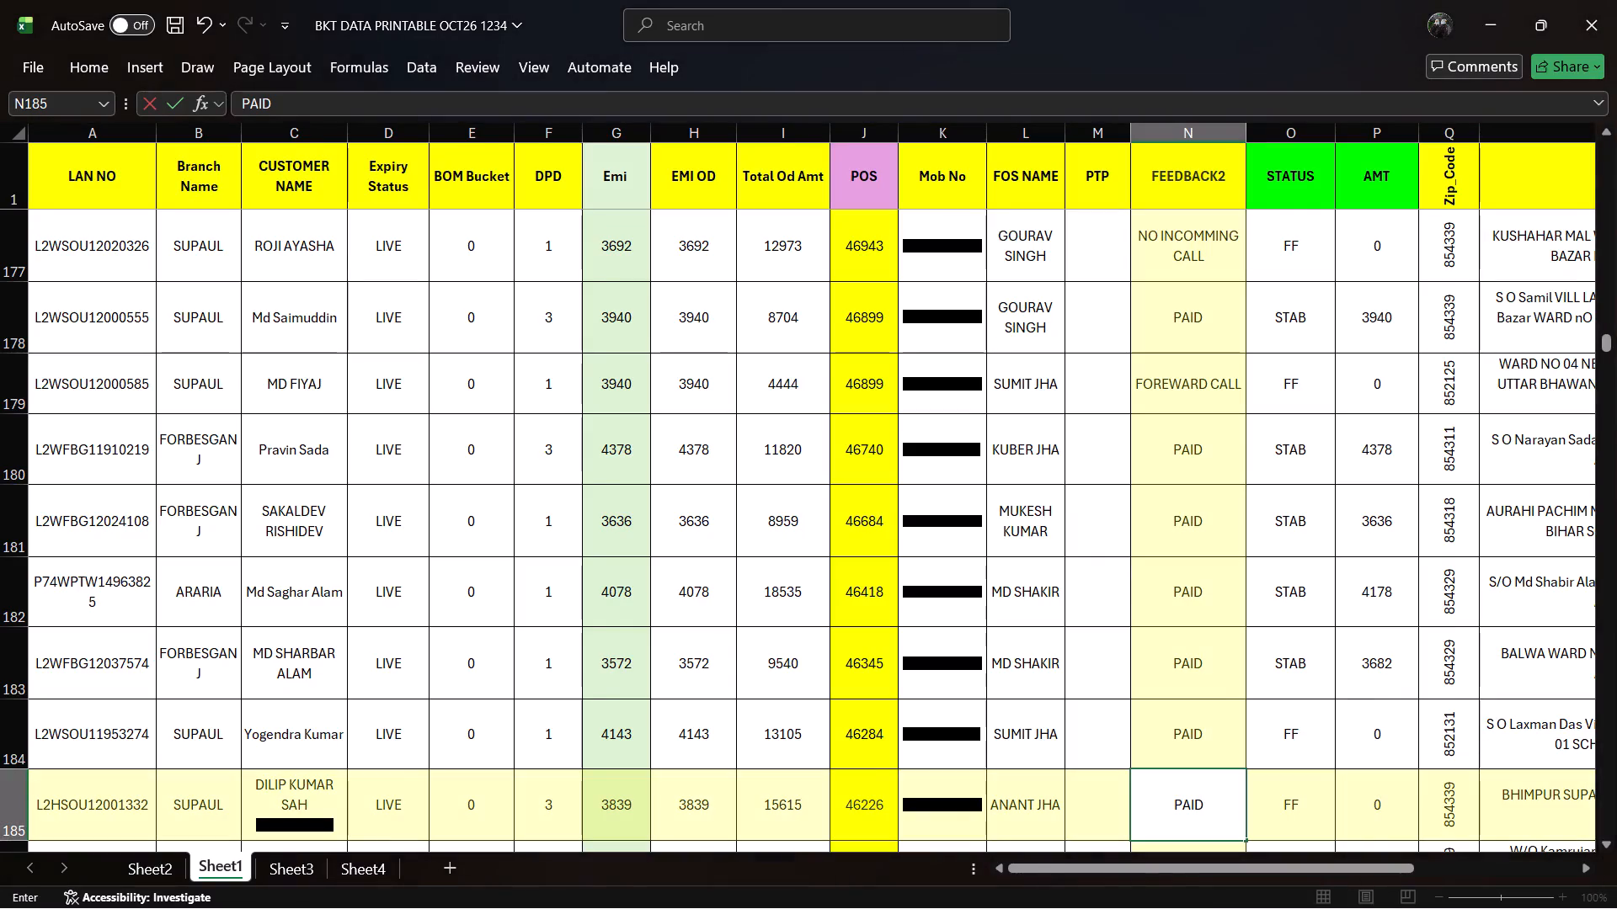
Set the STATUS in row 185 to STAB.
{"action": "left_click", "coordinate": [1276, 806]}
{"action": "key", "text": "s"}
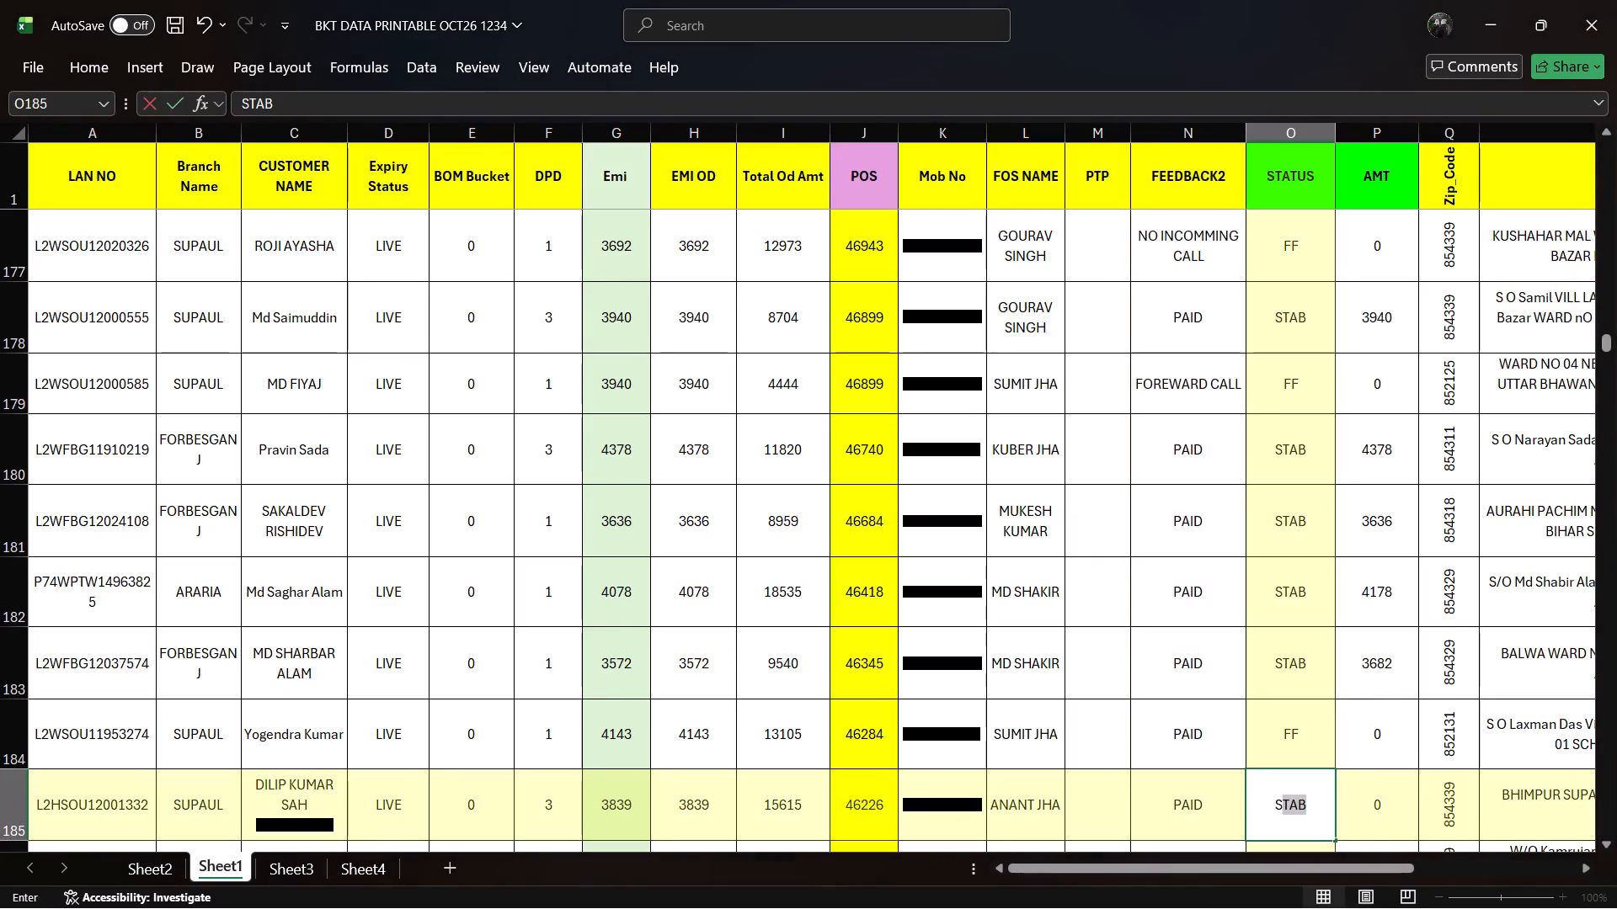
{"action": "key", "text": "Left"}
Copy row 185's EMI OD amount of 3839 into its AMT cell and save the workbook.
{"action": "key", "text": "Left"}
{"action": "key", "text": "Left"}
{"action": "key", "text": "Left"}
{"action": "key", "text": "Left"}
{"action": "key", "text": "Left"}
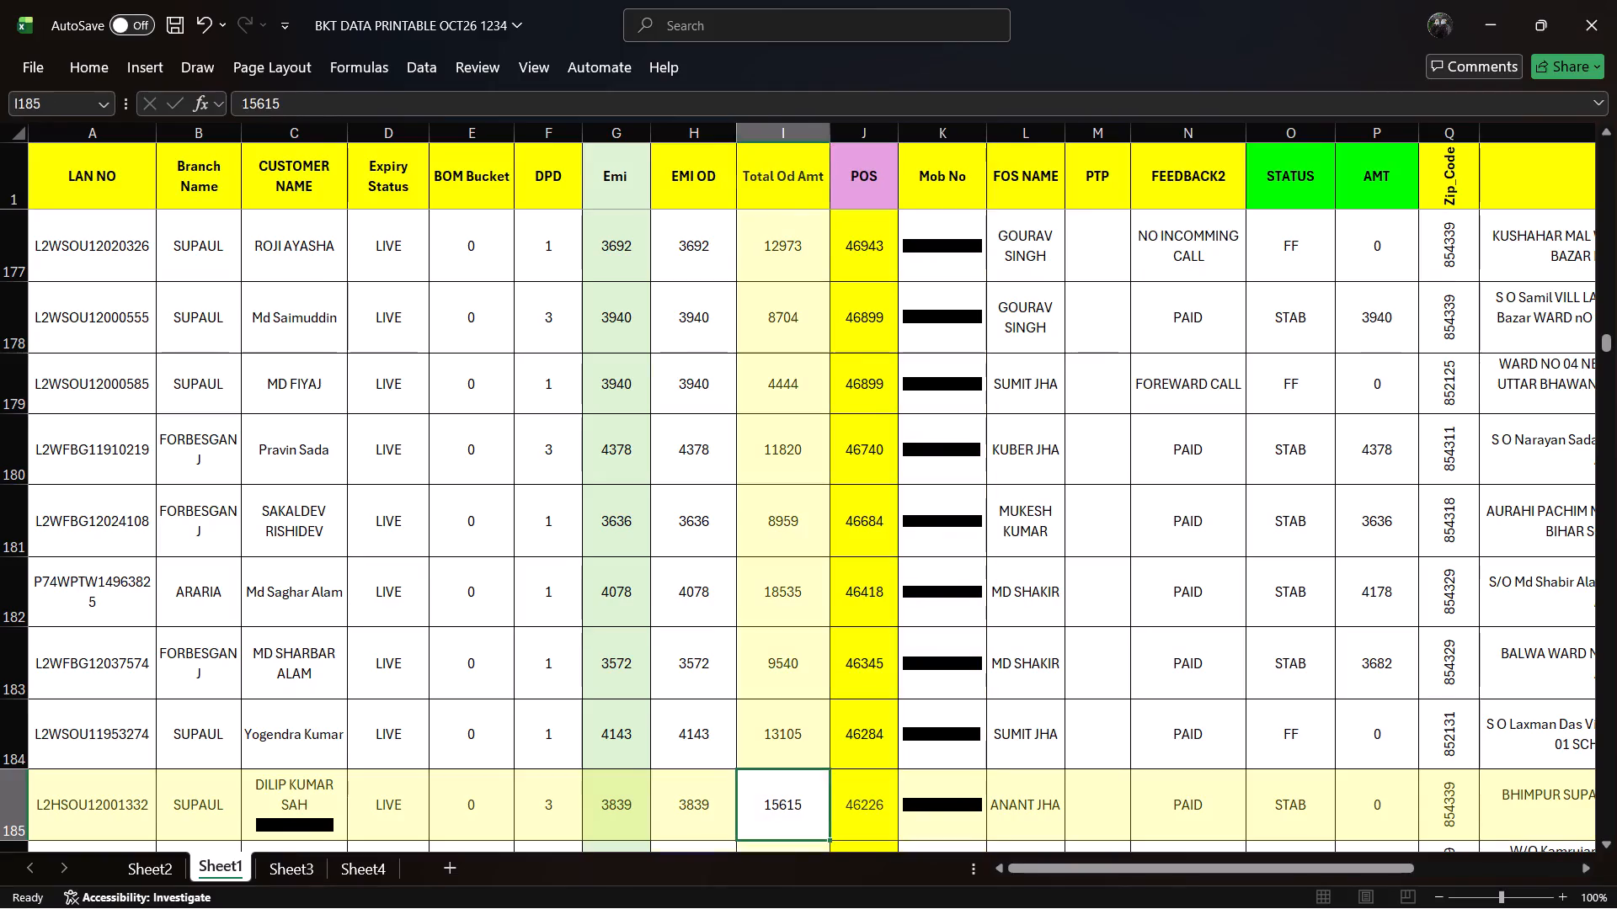
{"action": "key", "text": "Left"}
{"action": "key", "text": "ctrl+c"}
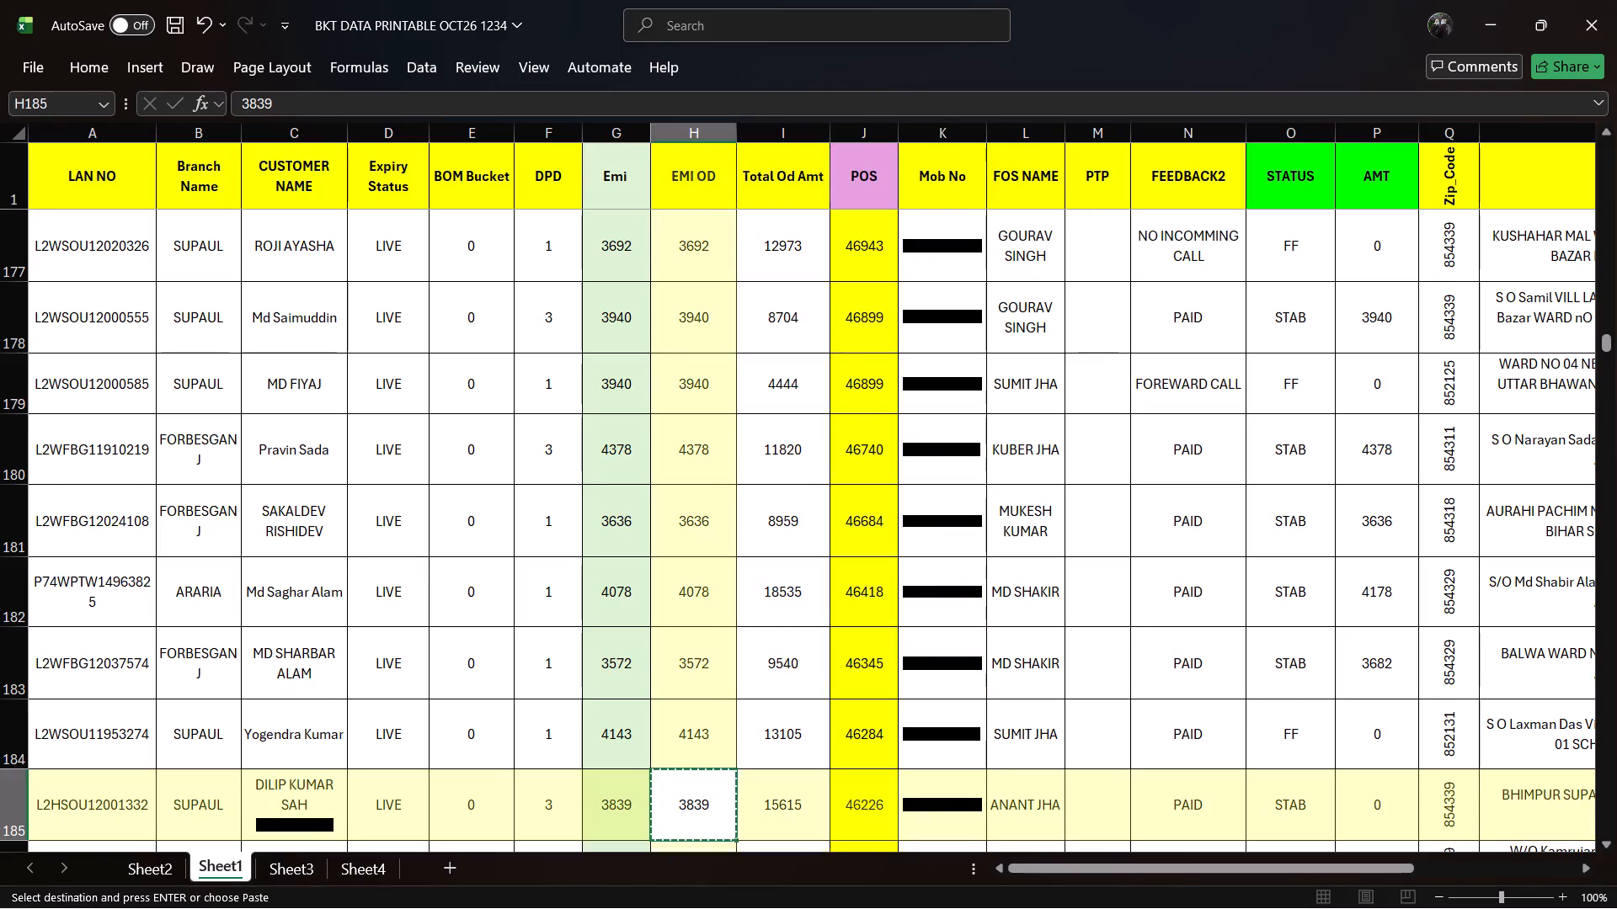
{"action": "key", "text": "Right"}
{"action": "key", "text": "Right"}
{"action": "key", "text": "Right"}
{"action": "key", "text": "Right"}
{"action": "key", "text": "Right"}
{"action": "key", "text": "Right"}
{"action": "key", "text": "Right"}
{"action": "key", "text": "Right"}
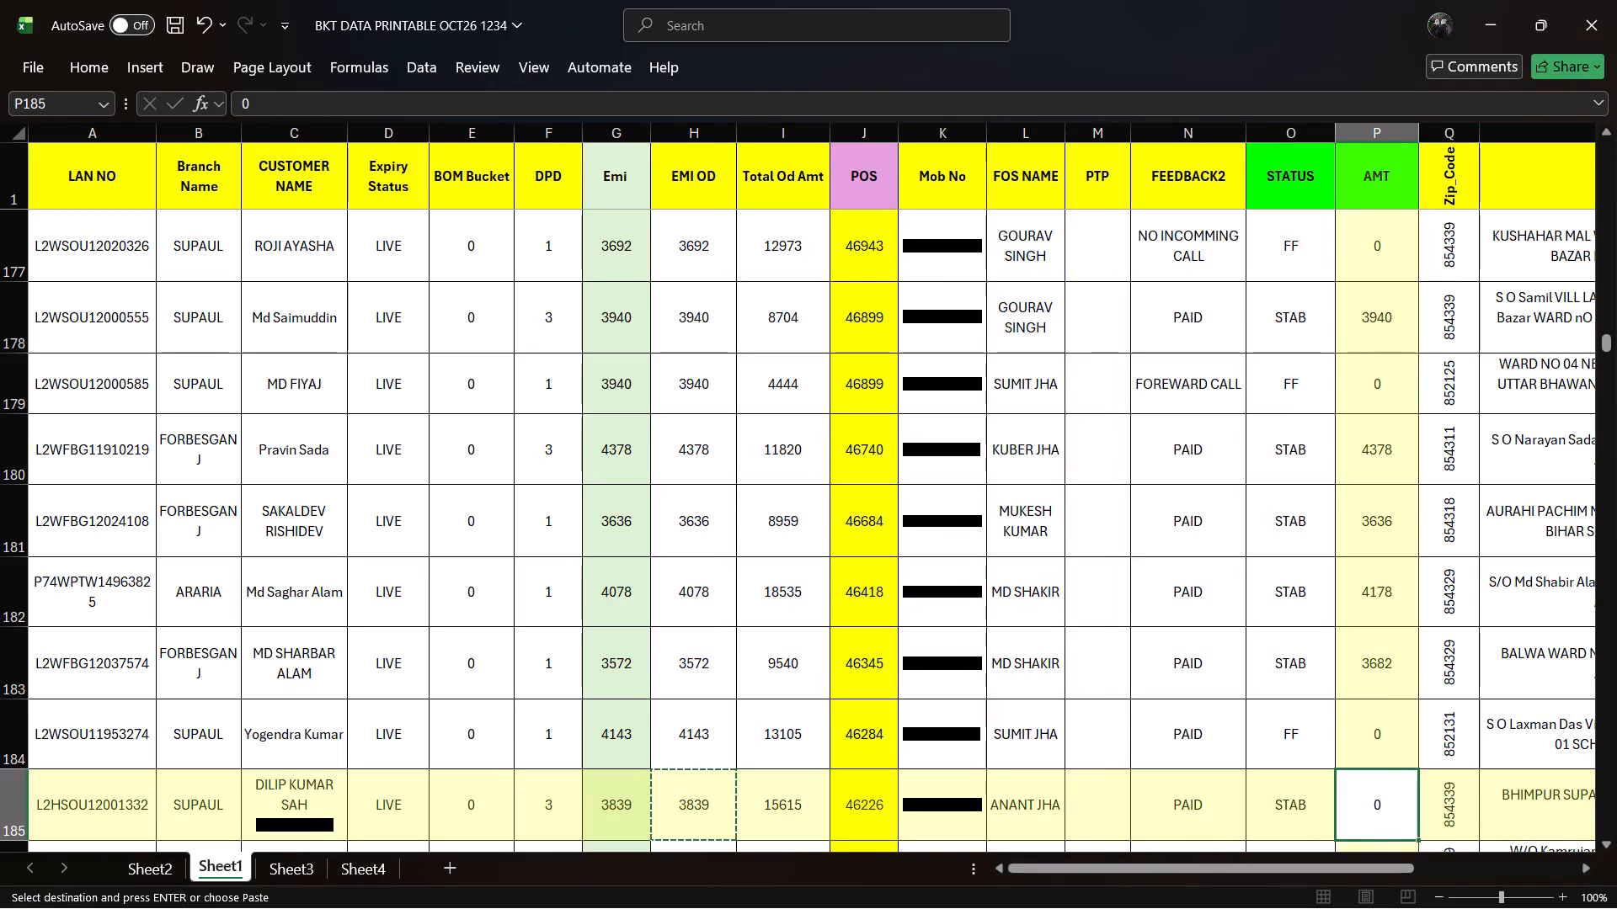
{"action": "key", "text": "ctrl+v"}
{"action": "key", "text": "ctrl+s"}
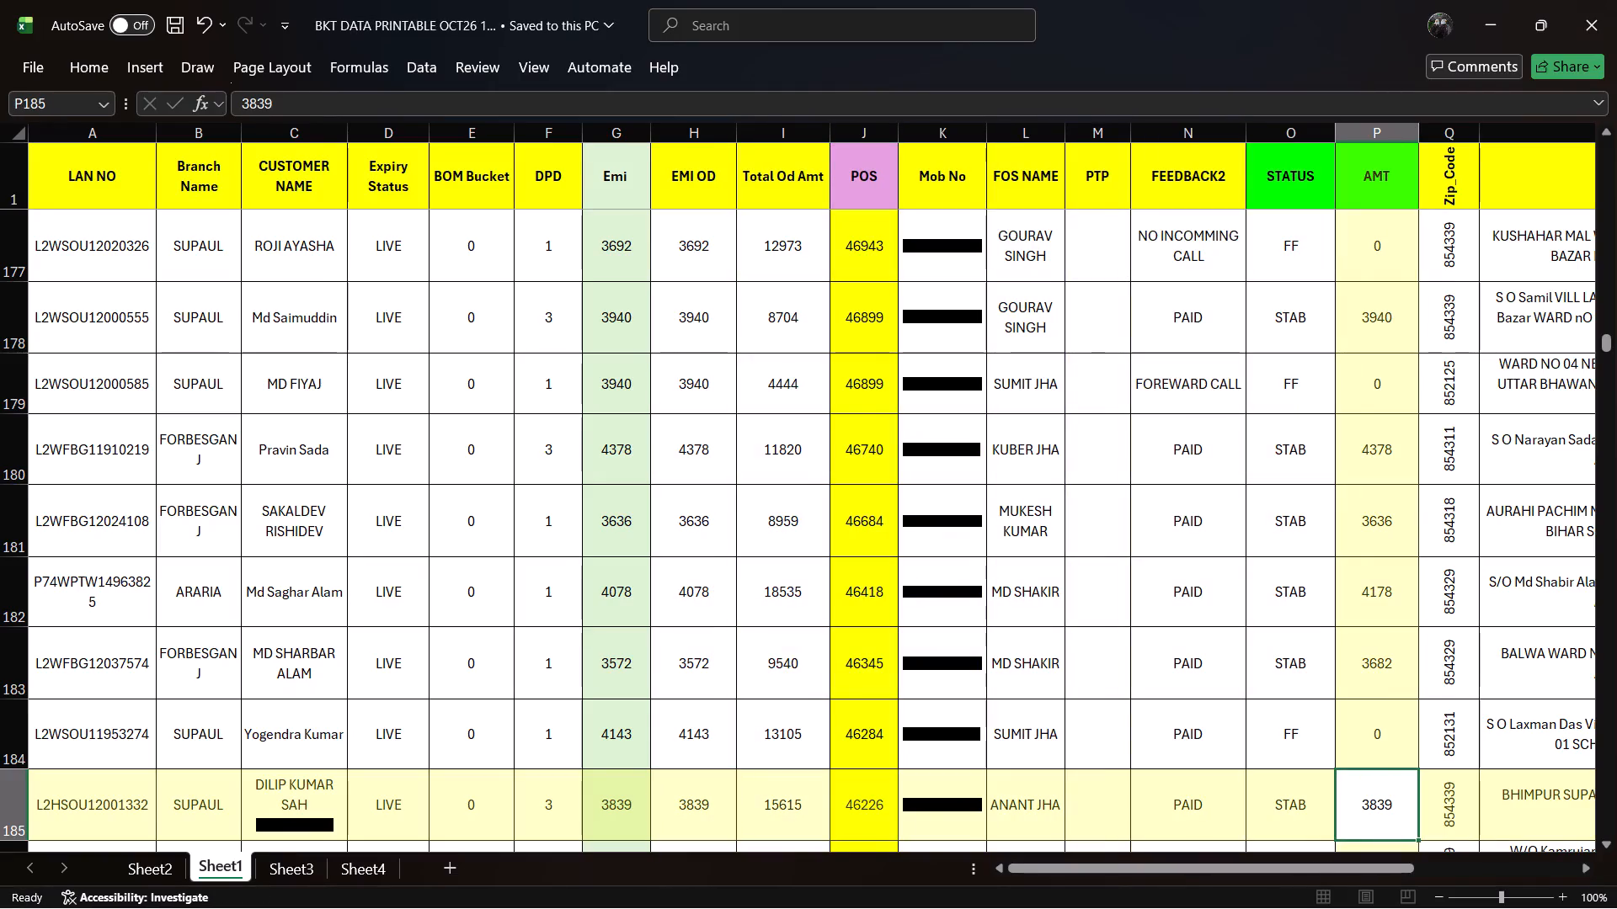
Search Sheet1 by full name for the customer listed in row 262.
{"action": "key", "text": "ctrl+f"}
{"action": "key", "text": "BackSpace"}
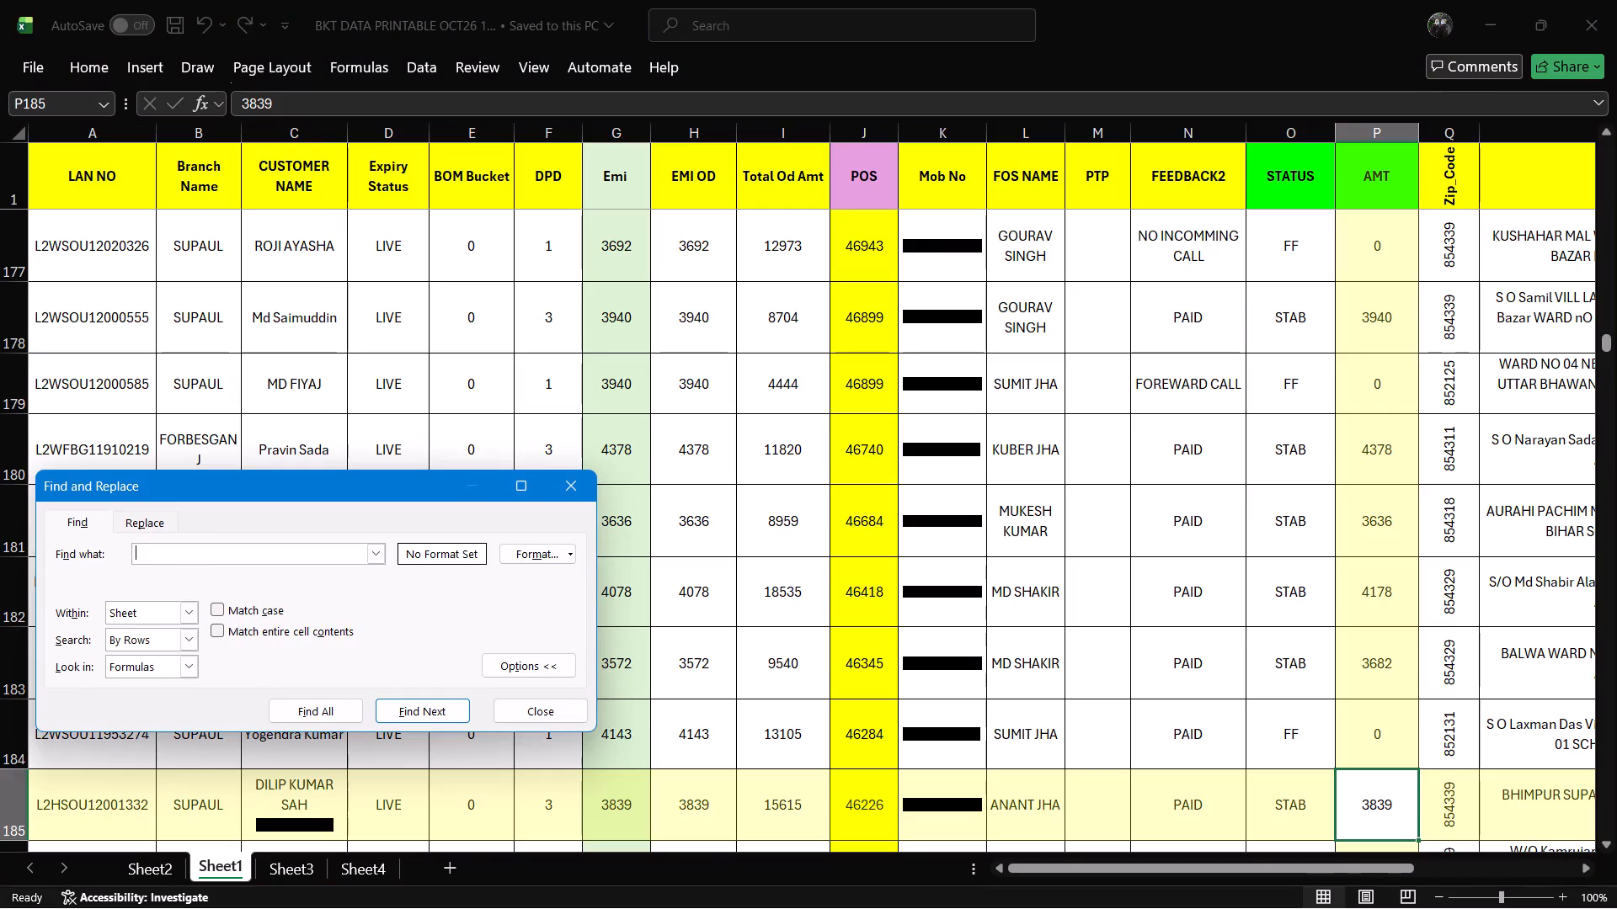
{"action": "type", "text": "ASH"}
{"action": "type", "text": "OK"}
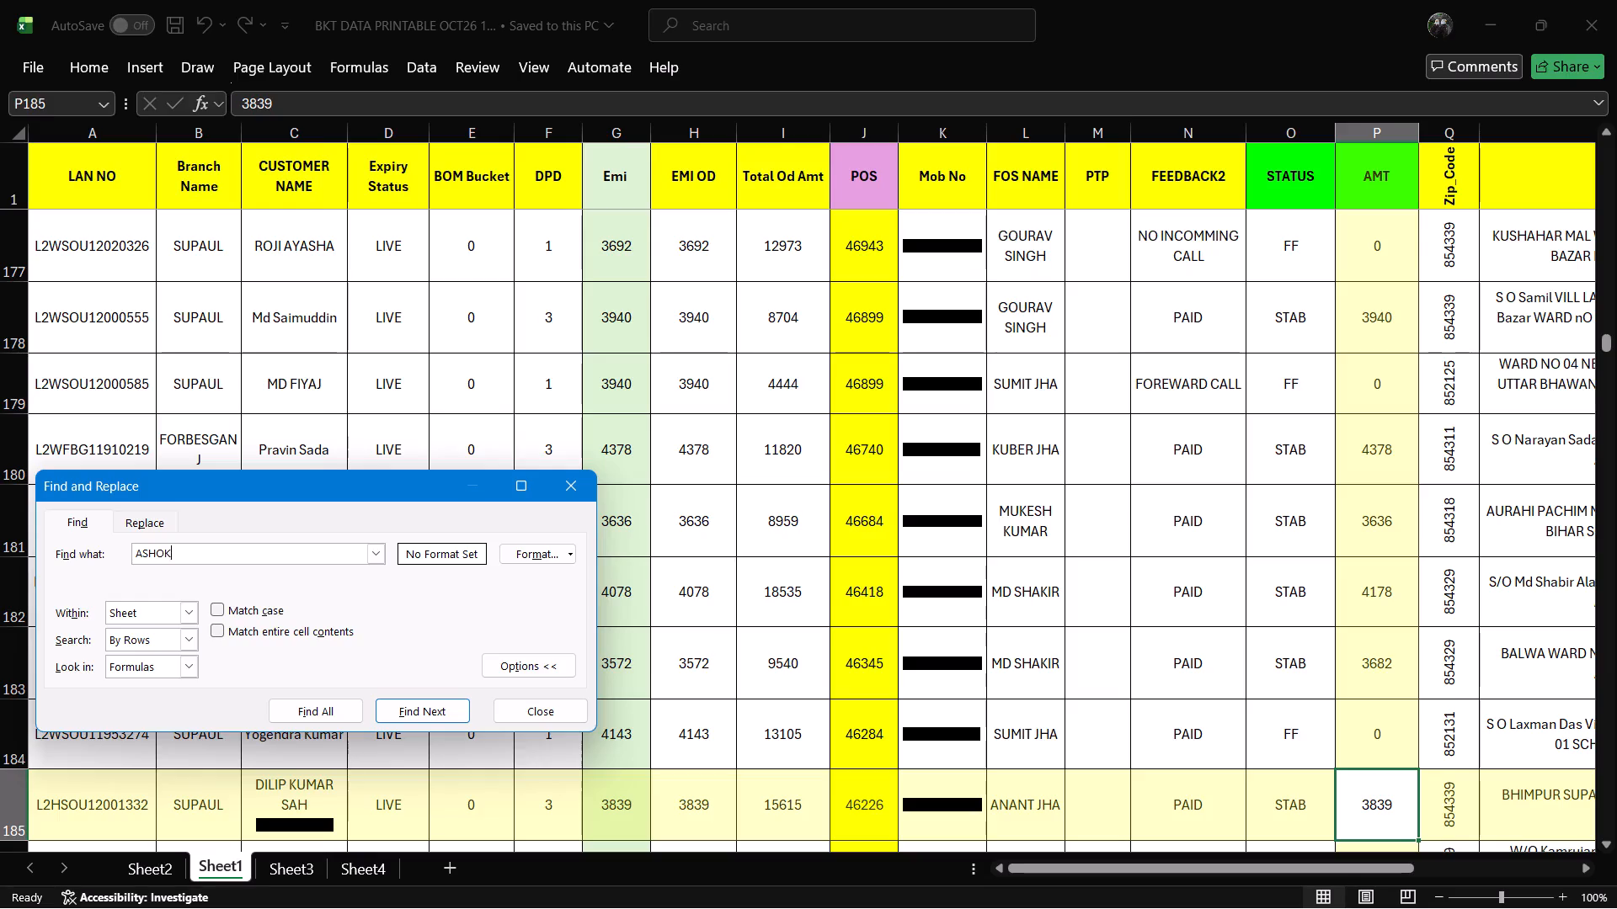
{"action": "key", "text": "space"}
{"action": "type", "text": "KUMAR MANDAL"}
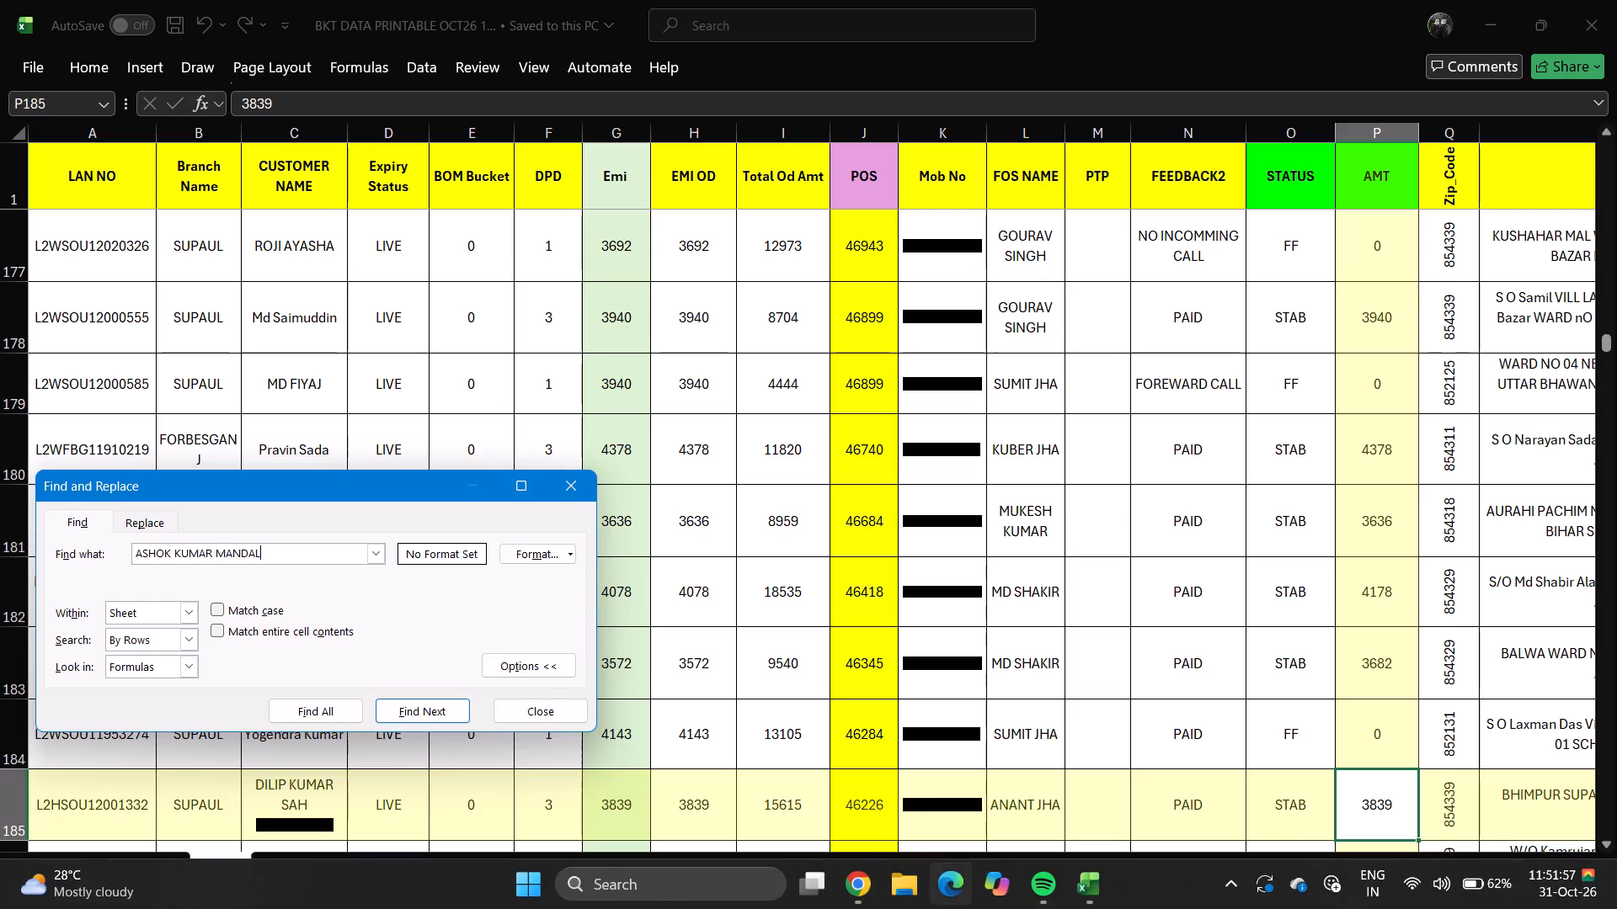
{"action": "left_click", "coordinate": [327, 704]}
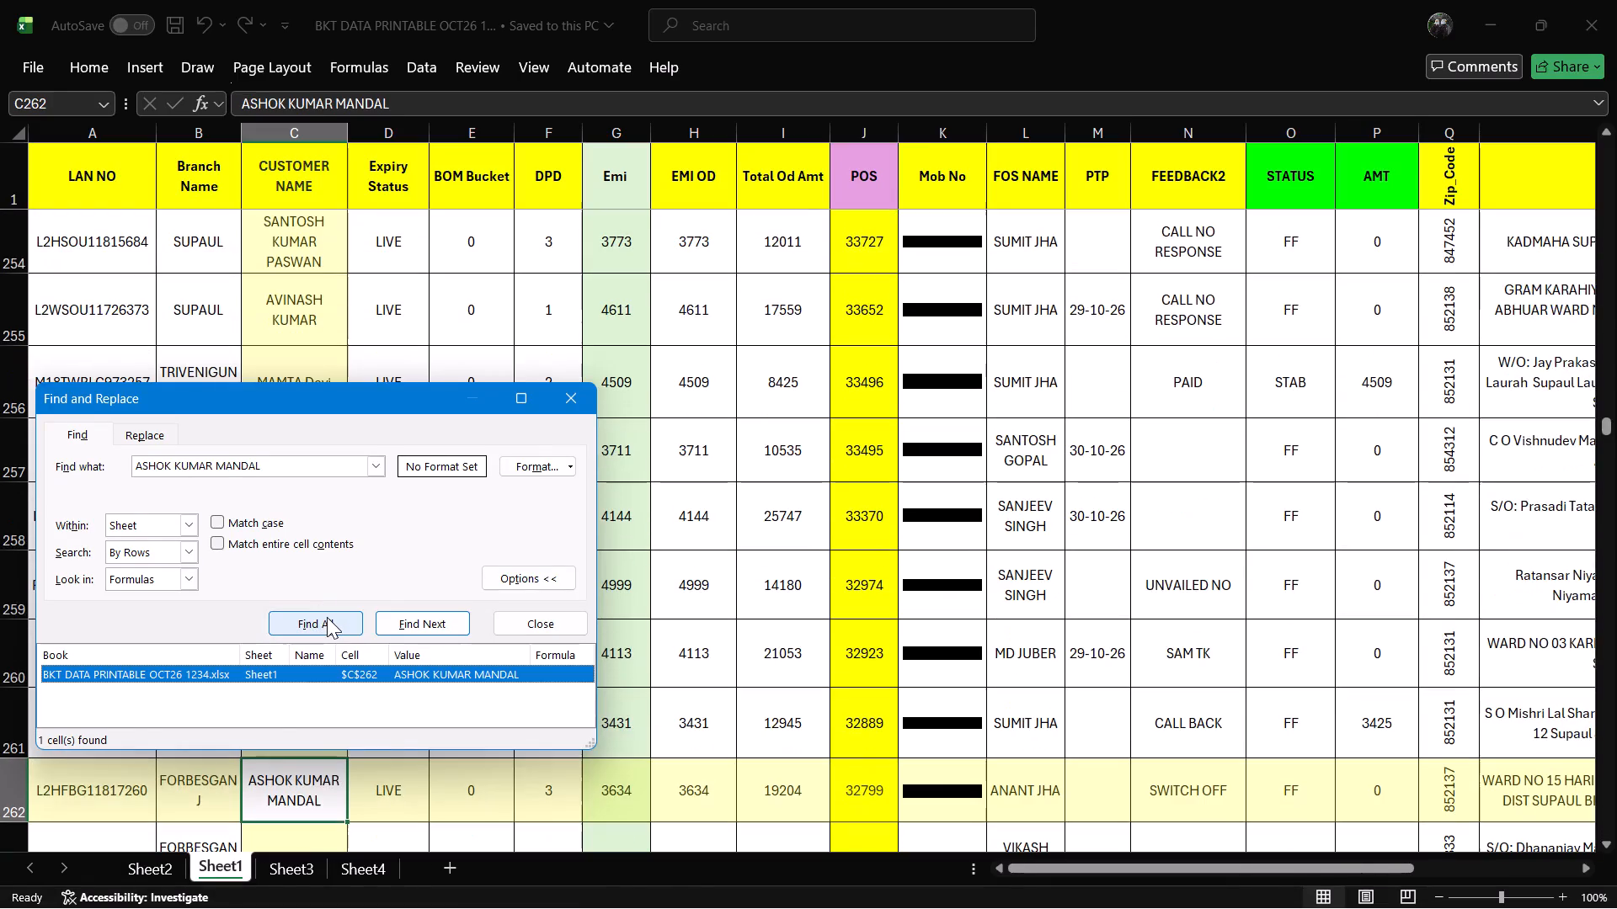
{"action": "left_click", "coordinate": [582, 396]}
Replace the FEEDBACK2 entry in row 262 with PAID.
{"action": "key", "text": "Left"}
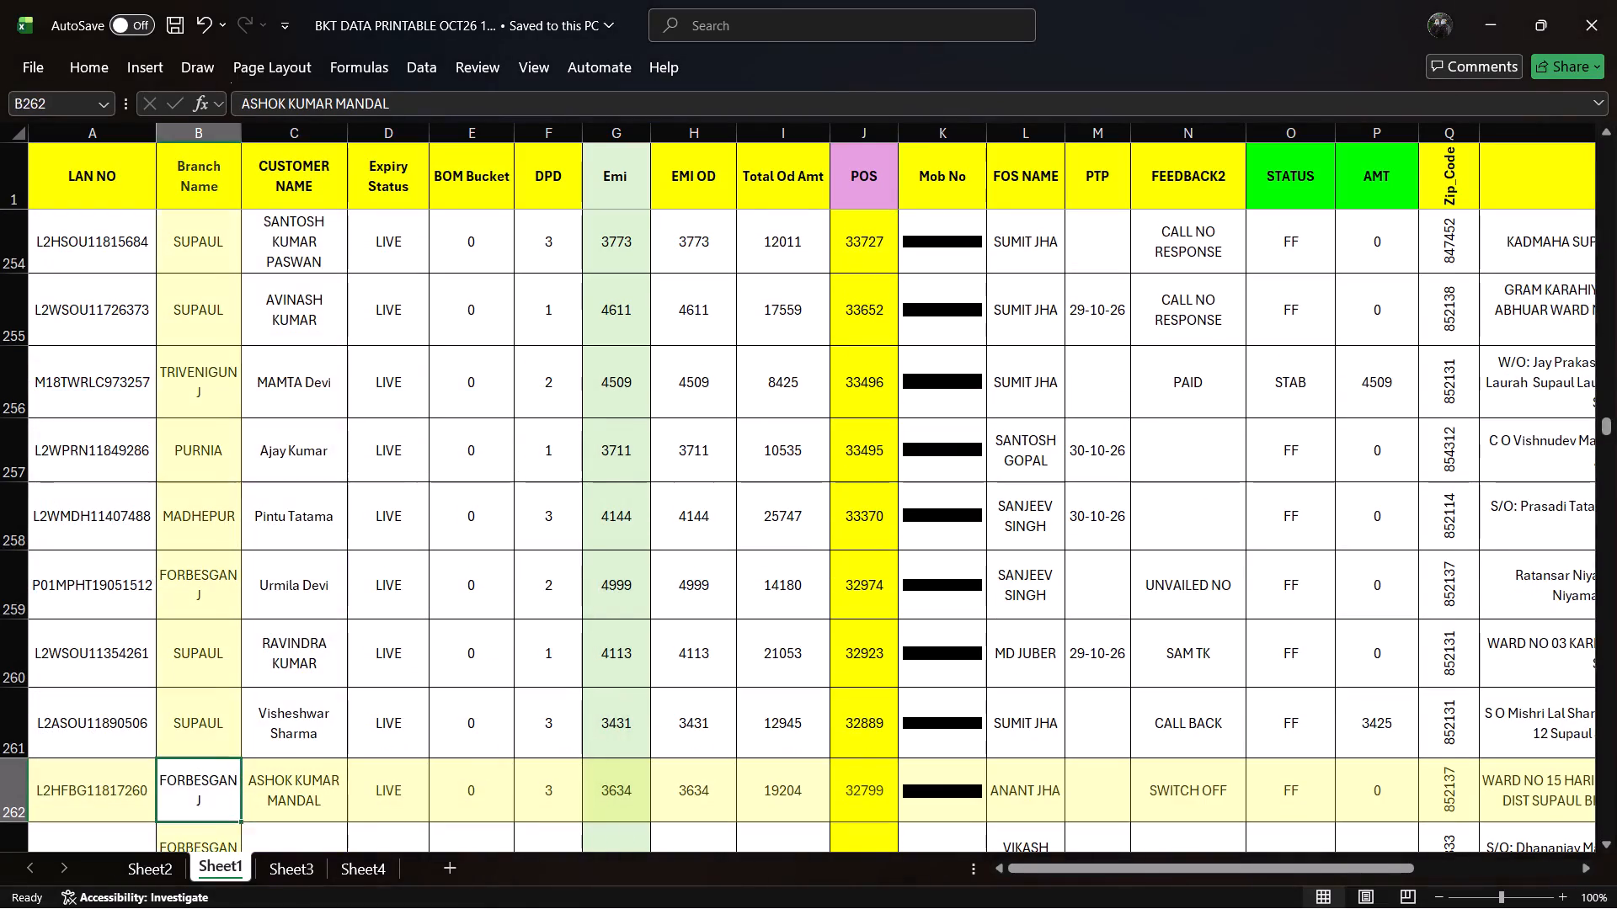
{"action": "key", "text": "Left"}
{"action": "key", "text": "Left"}
{"action": "key", "text": "Left"}
{"action": "key", "text": "Right"}
{"action": "key", "text": "Right"}
{"action": "key", "text": "Right"}
{"action": "key", "text": "Right"}
{"action": "key", "text": "Right"}
{"action": "key", "text": "Right"}
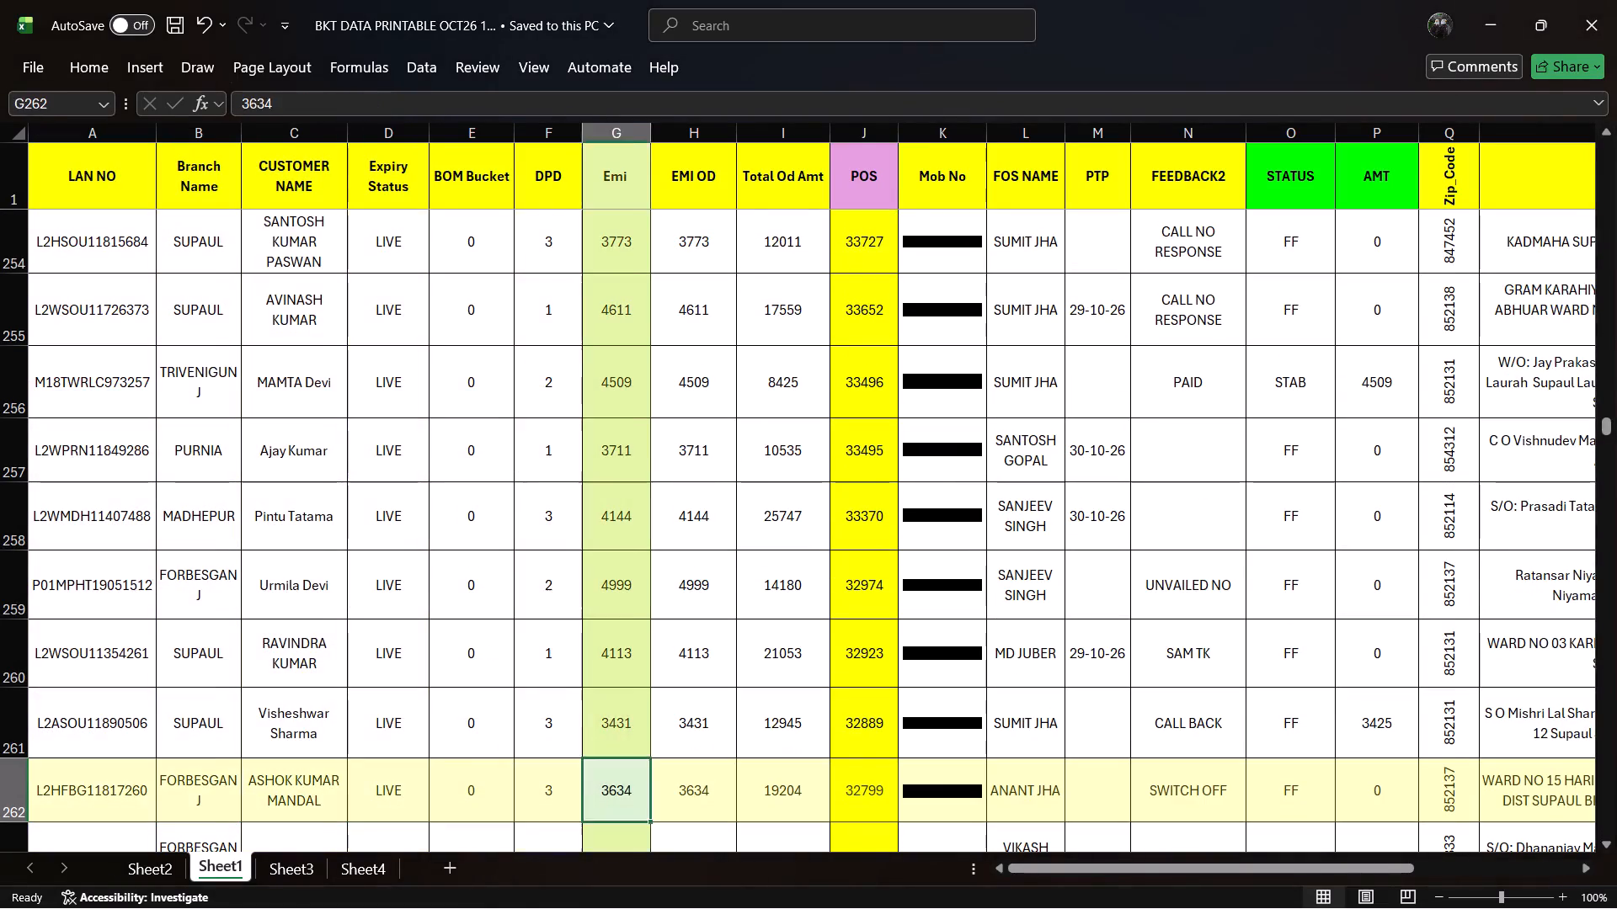
{"action": "key", "text": "Right"}
{"action": "key", "text": "Right"}
{"action": "key", "text": "Right"}
{"action": "key", "text": "Right"}
{"action": "key", "text": "Right"}
{"action": "key", "text": "Right"}
{"action": "key", "text": "Right"}
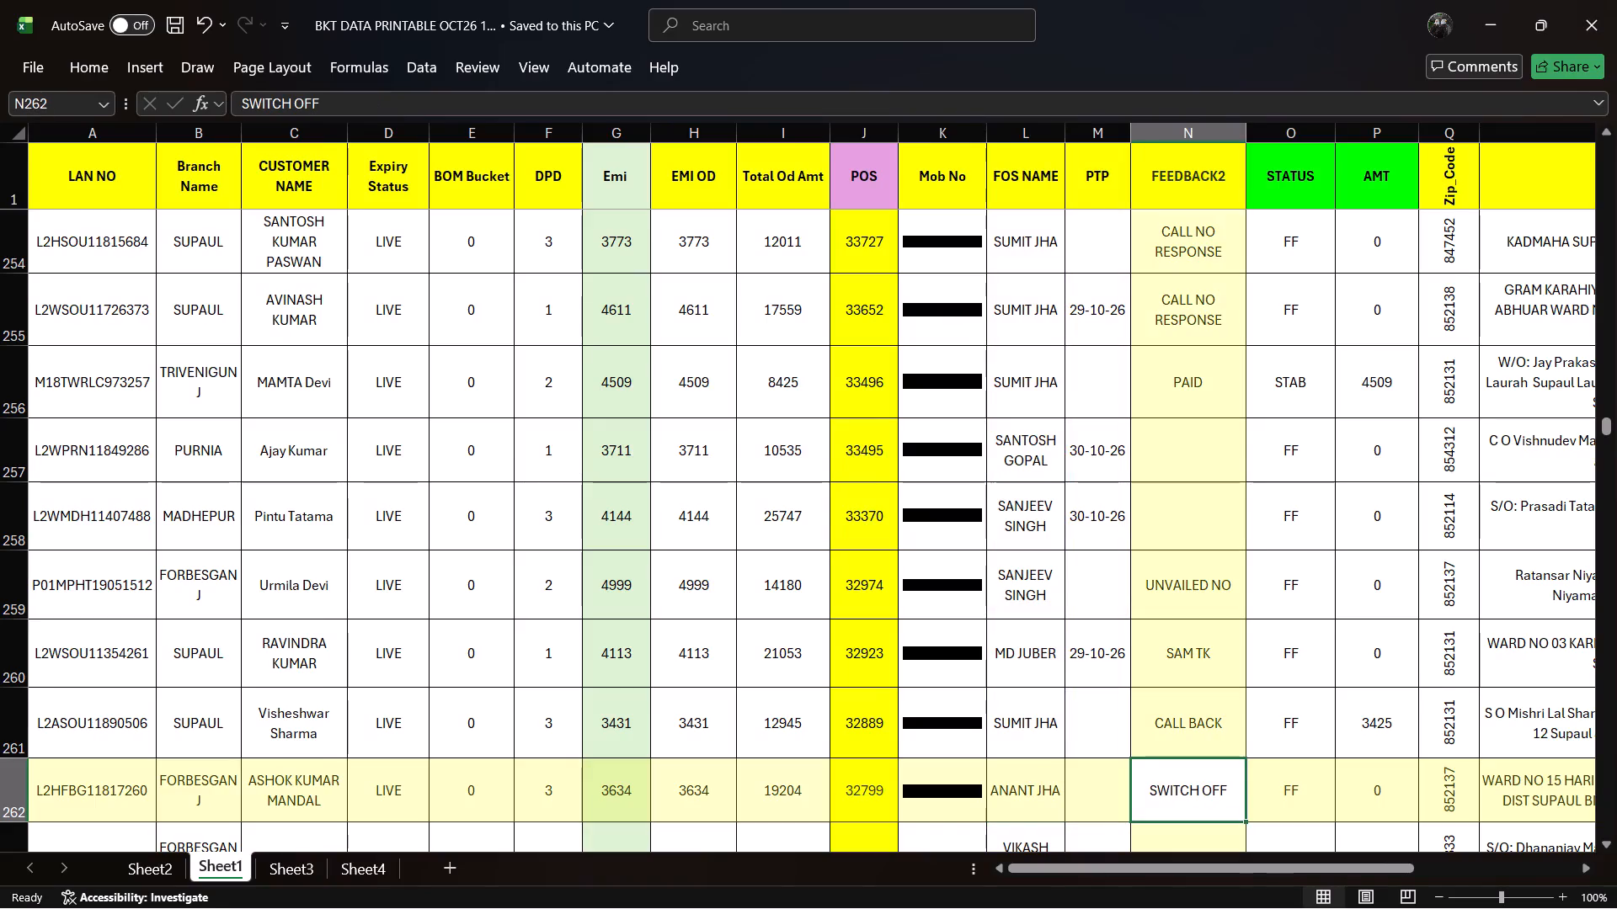
{"action": "key", "text": "BackSpace"}
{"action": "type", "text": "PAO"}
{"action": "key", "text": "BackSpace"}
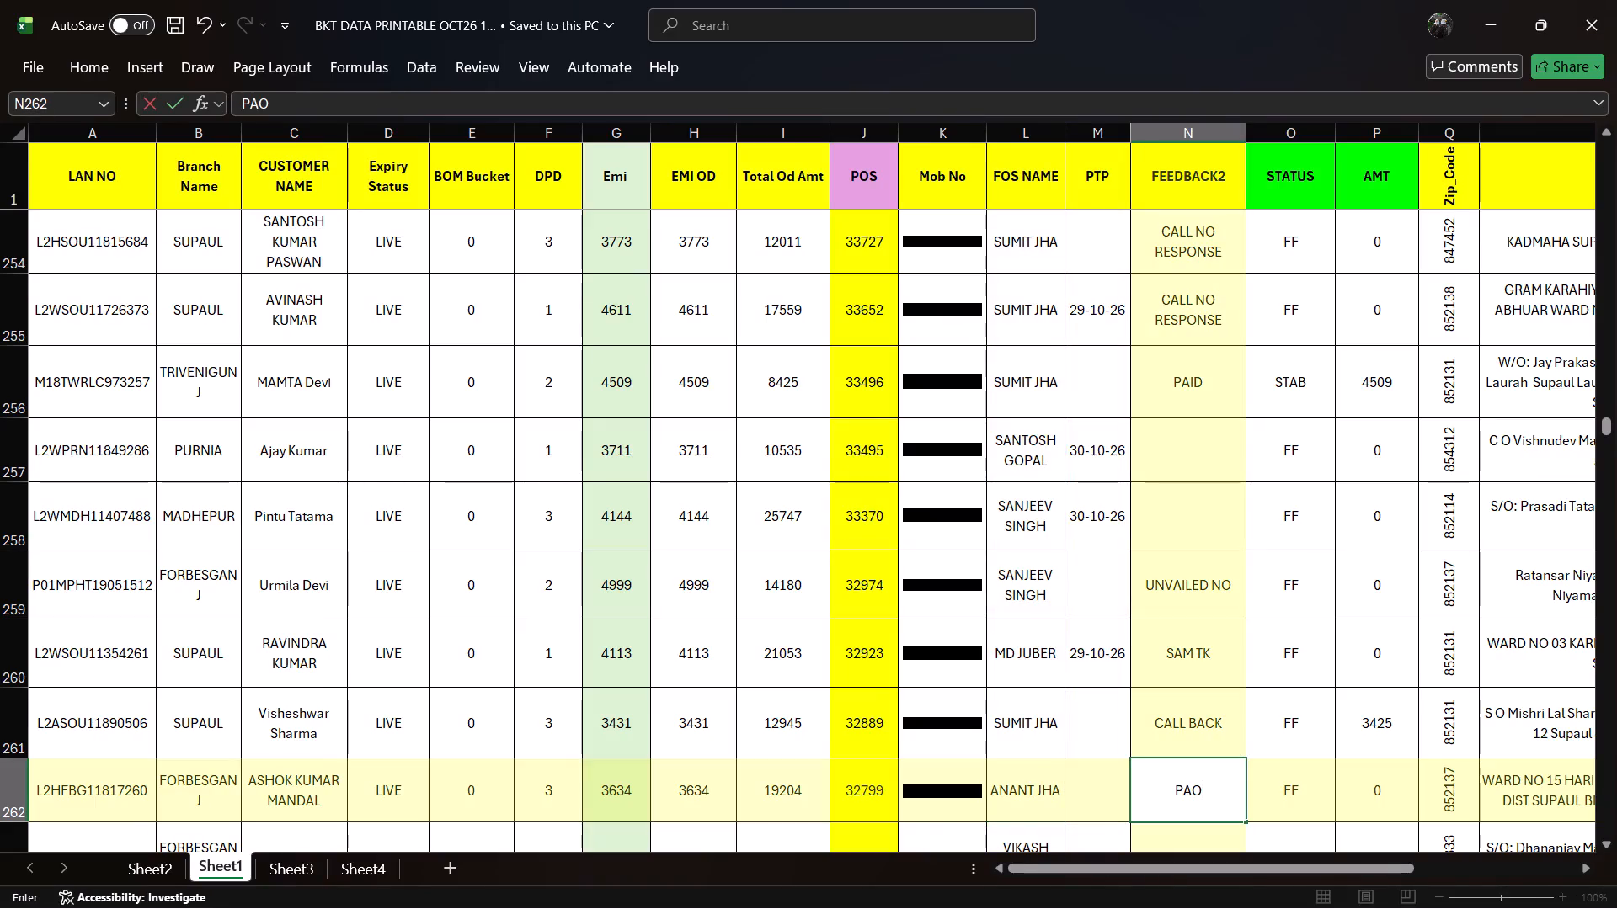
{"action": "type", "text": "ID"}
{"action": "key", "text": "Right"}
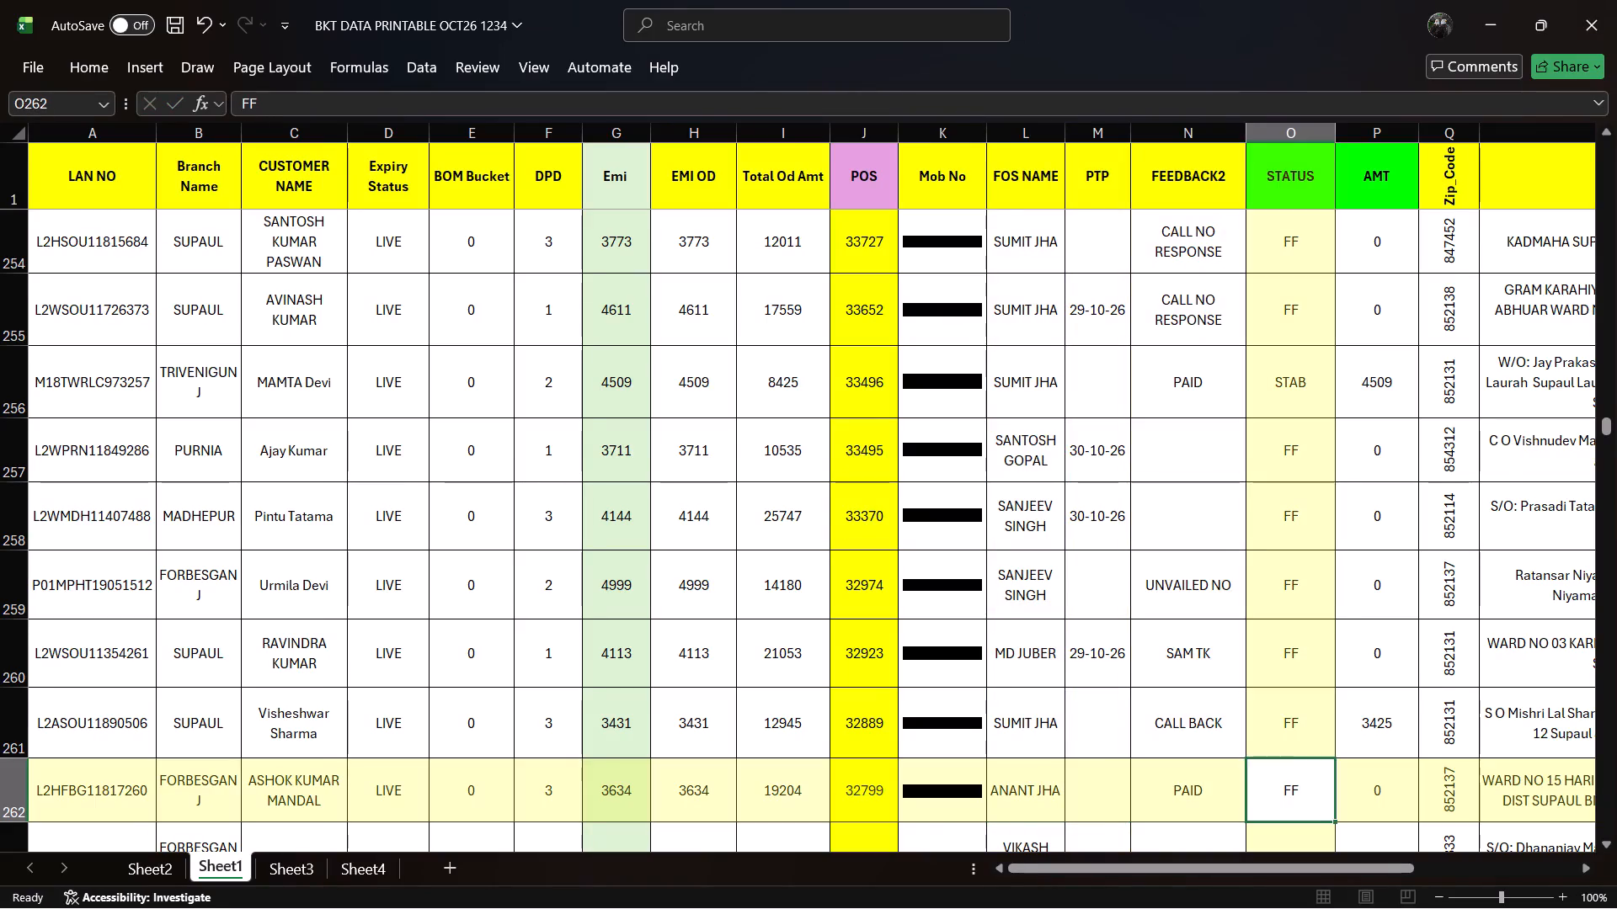
Set the STATUS in row 262 to STAB.
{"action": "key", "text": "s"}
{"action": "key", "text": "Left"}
Copy row 262's EMI OD amount of 3634 into its AMT cell and save the workbook.
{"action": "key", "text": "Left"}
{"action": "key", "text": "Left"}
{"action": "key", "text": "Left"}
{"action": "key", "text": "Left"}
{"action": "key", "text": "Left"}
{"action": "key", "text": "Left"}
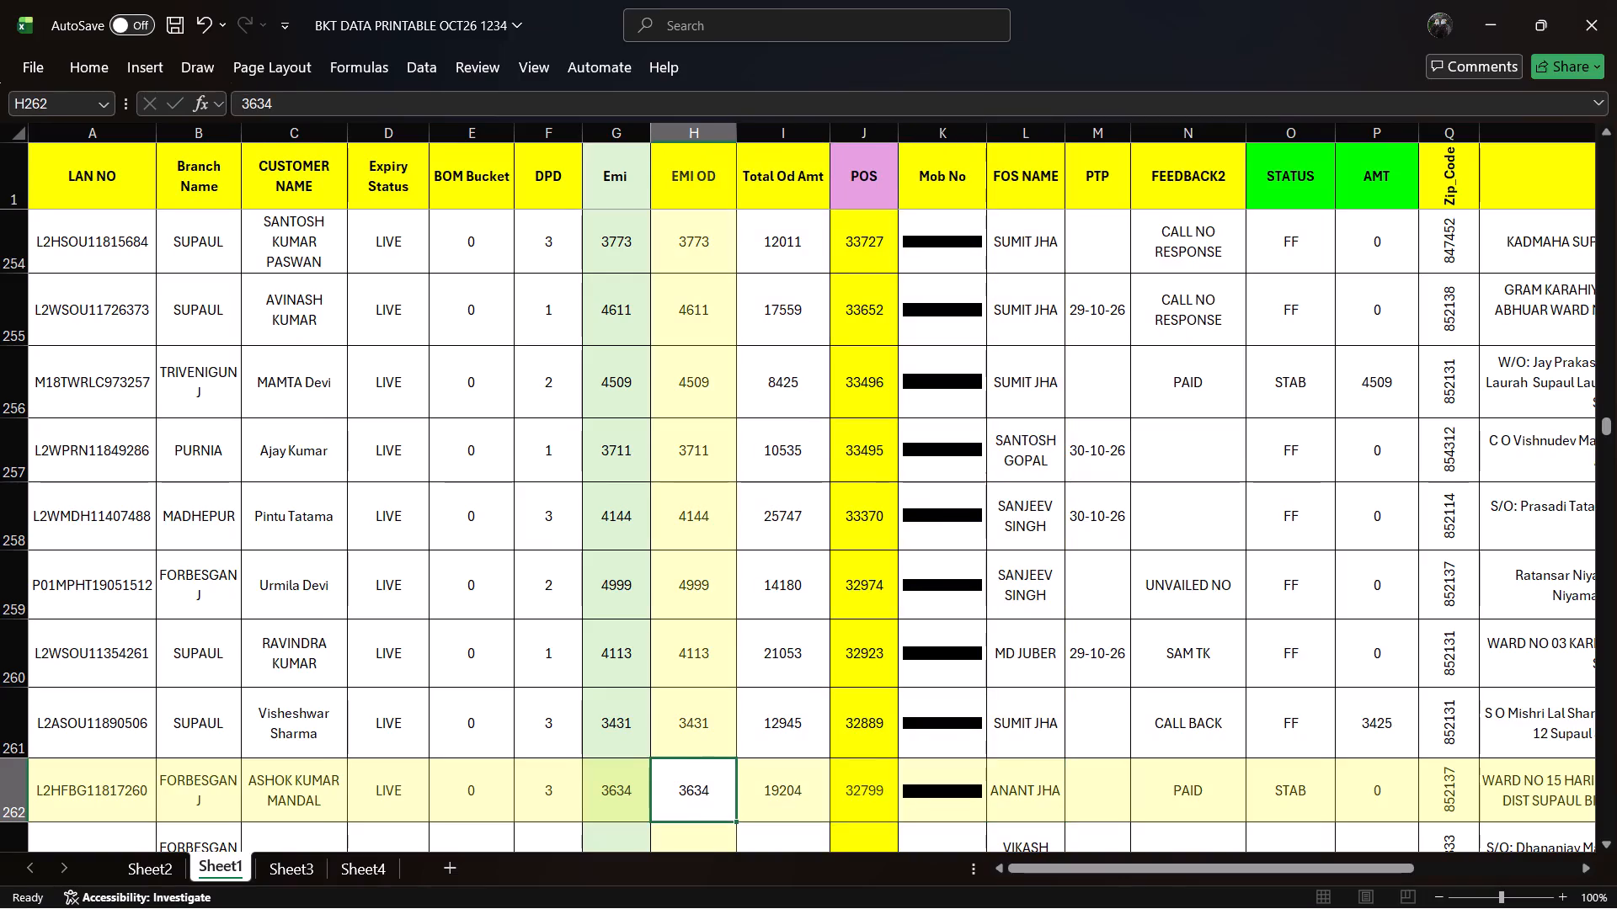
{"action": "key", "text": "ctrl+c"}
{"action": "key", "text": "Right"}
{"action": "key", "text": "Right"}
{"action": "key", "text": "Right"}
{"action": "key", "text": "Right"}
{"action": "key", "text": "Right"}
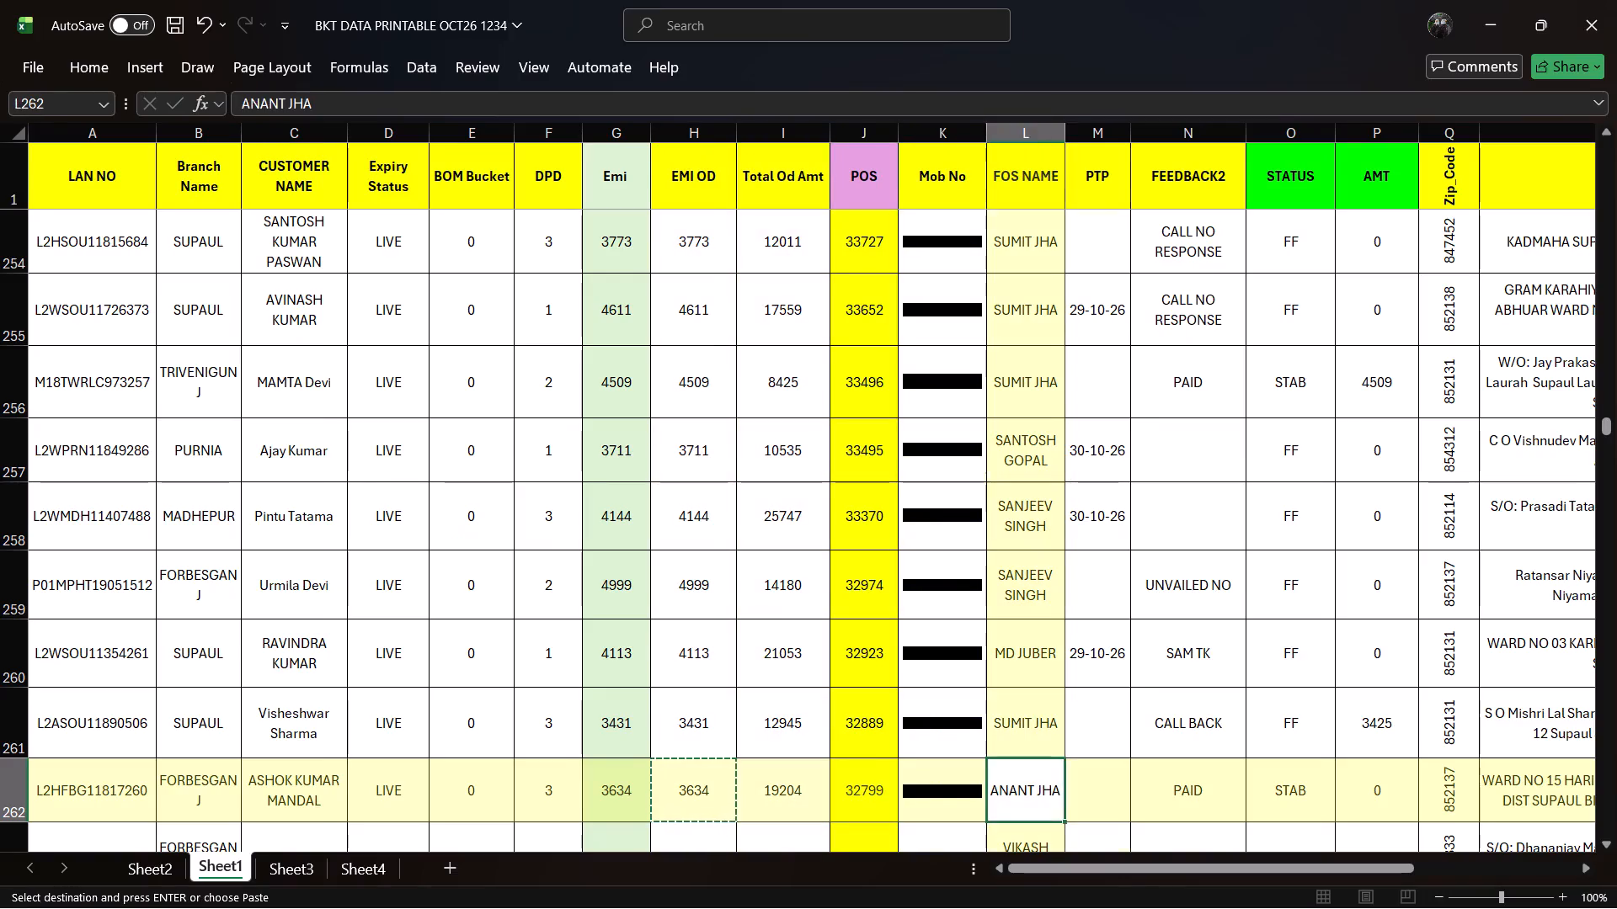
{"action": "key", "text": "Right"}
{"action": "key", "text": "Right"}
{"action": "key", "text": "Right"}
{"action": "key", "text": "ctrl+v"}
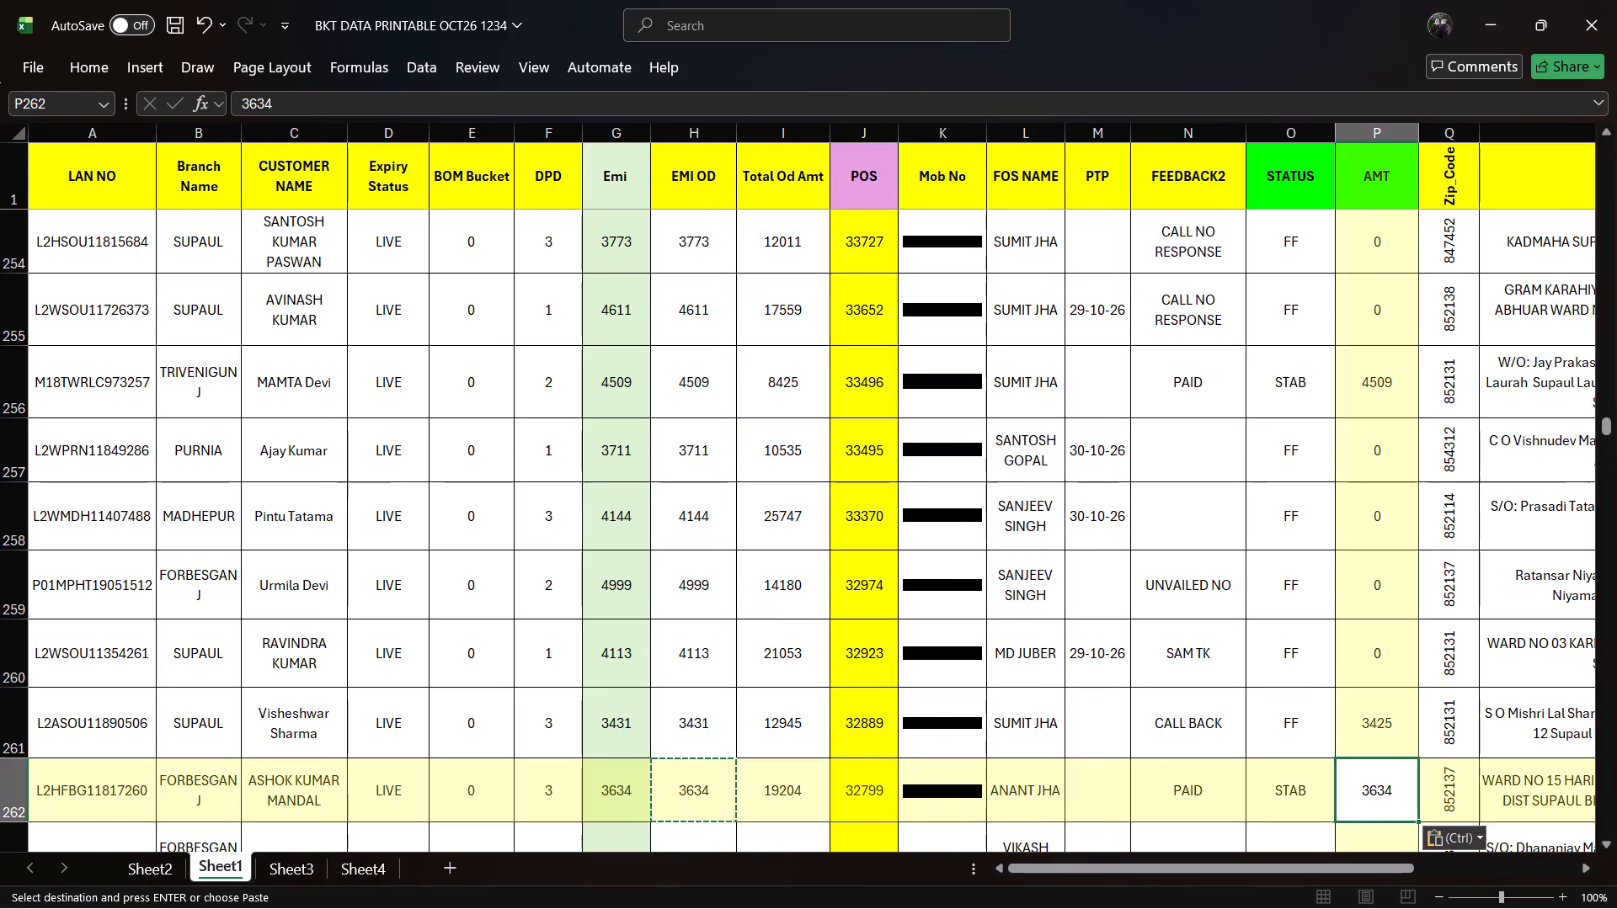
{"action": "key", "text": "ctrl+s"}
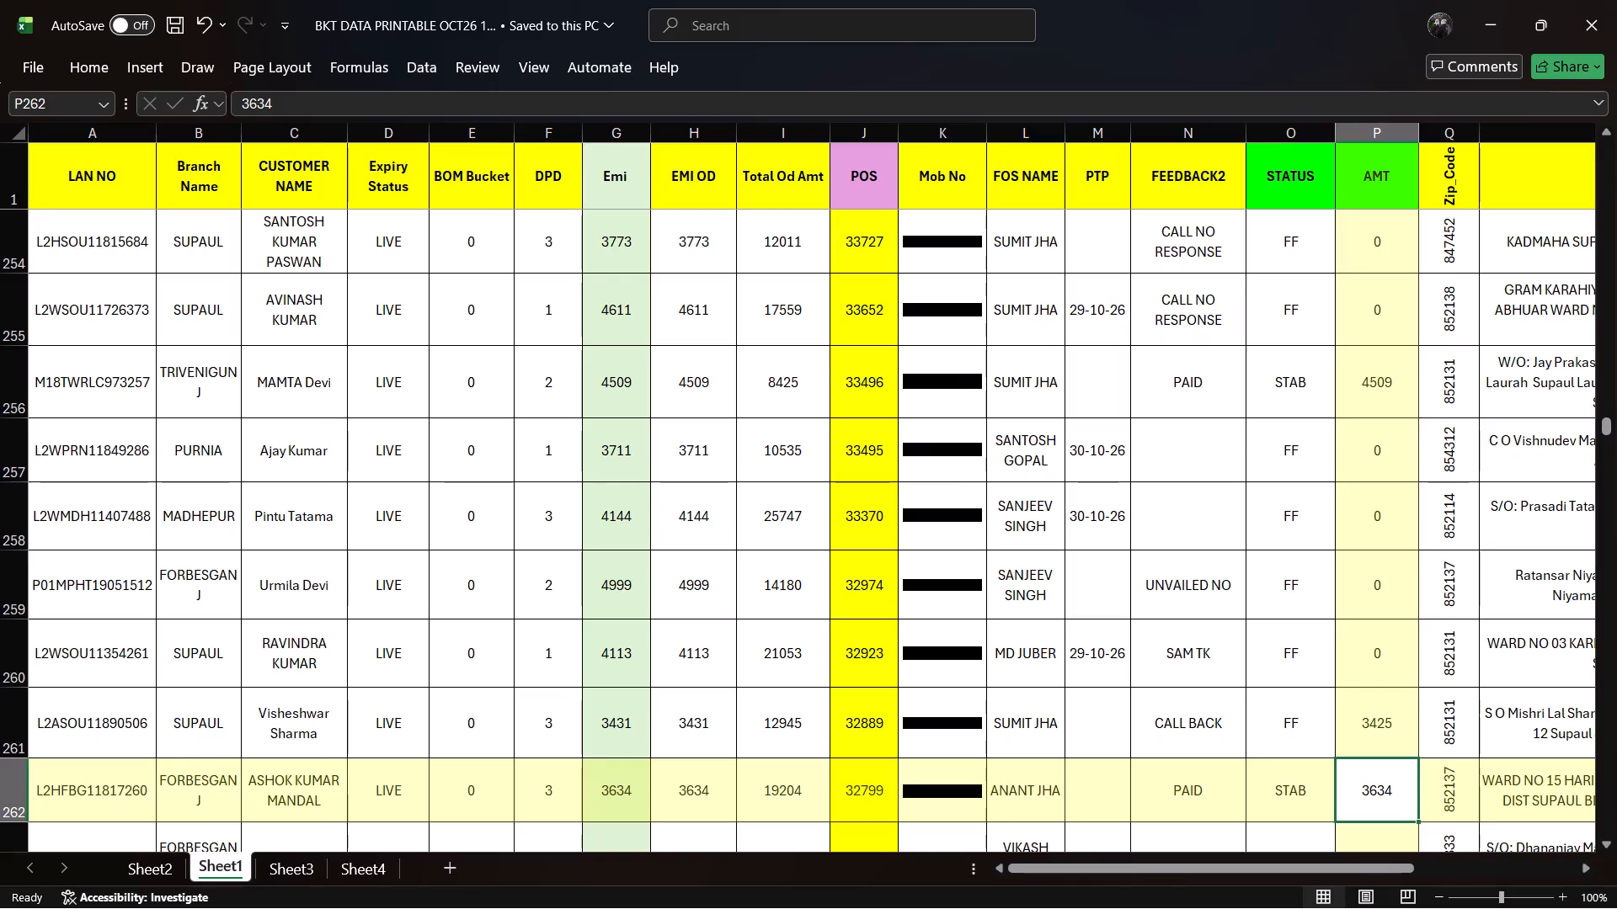
Search Sheet1 by full name for the customer listed in row 362.
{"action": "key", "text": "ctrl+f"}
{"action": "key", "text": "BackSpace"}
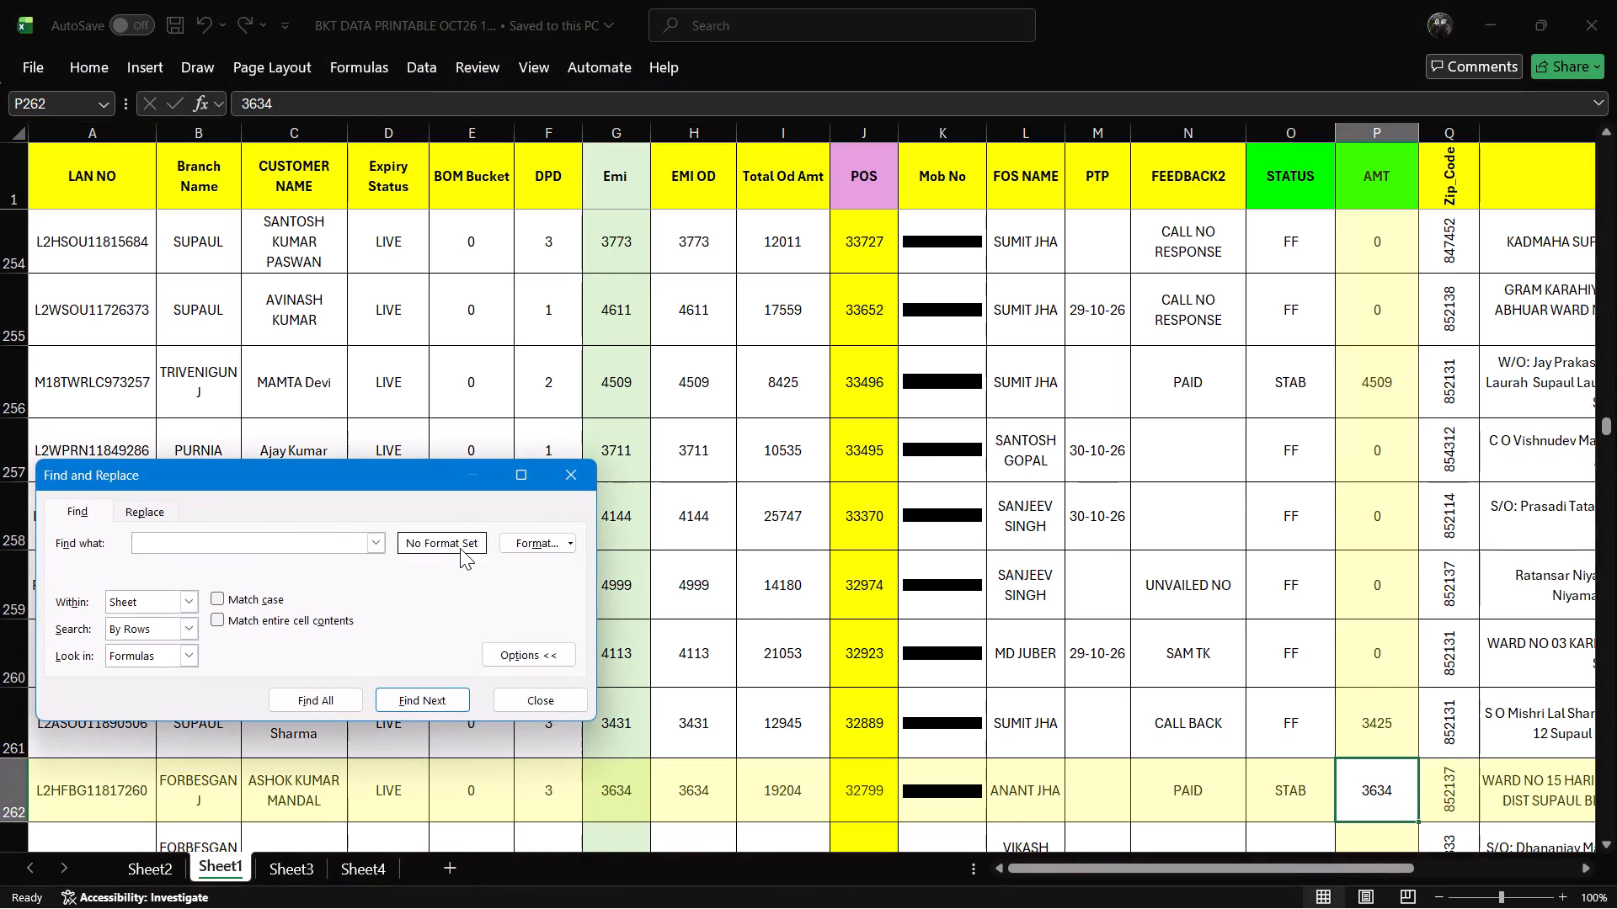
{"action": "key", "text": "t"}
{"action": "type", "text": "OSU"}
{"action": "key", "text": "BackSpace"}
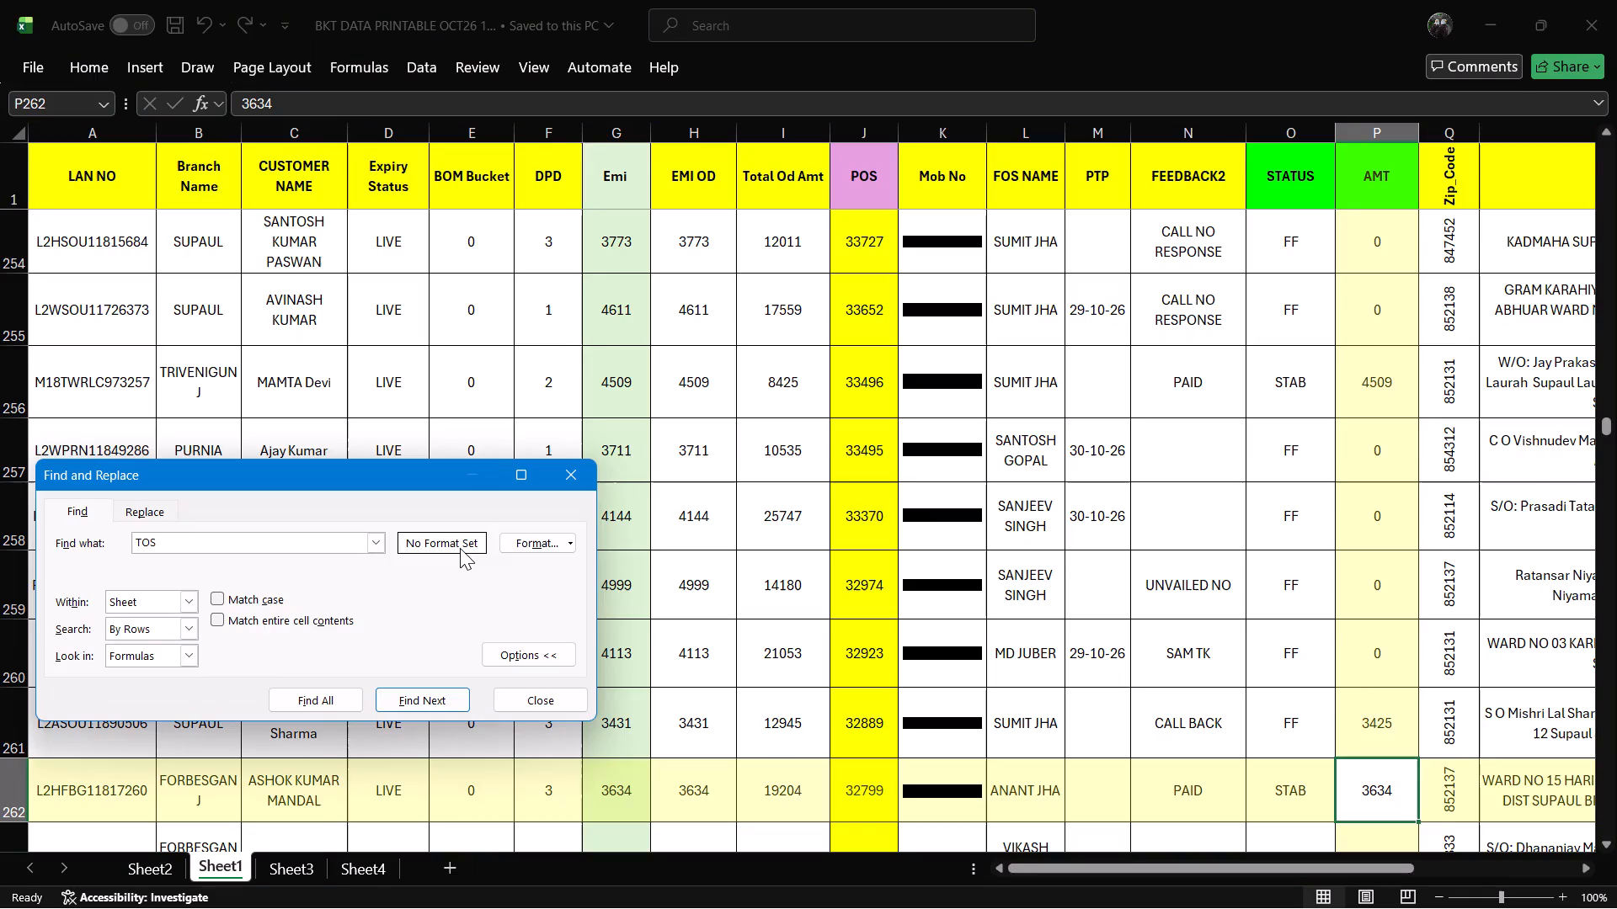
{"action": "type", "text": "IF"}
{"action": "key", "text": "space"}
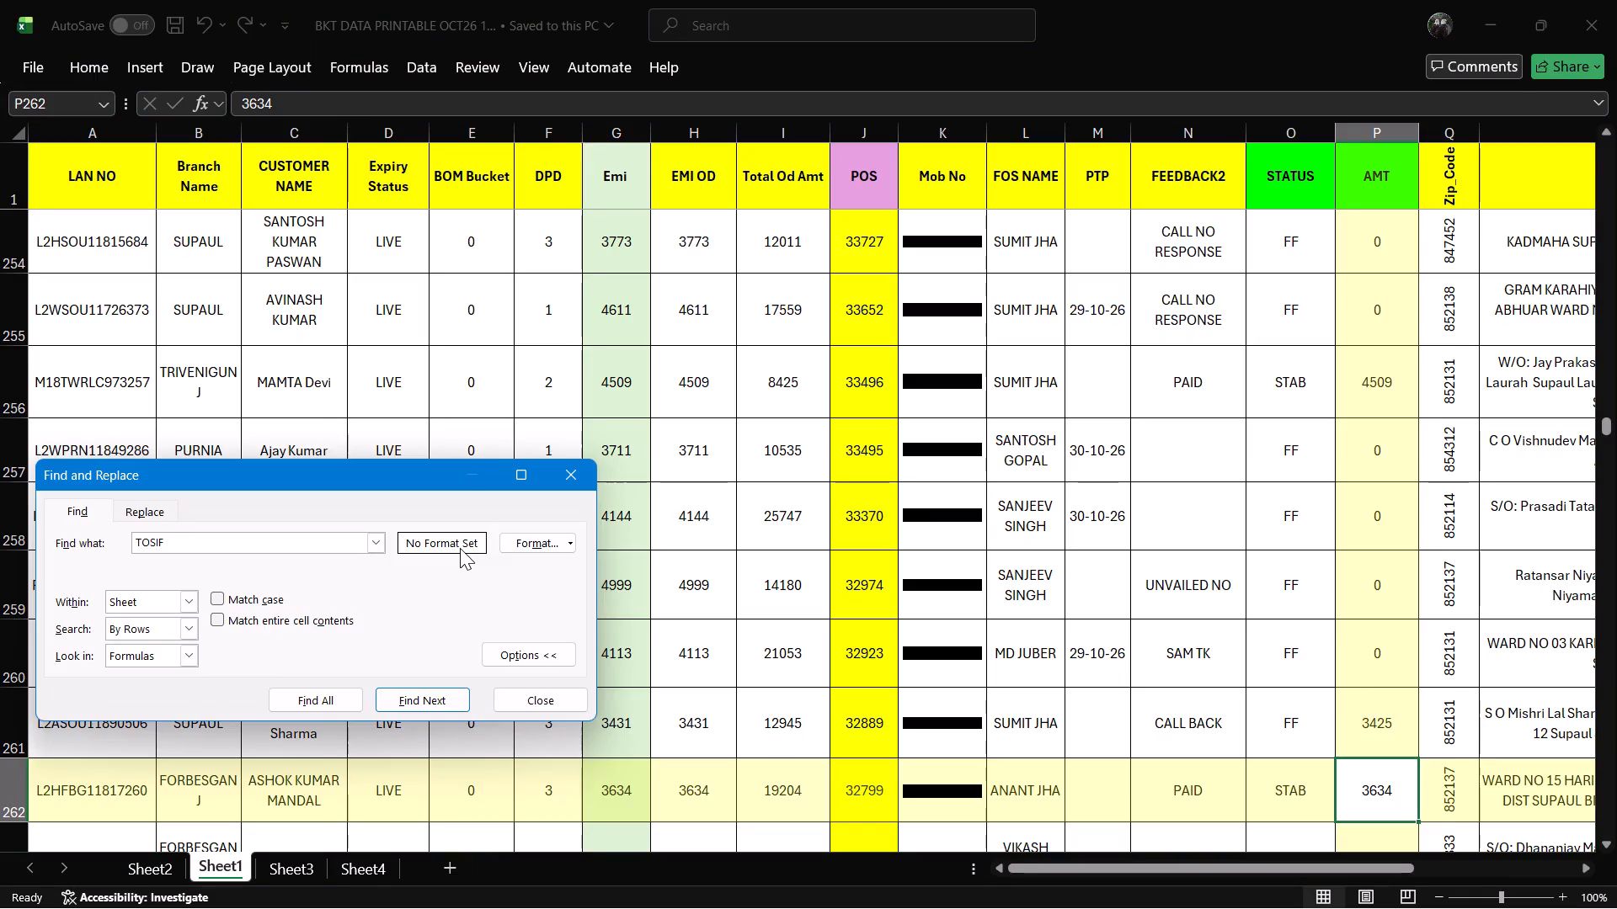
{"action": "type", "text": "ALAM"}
{"action": "left_click", "coordinate": [329, 708]}
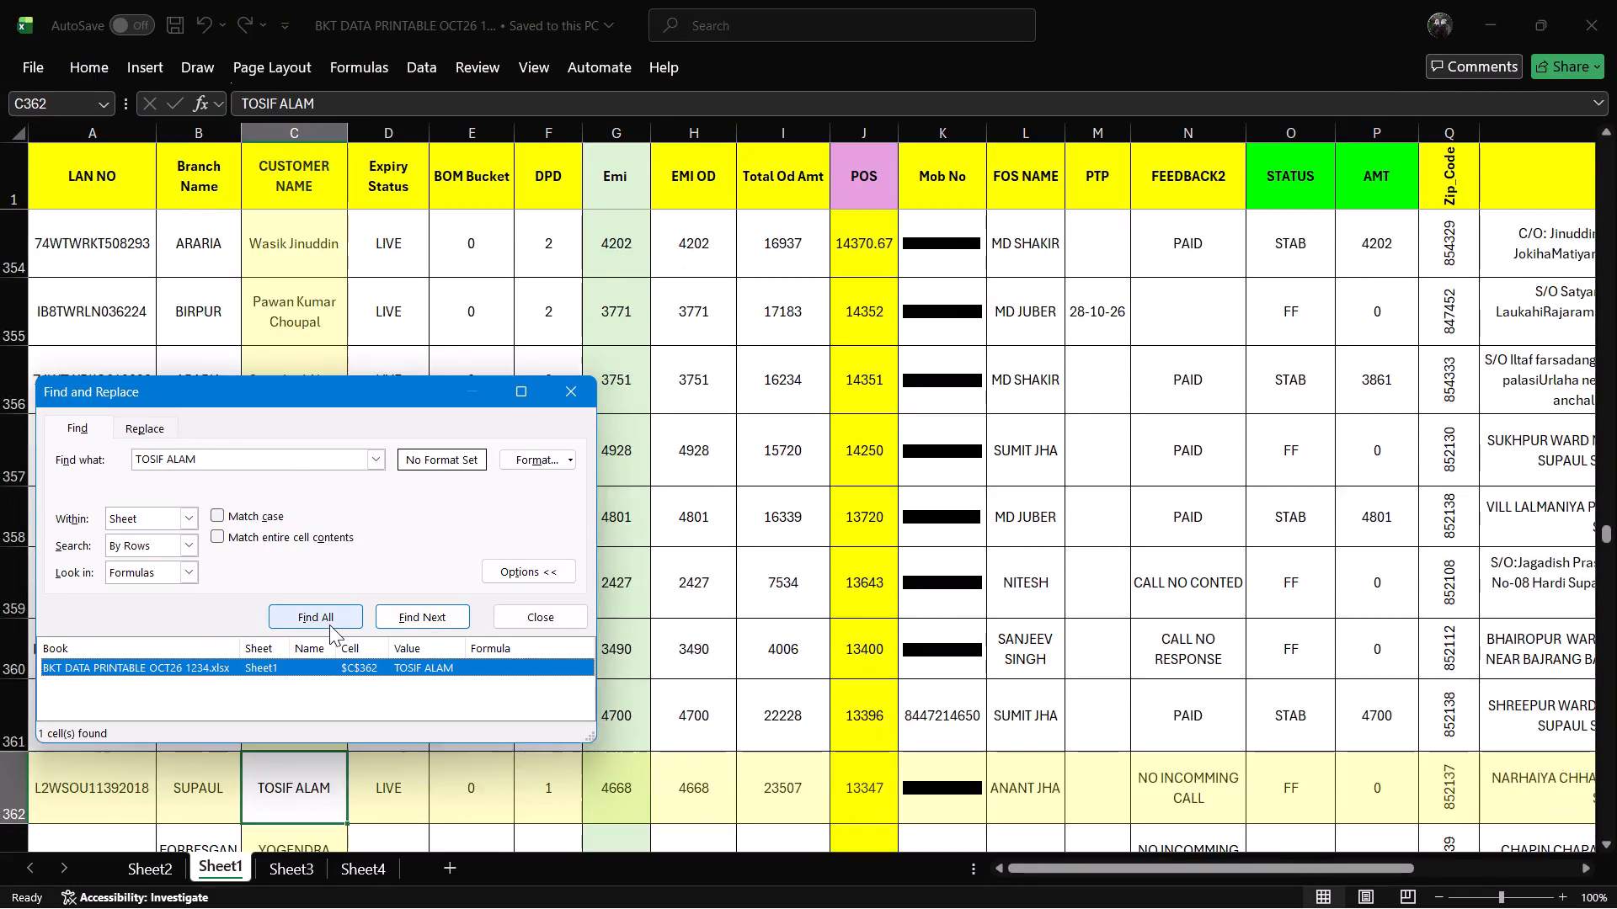
{"action": "key", "text": "Right"}
{"action": "key", "text": "Right"}
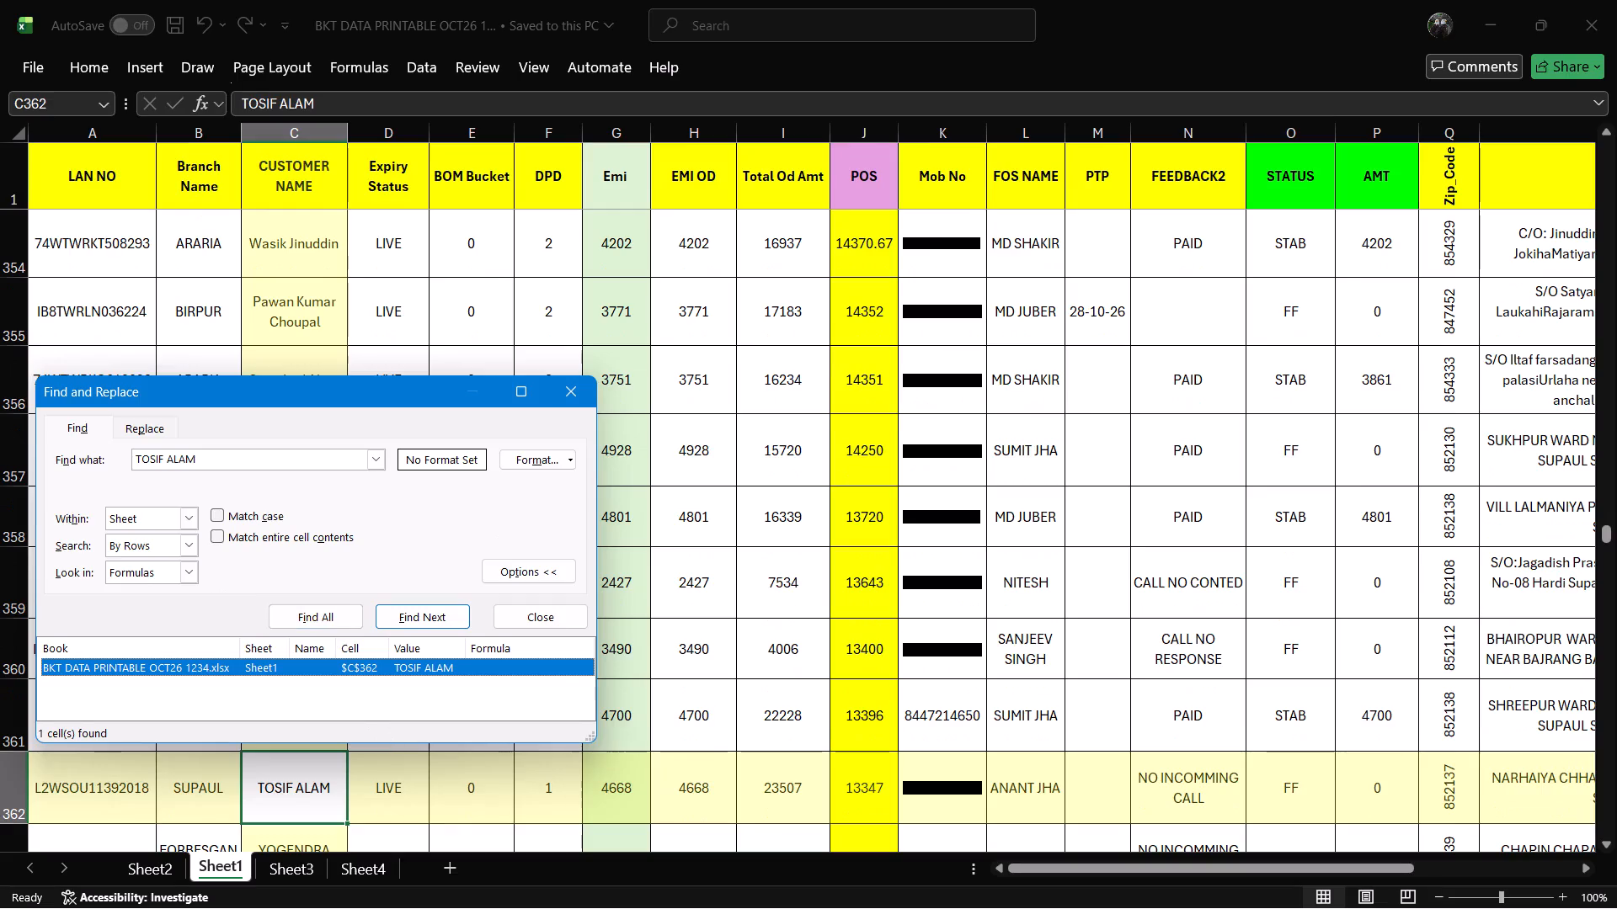
Replace the FEEDBACK2 entry in row 362 with PAID.
{"action": "key", "text": "Right"}
{"action": "key", "text": "Right"}
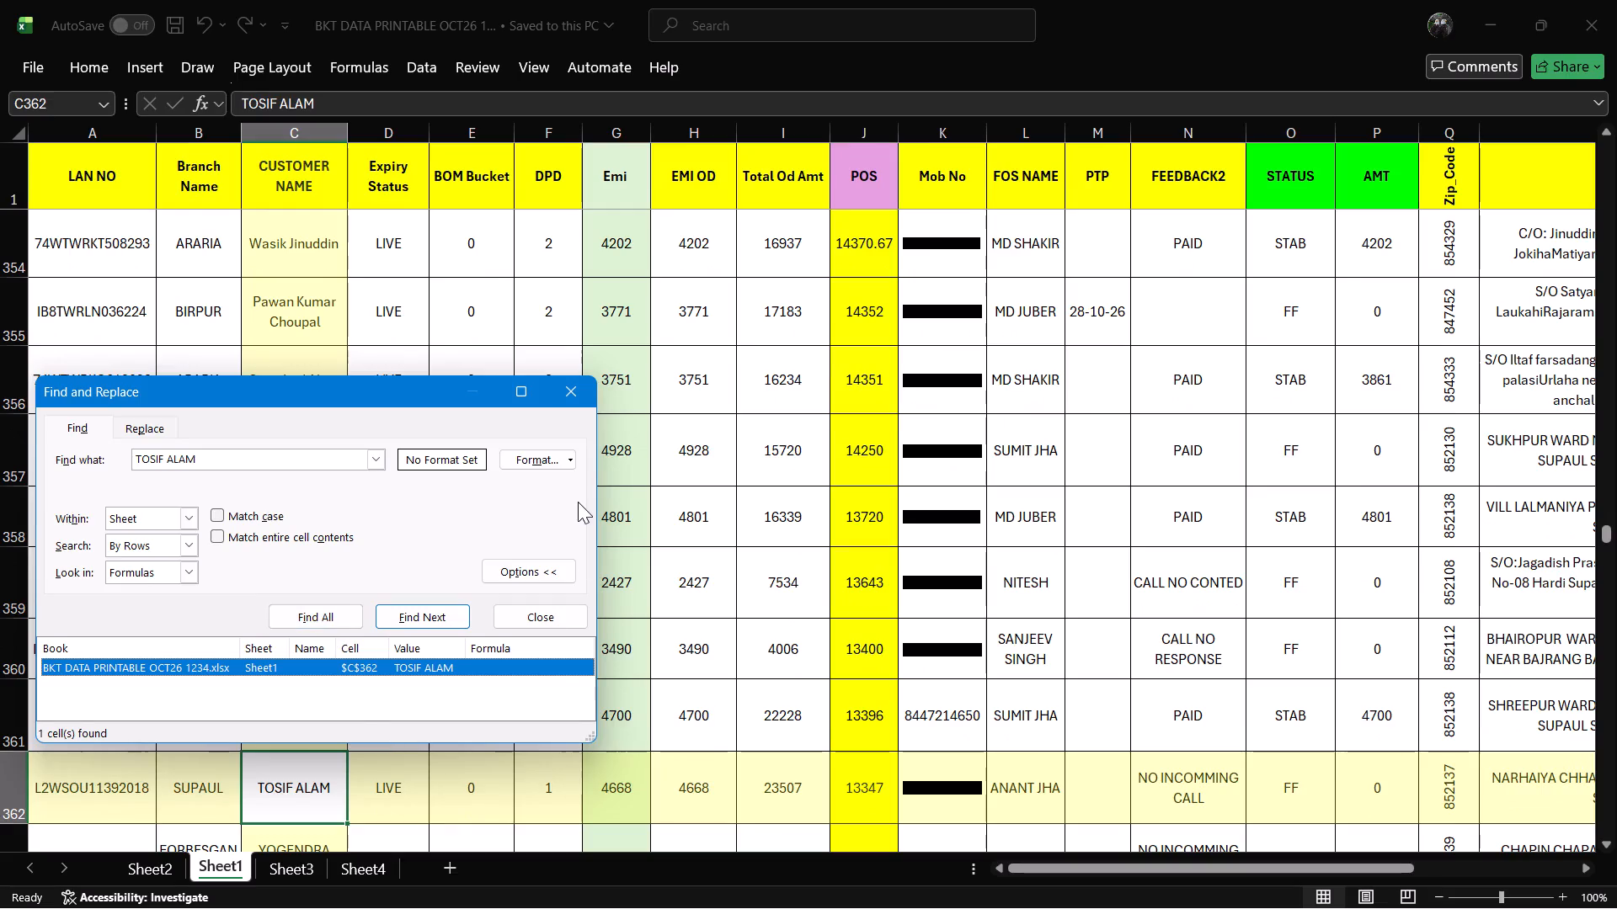
{"action": "left_click", "coordinate": [577, 397]}
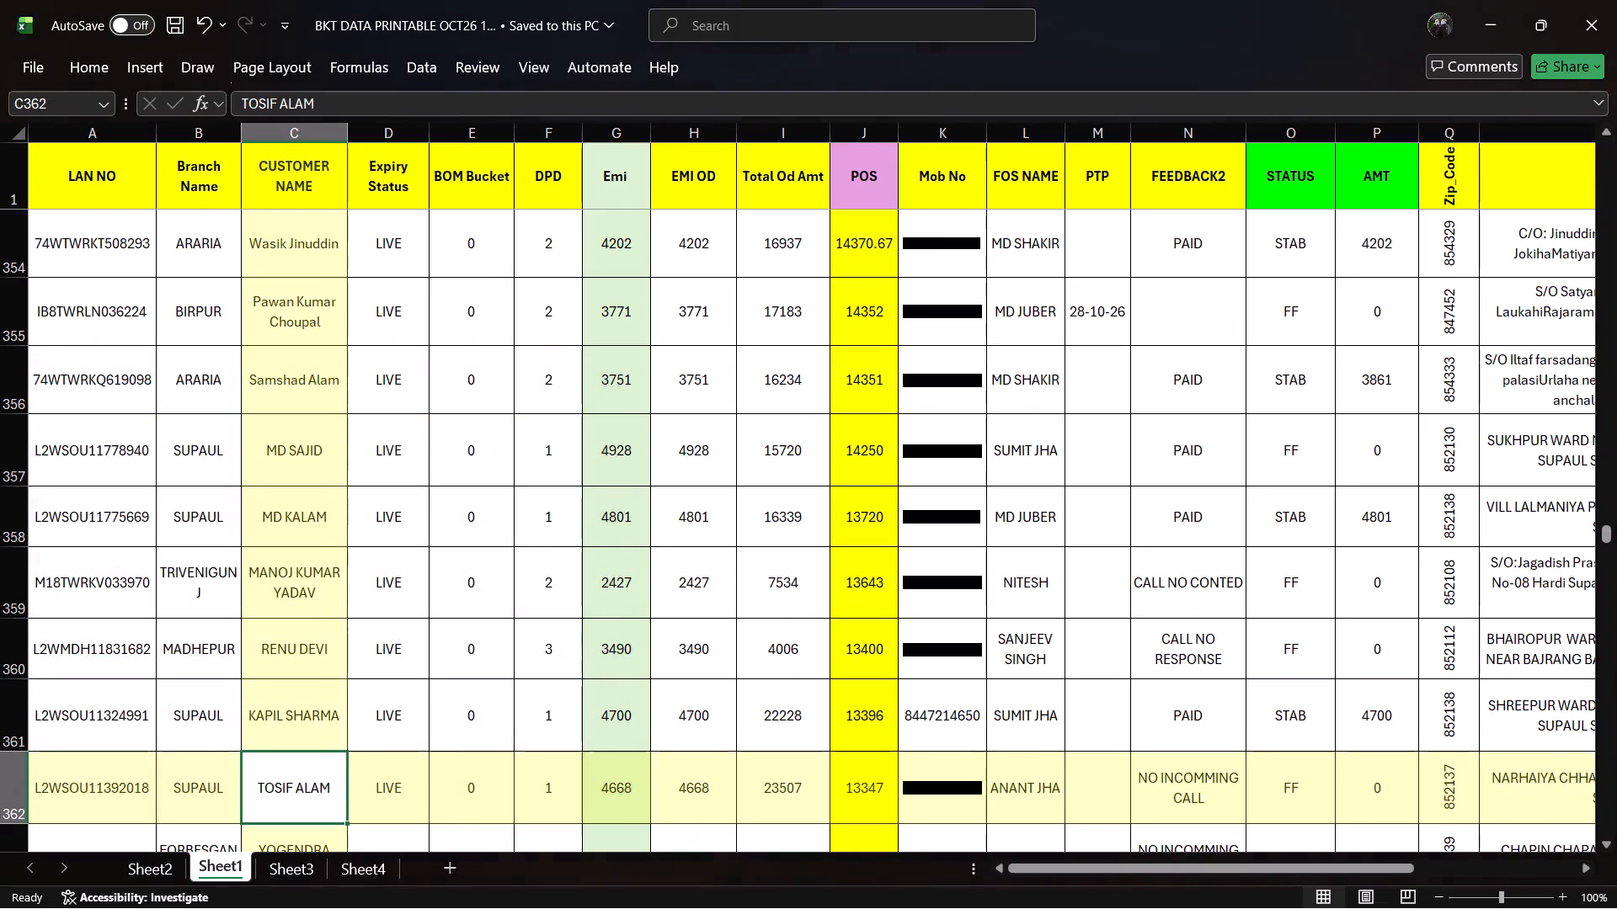
{"action": "key", "text": "Right"}
{"action": "key", "text": "Right"}
{"action": "key", "text": "Right"}
{"action": "key", "text": "Right"}
{"action": "key", "text": "Right"}
{"action": "key", "text": "Right"}
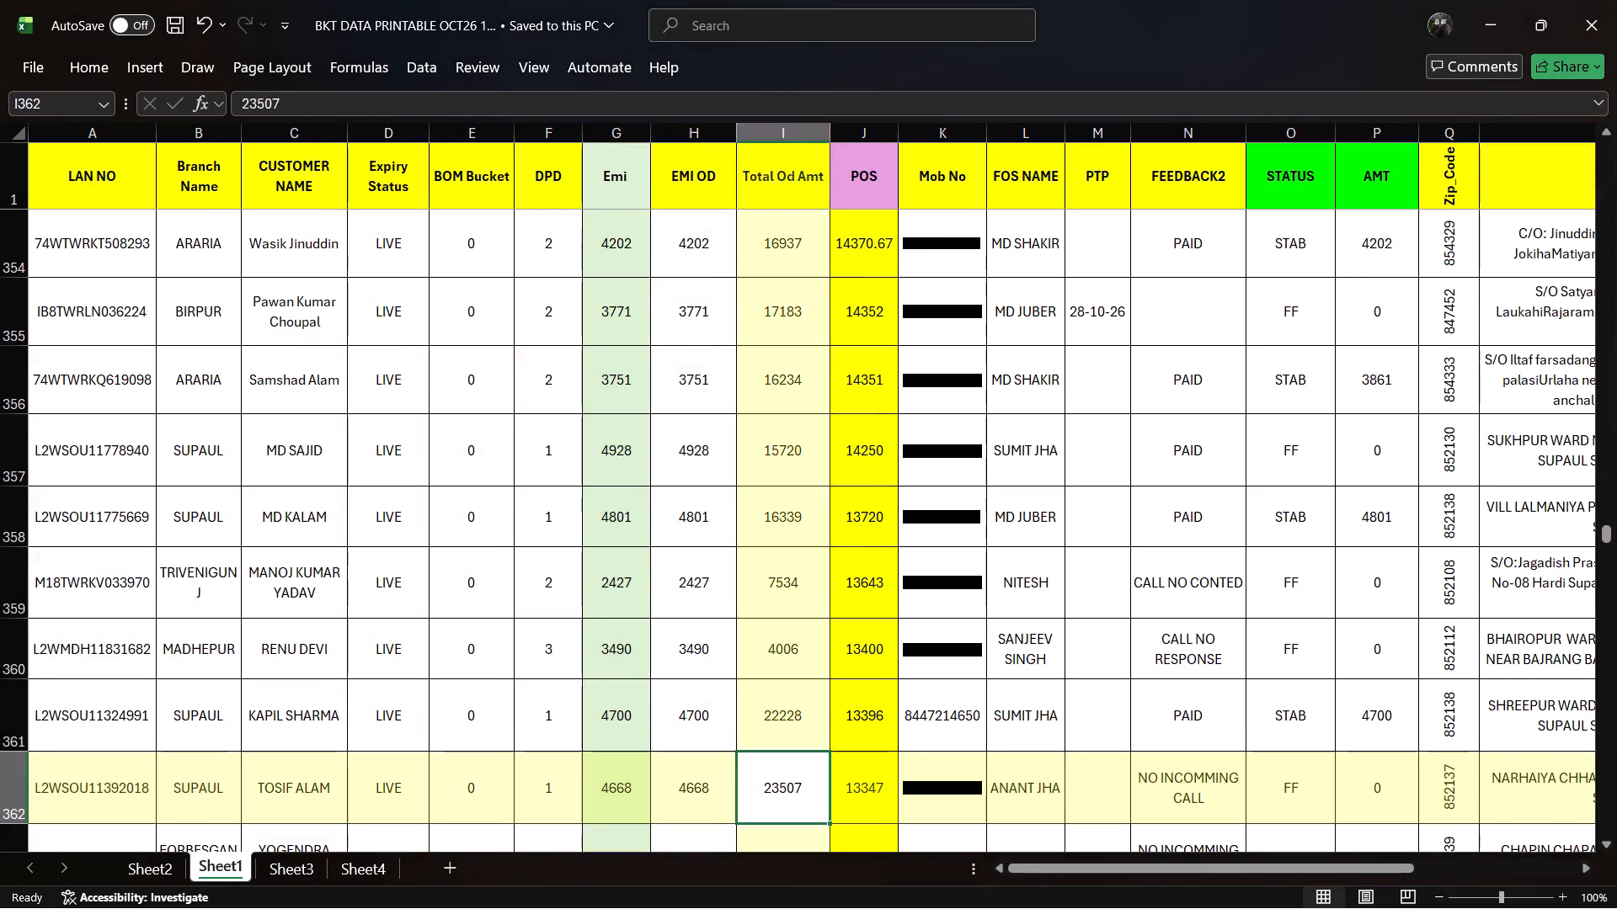
{"action": "key", "text": "Right"}
{"action": "key", "text": "Right"}
{"action": "key", "text": "Right"}
{"action": "key", "text": "Right"}
{"action": "key", "text": "Right"}
{"action": "key", "text": "BackSpace"}
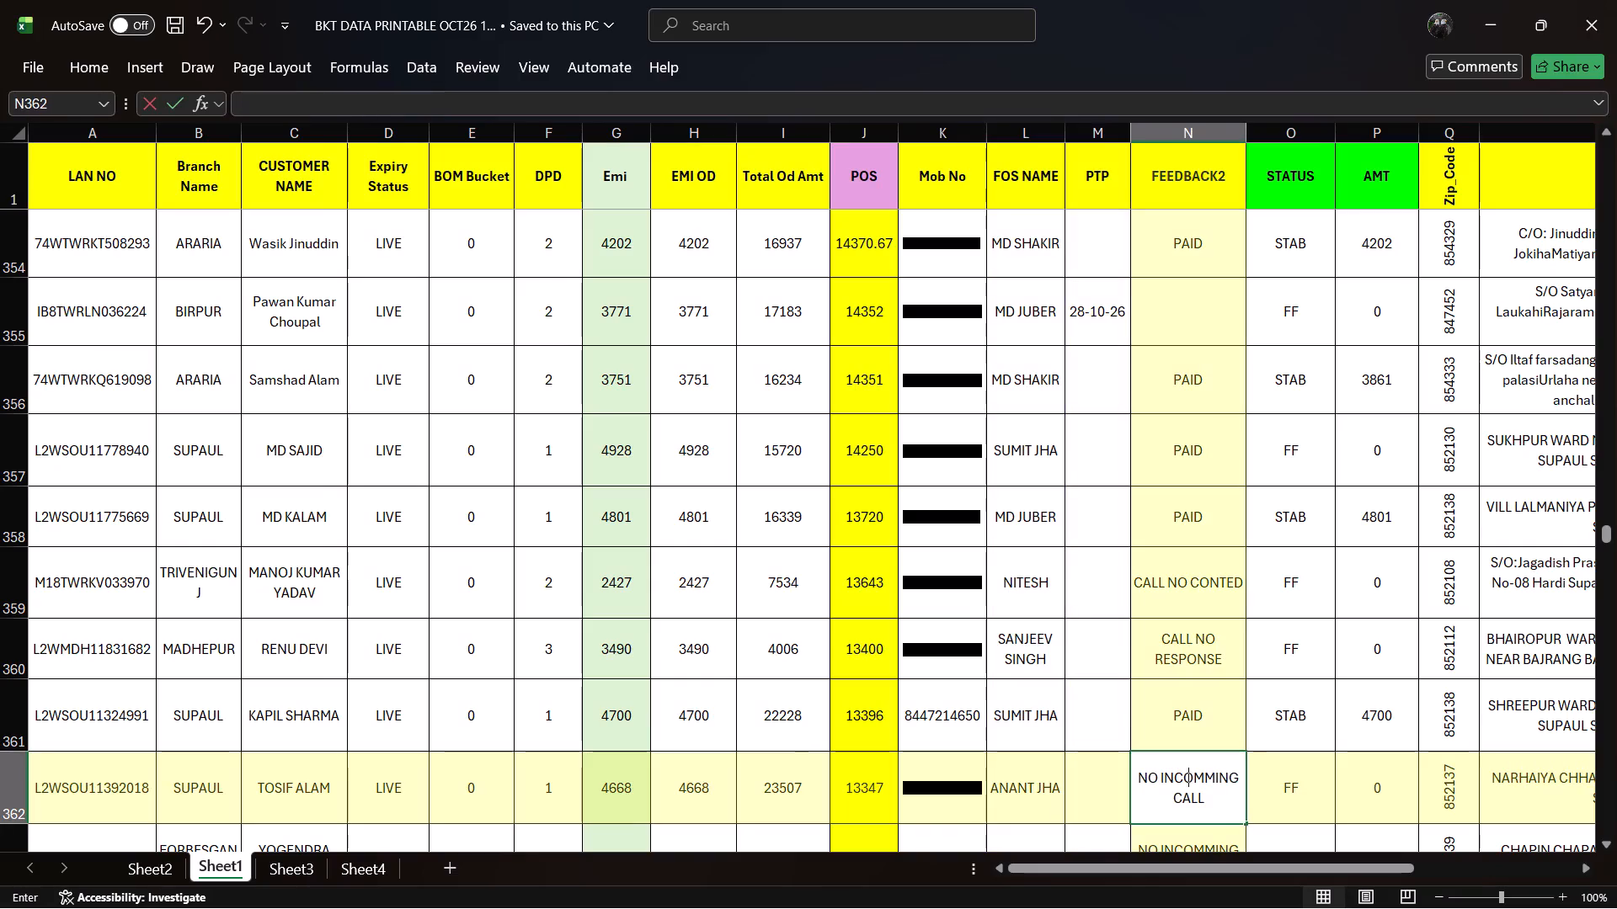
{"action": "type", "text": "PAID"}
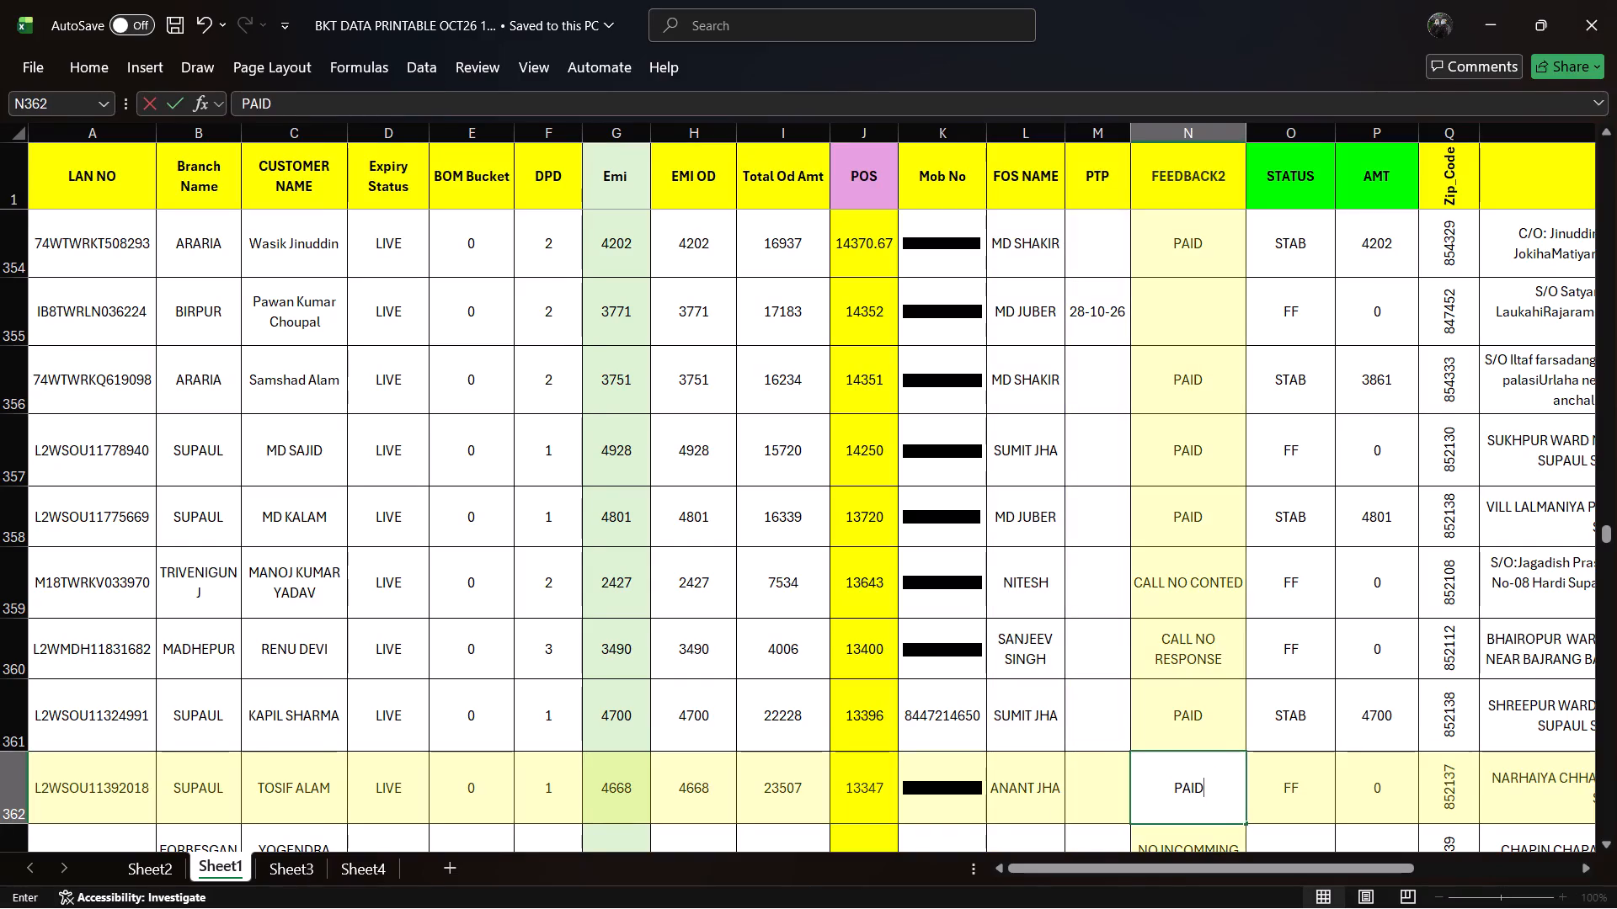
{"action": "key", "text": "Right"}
Set the STATUS in row 362 to STAB.
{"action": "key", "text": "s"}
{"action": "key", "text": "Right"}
Copy row 362's EMI OD amount of 4668 into its AMT cell and save the workbook.
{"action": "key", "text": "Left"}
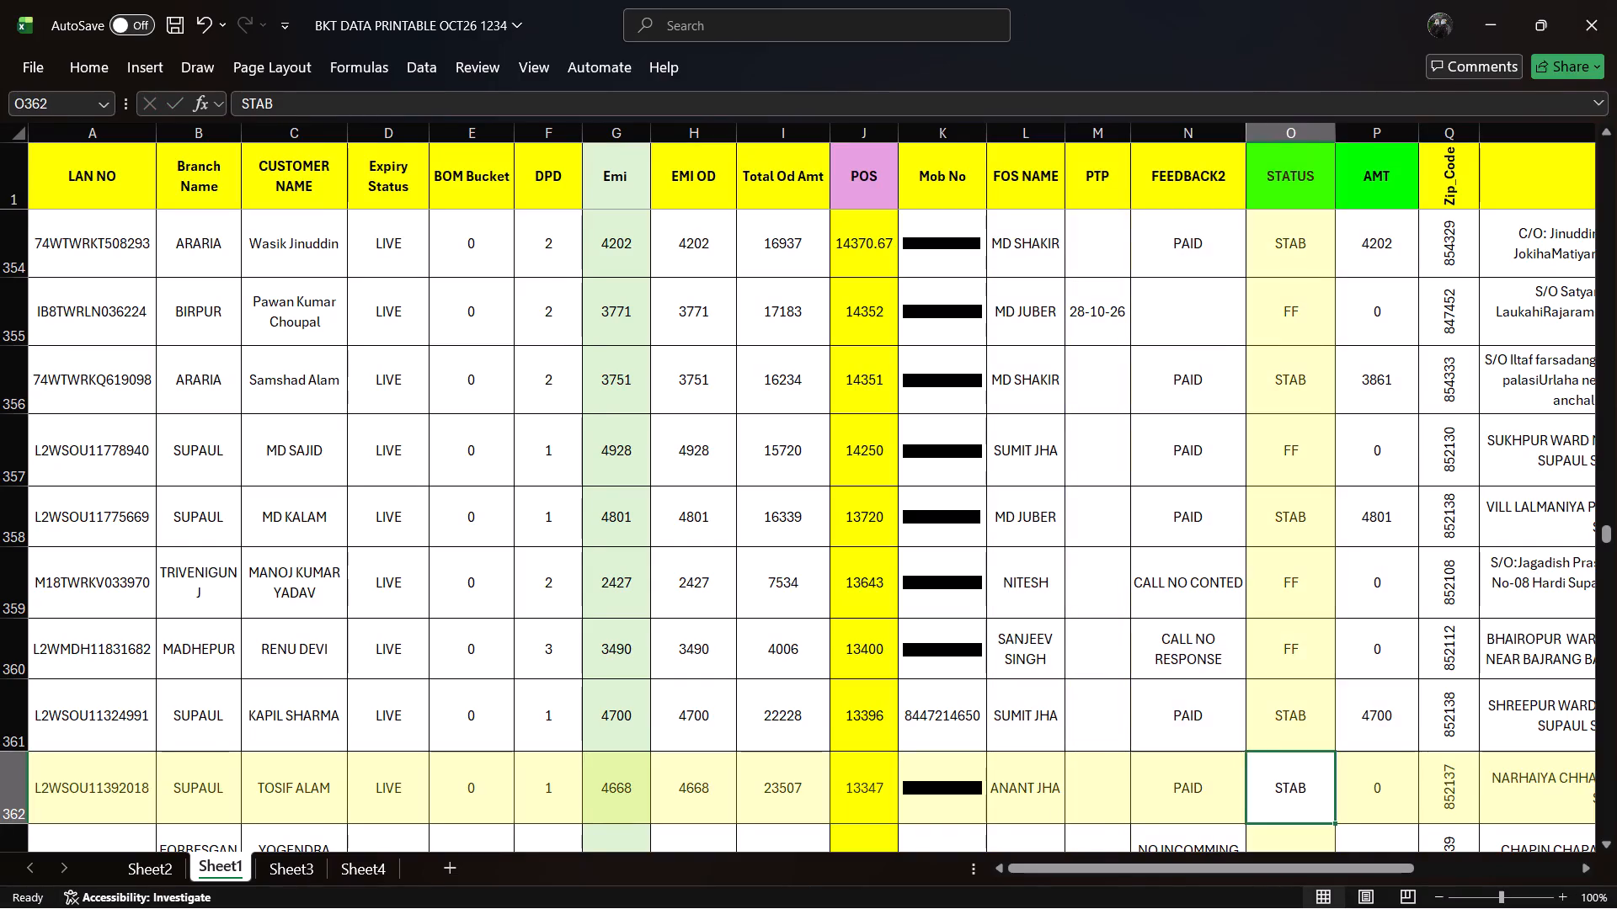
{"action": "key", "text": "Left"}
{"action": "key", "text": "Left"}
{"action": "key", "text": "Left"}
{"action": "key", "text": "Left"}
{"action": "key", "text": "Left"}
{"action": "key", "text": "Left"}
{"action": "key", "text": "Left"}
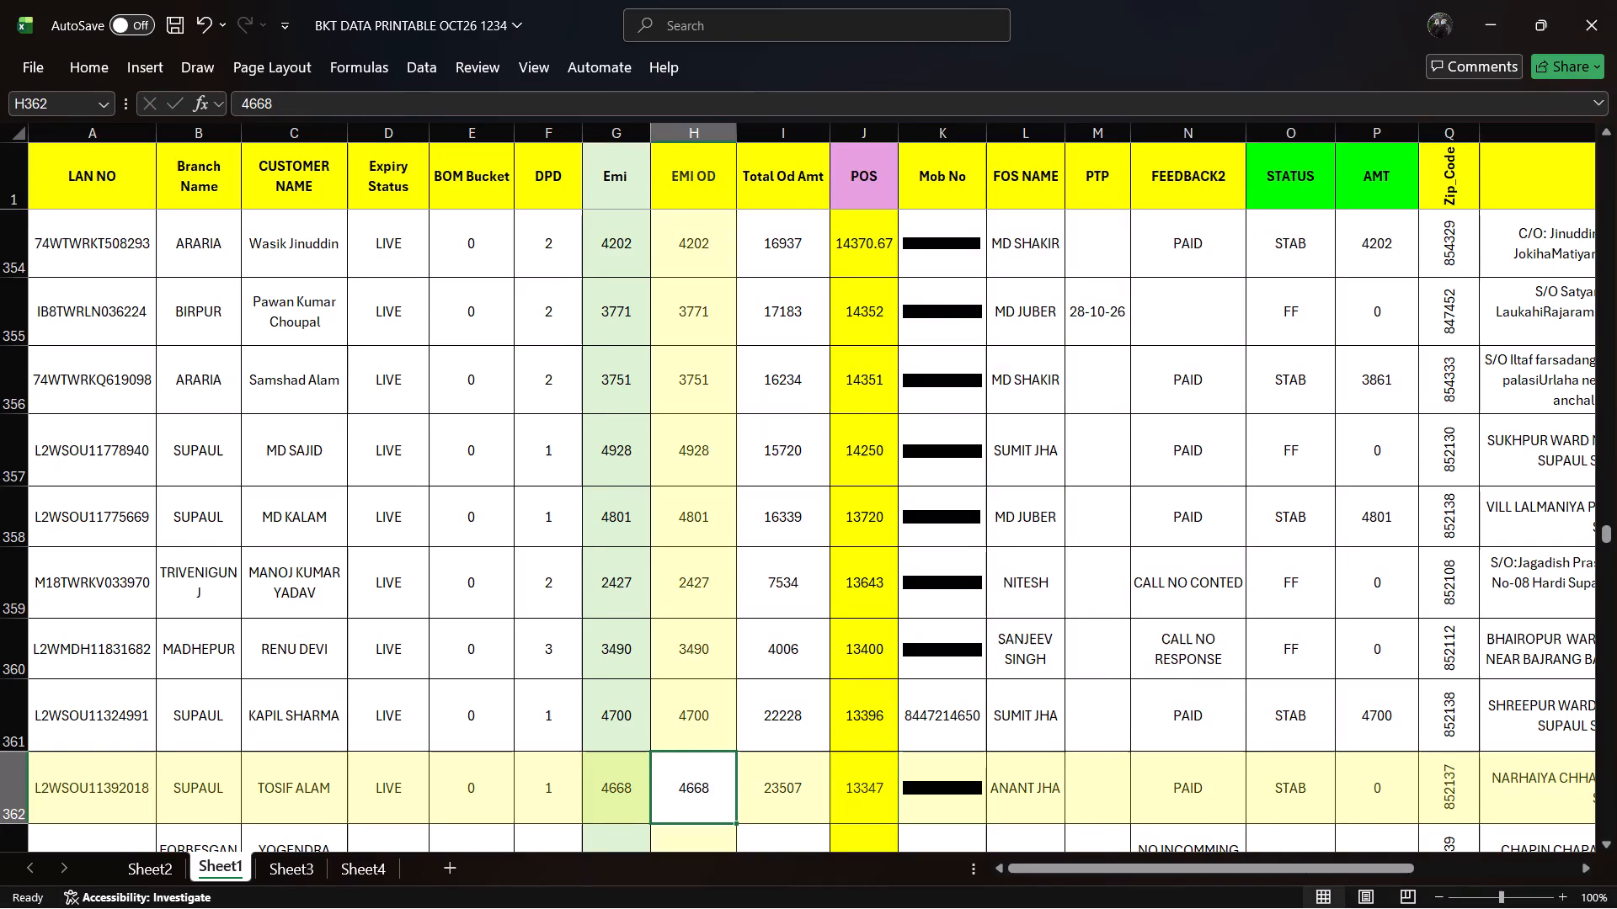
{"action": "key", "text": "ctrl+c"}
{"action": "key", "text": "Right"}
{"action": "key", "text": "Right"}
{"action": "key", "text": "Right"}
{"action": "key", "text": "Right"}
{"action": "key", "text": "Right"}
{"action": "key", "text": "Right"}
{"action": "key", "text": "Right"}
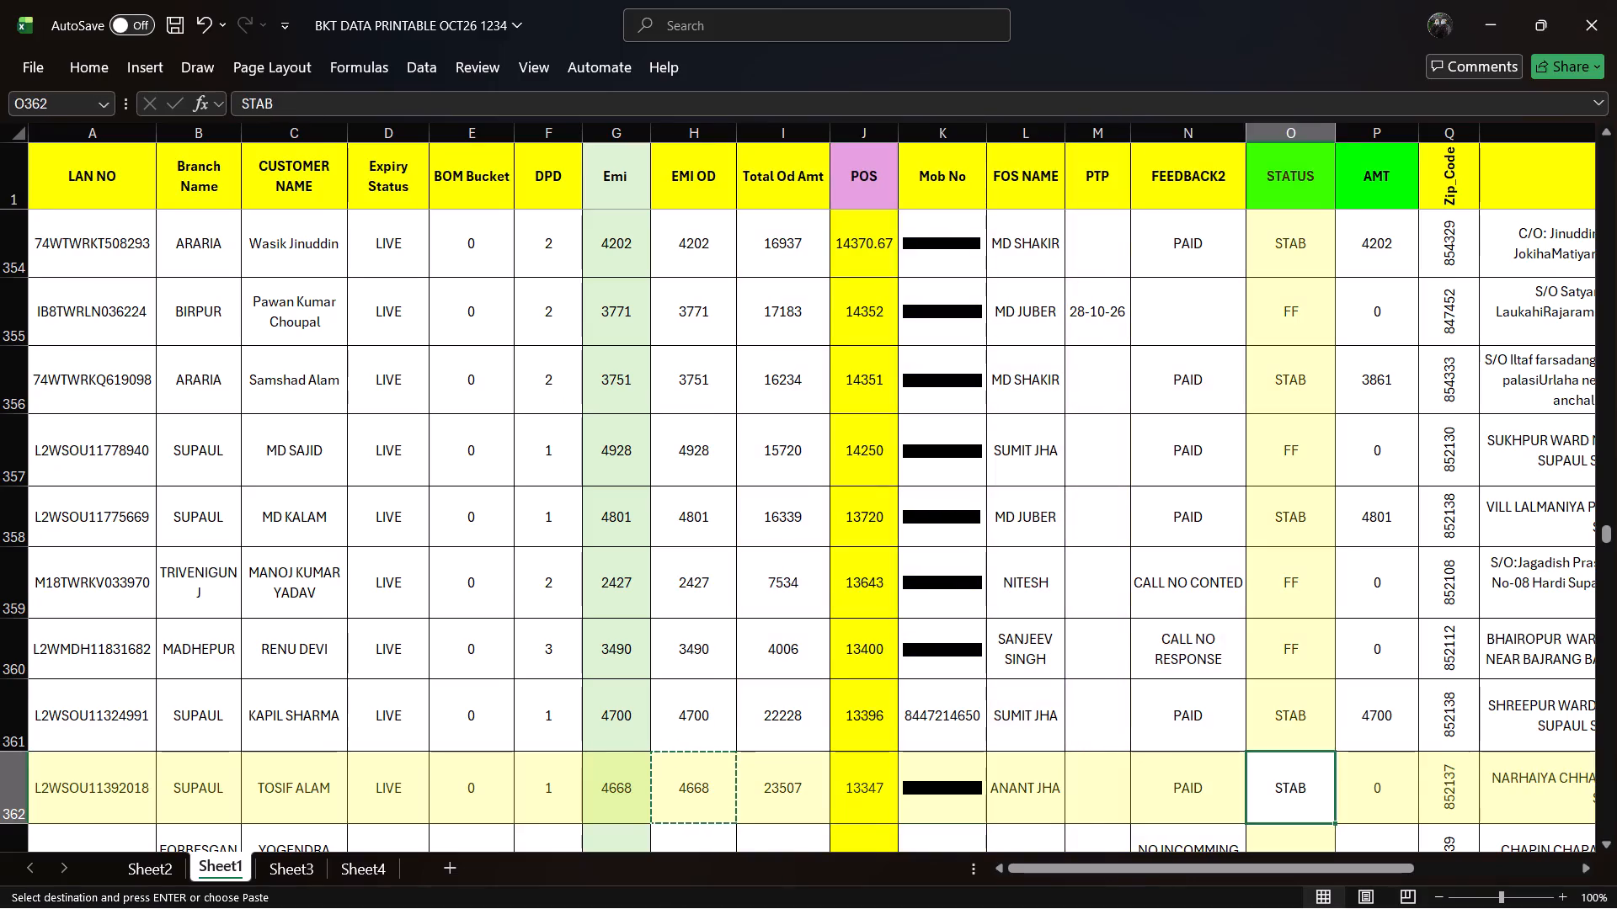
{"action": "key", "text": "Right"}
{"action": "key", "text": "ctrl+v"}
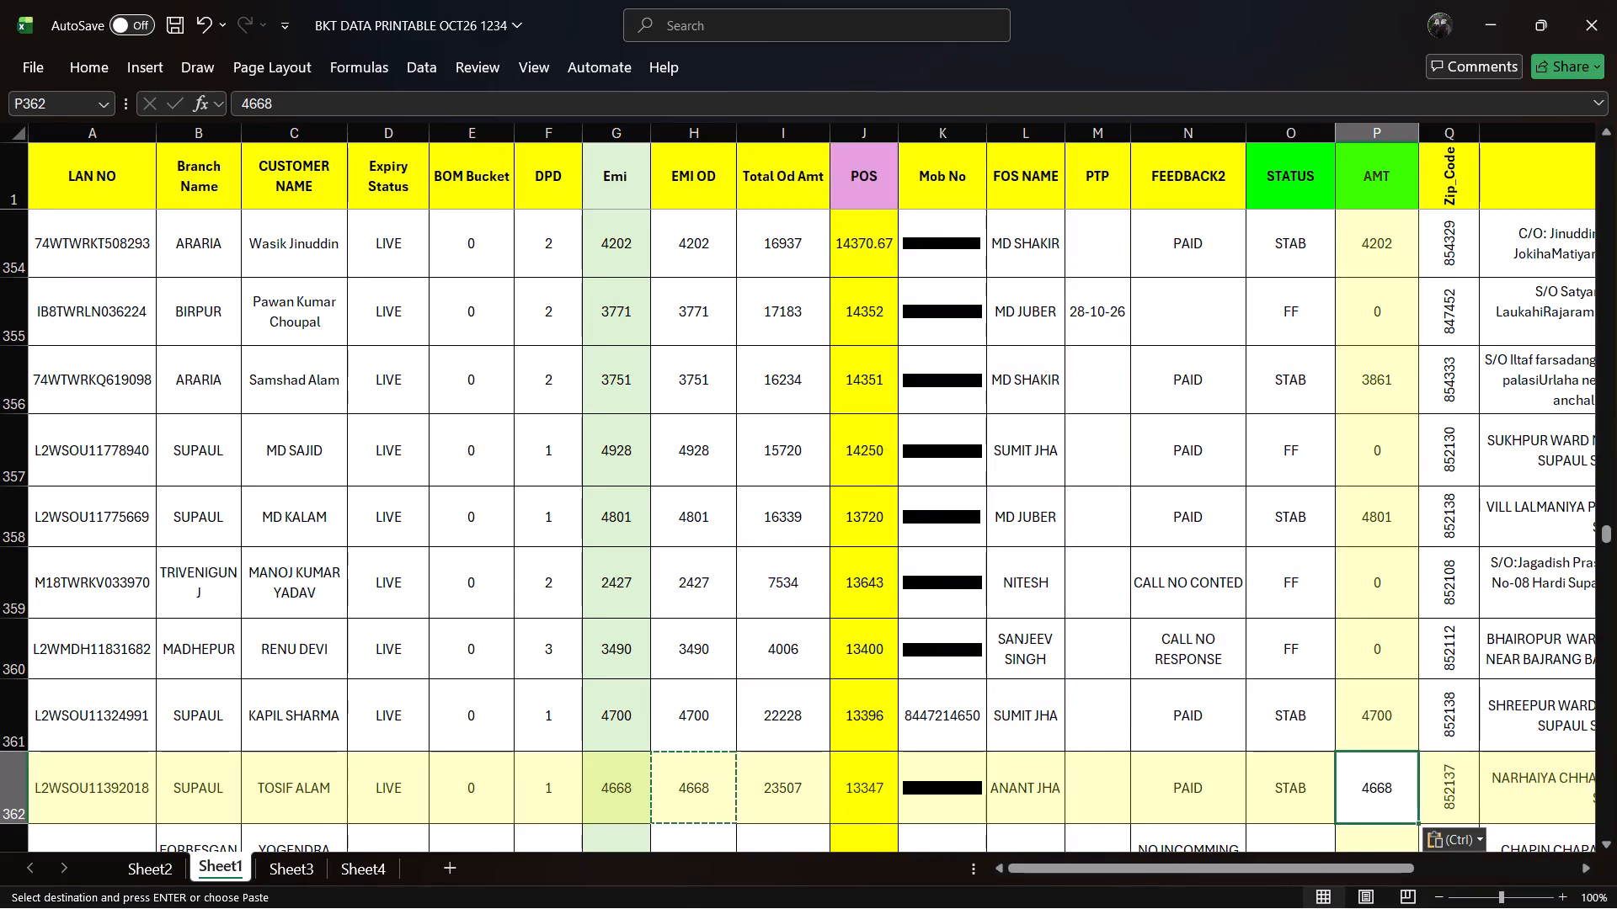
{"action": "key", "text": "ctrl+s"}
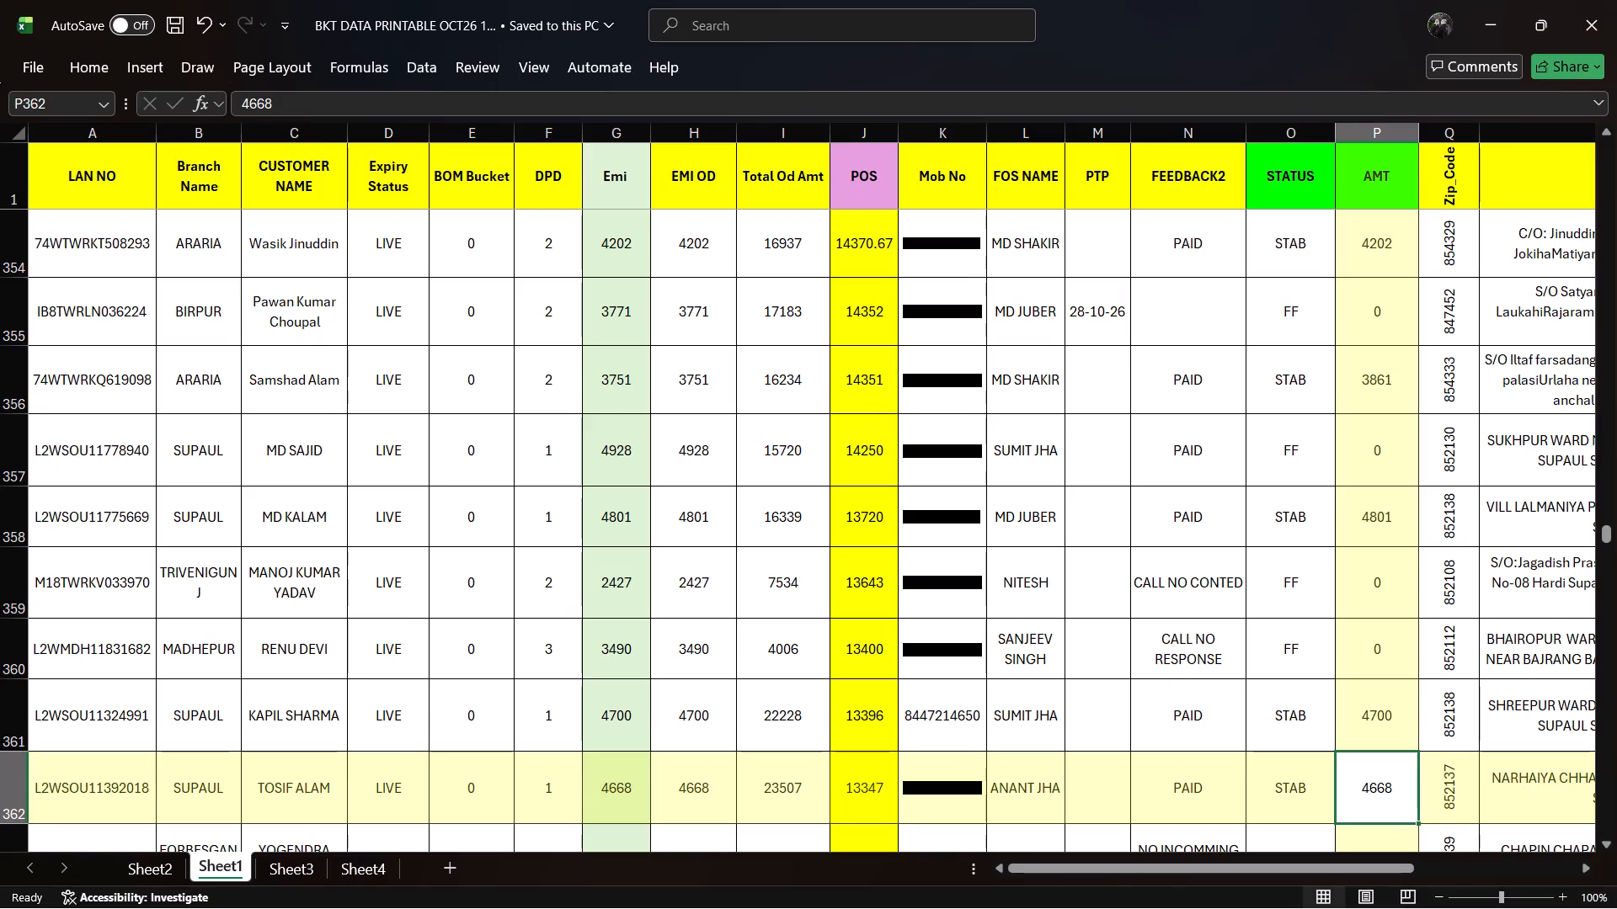
Search Sheet1 by full name for the customer listed in row 466 and go to that row.
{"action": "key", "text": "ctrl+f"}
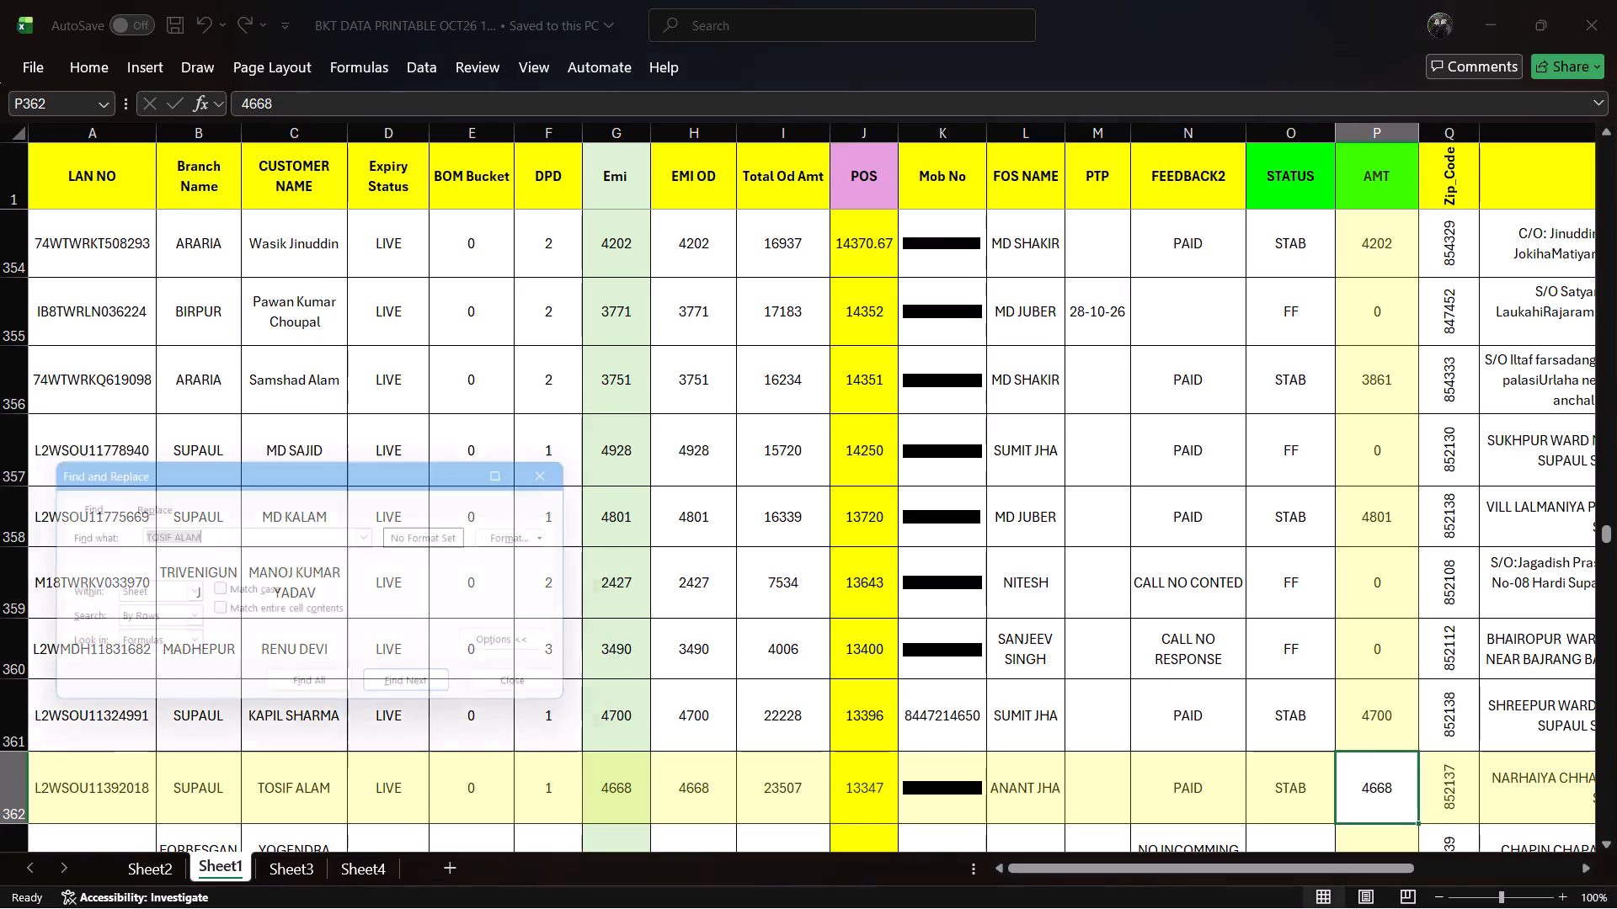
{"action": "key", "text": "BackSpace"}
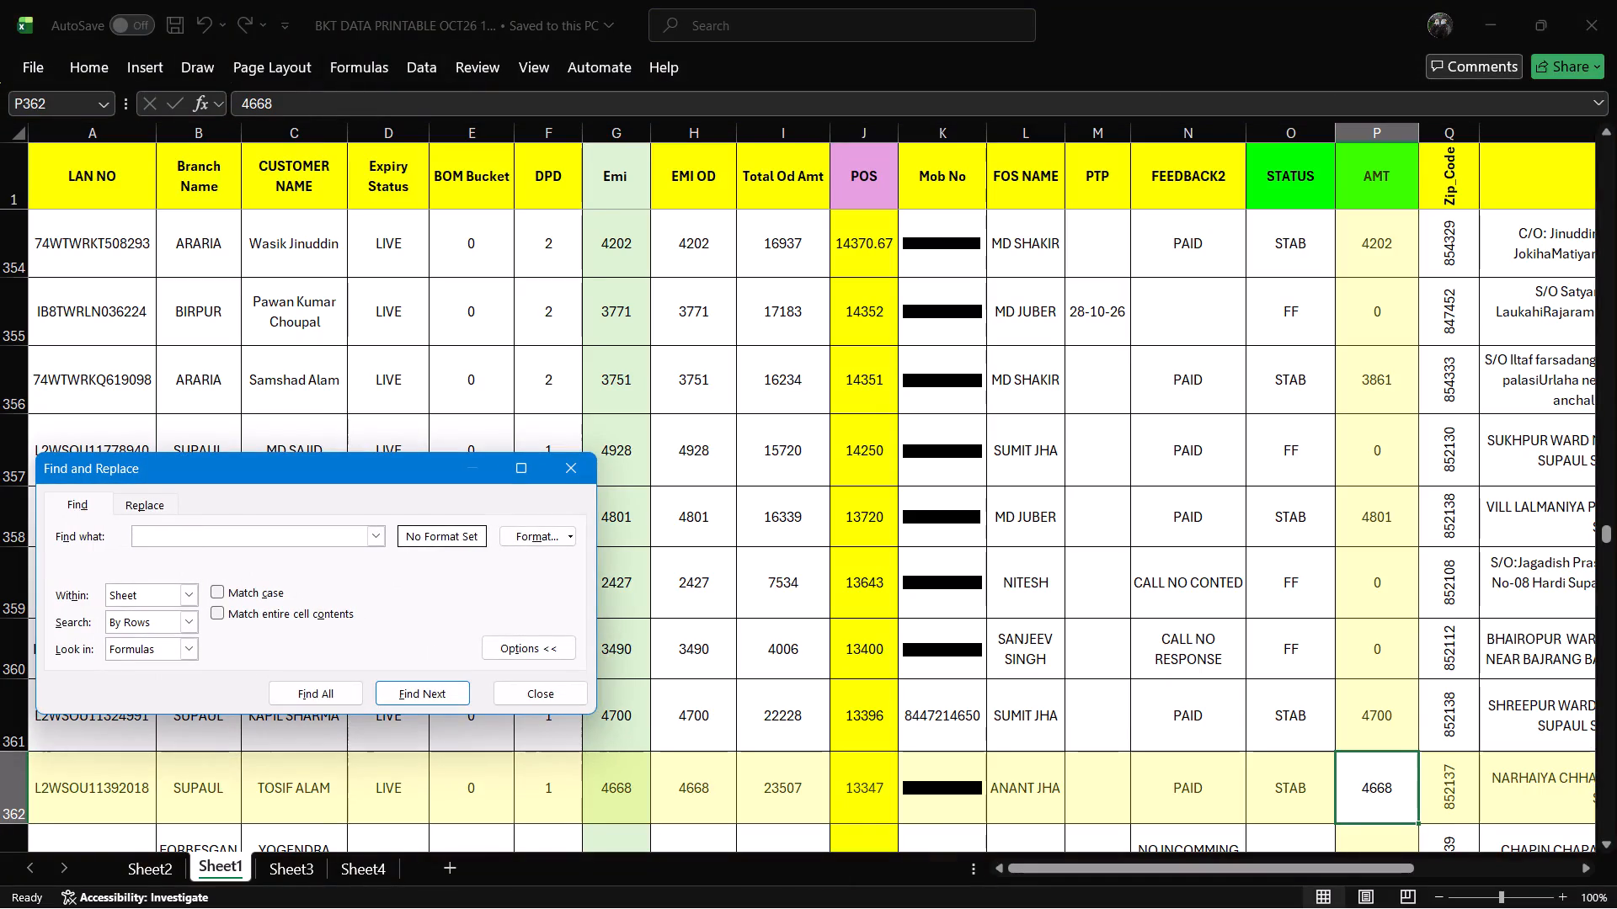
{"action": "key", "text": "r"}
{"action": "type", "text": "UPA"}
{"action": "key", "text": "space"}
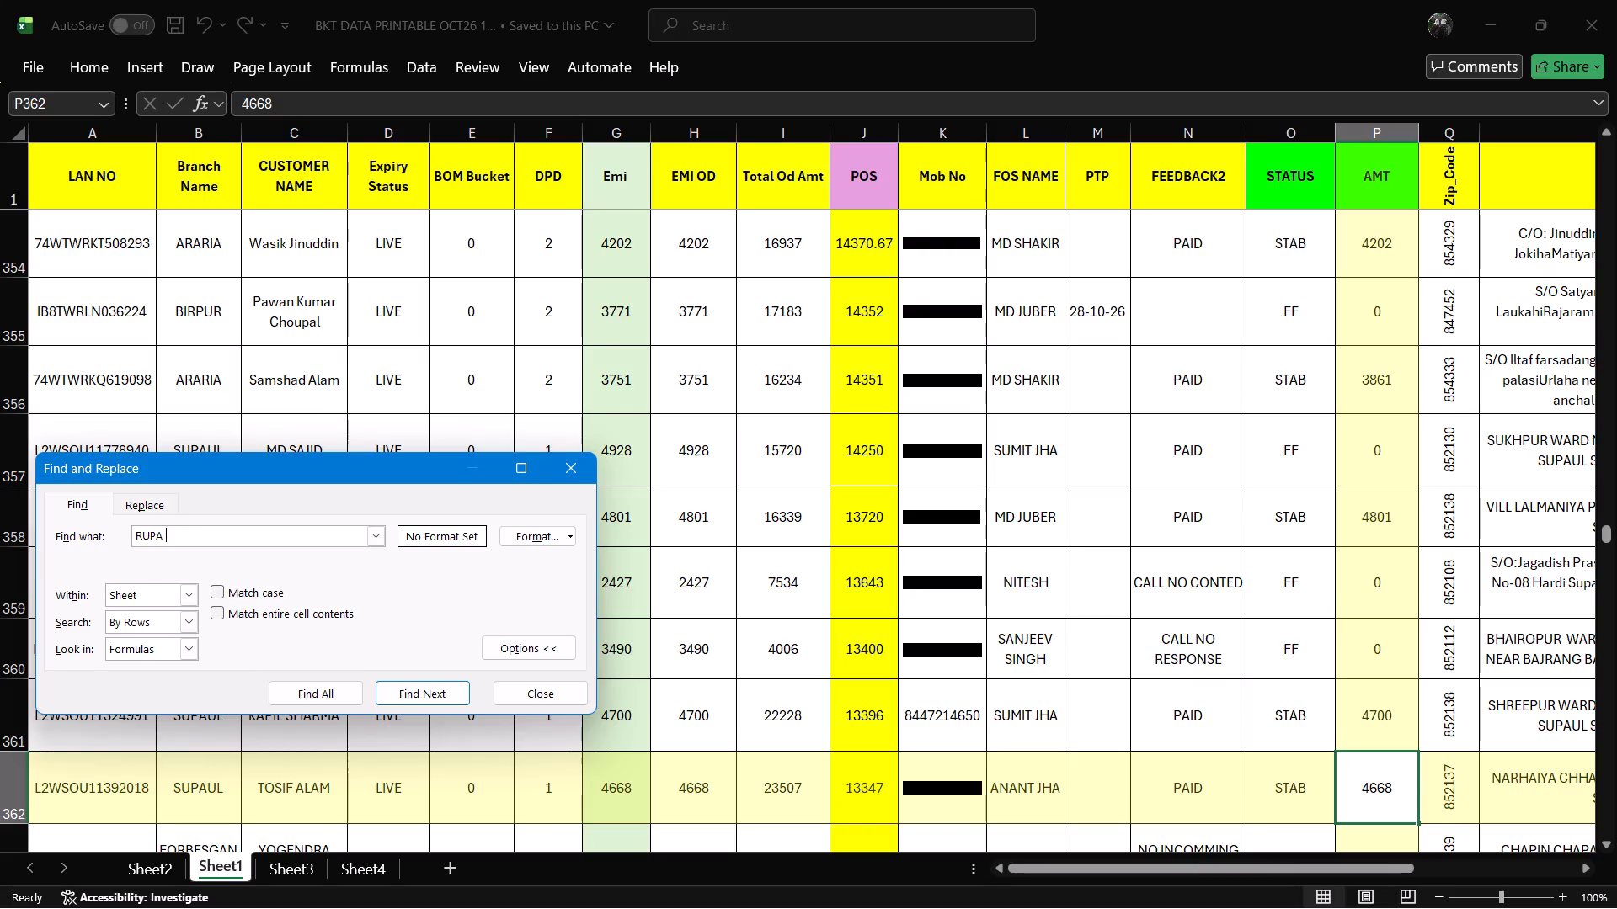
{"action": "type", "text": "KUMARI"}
{"action": "left_click", "coordinate": [308, 694]}
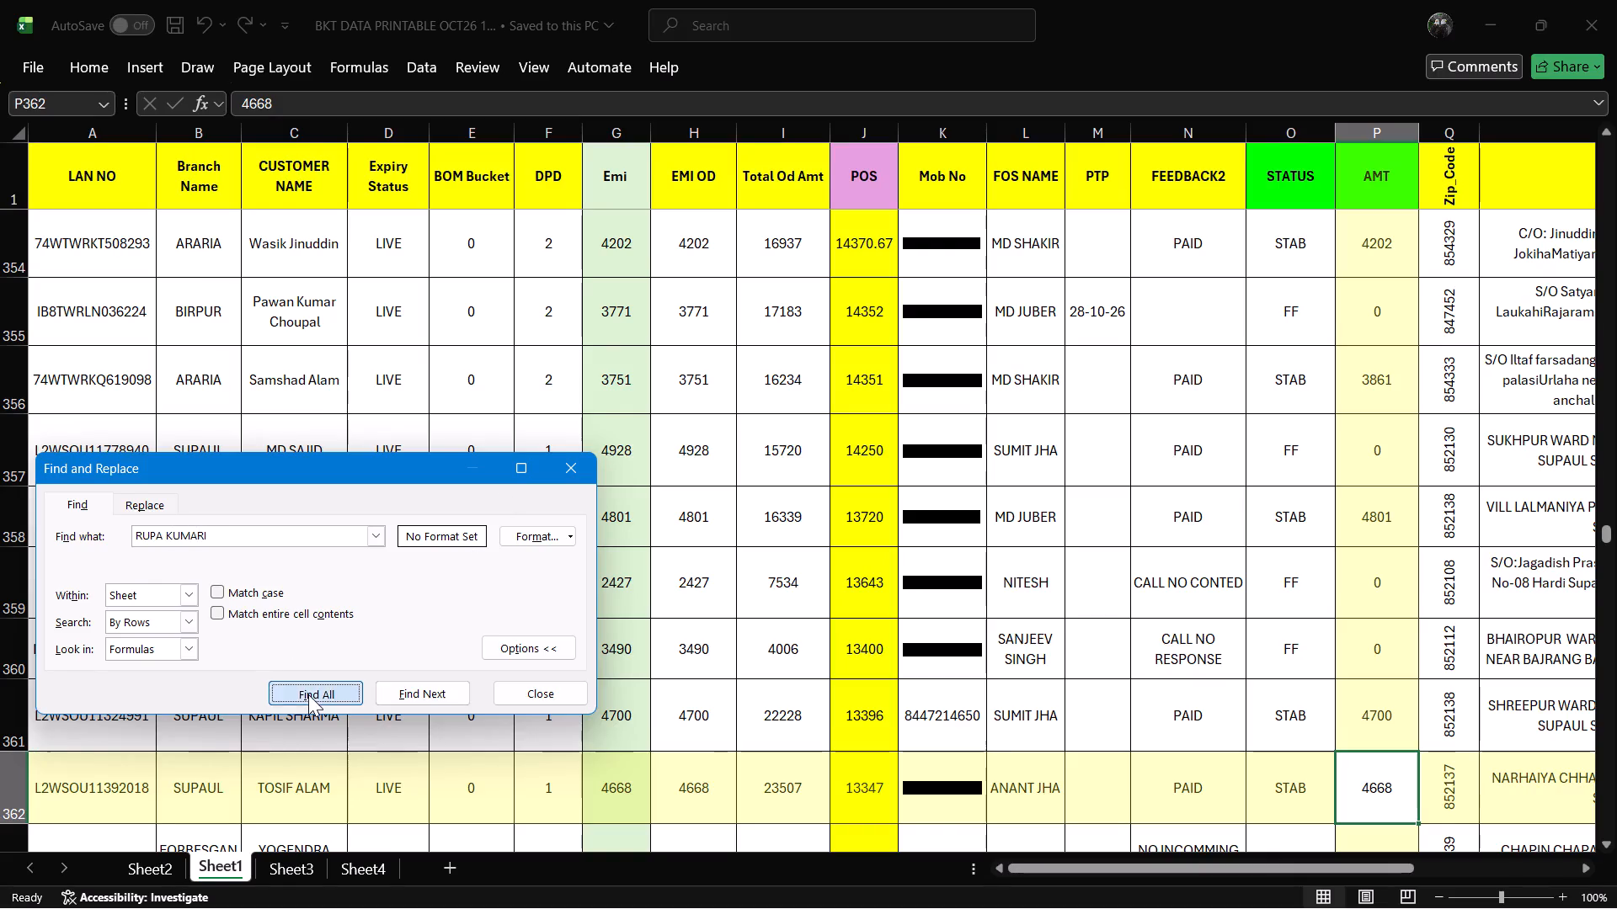
{"action": "left_click", "coordinate": [492, 771]}
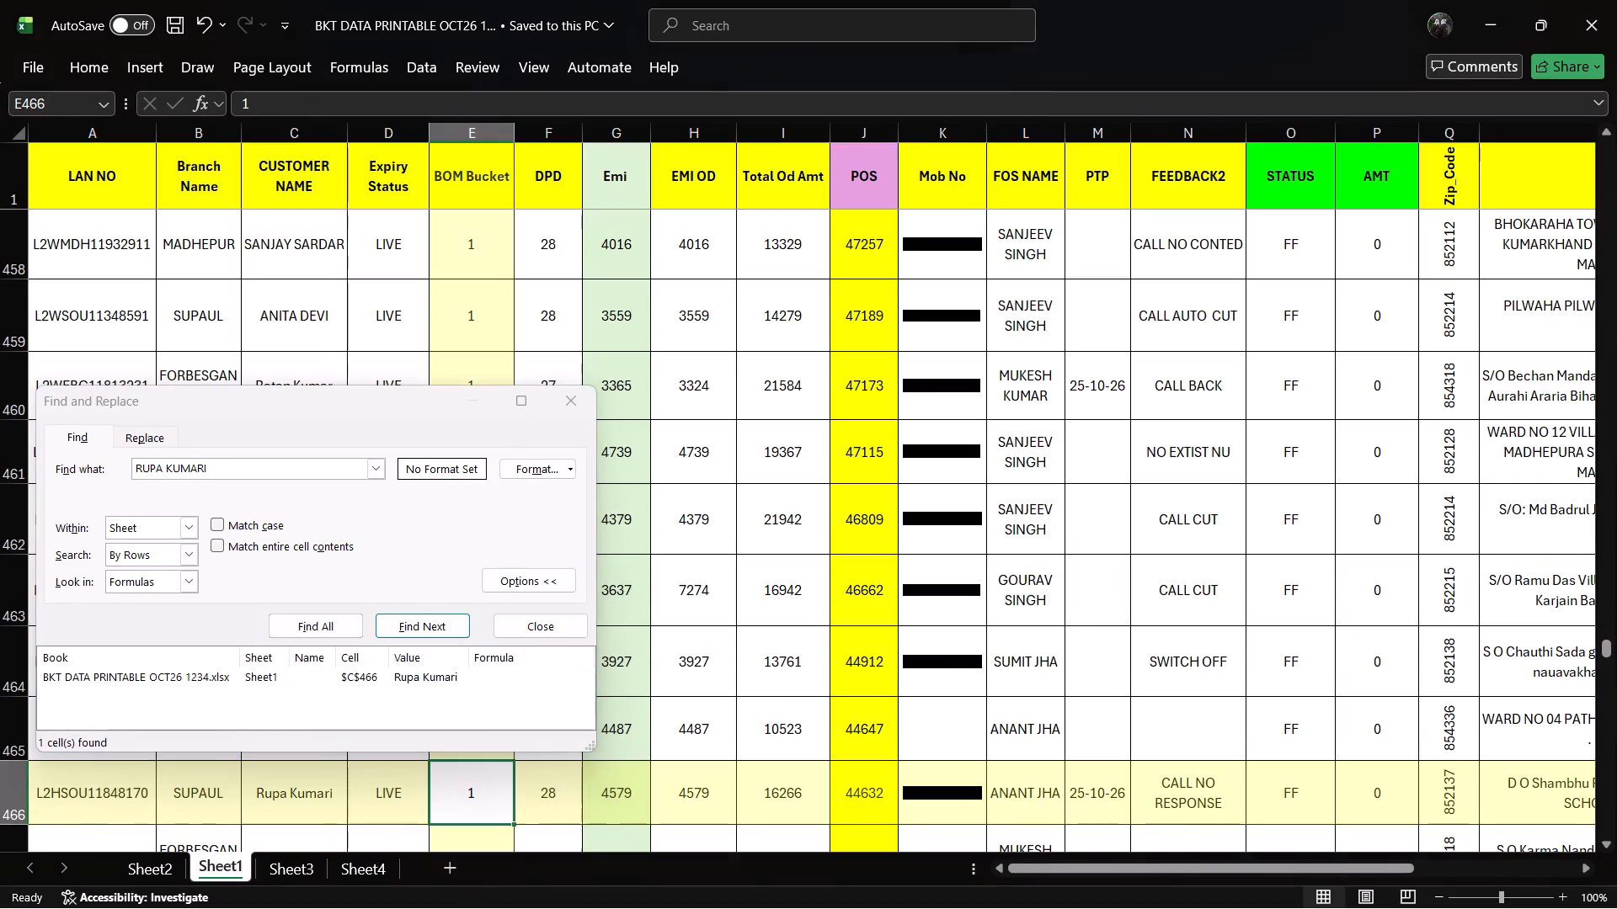
Clear the PTP date in row 466.
{"action": "key", "text": "Right"}
{"action": "key", "text": "Right"}
{"action": "key", "text": "Right"}
{"action": "key", "text": "Right"}
{"action": "key", "text": "Right"}
{"action": "key", "text": "Right"}
{"action": "key", "text": "Right"}
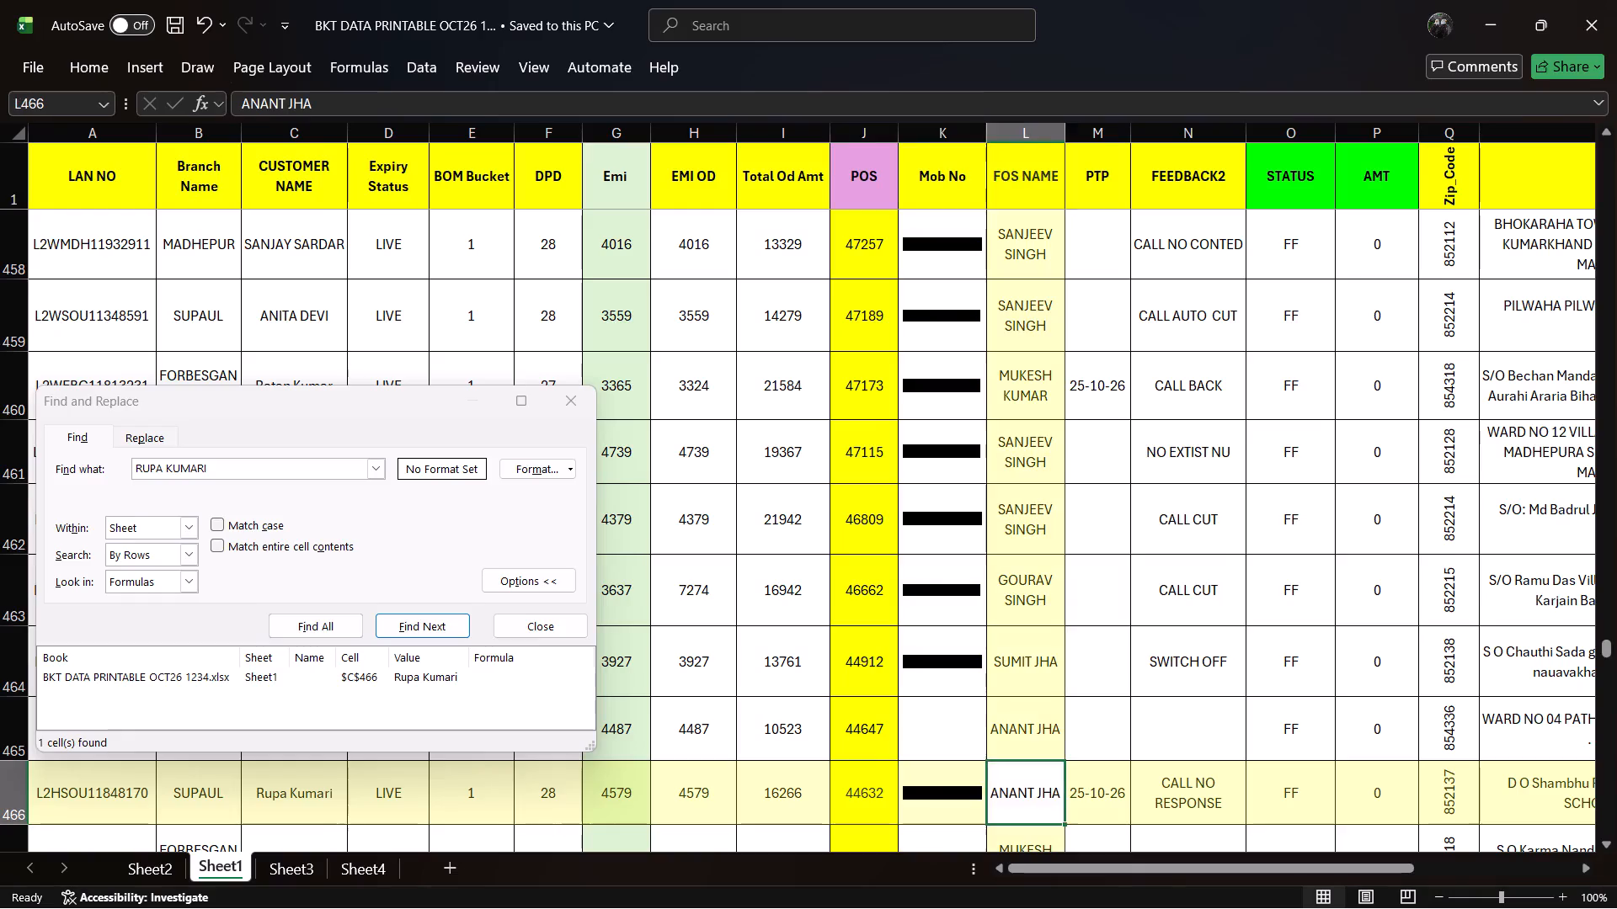
{"action": "key", "text": "Right"}
{"action": "key", "text": "BackSpace"}
{"action": "key", "text": "Right"}
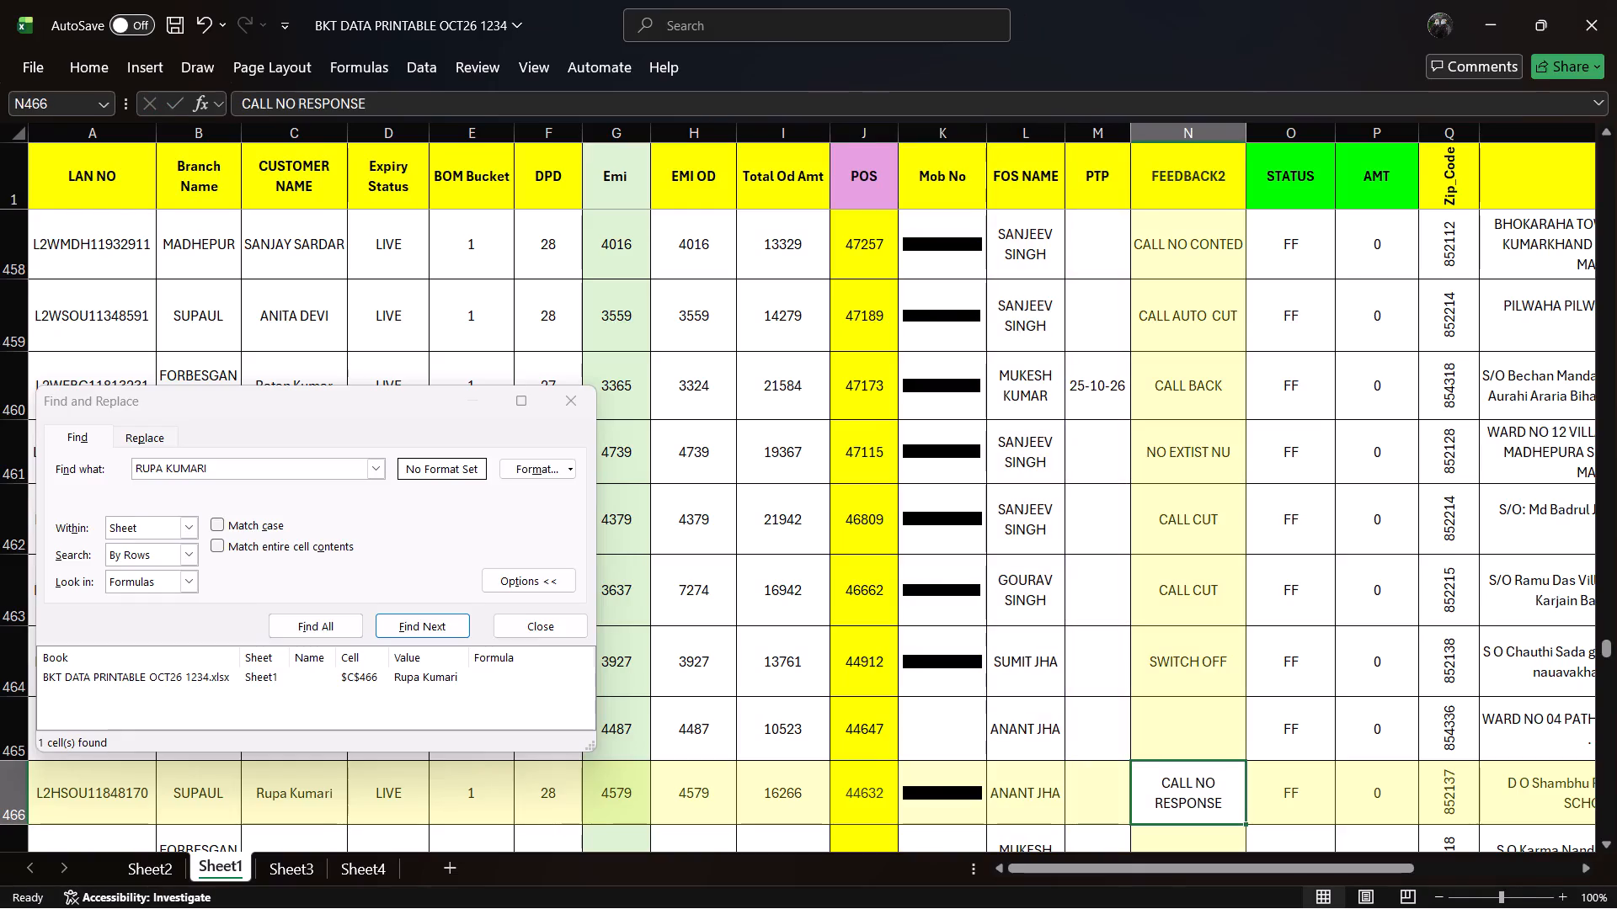
Replace the FEEDBACK2 entry in row 466 with PAID.
{"action": "key", "text": "BackSpace"}
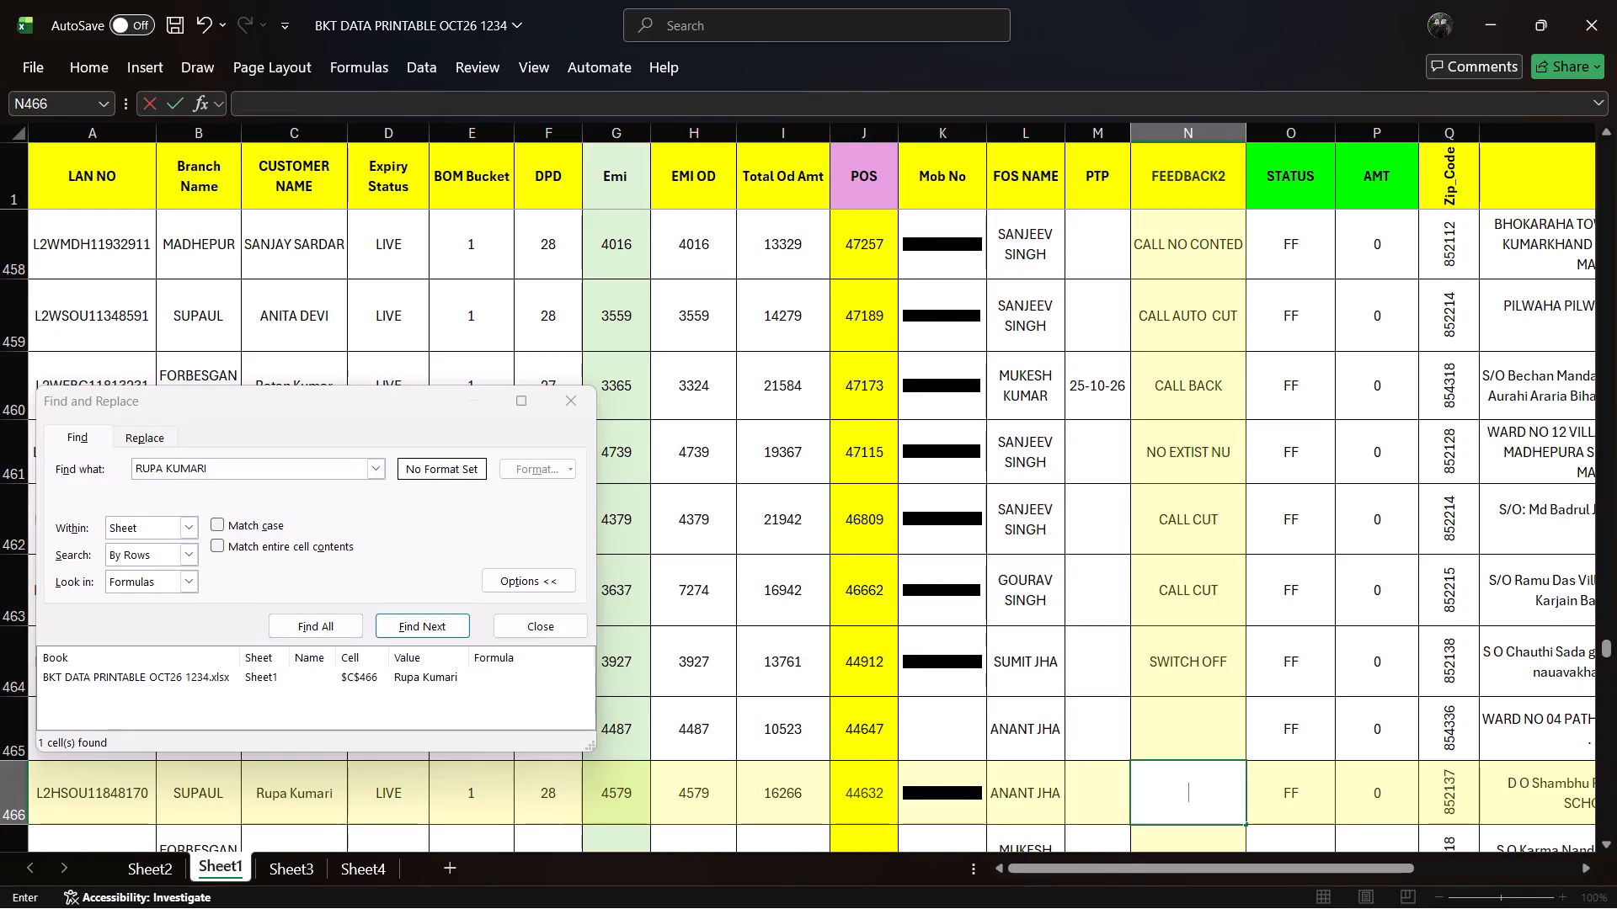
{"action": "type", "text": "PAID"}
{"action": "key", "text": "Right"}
Set the STATUS in row 466 to STAB.
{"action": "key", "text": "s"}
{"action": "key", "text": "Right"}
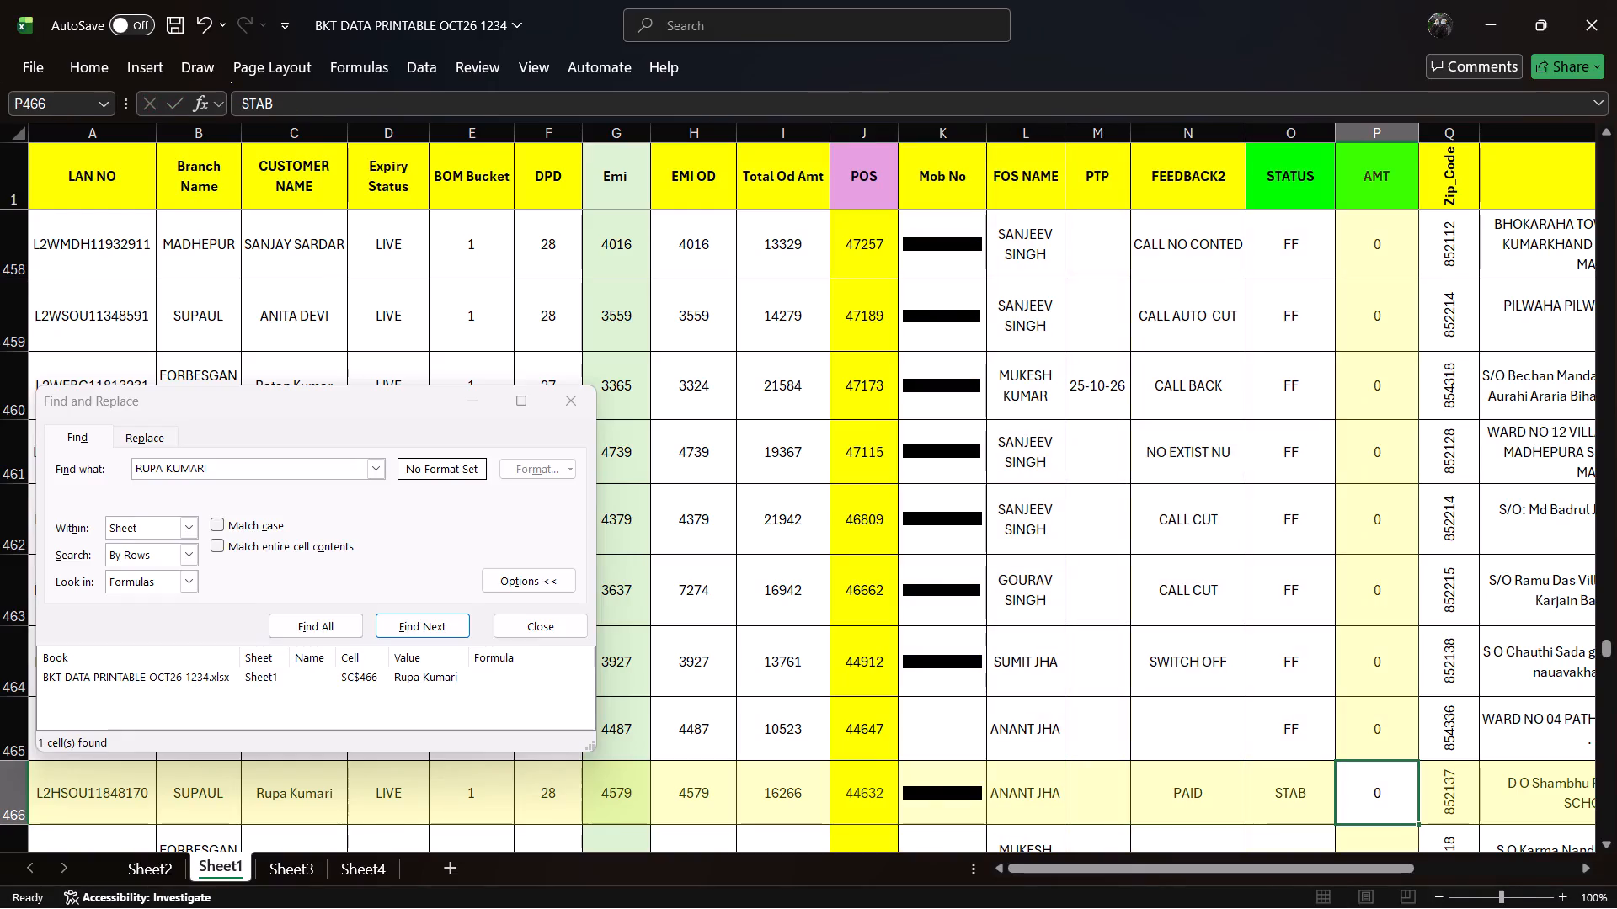
Copy row 466's EMI OD amount of 4579 into its AMT cell, save the workbook and close the search.
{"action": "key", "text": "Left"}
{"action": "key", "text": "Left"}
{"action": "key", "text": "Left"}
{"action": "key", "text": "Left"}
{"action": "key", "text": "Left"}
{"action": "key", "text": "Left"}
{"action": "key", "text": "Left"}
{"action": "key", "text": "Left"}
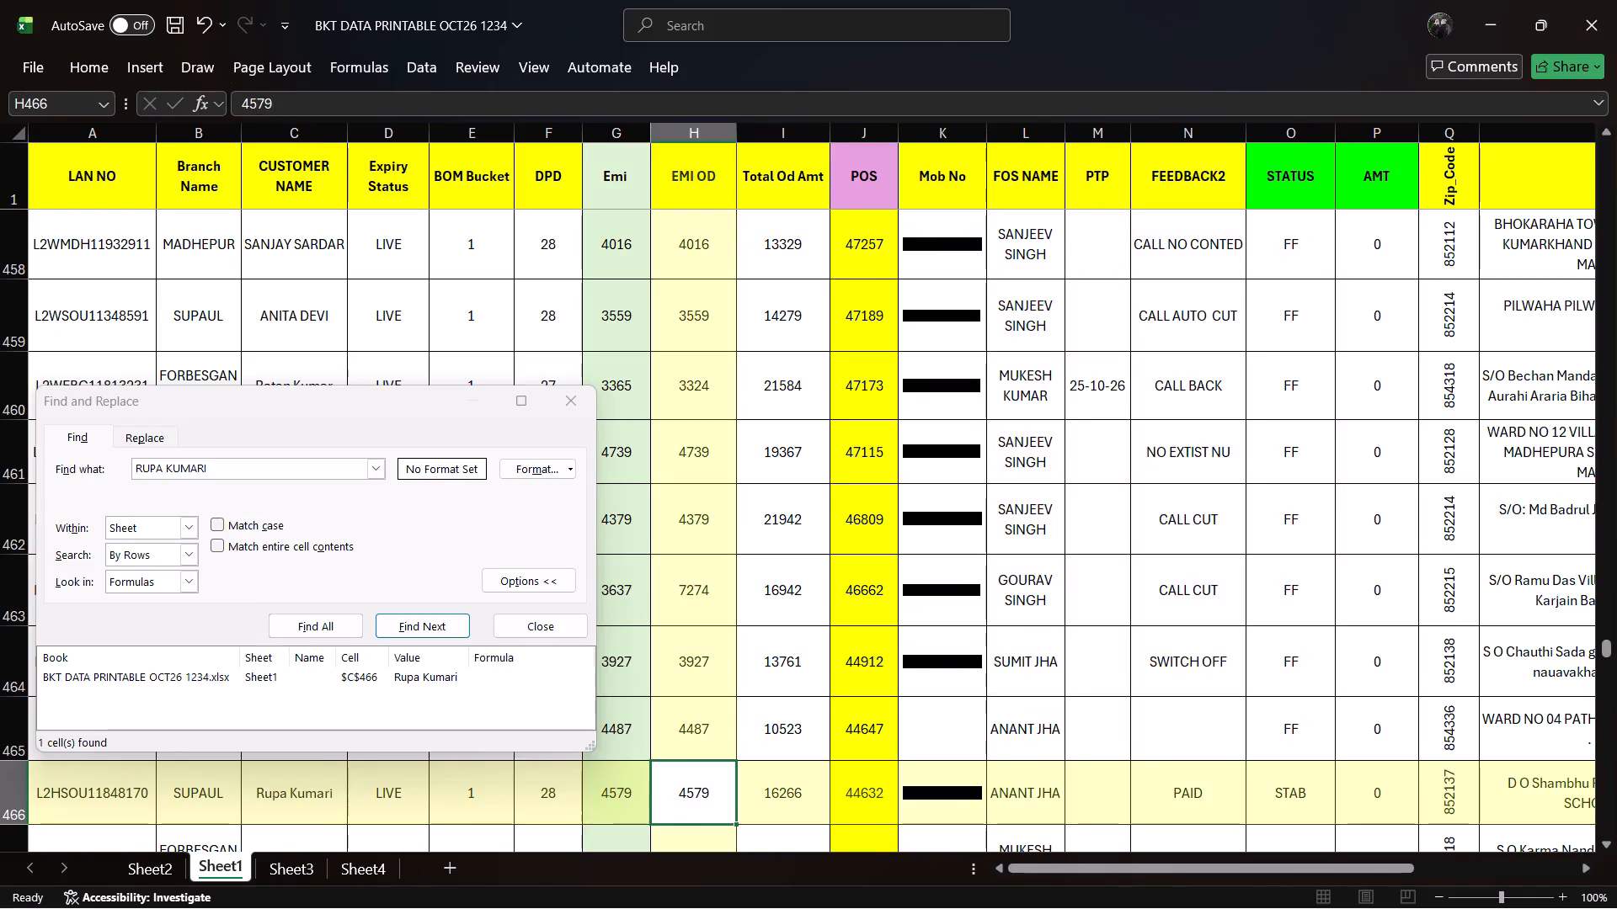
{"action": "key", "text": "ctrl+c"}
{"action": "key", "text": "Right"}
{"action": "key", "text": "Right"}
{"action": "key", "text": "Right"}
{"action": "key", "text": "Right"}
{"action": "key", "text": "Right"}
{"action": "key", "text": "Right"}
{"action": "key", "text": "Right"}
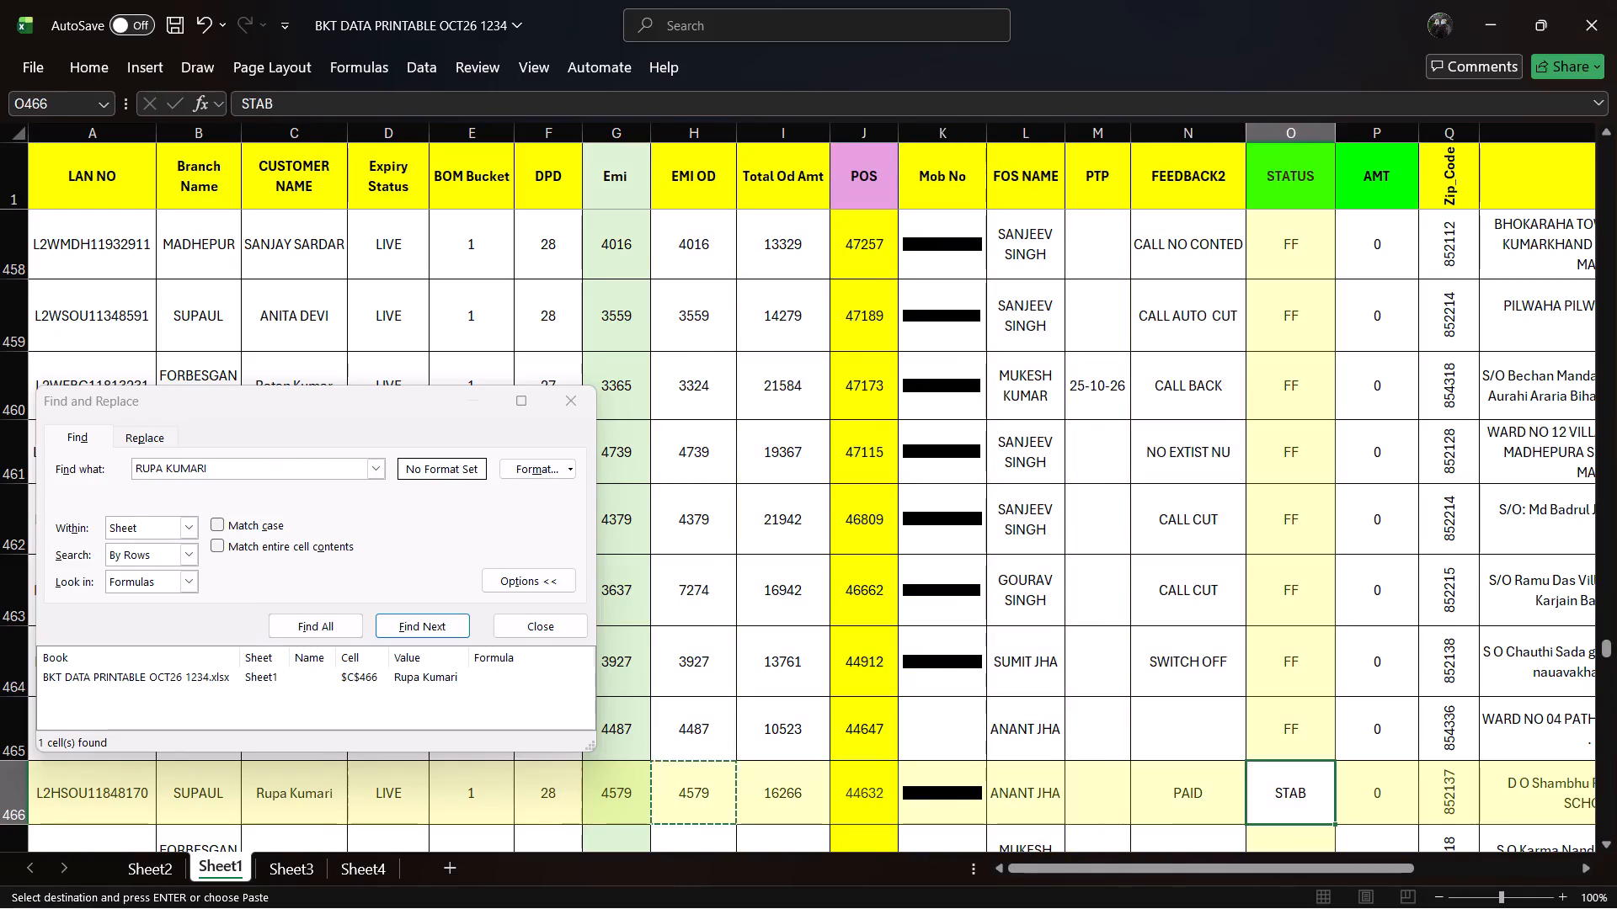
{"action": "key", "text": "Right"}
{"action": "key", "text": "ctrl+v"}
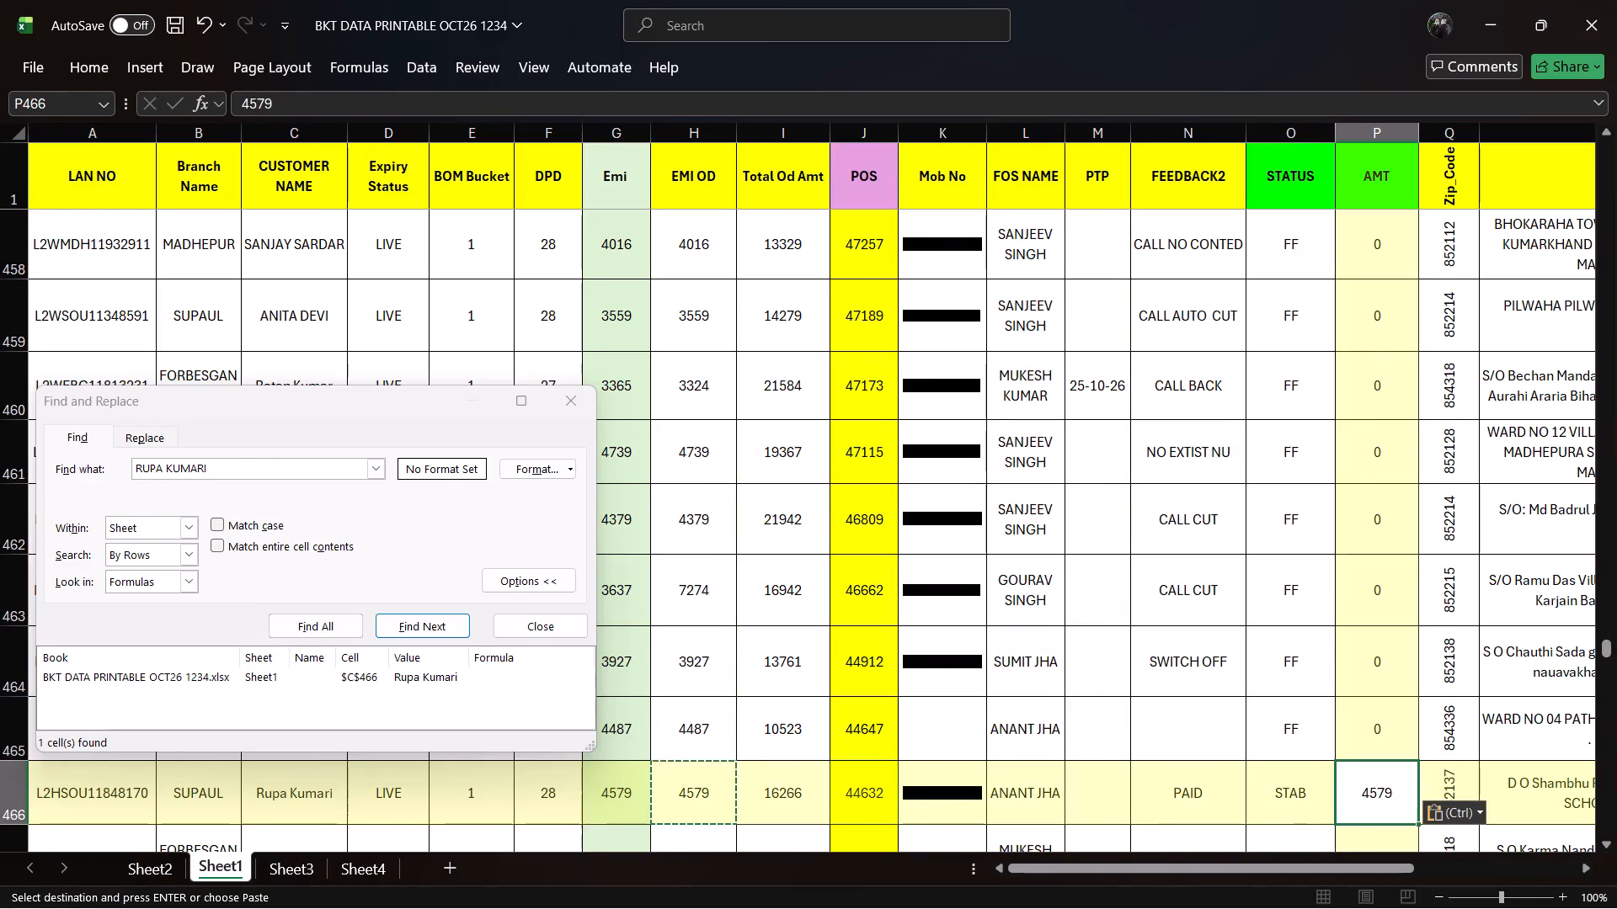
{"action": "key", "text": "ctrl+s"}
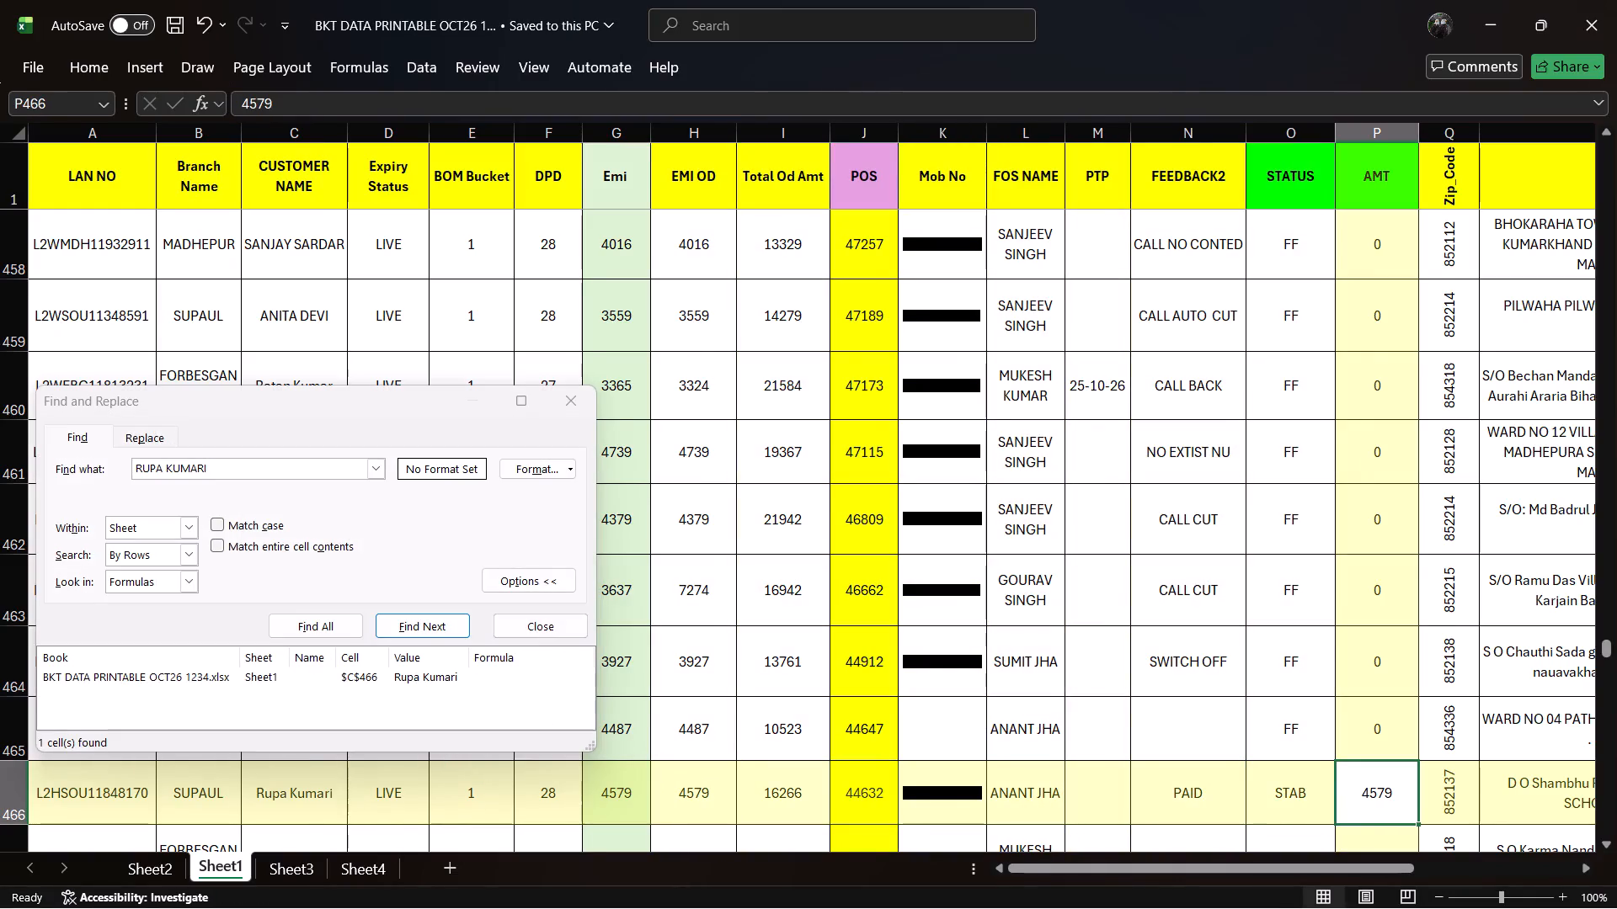
{"action": "left_click", "coordinate": [568, 405]}
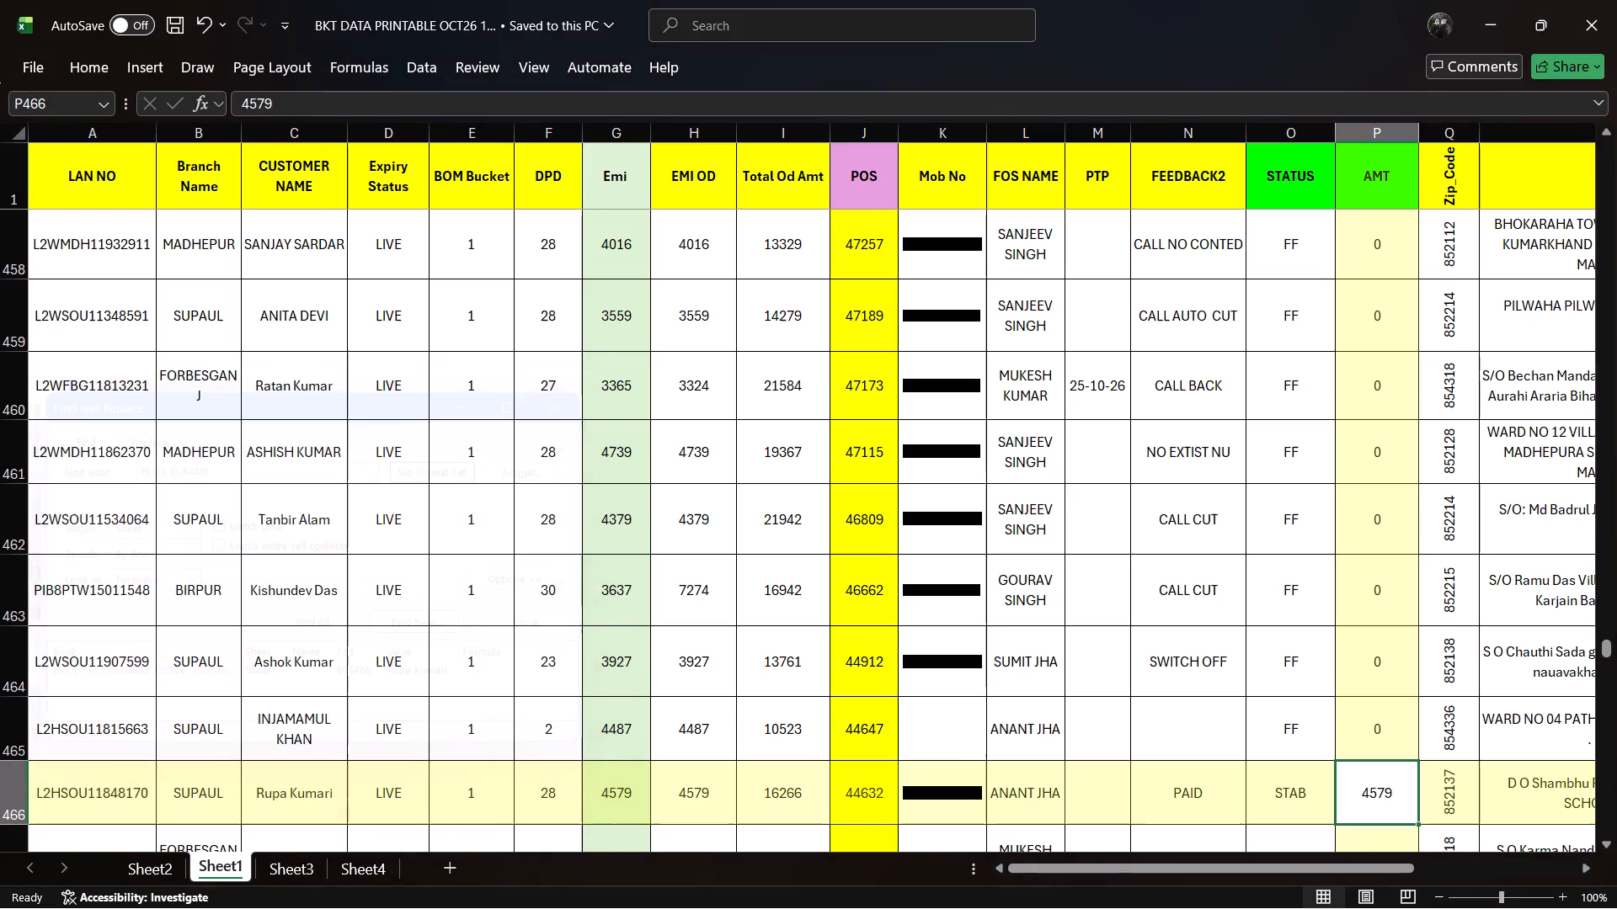
{"action": "key", "text": "ctrl+s"}
Start a new customer search in Sheet1 and clear the previous search term.
{"action": "key", "text": "ctrl+f"}
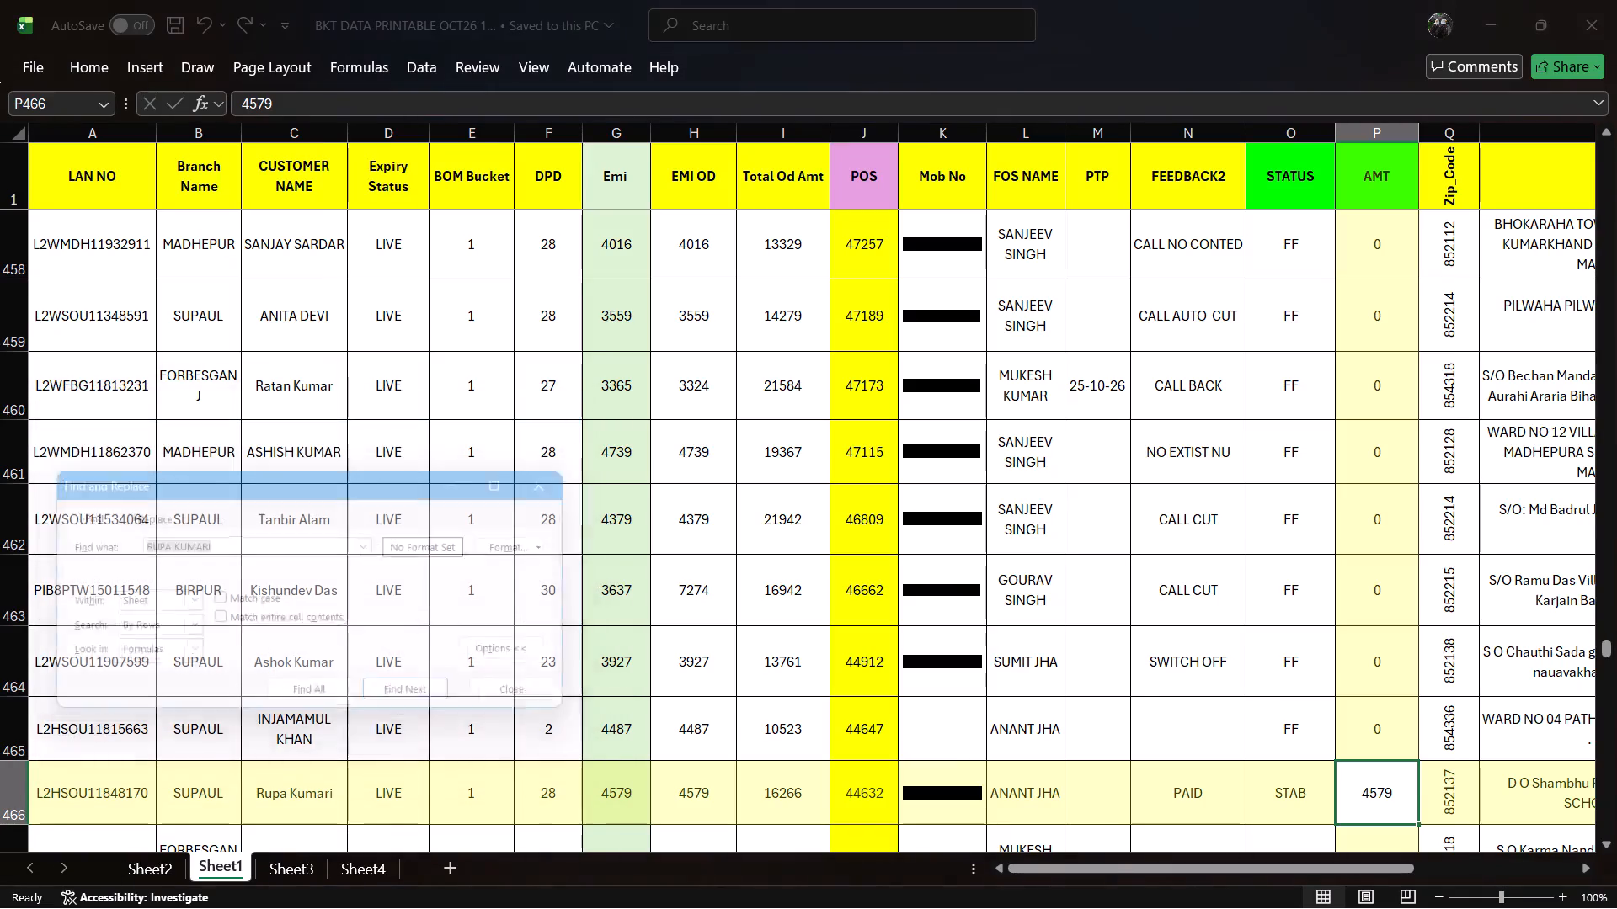
{"action": "key", "text": "BackSpace"}
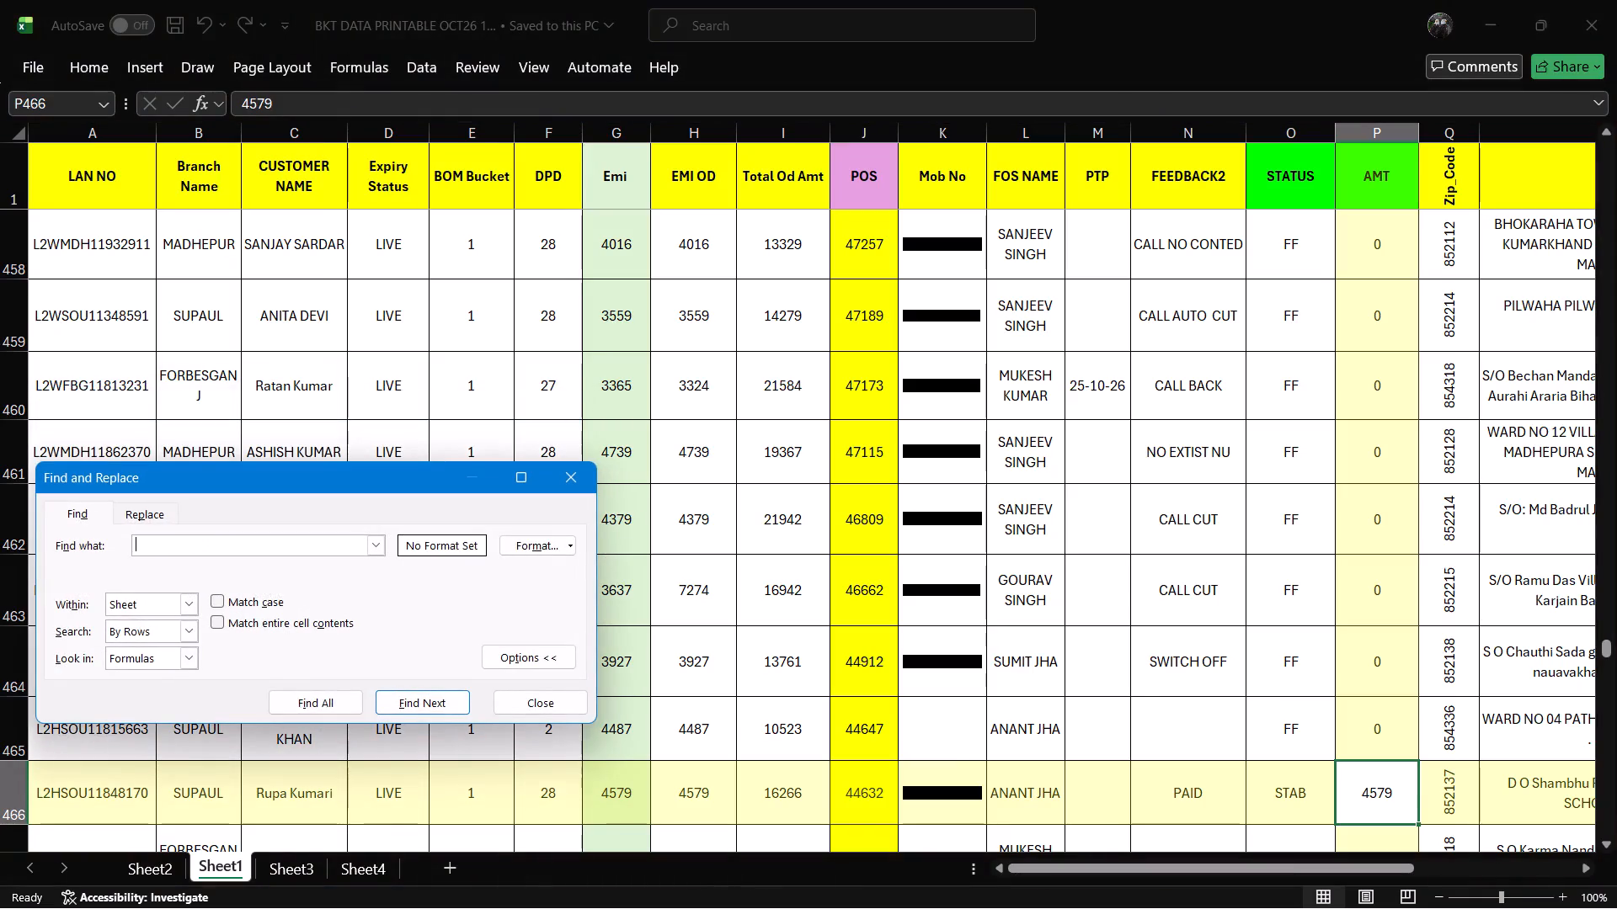
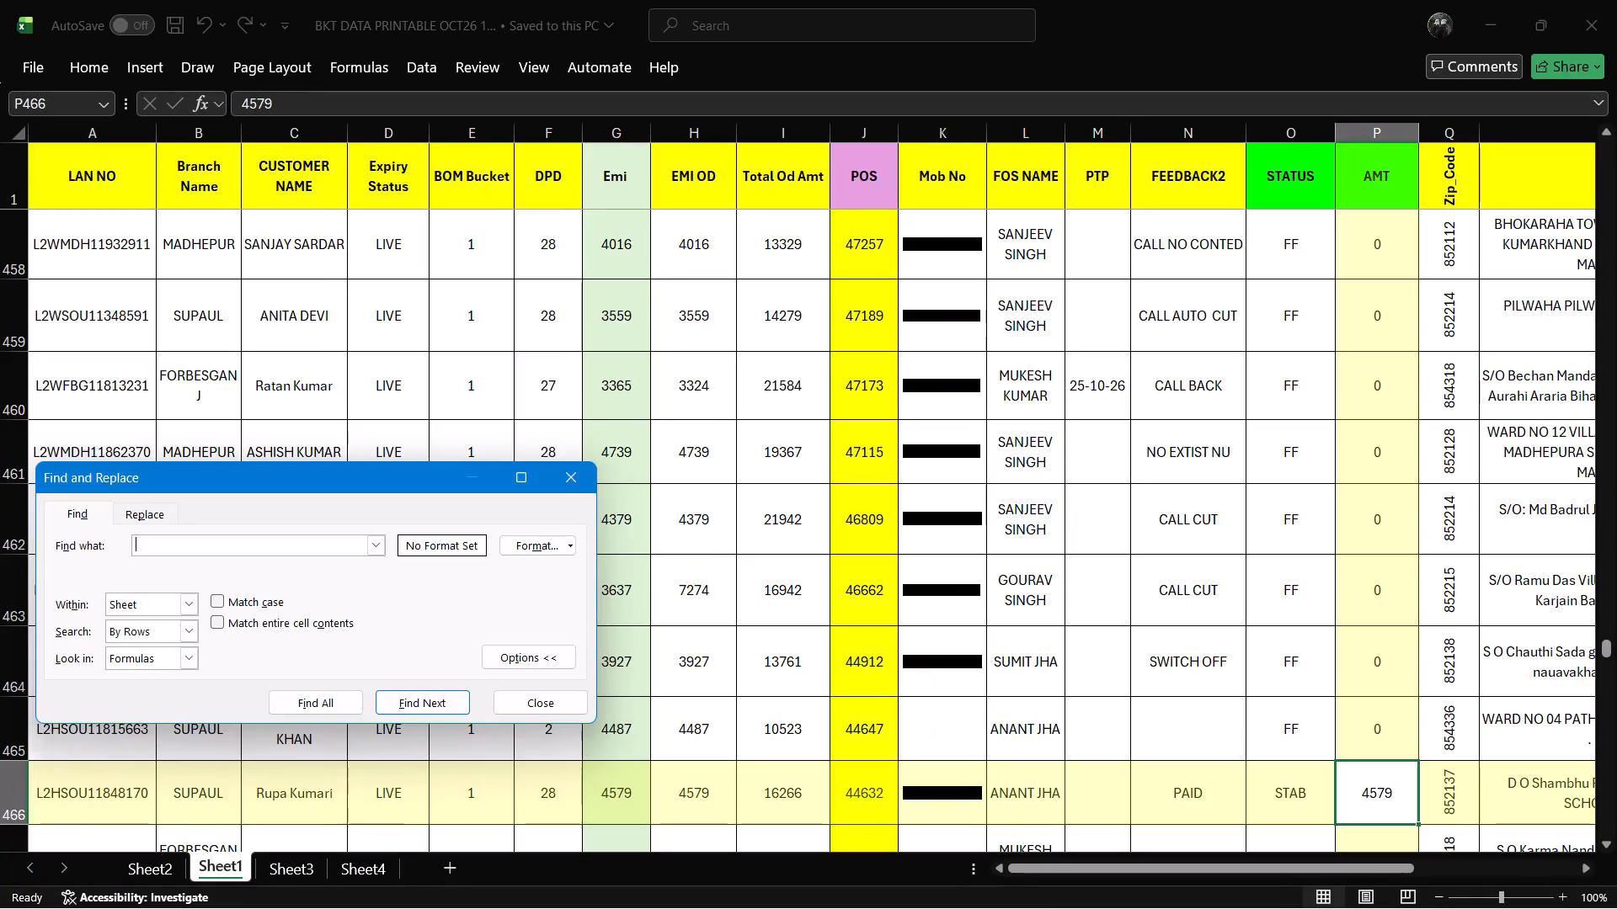
Close the customer search without running it and save the workbook.
{"action": "left_click", "coordinate": [563, 476]}
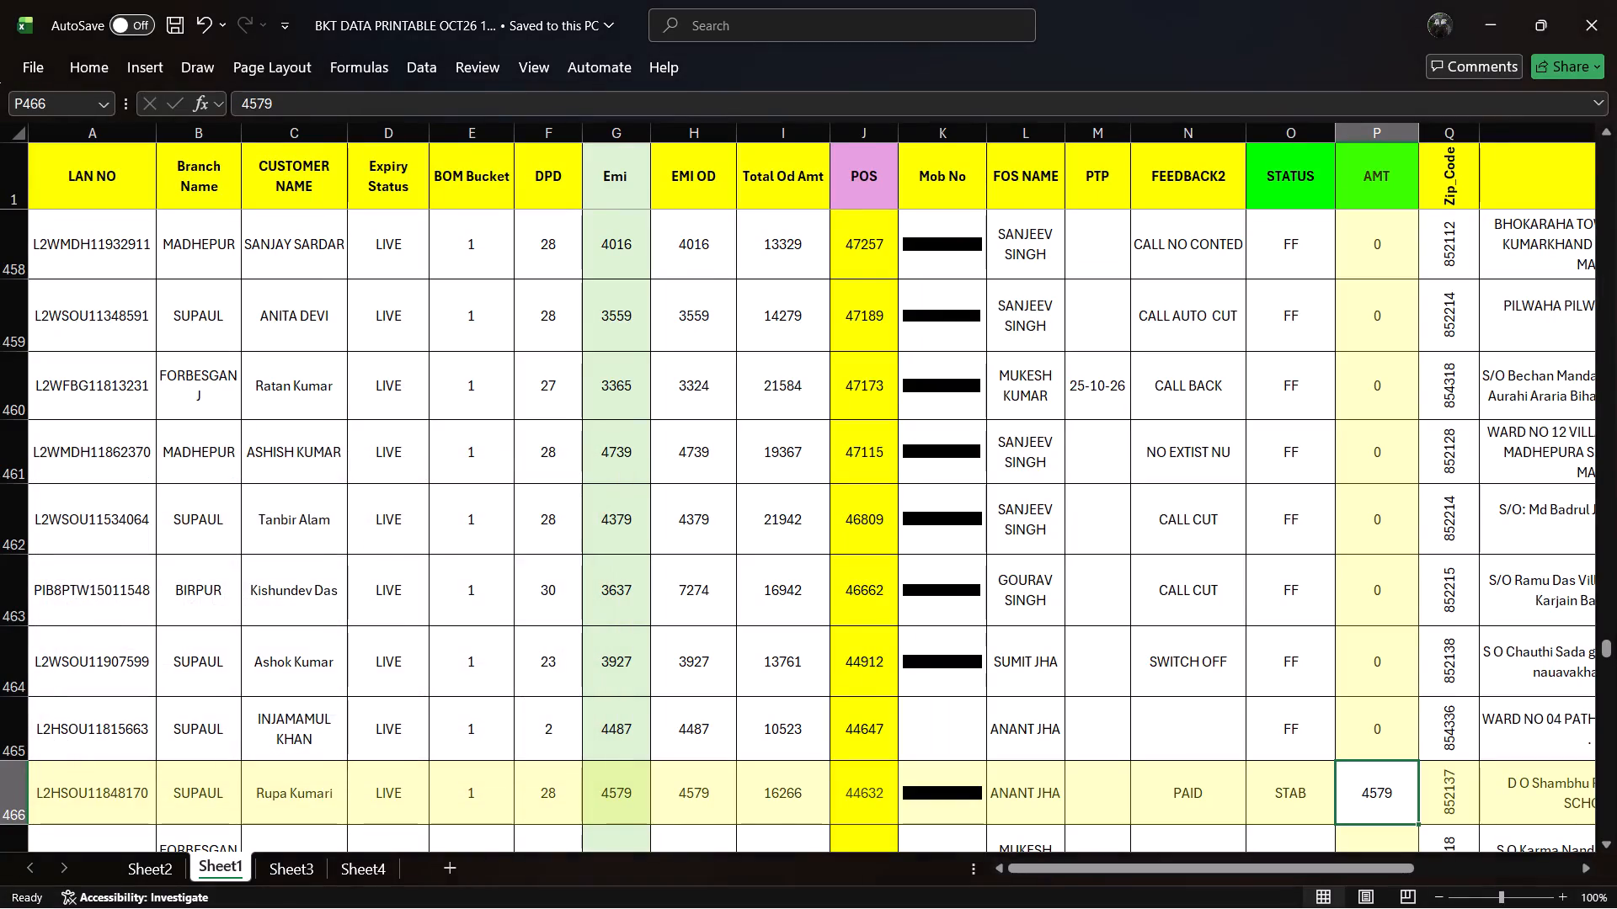
{"action": "key", "text": "ctrl+s"}
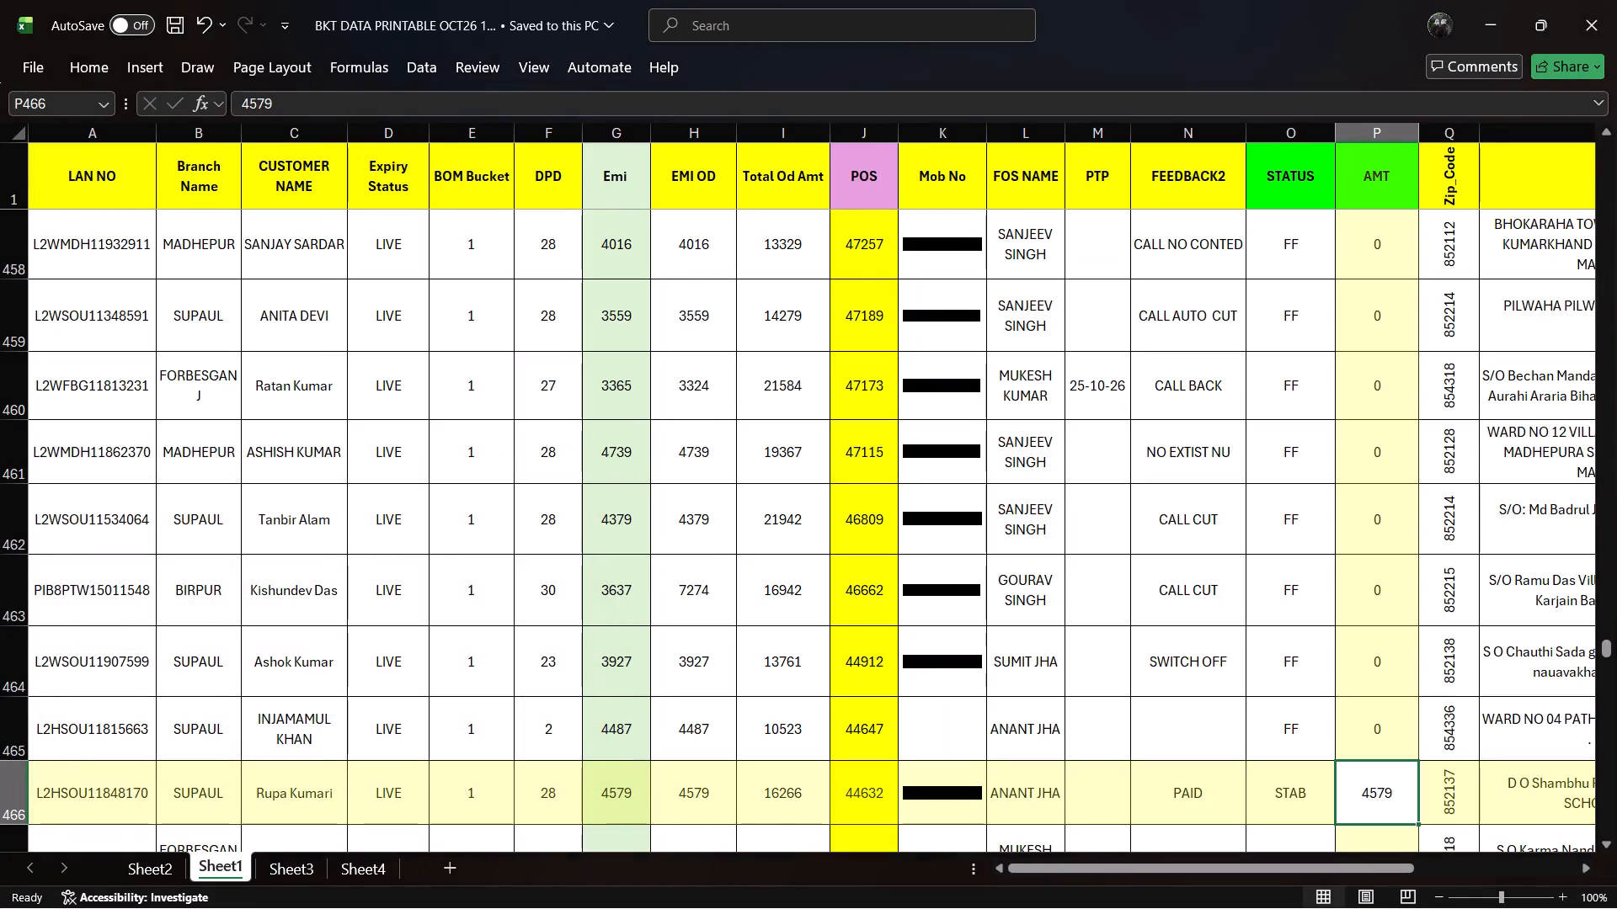
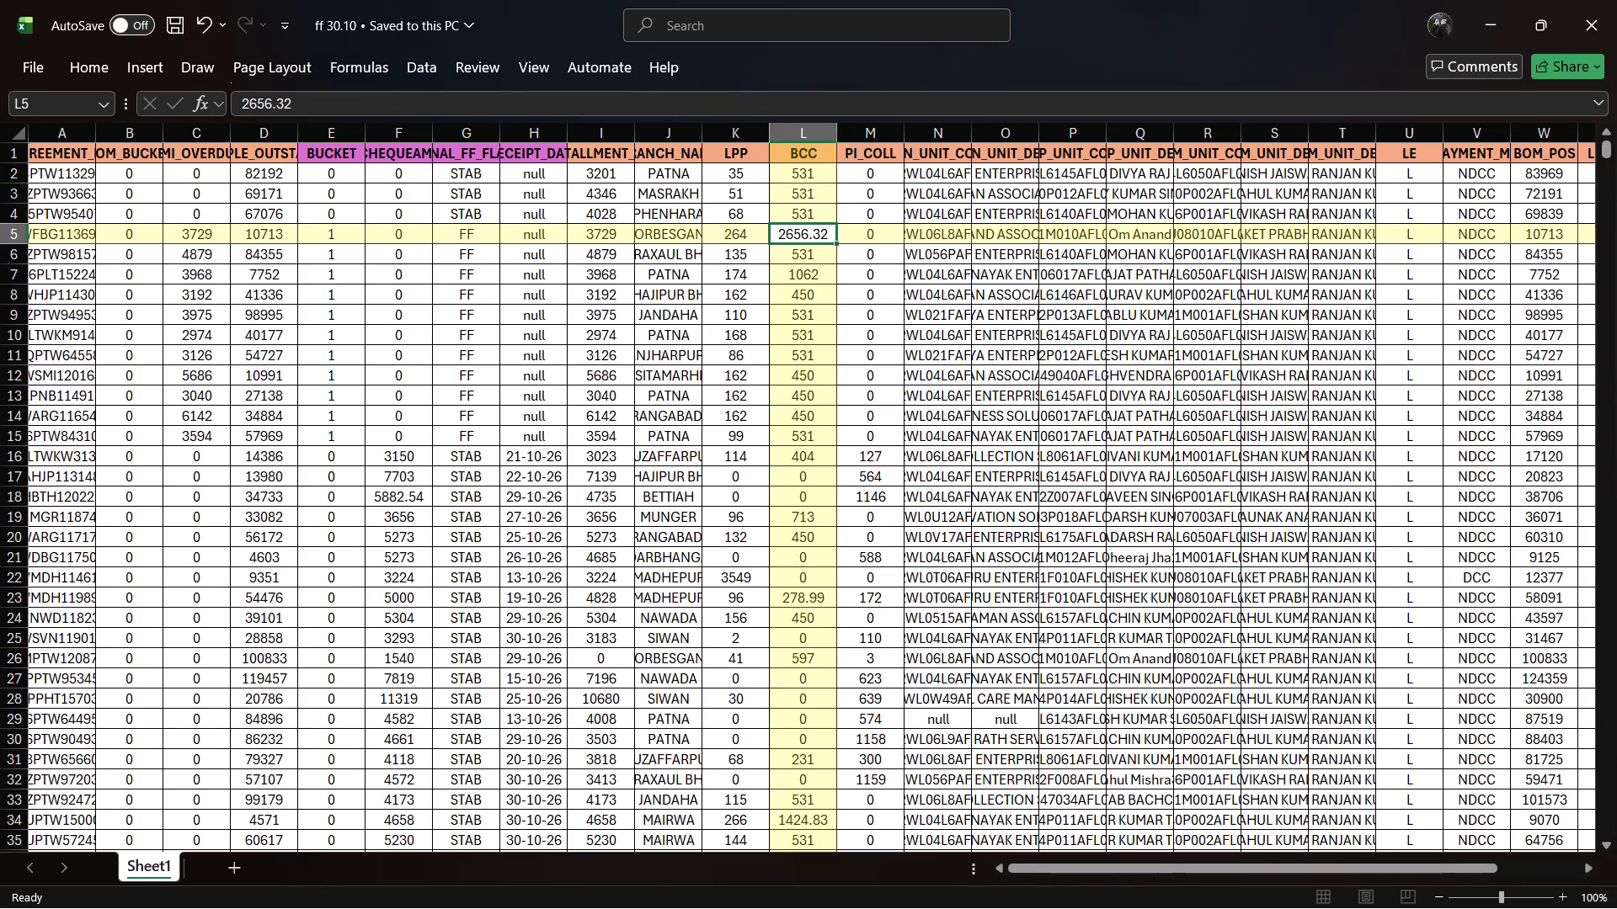
Turn on column filters for the whole data range of Sheet1 in the ff 30.10 workbook.
{"action": "left_click", "coordinate": [652, 353]}
{"action": "key", "text": "ctrl+a"}
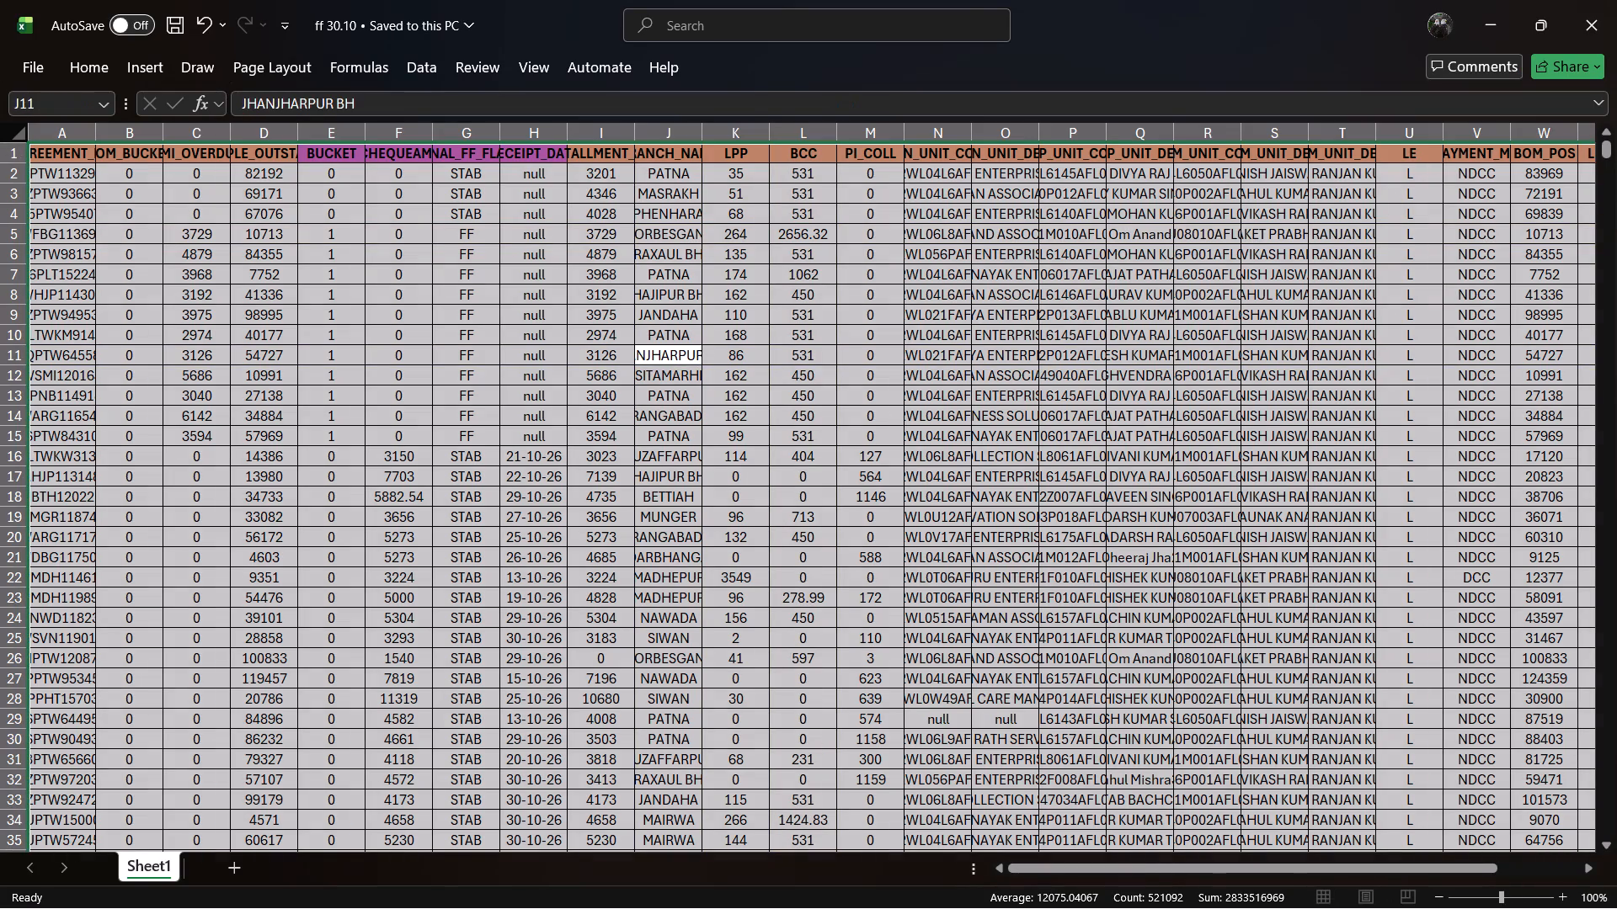
{"action": "key", "text": "ctrl+shift+l"}
{"action": "left_click", "coordinate": [947, 264]}
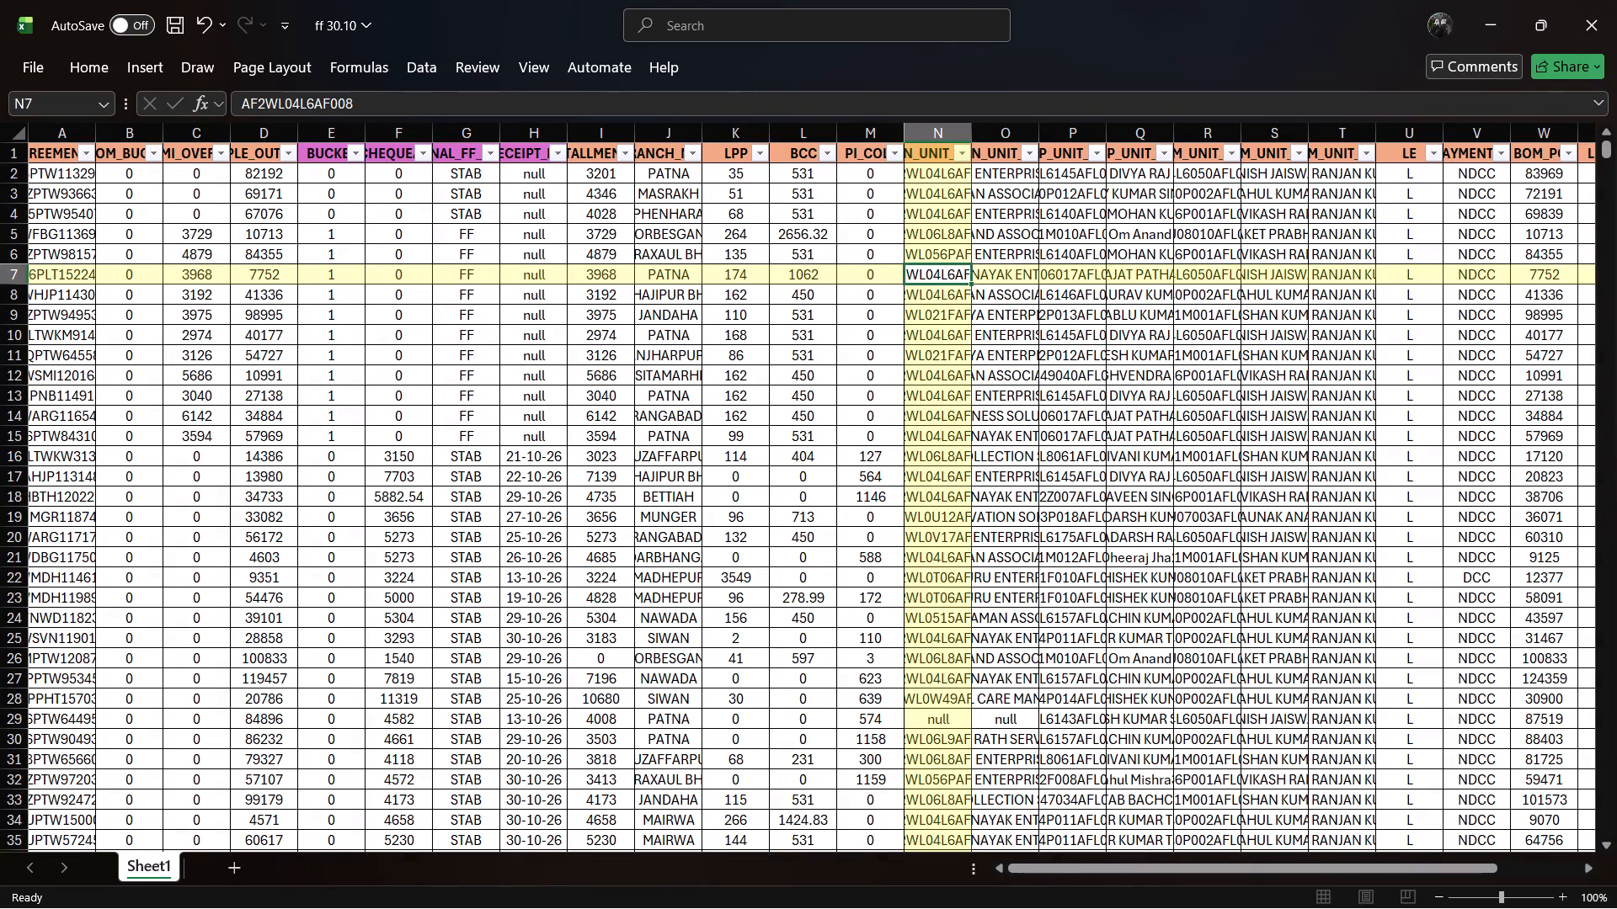
Go through the columns along row 7 to locate the one holding the agency name.
{"action": "key", "text": "Left"}
{"action": "key", "text": "Left"}
{"action": "key", "text": "Left"}
{"action": "key", "text": "Left"}
{"action": "key", "text": "Left"}
{"action": "key", "text": "Left"}
{"action": "key", "text": "Left"}
{"action": "key", "text": "Left"}
{"action": "key", "text": "Left"}
{"action": "key", "text": "Left"}
{"action": "key", "text": "Left"}
{"action": "key", "text": "Left"}
{"action": "key", "text": "Left"}
{"action": "key", "text": "Left"}
{"action": "key", "text": "Left"}
{"action": "key", "text": "Left"}
{"action": "key", "text": "Left"}
{"action": "key", "text": "Left"}
{"action": "key", "text": "Left"}
{"action": "key", "text": "Left"}
{"action": "key", "text": "Right"}
{"action": "key", "text": "Right"}
{"action": "key", "text": "Right"}
{"action": "key", "text": "Right"}
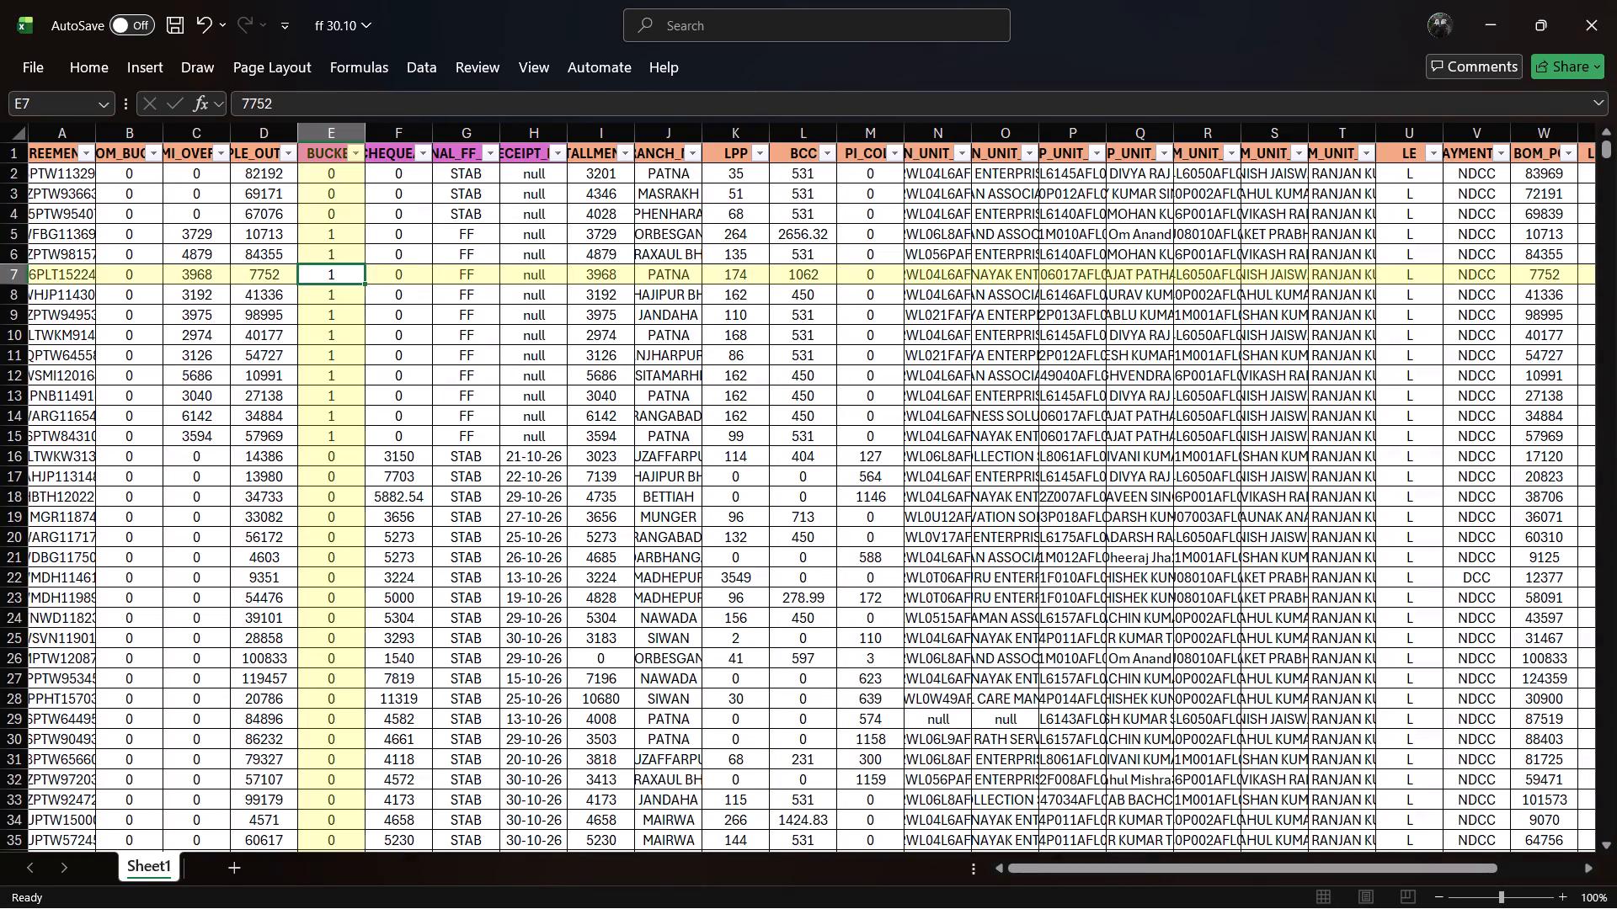
{"action": "key", "text": "Right"}
{"action": "key", "text": "Right"}
{"action": "key", "text": "Right"}
{"action": "key", "text": "Right"}
{"action": "key", "text": "Right"}
{"action": "key", "text": "Right"}
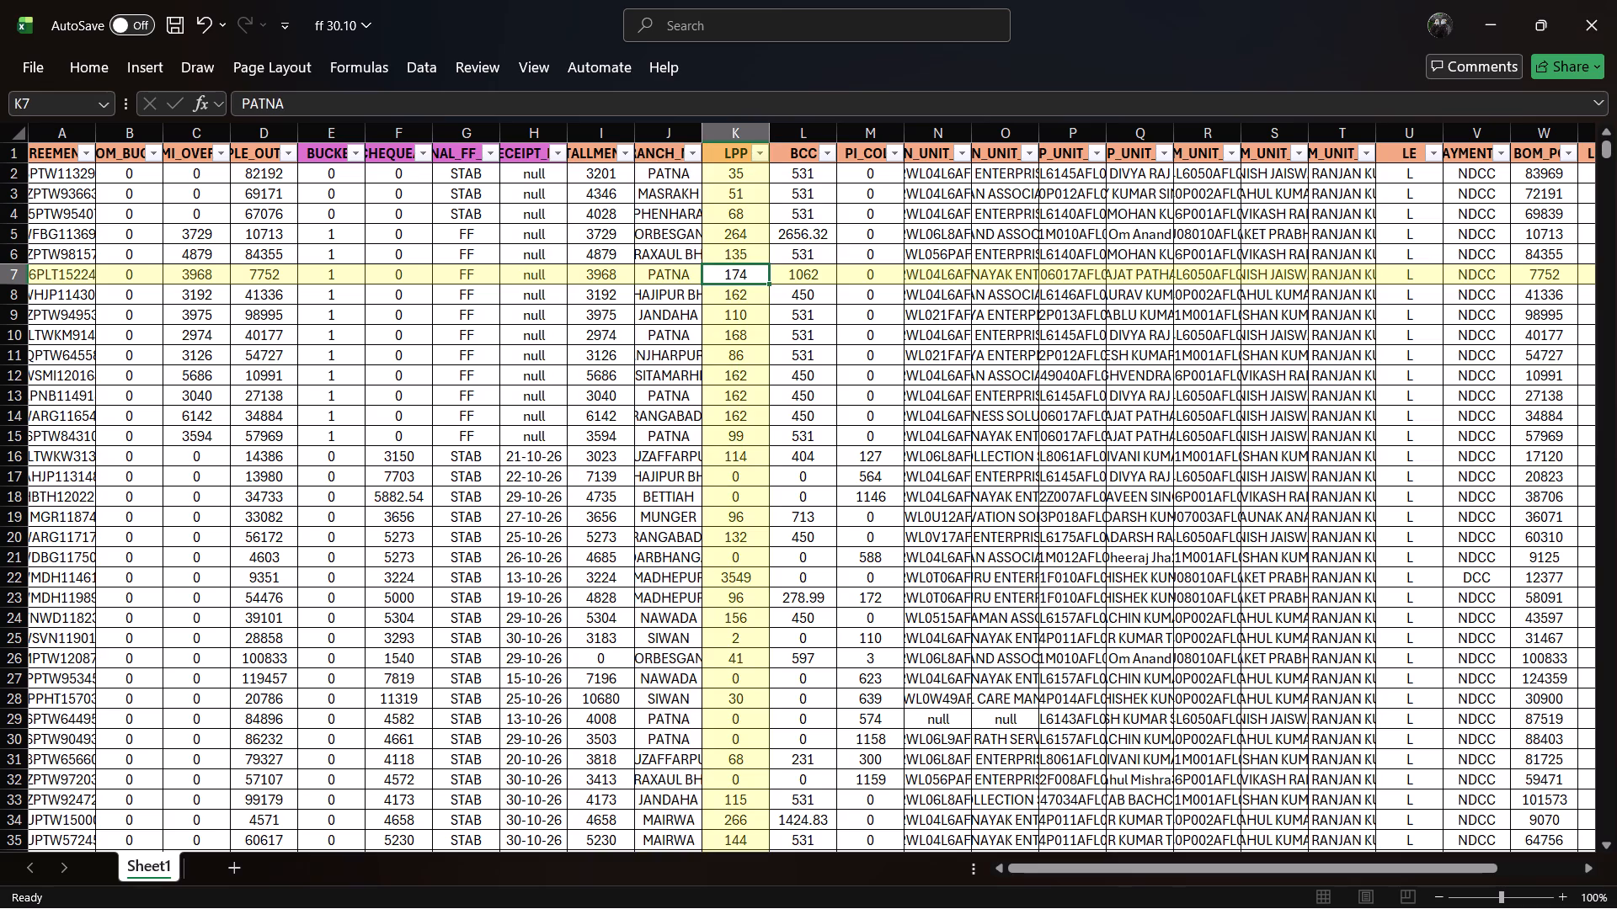
{"action": "key", "text": "Right"}
{"action": "key", "text": "Right"}
{"action": "key", "text": "Right"}
{"action": "key", "text": "Right"}
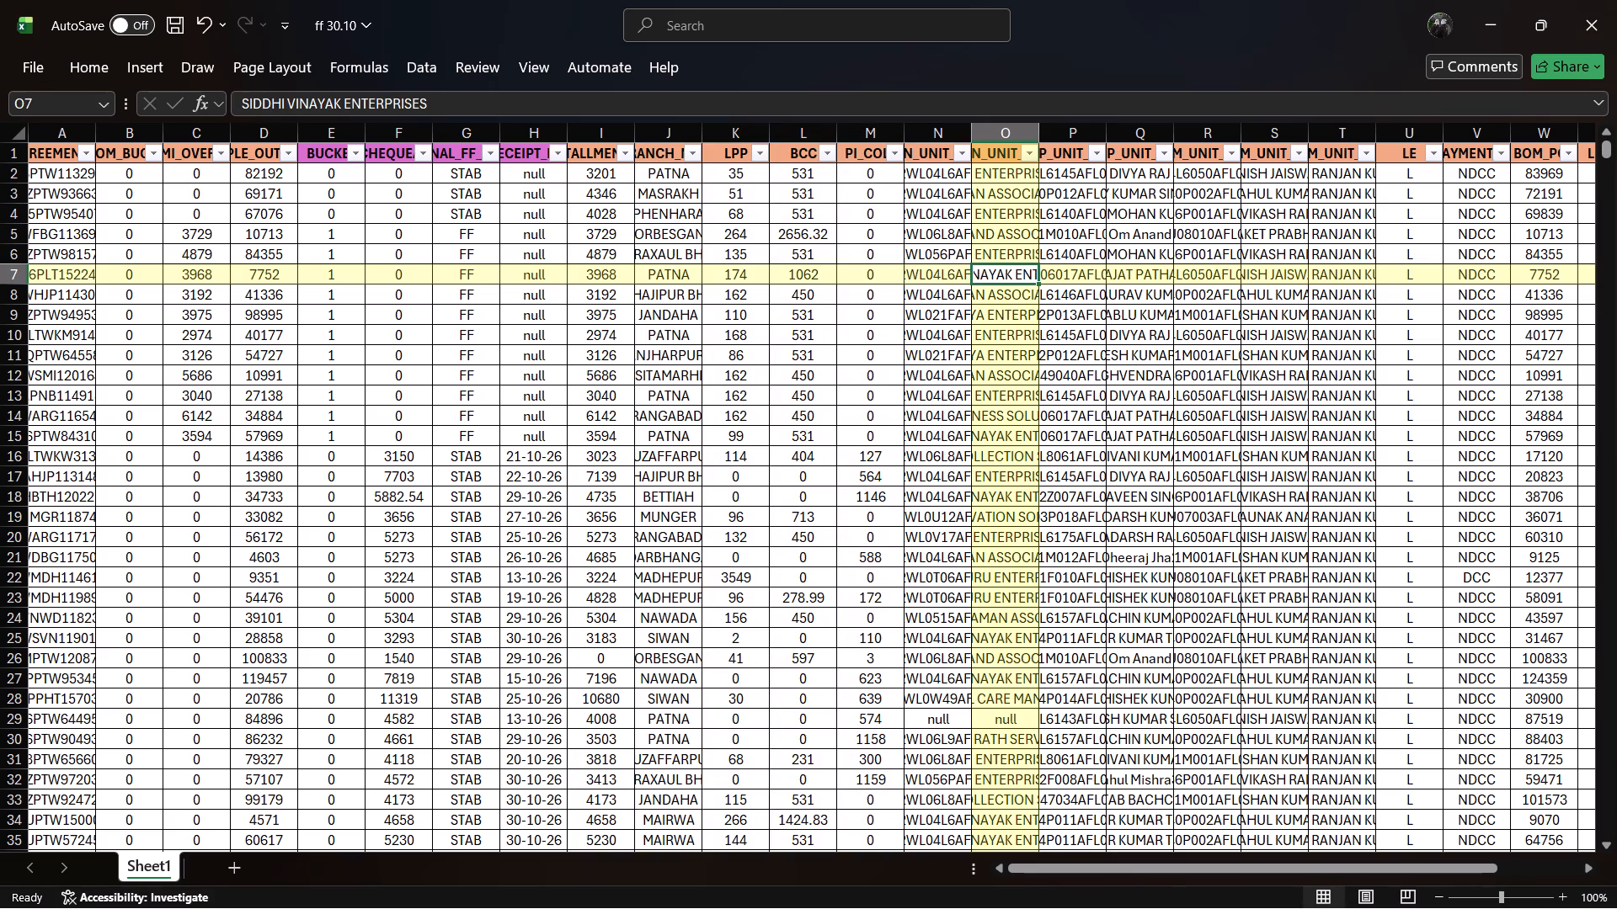
{"action": "key", "text": "Right"}
{"action": "key", "text": "Right"}
{"action": "key", "text": "Right"}
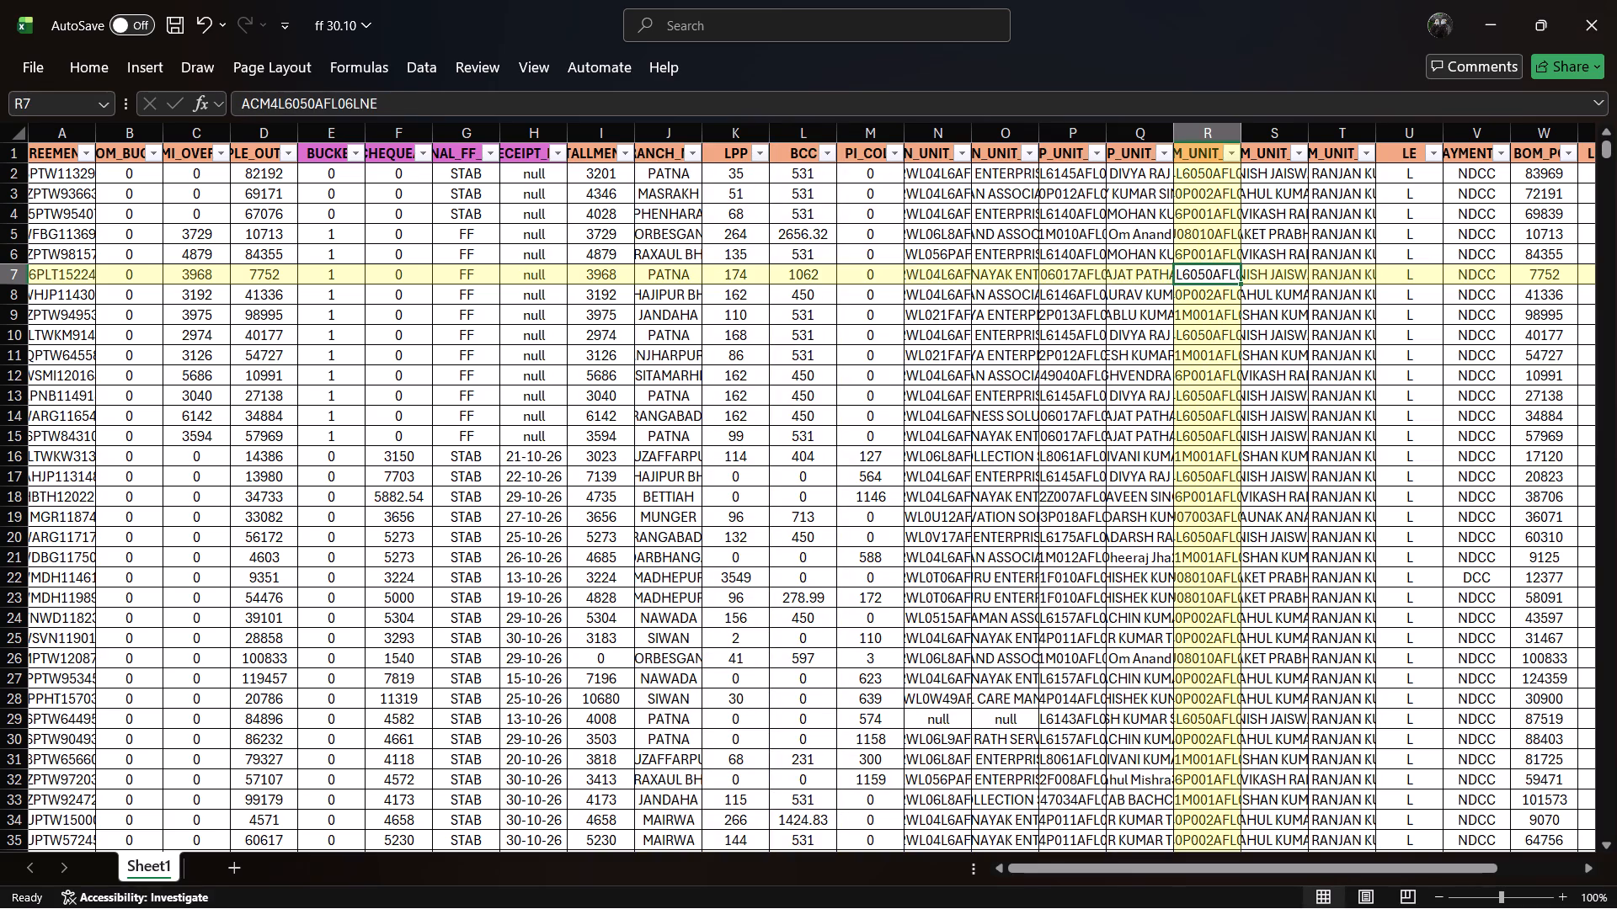
{"action": "key", "text": "Right"}
{"action": "key", "text": "Right"}
{"action": "key", "text": "Right"}
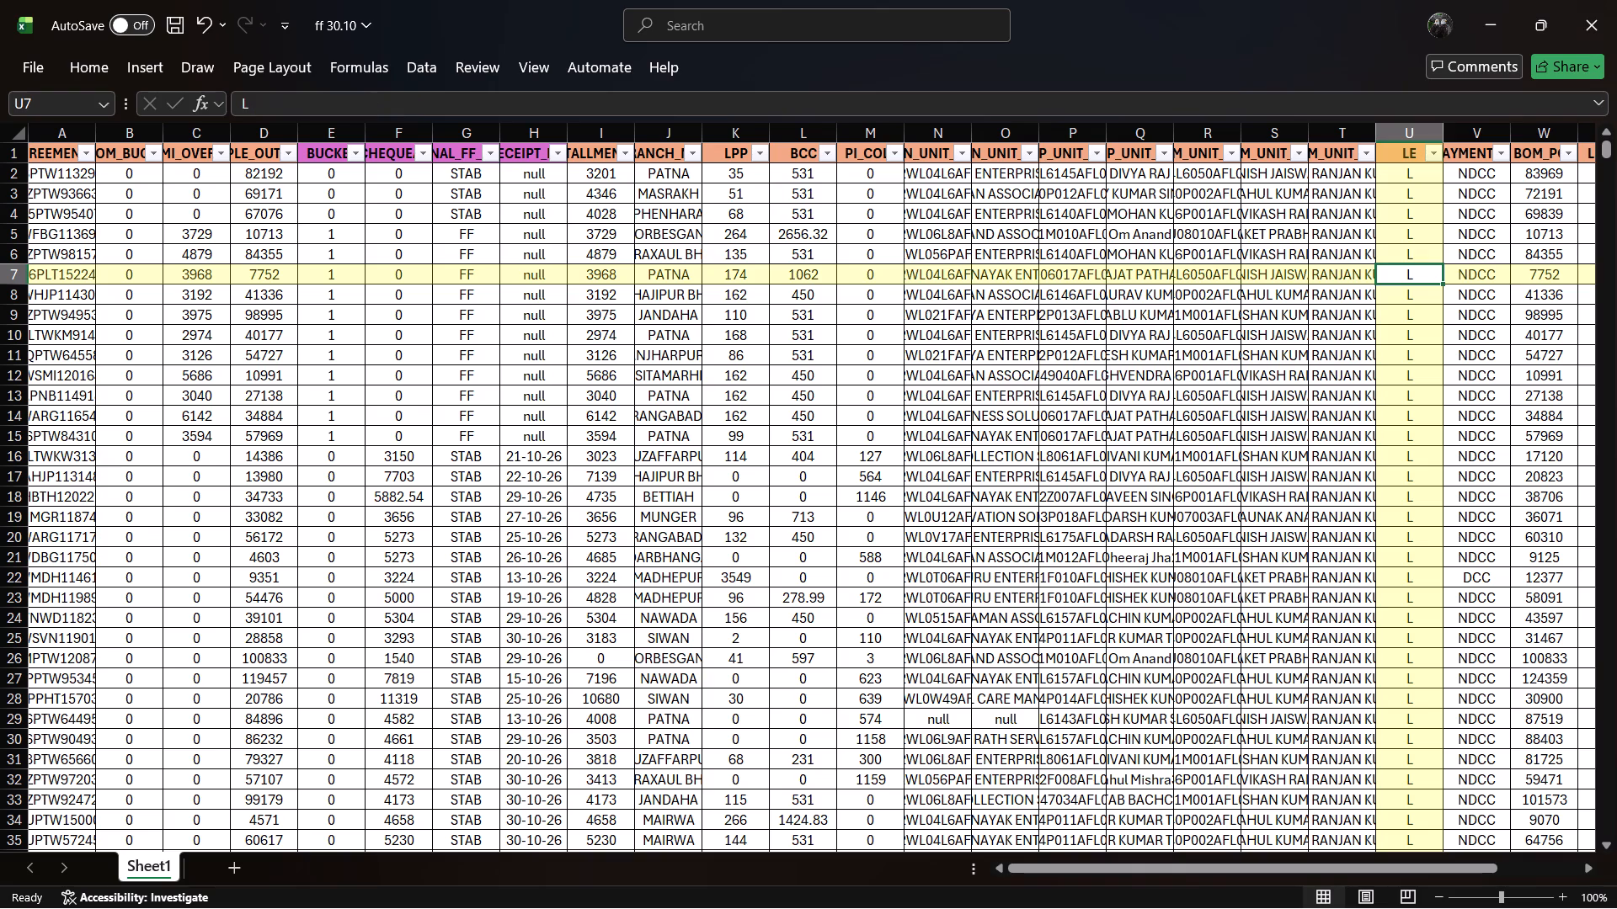
{"action": "key", "text": "Right"}
{"action": "key", "text": "Right"}
{"action": "key", "text": "Right"}
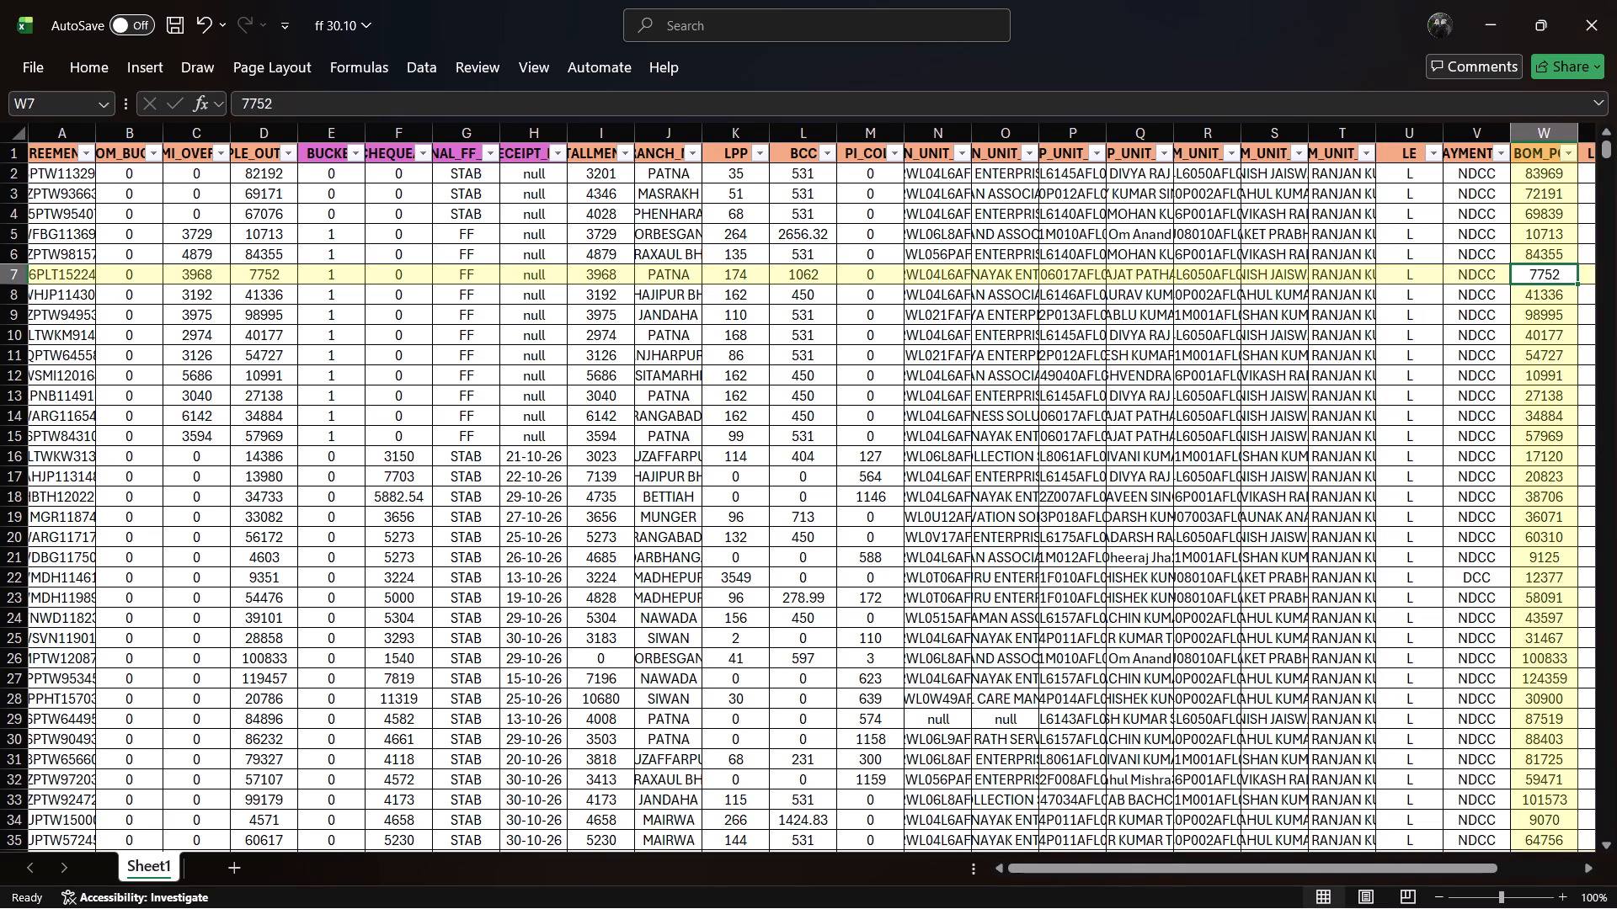
{"action": "key", "text": "Right"}
{"action": "key", "text": "Right"}
{"action": "key", "text": "Right"}
{"action": "key", "text": "Right"}
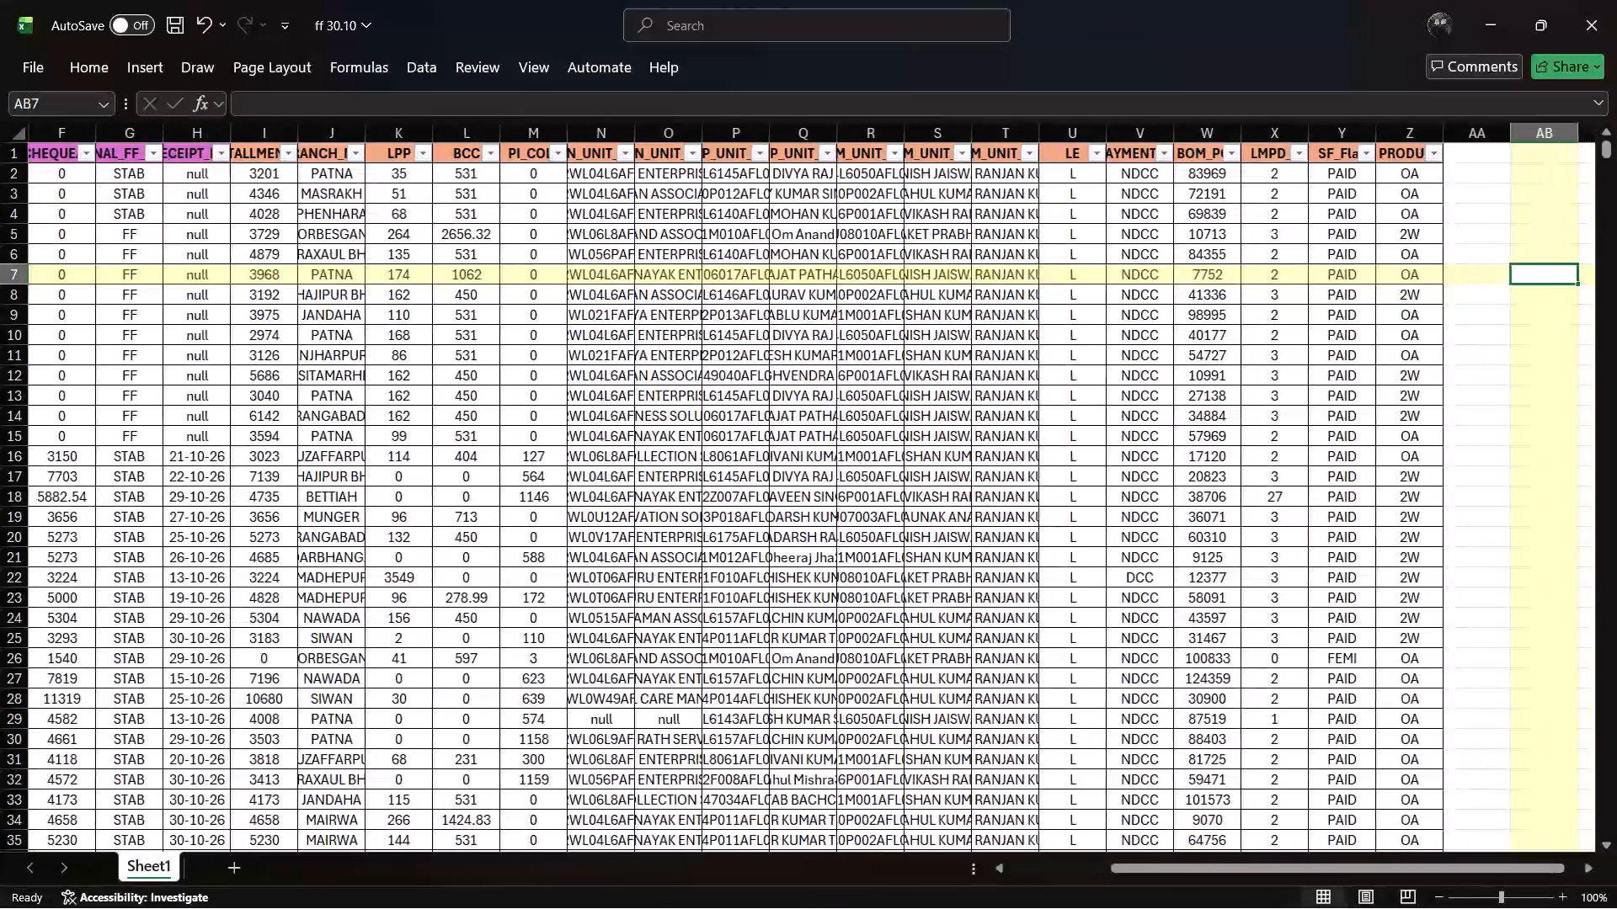
{"action": "key", "text": "Left"}
{"action": "key", "text": "Left"}
{"action": "key", "text": "Left"}
{"action": "key", "text": "Left"}
{"action": "key", "text": "Left"}
{"action": "key", "text": "Left"}
{"action": "key", "text": "Left"}
{"action": "key", "text": "Left"}
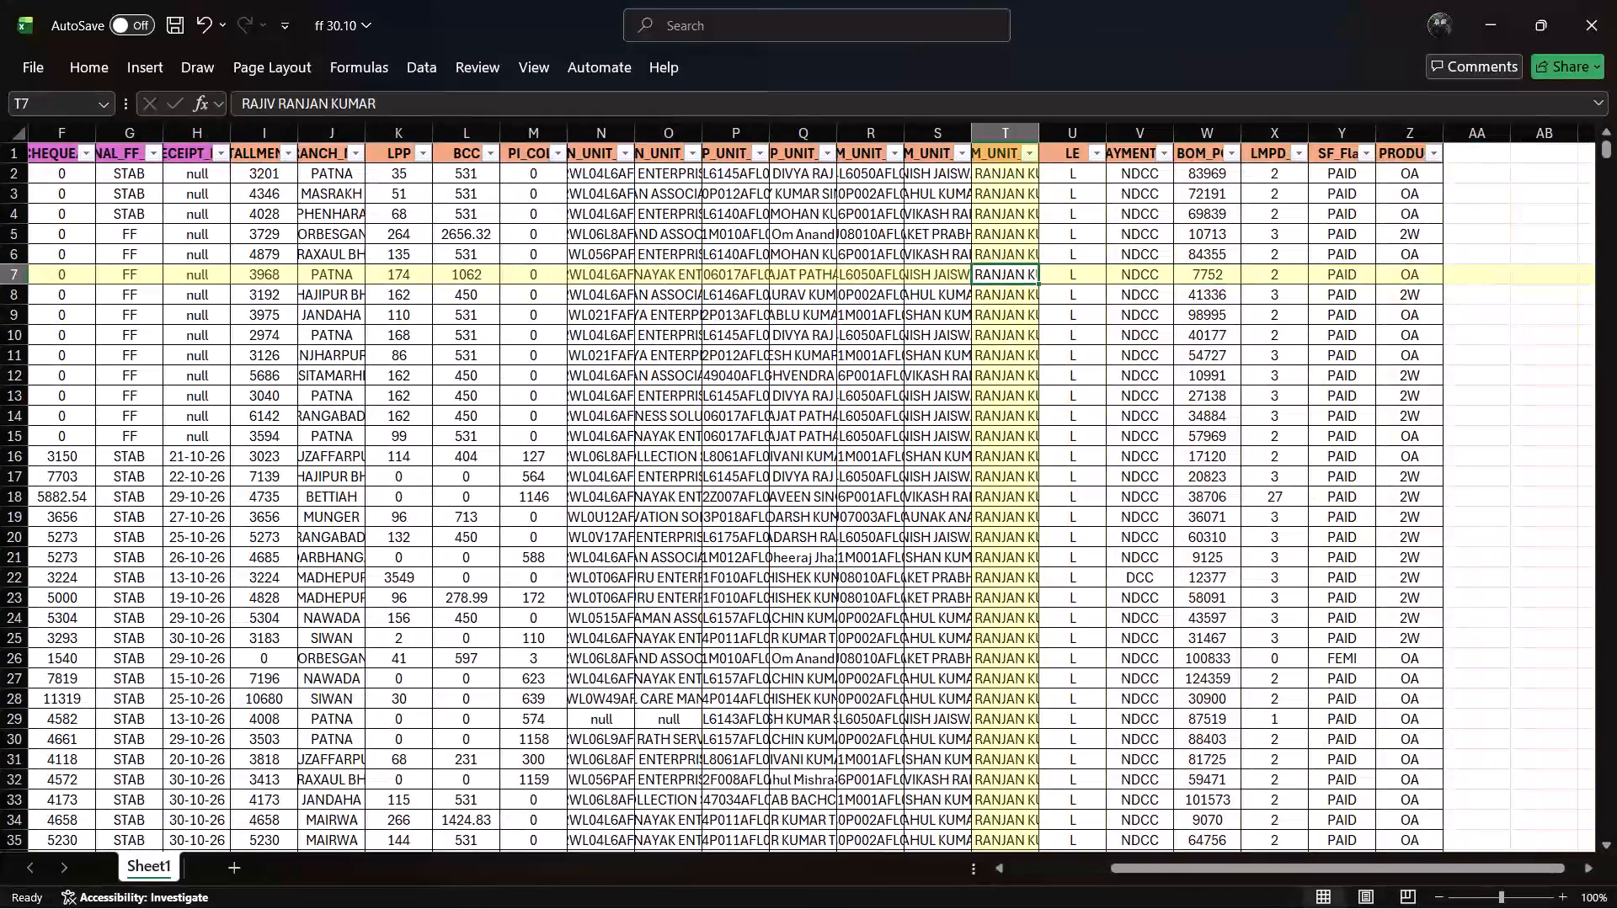
{"action": "key", "text": "Left"}
{"action": "key", "text": "Left"}
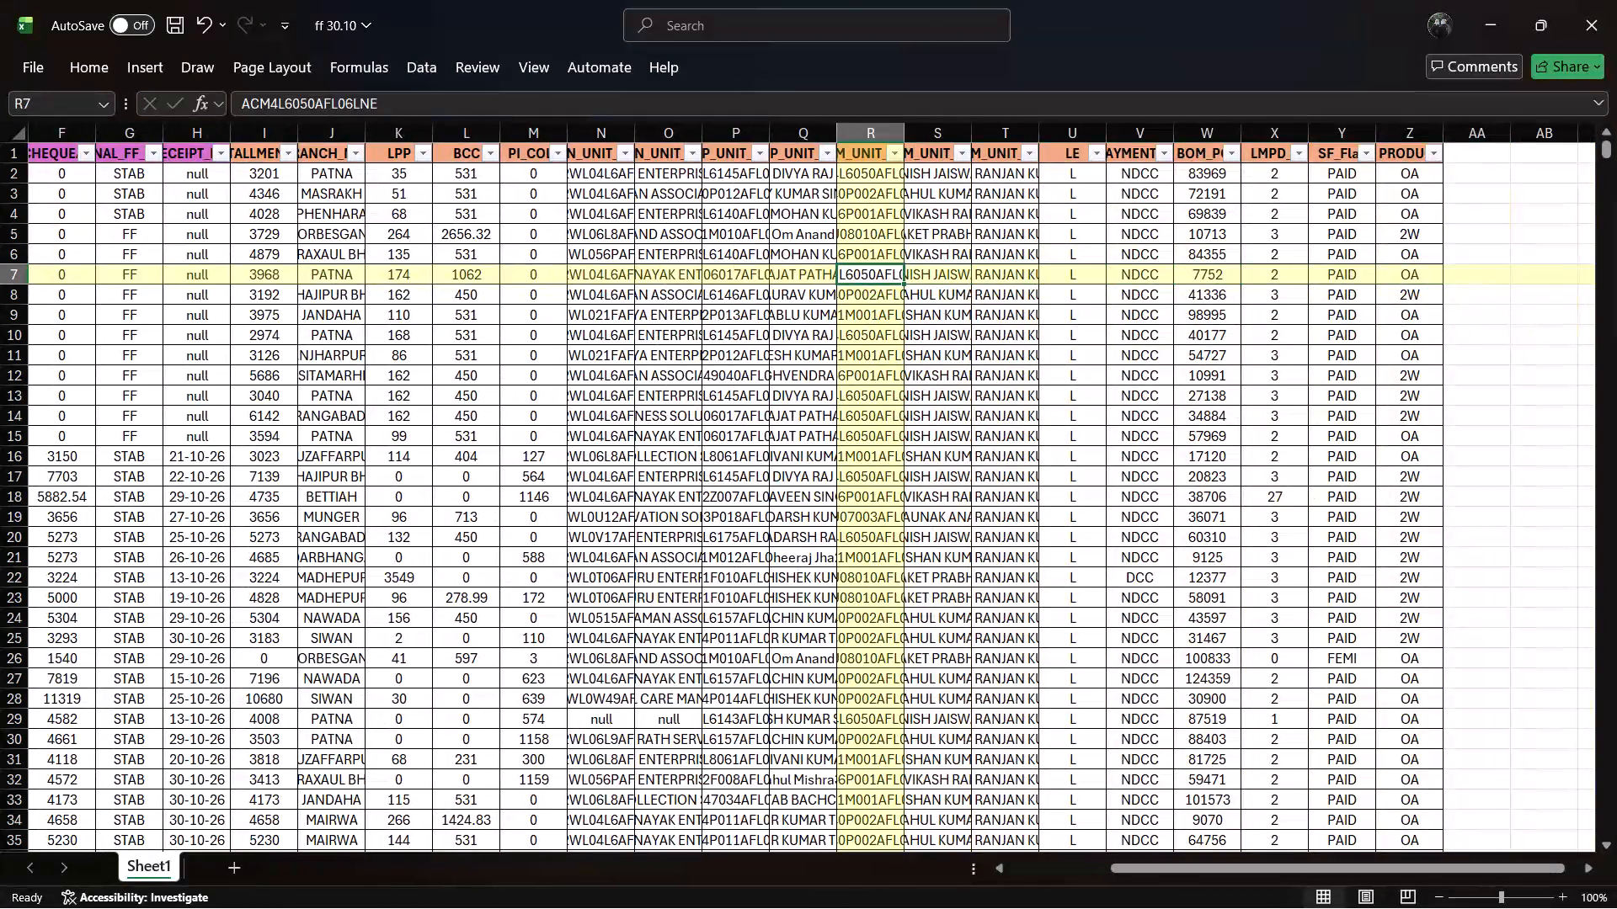
{"action": "key", "text": "Left"}
{"action": "key", "text": "Left"}
{"action": "key", "text": "Left"}
{"action": "key", "text": "Right"}
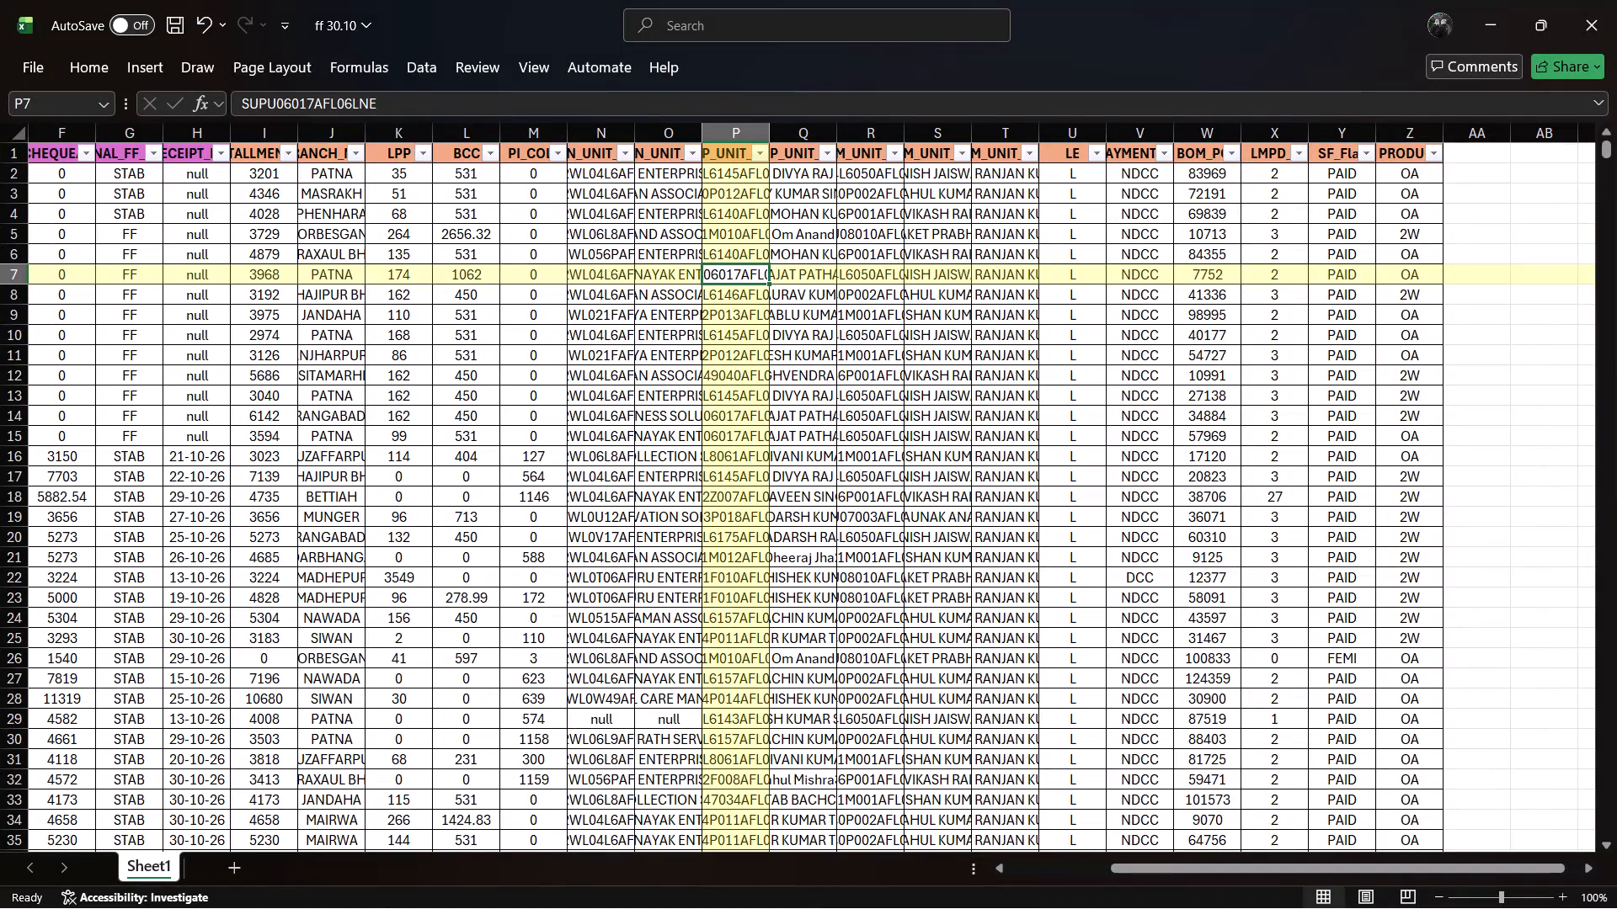
{"action": "key", "text": "Left"}
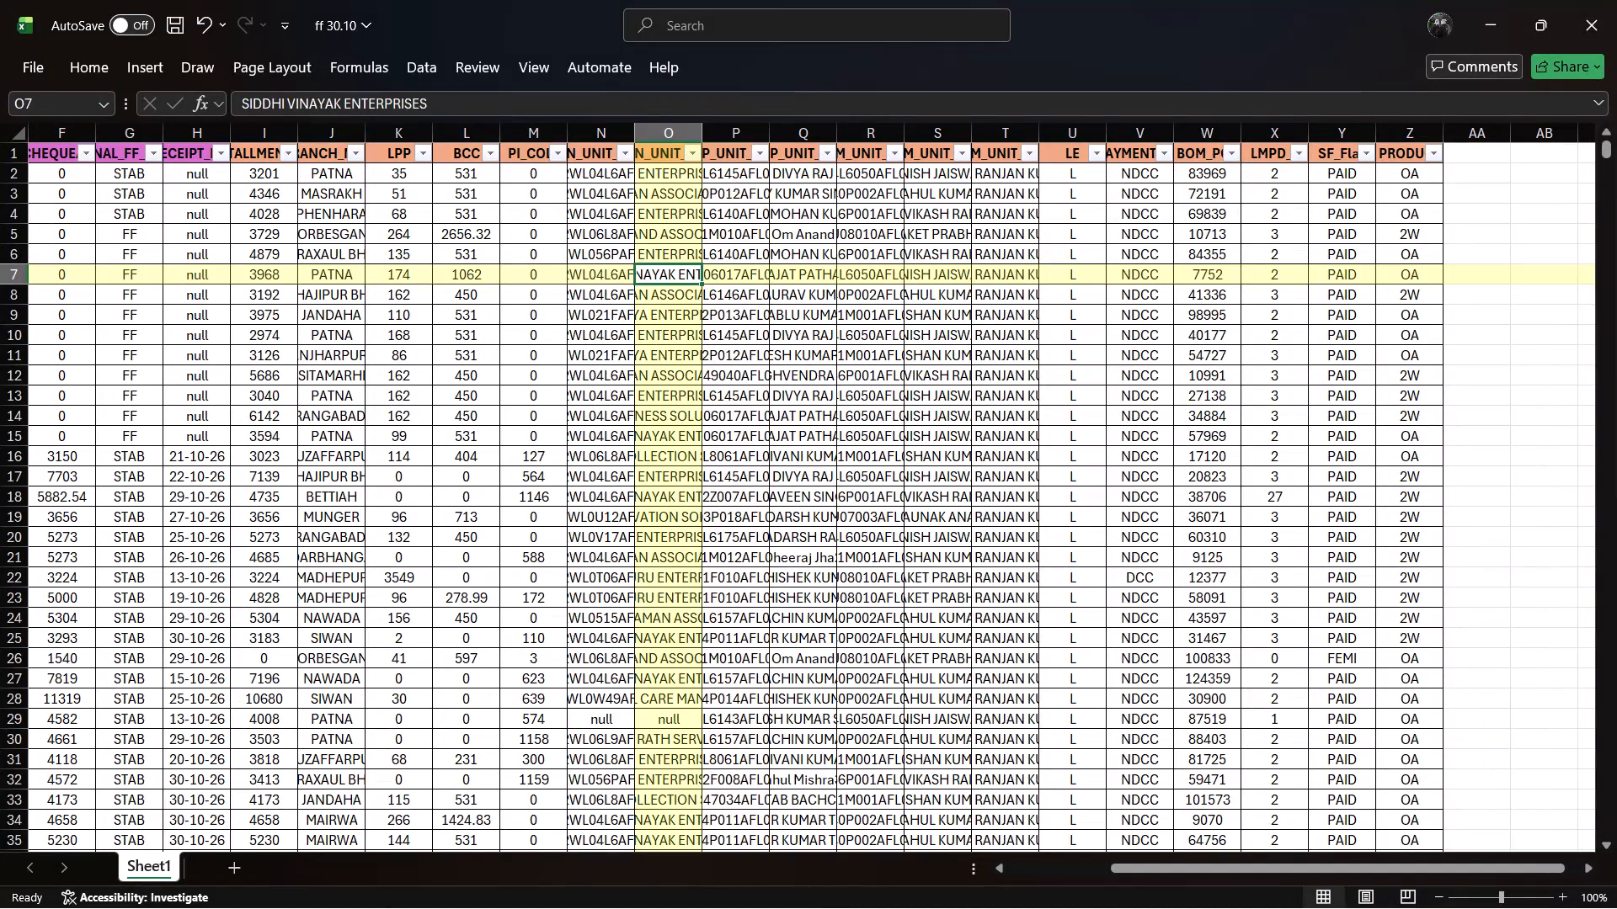
Filter the AGN_UNIT_DESC column to CHANDAN AUTO SPARES only, narrowing the choices with the search term CH.
{"action": "left_click", "coordinate": [695, 152]}
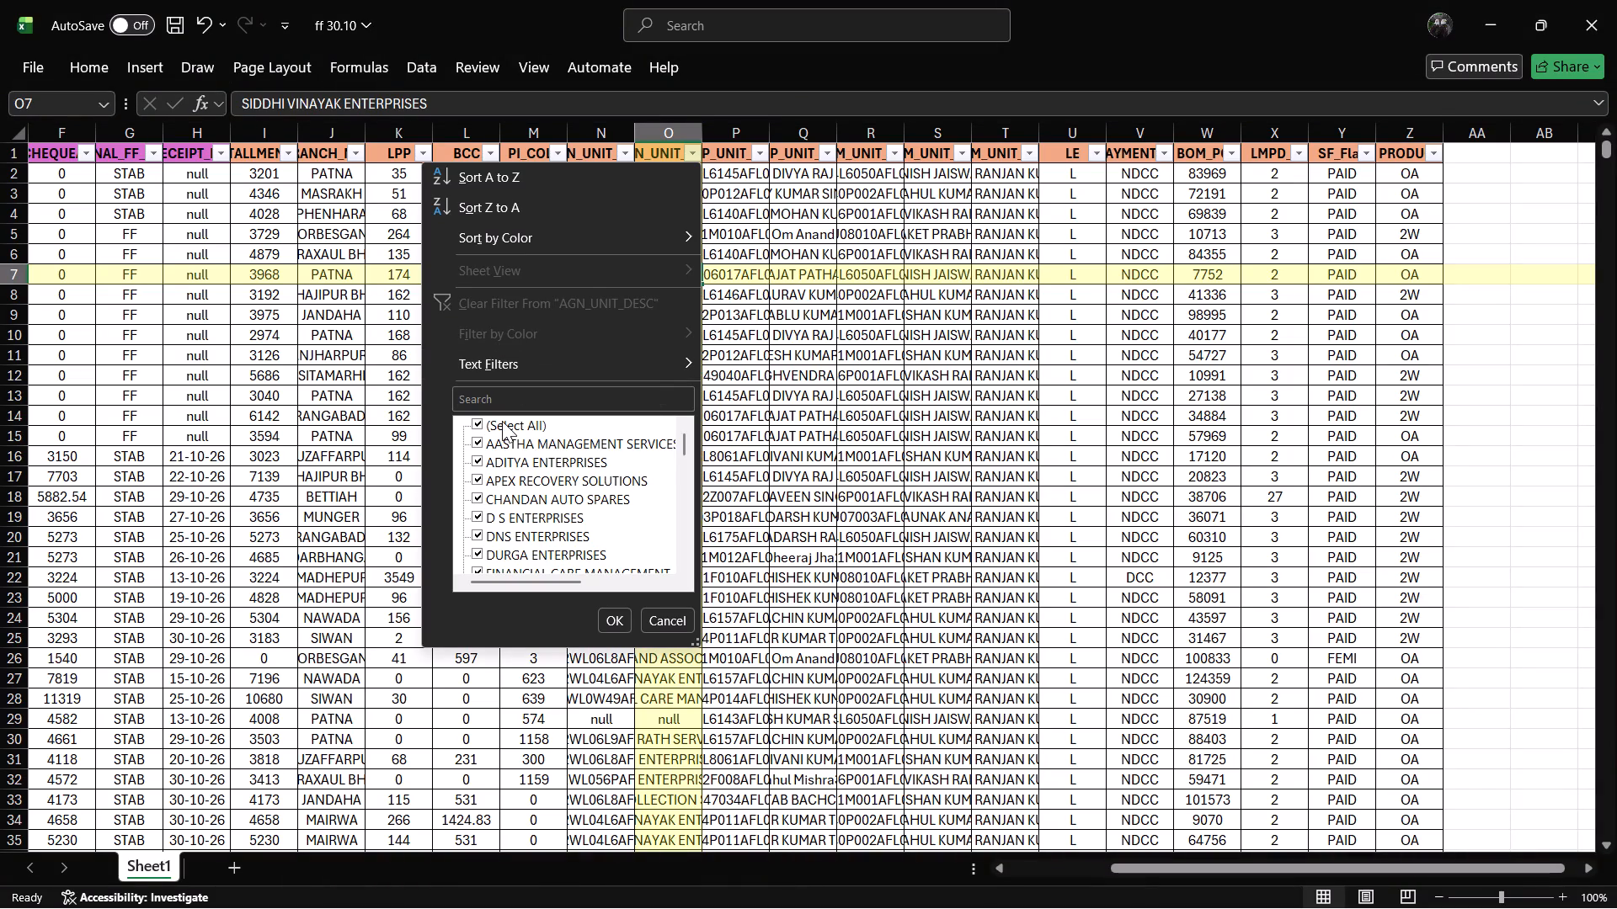
{"action": "left_click", "coordinate": [500, 421]}
{"action": "left_click", "coordinate": [483, 404]}
{"action": "type", "text": "CJ"}
{"action": "key", "text": "BackSpace"}
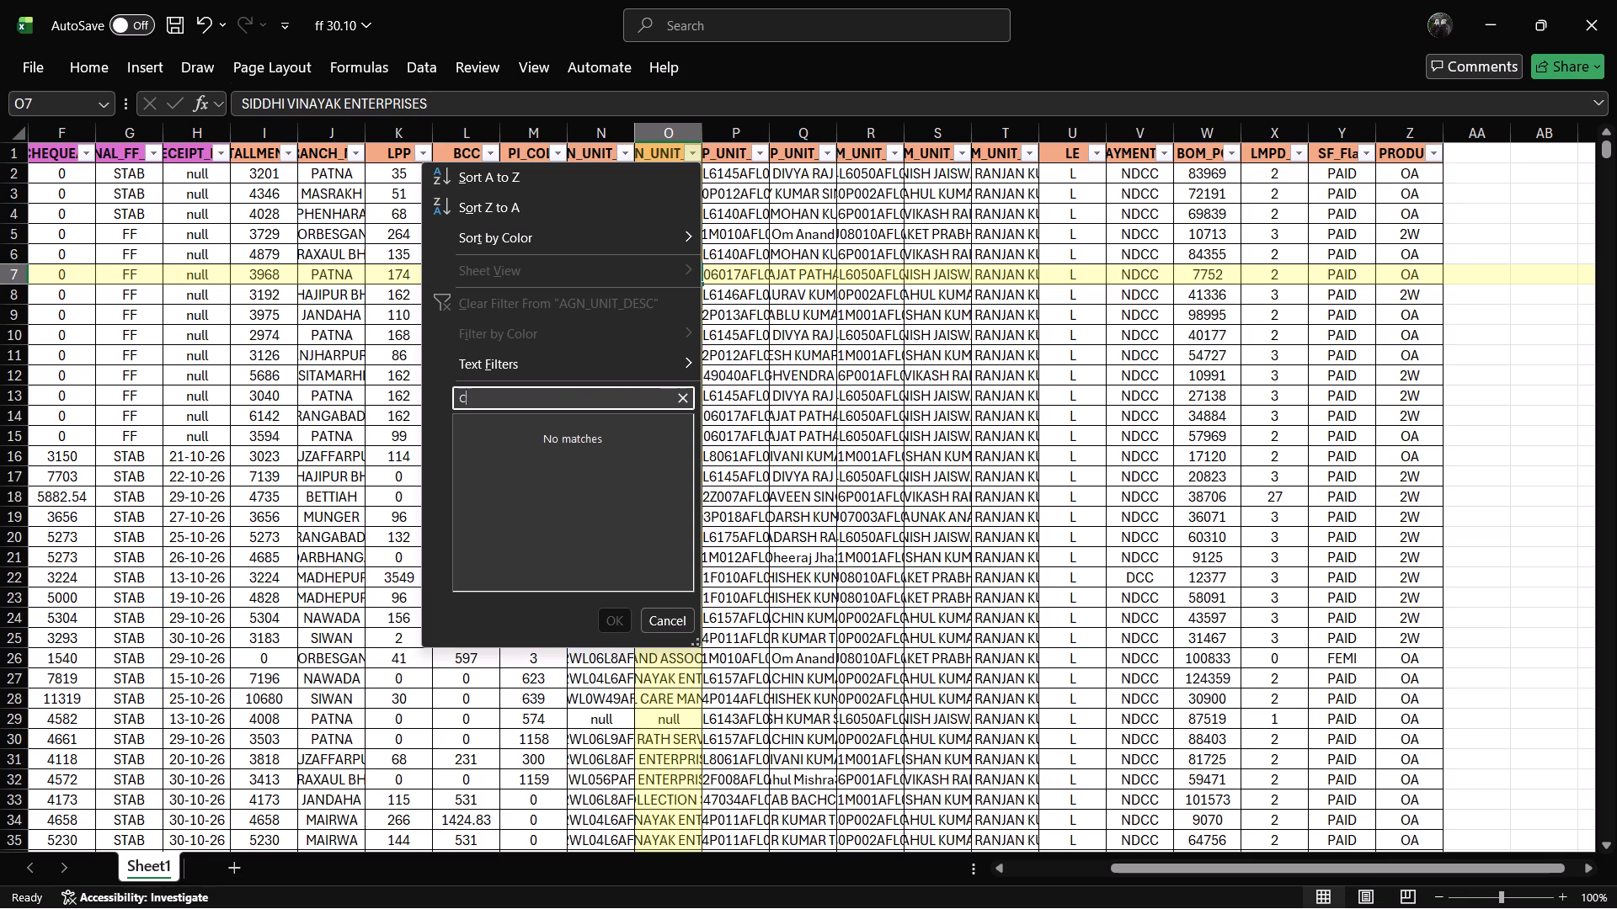
{"action": "key", "text": "h"}
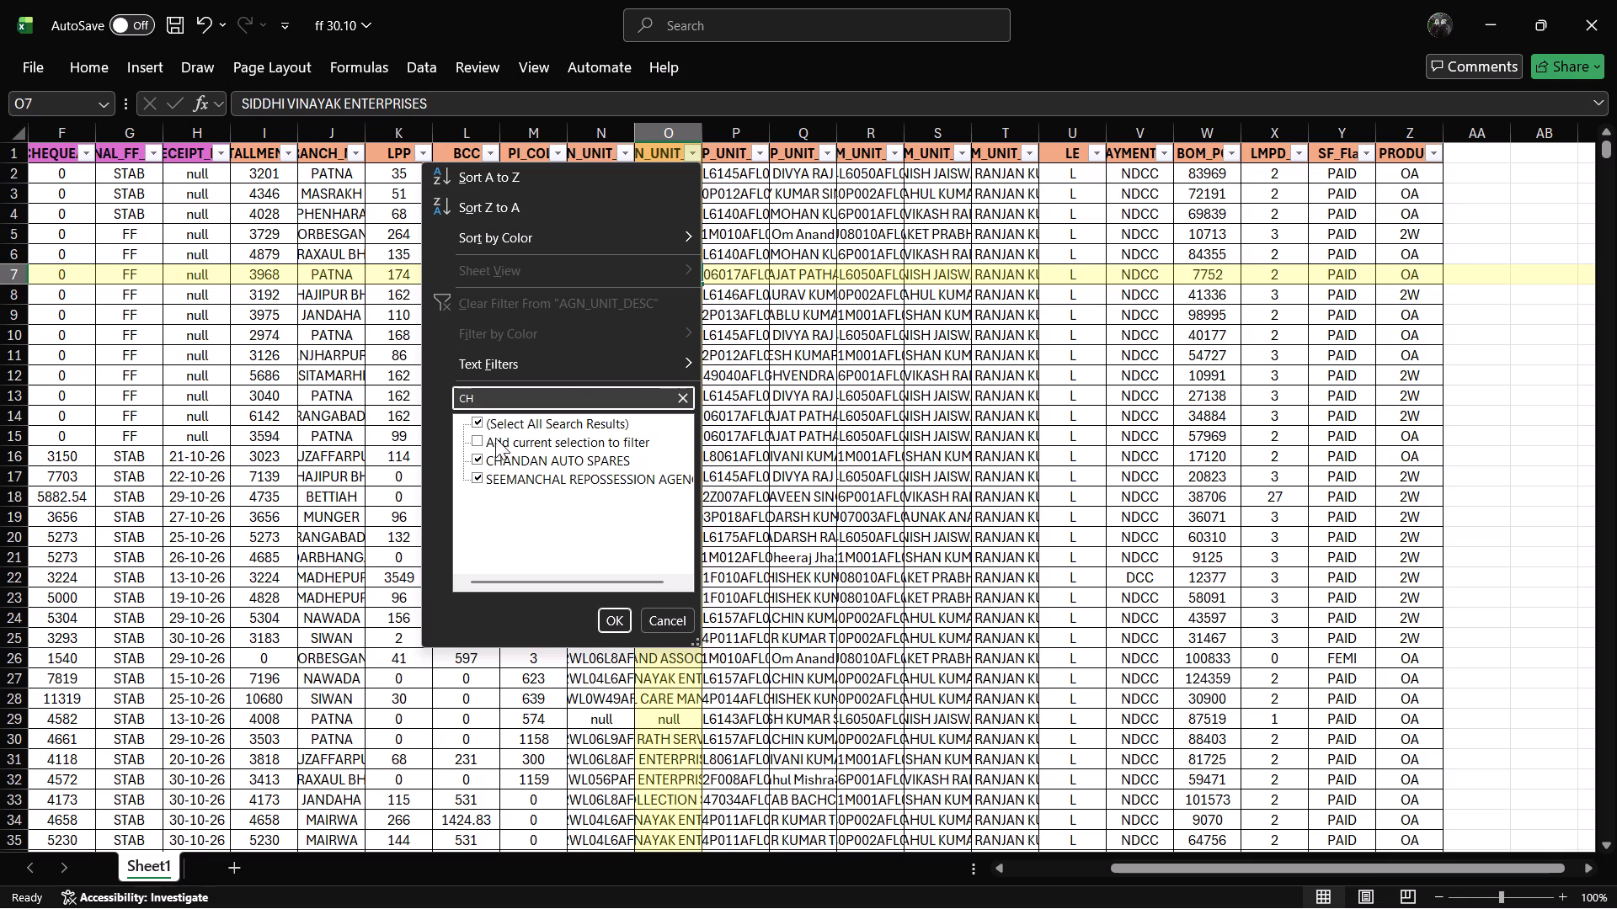
{"action": "left_click", "coordinate": [510, 477]}
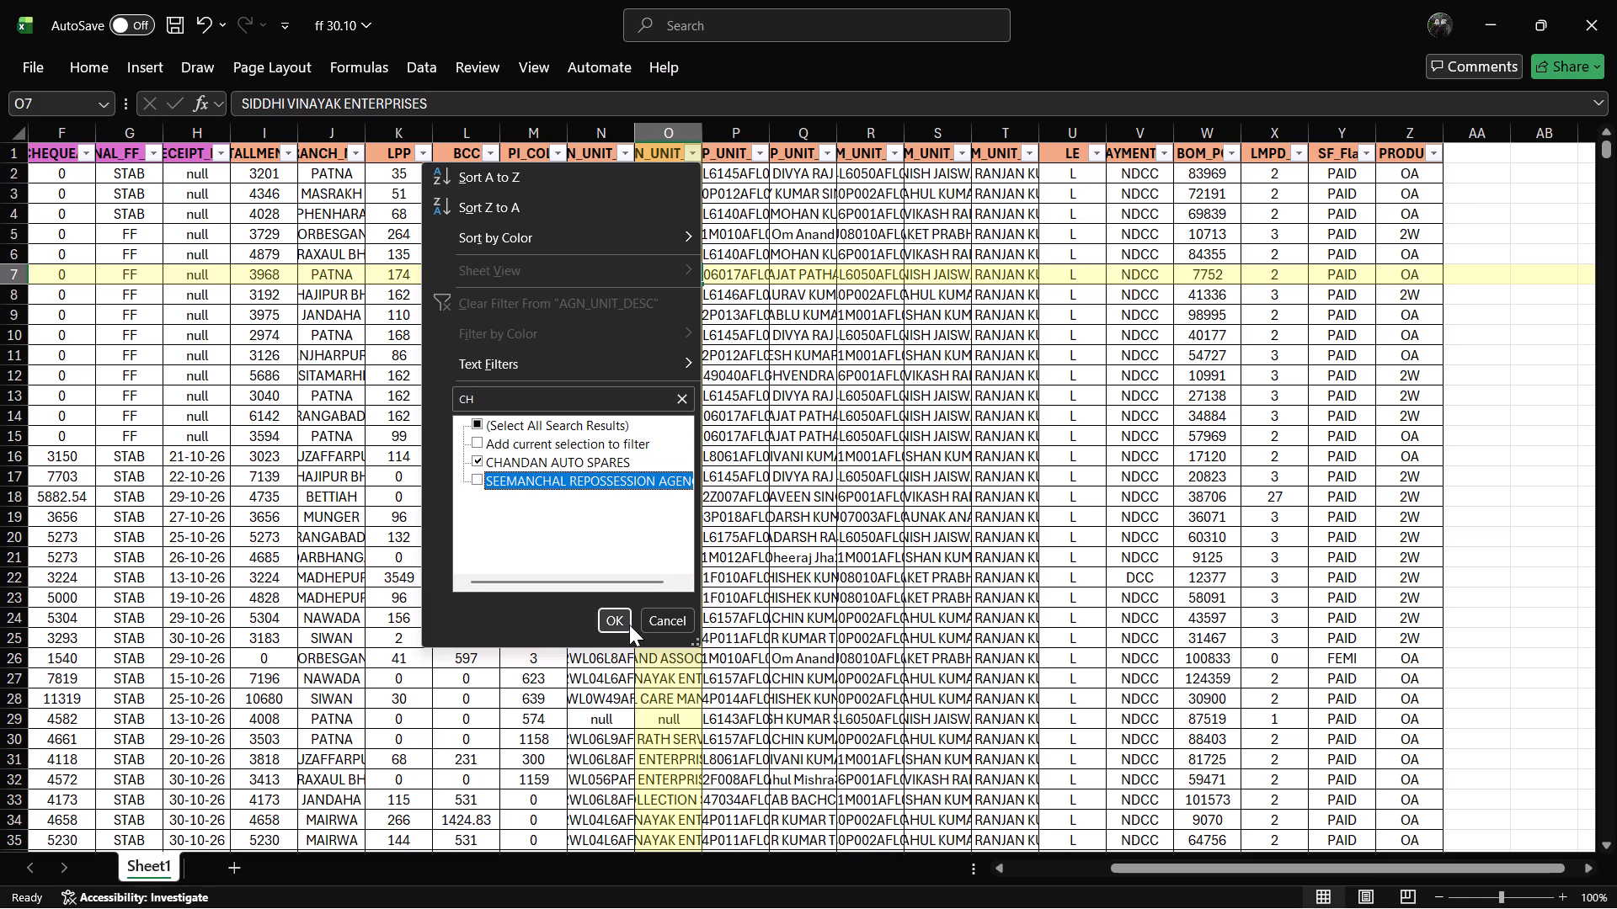
{"action": "left_click", "coordinate": [623, 624]}
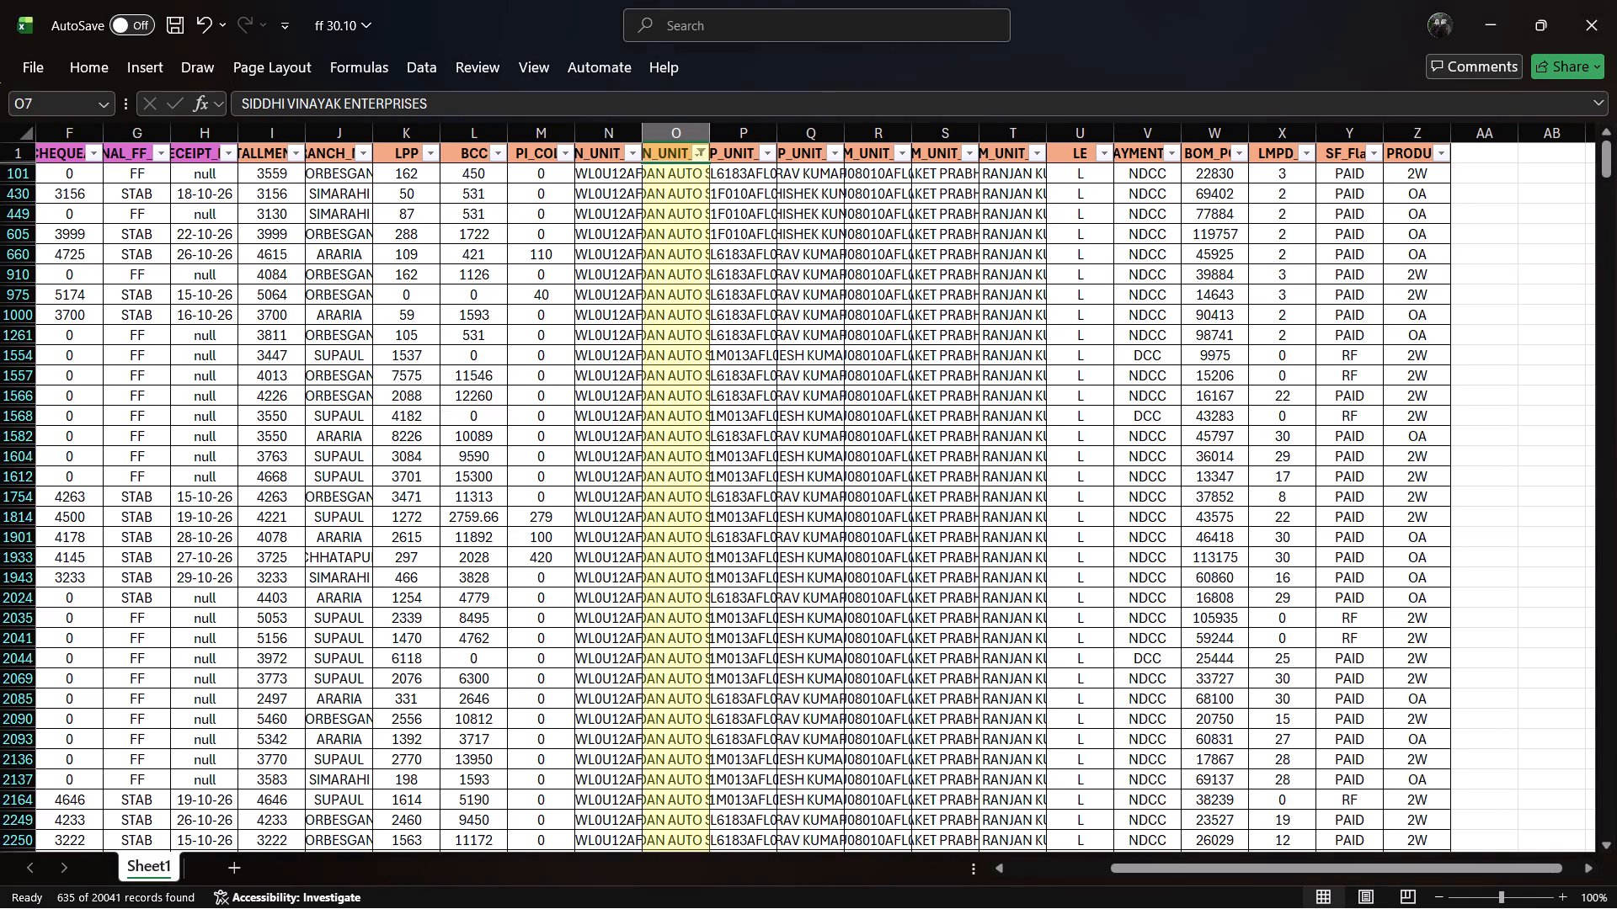
Filter the FINAL_FF_FLAG column to show only RB/NM and STAB records.
{"action": "left_click", "coordinate": [528, 144]}
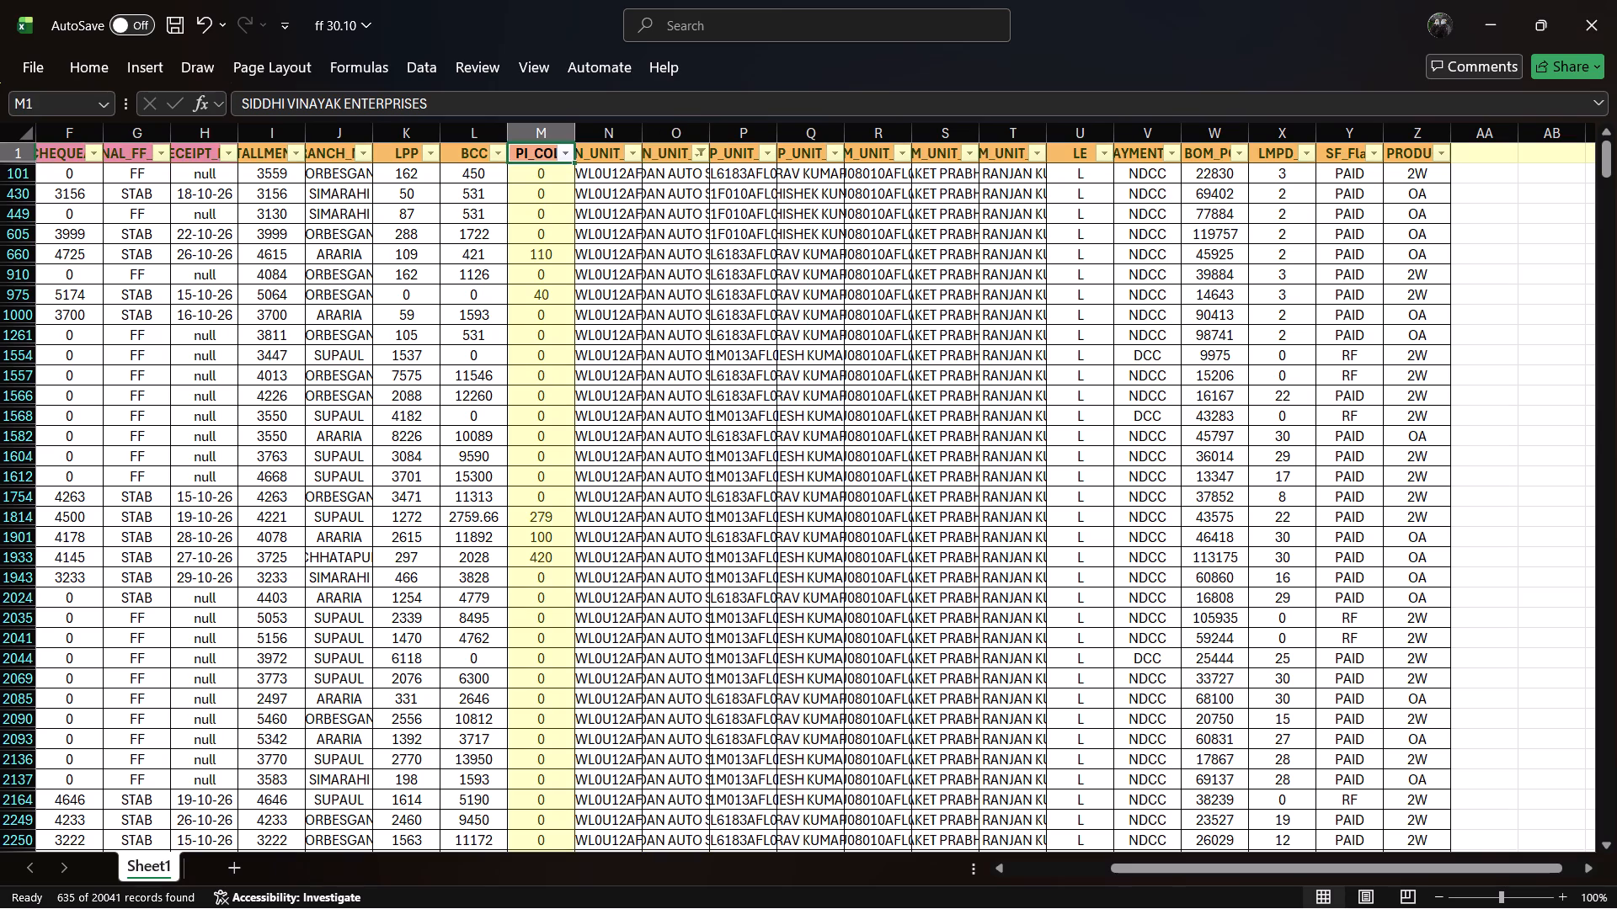
{"action": "key", "text": "Left"}
{"action": "key", "text": "Left"}
{"action": "key", "text": "Left"}
{"action": "key", "text": "Left"}
{"action": "key", "text": "Left"}
{"action": "key", "text": "Left"}
{"action": "key", "text": "Left"}
{"action": "key", "text": "Left"}
{"action": "key", "text": "Left"}
{"action": "key", "text": "Left"}
{"action": "key", "text": "Left"}
{"action": "key", "text": "Left"}
{"action": "key", "text": "Left"}
{"action": "key", "text": "Left"}
{"action": "key", "text": "Left"}
{"action": "key", "text": "Left"}
{"action": "key", "text": "Left"}
{"action": "key", "text": "Left"}
{"action": "key", "text": "Left"}
{"action": "key", "text": "Left"}
{"action": "key", "text": "Left"}
{"action": "key", "text": "Left"}
{"action": "key", "text": "Left"}
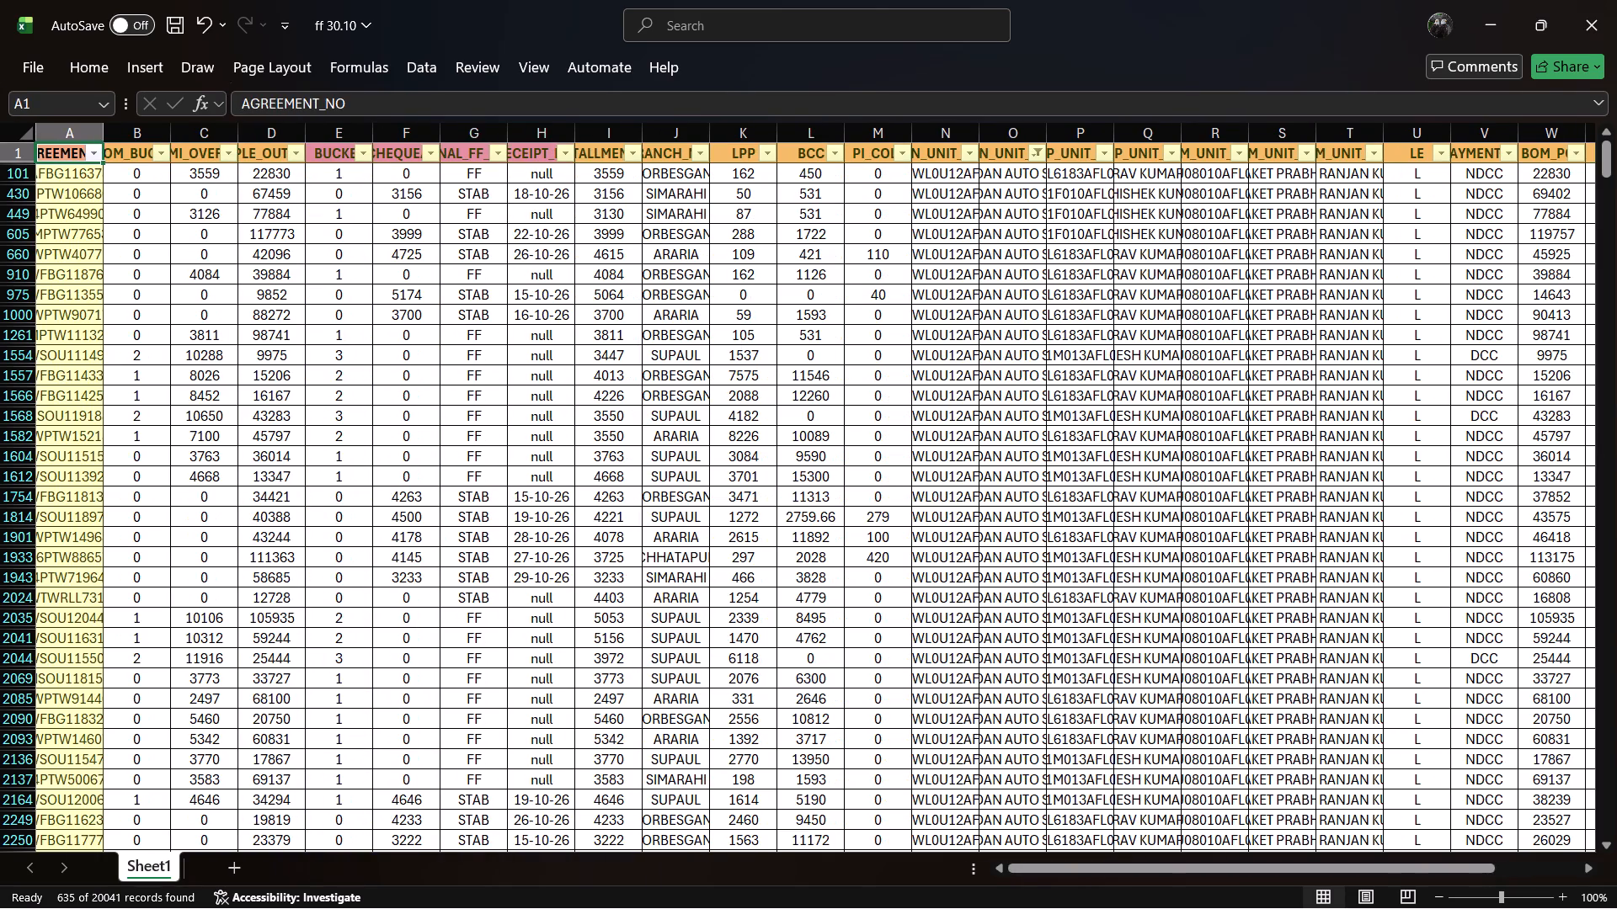
{"action": "key", "text": "Right"}
{"action": "key", "text": "Right"}
{"action": "key", "text": "Right"}
{"action": "key", "text": "Right"}
{"action": "key", "text": "Right"}
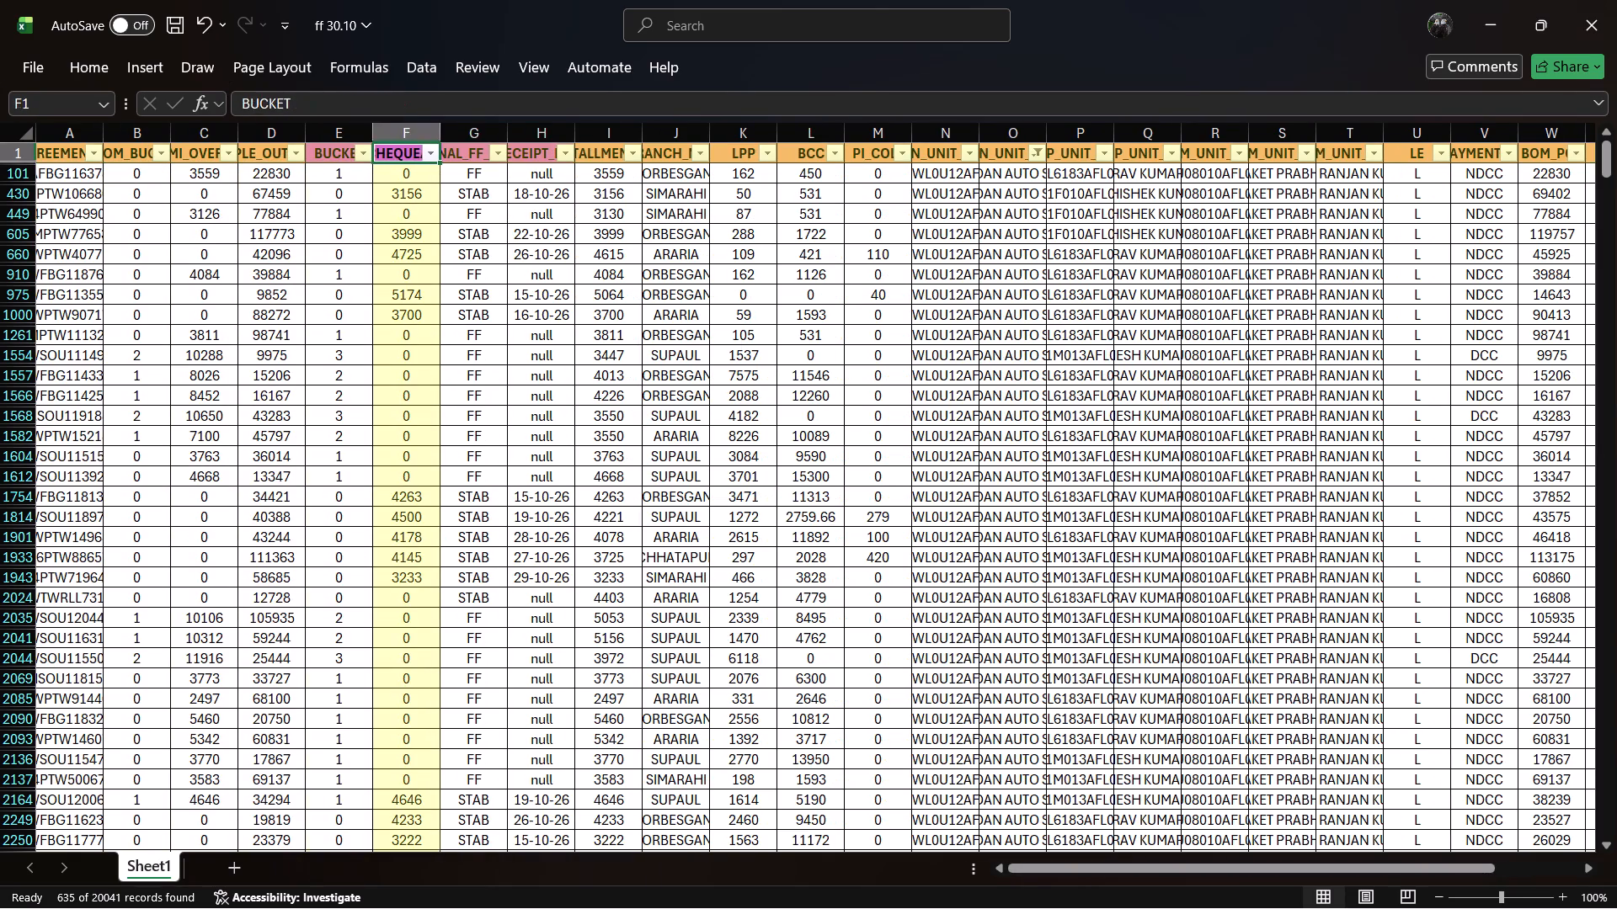
{"action": "key", "text": "Right"}
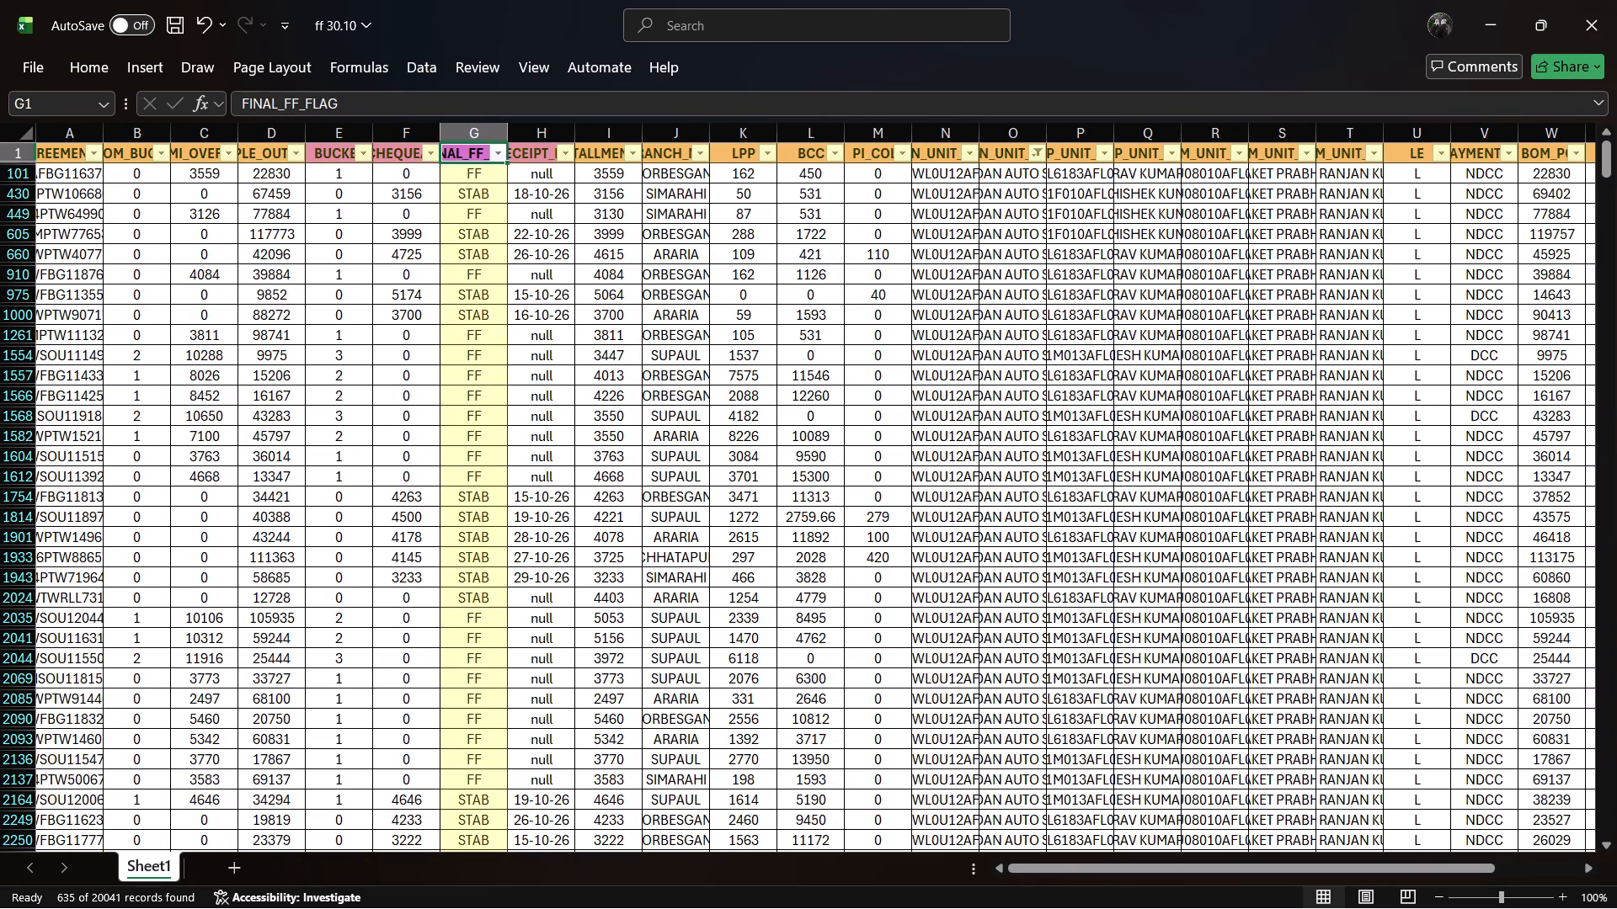
{"action": "left_click", "coordinate": [511, 157]}
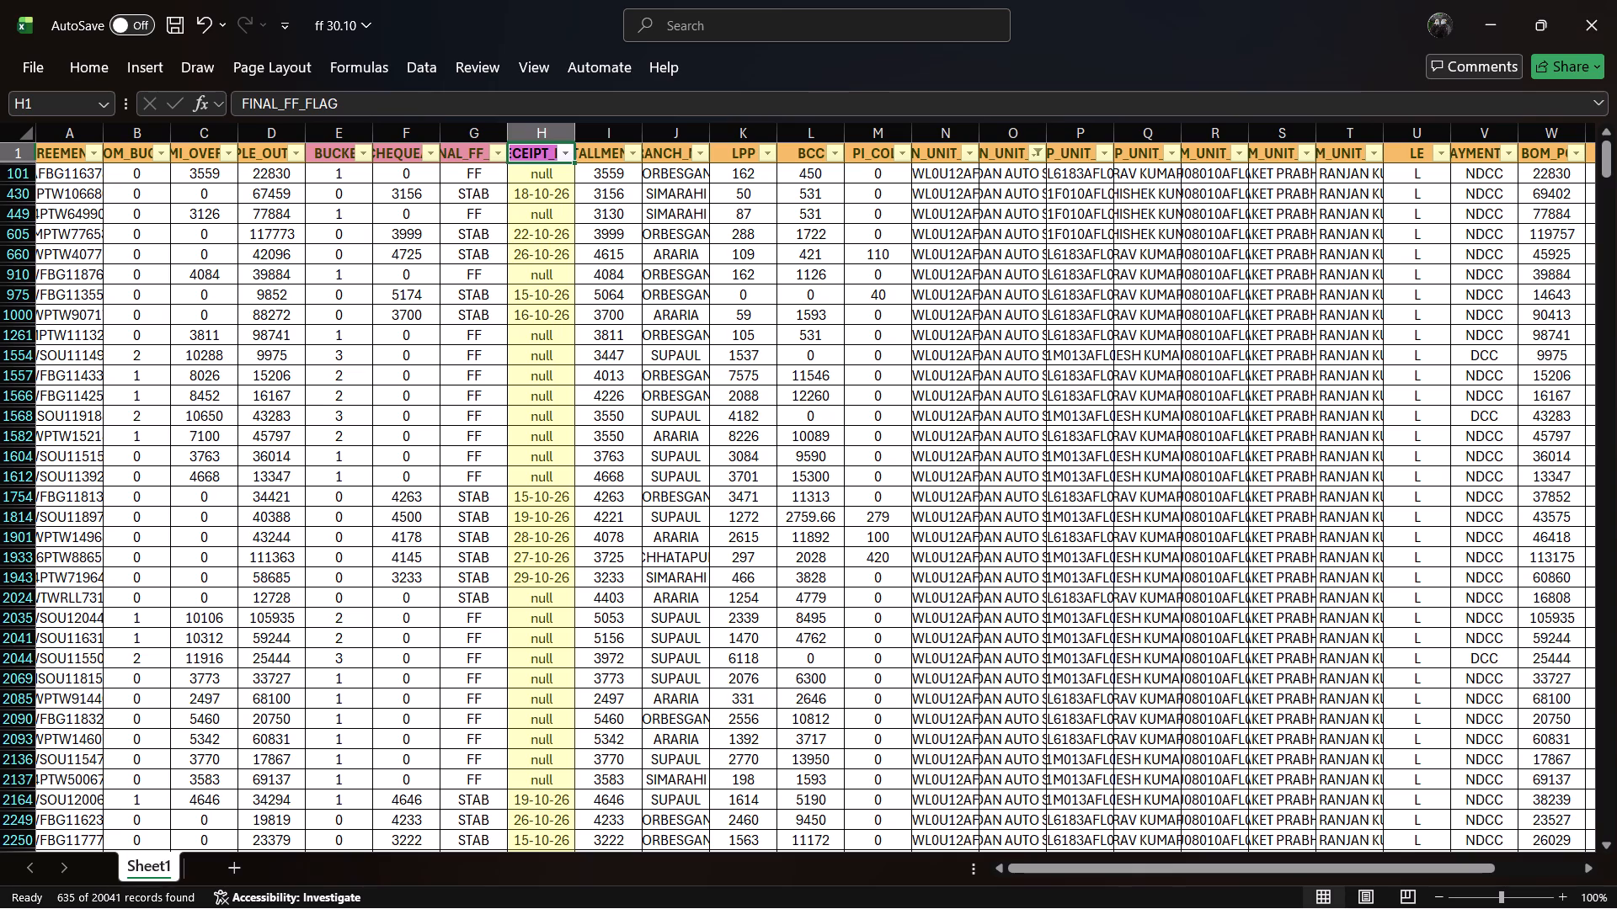
{"action": "left_click", "coordinate": [494, 159]}
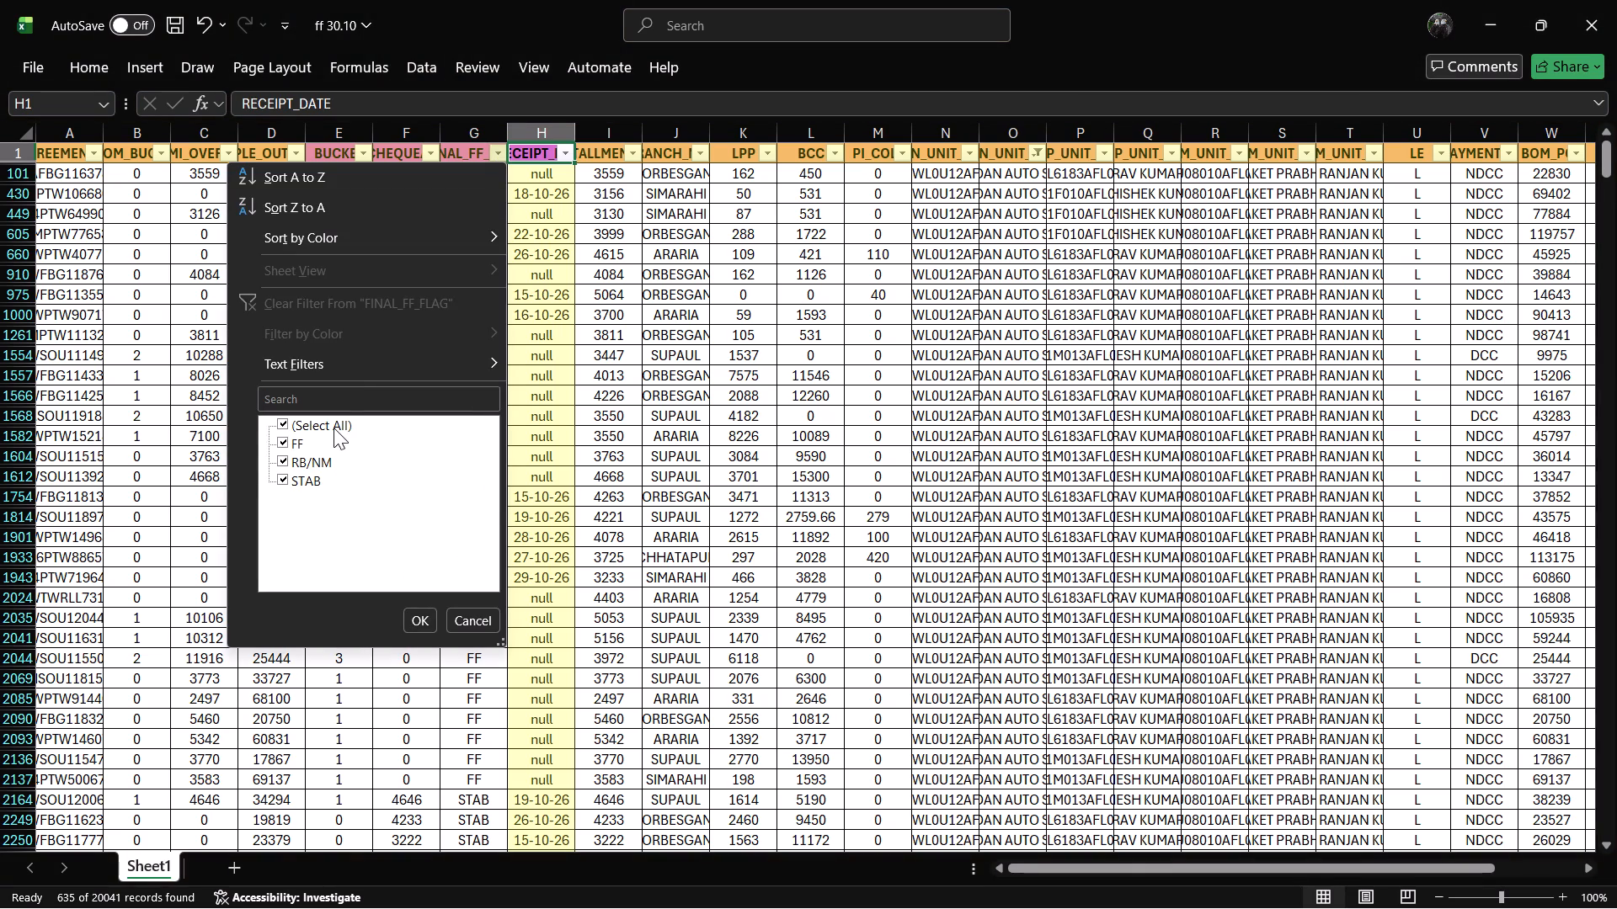
{"action": "left_click", "coordinate": [334, 428]}
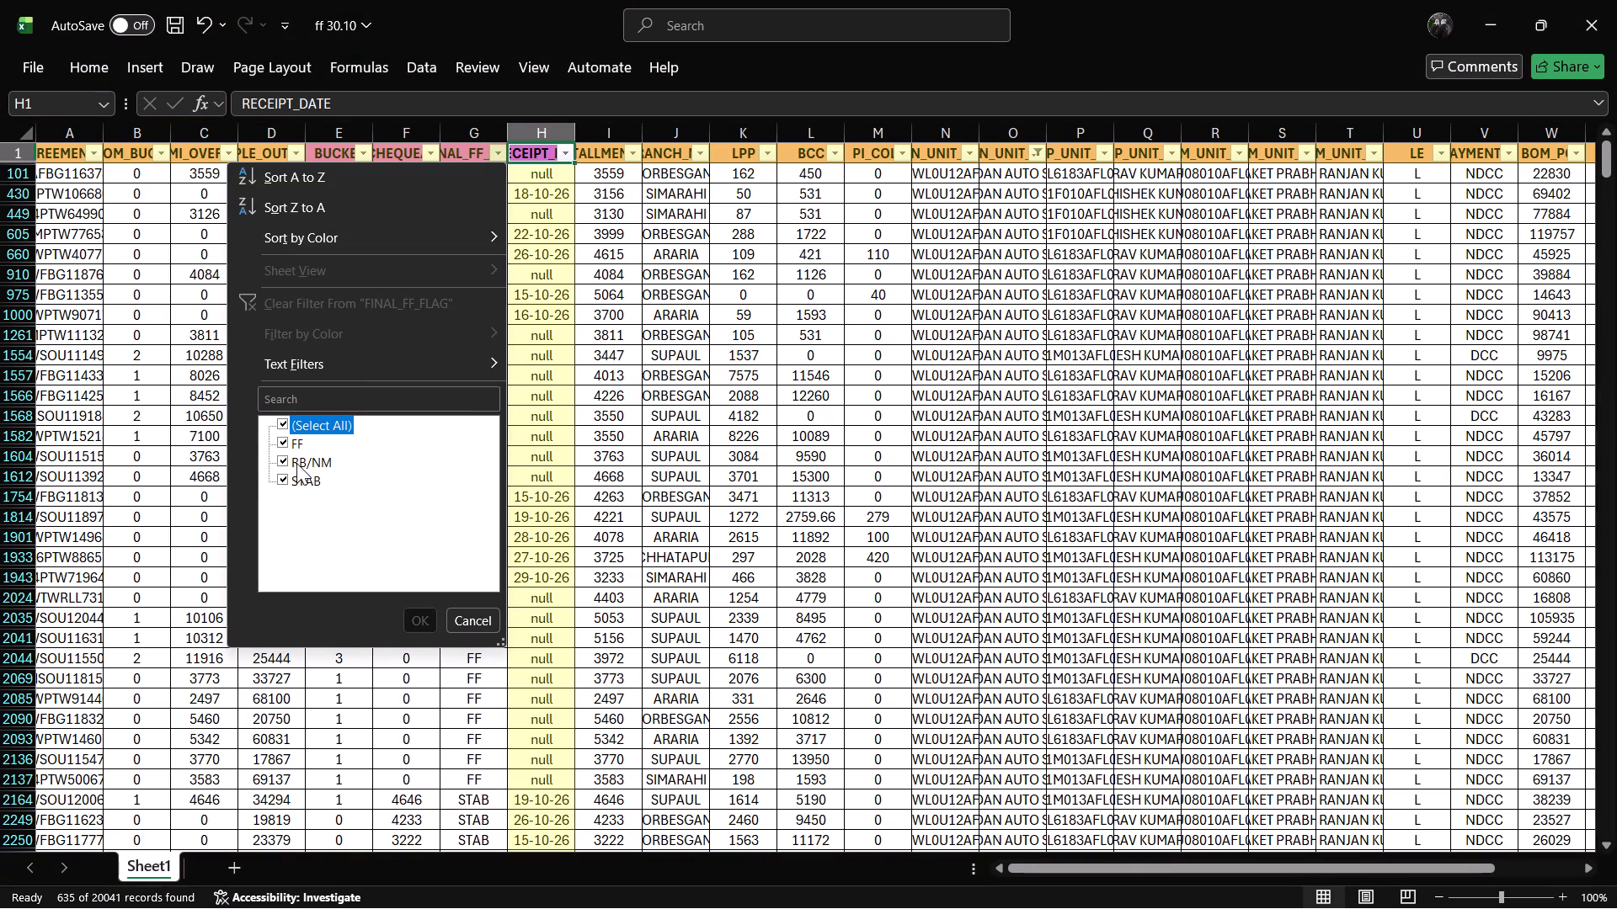
{"action": "left_click", "coordinate": [296, 463]}
{"action": "left_click", "coordinate": [305, 477]}
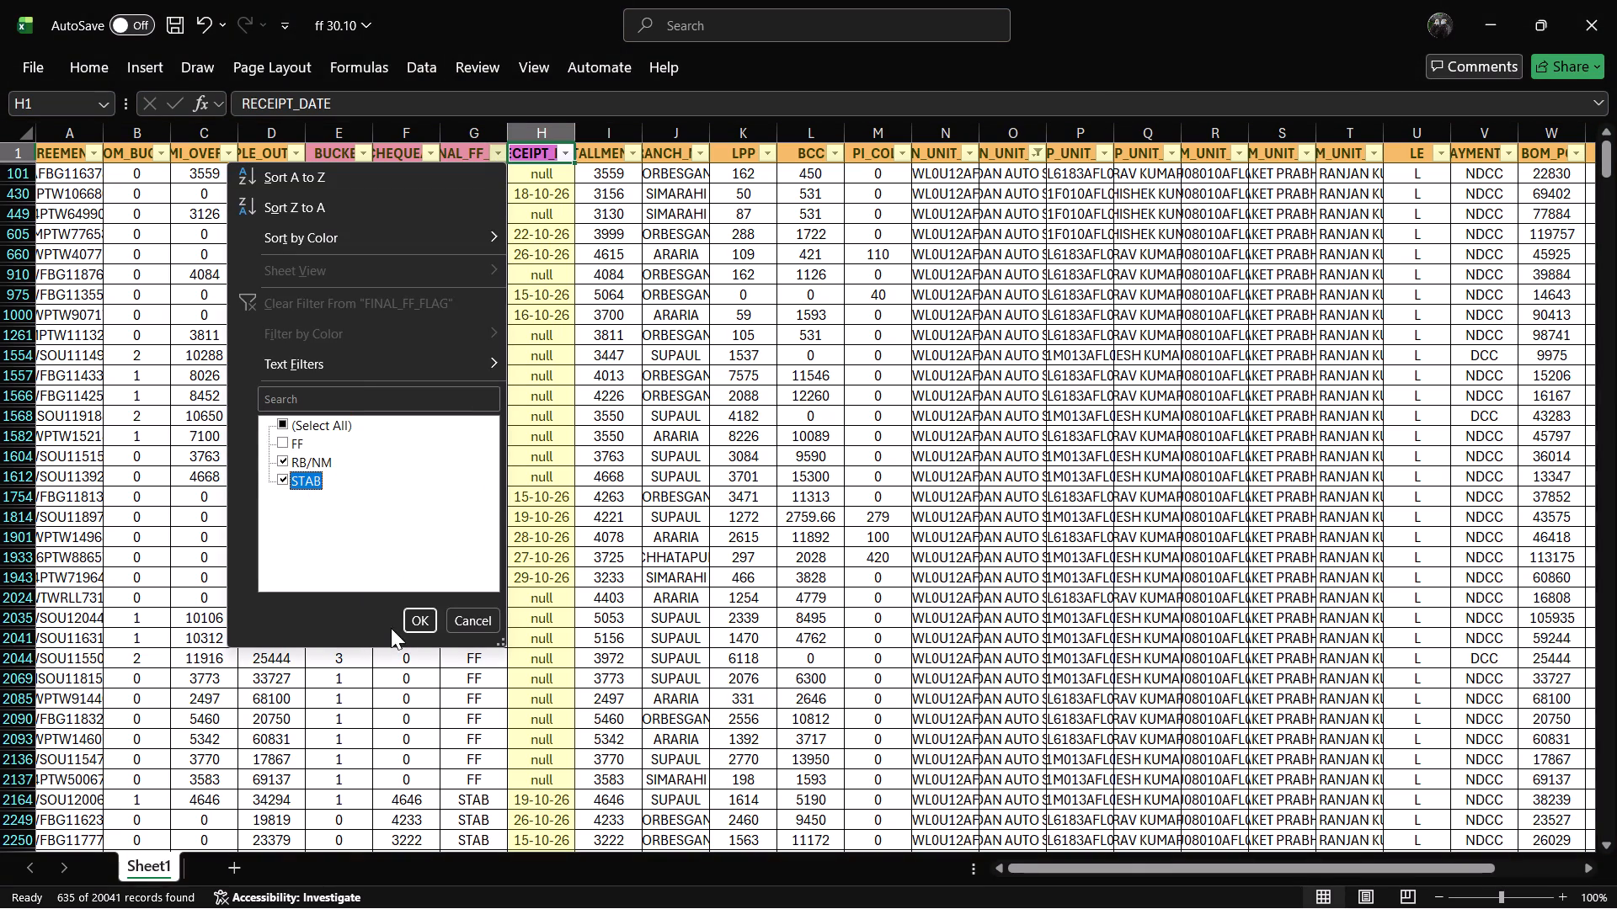
{"action": "left_click", "coordinate": [430, 619]}
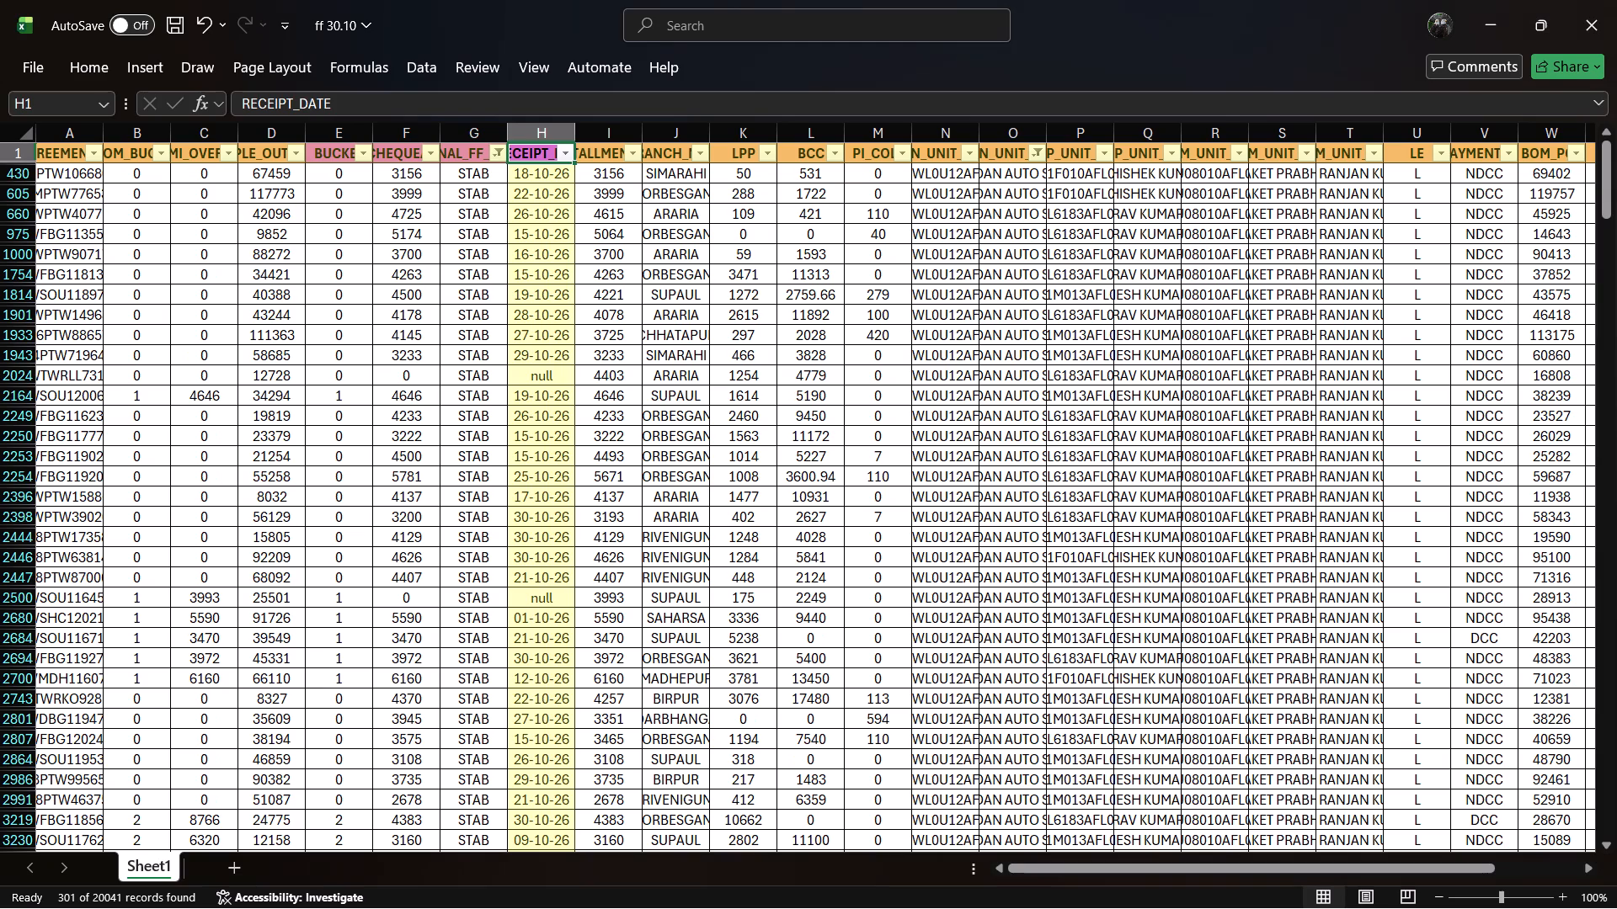
Select the whole FINAL_FF_FLAG column to check the count of filtered records.
{"action": "left_click", "coordinate": [460, 132]}
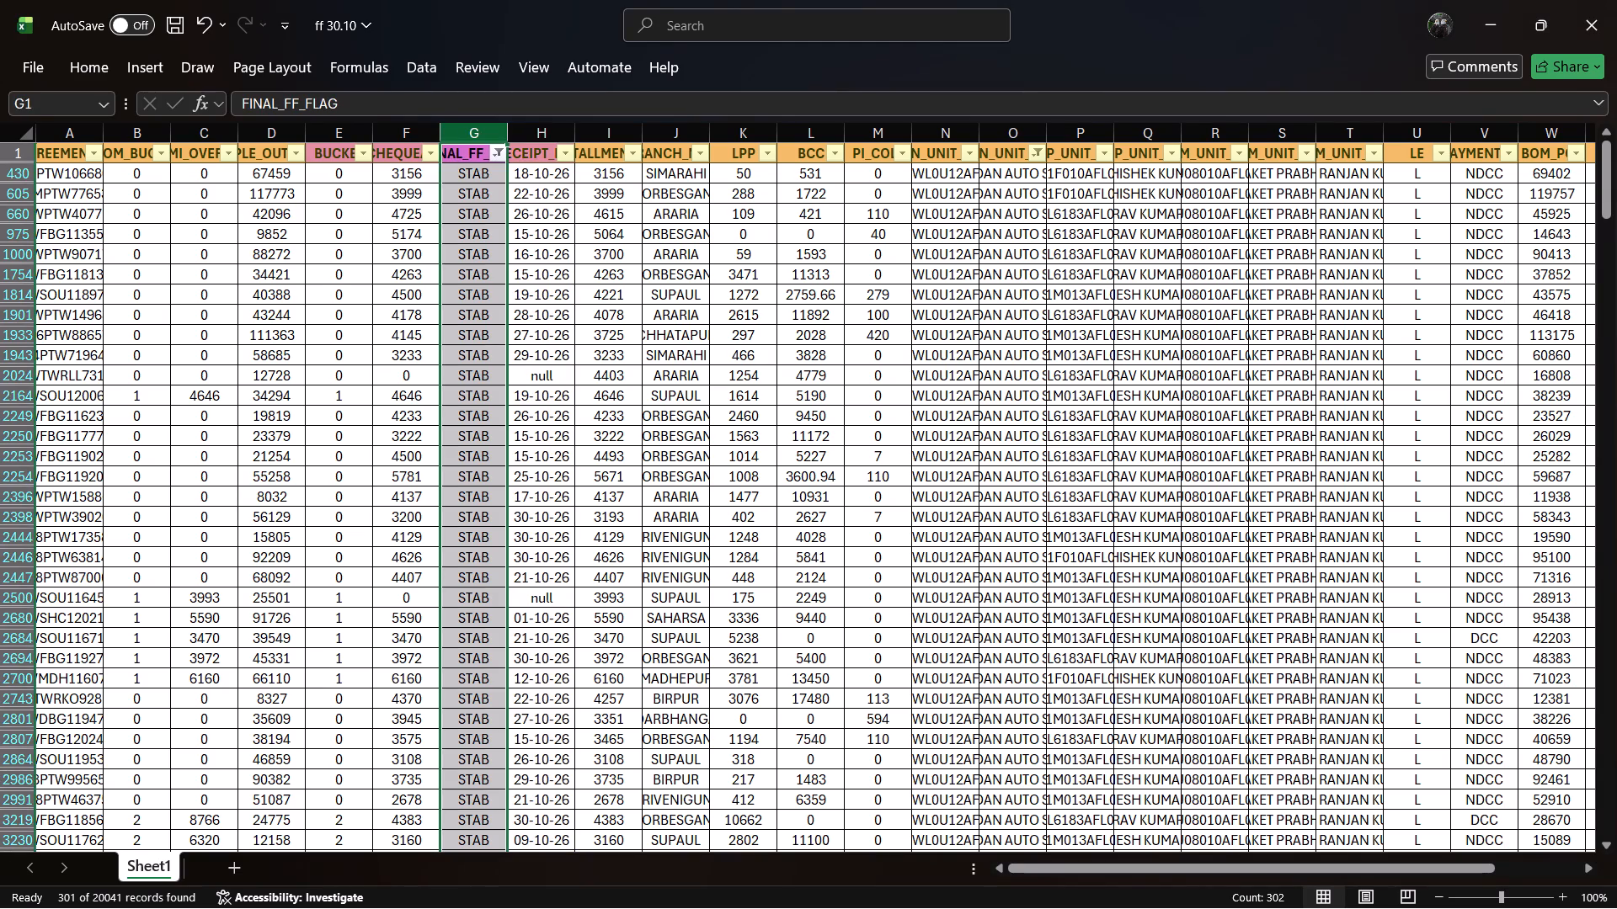
Switch to the BKT DATA PRINTABLE OCT26 1234 workbook and turn on column filters for Sheet1's data.
{"action": "key", "text": "super+Tab"}
{"action": "left_click", "coordinate": [775, 220]}
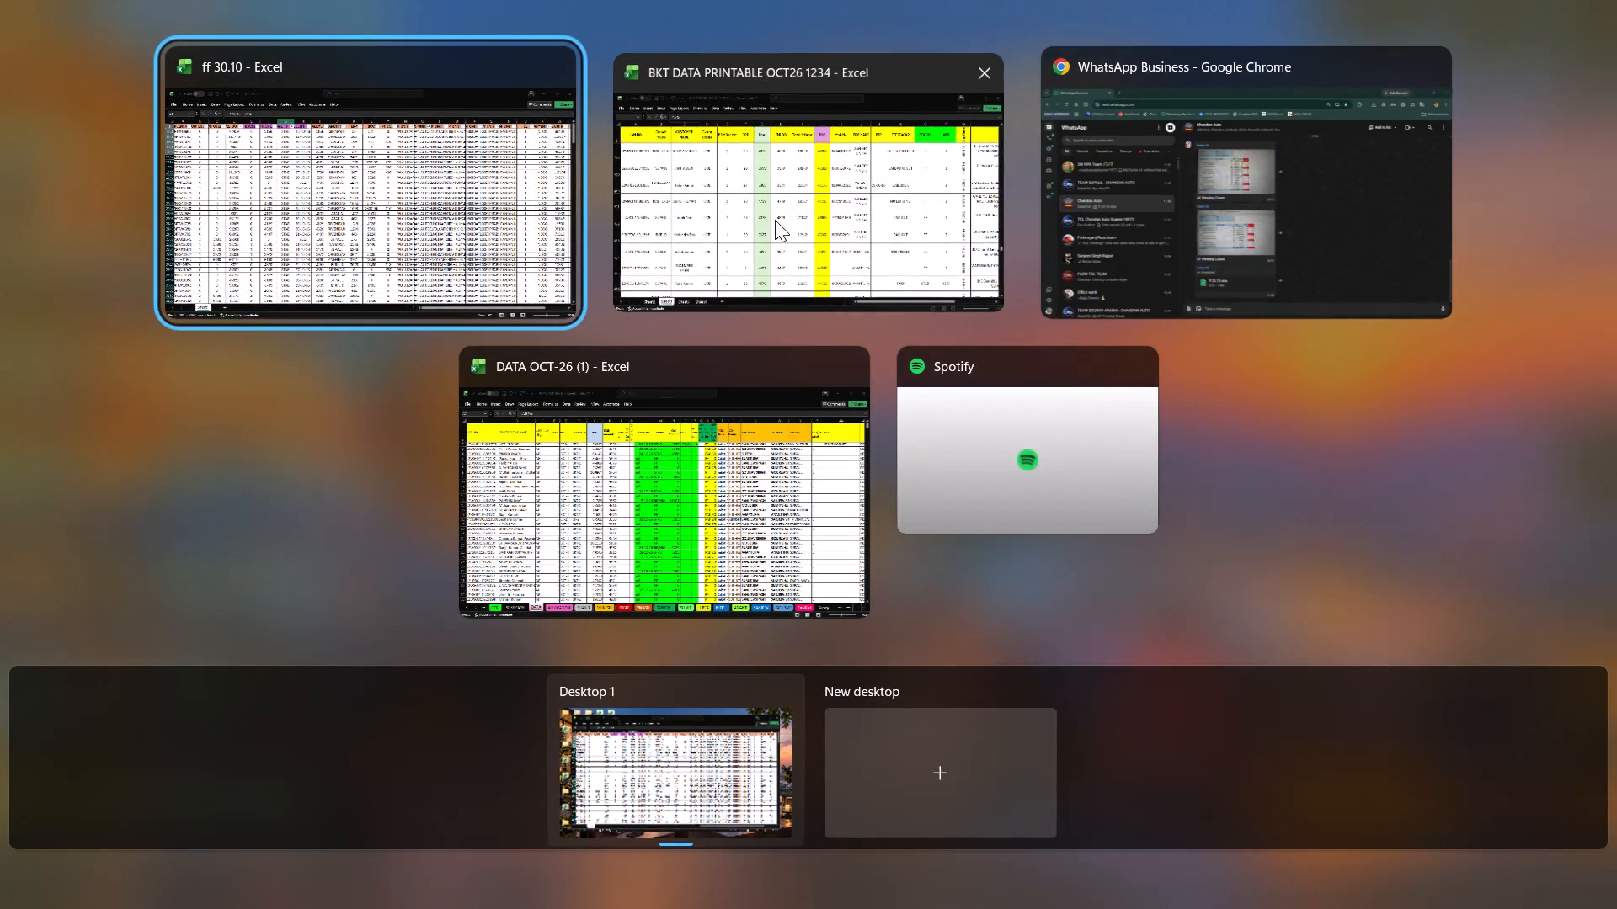
{"action": "key", "text": "ctrl+a"}
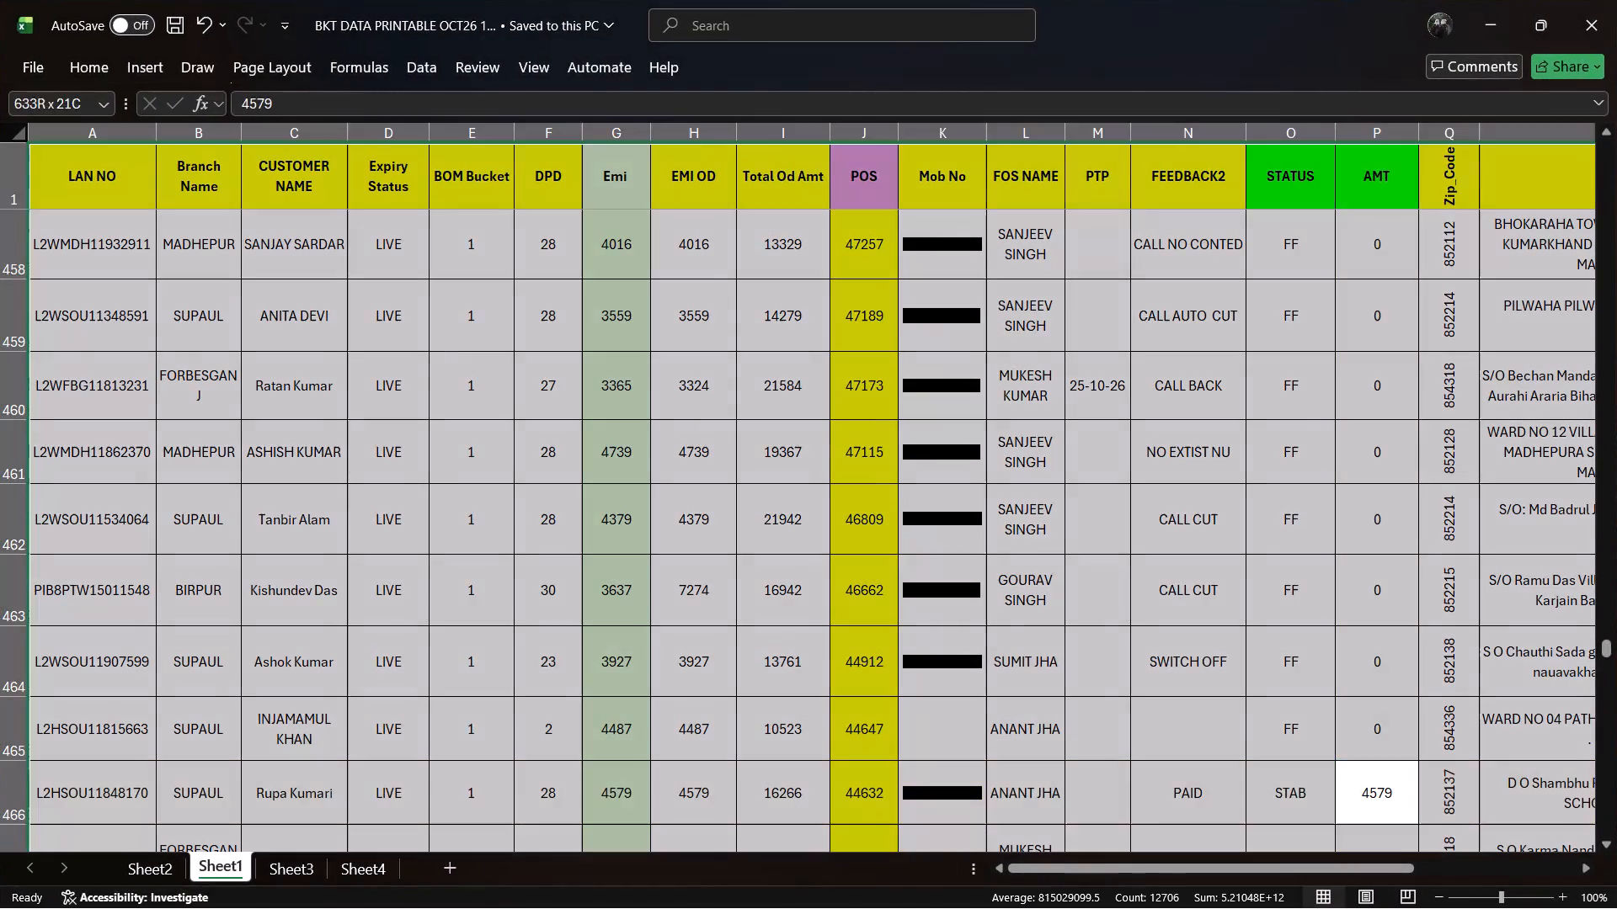
{"action": "key", "text": "ctrl+shift+l"}
{"action": "left_click", "coordinate": [784, 278]}
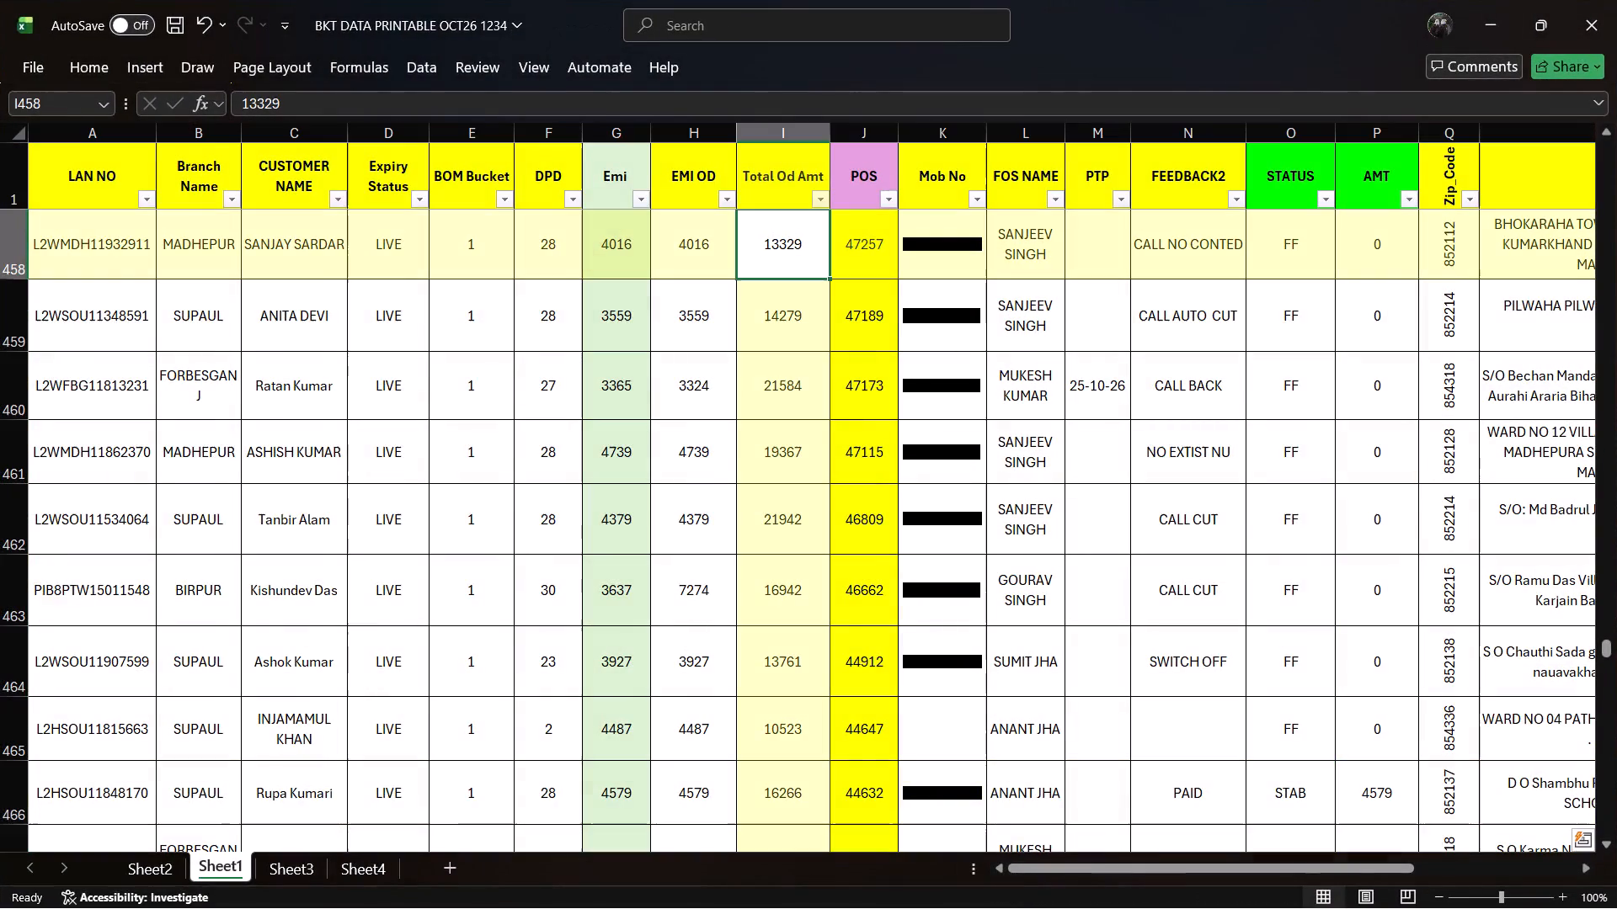
Filter Sheet1's STATUS column to show only RB/NM and STAB records and select the whole column to check their count.
{"action": "left_click", "coordinate": [567, 192]}
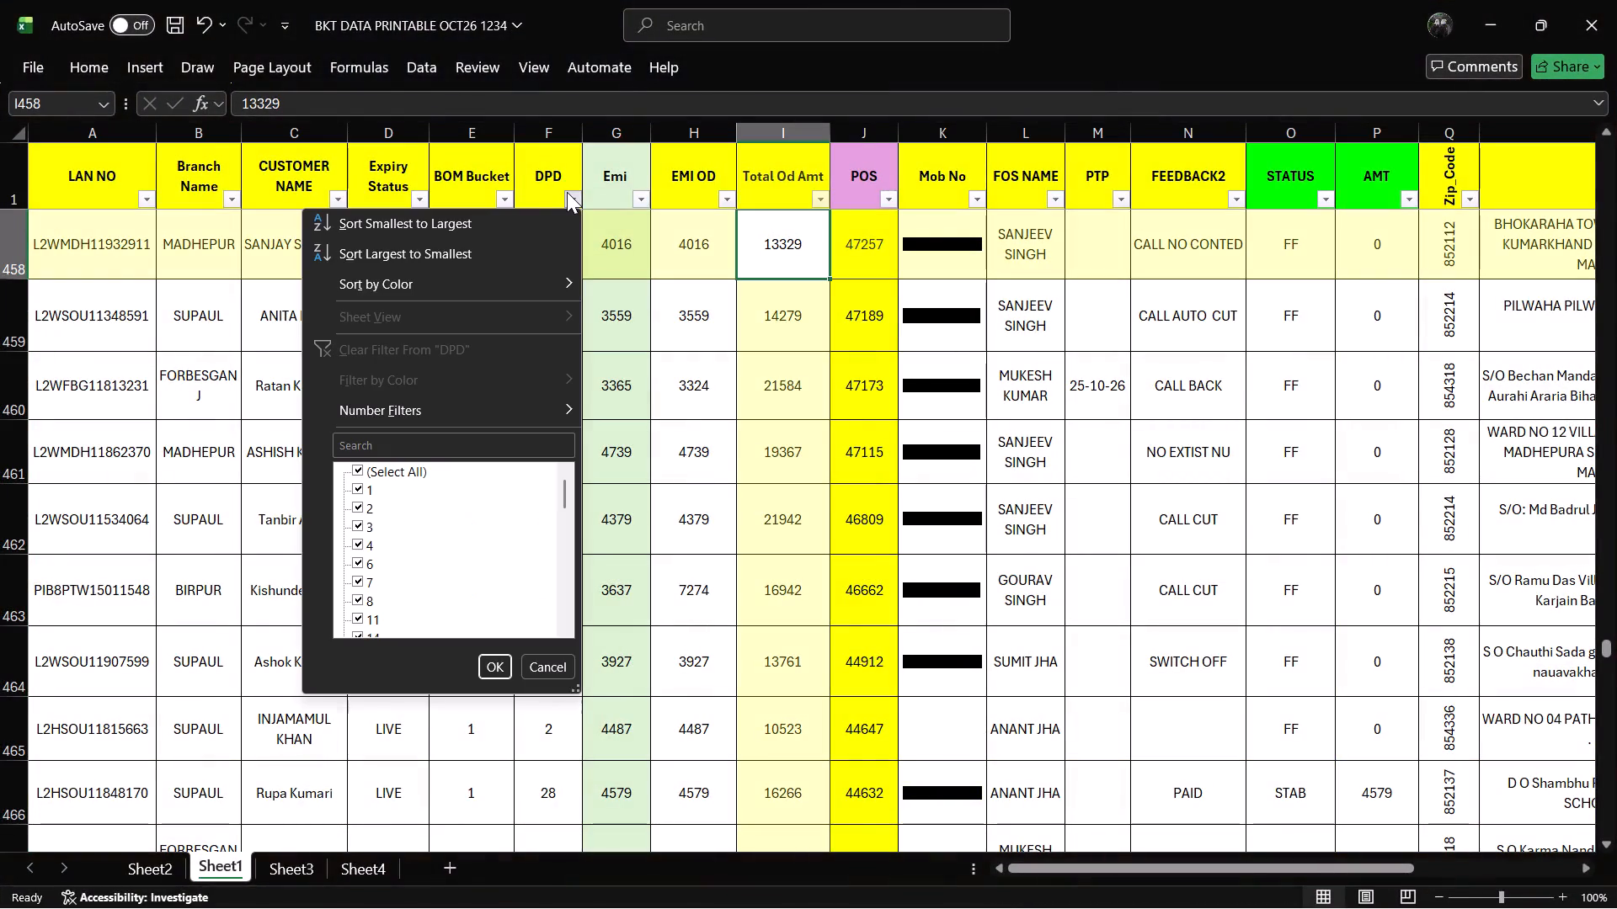
{"action": "left_click", "coordinate": [878, 263]}
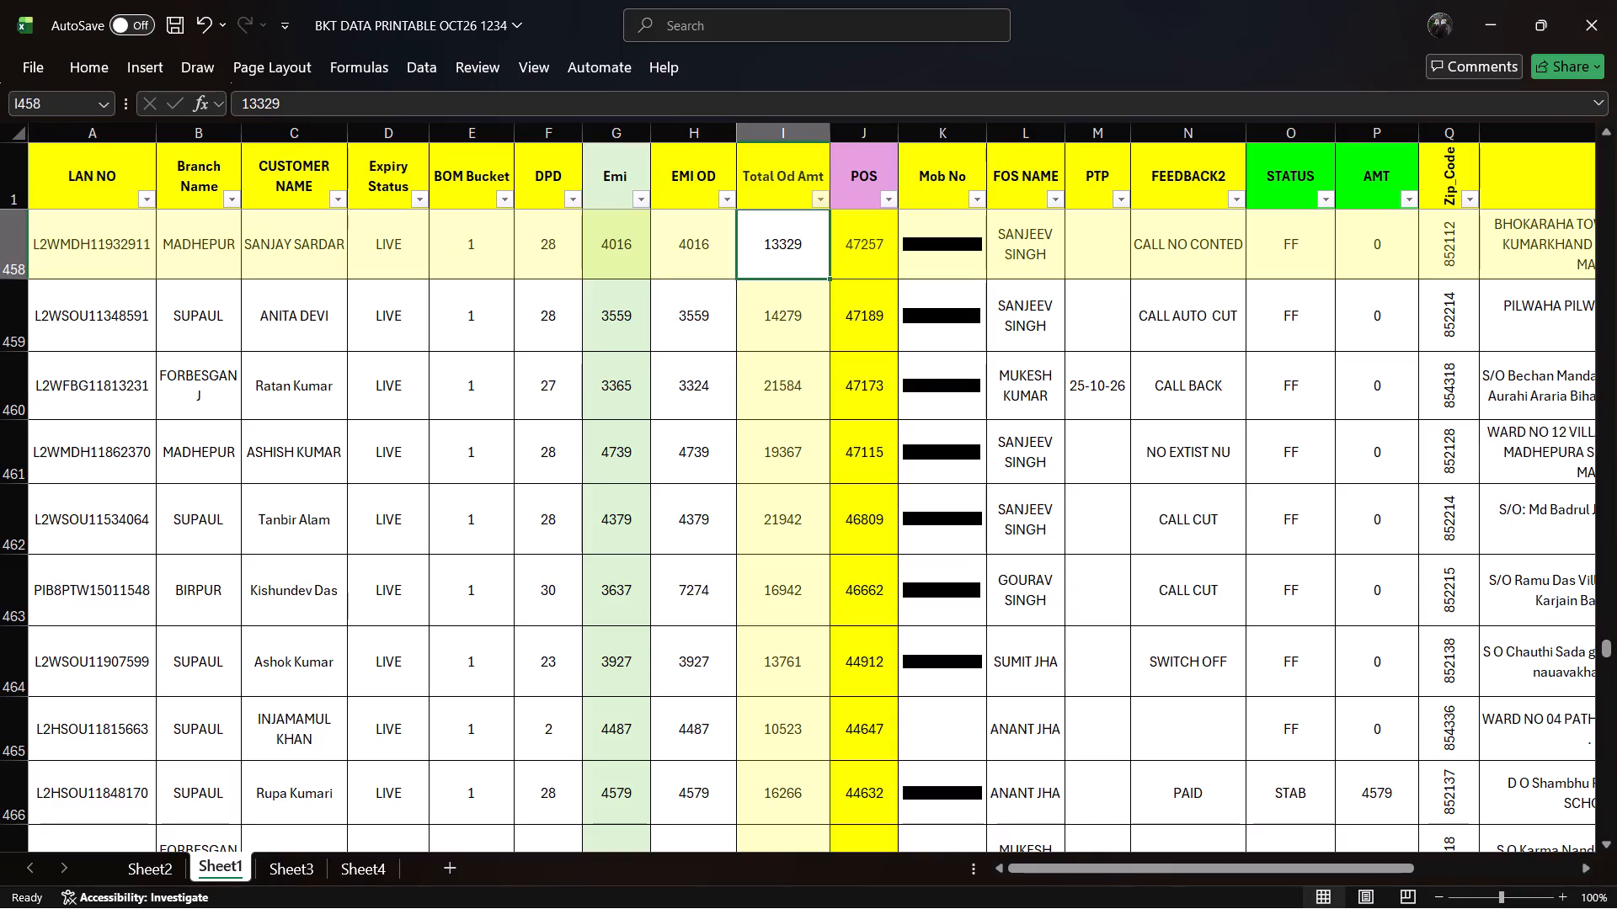
{"action": "left_click", "coordinate": [1333, 202]}
{"action": "left_click", "coordinate": [1132, 471]}
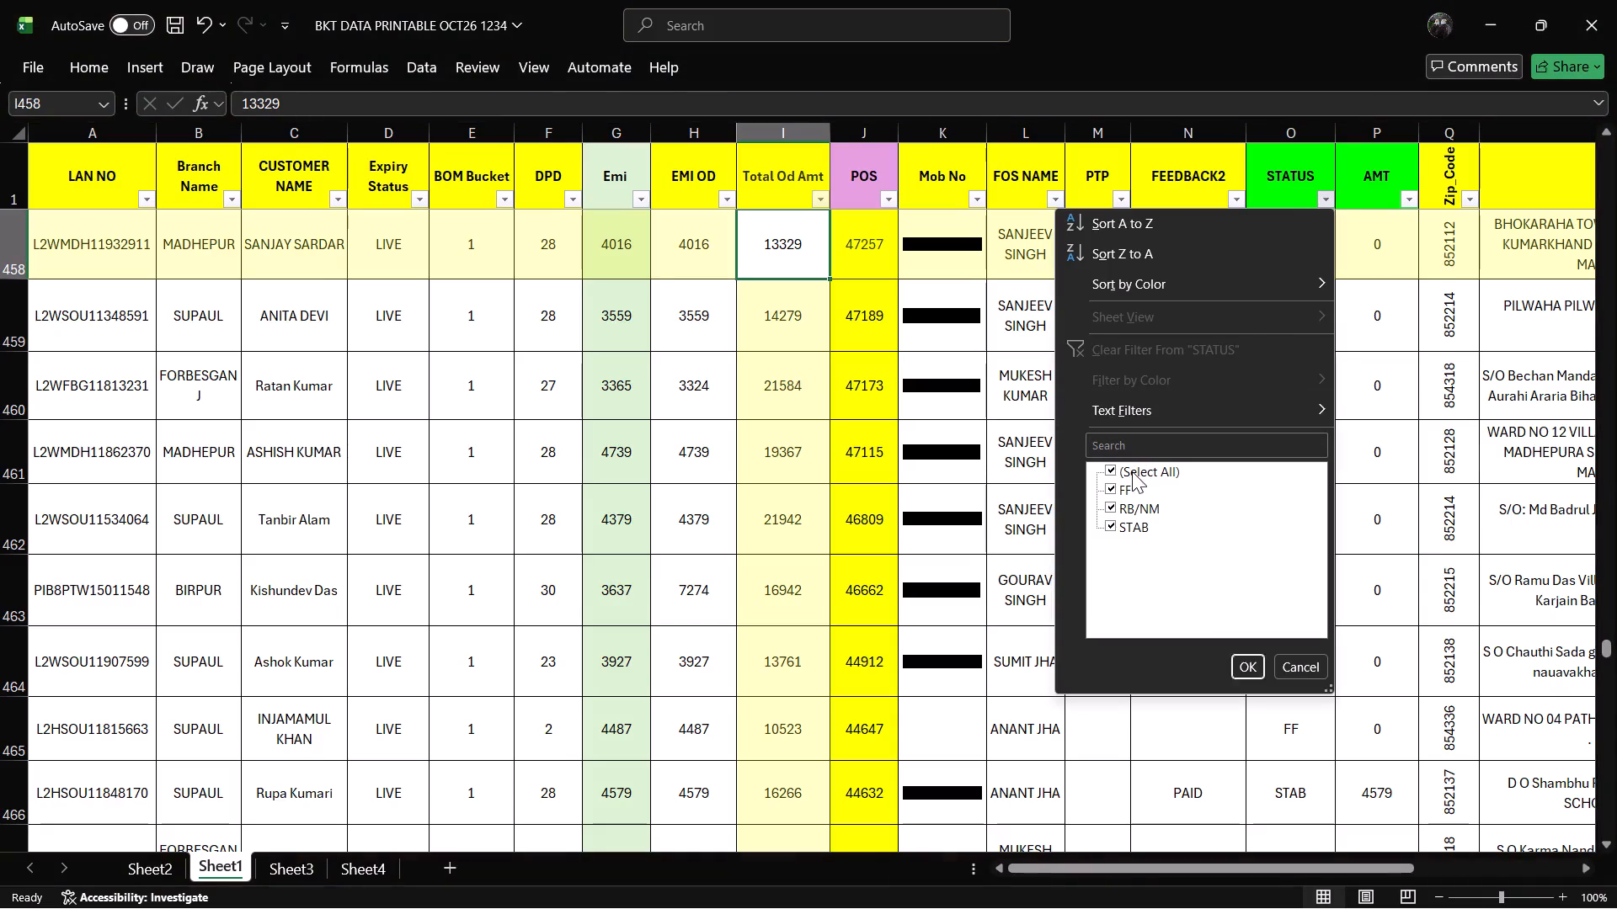
{"action": "left_click", "coordinate": [1134, 515]}
{"action": "left_click", "coordinate": [1134, 526]}
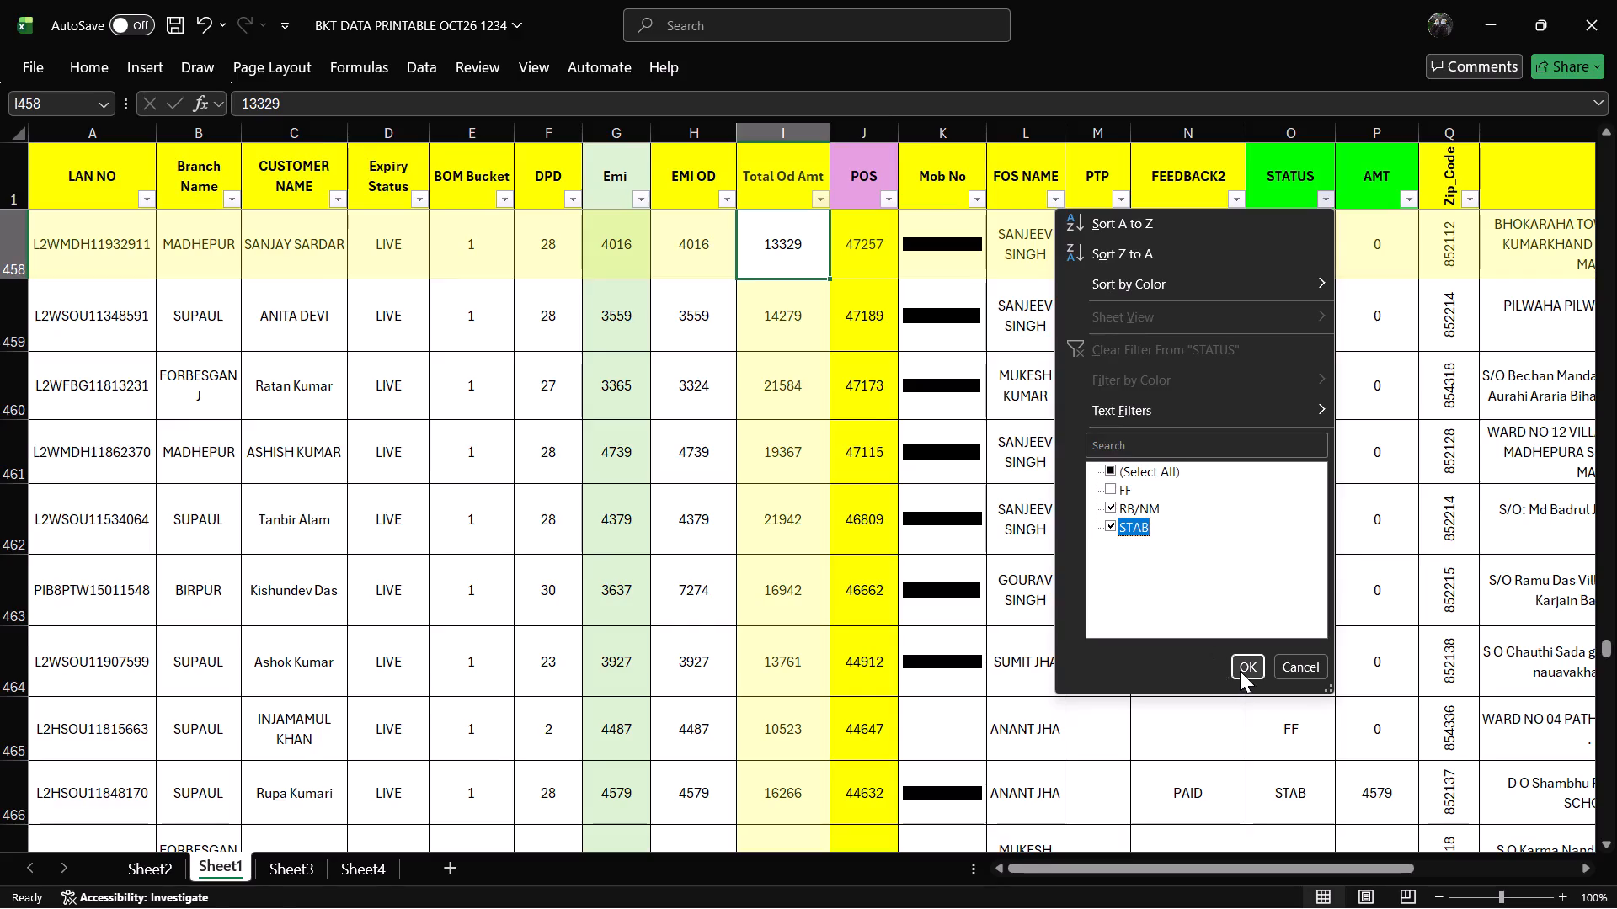
{"action": "left_click", "coordinate": [1240, 671]}
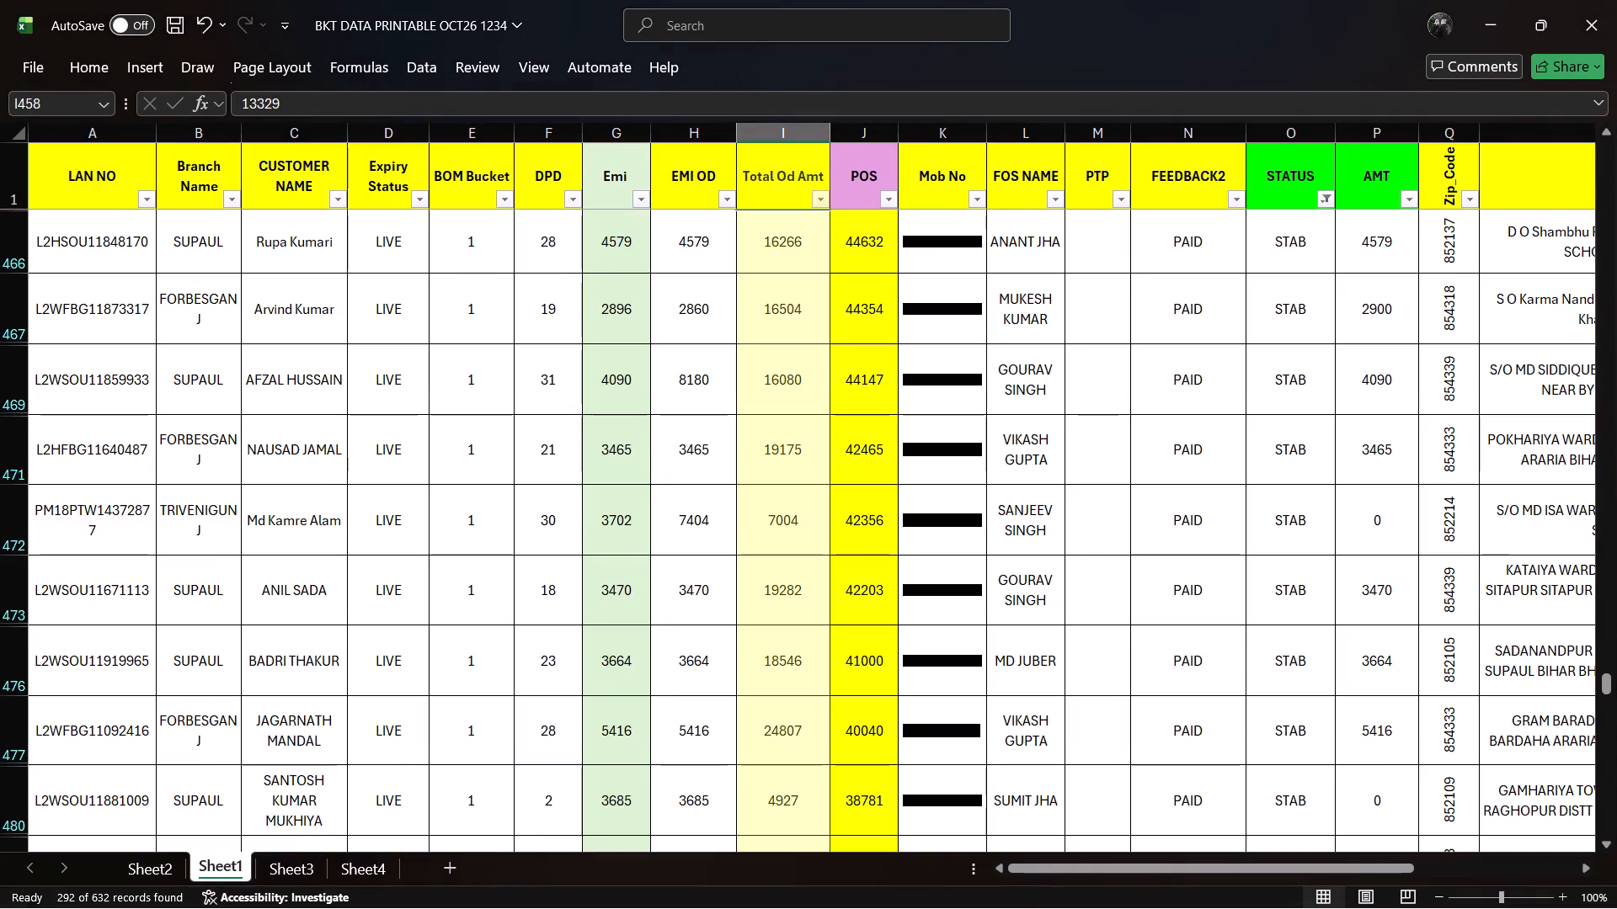
{"action": "left_click", "coordinate": [1286, 127]}
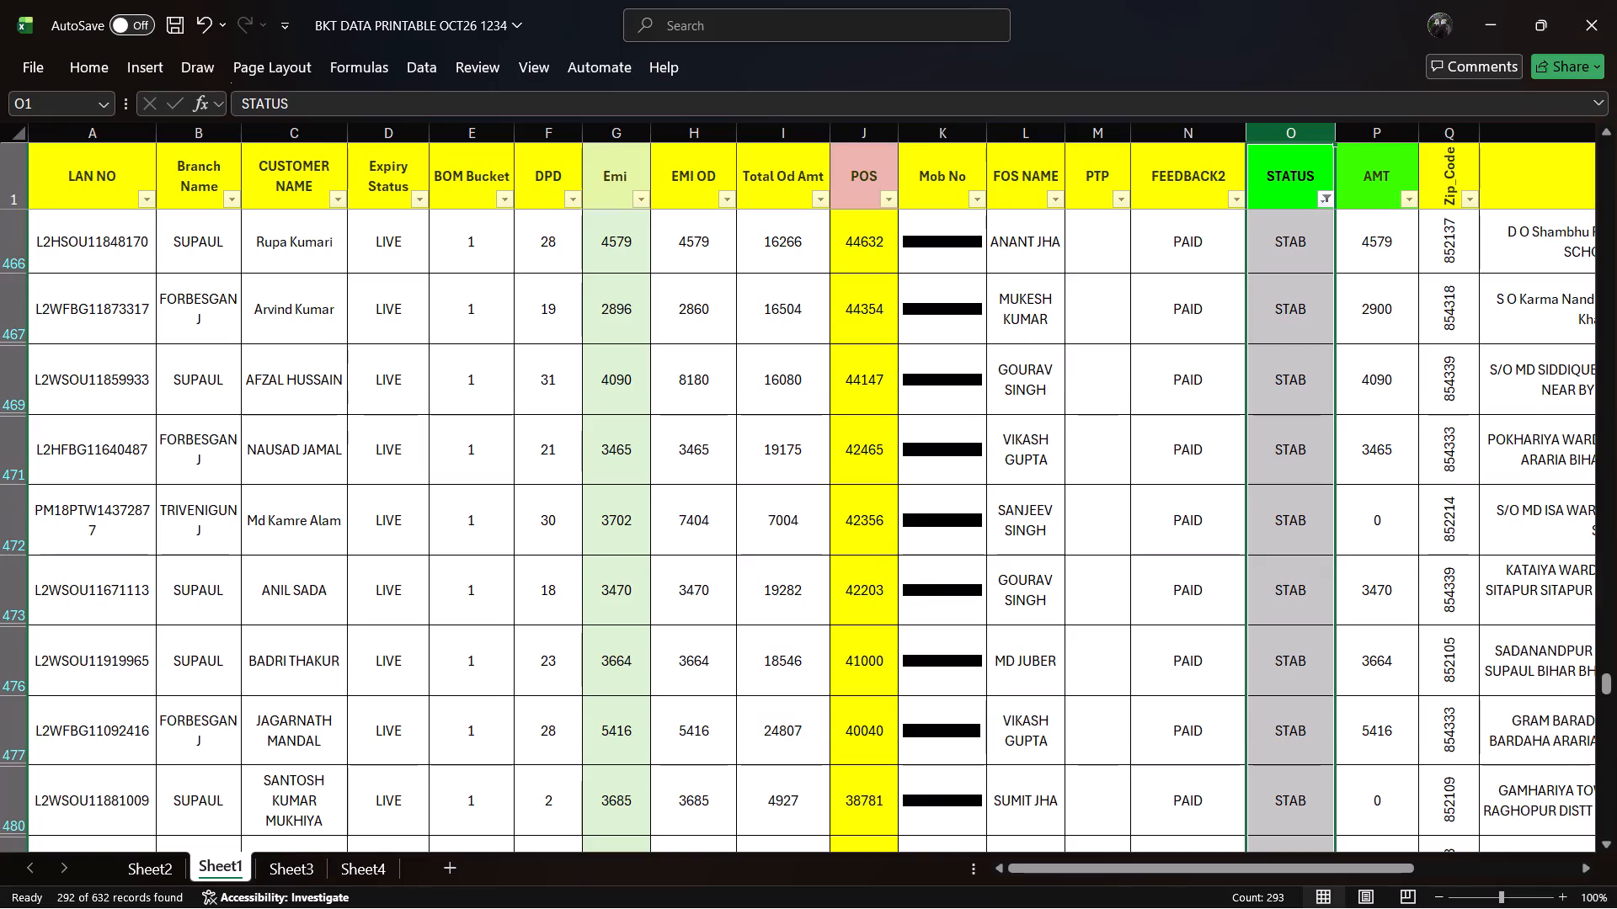
{"action": "key", "text": "F23"}
{"action": "key", "text": "Tab"}
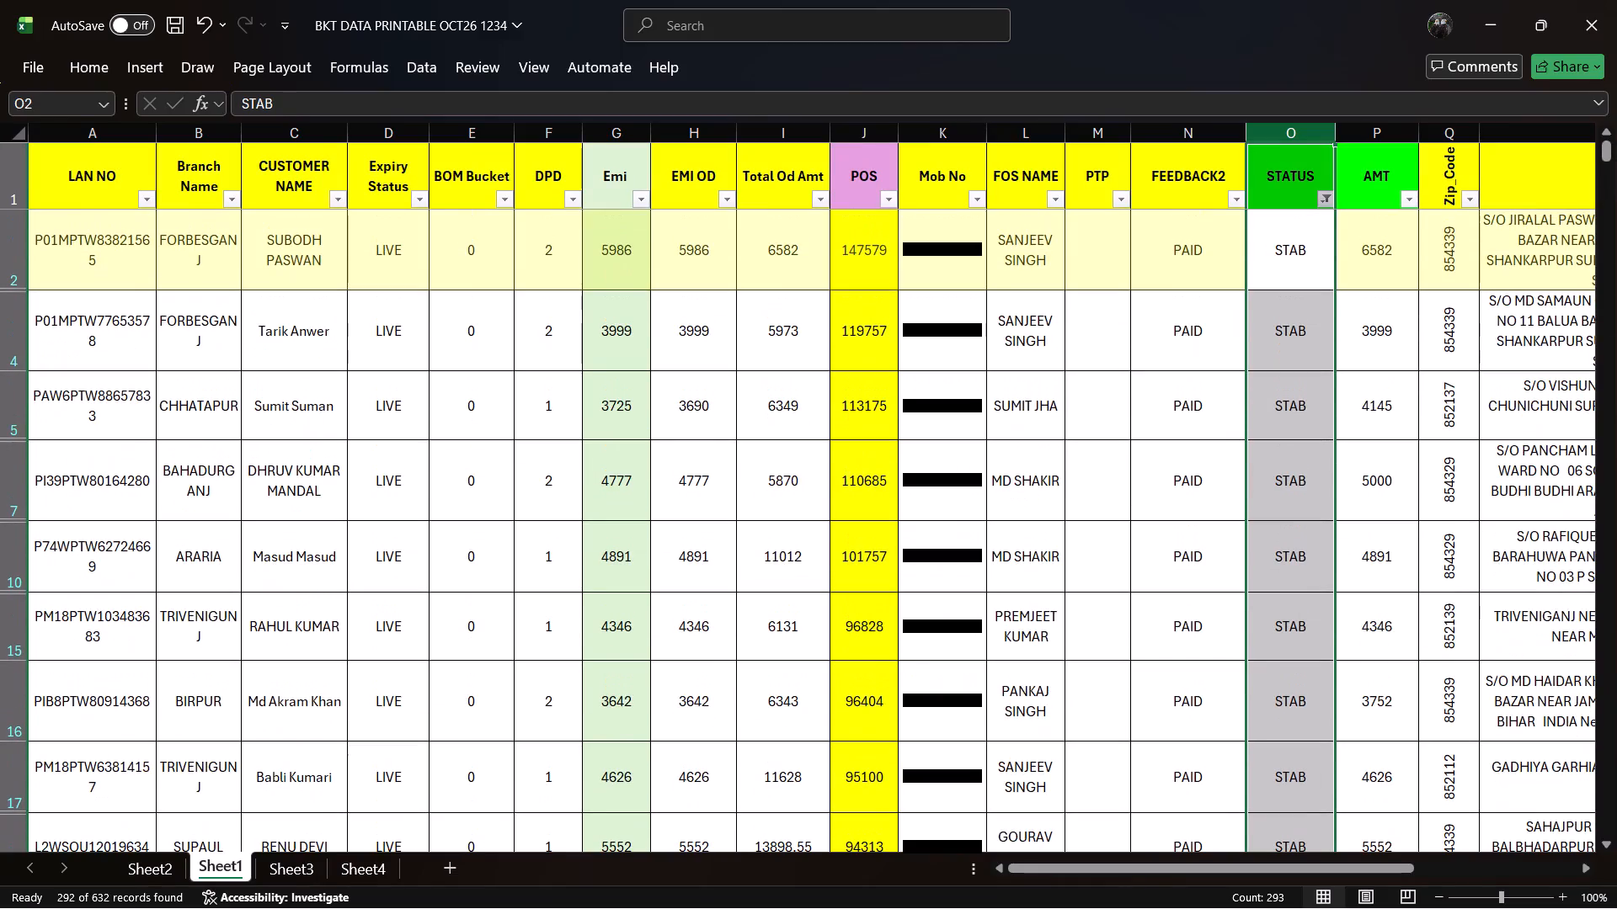
Switch to the ff 30.10 workbook, filter FINAL_FF_FLAG to show only FF records, and select that column to check their count.
{"action": "key", "text": "super+Tab"}
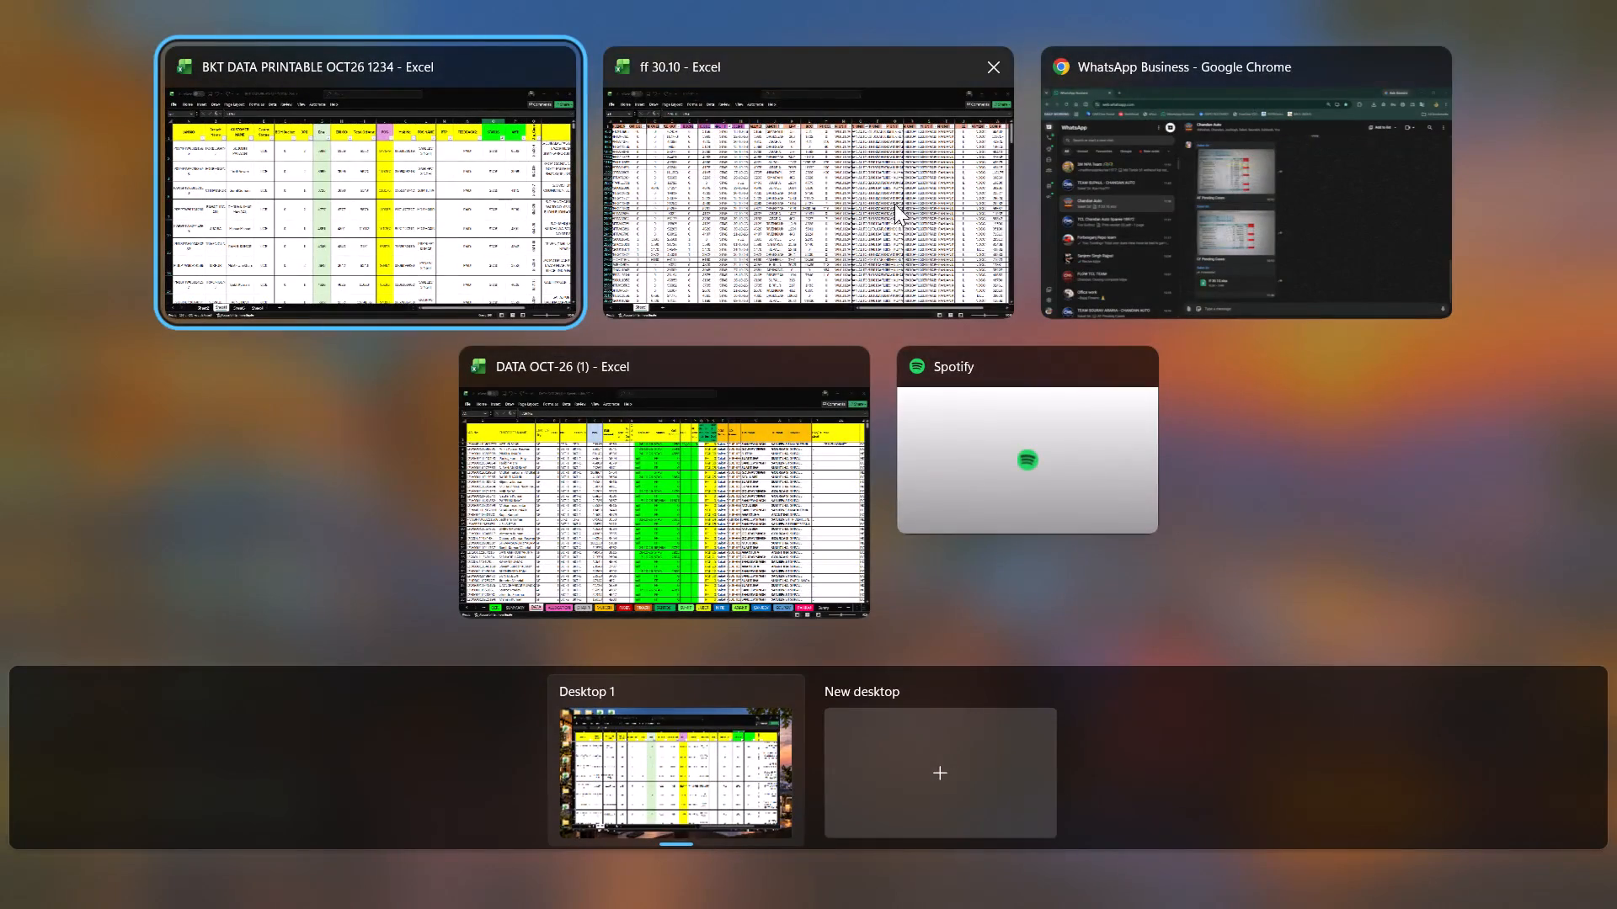
{"action": "left_click", "coordinate": [894, 204]}
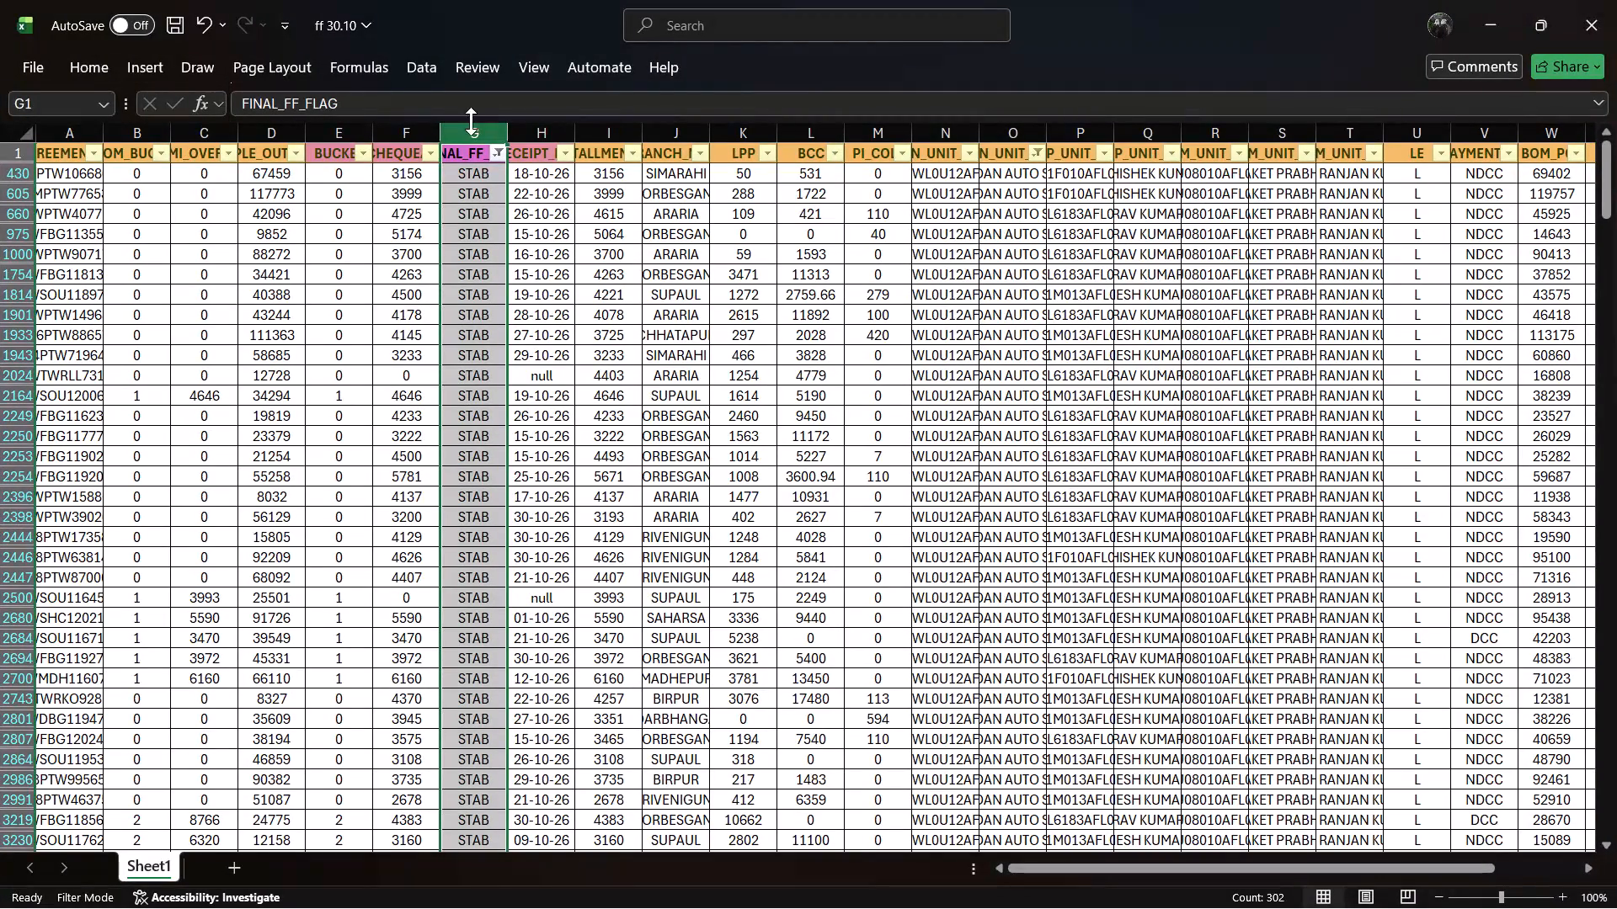
{"action": "left_click", "coordinate": [470, 126]}
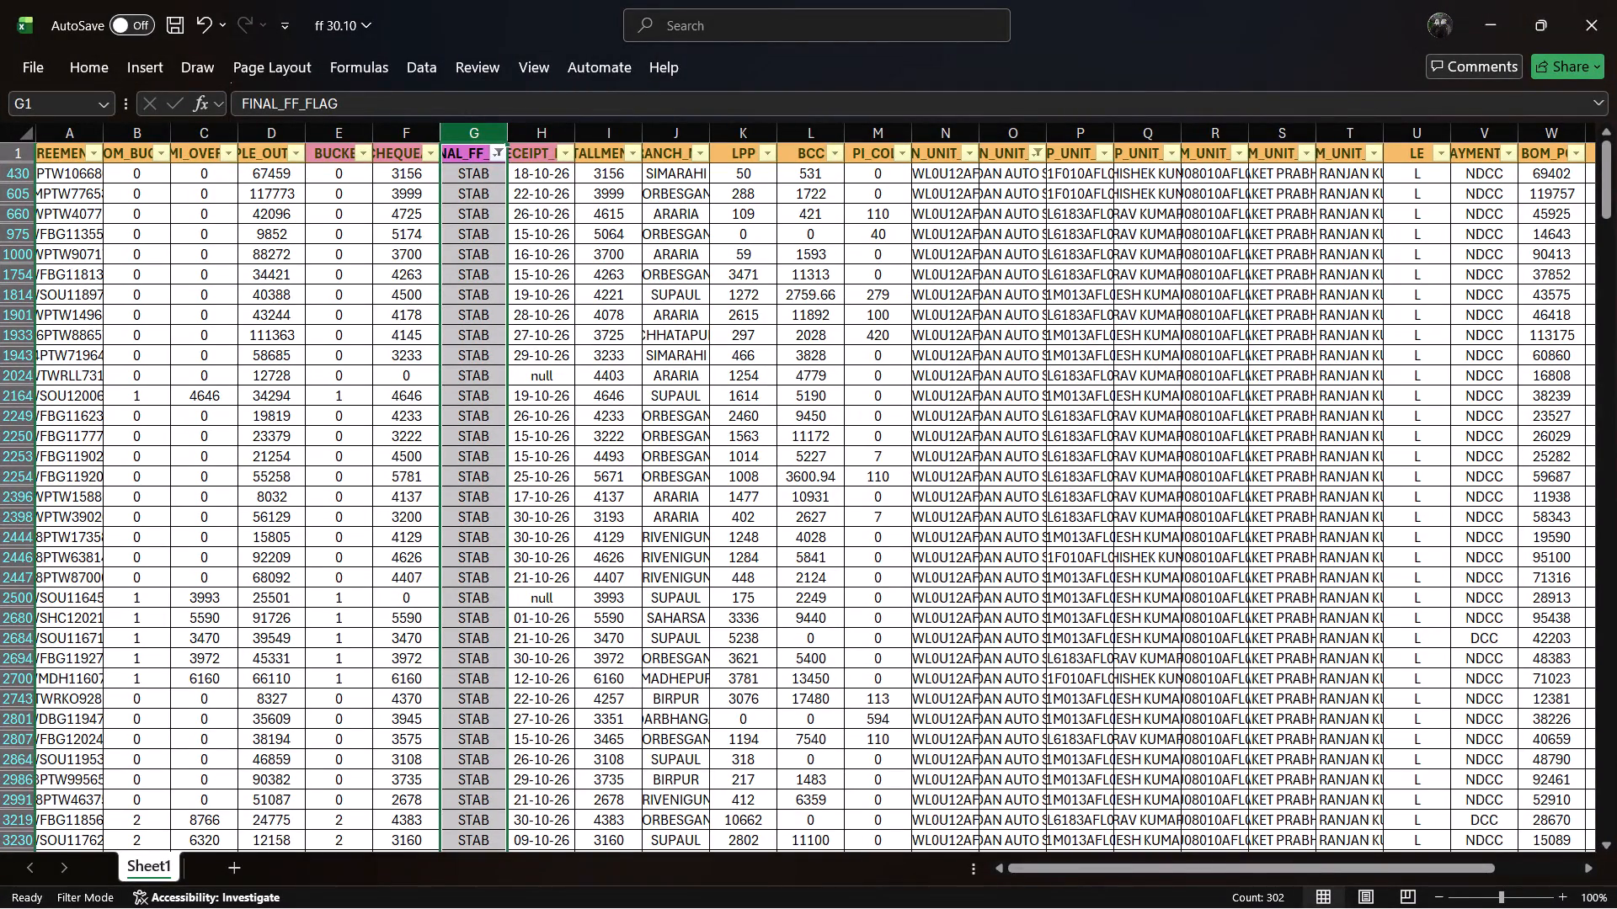
{"action": "left_click", "coordinate": [500, 156]}
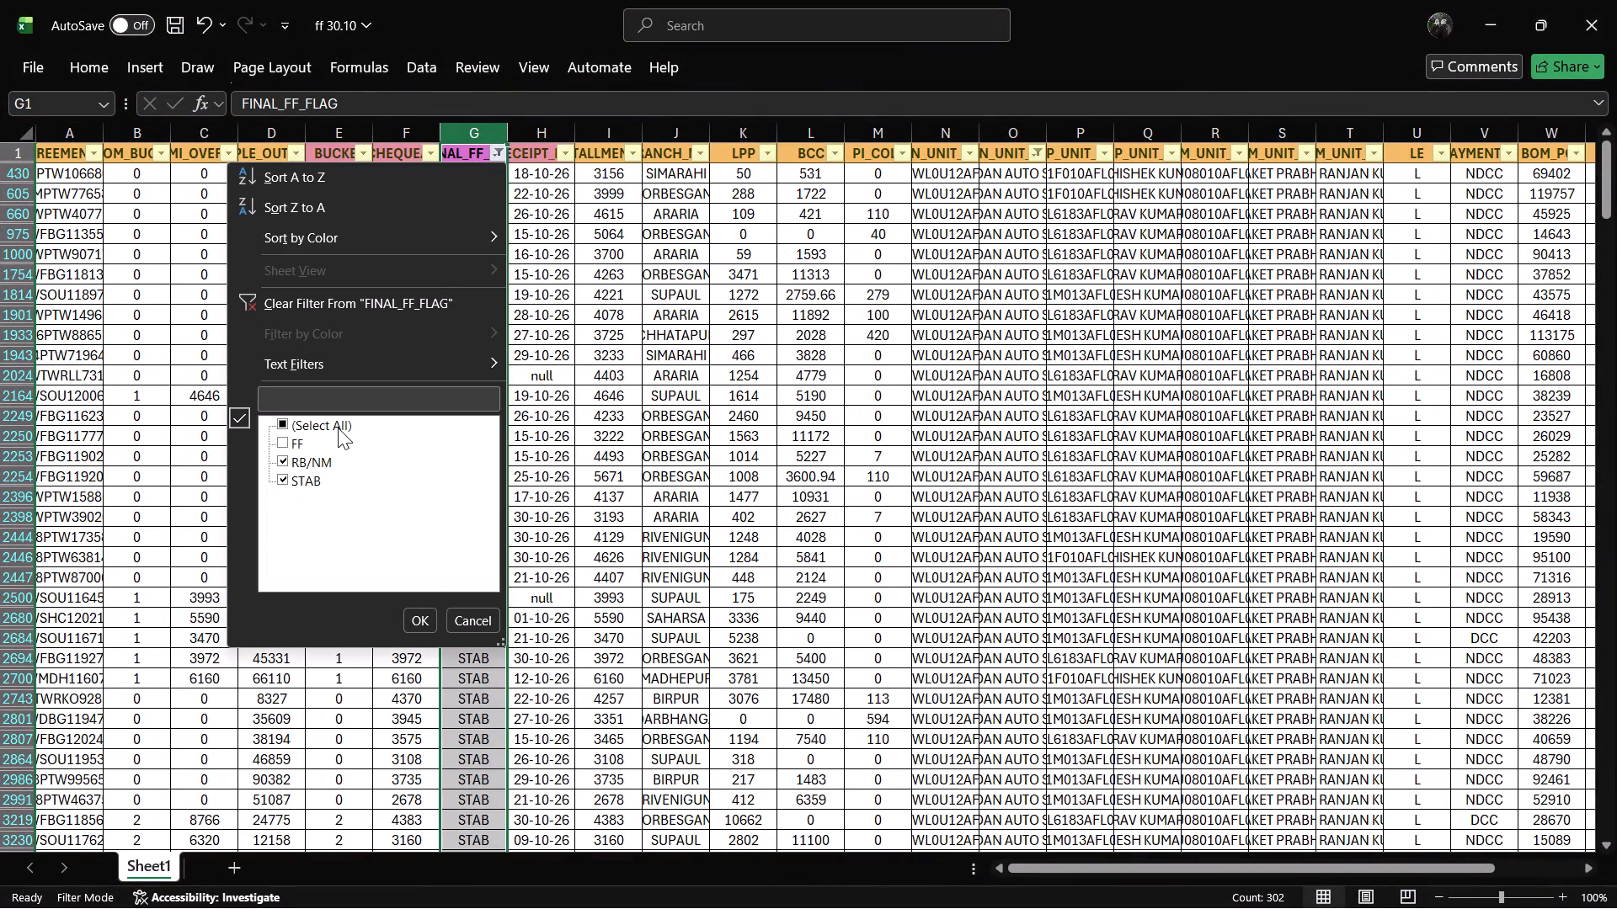
{"action": "left_click", "coordinate": [329, 428]}
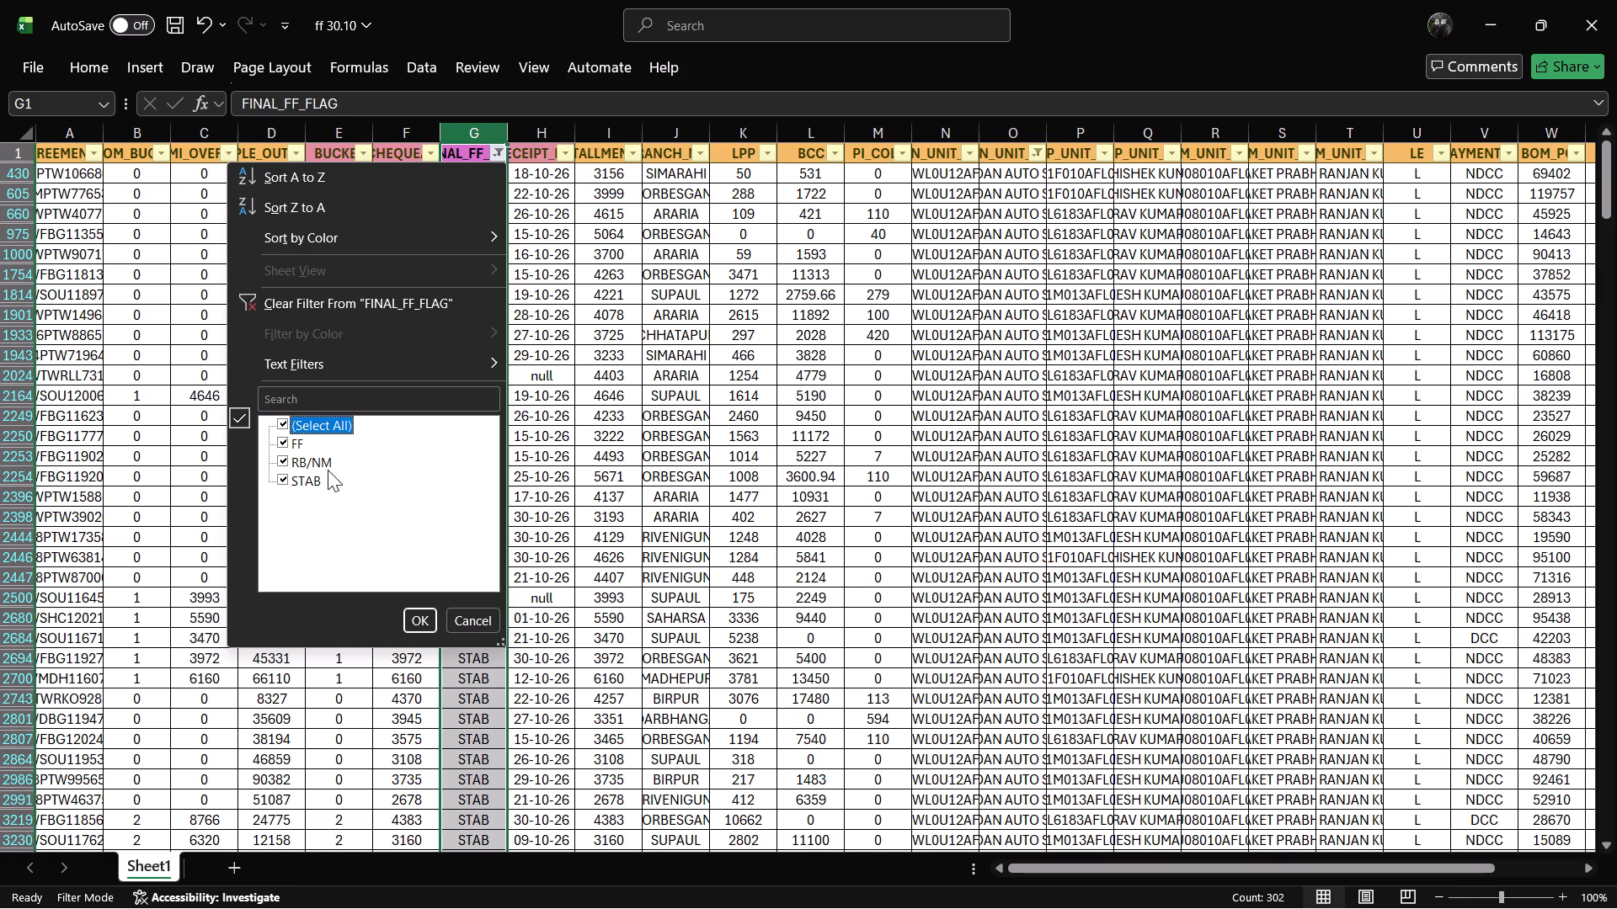
{"action": "left_click", "coordinate": [319, 468]}
{"action": "left_click", "coordinate": [319, 476]}
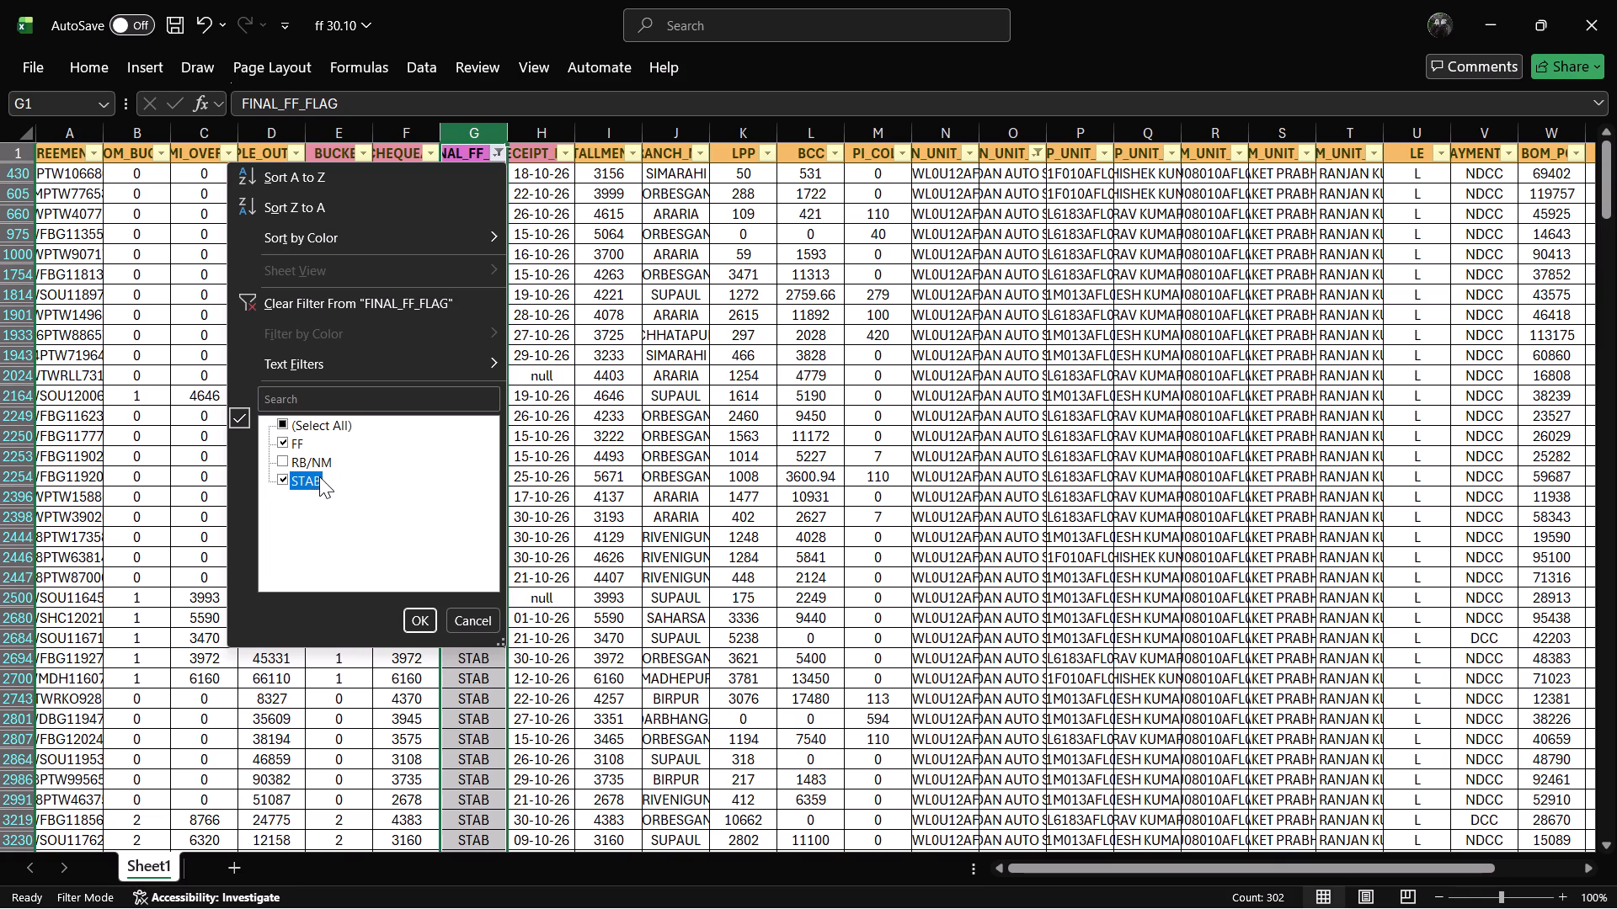
{"action": "left_click", "coordinate": [415, 620]}
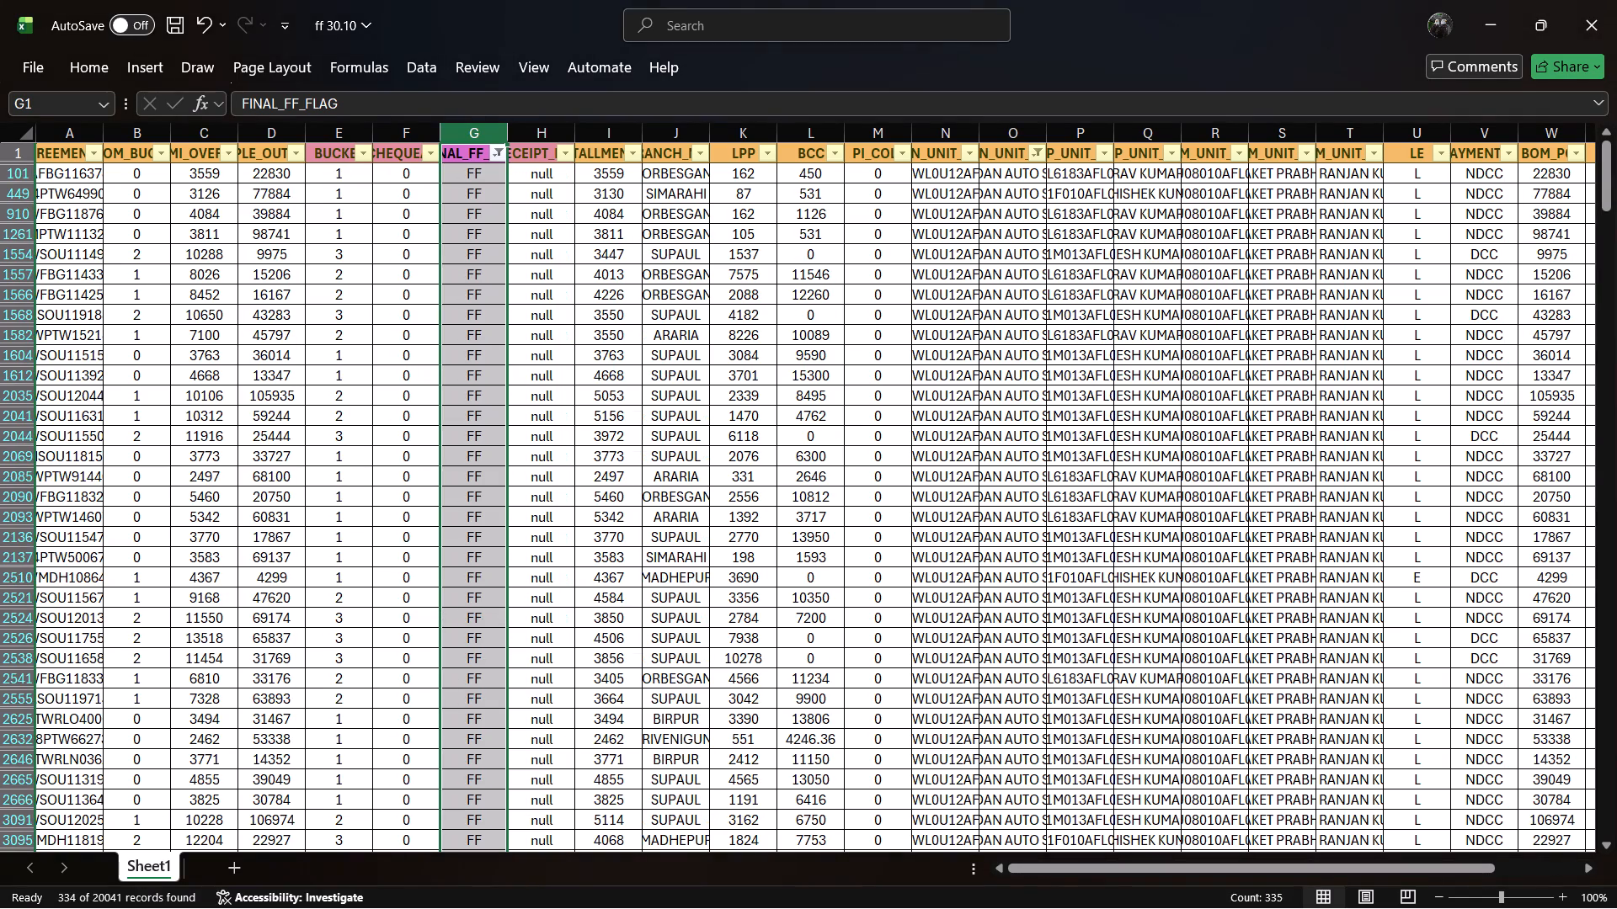
{"action": "left_click", "coordinate": [699, 387]}
{"action": "left_click", "coordinate": [481, 125]}
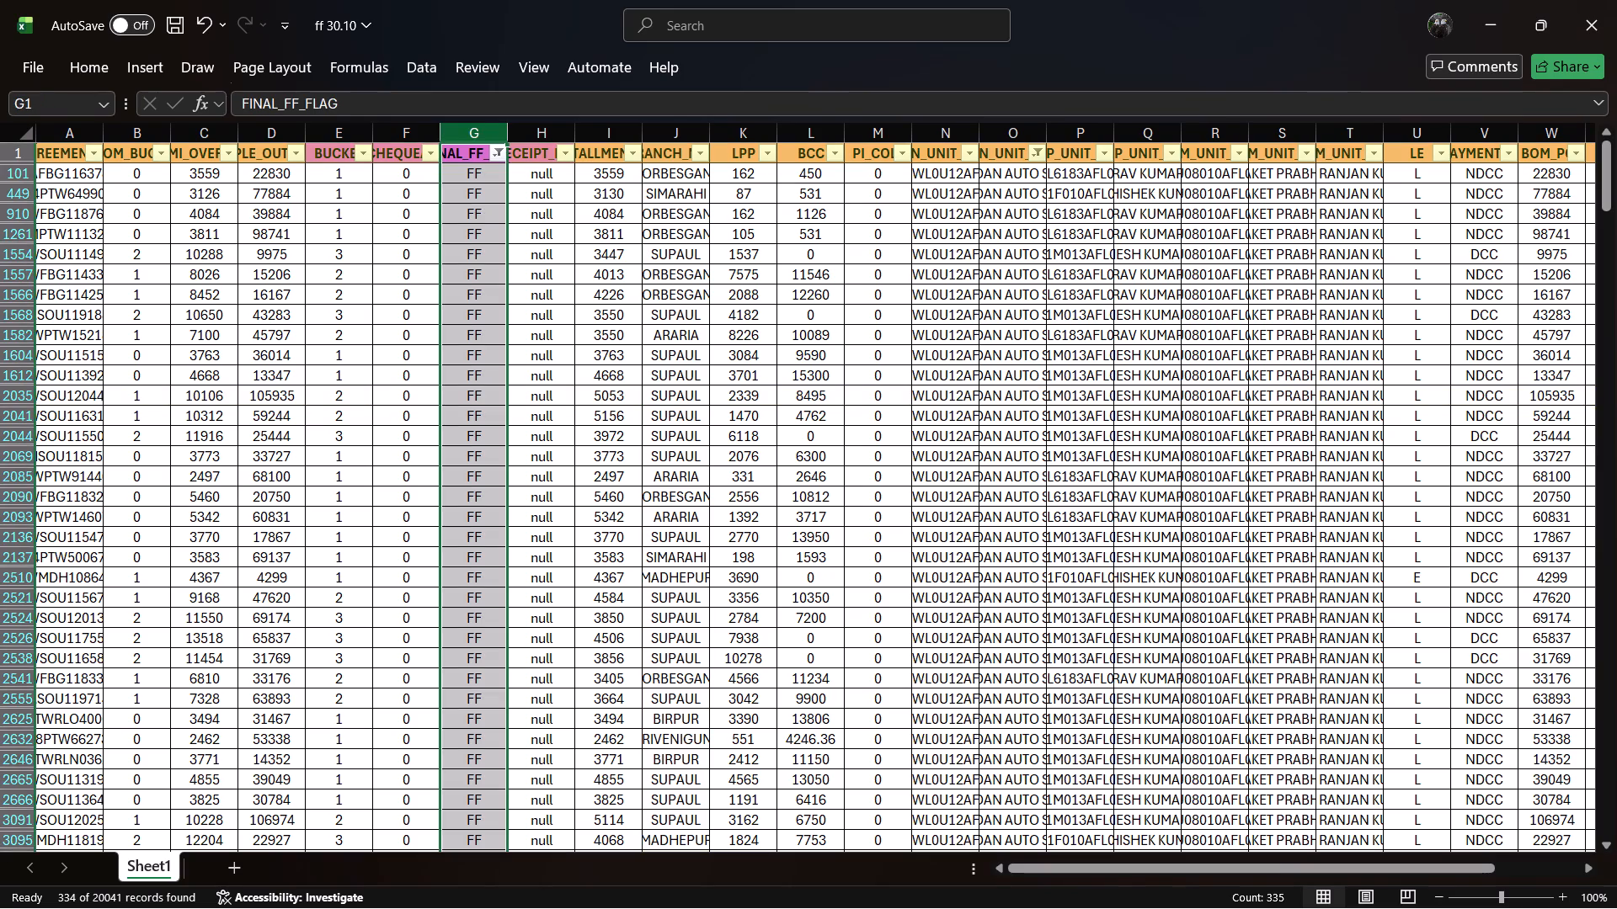
Return to the BKT DATA PRINTABLE OCT26 1234 workbook and filter the STATUS column to show only FF records.
{"action": "key", "text": "super+Tab"}
{"action": "left_click", "coordinate": [799, 194]}
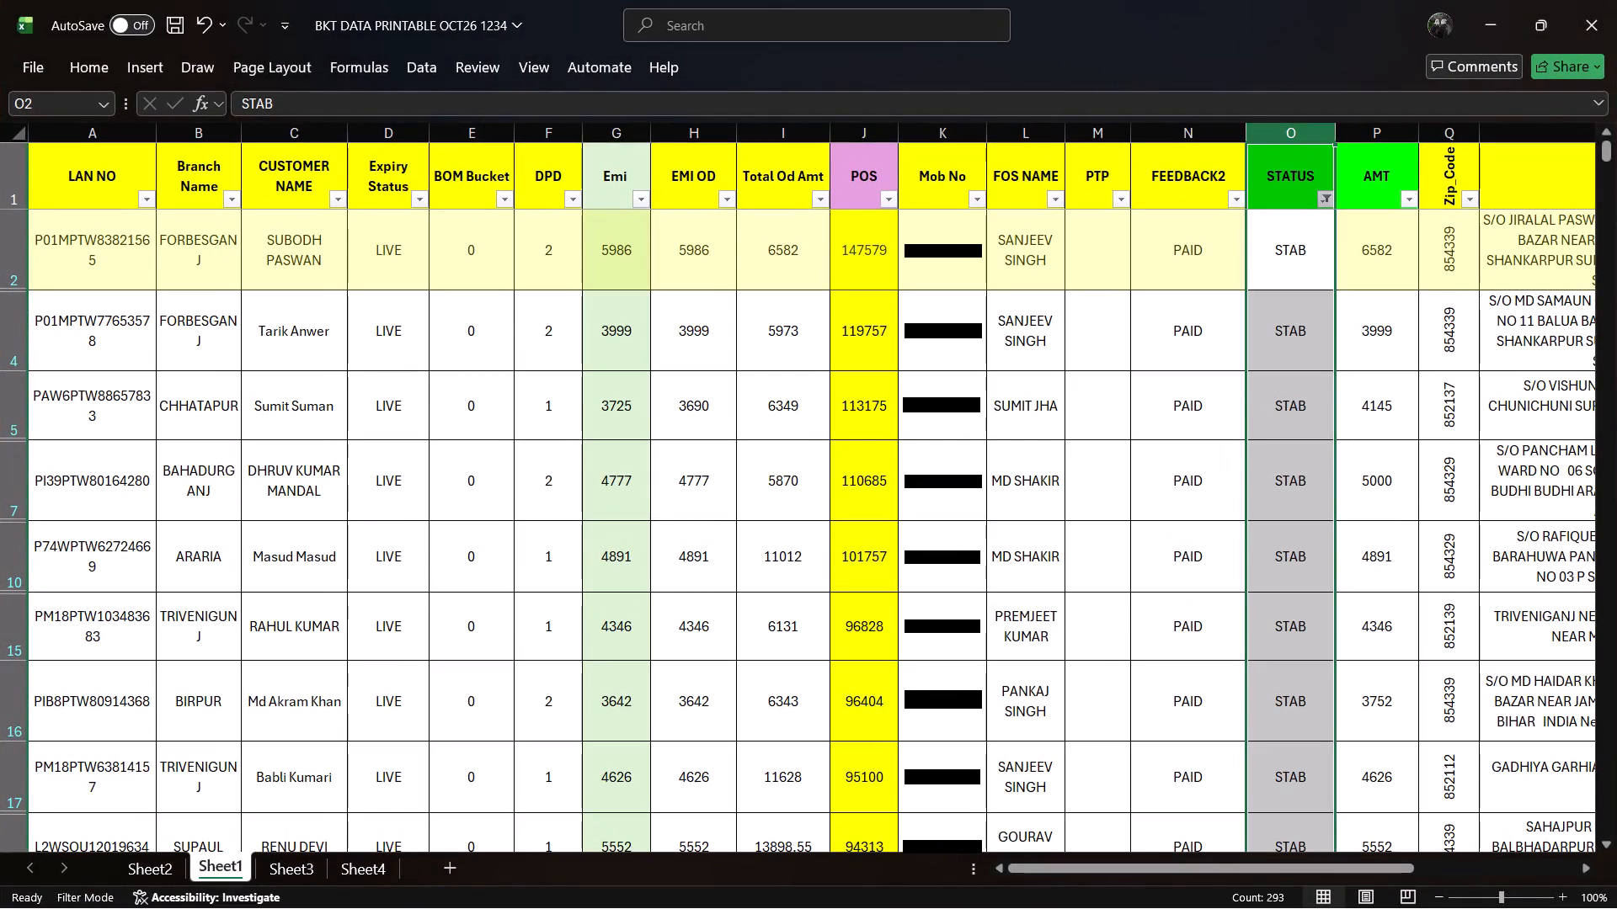
{"action": "left_click", "coordinate": [1321, 208]}
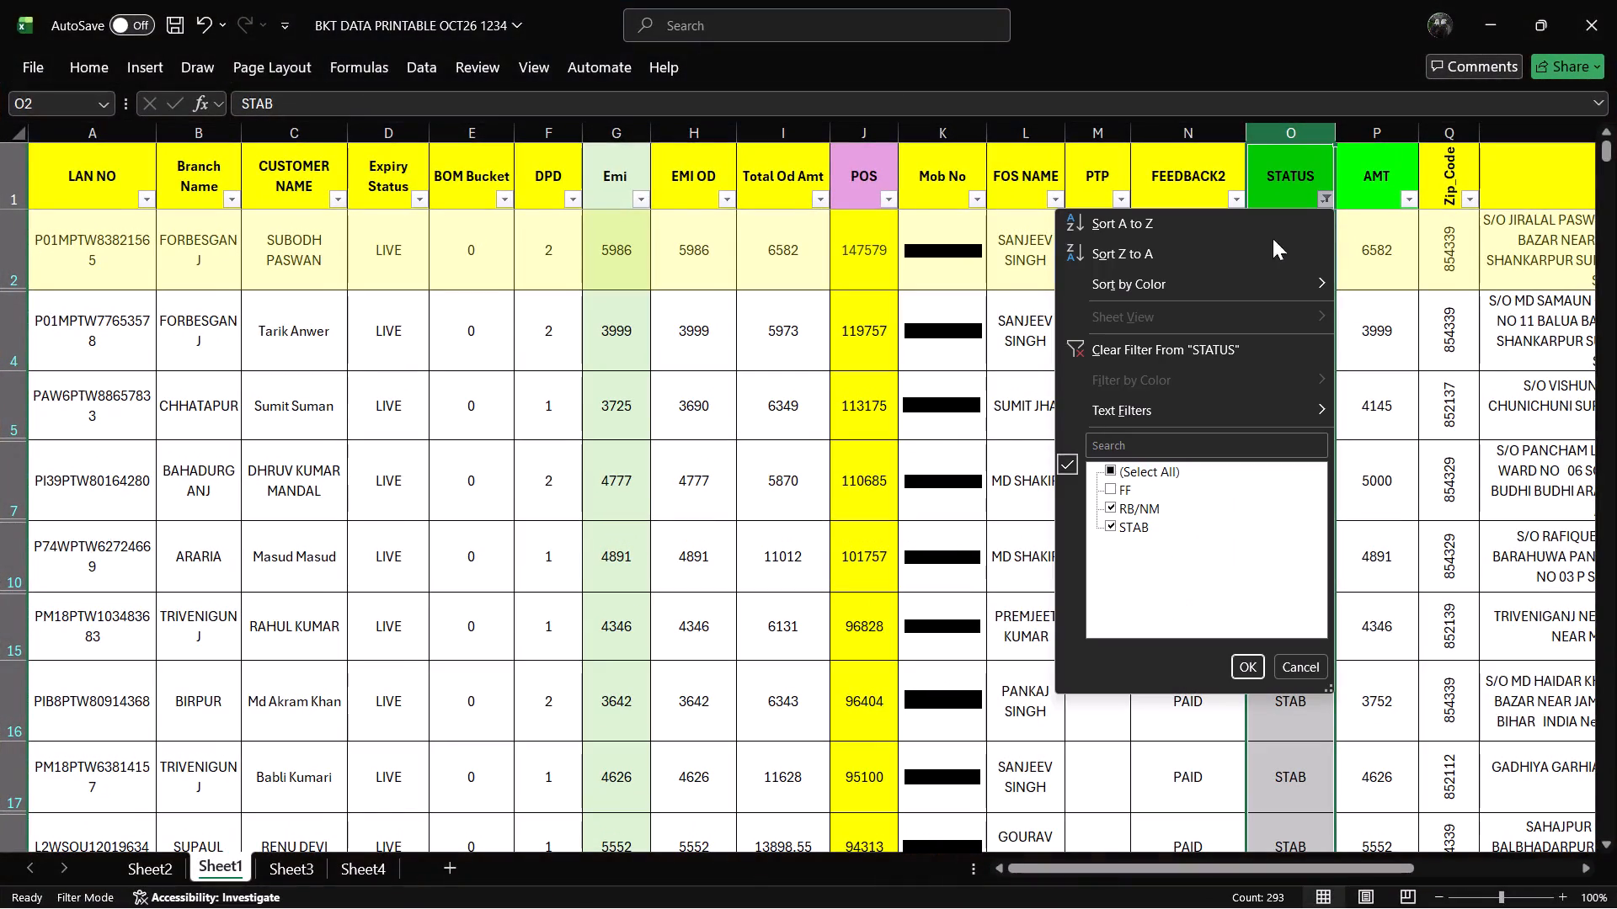
{"action": "left_click", "coordinate": [1137, 471]}
{"action": "left_click_drag", "start_coordinate": [1137, 507], "coordinate": [1139, 526]}
{"action": "left_click", "coordinate": [1139, 526]}
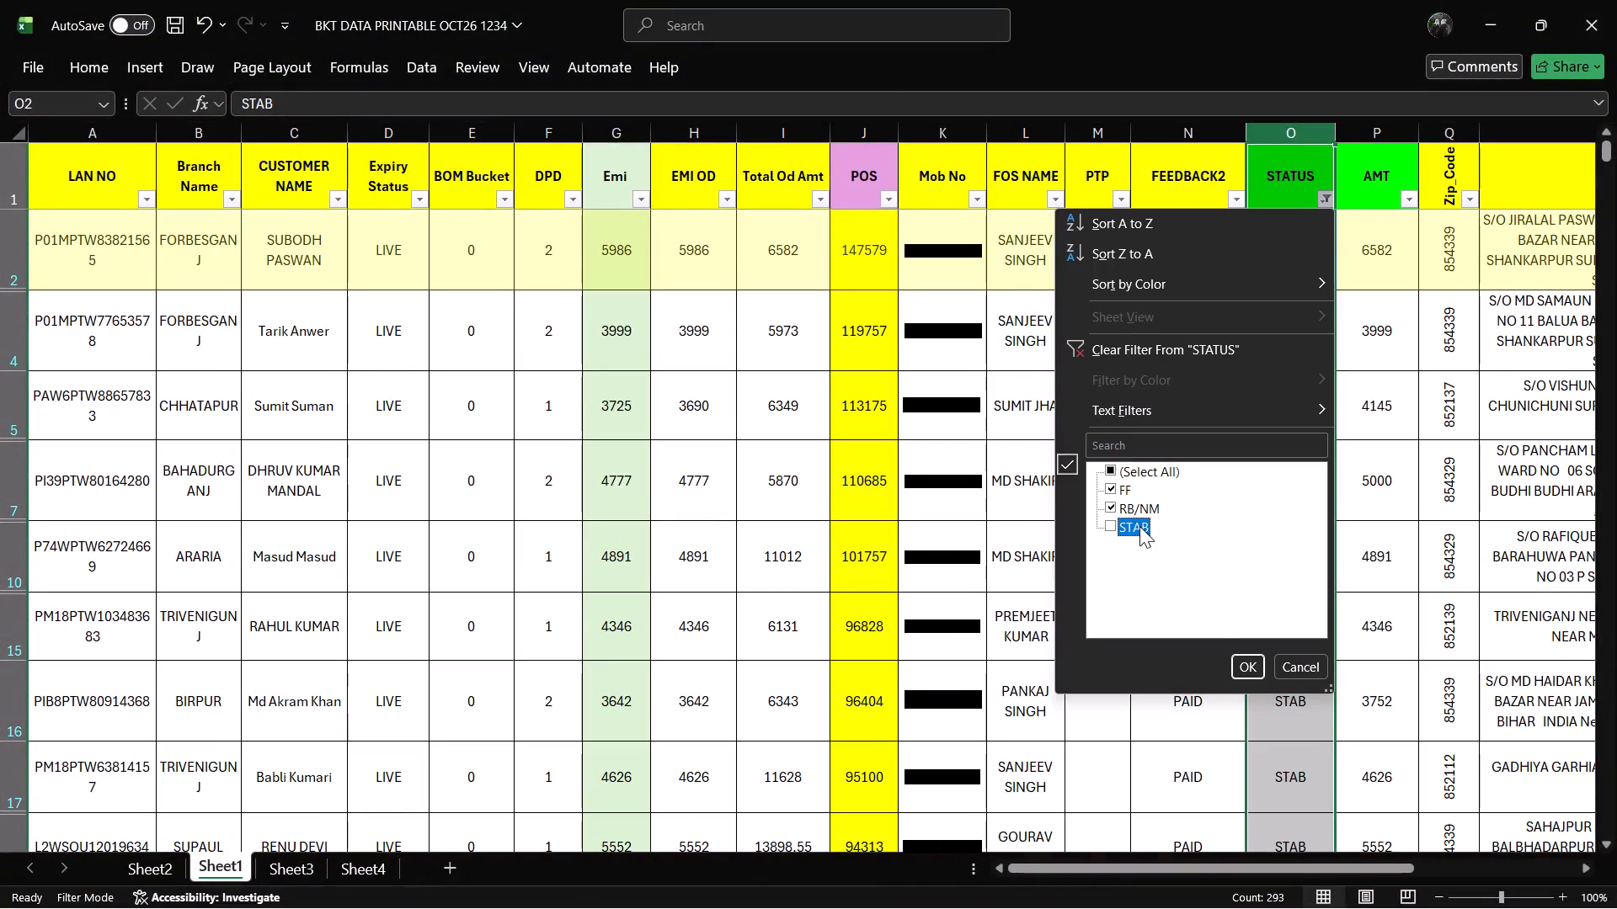
{"action": "left_click", "coordinate": [1117, 503]}
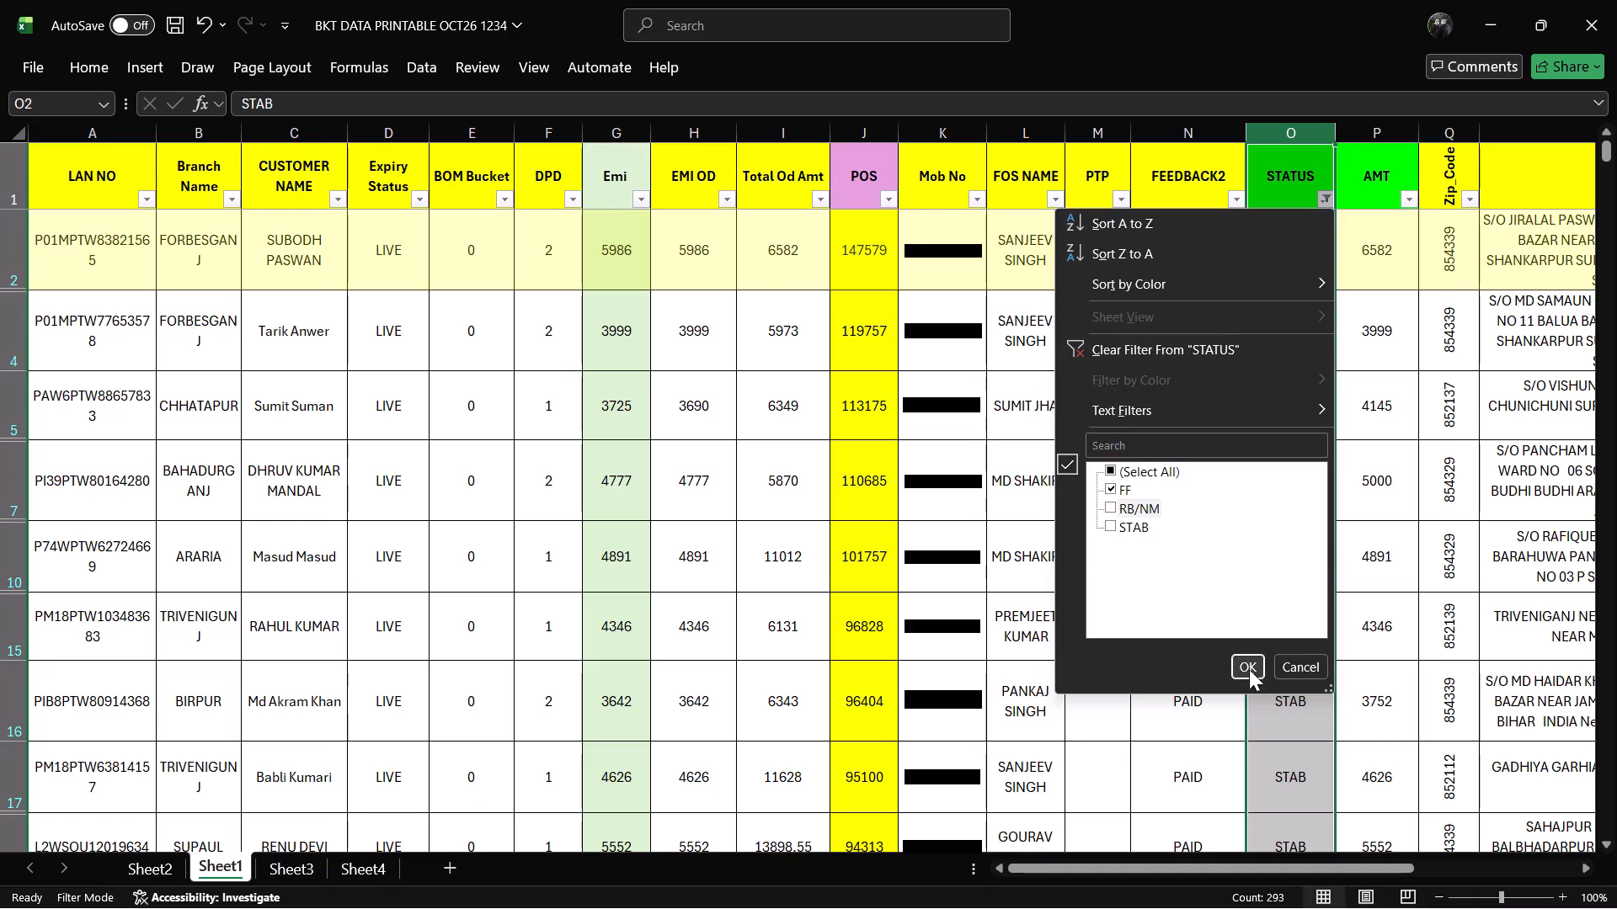
{"action": "left_click", "coordinate": [1249, 670]}
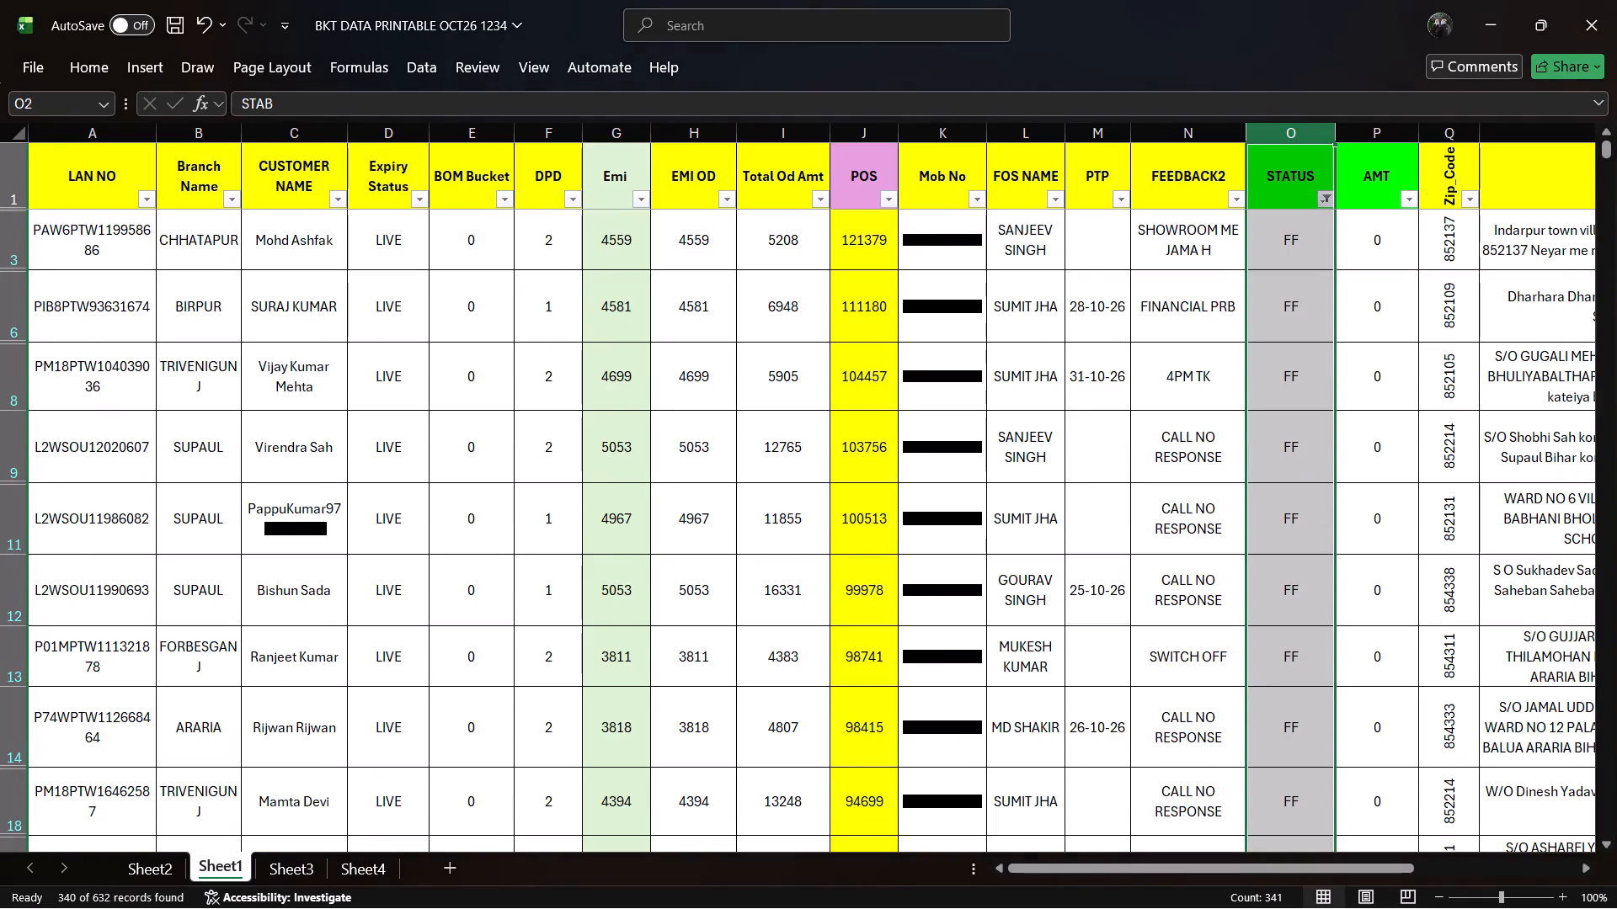
Compare the FF counts of the whole STATUS column and the ff 30.10 workbook's FINAL_FF_FLAG column, returning to the BKT DATA PRINTABLE OCT26 1234 workbook.
{"action": "left_click", "coordinate": [1288, 135]}
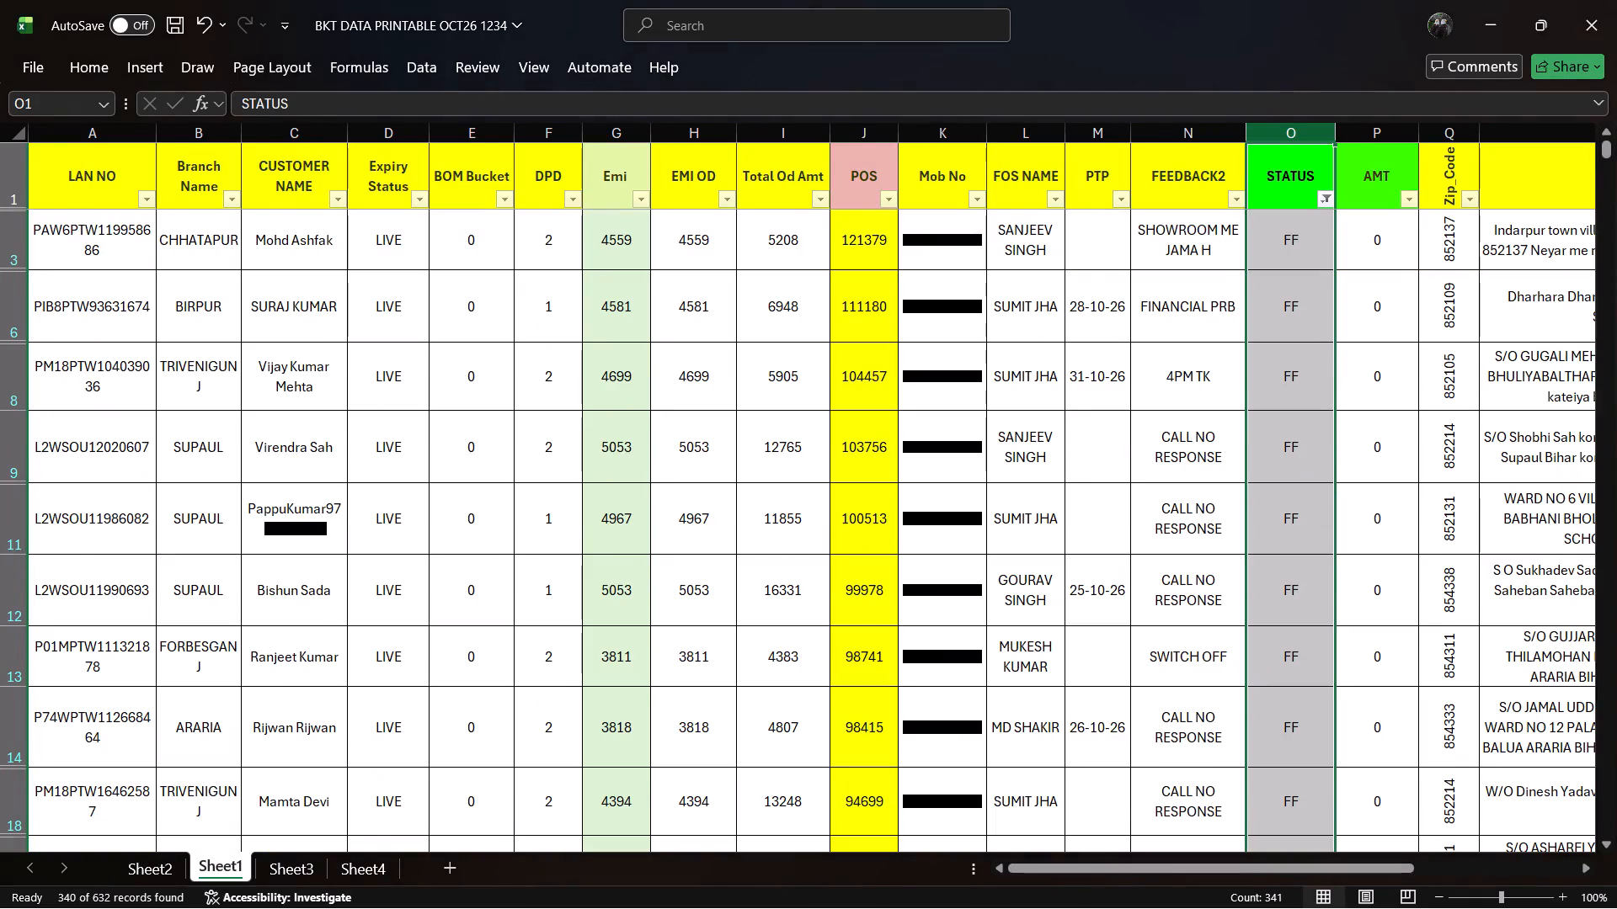
{"action": "key", "text": "Tab"}
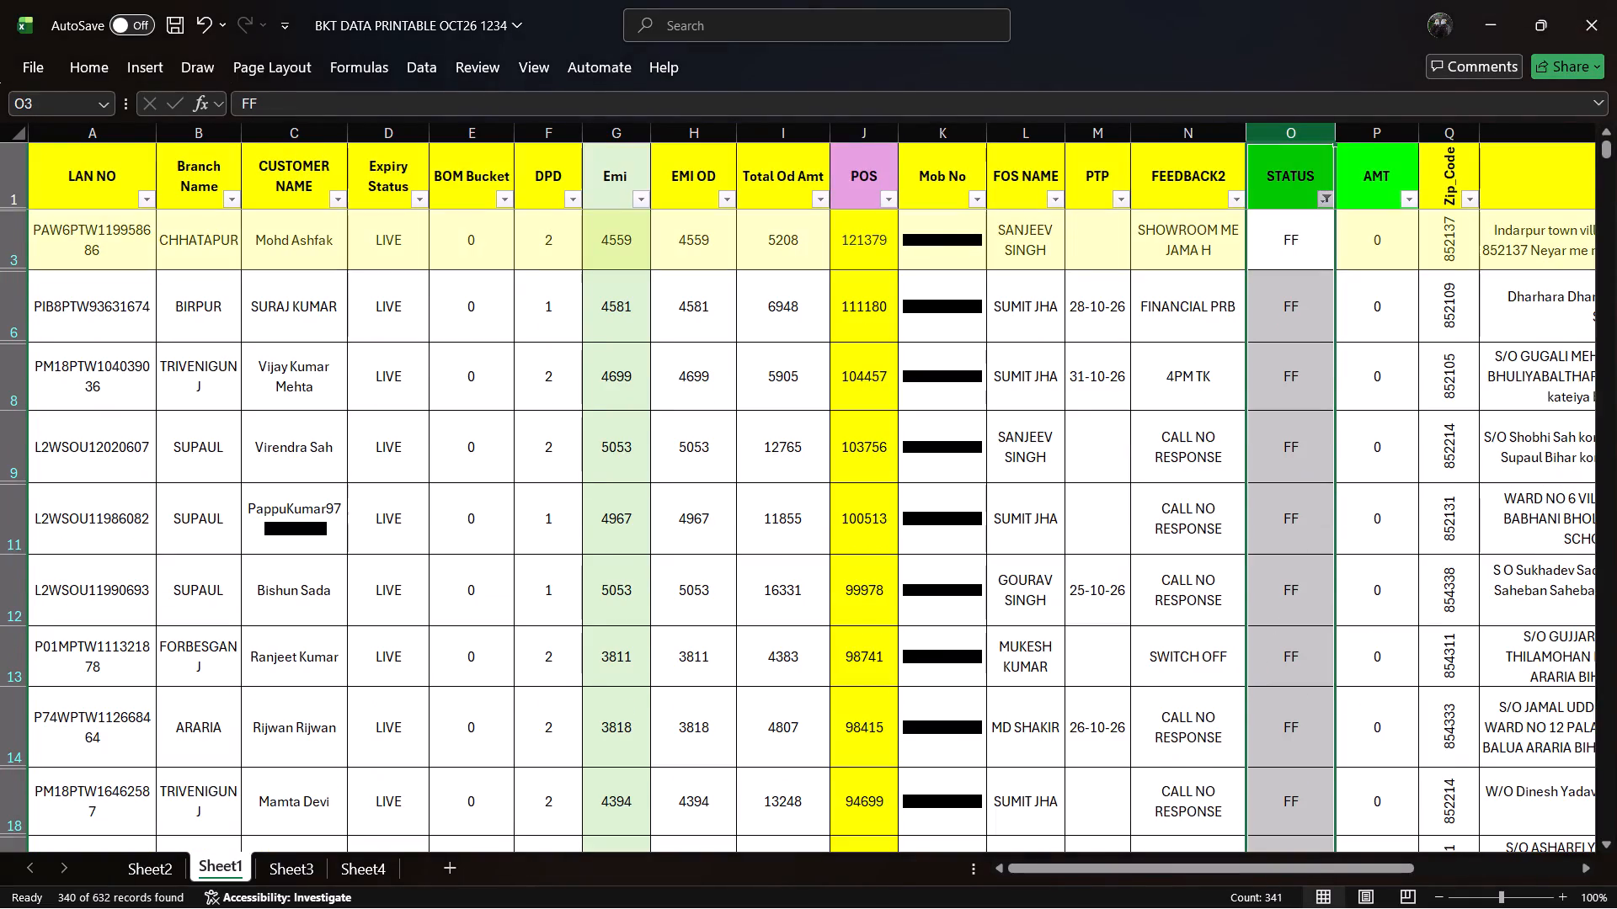
{"action": "left_click", "coordinate": [1380, 327]}
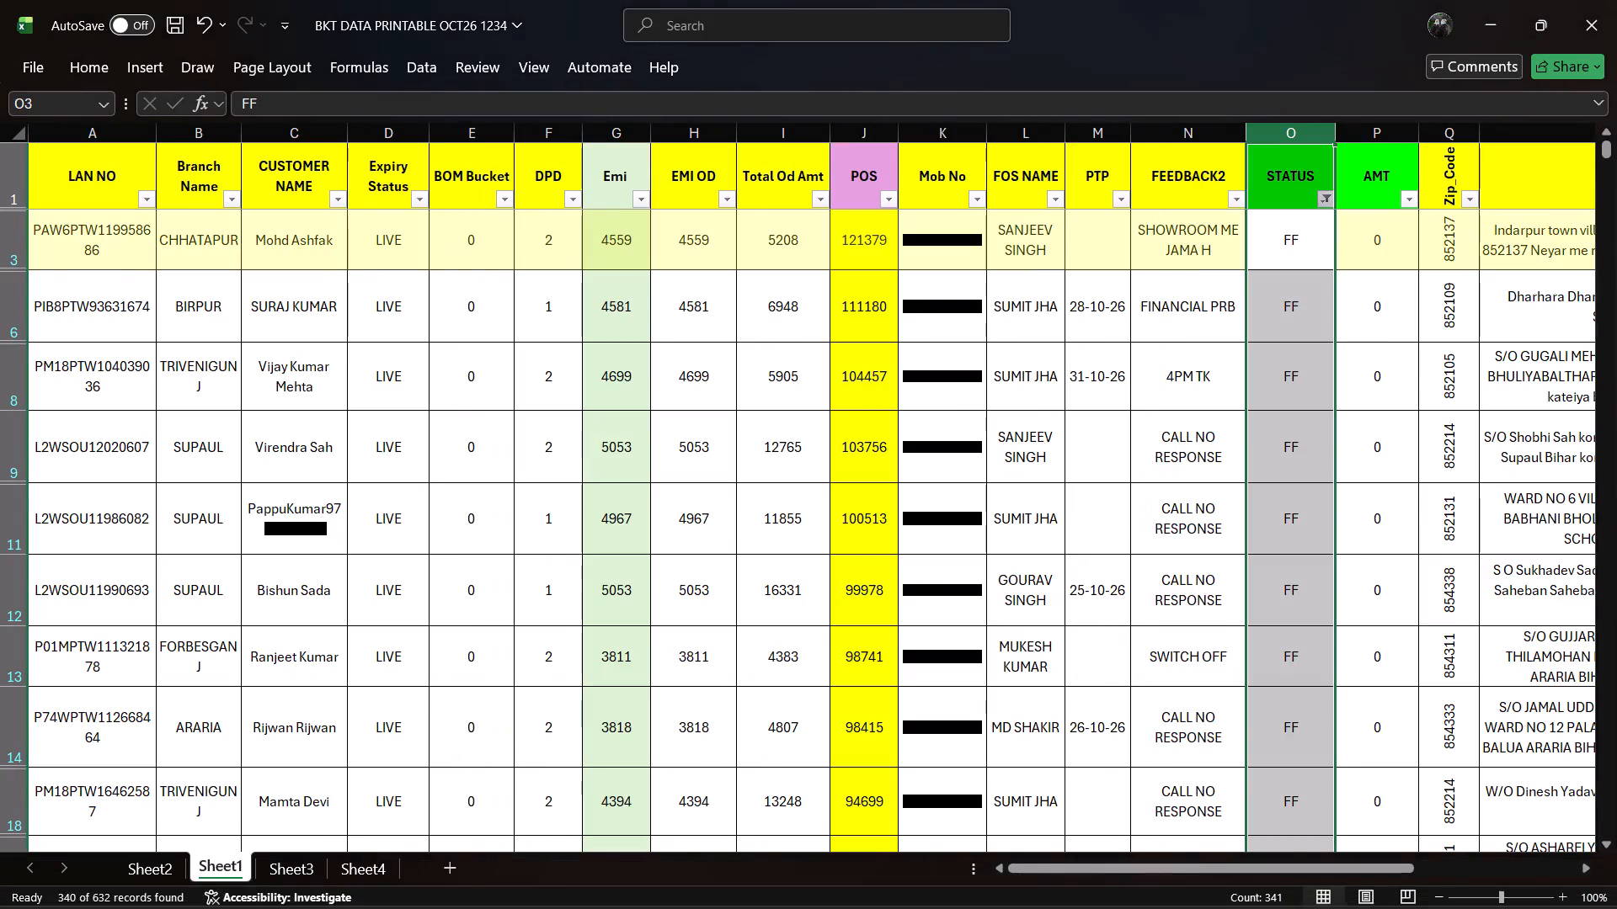
{"action": "key", "text": "super+Tab"}
{"action": "left_click", "coordinate": [784, 217]}
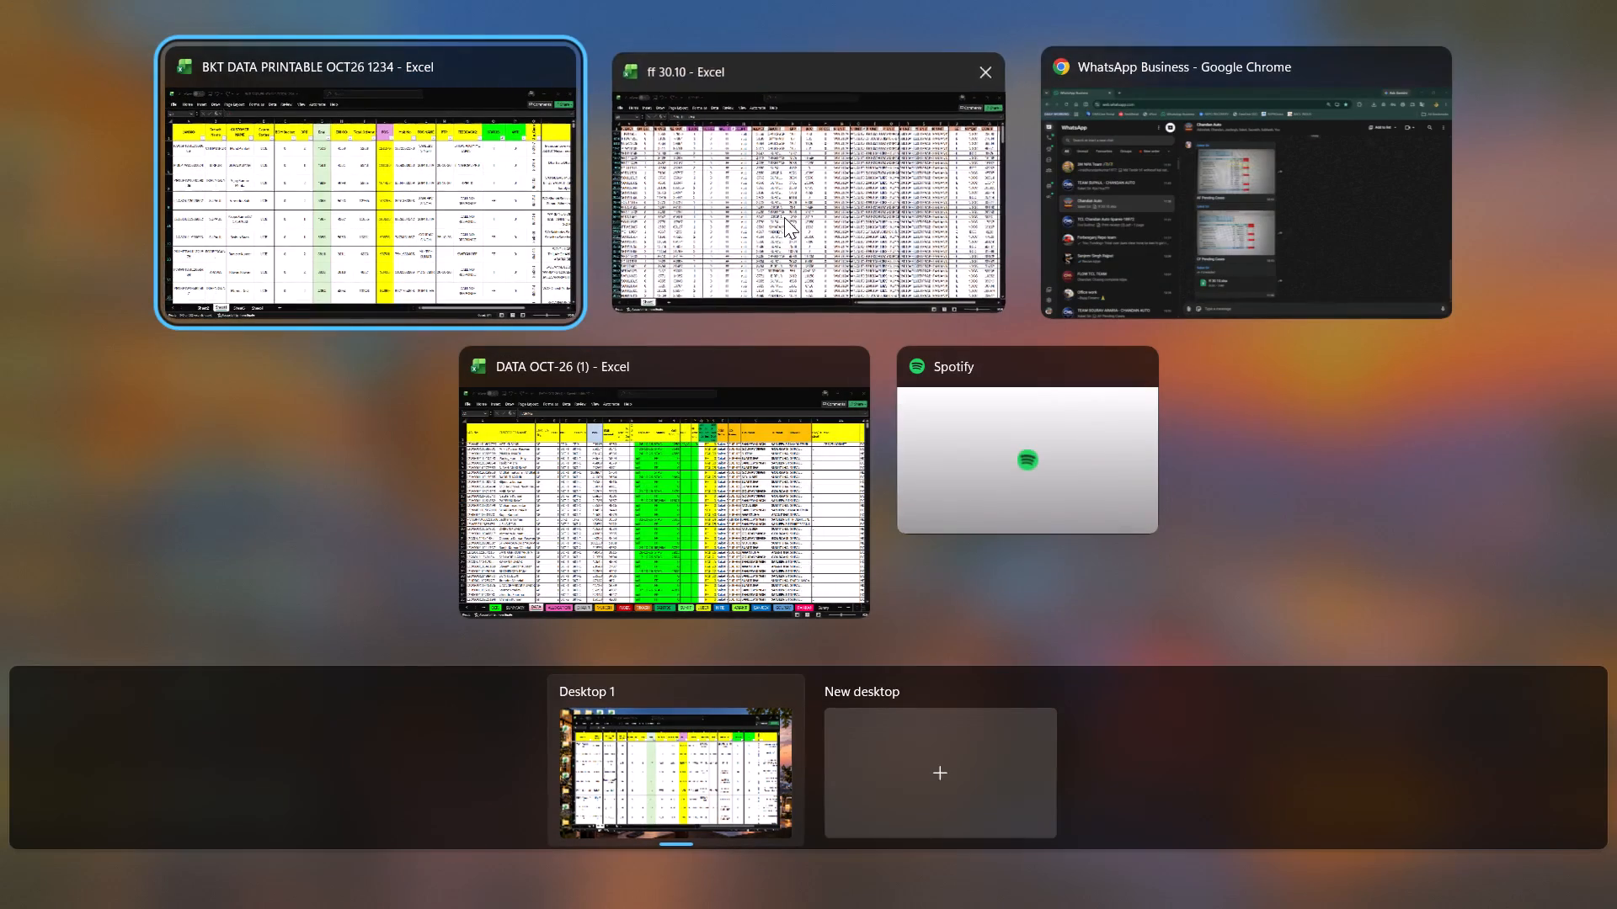
{"action": "left_click", "coordinate": [479, 128]}
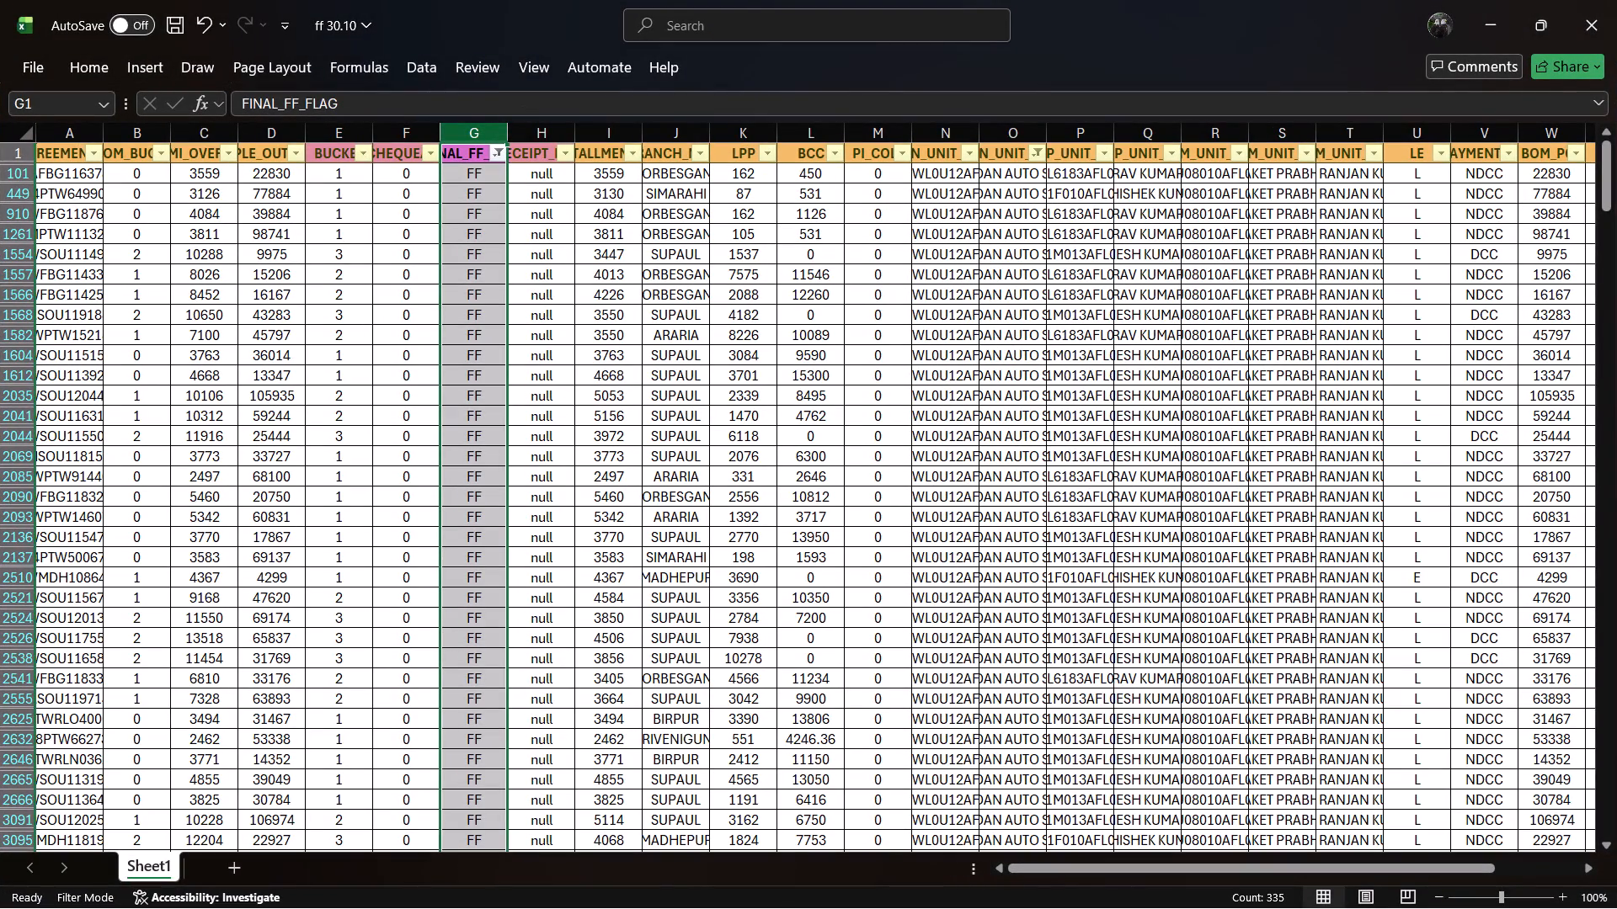
{"action": "key", "text": "super+Tab"}
{"action": "left_click", "coordinate": [769, 226]}
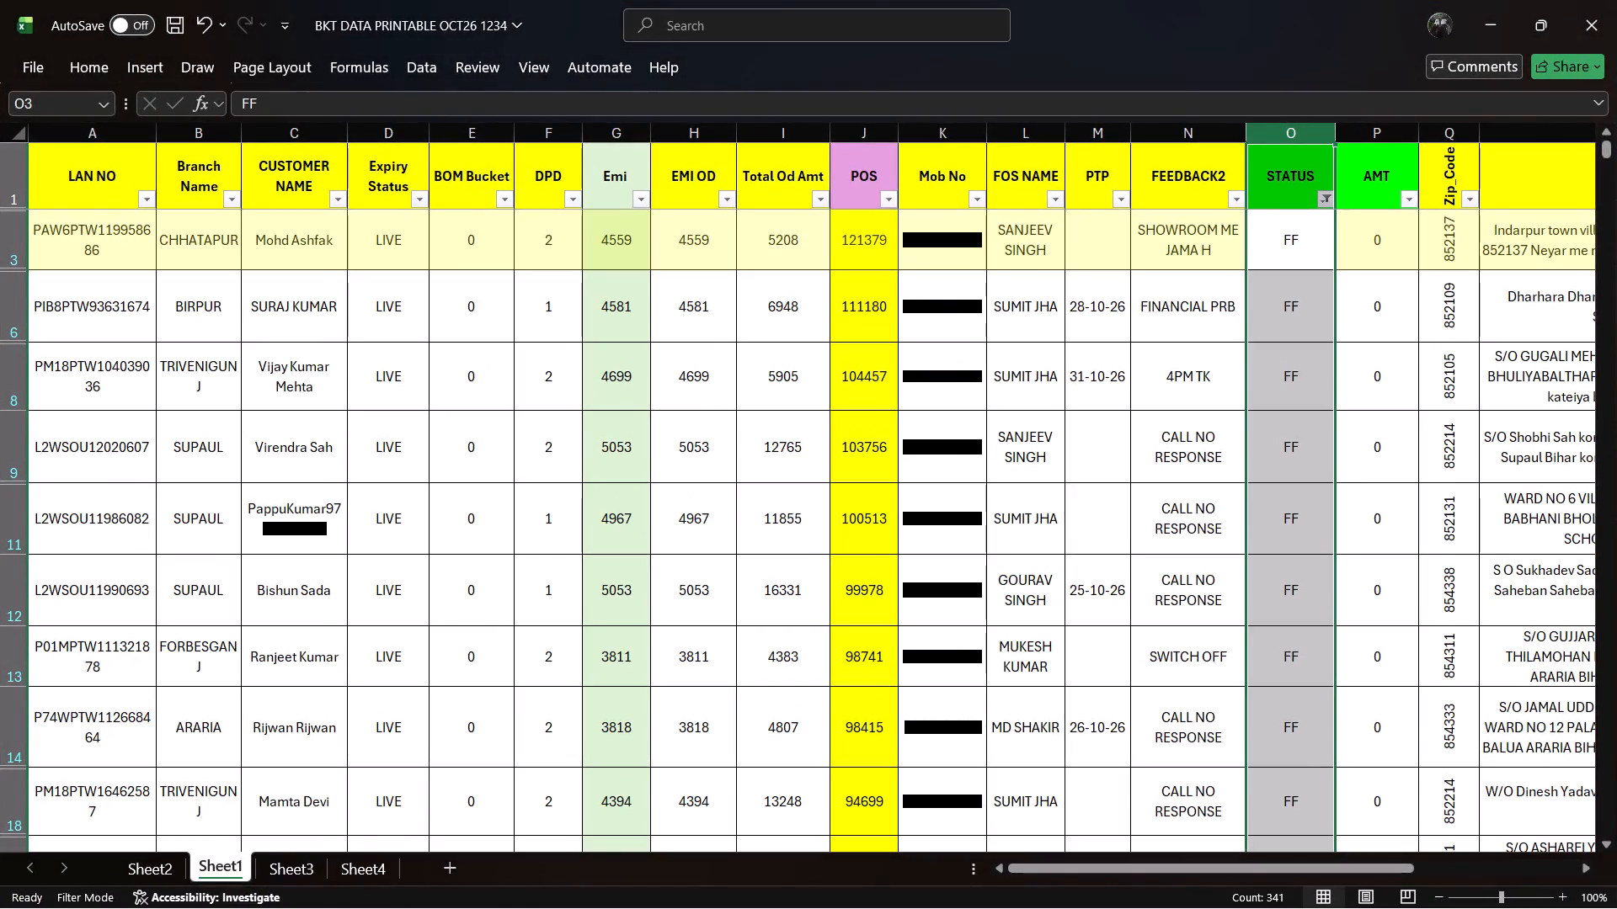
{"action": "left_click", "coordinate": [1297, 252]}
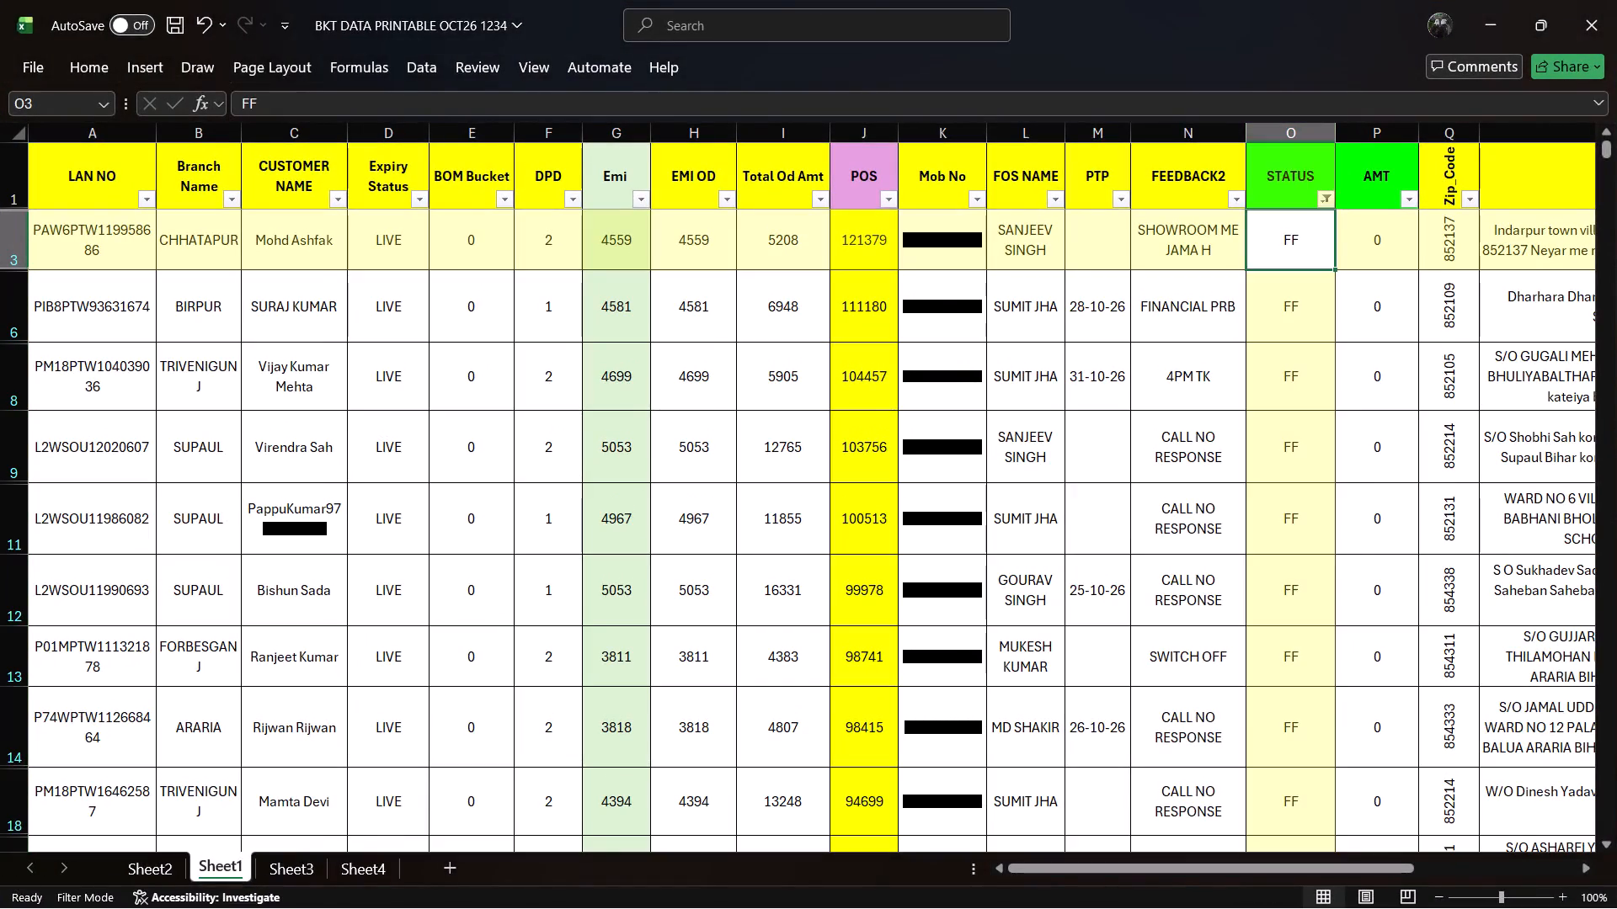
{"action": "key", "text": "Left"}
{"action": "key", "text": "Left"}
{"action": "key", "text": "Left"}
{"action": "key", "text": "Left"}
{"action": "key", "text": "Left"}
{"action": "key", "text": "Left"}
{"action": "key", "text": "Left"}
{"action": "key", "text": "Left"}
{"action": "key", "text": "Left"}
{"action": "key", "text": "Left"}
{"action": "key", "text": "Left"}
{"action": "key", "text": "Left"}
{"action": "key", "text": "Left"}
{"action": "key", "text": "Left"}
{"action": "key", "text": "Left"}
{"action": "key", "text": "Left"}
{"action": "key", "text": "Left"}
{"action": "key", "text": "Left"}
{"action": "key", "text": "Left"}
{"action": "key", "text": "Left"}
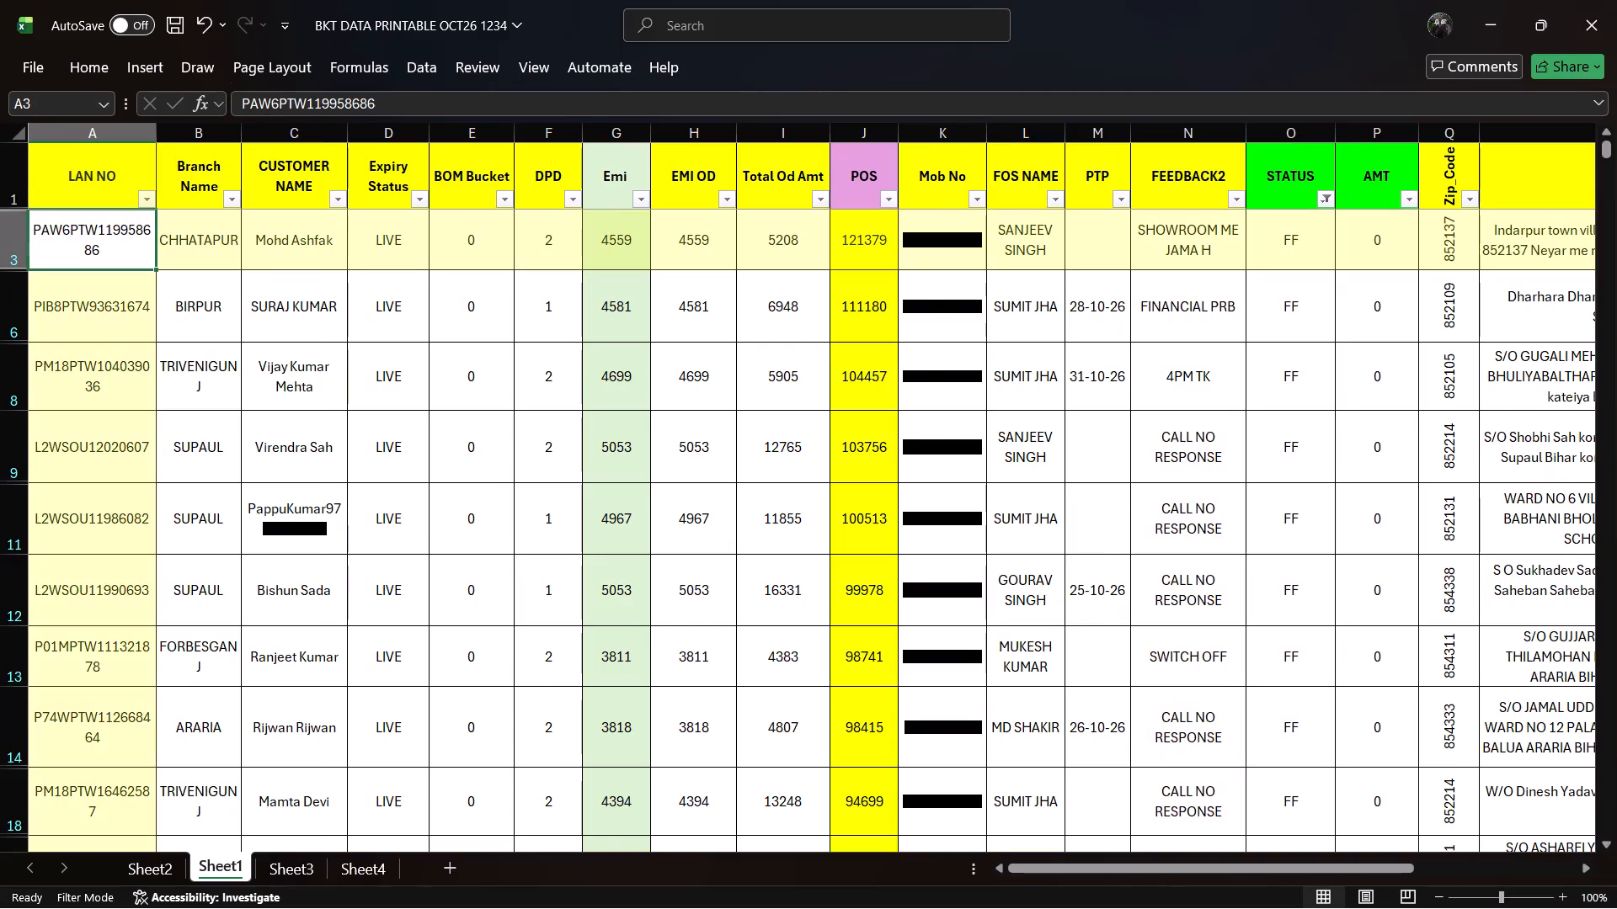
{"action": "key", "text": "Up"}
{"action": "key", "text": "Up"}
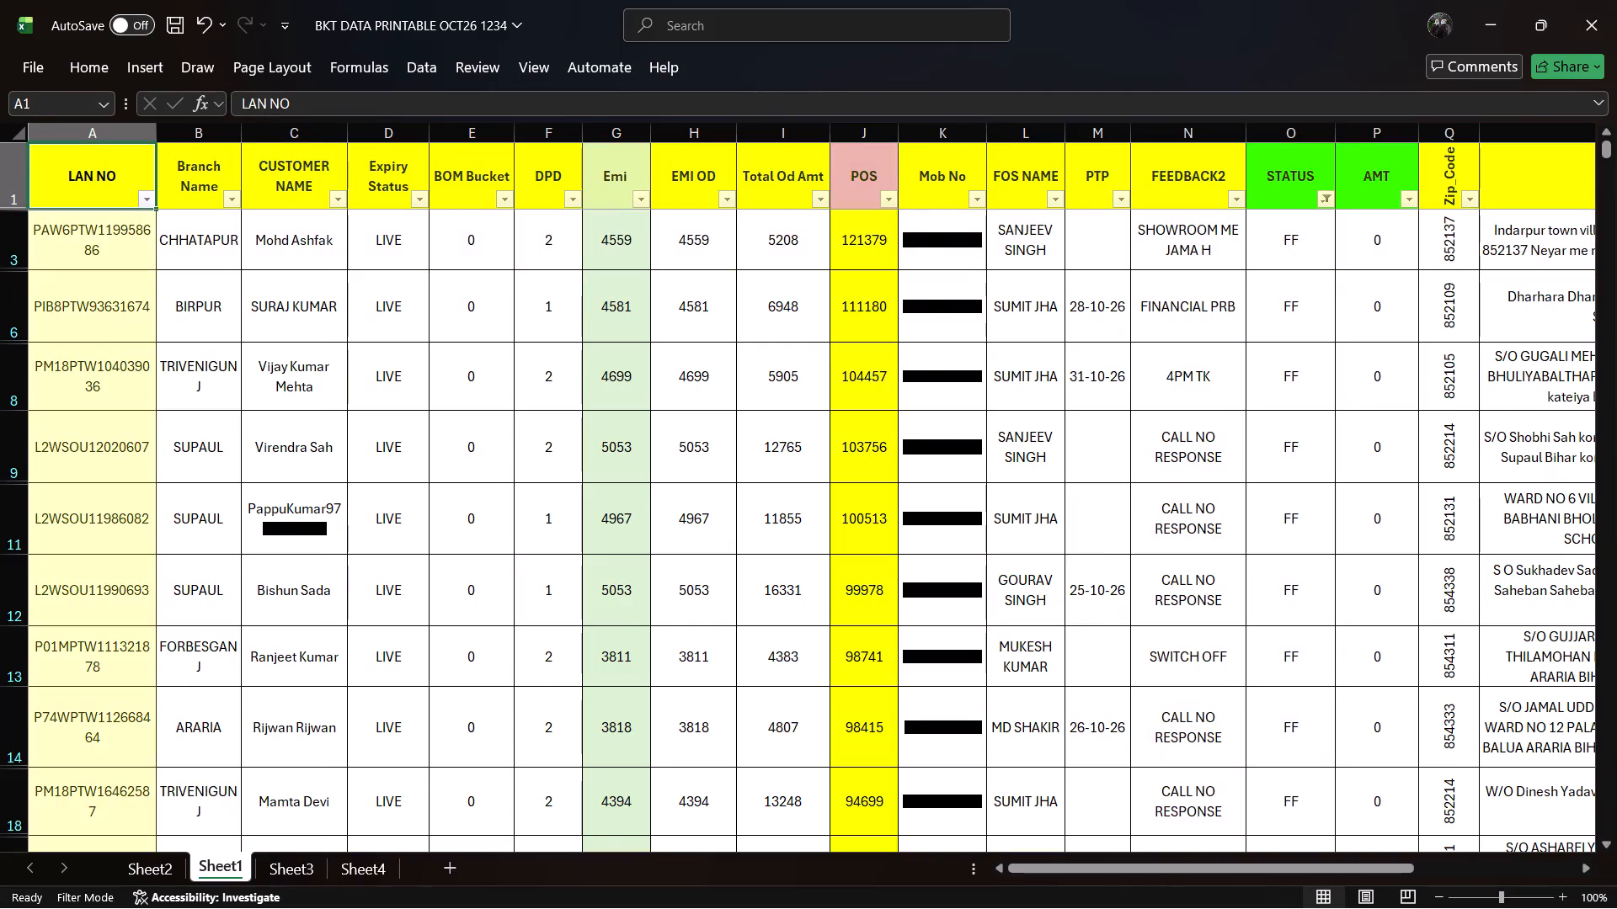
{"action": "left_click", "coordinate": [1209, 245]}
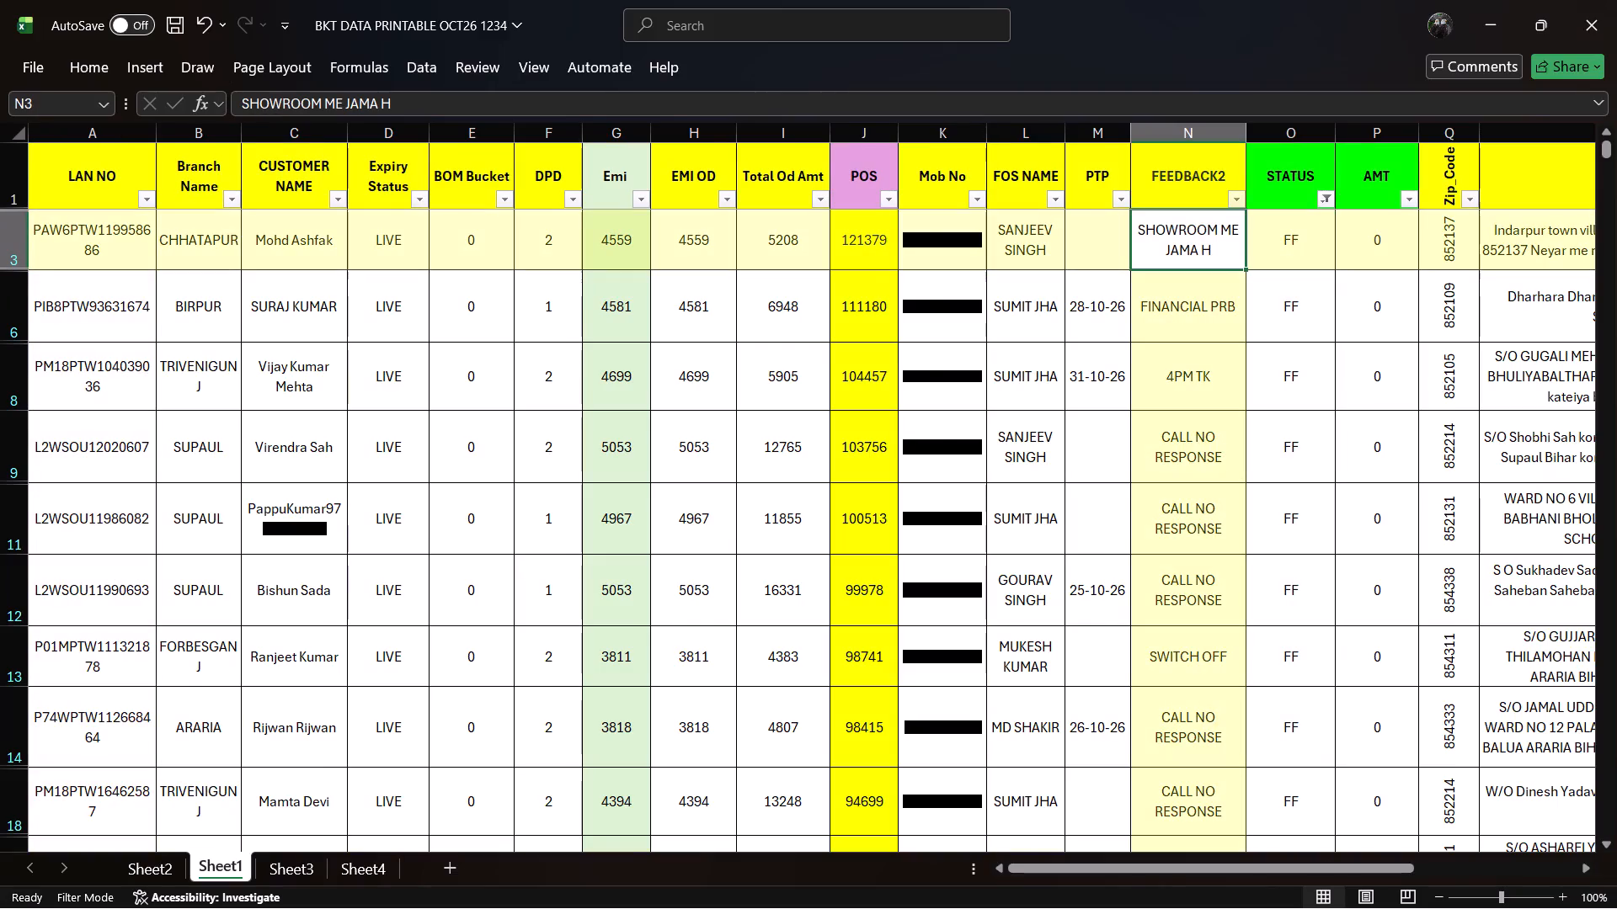
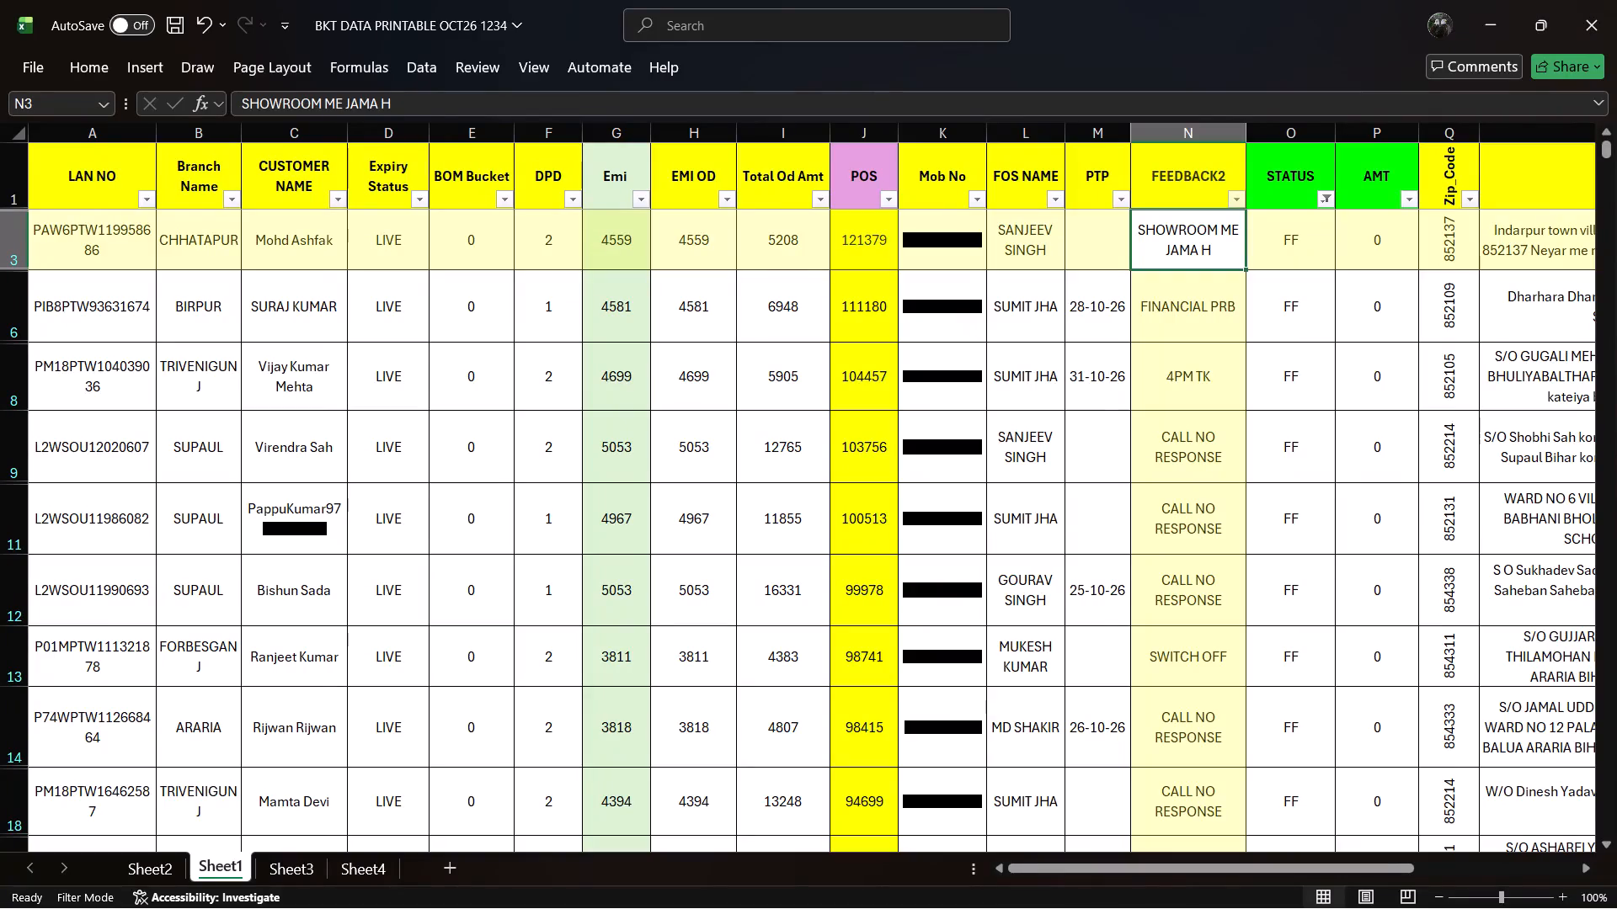
Examine the PTP dates and FEEDBACK2 remarks of the first filtered FF records in Sheet1, ending at row 13's Mob No entry.
{"action": "left_click", "coordinate": [1078, 226]}
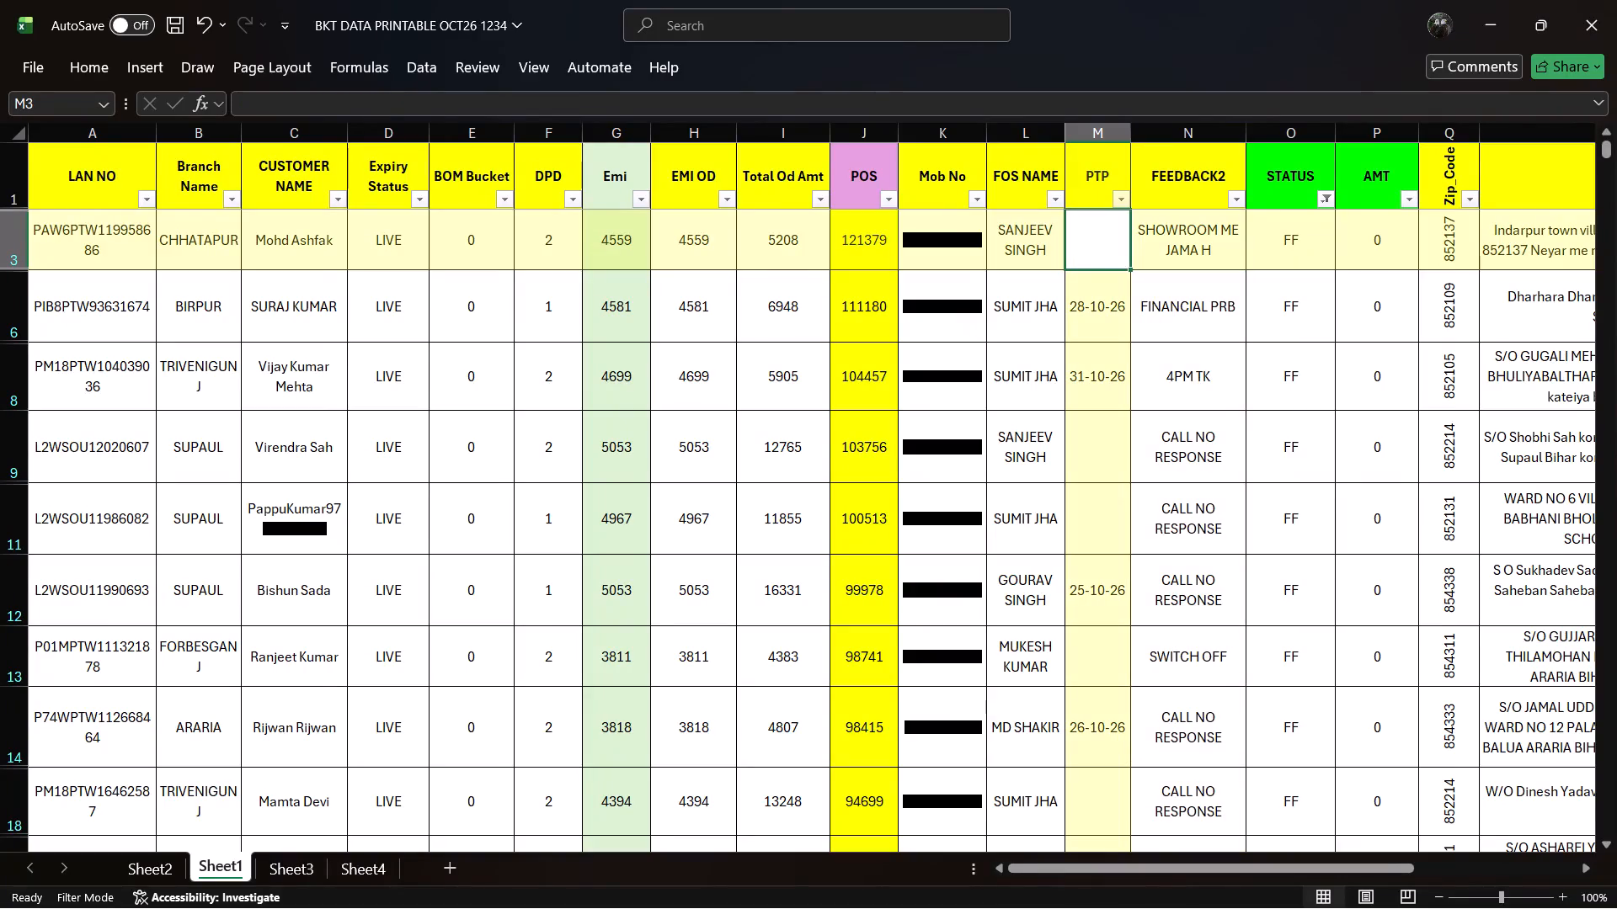
{"action": "key", "text": "Up"}
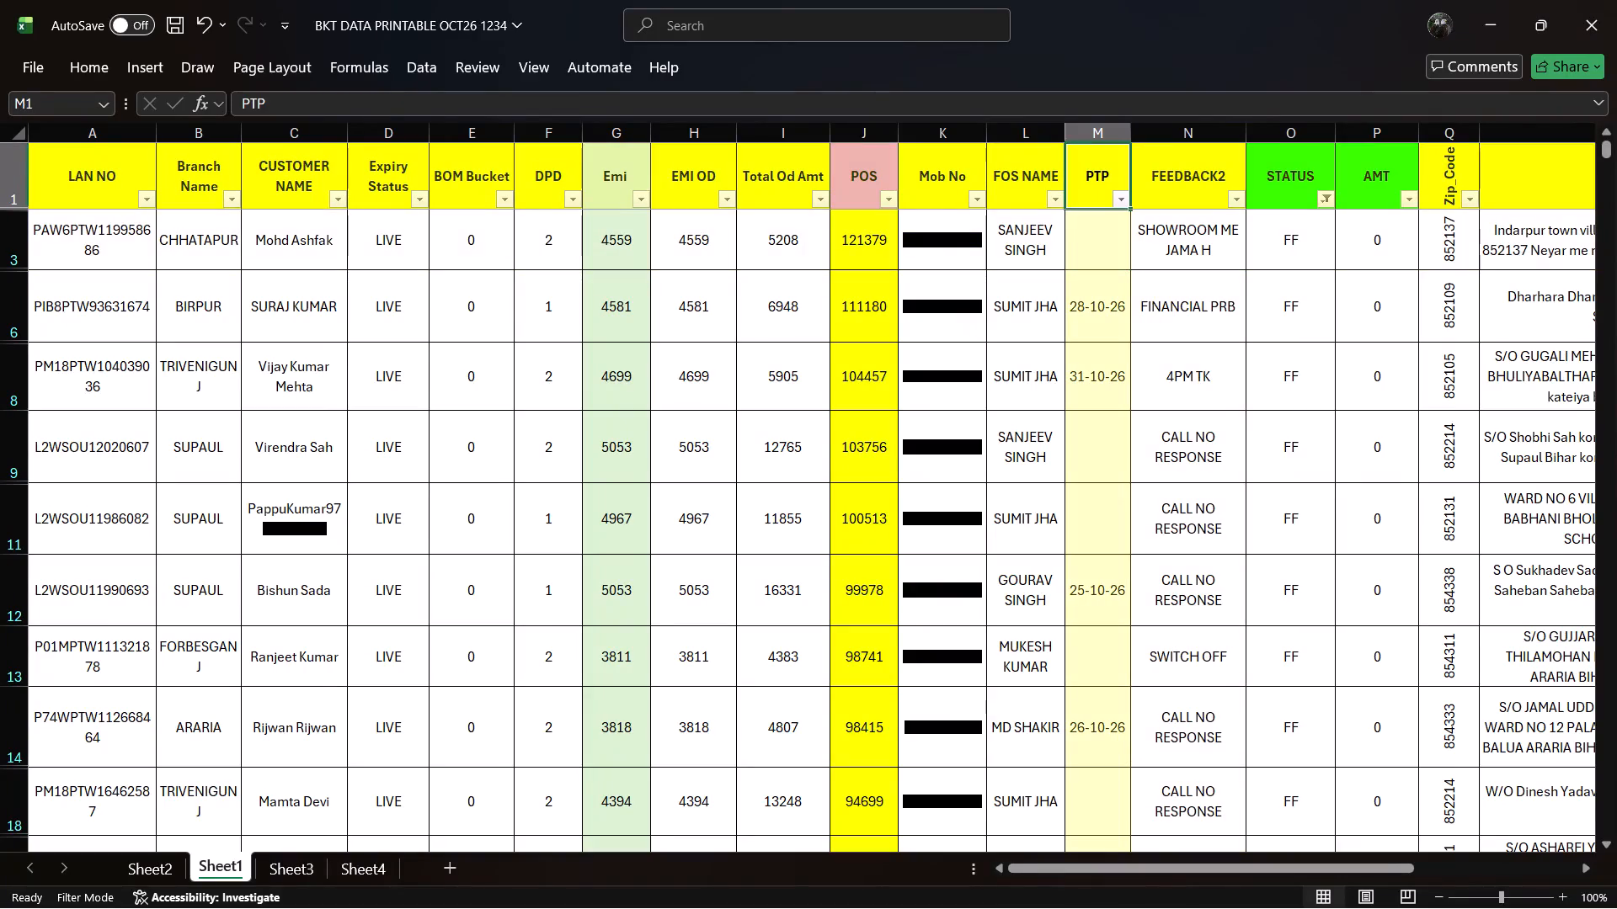
{"action": "key", "text": "Up"}
{"action": "key", "text": "Up"}
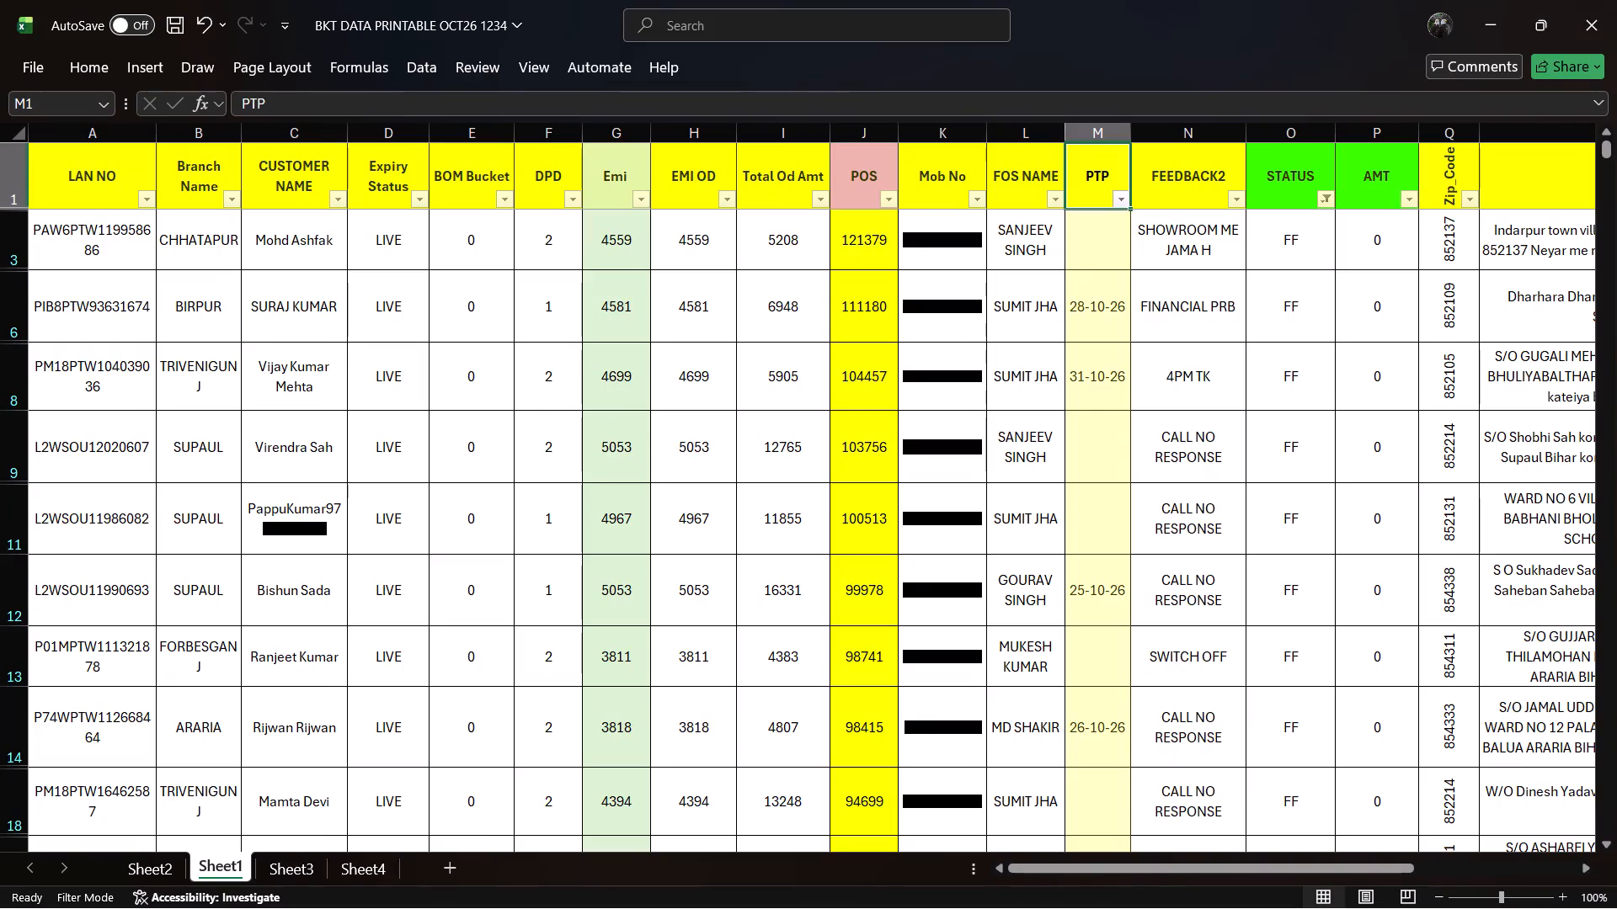
{"action": "left_click", "coordinate": [1146, 235]}
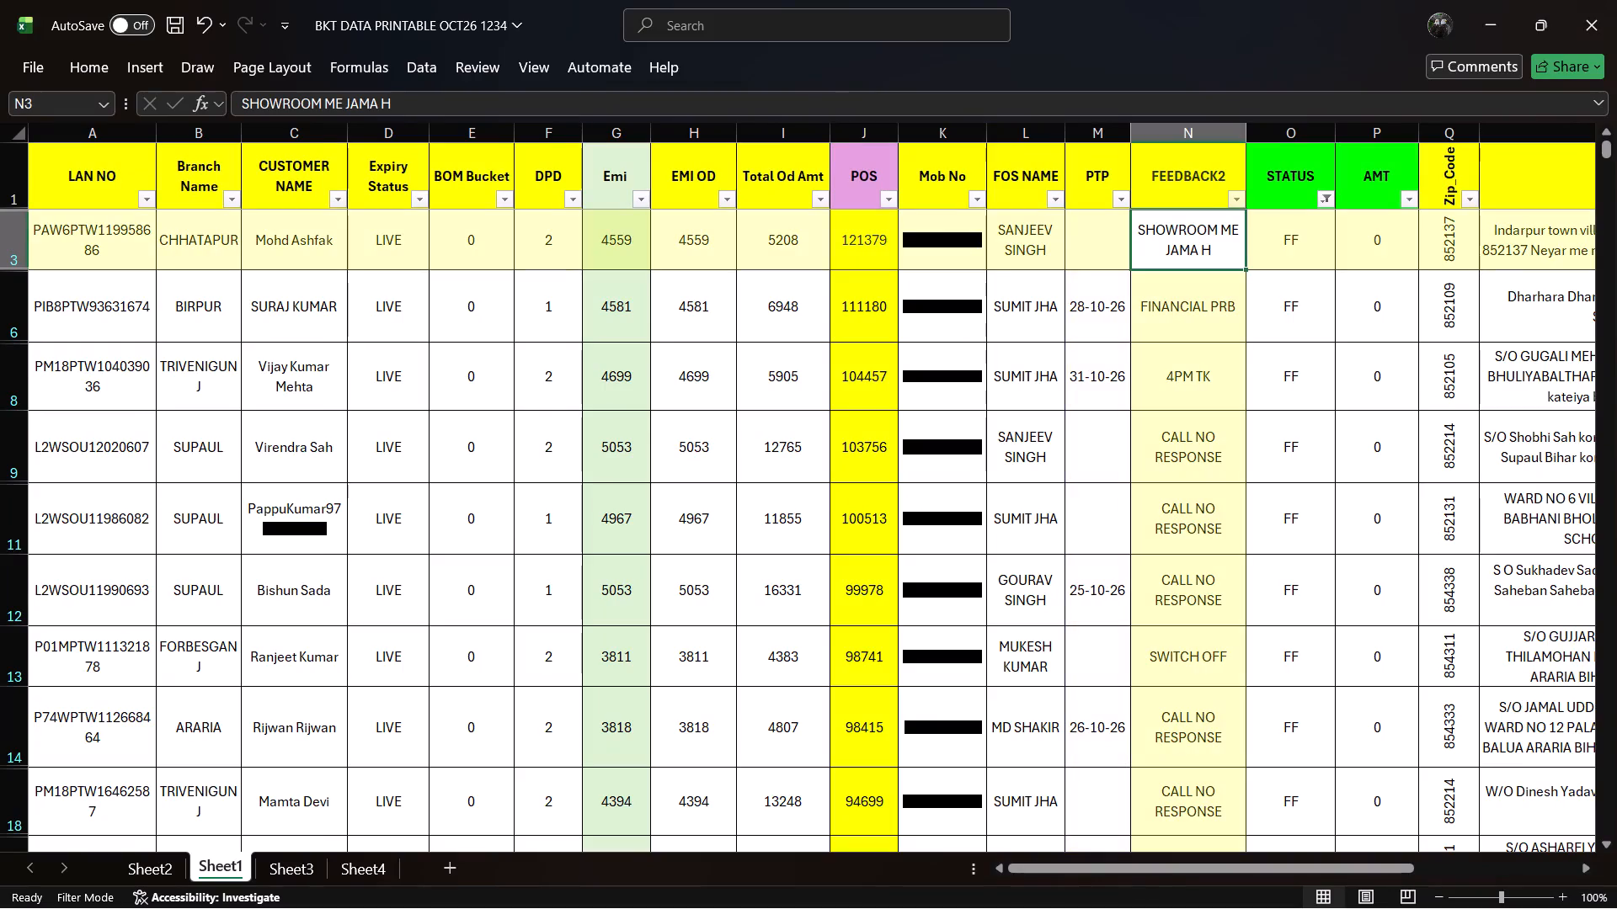
{"action": "key", "text": "Down"}
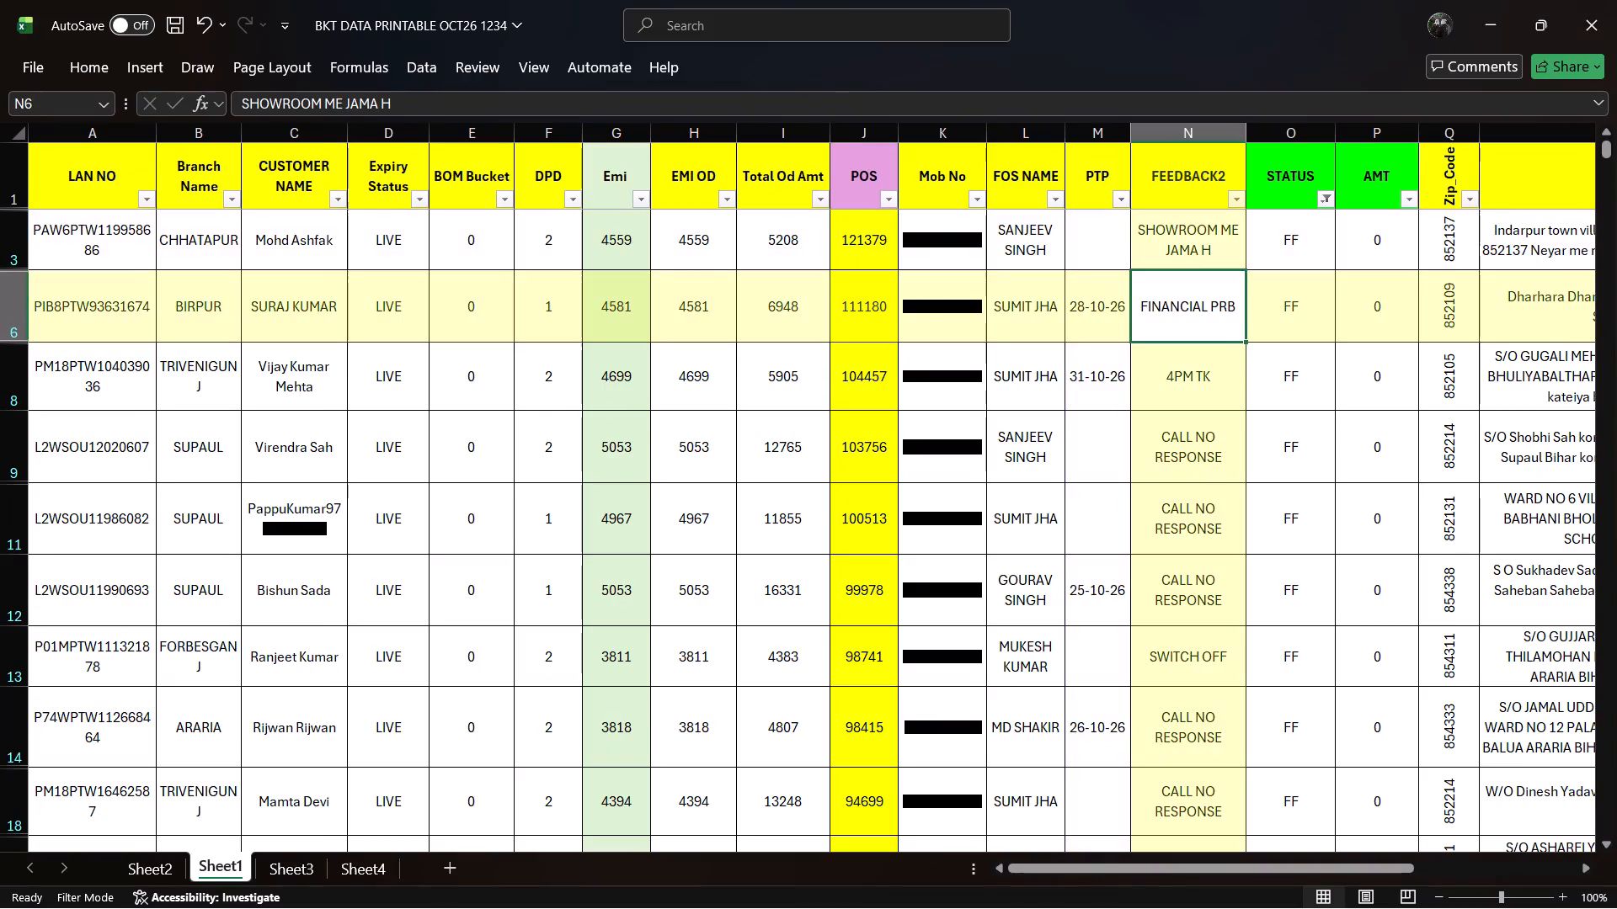
{"action": "key", "text": "Down"}
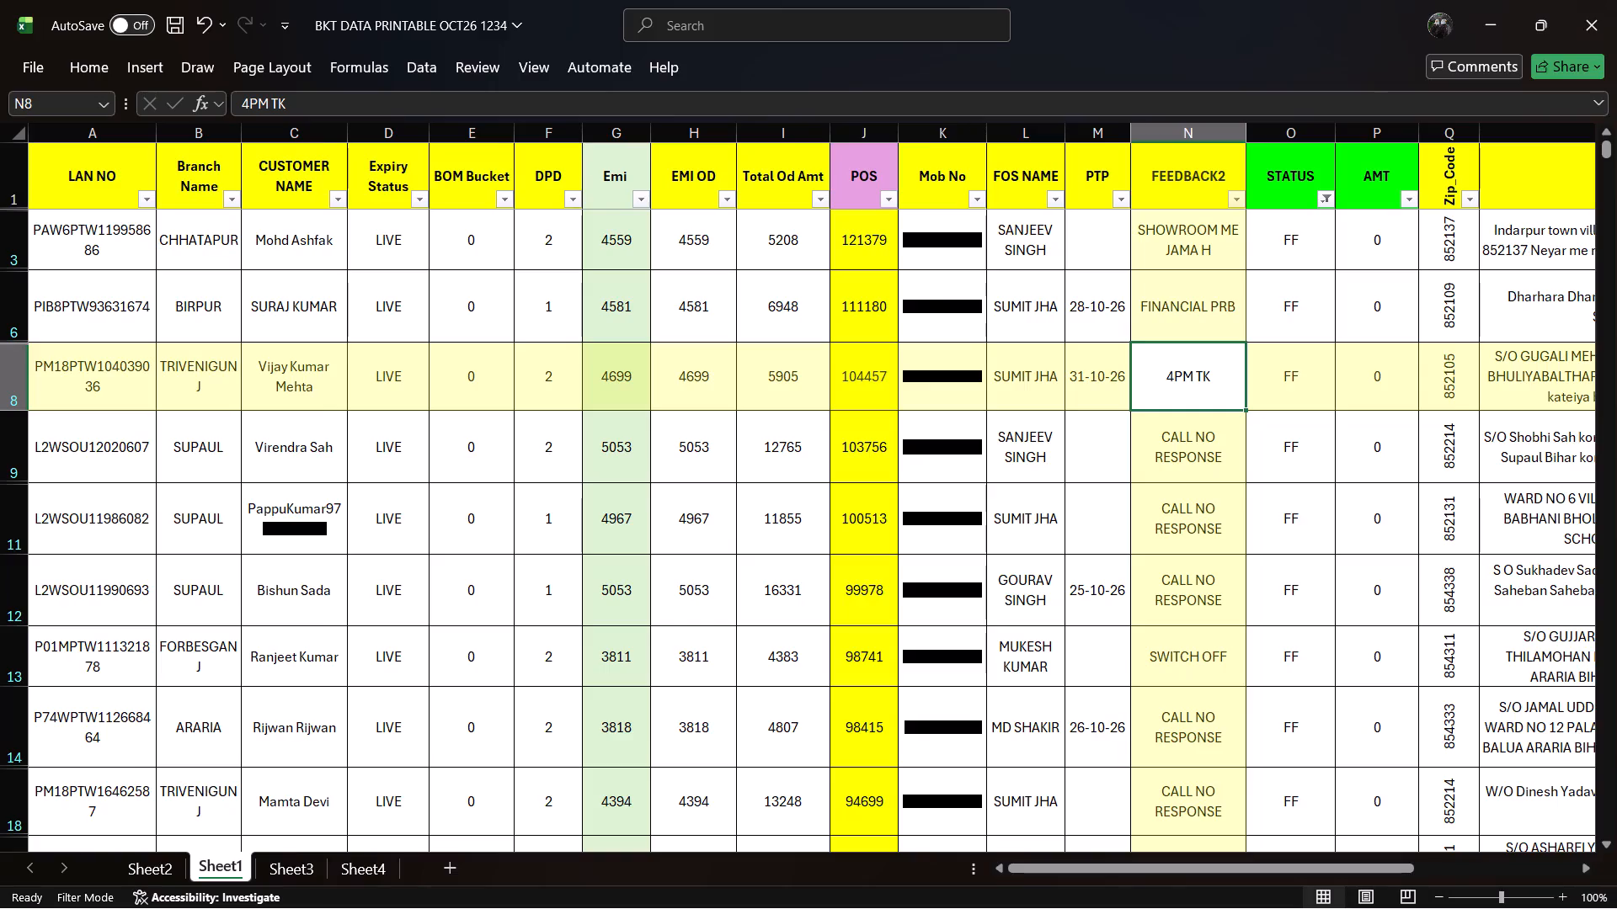
{"action": "key", "text": "Down"}
{"action": "key", "text": "Down"}
{"action": "key", "text": "Down"}
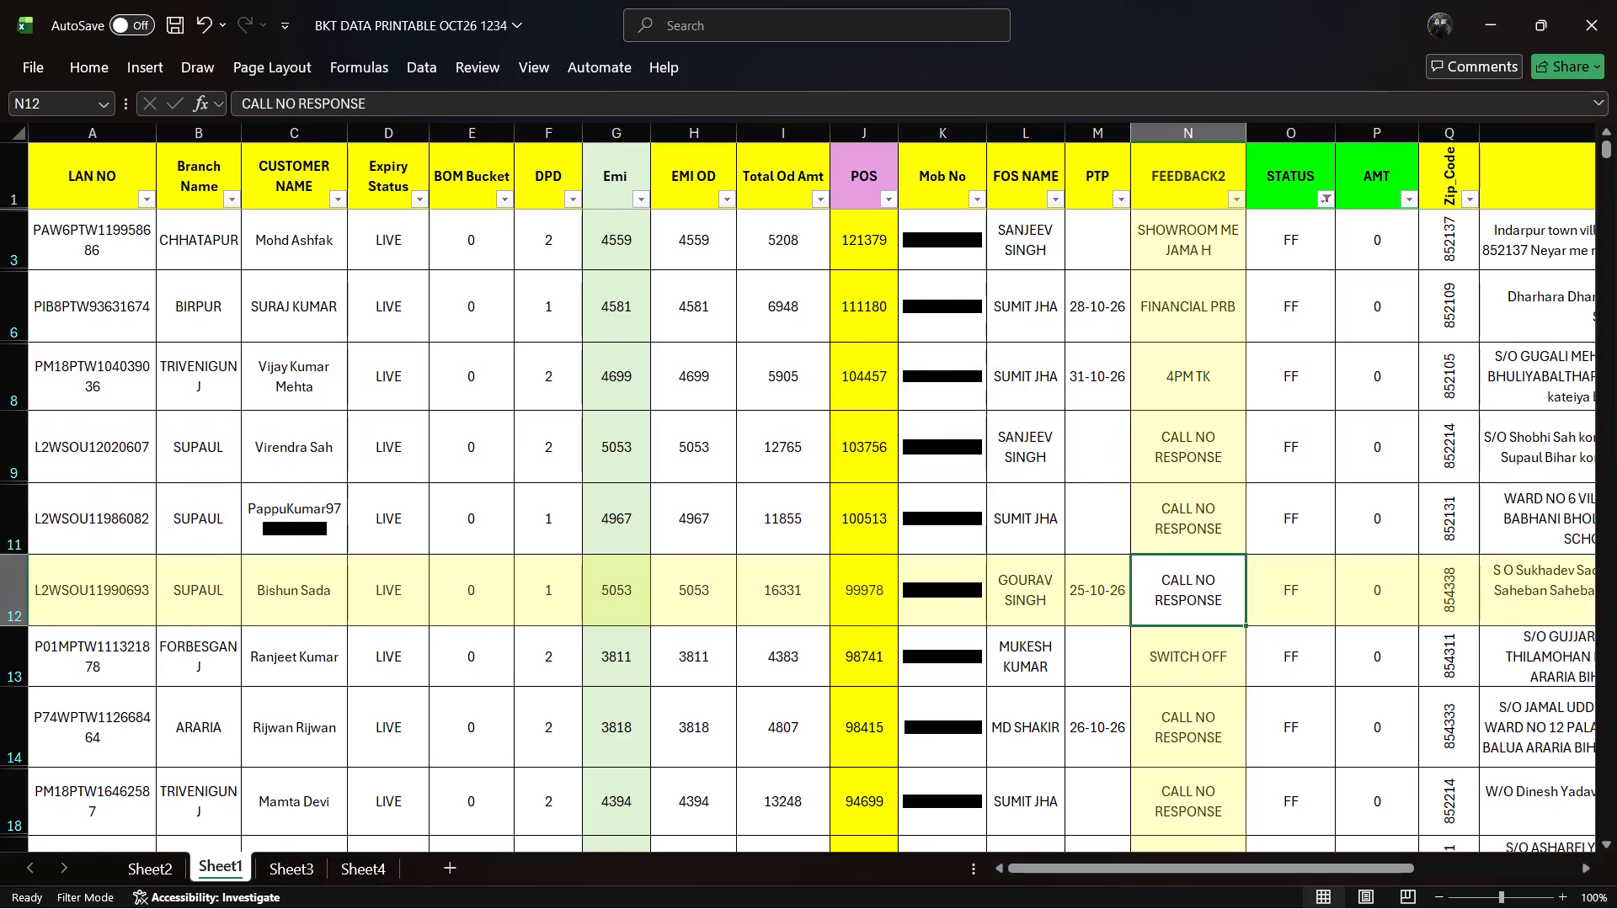
{"action": "key", "text": "Down"}
{"action": "key", "text": "Down"}
{"action": "key", "text": "Up"}
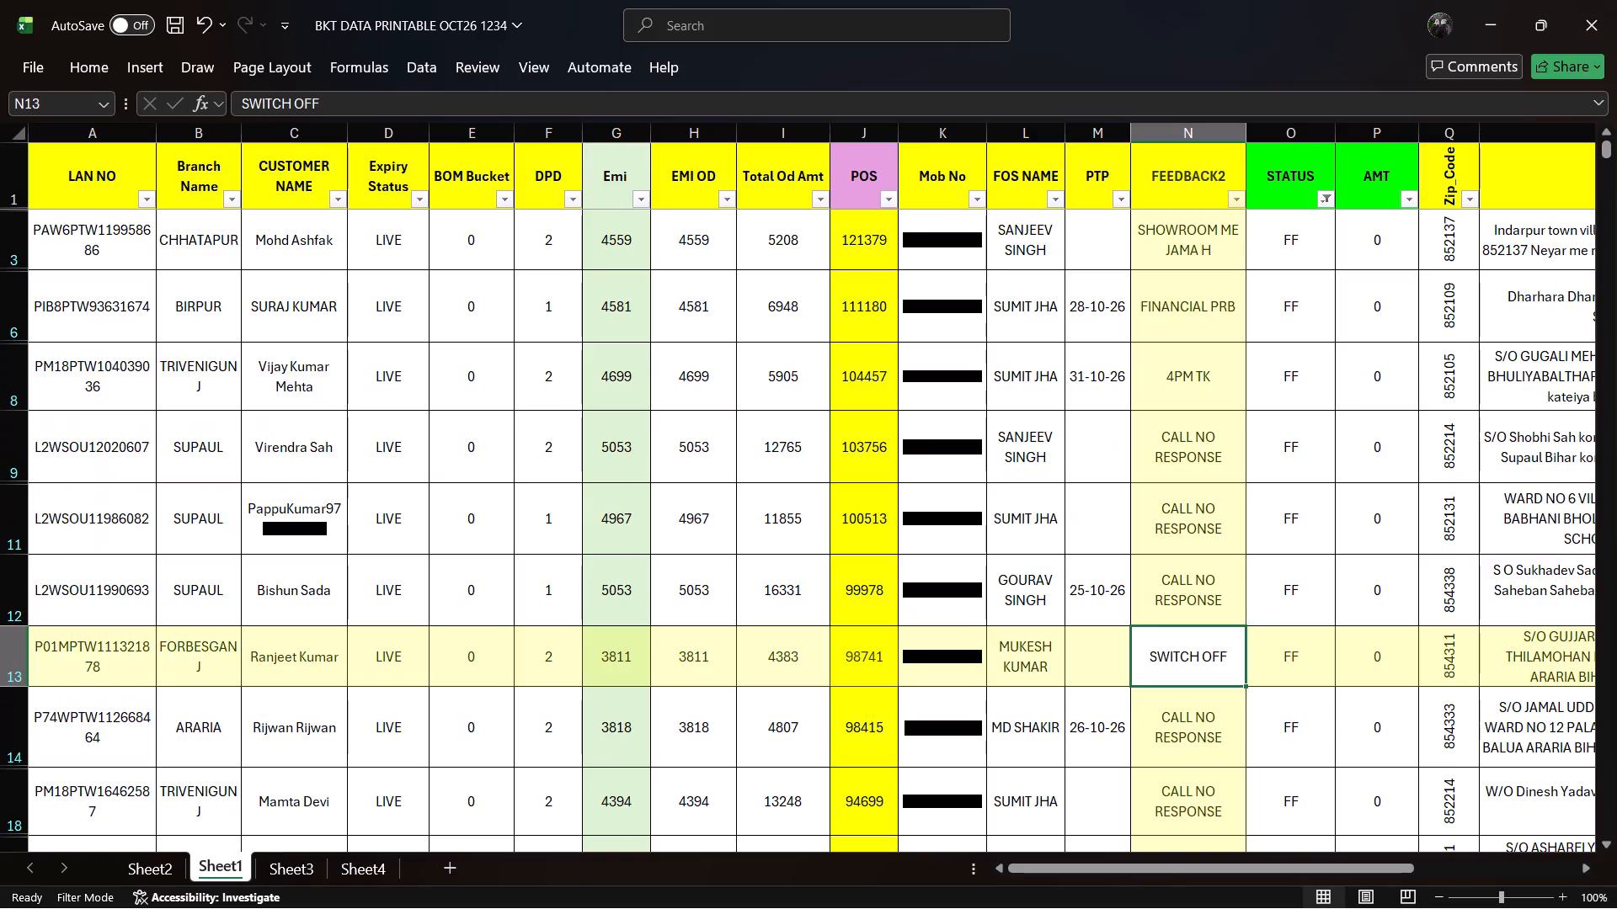
{"action": "key", "text": "Left"}
{"action": "key", "text": "Left"}
{"action": "key", "text": "Left"}
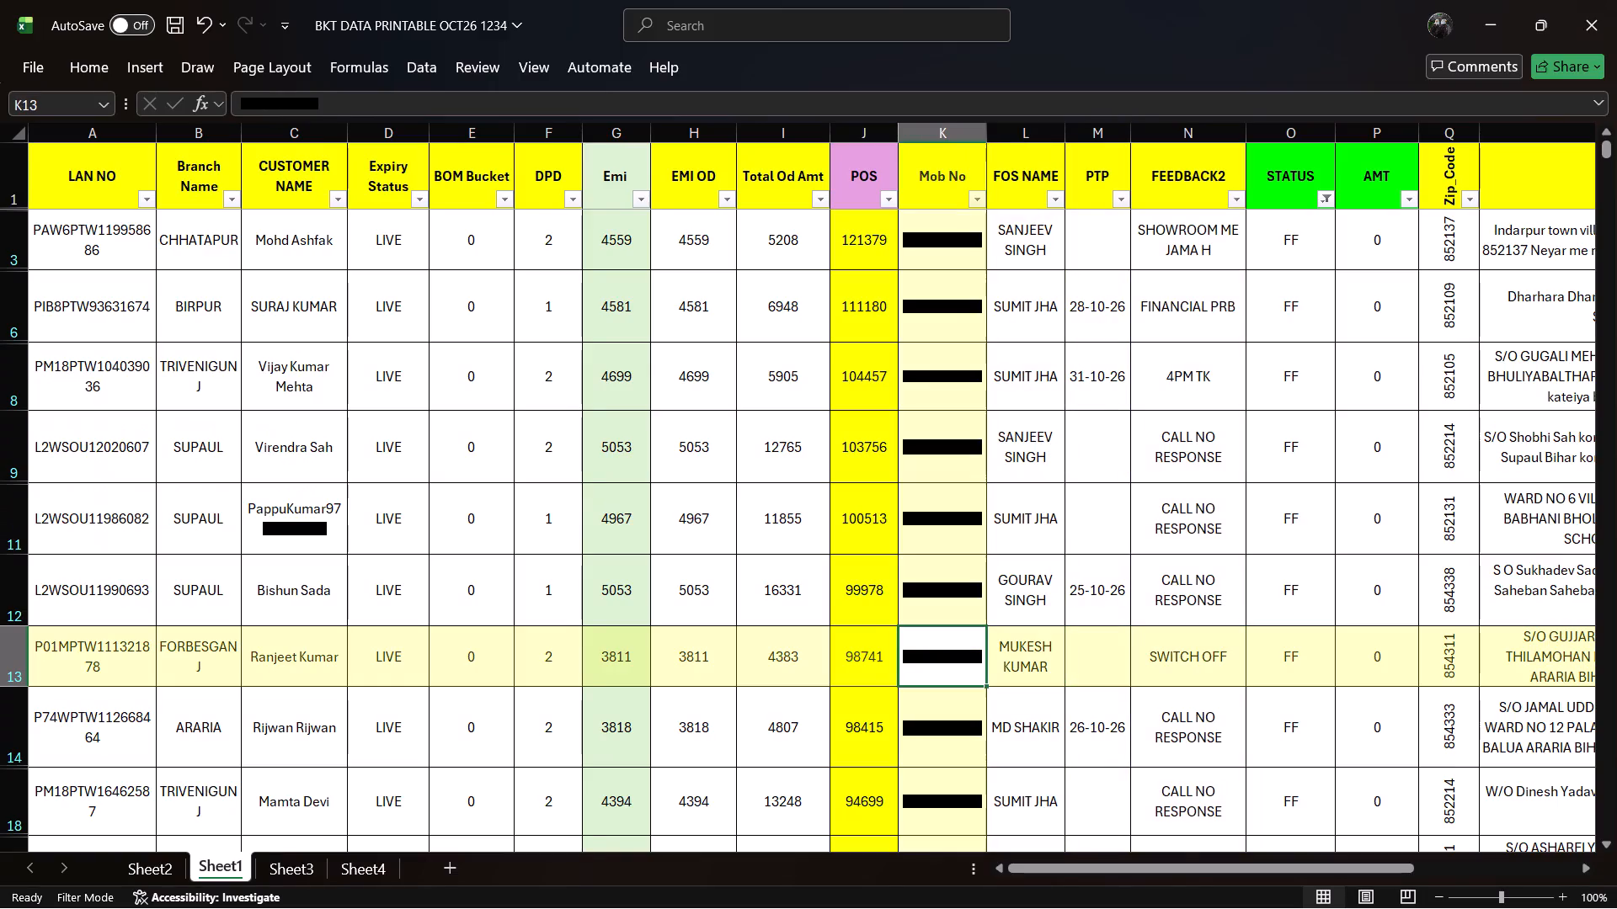
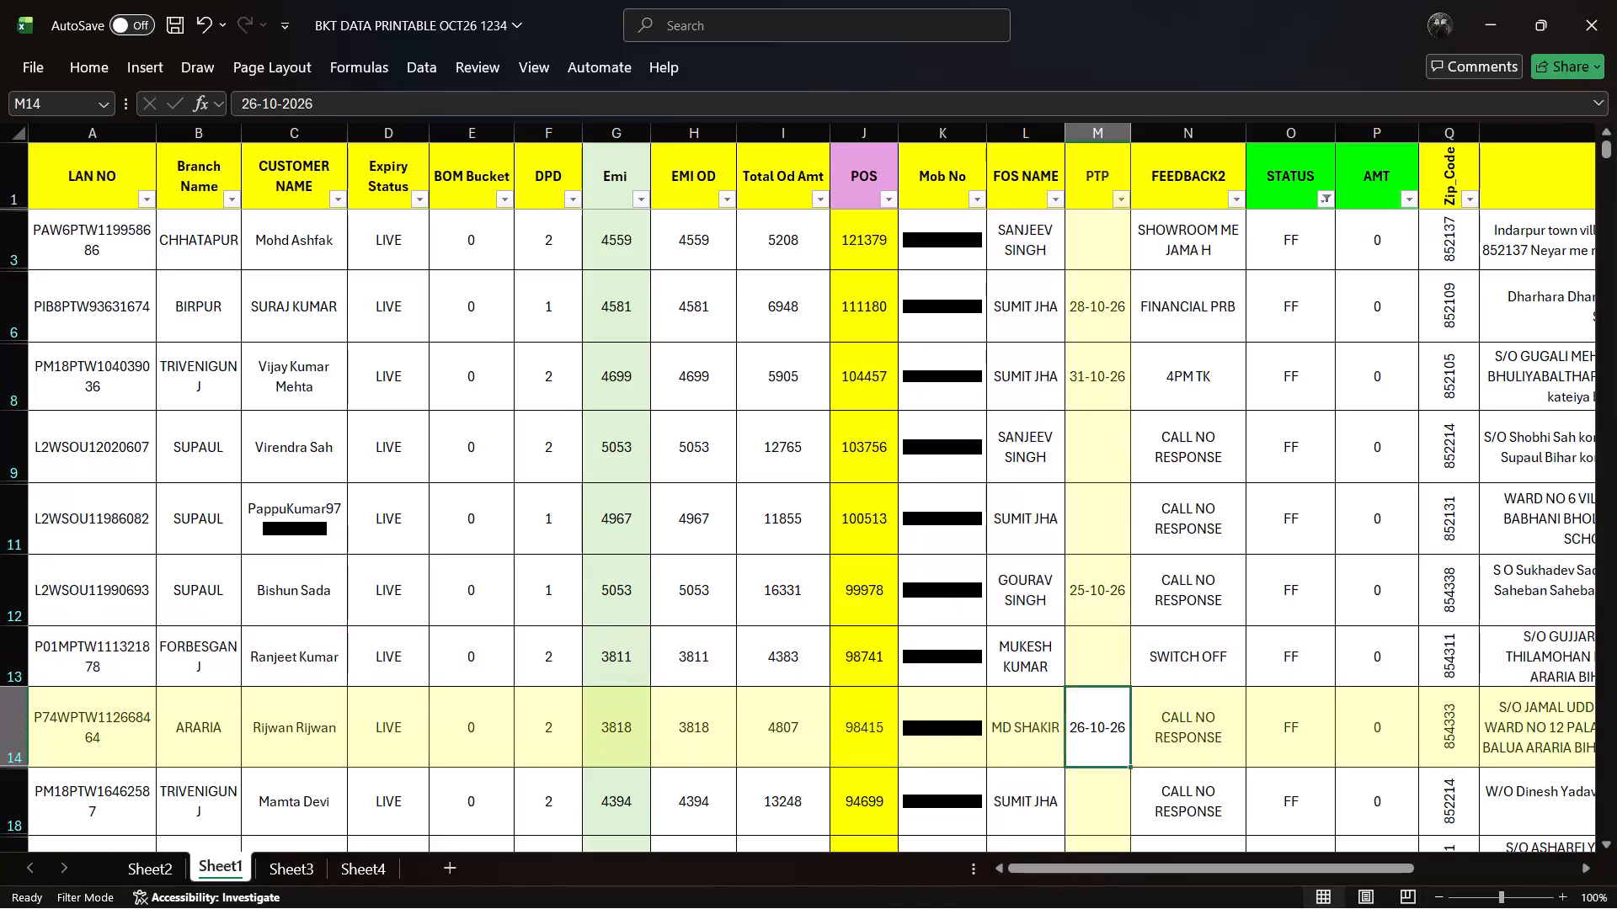
Check the Mob No entry of row 14, and examine row 18's FF record from LAN NO across to FEEDBACK2.
{"action": "key", "text": "Left"}
{"action": "key", "text": "Left"}
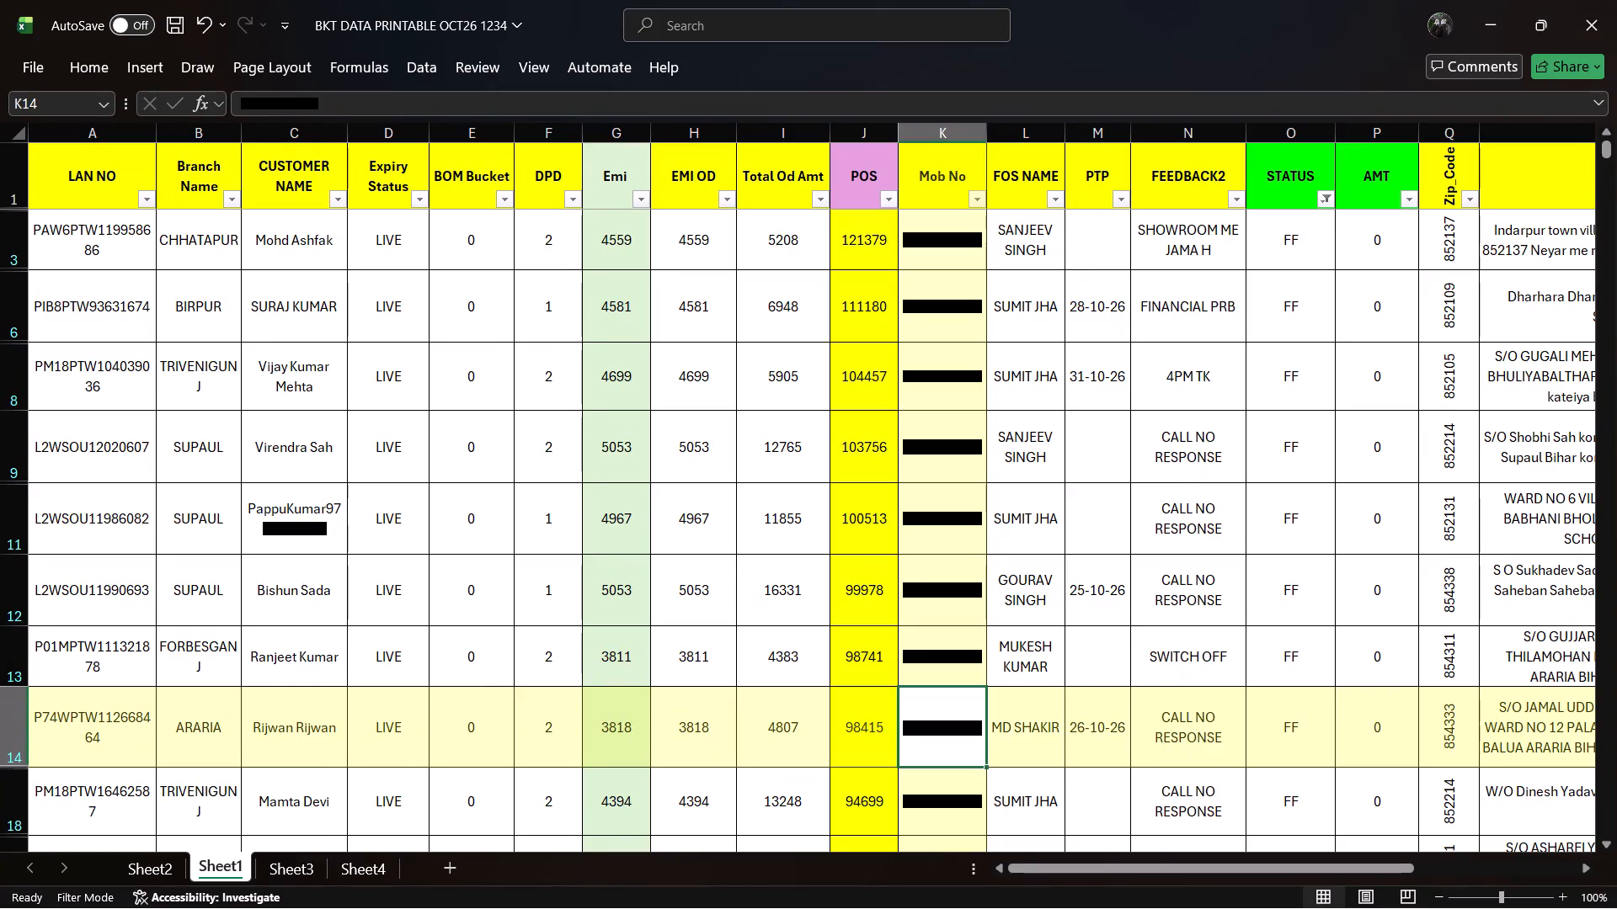
{"action": "key", "text": "Down"}
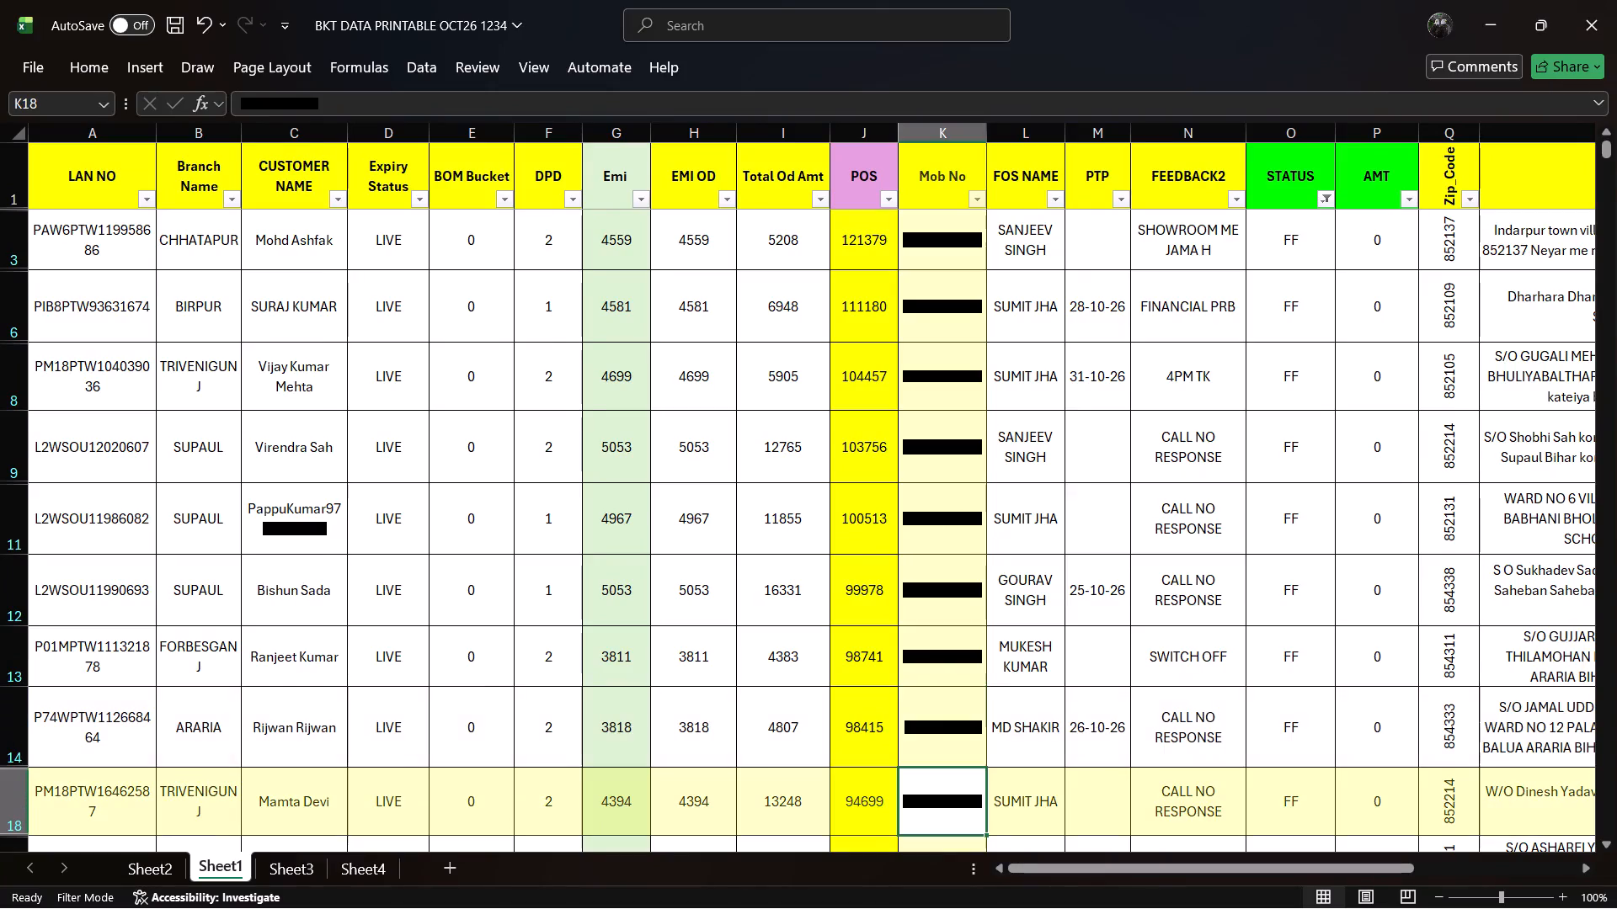
{"action": "key", "text": "Down"}
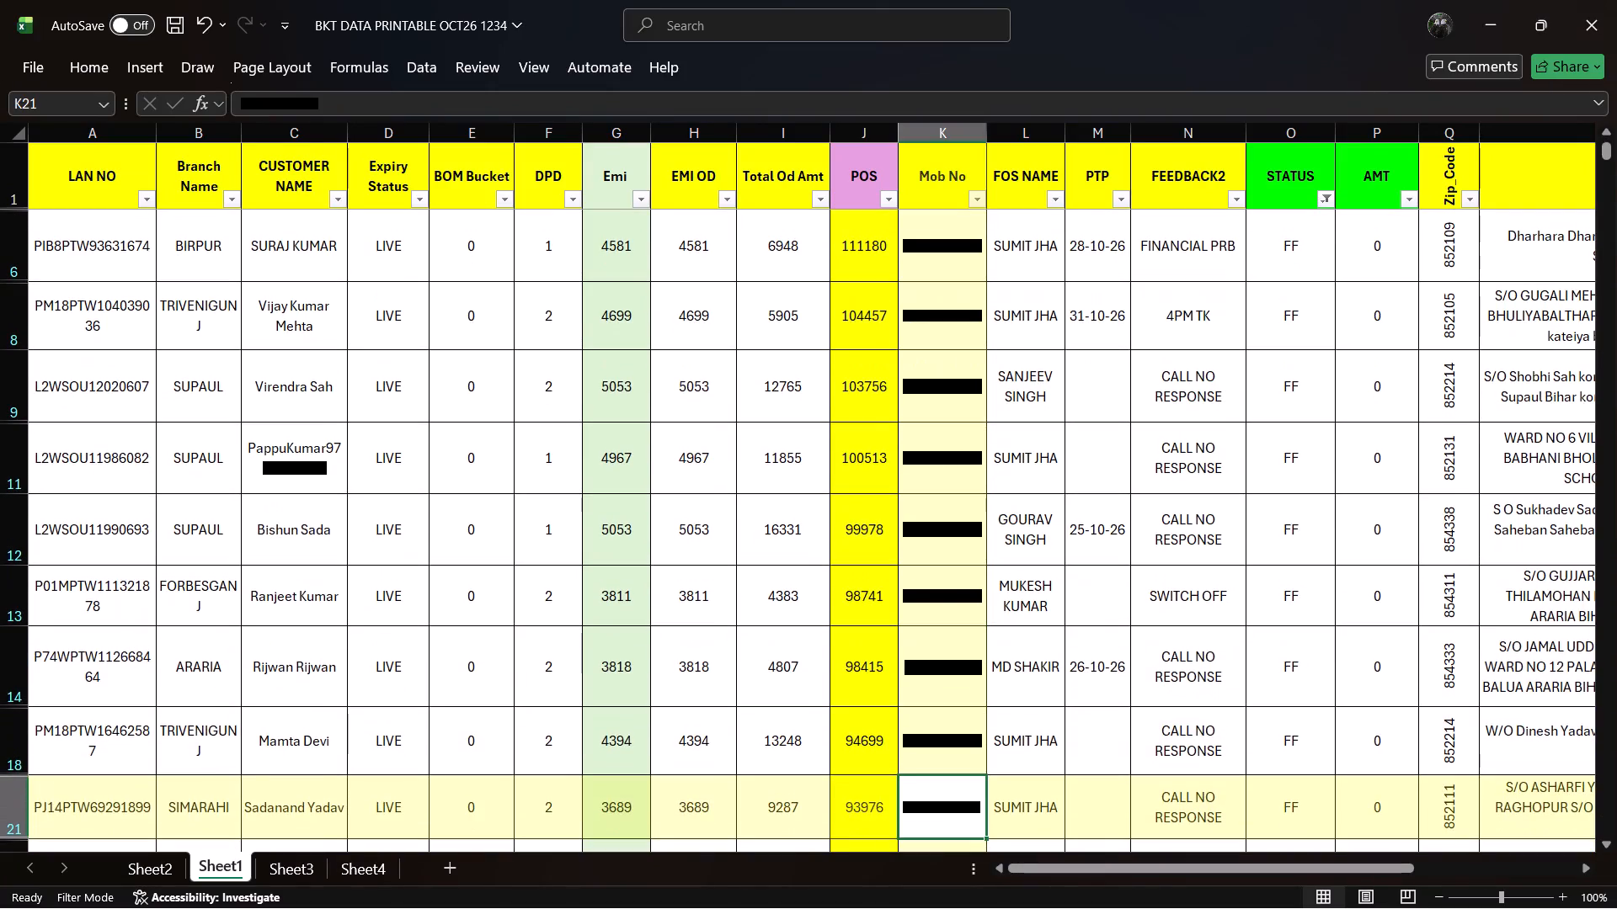
{"action": "key", "text": "Up"}
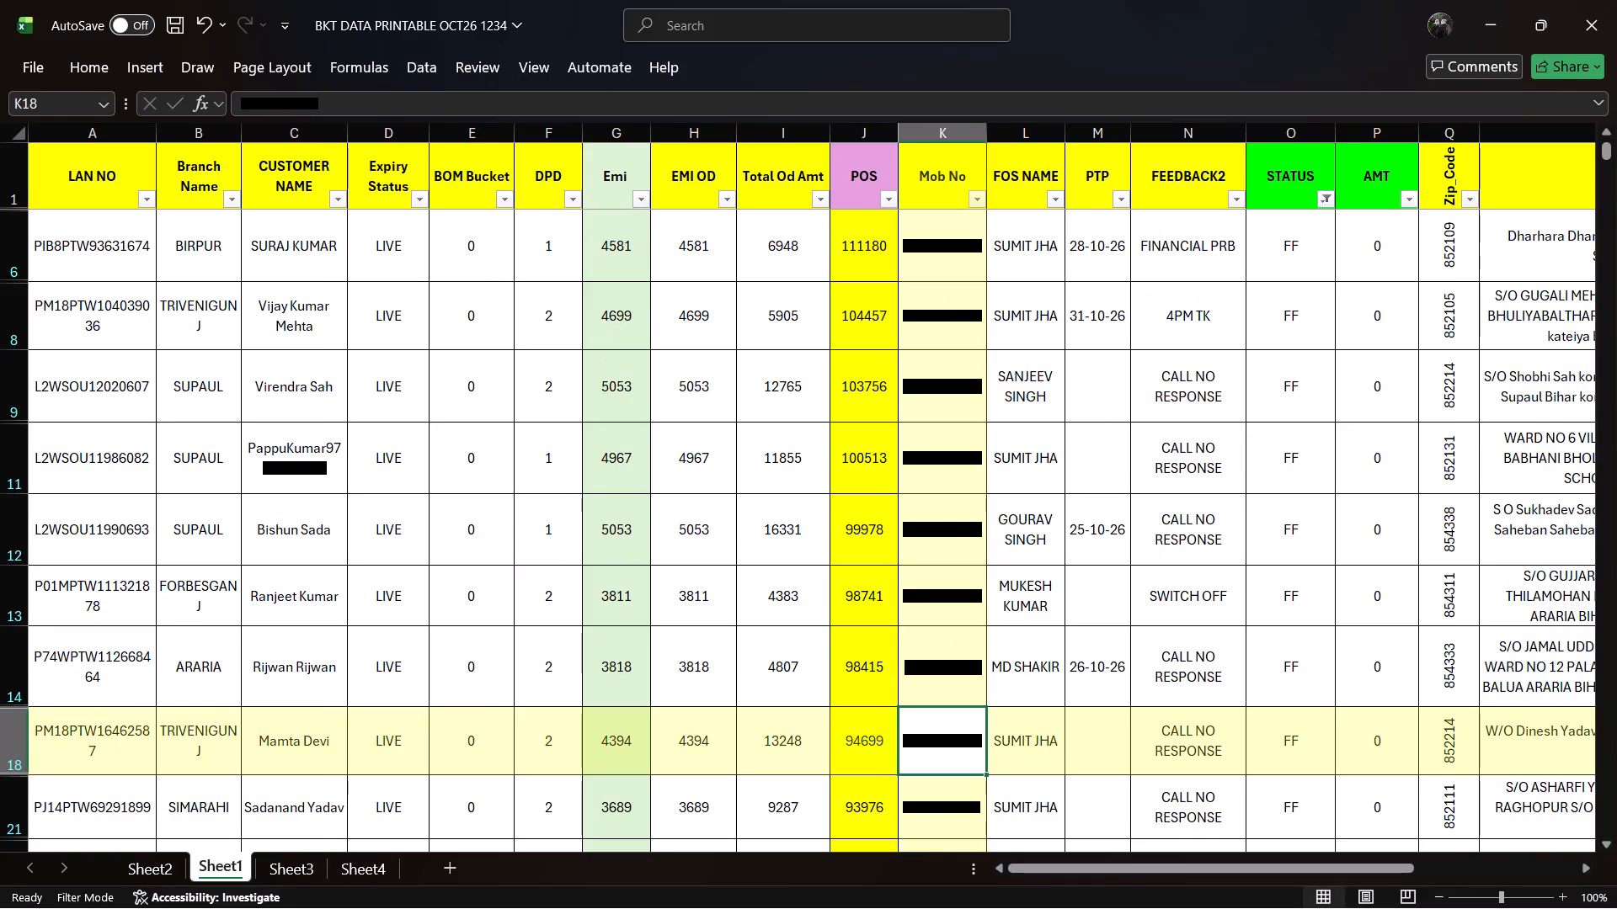
{"action": "key", "text": "Left"}
{"action": "key", "text": "Left"}
{"action": "key", "text": "Left"}
{"action": "key", "text": "Left"}
{"action": "key", "text": "Left"}
{"action": "key", "text": "Left"}
{"action": "key", "text": "Left"}
{"action": "key", "text": "Left"}
{"action": "key", "text": "Left"}
{"action": "key", "text": "Left"}
{"action": "key", "text": "Left"}
{"action": "key", "text": "Left"}
{"action": "key", "text": "Left"}
{"action": "key", "text": "Left"}
{"action": "key", "text": "Left"}
{"action": "key", "text": "Left"}
{"action": "key", "text": "Left"}
{"action": "key", "text": "Left"}
{"action": "key", "text": "Left"}
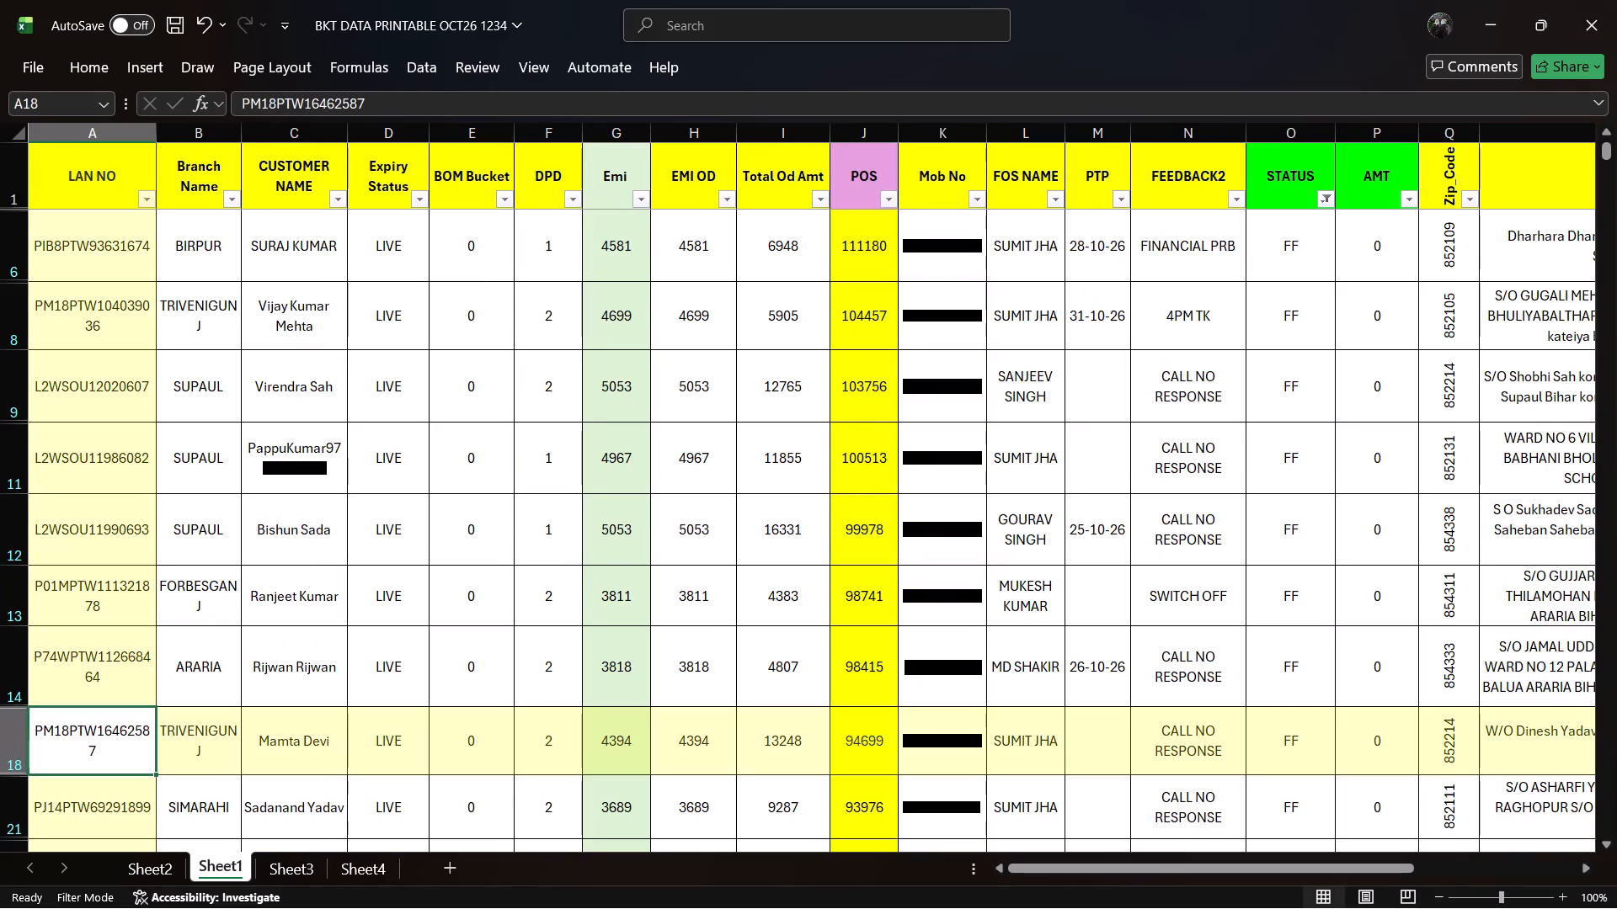
{"action": "key", "text": "Right"}
{"action": "key", "text": "Right"}
{"action": "key", "text": "Right"}
{"action": "key", "text": "Right"}
{"action": "key", "text": "Right"}
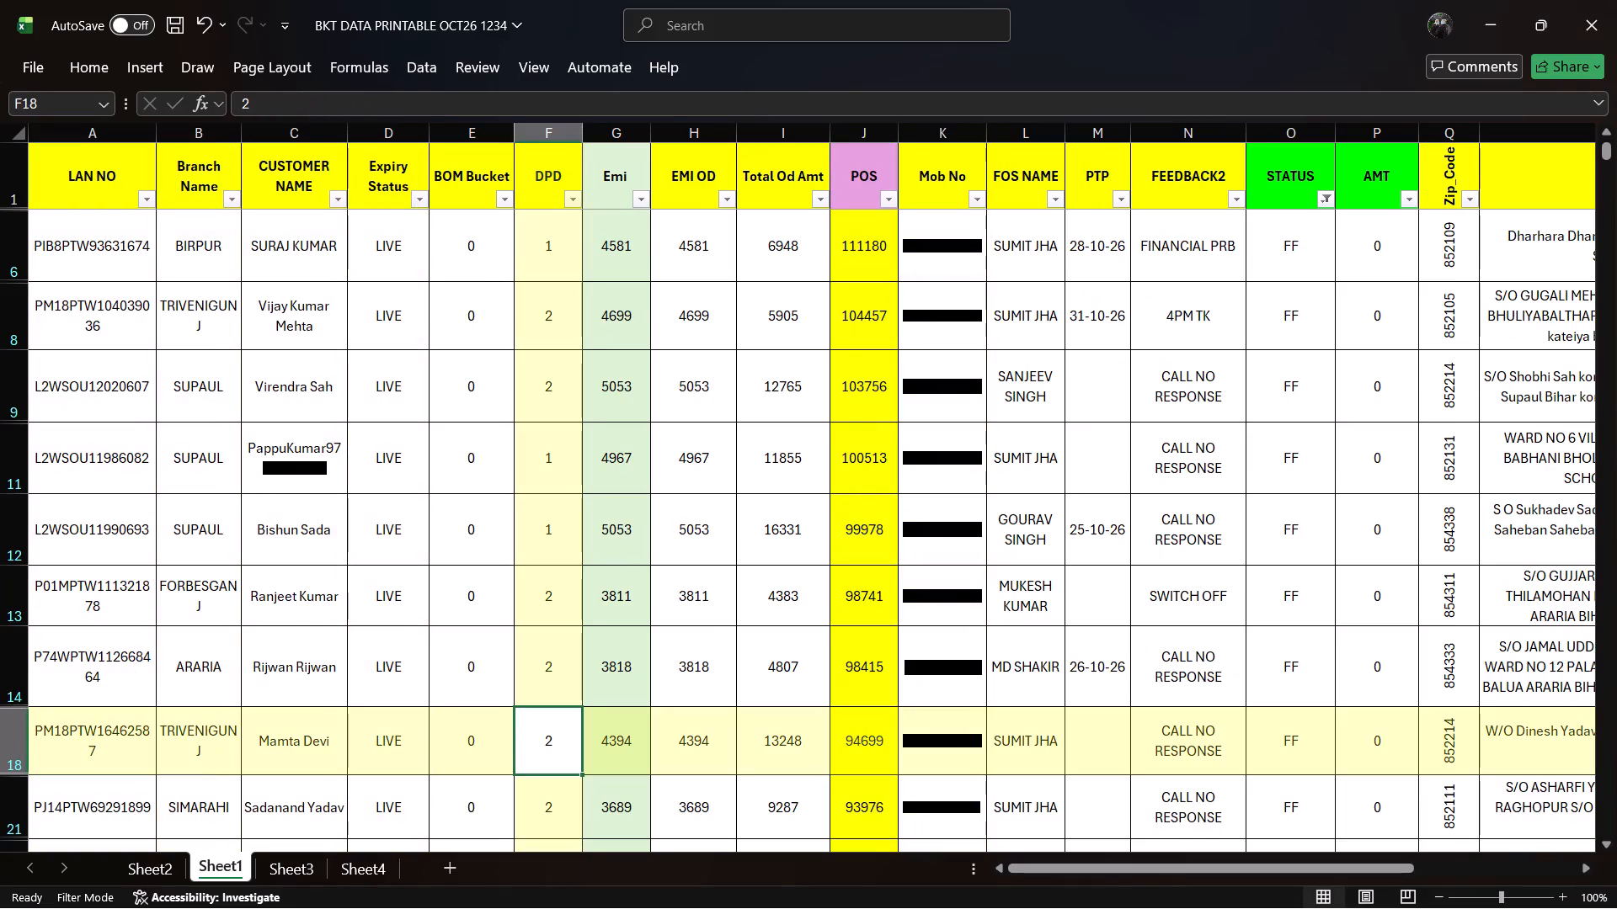
{"action": "key", "text": "Right"}
{"action": "key", "text": "Right"}
{"action": "key", "text": "Right"}
{"action": "key", "text": "Right"}
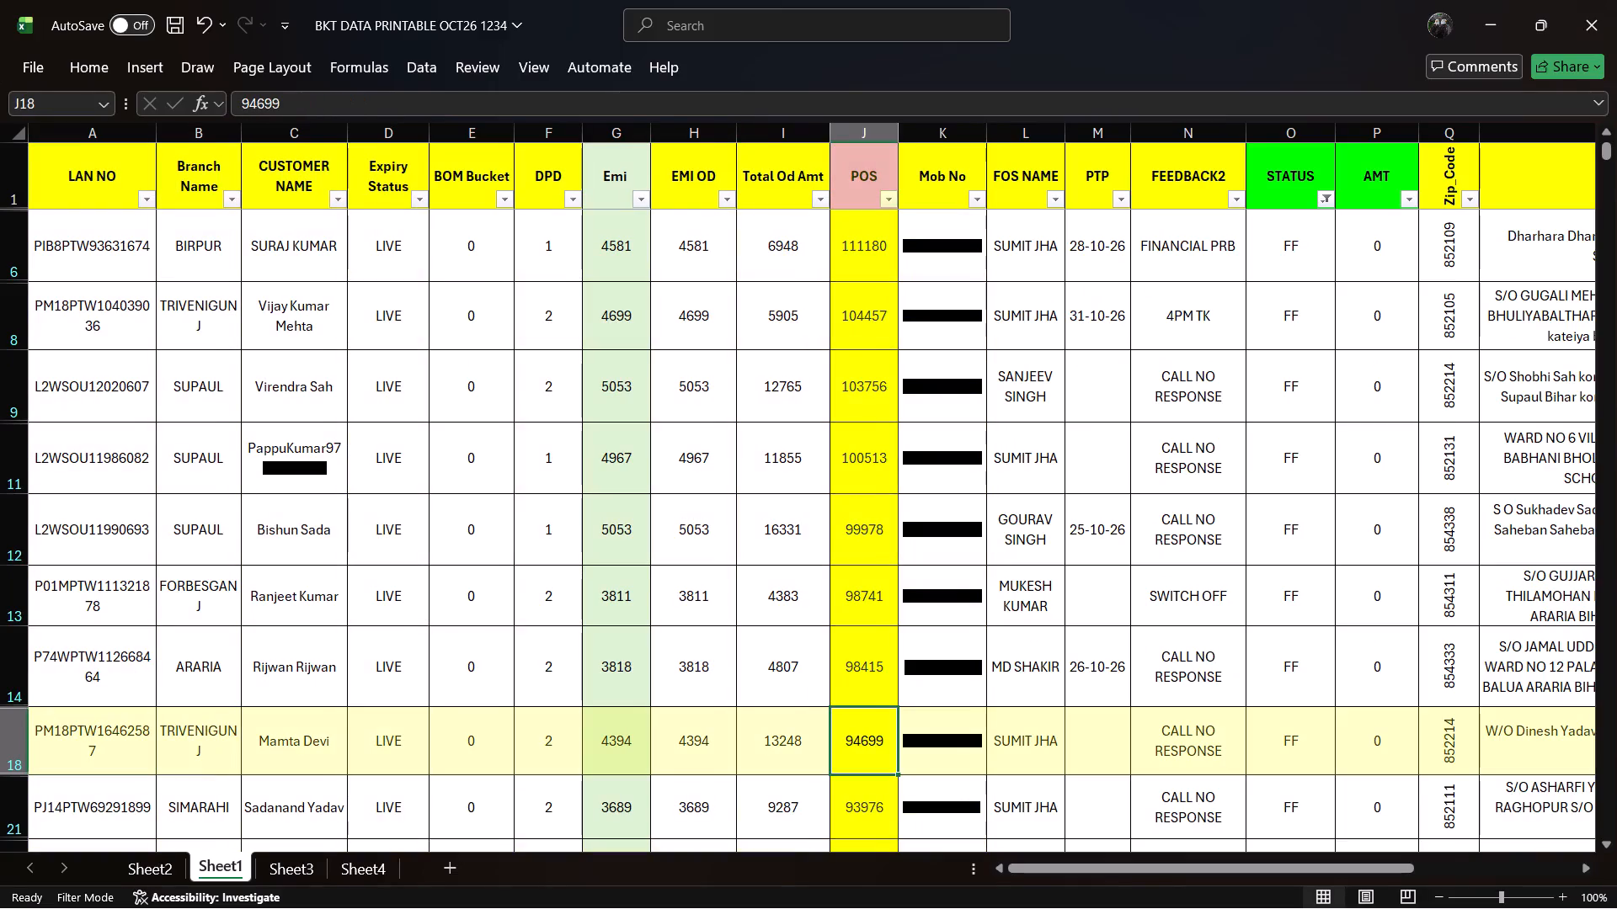
{"action": "key", "text": "Right"}
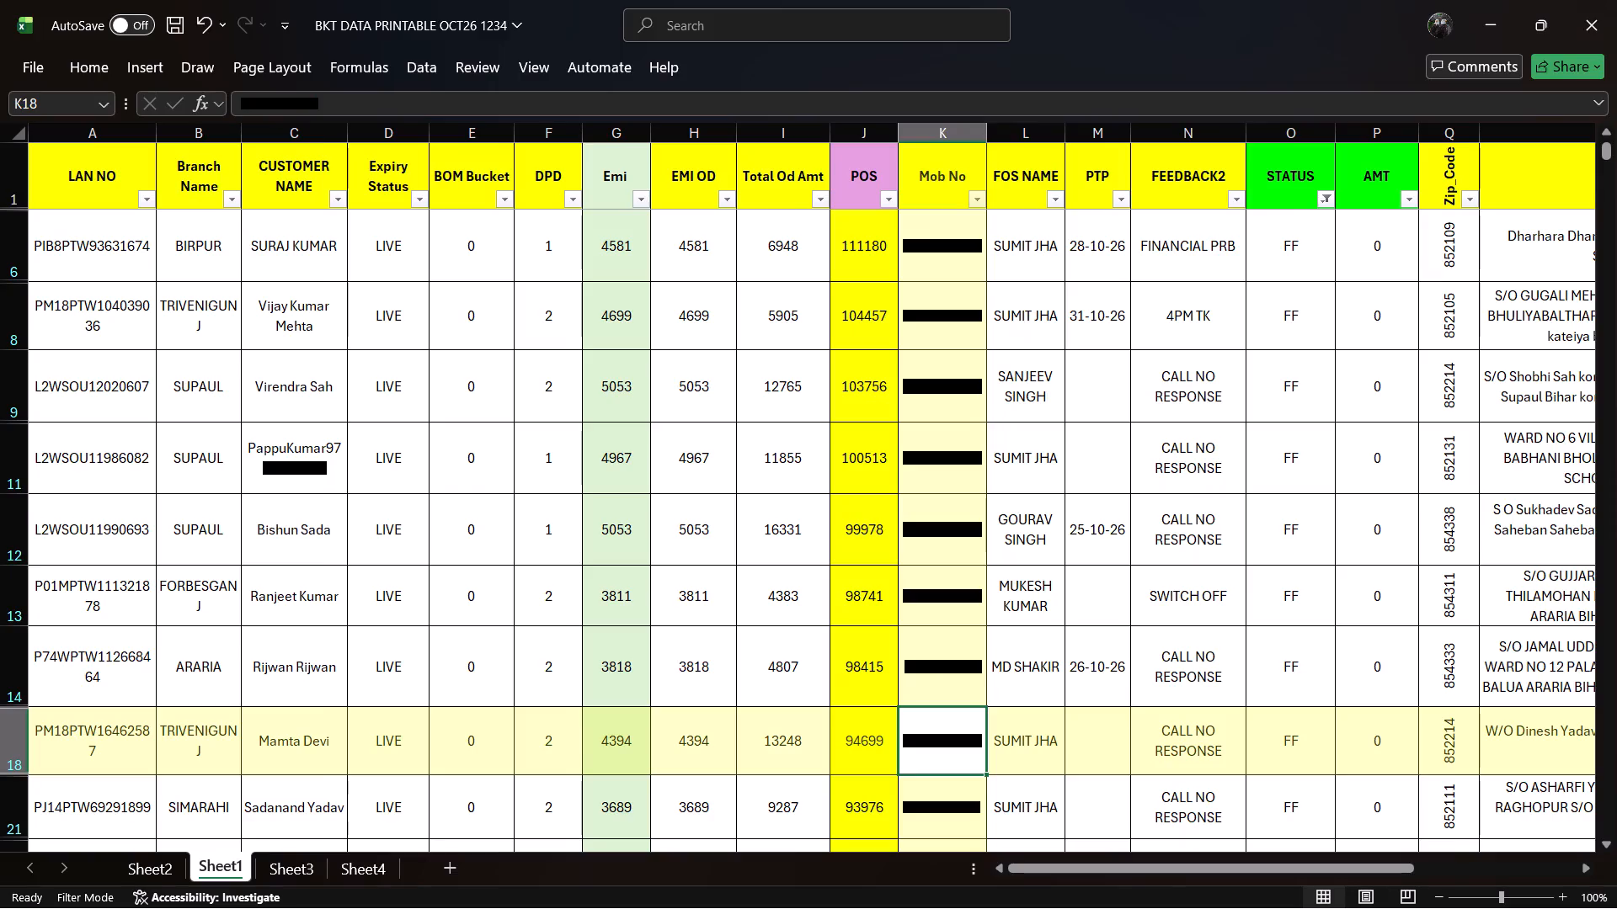
{"action": "key", "text": "Right"}
{"action": "key", "text": "Right"}
{"action": "key", "text": "Right"}
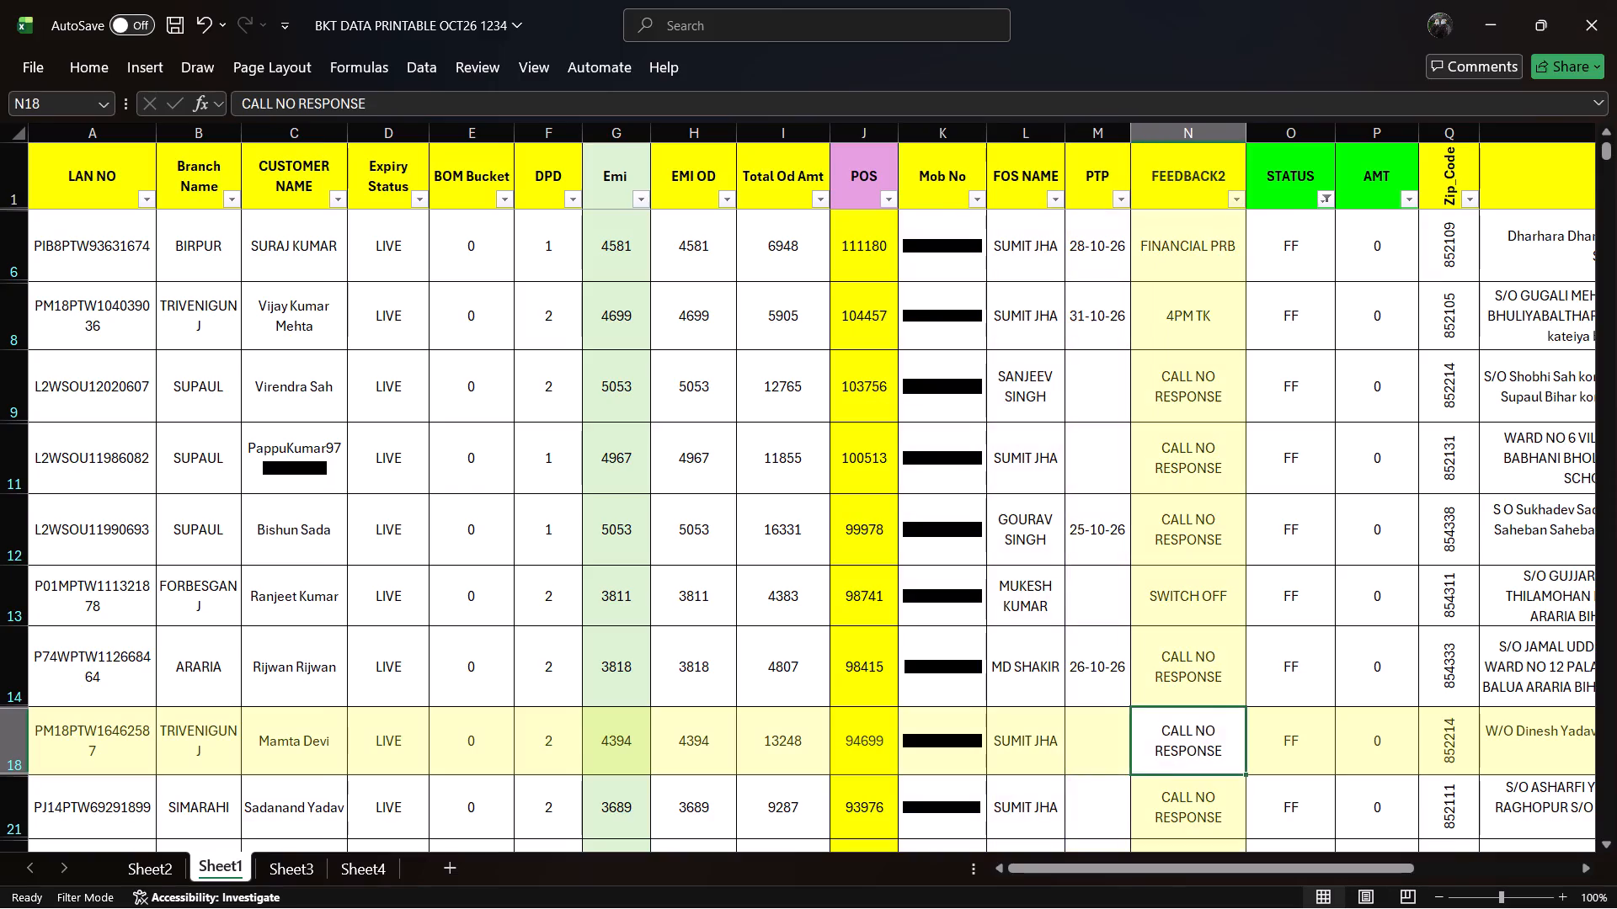
Examine the Mob No, PTP and FEEDBACK2 entries of row 21's FF record, ending at row 23's FEEDBACK2 remark.
{"action": "key", "text": "Down"}
{"action": "key", "text": "Down"}
{"action": "key", "text": "Up"}
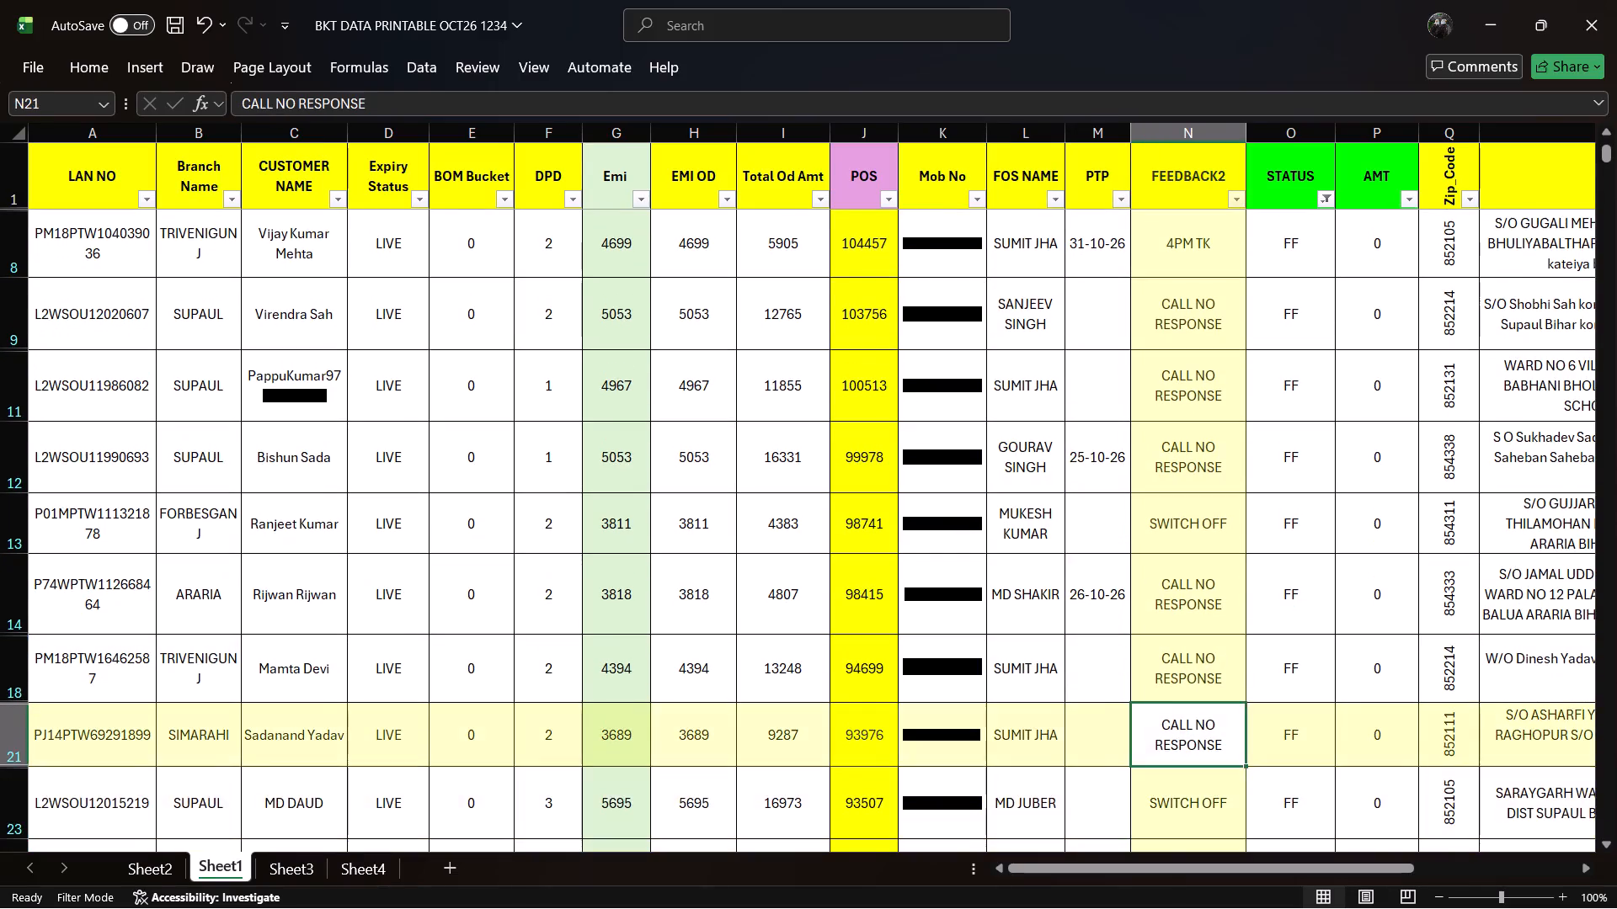
{"action": "key", "text": "Up"}
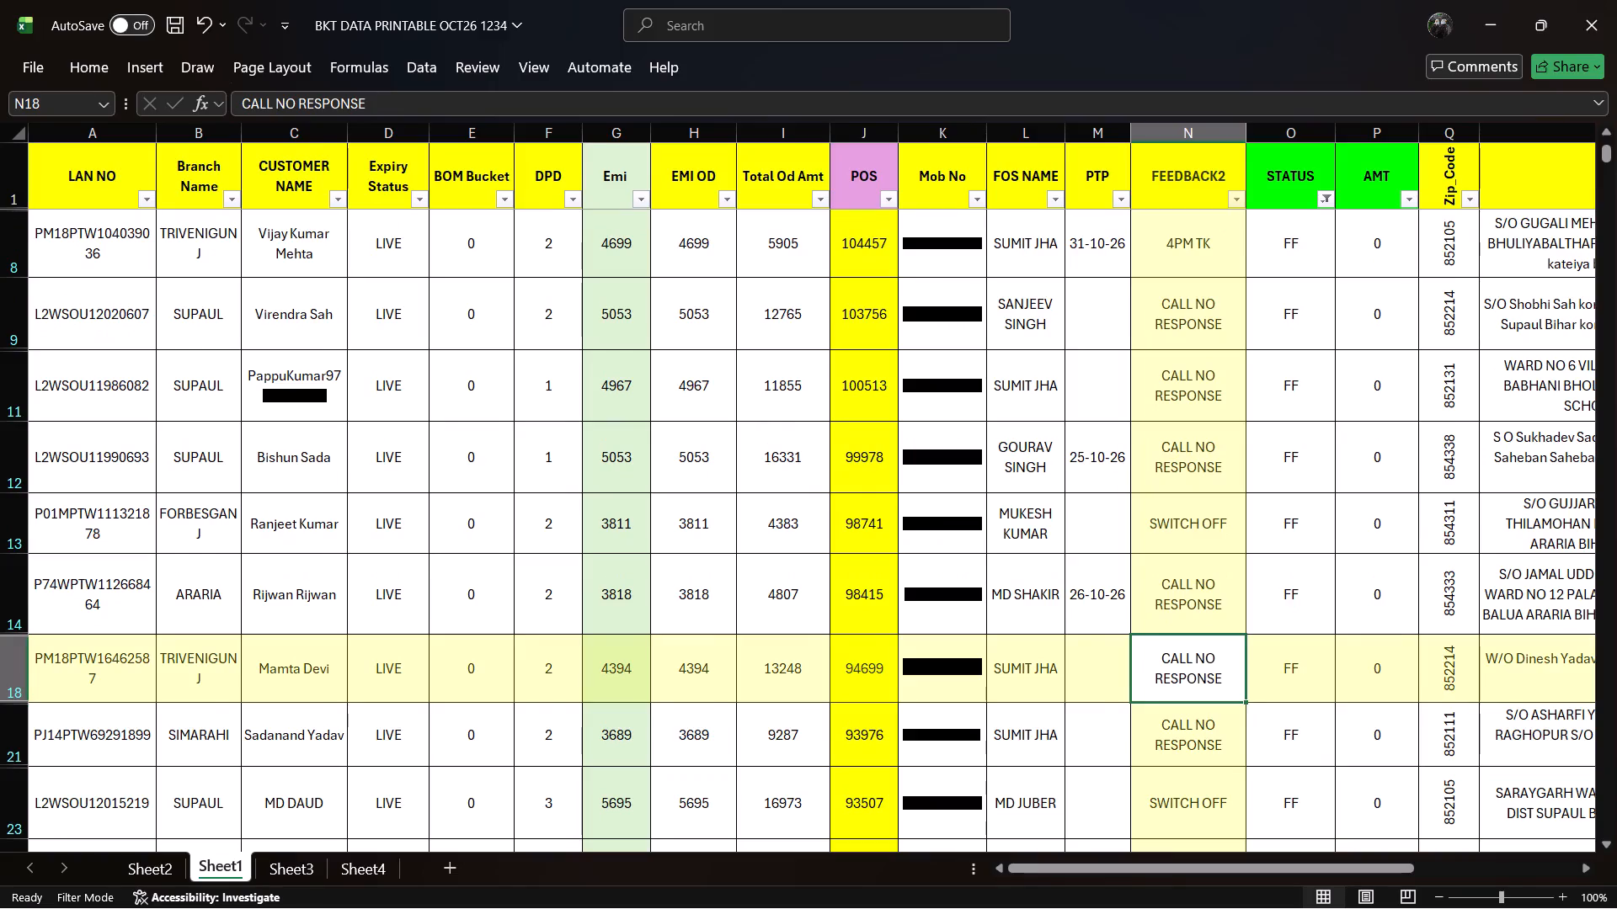
{"action": "key", "text": "Down"}
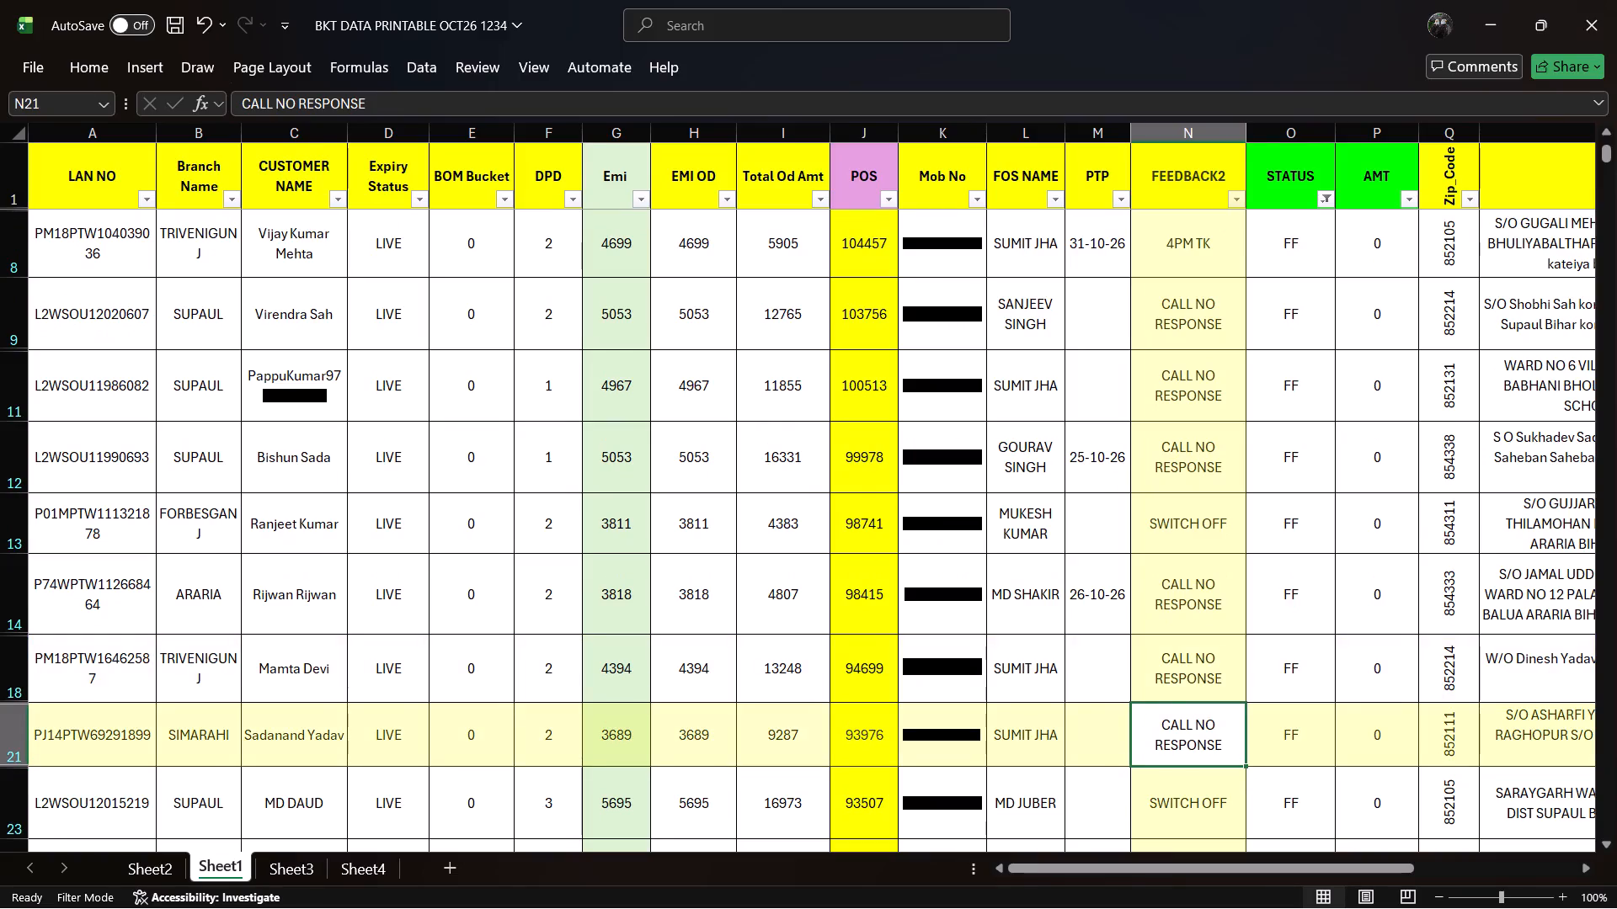
{"action": "key", "text": "Left"}
{"action": "key", "text": "Left"}
{"action": "key", "text": "Left"}
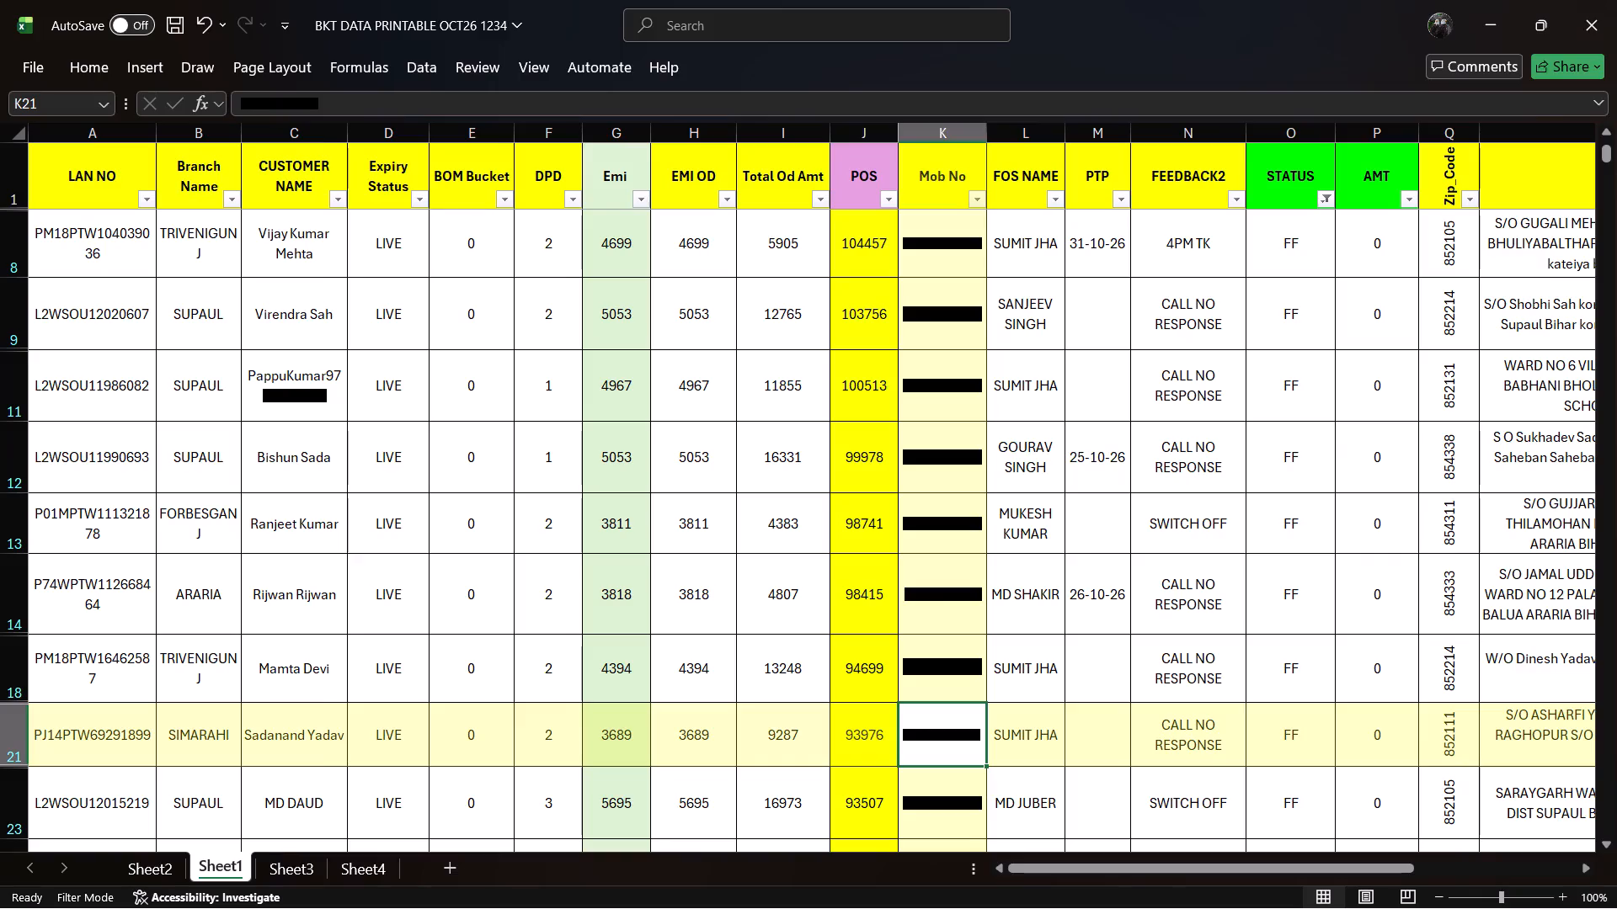
{"action": "key", "text": "Right"}
{"action": "key", "text": "Right"}
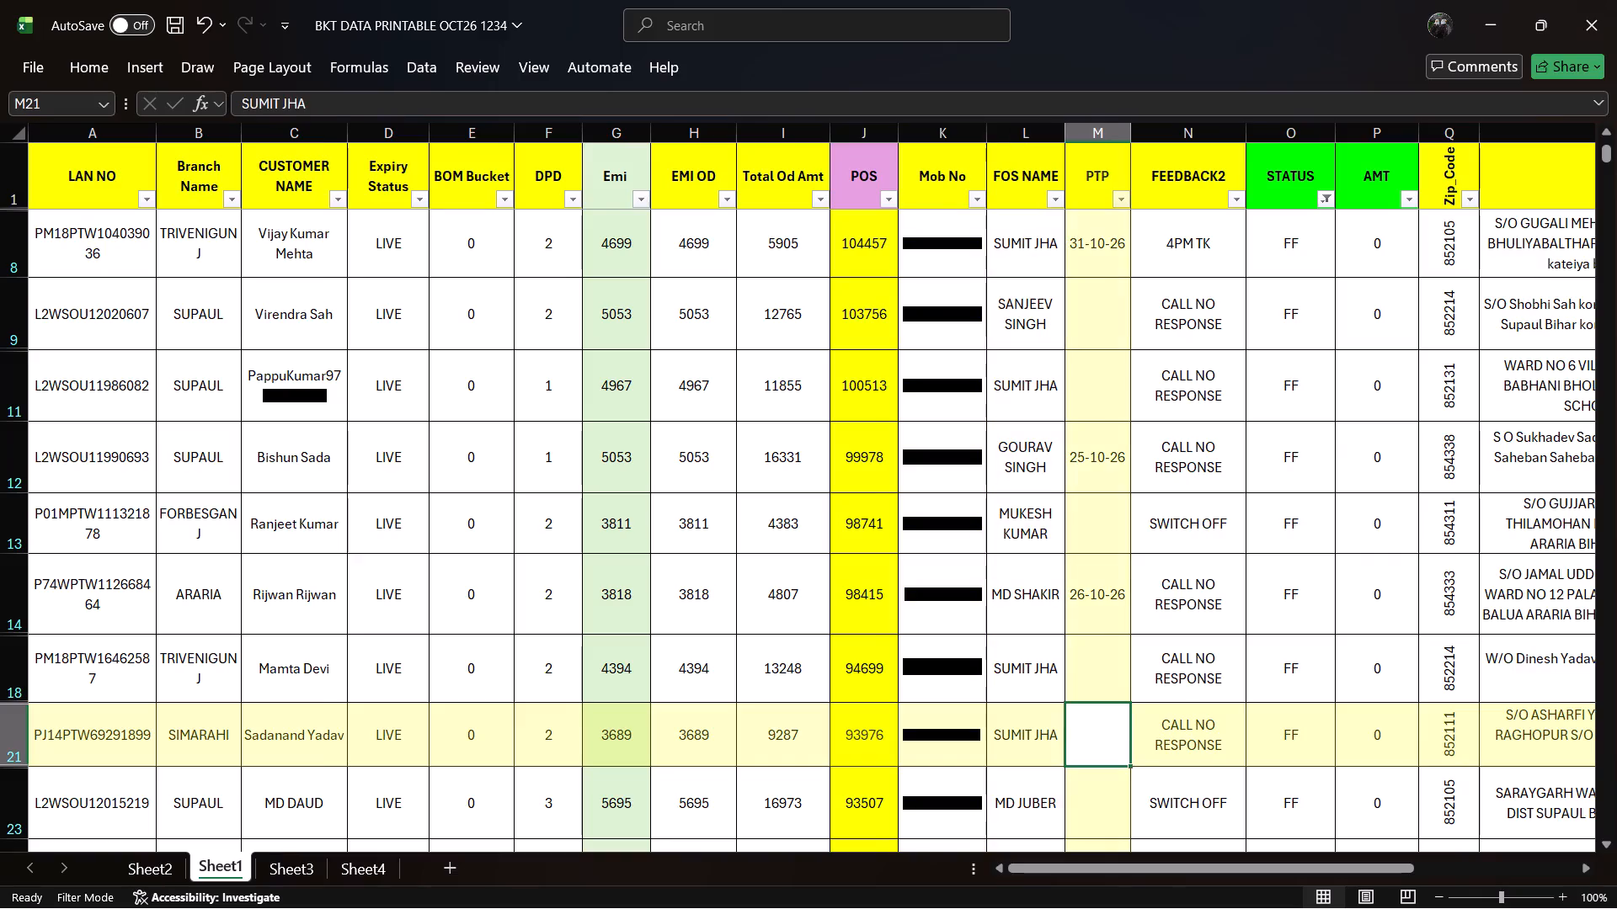
{"action": "key", "text": "Right"}
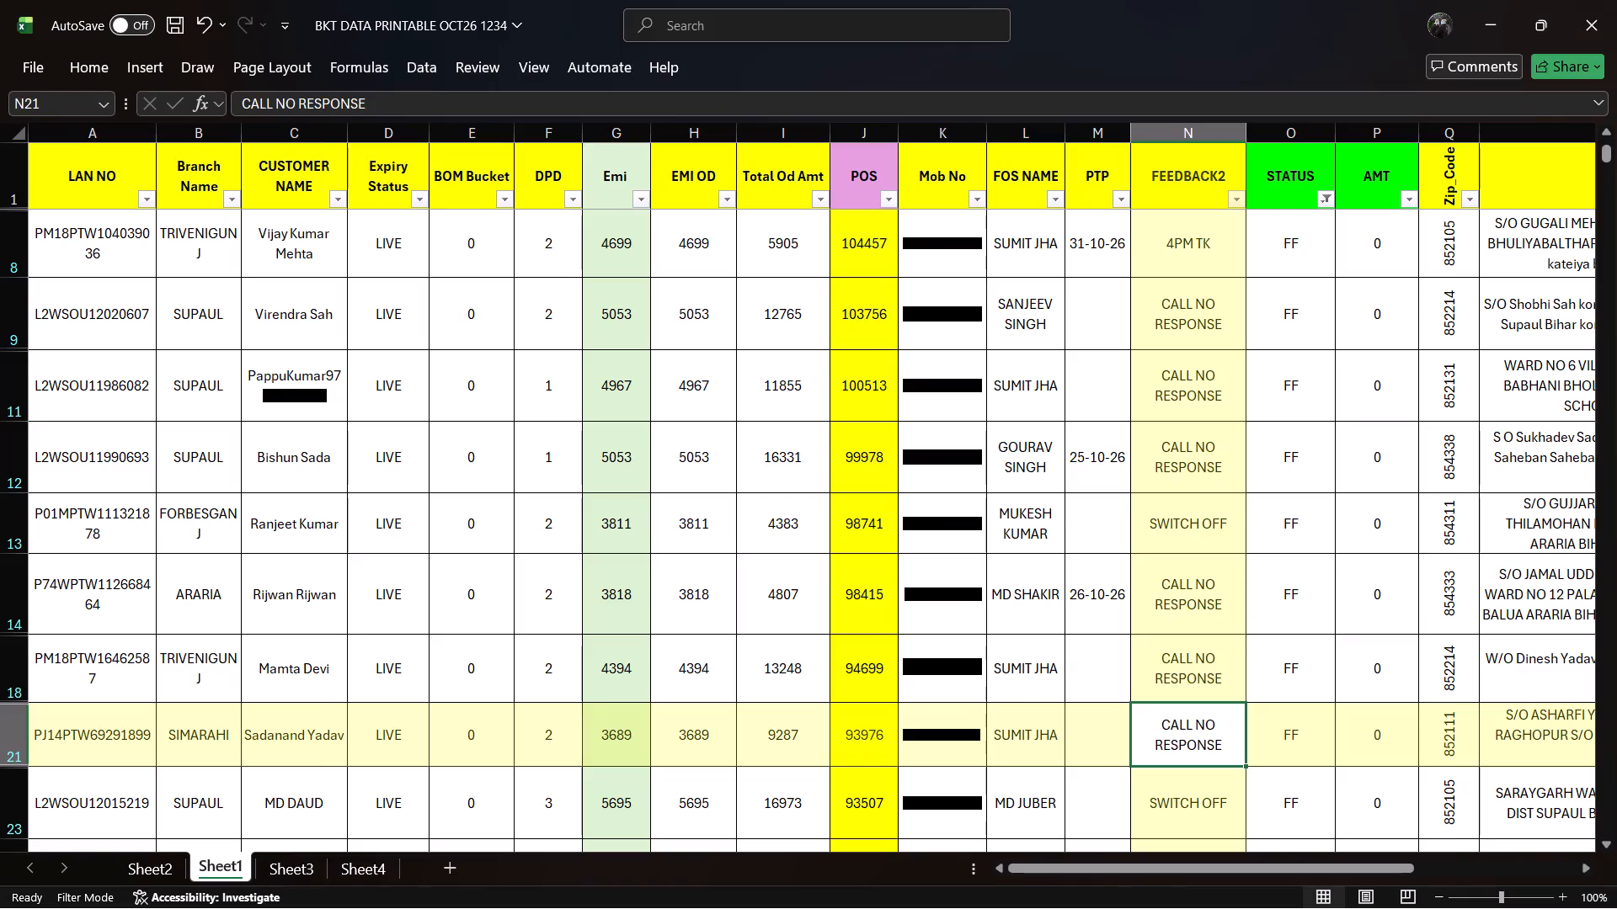
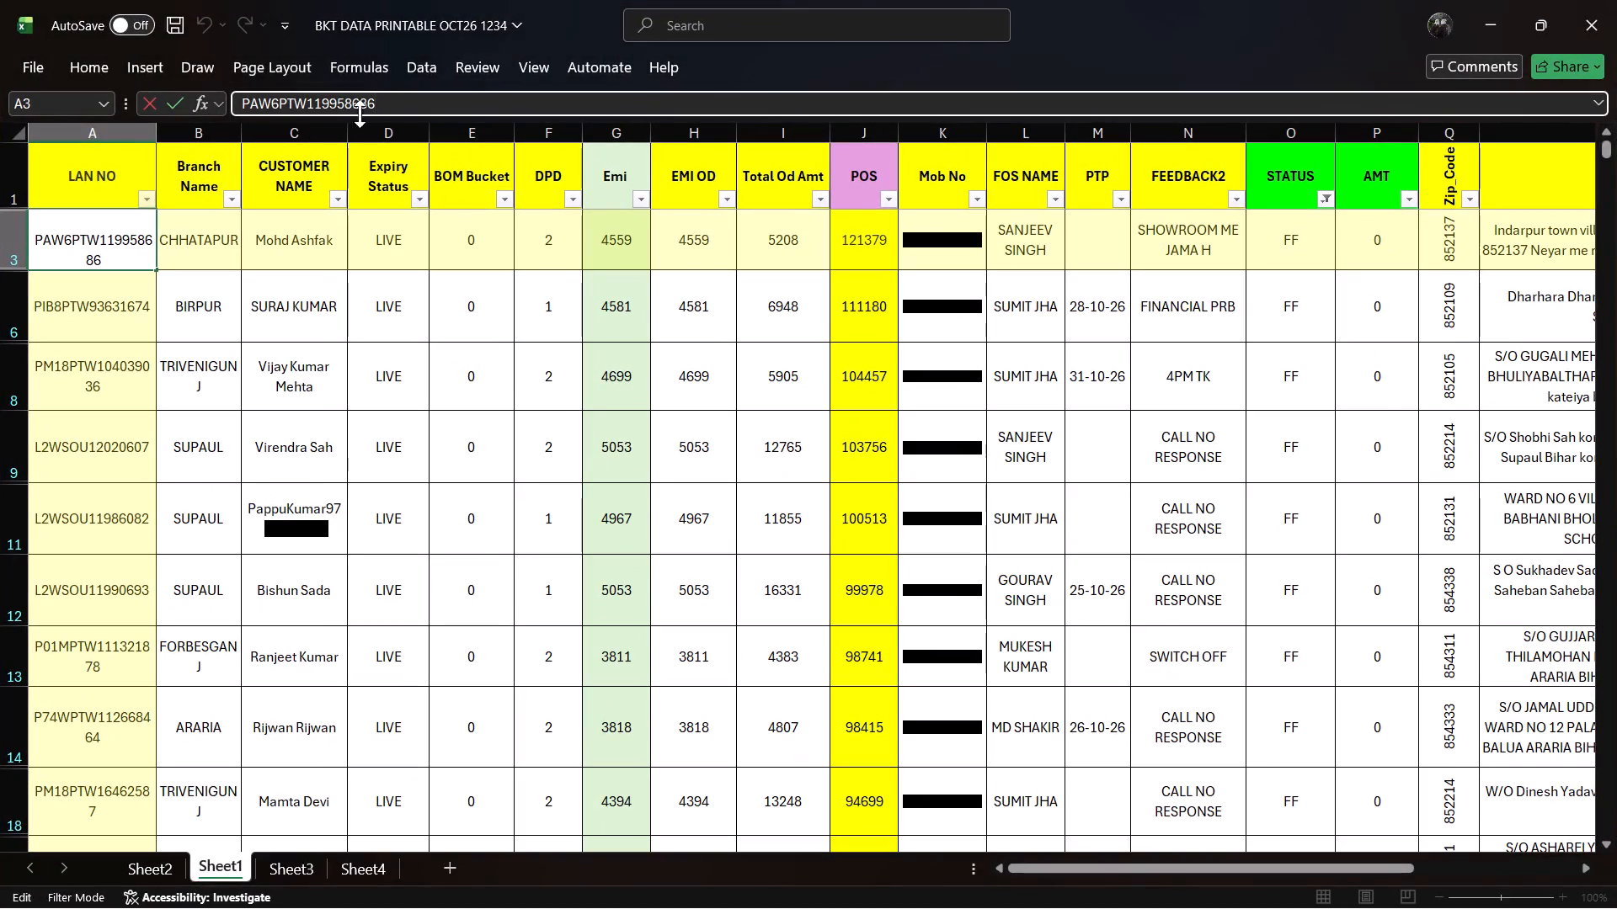
Copy row 3's LAN NO, search for it in the DMS Agency Receipting portal in Chrome, and view its loan details.
{"action": "double_click", "coordinate": [378, 104]}
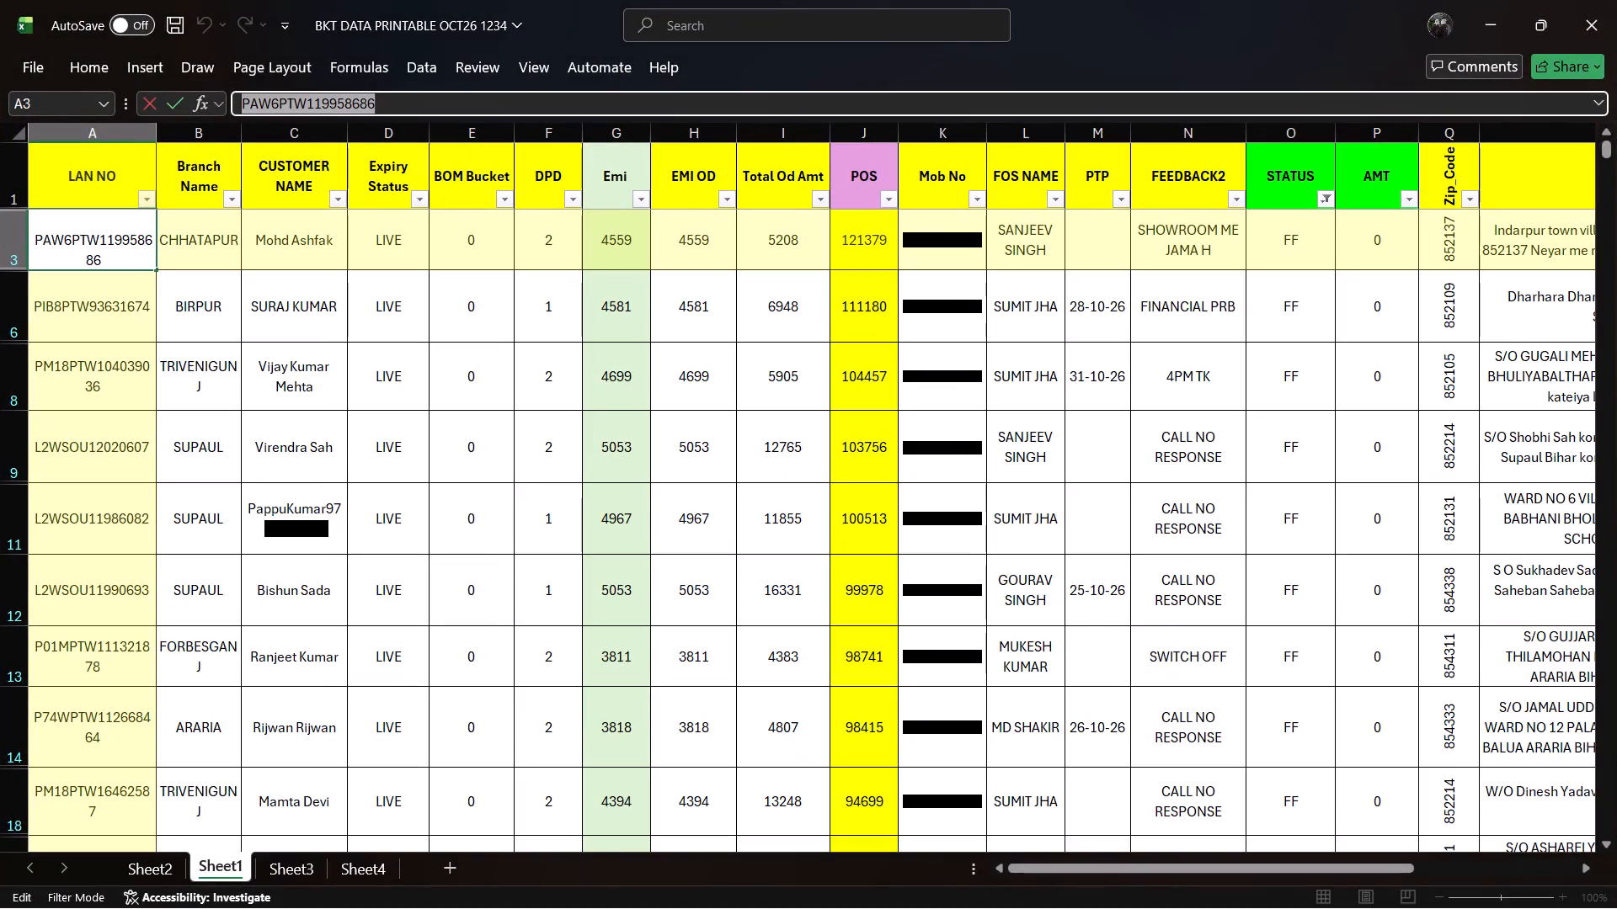
{"action": "key", "text": "ctrl+c"}
{"action": "key", "text": "super+Tab"}
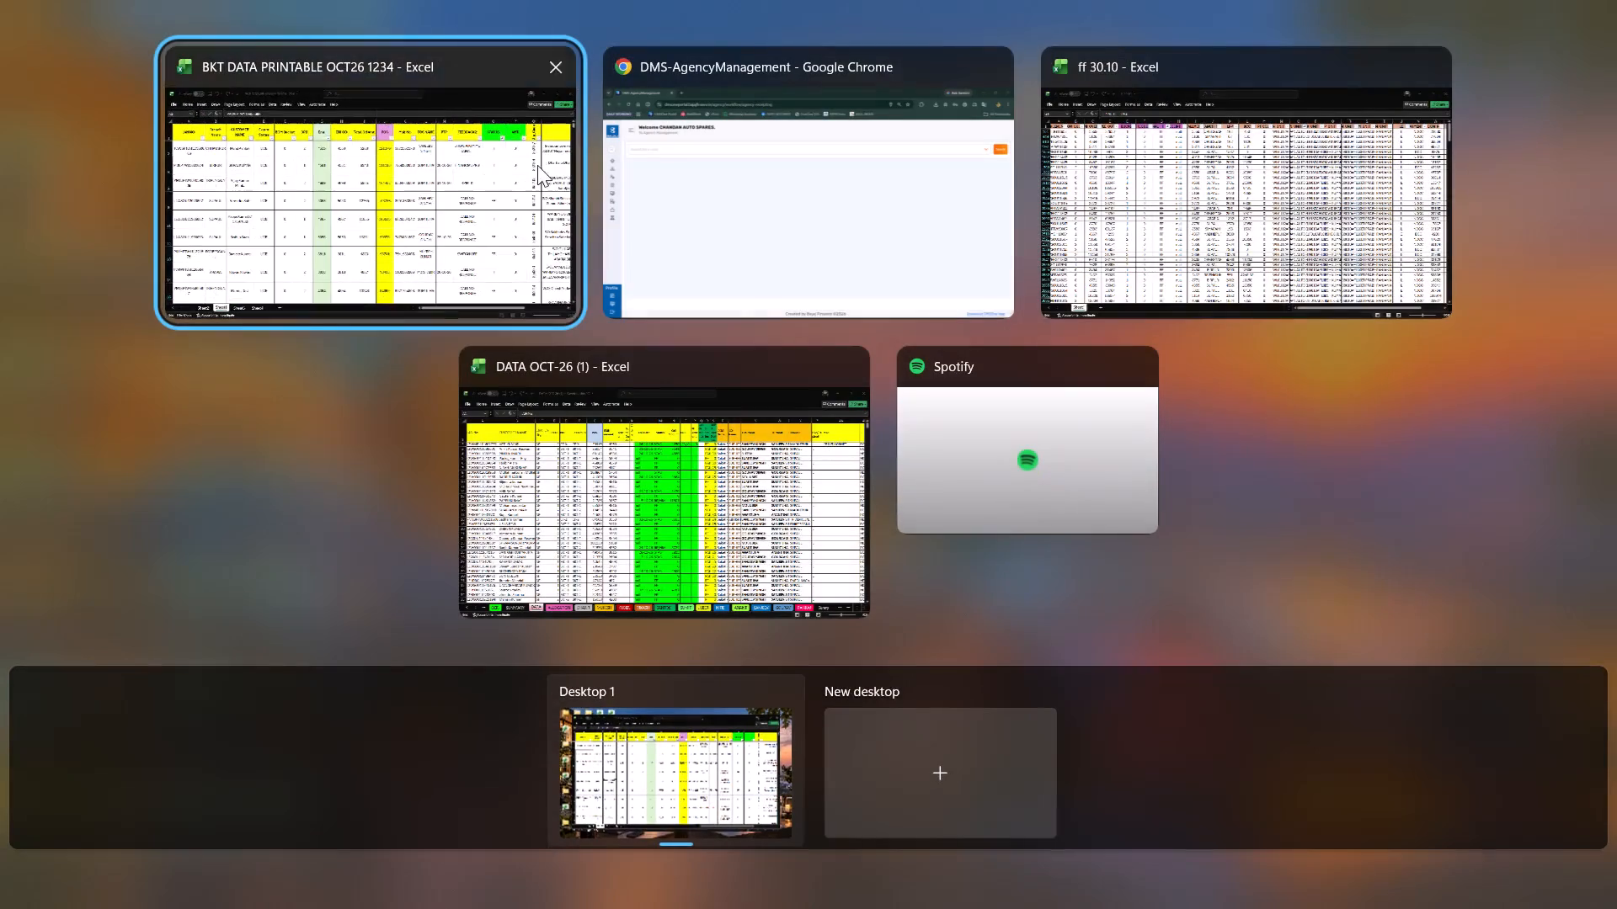
{"action": "left_click", "coordinate": [744, 222]}
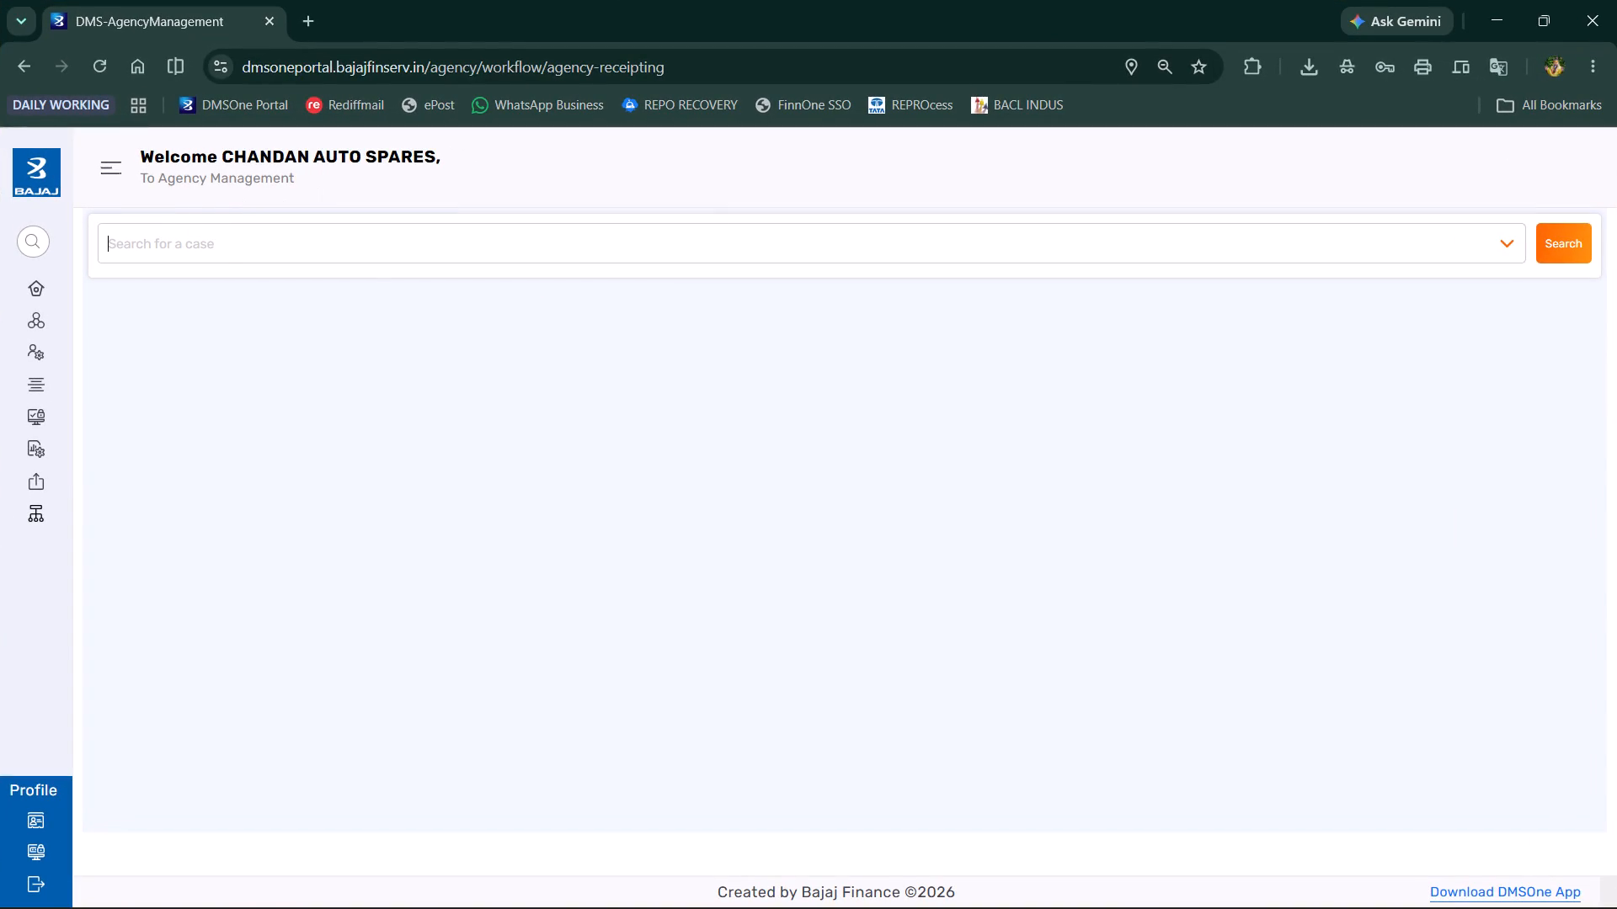
{"action": "left_click", "coordinate": [180, 235]}
{"action": "key", "text": "ctrl+v"}
{"action": "key", "text": "Return"}
{"action": "key", "text": "Return"}
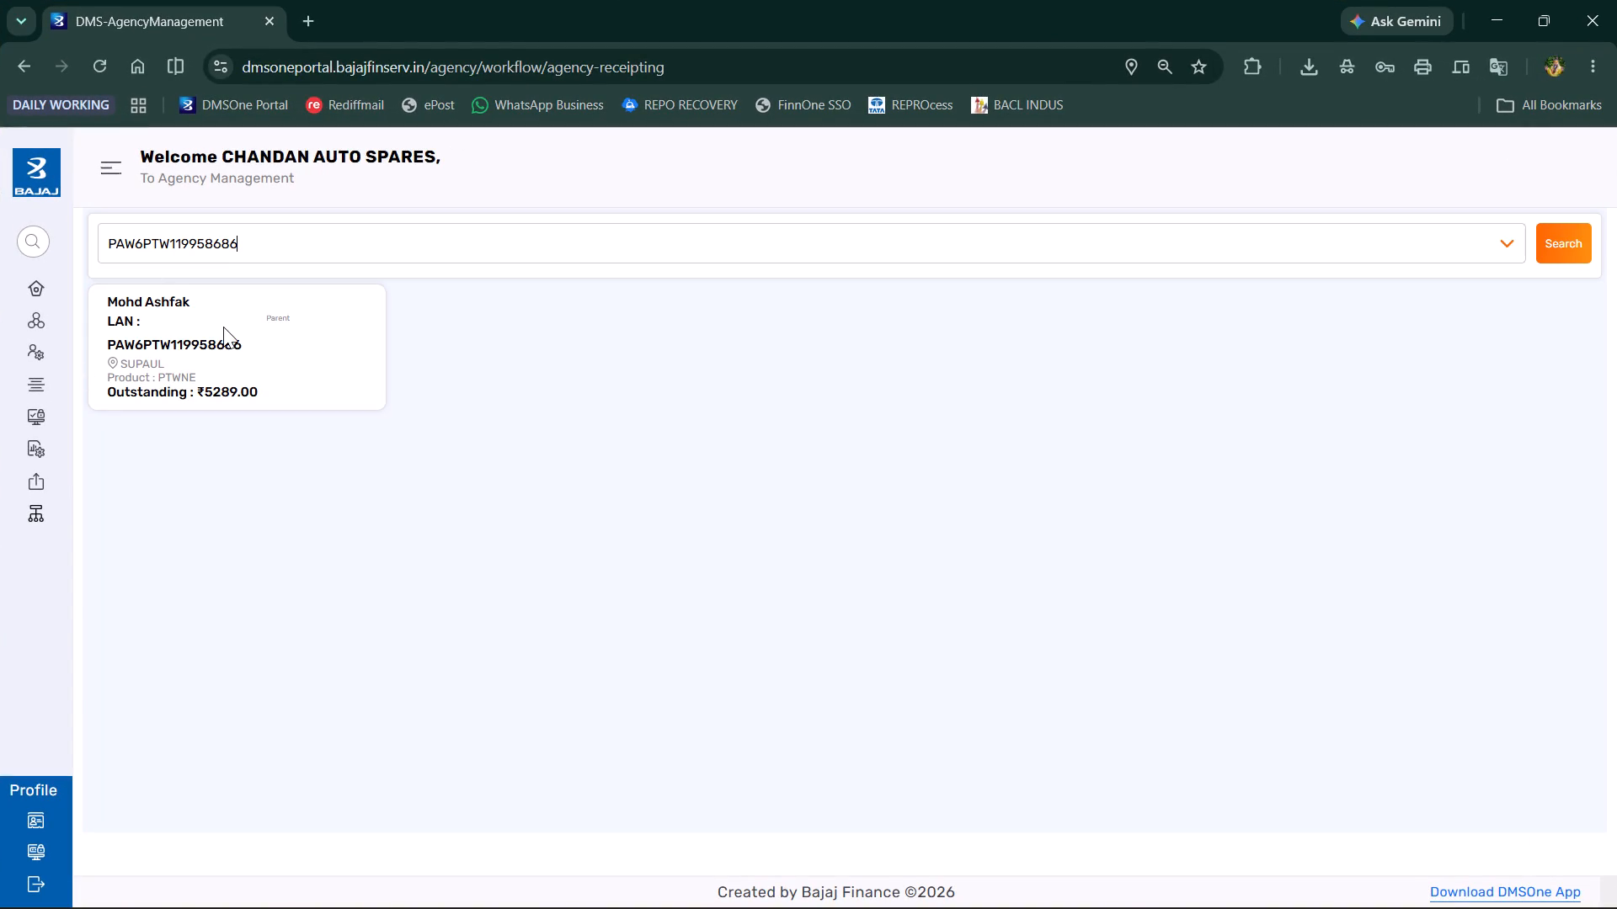
{"action": "double_click", "coordinate": [223, 327]}
Copy row 6's LAN NO from the BKT DATA PRINTABLE workbook, search the DMS portal for it, and view its loan details.
{"action": "key", "text": "super+Tab"}
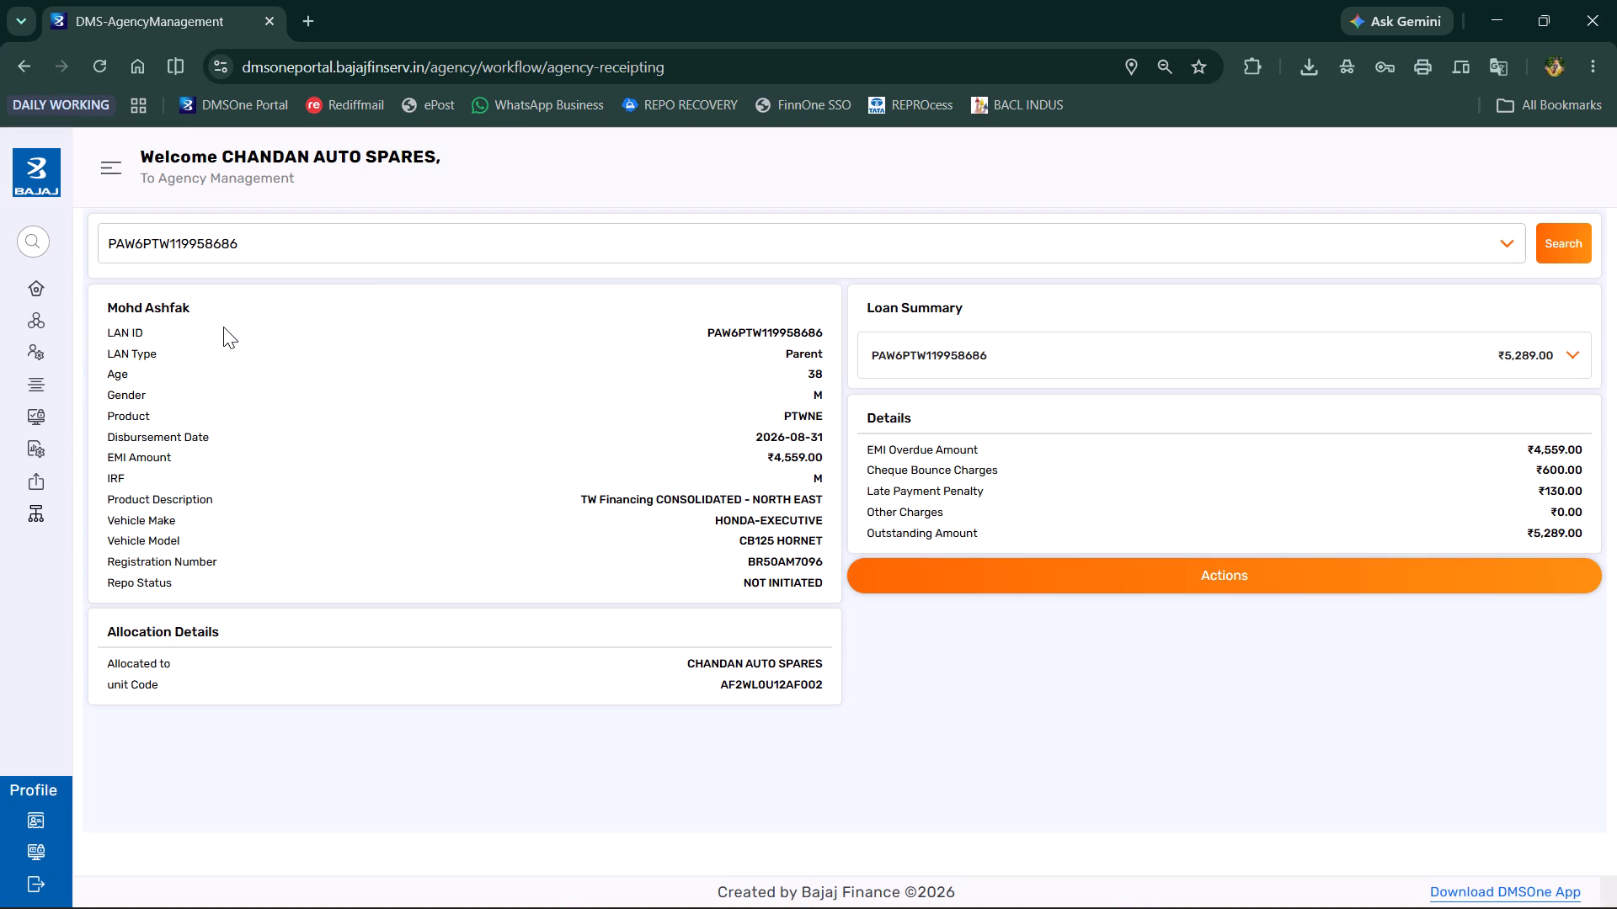
{"action": "left_click", "coordinate": [773, 165]}
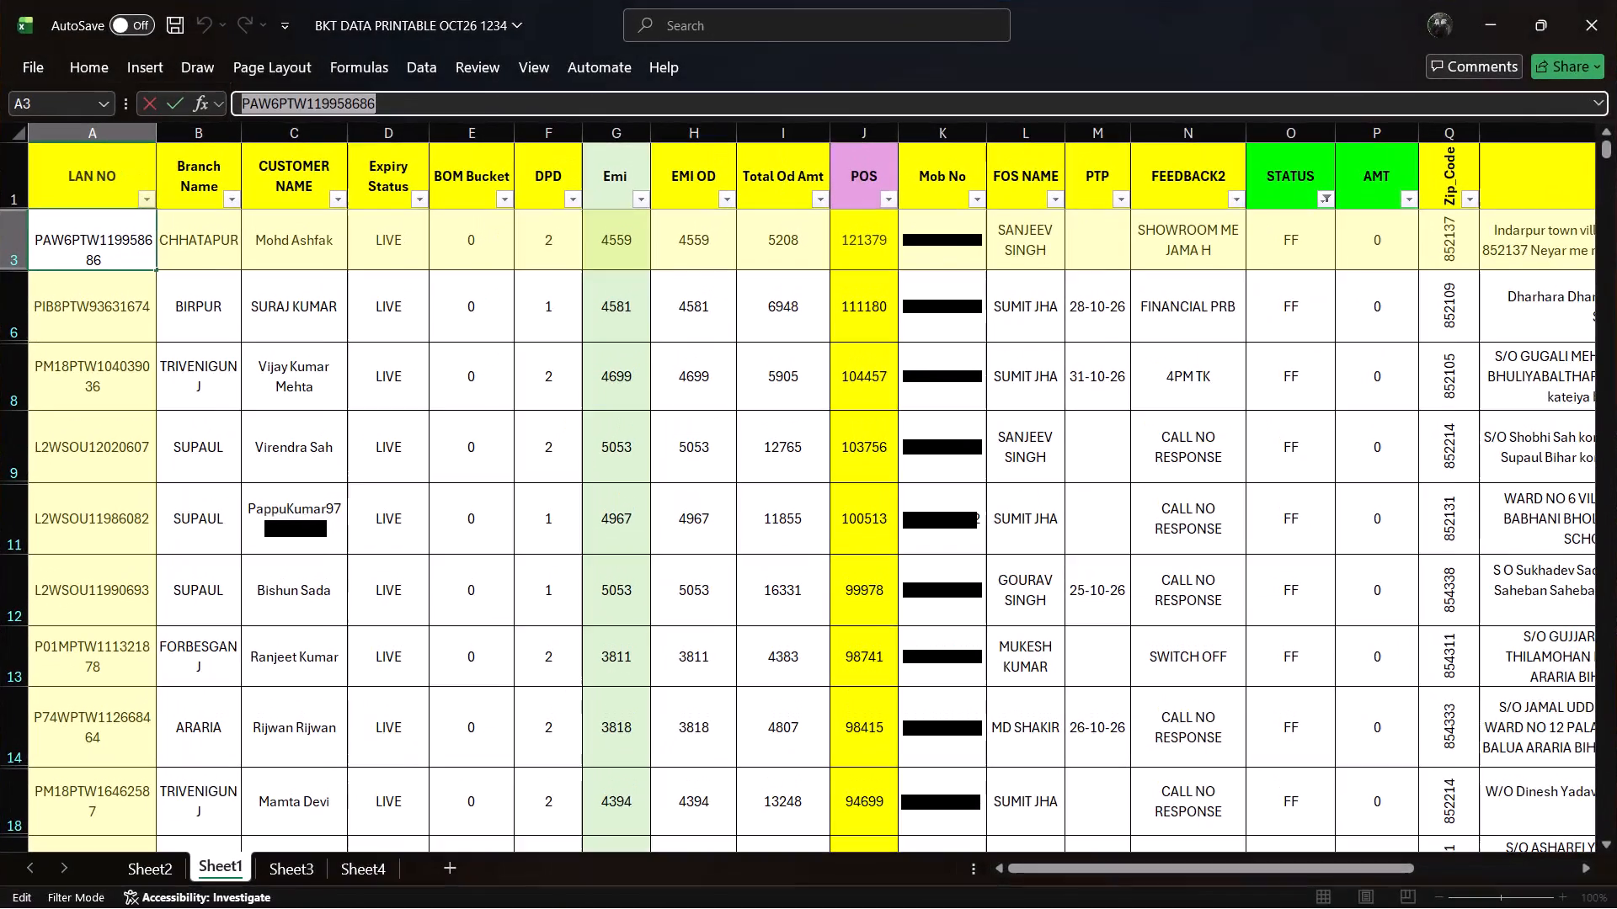
{"action": "left_click", "coordinate": [79, 337]}
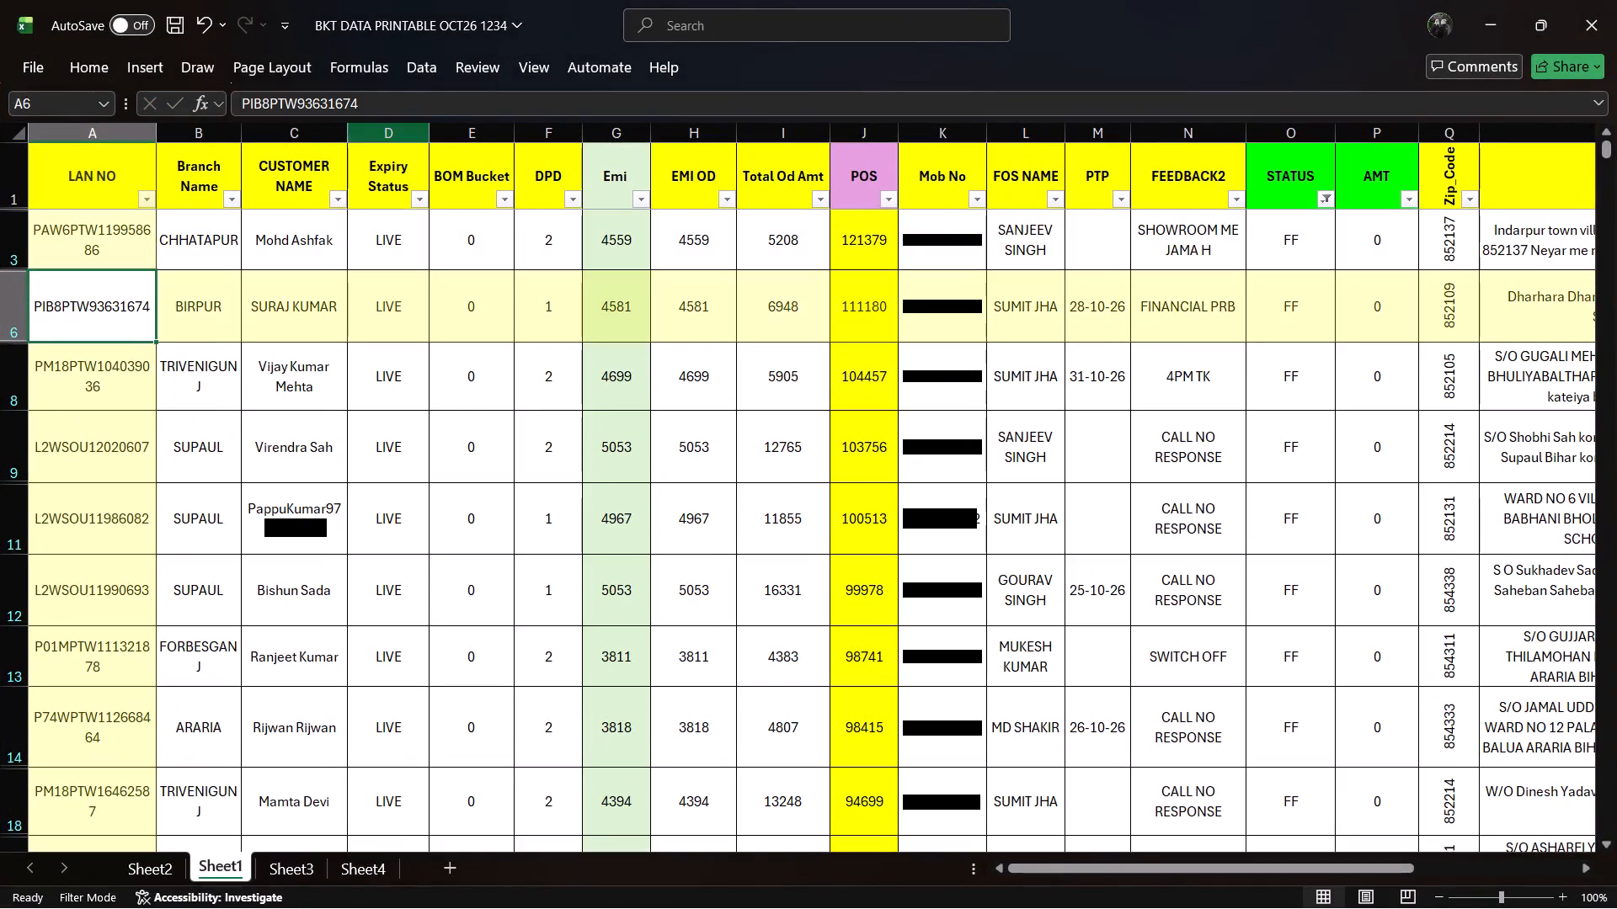
{"action": "double_click", "coordinate": [361, 102]}
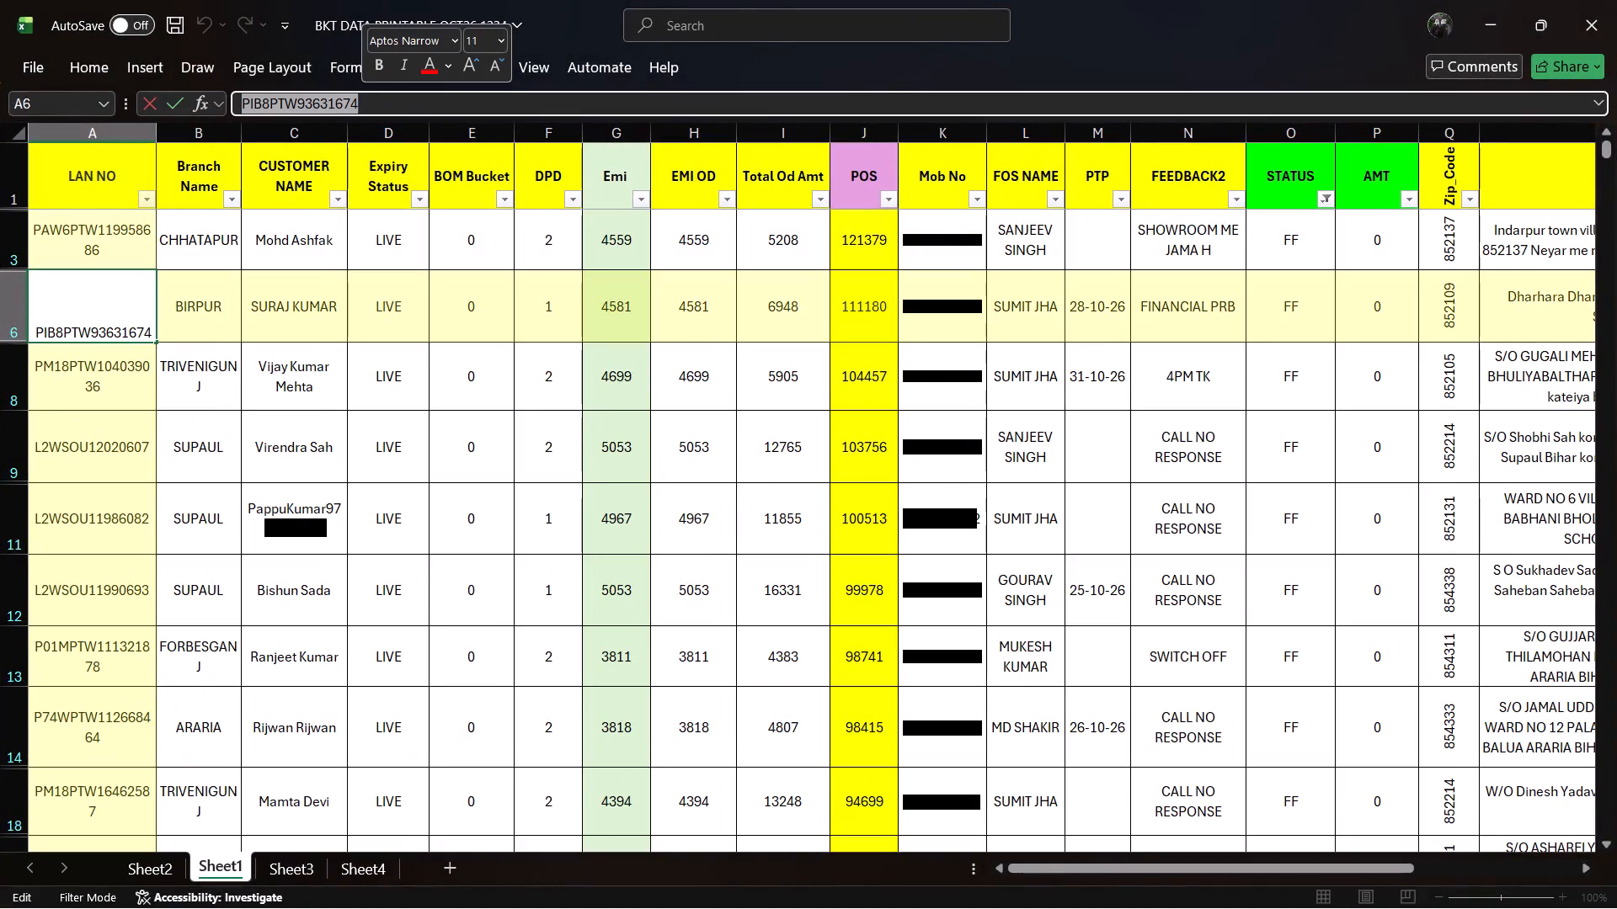
{"action": "key", "text": "ctrl+c"}
{"action": "key", "text": "super+Tab"}
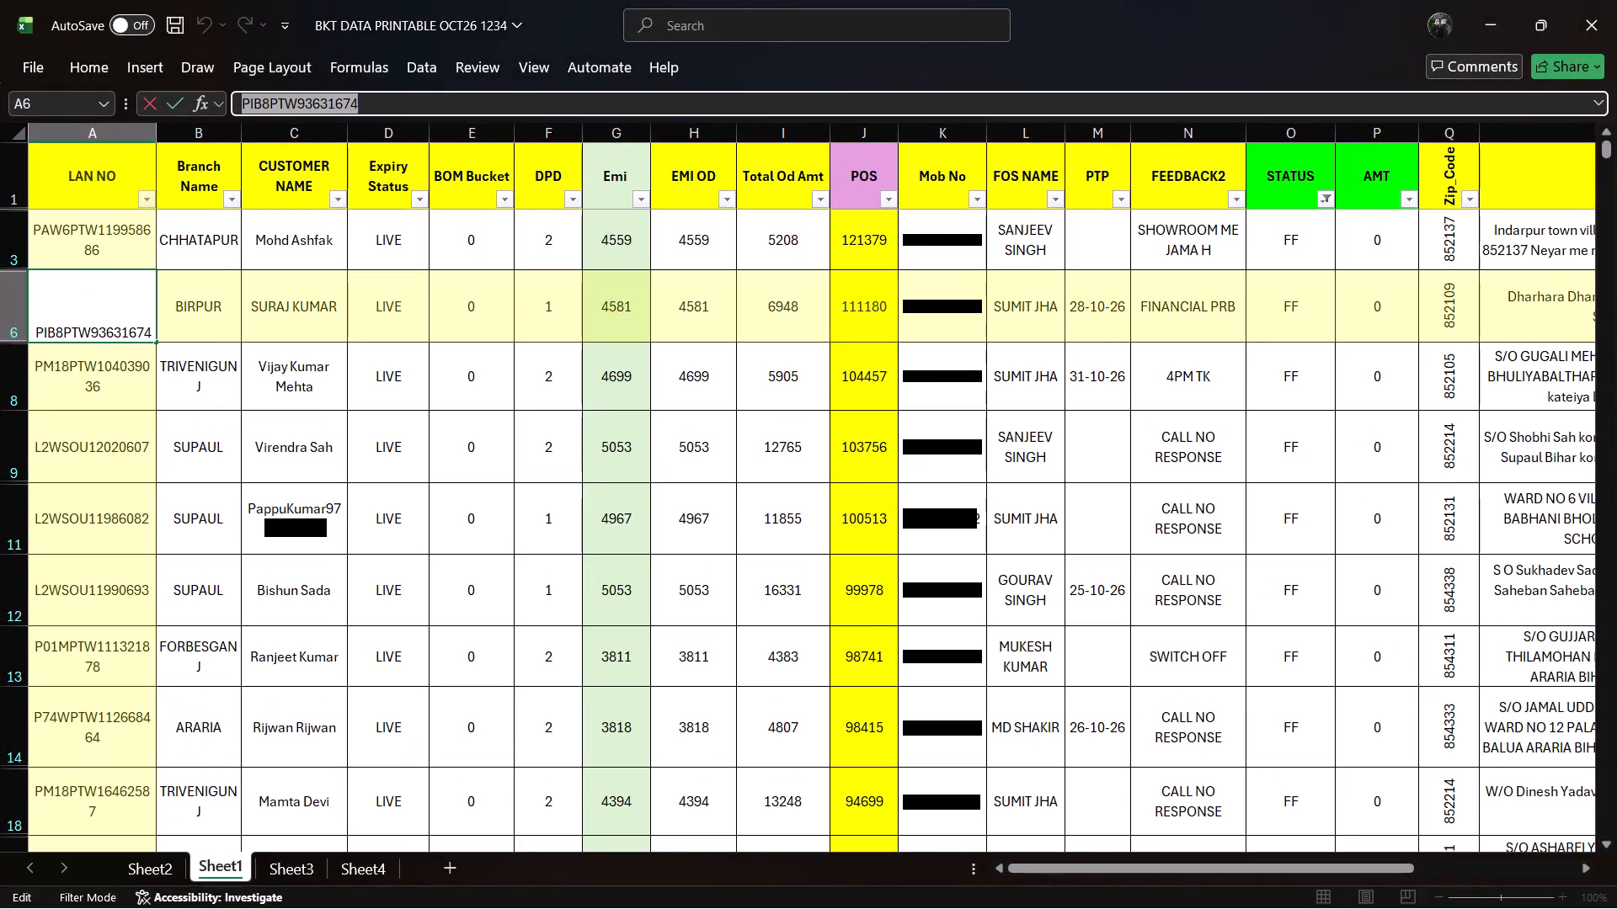
{"action": "left_click", "coordinate": [730, 187]}
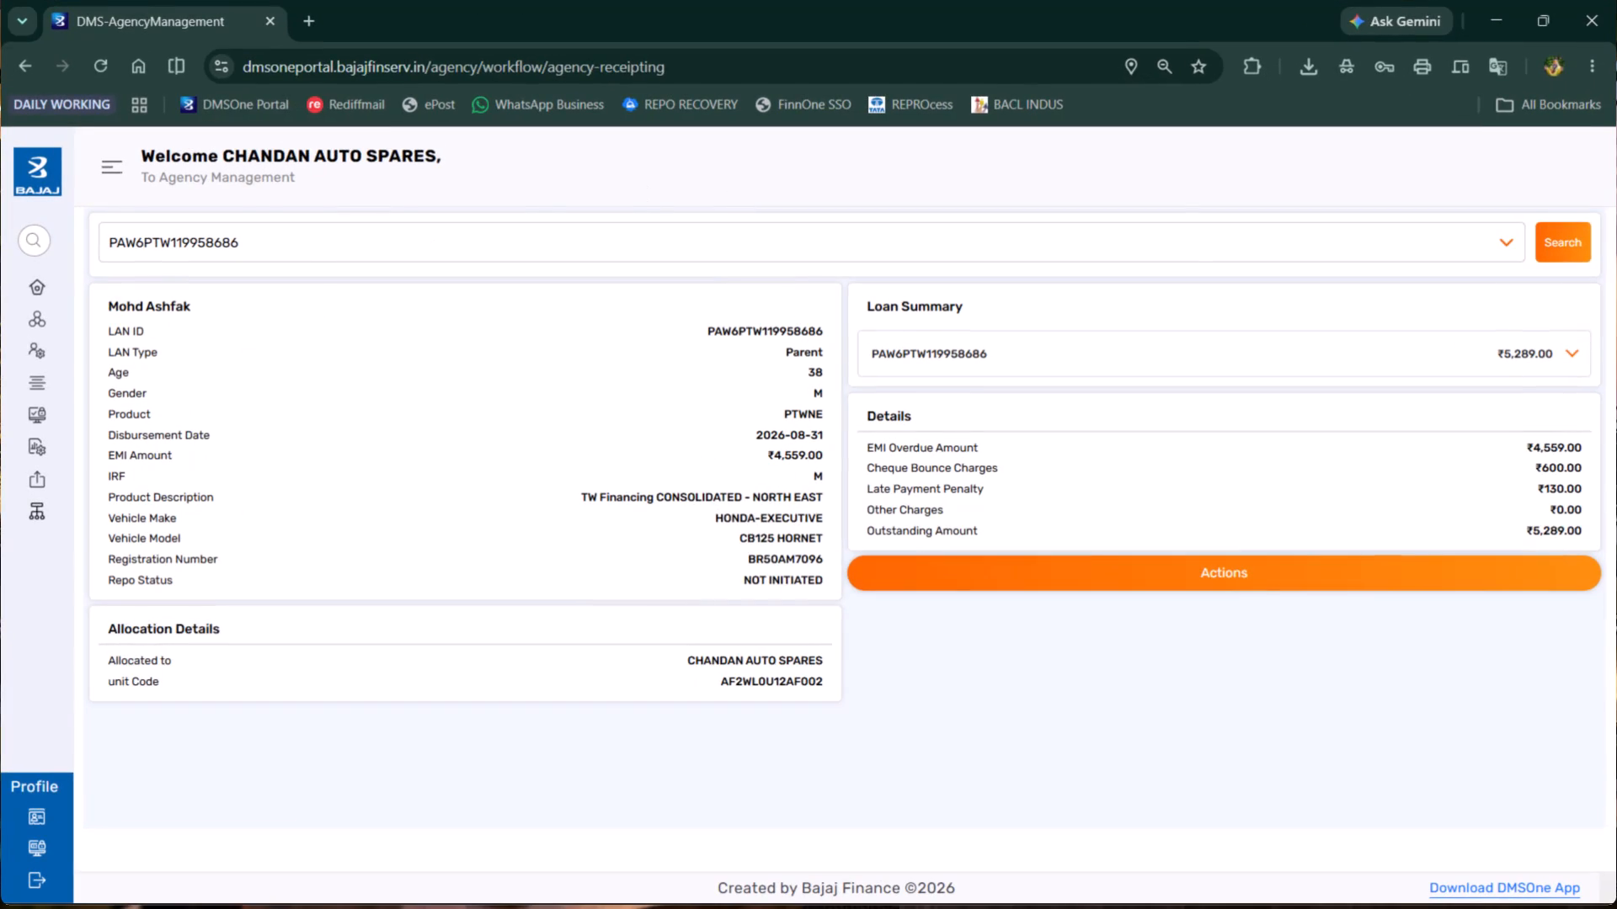
{"action": "left_click", "coordinate": [241, 242]}
{"action": "key", "text": "BackSpace"}
{"action": "key", "text": "BackSpace"}
{"action": "key", "text": "BackSpace"}
{"action": "key", "text": "BackSpace"}
{"action": "key", "text": "BackSpace"}
{"action": "key", "text": "BackSpace"}
{"action": "key", "text": "BackSpace"}
{"action": "key", "text": "BackSpace"}
{"action": "key", "text": "BackSpace"}
{"action": "key", "text": "BackSpace"}
{"action": "key", "text": "BackSpace"}
{"action": "key", "text": "BackSpace"}
{"action": "key", "text": "BackSpace"}
{"action": "key", "text": "BackSpace"}
{"action": "key", "text": "BackSpace"}
{"action": "key", "text": "BackSpace"}
{"action": "key", "text": "BackSpace"}
{"action": "key", "text": "BackSpace"}
{"action": "key", "text": "BackSpace"}
{"action": "key", "text": "BackSpace"}
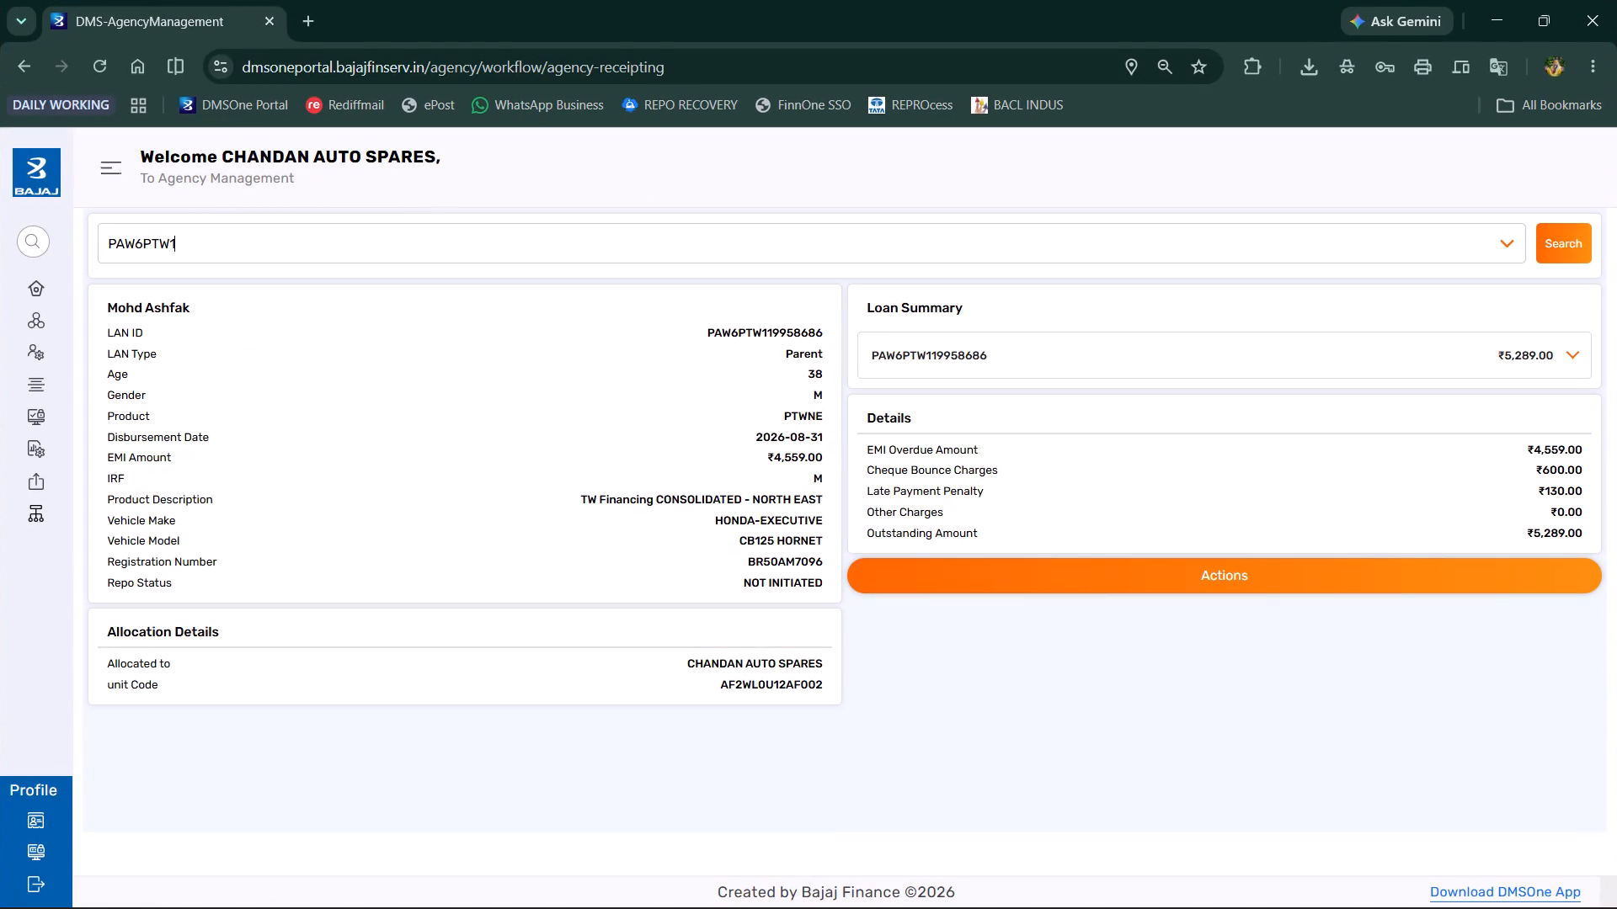
{"action": "key", "text": "ctrl+v"}
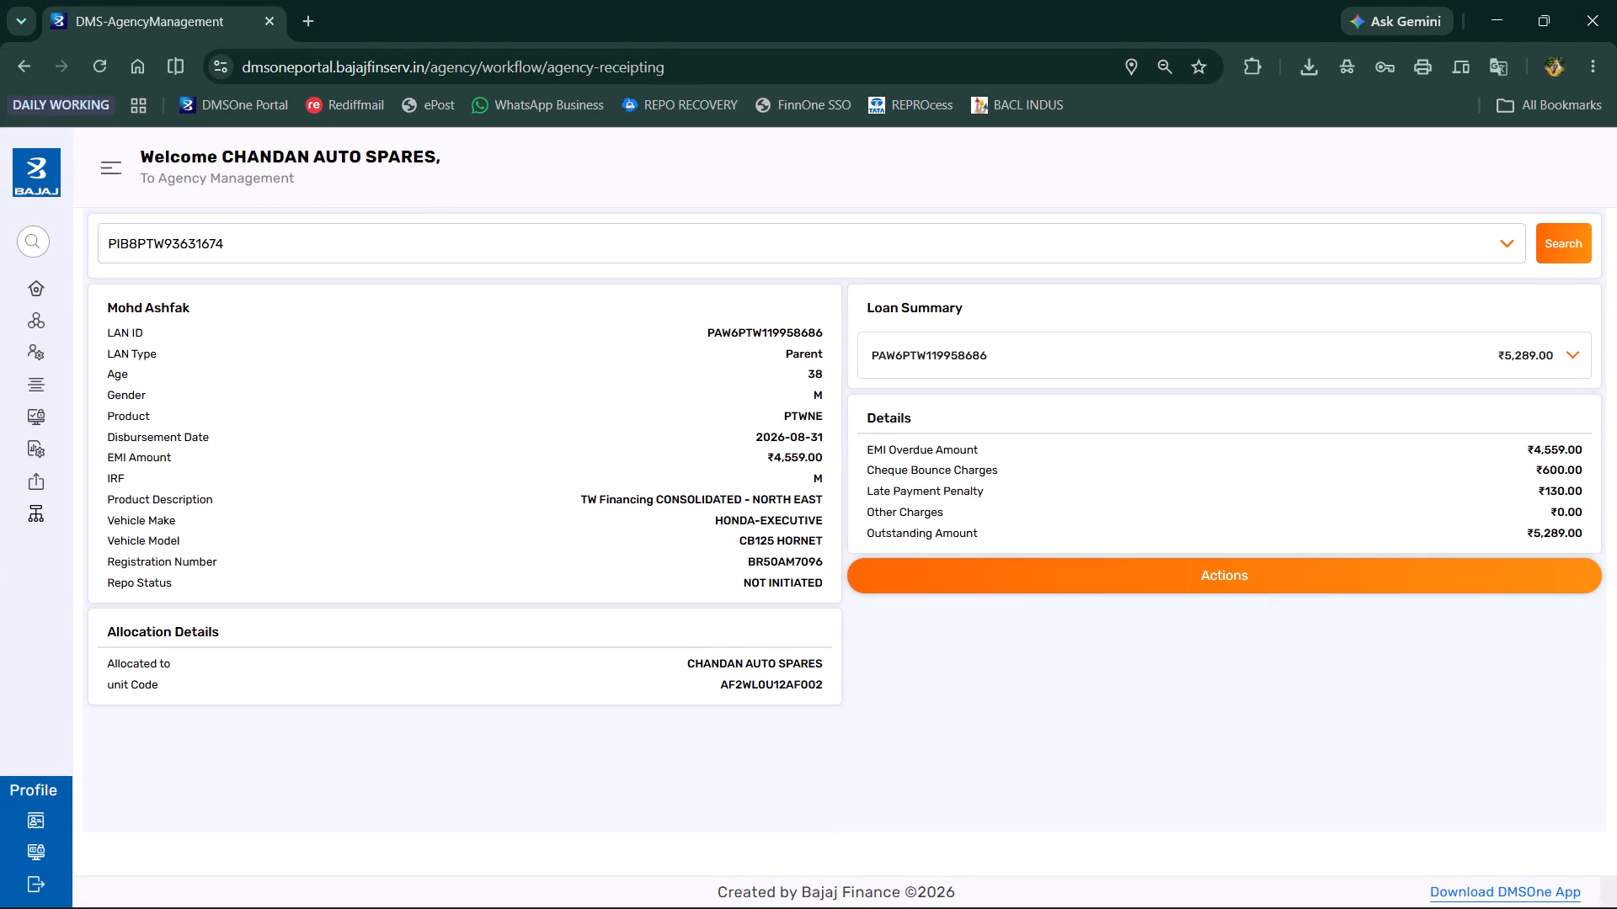
{"action": "key", "text": "Return"}
{"action": "key", "text": "Return"}
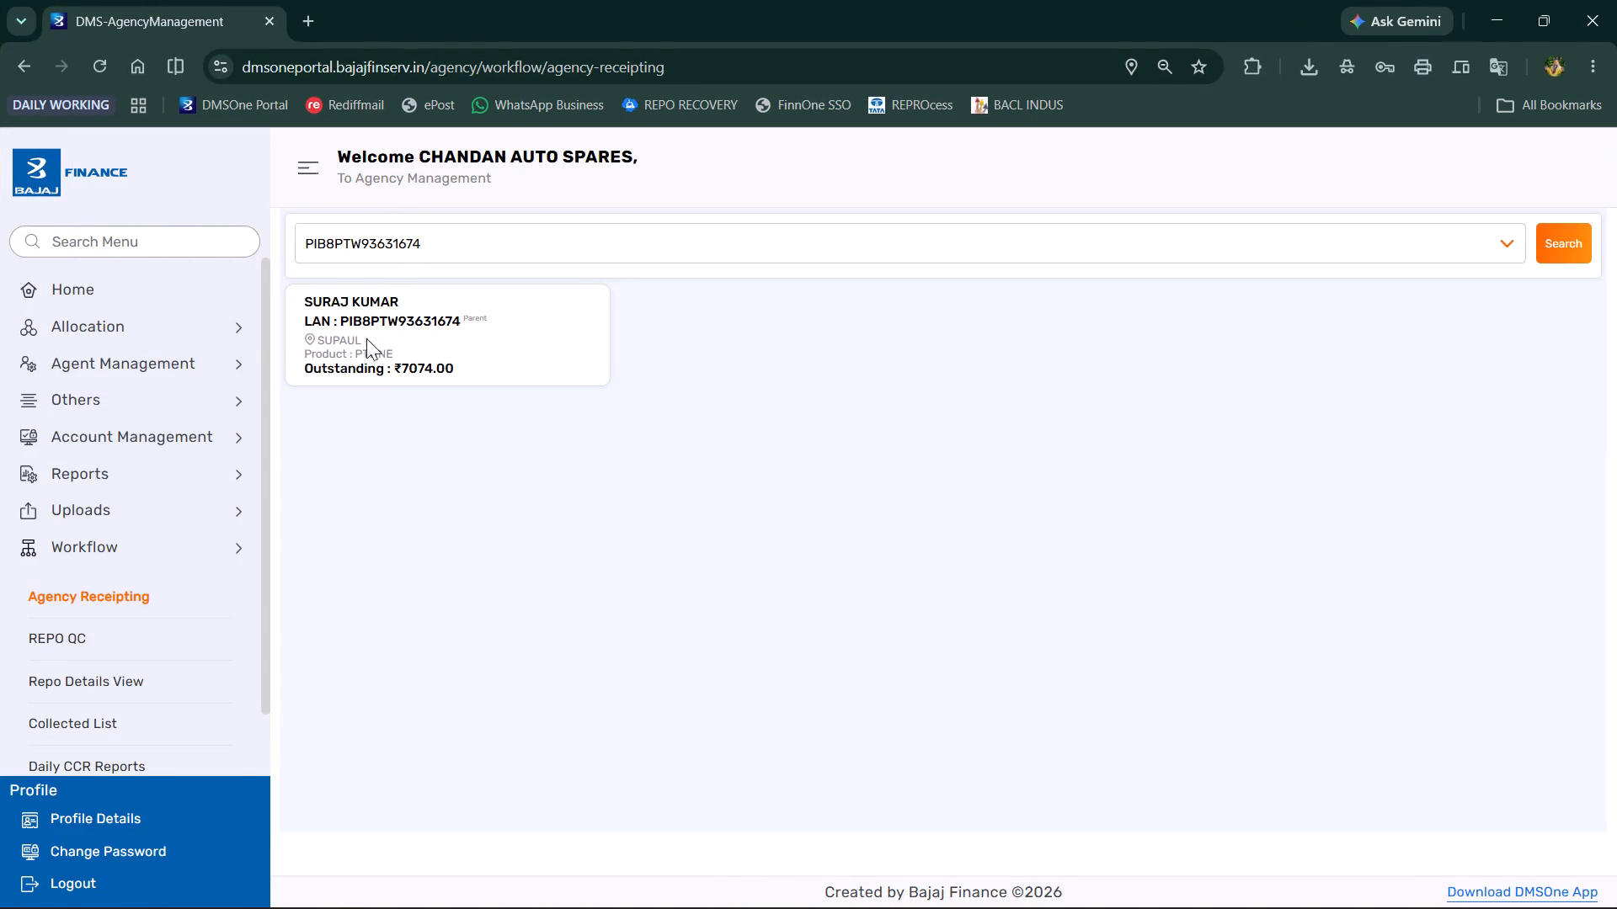
{"action": "double_click", "coordinate": [434, 340]}
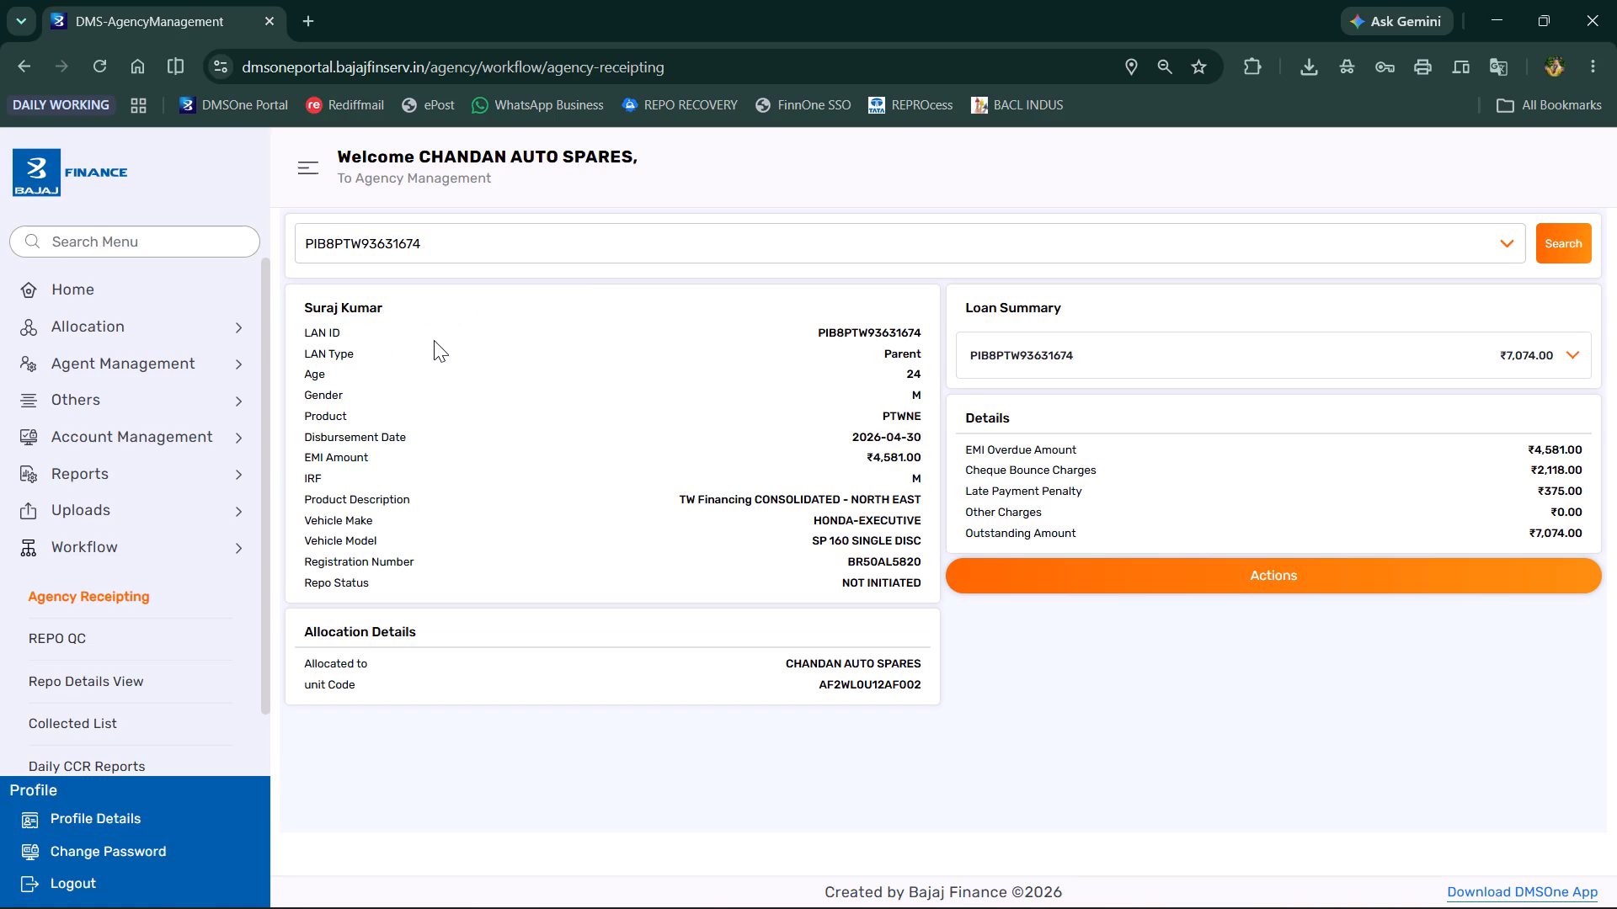
Look up row 8's LAN NO from the BKT DATA PRINTABLE workbook in the DMS portal and view its loan details.
{"action": "key", "text": "super+Tab"}
{"action": "left_click", "coordinate": [740, 210]}
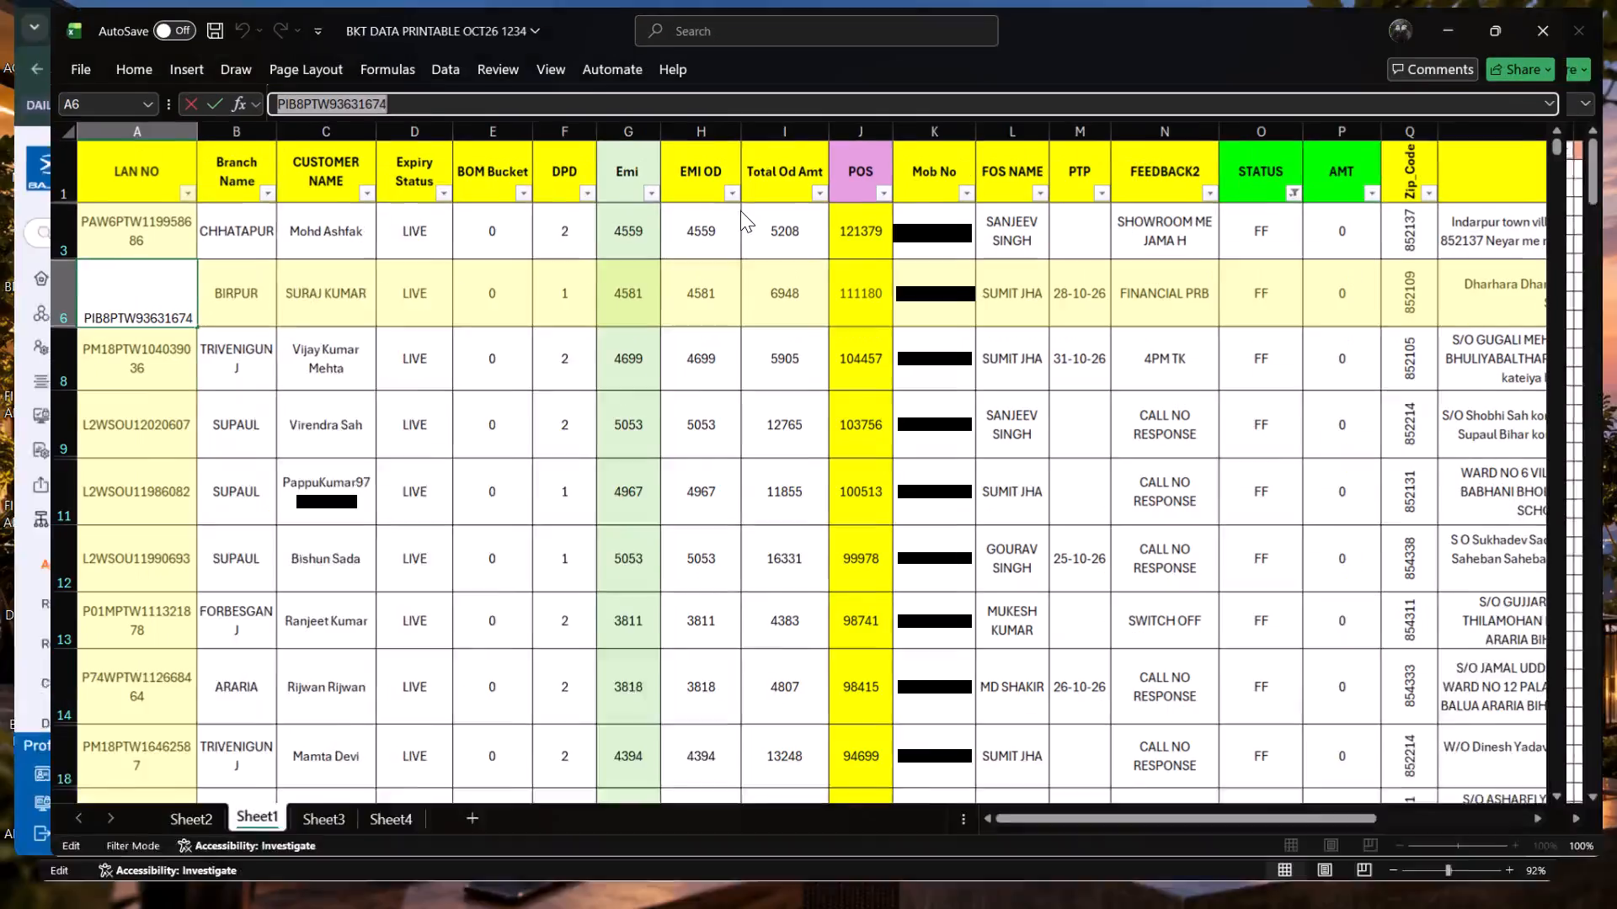
{"action": "left_click", "coordinate": [80, 382]}
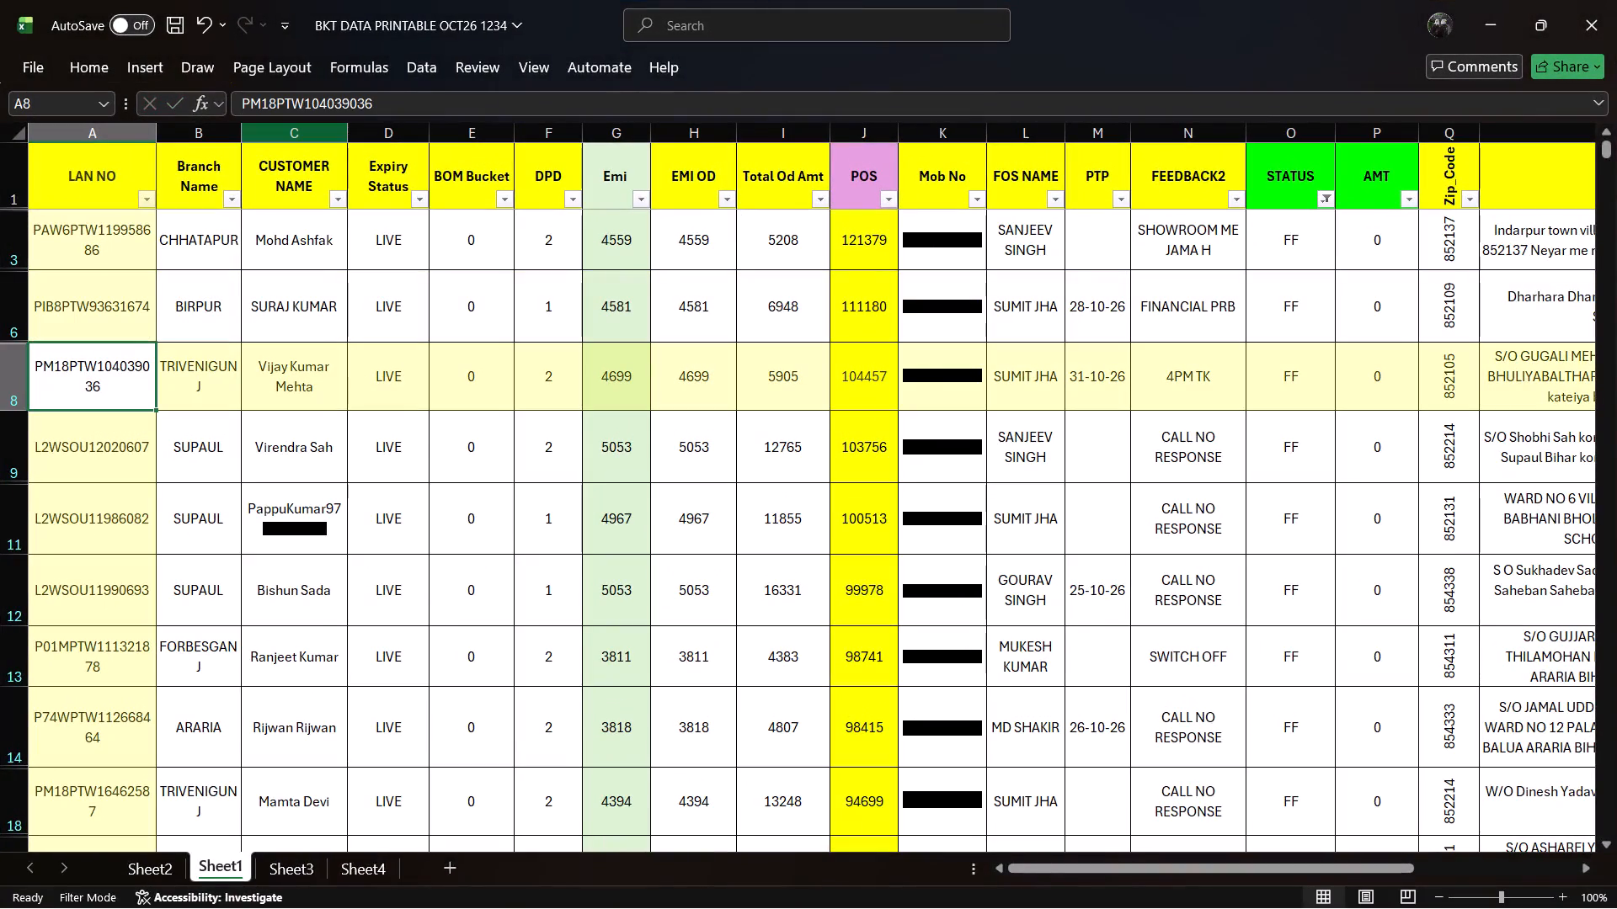
{"action": "double_click", "coordinate": [379, 101]}
{"action": "key", "text": "ctrl+c"}
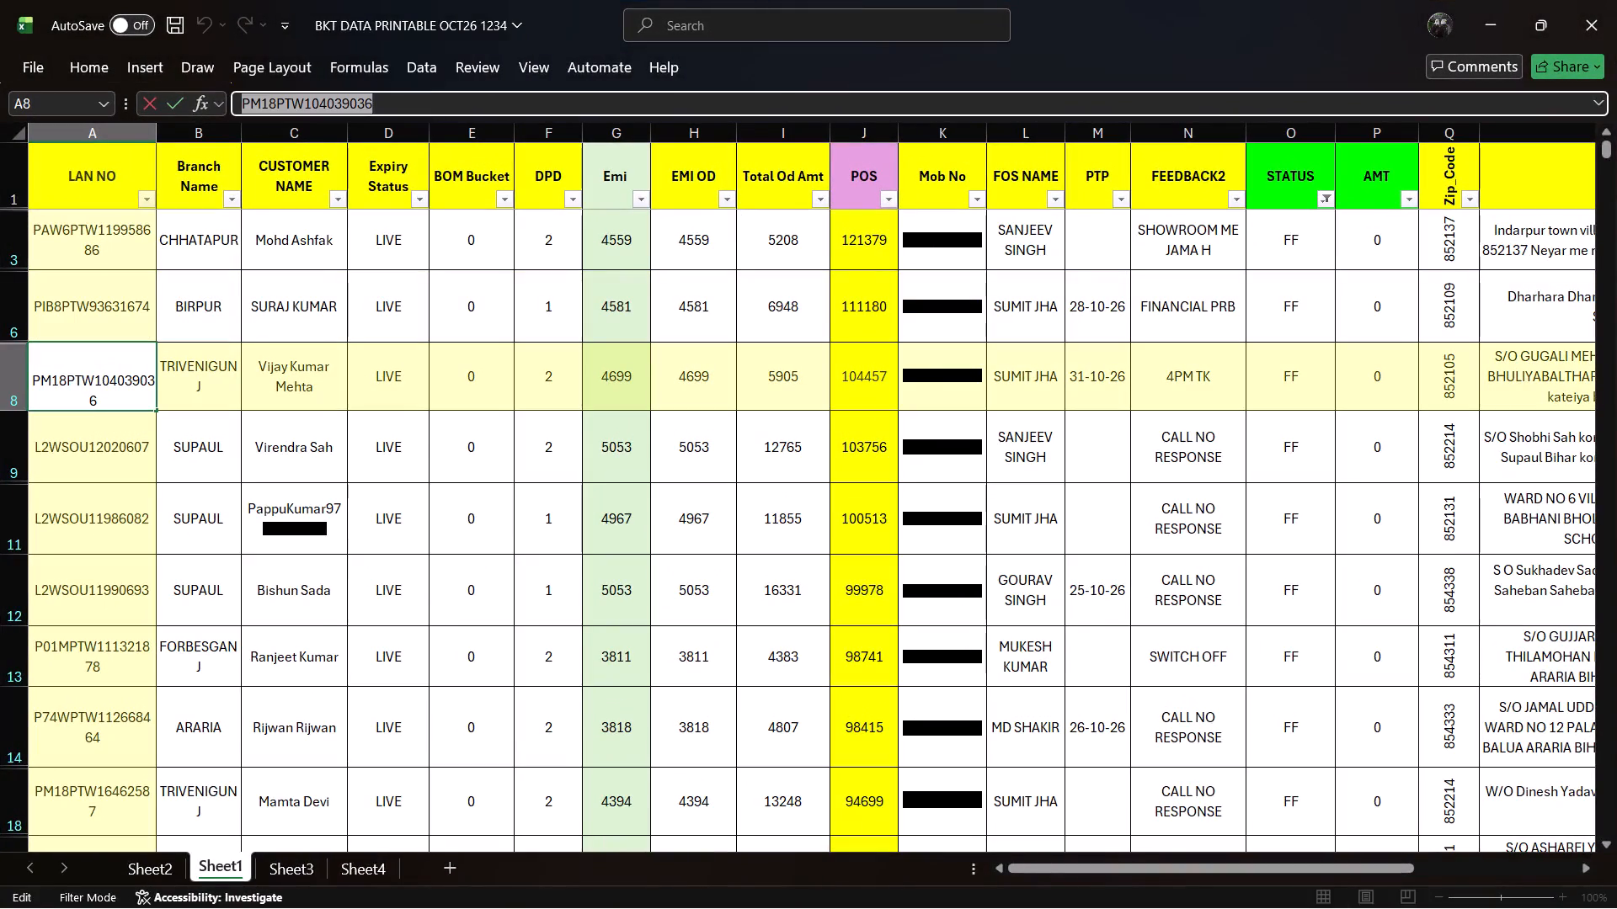
{"action": "key", "text": "super+Tab"}
{"action": "left_click", "coordinate": [812, 208]}
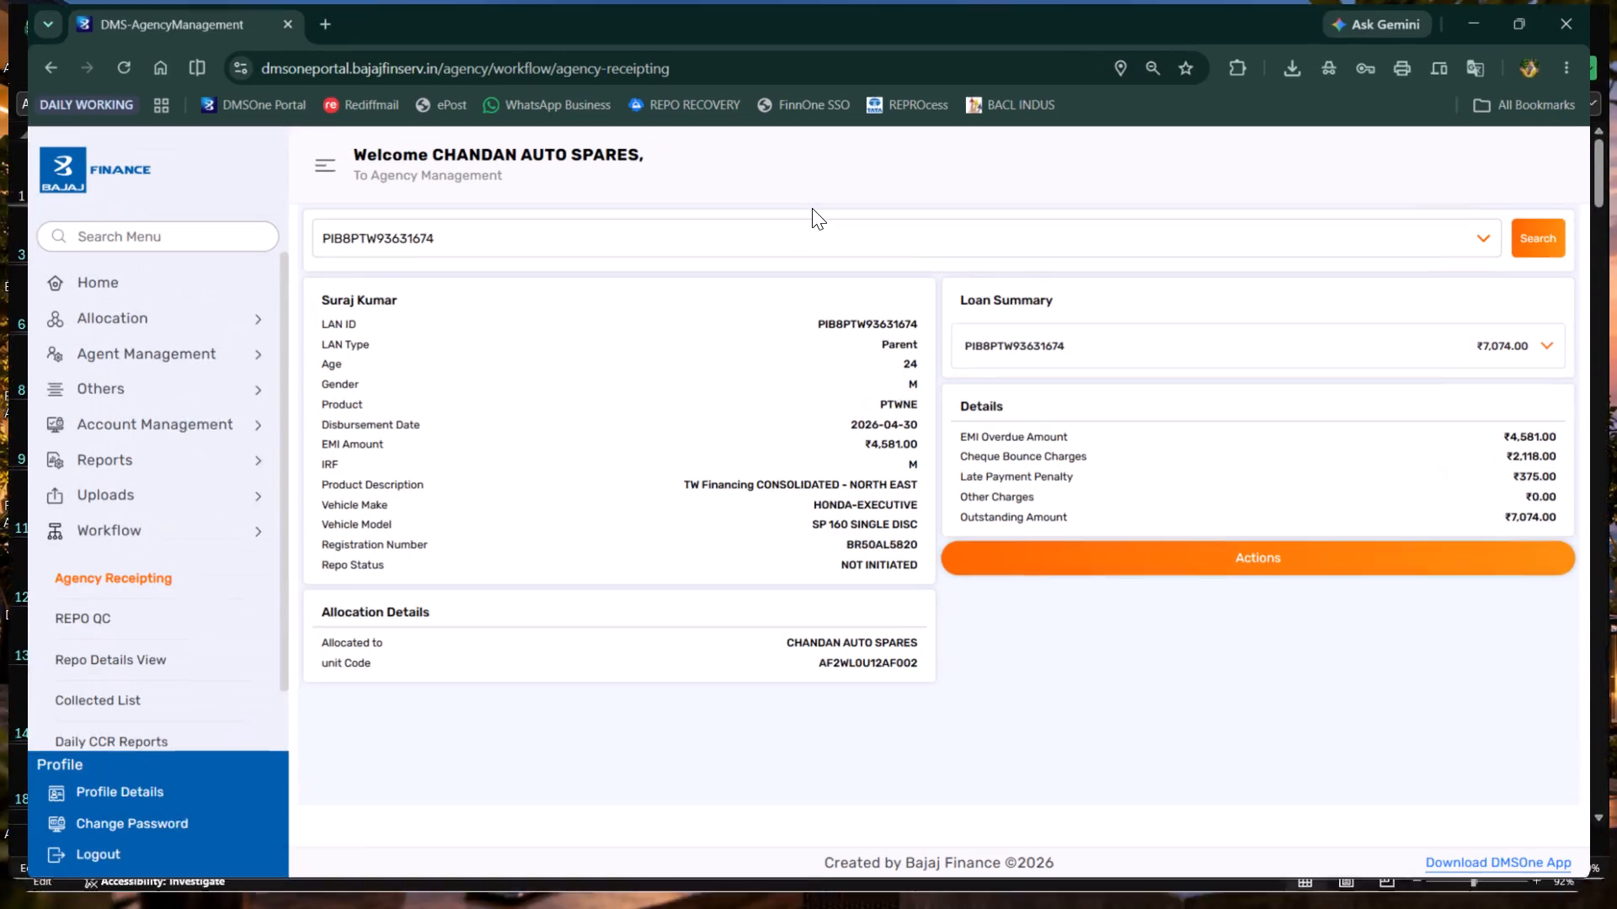
{"action": "left_click", "coordinate": [451, 238]}
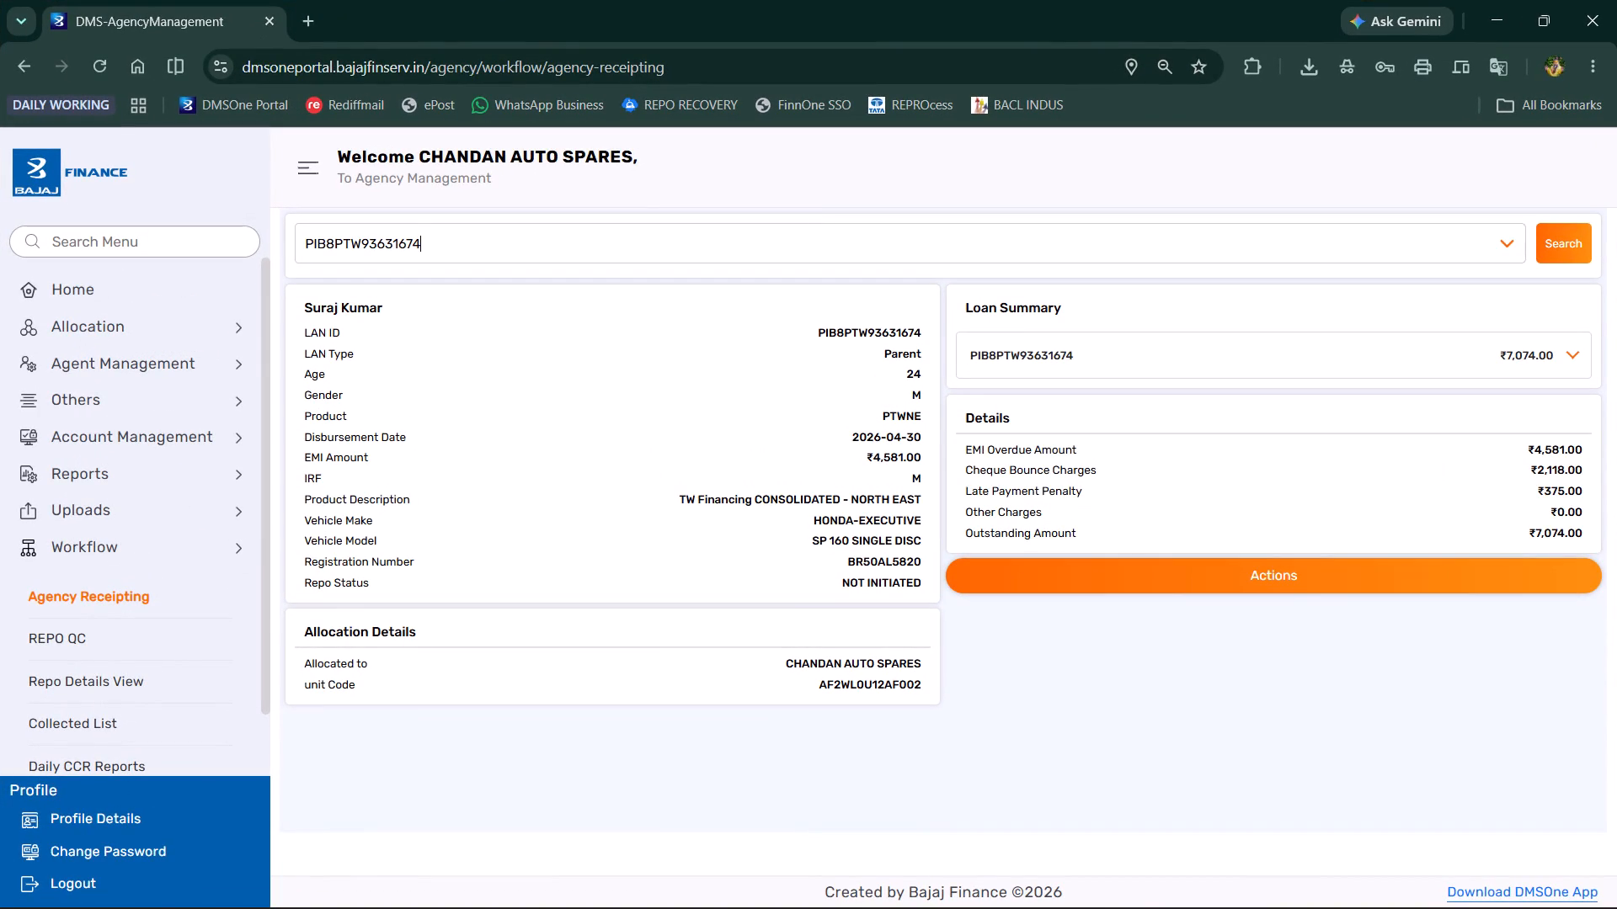
{"action": "key", "text": "BackSpace"}
{"action": "key", "text": "BackSpace"}
{"action": "key", "text": "BackSpace"}
{"action": "key", "text": "BackSpace"}
{"action": "key", "text": "BackSpace"}
{"action": "key", "text": "BackSpace"}
{"action": "key", "text": "BackSpace"}
{"action": "key", "text": "BackSpace"}
{"action": "key", "text": "BackSpace"}
{"action": "key", "text": "BackSpace"}
{"action": "key", "text": "BackSpace"}
{"action": "key", "text": "BackSpace"}
{"action": "key", "text": "BackSpace"}
{"action": "key", "text": "BackSpace"}
{"action": "key", "text": "BackSpace"}
{"action": "key", "text": "BackSpace"}
{"action": "key", "text": "BackSpace"}
{"action": "key", "text": "BackSpace"}
{"action": "key", "text": "BackSpace"}
{"action": "key", "text": "BackSpace"}
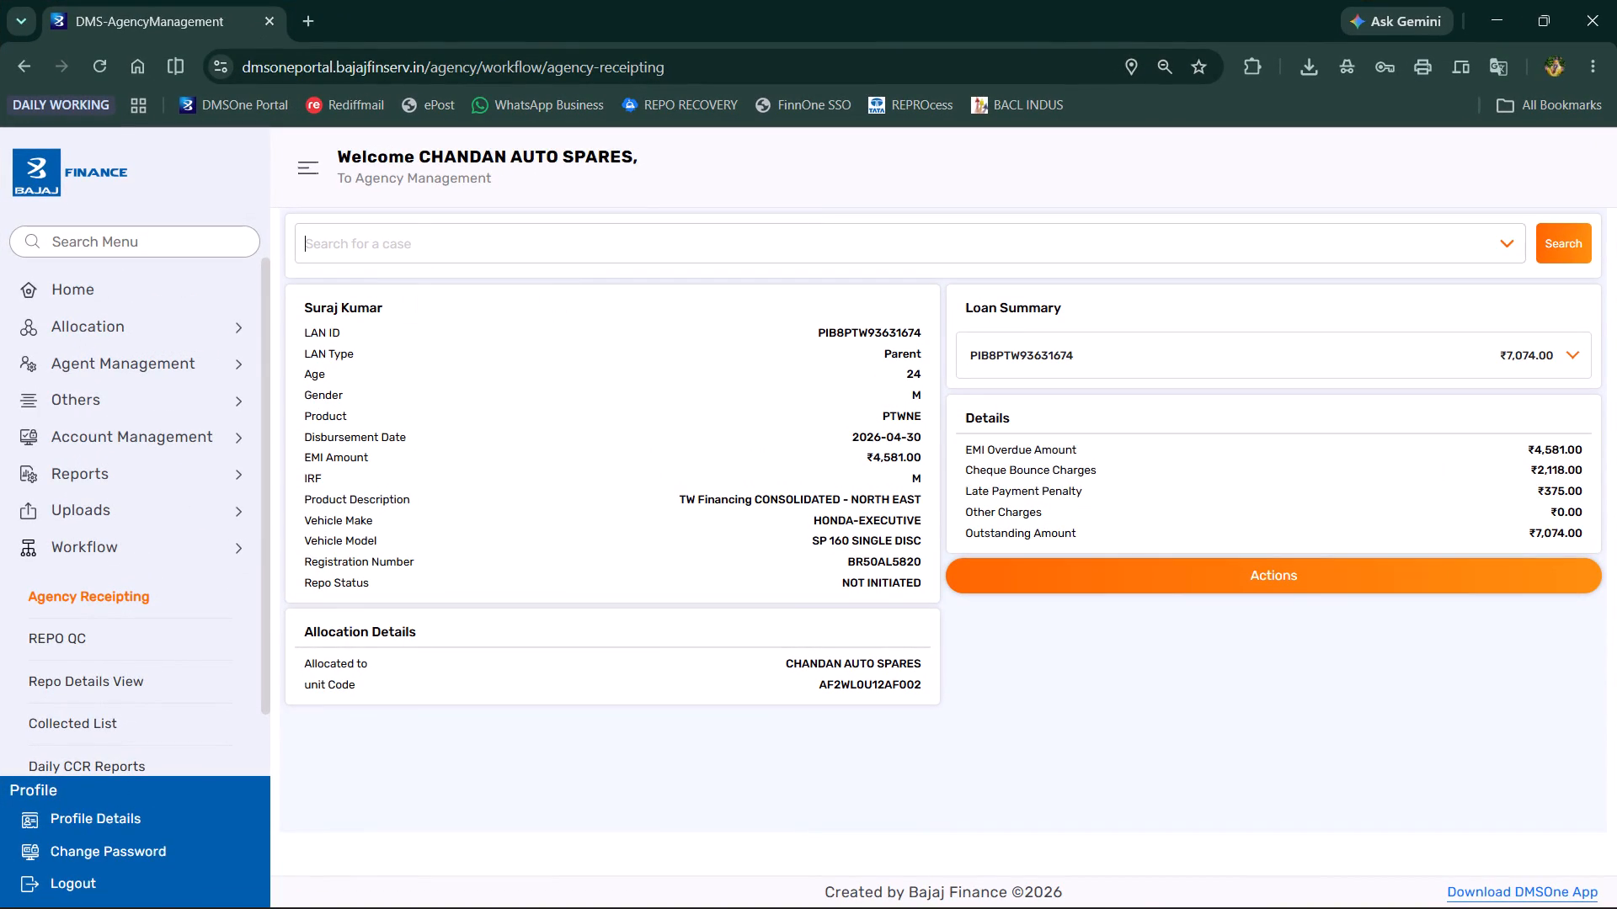
{"action": "key", "text": "ctrl+v"}
{"action": "key", "text": "Return"}
{"action": "key", "text": "Return"}
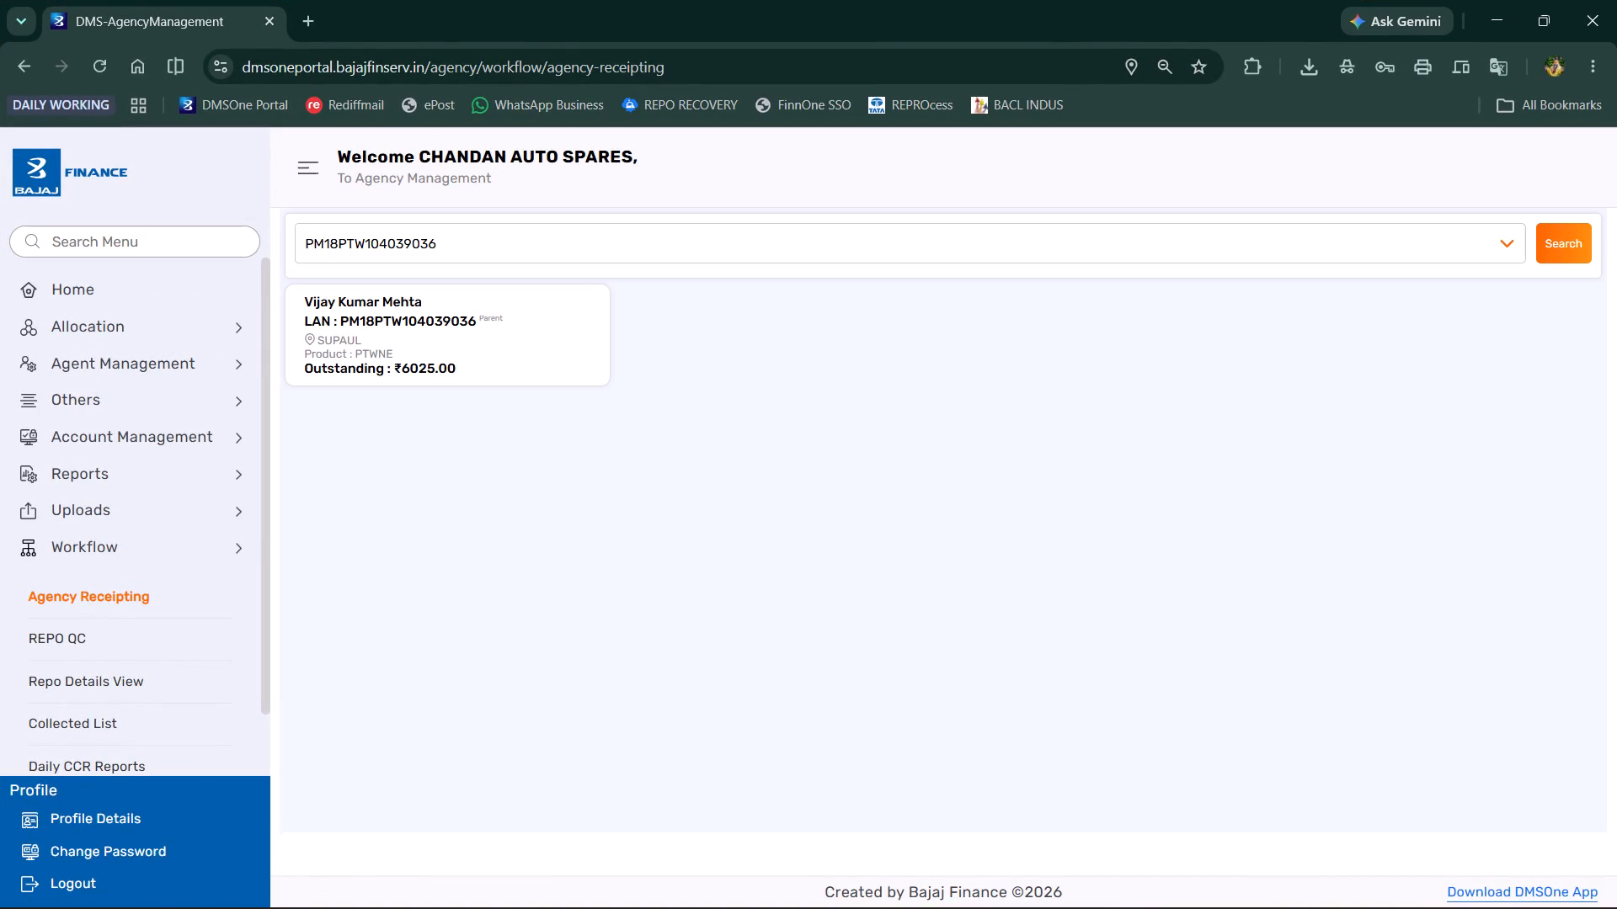
{"action": "double_click", "coordinate": [368, 336]}
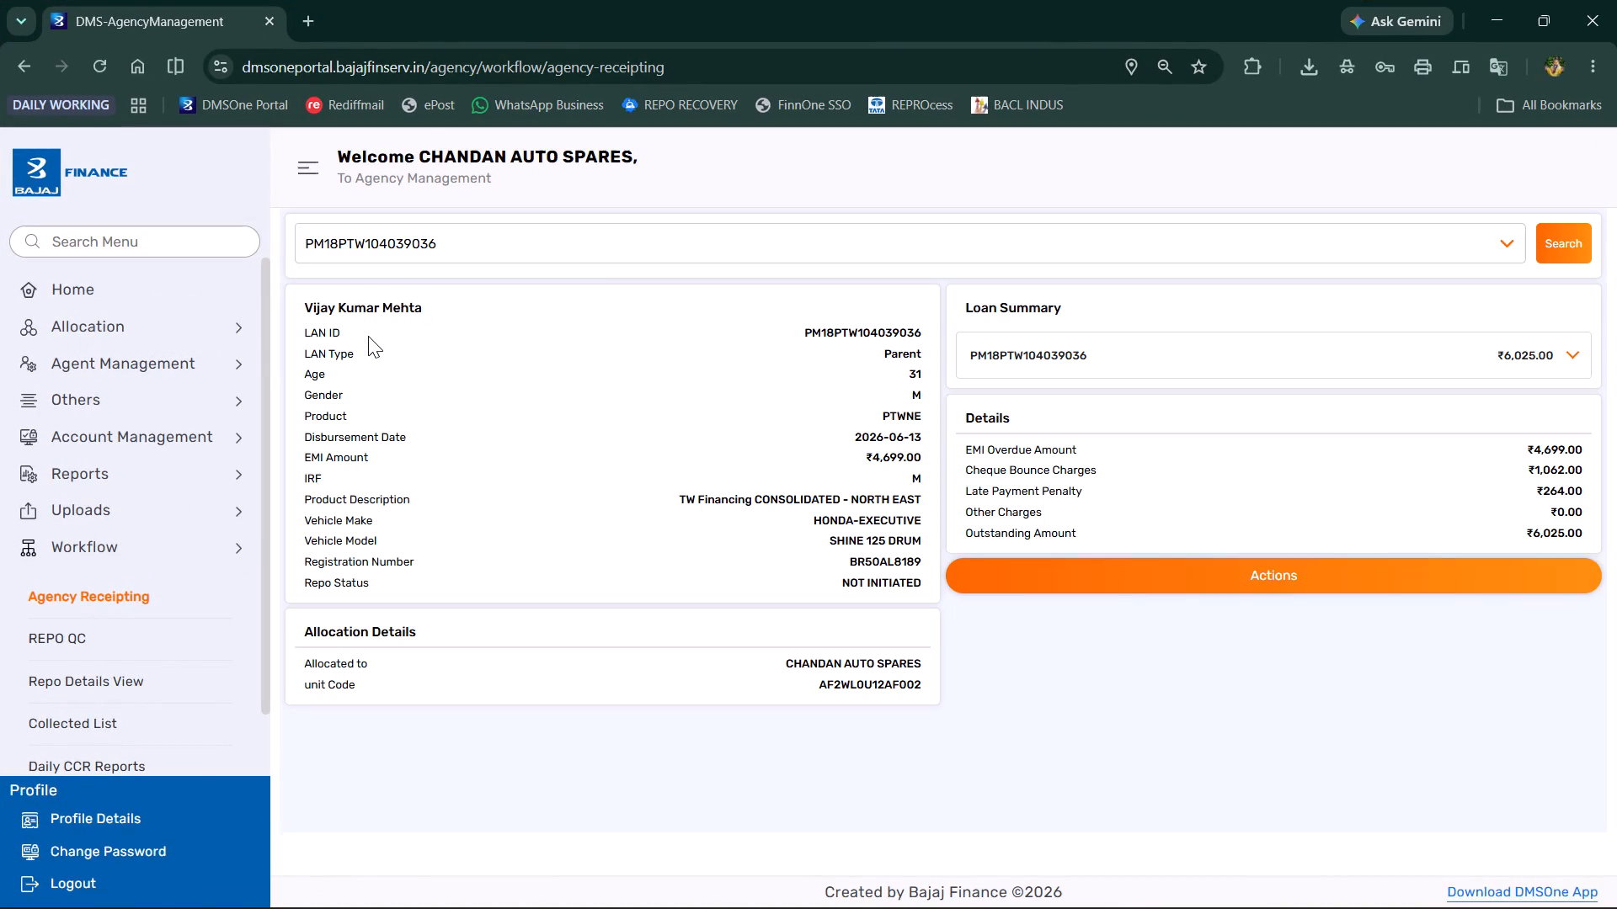
Look up row 9's LAN NO from the BKT DATA PRINTABLE workbook in the DMS portal and view its loan details.
{"action": "key", "text": "super+Tab"}
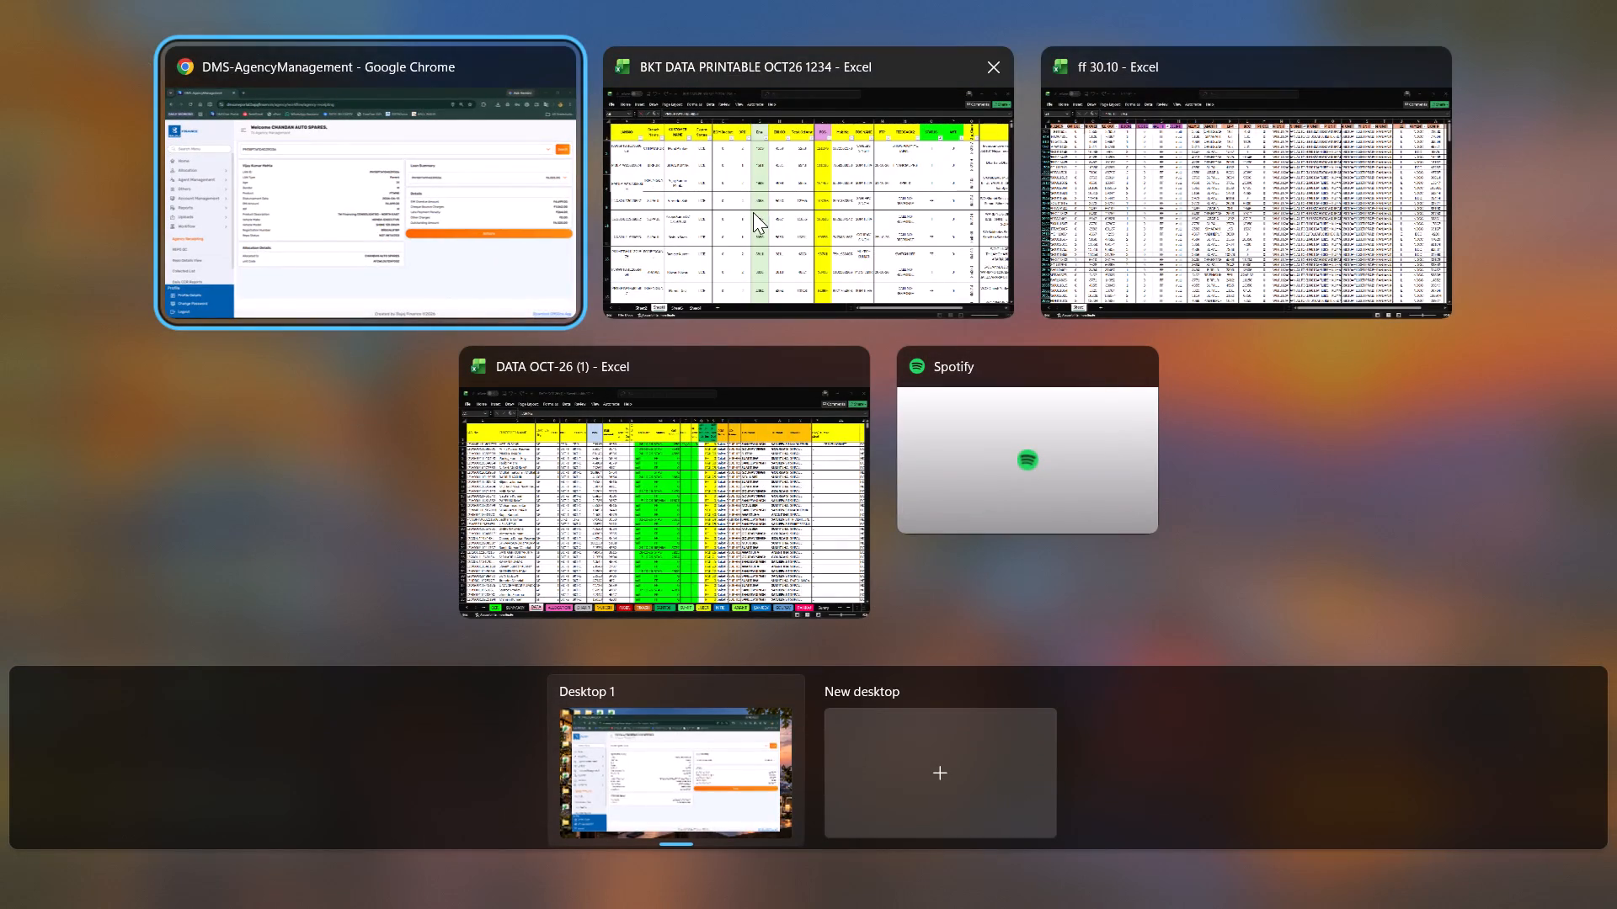
{"action": "left_click", "coordinate": [753, 212]}
{"action": "left_click", "coordinate": [131, 432]}
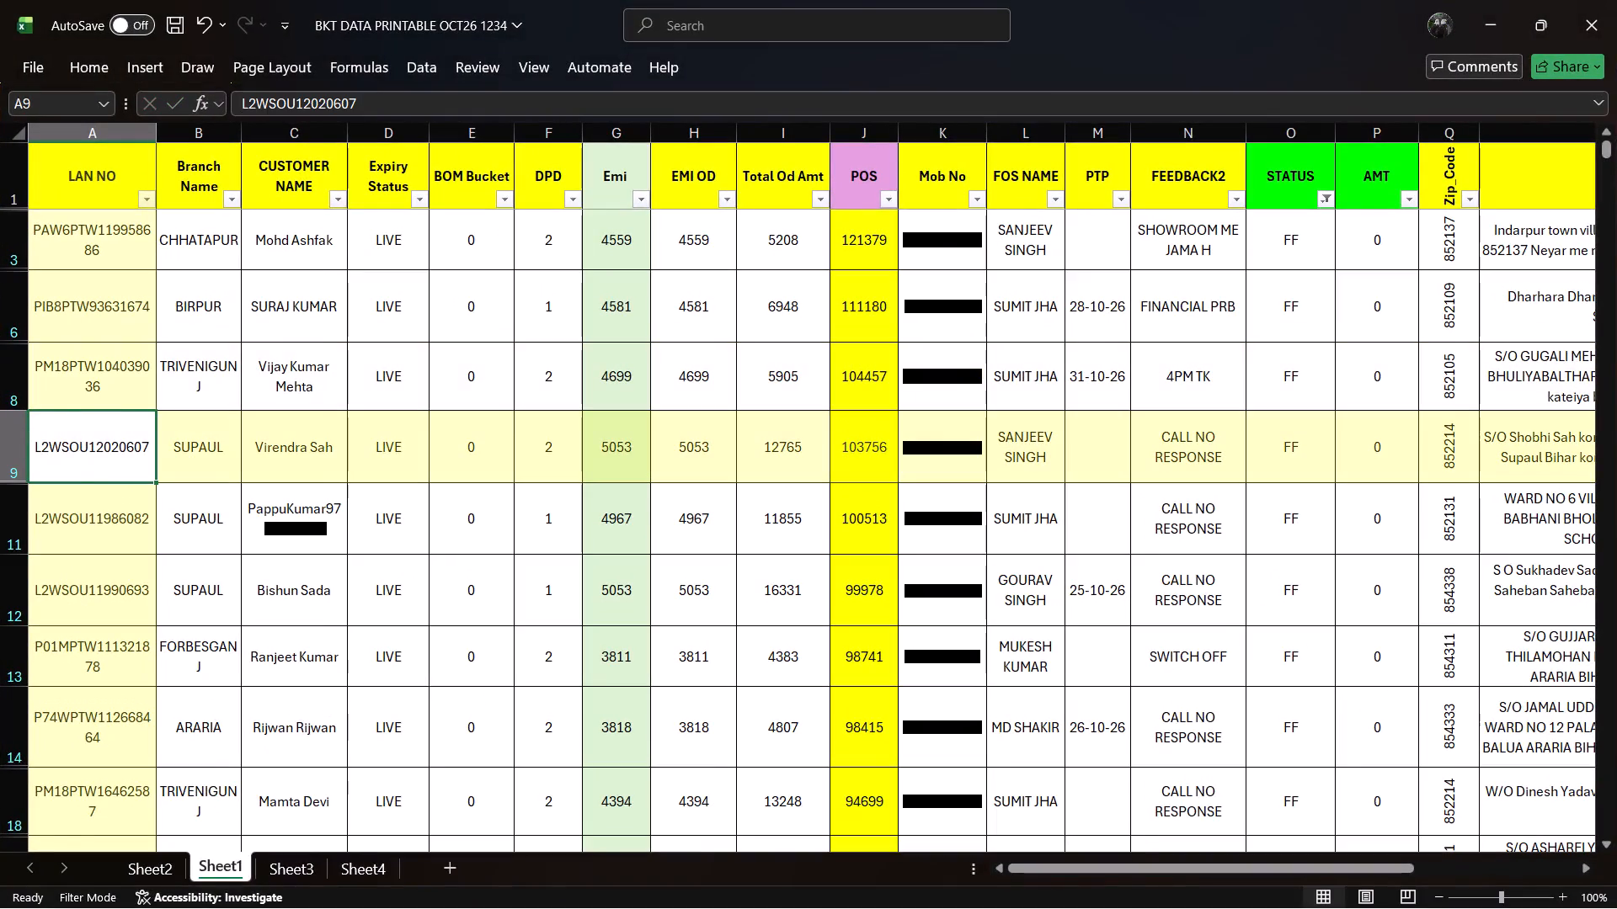
{"action": "key", "text": "ctrl+c"}
{"action": "key", "text": "super+Tab"}
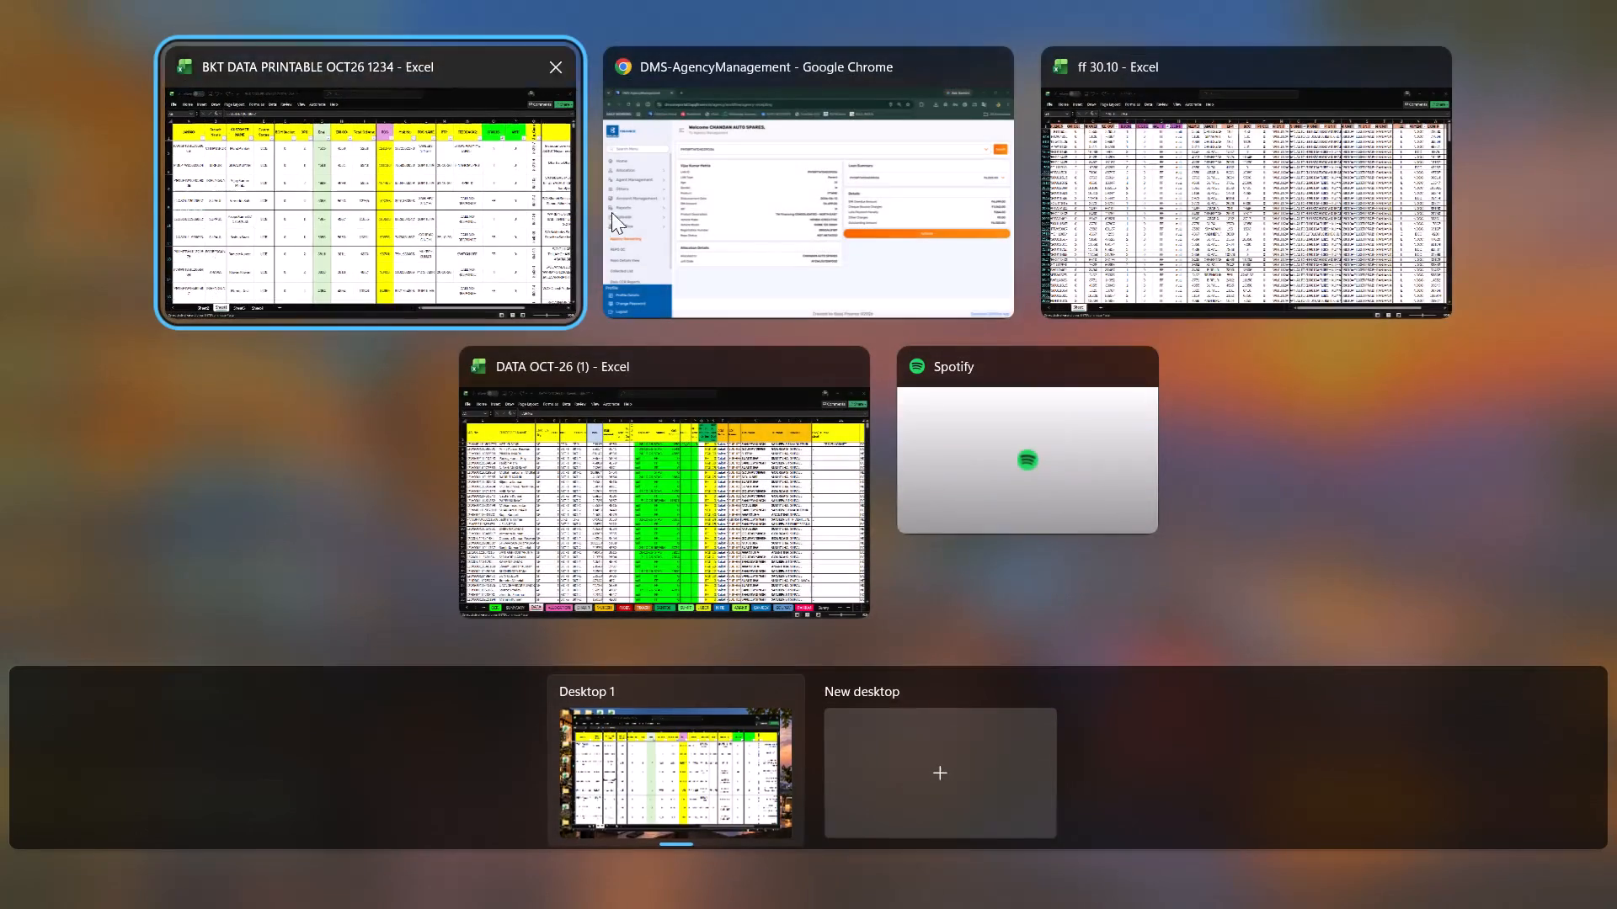
{"action": "left_click", "coordinate": [726, 185]}
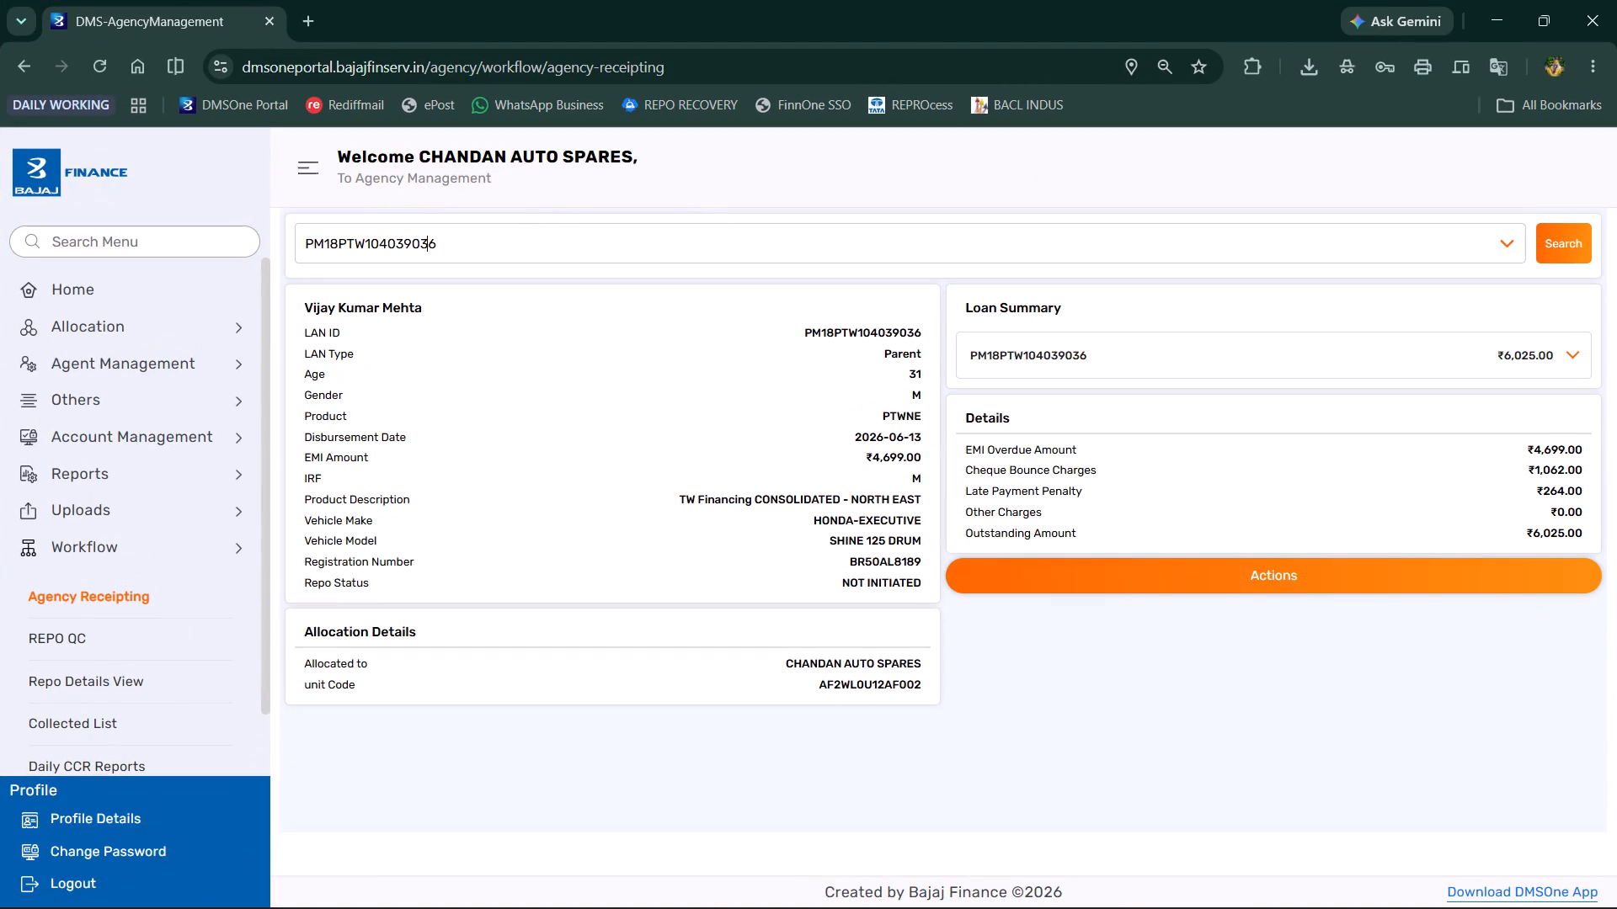
{"action": "left_click", "coordinate": [424, 237]}
{"action": "left_click", "coordinate": [442, 237]}
{"action": "key", "text": "BackSpace"}
{"action": "key", "text": "BackSpace"}
{"action": "key", "text": "BackSpace"}
{"action": "key", "text": "BackSpace"}
{"action": "key", "text": "BackSpace"}
{"action": "key", "text": "BackSpace"}
{"action": "key", "text": "BackSpace"}
{"action": "key", "text": "BackSpace"}
{"action": "key", "text": "BackSpace"}
{"action": "key", "text": "BackSpace"}
{"action": "key", "text": "BackSpace"}
{"action": "key", "text": "BackSpace"}
{"action": "key", "text": "BackSpace"}
{"action": "key", "text": "BackSpace"}
{"action": "key", "text": "BackSpace"}
{"action": "key", "text": "BackSpace"}
{"action": "key", "text": "BackSpace"}
{"action": "key", "text": "BackSpace"}
{"action": "key", "text": "BackSpace"}
{"action": "key", "text": "BackSpace"}
{"action": "key", "text": "ctrl+c"}
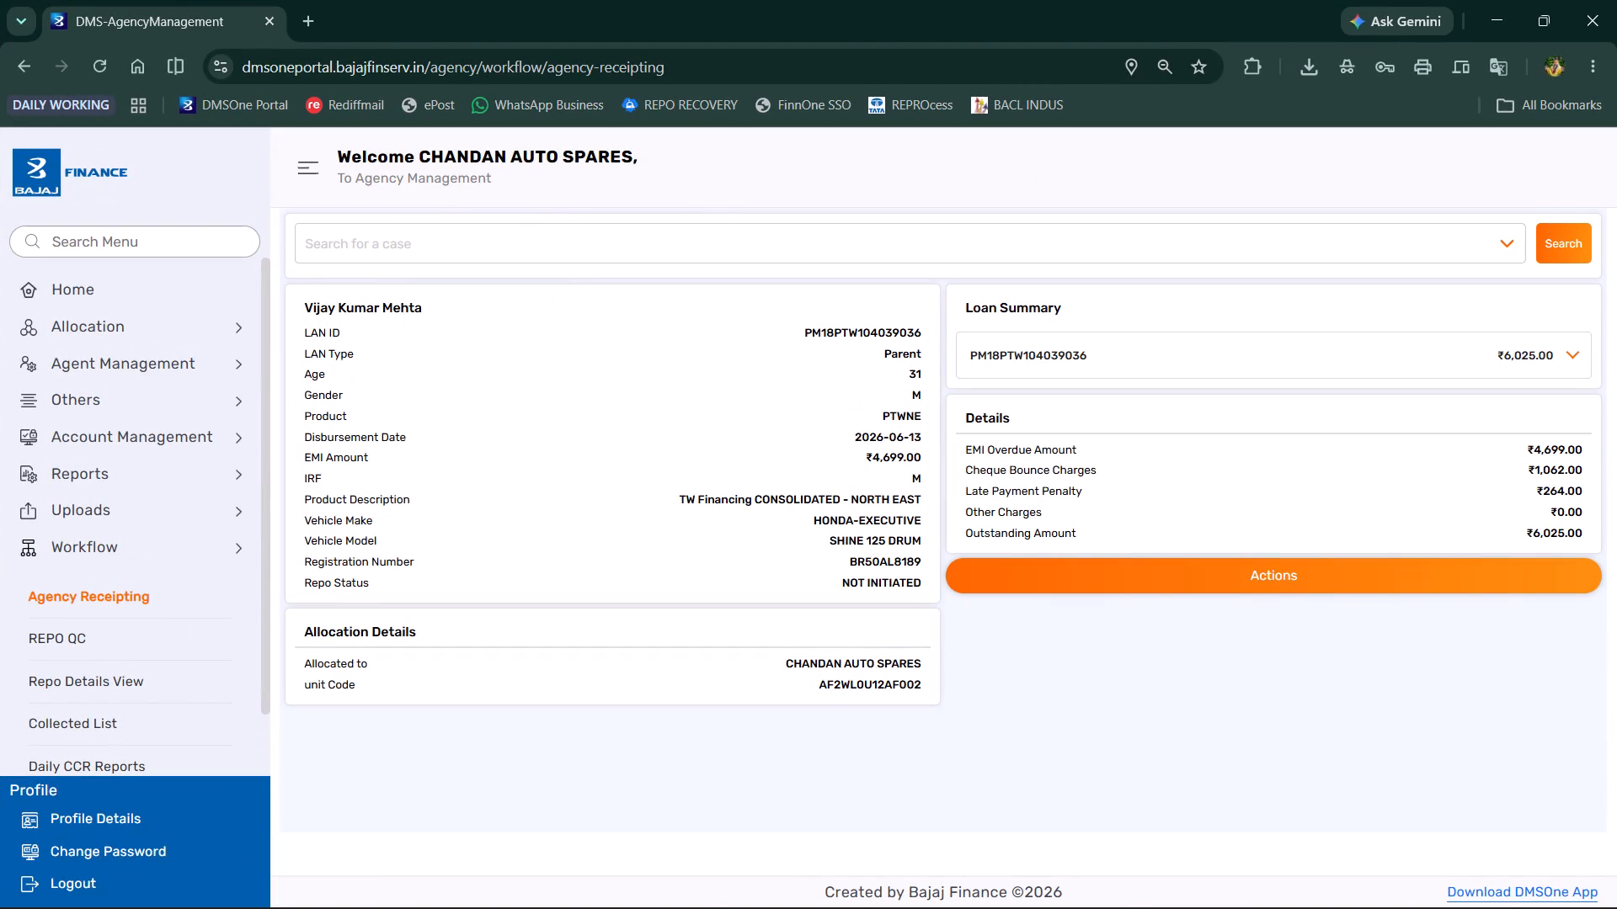
{"action": "key", "text": "ctrl+v"}
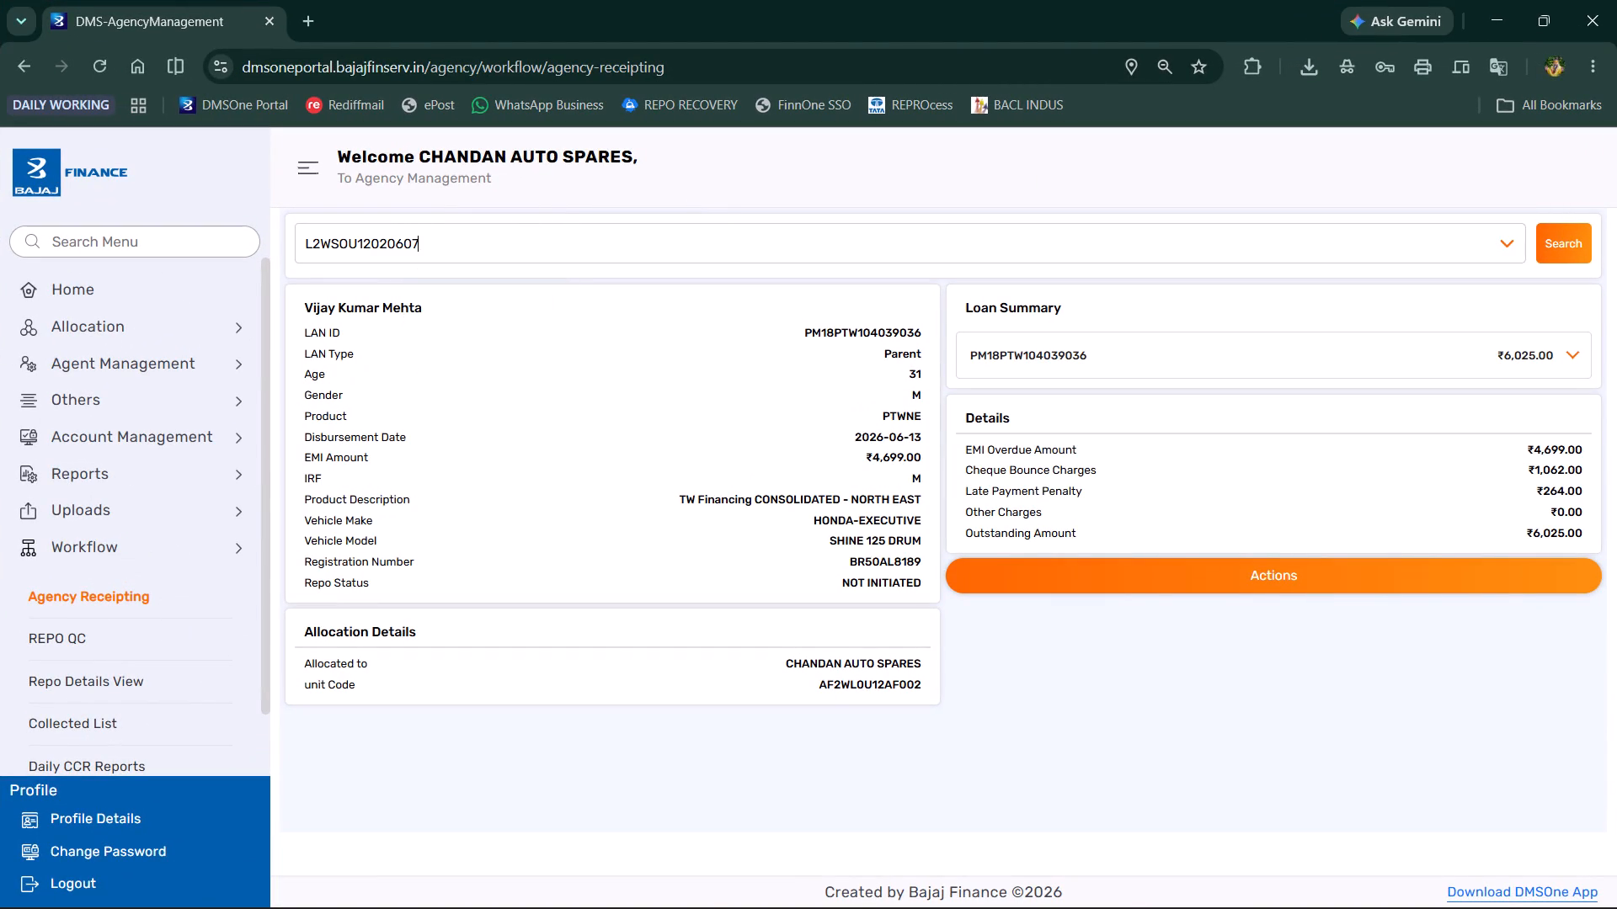
{"action": "key", "text": "Return"}
{"action": "key", "text": "Return"}
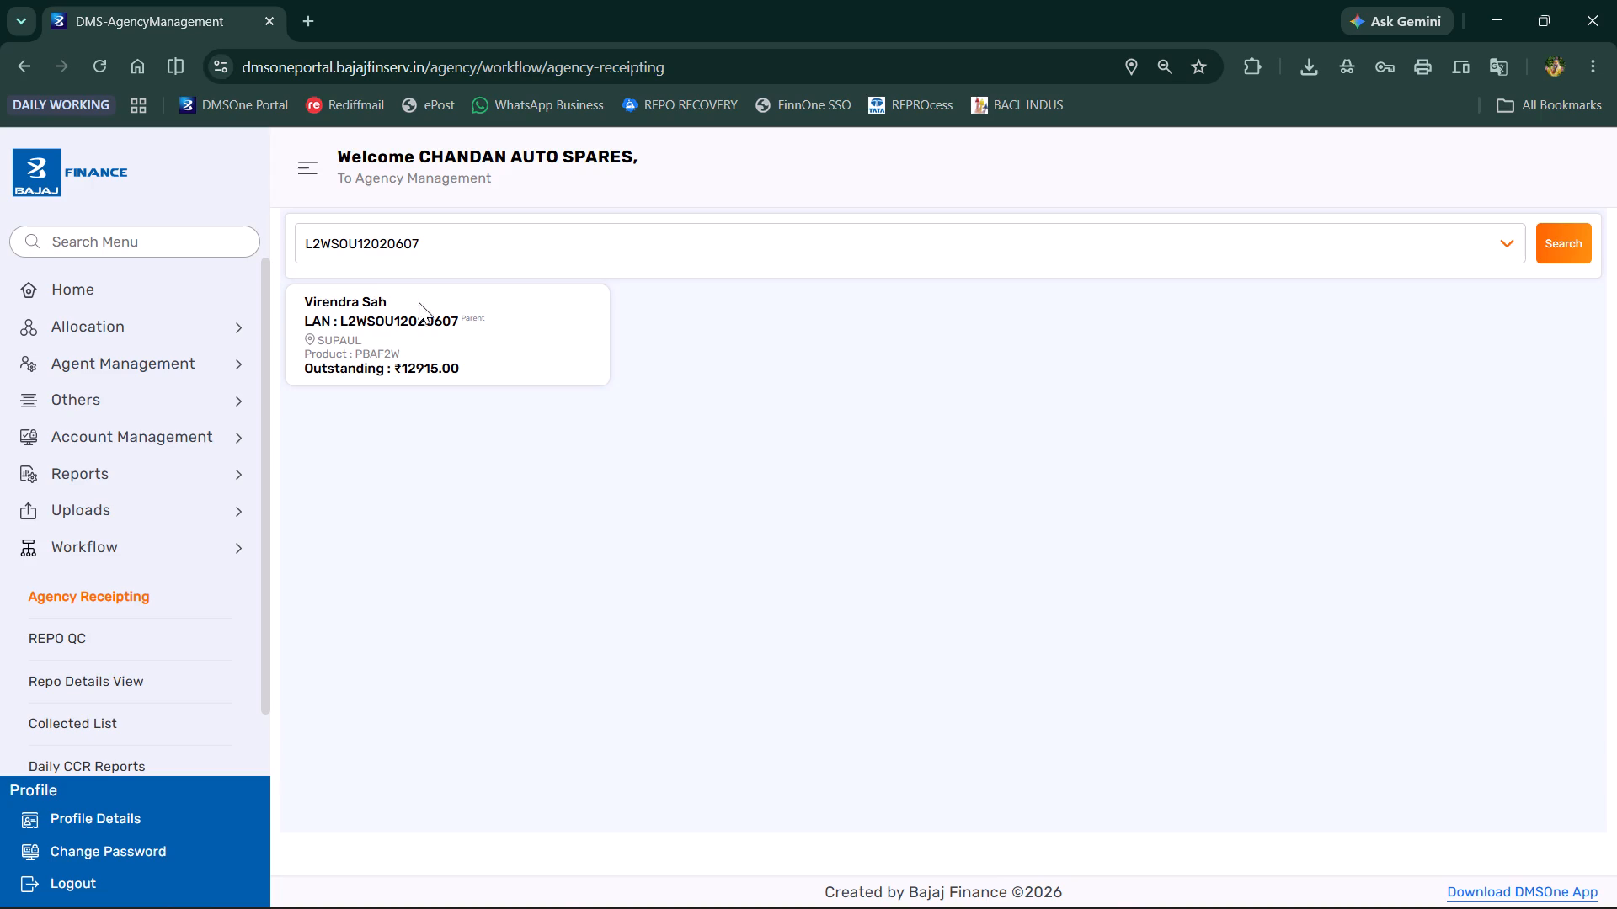
{"action": "double_click", "coordinate": [408, 338]}
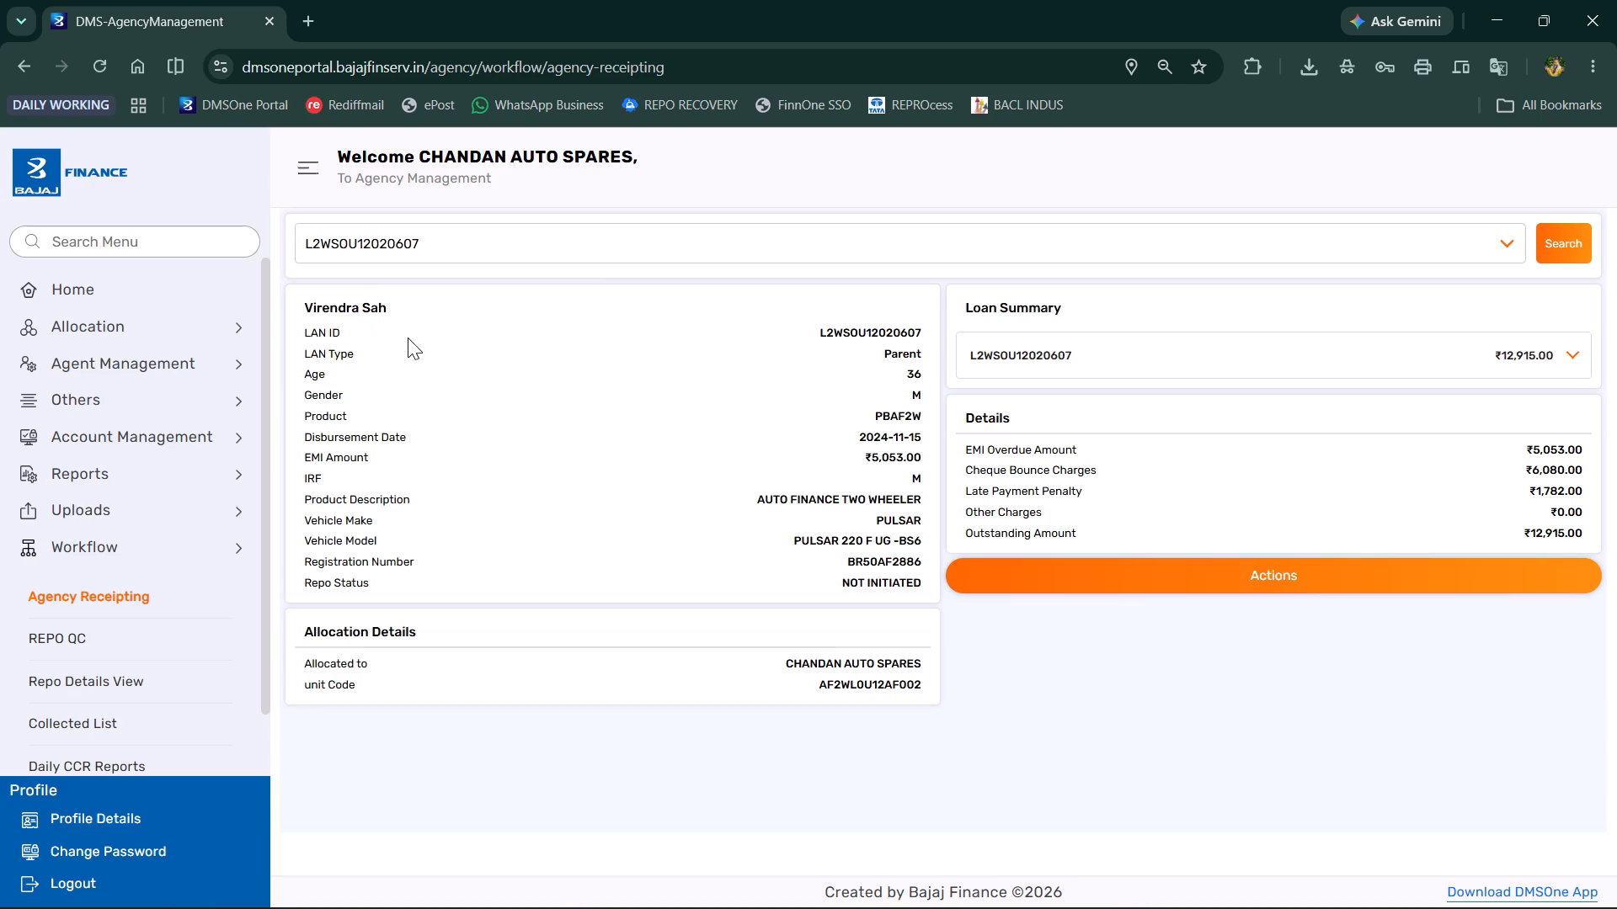
Look up row 11's LAN NO from the BKT DATA PRINTABLE workbook in the DMS portal and view its loan details.
{"action": "key", "text": "super+Tab"}
{"action": "left_click", "coordinate": [702, 226]}
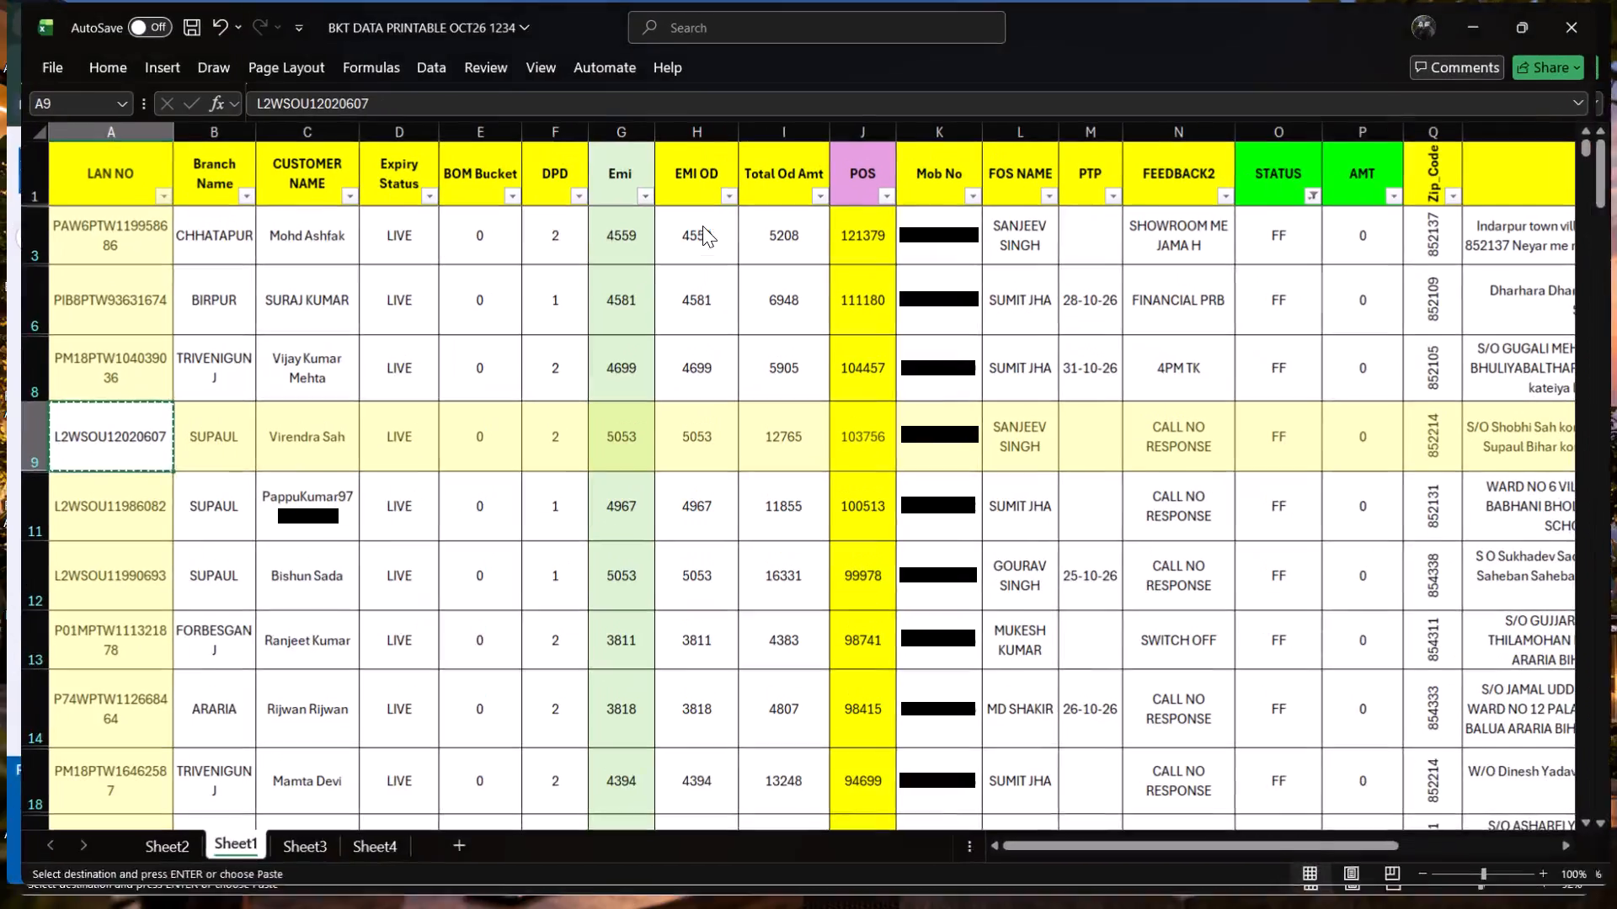
{"action": "left_click", "coordinate": [89, 528]}
{"action": "key", "text": "ctrl+c"}
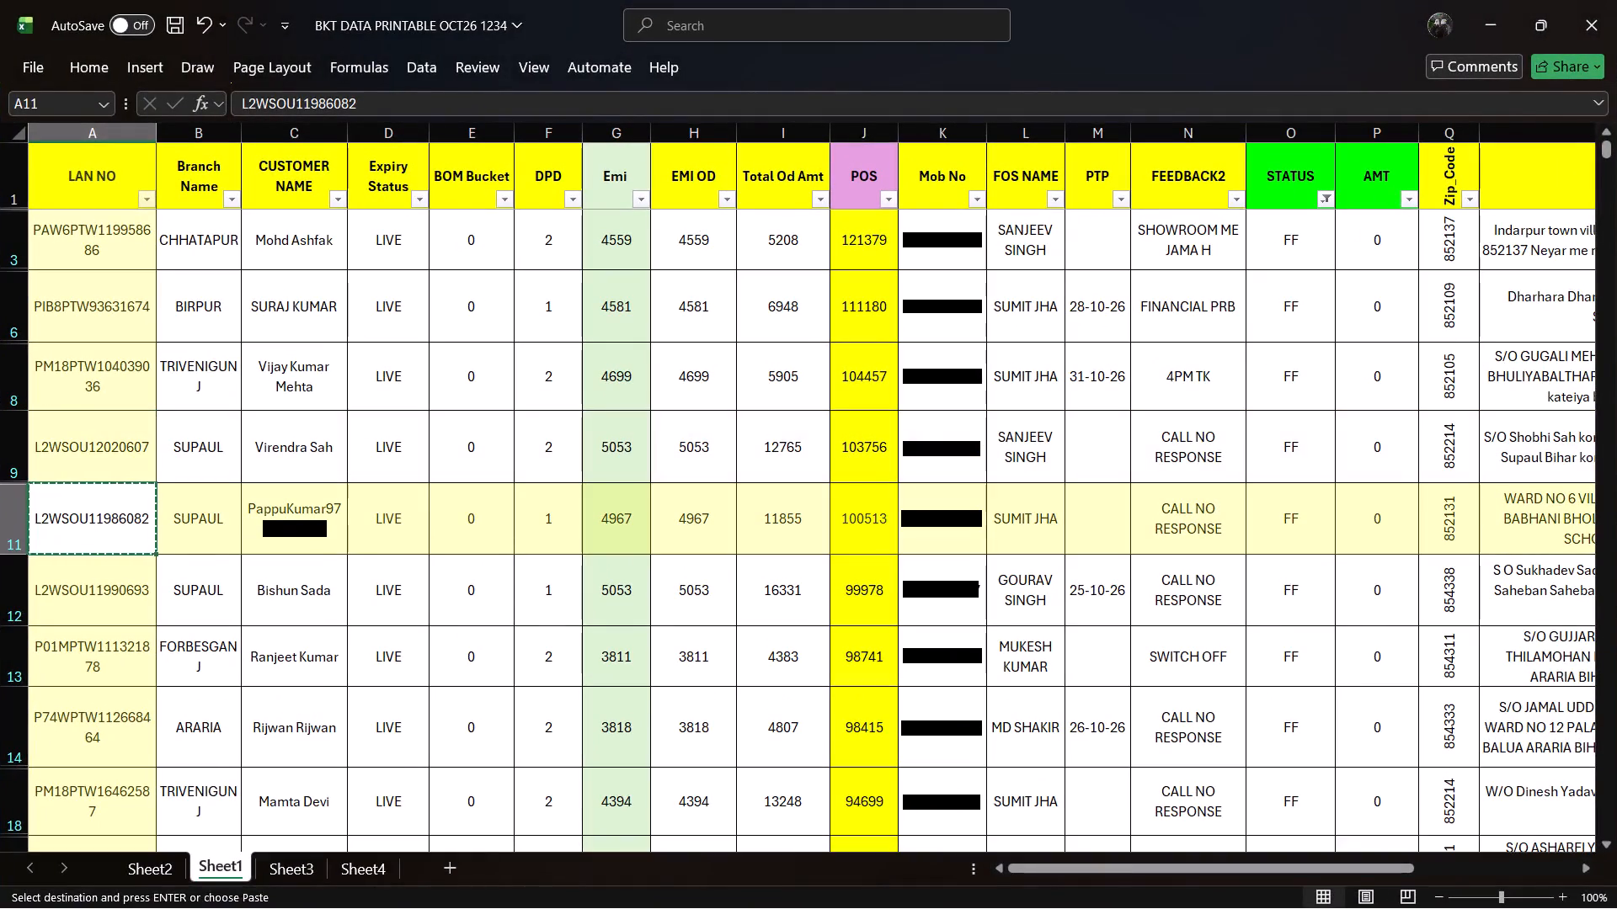
{"action": "key", "text": "super+Tab"}
{"action": "left_click", "coordinate": [683, 231]}
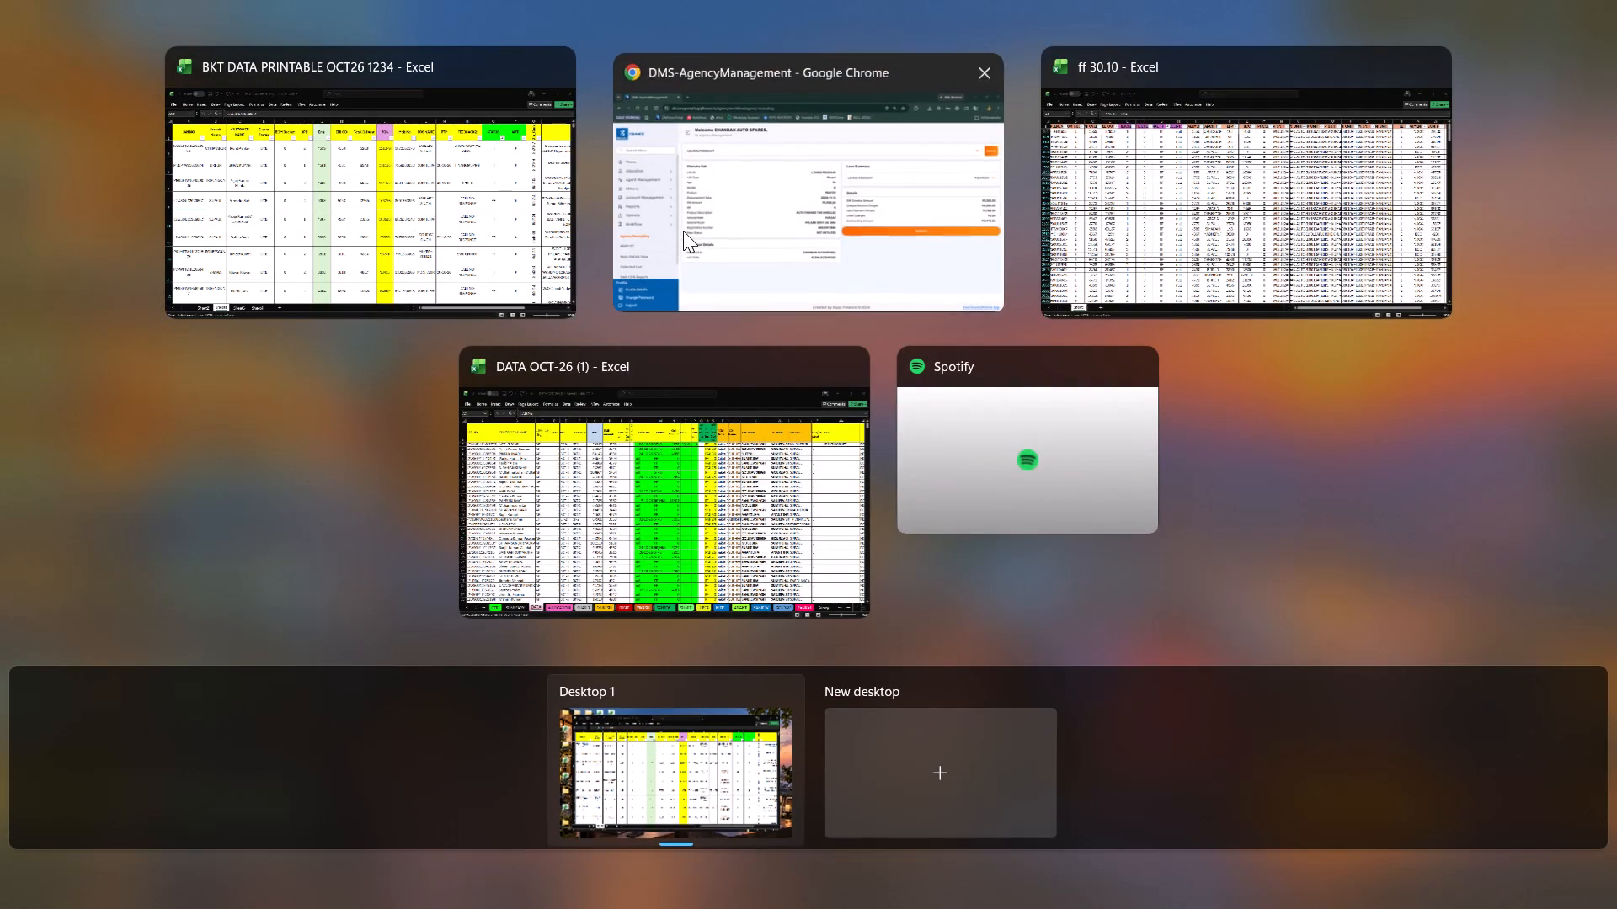
{"action": "left_click", "coordinate": [505, 242]}
{"action": "key", "text": "BackSpace"}
{"action": "key", "text": "BackSpace"}
{"action": "key", "text": "BackSpace"}
{"action": "key", "text": "BackSpace"}
{"action": "key", "text": "BackSpace"}
{"action": "key", "text": "BackSpace"}
{"action": "key", "text": "BackSpace"}
{"action": "key", "text": "BackSpace"}
{"action": "key", "text": "BackSpace"}
{"action": "key", "text": "BackSpace"}
{"action": "key", "text": "BackSpace"}
{"action": "key", "text": "BackSpace"}
{"action": "key", "text": "BackSpace"}
{"action": "key", "text": "BackSpace"}
{"action": "key", "text": "BackSpace"}
{"action": "key", "text": "BackSpace"}
{"action": "key", "text": "BackSpace"}
{"action": "key", "text": "BackSpace"}
{"action": "key", "text": "BackSpace"}
{"action": "key", "text": "BackSpace"}
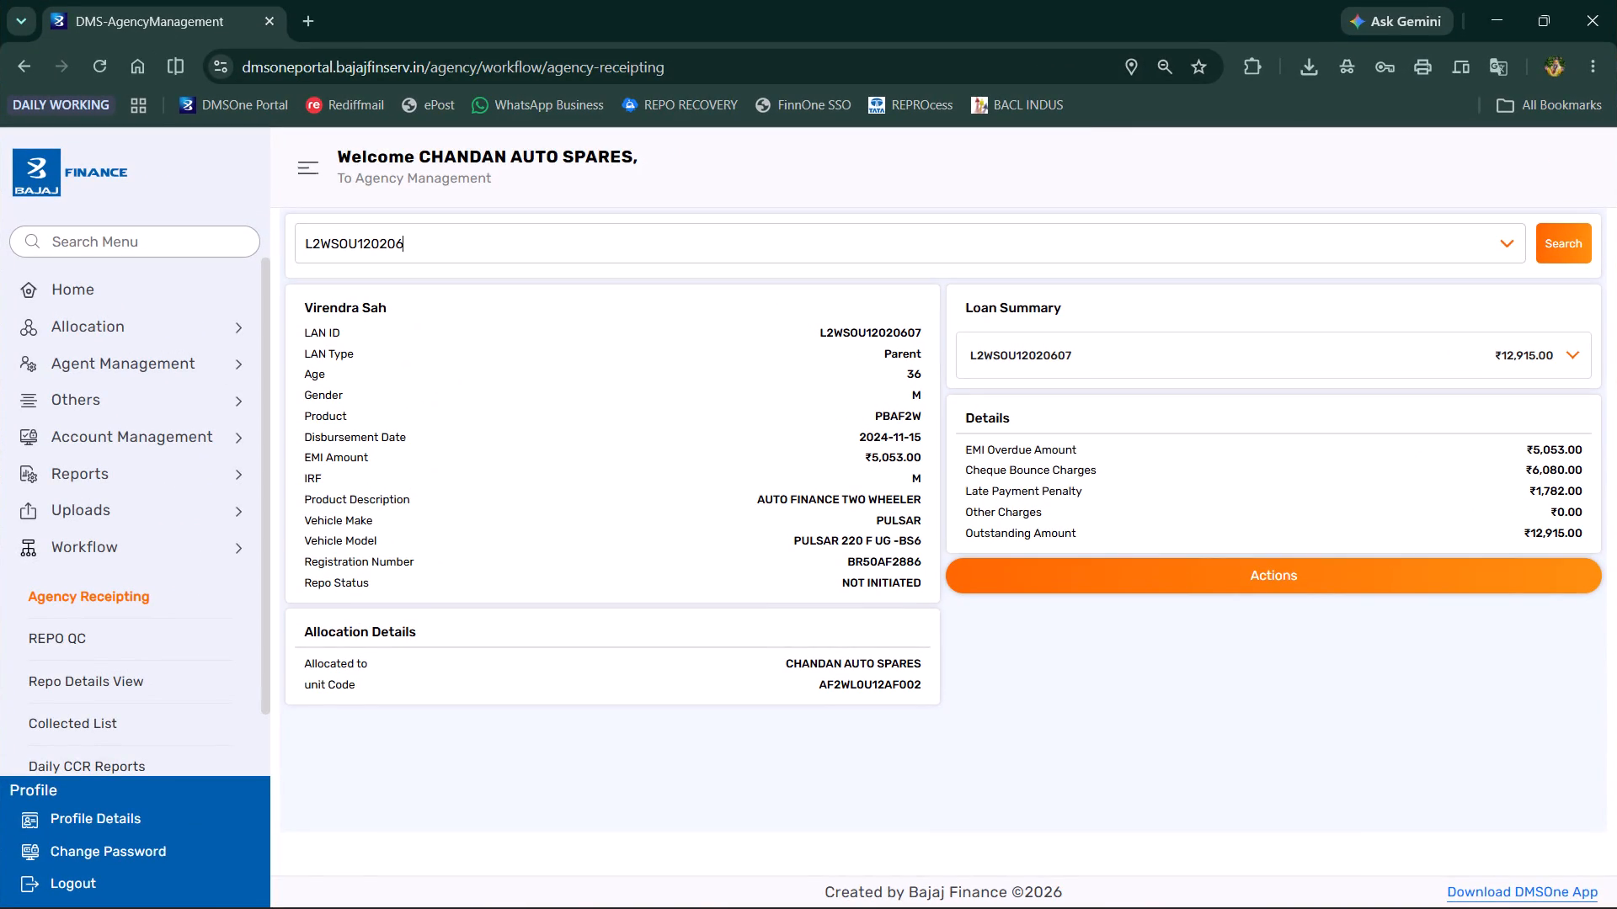
{"action": "key", "text": "ctrl+v"}
{"action": "key", "text": "Return"}
{"action": "key", "text": "Return"}
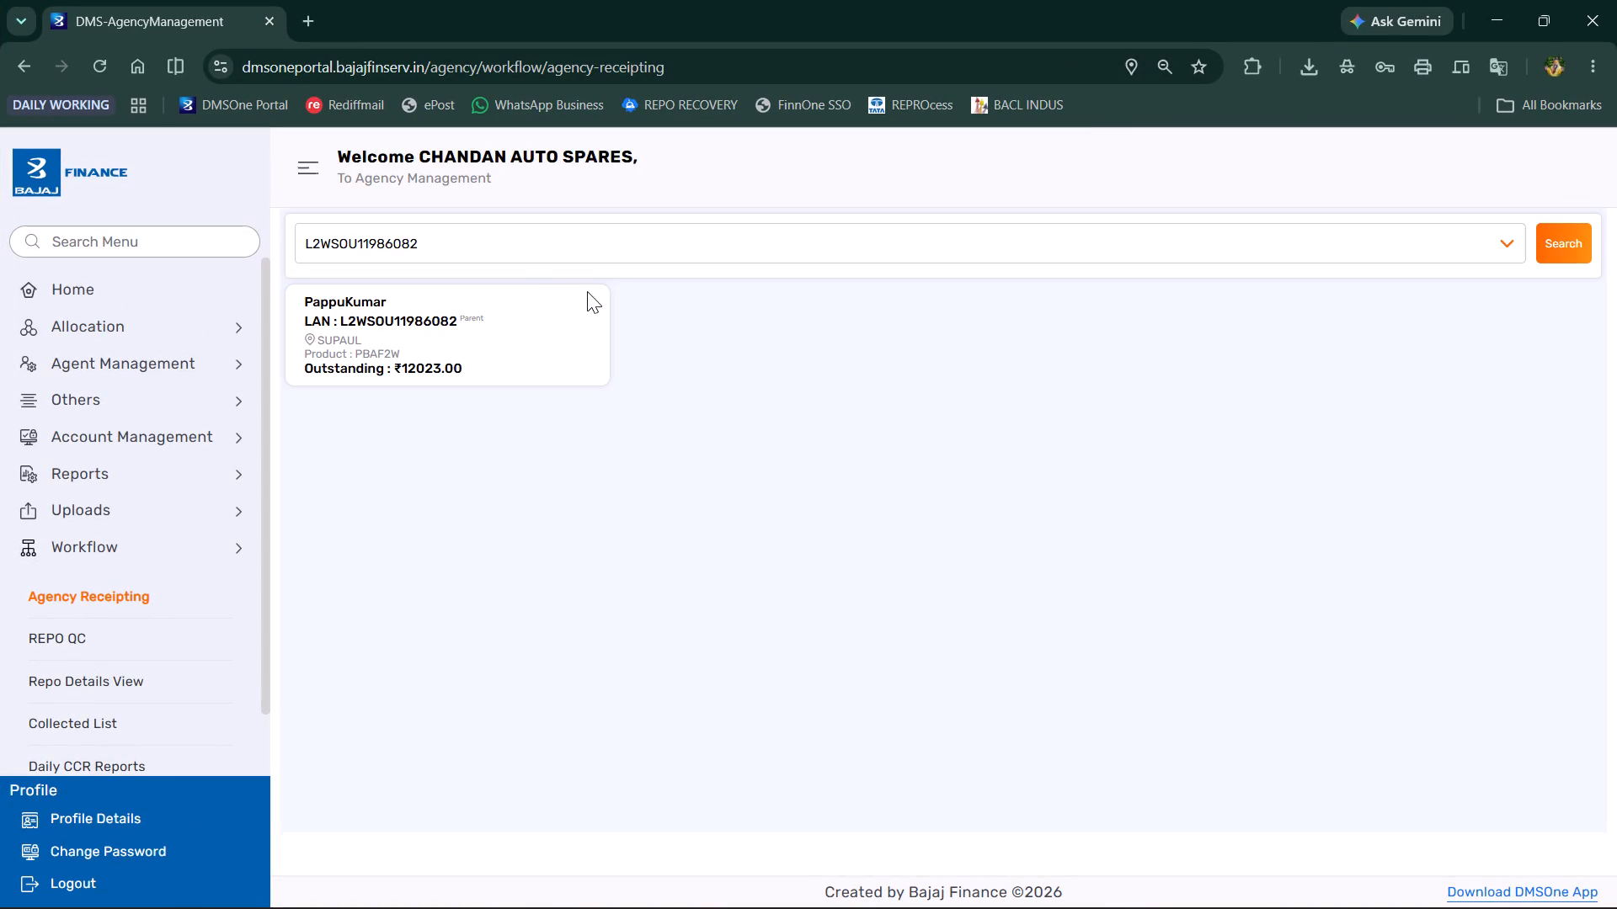
{"action": "double_click", "coordinate": [404, 339]}
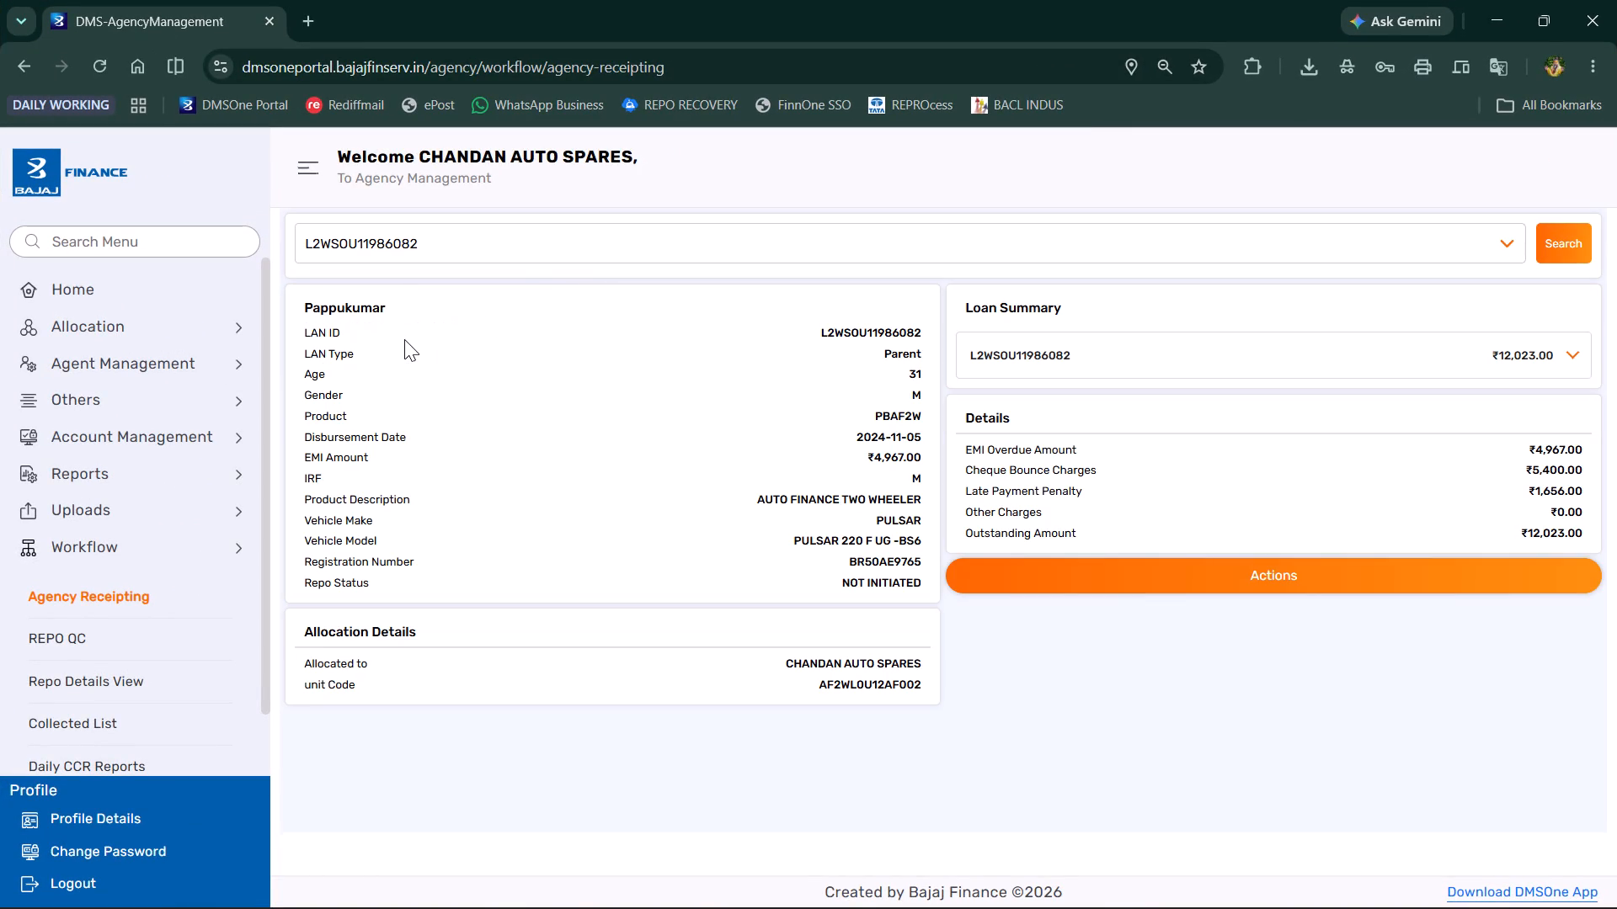
Look up row 12's LAN NO from the BKT DATA PRINTABLE workbook in the DMS portal and view its loan details.
{"action": "key", "text": "super+Tab"}
{"action": "left_click", "coordinate": [777, 221]}
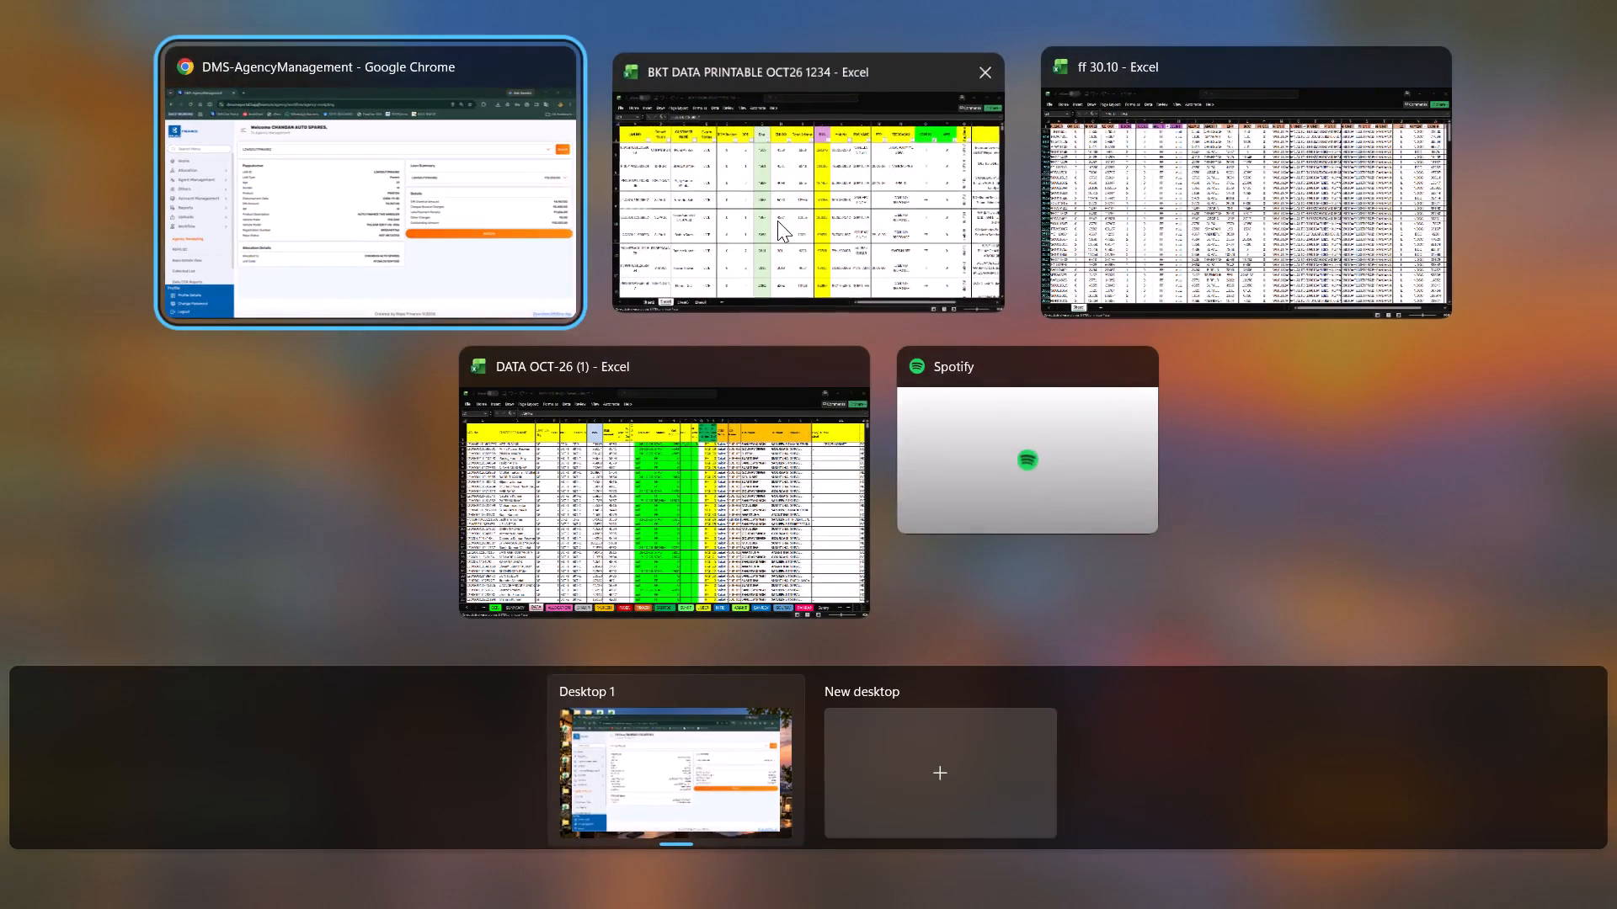
{"action": "key", "text": "Down"}
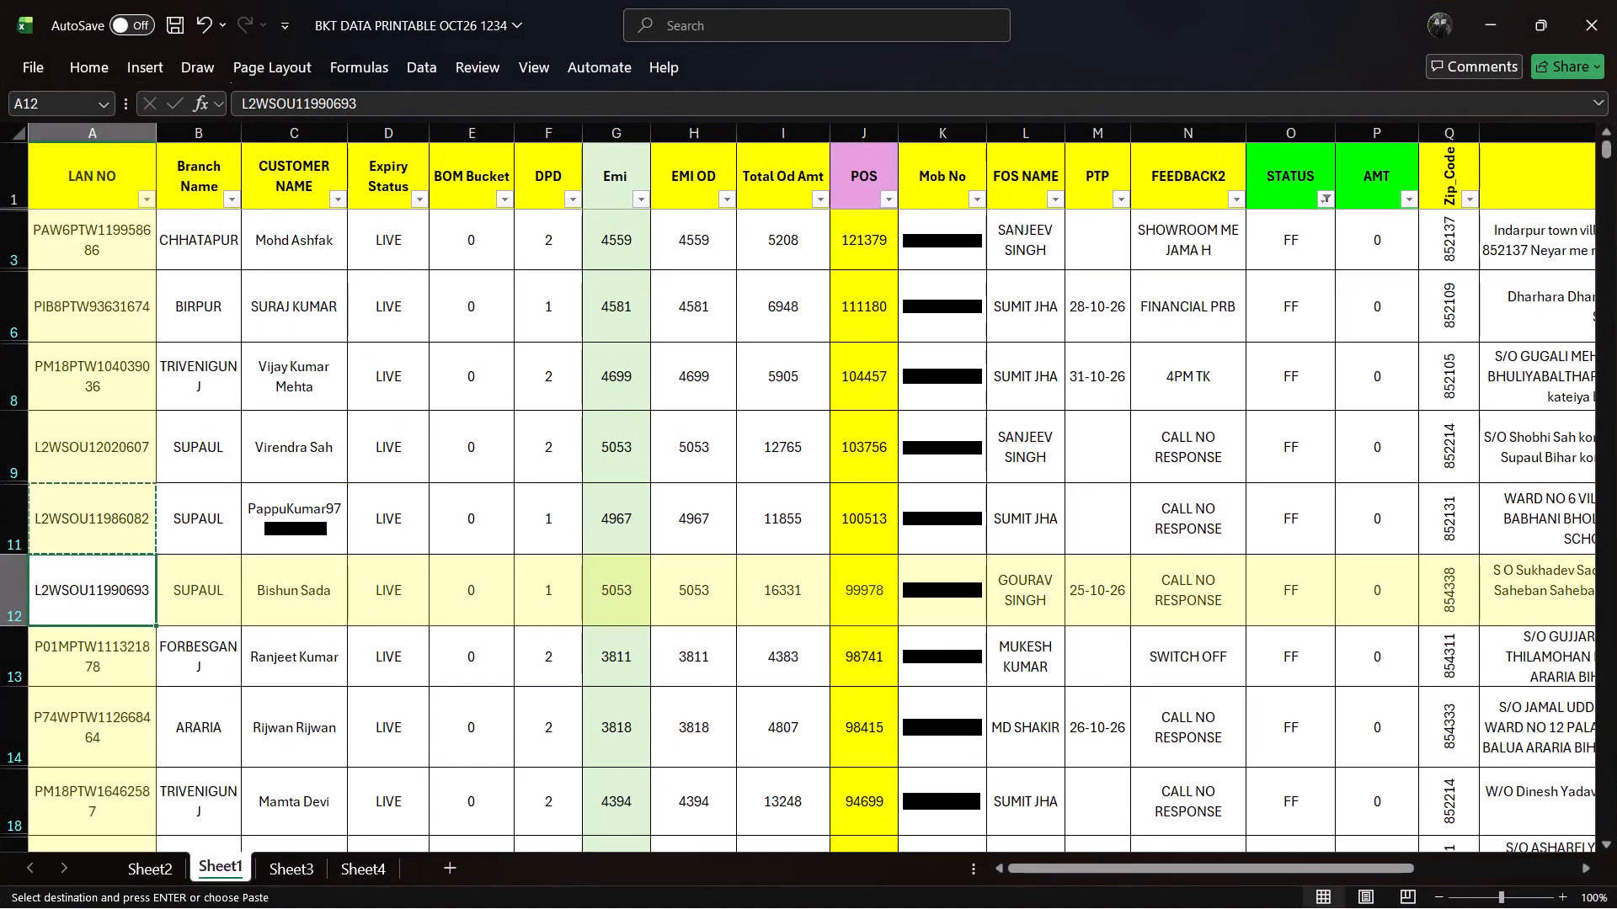
{"action": "double_click", "coordinate": [353, 105]}
{"action": "key", "text": "ctrl+c"}
{"action": "left_click", "coordinate": [353, 105]}
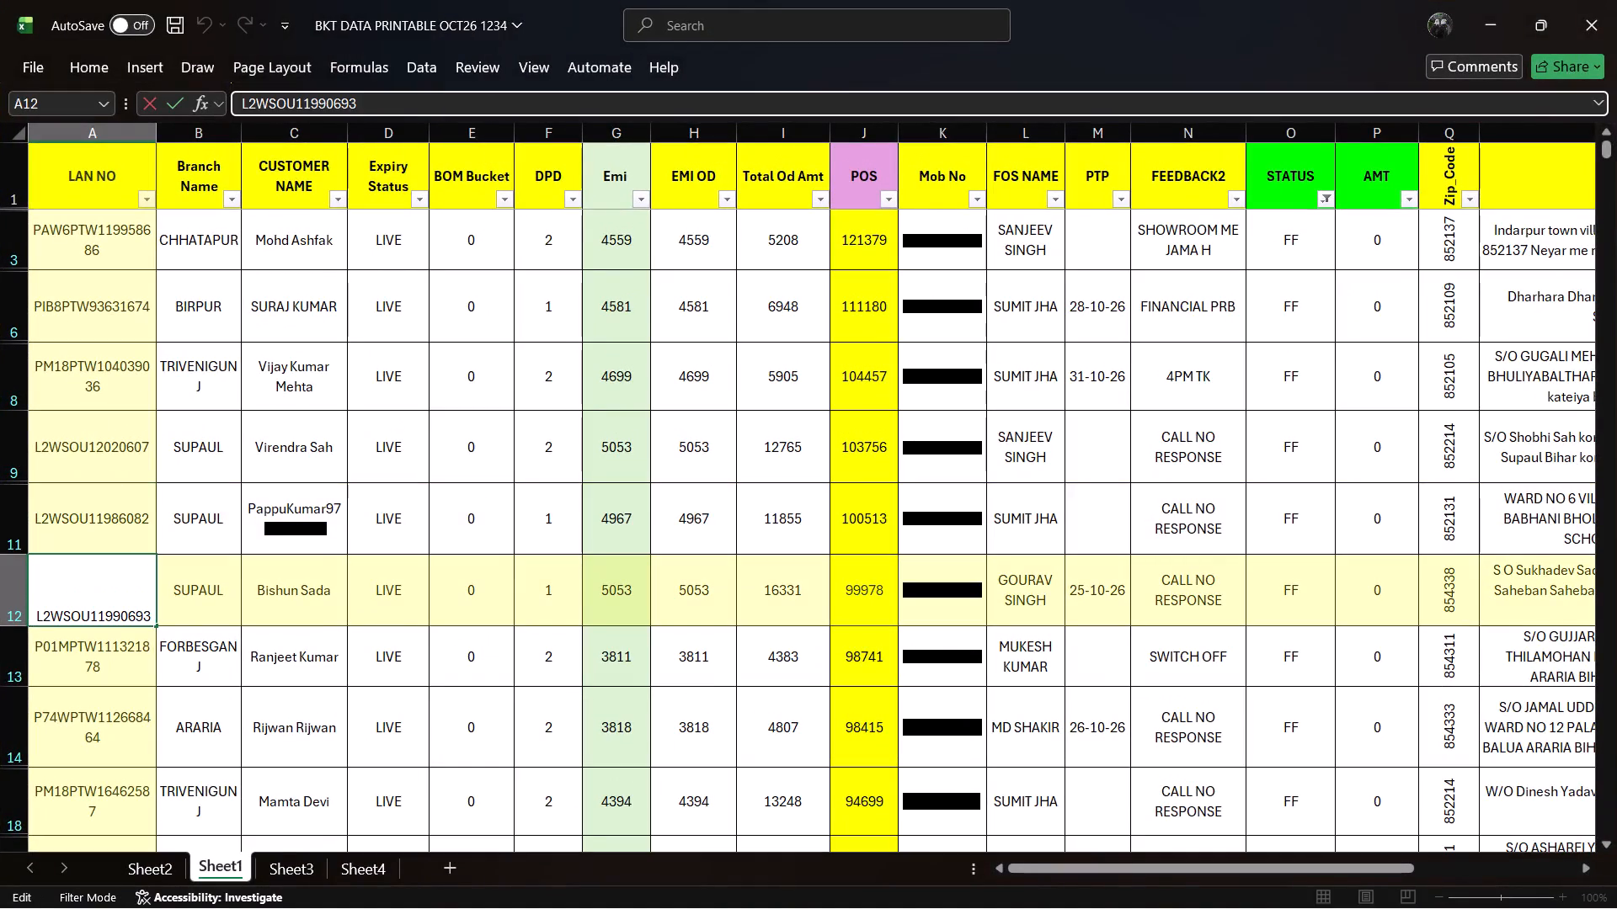
{"action": "key", "text": "super+Tab"}
{"action": "left_click", "coordinate": [828, 169]}
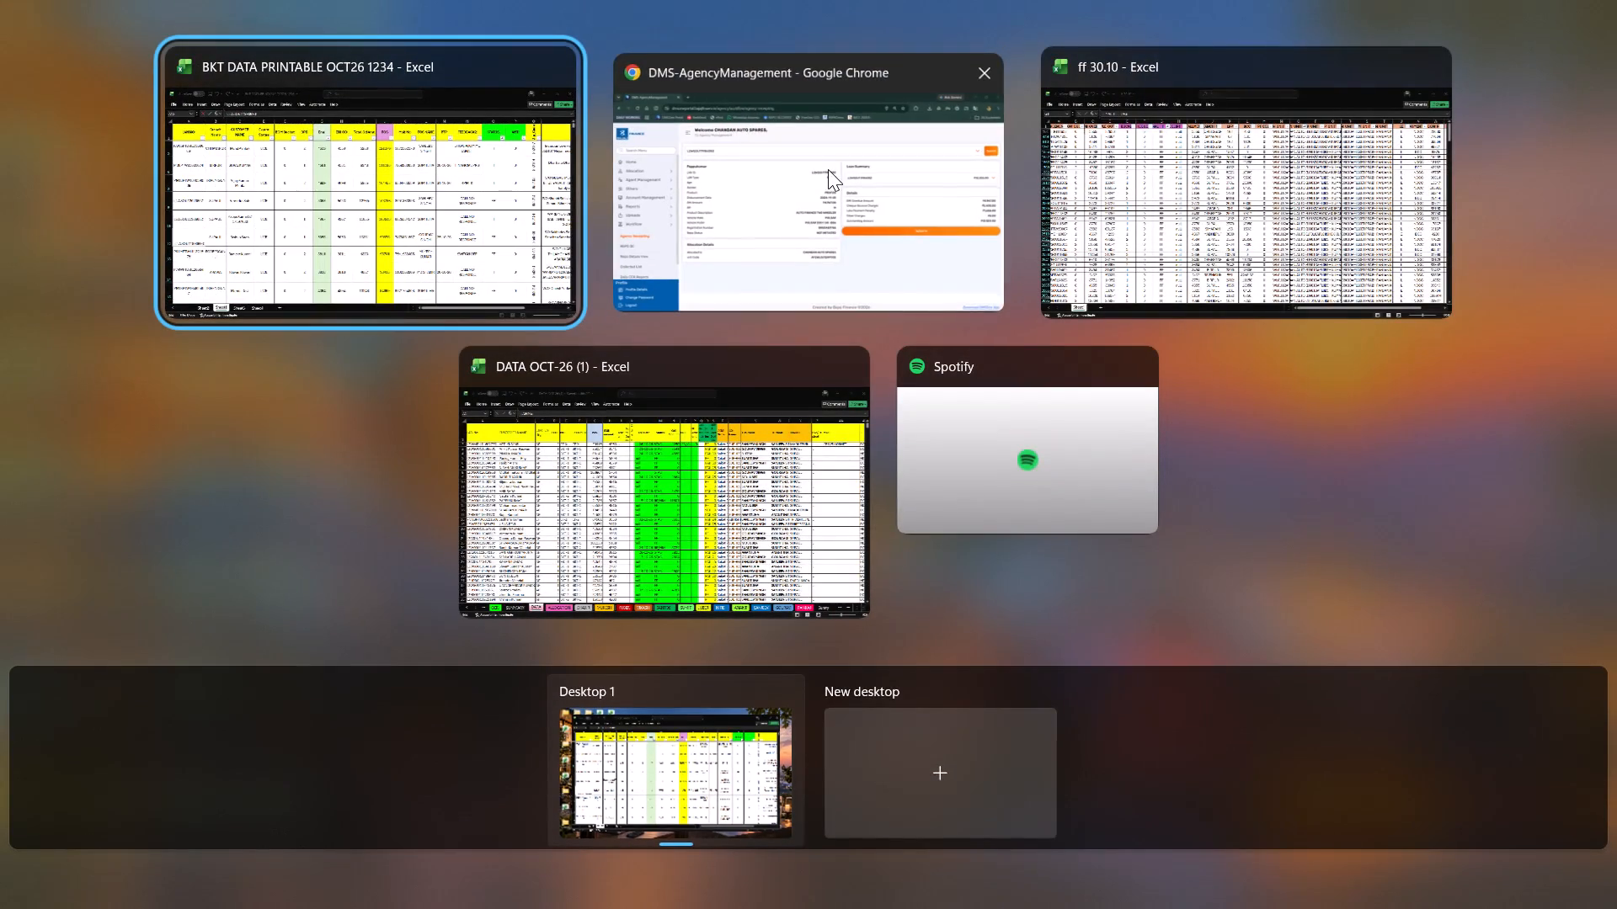
{"action": "left_click", "coordinate": [439, 240]}
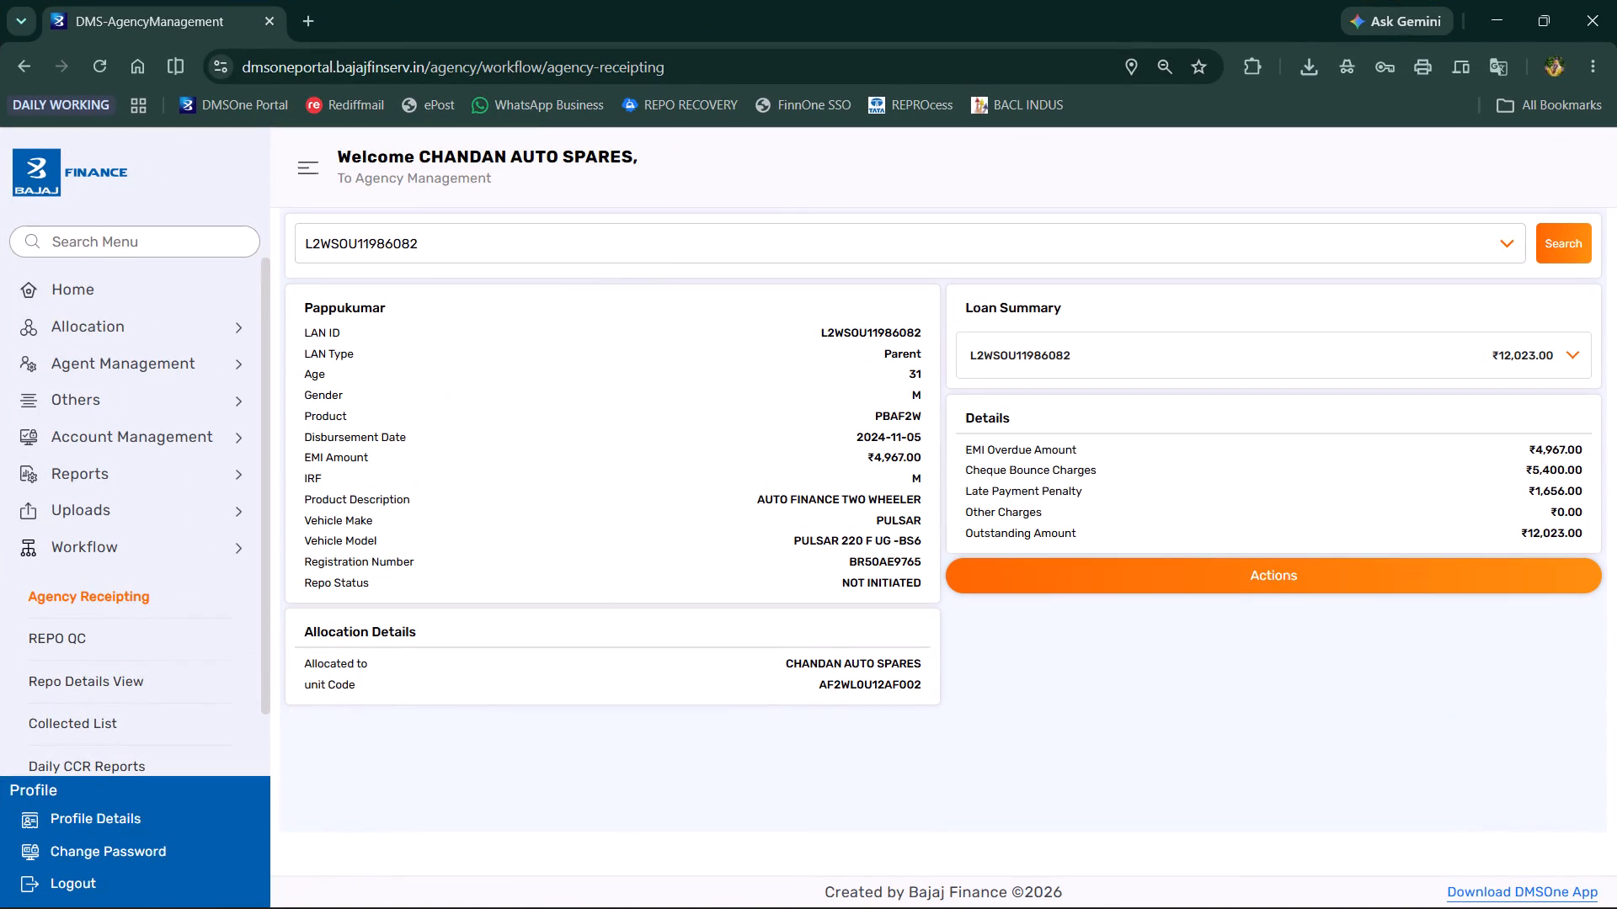
{"action": "key", "text": "BackSpace"}
{"action": "key", "text": "BackSpace"}
{"action": "key", "text": "BackSpace"}
{"action": "key", "text": "BackSpace"}
{"action": "key", "text": "BackSpace"}
{"action": "key", "text": "BackSpace"}
{"action": "key", "text": "BackSpace"}
{"action": "key", "text": "BackSpace"}
{"action": "key", "text": "BackSpace"}
{"action": "key", "text": "BackSpace"}
{"action": "key", "text": "BackSpace"}
{"action": "key", "text": "BackSpace"}
{"action": "key", "text": "BackSpace"}
{"action": "key", "text": "BackSpace"}
{"action": "key", "text": "BackSpace"}
{"action": "key", "text": "BackSpace"}
{"action": "key", "text": "BackSpace"}
{"action": "key", "text": "BackSpace"}
{"action": "key", "text": "BackSpace"}
{"action": "key", "text": "BackSpace"}
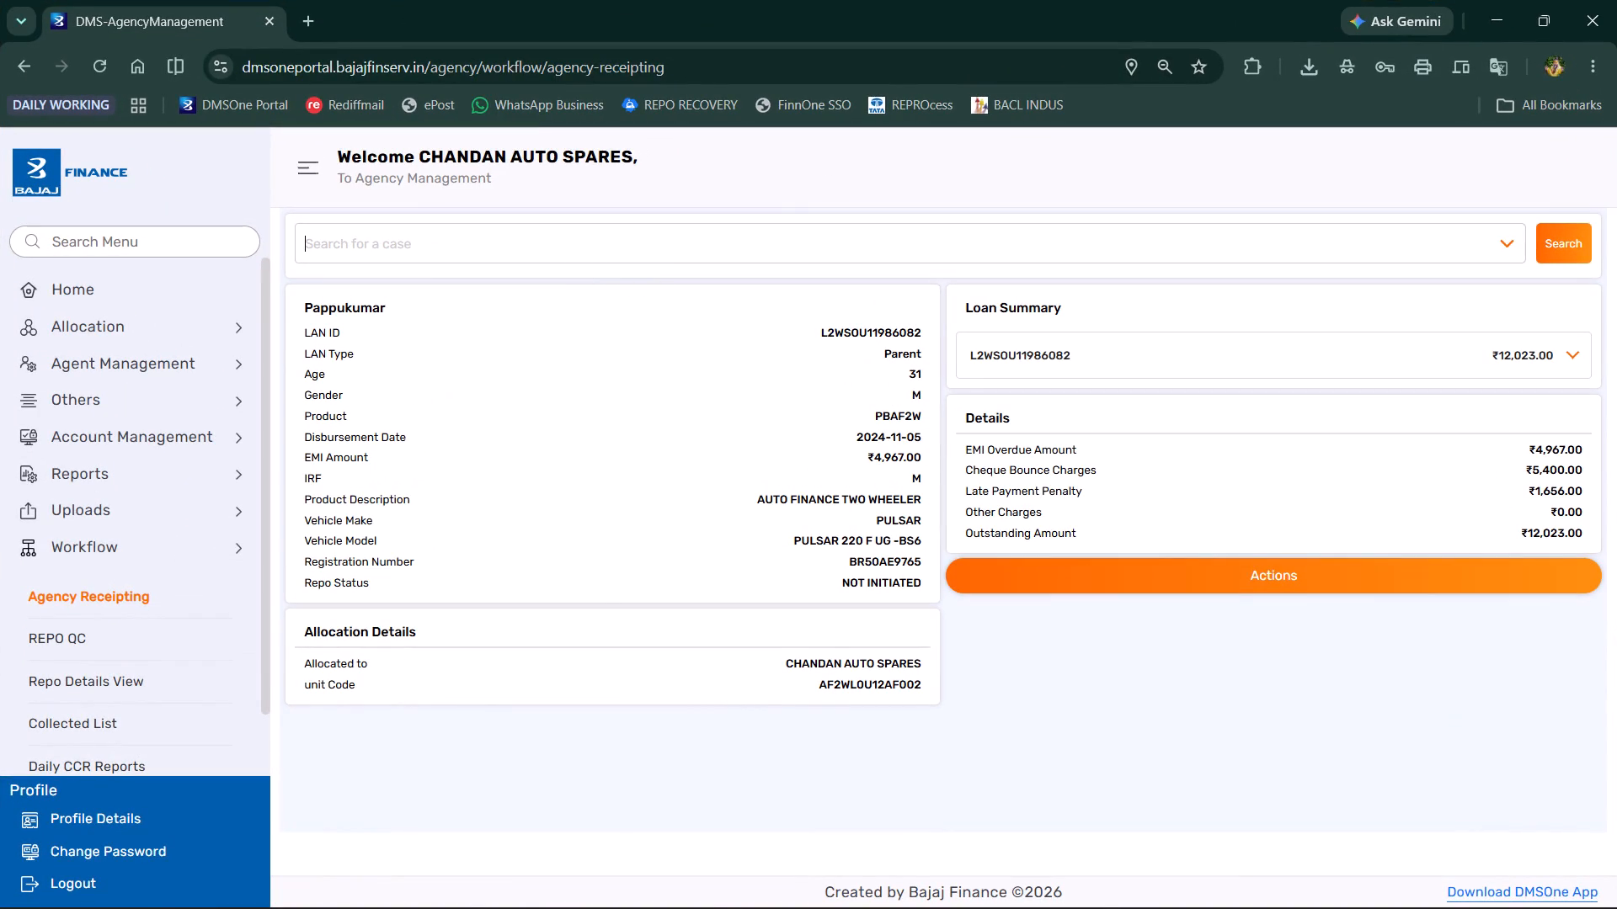
{"action": "key", "text": "ctrl+v"}
{"action": "key", "text": "Return"}
{"action": "key", "text": "Return"}
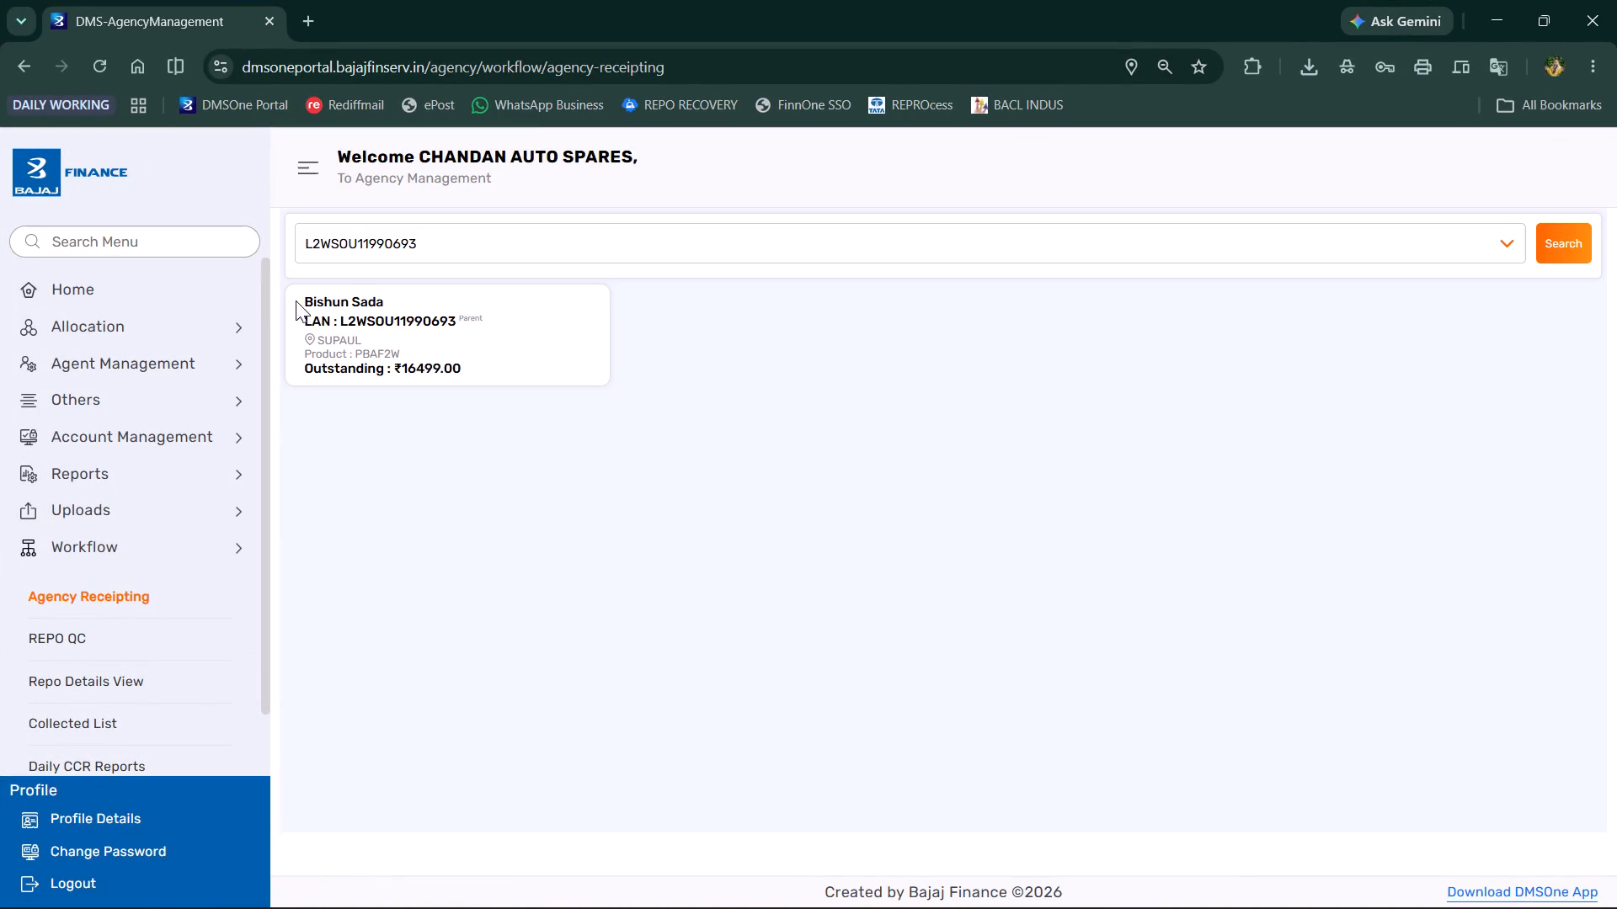
{"action": "double_click", "coordinate": [333, 323]}
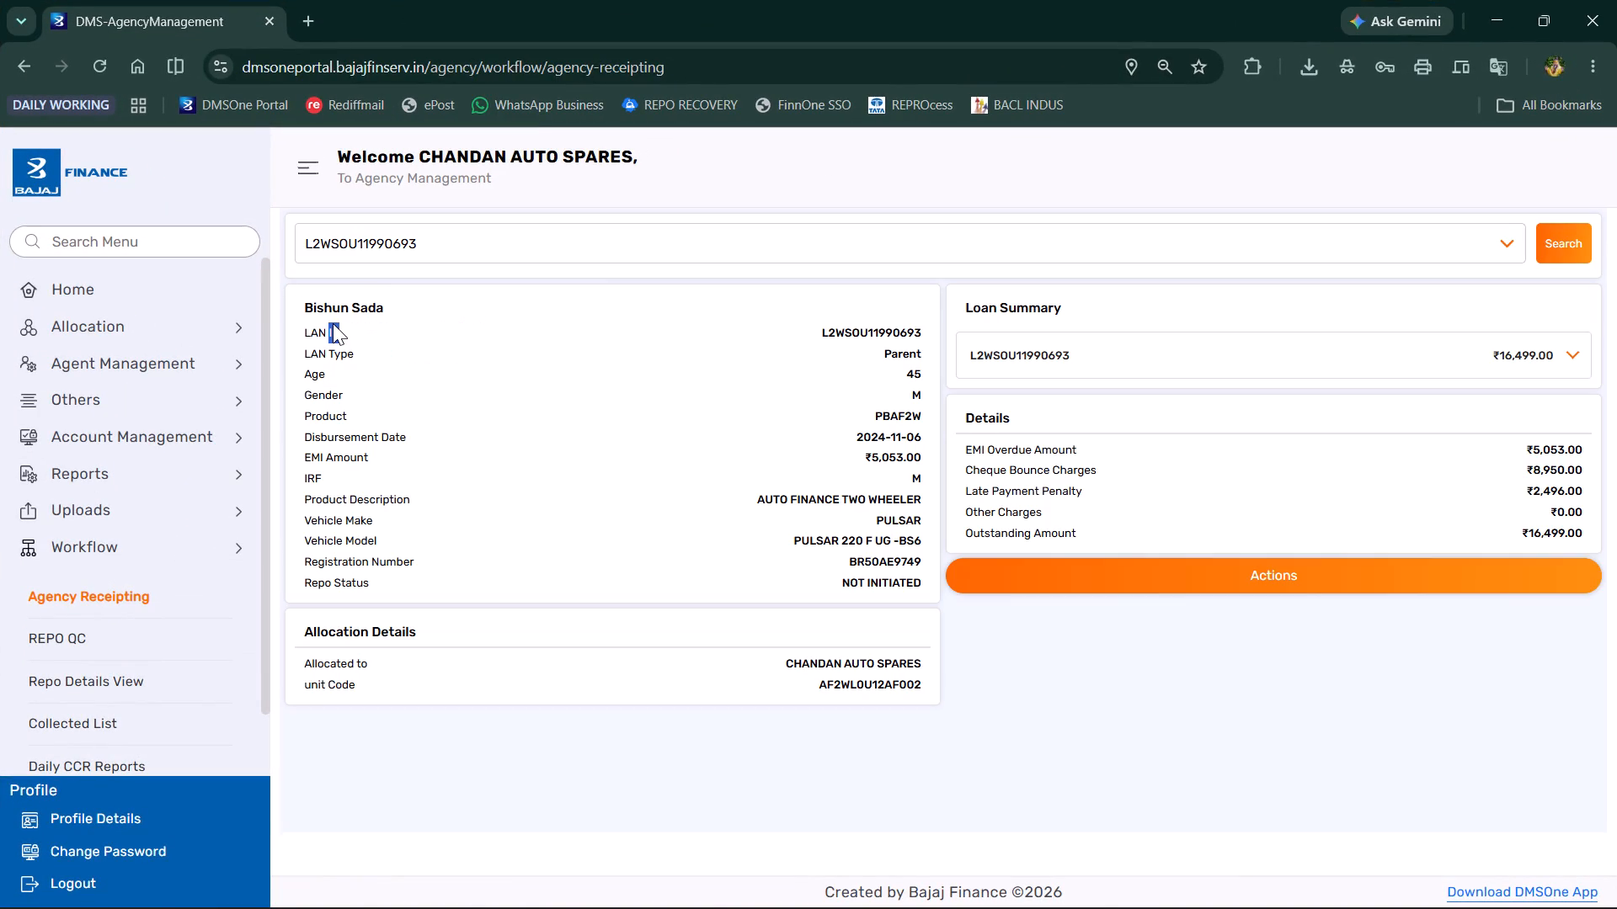
Look up row 13's LAN NO from the BKT DATA PRINTABLE workbook in the DMS portal and view its loan details.
{"action": "key", "text": "super+Tab"}
{"action": "left_click", "coordinate": [794, 235]}
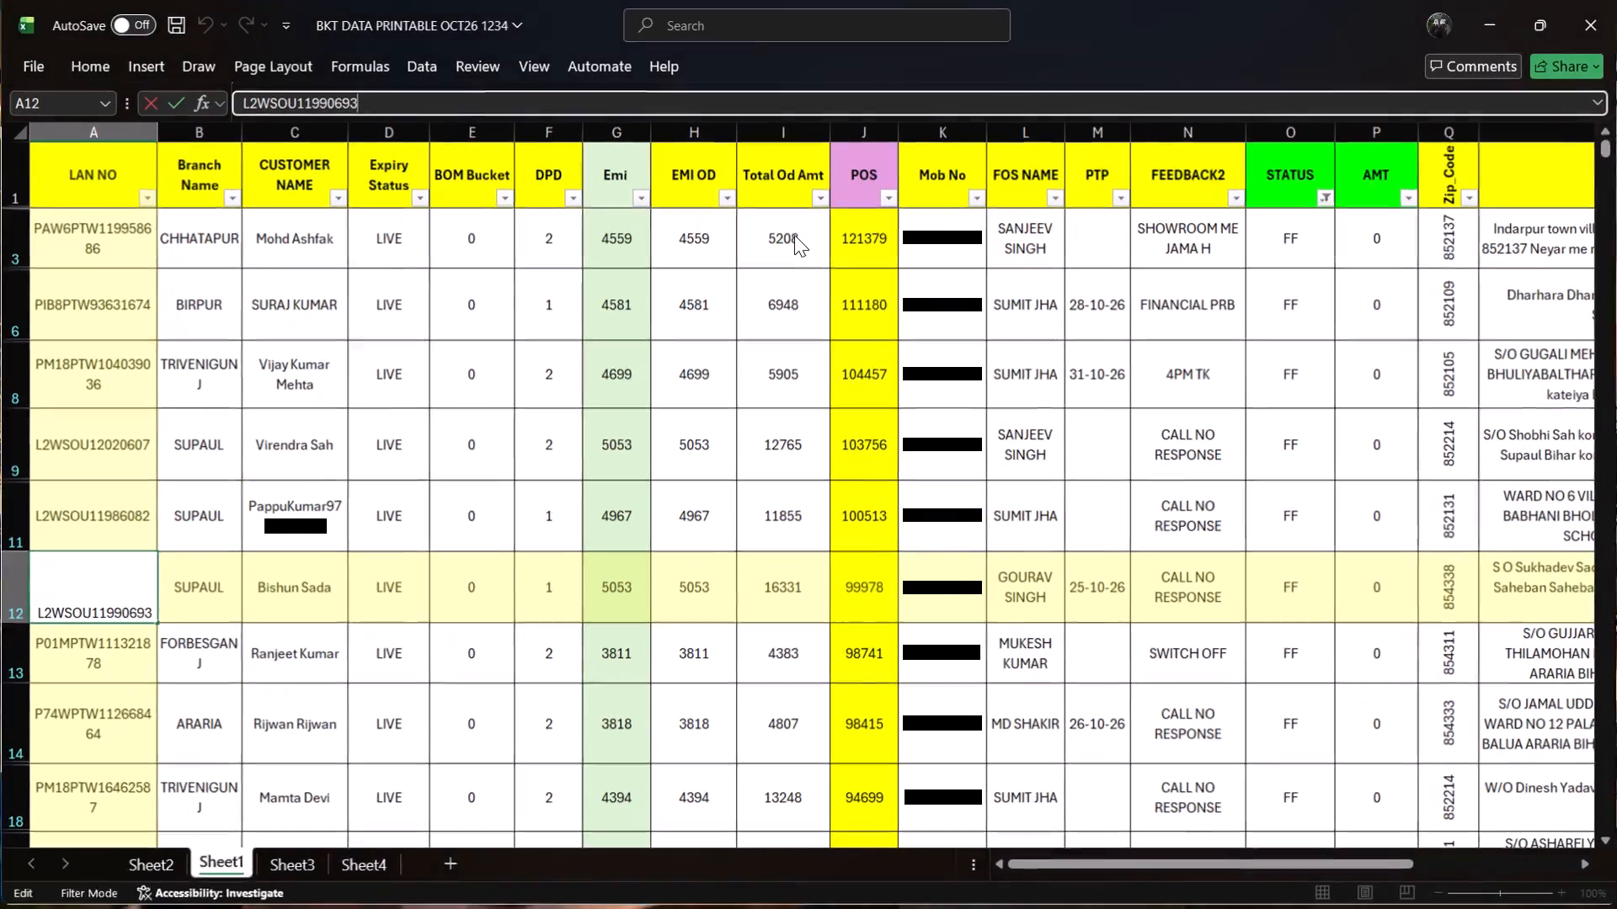
{"action": "key", "text": "Down"}
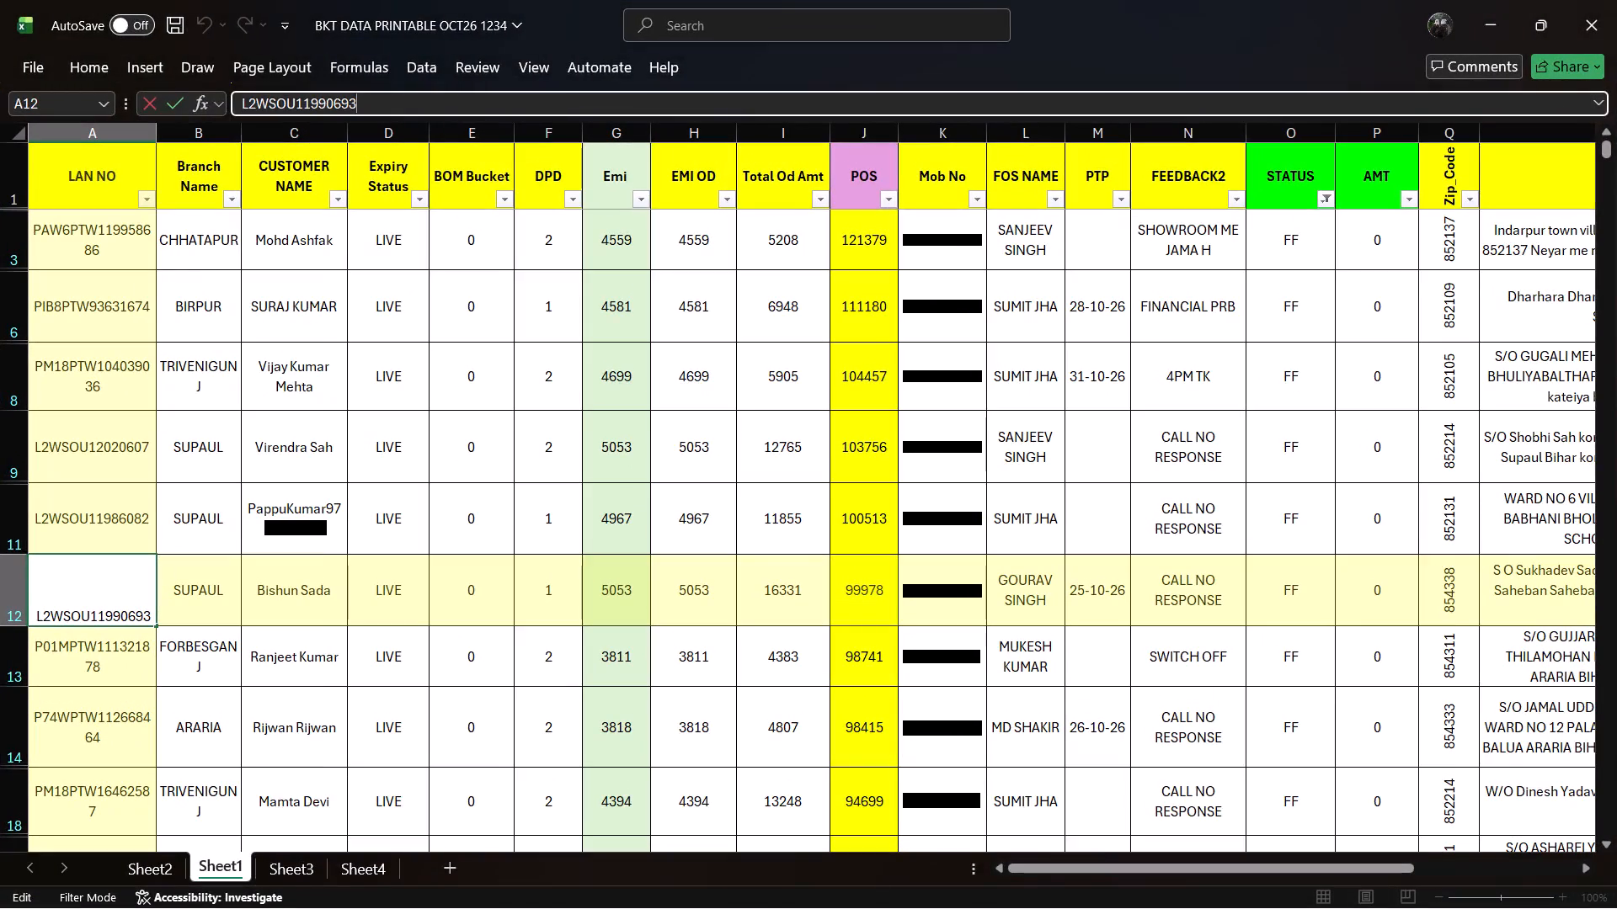
{"action": "key", "text": "Down"}
{"action": "left_click", "coordinate": [110, 639]}
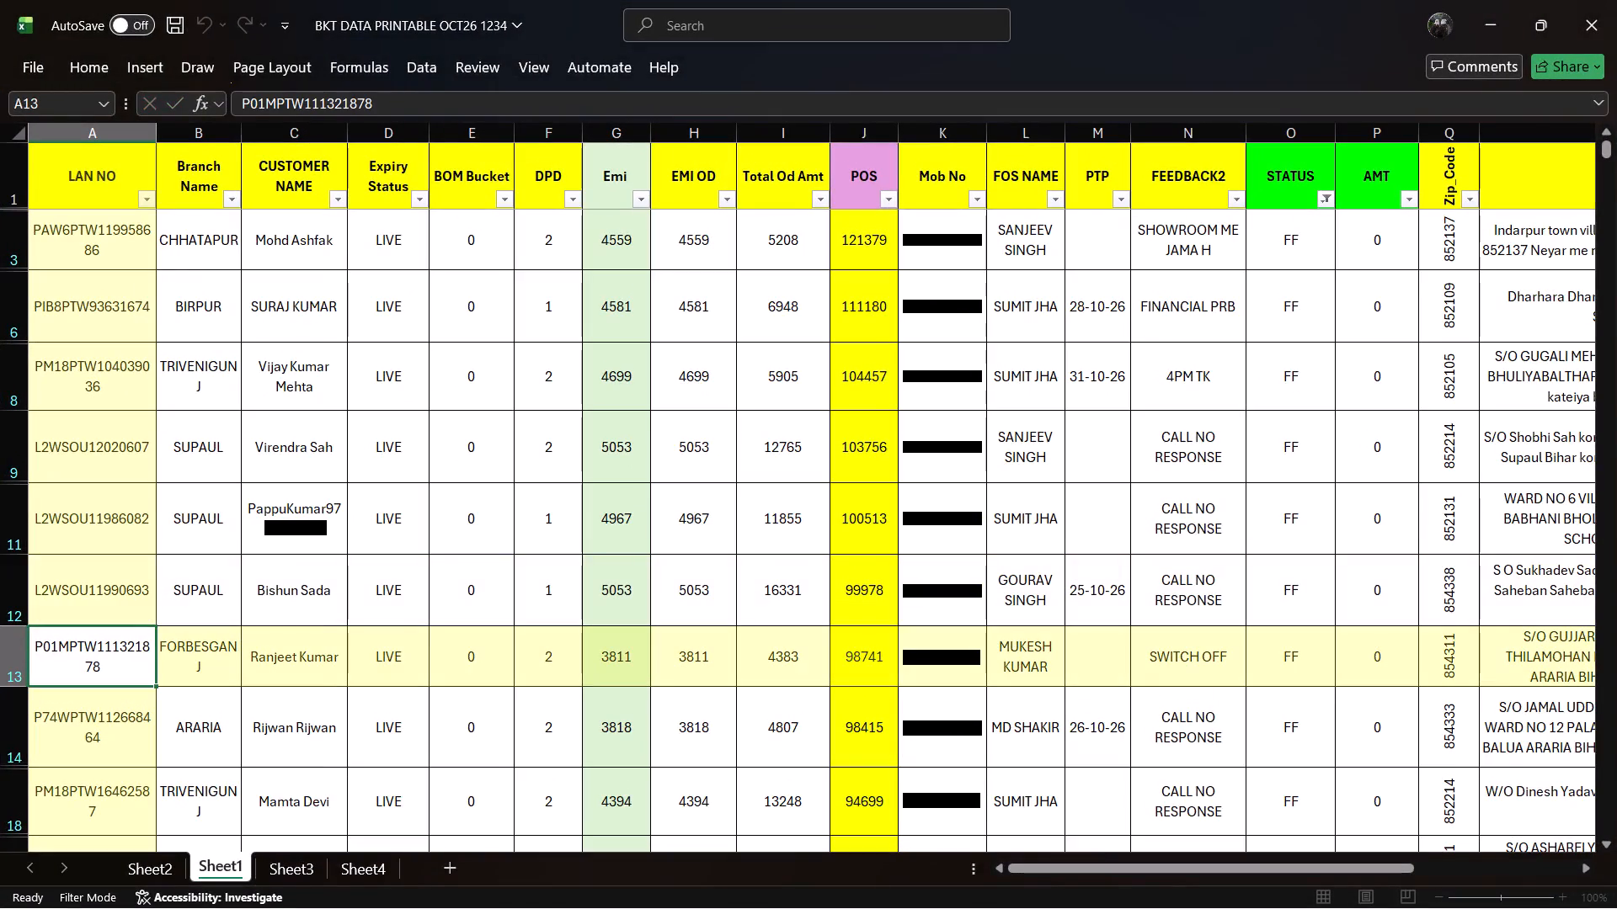
{"action": "double_click", "coordinate": [388, 105]}
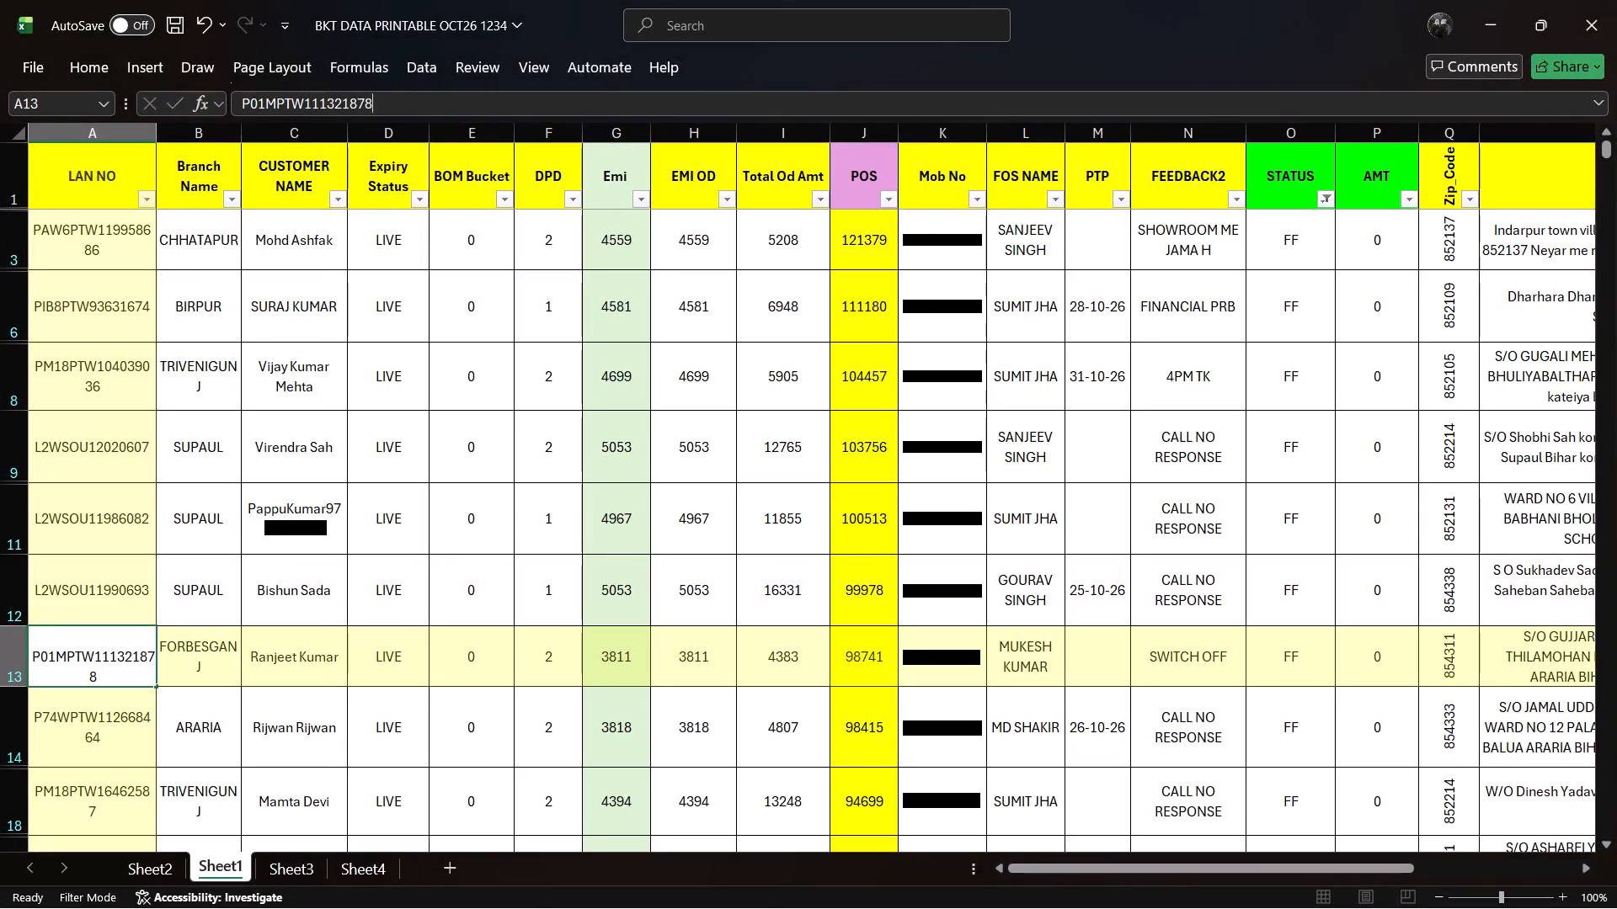
{"action": "key", "text": "ctrl+c"}
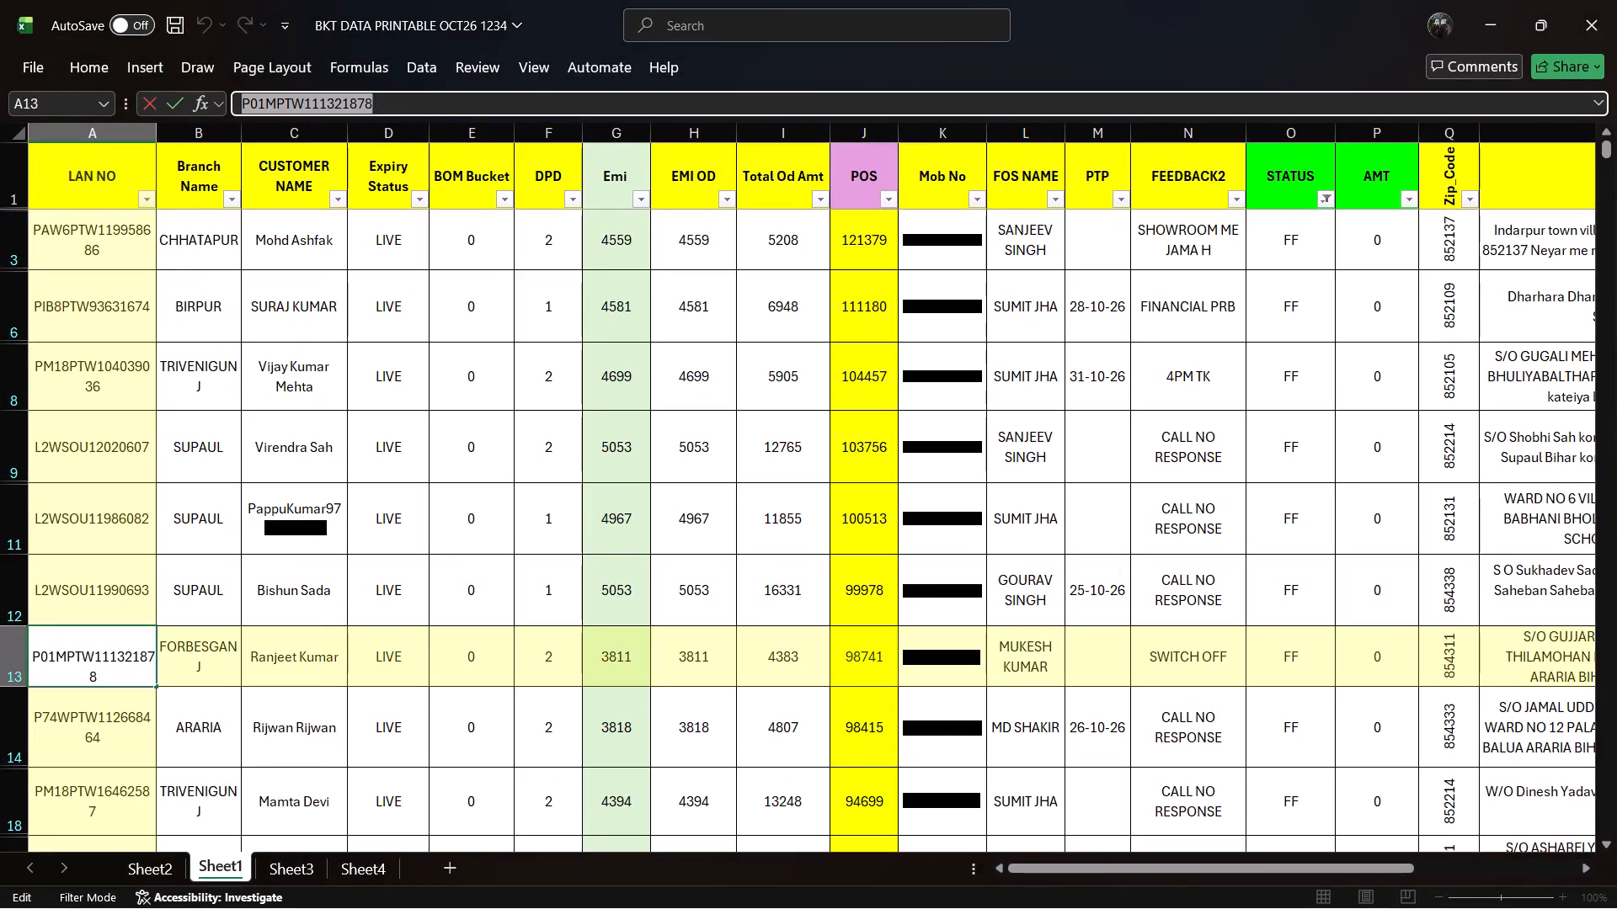
{"action": "key", "text": "super+Tab"}
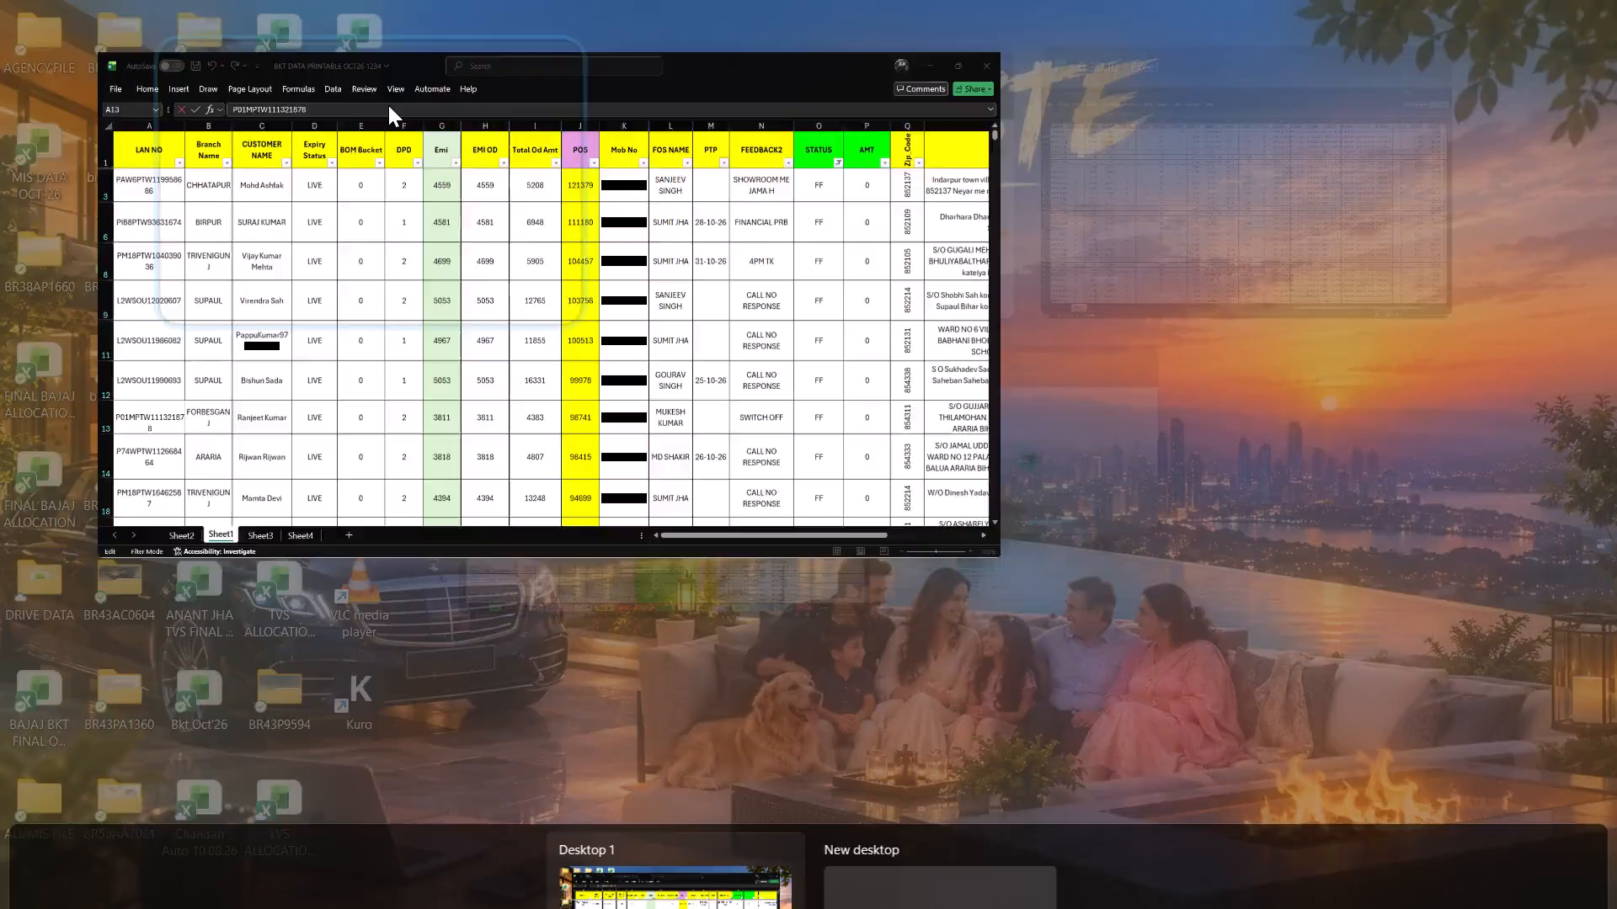
{"action": "left_click", "coordinate": [739, 228]}
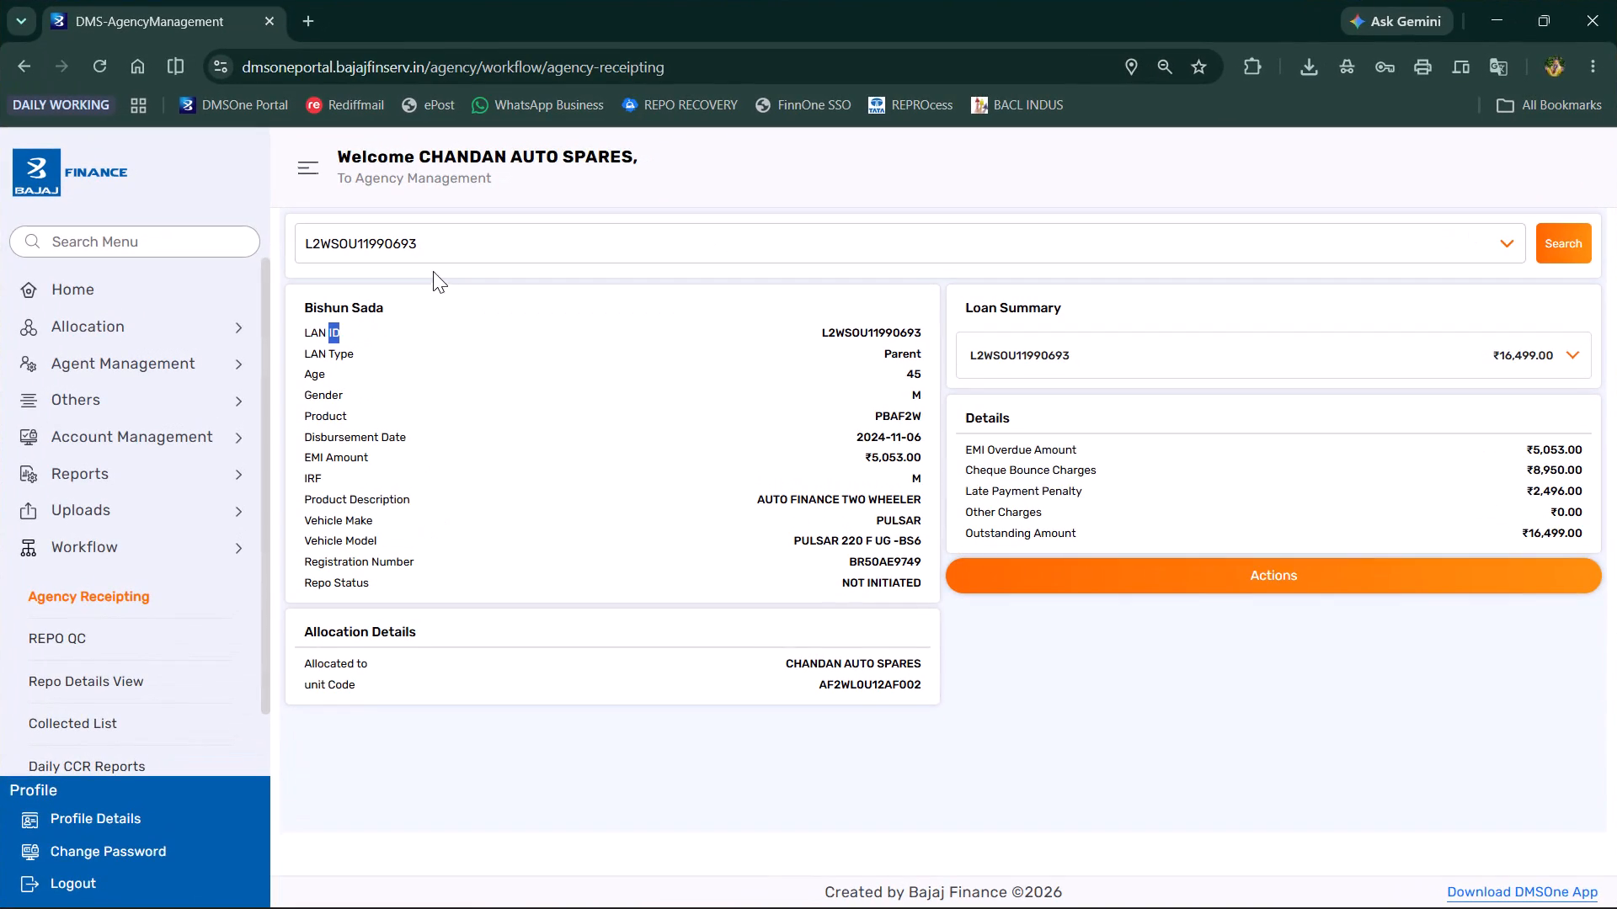
{"action": "left_click", "coordinate": [430, 245]}
{"action": "key", "text": "BackSpace"}
{"action": "key", "text": "BackSpace"}
{"action": "key", "text": "BackSpace"}
{"action": "key", "text": "BackSpace"}
{"action": "key", "text": "BackSpace"}
{"action": "key", "text": "BackSpace"}
{"action": "key", "text": "BackSpace"}
{"action": "key", "text": "BackSpace"}
{"action": "key", "text": "BackSpace"}
{"action": "key", "text": "BackSpace"}
{"action": "key", "text": "BackSpace"}
{"action": "key", "text": "BackSpace"}
{"action": "key", "text": "BackSpace"}
{"action": "key", "text": "BackSpace"}
{"action": "key", "text": "BackSpace"}
{"action": "key", "text": "BackSpace"}
{"action": "key", "text": "BackSpace"}
{"action": "key", "text": "BackSpace"}
{"action": "key", "text": "BackSpace"}
{"action": "key", "text": "BackSpace"}
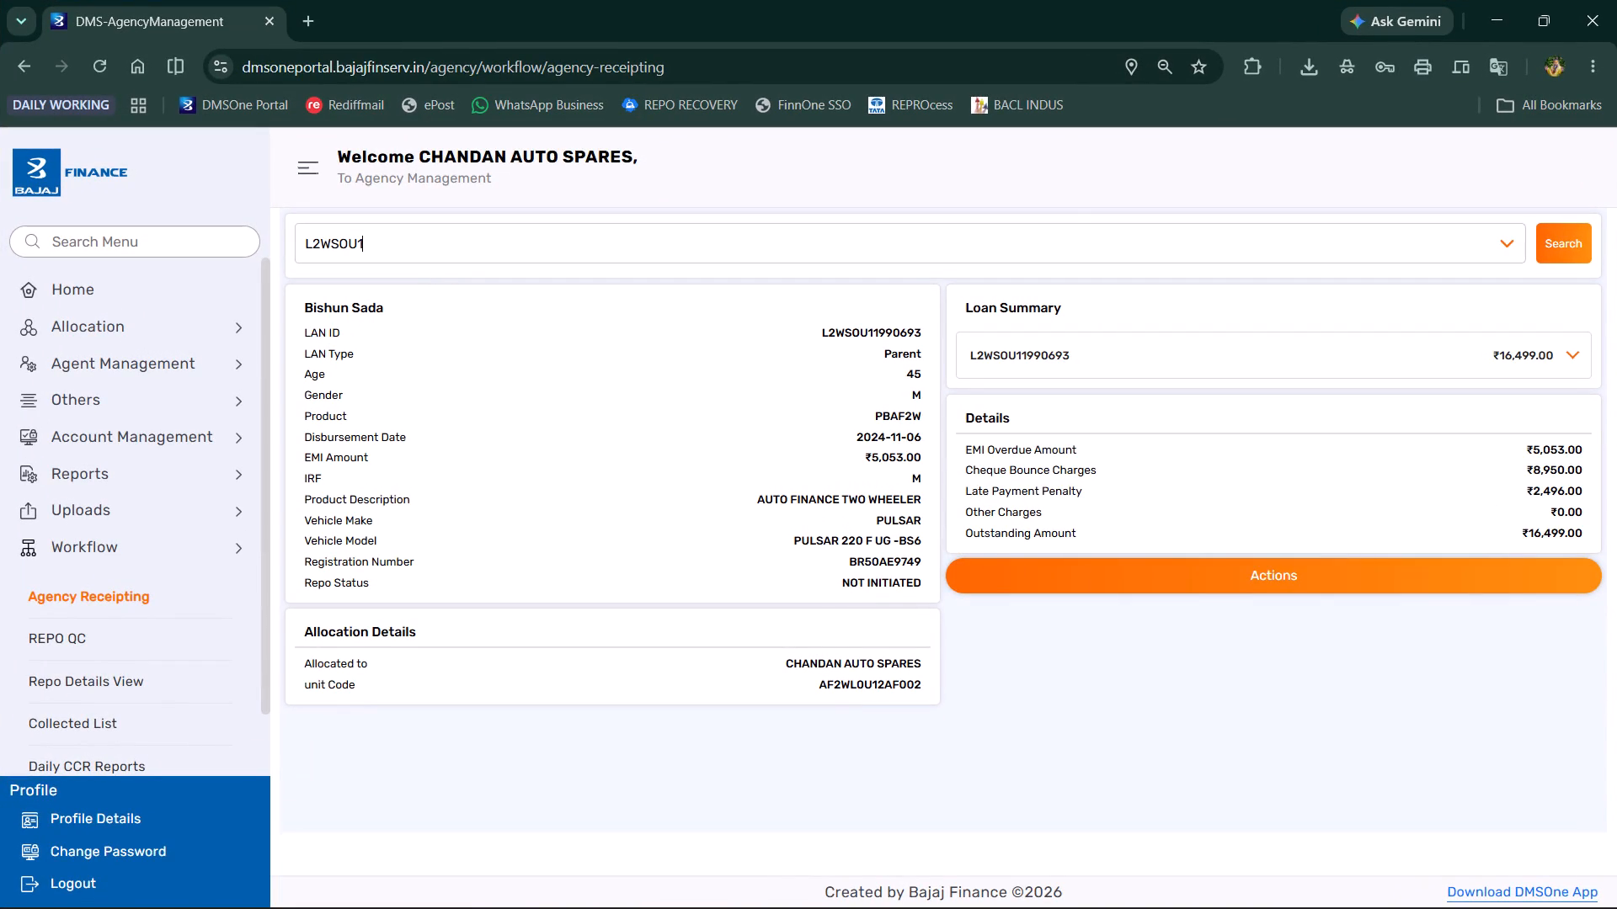
{"action": "key", "text": "ctrl+v"}
{"action": "key", "text": "Return"}
{"action": "key", "text": "Return"}
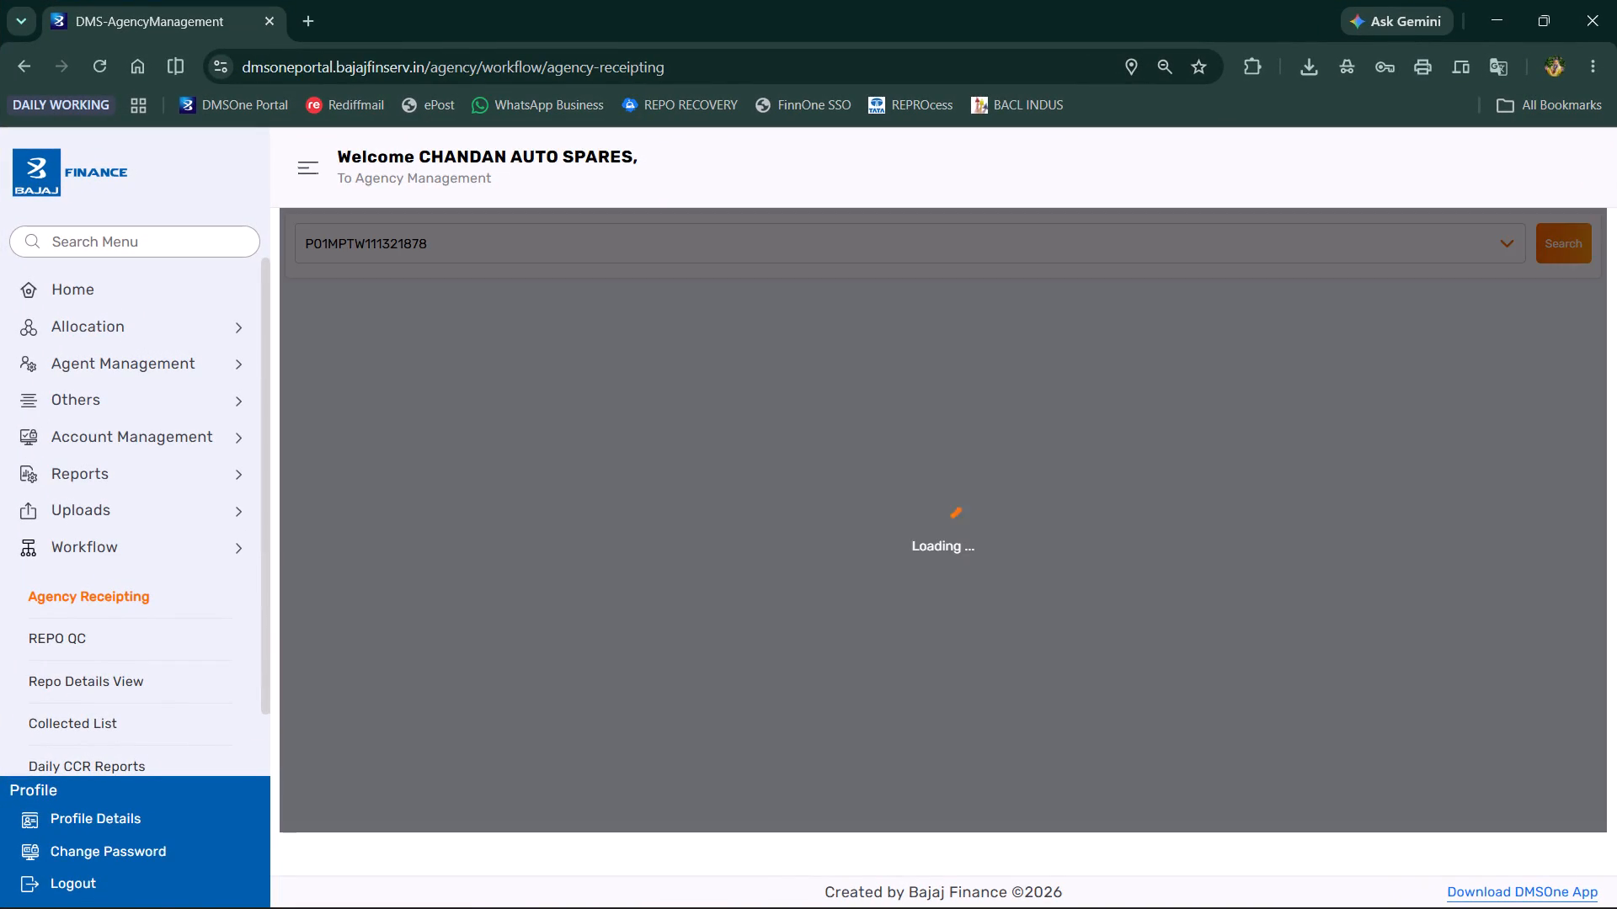
{"action": "double_click", "coordinate": [364, 342]}
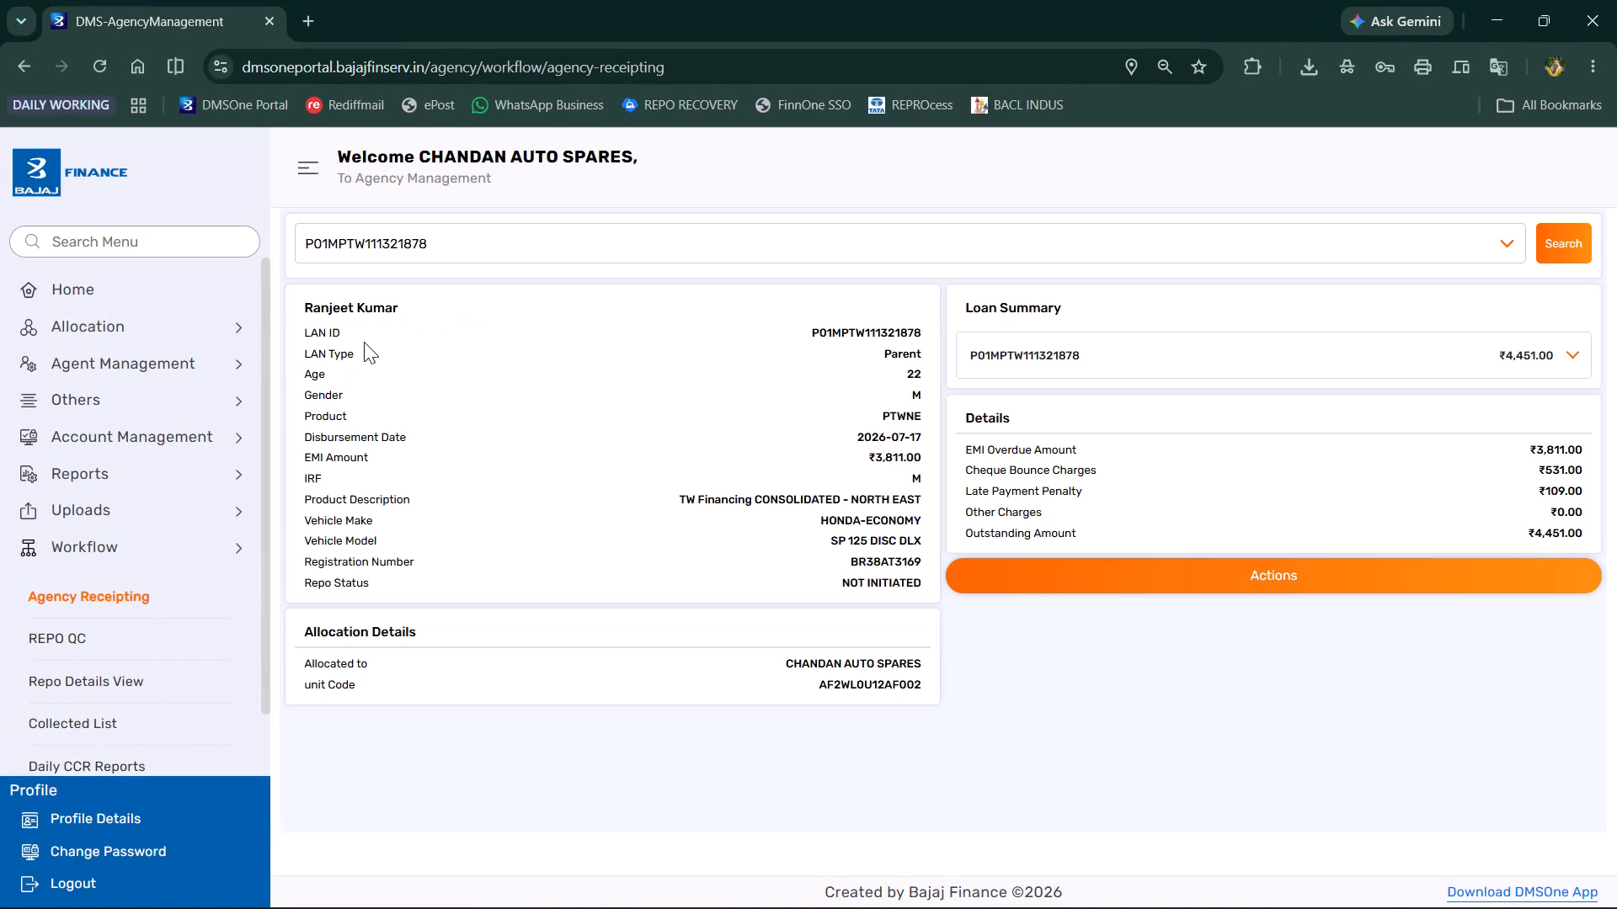
Look up row 14's LAN NO from the BKT DATA PRINTABLE workbook in the DMS portal and view its loan details.
{"action": "key", "text": "super+Tab"}
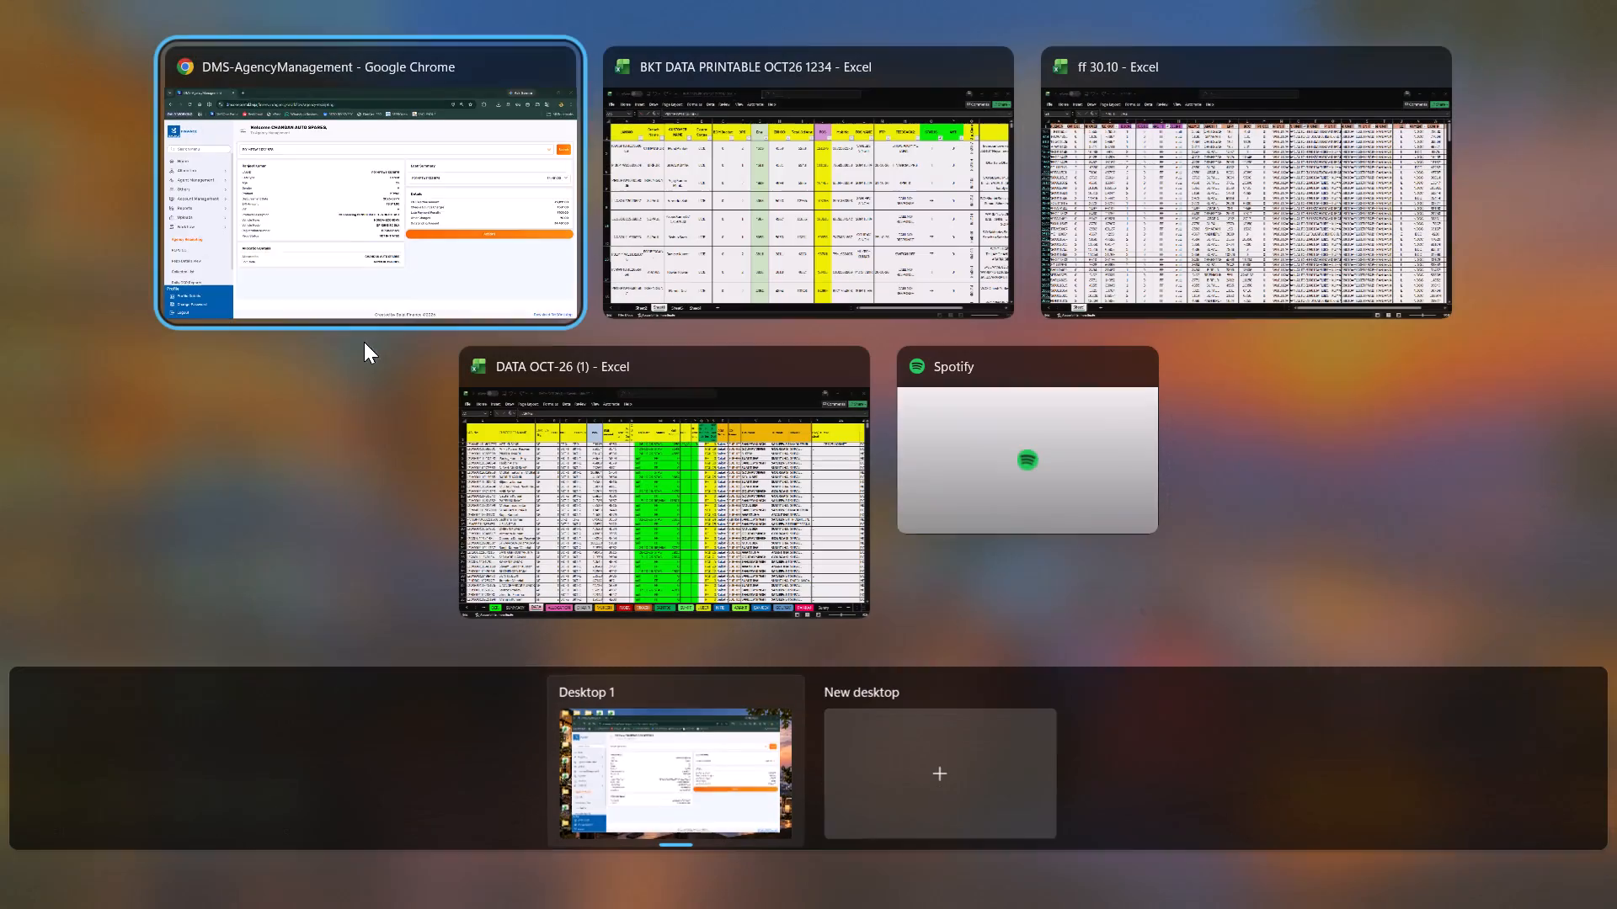
{"action": "left_click", "coordinate": [653, 210]}
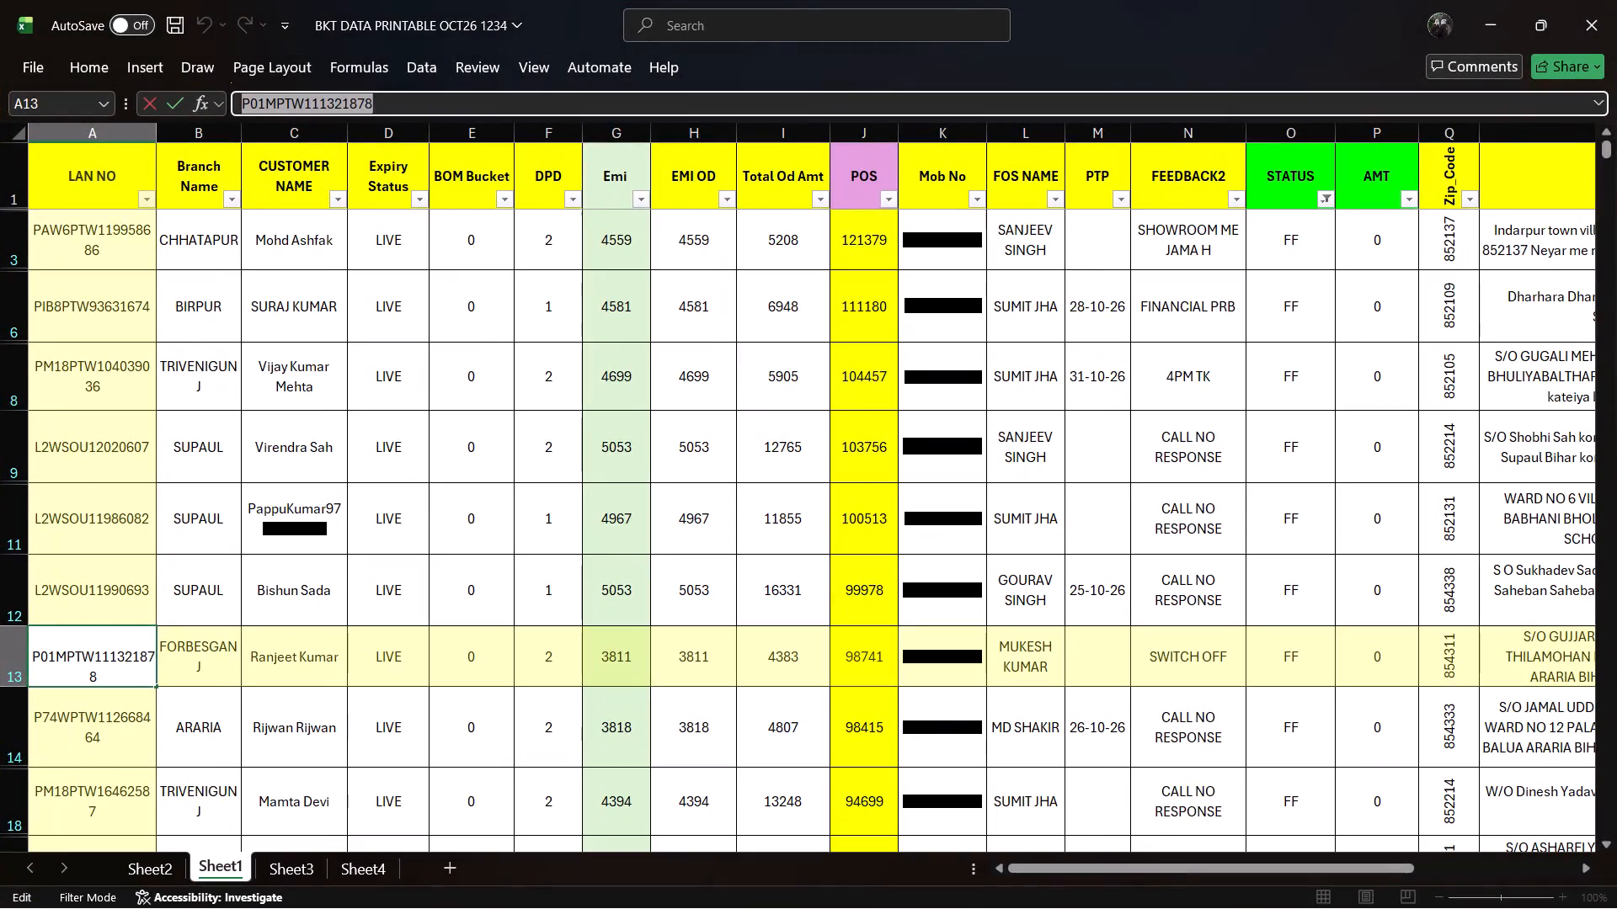
{"action": "left_click", "coordinate": [98, 735]}
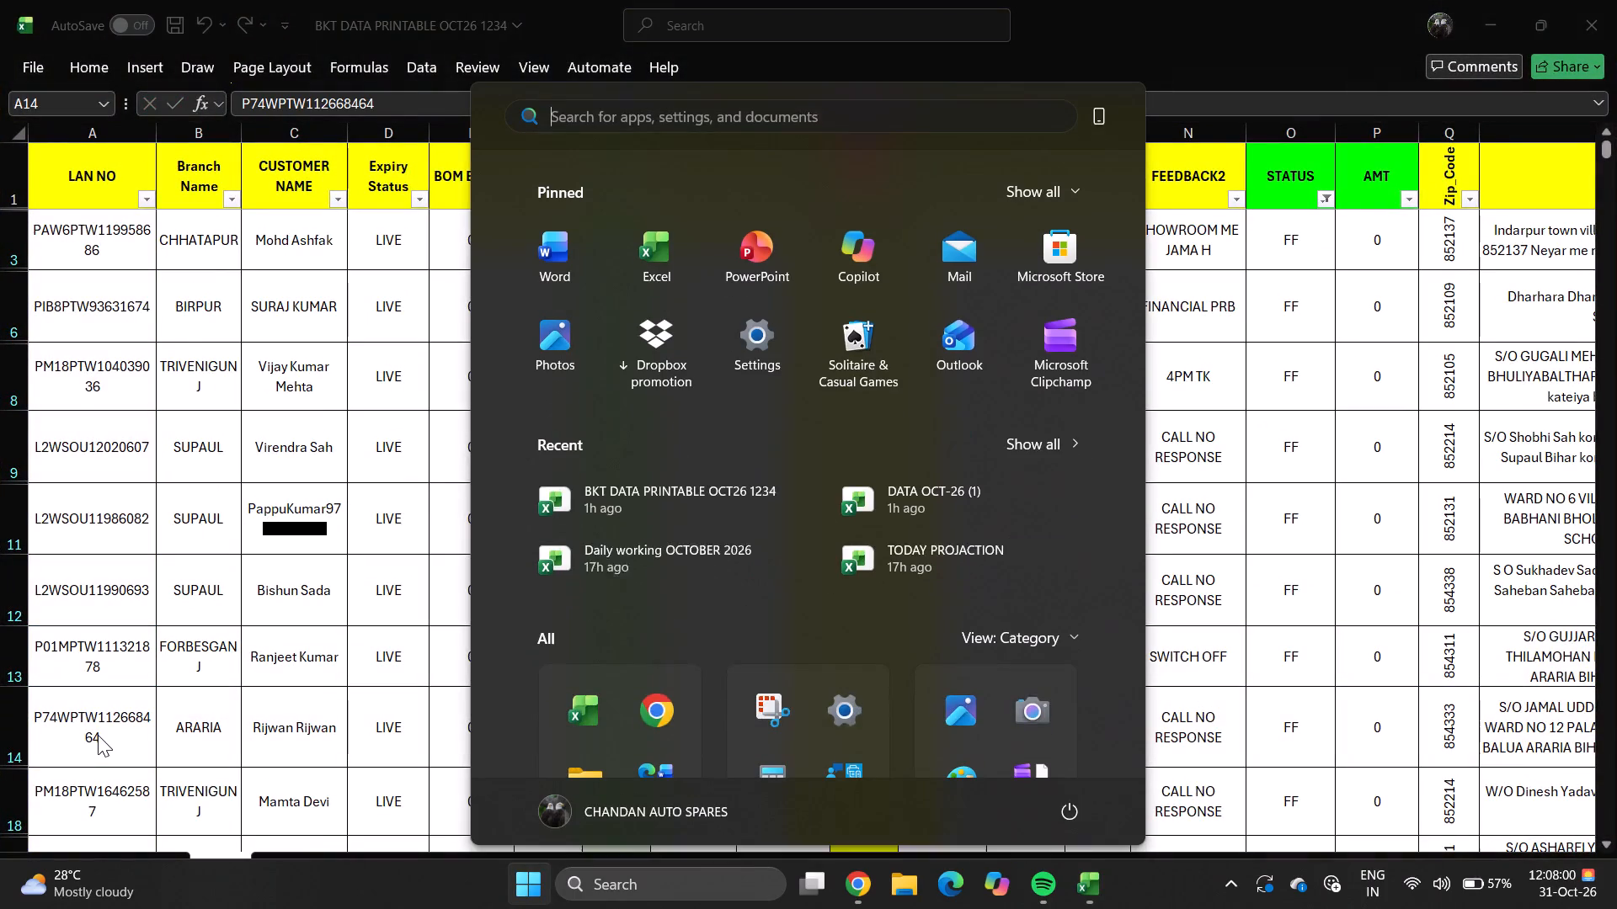
{"action": "left_click", "coordinate": [352, 651]}
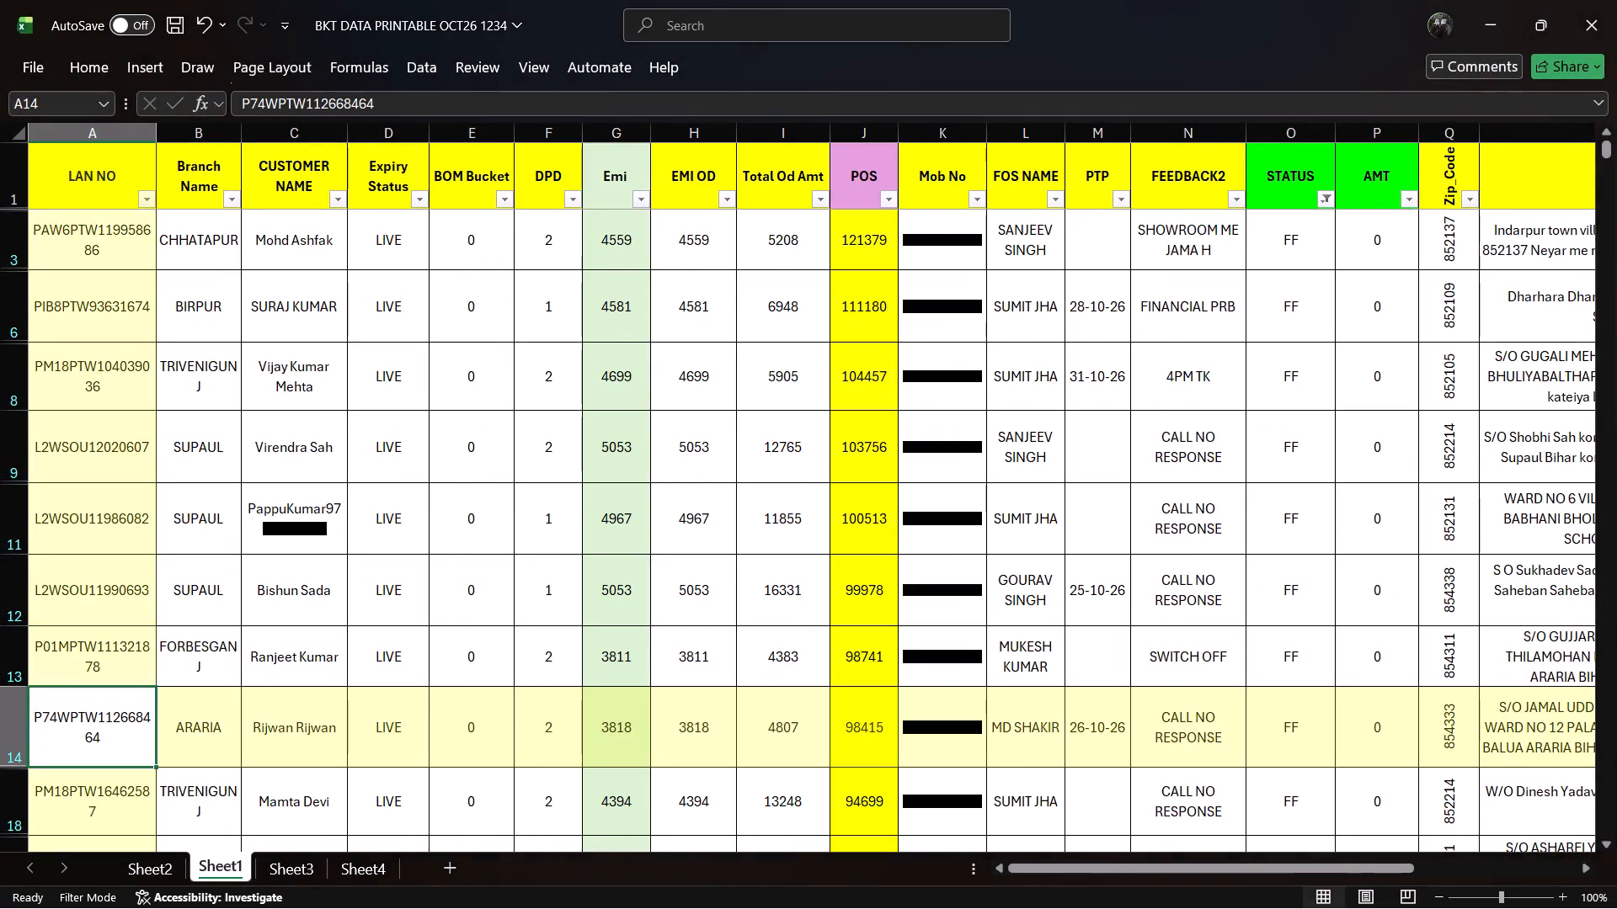
{"action": "left_click", "coordinate": [112, 740]}
{"action": "key", "text": "ctrl+c"}
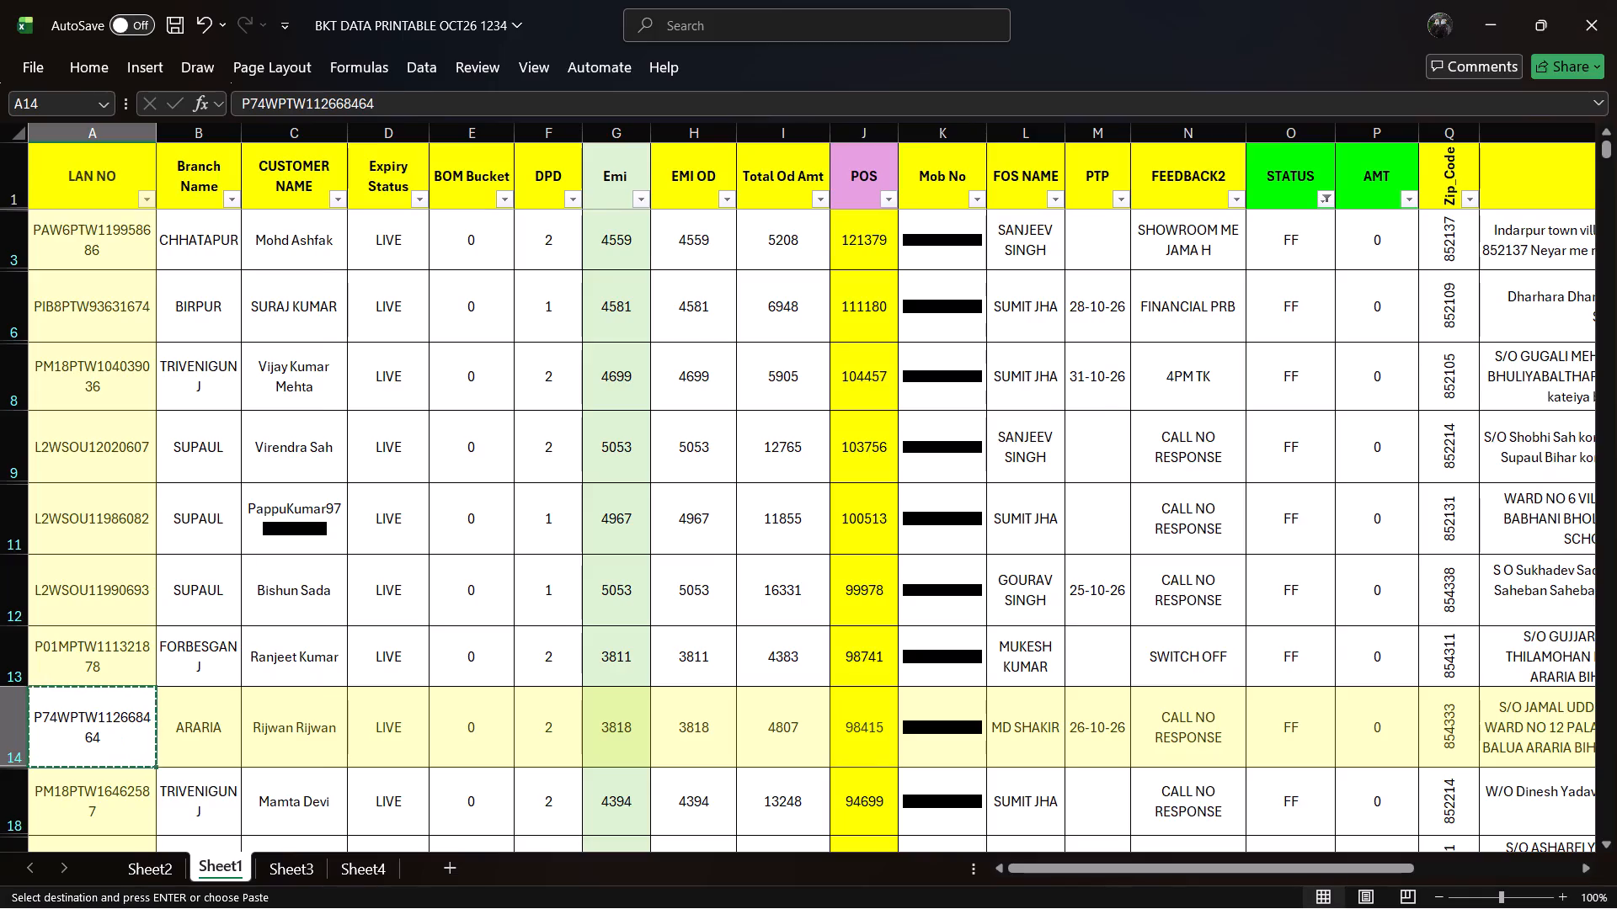
{"action": "key", "text": "super+Tab"}
{"action": "left_click", "coordinate": [779, 164]}
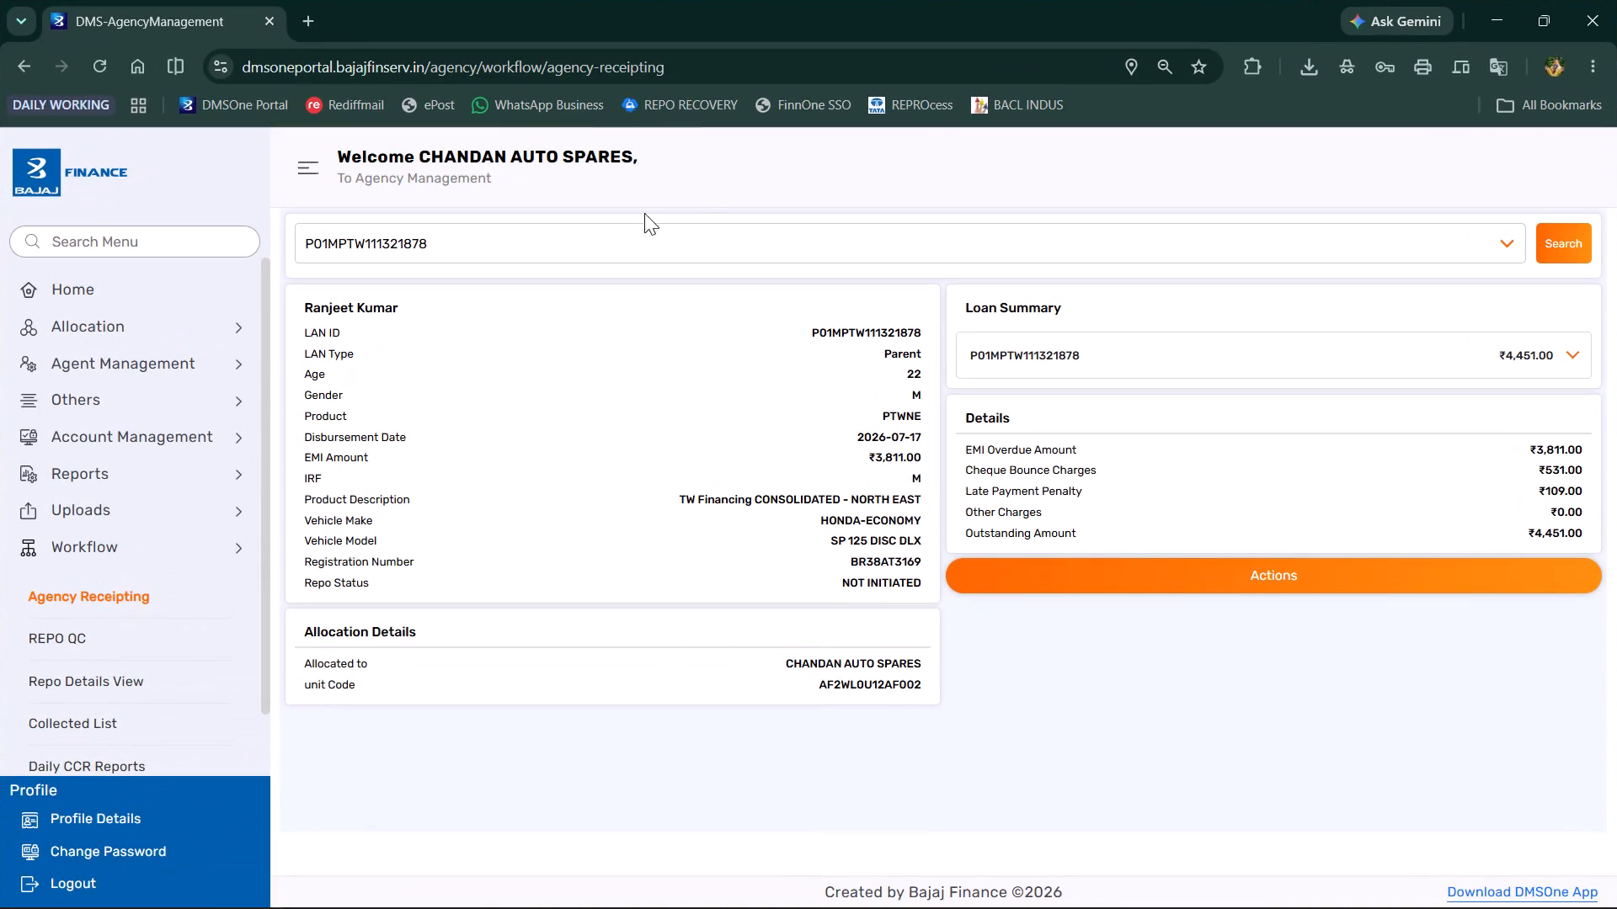
{"action": "left_click", "coordinate": [446, 242]}
{"action": "key", "text": "BackSpace"}
{"action": "key", "text": "BackSpace"}
{"action": "key", "text": "BackSpace"}
{"action": "key", "text": "BackSpace"}
{"action": "key", "text": "BackSpace"}
{"action": "key", "text": "BackSpace"}
{"action": "key", "text": "BackSpace"}
{"action": "key", "text": "BackSpace"}
{"action": "key", "text": "BackSpace"}
{"action": "key", "text": "BackSpace"}
{"action": "key", "text": "BackSpace"}
{"action": "key", "text": "BackSpace"}
{"action": "key", "text": "BackSpace"}
{"action": "key", "text": "BackSpace"}
{"action": "key", "text": "BackSpace"}
{"action": "key", "text": "BackSpace"}
{"action": "key", "text": "BackSpace"}
{"action": "key", "text": "BackSpace"}
{"action": "key", "text": "BackSpace"}
{"action": "key", "text": "BackSpace"}
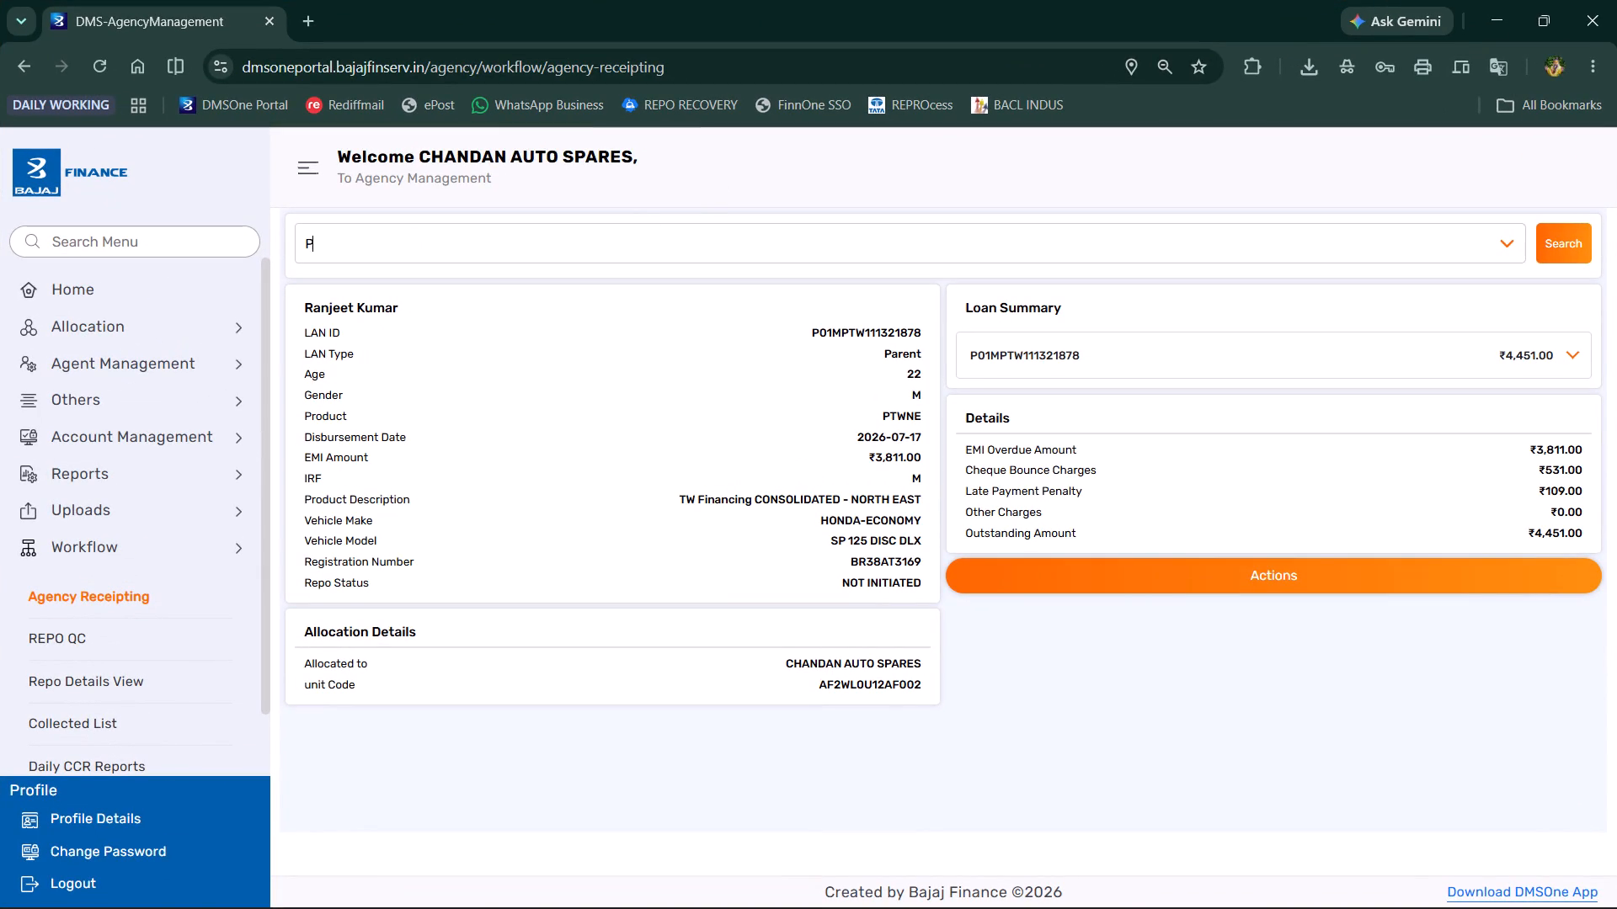
{"action": "key", "text": "ctrl+v"}
{"action": "key", "text": "Return"}
{"action": "key", "text": "Return"}
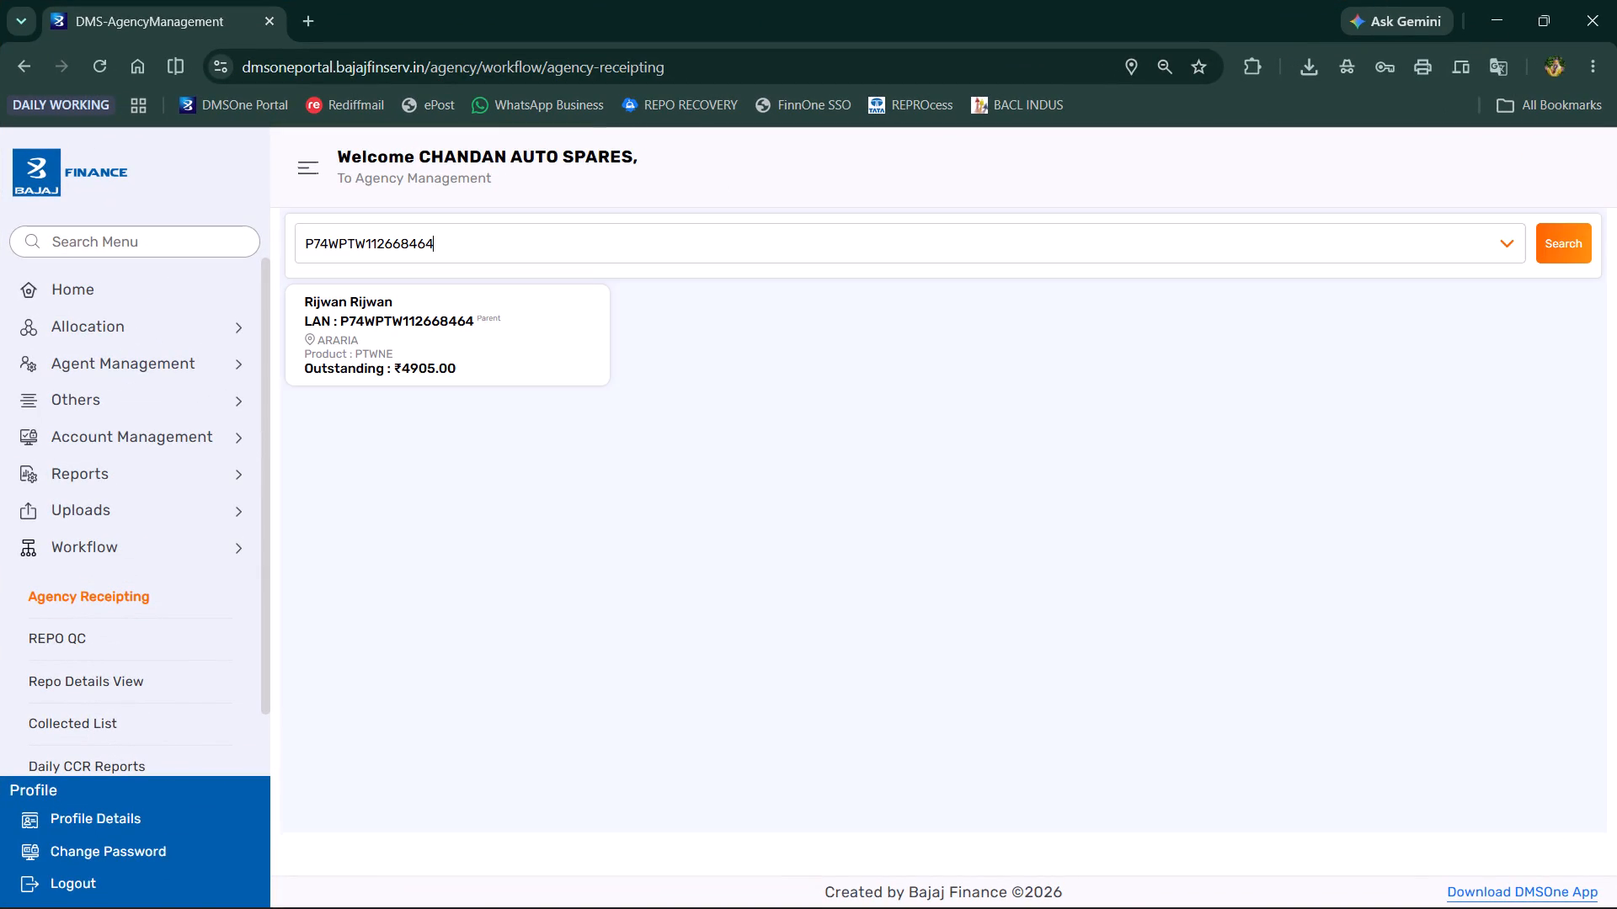
{"action": "double_click", "coordinate": [357, 318]}
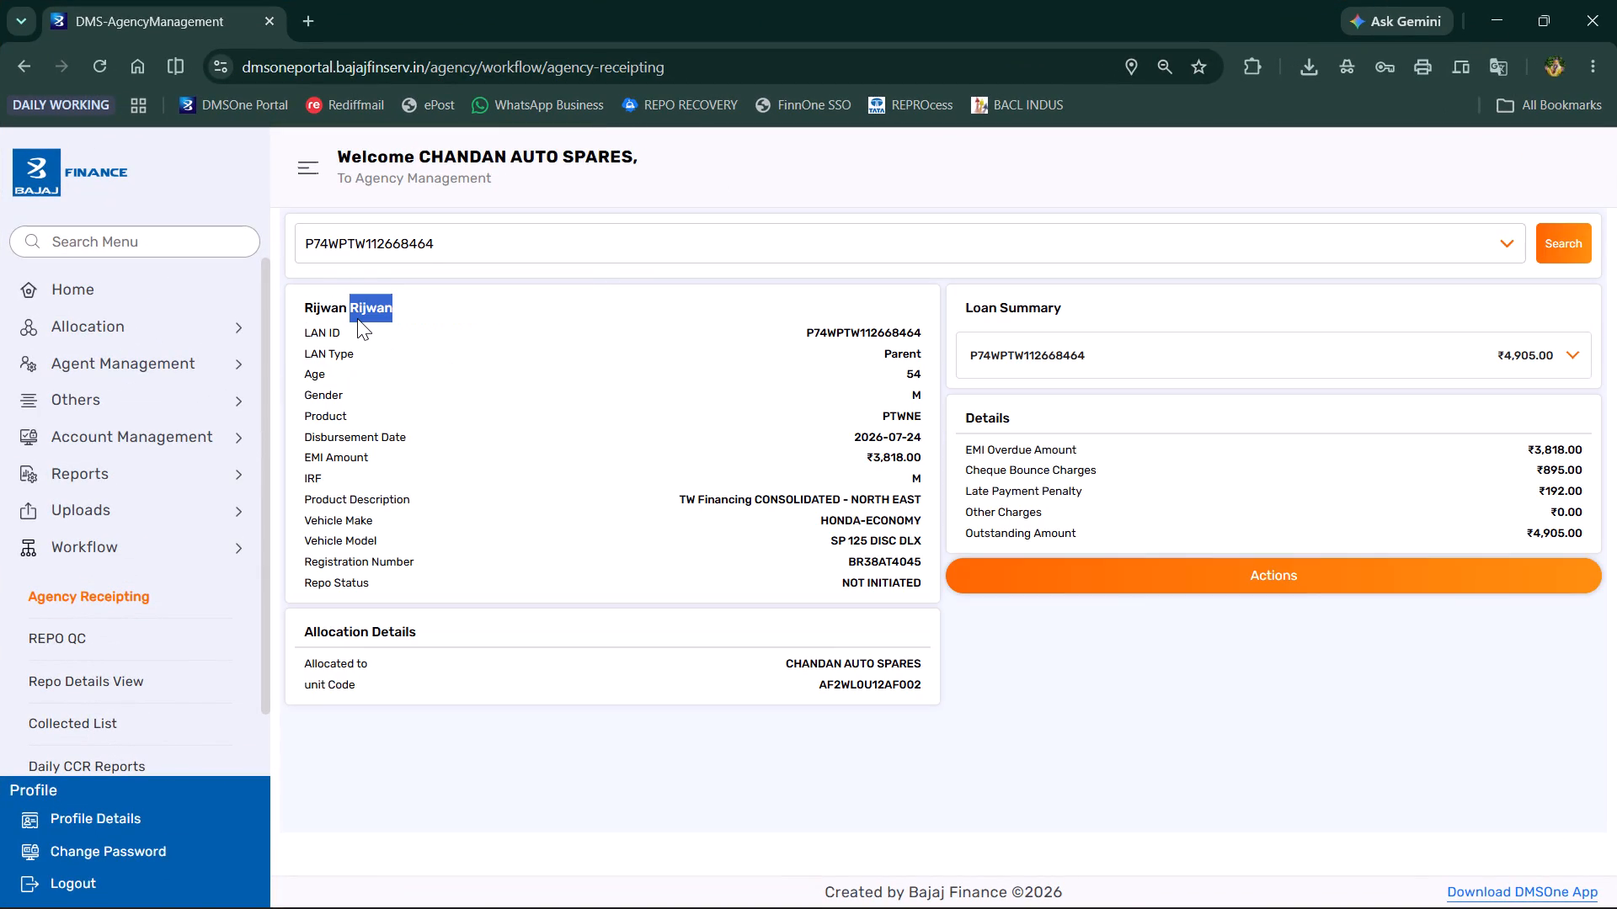
Look up row 18's LAN NO from the BKT DATA PRINTABLE workbook in the DMS portal and view its loan details.
{"action": "key", "text": "super+Tab"}
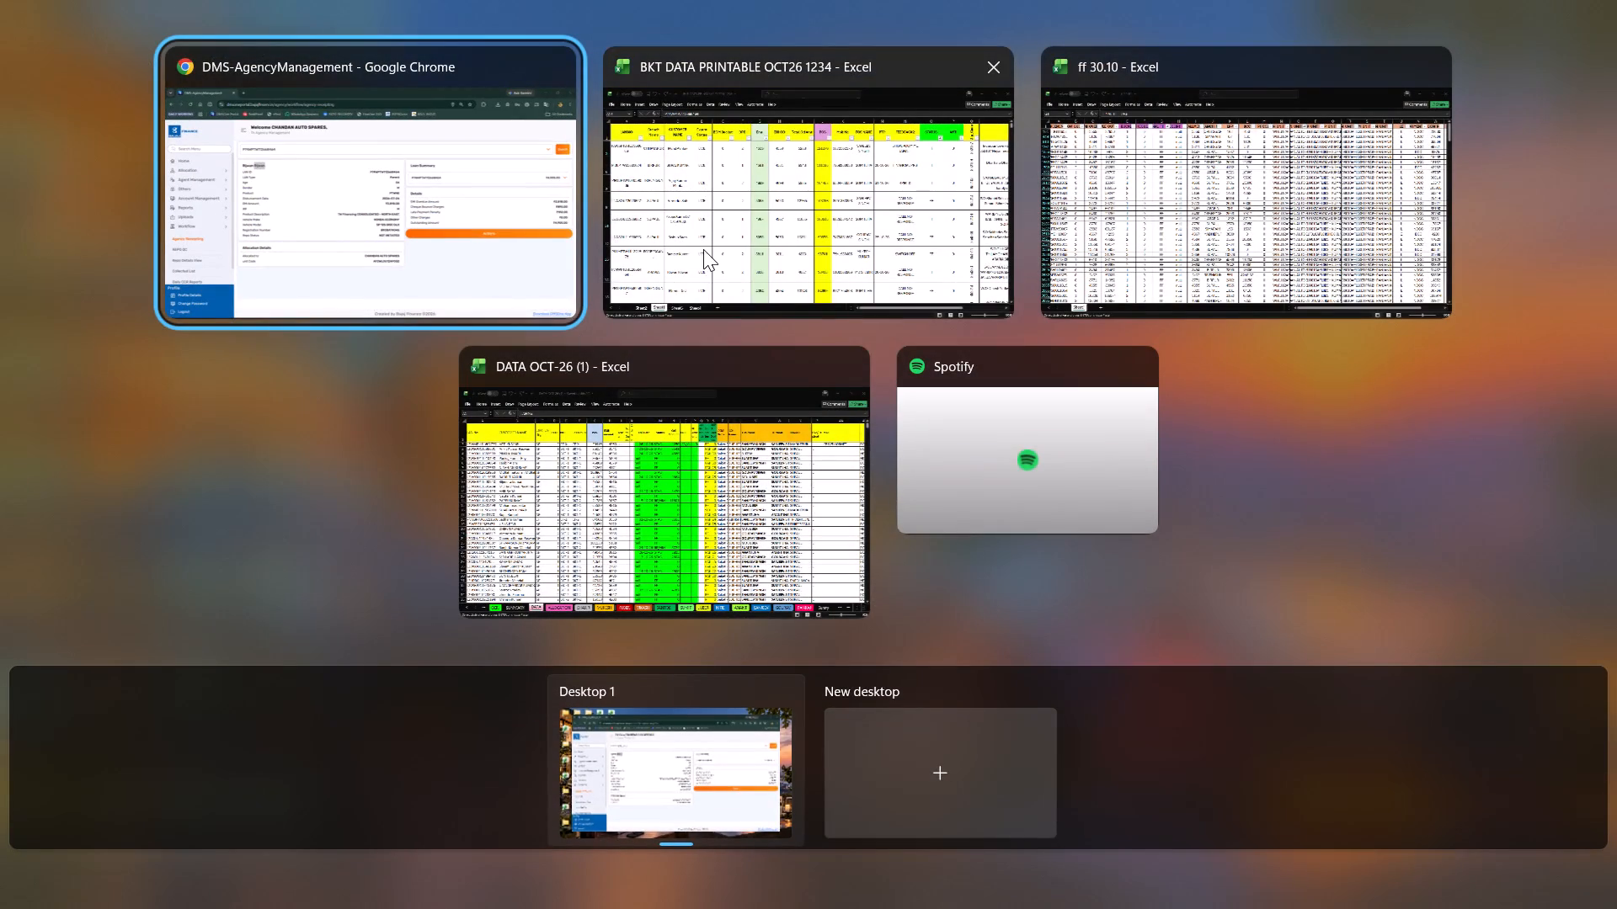
{"action": "left_click", "coordinate": [703, 249]}
{"action": "key", "text": "Right"}
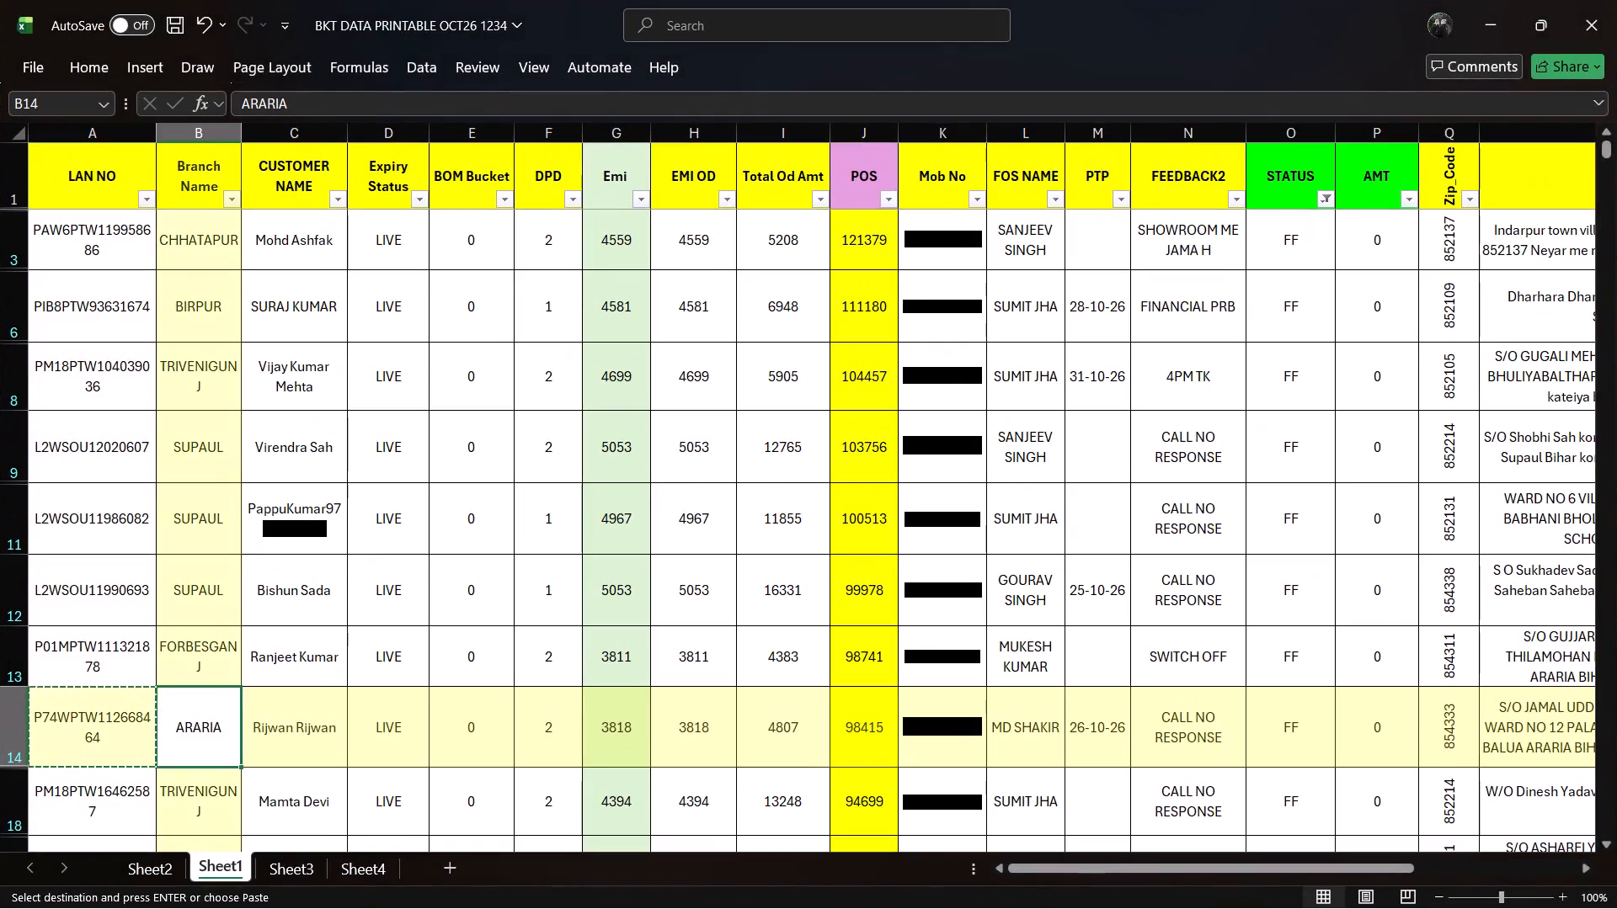
{"action": "left_click", "coordinate": [90, 821]}
{"action": "key", "text": "ctrl+c"}
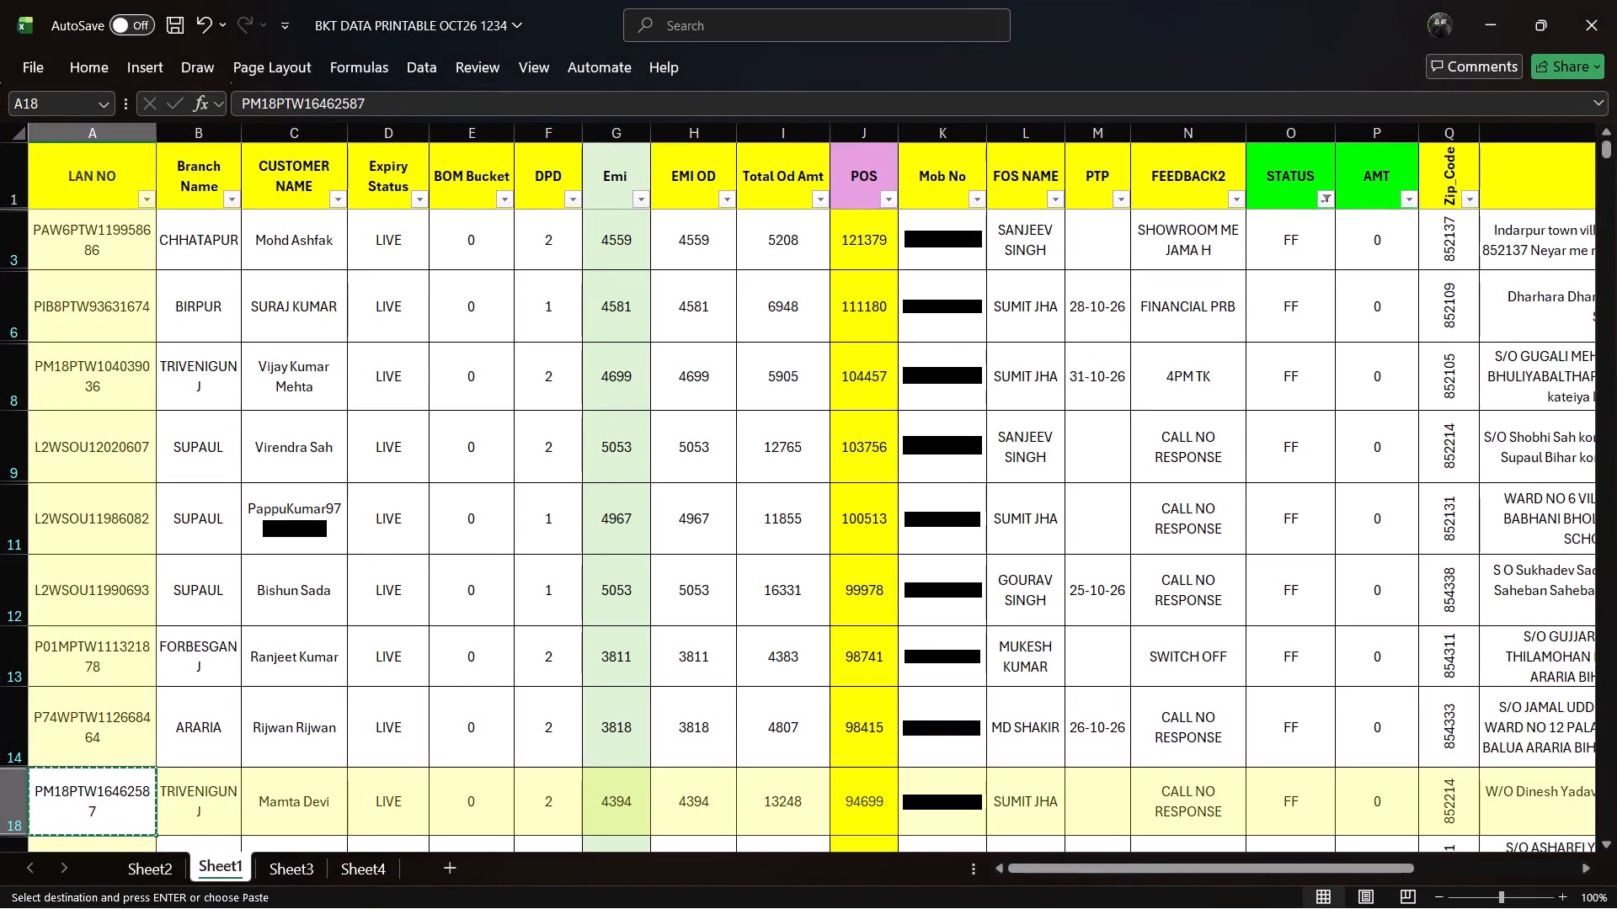
{"action": "key", "text": "super+Tab"}
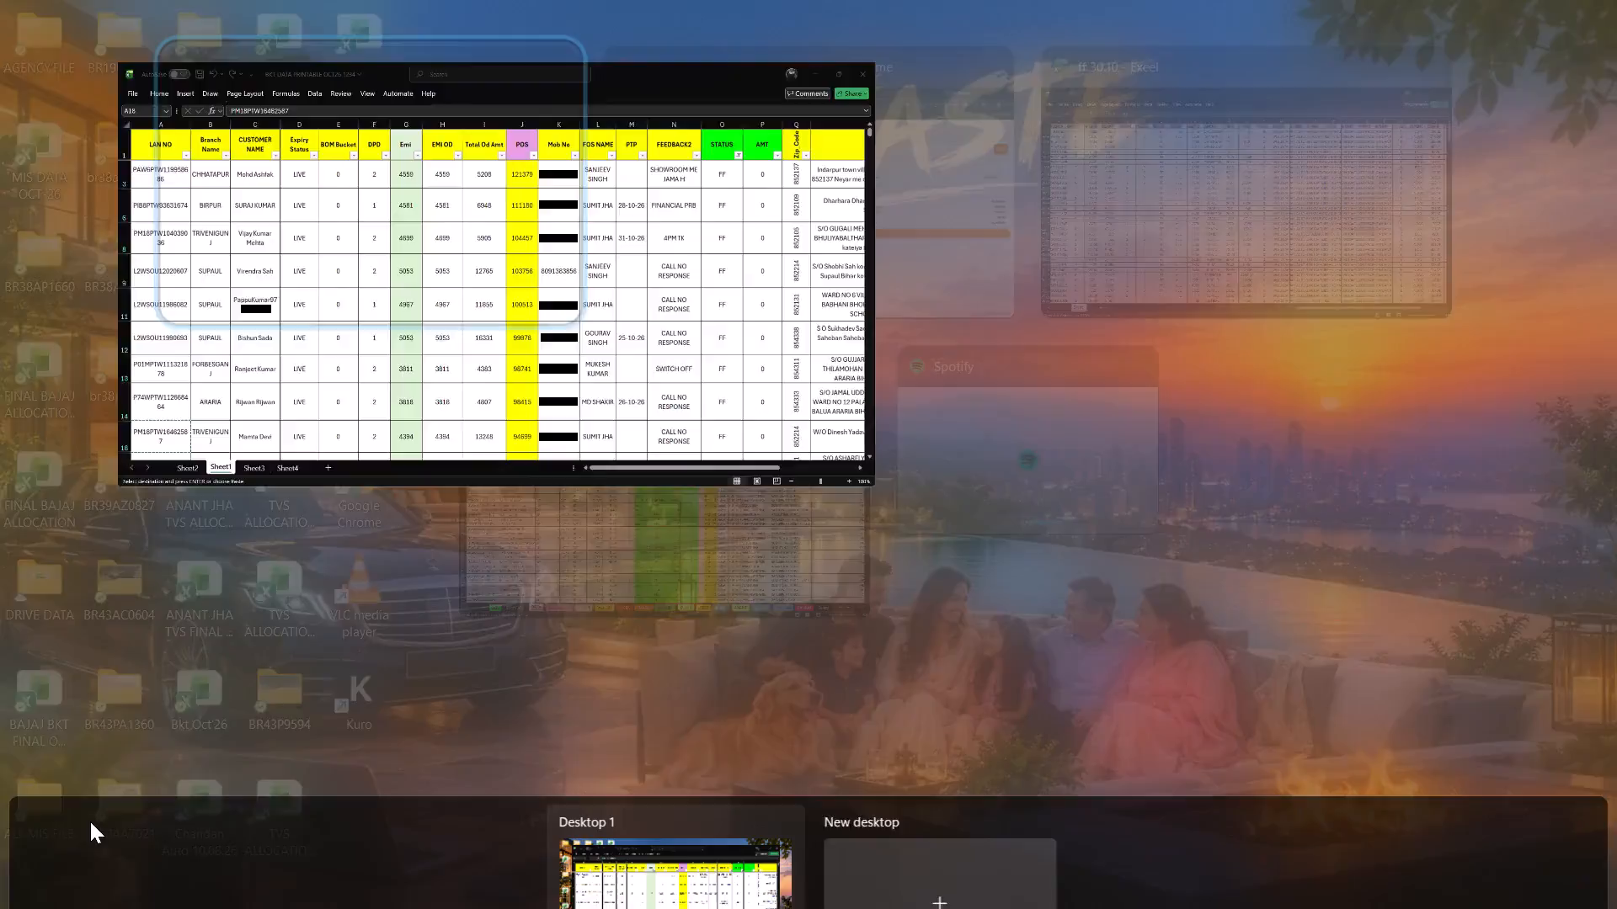
{"action": "left_click", "coordinate": [766, 210]}
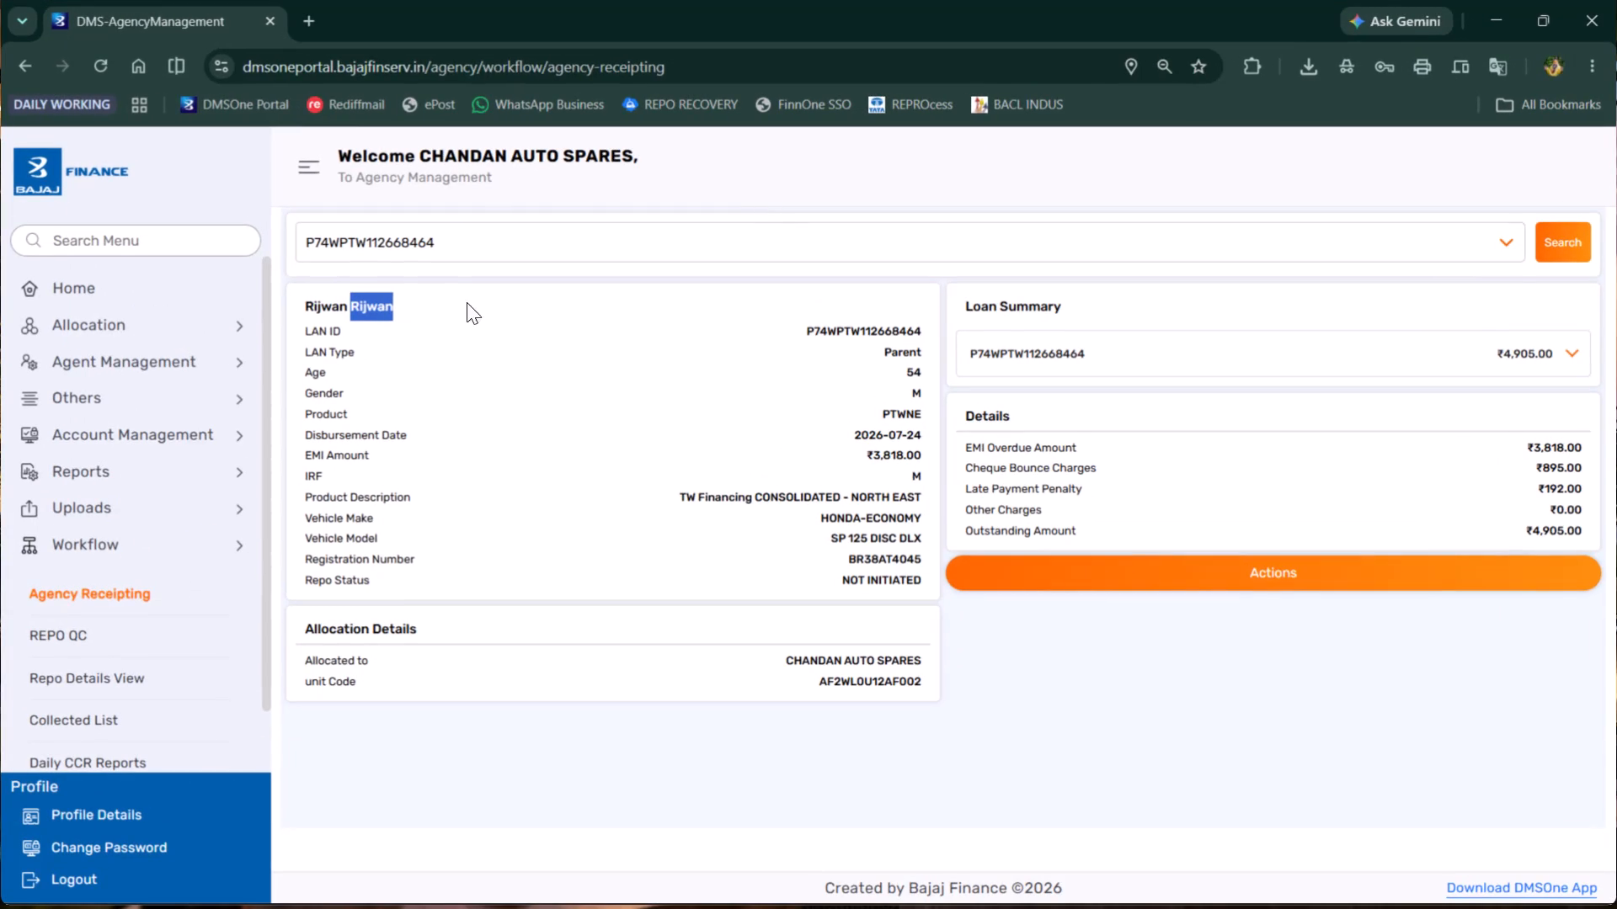
{"action": "left_click", "coordinate": [447, 242]}
{"action": "key", "text": "BackSpace"}
{"action": "key", "text": "BackSpace"}
{"action": "key", "text": "BackSpace"}
{"action": "key", "text": "BackSpace"}
{"action": "key", "text": "BackSpace"}
{"action": "key", "text": "BackSpace"}
{"action": "key", "text": "BackSpace"}
{"action": "key", "text": "BackSpace"}
{"action": "key", "text": "BackSpace"}
{"action": "key", "text": "BackSpace"}
{"action": "key", "text": "BackSpace"}
{"action": "key", "text": "BackSpace"}
{"action": "key", "text": "BackSpace"}
{"action": "key", "text": "BackSpace"}
{"action": "key", "text": "BackSpace"}
{"action": "key", "text": "BackSpace"}
{"action": "key", "text": "BackSpace"}
{"action": "key", "text": "BackSpace"}
{"action": "key", "text": "BackSpace"}
{"action": "key", "text": "BackSpace"}
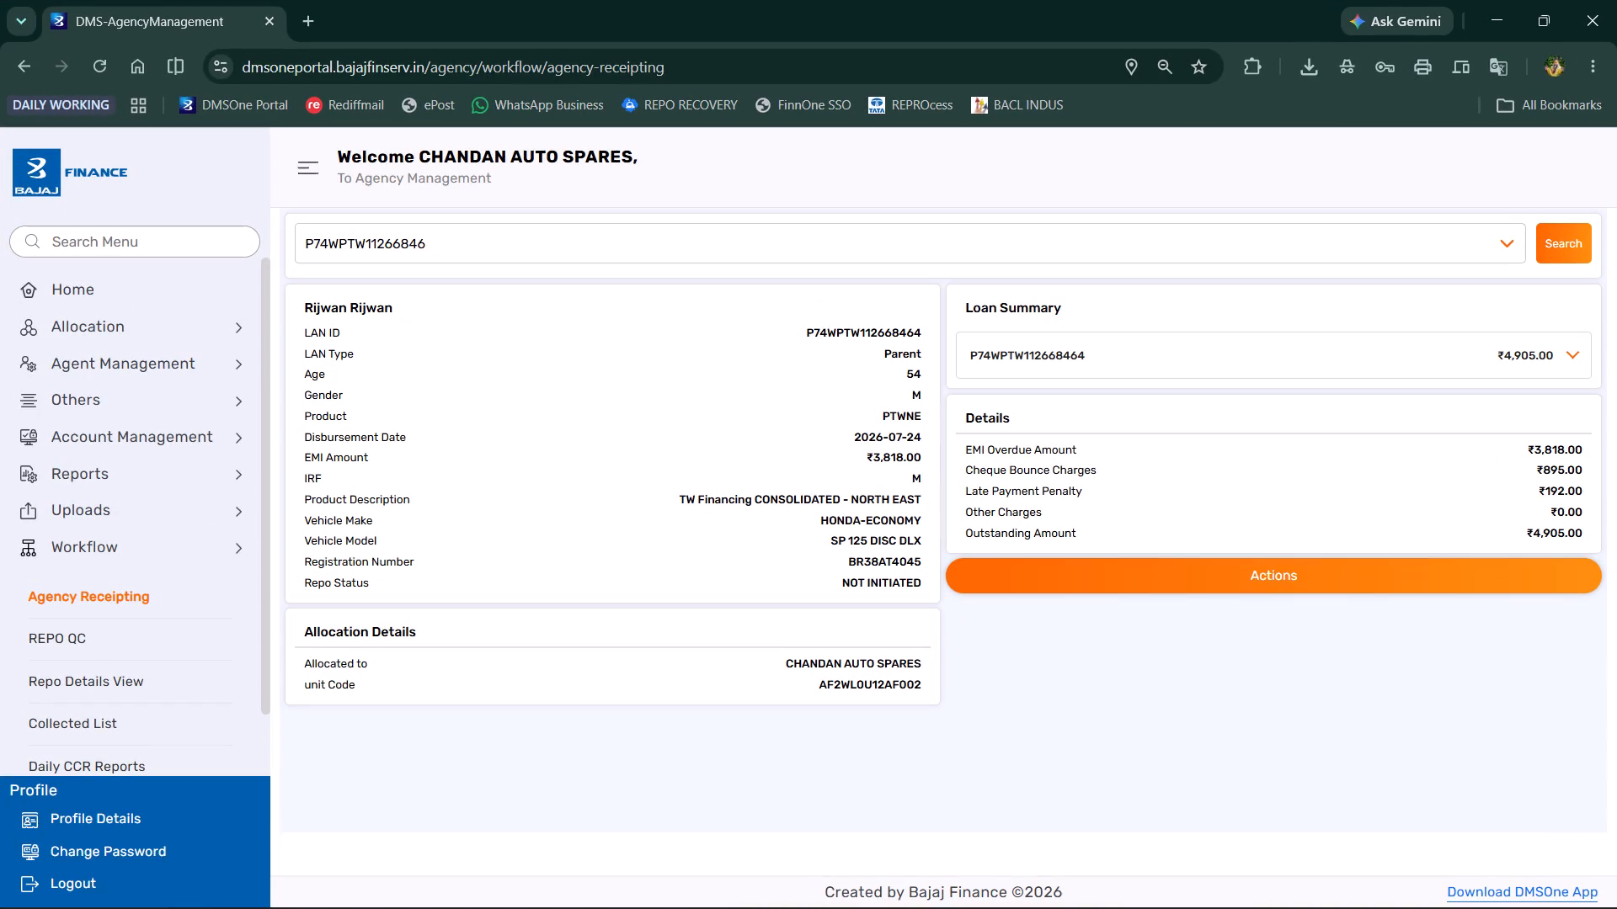
{"action": "key", "text": "ctrl+v"}
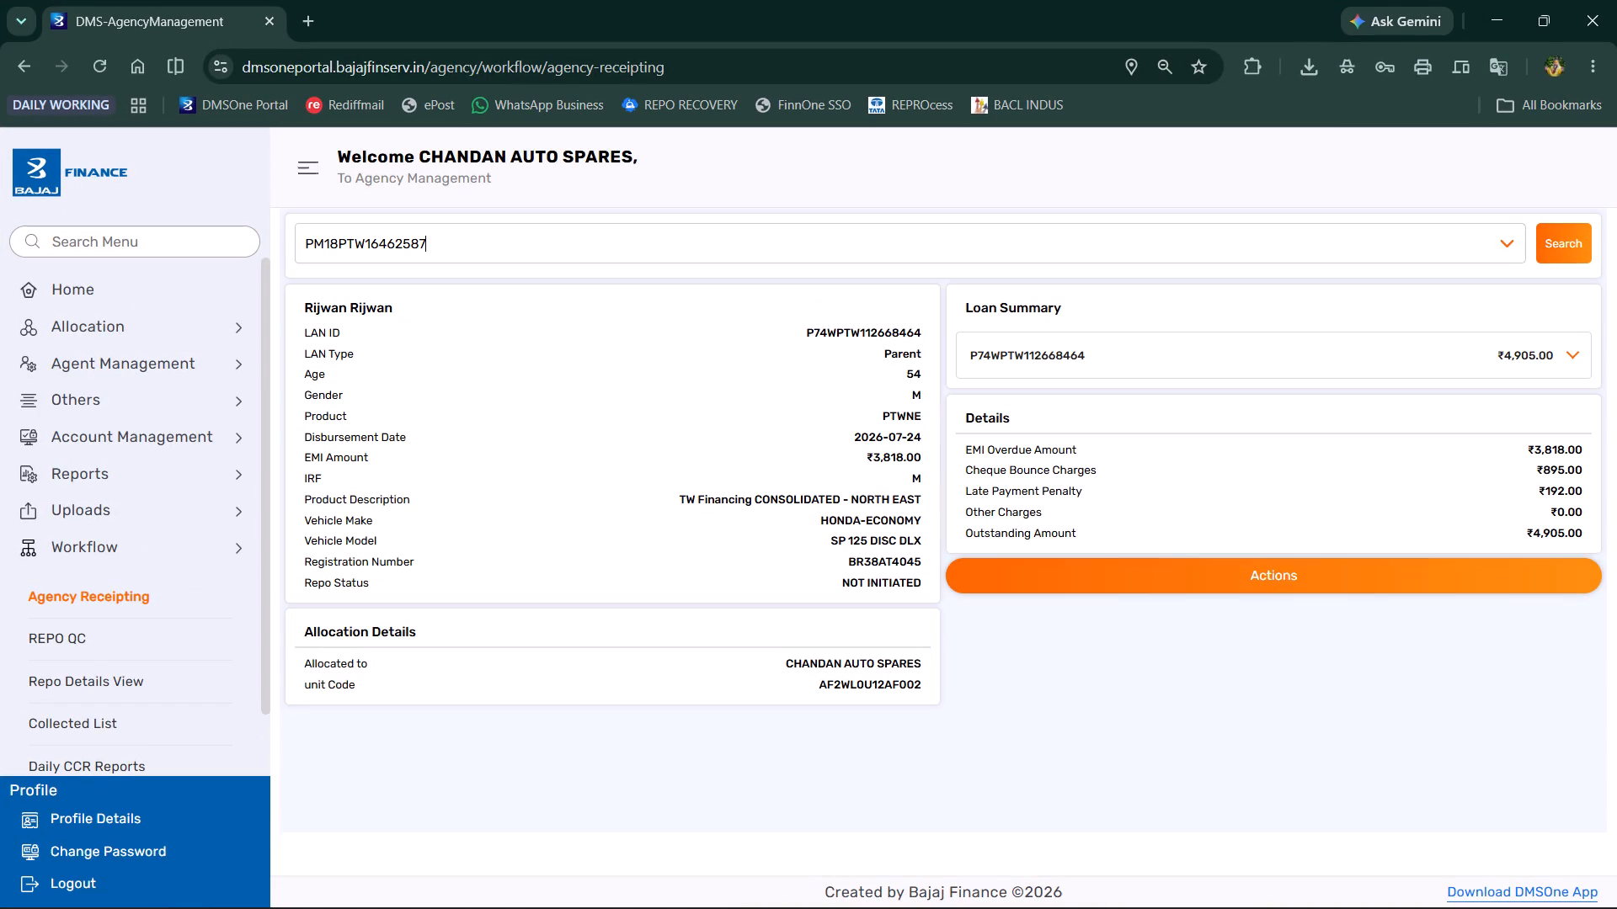
{"action": "key", "text": "Return"}
{"action": "key", "text": "Return"}
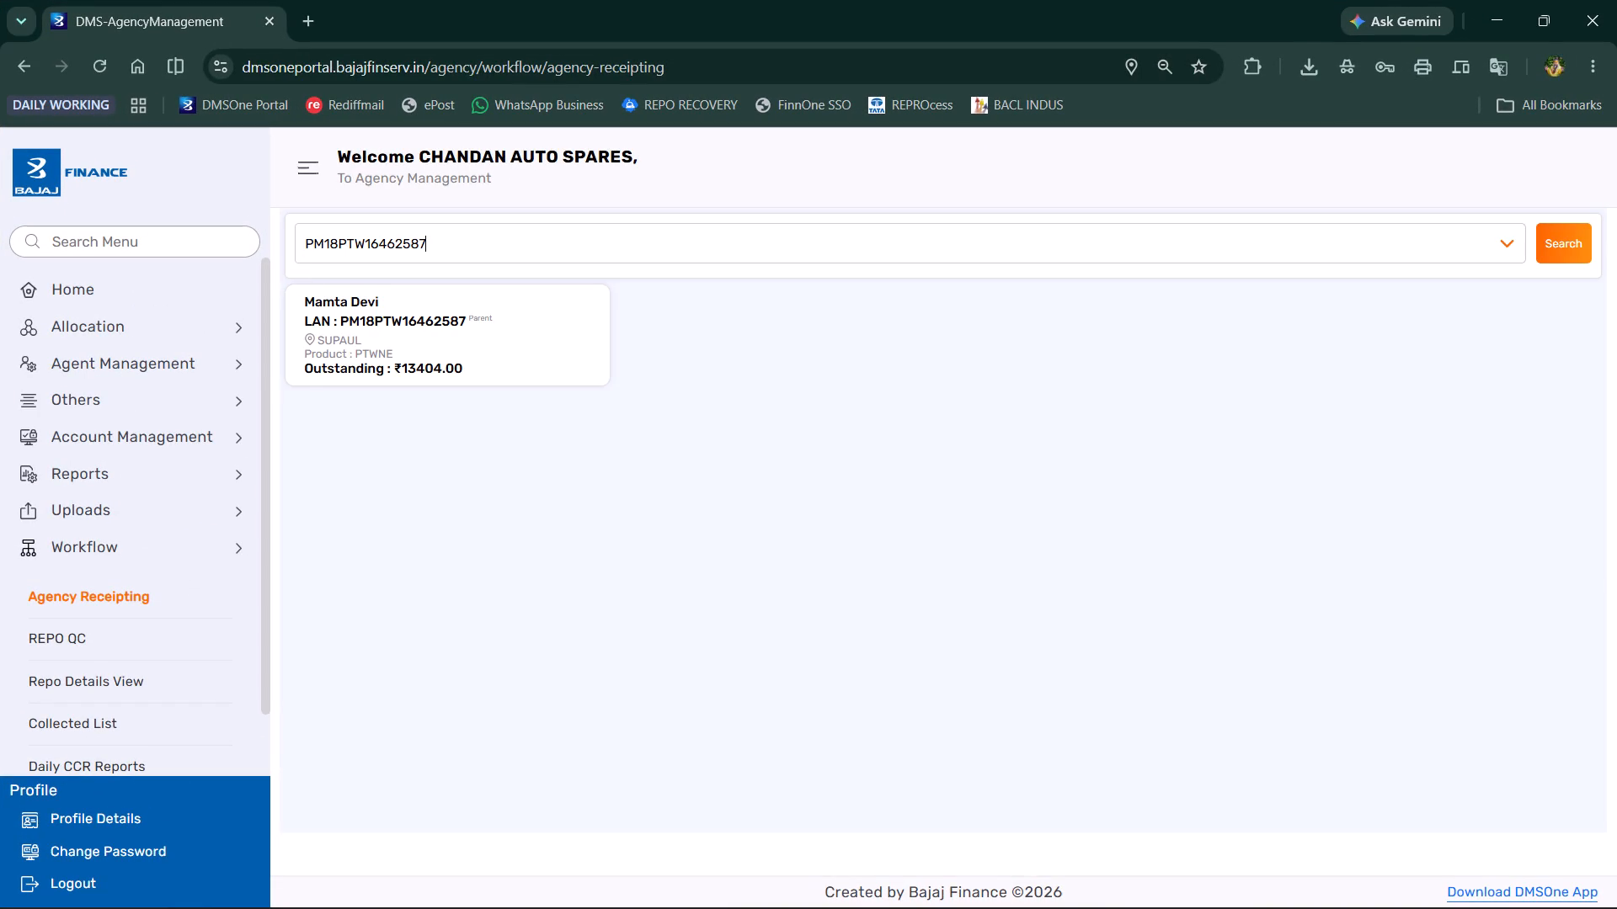
{"action": "double_click", "coordinate": [365, 339]}
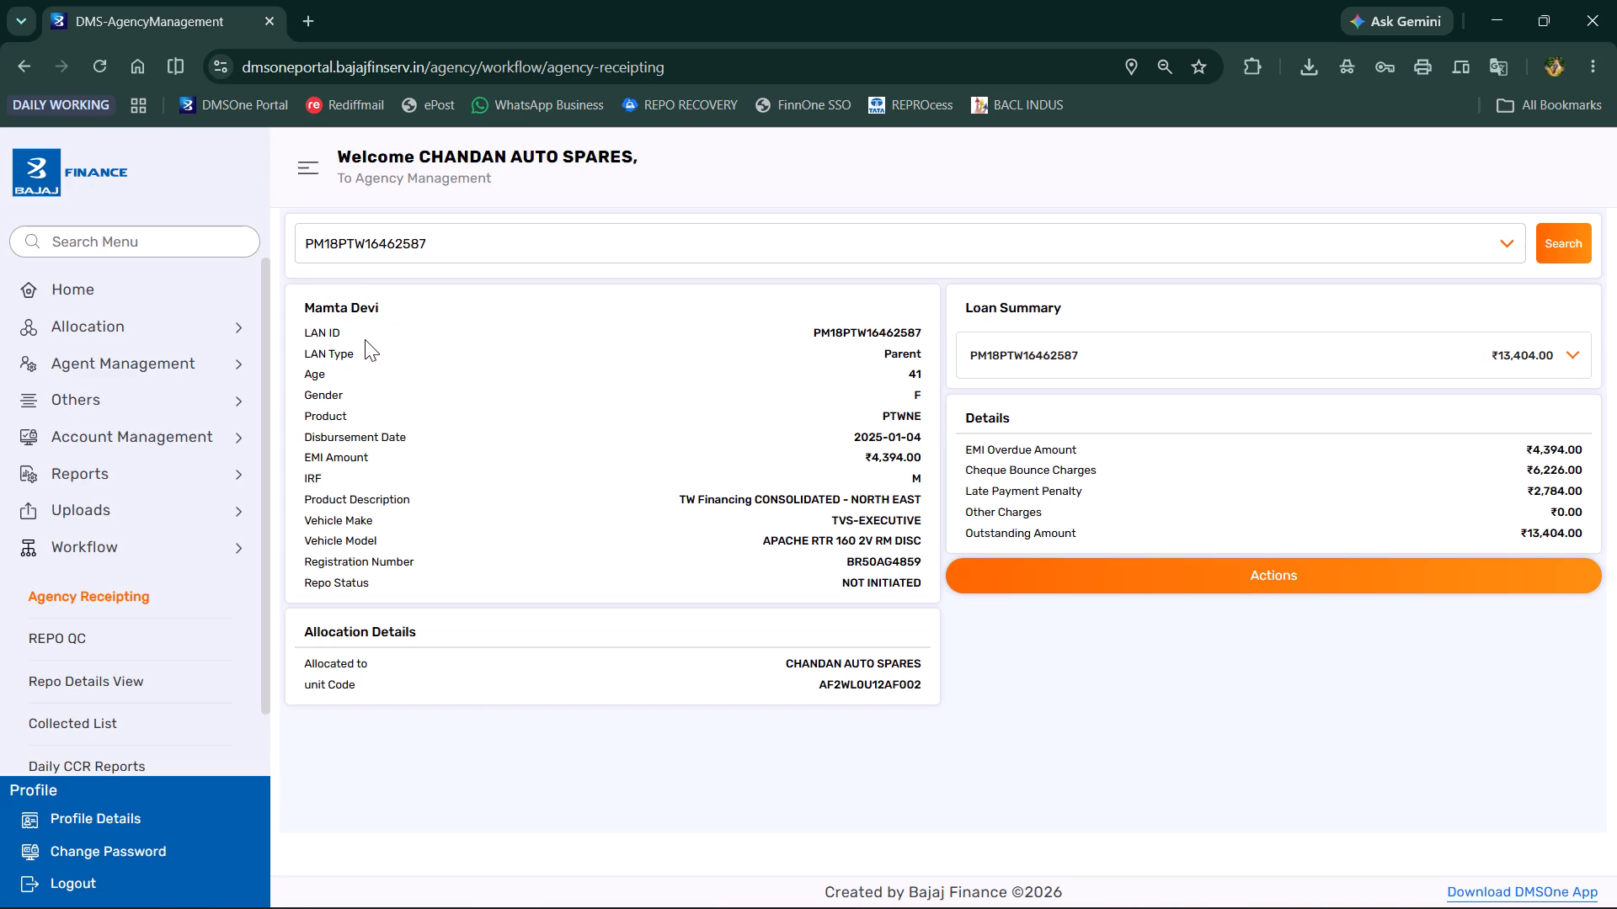
Look up row 21's LAN NO from the BKT DATA PRINTABLE workbook in the DMS portal and view its loan details.
{"action": "key", "text": "super+Tab"}
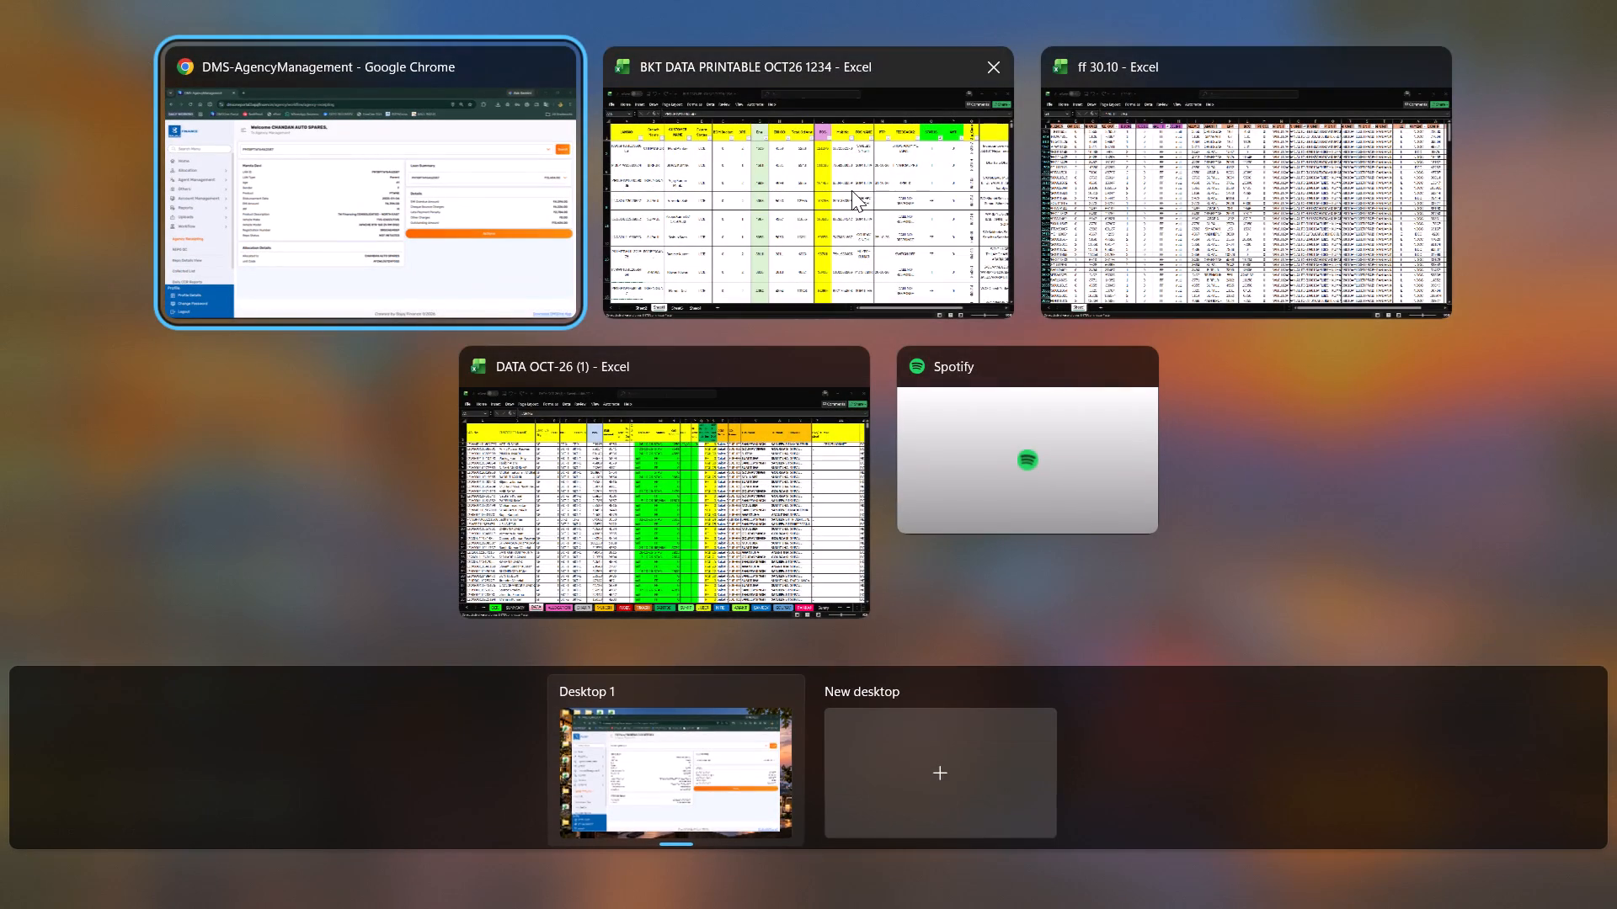
{"action": "left_click", "coordinate": [851, 190]}
{"action": "key", "text": "Down"}
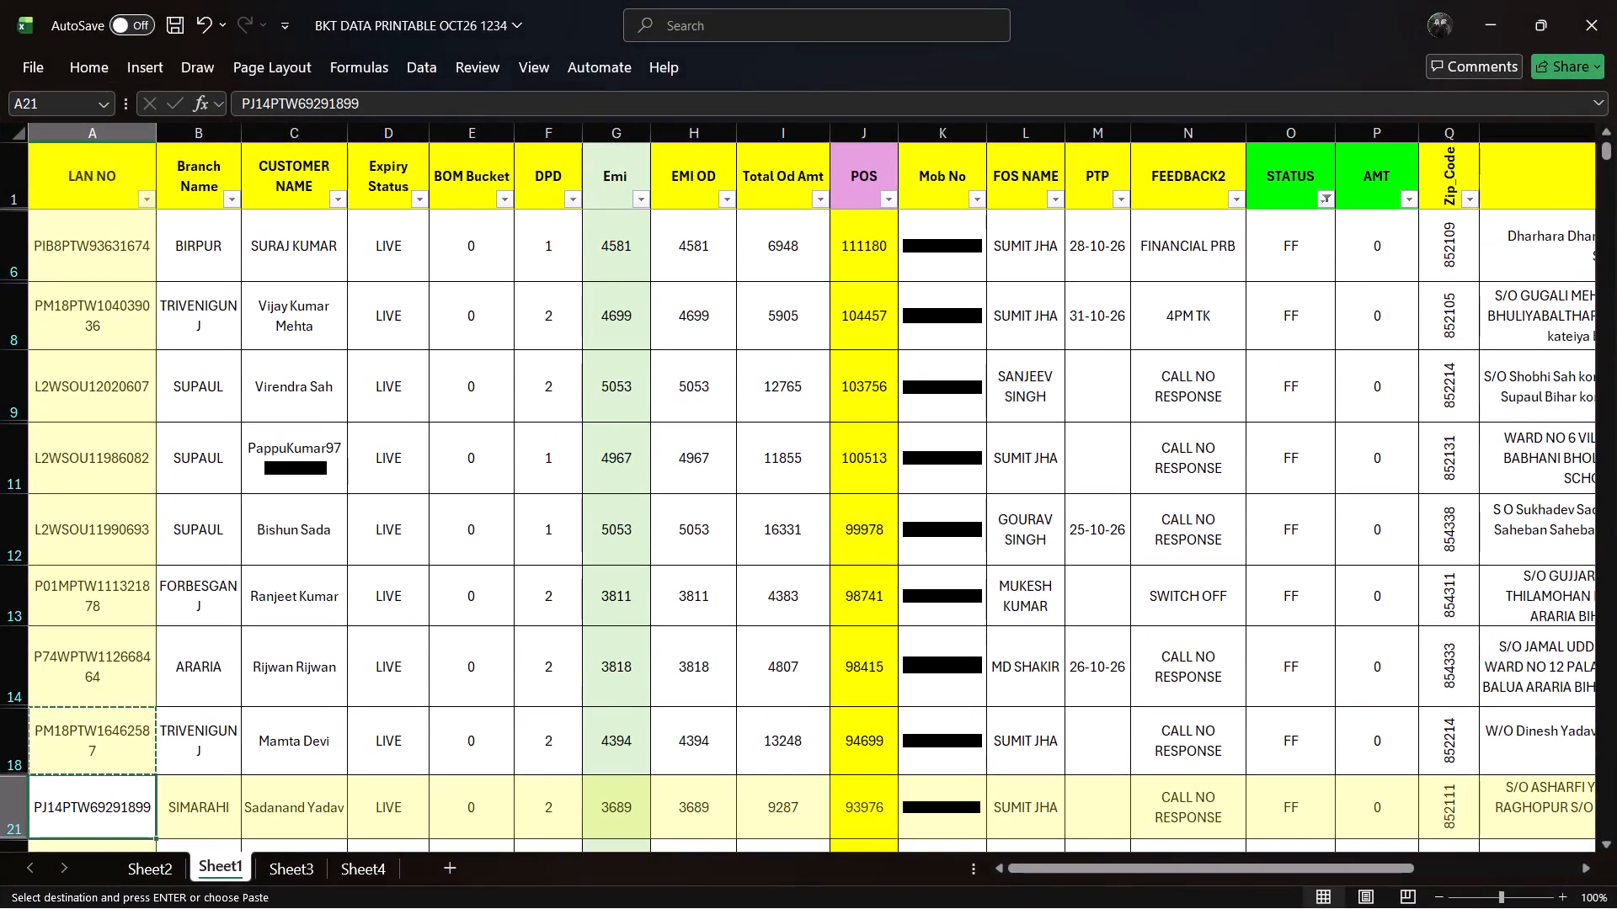
{"action": "key", "text": "ctrl+c"}
{"action": "key", "text": "super+Tab"}
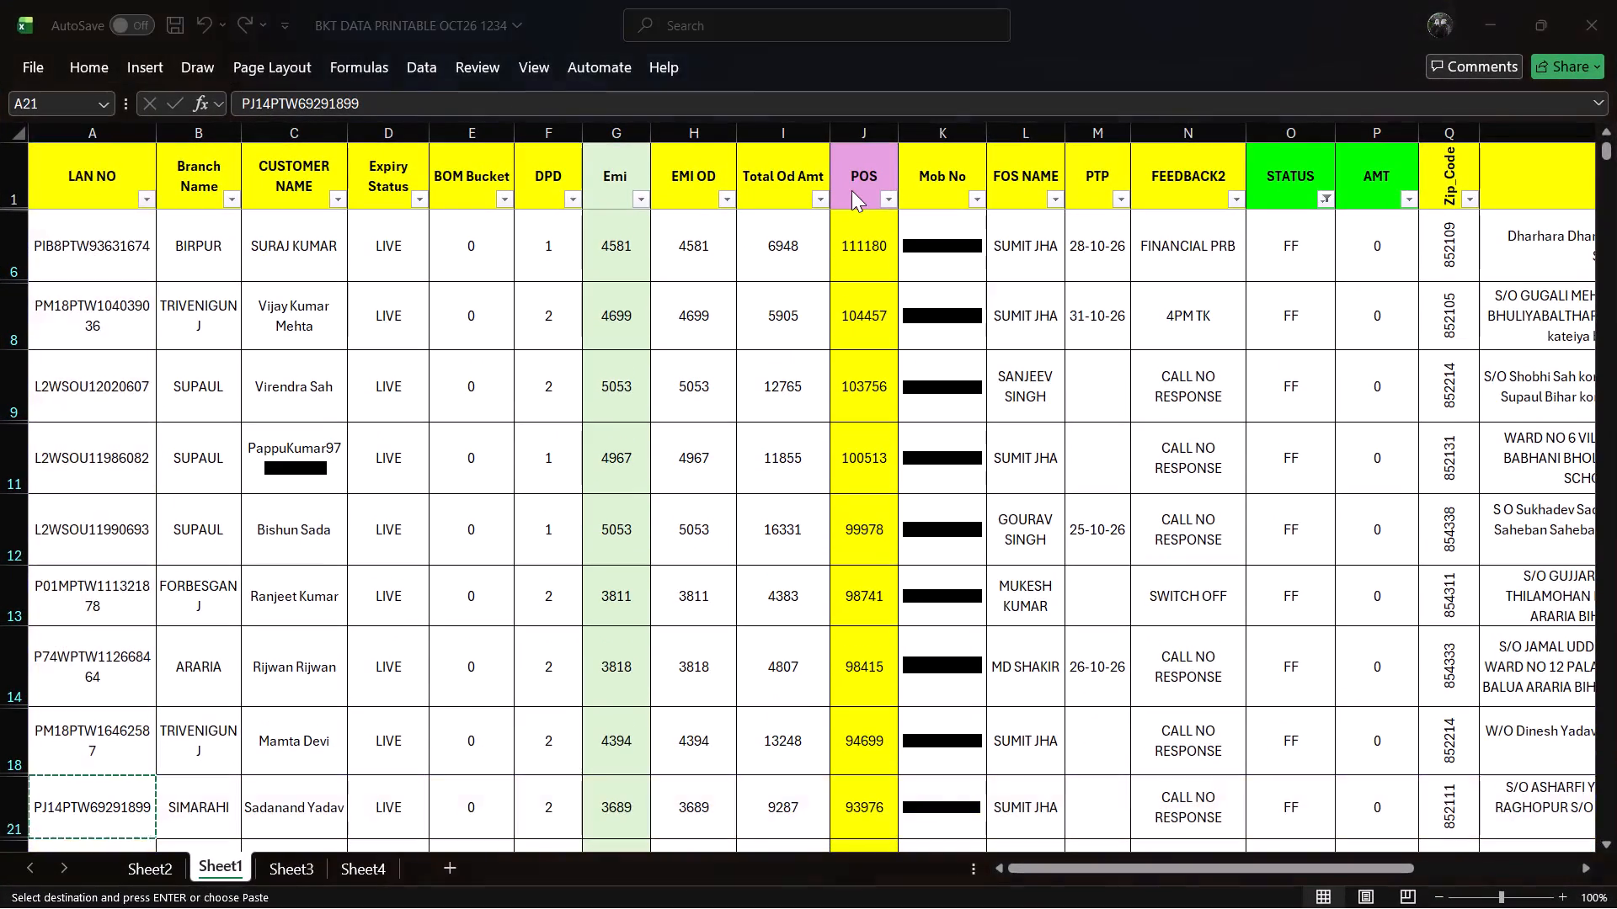
{"action": "left_click", "coordinate": [886, 231]}
{"action": "left_click_drag", "start_coordinate": [886, 231], "coordinate": [646, 289]}
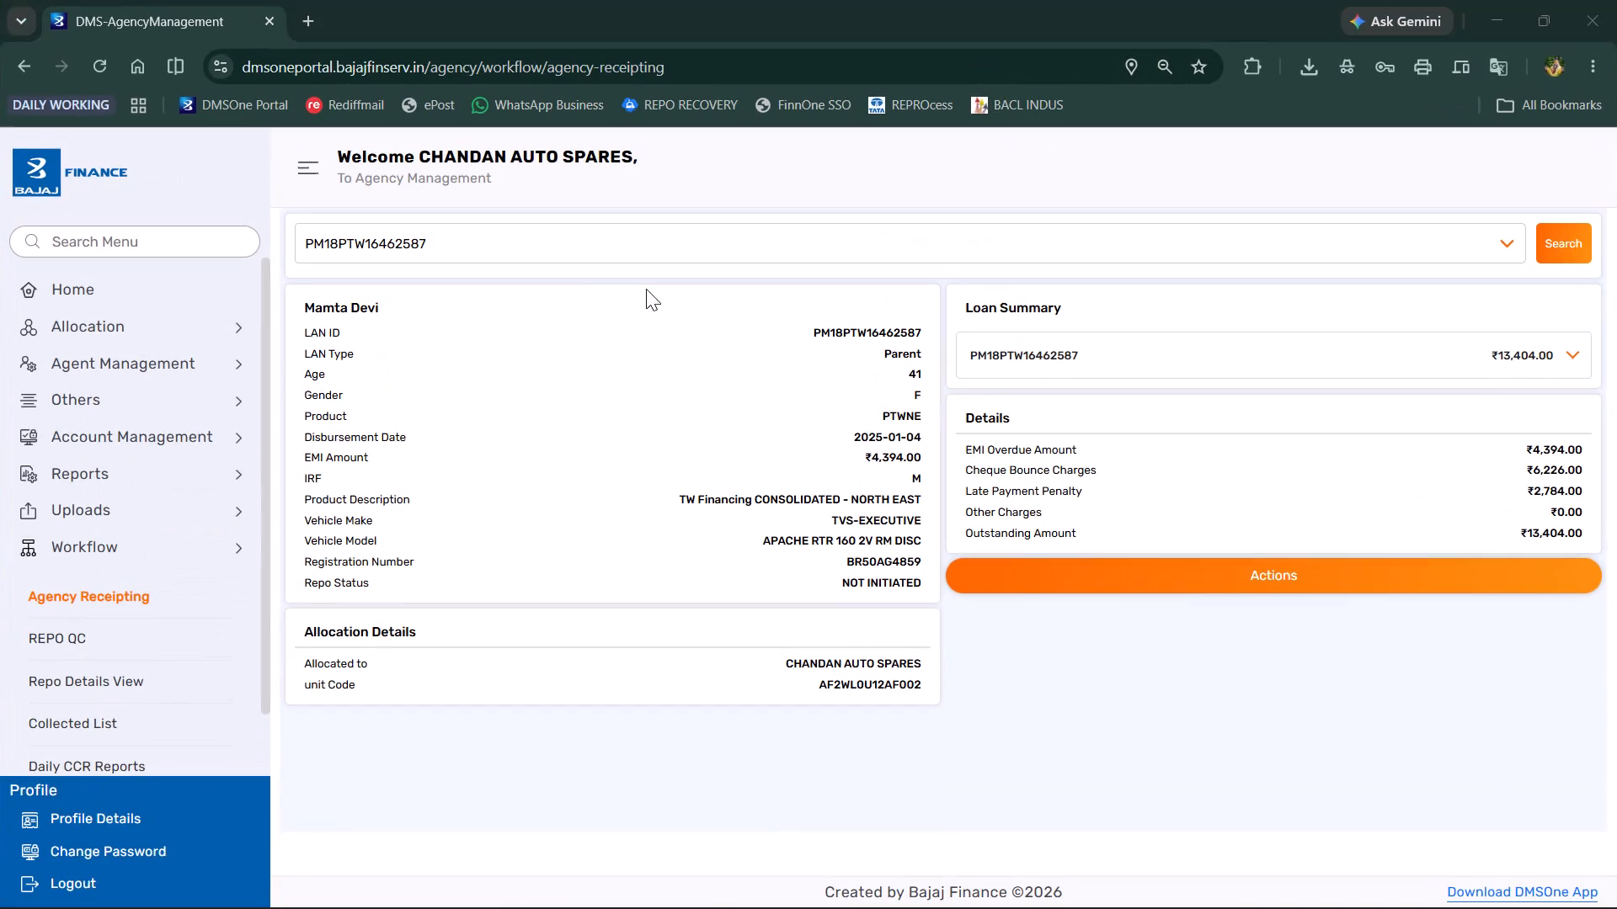
{"action": "left_click_drag", "start_coordinate": [646, 289], "coordinate": [468, 241]}
{"action": "left_click", "coordinate": [468, 241]}
{"action": "key", "text": "BackSpace"}
{"action": "key", "text": "BackSpace"}
{"action": "key", "text": "BackSpace"}
{"action": "key", "text": "BackSpace"}
{"action": "key", "text": "BackSpace"}
{"action": "key", "text": "BackSpace"}
{"action": "key", "text": "BackSpace"}
{"action": "key", "text": "BackSpace"}
{"action": "key", "text": "BackSpace"}
{"action": "key", "text": "BackSpace"}
{"action": "key", "text": "BackSpace"}
{"action": "key", "text": "BackSpace"}
{"action": "key", "text": "BackSpace"}
{"action": "key", "text": "BackSpace"}
{"action": "key", "text": "BackSpace"}
{"action": "key", "text": "BackSpace"}
{"action": "key", "text": "BackSpace"}
{"action": "key", "text": "BackSpace"}
{"action": "key", "text": "BackSpace"}
{"action": "key", "text": "BackSpace"}
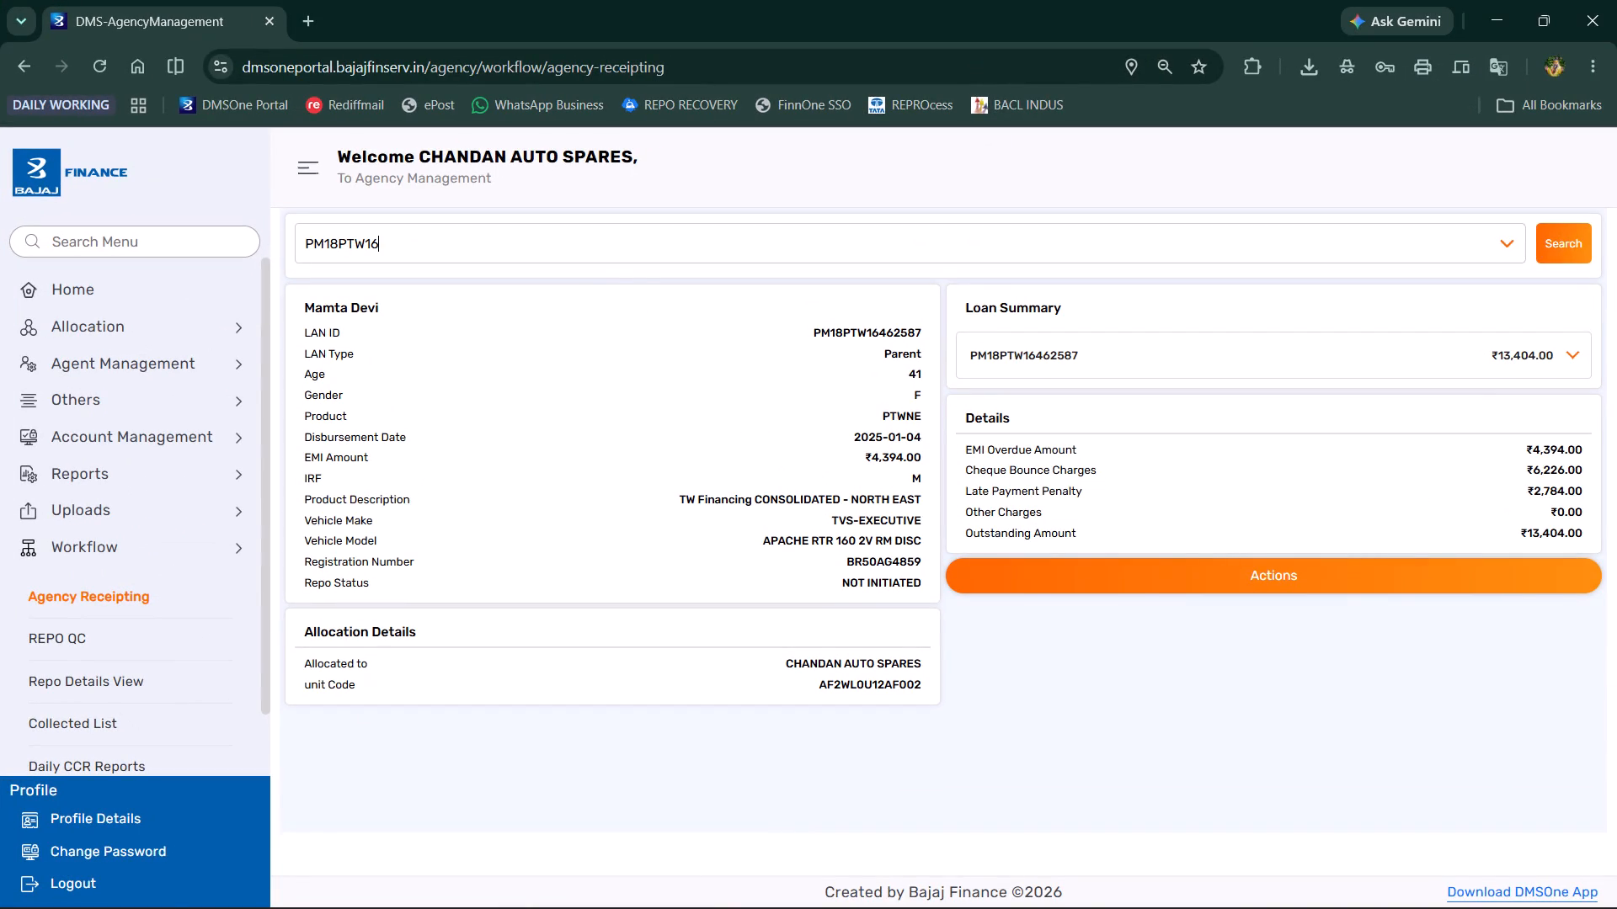
{"action": "key", "text": "v"}
{"action": "key", "text": "BackSpace"}
{"action": "key", "text": "ctrl+v"}
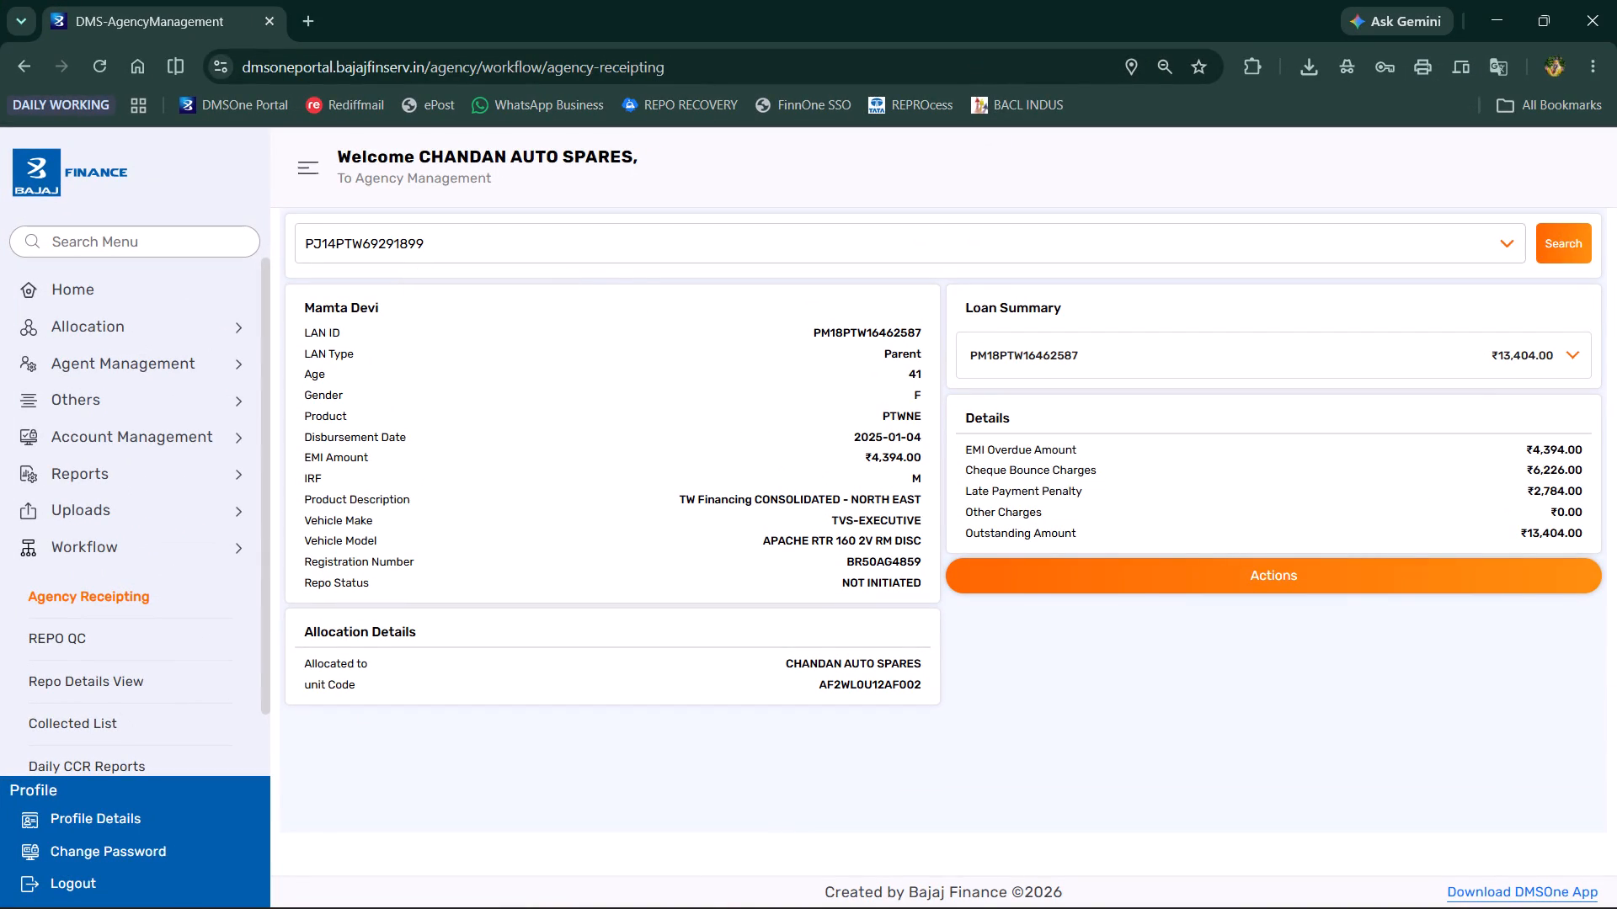
{"action": "key", "text": "Return"}
{"action": "key", "text": "Return"}
{"action": "double_click", "coordinate": [356, 323]}
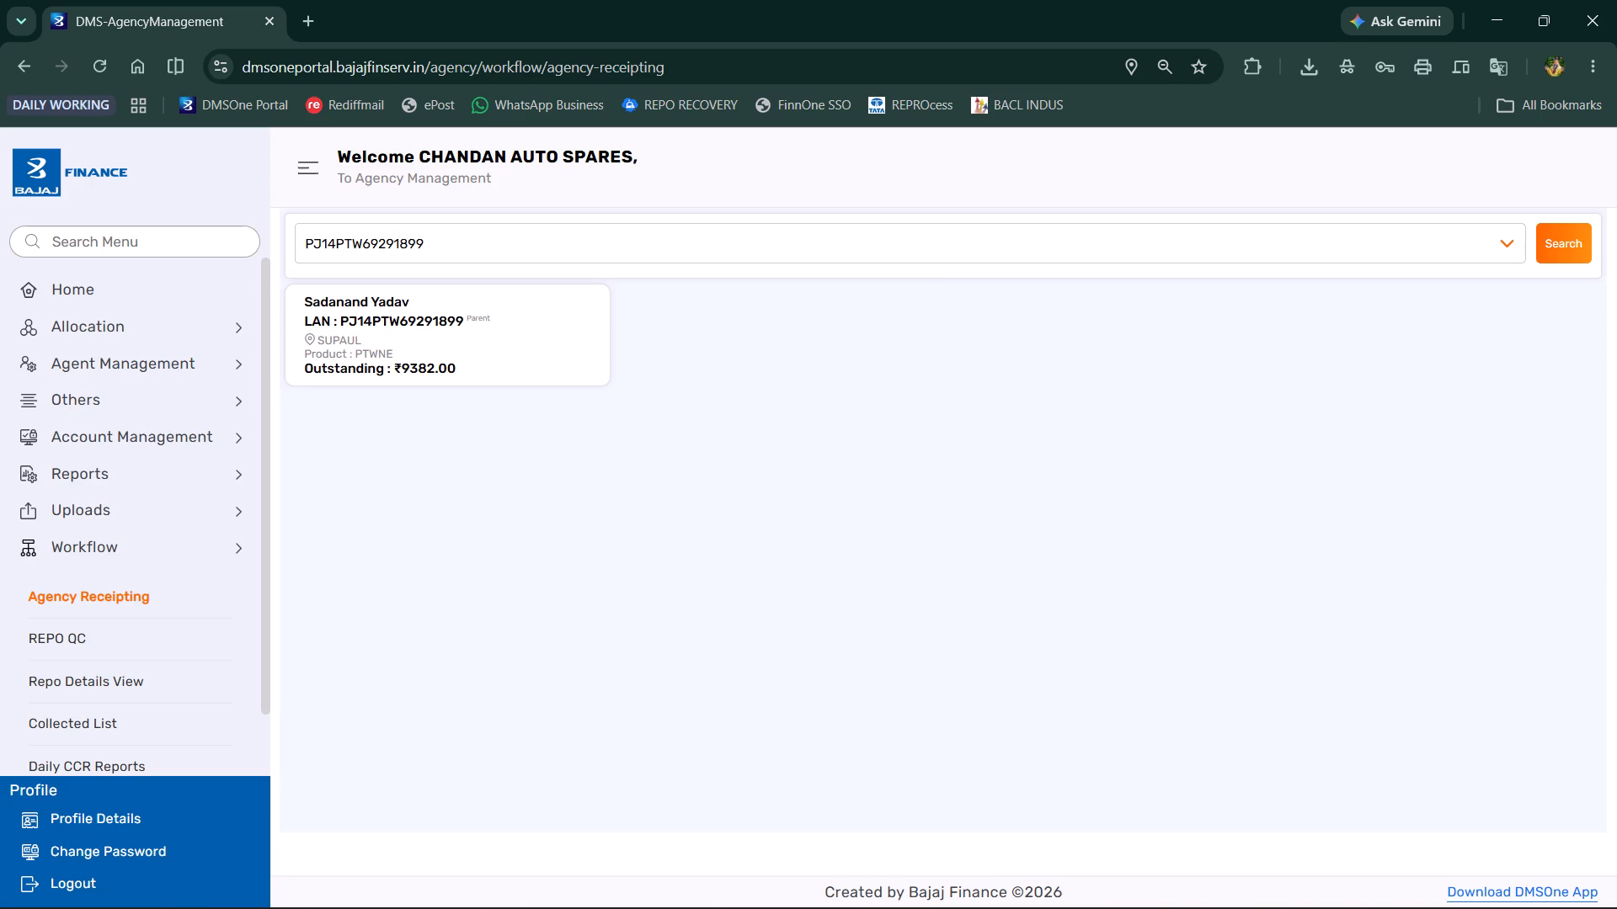
Look up row 23's LAN NO from the BKT DATA PRINTABLE workbook in the DMS portal and view its loan details.
{"action": "key", "text": "super+Tab"}
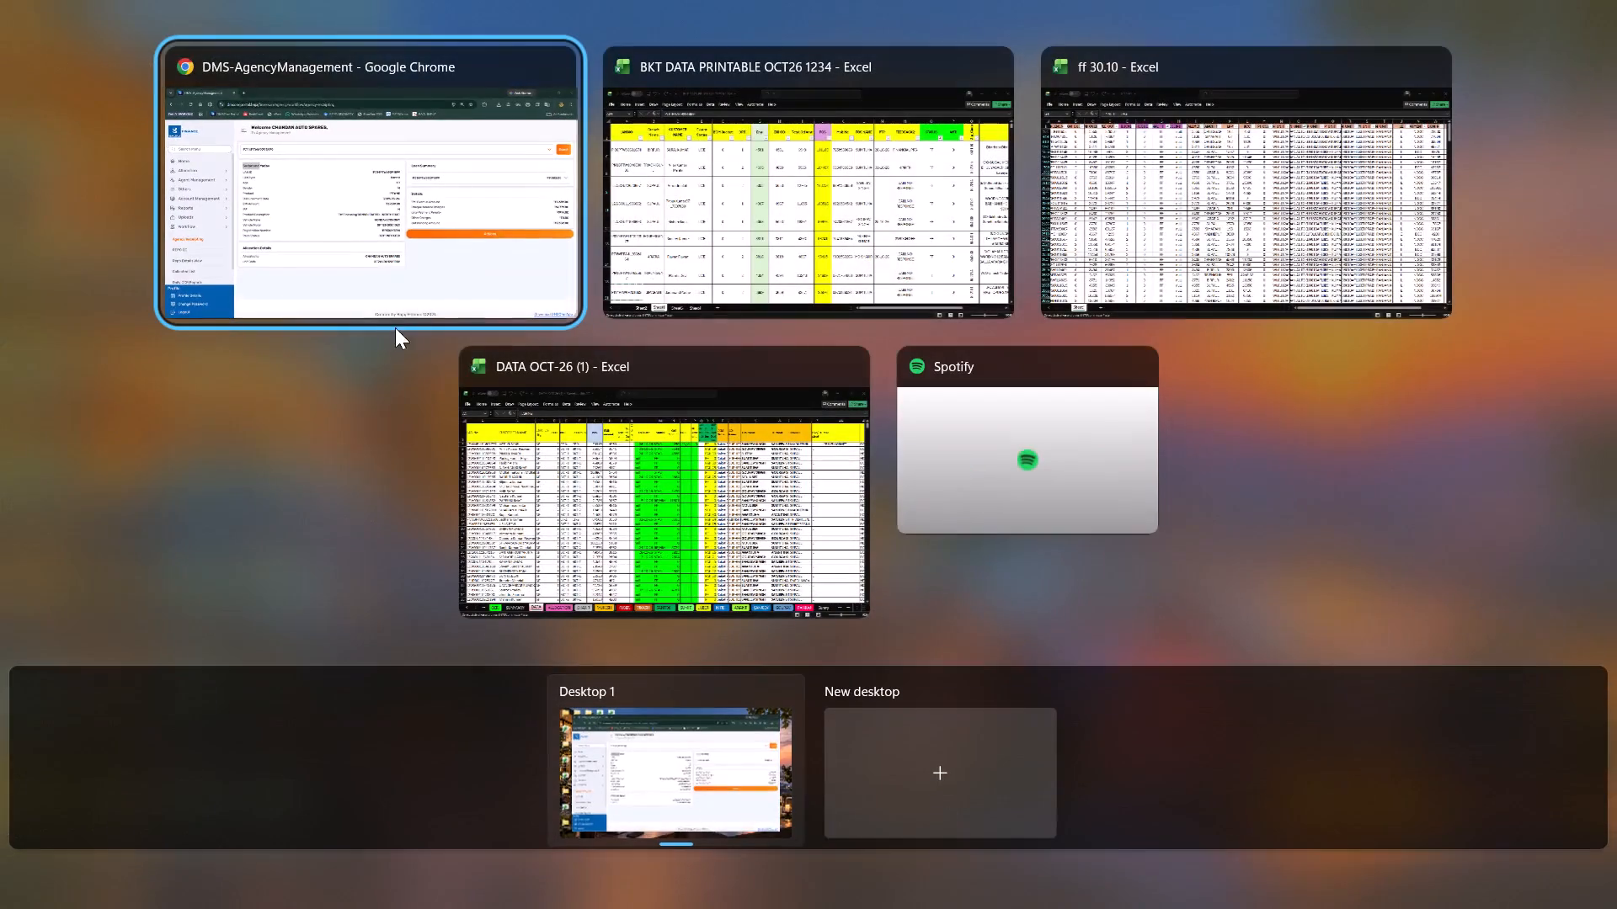
{"action": "left_click", "coordinate": [718, 207]}
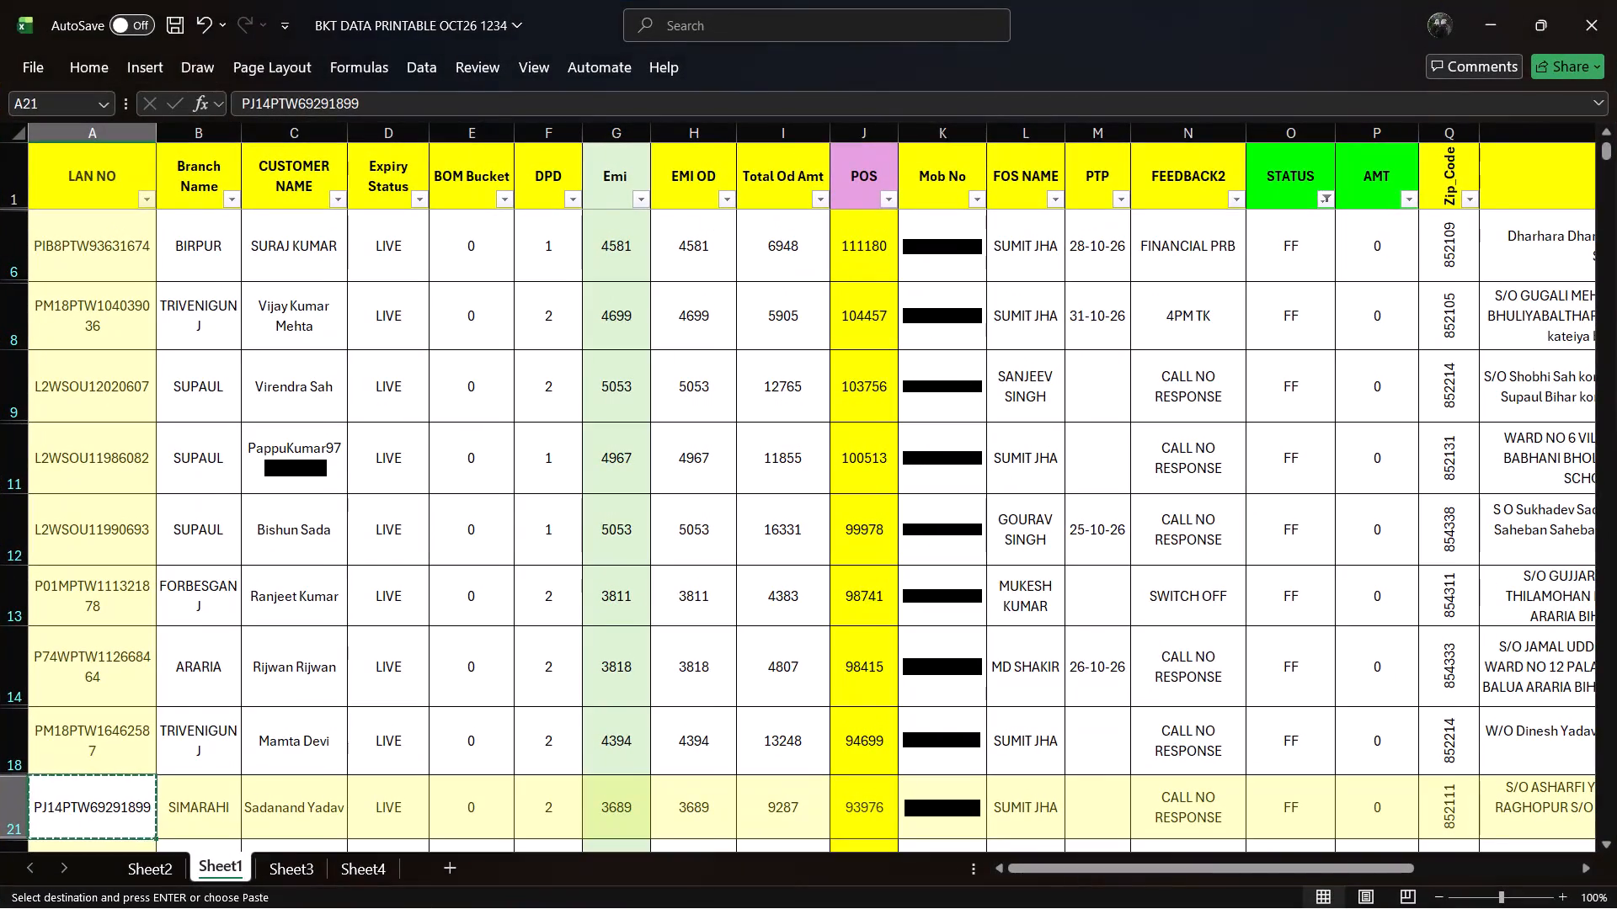
{"action": "key", "text": "Right"}
{"action": "key", "text": "Down"}
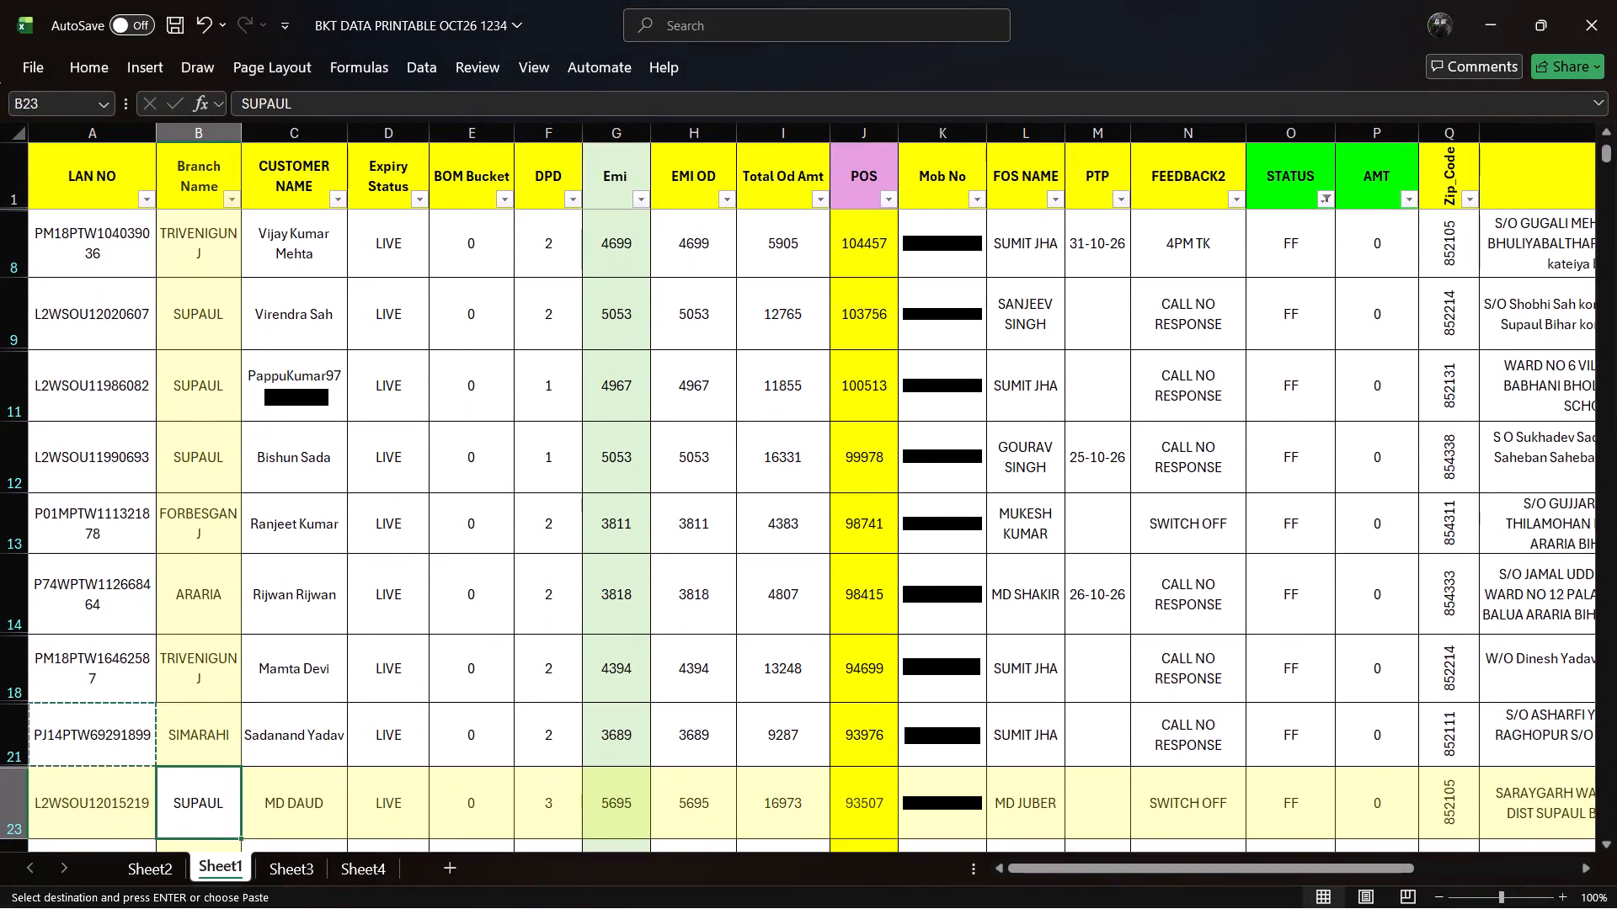
{"action": "key", "text": "Left"}
{"action": "key", "text": "ctrl+c"}
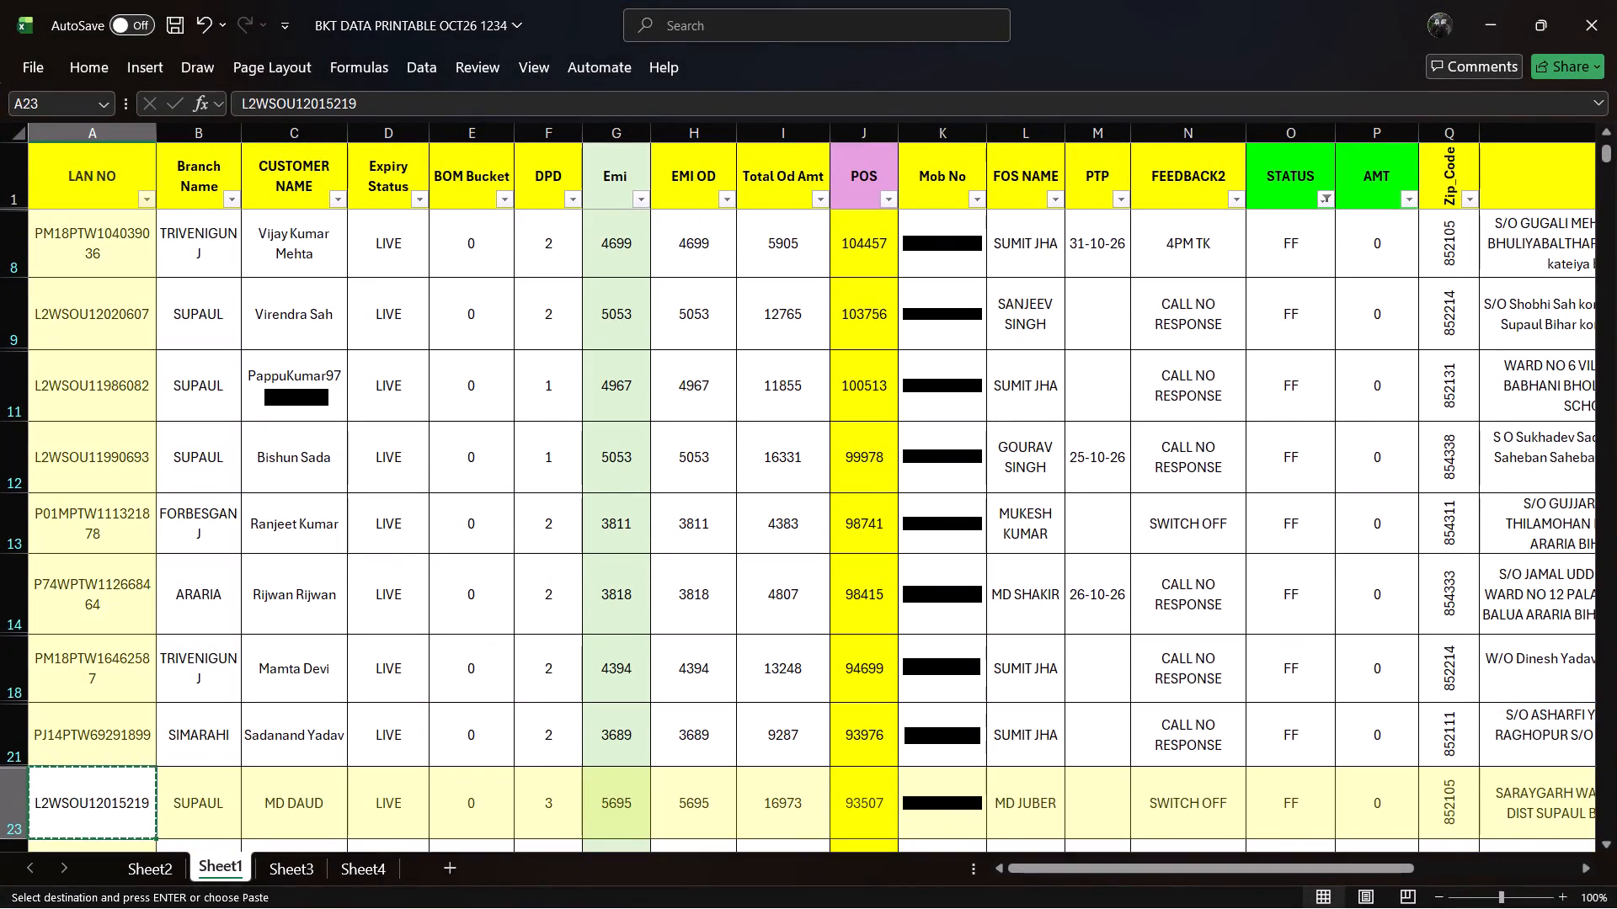
{"action": "key", "text": "super+Tab"}
{"action": "left_click", "coordinate": [812, 214]}
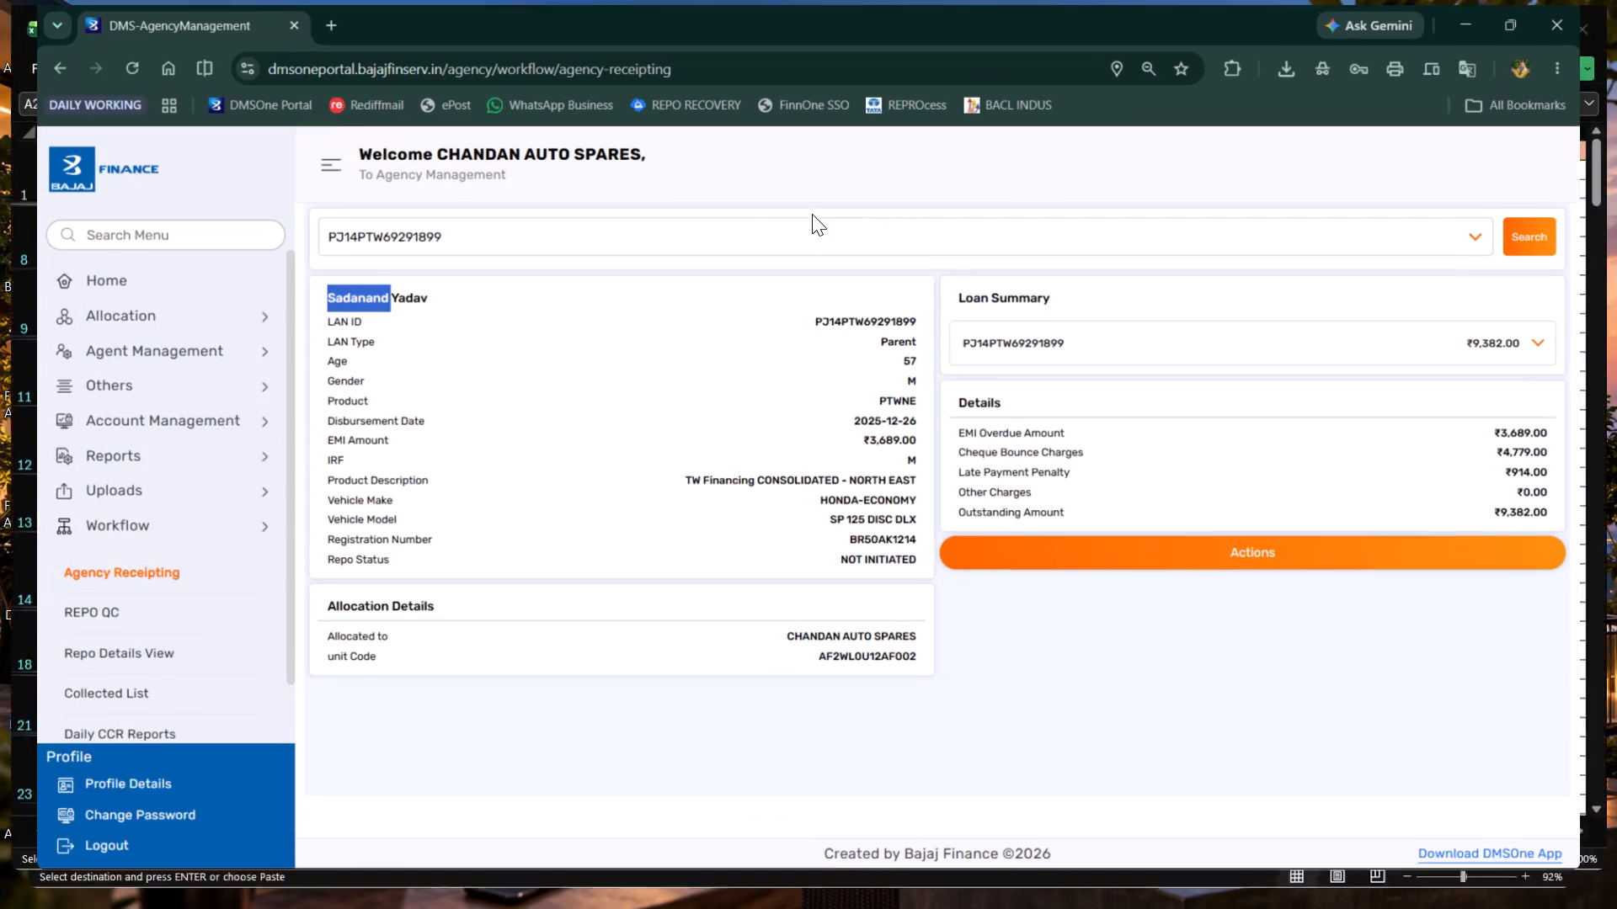
{"action": "left_click", "coordinate": [456, 252]}
{"action": "key", "text": "BackSpace"}
{"action": "key", "text": "BackSpace"}
{"action": "key", "text": "BackSpace"}
{"action": "key", "text": "BackSpace"}
{"action": "key", "text": "BackSpace"}
{"action": "key", "text": "BackSpace"}
{"action": "key", "text": "BackSpace"}
{"action": "key", "text": "BackSpace"}
{"action": "key", "text": "BackSpace"}
{"action": "key", "text": "BackSpace"}
{"action": "key", "text": "BackSpace"}
{"action": "key", "text": "BackSpace"}
{"action": "key", "text": "BackSpace"}
{"action": "key", "text": "BackSpace"}
{"action": "key", "text": "BackSpace"}
{"action": "key", "text": "BackSpace"}
{"action": "key", "text": "BackSpace"}
{"action": "key", "text": "BackSpace"}
{"action": "key", "text": "BackSpace"}
{"action": "key", "text": "BackSpace"}
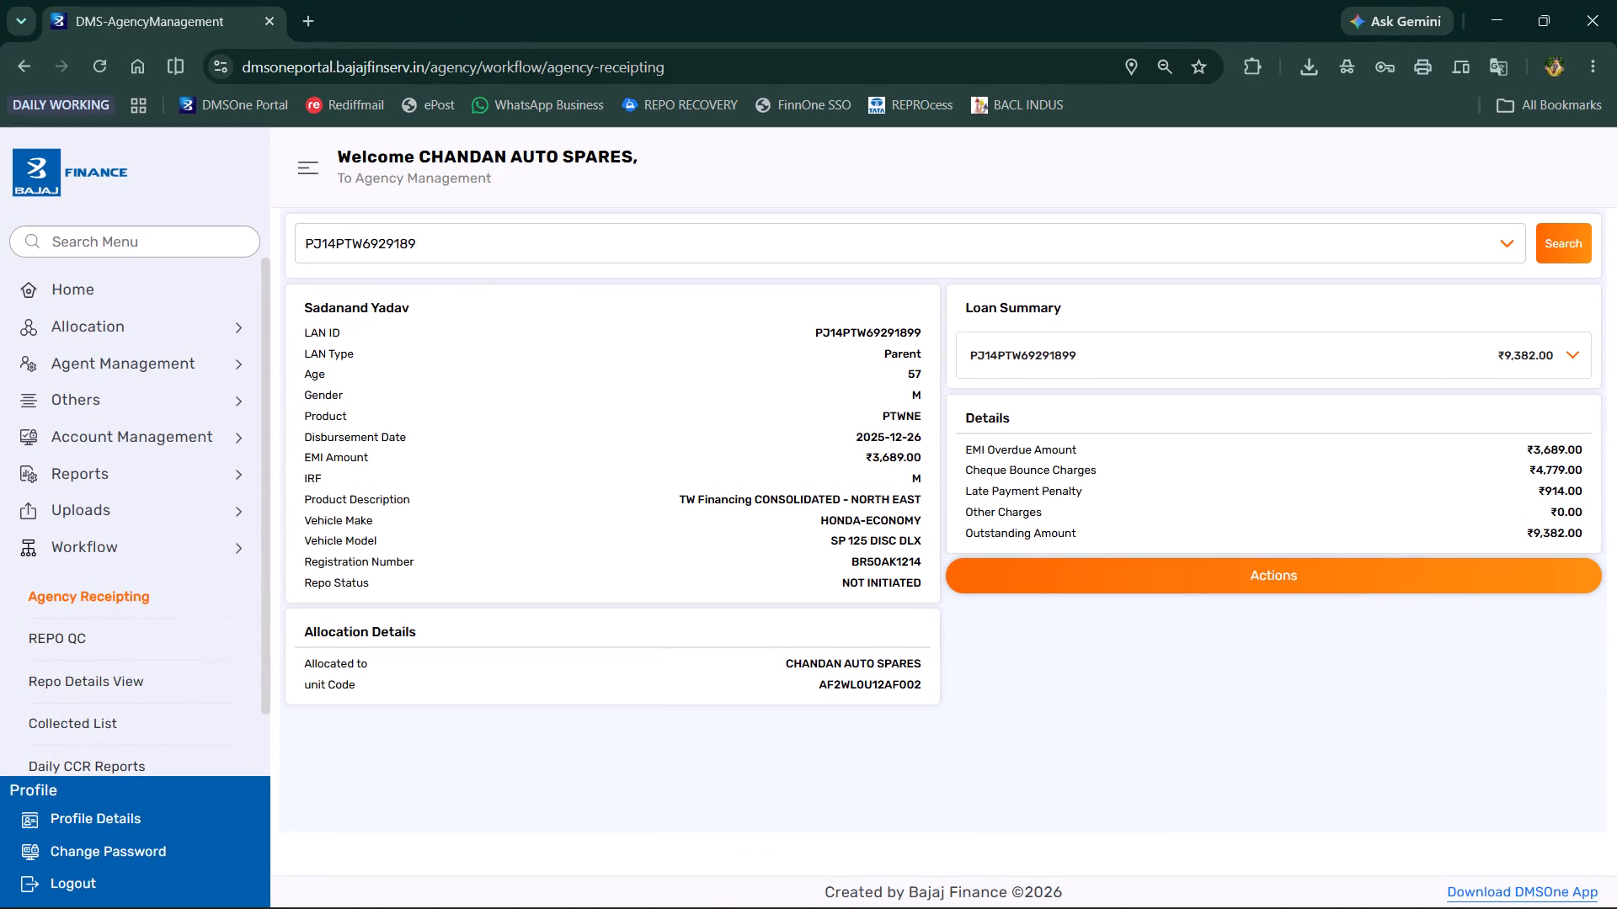
{"action": "key", "text": "ctrl+v"}
{"action": "key", "text": "Return"}
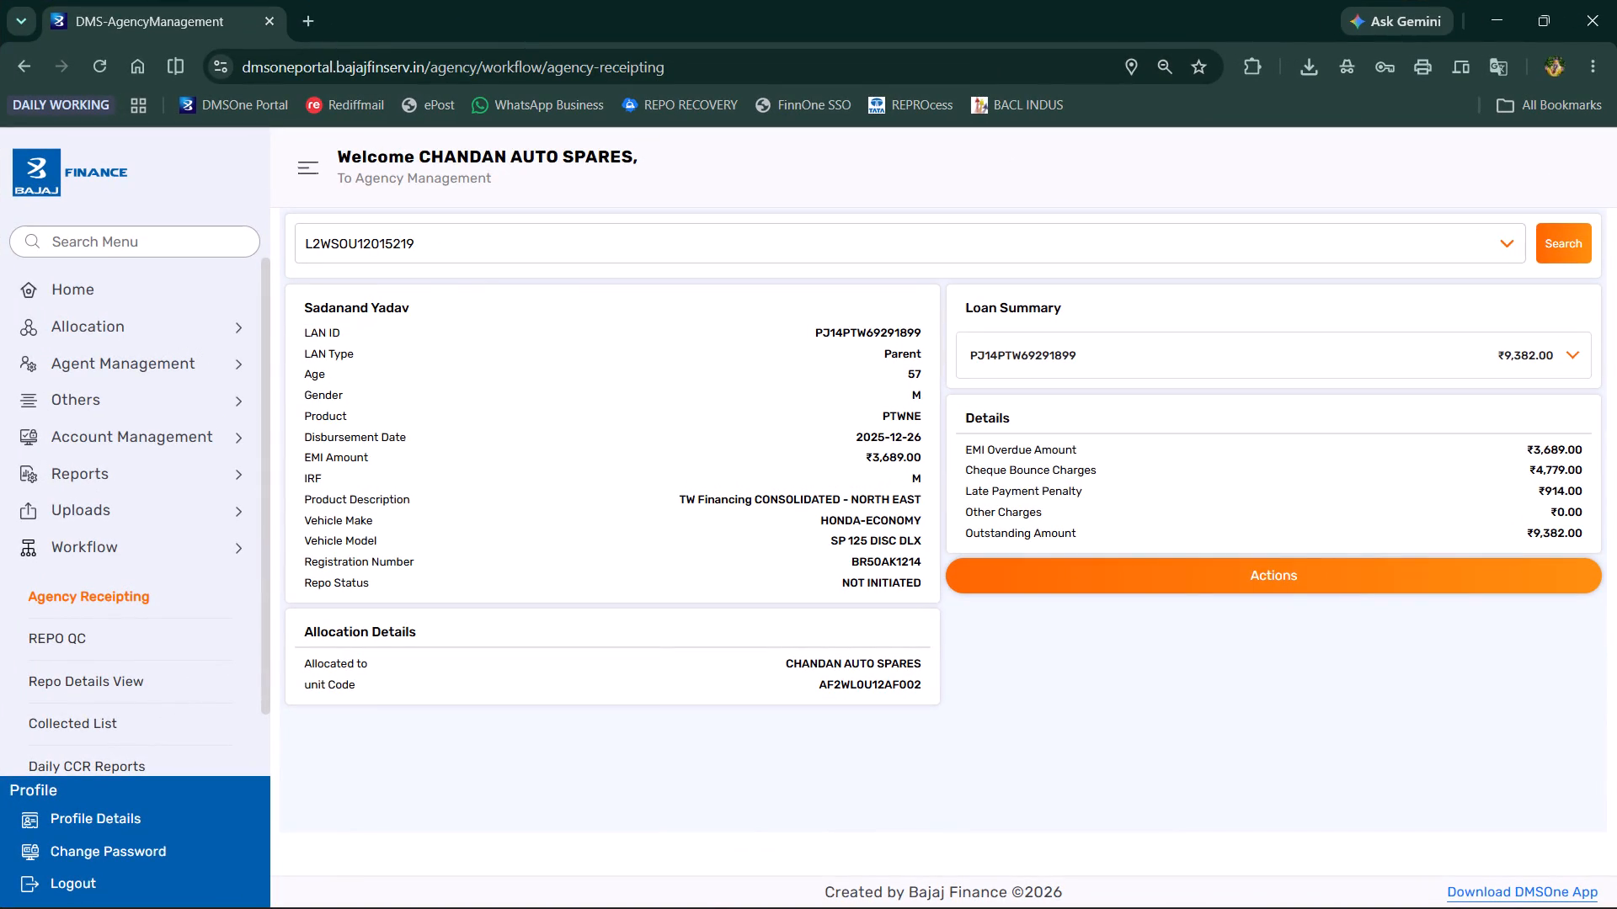
{"action": "key", "text": "Return"}
{"action": "double_click", "coordinate": [363, 337]}
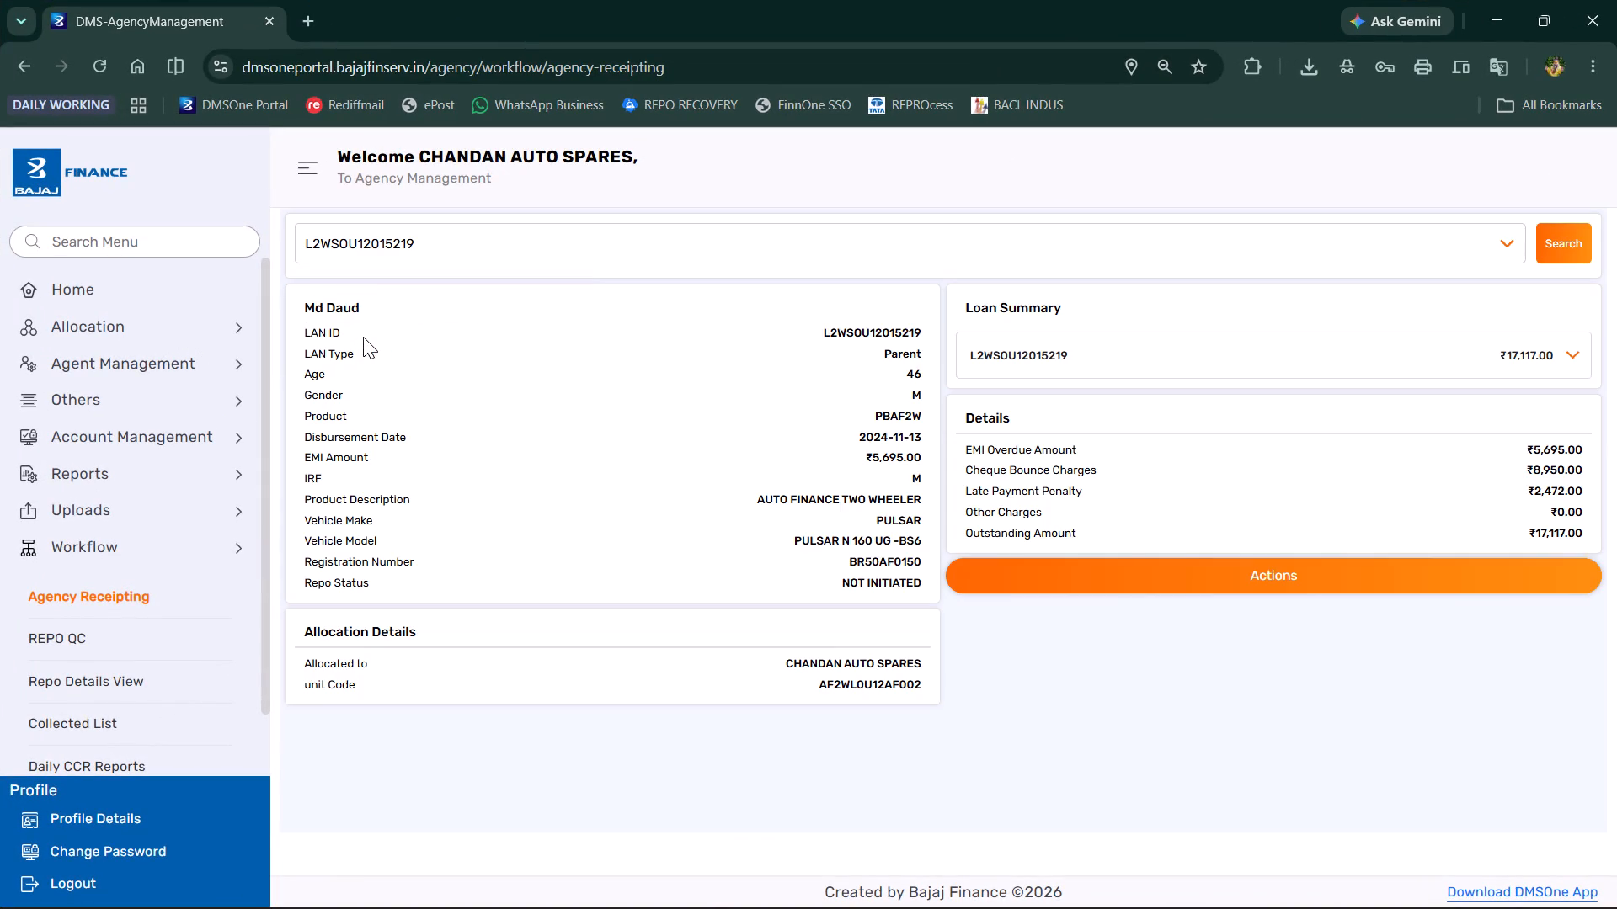
Look up row 24's LAN NO from the BKT DATA PRINTABLE workbook in the DMS portal and view its loan details.
{"action": "key", "text": "super+Tab"}
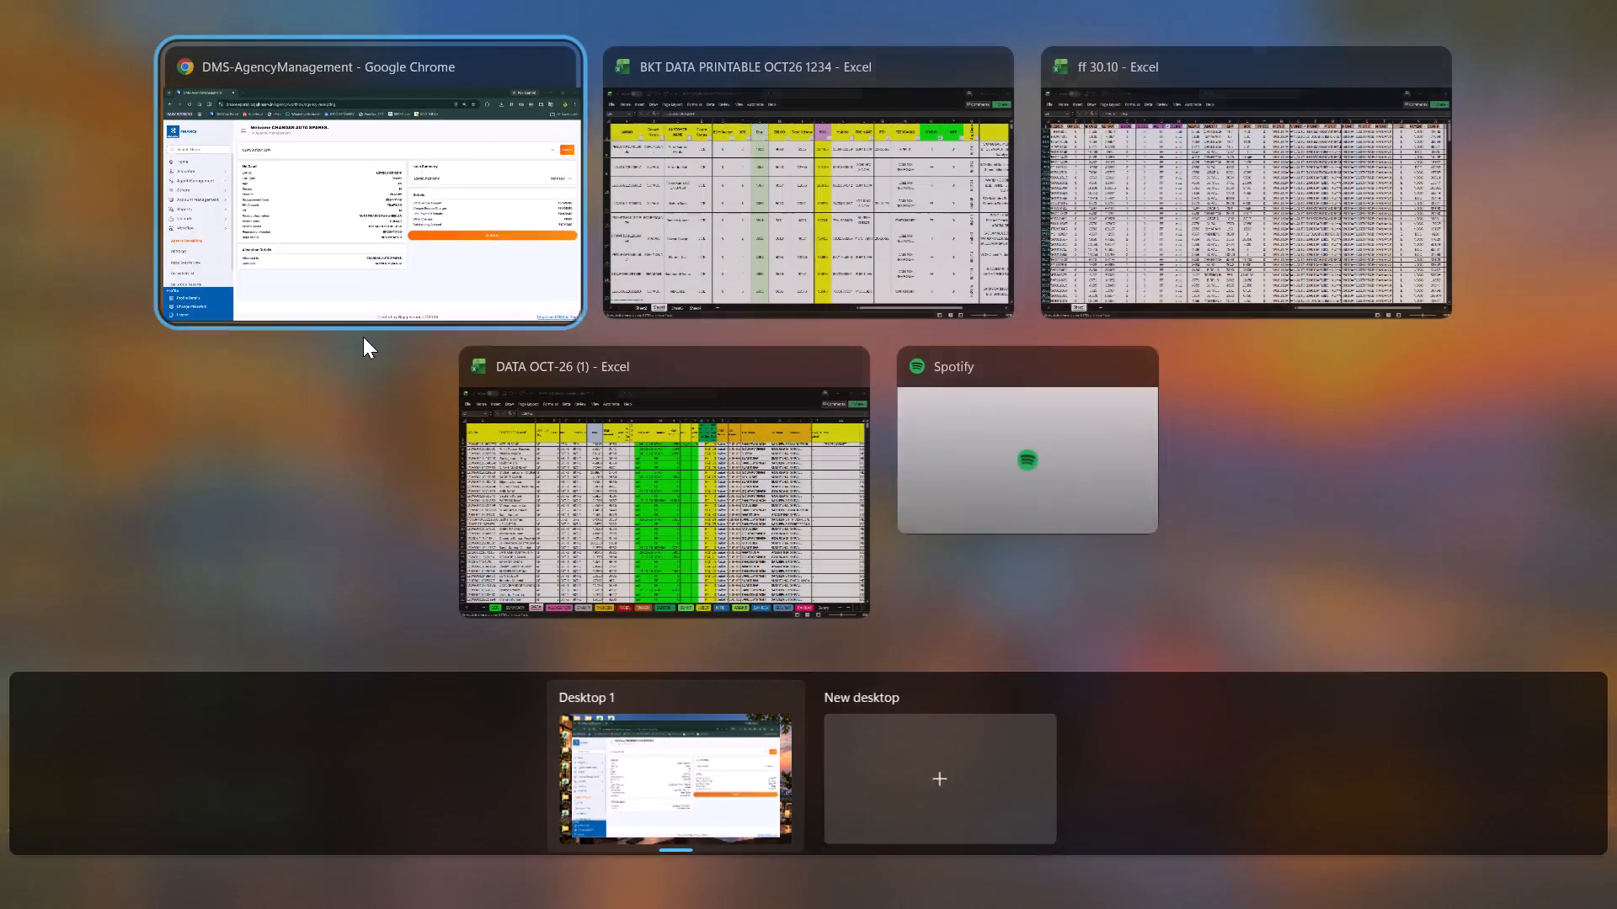
{"action": "left_click", "coordinate": [663, 263]}
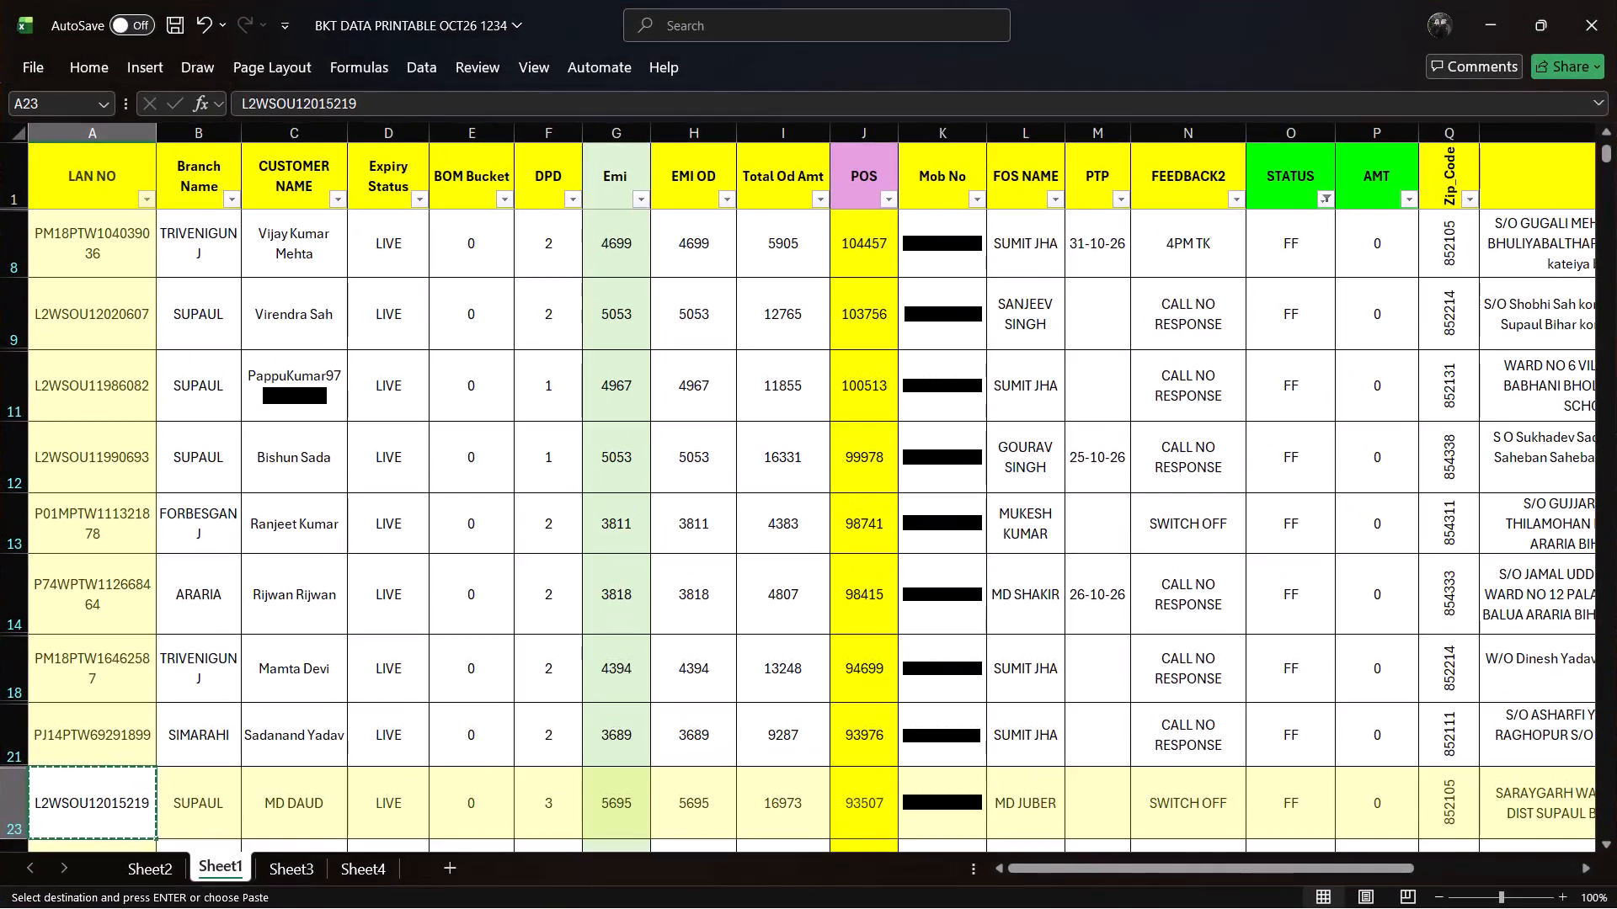
{"action": "key", "text": "Down"}
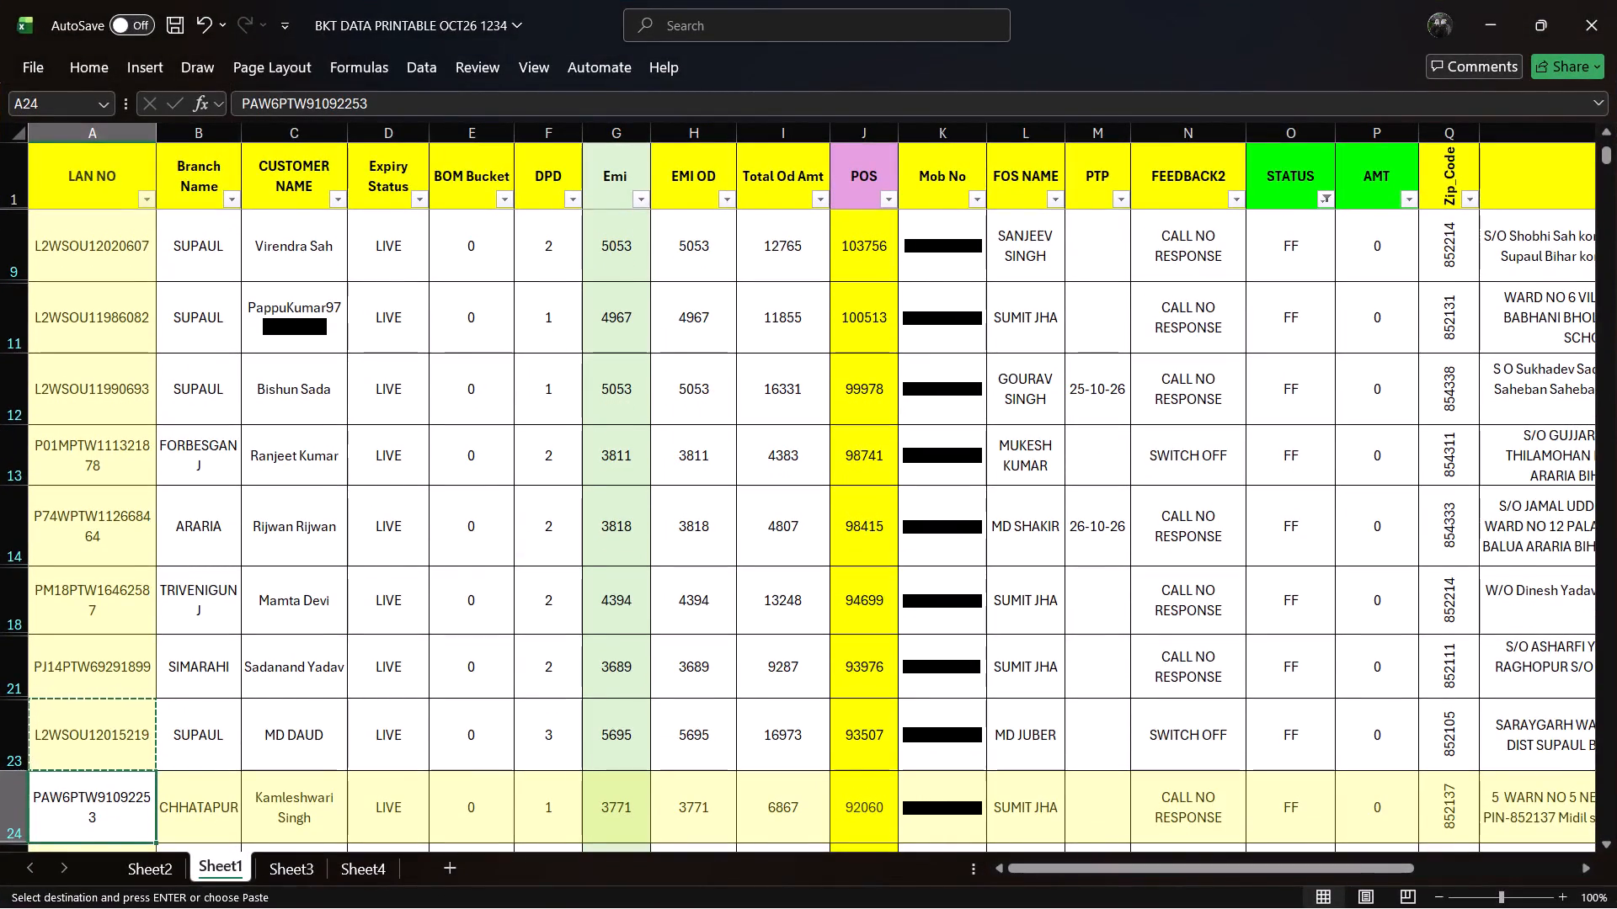
{"action": "key", "text": "ctrl+c"}
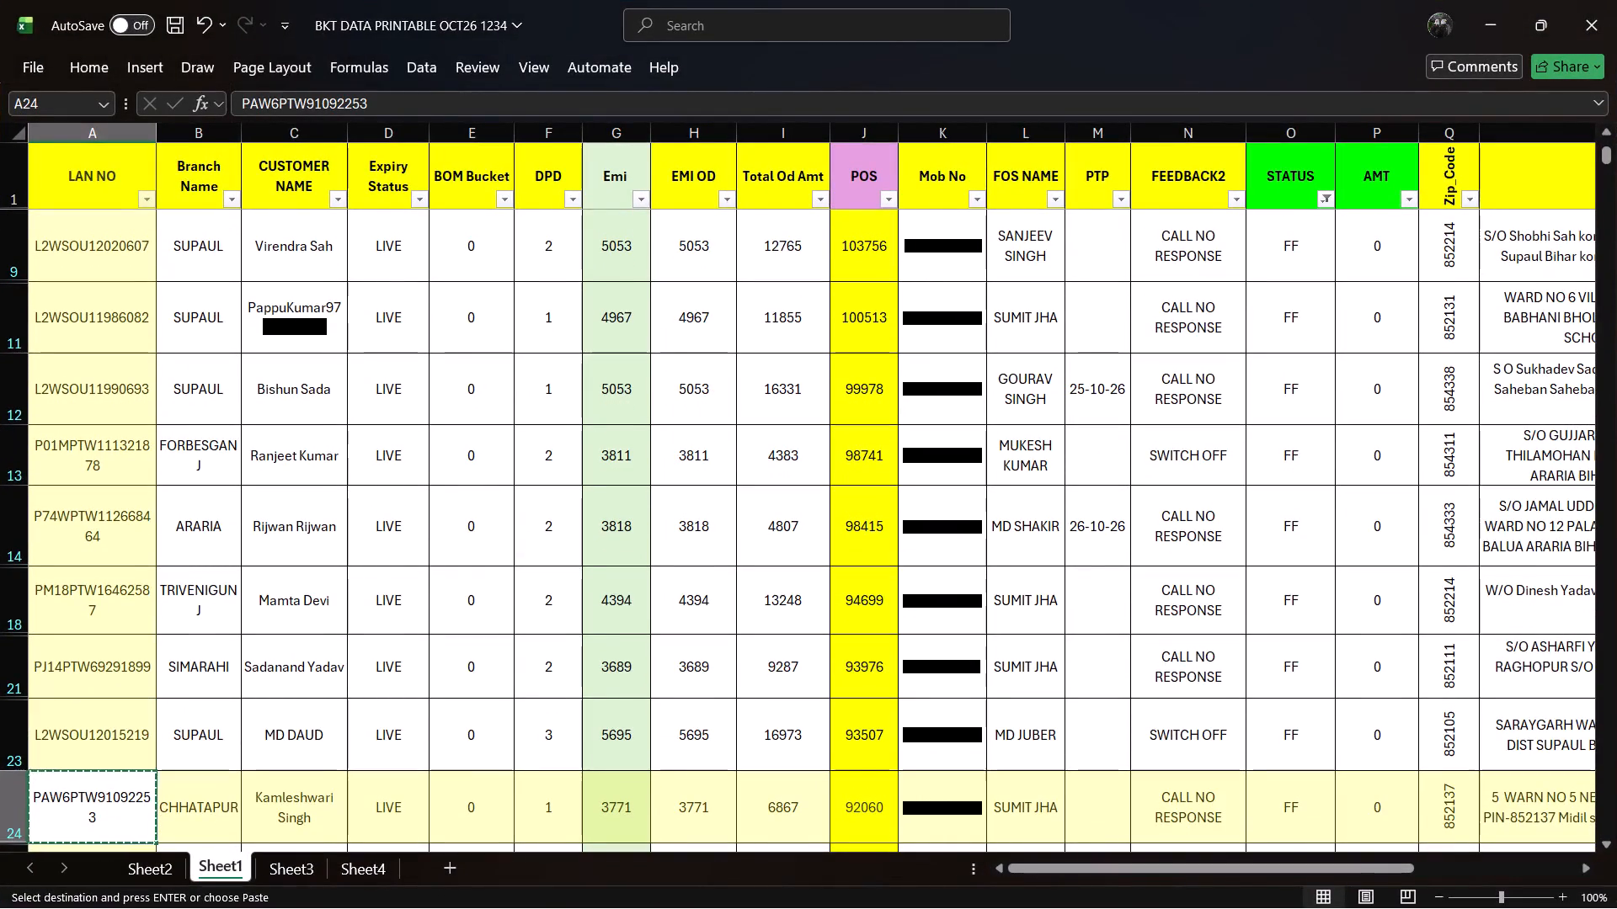
{"action": "key", "text": "super+Tab"}
{"action": "left_click", "coordinate": [836, 215]}
{"action": "left_click_drag", "start_coordinate": [836, 215], "coordinate": [456, 246]}
{"action": "left_click", "coordinate": [456, 246]}
{"action": "key", "text": "BackSpace"}
{"action": "key", "text": "BackSpace"}
{"action": "key", "text": "BackSpace"}
{"action": "key", "text": "BackSpace"}
{"action": "key", "text": "BackSpace"}
{"action": "key", "text": "BackSpace"}
{"action": "key", "text": "BackSpace"}
{"action": "key", "text": "BackSpace"}
{"action": "key", "text": "BackSpace"}
{"action": "key", "text": "BackSpace"}
{"action": "key", "text": "BackSpace"}
{"action": "key", "text": "BackSpace"}
{"action": "key", "text": "BackSpace"}
{"action": "key", "text": "BackSpace"}
{"action": "key", "text": "BackSpace"}
{"action": "key", "text": "BackSpace"}
{"action": "key", "text": "BackSpace"}
{"action": "key", "text": "BackSpace"}
{"action": "key", "text": "BackSpace"}
{"action": "key", "text": "BackSpace"}
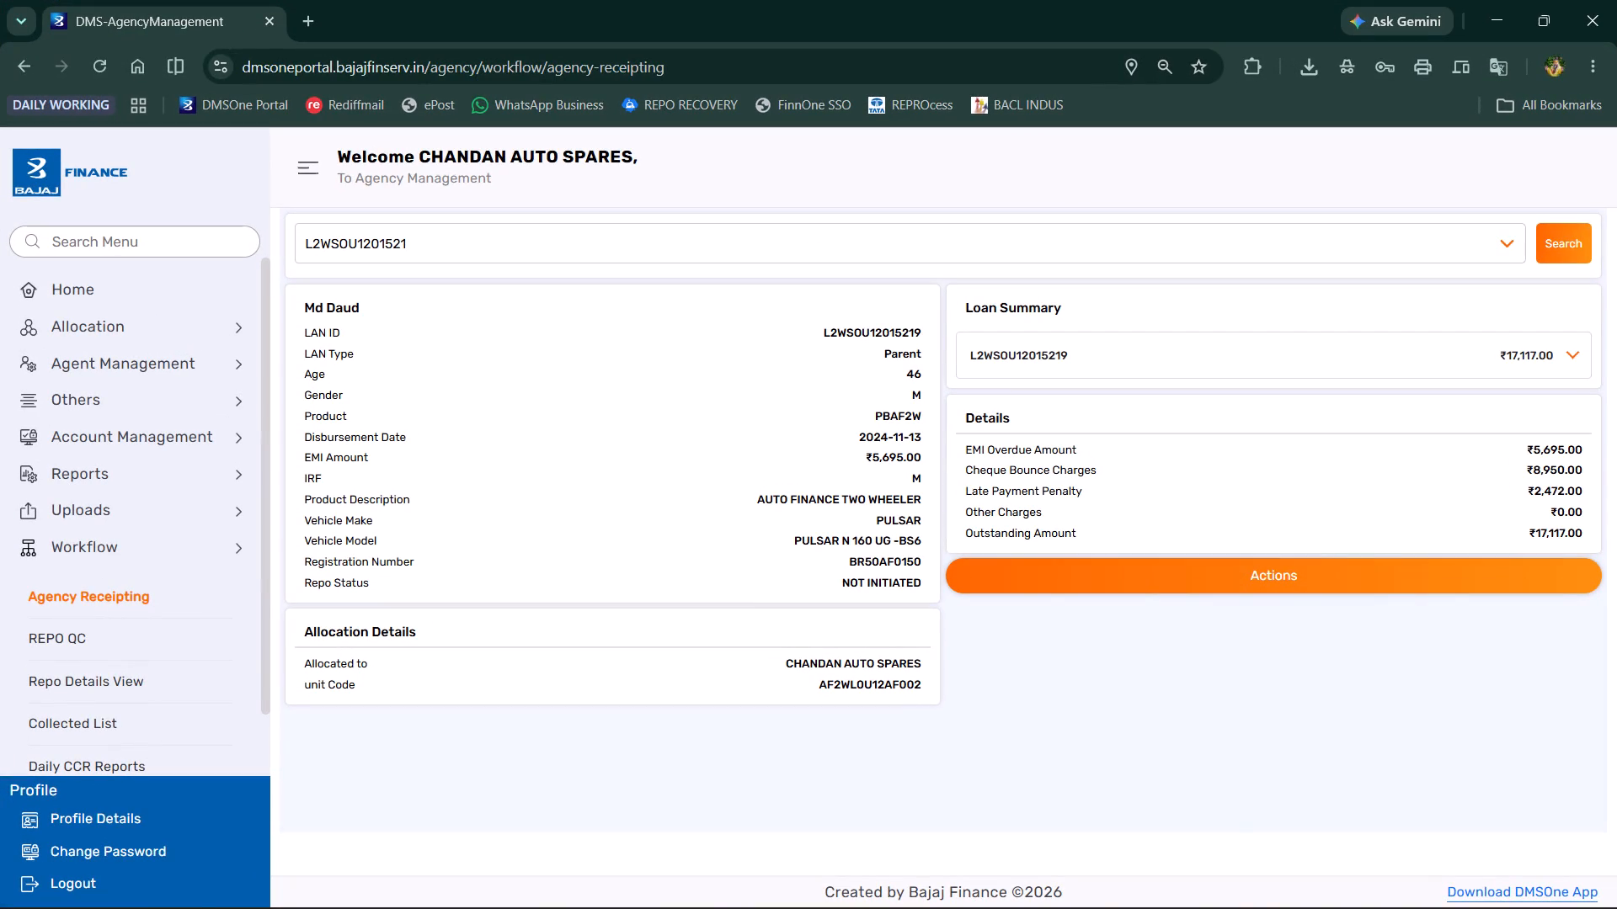
{"action": "key", "text": "ctrl+v"}
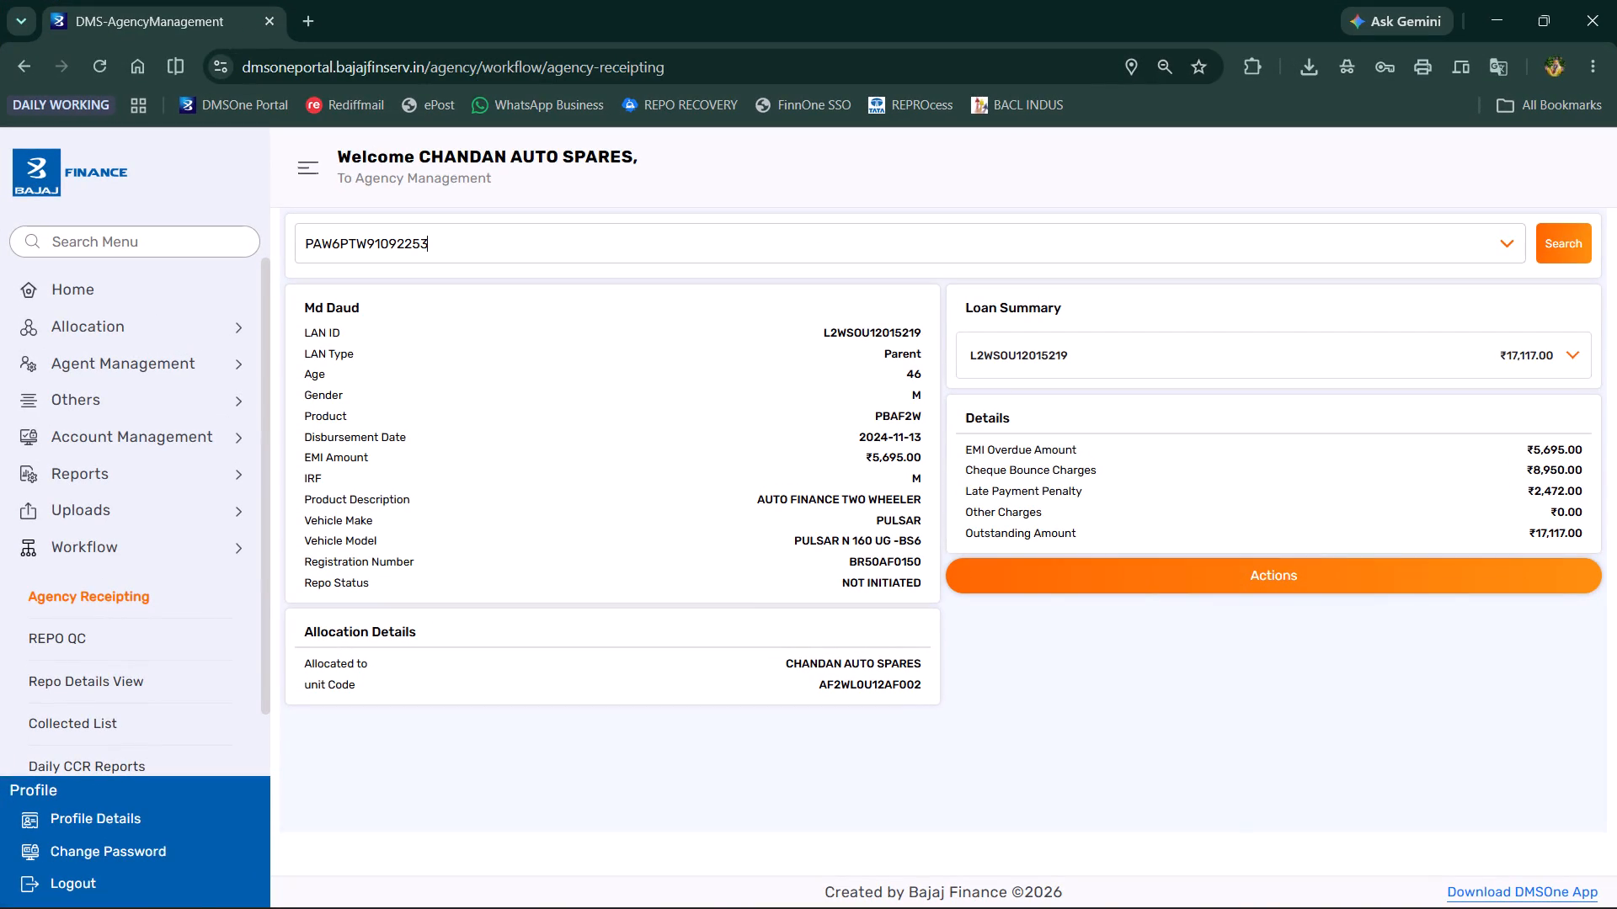
{"action": "key", "text": "Return"}
{"action": "key", "text": "Return"}
{"action": "double_click", "coordinate": [420, 332]}
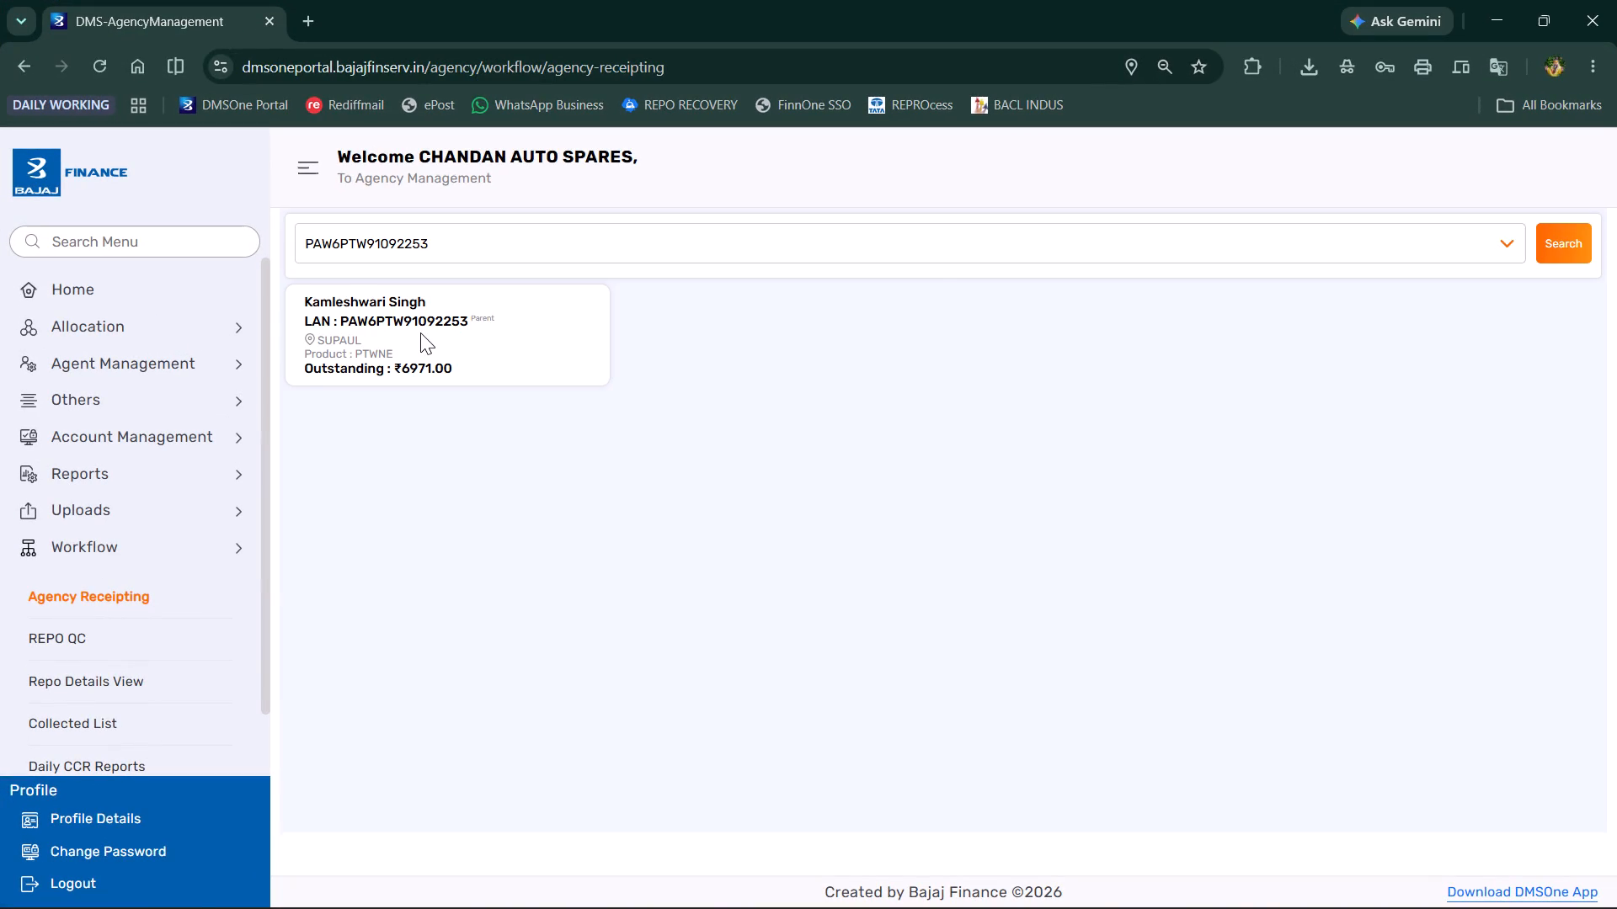
Look up row 26's LAN NO from the BKT DATA PRINTABLE workbook in the DMS portal and view its loan details.
{"action": "key", "text": "super+Tab"}
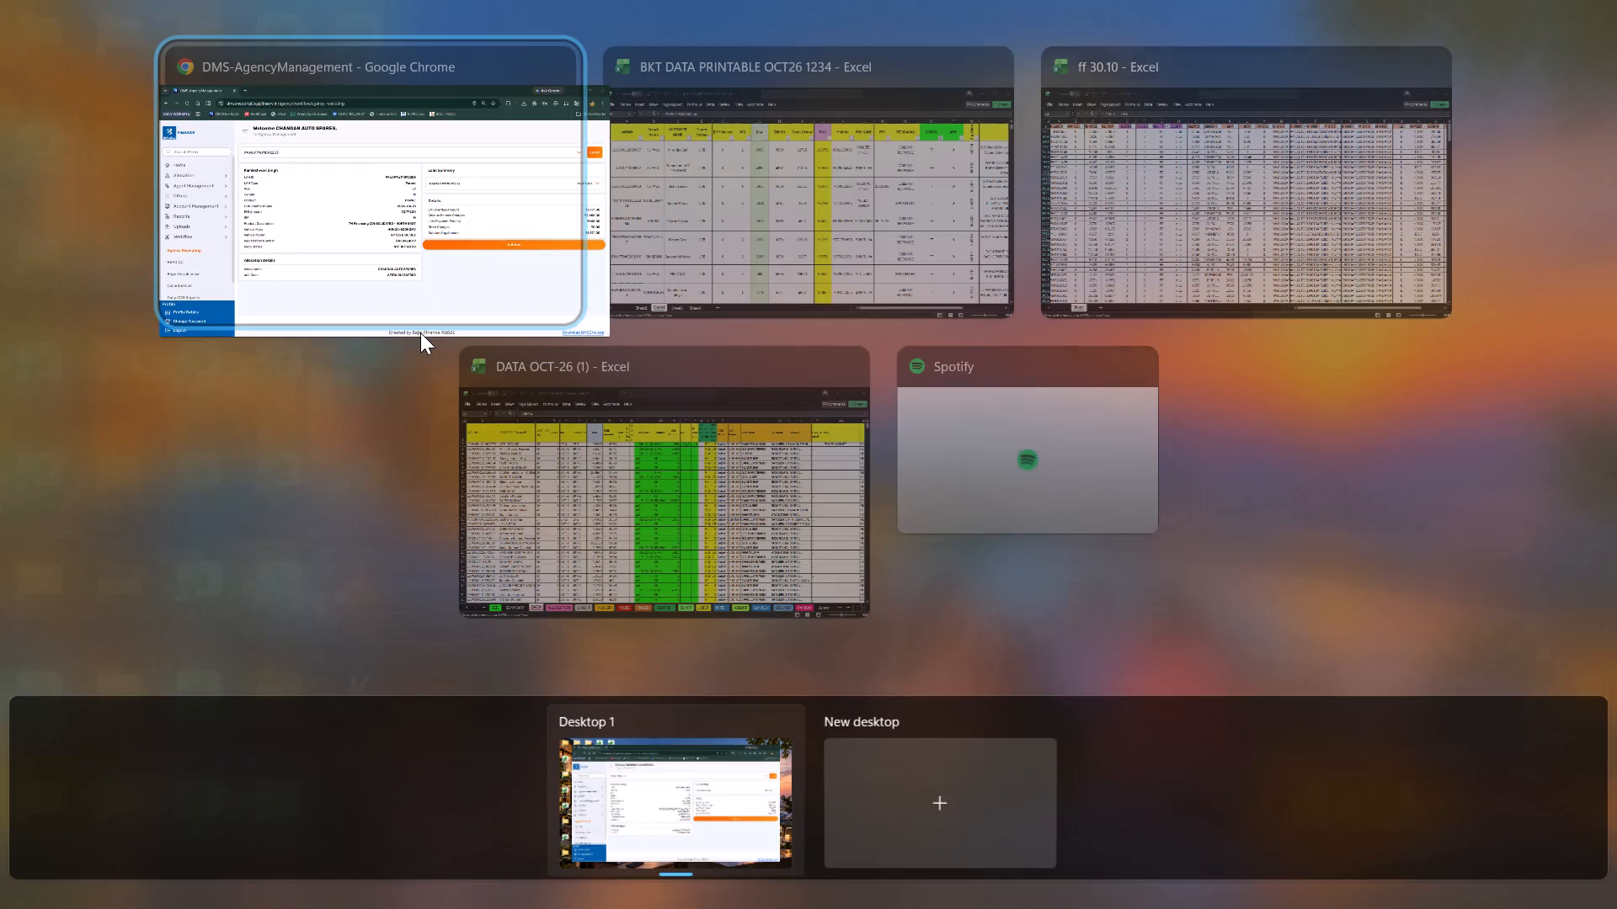
{"action": "left_click", "coordinate": [730, 190]}
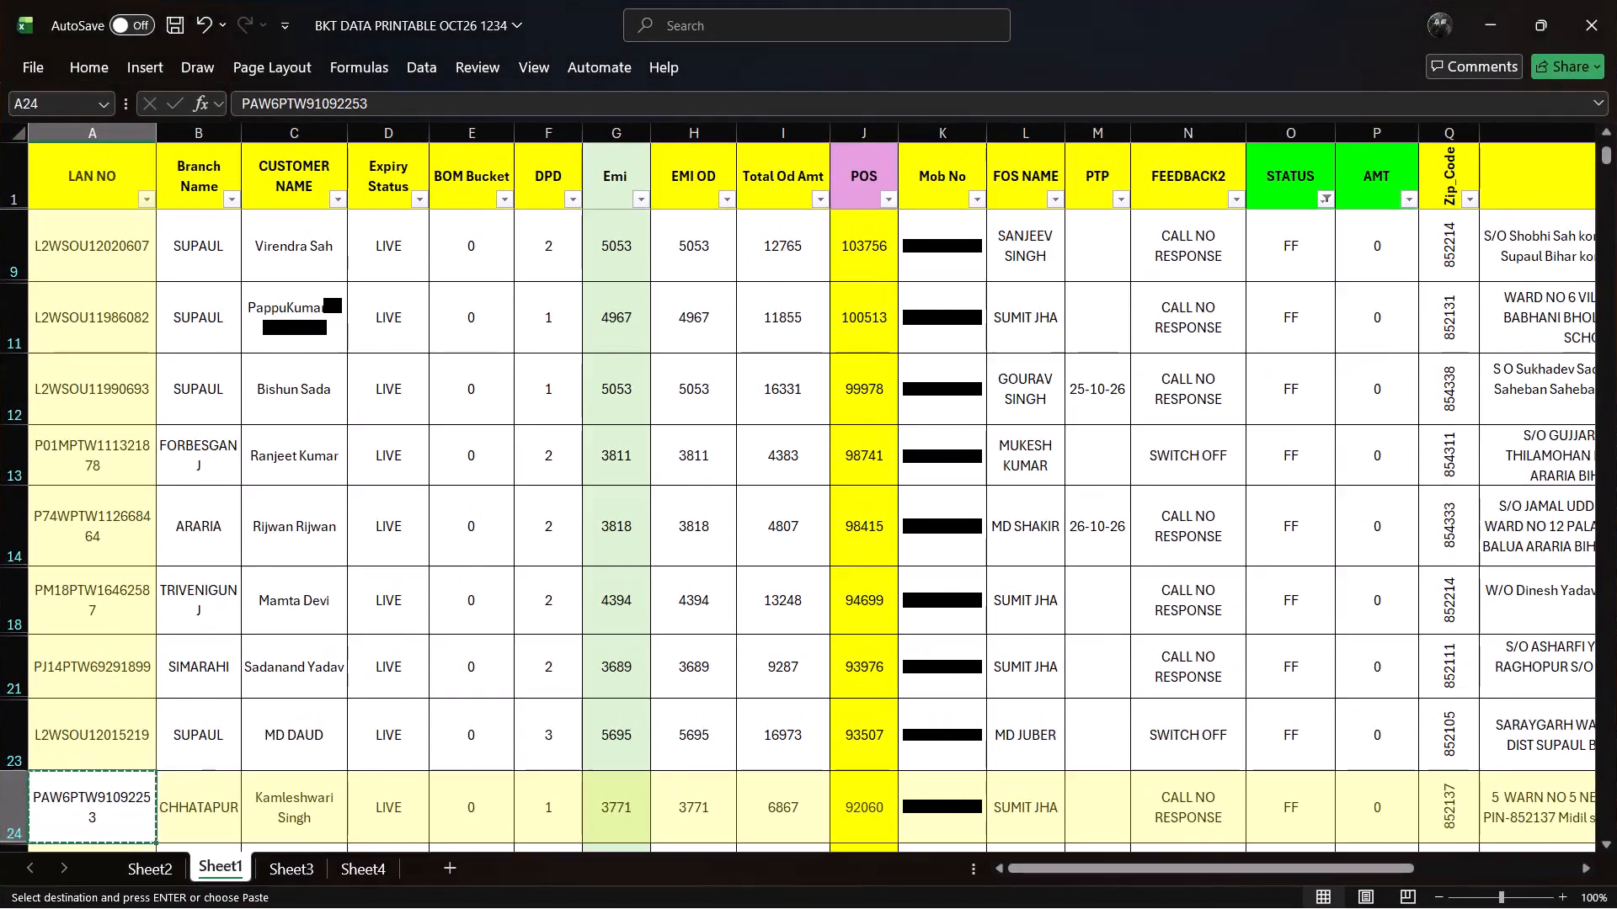
{"action": "key", "text": "Down"}
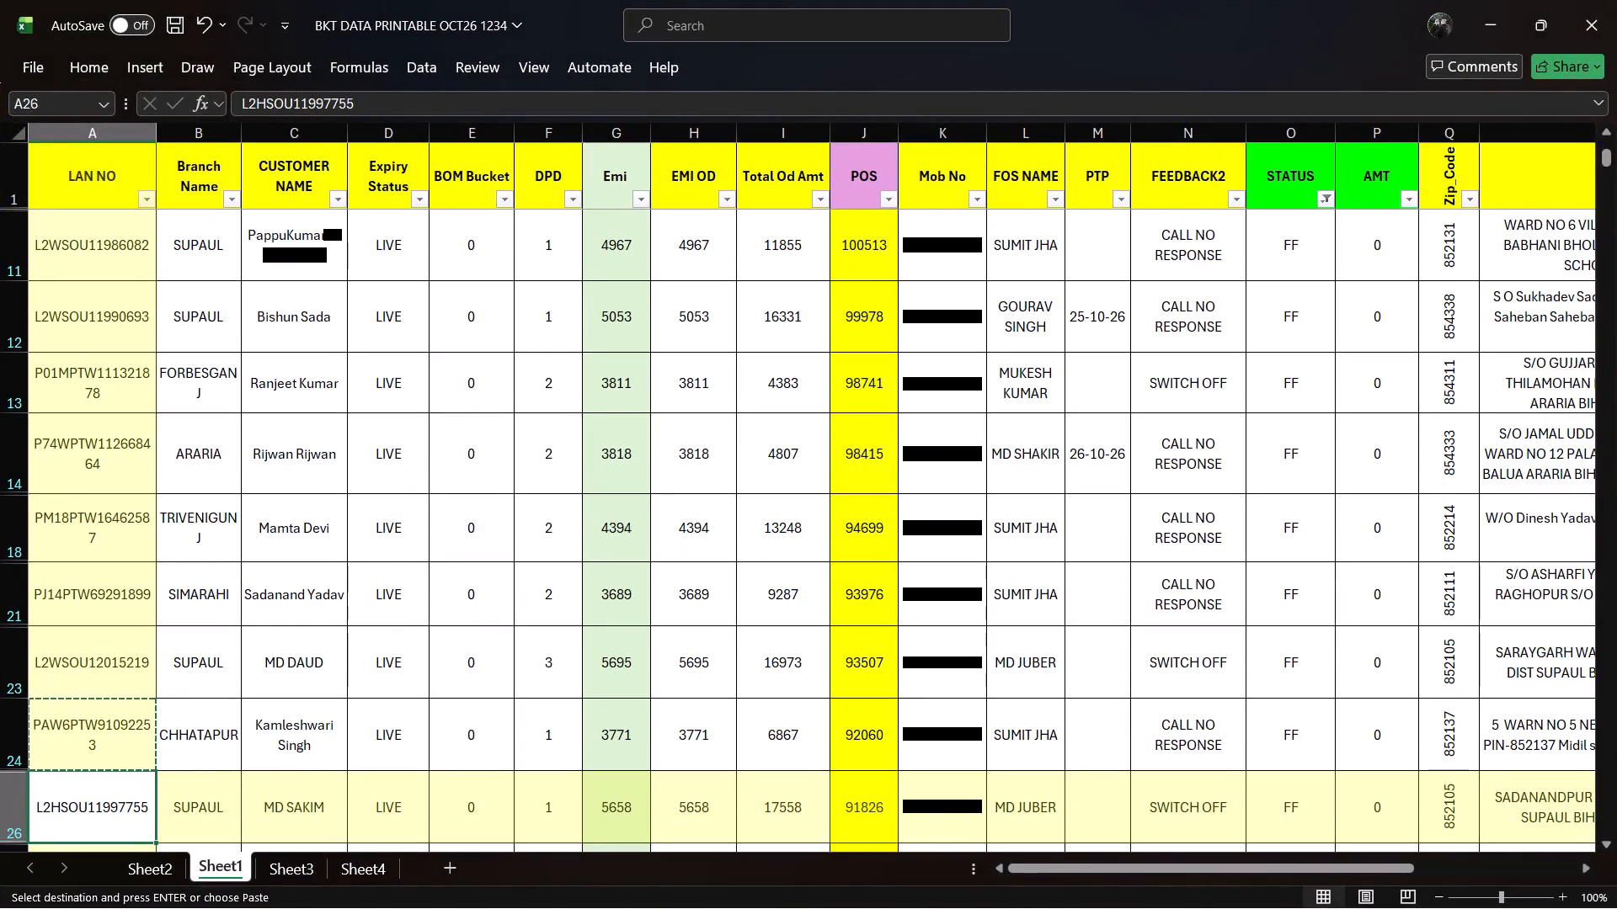
{"action": "key", "text": "ctrl+c"}
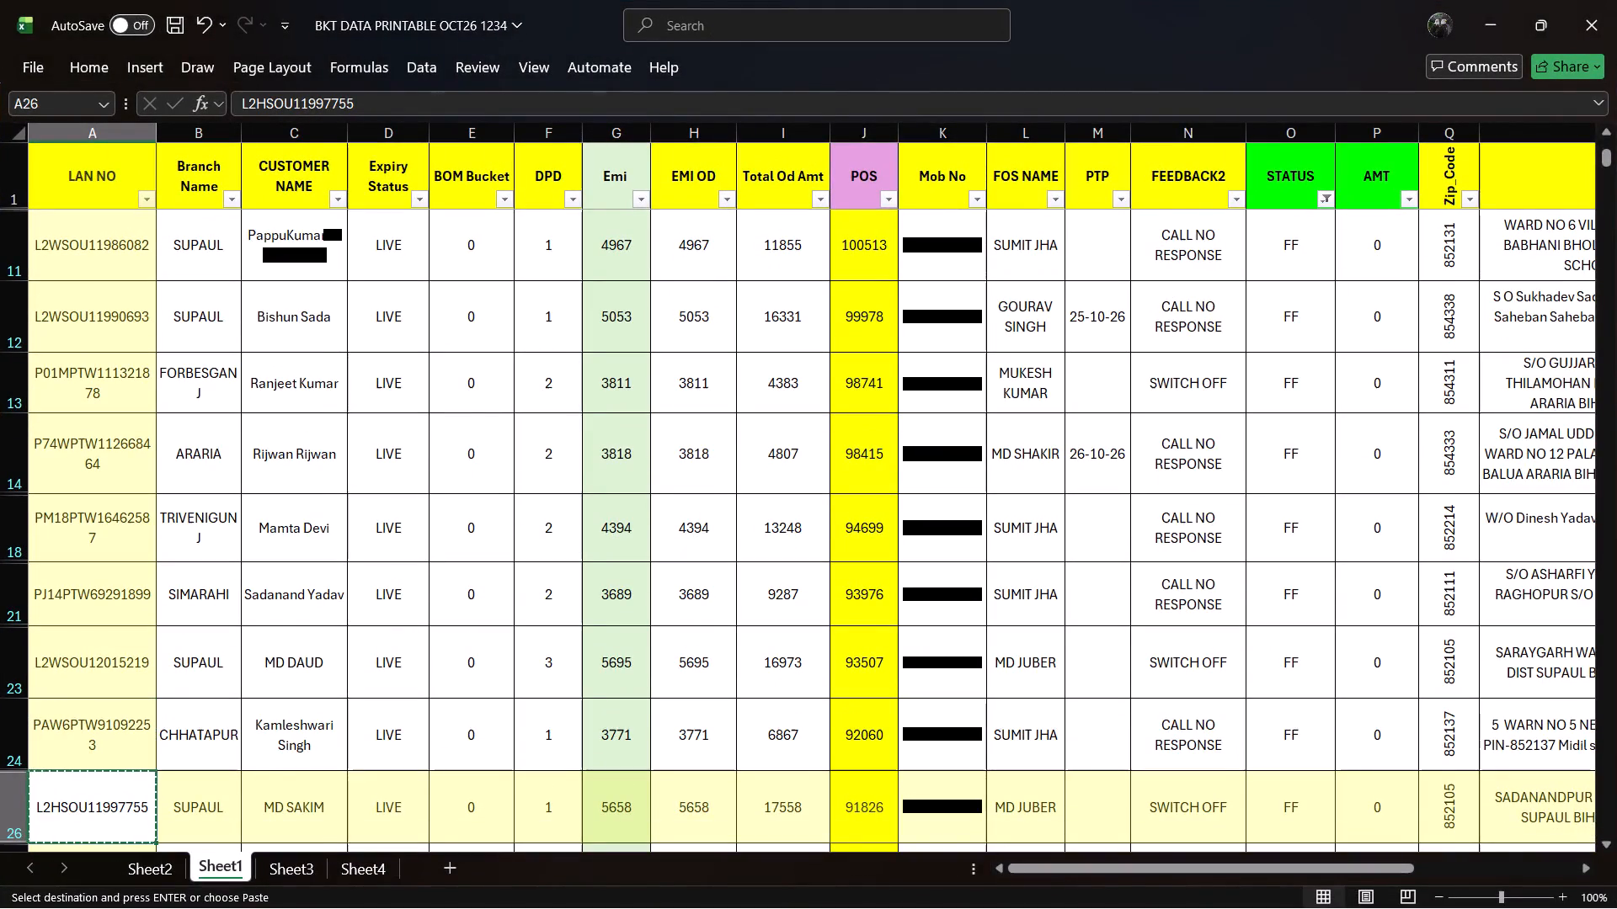
{"action": "key", "text": "super+Tab"}
{"action": "left_click", "coordinate": [831, 196]}
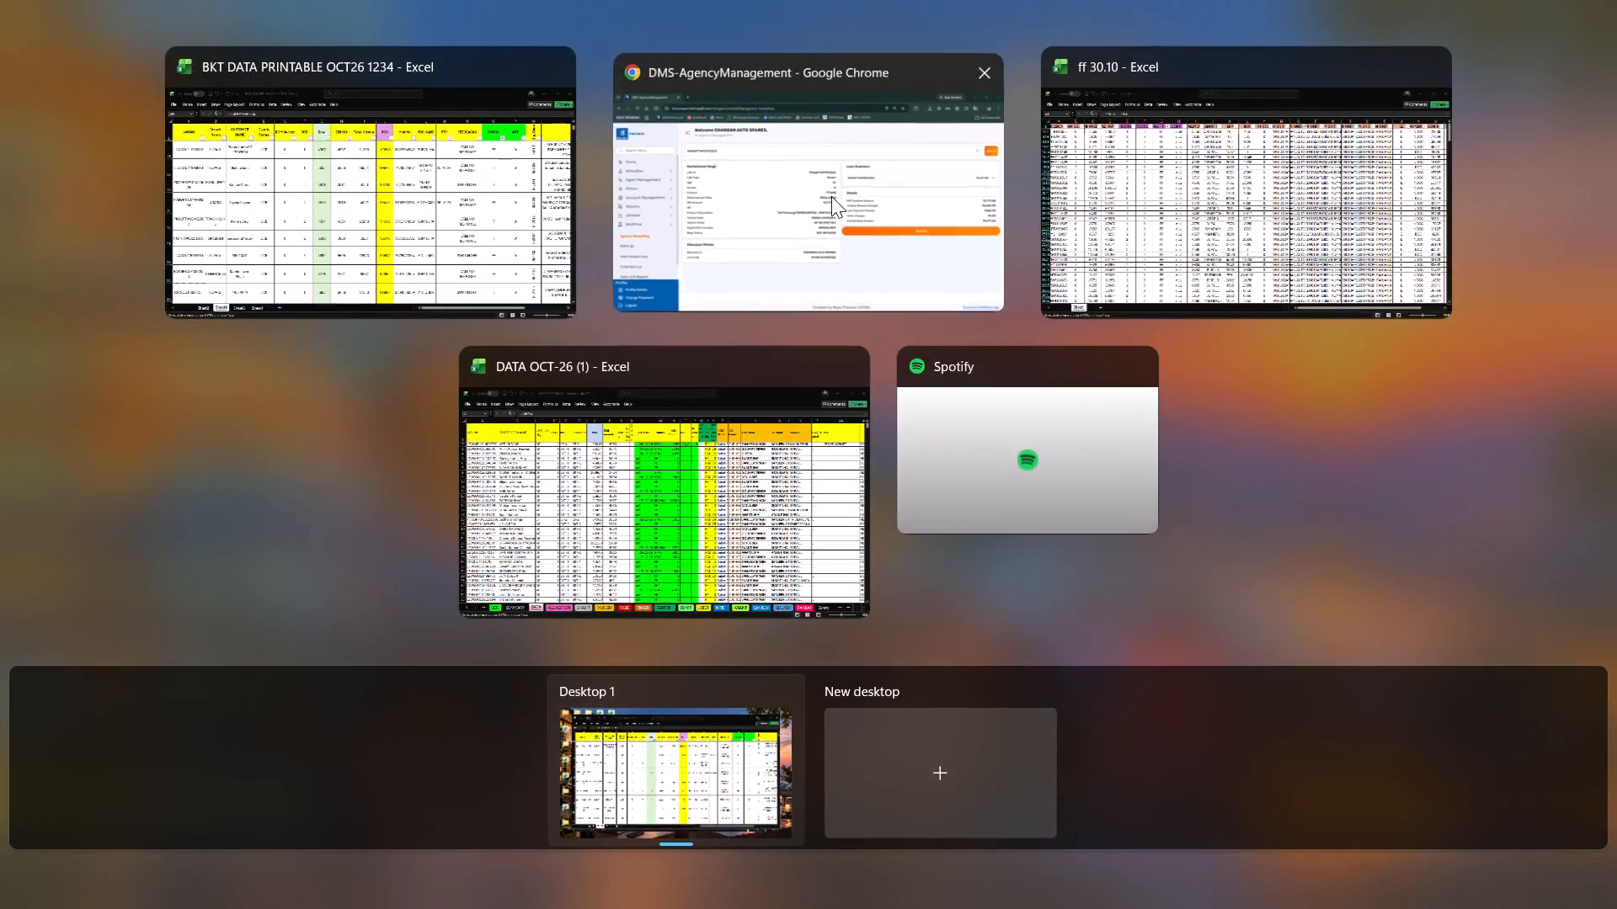
{"action": "left_click", "coordinate": [437, 247]}
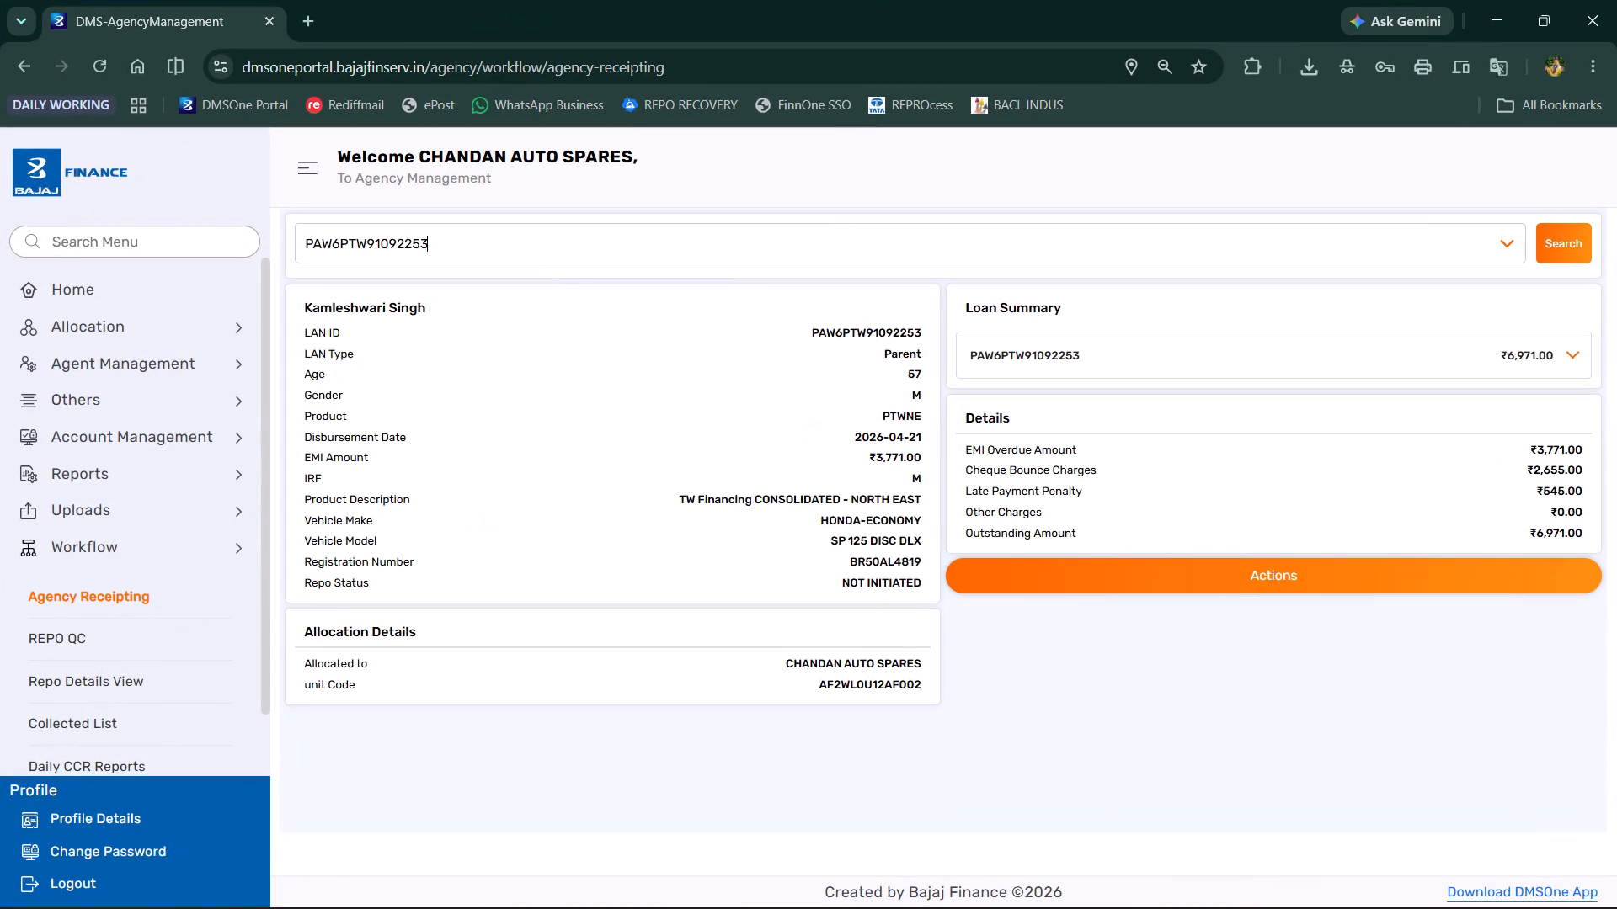
{"action": "key", "text": "BackSpace"}
{"action": "key", "text": "BackSpace"}
{"action": "key", "text": "BackSpace"}
{"action": "key", "text": "BackSpace"}
{"action": "key", "text": "BackSpace"}
{"action": "key", "text": "BackSpace"}
{"action": "key", "text": "BackSpace"}
{"action": "key", "text": "BackSpace"}
{"action": "key", "text": "BackSpace"}
{"action": "key", "text": "BackSpace"}
{"action": "key", "text": "BackSpace"}
{"action": "key", "text": "BackSpace"}
{"action": "key", "text": "BackSpace"}
{"action": "key", "text": "BackSpace"}
{"action": "key", "text": "BackSpace"}
{"action": "key", "text": "BackSpace"}
{"action": "key", "text": "BackSpace"}
{"action": "key", "text": "BackSpace"}
{"action": "key", "text": "BackSpace"}
{"action": "key", "text": "BackSpace"}
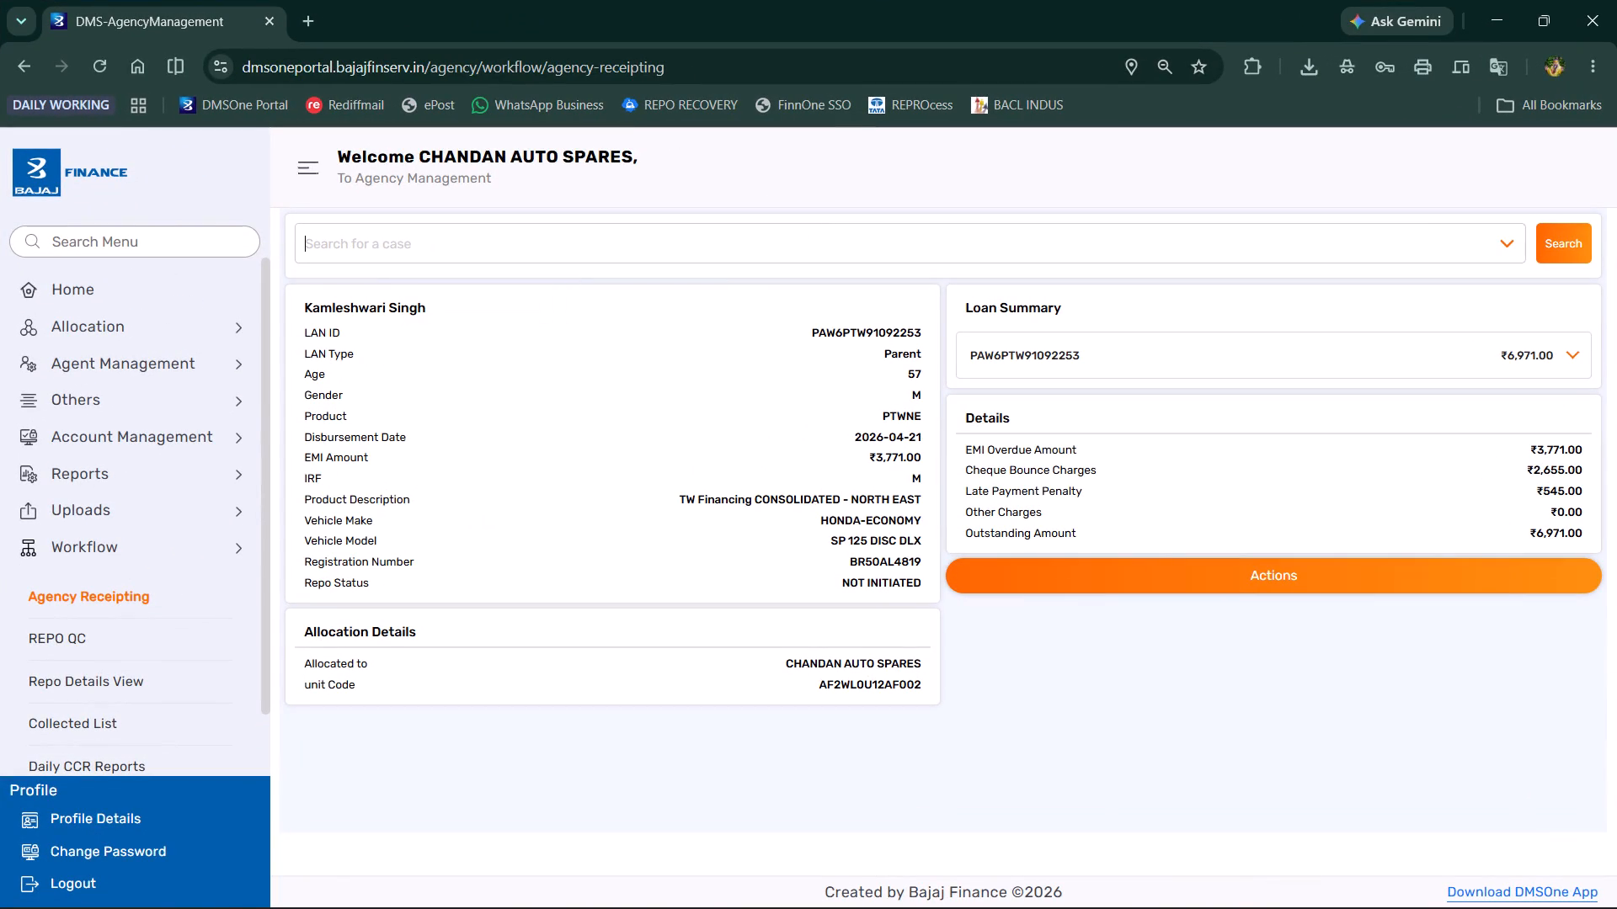
{"action": "key", "text": "v"}
{"action": "key", "text": "BackSpace"}
{"action": "key", "text": "ctrl+v"}
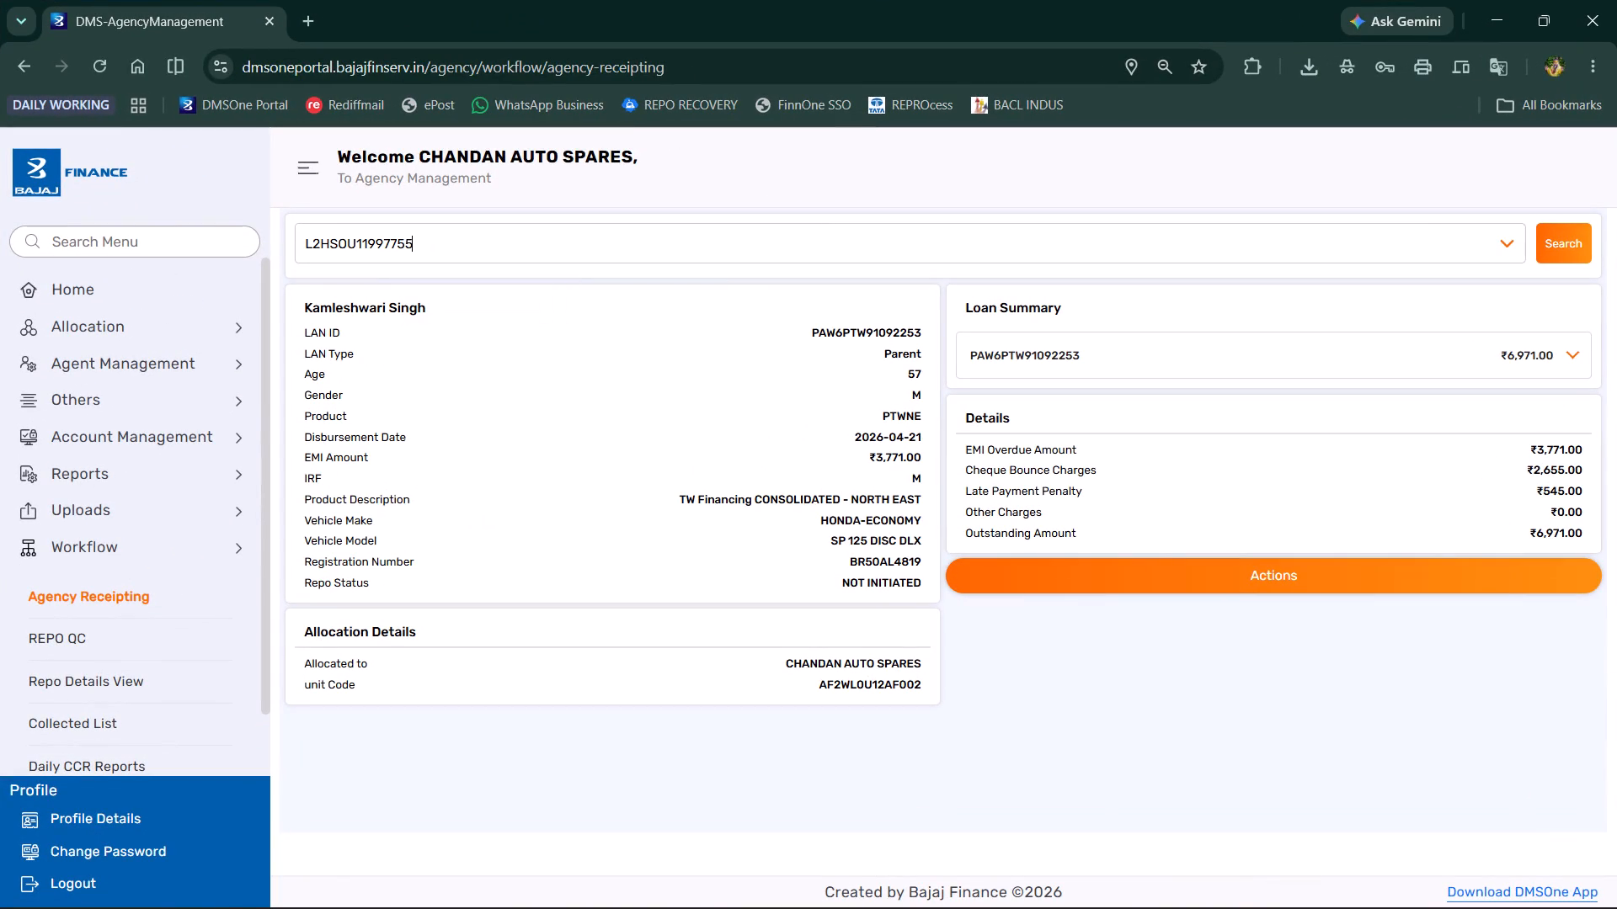
{"action": "key", "text": "Return"}
{"action": "key", "text": "Return"}
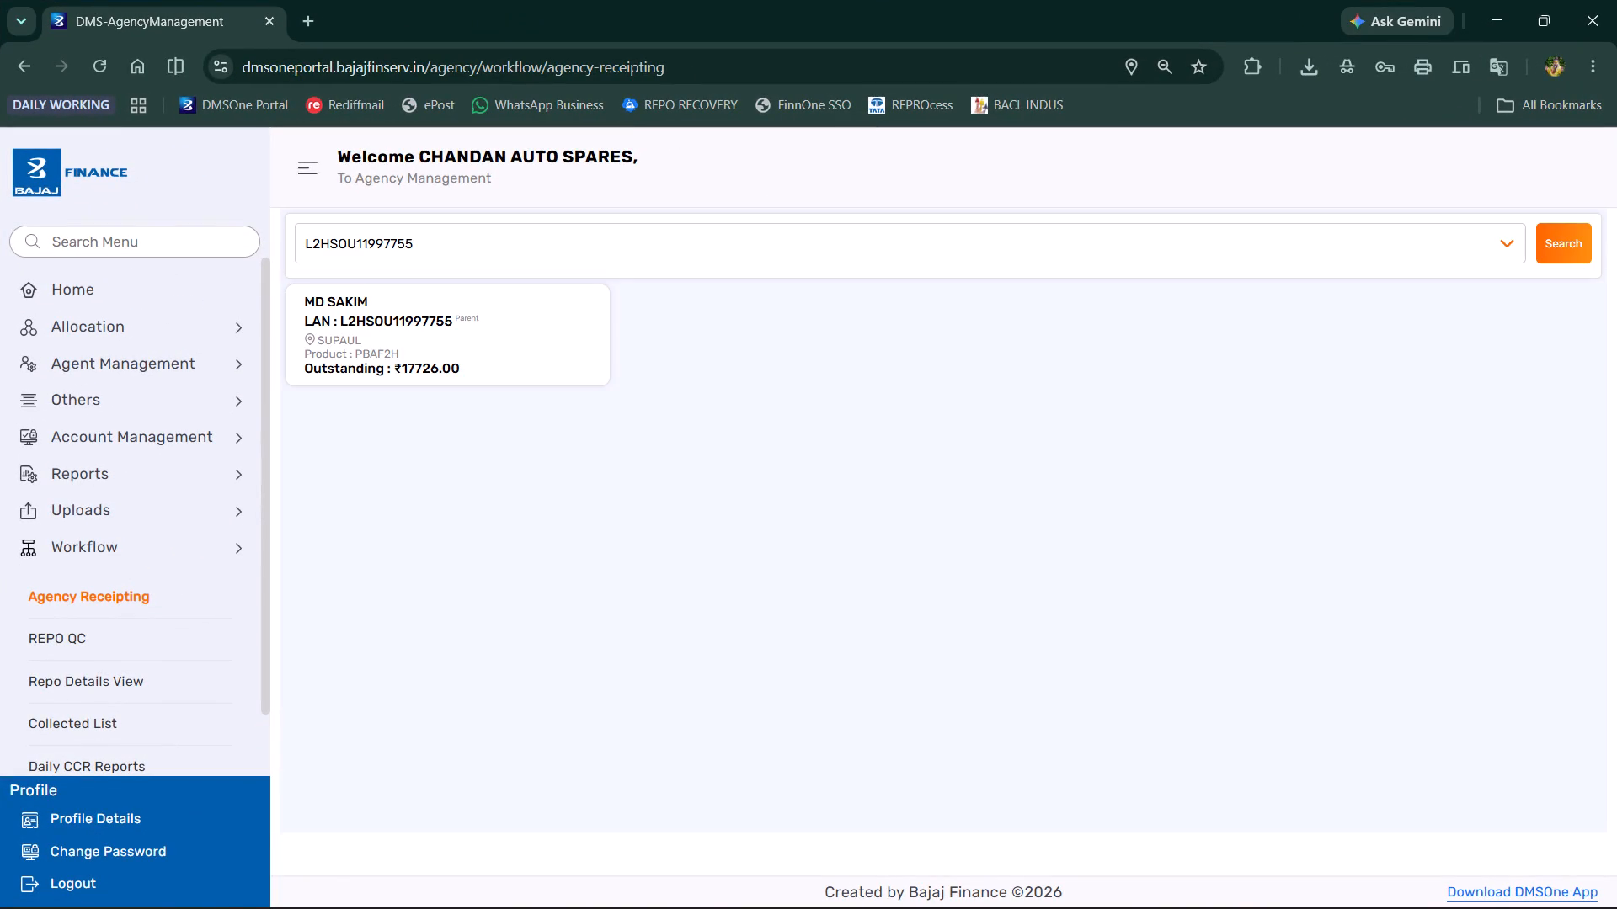
{"action": "double_click", "coordinate": [367, 348]}
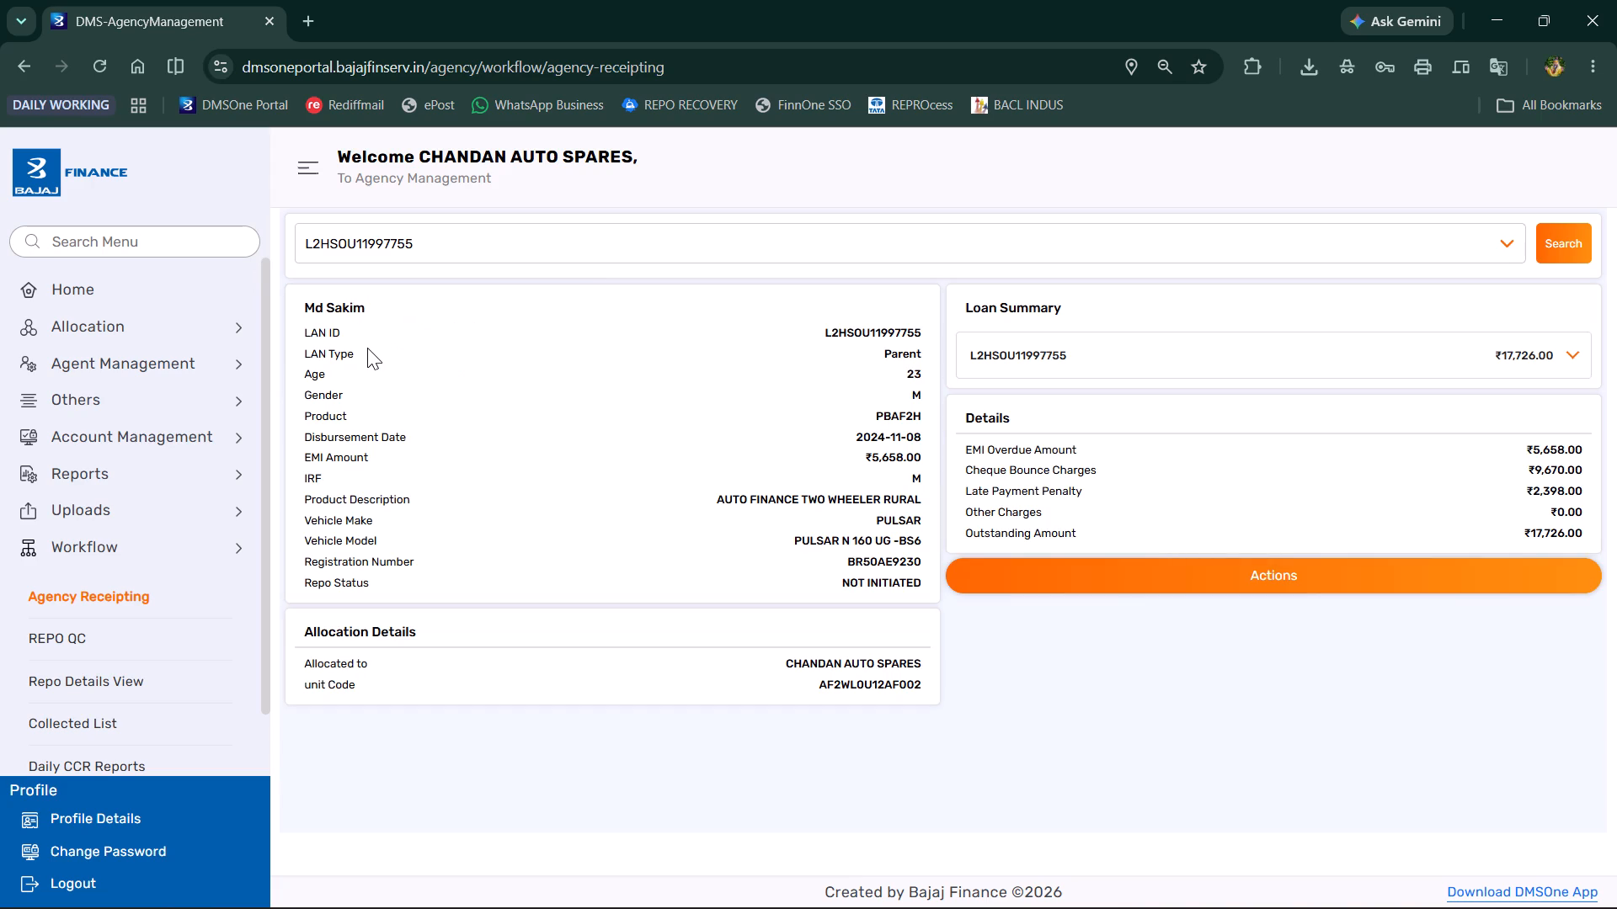
Look up row 33's LAN NO from the BKT DATA PRINTABLE workbook in the DMS portal and view its loan details.
{"action": "key", "text": "super+Tab"}
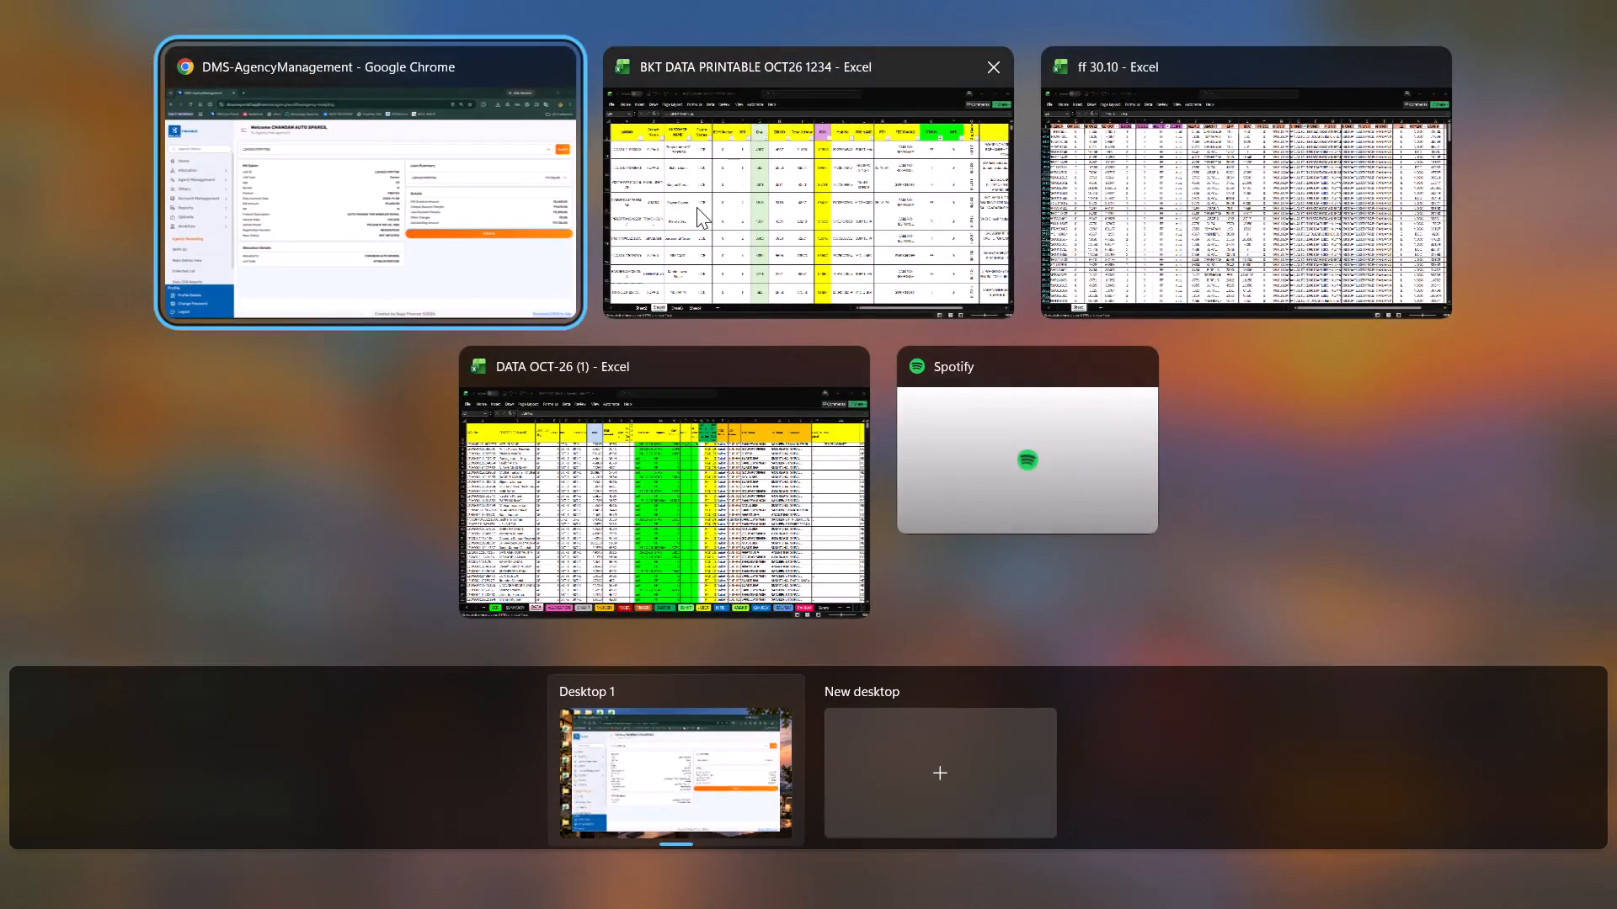
{"action": "left_click", "coordinate": [696, 207]}
{"action": "key", "text": "Down"}
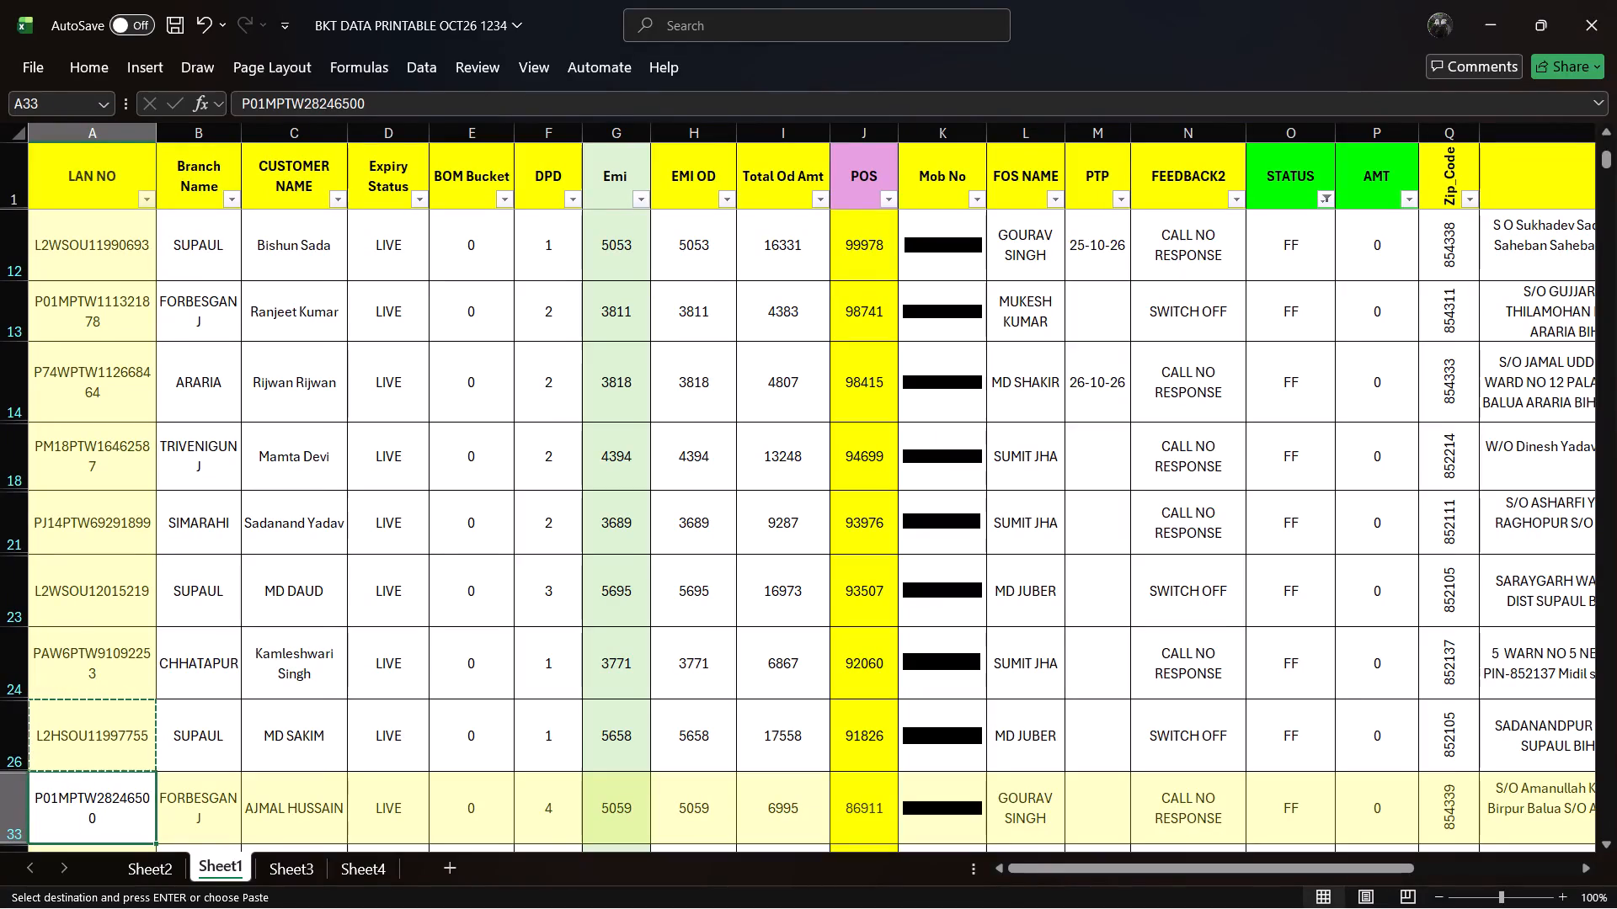
{"action": "key", "text": "ctrl+c"}
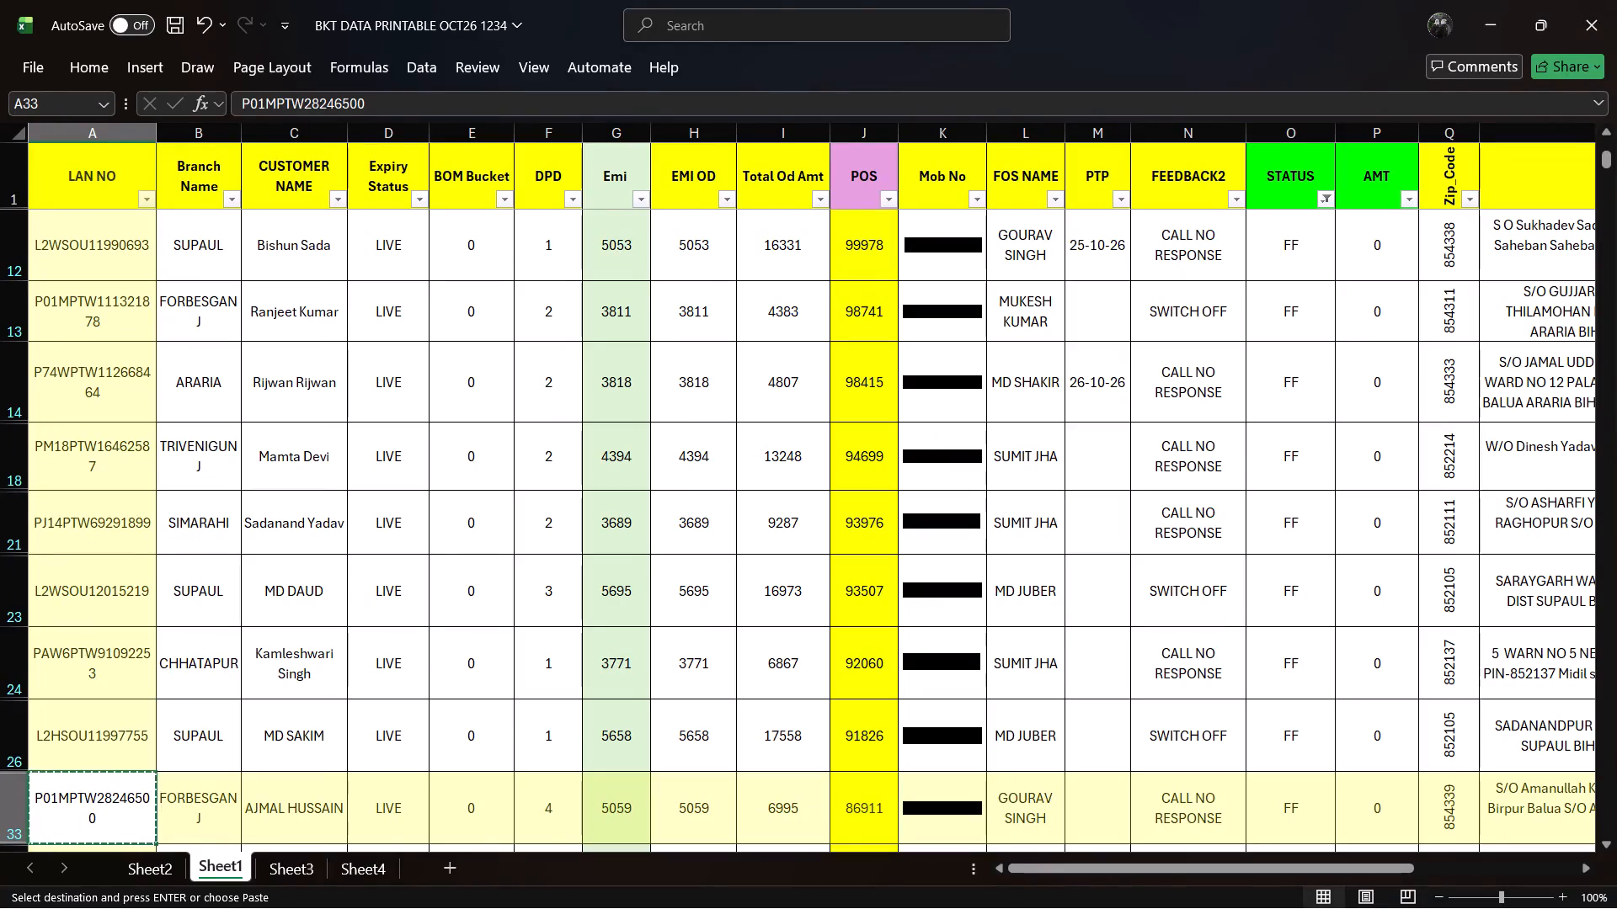
{"action": "key", "text": "super+Tab"}
{"action": "left_click", "coordinate": [712, 205]}
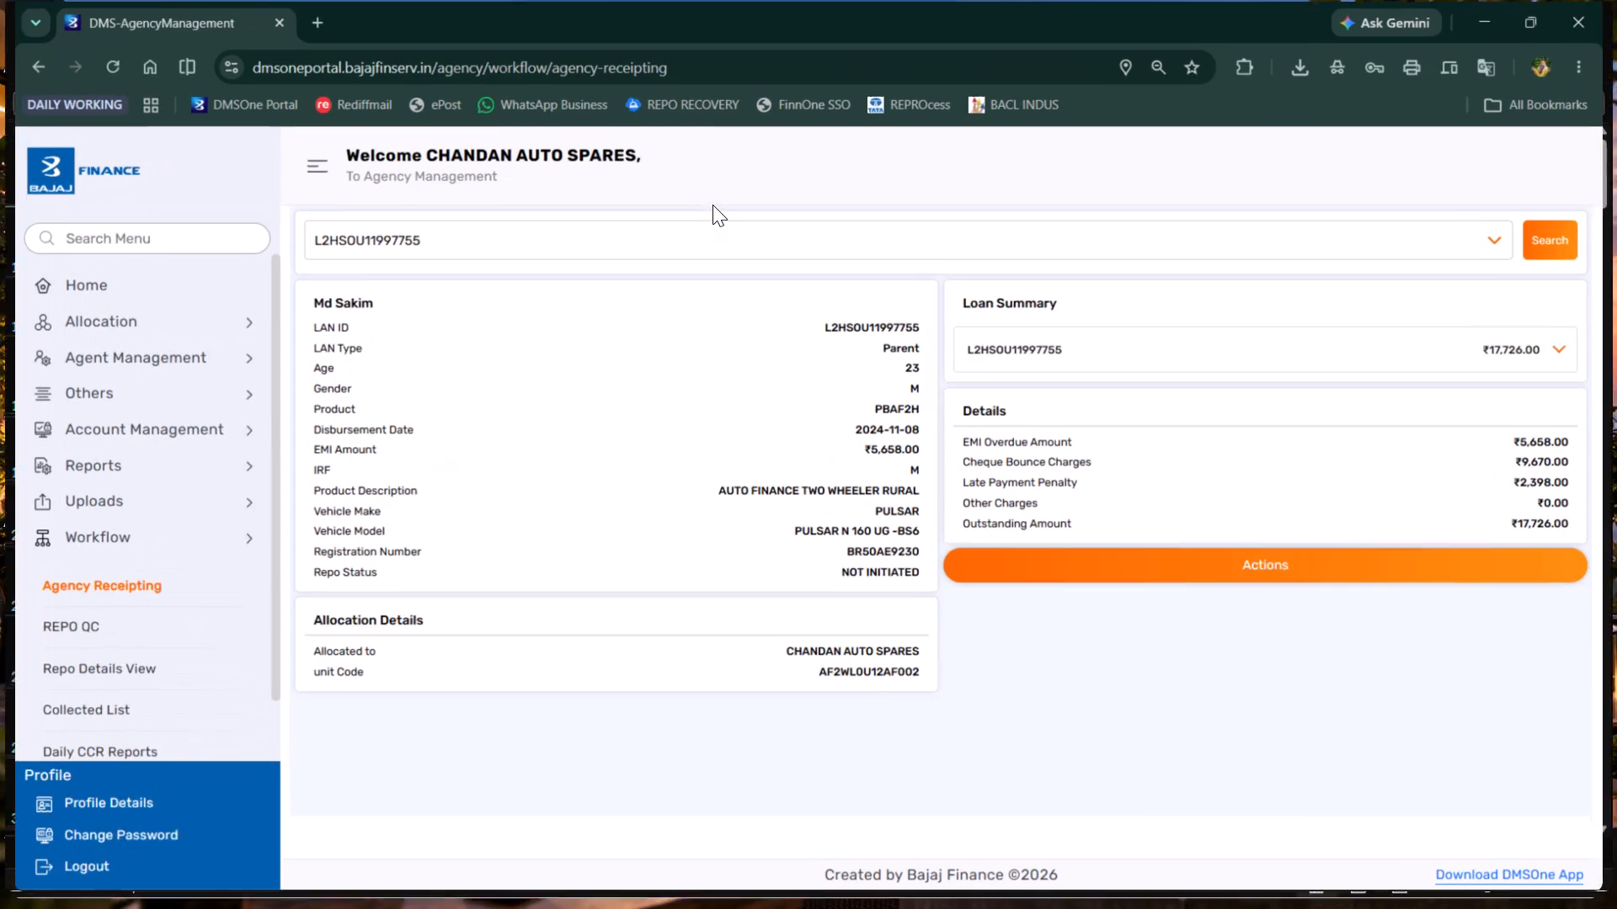
{"action": "left_click", "coordinate": [480, 255]}
{"action": "key", "text": "BackSpace"}
{"action": "key", "text": "BackSpace"}
{"action": "key", "text": "BackSpace"}
{"action": "key", "text": "BackSpace"}
{"action": "key", "text": "BackSpace"}
{"action": "key", "text": "BackSpace"}
{"action": "key", "text": "BackSpace"}
{"action": "key", "text": "BackSpace"}
{"action": "key", "text": "BackSpace"}
{"action": "key", "text": "BackSpace"}
{"action": "key", "text": "BackSpace"}
{"action": "key", "text": "BackSpace"}
{"action": "key", "text": "BackSpace"}
{"action": "key", "text": "BackSpace"}
{"action": "key", "text": "BackSpace"}
{"action": "key", "text": "BackSpace"}
{"action": "key", "text": "BackSpace"}
{"action": "key", "text": "BackSpace"}
{"action": "key", "text": "BackSpace"}
{"action": "key", "text": "BackSpace"}
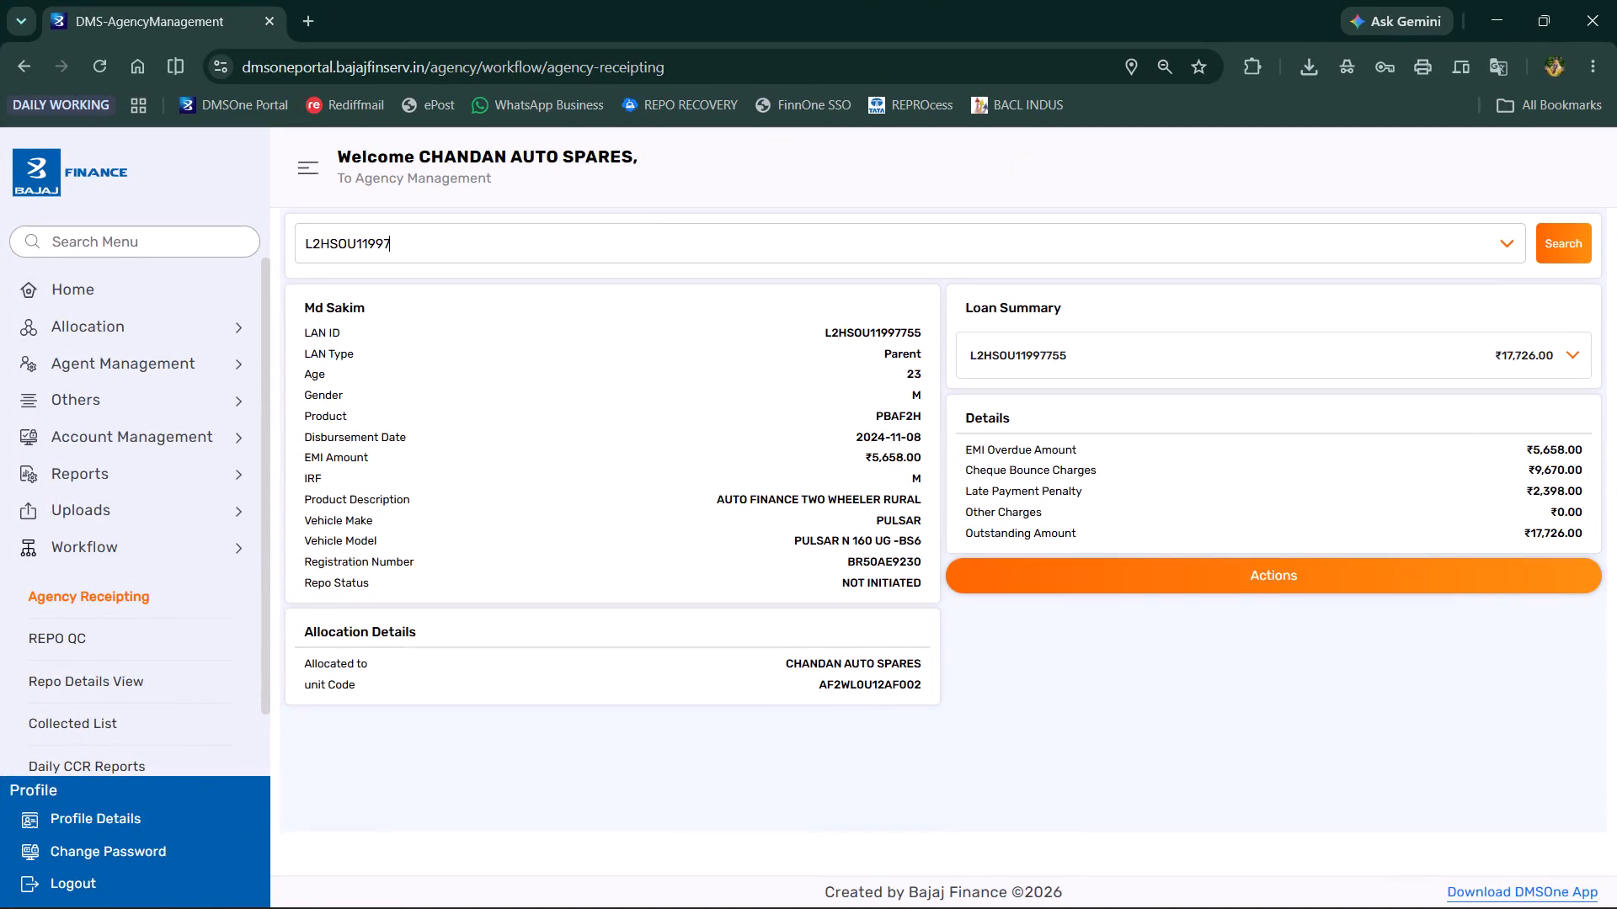
{"action": "key", "text": "ctrl+v"}
{"action": "key", "text": "Return"}
{"action": "key", "text": "Return"}
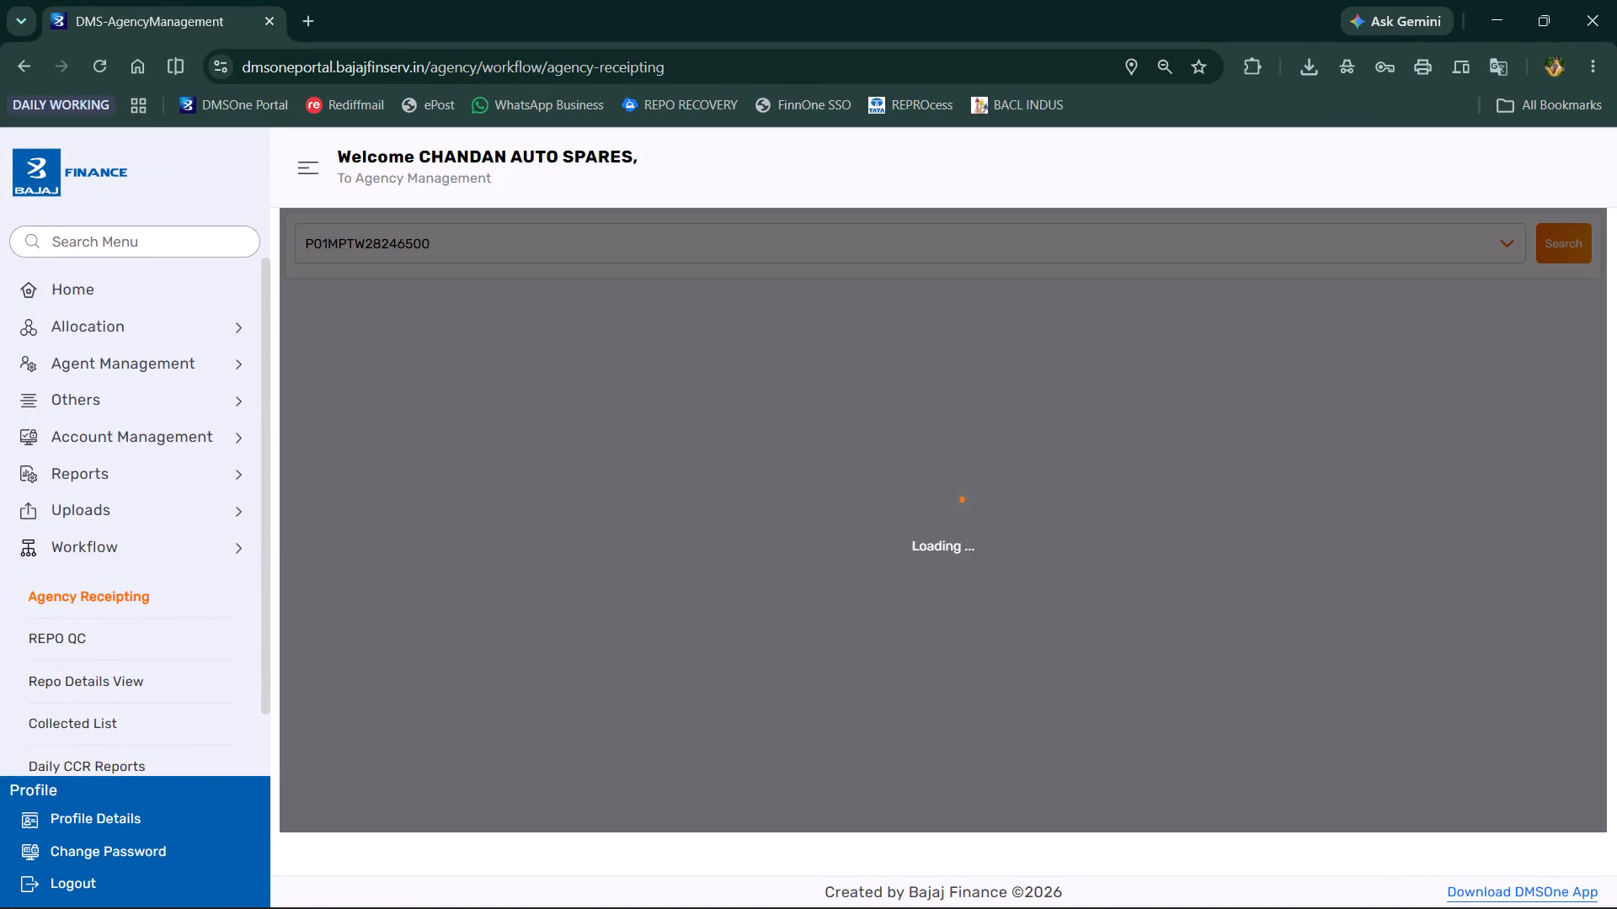
{"action": "double_click", "coordinate": [368, 332]}
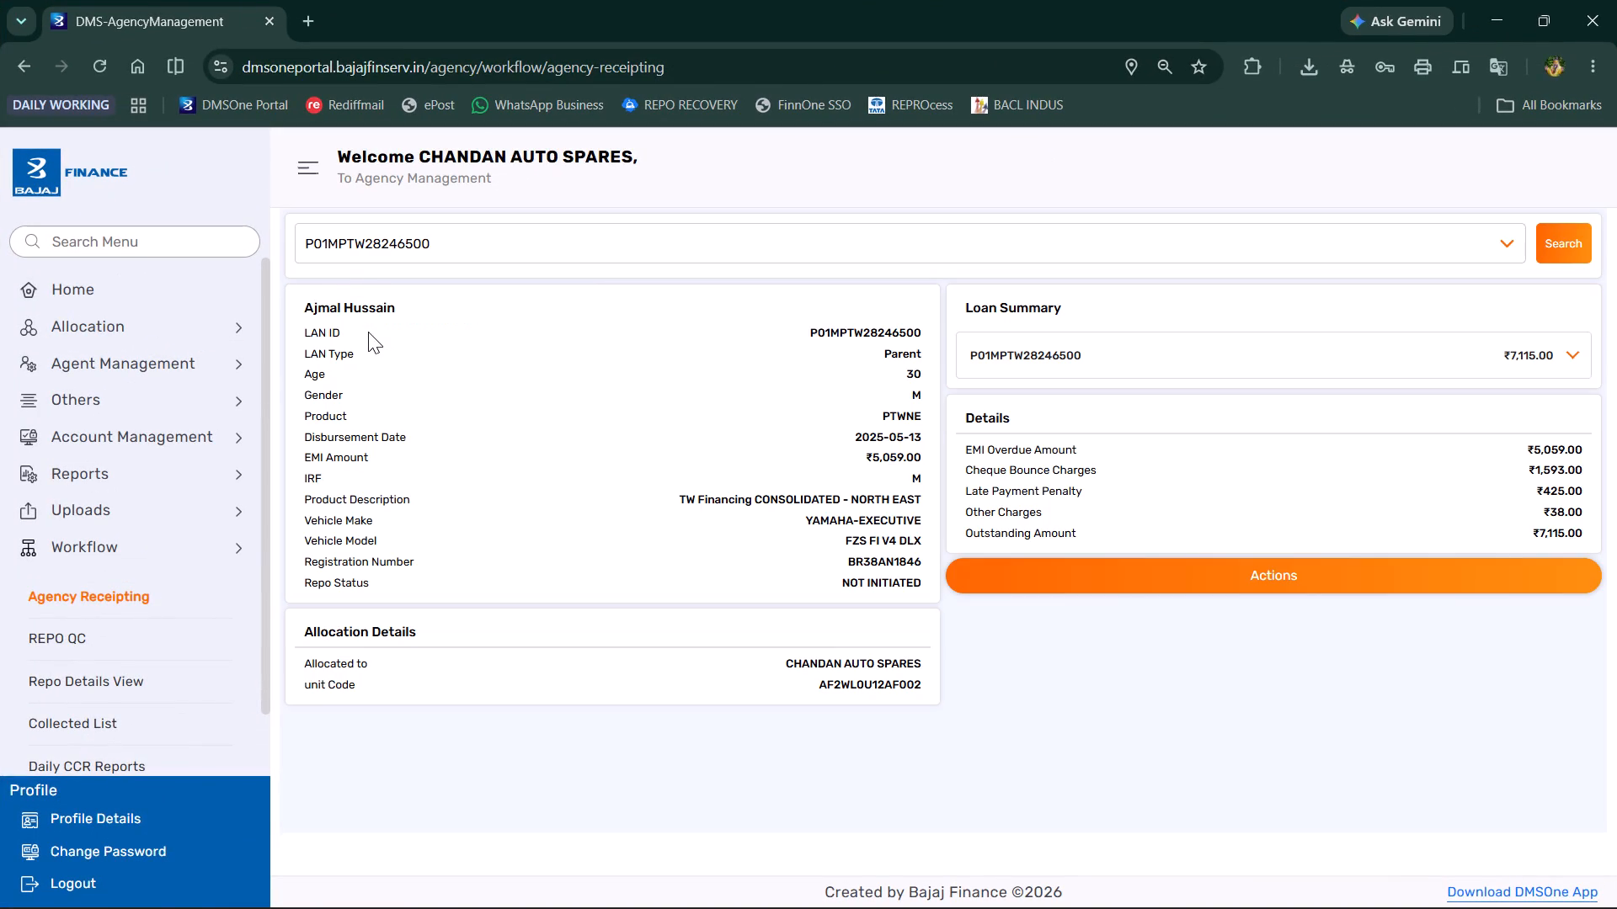
Switch back to the BKT DATA PRINTABLE workbook and examine the Mob No and FOS NAME entries for rows 21 to 26.
{"action": "key", "text": "super+Tab"}
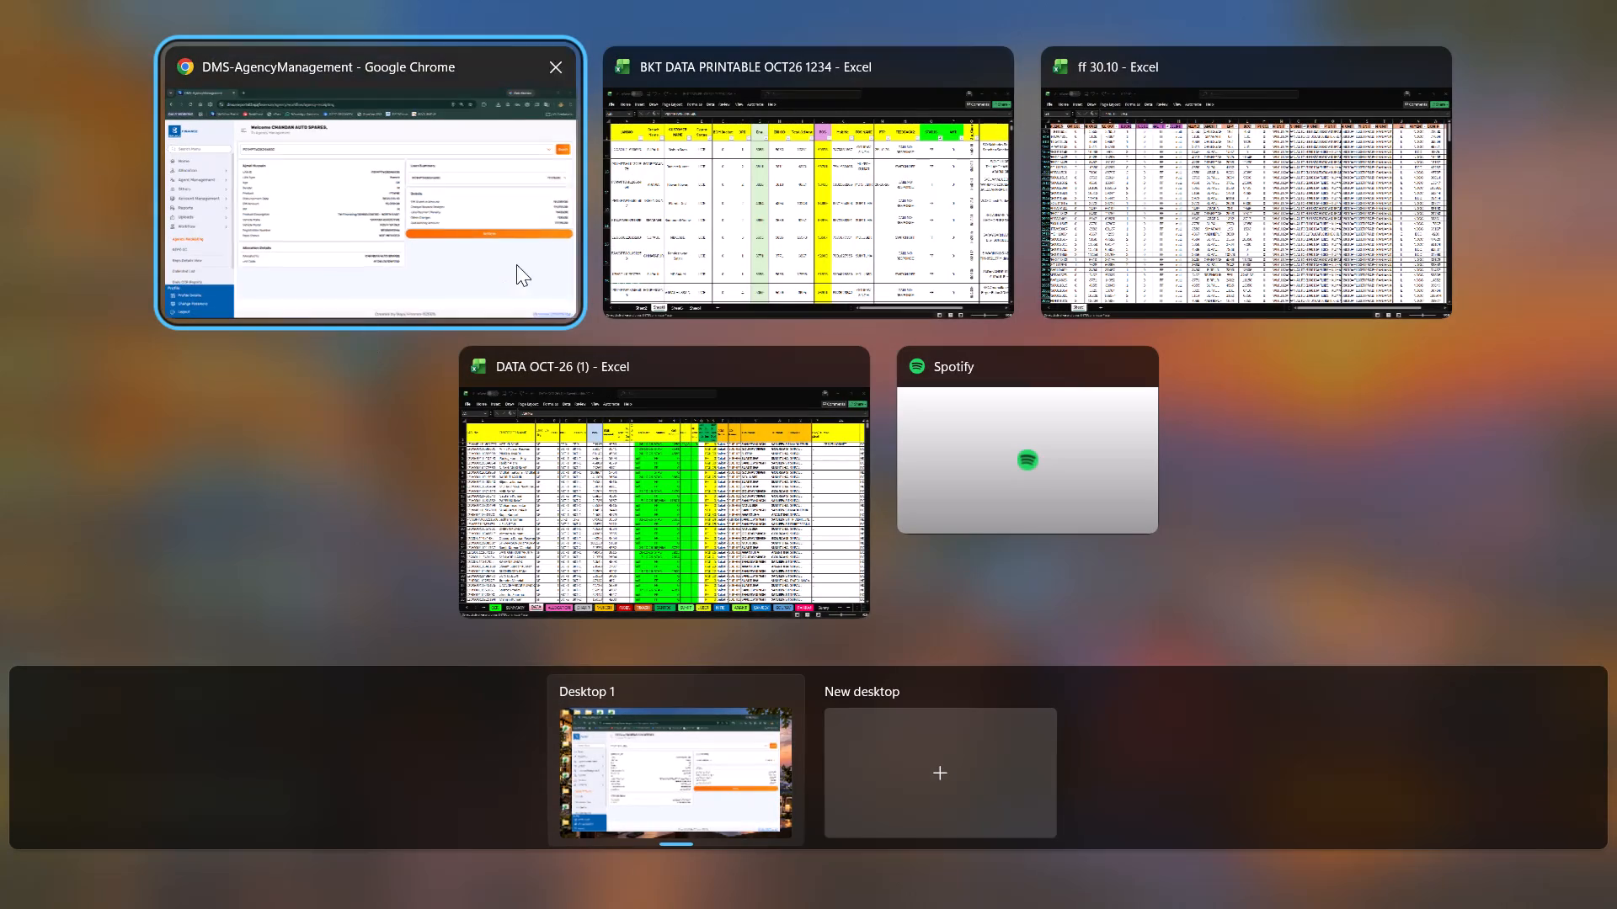
{"action": "left_click", "coordinate": [656, 178]}
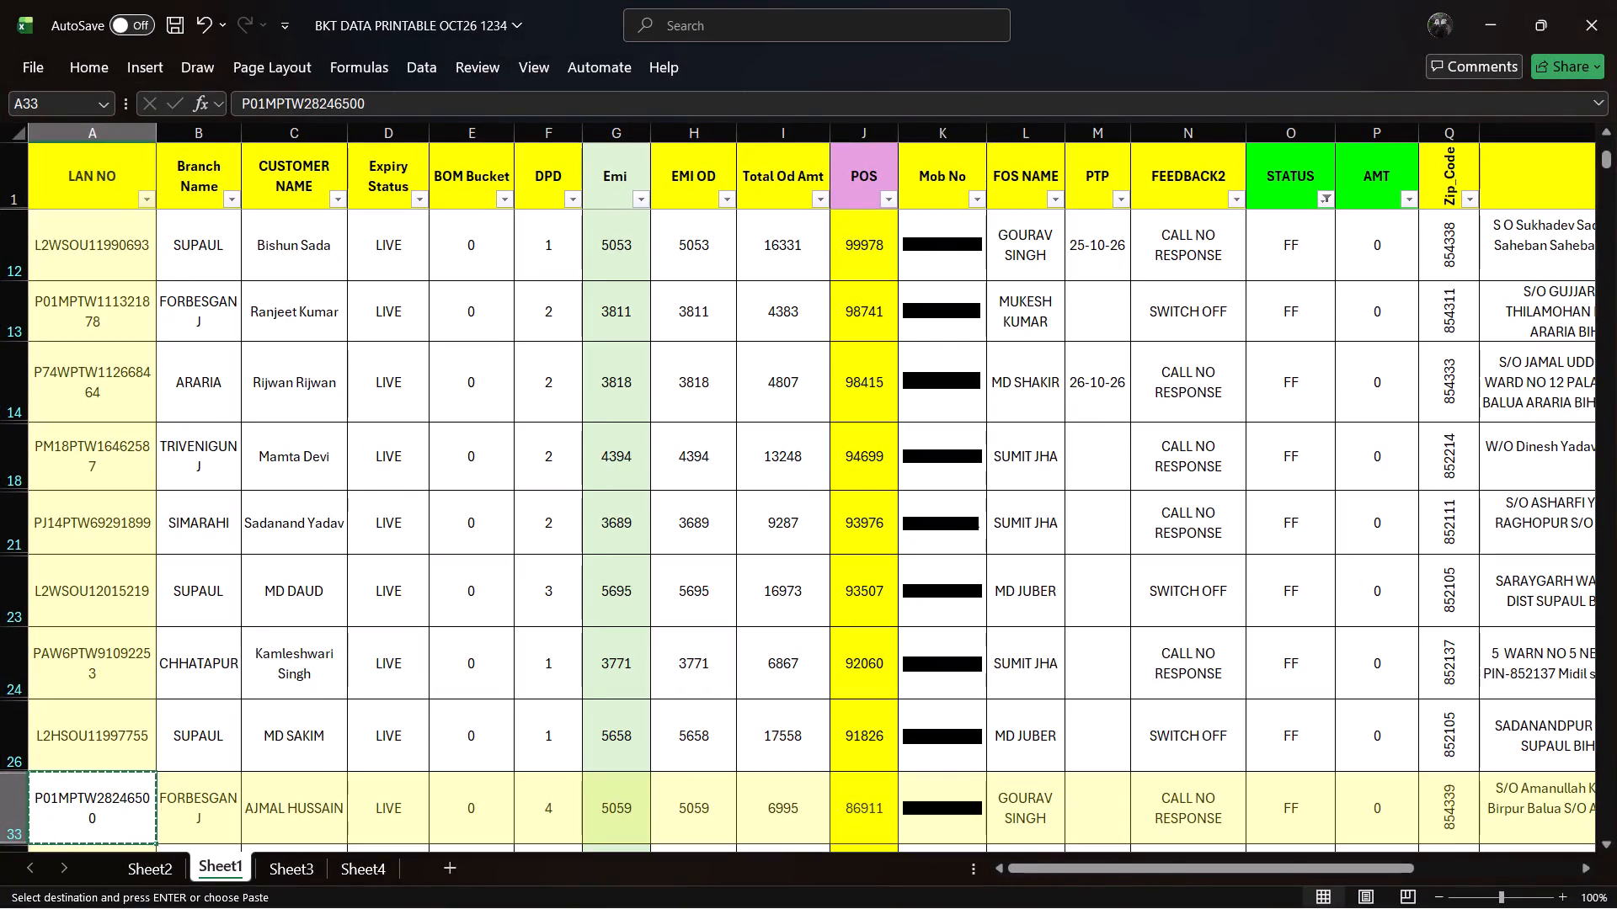
{"action": "left_click", "coordinate": [320, 523]}
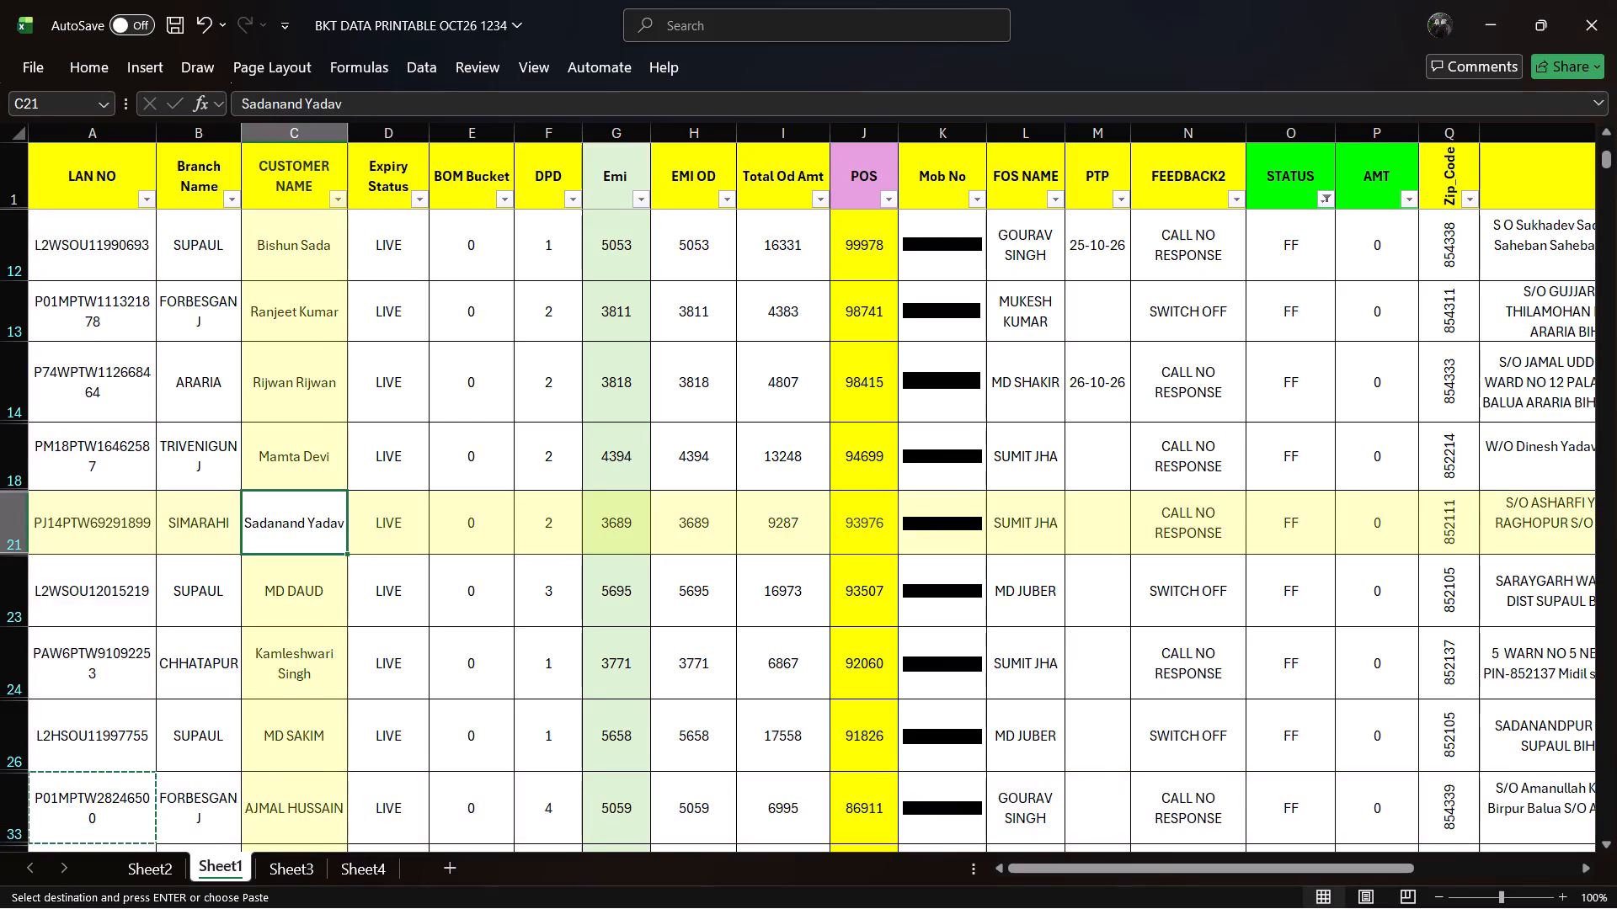
{"action": "key", "text": "Right"}
{"action": "key", "text": "Right"}
{"action": "key", "text": "Right"}
{"action": "key", "text": "Right"}
{"action": "key", "text": "Right"}
{"action": "key", "text": "Right"}
{"action": "key", "text": "Right"}
{"action": "key", "text": "Right"}
{"action": "key", "text": "Down"}
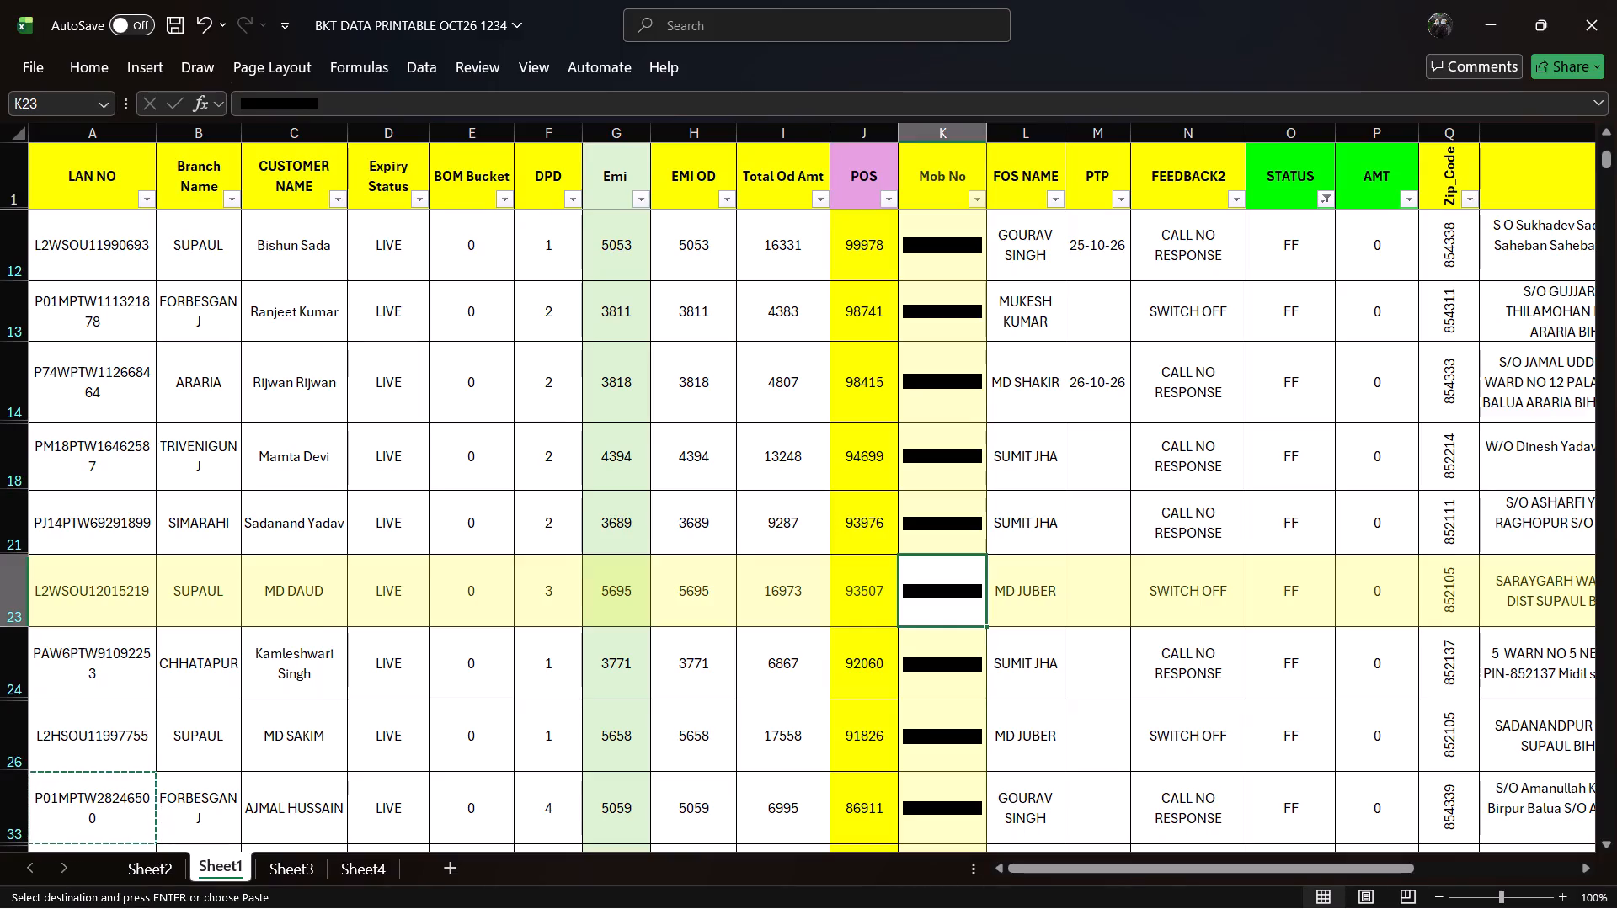
{"action": "key", "text": "Right"}
{"action": "key", "text": "Down"}
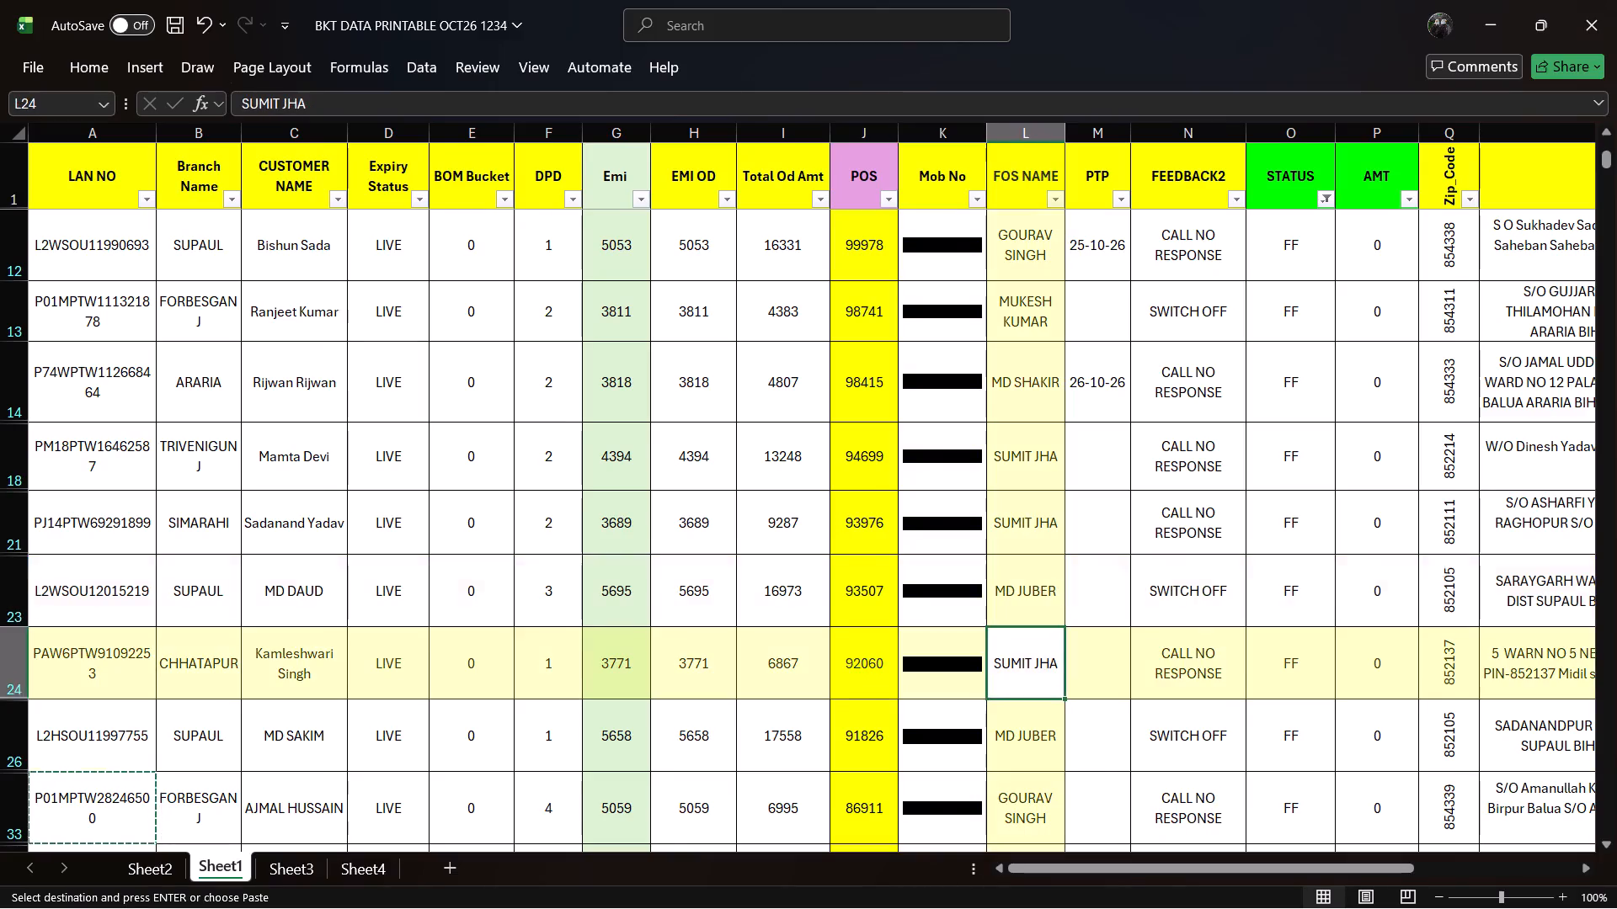
{"action": "key", "text": "Down"}
{"action": "key", "text": "Up"}
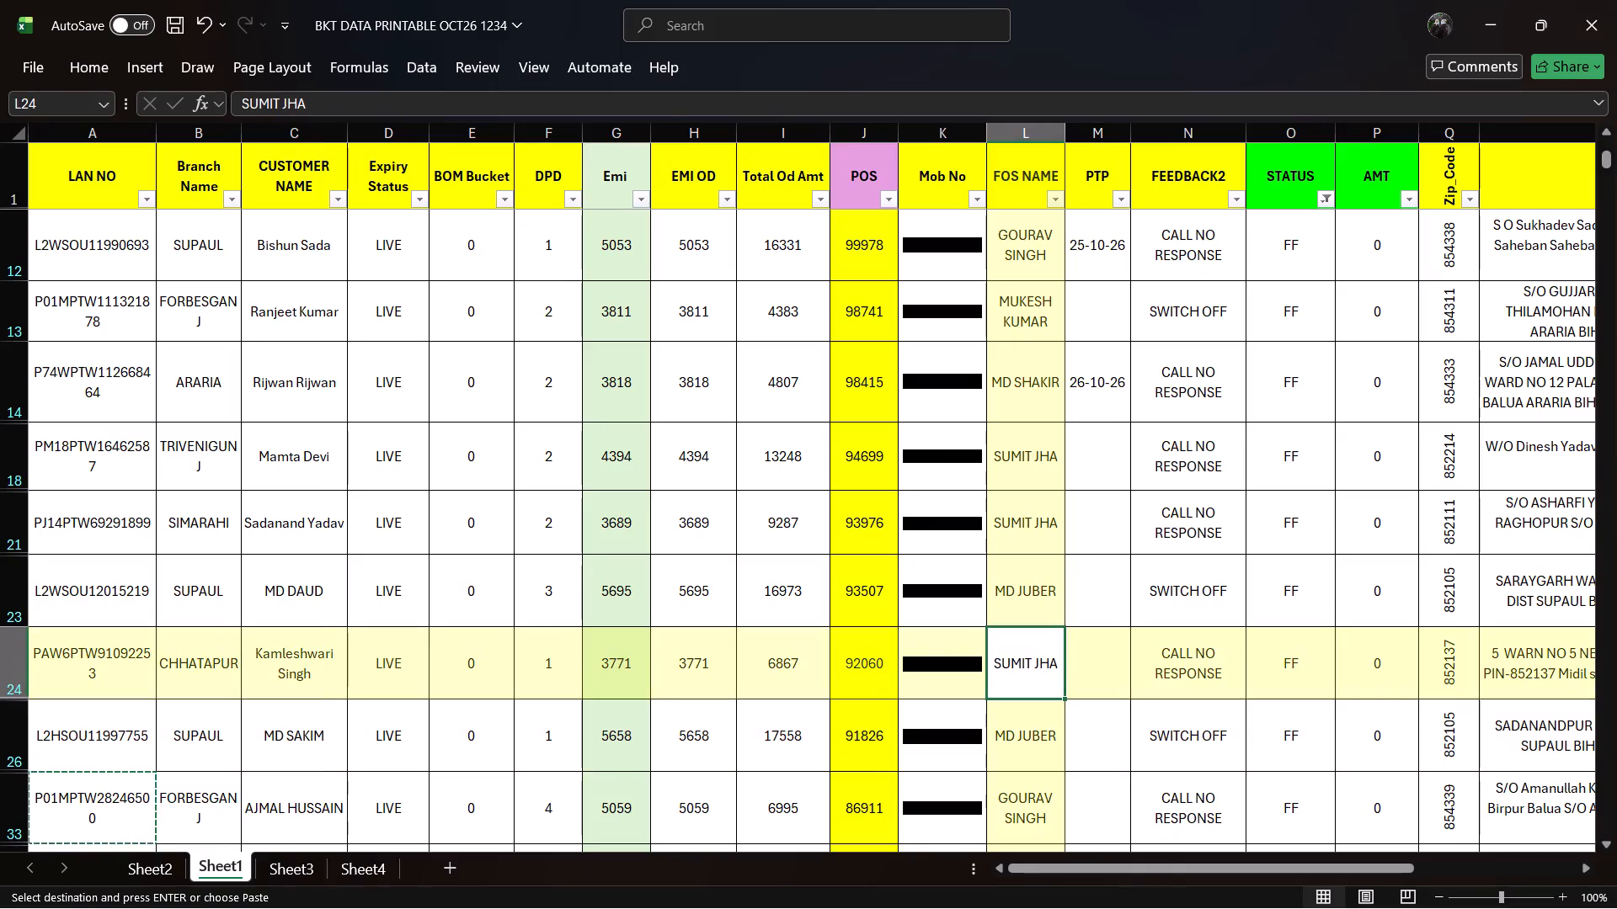
{"action": "key", "text": "Left"}
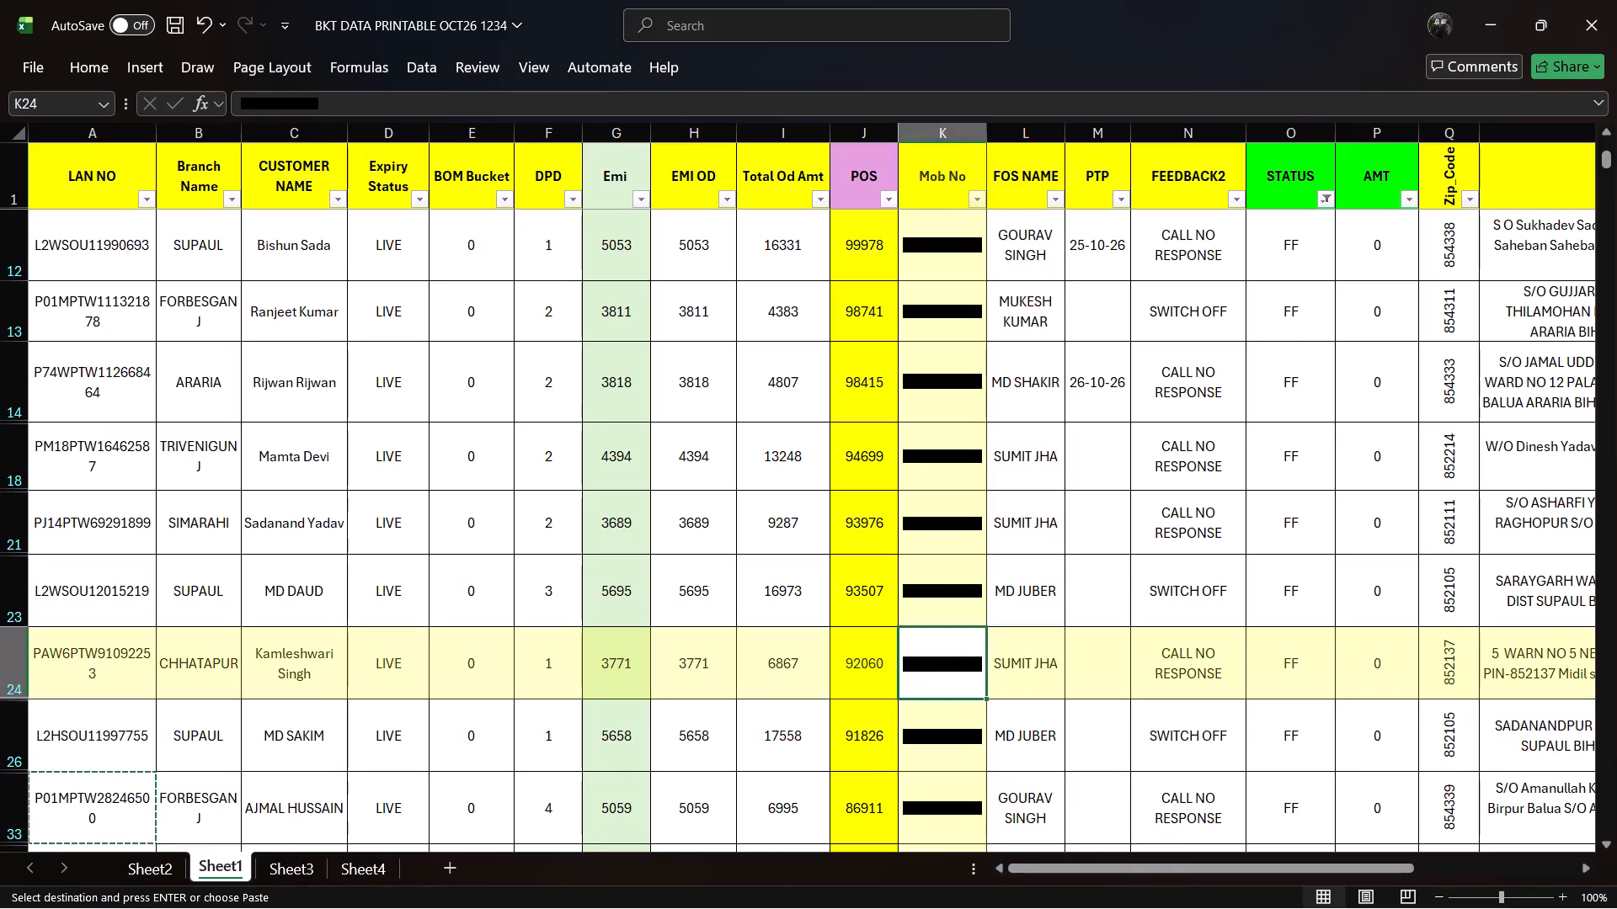
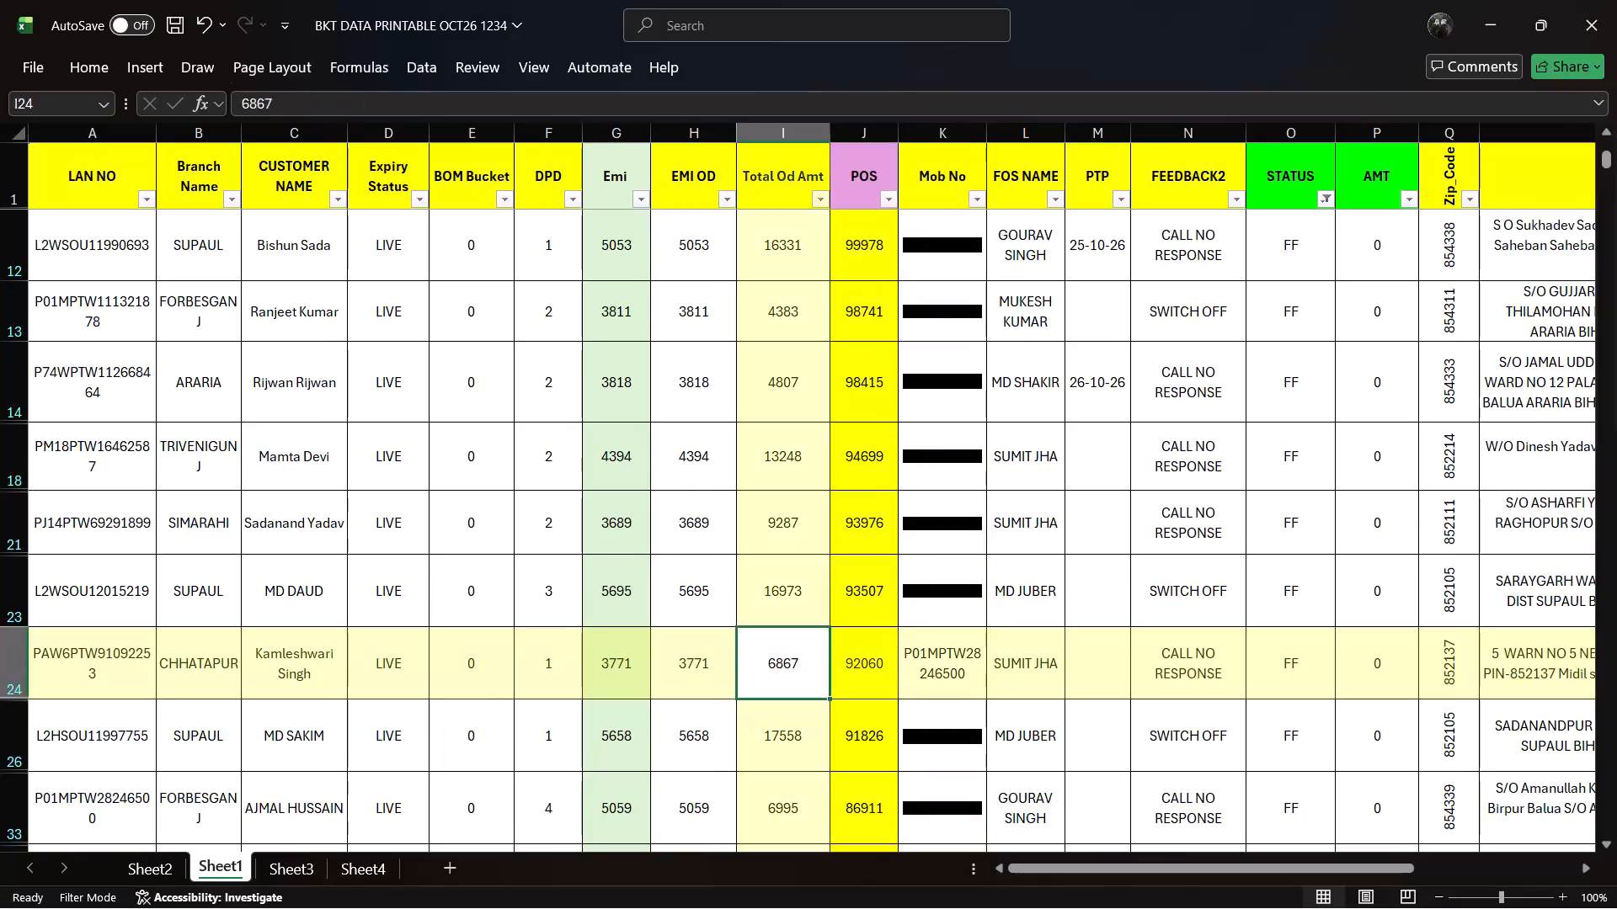
Review row 24's record across its columns, from LAN NO and CUSTOMER NAME through the EMI and overdue amounts to FEEDBACK2.
{"action": "key", "text": "Left"}
{"action": "key", "text": "Left"}
{"action": "key", "text": "Left"}
{"action": "key", "text": "Left"}
{"action": "key", "text": "Left"}
{"action": "key", "text": "Left"}
{"action": "key", "text": "Left"}
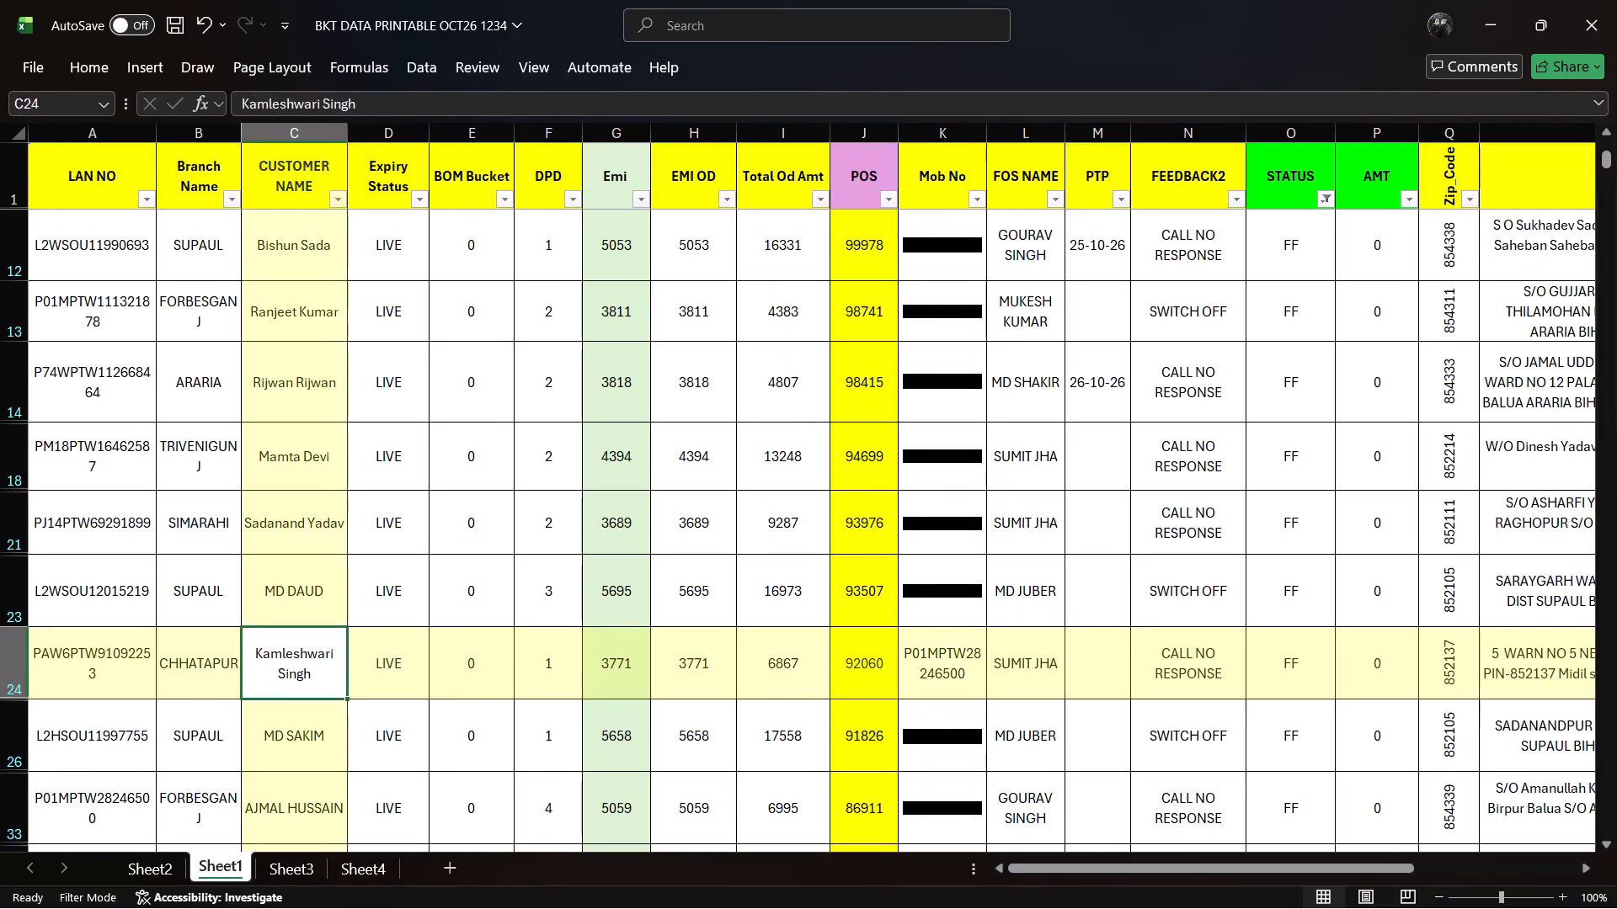
{"action": "key", "text": "Left"}
{"action": "key", "text": "Right"}
{"action": "key", "text": "Right"}
{"action": "key", "text": "Right"}
{"action": "key", "text": "Right"}
{"action": "key", "text": "Right"}
{"action": "key", "text": "Right"}
{"action": "key", "text": "Right"}
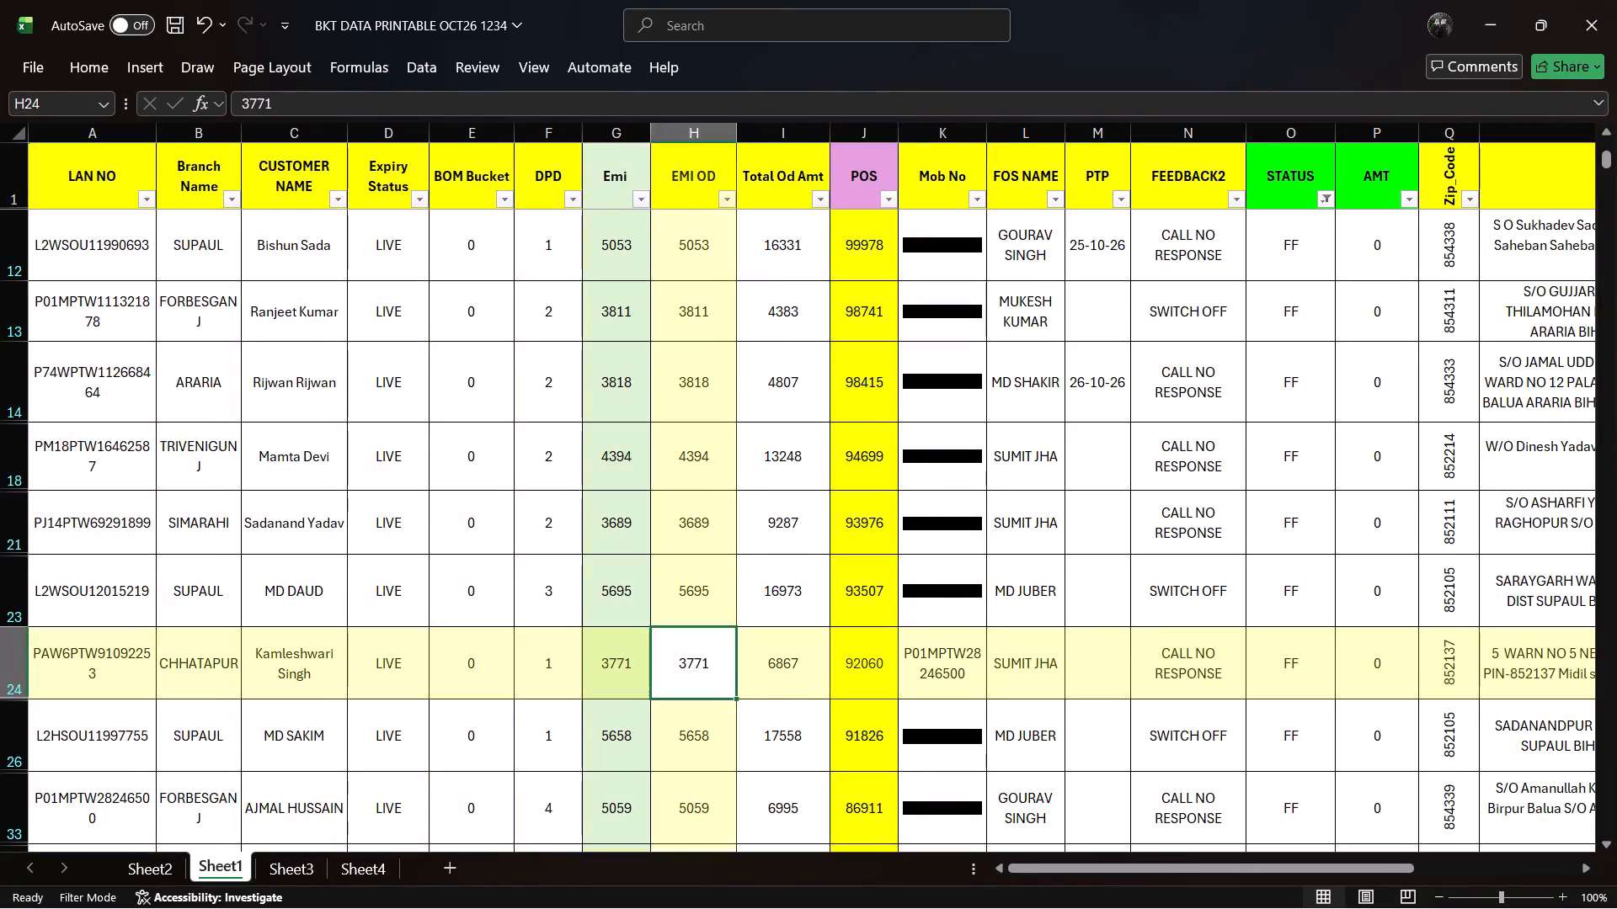
{"action": "key", "text": "Right"}
{"action": "key", "text": "Right"}
{"action": "key", "text": "Right"}
{"action": "key", "text": "Right"}
{"action": "key", "text": "Right"}
{"action": "key", "text": "Right"}
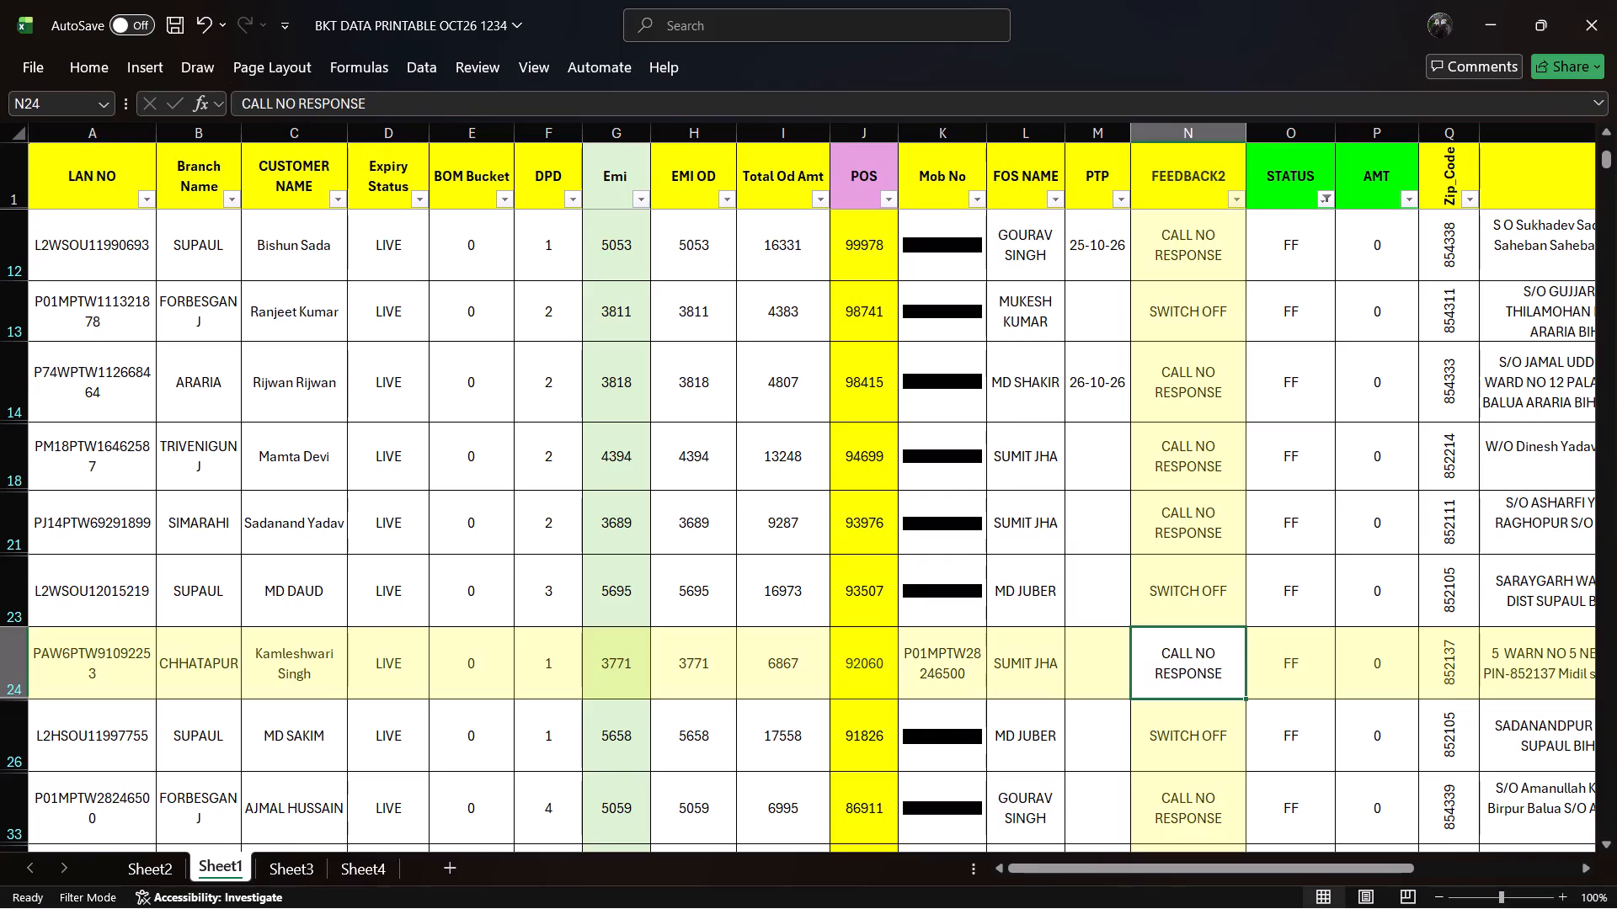
{"action": "key", "text": "Left"}
{"action": "key", "text": "Left"}
{"action": "key", "text": "Left"}
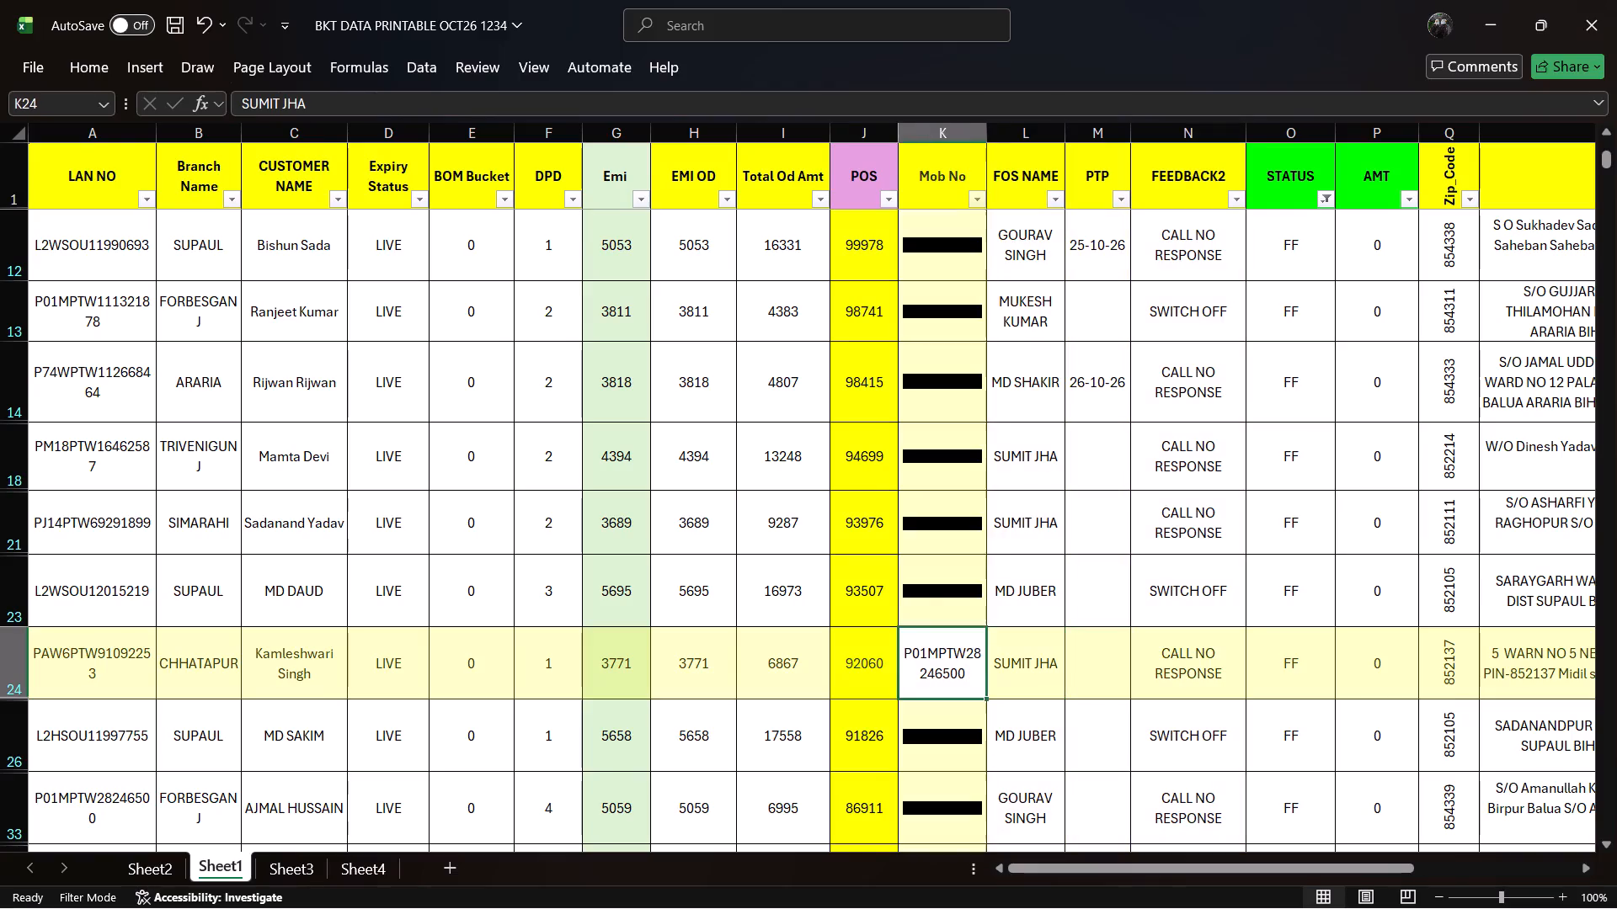
{"action": "key", "text": "Left"}
{"action": "key", "text": "Left"}
{"action": "key", "text": "Left"}
{"action": "key", "text": "Left"}
{"action": "key", "text": "Left"}
{"action": "key", "text": "Left"}
{"action": "key", "text": "Left"}
{"action": "key", "text": "Left"}
{"action": "key", "text": "Left"}
{"action": "key", "text": "Left"}
{"action": "key", "text": "Left"}
{"action": "key", "text": "Left"}
{"action": "key", "text": "Left"}
{"action": "key", "text": "Left"}
{"action": "key", "text": "Left"}
{"action": "key", "text": "Left"}
{"action": "key", "text": "Left"}
{"action": "key", "text": "Left"}
{"action": "key", "text": "Left"}
{"action": "key", "text": "Left"}
{"action": "key", "text": "Right"}
{"action": "key", "text": "Right"}
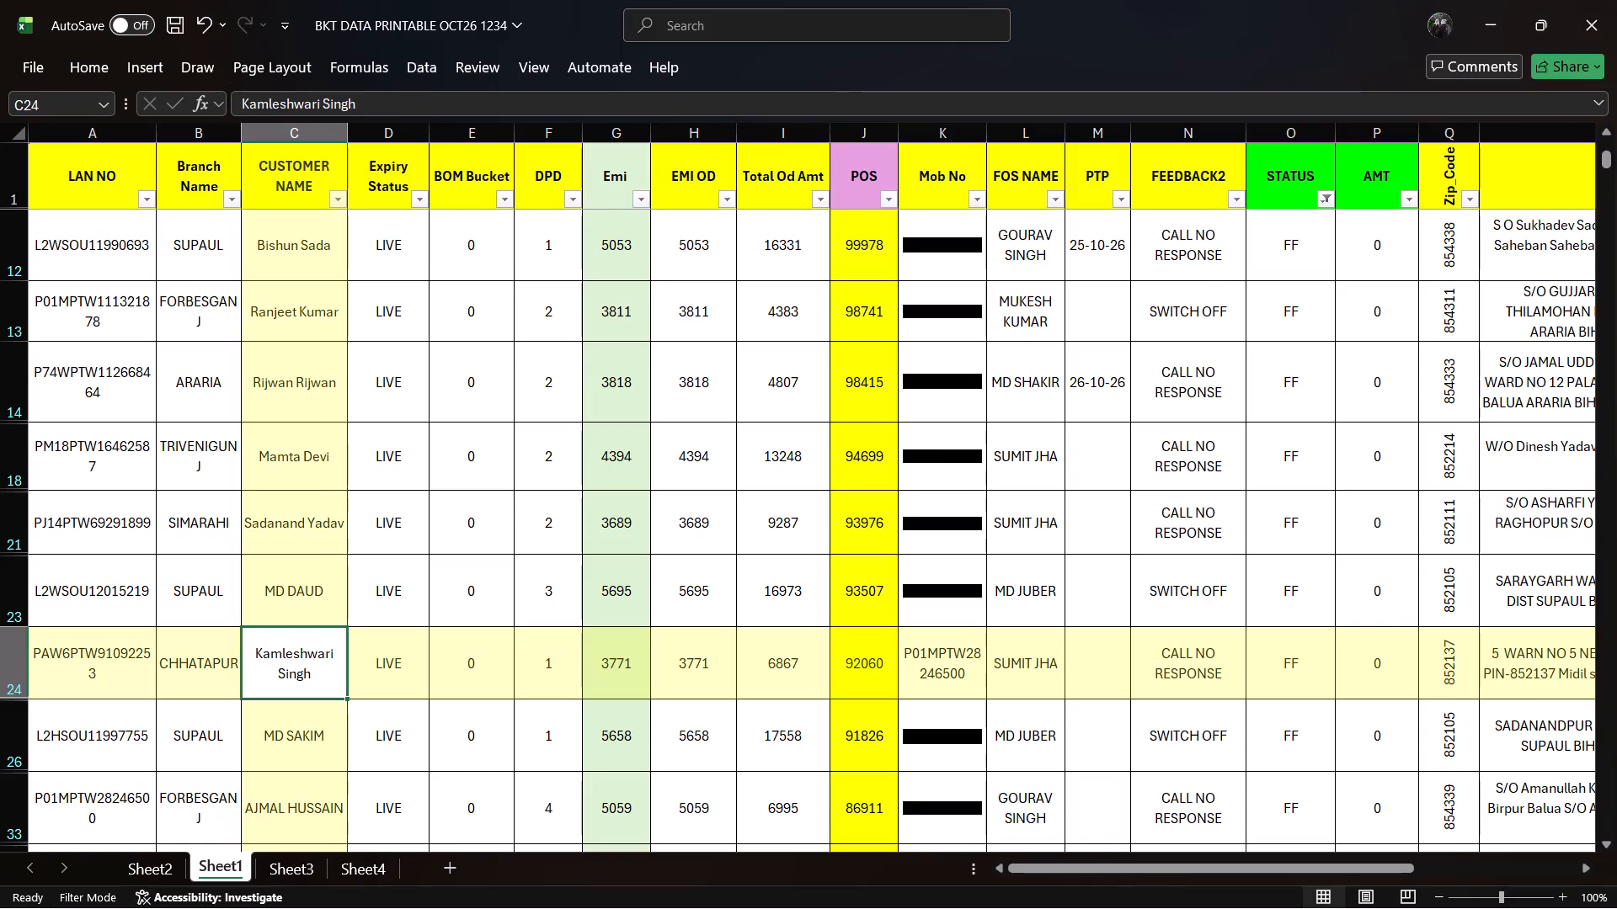
{"action": "key", "text": "Right"}
{"action": "key", "text": "Right"}
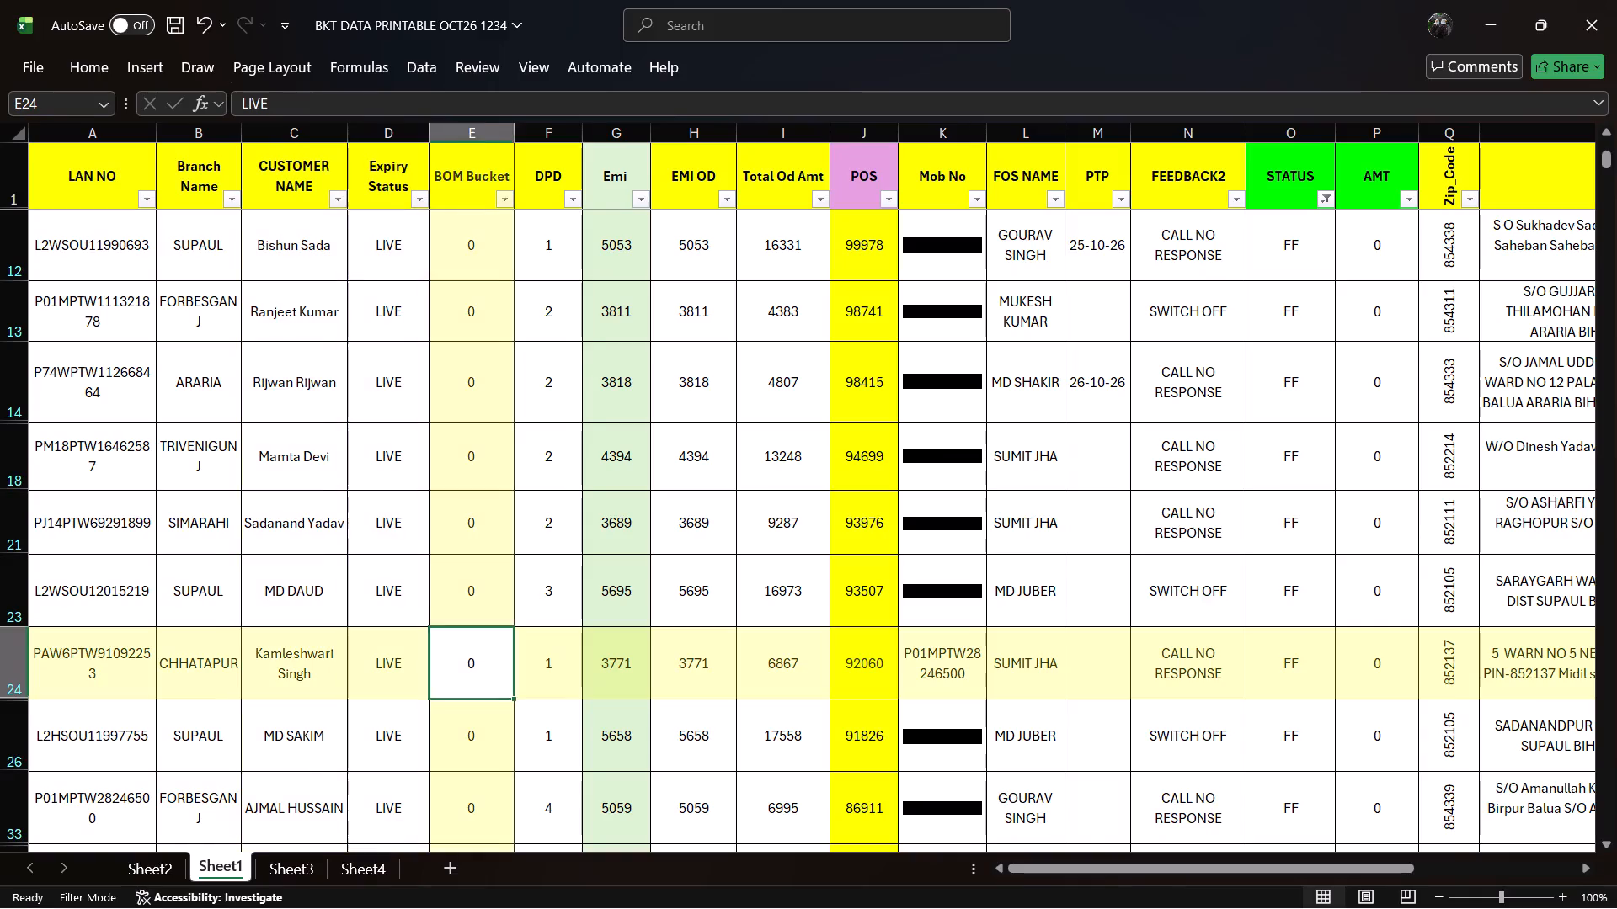
{"action": "key", "text": "Right"}
{"action": "key", "text": "Right"}
{"action": "key", "text": "Right"}
{"action": "key", "text": "Right"}
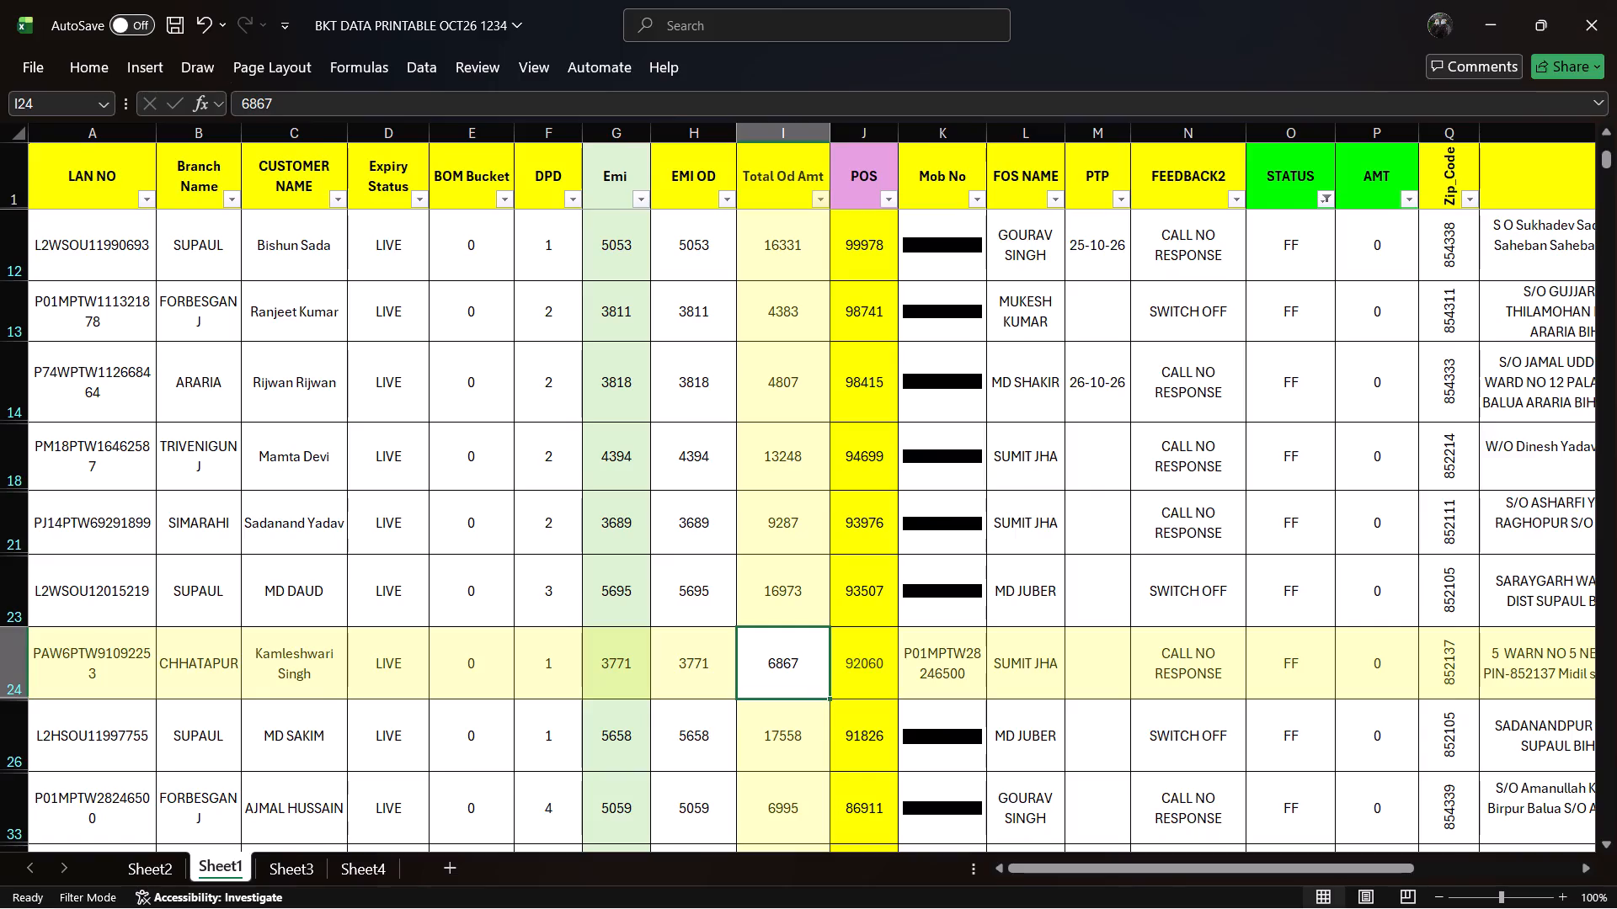
Set the FEEDBACK2 entry for row 24 to NEXT MONTH.
{"action": "key", "text": "Right"}
{"action": "key", "text": "Right"}
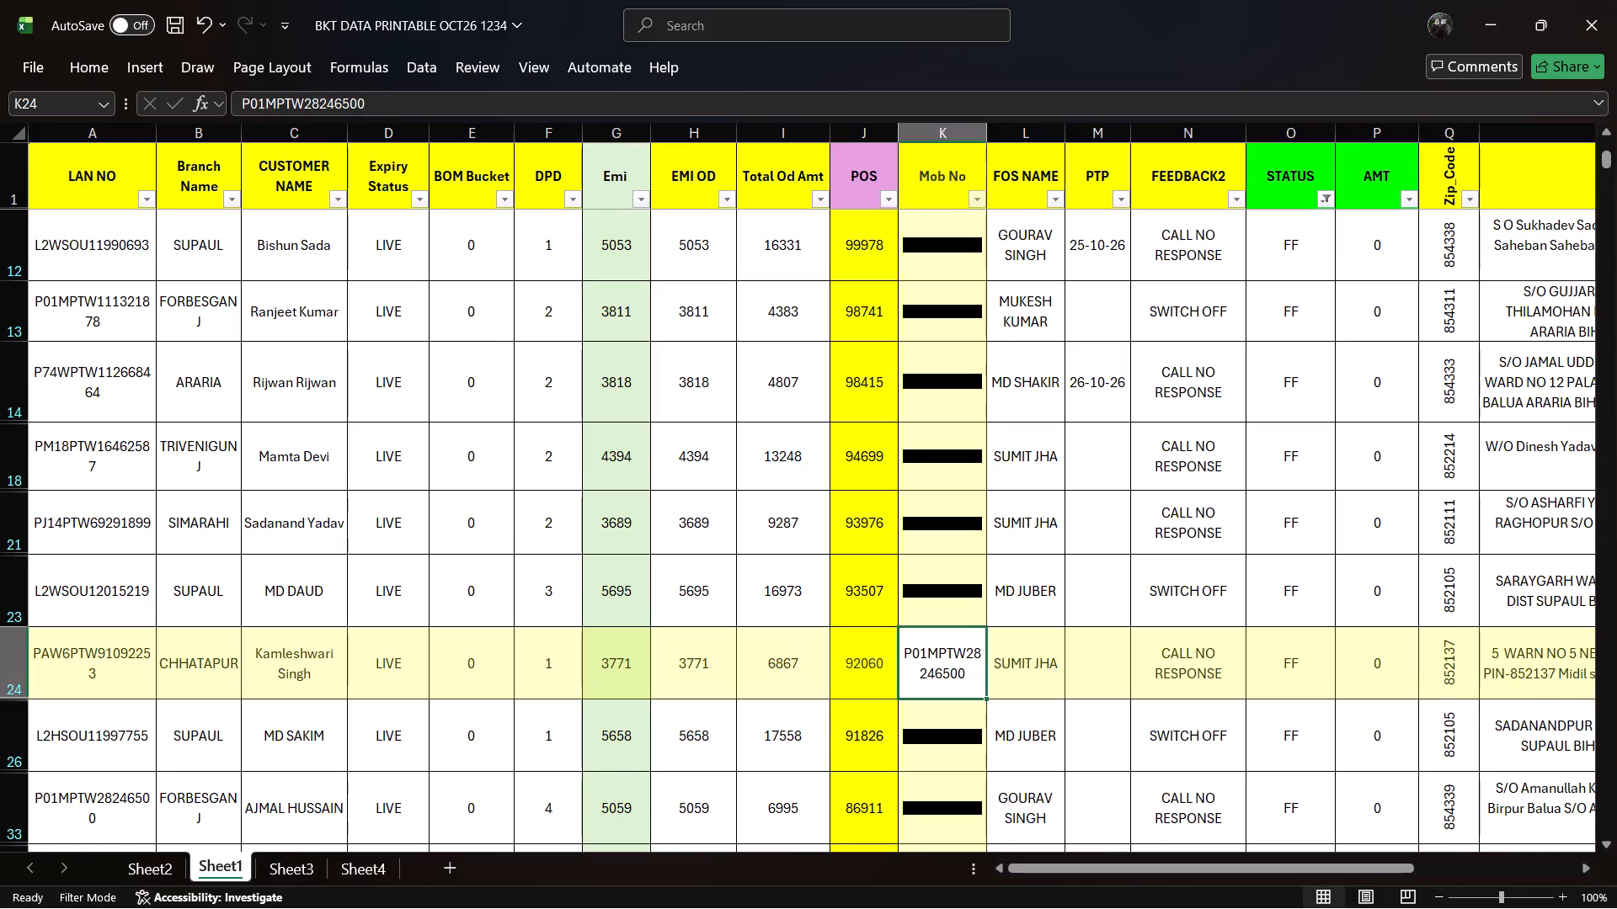
{"action": "key", "text": "Right"}
{"action": "key", "text": "Right"}
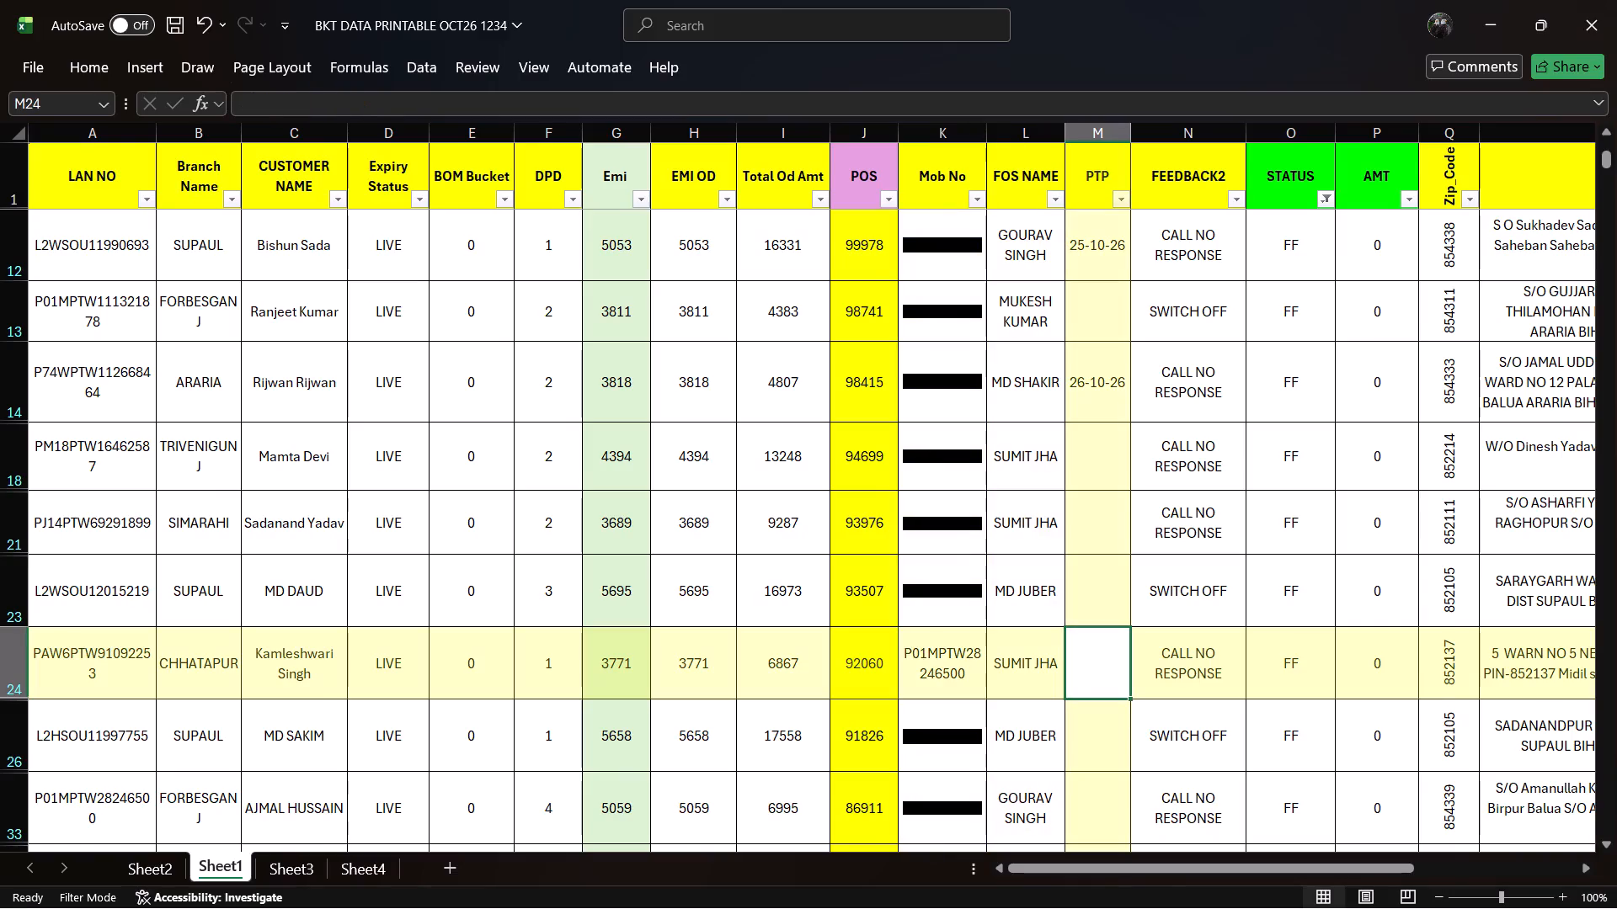
{"action": "key", "text": "Right"}
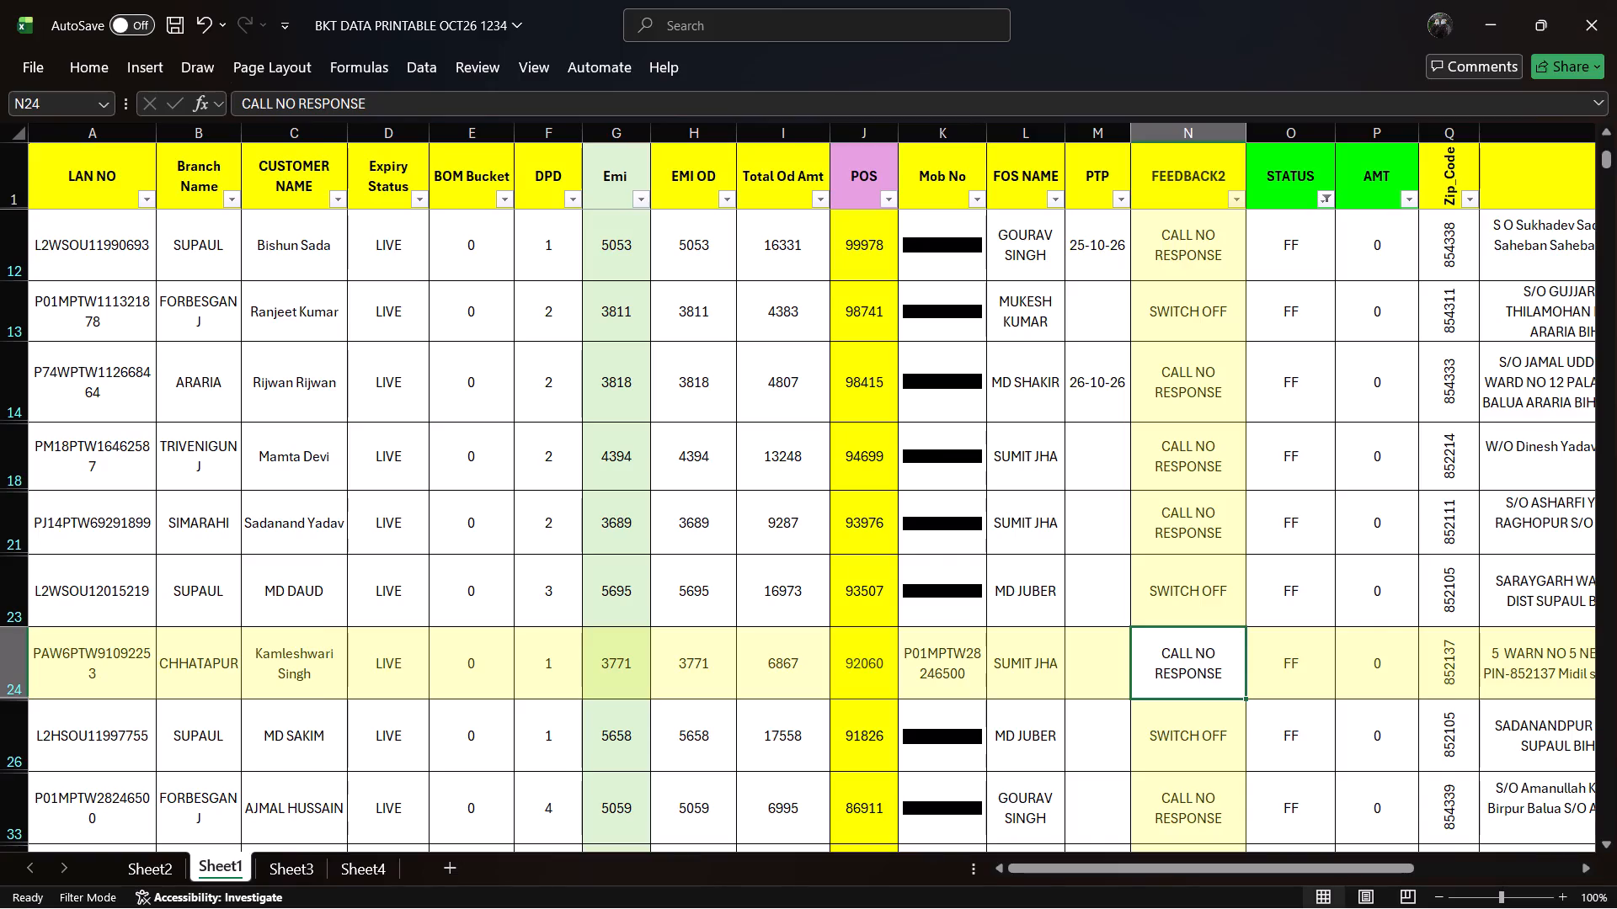
{"action": "key", "text": "BackSpace"}
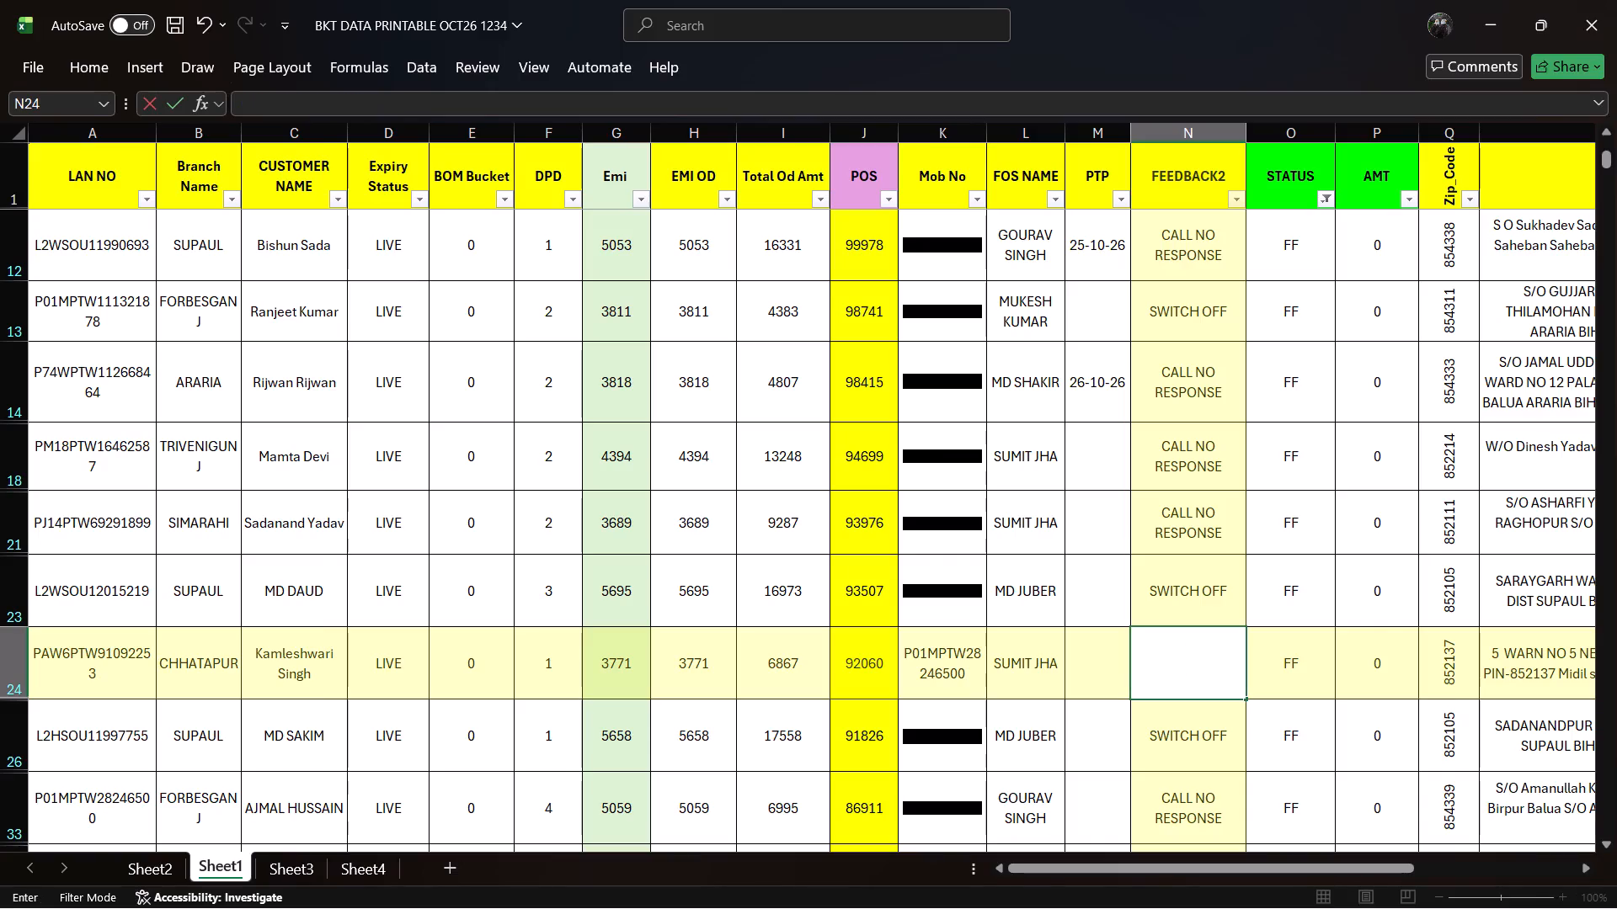
{"action": "type", "text": "next"}
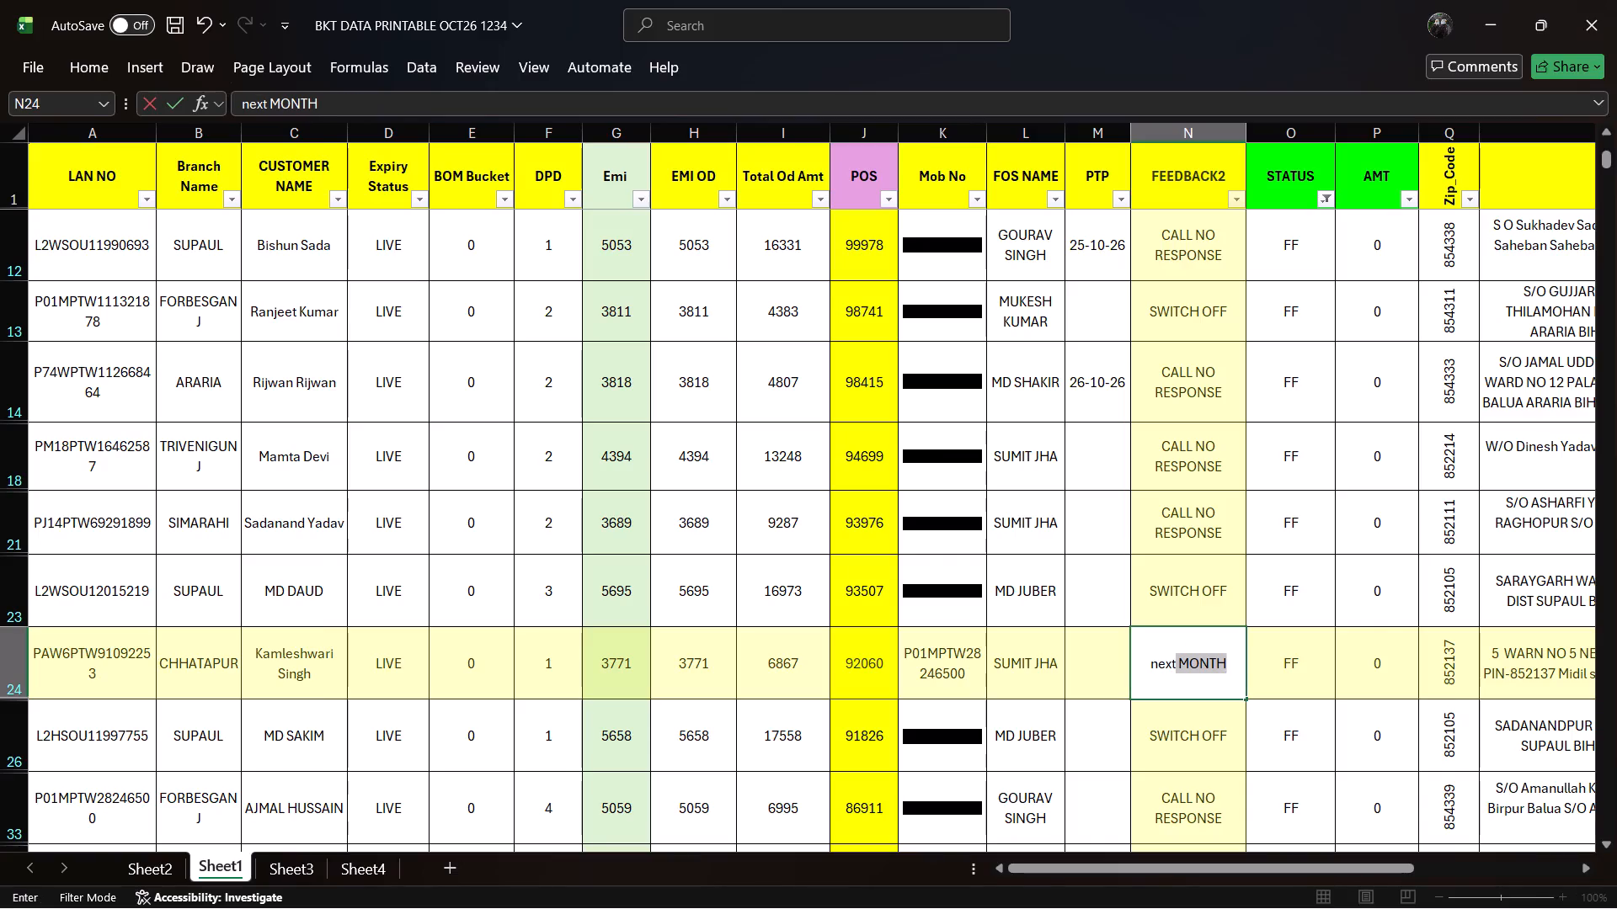
{"action": "key", "text": "Down"}
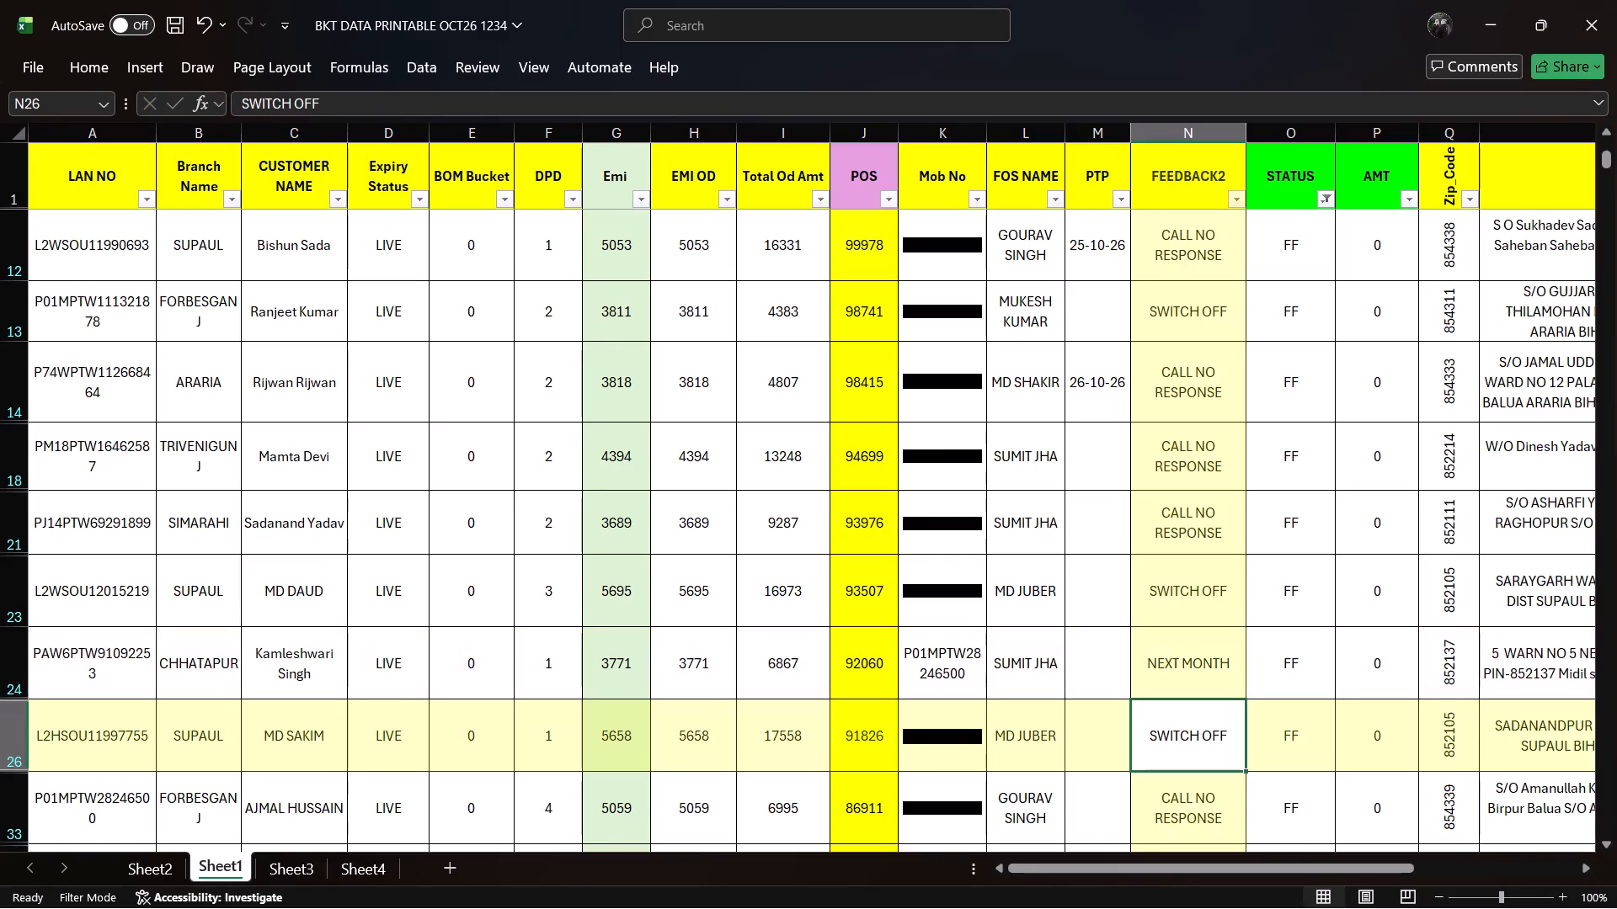
Go to row 26's LAN NO cell and save the workbook.
{"action": "key", "text": "Left"}
{"action": "key", "text": "Left"}
{"action": "key", "text": "Left"}
{"action": "key", "text": "Left"}
{"action": "key", "text": "Left"}
{"action": "key", "text": "Left"}
{"action": "key", "text": "Left"}
{"action": "key", "text": "Left"}
{"action": "key", "text": "Left"}
{"action": "key", "text": "Left"}
{"action": "key", "text": "Left"}
{"action": "key", "text": "Left"}
{"action": "key", "text": "Left"}
{"action": "key", "text": "Left"}
{"action": "key", "text": "Left"}
{"action": "key", "text": "Left"}
{"action": "key", "text": "Left"}
{"action": "key", "text": "Left"}
{"action": "key", "text": "Left"}
{"action": "key", "text": "Left"}
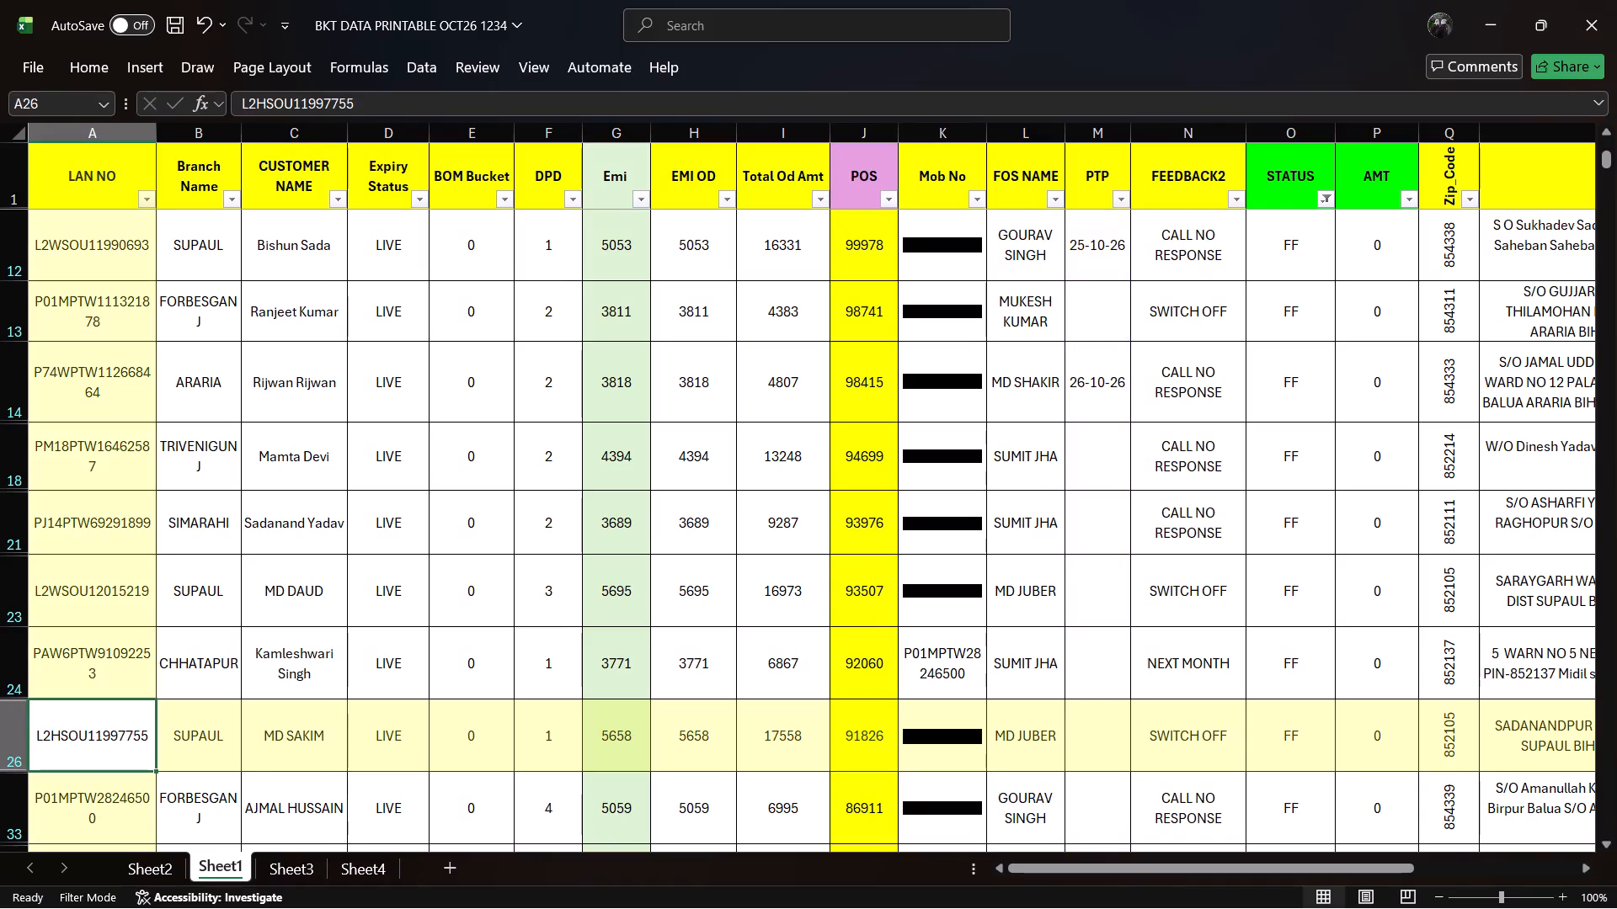
{"action": "key", "text": "ctrl+s"}
Review row 26's record from LAN NO across the loan amounts to its Mob No entry.
{"action": "key", "text": "Right"}
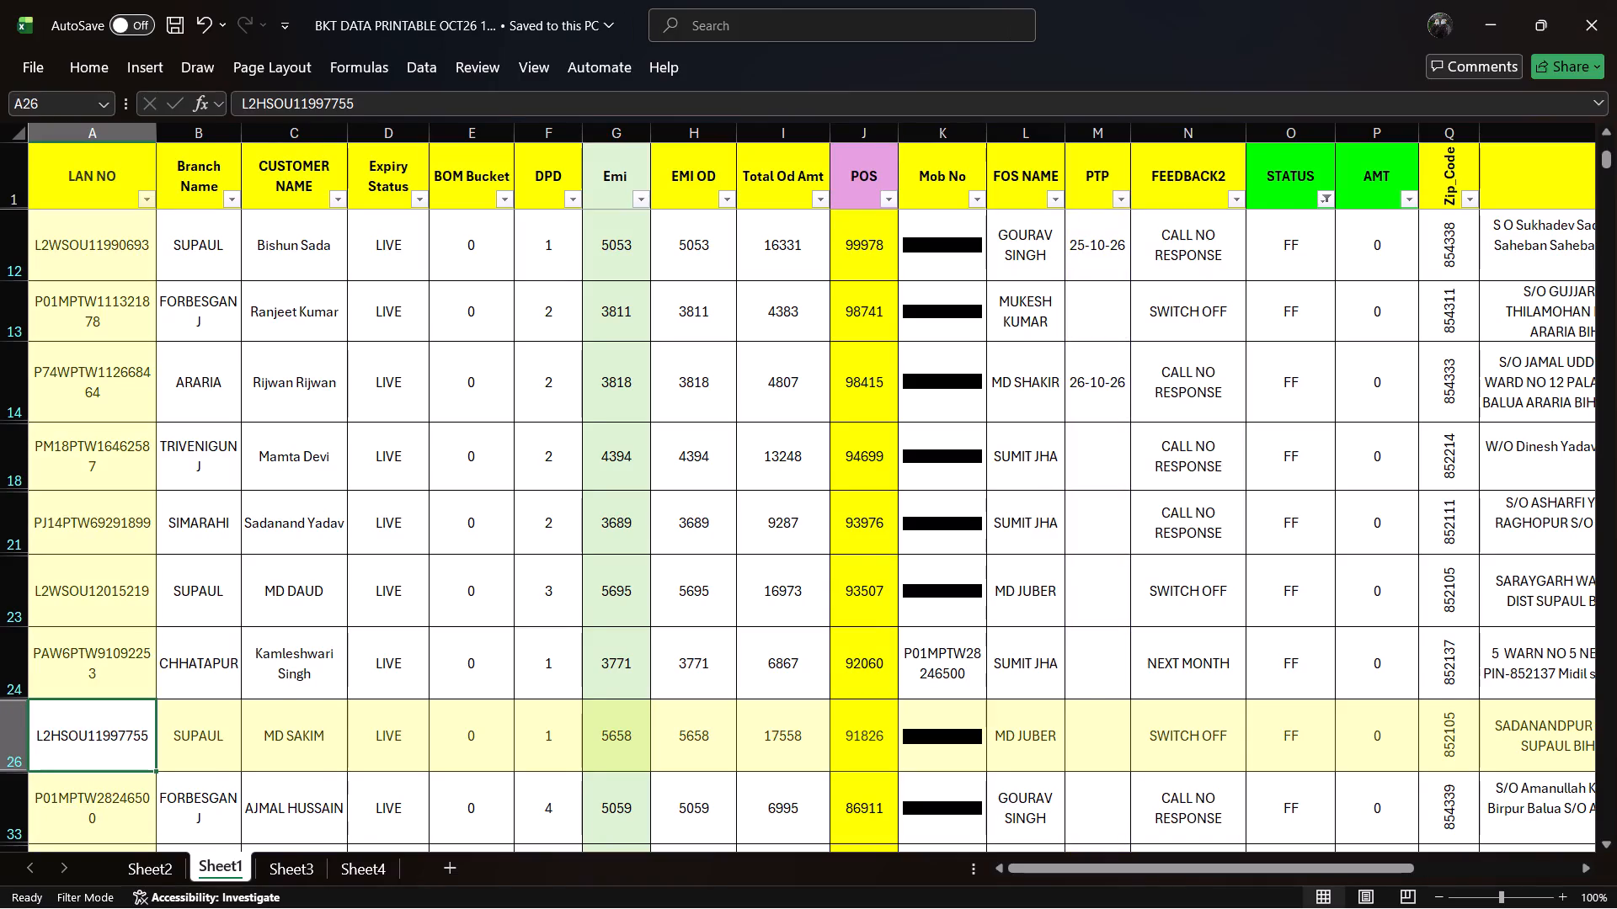
{"action": "key", "text": "Right"}
{"action": "key", "text": "Right"}
{"action": "key", "text": "Right"}
{"action": "key", "text": "Right"}
{"action": "key", "text": "Right"}
{"action": "key", "text": "Right"}
{"action": "key", "text": "Right"}
{"action": "key", "text": "Right"}
{"action": "key", "text": "Right"}
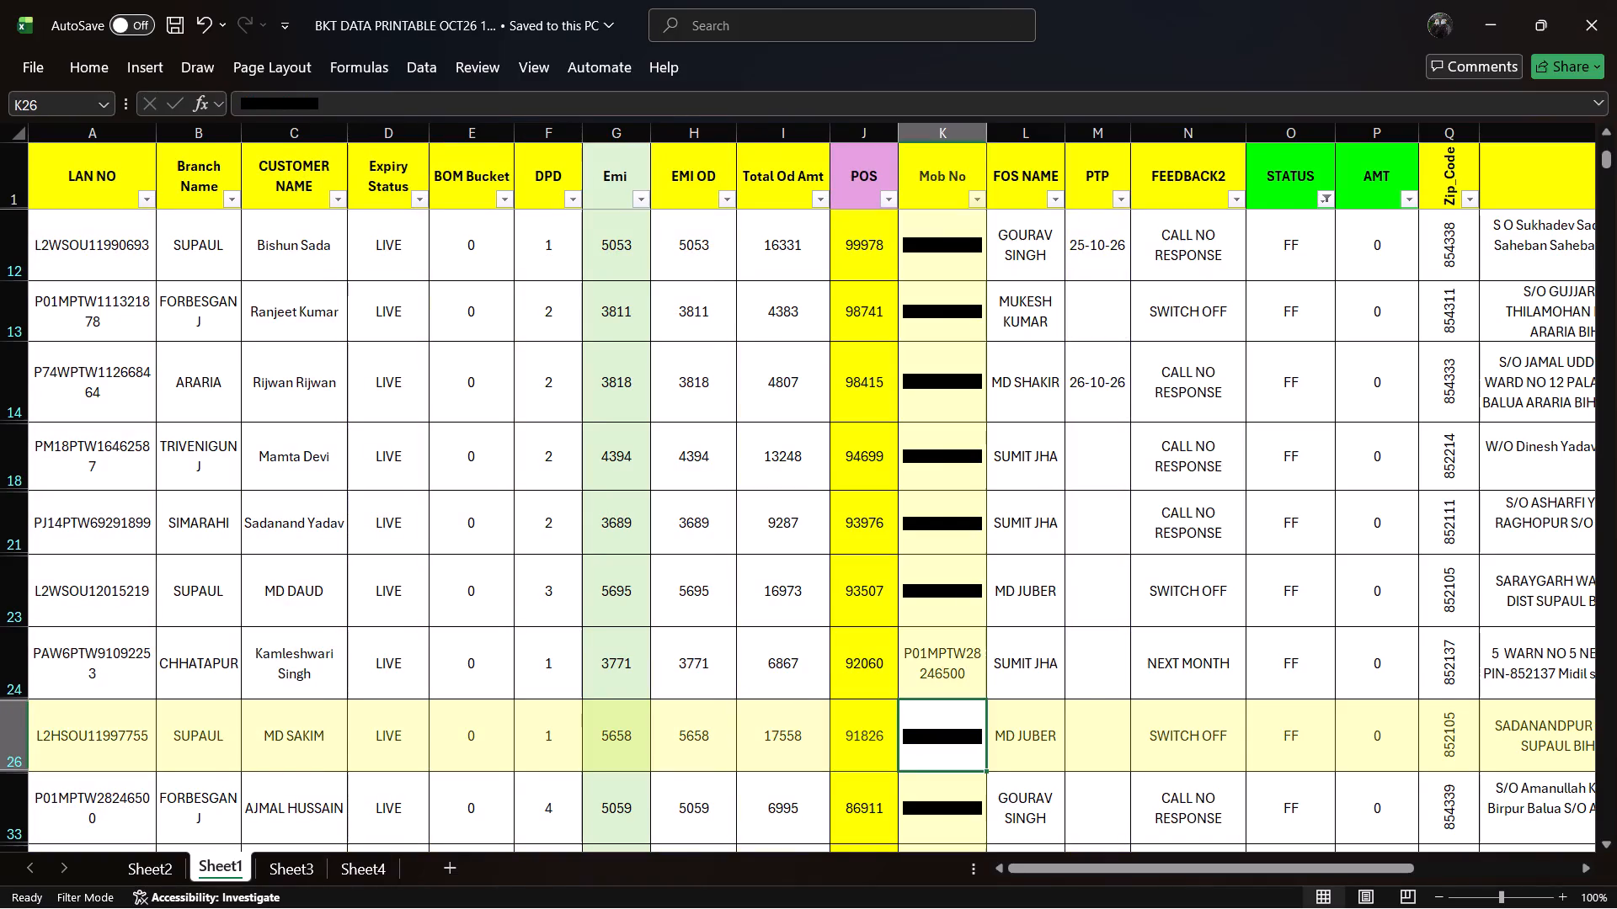
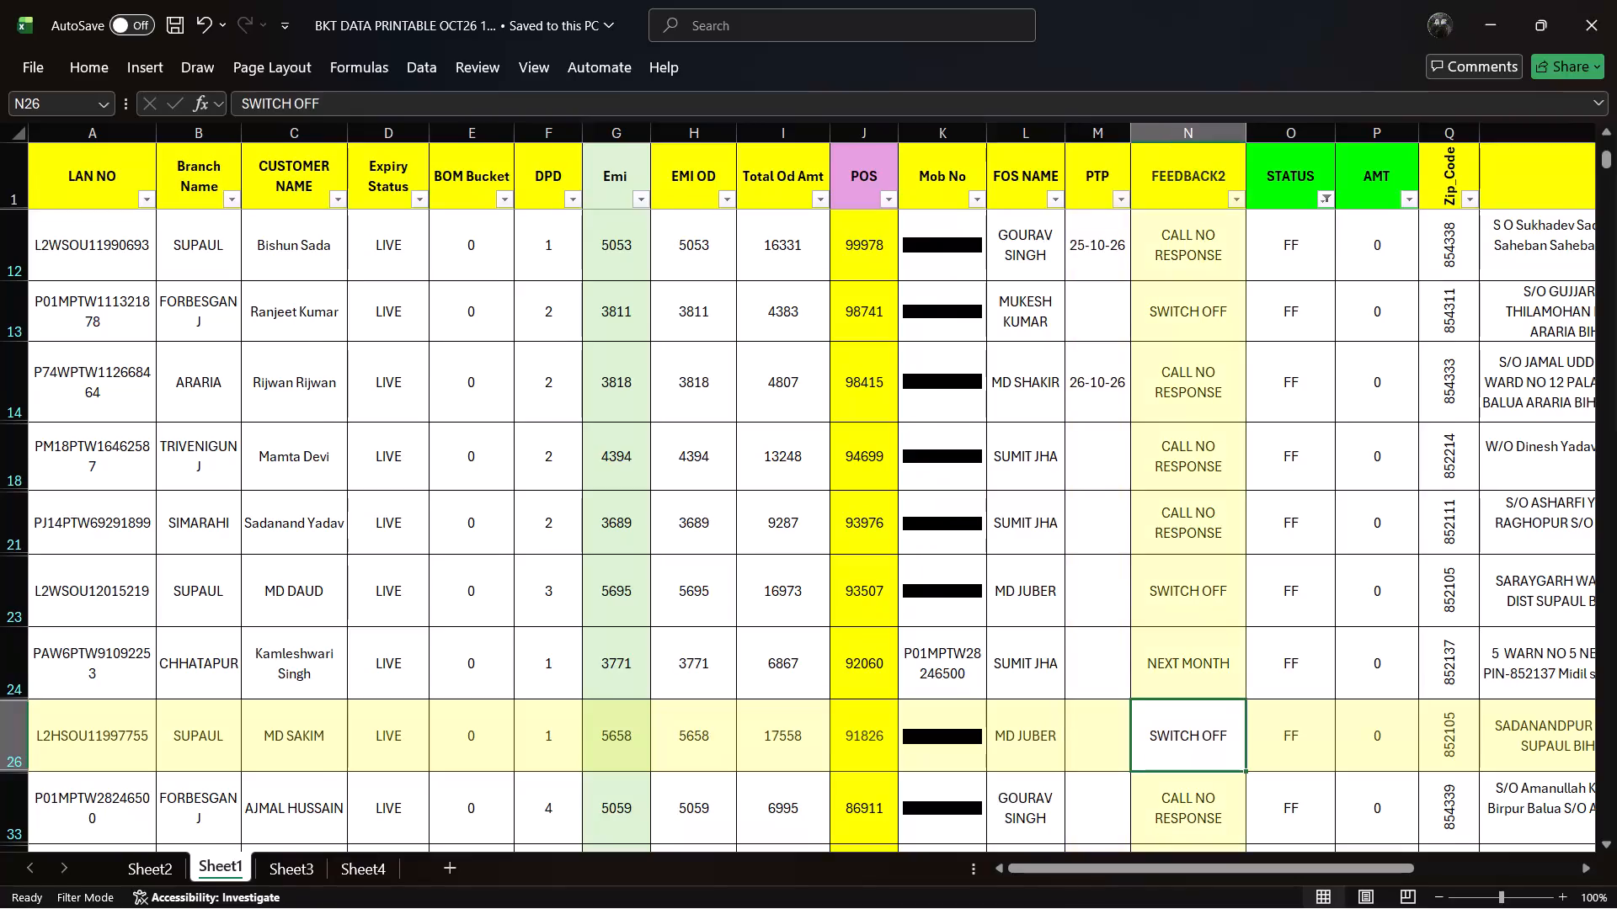
Check row 33's contact and follow-up entries, covering FEEDBACK2, Mob No, FOS NAME and PTP.
{"action": "key", "text": "Down"}
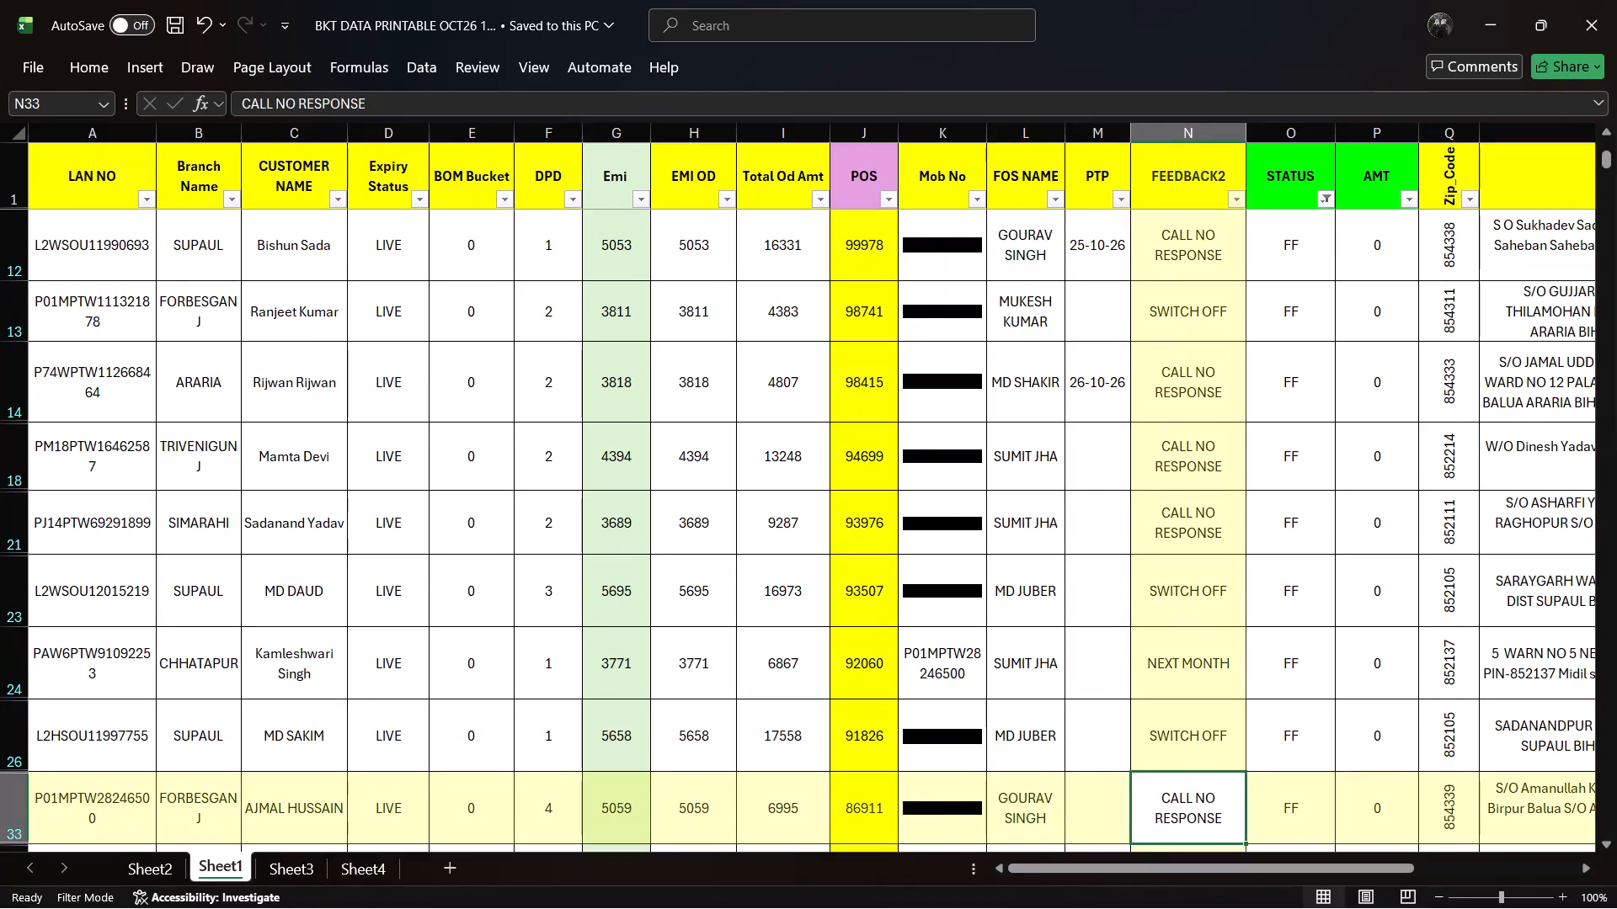
{"action": "key", "text": "Left"}
{"action": "key", "text": "Left"}
{"action": "key", "text": "Left"}
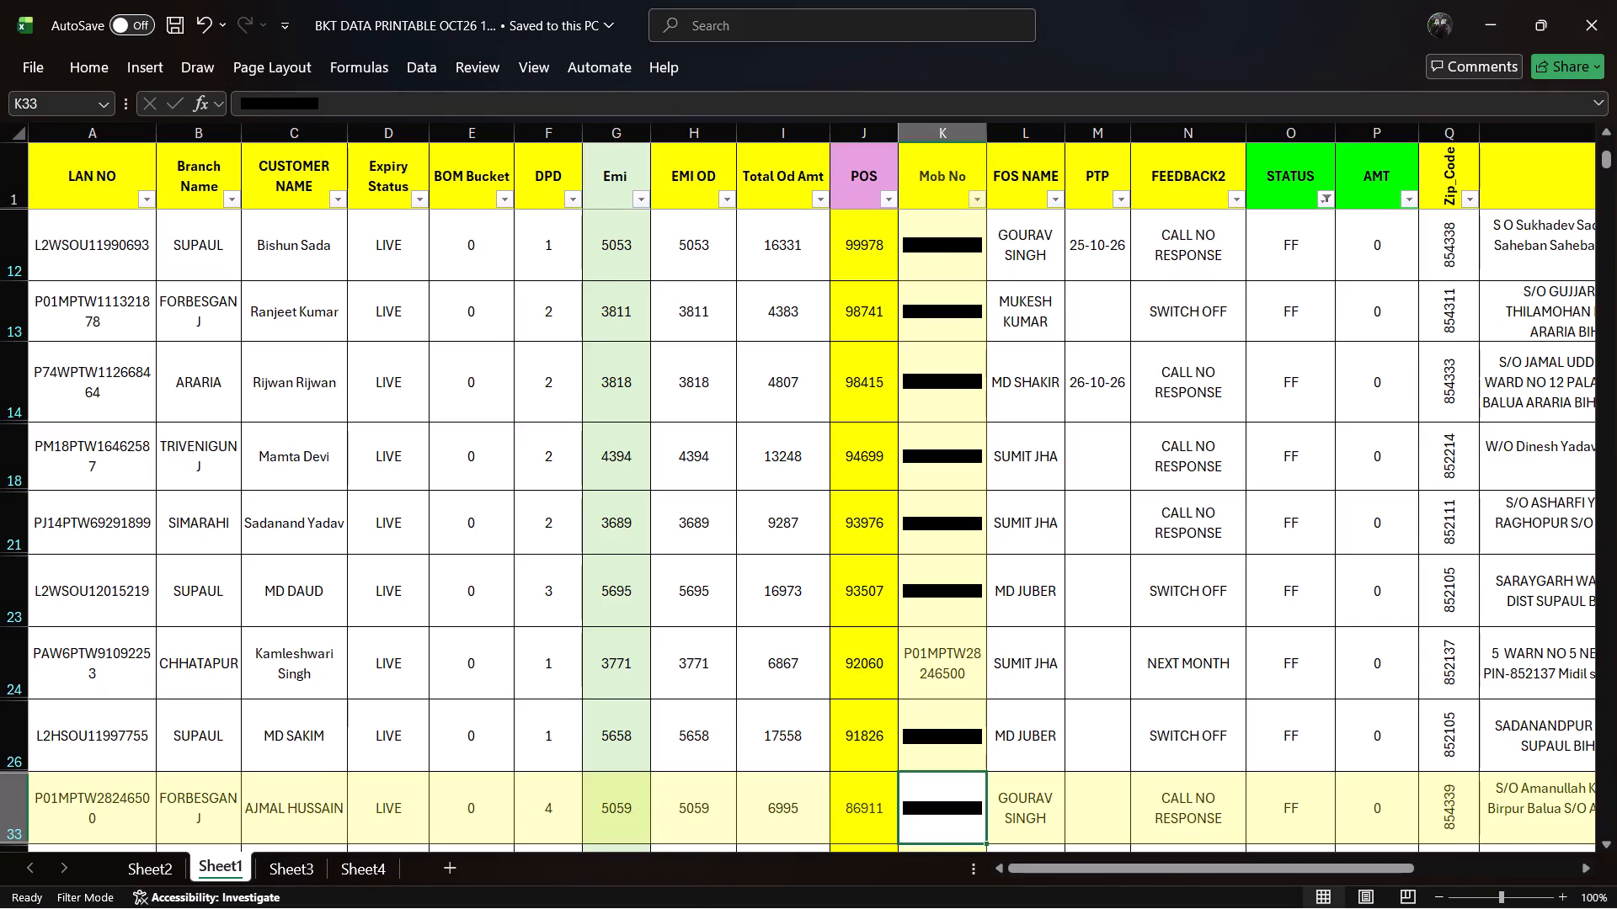
{"action": "key", "text": "Right"}
{"action": "key", "text": "Right"}
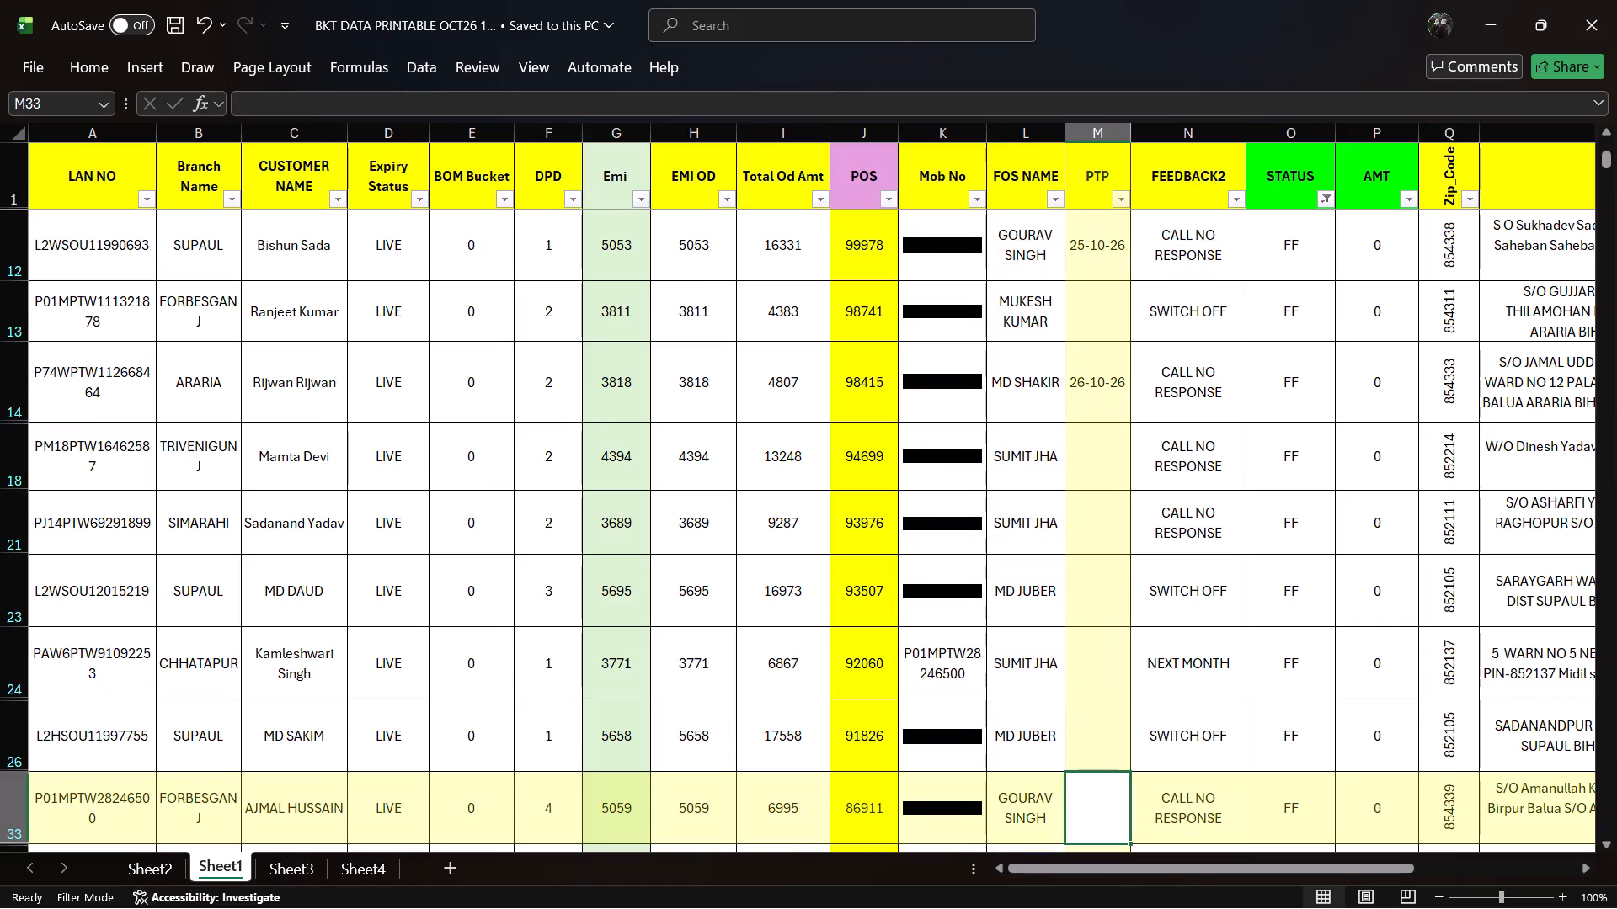
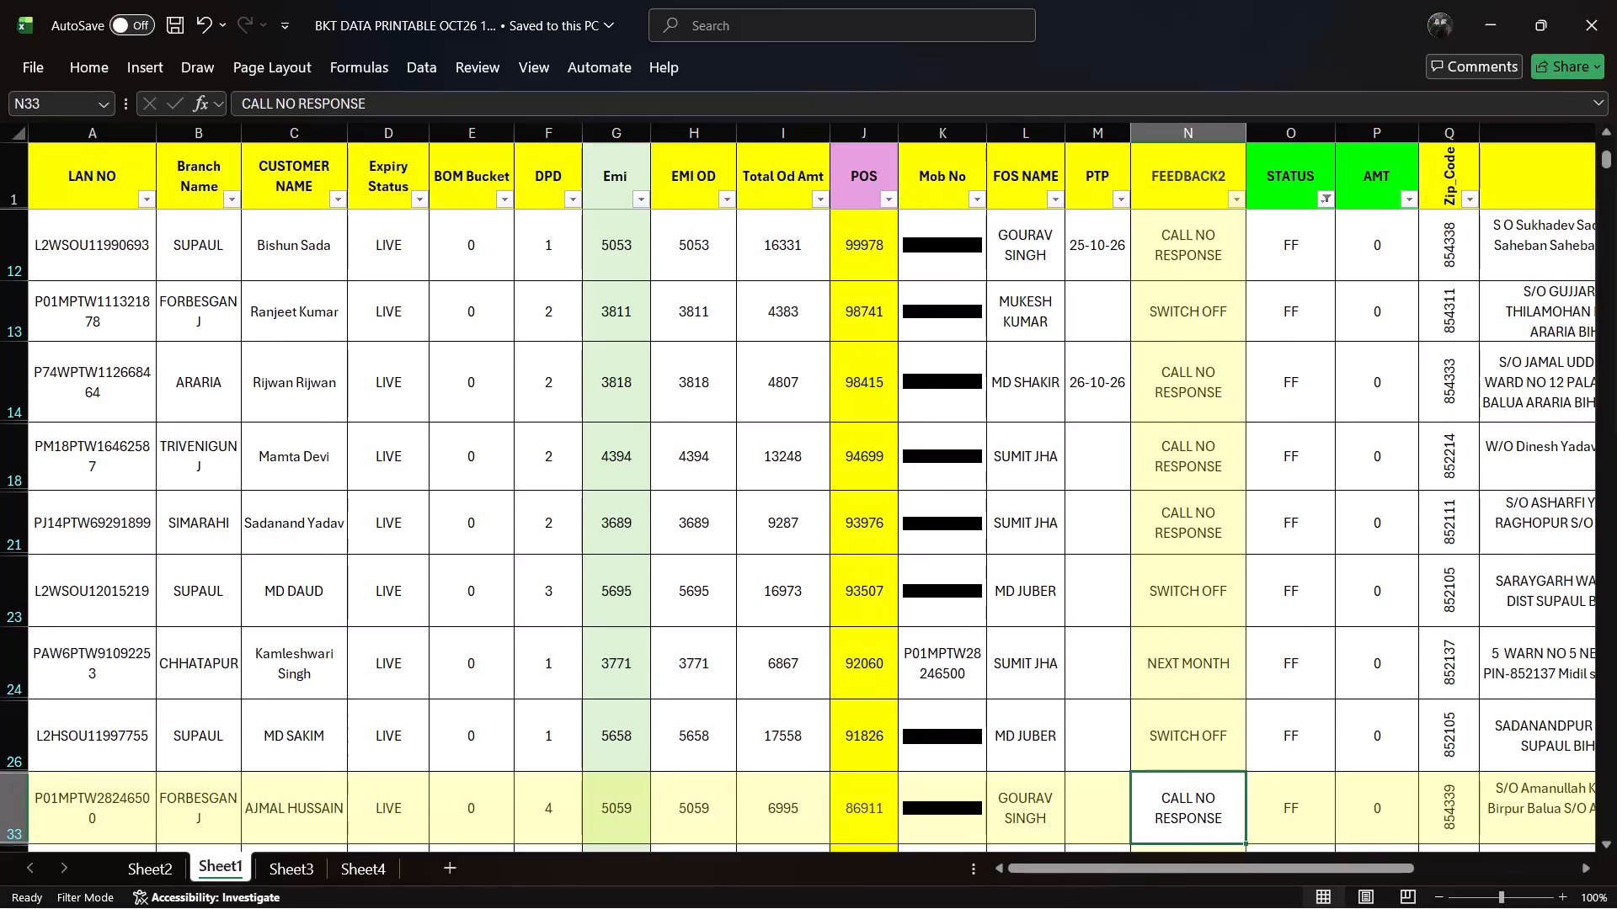
Check row 35's follow-up and contact entries, covering FEEDBACK2, PTP, FOS NAME and Mob No.
{"action": "key", "text": "Down"}
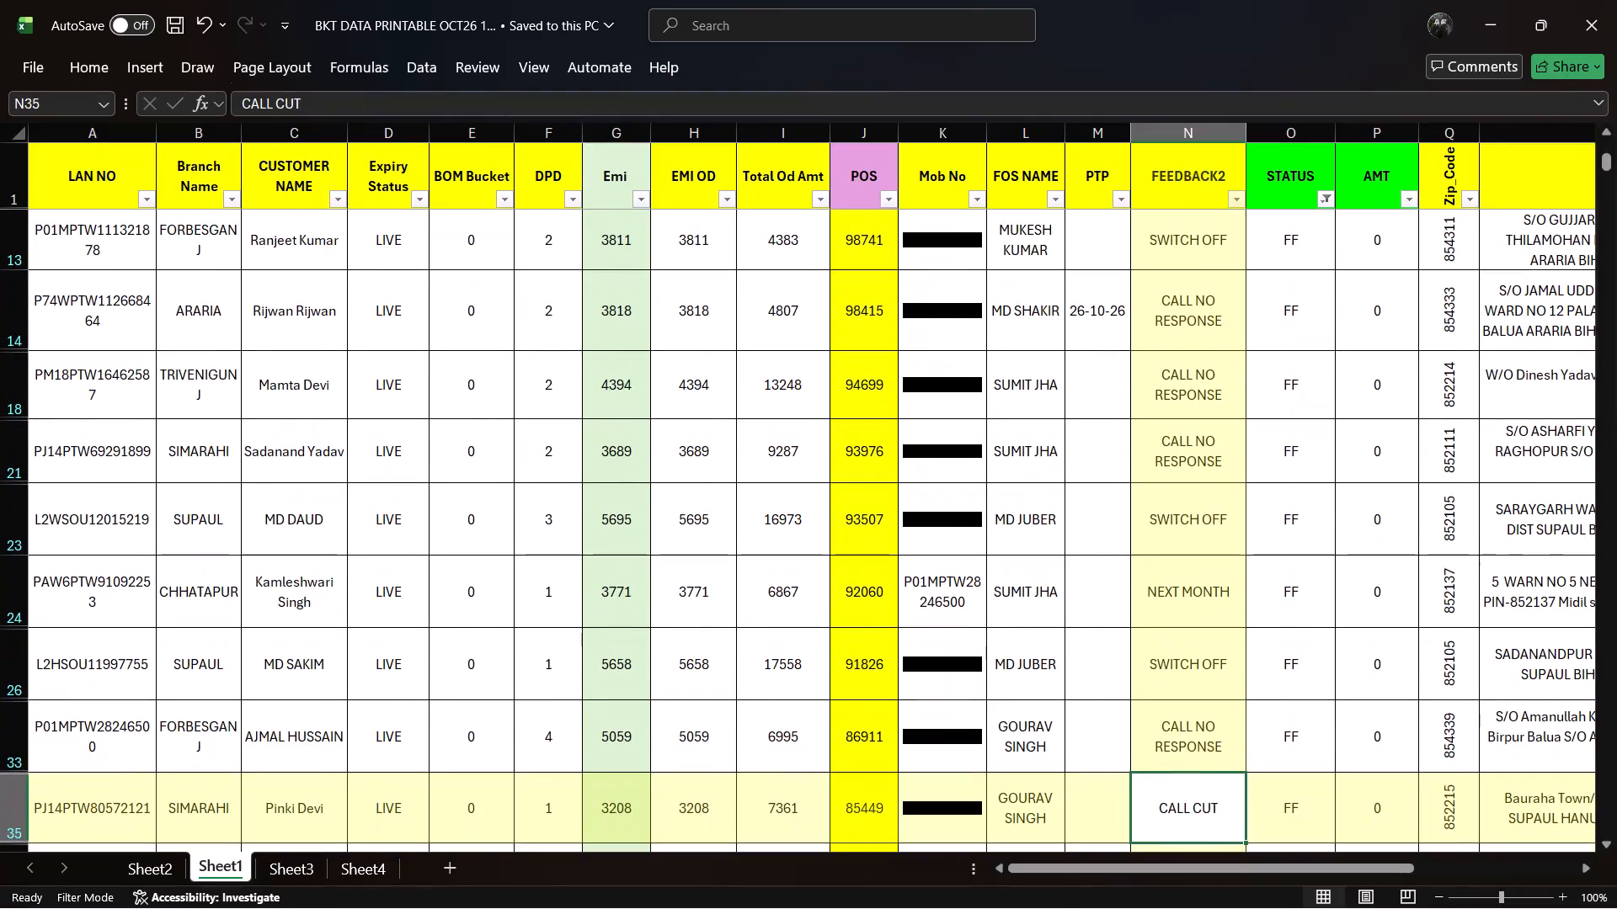
{"action": "key", "text": "Left"}
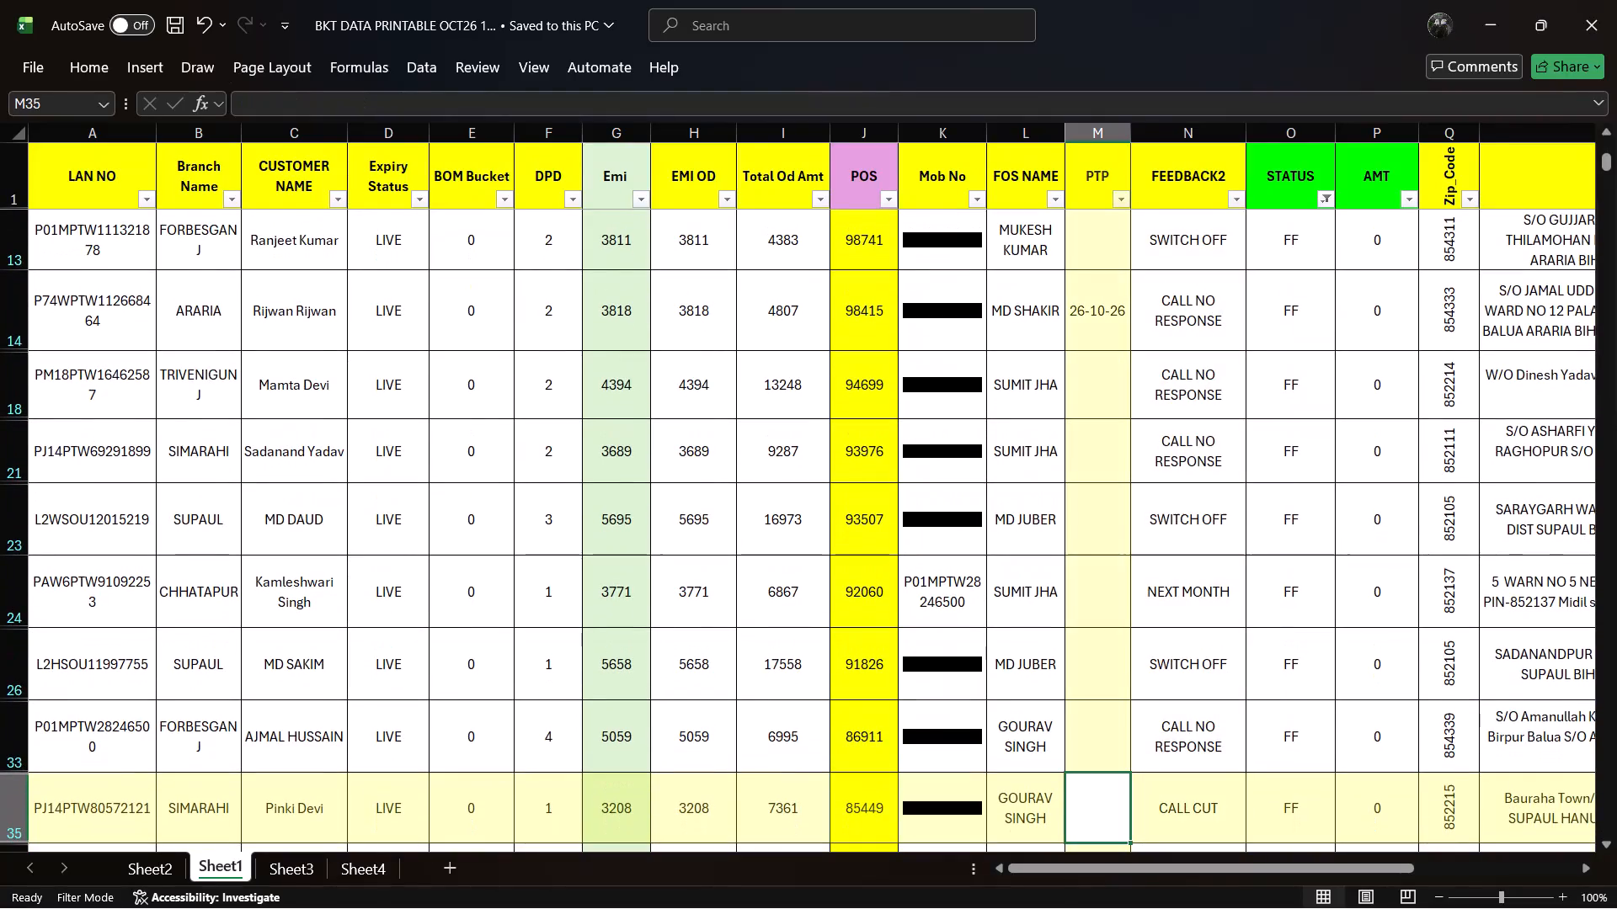
{"action": "key", "text": "Left"}
{"action": "key", "text": "Left"}
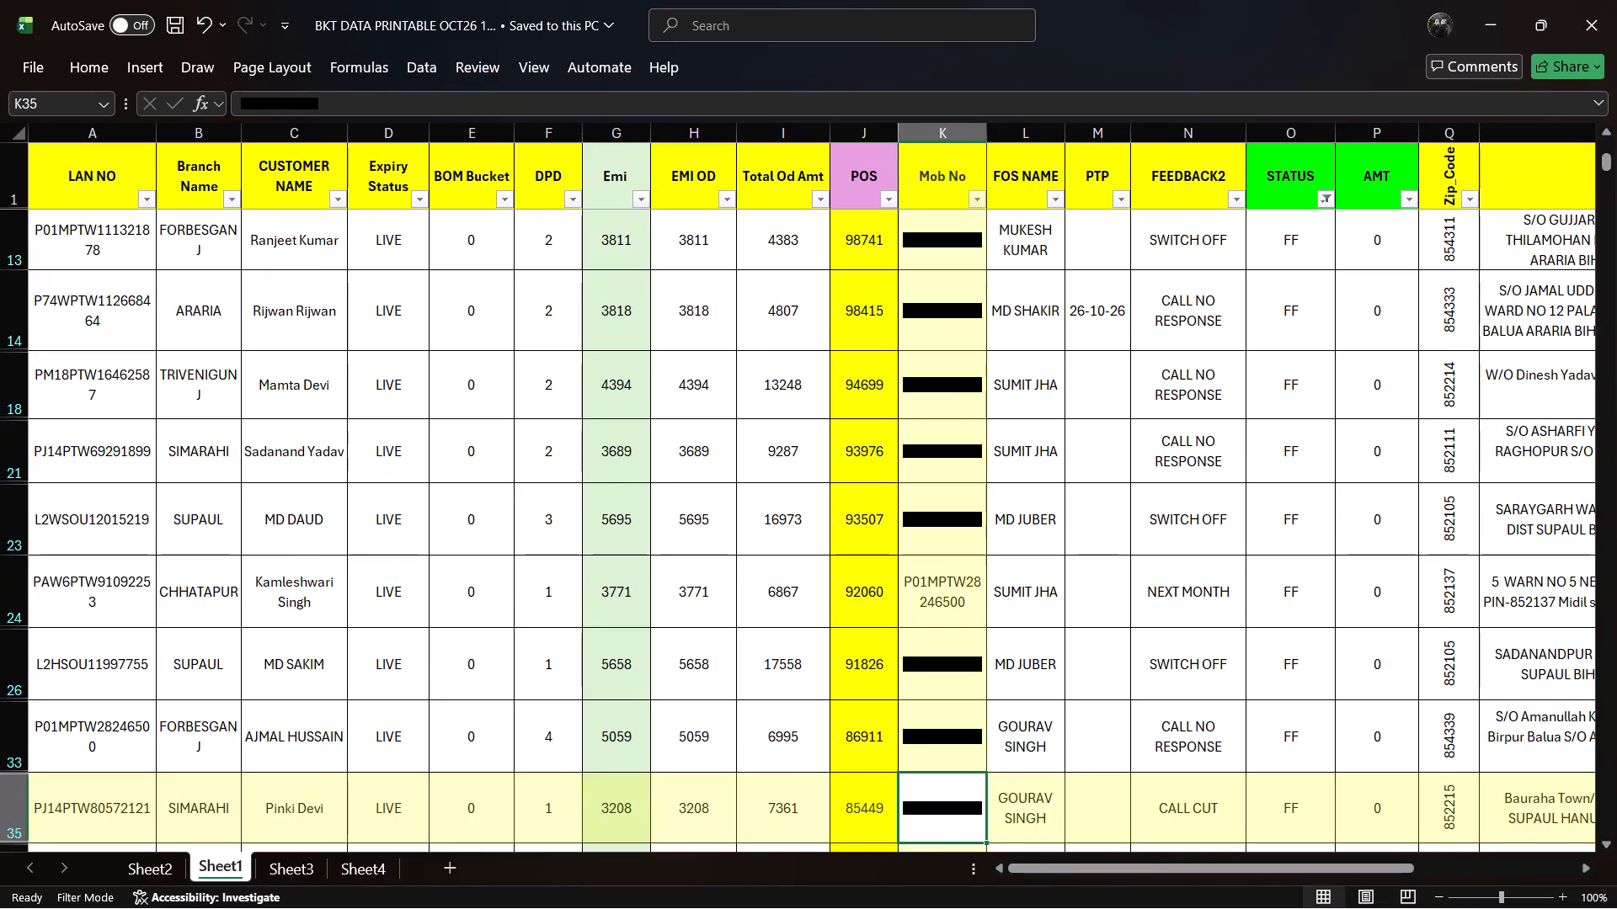
{"action": "key", "text": "Right"}
{"action": "key", "text": "Right"}
{"action": "key", "text": "Right"}
Review FEEDBACK2 for the FF records in rows 40 to 46, including row 45's PTP, FOS NAME and Mob No.
{"action": "key", "text": "Down"}
{"action": "key", "text": "Down"}
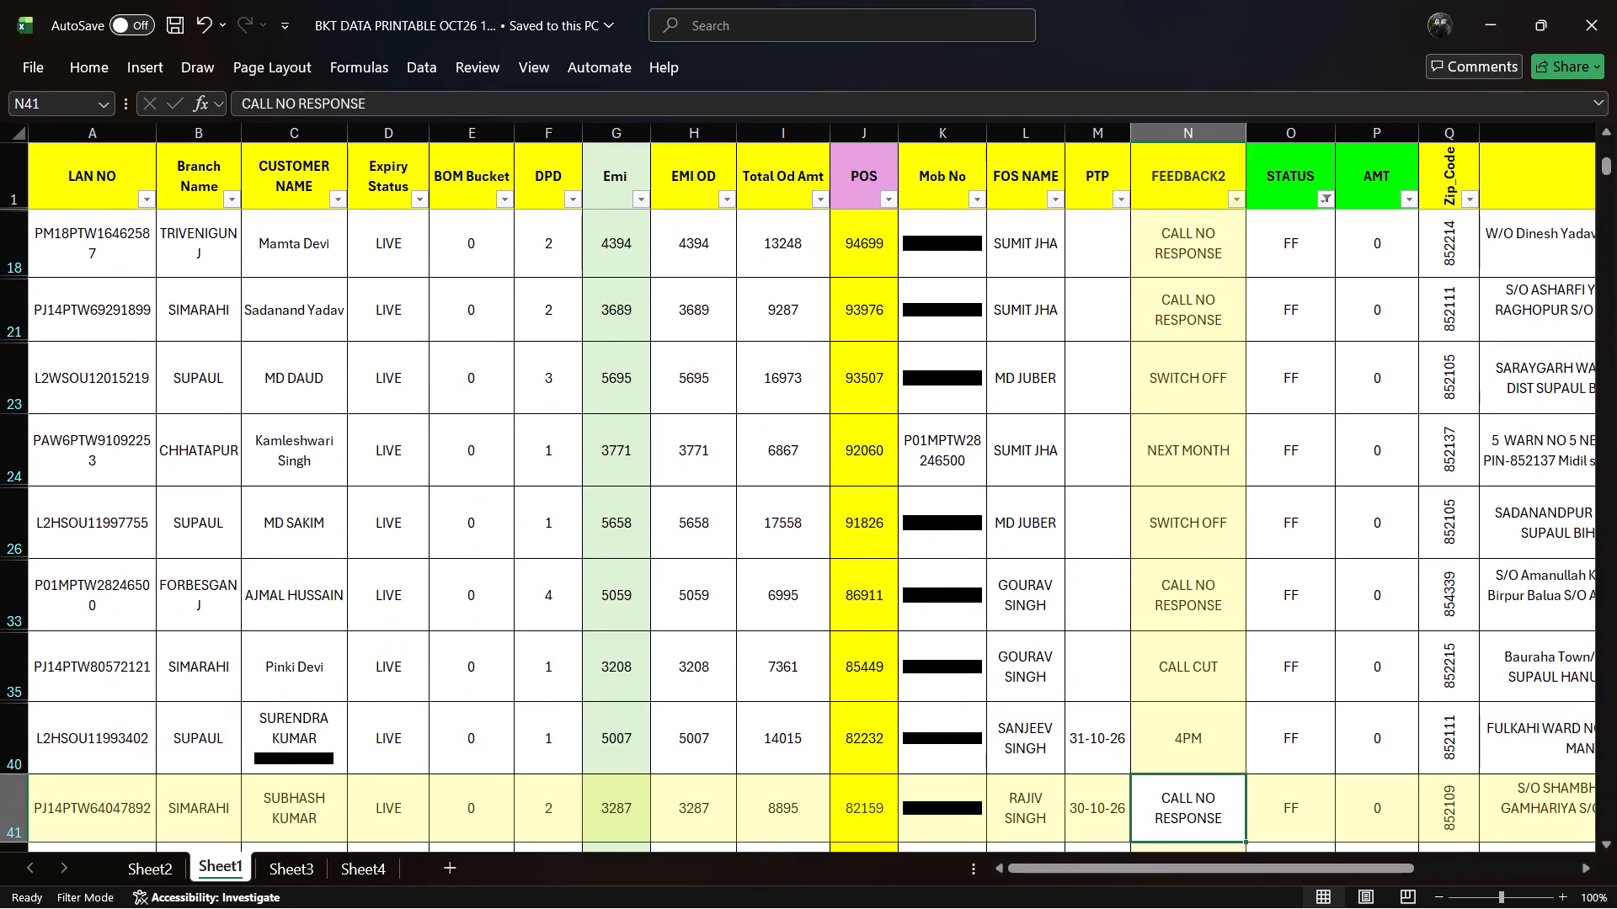
{"action": "key", "text": "Down"}
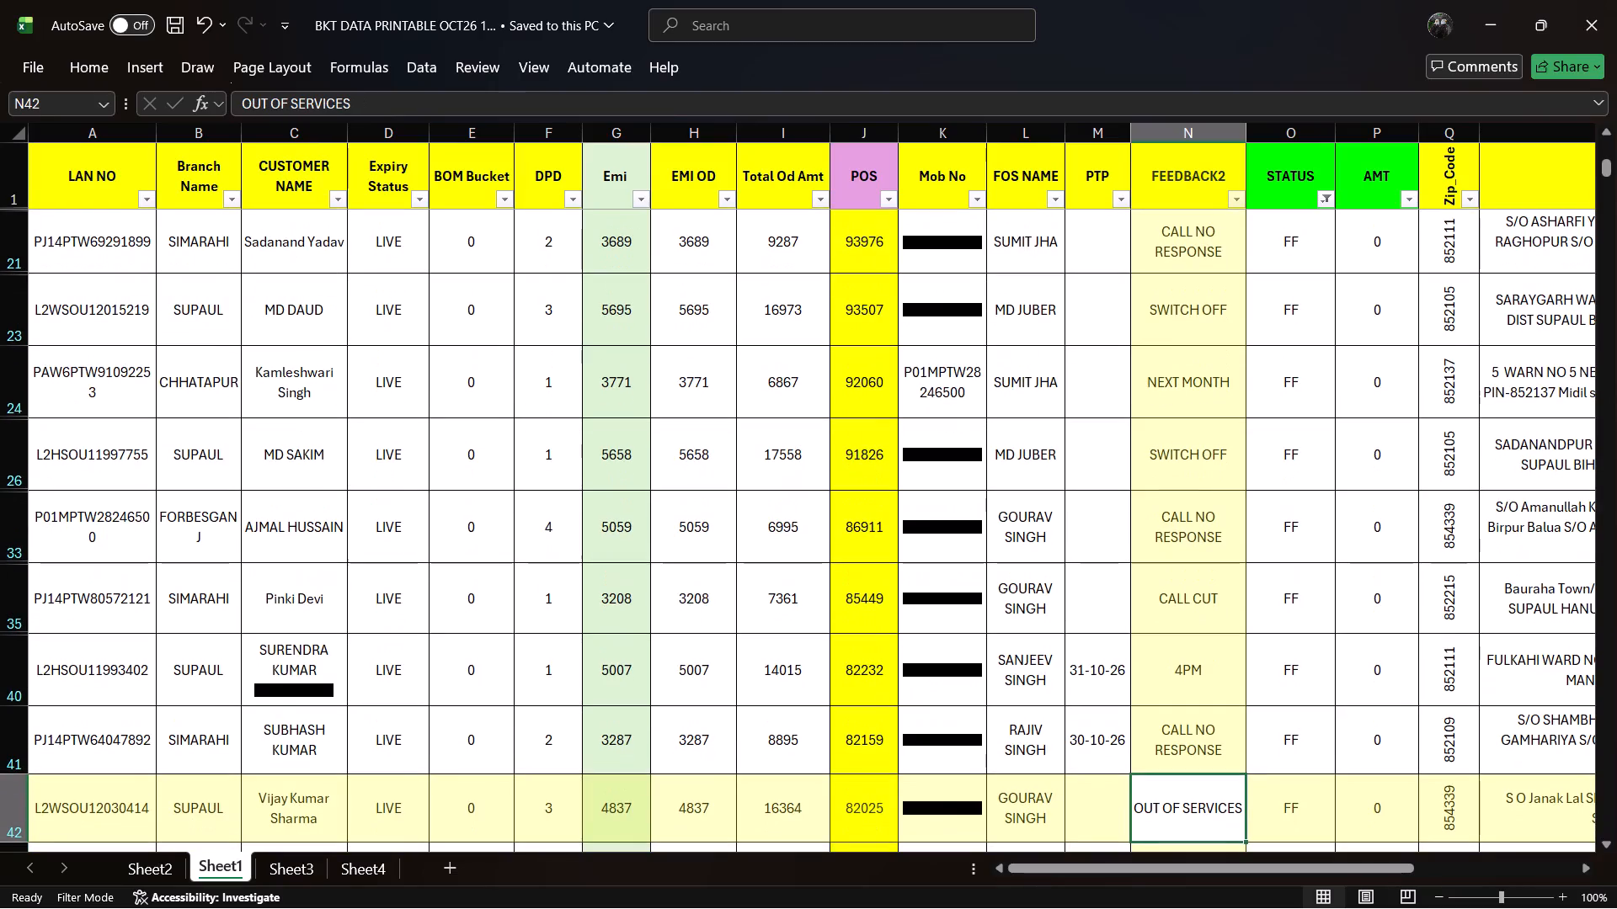
{"action": "key", "text": "Down"}
{"action": "key", "text": "Down"}
{"action": "key", "text": "Down"}
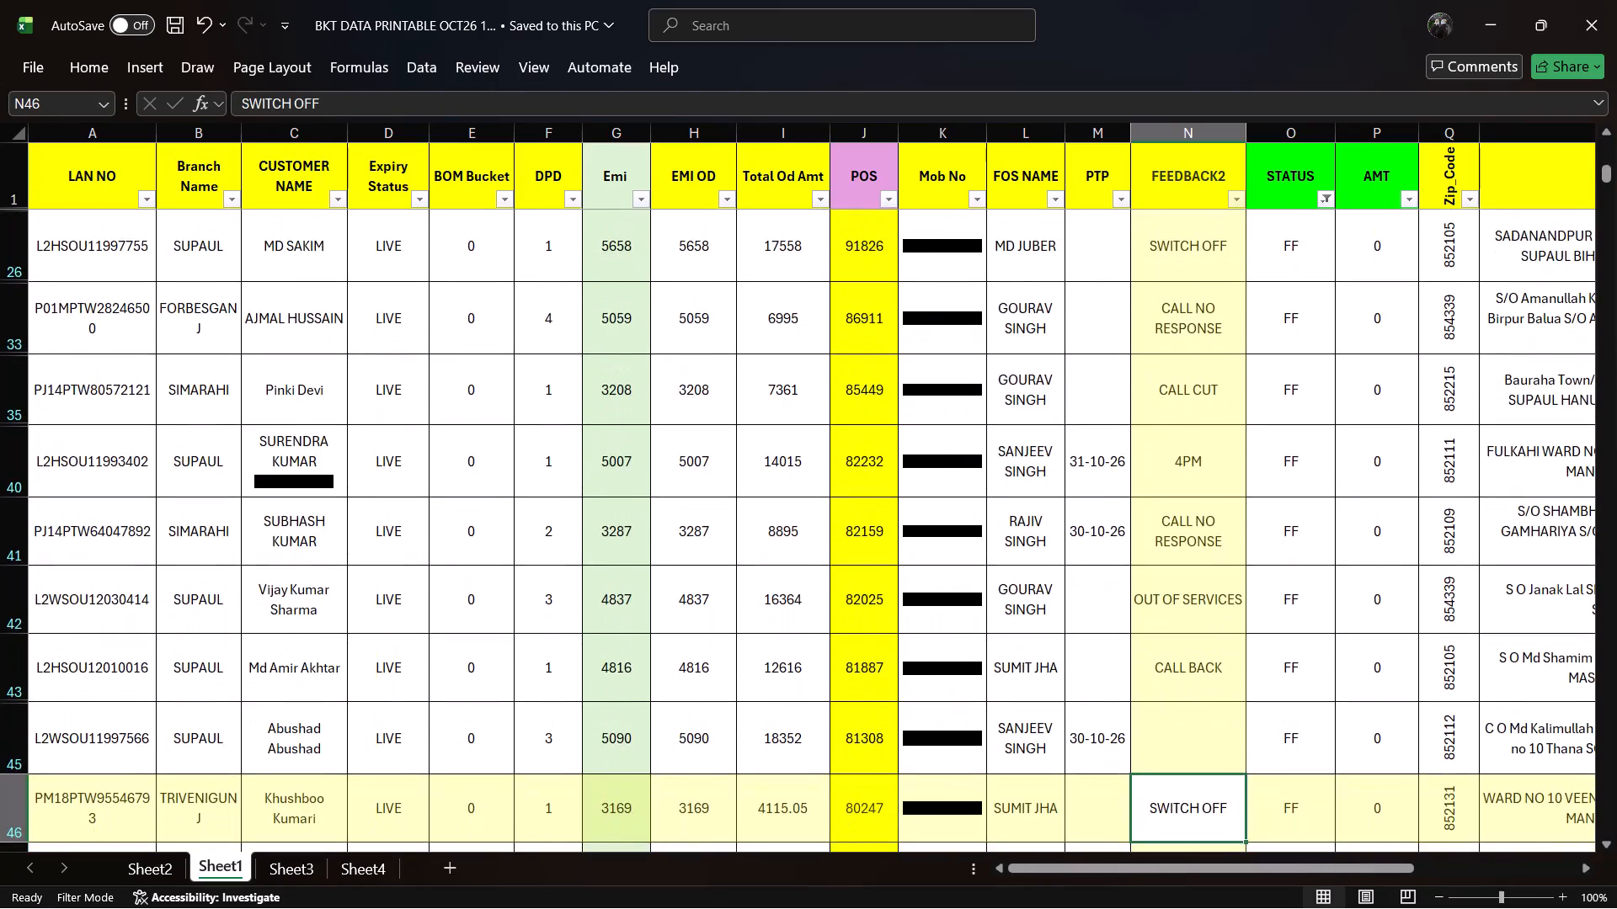
{"action": "key", "text": "Up"}
{"action": "key", "text": "Left"}
{"action": "key", "text": "Left"}
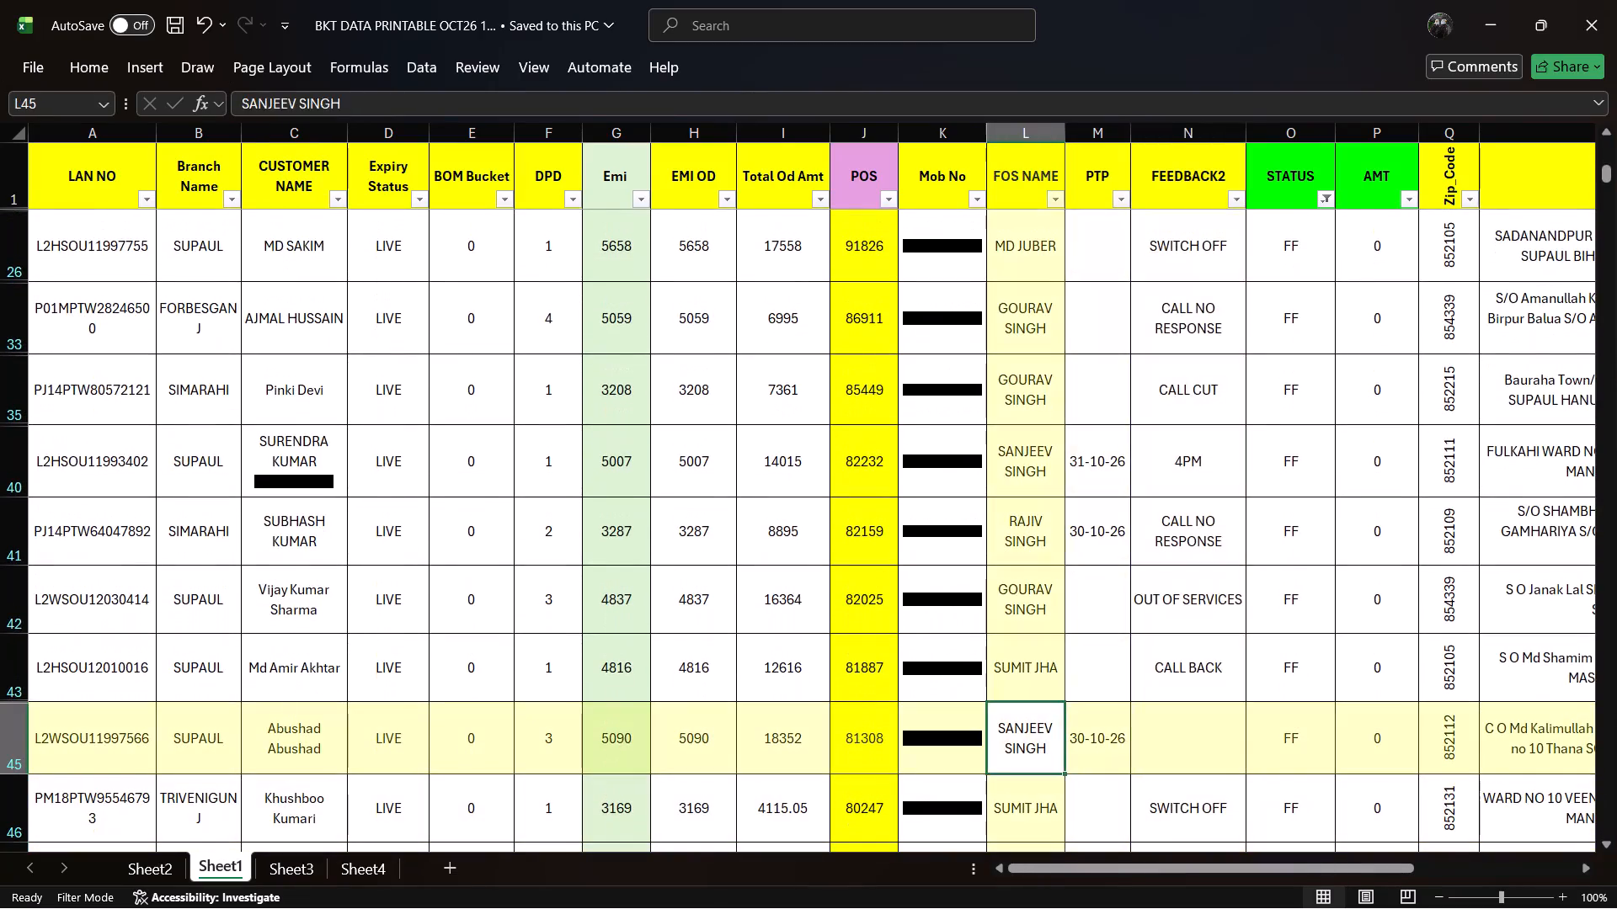
{"action": "key", "text": "Left"}
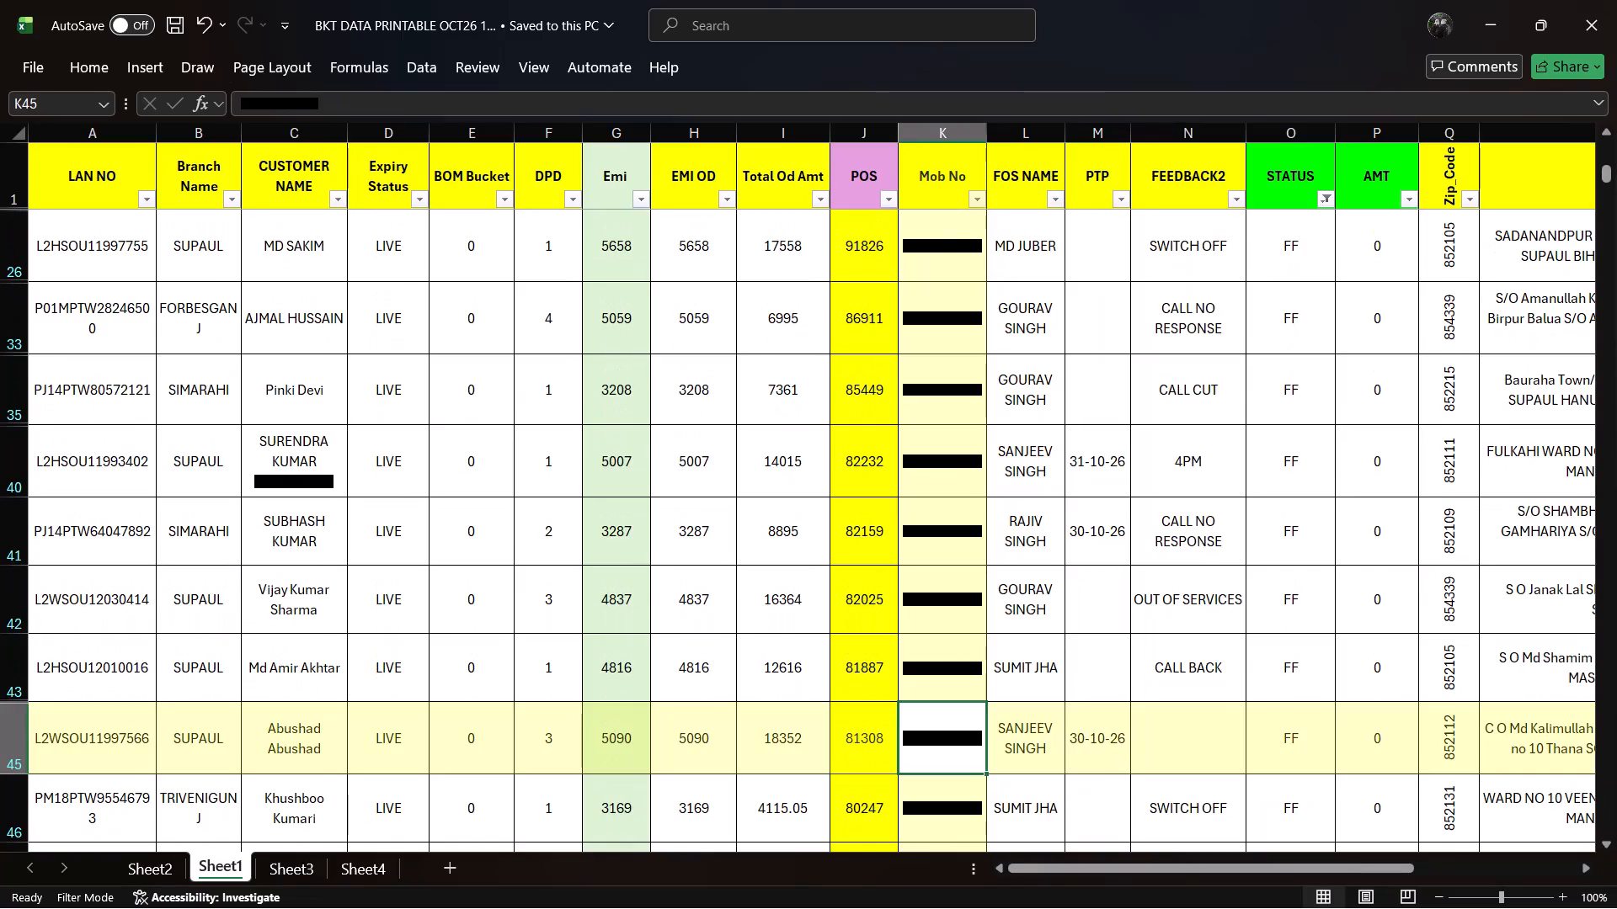
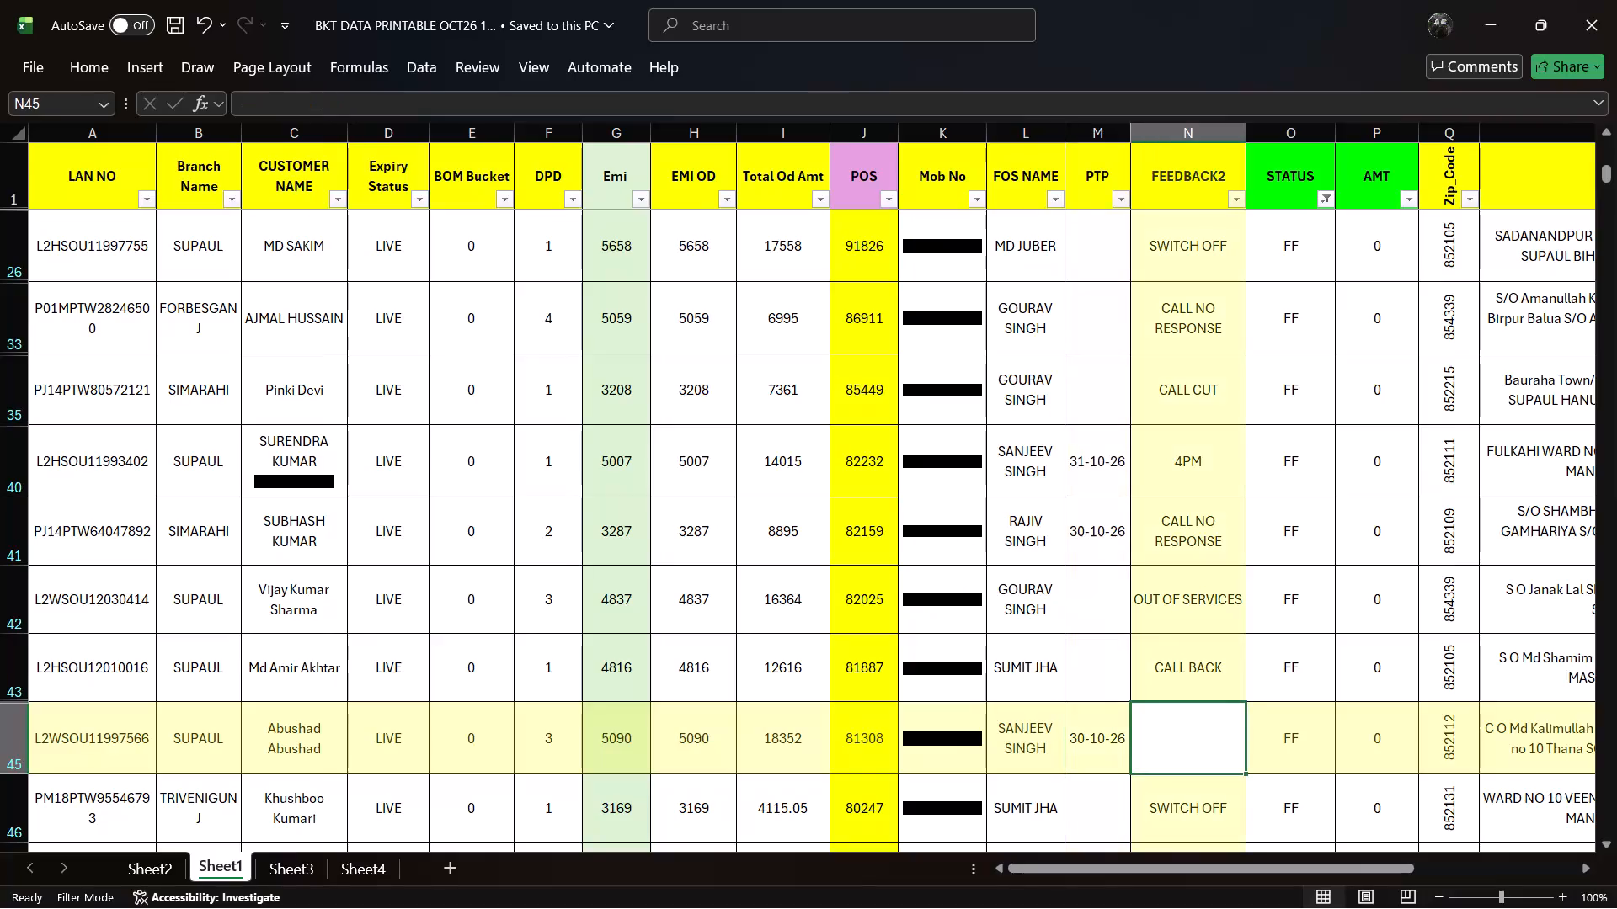
Enter CALL NO RESPONSE as FEEDBACK2 for the record in row 45 and save the workbook.
{"action": "type", "text": "ca"}
{"action": "key", "text": "BackSpace"}
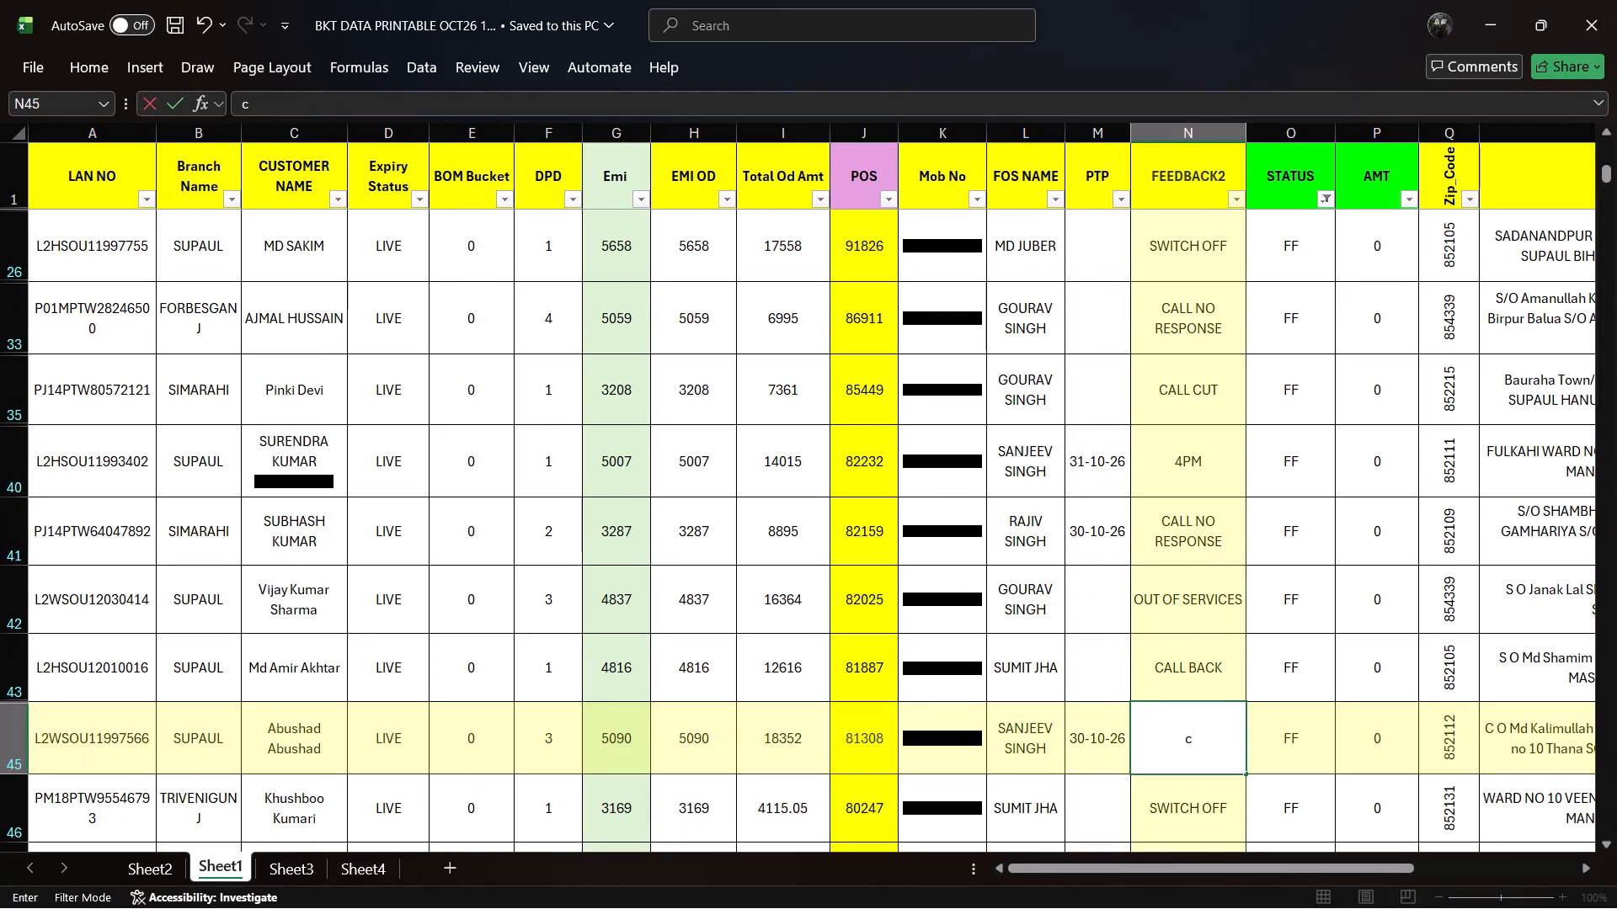
{"action": "key", "text": "BackSpace"}
{"action": "key", "text": "BackSpace"}
{"action": "type", "text": "CALL NO R"}
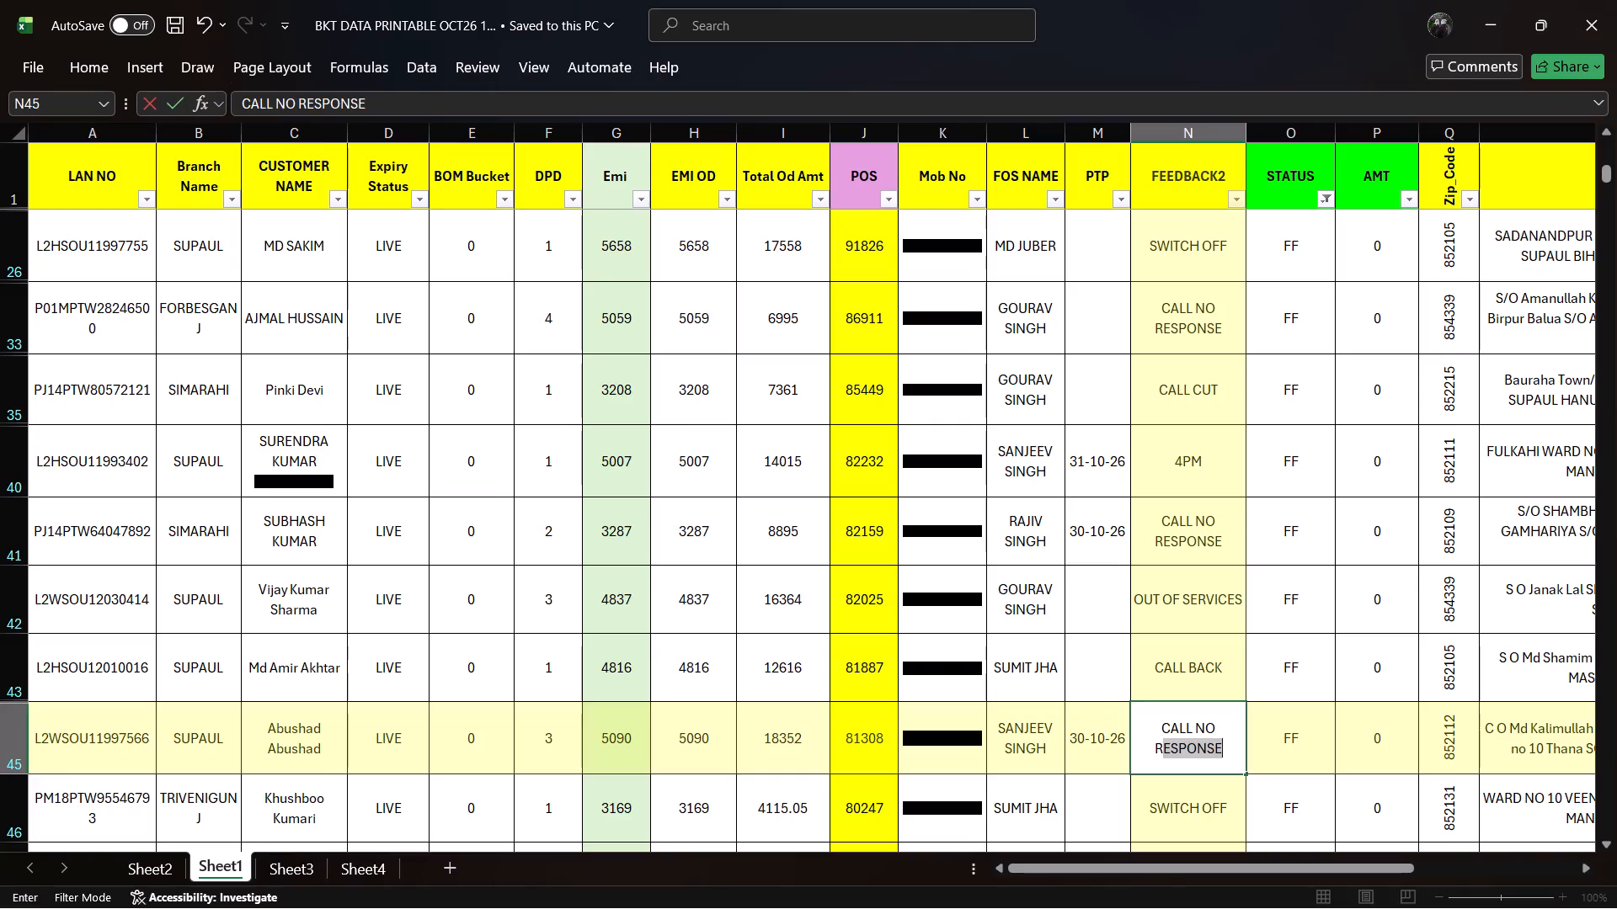
{"action": "key", "text": "Down"}
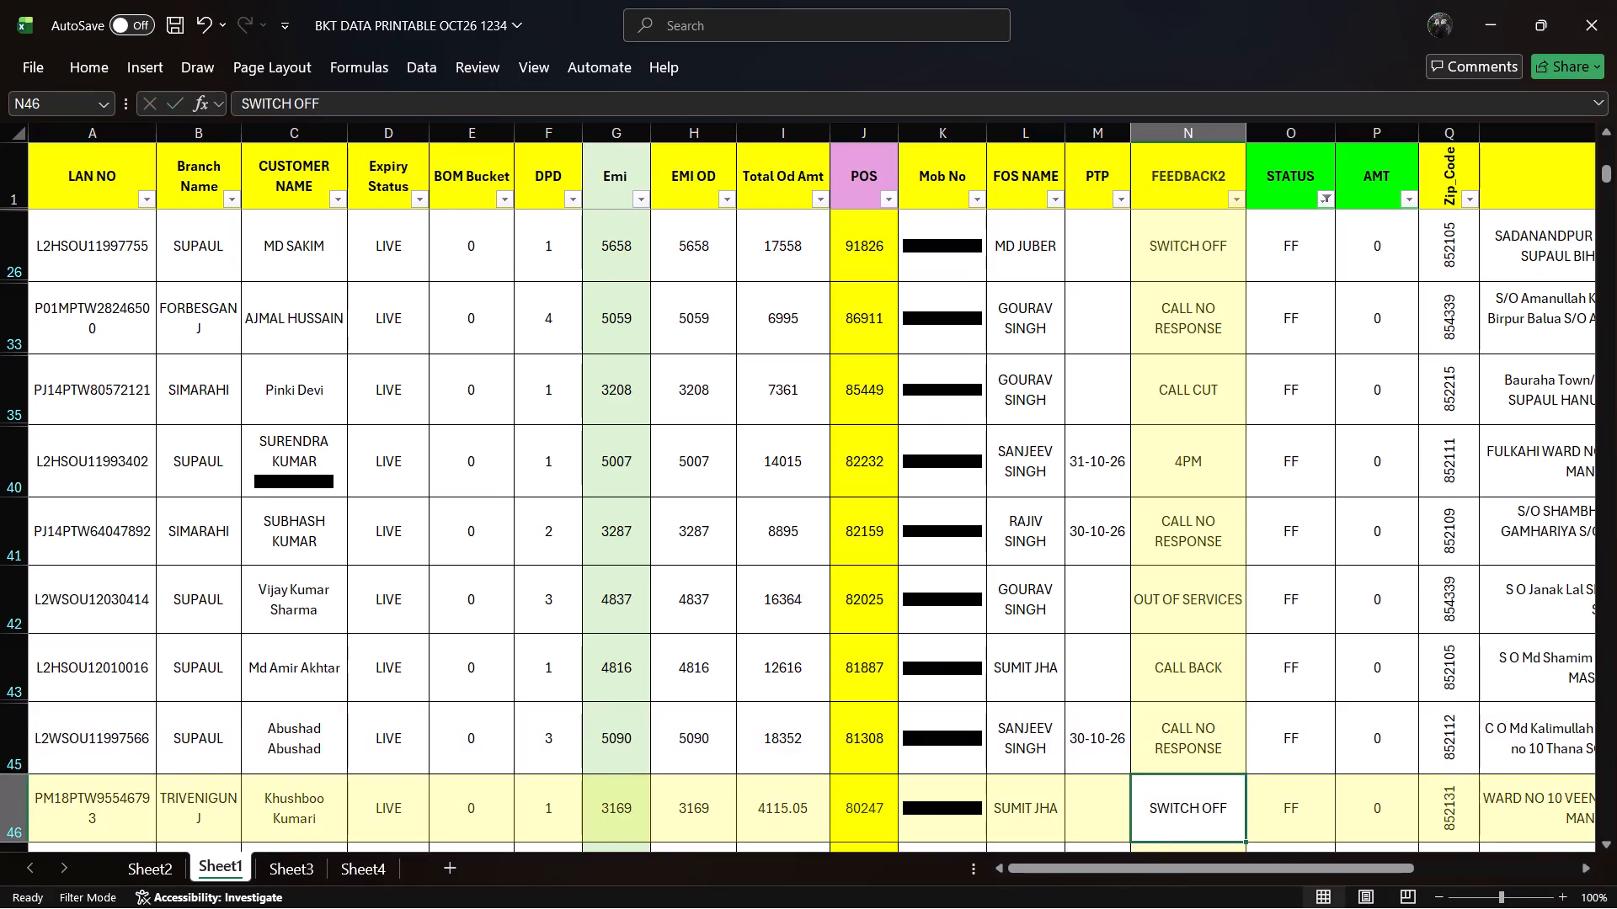
{"action": "key", "text": "ctrl+s"}
Copy the LAN NO of the FF record in row 46.
{"action": "key", "text": "Down"}
{"action": "key", "text": "Down"}
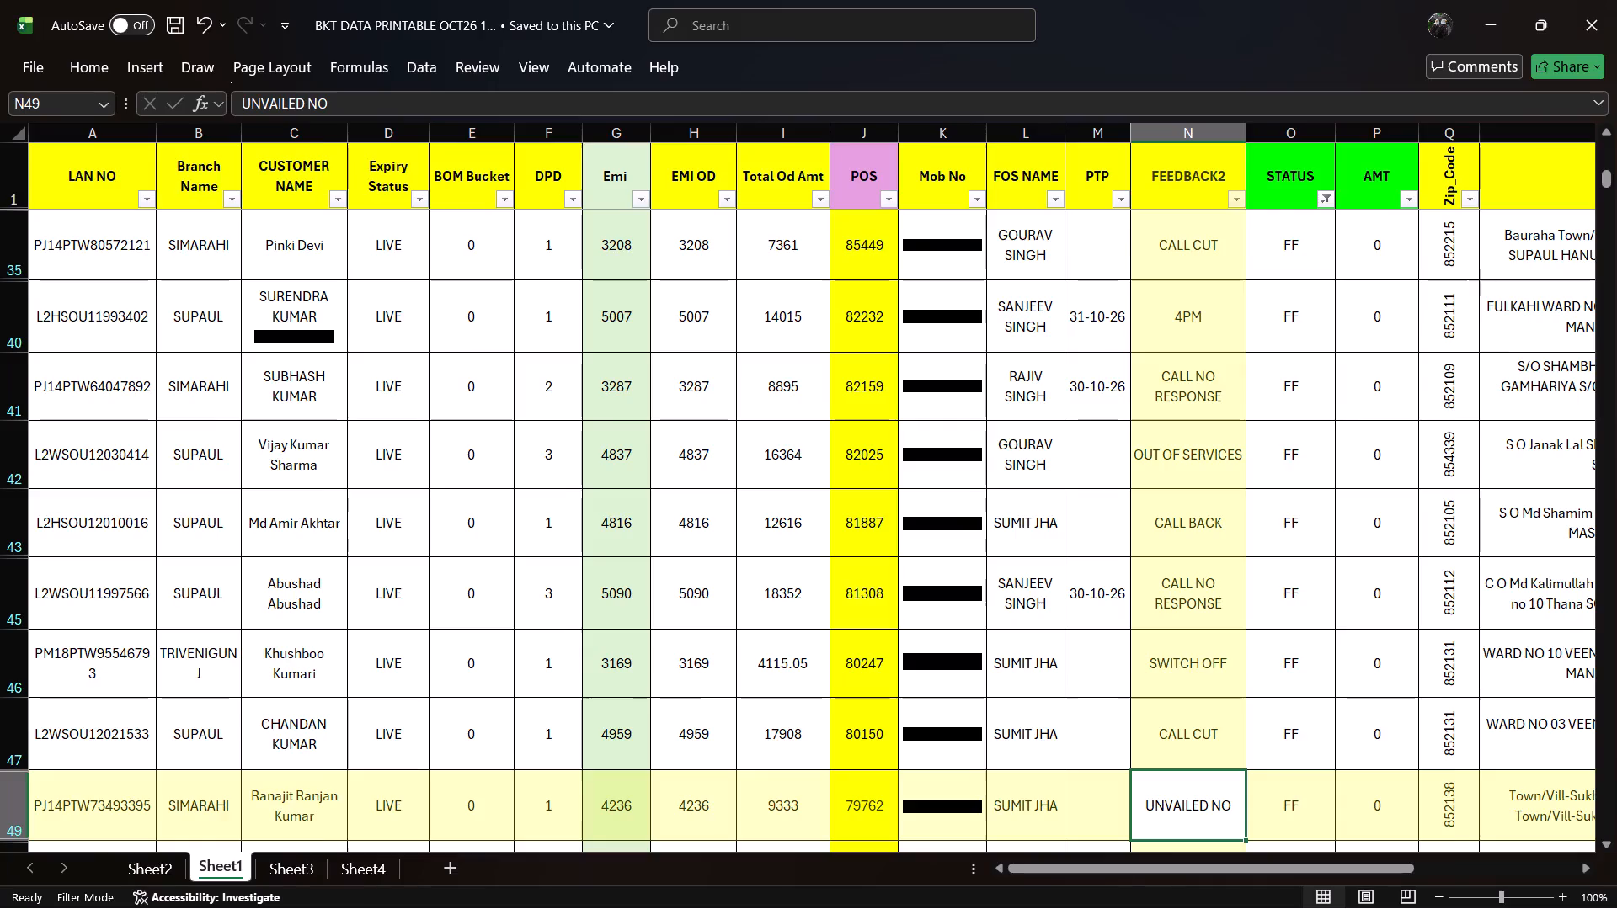
{"action": "left_click", "coordinate": [1049, 657]}
{"action": "key", "text": "Left"}
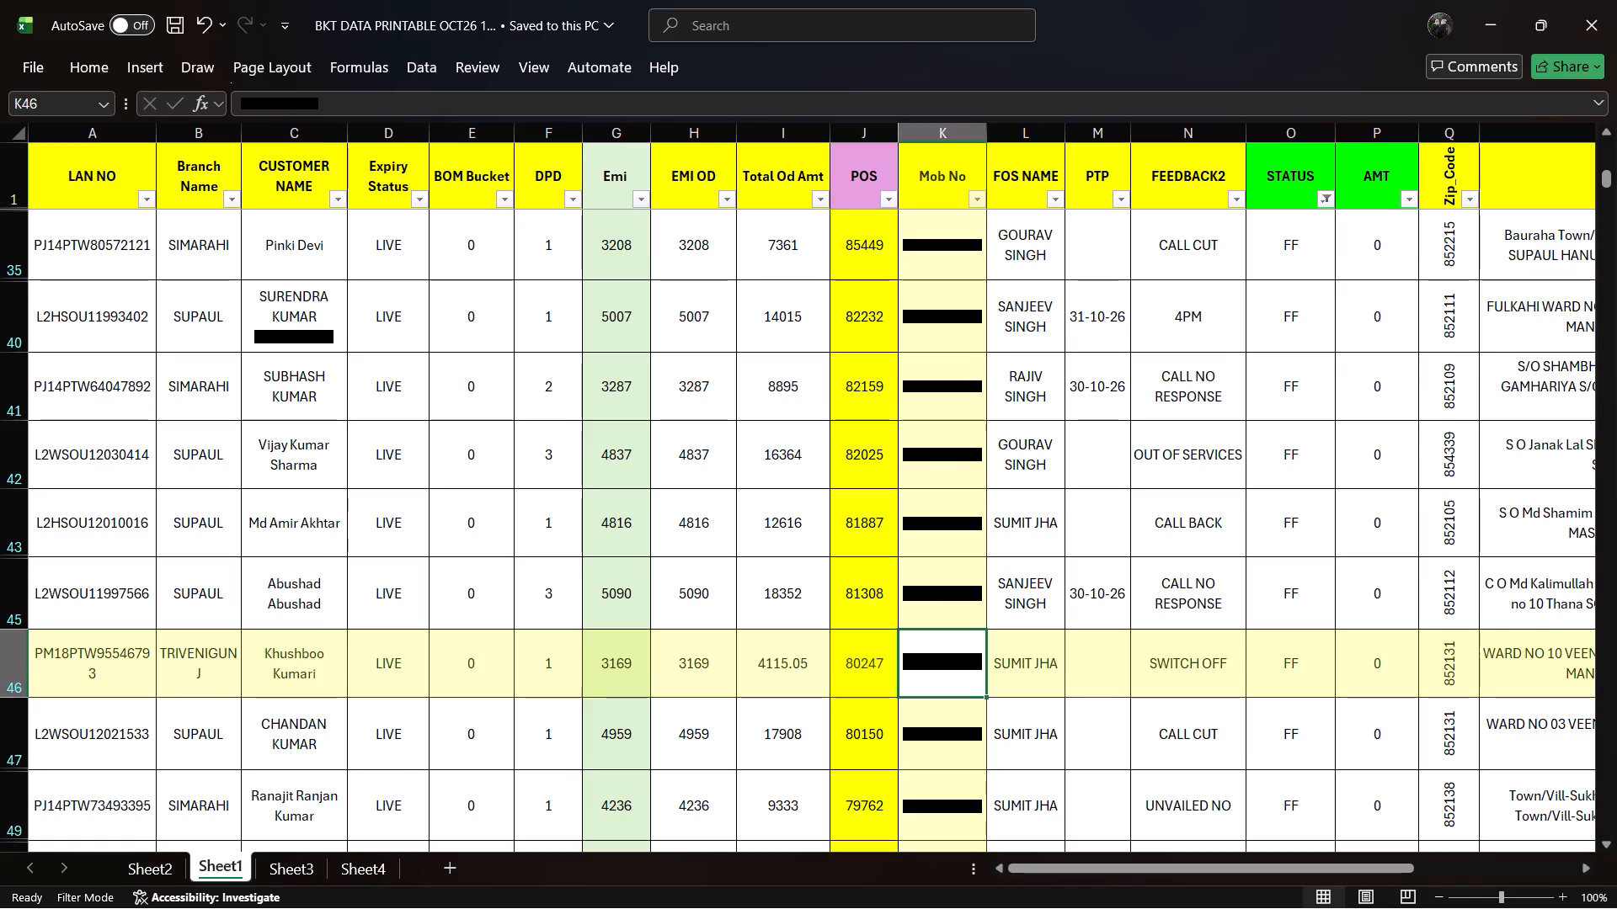
{"action": "key", "text": "Left"}
{"action": "key", "text": "Left"}
{"action": "key", "text": "Left"}
{"action": "key", "text": "Left"}
{"action": "key", "text": "Left"}
{"action": "key", "text": "Left"}
{"action": "key", "text": "Left"}
{"action": "key", "text": "Left"}
{"action": "key", "text": "Left"}
{"action": "key", "text": "Left"}
{"action": "key", "text": "Left"}
{"action": "key", "text": "Left"}
{"action": "key", "text": "Left"}
{"action": "key", "text": "Left"}
{"action": "key", "text": "Left"}
{"action": "key", "text": "Left"}
{"action": "key", "text": "Left"}
{"action": "key", "text": "Left"}
{"action": "key", "text": "Left"}
{"action": "key", "text": "Left"}
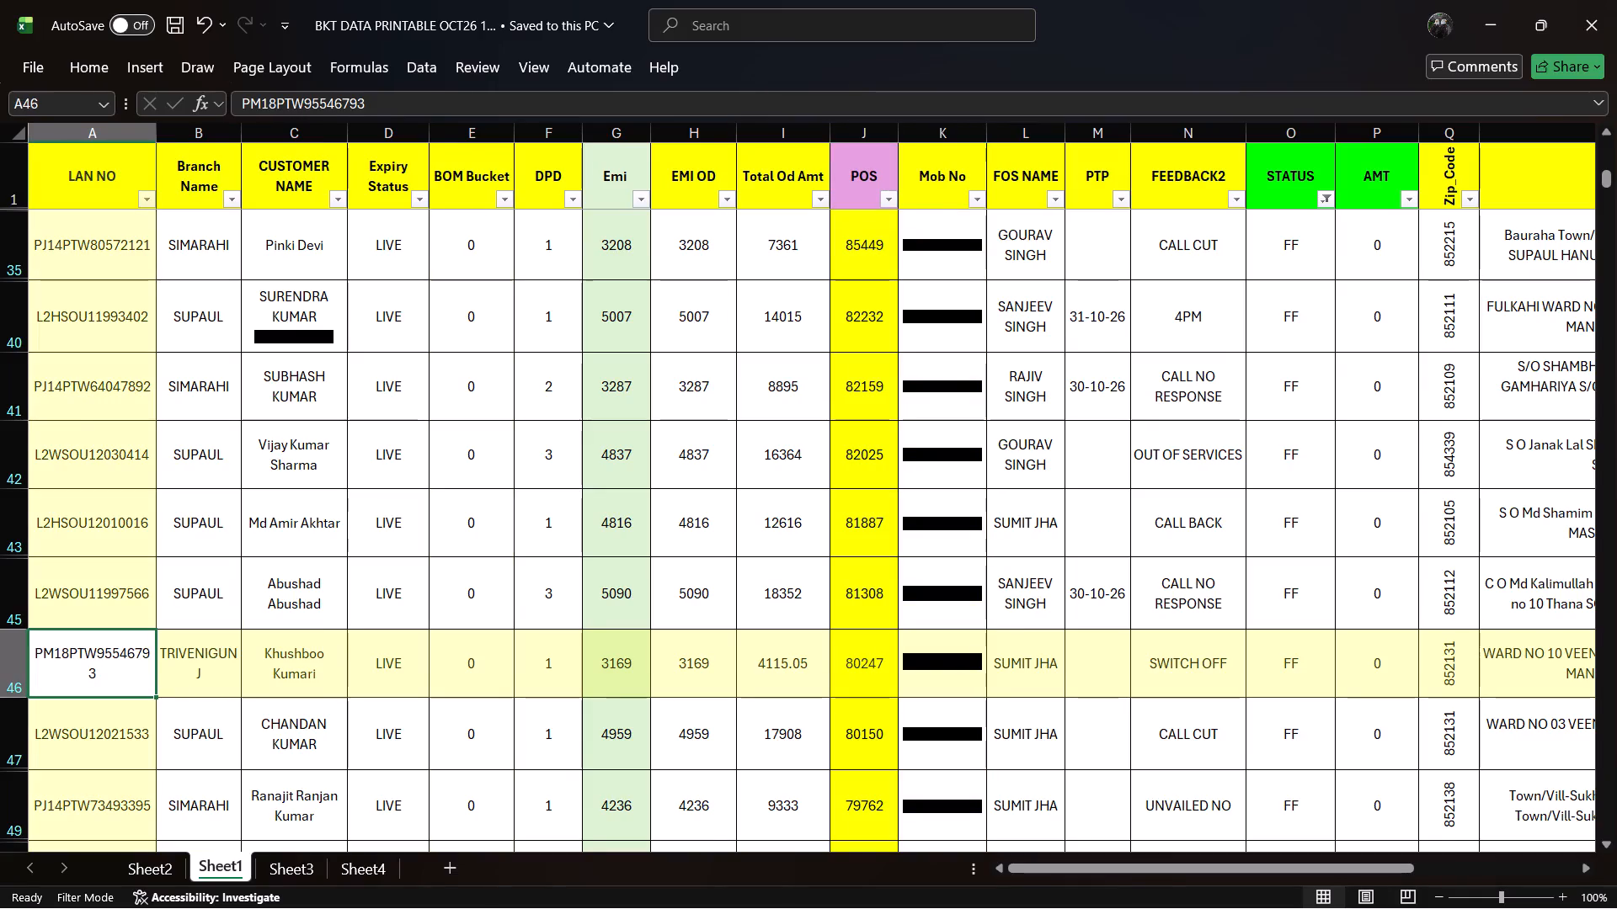
{"action": "key", "text": "ctrl+c"}
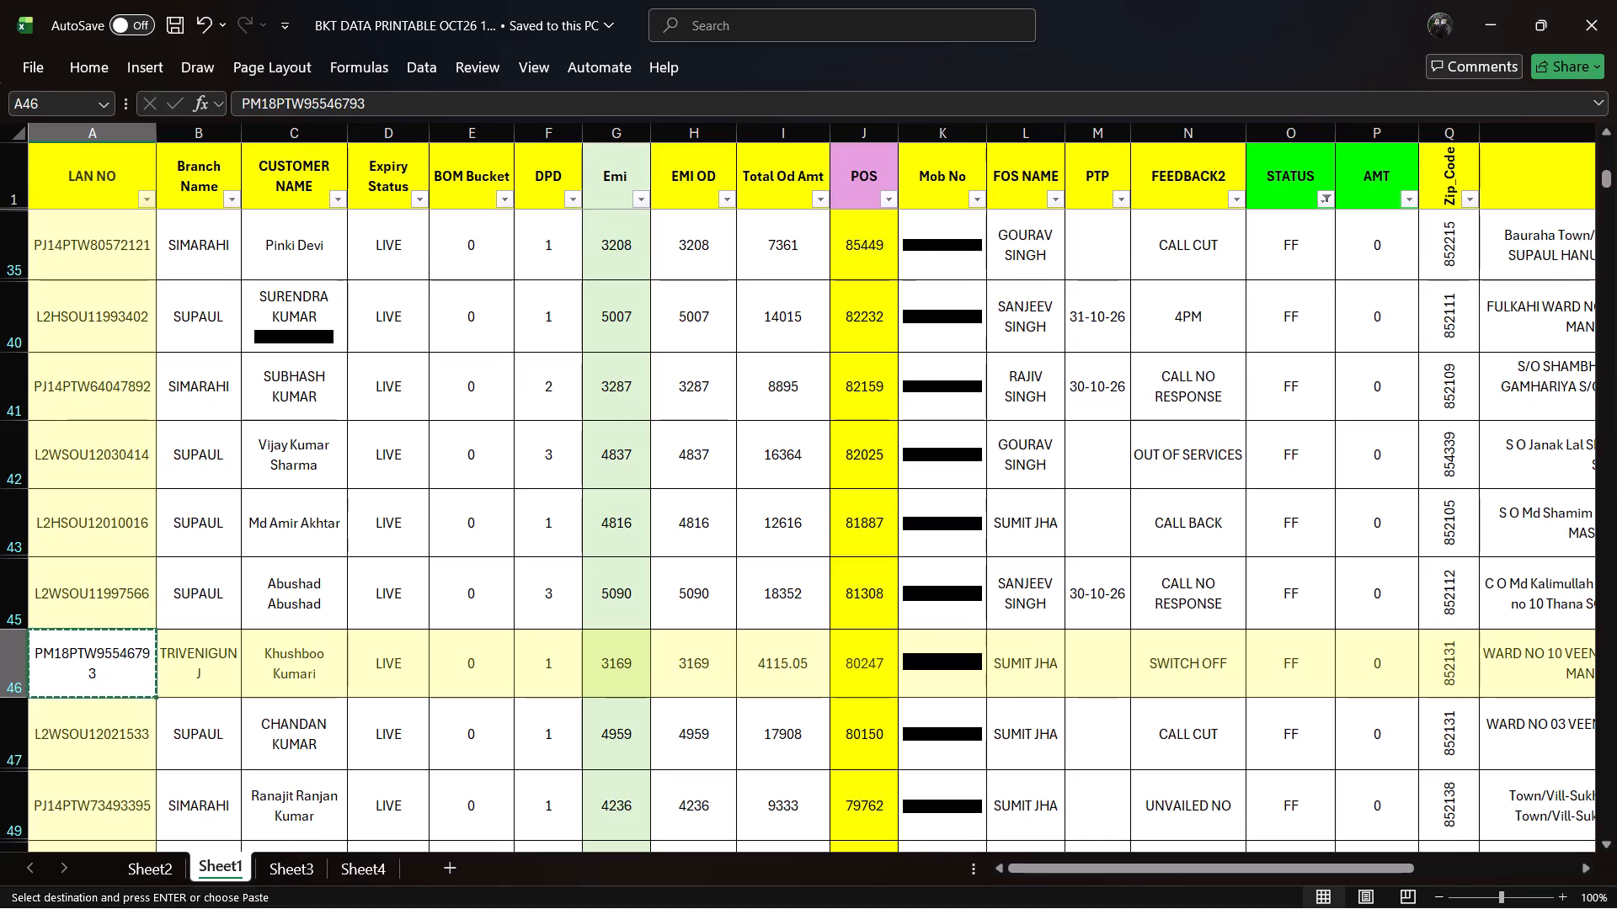
Look up the copied LAN NO in the DMS portal's Agency Receipting in Chrome, view its loan details, and return to the BKT DATA workbook.
{"action": "key", "text": "super+Tab"}
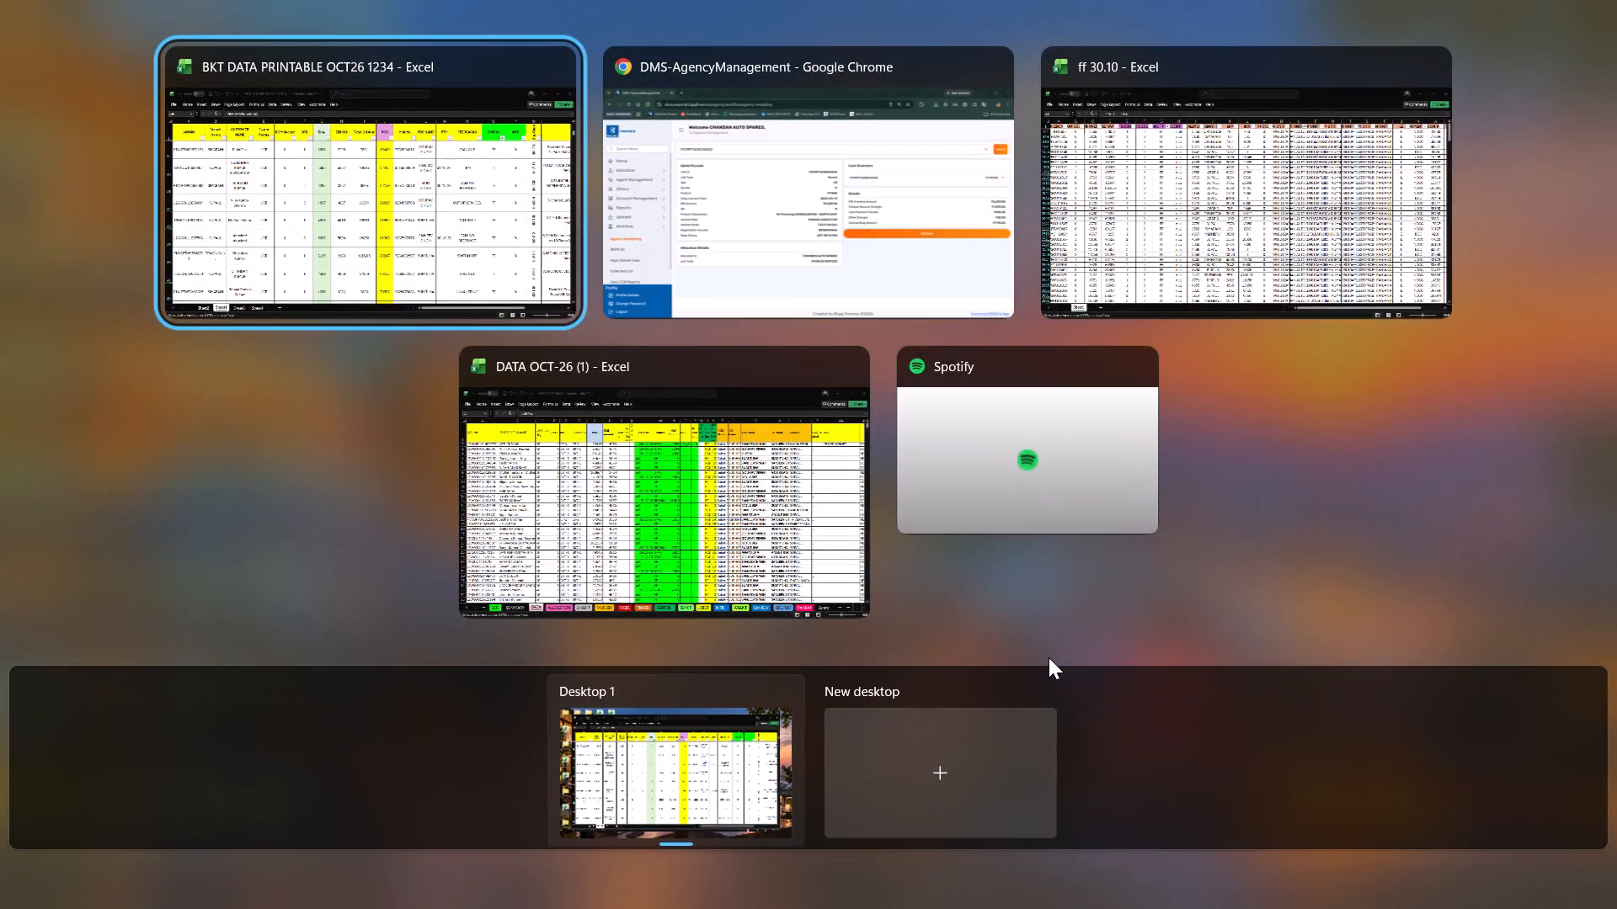
{"action": "left_click", "coordinate": [875, 191]}
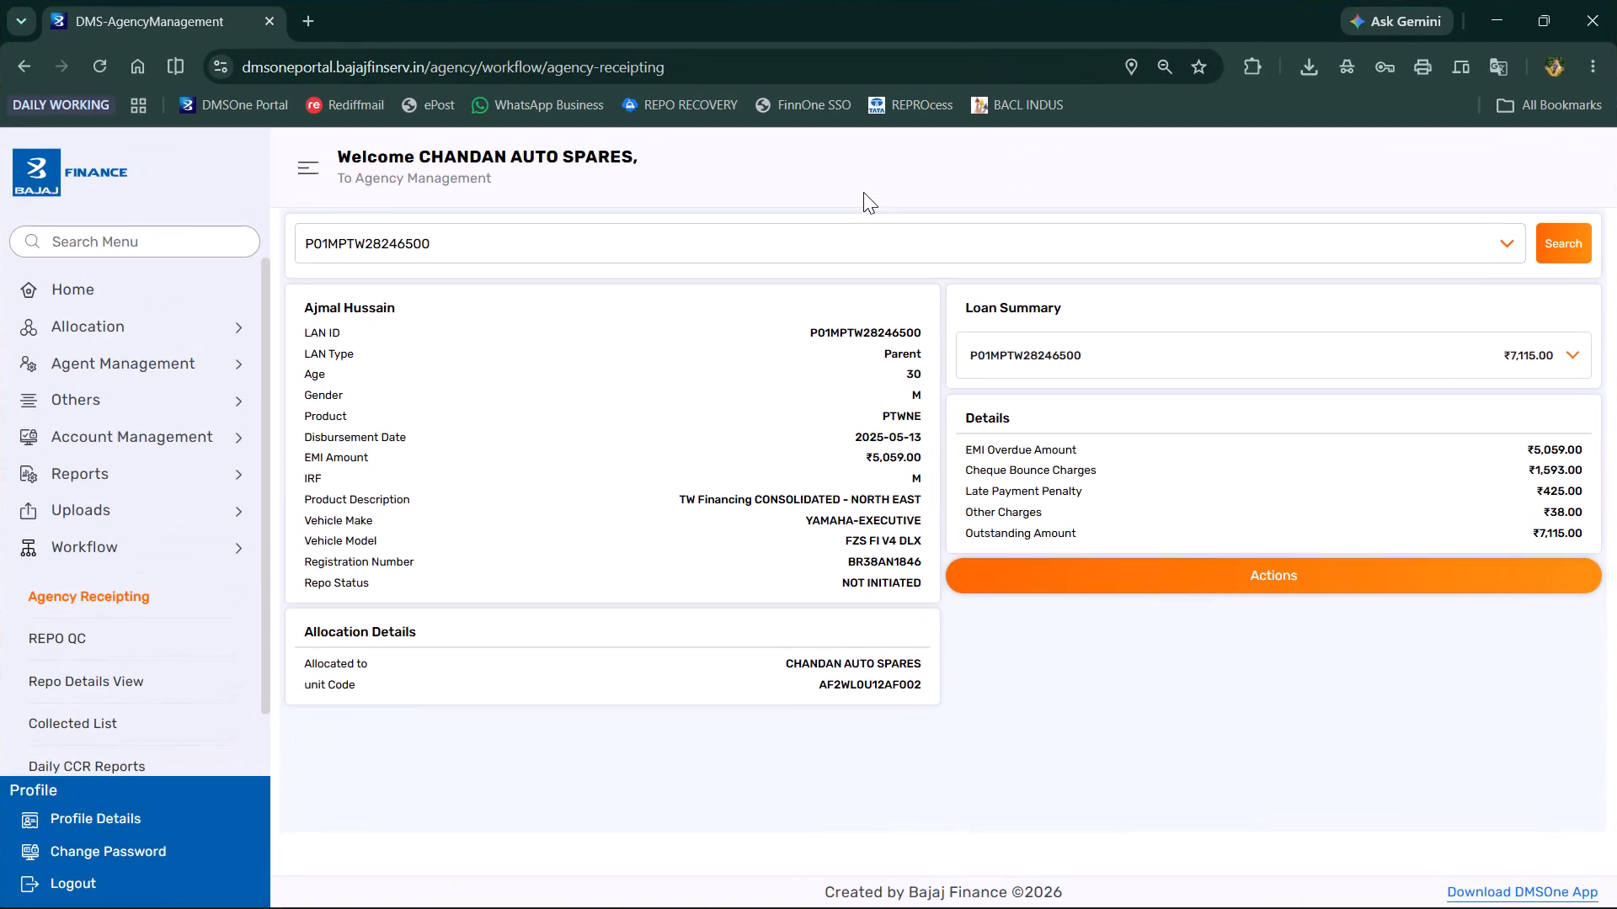
{"action": "left_click", "coordinate": [467, 246]}
{"action": "key", "text": "BackSpace"}
{"action": "key", "text": "BackSpace"}
{"action": "key", "text": "BackSpace"}
{"action": "key", "text": "BackSpace"}
{"action": "key", "text": "BackSpace"}
{"action": "key", "text": "BackSpace"}
{"action": "key", "text": "BackSpace"}
{"action": "key", "text": "BackSpace"}
{"action": "key", "text": "BackSpace"}
{"action": "key", "text": "BackSpace"}
{"action": "key", "text": "BackSpace"}
{"action": "key", "text": "BackSpace"}
{"action": "key", "text": "BackSpace"}
{"action": "key", "text": "BackSpace"}
{"action": "key", "text": "BackSpace"}
{"action": "key", "text": "BackSpace"}
{"action": "key", "text": "BackSpace"}
{"action": "key", "text": "BackSpace"}
{"action": "key", "text": "BackSpace"}
{"action": "key", "text": "BackSpace"}
{"action": "key", "text": "ctrl+v"}
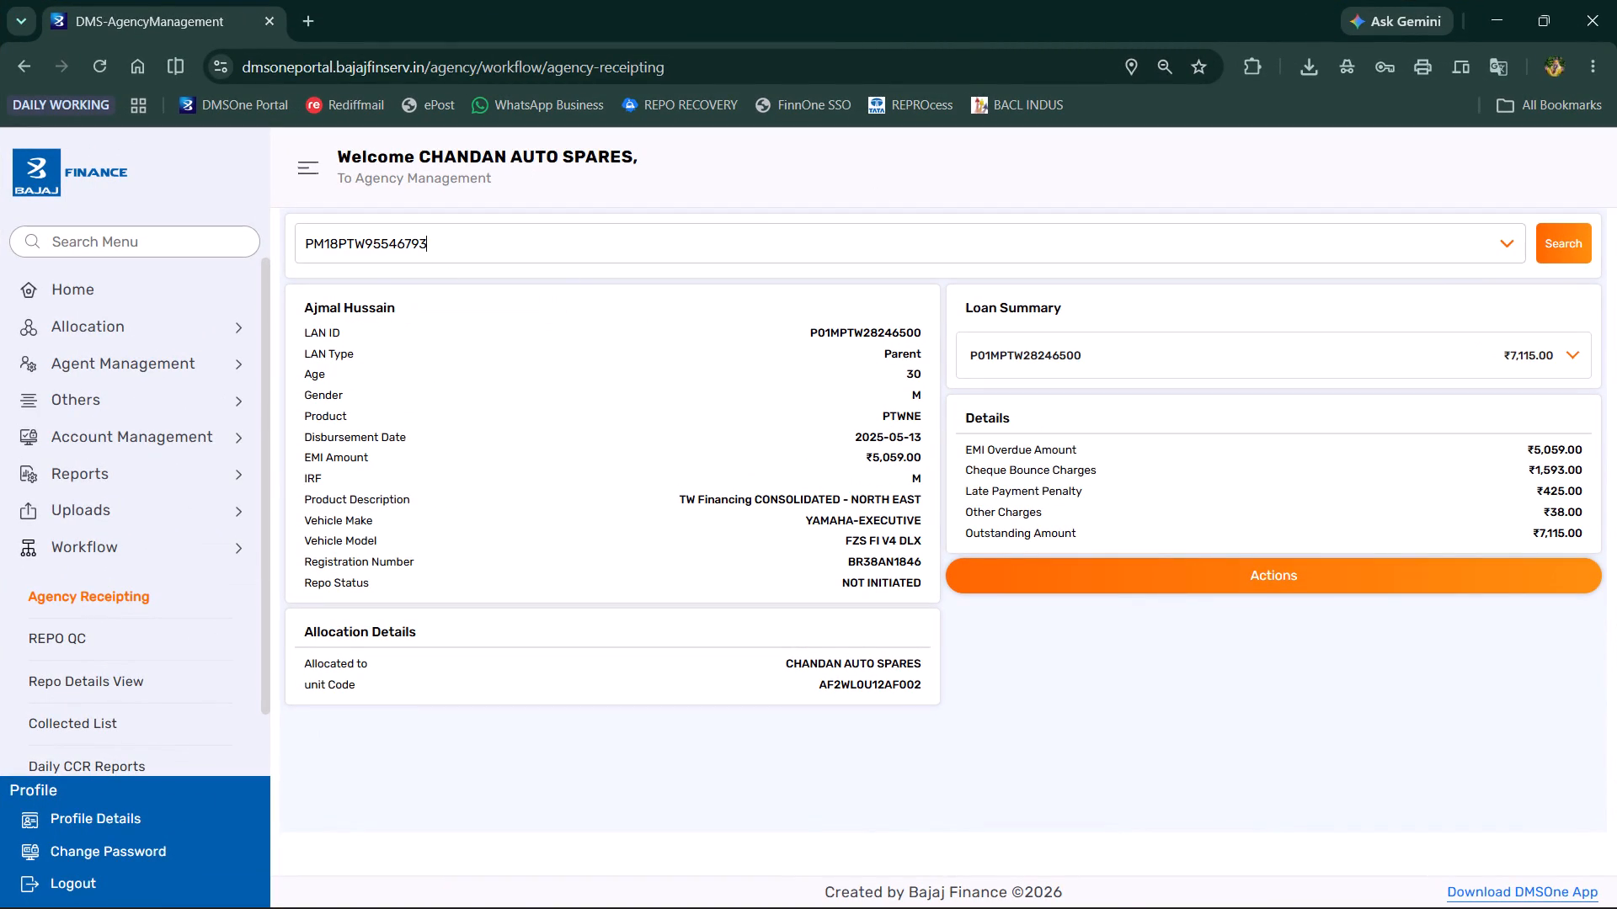
{"action": "key", "text": "Return"}
{"action": "key", "text": "Return"}
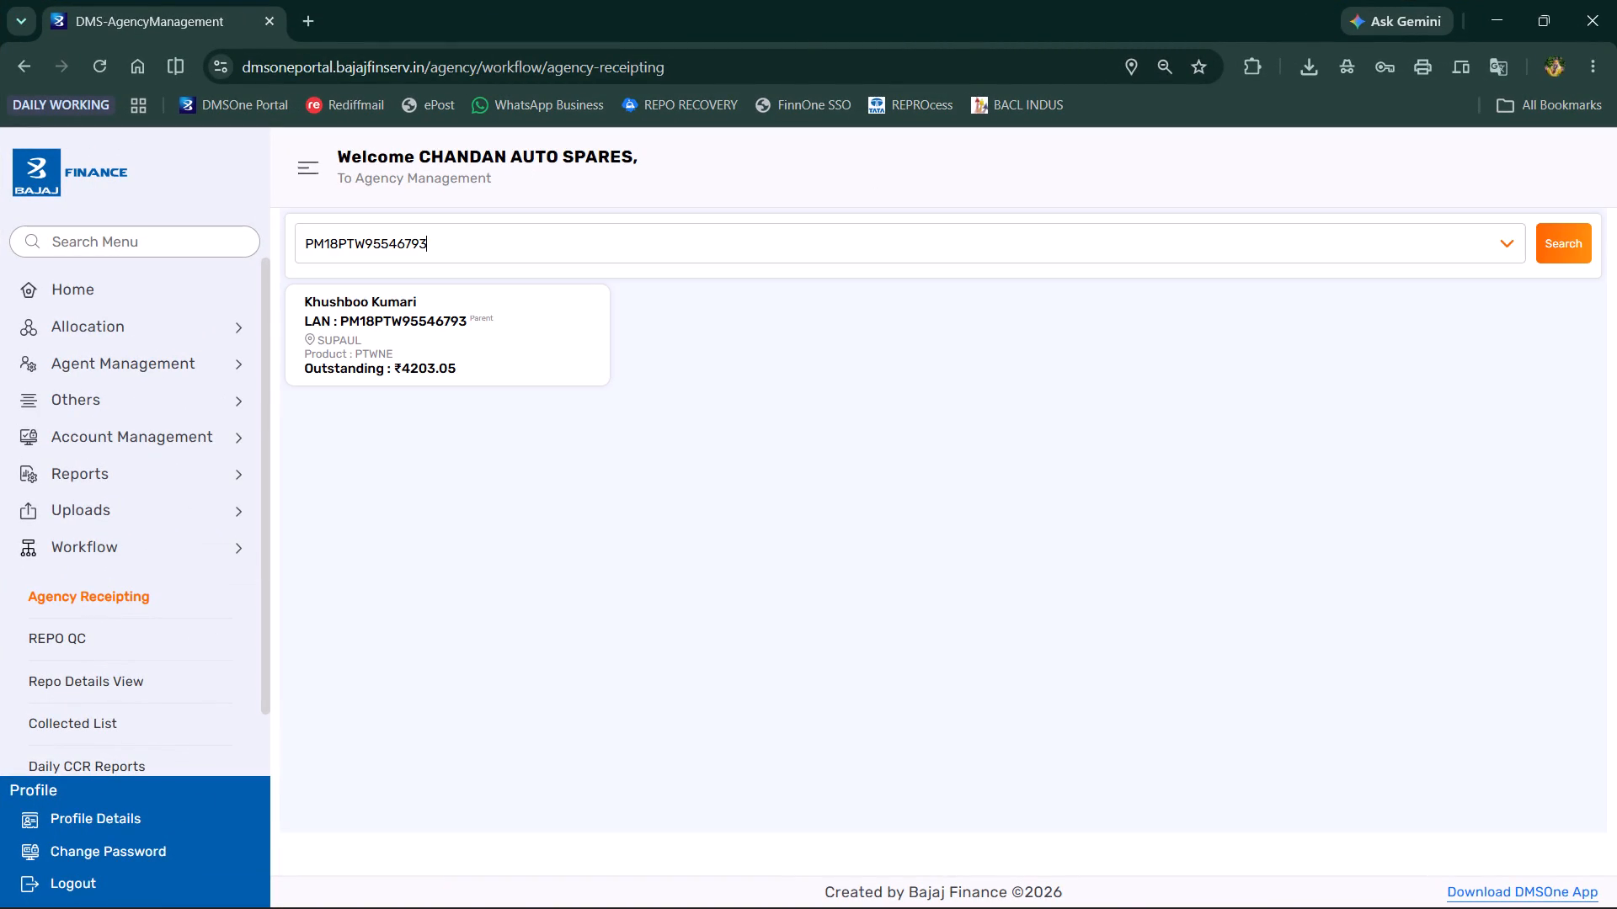
{"action": "double_click", "coordinate": [371, 319]}
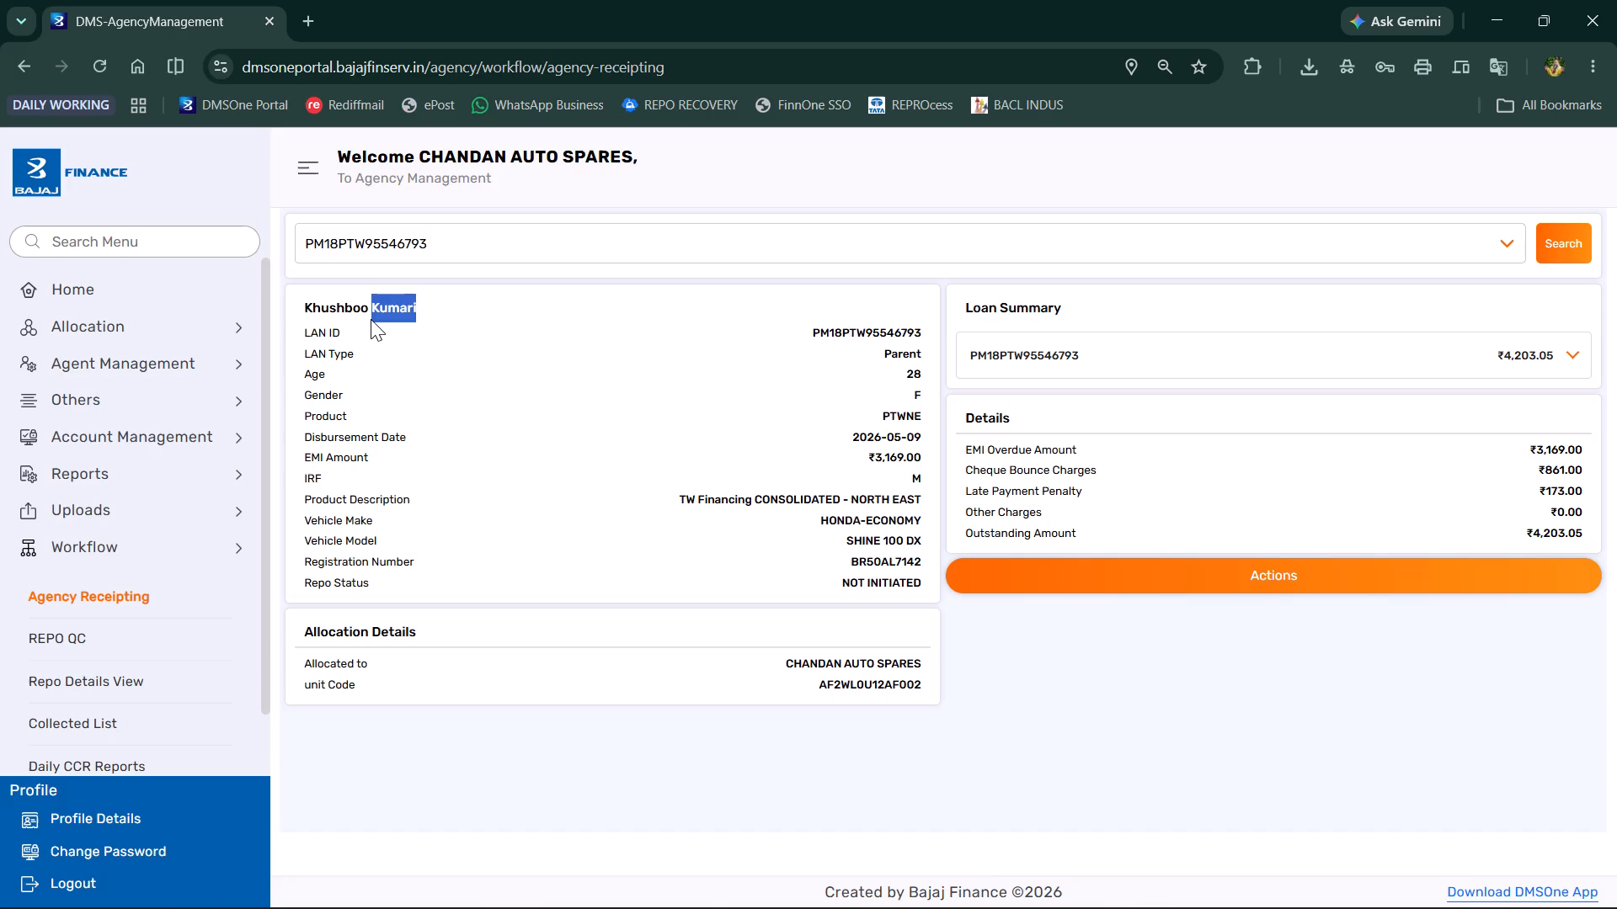
{"action": "key", "text": "super+Tab"}
{"action": "left_click", "coordinate": [750, 215]}
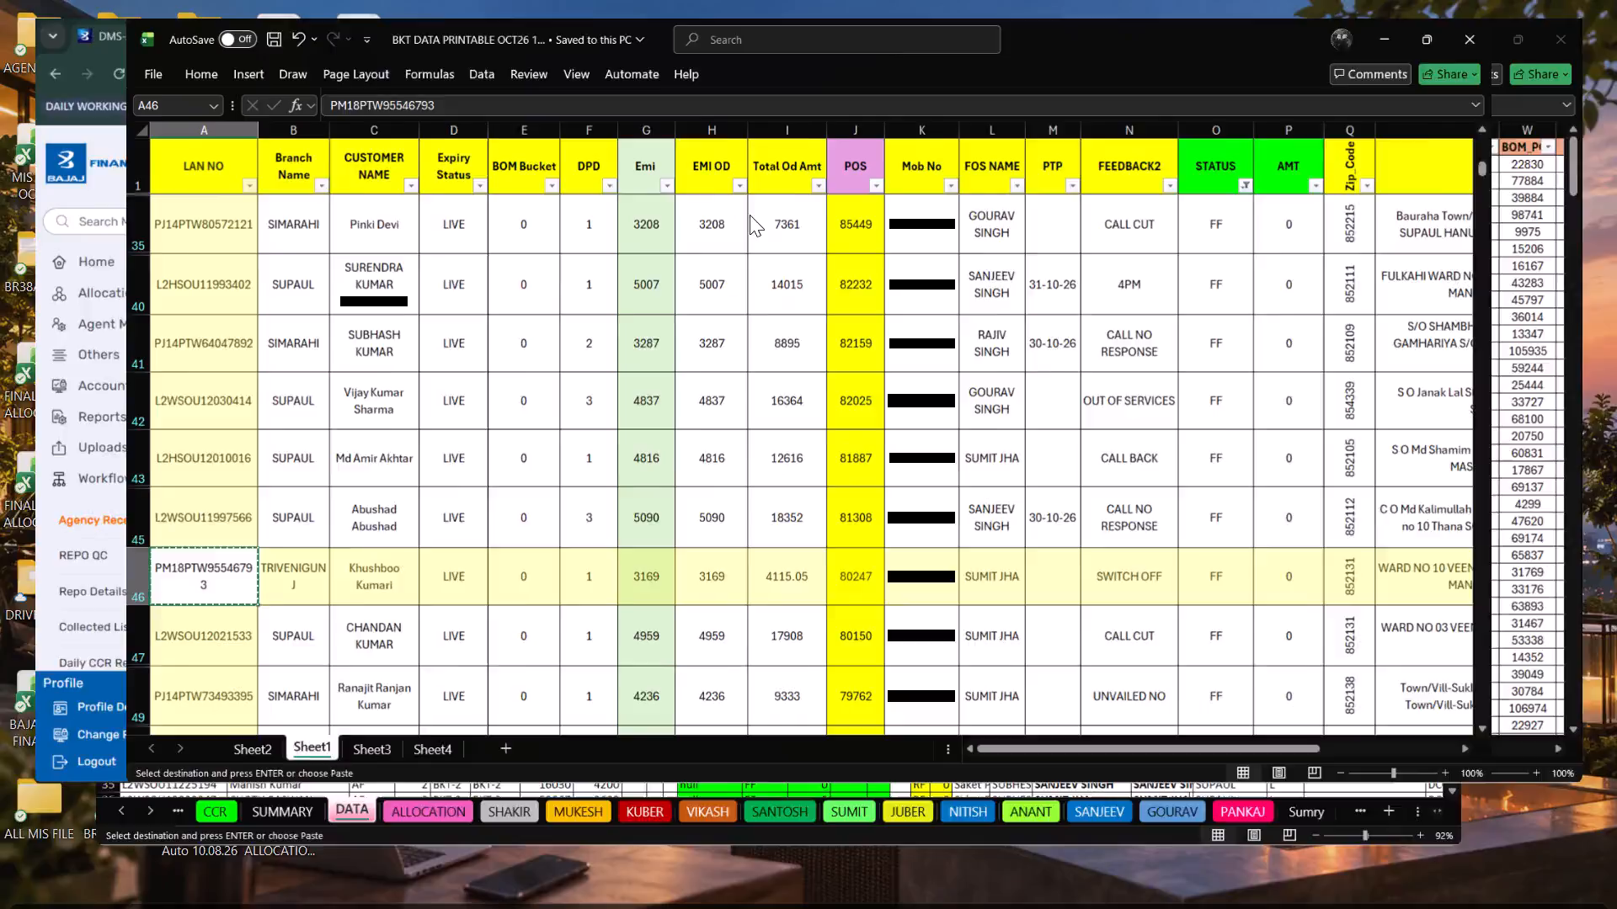
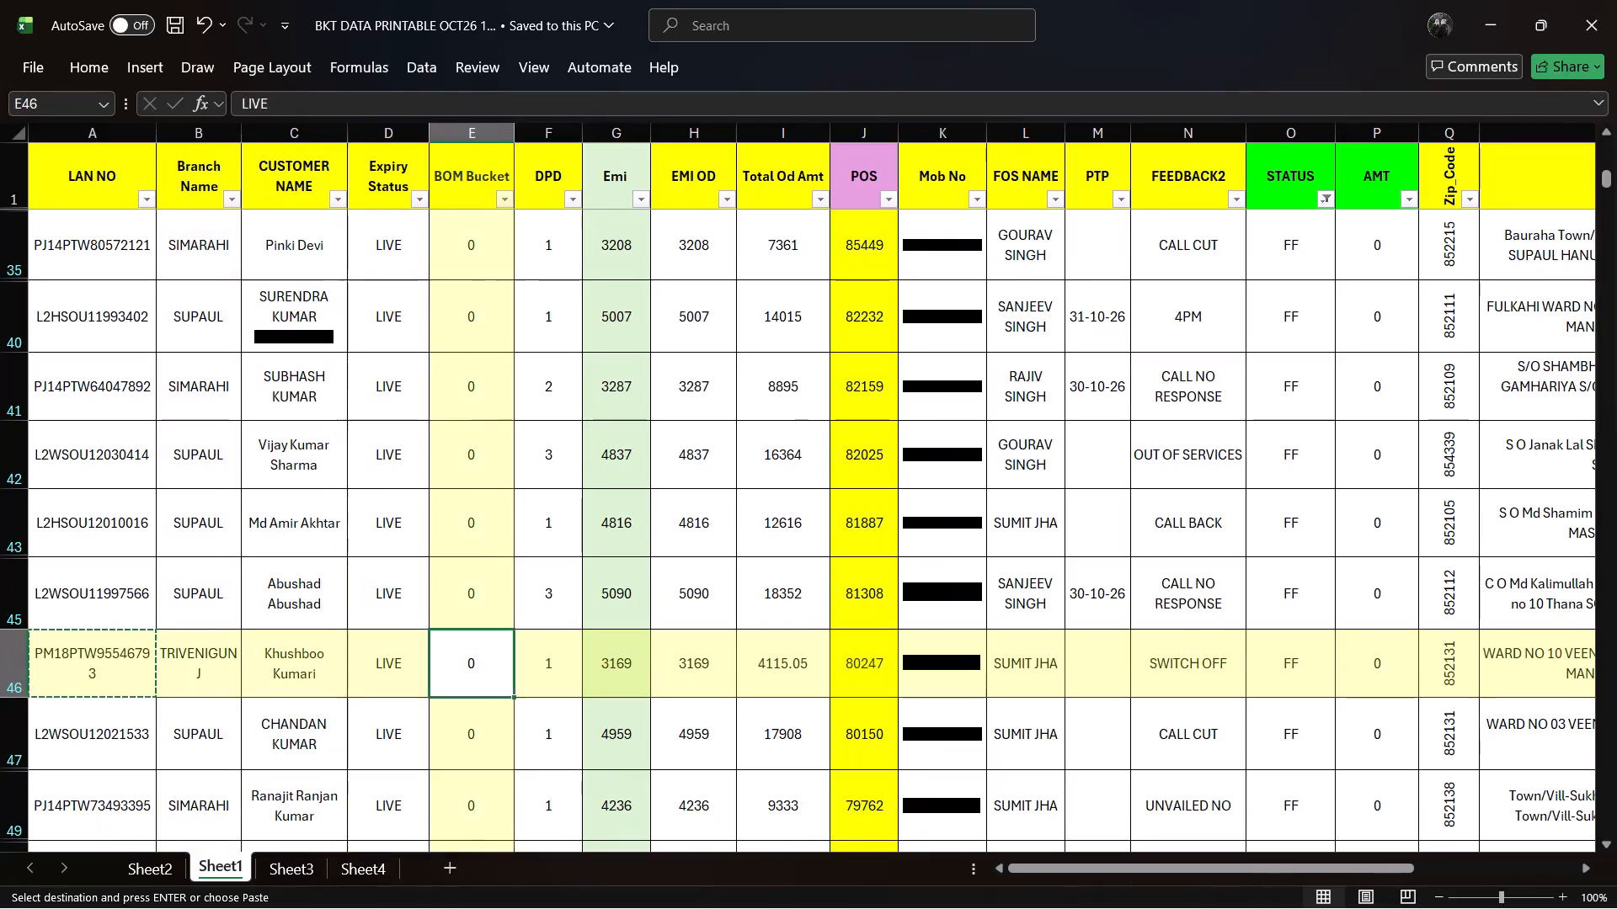
Enter PTP date 31-10-26 and replace FEEDBACK2 with SAM TK for the record in row 46, and save the workbook.
{"action": "key", "text": "Right"}
{"action": "key", "text": "Right"}
{"action": "key", "text": "Right"}
{"action": "key", "text": "Right"}
{"action": "key", "text": "Right"}
{"action": "key", "text": "Right"}
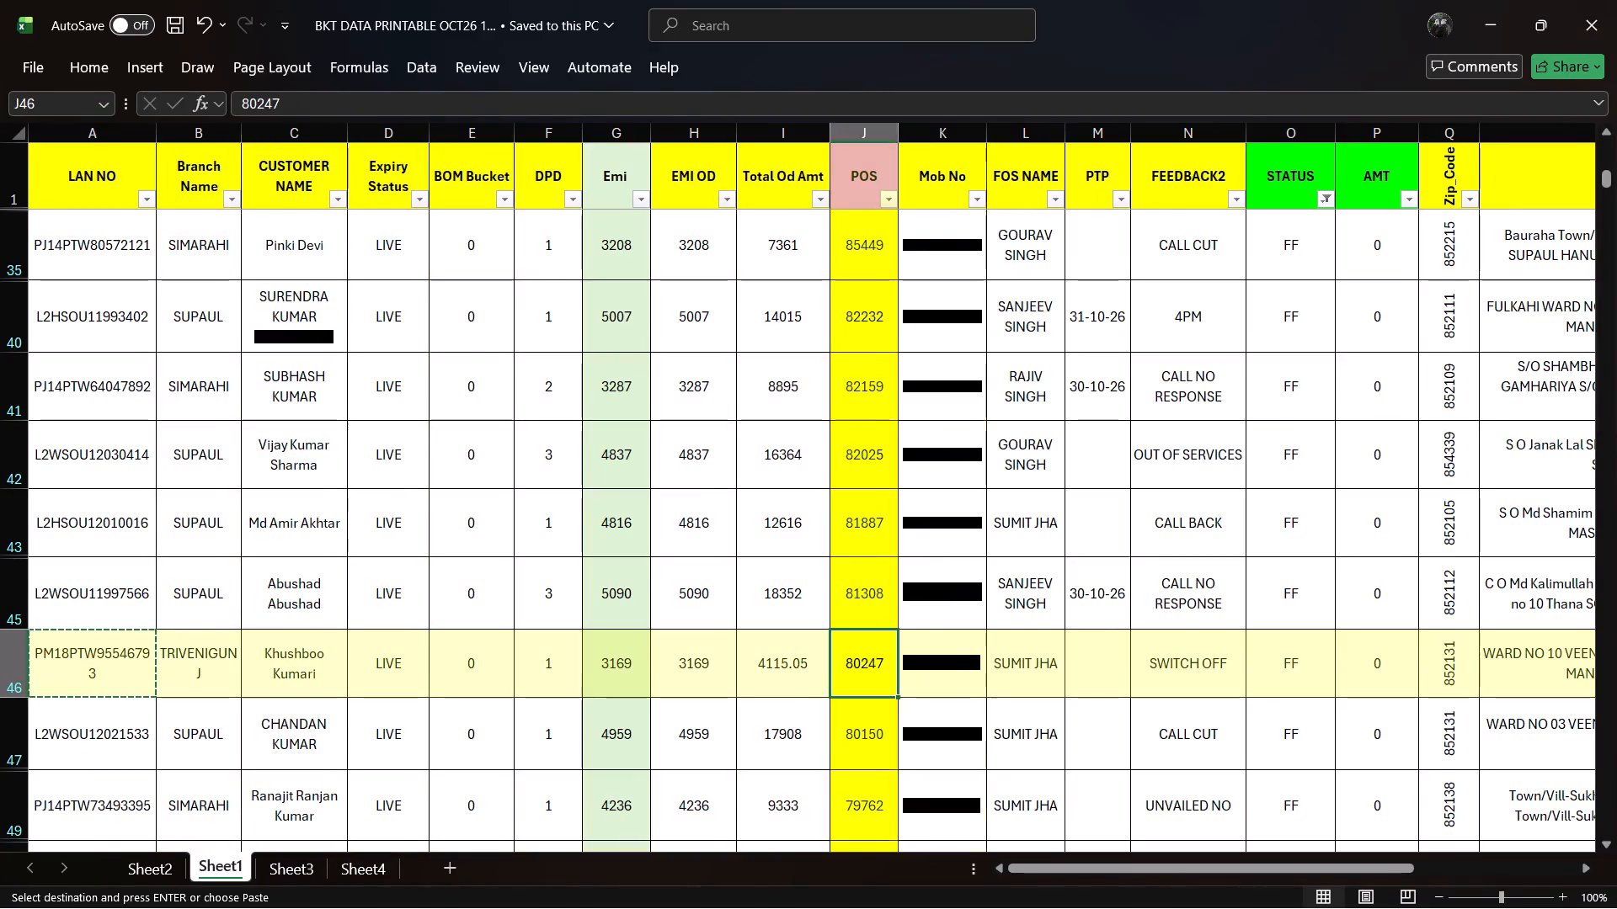
{"action": "key", "text": "Right"}
{"action": "key", "text": "Right"}
{"action": "key", "text": "Right"}
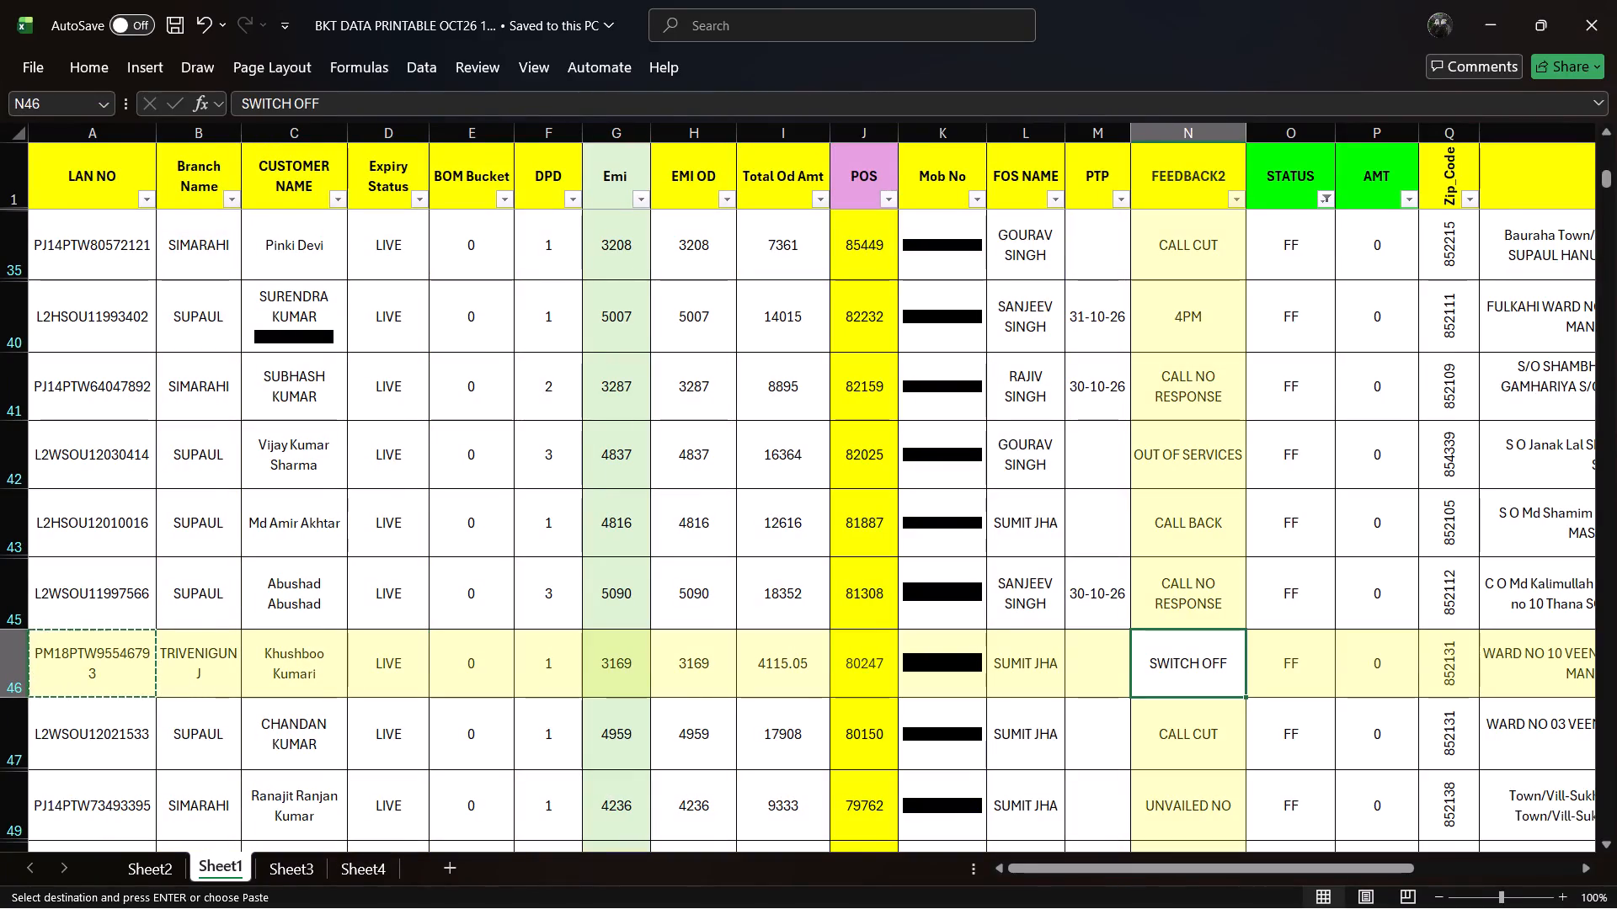
{"action": "key", "text": "BackSpace"}
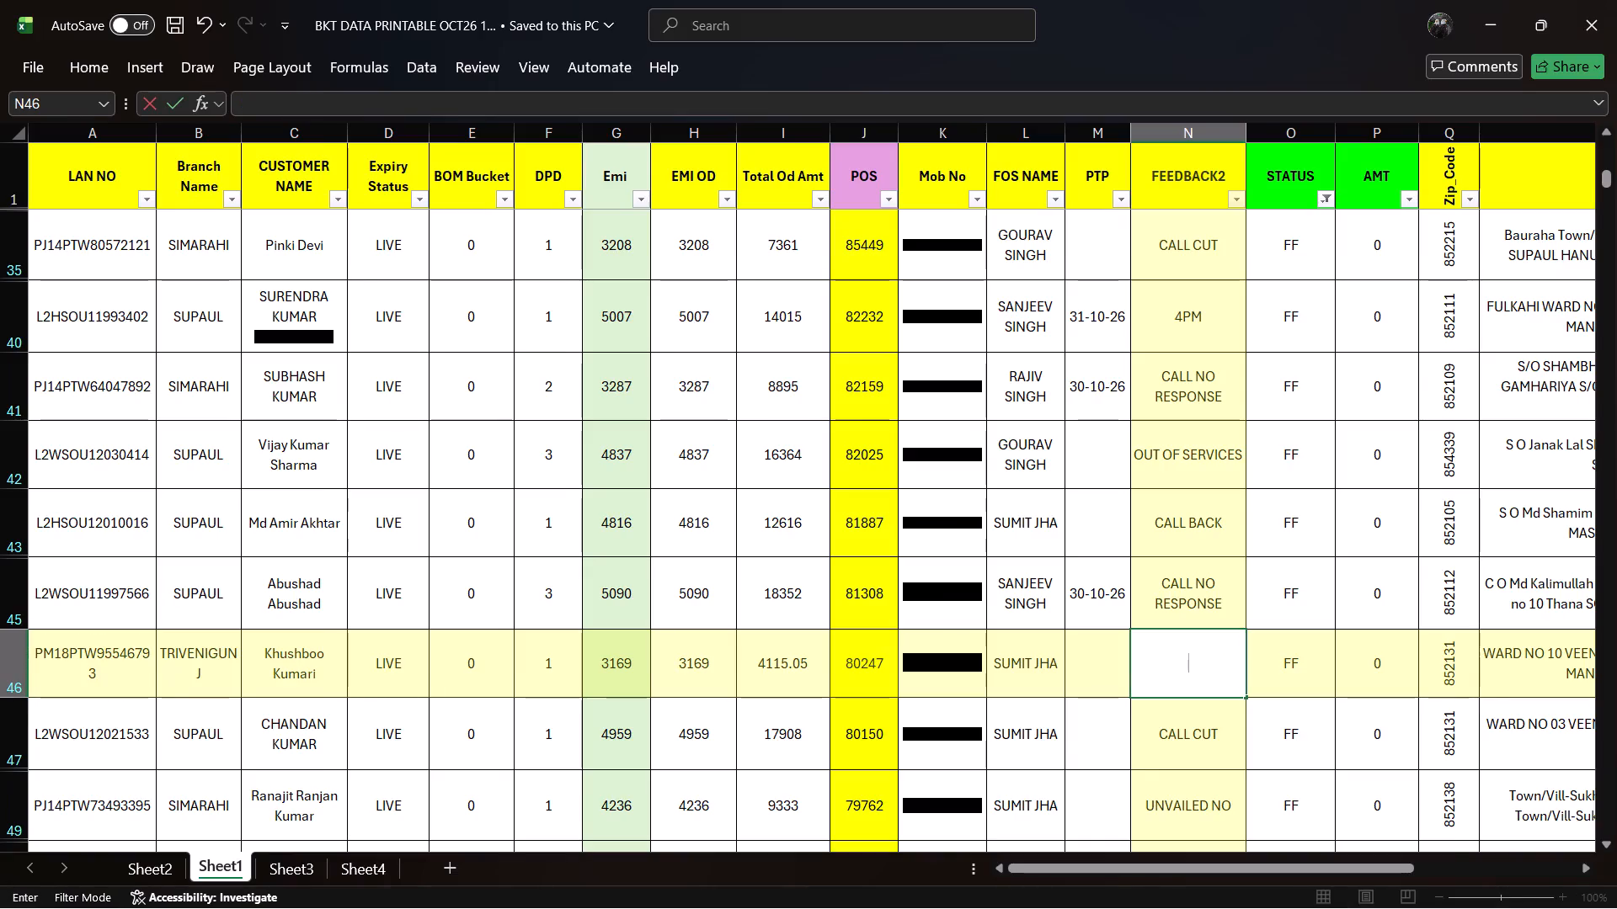
{"action": "key", "text": "Left"}
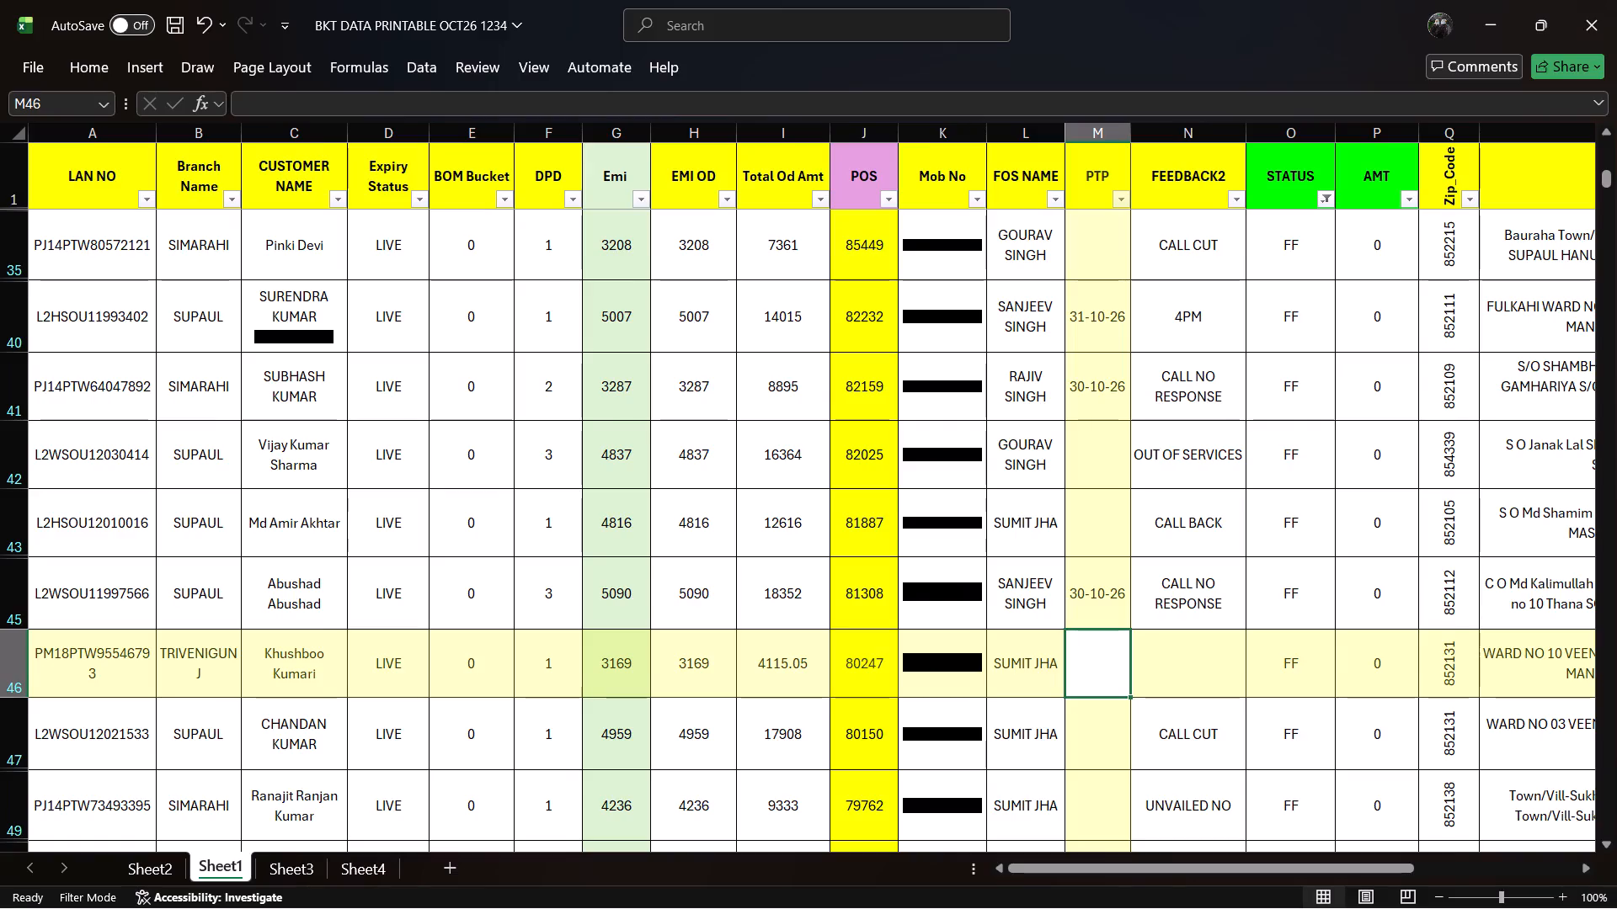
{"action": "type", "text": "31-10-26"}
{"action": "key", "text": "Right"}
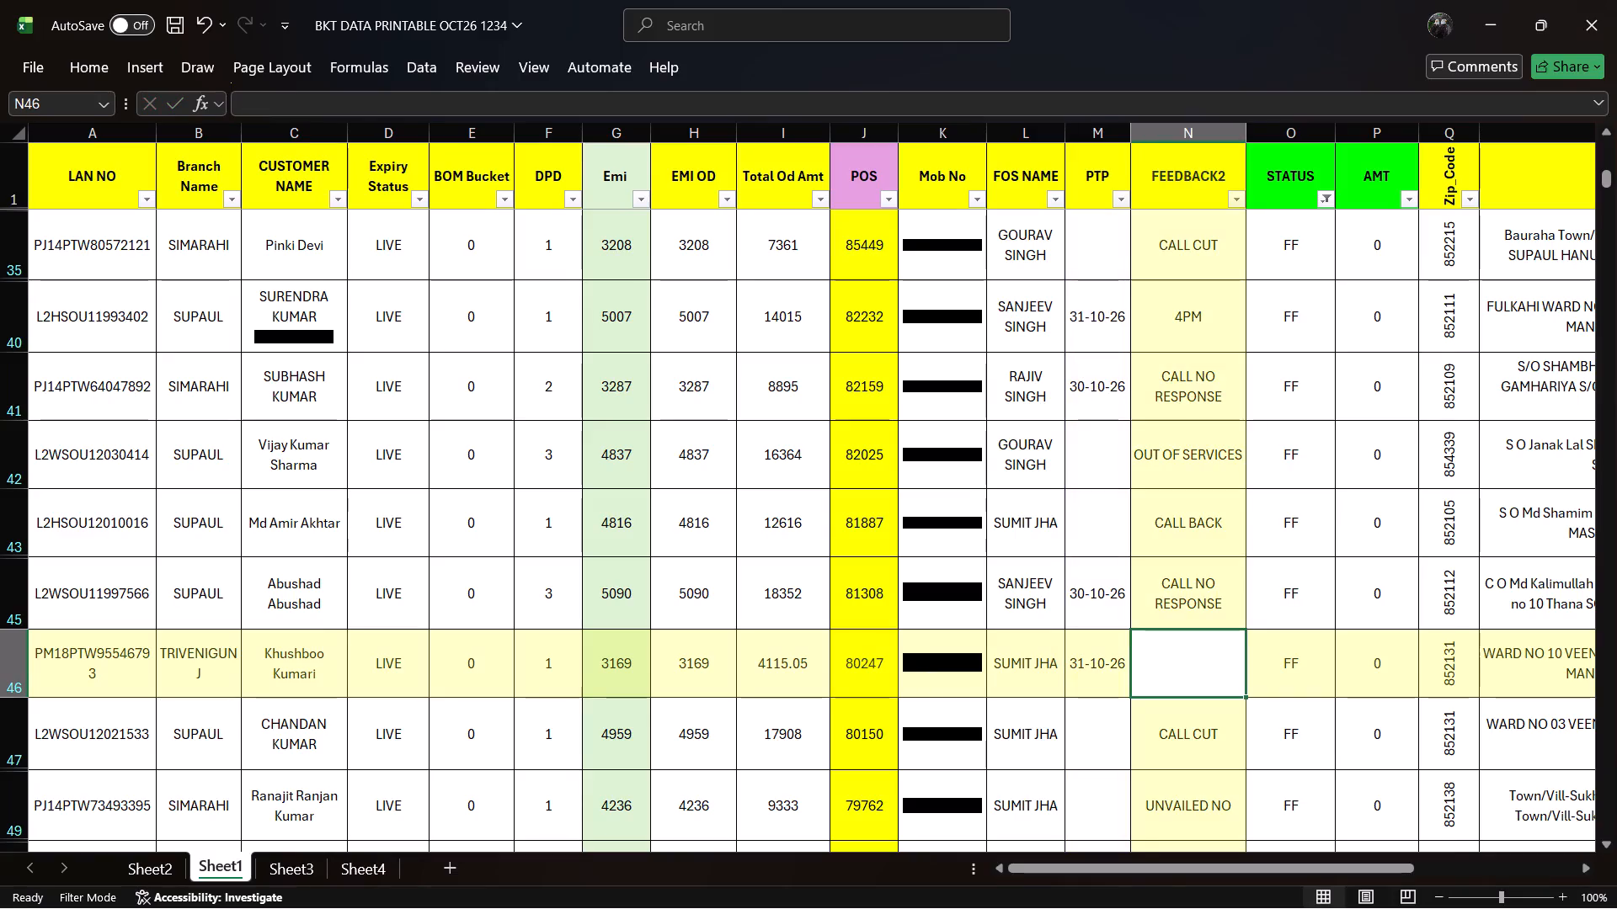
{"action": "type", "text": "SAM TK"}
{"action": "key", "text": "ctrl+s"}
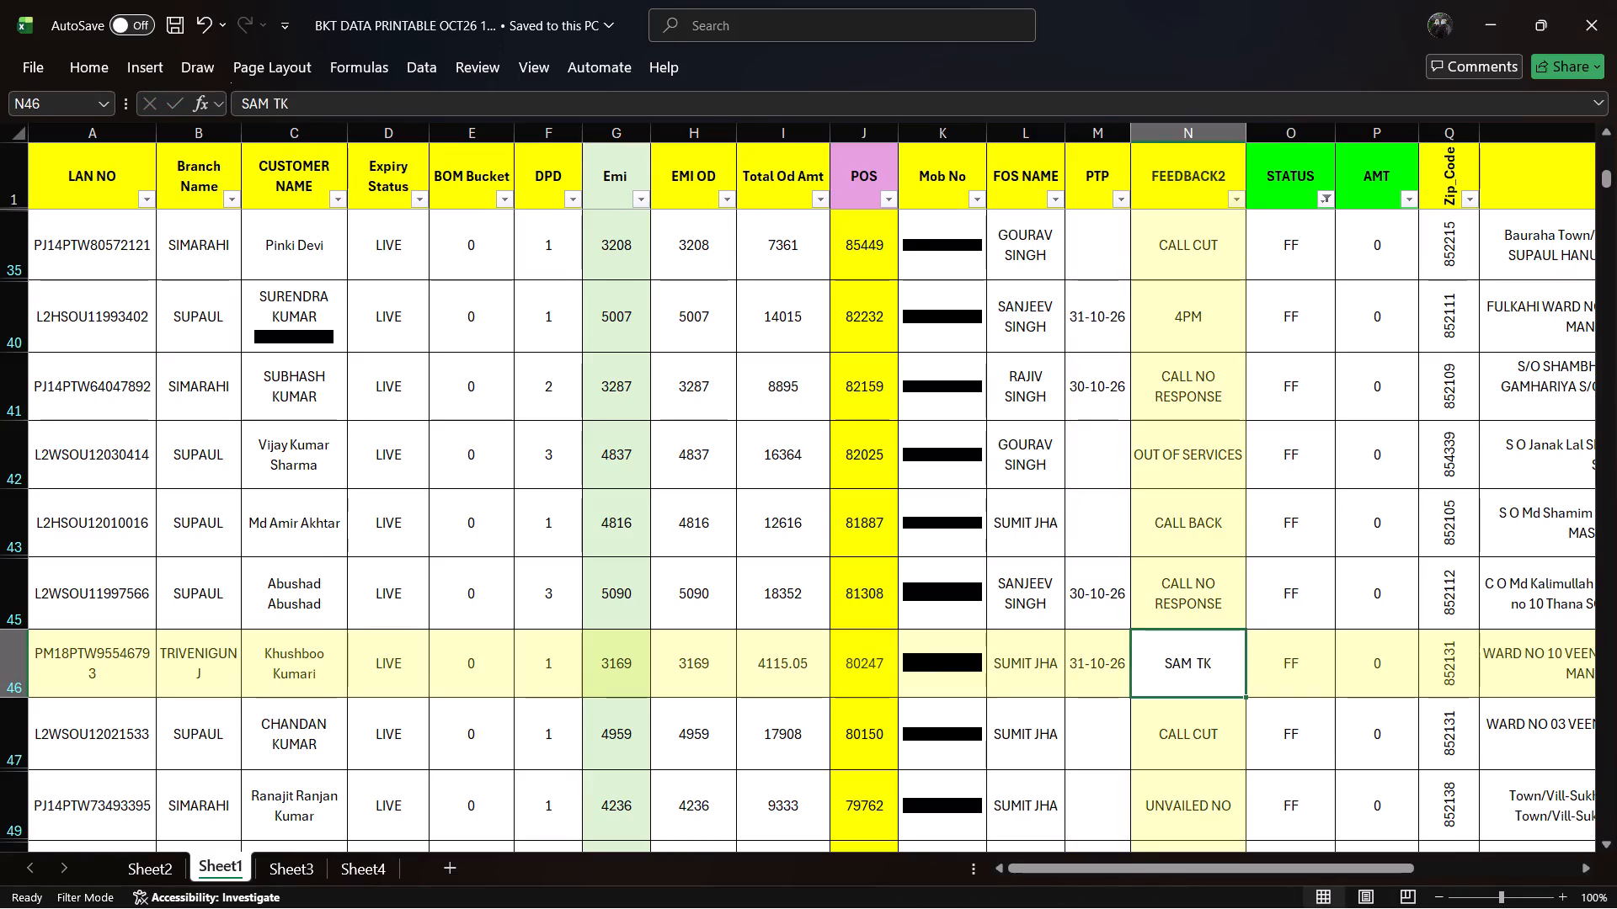
Copy the LAN NO of the FF record in row 47.
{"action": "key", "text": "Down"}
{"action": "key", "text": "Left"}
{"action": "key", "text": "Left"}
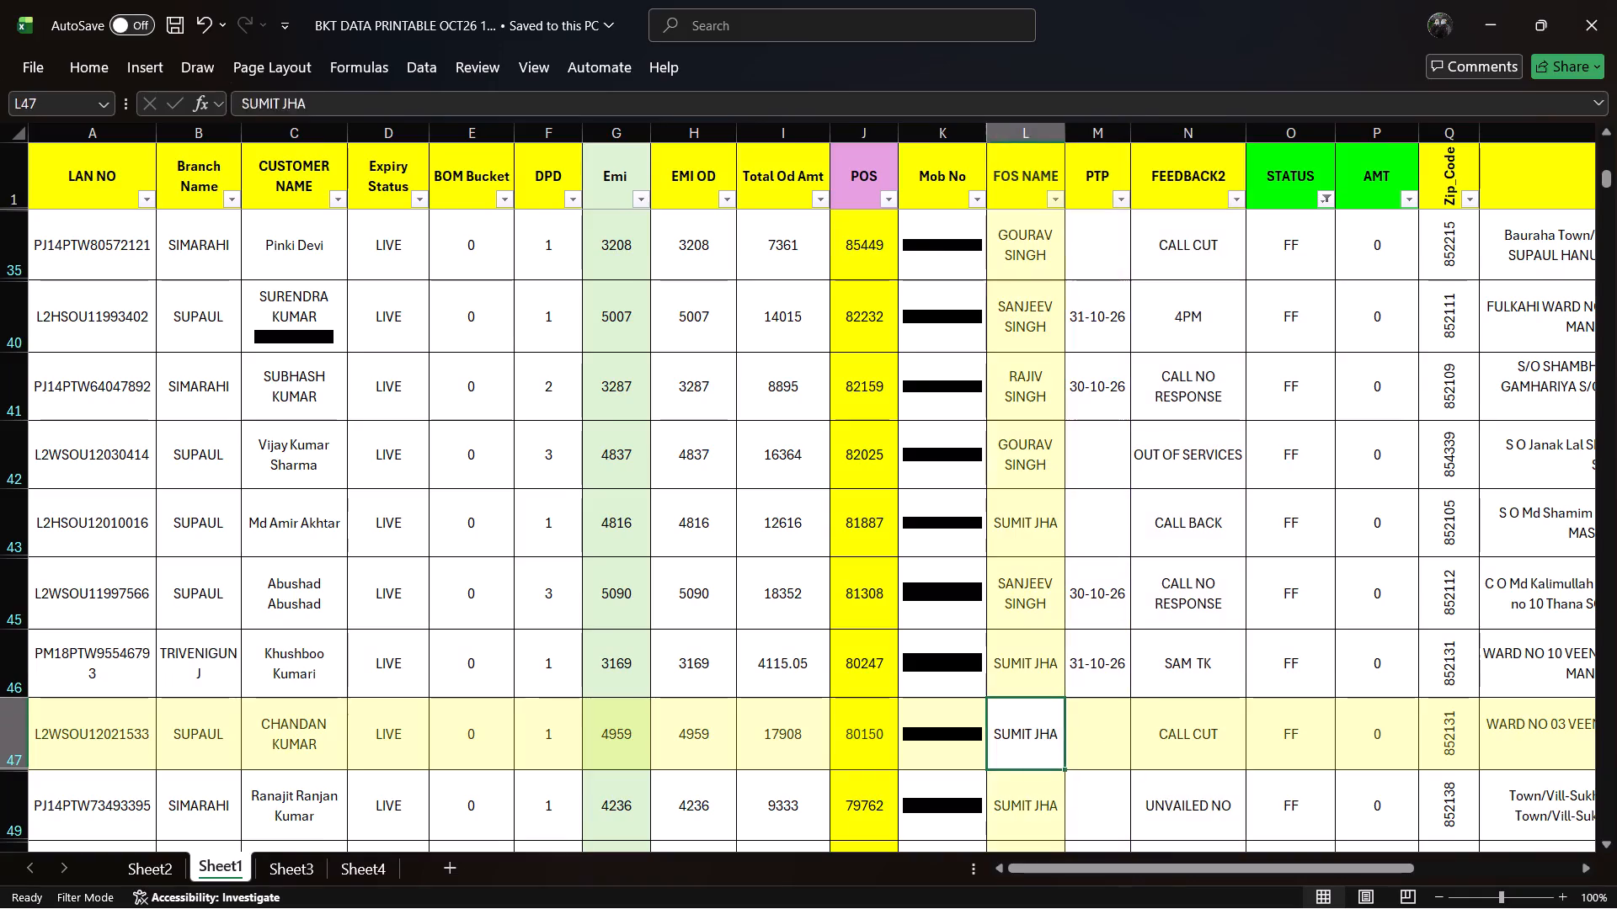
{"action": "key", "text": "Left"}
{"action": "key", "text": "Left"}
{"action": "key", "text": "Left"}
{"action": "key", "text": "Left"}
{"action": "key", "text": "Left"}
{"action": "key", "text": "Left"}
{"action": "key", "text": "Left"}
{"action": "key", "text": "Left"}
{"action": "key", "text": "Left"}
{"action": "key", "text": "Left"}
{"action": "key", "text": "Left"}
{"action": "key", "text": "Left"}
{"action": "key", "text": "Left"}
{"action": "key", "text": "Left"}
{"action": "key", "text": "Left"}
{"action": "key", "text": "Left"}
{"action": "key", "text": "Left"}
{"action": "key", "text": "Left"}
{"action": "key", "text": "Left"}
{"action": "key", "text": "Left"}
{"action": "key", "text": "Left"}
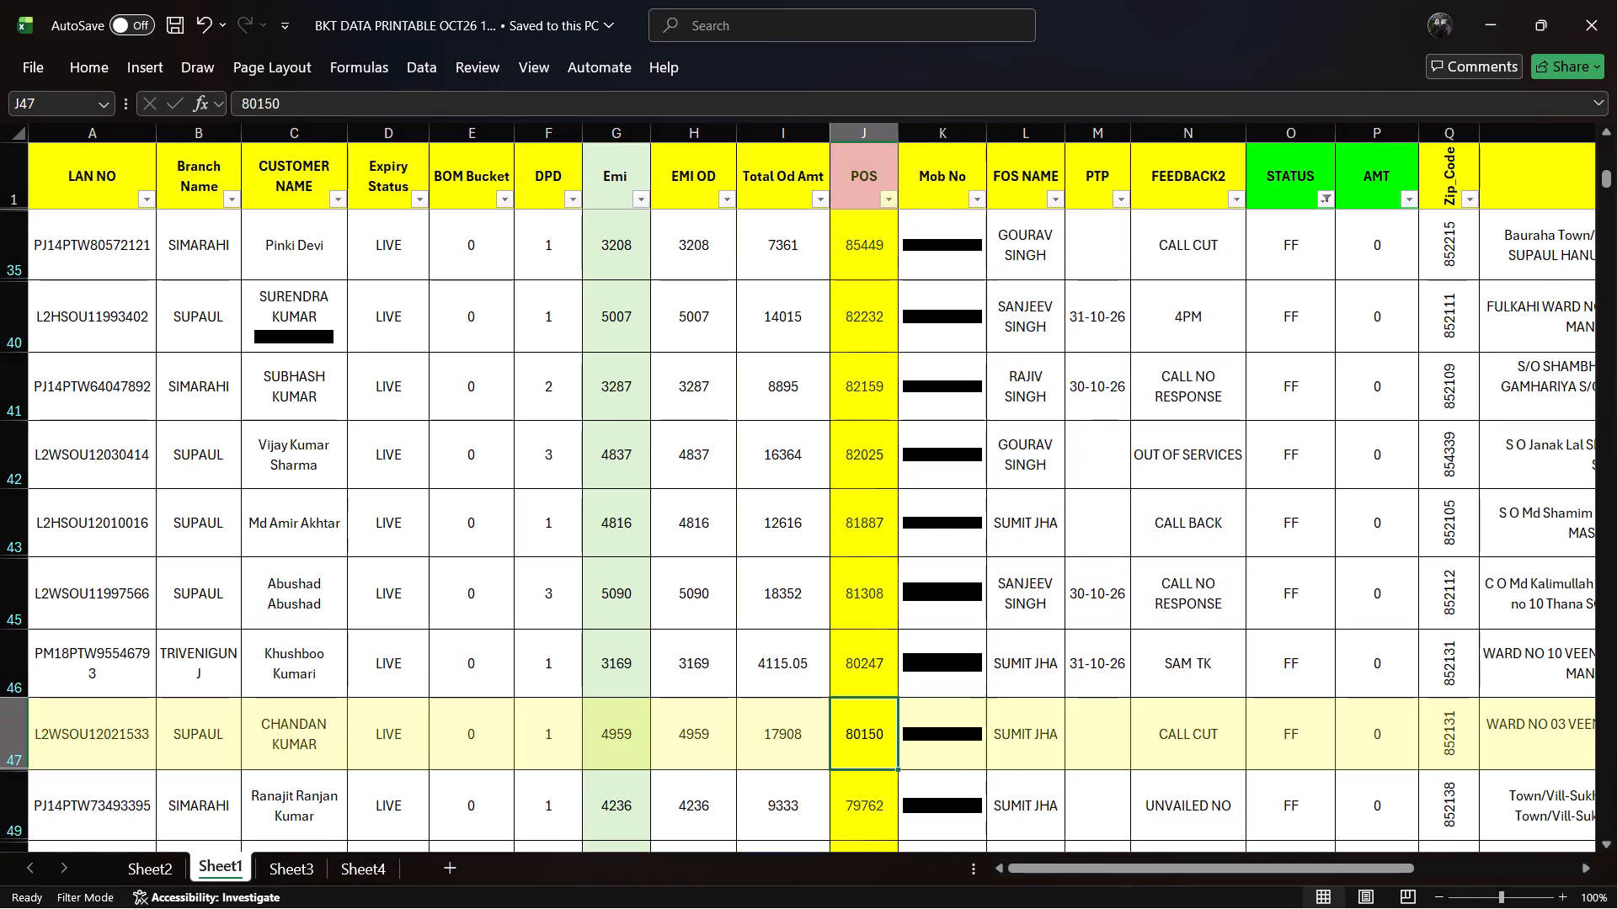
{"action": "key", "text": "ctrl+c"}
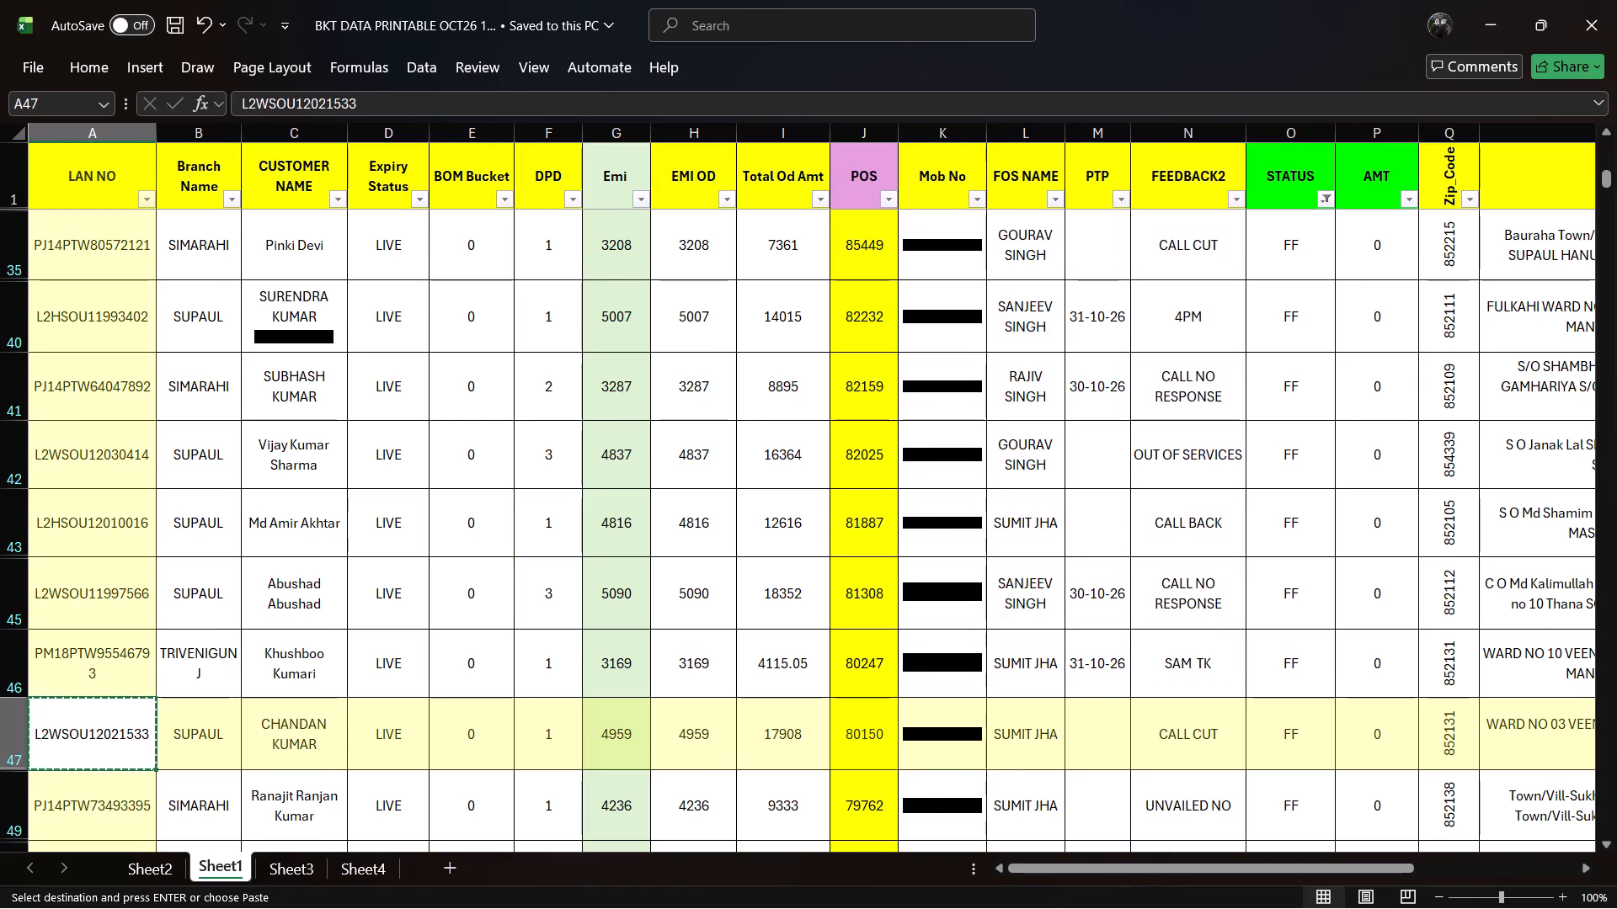
Look up the copied LAN NO in the DMS portal's Agency Receipting in Chrome, view its loan details, and return to the BKT DATA workbook.
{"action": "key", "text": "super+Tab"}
{"action": "double_click", "coordinate": [750, 215]}
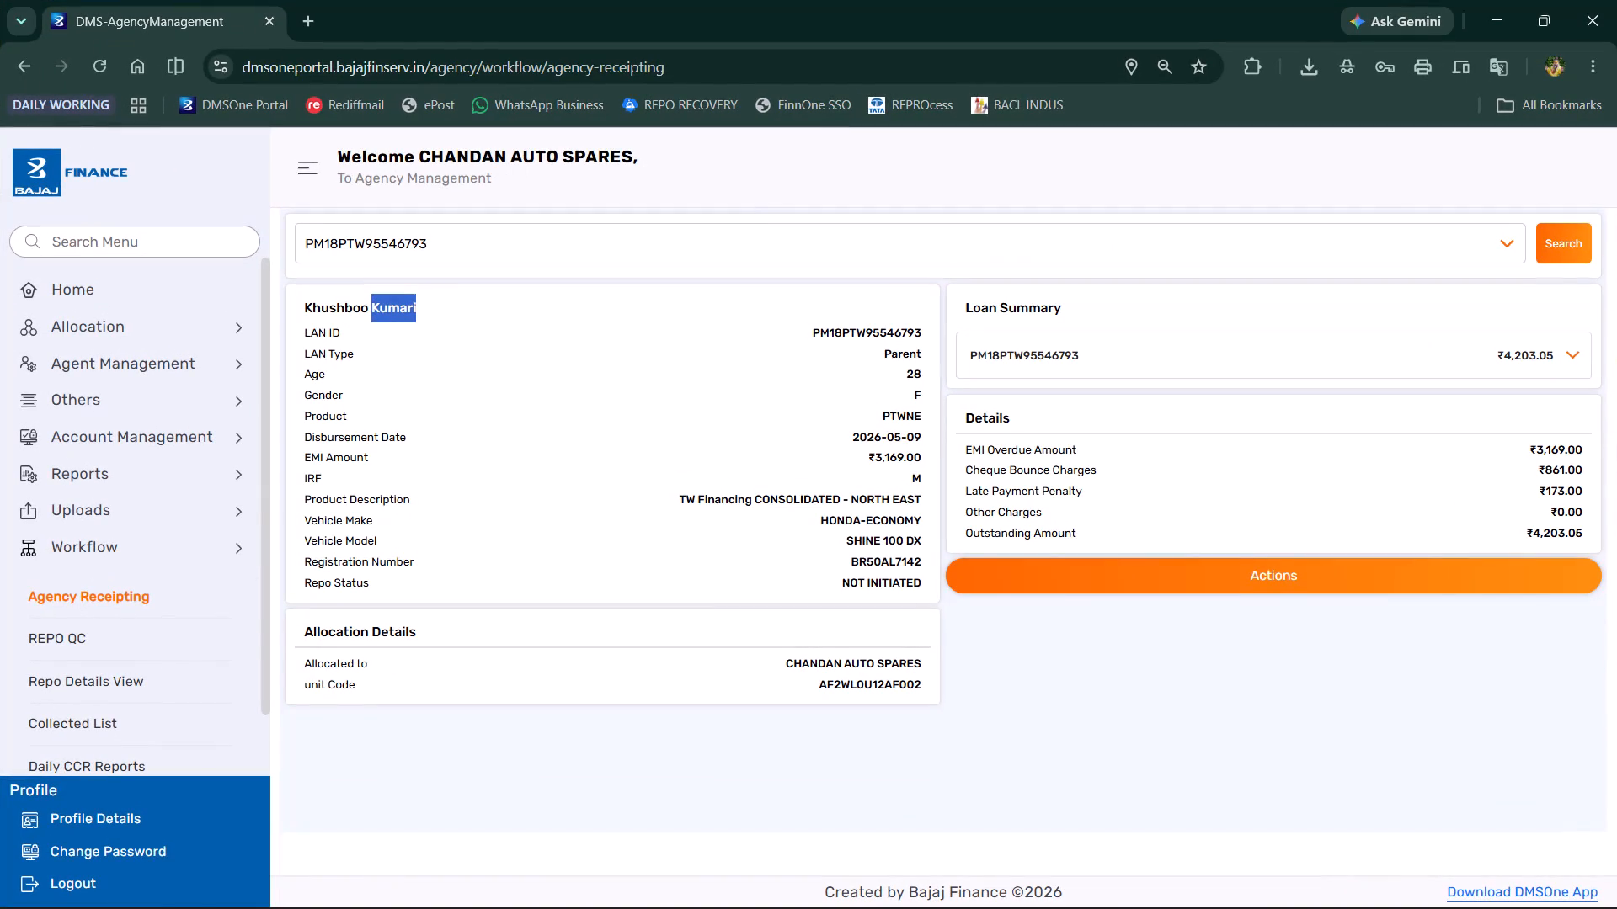
{"action": "left_click", "coordinate": [460, 238]}
{"action": "key", "text": "BackSpace"}
{"action": "key", "text": "BackSpace"}
{"action": "key", "text": "BackSpace"}
{"action": "key", "text": "BackSpace"}
{"action": "key", "text": "BackSpace"}
{"action": "key", "text": "BackSpace"}
{"action": "key", "text": "BackSpace"}
{"action": "key", "text": "BackSpace"}
{"action": "key", "text": "BackSpace"}
{"action": "key", "text": "BackSpace"}
{"action": "key", "text": "BackSpace"}
{"action": "key", "text": "BackSpace"}
{"action": "key", "text": "BackSpace"}
{"action": "key", "text": "BackSpace"}
{"action": "key", "text": "BackSpace"}
{"action": "key", "text": "BackSpace"}
{"action": "key", "text": "BackSpace"}
{"action": "key", "text": "BackSpace"}
{"action": "key", "text": "BackSpace"}
{"action": "key", "text": "BackSpace"}
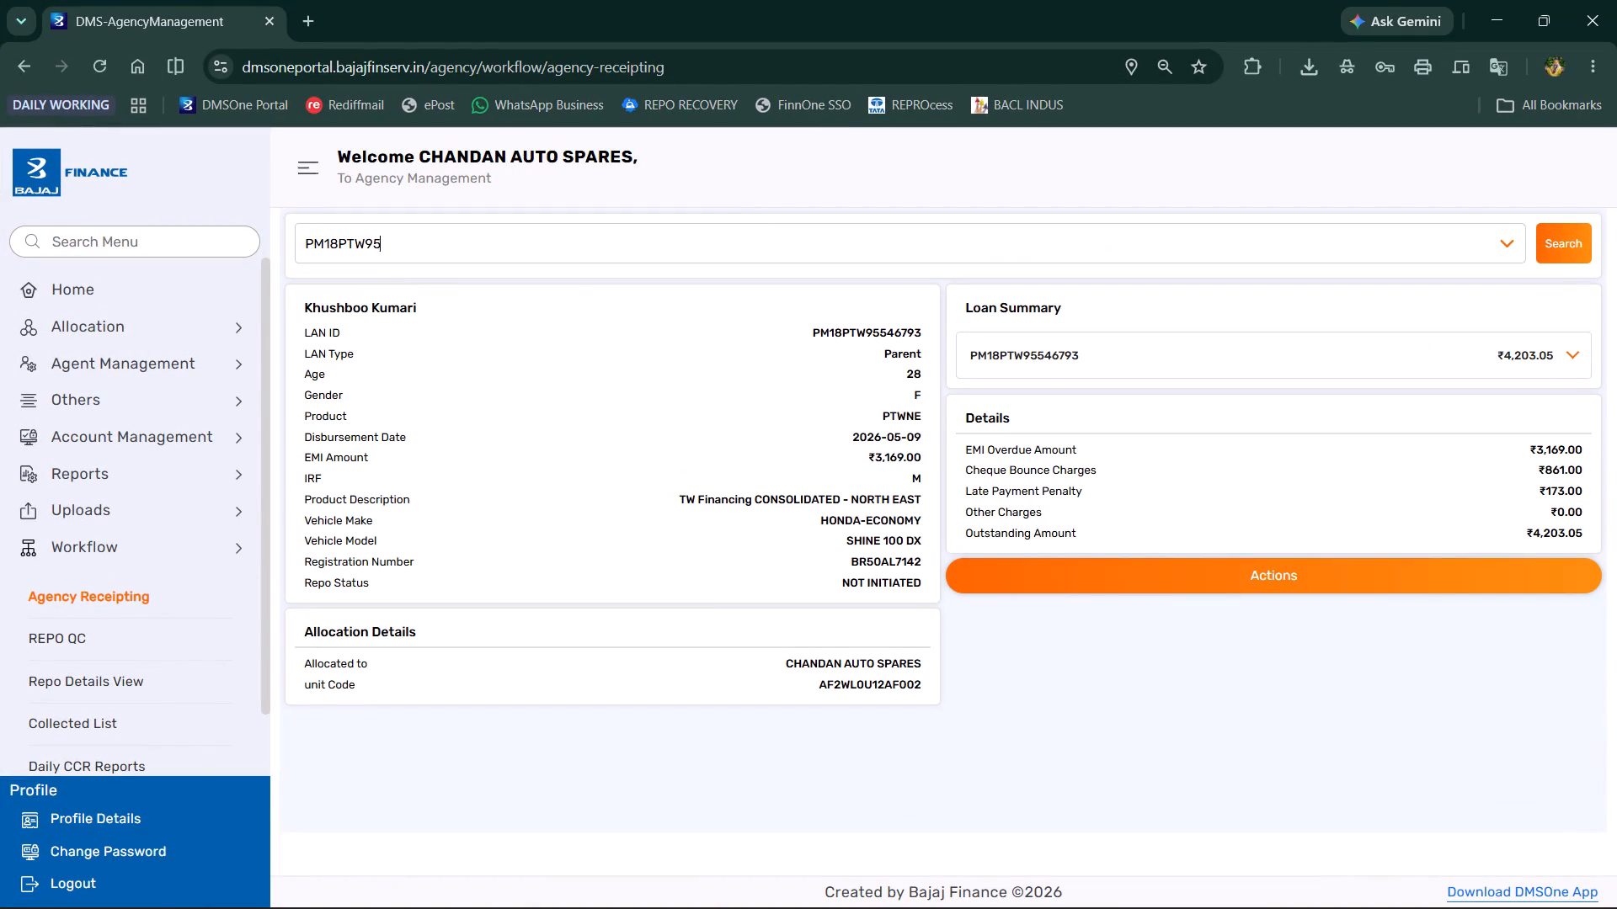
{"action": "key", "text": "ctrl+v"}
{"action": "key", "text": "Return"}
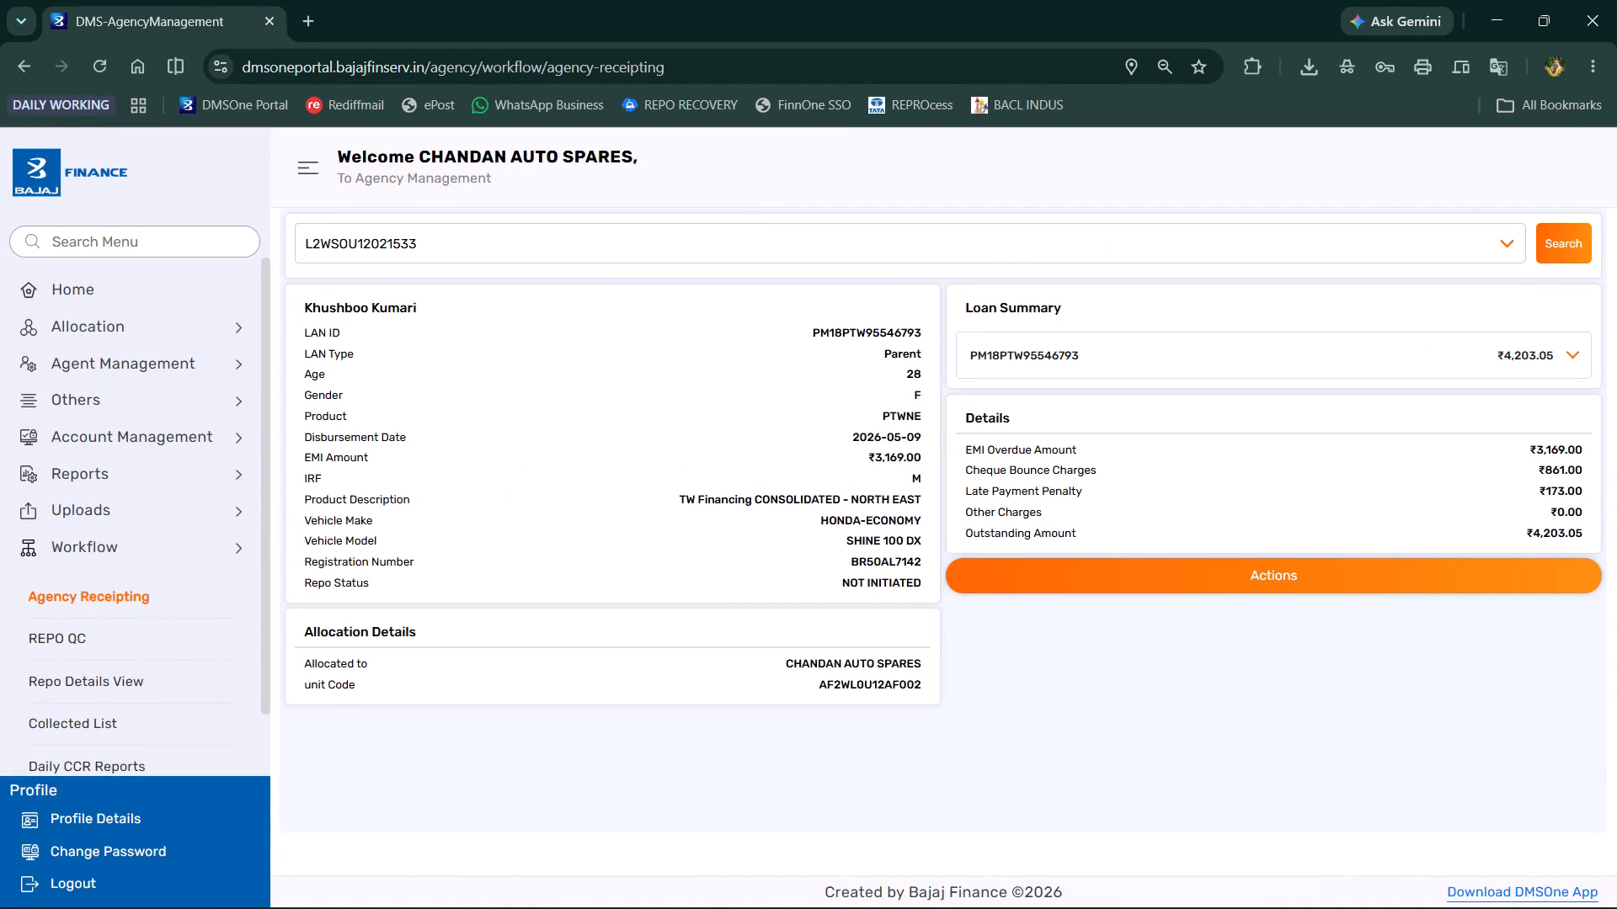
{"action": "key", "text": "Return"}
{"action": "double_click", "coordinate": [334, 332]}
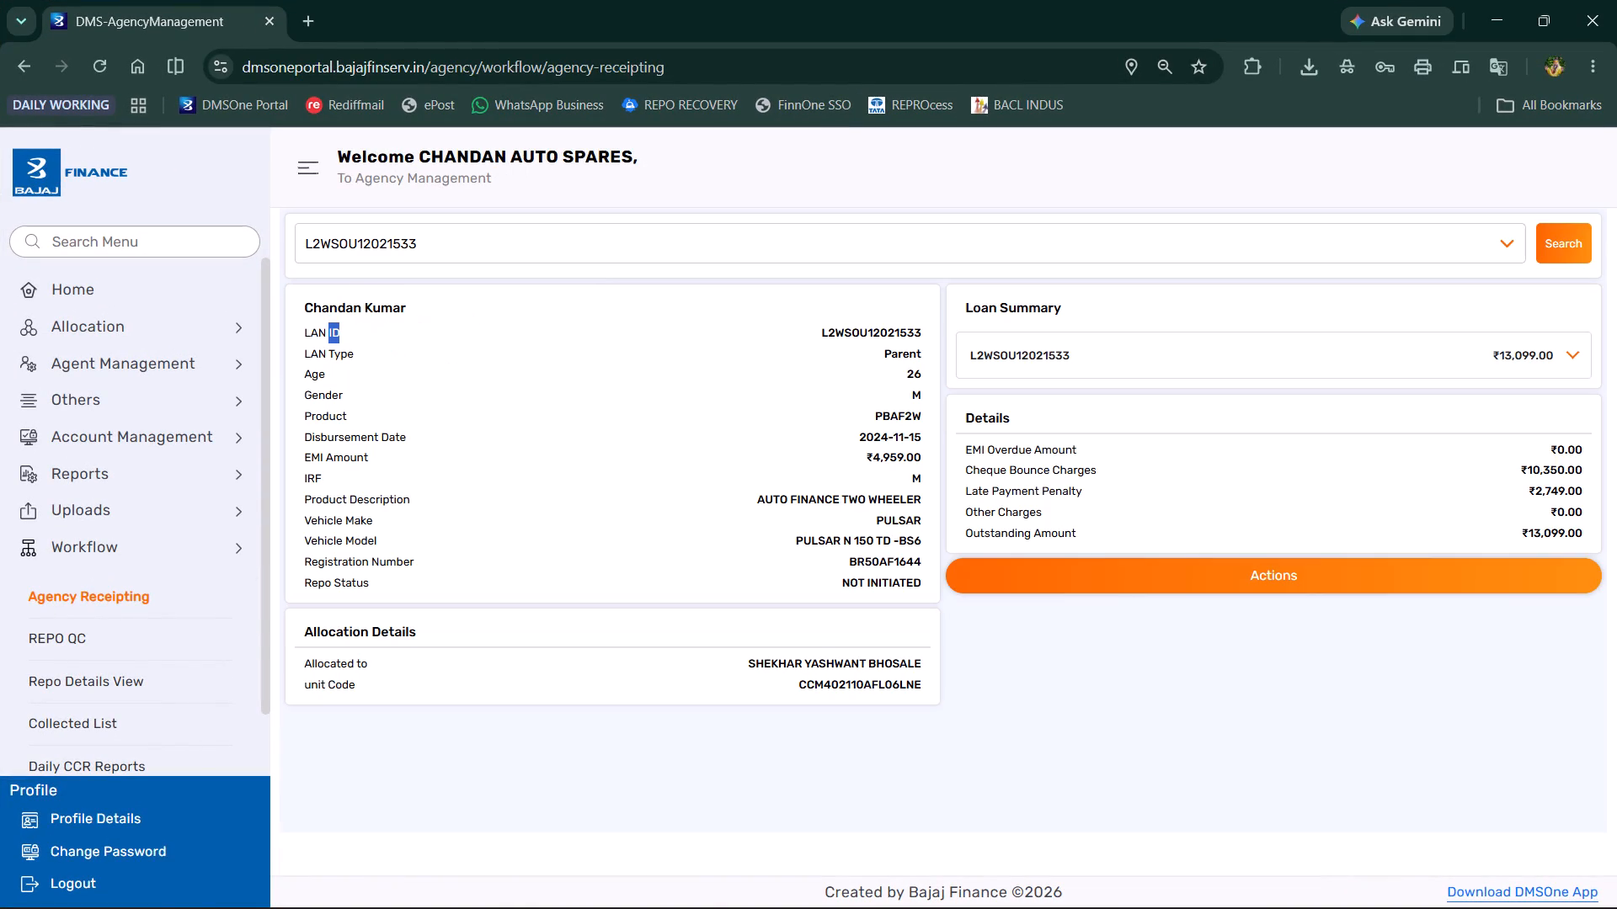
{"action": "key", "text": "super+Tab"}
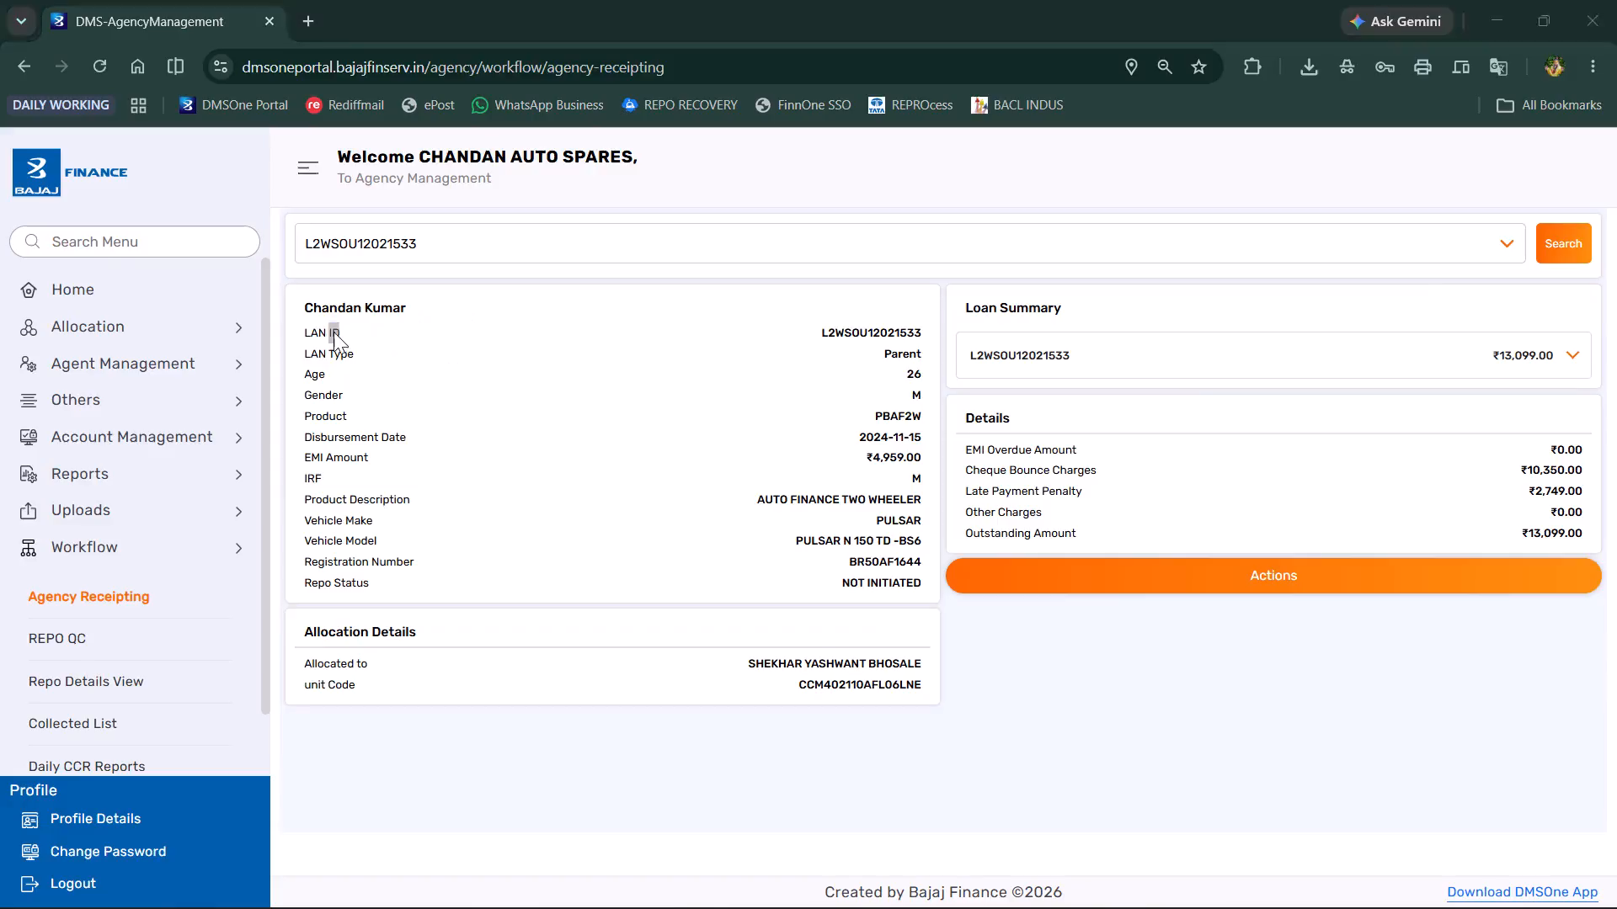
{"action": "left_click", "coordinate": [747, 188]}
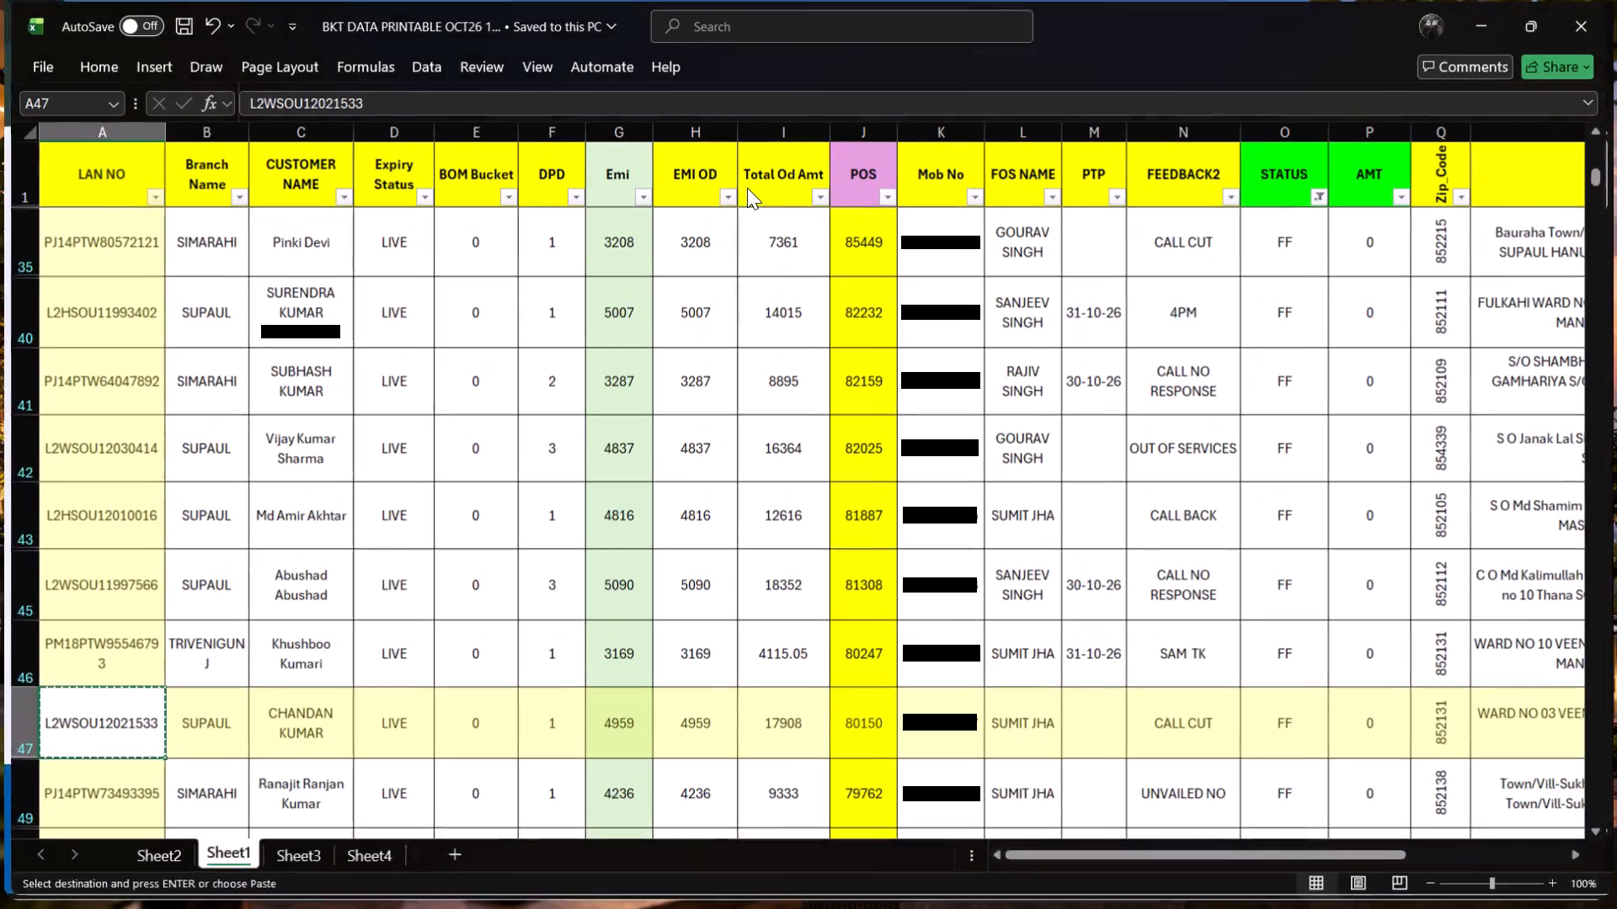
Go to the FEEDBACK2 entry of the record in row 47.
{"action": "key", "text": "Right"}
{"action": "key", "text": "Right"}
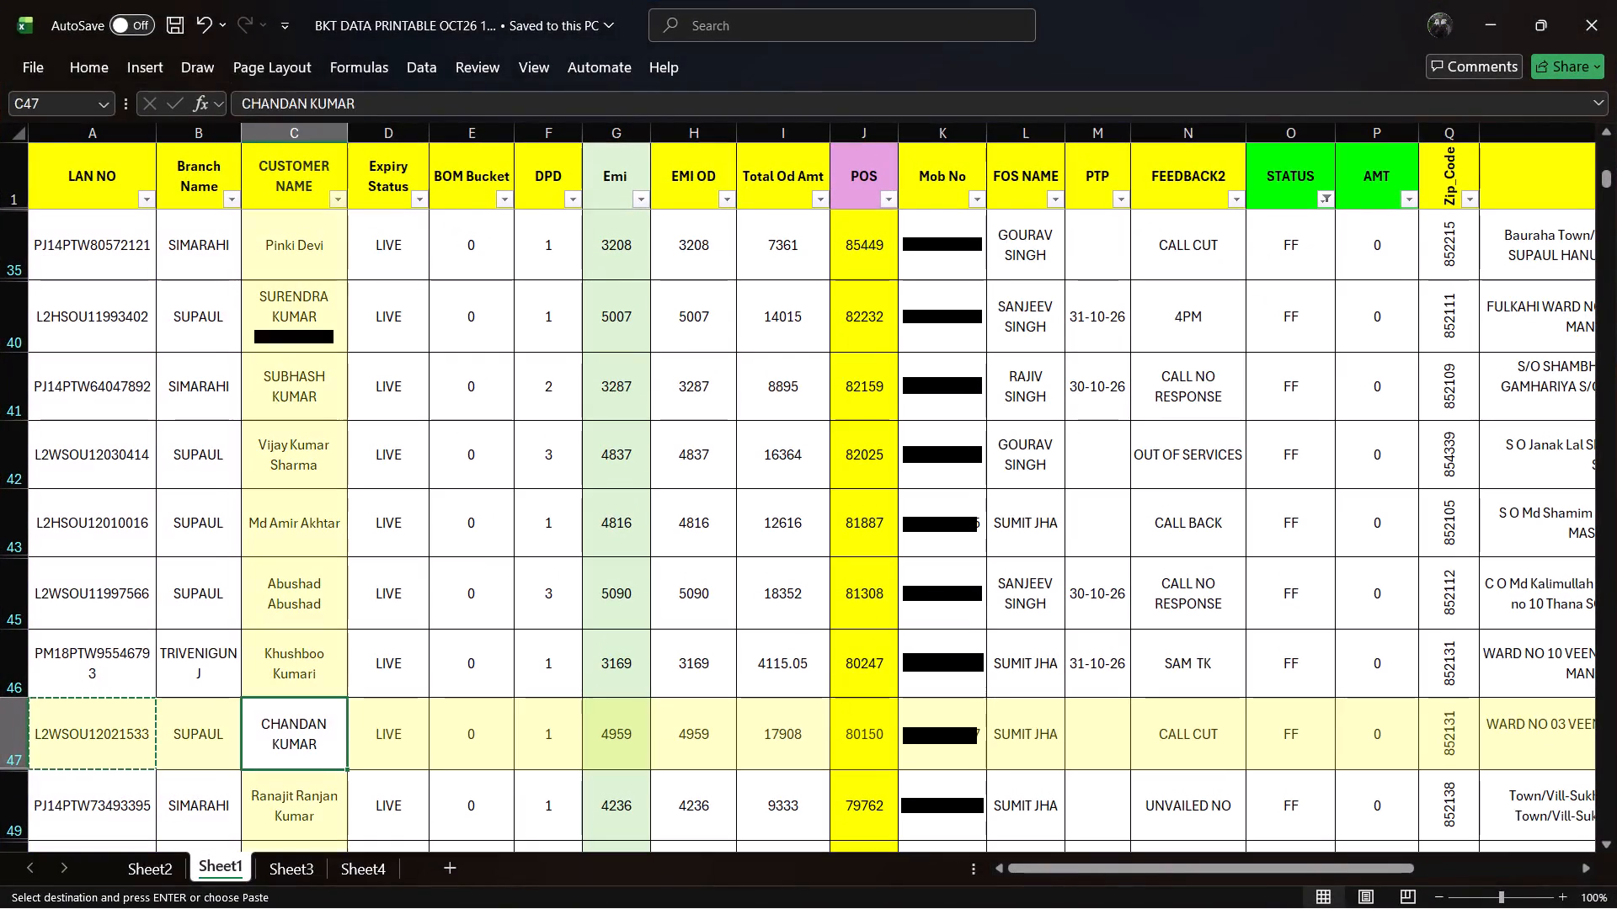
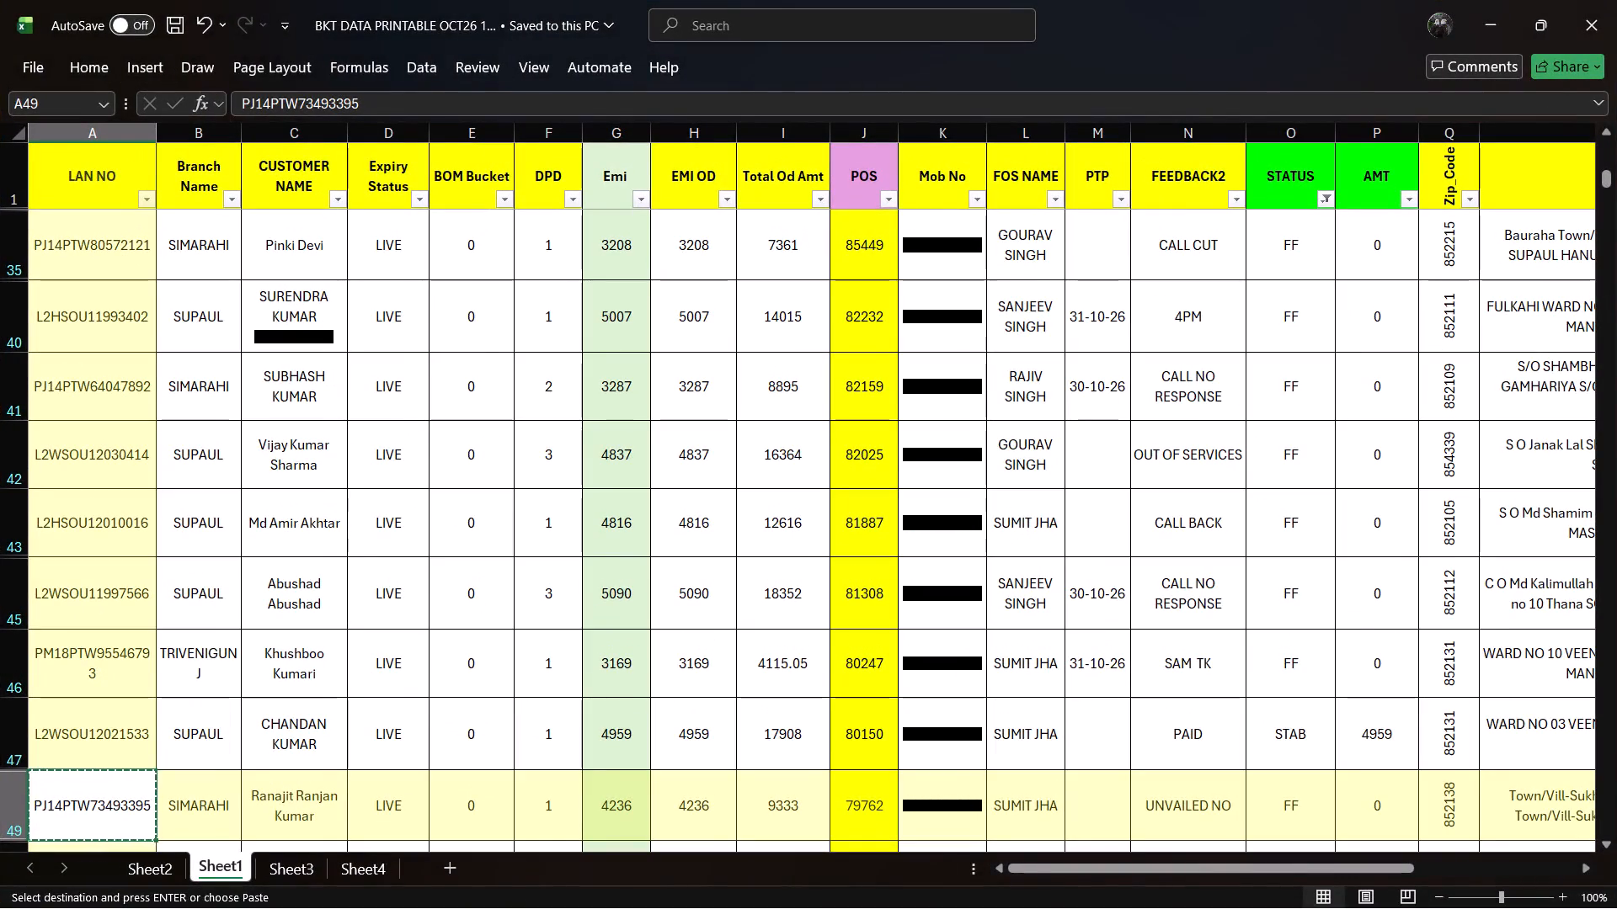
Copy the LAN NO of the FF record in row 51 and view its loan details in the DMS portal's Agency Receipting in Chrome.
{"action": "key", "text": "Down"}
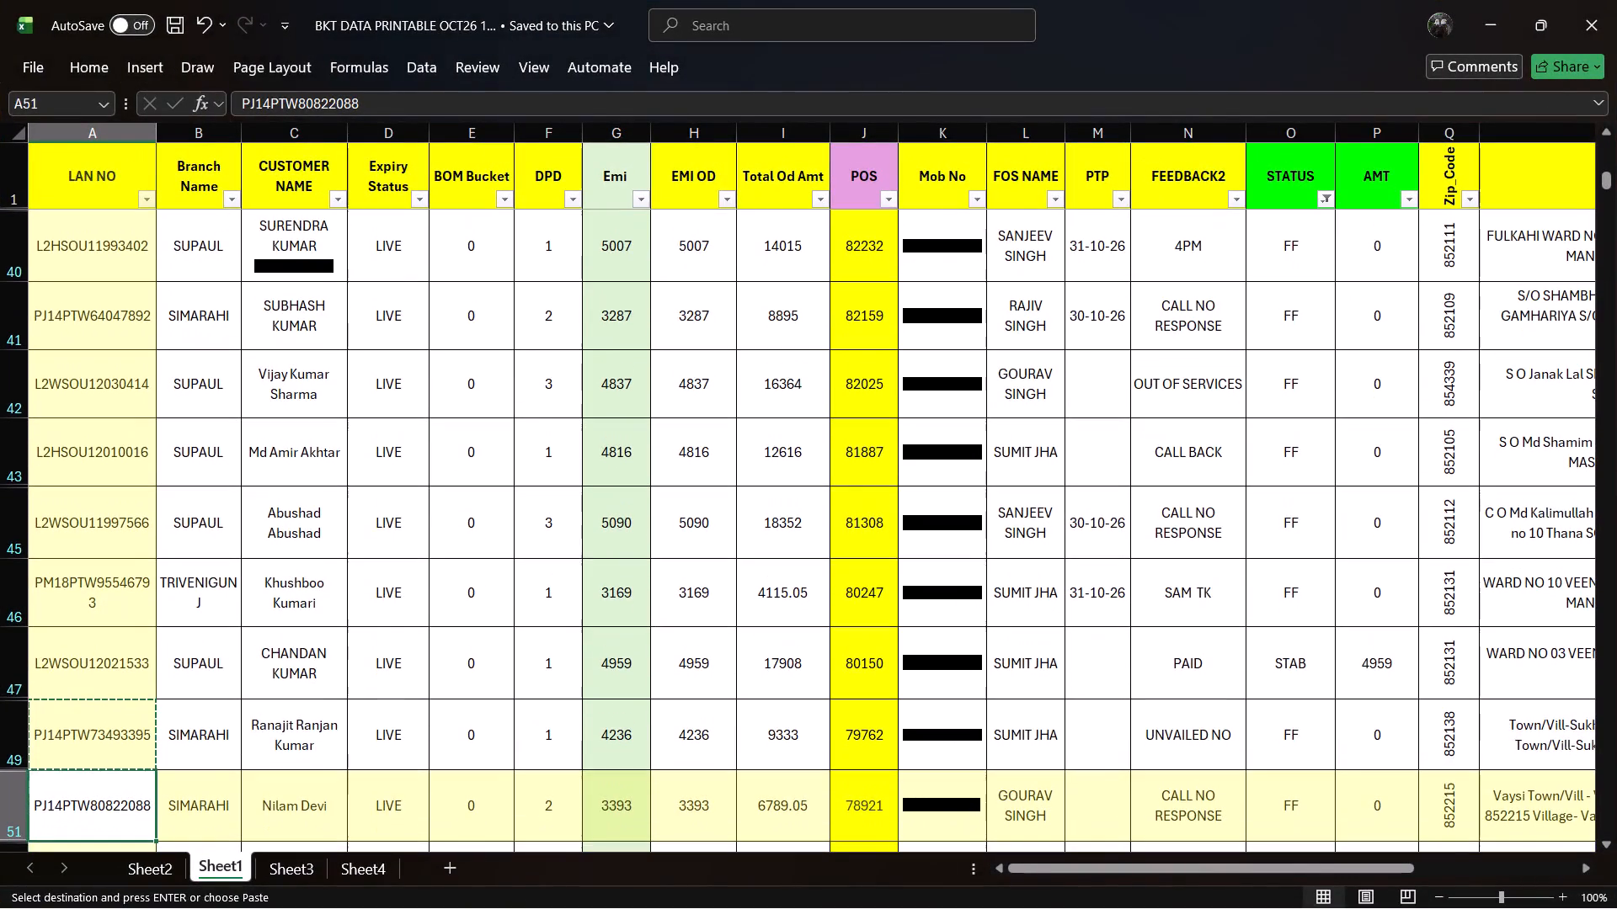
{"action": "key", "text": "ctrl+c"}
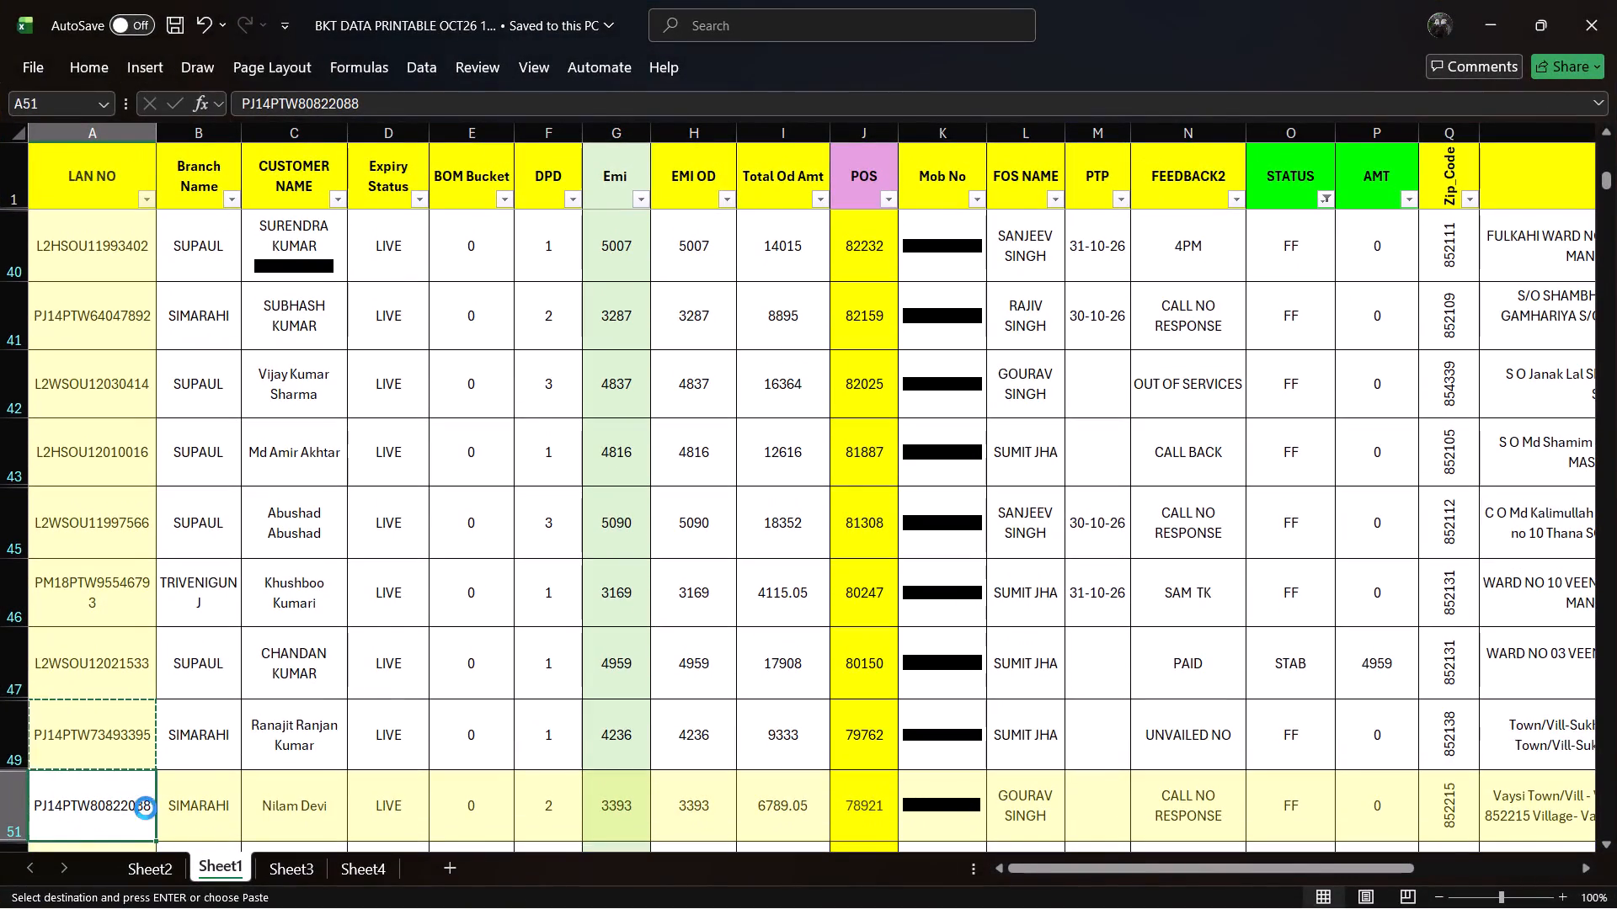
{"action": "key", "text": "super+Tab"}
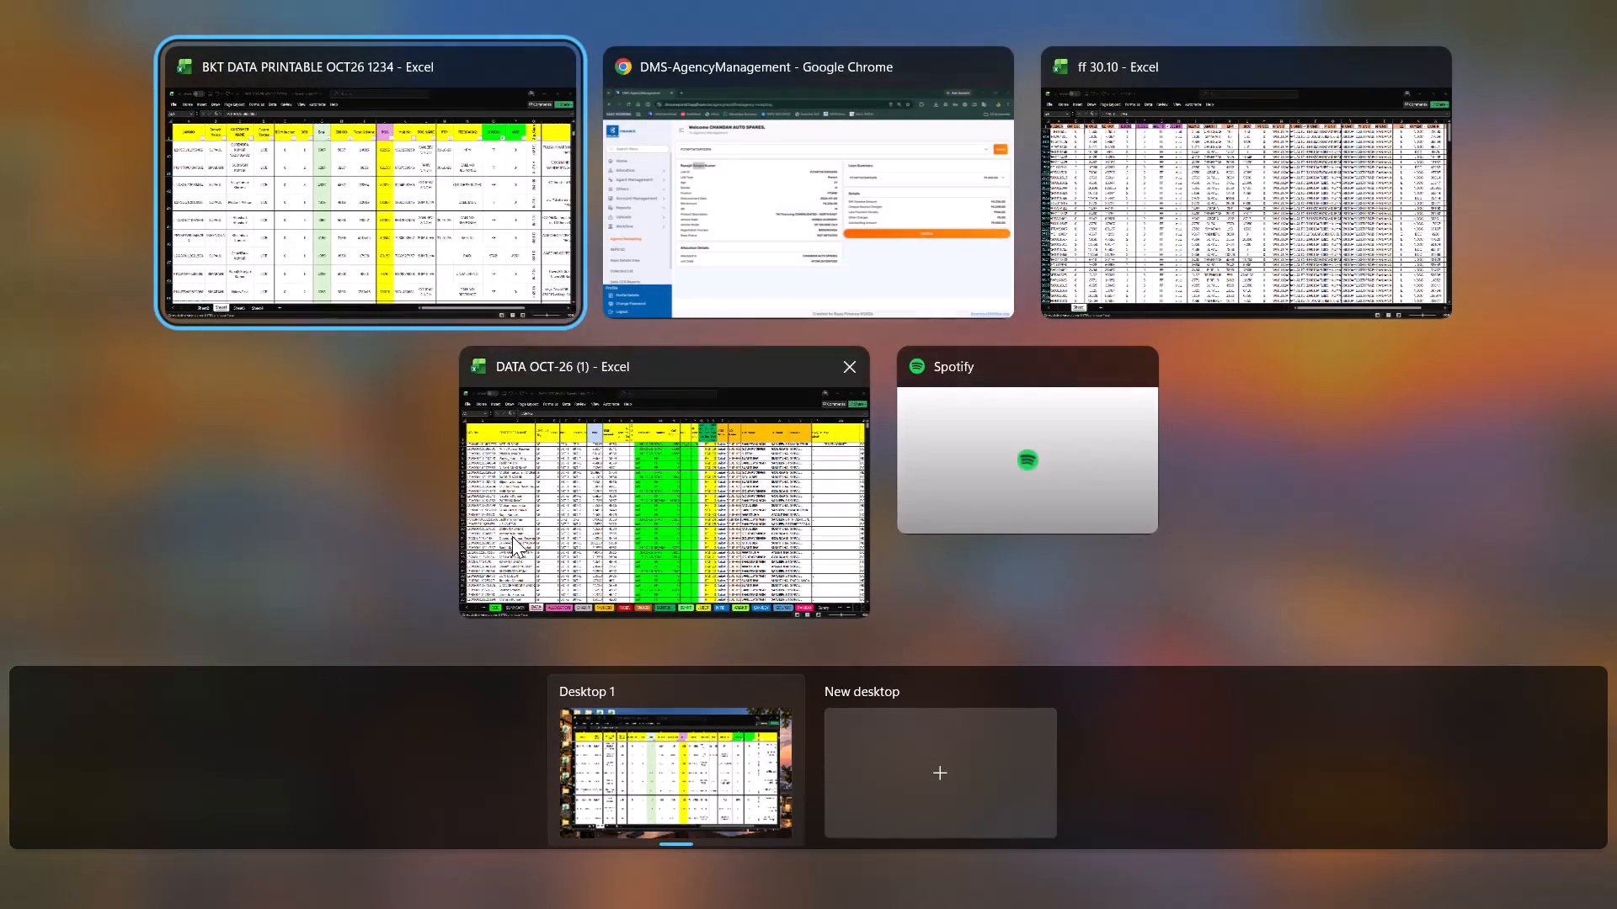
{"action": "left_click", "coordinate": [761, 252]}
{"action": "left_click", "coordinate": [479, 247]}
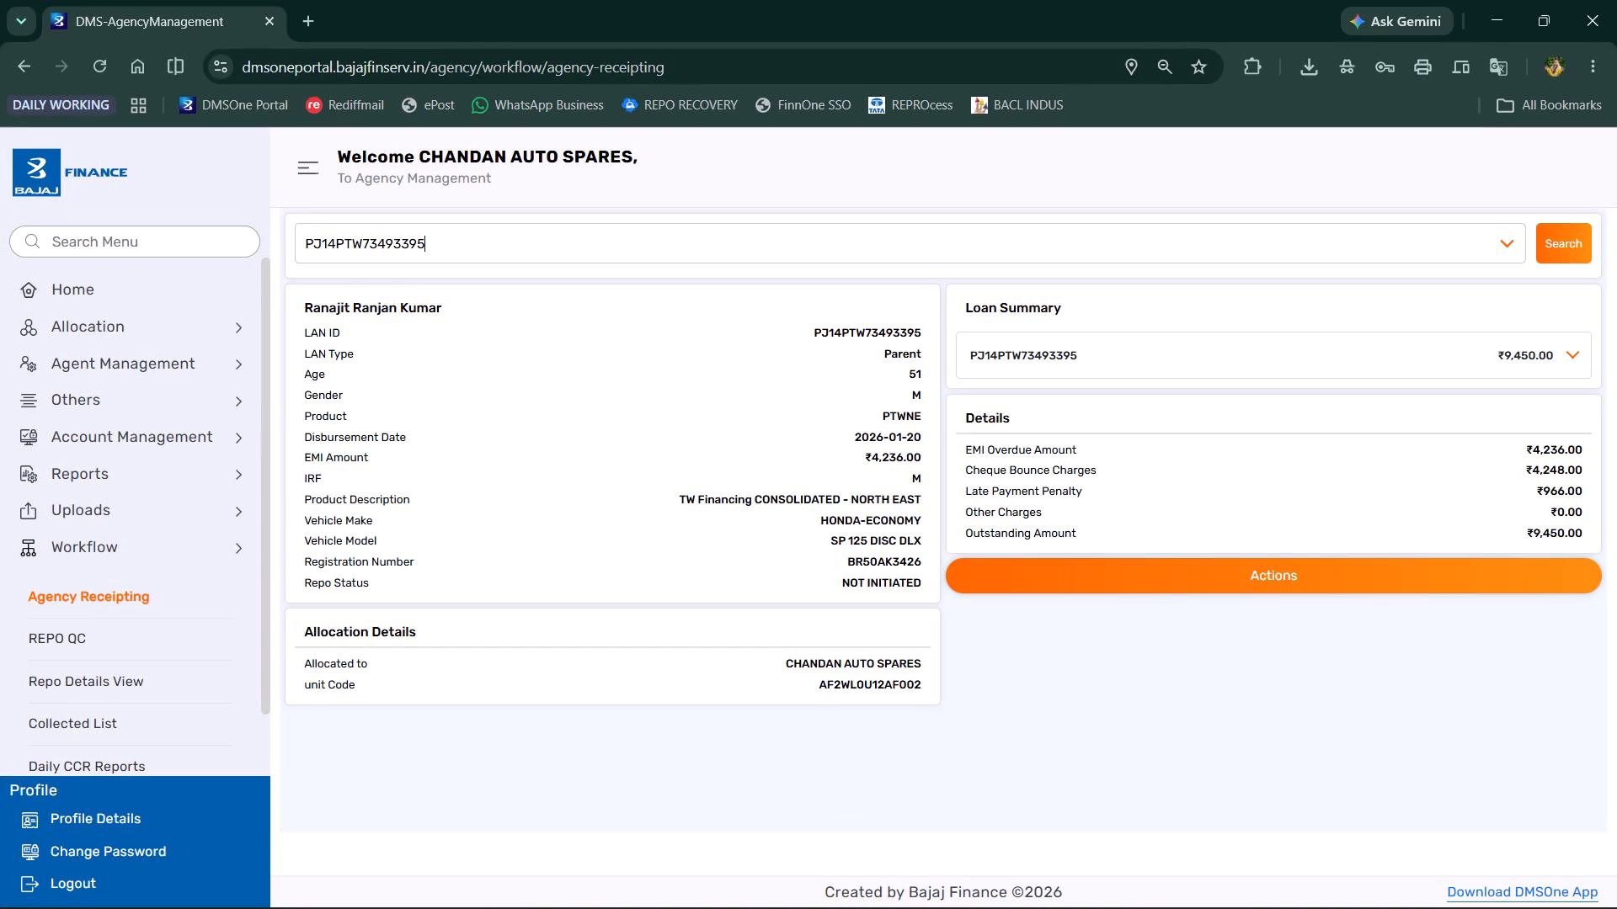
{"action": "key", "text": "BackSpace"}
{"action": "key", "text": "BackSpace"}
{"action": "key", "text": "BackSpace"}
{"action": "key", "text": "BackSpace"}
{"action": "key", "text": "BackSpace"}
{"action": "key", "text": "BackSpace"}
{"action": "key", "text": "BackSpace"}
{"action": "key", "text": "BackSpace"}
{"action": "key", "text": "BackSpace"}
{"action": "key", "text": "BackSpace"}
{"action": "key", "text": "BackSpace"}
{"action": "key", "text": "BackSpace"}
{"action": "key", "text": "BackSpace"}
{"action": "key", "text": "BackSpace"}
{"action": "key", "text": "BackSpace"}
{"action": "key", "text": "BackSpace"}
{"action": "key", "text": "BackSpace"}
{"action": "key", "text": "BackSpace"}
{"action": "key", "text": "BackSpace"}
{"action": "key", "text": "BackSpace"}
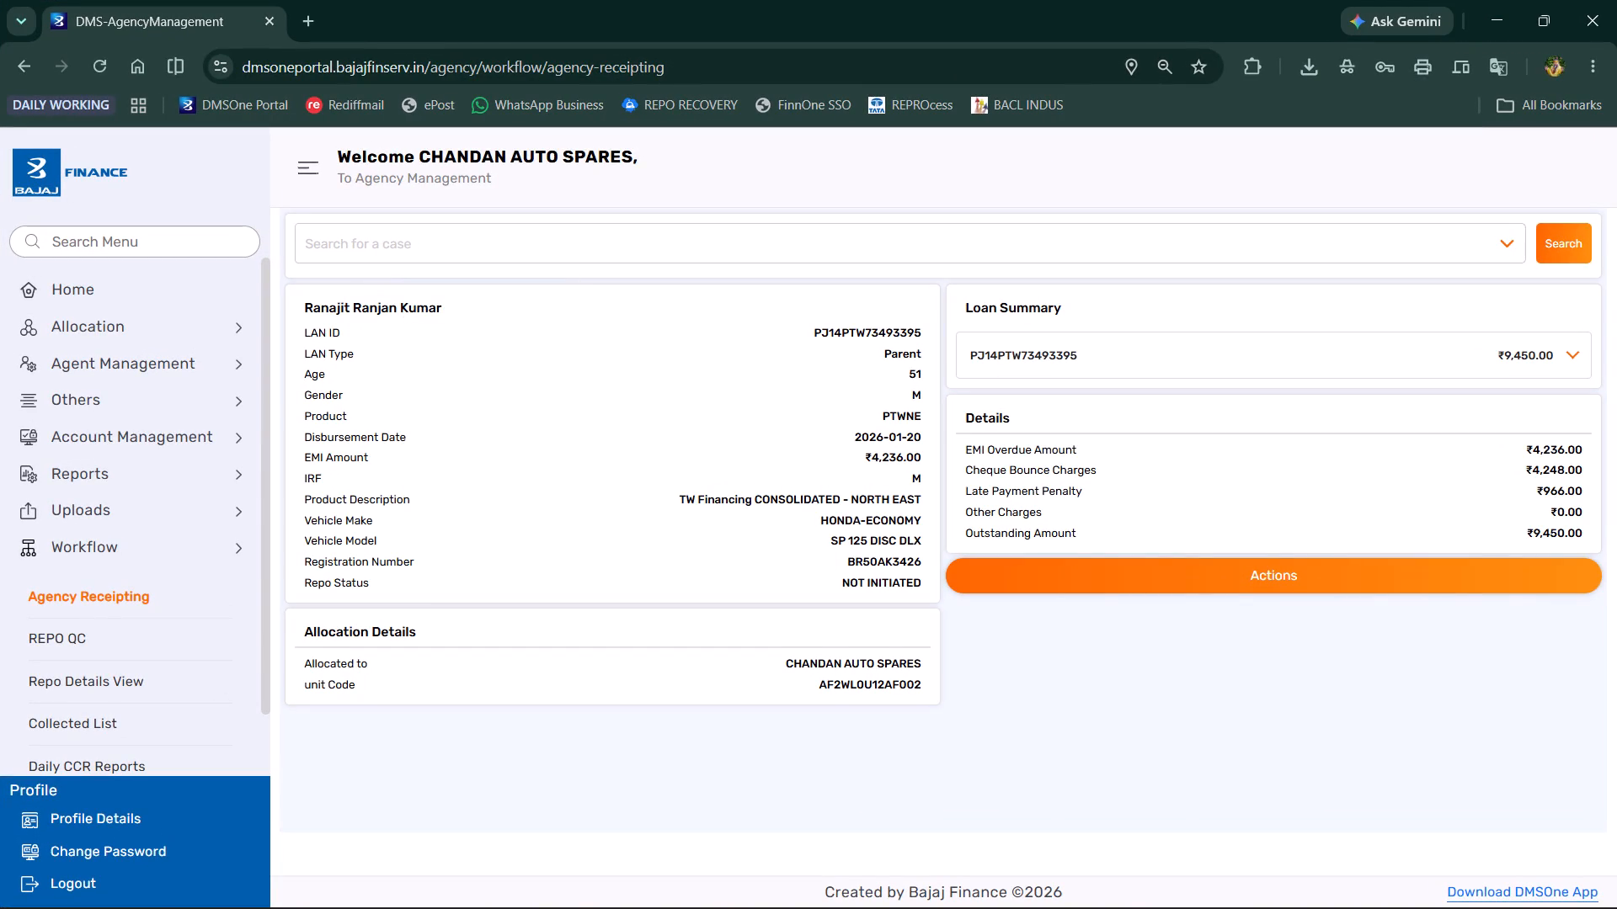
{"action": "key", "text": "ctrl+v"}
{"action": "key", "text": "Return"}
{"action": "key", "text": "Return"}
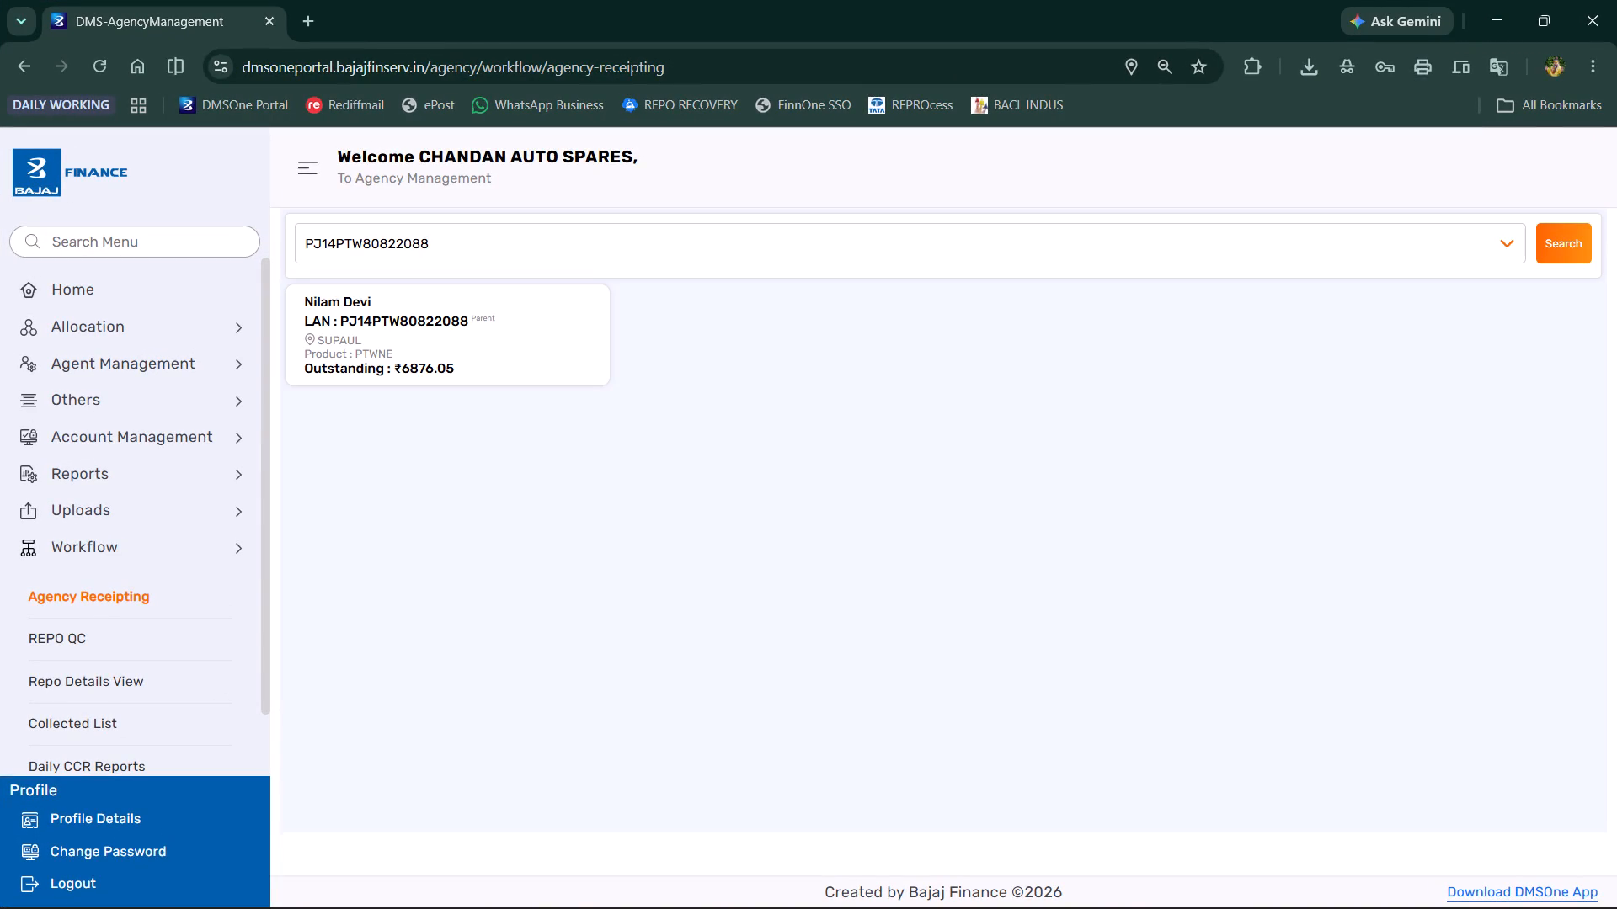
{"action": "double_click", "coordinate": [344, 321]}
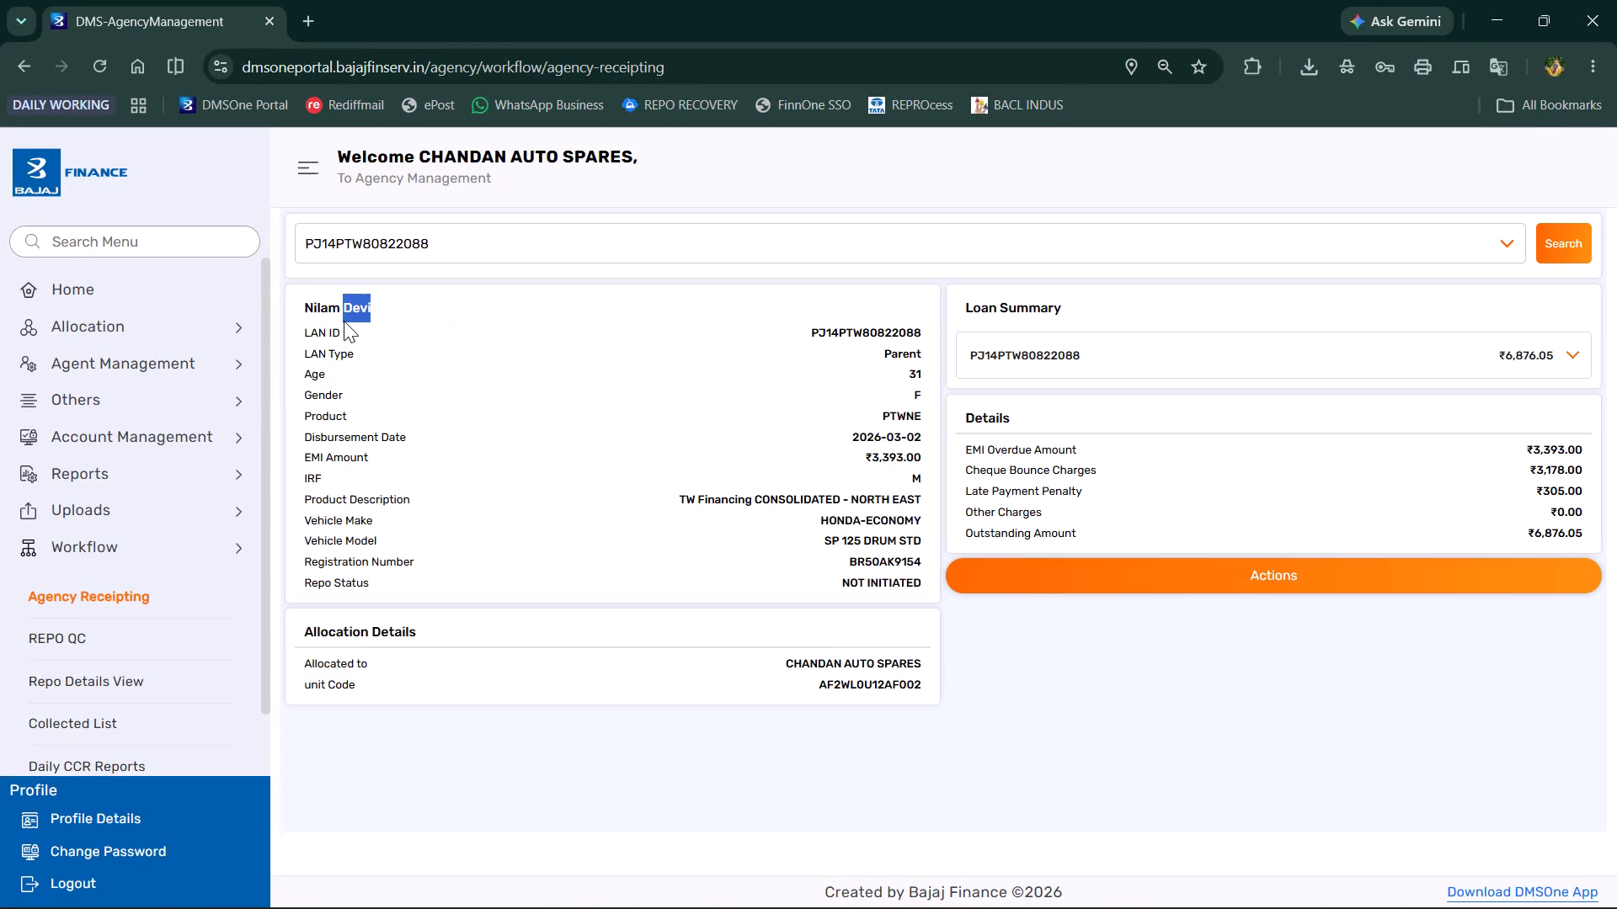
Return to the BKT DATA workbook in Excel and go to the Mob No entry of the record in row 51.
{"action": "key", "text": "super+Tab"}
{"action": "left_click", "coordinate": [832, 165]}
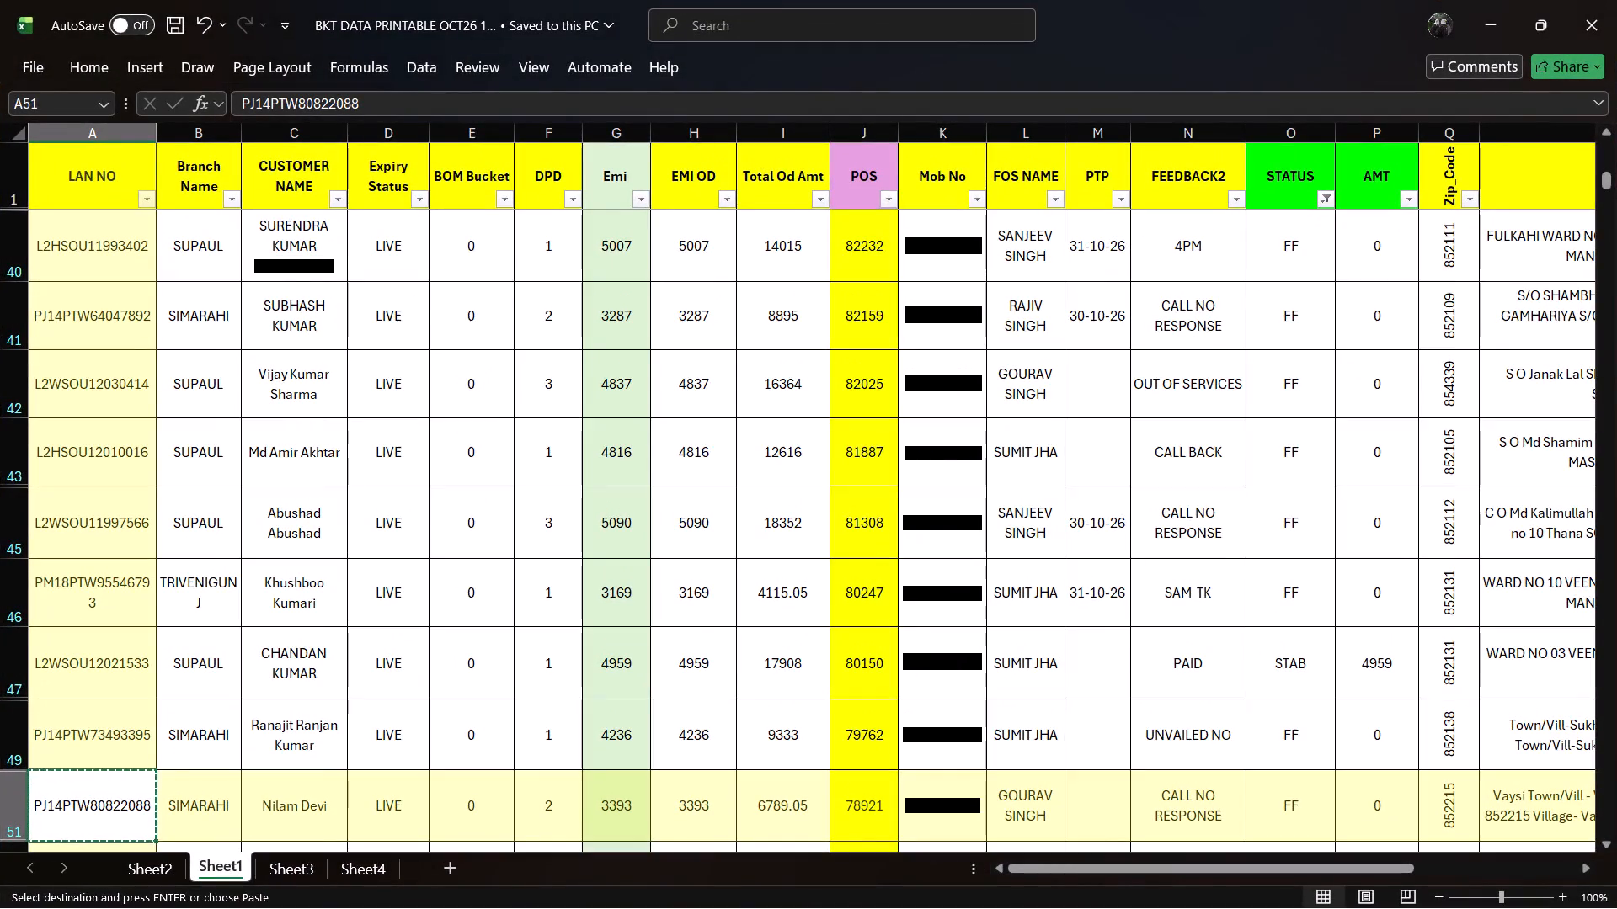
{"action": "left_click", "coordinate": [937, 808]}
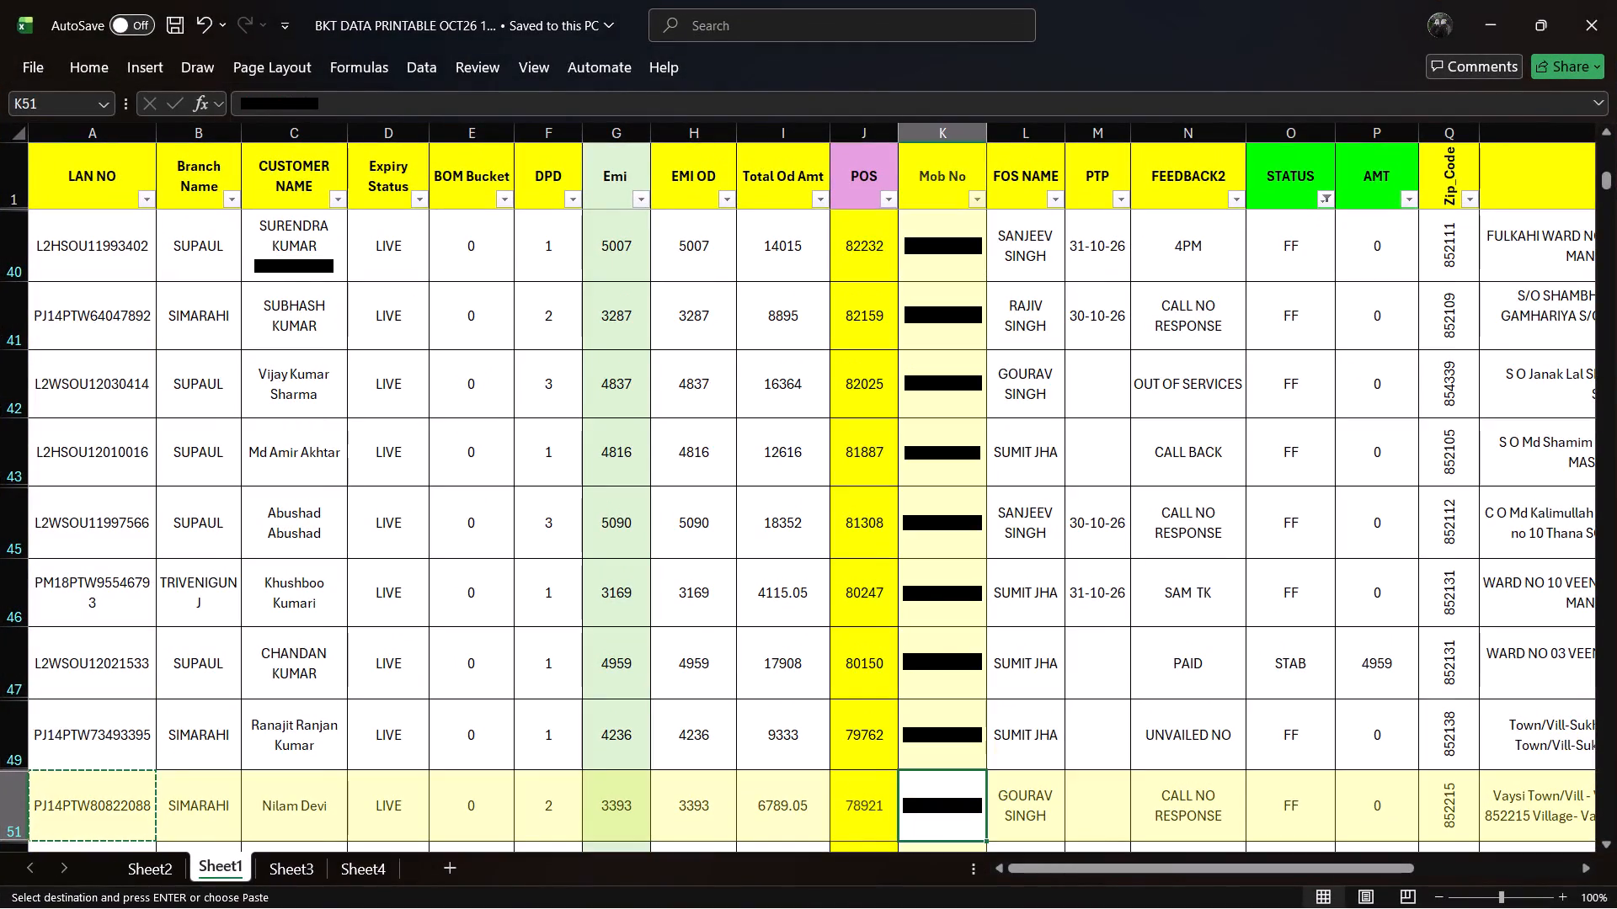
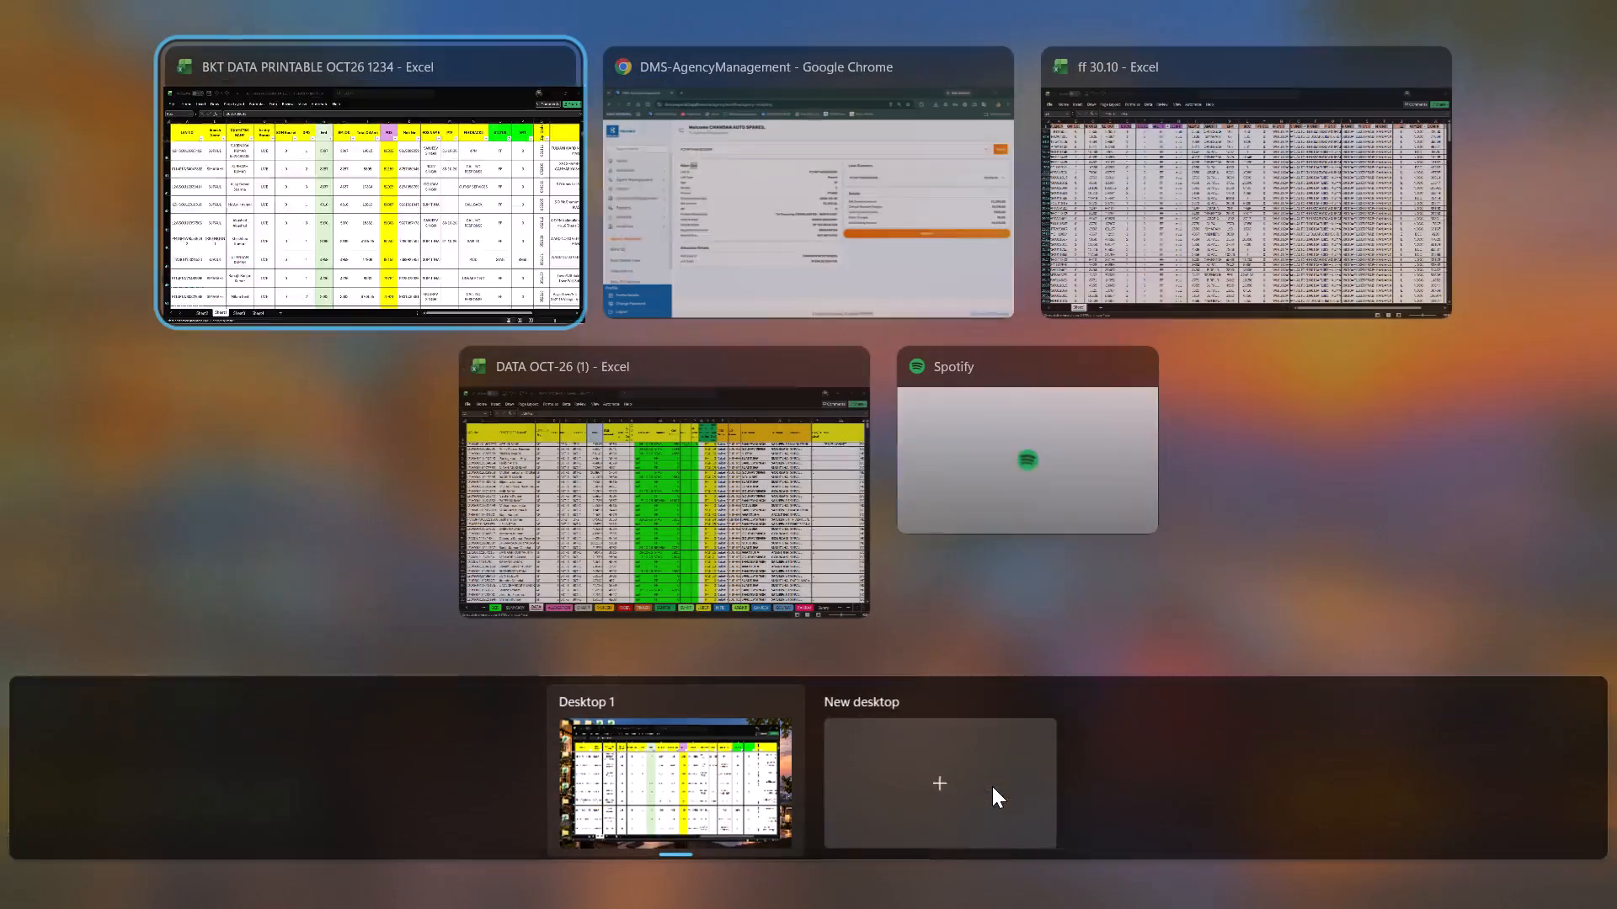
Switch back to Chrome and review the open loan's dues and details in the DMS portal's Agency Receipting.
{"action": "left_click", "coordinate": [846, 229]}
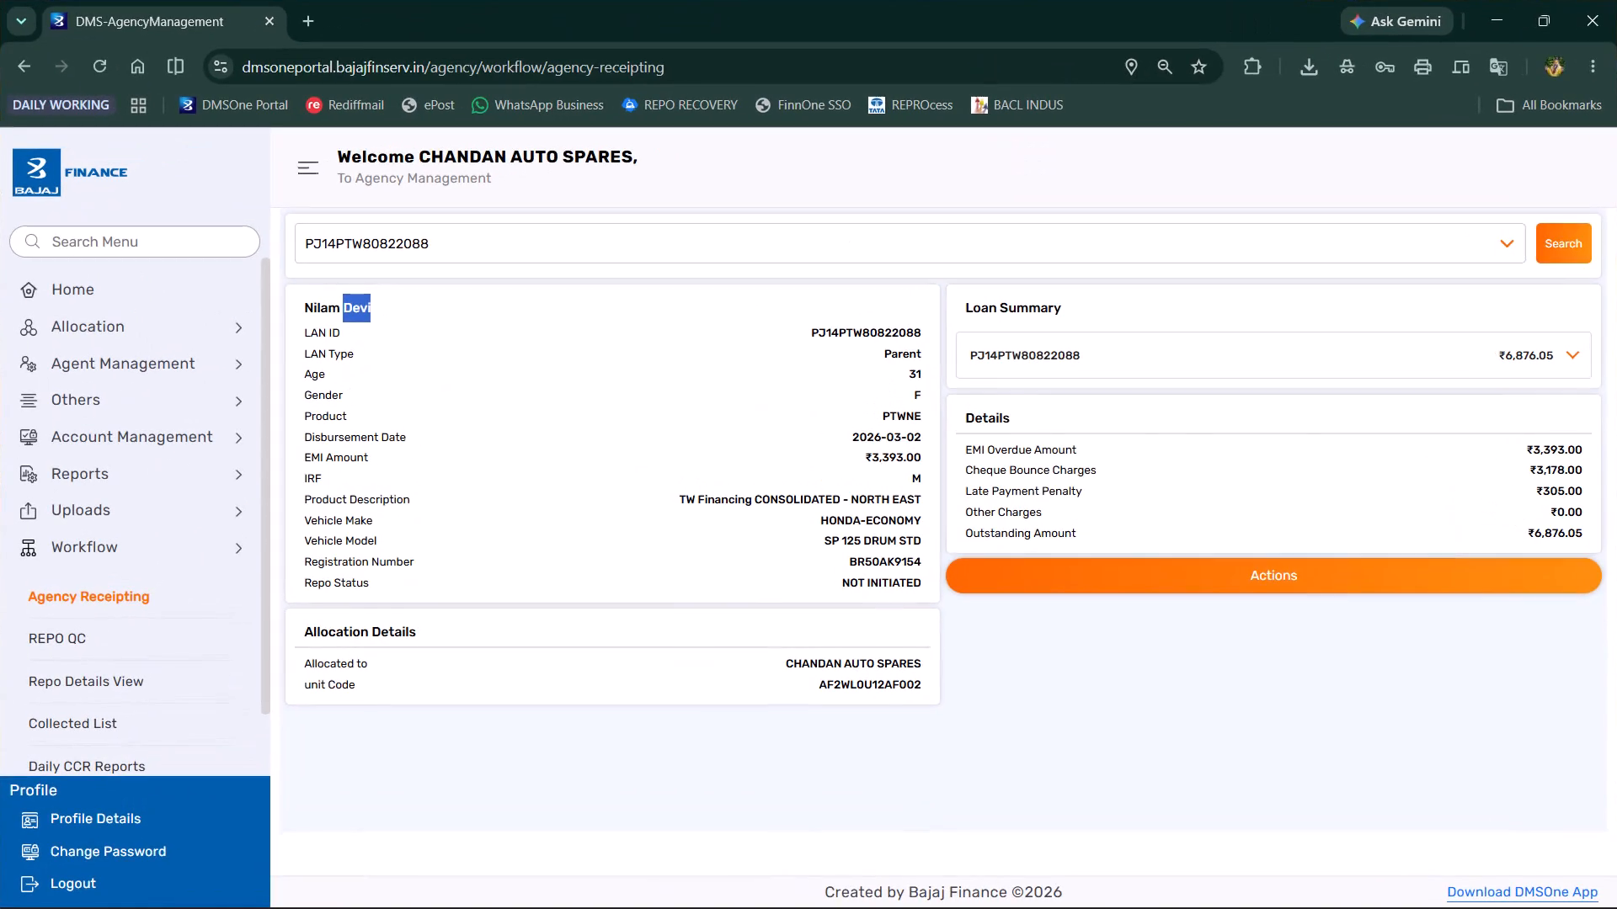
{"action": "left_click", "coordinate": [521, 333]}
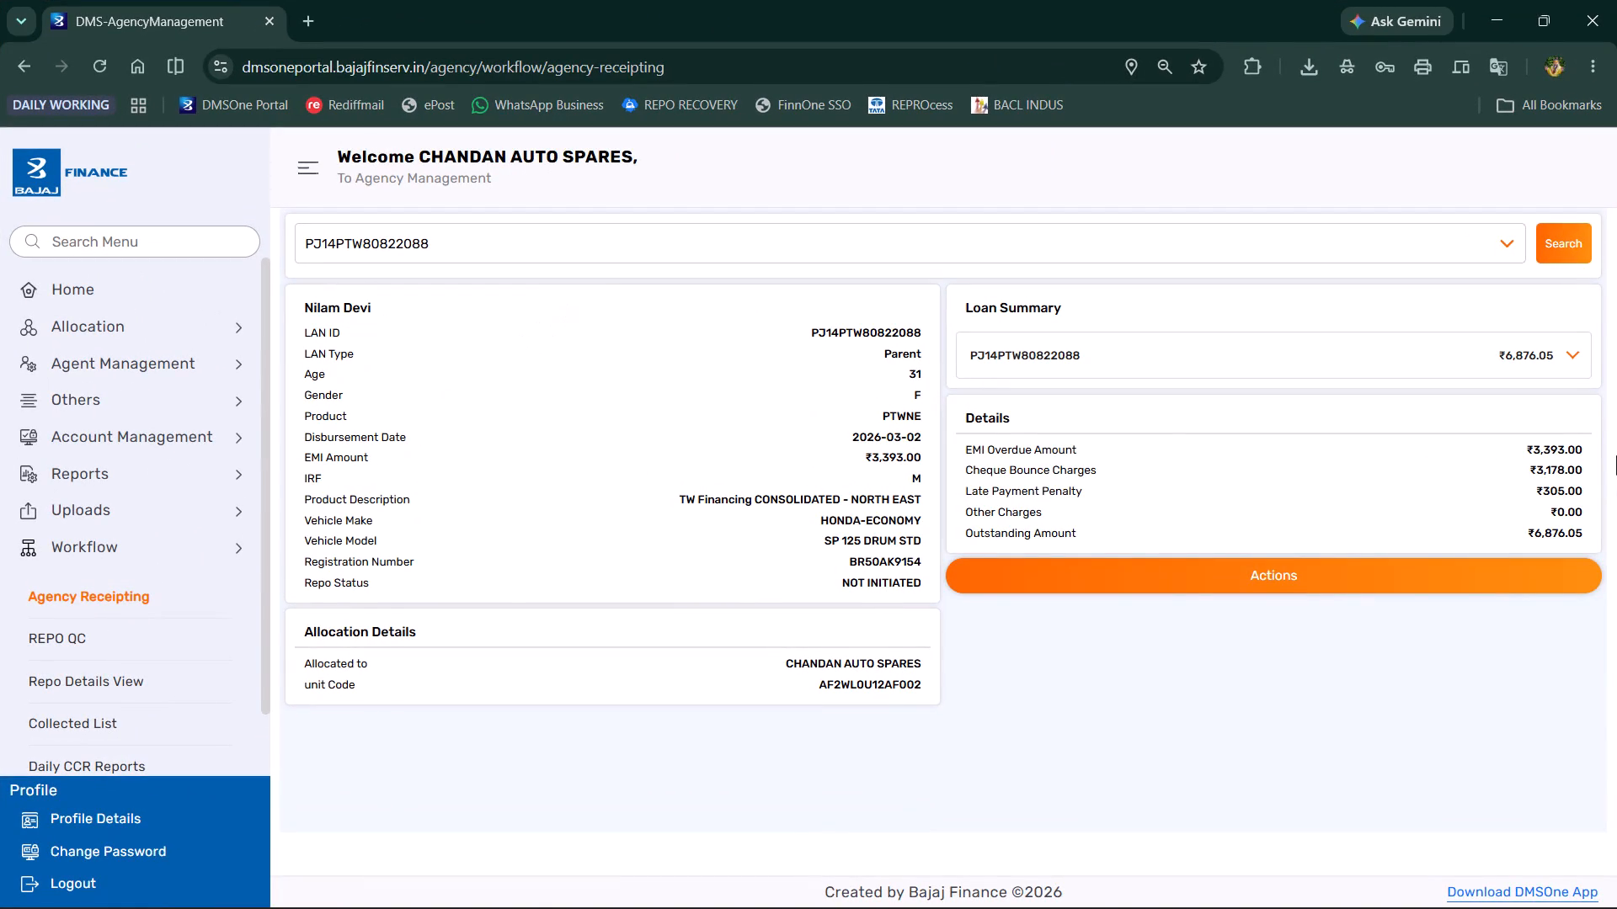
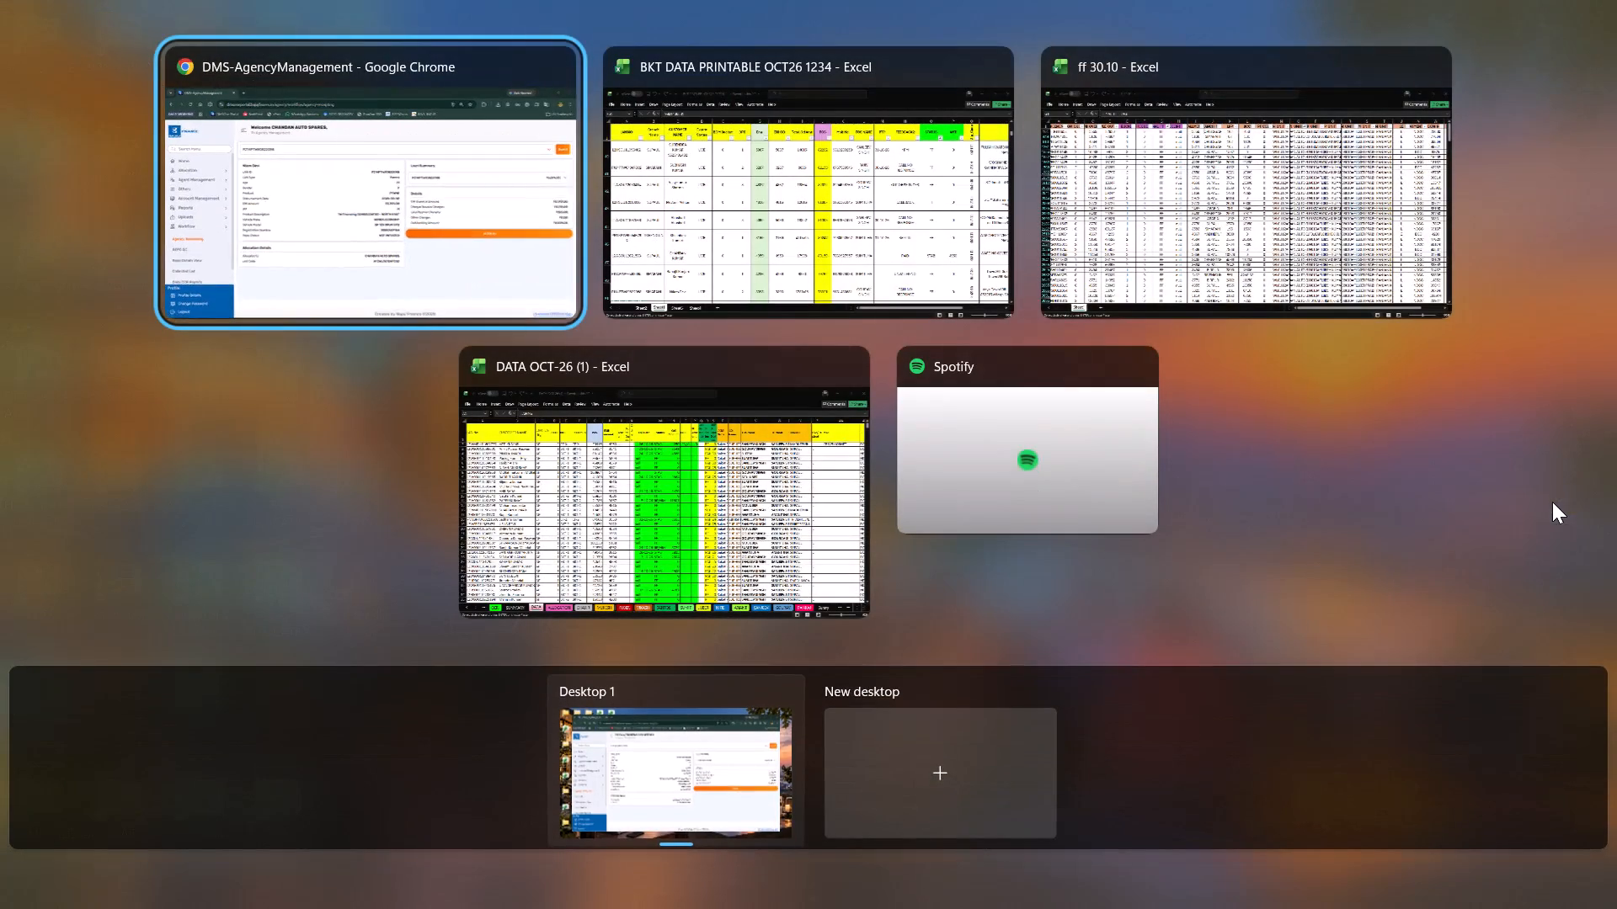
Switch to the BKT DATA PRINTABLE OCT26 workbook and select the Mob No cell in row 51 of Sheet1 to check the customer's contact.
{"action": "left_click", "coordinate": [889, 206]}
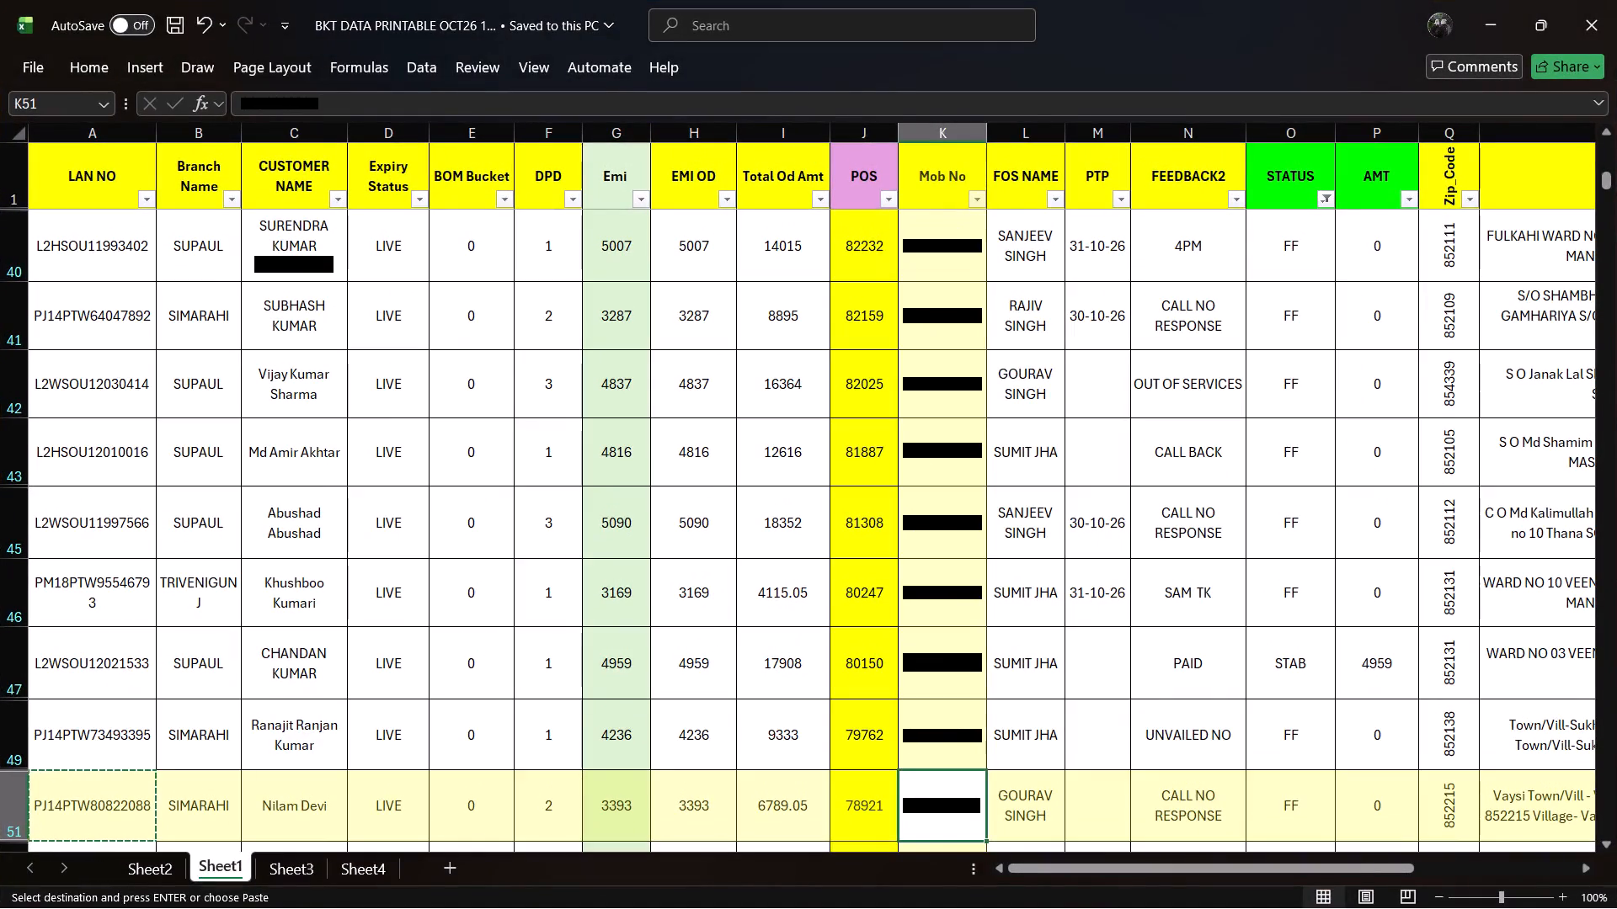
{"action": "left_click", "coordinate": [944, 805]}
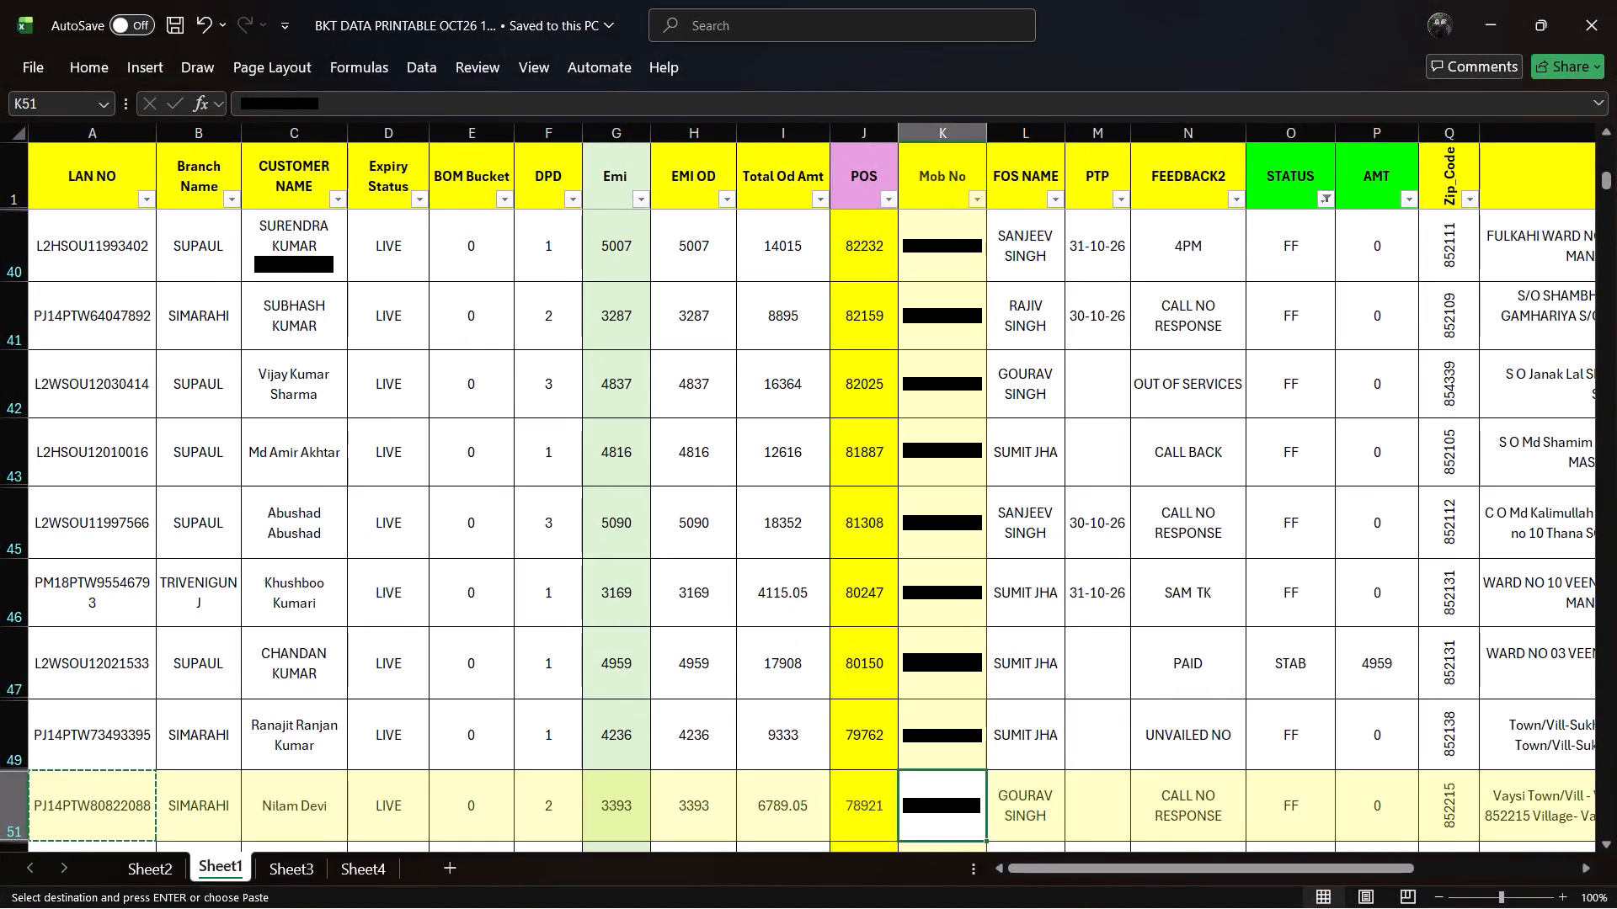
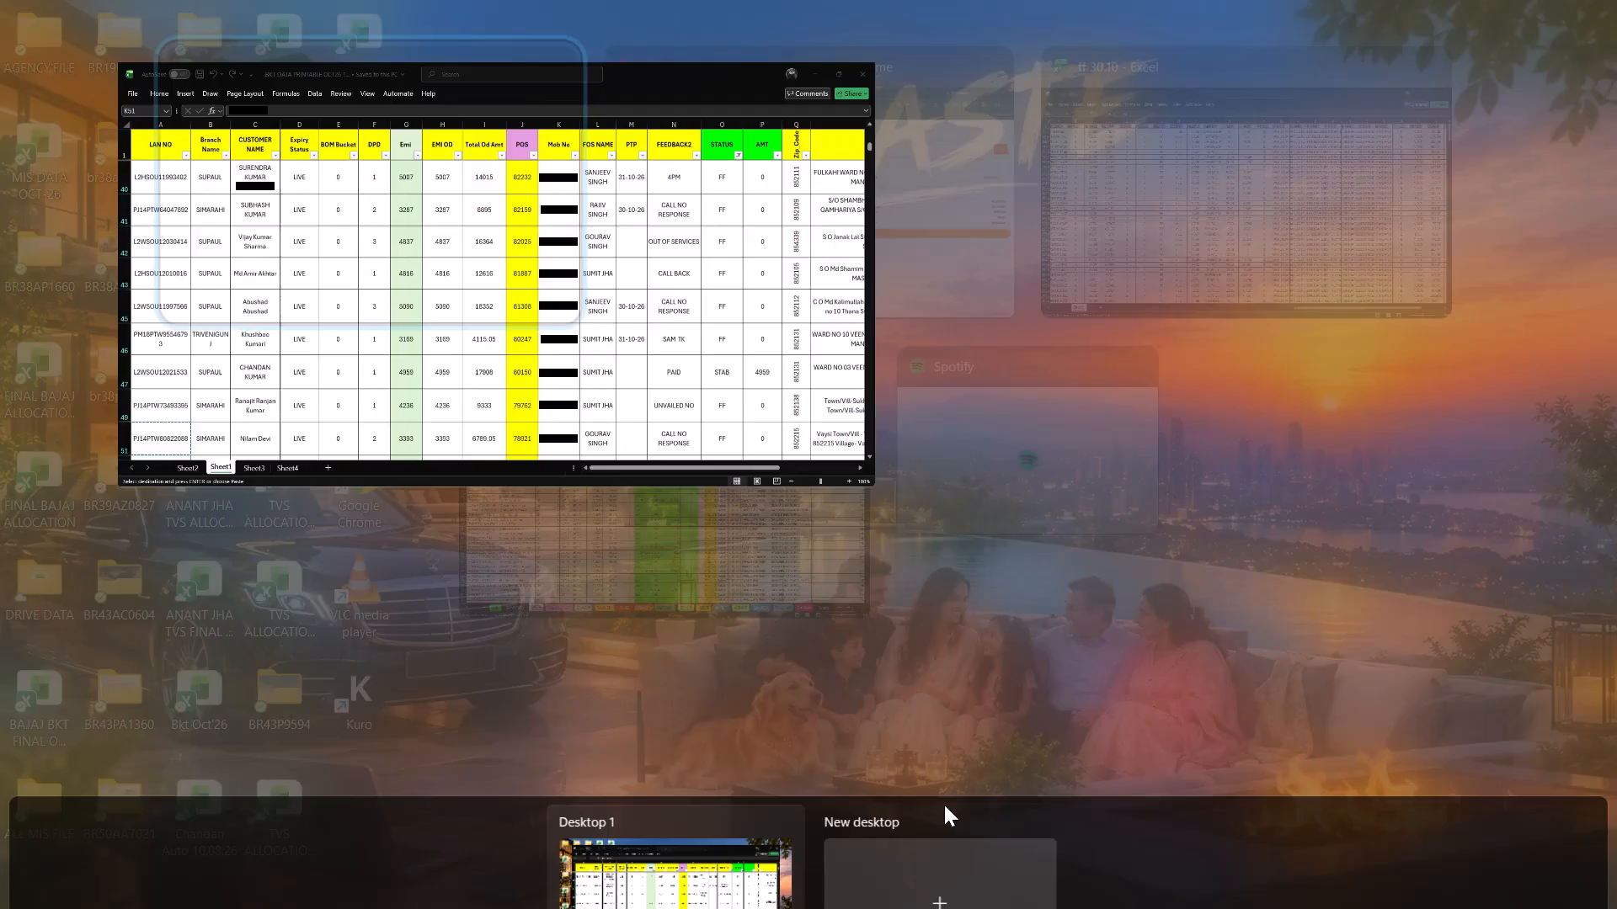
Switch to the DMS-AgencyManagement receipting page in Chrome to check the open customer's loan details and dues.
{"action": "left_click", "coordinate": [779, 245]}
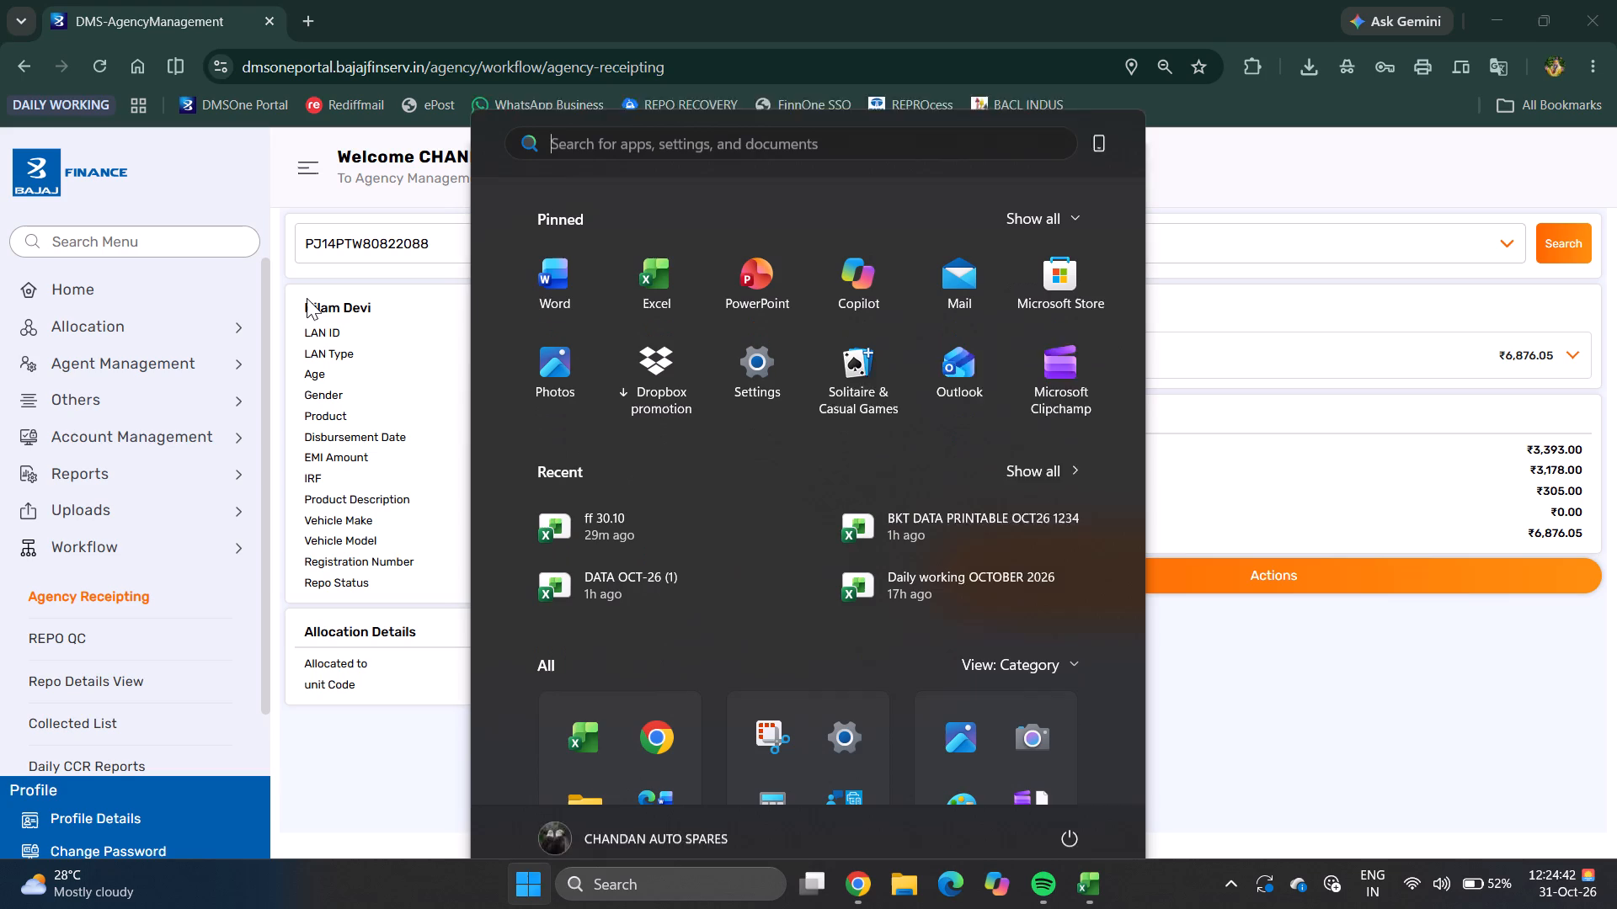
{"action": "left_click", "coordinate": [374, 460]}
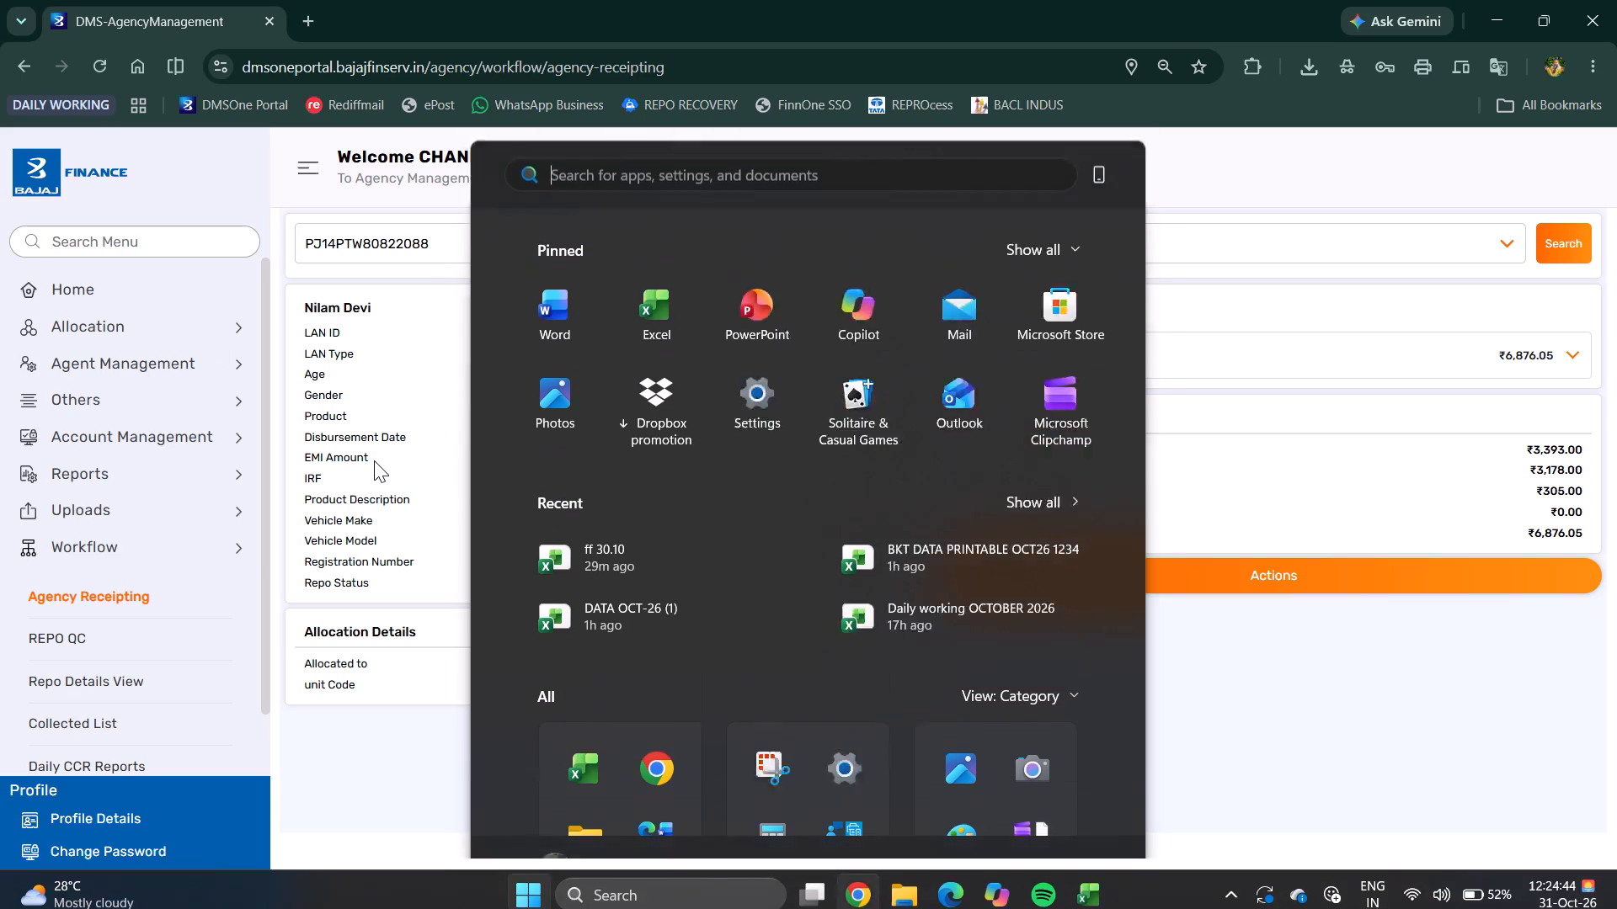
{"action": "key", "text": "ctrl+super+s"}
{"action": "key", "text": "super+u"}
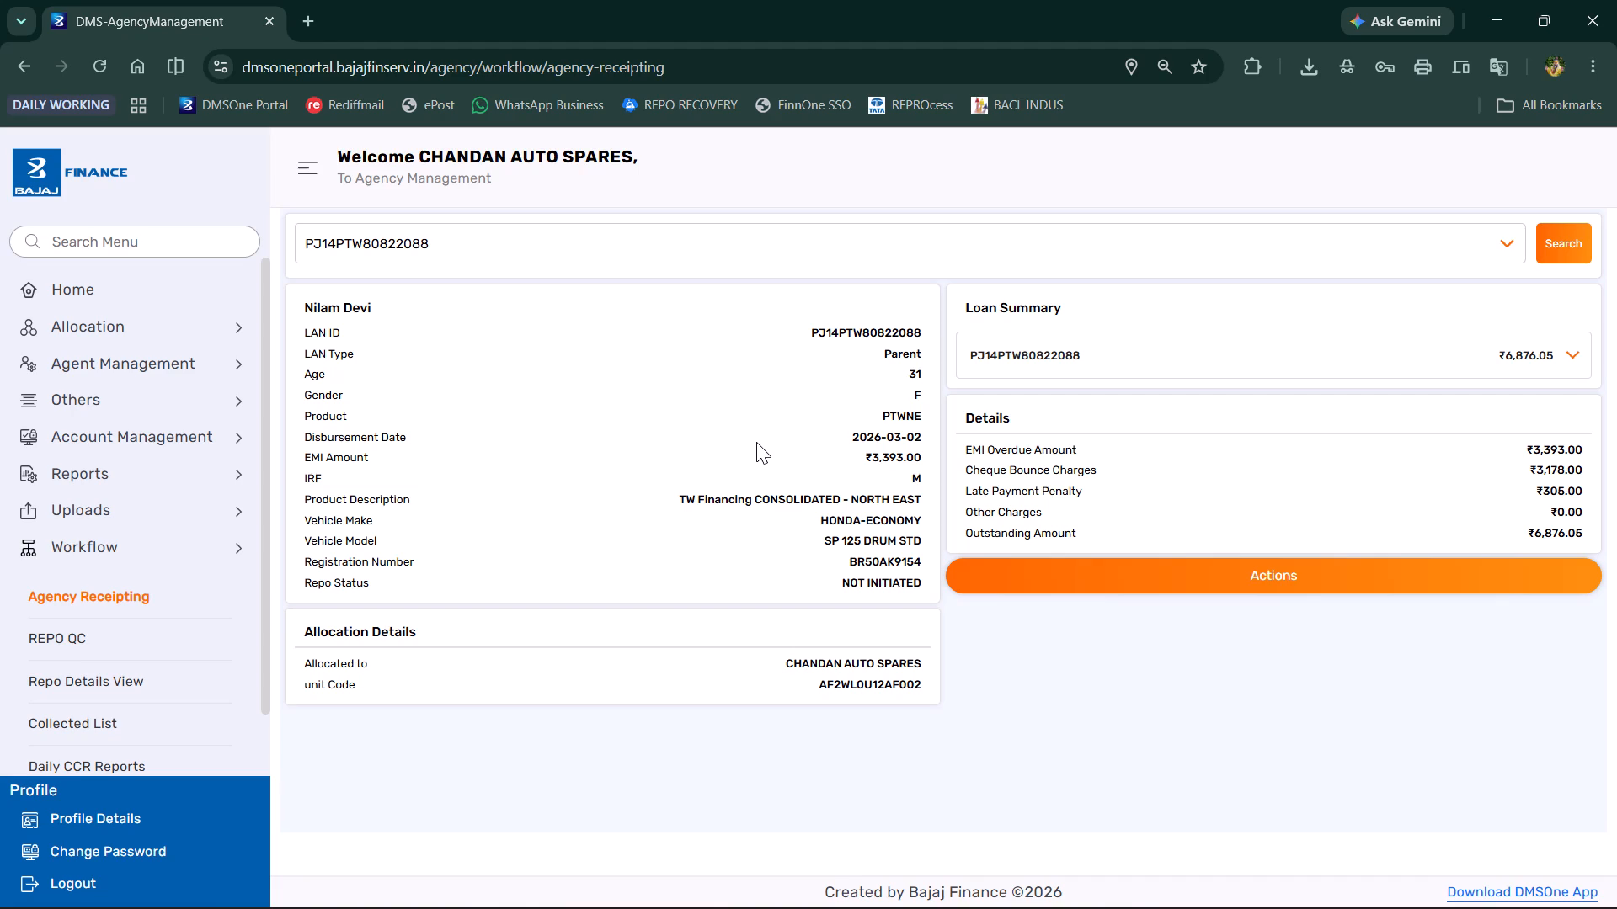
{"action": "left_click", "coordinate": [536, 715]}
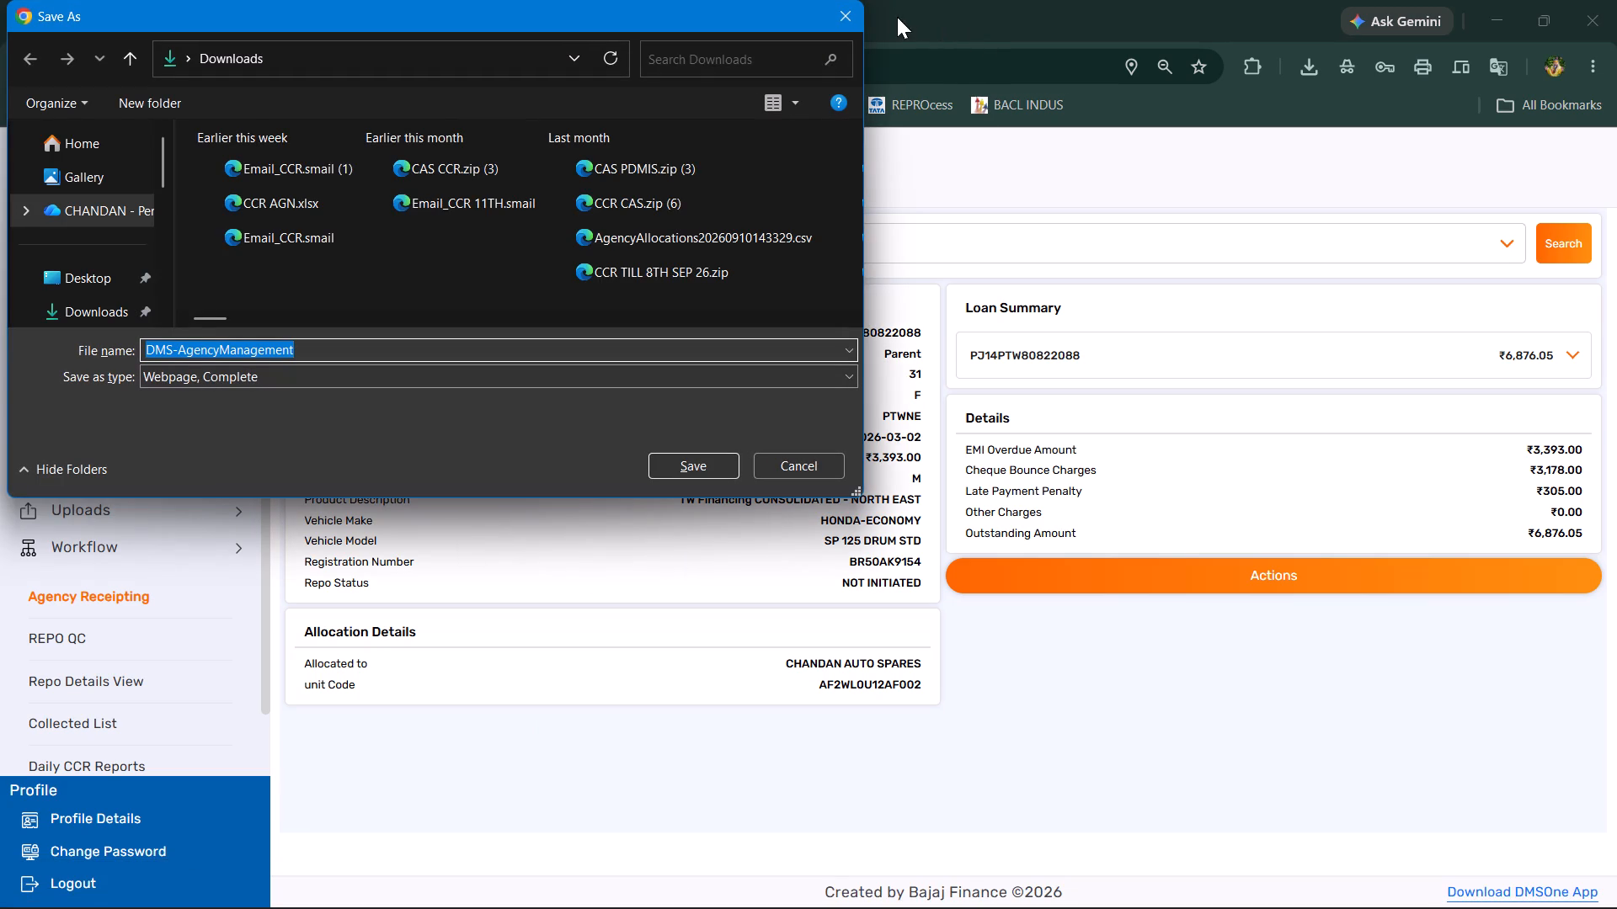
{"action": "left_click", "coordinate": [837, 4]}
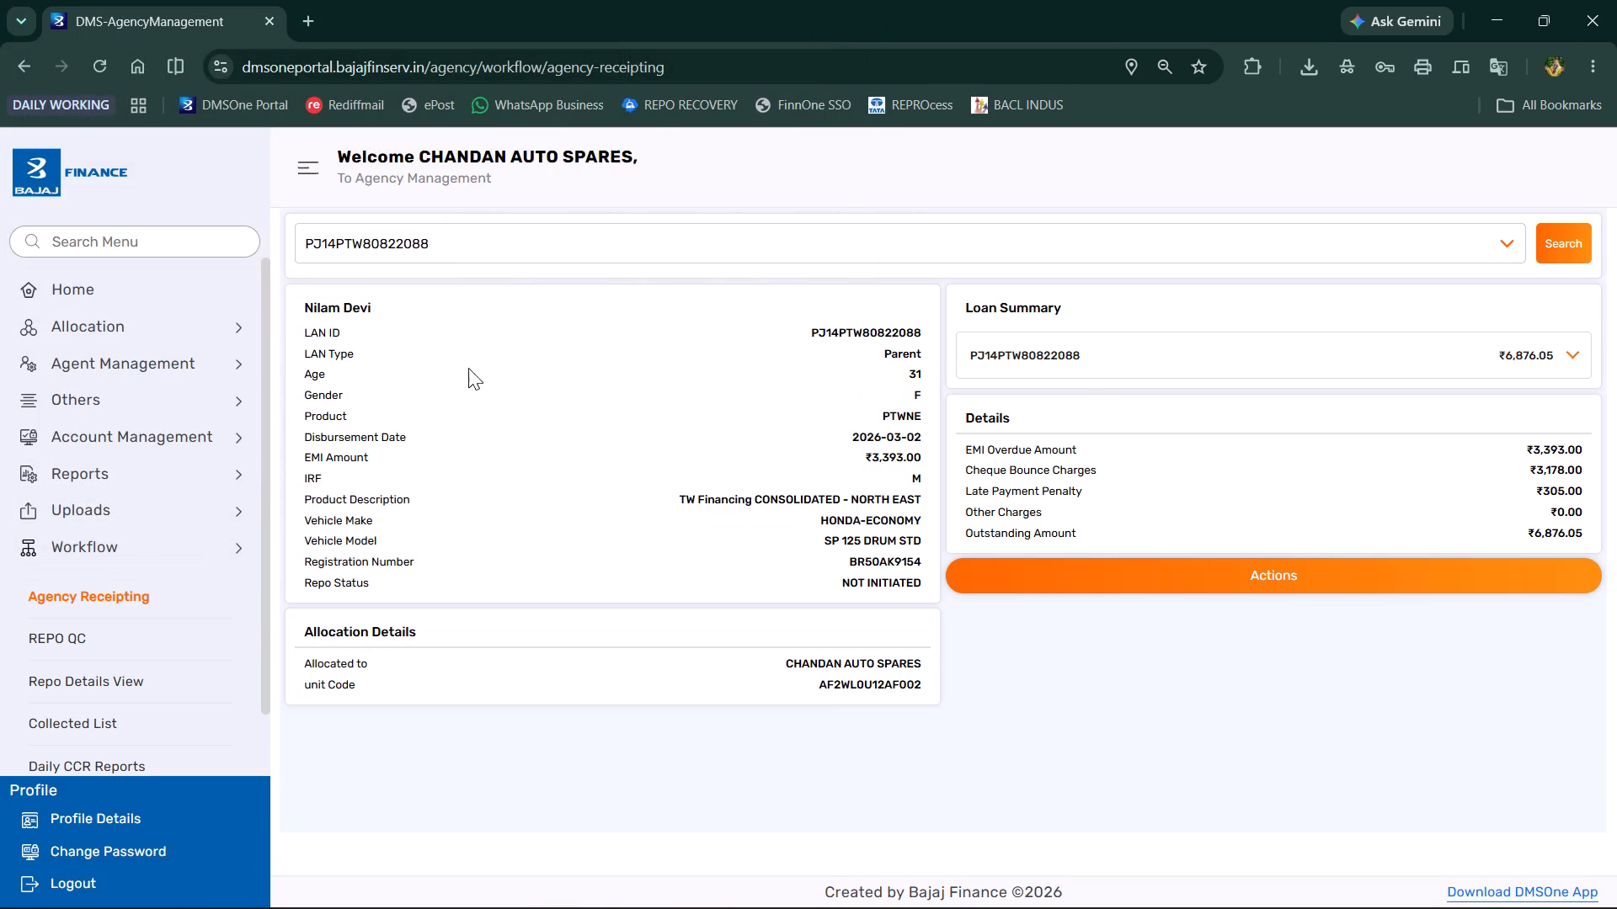
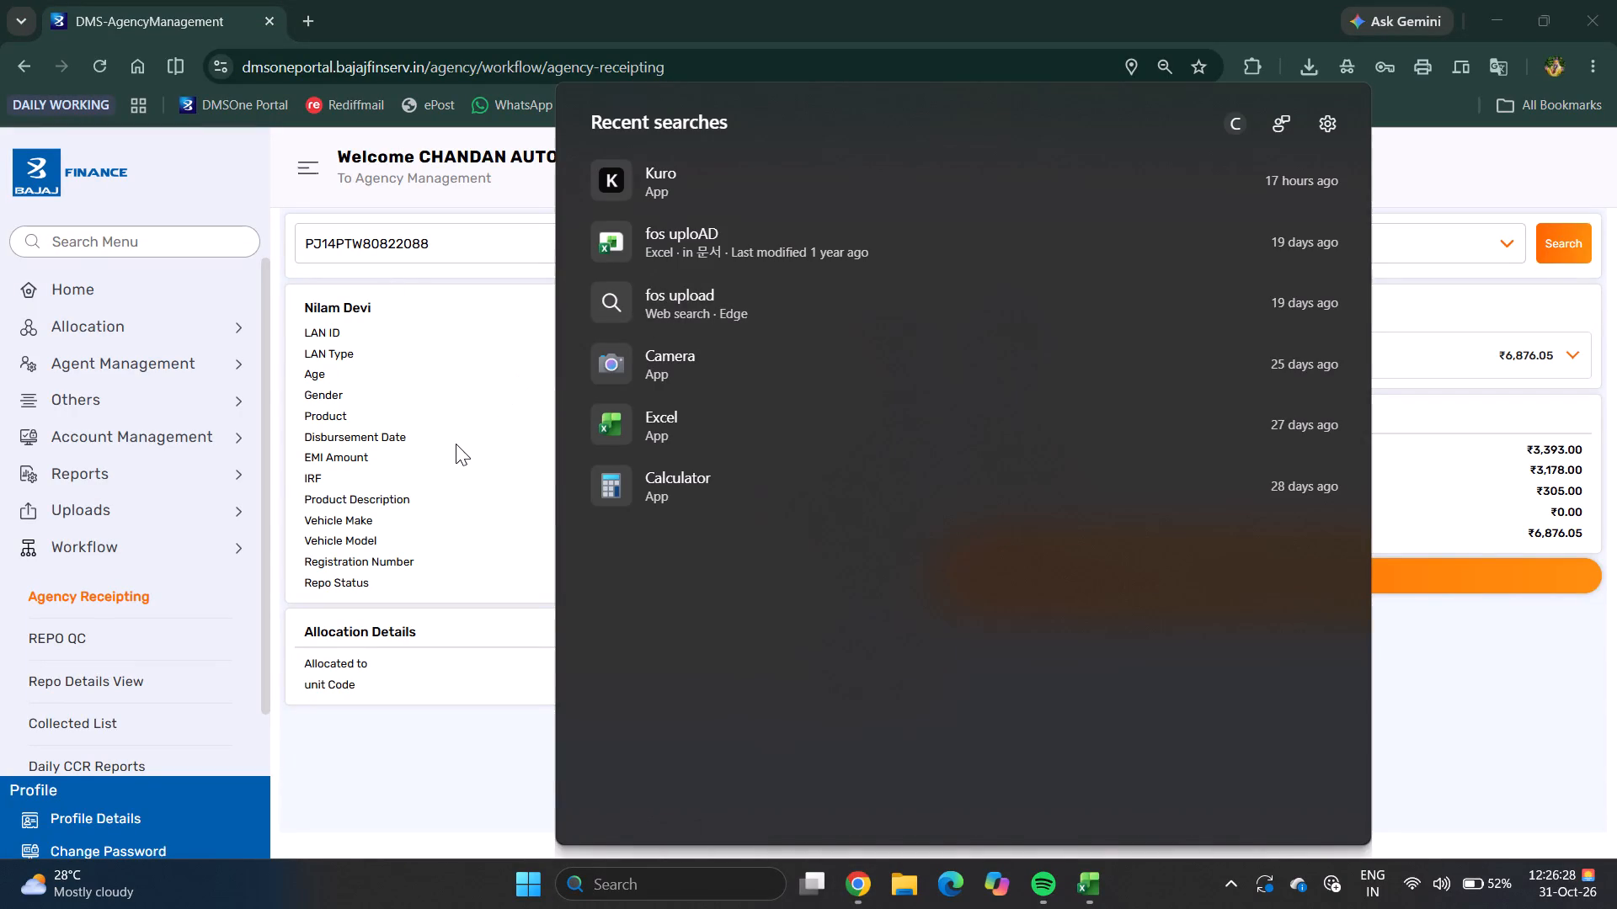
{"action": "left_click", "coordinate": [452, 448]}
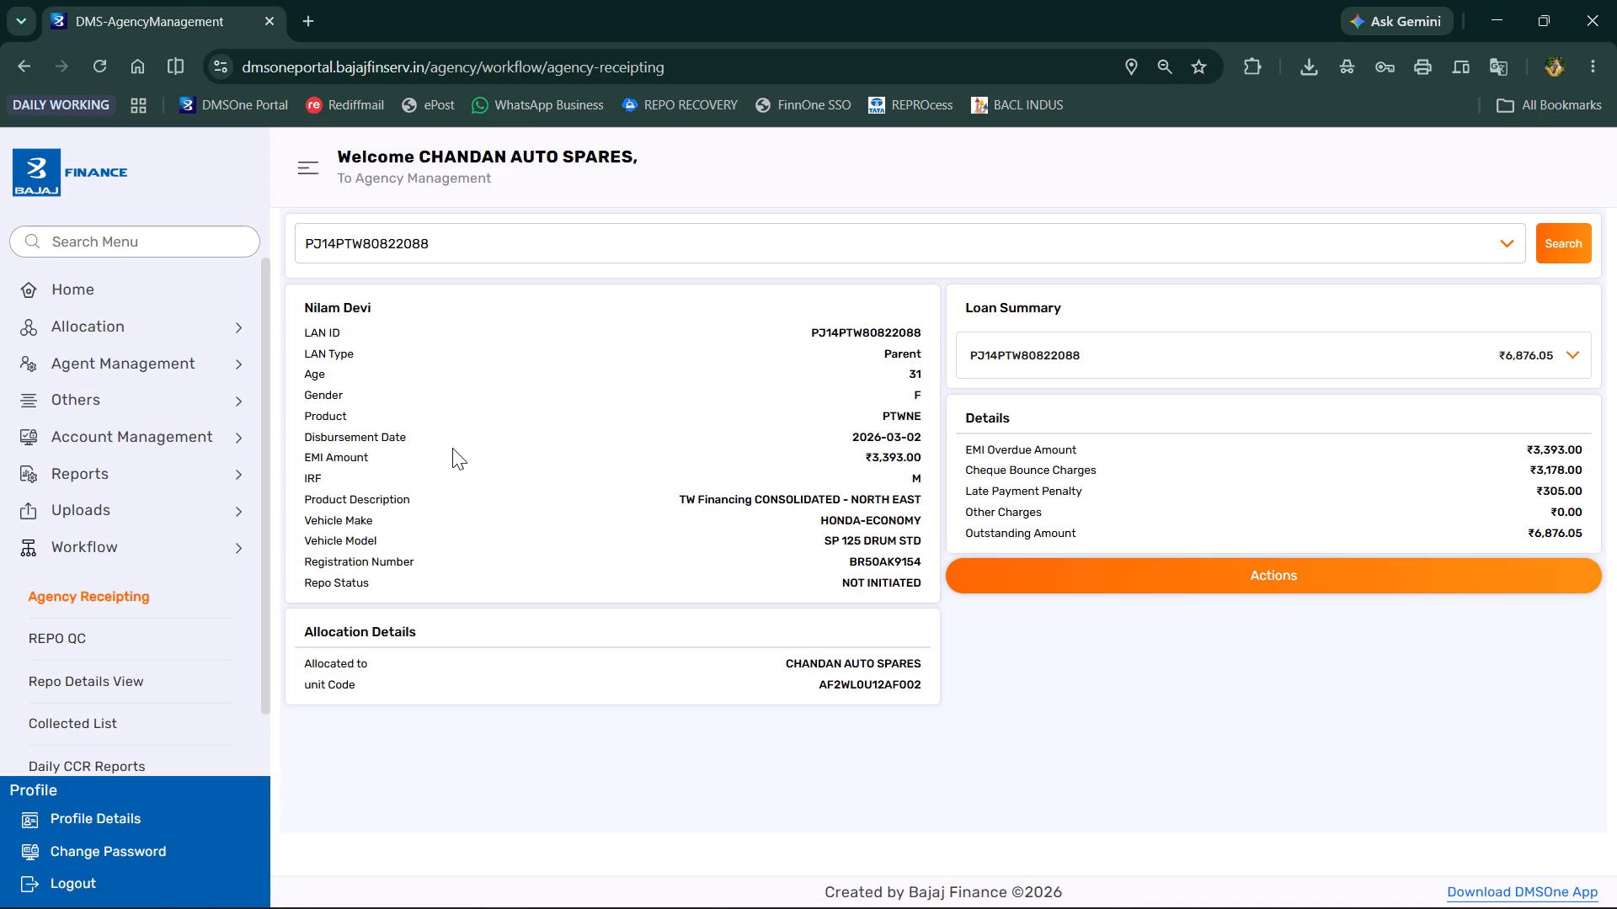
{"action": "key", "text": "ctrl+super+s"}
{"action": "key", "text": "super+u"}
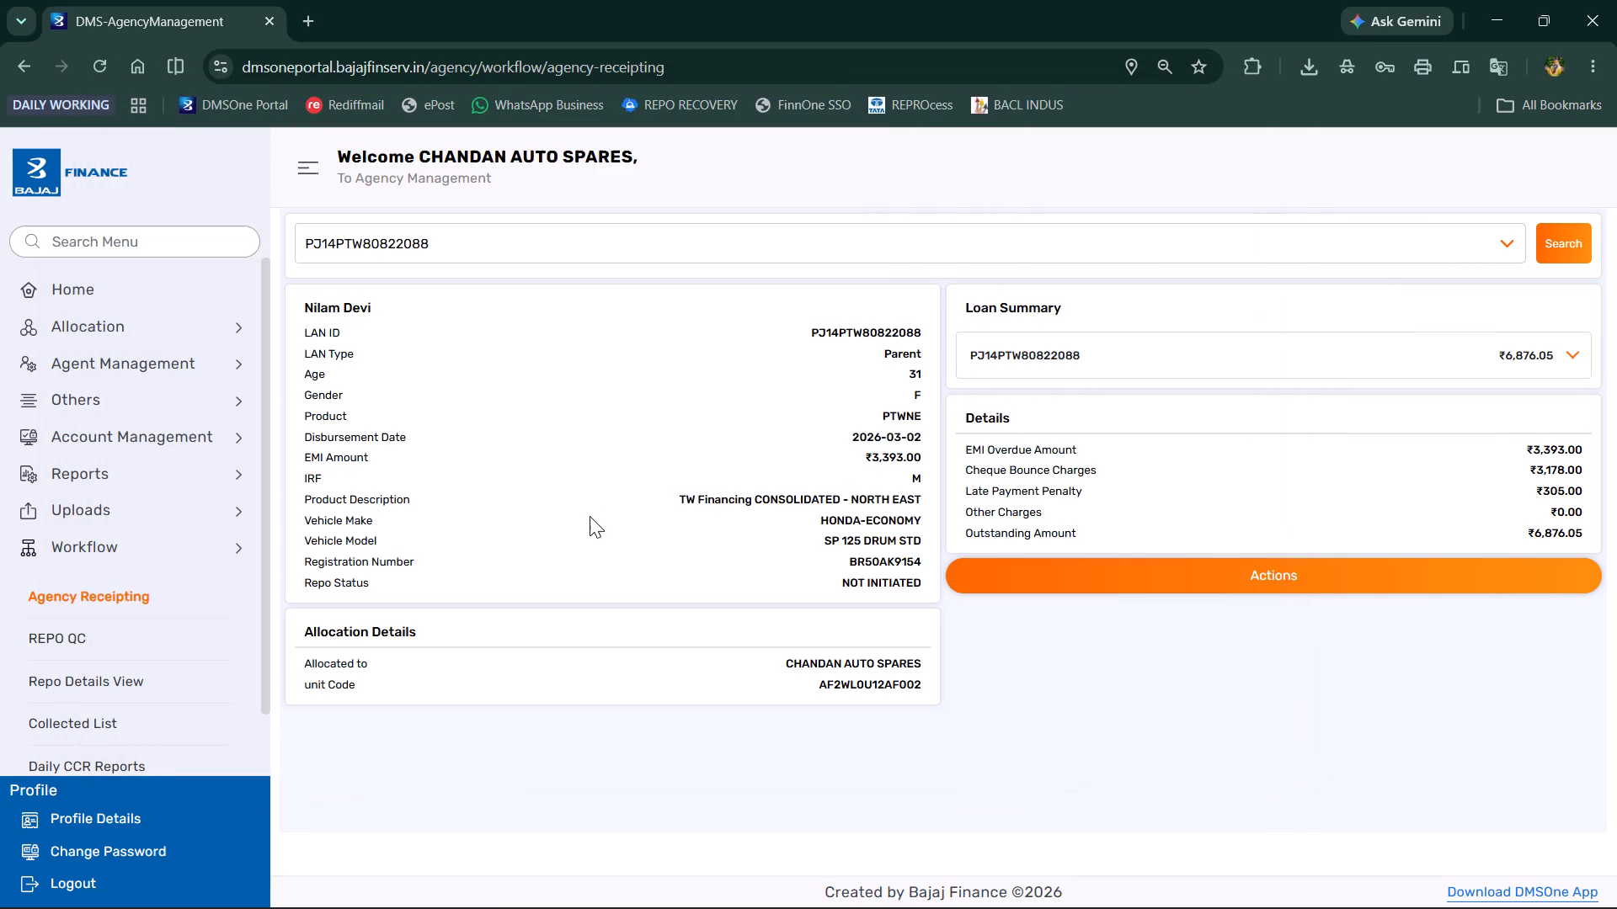
Switch to the BKT DATA PRINTABLE OCT26 workbook in Excel and review the row 51 loan record from LAN NO across to Emi.
{"action": "key", "text": "super+Tab"}
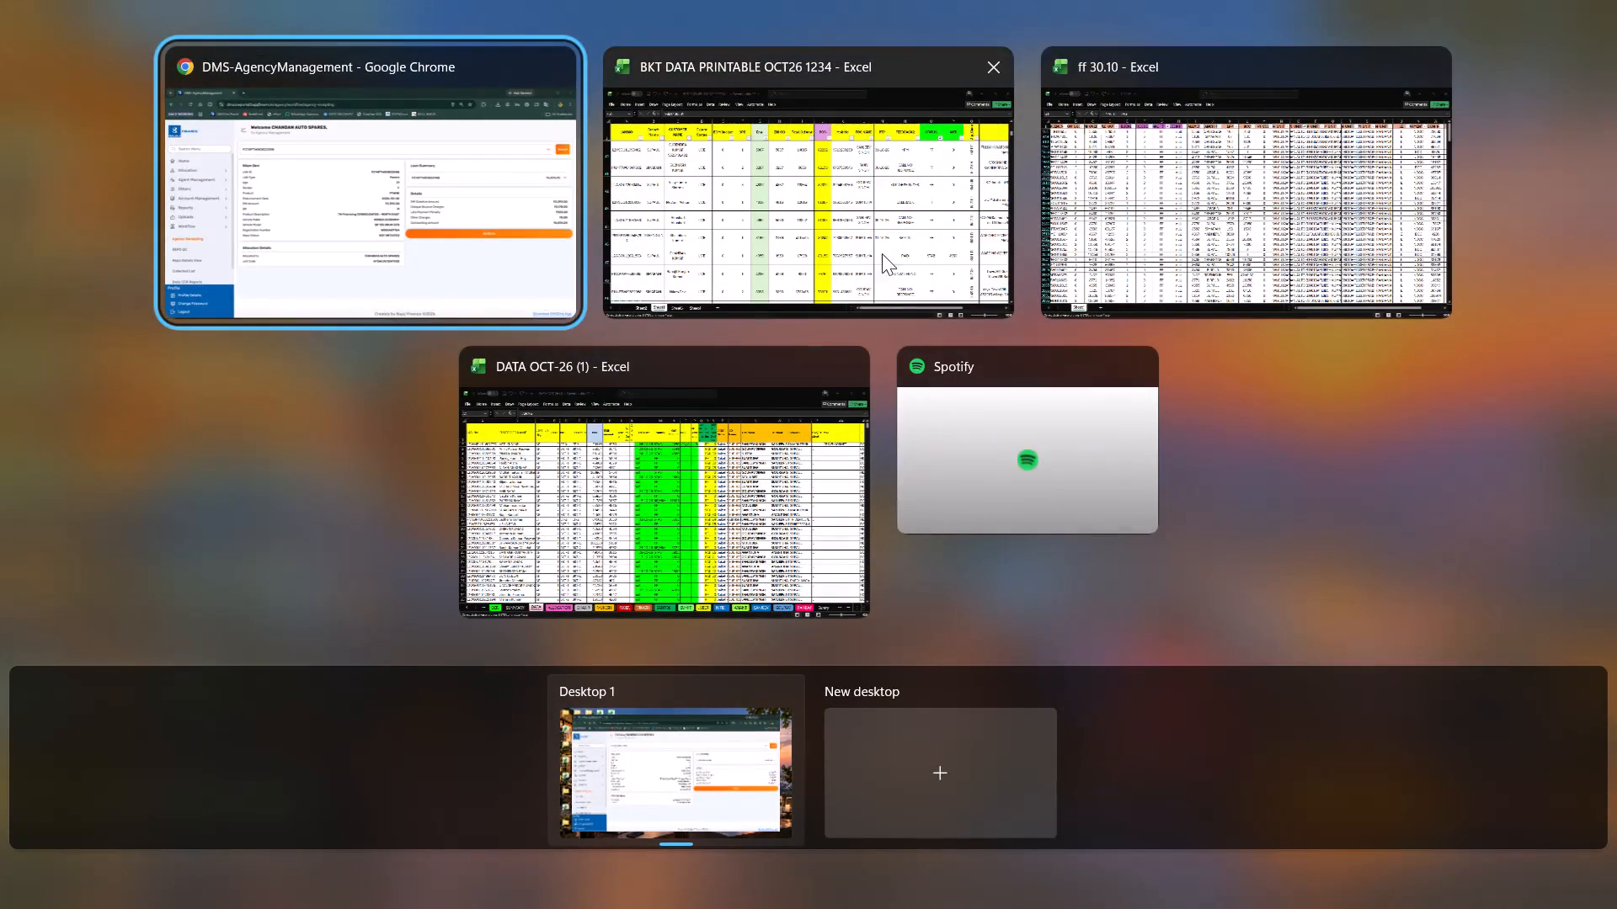
{"action": "left_click", "coordinate": [857, 209]}
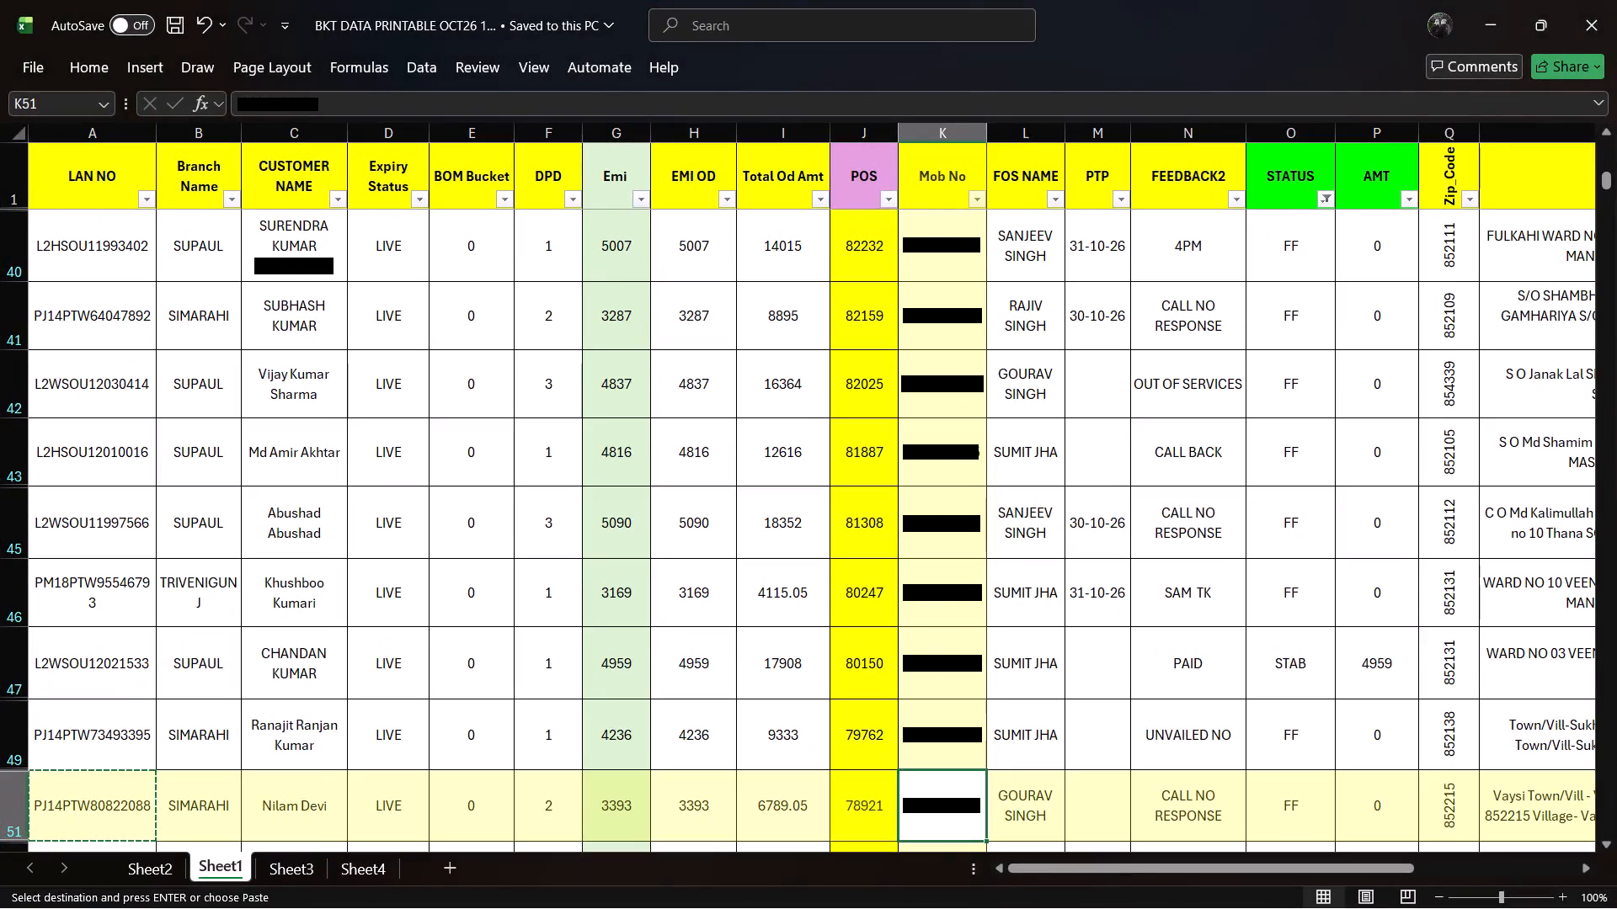
{"action": "left_click", "coordinate": [77, 833]}
{"action": "key", "text": "Right"}
{"action": "key", "text": "Right"}
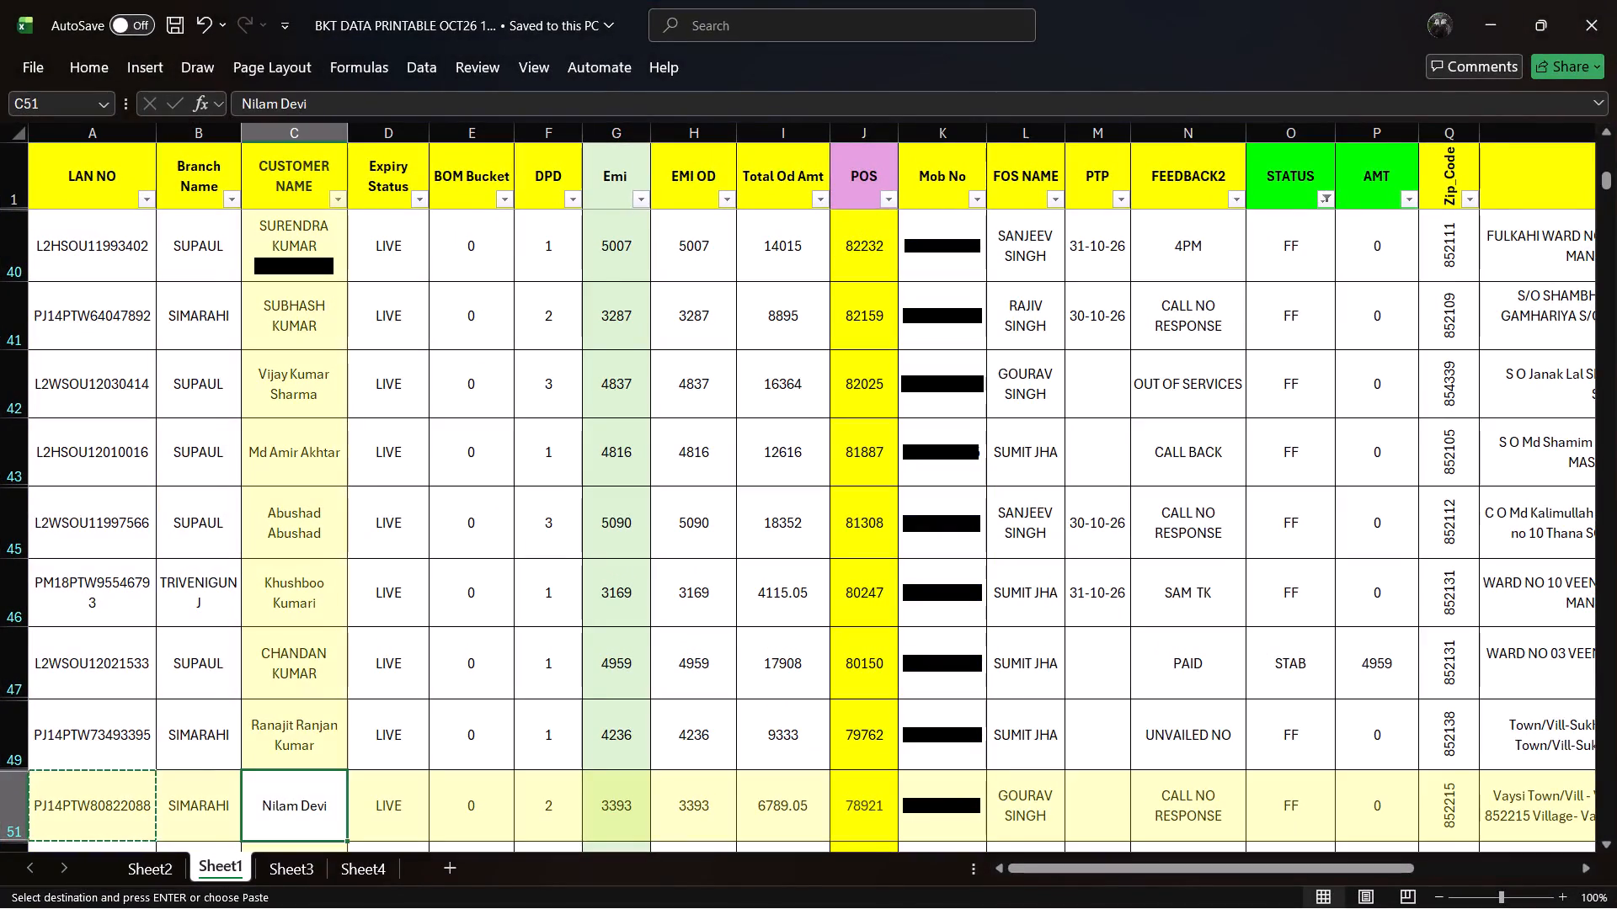
{"action": "key", "text": "Right"}
{"action": "key", "text": "Right"}
{"action": "key", "text": "Right"}
{"action": "key", "text": "Right"}
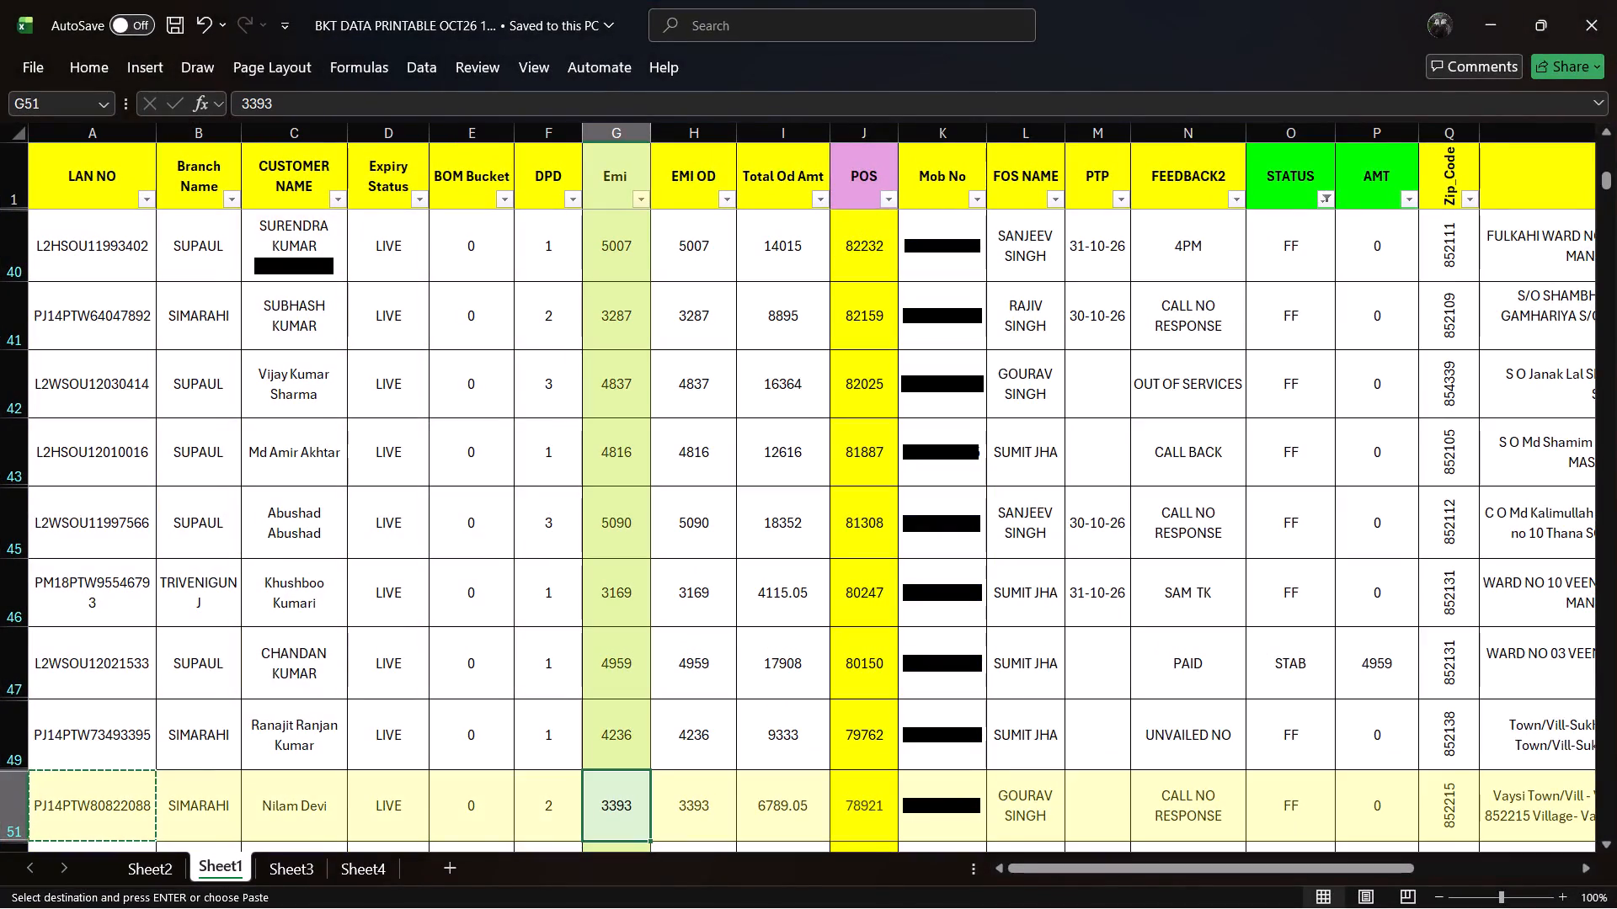
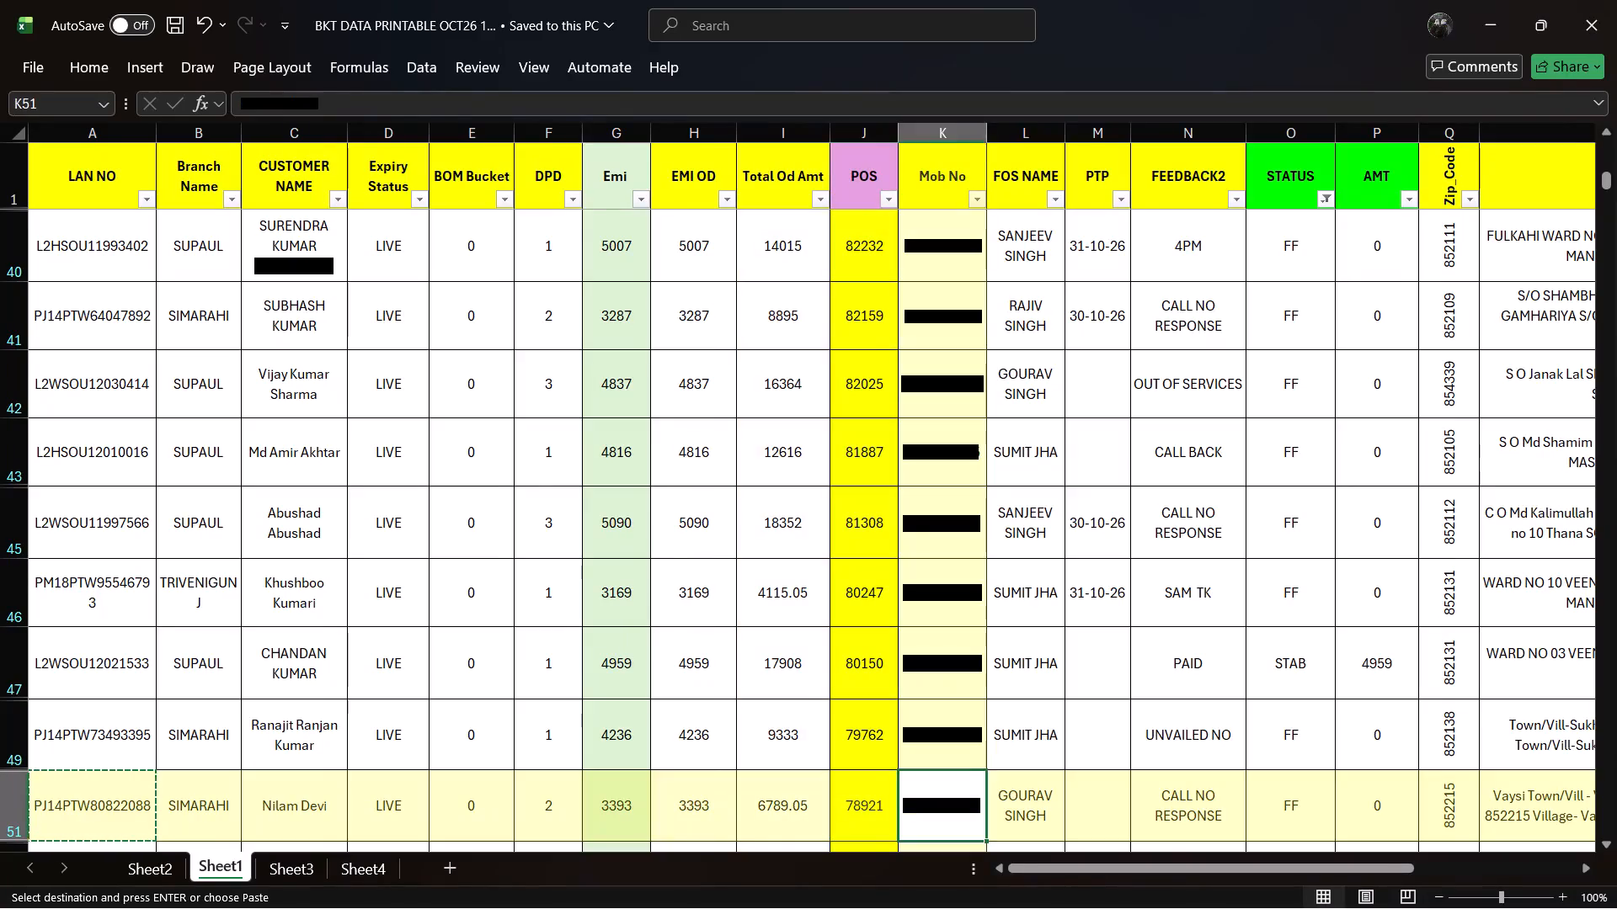
Review the row 51 loan record's FOS NAME, PTP, FEEDBACK2 and STATUS entries.
{"action": "key", "text": "Right"}
{"action": "key", "text": "Right"}
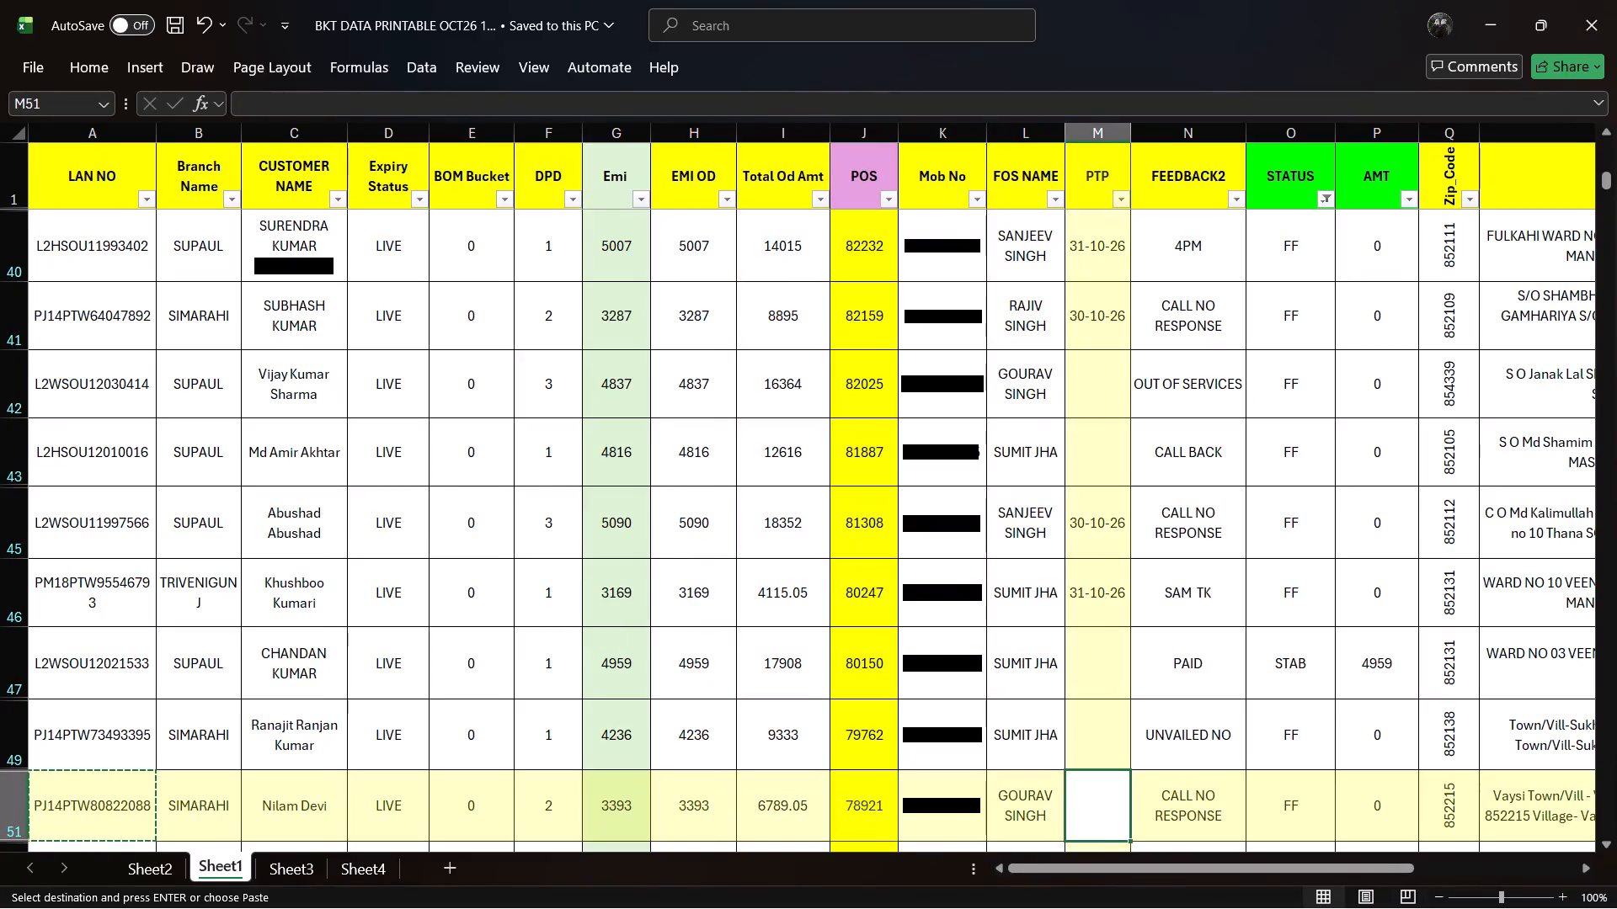
{"action": "key", "text": "Right"}
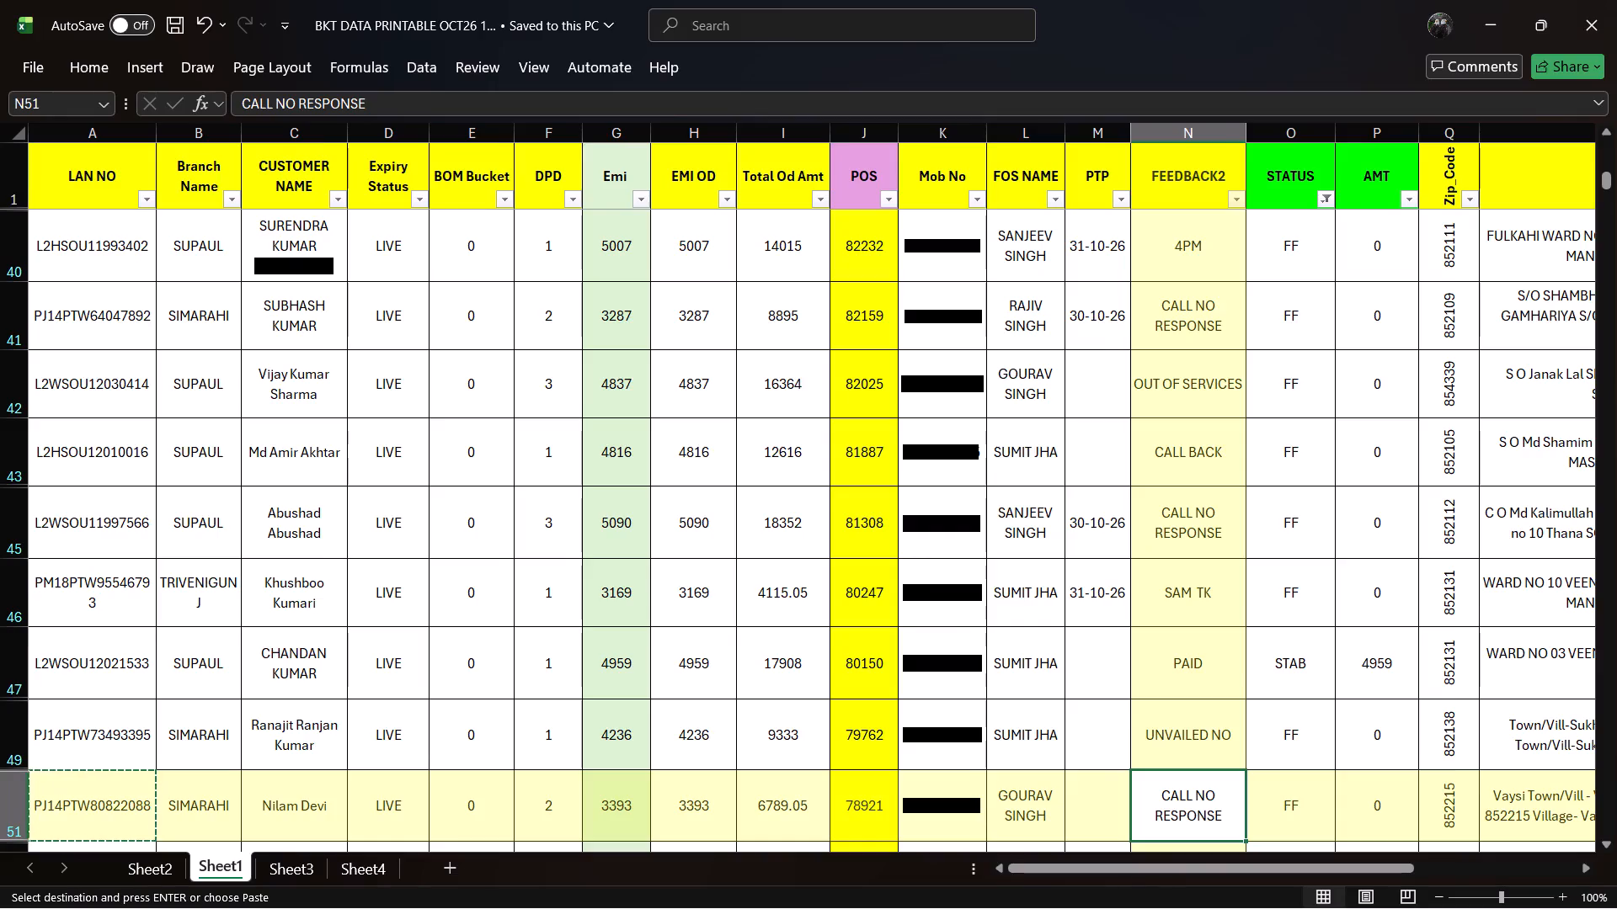
{"action": "key", "text": "Right"}
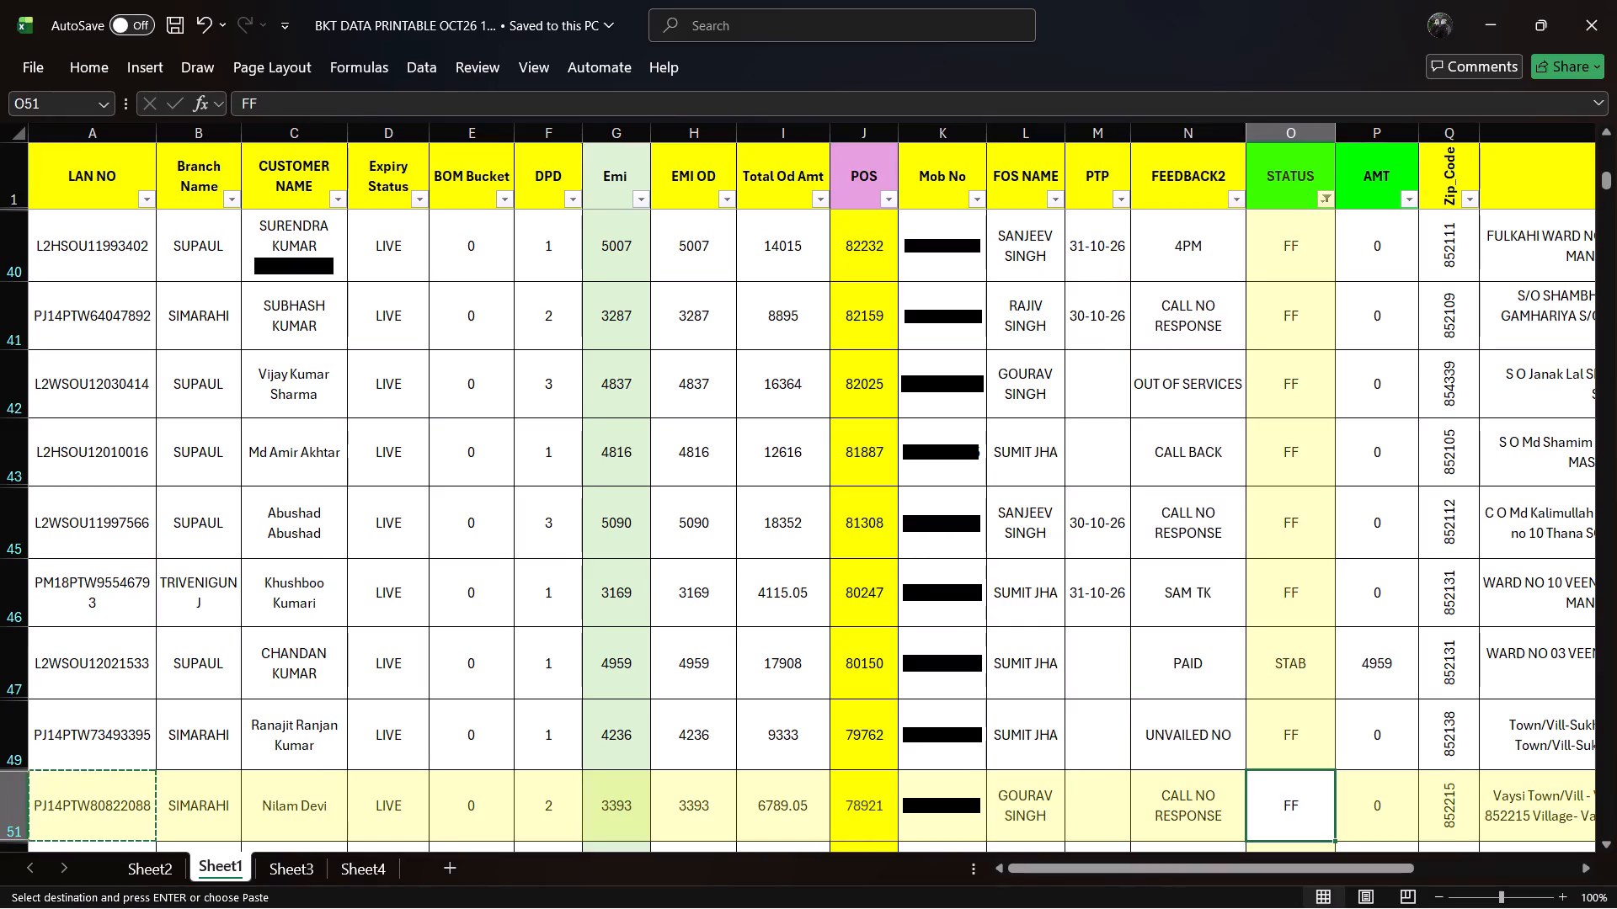
{"action": "key", "text": "Left"}
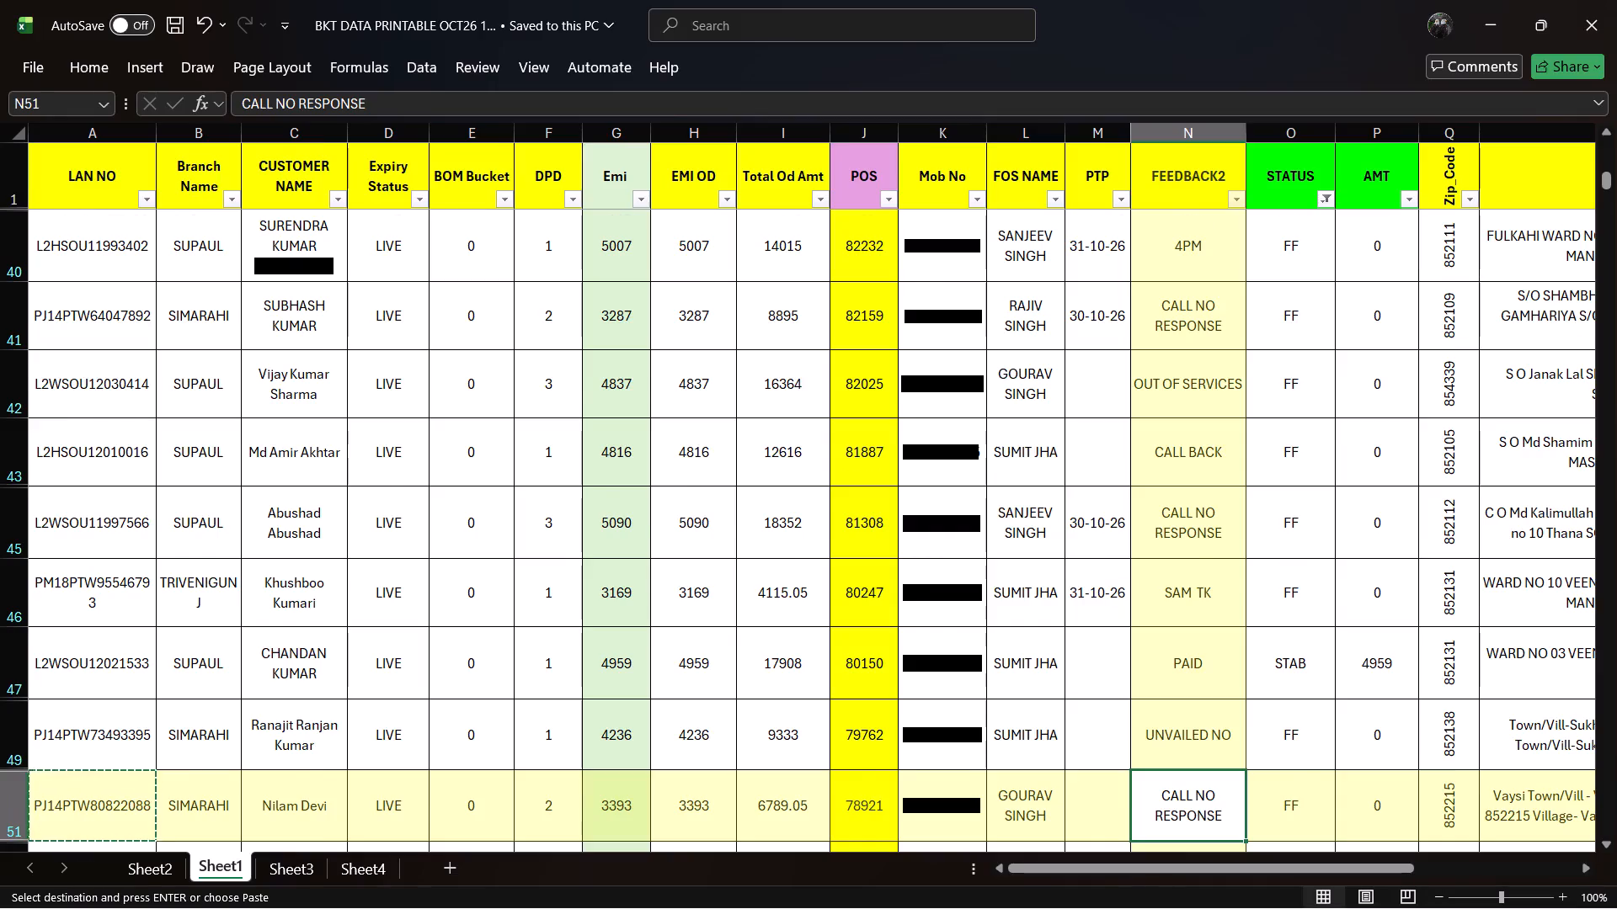
Copy the LAN NO from row 54, search for it in the DMS portal in Chrome, and open the matching loan's details.
{"action": "key", "text": "Down"}
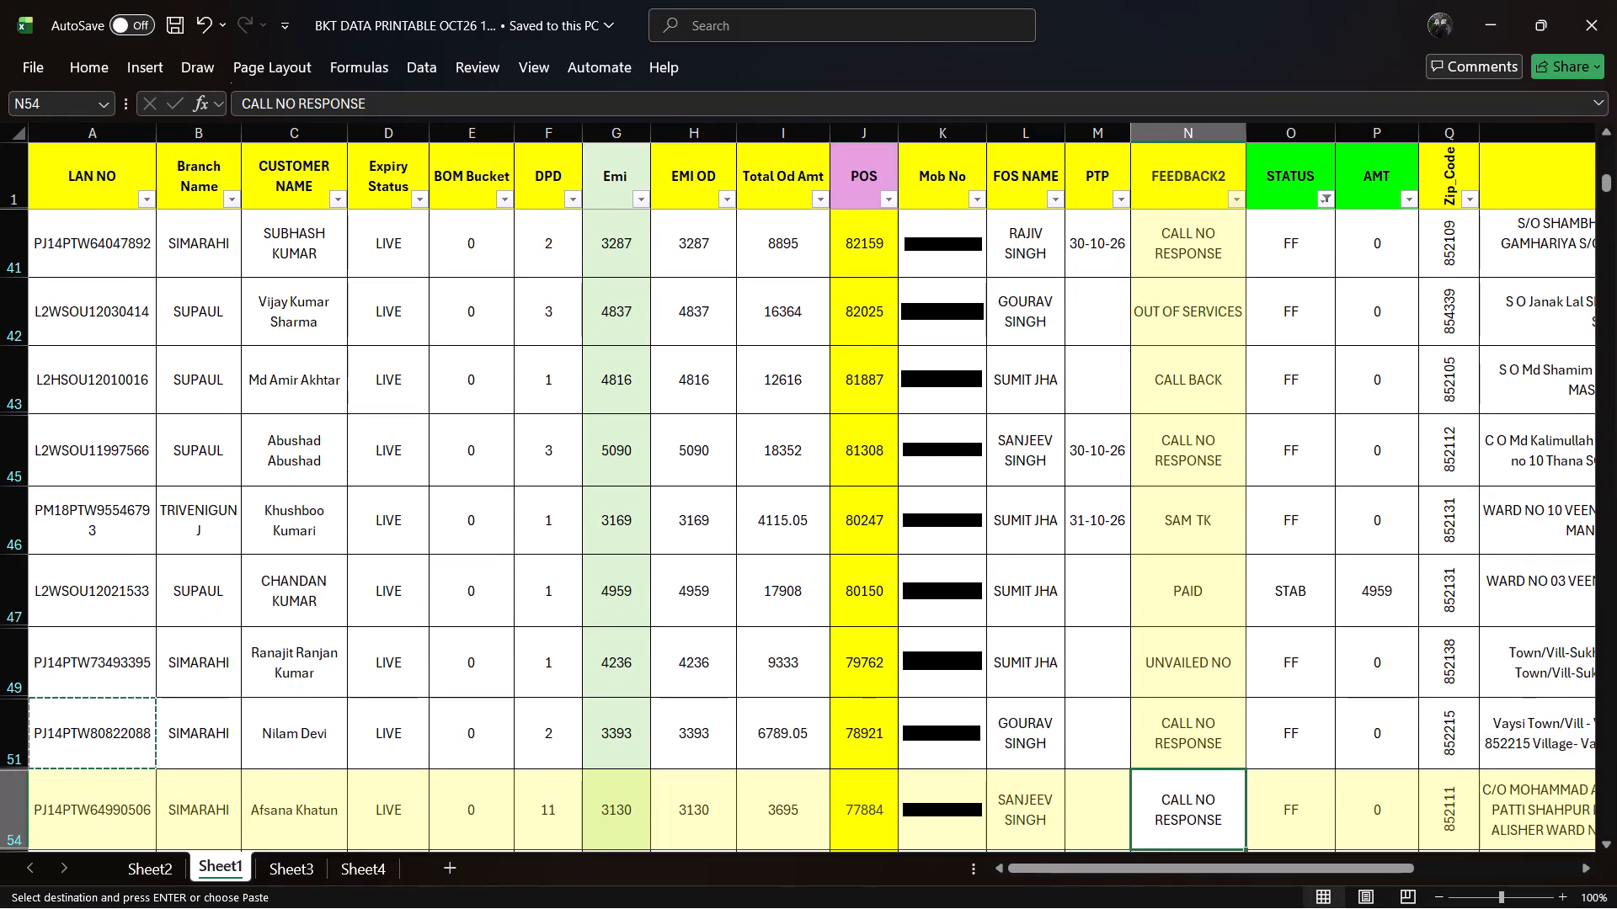
{"action": "key", "text": "Left"}
{"action": "key", "text": "Left"}
{"action": "key", "text": "Left"}
{"action": "key", "text": "Left"}
{"action": "key", "text": "Left"}
{"action": "key", "text": "Left"}
{"action": "key", "text": "Left"}
{"action": "key", "text": "Left"}
{"action": "key", "text": "Left"}
{"action": "key", "text": "Left"}
{"action": "key", "text": "Left"}
{"action": "key", "text": "Left"}
{"action": "key", "text": "Left"}
{"action": "key", "text": "Left"}
{"action": "key", "text": "Left"}
{"action": "key", "text": "Left"}
{"action": "key", "text": "Left"}
{"action": "key", "text": "Left"}
{"action": "key", "text": "Left"}
{"action": "key", "text": "Left"}
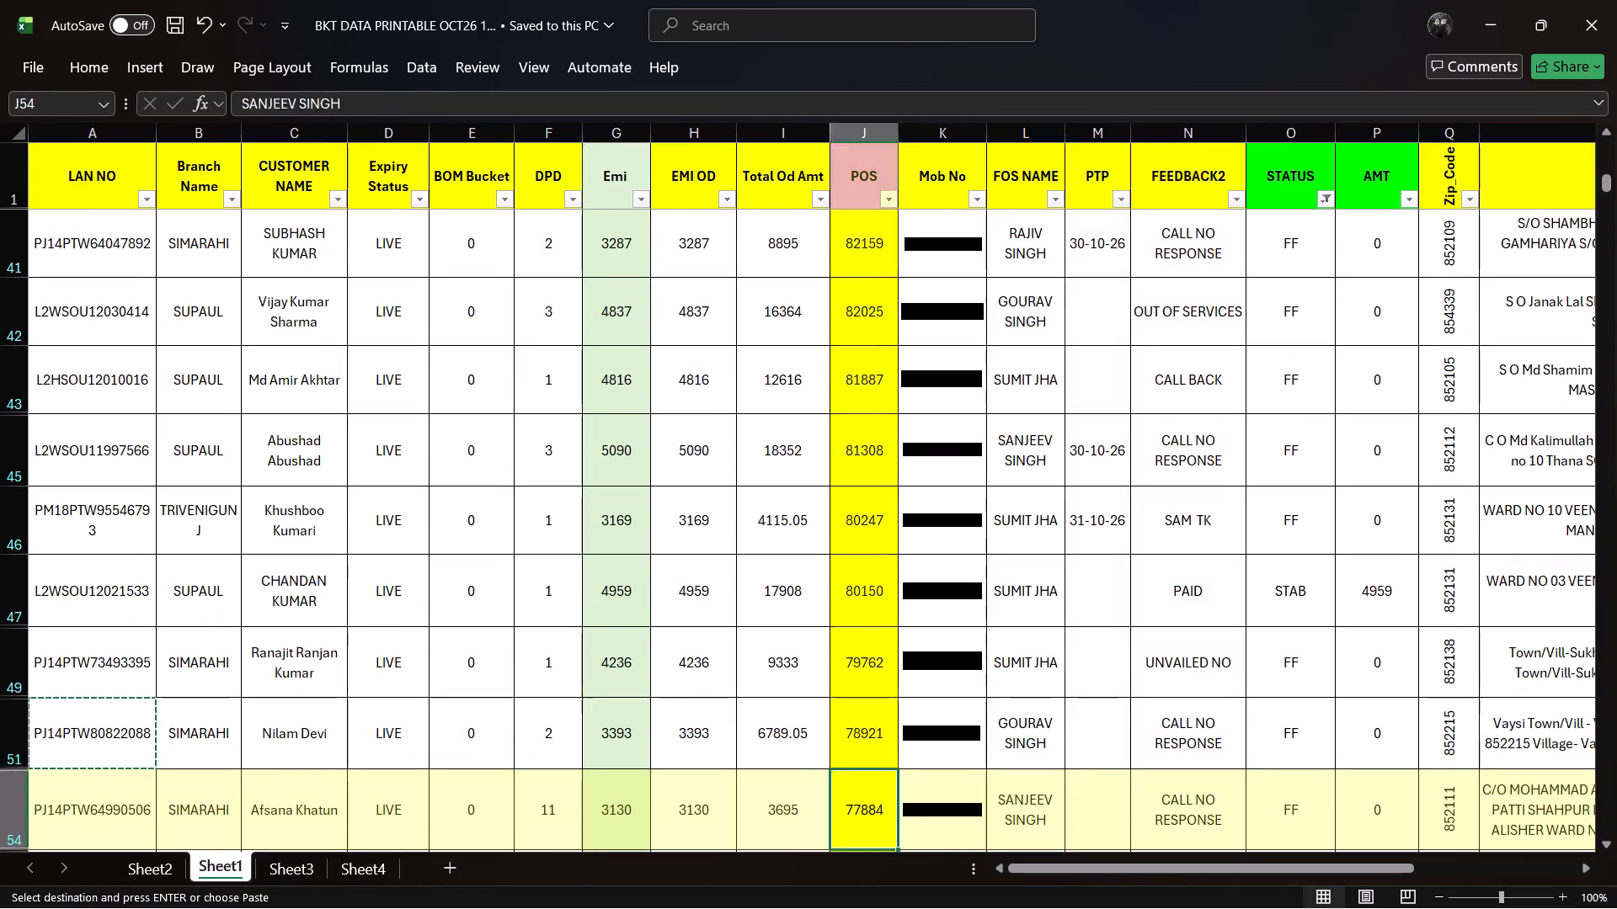
{"action": "key", "text": "ctrl+c"}
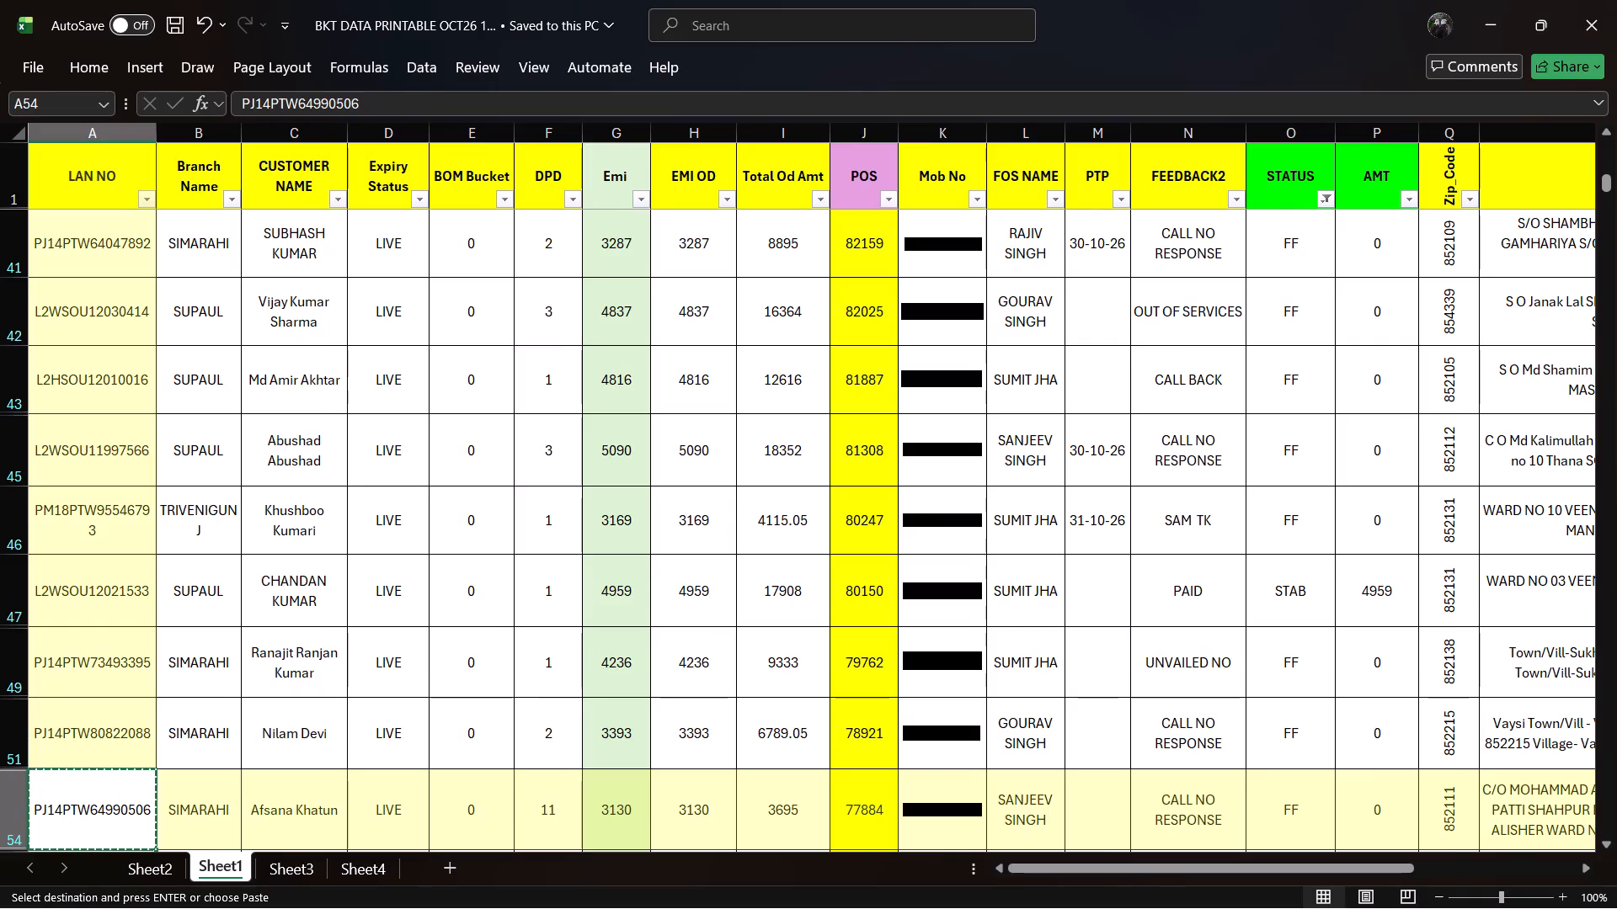
{"action": "key", "text": "super+Tab"}
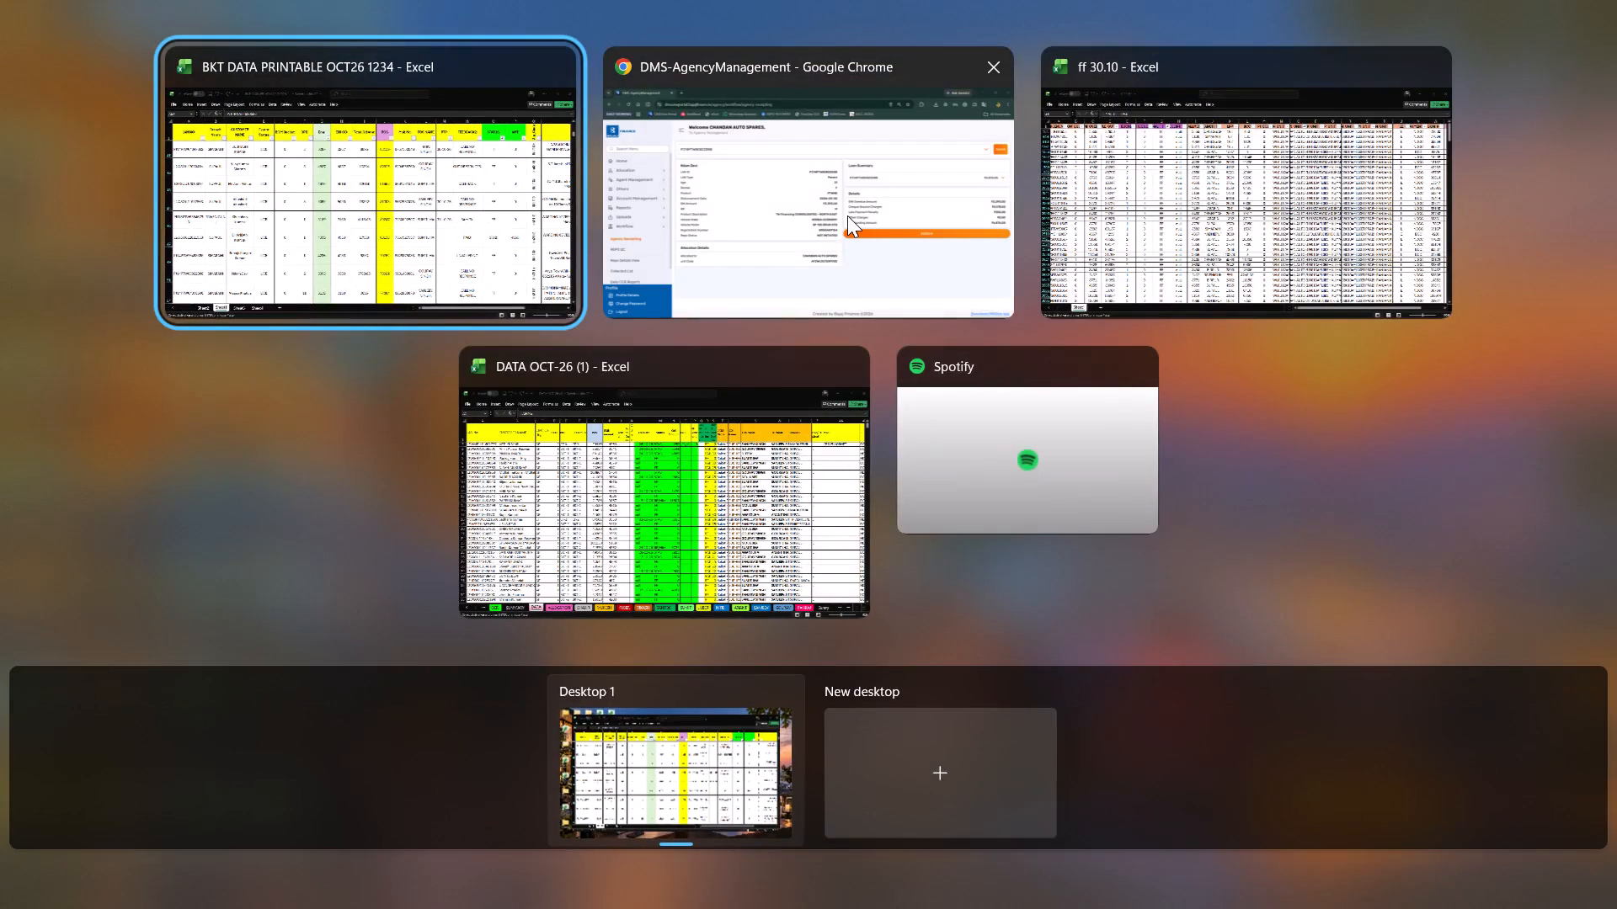
{"action": "left_click", "coordinate": [847, 215]}
{"action": "left_click", "coordinate": [434, 244]}
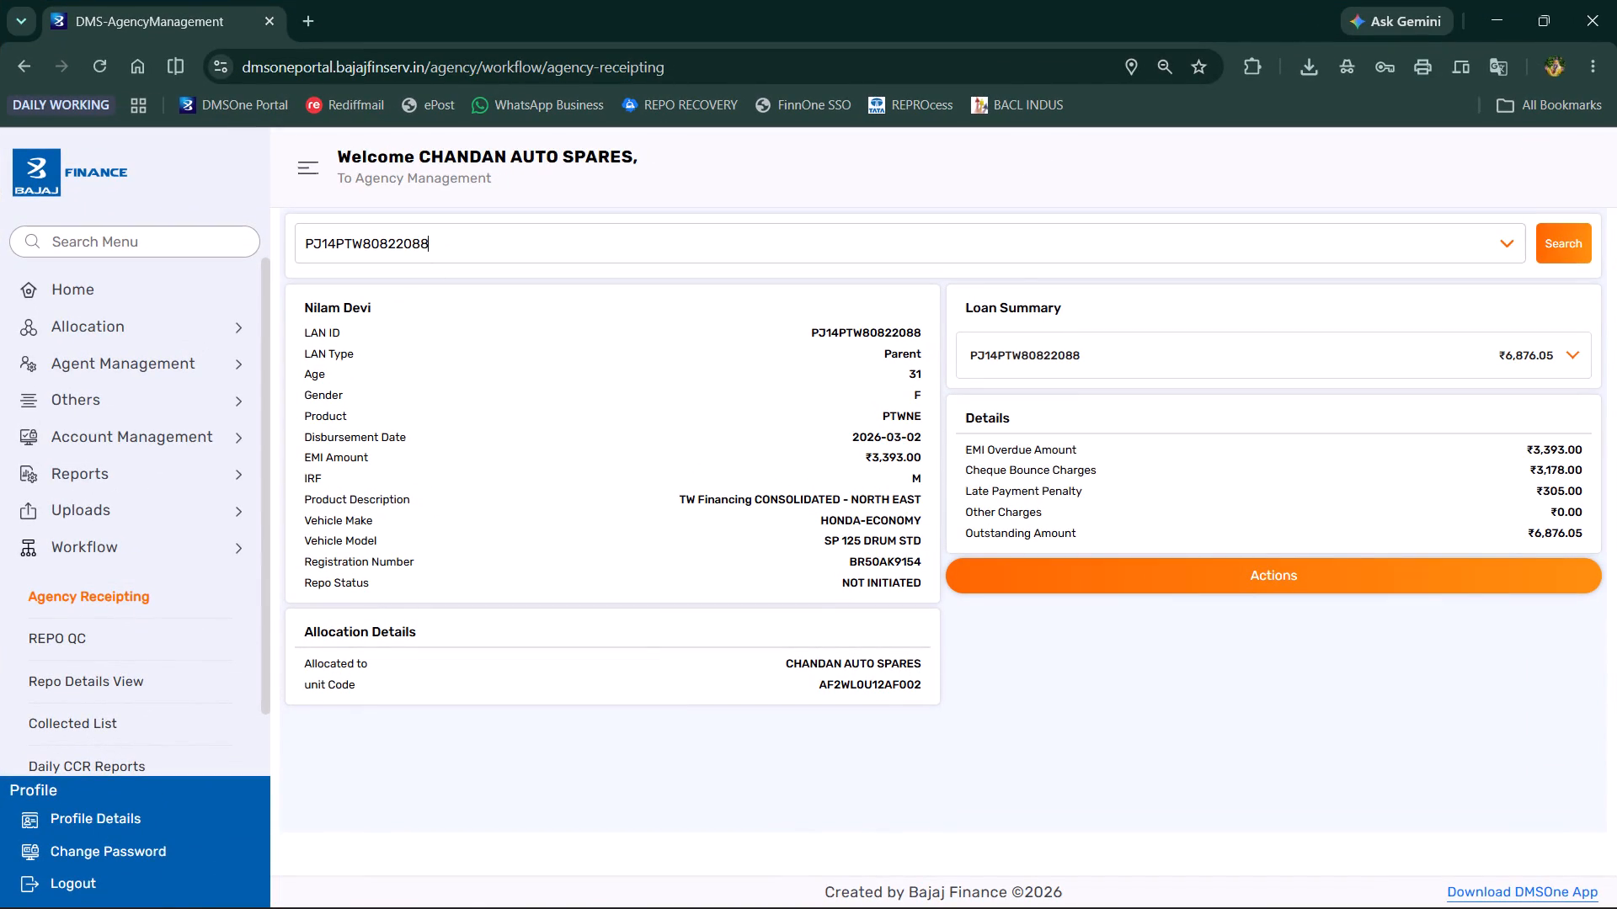
{"action": "key", "text": "BackSpace"}
{"action": "key", "text": "BackSpace"}
{"action": "key", "text": "BackSpace"}
{"action": "key", "text": "BackSpace"}
{"action": "key", "text": "BackSpace"}
{"action": "key", "text": "BackSpace"}
{"action": "key", "text": "BackSpace"}
{"action": "key", "text": "BackSpace"}
{"action": "key", "text": "BackSpace"}
{"action": "key", "text": "BackSpace"}
{"action": "key", "text": "BackSpace"}
{"action": "key", "text": "BackSpace"}
{"action": "key", "text": "BackSpace"}
{"action": "key", "text": "BackSpace"}
{"action": "key", "text": "BackSpace"}
{"action": "key", "text": "BackSpace"}
{"action": "key", "text": "BackSpace"}
{"action": "key", "text": "BackSpace"}
{"action": "key", "text": "BackSpace"}
{"action": "key", "text": "BackSpace"}
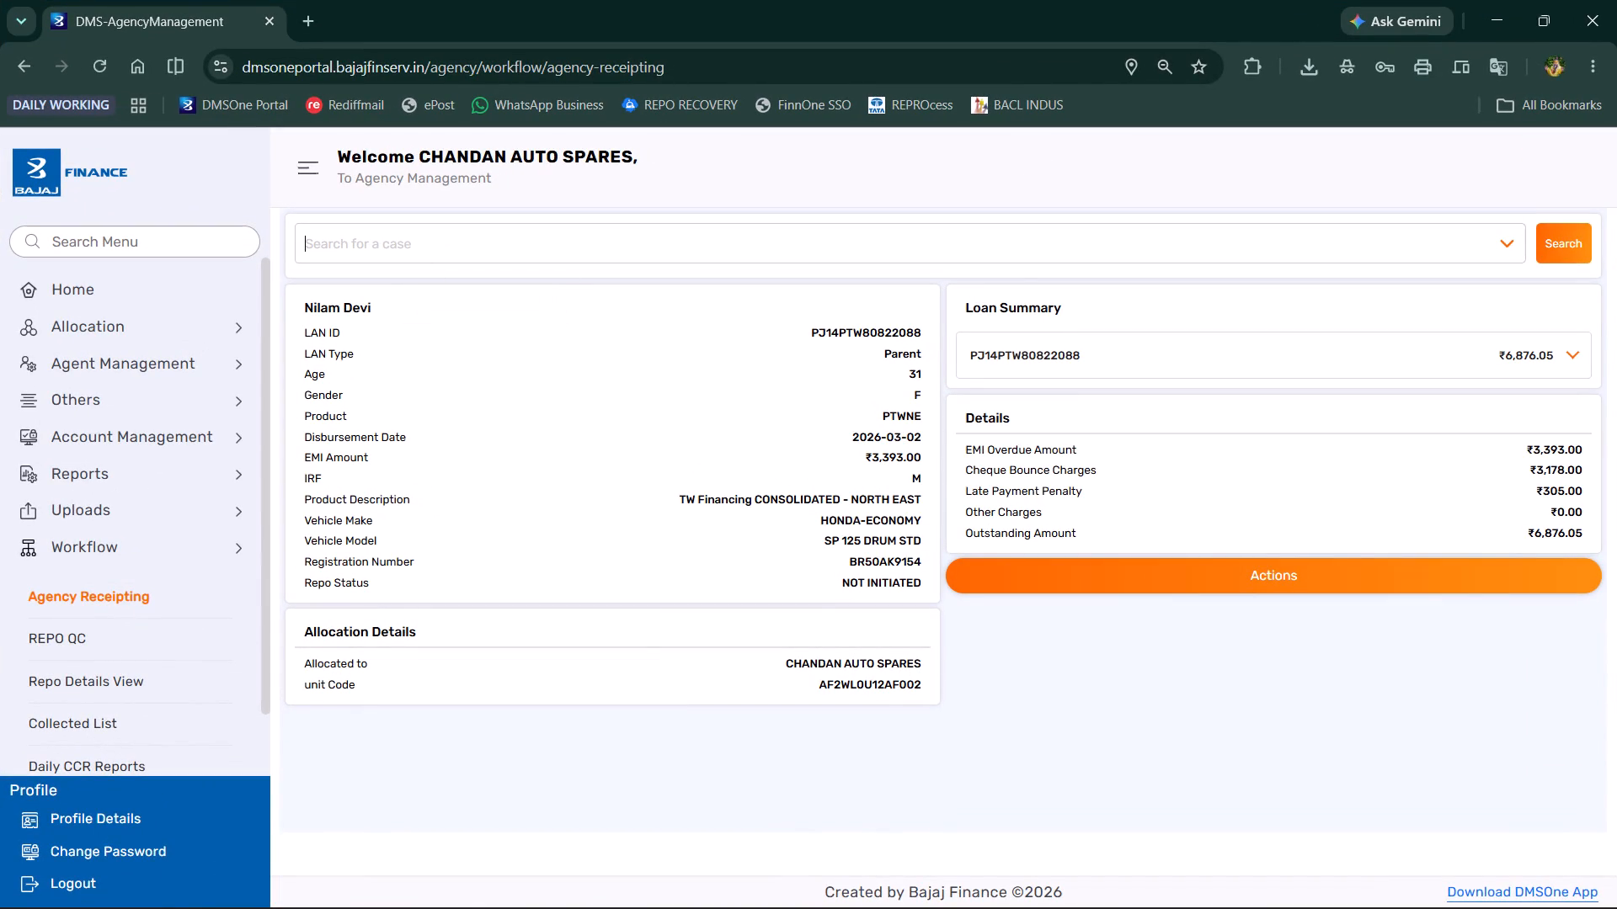
{"action": "key", "text": "ctrl+v"}
{"action": "key", "text": "Return"}
{"action": "key", "text": "Return"}
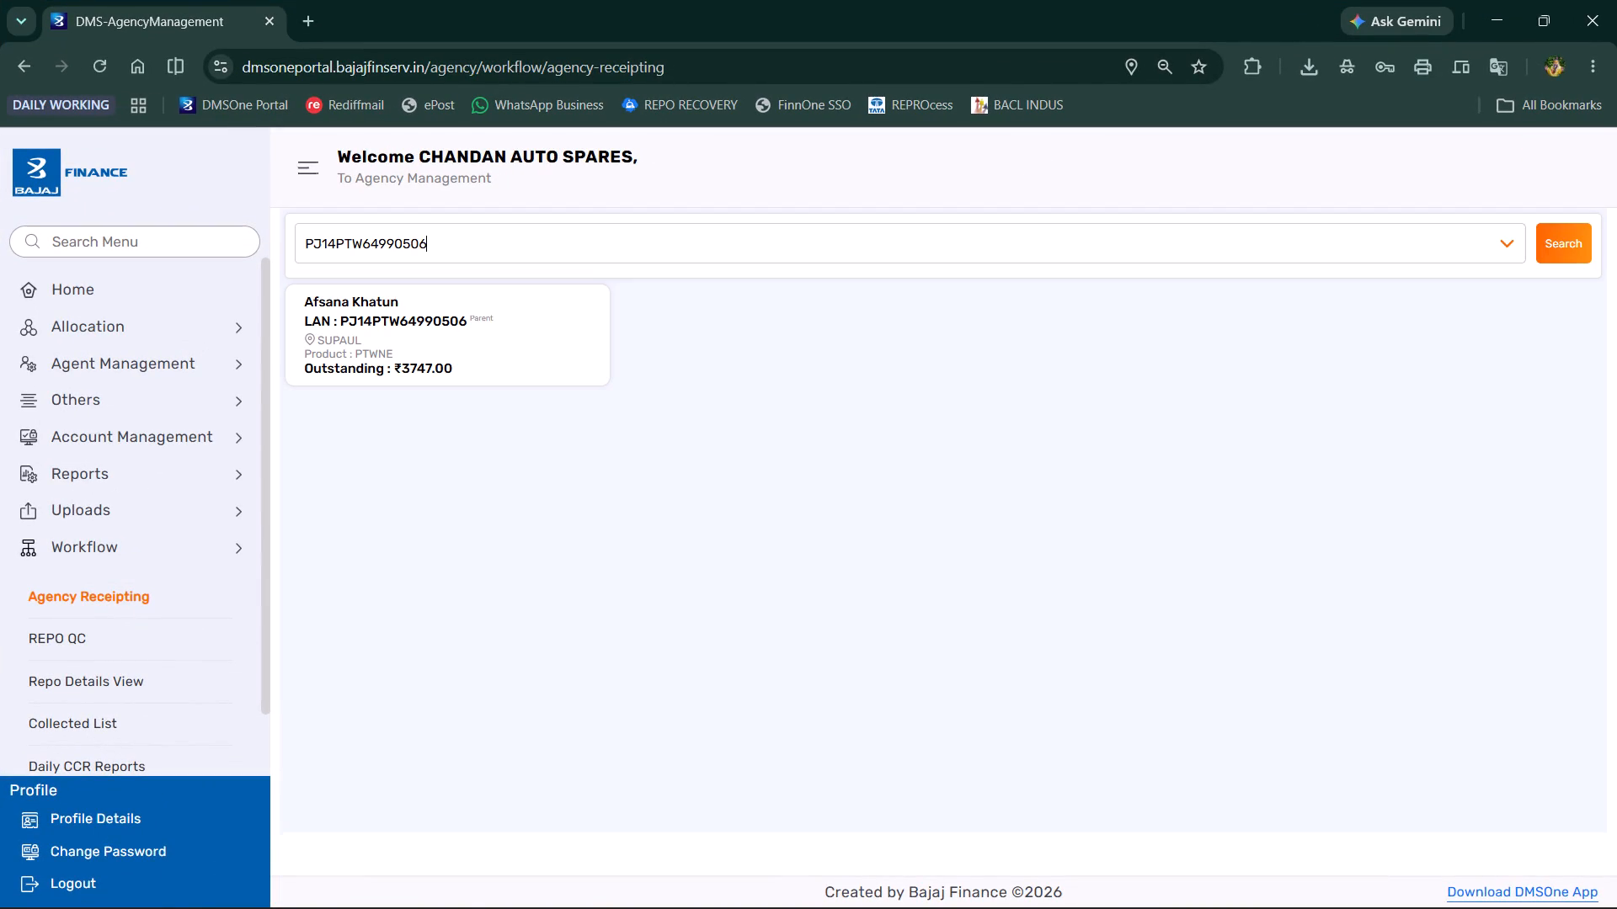
{"action": "left_click_drag", "start_coordinate": [374, 330], "coordinate": [366, 330]}
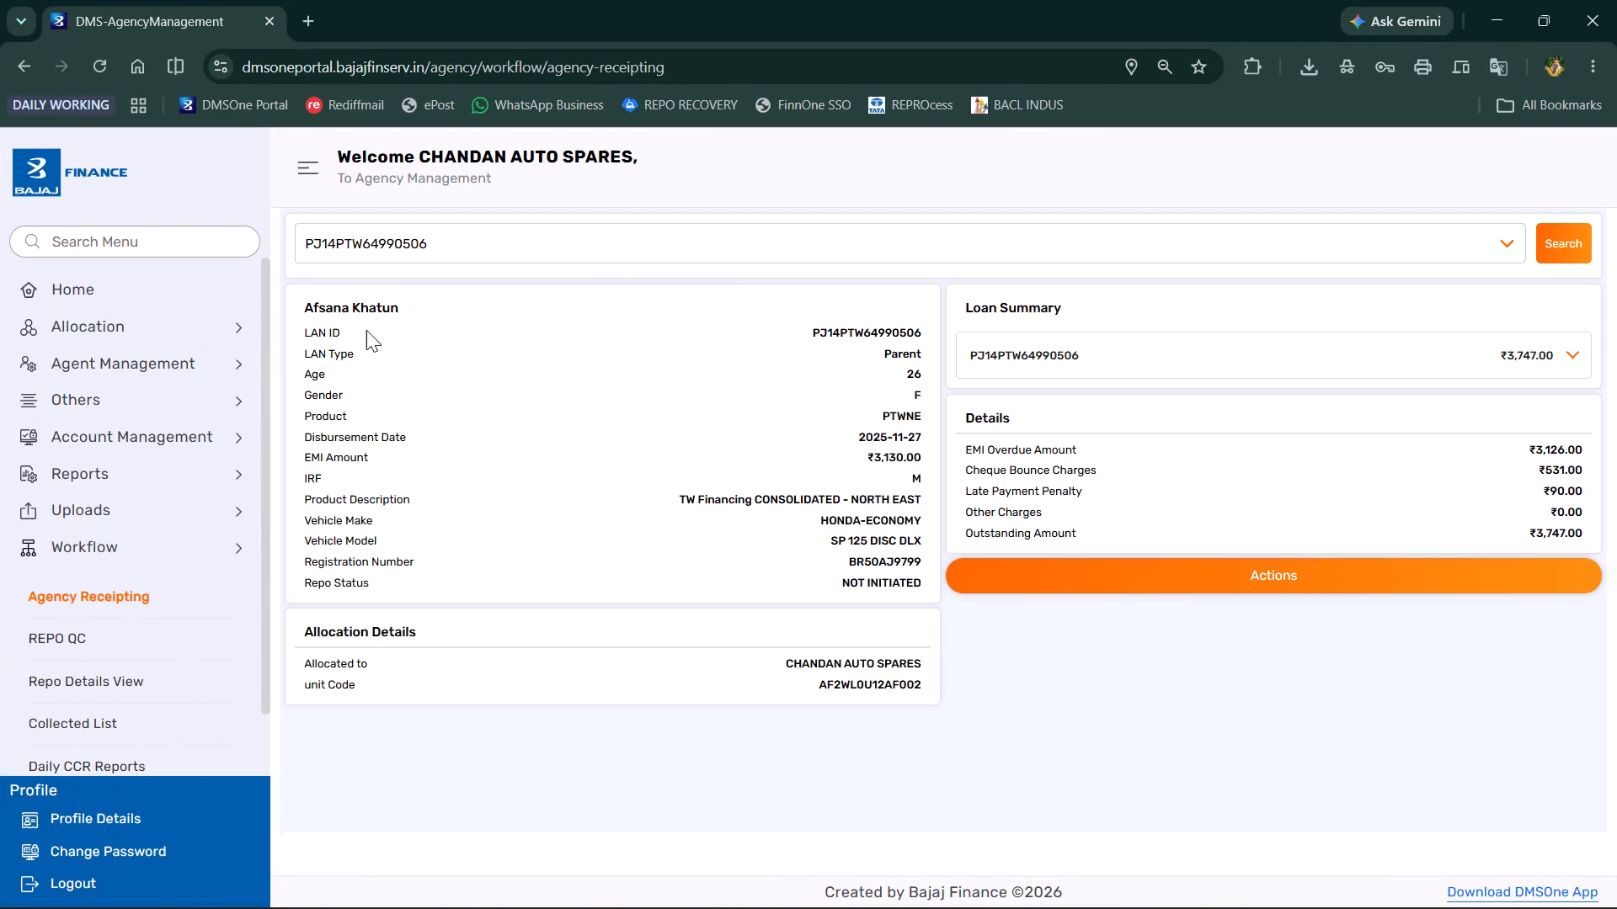
Copy row 56's LAN NO from the BKT DATA PRINTABLE OCT26 workbook and open that loan's details in the DMS portal.
{"action": "key", "text": "super+Tab"}
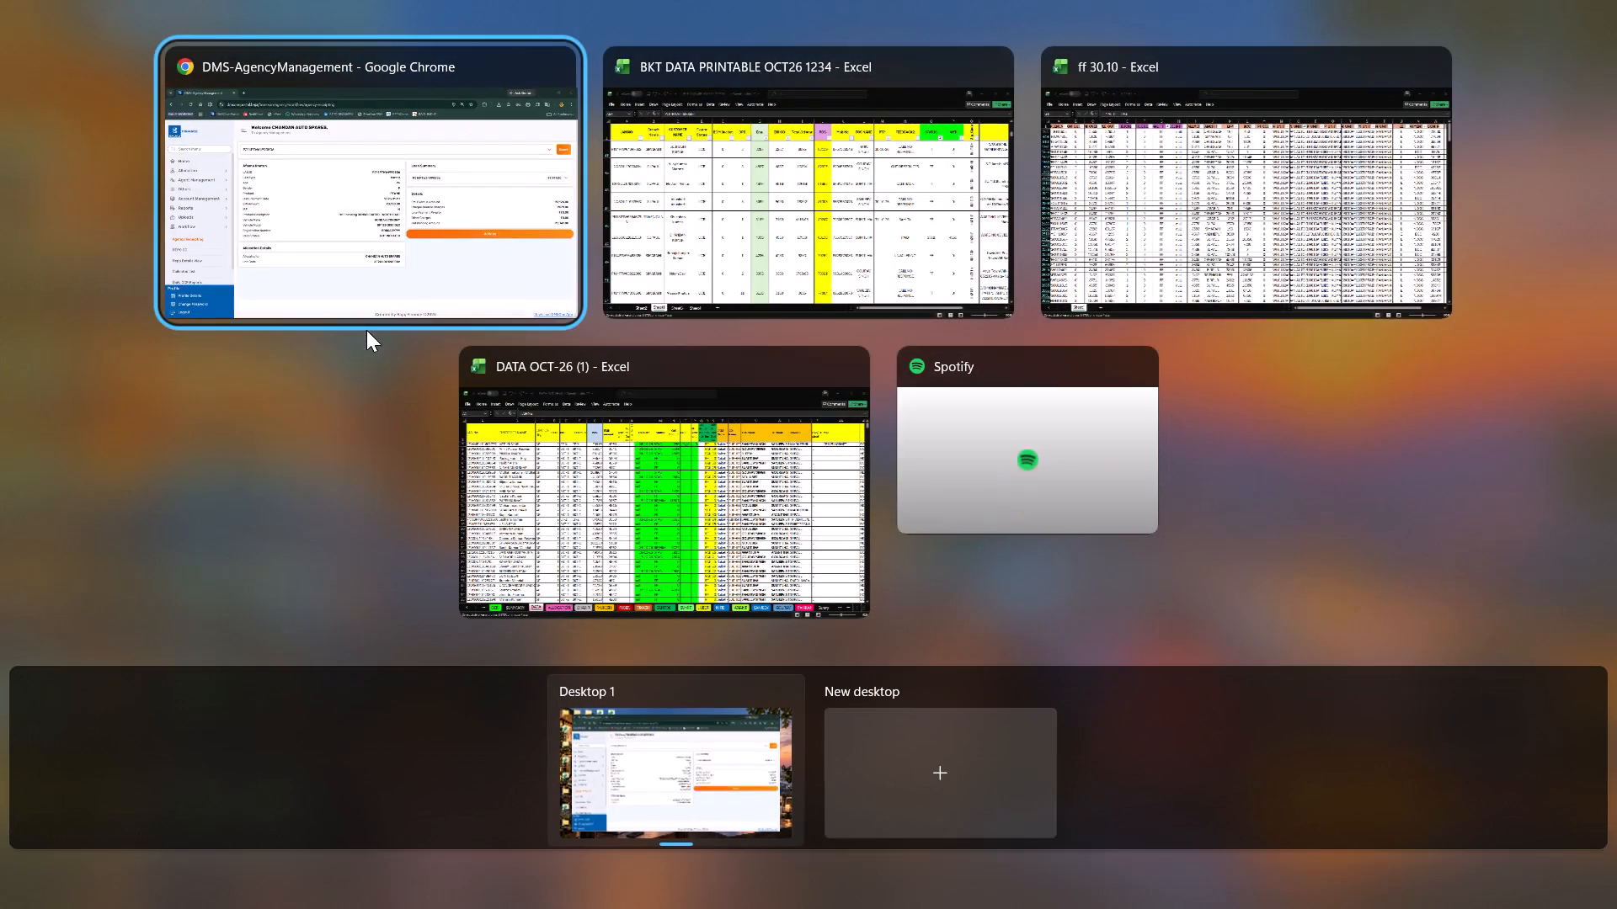
{"action": "left_click", "coordinate": [705, 225]}
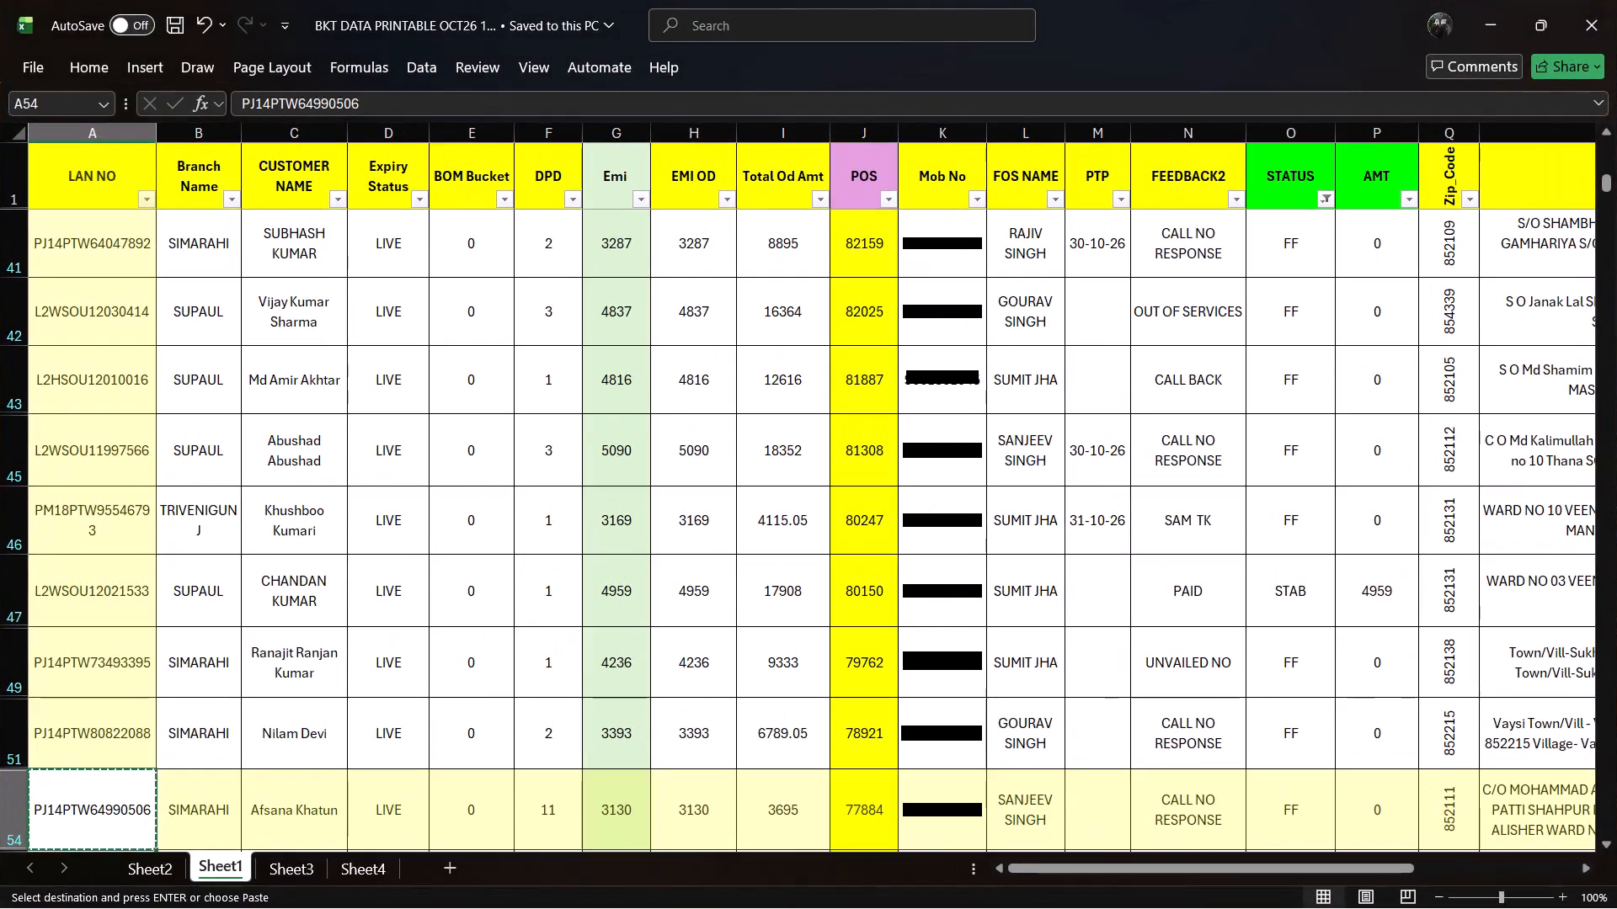
{"action": "key", "text": "Down"}
{"action": "key", "text": "ctrl+c"}
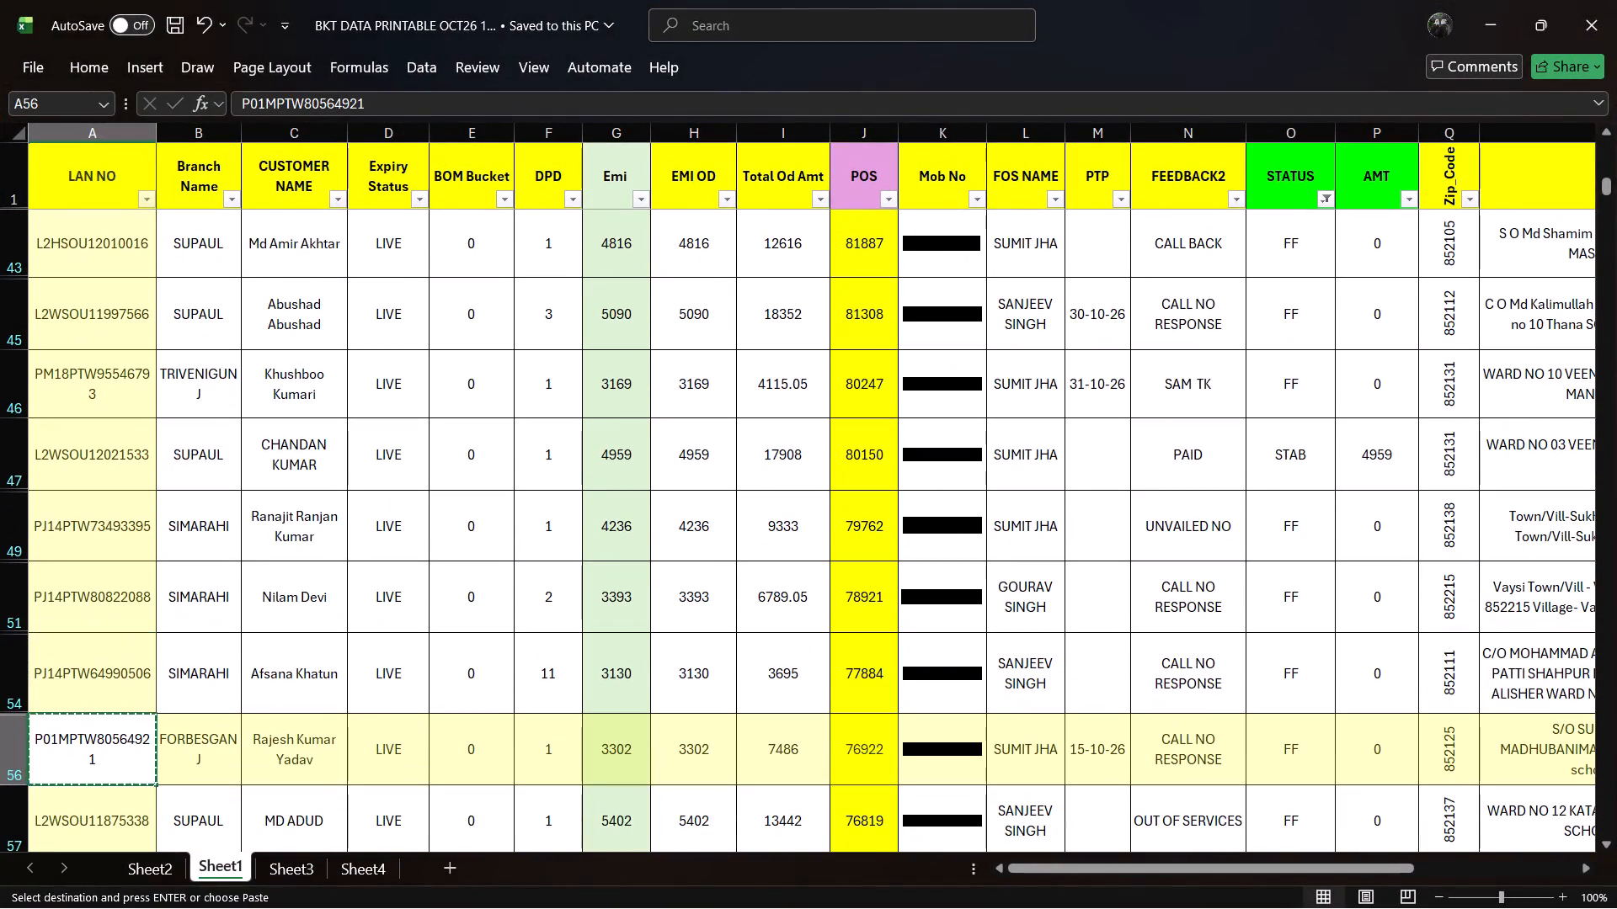
{"action": "key", "text": "super+Tab"}
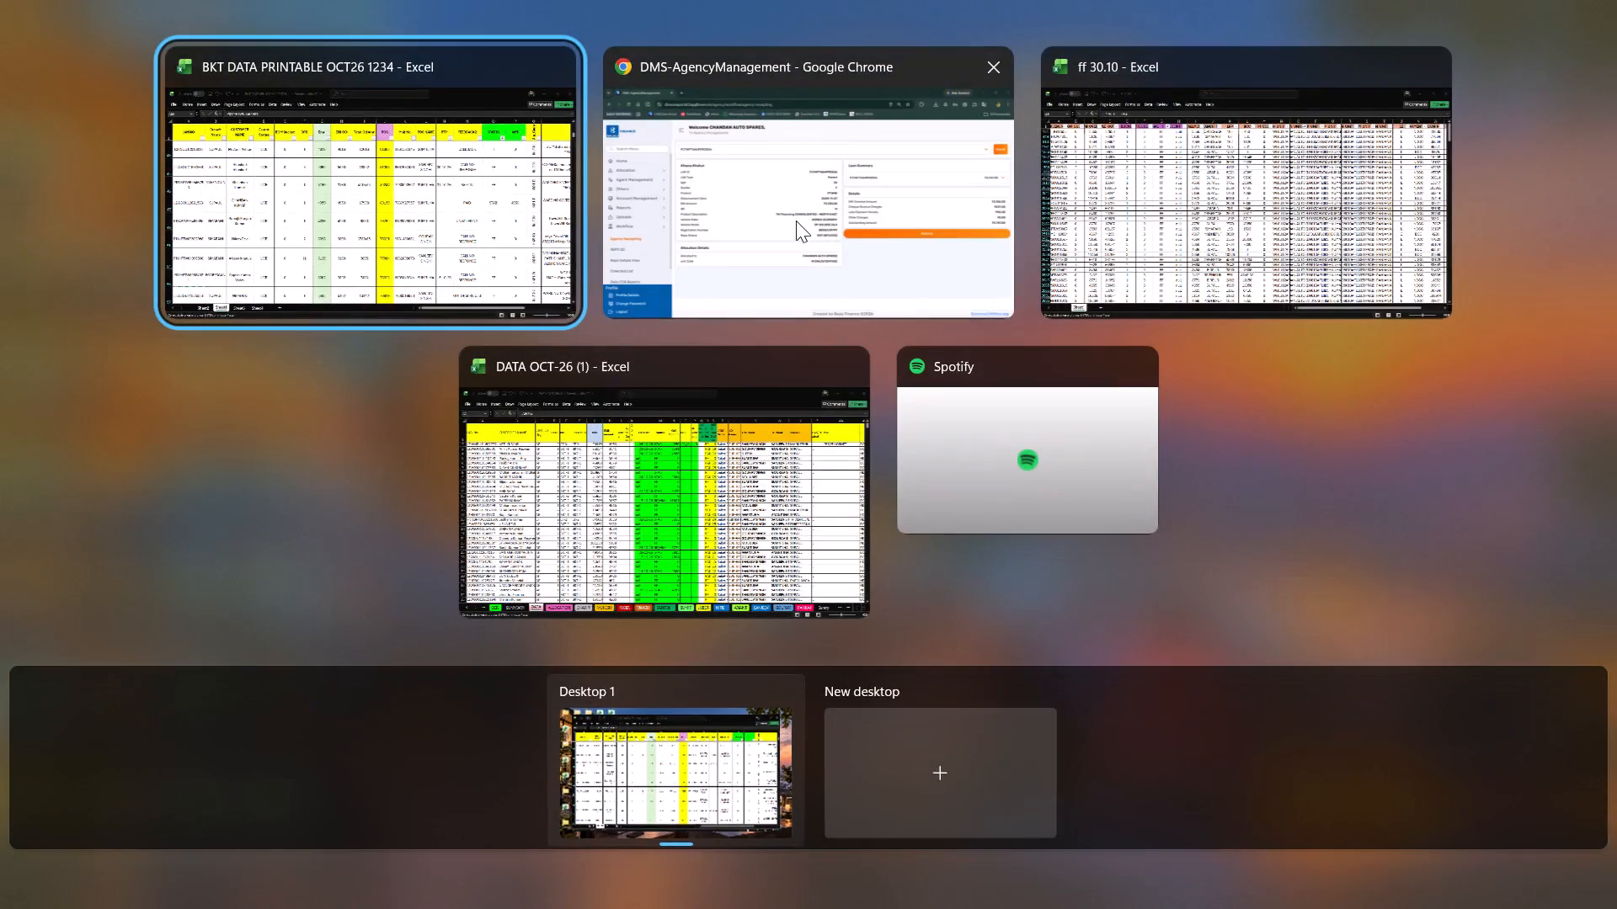
{"action": "left_click", "coordinate": [796, 221]}
{"action": "left_click", "coordinate": [441, 246]}
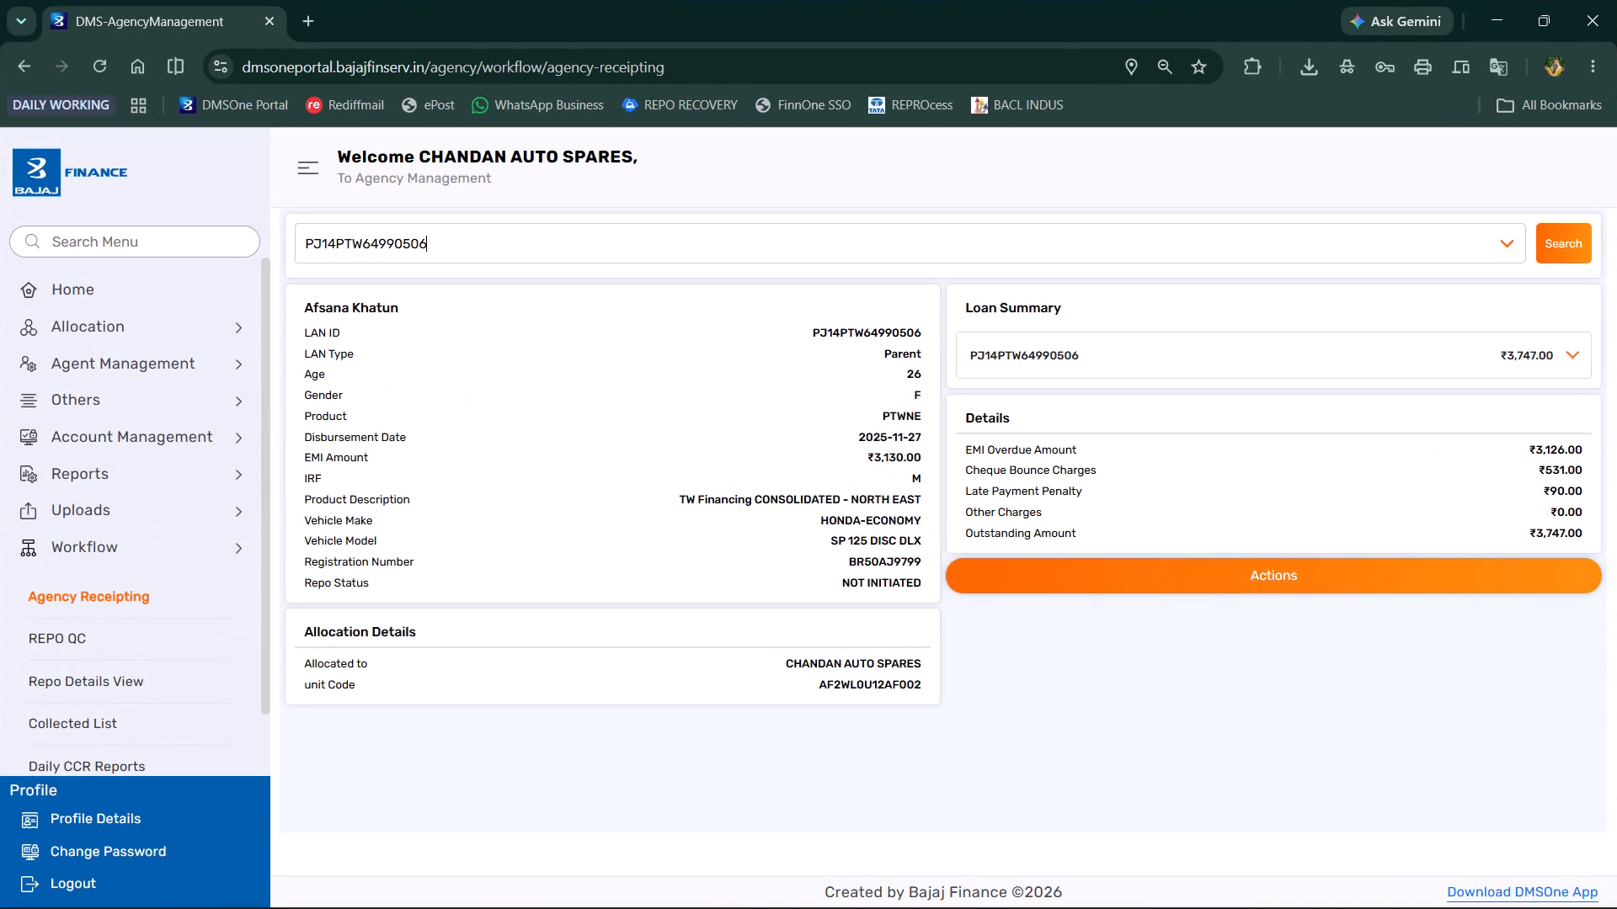
{"action": "key", "text": "BackSpace"}
{"action": "key", "text": "BackSpace"}
{"action": "key", "text": "BackSpace"}
{"action": "key", "text": "BackSpace"}
{"action": "key", "text": "BackSpace"}
{"action": "key", "text": "BackSpace"}
{"action": "key", "text": "BackSpace"}
{"action": "key", "text": "BackSpace"}
{"action": "key", "text": "BackSpace"}
{"action": "key", "text": "BackSpace"}
{"action": "key", "text": "BackSpace"}
{"action": "key", "text": "BackSpace"}
{"action": "key", "text": "BackSpace"}
{"action": "key", "text": "BackSpace"}
{"action": "key", "text": "BackSpace"}
{"action": "key", "text": "BackSpace"}
{"action": "key", "text": "BackSpace"}
{"action": "key", "text": "BackSpace"}
{"action": "key", "text": "BackSpace"}
{"action": "key", "text": "BackSpace"}
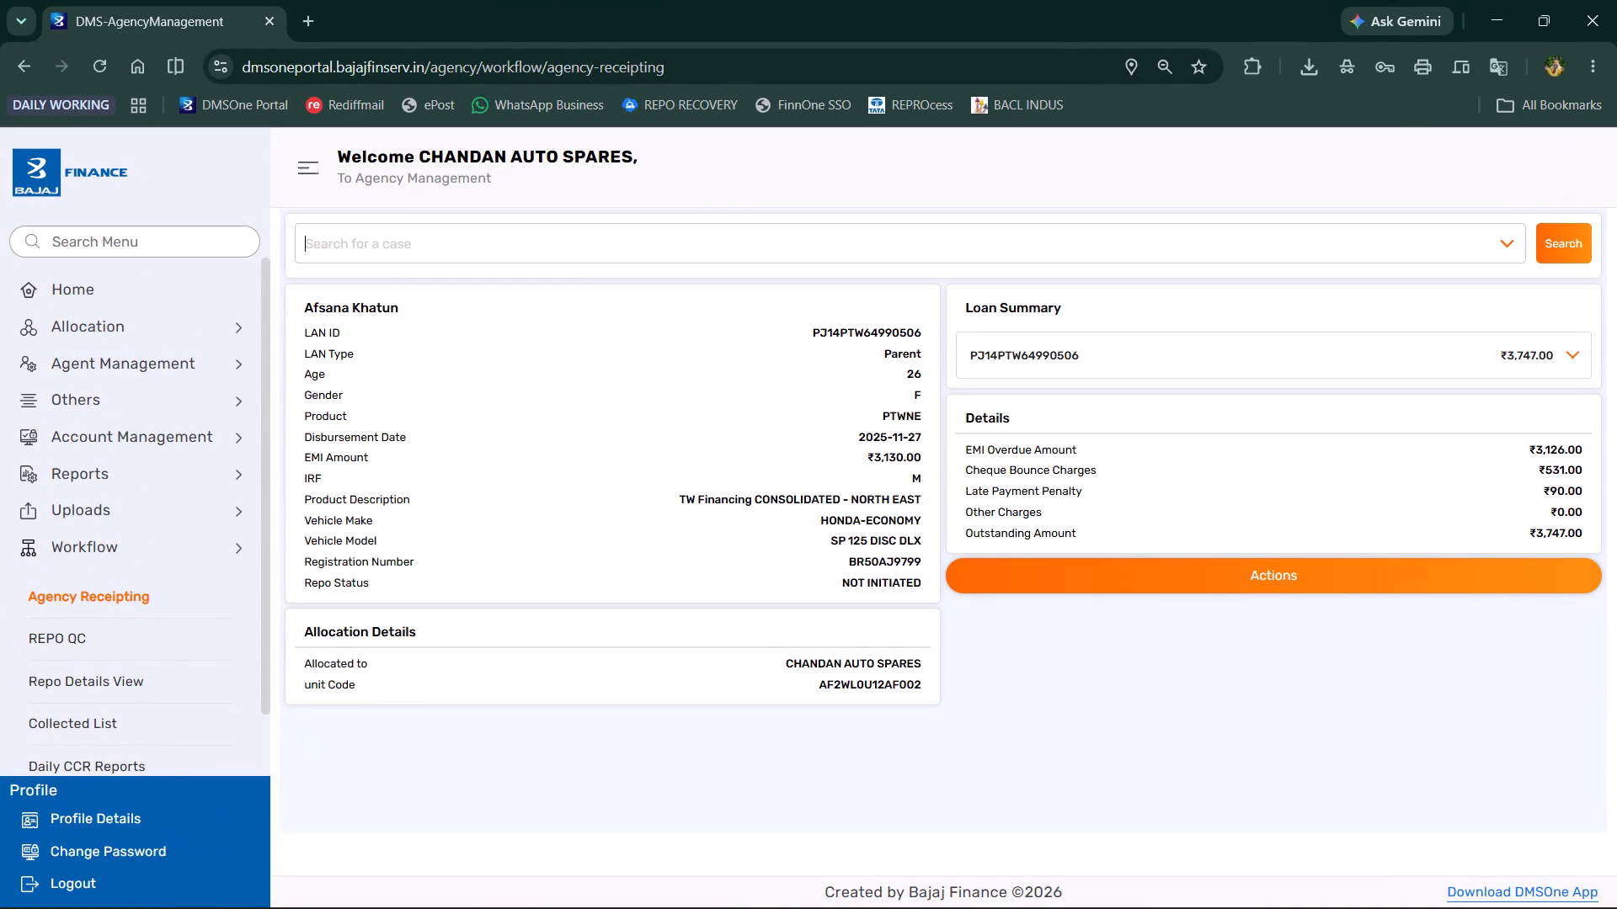
{"action": "key", "text": "ctrl+v"}
{"action": "key", "text": "Return"}
{"action": "key", "text": "Return"}
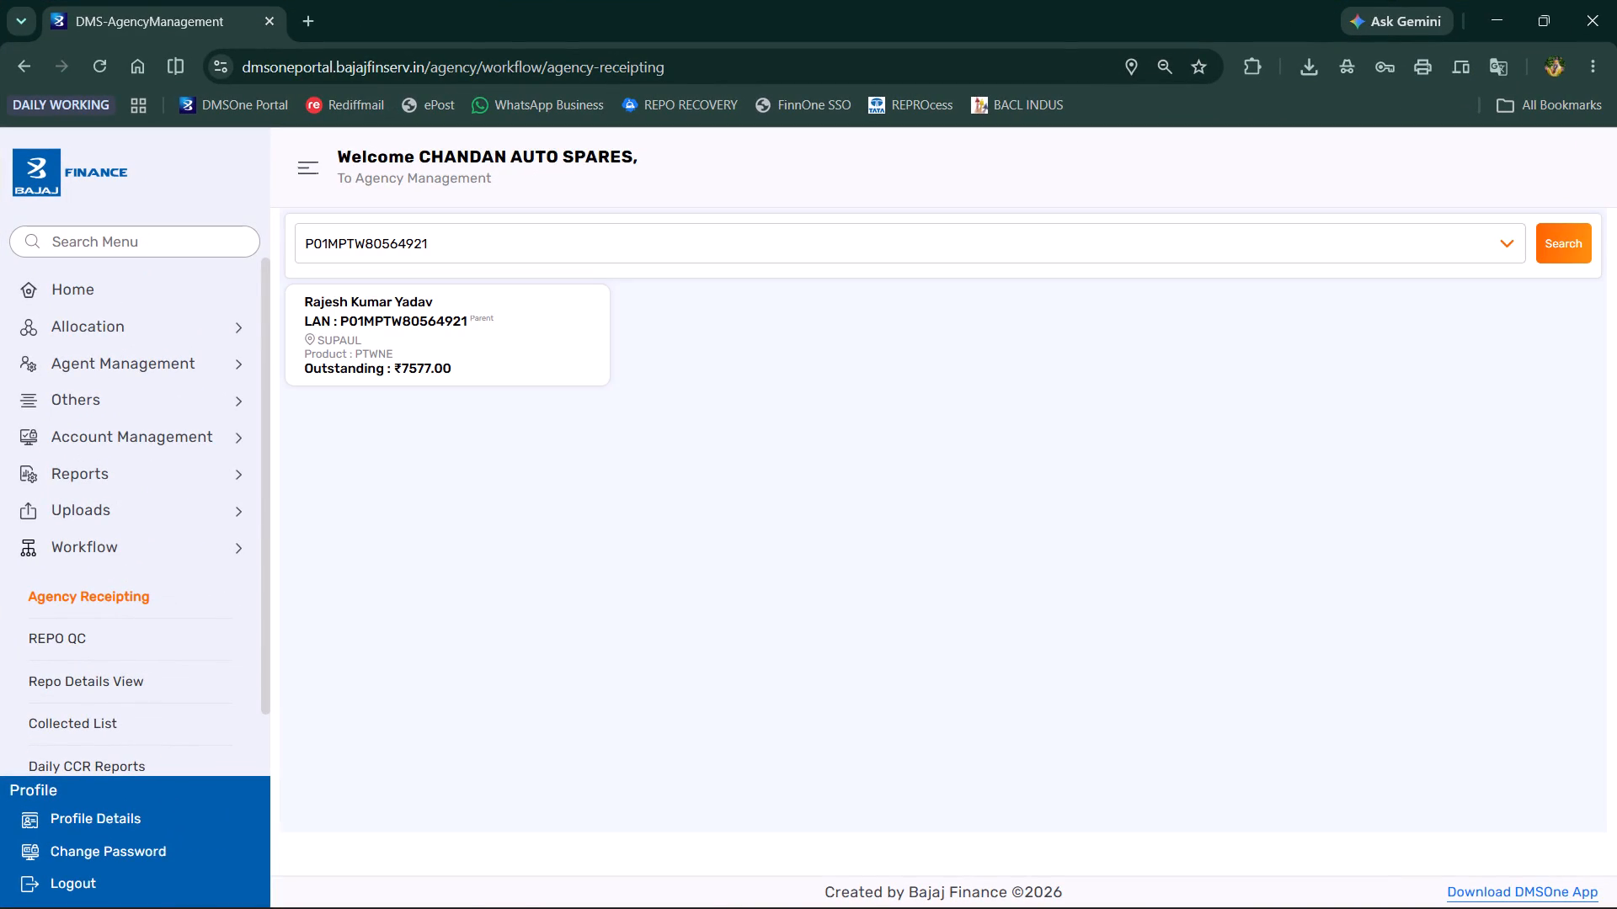
{"action": "double_click", "coordinate": [334, 310]}
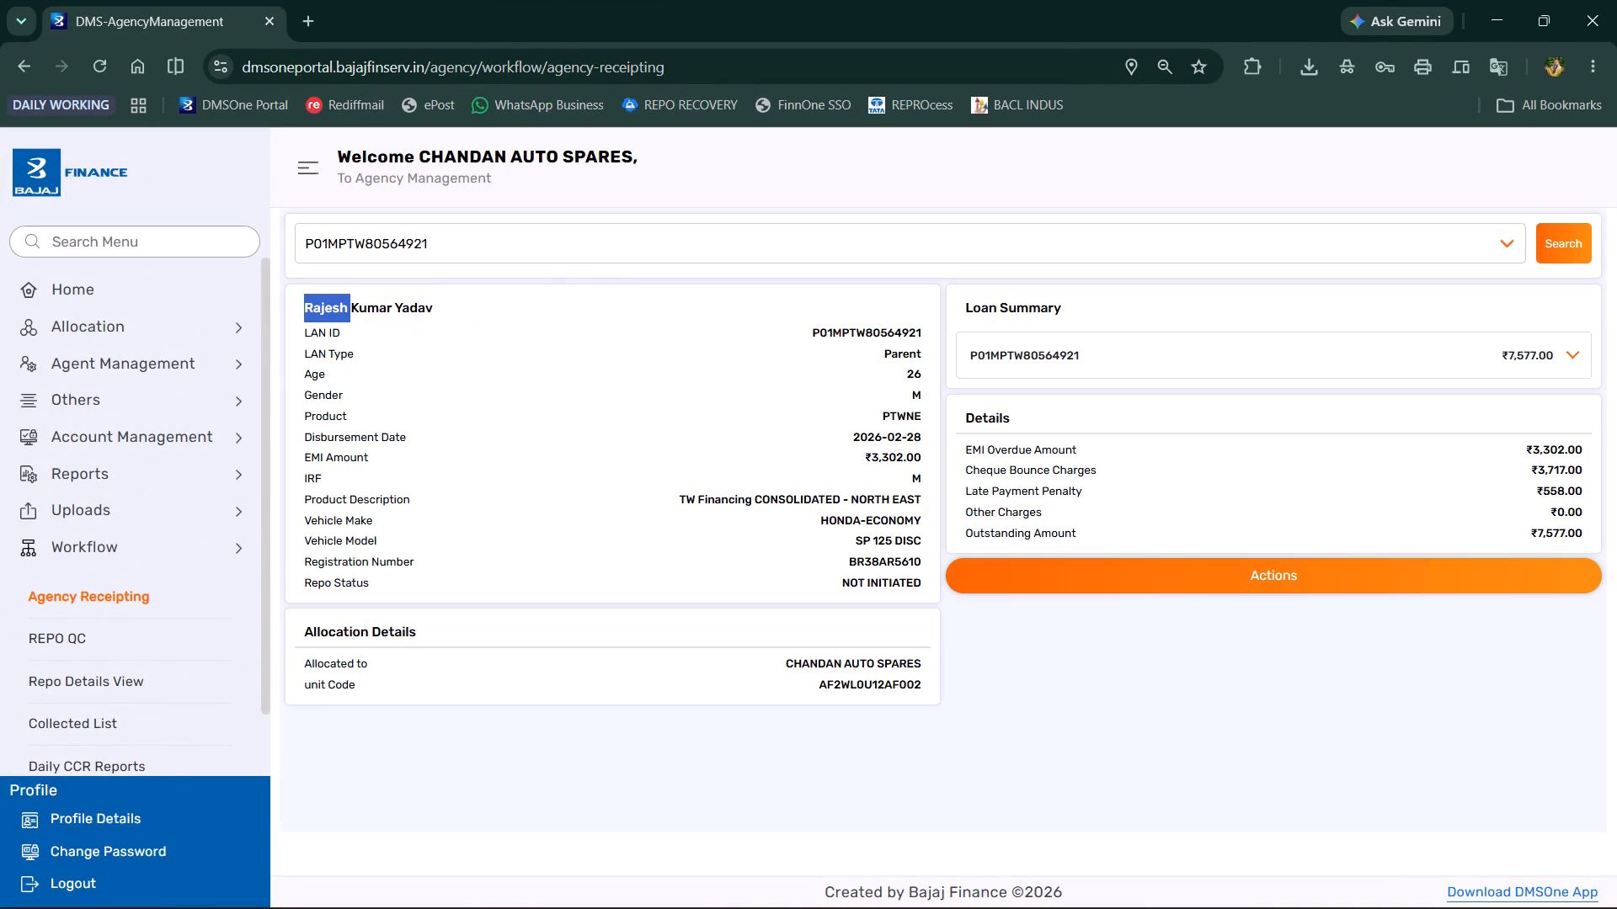
Copy row 57's LAN NO from the BKT DATA PRINTABLE OCT26 workbook and open that loan's details in the DMS portal.
{"action": "key", "text": "super+Tab"}
{"action": "left_click", "coordinate": [680, 271]}
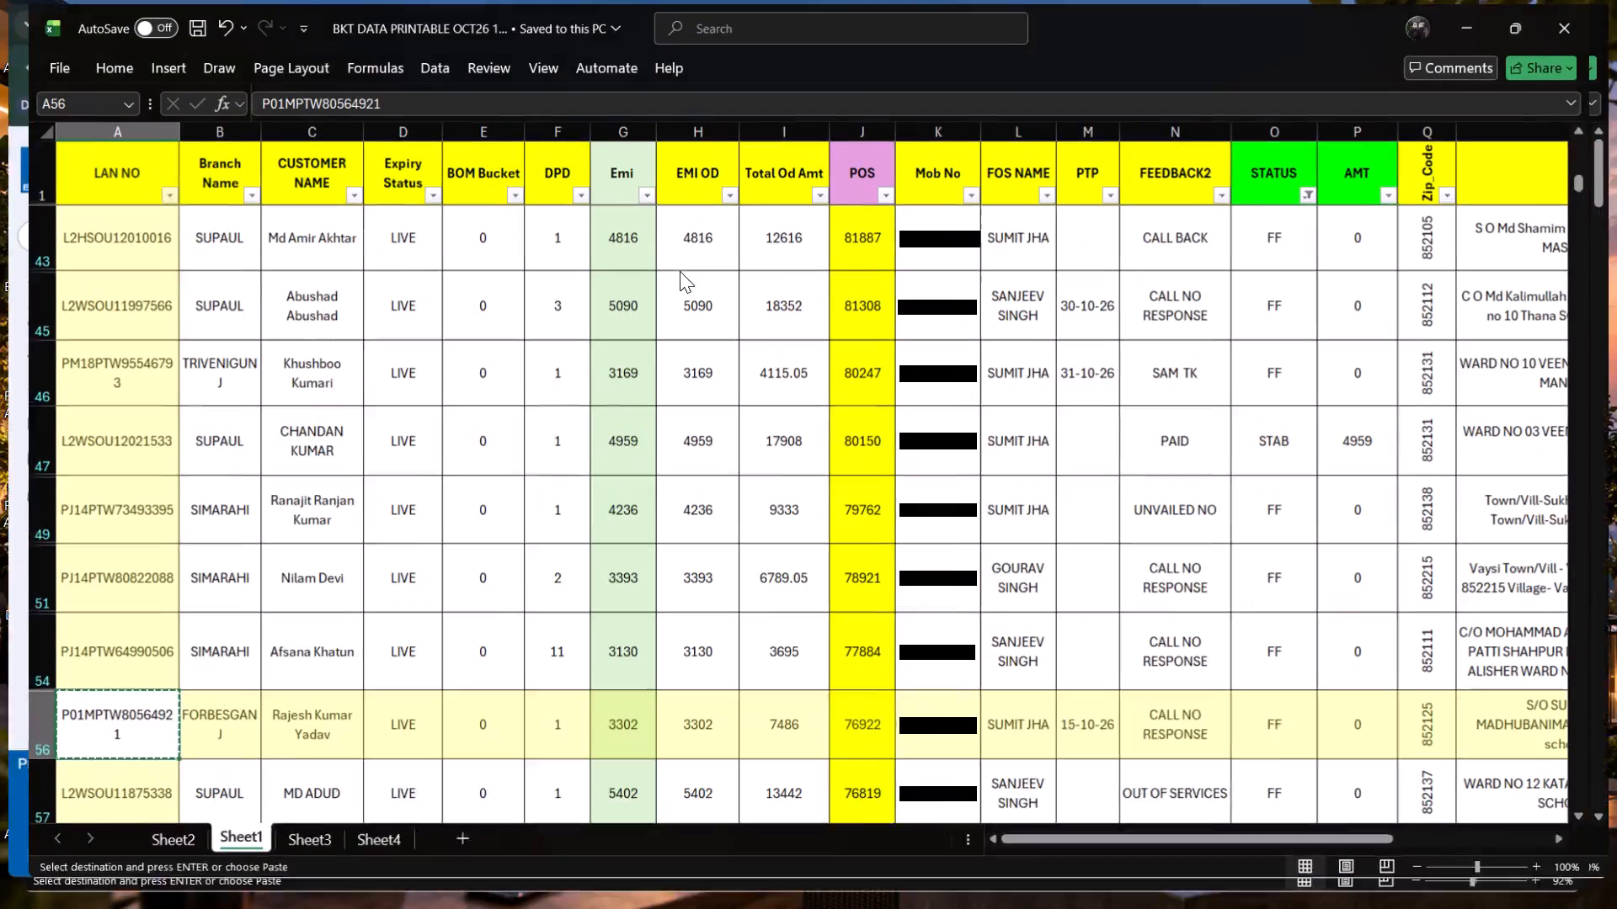
{"action": "key", "text": "Right"}
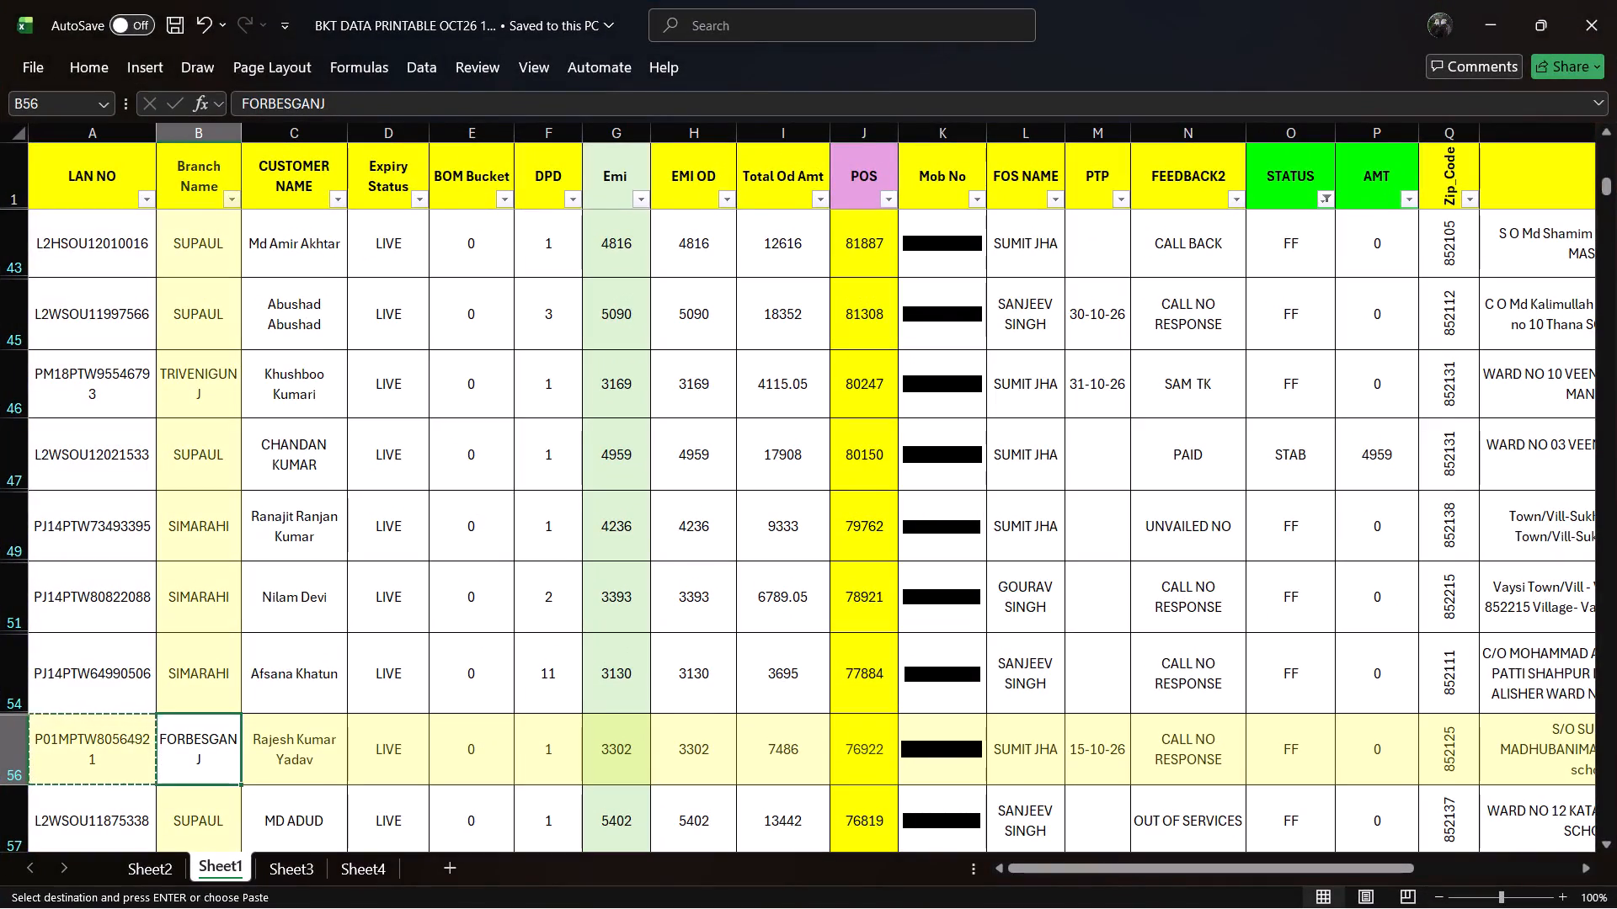
{"action": "key", "text": "Right"}
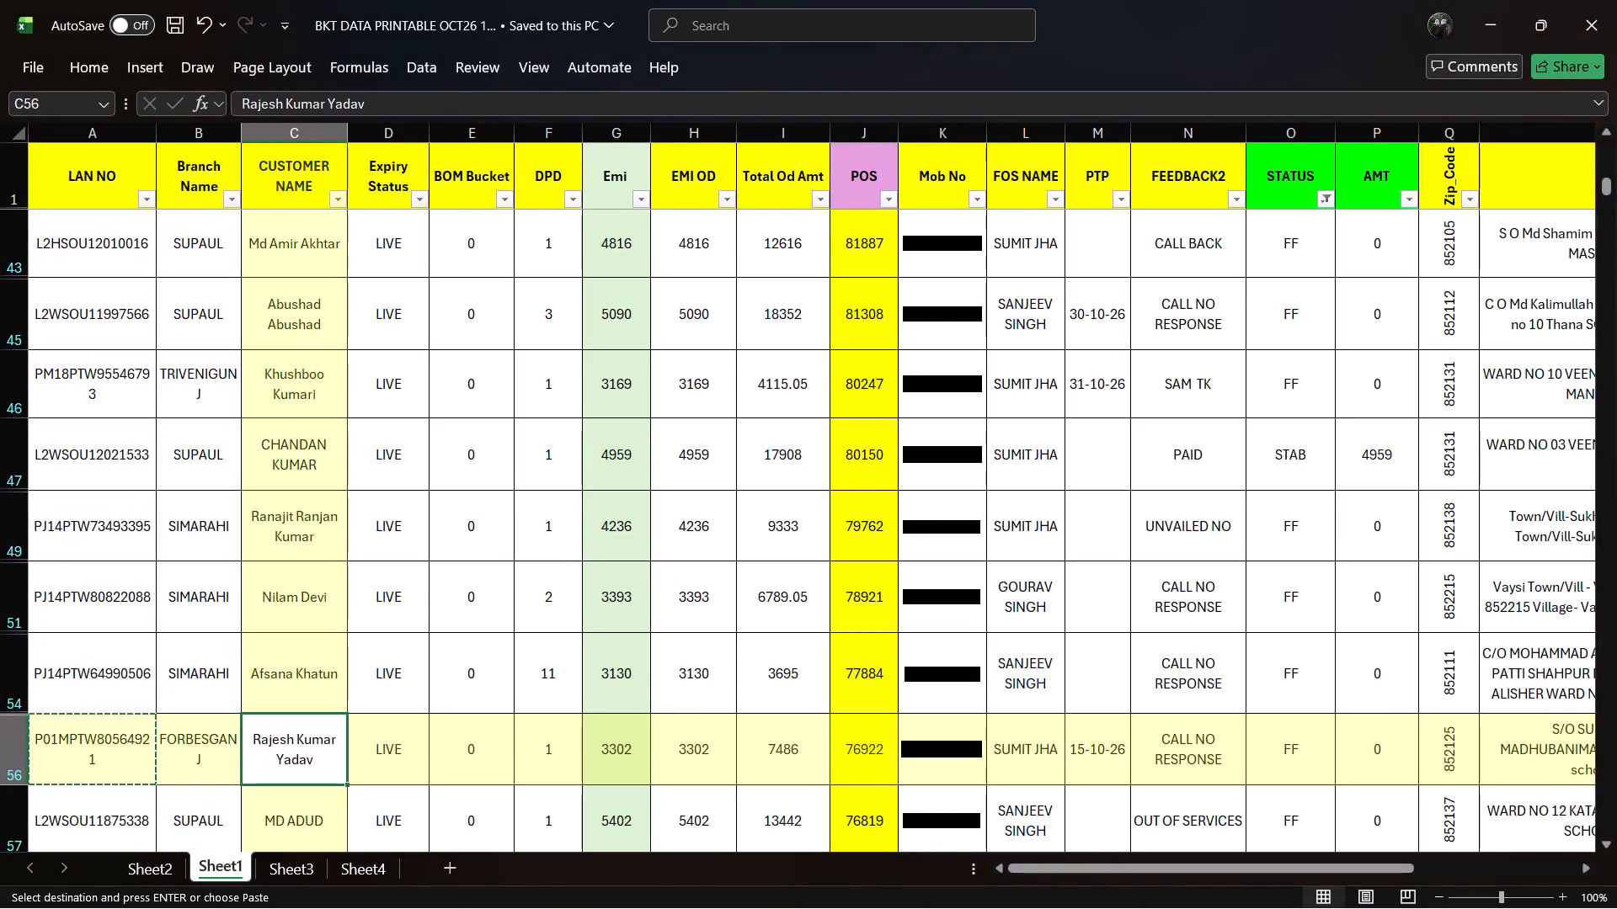
{"action": "key", "text": "Left"}
{"action": "key", "text": "Left"}
{"action": "key", "text": "Down"}
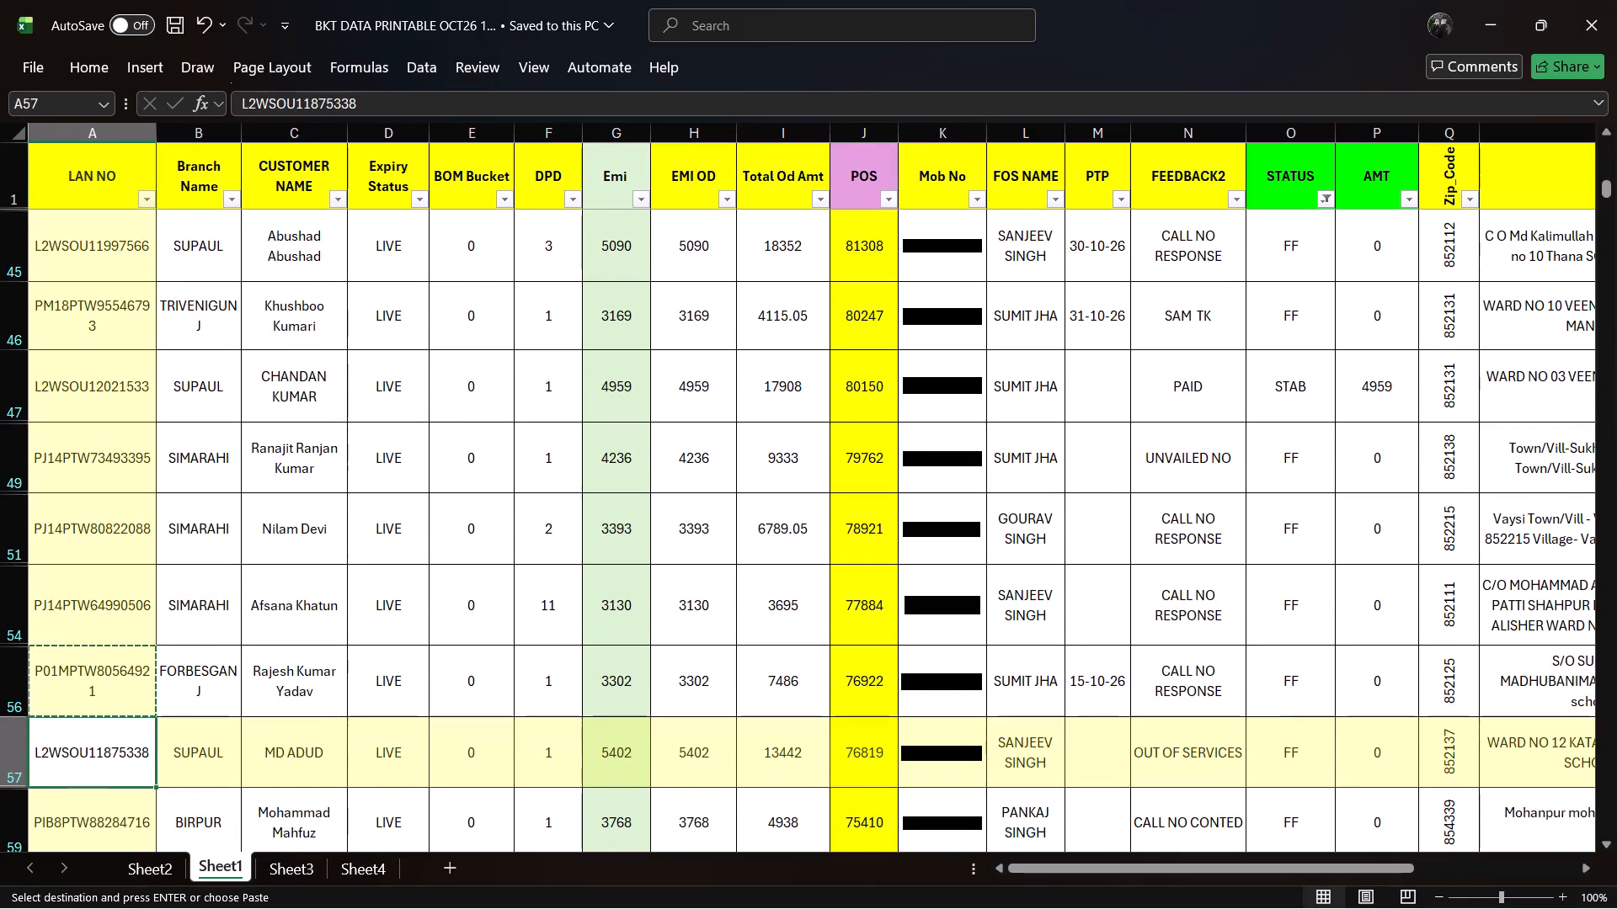
{"action": "key", "text": "ctrl+c"}
{"action": "key", "text": "super+Tab"}
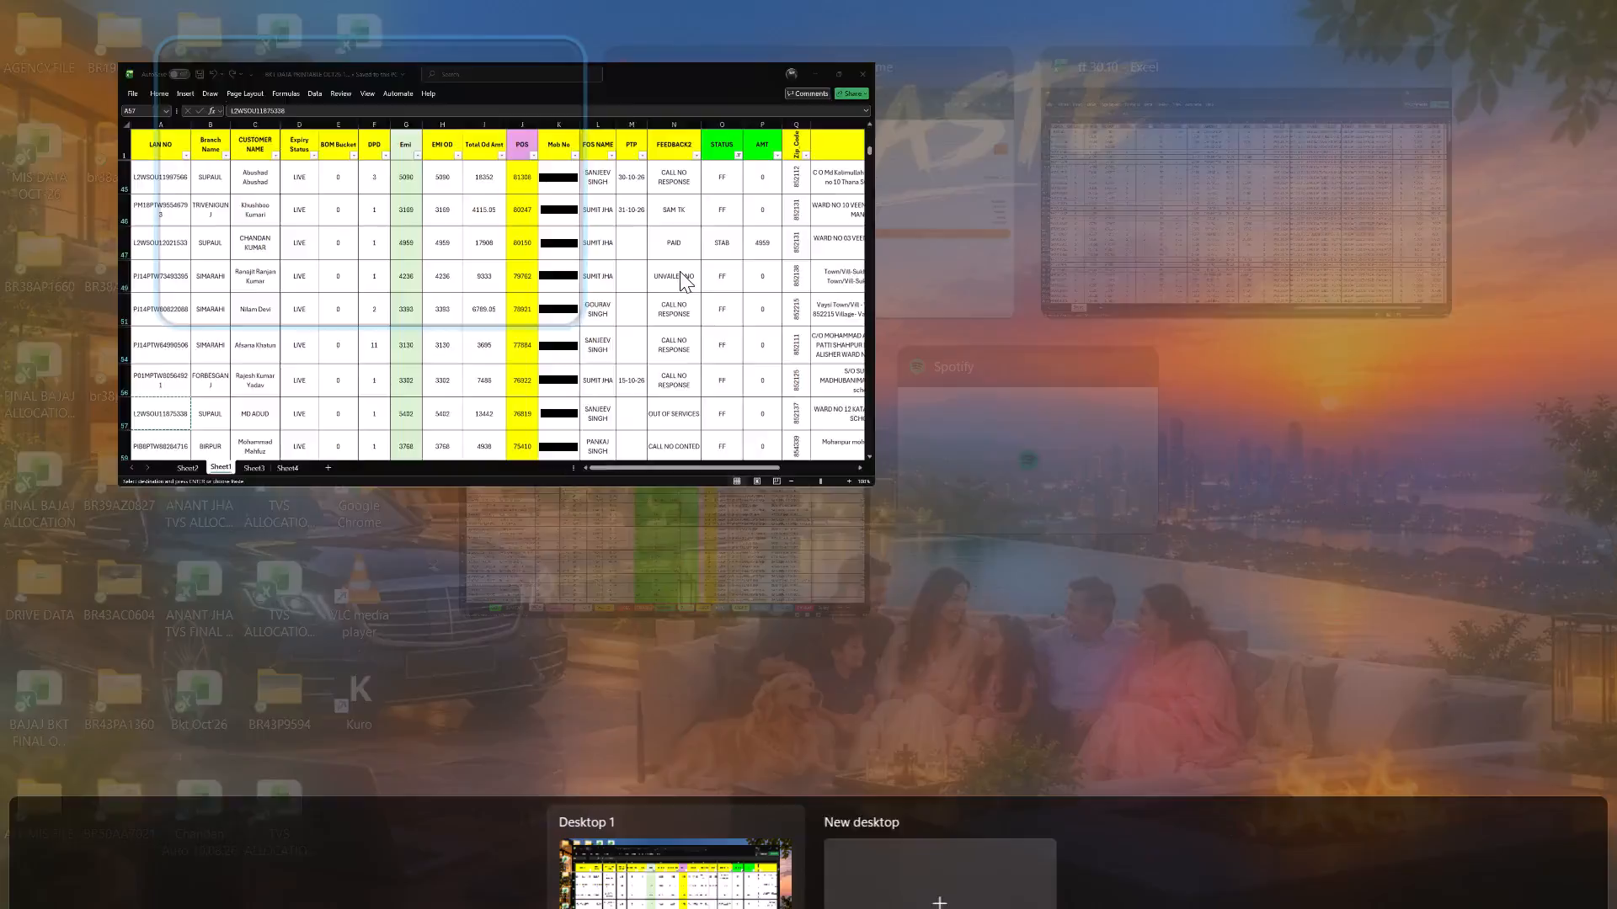
{"action": "left_click", "coordinate": [861, 218]}
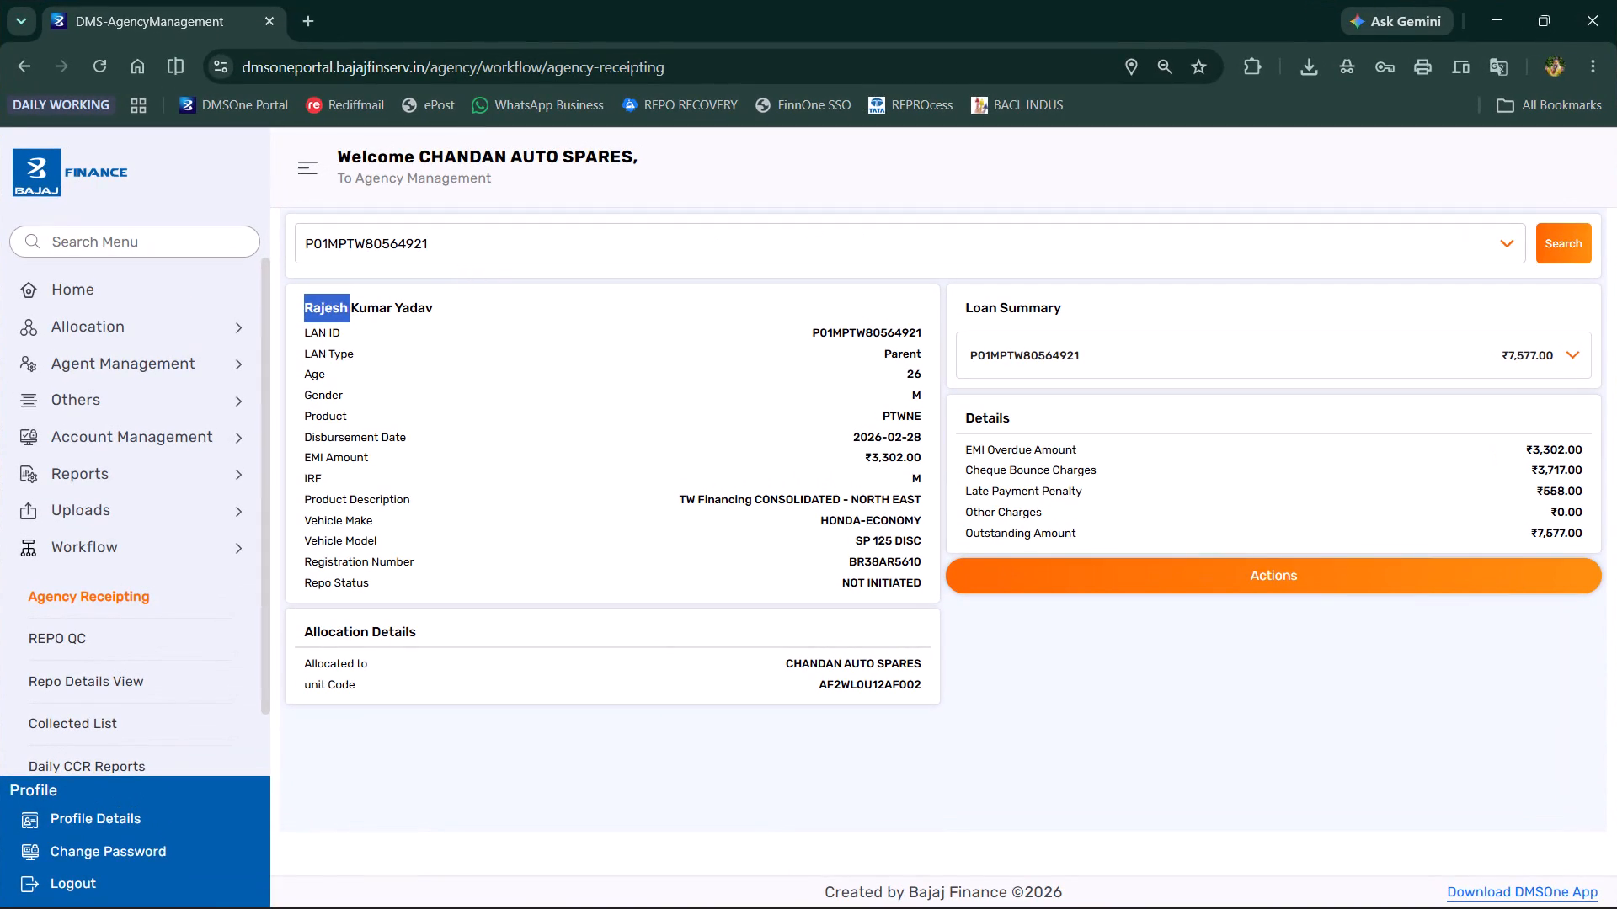
{"action": "left_click", "coordinate": [450, 246]}
{"action": "key", "text": "BackSpace"}
{"action": "key", "text": "BackSpace"}
{"action": "key", "text": "BackSpace"}
{"action": "key", "text": "BackSpace"}
{"action": "key", "text": "BackSpace"}
{"action": "key", "text": "BackSpace"}
{"action": "key", "text": "BackSpace"}
{"action": "key", "text": "BackSpace"}
{"action": "key", "text": "BackSpace"}
{"action": "key", "text": "BackSpace"}
{"action": "key", "text": "BackSpace"}
{"action": "key", "text": "BackSpace"}
{"action": "key", "text": "BackSpace"}
{"action": "key", "text": "BackSpace"}
{"action": "key", "text": "BackSpace"}
{"action": "key", "text": "BackSpace"}
{"action": "key", "text": "BackSpace"}
{"action": "key", "text": "BackSpace"}
{"action": "key", "text": "BackSpace"}
{"action": "key", "text": "BackSpace"}
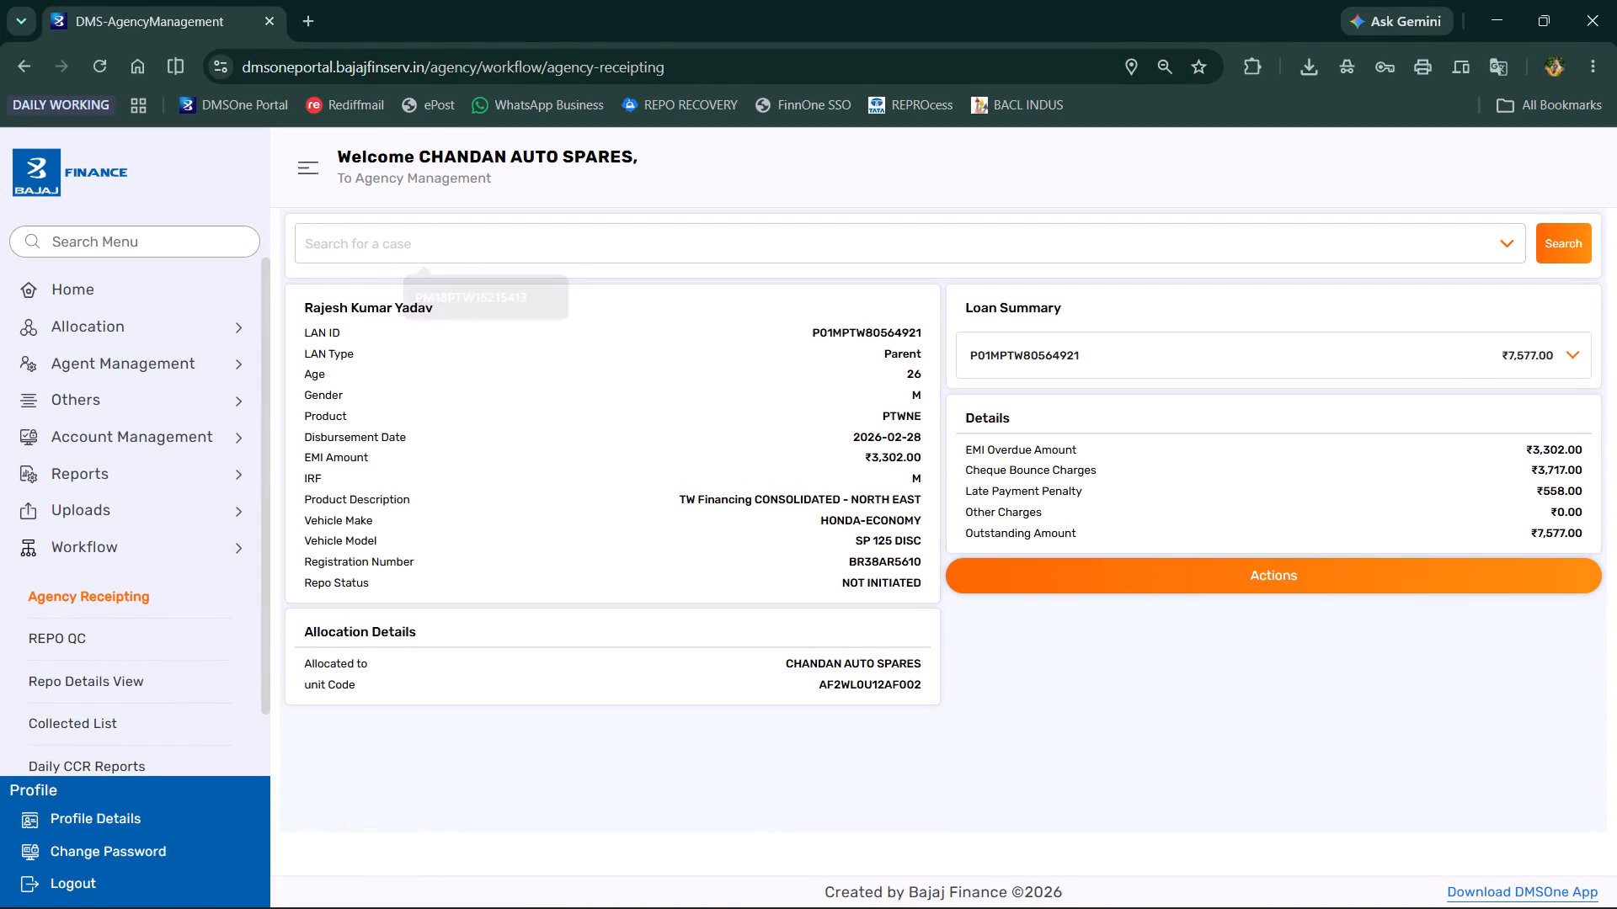
{"action": "key", "text": "v"}
{"action": "key", "text": "BackSpace"}
{"action": "key", "text": "ctrl+v"}
{"action": "key", "text": "Return"}
{"action": "key", "text": "Return"}
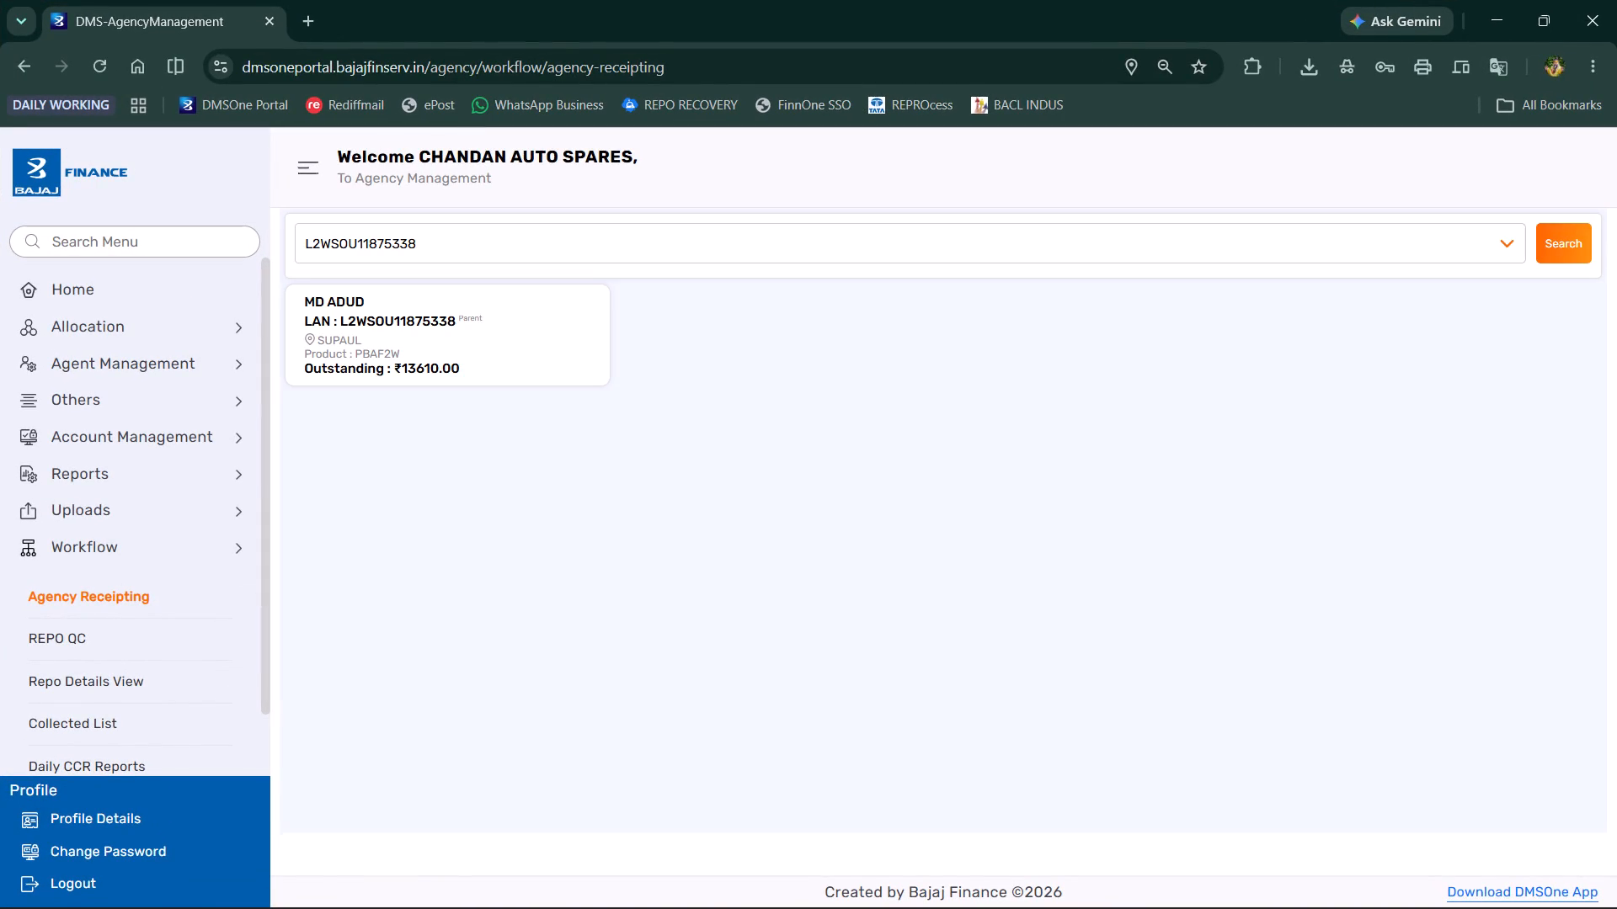
{"action": "double_click", "coordinate": [385, 341]}
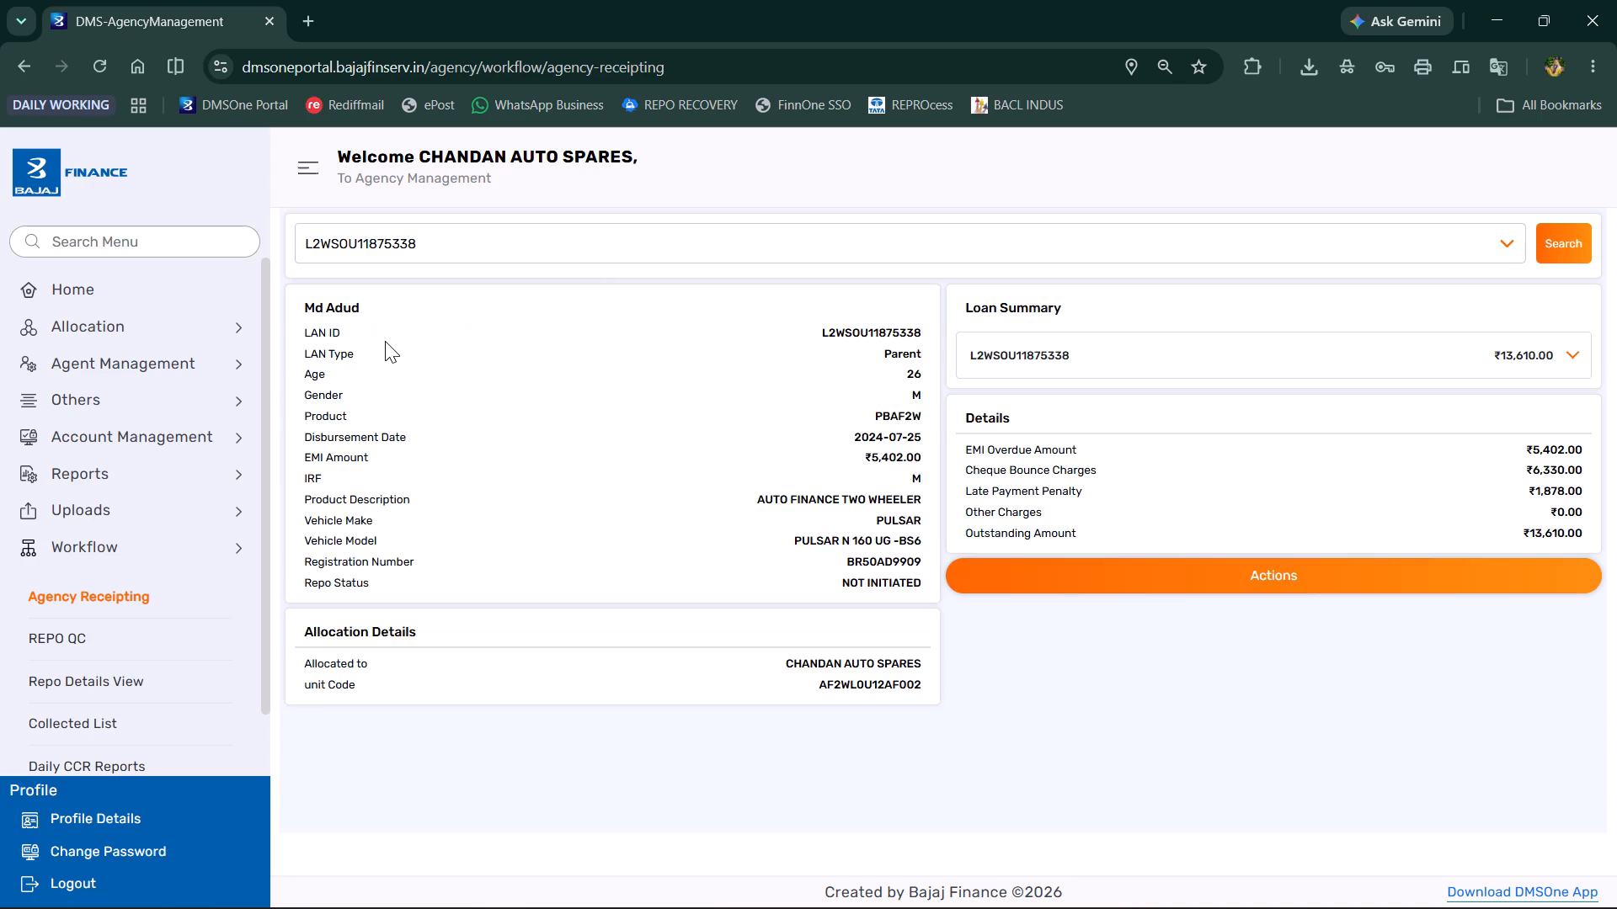
Return to the BKT DATA PRINTABLE OCT26 workbook and review the row 54 record from CUSTOMER NAME across to POS.
{"action": "key", "text": "super+Tab"}
{"action": "left_click", "coordinate": [828, 263]}
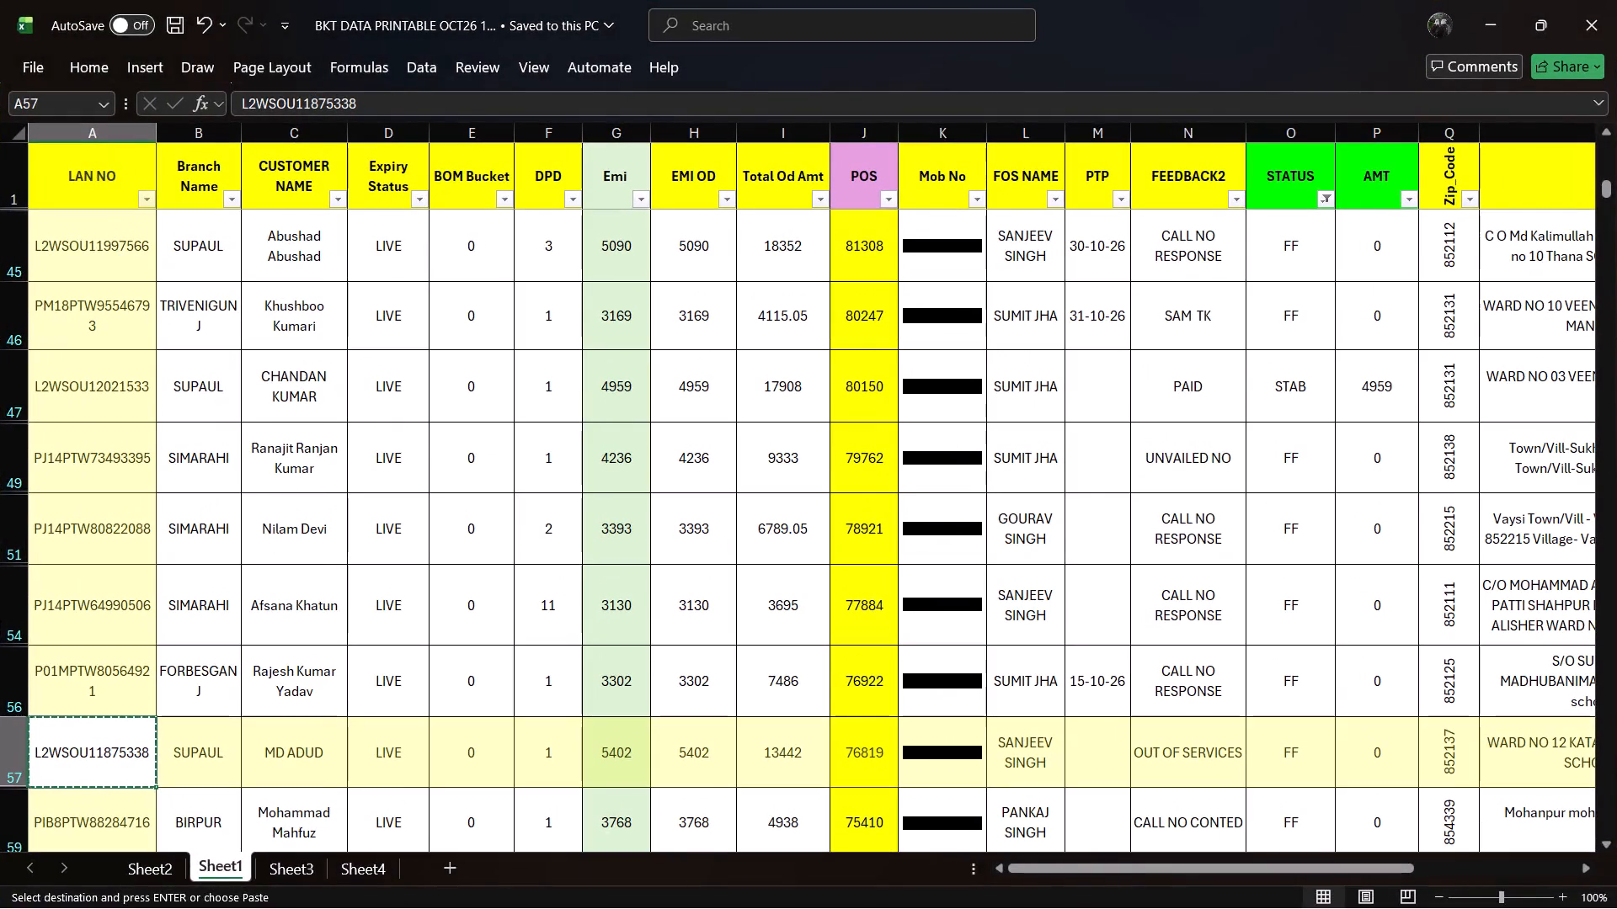
{"action": "left_click", "coordinate": [285, 635]}
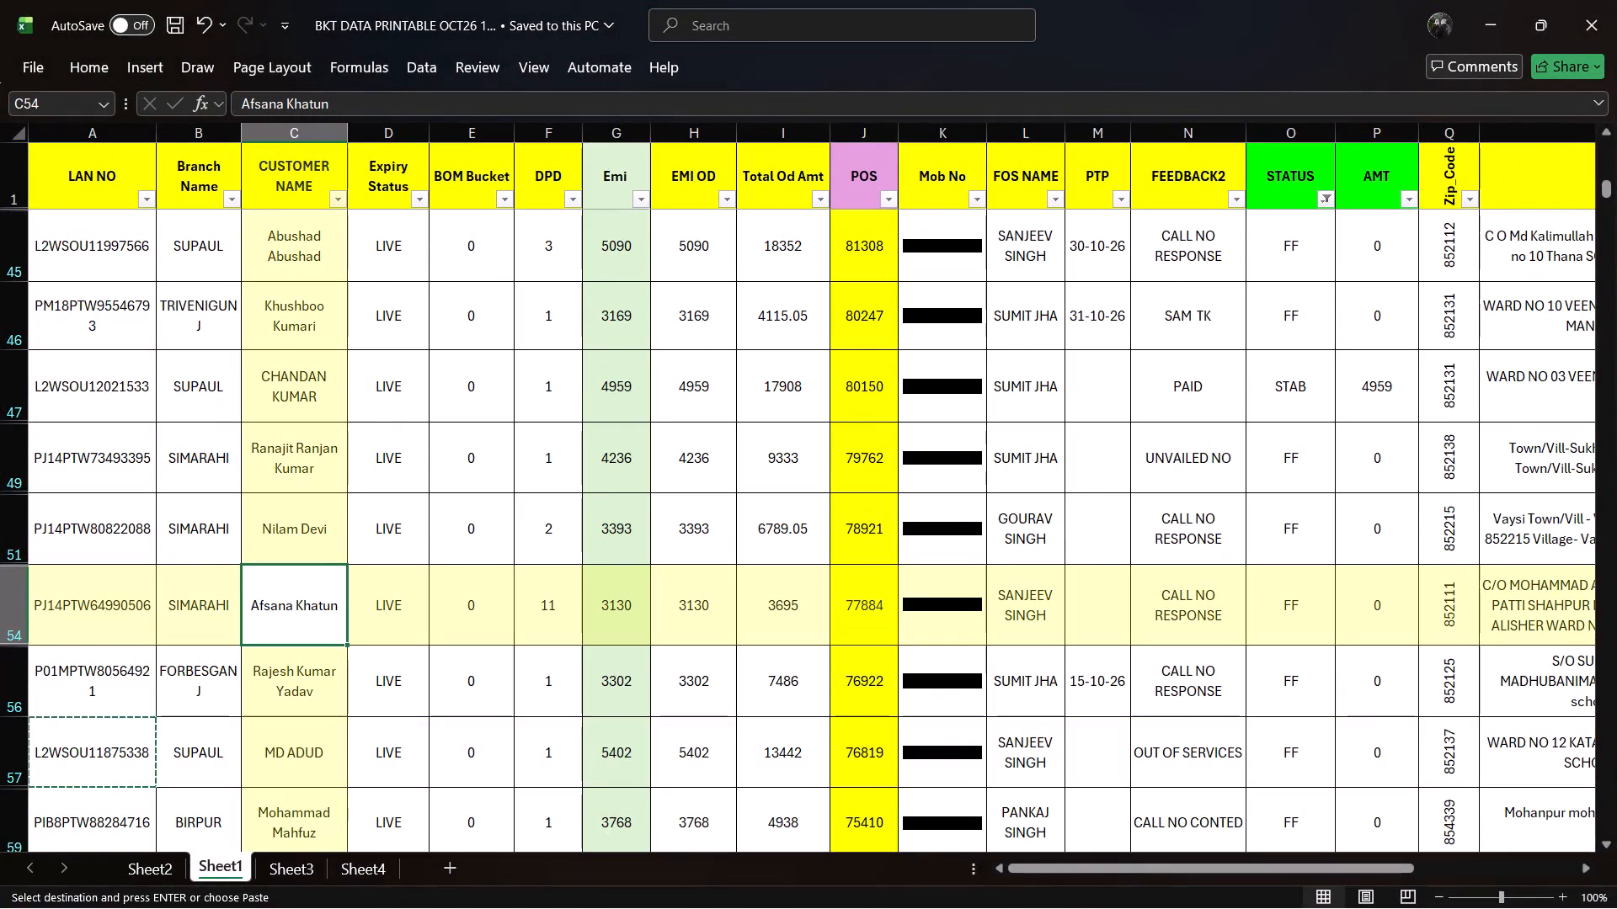
{"action": "key", "text": "Right"}
{"action": "key", "text": "Right"}
{"action": "key", "text": "Right"}
{"action": "key", "text": "Right"}
{"action": "key", "text": "Right"}
{"action": "key", "text": "Right"}
{"action": "key", "text": "Right"}
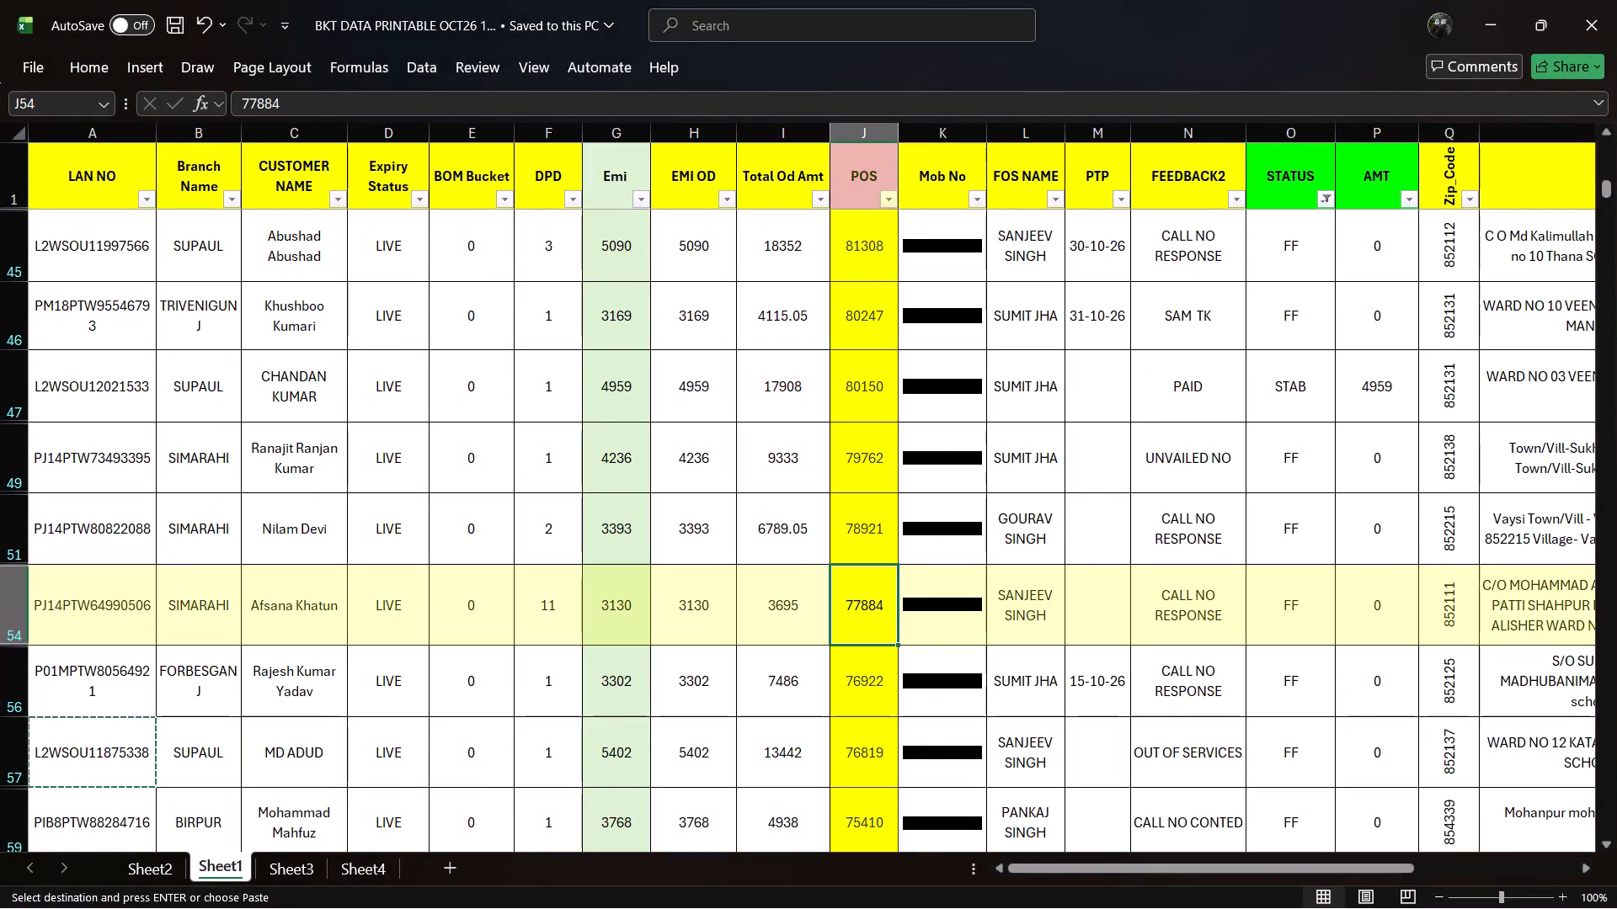
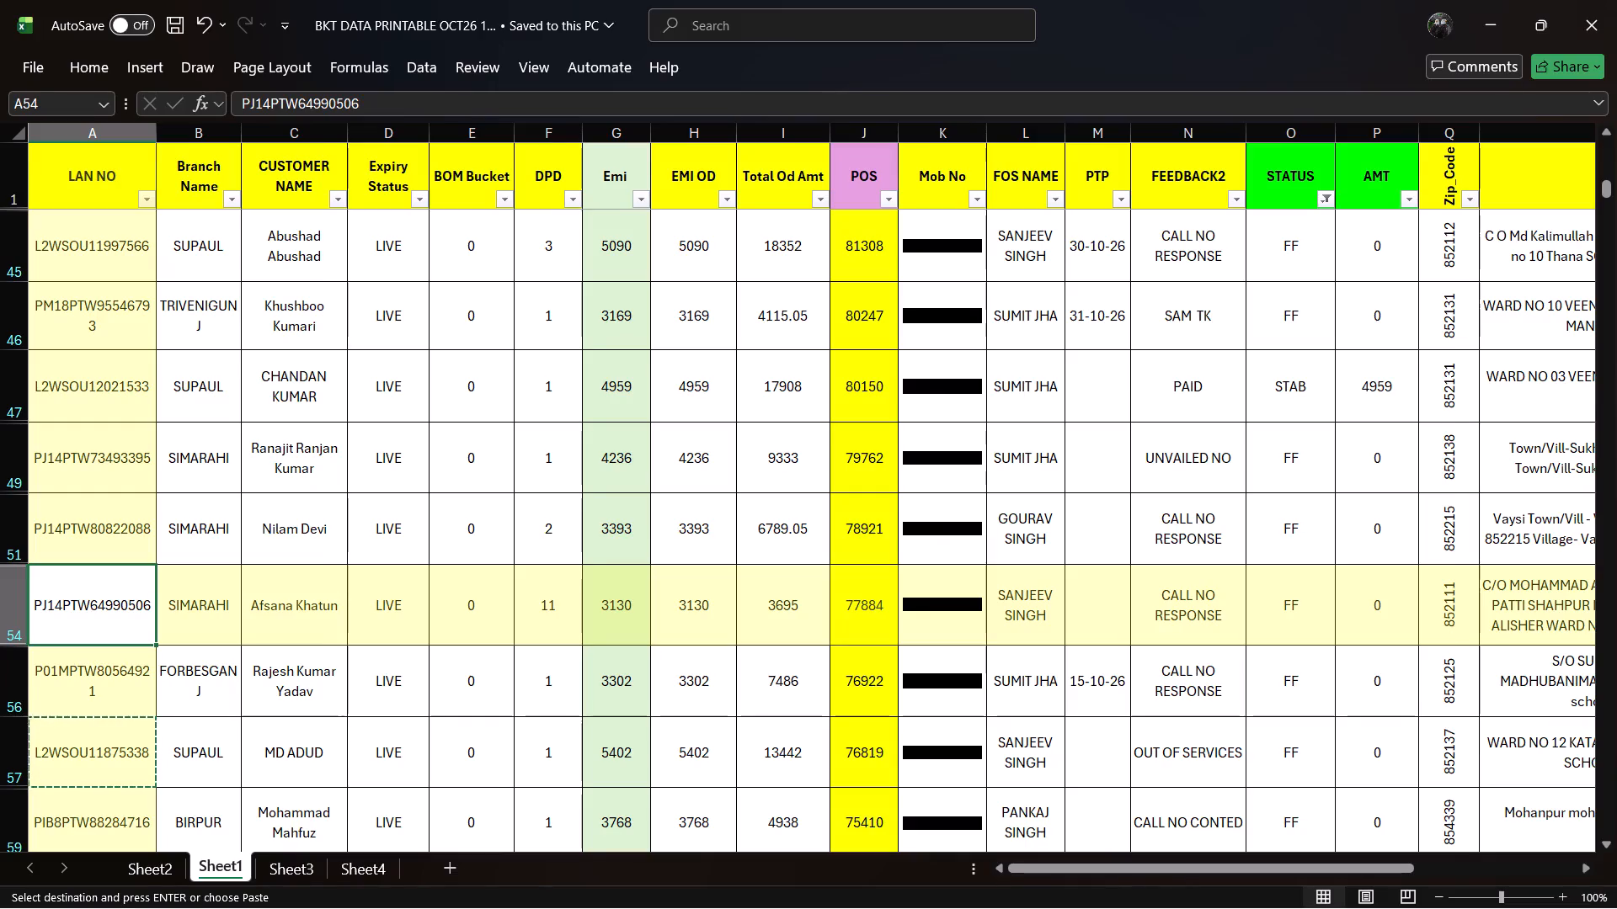
Clear row 54's FEEDBACK2 entry and enter 31-10-26 as its PTP date.
{"action": "left_click", "coordinate": [80, 590]}
{"action": "key", "text": "Right"}
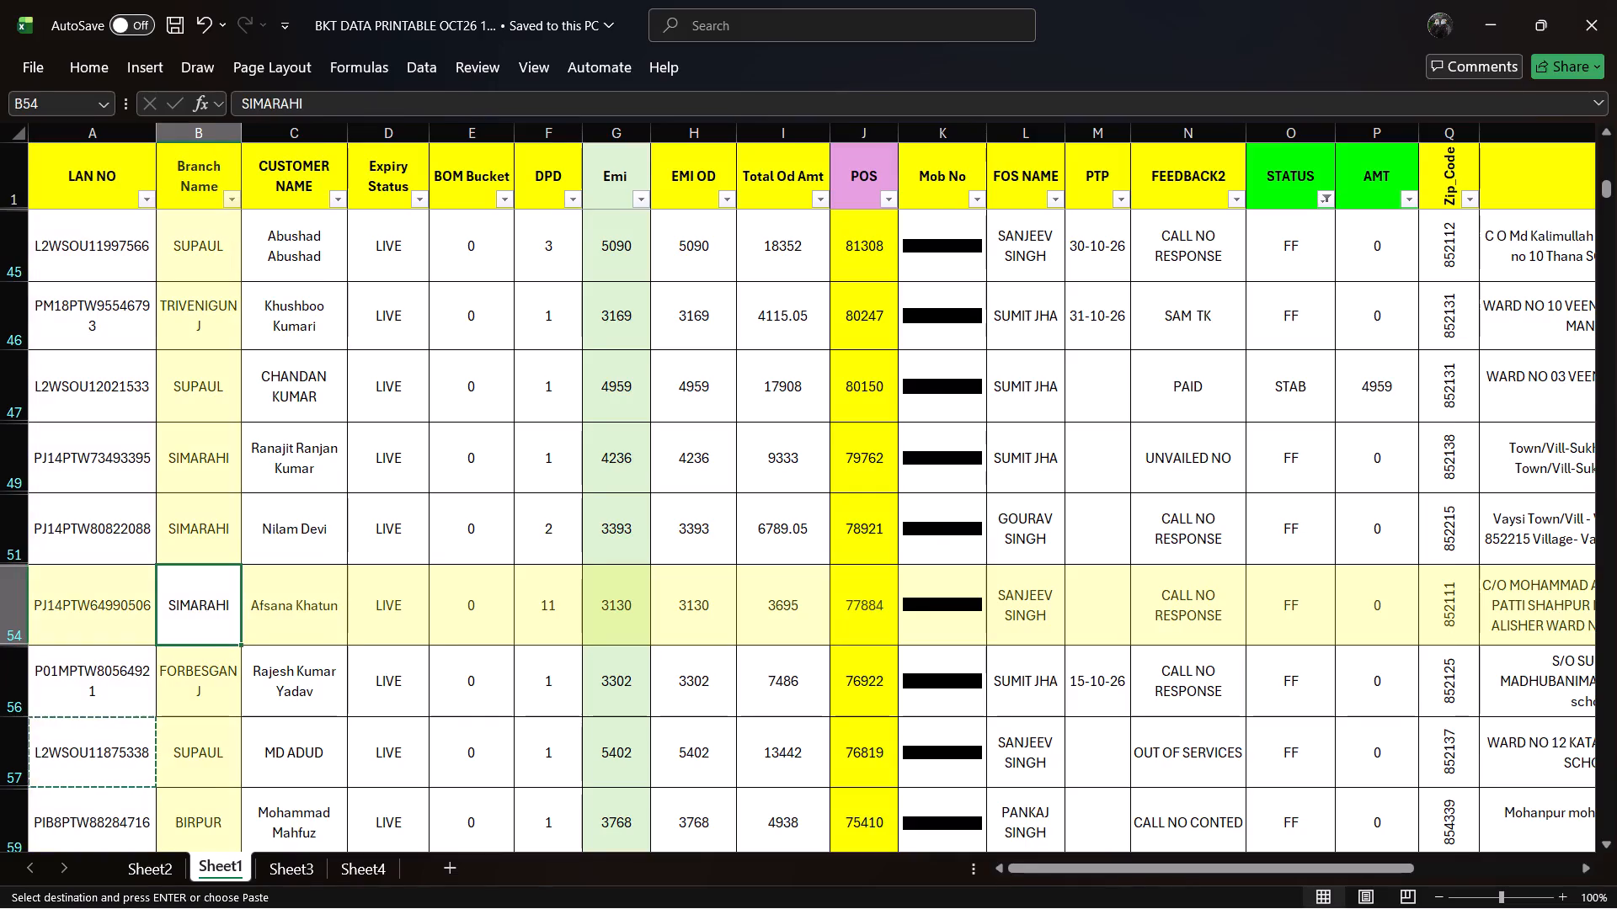
{"action": "key", "text": "Right"}
{"action": "key", "text": "Right"}
{"action": "key", "text": "Right"}
{"action": "key", "text": "Right"}
{"action": "key", "text": "Right"}
{"action": "key", "text": "Right"}
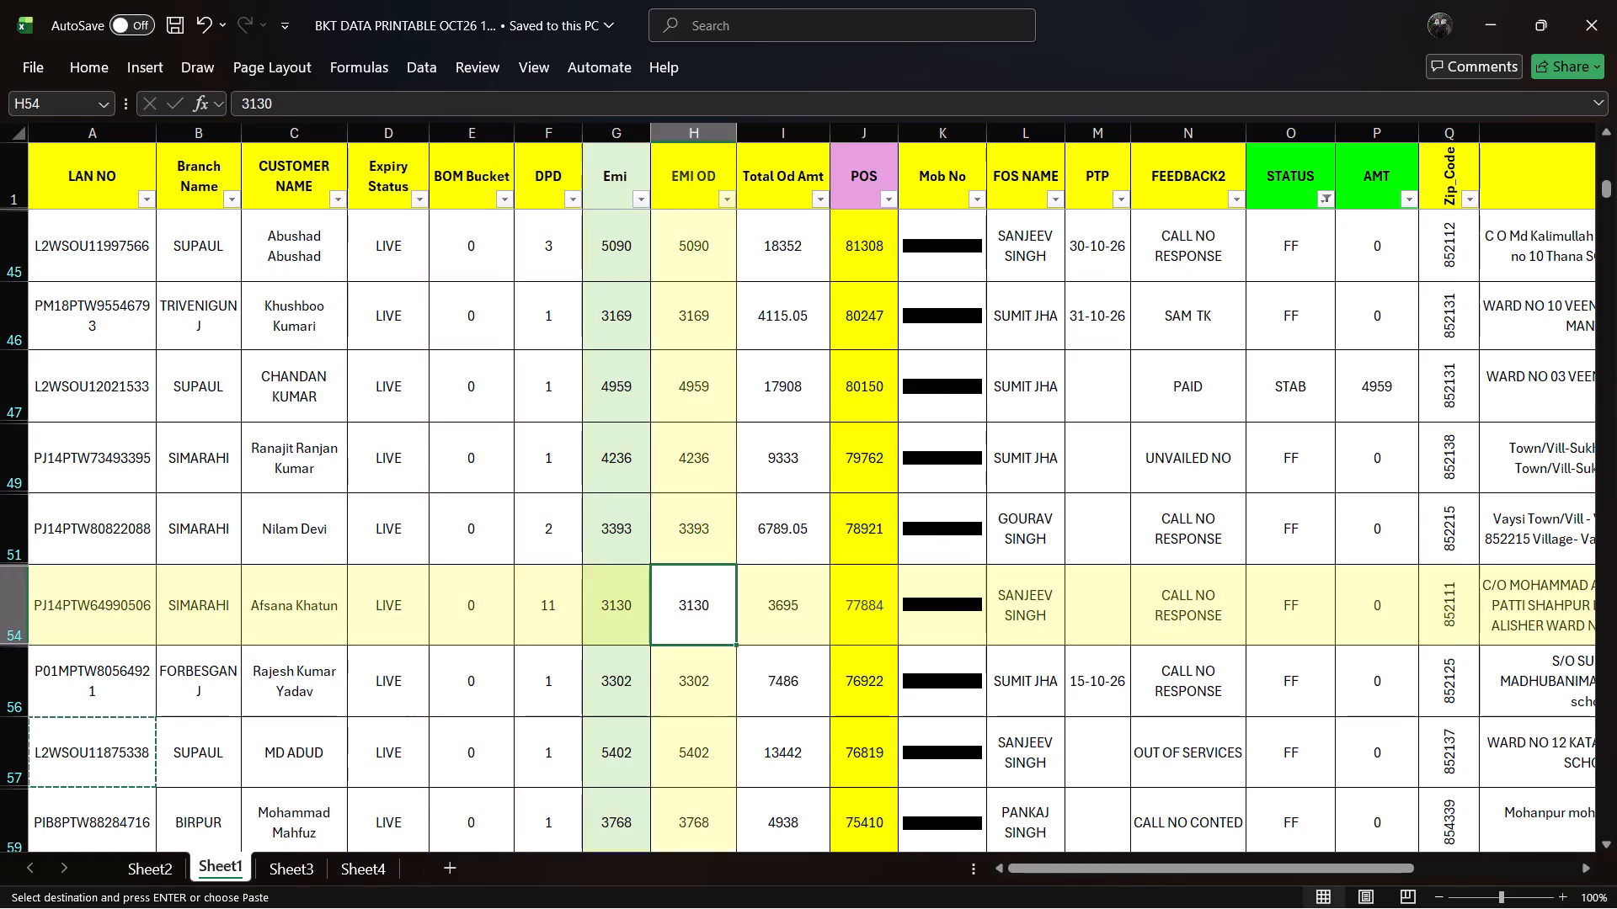
{"action": "key", "text": "Right"}
{"action": "key", "text": "Right"}
{"action": "key", "text": "Right"}
{"action": "key", "text": "Right"}
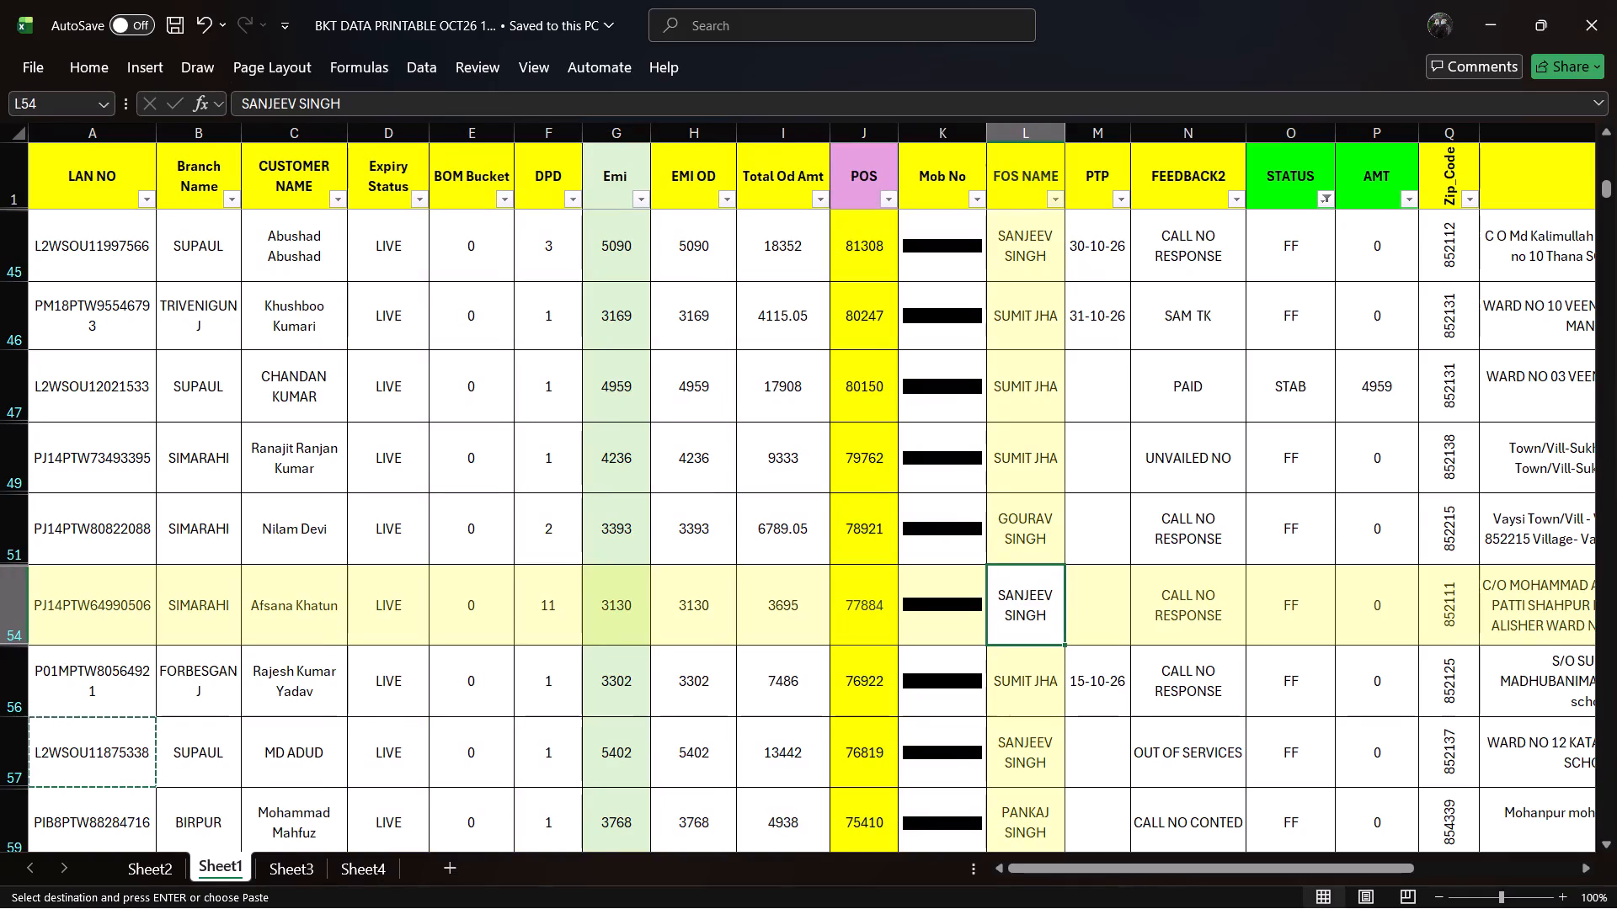
{"action": "key", "text": "Right"}
{"action": "key", "text": "Right"}
{"action": "key", "text": "BackSpace"}
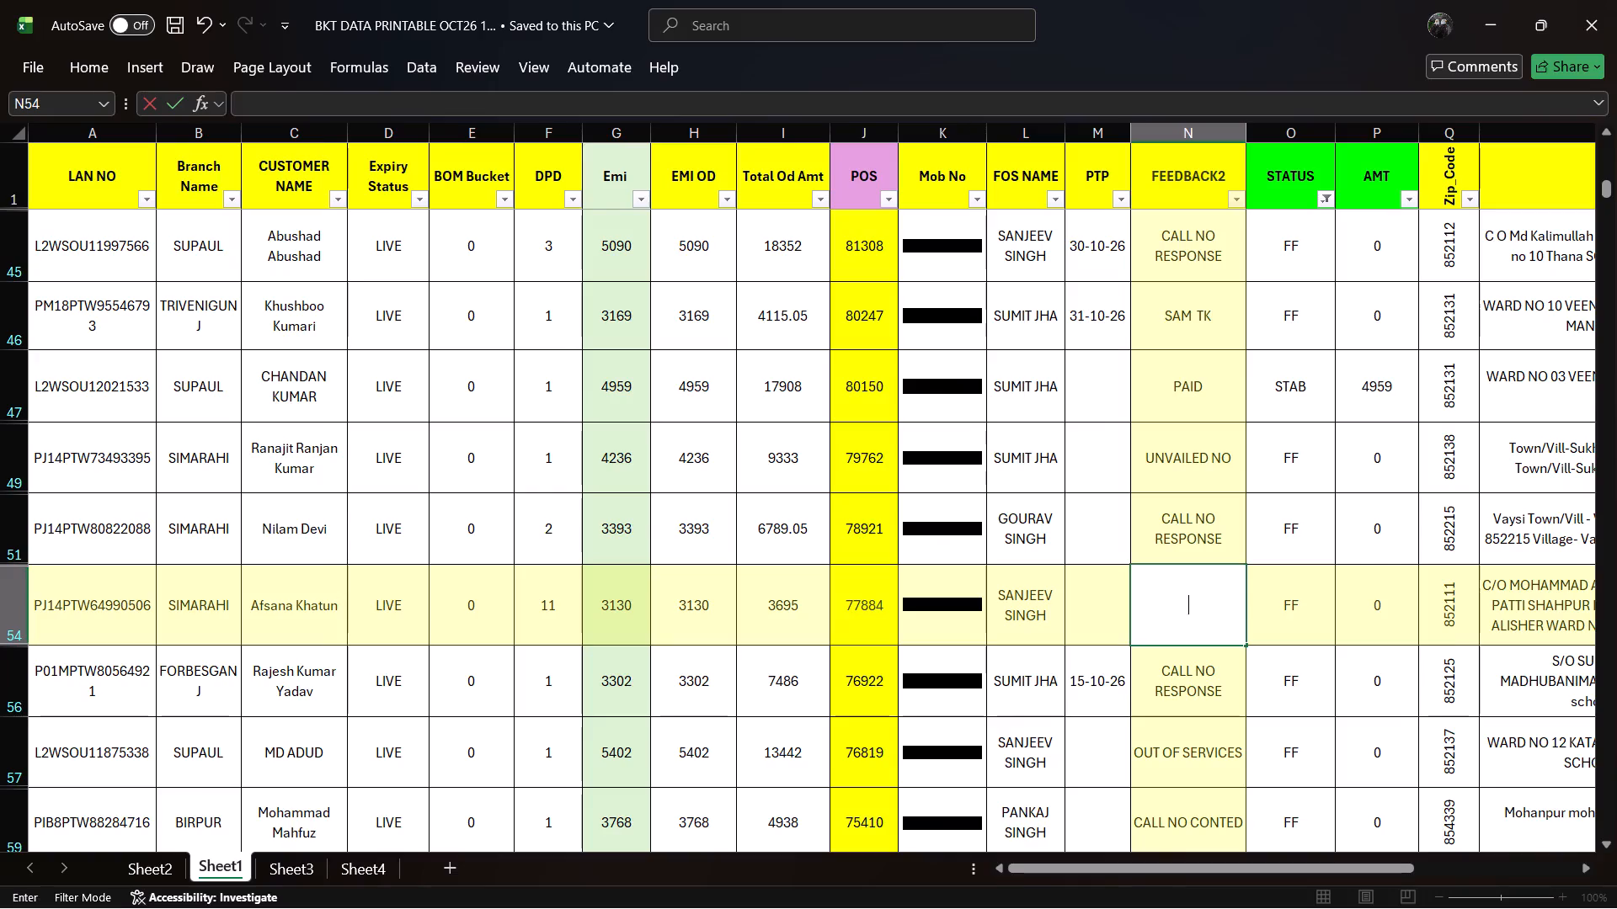
{"action": "key", "text": "Left"}
{"action": "key", "text": "Left"}
{"action": "key", "text": "Right"}
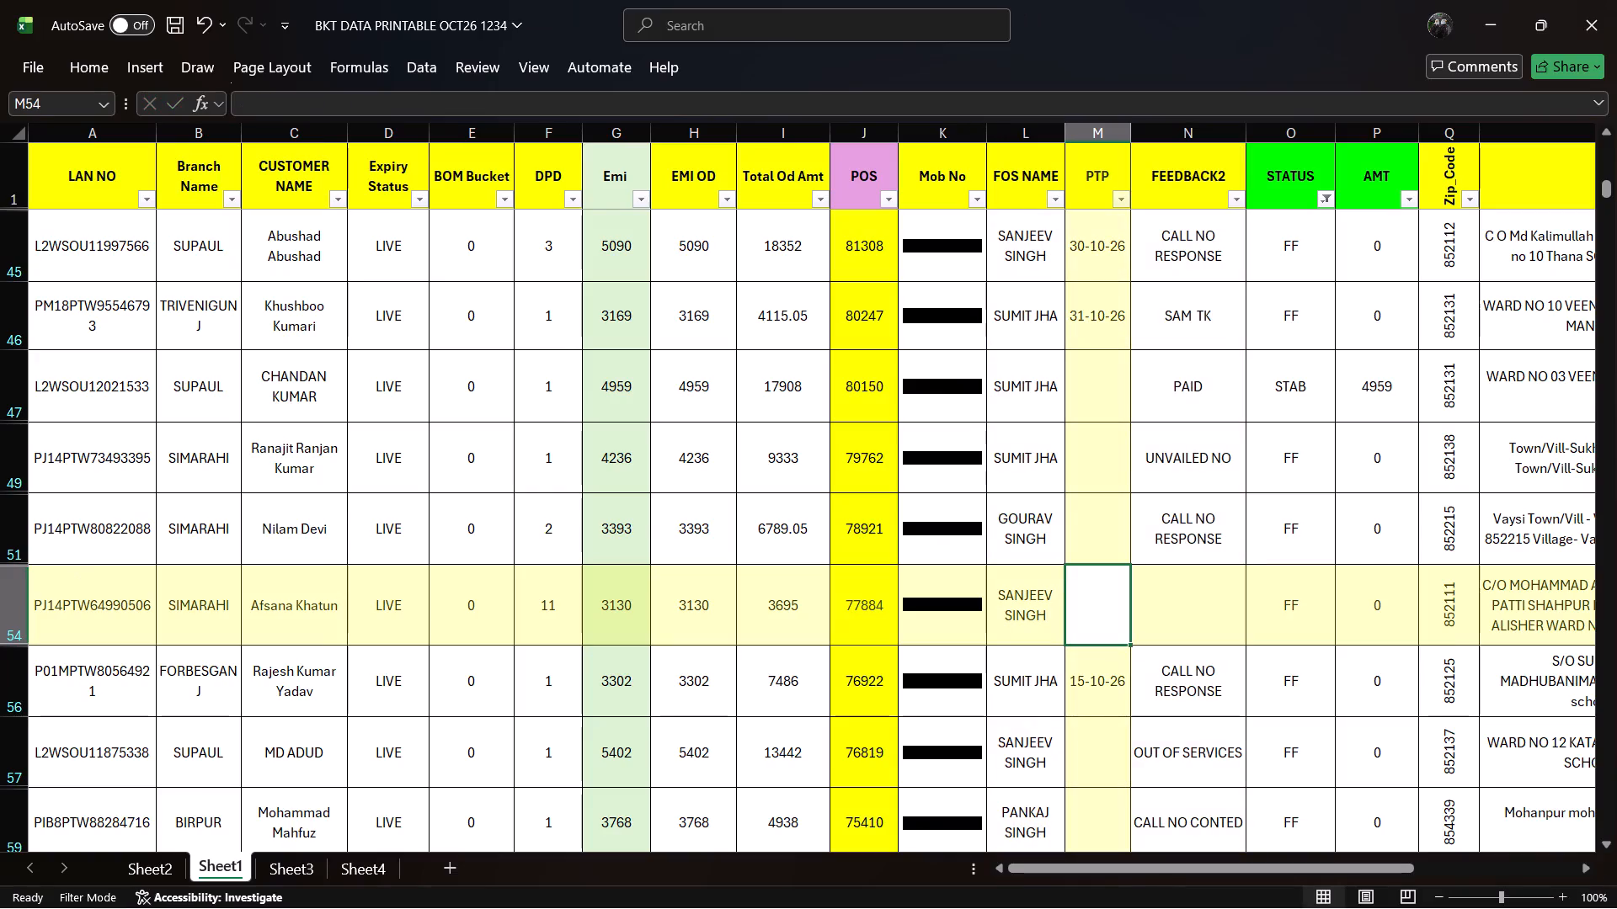
{"action": "type", "text": "31-10-2"}
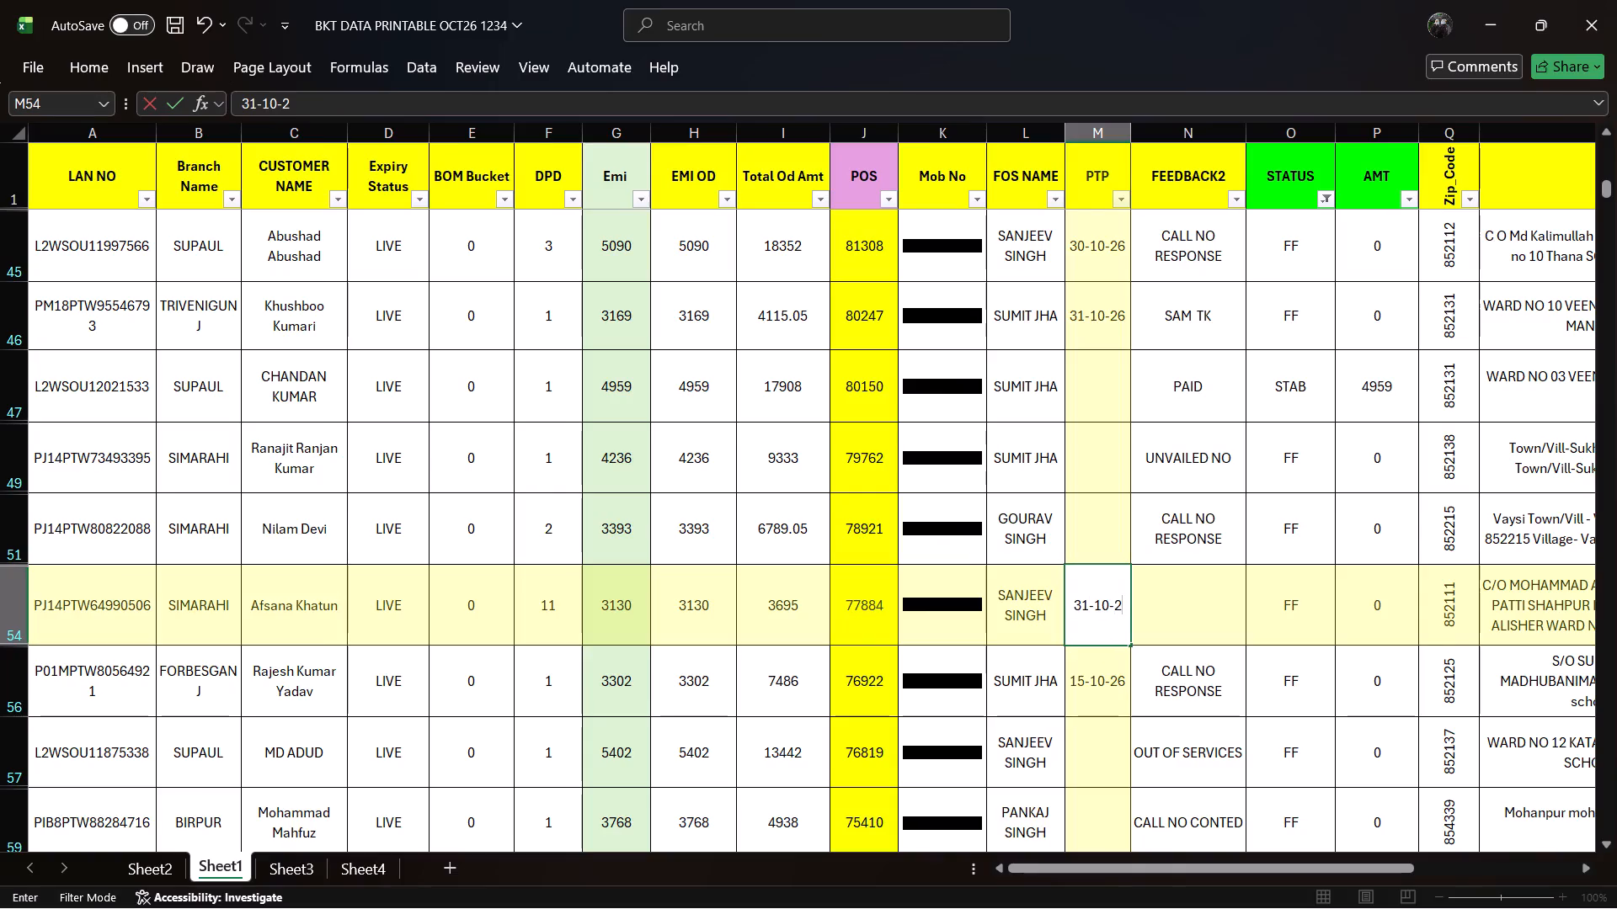
{"action": "key", "text": "6"}
Enter 4pm as row 54's FEEDBACK2 and save the workbook.
{"action": "key", "text": "Right"}
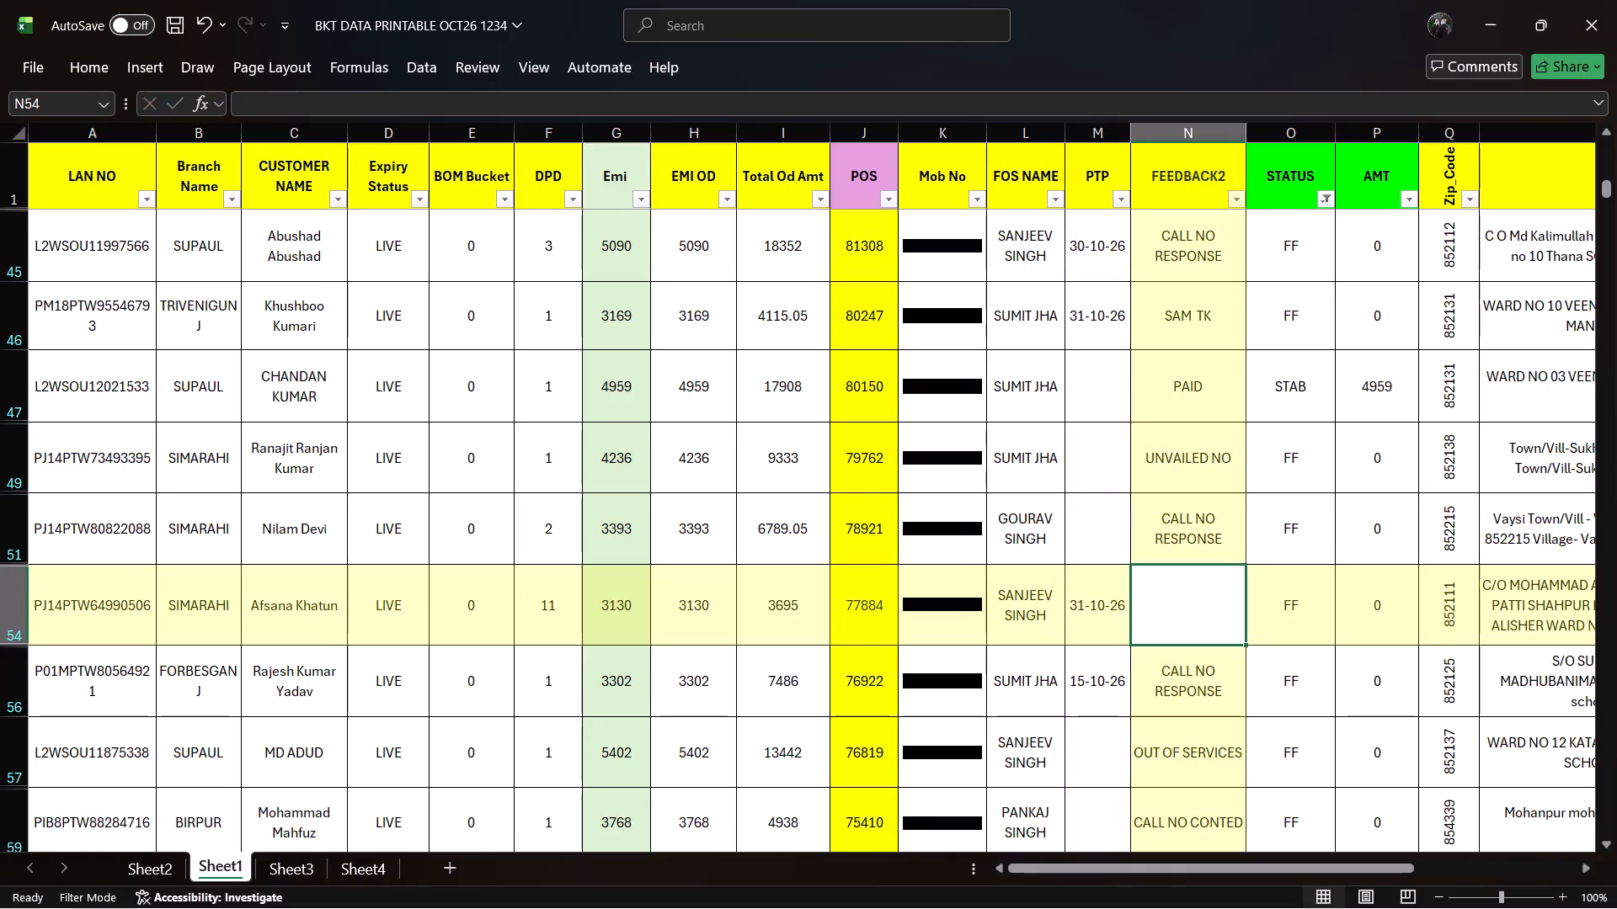
{"action": "type", "text": "4p"}
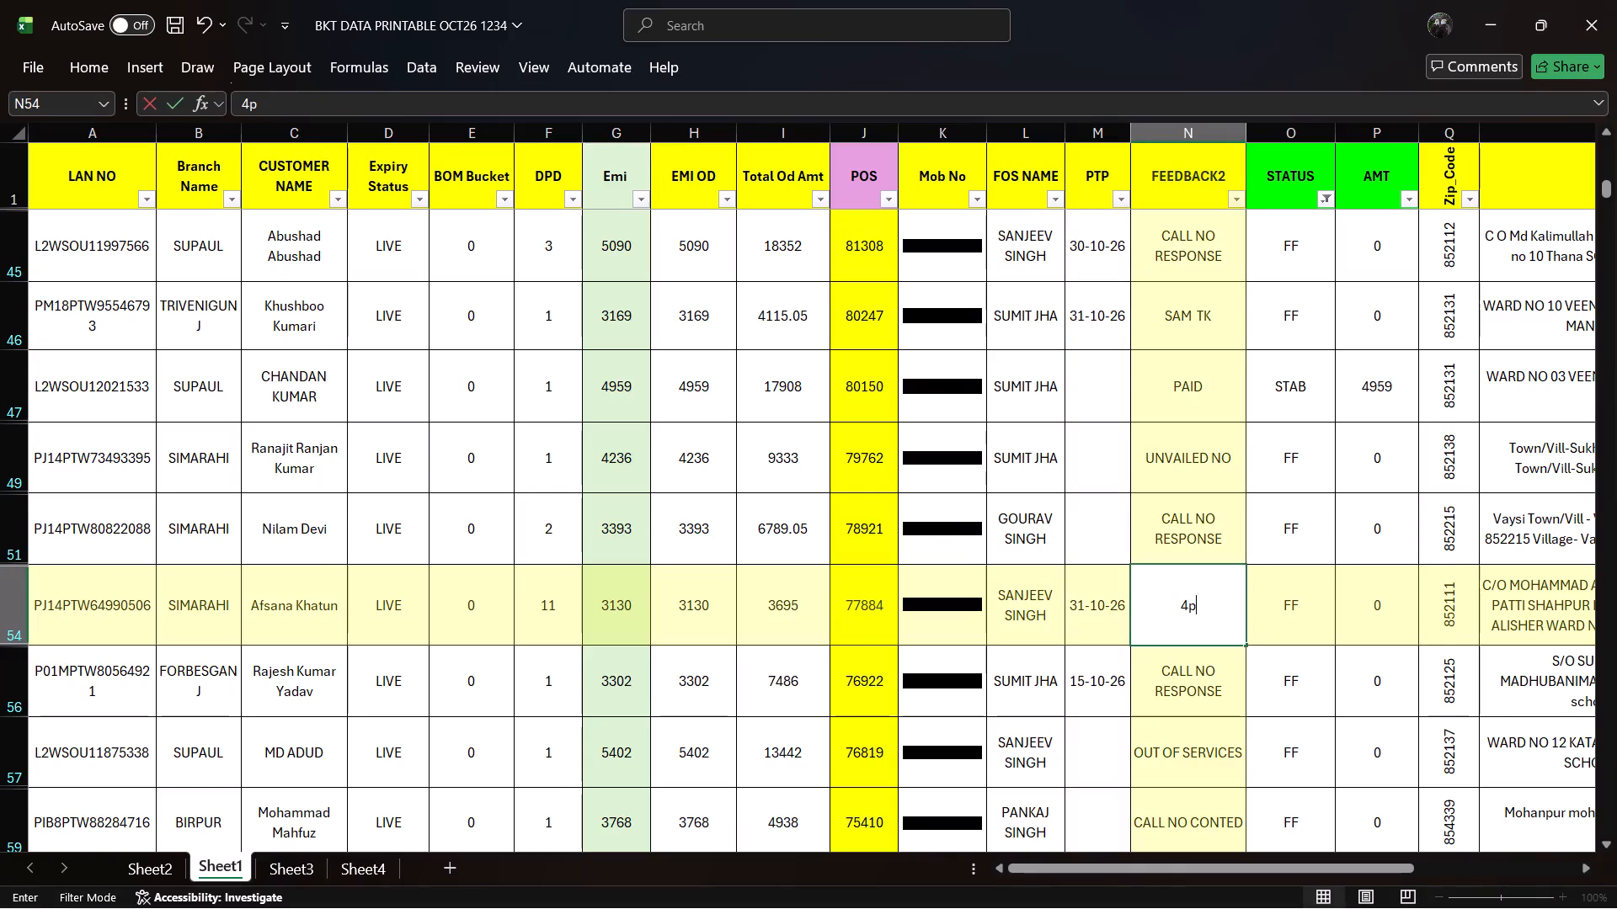
{"action": "key", "text": "m"}
{"action": "key", "text": "ctrl+s"}
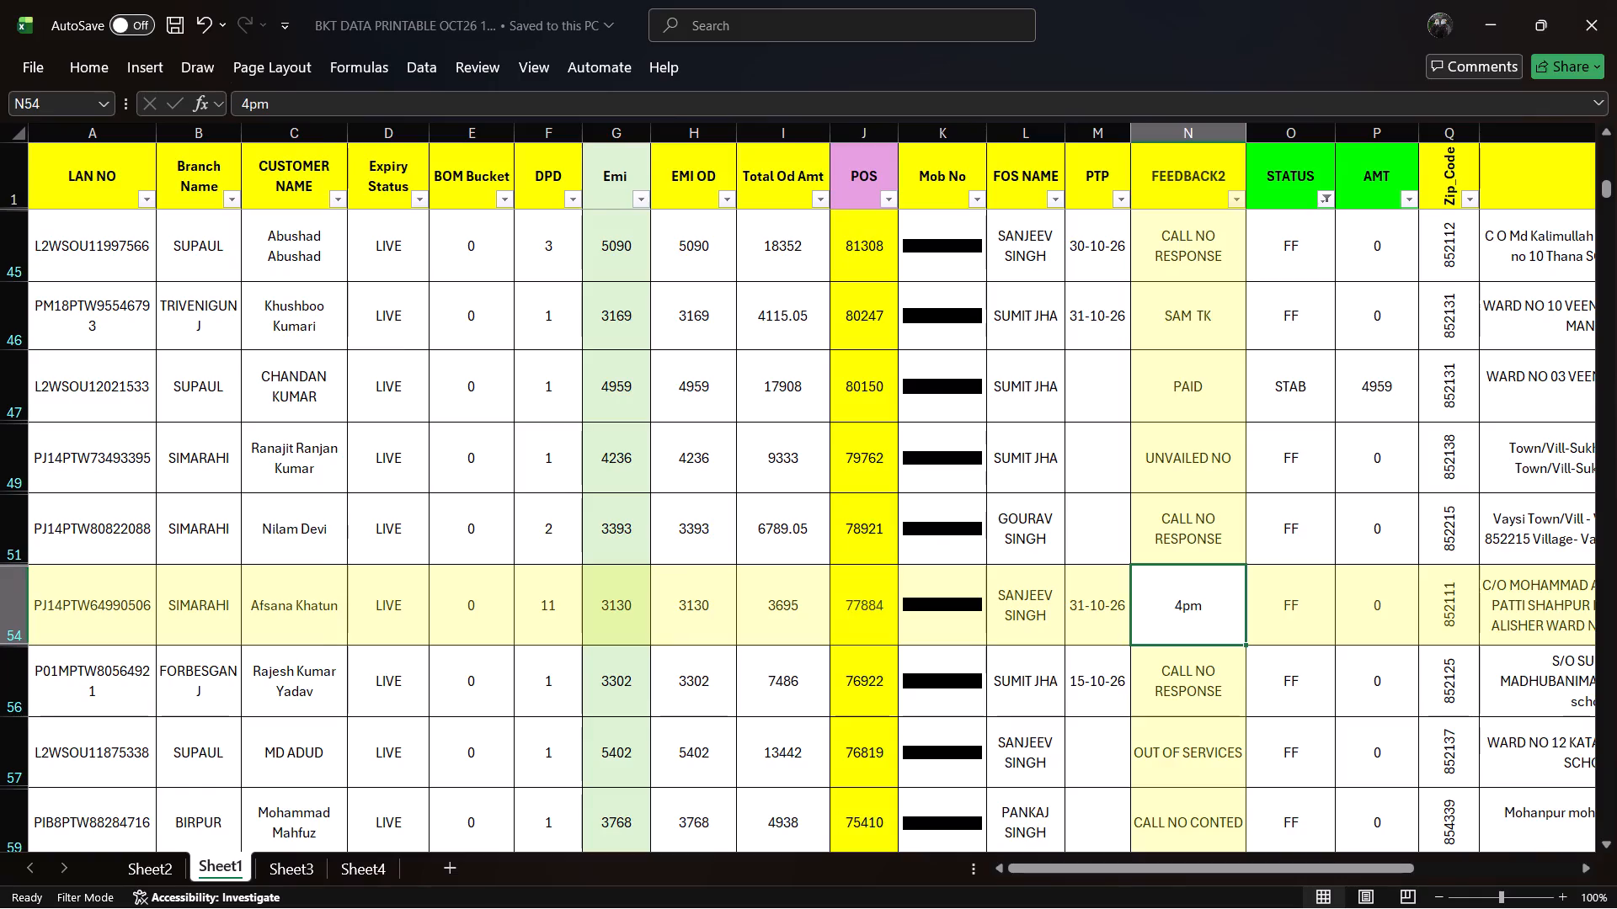
Check row 56's mobile number and replace its FEEDBACK2 with CALL NO CONTED.
{"action": "key", "text": "Down"}
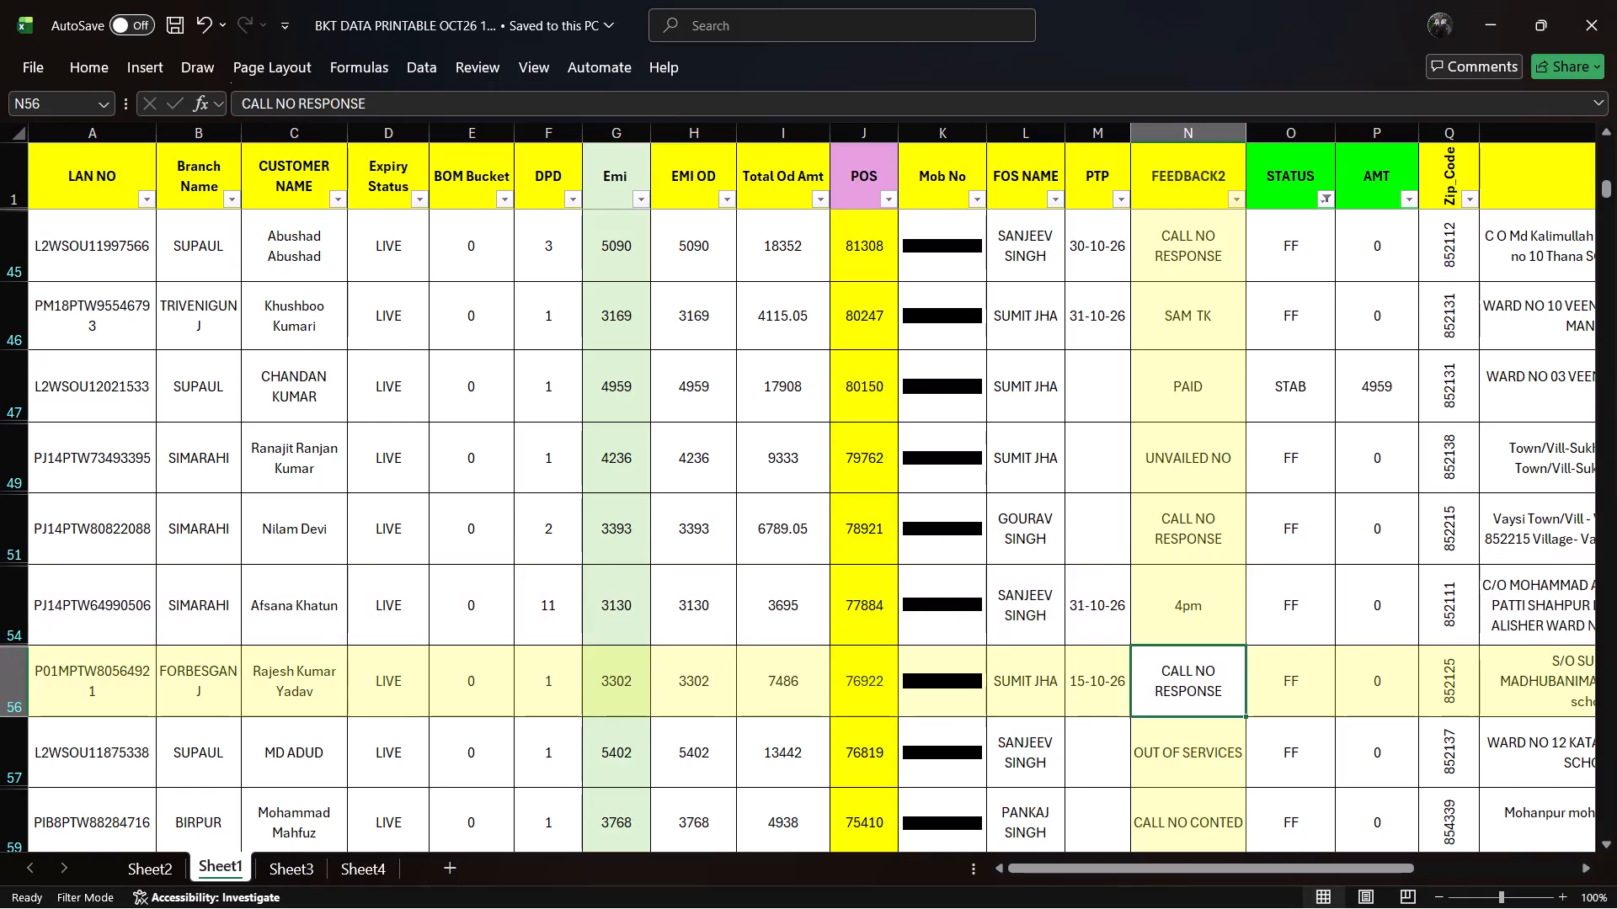
{"action": "key", "text": "Left"}
{"action": "key", "text": "Left"}
{"action": "key", "text": "Left"}
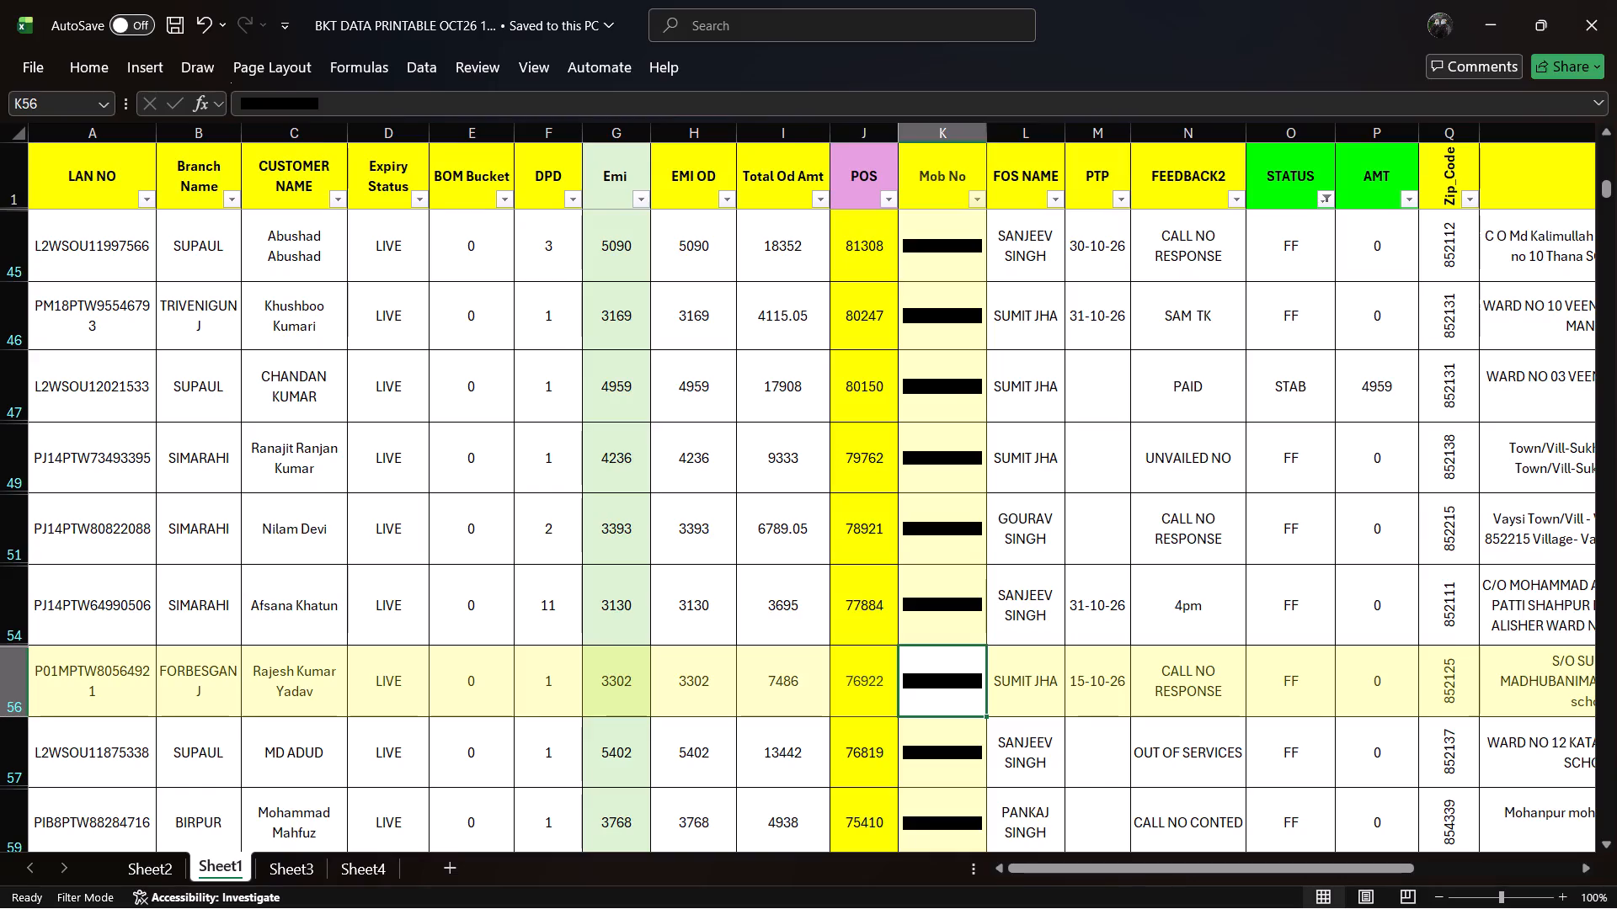
{"action": "key", "text": "Right"}
{"action": "key", "text": "Right"}
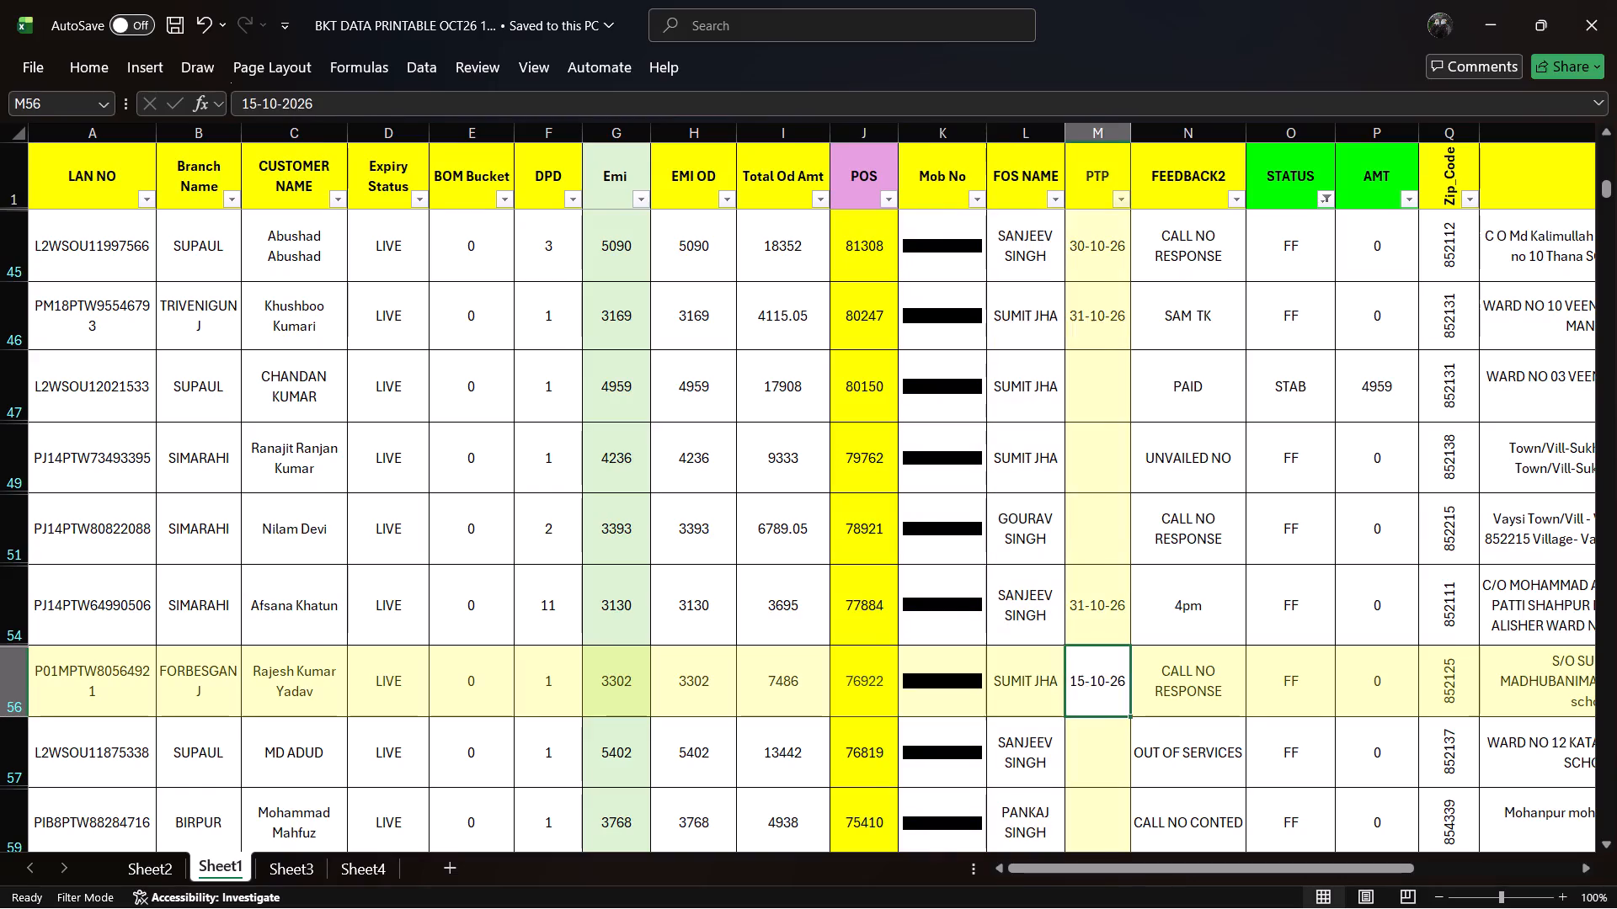
{"action": "key", "text": "Right"}
{"action": "key", "text": "BackSpace"}
{"action": "type", "text": "call"}
{"action": "key", "text": "space"}
{"action": "key", "text": "BackSpace"}
{"action": "key", "text": "BackSpace"}
{"action": "key", "text": "BackSpace"}
{"action": "key", "text": "BackSpace"}
{"action": "key", "text": "BackSpace"}
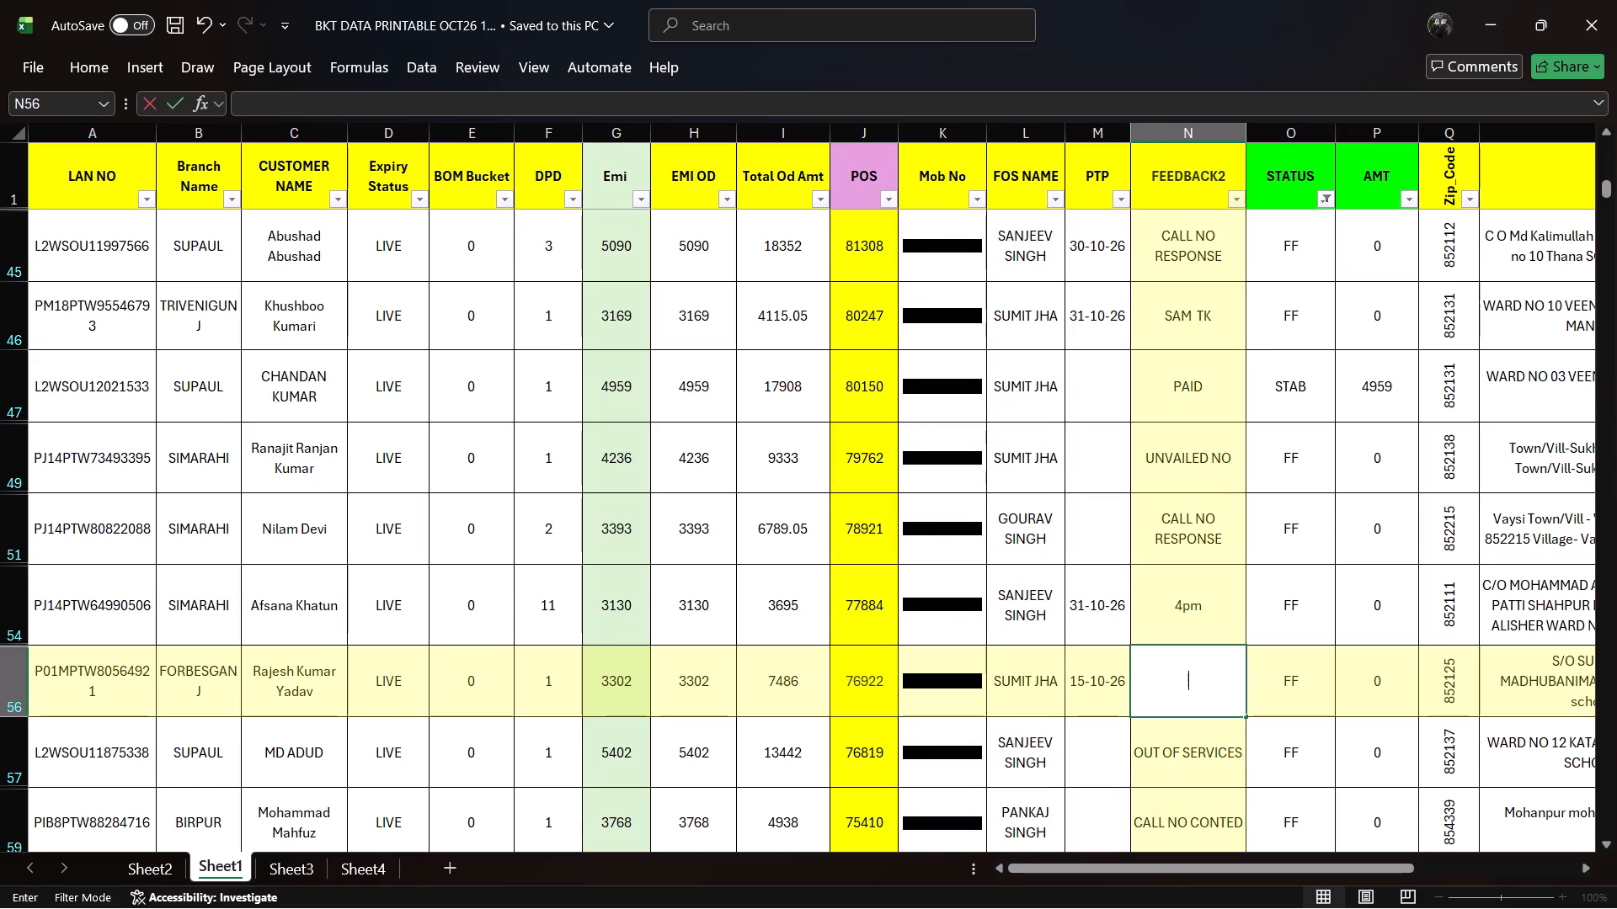
{"action": "type", "text": "CALL NO C"}
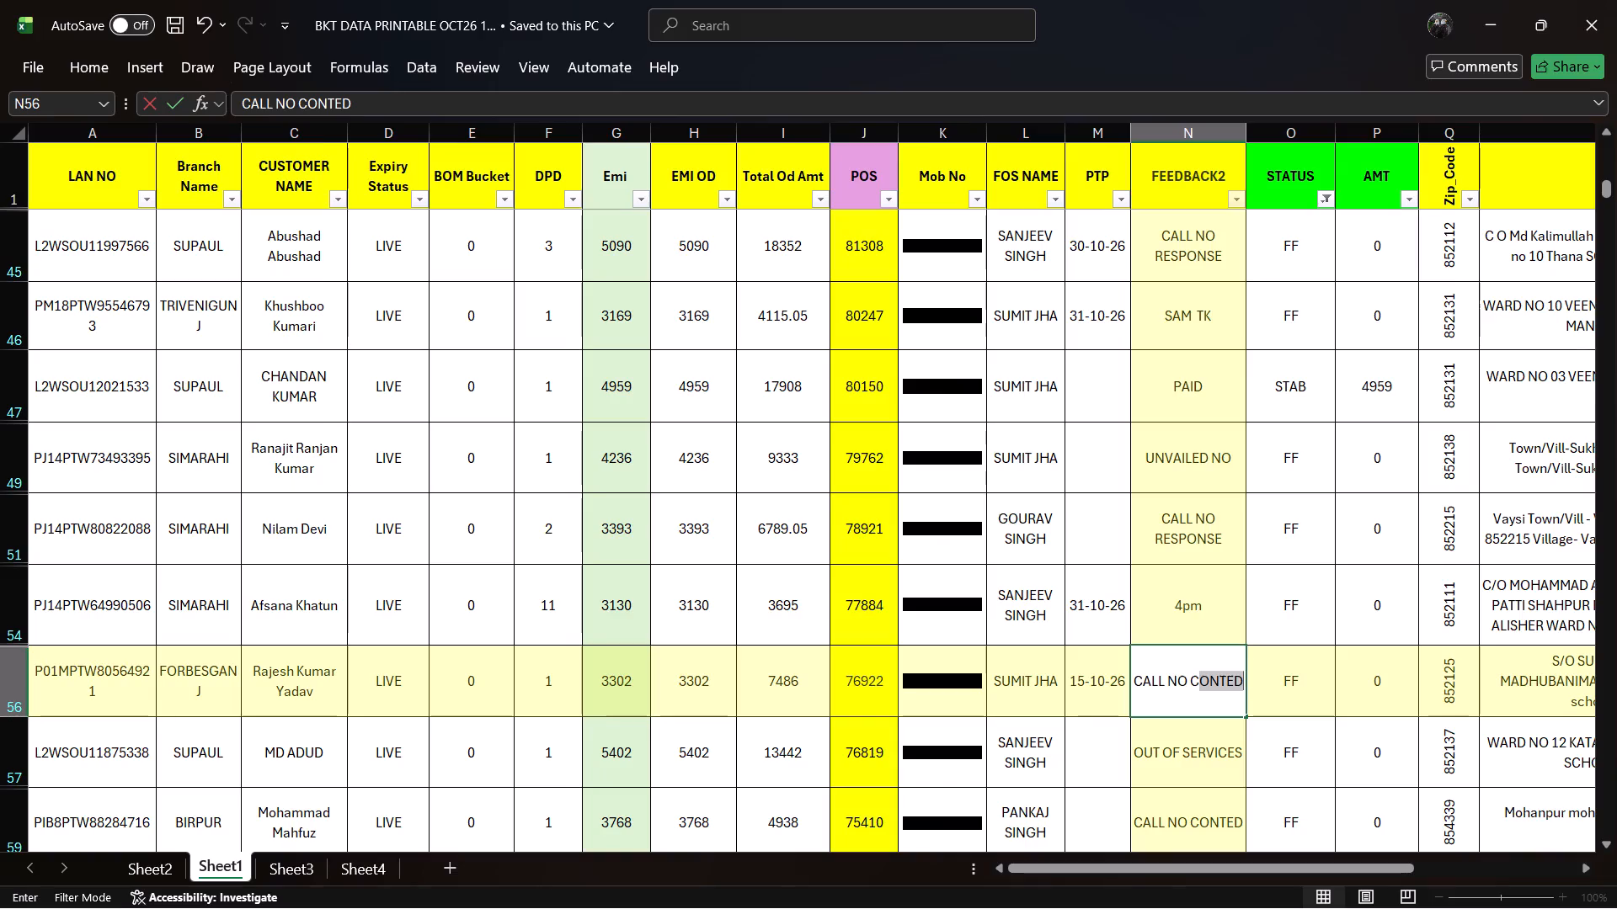
Clear the PTP date in row 56.
{"action": "key", "text": "Left"}
{"action": "key", "text": "BackSpace"}
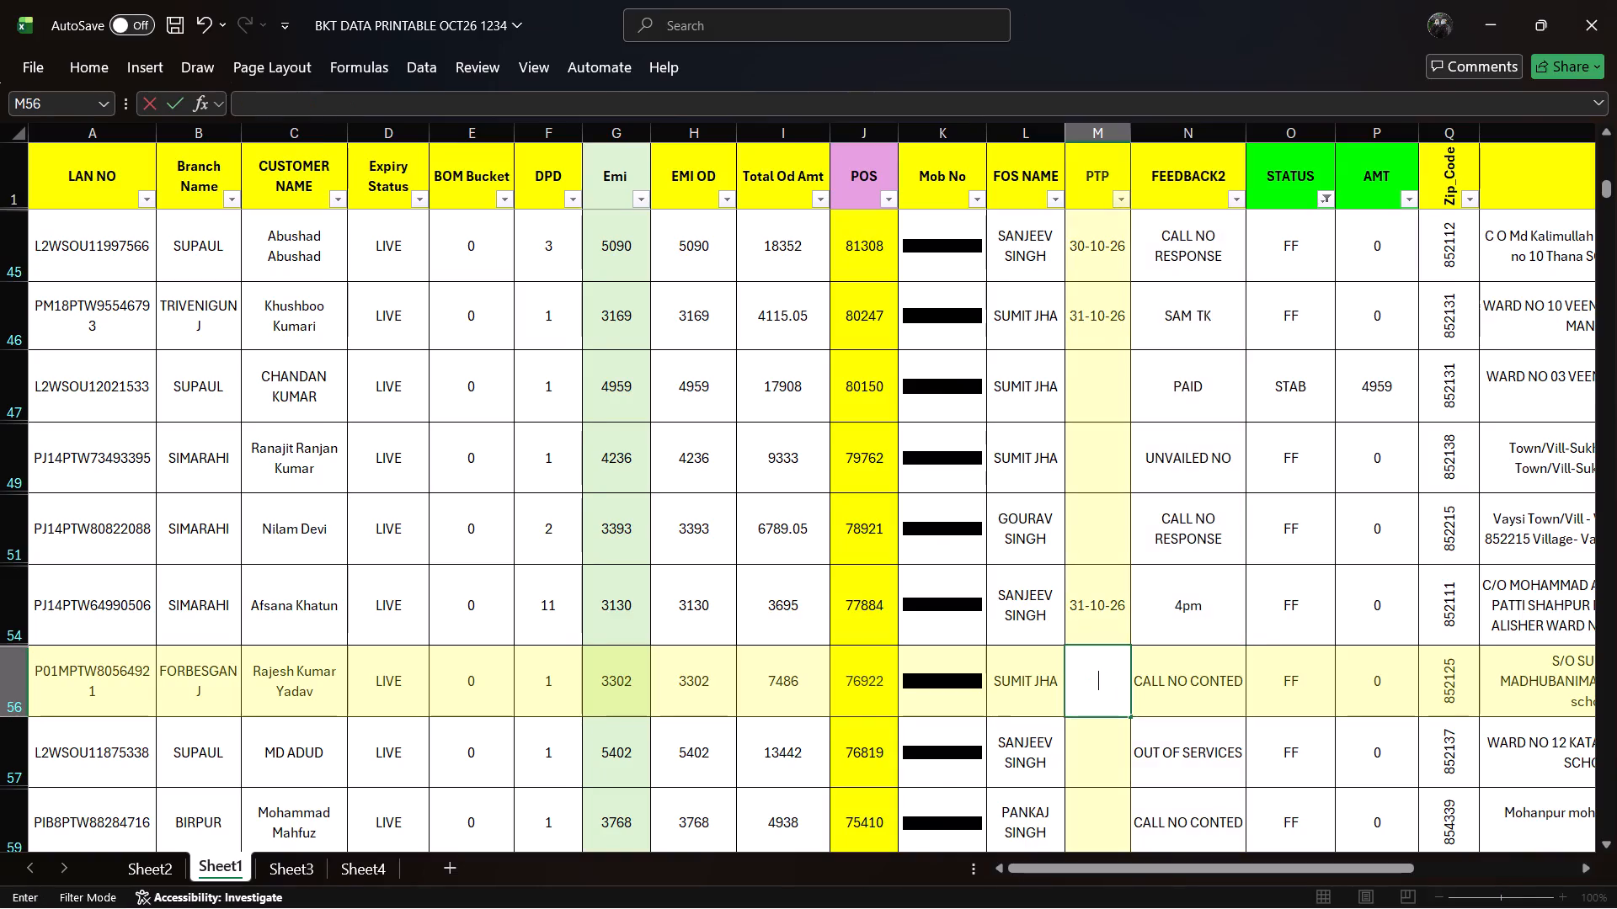
{"action": "key", "text": "Down"}
Check row 59's mobile number, copy its LAN NO, and open that loan's details in the DMS portal in Chrome.
{"action": "key", "text": "Down"}
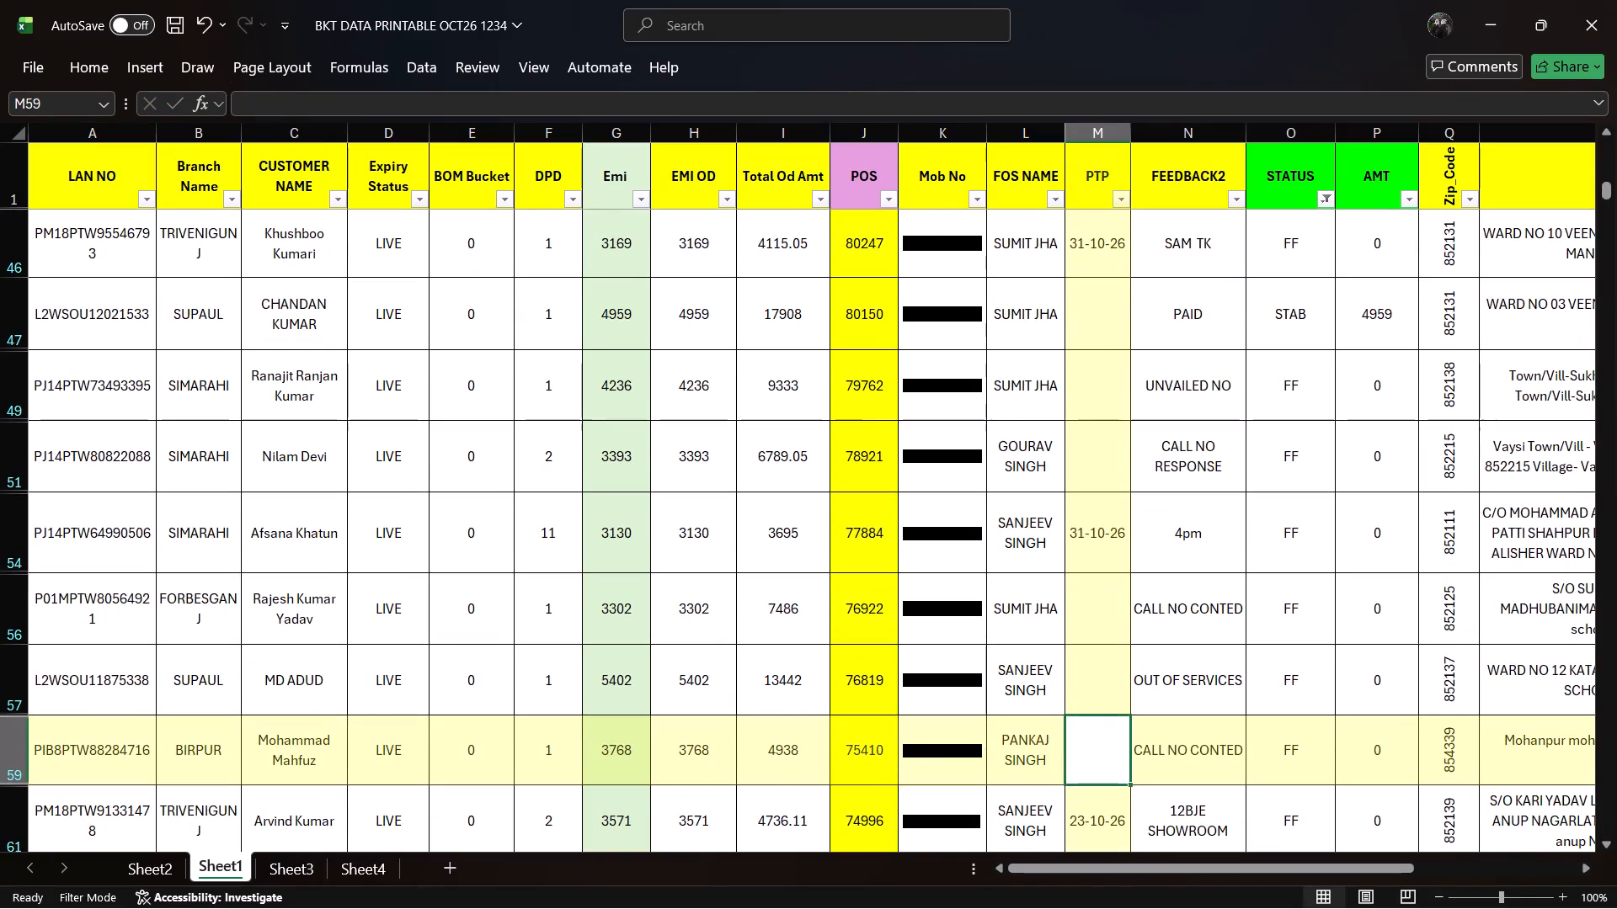
{"action": "key", "text": "End"}
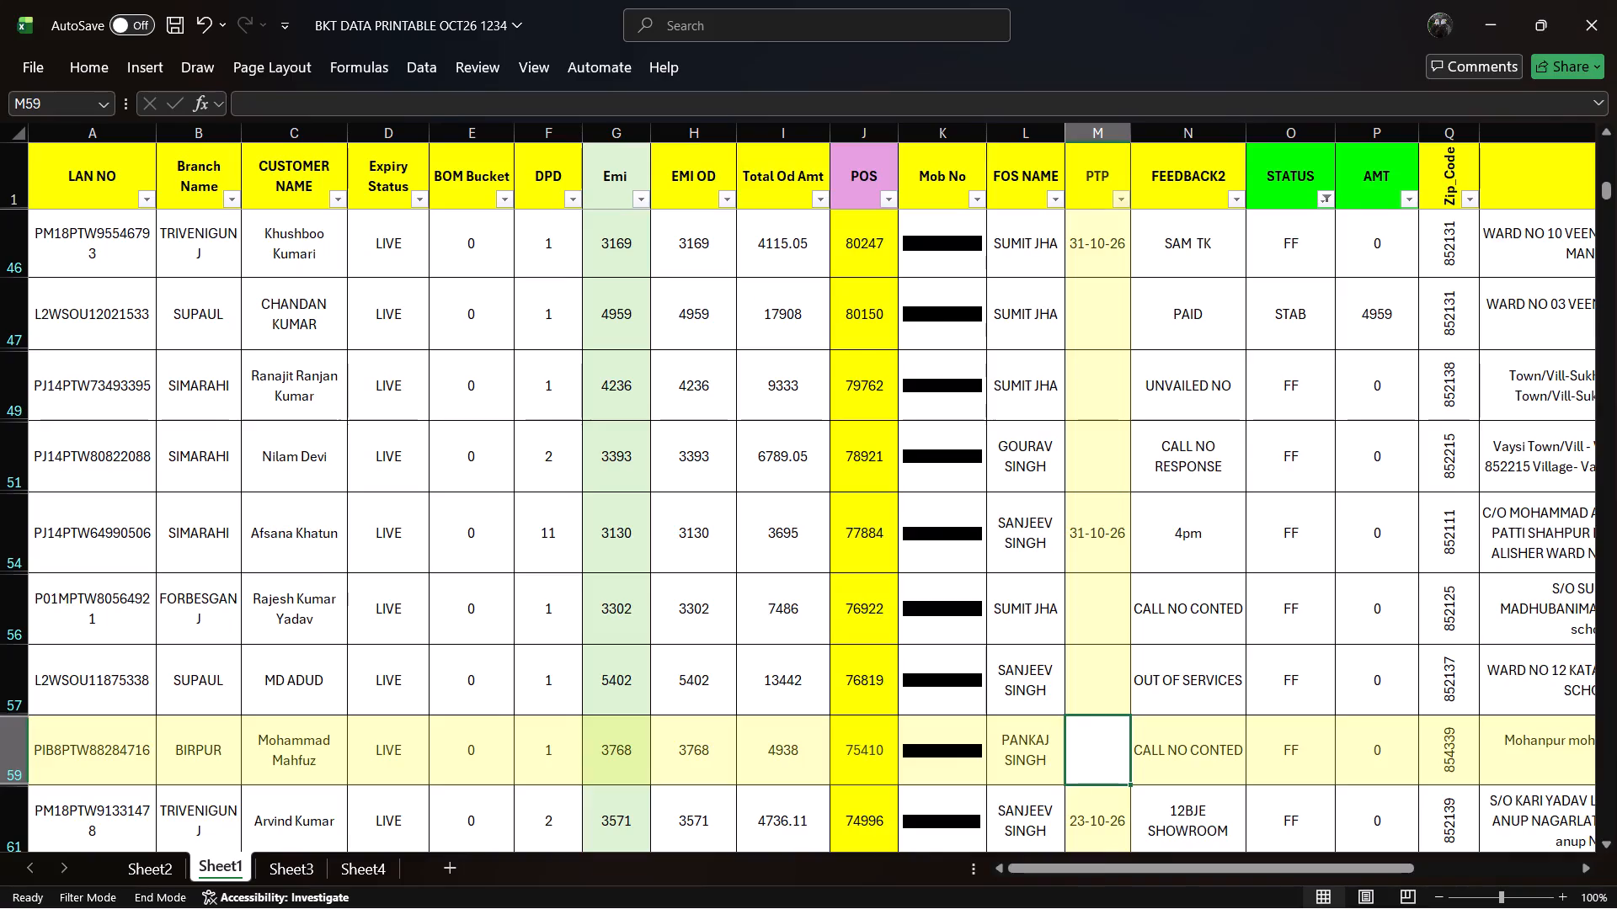
{"action": "key", "text": "Left"}
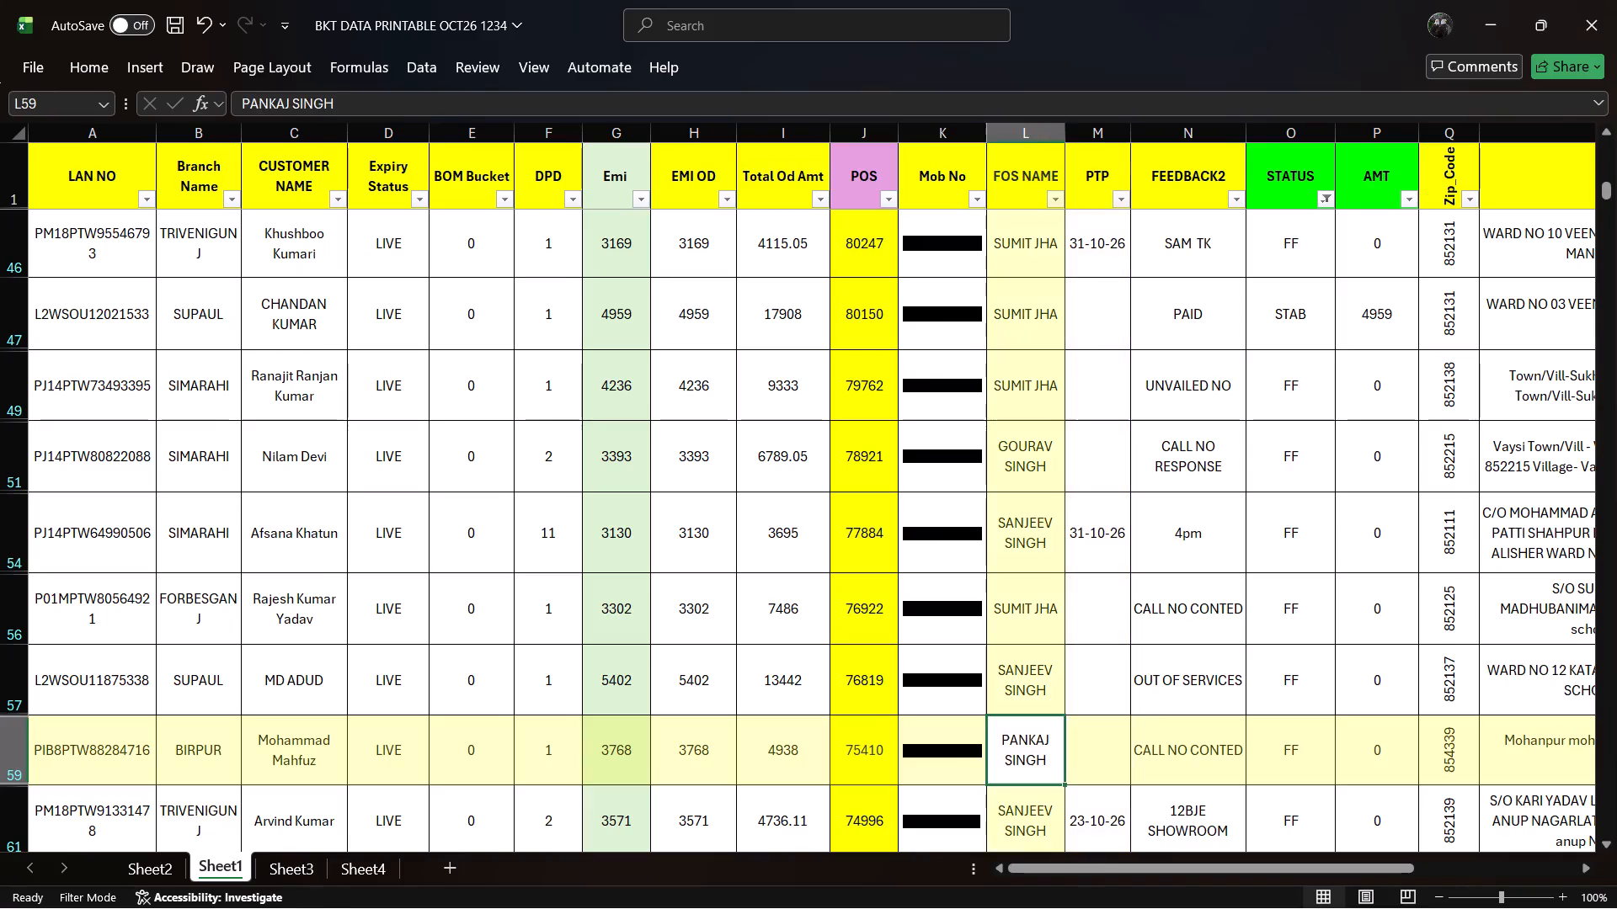
{"action": "key", "text": "Left"}
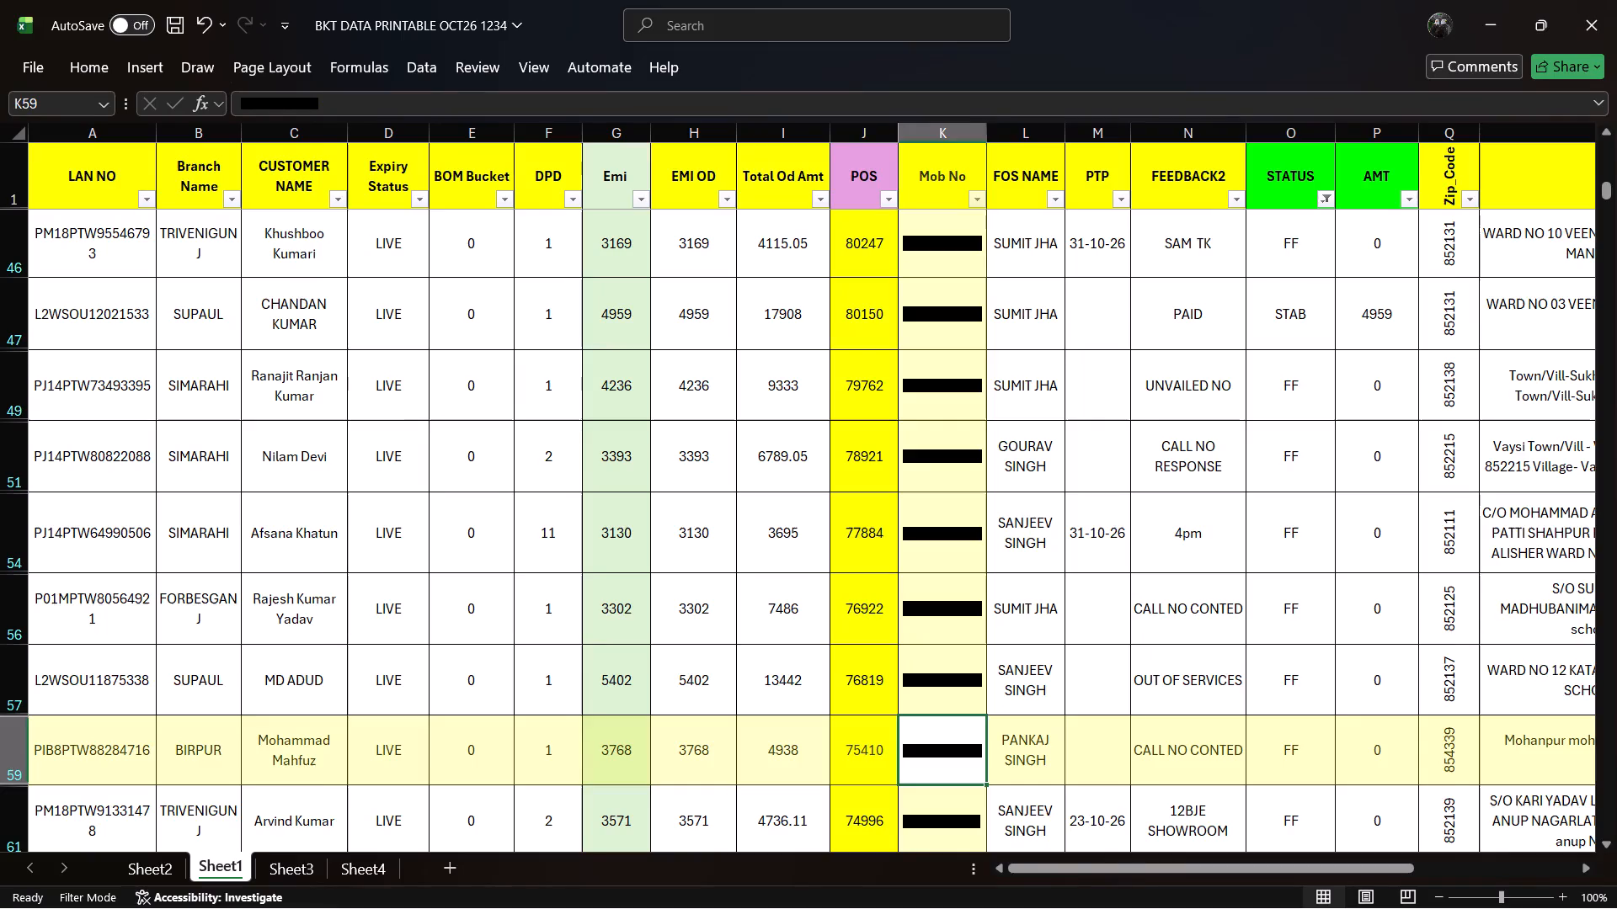
{"action": "key", "text": "Left"}
{"action": "key", "text": "Left"}
{"action": "key", "text": "Left"}
{"action": "key", "text": "Left"}
{"action": "key", "text": "Left"}
{"action": "key", "text": "Left"}
{"action": "key", "text": "Left"}
{"action": "key", "text": "Left"}
{"action": "key", "text": "Left"}
{"action": "key", "text": "Left"}
{"action": "key", "text": "Left"}
{"action": "key", "text": "Left"}
{"action": "key", "text": "Left"}
{"action": "key", "text": "Left"}
{"action": "key", "text": "Left"}
{"action": "key", "text": "Left"}
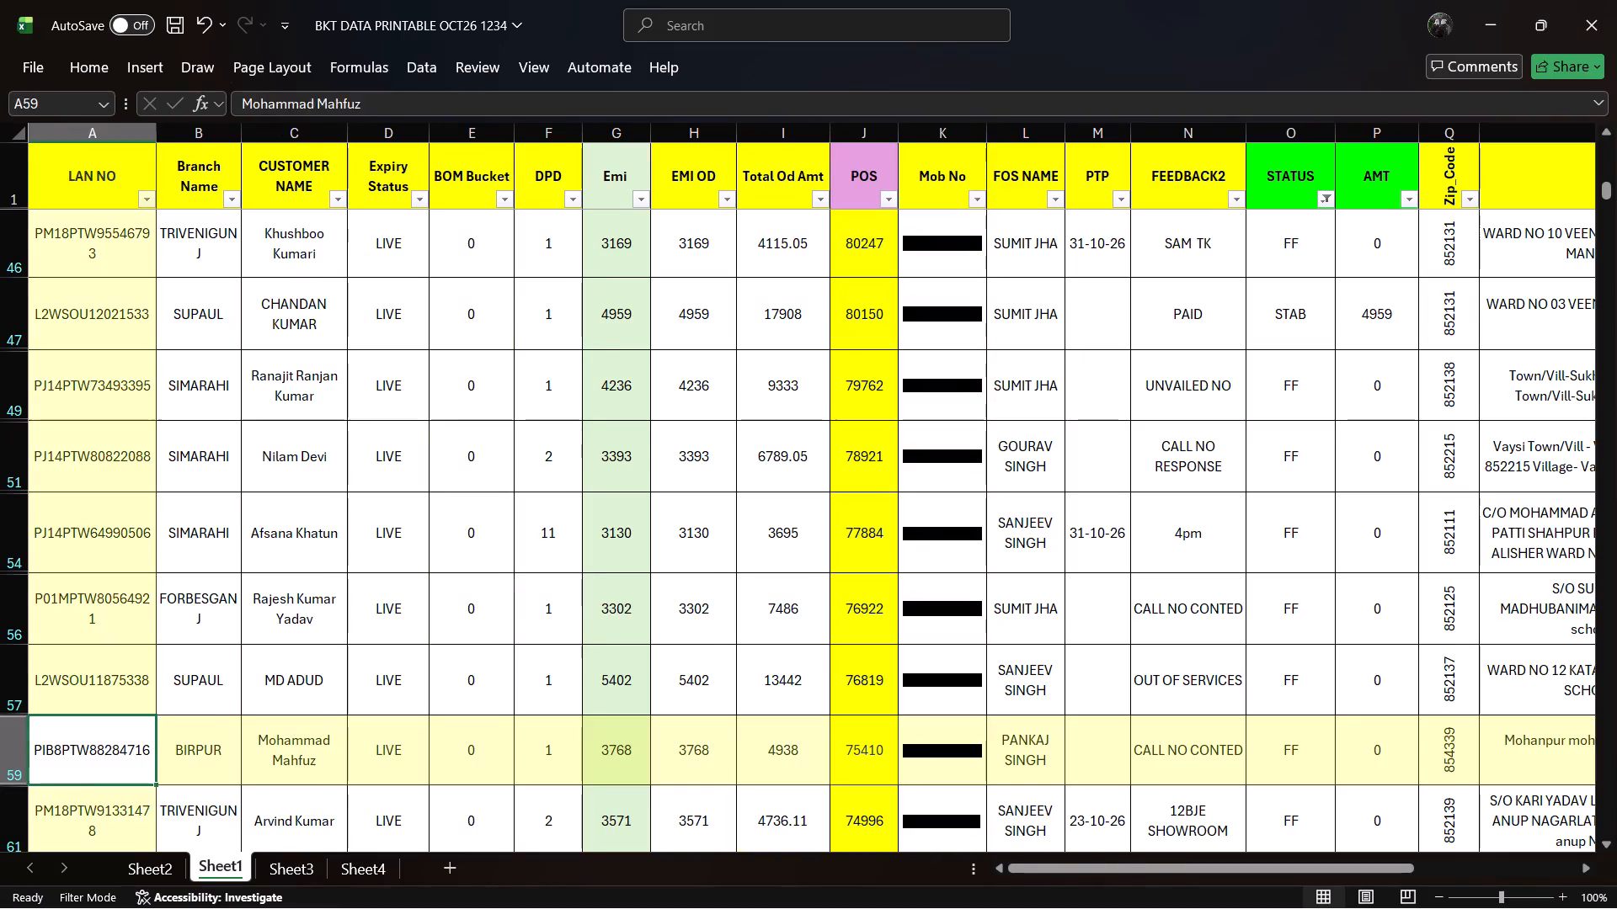
{"action": "key", "text": "ctrl+c"}
{"action": "key", "text": "super+Tab"}
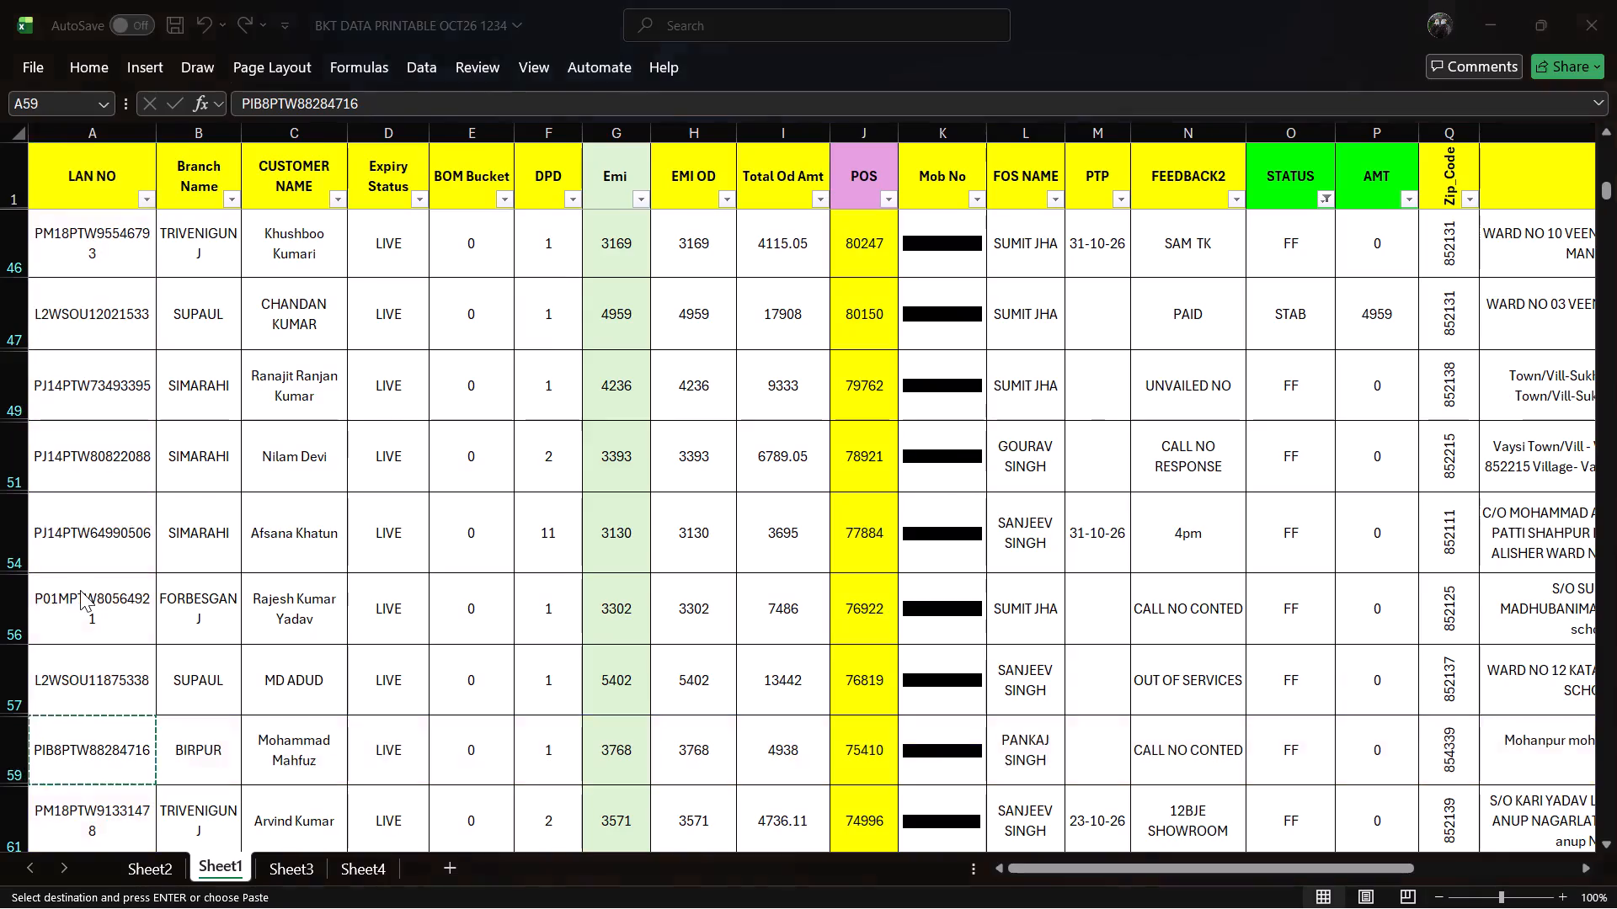
{"action": "double_click", "coordinate": [676, 248]}
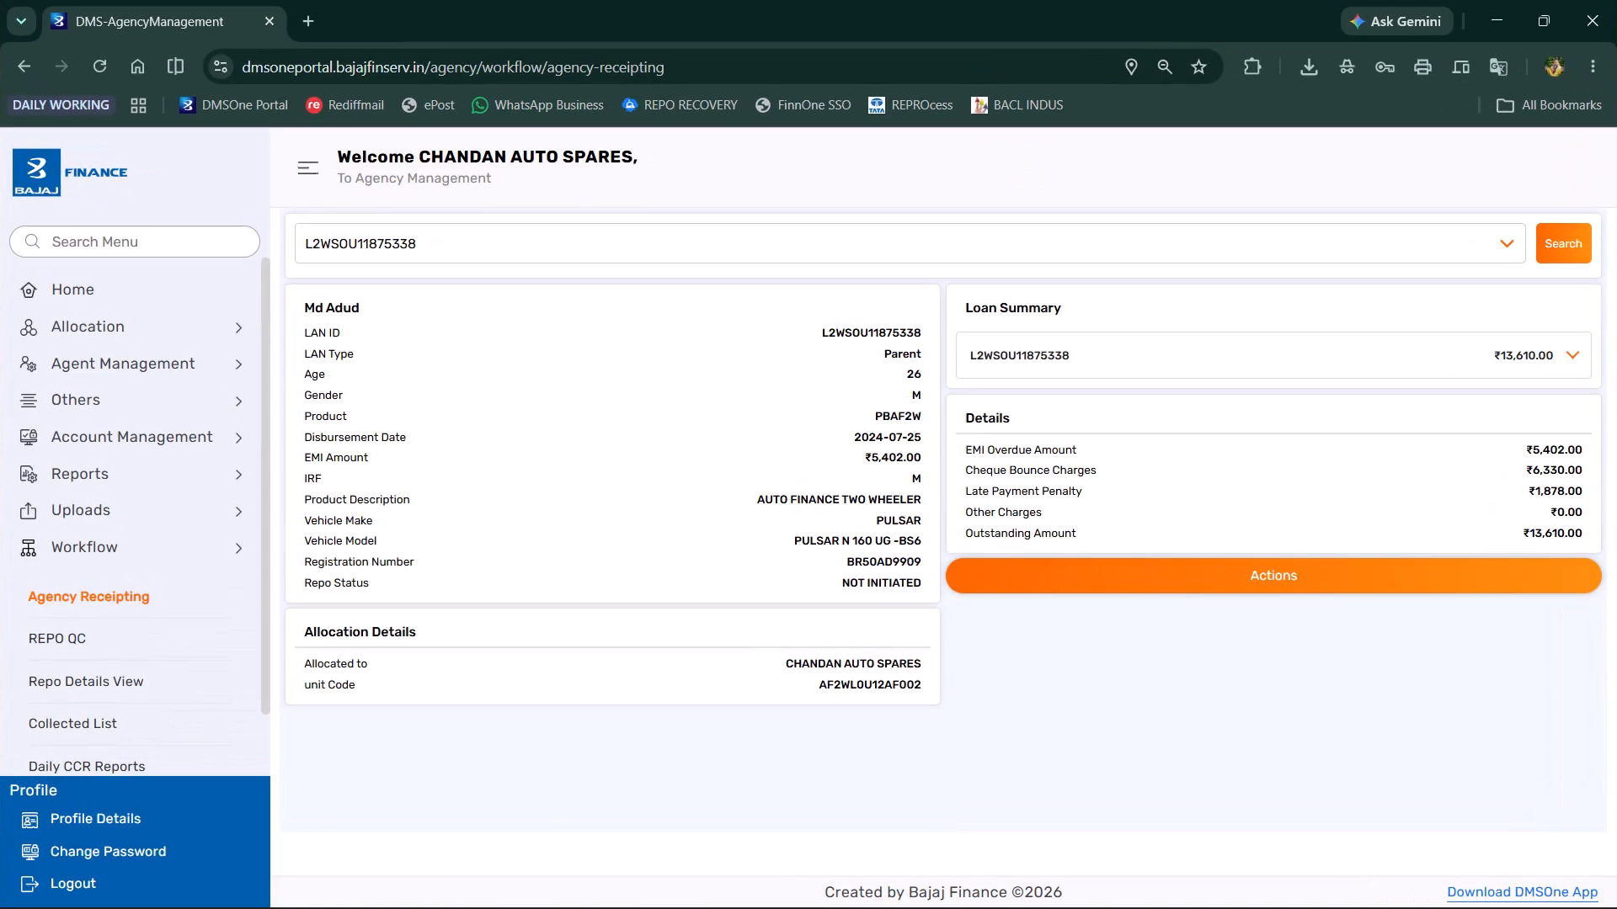
{"action": "key", "text": "BackSpace"}
{"action": "key", "text": "BackSpace"}
{"action": "key", "text": "BackSpace"}
{"action": "key", "text": "BackSpace"}
{"action": "key", "text": "BackSpace"}
{"action": "key", "text": "BackSpace"}
{"action": "key", "text": "BackSpace"}
{"action": "left_click", "coordinate": [556, 245]}
{"action": "key", "text": "BackSpace"}
{"action": "key", "text": "BackSpace"}
{"action": "key", "text": "BackSpace"}
{"action": "key", "text": "BackSpace"}
{"action": "key", "text": "BackSpace"}
{"action": "key", "text": "BackSpace"}
{"action": "key", "text": "BackSpace"}
{"action": "key", "text": "BackSpace"}
{"action": "key", "text": "BackSpace"}
{"action": "key", "text": "BackSpace"}
{"action": "key", "text": "BackSpace"}
{"action": "key", "text": "BackSpace"}
{"action": "key", "text": "BackSpace"}
{"action": "key", "text": "BackSpace"}
{"action": "key", "text": "BackSpace"}
{"action": "key", "text": "BackSpace"}
{"action": "key", "text": "BackSpace"}
{"action": "key", "text": "BackSpace"}
{"action": "key", "text": "BackSpace"}
{"action": "key", "text": "BackSpace"}
{"action": "key", "text": "ctrl+v"}
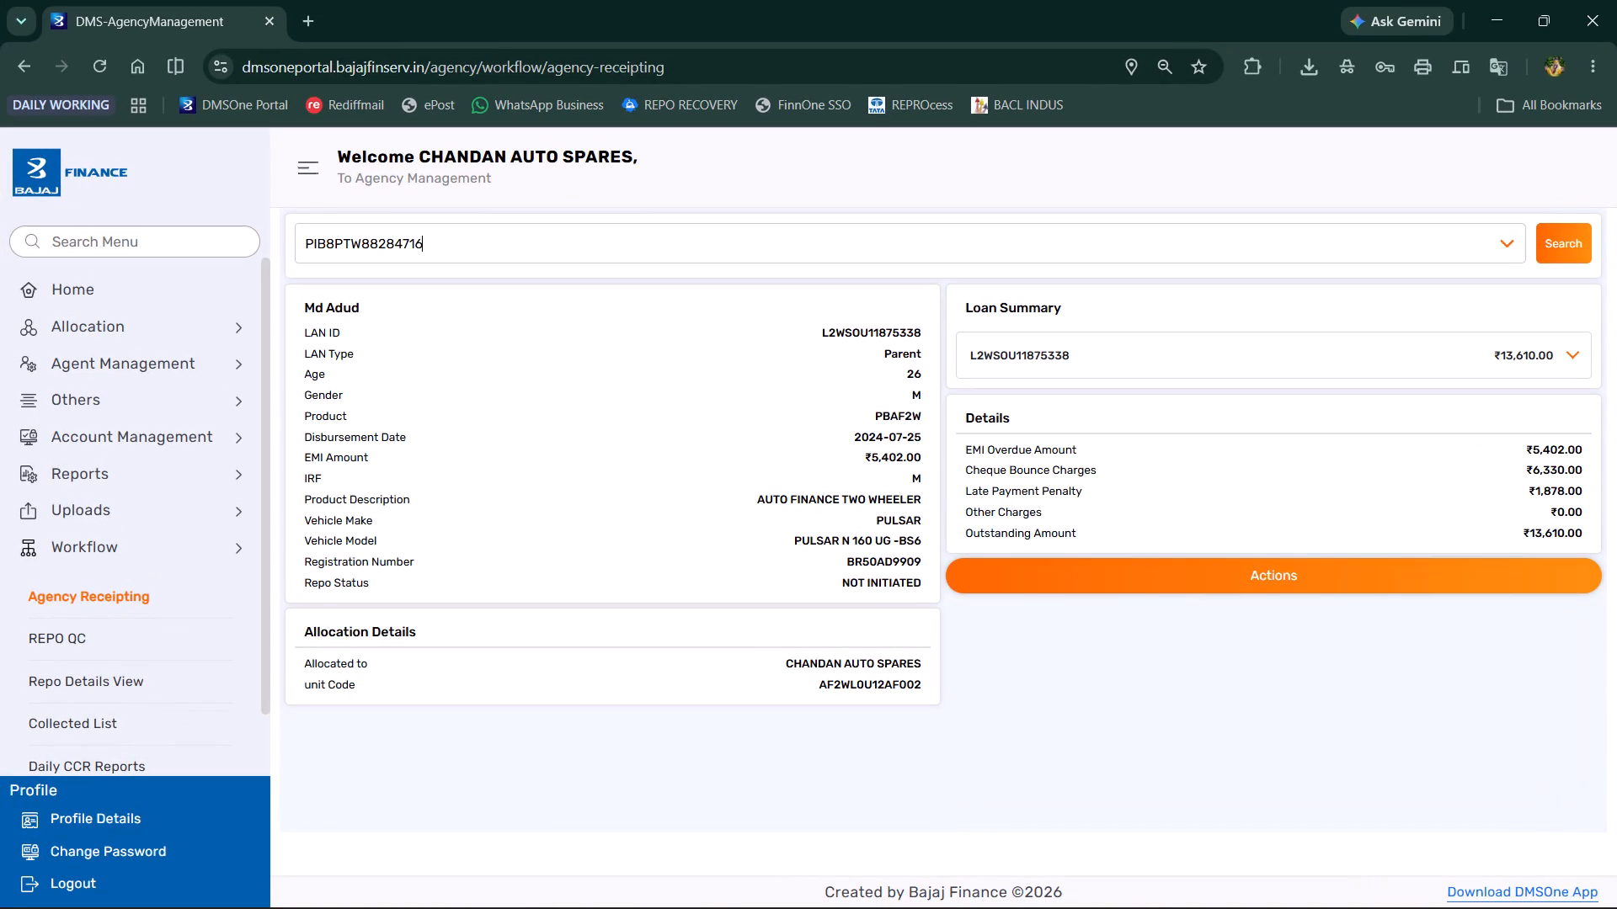
{"action": "key", "text": "Return"}
{"action": "key", "text": "Return"}
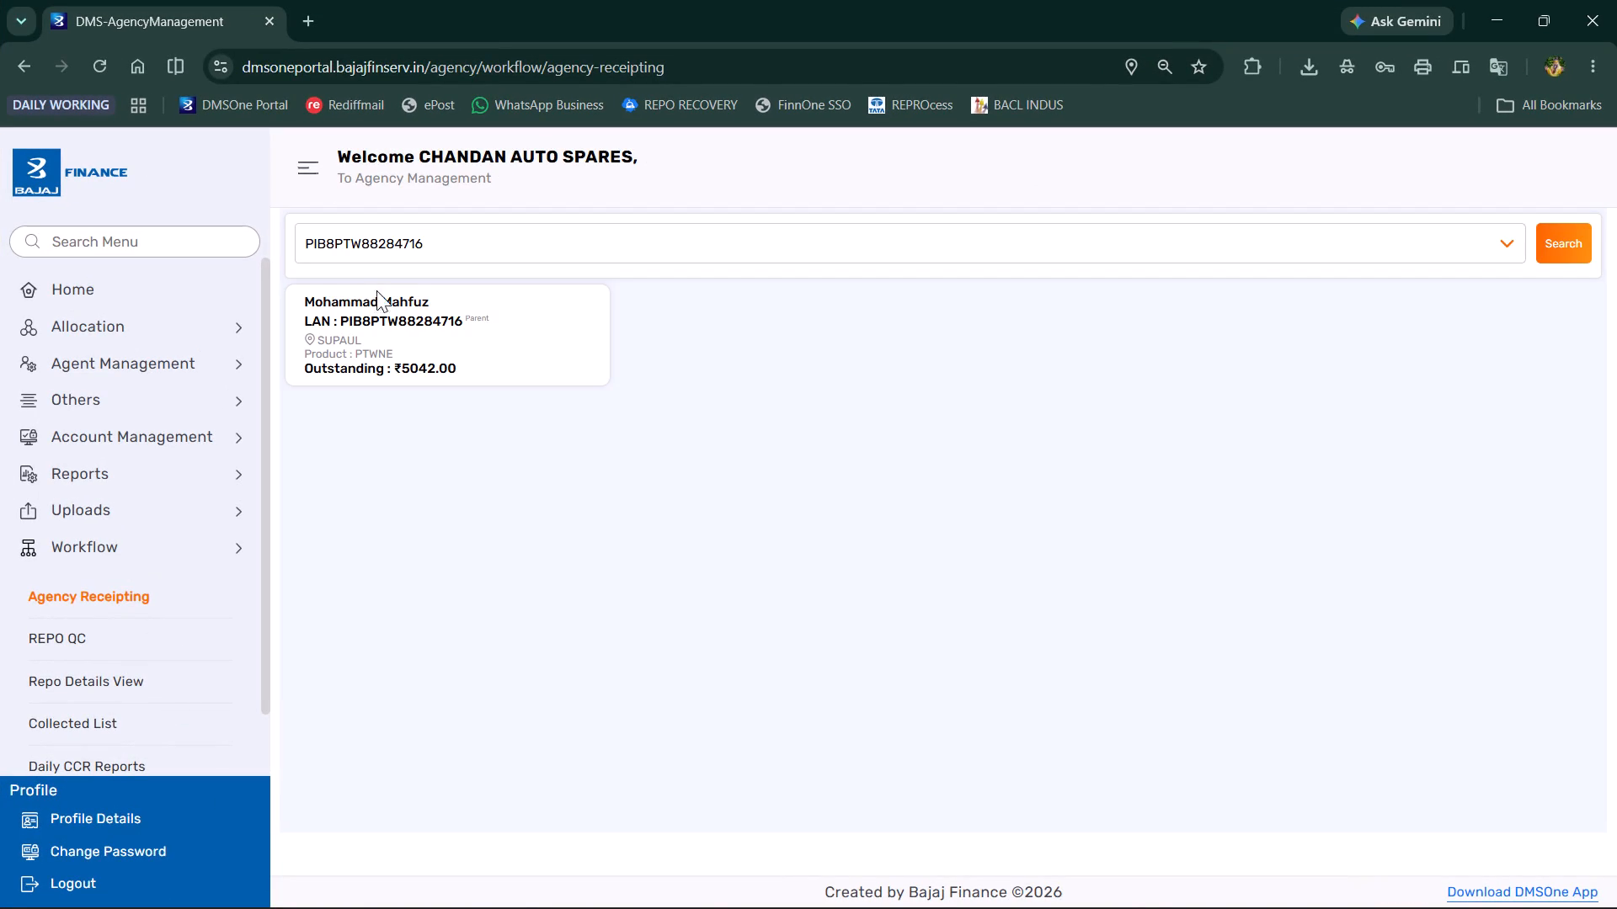
{"action": "double_click", "coordinate": [387, 308]}
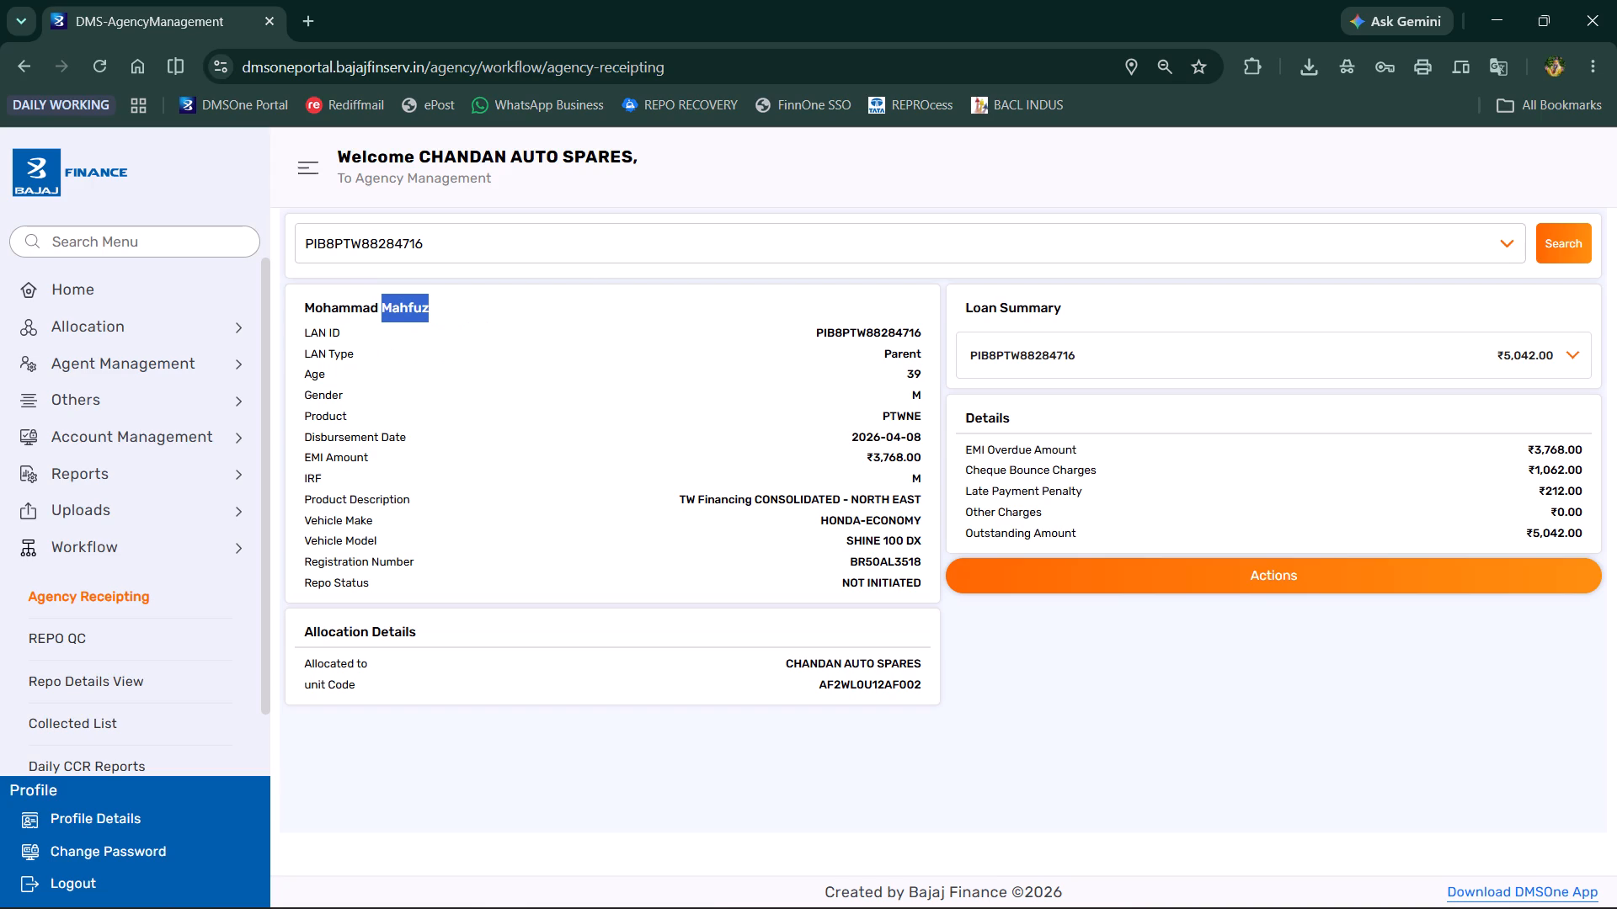
{"action": "left_click", "coordinate": [461, 367]}
Return to the BKT DATA PRINTABLE OCT26 workbook and review row 59's record, from LAN NO to Total Od Amt, and its CUSTOMER NAME.
{"action": "key", "text": "super+Tab"}
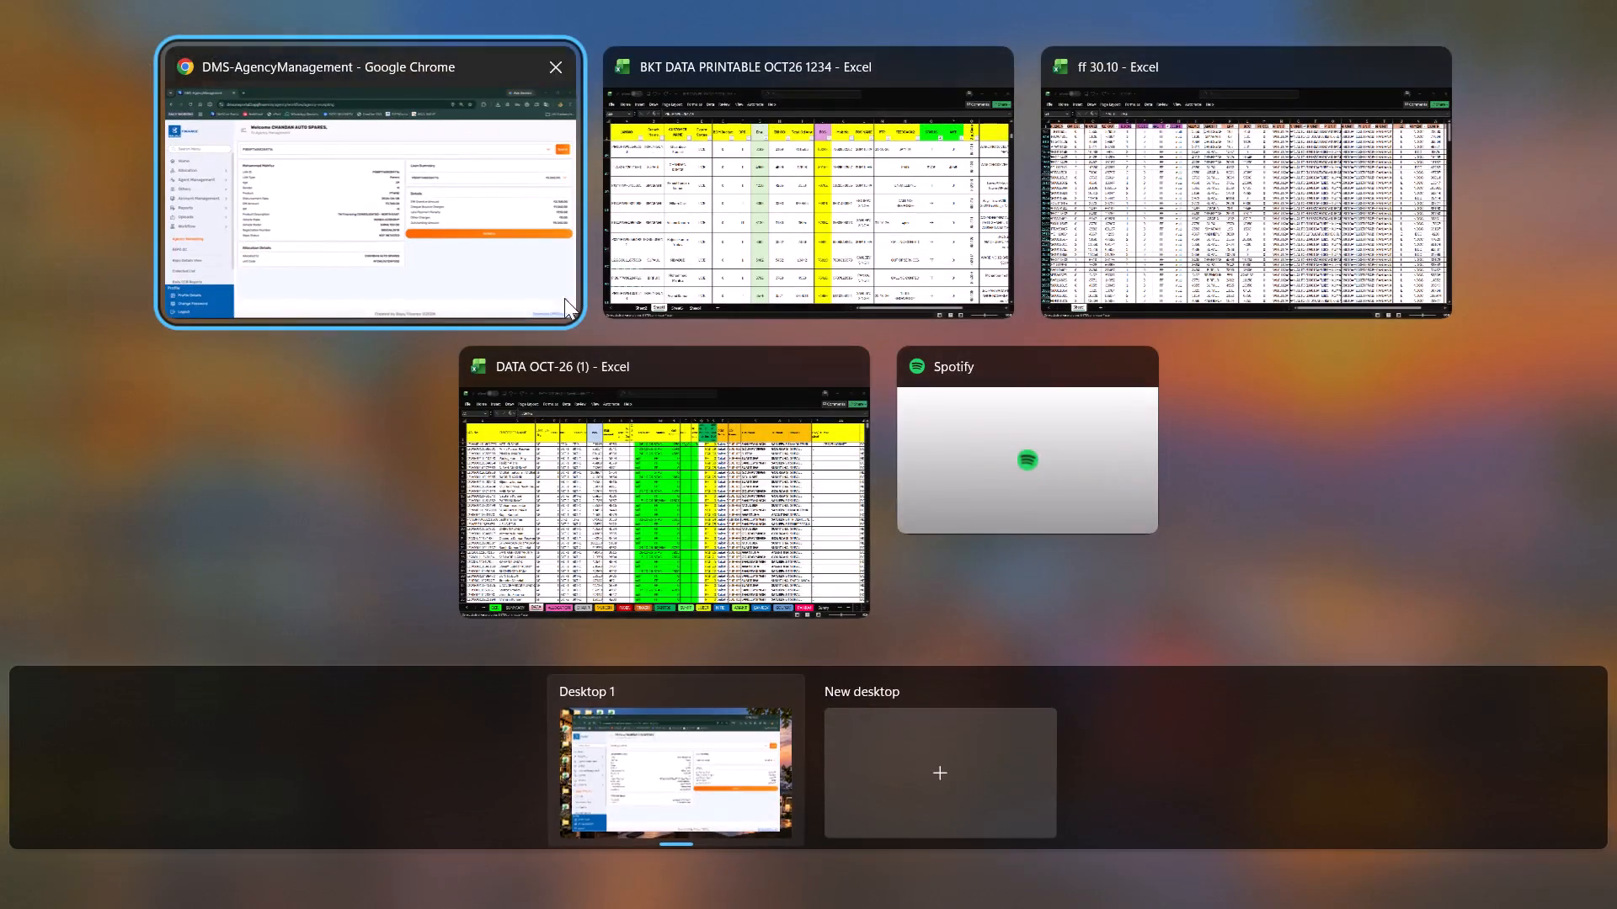
{"action": "left_click", "coordinate": [746, 215]}
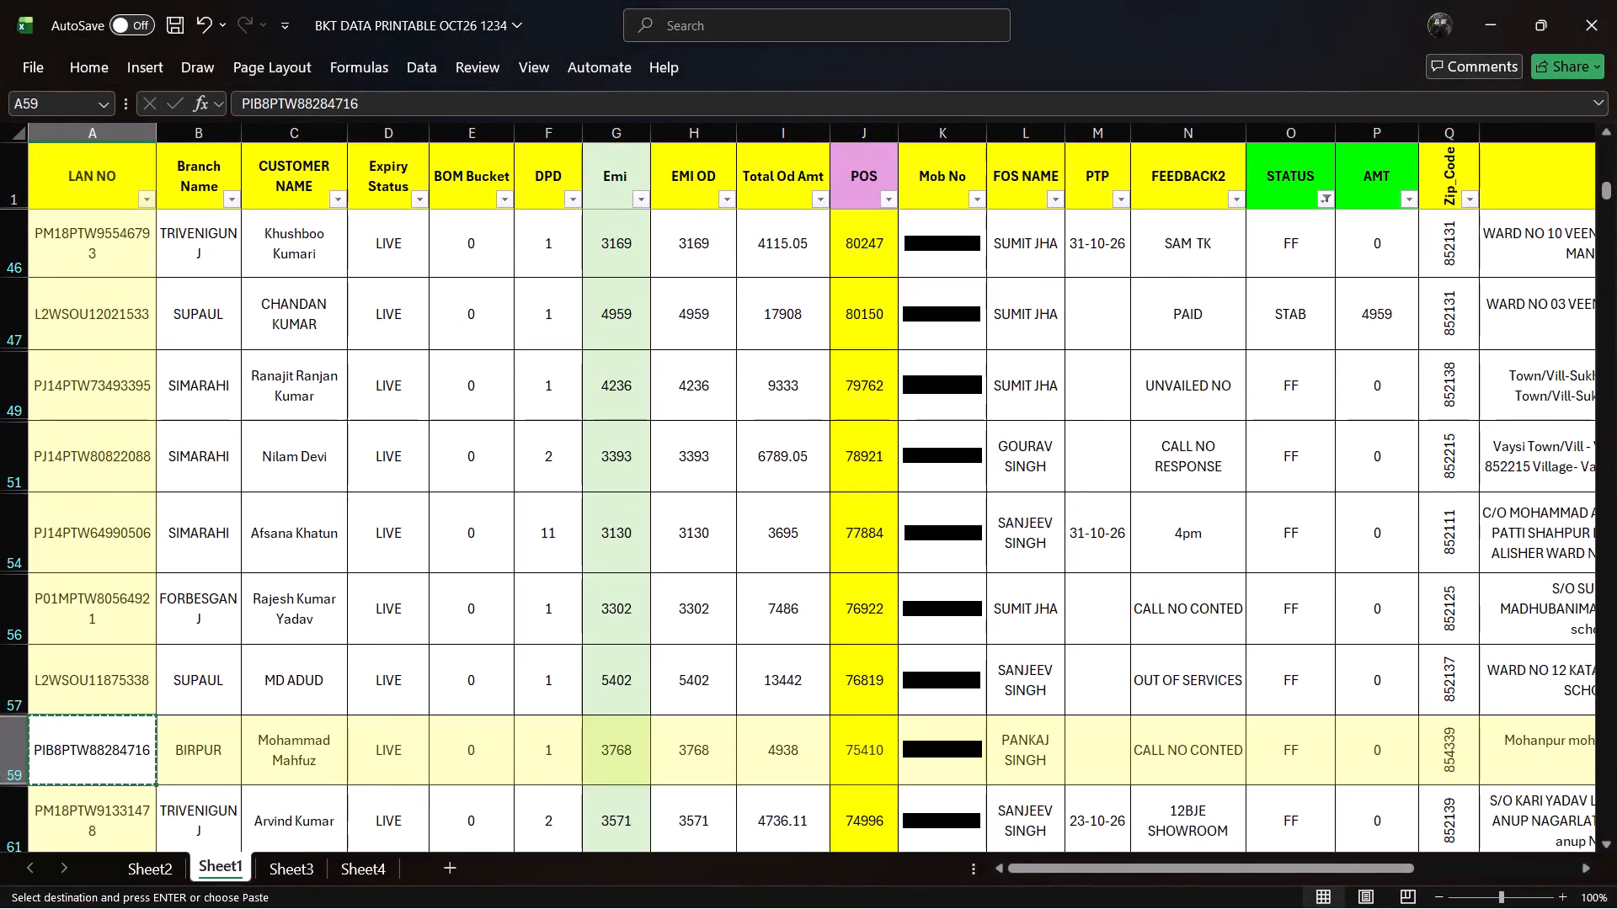
{"action": "key", "text": "Right"}
{"action": "key", "text": "Right"}
{"action": "key", "text": "Right"}
{"action": "key", "text": "Right"}
{"action": "key", "text": "Right"}
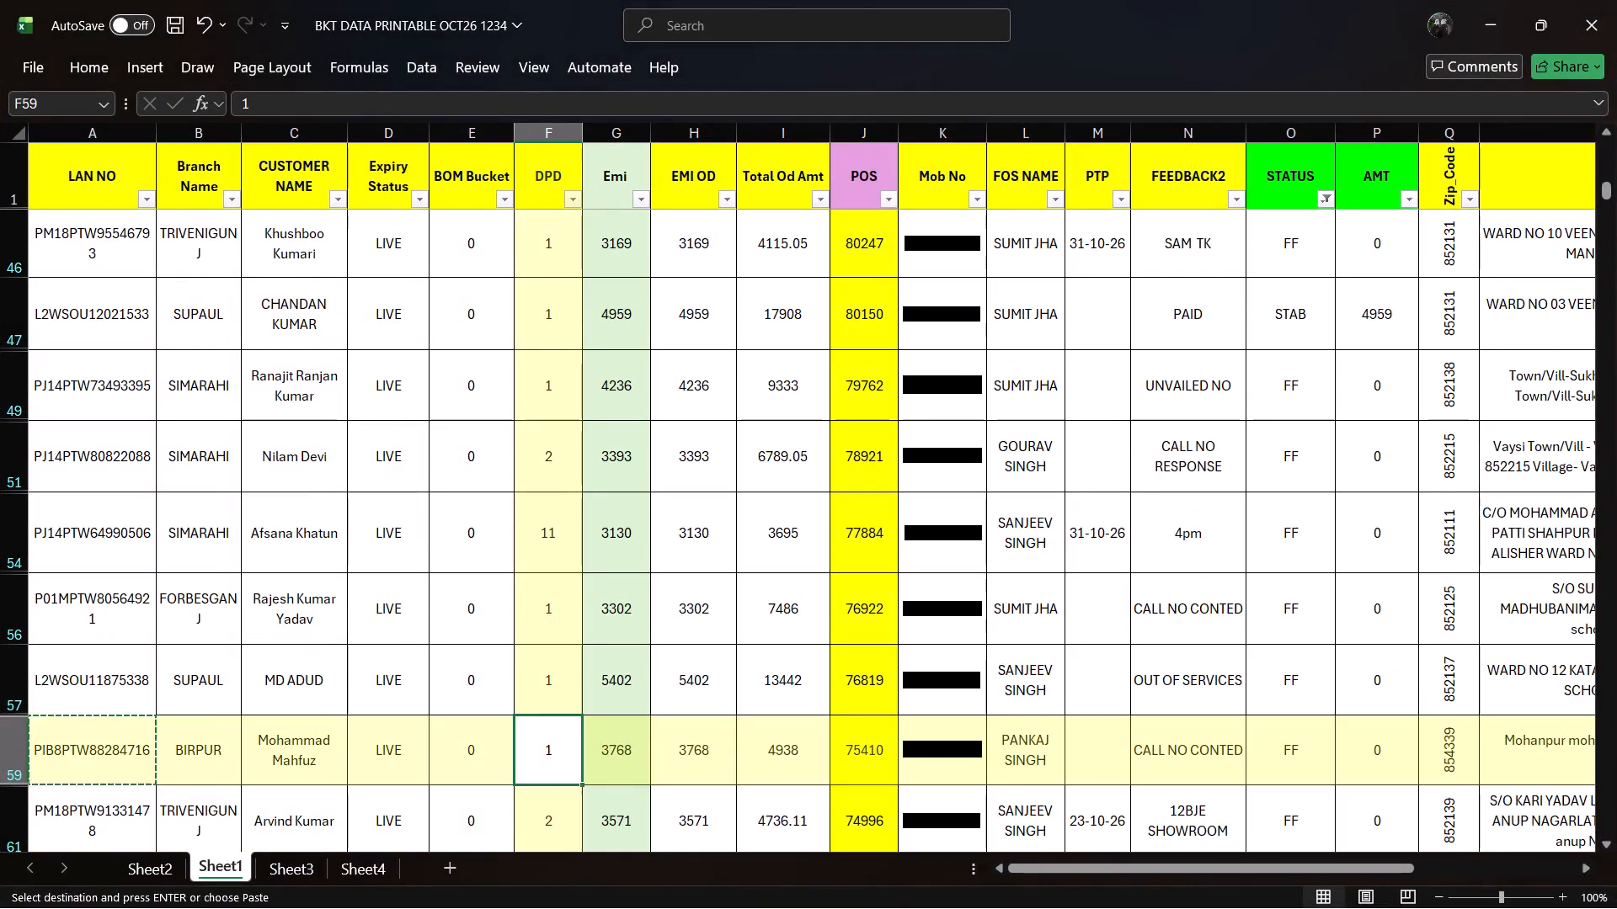
{"action": "key", "text": "Right"}
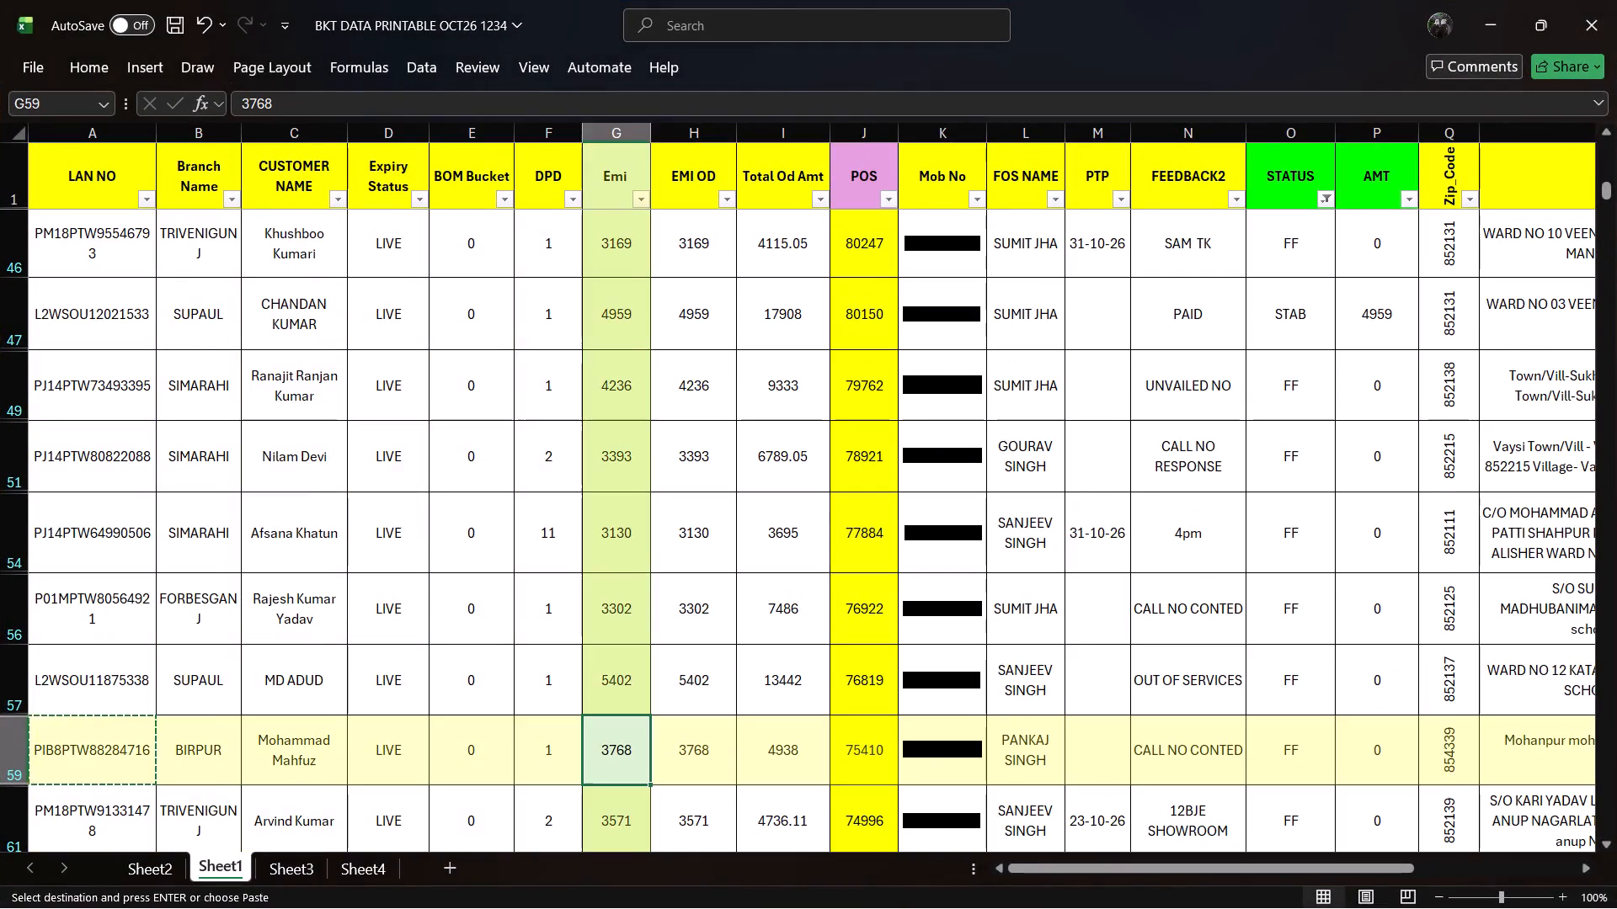
{"action": "key", "text": "Right"}
{"action": "key", "text": "Right"}
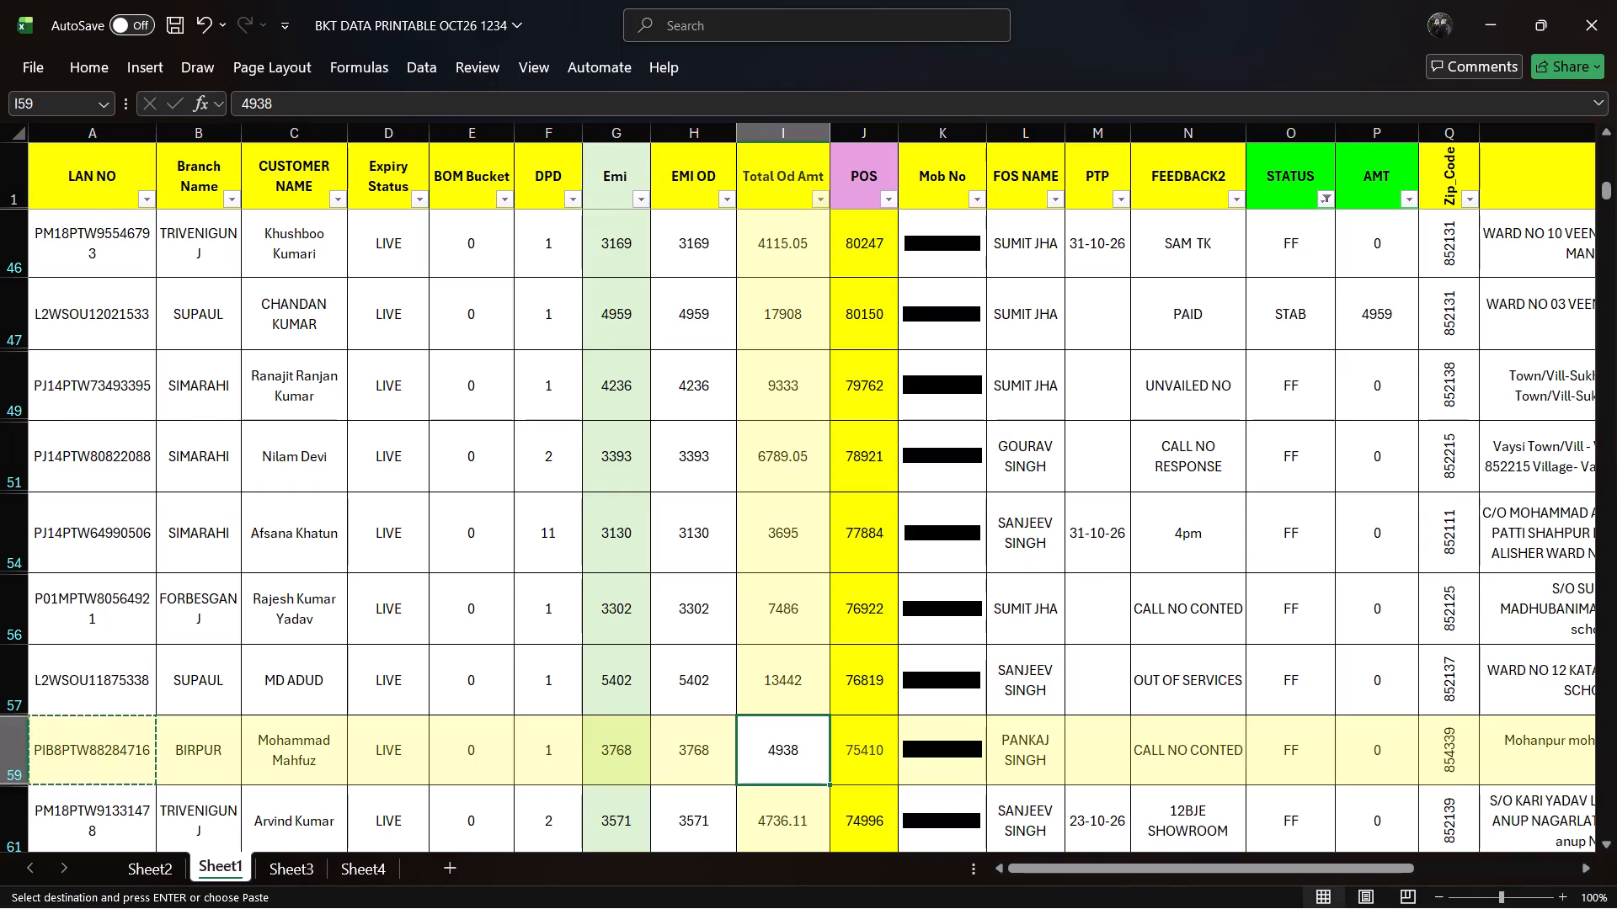
{"action": "double_click", "coordinate": [325, 768]}
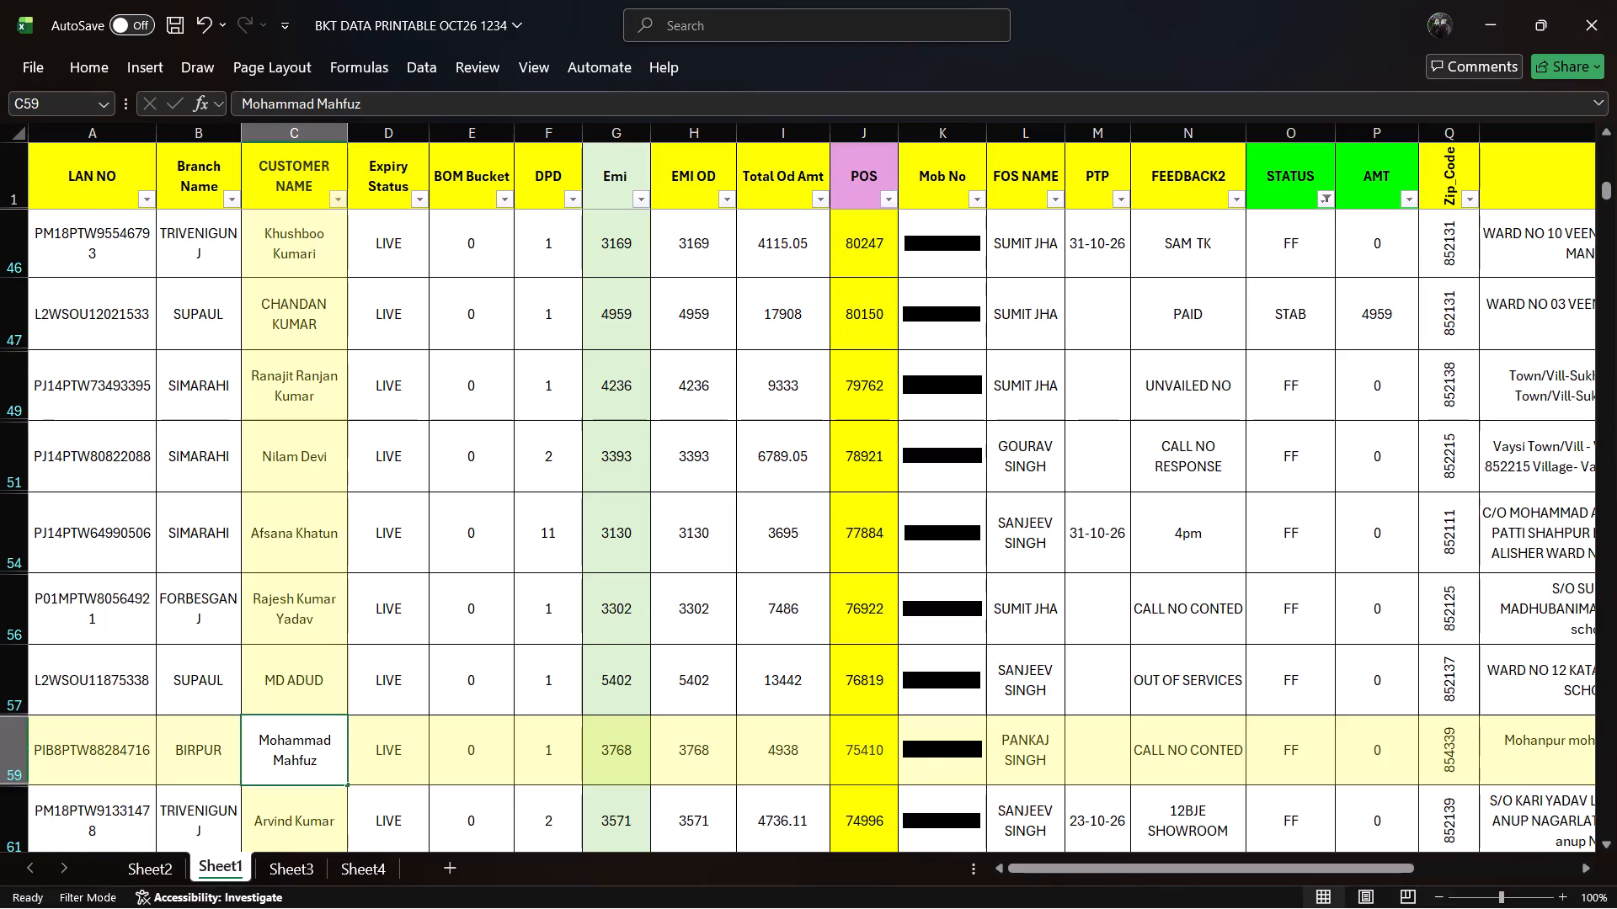
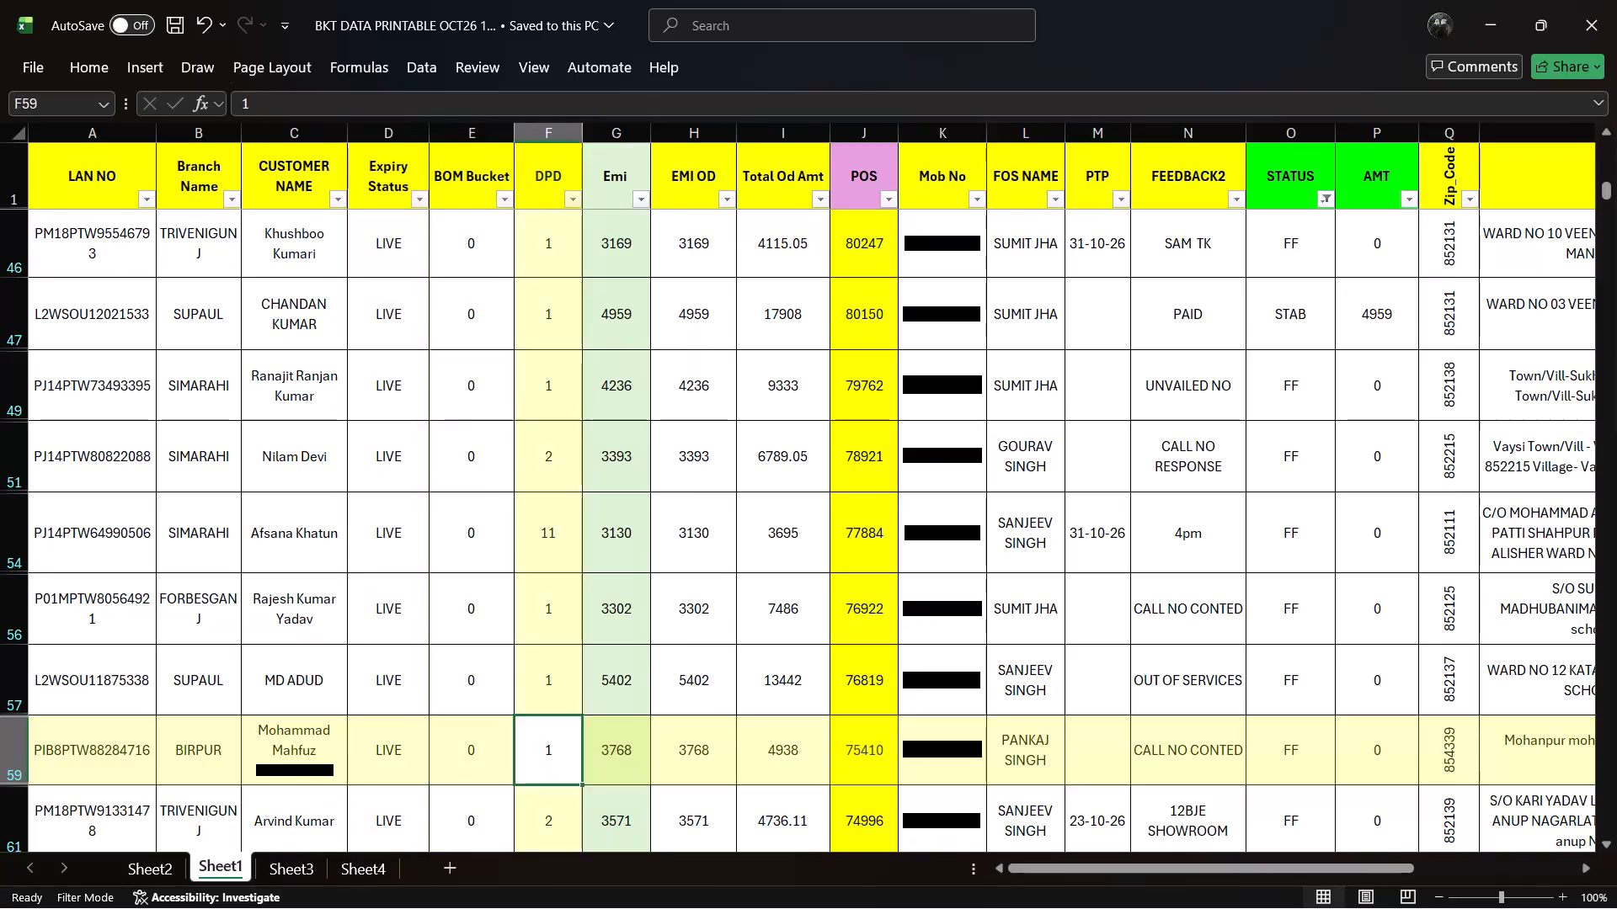
Review row 59's remaining fields, from DPD and the EMI amounts through POS to FEEDBACK2.
{"action": "key", "text": "Right"}
{"action": "key", "text": "Right"}
{"action": "key", "text": "Right"}
{"action": "key", "text": "Right"}
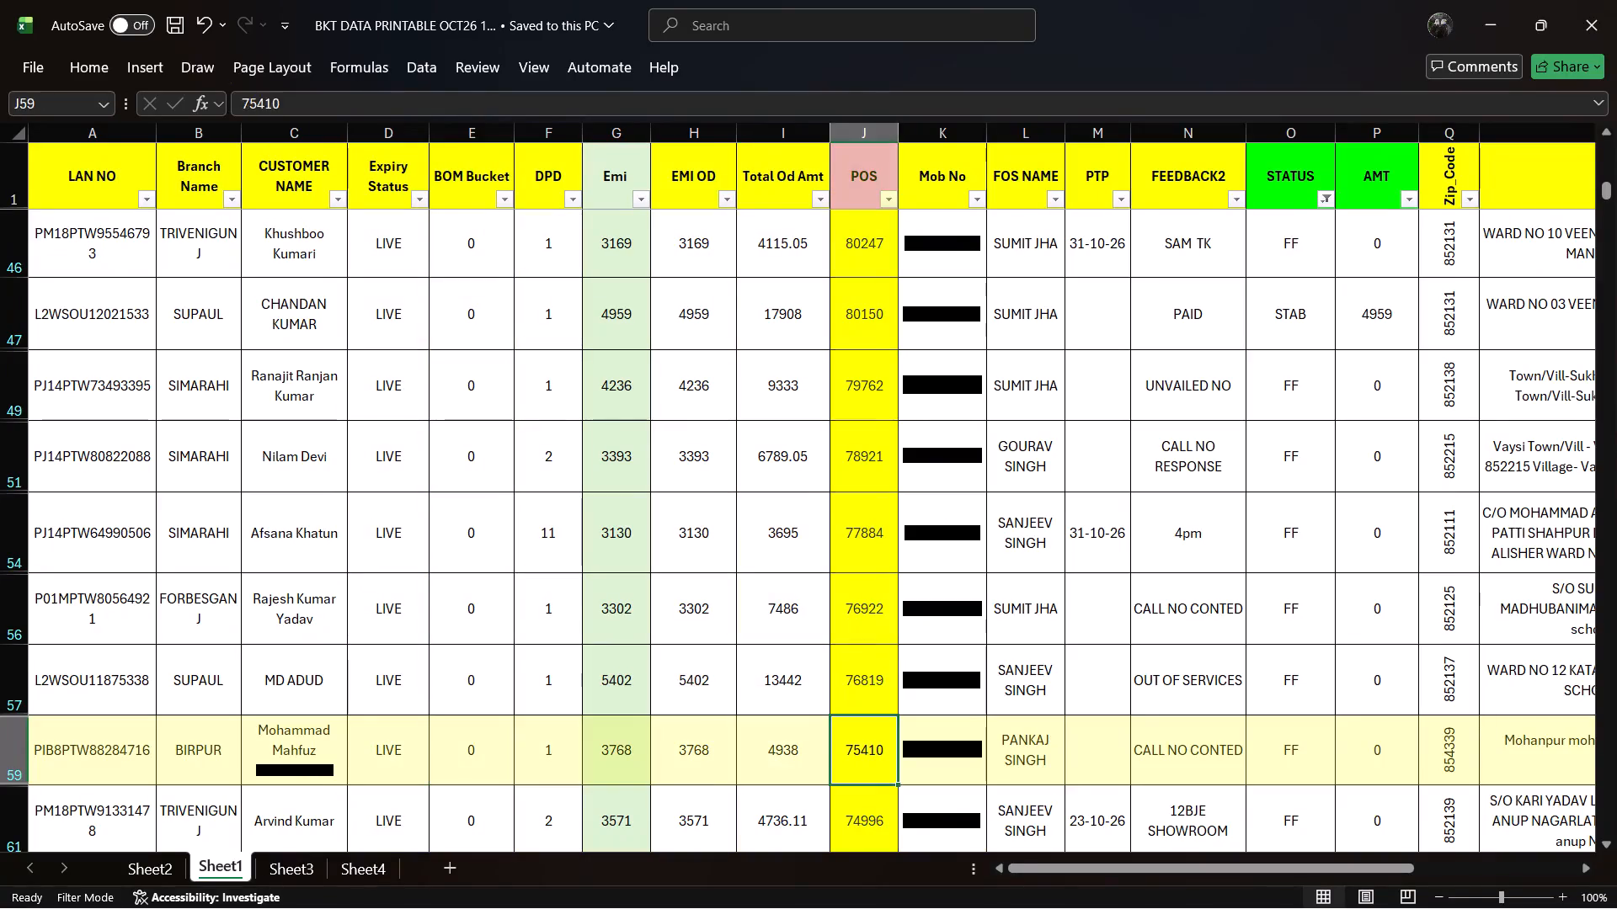
{"action": "key", "text": "Right"}
{"action": "key", "text": "Right"}
{"action": "key", "text": "Right"}
{"action": "key", "text": "Right"}
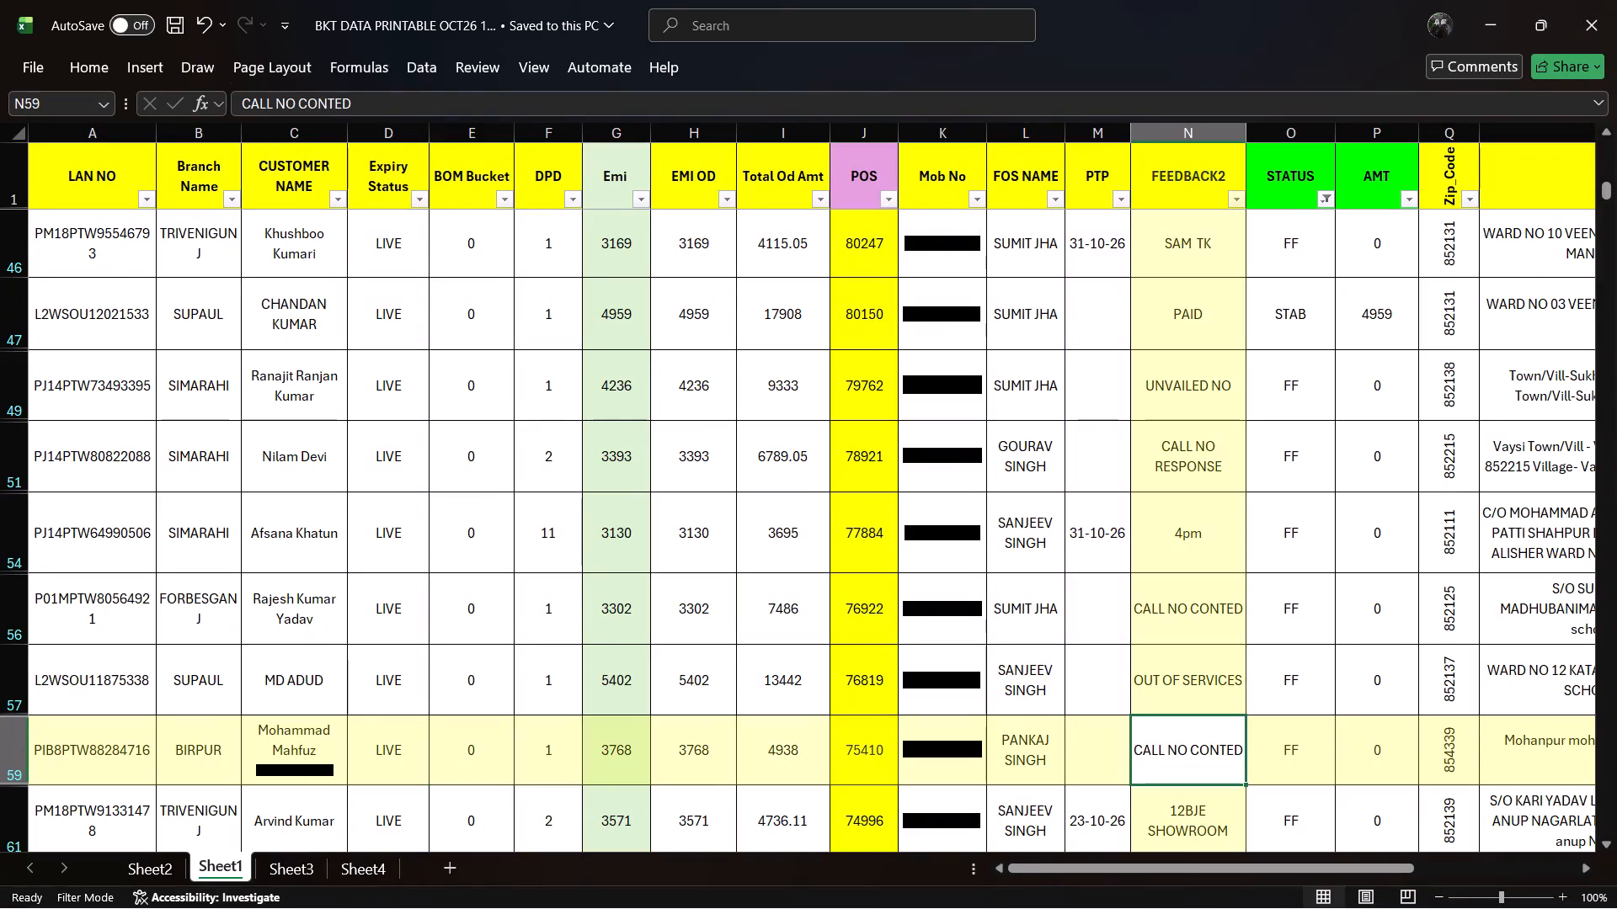
Go back to row 59's LAN NO and review the record again across BOM Bucket, POS and PTP to FEEDBACK2.
{"action": "key", "text": "Left"}
{"action": "key", "text": "Left"}
{"action": "key", "text": "Left"}
{"action": "key", "text": "Left"}
{"action": "key", "text": "Left"}
{"action": "key", "text": "Left"}
{"action": "key", "text": "Left"}
{"action": "key", "text": "Left"}
{"action": "key", "text": "Left"}
{"action": "key", "text": "Left"}
{"action": "key", "text": "Left"}
{"action": "key", "text": "Left"}
{"action": "key", "text": "Left"}
{"action": "key", "text": "Left"}
{"action": "key", "text": "Left"}
{"action": "key", "text": "Left"}
{"action": "key", "text": "Left"}
{"action": "key", "text": "Left"}
{"action": "key", "text": "Left"}
{"action": "key", "text": "Left"}
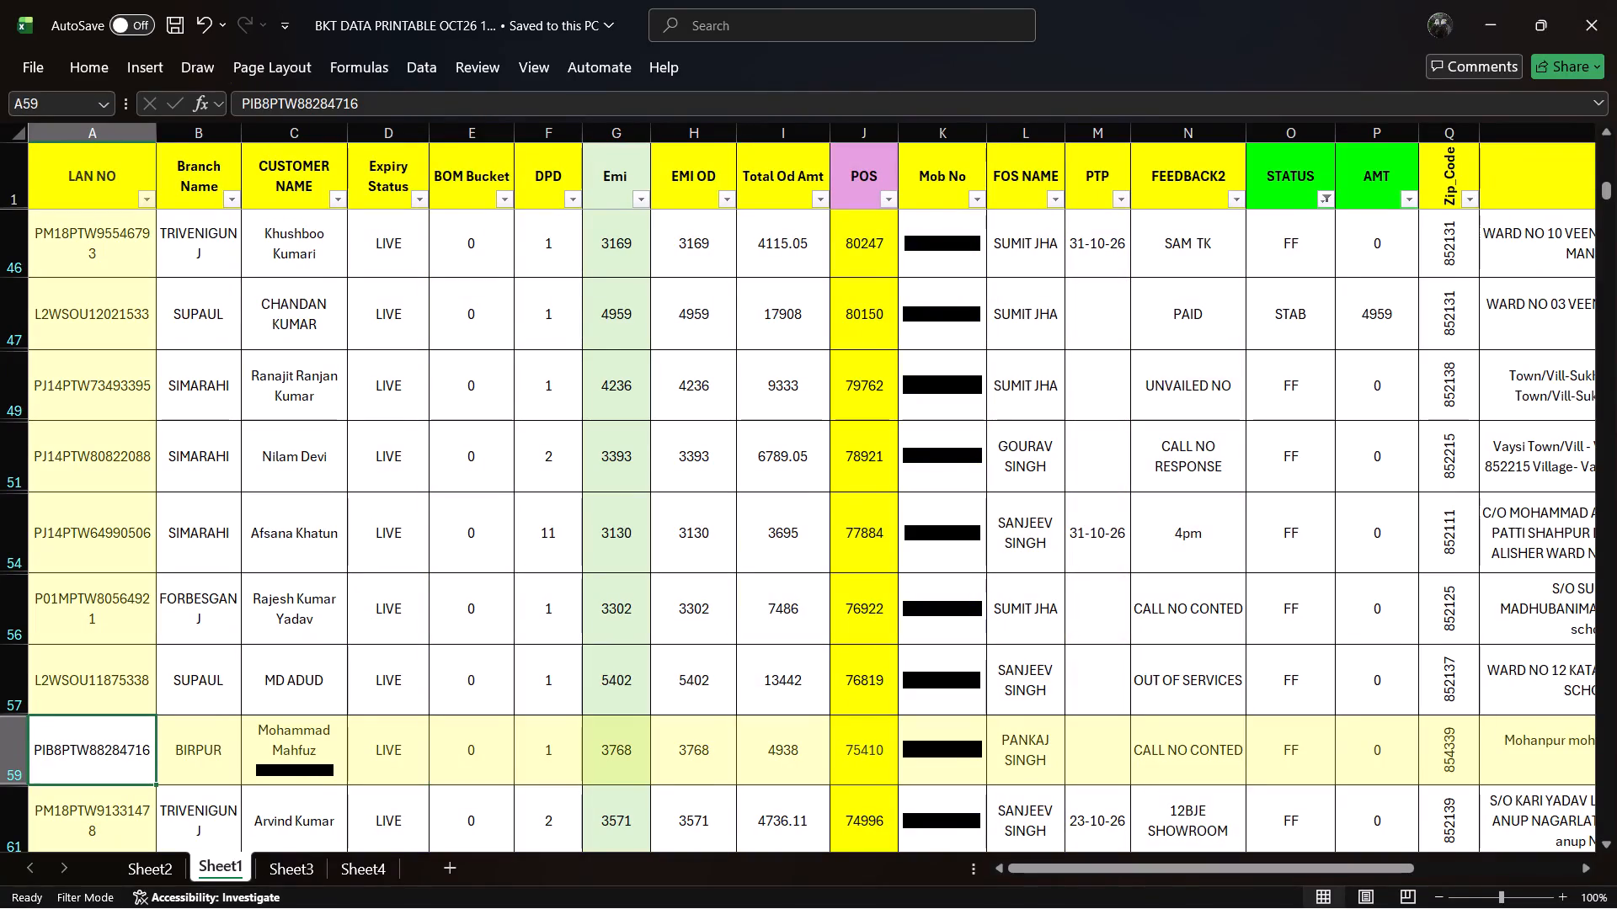
{"action": "key", "text": "Right"}
{"action": "key", "text": "Right"}
{"action": "key", "text": "Right"}
{"action": "key", "text": "Right"}
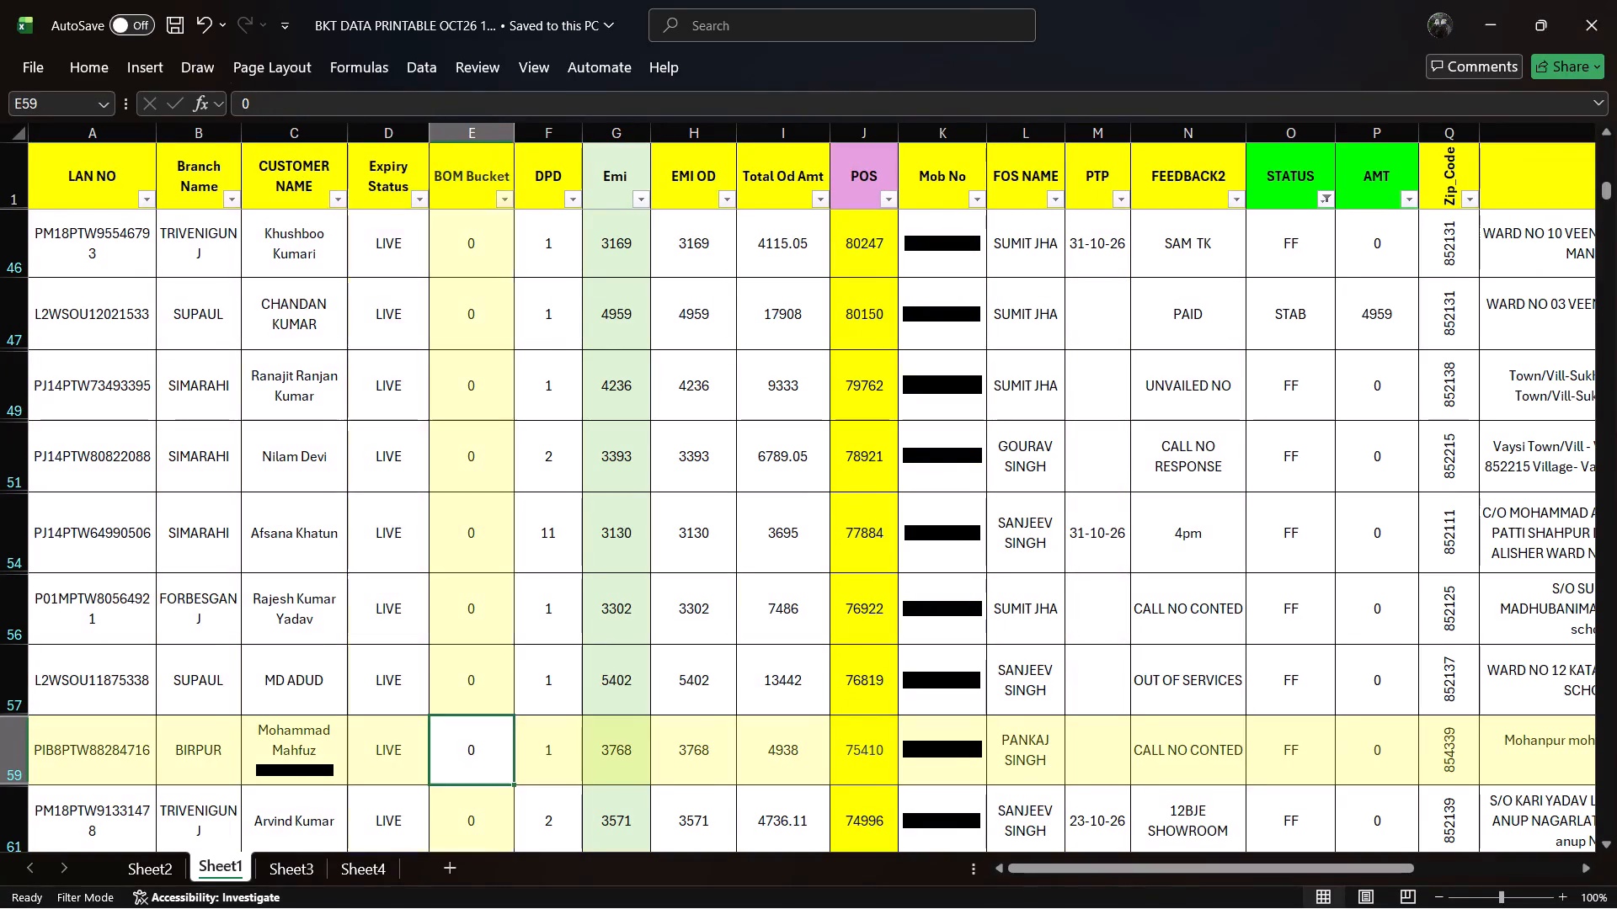
{"action": "key", "text": "Right"}
{"action": "key", "text": "Right"}
{"action": "key", "text": "Right"}
{"action": "key", "text": "Right"}
{"action": "key", "text": "Right"}
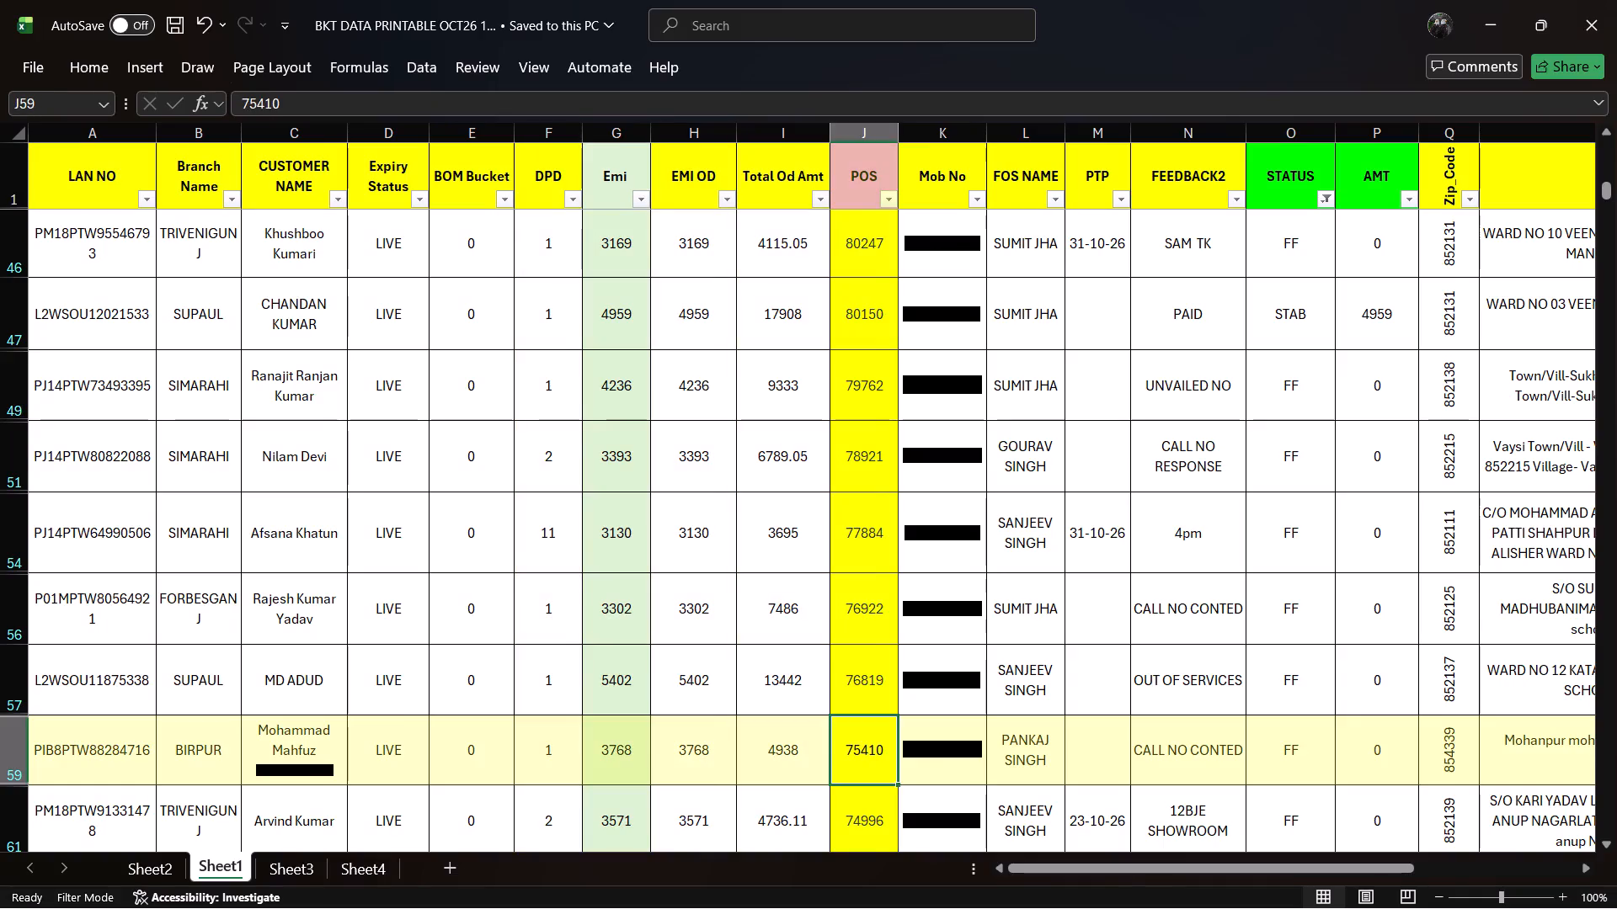
{"action": "key", "text": "Right"}
{"action": "key", "text": "Right"}
{"action": "key", "text": "Right"}
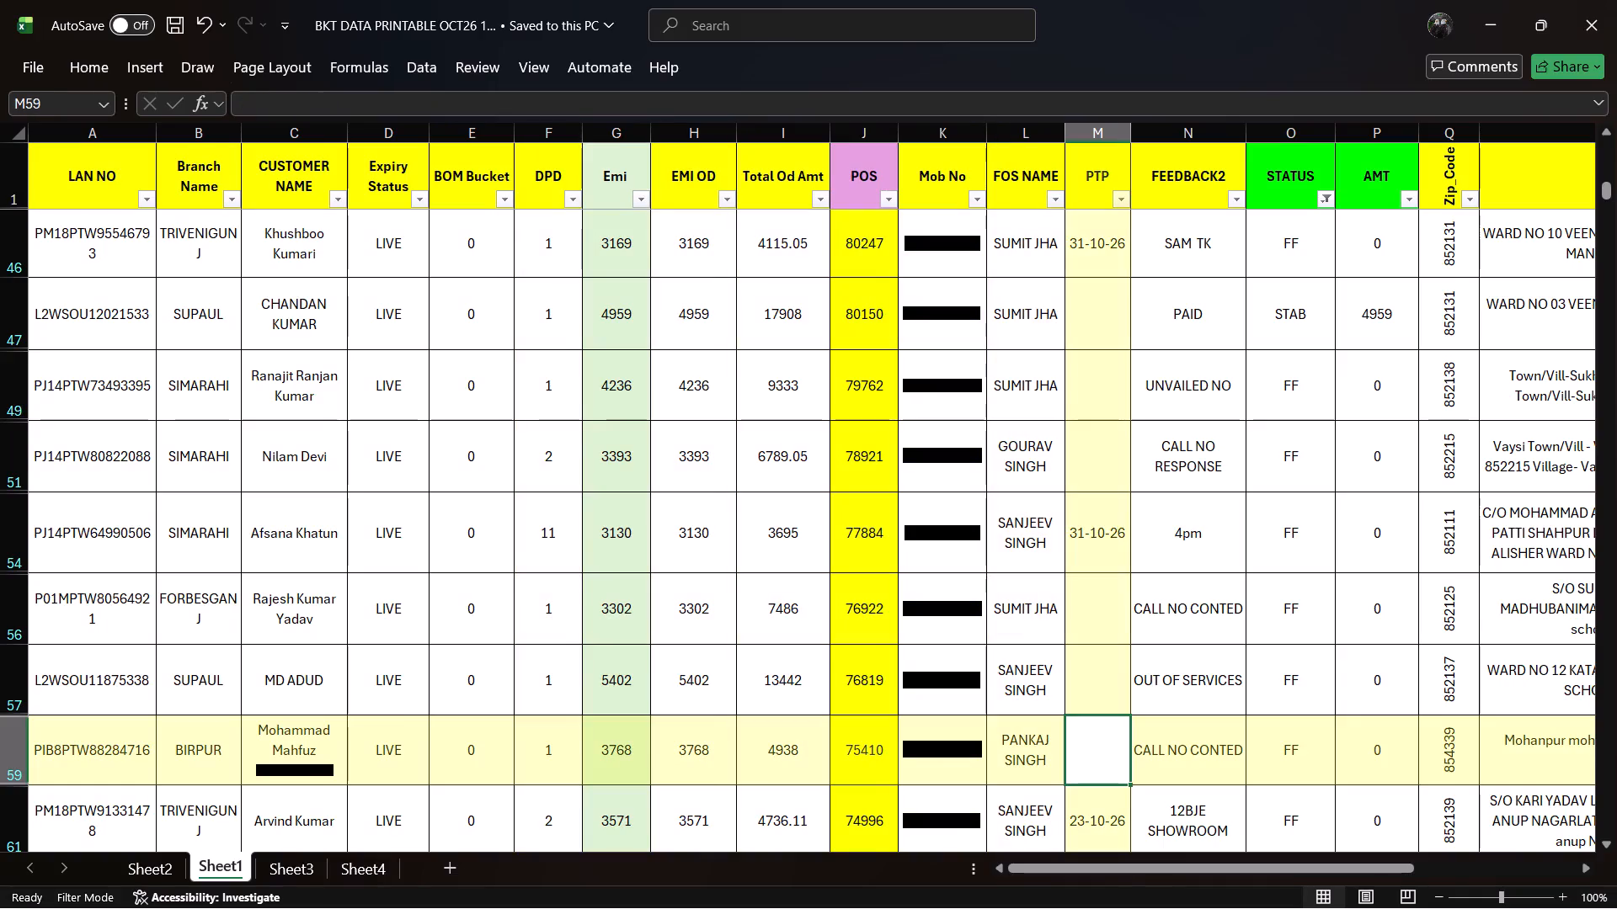
{"action": "key", "text": "Right"}
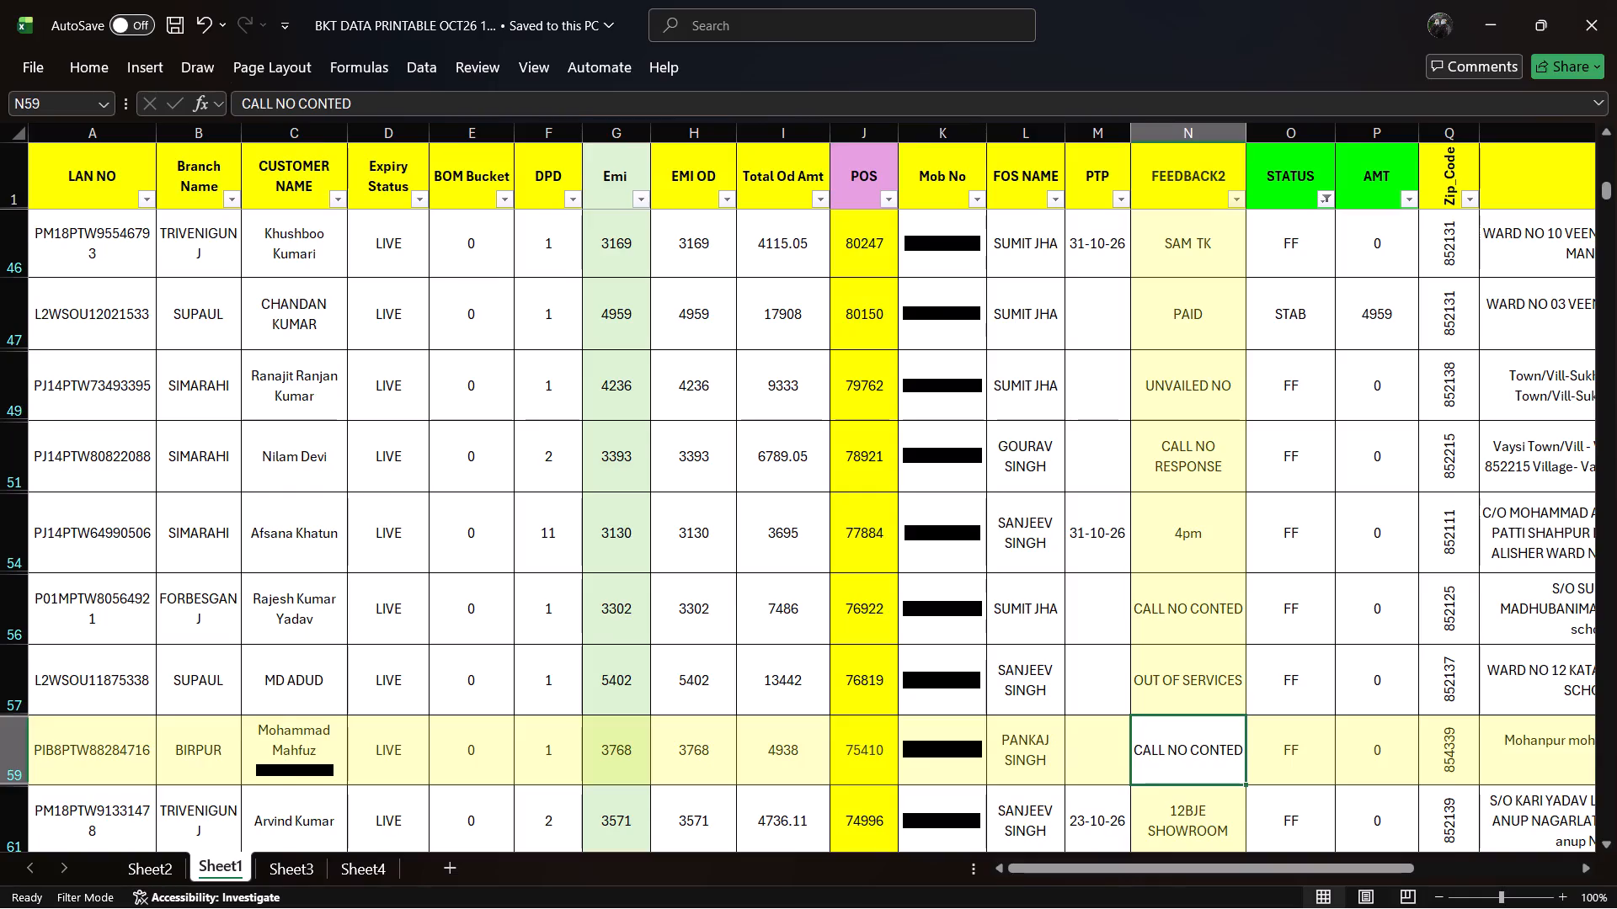
Save the workbook.
{"action": "key", "text": "ctrl+s"}
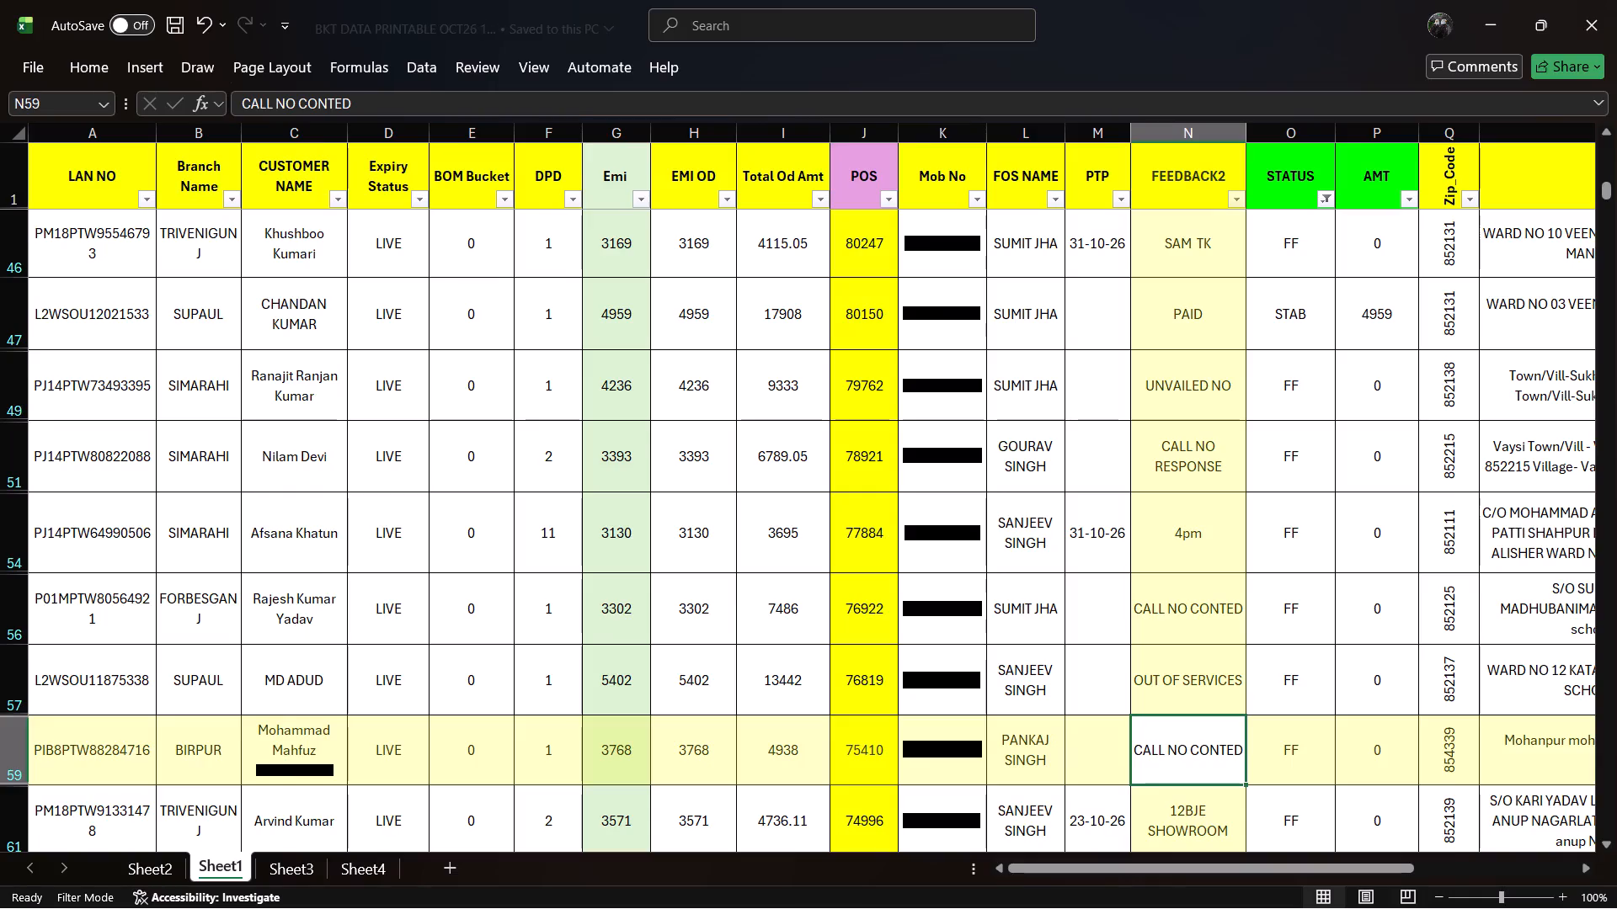
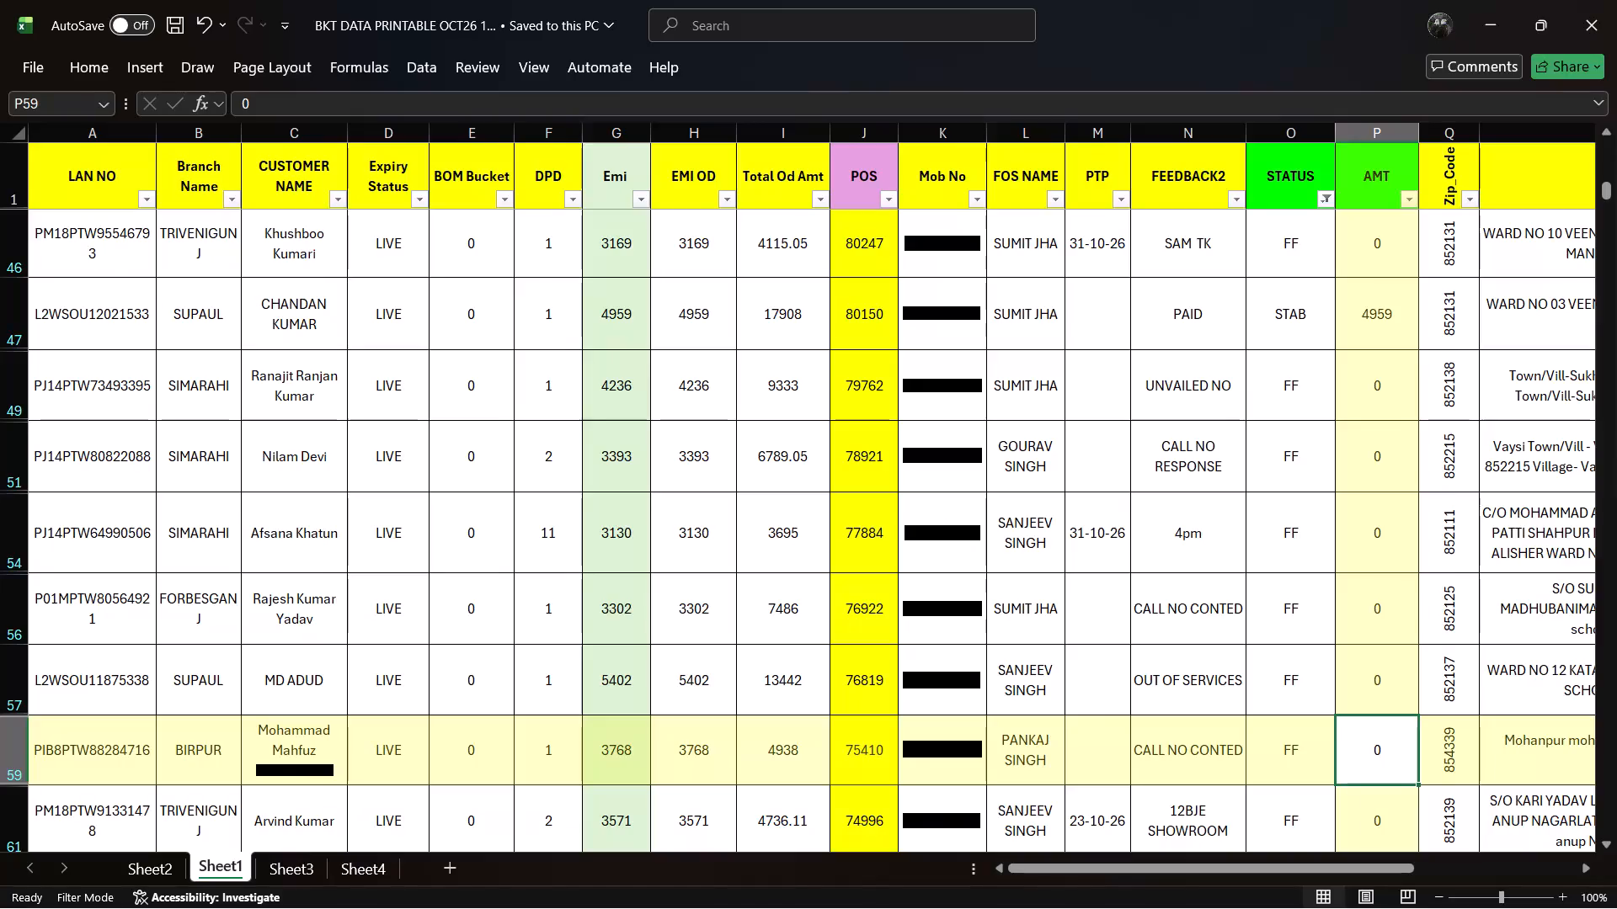
Replace row 59's FEEDBACK2 entry with a new call remark beginning "CALL B".
{"action": "key", "text": "Left"}
{"action": "key", "text": "Left"}
{"action": "key", "text": "BackSpace"}
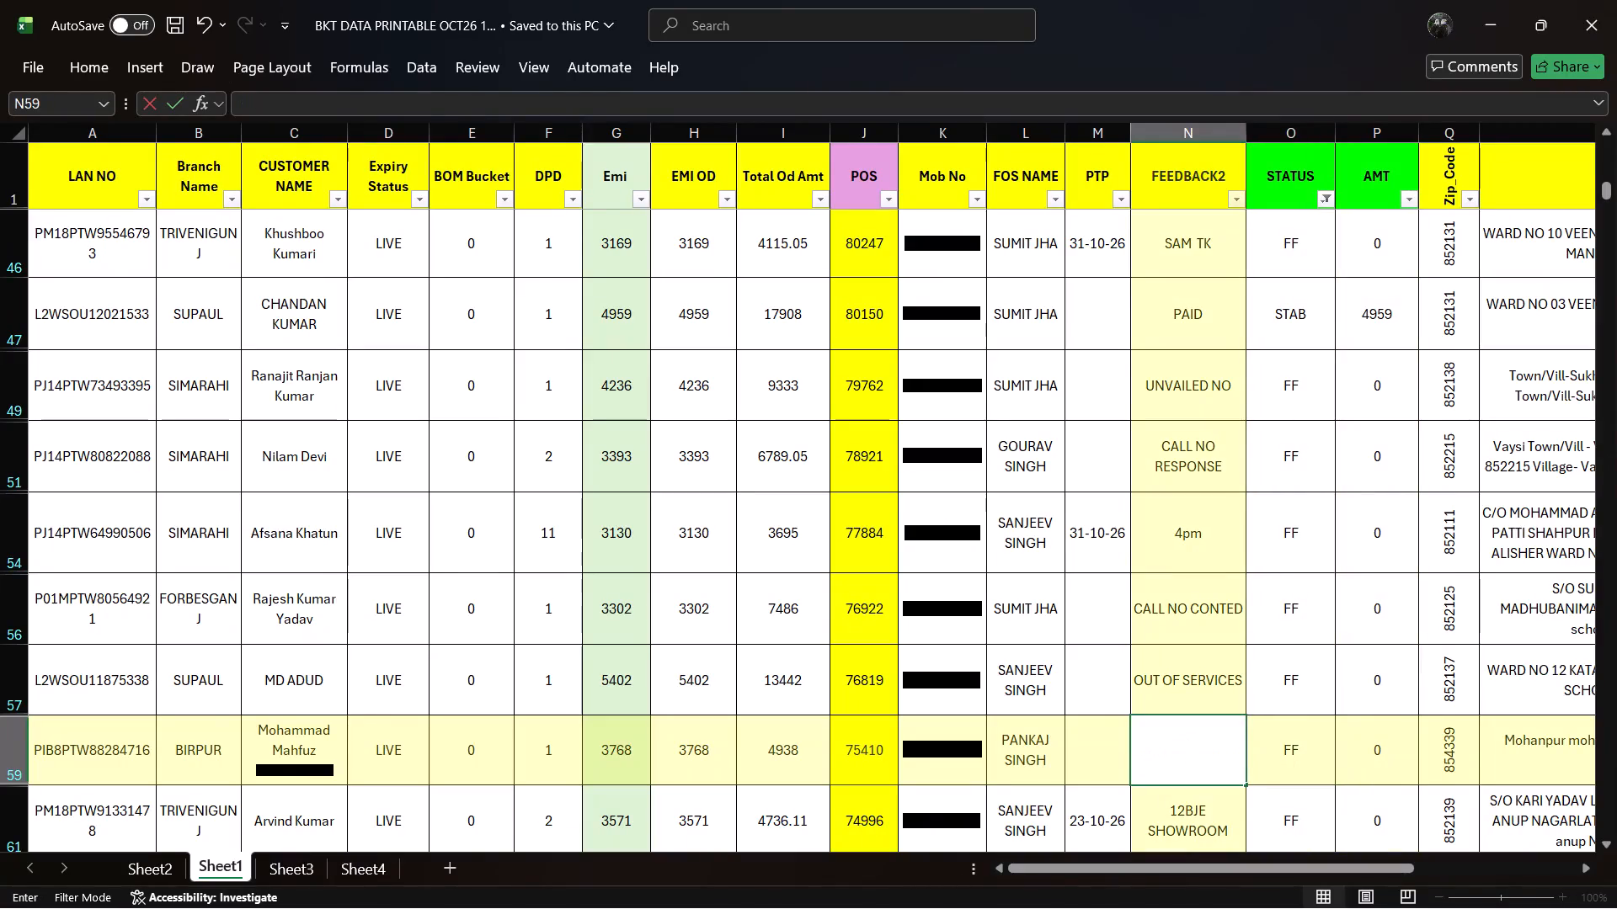
{"action": "key", "text": "x"}
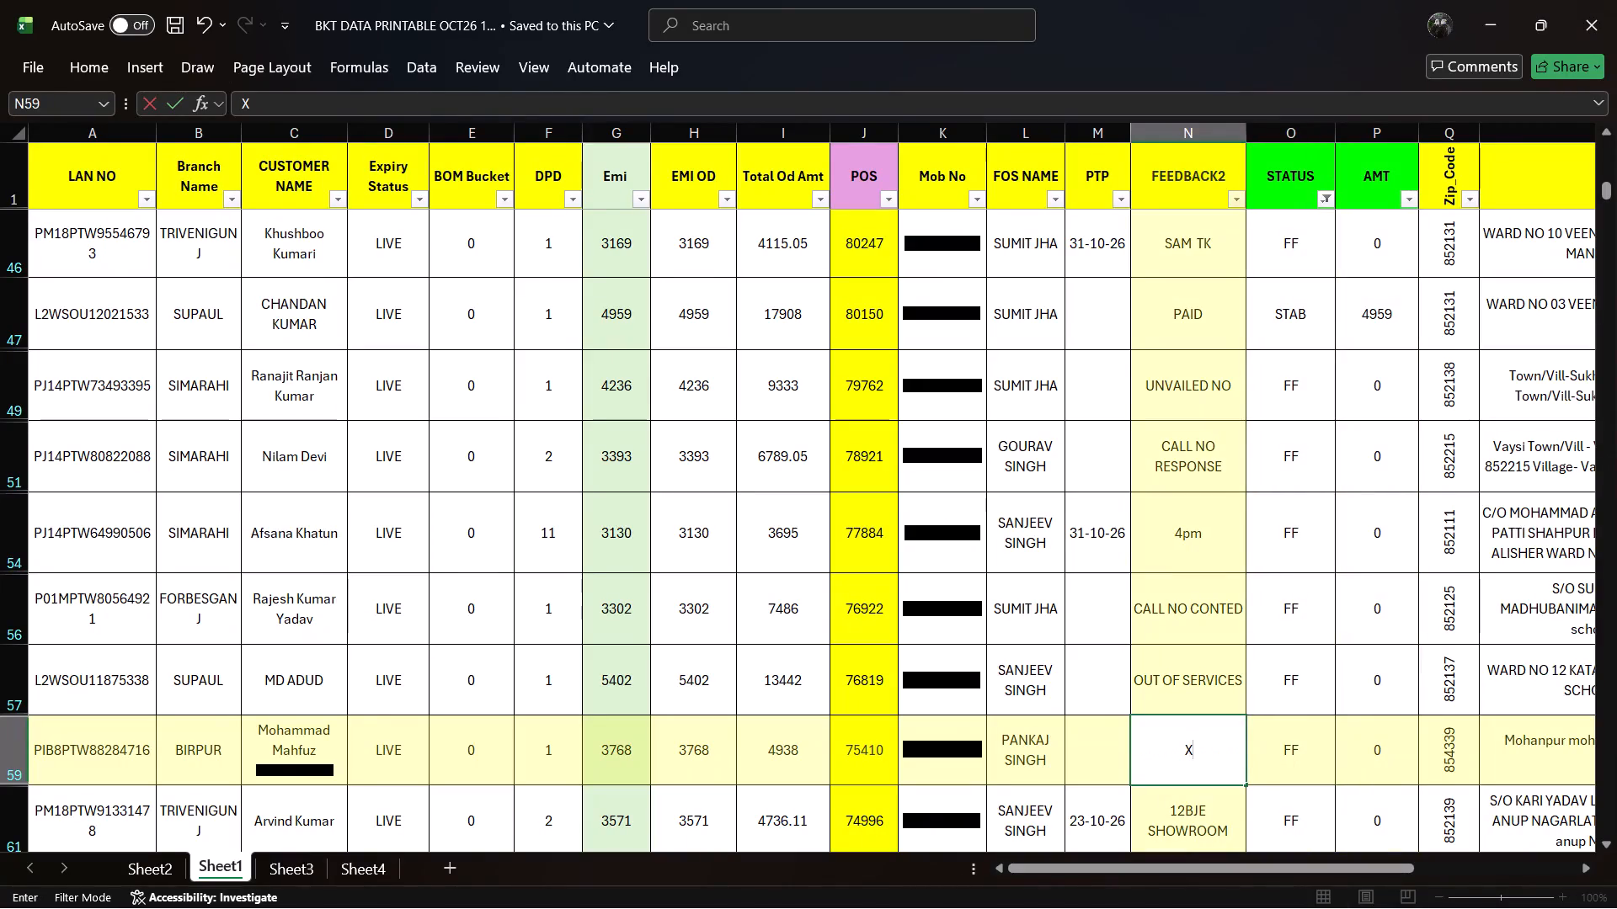
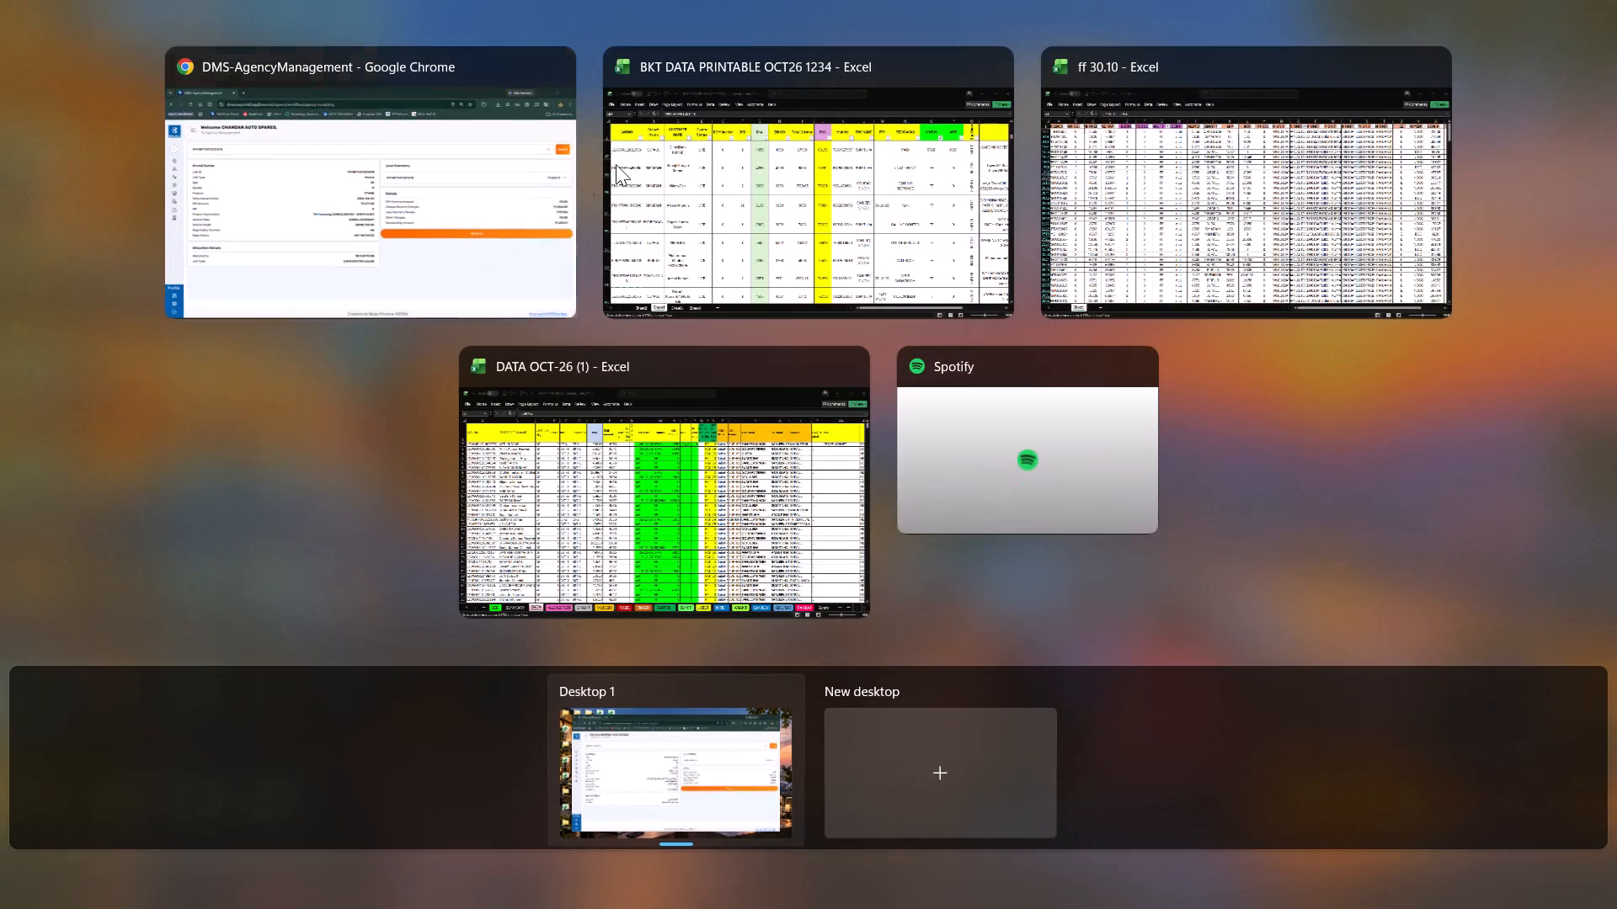
Switch to the BKT DATA PRINTABLE workbook and clear row 61's PTP date.
{"action": "left_click", "coordinate": [733, 208]}
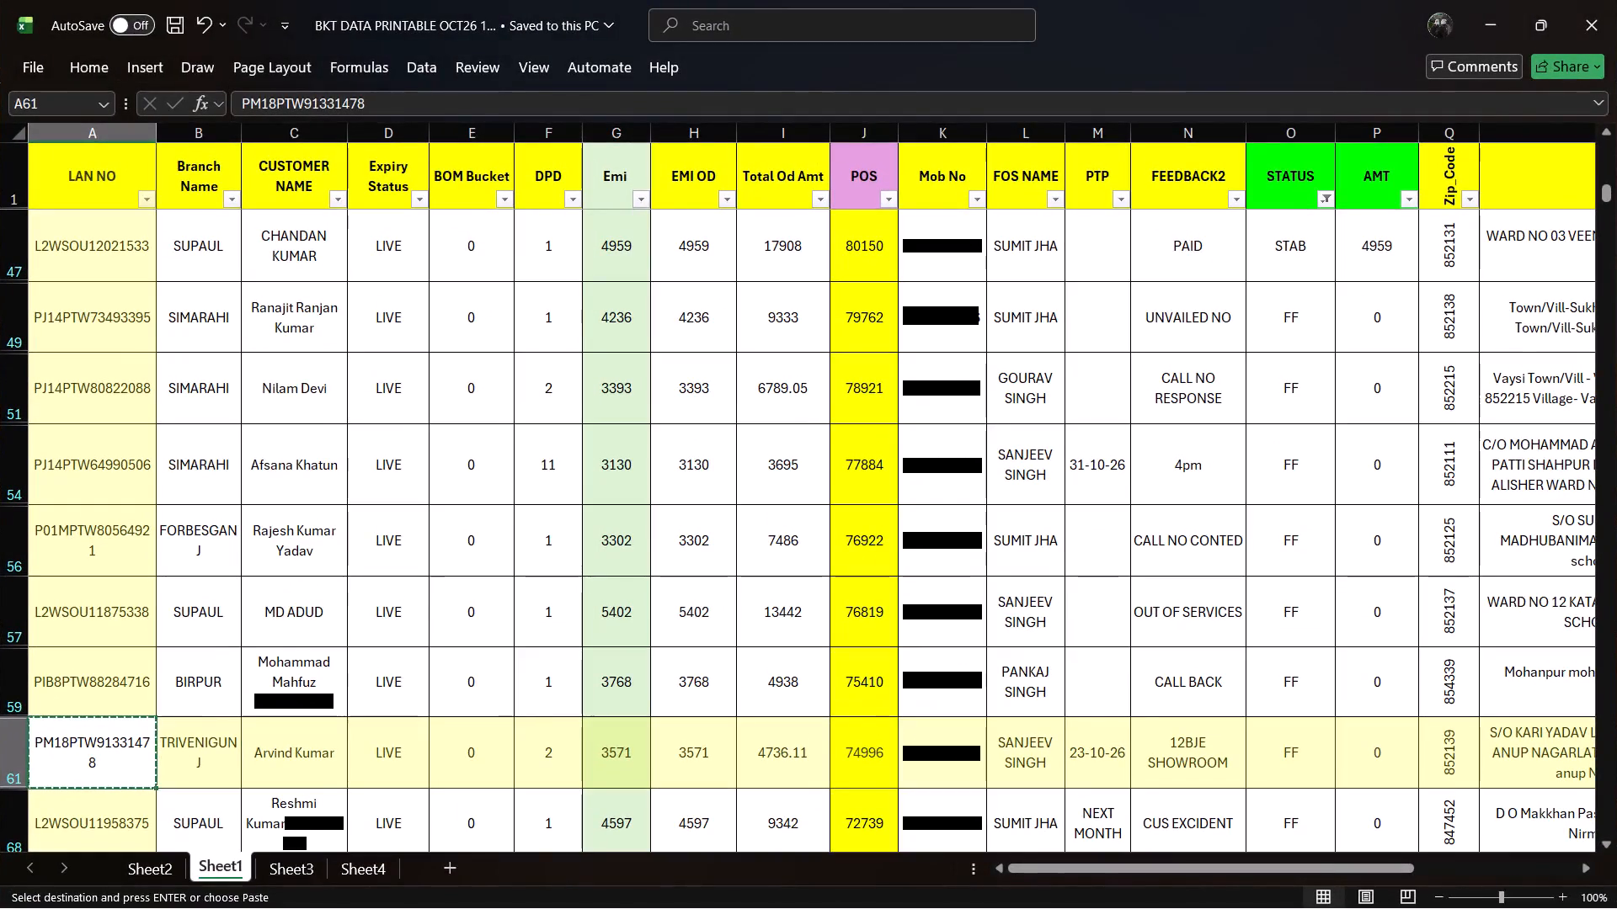
{"action": "key", "text": "Right"}
{"action": "key", "text": "Right"}
{"action": "key", "text": "Right"}
{"action": "key", "text": "Right"}
{"action": "key", "text": "Right"}
{"action": "key", "text": "Right"}
{"action": "key", "text": "Right"}
{"action": "key", "text": "Right"}
{"action": "key", "text": "Right"}
{"action": "key", "text": "Right"}
{"action": "key", "text": "Right"}
{"action": "key", "text": "Right"}
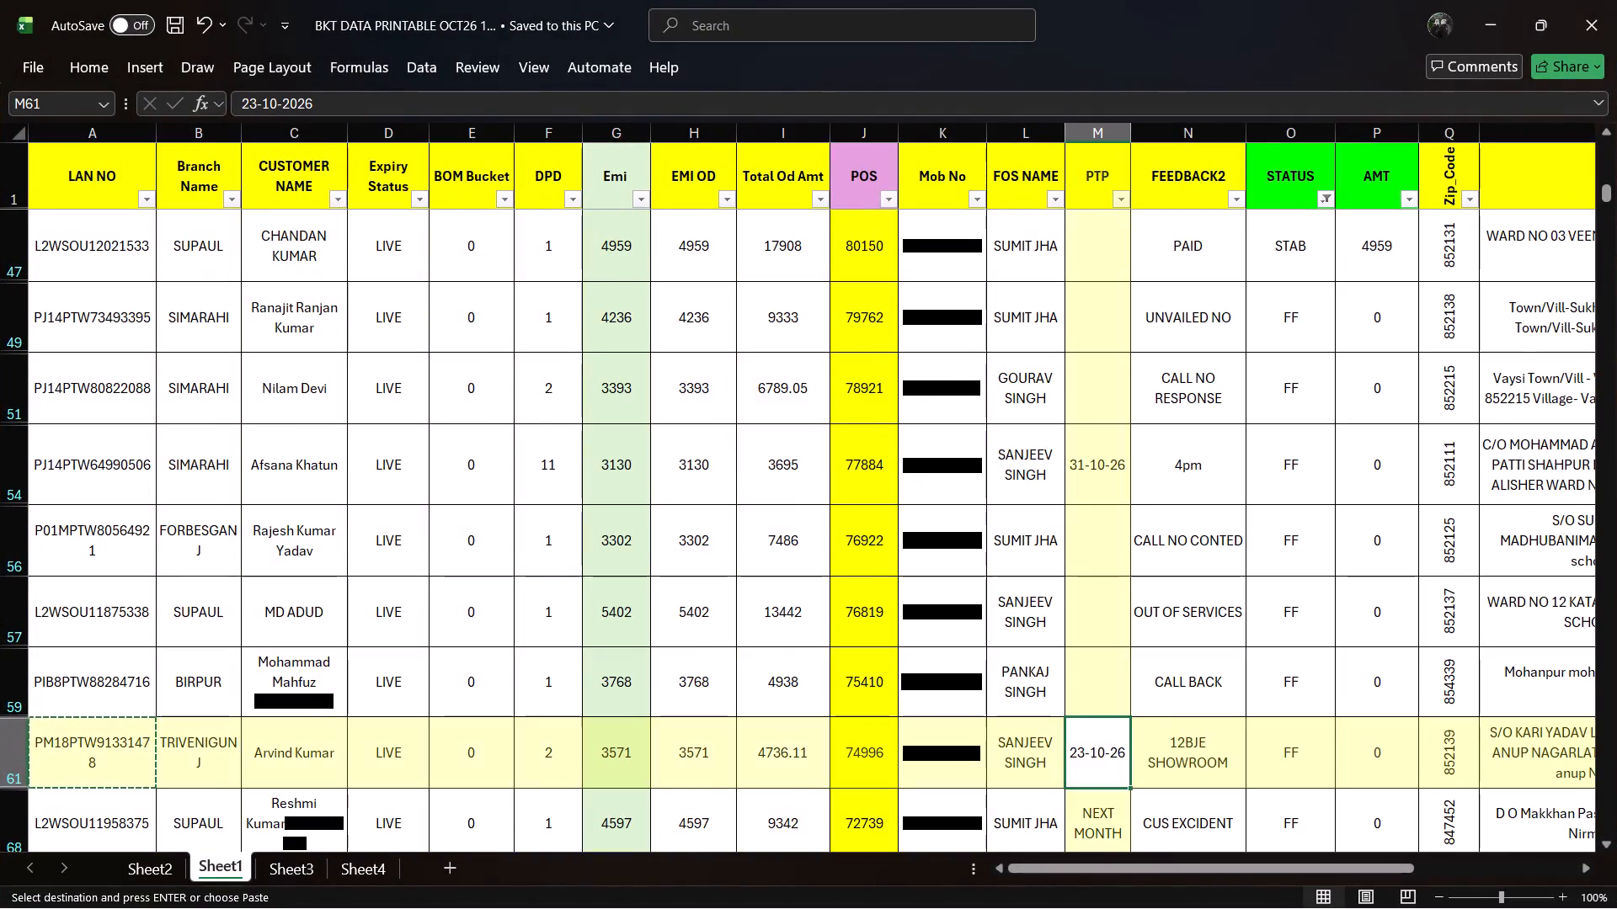
{"action": "key", "text": "BackSpace"}
Set row 61's FEEDBACK2 to PAID and its STATUS to STAB.
{"action": "key", "text": "Right"}
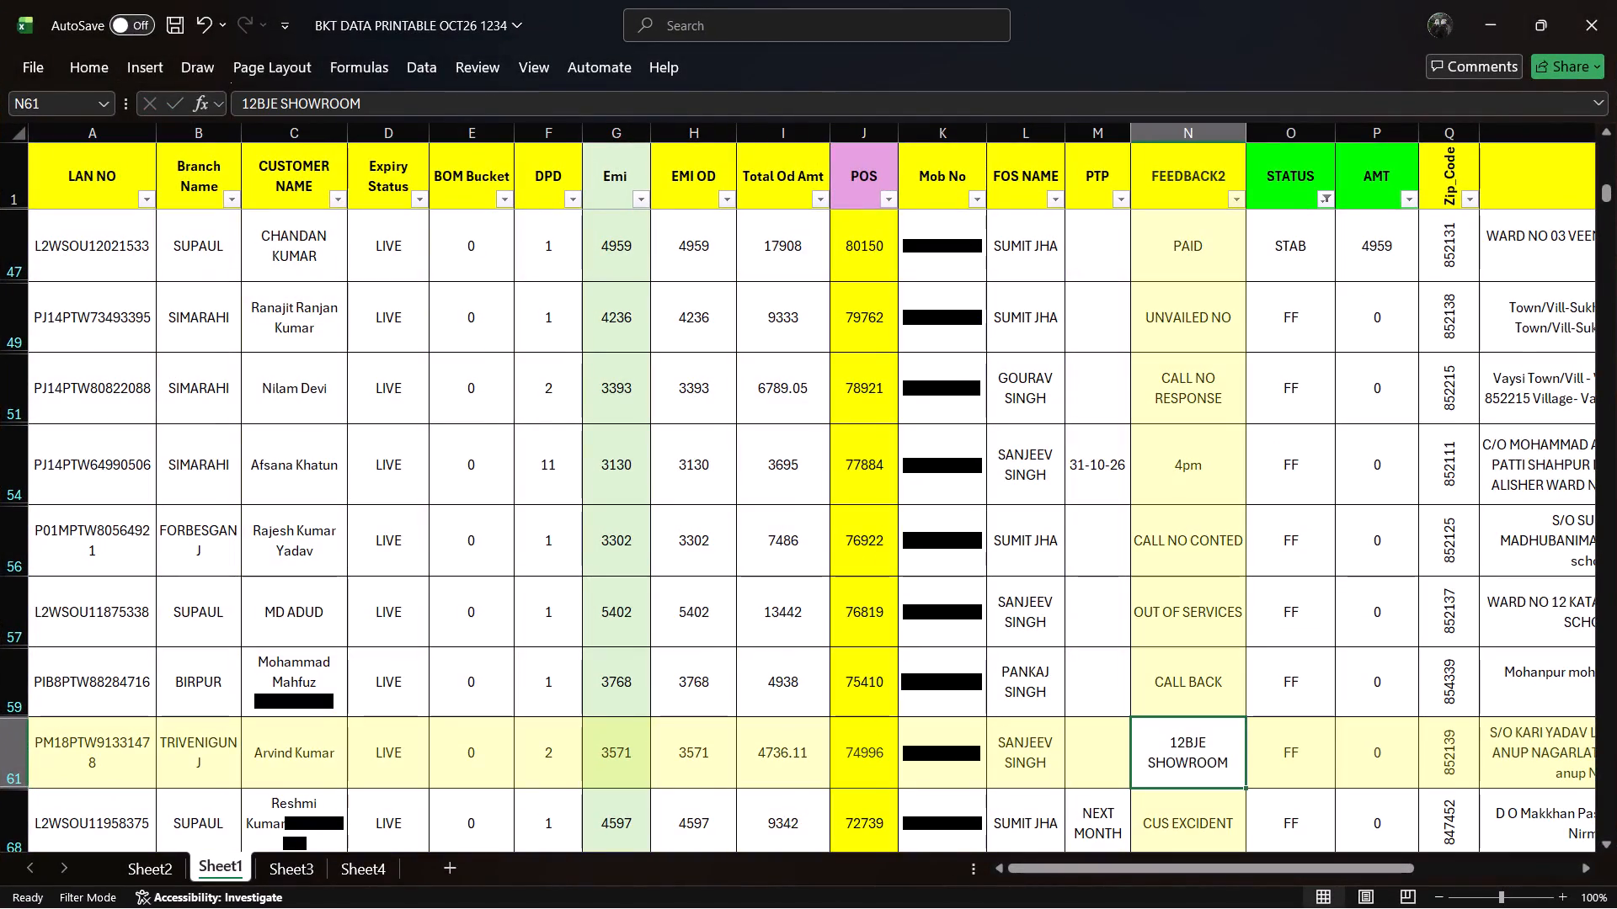
{"action": "key", "text": "BackSpace"}
{"action": "type", "text": "paid"}
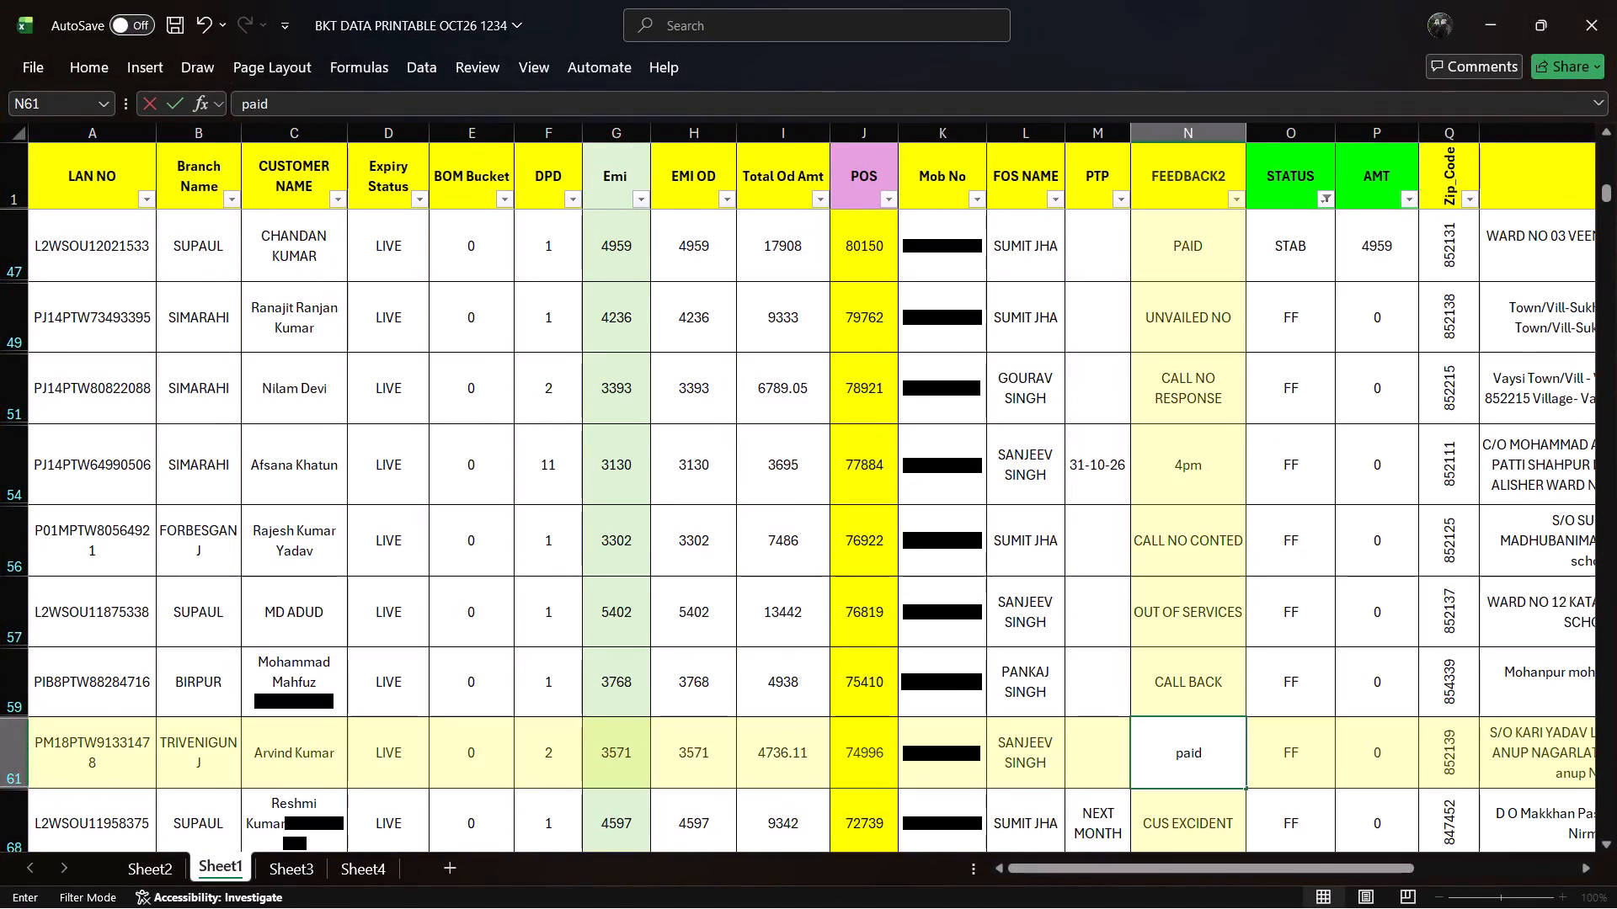
{"action": "key", "text": "BackSpace"}
{"action": "key", "text": "BackSpace"}
{"action": "key", "text": "BackSpace"}
{"action": "key", "text": "BackSpace"}
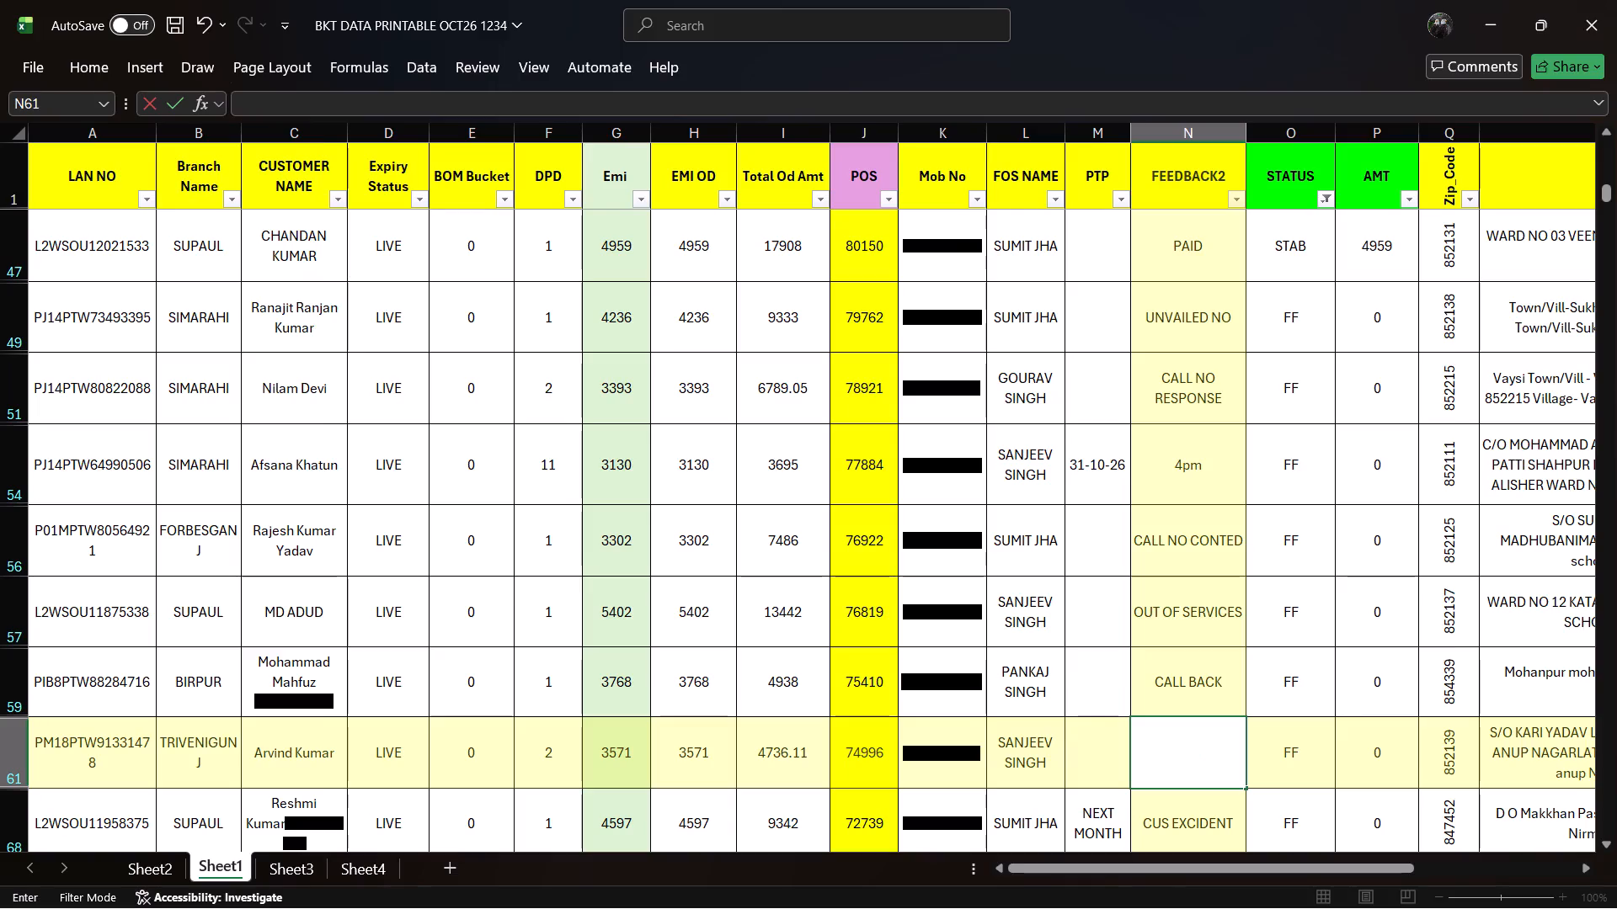
{"action": "type", "text": "PAID"}
{"action": "key", "text": "Right"}
{"action": "key", "text": "s"}
{"action": "key", "text": "Left"}
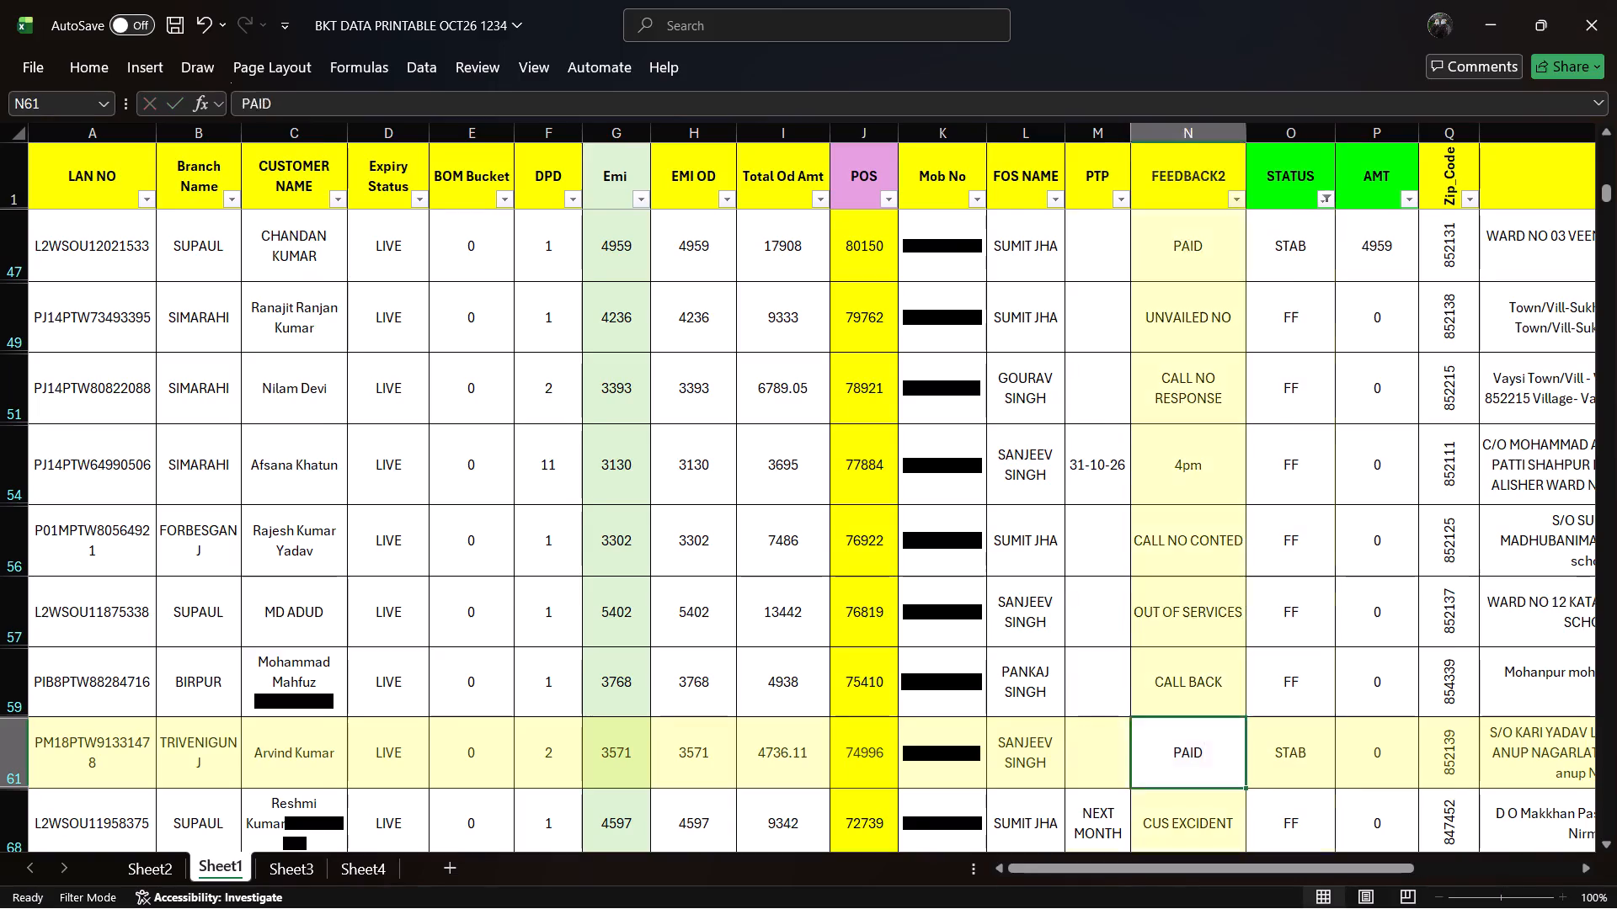
Copy row 61's EMI OD amount, 3571, into its AMT cell and save the workbook.
{"action": "key", "text": "Left"}
{"action": "key", "text": "Left"}
{"action": "key", "text": "Left"}
{"action": "key", "text": "Left"}
{"action": "key", "text": "Left"}
{"action": "key", "text": "Left"}
{"action": "key", "text": "ctrl+c"}
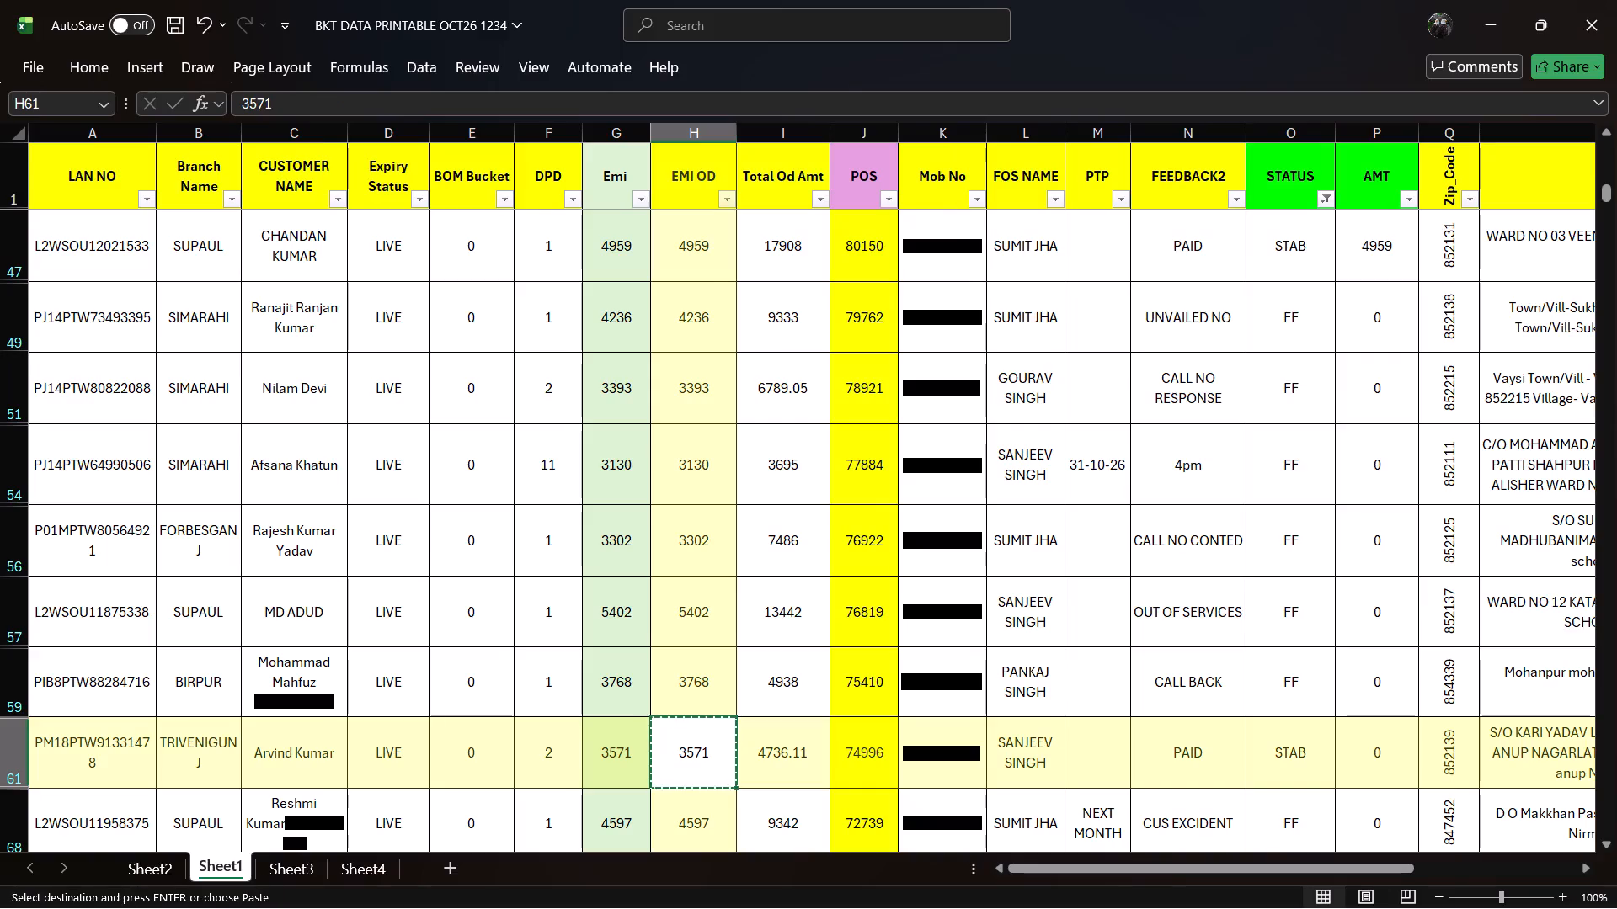
{"action": "key", "text": "Right"}
{"action": "key", "text": "Right"}
{"action": "key", "text": "Right"}
{"action": "key", "text": "Right"}
{"action": "key", "text": "Right"}
{"action": "key", "text": "Right"}
{"action": "key", "text": "Right"}
{"action": "key", "text": "Right"}
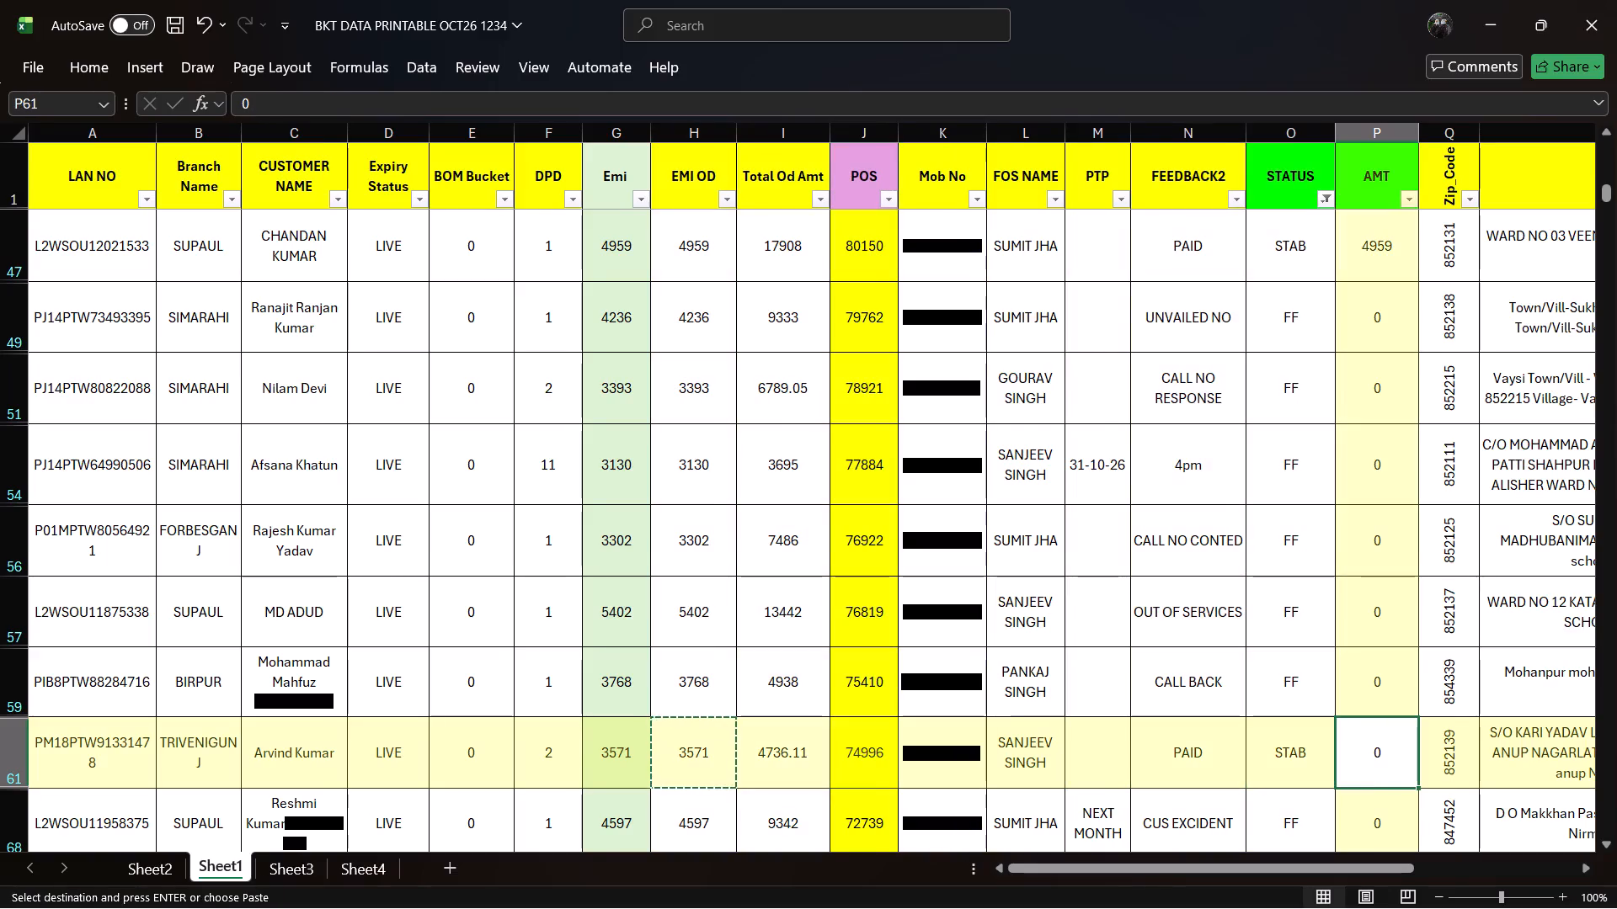
{"action": "key", "text": "ctrl+v"}
{"action": "key", "text": "ctrl+s"}
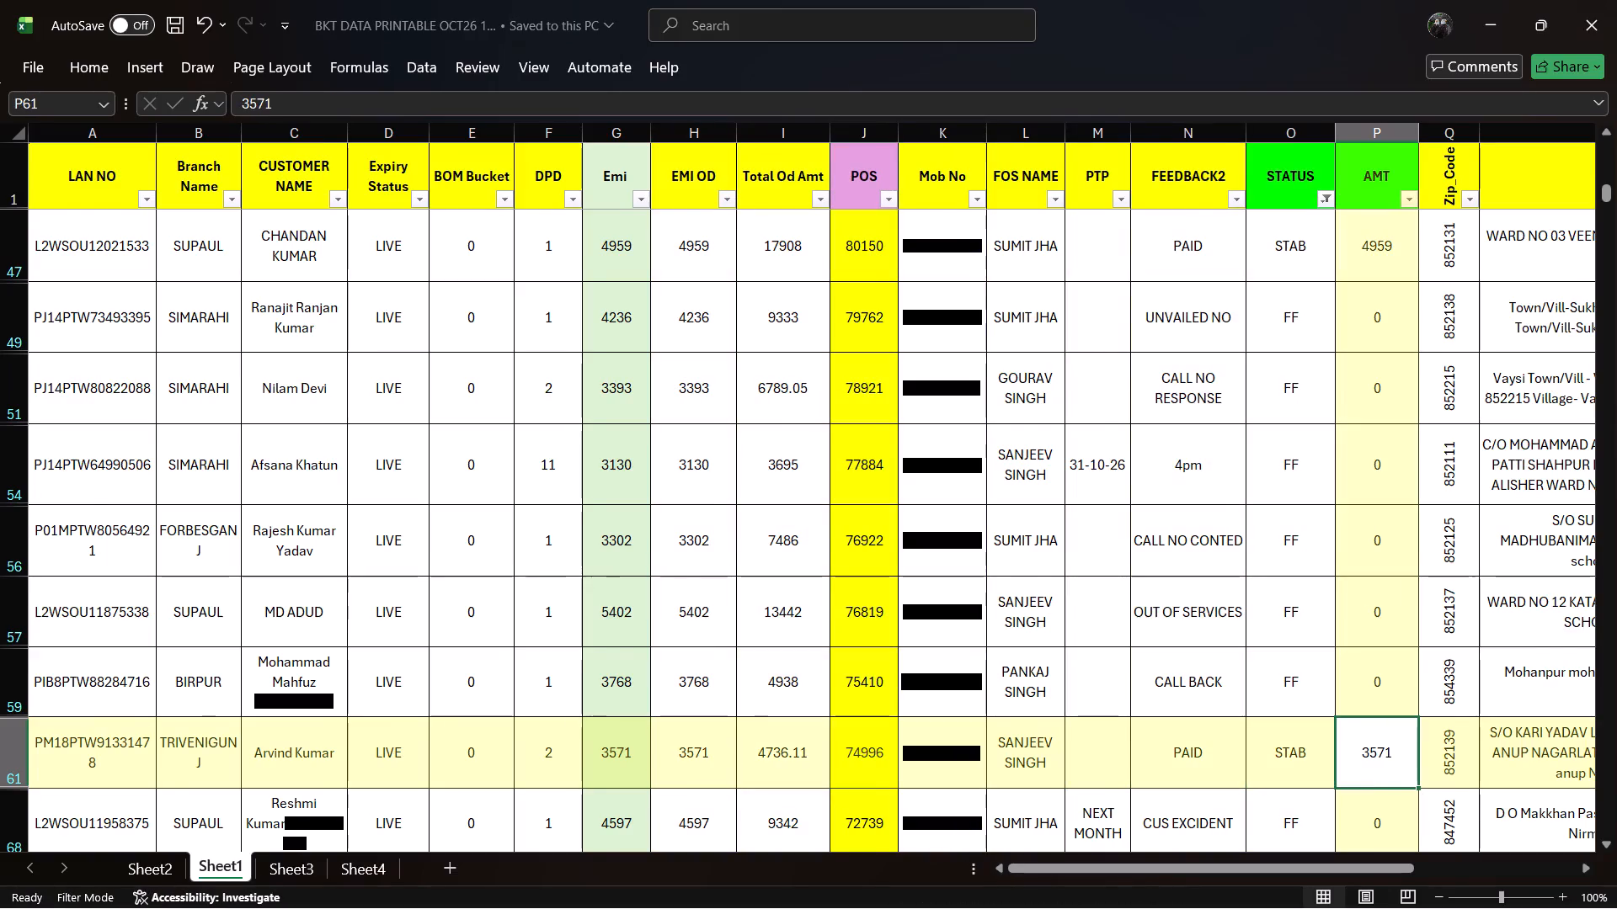
Look up row 68's LAN in the DMS portal in Chrome and open the loan's details to check its dues.
{"action": "key", "text": "Down"}
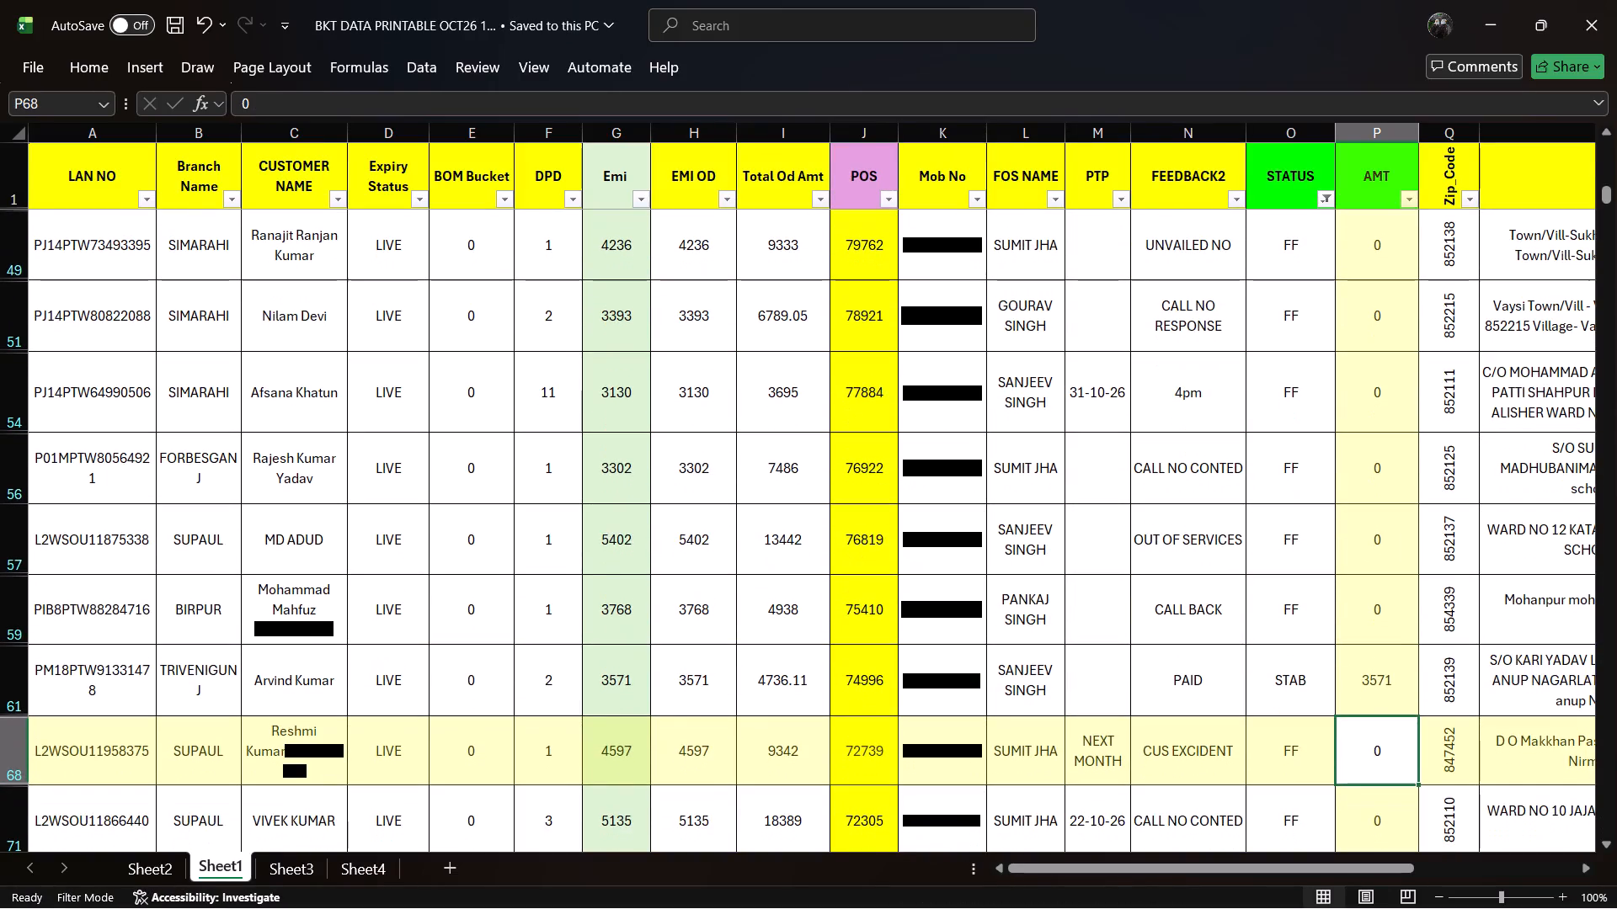
{"action": "key", "text": "Left"}
{"action": "key", "text": "Left"}
{"action": "key", "text": "Left"}
{"action": "key", "text": "Left"}
{"action": "key", "text": "Left"}
{"action": "key", "text": "Left"}
{"action": "key", "text": "Left"}
{"action": "key", "text": "Left"}
{"action": "key", "text": "Left"}
{"action": "key", "text": "Left"}
{"action": "key", "text": "Left"}
{"action": "key", "text": "Left"}
{"action": "key", "text": "Left"}
{"action": "key", "text": "Left"}
{"action": "key", "text": "Left"}
{"action": "key", "text": "Left"}
{"action": "key", "text": "Left"}
{"action": "key", "text": "Left"}
{"action": "key", "text": "Left"}
{"action": "key", "text": "Left"}
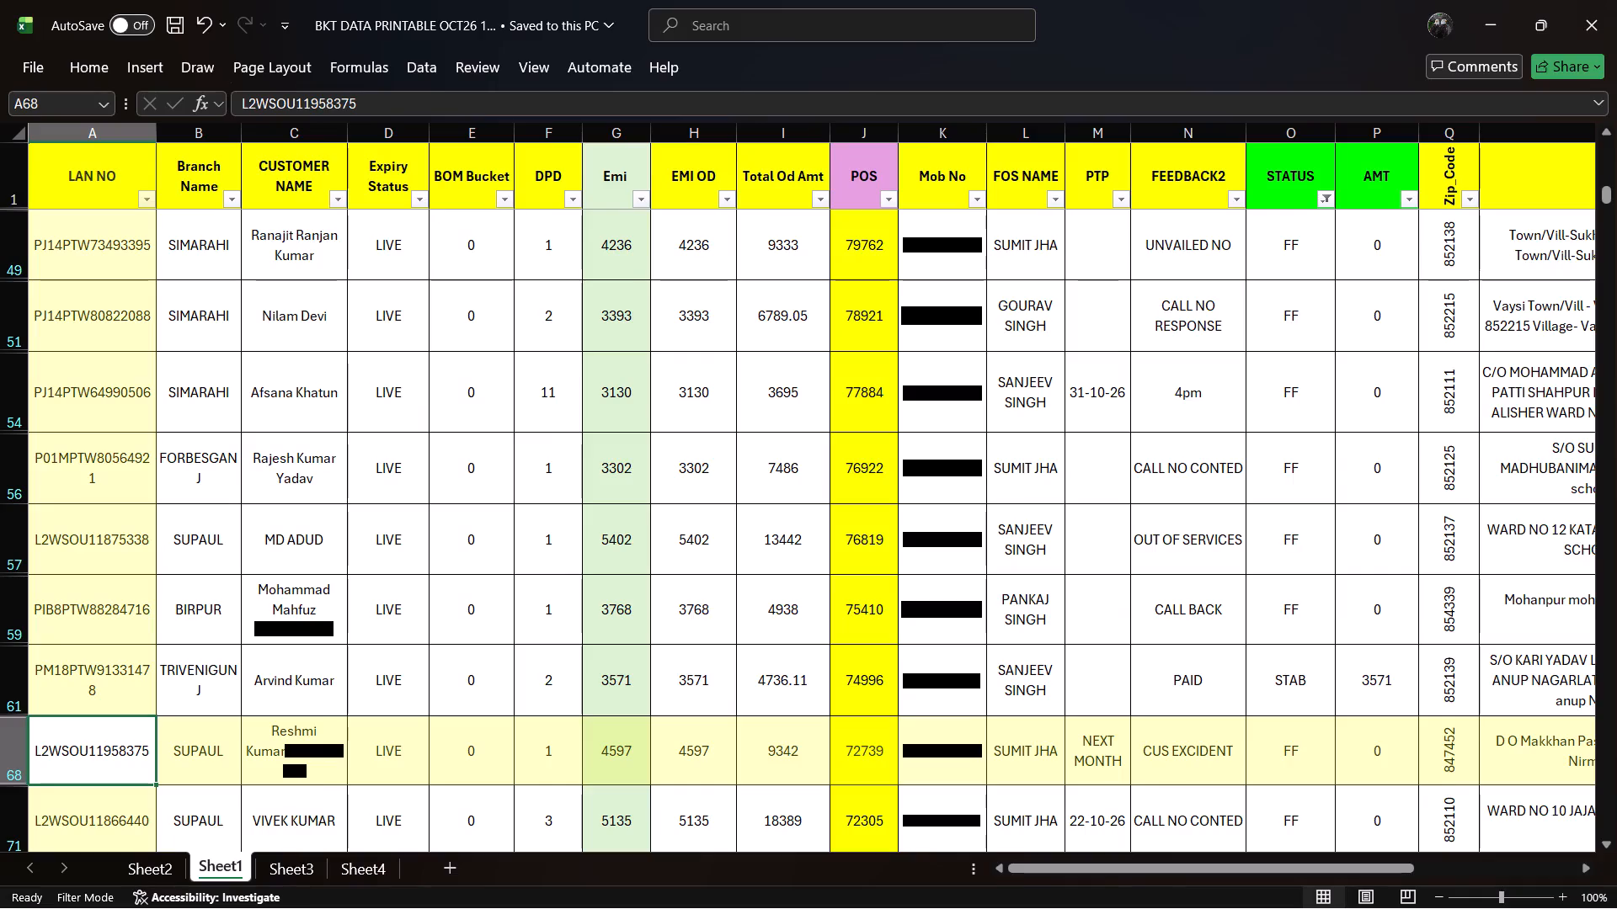
{"action": "key", "text": "ctrl+c"}
{"action": "key", "text": "super+Tab"}
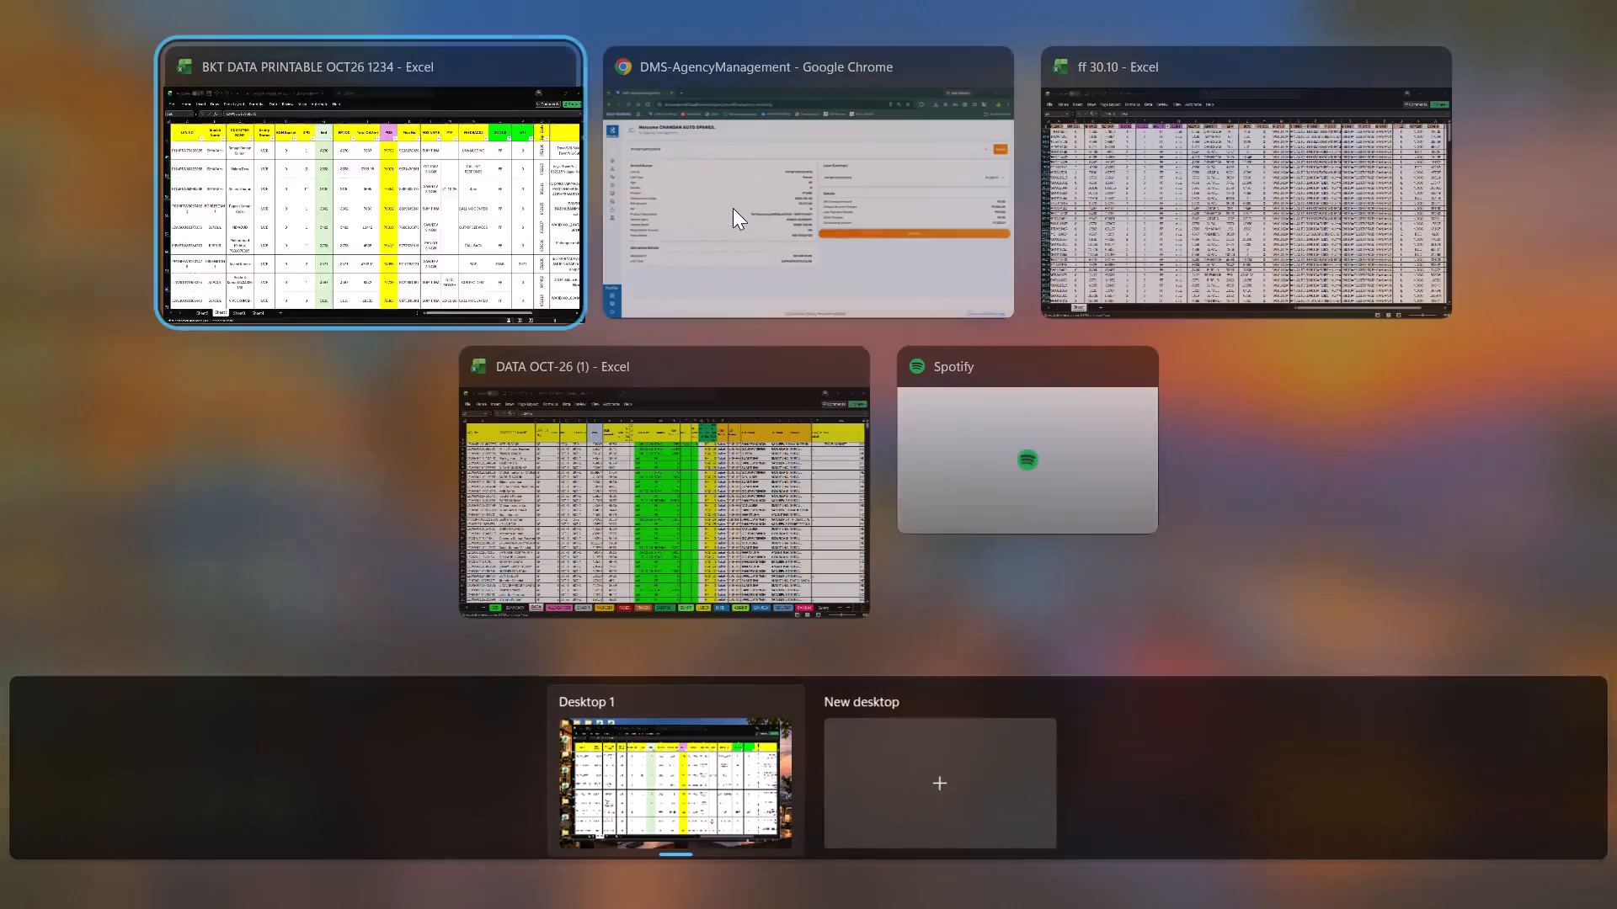
{"action": "left_click", "coordinate": [750, 202]}
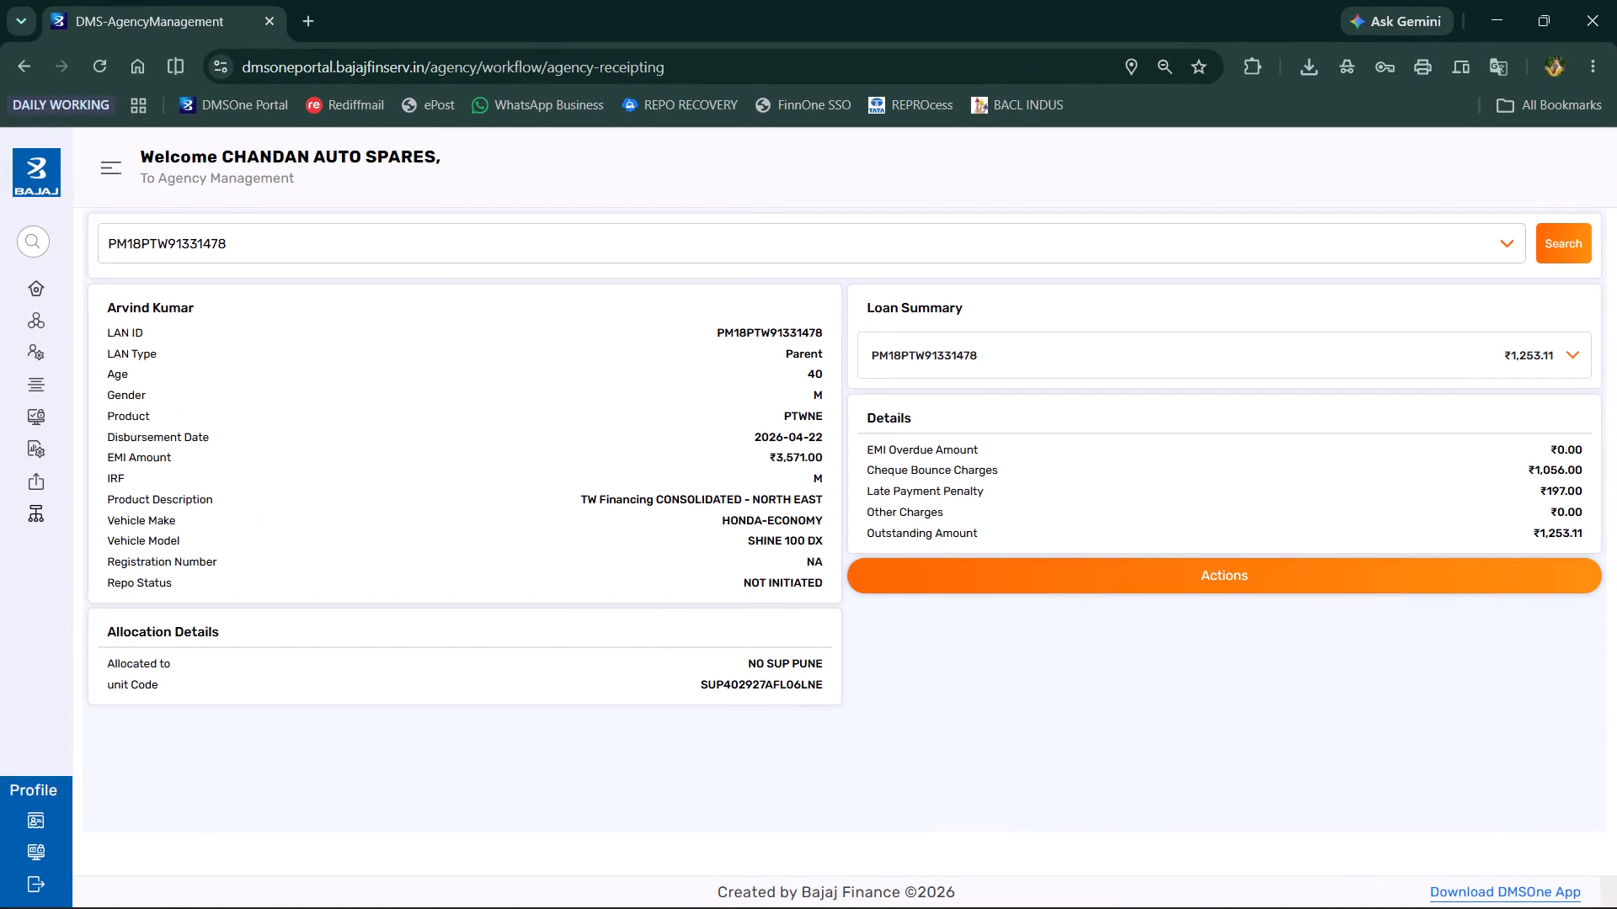
{"action": "left_click", "coordinate": [249, 247]}
{"action": "key", "text": "BackSpace"}
{"action": "key", "text": "BackSpace"}
{"action": "key", "text": "BackSpace"}
{"action": "key", "text": "BackSpace"}
{"action": "key", "text": "BackSpace"}
{"action": "key", "text": "BackSpace"}
{"action": "key", "text": "BackSpace"}
{"action": "key", "text": "BackSpace"}
{"action": "key", "text": "BackSpace"}
{"action": "key", "text": "BackSpace"}
{"action": "key", "text": "BackSpace"}
{"action": "key", "text": "BackSpace"}
{"action": "key", "text": "BackSpace"}
{"action": "key", "text": "BackSpace"}
{"action": "key", "text": "BackSpace"}
{"action": "key", "text": "BackSpace"}
{"action": "key", "text": "BackSpace"}
{"action": "key", "text": "BackSpace"}
{"action": "key", "text": "BackSpace"}
{"action": "key", "text": "BackSpace"}
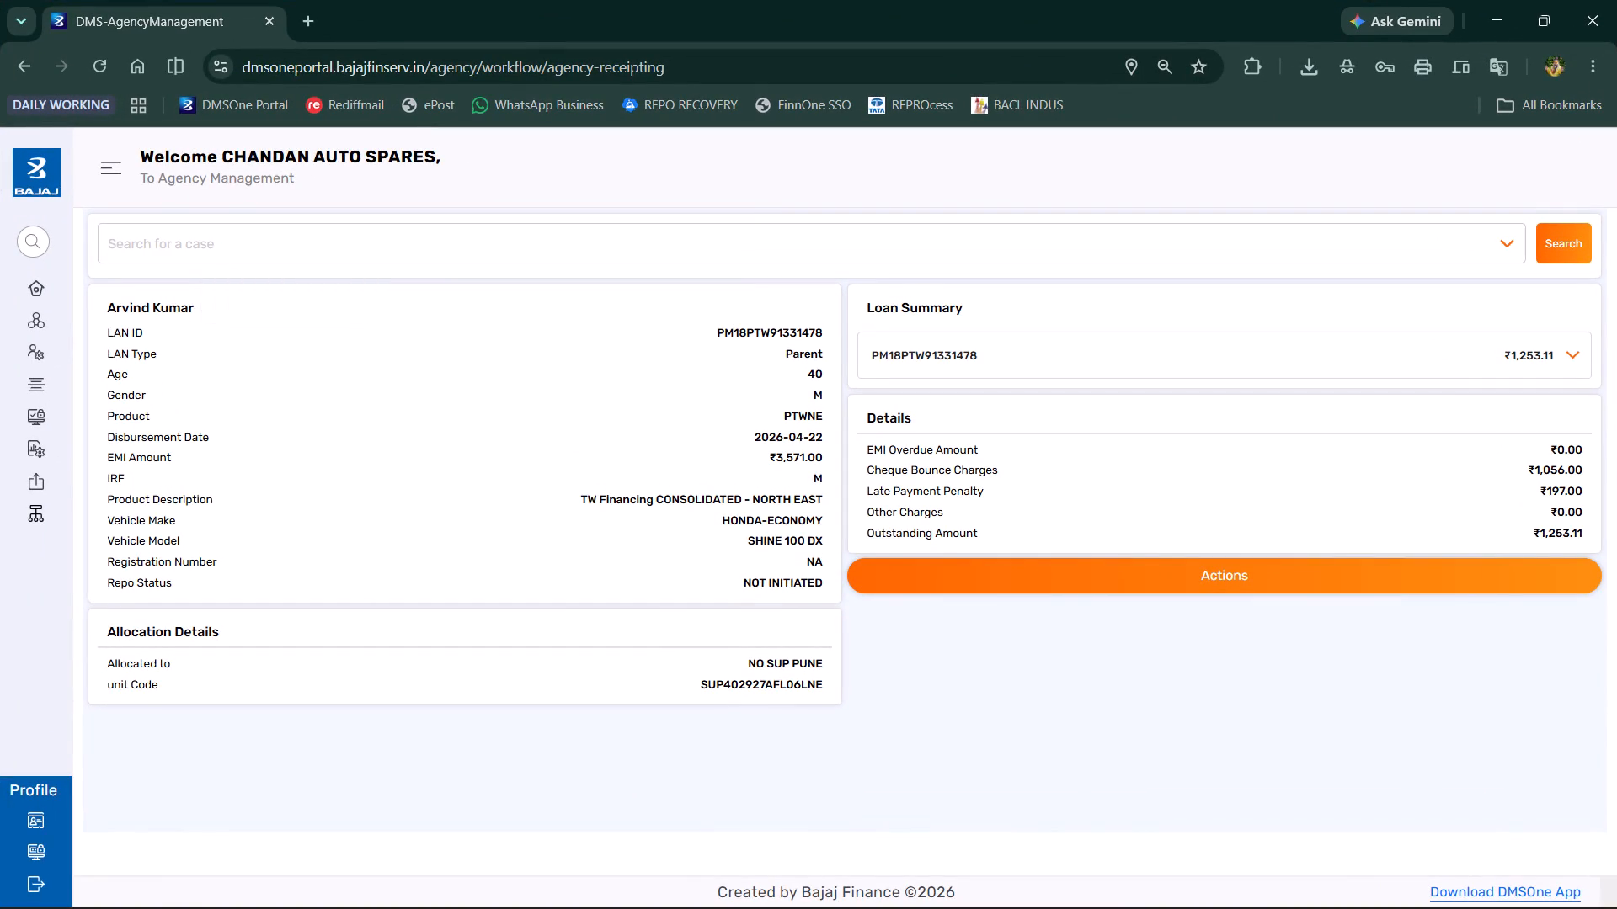
{"action": "key", "text": "ctrl+v"}
{"action": "key", "text": "Return"}
{"action": "key", "text": "Return"}
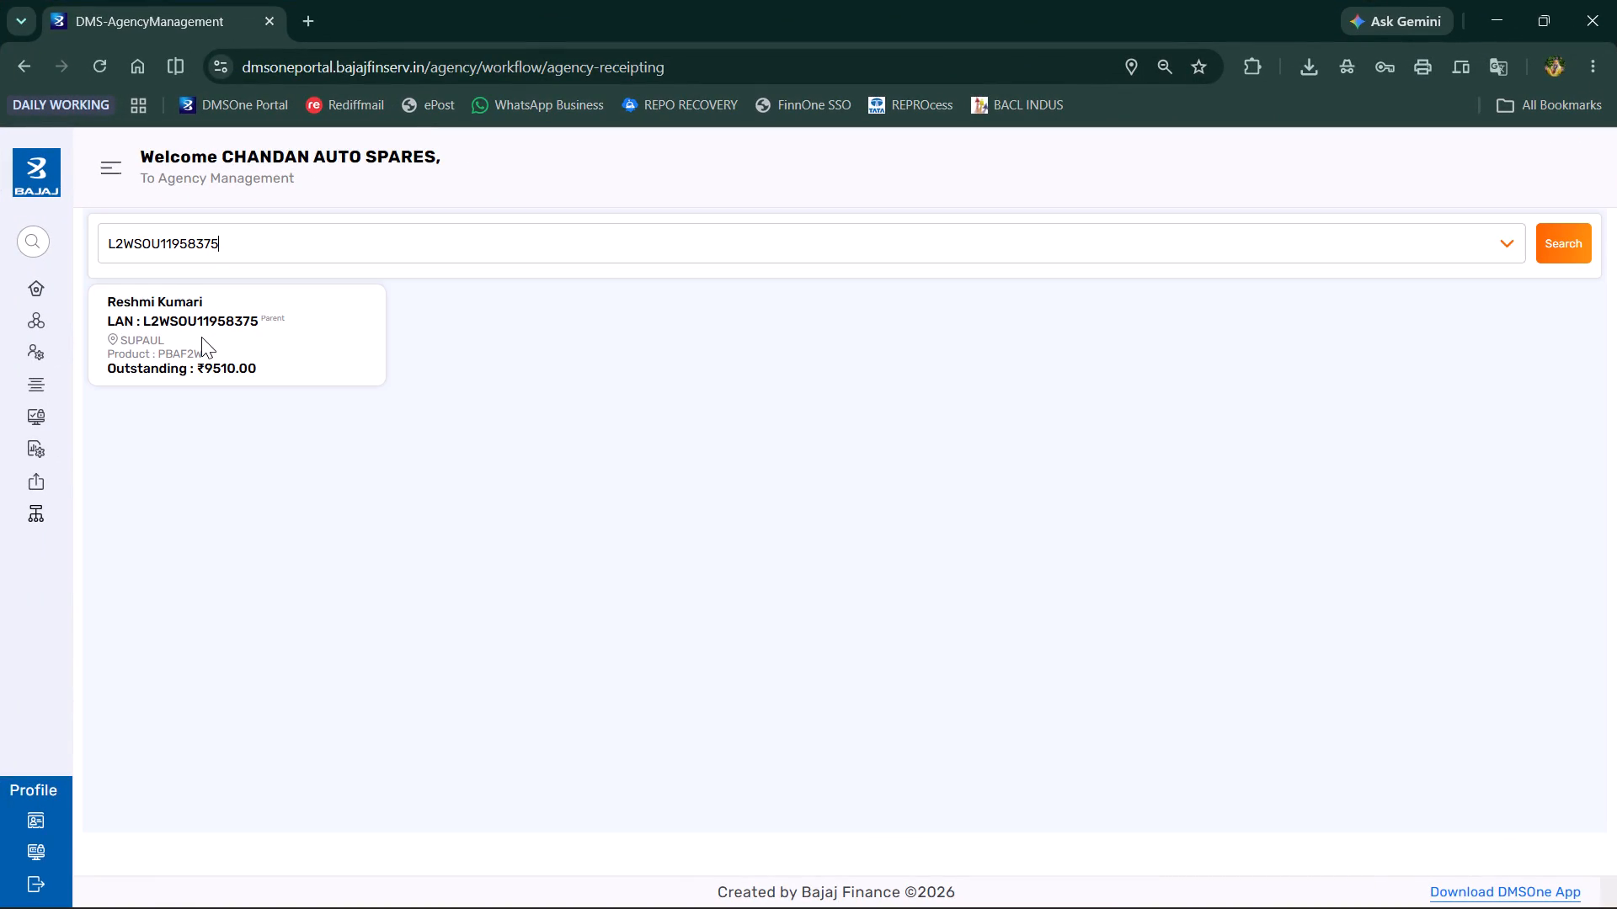
{"action": "double_click", "coordinate": [201, 337]}
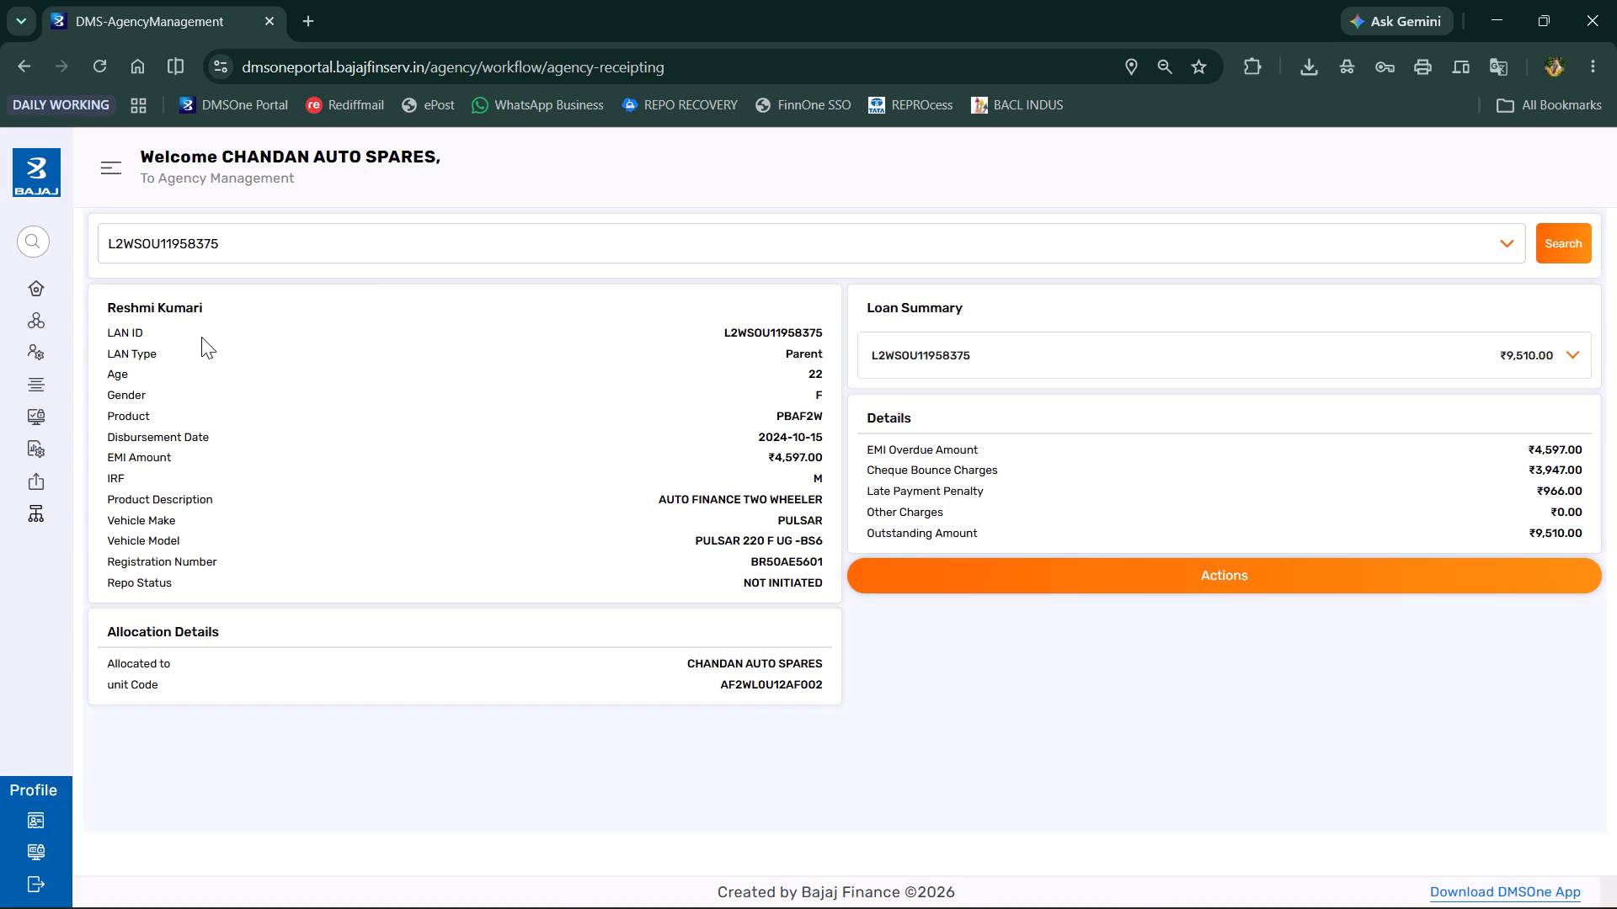
Copy row 71's LAN from the BKT DATA workbook, search for it in the DMS portal and open its loan details.
{"action": "key", "text": "super+Tab"}
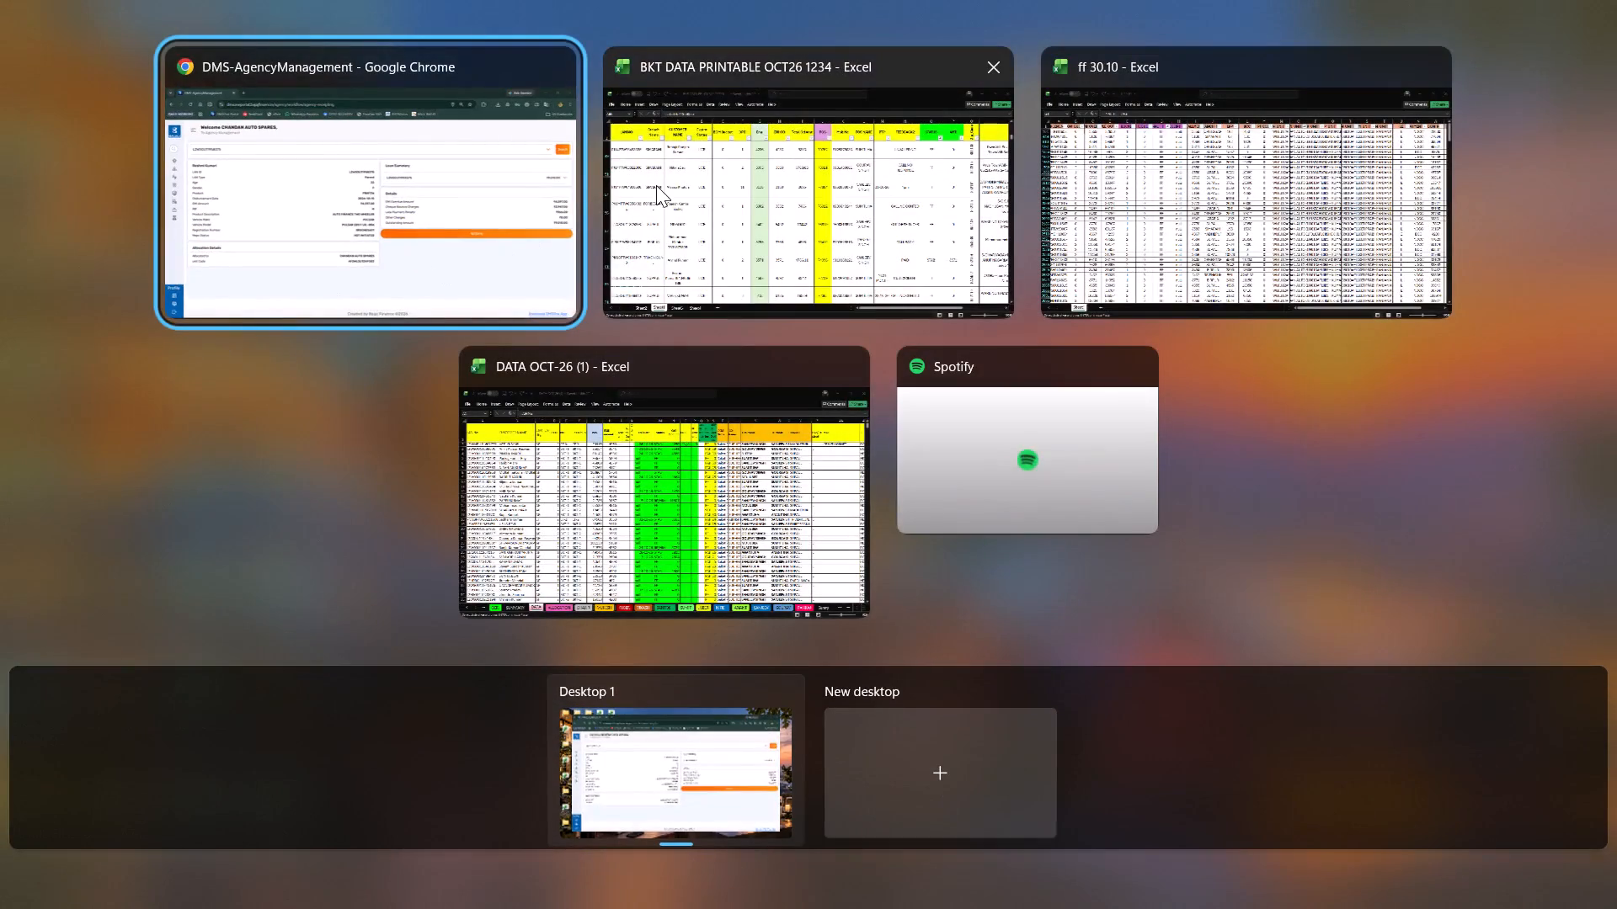
{"action": "left_click", "coordinate": [656, 185]}
{"action": "key", "text": "Down"}
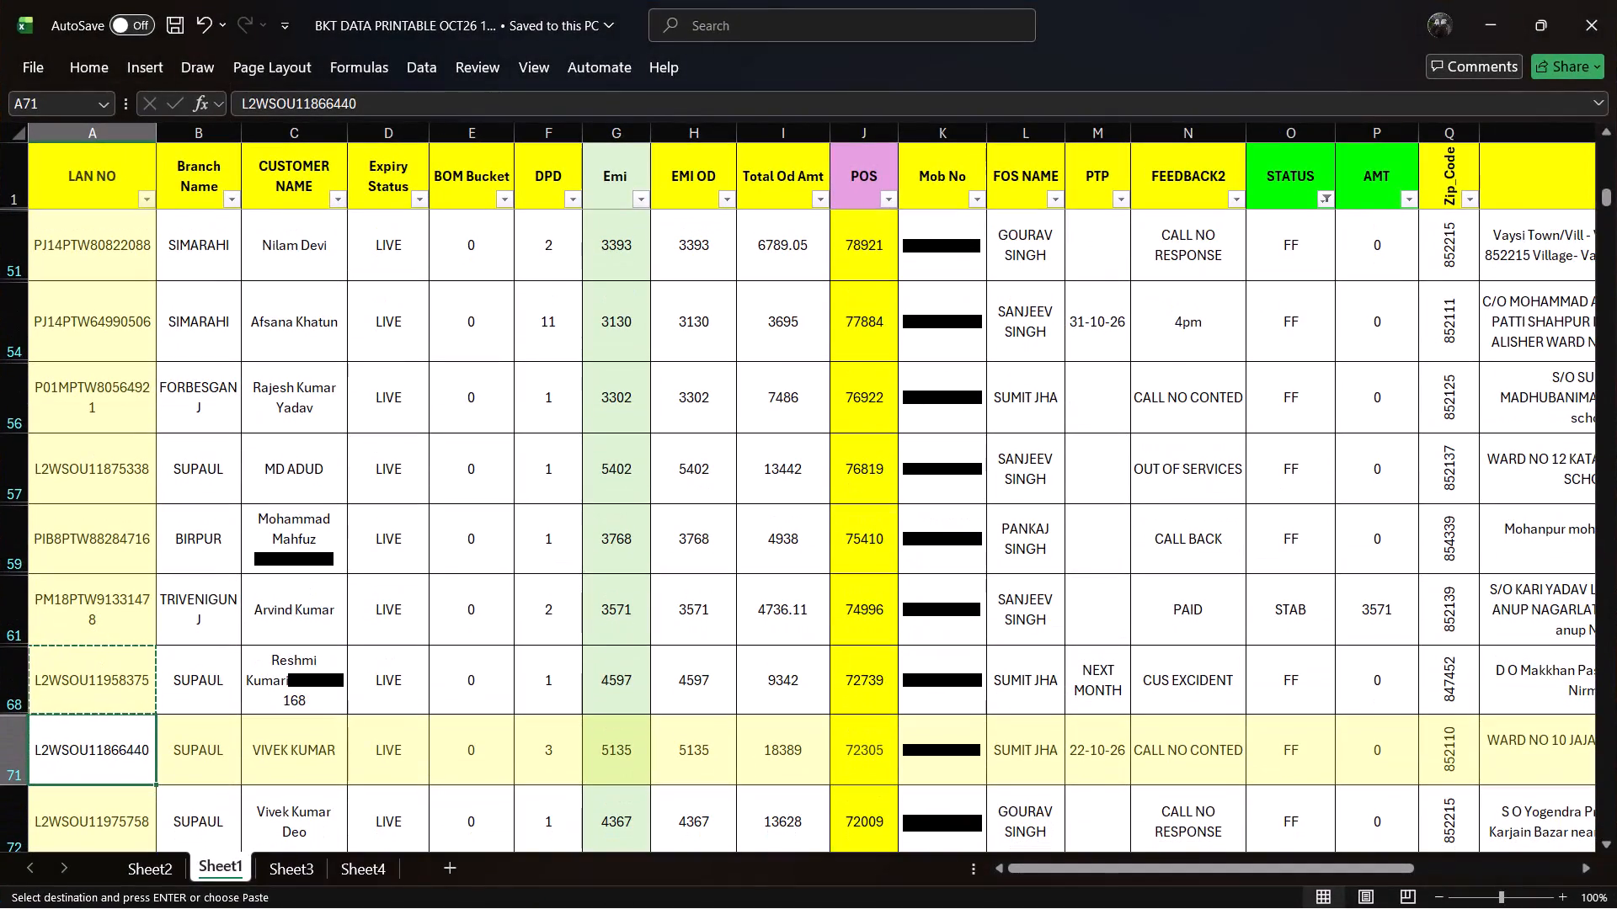
{"action": "key", "text": "ctrl+c"}
{"action": "key", "text": "super+Tab"}
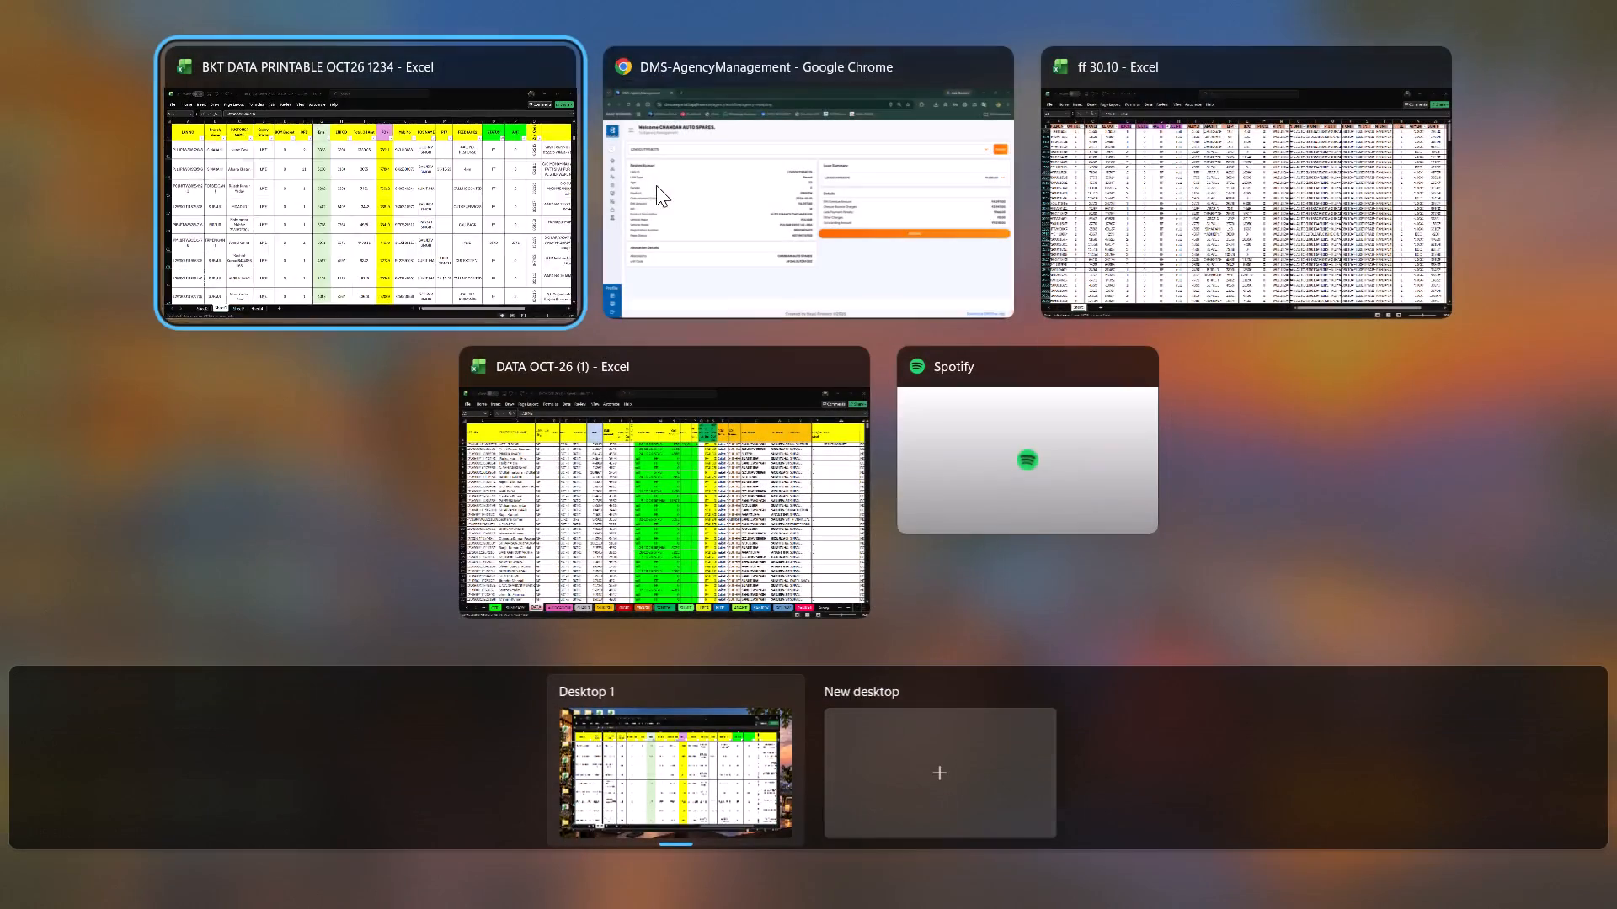
{"action": "left_click", "coordinate": [746, 214]}
{"action": "left_click", "coordinate": [276, 235]}
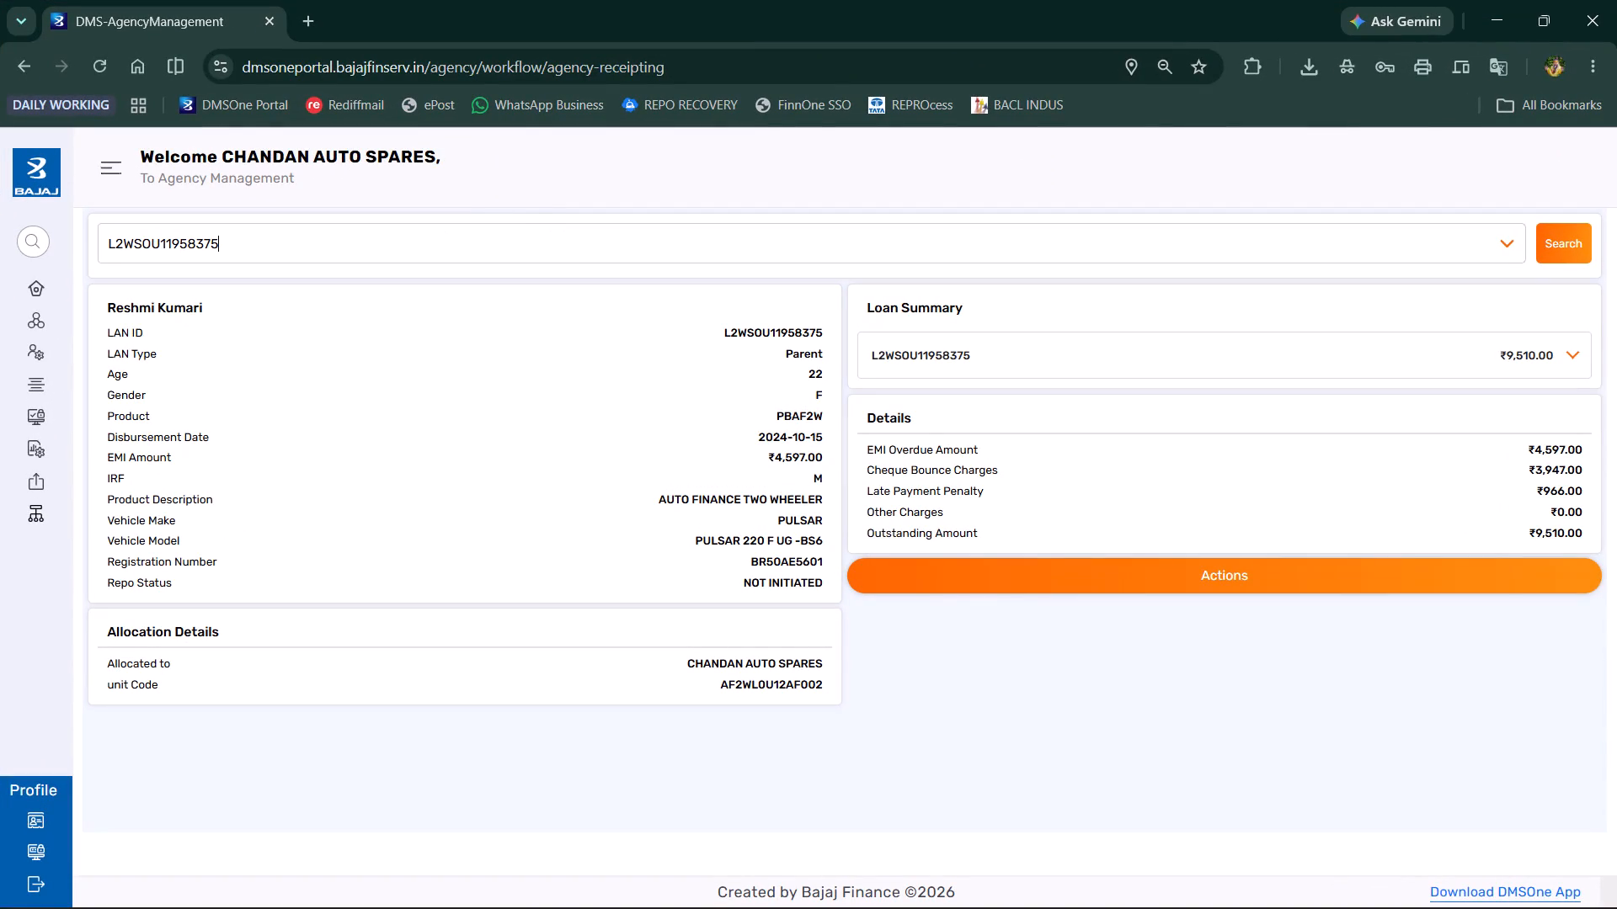
{"action": "key", "text": "BackSpace"}
{"action": "key", "text": "BackSpace"}
{"action": "key", "text": "BackSpace"}
{"action": "key", "text": "BackSpace"}
{"action": "key", "text": "BackSpace"}
{"action": "key", "text": "BackSpace"}
{"action": "key", "text": "BackSpace"}
{"action": "key", "text": "BackSpace"}
{"action": "key", "text": "BackSpace"}
{"action": "key", "text": "BackSpace"}
{"action": "key", "text": "BackSpace"}
{"action": "key", "text": "BackSpace"}
{"action": "key", "text": "BackSpace"}
{"action": "key", "text": "BackSpace"}
{"action": "key", "text": "BackSpace"}
{"action": "key", "text": "BackSpace"}
{"action": "key", "text": "BackSpace"}
{"action": "key", "text": "BackSpace"}
{"action": "key", "text": "BackSpace"}
{"action": "key", "text": "BackSpace"}
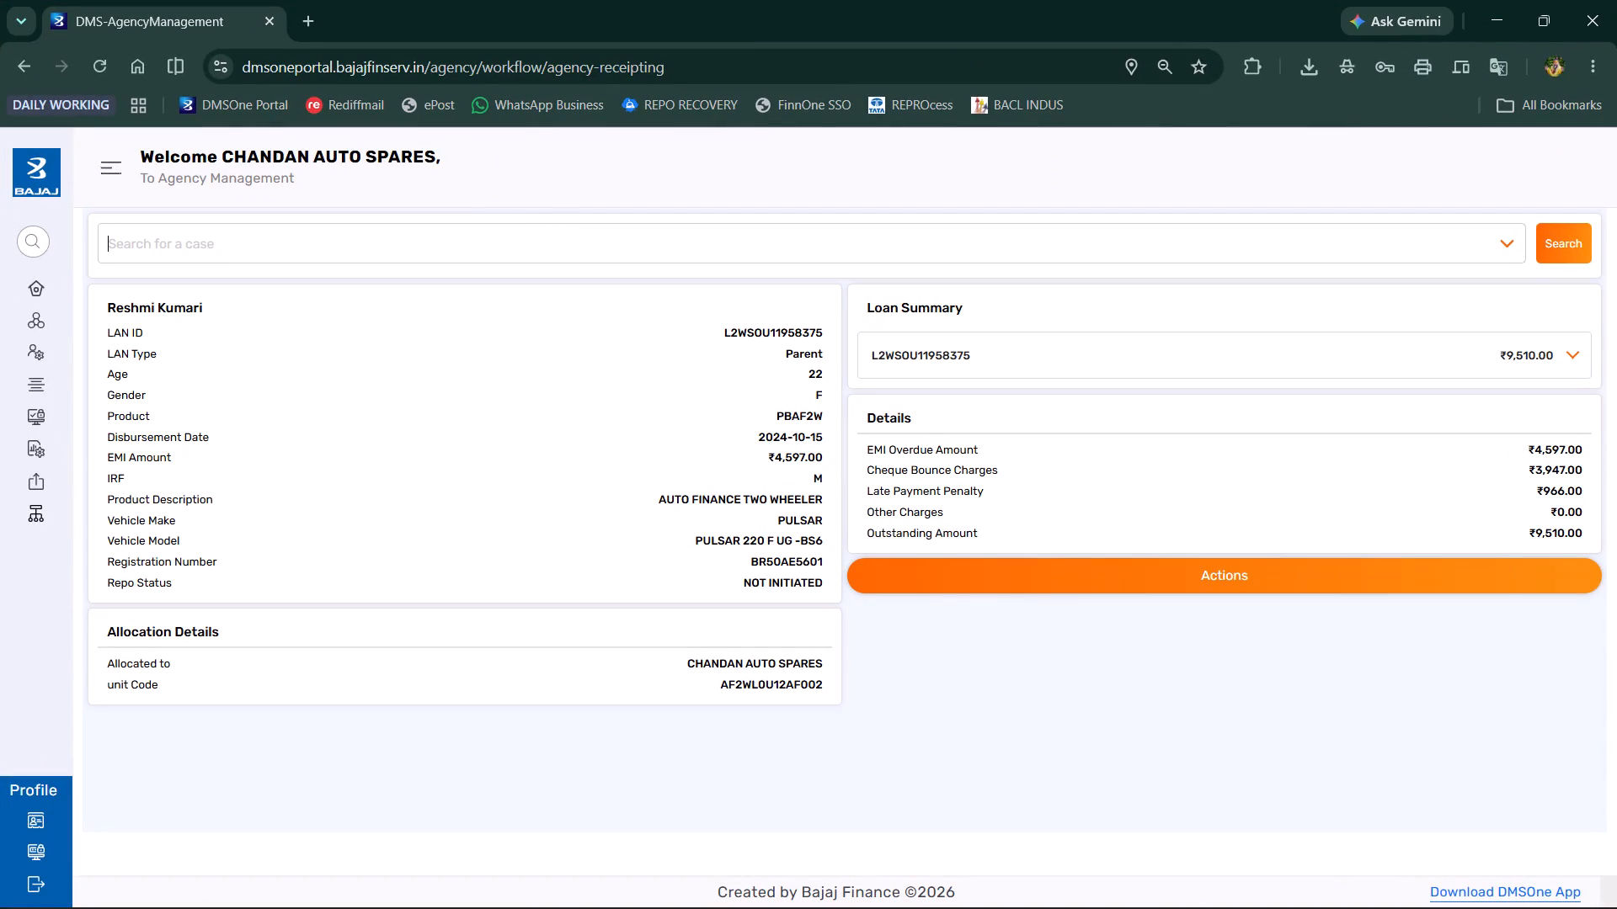
{"action": "key", "text": "ctrl+v"}
{"action": "key", "text": "Return"}
{"action": "key", "text": "Return"}
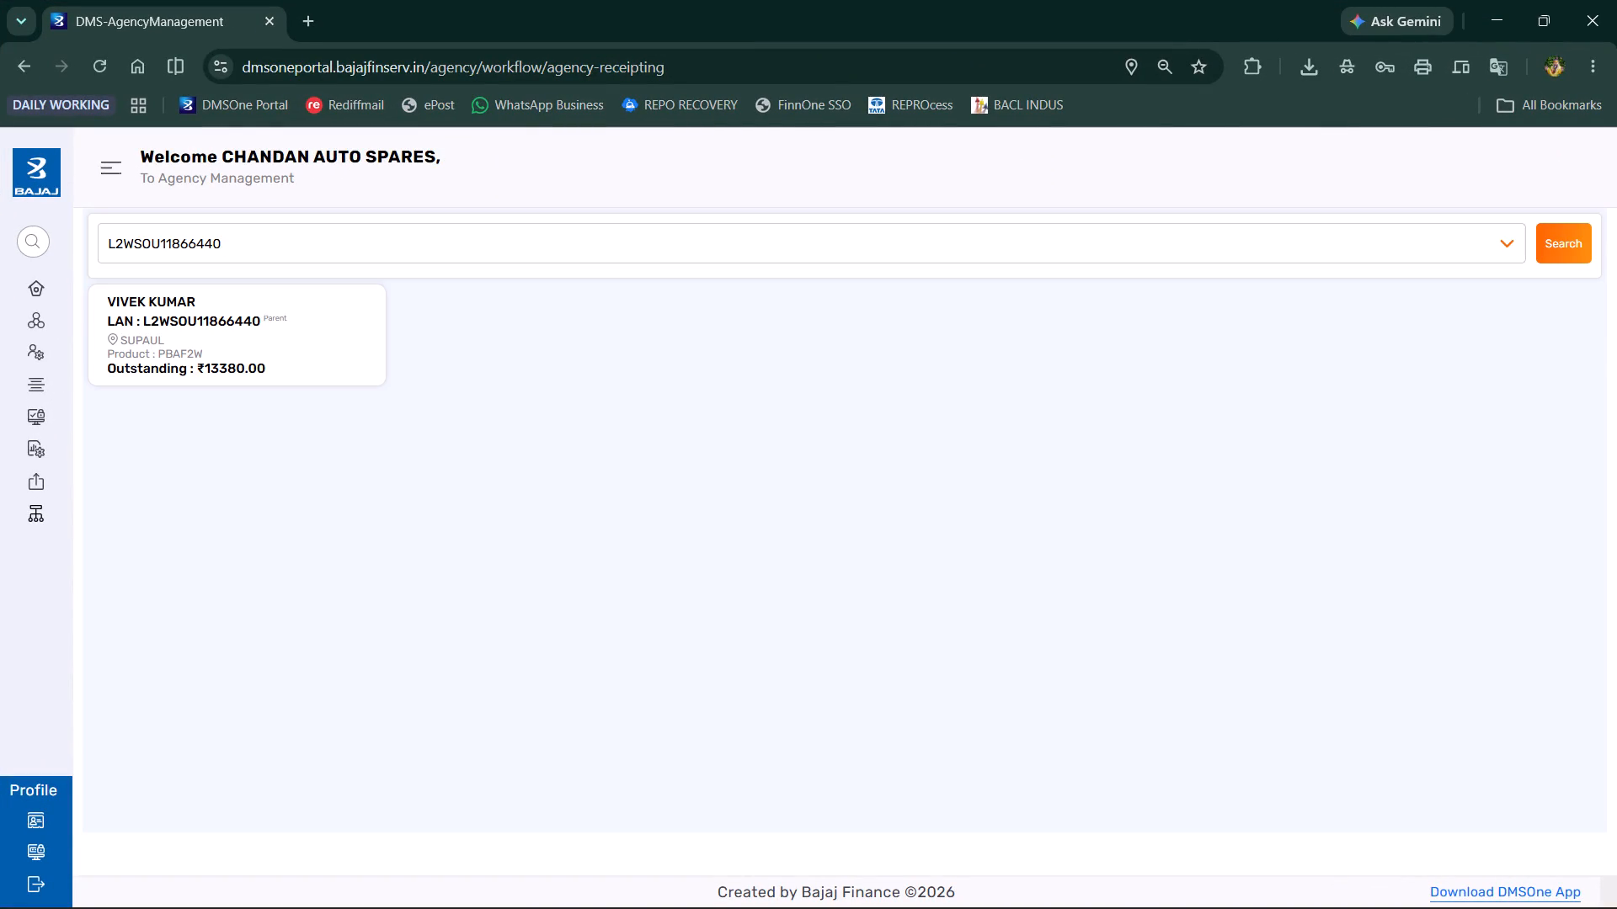
{"action": "double_click", "coordinate": [199, 351]}
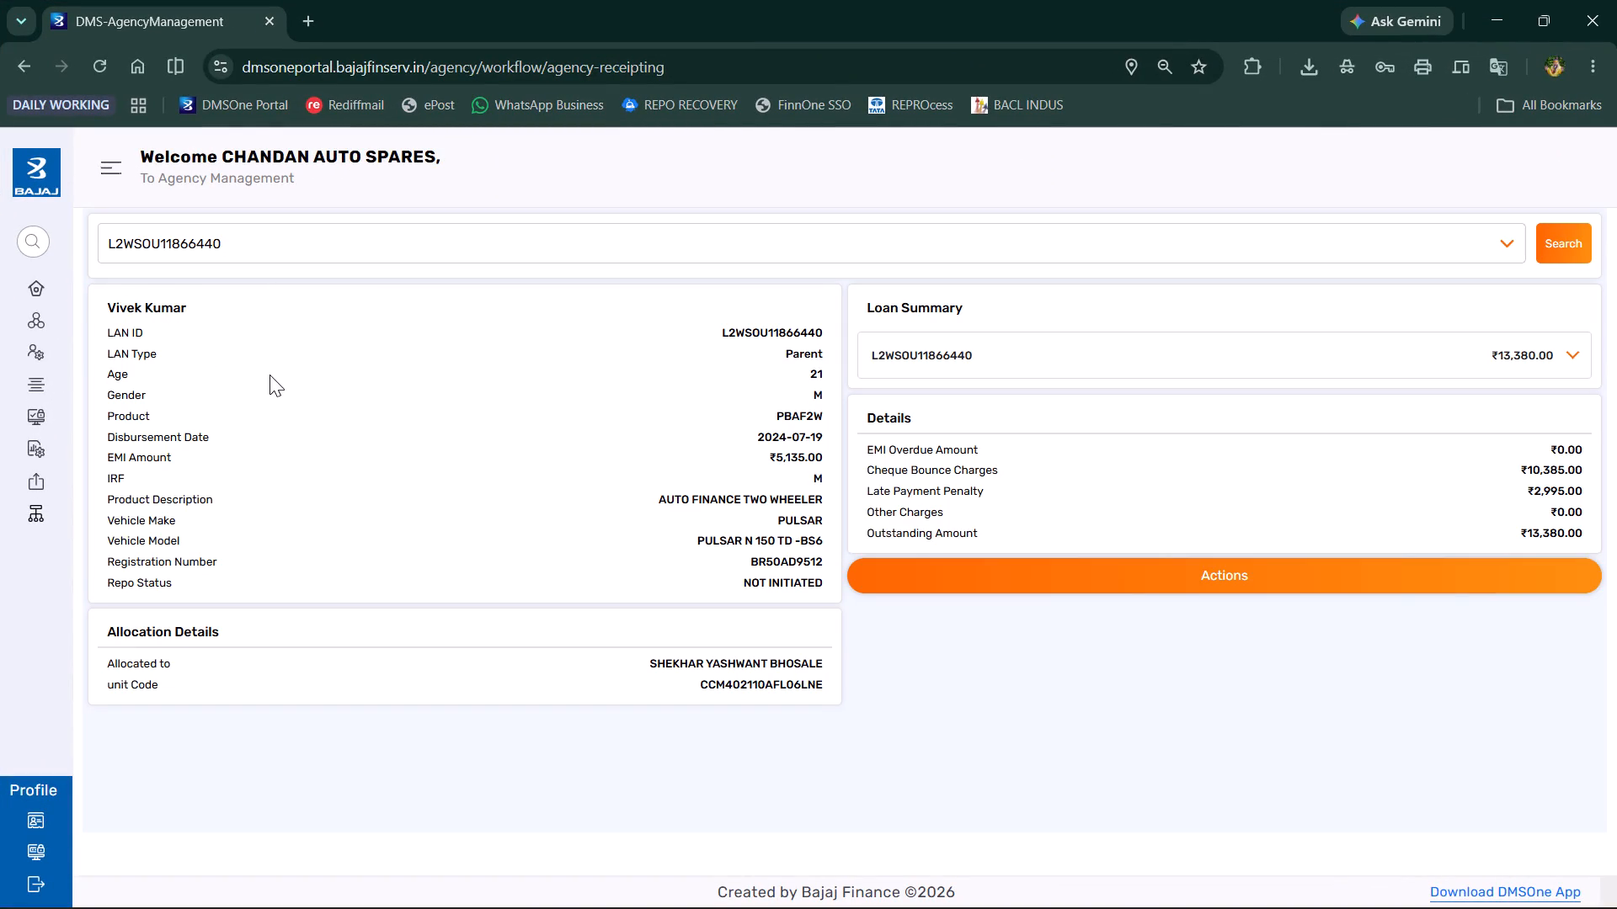
Return to the BKT DATA workbook and replace row 71's PTP date with PAID.
{"action": "key", "text": "super+Tab"}
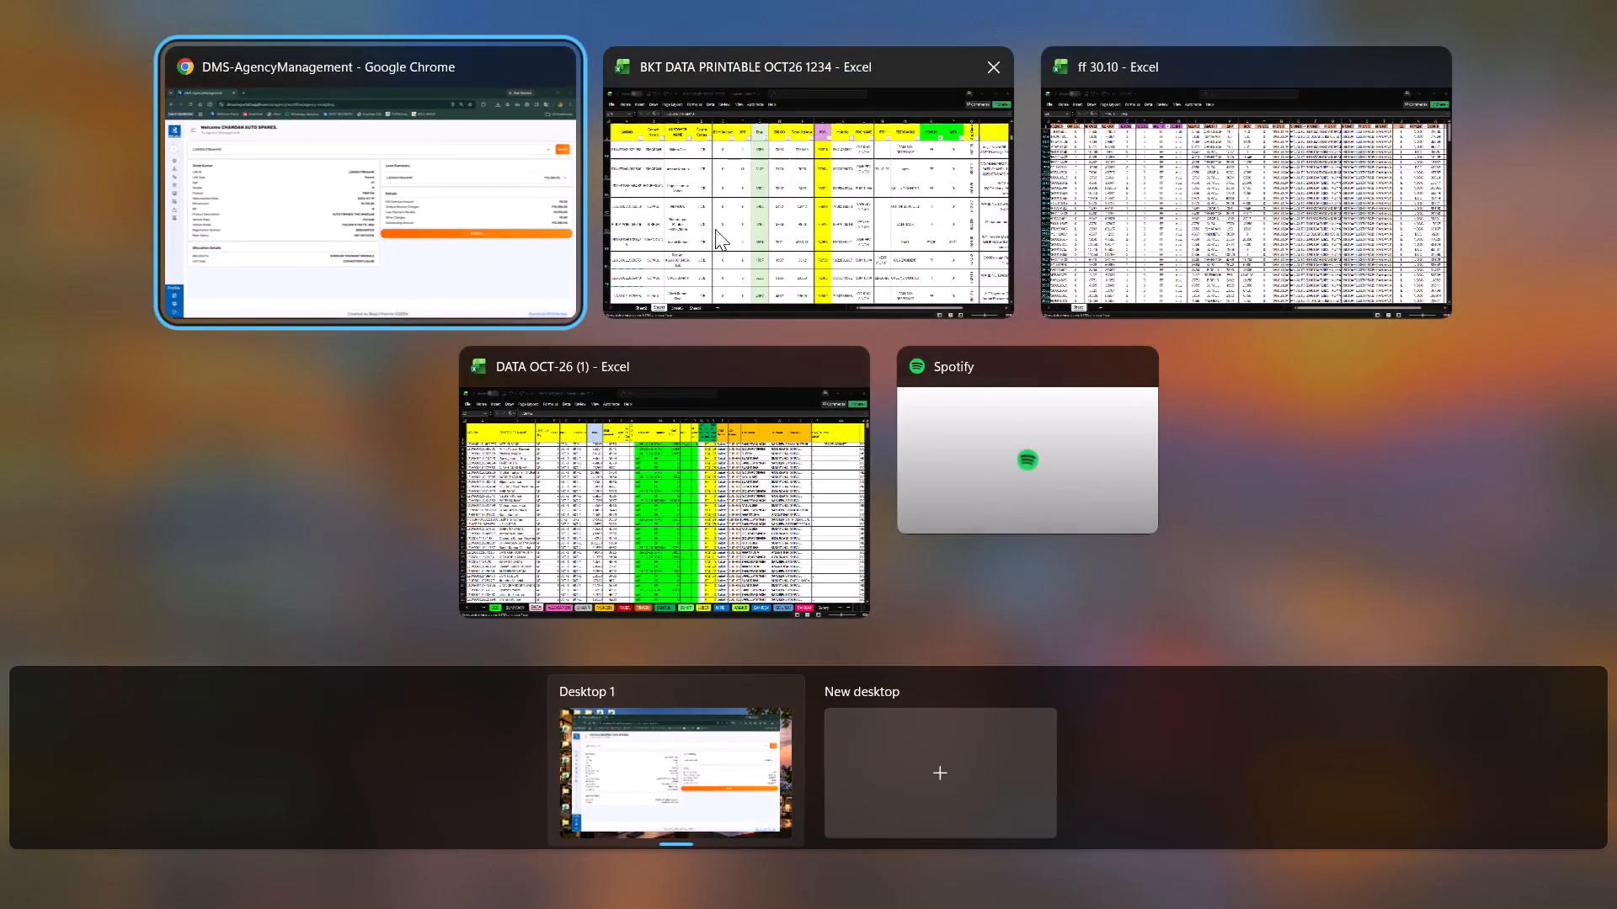
{"action": "left_click", "coordinate": [792, 233]}
{"action": "key", "text": "Right"}
{"action": "key", "text": "Right"}
{"action": "key", "text": "Right"}
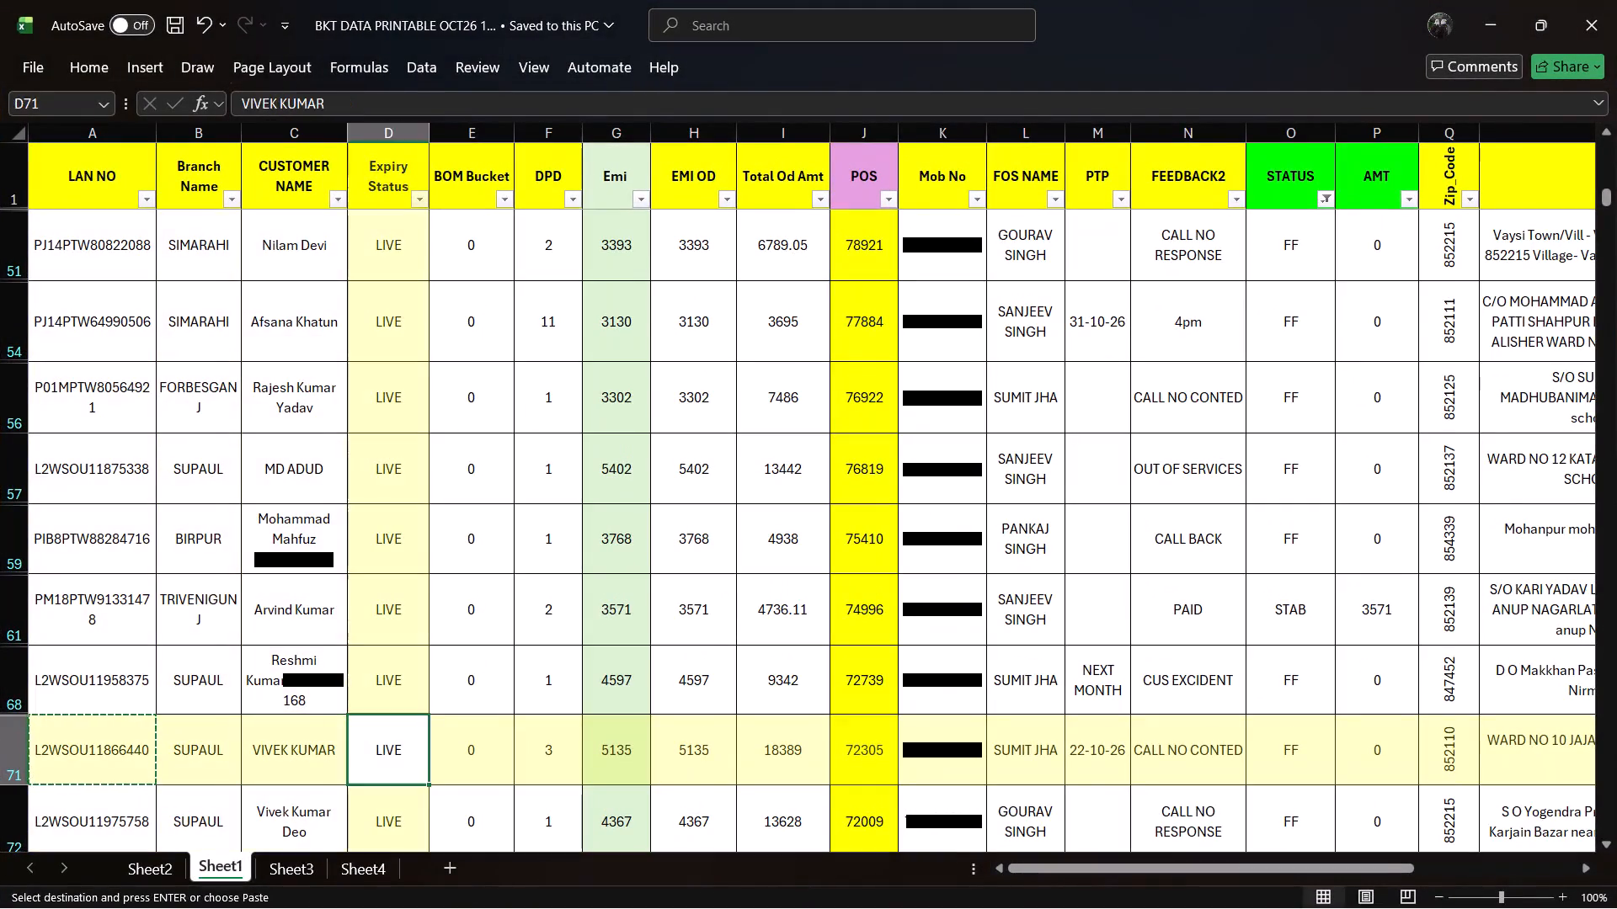
{"action": "key", "text": "Right"}
{"action": "key", "text": "Right"}
{"action": "key", "text": "Right"}
{"action": "key", "text": "Right"}
{"action": "key", "text": "Right"}
{"action": "key", "text": "Right"}
{"action": "key", "text": "Right"}
{"action": "key", "text": "Right"}
{"action": "key", "text": "Right"}
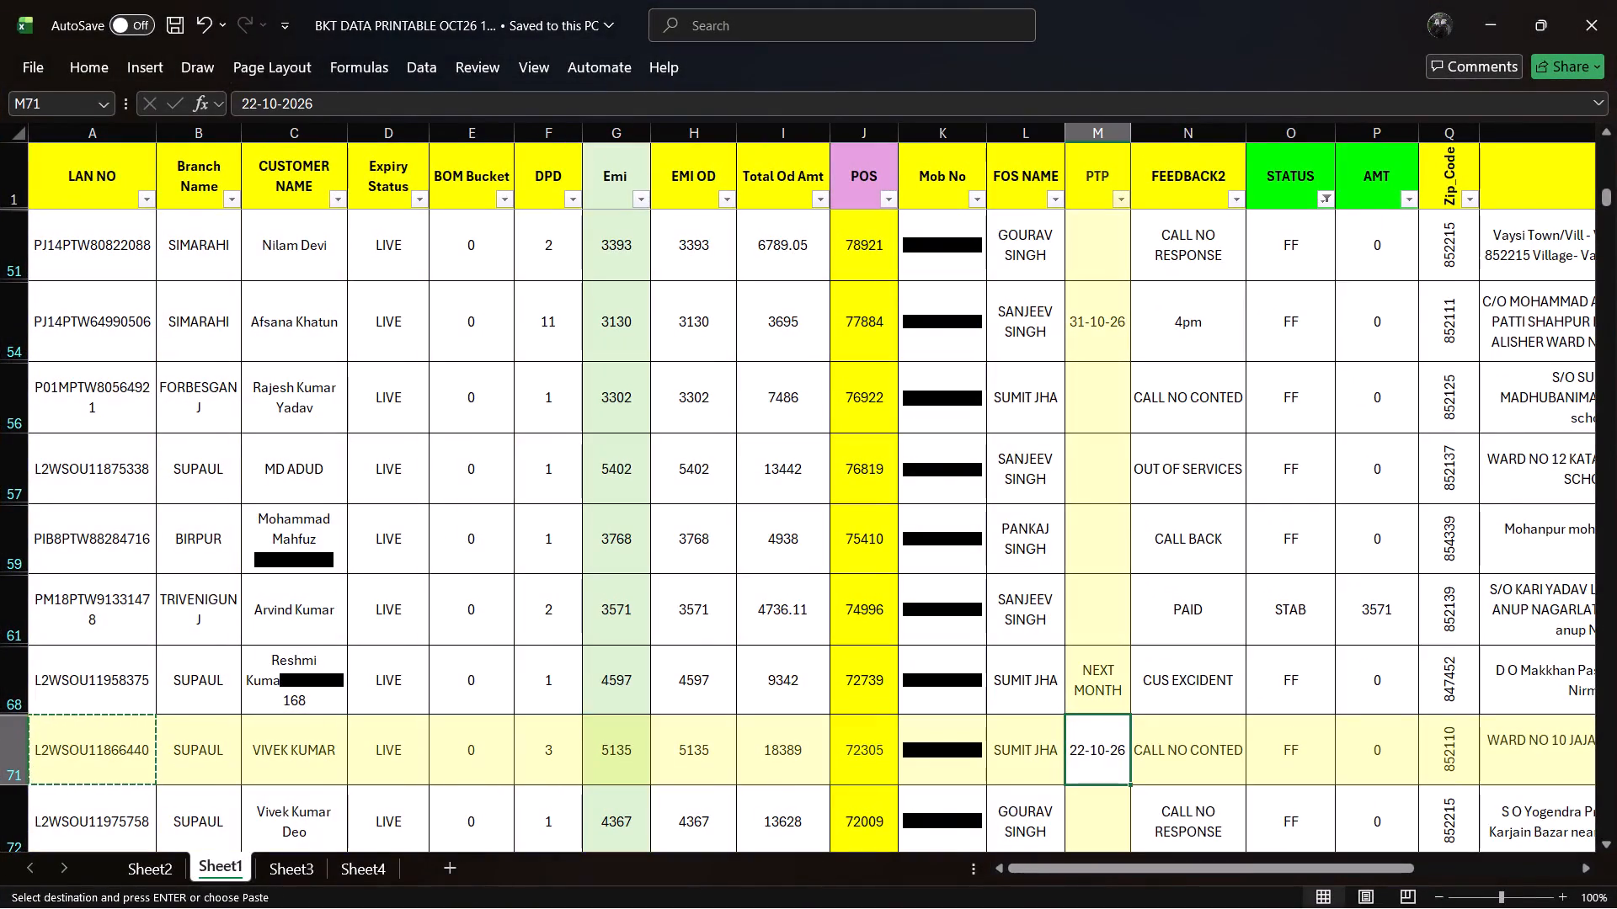
{"action": "key", "text": "BackSpace"}
{"action": "type", "text": "PAID"}
{"action": "key", "text": "Right"}
Replace row 71's FEEDBACK2 entry with STAB.
{"action": "key", "text": "s"}
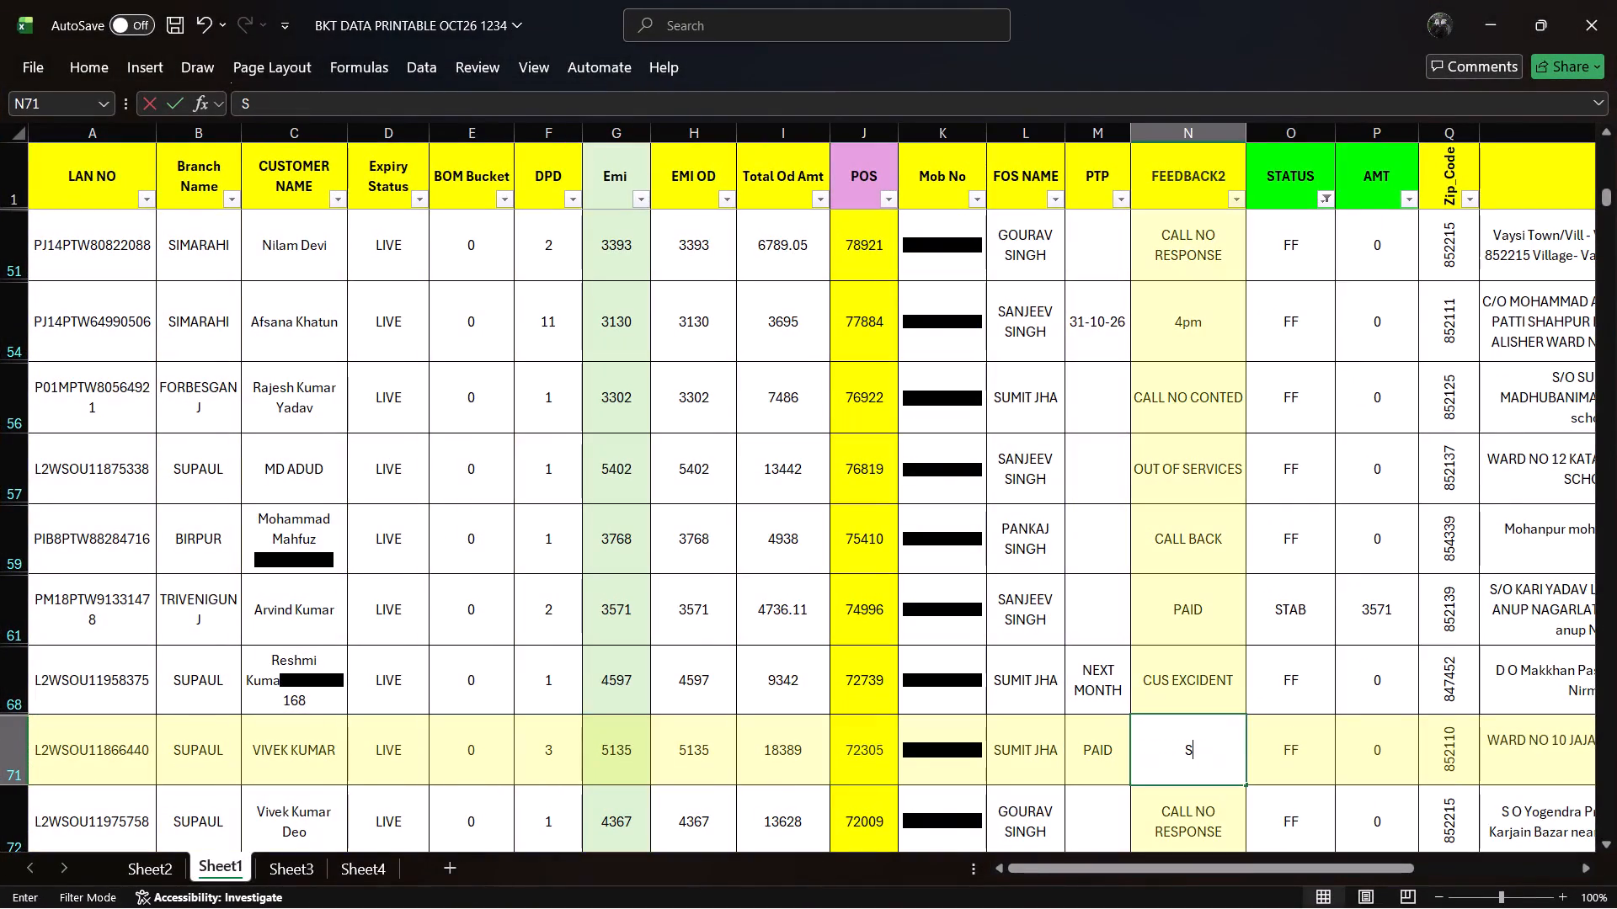
{"action": "key", "text": "Right"}
{"action": "key", "text": "Left"}
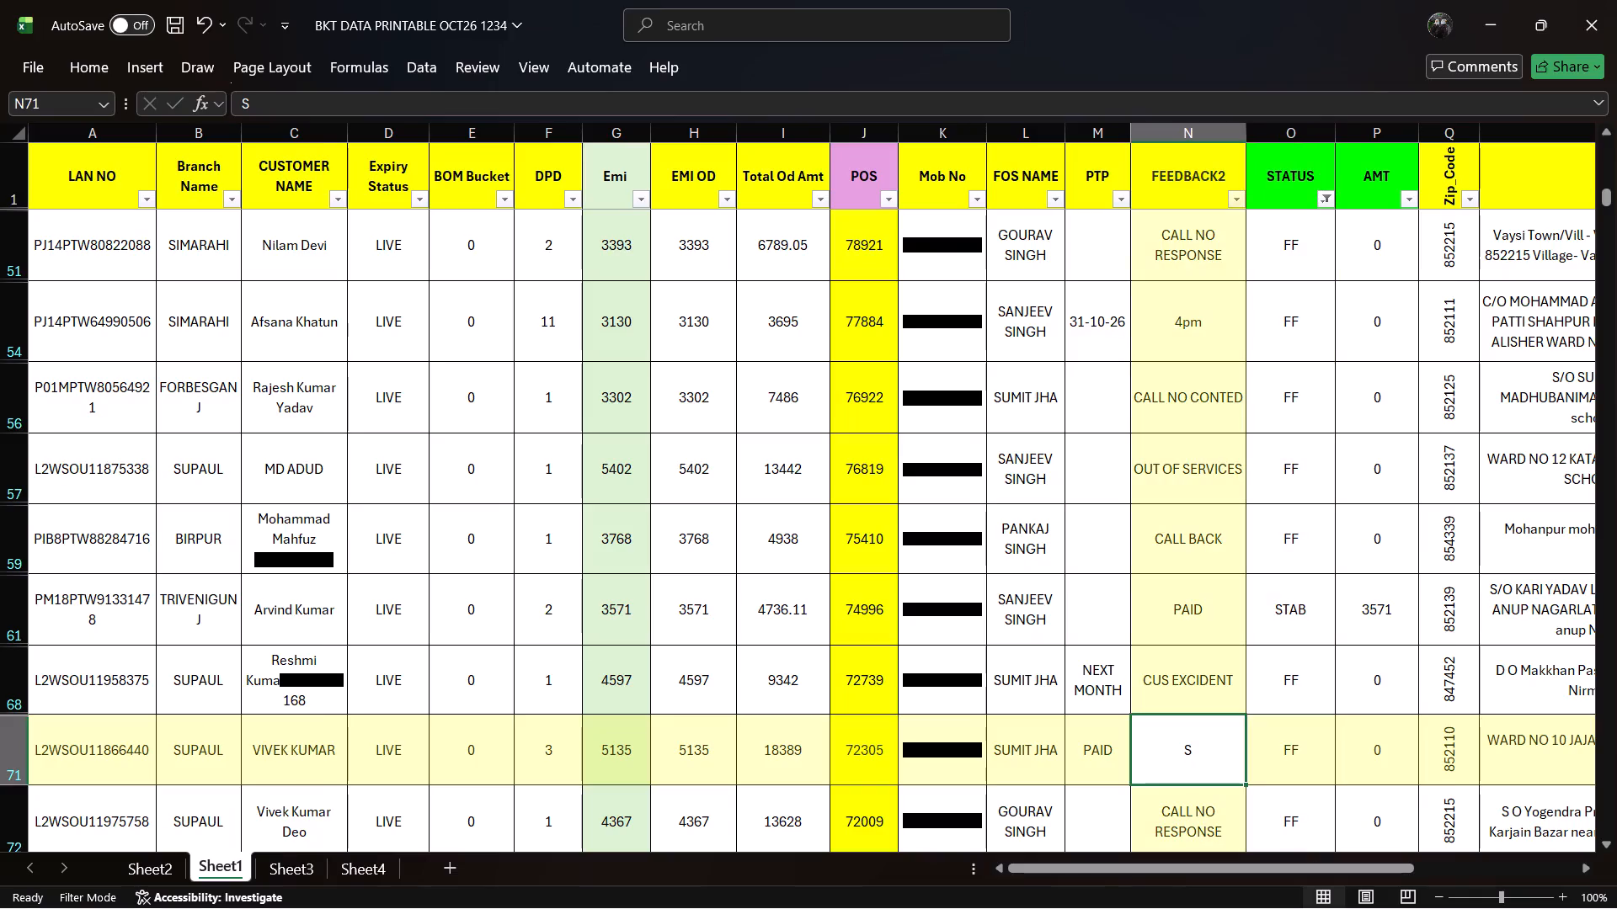
{"action": "key", "text": "BackSpace"}
{"action": "key", "text": "s"}
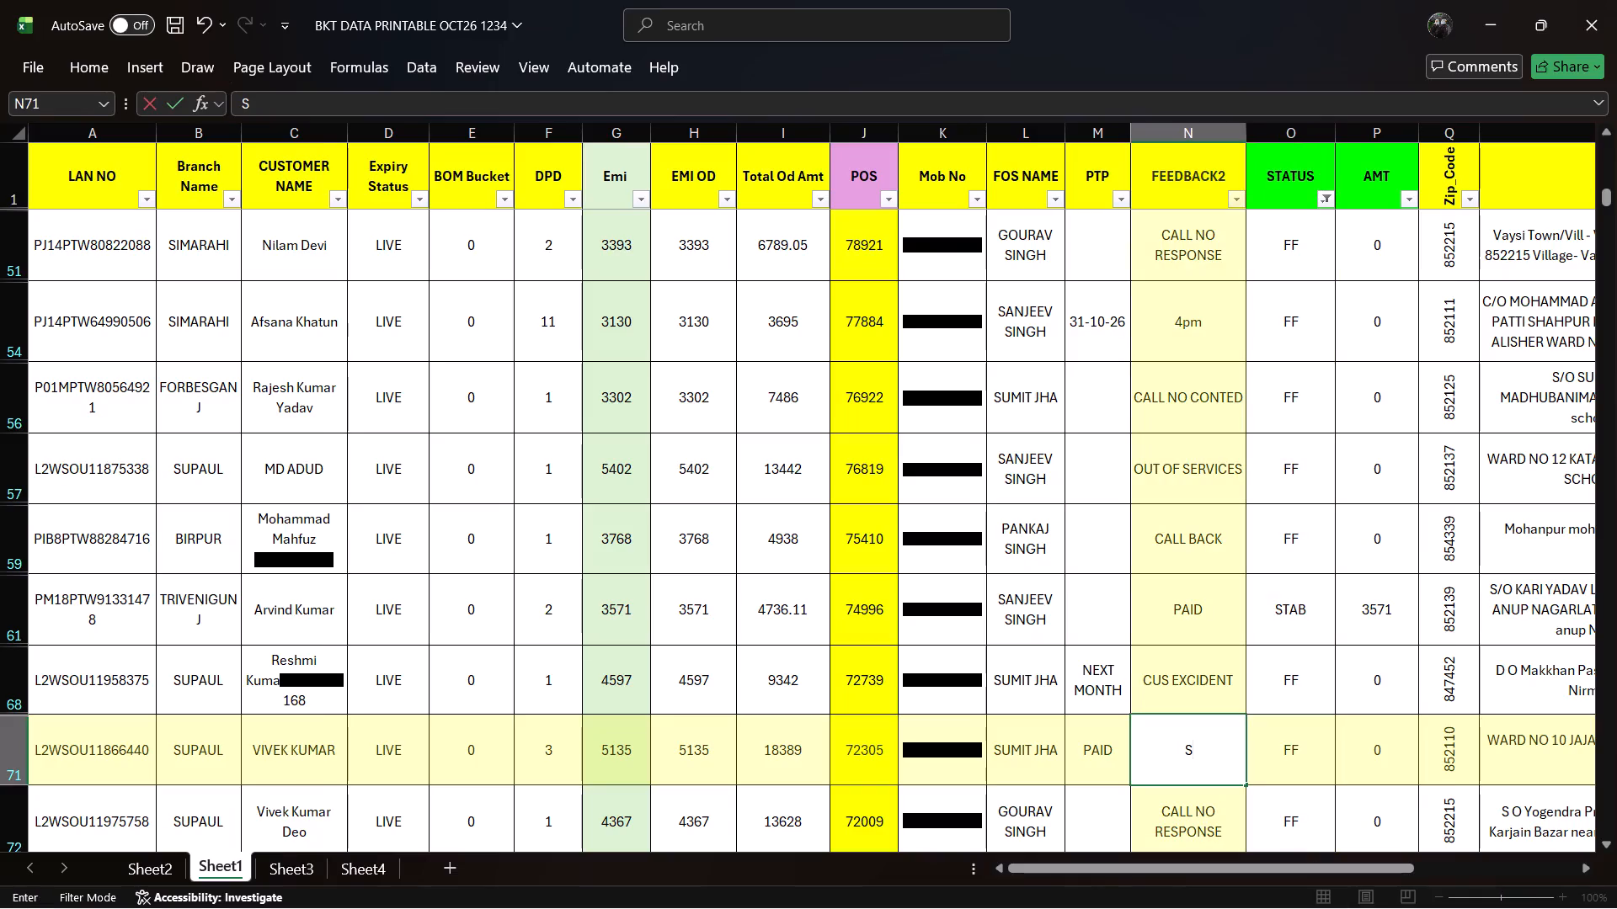
{"action": "key", "text": "t"}
{"action": "type", "text": "AB"}
{"action": "key", "text": "Left"}
Copy row 71's EMI OD amount of 5135 into its AMT cell.
{"action": "key", "text": "Left"}
{"action": "key", "text": "Left"}
{"action": "key", "text": "Left"}
{"action": "key", "text": "Left"}
{"action": "key", "text": "Left"}
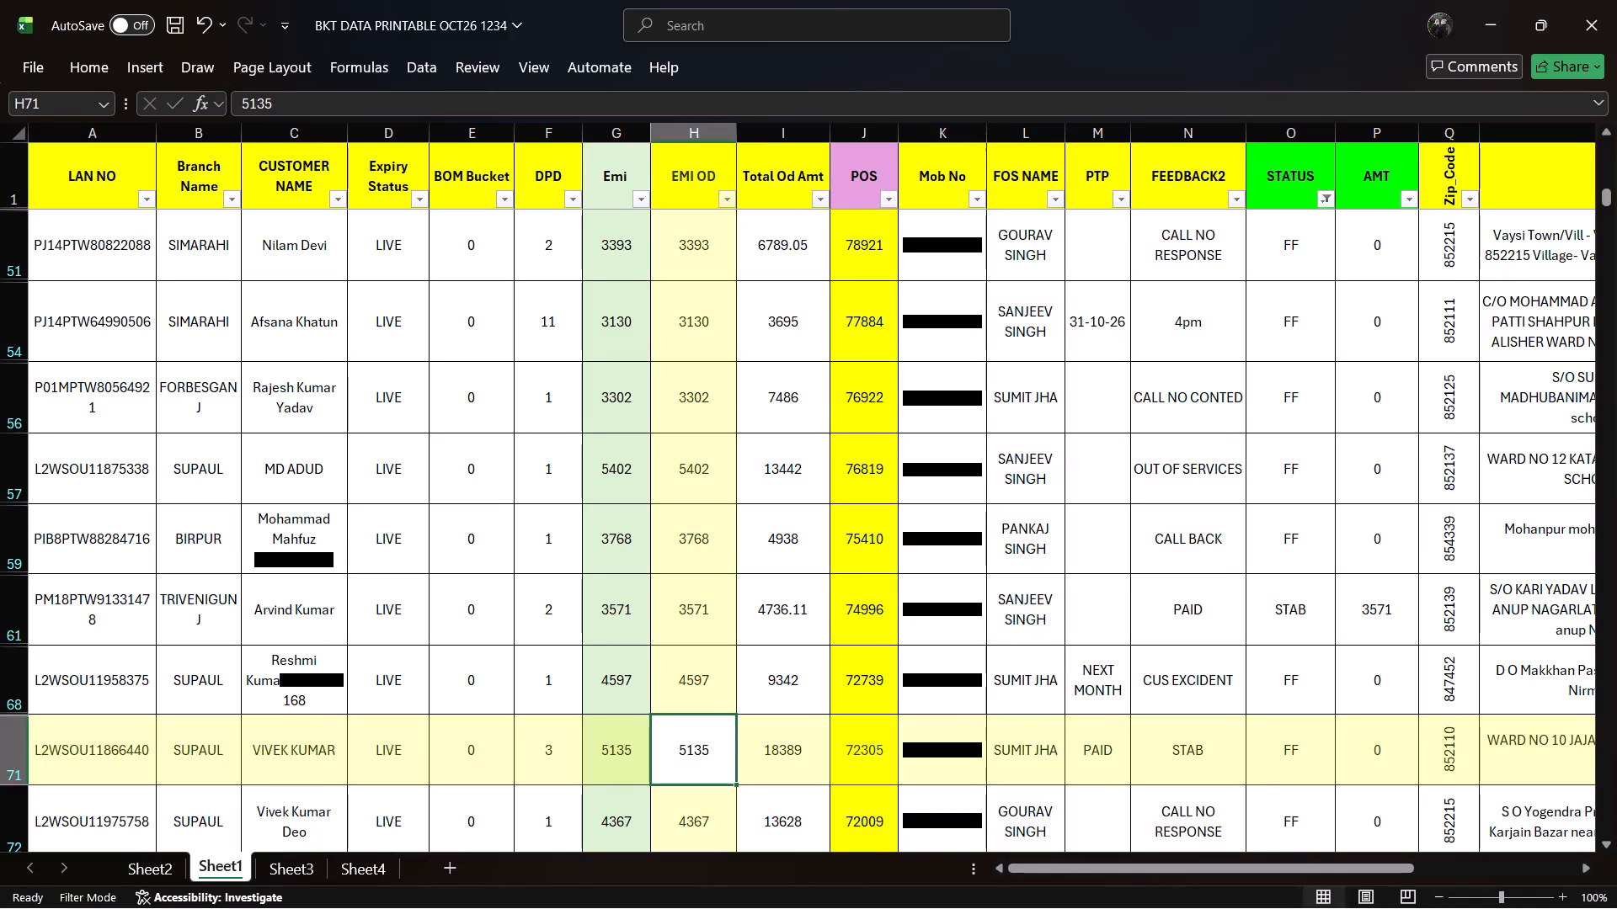
{"action": "key", "text": "ctrl+c"}
{"action": "key", "text": "Right"}
{"action": "key", "text": "Right"}
{"action": "key", "text": "Right"}
{"action": "key", "text": "Right"}
{"action": "key", "text": "Right"}
{"action": "key", "text": "Right"}
{"action": "key", "text": "Right"}
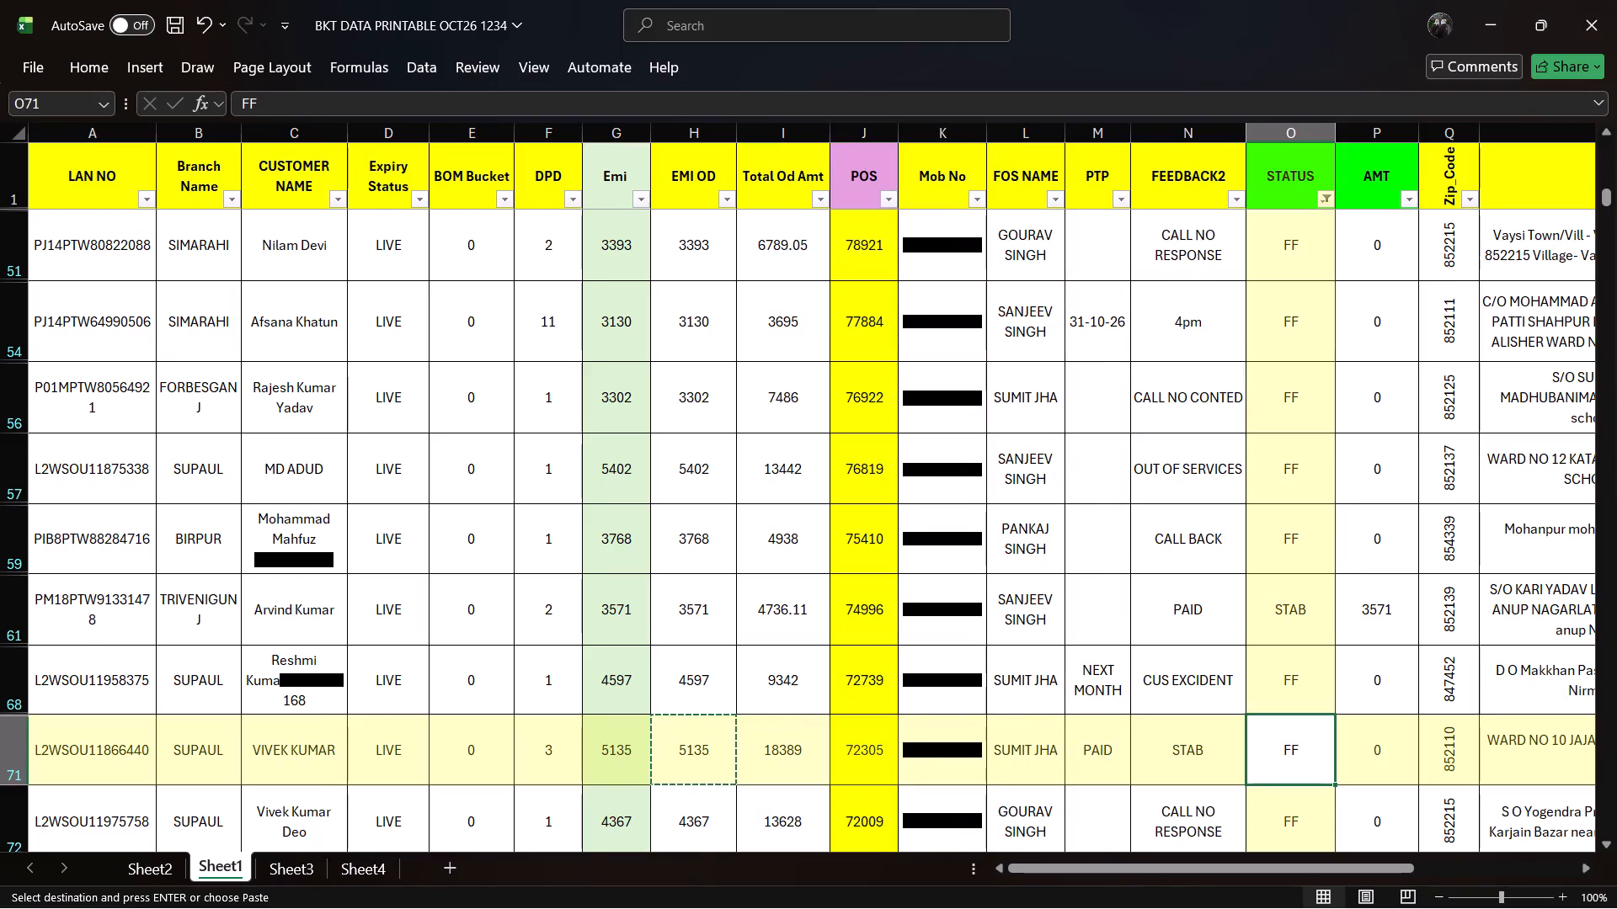
{"action": "key", "text": "Right"}
{"action": "key", "text": "ctrl+v"}
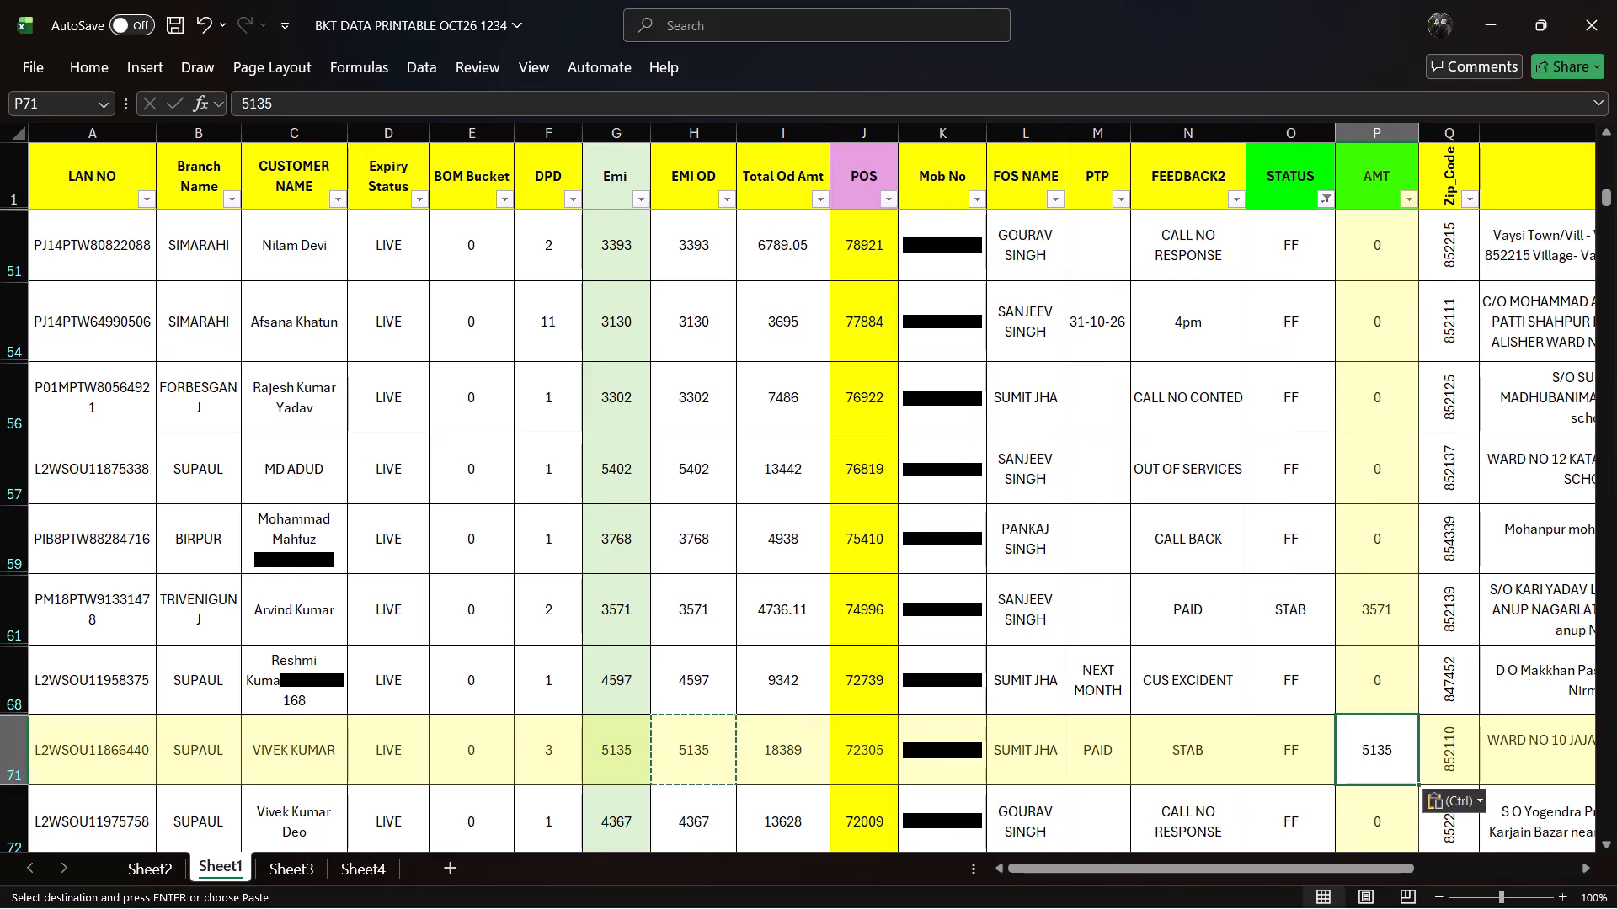
Move STAB from row 71's FEEDBACK2 cell to its STATUS cell, replacing FF.
{"action": "key", "text": "Left"}
{"action": "key", "text": "Left"}
{"action": "key", "text": "ctrl+c"}
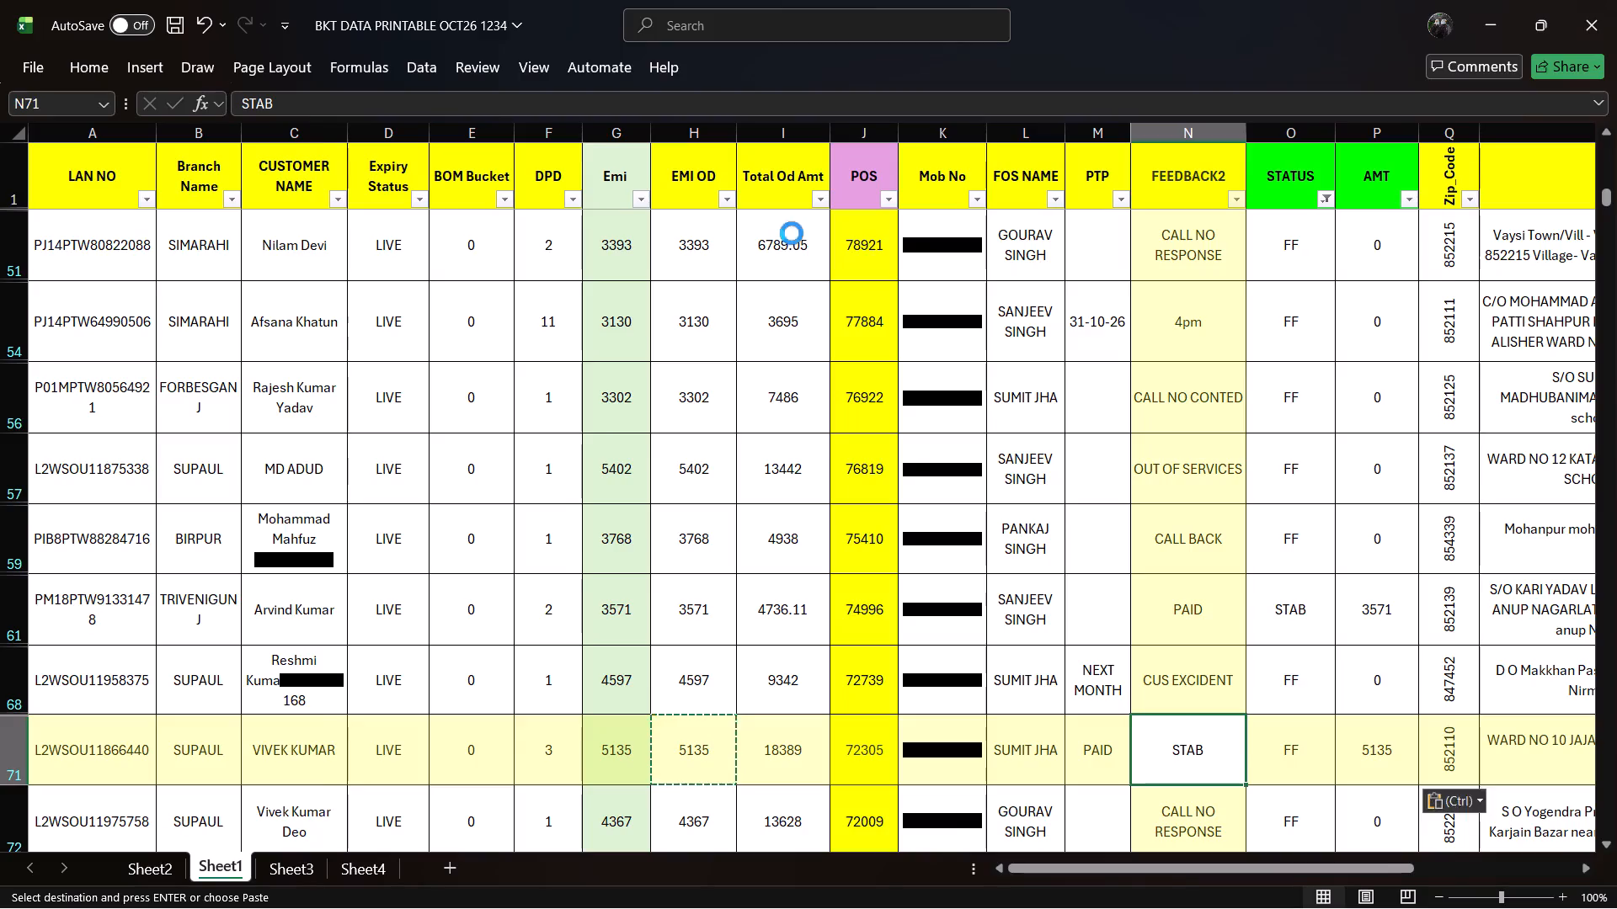
{"action": "key", "text": "ctrl+x"}
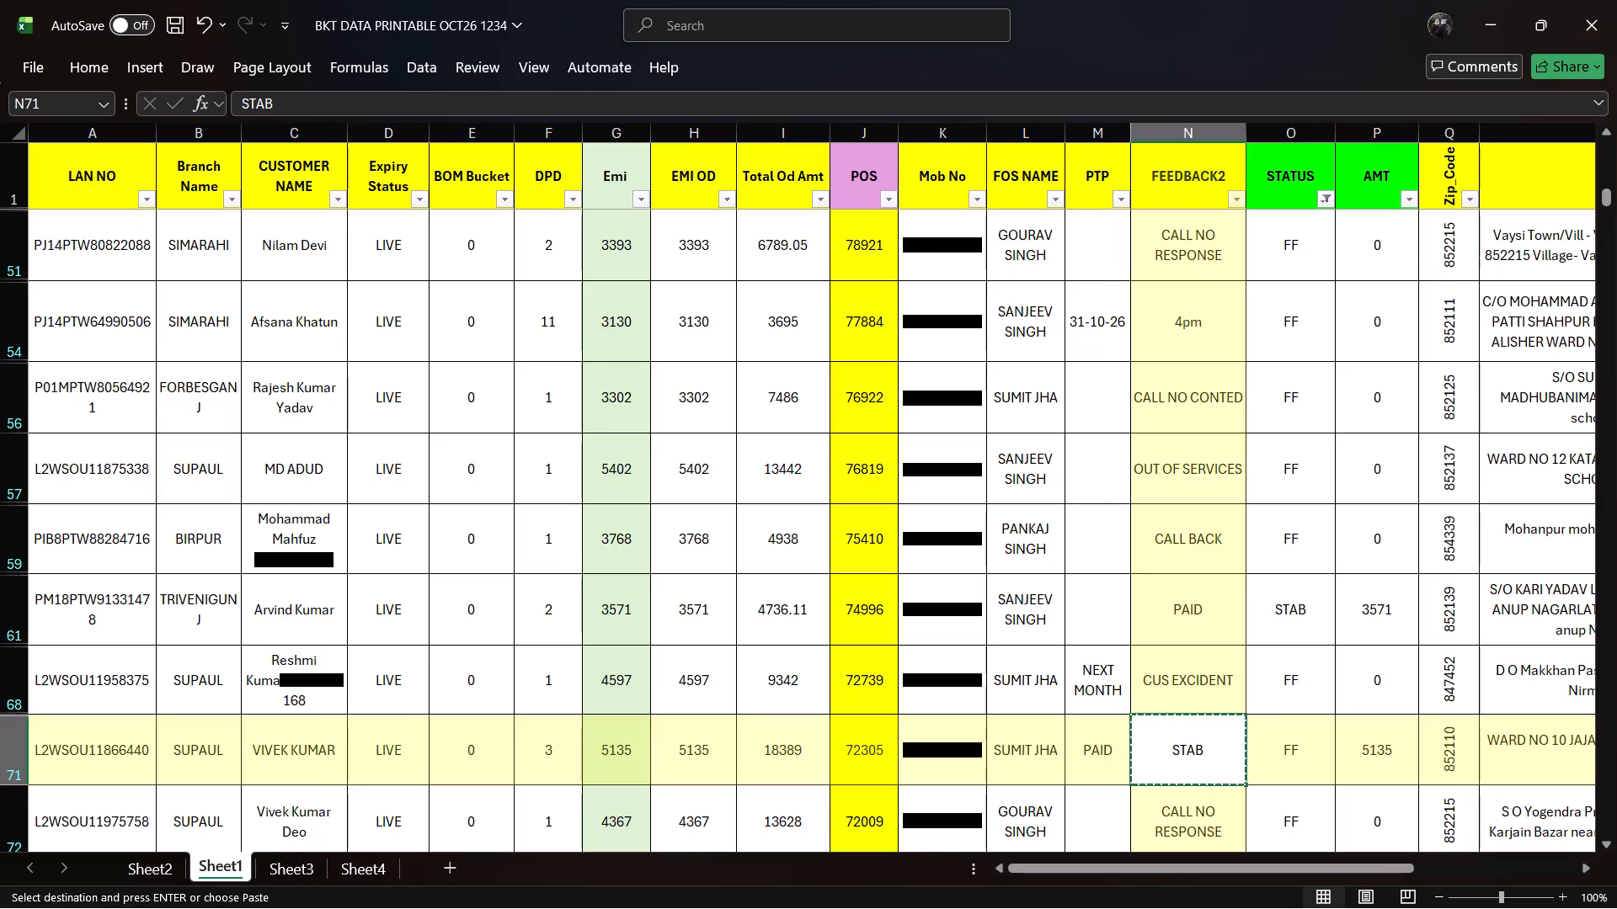
{"action": "key", "text": "Left"}
{"action": "key", "text": "Right"}
{"action": "key", "text": "ctrl+x"}
{"action": "key", "text": "Right"}
{"action": "key", "text": "v"}
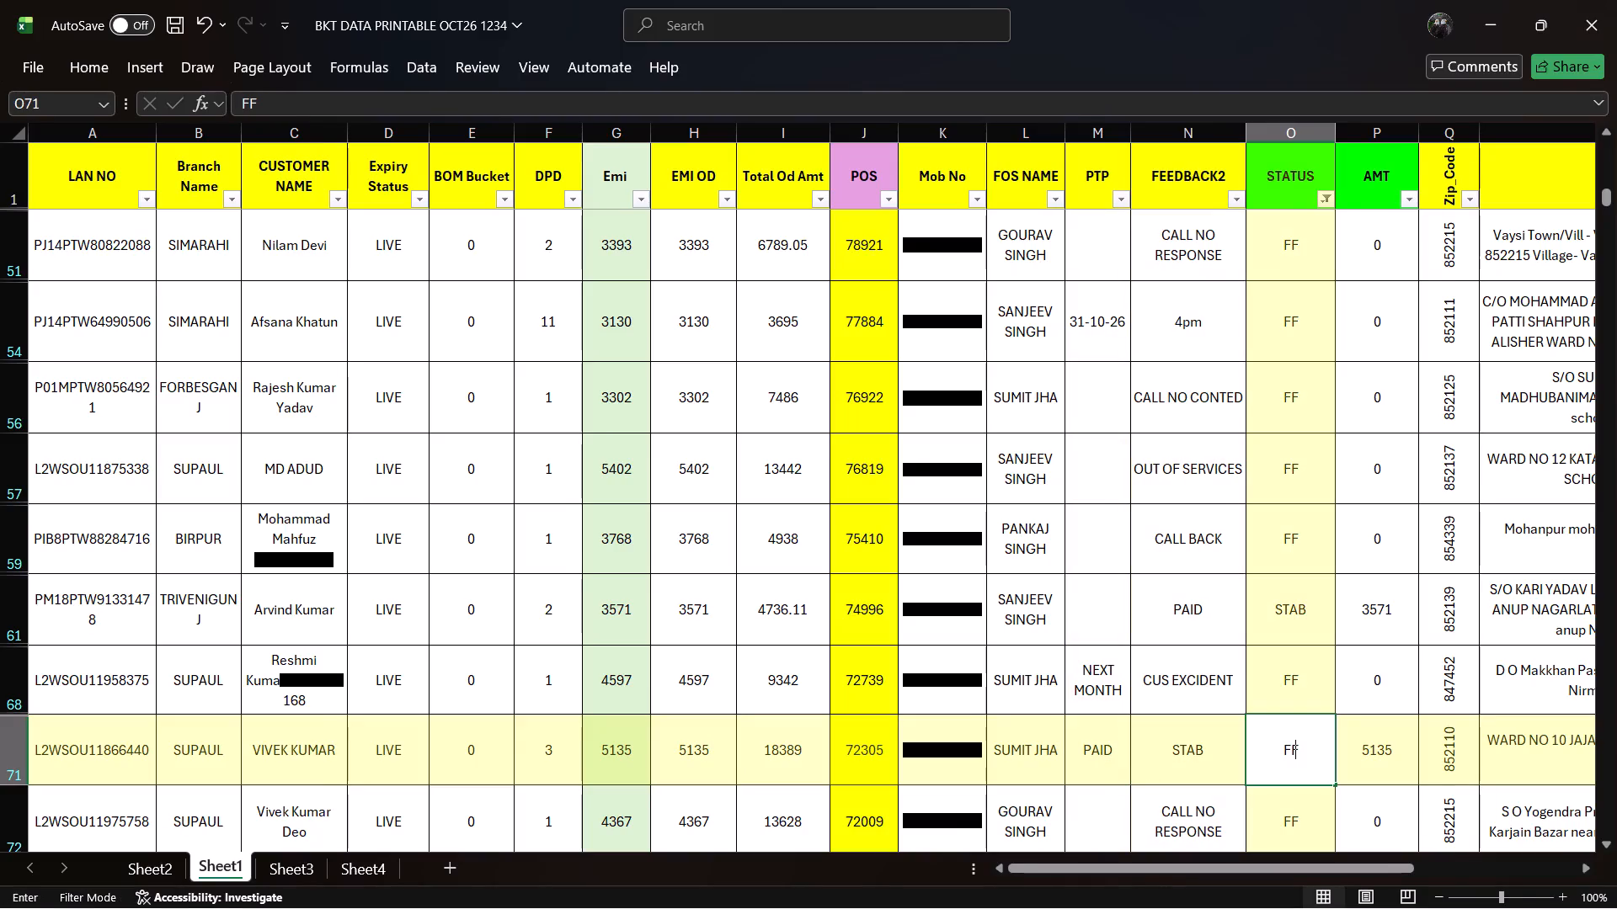
{"action": "key", "text": "BackSpace"}
{"action": "key", "text": "ctrl+v"}
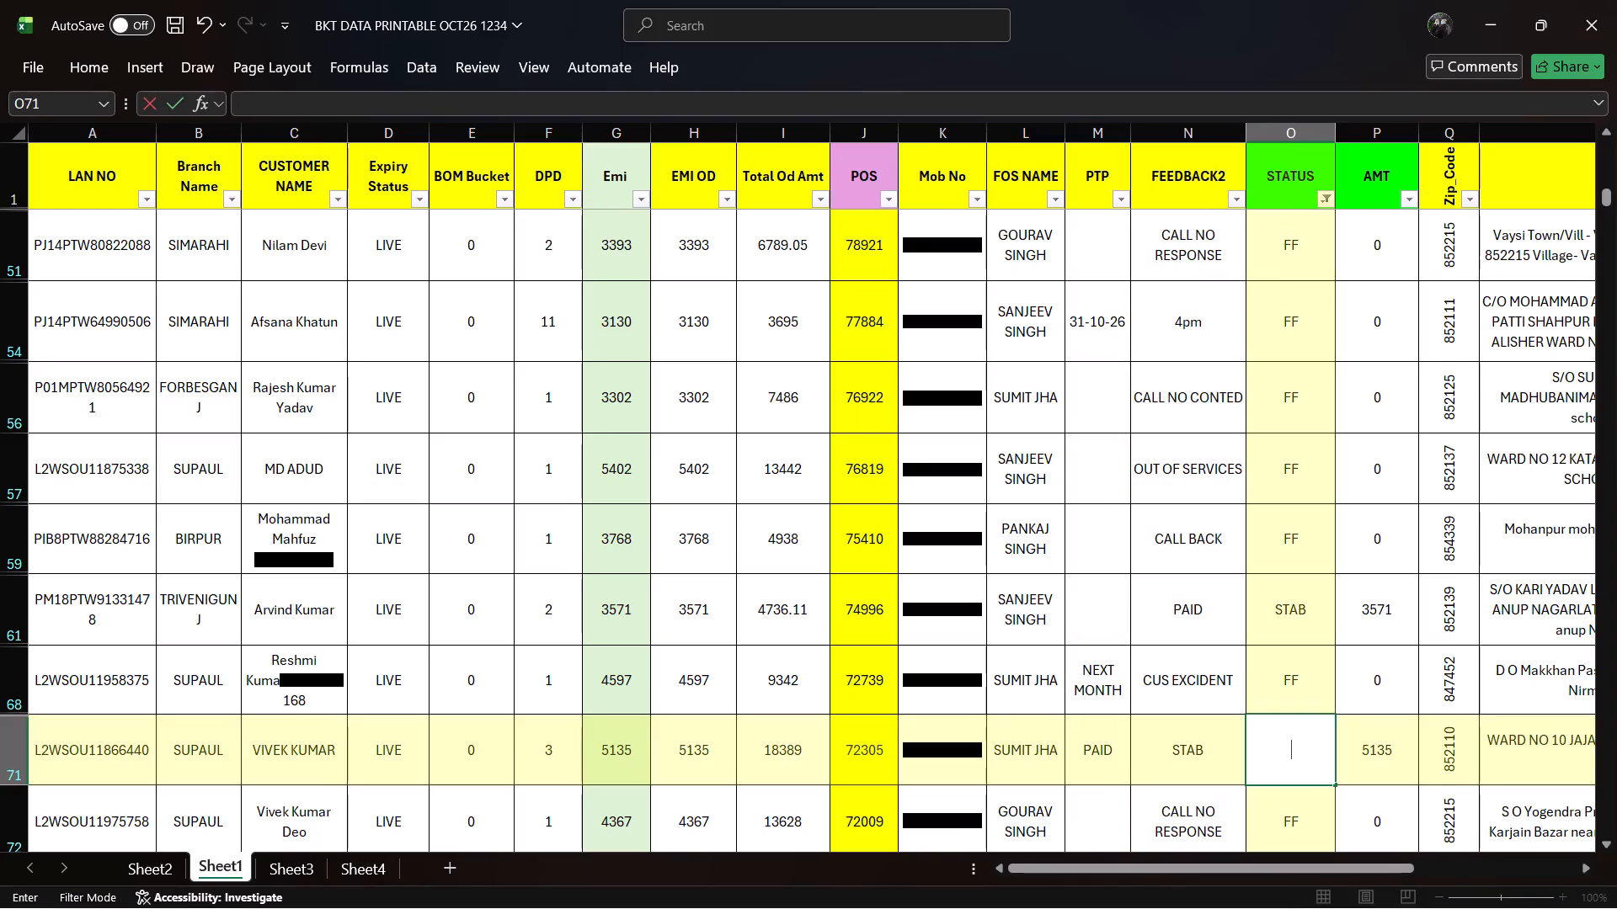
{"action": "key", "text": "Left"}
{"action": "key", "text": "ctrl+x"}
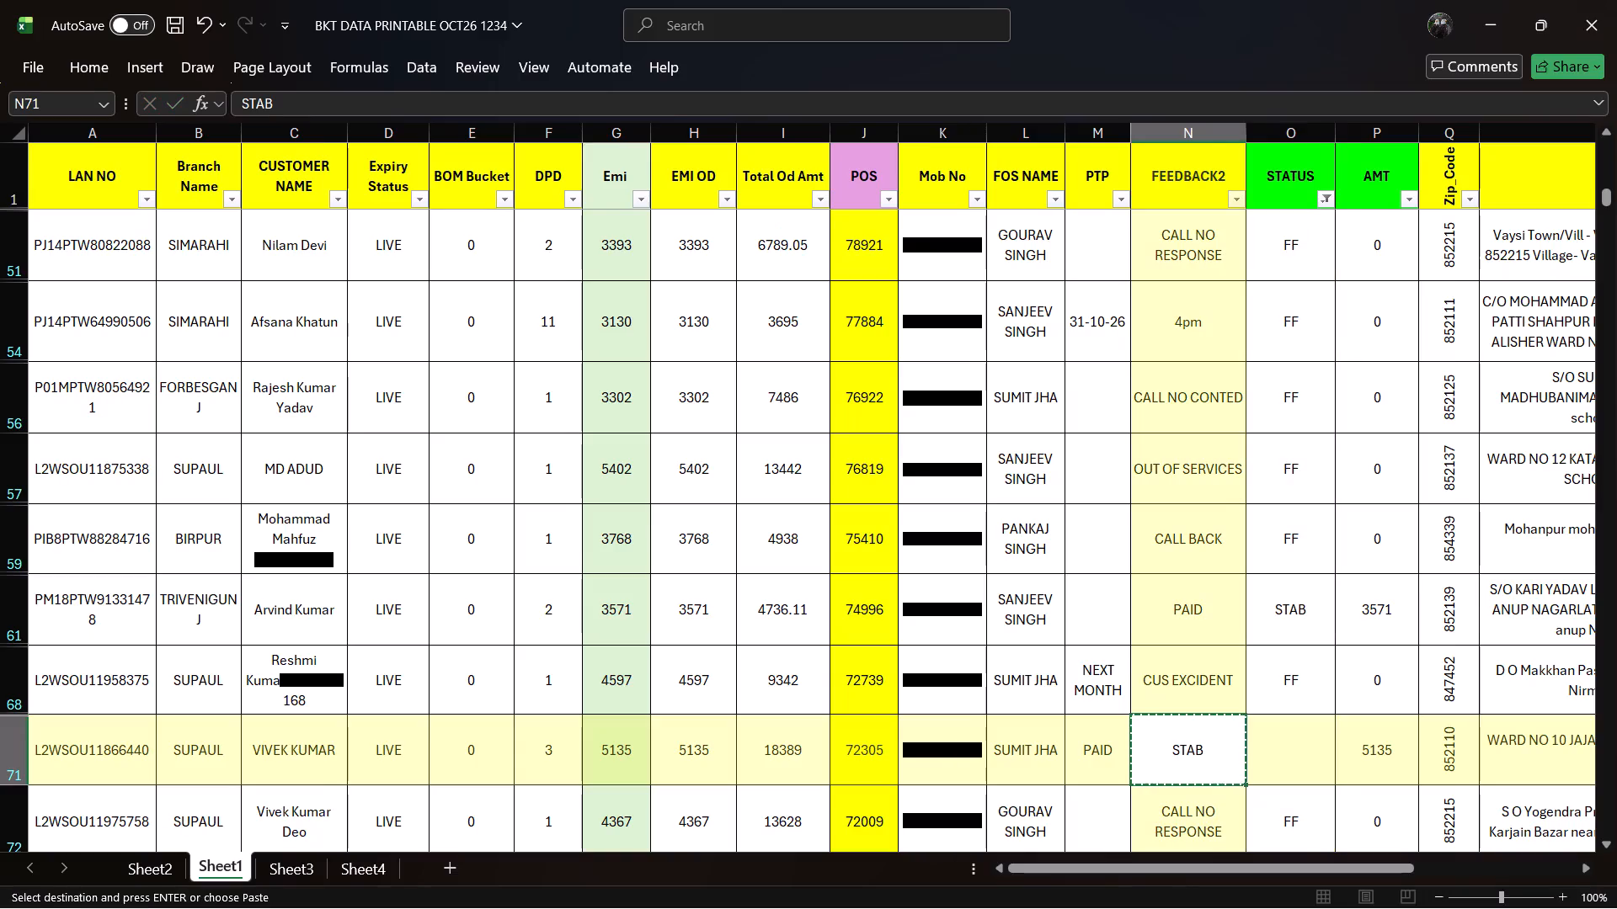
{"action": "key", "text": "Right"}
{"action": "key", "text": "ctrl+v"}
Move PAID from row 71's PTP cell to its empty FEEDBACK2 cell.
{"action": "key", "text": "Left"}
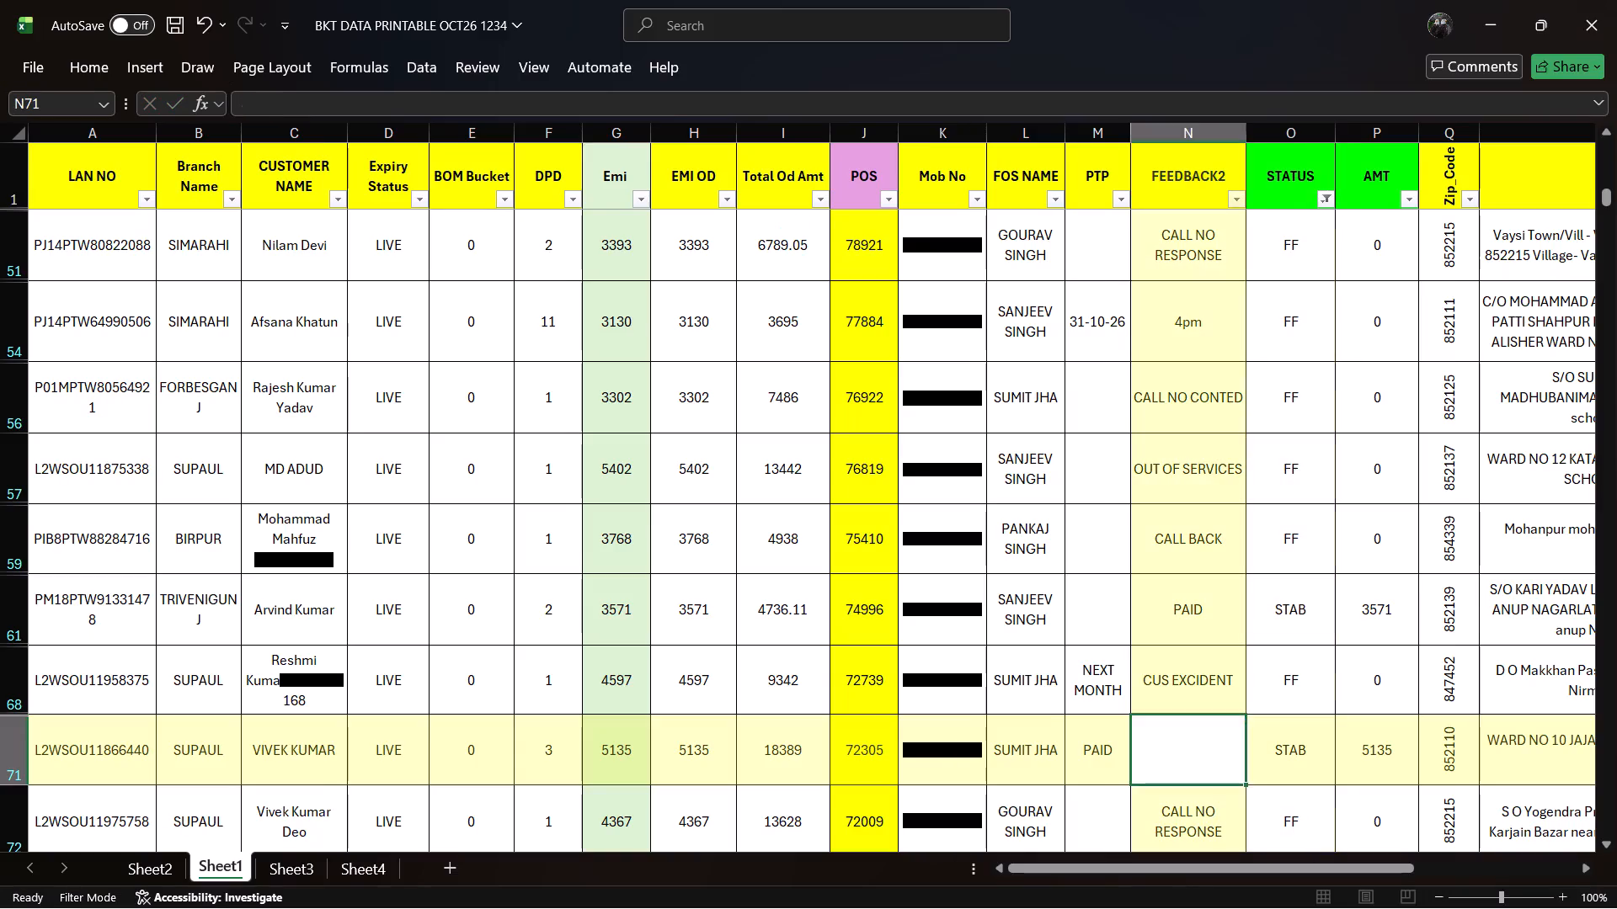
{"action": "key", "text": "Left"}
{"action": "key", "text": "ctrl+c"}
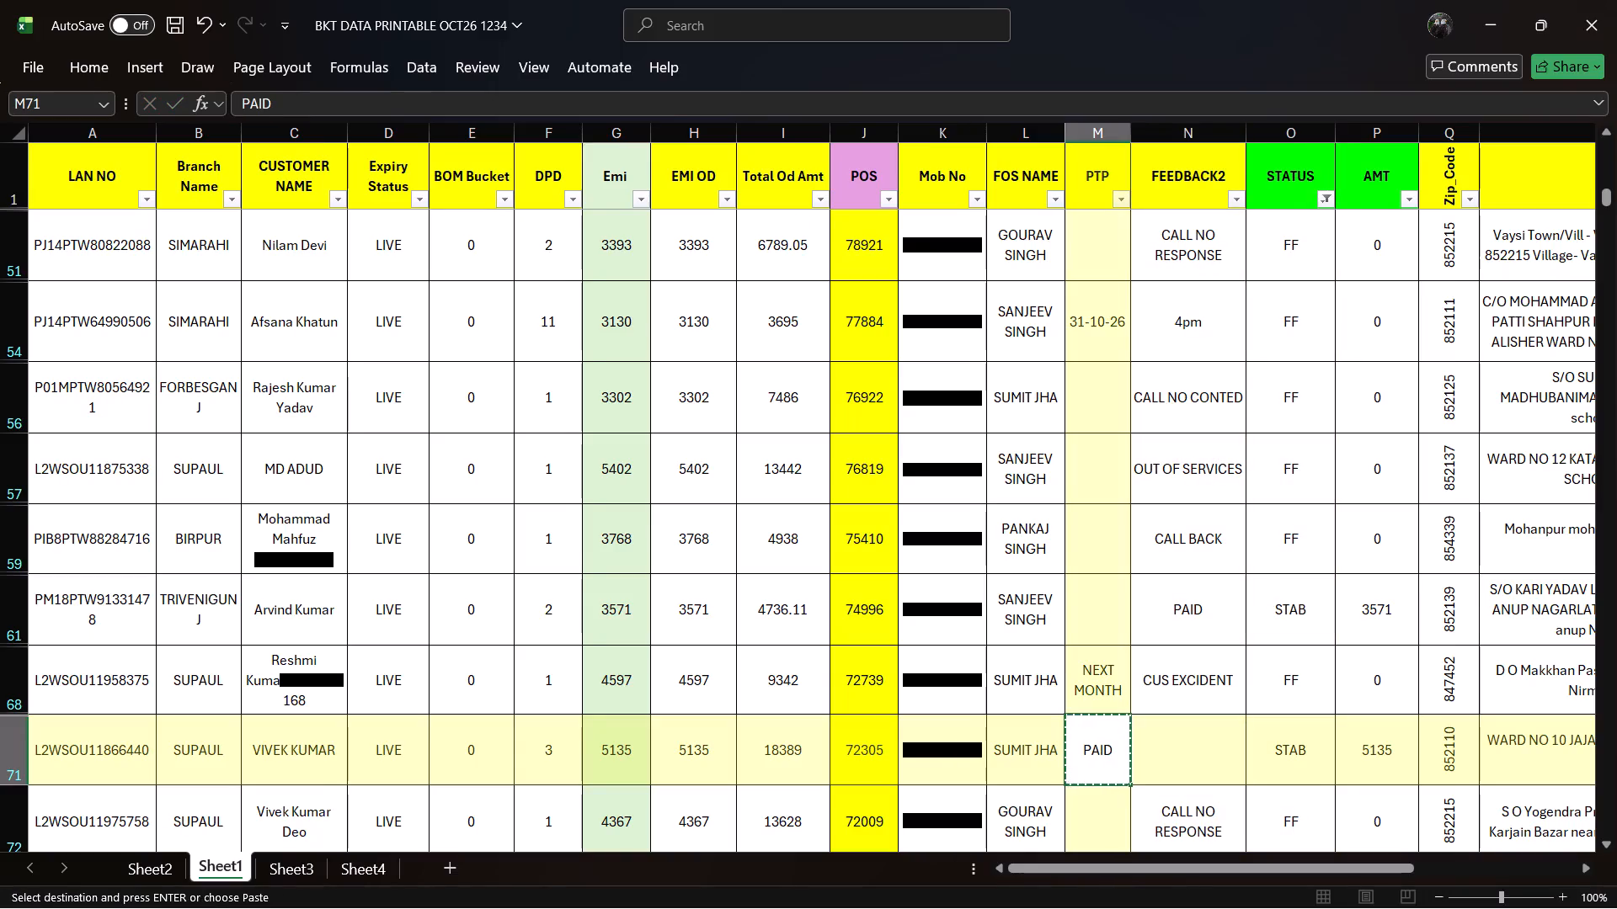
{"action": "key", "text": "Right"}
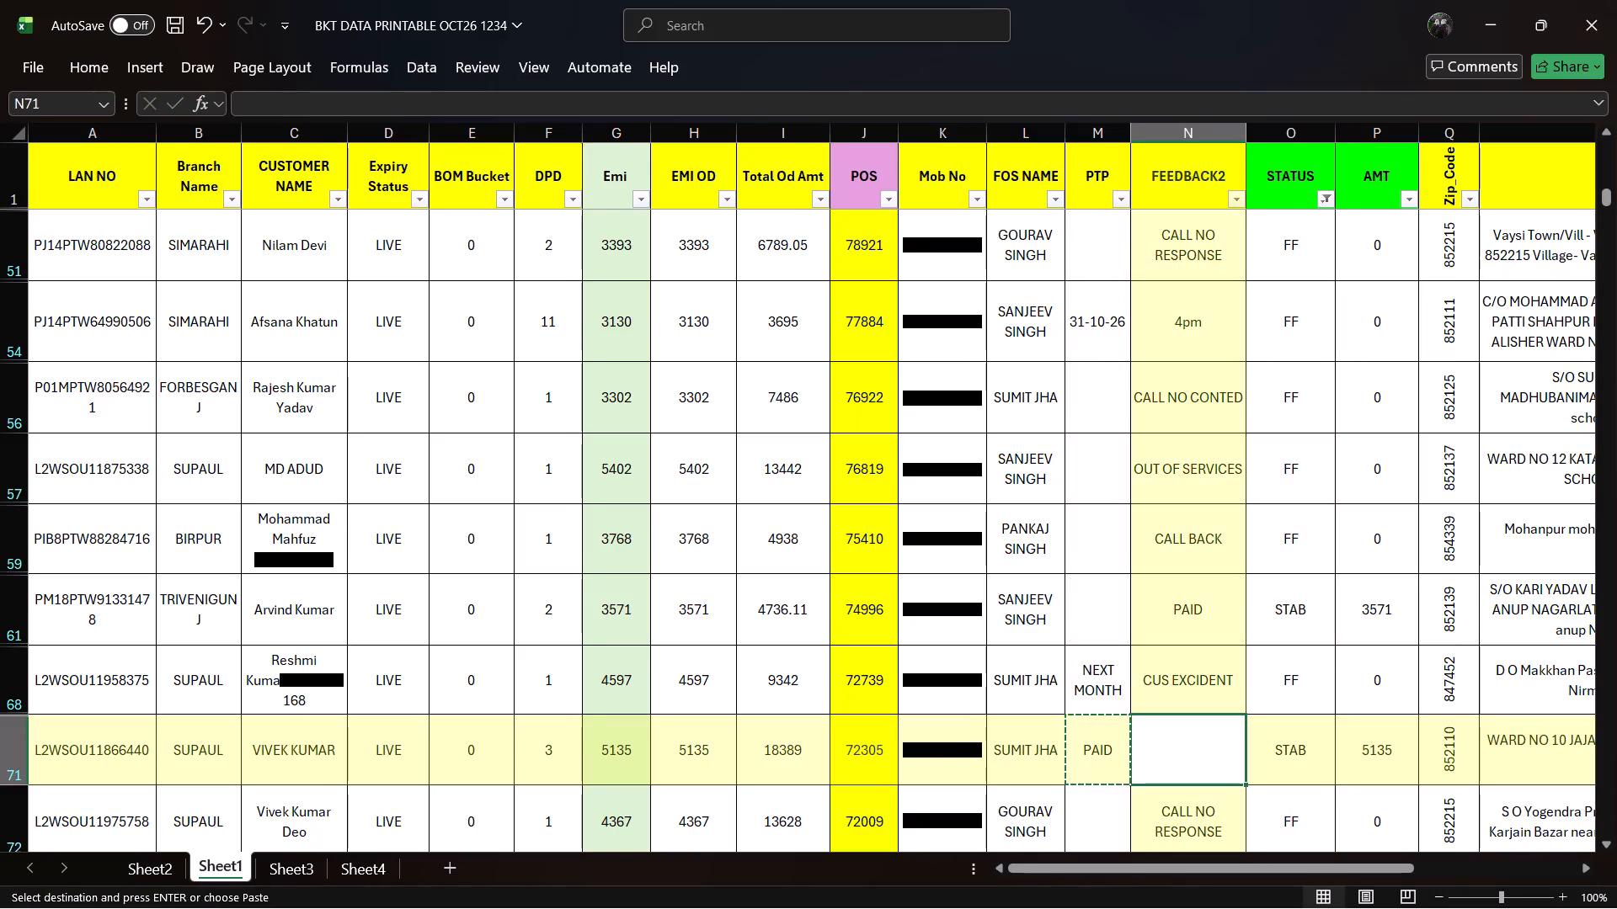
{"action": "key", "text": "Left"}
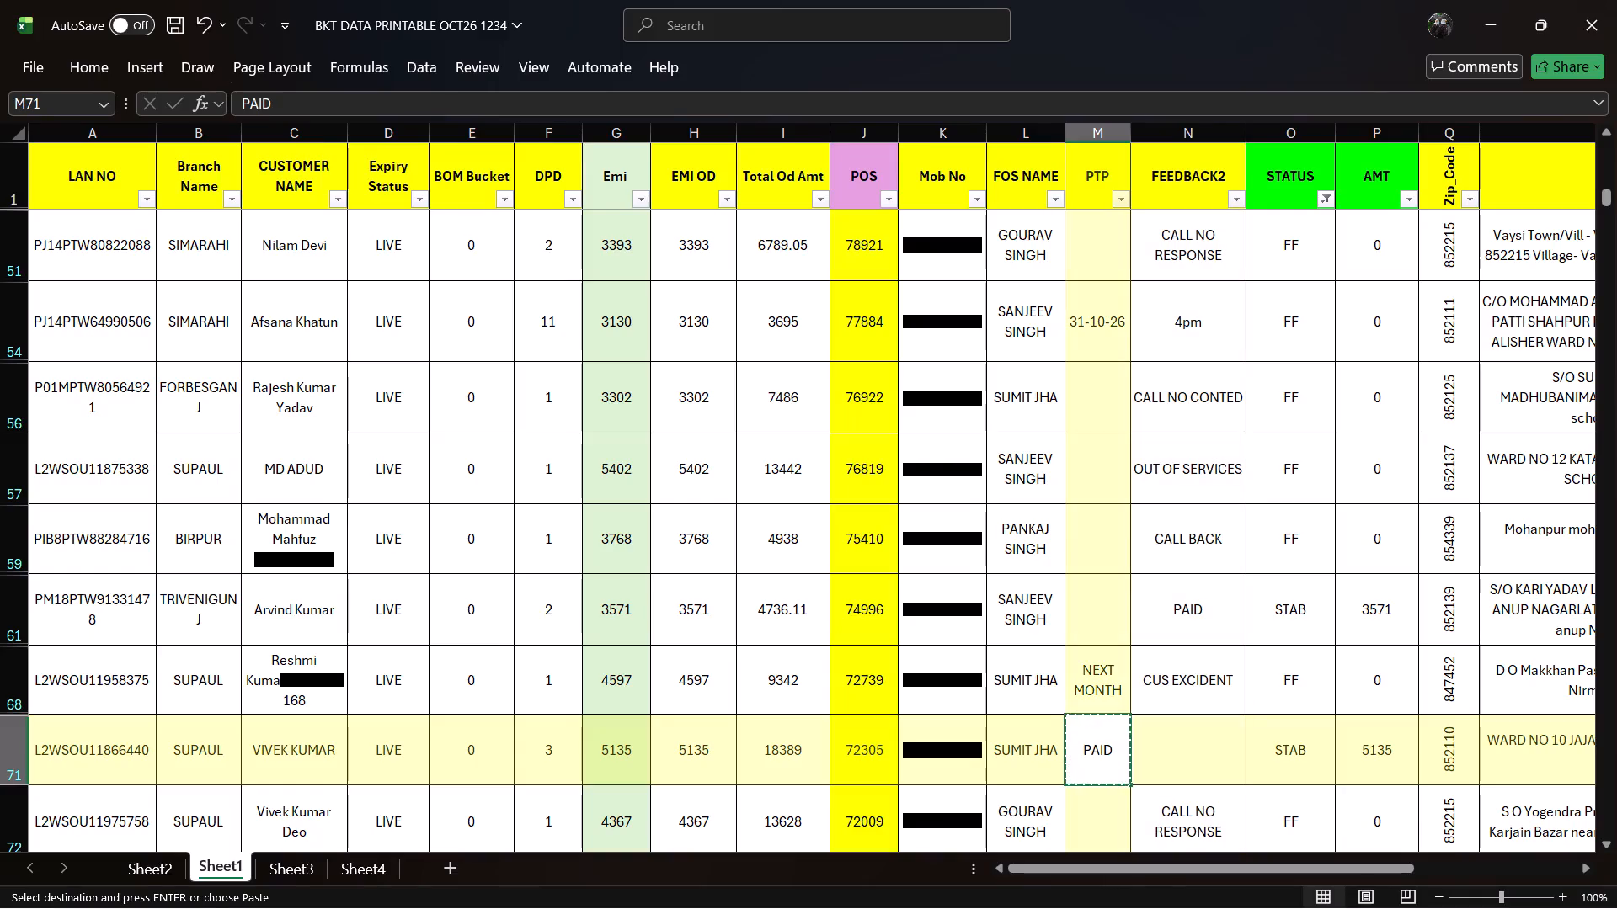
{"action": "key", "text": "ctrl+x"}
{"action": "key", "text": "Right"}
{"action": "key", "text": "ctrl+v"}
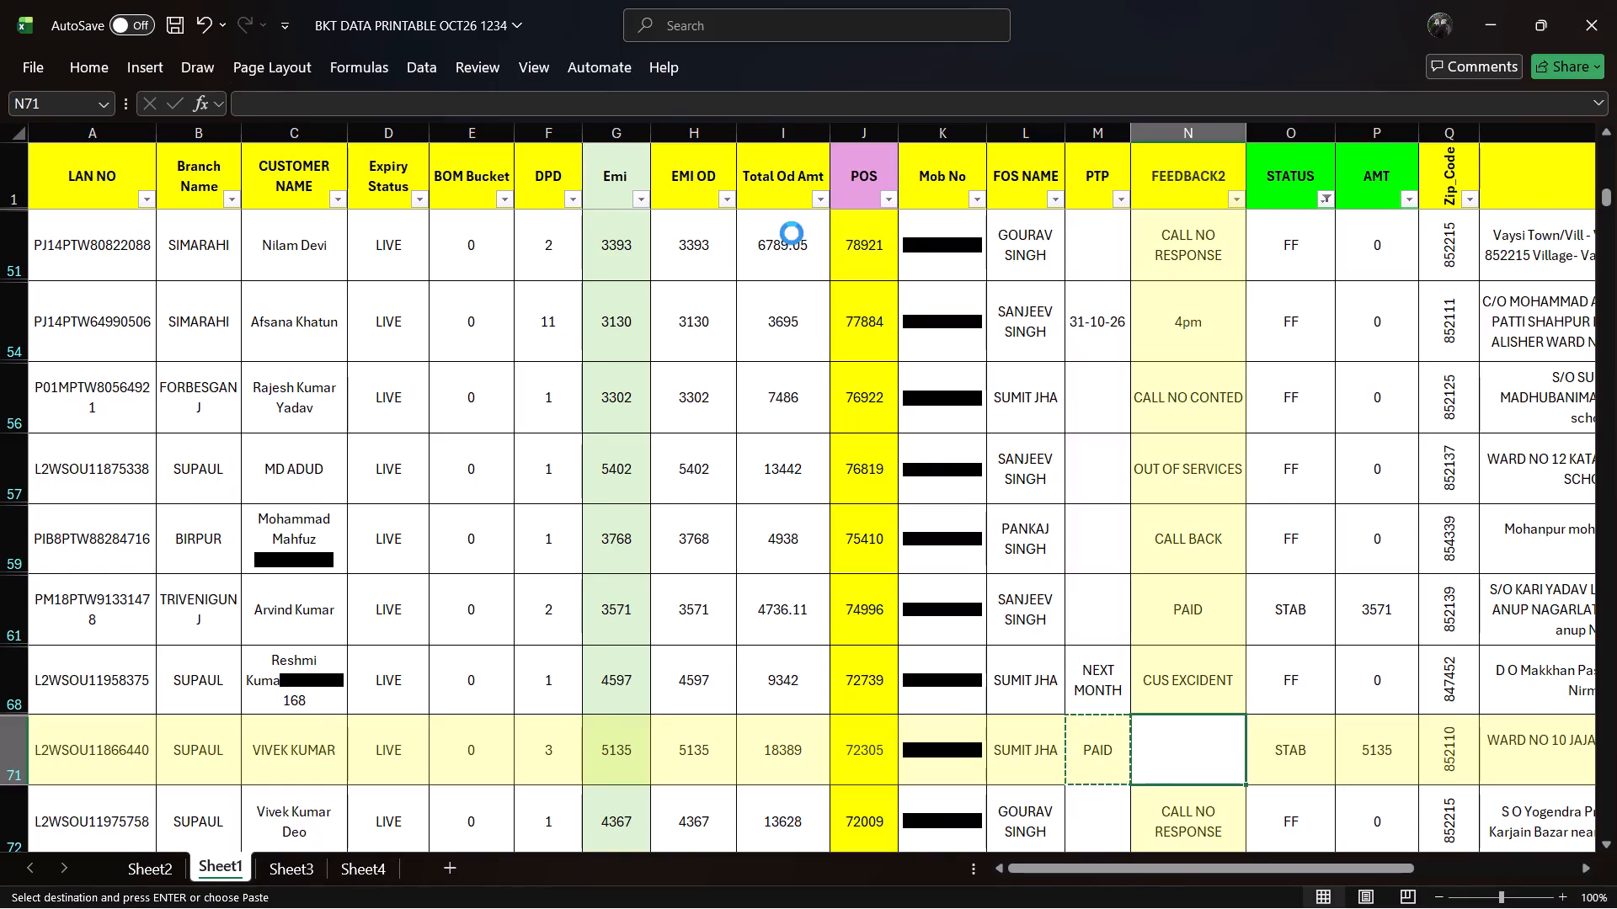
Save the BKT DATA workbook.
{"action": "key", "text": "ctrl+s"}
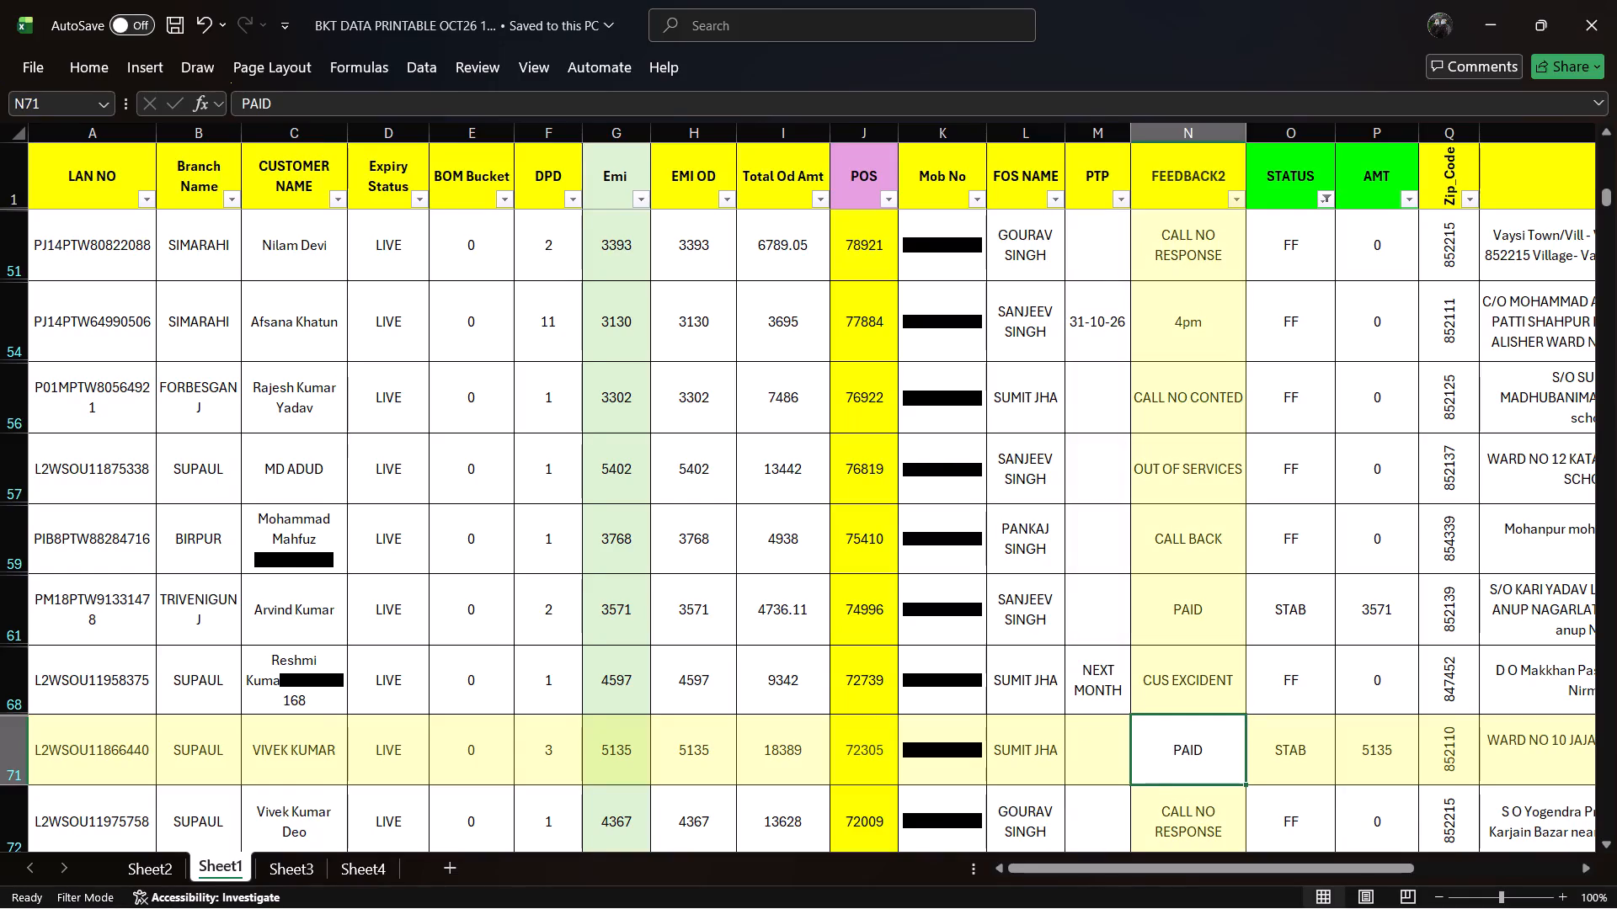
Copy row 72's LAN, search for it in the DMS portal in Chrome and open the loan's details to check its dues.
{"action": "key", "text": "Down"}
{"action": "key", "text": "Left"}
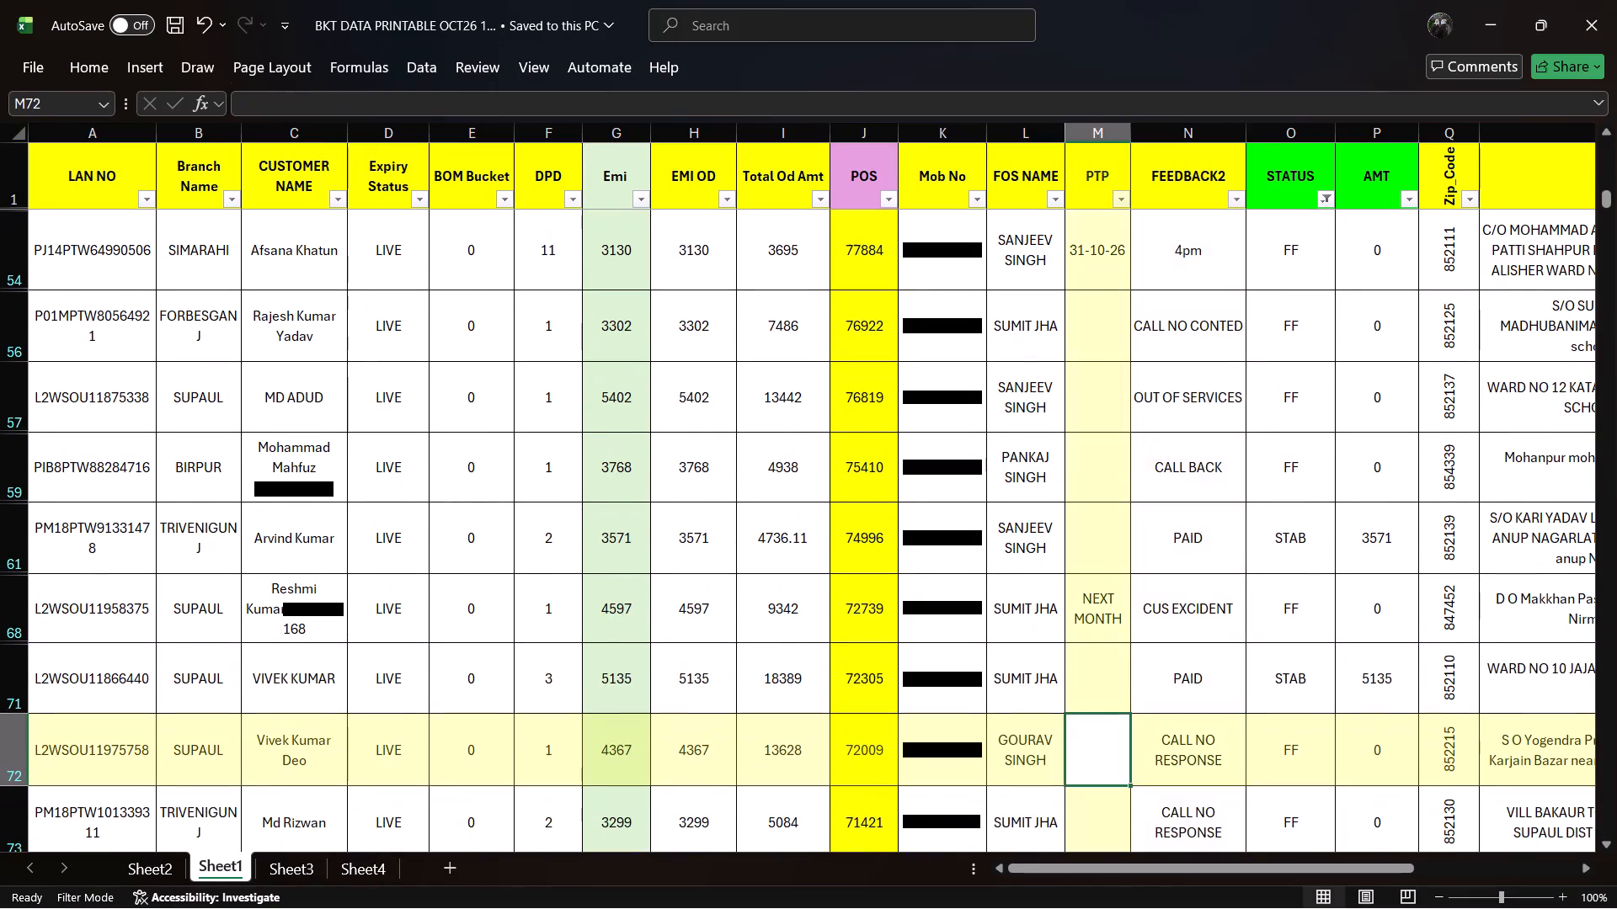
{"action": "key", "text": "Left"}
{"action": "key", "text": "Left"}
{"action": "key", "text": "Left"}
{"action": "key", "text": "Left"}
{"action": "key", "text": "Left"}
{"action": "key", "text": "Left"}
{"action": "key", "text": "Left"}
{"action": "key", "text": "Left"}
{"action": "key", "text": "Left"}
{"action": "key", "text": "Left"}
{"action": "key", "text": "Left"}
{"action": "key", "text": "Left"}
{"action": "key", "text": "Left"}
{"action": "key", "text": "Left"}
{"action": "key", "text": "Left"}
{"action": "key", "text": "Left"}
{"action": "key", "text": "Left"}
{"action": "key", "text": "Left"}
{"action": "key", "text": "Left"}
{"action": "key", "text": "Left"}
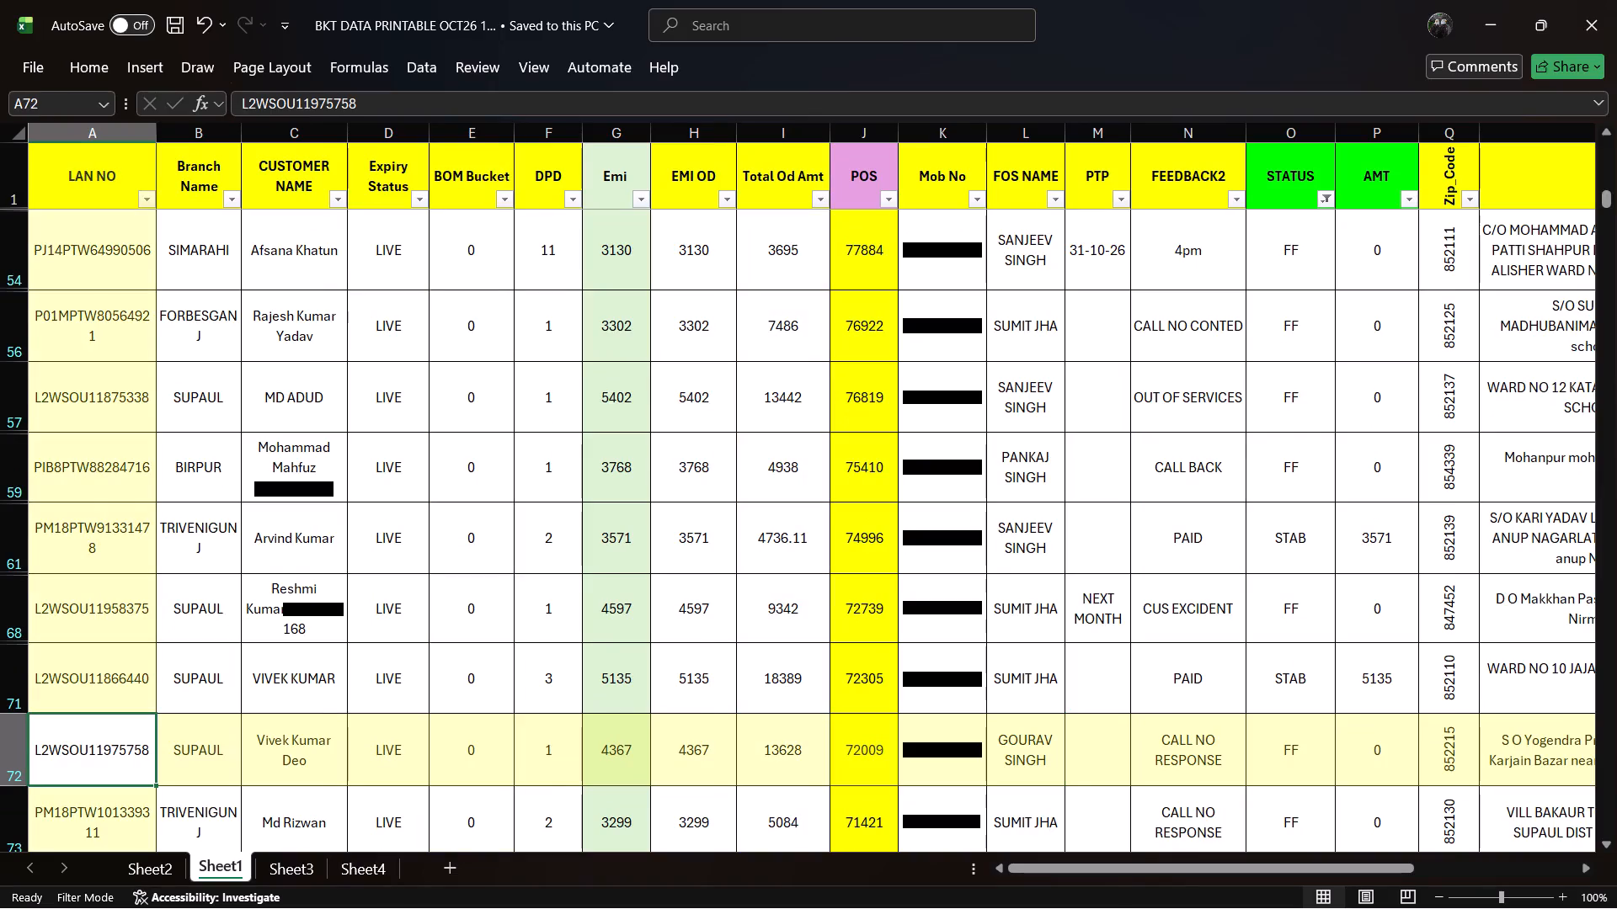
{"action": "key", "text": "Left"}
{"action": "key", "text": "ctrl+c"}
{"action": "key", "text": "super+Tab"}
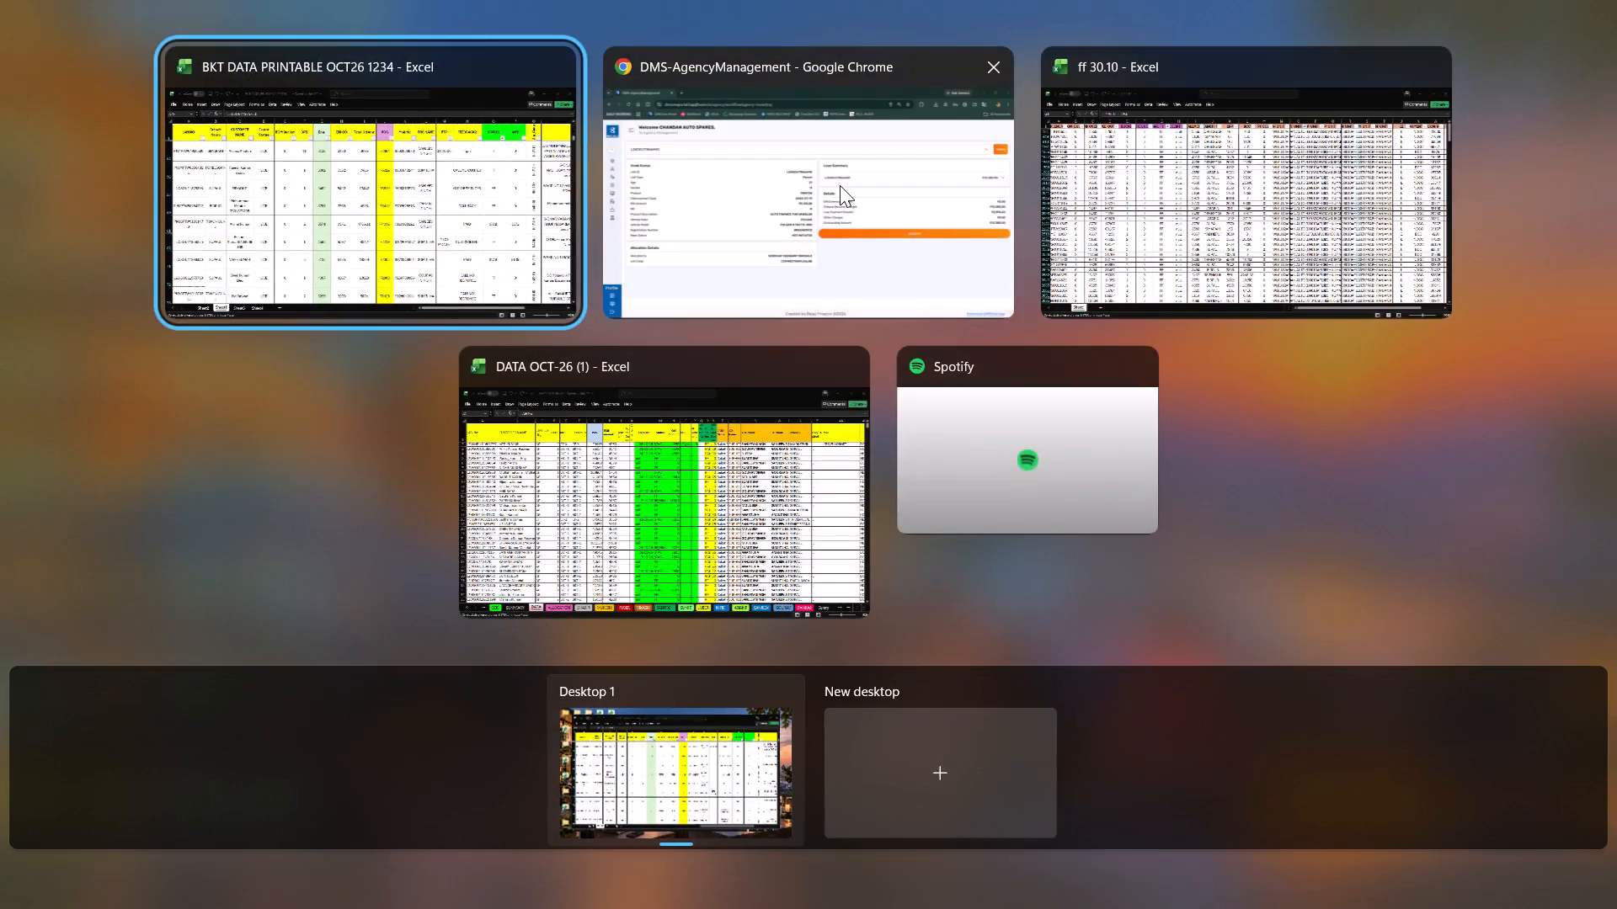
{"action": "left_click", "coordinate": [840, 185]}
{"action": "double_click", "coordinate": [259, 235]}
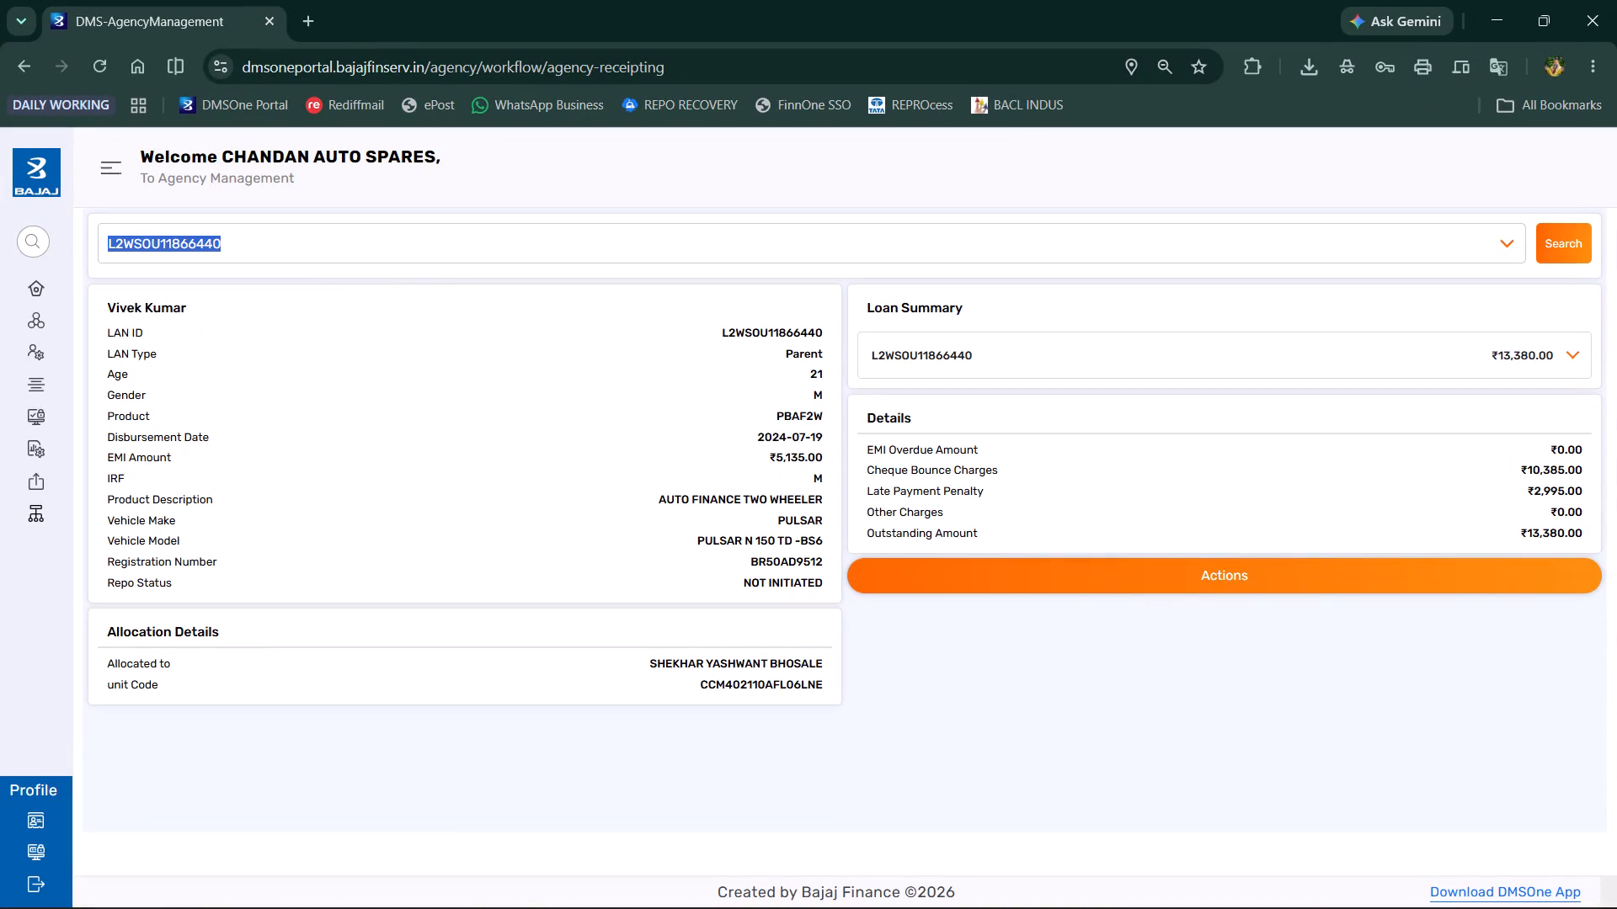
{"action": "key", "text": "BackSpace"}
{"action": "key", "text": "ctrl+v"}
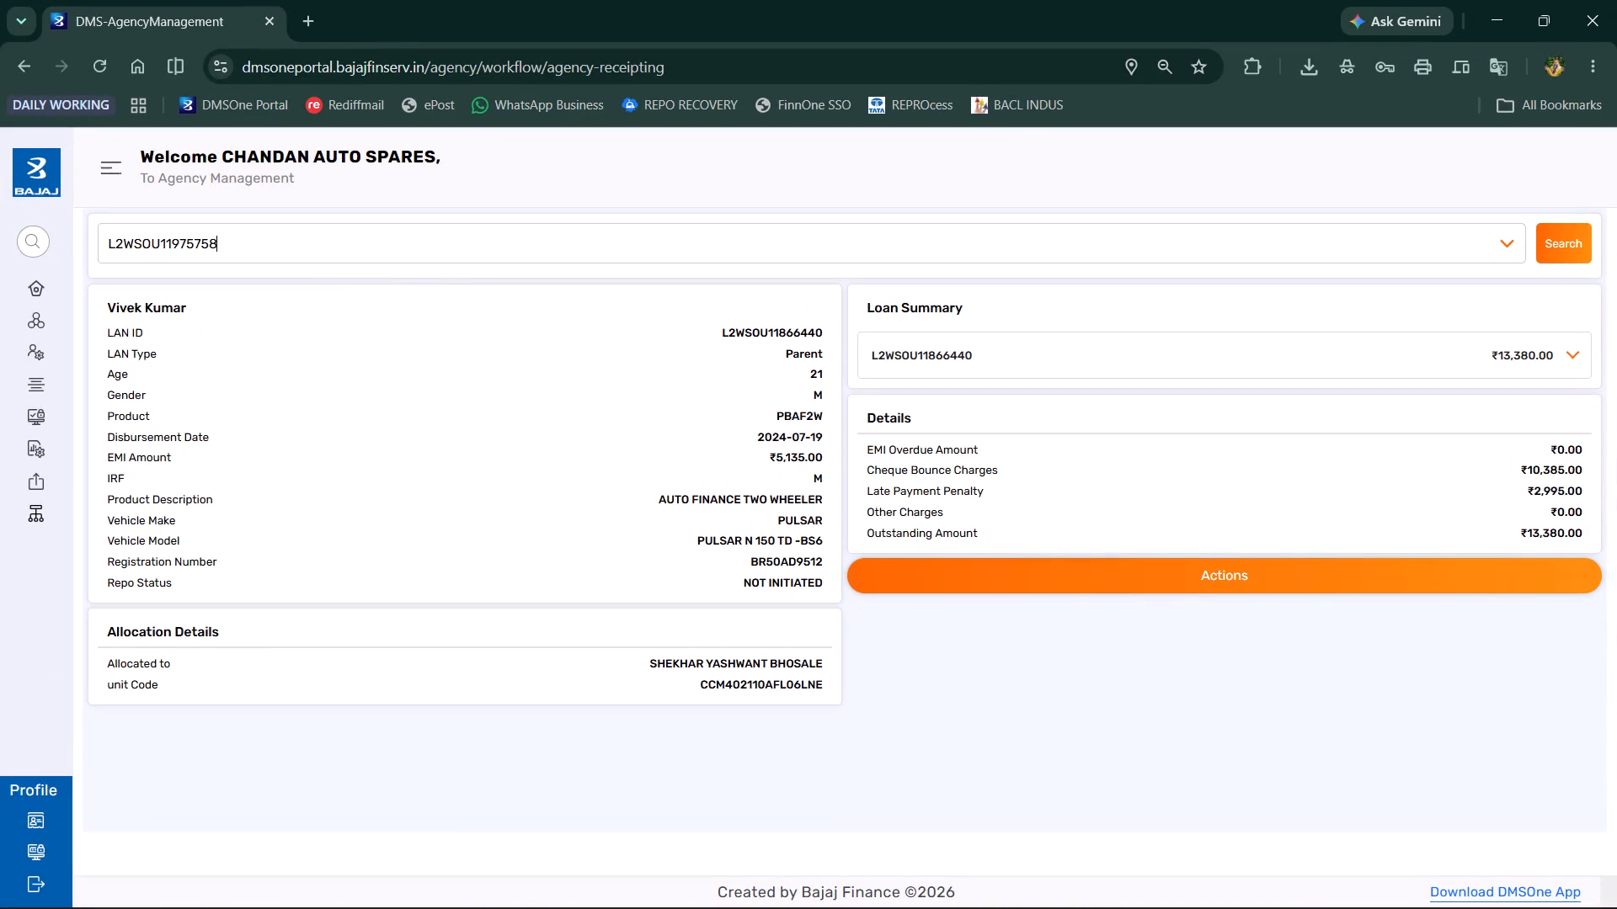
{"action": "key", "text": "Return"}
{"action": "key", "text": "Return"}
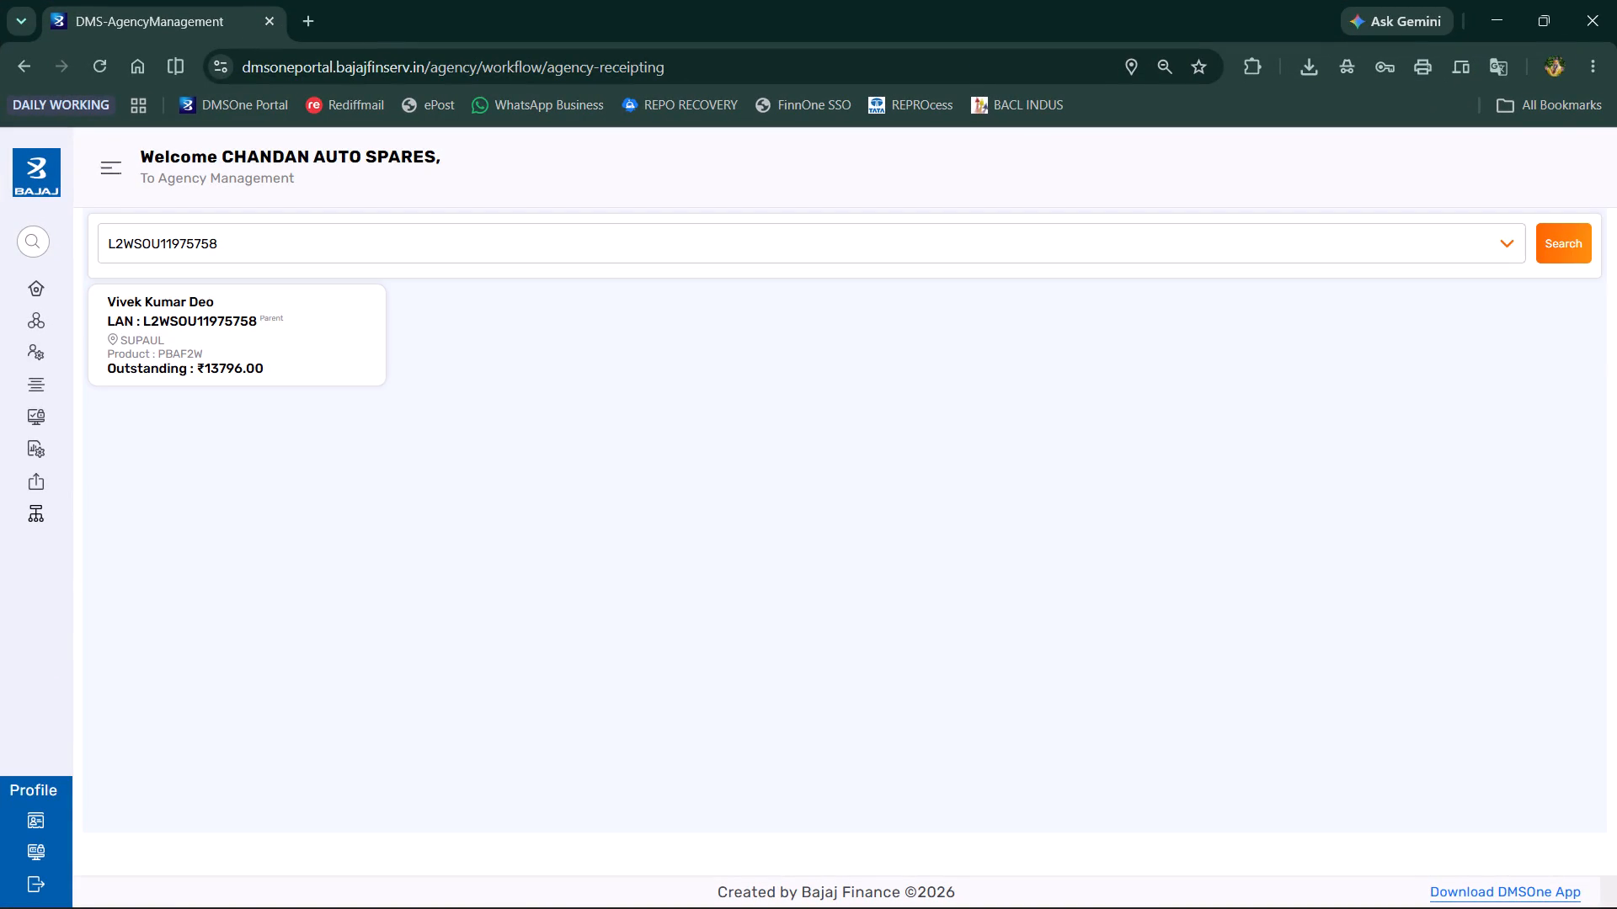
{"action": "double_click", "coordinate": [184, 366]}
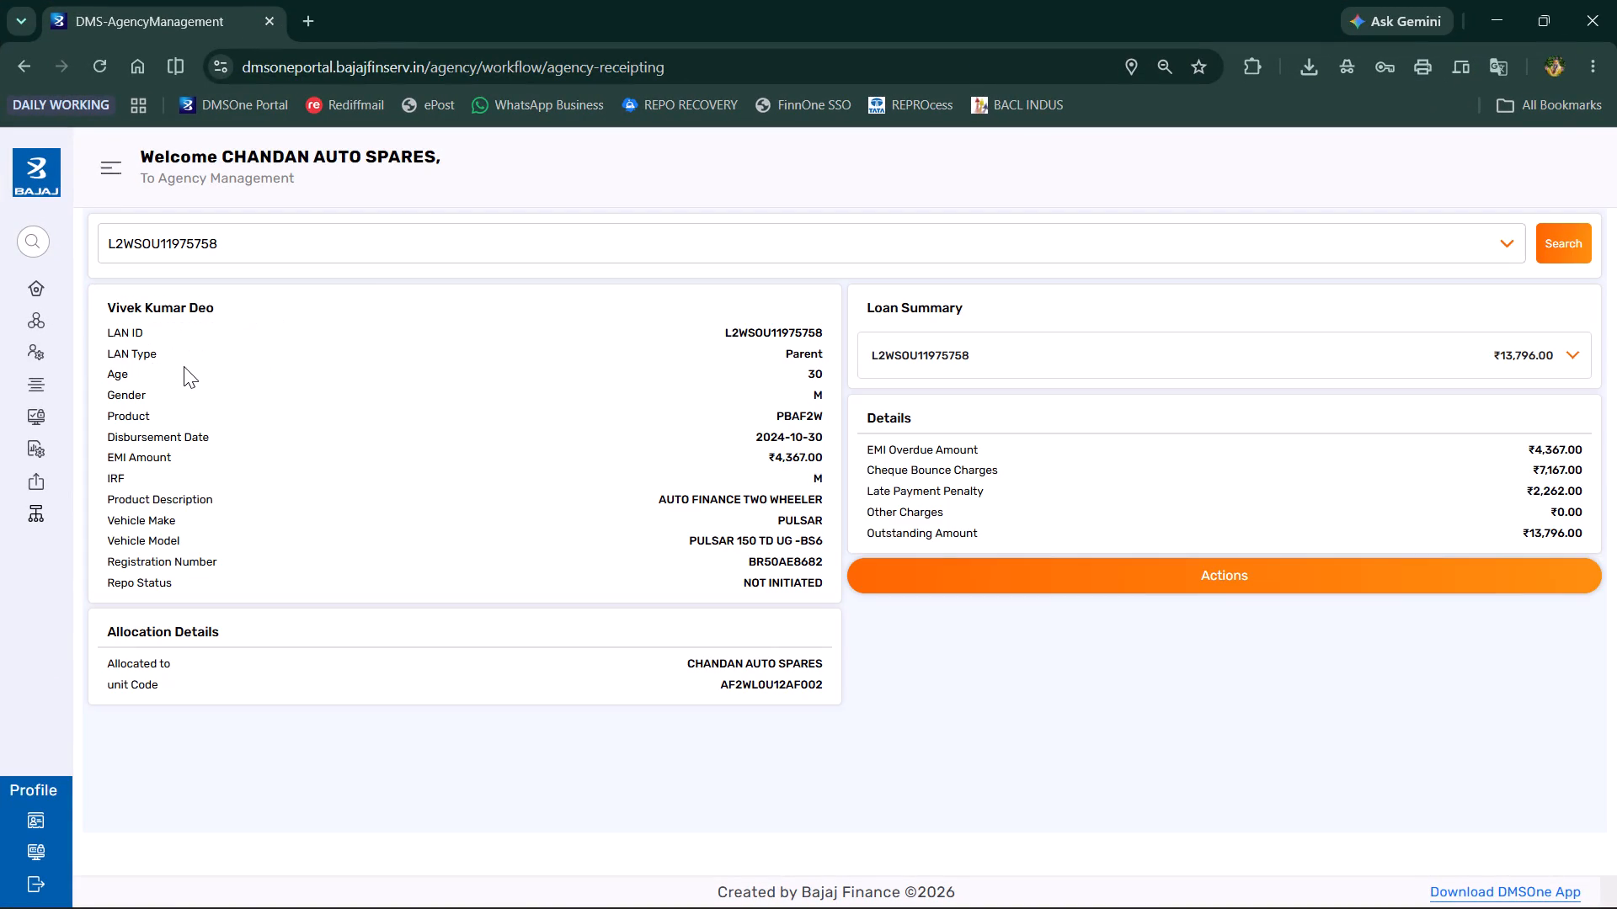
Copy row 73's LAN from the BKT DATA workbook, search for it in the DMS portal in Chrome and open its loan details.
{"action": "key", "text": "super+Tab"}
{"action": "left_click", "coordinate": [702, 203]}
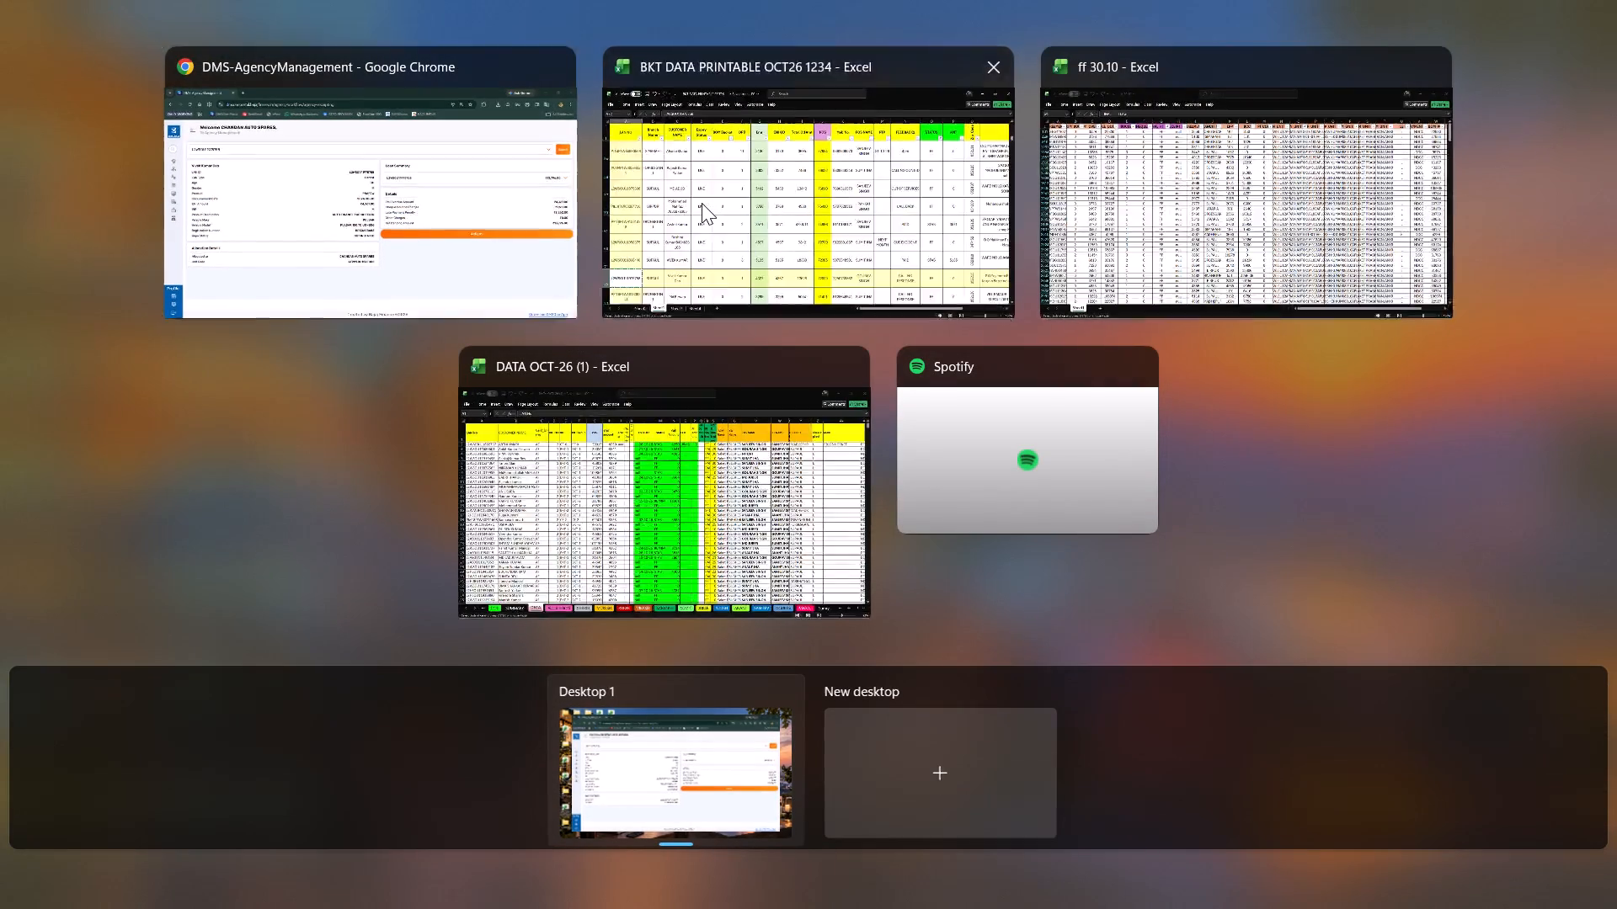
{"action": "key", "text": "Down"}
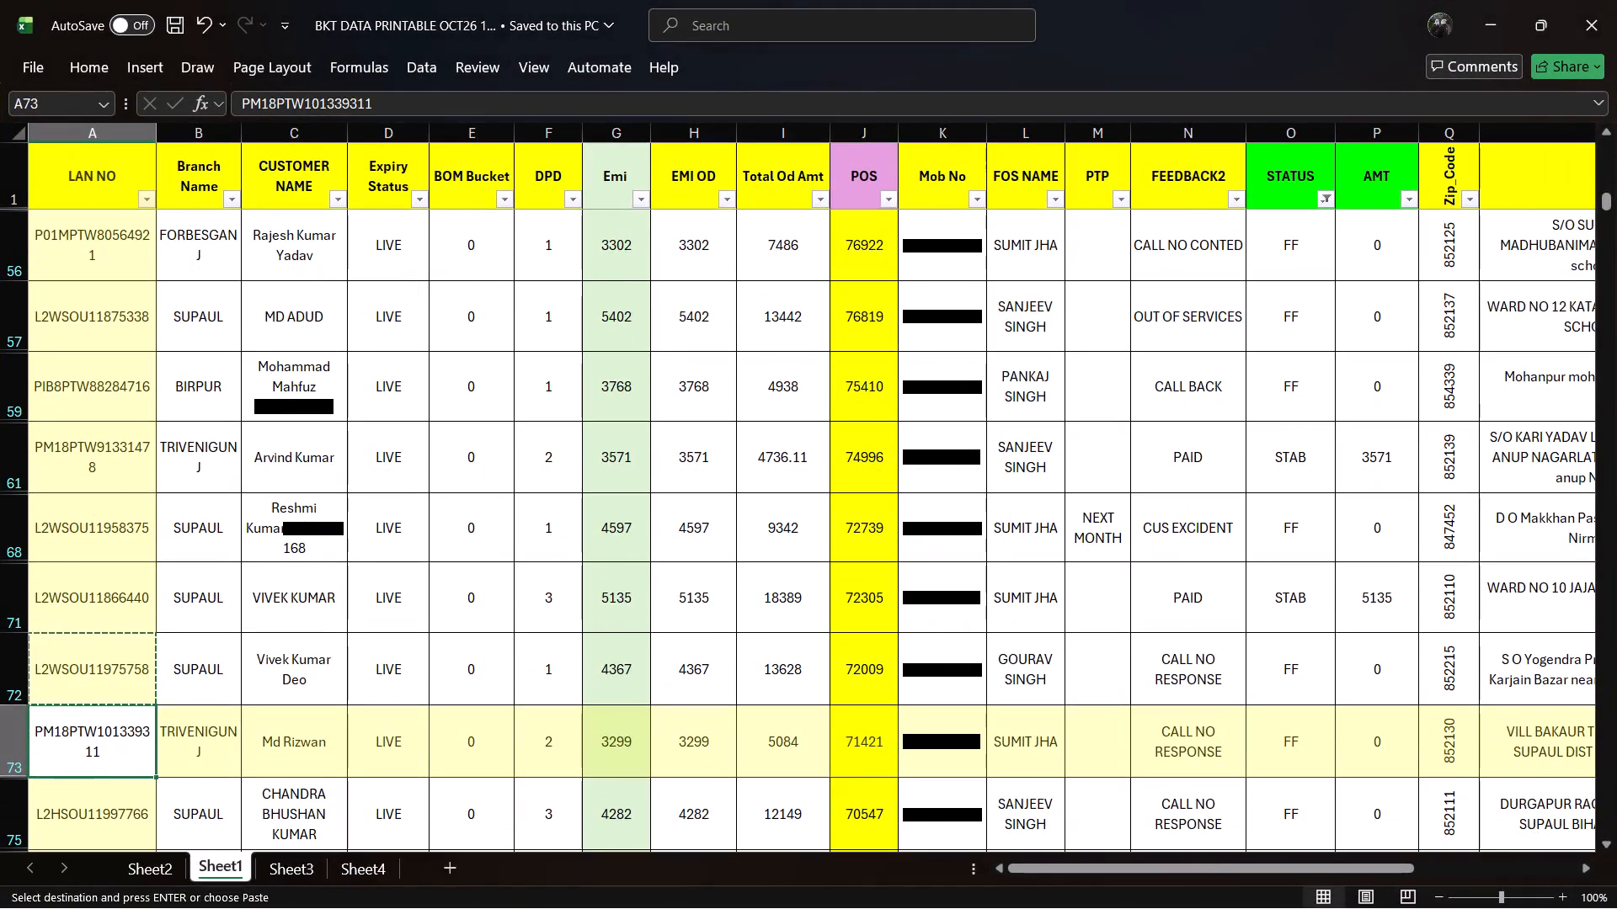
{"action": "key", "text": "ctrl+c"}
{"action": "key", "text": "super+Tab"}
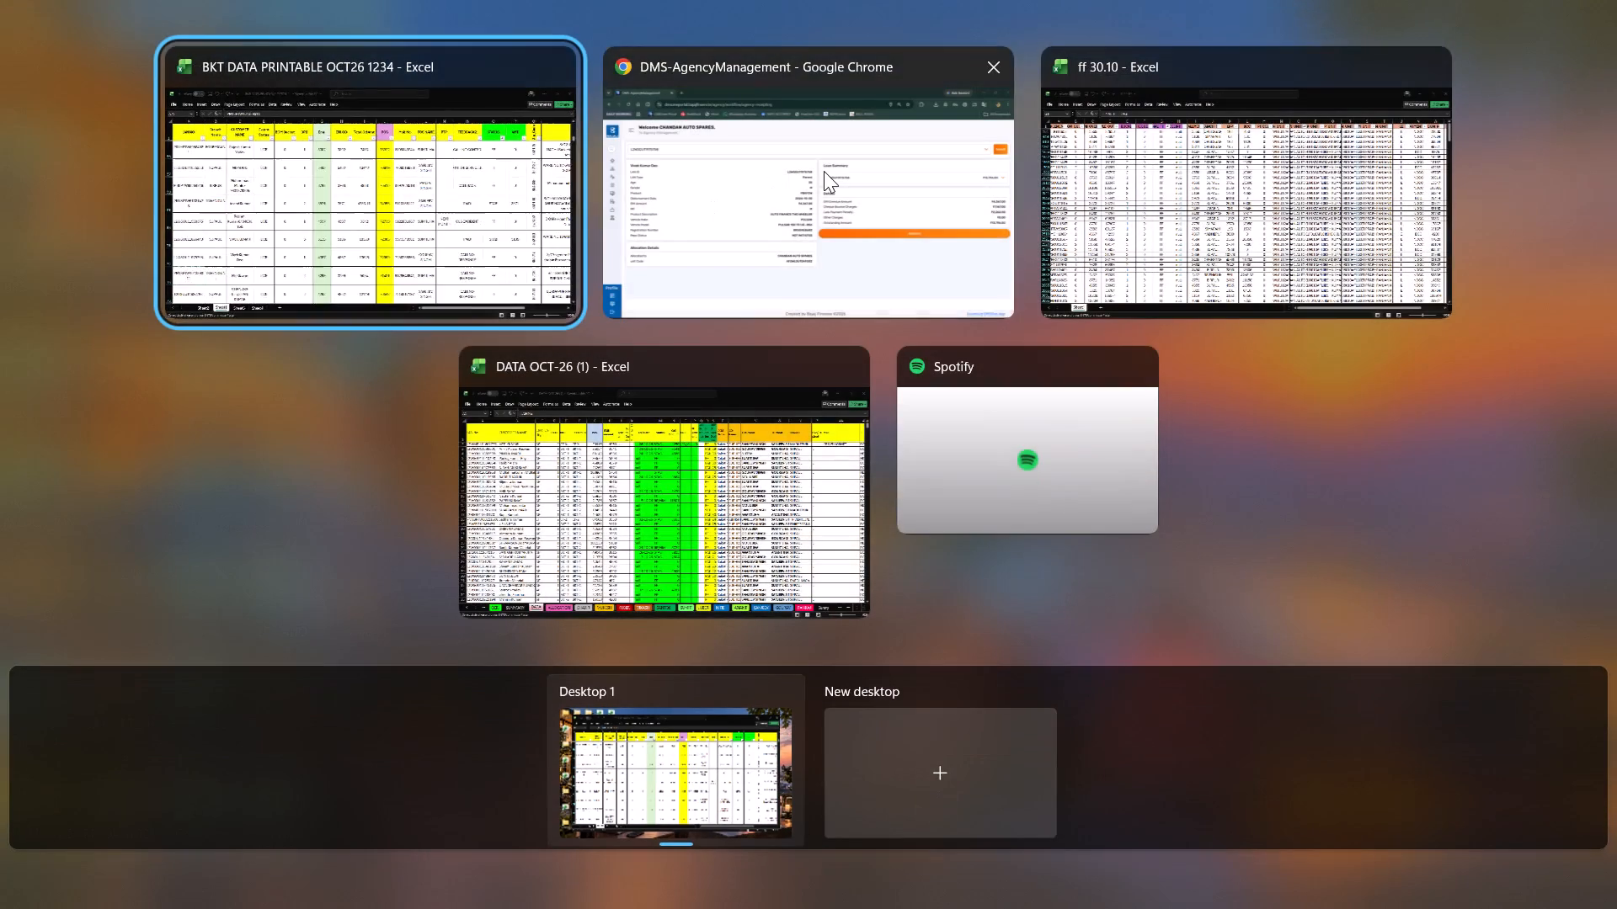
{"action": "left_click", "coordinate": [824, 171]}
{"action": "left_click", "coordinate": [260, 231]}
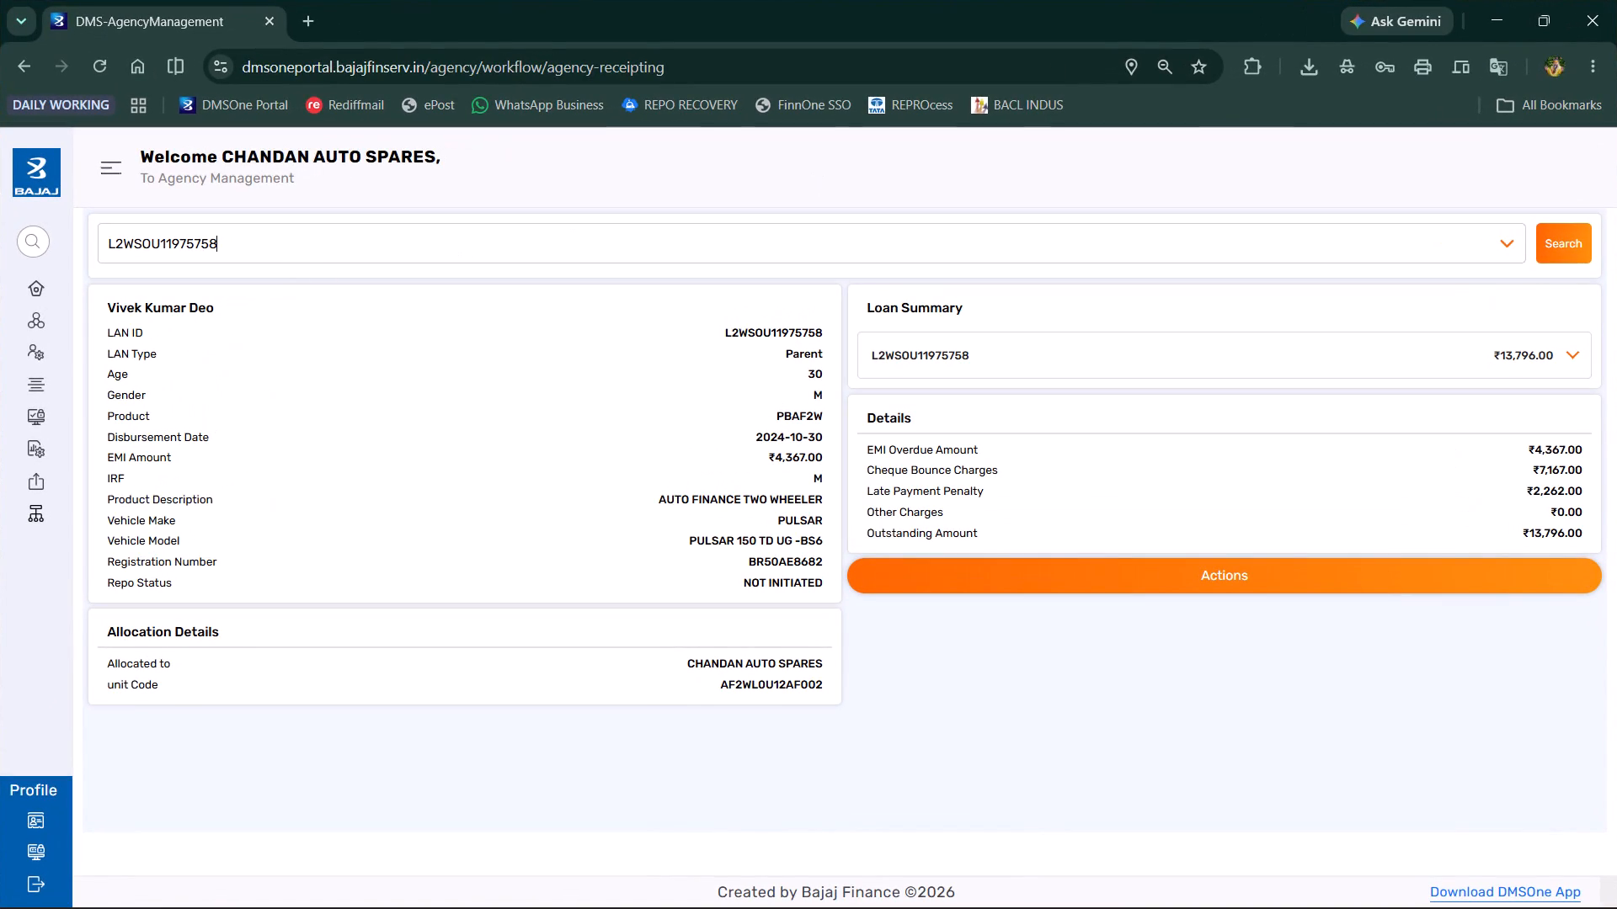
{"action": "key", "text": "BackSpace"}
{"action": "key", "text": "BackSpace"}
{"action": "key", "text": "BackSpace"}
{"action": "key", "text": "BackSpace"}
{"action": "key", "text": "BackSpace"}
{"action": "key", "text": "BackSpace"}
{"action": "key", "text": "BackSpace"}
{"action": "key", "text": "BackSpace"}
{"action": "key", "text": "BackSpace"}
{"action": "key", "text": "BackSpace"}
{"action": "key", "text": "BackSpace"}
{"action": "key", "text": "BackSpace"}
{"action": "key", "text": "BackSpace"}
{"action": "key", "text": "BackSpace"}
{"action": "key", "text": "BackSpace"}
{"action": "key", "text": "BackSpace"}
{"action": "key", "text": "BackSpace"}
{"action": "key", "text": "BackSpace"}
{"action": "key", "text": "BackSpace"}
{"action": "key", "text": "BackSpace"}
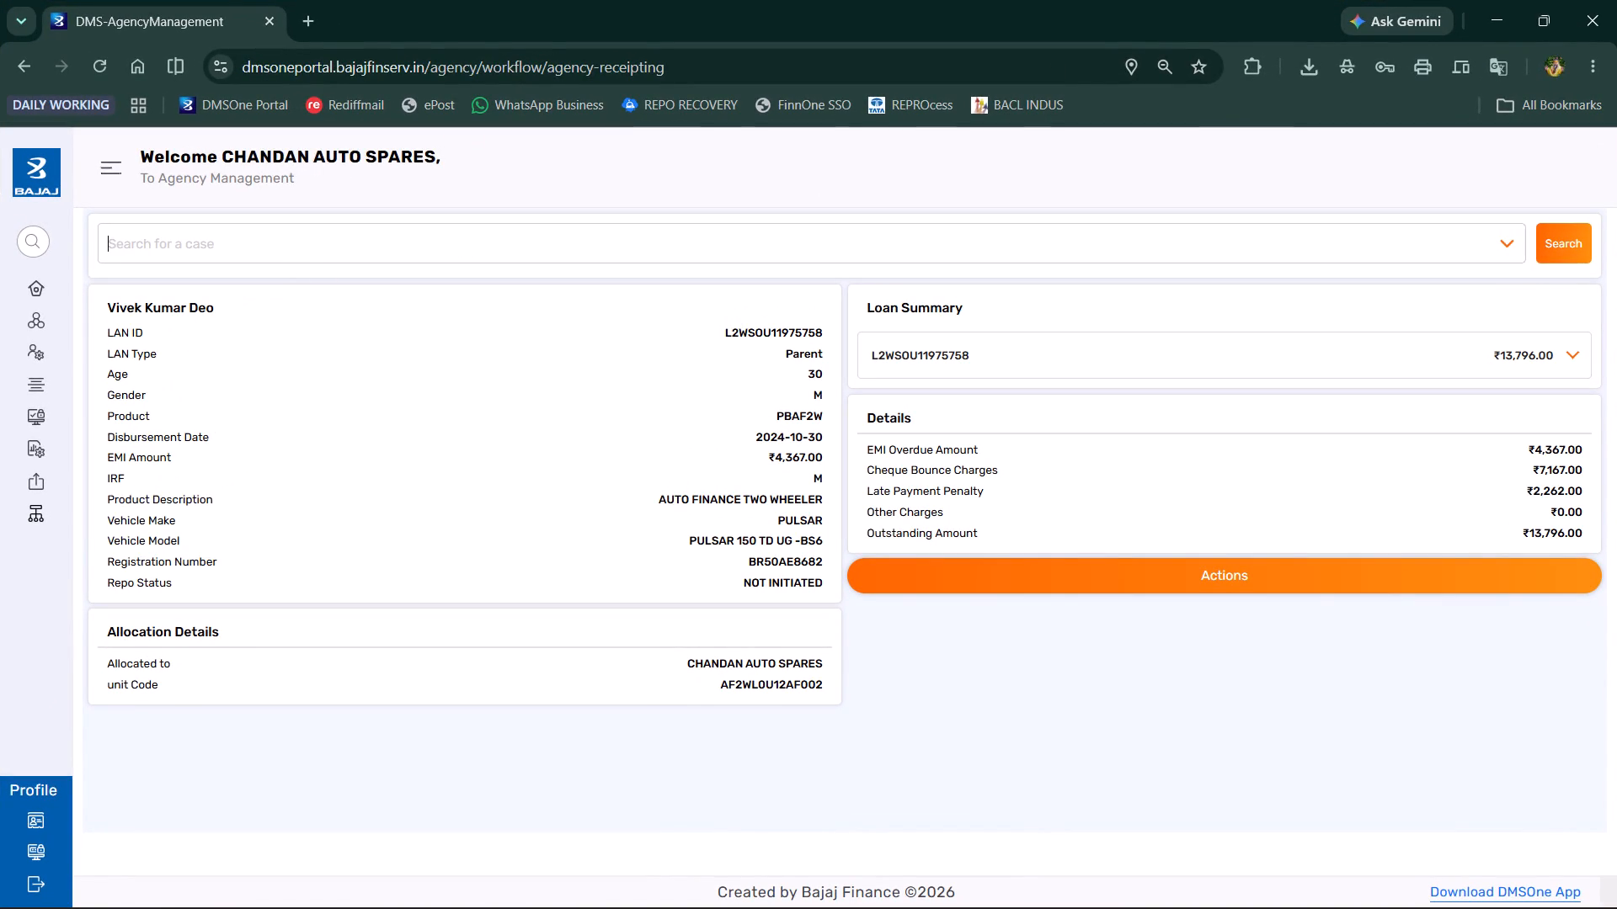
{"action": "key", "text": "ctrl+v"}
{"action": "key", "text": "Return"}
{"action": "key", "text": "Return"}
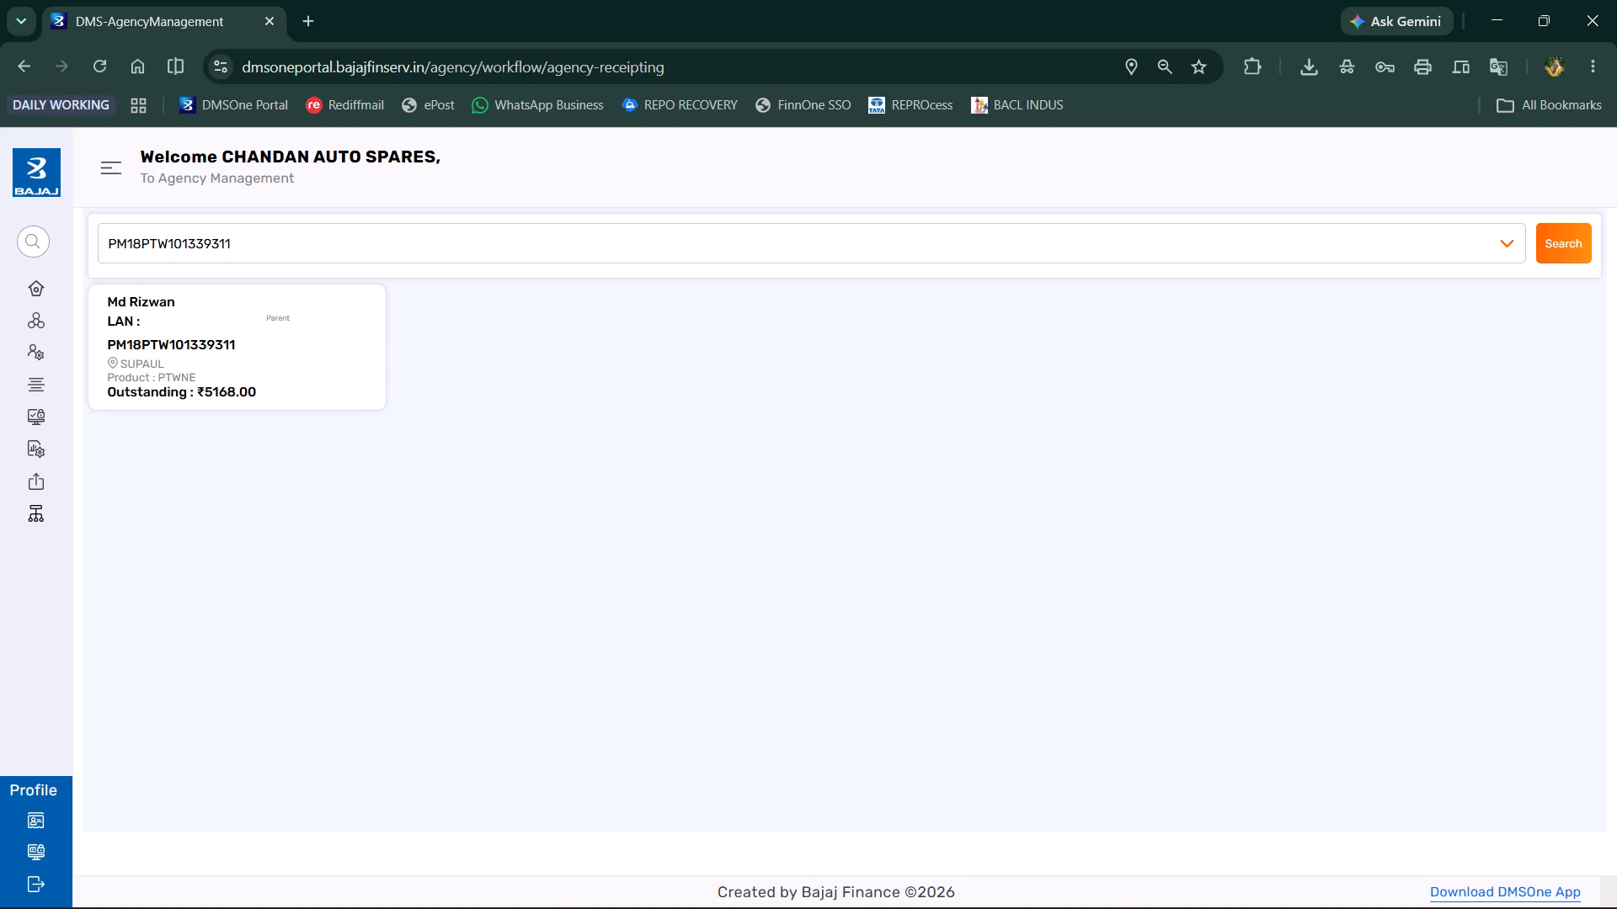
{"action": "double_click", "coordinate": [166, 359]}
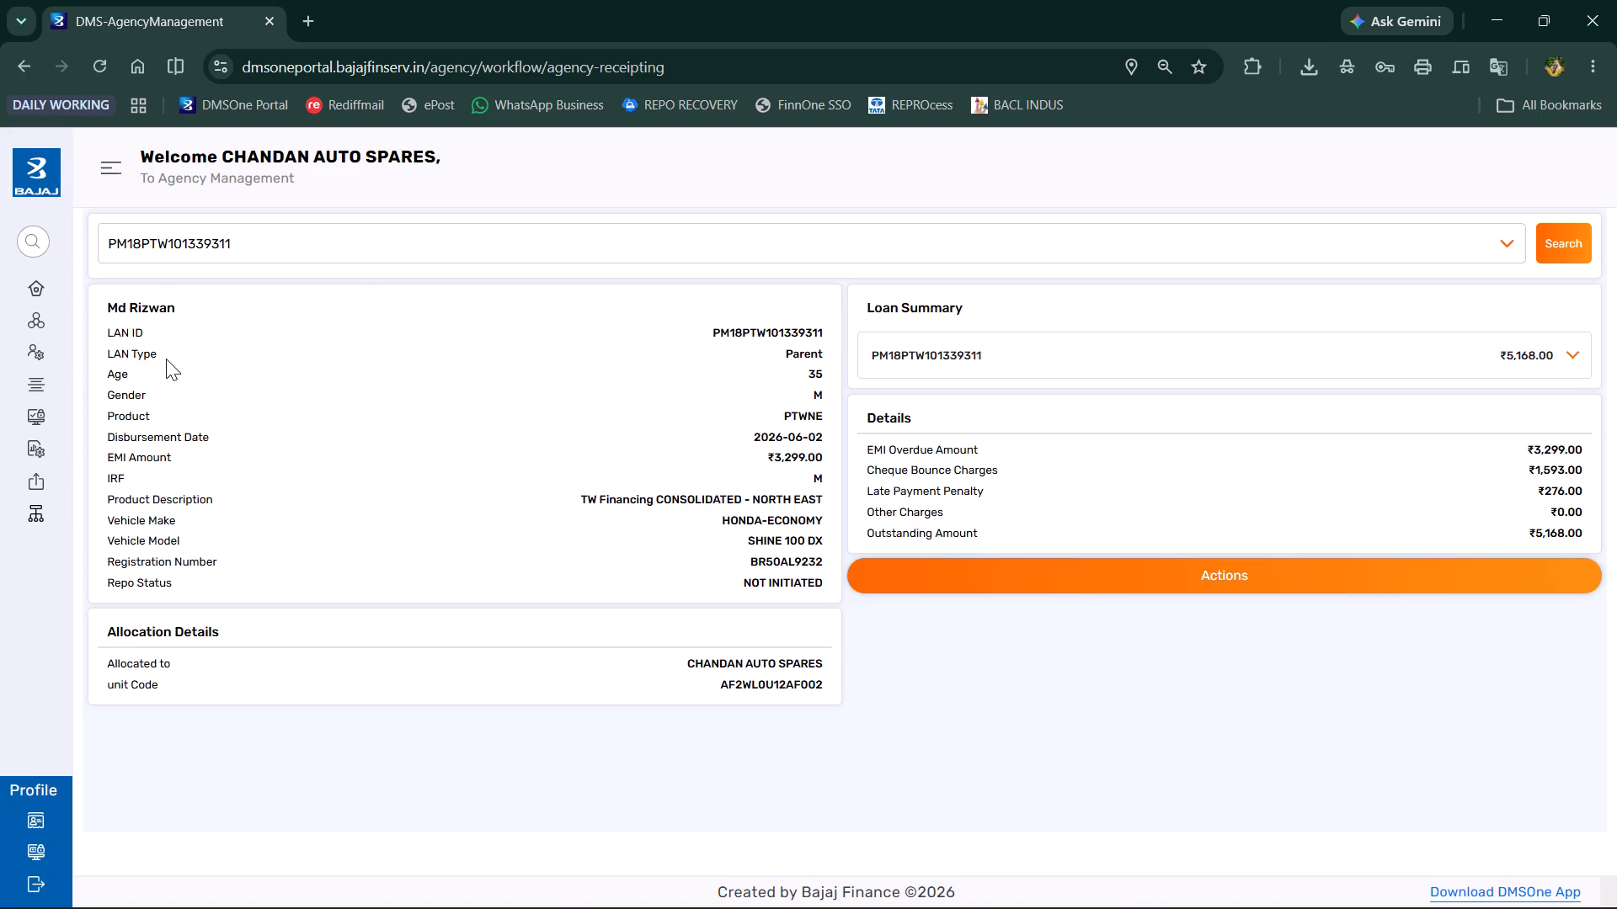
Return to the BKT DATA workbook and select row 75's LAN for the next dues check.
{"action": "key", "text": "super+Tab"}
{"action": "left_click", "coordinate": [711, 226]}
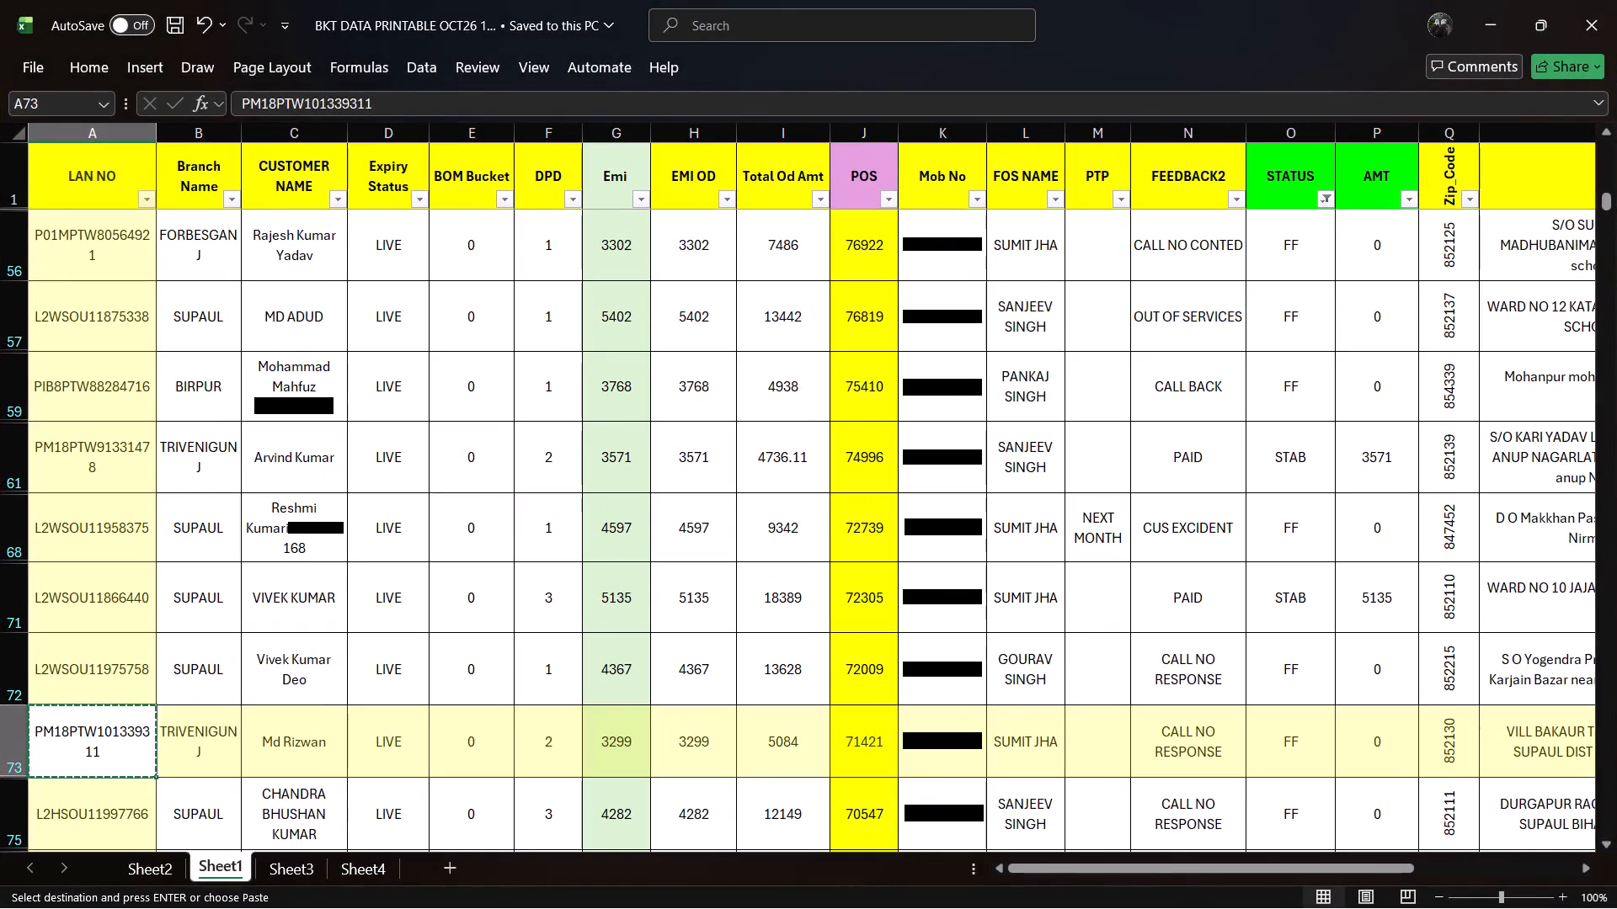
{"action": "key", "text": "Down"}
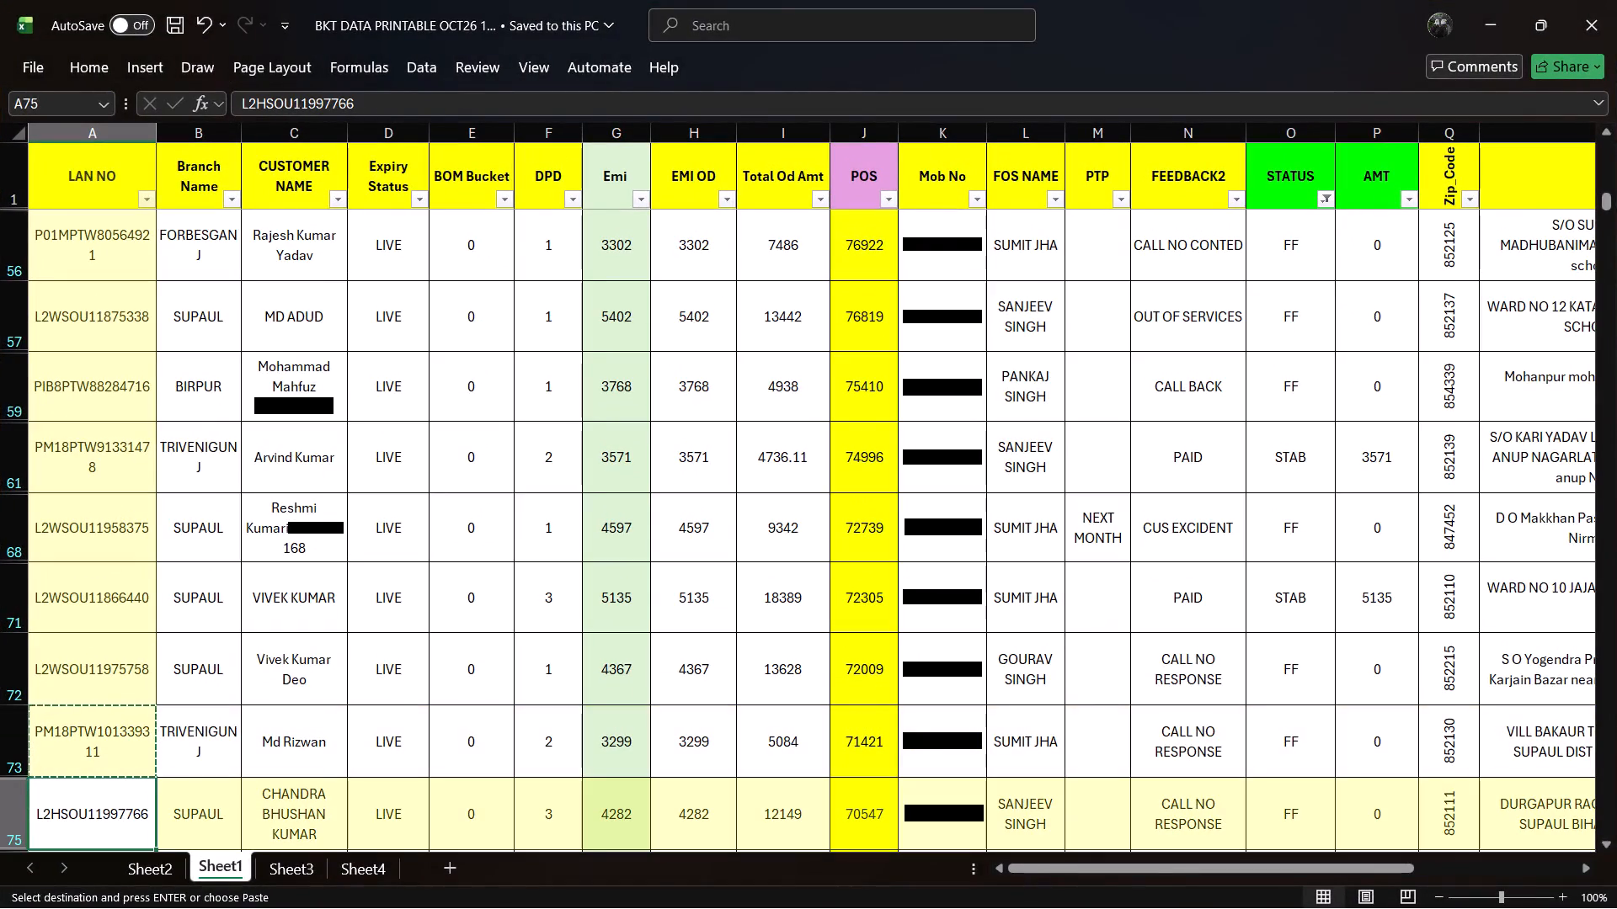
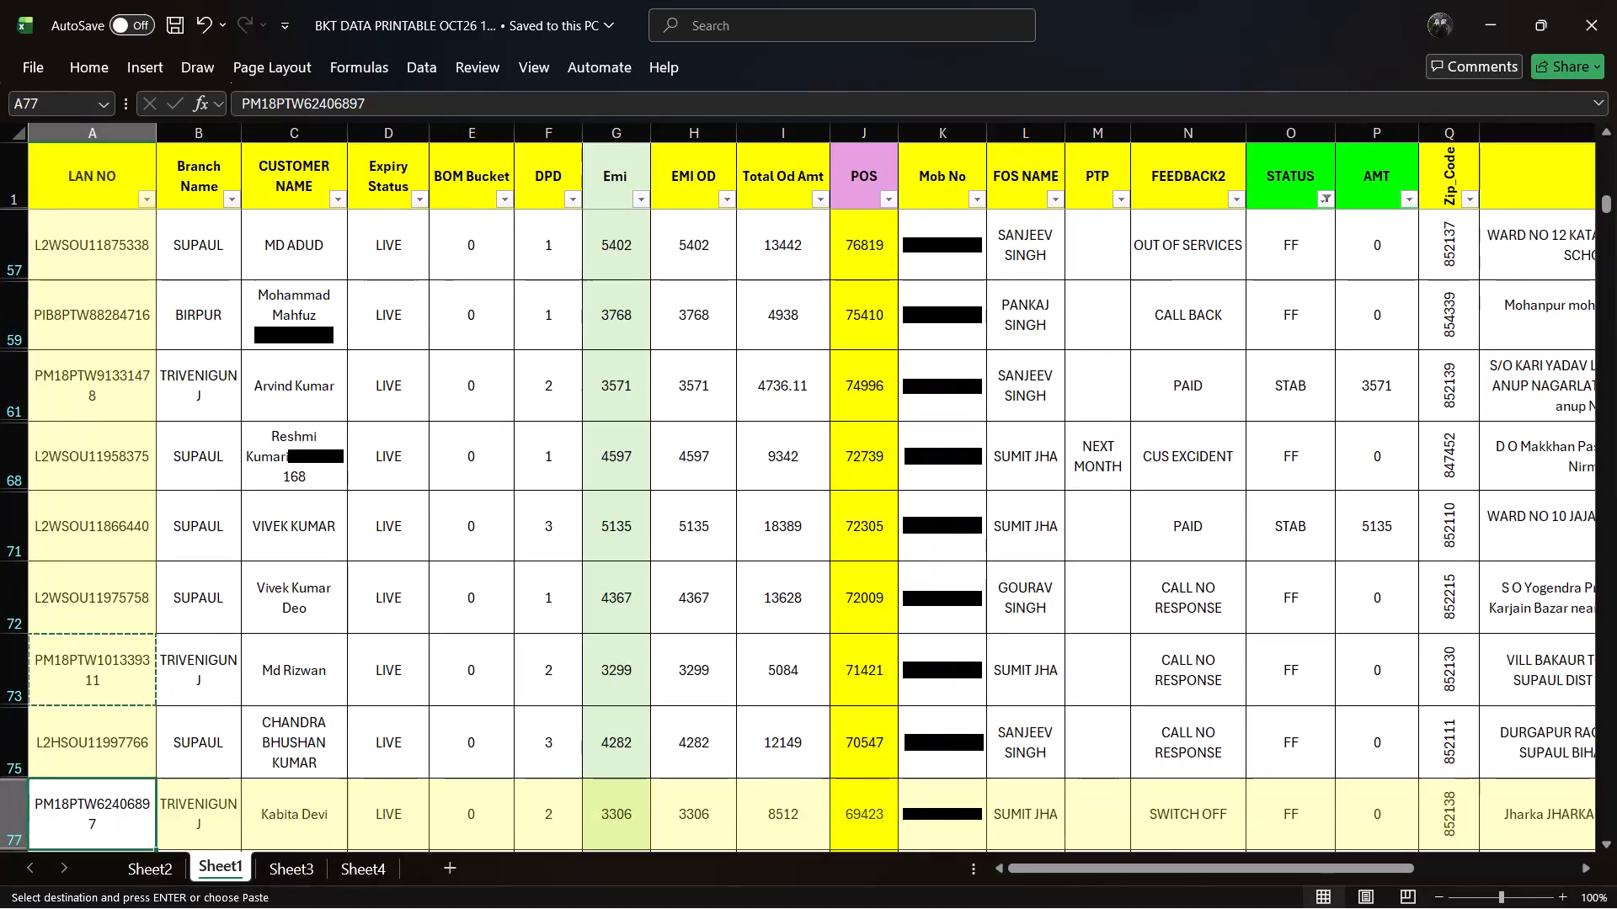
Copy row 75's LAN from the BKT DATA workbook, search for it in the DMS portal in Chrome and open its loan details.
{"action": "key", "text": "Up"}
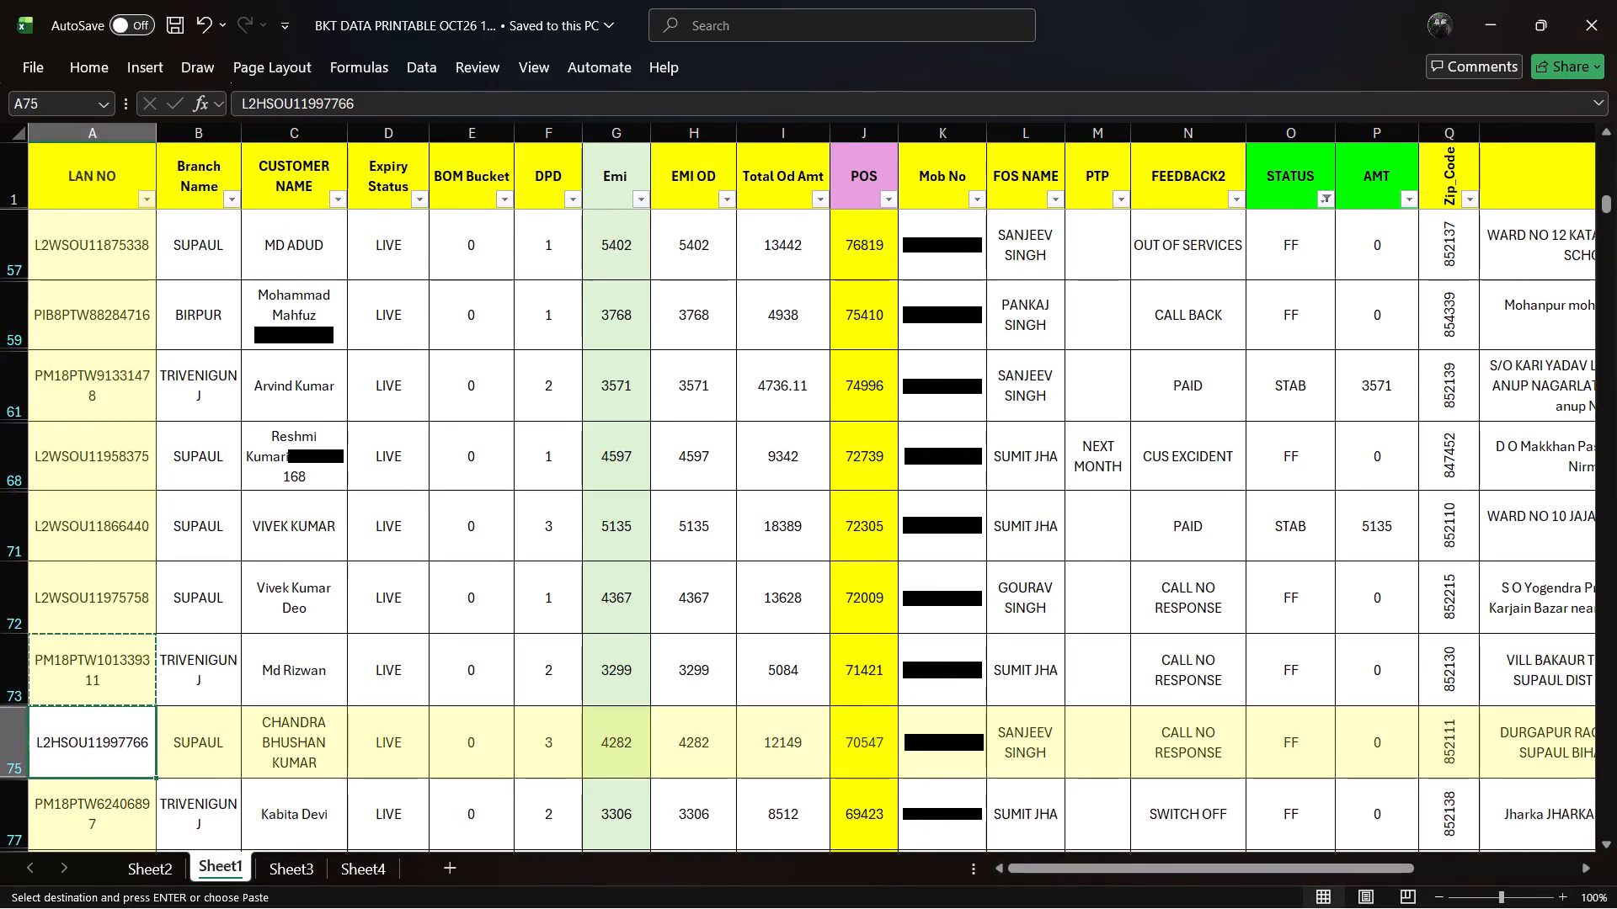
{"action": "key", "text": "ctrl+c"}
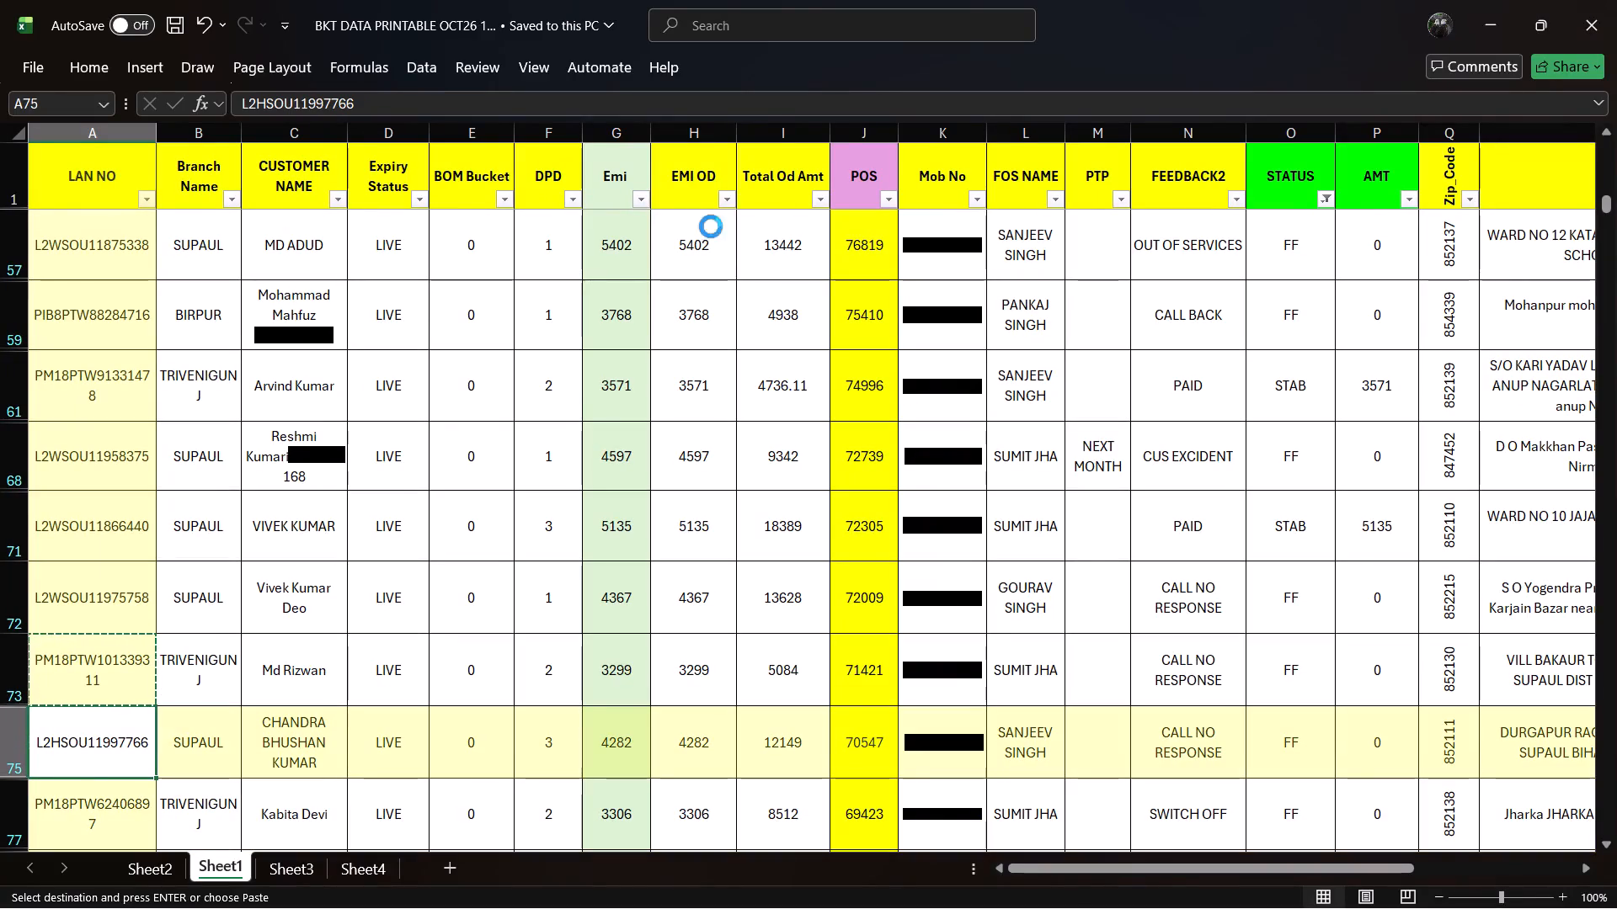
{"action": "key", "text": "super+Tab"}
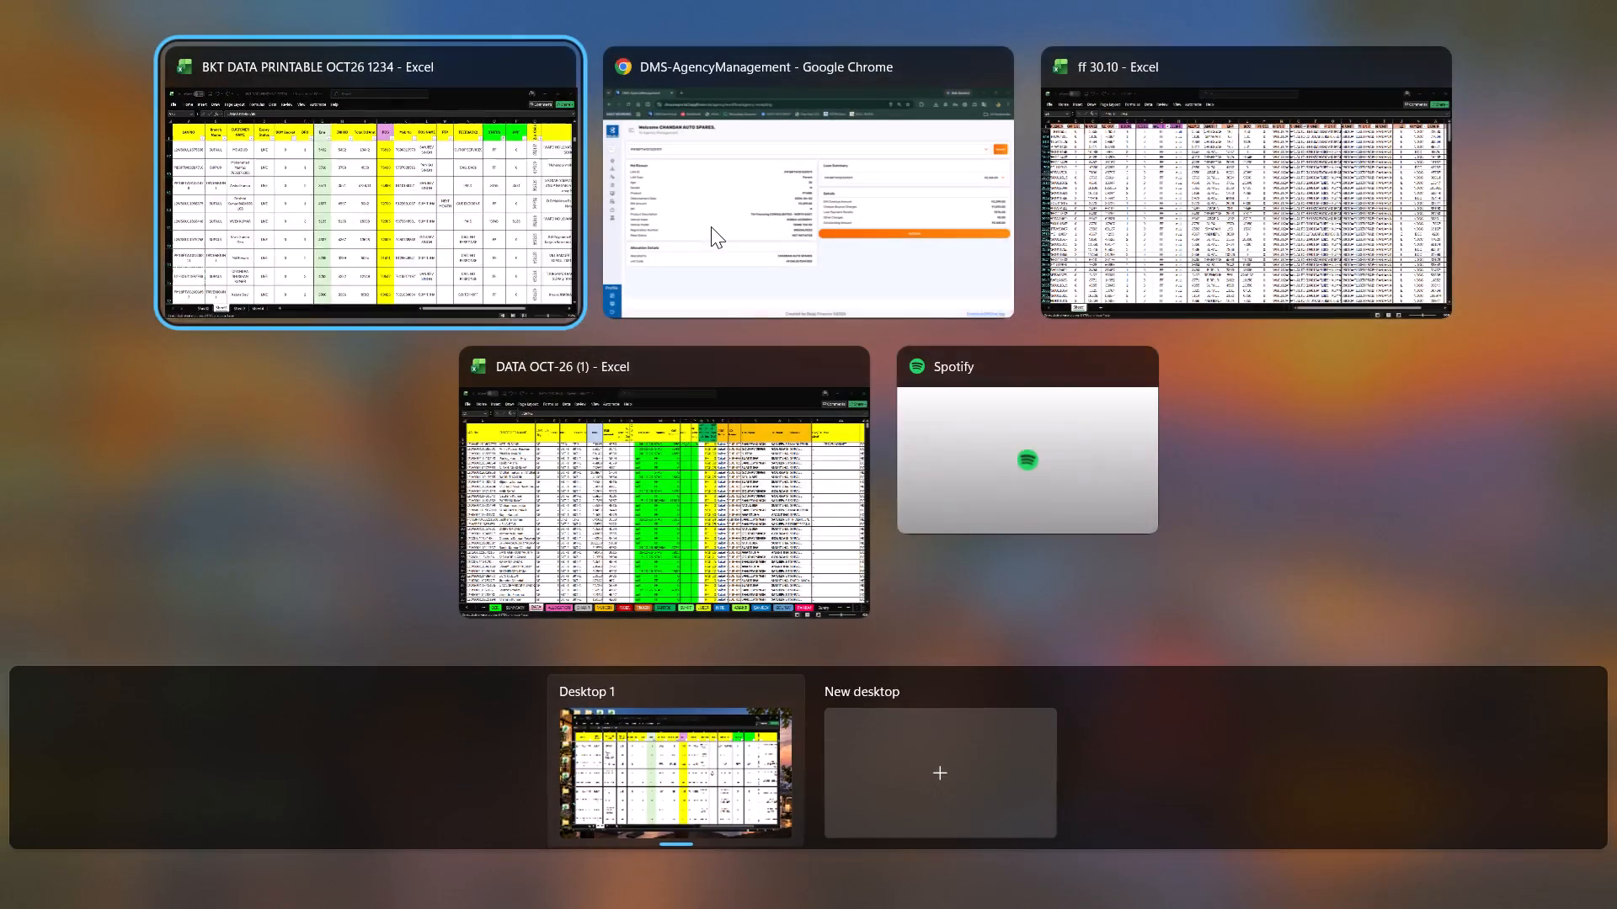
{"action": "left_click", "coordinate": [711, 226]}
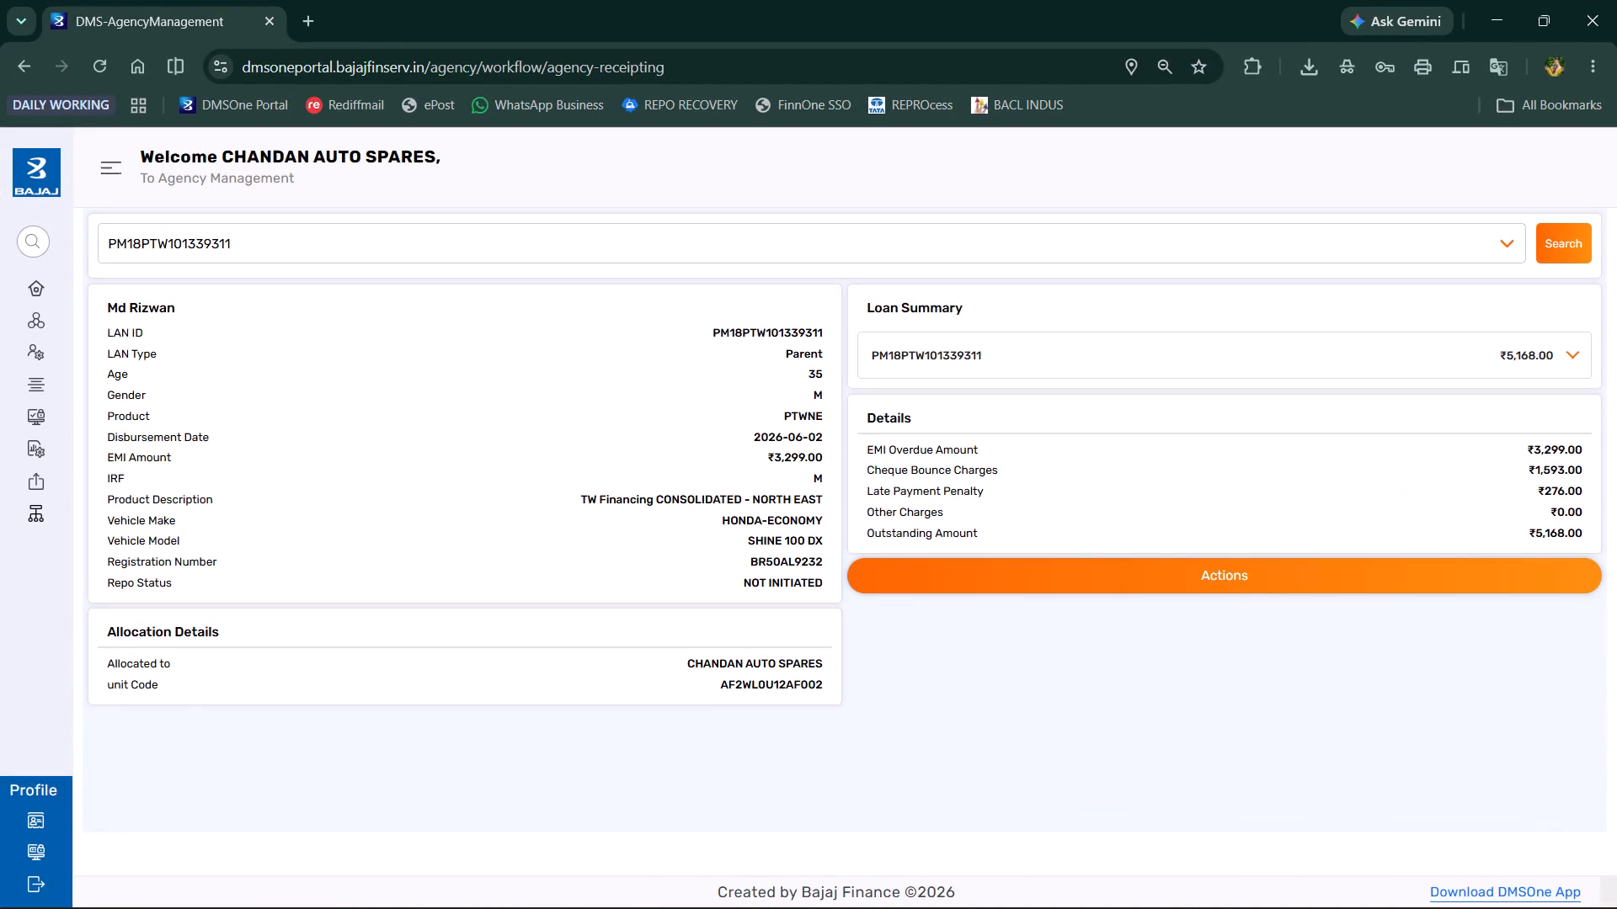
{"action": "left_click", "coordinate": [257, 253]}
{"action": "key", "text": "BackSpace"}
{"action": "key", "text": "BackSpace"}
{"action": "key", "text": "BackSpace"}
{"action": "key", "text": "BackSpace"}
{"action": "key", "text": "BackSpace"}
{"action": "key", "text": "BackSpace"}
{"action": "key", "text": "BackSpace"}
{"action": "key", "text": "BackSpace"}
{"action": "key", "text": "BackSpace"}
{"action": "key", "text": "BackSpace"}
{"action": "key", "text": "BackSpace"}
{"action": "key", "text": "BackSpace"}
{"action": "key", "text": "BackSpace"}
{"action": "key", "text": "BackSpace"}
{"action": "key", "text": "BackSpace"}
{"action": "key", "text": "BackSpace"}
{"action": "key", "text": "BackSpace"}
{"action": "key", "text": "BackSpace"}
{"action": "key", "text": "BackSpace"}
{"action": "key", "text": "BackSpace"}
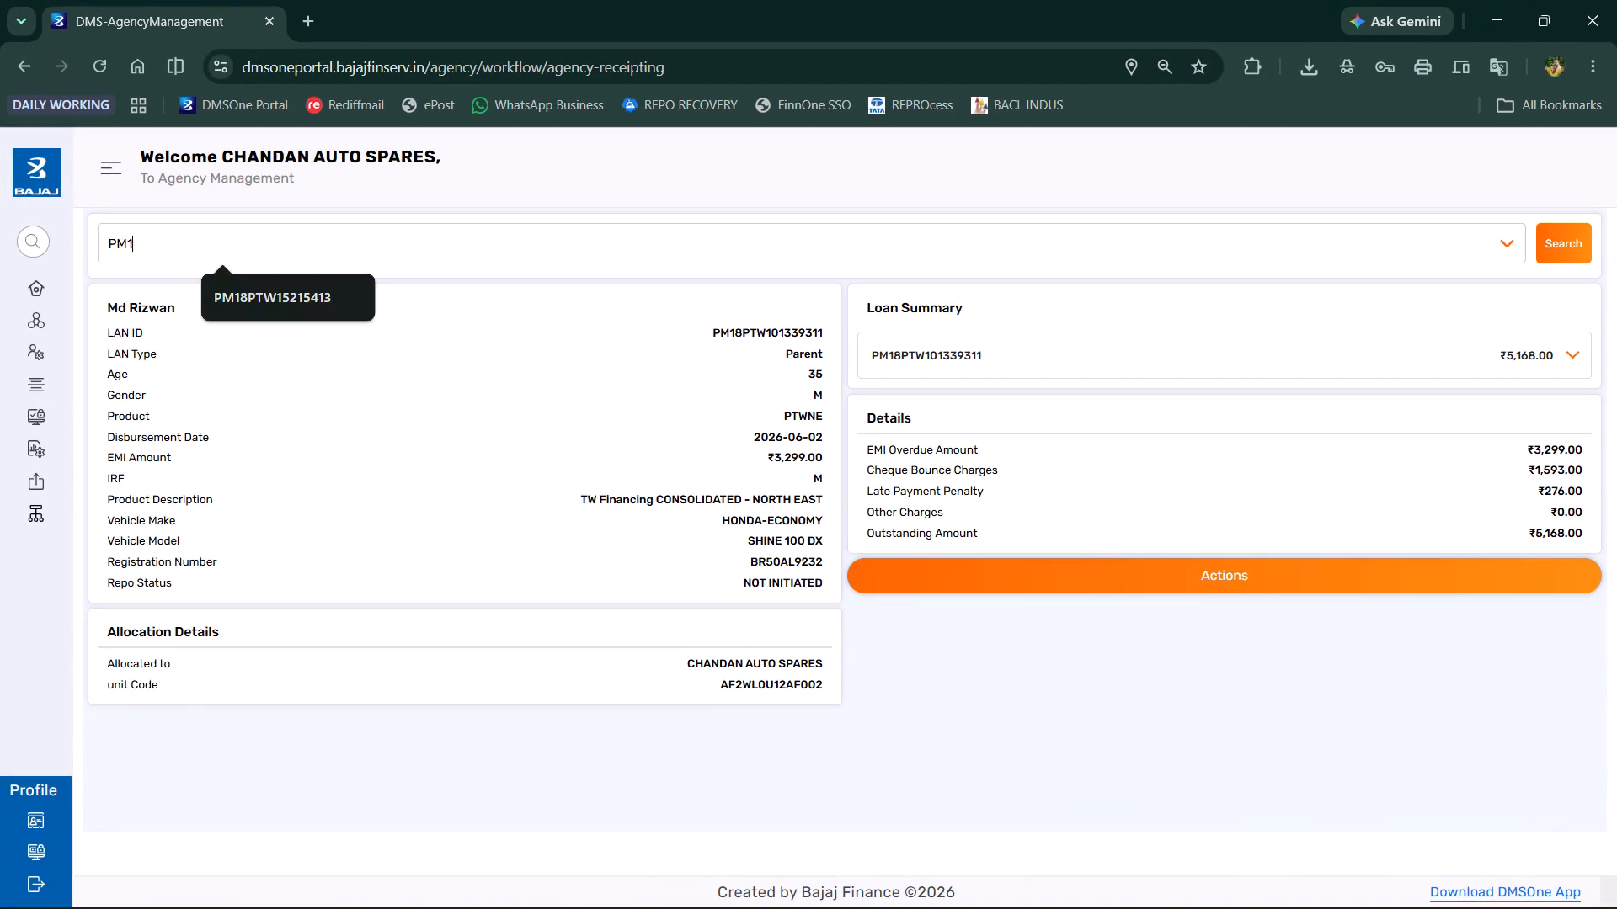
{"action": "key", "text": "ctrl+v"}
{"action": "key", "text": "Return"}
{"action": "key", "text": "Return"}
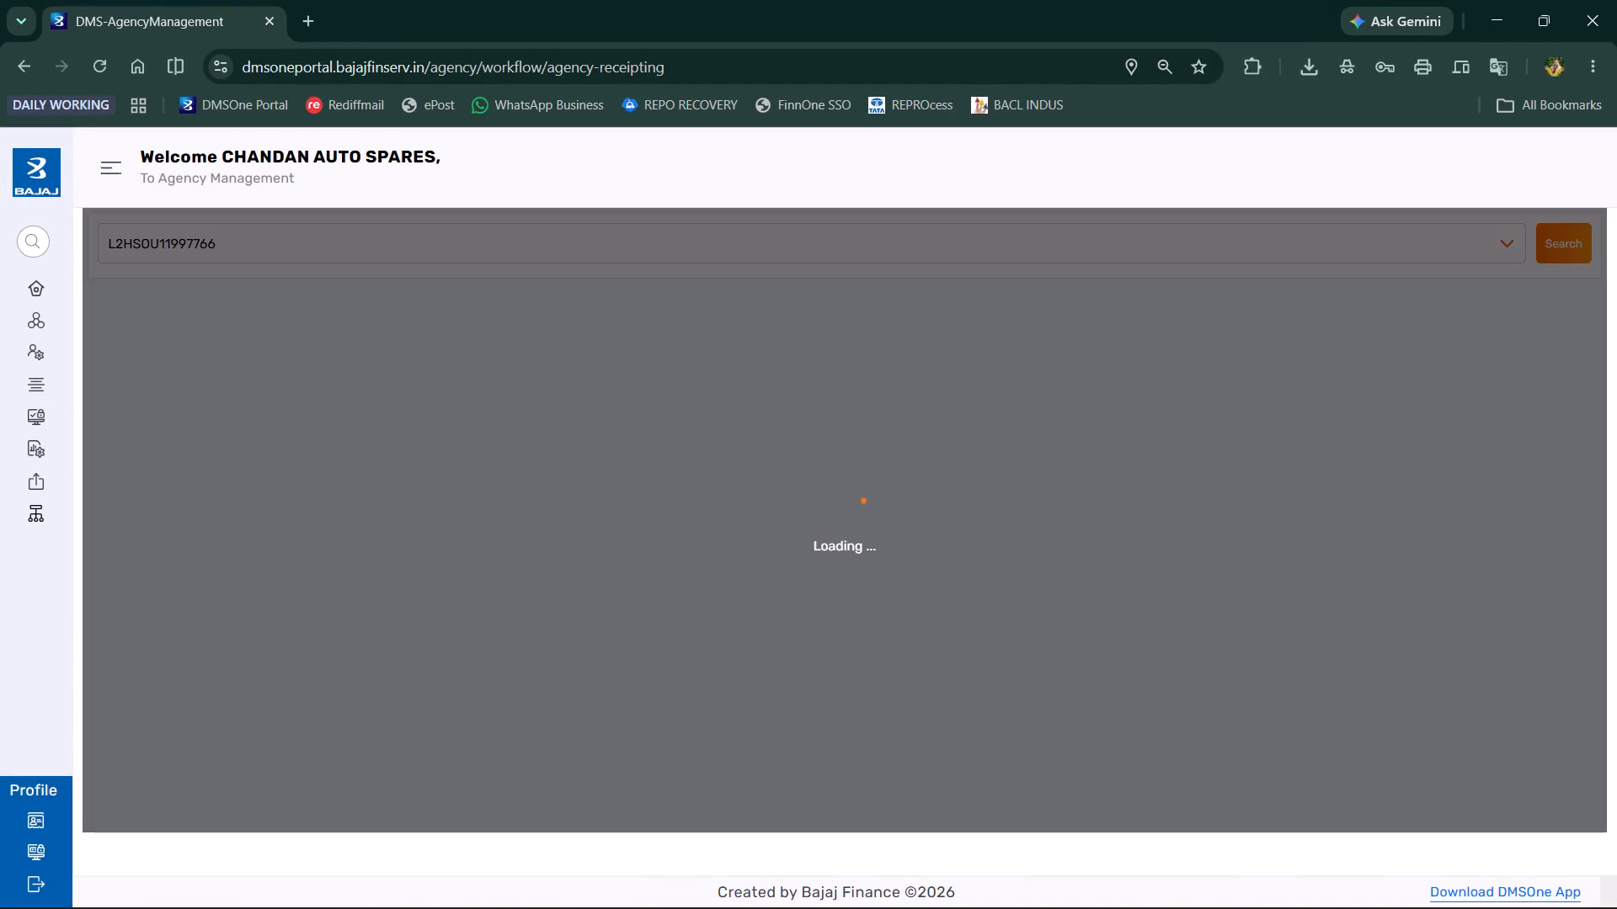
{"action": "double_click", "coordinate": [241, 327]}
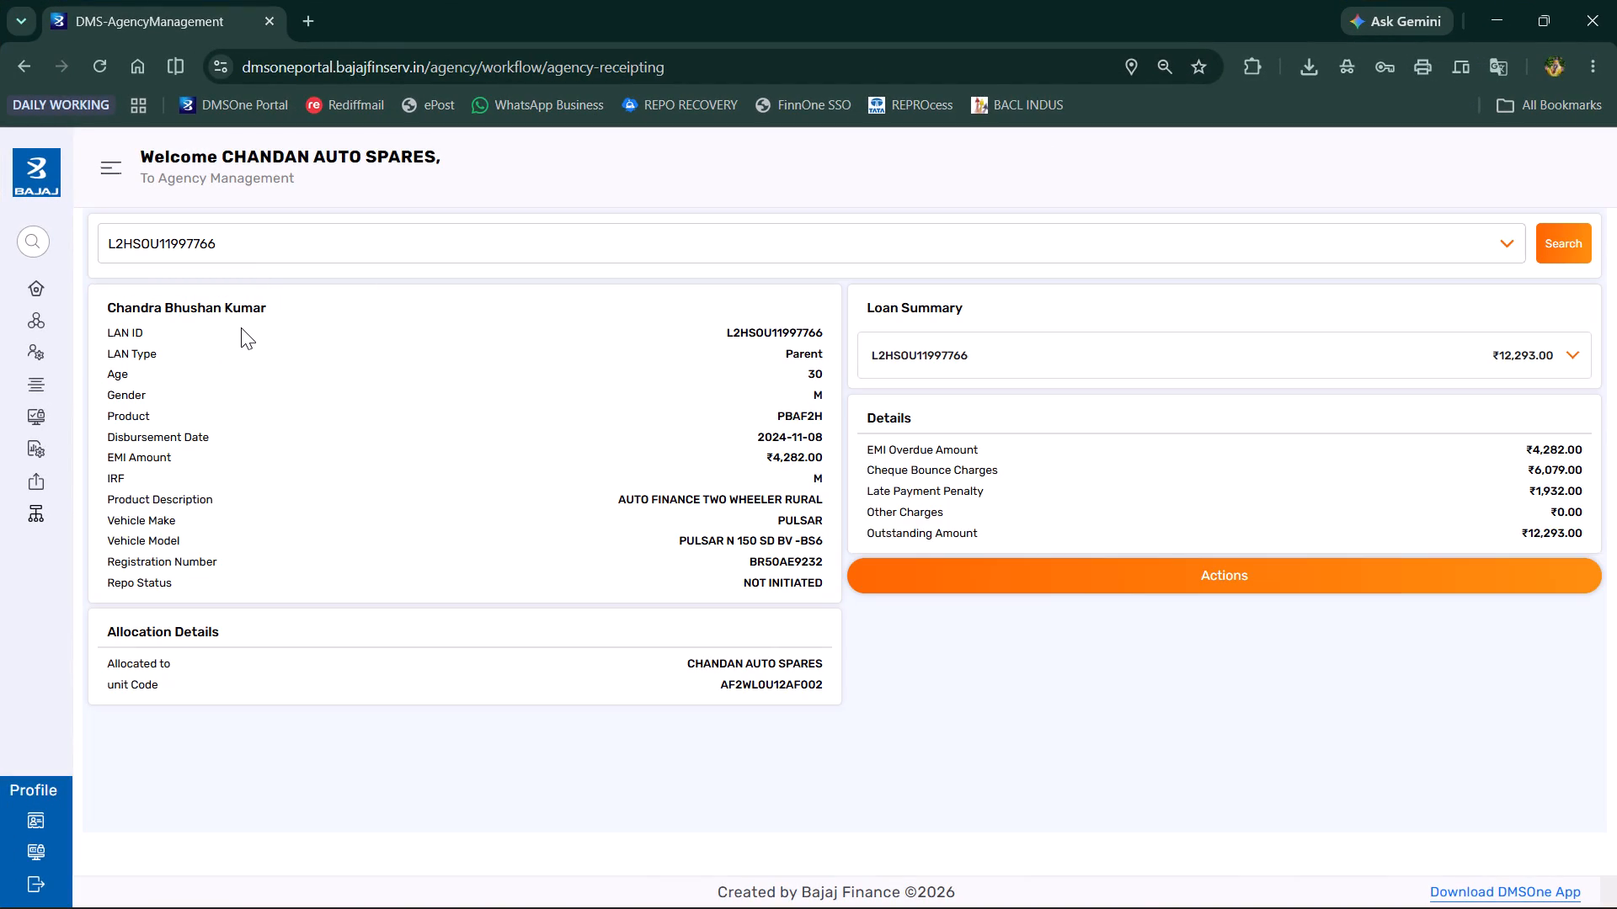
Switch back to the BKT DATA workbook in Excel and select the customer name cell in row 68.
{"action": "key", "text": "super+Tab"}
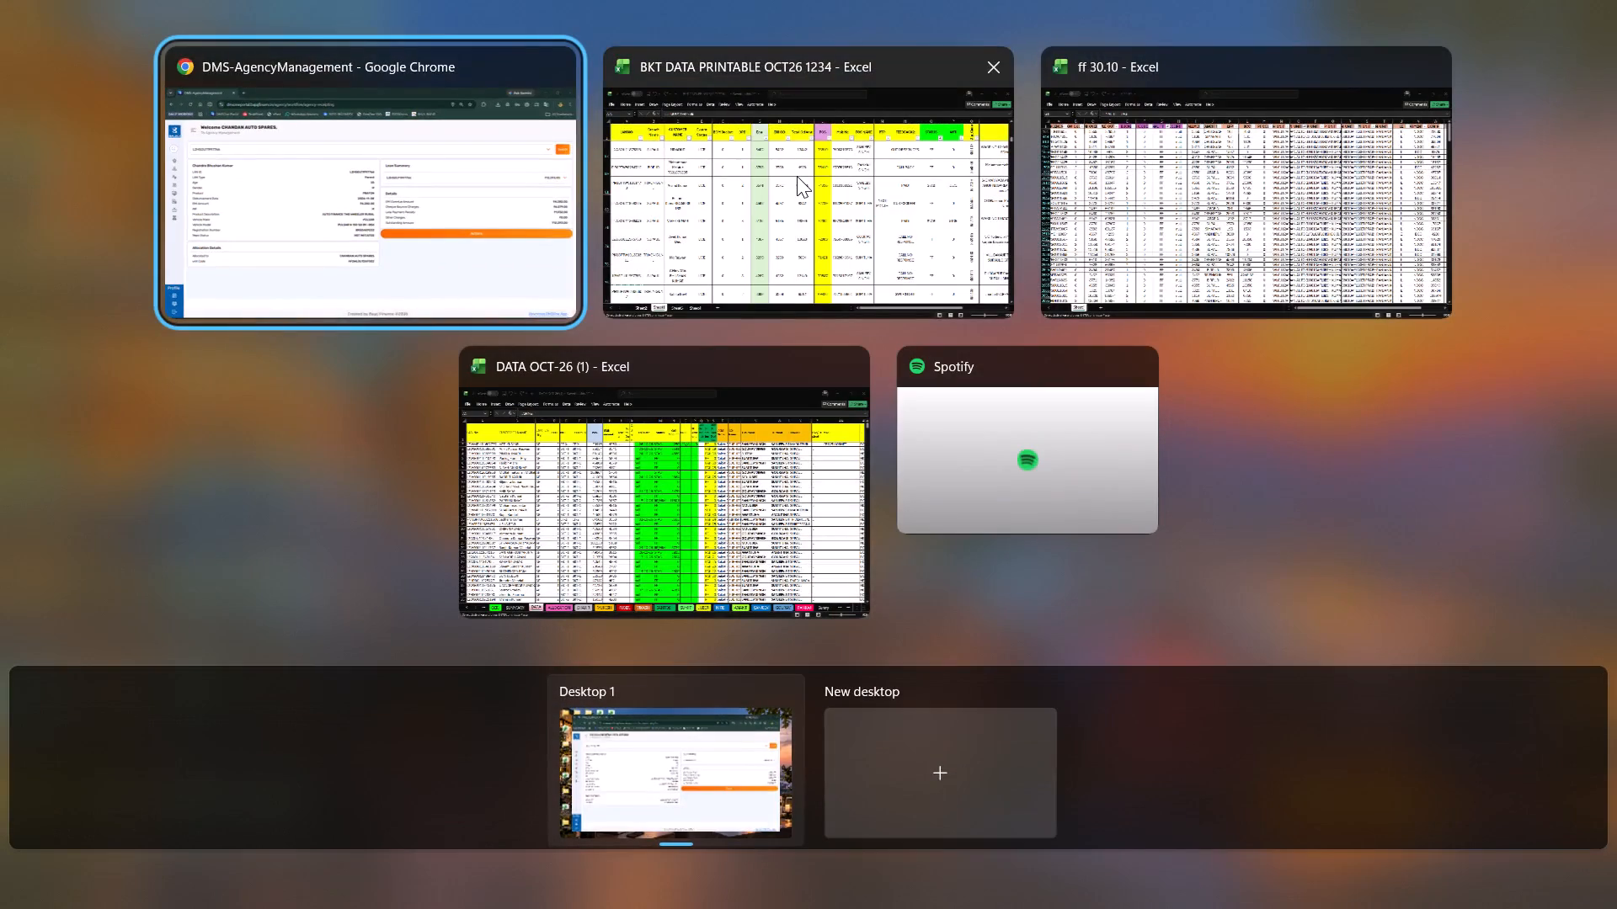
{"action": "left_click", "coordinate": [797, 176]}
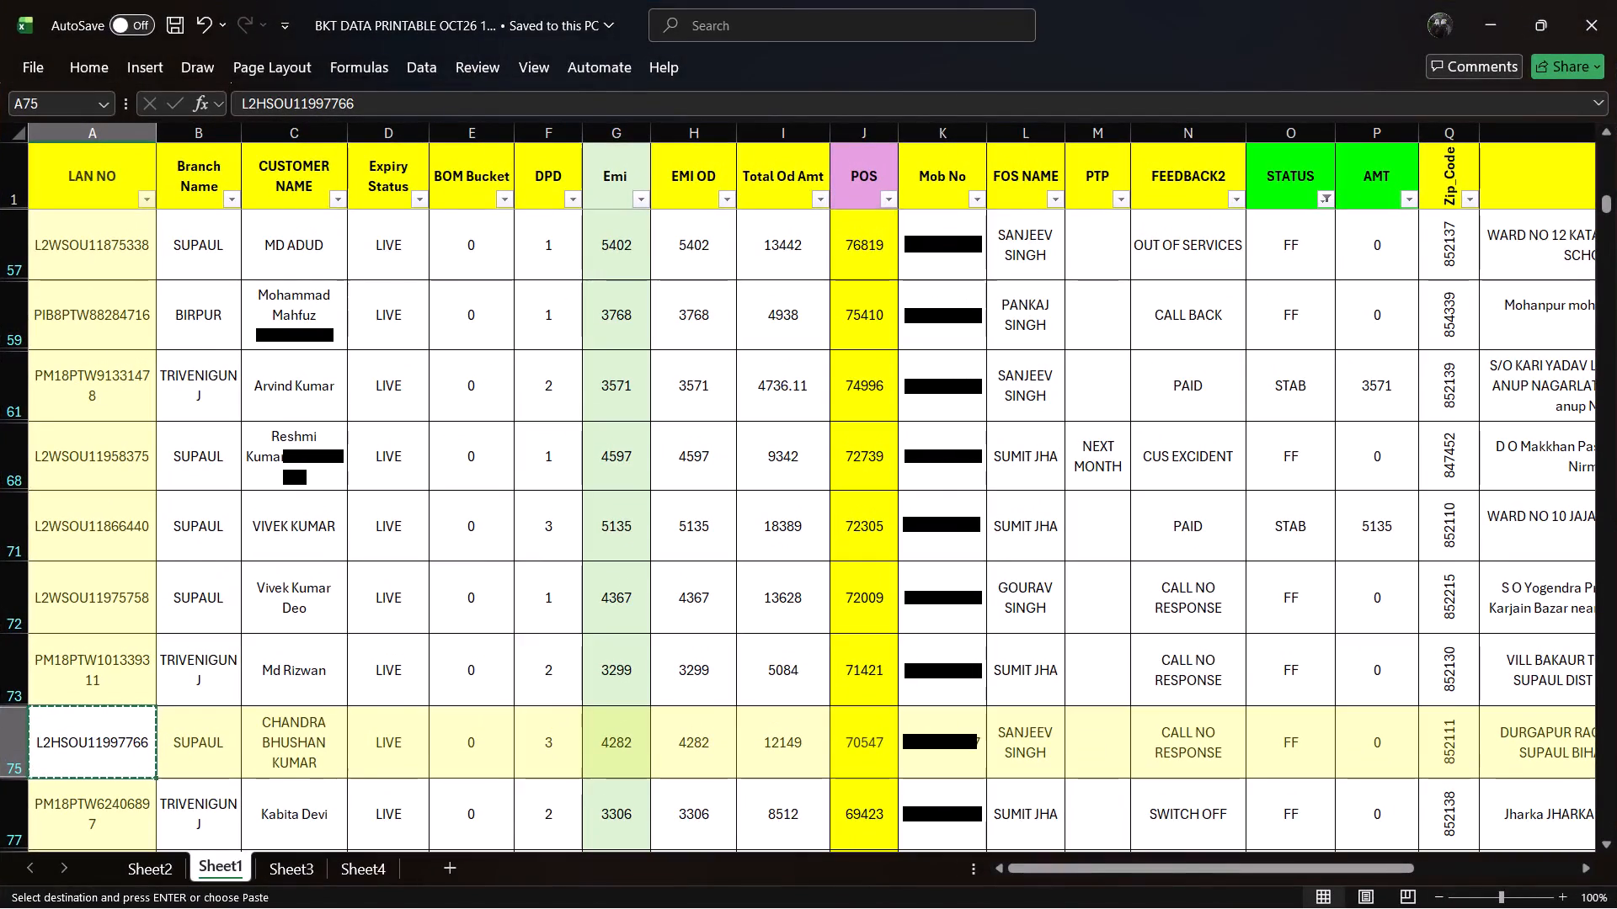
{"action": "left_click", "coordinate": [282, 366]}
{"action": "left_click", "coordinate": [282, 366]}
{"action": "key", "text": "Down"}
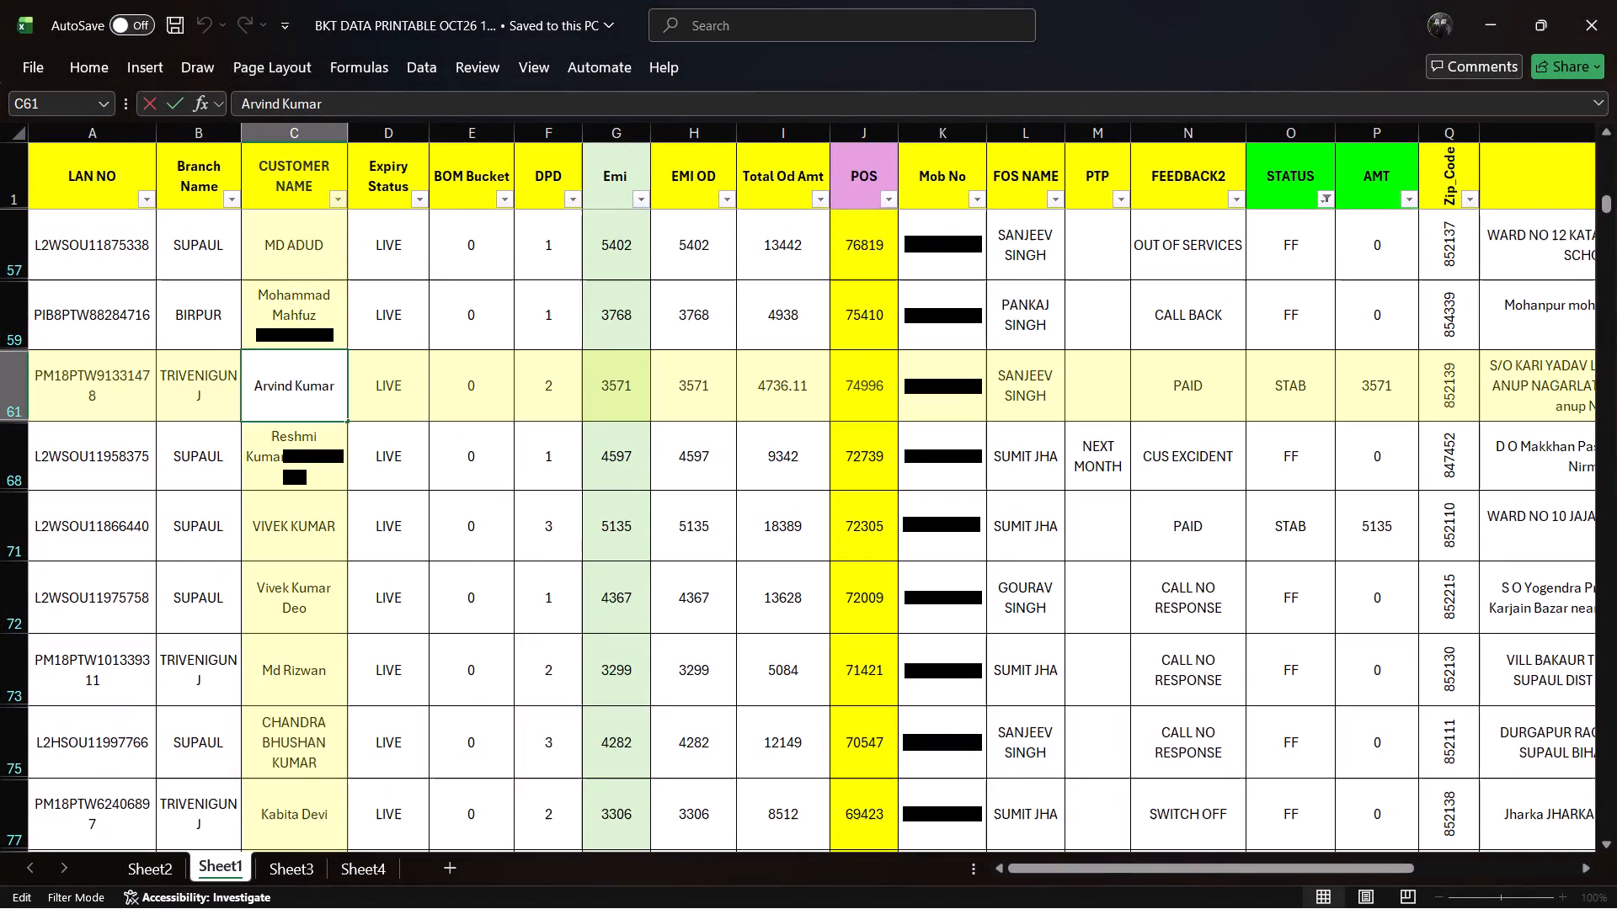
{"action": "left_click", "coordinate": [290, 457]}
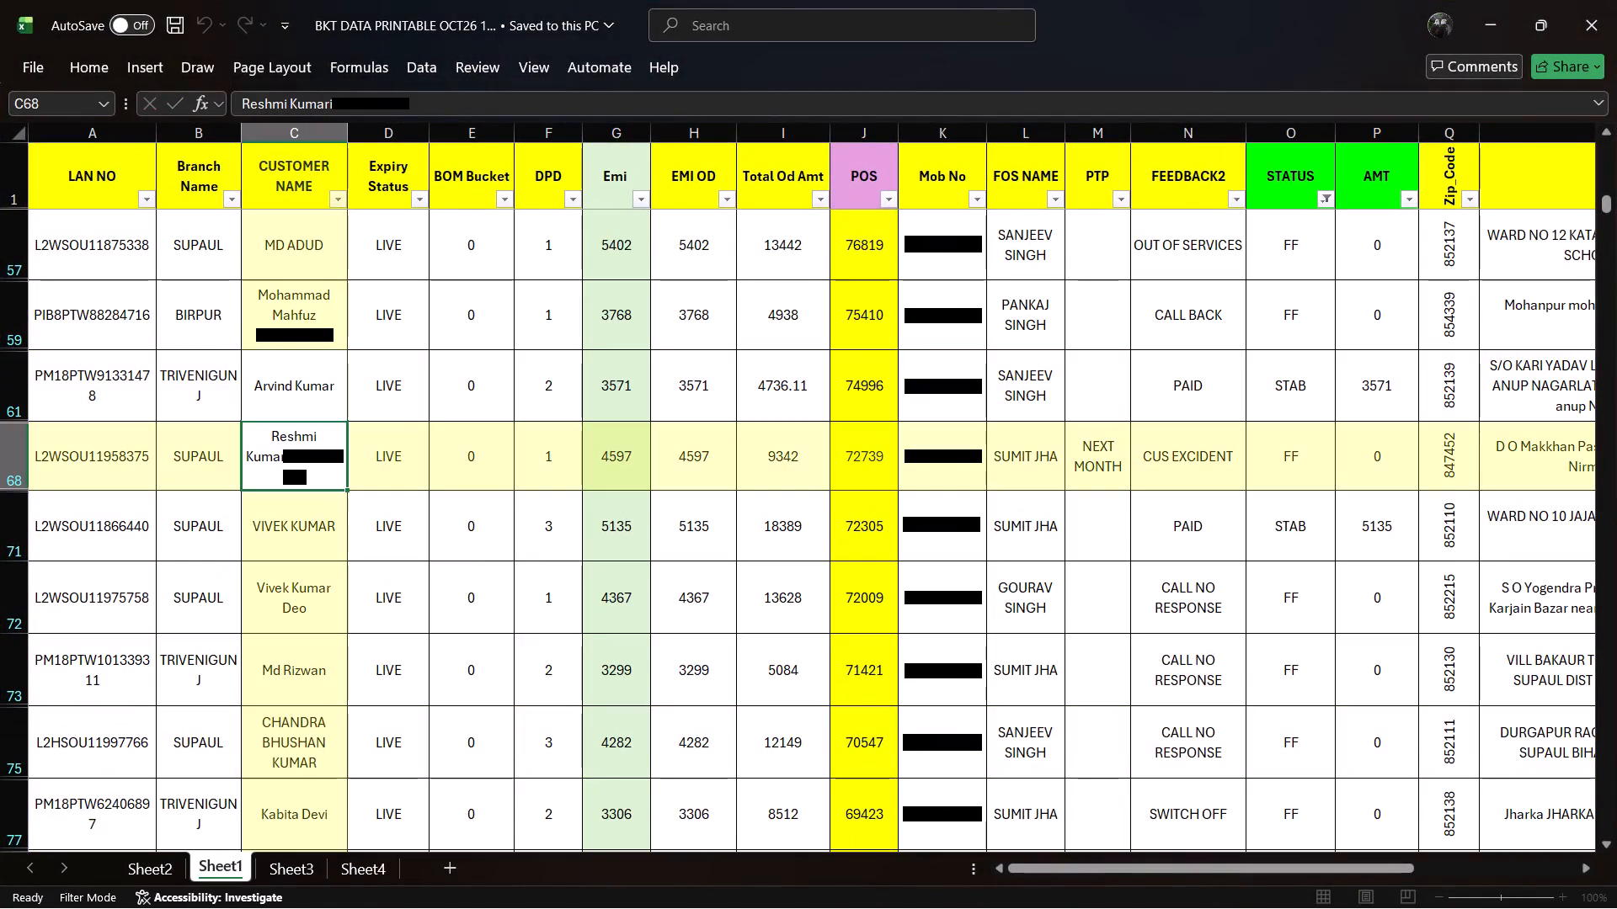
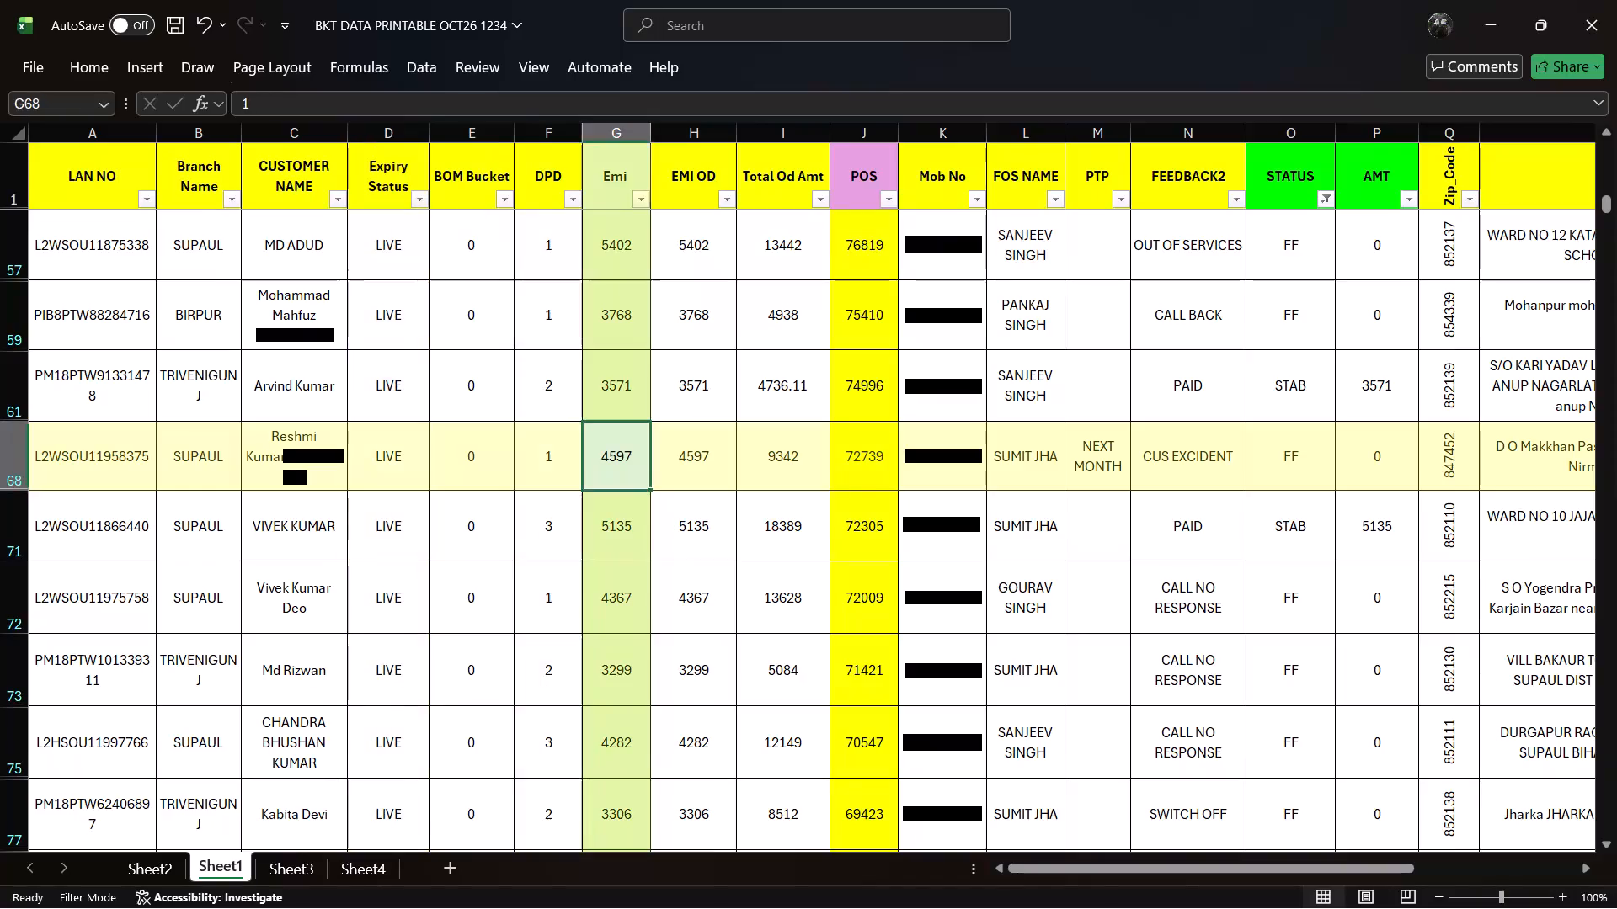
Examine the row 68 and row 72 loan entries across the sheet, from EMI and overdue amounts through to Mob No.
{"action": "key", "text": "Right"}
{"action": "key", "text": "Right"}
{"action": "key", "text": "Right"}
{"action": "key", "text": "Right"}
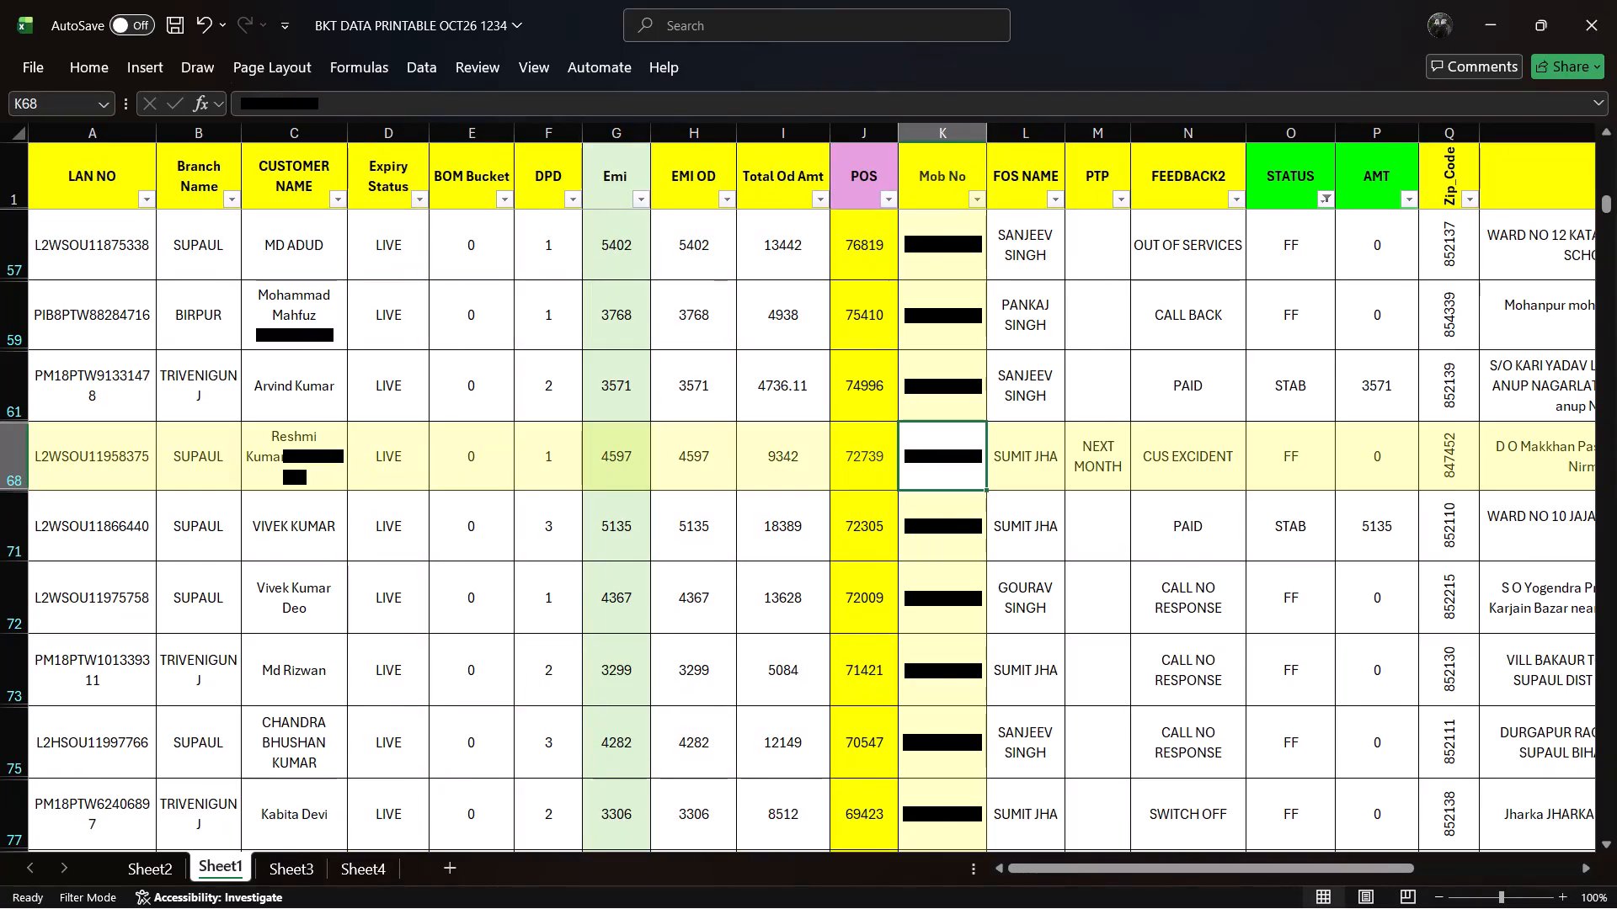
{"action": "left_click", "coordinate": [312, 587]}
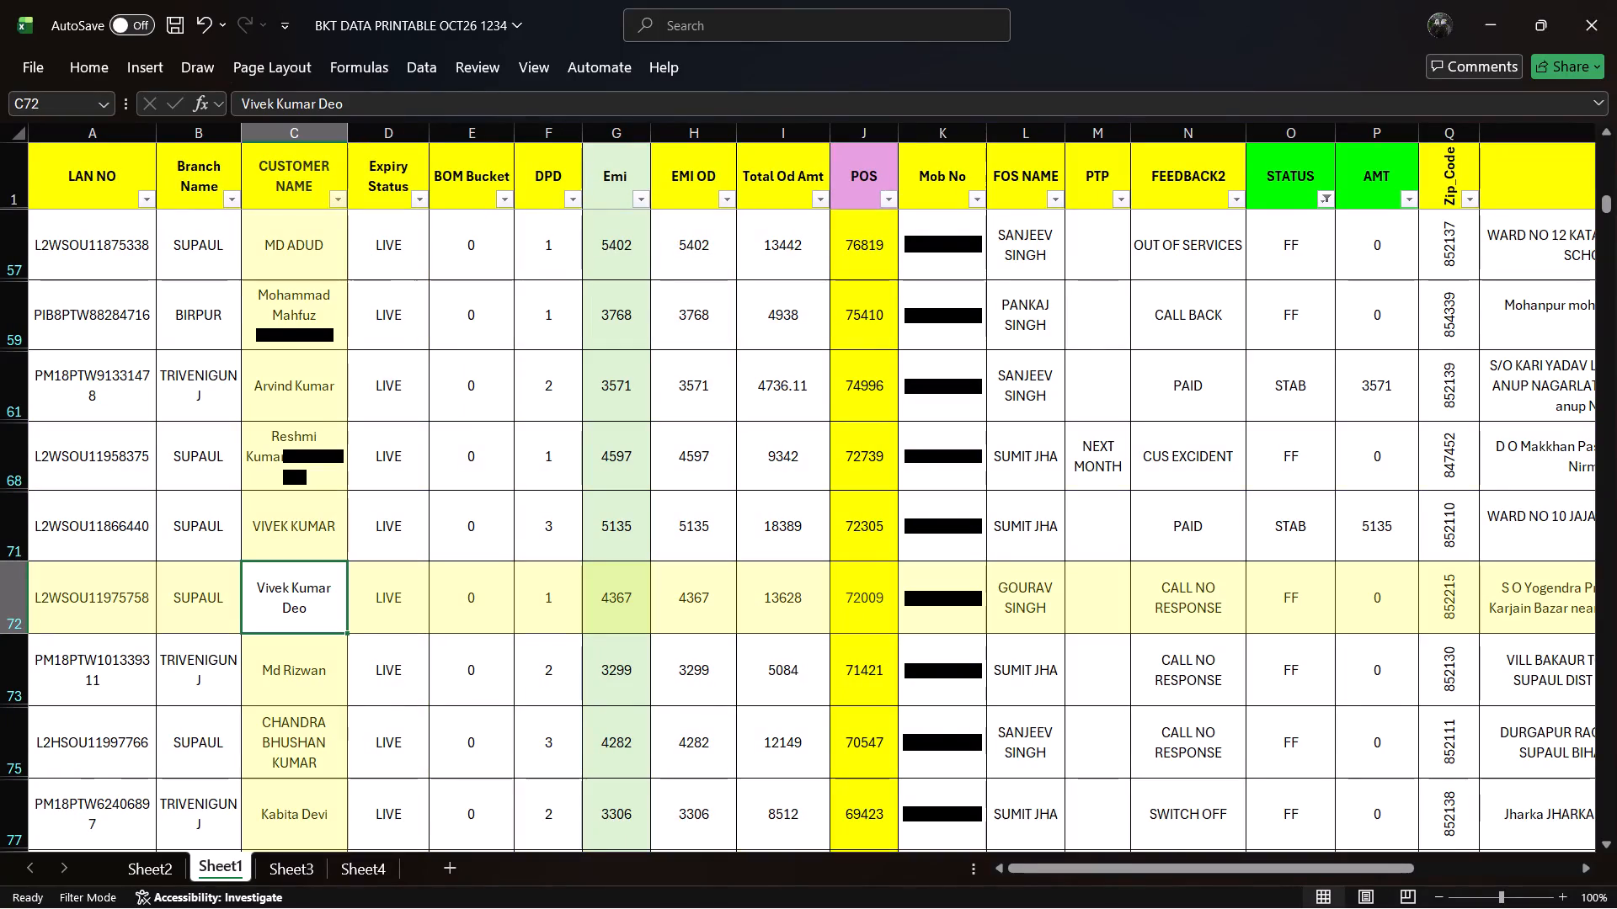
{"action": "key", "text": "Right"}
{"action": "key", "text": "Right"}
{"action": "key", "text": "Right"}
{"action": "key", "text": "Right"}
{"action": "key", "text": "Right"}
{"action": "key", "text": "Right"}
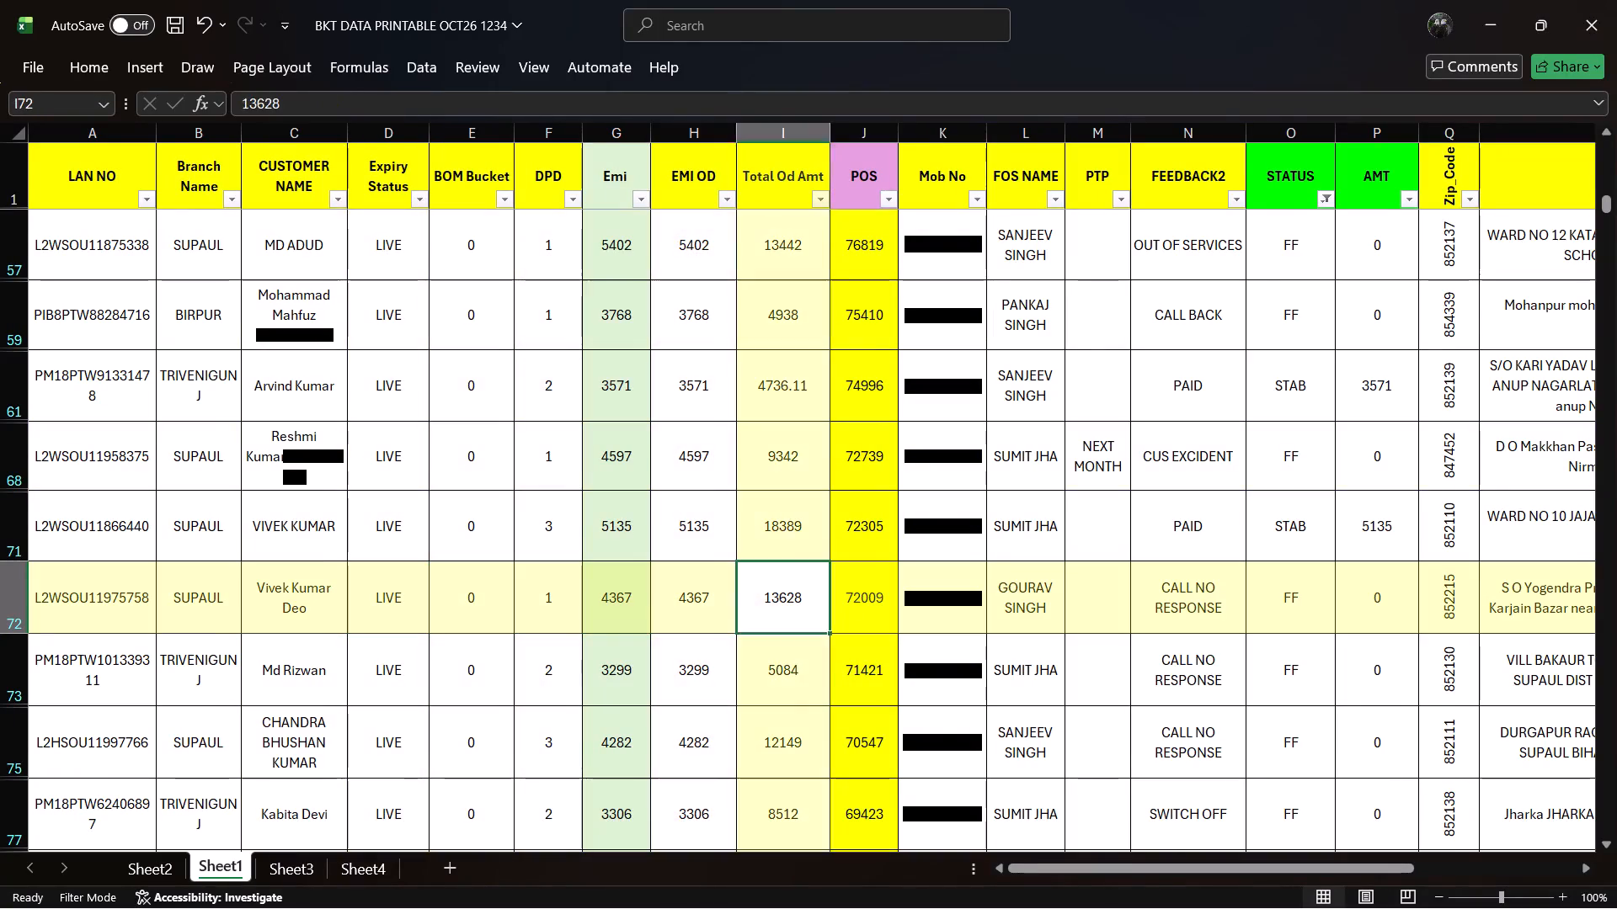
{"action": "key", "text": "Right"}
{"action": "key", "text": "Right"}
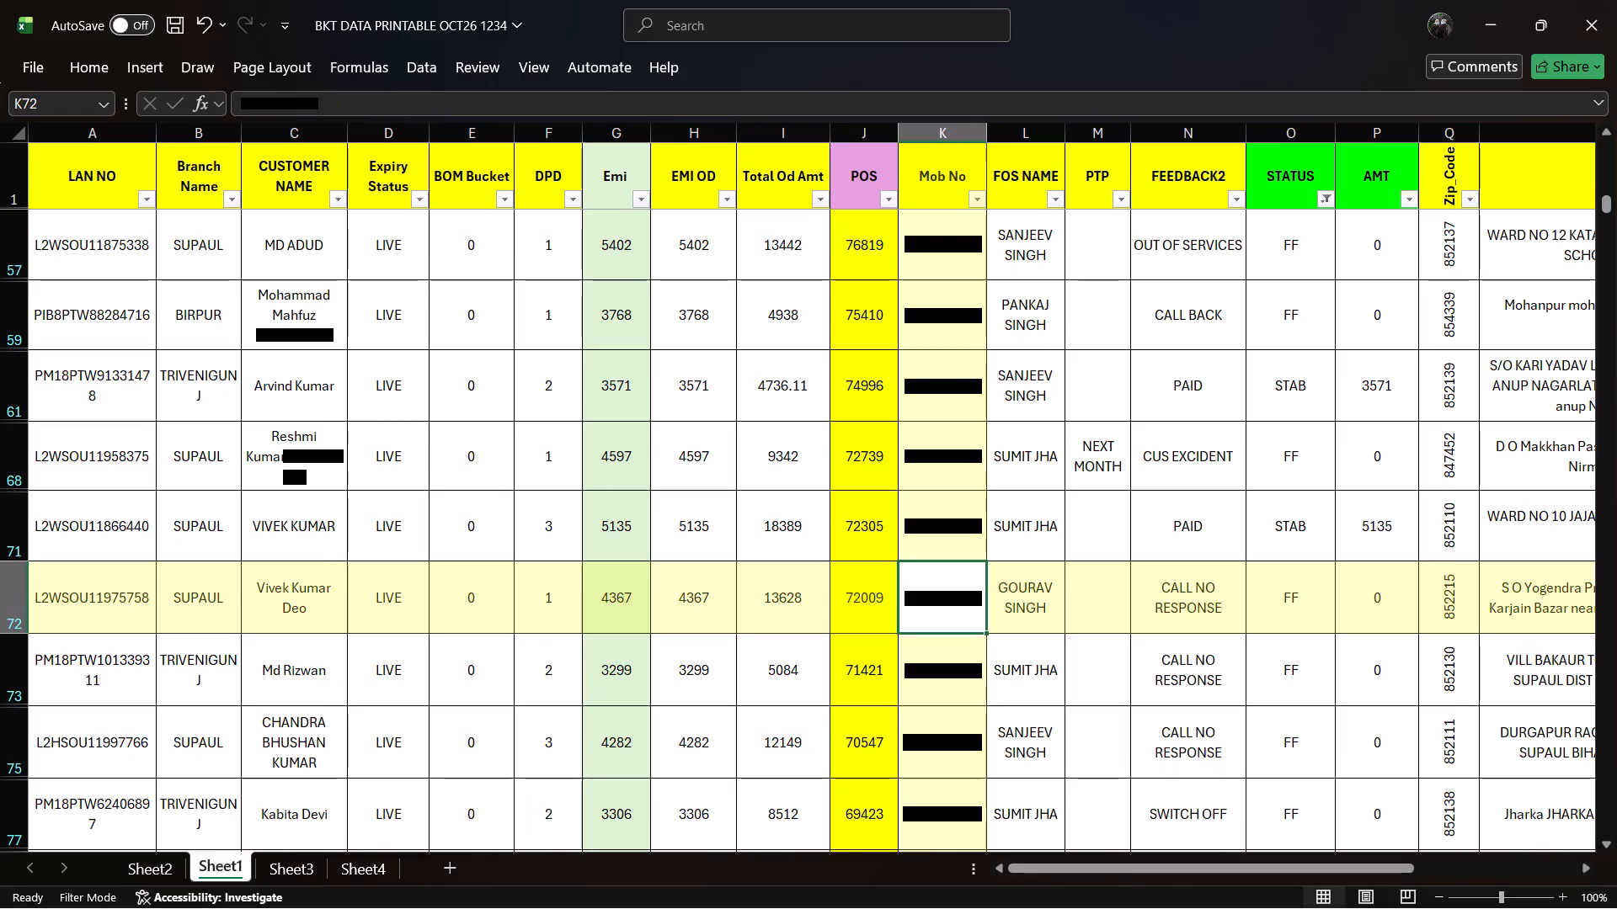
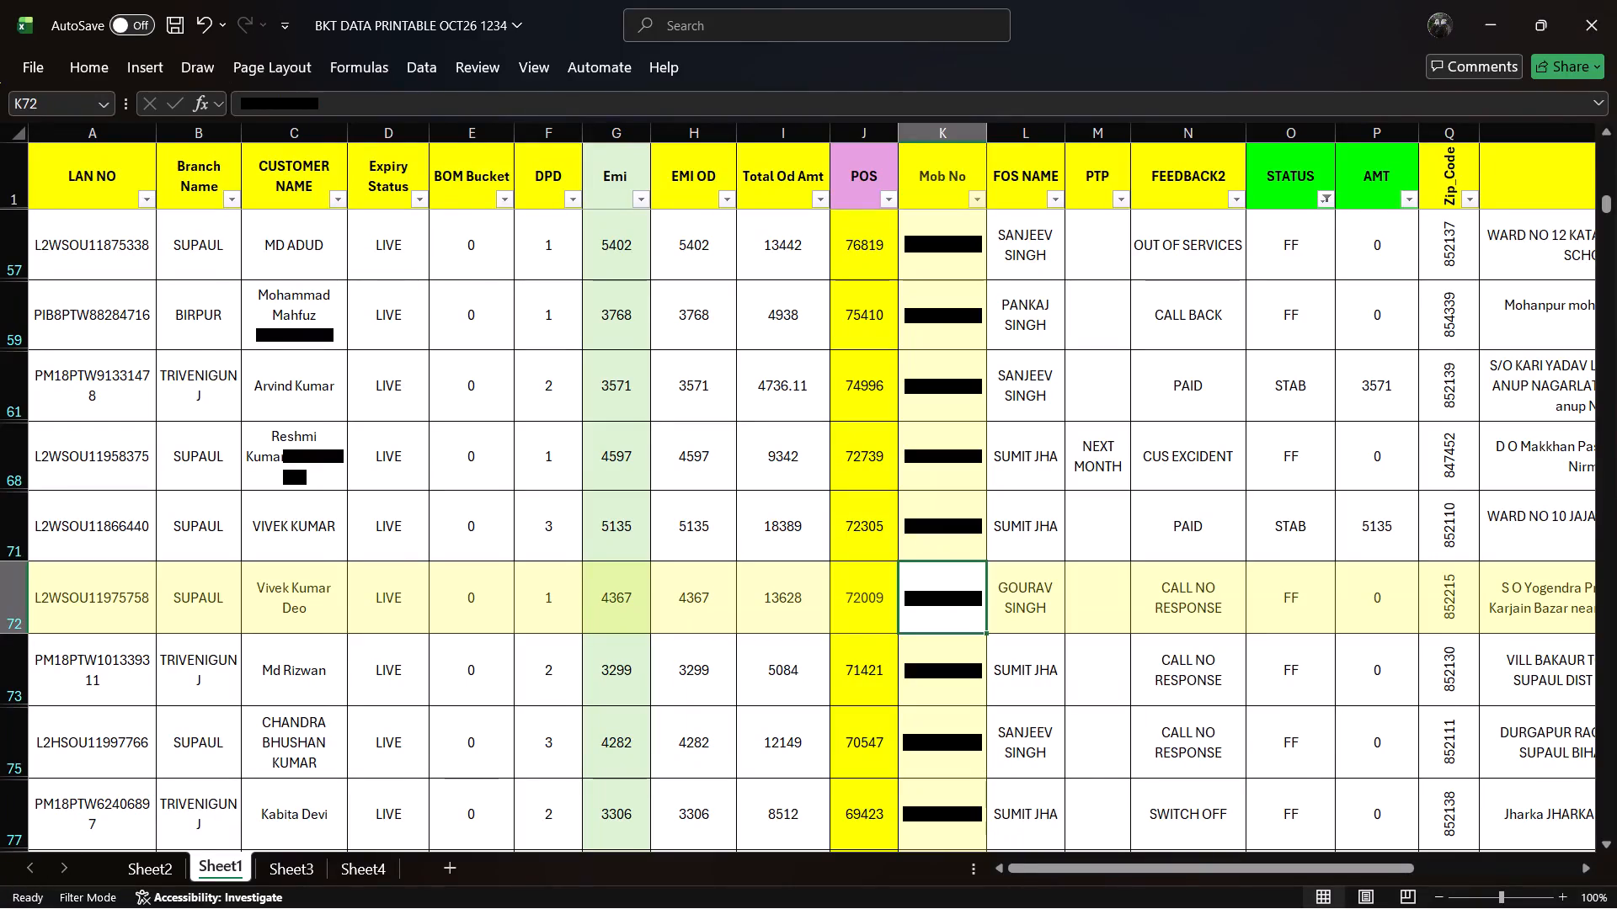
Check the Mob No entries for the loans in rows 73 to 77 and save the workbook.
{"action": "key", "text": "Down"}
{"action": "key", "text": "Down"}
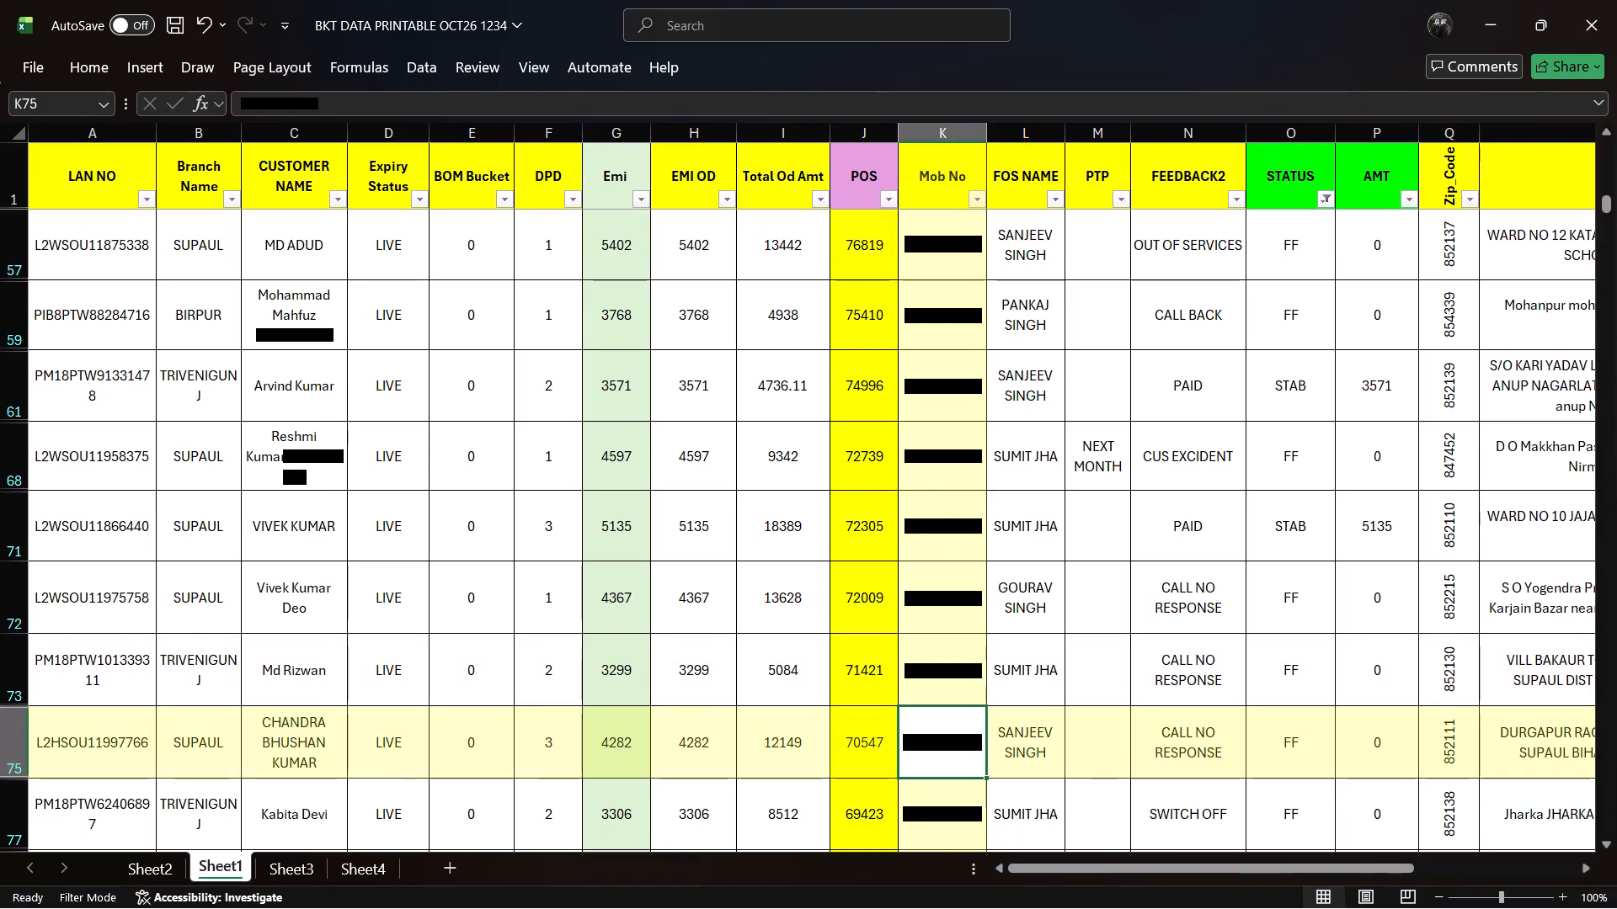
{"action": "key", "text": "Down"}
{"action": "key", "text": "Up"}
{"action": "key", "text": "Up"}
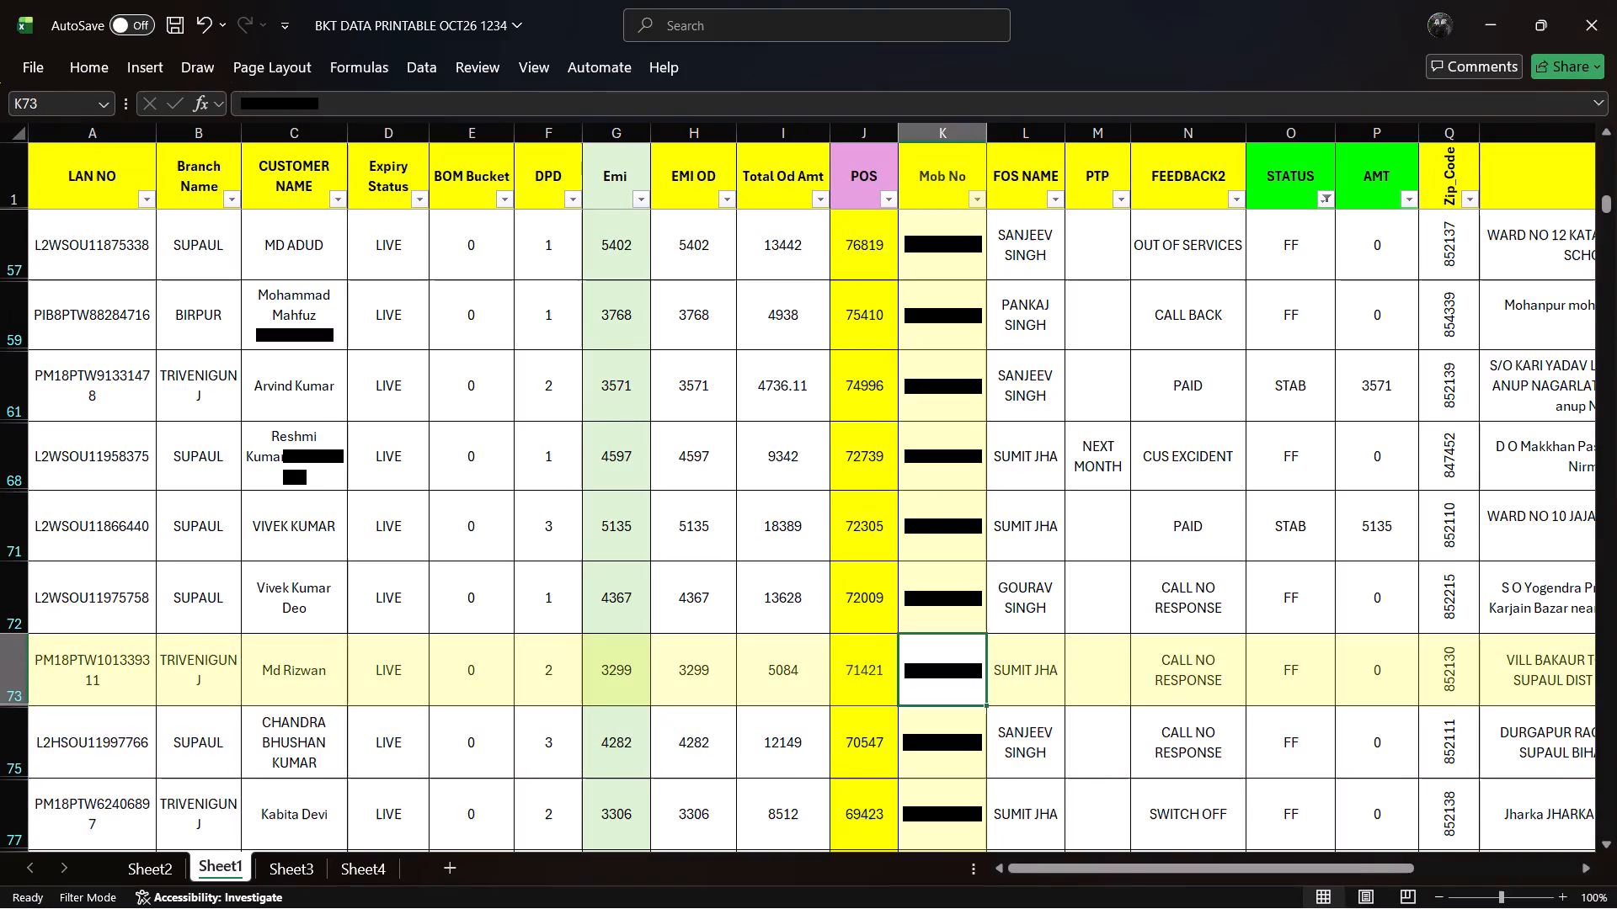
{"action": "key", "text": "ctrl+s"}
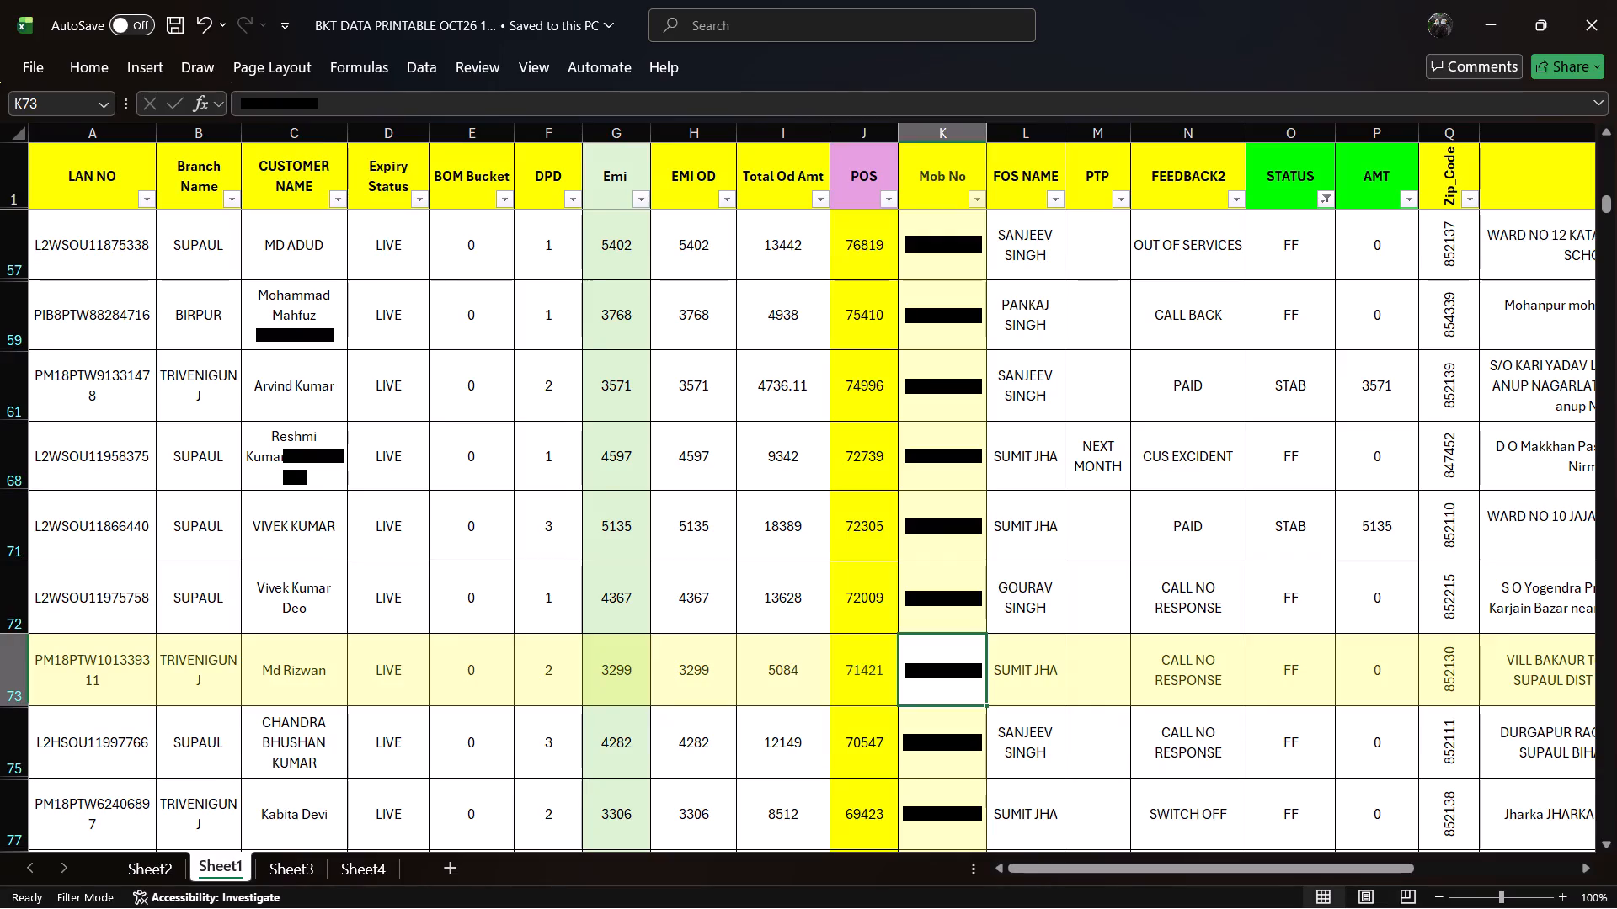
Set FEEDBACK2 for the row 75 loan to CALL NO CONTED and save the workbook.
{"action": "key", "text": "Right"}
{"action": "key", "text": "Right"}
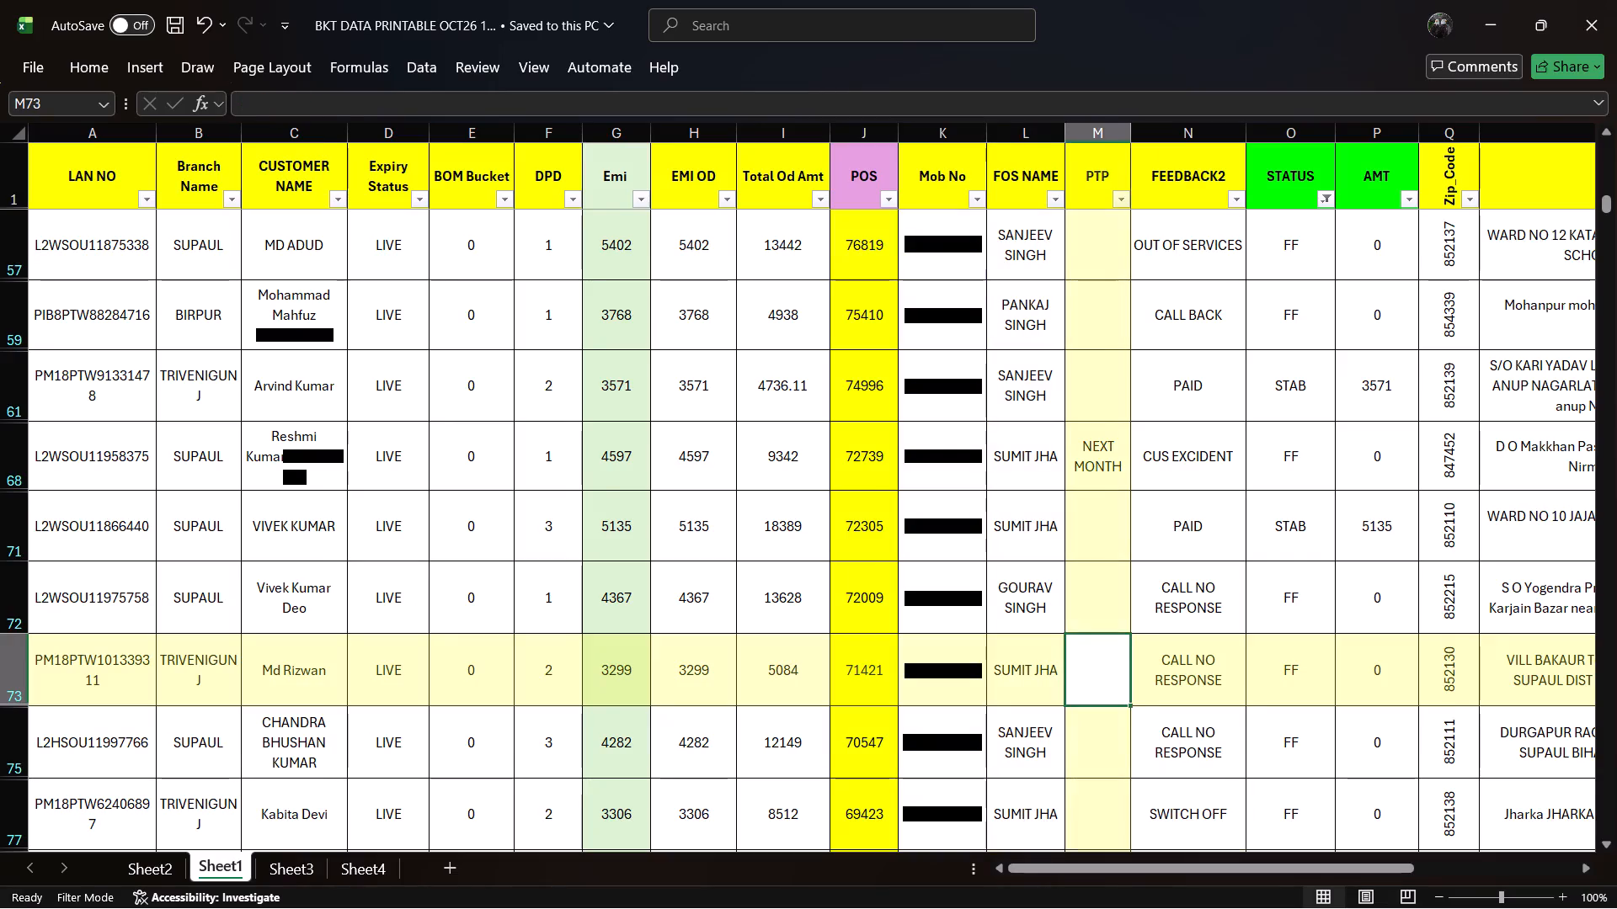
{"action": "key", "text": "Right"}
{"action": "key", "text": "Down"}
{"action": "key", "text": "Left"}
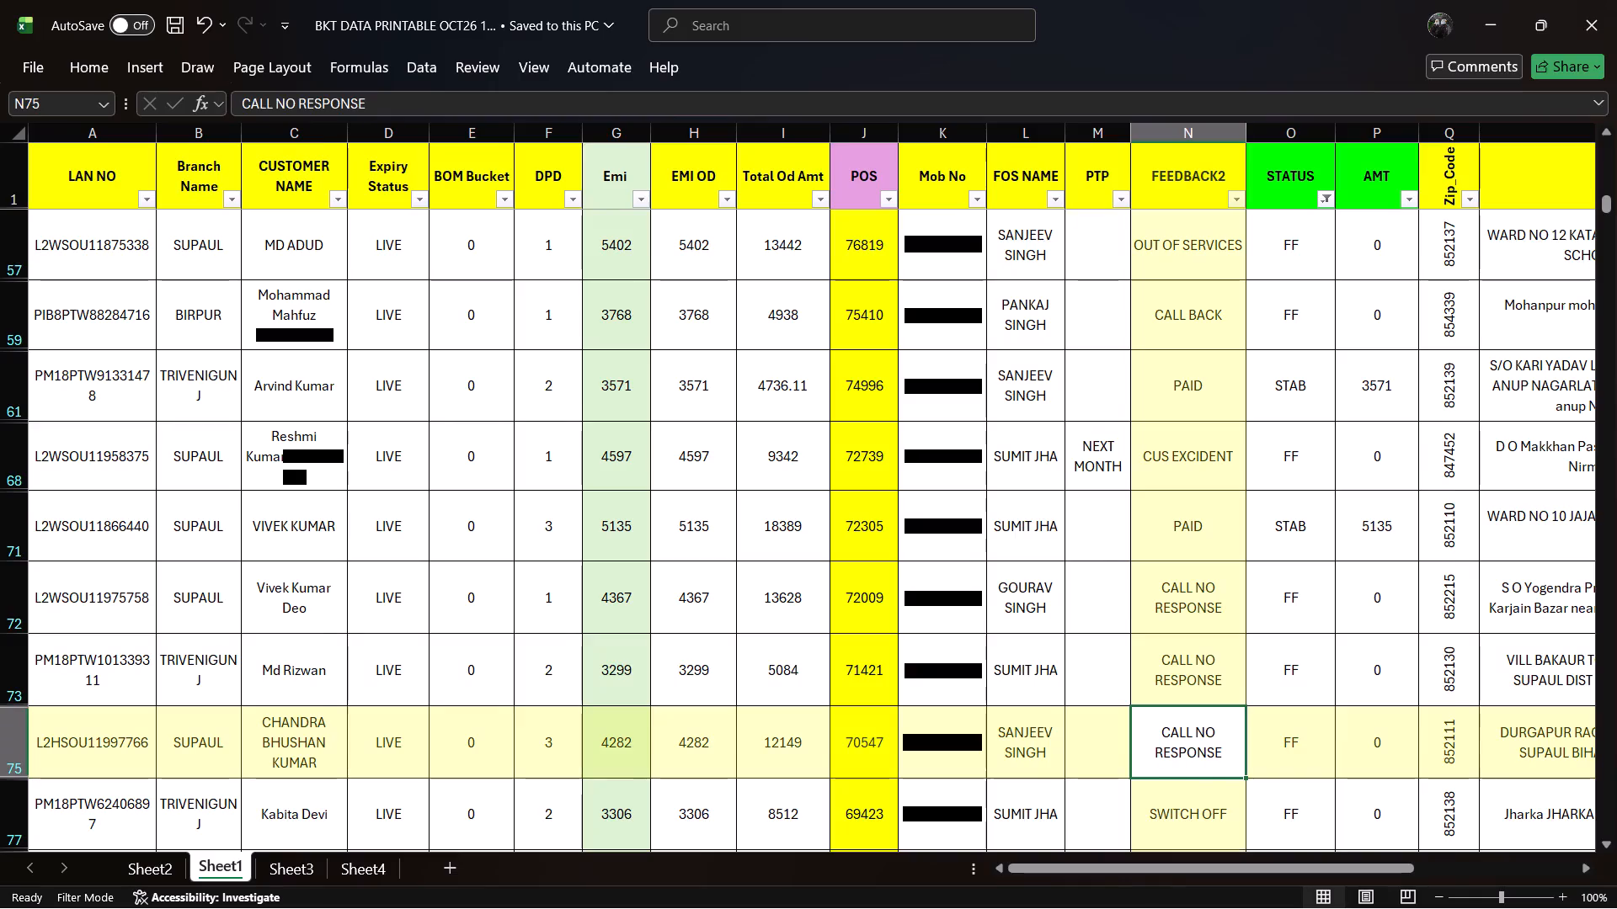
{"action": "key", "text": "Left"}
{"action": "key", "text": "Left"}
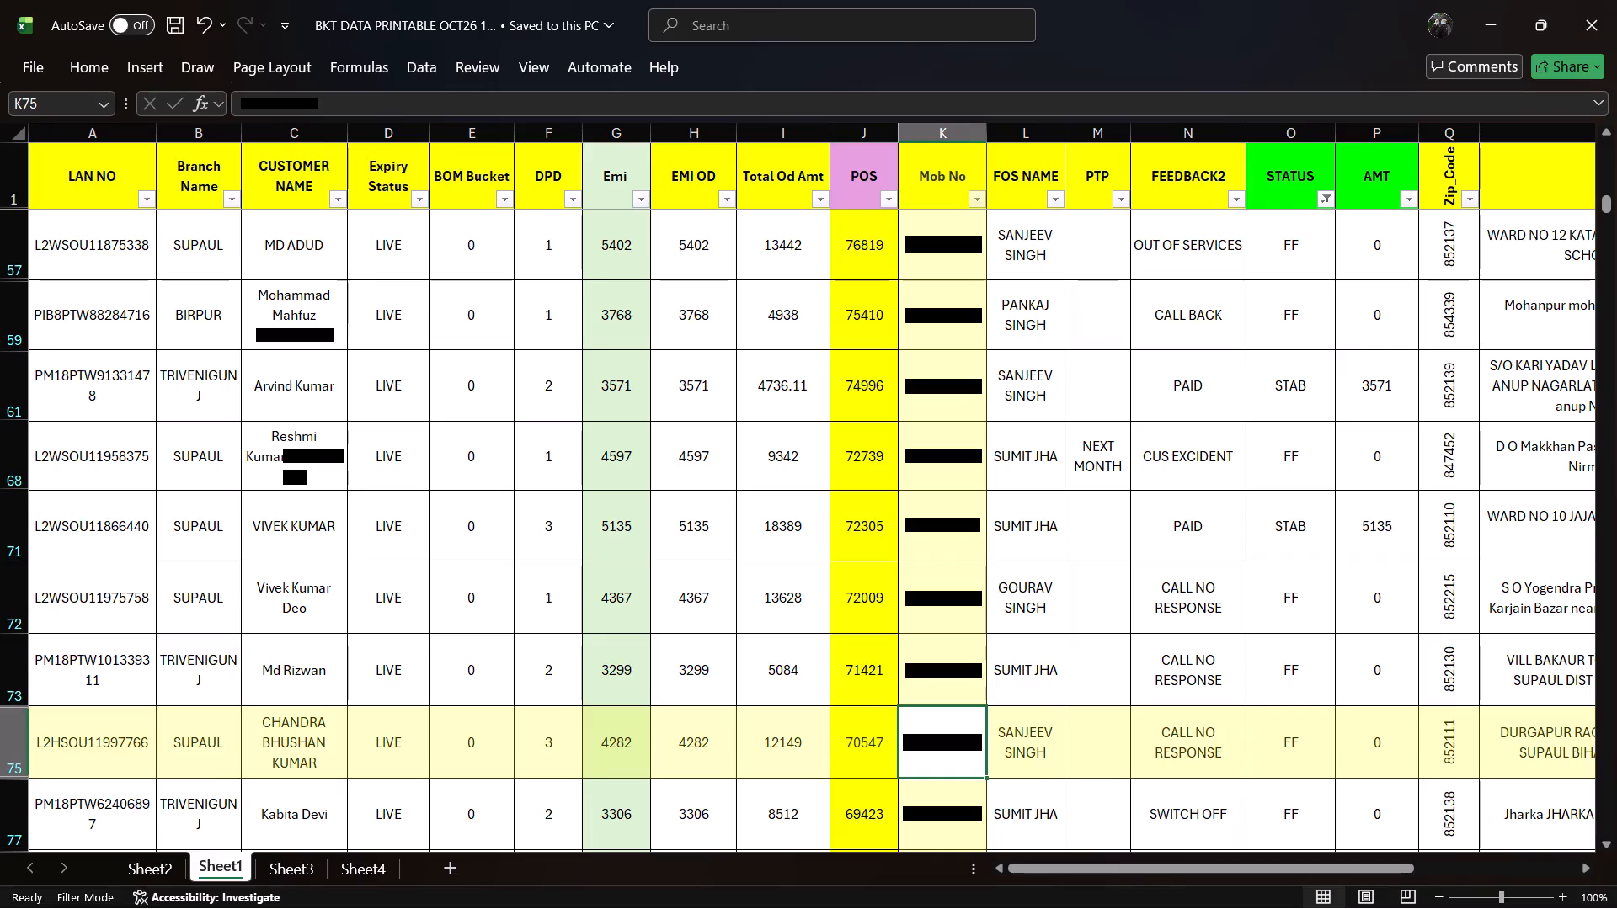
{"action": "key", "text": "Right"}
{"action": "key", "text": "Right"}
{"action": "key", "text": "Right"}
{"action": "key", "text": "BackSpace"}
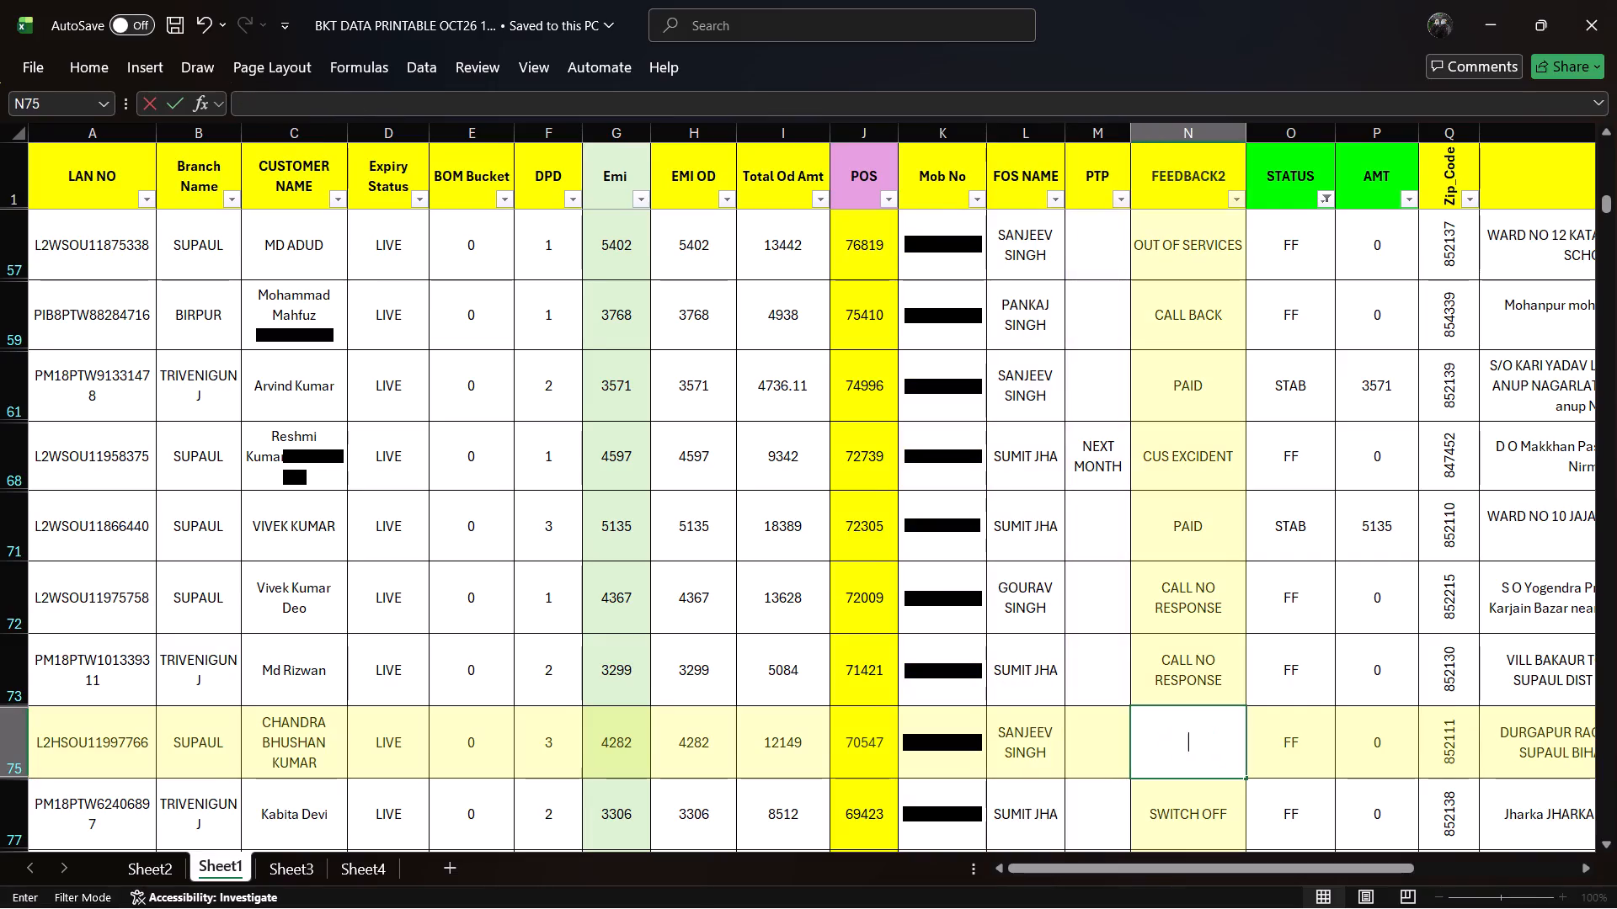
{"action": "type", "text": "CALL B"}
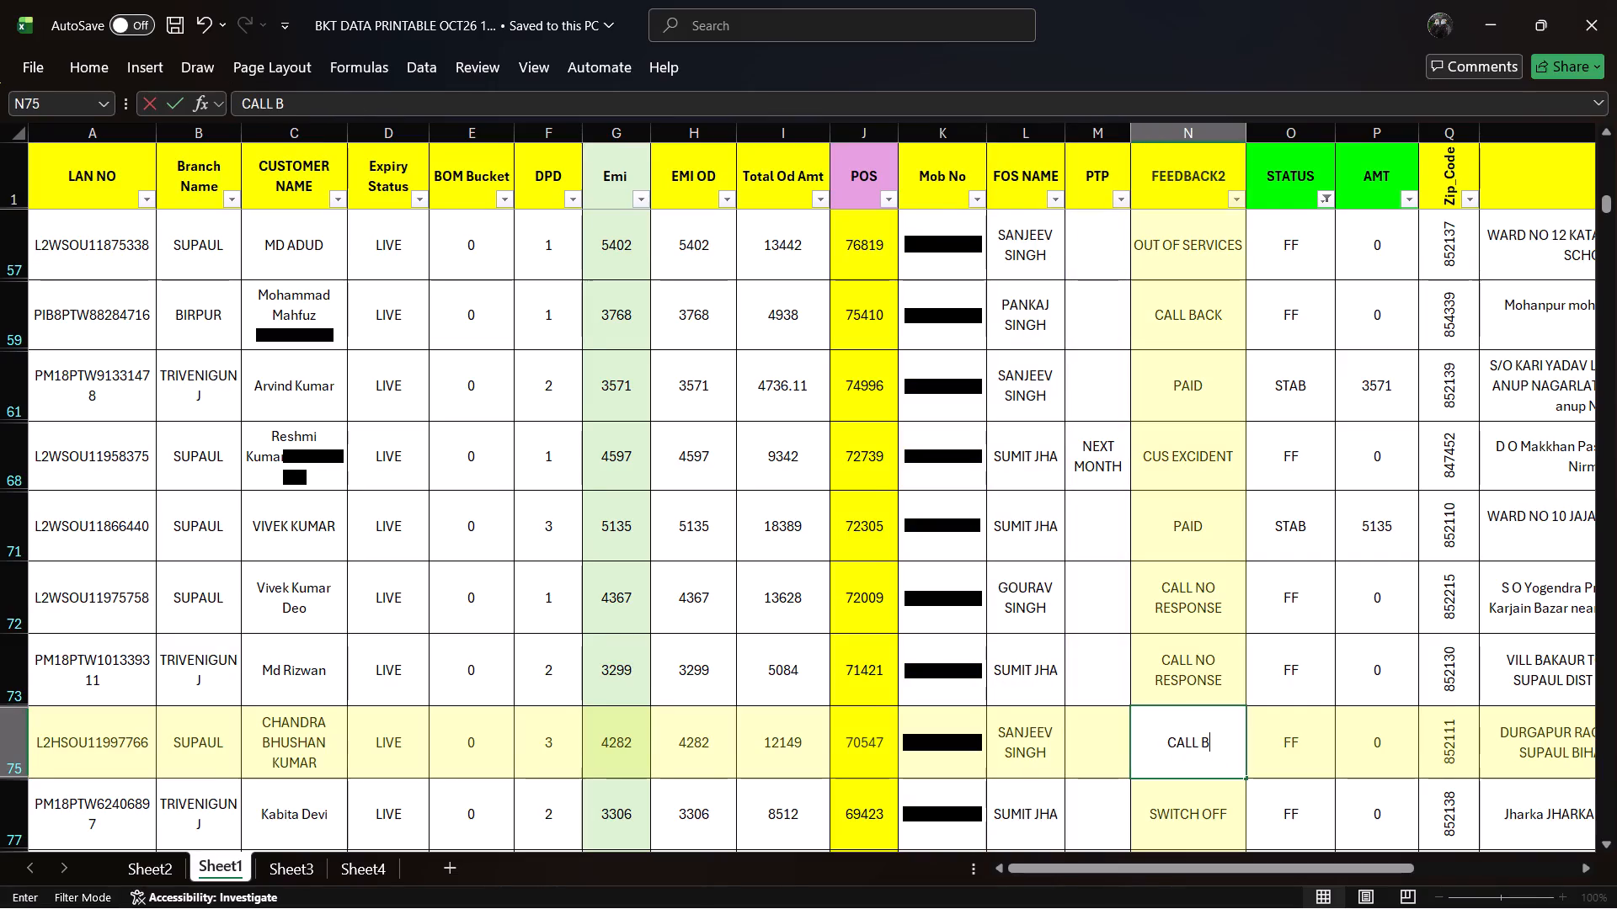
{"action": "key", "text": "BackSpace"}
{"action": "type", "text": "NO C"}
{"action": "key", "text": "Down"}
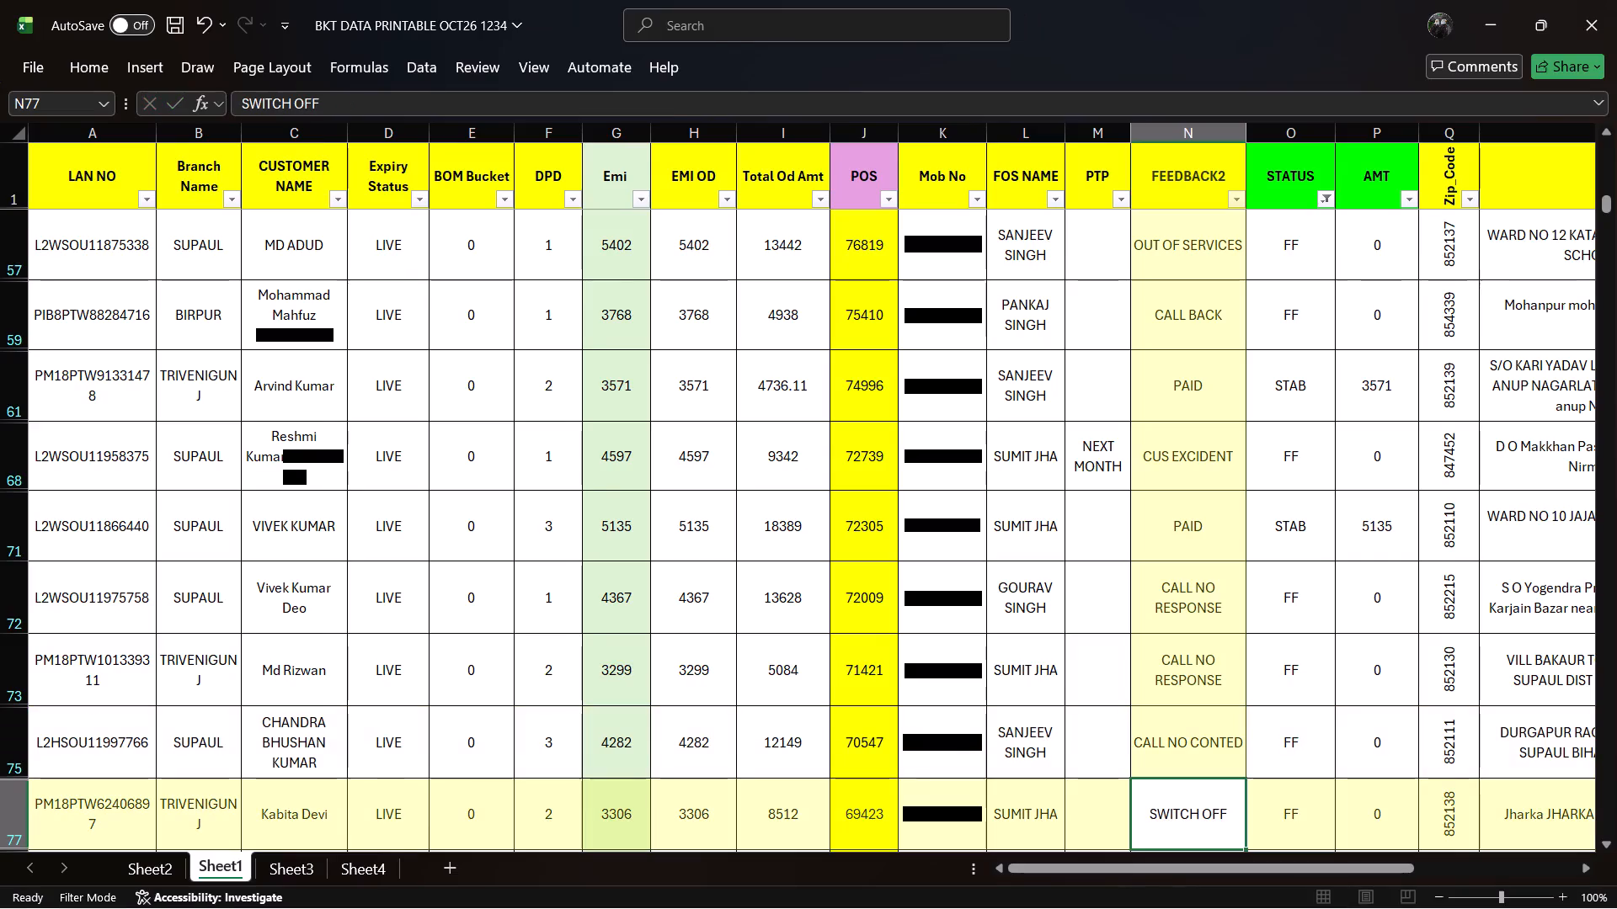
{"action": "key", "text": "ctrl+s"}
Look up the Mob No of the row 77 loan.
{"action": "key", "text": "Left"}
{"action": "key", "text": "Left"}
{"action": "key", "text": "Left"}
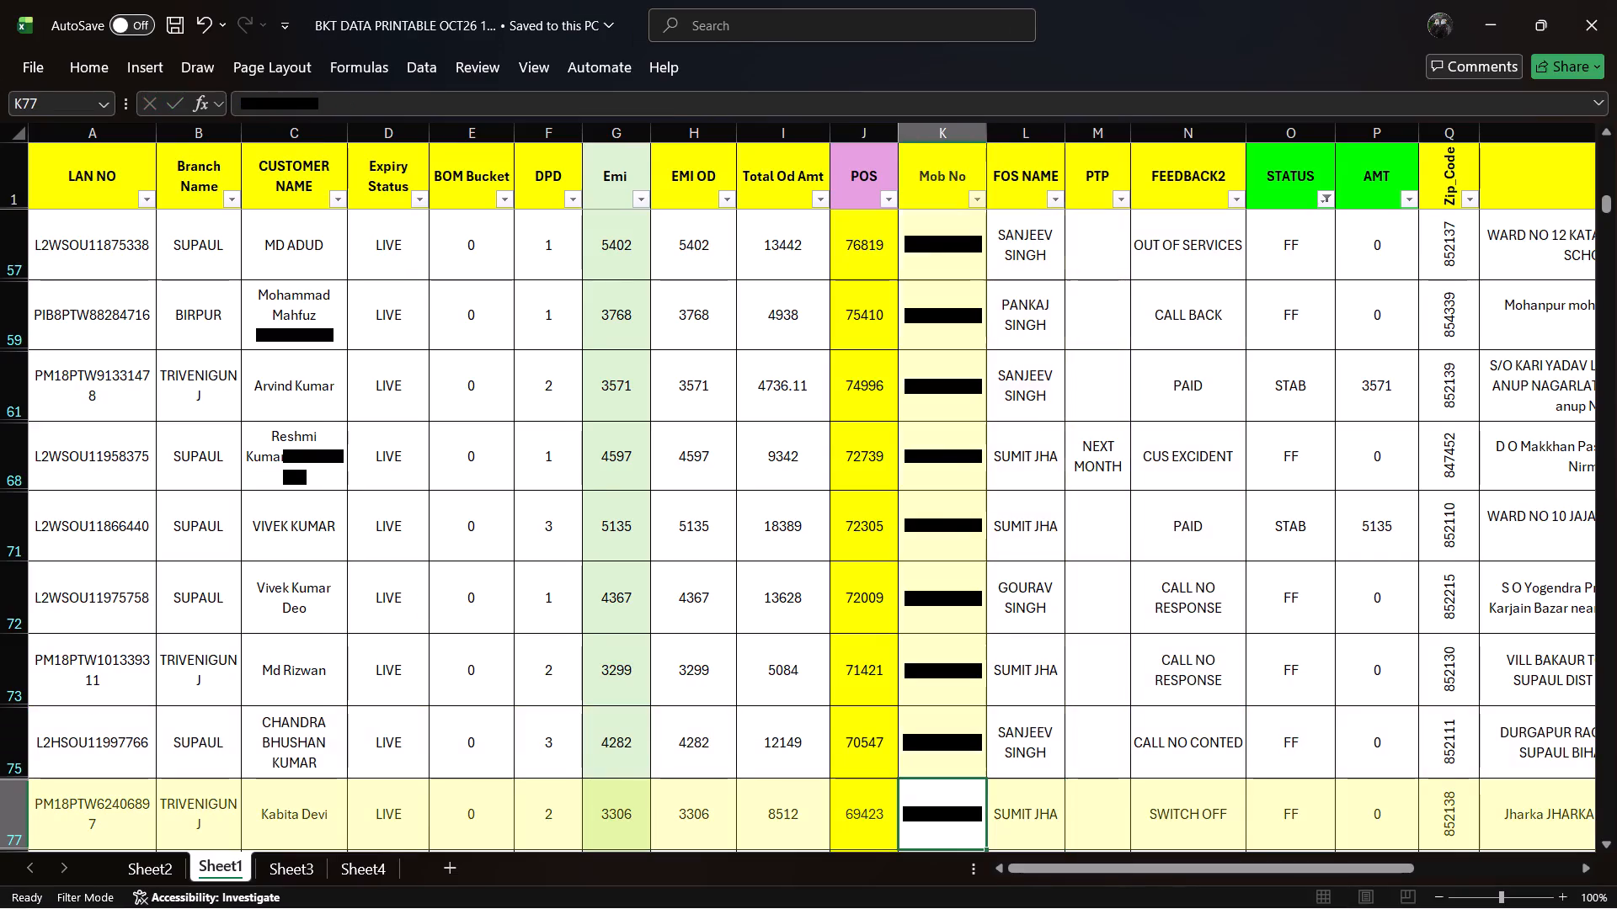
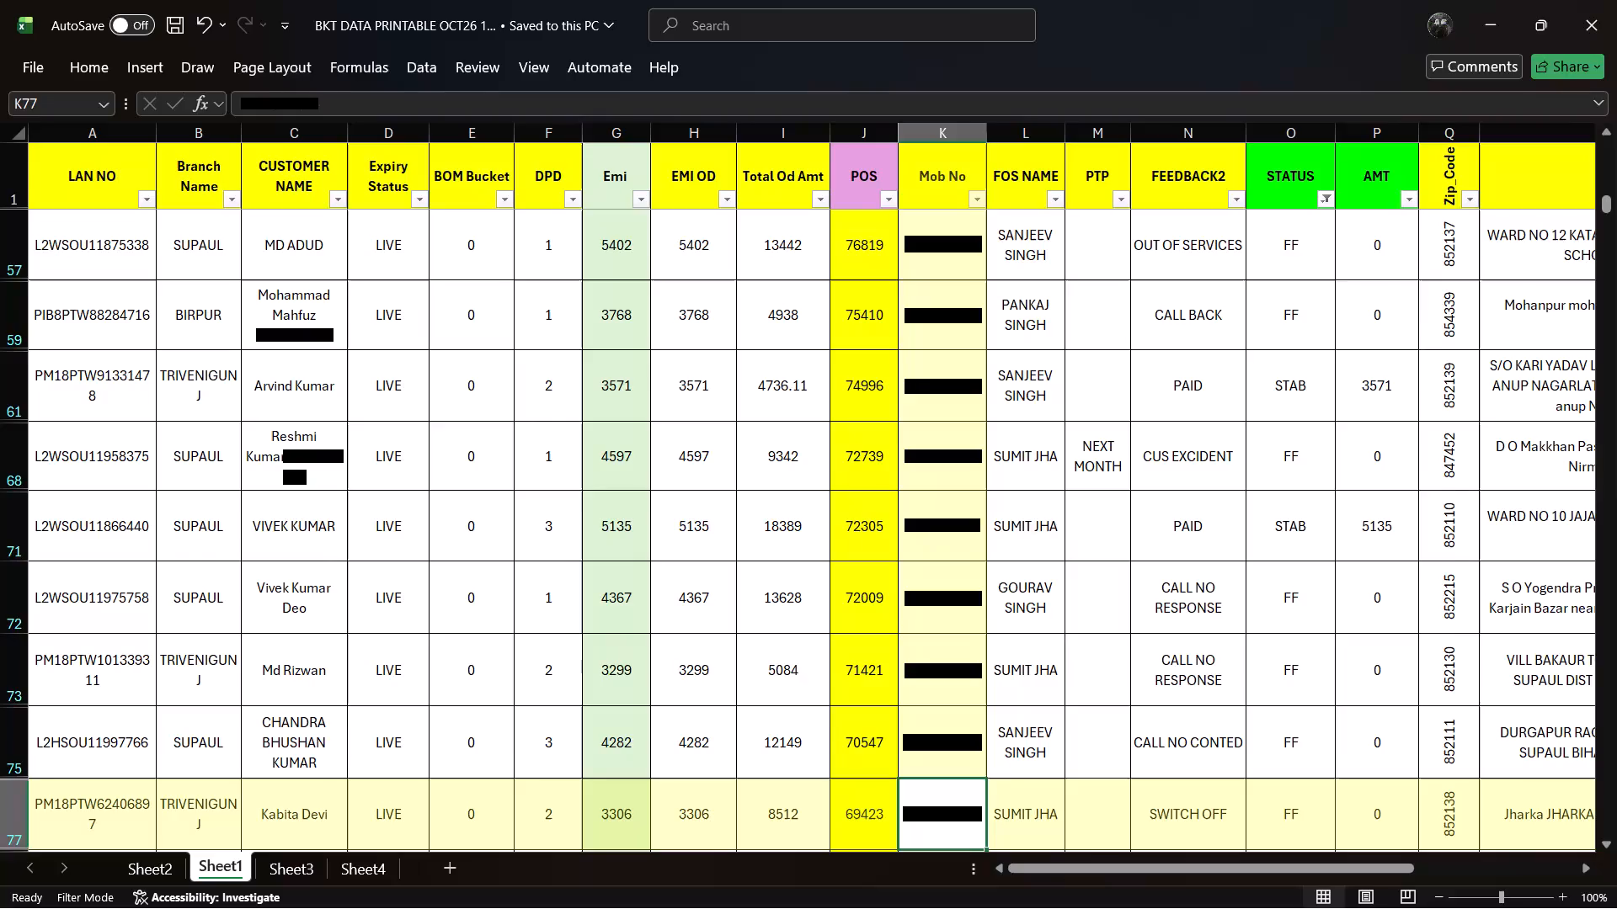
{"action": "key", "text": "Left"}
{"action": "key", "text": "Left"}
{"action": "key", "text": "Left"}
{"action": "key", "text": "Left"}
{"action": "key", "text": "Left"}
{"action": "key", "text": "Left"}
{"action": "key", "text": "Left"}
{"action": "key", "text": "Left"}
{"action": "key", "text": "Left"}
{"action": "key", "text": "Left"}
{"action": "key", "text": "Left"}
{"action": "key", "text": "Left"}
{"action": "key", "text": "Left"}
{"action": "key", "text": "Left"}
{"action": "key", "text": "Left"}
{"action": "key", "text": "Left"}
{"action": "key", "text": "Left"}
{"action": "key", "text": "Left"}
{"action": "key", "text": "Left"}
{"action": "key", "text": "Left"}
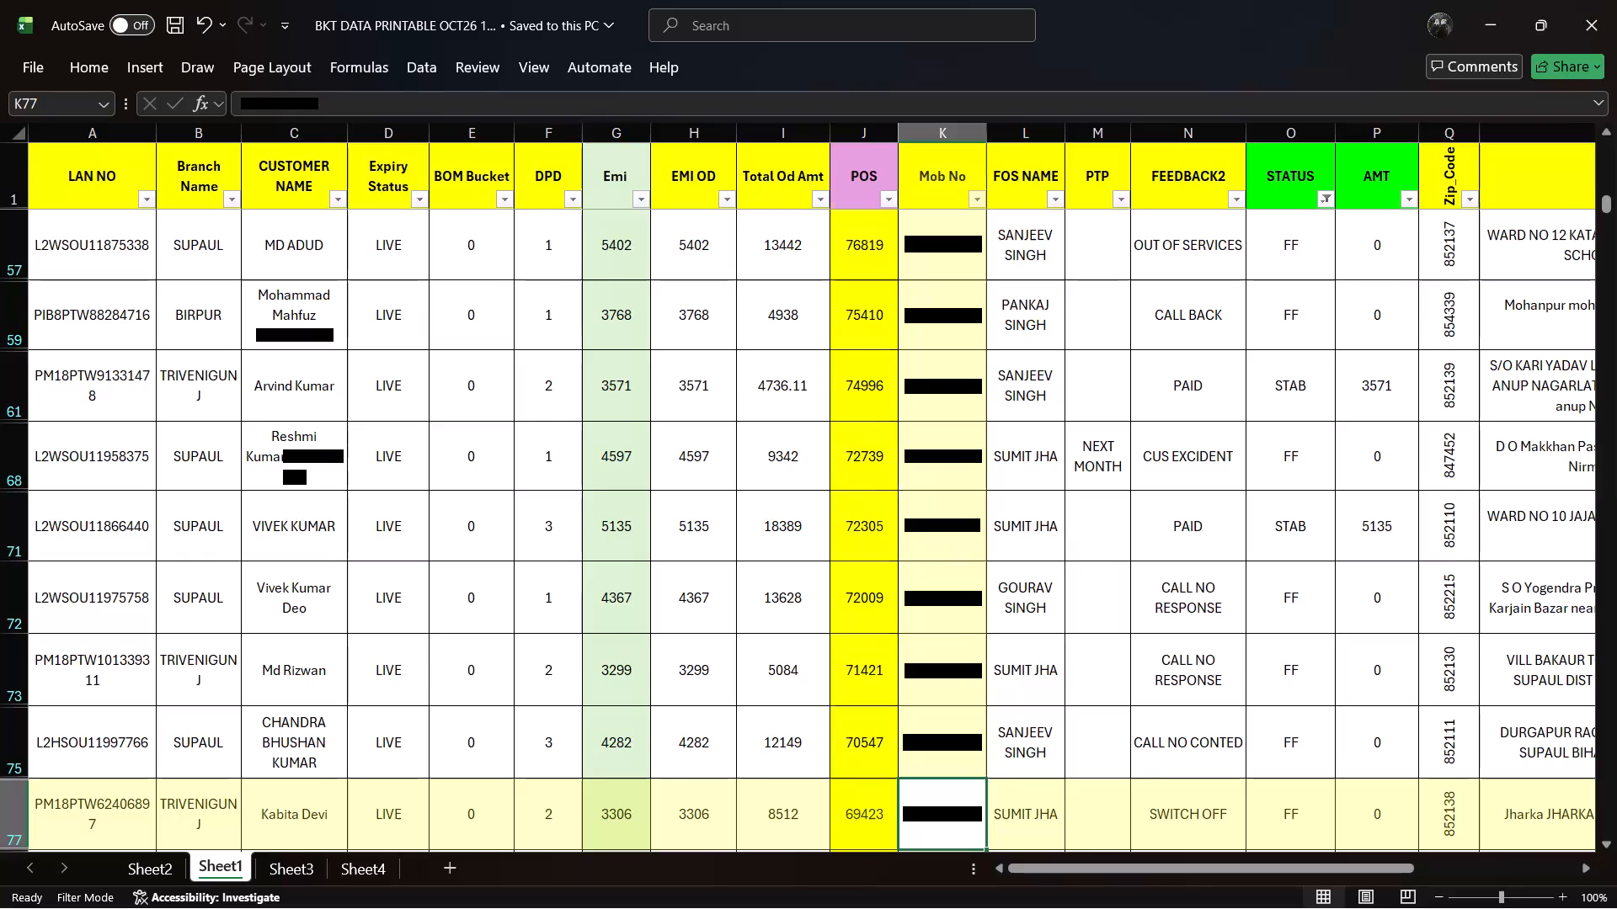
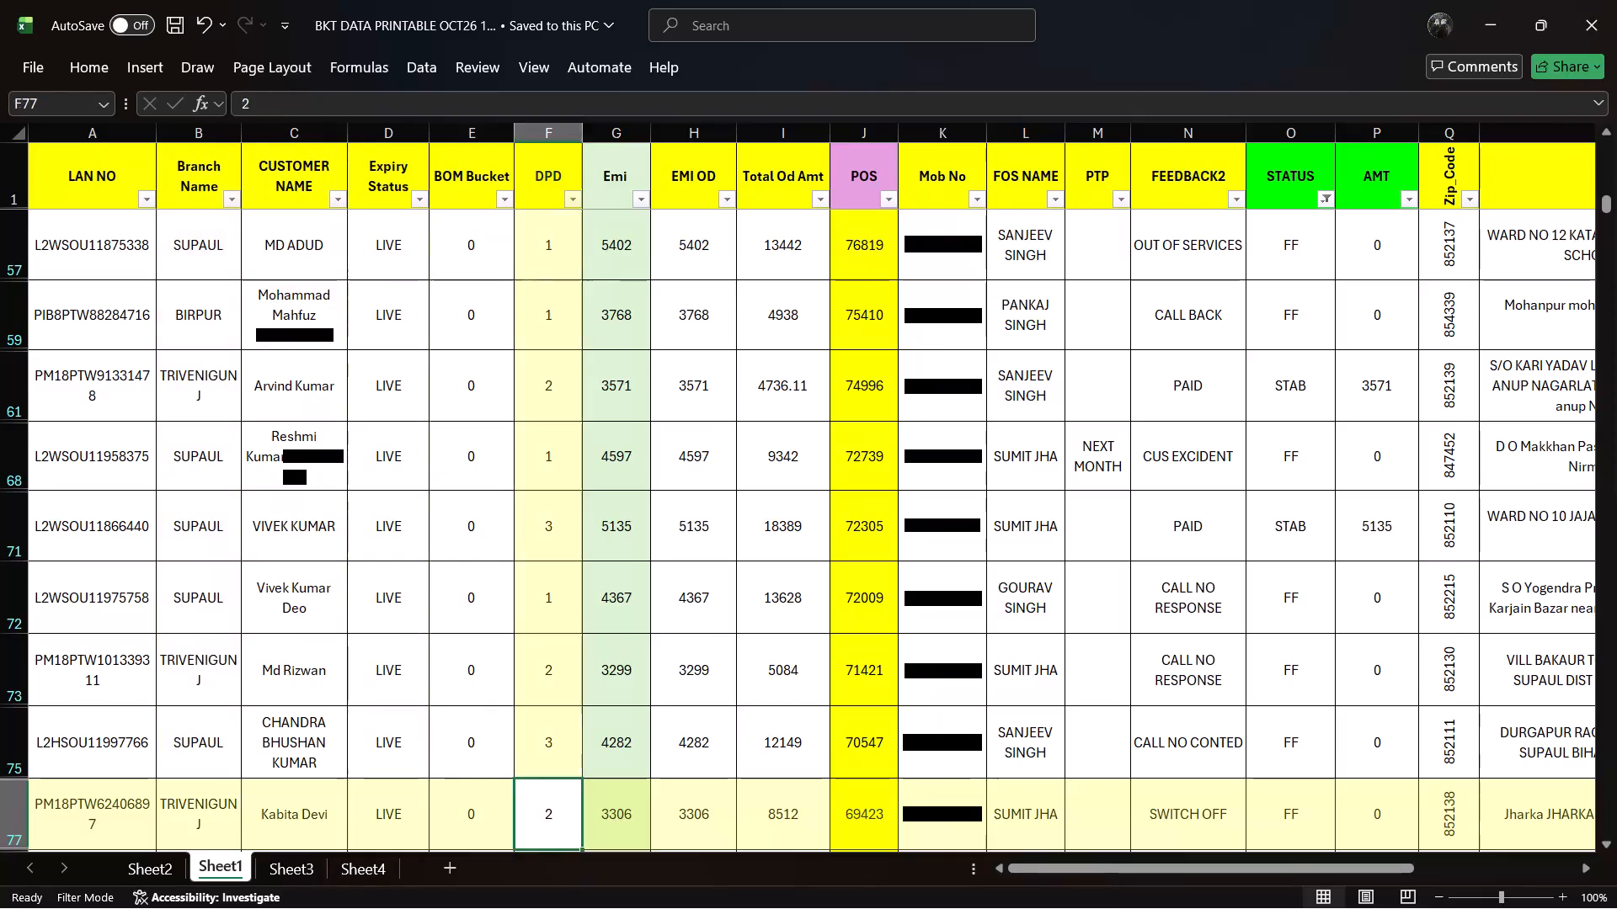
Replace the FEEDBACK2 entry for the row 77 loan with NEXT MONTH and save the workbook.
{"action": "key", "text": "Right"}
{"action": "key", "text": "Right"}
{"action": "key", "text": "Right"}
{"action": "key", "text": "Right"}
{"action": "key", "text": "Right"}
{"action": "key", "text": "Right"}
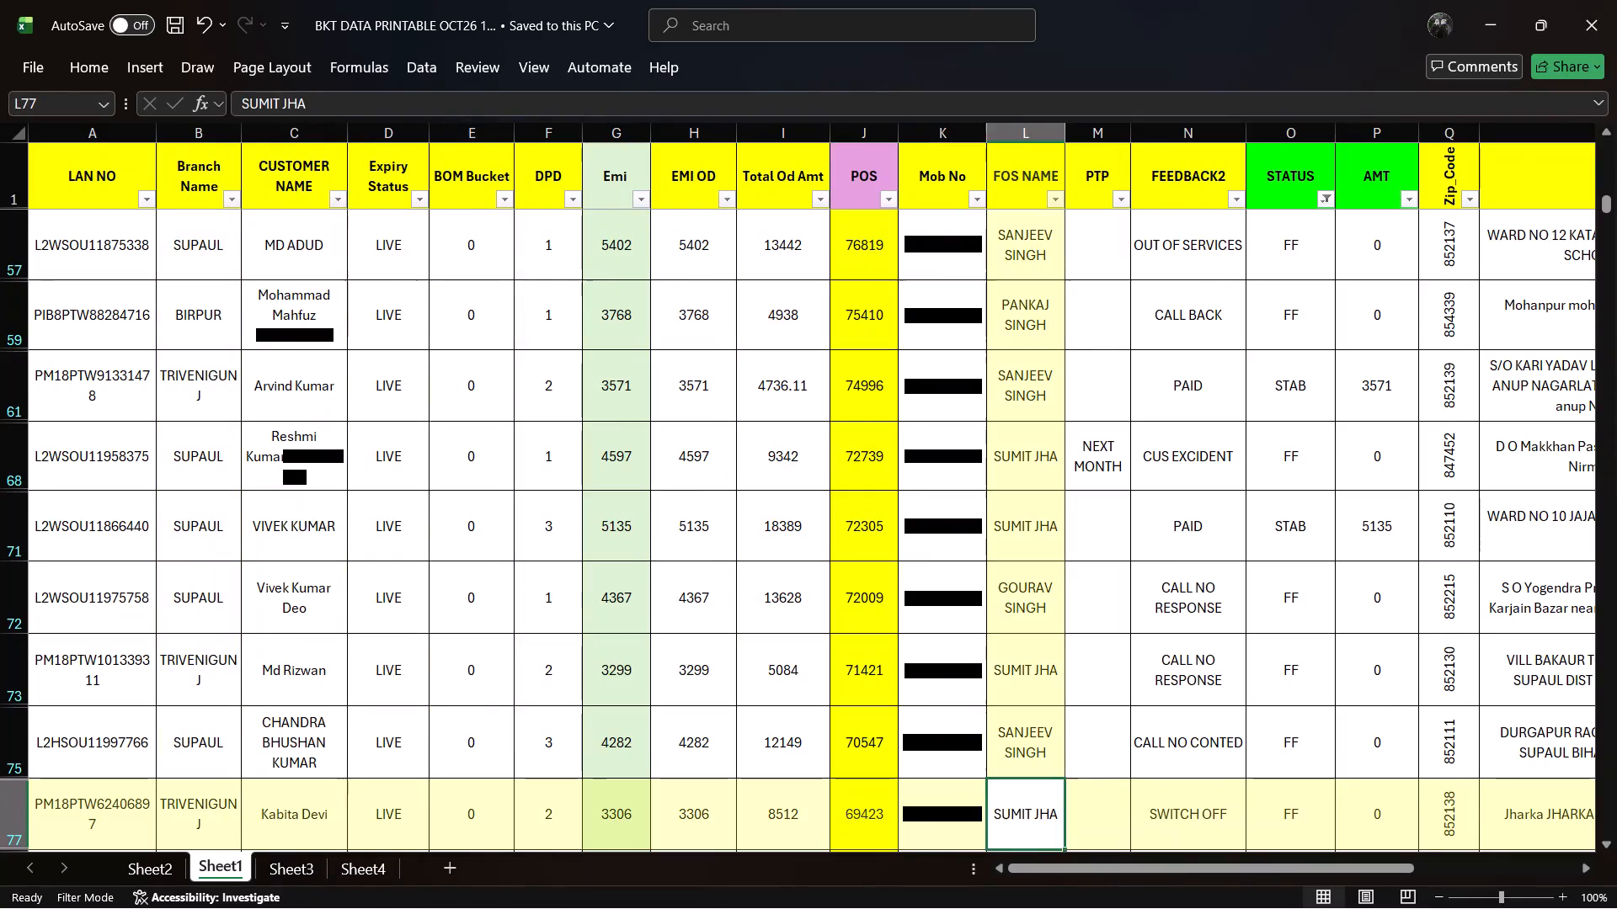
{"action": "key", "text": "Right"}
{"action": "key", "text": "Right"}
{"action": "key", "text": "BackSpace"}
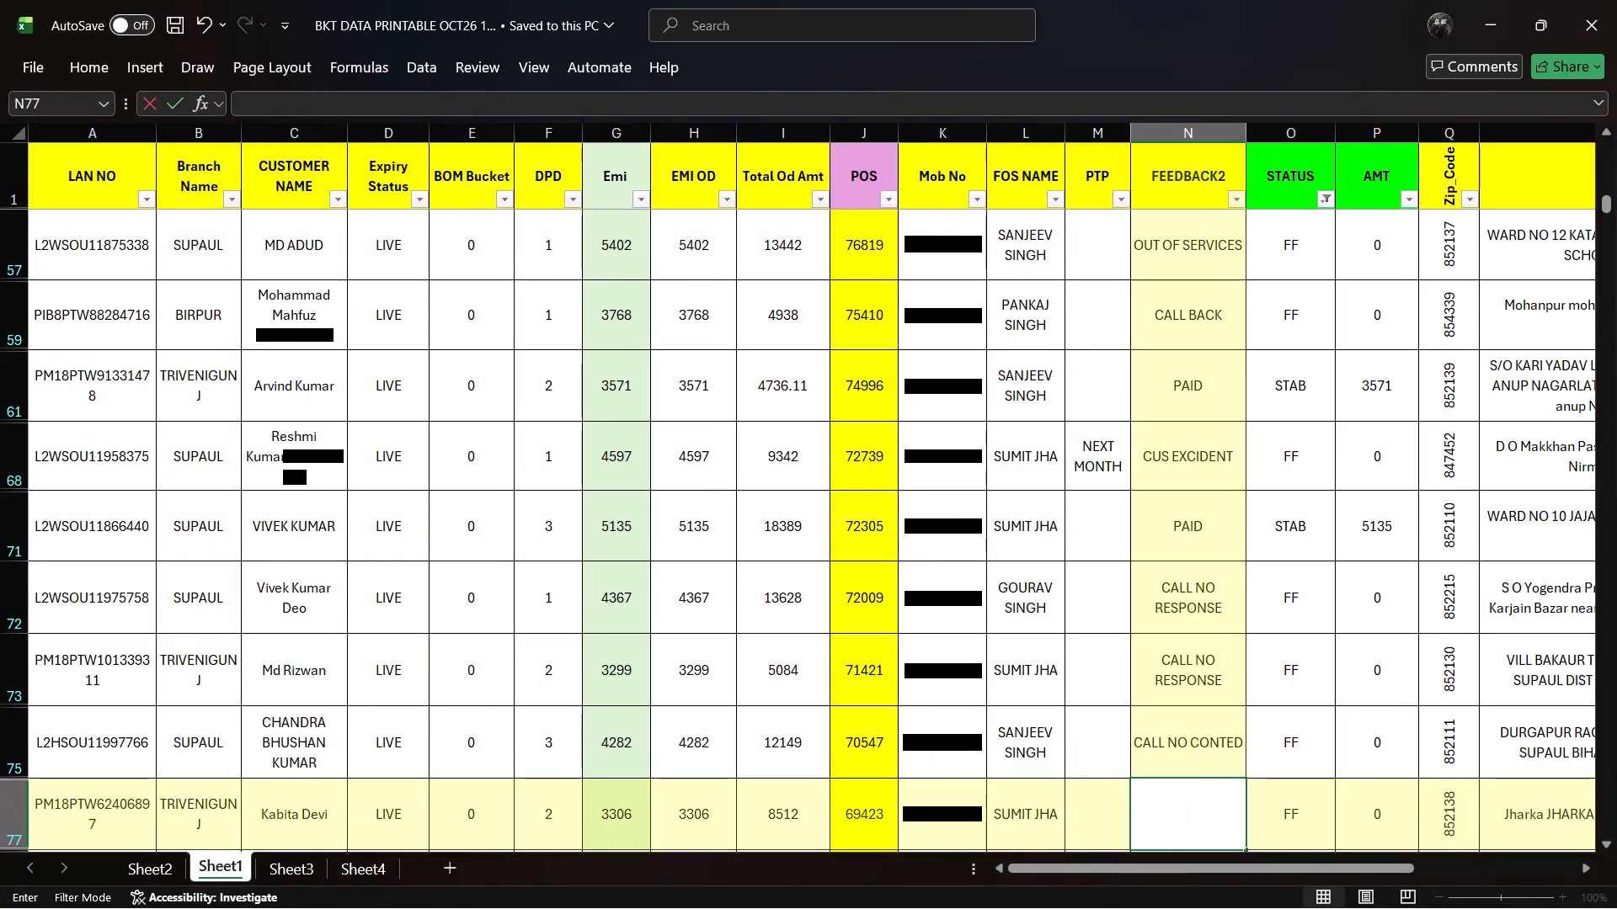
{"action": "type", "text": "NEXT"}
{"action": "key", "text": "space"}
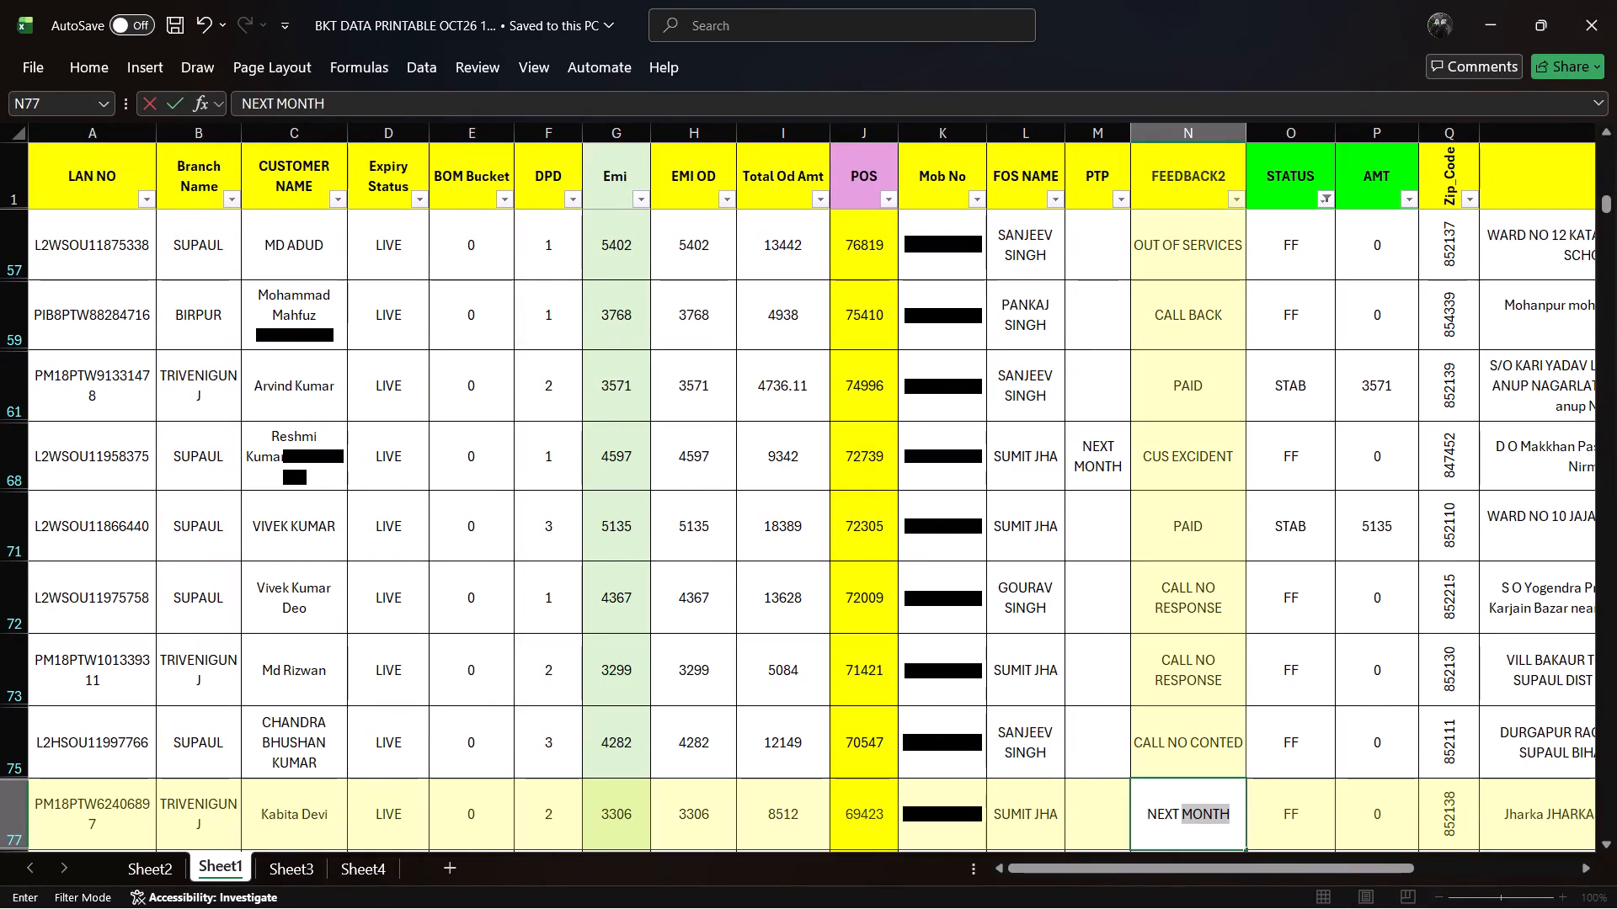
{"action": "key", "text": "Down"}
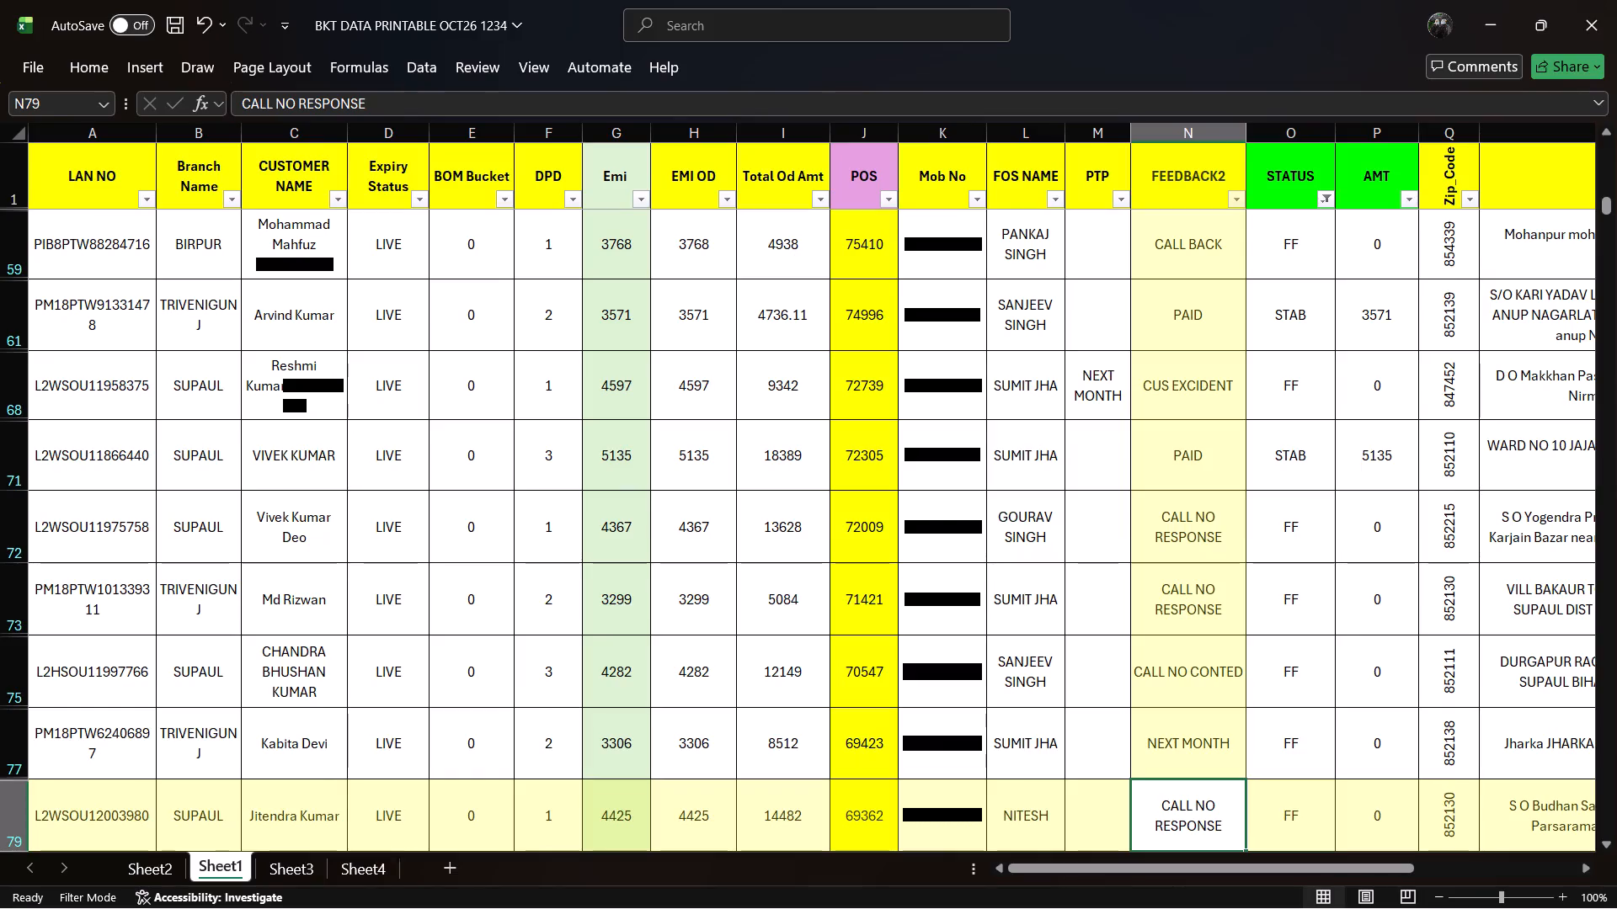
{"action": "key", "text": "ctrl+s"}
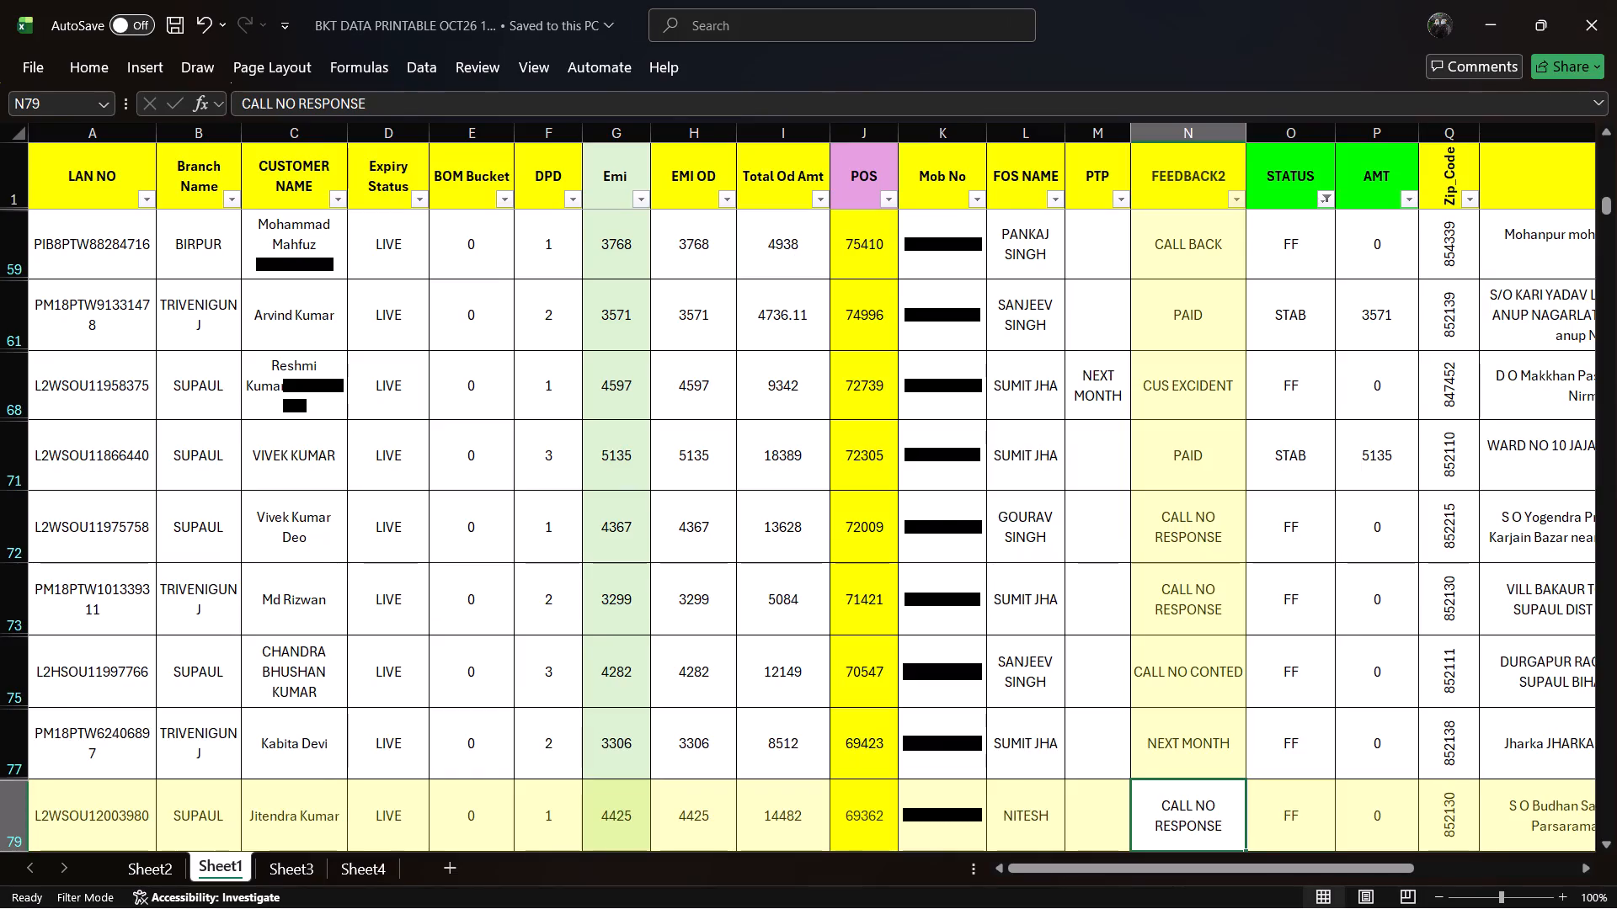
Copy the row 79 loan's LAN NO, search for it in the DMS portal in Chrome, and open its loan details.
{"action": "key", "text": "Down"}
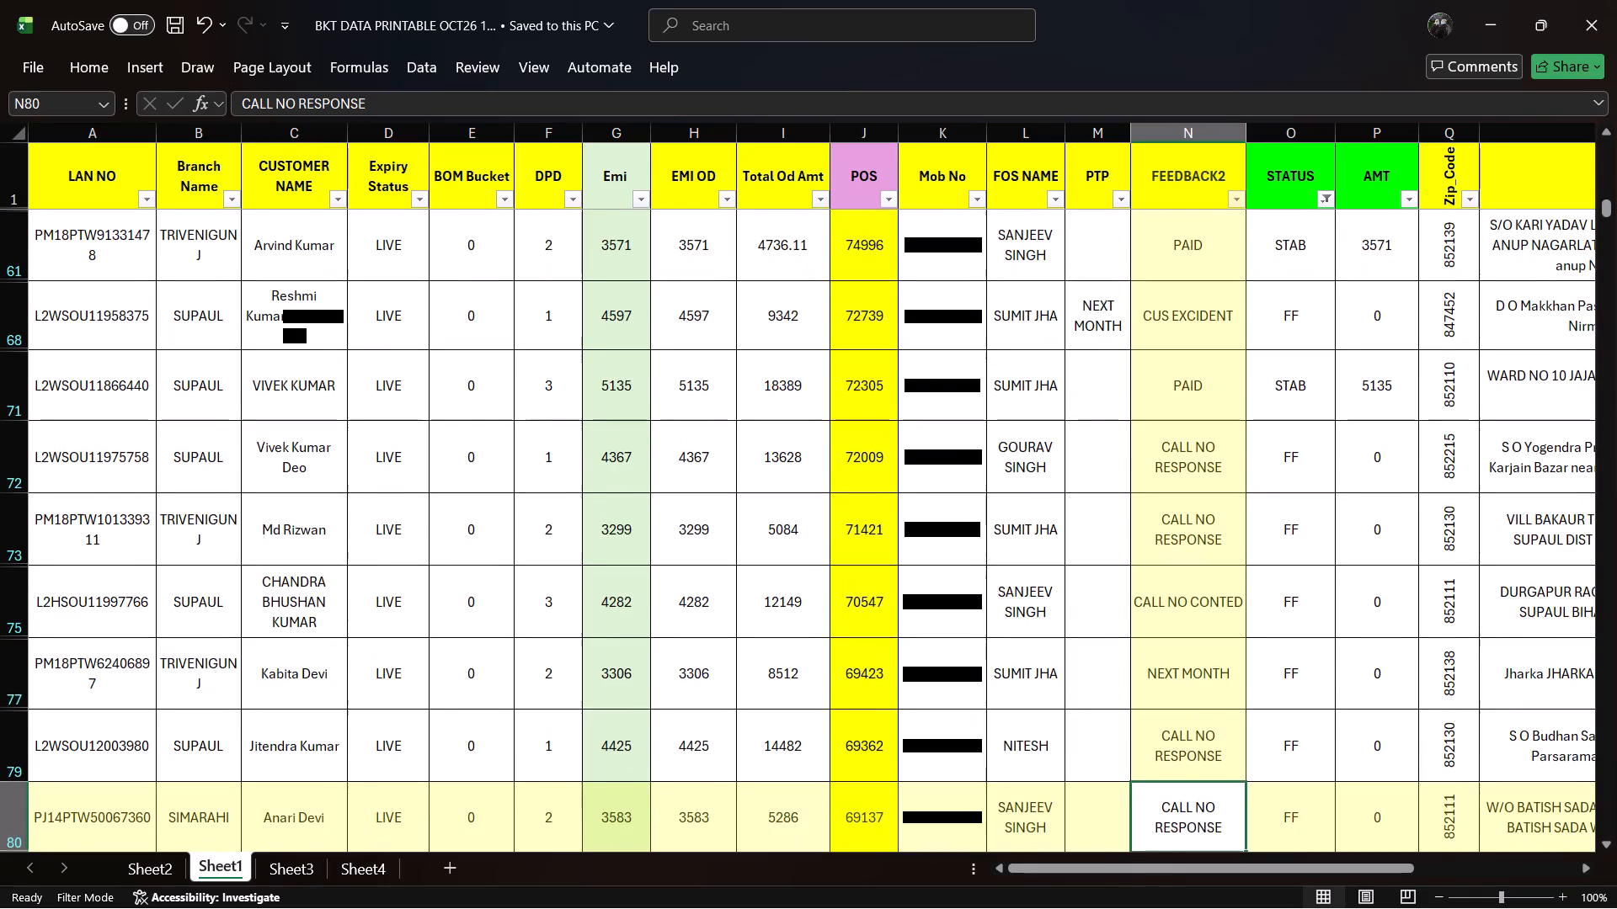
{"action": "key", "text": "Up"}
{"action": "key", "text": "Left"}
{"action": "key", "text": "Left"}
{"action": "key", "text": "Left"}
{"action": "key", "text": "Left"}
{"action": "key", "text": "Left"}
{"action": "key", "text": "Left"}
{"action": "key", "text": "Left"}
{"action": "key", "text": "Left"}
{"action": "key", "text": "Left"}
{"action": "key", "text": "Left"}
{"action": "key", "text": "Left"}
{"action": "key", "text": "Left"}
{"action": "key", "text": "Left"}
{"action": "key", "text": "Left"}
{"action": "key", "text": "Left"}
{"action": "key", "text": "Left"}
{"action": "key", "text": "Left"}
{"action": "key", "text": "Left"}
{"action": "key", "text": "Left"}
{"action": "key", "text": "Left"}
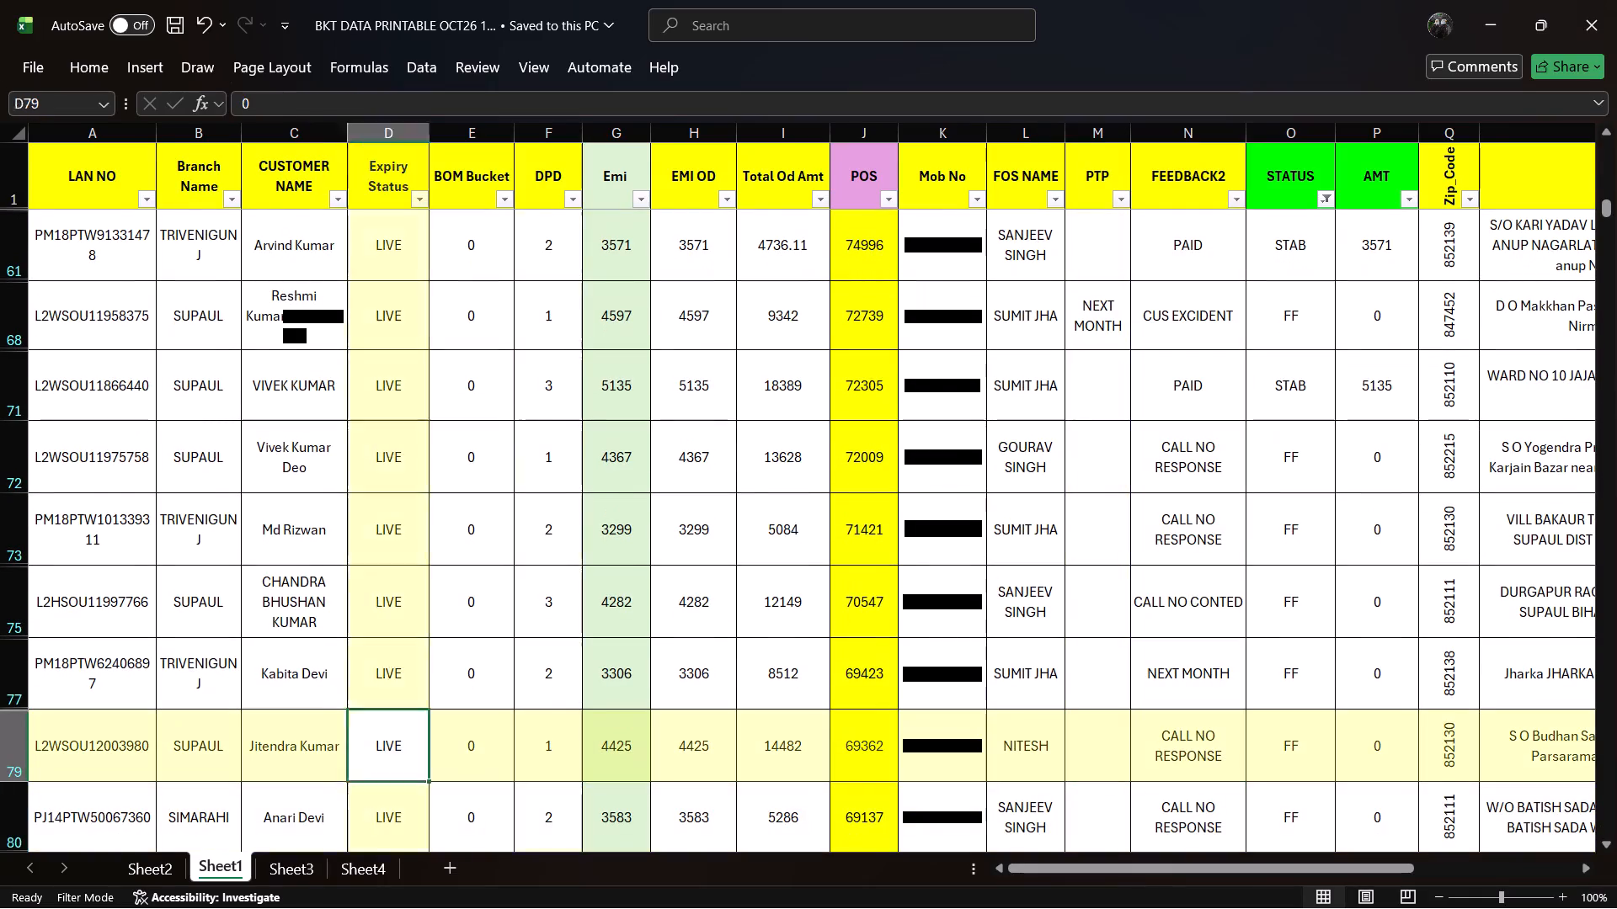
{"action": "key", "text": "ctrl+c"}
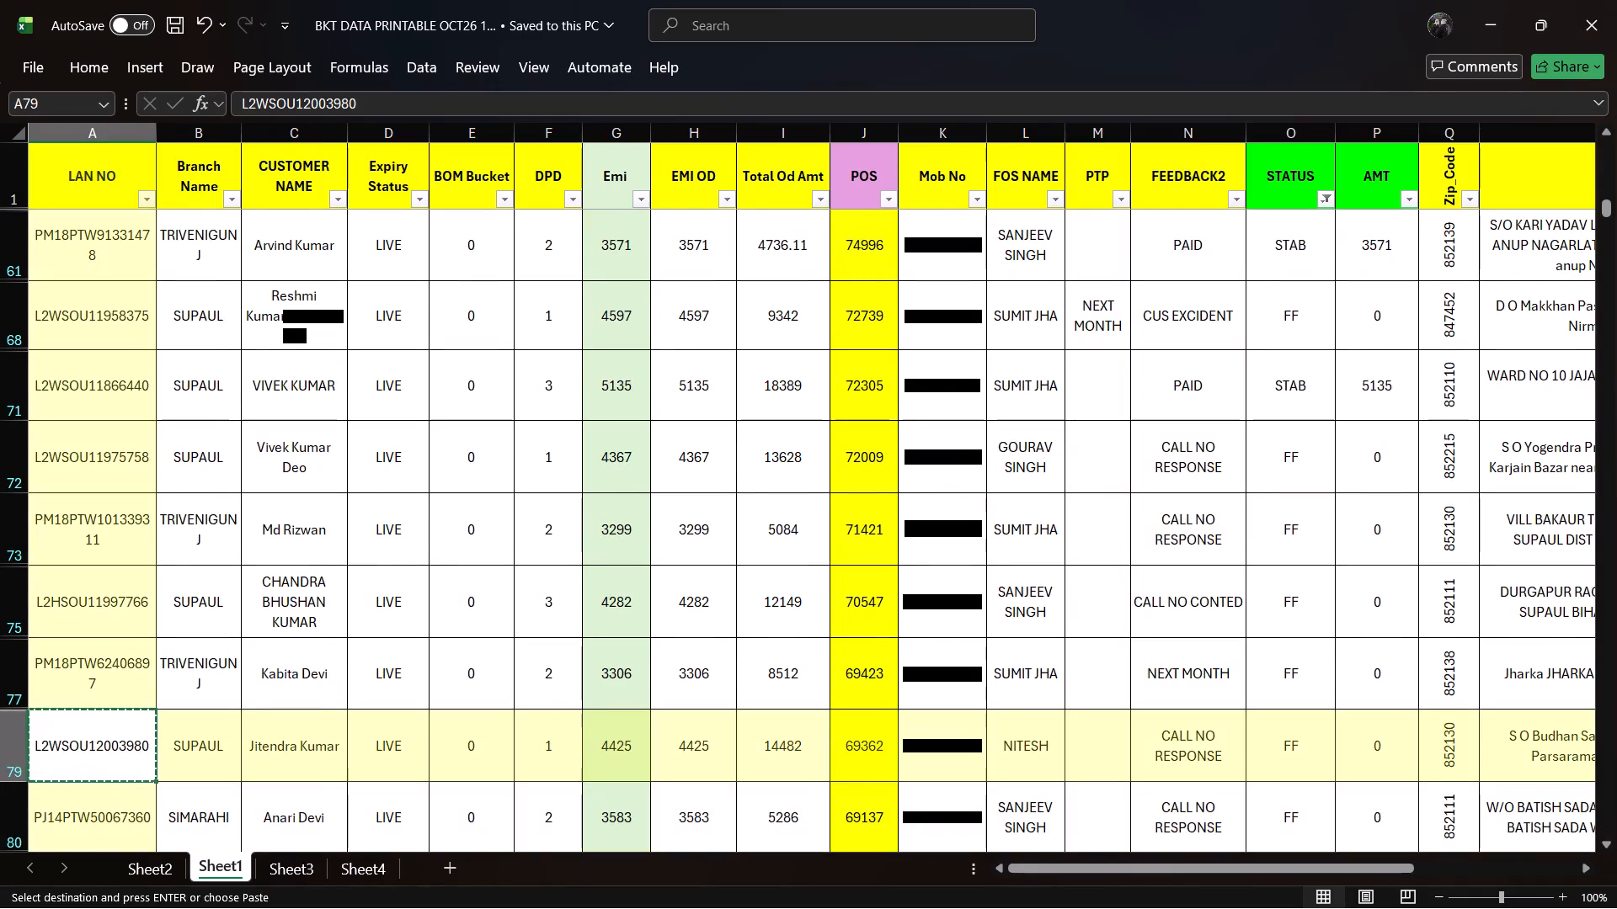
{"action": "key", "text": "super+Tab"}
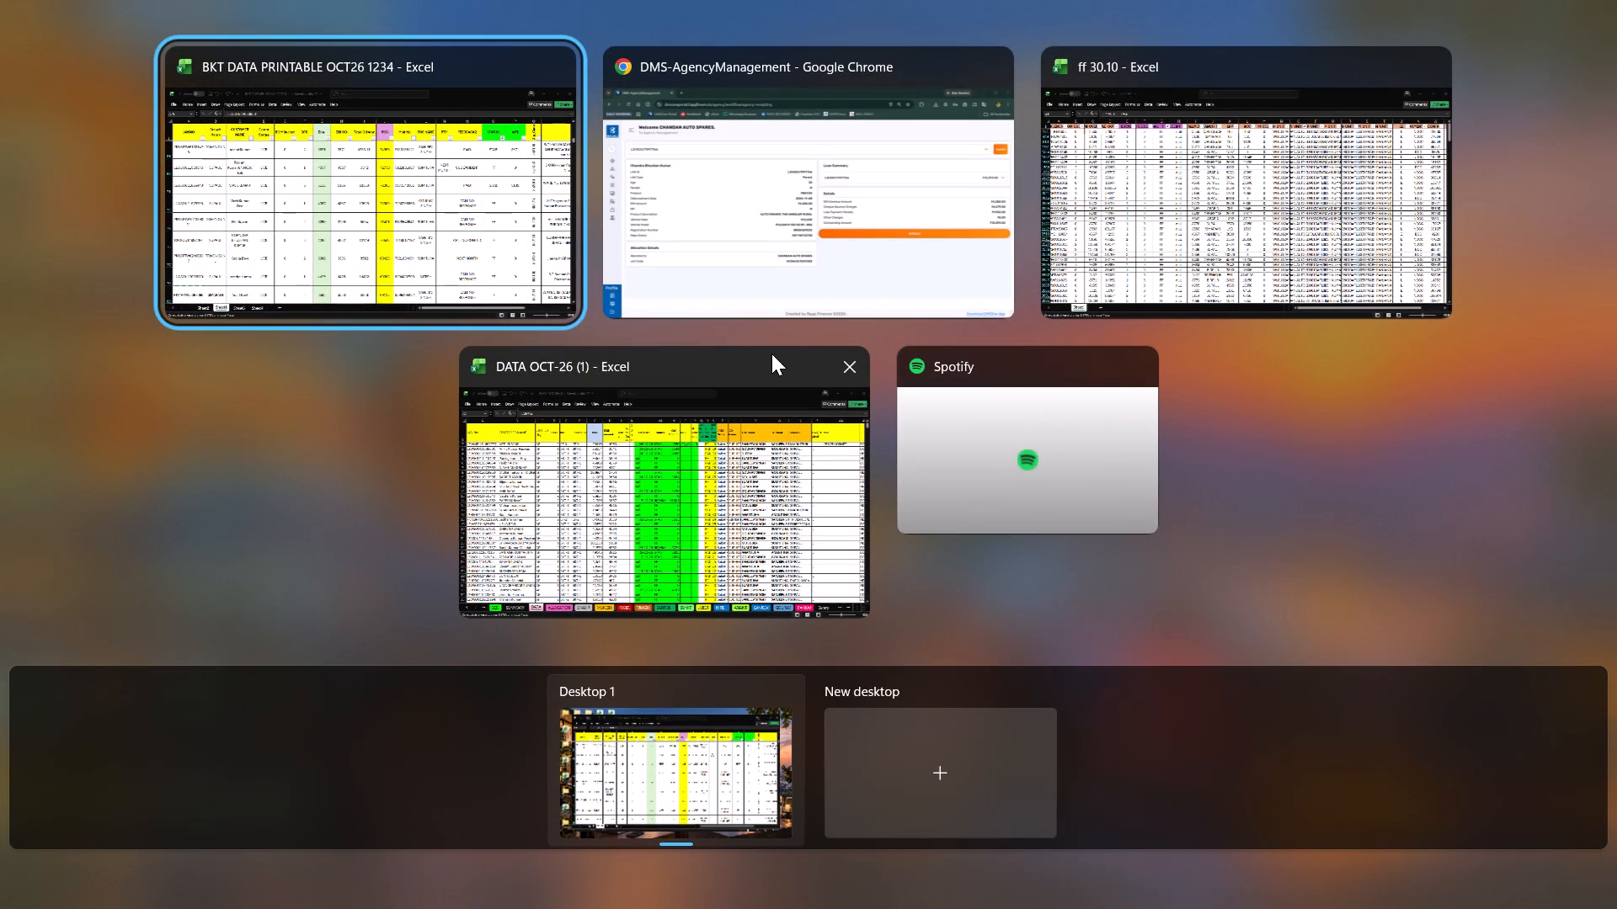
{"action": "left_click", "coordinate": [741, 255]}
{"action": "double_click", "coordinate": [237, 240]}
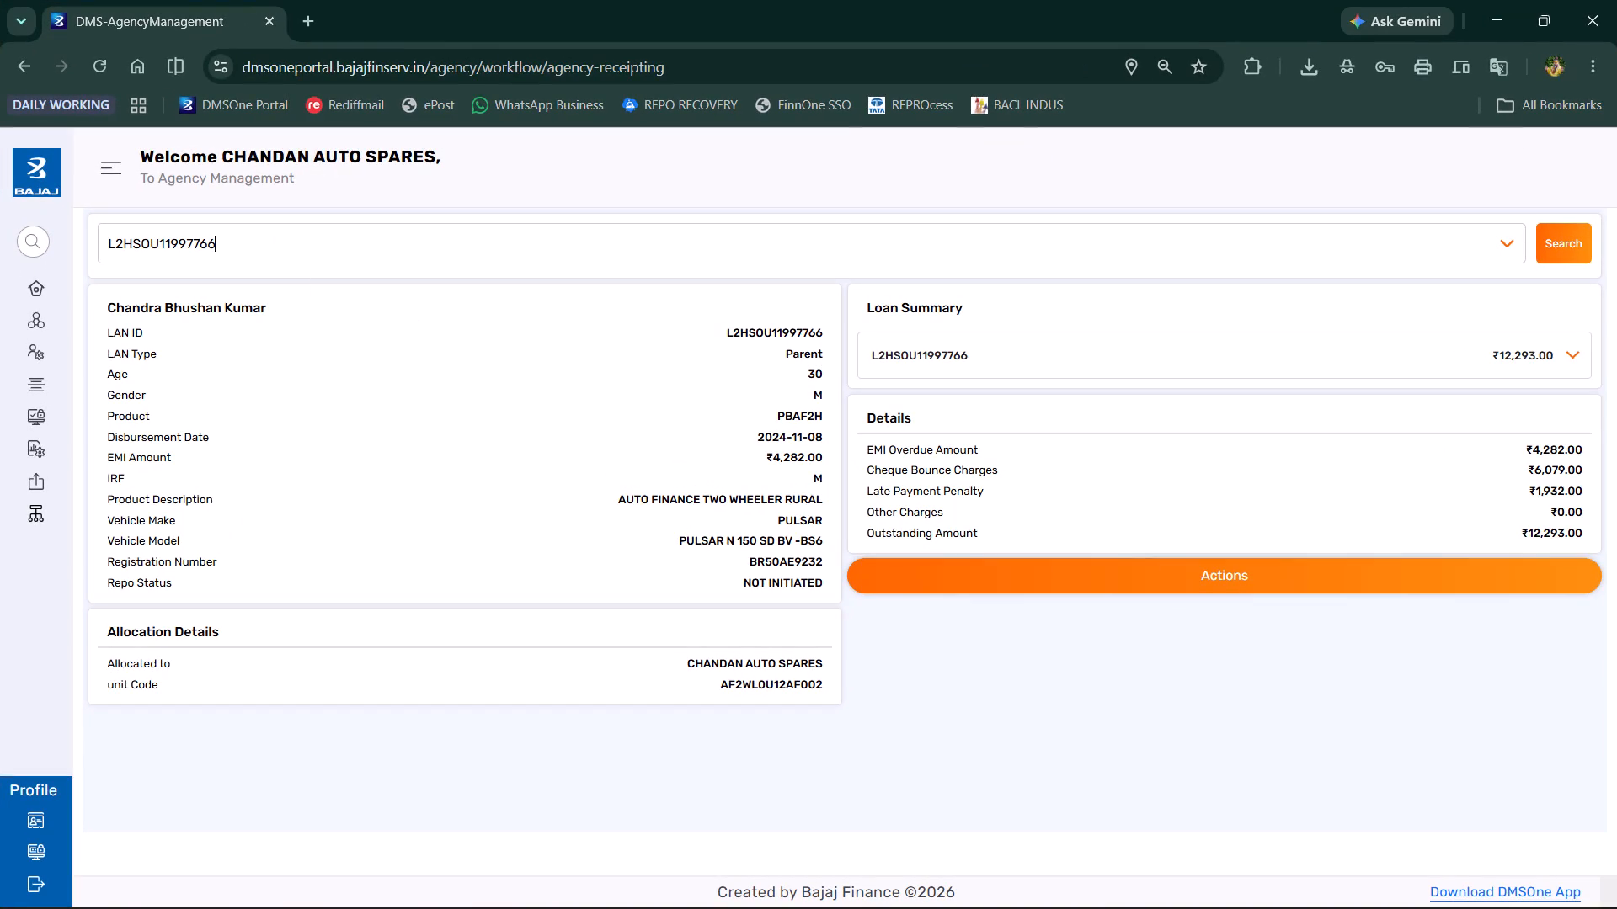
{"action": "key", "text": "BackSpace"}
{"action": "key", "text": "ctrl+v"}
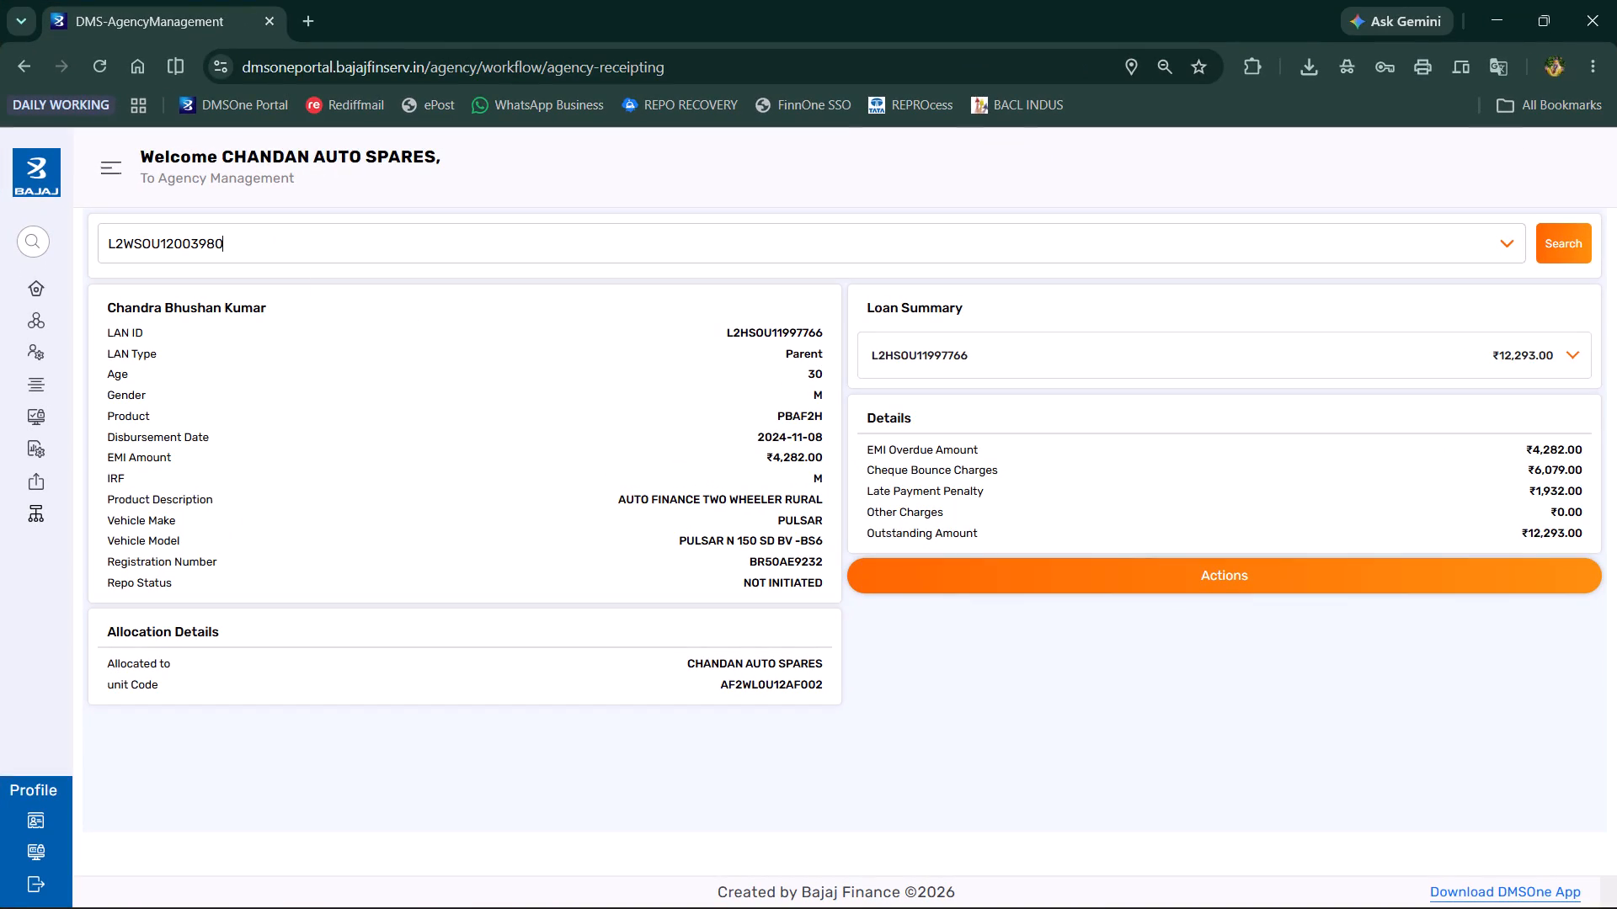
{"action": "key", "text": "Return"}
{"action": "key", "text": "Return"}
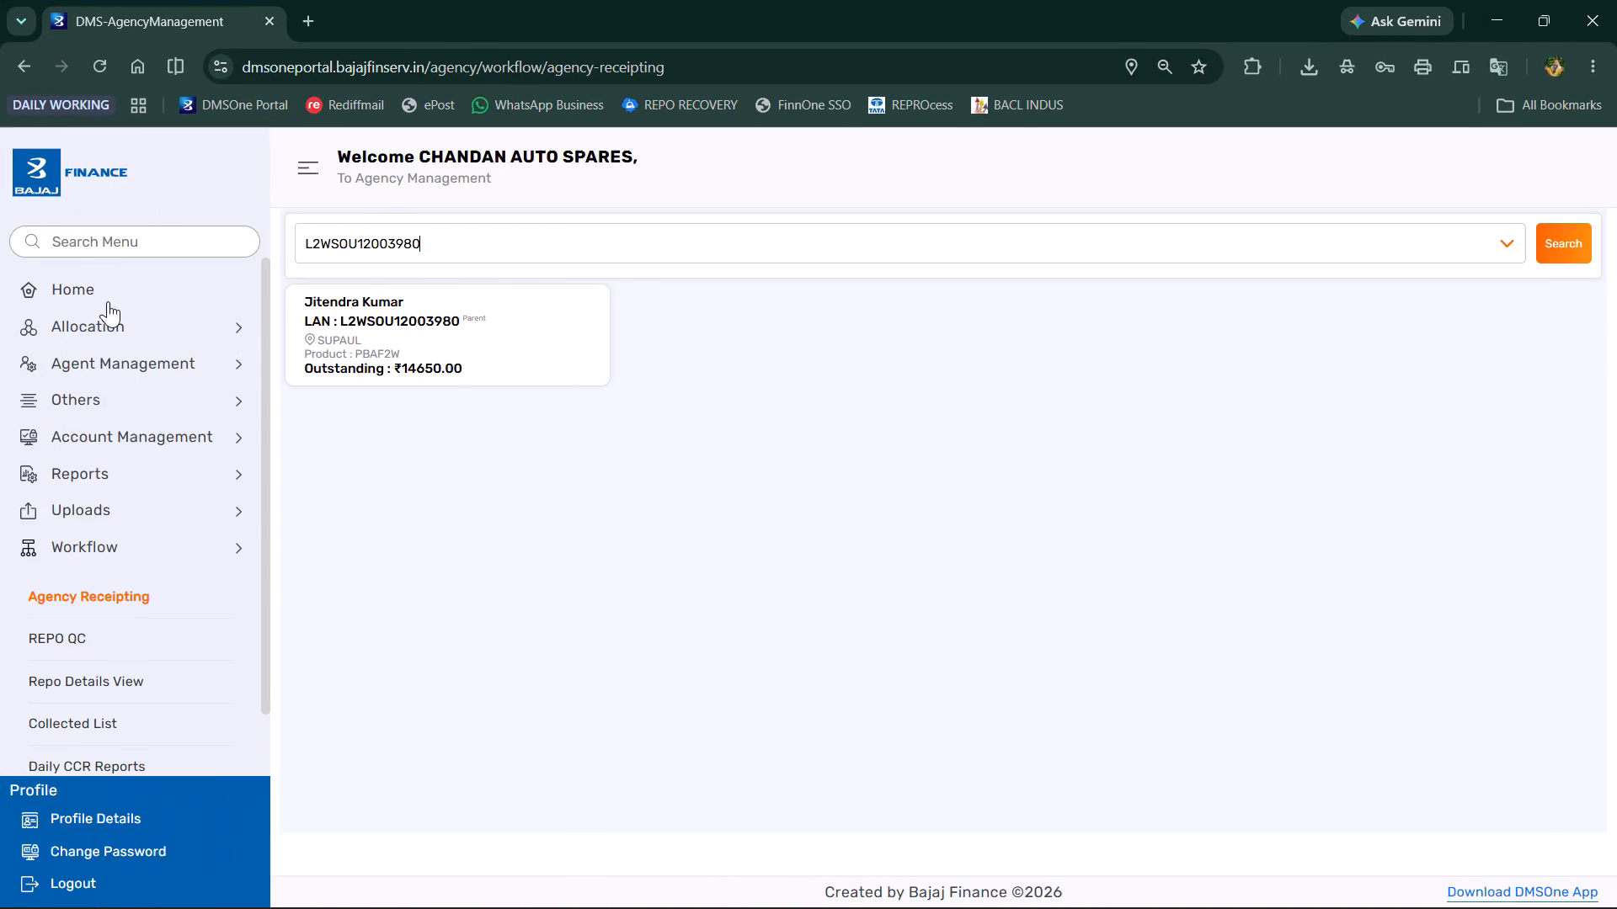
{"action": "double_click", "coordinate": [370, 329]}
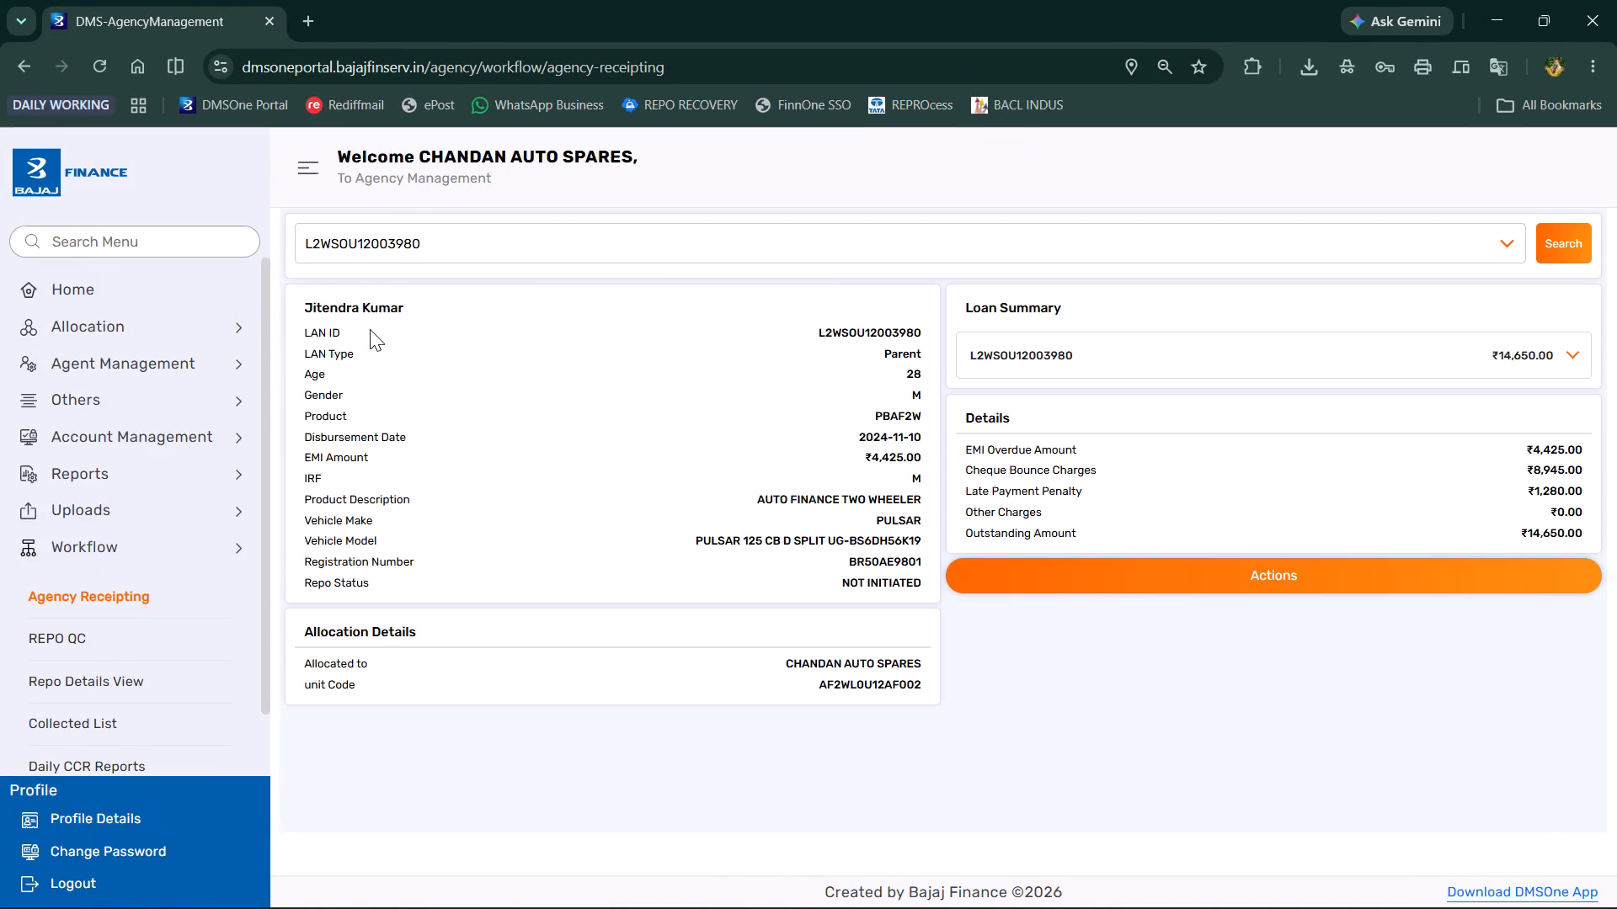
Copy the row 80 loan's LAN NO from the Excel sheet, search for it in the DMS portal, and open its loan details.
{"action": "key", "text": "super+Tab"}
{"action": "left_click", "coordinate": [841, 216]}
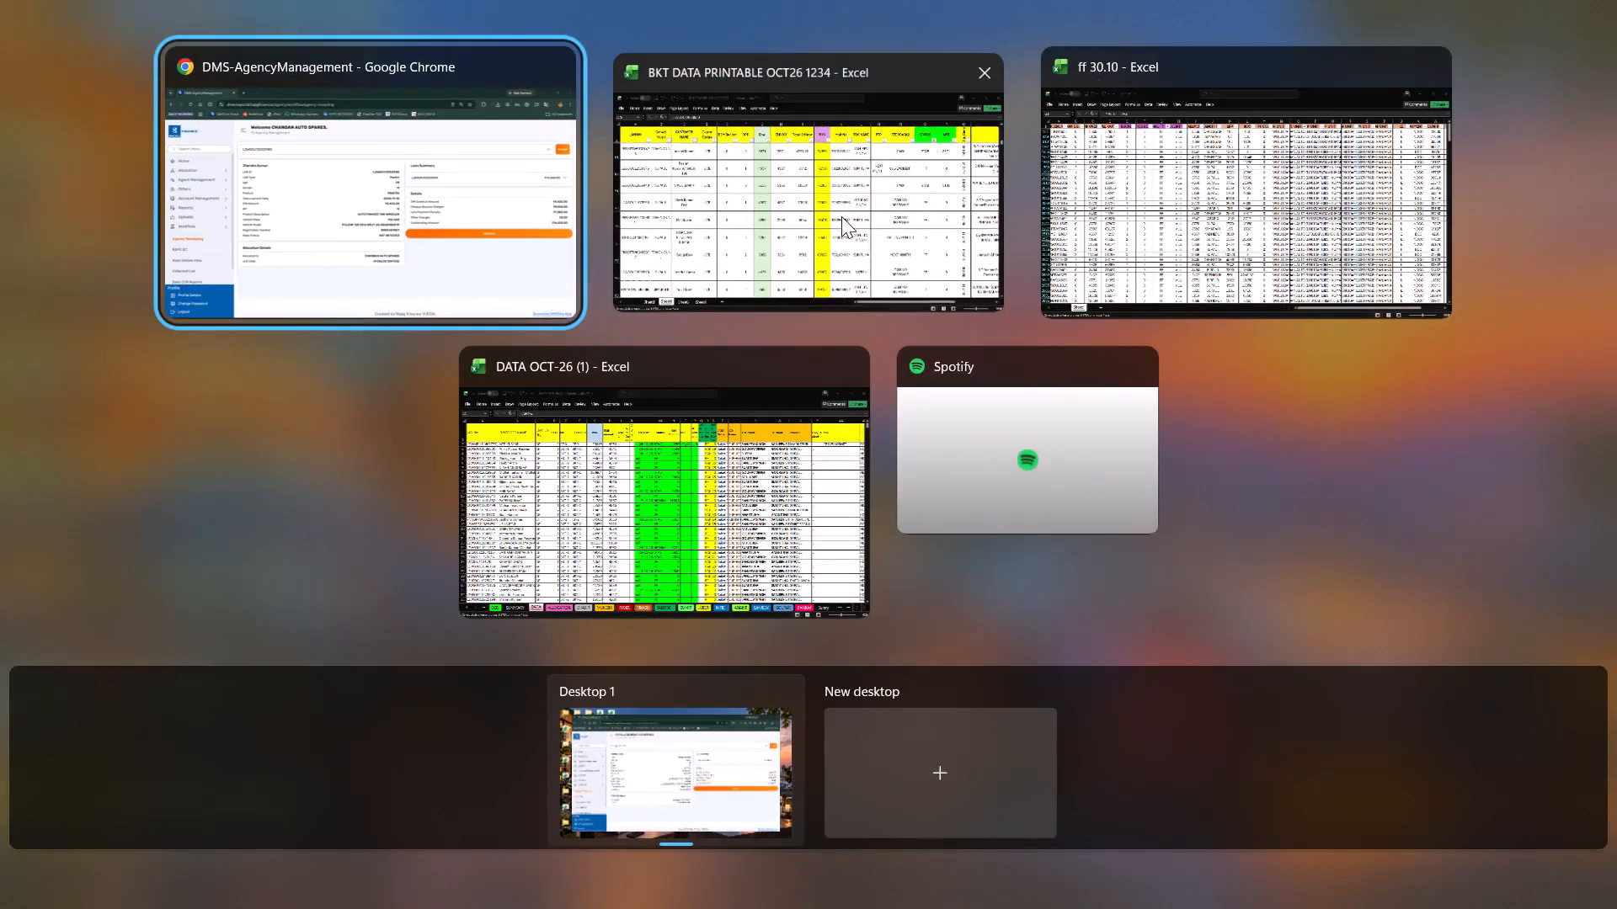
{"action": "left_click", "coordinate": [99, 840]}
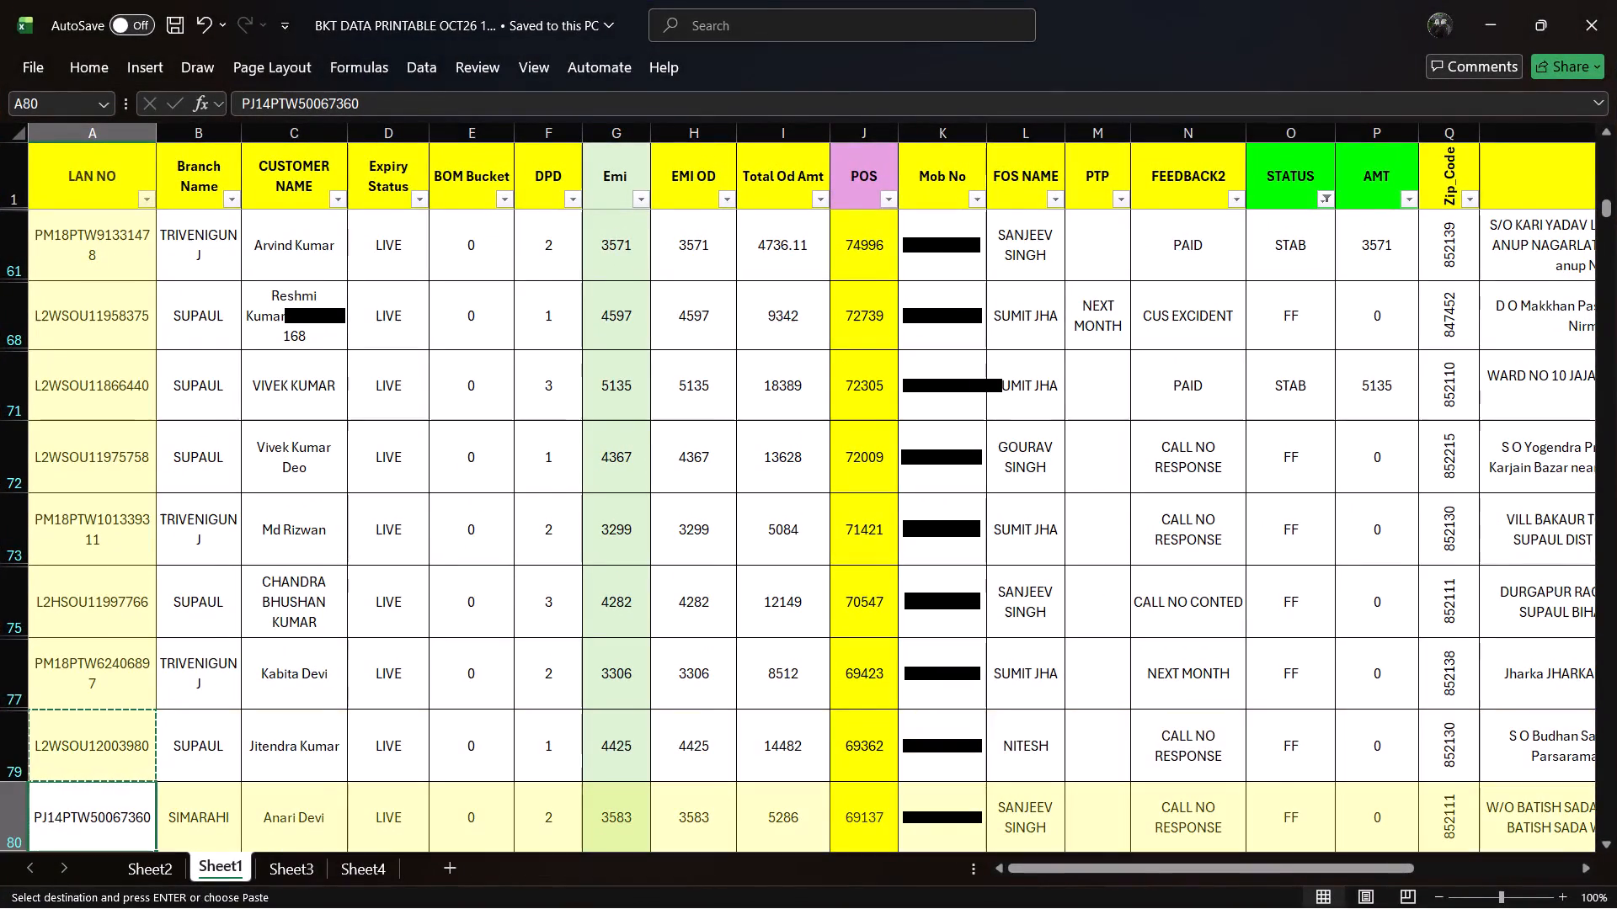
{"action": "key", "text": "ctrl+c"}
{"action": "key", "text": "super+Tab"}
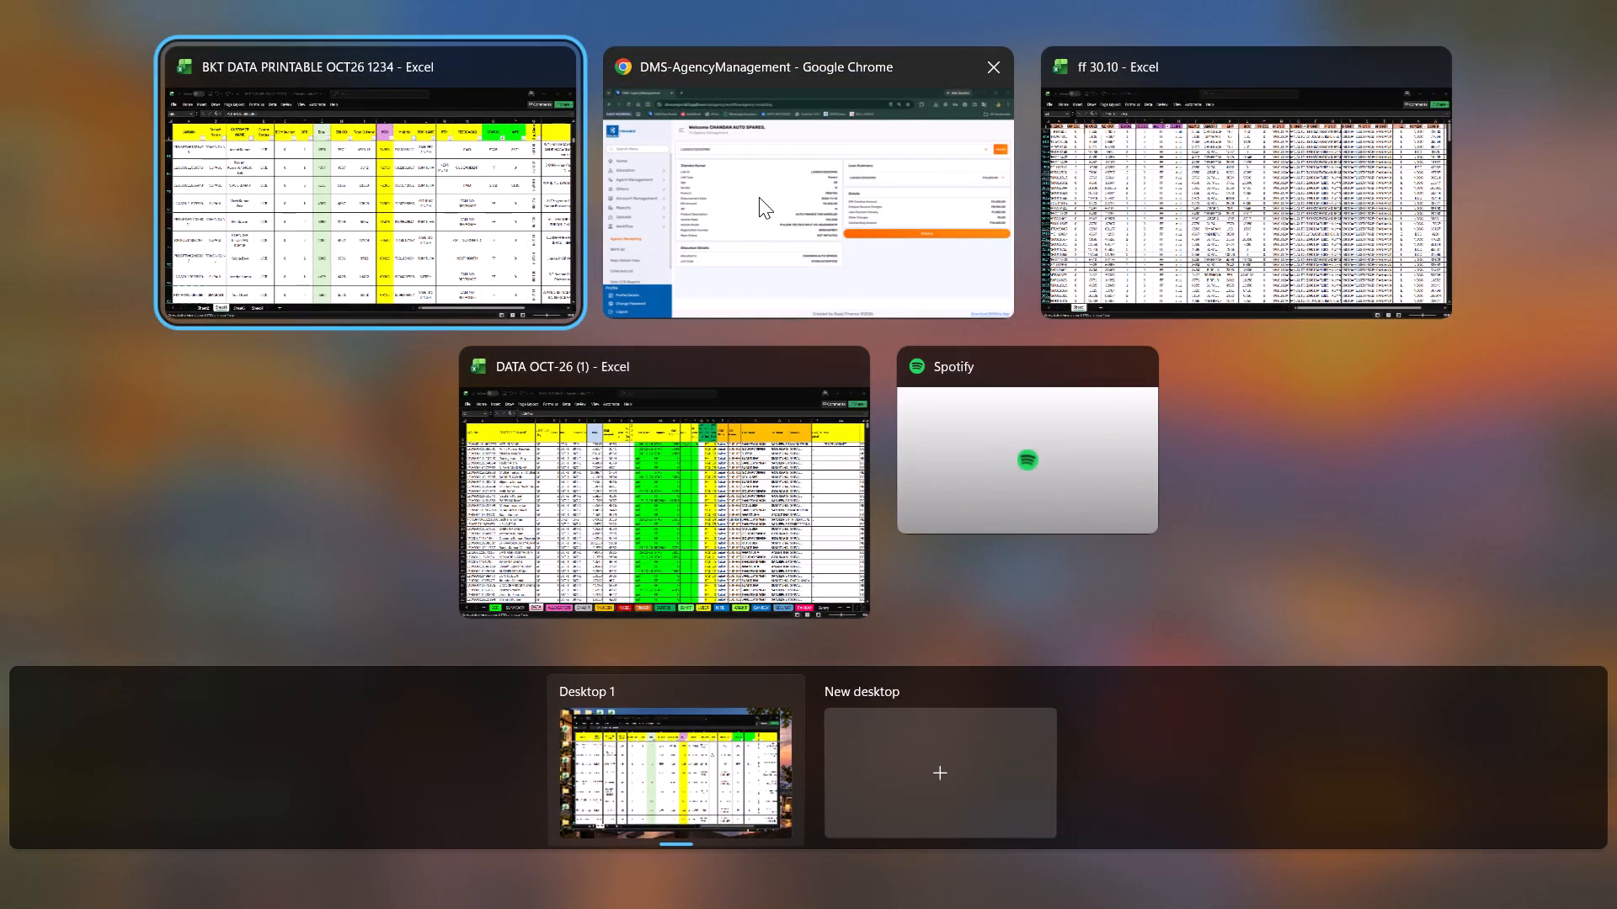
{"action": "left_click", "coordinate": [748, 197]}
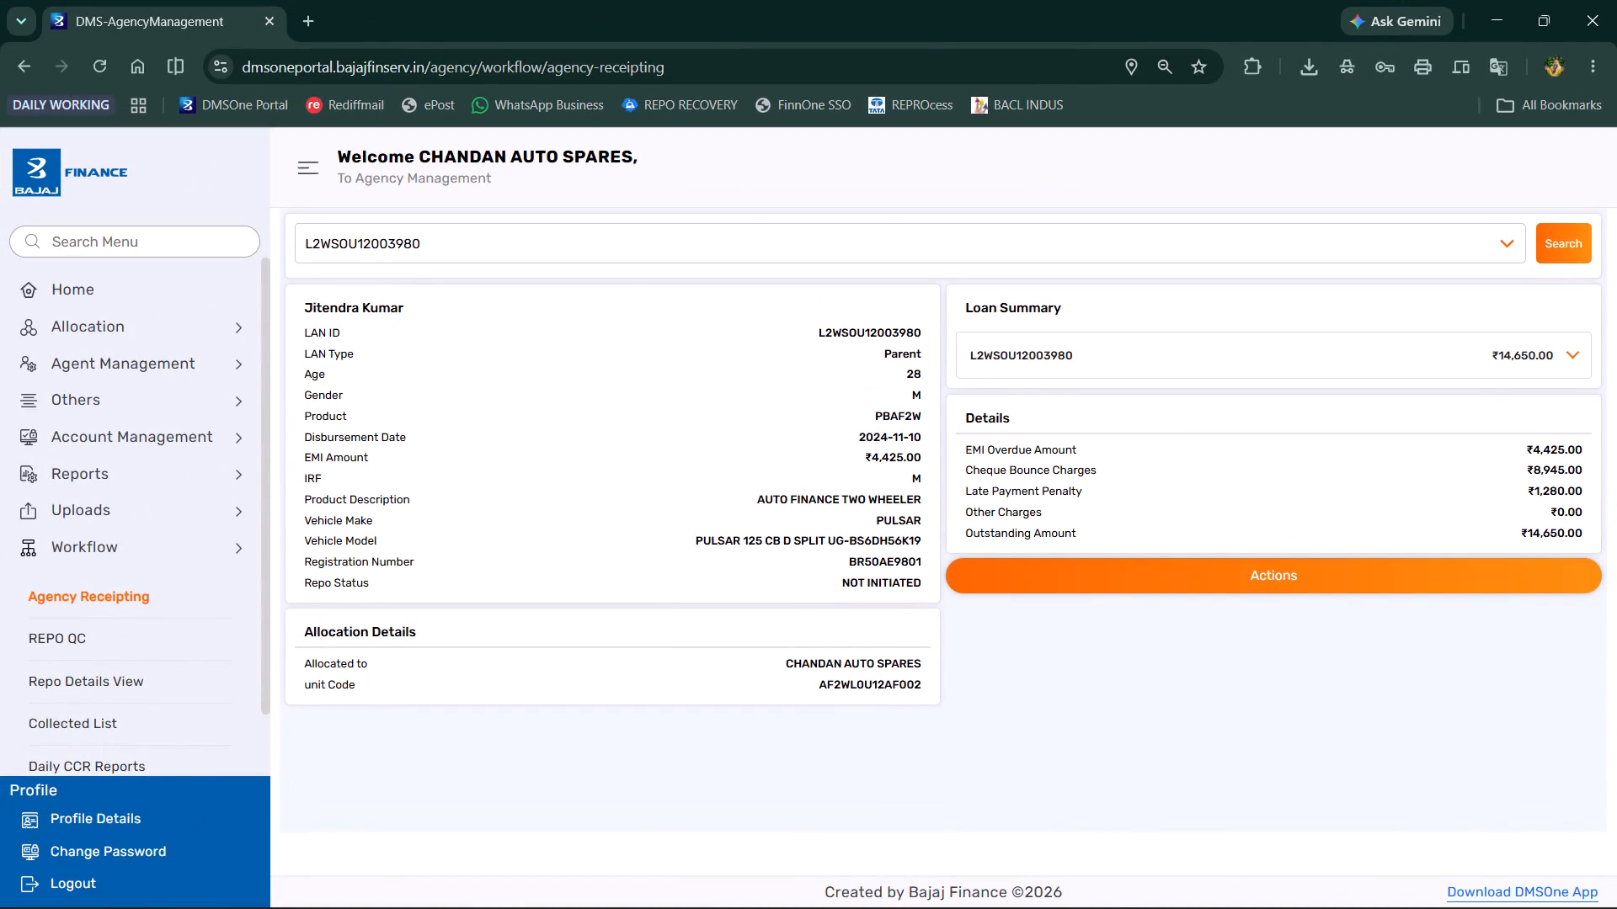
{"action": "double_click", "coordinate": [417, 250]}
{"action": "key", "text": "BackSpace"}
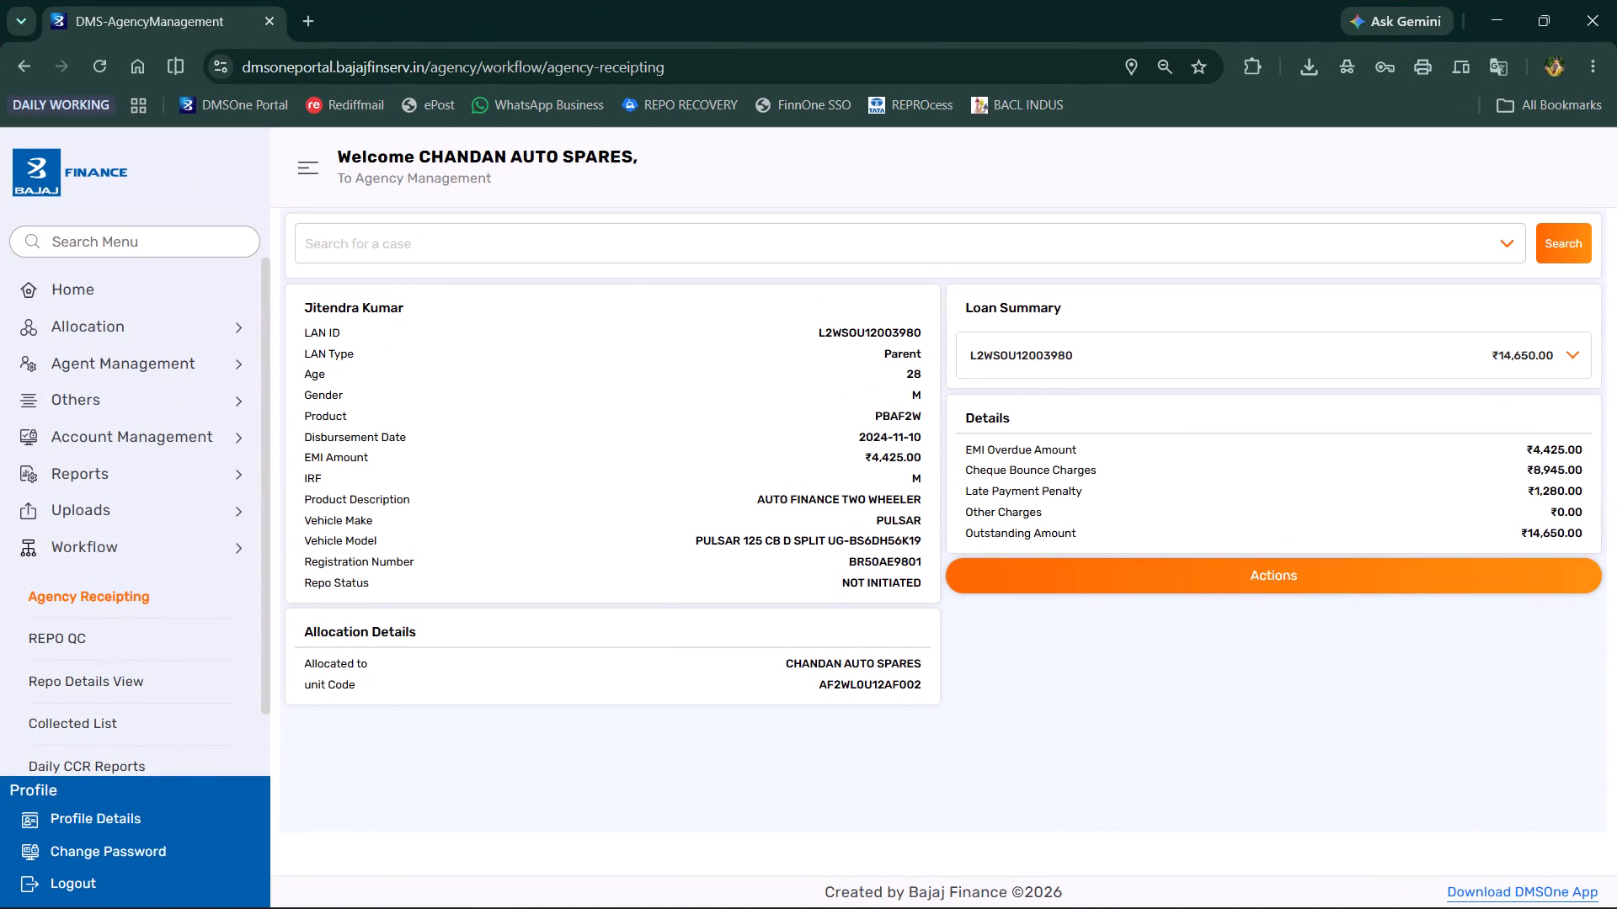
{"action": "key", "text": "ctrl+v"}
{"action": "key", "text": "Return"}
{"action": "key", "text": "Return"}
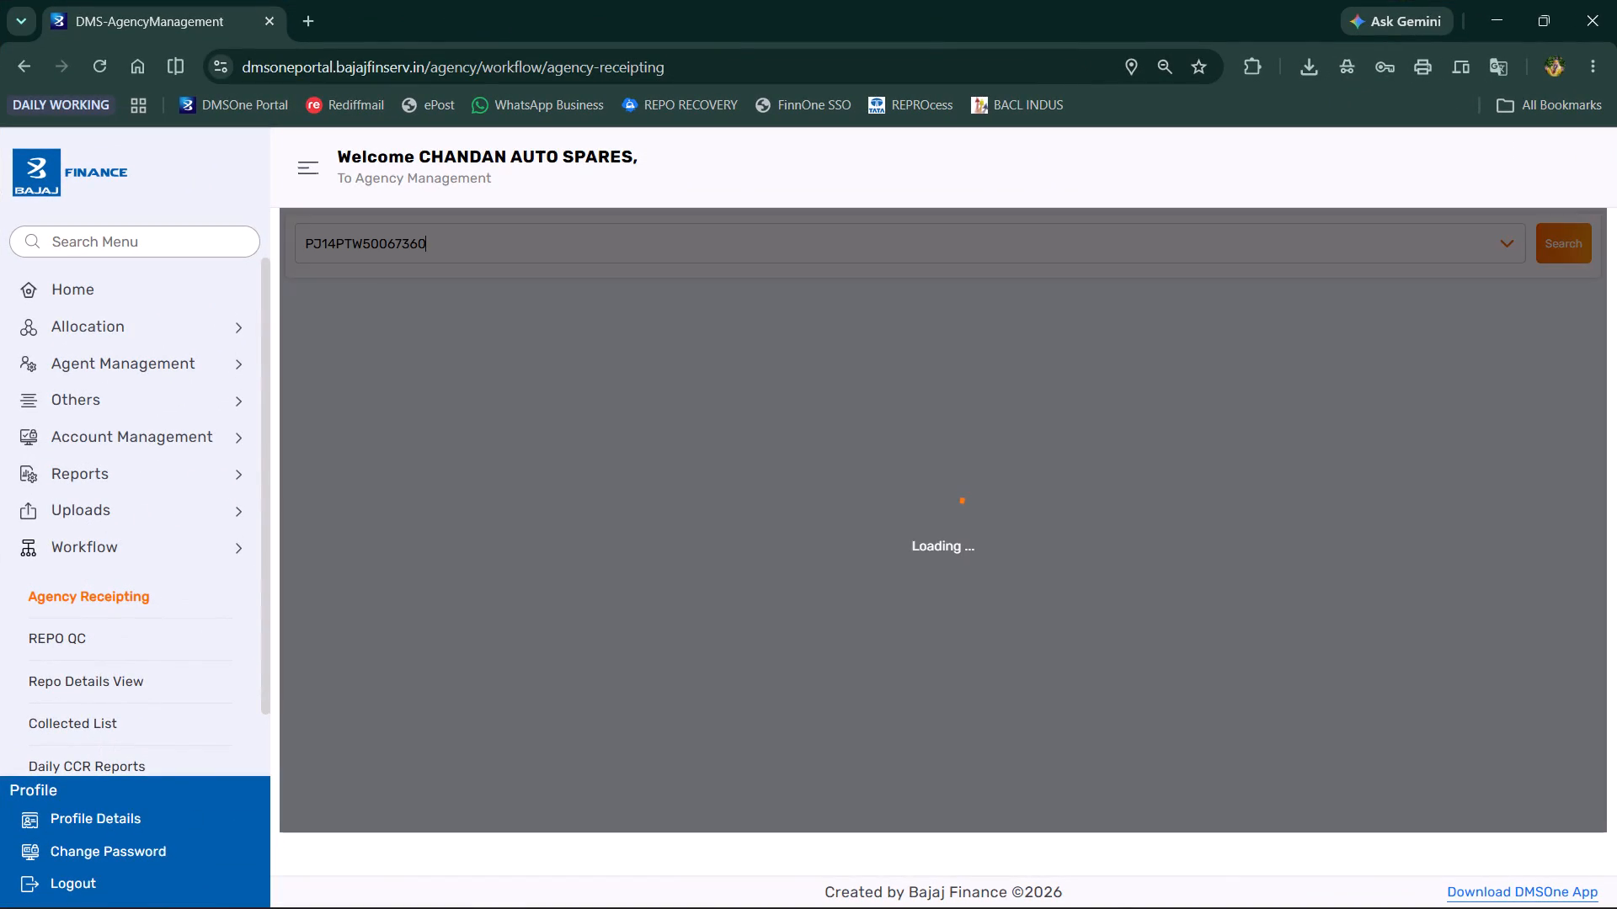
{"action": "double_click", "coordinate": [358, 326]}
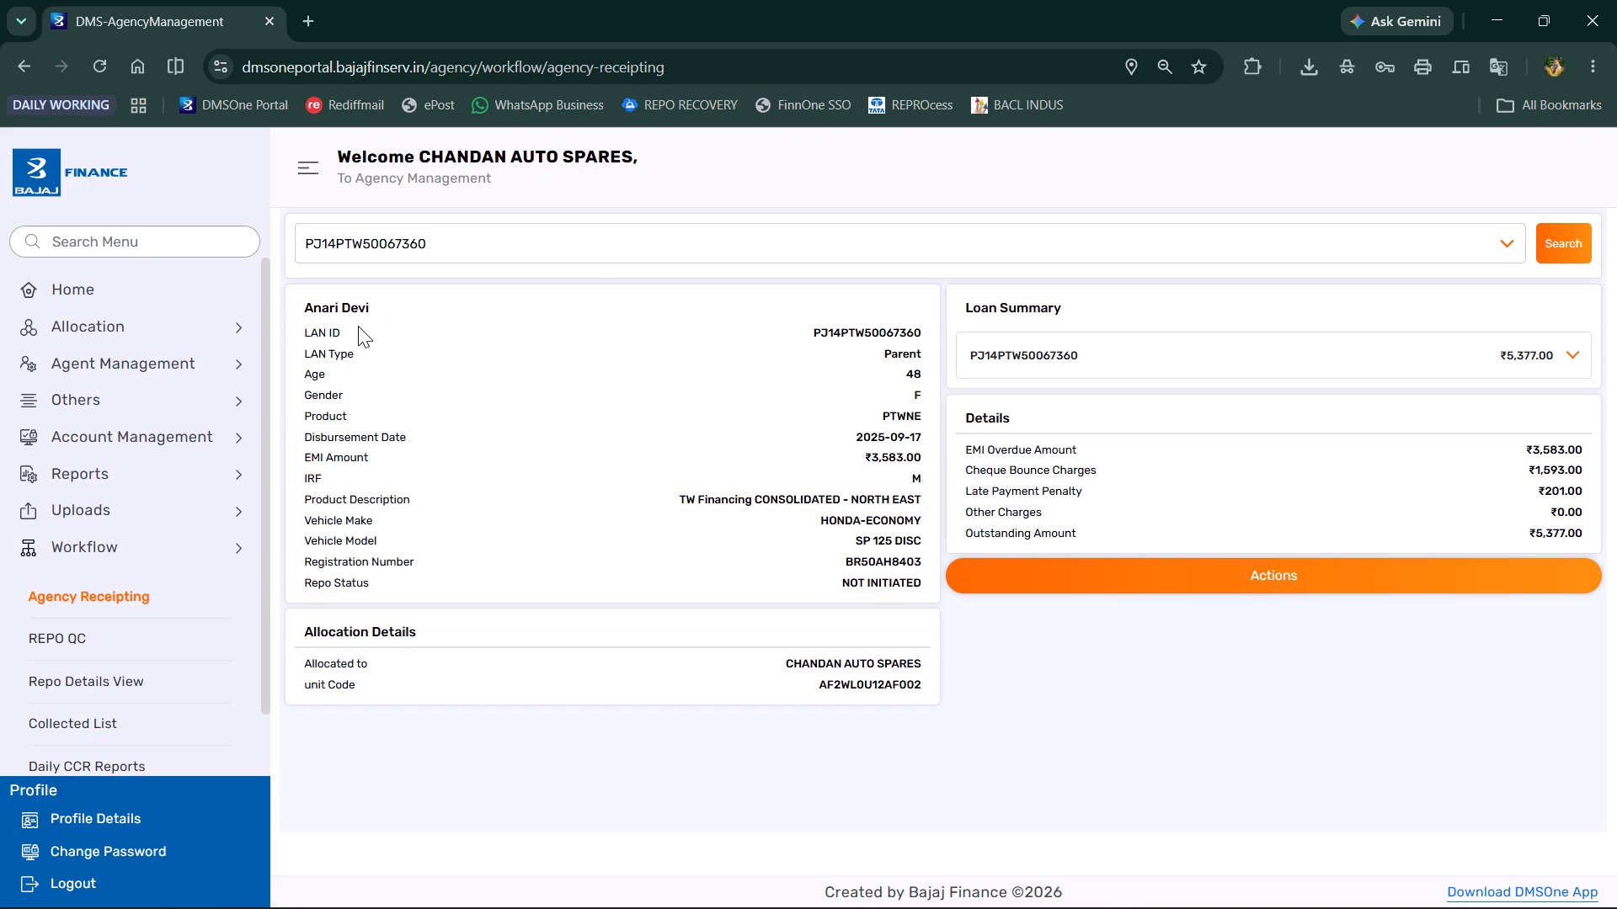
Switch back to the BKT DATA PRINTABLE workbook and go to the row 79 loan's Mob No.
{"action": "key", "text": "super+Tab"}
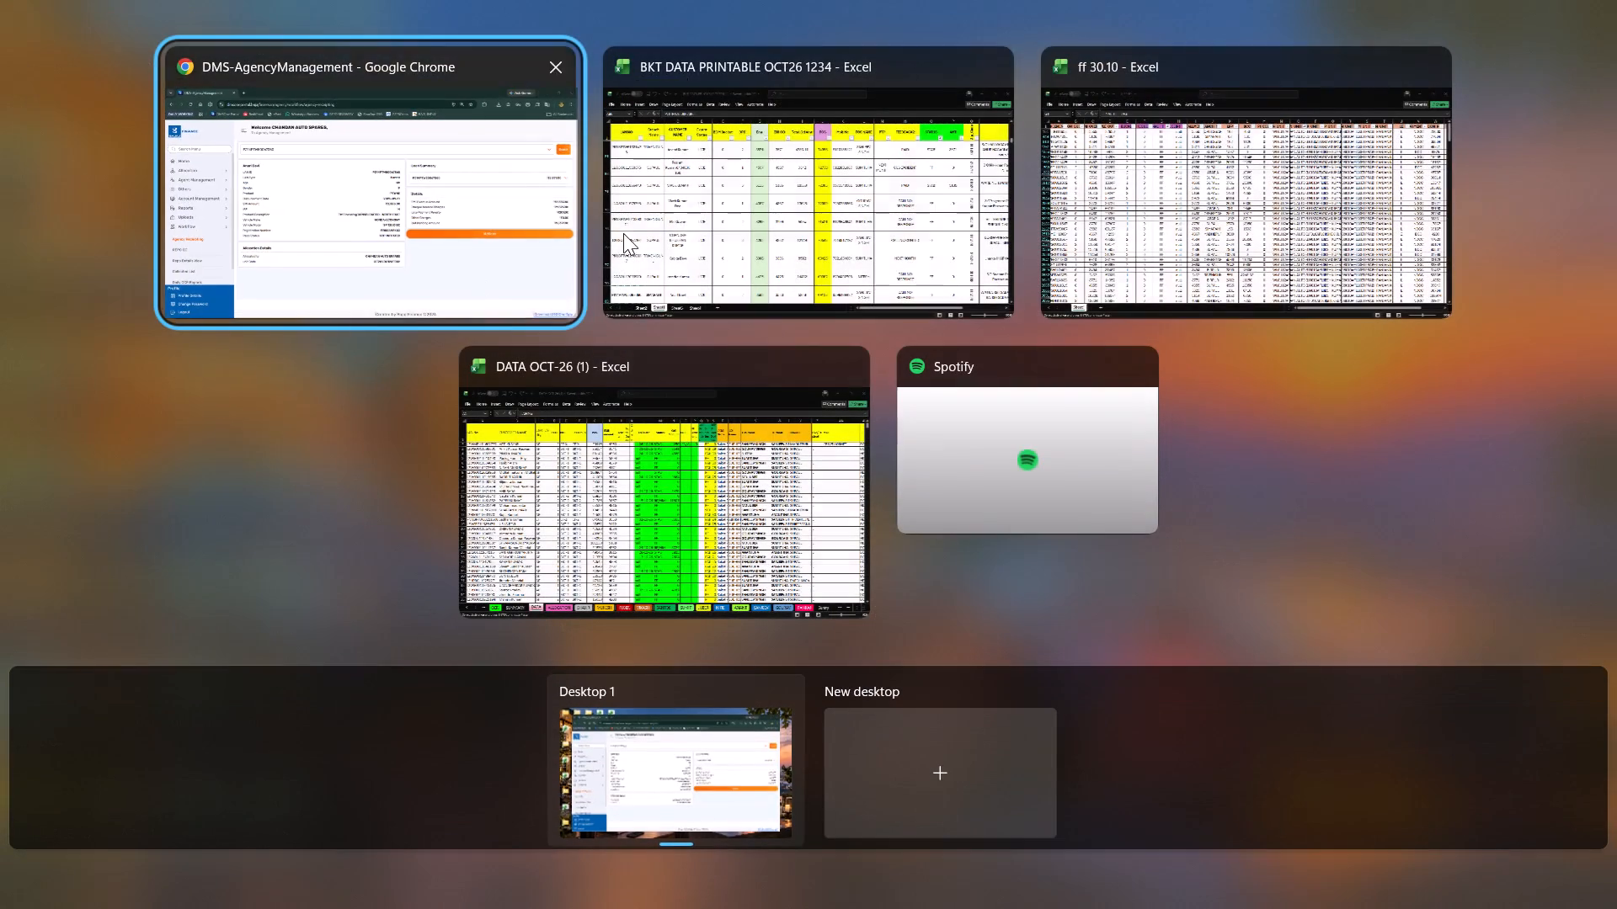
{"action": "left_click", "coordinate": [763, 185]}
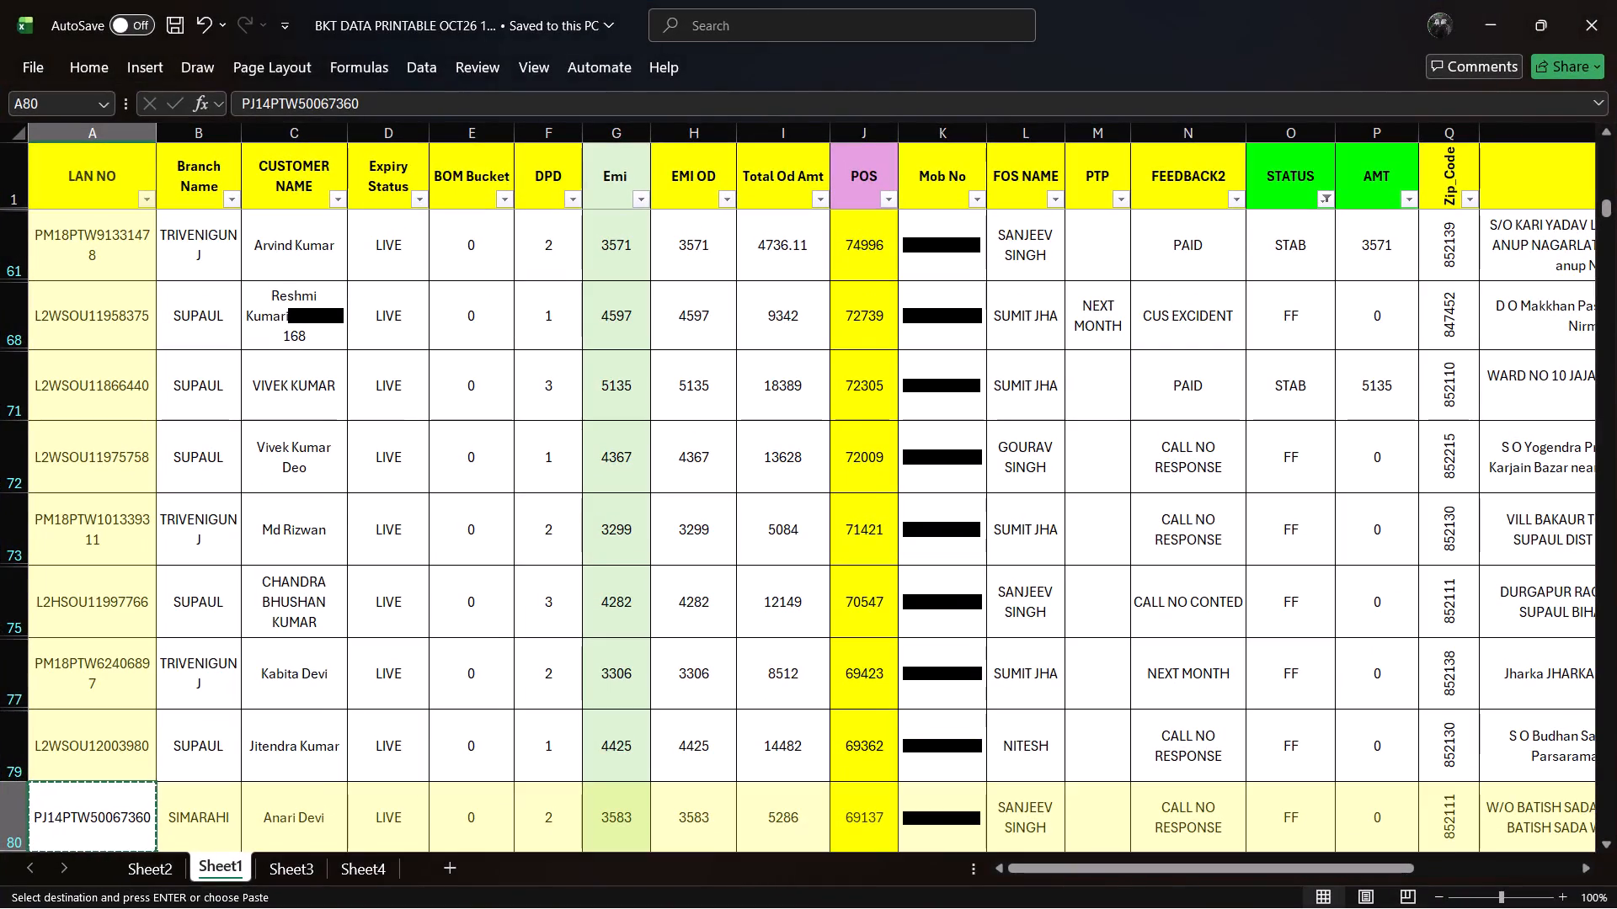
{"action": "left_click", "coordinate": [124, 728]}
{"action": "key", "text": "Right"}
{"action": "key", "text": "Right"}
{"action": "key", "text": "Right"}
{"action": "key", "text": "Right"}
{"action": "key", "text": "Right"}
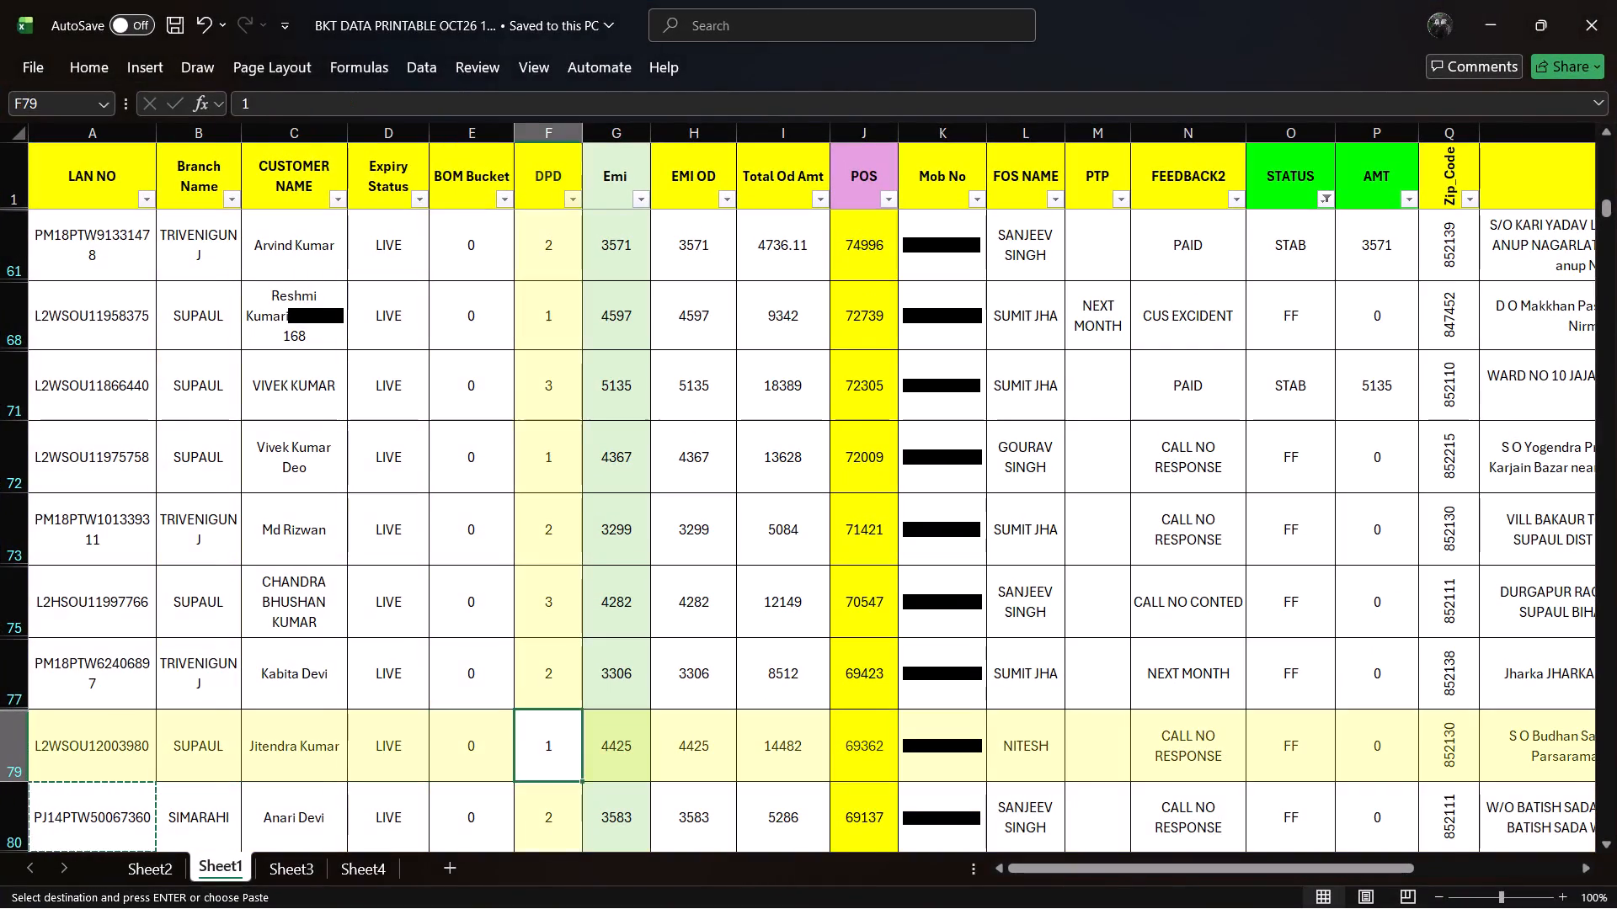
{"action": "key", "text": "Right"}
{"action": "key", "text": "Right"}
{"action": "key", "text": "Right"}
{"action": "key", "text": "Right"}
{"action": "key", "text": "Right"}
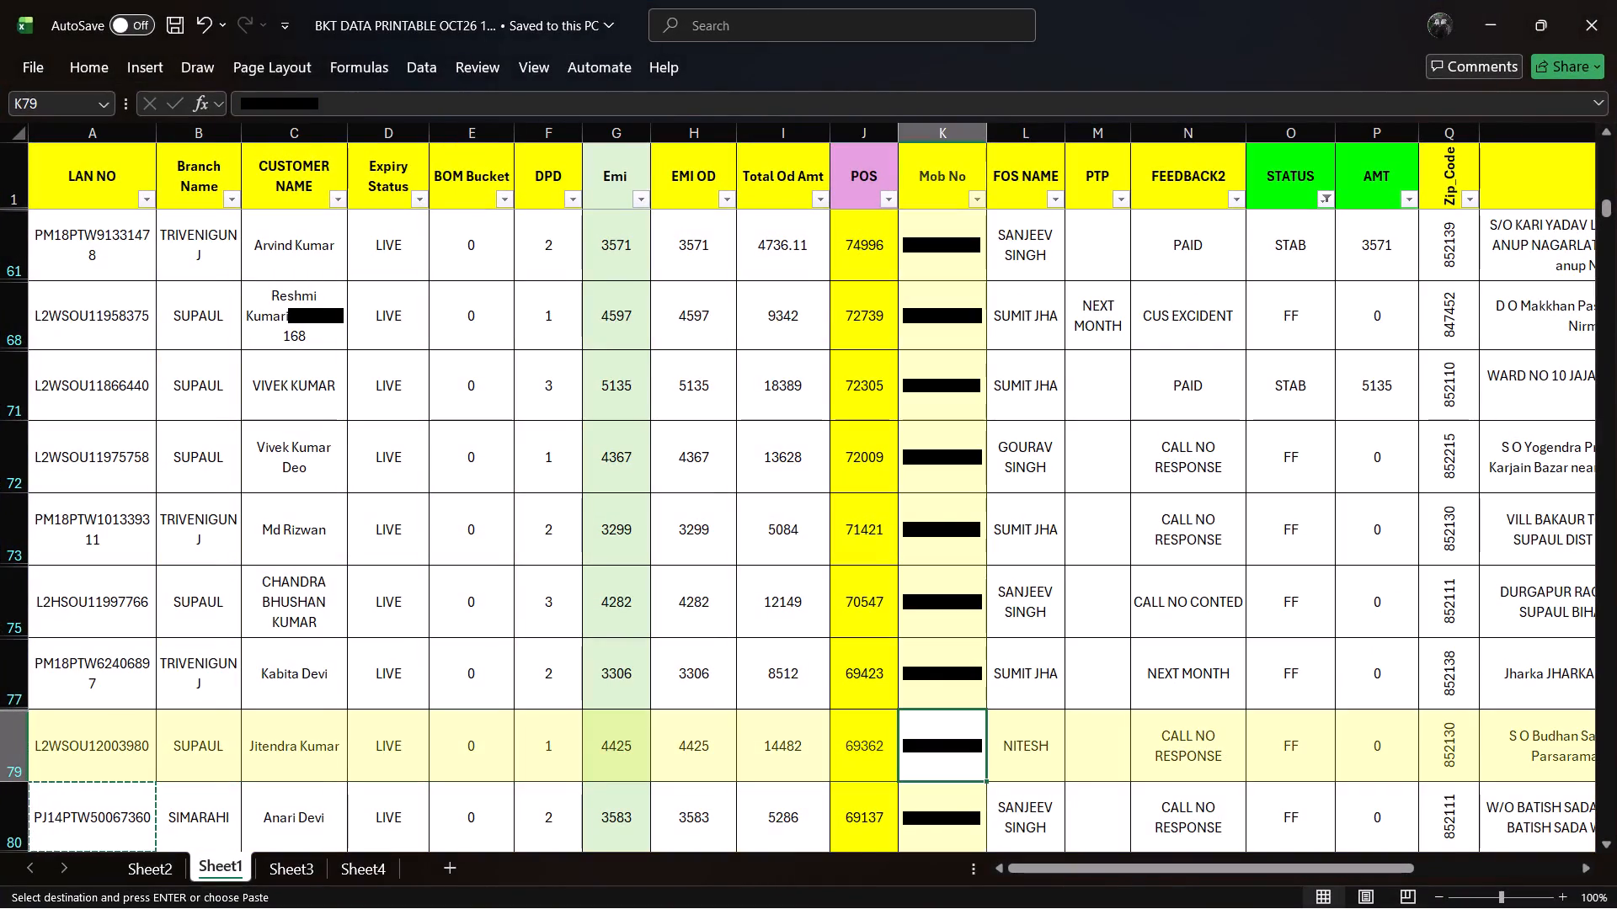
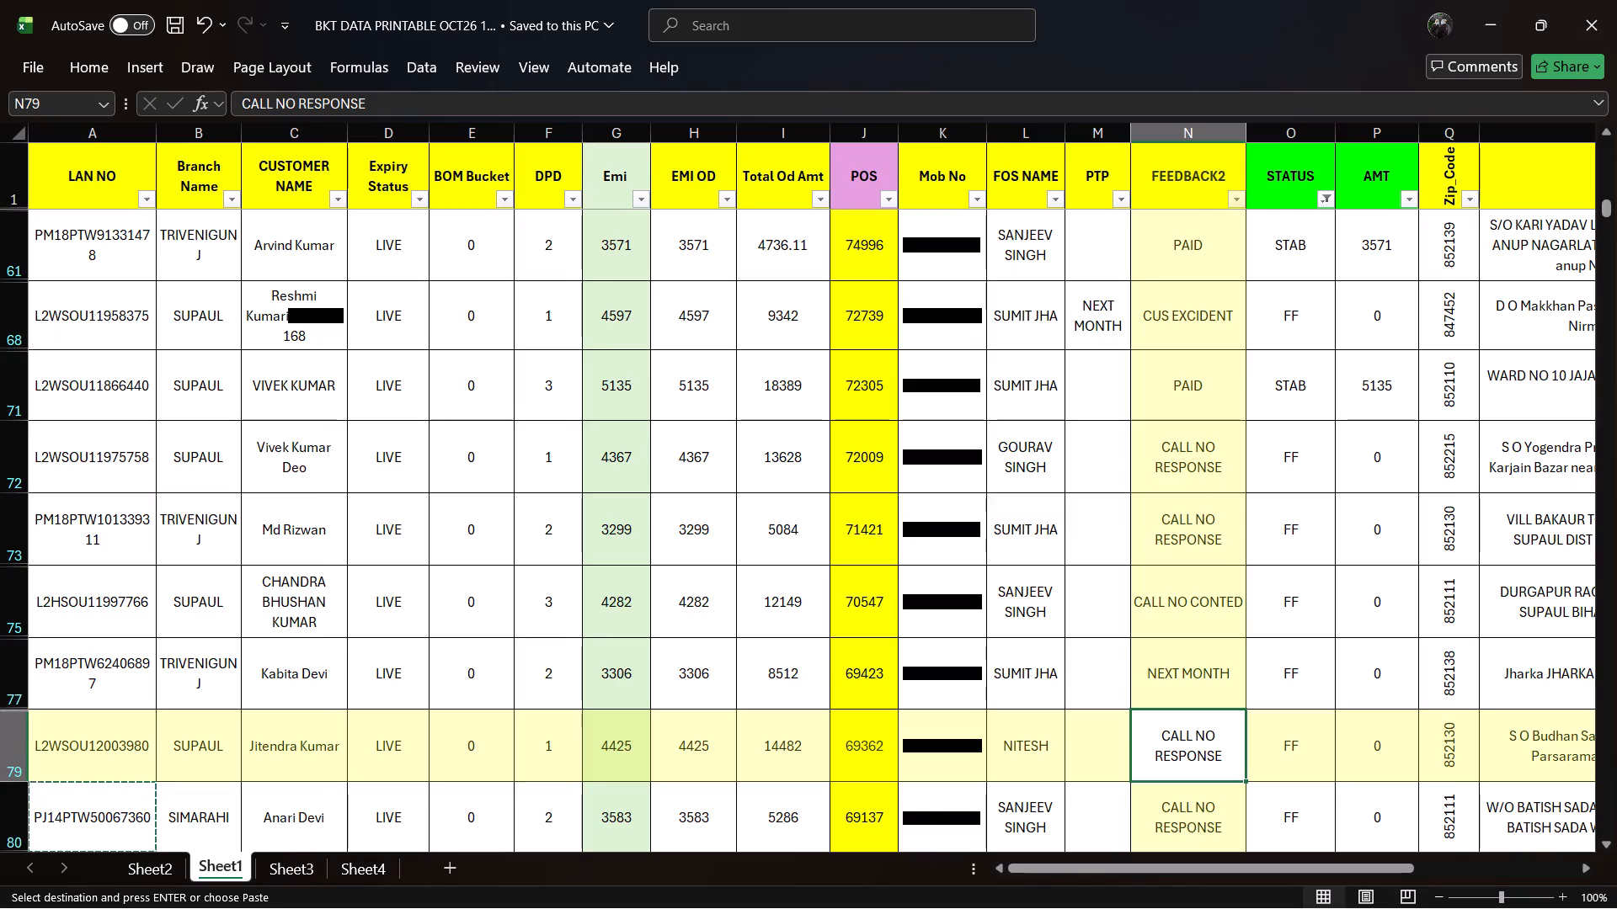
Review the filtered loans from row 79 down to row 99, and return to the row 80 loan's Mob No and FOS NAME.
{"action": "left_click", "coordinate": [904, 739]}
{"action": "key", "text": "Down"}
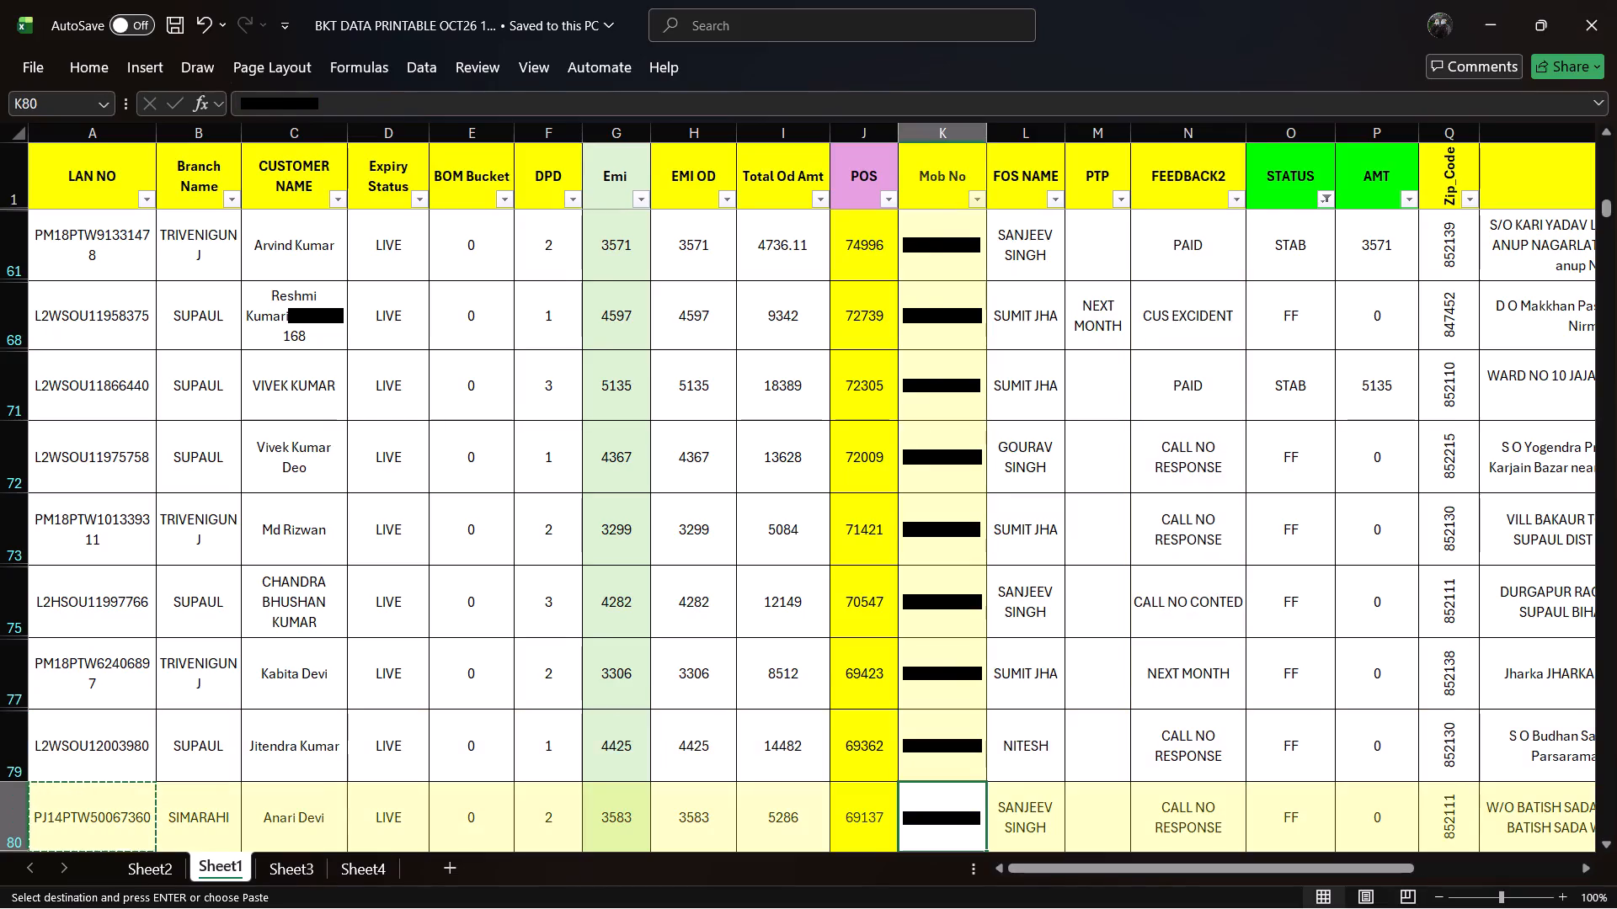
{"action": "key", "text": "Down"}
{"action": "key", "text": "Down"}
{"action": "key", "text": "Down"}
{"action": "key", "text": "Down"}
{"action": "key", "text": "Down"}
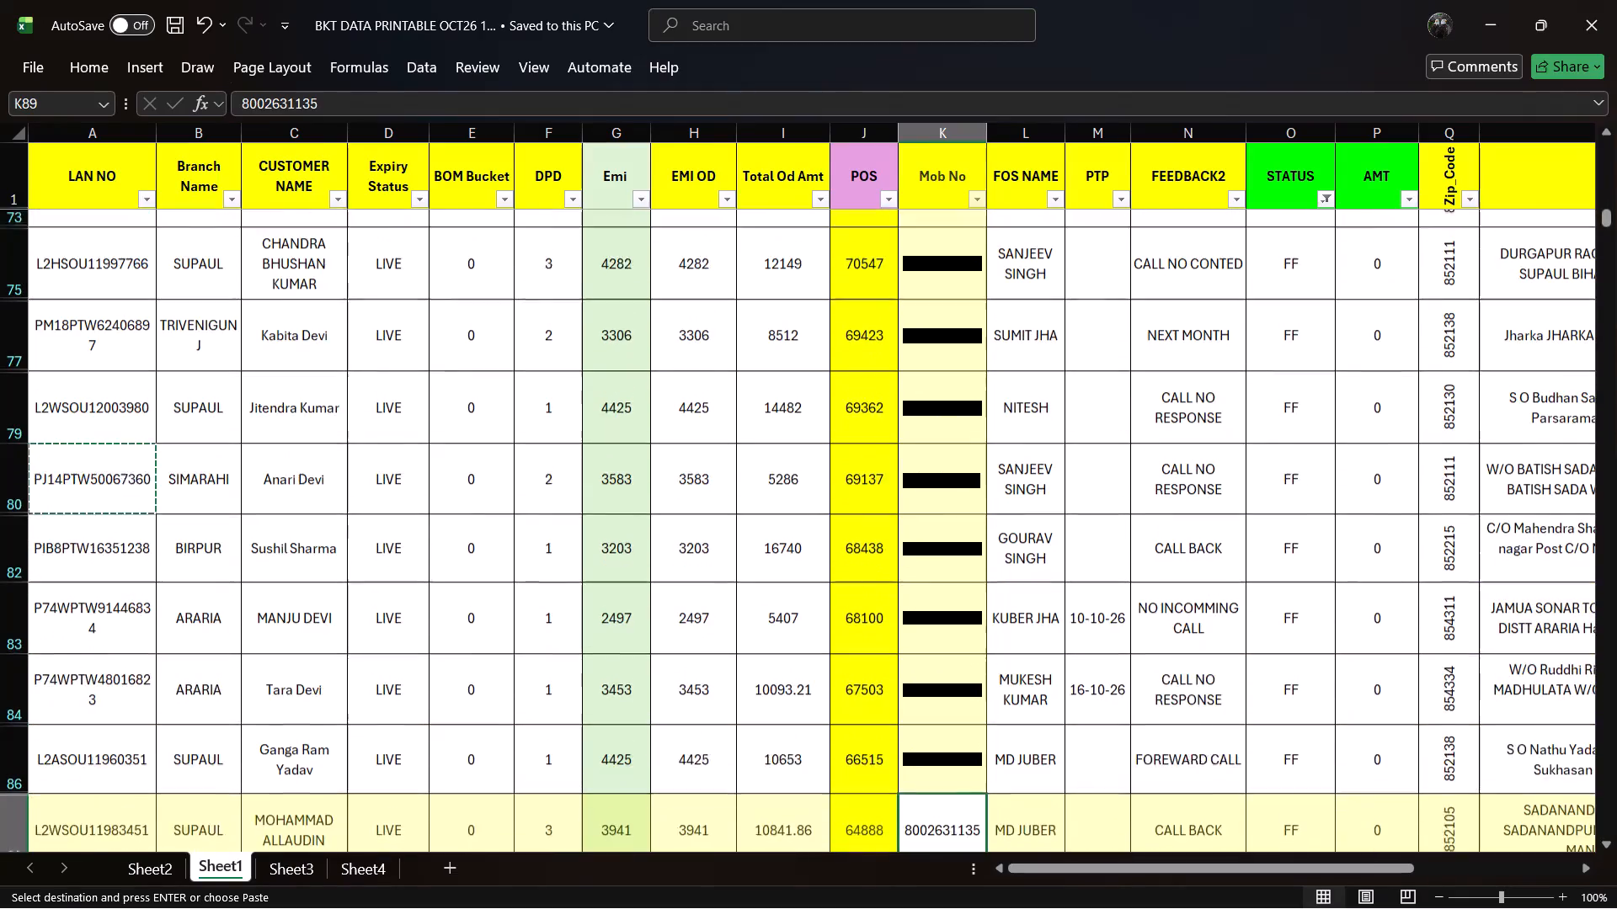
{"action": "key", "text": "Down"}
{"action": "key", "text": "Down"}
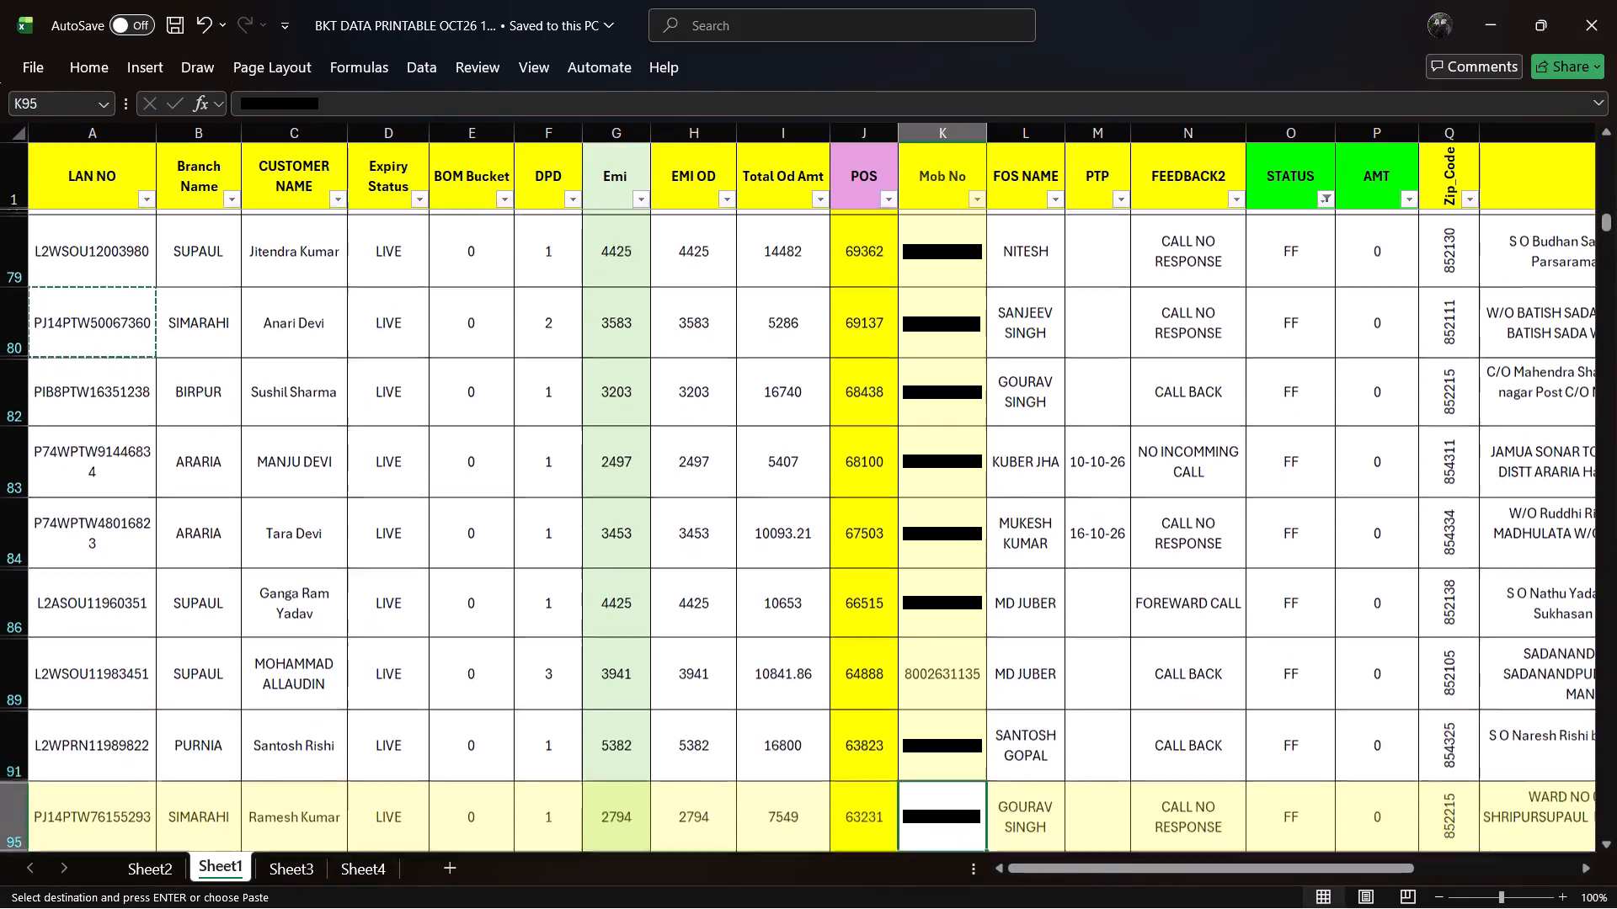
{"action": "key", "text": "Down"}
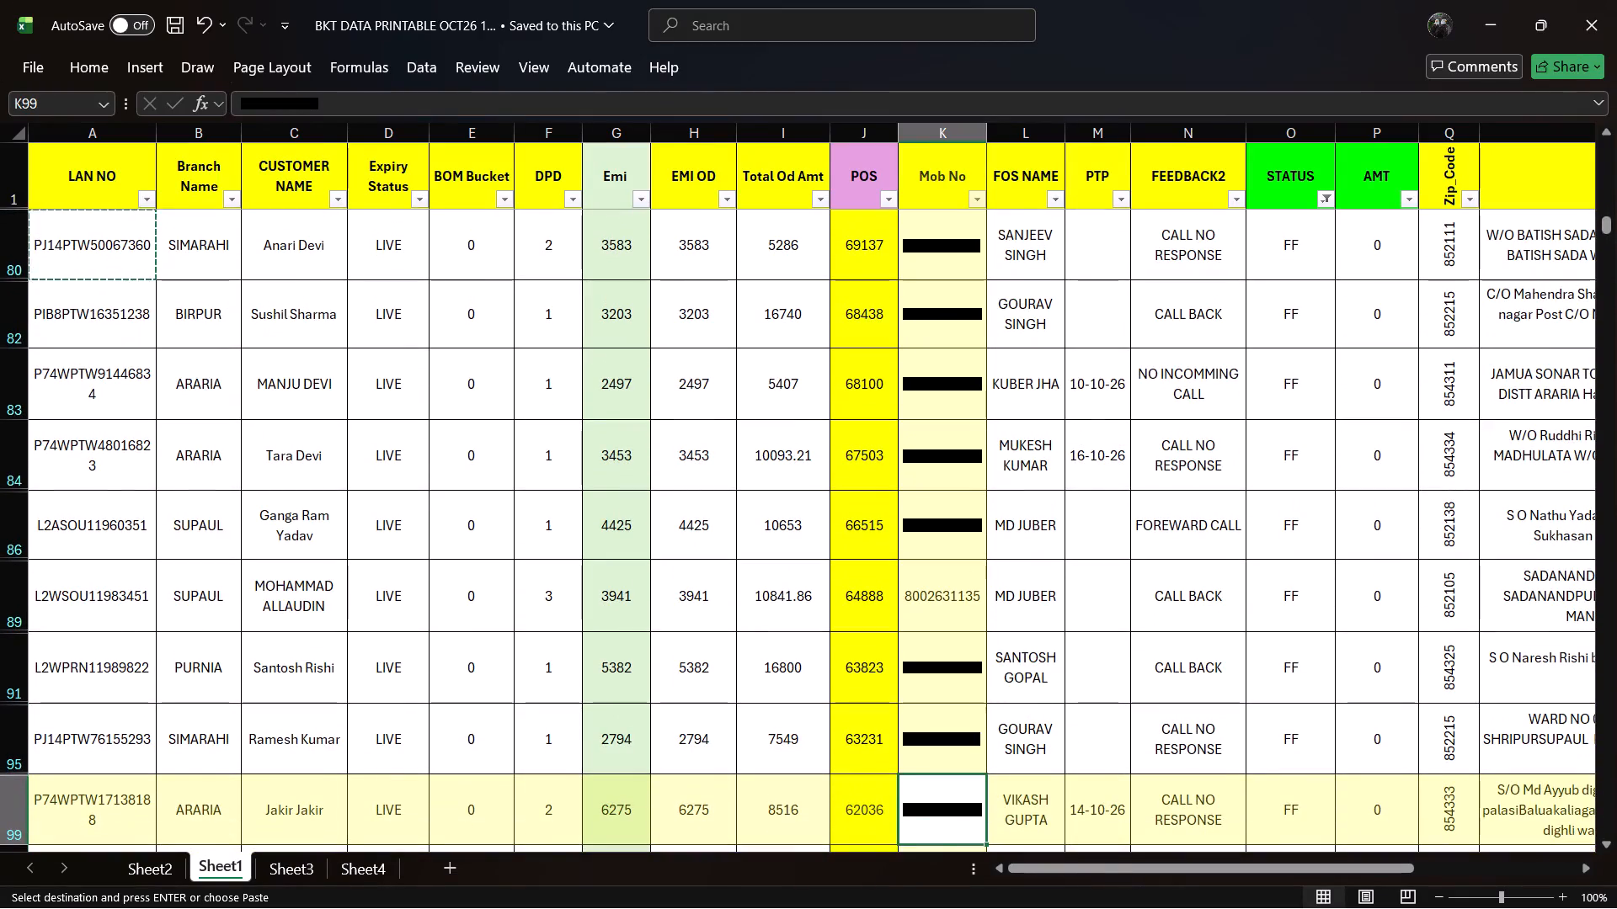
{"action": "left_click", "coordinate": [922, 252]}
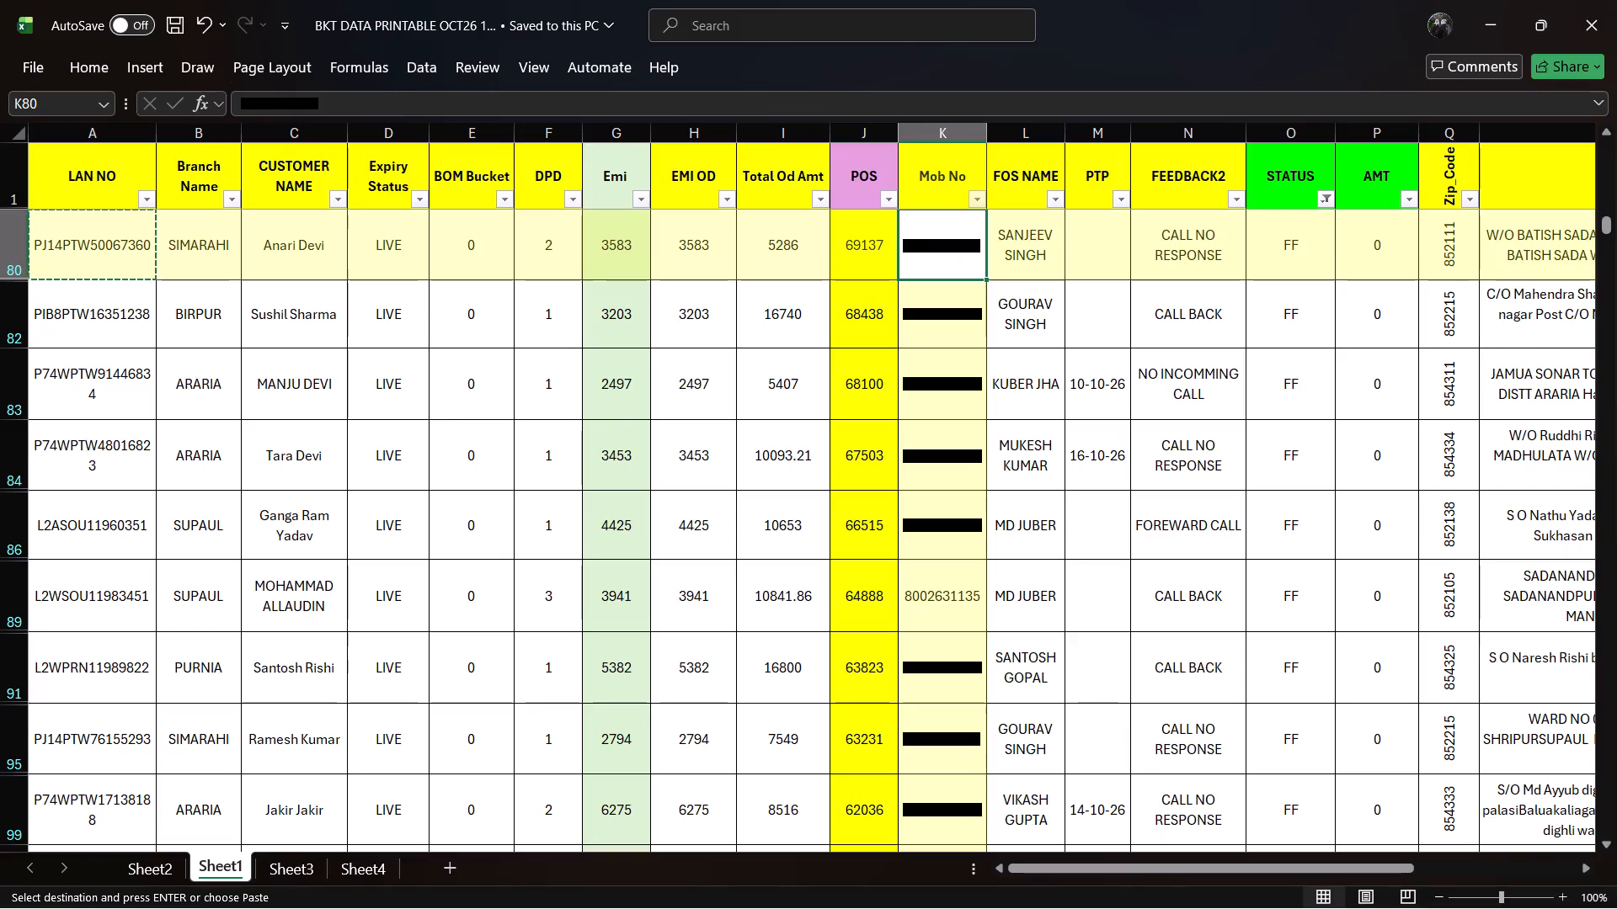
{"action": "left_click", "coordinate": [1018, 246]}
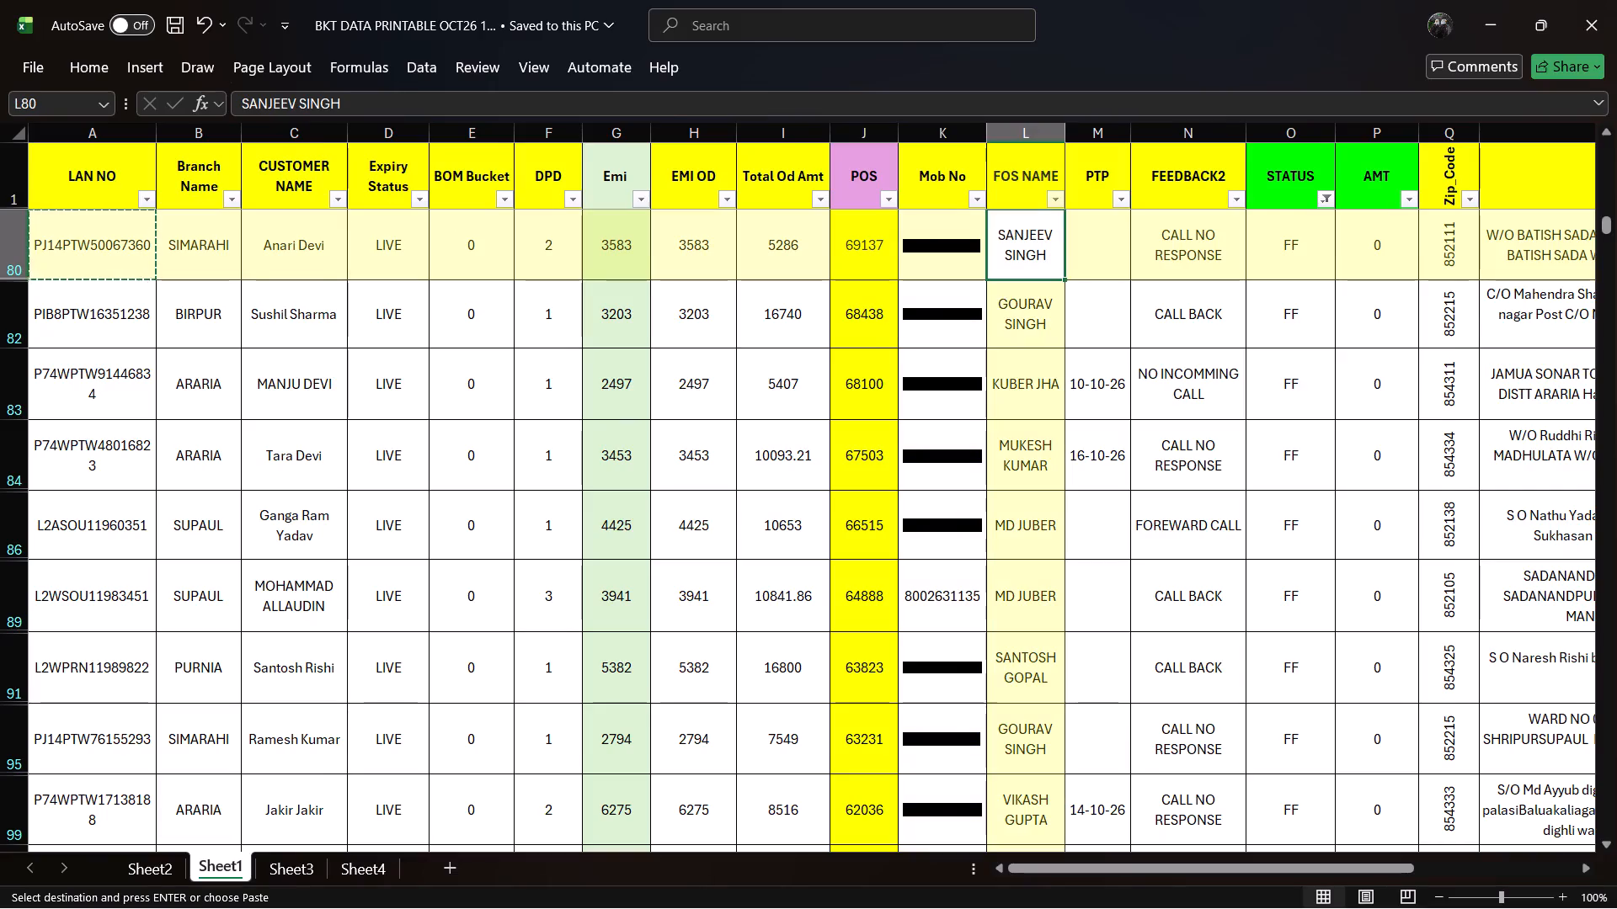
{"action": "left_click_drag", "start_coordinate": [951, 246], "coordinate": [1060, 255]}
{"action": "left_click", "coordinate": [1060, 255]}
{"action": "left_click", "coordinate": [934, 244]}
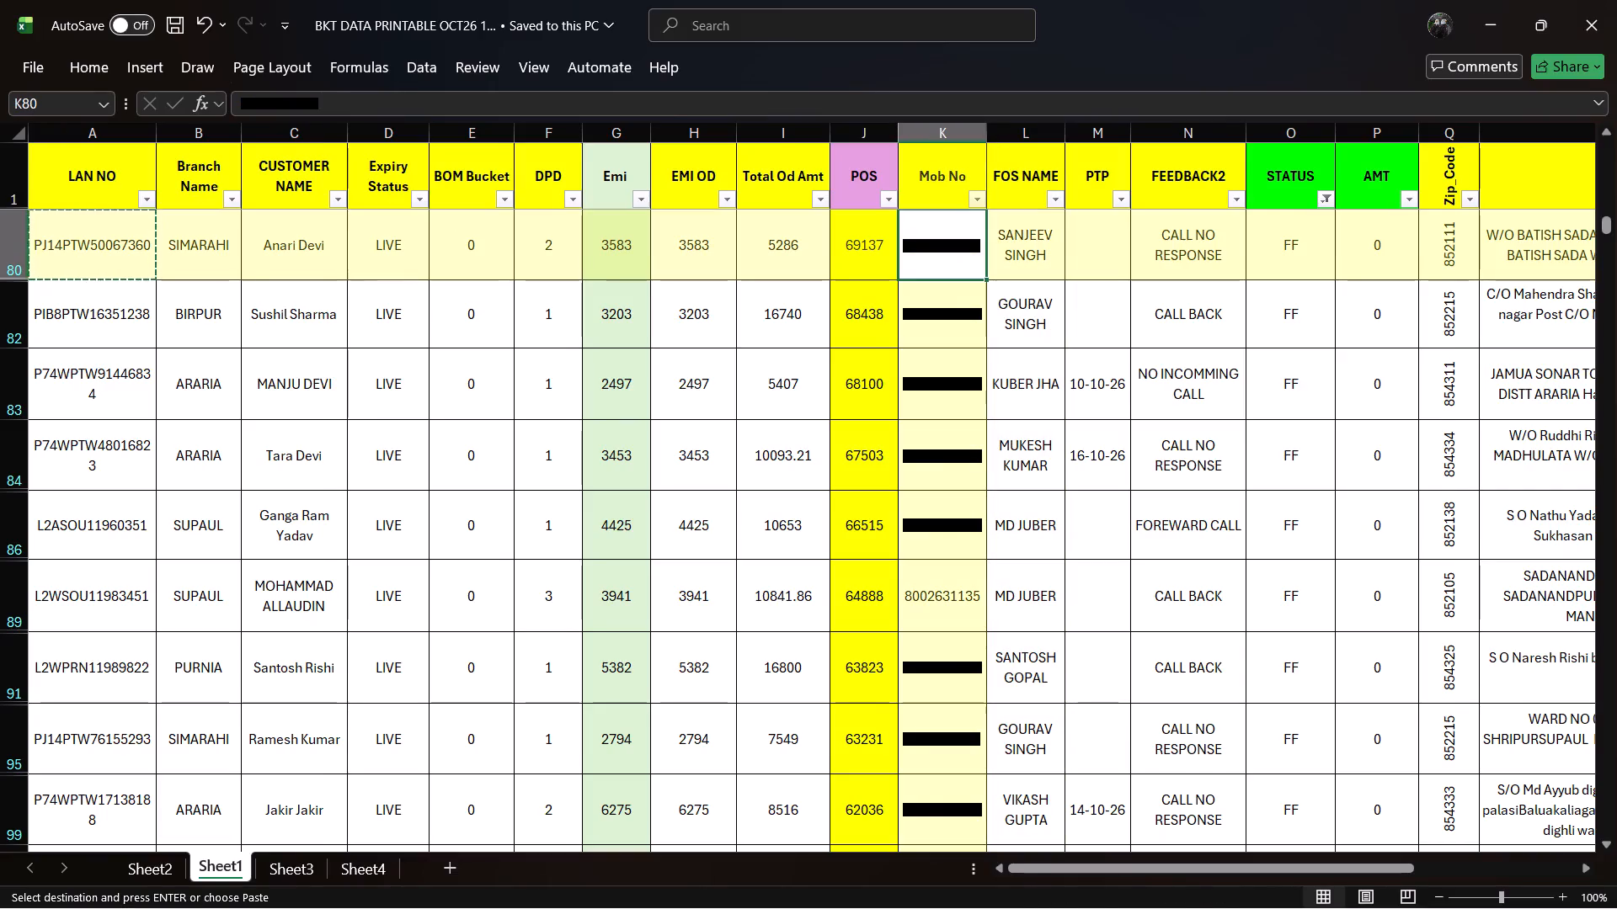
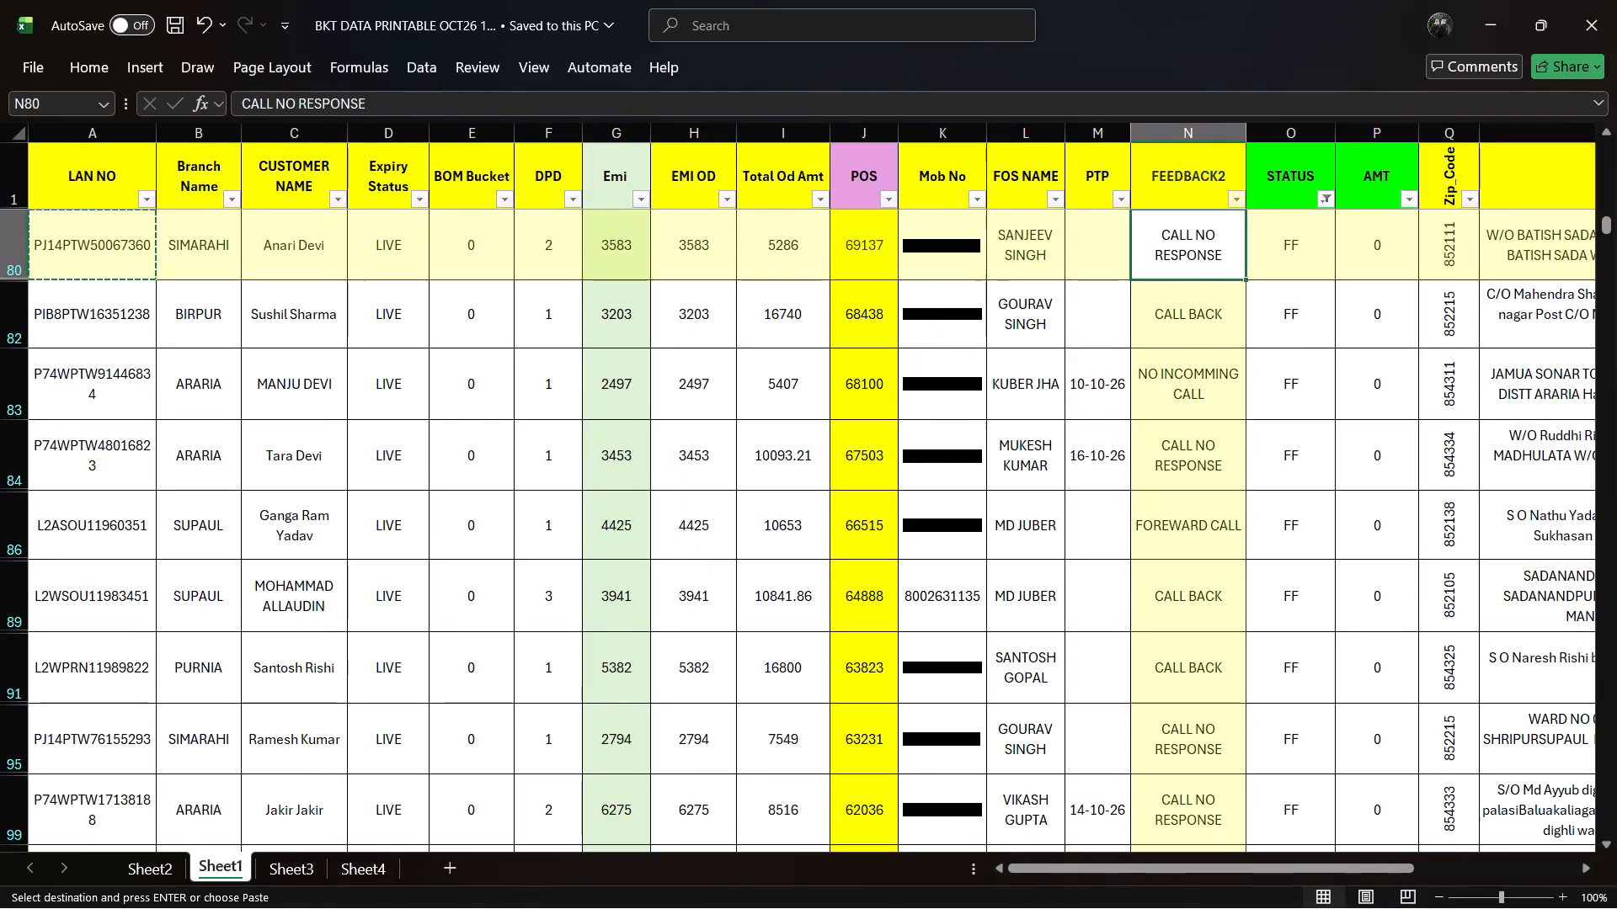
Clear the FEEDBACK2 entry of the row 80 loan and set its PTP date to 31-10-26.
{"action": "key", "text": "BackSpace"}
{"action": "key", "text": "Left"}
{"action": "key", "text": "Left"}
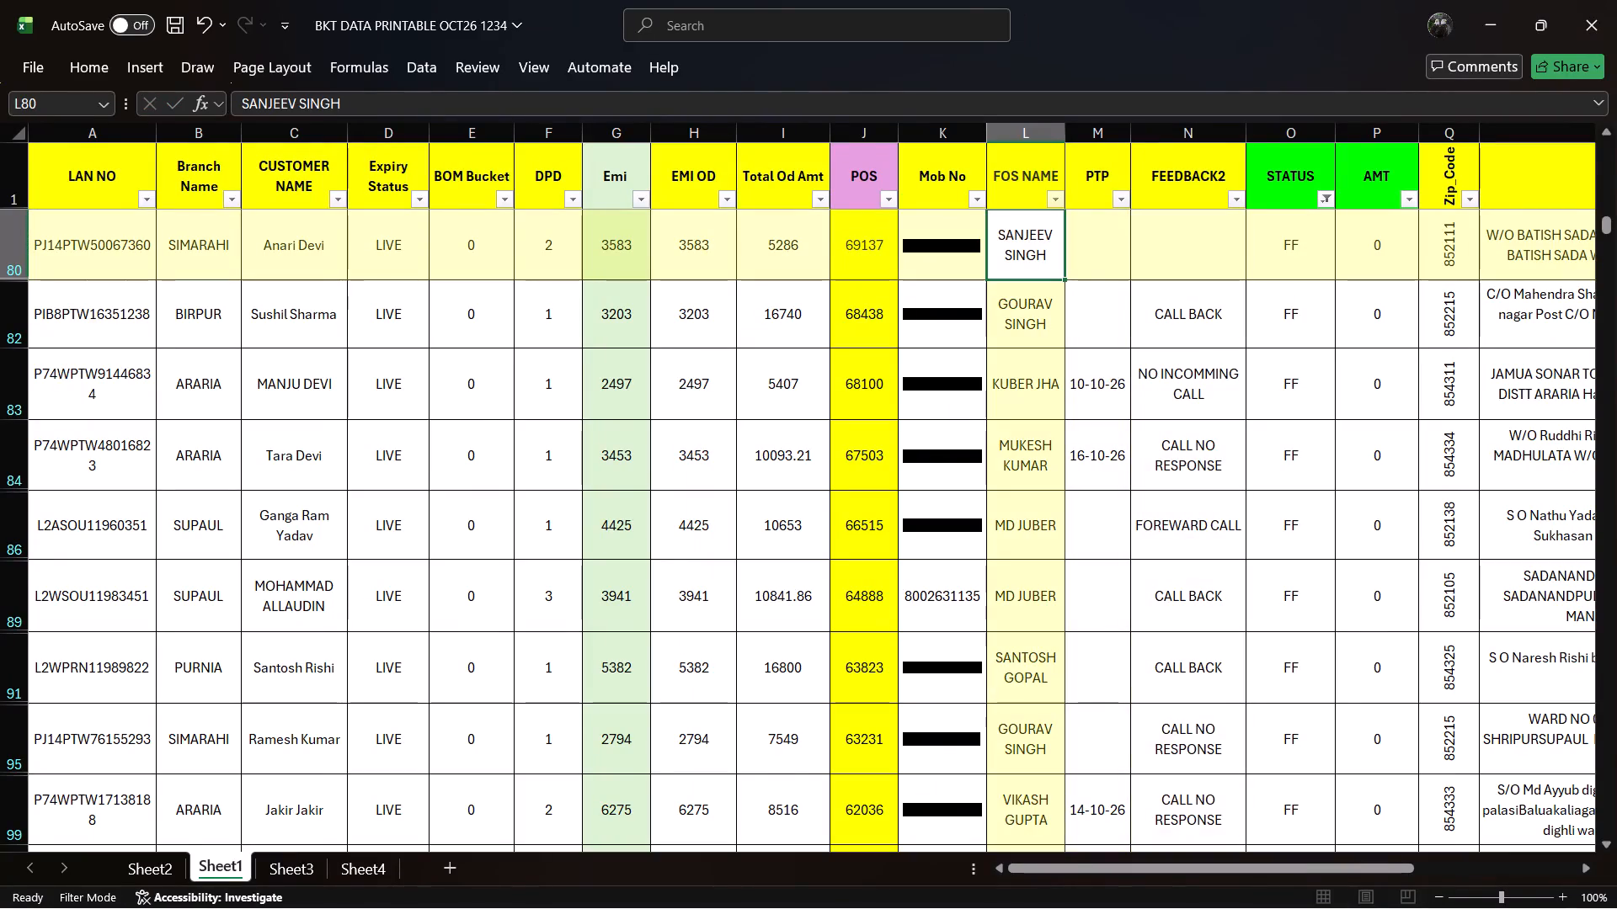
{"action": "key", "text": "Right"}
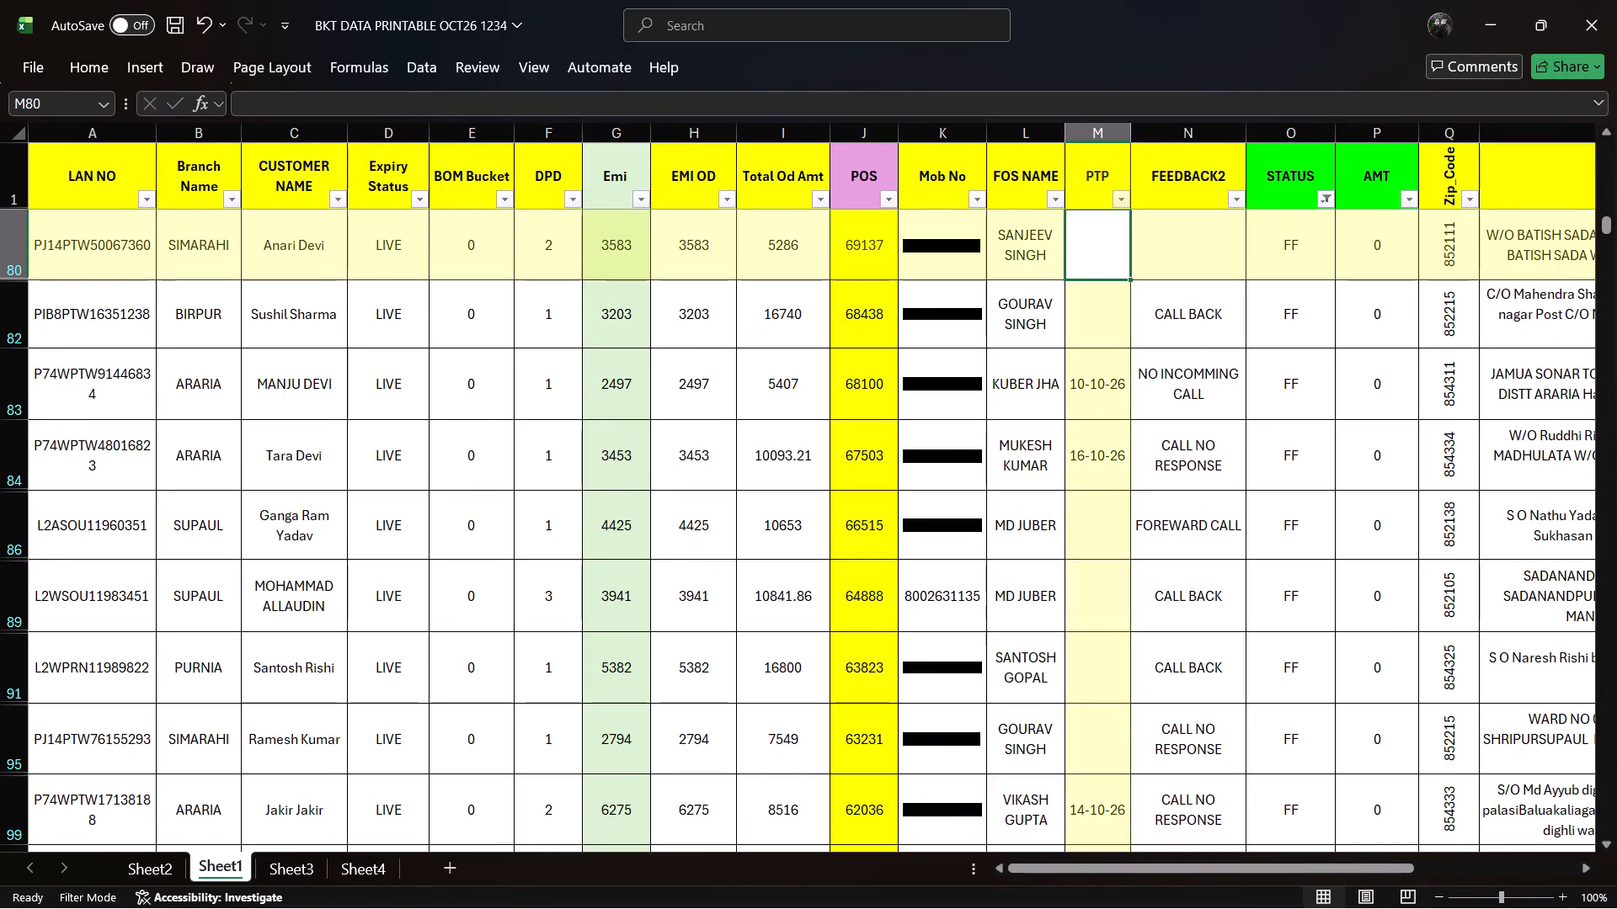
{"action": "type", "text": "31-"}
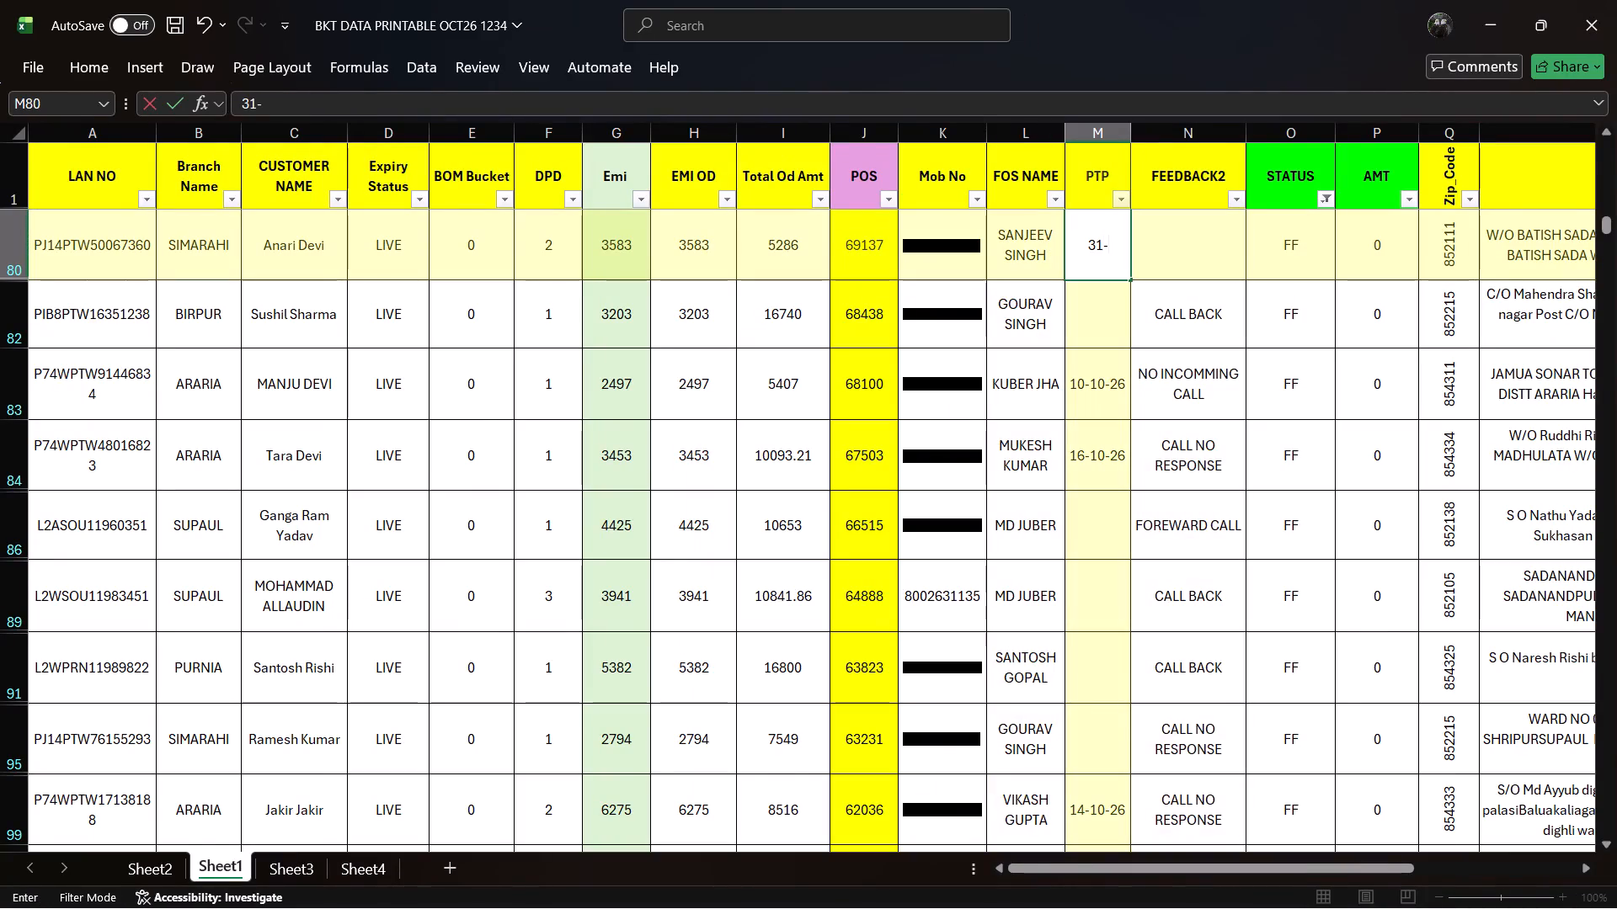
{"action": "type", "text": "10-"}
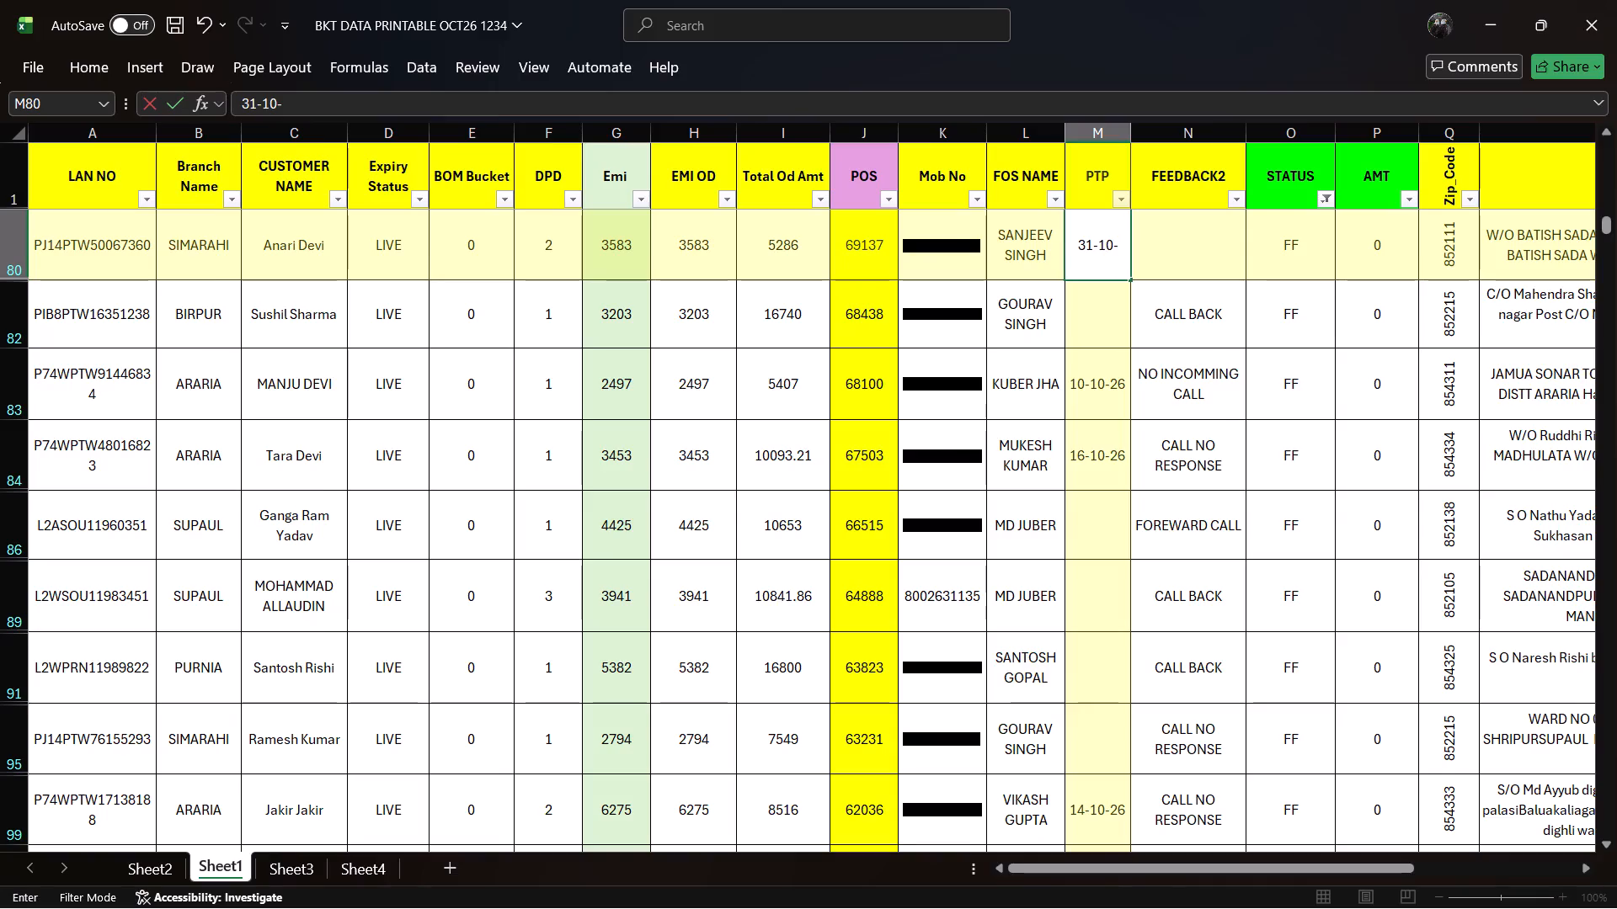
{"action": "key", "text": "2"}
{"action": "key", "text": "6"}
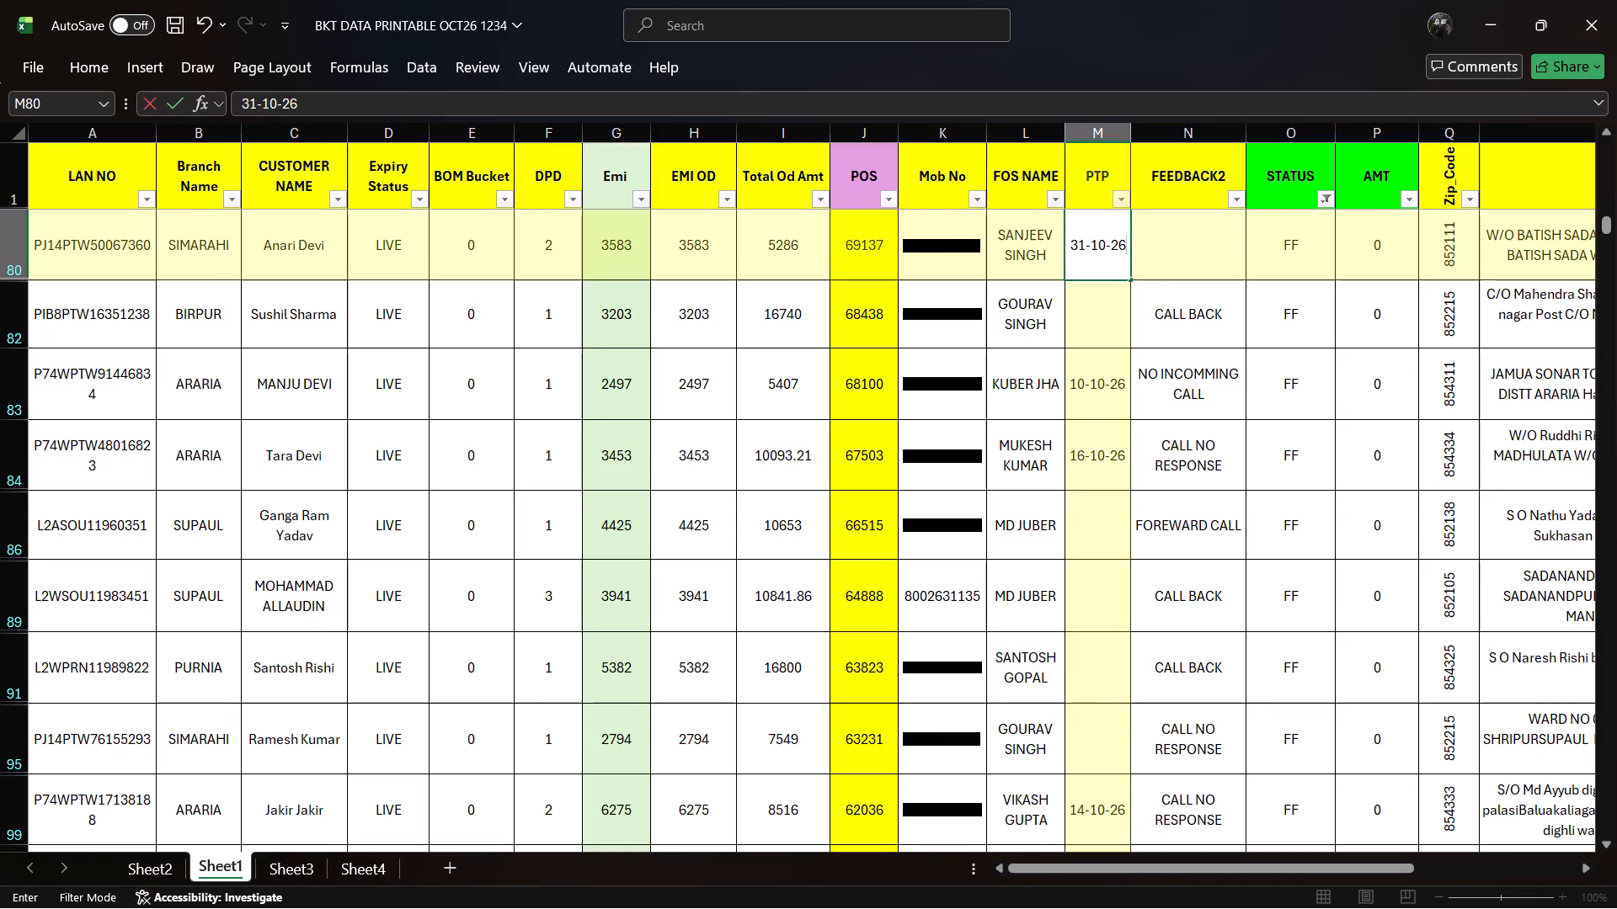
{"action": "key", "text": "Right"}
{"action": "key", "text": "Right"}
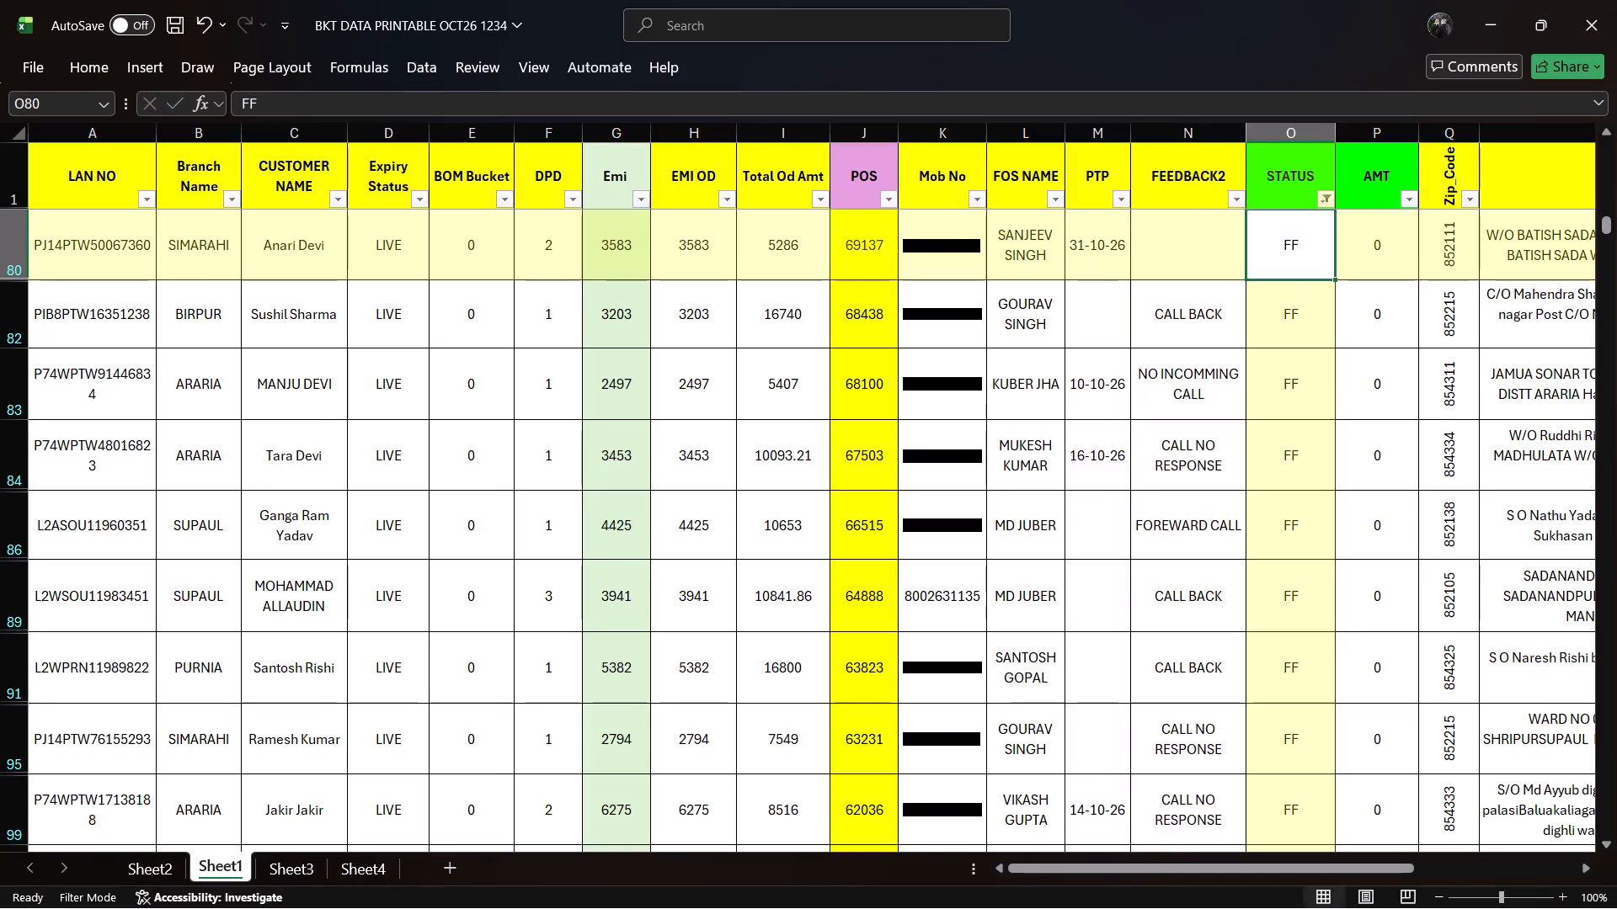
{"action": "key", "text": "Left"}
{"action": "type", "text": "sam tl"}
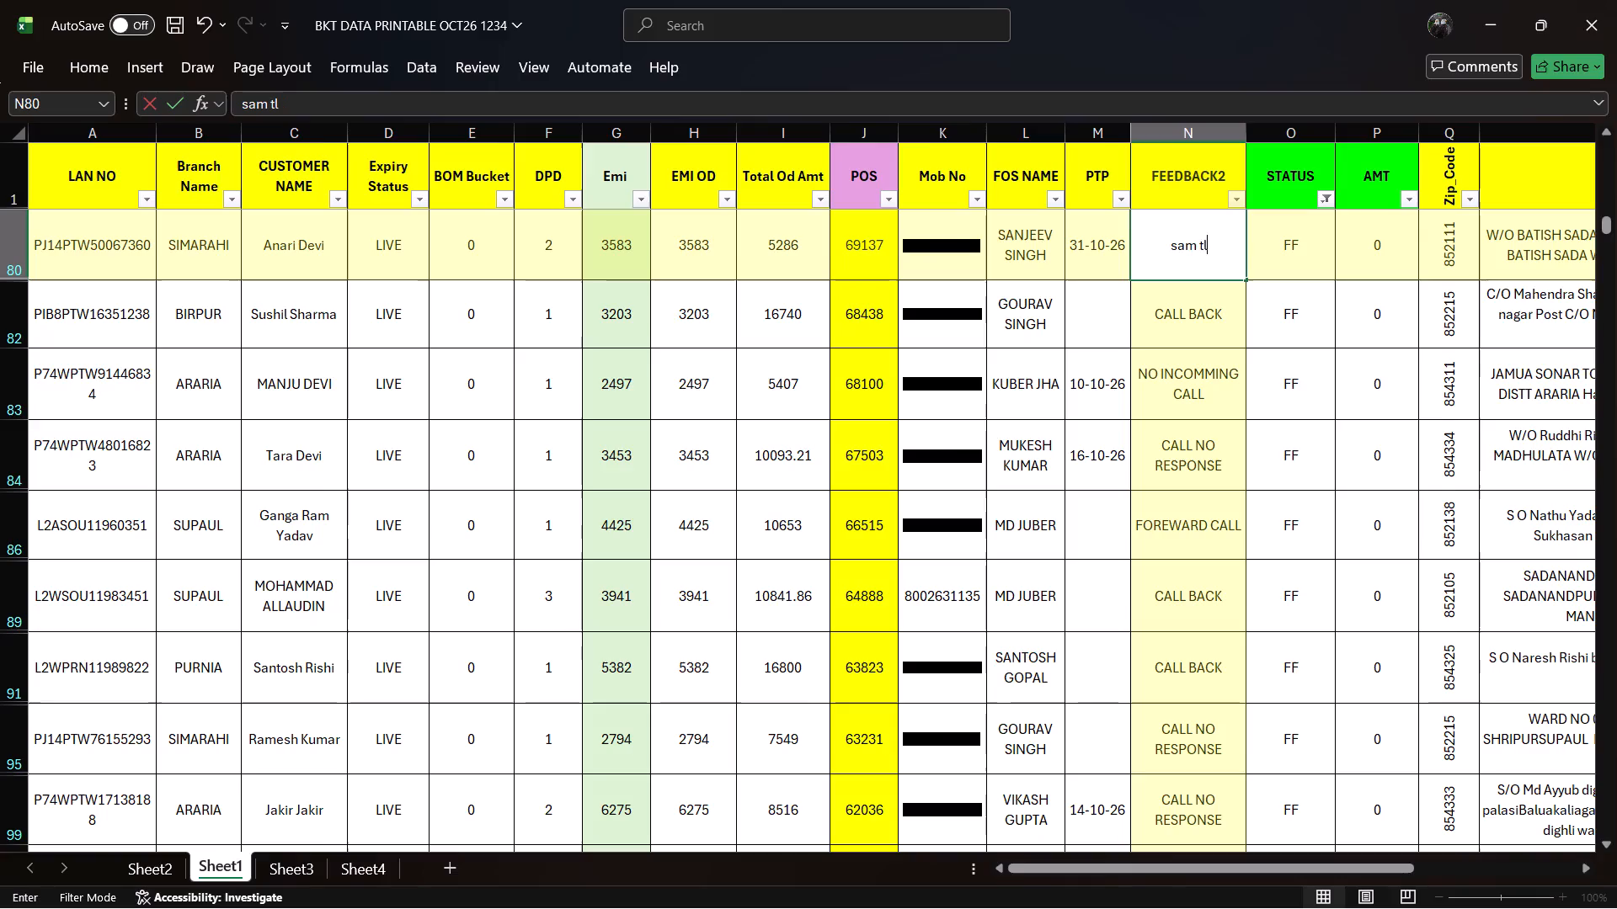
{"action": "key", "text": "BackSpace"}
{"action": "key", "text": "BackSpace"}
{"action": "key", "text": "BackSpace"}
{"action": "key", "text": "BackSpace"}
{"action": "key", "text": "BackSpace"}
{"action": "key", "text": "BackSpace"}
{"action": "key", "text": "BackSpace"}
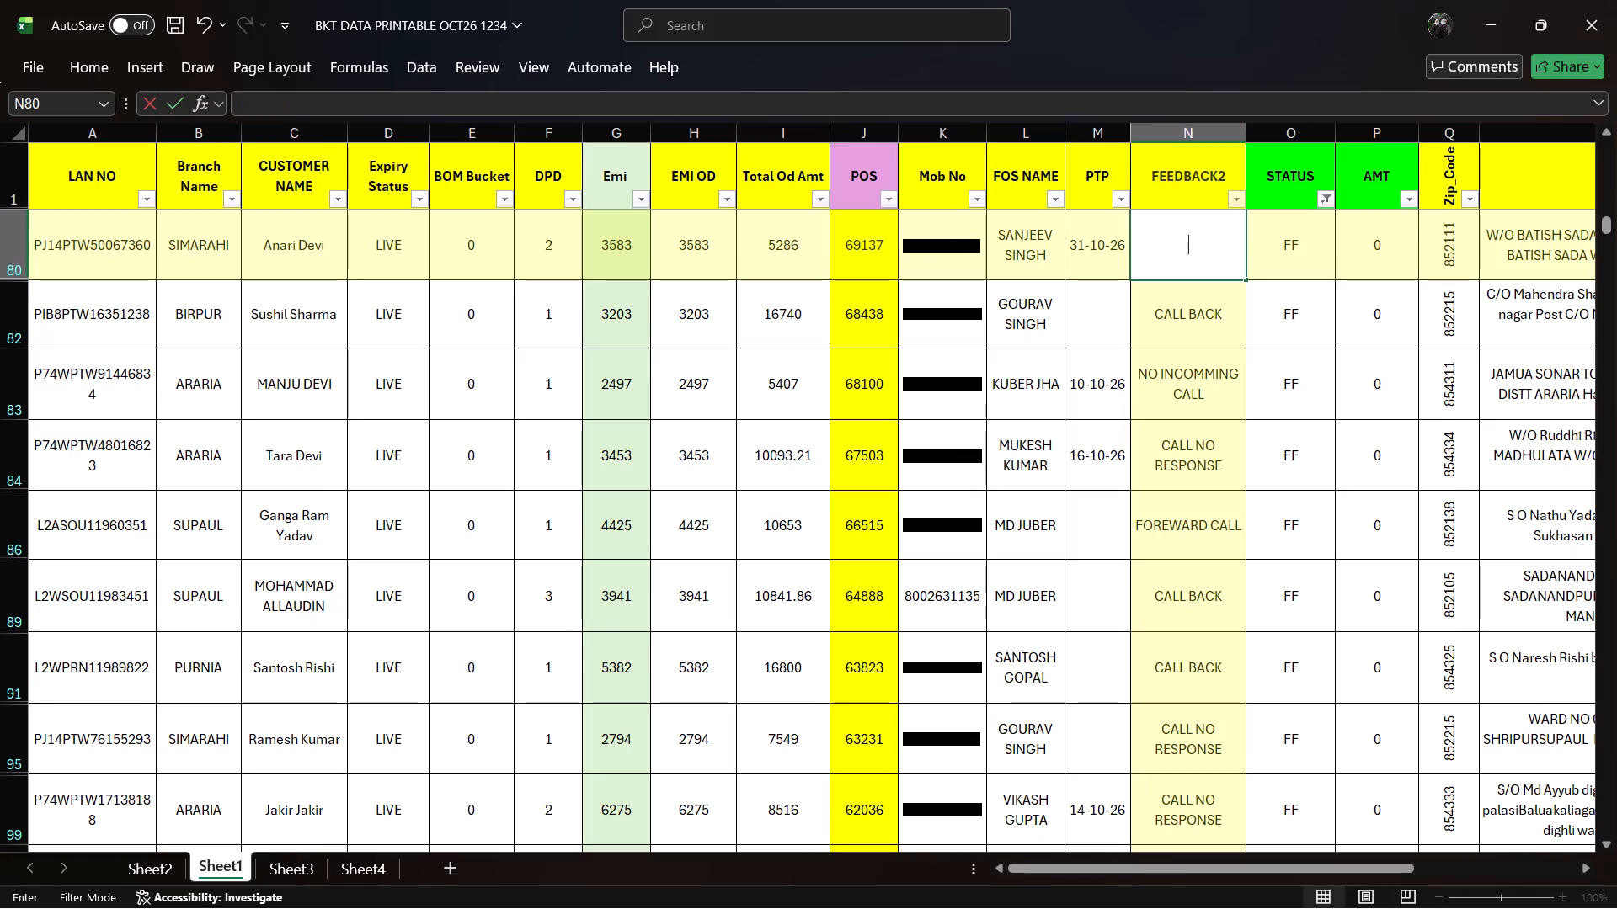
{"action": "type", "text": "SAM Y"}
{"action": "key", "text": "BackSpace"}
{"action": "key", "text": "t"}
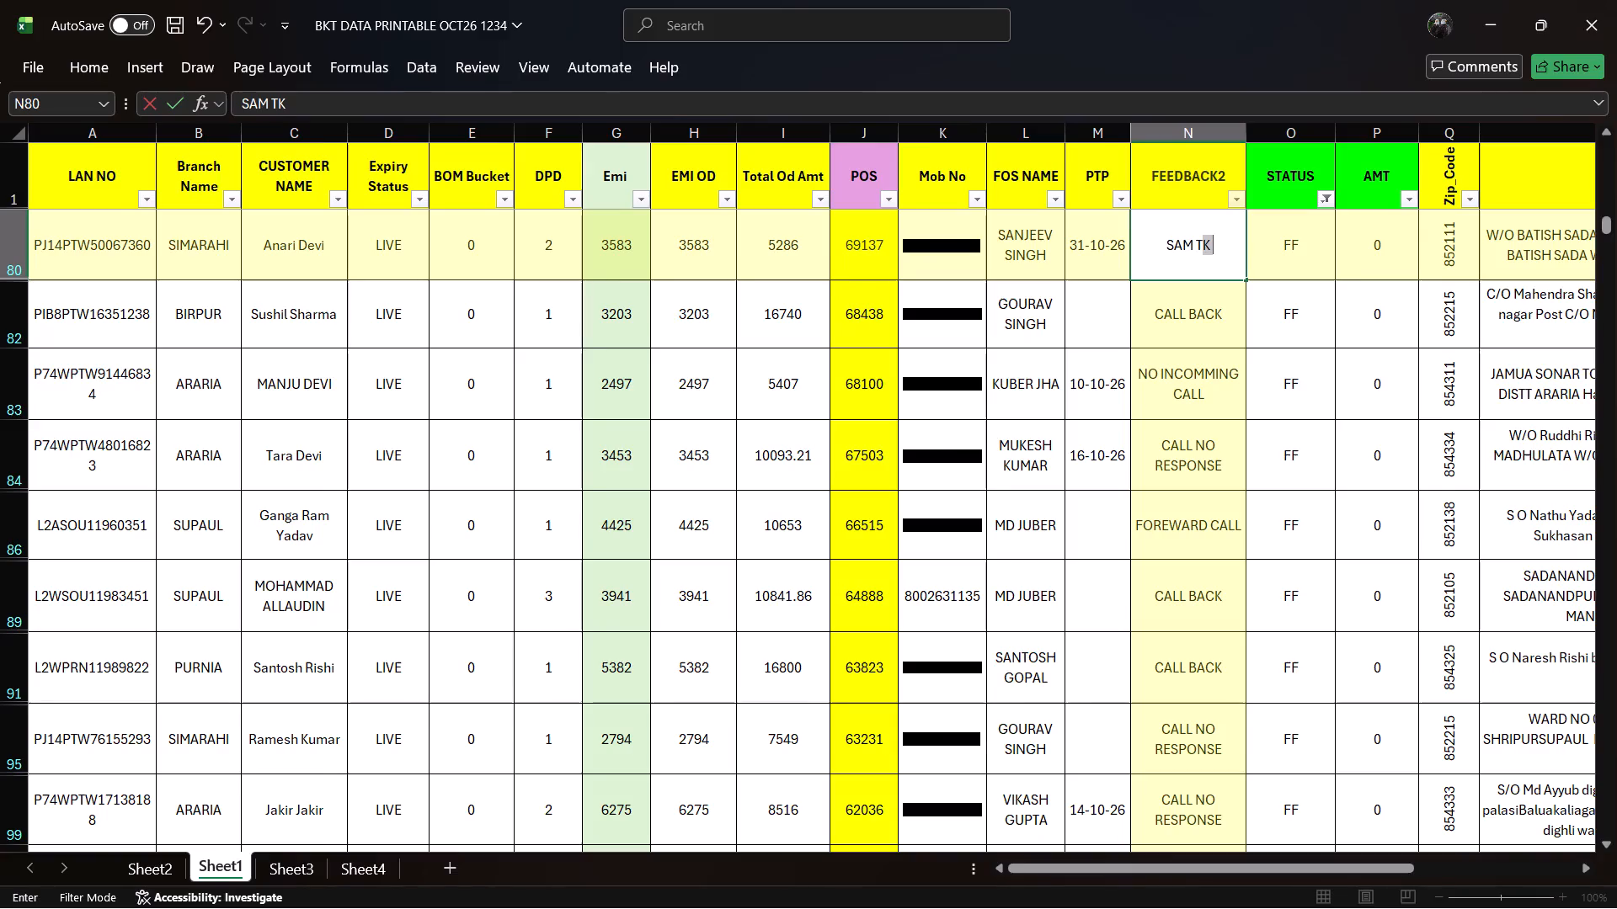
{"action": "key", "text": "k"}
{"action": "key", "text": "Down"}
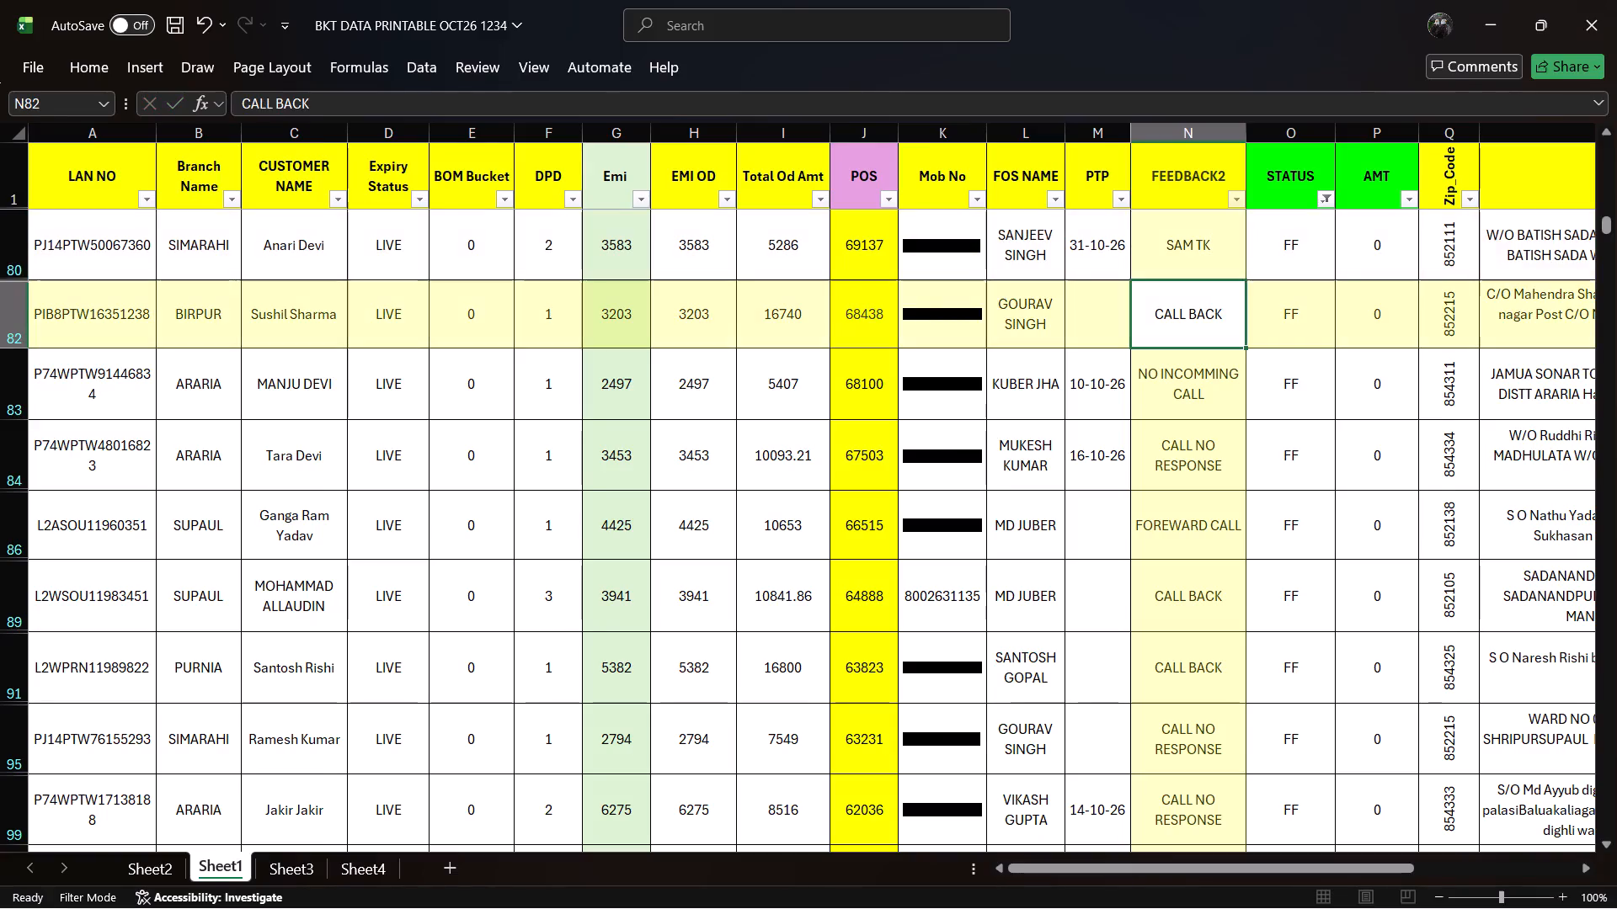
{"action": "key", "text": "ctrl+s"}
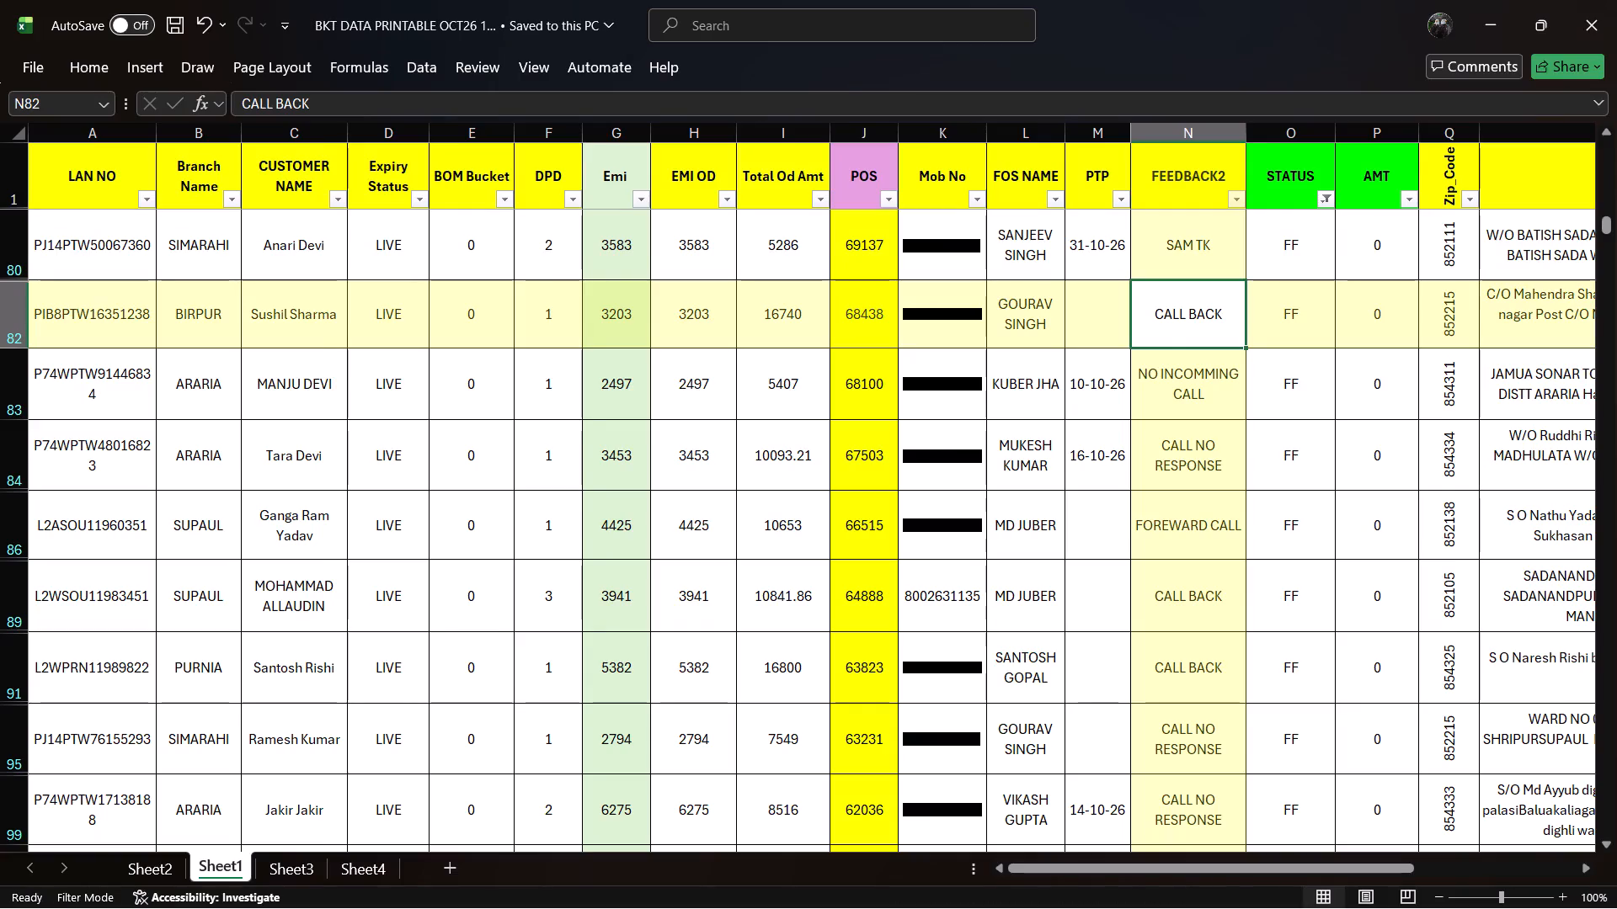
Copy the row 82 loan's LAN NO and search for it in the DMS portal's Agency Receipting page in Chrome to check its dues.
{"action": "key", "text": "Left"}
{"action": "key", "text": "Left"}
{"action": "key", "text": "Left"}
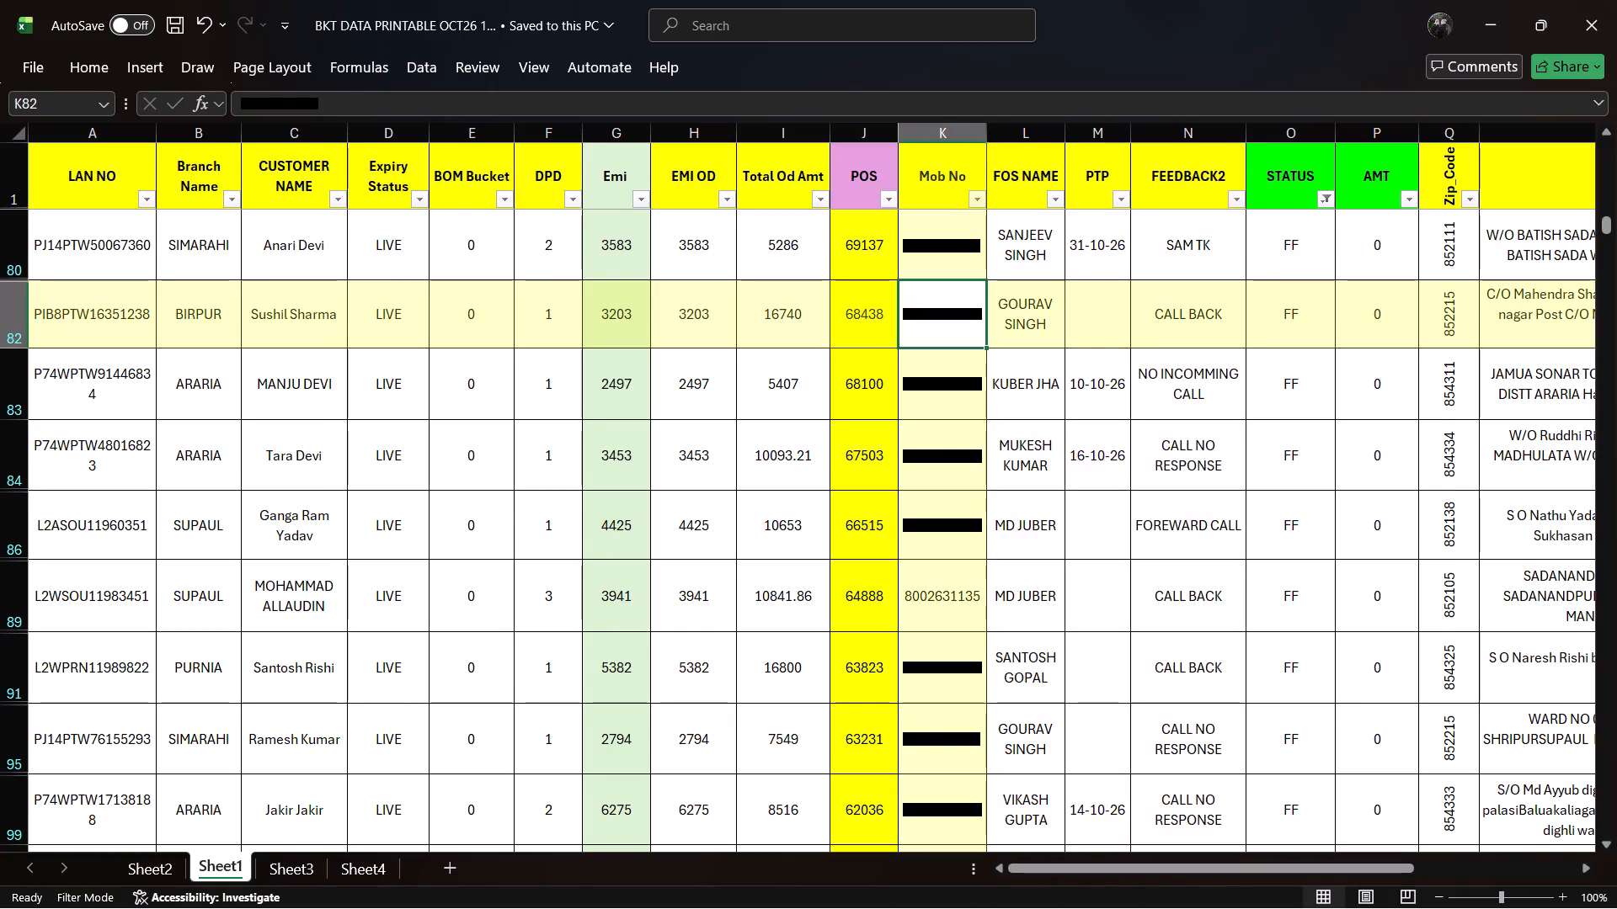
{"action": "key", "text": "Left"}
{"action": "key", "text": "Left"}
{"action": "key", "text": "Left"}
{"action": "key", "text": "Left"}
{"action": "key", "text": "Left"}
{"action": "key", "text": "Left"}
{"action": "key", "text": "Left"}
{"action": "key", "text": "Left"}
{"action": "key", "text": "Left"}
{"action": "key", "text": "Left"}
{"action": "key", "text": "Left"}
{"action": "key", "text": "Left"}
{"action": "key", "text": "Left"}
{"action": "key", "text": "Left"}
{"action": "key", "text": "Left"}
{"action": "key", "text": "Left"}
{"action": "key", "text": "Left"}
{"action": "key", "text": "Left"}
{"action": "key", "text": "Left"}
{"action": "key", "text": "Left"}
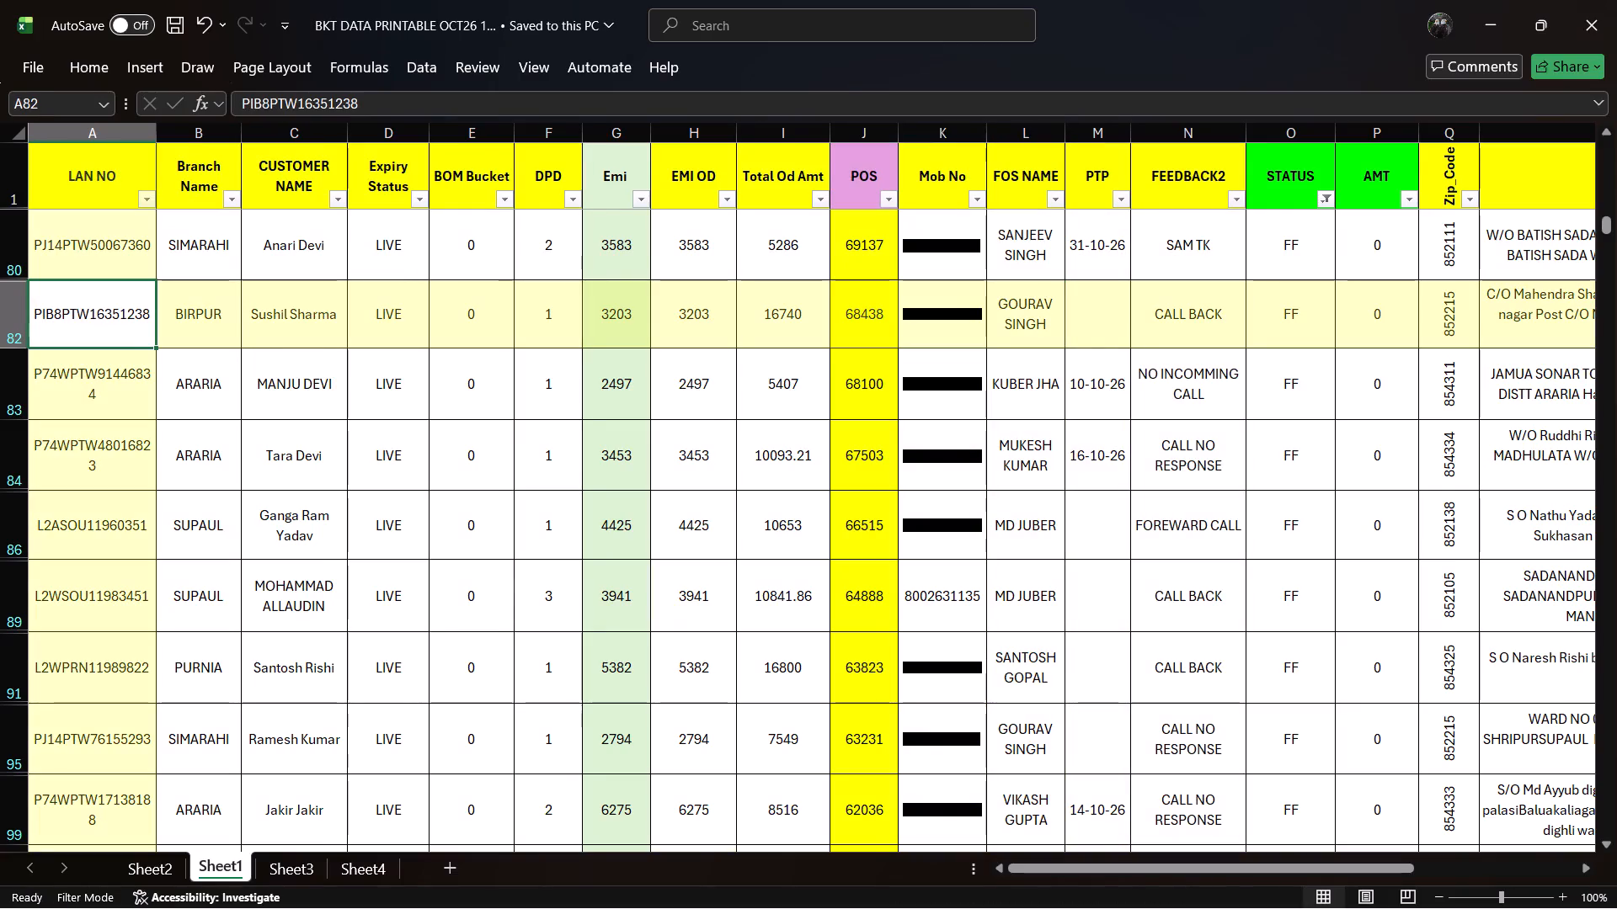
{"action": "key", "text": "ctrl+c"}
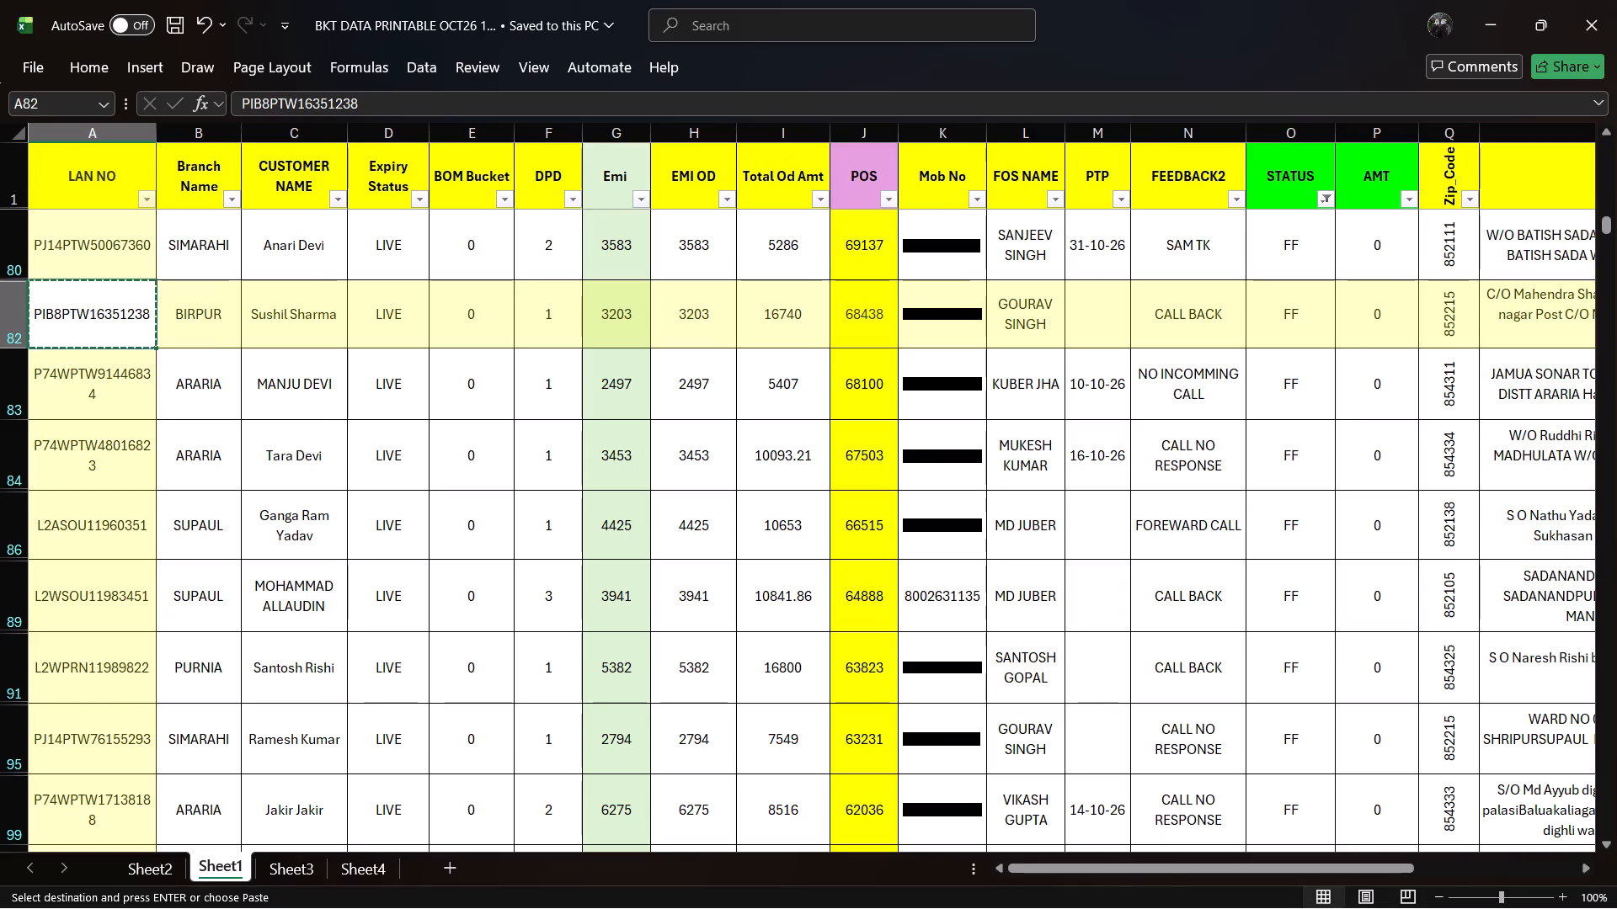
{"action": "left_click", "coordinate": [783, 169]}
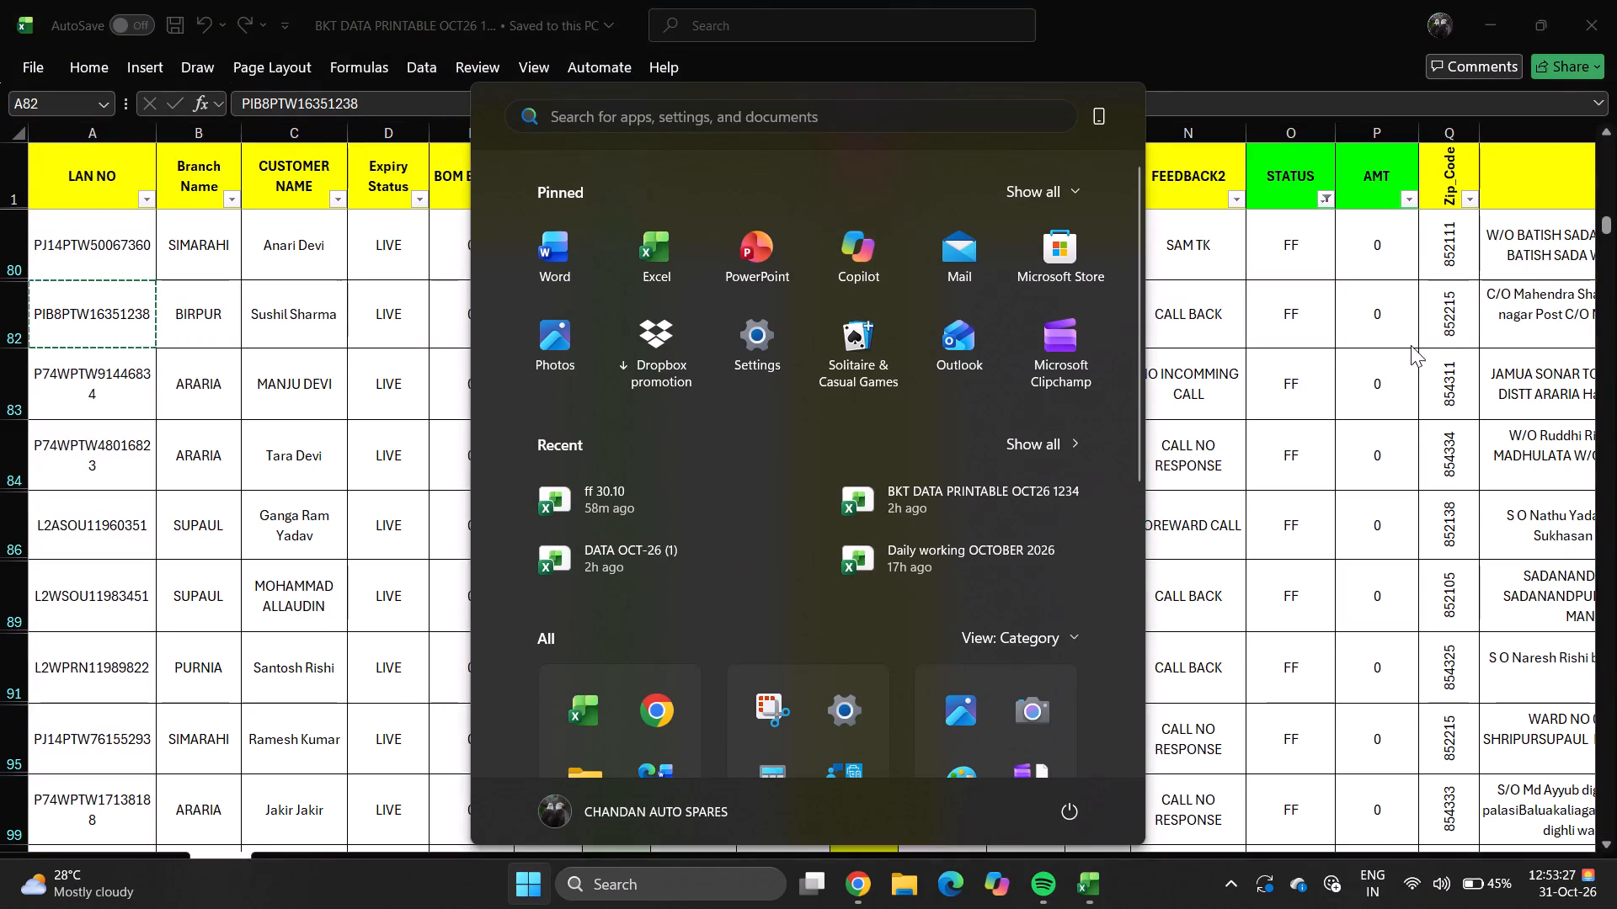
{"action": "left_click", "coordinate": [1411, 345]}
{"action": "left_click", "coordinate": [318, 323]}
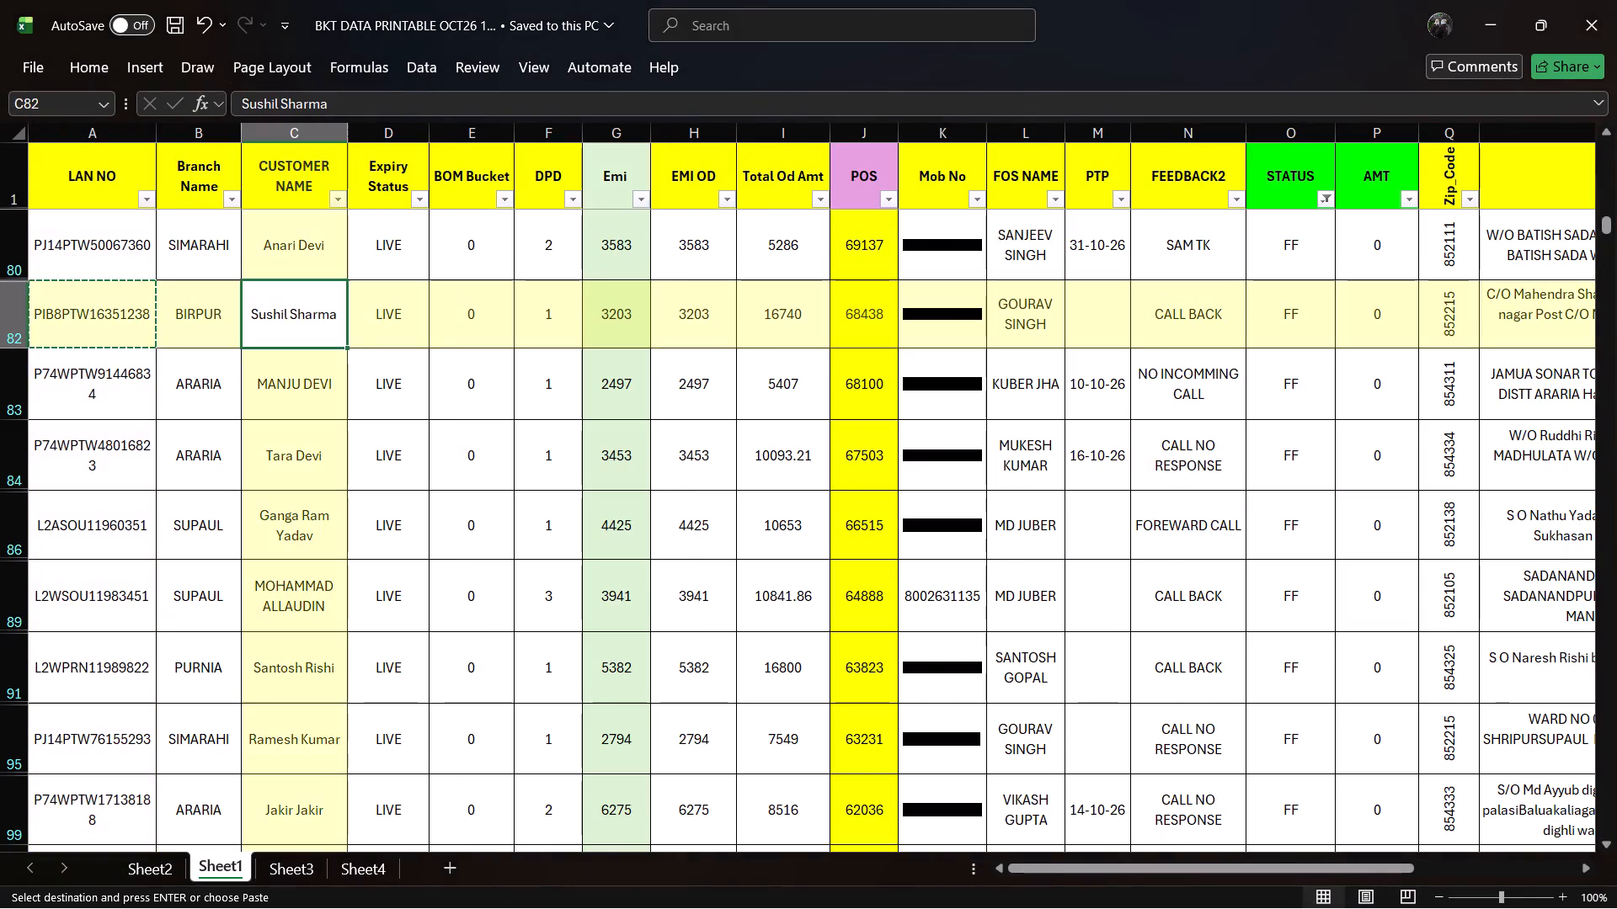
{"action": "key", "text": "Left"}
{"action": "key", "text": "Left"}
{"action": "key", "text": "Left"}
{"action": "key", "text": "super+Tab"}
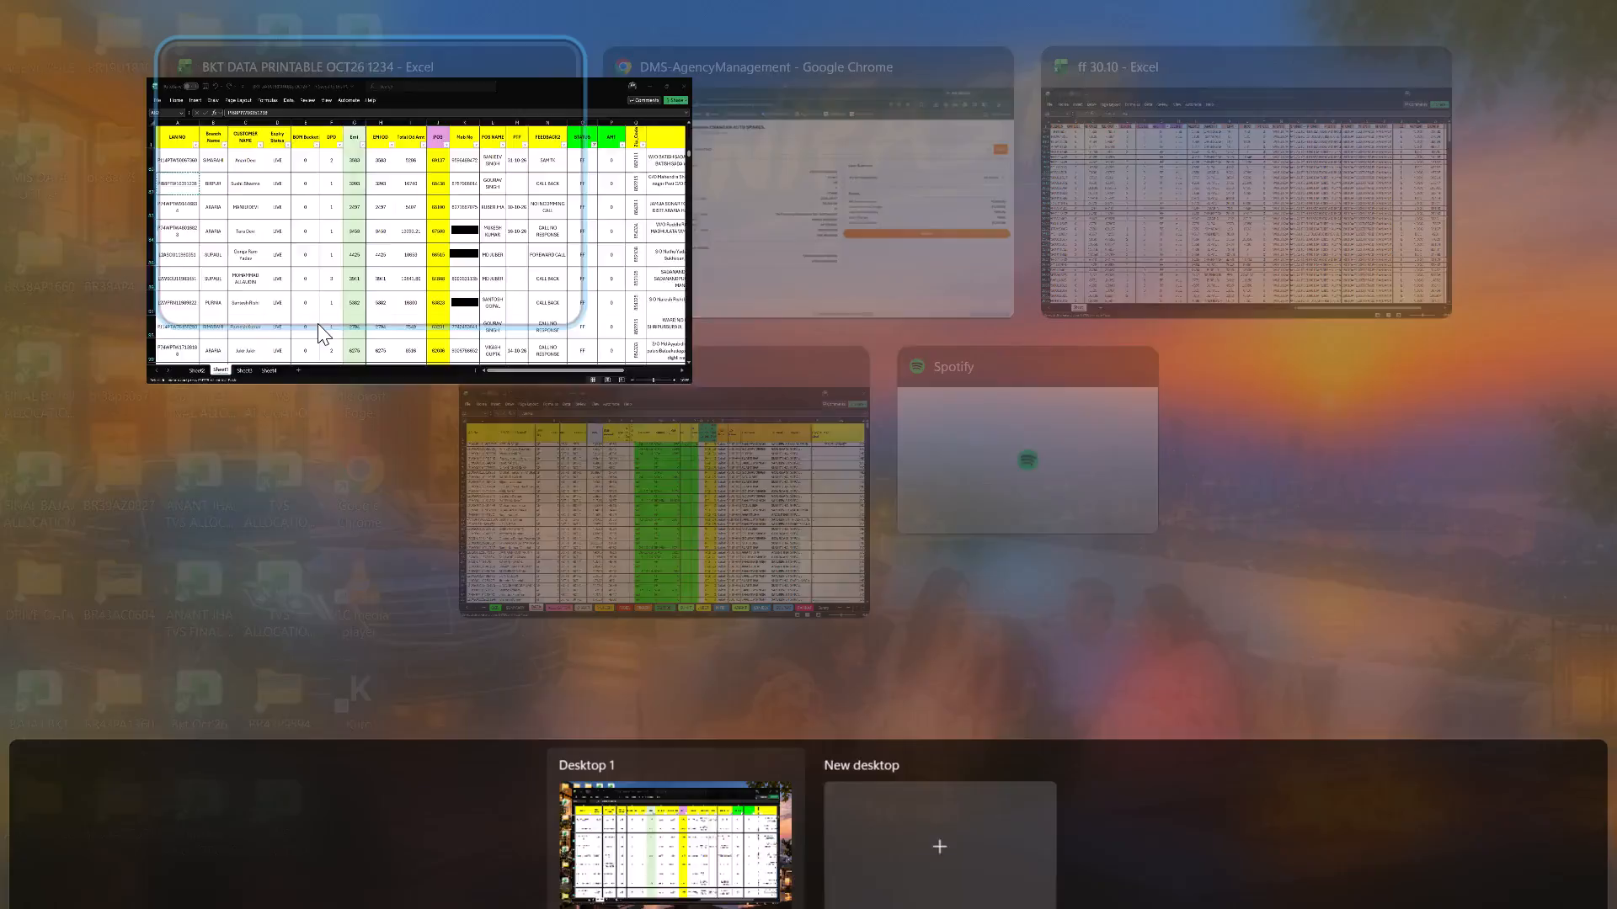
{"action": "left_click", "coordinate": [328, 161]}
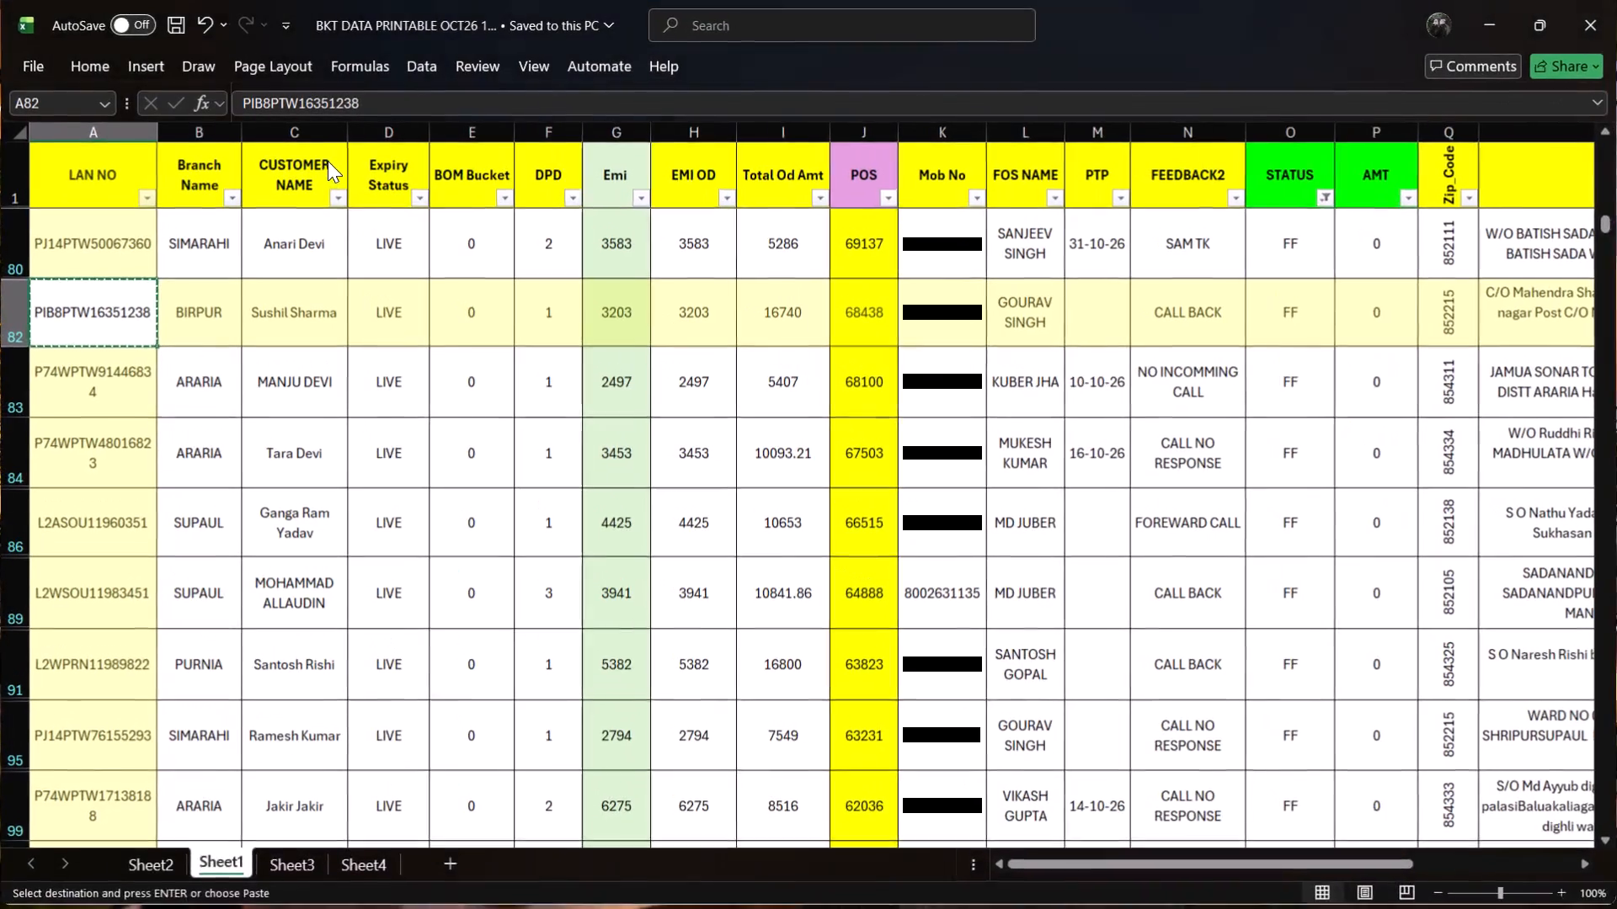
{"action": "key", "text": "super+Tab"}
{"action": "left_click", "coordinate": [647, 190]}
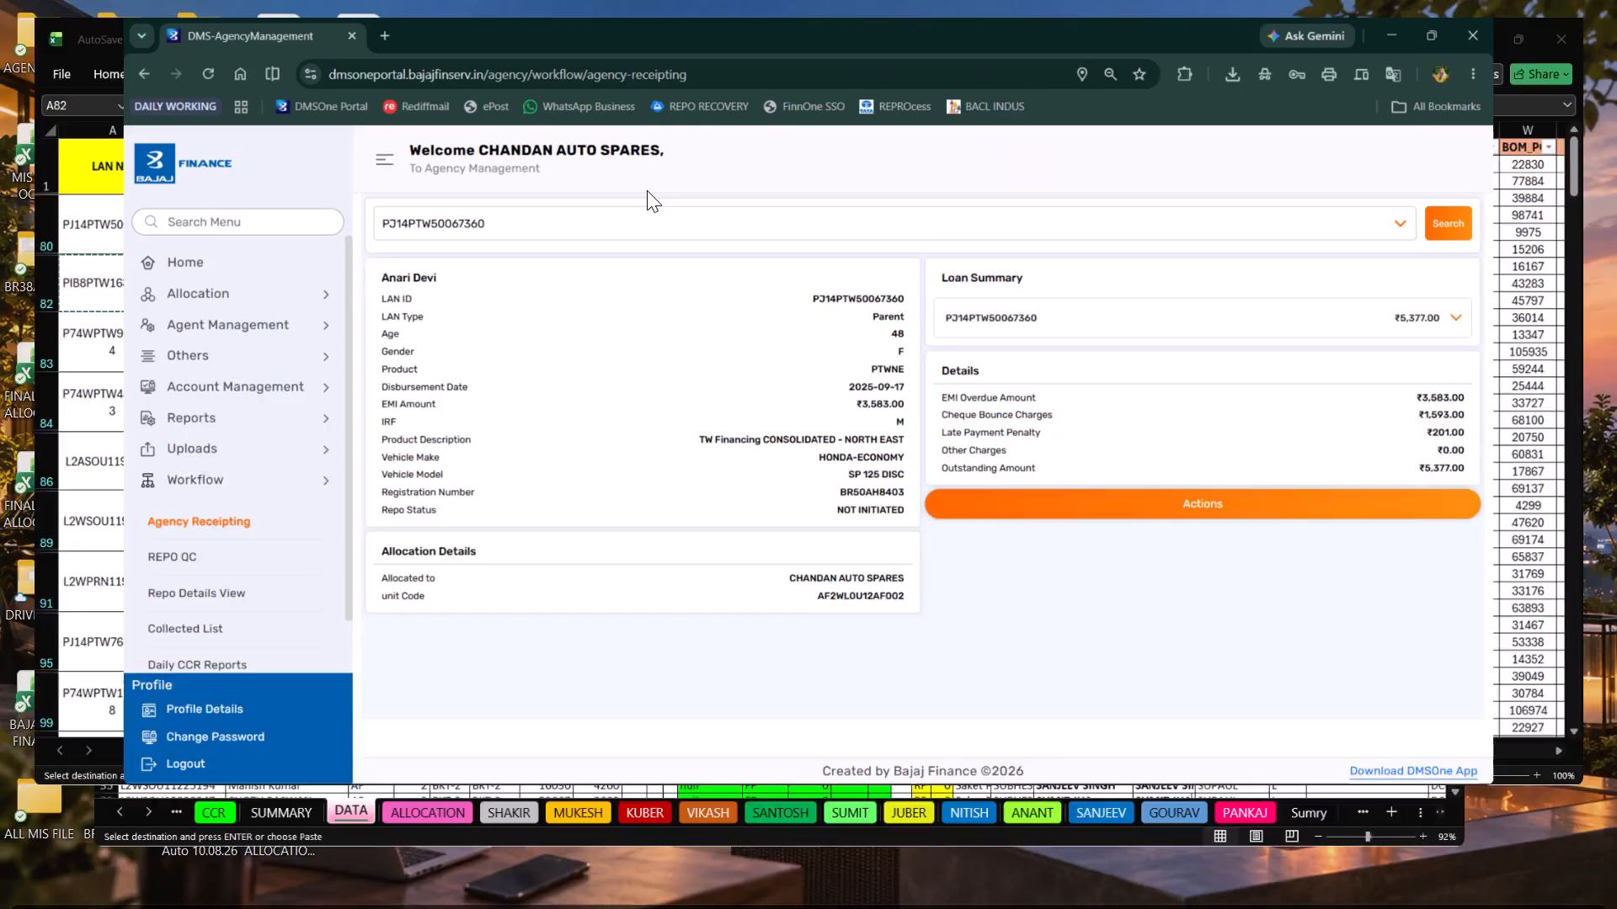
{"action": "double_click", "coordinate": [431, 245]}
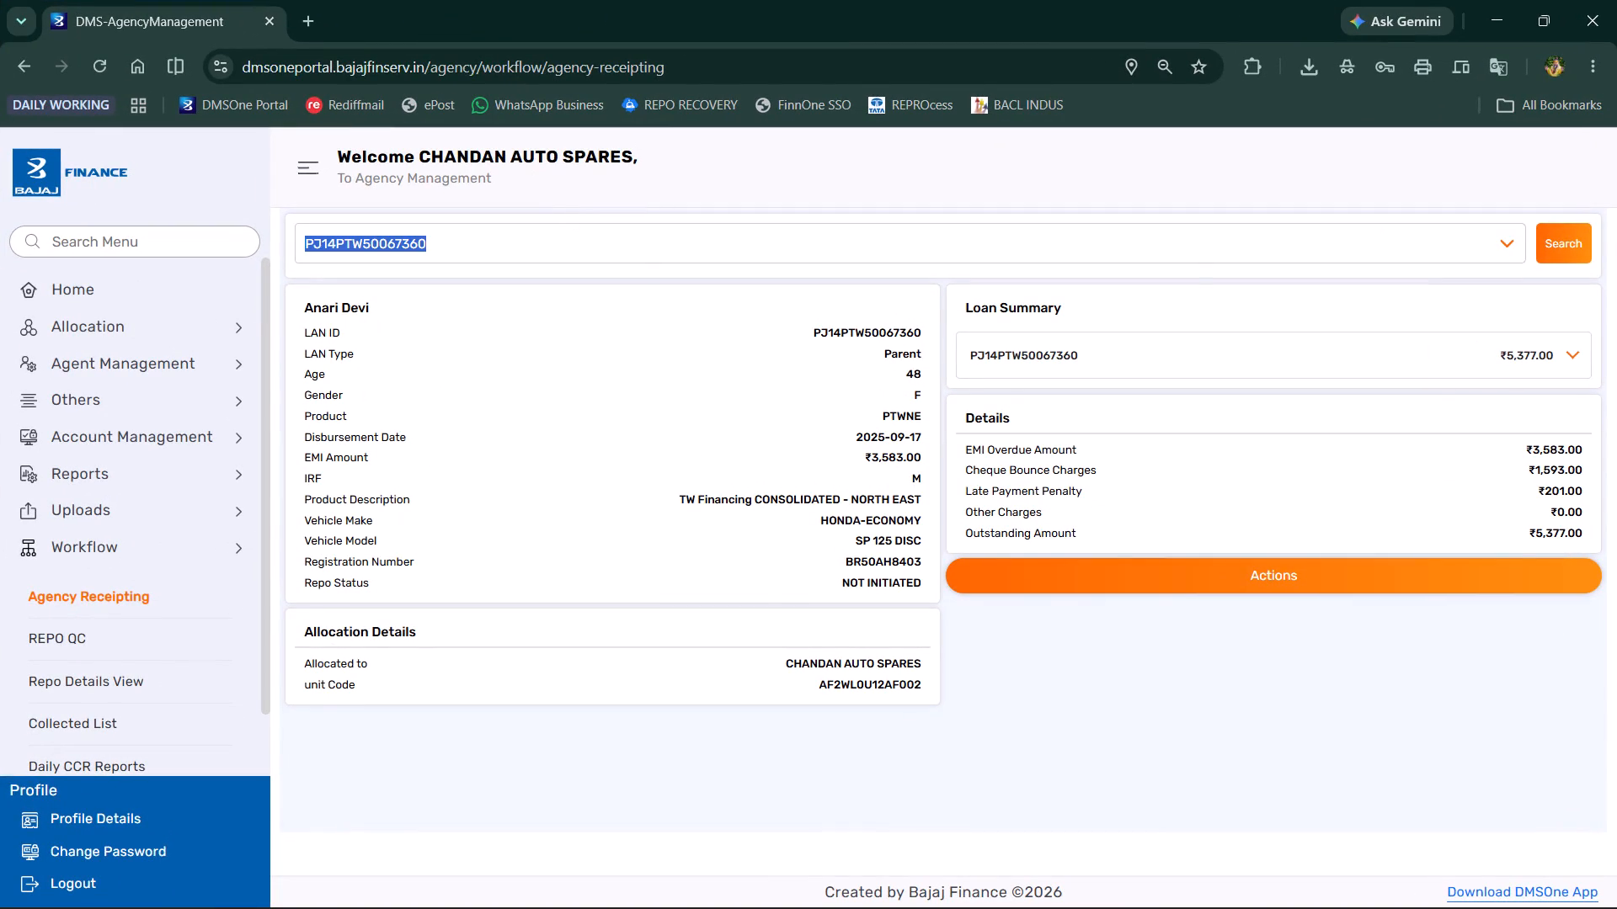
{"action": "key", "text": "BackSpace"}
{"action": "key", "text": "ctrl+v"}
{"action": "key", "text": "Return"}
{"action": "key", "text": "Return"}
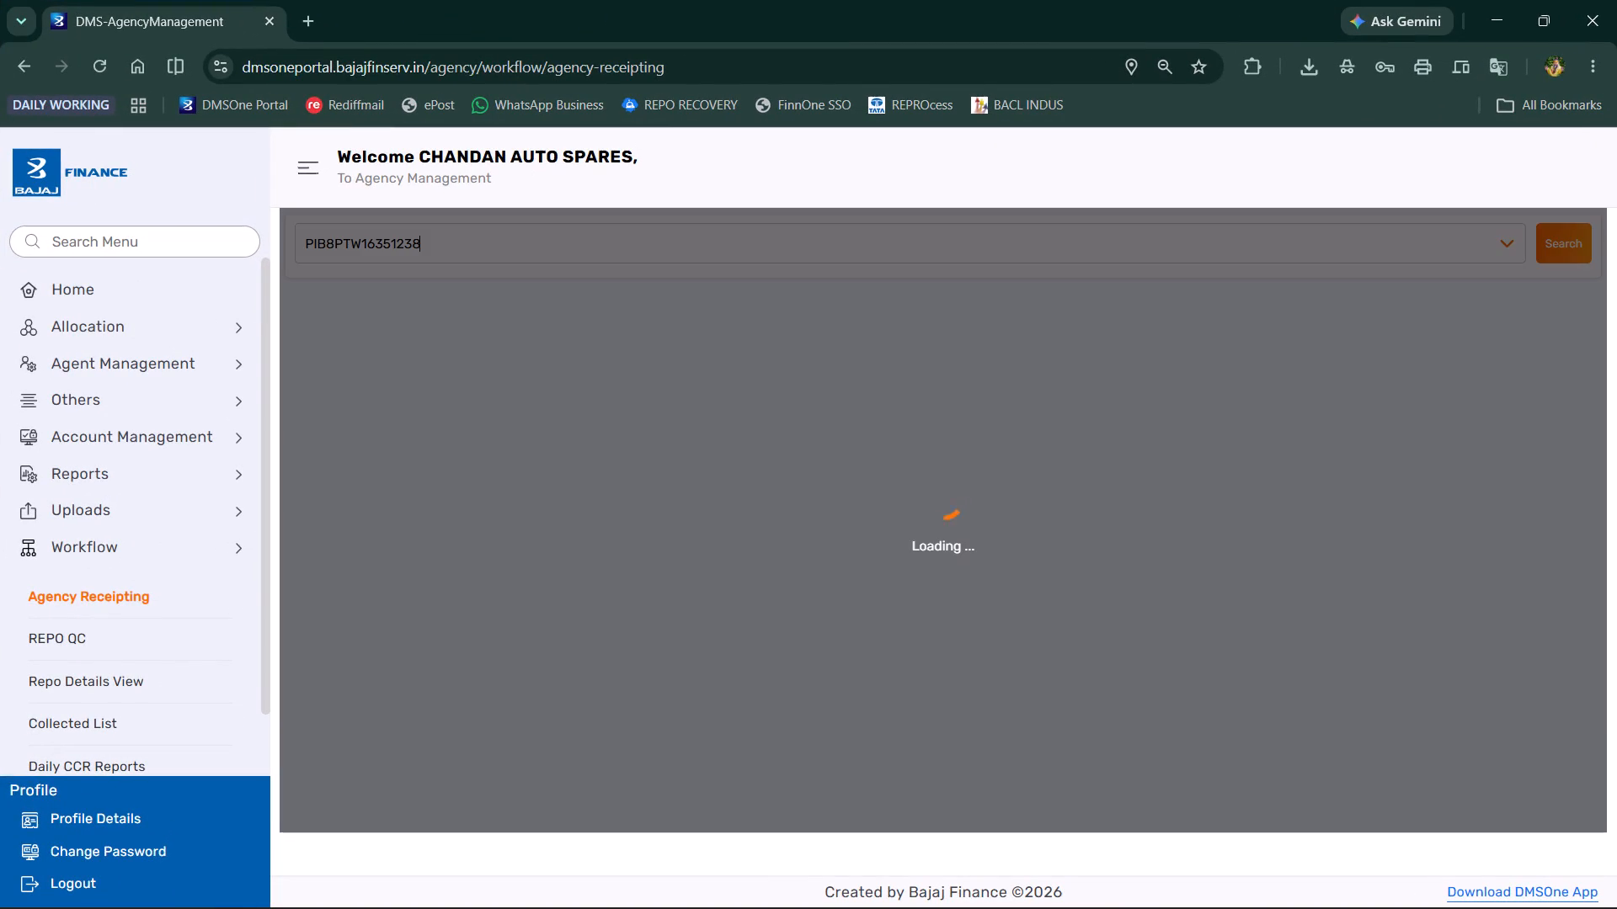
{"action": "left_click", "coordinate": [367, 349]}
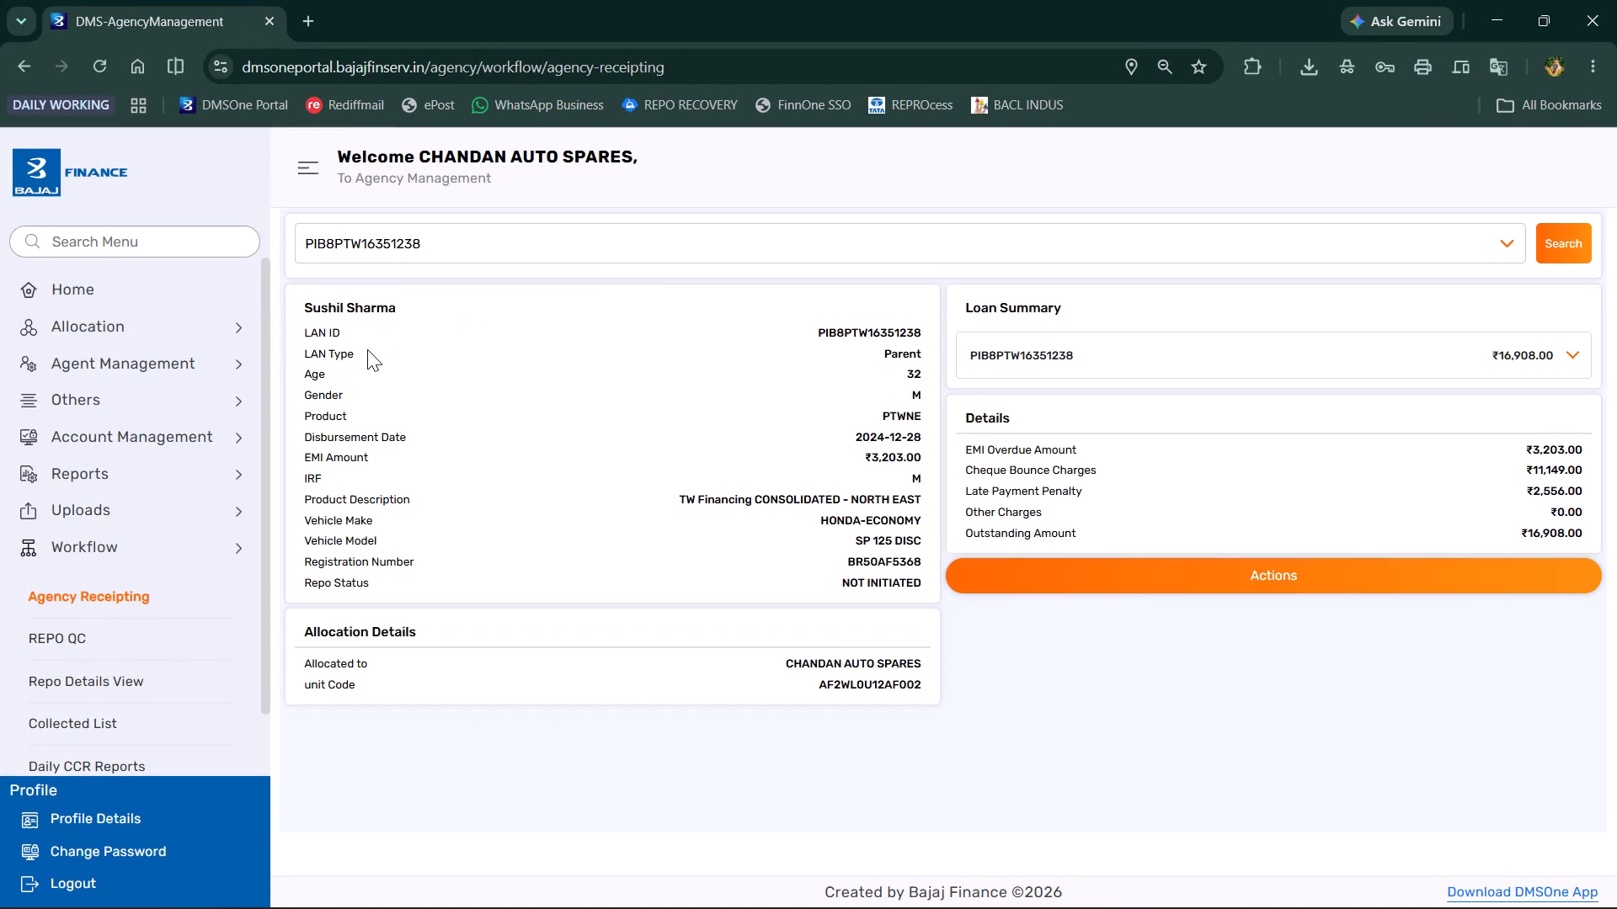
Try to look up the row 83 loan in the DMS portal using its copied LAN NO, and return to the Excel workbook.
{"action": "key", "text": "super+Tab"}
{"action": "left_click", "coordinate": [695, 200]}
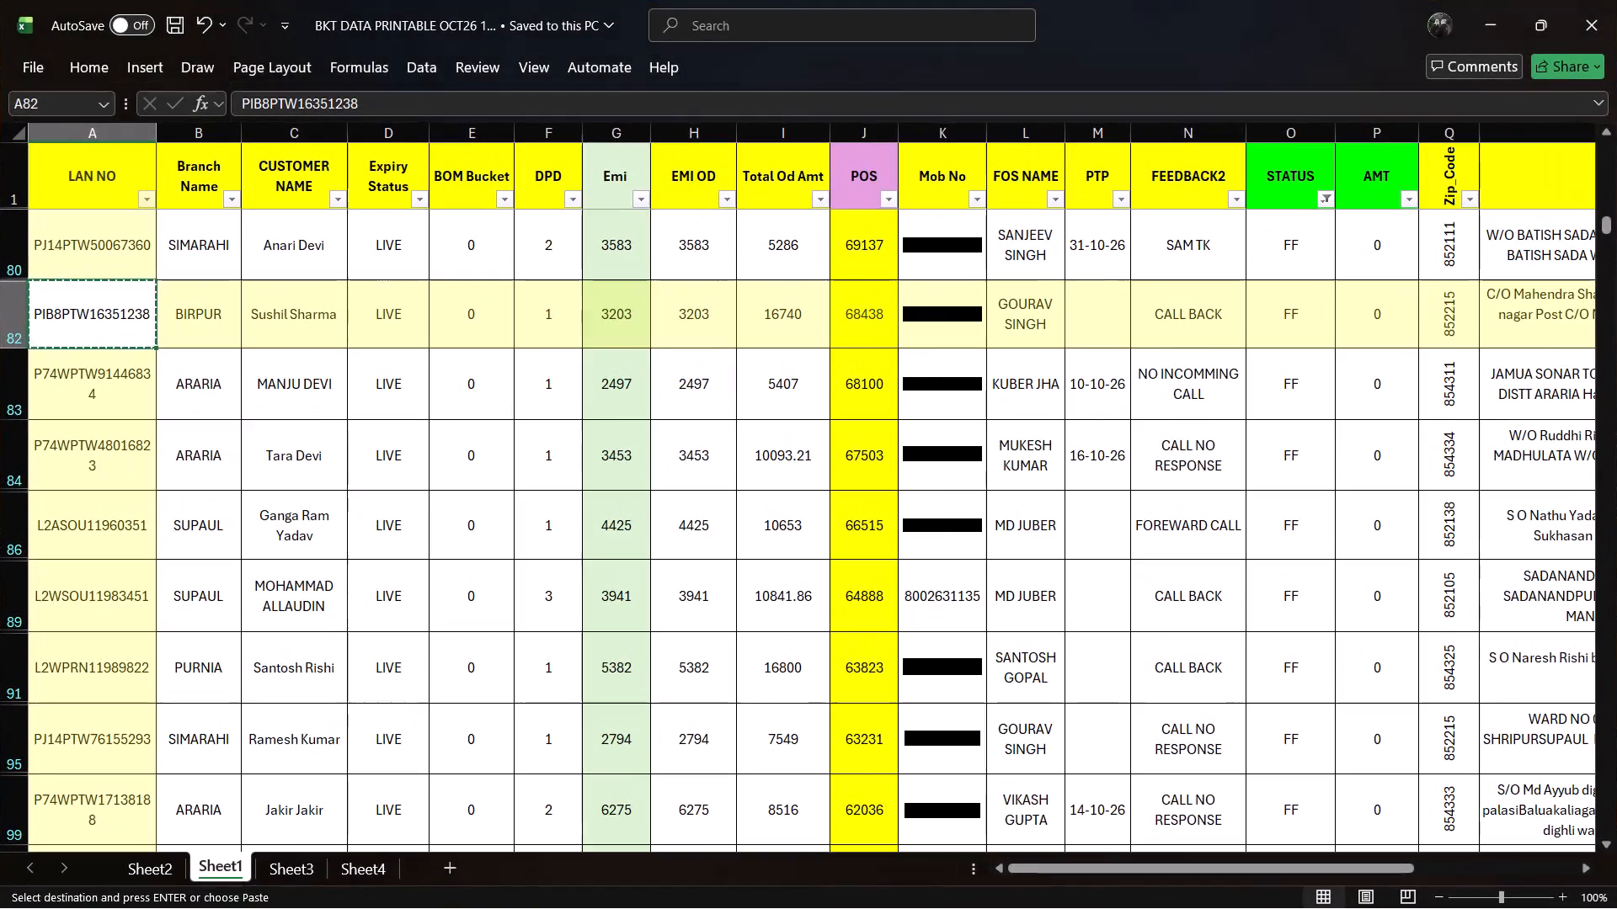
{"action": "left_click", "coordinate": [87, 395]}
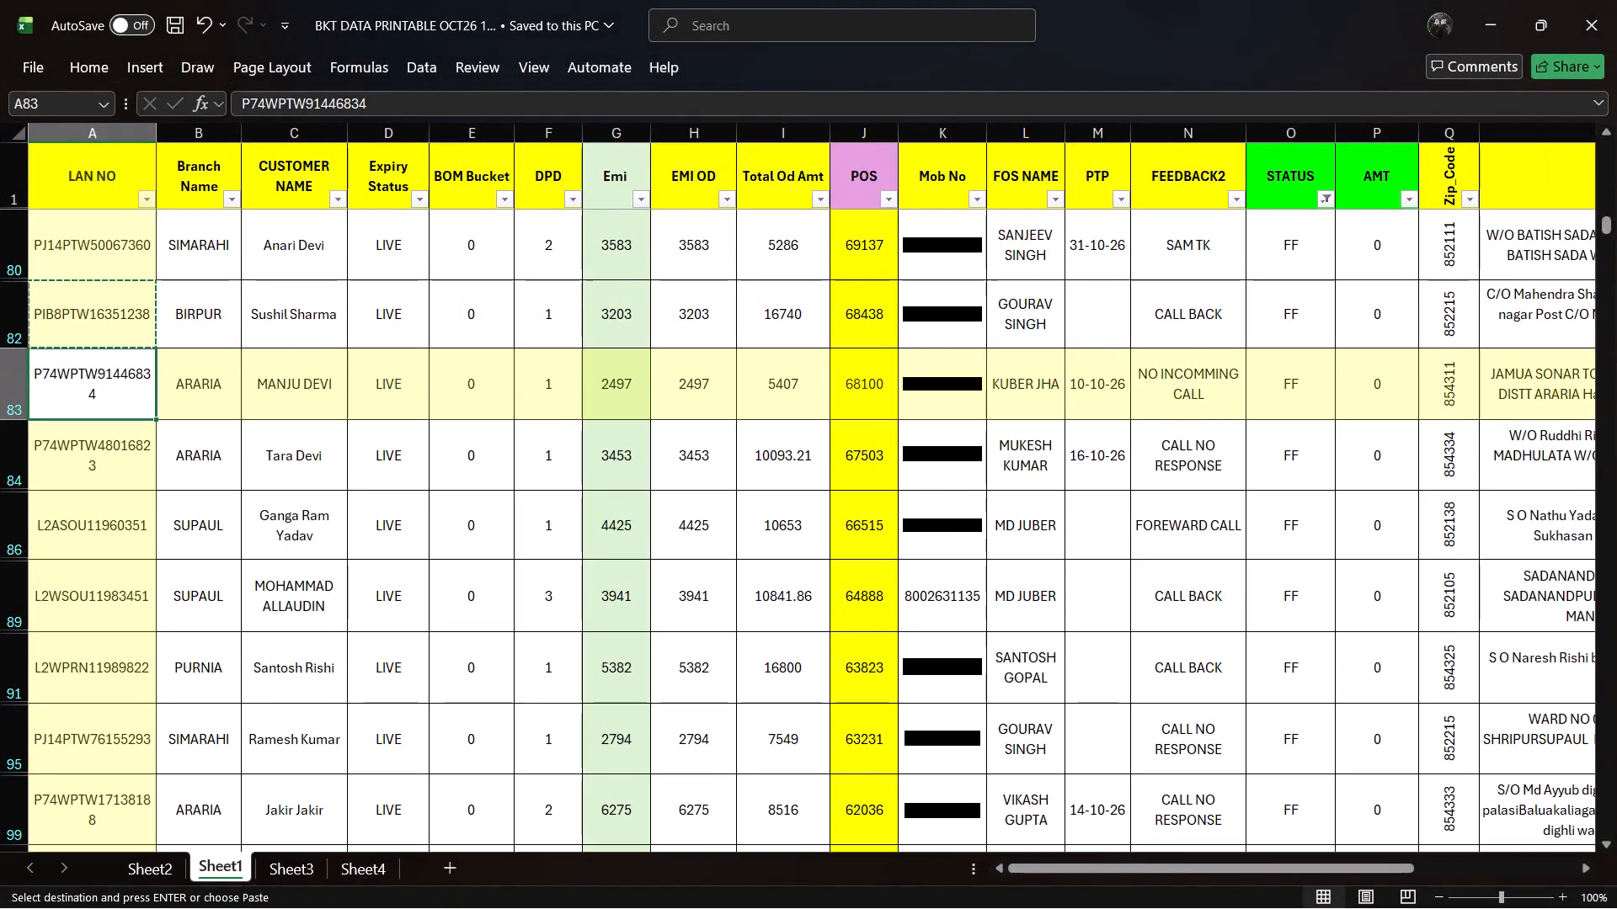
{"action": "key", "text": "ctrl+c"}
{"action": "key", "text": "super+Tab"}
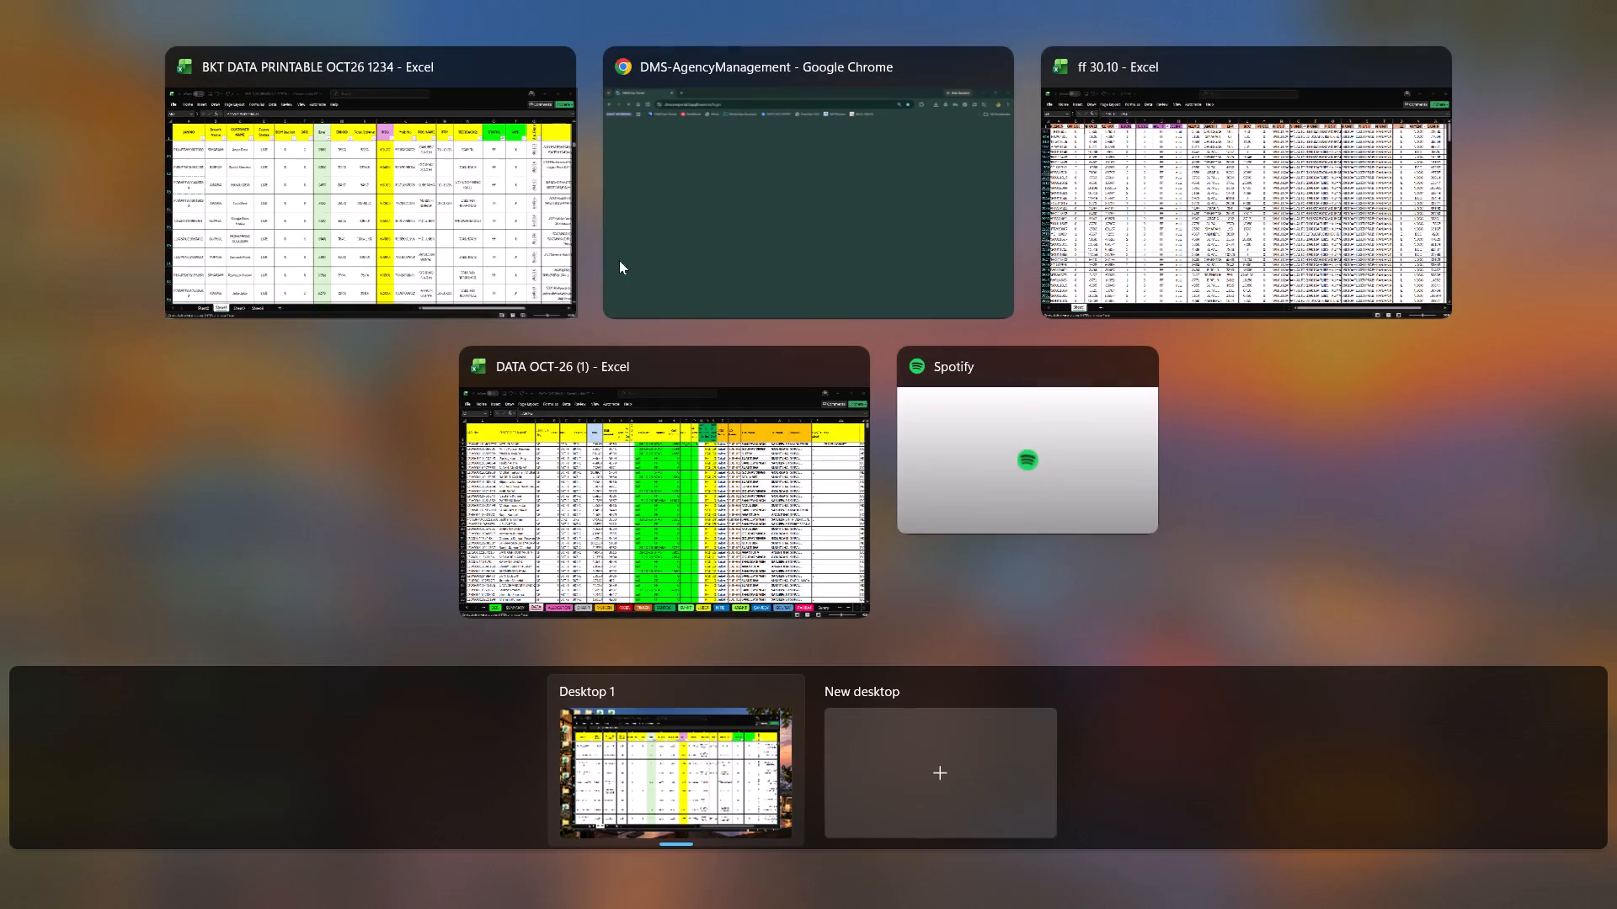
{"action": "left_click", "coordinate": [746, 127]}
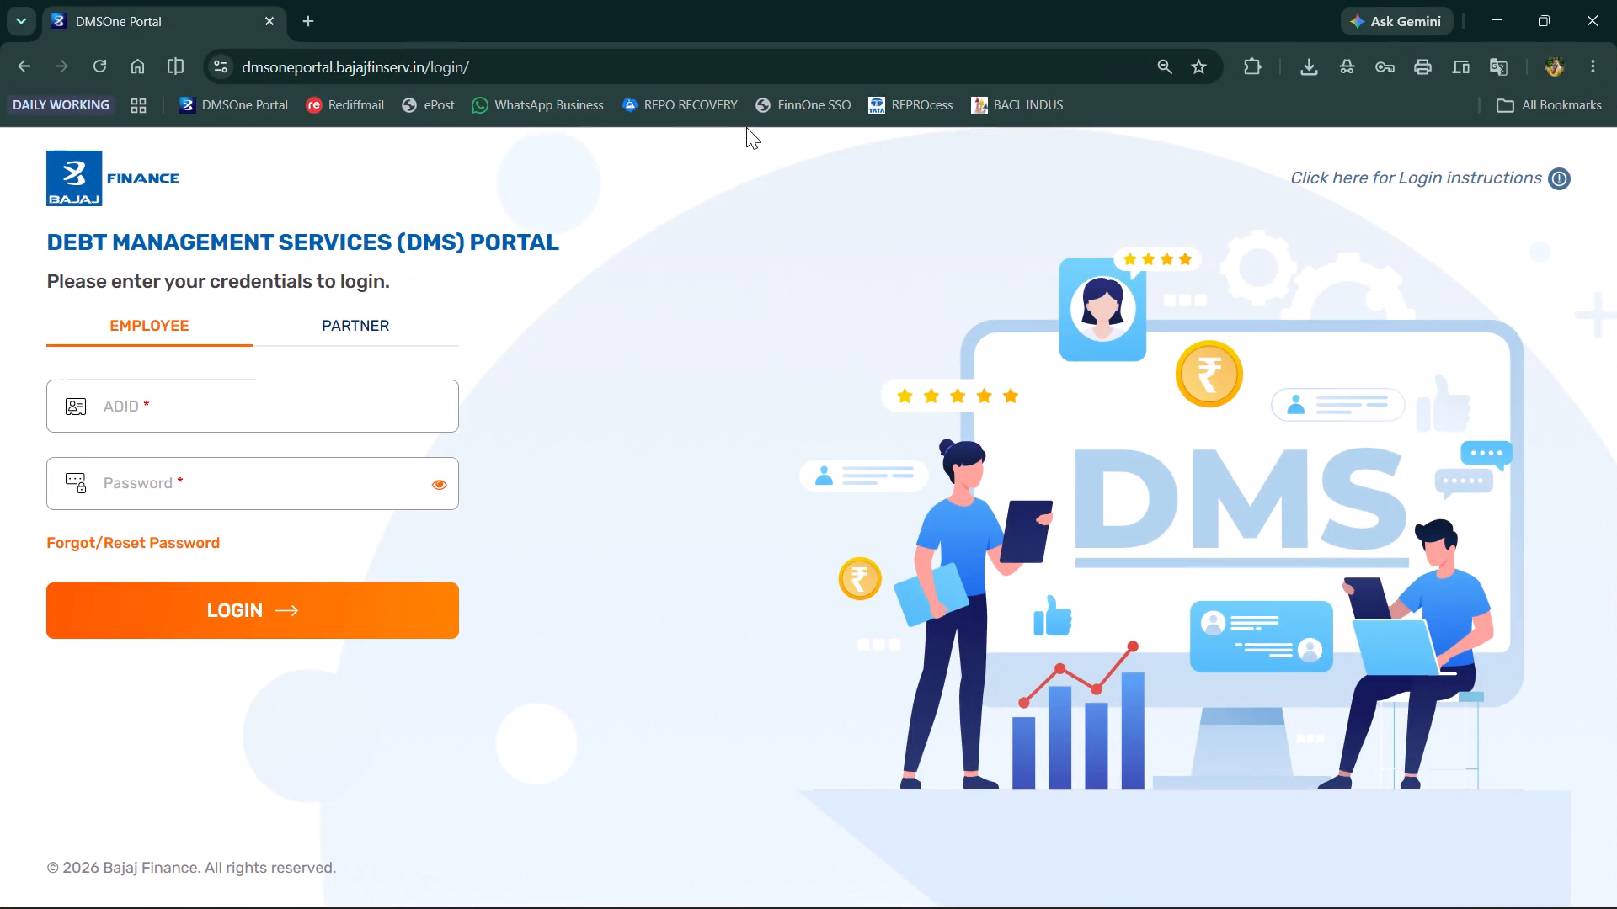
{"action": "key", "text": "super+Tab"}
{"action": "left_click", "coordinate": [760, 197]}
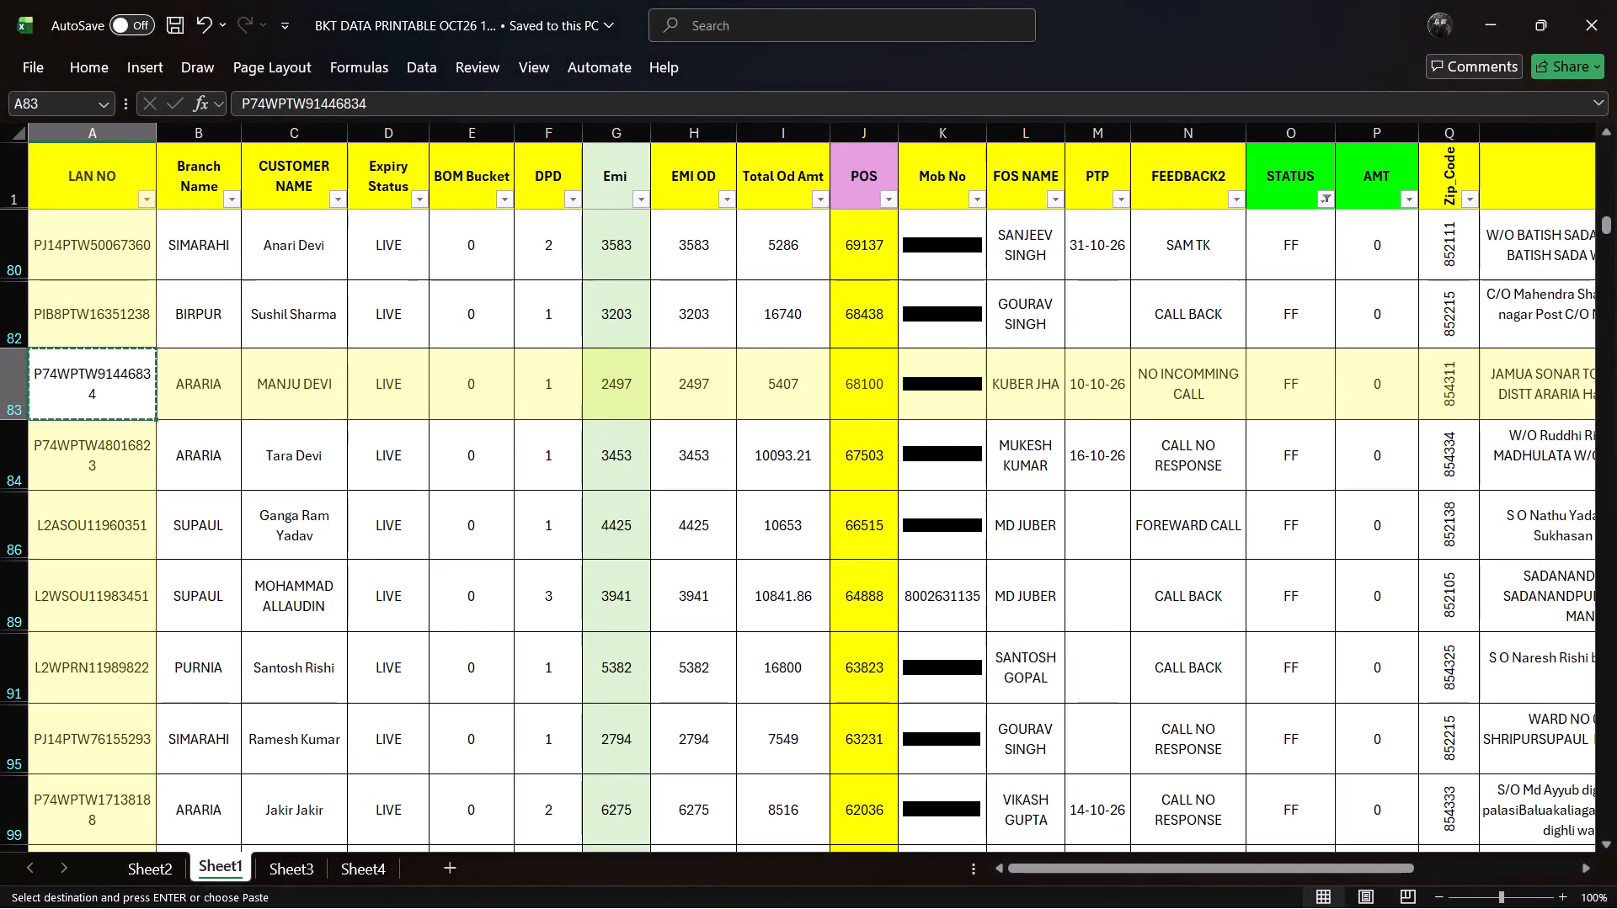
Review the row 83 loan's details across to Mob No, and return to the row 82 loan's Mob No.
{"action": "key", "text": "Right"}
{"action": "key", "text": "Right"}
{"action": "key", "text": "Right"}
{"action": "key", "text": "Right"}
{"action": "key", "text": "Right"}
{"action": "key", "text": "Right"}
{"action": "key", "text": "Right"}
{"action": "key", "text": "Right"}
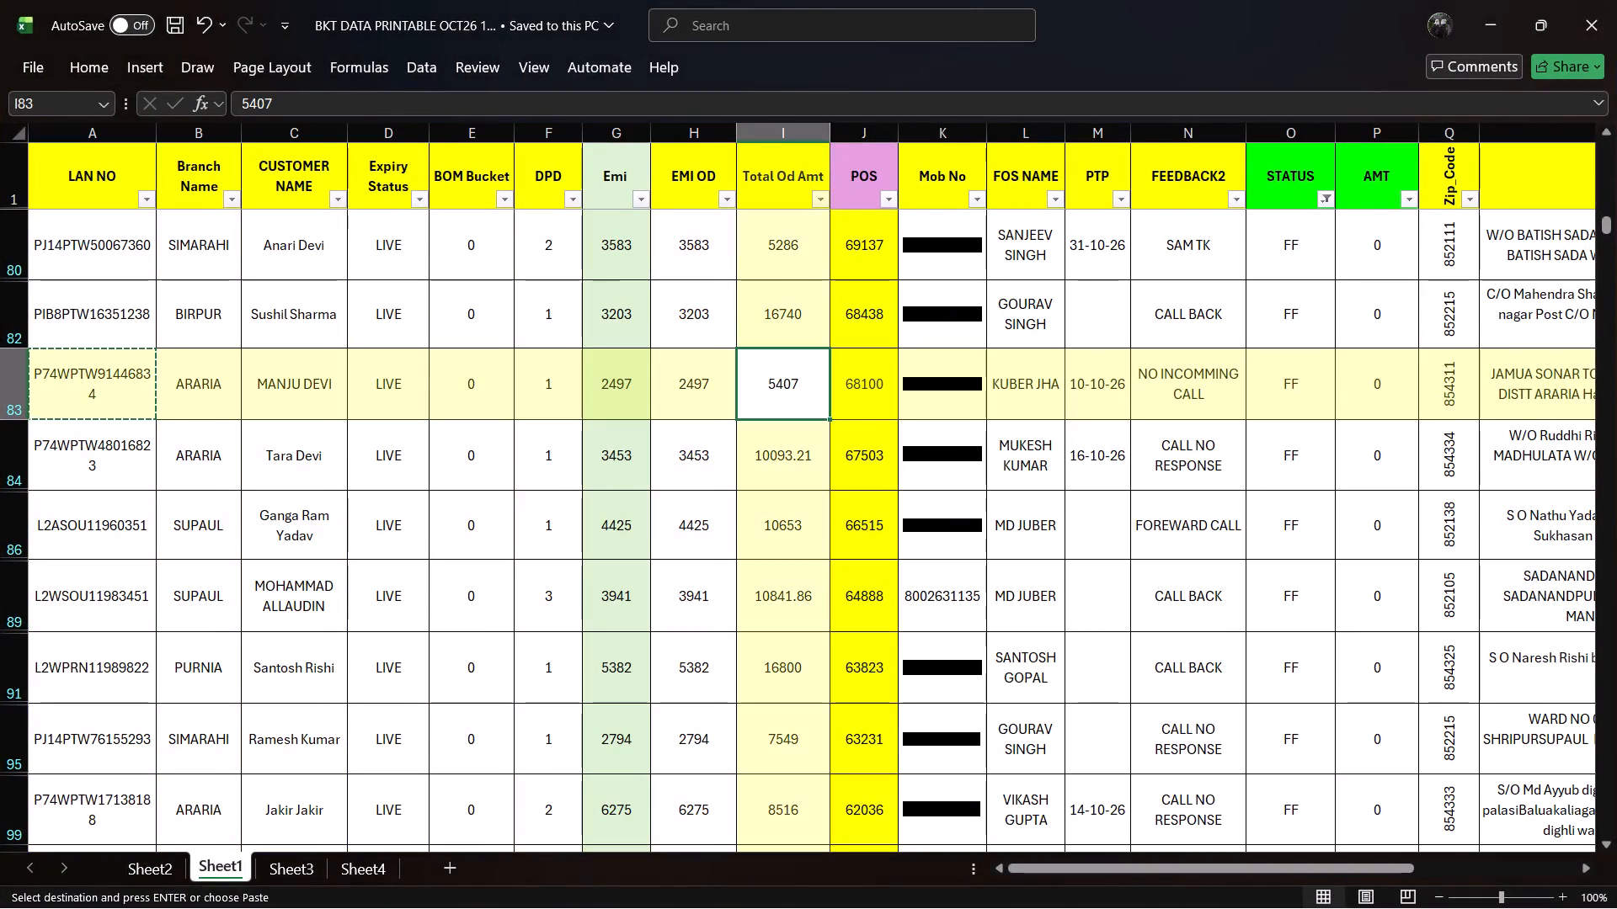
{"action": "key", "text": "Right"}
{"action": "key", "text": "Right"}
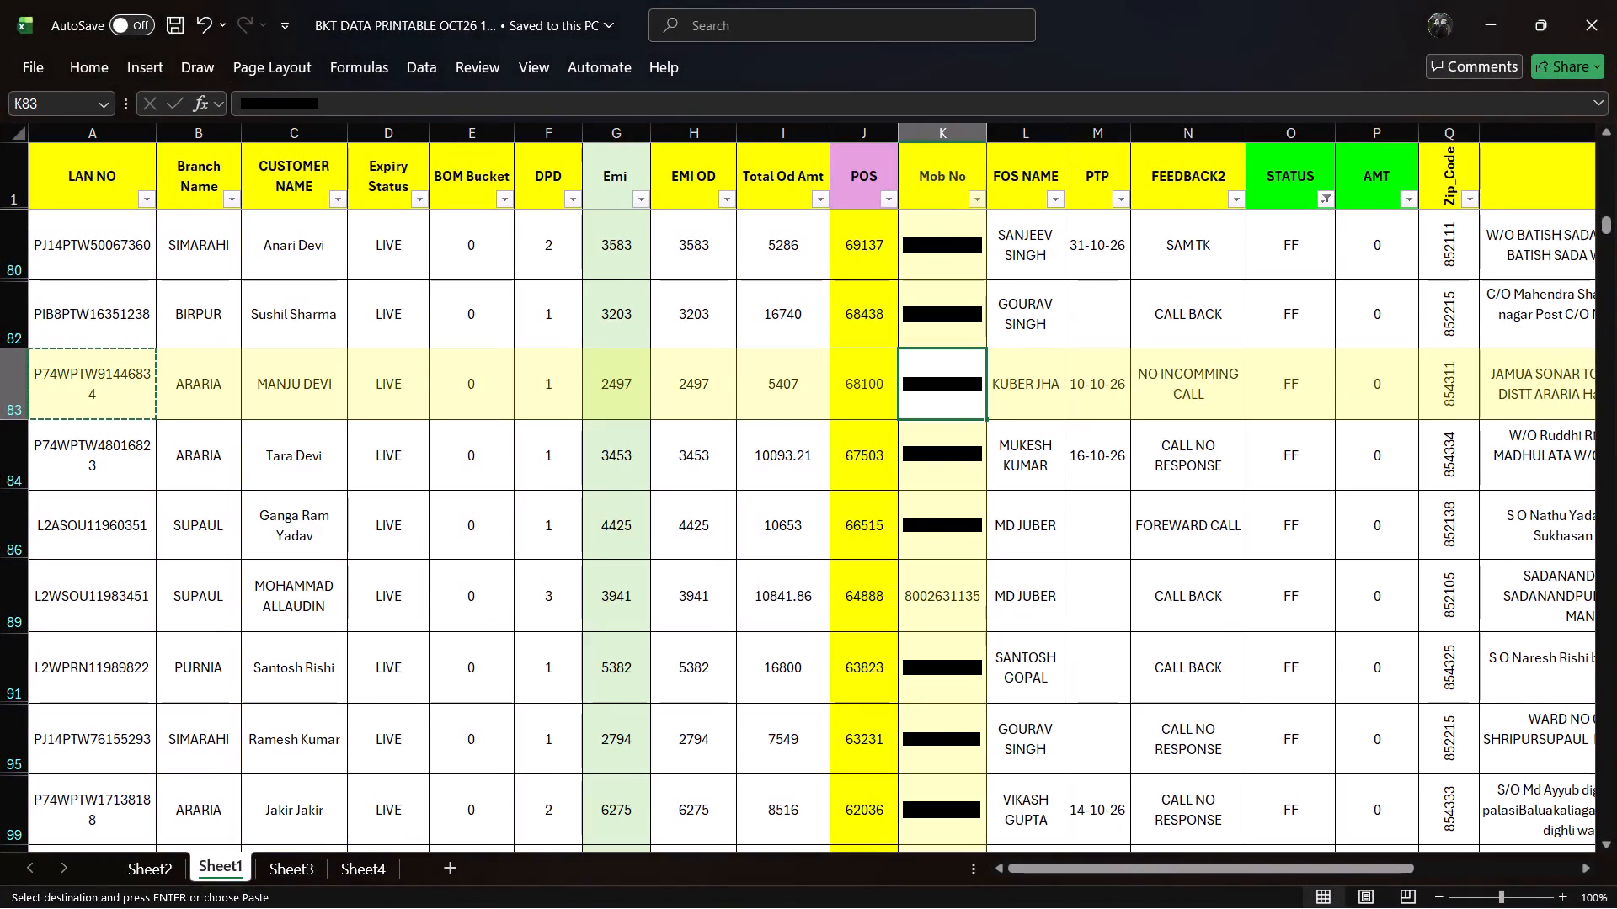
{"action": "key", "text": "Up"}
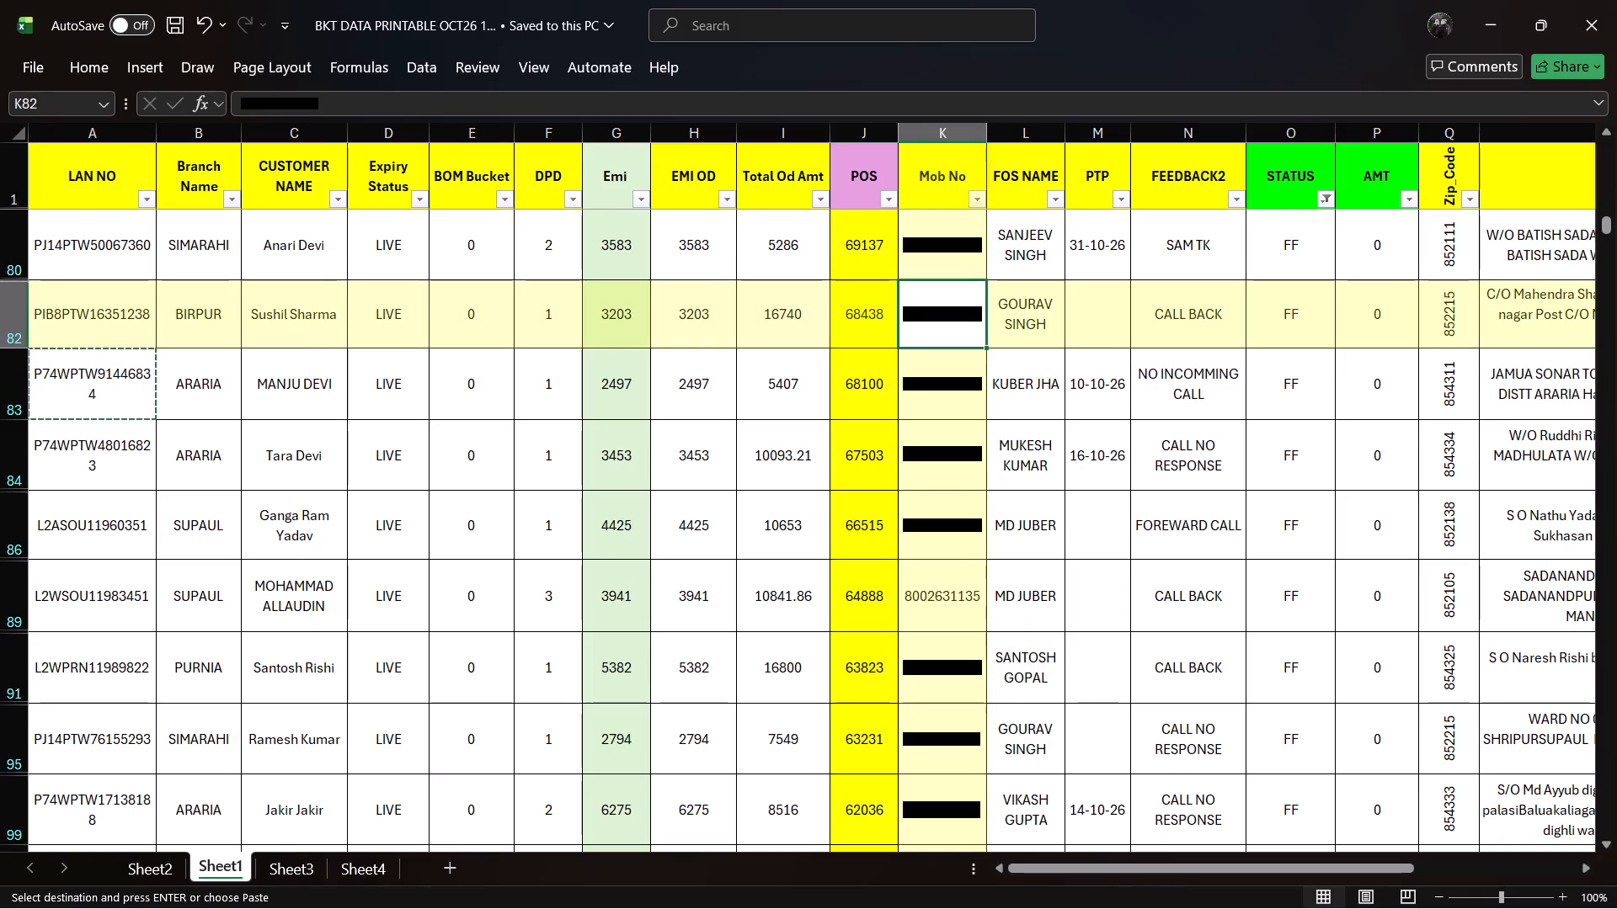
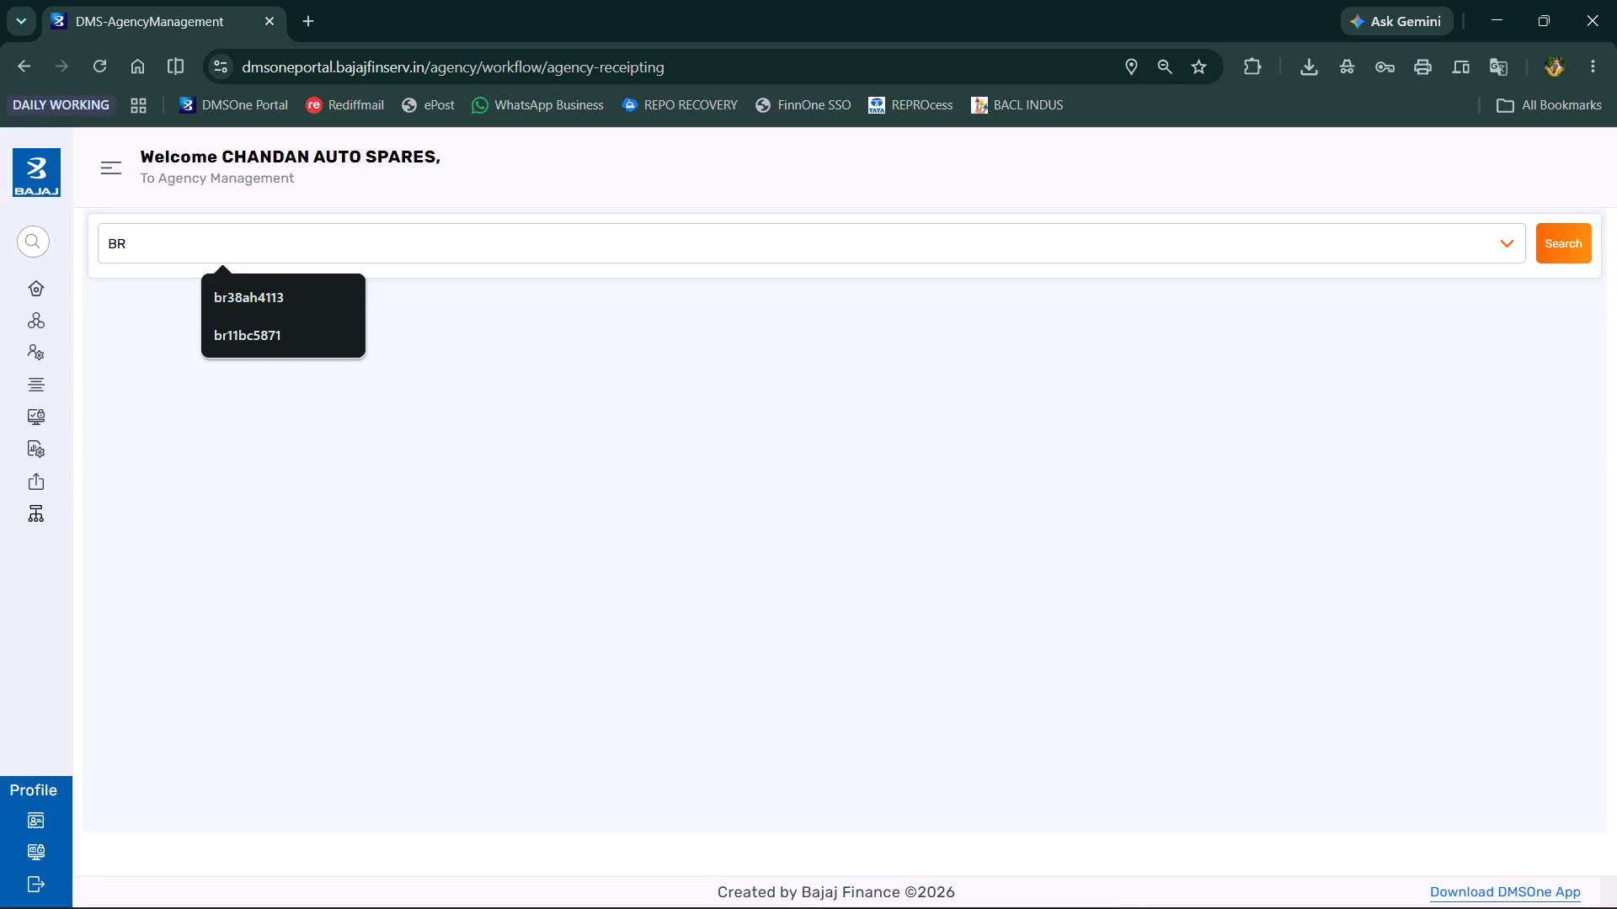
Search the DMS portal's Agency Receipting page by the vehicle's BR50 registration number and open the matching loan to check its dues.
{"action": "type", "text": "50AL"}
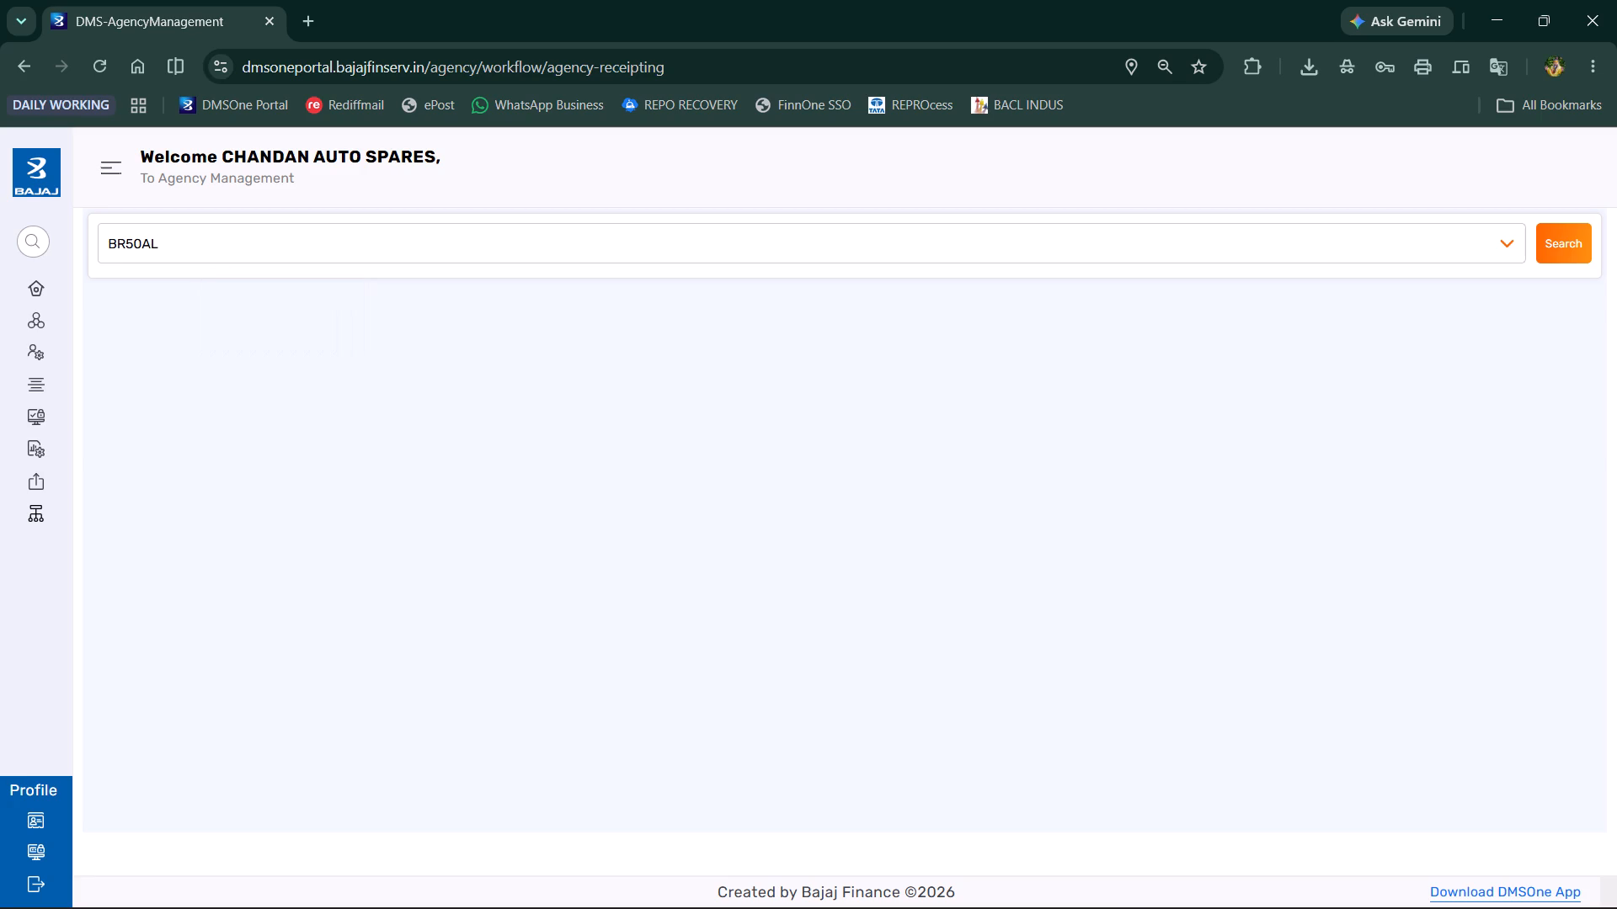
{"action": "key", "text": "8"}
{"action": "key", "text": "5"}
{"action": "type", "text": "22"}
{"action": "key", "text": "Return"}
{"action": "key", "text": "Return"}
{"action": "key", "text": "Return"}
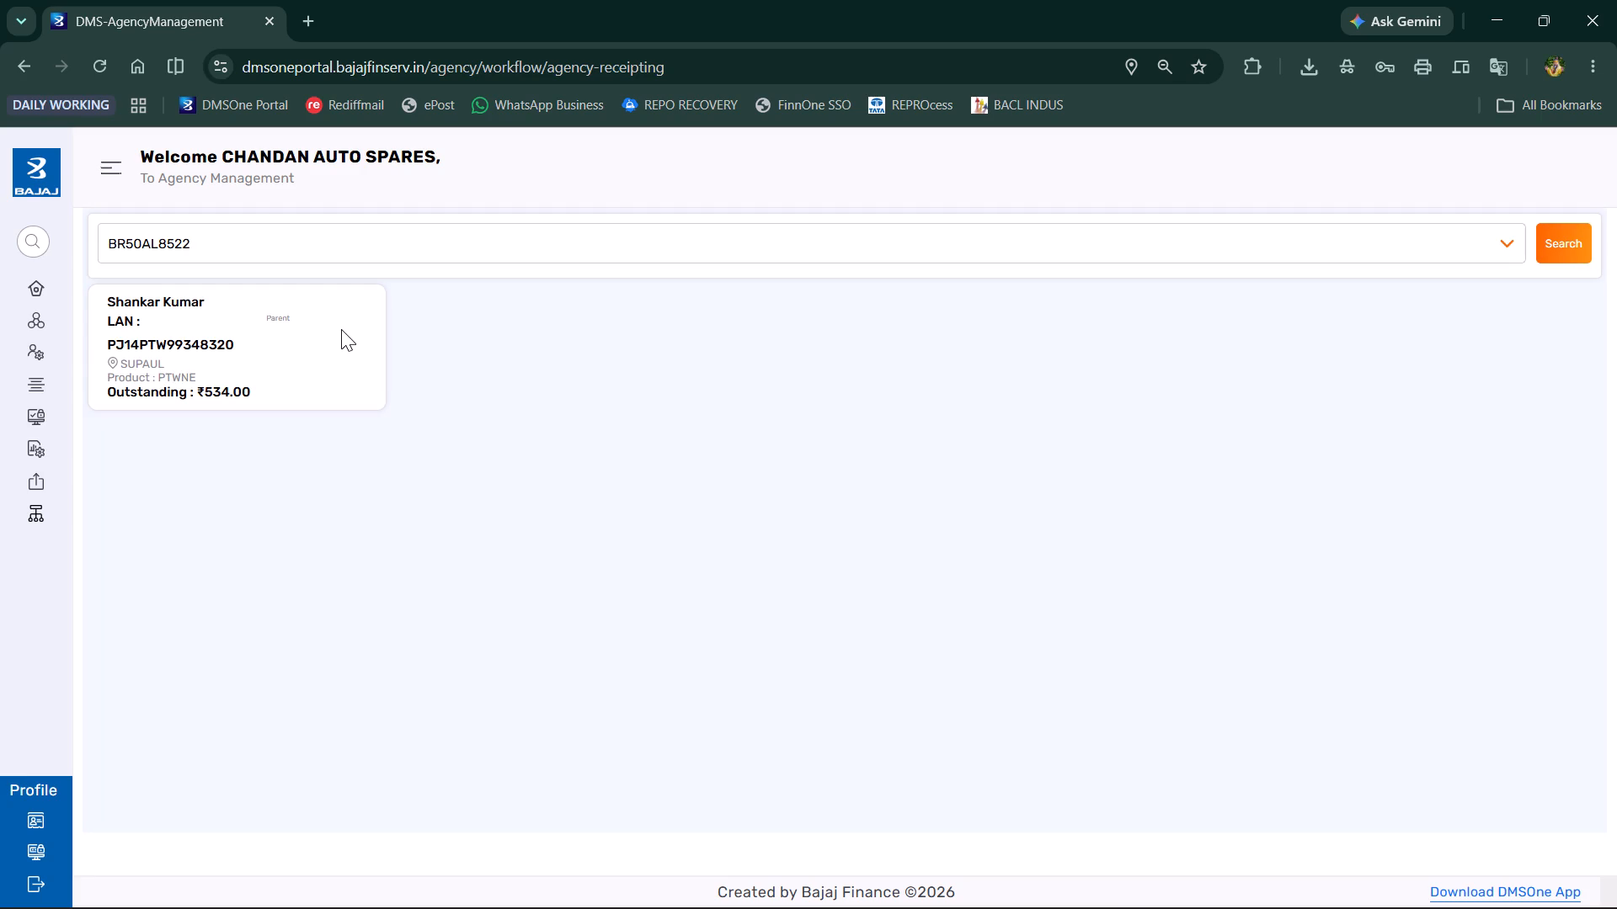
{"action": "double_click", "coordinate": [246, 359]}
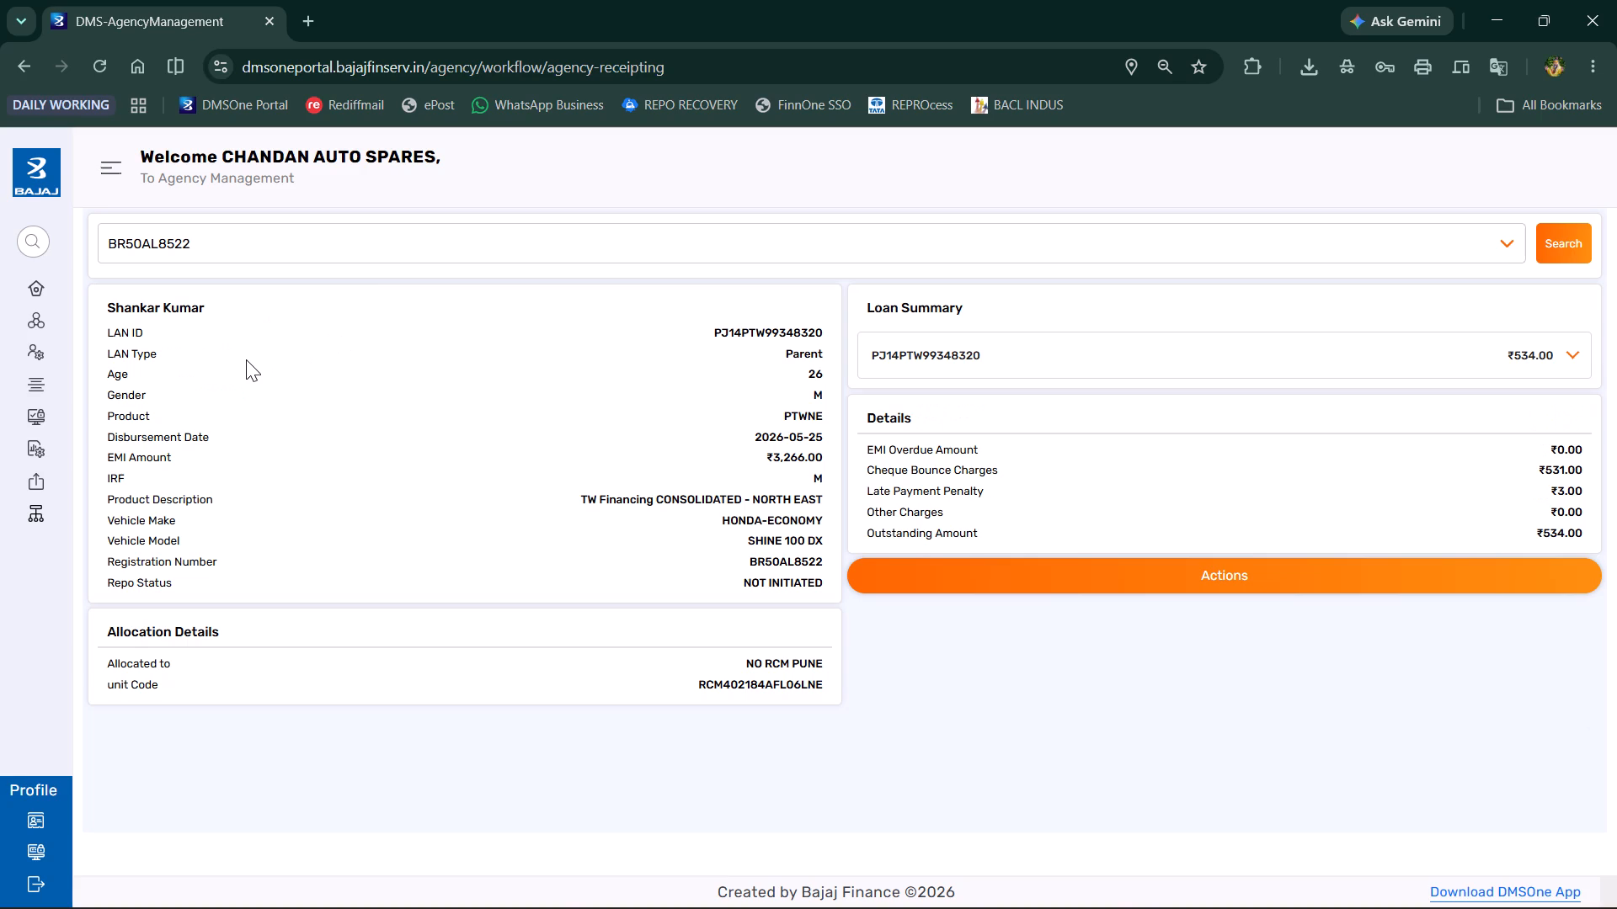
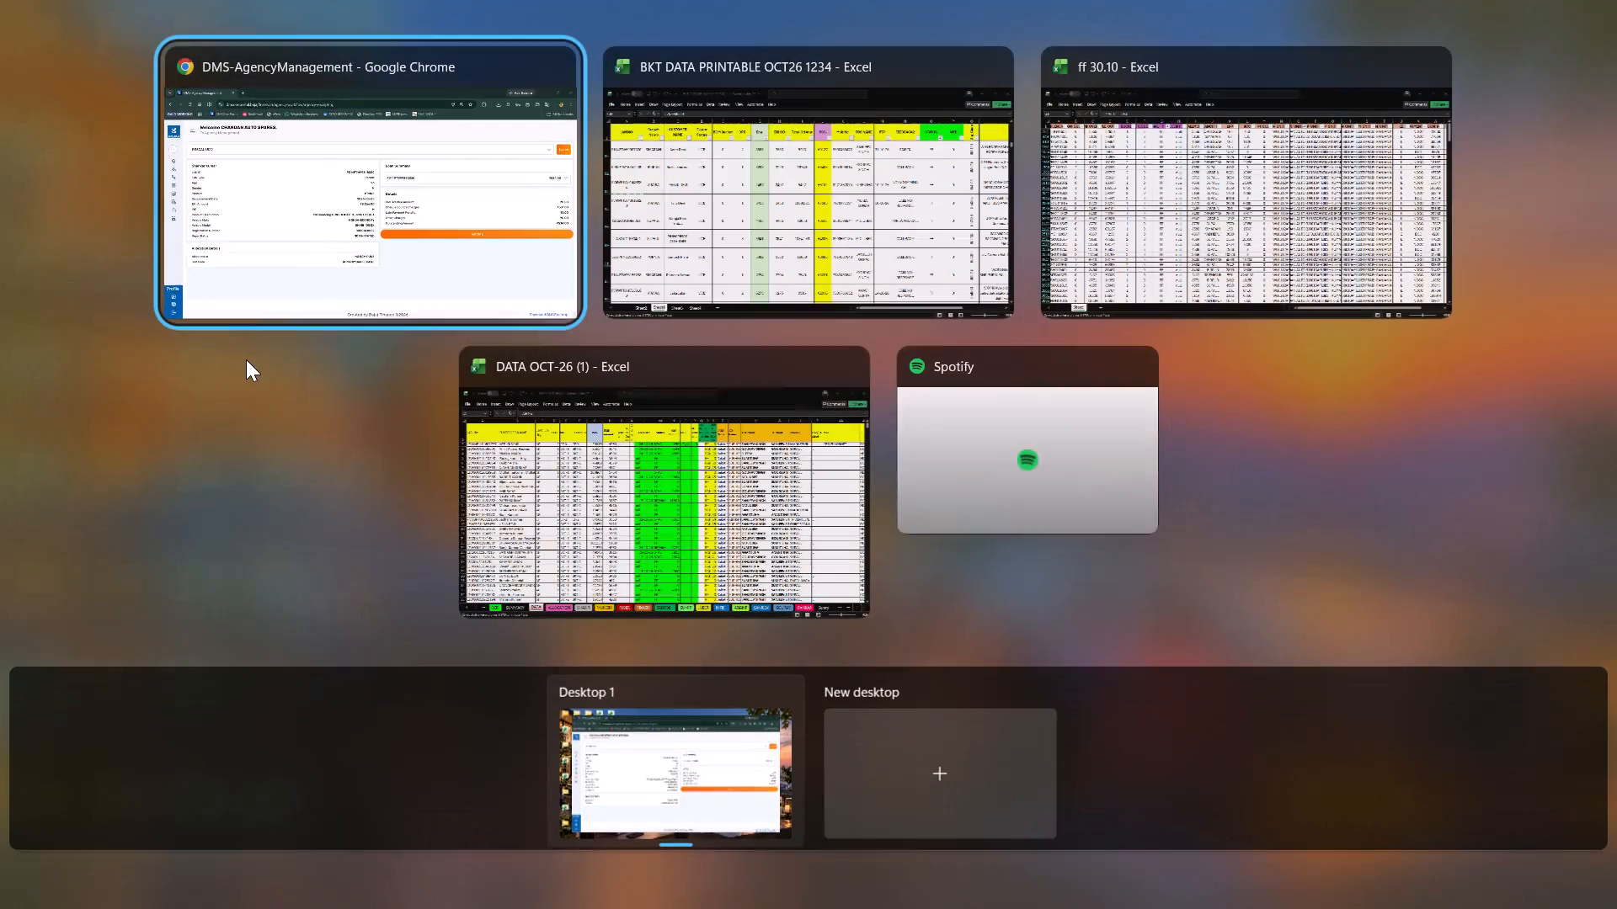
Switch to the BKT DATA PRINTABLE OCT26 1234 workbook and review row 83's loan details, mobile number and PTP.
{"action": "left_click_drag", "start_coordinate": [246, 359], "coordinate": [700, 243]}
{"action": "double_click", "coordinate": [700, 243]}
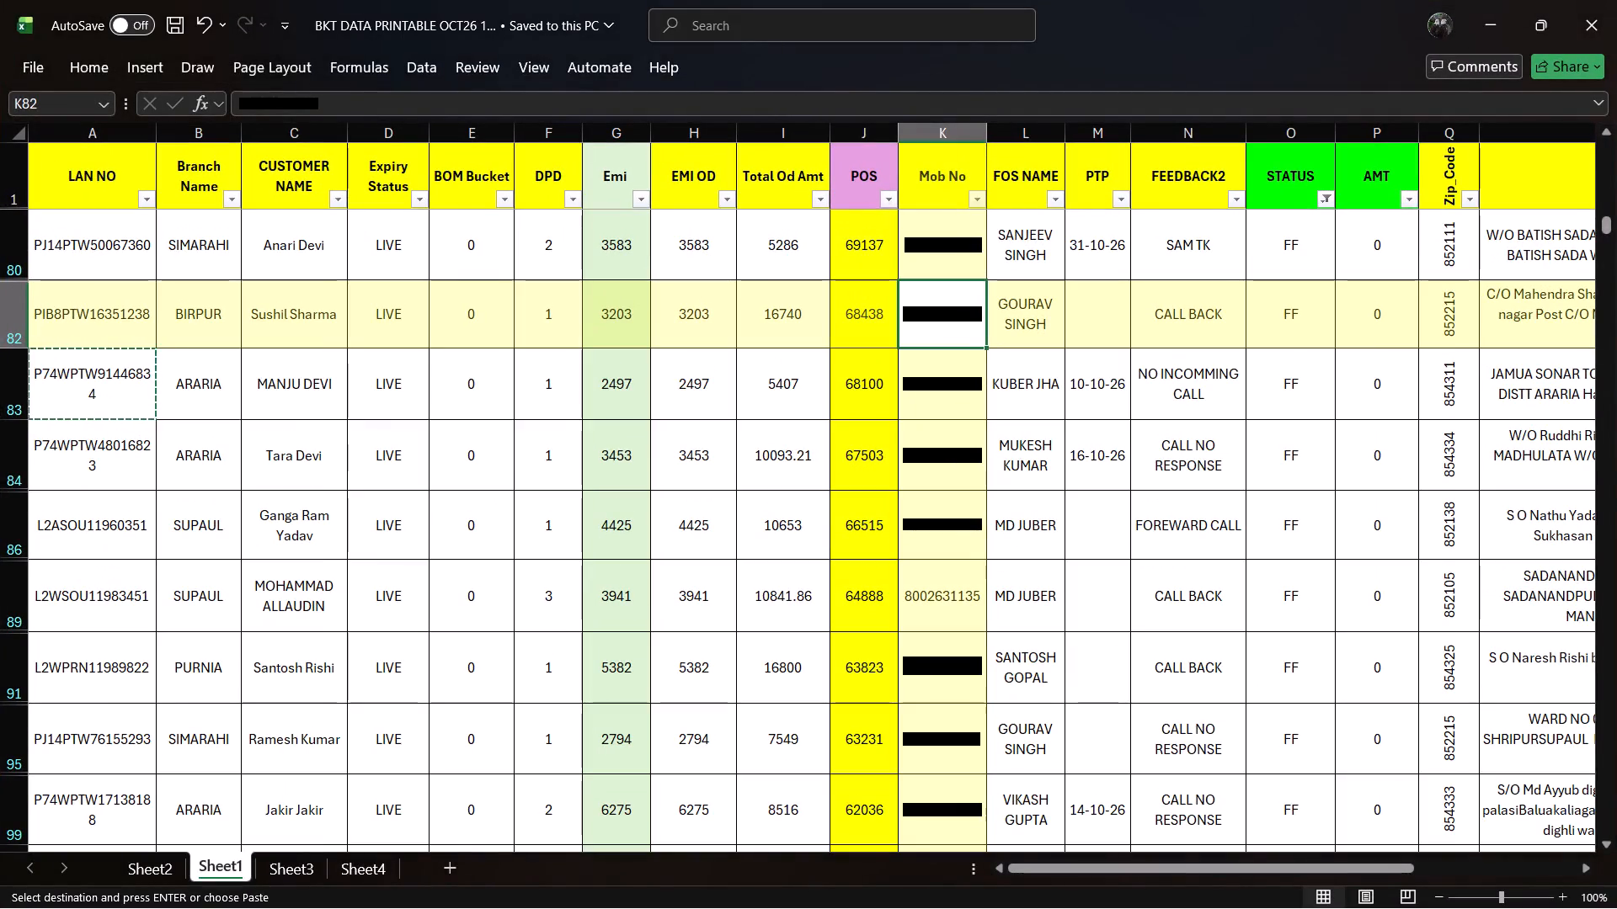
{"action": "left_click", "coordinate": [120, 415]}
{"action": "key", "text": "Right"}
{"action": "key", "text": "Right"}
{"action": "key", "text": "Right"}
{"action": "key", "text": "Right"}
{"action": "key", "text": "Right"}
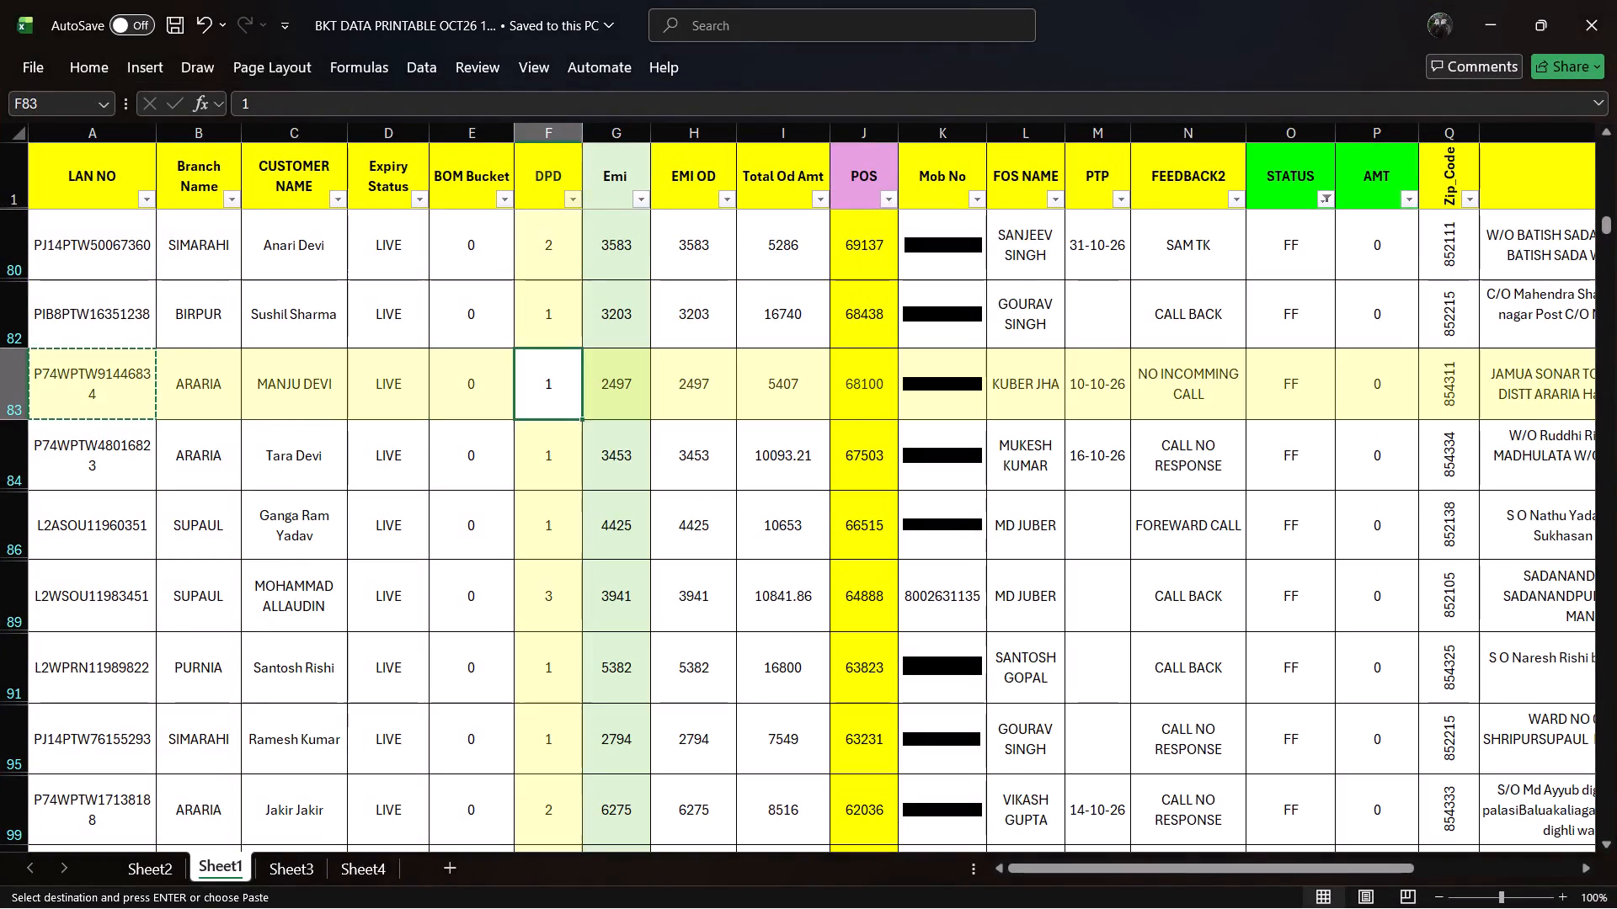
{"action": "key", "text": "Right"}
{"action": "key", "text": "Right"}
{"action": "key", "text": "Right"}
{"action": "key", "text": "Right"}
{"action": "key", "text": "Right"}
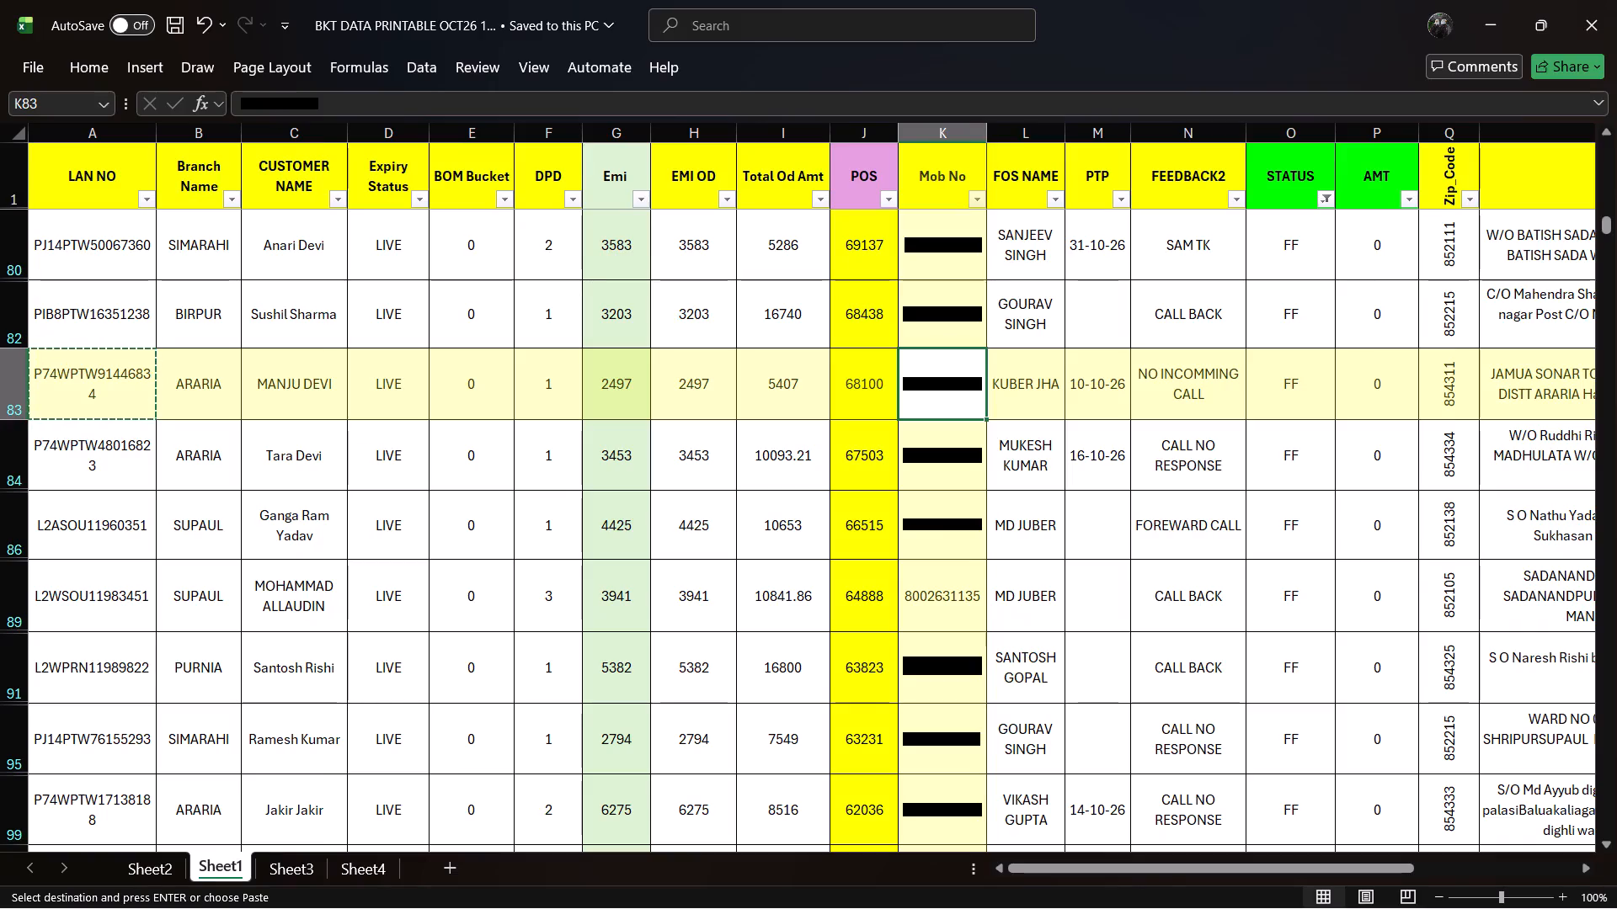
{"action": "key", "text": "Right"}
{"action": "key", "text": "Right"}
Review the PTP date and mobile number of the ARARIA loan in row 84.
{"action": "key", "text": "Down"}
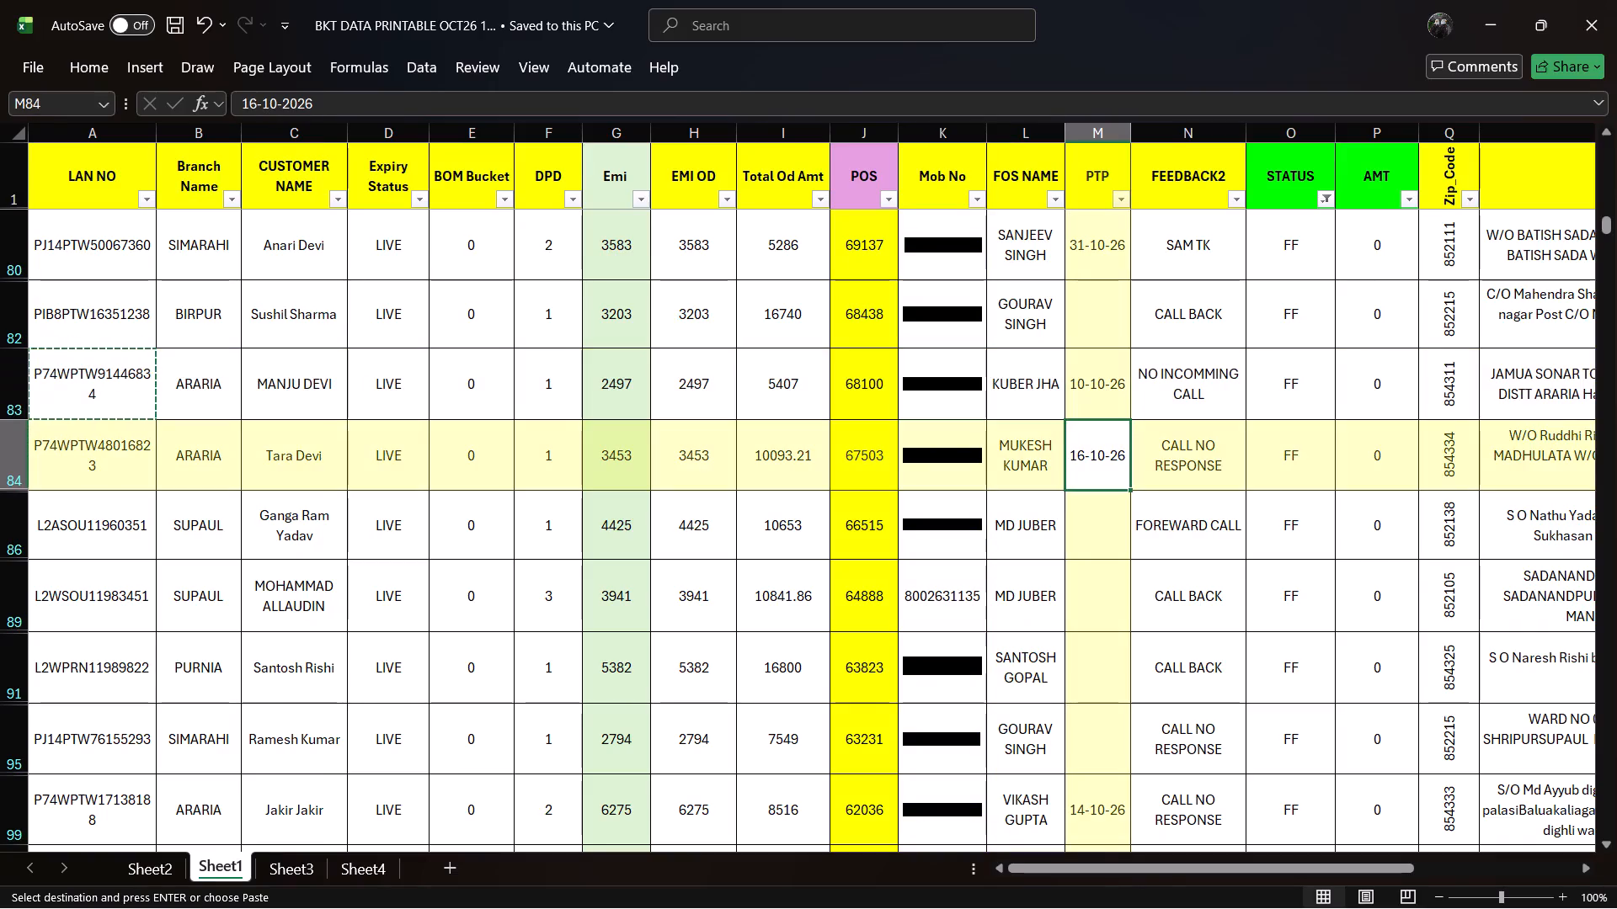
{"action": "key", "text": "Left"}
{"action": "key", "text": "Left"}
{"action": "key", "text": "Left"}
{"action": "key", "text": "Right"}
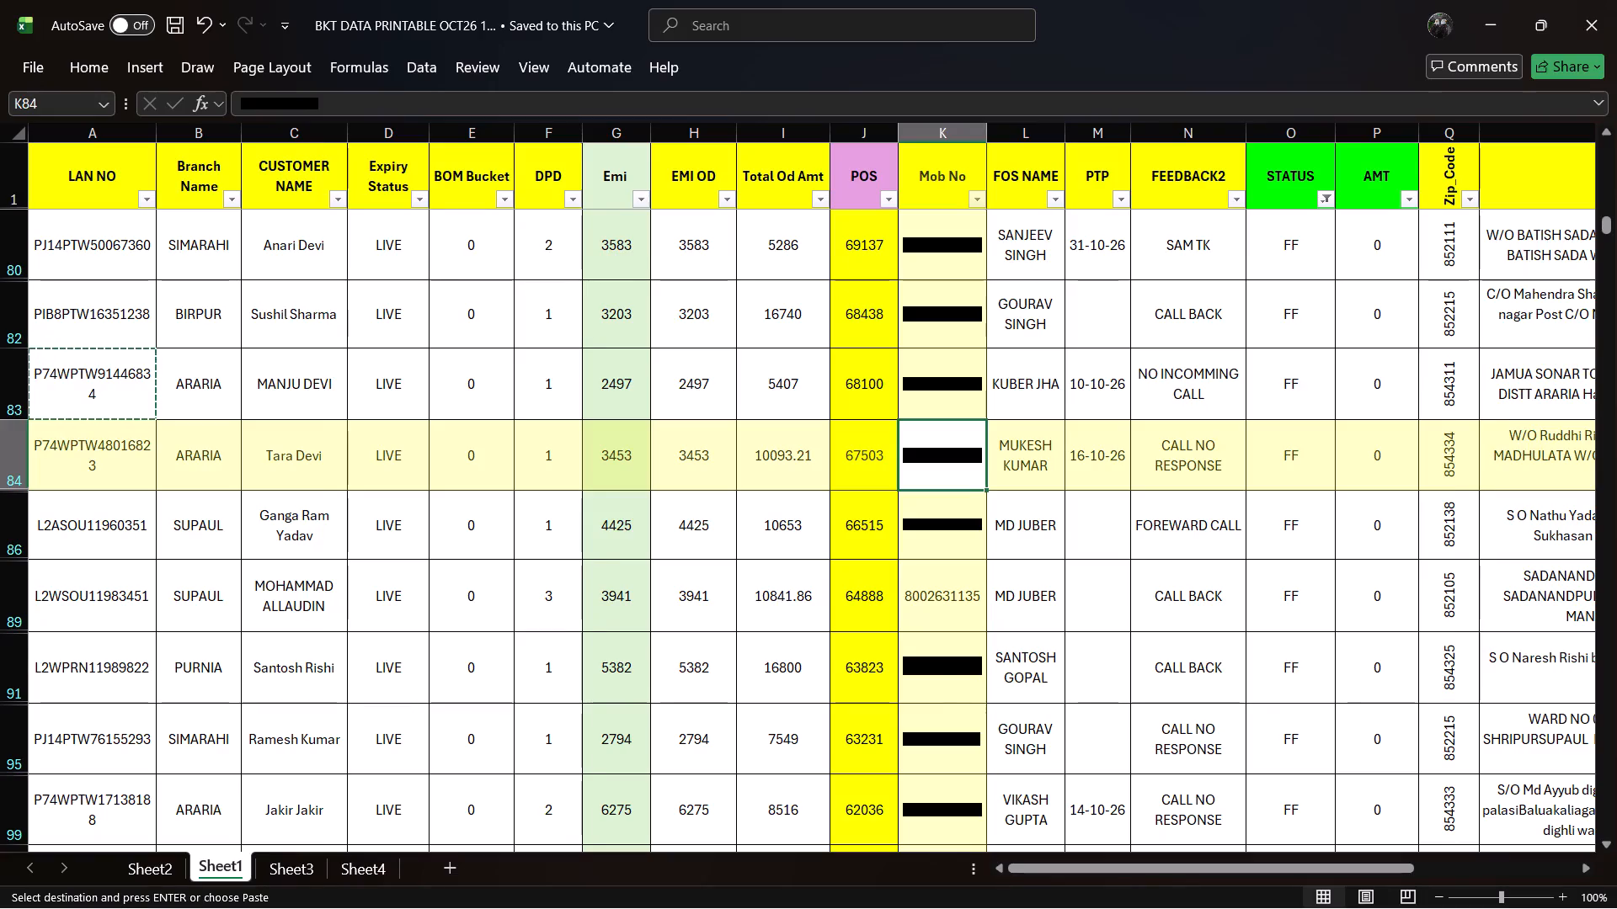
Copy row 84's LAN, search for it on the DMS portal's Agency Receipting page and open the matching loan to check its dues.
{"action": "key", "text": "Left"}
{"action": "key", "text": "Left"}
{"action": "key", "text": "Left"}
{"action": "key", "text": "Left"}
{"action": "key", "text": "Left"}
{"action": "key", "text": "Left"}
{"action": "key", "text": "Left"}
{"action": "key", "text": "Left"}
{"action": "key", "text": "Left"}
{"action": "key", "text": "Left"}
{"action": "key", "text": "Left"}
{"action": "key", "text": "Left"}
{"action": "key", "text": "Left"}
{"action": "key", "text": "Left"}
{"action": "key", "text": "Left"}
{"action": "key", "text": "Left"}
{"action": "key", "text": "Left"}
{"action": "key", "text": "Left"}
{"action": "key", "text": "Left"}
{"action": "key", "text": "Left"}
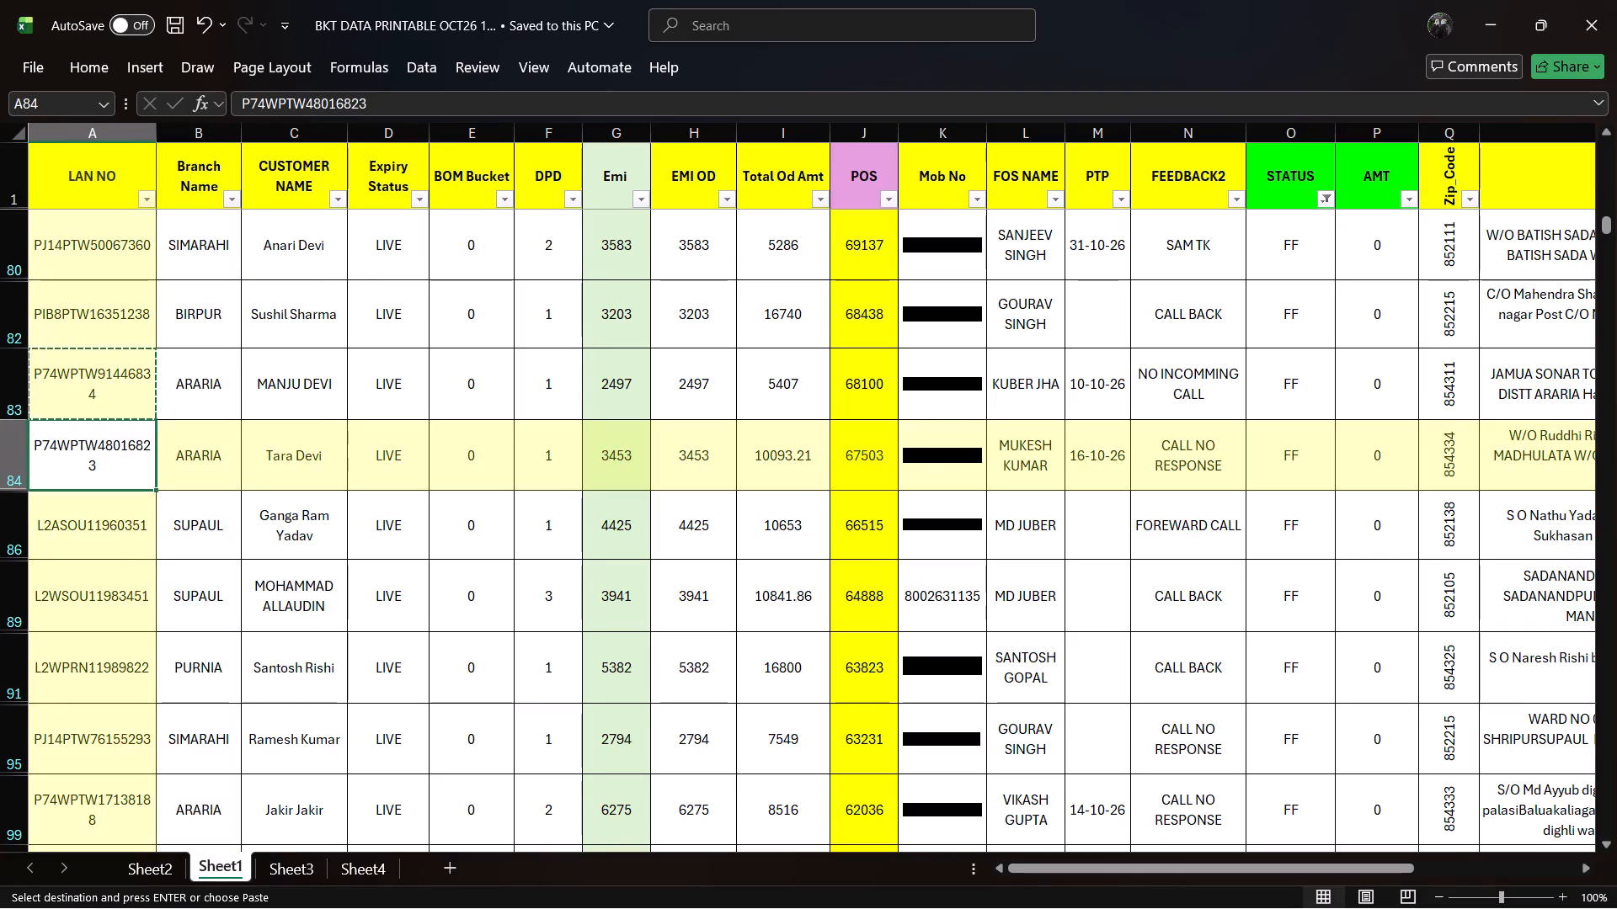
{"action": "left_click", "coordinate": [99, 462]}
{"action": "left_click", "coordinate": [99, 462]}
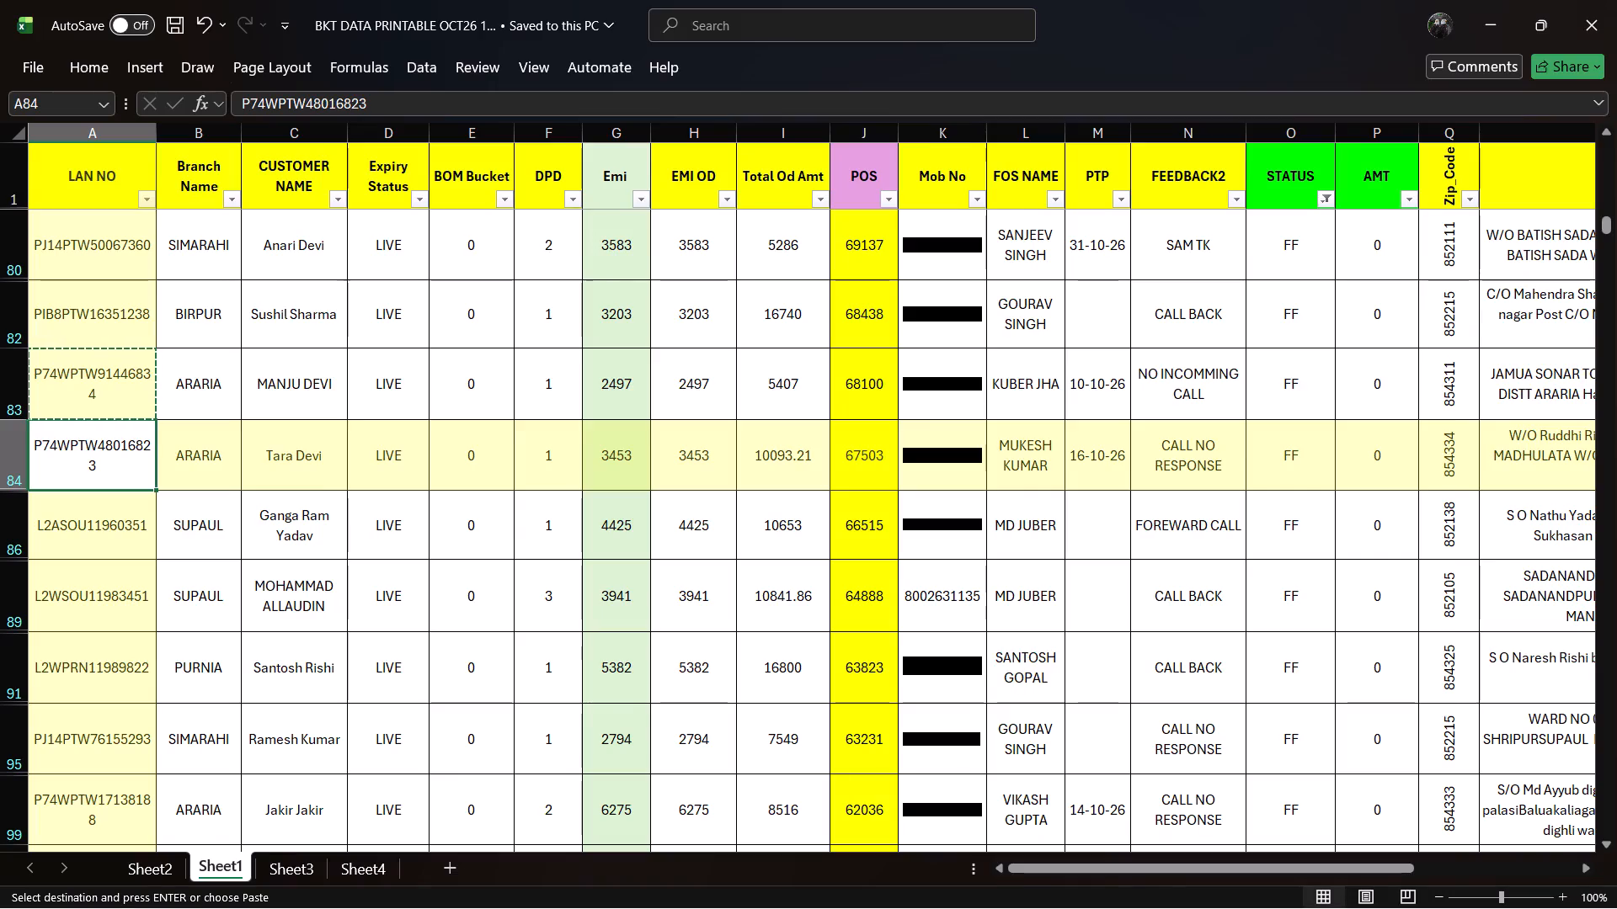
{"action": "left_click", "coordinate": [262, 446]}
{"action": "left_click", "coordinate": [113, 453]}
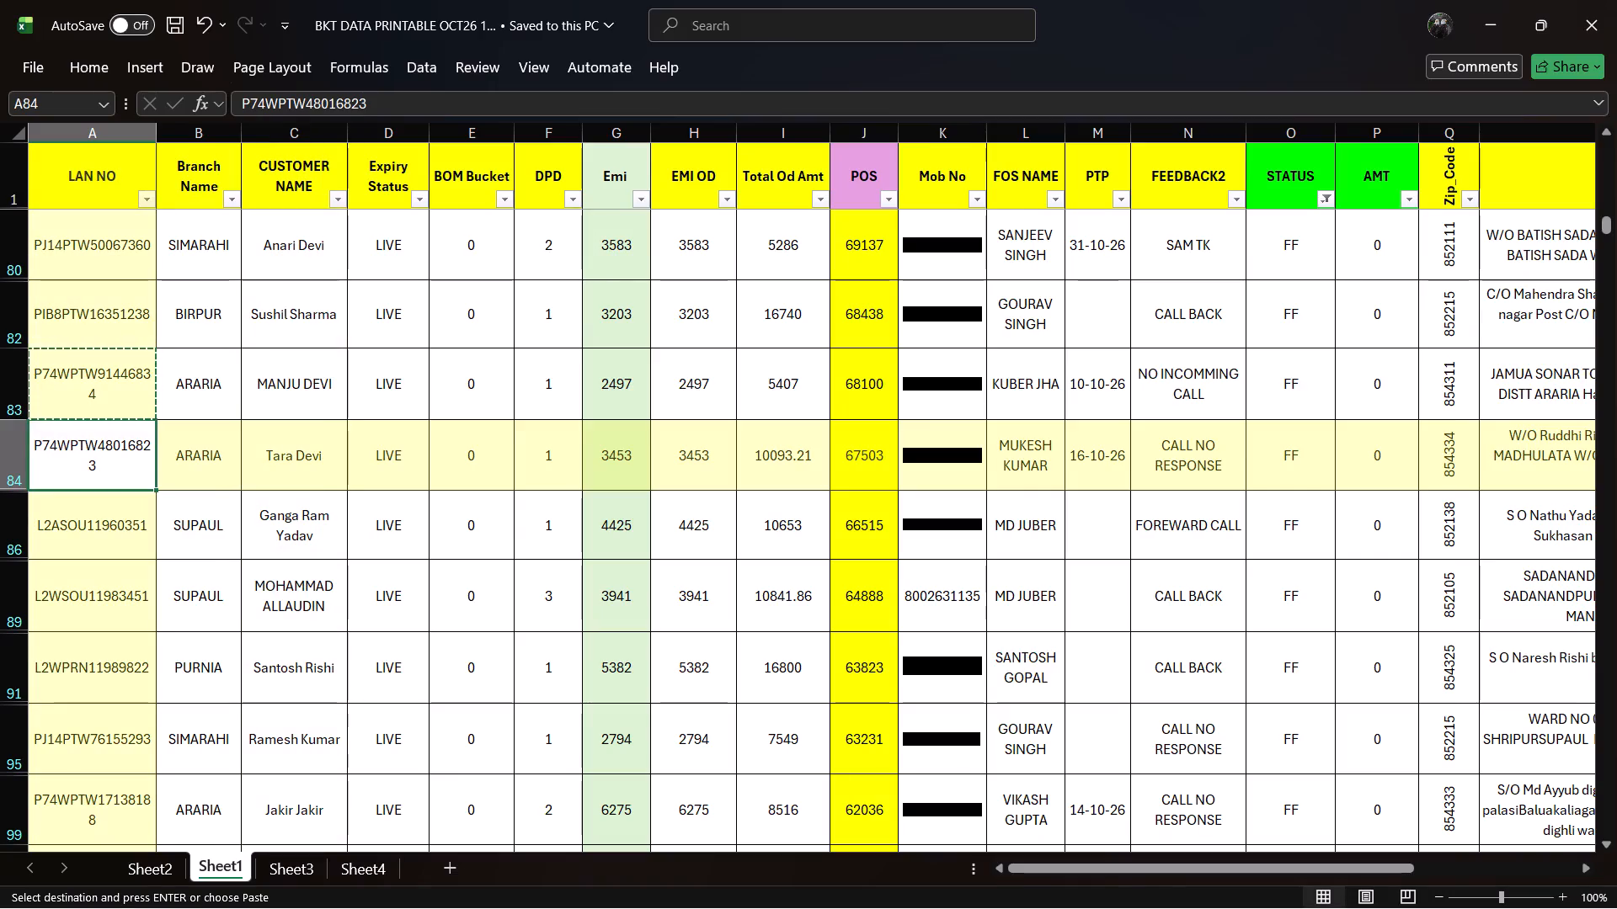
{"action": "key", "text": "ctrl+c"}
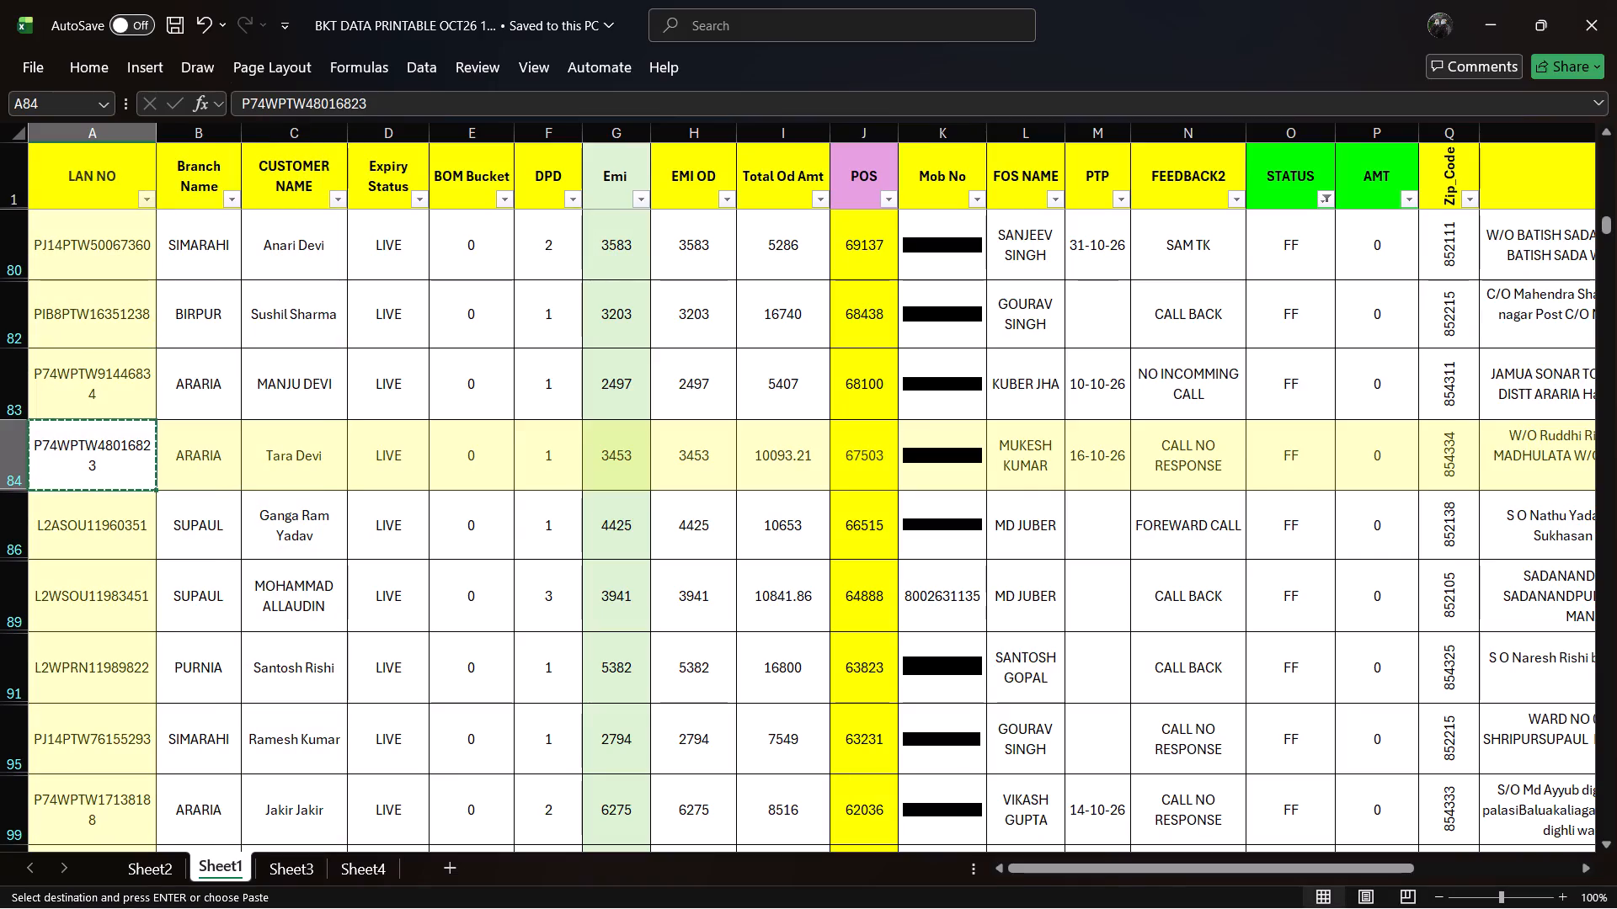
{"action": "key", "text": "super+Tab"}
{"action": "left_click", "coordinate": [789, 216]}
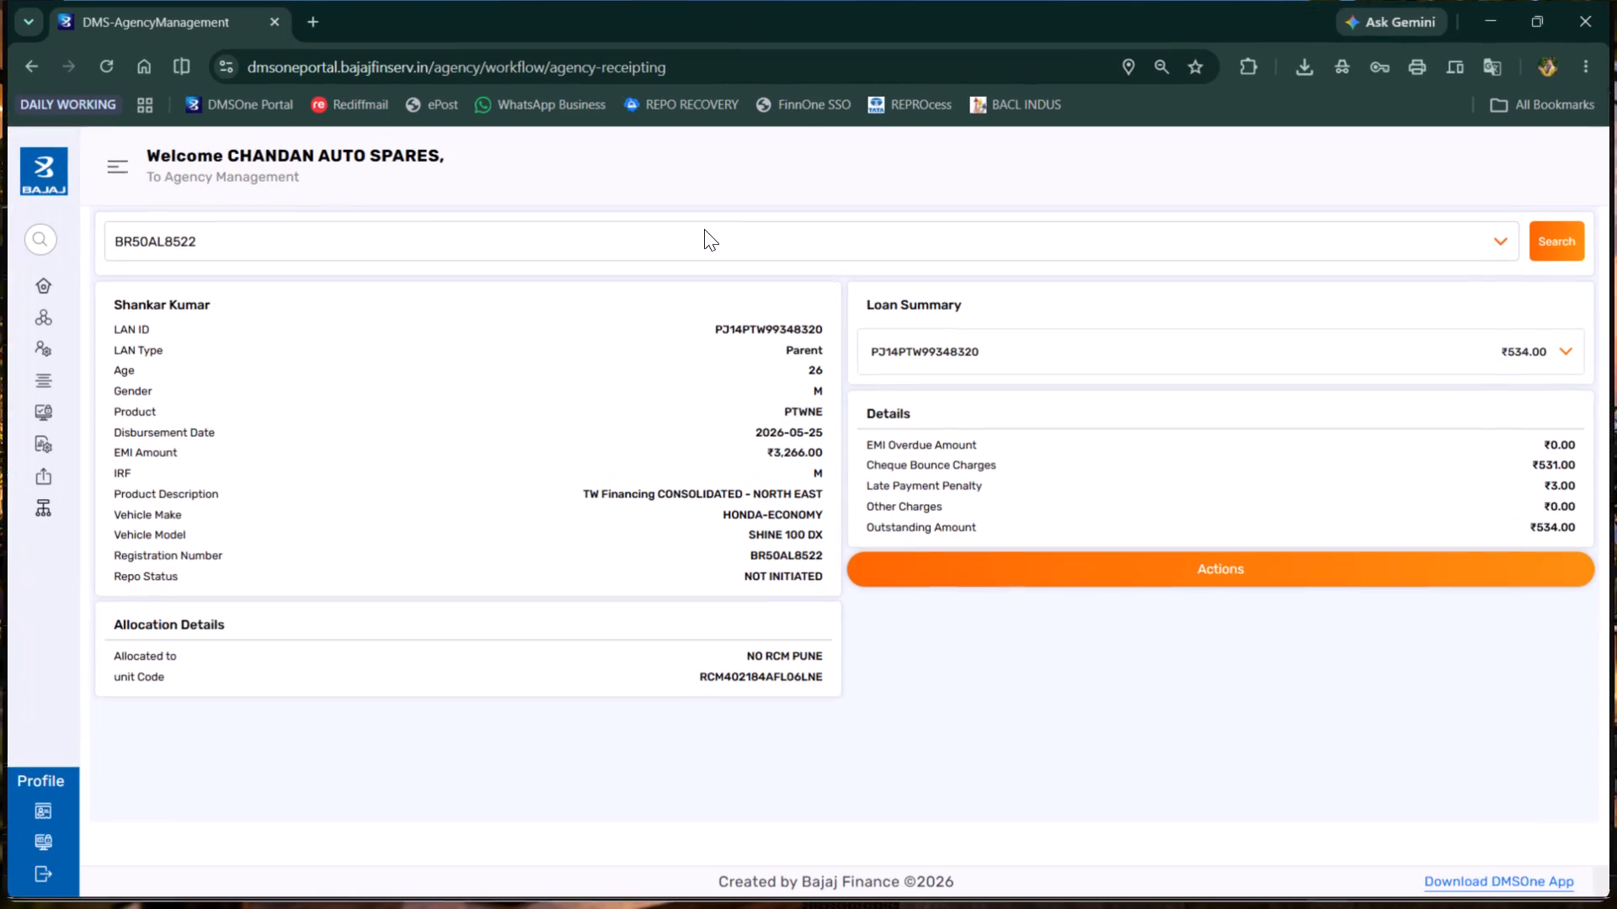
{"action": "left_click", "coordinate": [184, 247]}
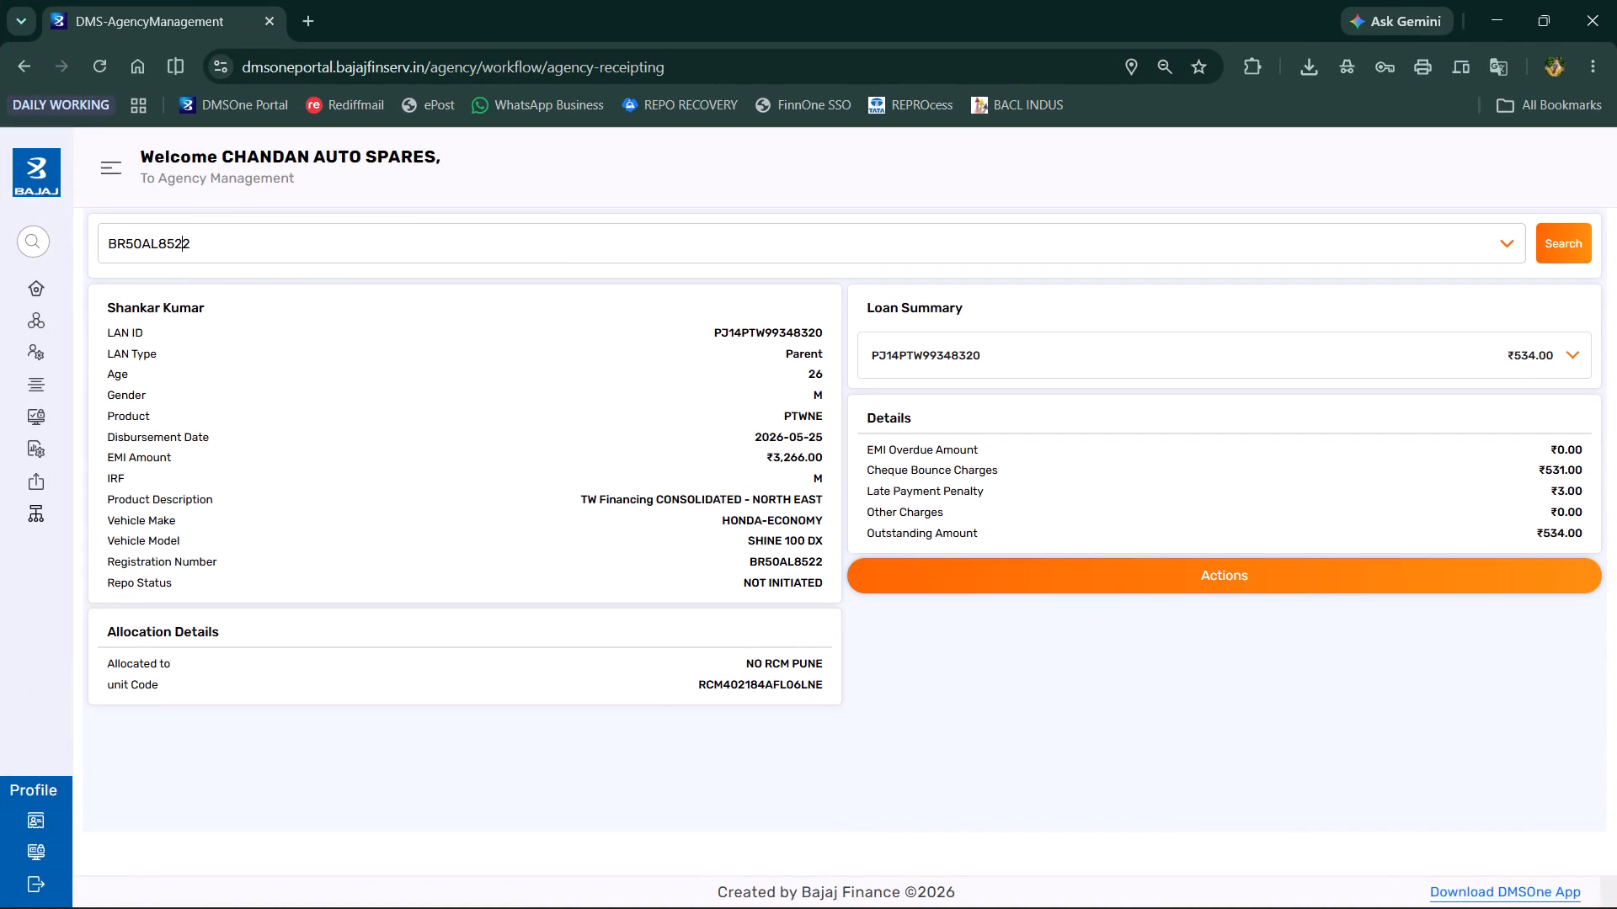
{"action": "left_click", "coordinate": [195, 247]}
{"action": "key", "text": "BackSpace"}
{"action": "key", "text": "BackSpace"}
{"action": "key", "text": "BackSpace"}
{"action": "key", "text": "BackSpace"}
{"action": "key", "text": "BackSpace"}
{"action": "key", "text": "BackSpace"}
{"action": "key", "text": "BackSpace"}
{"action": "key", "text": "BackSpace"}
{"action": "key", "text": "BackSpace"}
{"action": "key", "text": "BackSpace"}
{"action": "key", "text": "BackSpace"}
{"action": "key", "text": "BackSpace"}
{"action": "key", "text": "BackSpace"}
{"action": "key", "text": "BackSpace"}
{"action": "key", "text": "BackSpace"}
{"action": "key", "text": "BackSpace"}
{"action": "key", "text": "BackSpace"}
{"action": "key", "text": "BackSpace"}
{"action": "key", "text": "BackSpace"}
{"action": "key", "text": "BackSpace"}
{"action": "key", "text": "BackSpace"}
{"action": "key", "text": "ctrl+v"}
{"action": "key", "text": "Return"}
{"action": "key", "text": "Return"}
{"action": "key", "text": "Return"}
{"action": "double_click", "coordinate": [147, 350]}
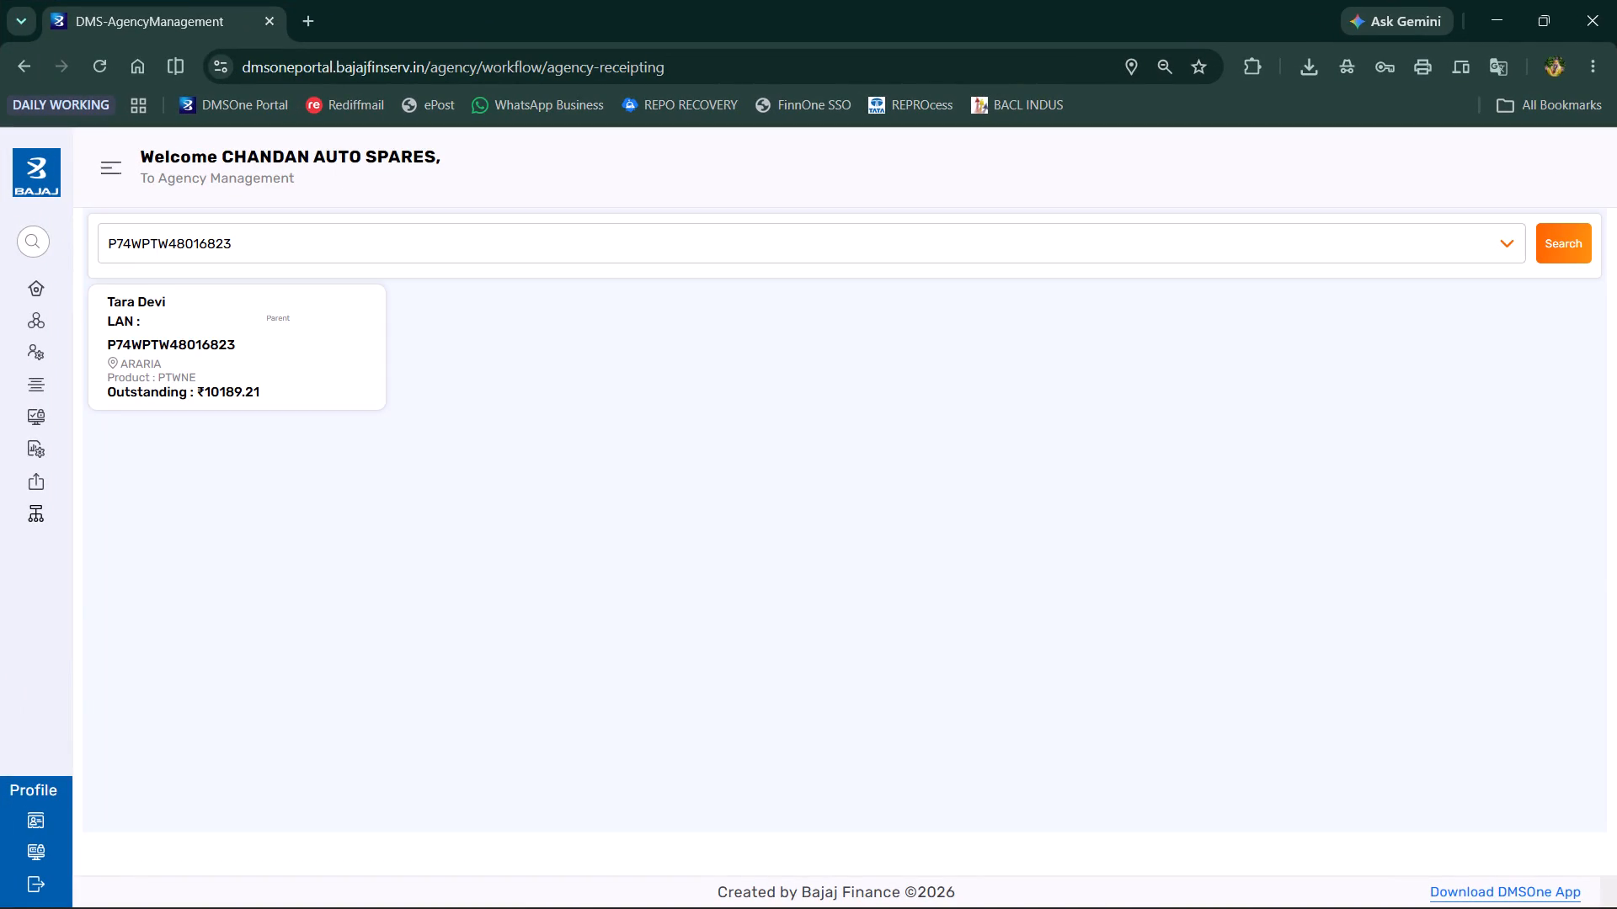
Copy row 86's LAN from the BKT DATA workbook, search the DMS portal for it and open the matching loan to check its dues.
{"action": "key", "text": "super+Tab"}
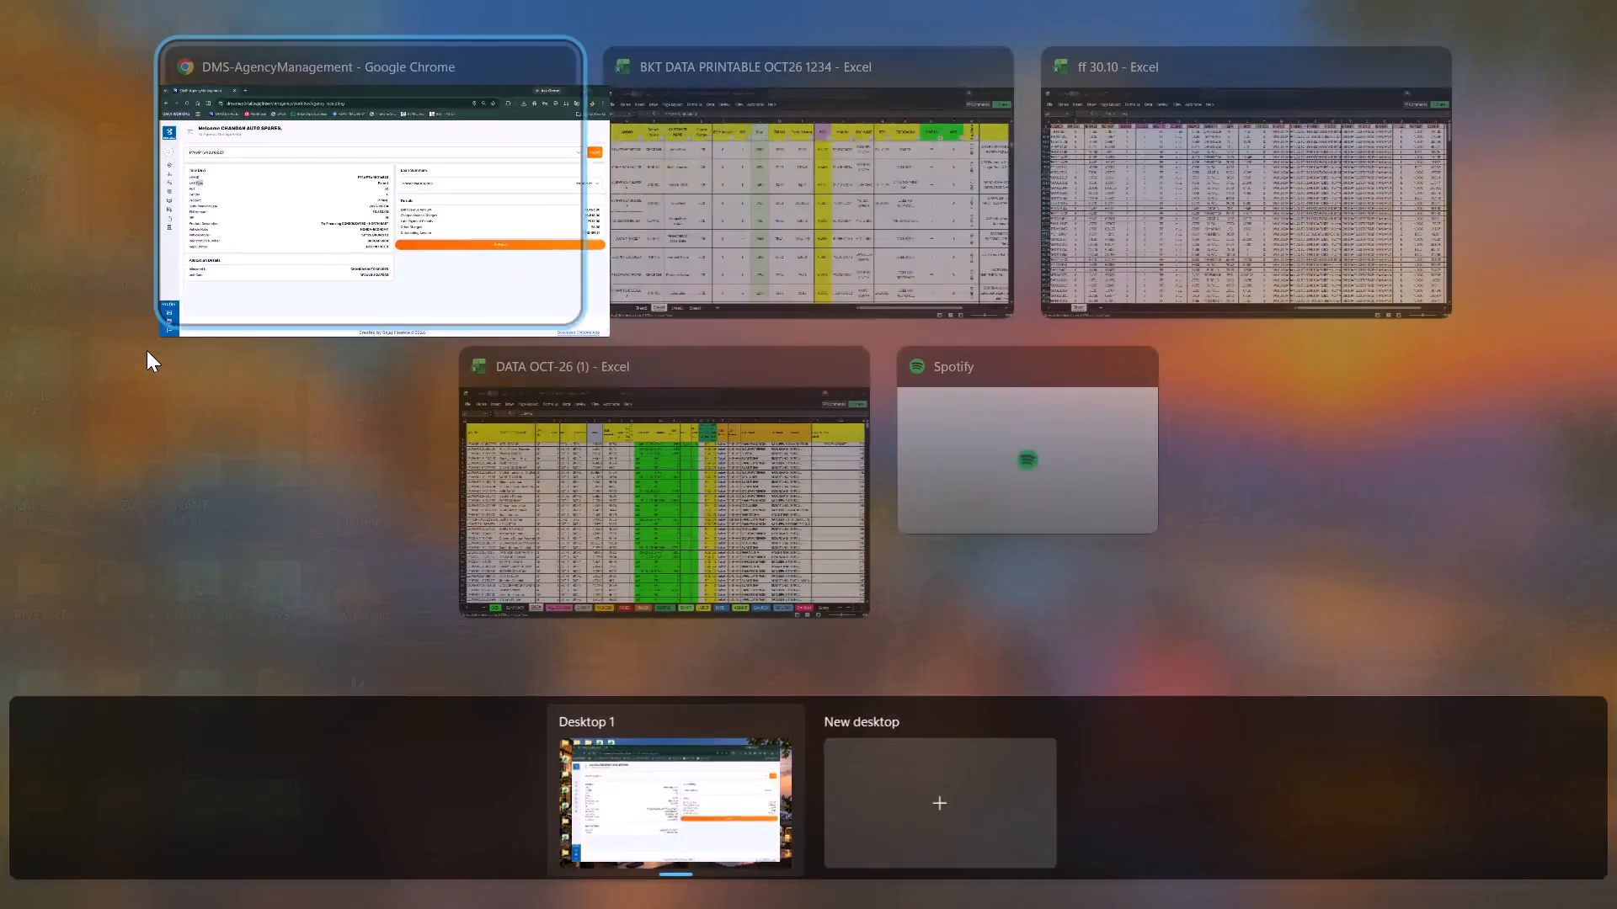
{"action": "left_click", "coordinate": [798, 211]}
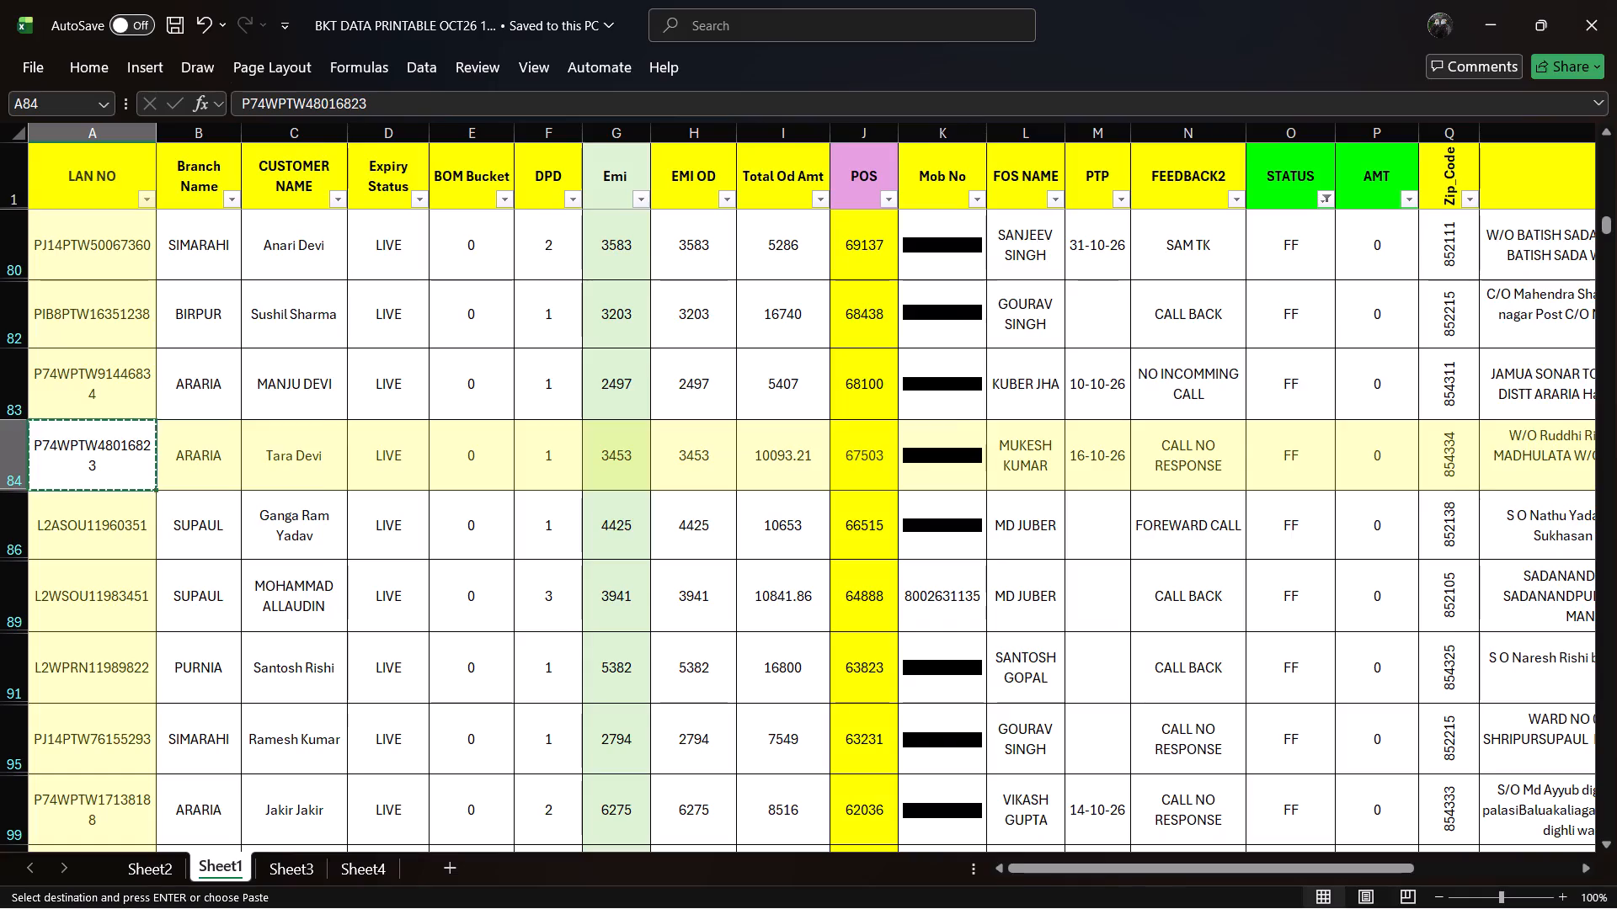
{"action": "key", "text": "Down"}
{"action": "key", "text": "ctrl+c"}
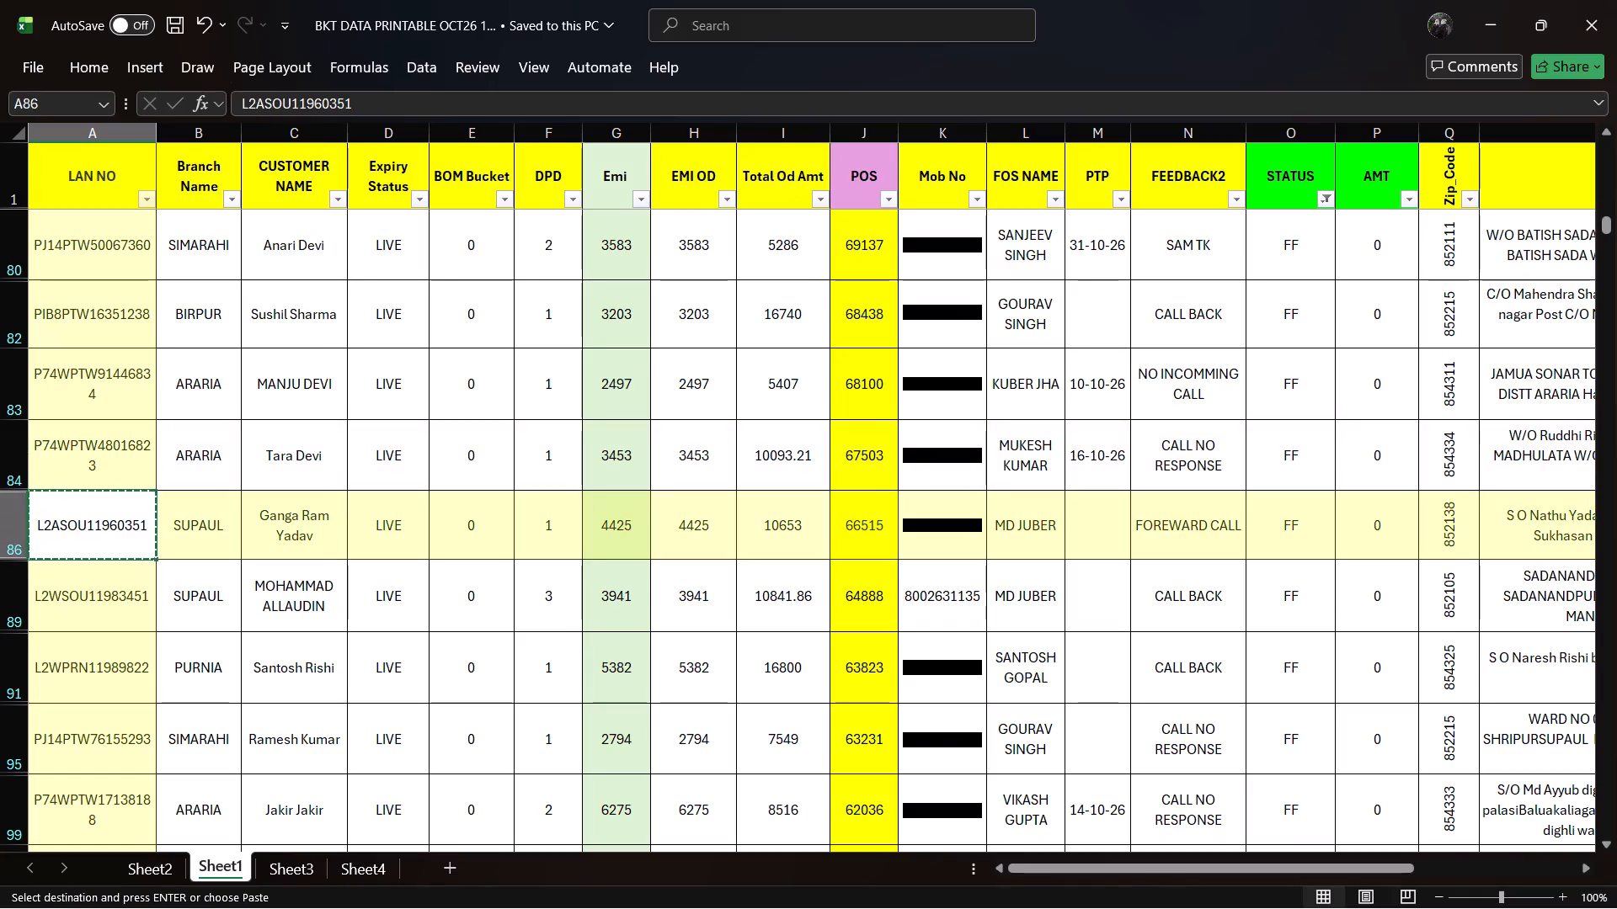
{"action": "key", "text": "Tab"}
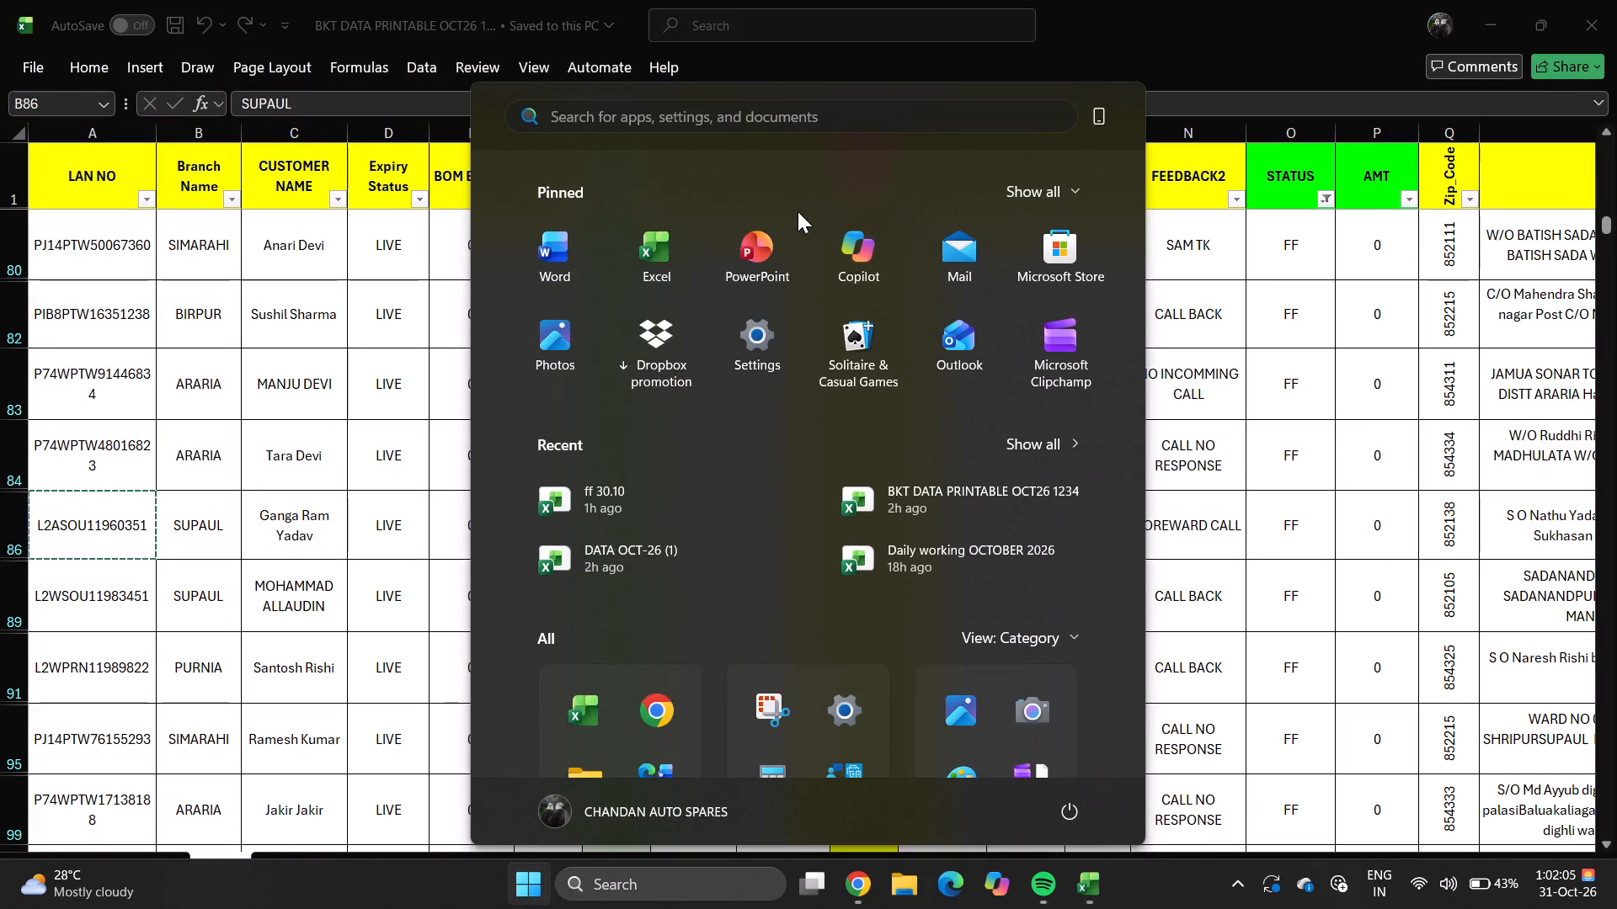
{"action": "left_click", "coordinate": [1445, 354]}
{"action": "key", "text": "super+Tab"}
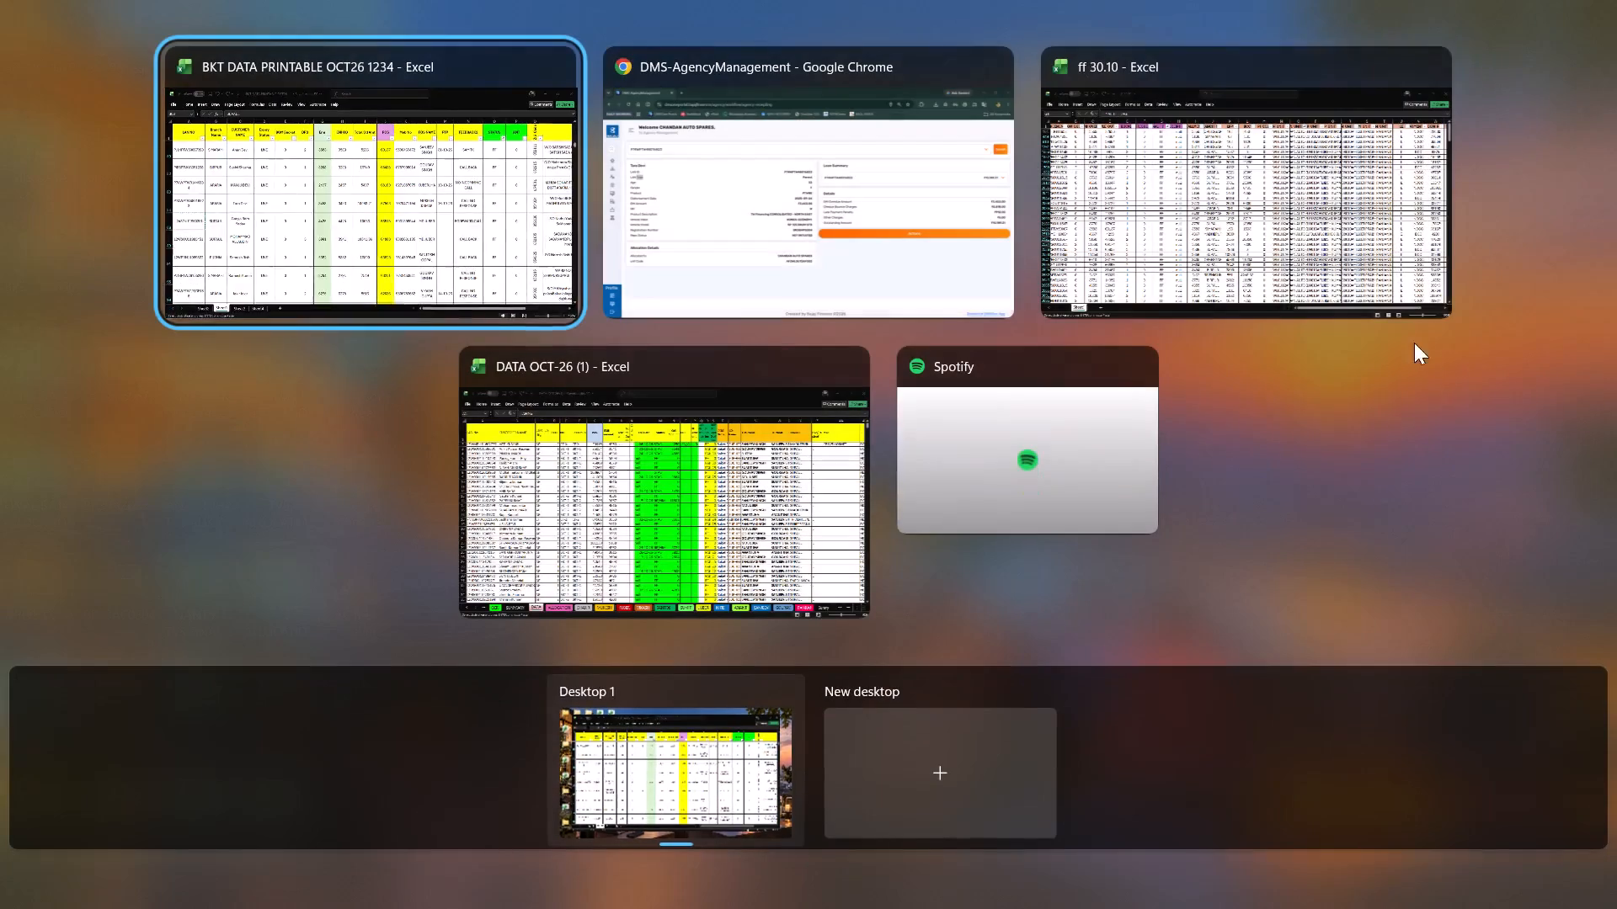
{"action": "left_click", "coordinate": [728, 207]}
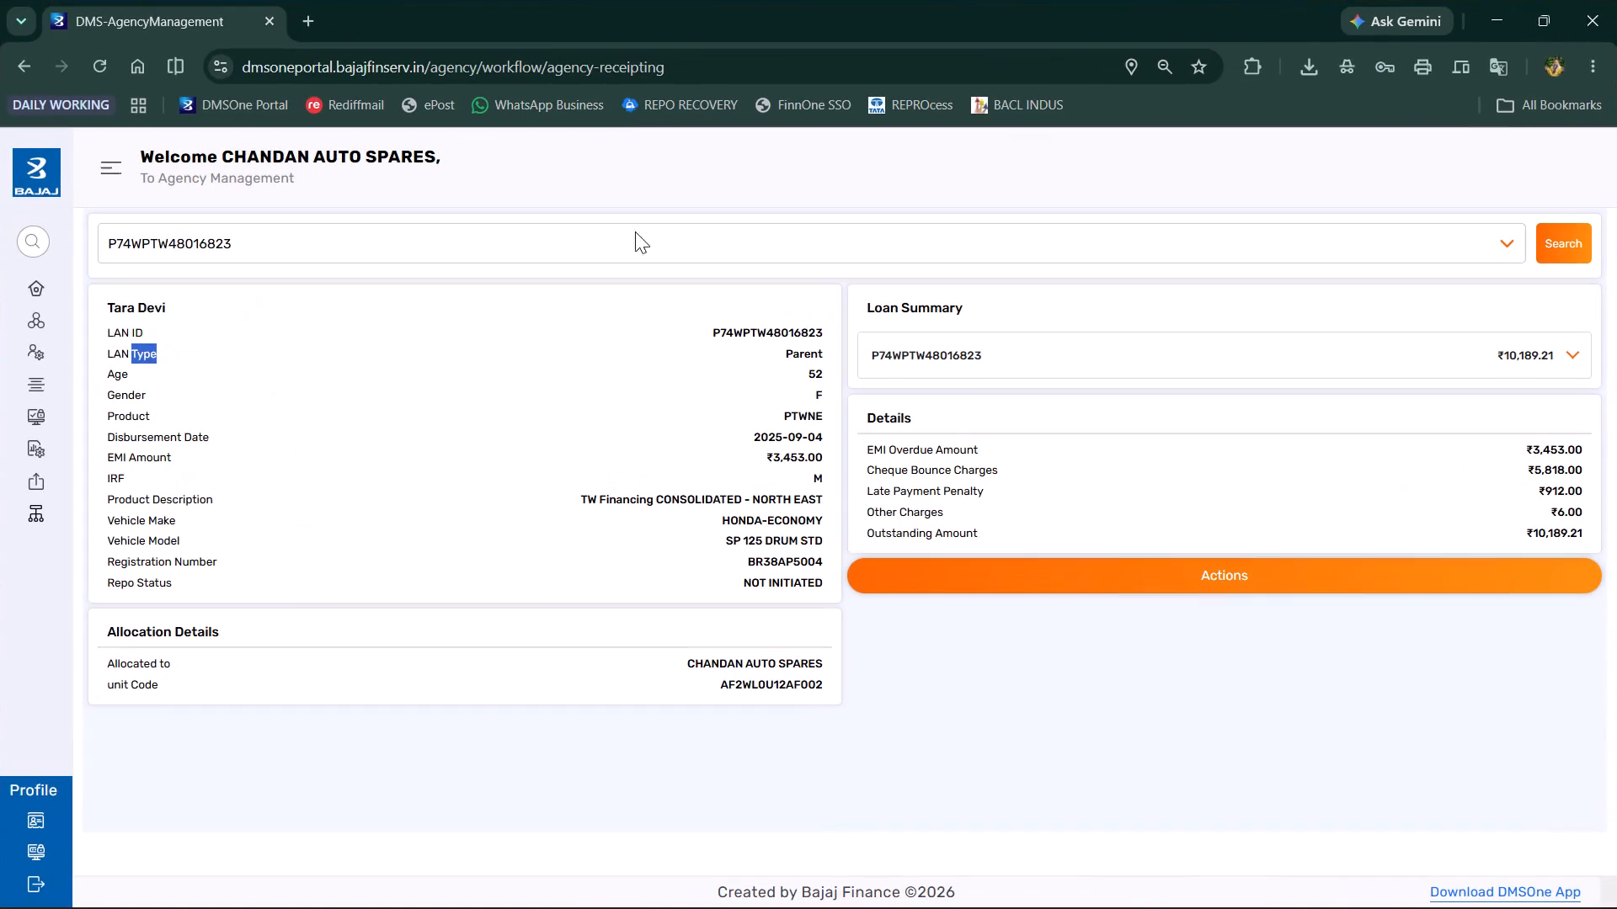
{"action": "triple_click", "coordinate": [295, 242]}
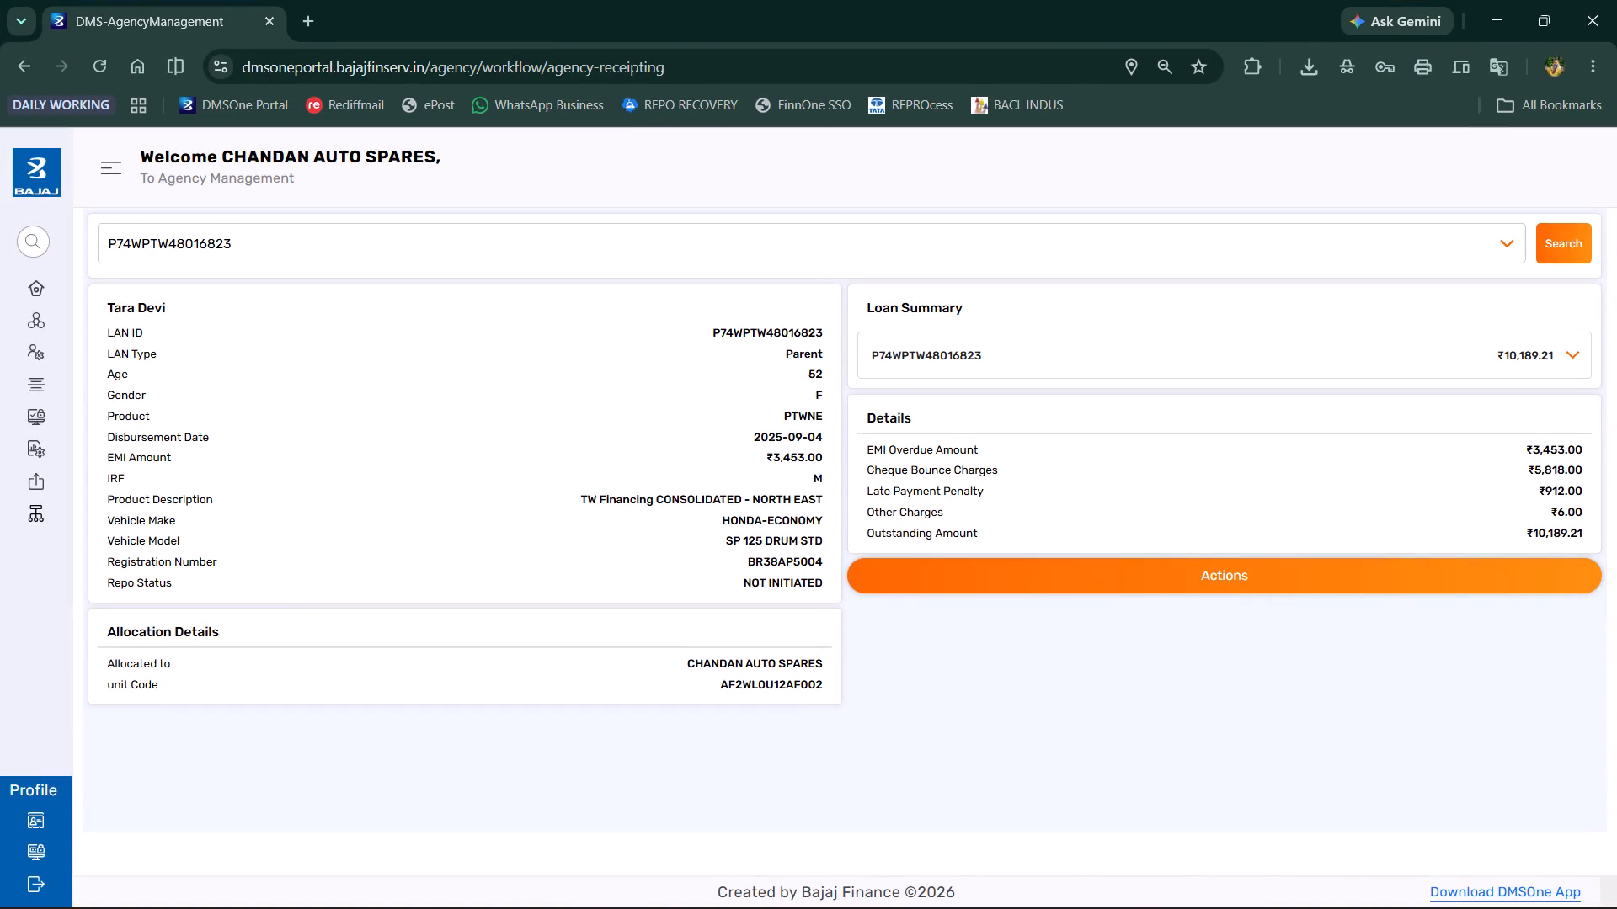
{"action": "double_click", "coordinate": [298, 242]}
{"action": "key", "text": "BackSpace"}
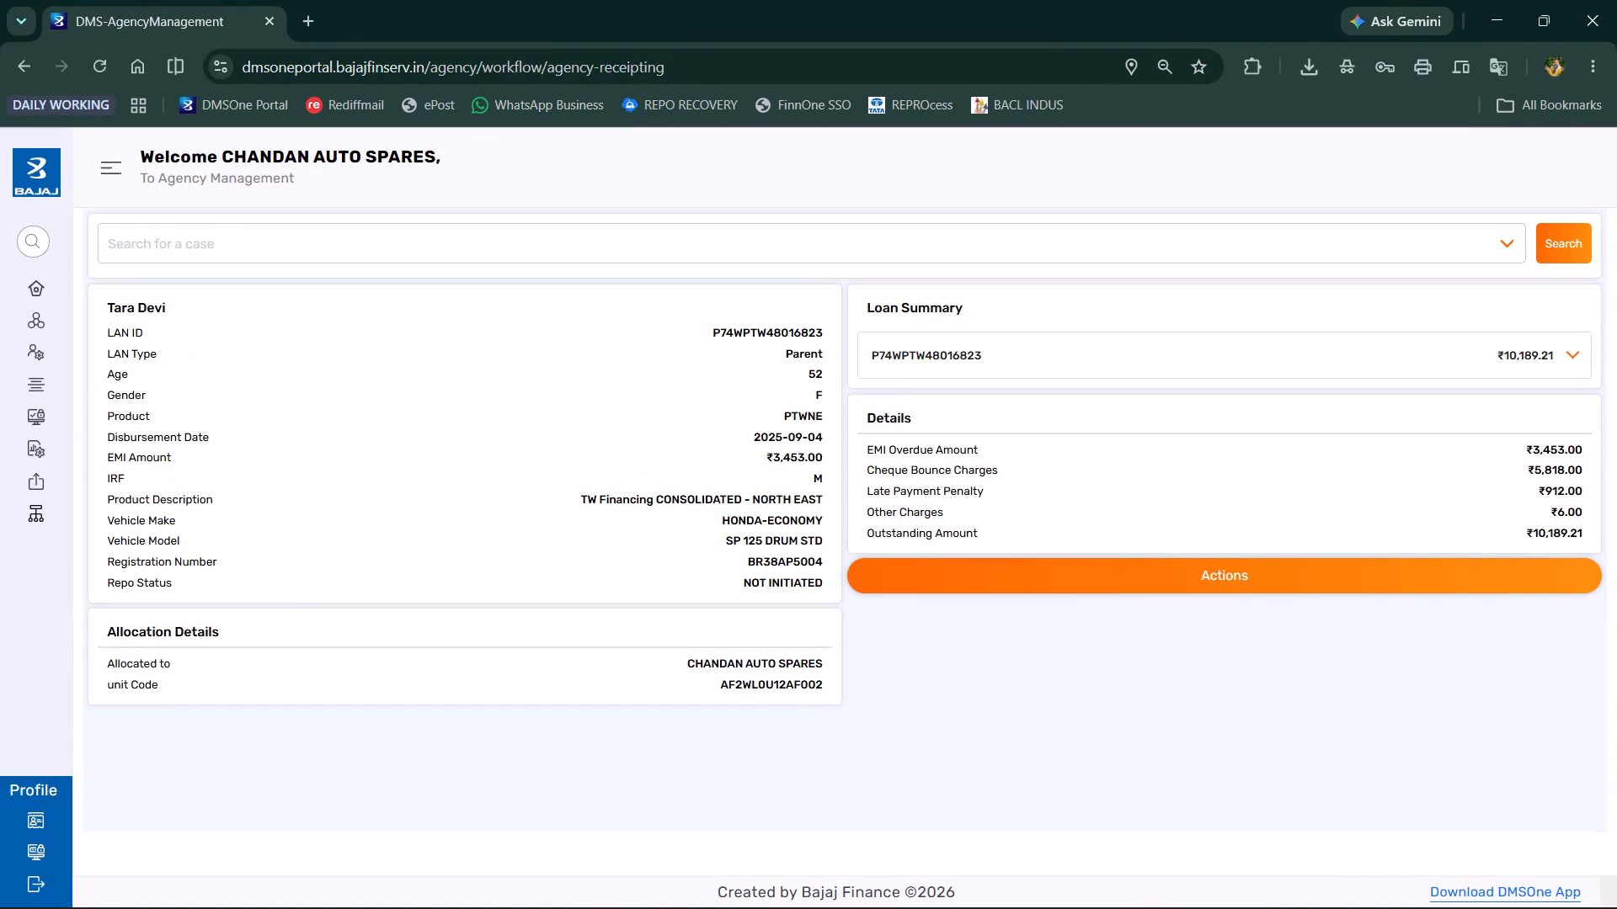
{"action": "key", "text": "ctrl+v"}
{"action": "key", "text": "Return"}
{"action": "key", "text": "Return"}
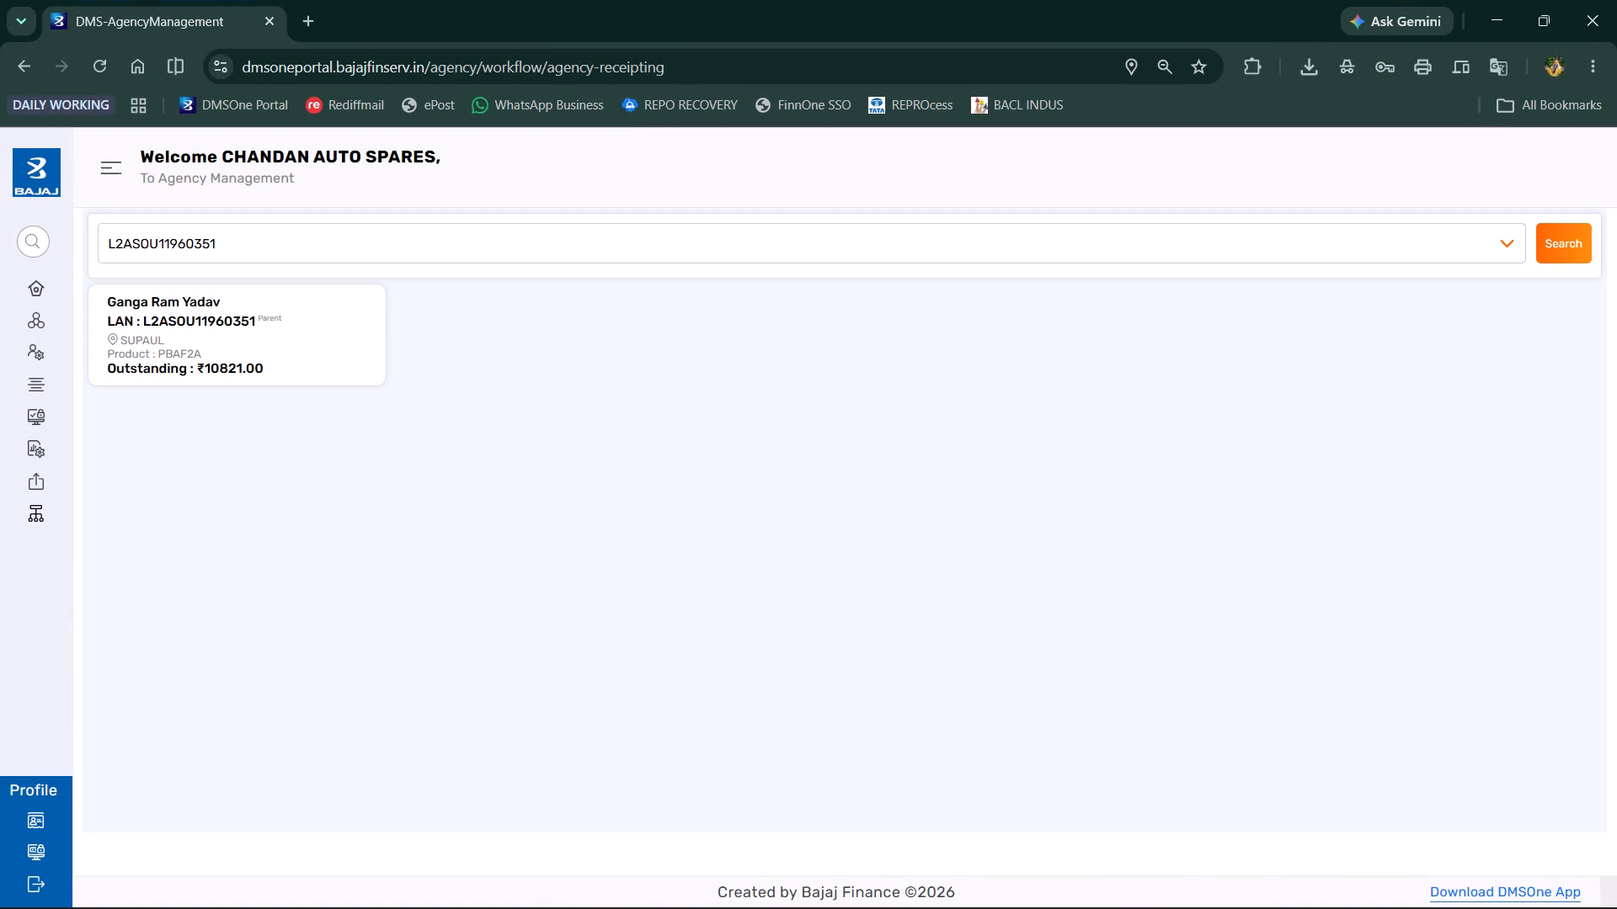
{"action": "double_click", "coordinate": [157, 356]}
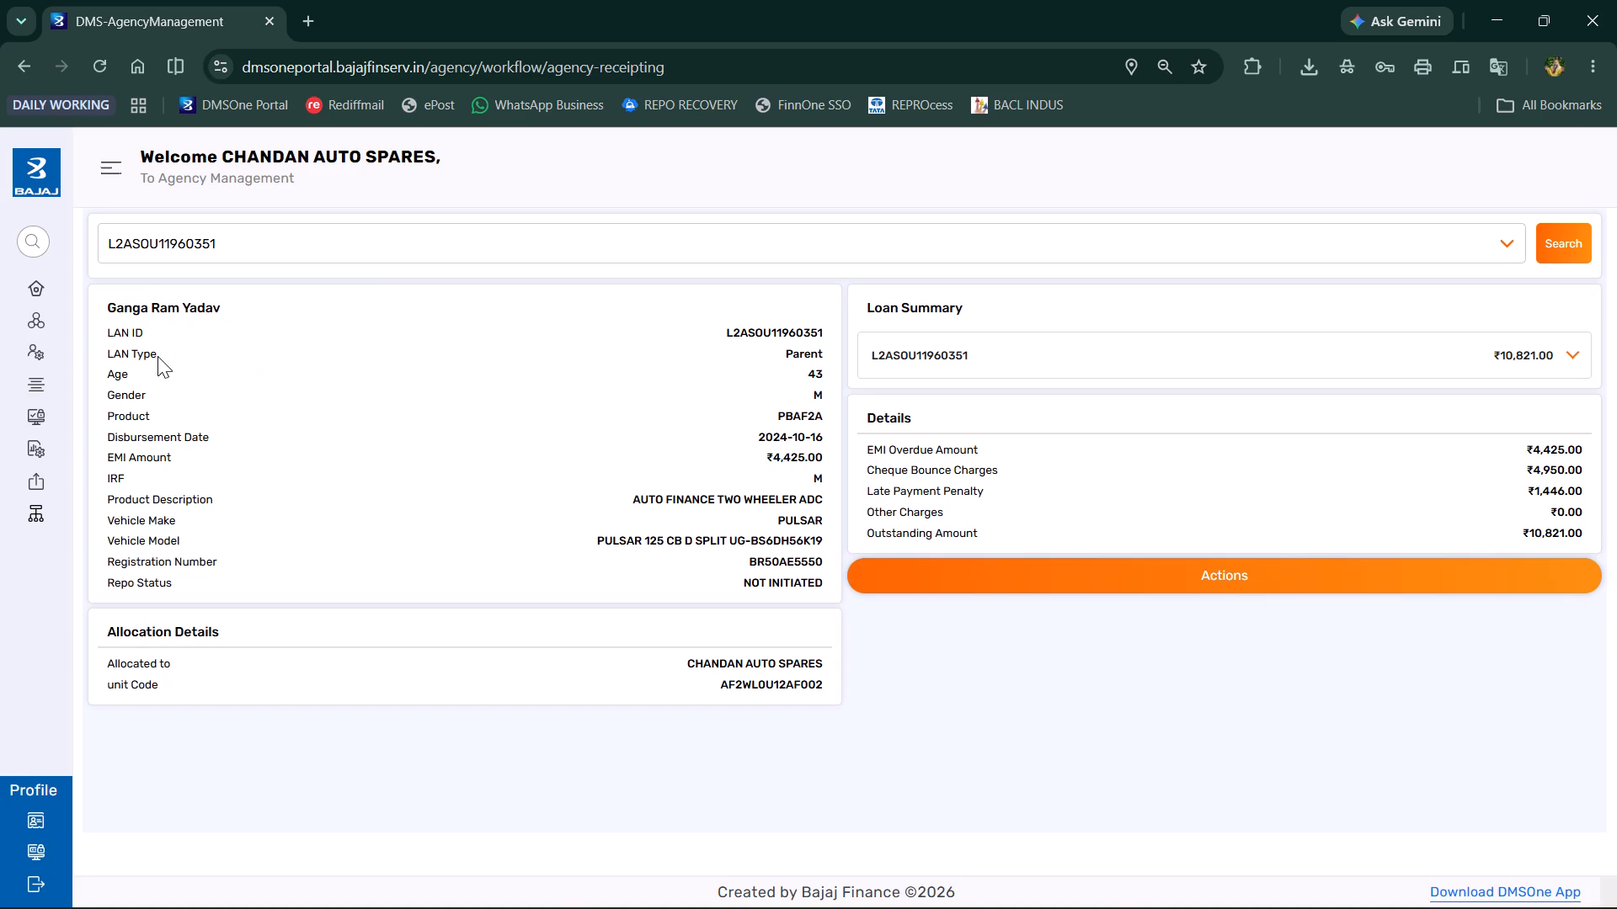
Copy row 89's LAN from the BKT DATA workbook, search the DMS portal for it and open the matching loan to check its dues.
{"action": "key", "text": "super+Tab"}
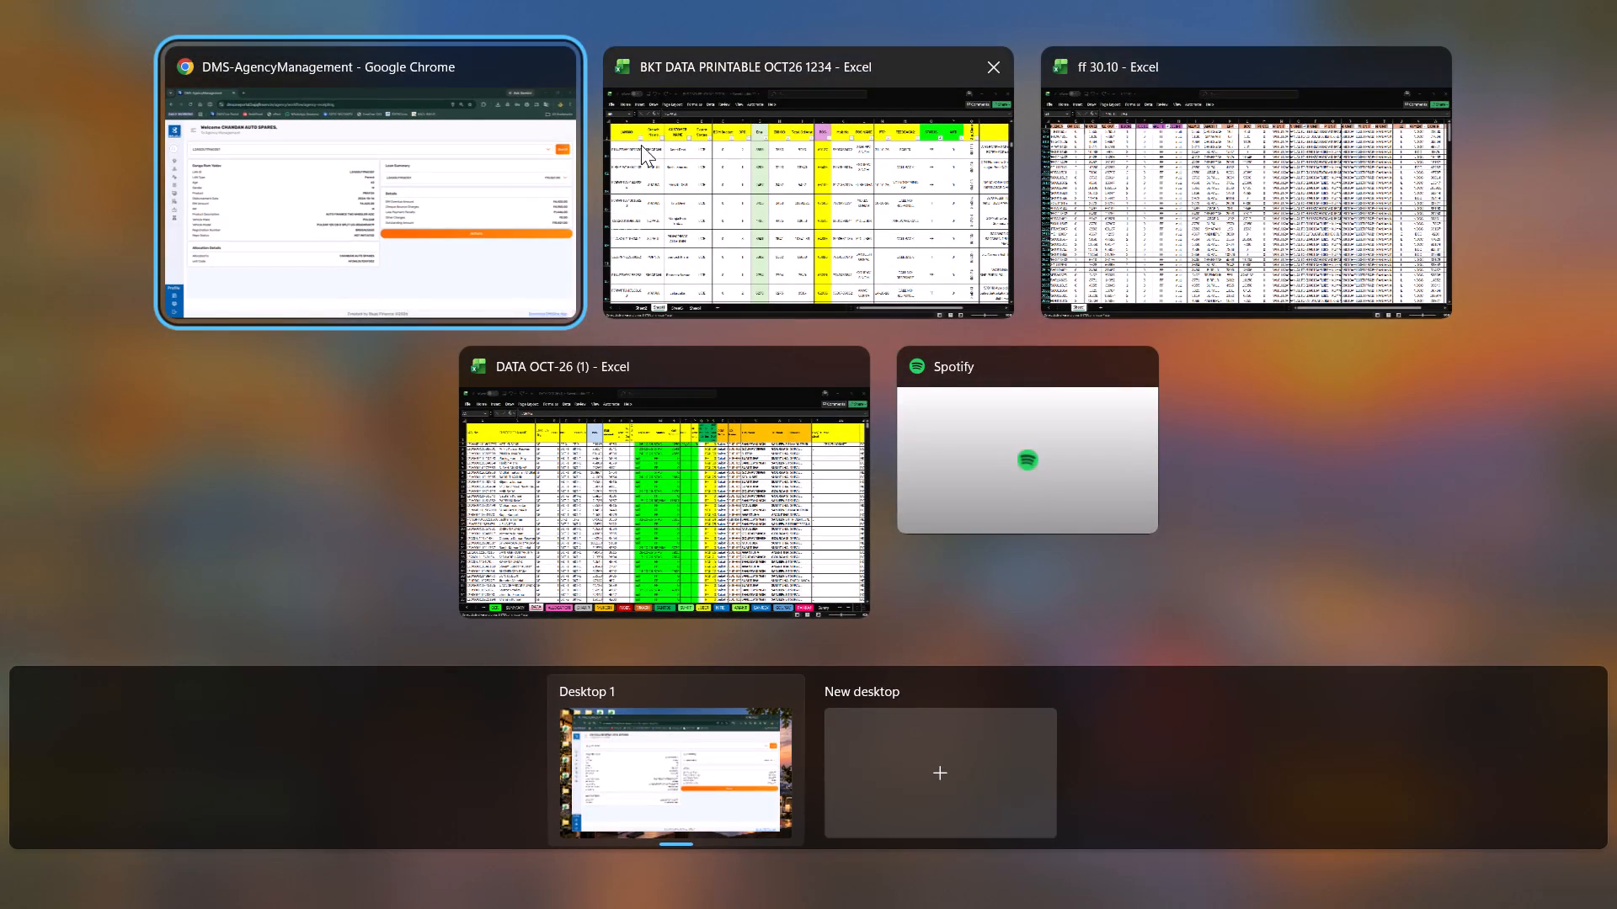
{"action": "left_click", "coordinate": [727, 171]}
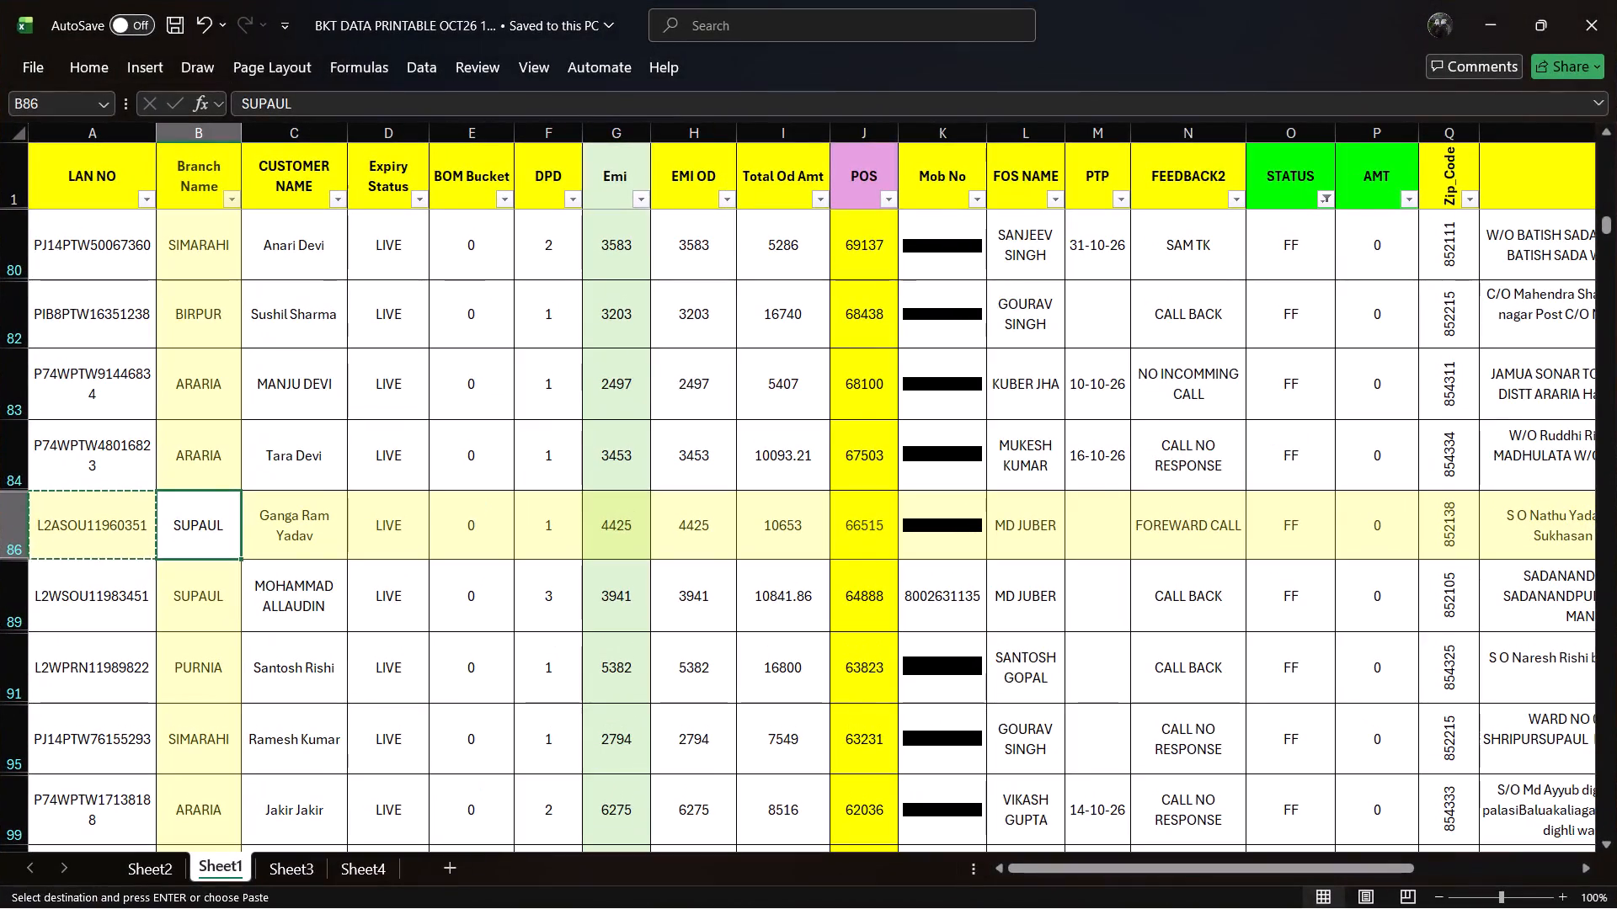
{"action": "left_click", "coordinate": [108, 627]}
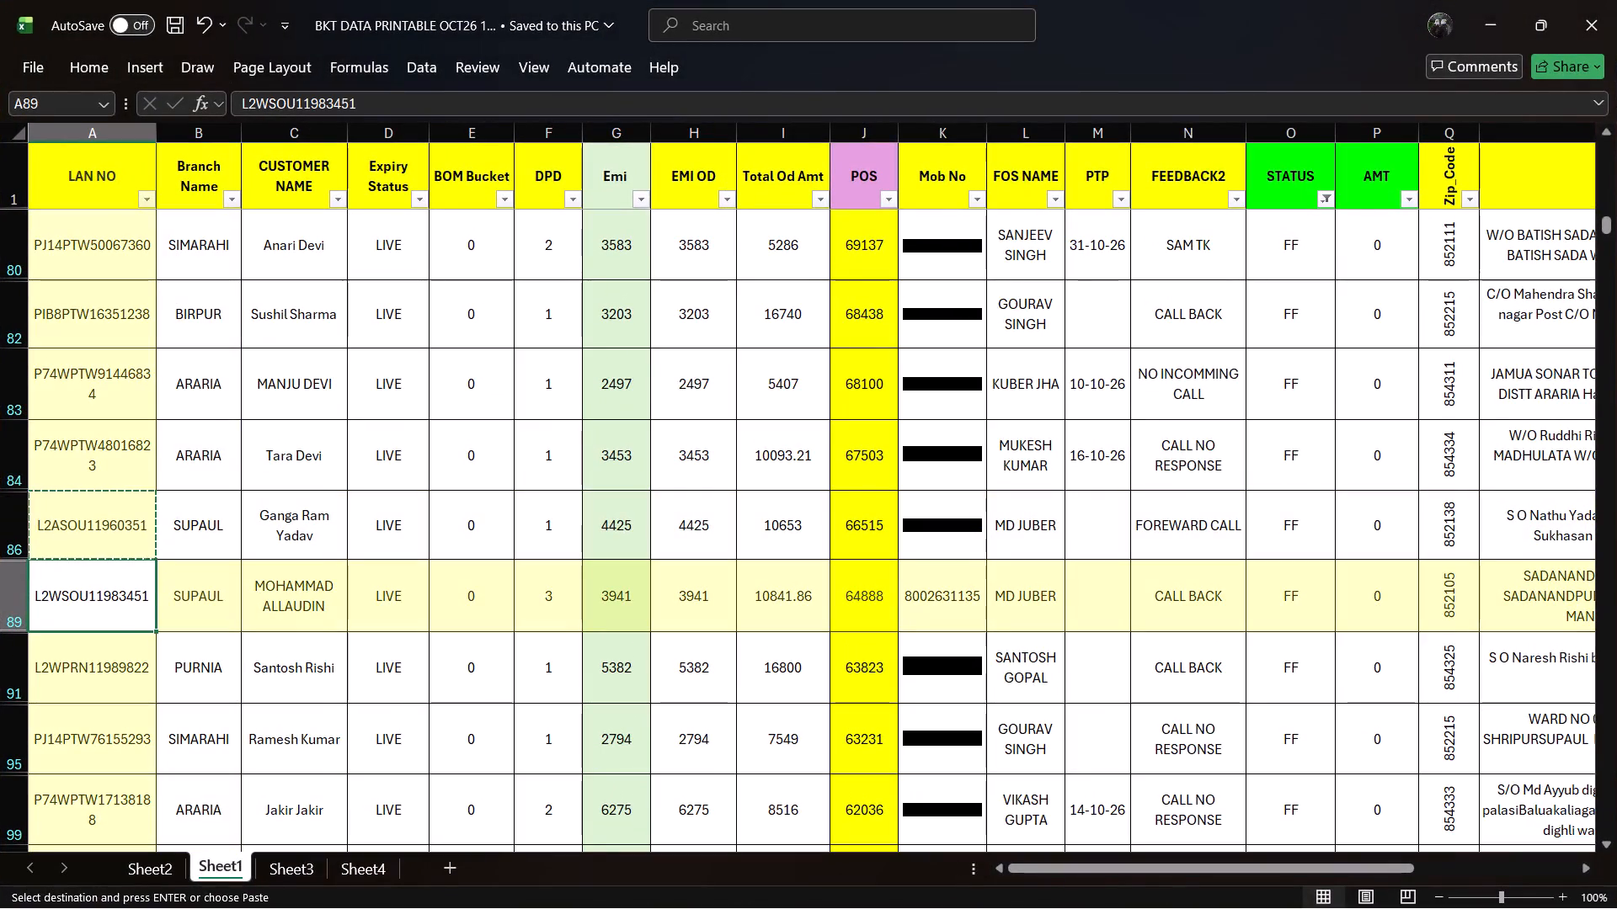
{"action": "key", "text": "ctrl+c"}
{"action": "key", "text": "super+Tab"}
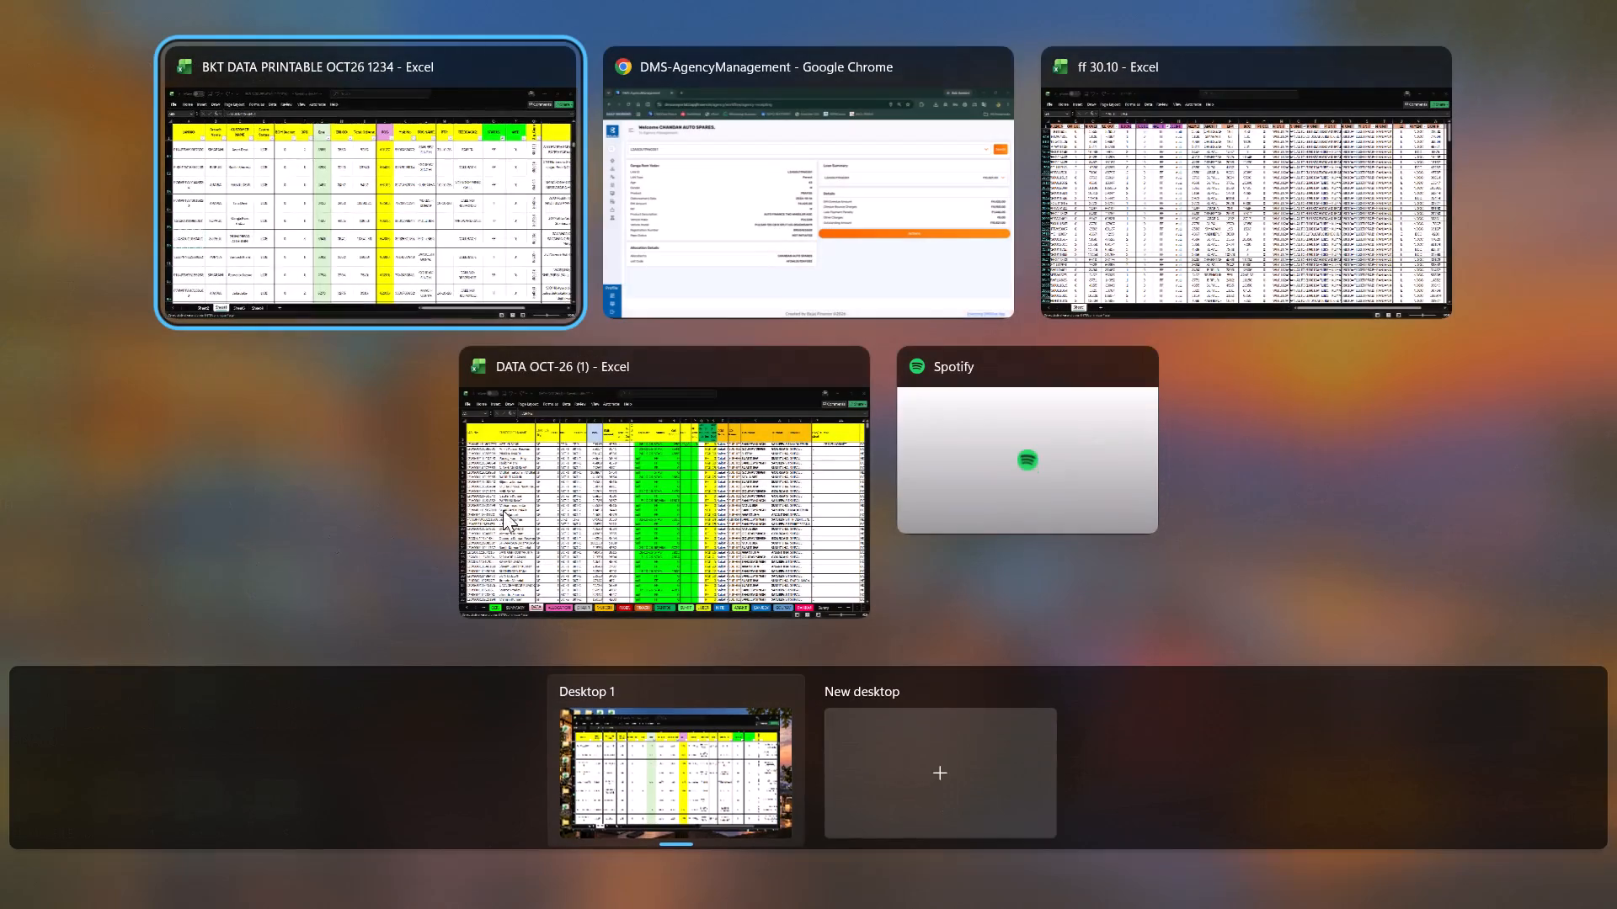
{"action": "double_click", "coordinate": [757, 215]}
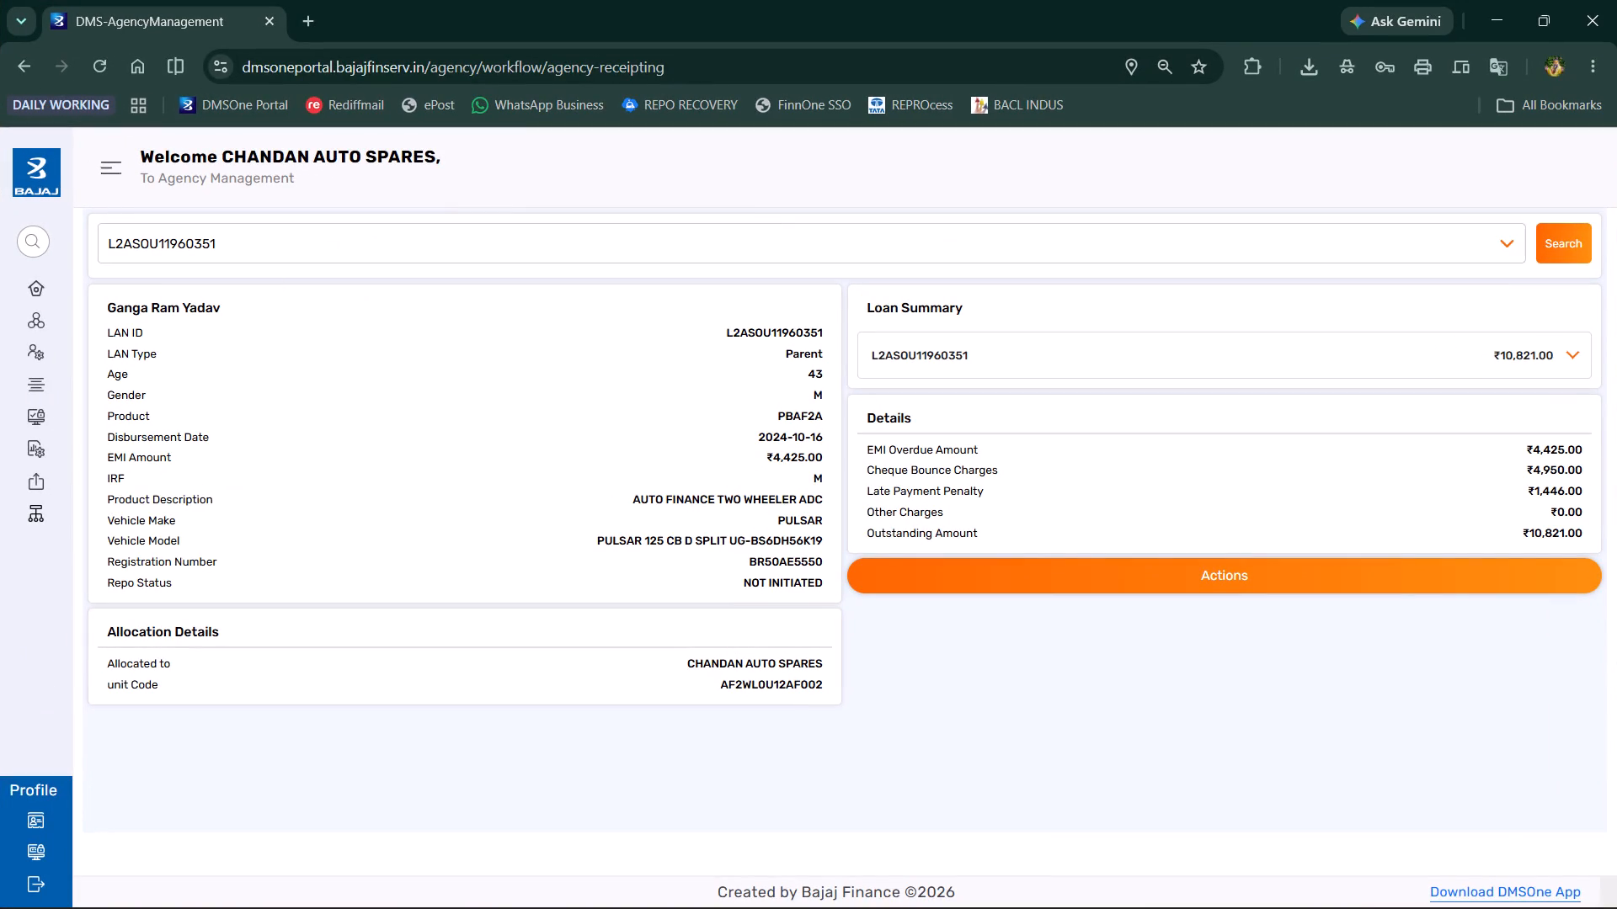
{"action": "double_click", "coordinate": [219, 246]}
{"action": "key", "text": "BackSpace"}
{"action": "key", "text": "ctrl+v"}
{"action": "key", "text": "Return"}
{"action": "key", "text": "Return"}
{"action": "double_click", "coordinate": [180, 323]}
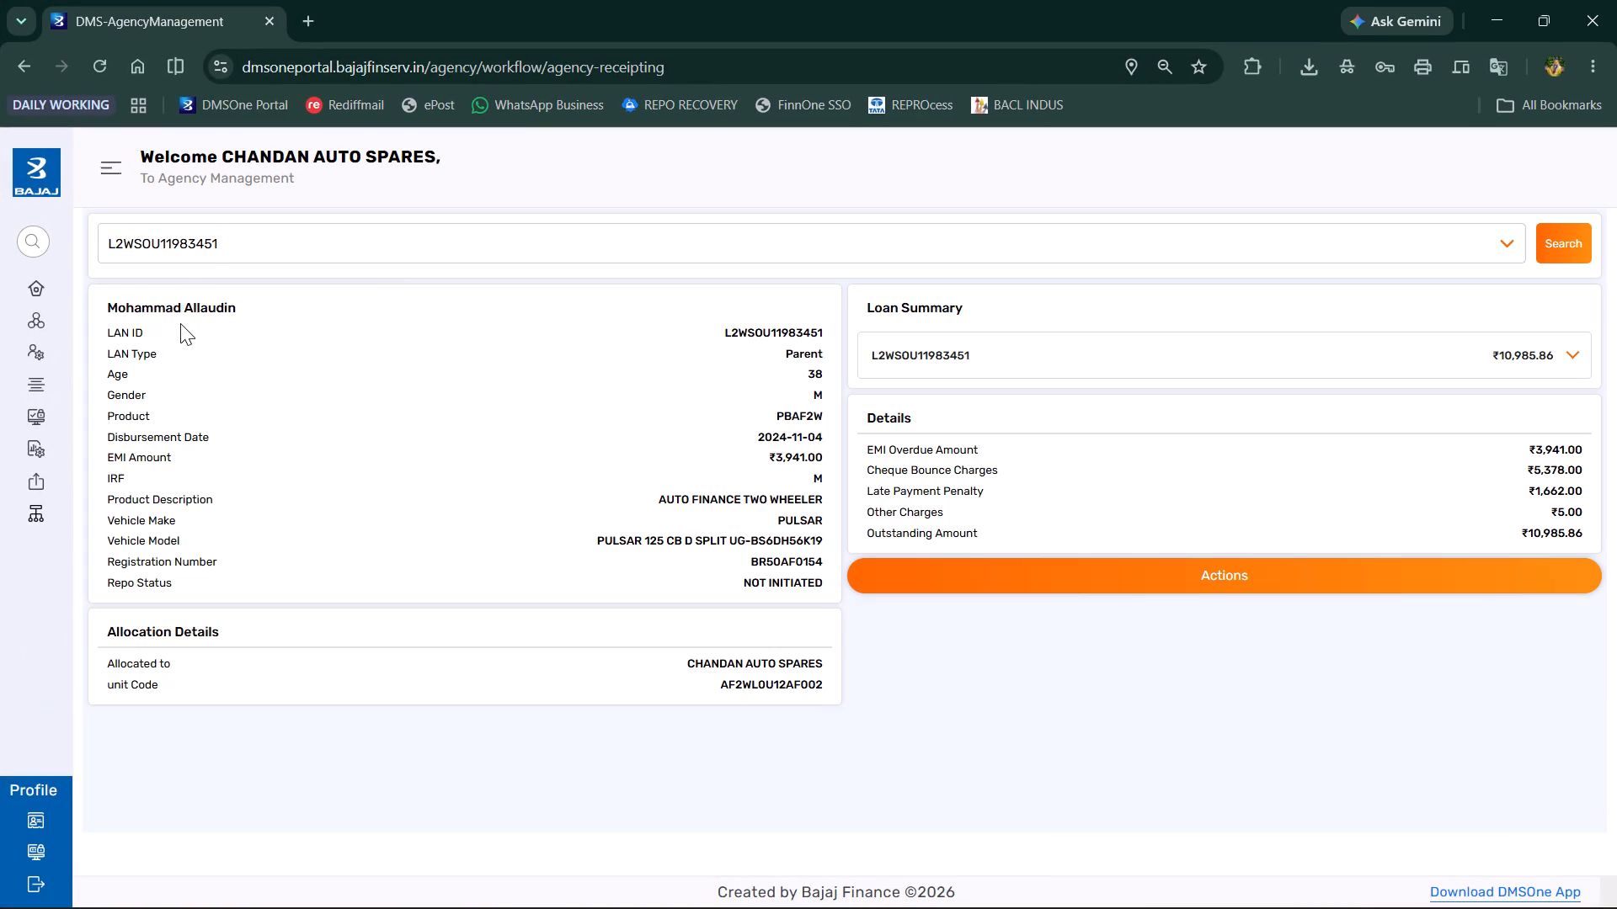
Return to the BKT DATA PRINTABLE OCT26 1234 workbook to review the loan entry in row 89.
{"action": "key", "text": "super+Tab"}
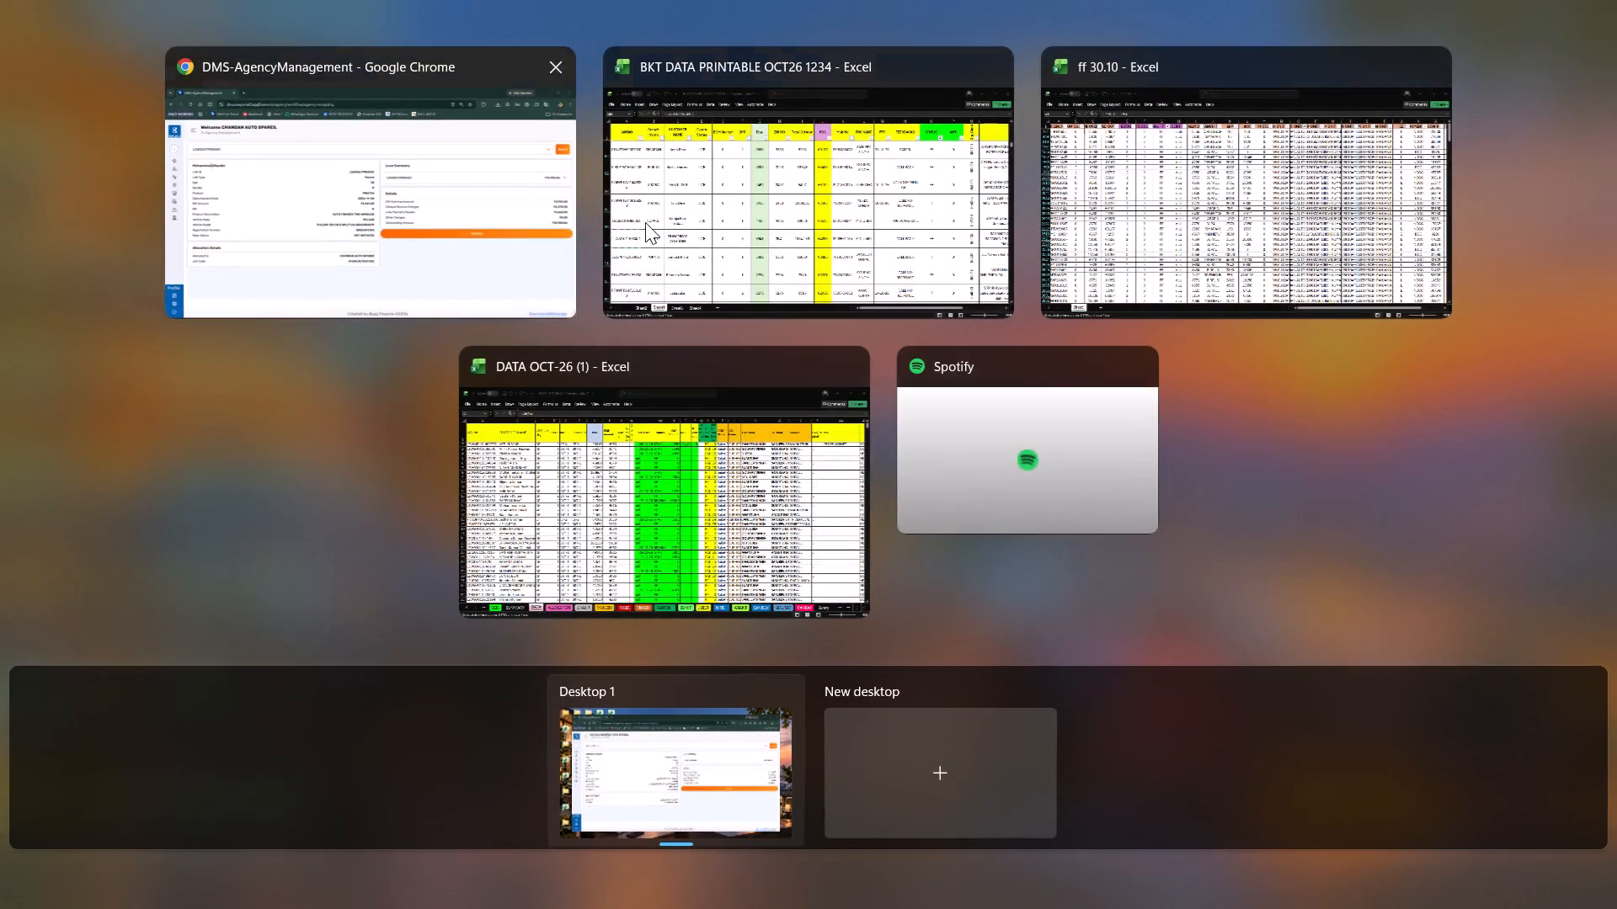
{"action": "left_click", "coordinate": [775, 236]}
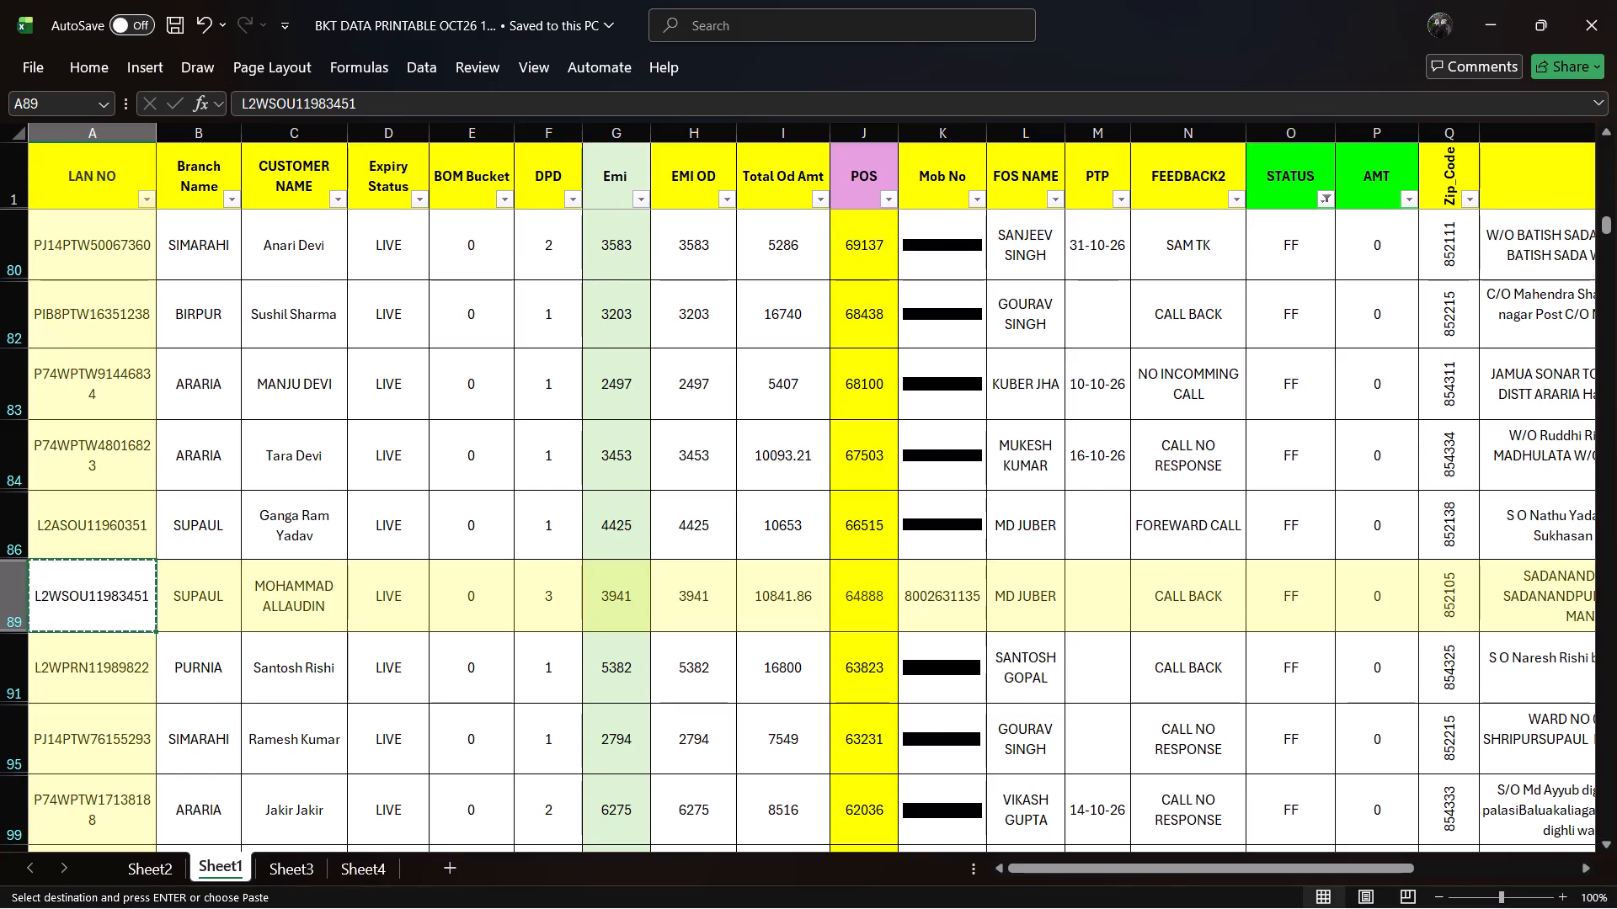
{"action": "key", "text": "ctrl+f"}
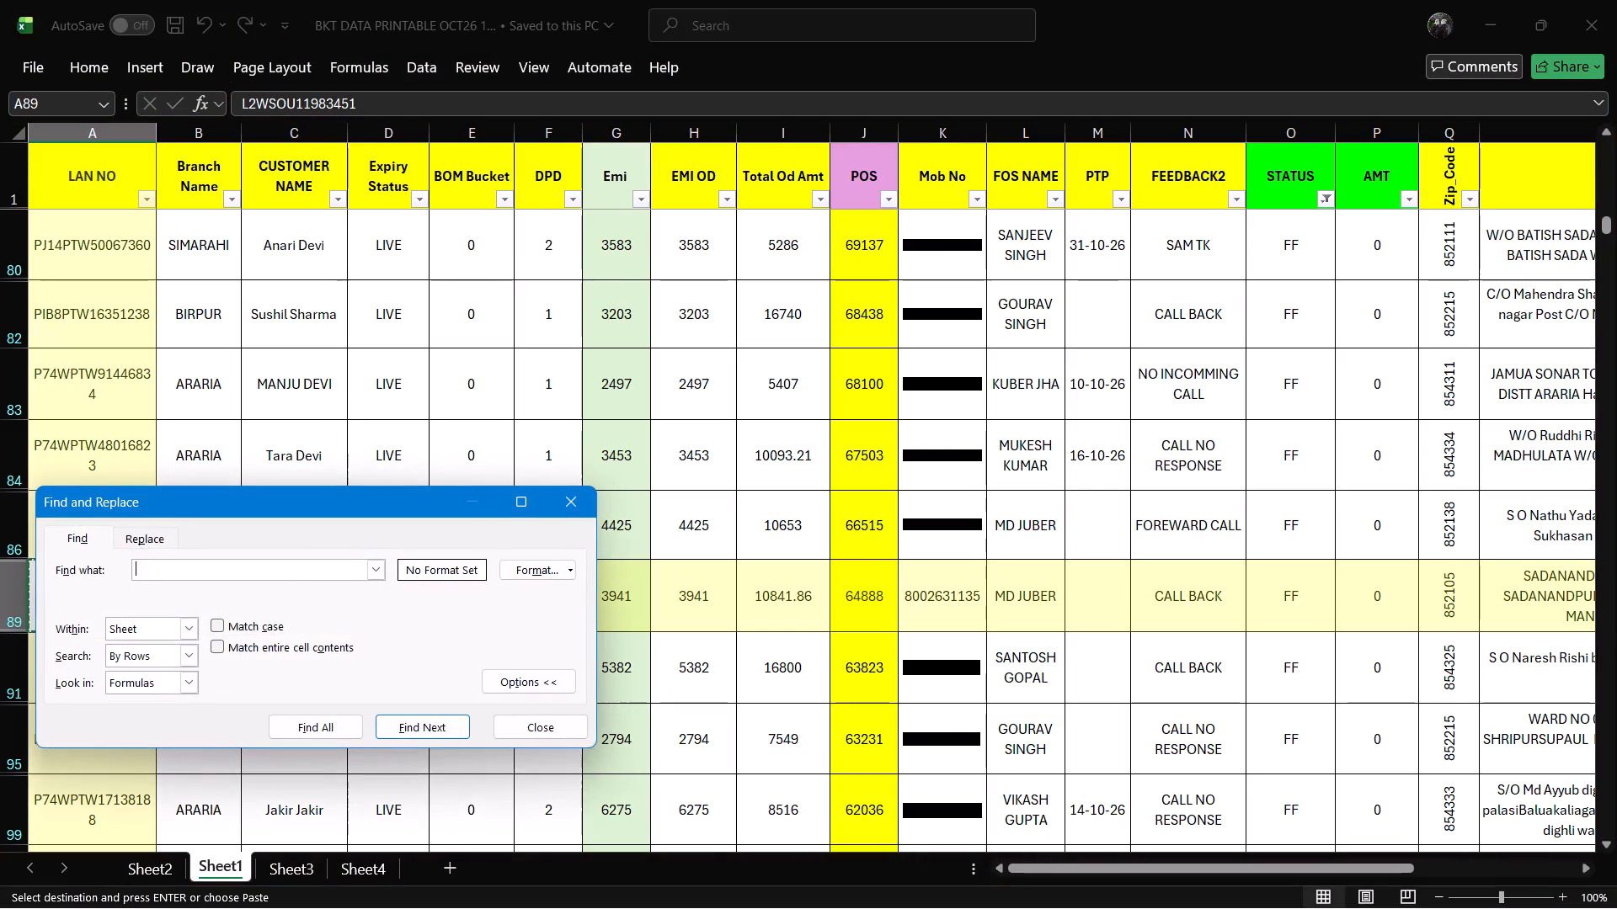
{"action": "left_click", "coordinate": [571, 501]}
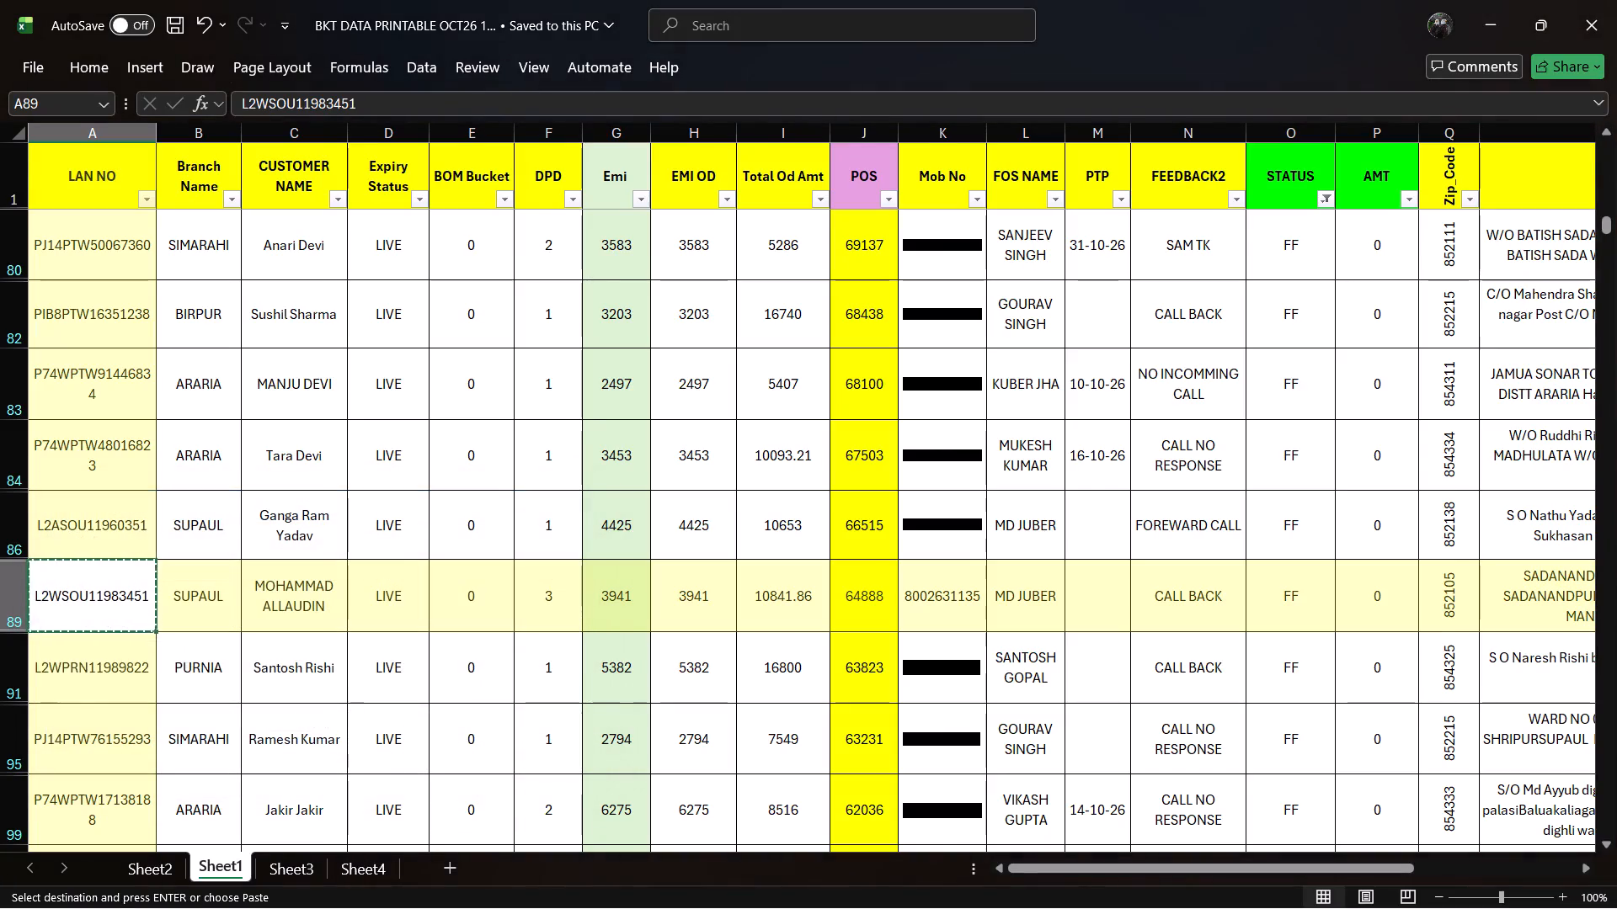
Search Sheet1 by customer name for the loan in row 91 and select its LAN cell.
{"action": "key", "text": "ctrl+f"}
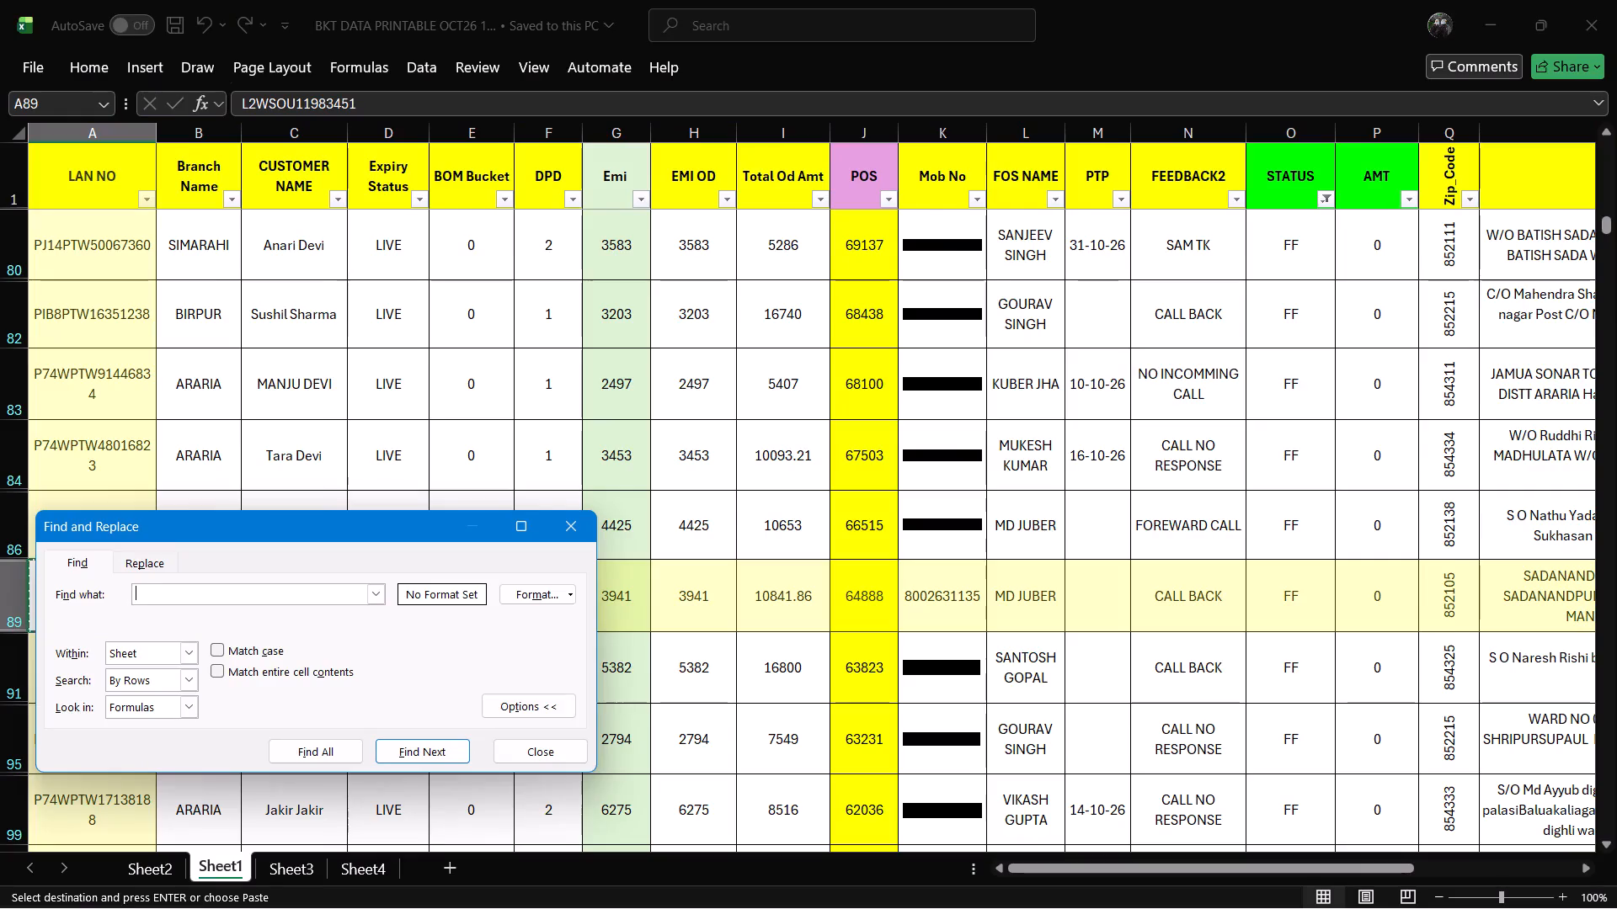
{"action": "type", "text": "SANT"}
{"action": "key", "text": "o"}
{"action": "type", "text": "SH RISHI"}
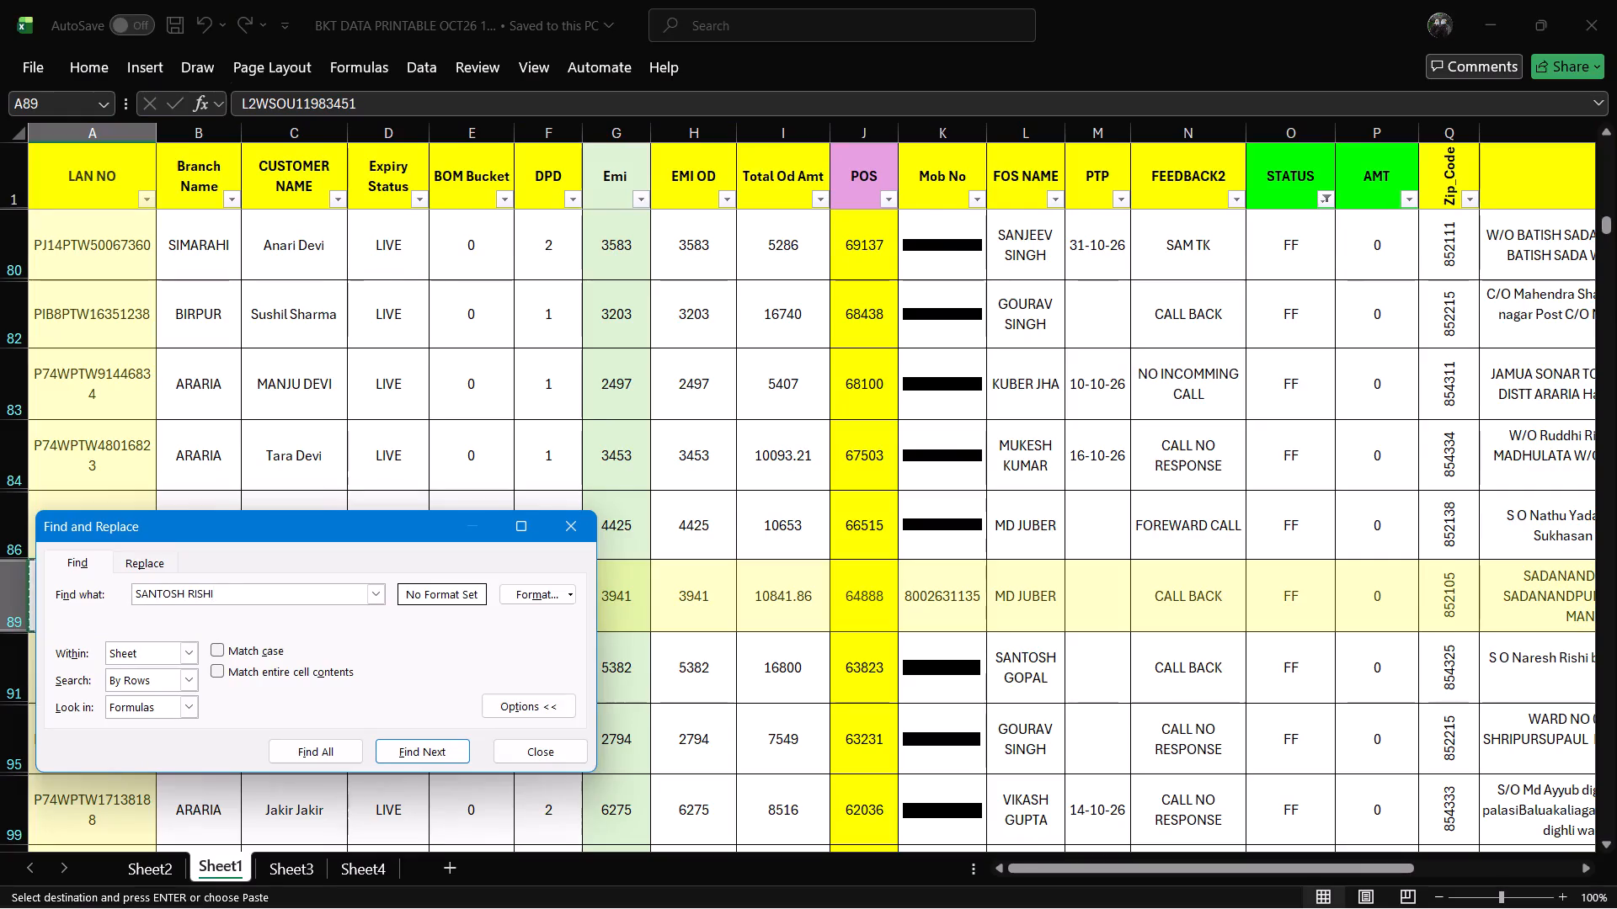
{"action": "left_click", "coordinate": [326, 748]}
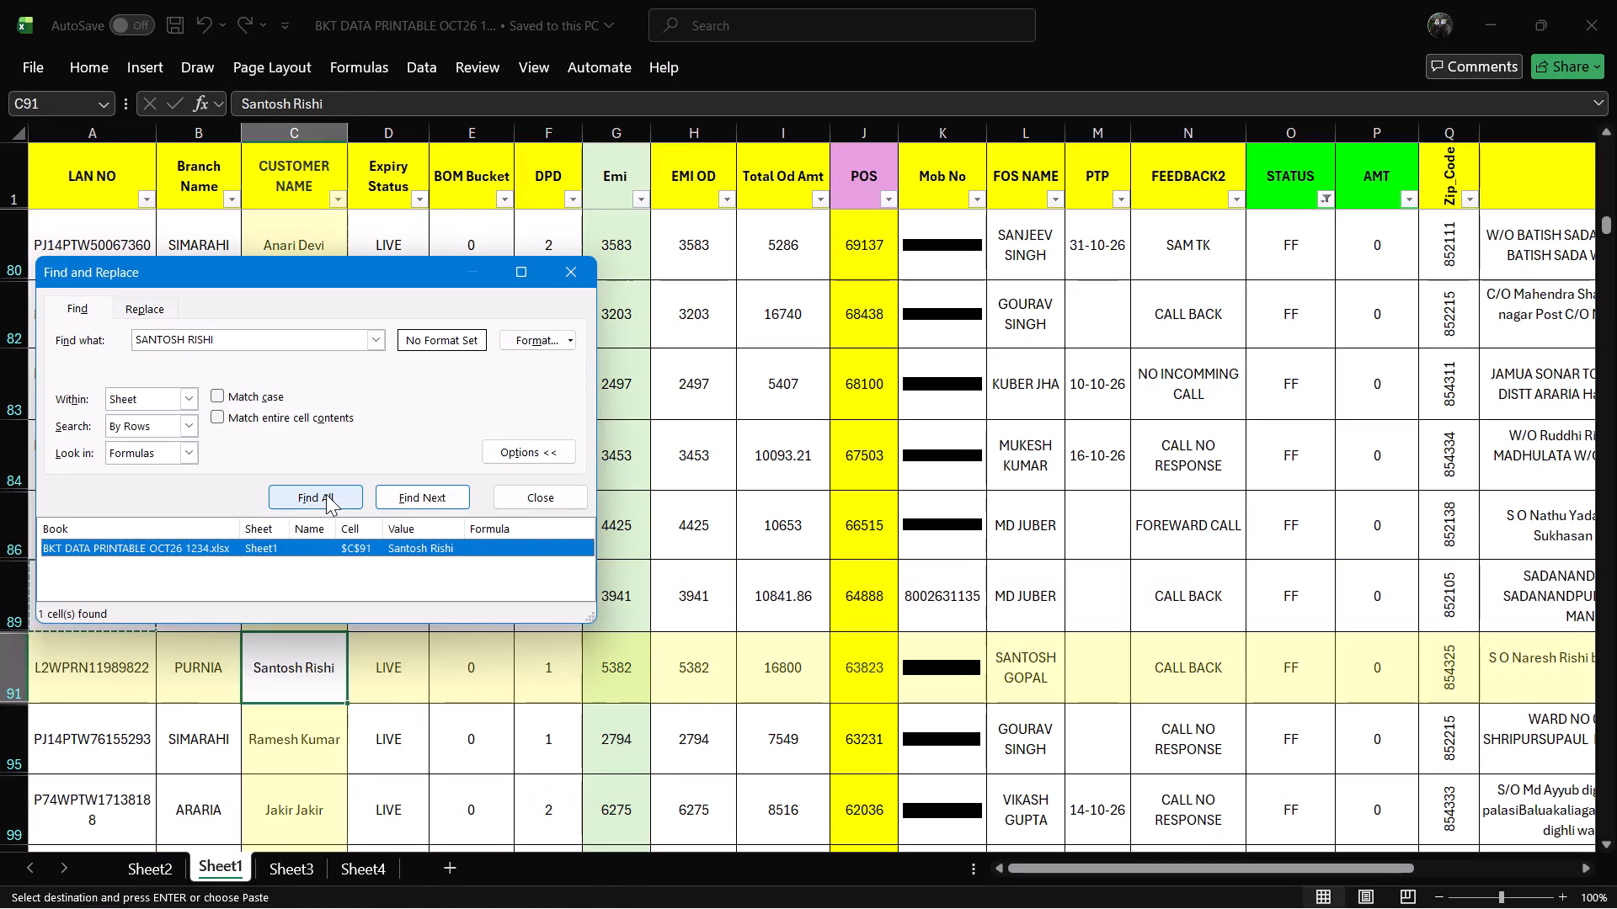
{"action": "left_click", "coordinate": [68, 687]}
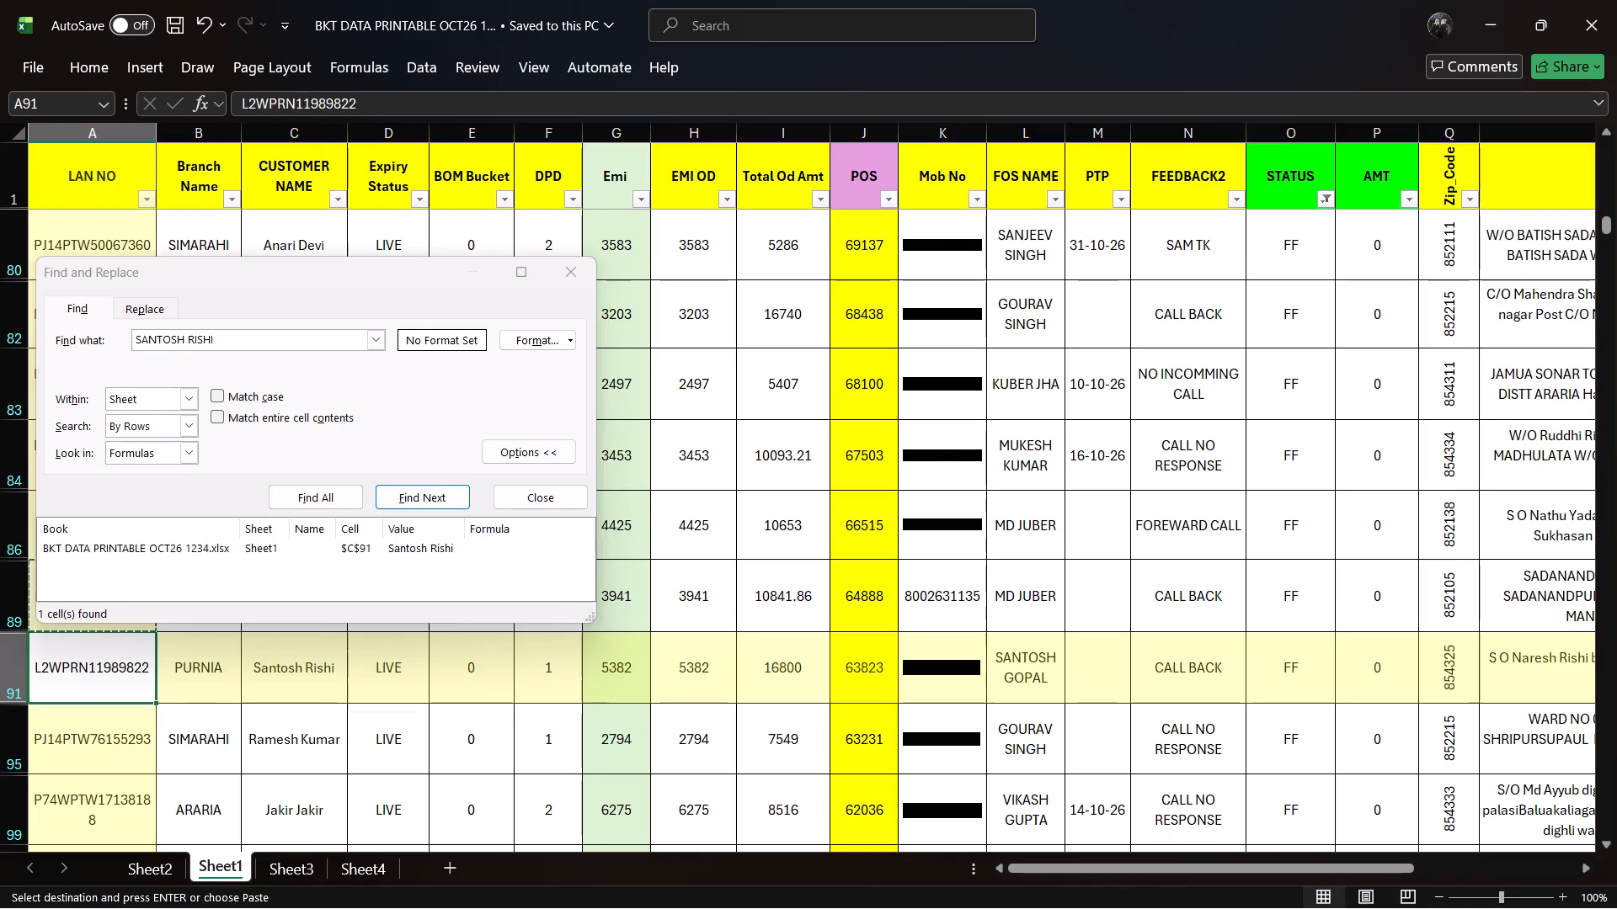
{"action": "key", "text": "End"}
{"action": "key", "text": "End"}
{"action": "left_click", "coordinate": [560, 274]}
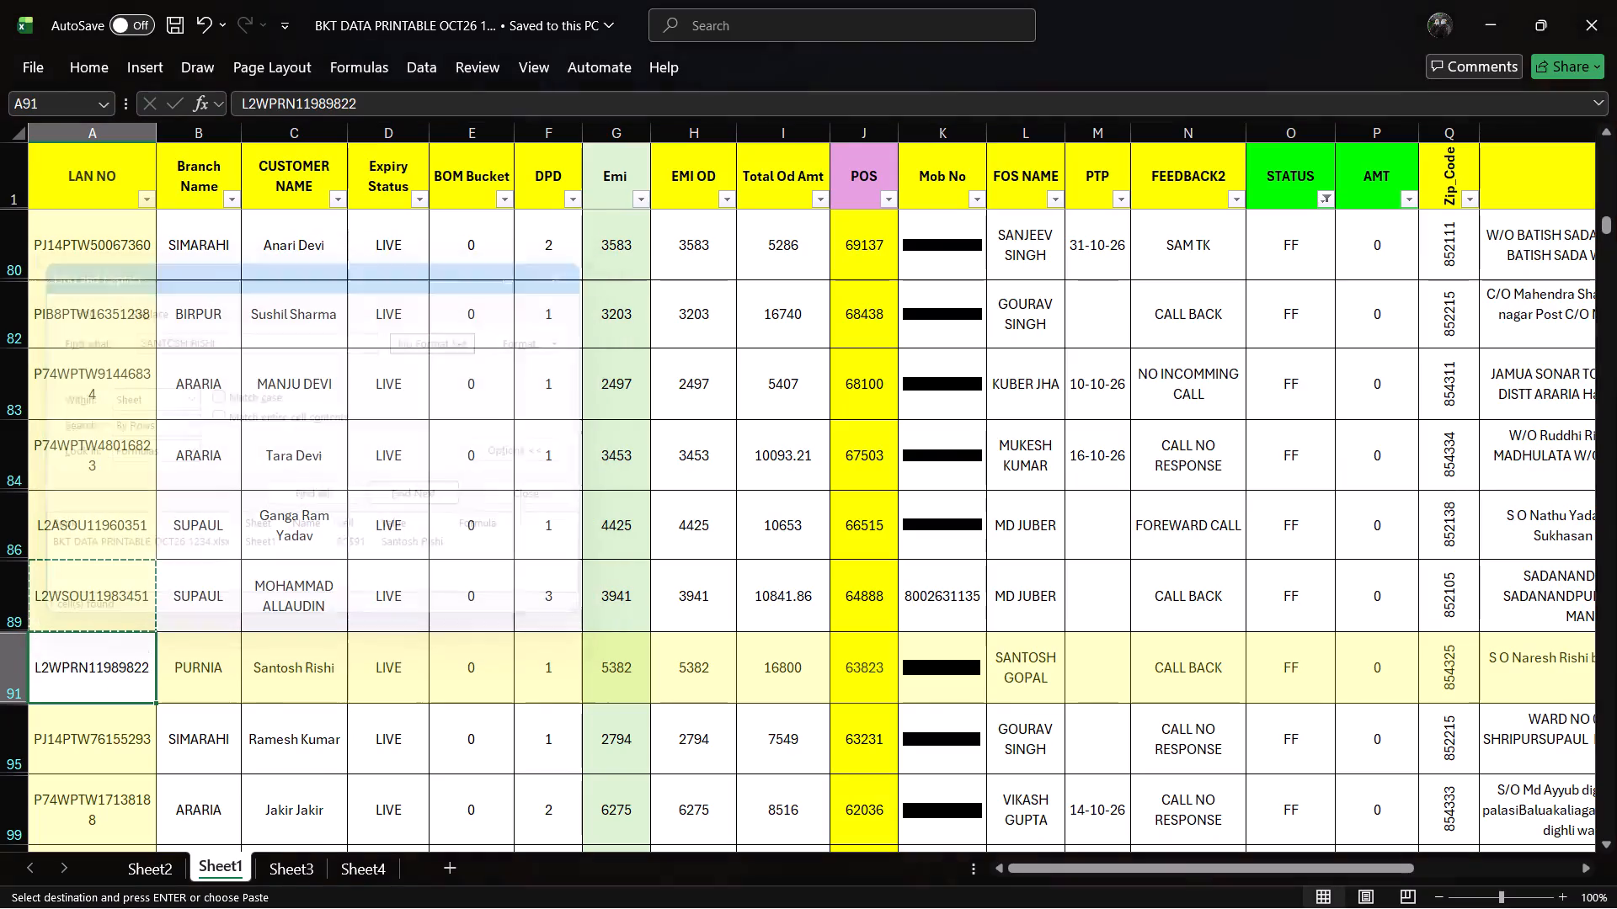
{"action": "left_click", "coordinate": [115, 677]}
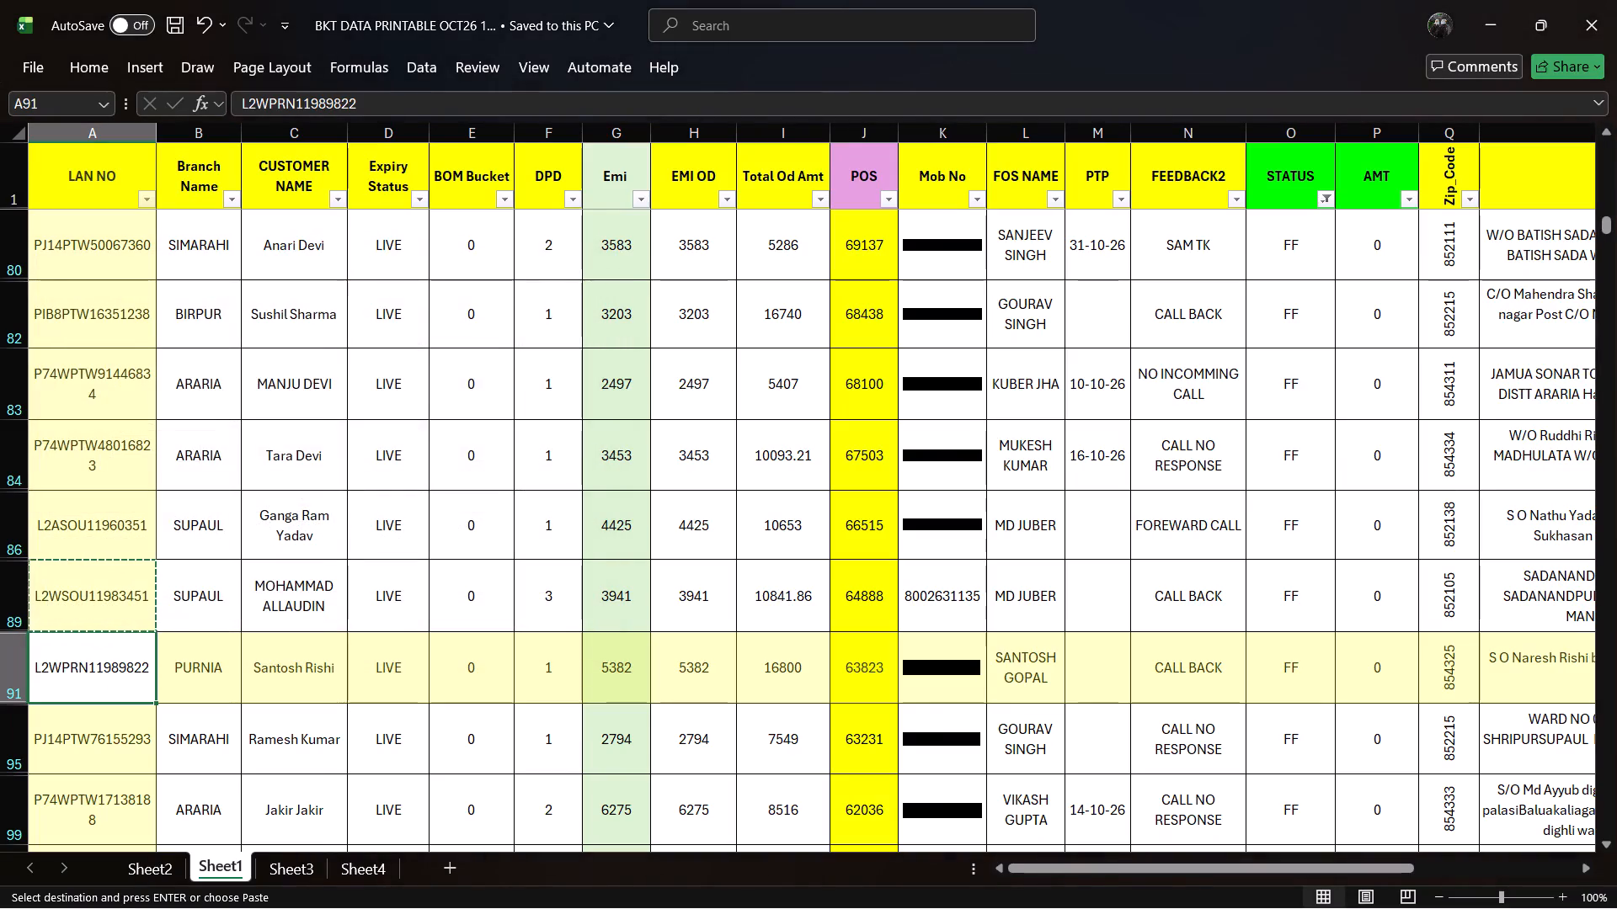
Set FEEDBACK2 in row 91 to PAID.
{"action": "key", "text": "Right"}
{"action": "key", "text": "Right"}
{"action": "key", "text": "Right"}
{"action": "key", "text": "Right"}
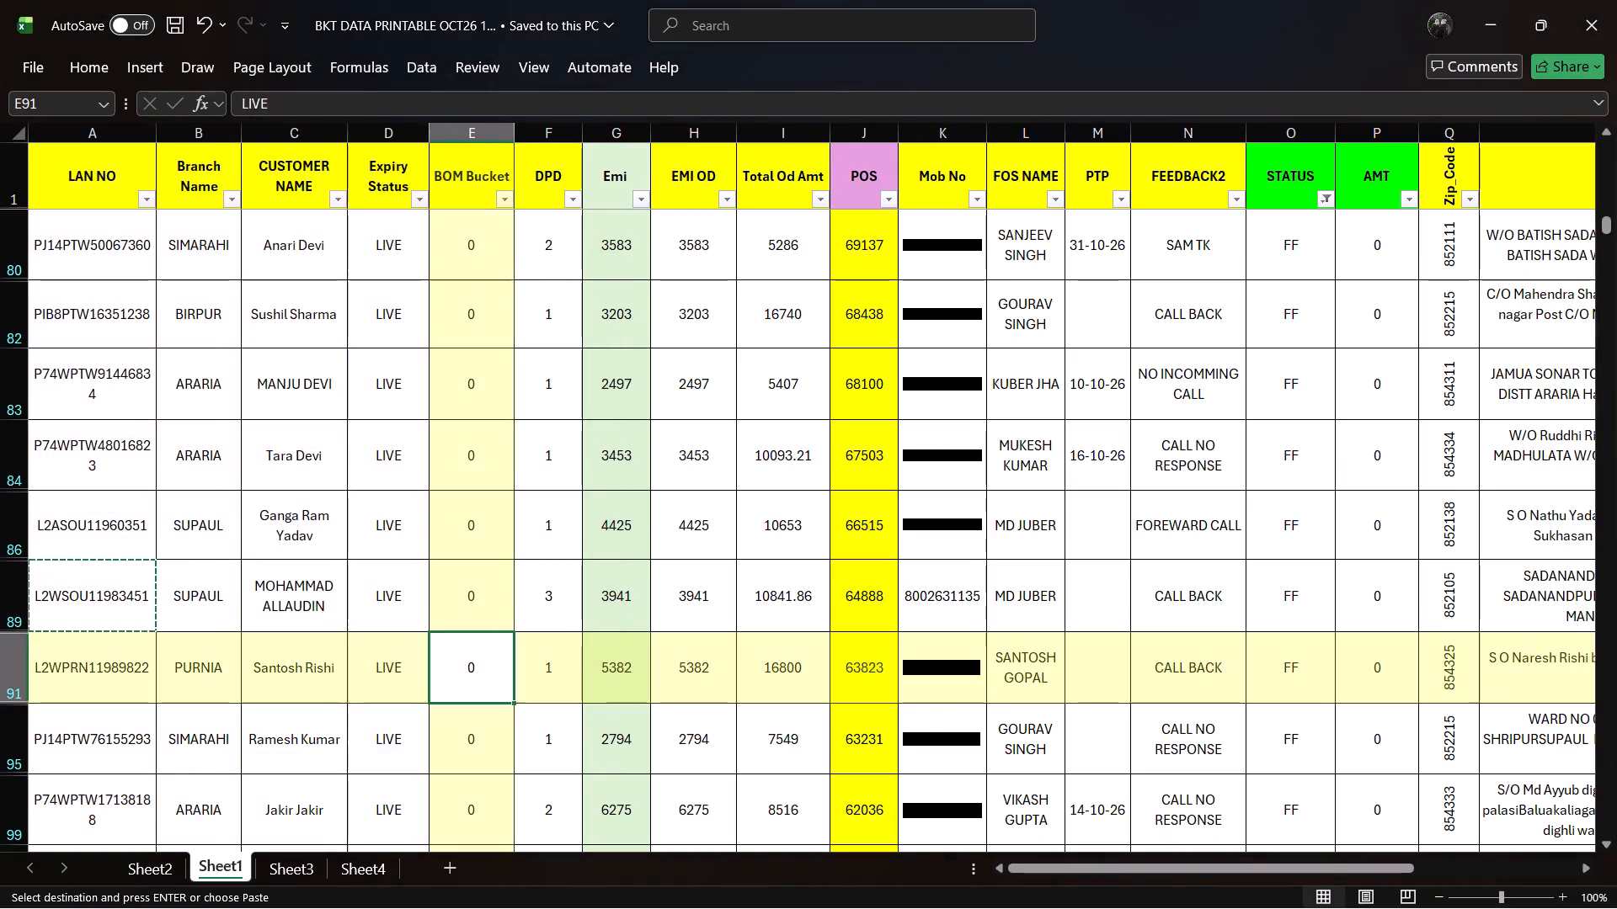
{"action": "key", "text": "Right"}
{"action": "key", "text": "Right"}
{"action": "key", "text": "Right"}
{"action": "key", "text": "Right"}
{"action": "key", "text": "Right"}
{"action": "key", "text": "Right"}
{"action": "key", "text": "Right"}
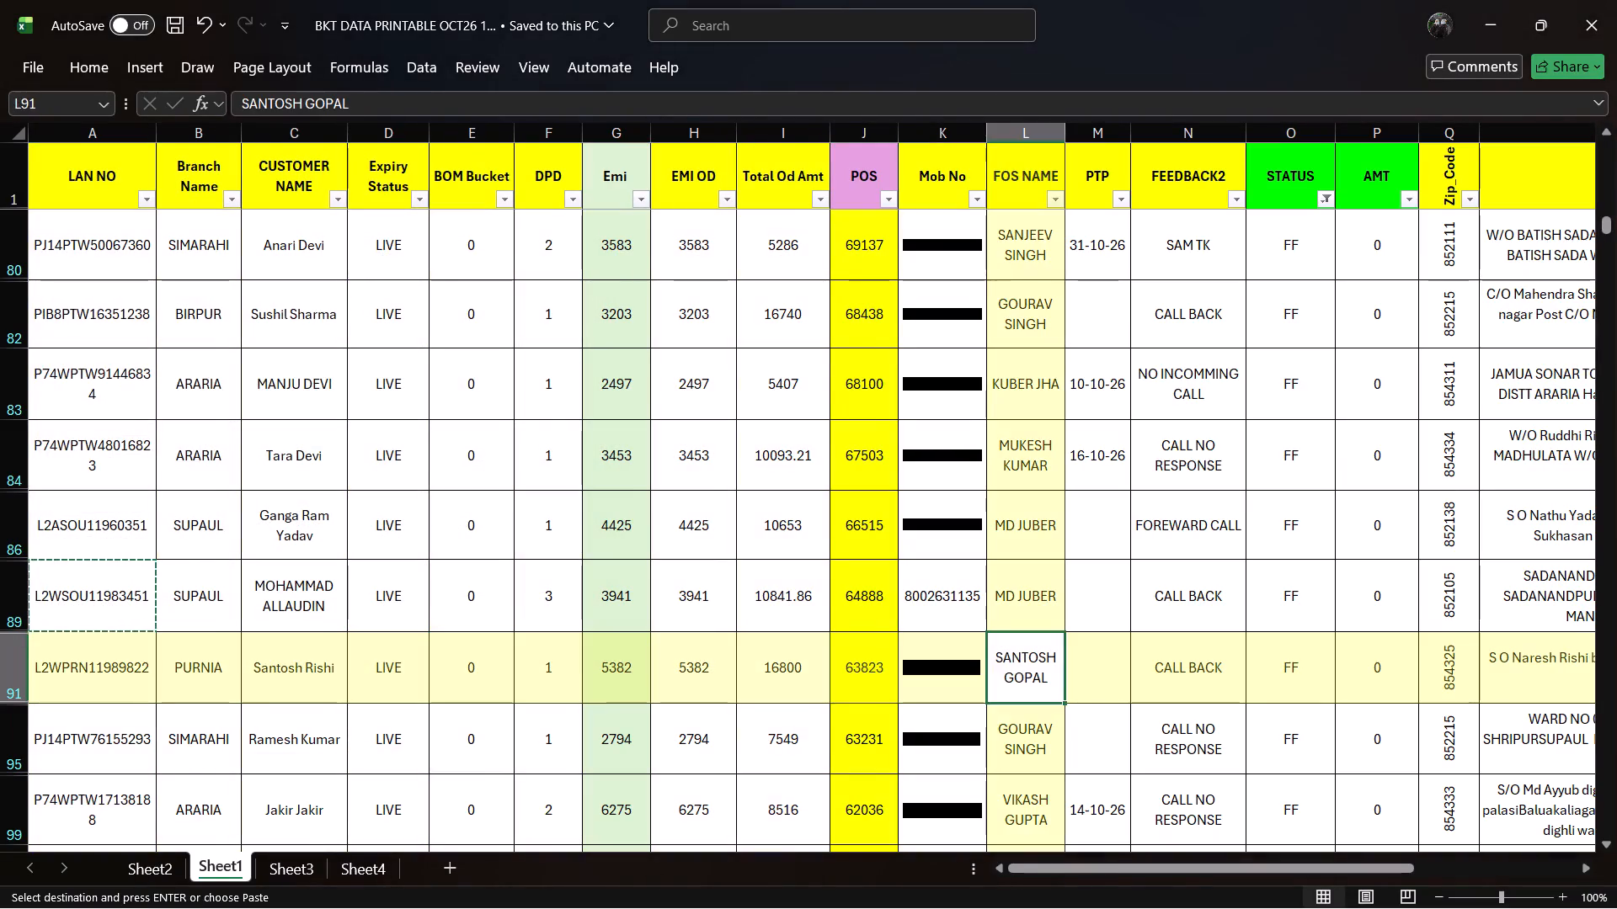
{"action": "key", "text": "Right"}
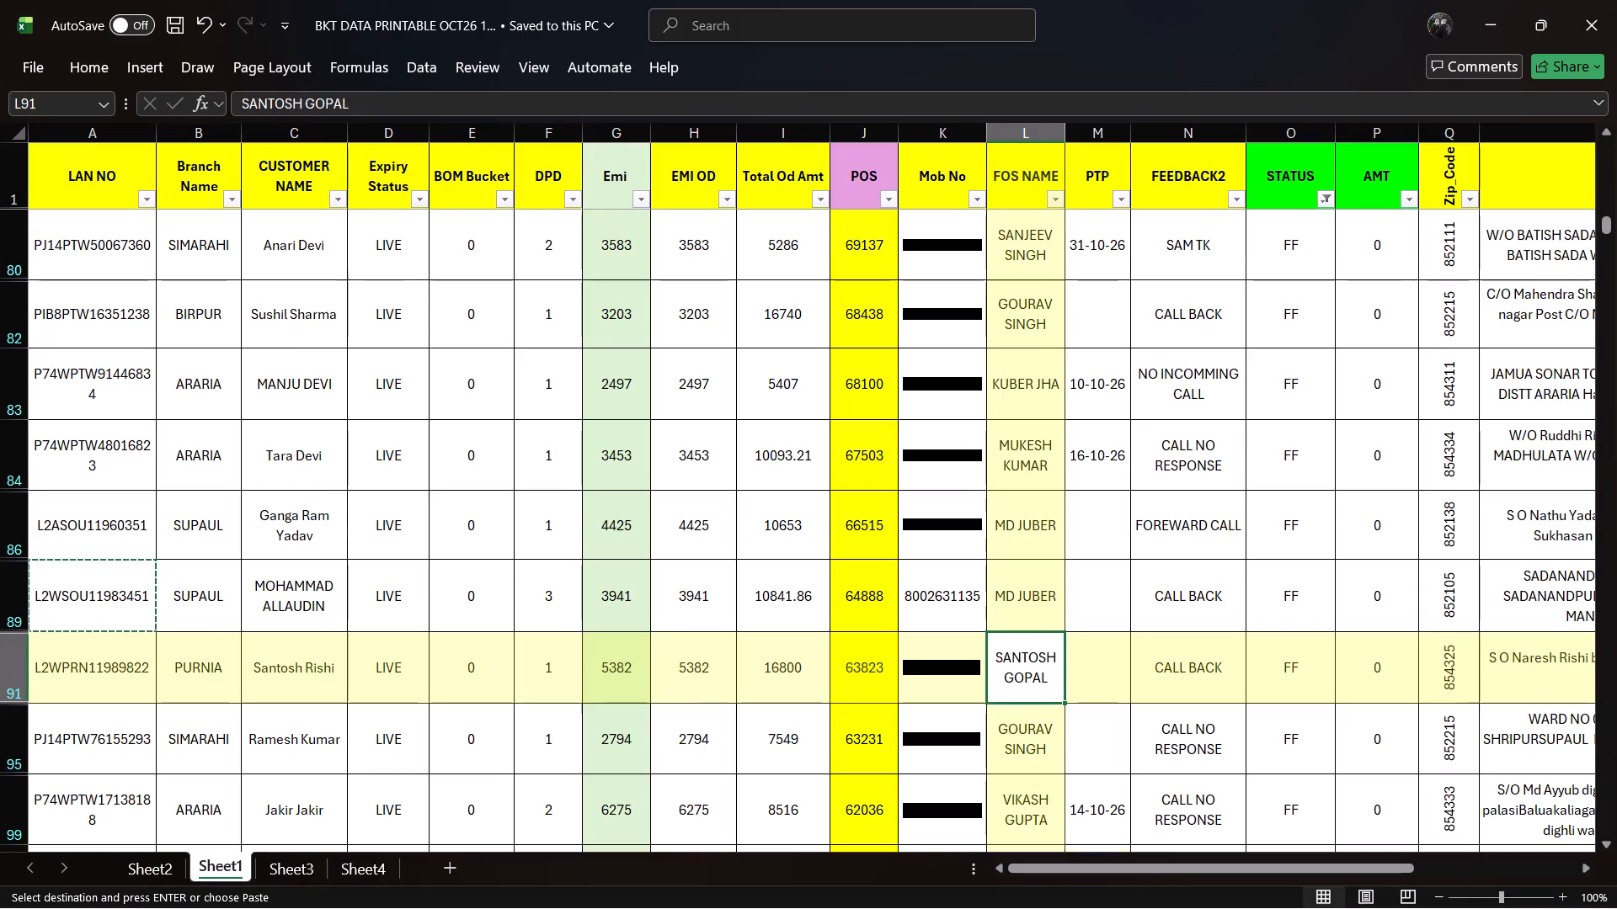
{"action": "key", "text": "Right"}
{"action": "key", "text": "BackSpace"}
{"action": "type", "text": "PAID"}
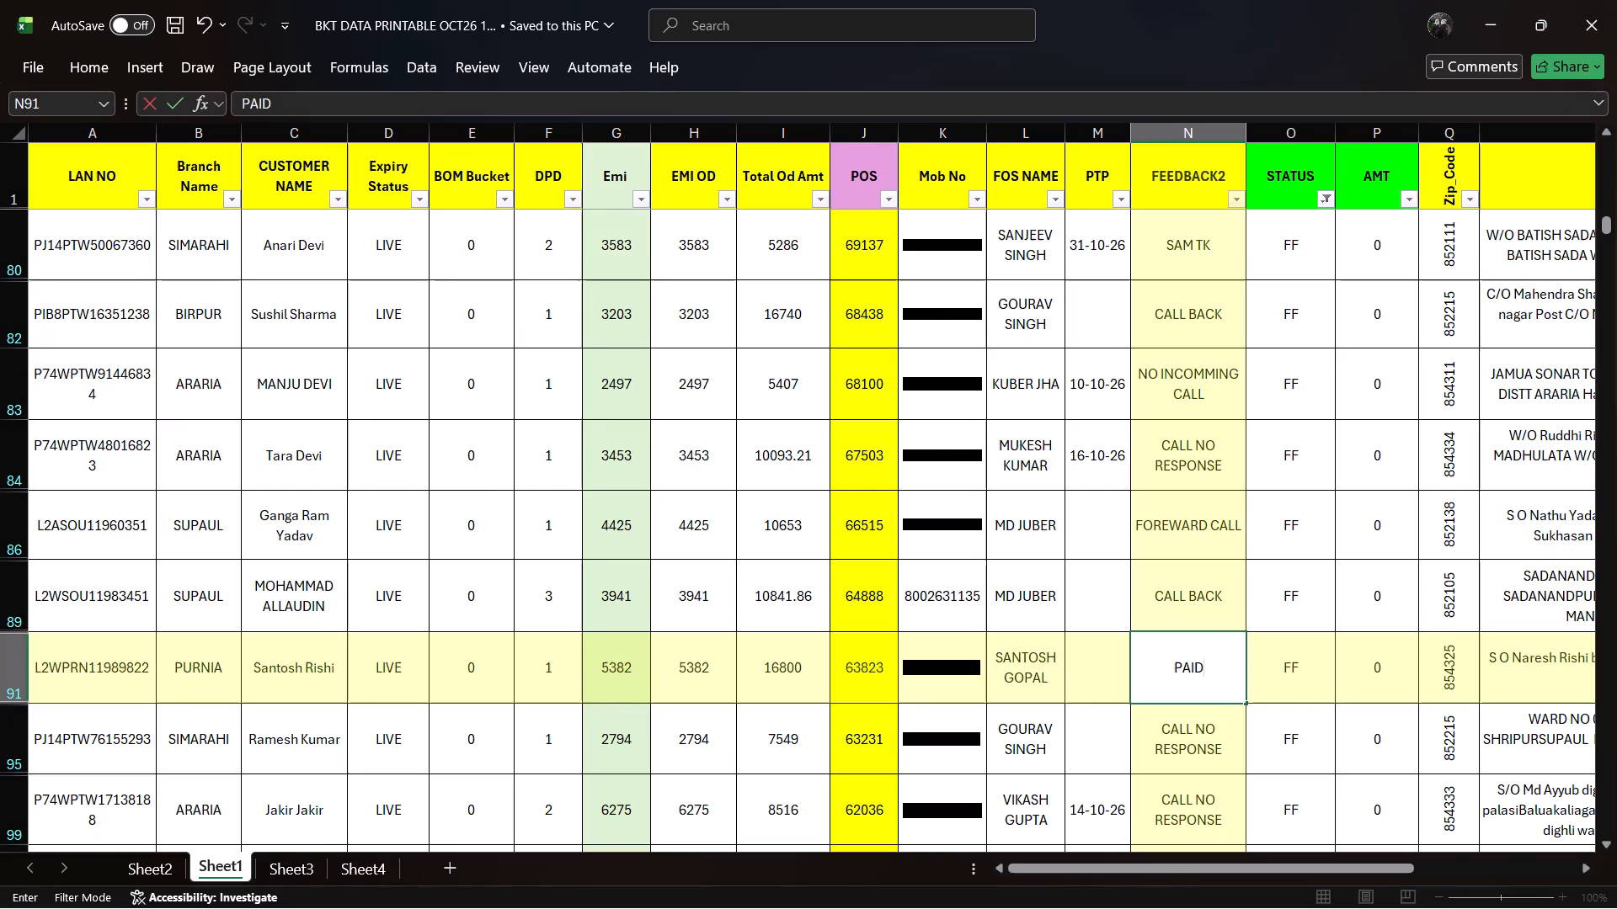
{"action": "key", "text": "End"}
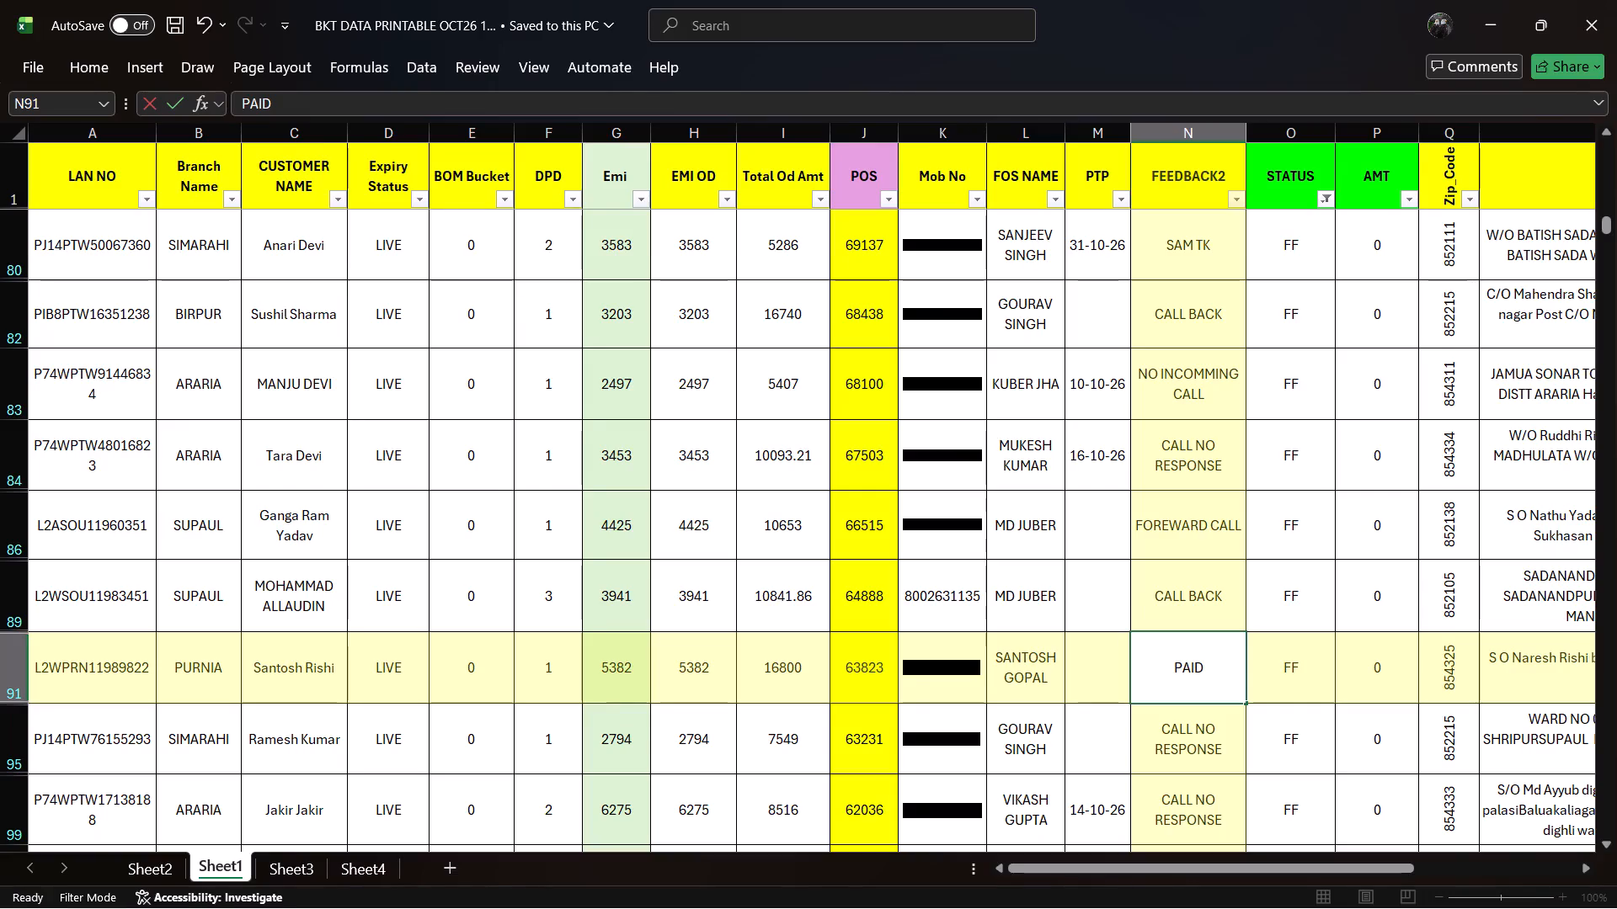
Set the STATUS of the loan in row 91 to STAB.
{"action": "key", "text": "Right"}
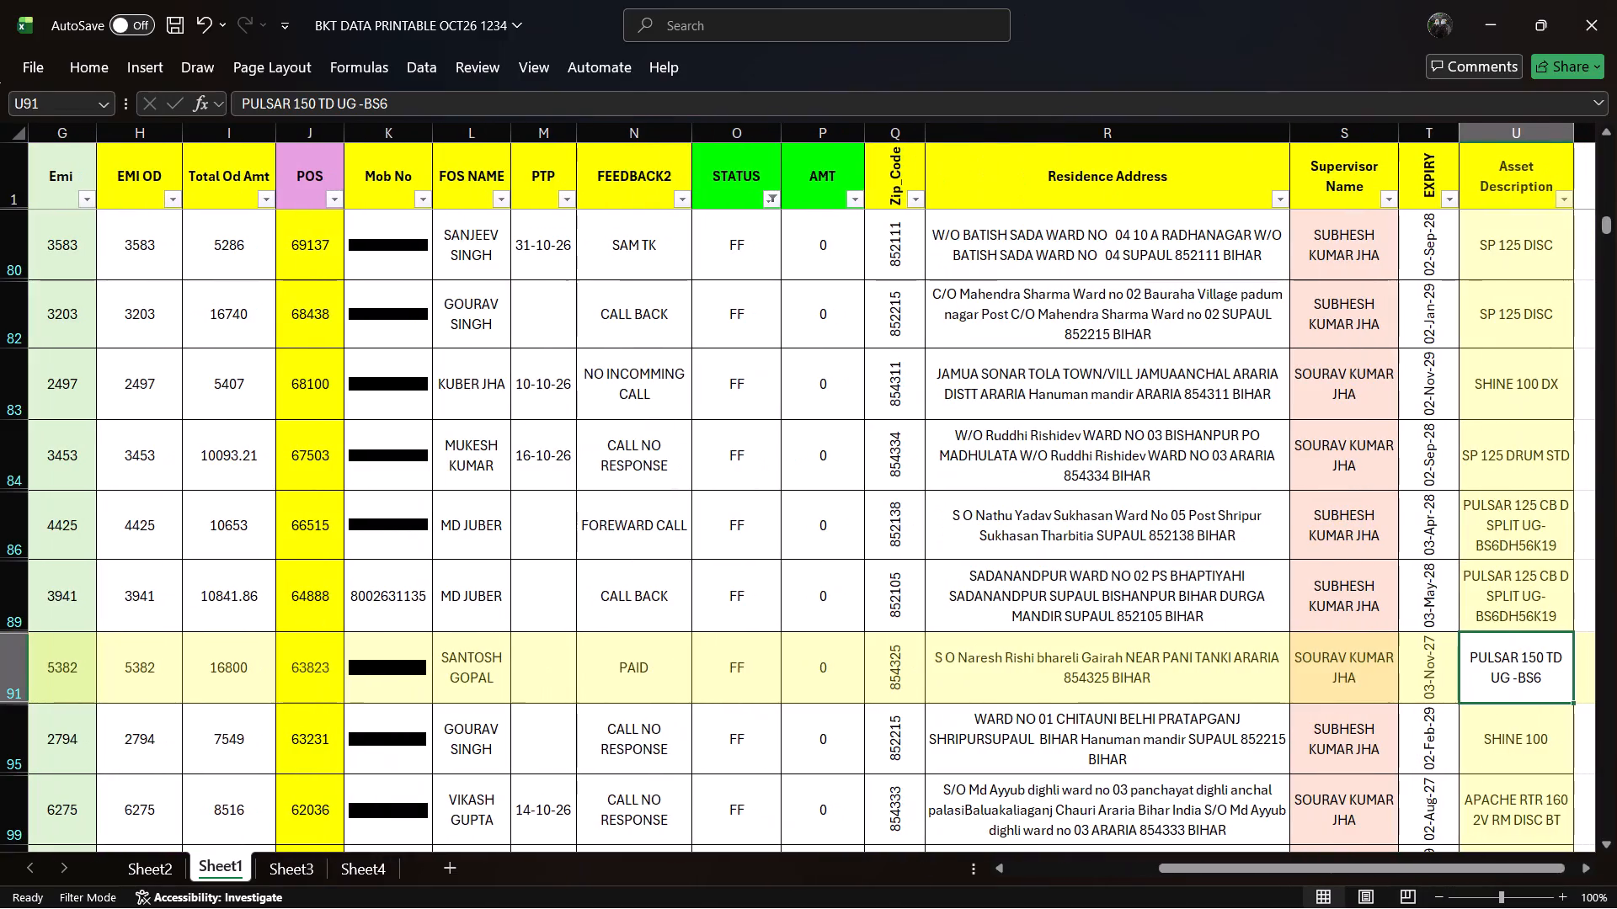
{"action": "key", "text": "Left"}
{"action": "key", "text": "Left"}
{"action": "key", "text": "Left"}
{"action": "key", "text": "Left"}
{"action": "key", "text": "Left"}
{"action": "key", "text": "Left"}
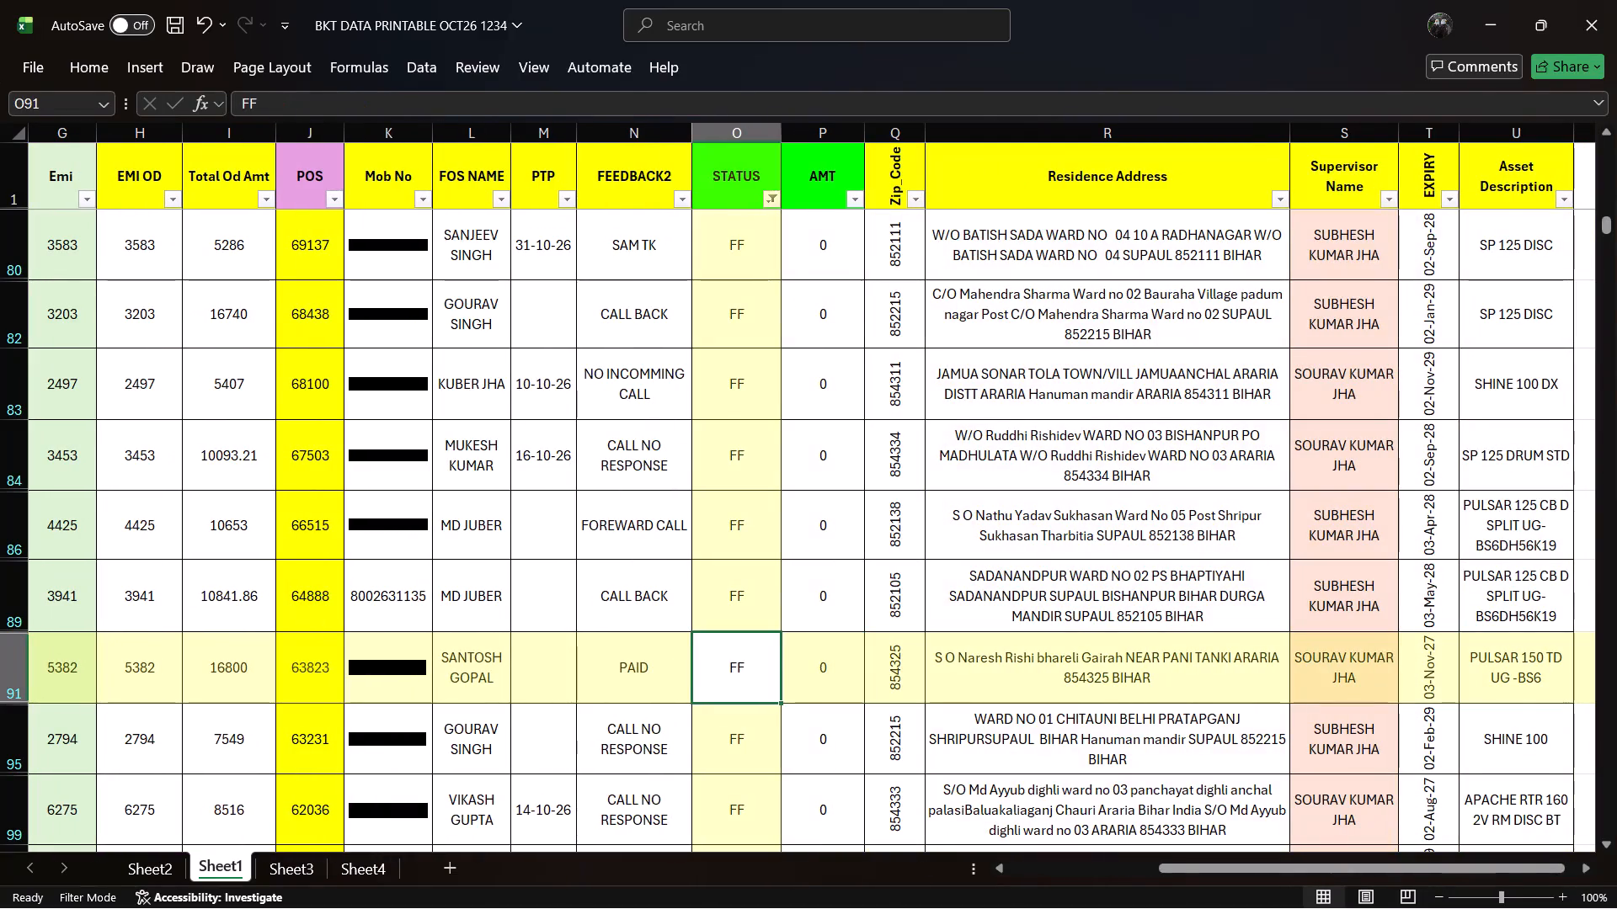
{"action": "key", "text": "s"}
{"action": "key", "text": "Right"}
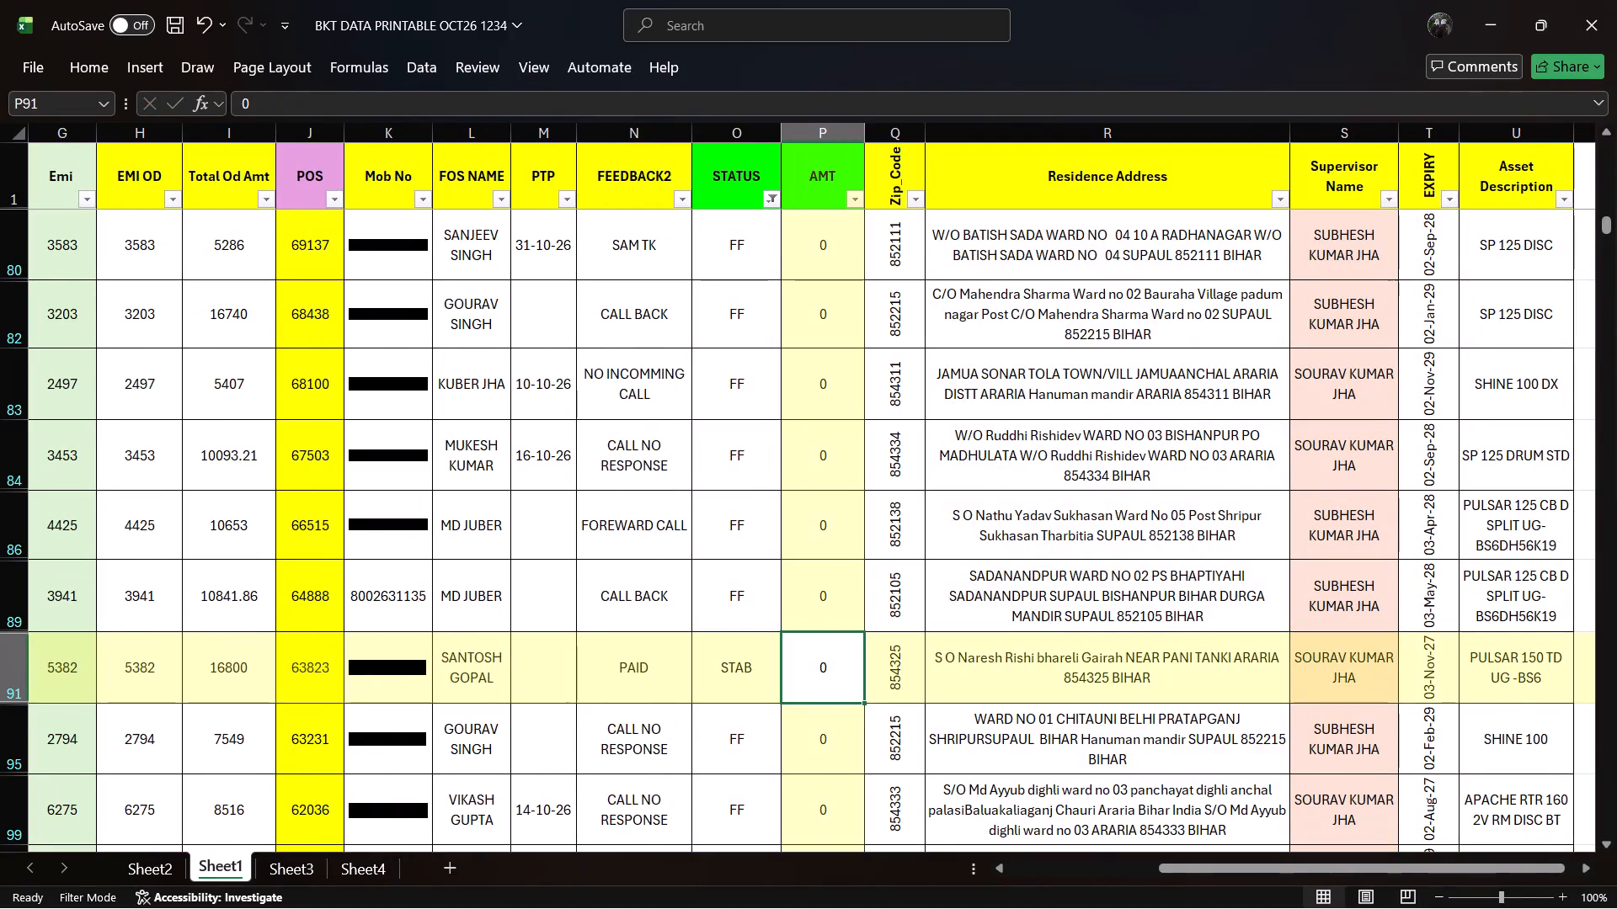
Copy row 91's Emi value, 5382, into its AMT cell.
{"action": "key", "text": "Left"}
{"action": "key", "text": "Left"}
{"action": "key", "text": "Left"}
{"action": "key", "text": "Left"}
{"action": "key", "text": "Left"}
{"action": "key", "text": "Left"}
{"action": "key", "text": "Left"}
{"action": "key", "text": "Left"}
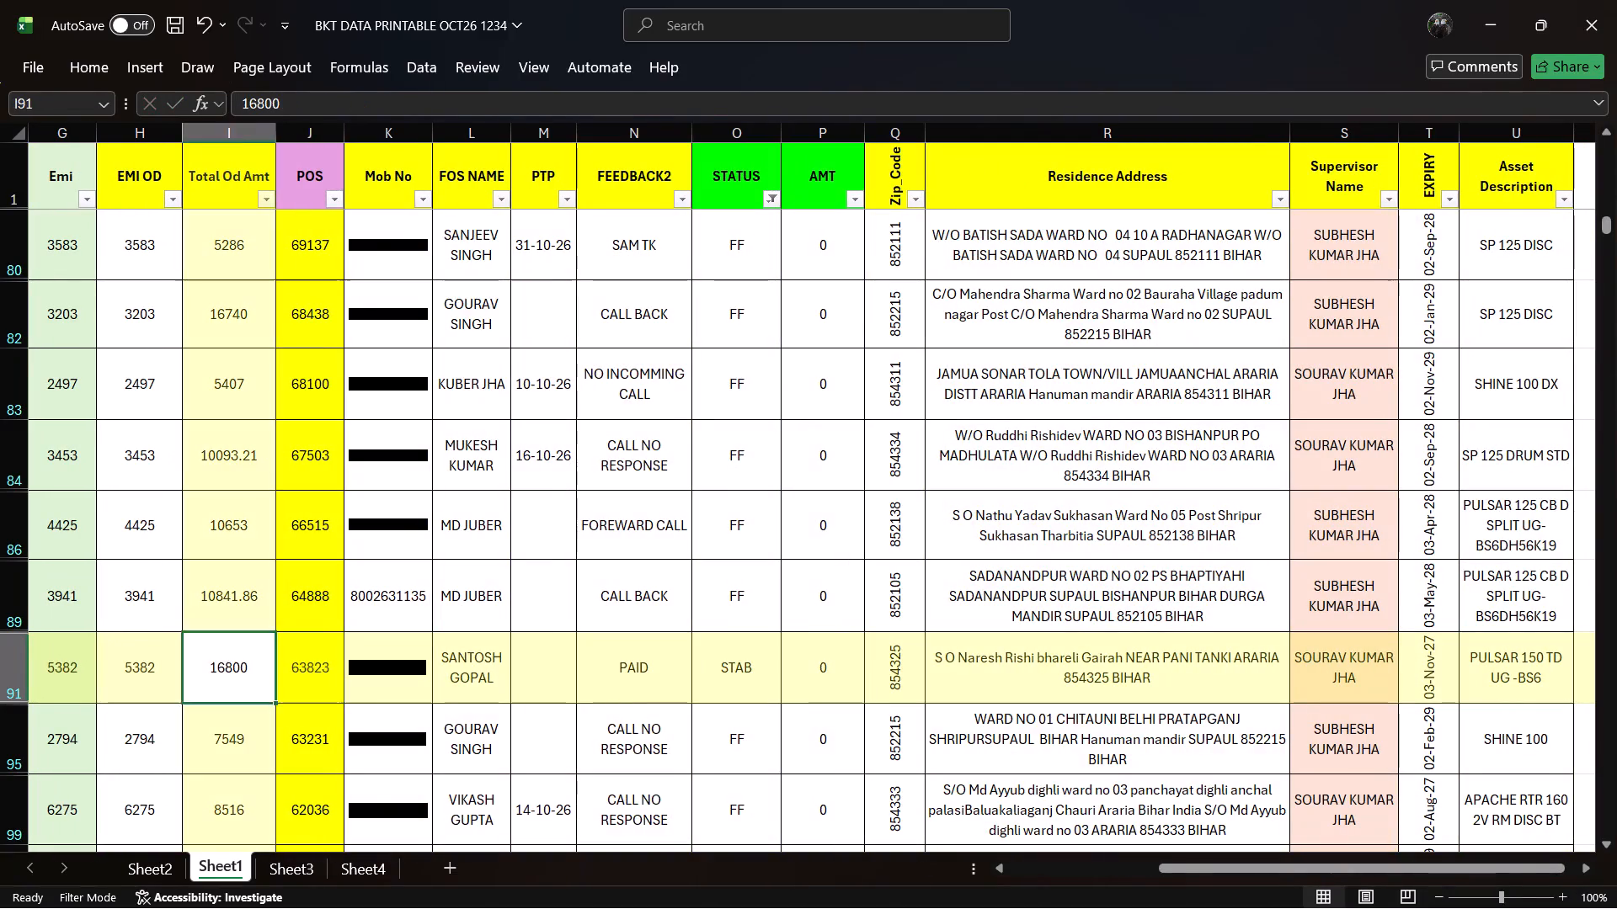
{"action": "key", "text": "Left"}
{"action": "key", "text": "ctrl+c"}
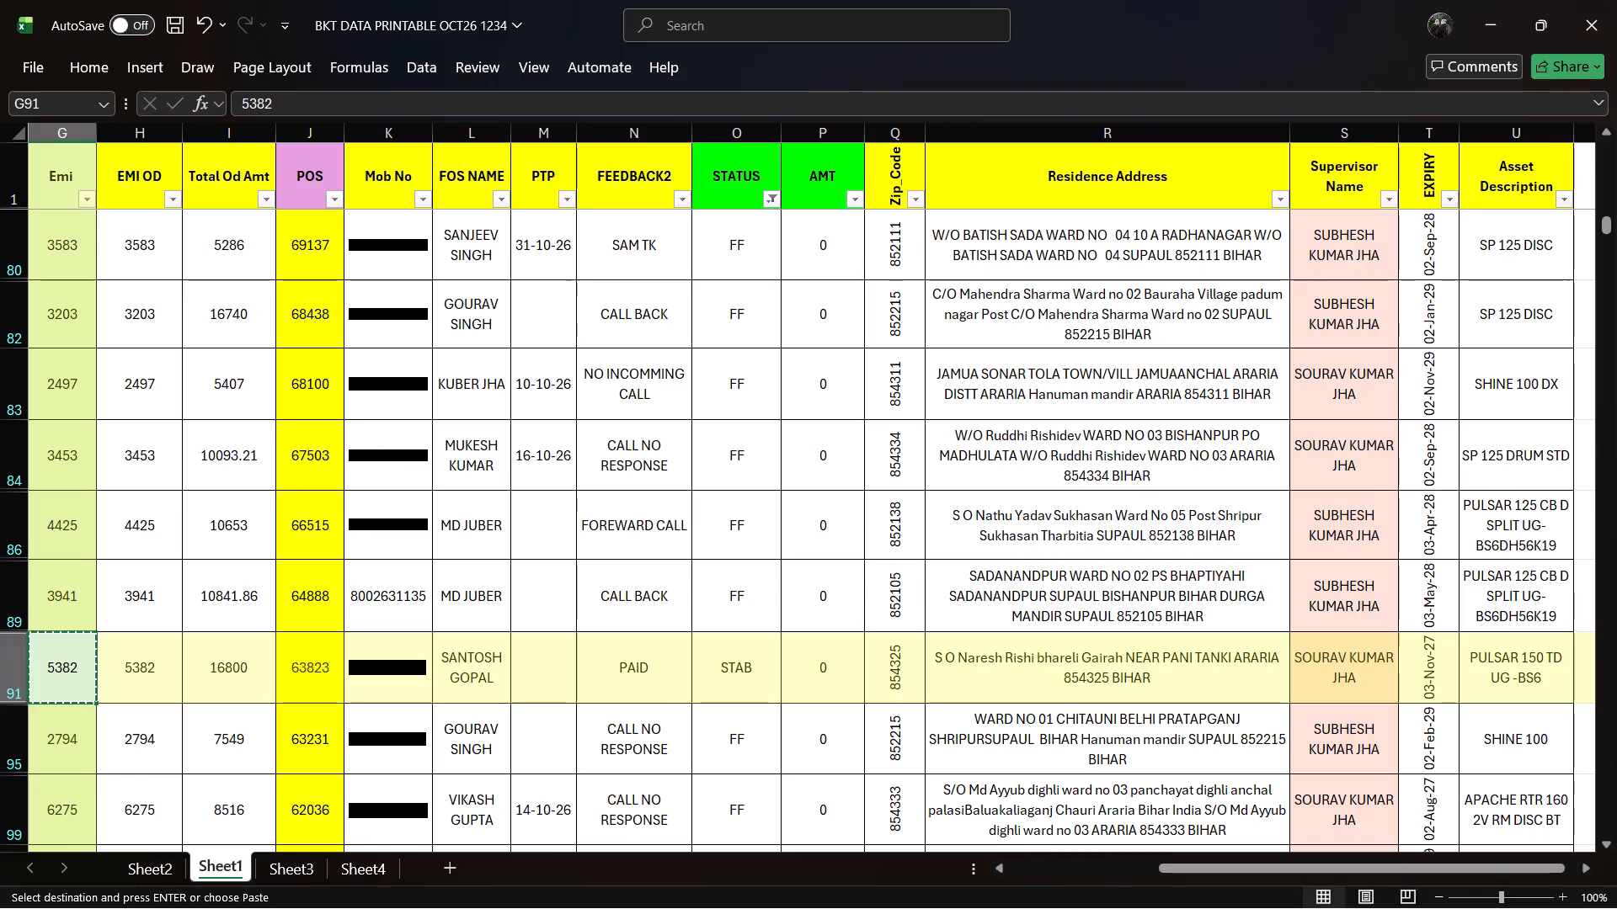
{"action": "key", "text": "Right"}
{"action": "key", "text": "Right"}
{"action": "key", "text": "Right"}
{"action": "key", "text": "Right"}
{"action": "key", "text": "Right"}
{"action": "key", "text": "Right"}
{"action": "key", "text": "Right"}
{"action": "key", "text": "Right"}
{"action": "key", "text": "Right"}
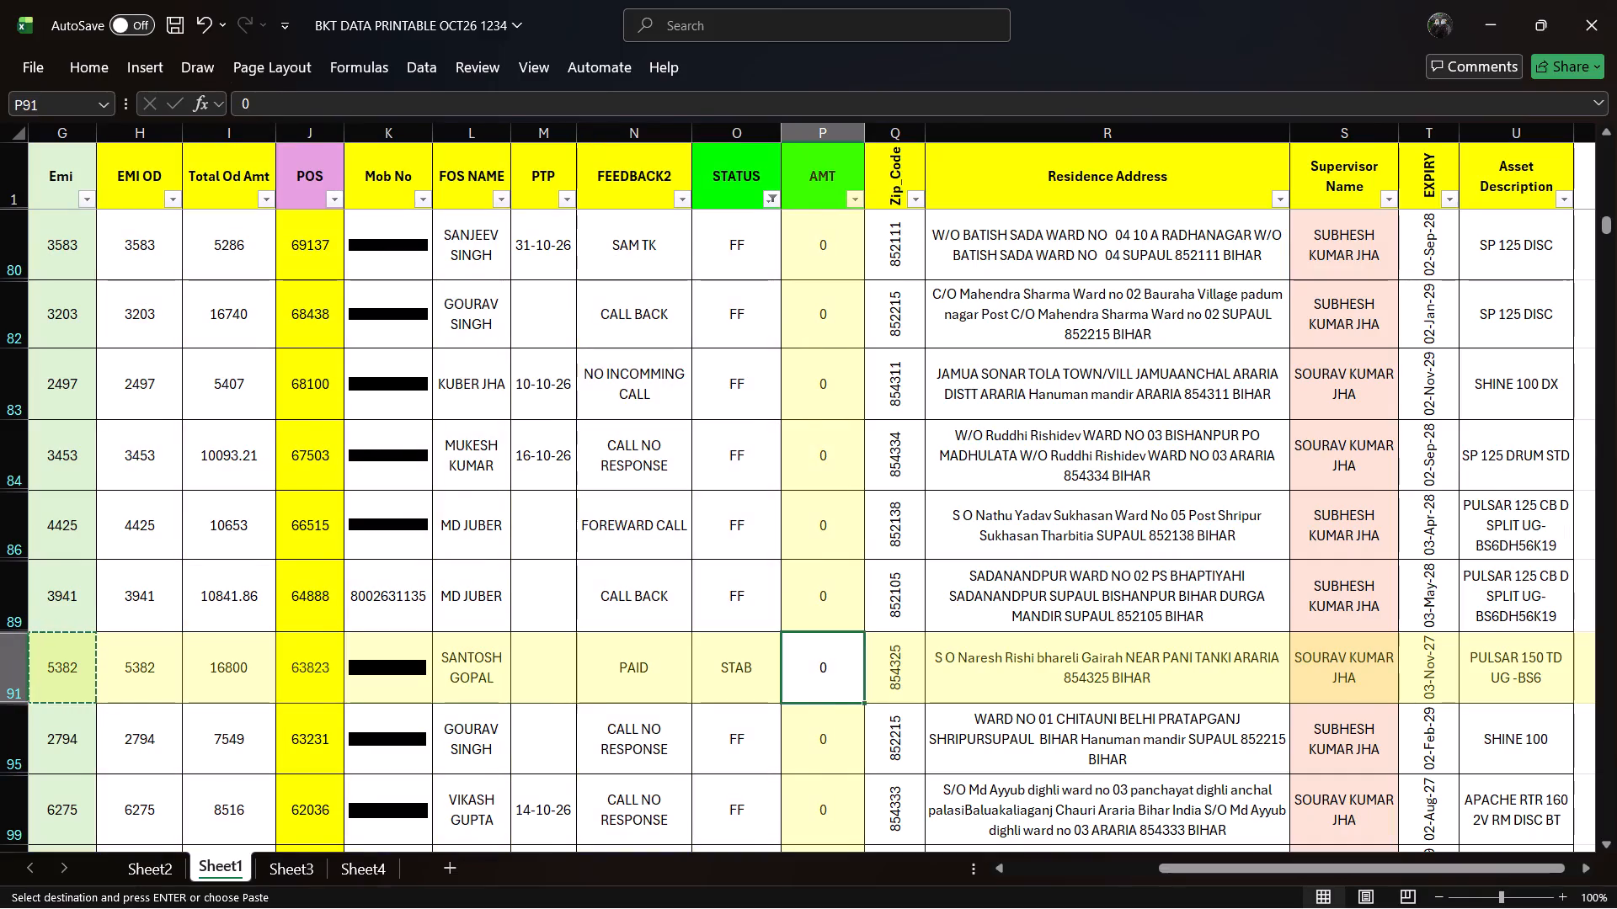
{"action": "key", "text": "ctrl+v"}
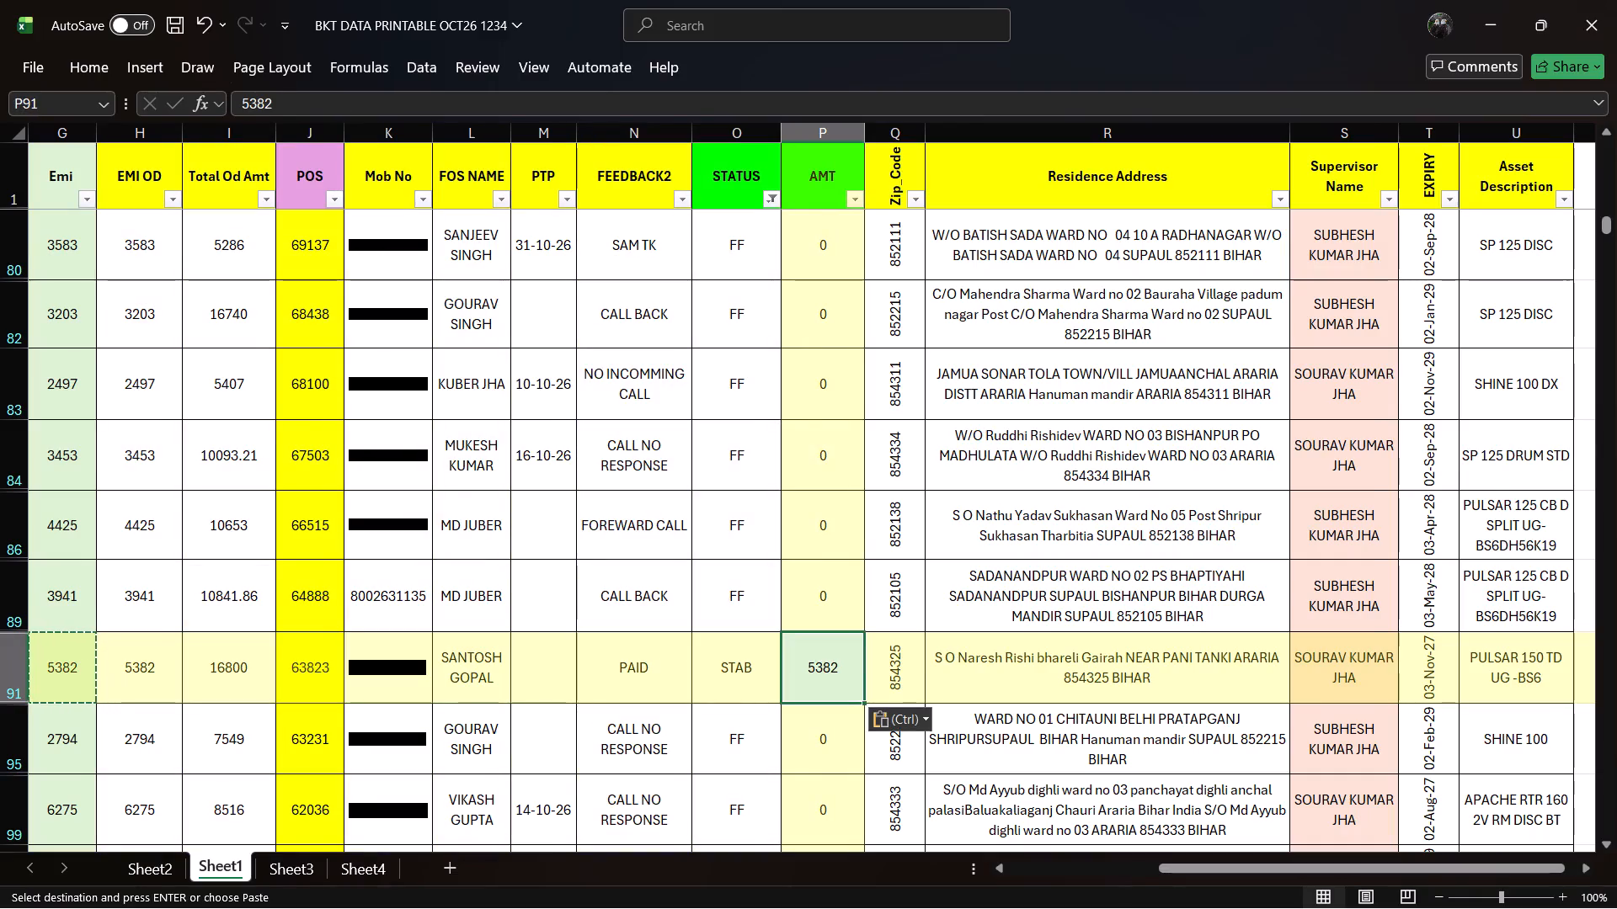
Save the workbook and return to the LAN cell of row 91.
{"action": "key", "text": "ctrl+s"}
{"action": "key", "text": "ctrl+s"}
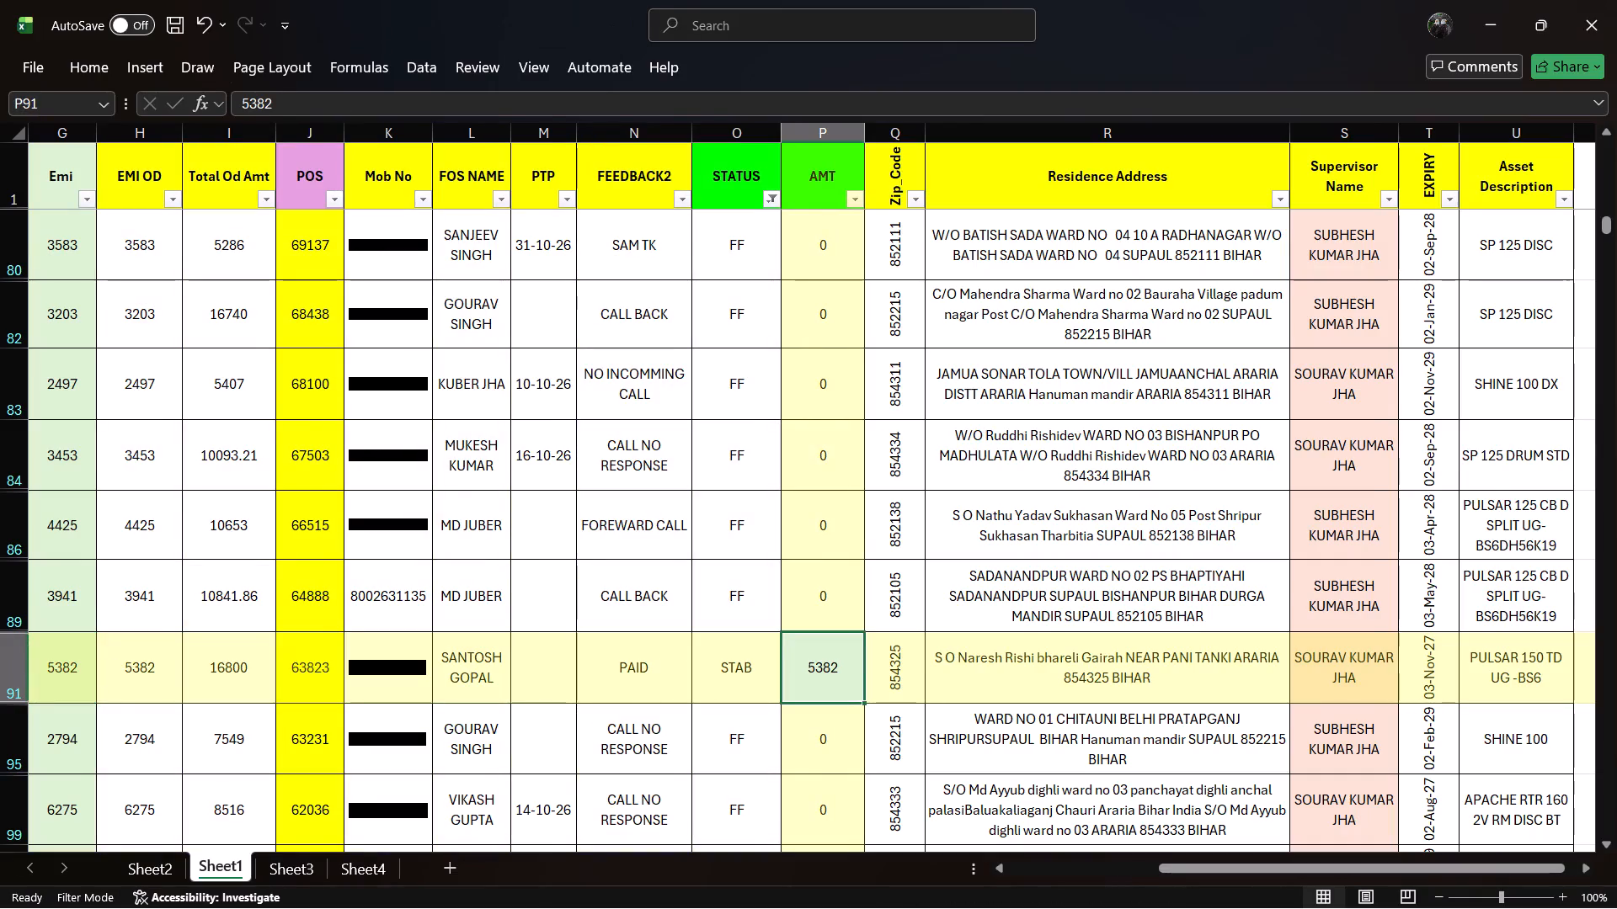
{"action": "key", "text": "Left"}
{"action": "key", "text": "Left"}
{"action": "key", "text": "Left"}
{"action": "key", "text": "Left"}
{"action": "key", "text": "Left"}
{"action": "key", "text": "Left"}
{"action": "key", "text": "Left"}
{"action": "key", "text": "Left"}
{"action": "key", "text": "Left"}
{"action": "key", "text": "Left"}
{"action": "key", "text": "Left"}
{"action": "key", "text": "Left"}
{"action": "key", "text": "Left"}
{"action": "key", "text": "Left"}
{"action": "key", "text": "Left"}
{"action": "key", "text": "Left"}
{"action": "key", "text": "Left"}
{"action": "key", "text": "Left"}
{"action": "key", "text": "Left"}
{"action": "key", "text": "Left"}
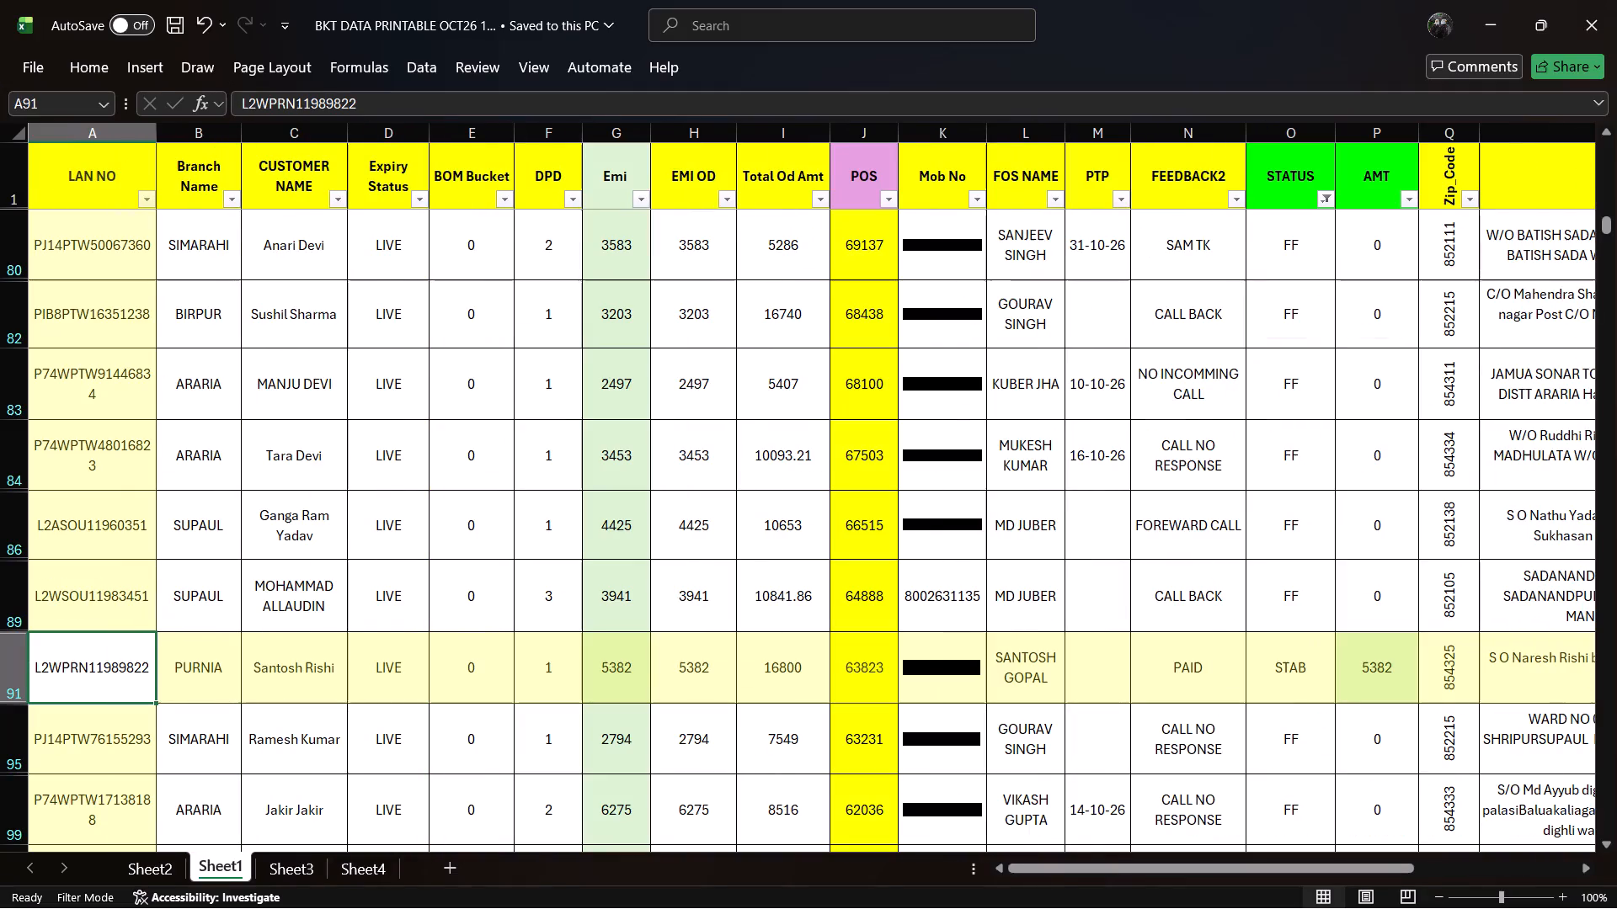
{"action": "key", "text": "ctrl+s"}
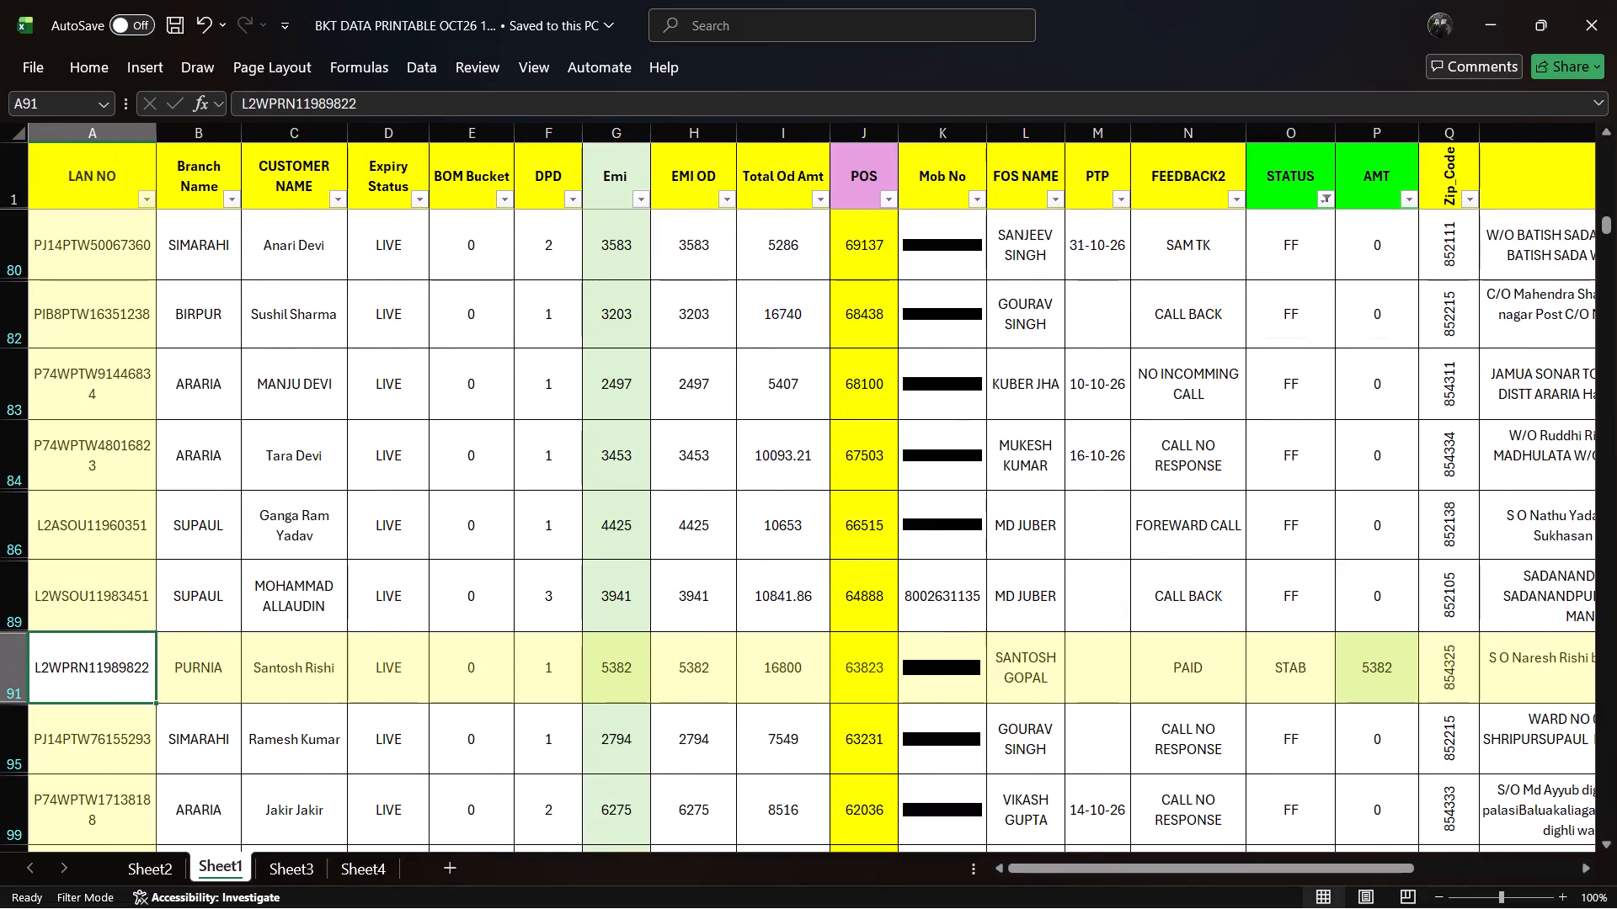
Search Sheet1 by customer name for the loan in row 146.
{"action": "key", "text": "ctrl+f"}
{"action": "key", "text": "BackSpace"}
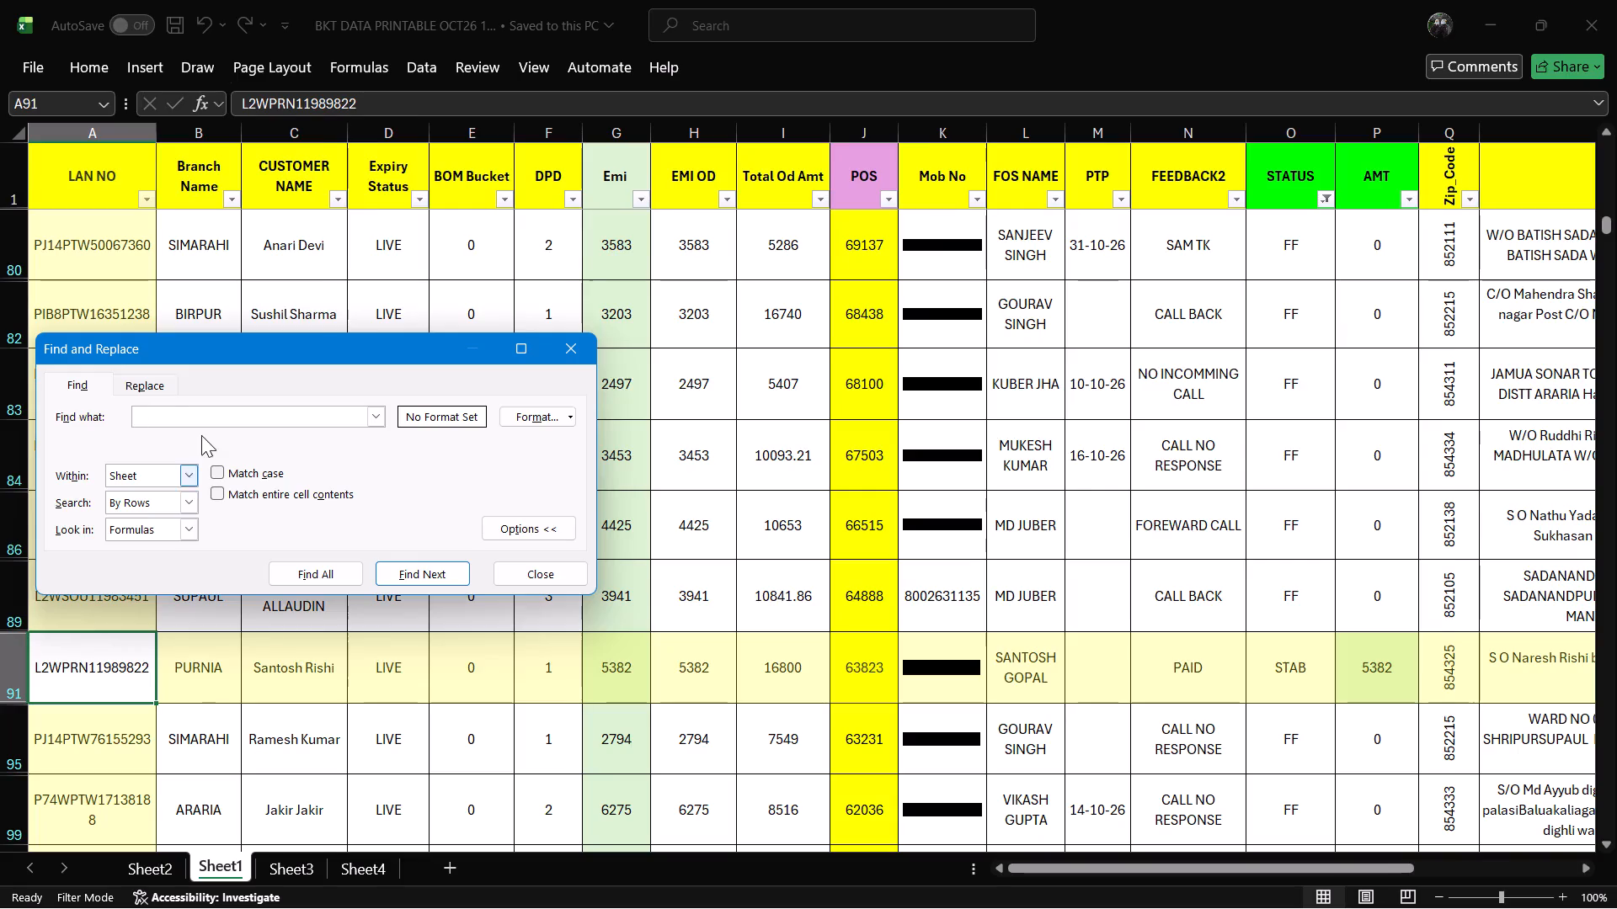
{"action": "double_click", "coordinate": [141, 408]}
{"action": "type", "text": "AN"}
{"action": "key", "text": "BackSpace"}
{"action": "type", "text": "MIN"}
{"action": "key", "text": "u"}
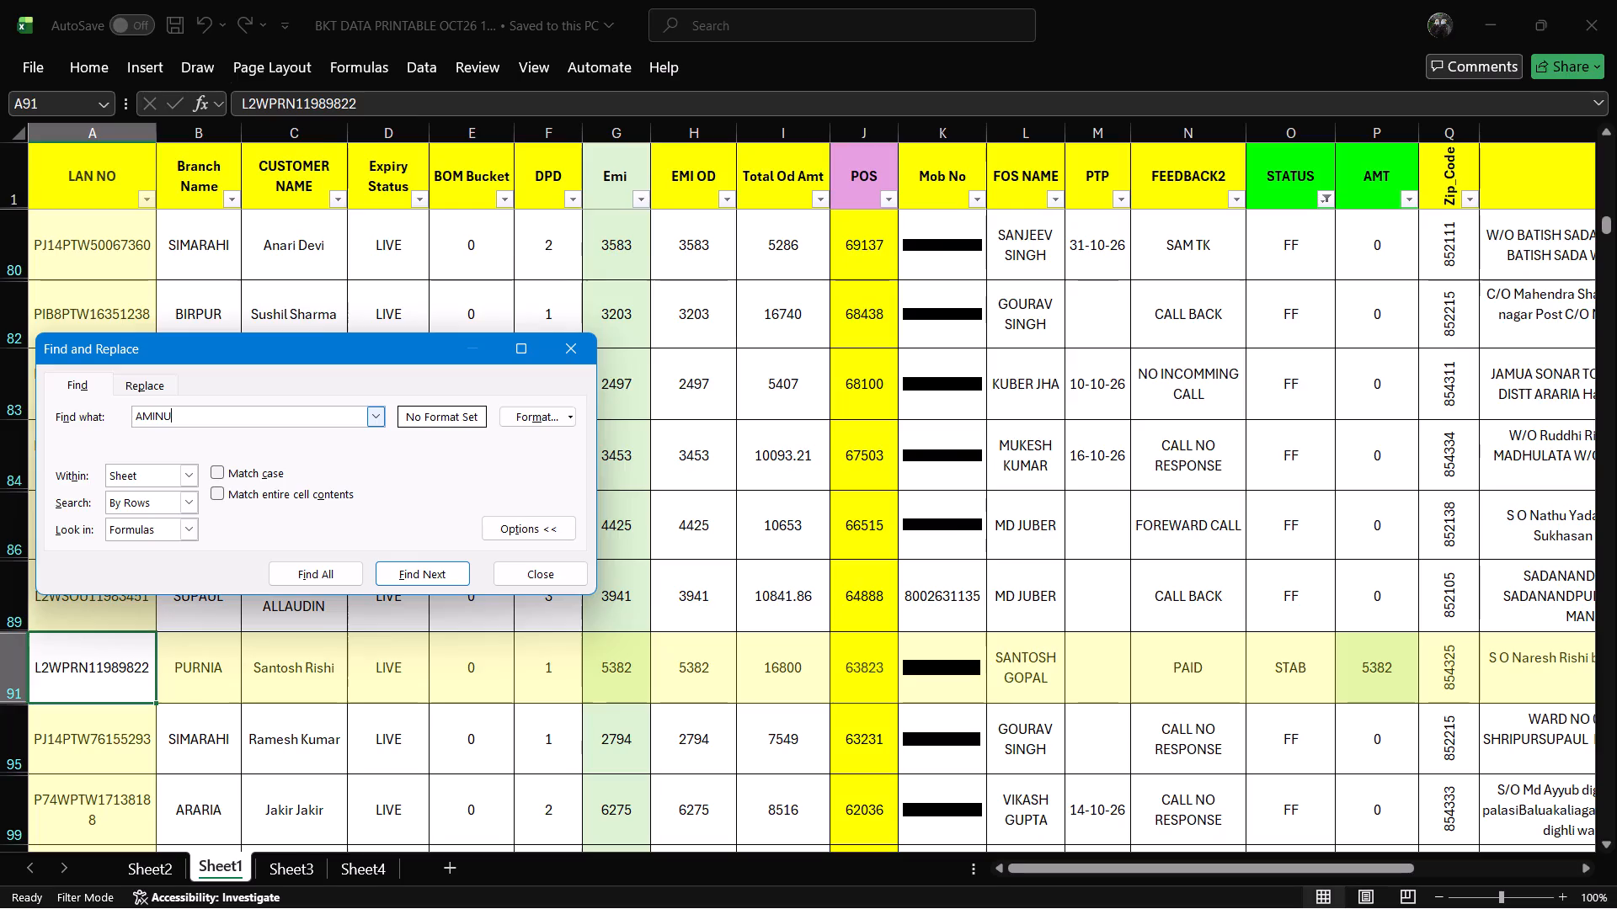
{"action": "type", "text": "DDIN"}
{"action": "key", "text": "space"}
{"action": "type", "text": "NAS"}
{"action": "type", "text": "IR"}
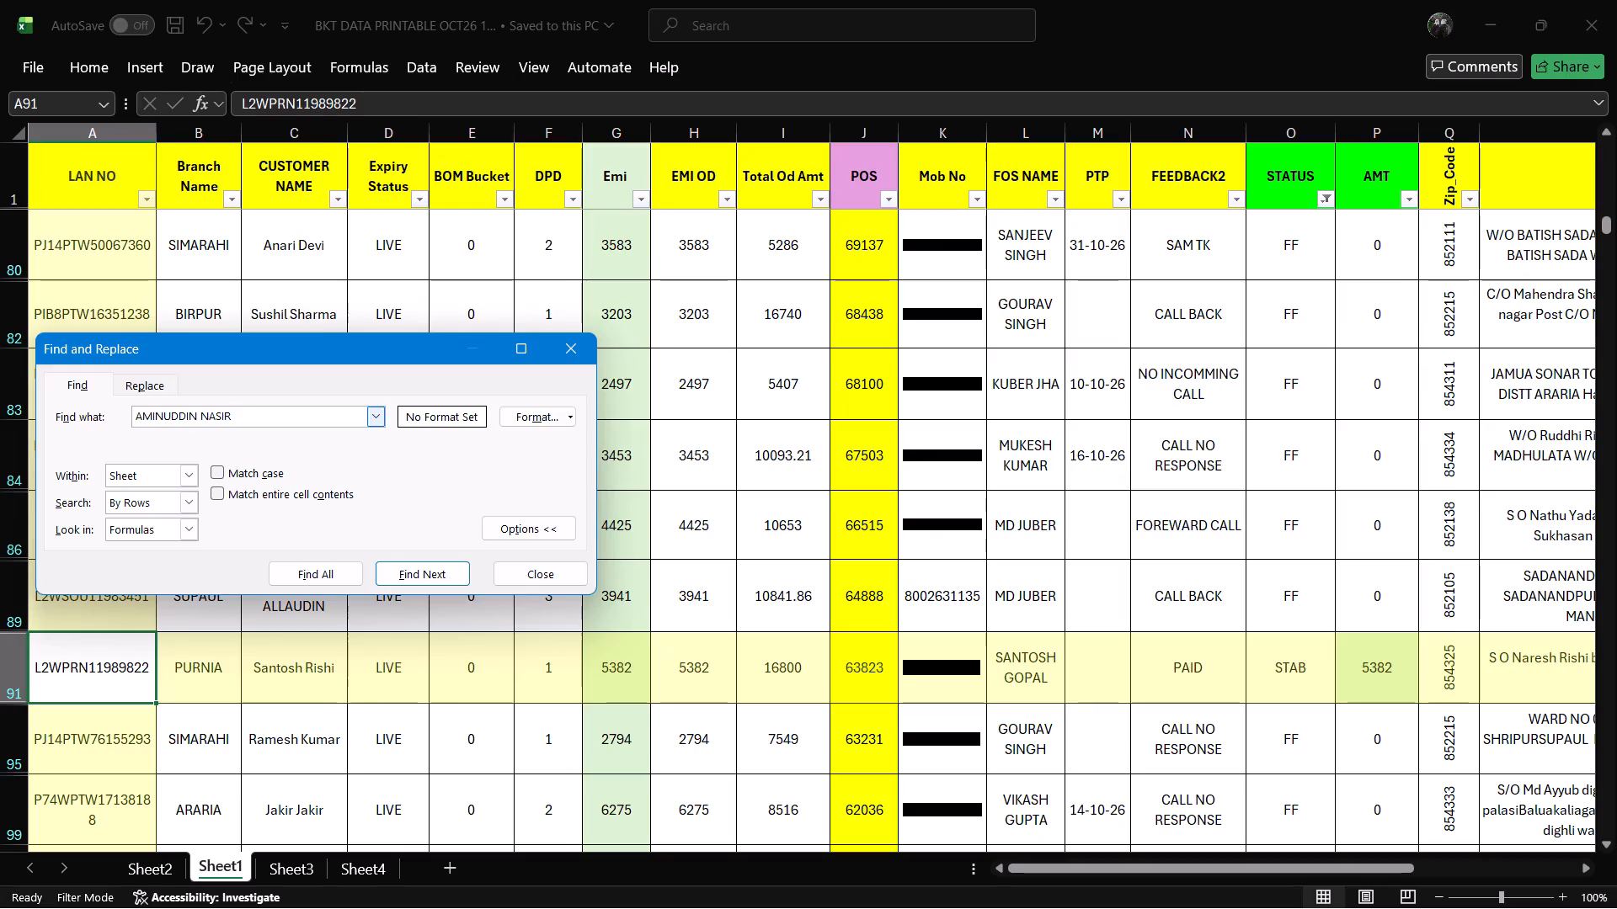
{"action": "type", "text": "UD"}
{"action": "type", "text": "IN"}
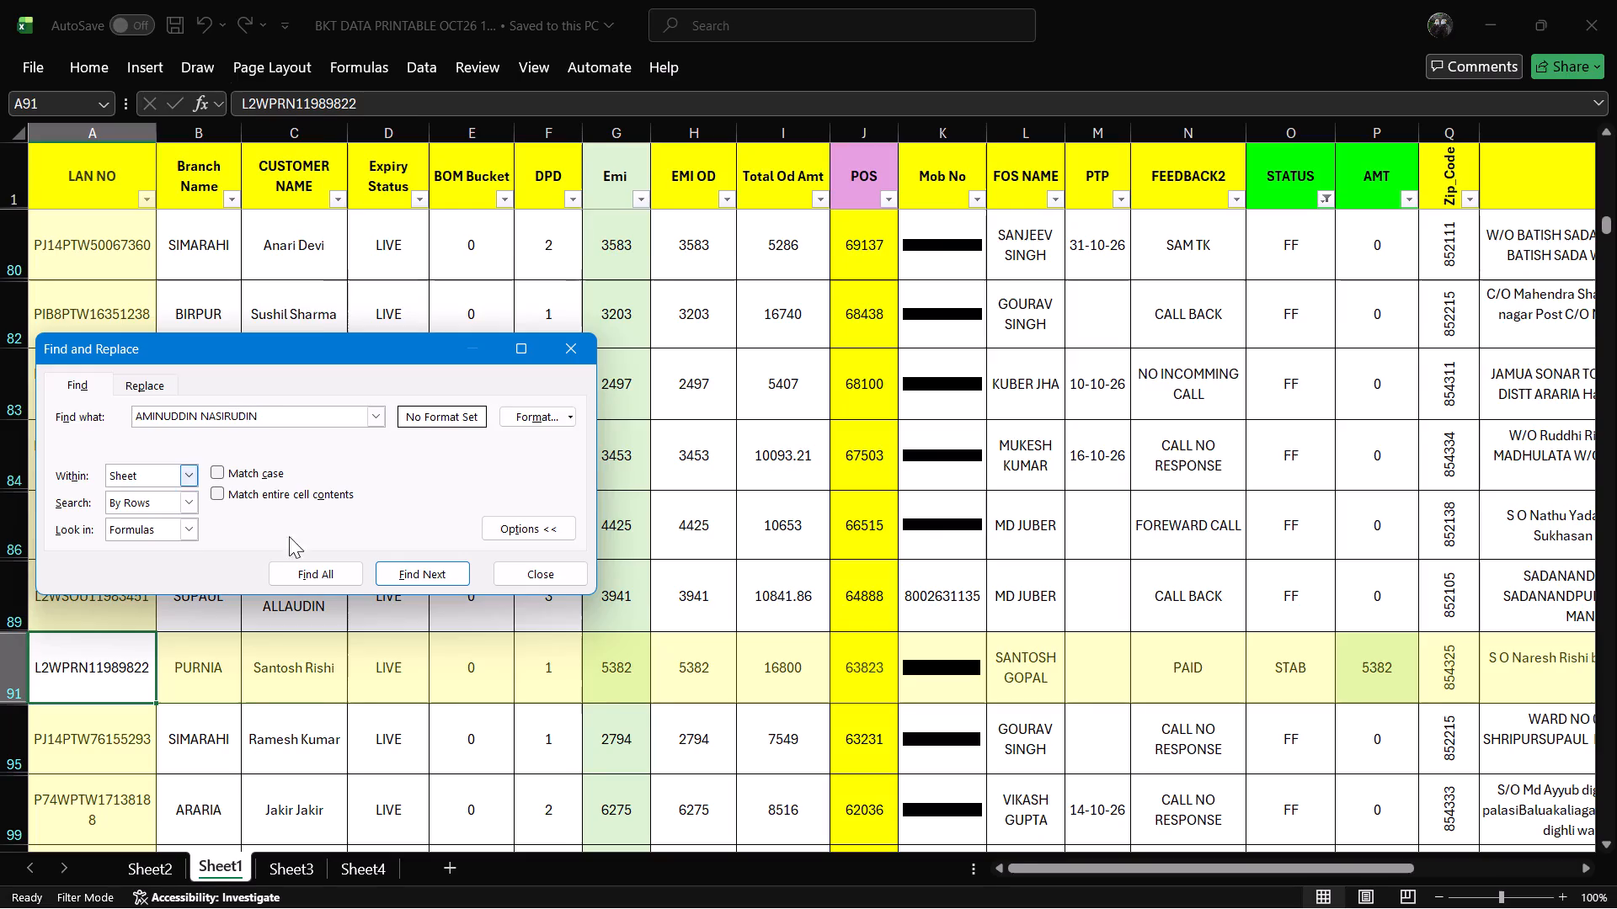
{"action": "left_click", "coordinate": [318, 573]}
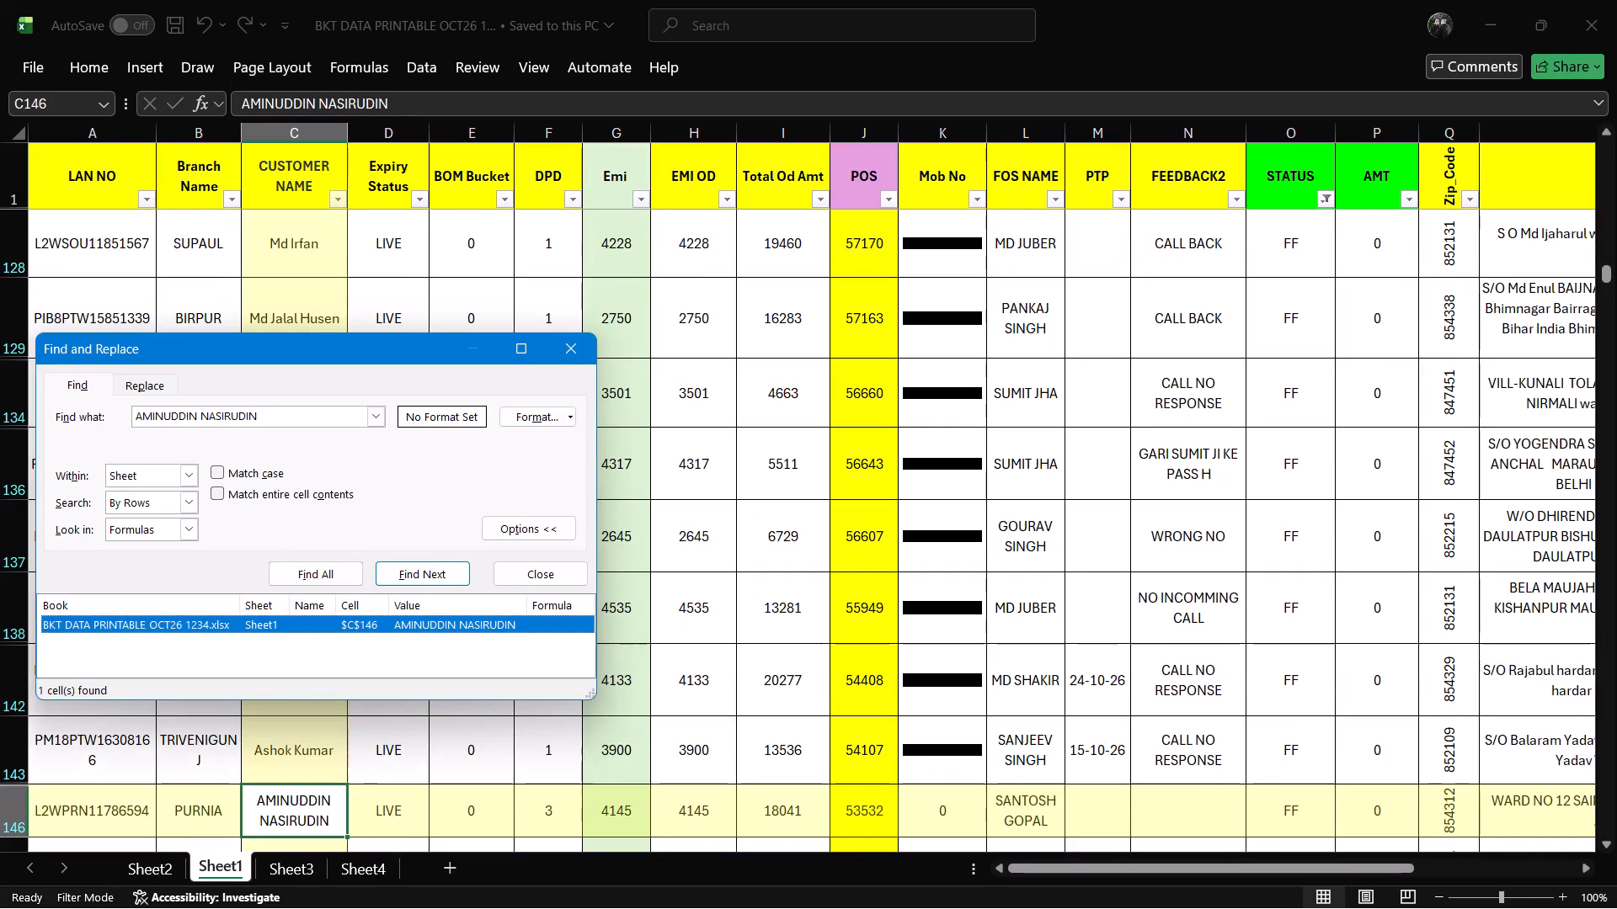
Mark the loan in row 146 as PAID in FEEDBACK2 and STAB in STATUS.
{"action": "left_click", "coordinate": [178, 810]}
{"action": "key", "text": "Right"}
{"action": "key", "text": "Right"}
{"action": "key", "text": "Right"}
{"action": "key", "text": "Right"}
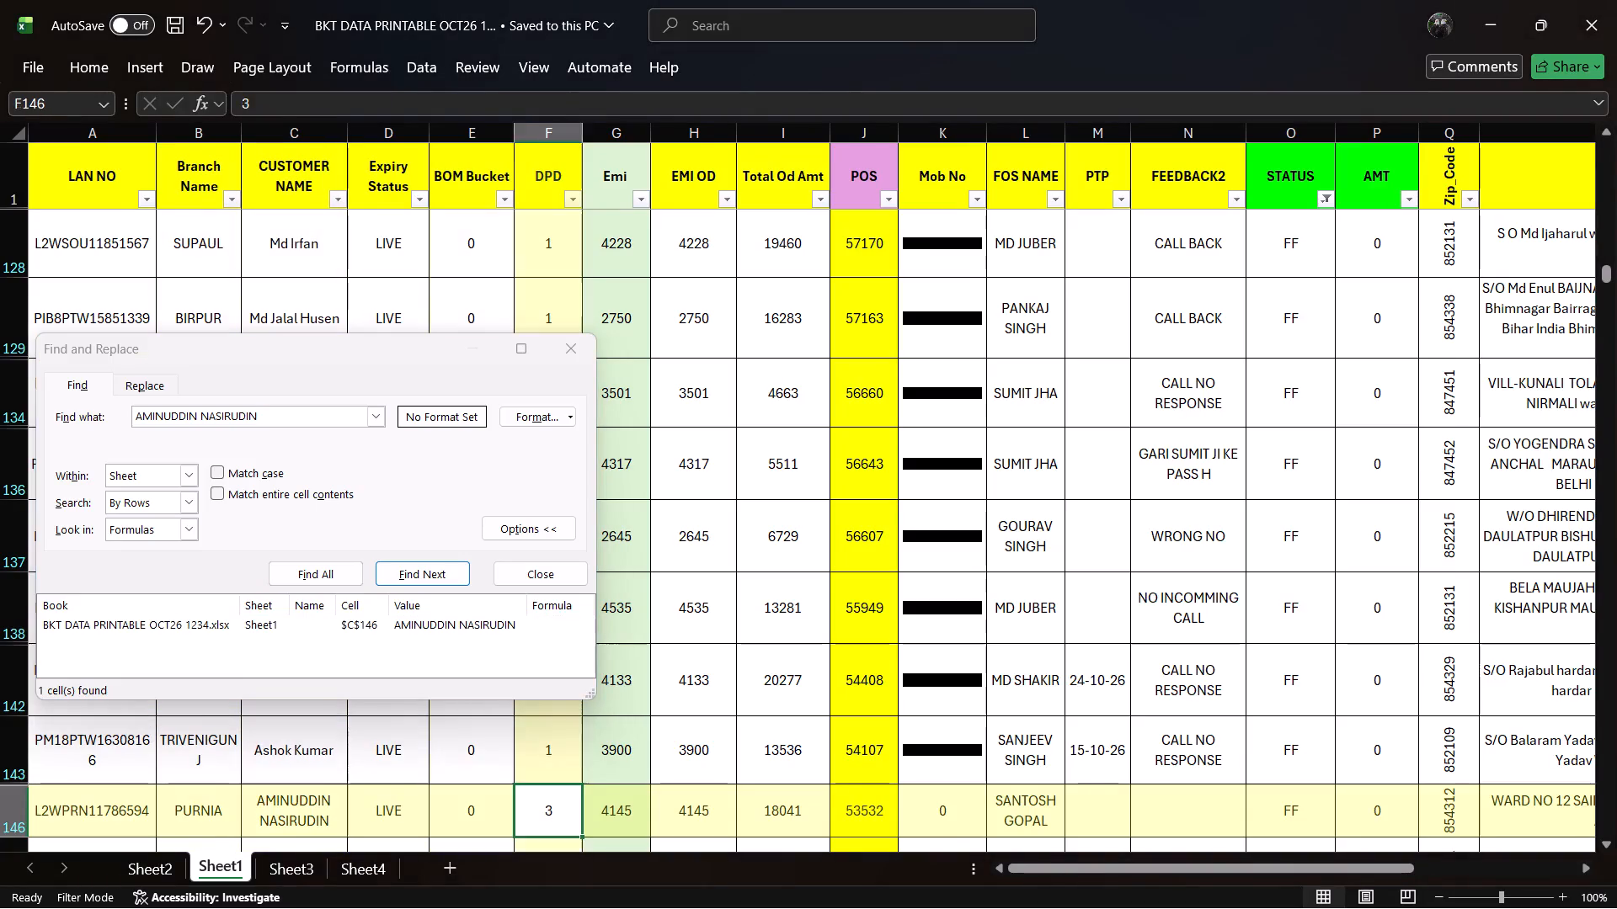
{"action": "key", "text": "Right"}
{"action": "key", "text": "Right"}
{"action": "key", "text": "Right"}
{"action": "key", "text": "Right"}
{"action": "key", "text": "Right"}
{"action": "key", "text": "Right"}
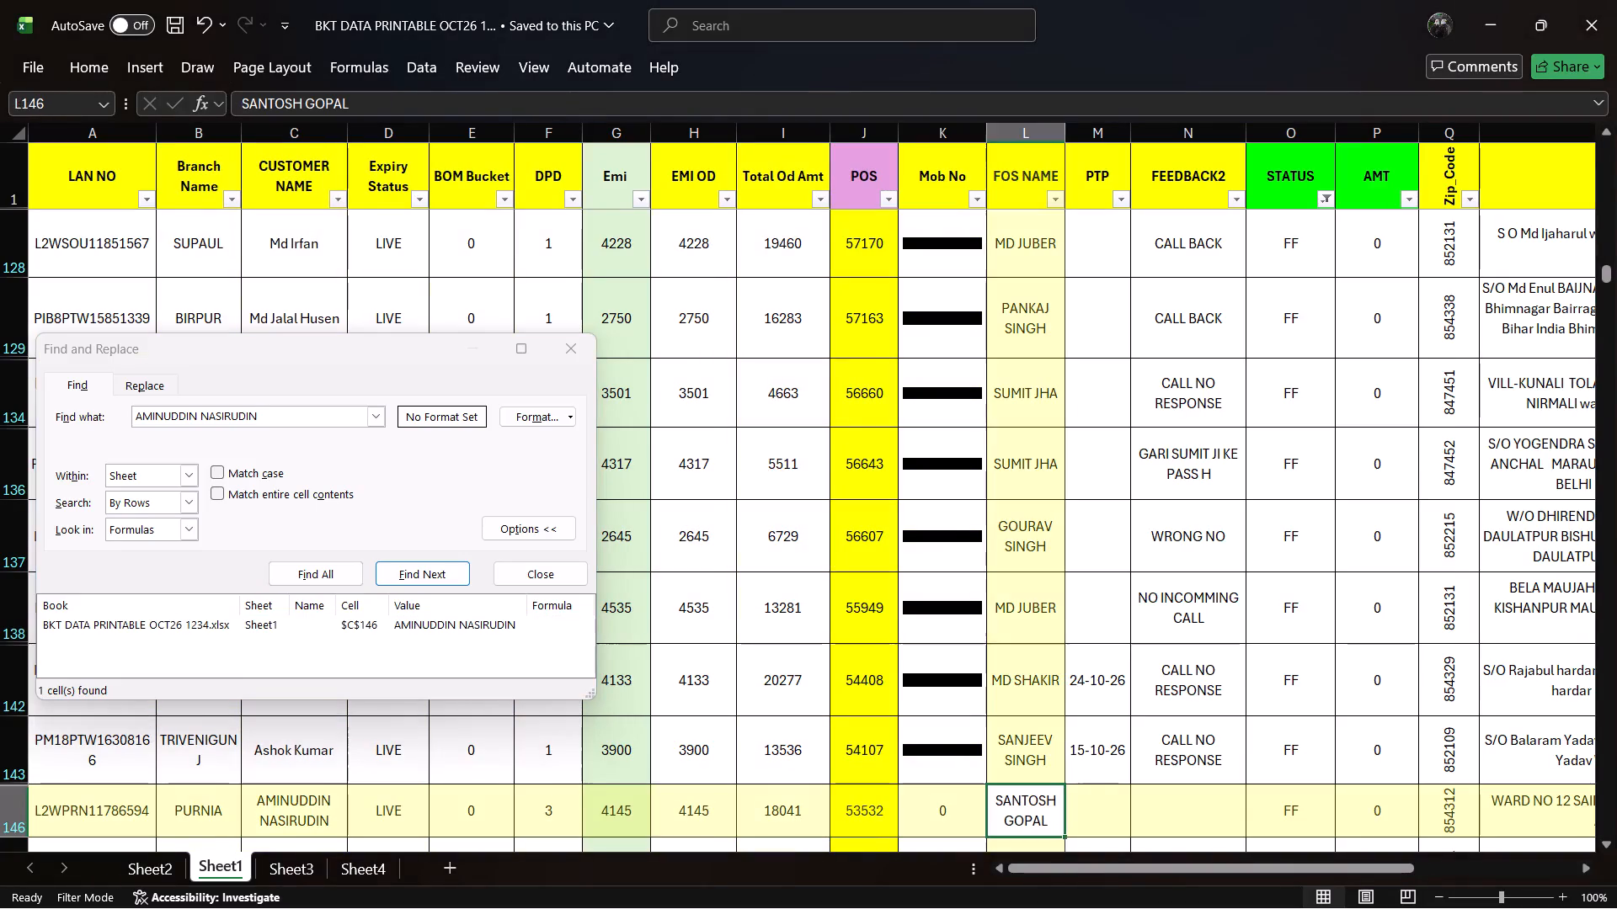
{"action": "key", "text": "Right"}
{"action": "key", "text": "Right"}
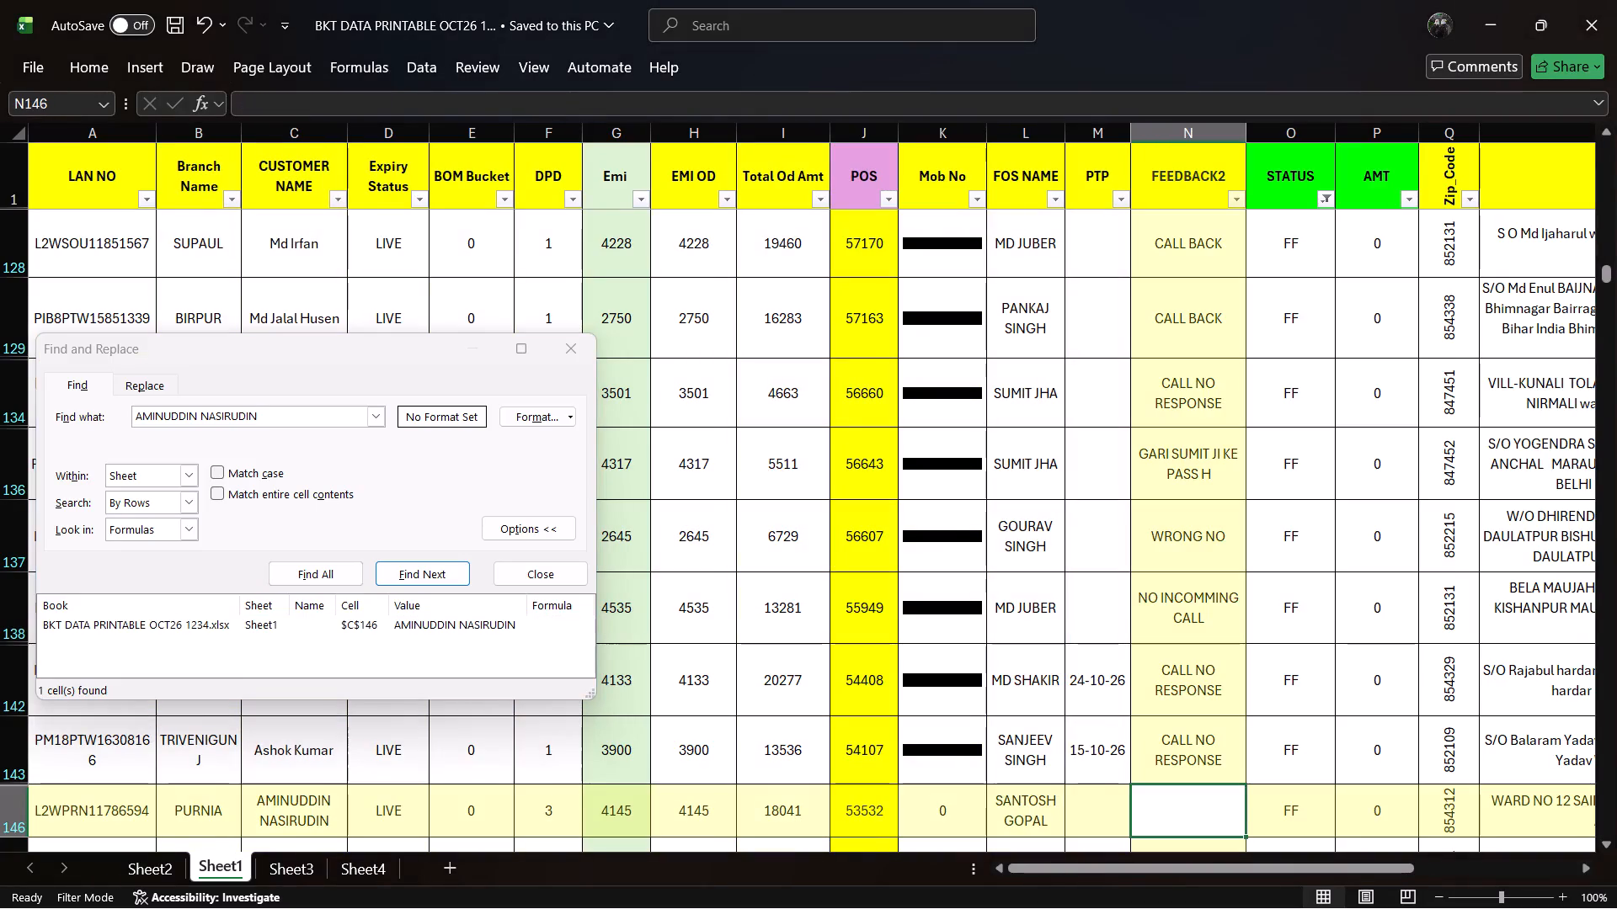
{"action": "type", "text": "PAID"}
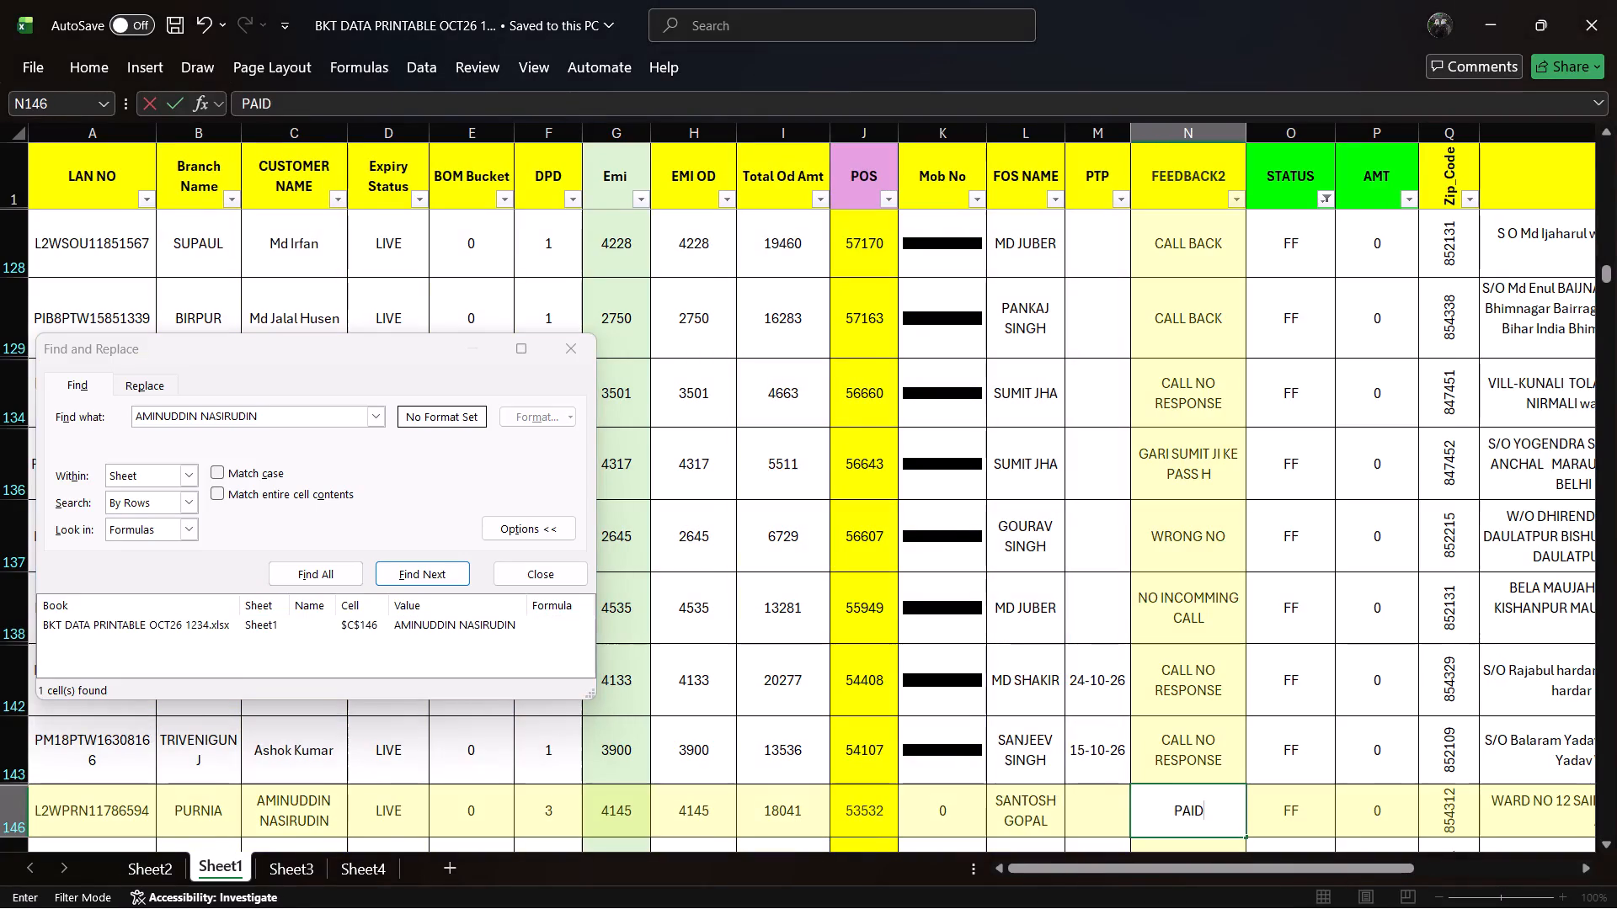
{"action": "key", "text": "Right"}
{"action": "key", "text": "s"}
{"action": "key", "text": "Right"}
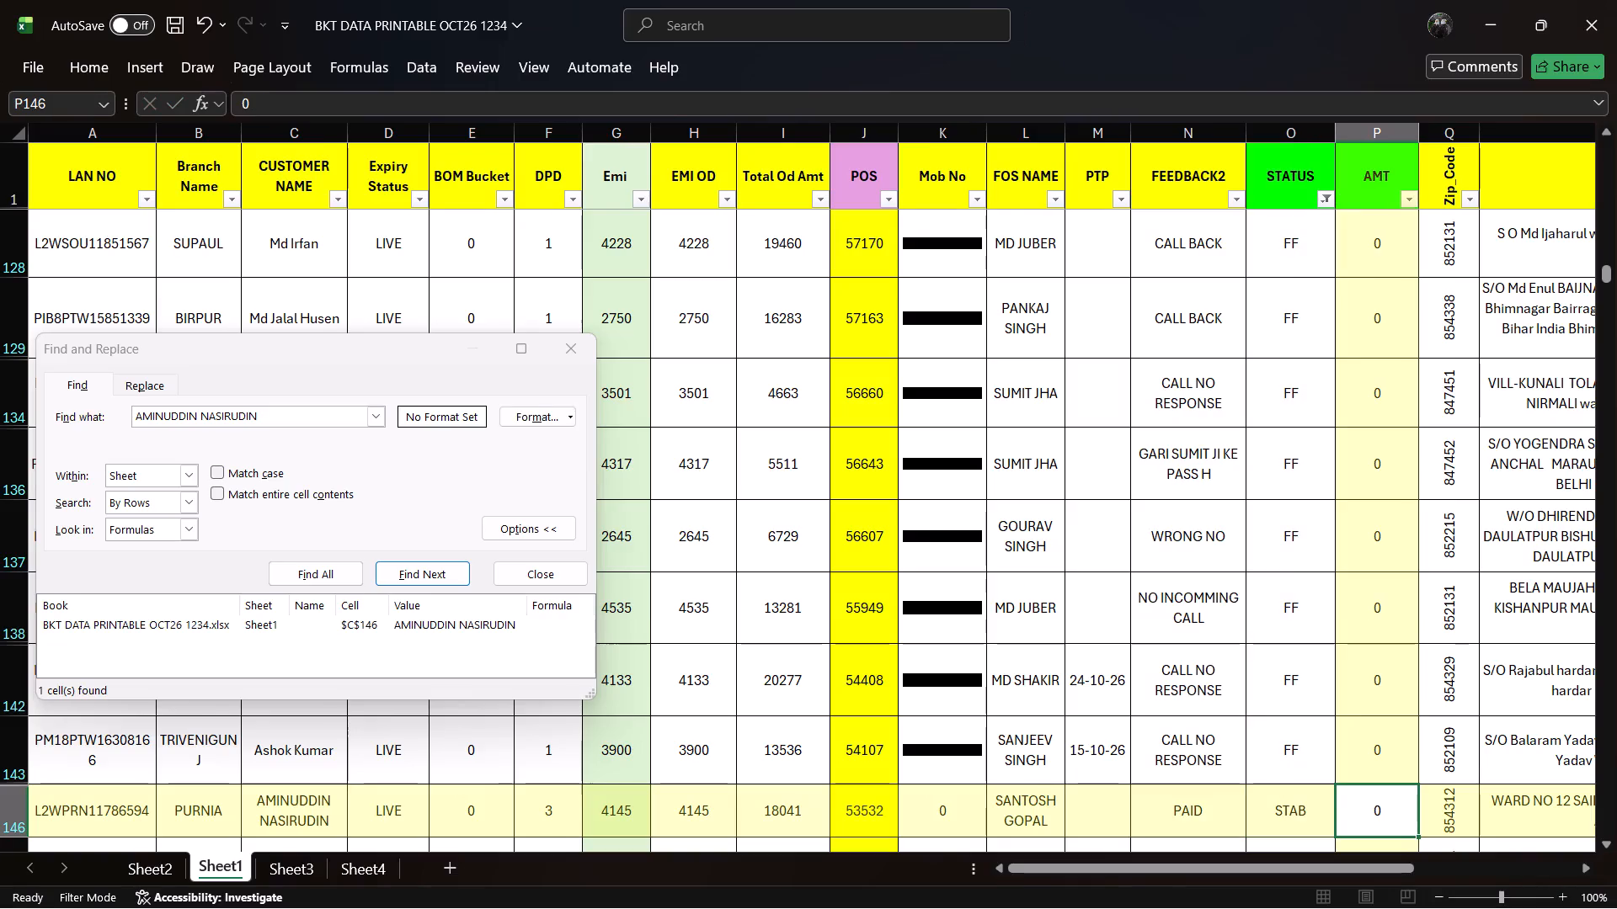
Copy row 146's EMI OD value, 4145, into its AMT cell and save the workbook.
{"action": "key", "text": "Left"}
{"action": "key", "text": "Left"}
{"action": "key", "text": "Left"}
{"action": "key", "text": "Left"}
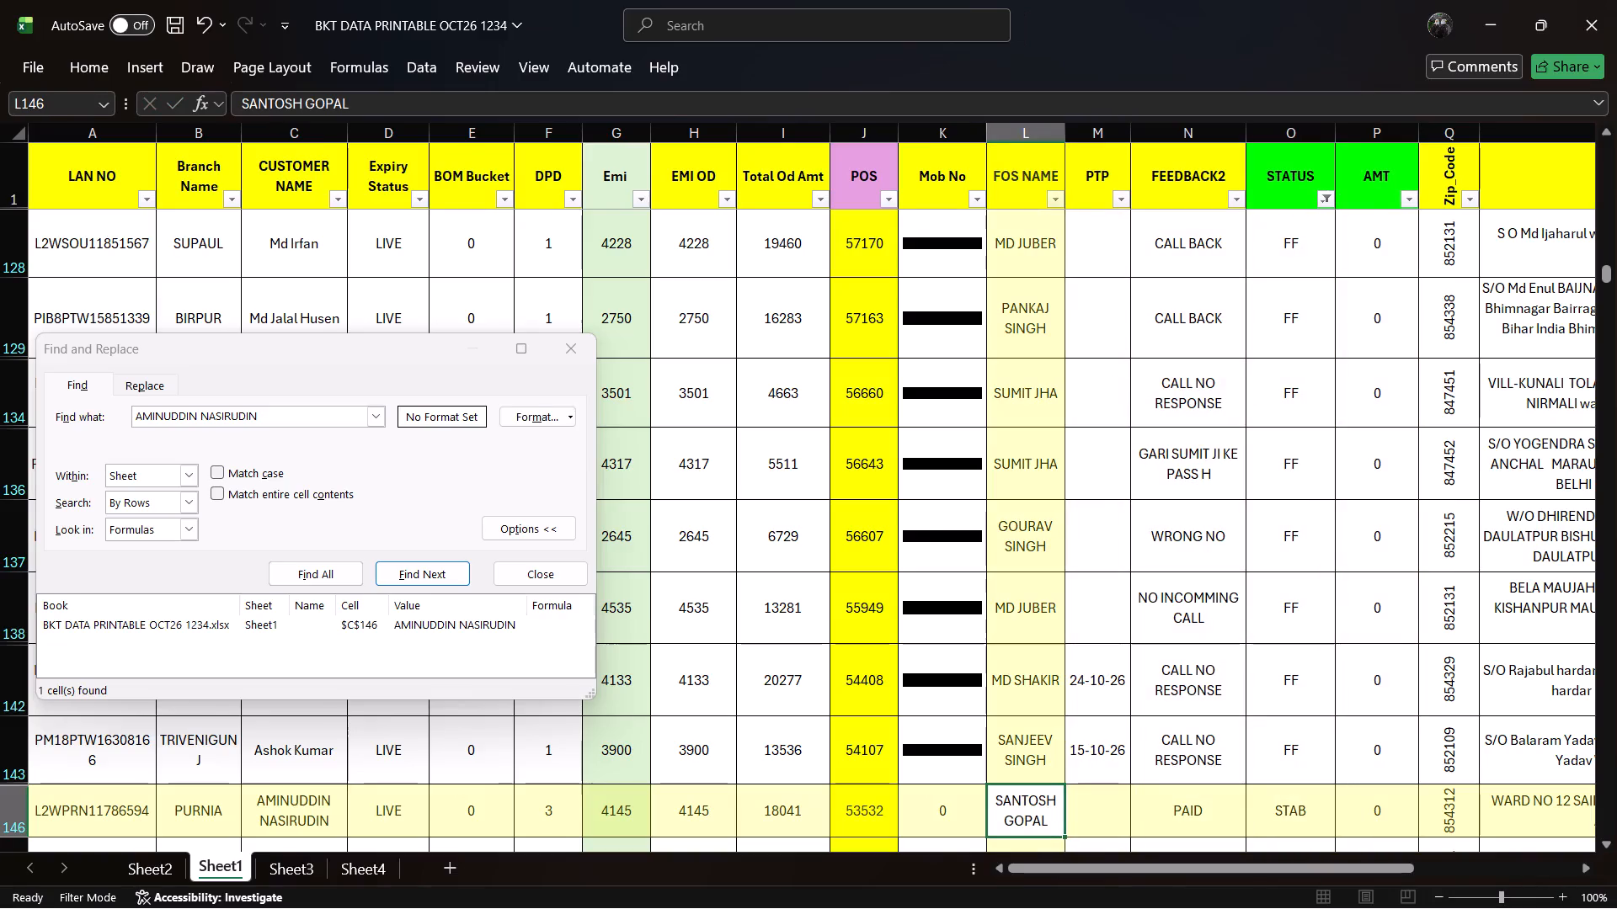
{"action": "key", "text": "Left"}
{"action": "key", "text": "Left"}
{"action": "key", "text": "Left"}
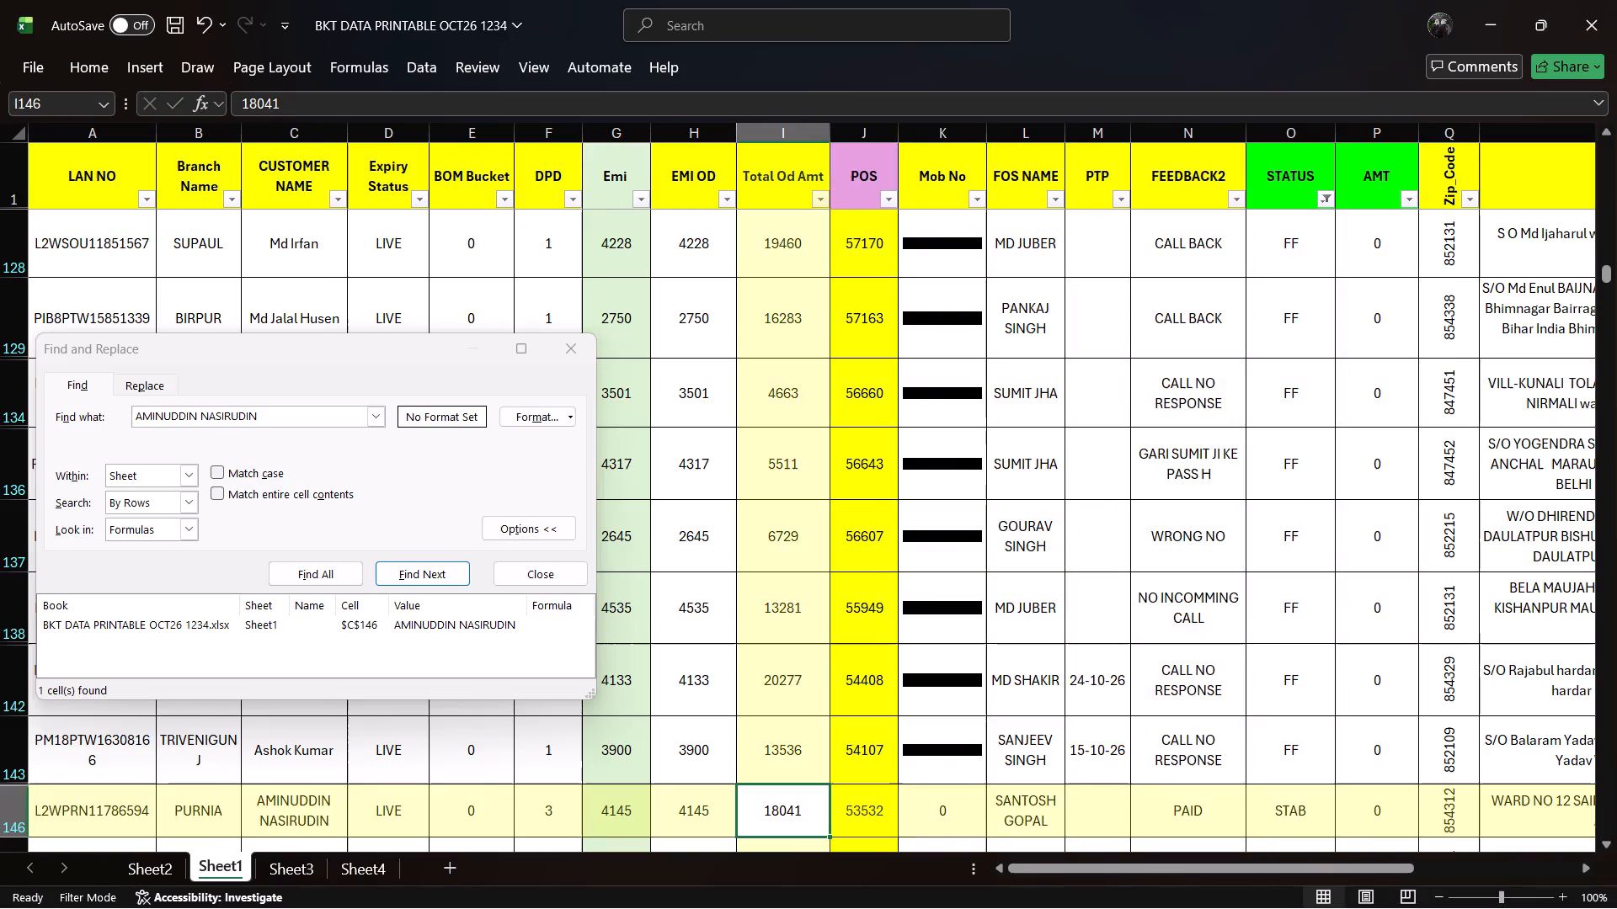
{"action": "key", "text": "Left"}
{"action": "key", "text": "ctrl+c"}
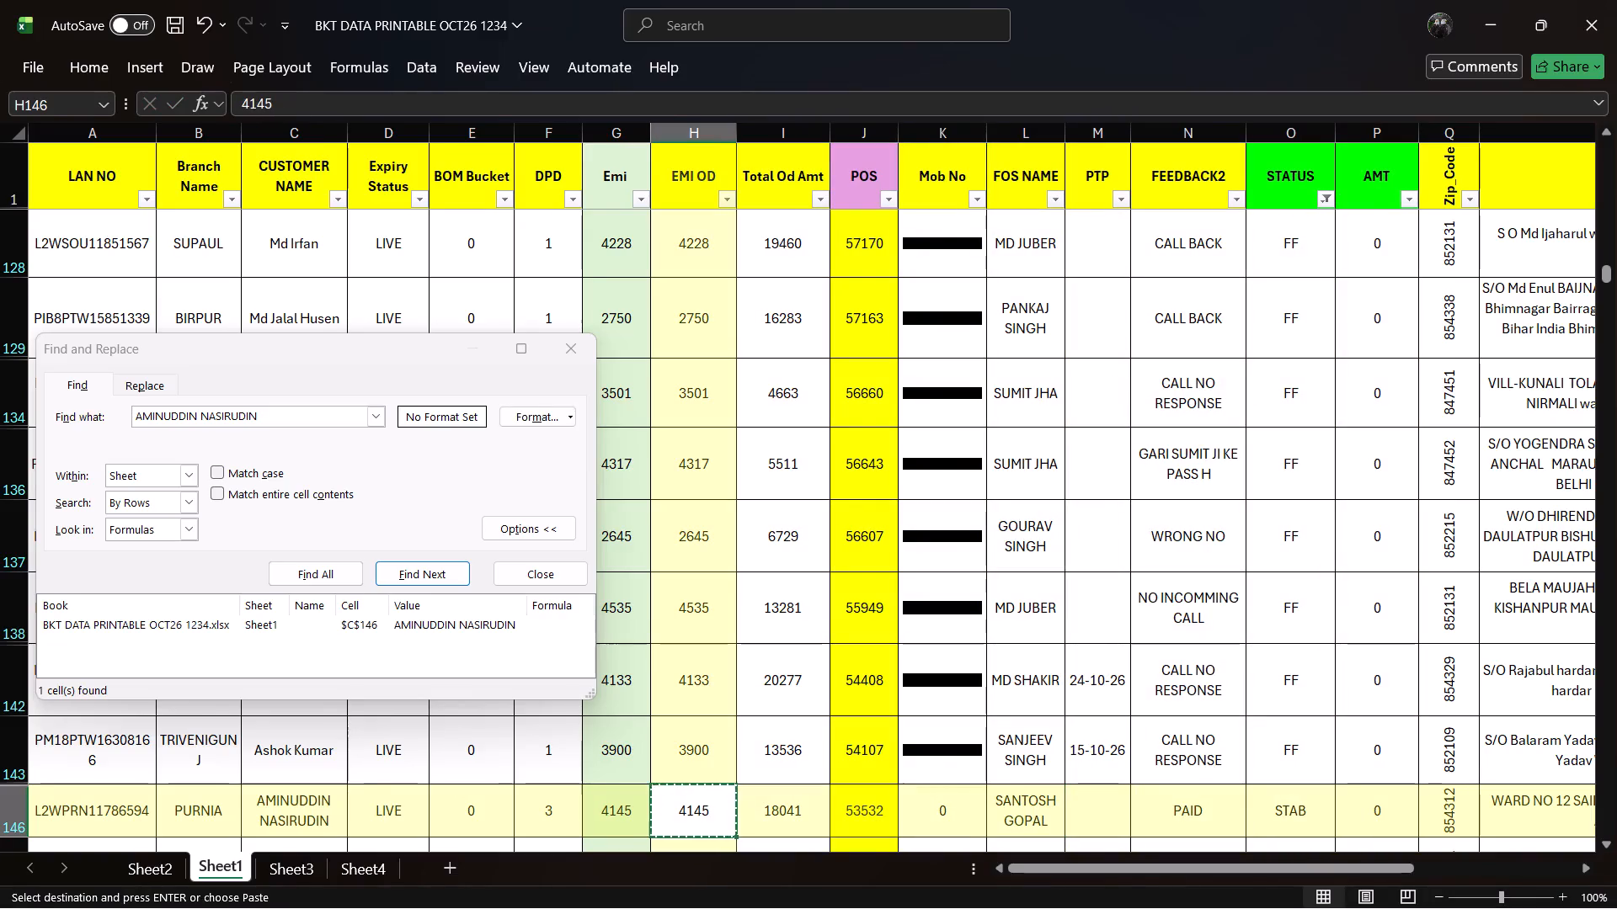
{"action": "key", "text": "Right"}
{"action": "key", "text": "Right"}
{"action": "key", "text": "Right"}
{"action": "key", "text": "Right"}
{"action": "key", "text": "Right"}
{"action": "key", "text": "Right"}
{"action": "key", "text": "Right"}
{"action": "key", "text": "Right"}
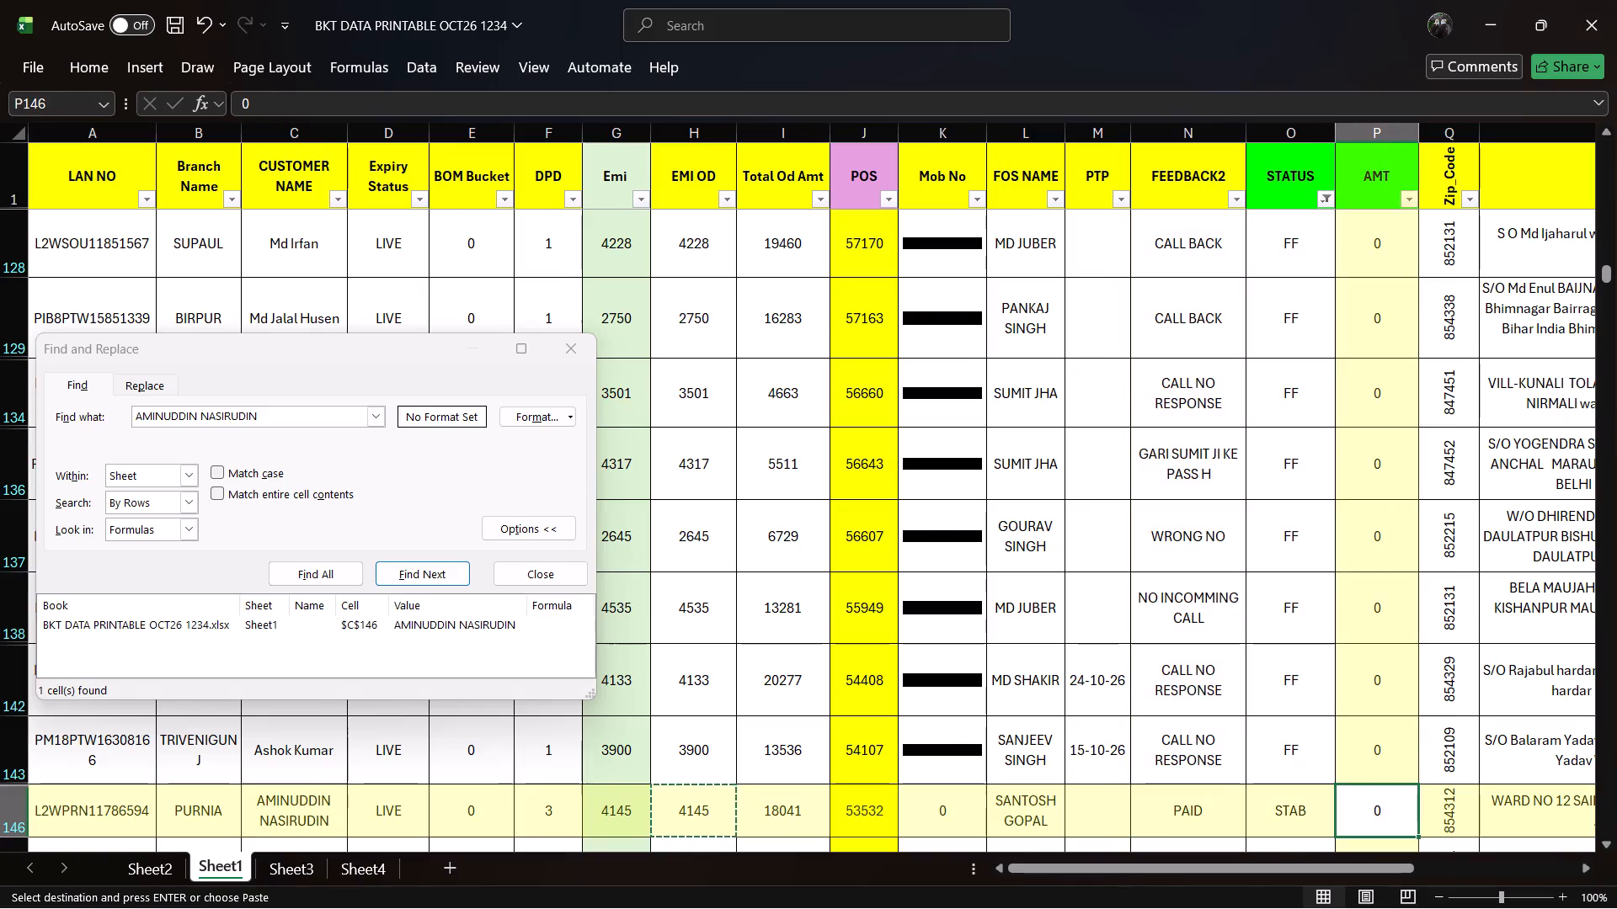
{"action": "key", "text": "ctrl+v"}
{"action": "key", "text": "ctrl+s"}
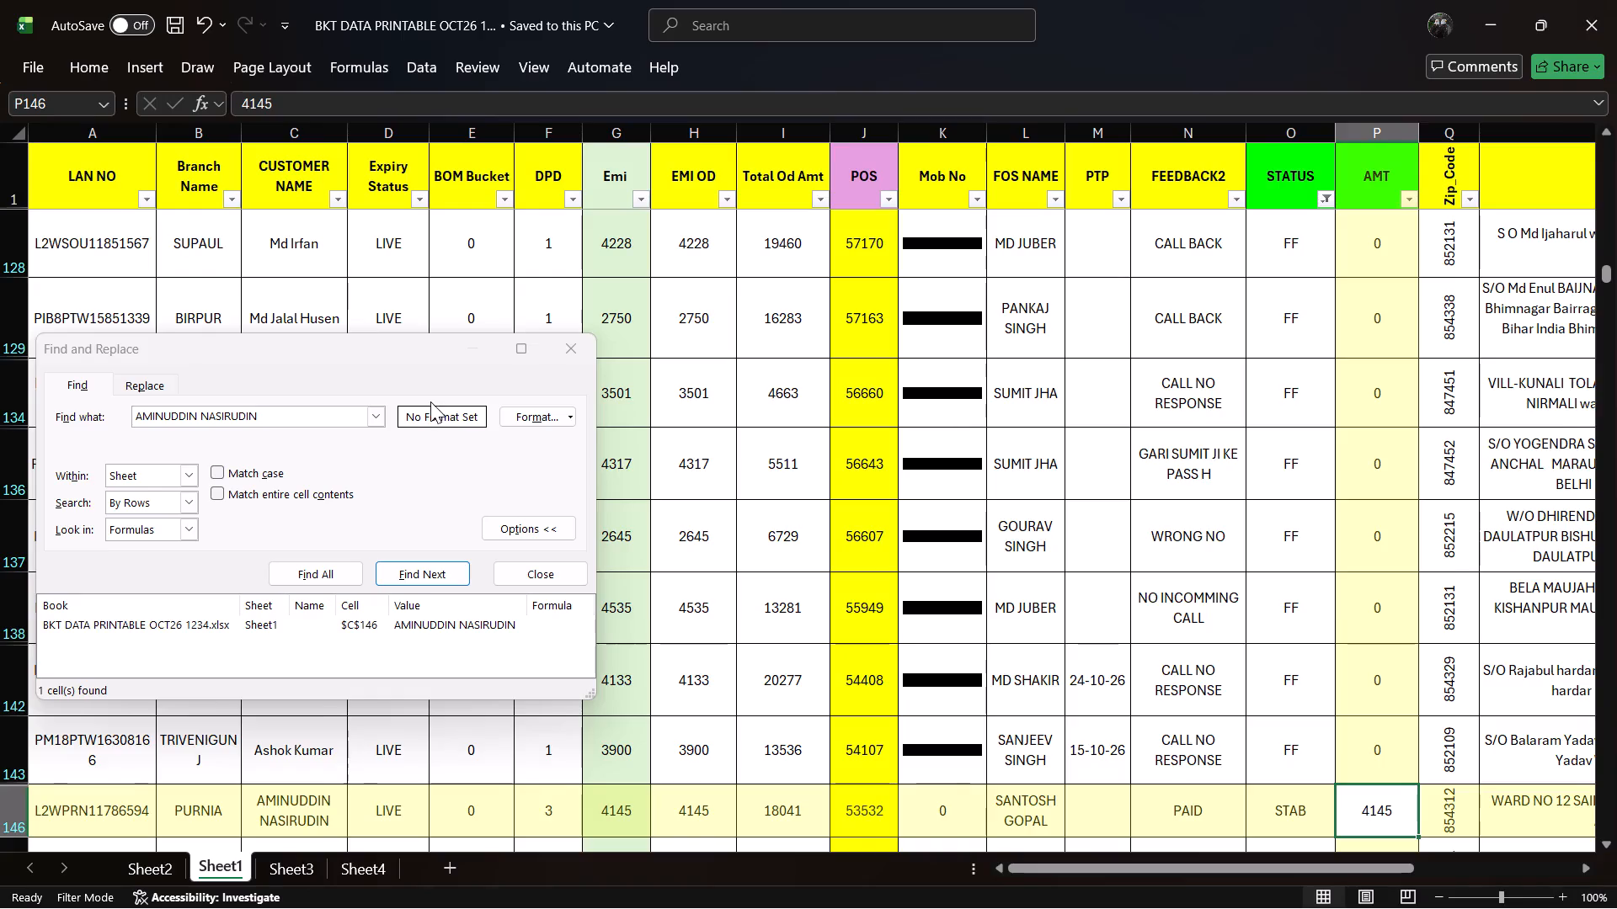
Search Sheet1 by customer name for the FORBESGANJ branch loan in row 235.
{"action": "left_click", "coordinate": [319, 423]}
{"action": "key", "text": "BackSpace"}
{"action": "key", "text": "BackSpace"}
{"action": "key", "text": "BackSpace"}
{"action": "key", "text": "BackSpace"}
{"action": "key", "text": "BackSpace"}
{"action": "key", "text": "BackSpace"}
{"action": "key", "text": "BackSpace"}
{"action": "key", "text": "BackSpace"}
{"action": "key", "text": "BackSpace"}
{"action": "key", "text": "BackSpace"}
{"action": "key", "text": "BackSpace"}
{"action": "key", "text": "BackSpace"}
{"action": "key", "text": "BackSpace"}
{"action": "key", "text": "BackSpace"}
{"action": "key", "text": "BackSpace"}
{"action": "key", "text": "BackSpace"}
{"action": "key", "text": "BackSpace"}
{"action": "key", "text": "BackSpace"}
{"action": "key", "text": "BackSpace"}
{"action": "key", "text": "BackSpace"}
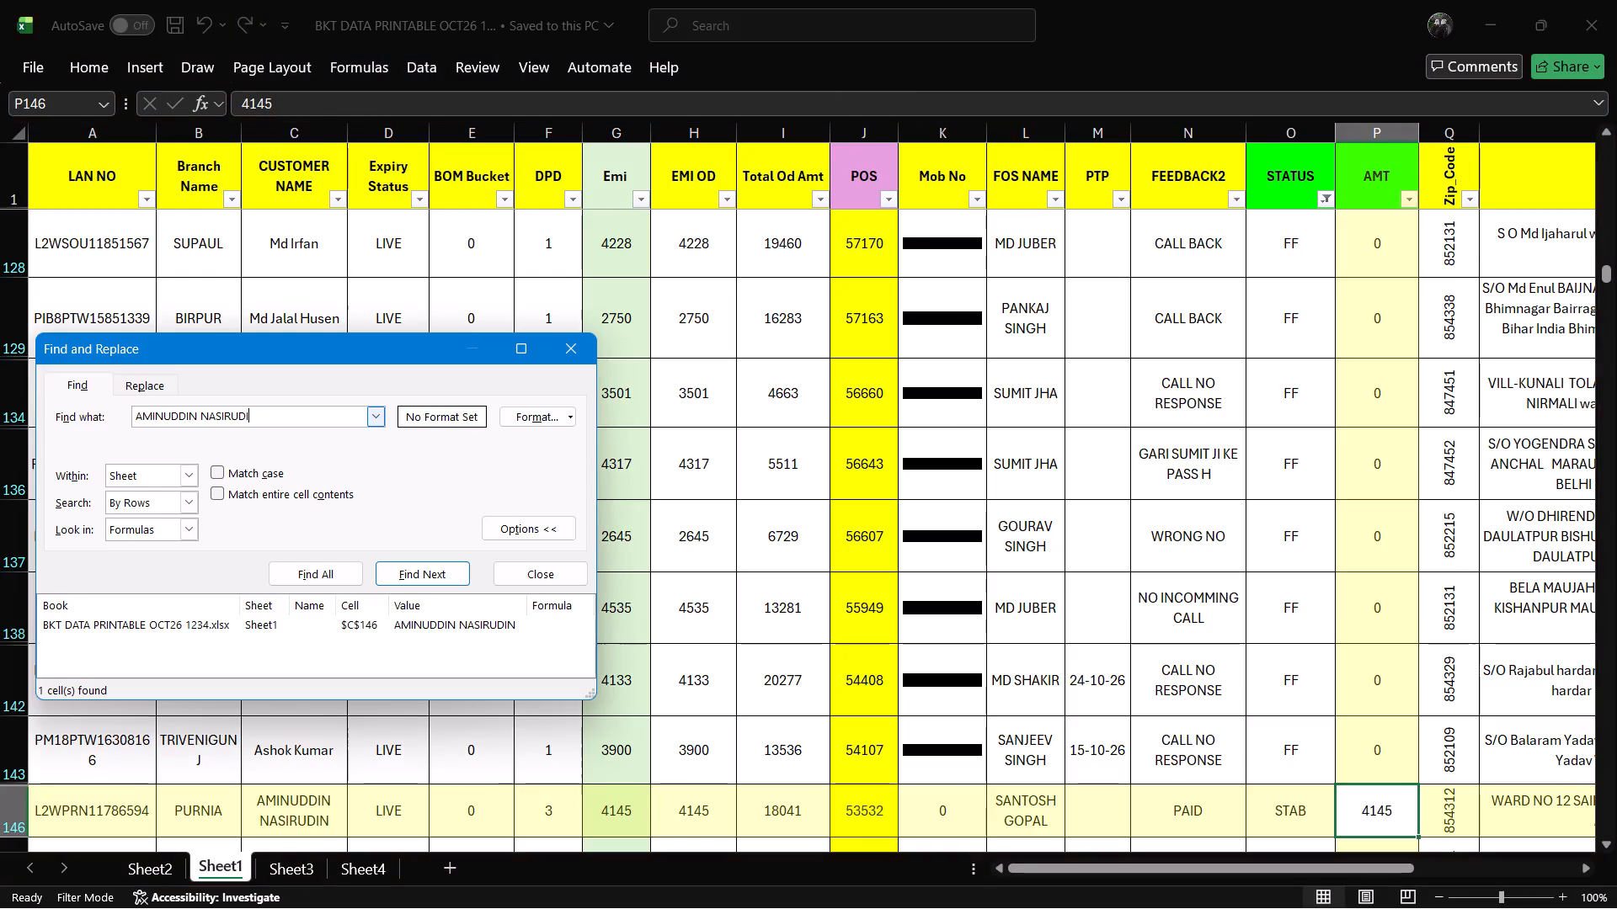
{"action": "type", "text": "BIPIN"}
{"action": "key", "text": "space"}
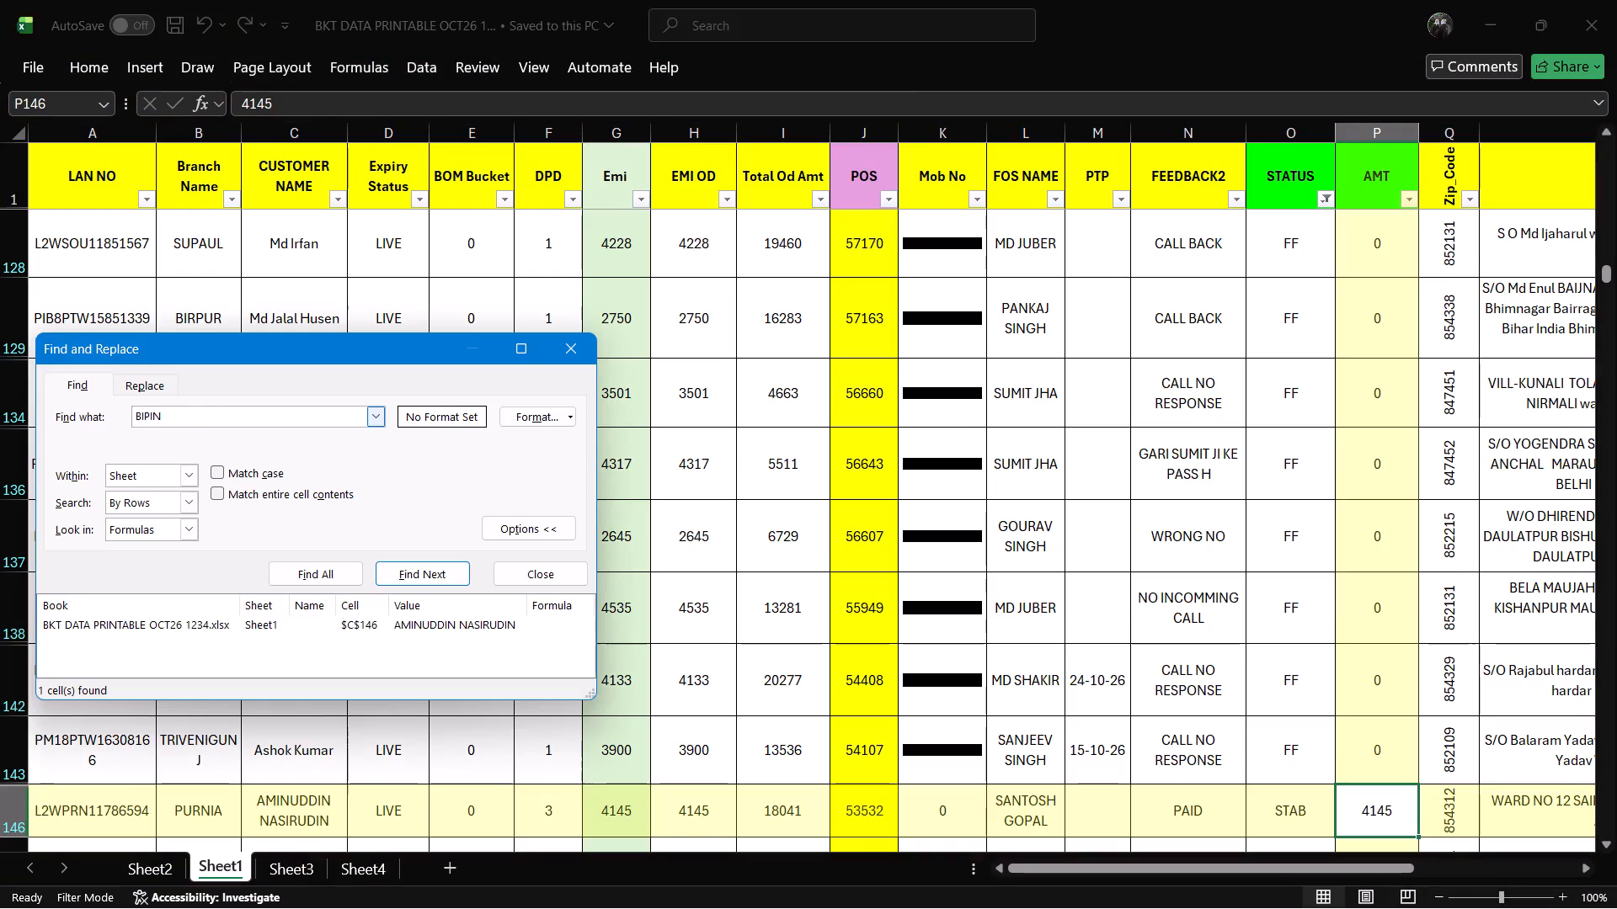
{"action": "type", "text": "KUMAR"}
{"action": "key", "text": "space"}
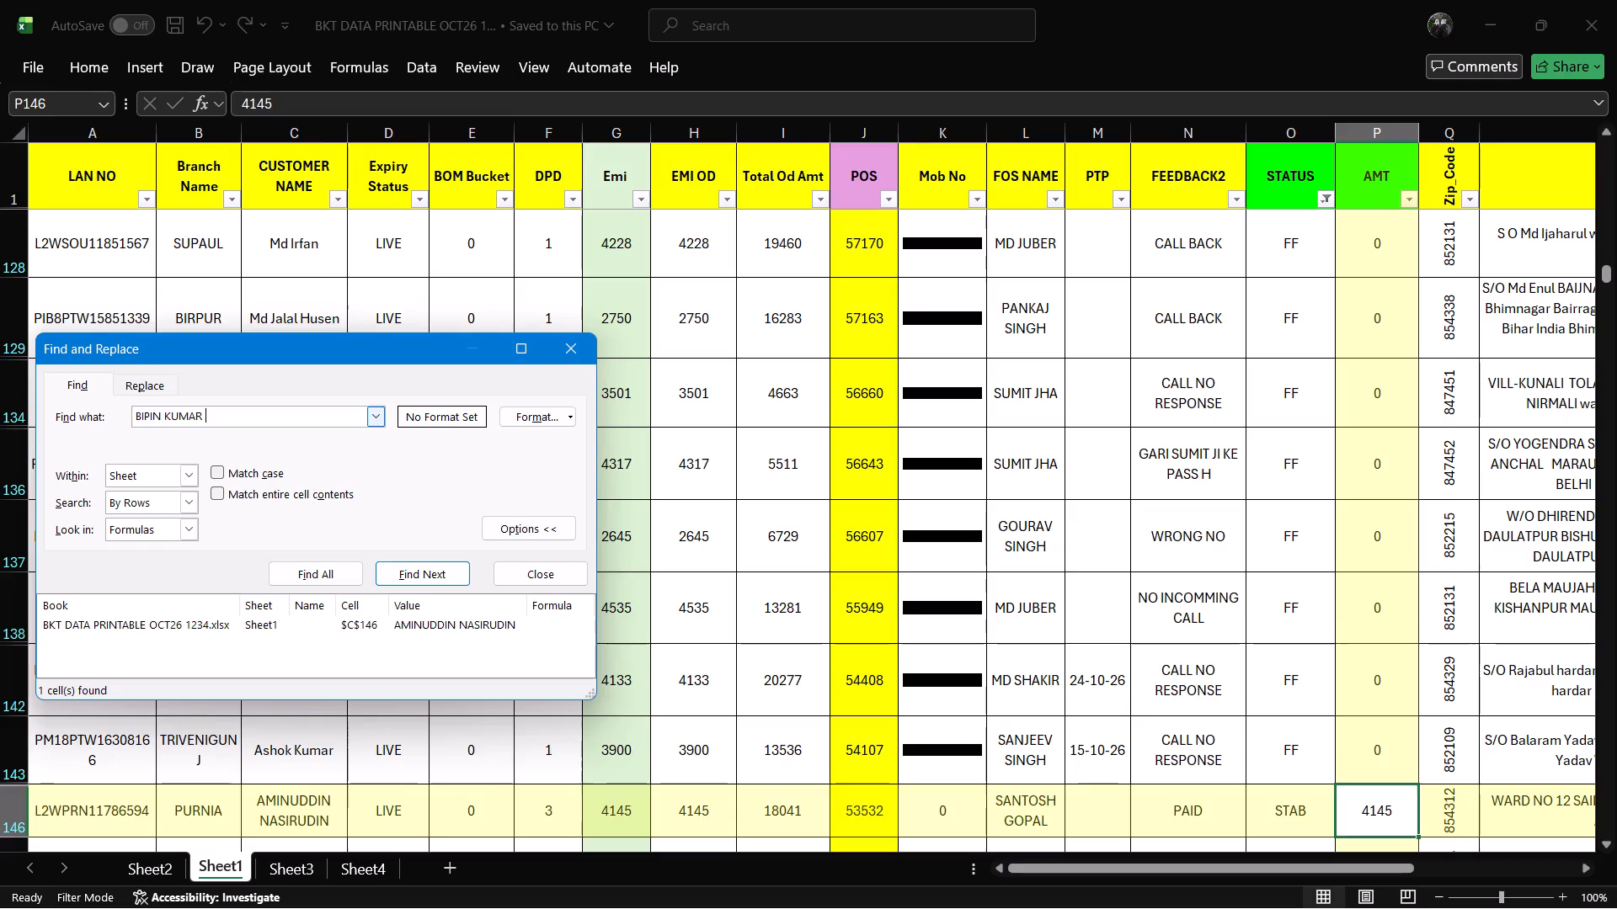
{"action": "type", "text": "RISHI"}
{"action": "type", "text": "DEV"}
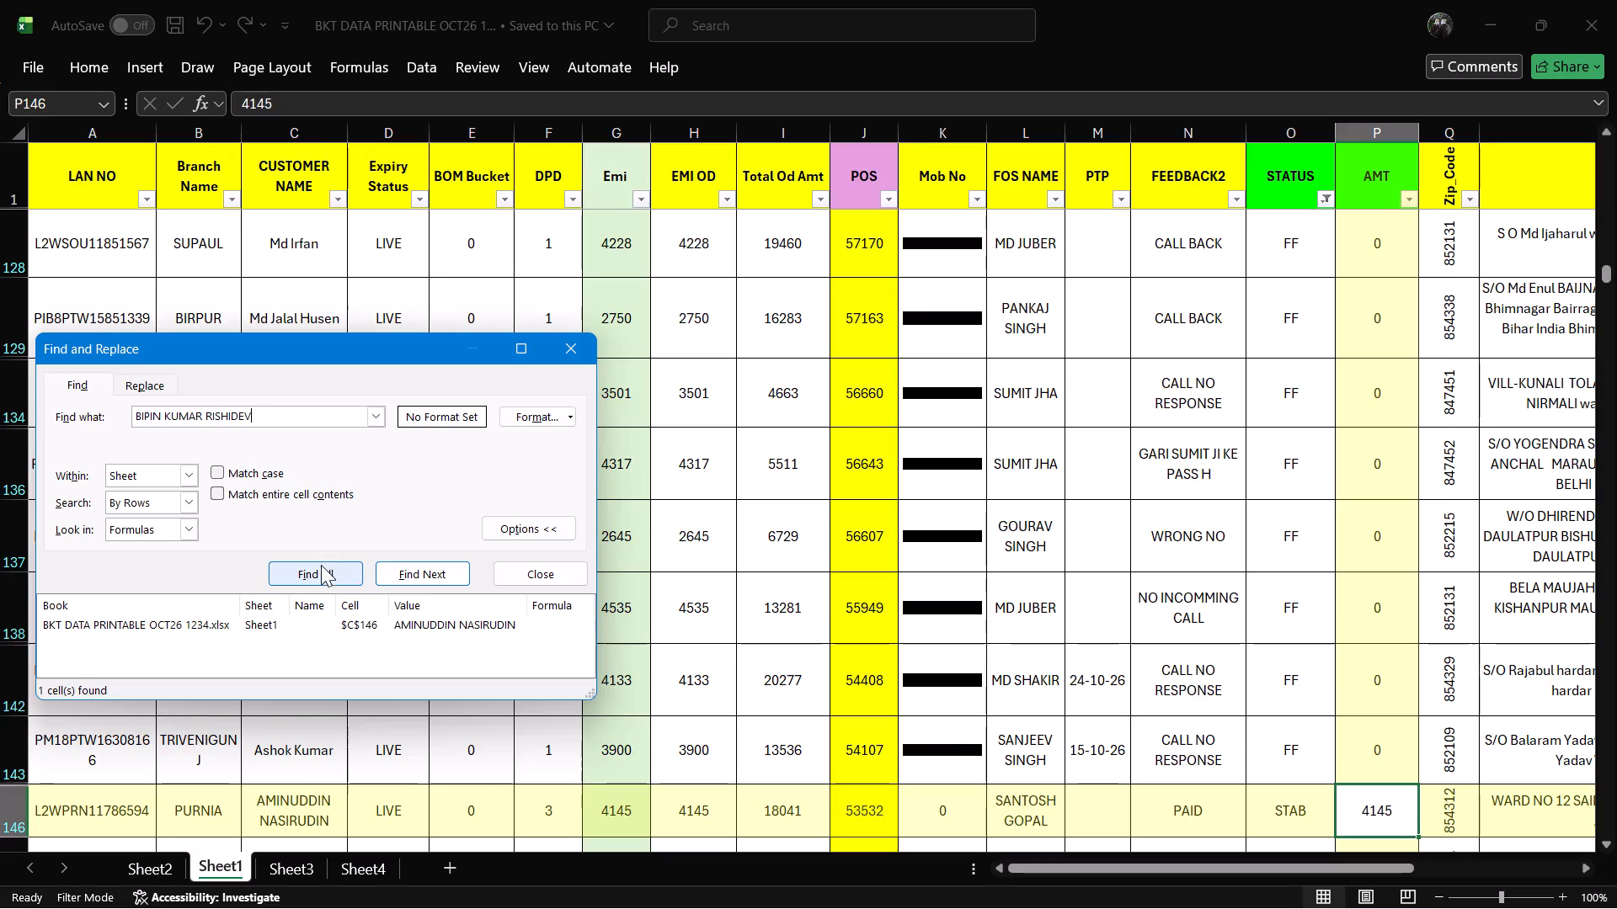
{"action": "left_click", "coordinate": [321, 572]}
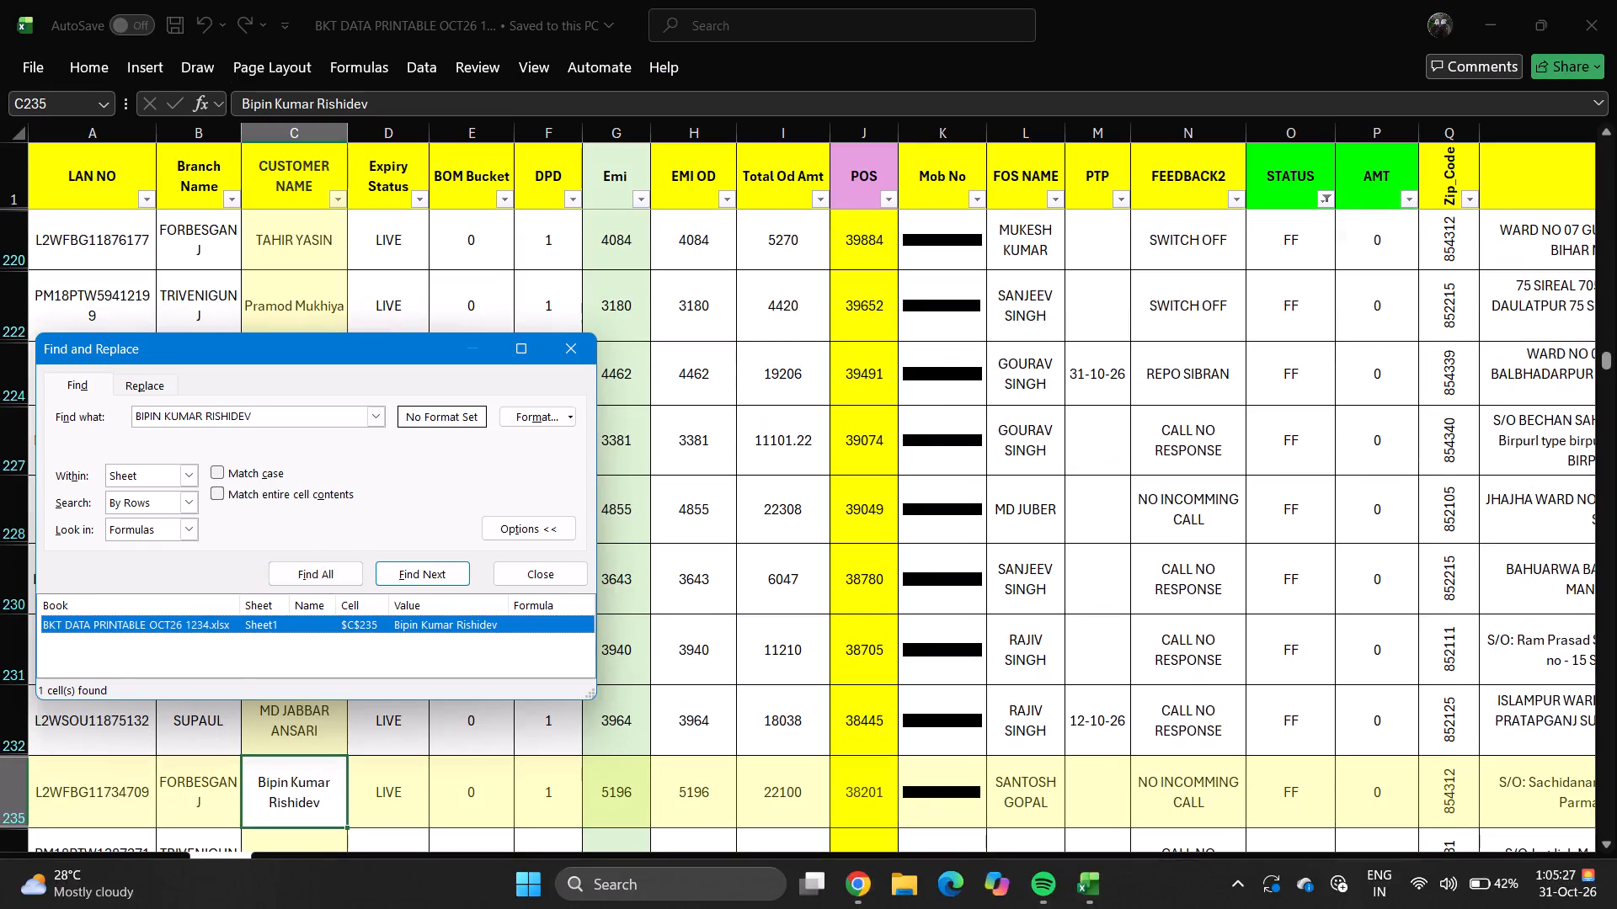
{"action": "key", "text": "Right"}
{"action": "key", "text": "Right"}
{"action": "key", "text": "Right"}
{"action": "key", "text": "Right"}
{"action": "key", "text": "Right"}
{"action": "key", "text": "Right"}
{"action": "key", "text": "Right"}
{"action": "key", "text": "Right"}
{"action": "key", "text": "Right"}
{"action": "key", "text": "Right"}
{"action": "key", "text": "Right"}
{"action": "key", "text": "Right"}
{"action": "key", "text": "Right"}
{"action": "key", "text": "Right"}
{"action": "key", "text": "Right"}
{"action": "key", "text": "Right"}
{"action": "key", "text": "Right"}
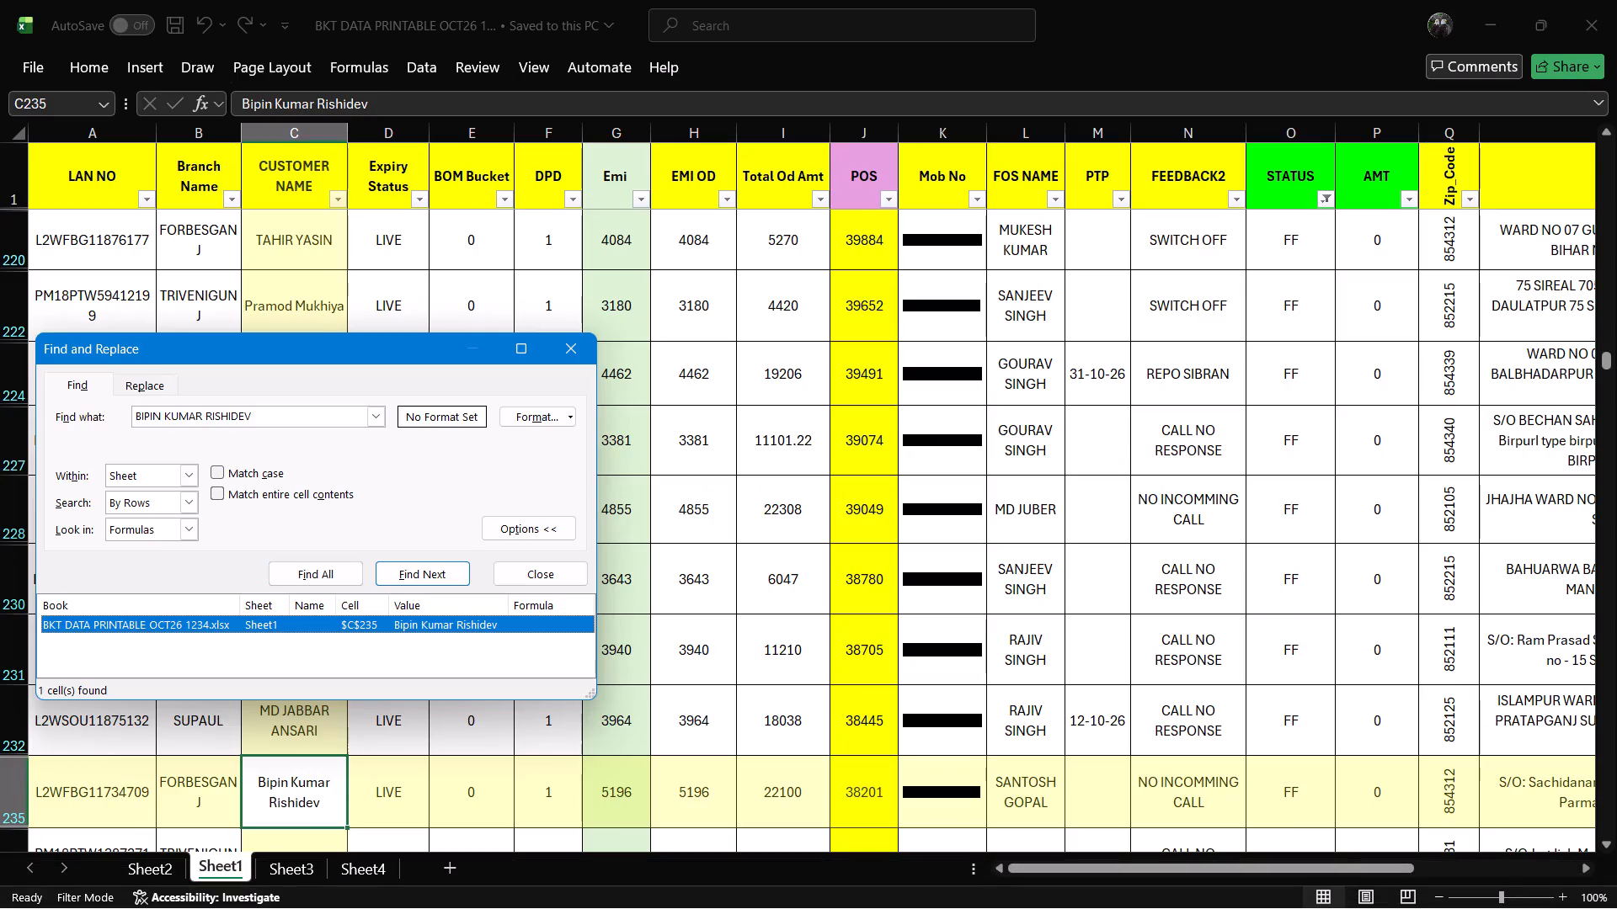
Leave the search and mark the loan in row 235 as PAID in FEEDBACK2 and STAB in STATUS.
{"action": "left_click", "coordinate": [564, 353]}
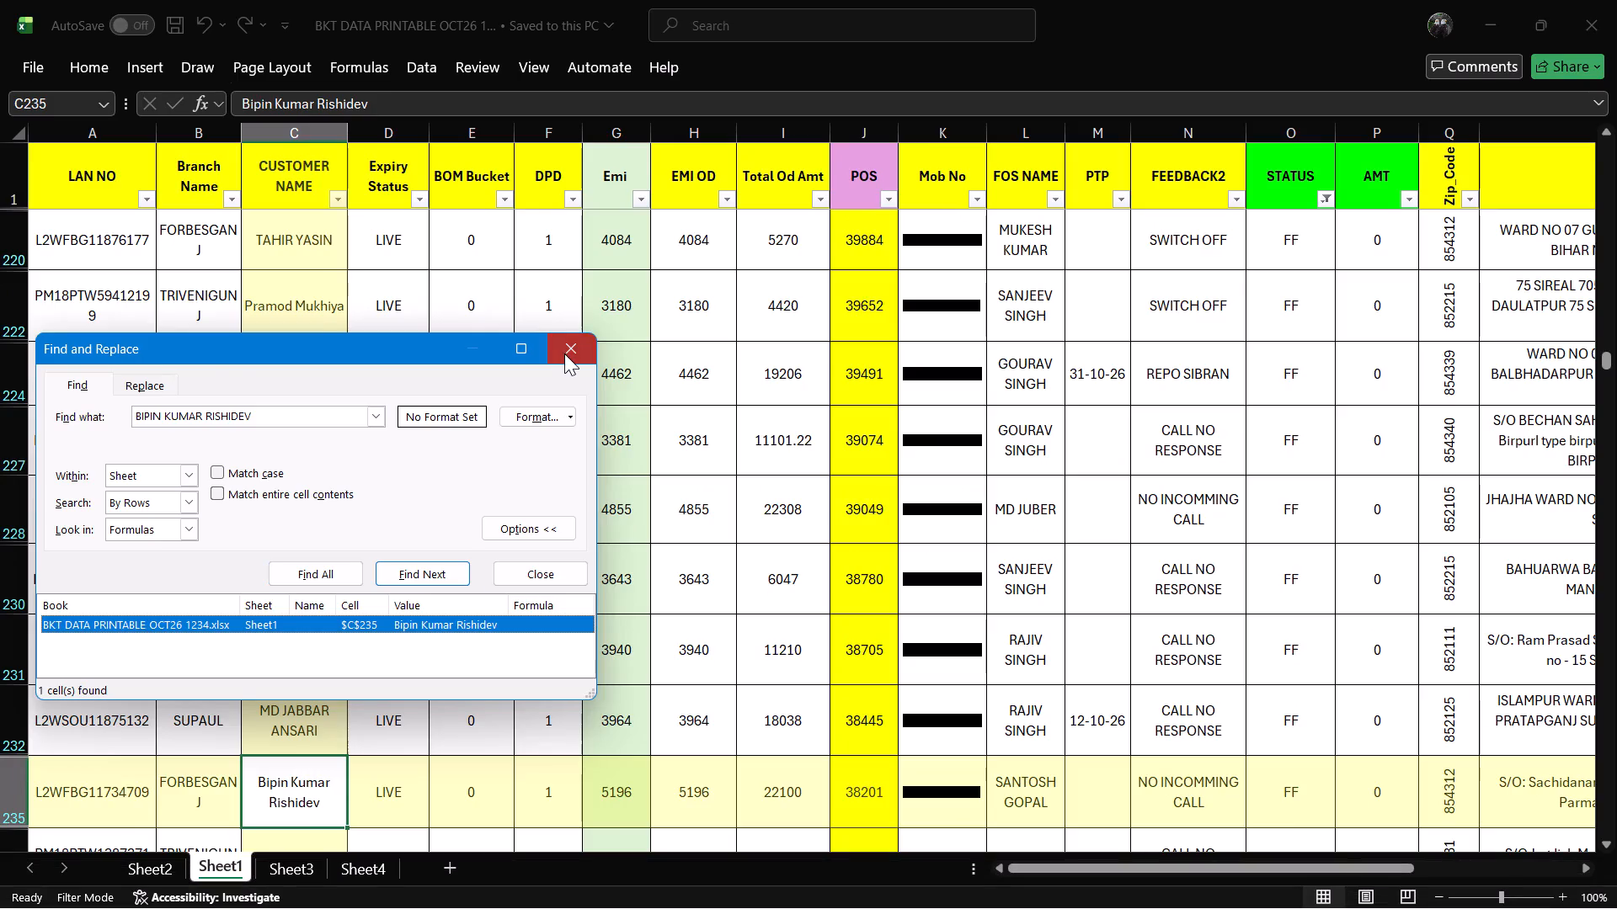
{"action": "left_click", "coordinate": [53, 795]}
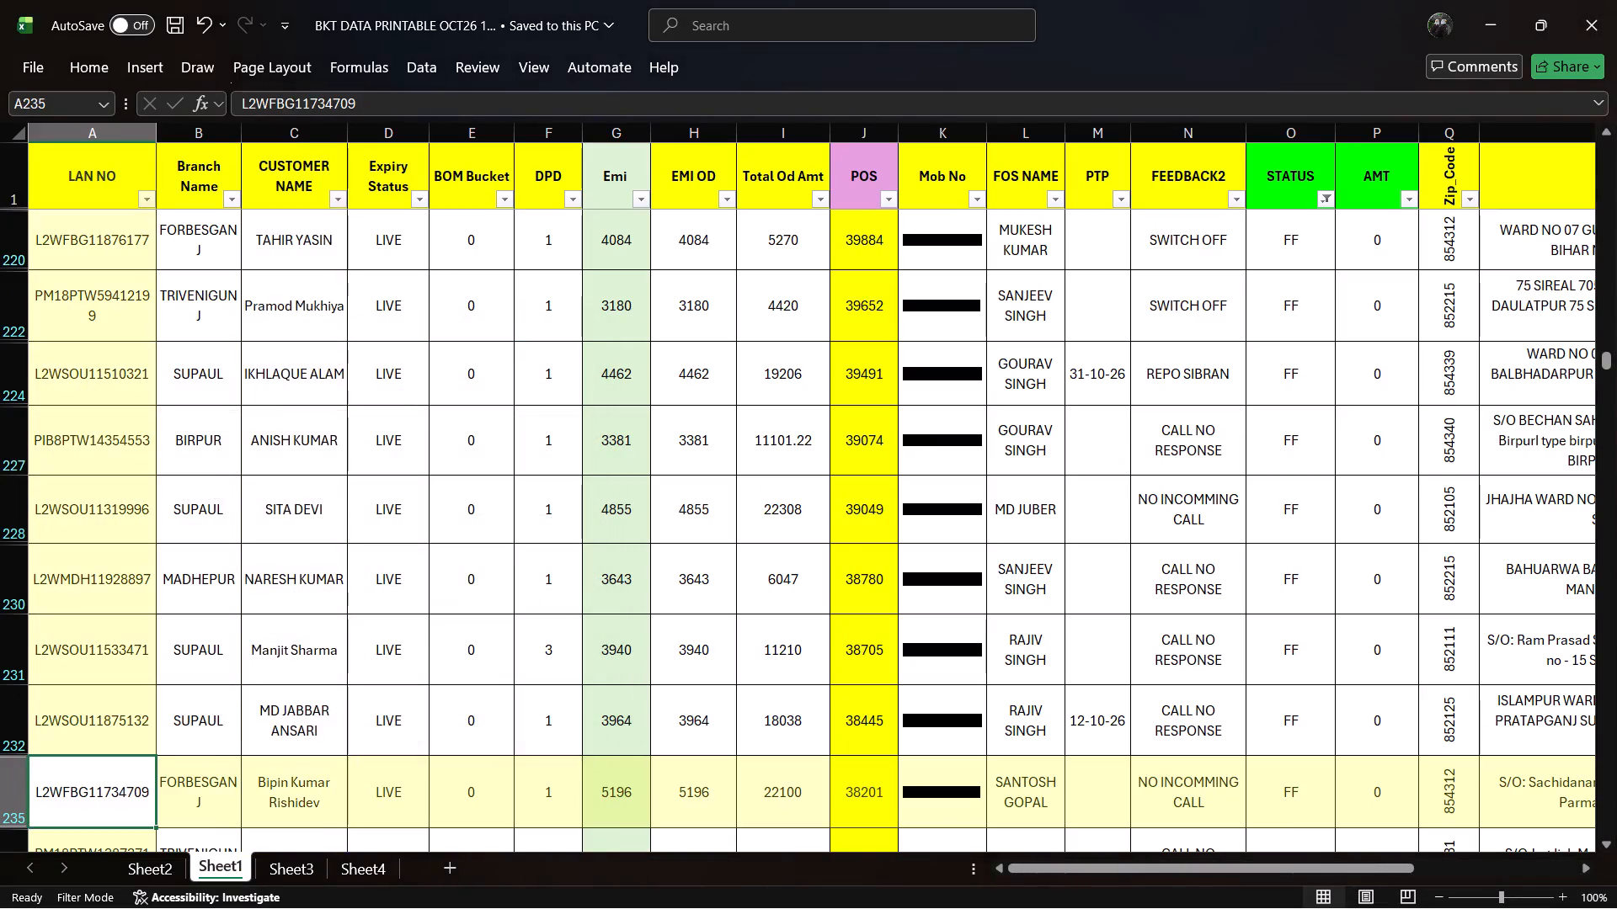
{"action": "key", "text": "Right"}
{"action": "key", "text": "Right"}
{"action": "key", "text": "Right"}
{"action": "key", "text": "Right"}
{"action": "key", "text": "Right"}
{"action": "key", "text": "Right"}
{"action": "key", "text": "Right"}
{"action": "key", "text": "Right"}
{"action": "key", "text": "Right"}
{"action": "key", "text": "Right"}
{"action": "key", "text": "Right"}
{"action": "key", "text": "Right"}
{"action": "key", "text": "Right"}
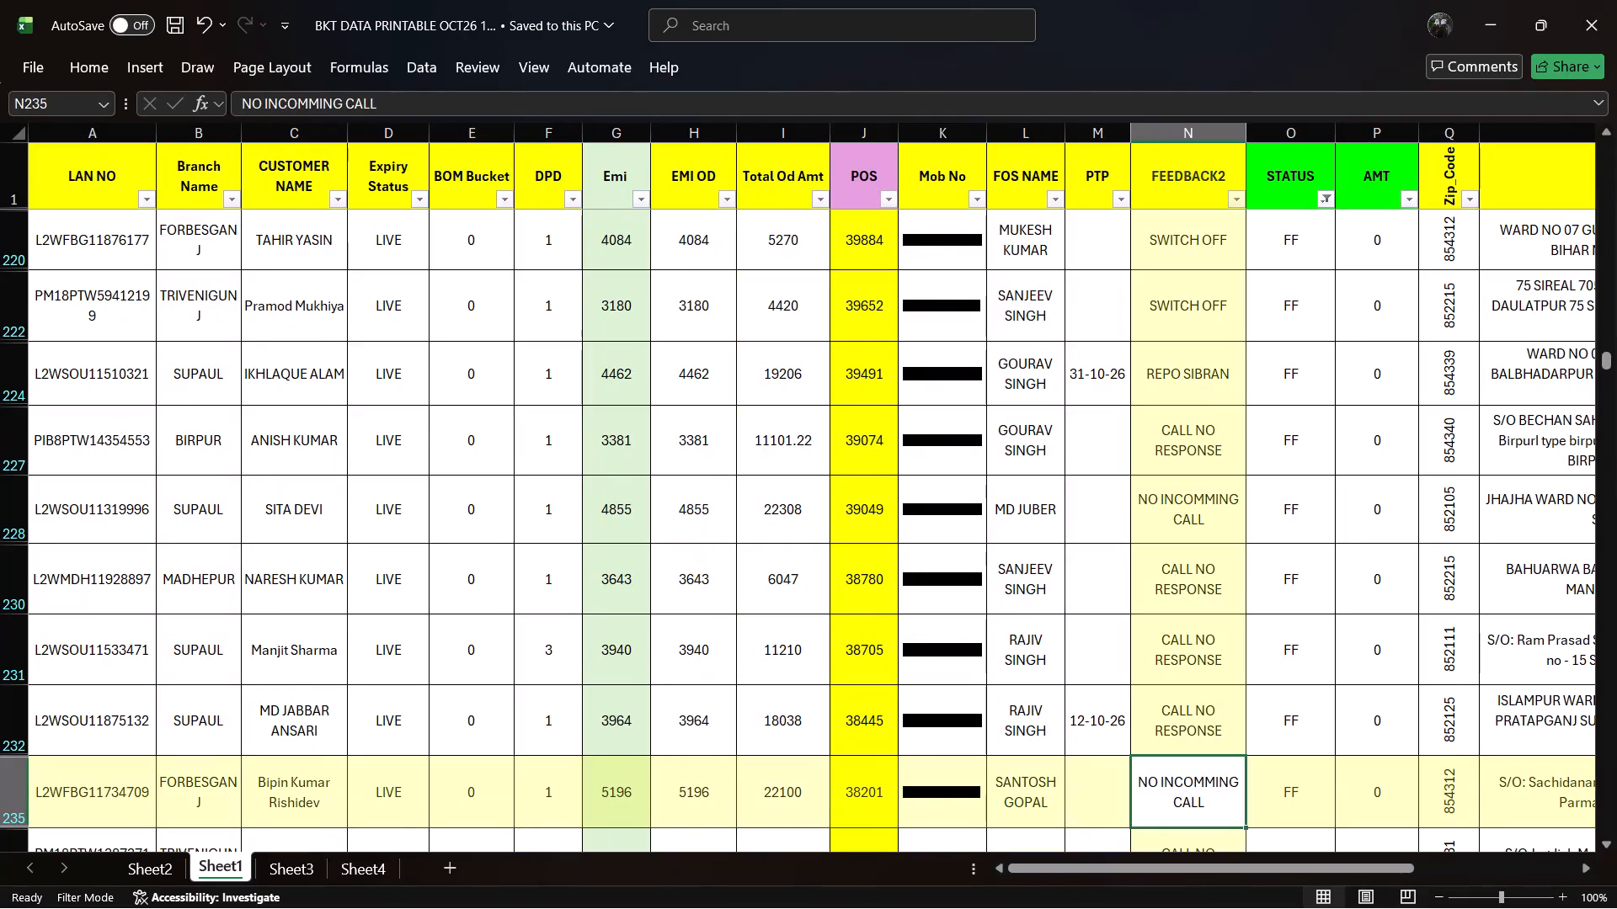
{"action": "key", "text": "BackSpace"}
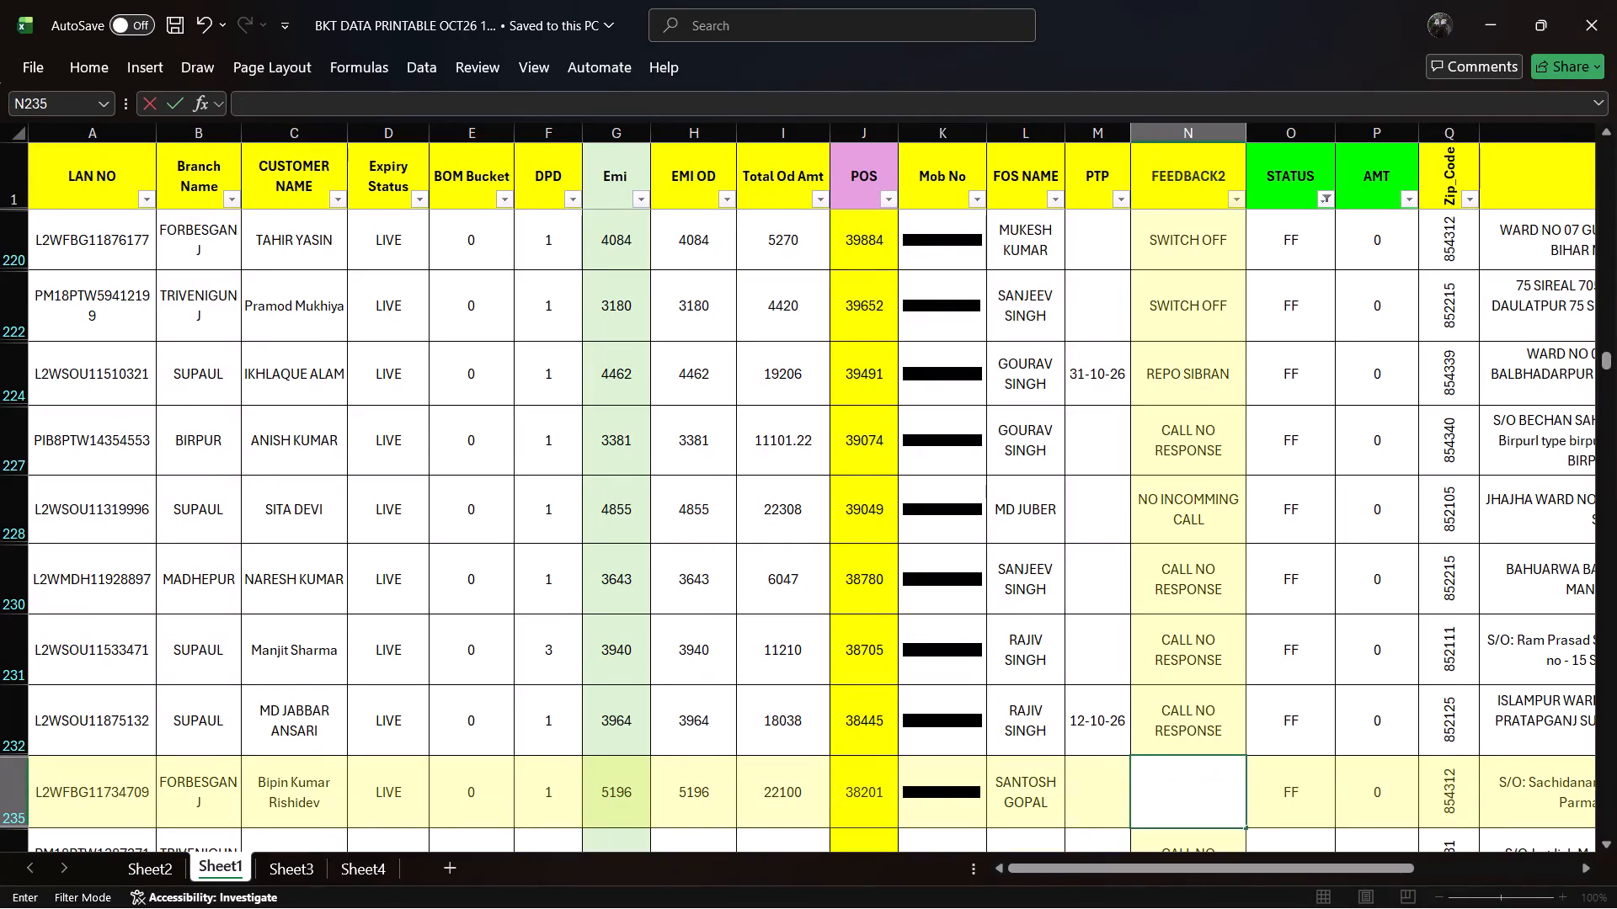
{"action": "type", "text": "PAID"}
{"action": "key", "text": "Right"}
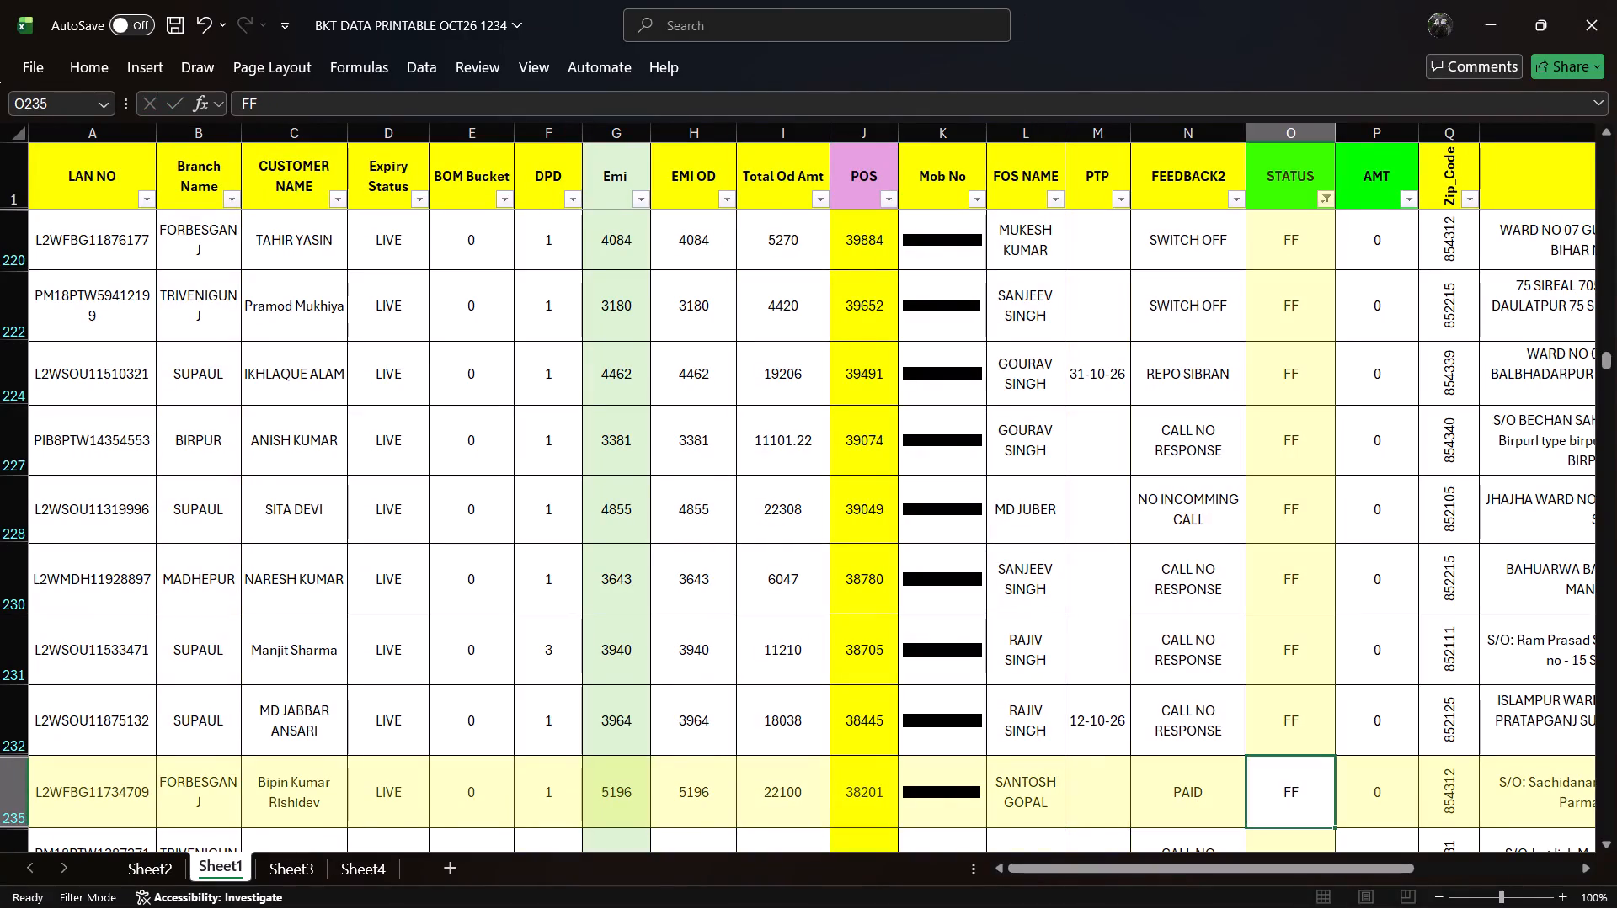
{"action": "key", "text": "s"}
Copy row 235's EMI OD value, 5196, into its AMT cell and save the workbook.
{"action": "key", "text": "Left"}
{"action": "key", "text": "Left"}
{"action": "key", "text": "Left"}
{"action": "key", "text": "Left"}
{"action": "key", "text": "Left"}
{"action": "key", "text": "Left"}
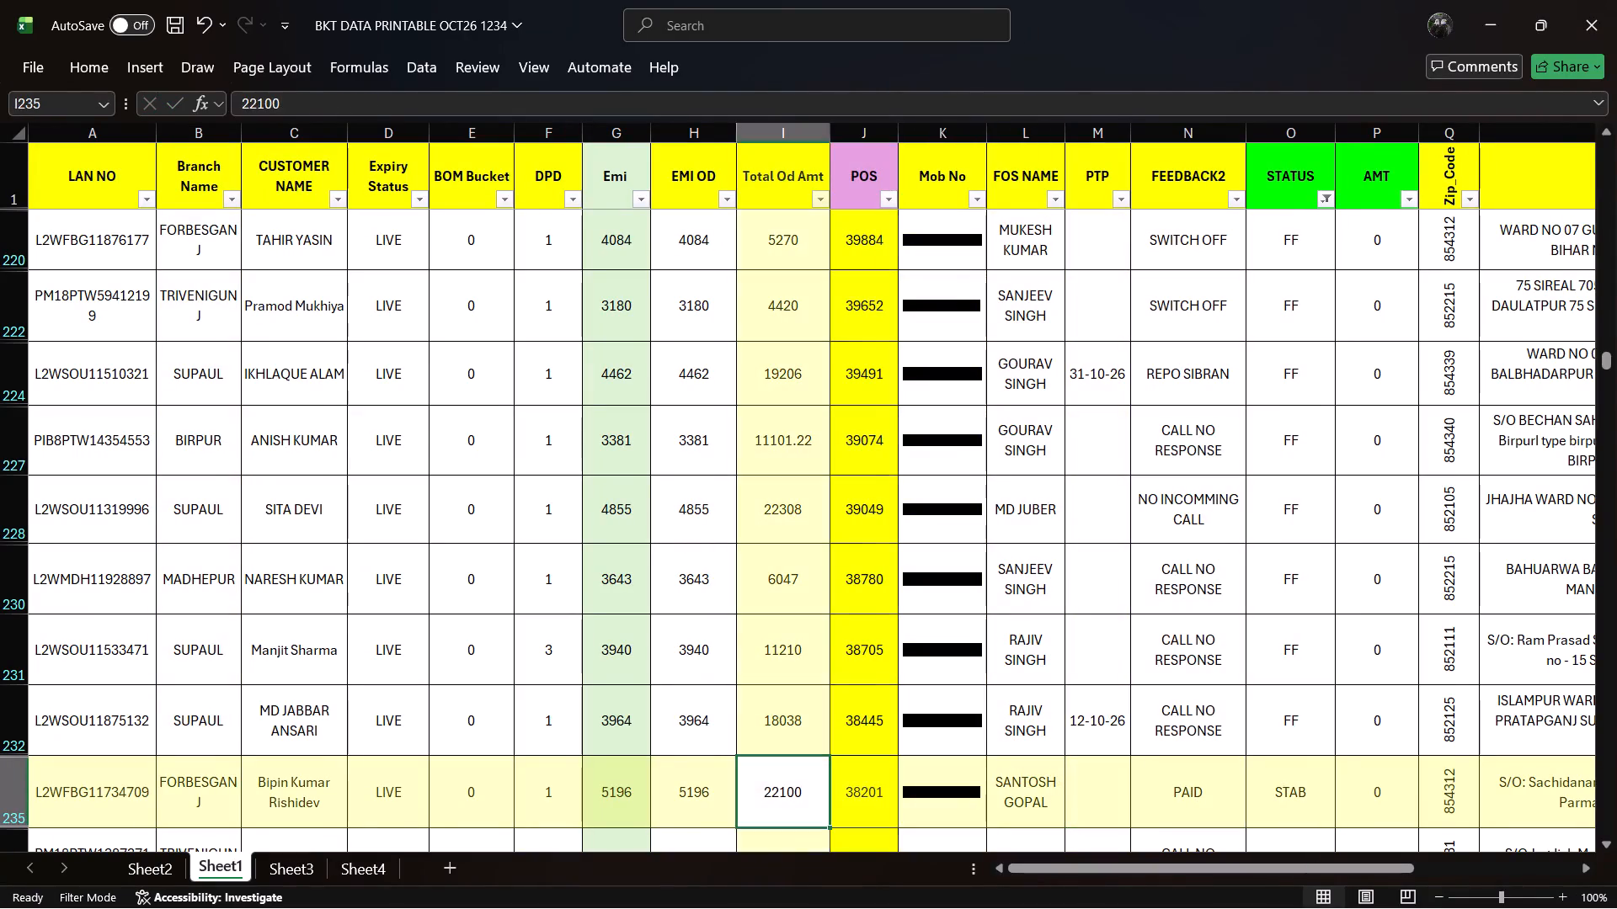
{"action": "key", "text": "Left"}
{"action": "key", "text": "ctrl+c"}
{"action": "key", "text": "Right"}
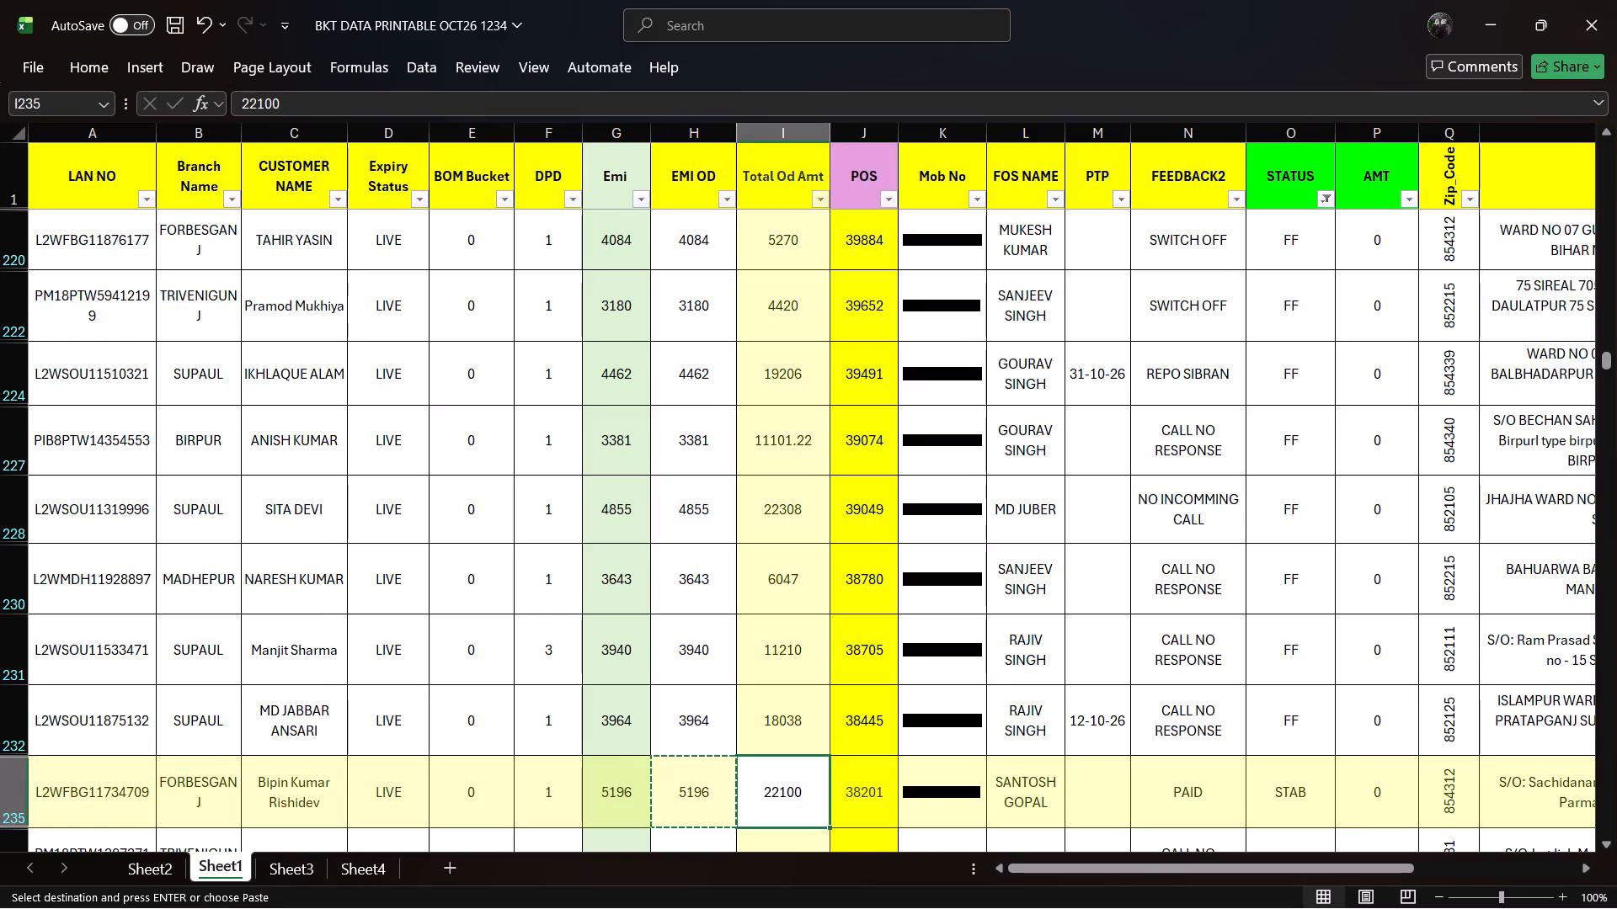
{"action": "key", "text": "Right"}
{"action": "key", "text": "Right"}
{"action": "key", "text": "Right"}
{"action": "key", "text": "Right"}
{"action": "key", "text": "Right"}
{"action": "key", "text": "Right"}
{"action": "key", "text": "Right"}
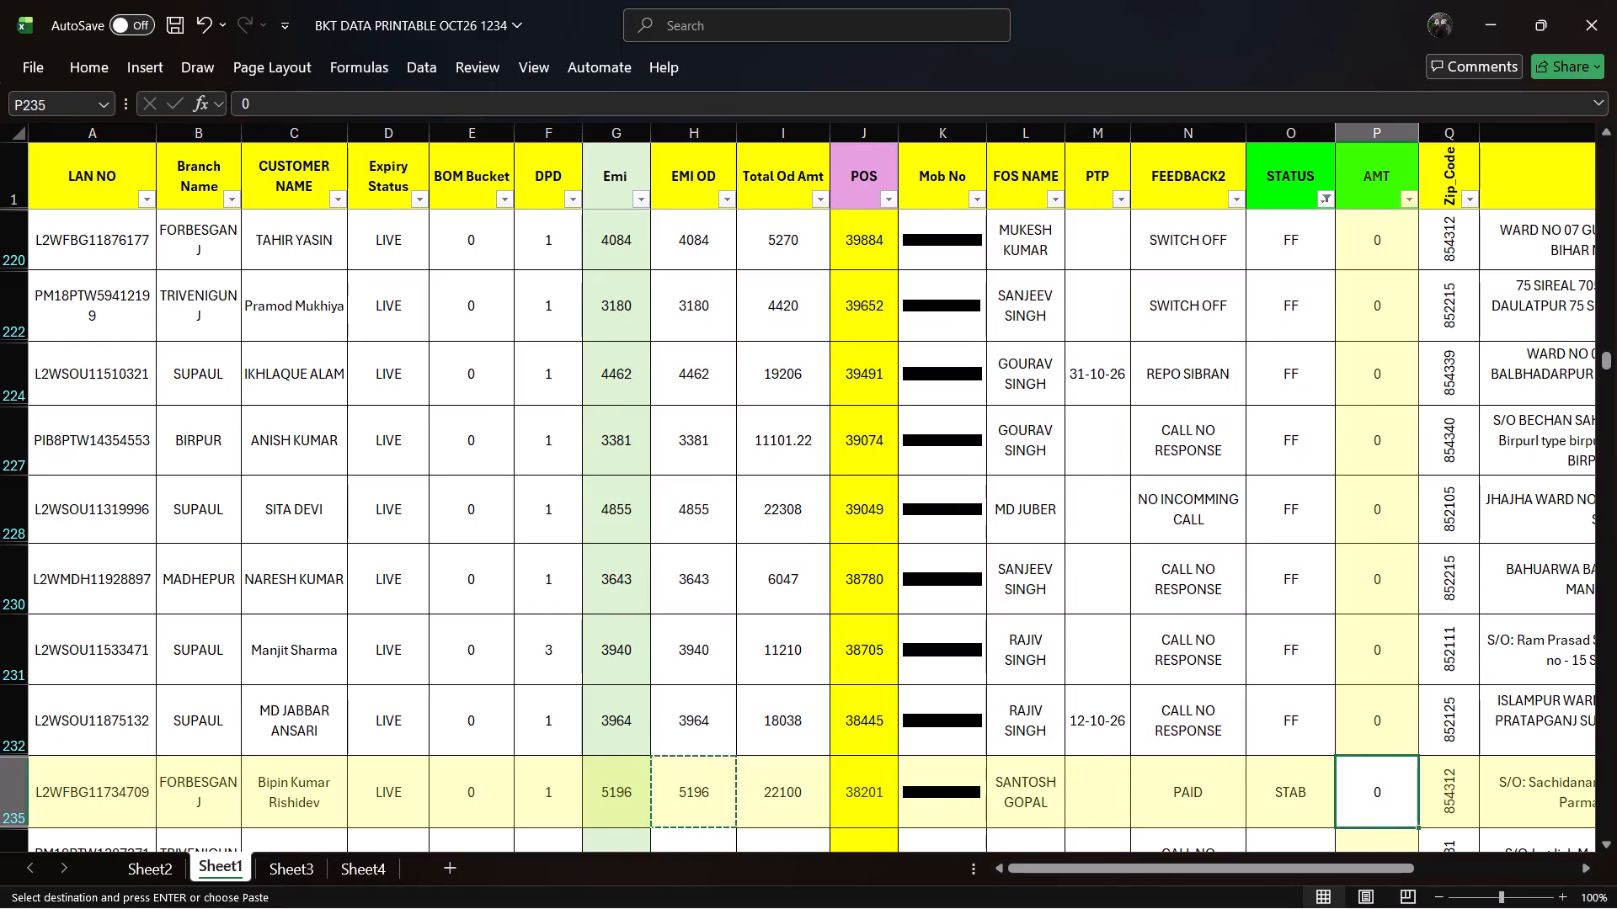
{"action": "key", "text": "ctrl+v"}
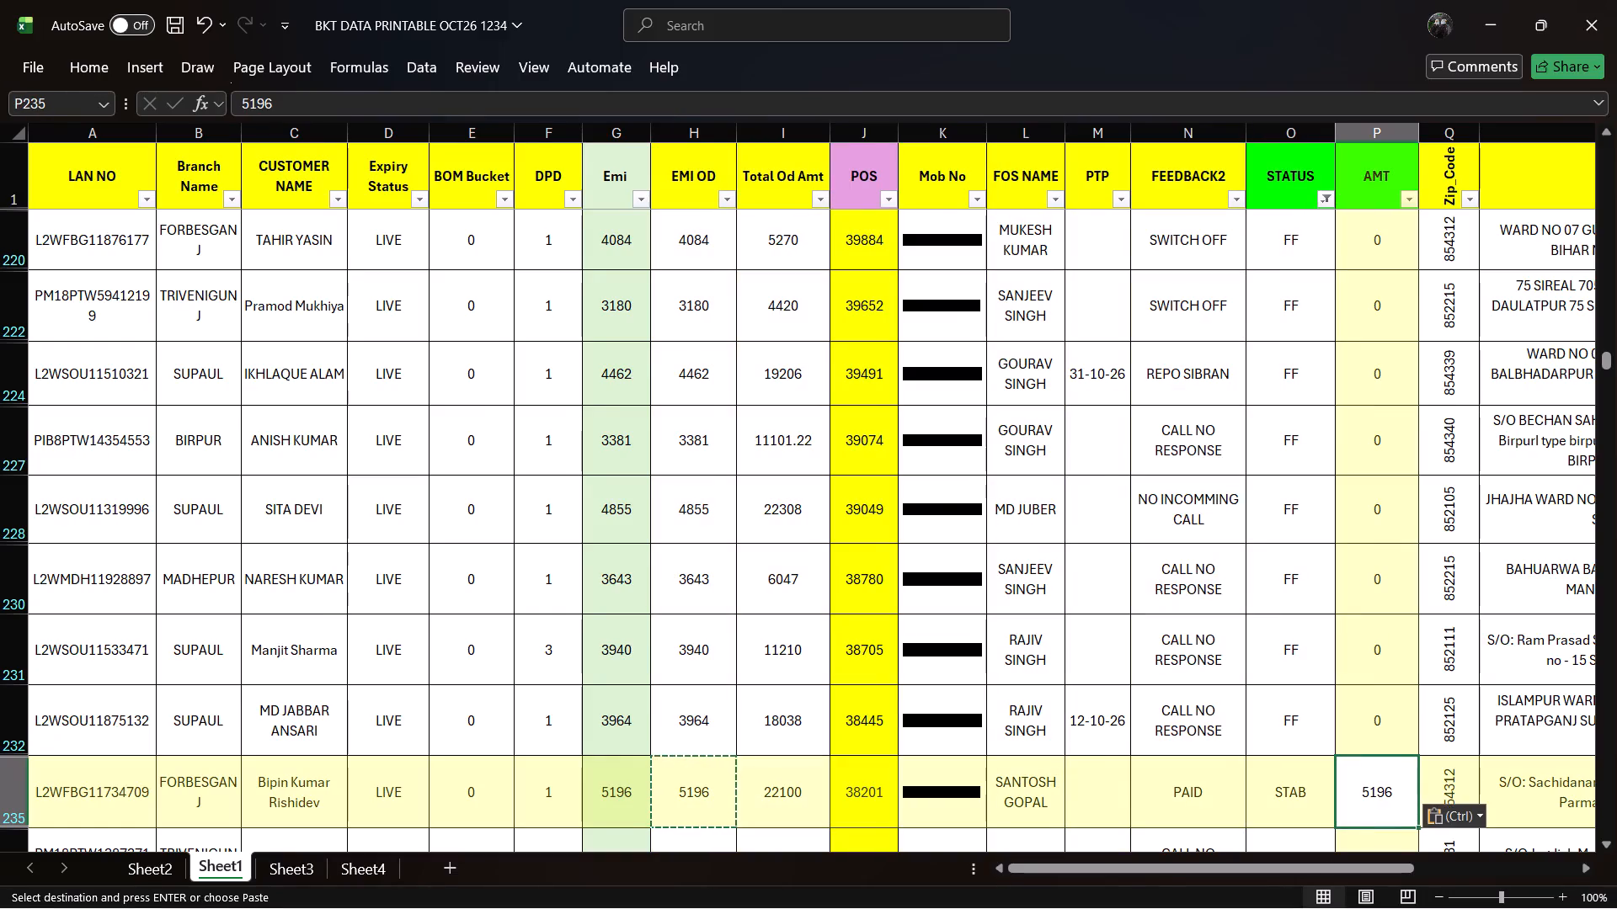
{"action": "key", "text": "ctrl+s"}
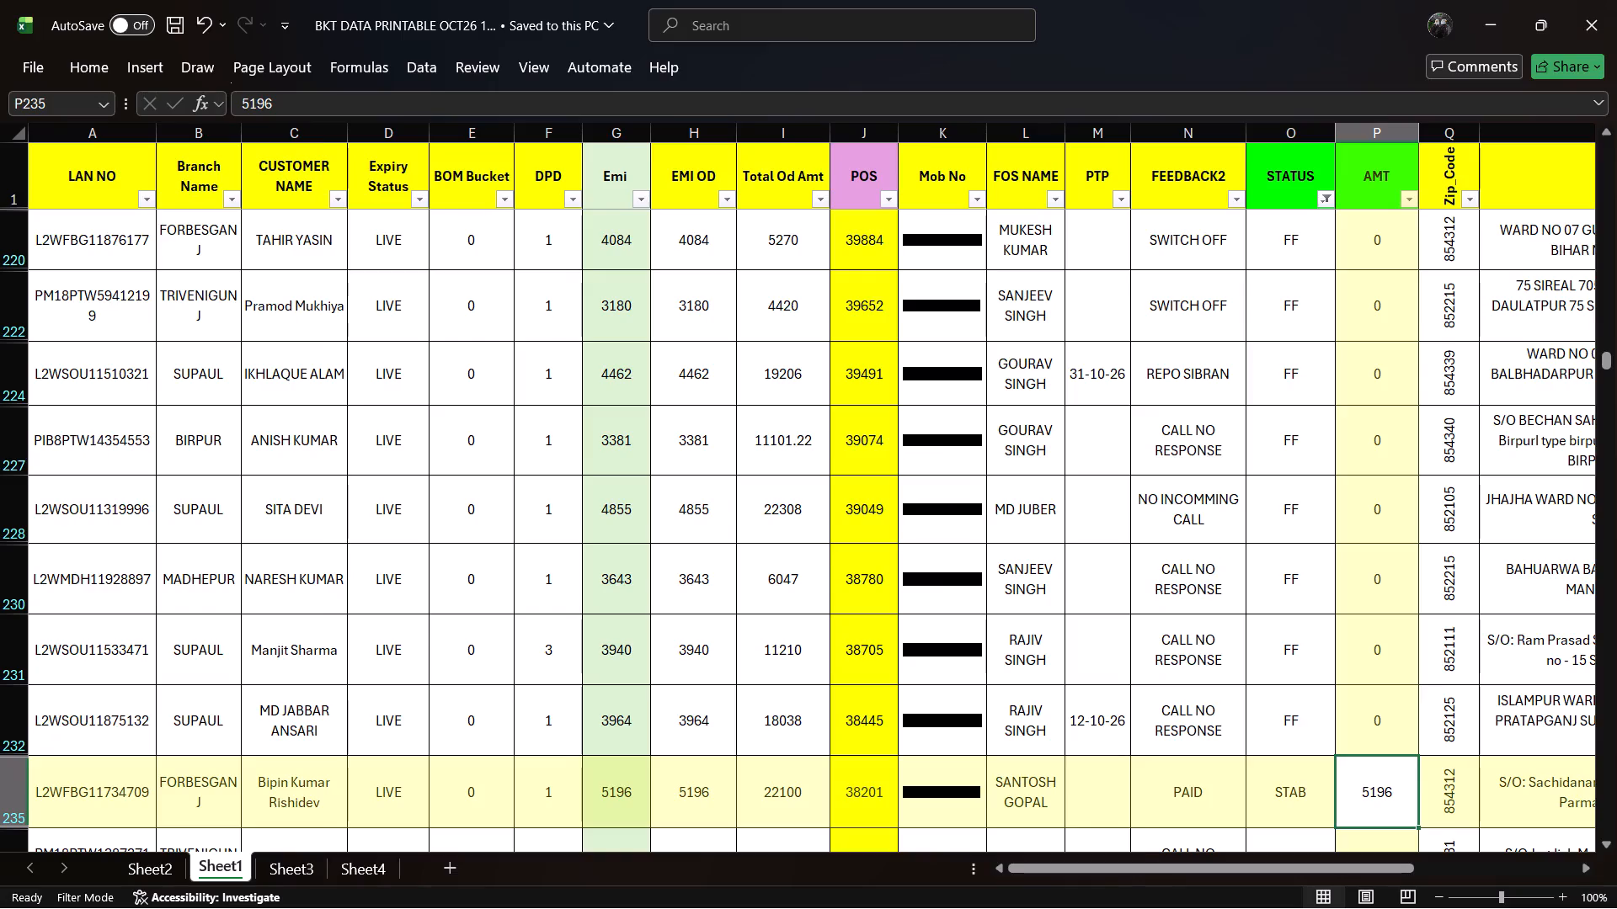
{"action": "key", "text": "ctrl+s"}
Remove and reapply the filters on Sheet1, filtering the STATUS column to show only FF loans.
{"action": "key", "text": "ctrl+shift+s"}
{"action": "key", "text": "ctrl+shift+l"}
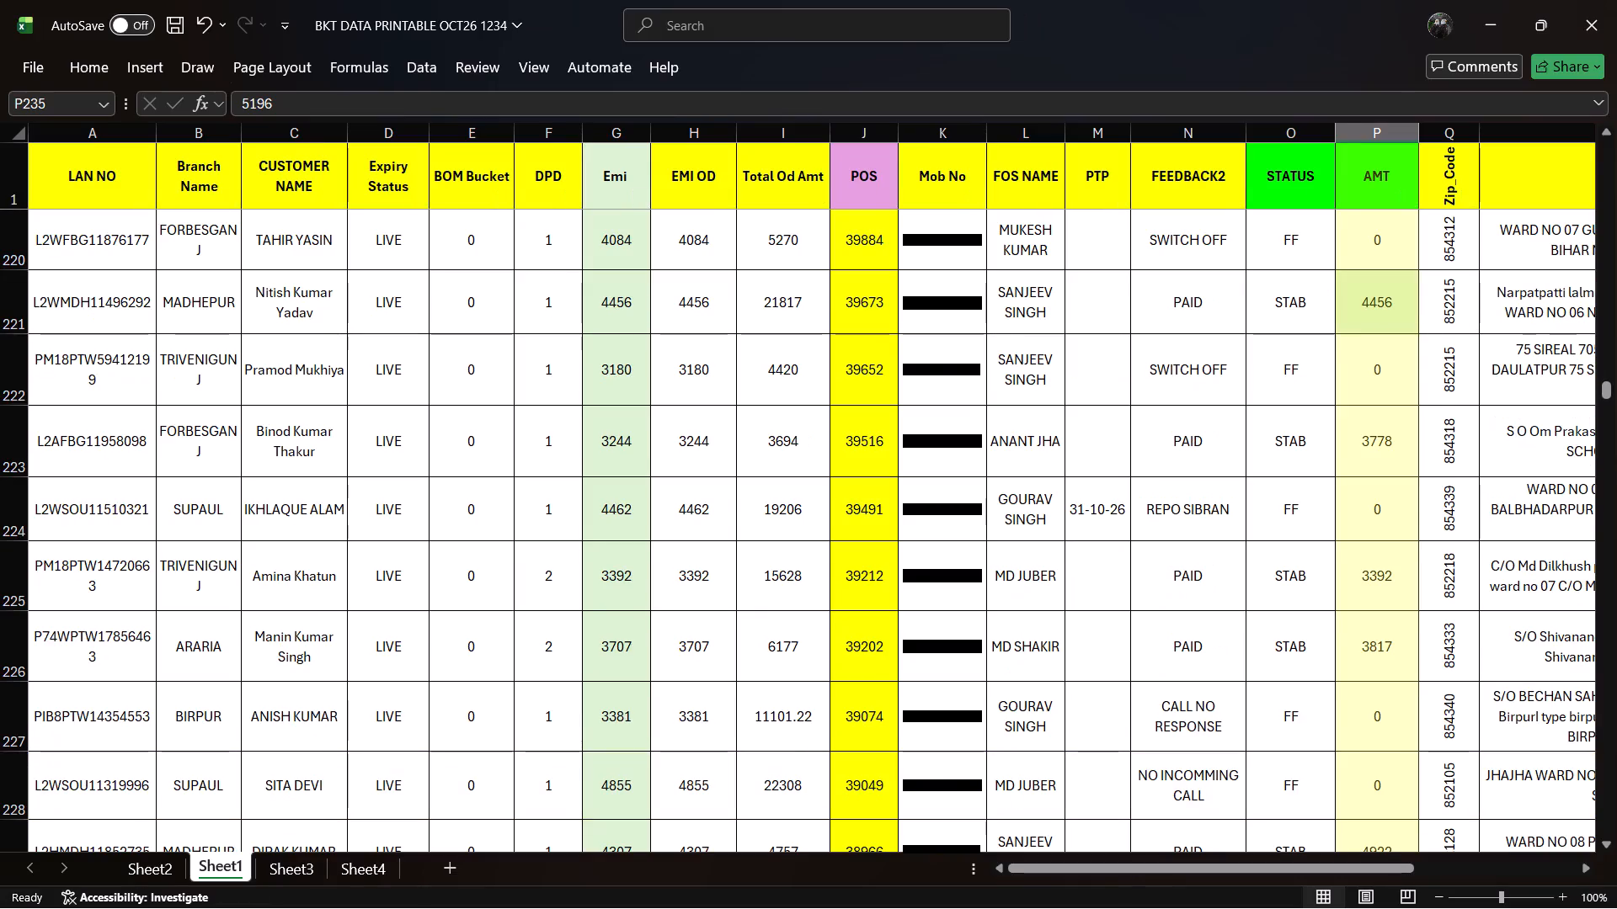
{"action": "left_click", "coordinate": [1312, 300]}
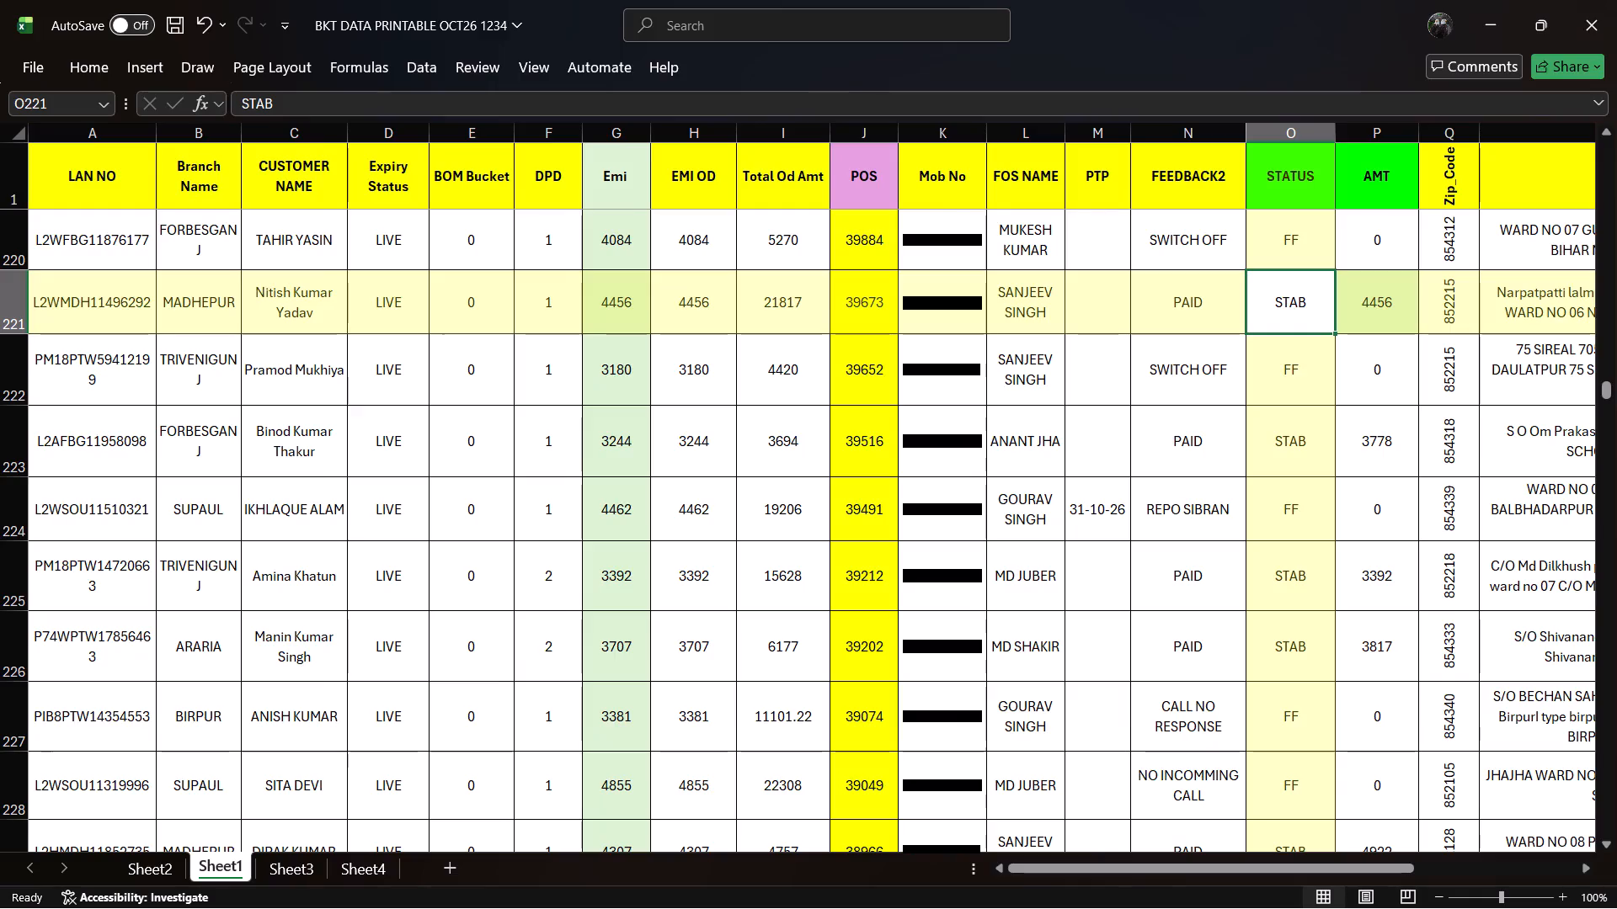
{"action": "key", "text": "ctrl+shift+l"}
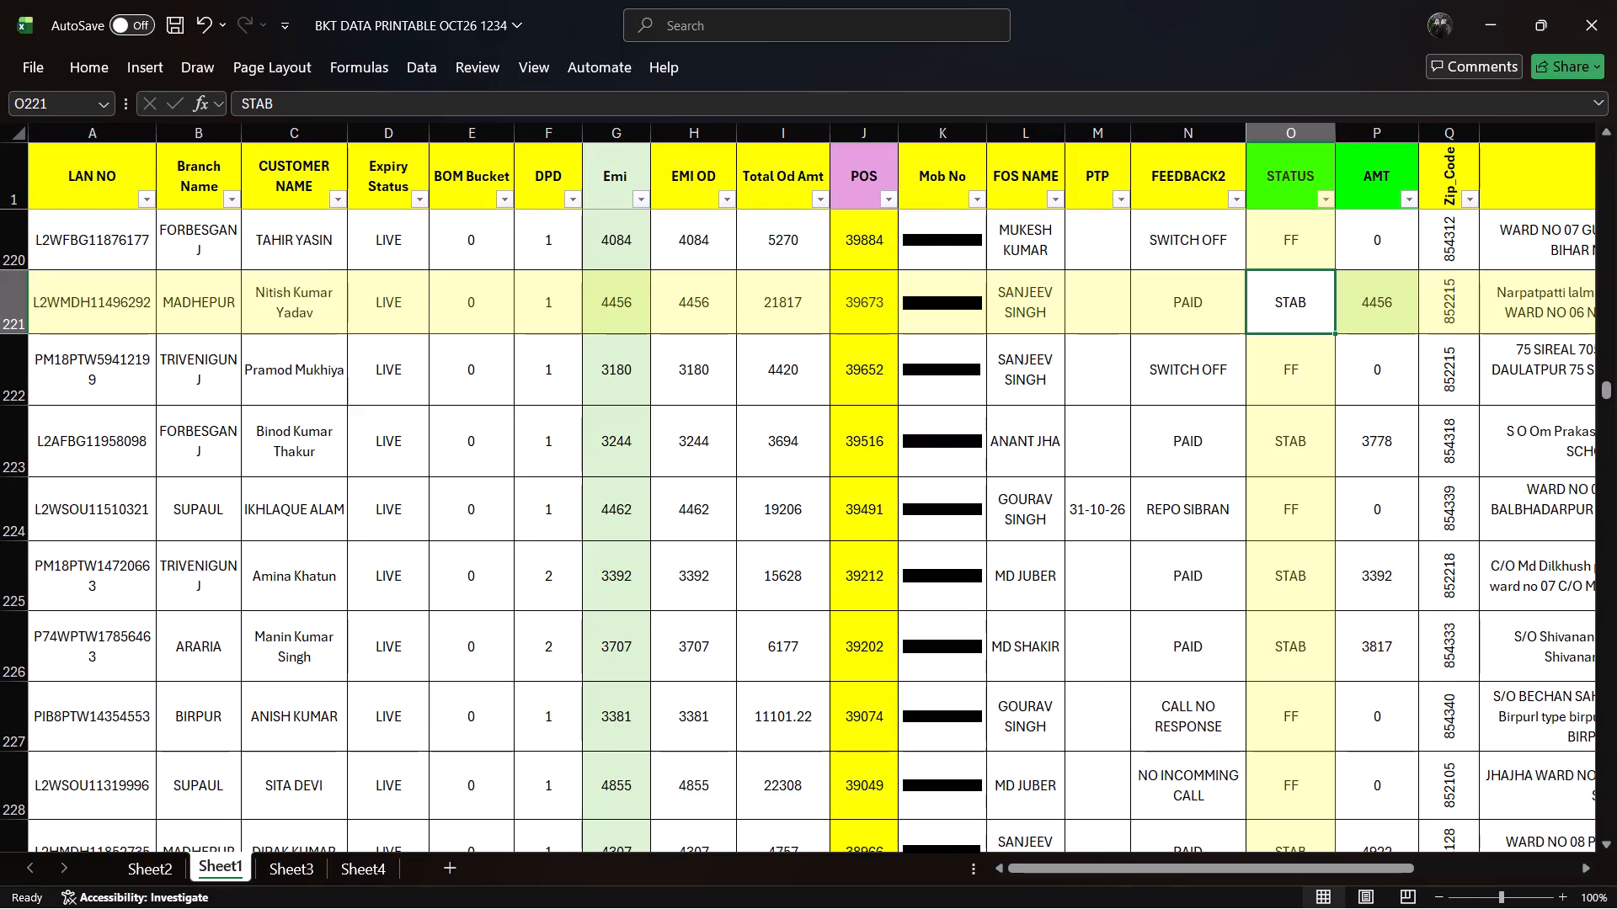
{"action": "left_click", "coordinate": [1325, 199]}
{"action": "left_click", "coordinate": [1152, 469]}
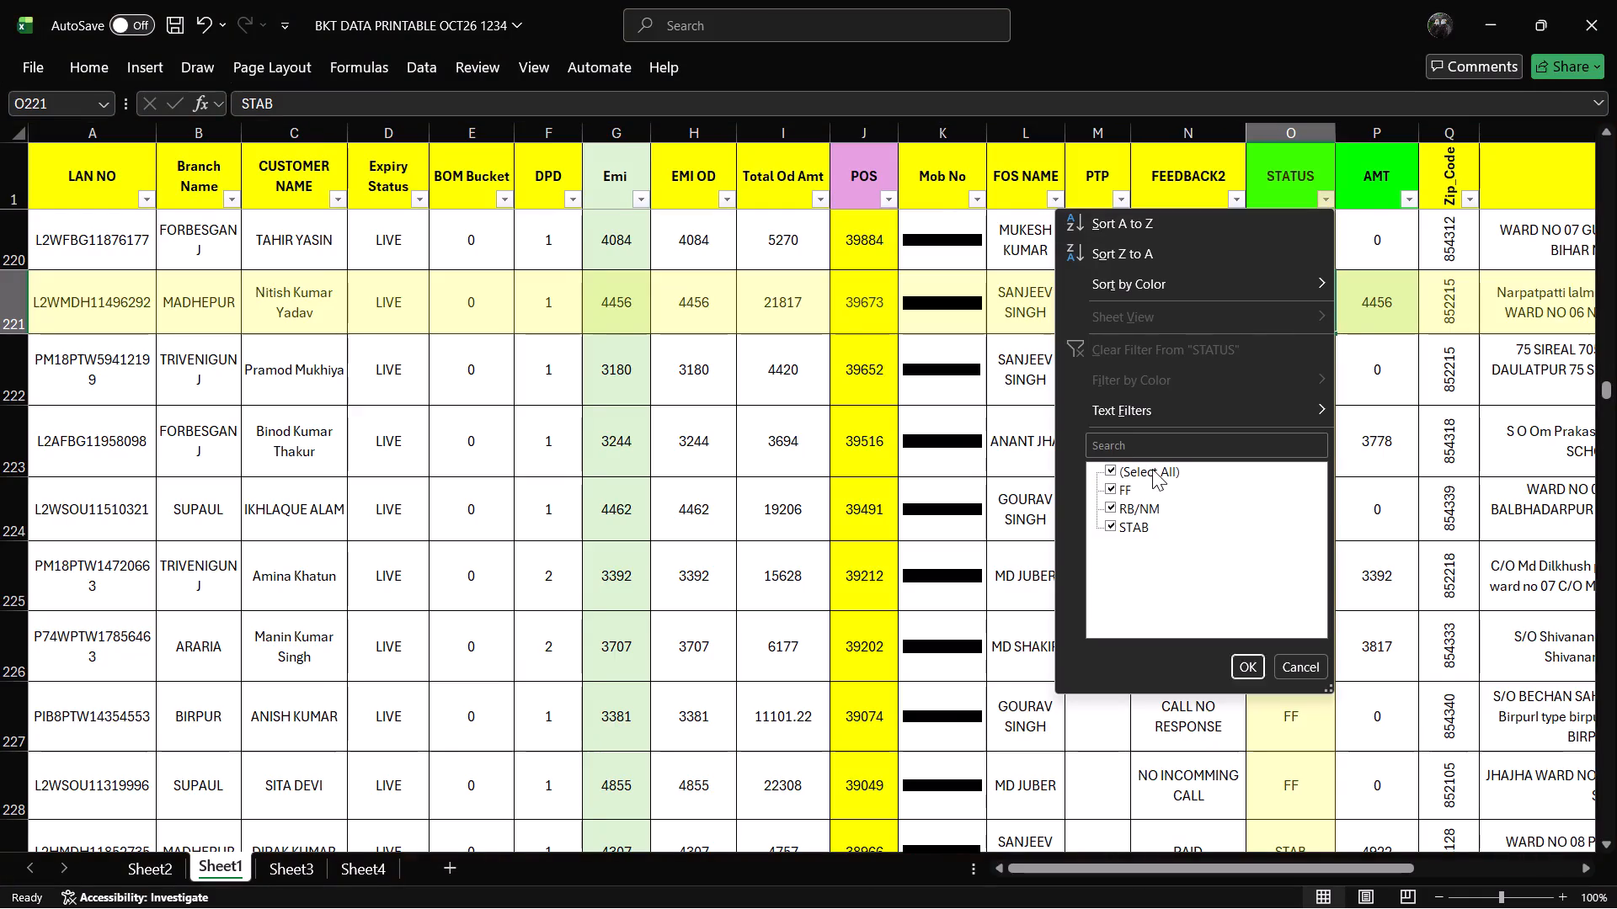
{"action": "left_click", "coordinate": [1130, 487]}
{"action": "left_click", "coordinate": [1242, 665]}
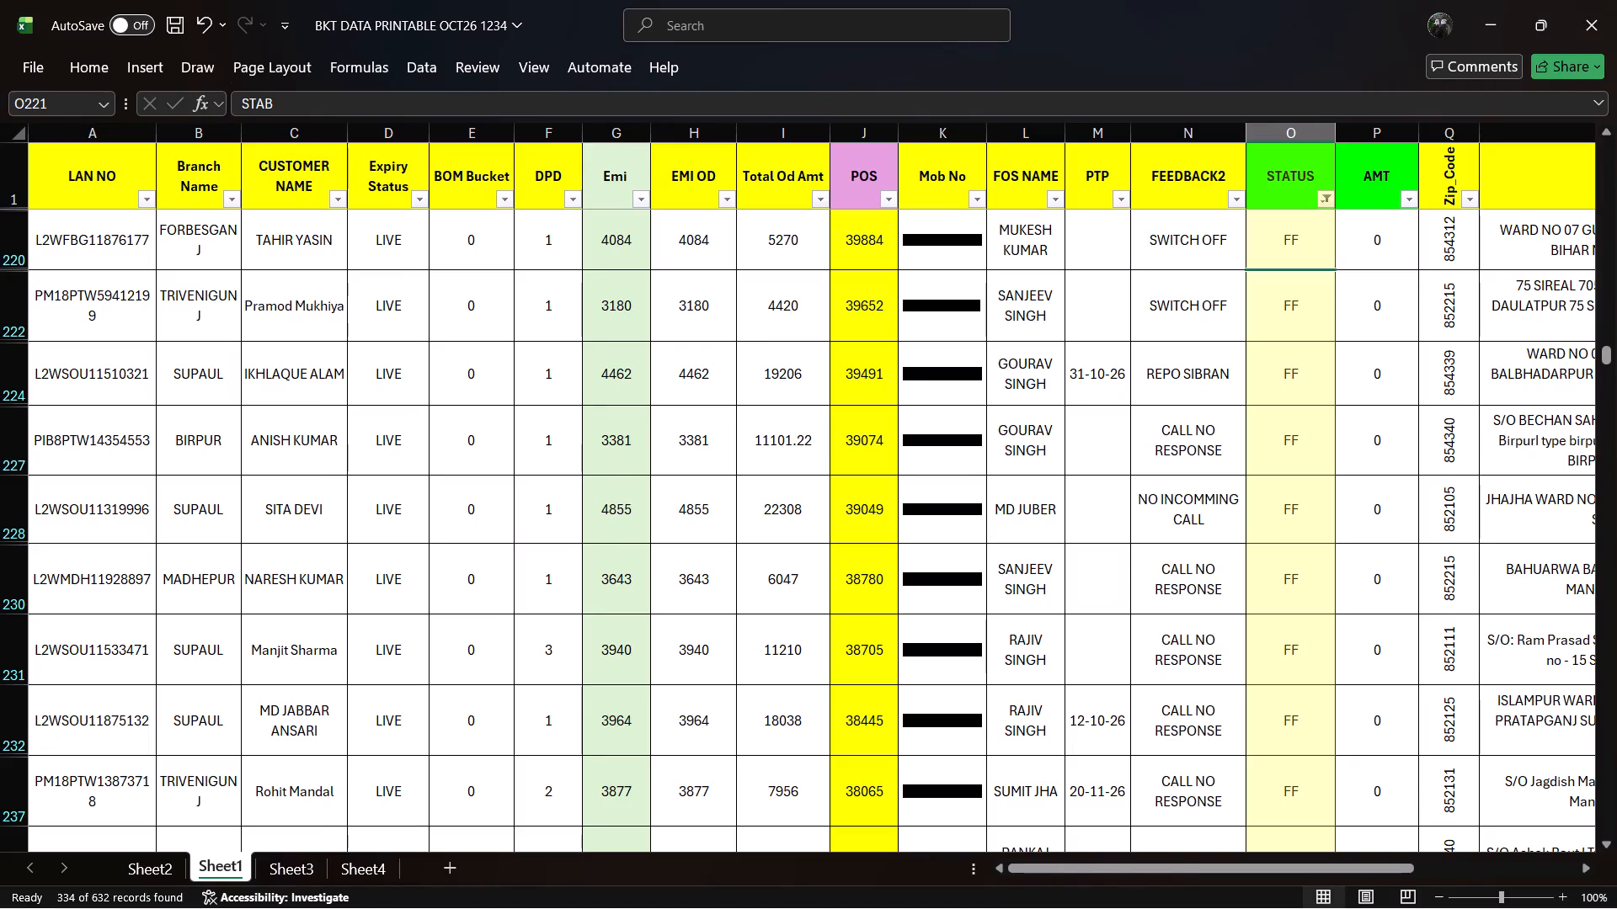
Compare the count of FF loans on Sheet1 with the count in the FINAL_FF_FLAG column of the ff 30.10 workbook.
{"action": "left_click", "coordinate": [1028, 142]}
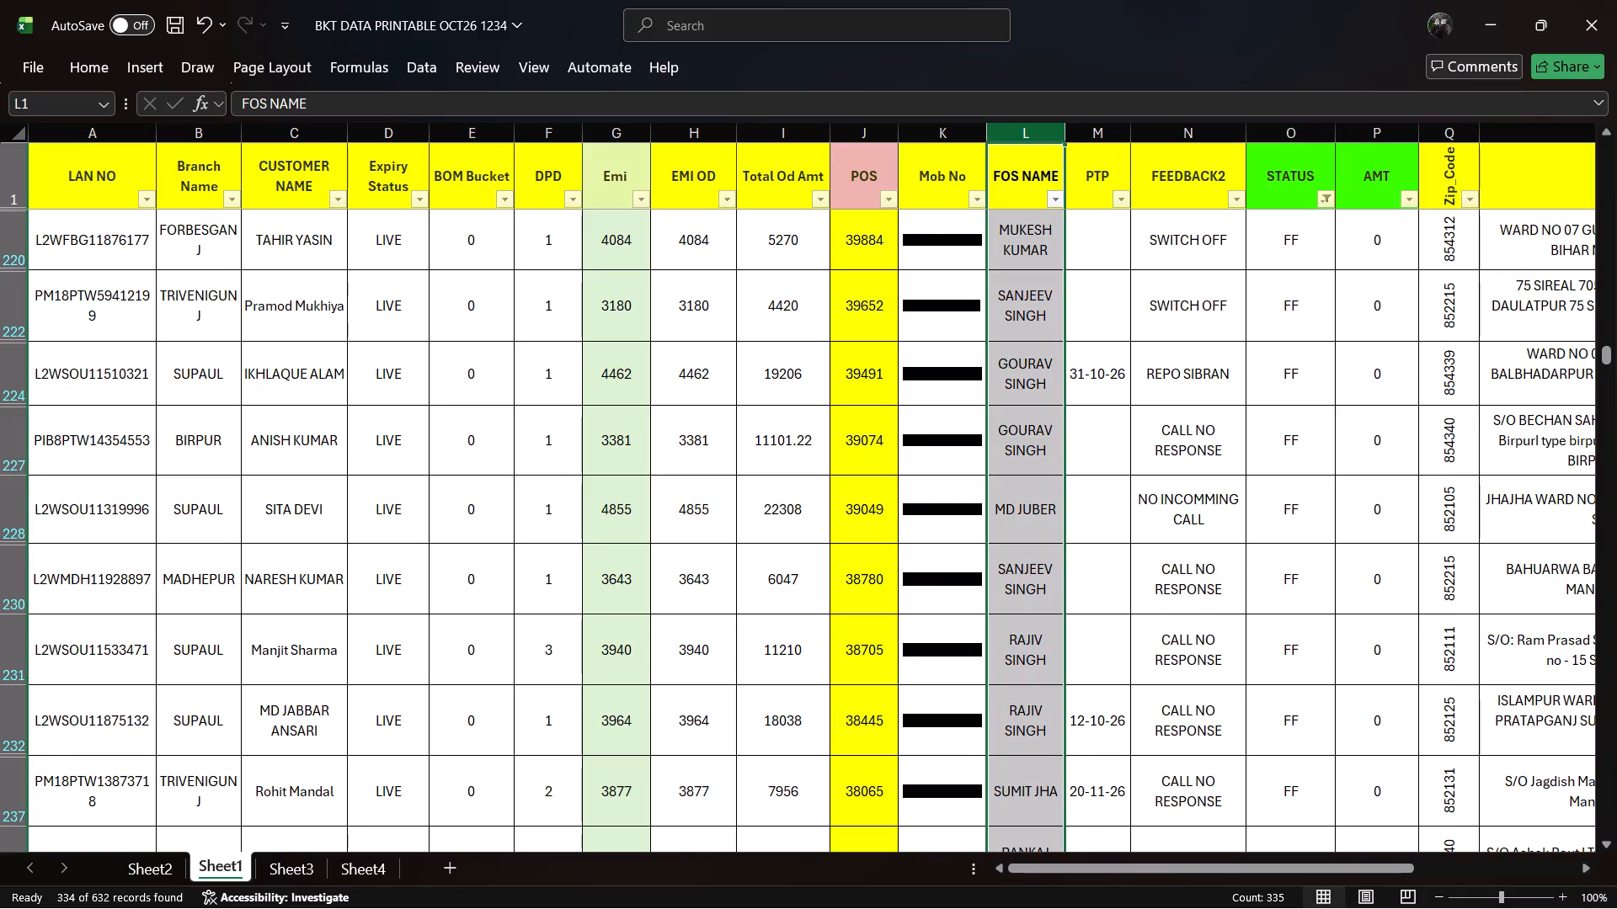
{"action": "key", "text": "super+Tab"}
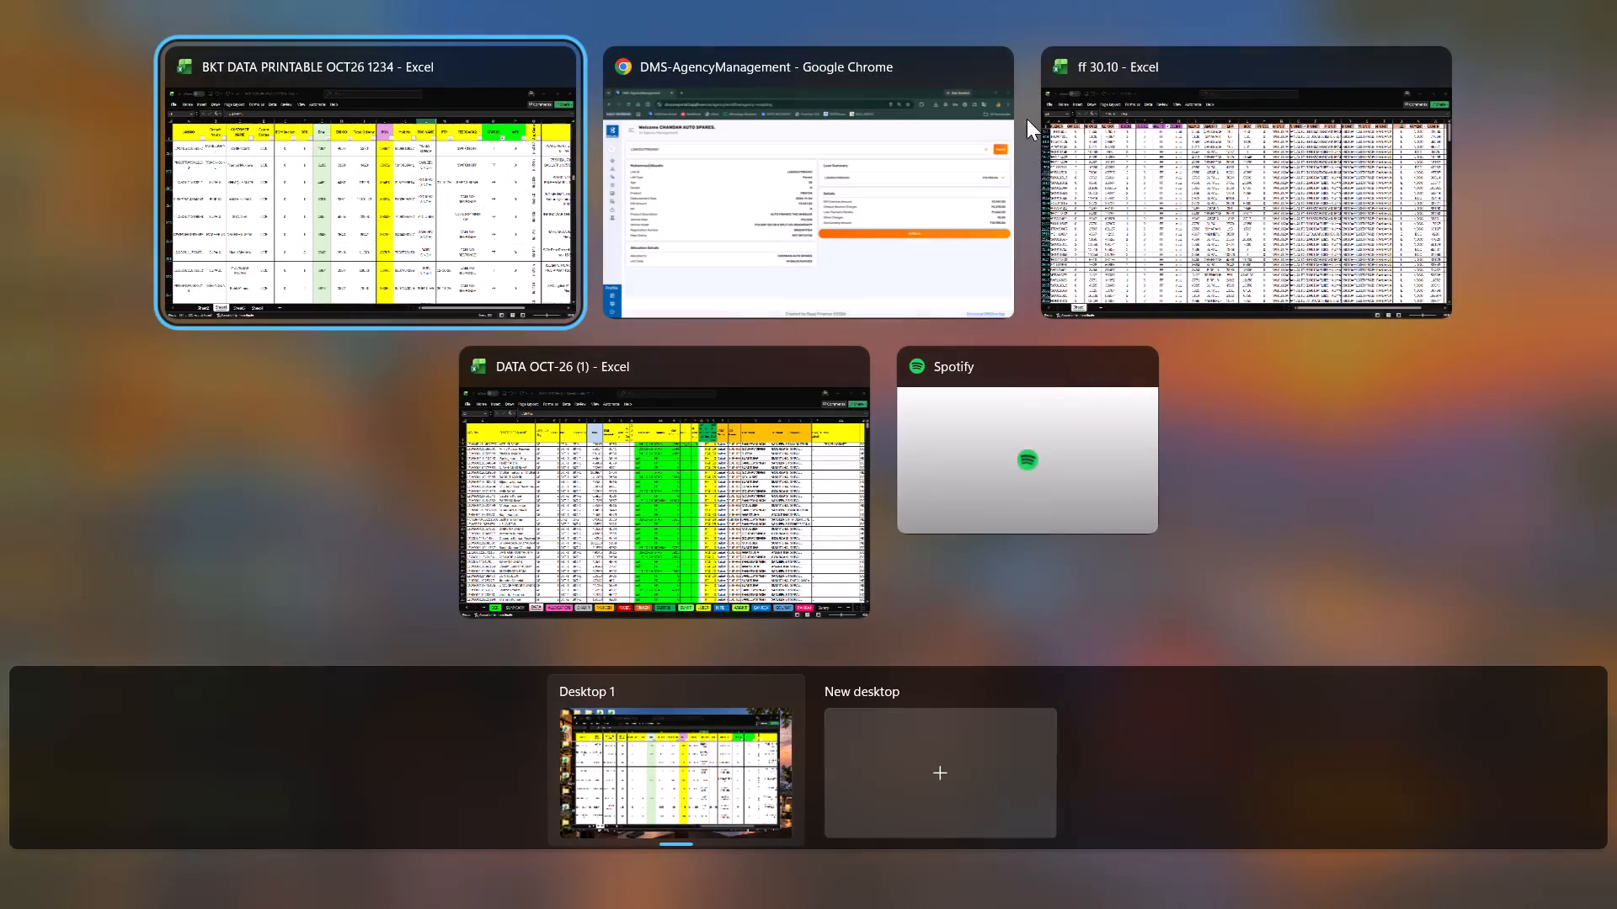
{"action": "left_click", "coordinate": [1213, 194]}
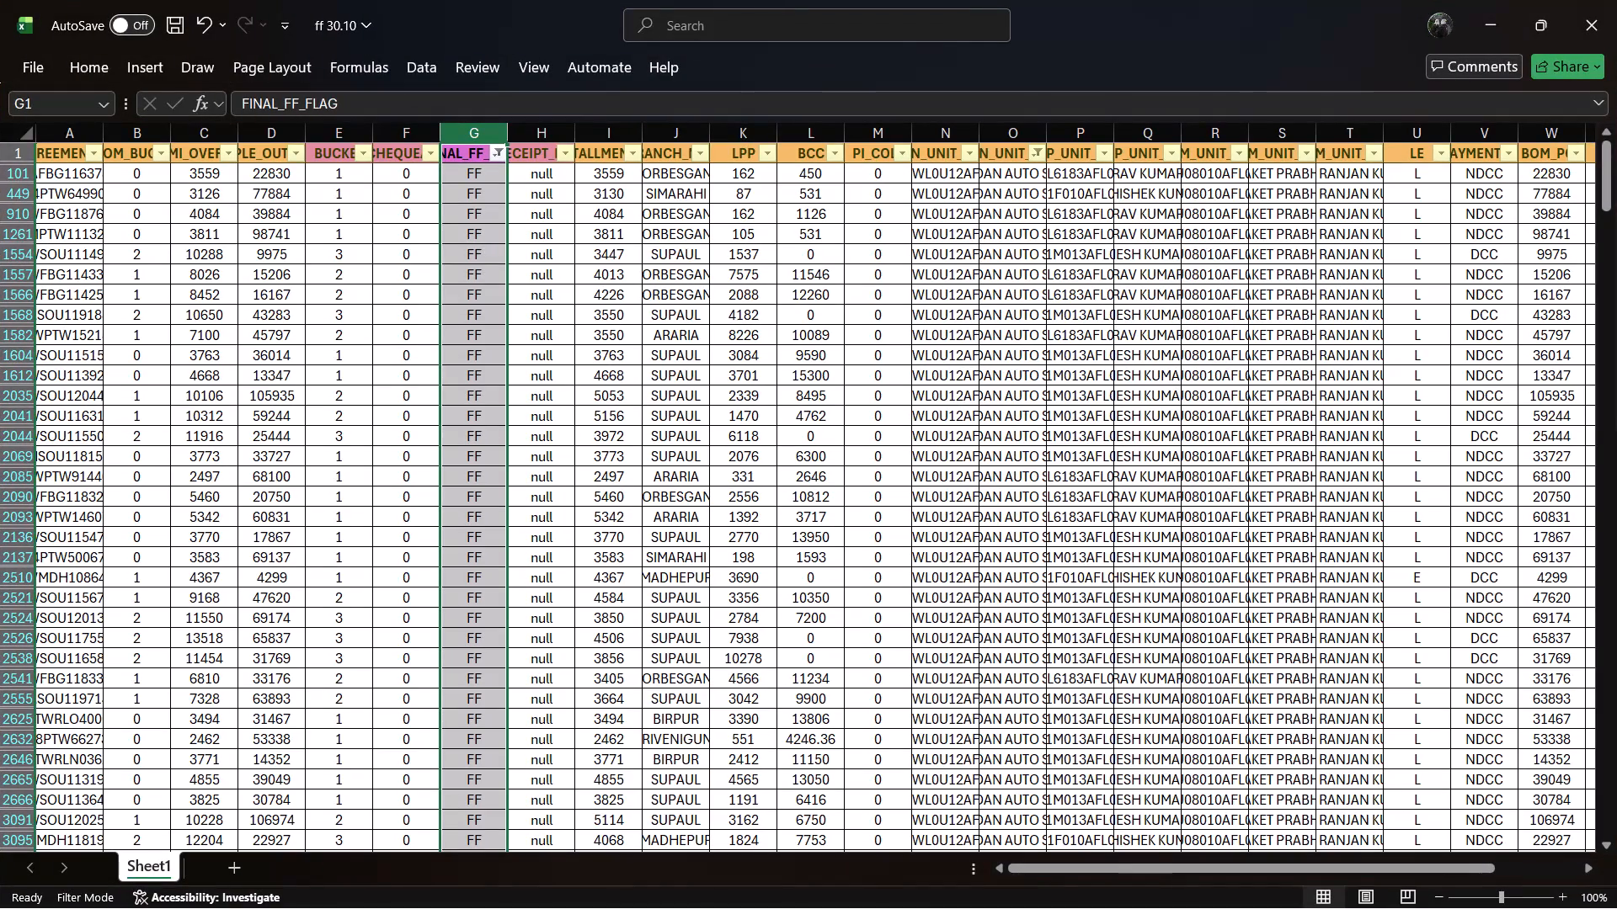
{"action": "left_click", "coordinate": [480, 130]}
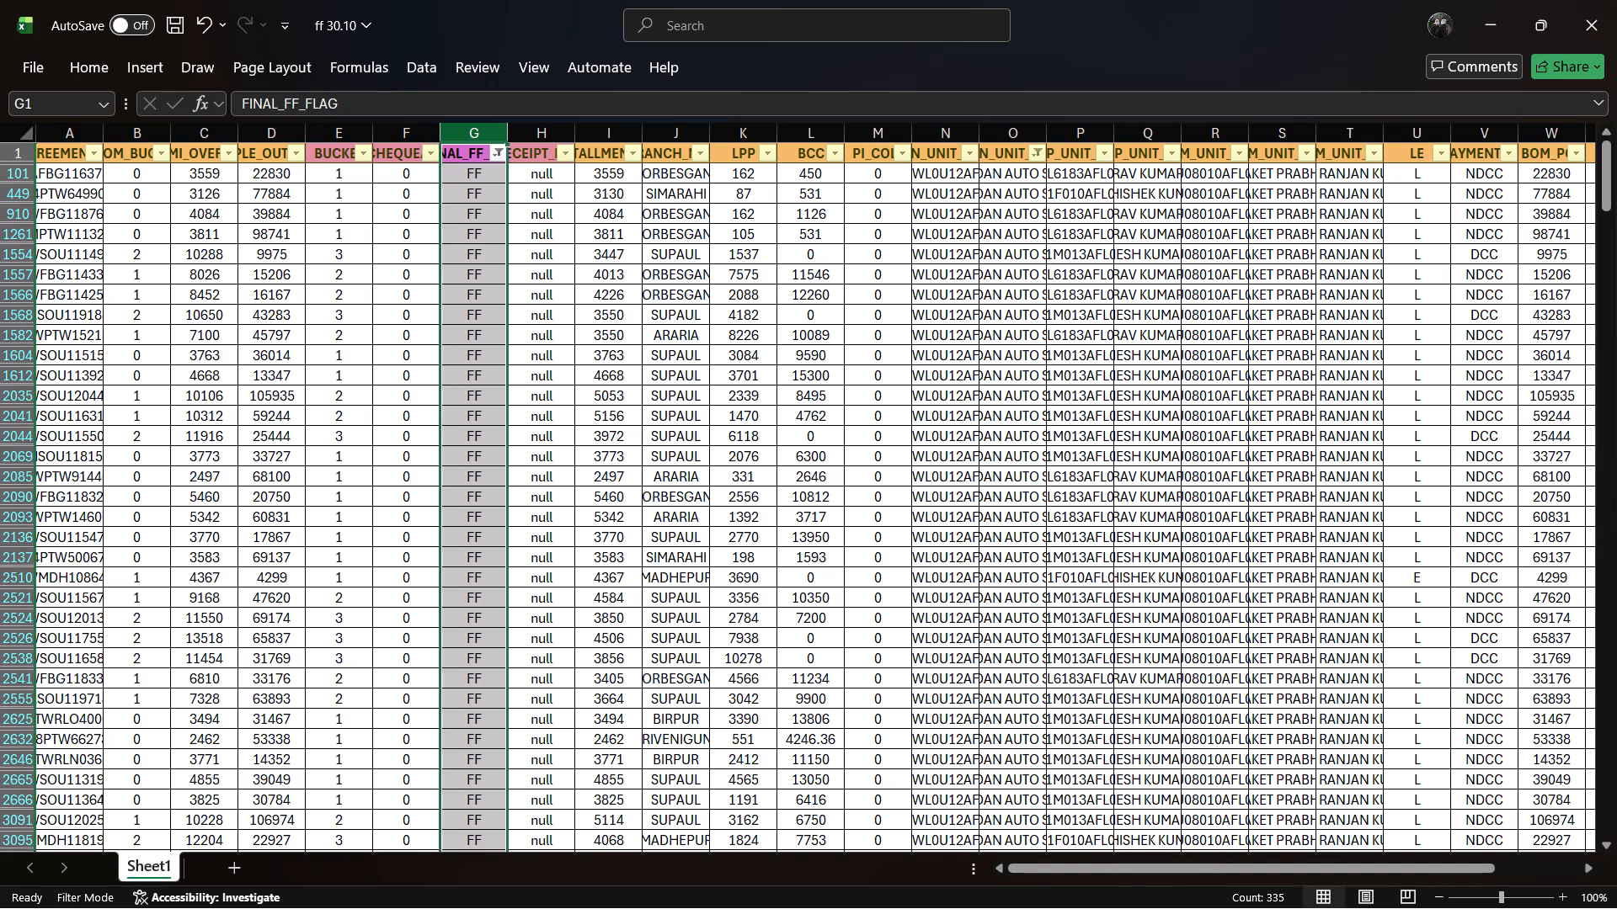
Back in BKT DATA PRINTABLE OCT26 1234, search unfiltered Sheet1 for GAUTAM, check the matching loans and select row 156's LAN NO.
{"action": "key", "text": "super+Tab"}
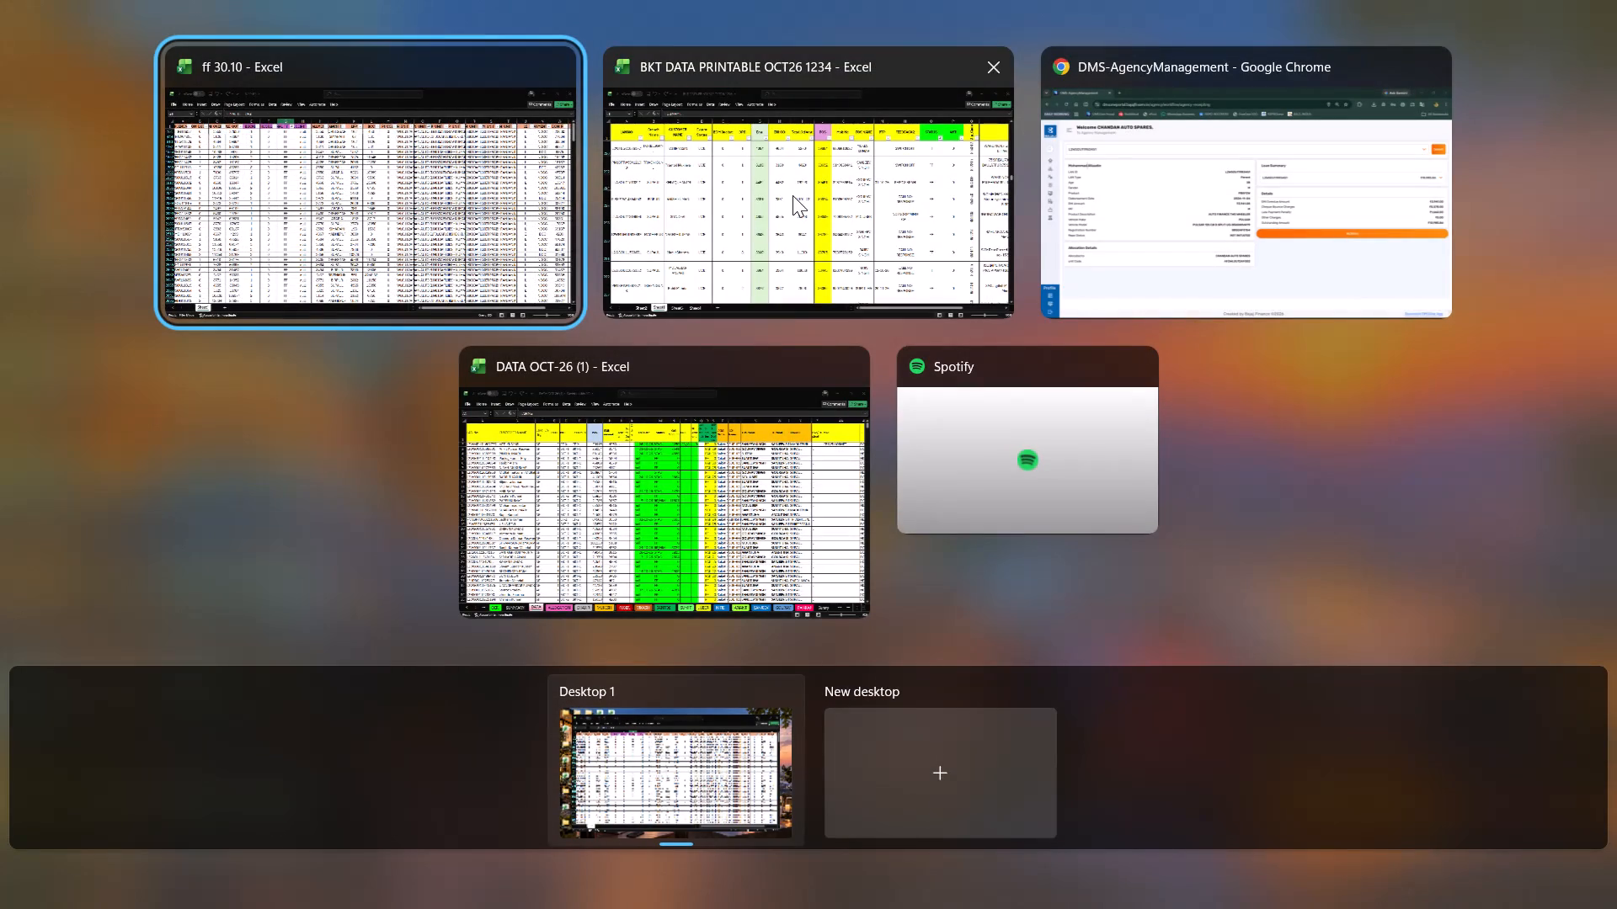
{"action": "left_click", "coordinate": [792, 195]}
{"action": "left_click", "coordinate": [792, 195]}
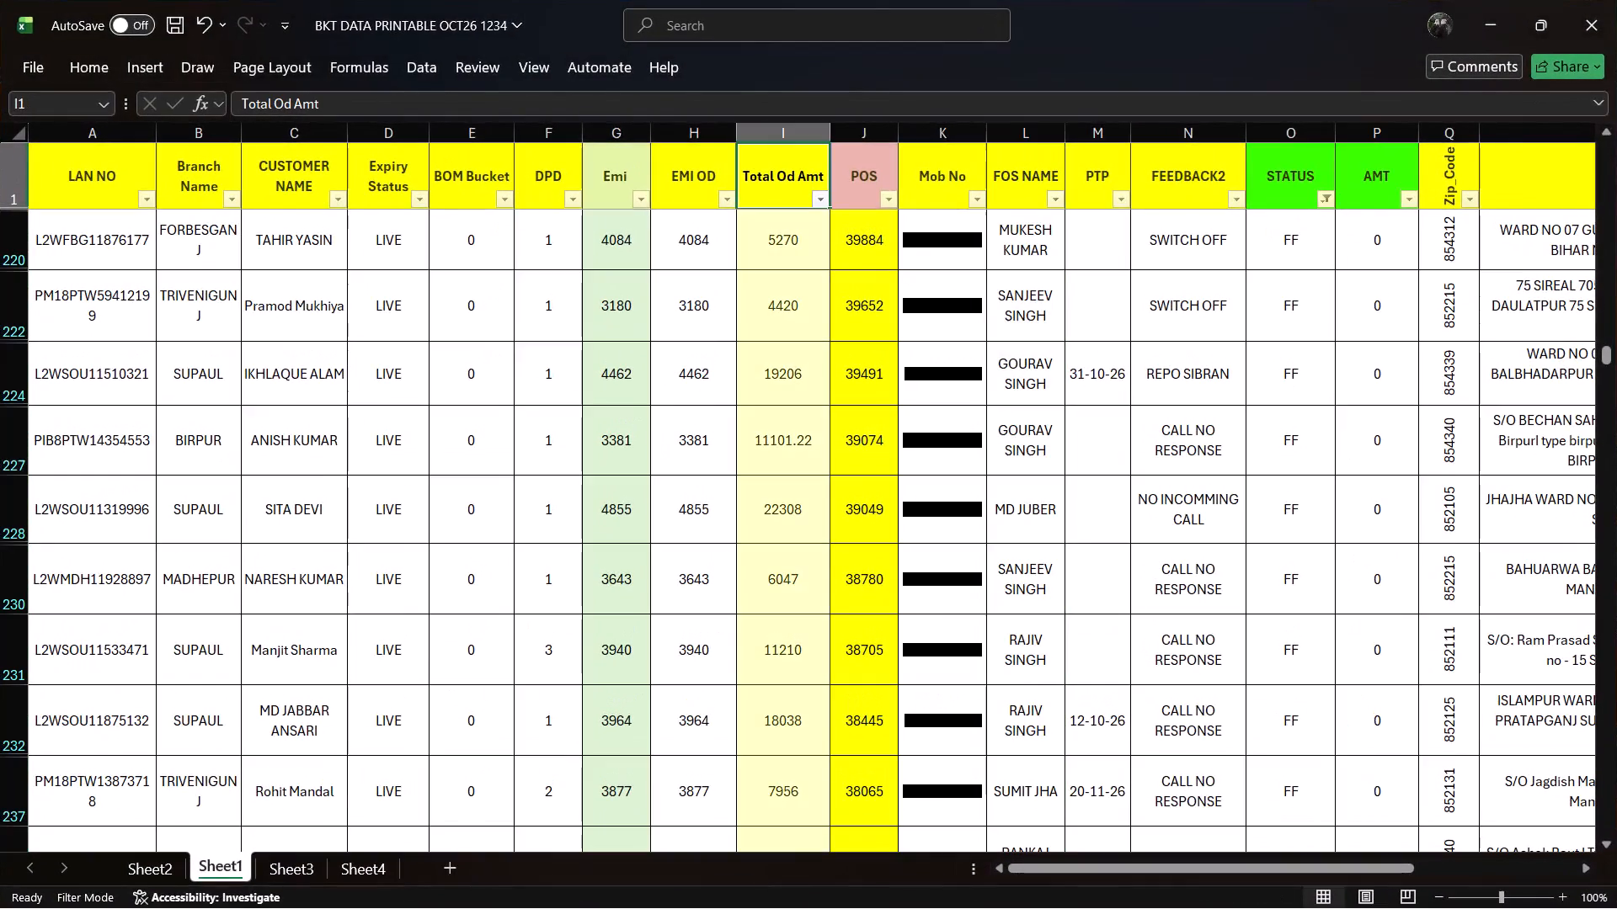
{"action": "key", "text": "ctrl+shift+l"}
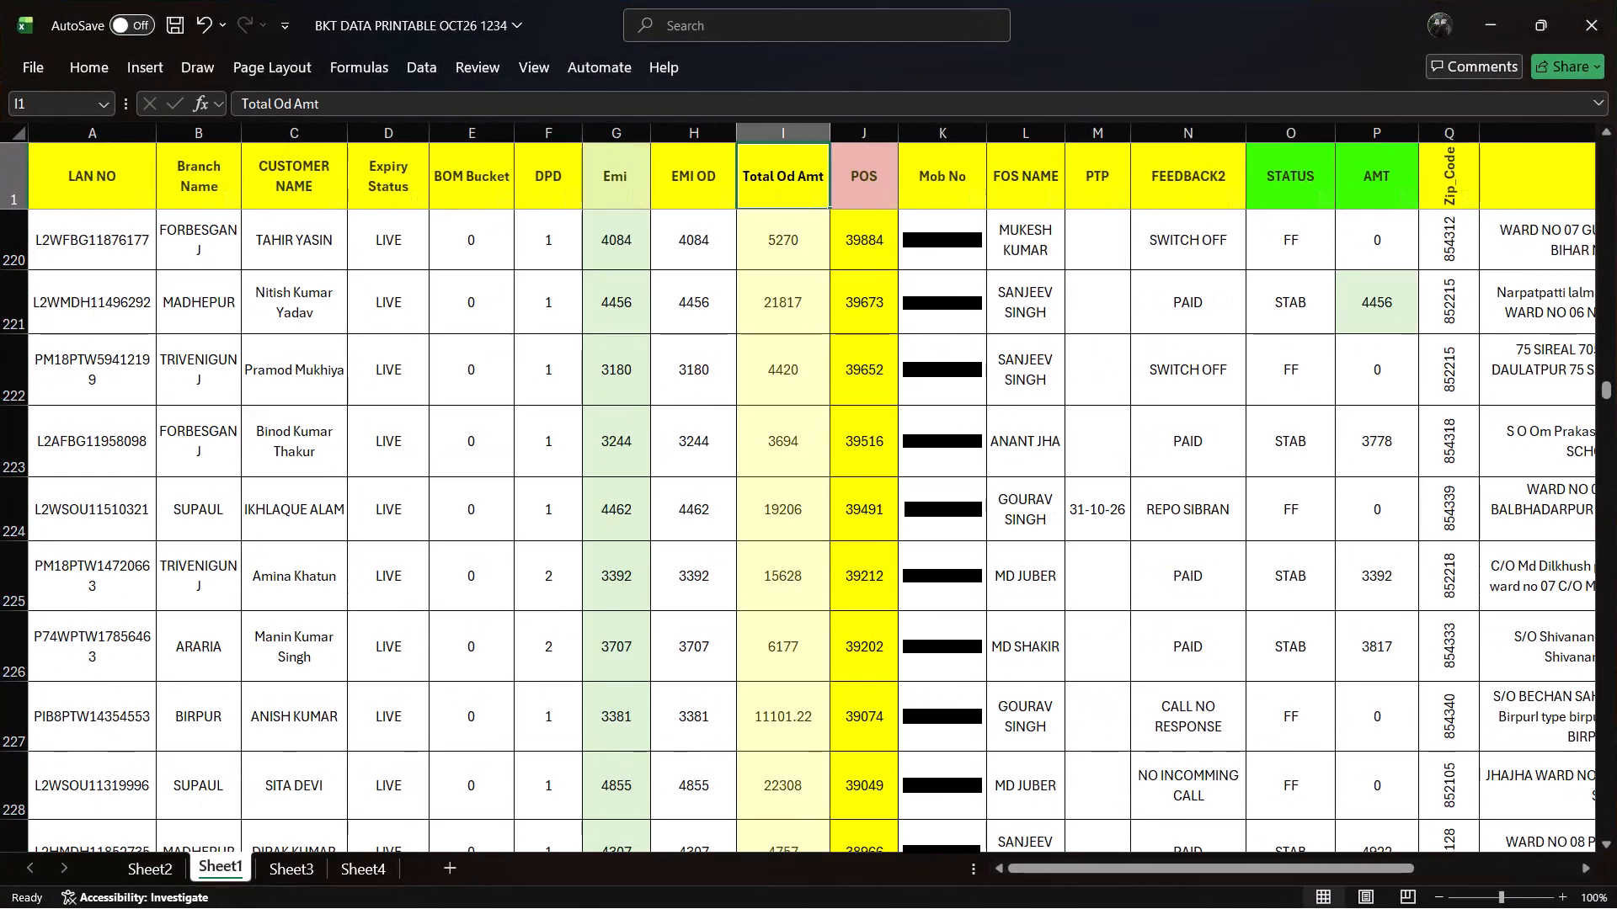
{"action": "key", "text": "ctrl+f"}
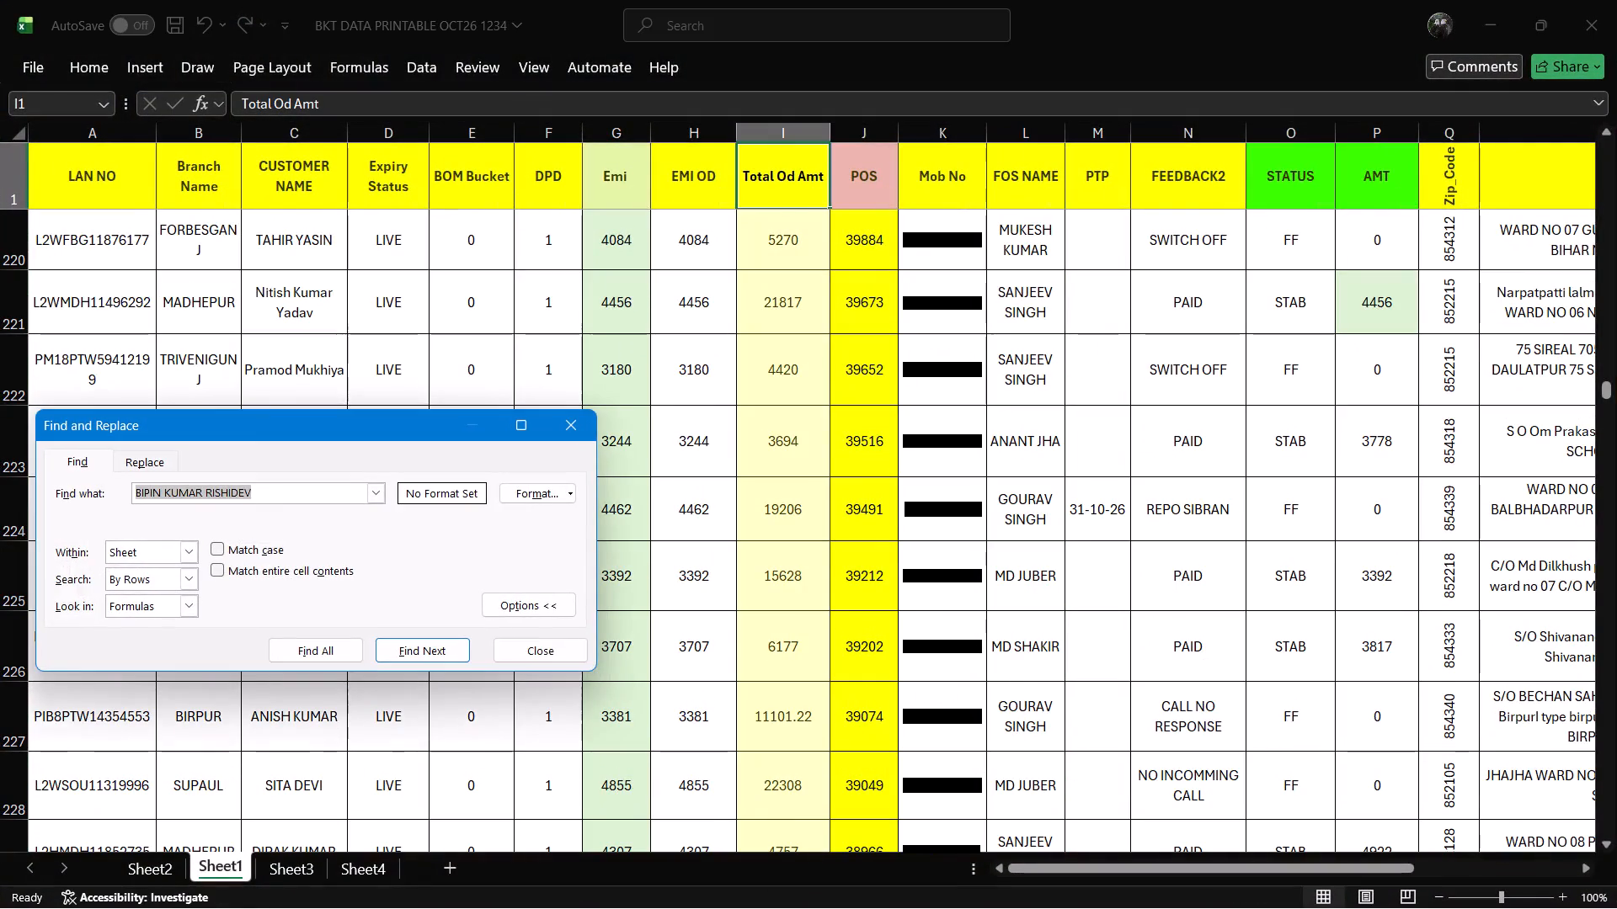
{"action": "key", "text": "BackSpace"}
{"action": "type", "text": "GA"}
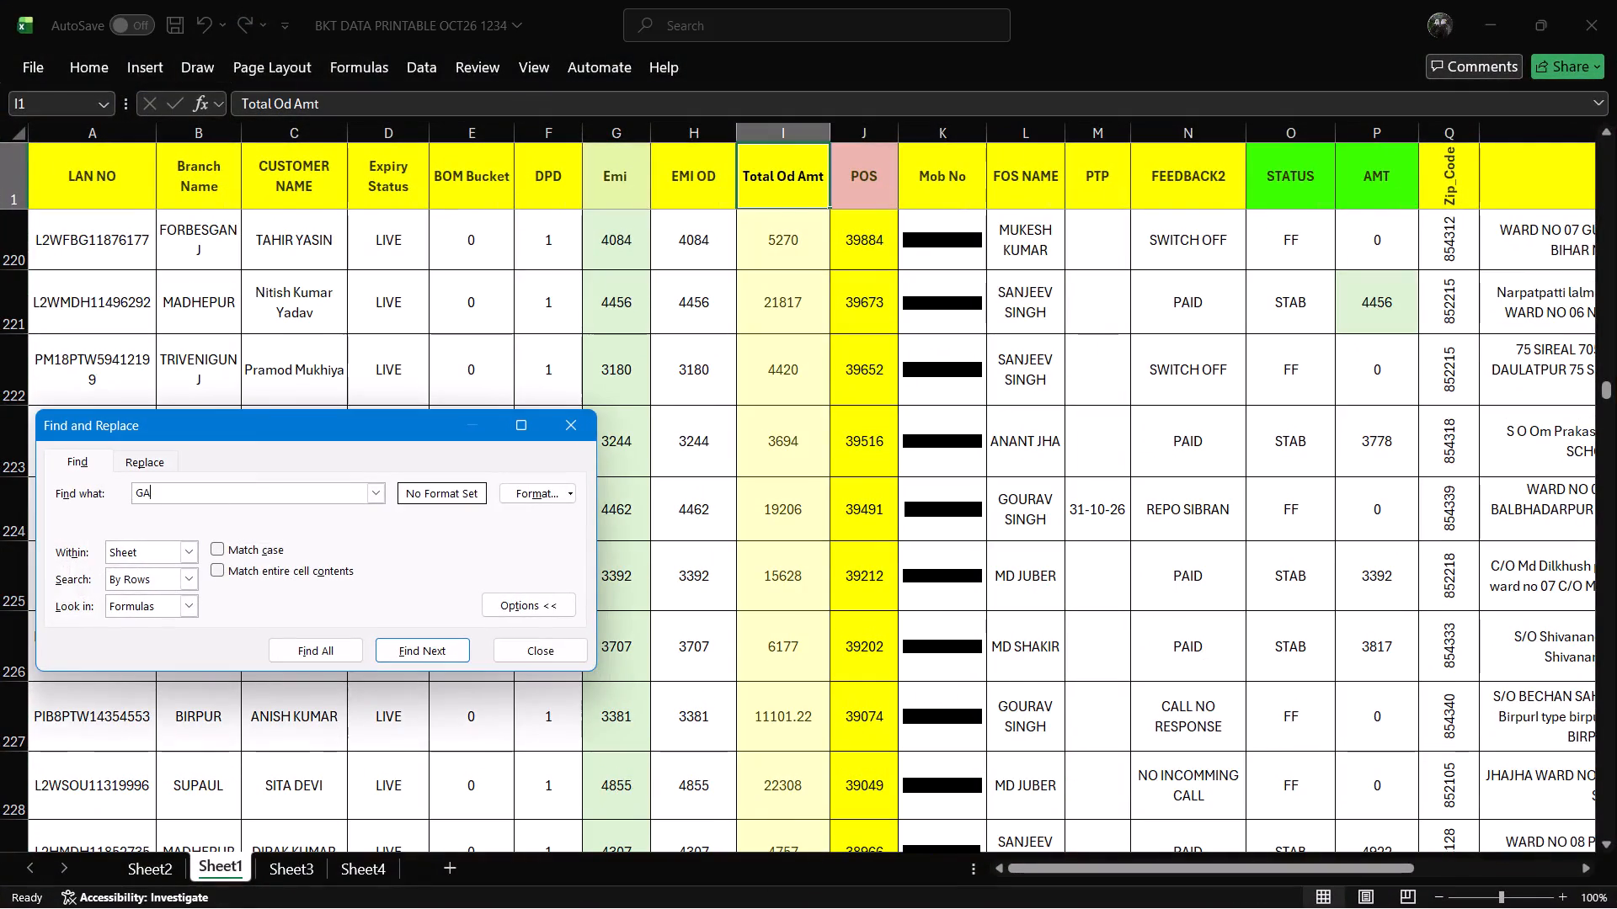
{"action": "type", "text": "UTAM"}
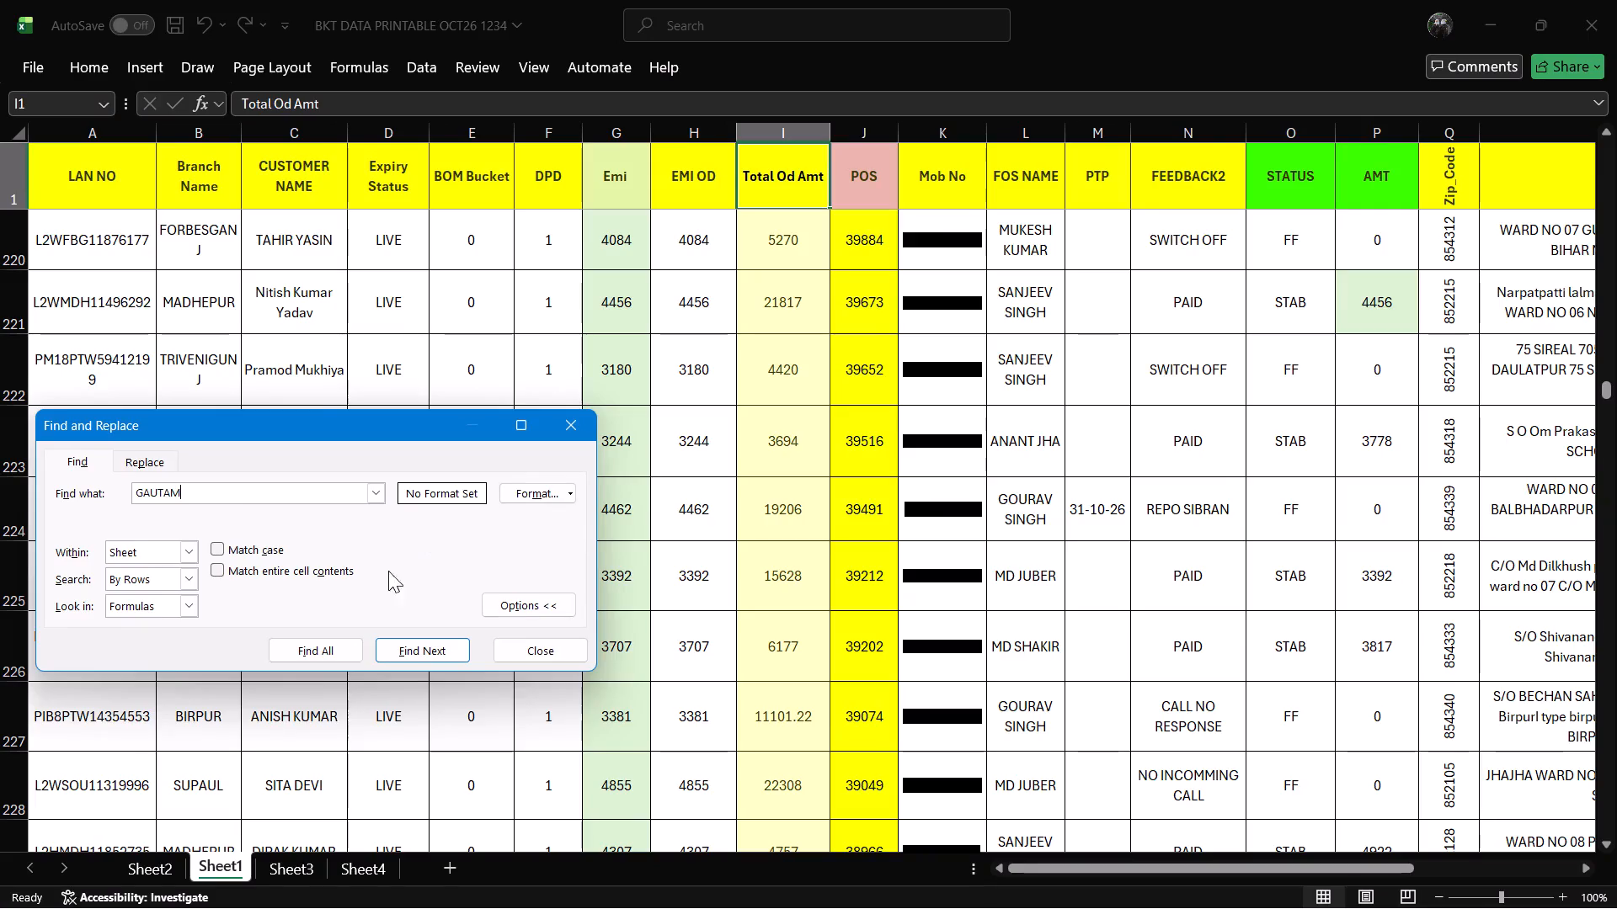
{"action": "left_click", "coordinate": [331, 640]}
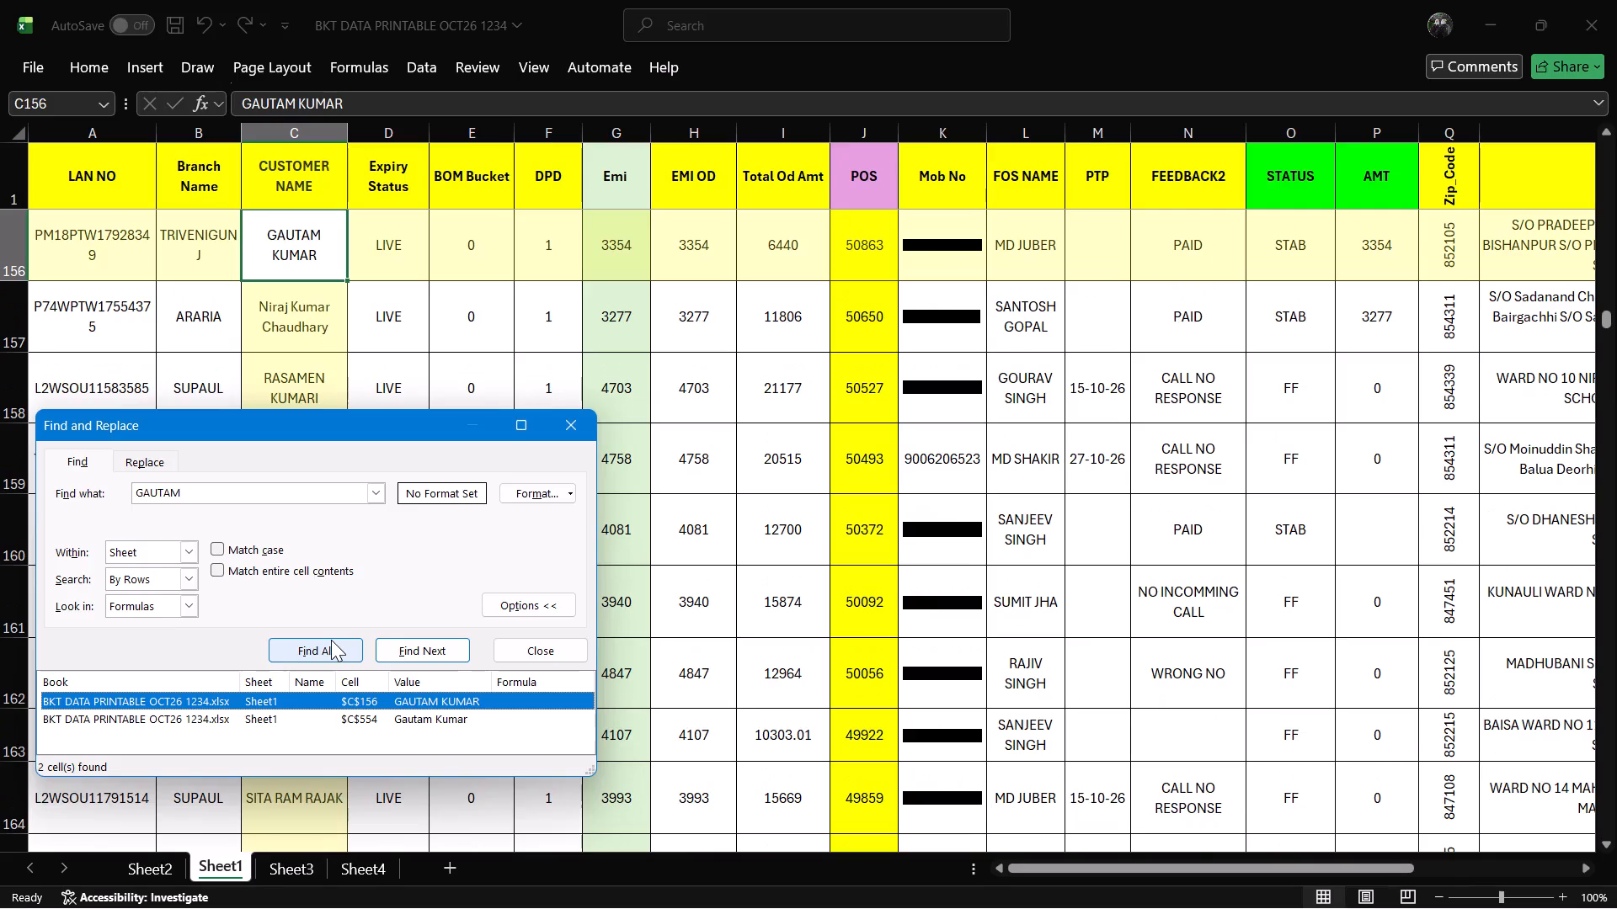
{"action": "left_click_drag", "start_coordinate": [371, 720], "coordinate": [371, 688]}
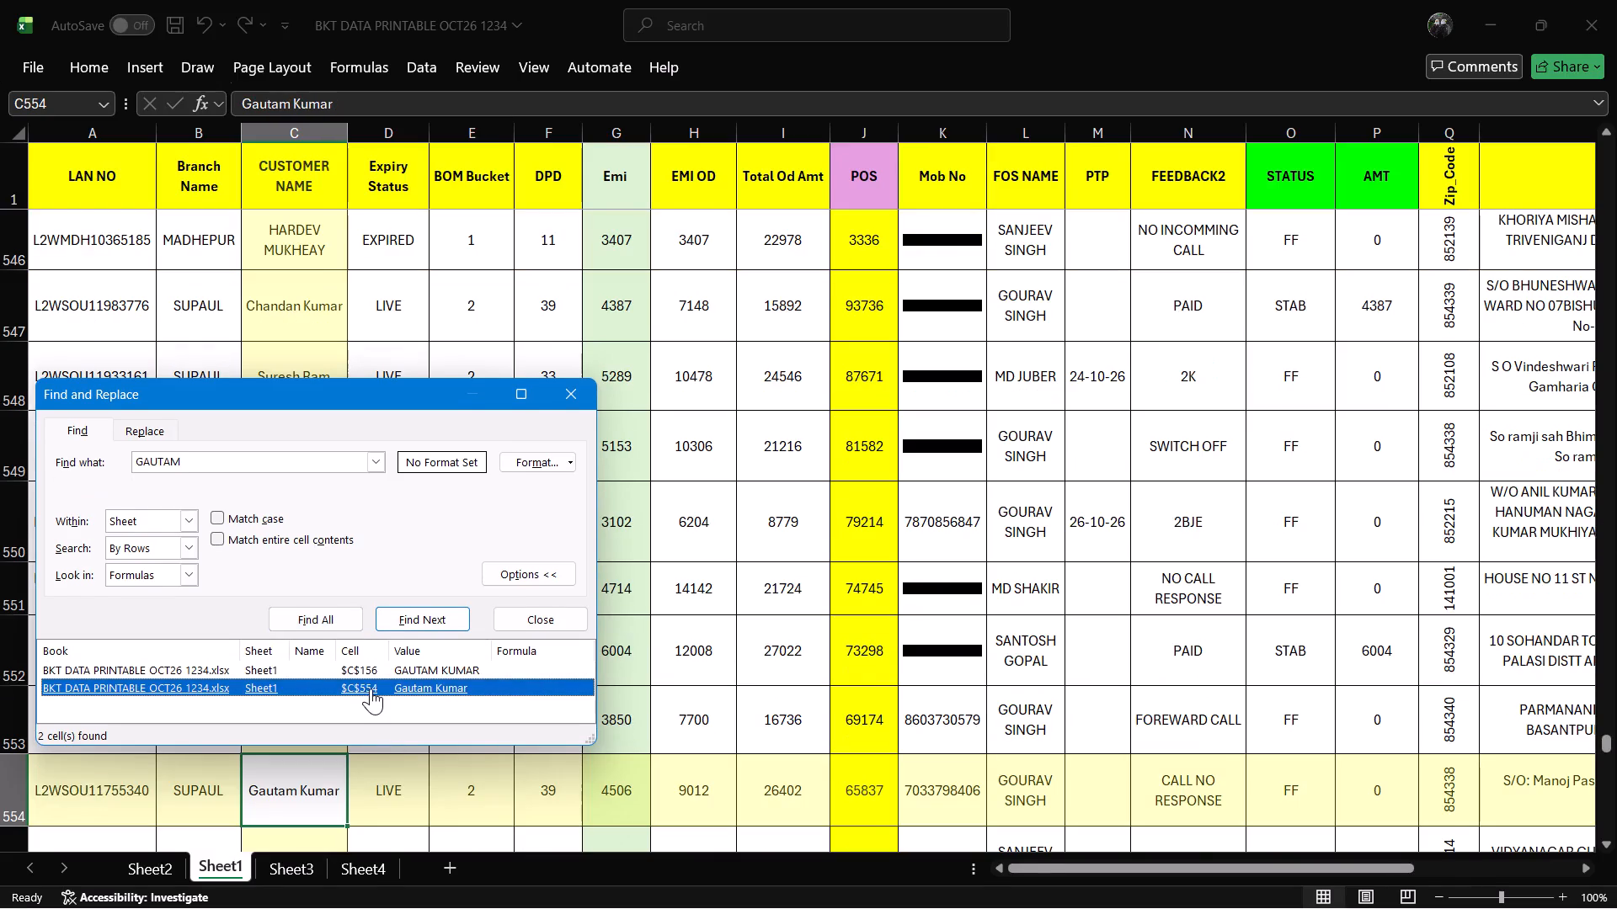
{"action": "left_click", "coordinate": [337, 672]}
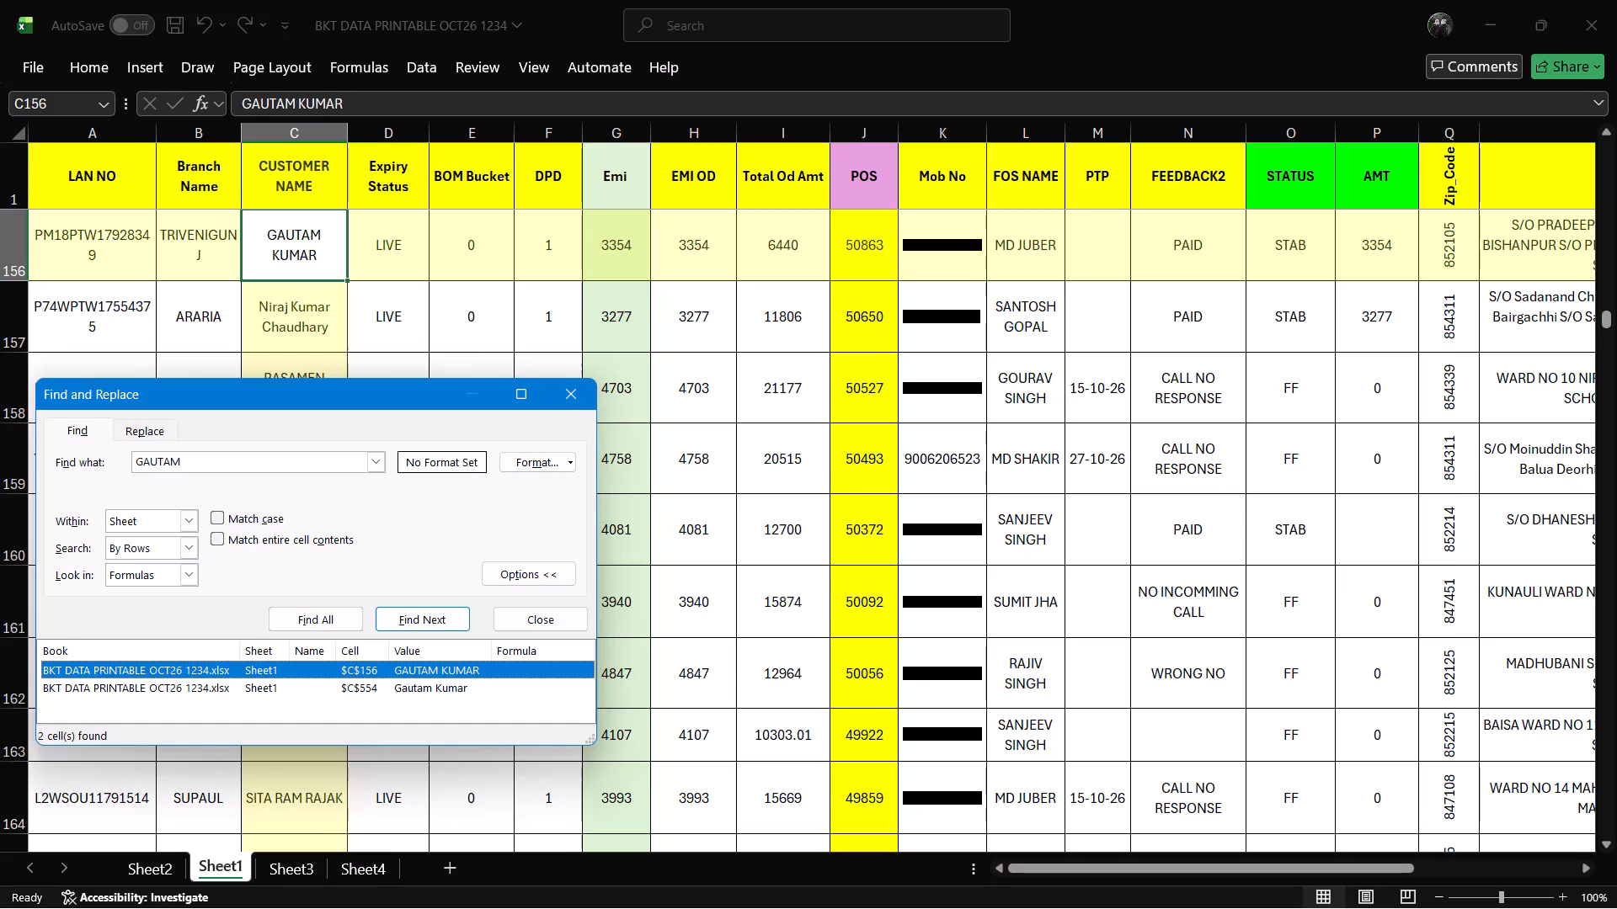
{"action": "left_click", "coordinate": [107, 245]}
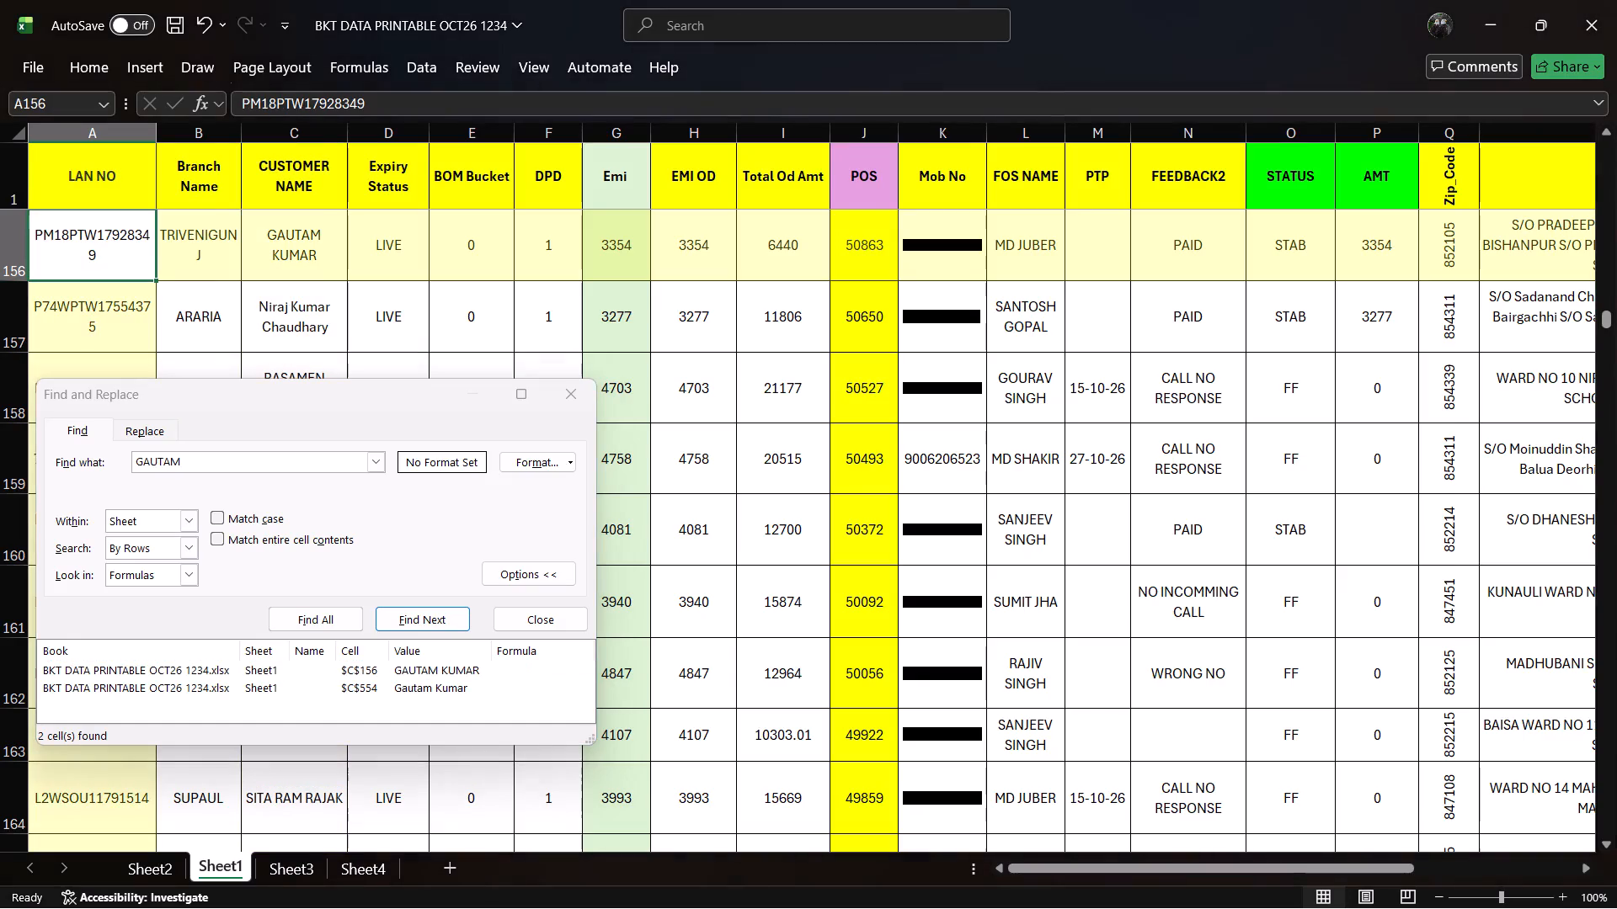
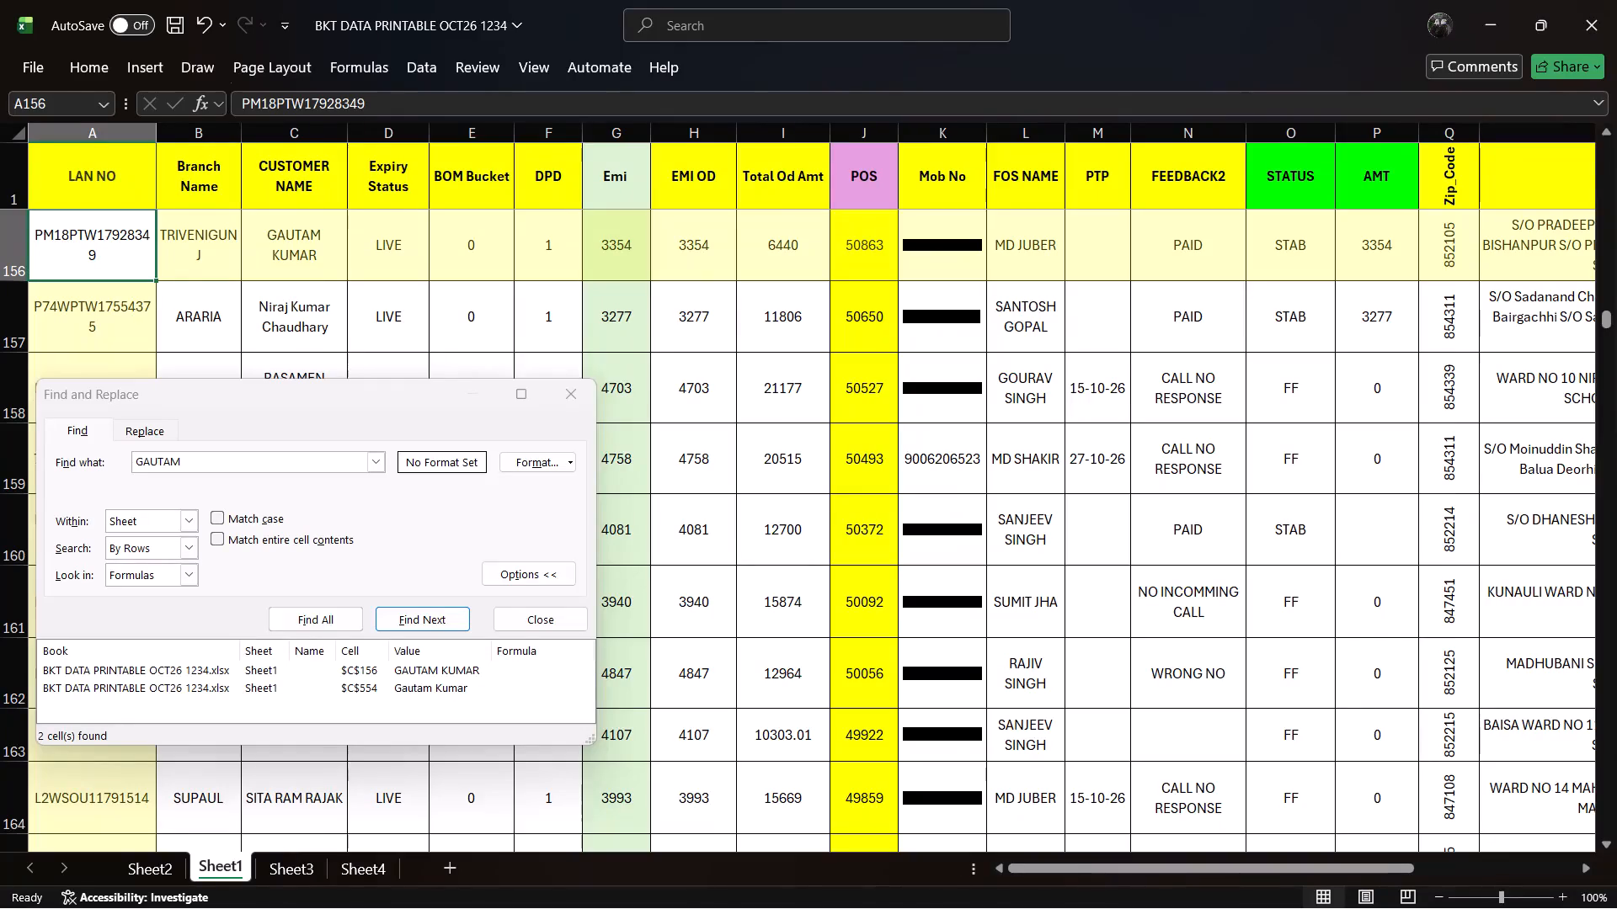
Close the search, turn Sheet1's filters back on and filter the STATUS column to show only FF loans.
{"action": "left_click", "coordinate": [584, 387]}
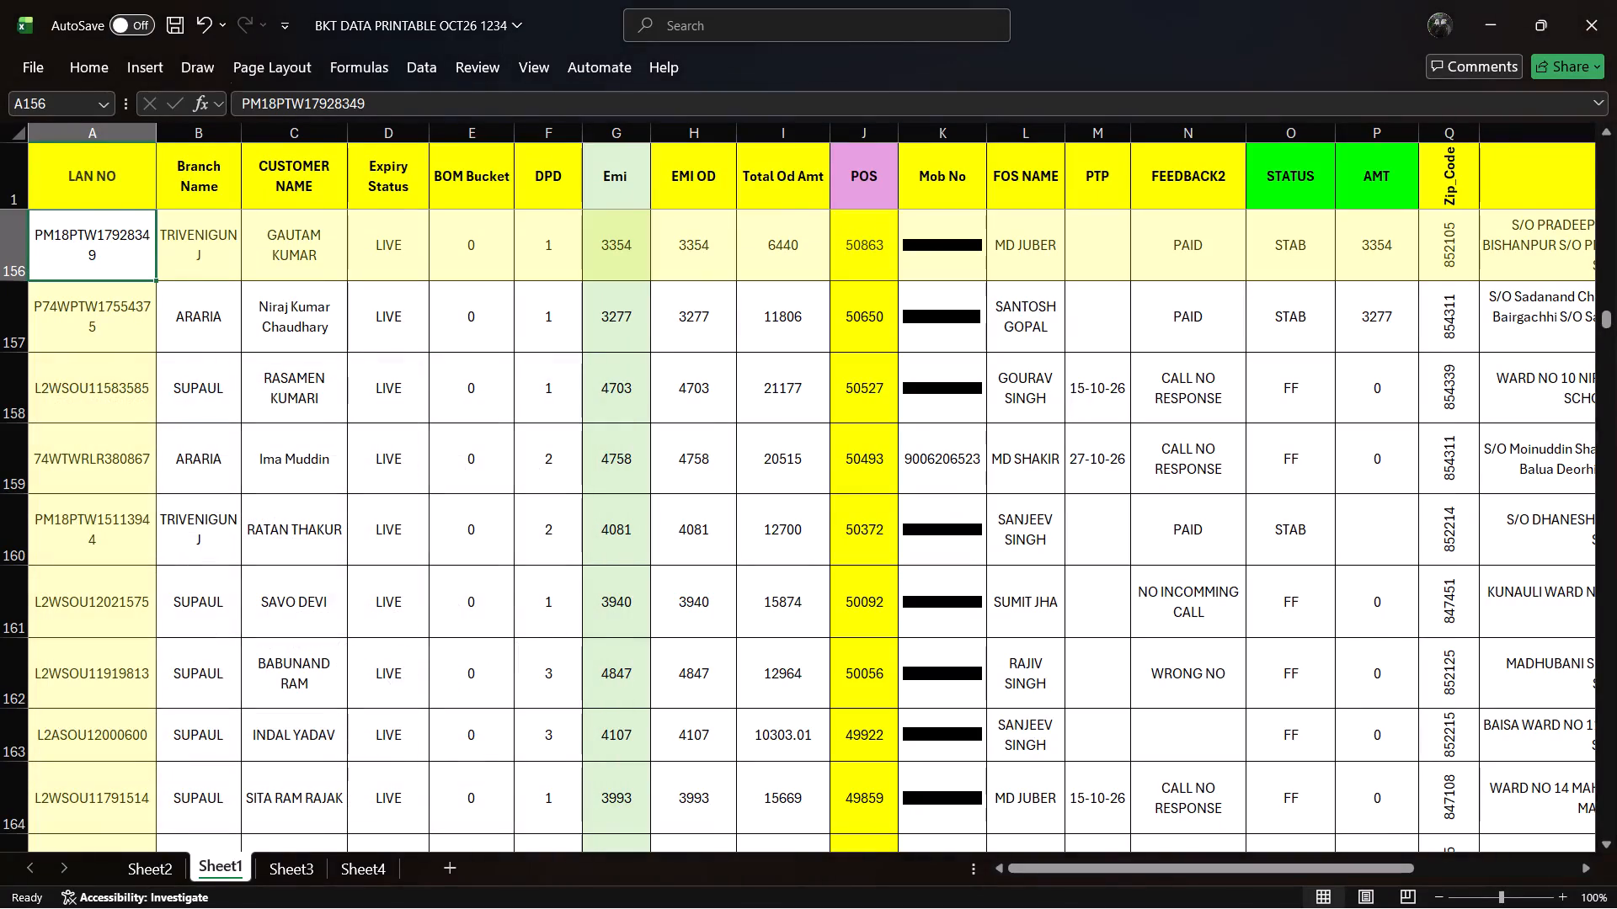
{"action": "key", "text": "ctrl+shift+l"}
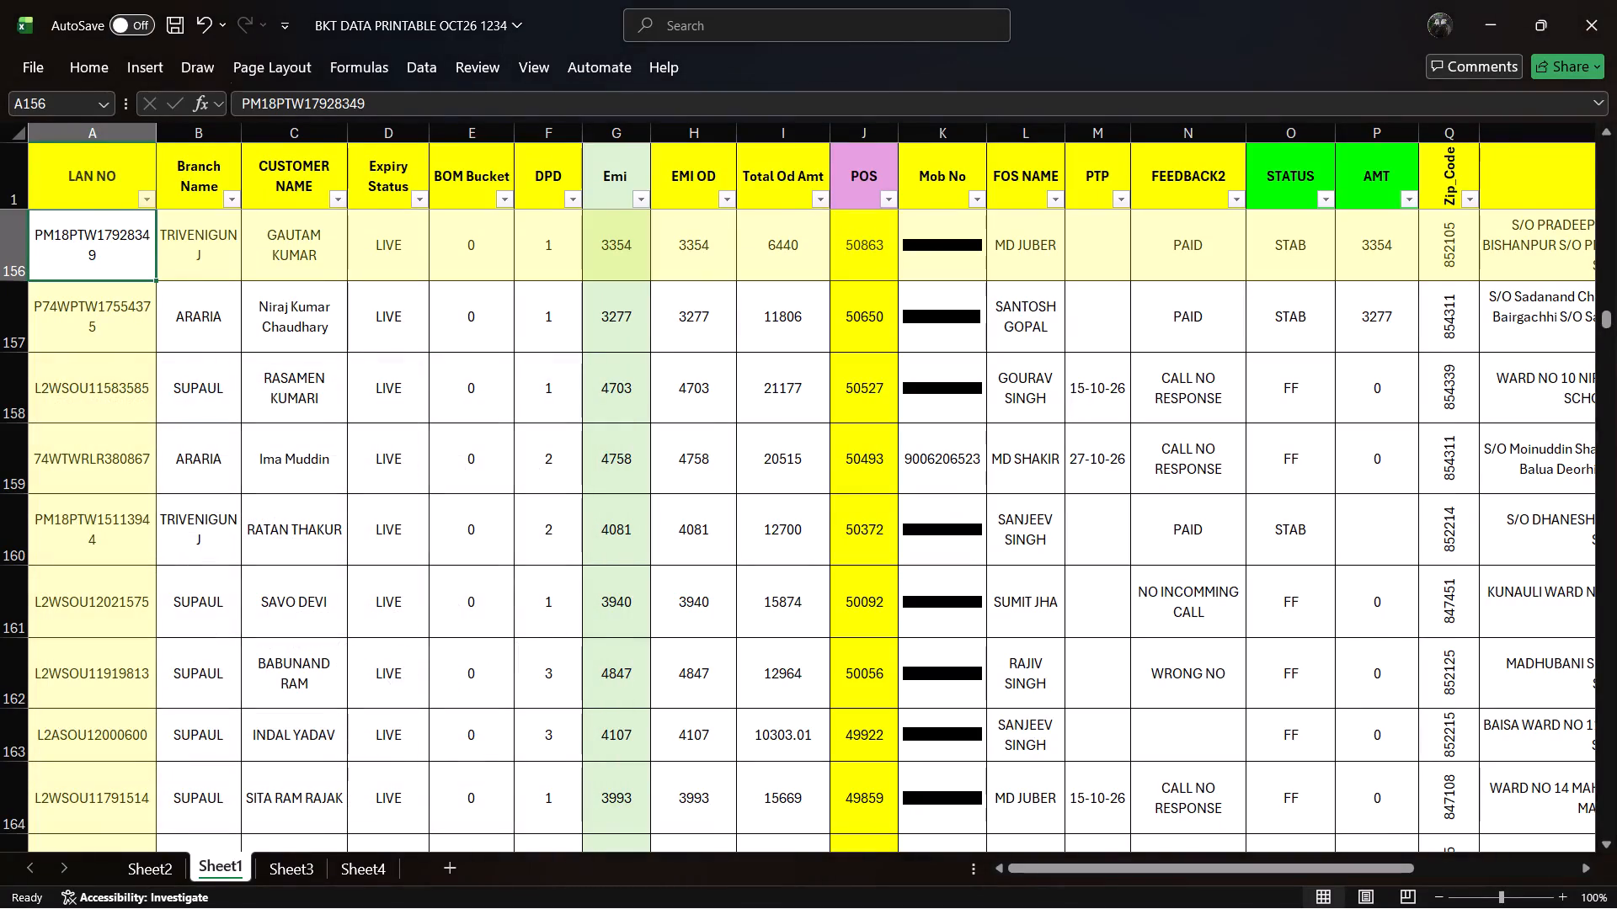
{"action": "left_click", "coordinate": [1326, 205]}
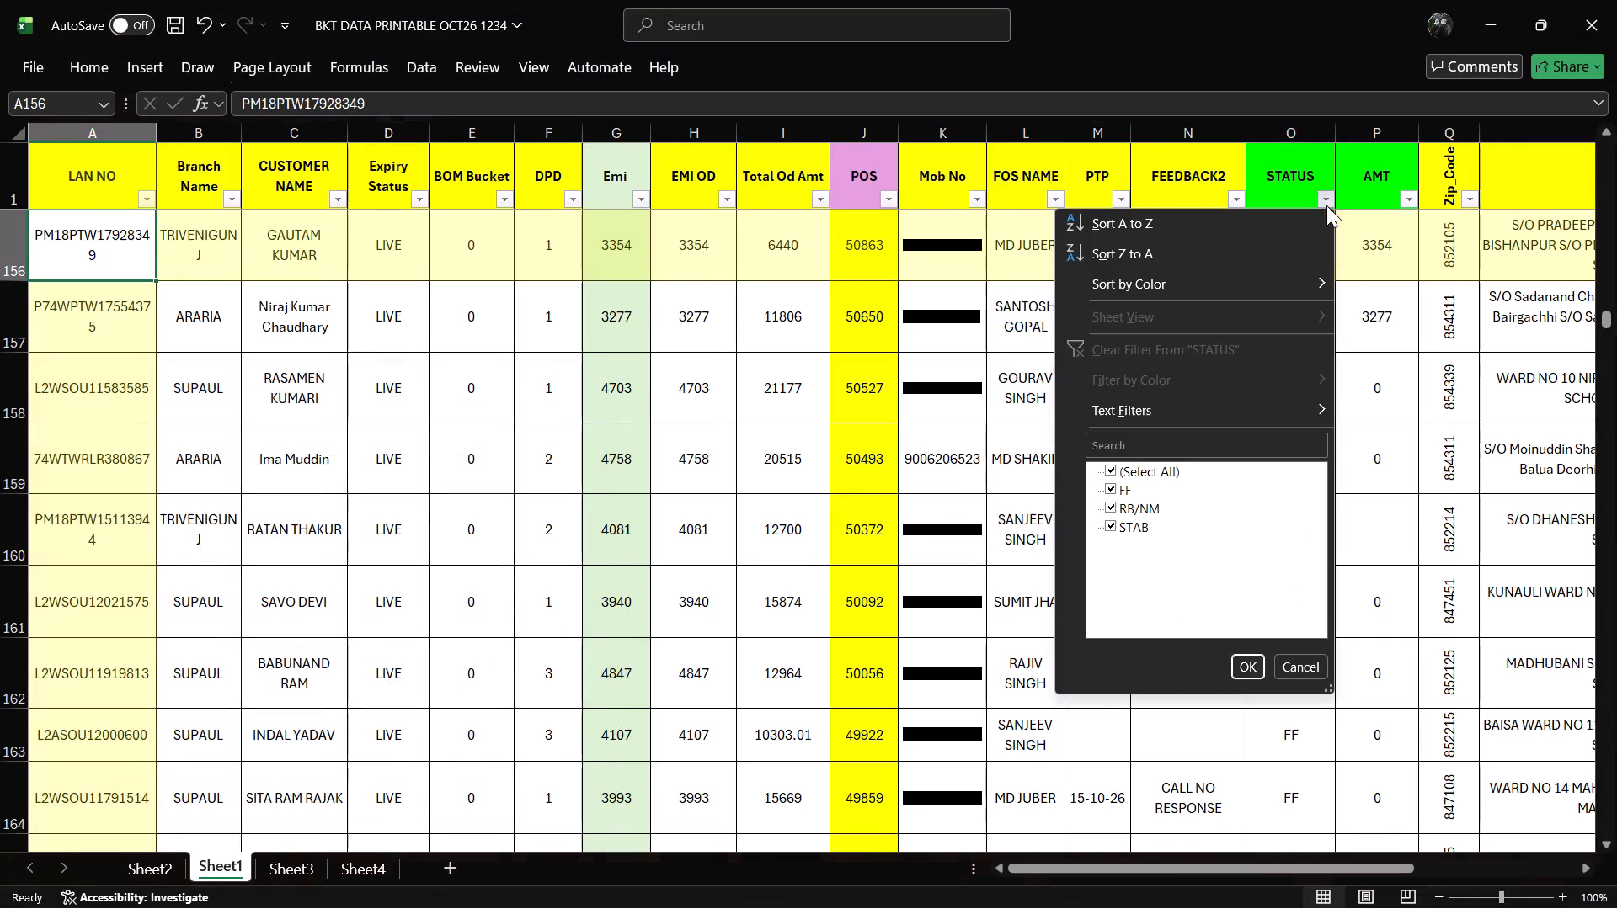
{"action": "left_click", "coordinate": [1134, 463]}
{"action": "left_click", "coordinate": [1134, 485]}
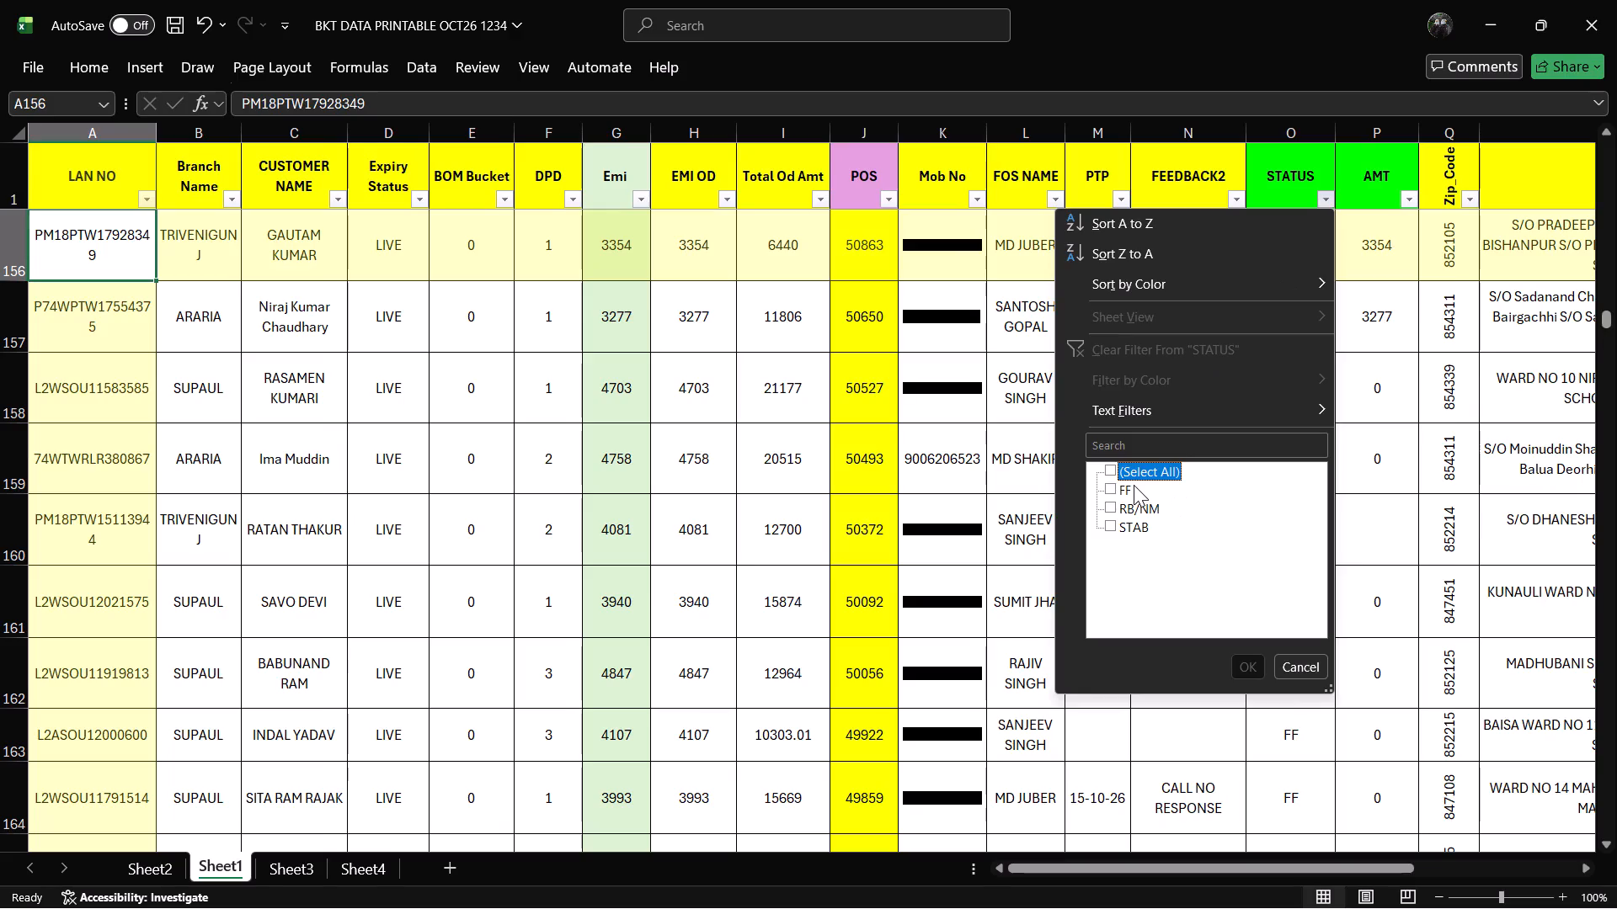
{"action": "left_click", "coordinate": [1134, 485]}
{"action": "left_click", "coordinate": [1127, 488]}
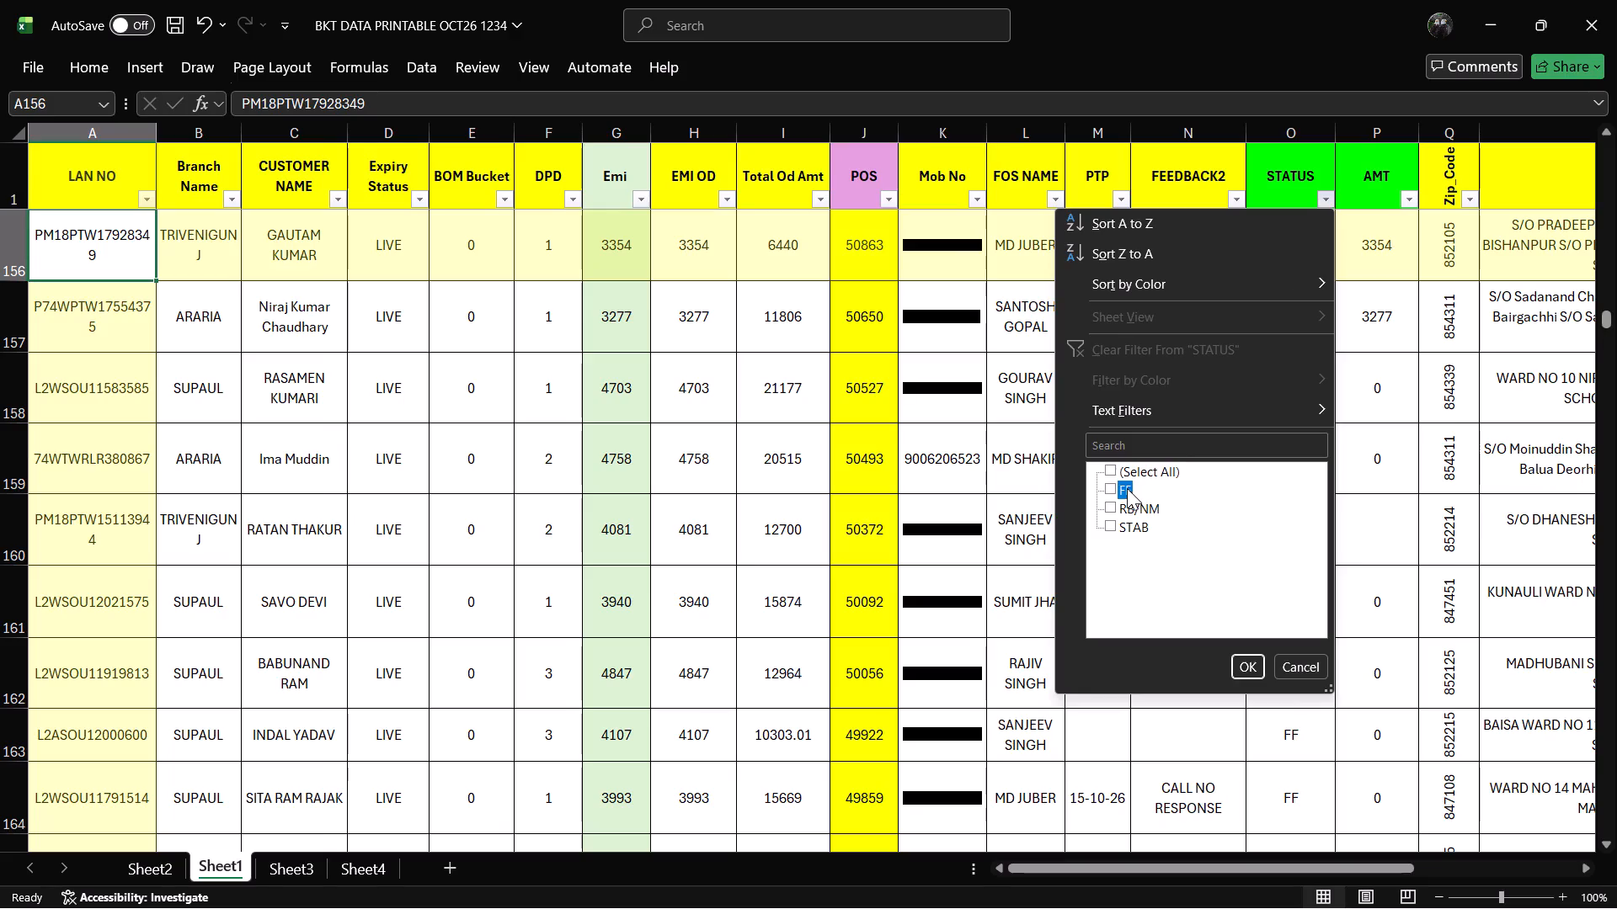
{"action": "left_click", "coordinate": [1246, 673]}
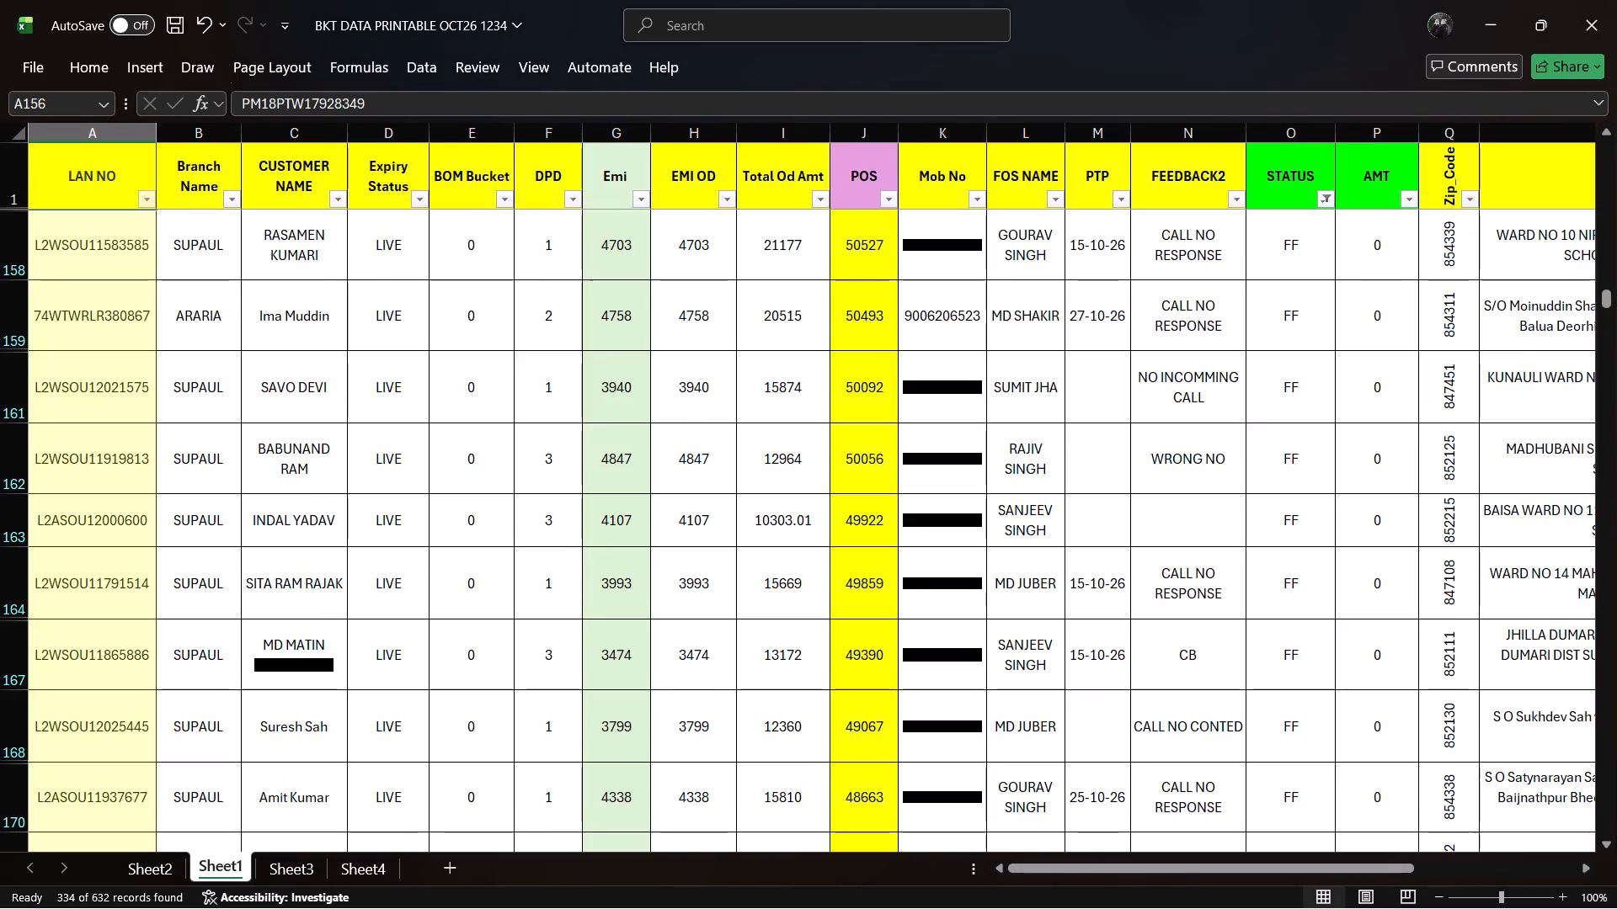
Review the filtered FF loans from row 77 to row 99, checking row 89's details across to its Mob No.
{"action": "key", "text": "Up"}
{"action": "key", "text": "Up"}
{"action": "key", "text": "Up"}
{"action": "key", "text": "Up"}
{"action": "key", "text": "Up"}
{"action": "key", "text": "Up"}
{"action": "key", "text": "Up"}
{"action": "key", "text": "Up"}
{"action": "key", "text": "Up"}
{"action": "key", "text": "Up"}
{"action": "key", "text": "Up"}
{"action": "key", "text": "Up"}
{"action": "key", "text": "Up"}
{"action": "key", "text": "Up"}
{"action": "key", "text": "Up"}
{"action": "key", "text": "Up"}
{"action": "key", "text": "Up"}
{"action": "key", "text": "Up"}
{"action": "key", "text": "Up"}
{"action": "key", "text": "Up"}
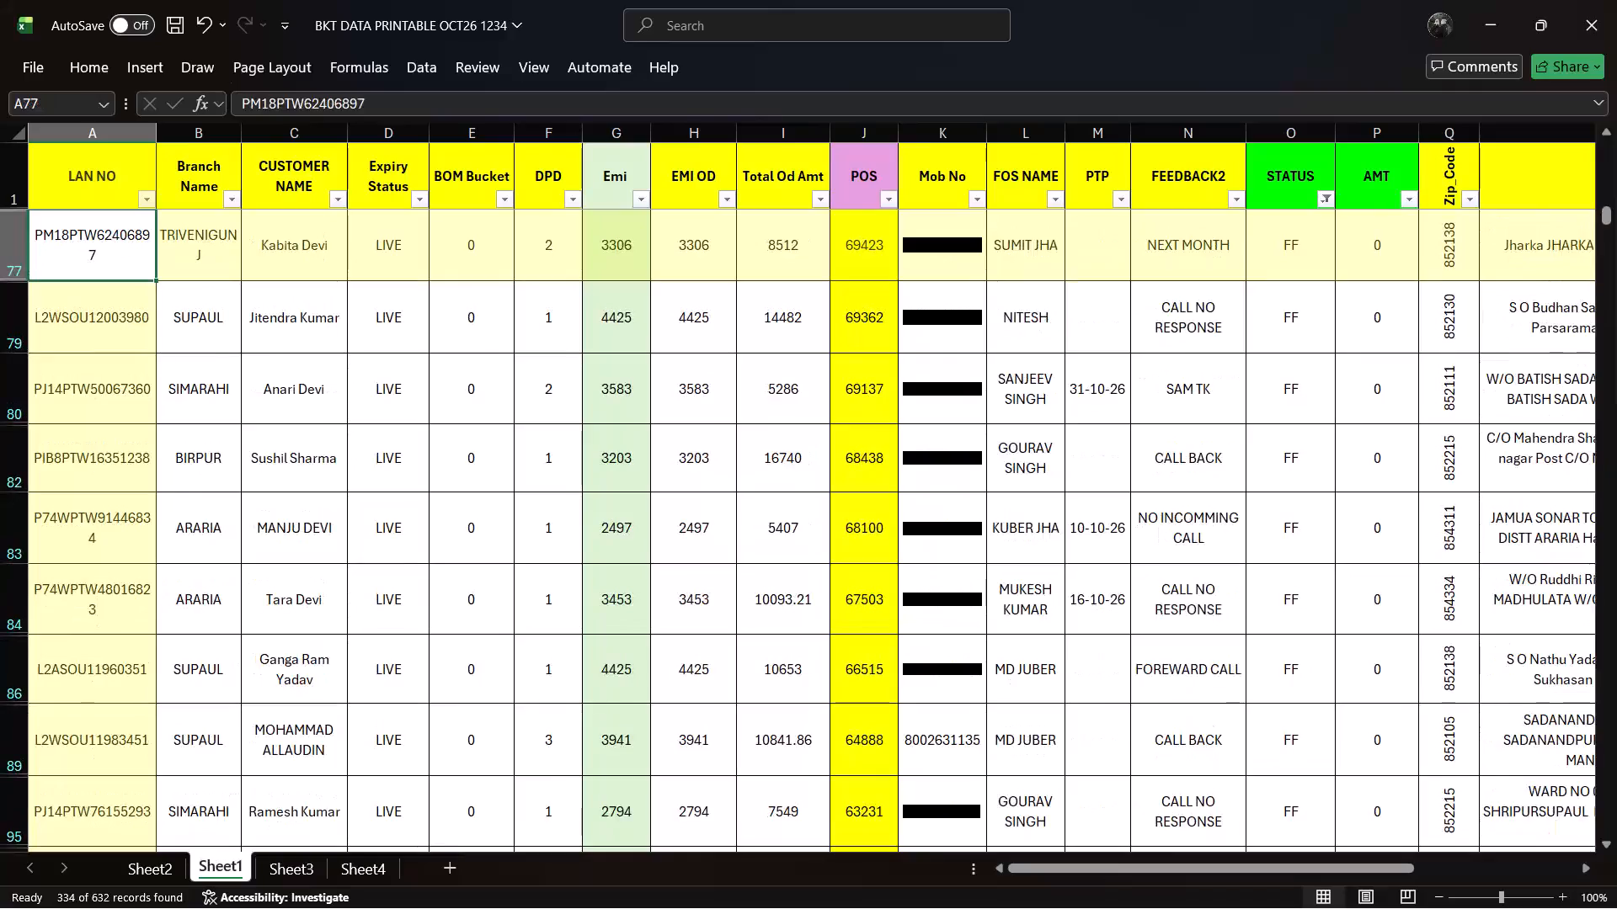
{"action": "left_click", "coordinate": [21, 478]}
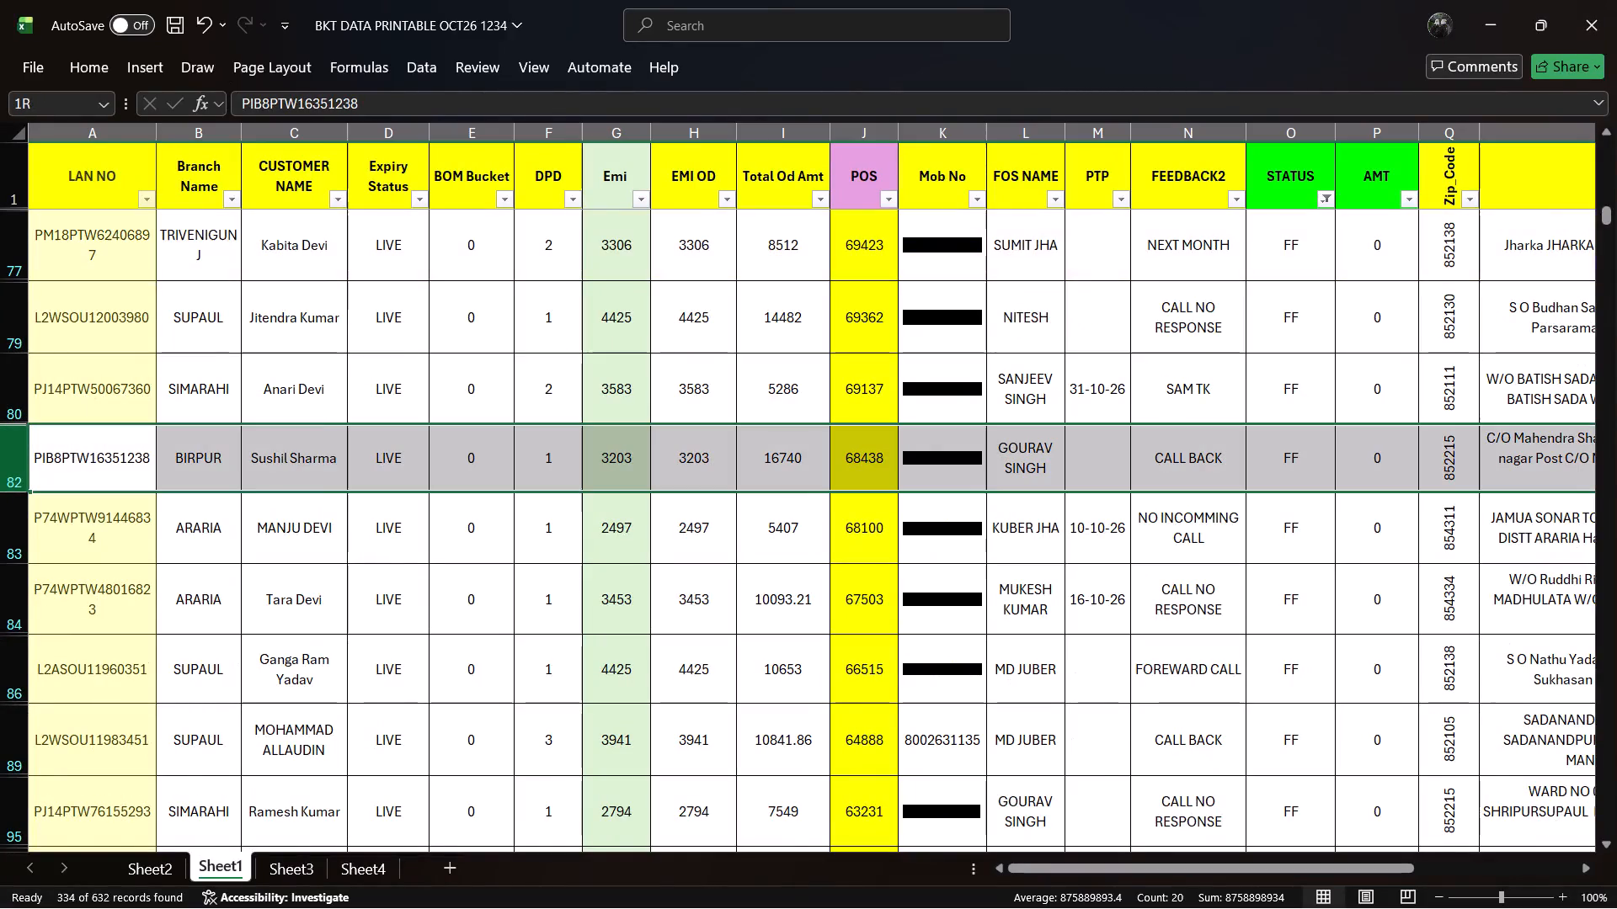
{"action": "left_click", "coordinate": [109, 521]}
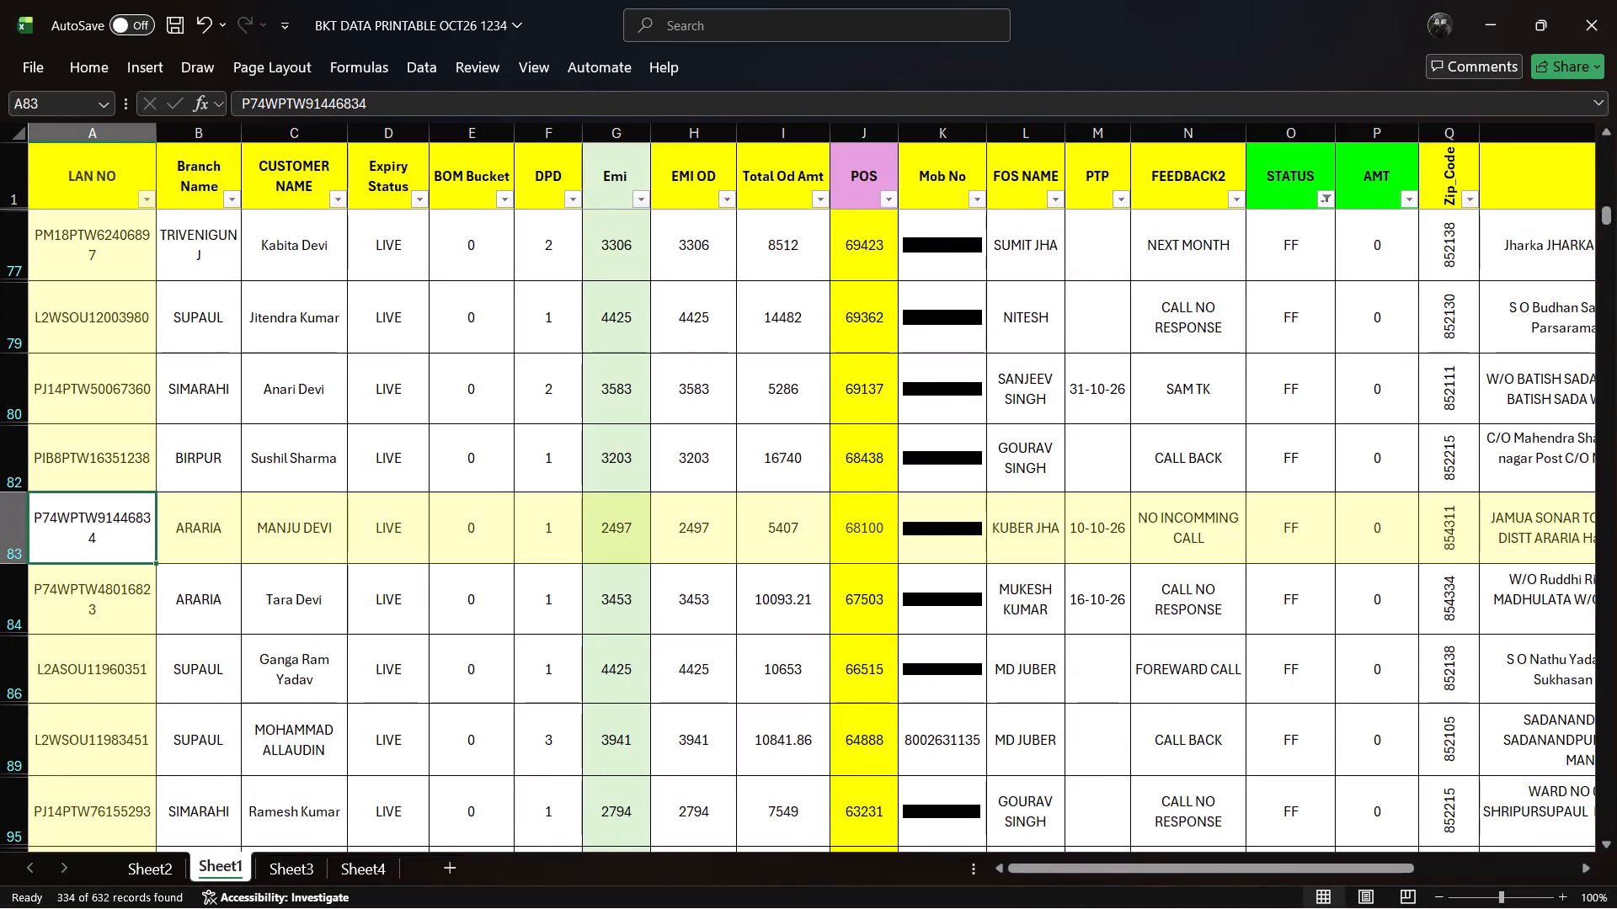
{"action": "left_click", "coordinate": [314, 589]}
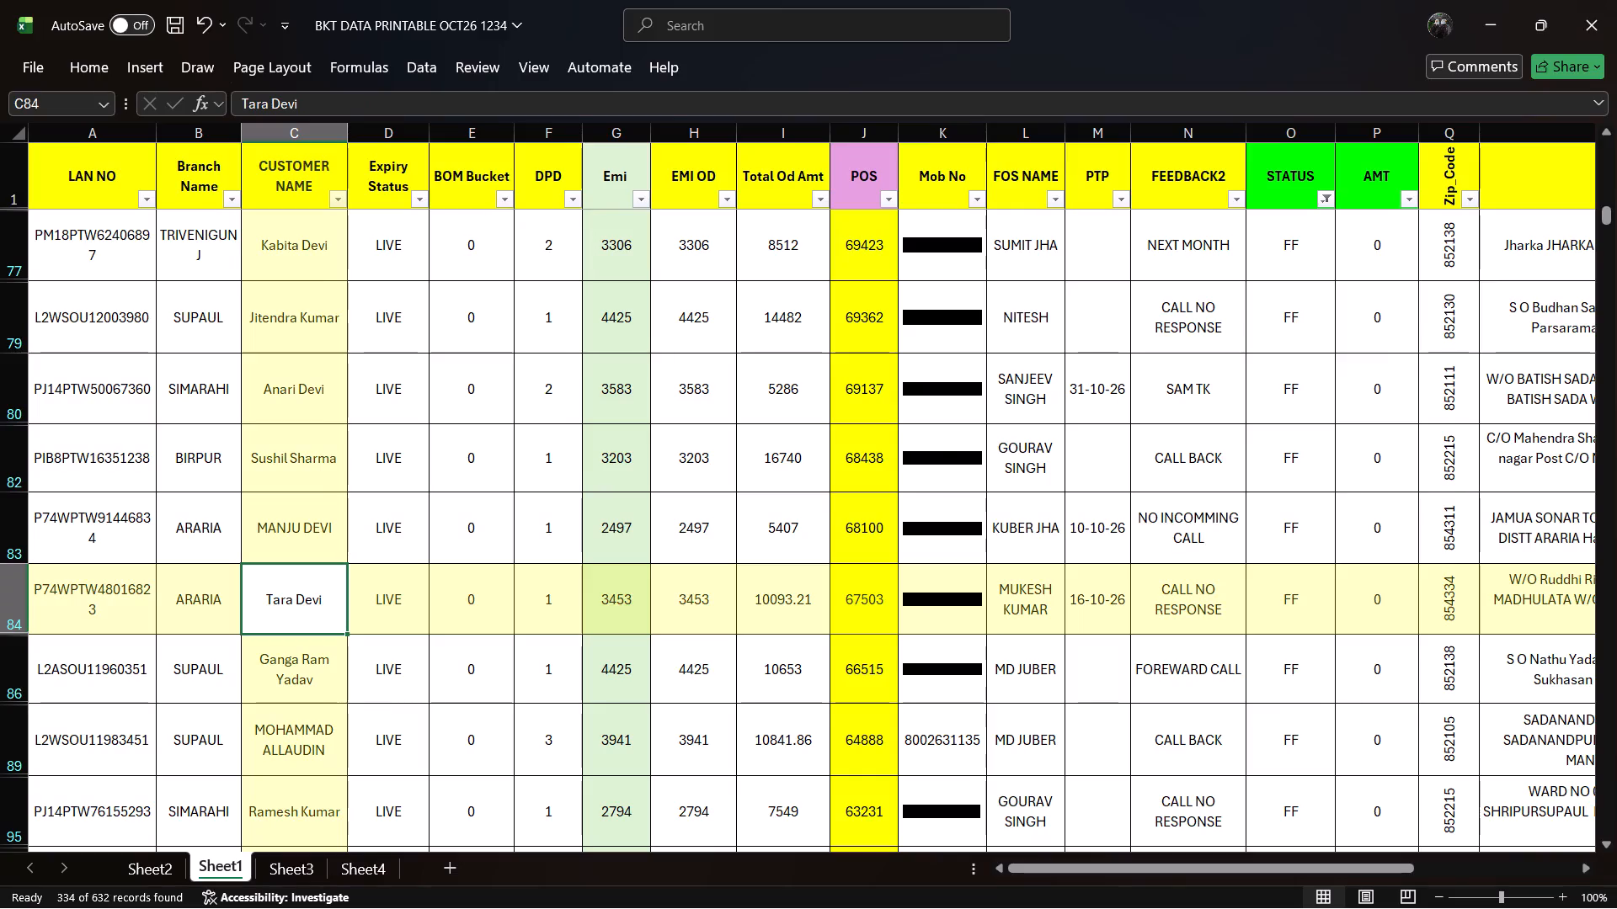
{"action": "key", "text": "Down"}
{"action": "key", "text": "Down"}
{"action": "key", "text": "Down"}
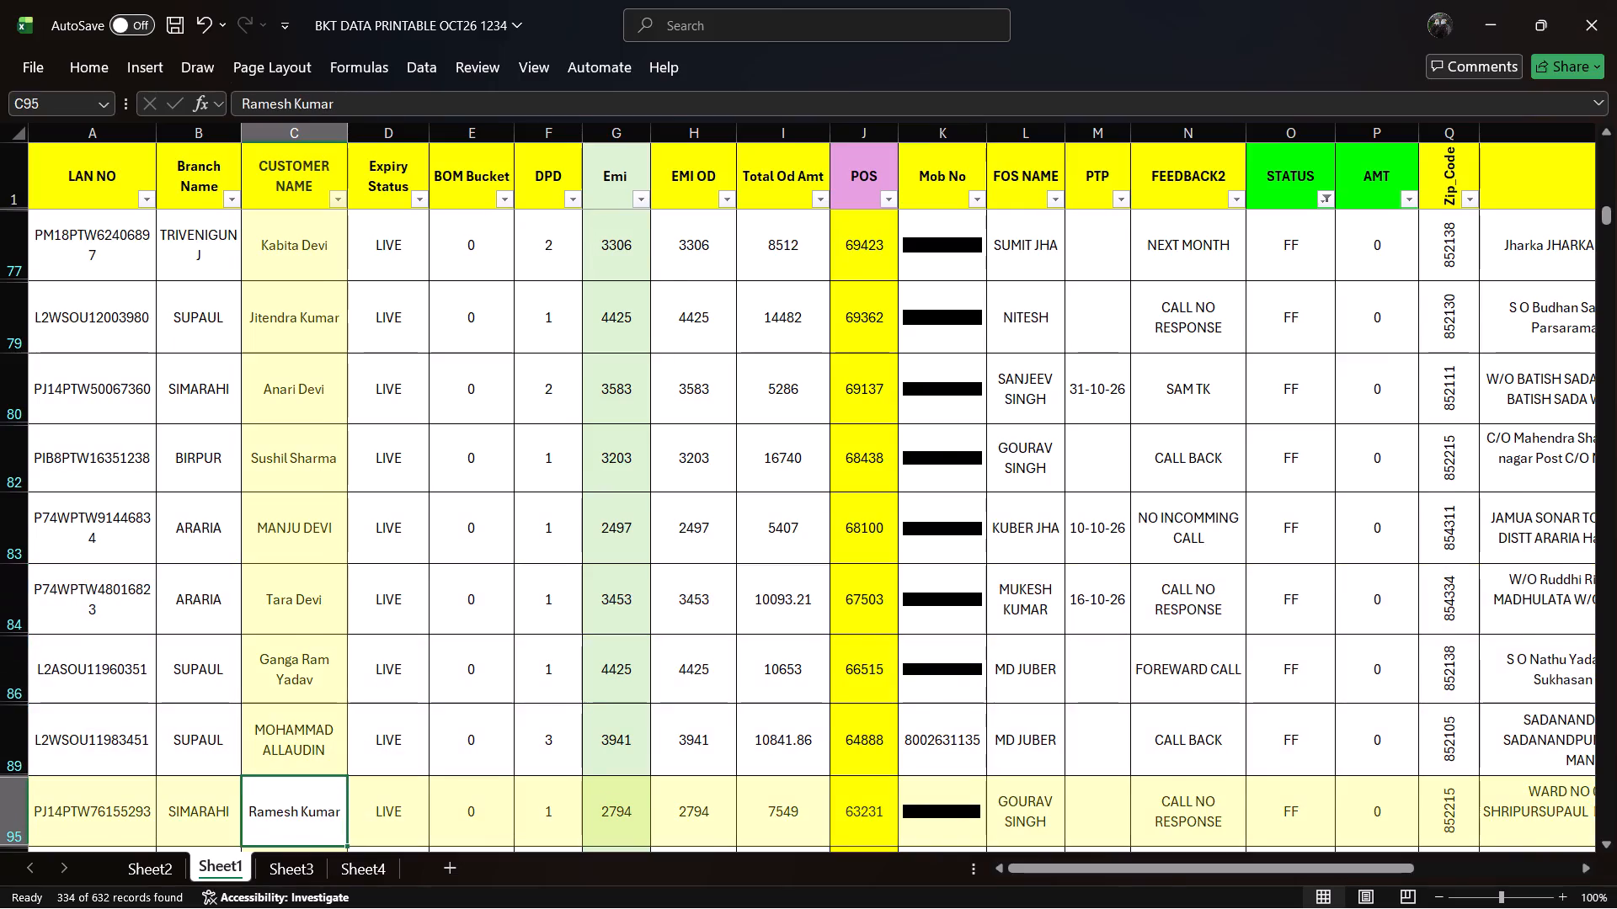
{"action": "key", "text": "Down"}
{"action": "key", "text": "Up"}
{"action": "key", "text": "Up"}
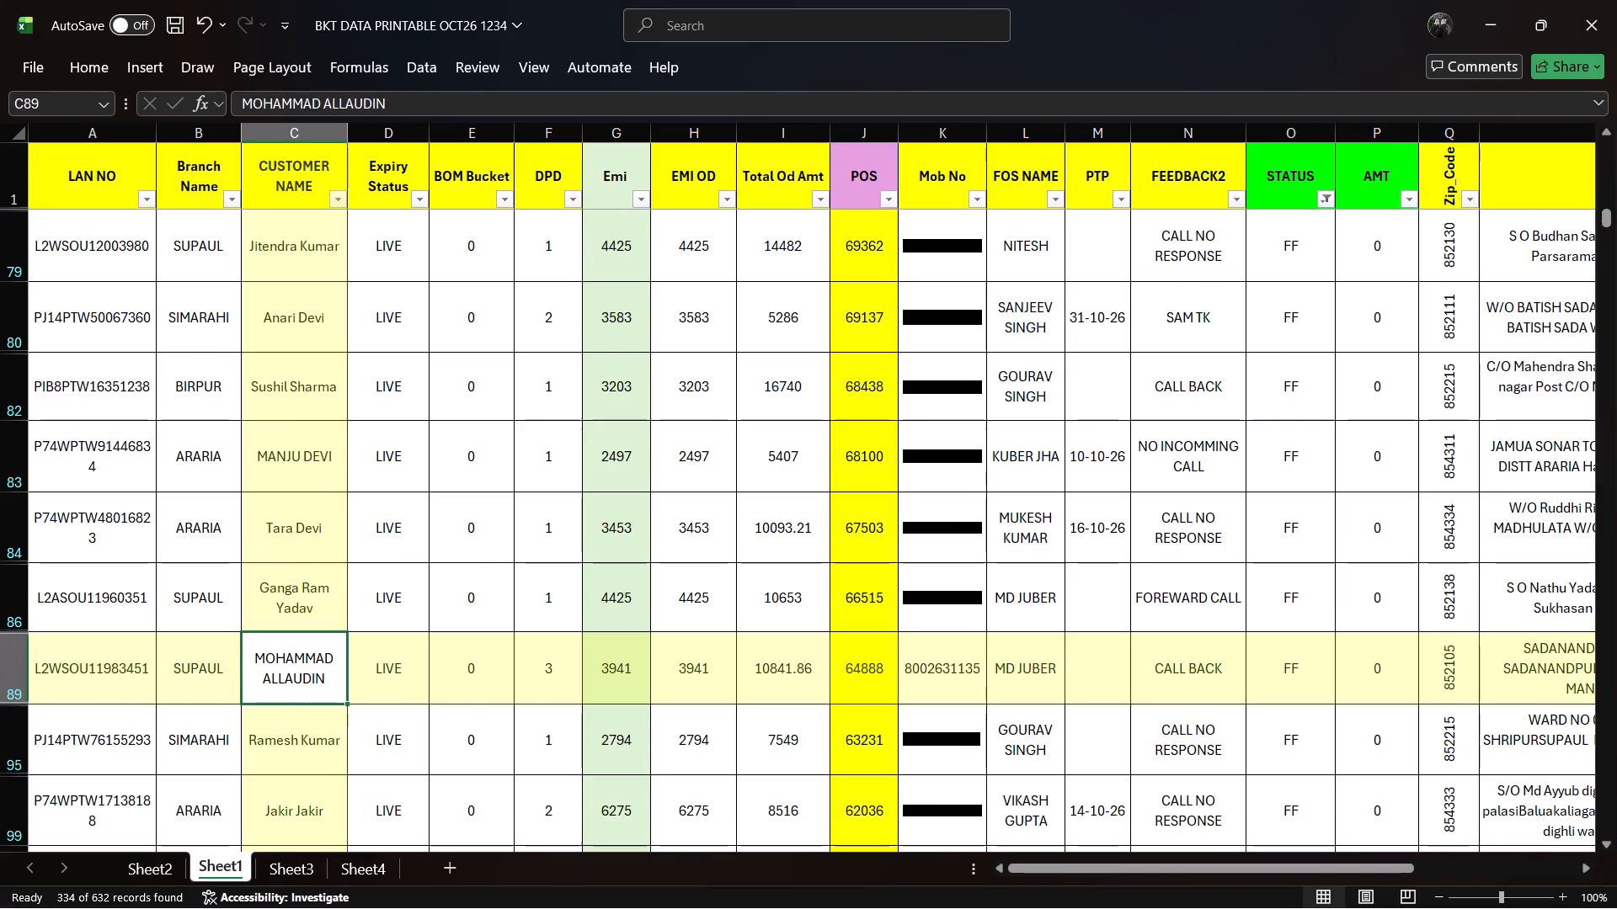
{"action": "key", "text": "Right"}
{"action": "key", "text": "Right"}
{"action": "key", "text": "Right"}
{"action": "key", "text": "Right"}
{"action": "key", "text": "Right"}
{"action": "key", "text": "Right"}
{"action": "key", "text": "Right"}
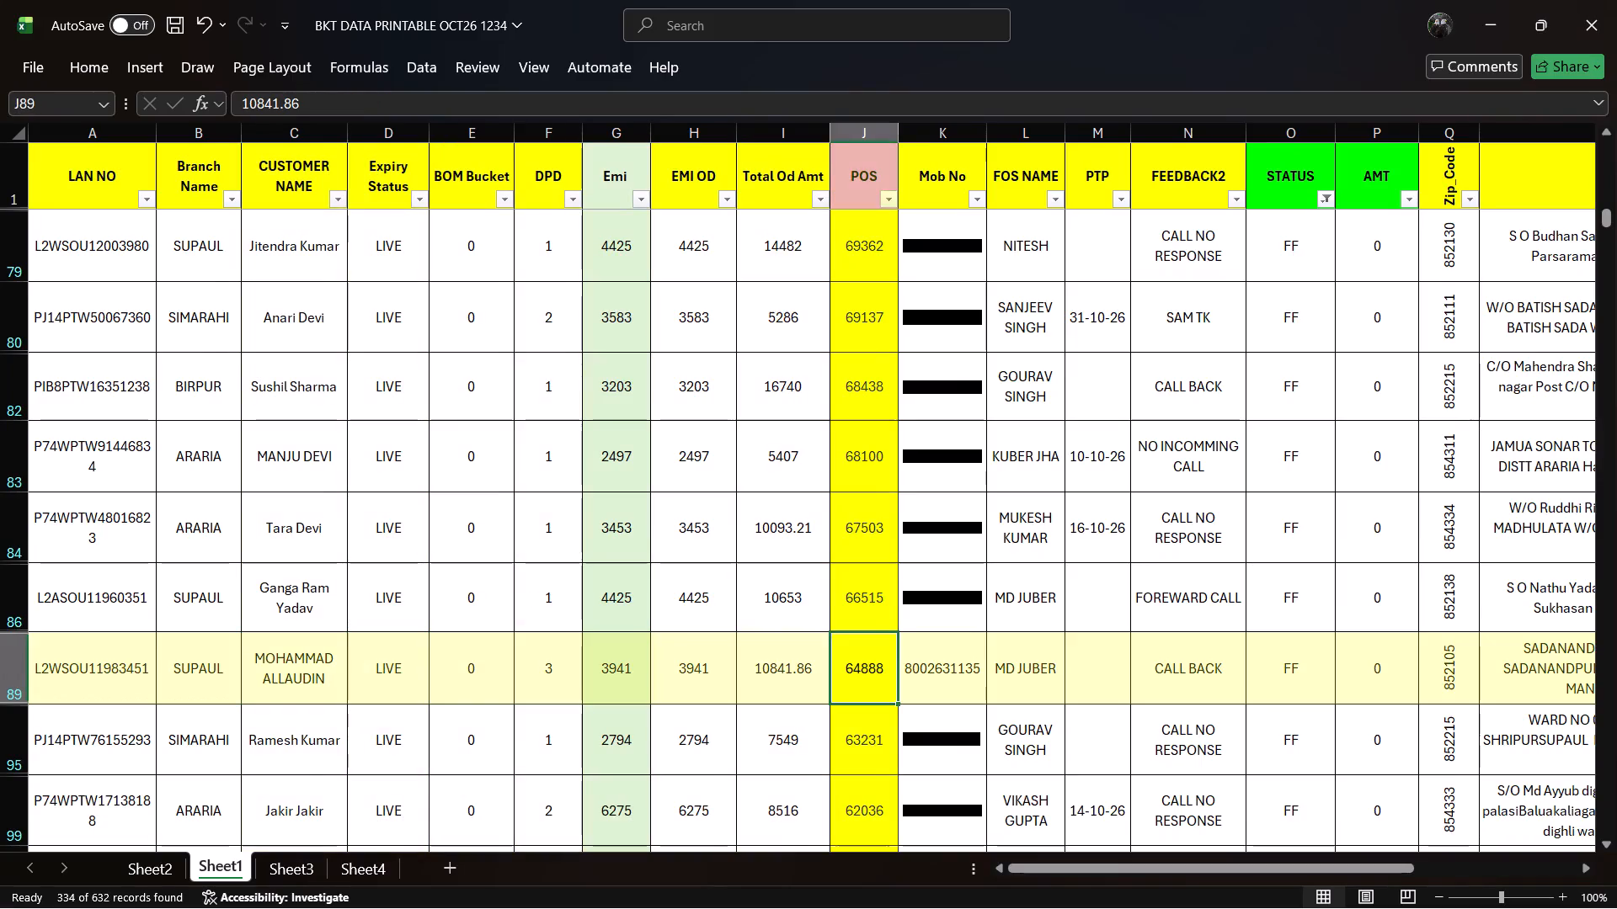
{"action": "key", "text": "Right"}
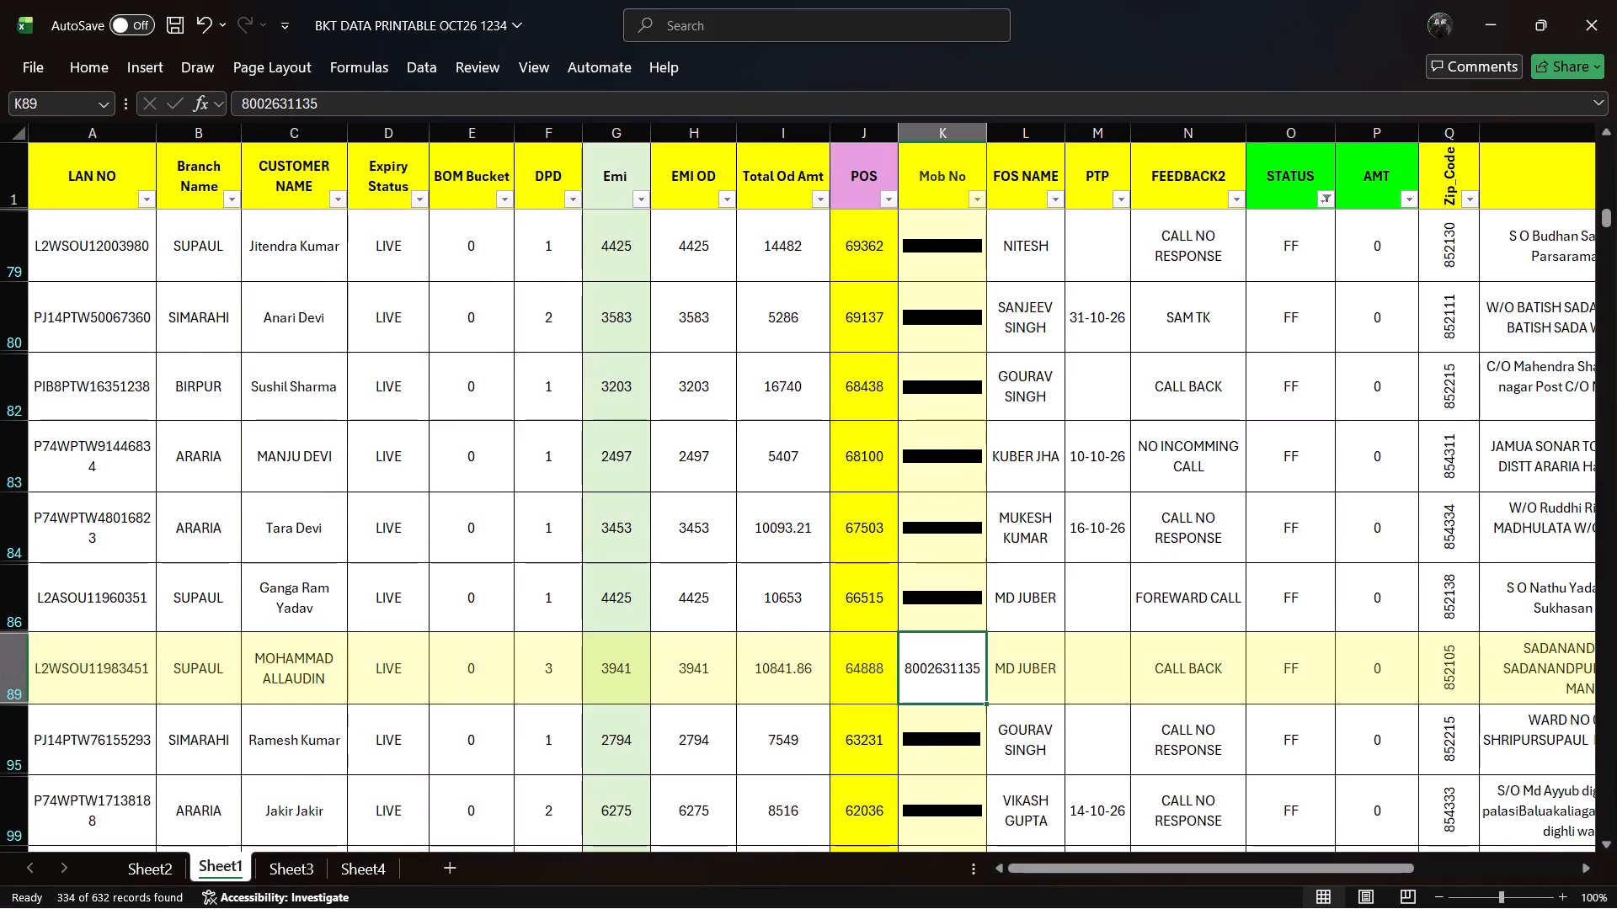
Copy row 89's LAN NO, open that loan's details in Chrome's DMS Agency Receipting page, and return to the BKT DATA workbook.
{"action": "key", "text": "Left"}
{"action": "key", "text": "Left"}
{"action": "key", "text": "Left"}
{"action": "key", "text": "Left"}
{"action": "key", "text": "Left"}
{"action": "key", "text": "Left"}
{"action": "key", "text": "Left"}
{"action": "key", "text": "Left"}
{"action": "key", "text": "Left"}
{"action": "key", "text": "Left"}
{"action": "key", "text": "Left"}
{"action": "key", "text": "Left"}
{"action": "key", "text": "Left"}
{"action": "key", "text": "Left"}
{"action": "key", "text": "Left"}
{"action": "key", "text": "Left"}
{"action": "key", "text": "Left"}
{"action": "key", "text": "Left"}
{"action": "key", "text": "Left"}
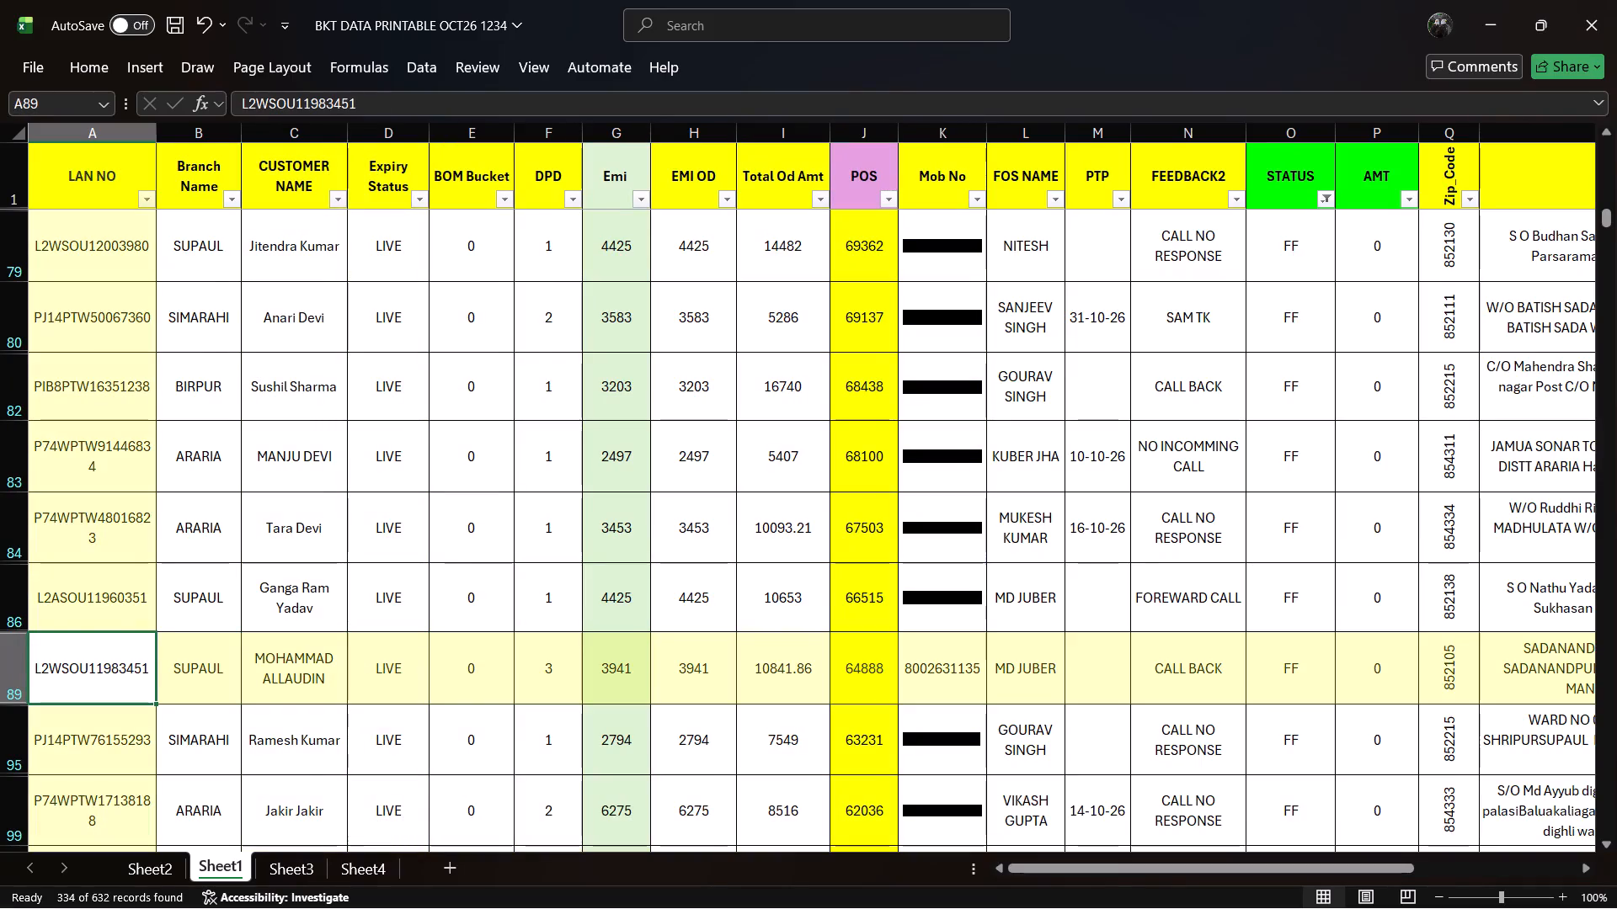
{"action": "key", "text": "ctrl+c"}
{"action": "key", "text": "super+Tab"}
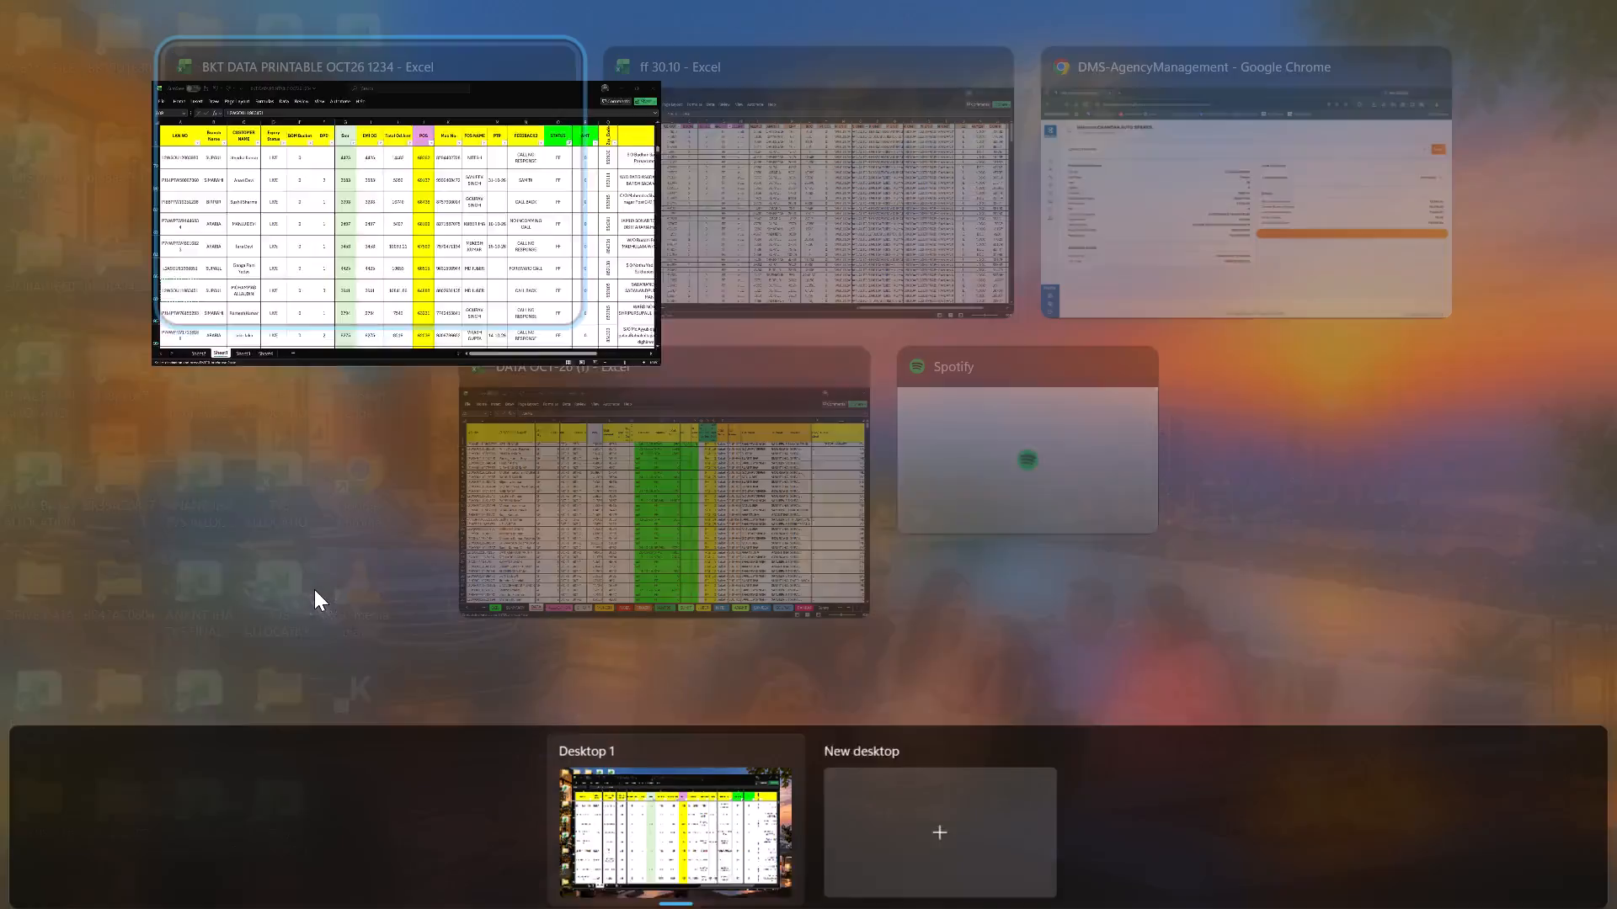
{"action": "left_click", "coordinate": [1123, 171]}
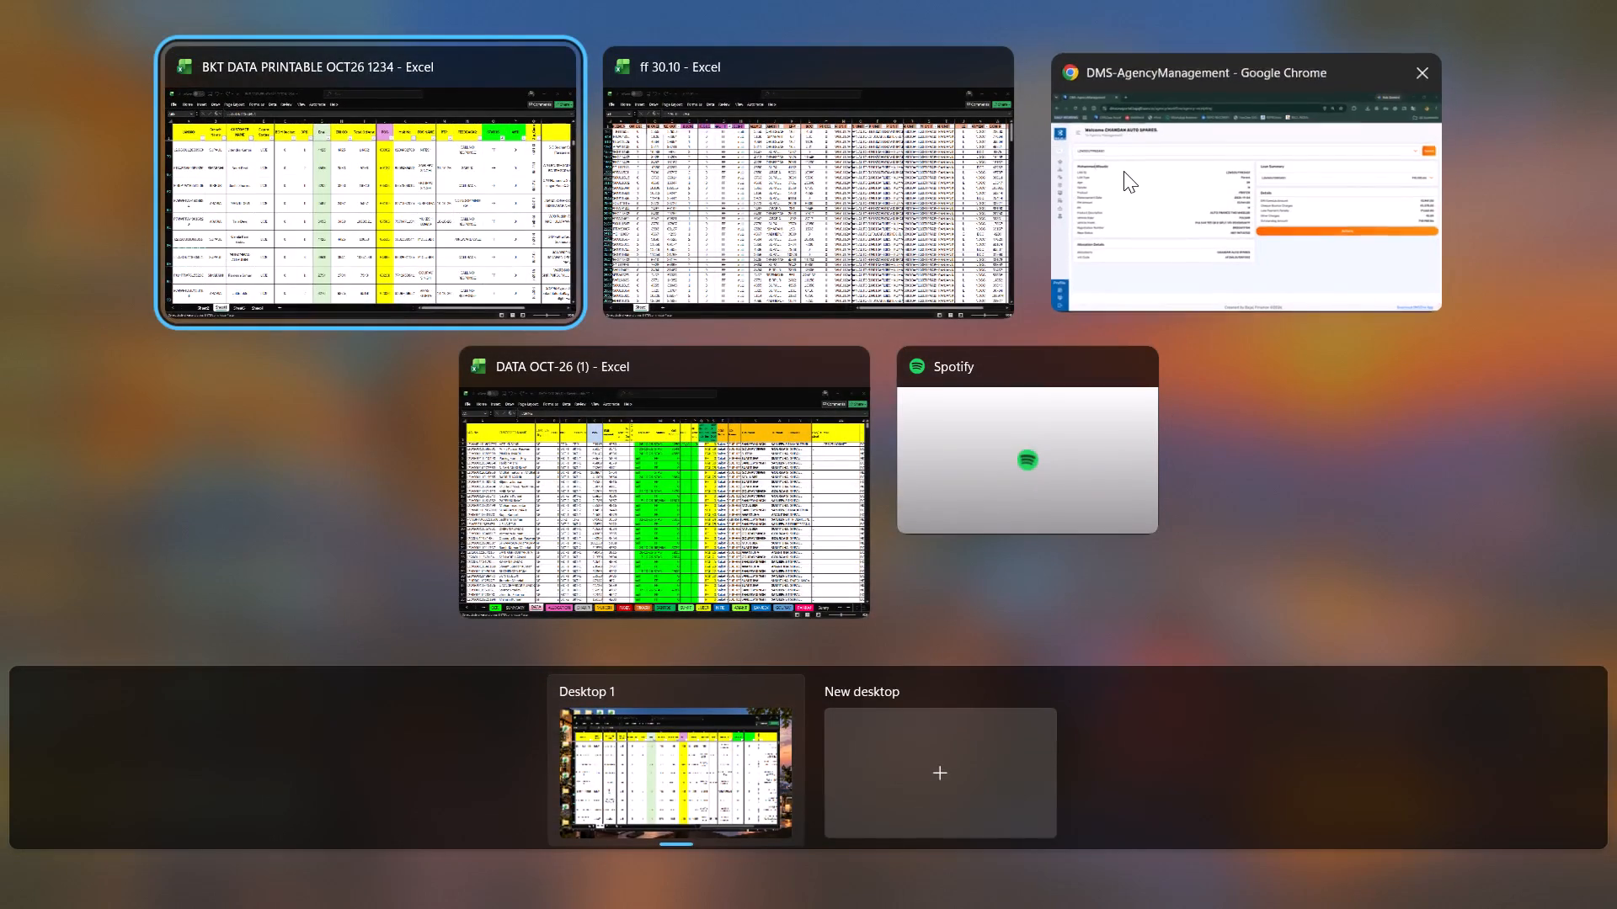
{"action": "triple_click", "coordinate": [248, 244]}
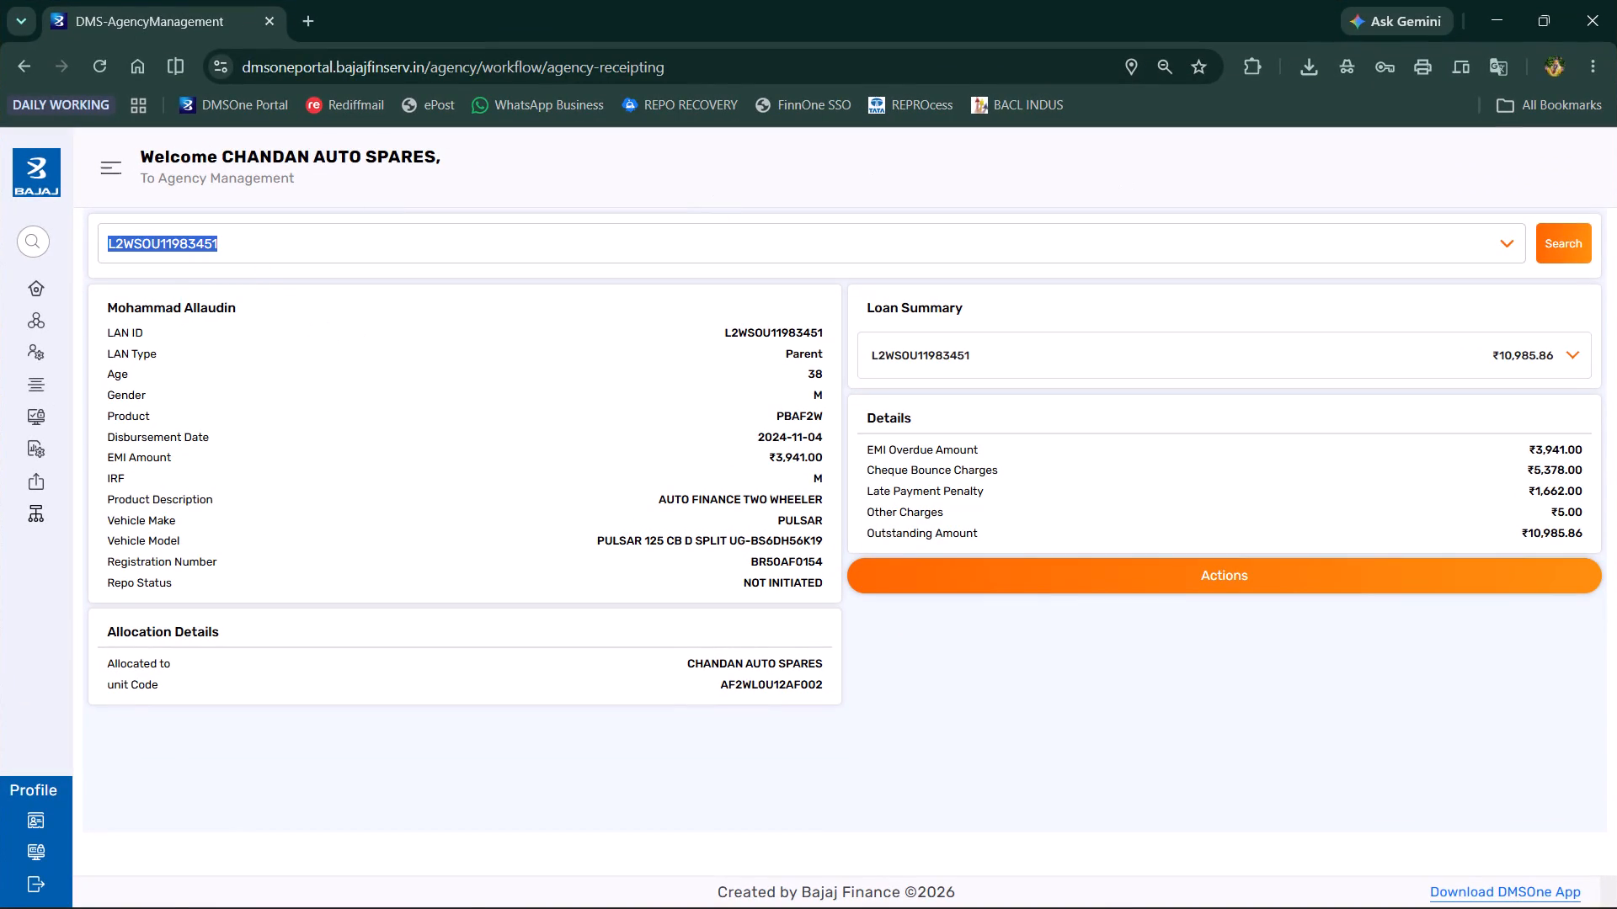
{"action": "key", "text": "BackSpace"}
{"action": "key", "text": "ctrl+v"}
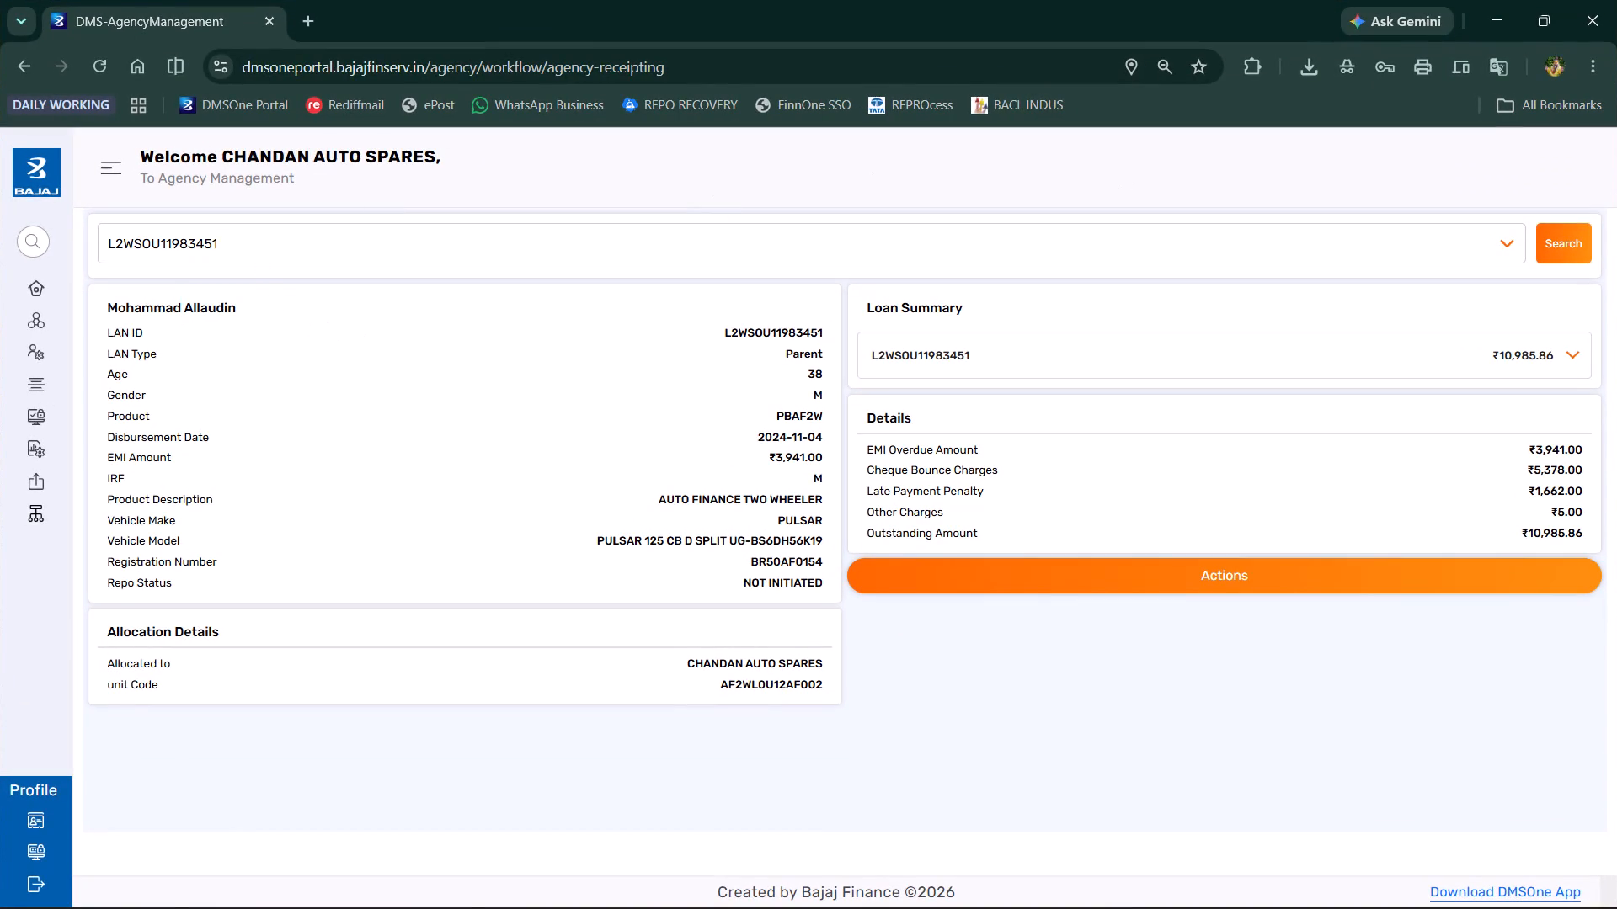
{"action": "key", "text": "Return"}
{"action": "key", "text": "Return"}
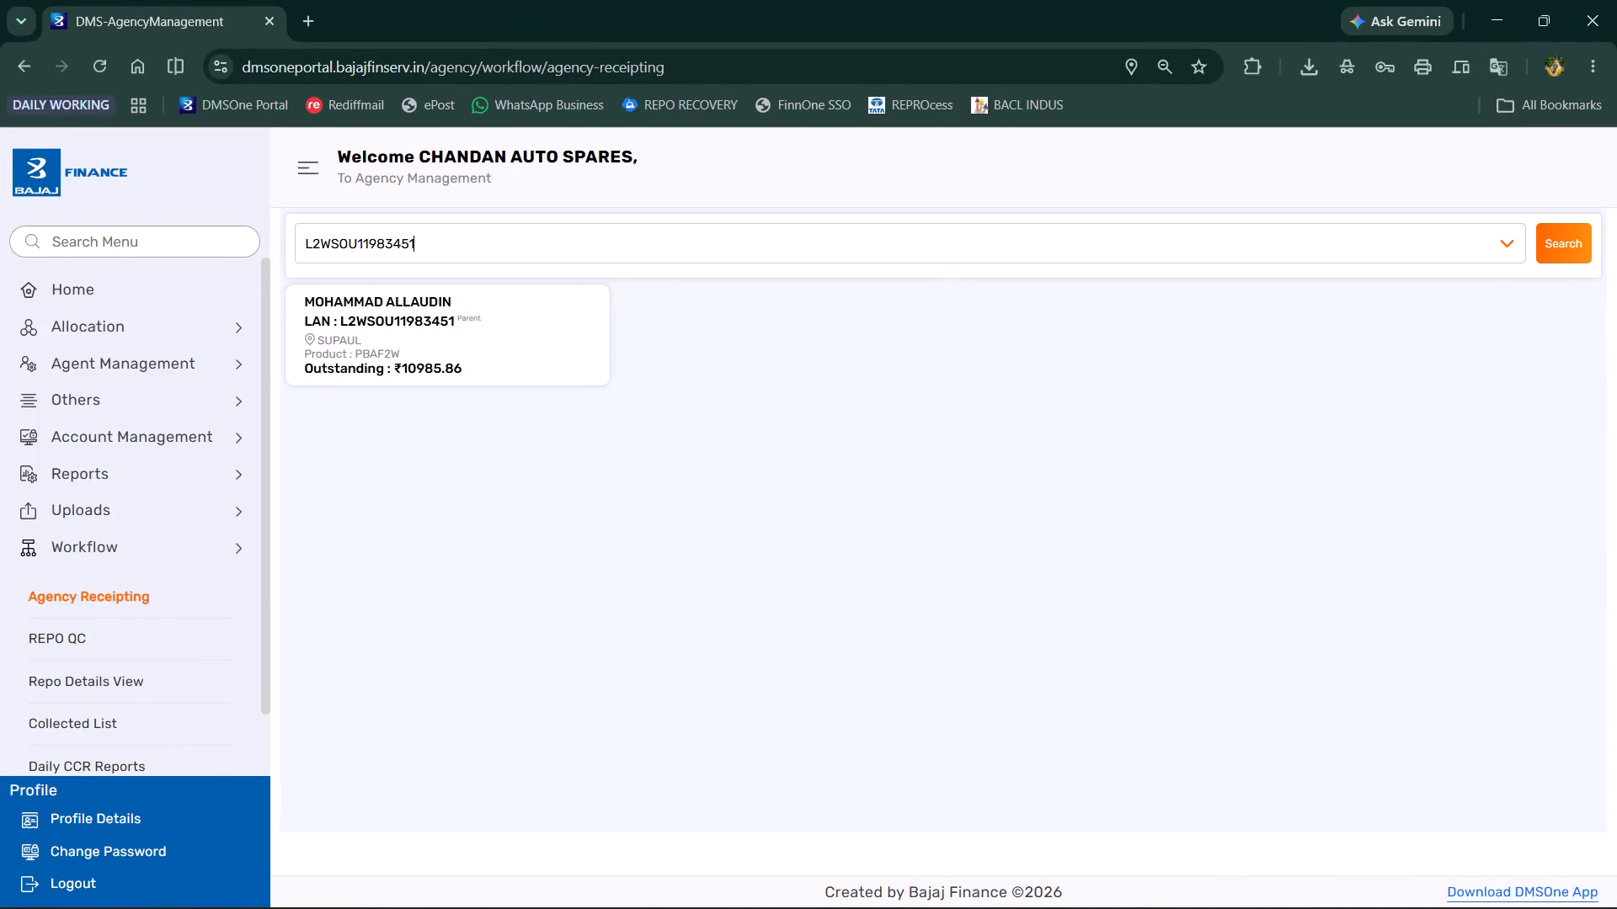
{"action": "double_click", "coordinate": [382, 362]}
{"action": "key", "text": "super+Tab"}
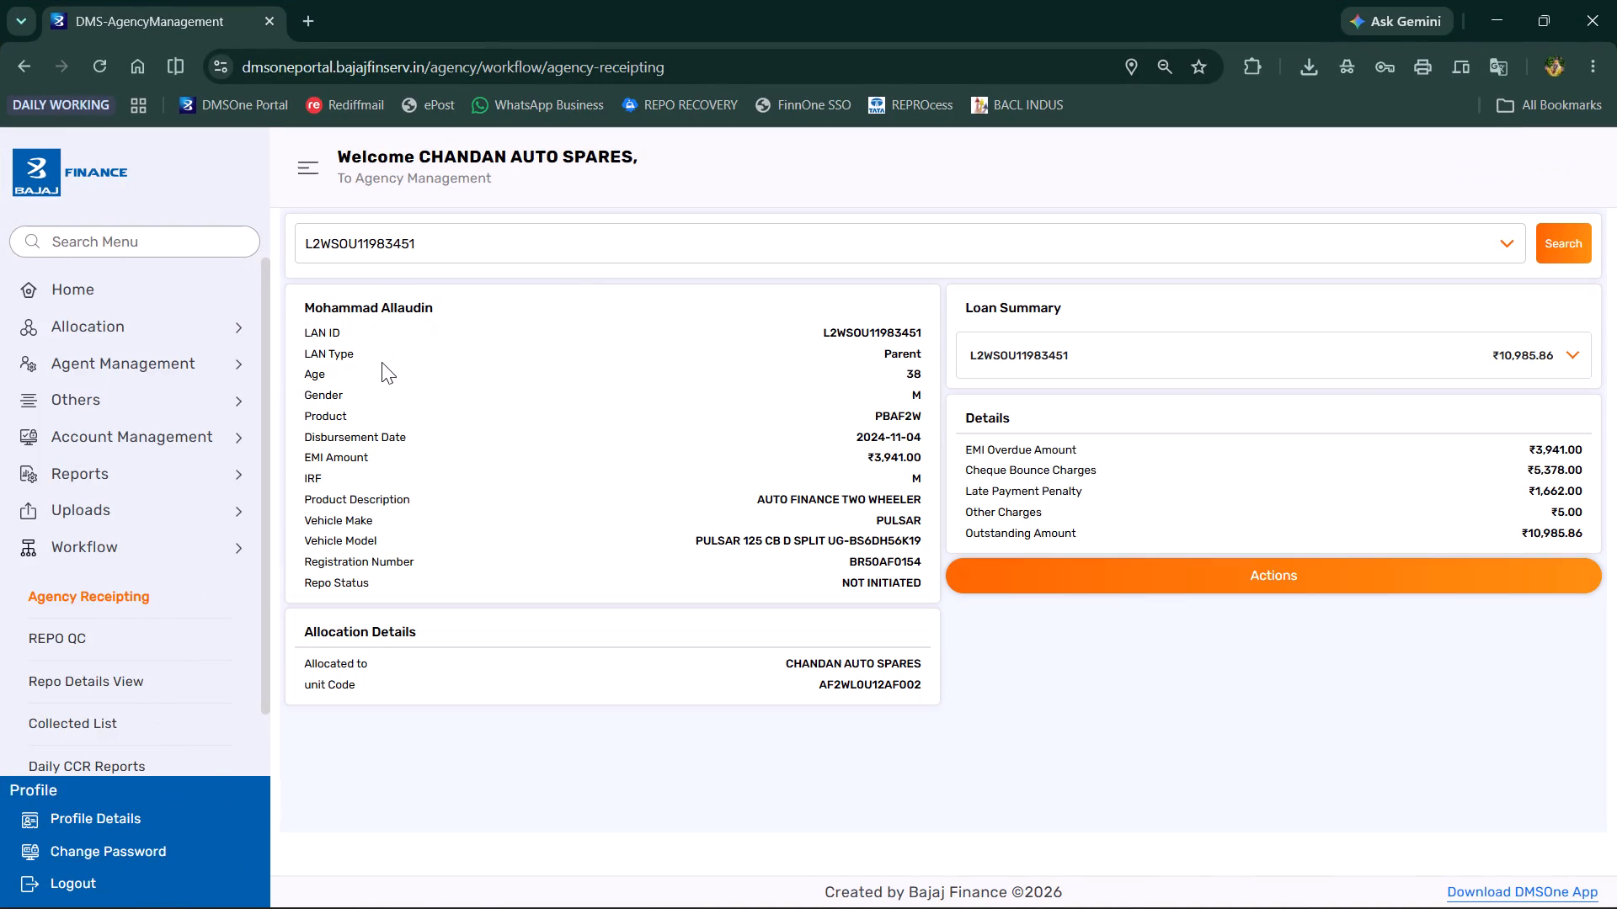
{"action": "left_click", "coordinate": [786, 222]}
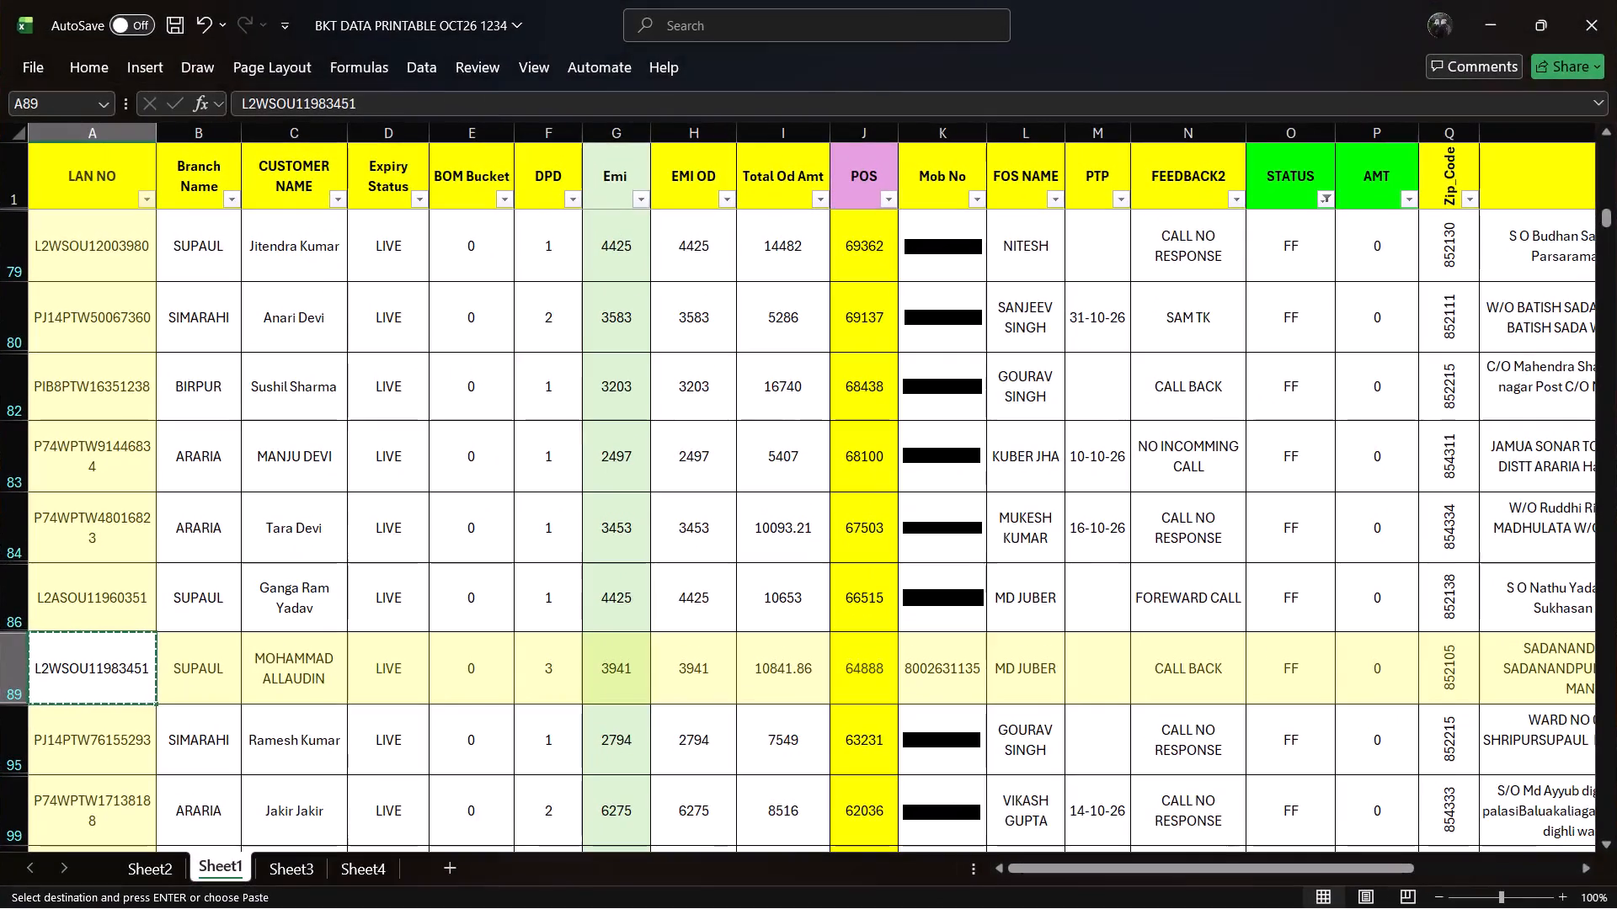
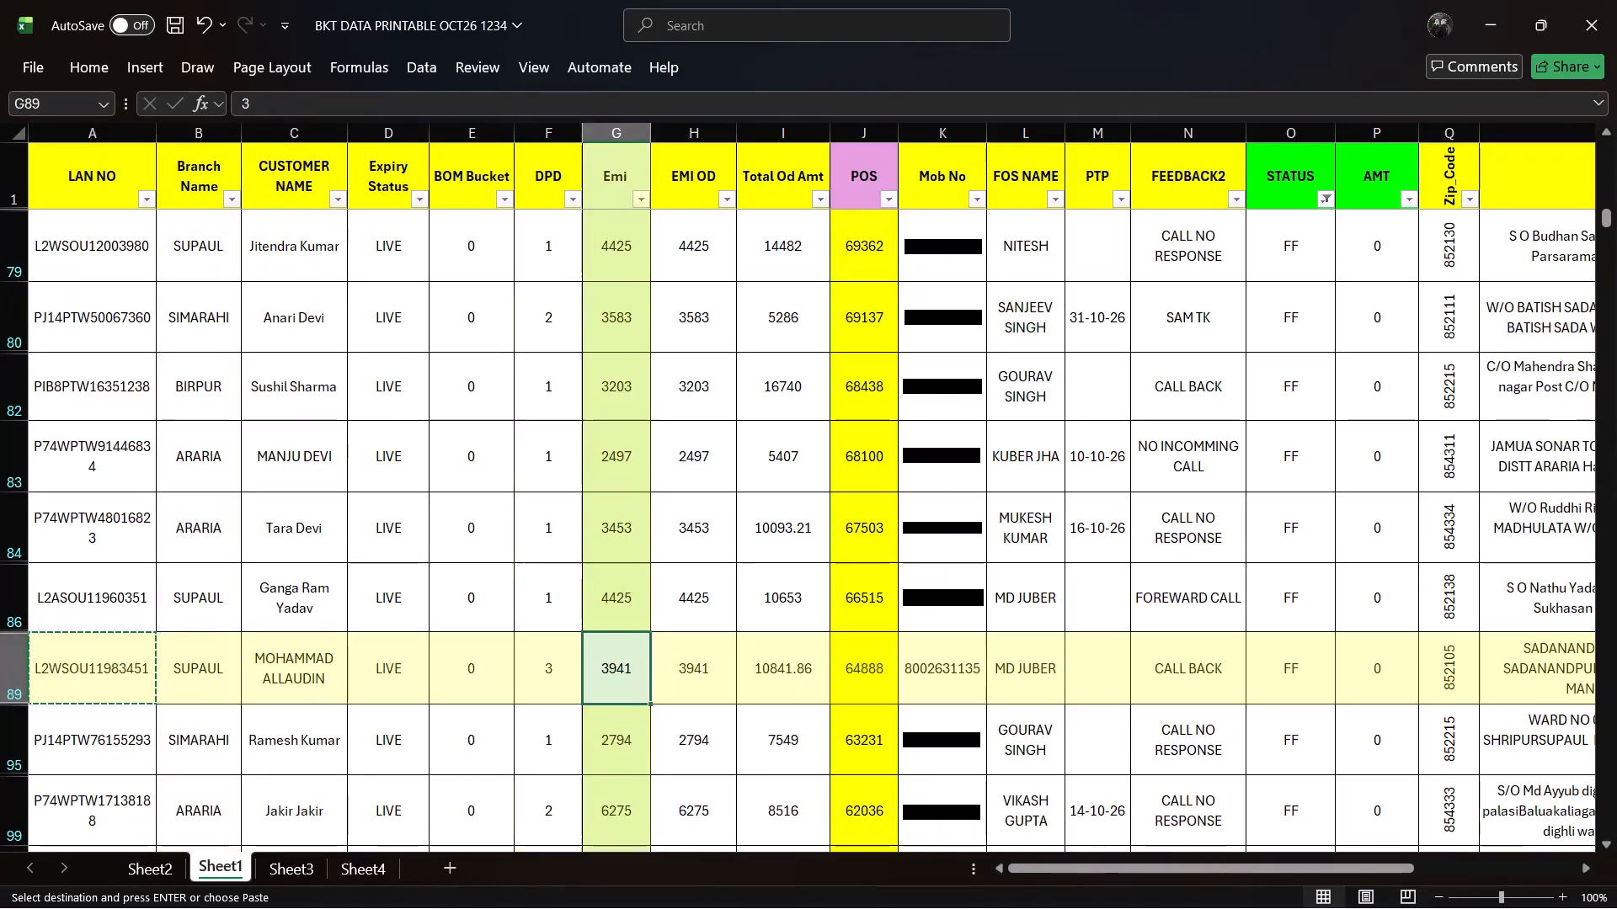
Set row 89's FEEDBACK2 to OUT OF SERVICES and save the workbook.
{"action": "key", "text": "Right"}
{"action": "key", "text": "Right"}
{"action": "key", "text": "Right"}
{"action": "key", "text": "Right"}
{"action": "key", "text": "Right"}
{"action": "key", "text": "Right"}
{"action": "key", "text": "Right"}
{"action": "key", "text": "BackSpace"}
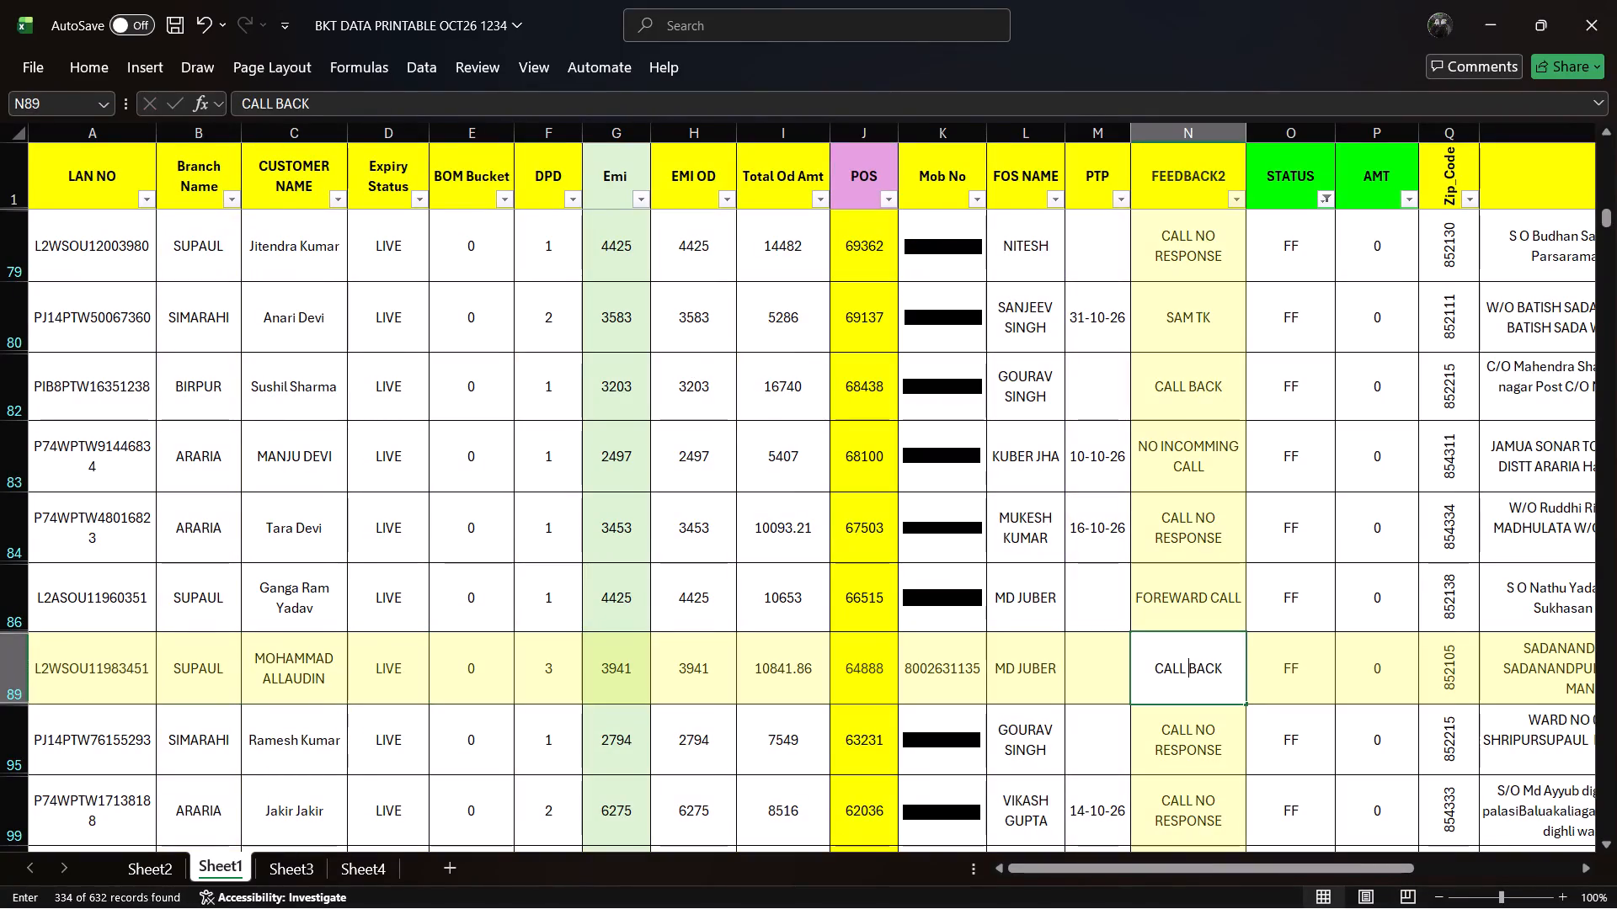
{"action": "type", "text": "OUT"}
{"action": "key", "text": "space"}
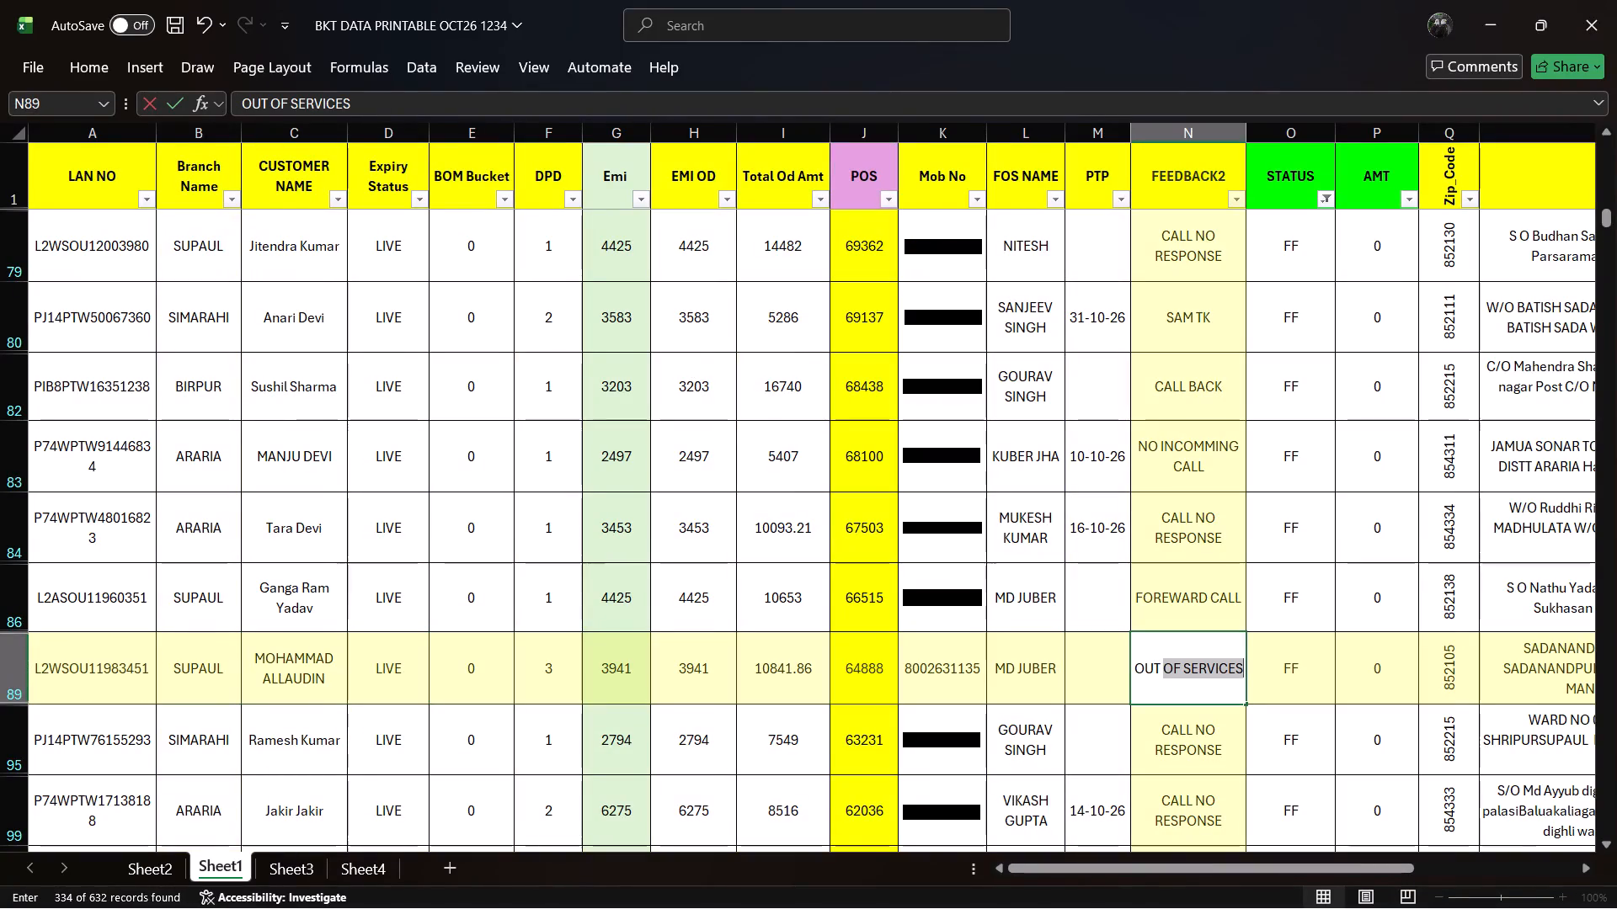
{"action": "key", "text": "Down"}
{"action": "key", "text": "ctrl+s"}
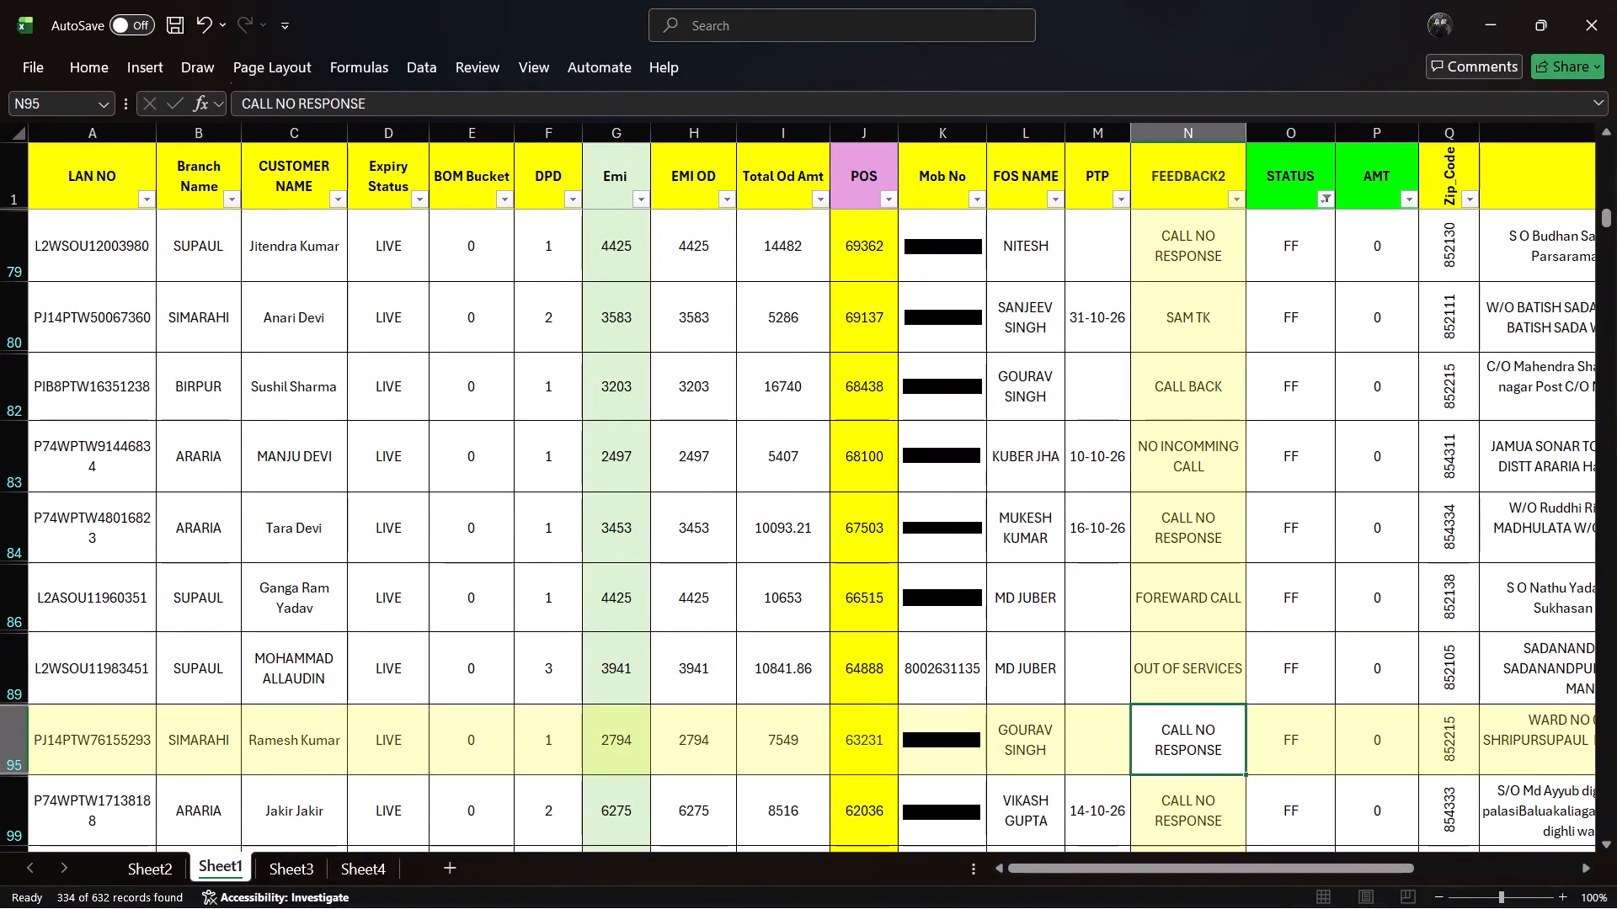
Copy row 95's LAN NO and look up that loan's details on Chrome's DMS Agency Receipting page.
{"action": "key", "text": "Left"}
{"action": "key", "text": "Left"}
{"action": "key", "text": "Left"}
{"action": "key", "text": "Left"}
{"action": "key", "text": "Left"}
{"action": "key", "text": "Left"}
{"action": "key", "text": "Left"}
{"action": "key", "text": "Left"}
{"action": "key", "text": "Left"}
{"action": "key", "text": "Left"}
{"action": "key", "text": "Left"}
{"action": "key", "text": "Left"}
{"action": "key", "text": "Left"}
{"action": "key", "text": "Left"}
{"action": "key", "text": "Left"}
{"action": "key", "text": "Left"}
{"action": "key", "text": "Left"}
{"action": "key", "text": "Left"}
{"action": "key", "text": "Left"}
{"action": "key", "text": "Left"}
{"action": "key", "text": "Left"}
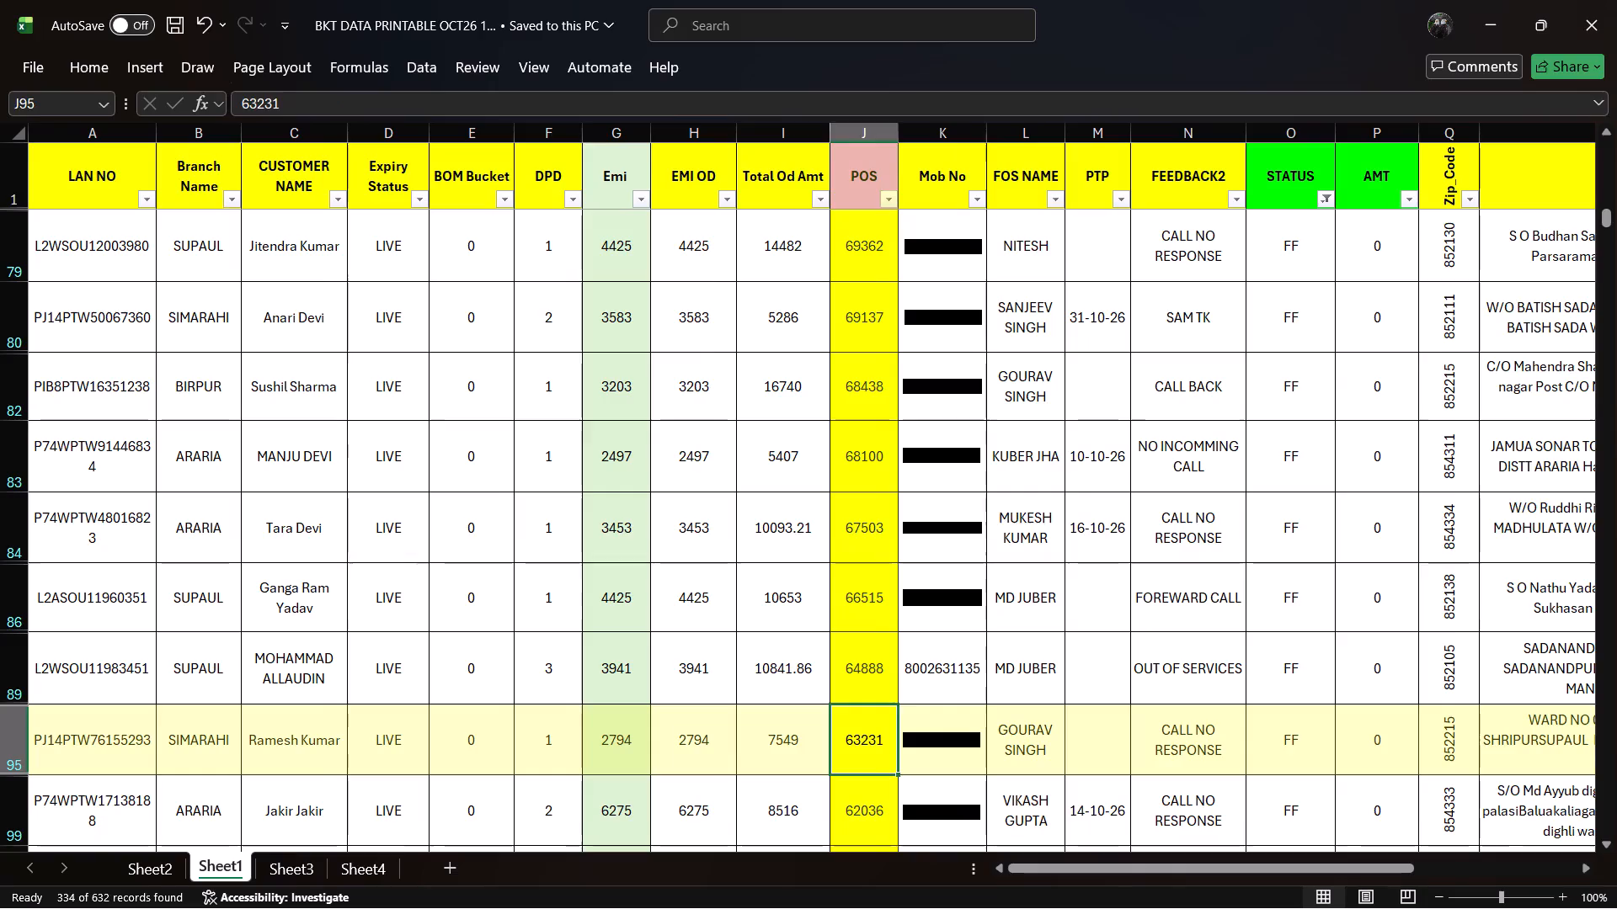
{"action": "key", "text": "ctrl+c"}
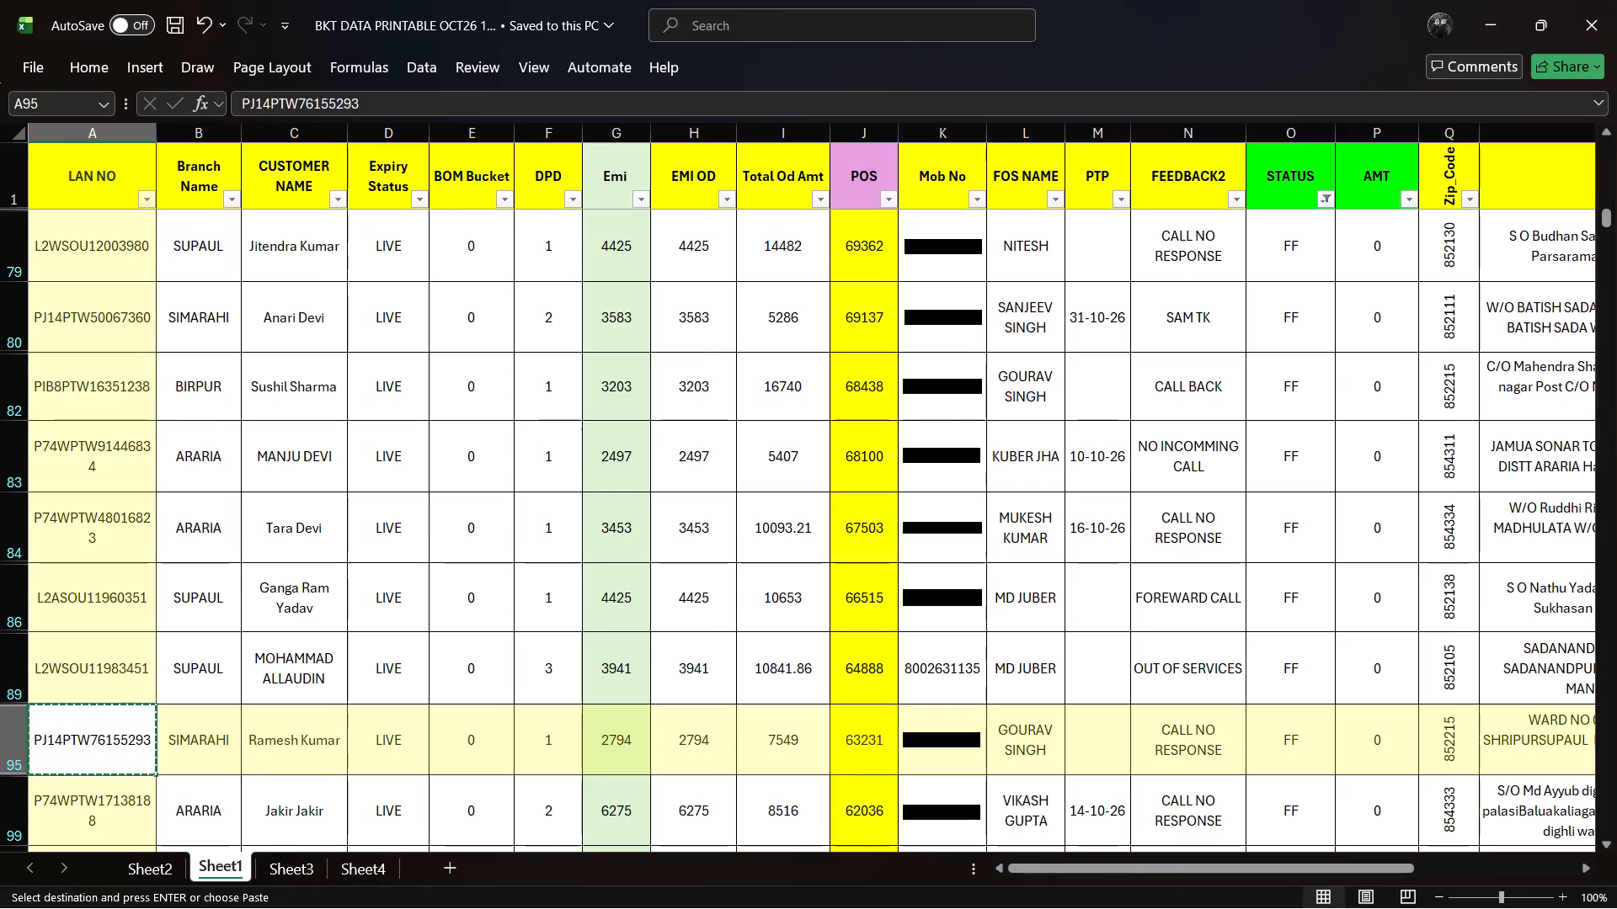
{"action": "key", "text": "super+Tab"}
{"action": "left_click", "coordinate": [931, 179]}
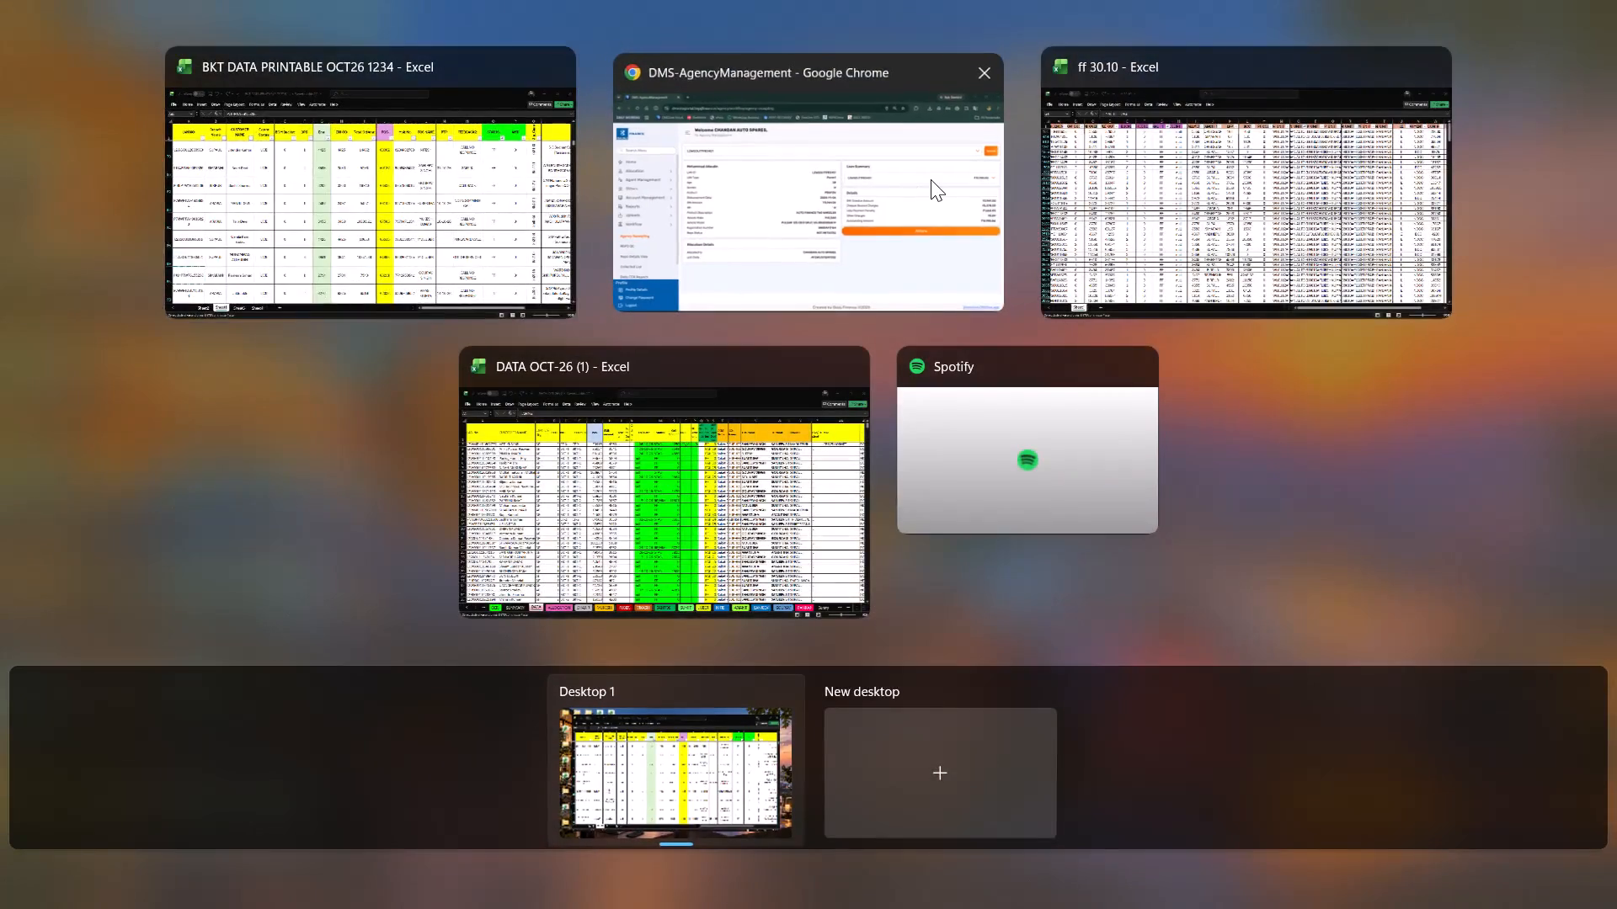
{"action": "double_click", "coordinate": [439, 244]}
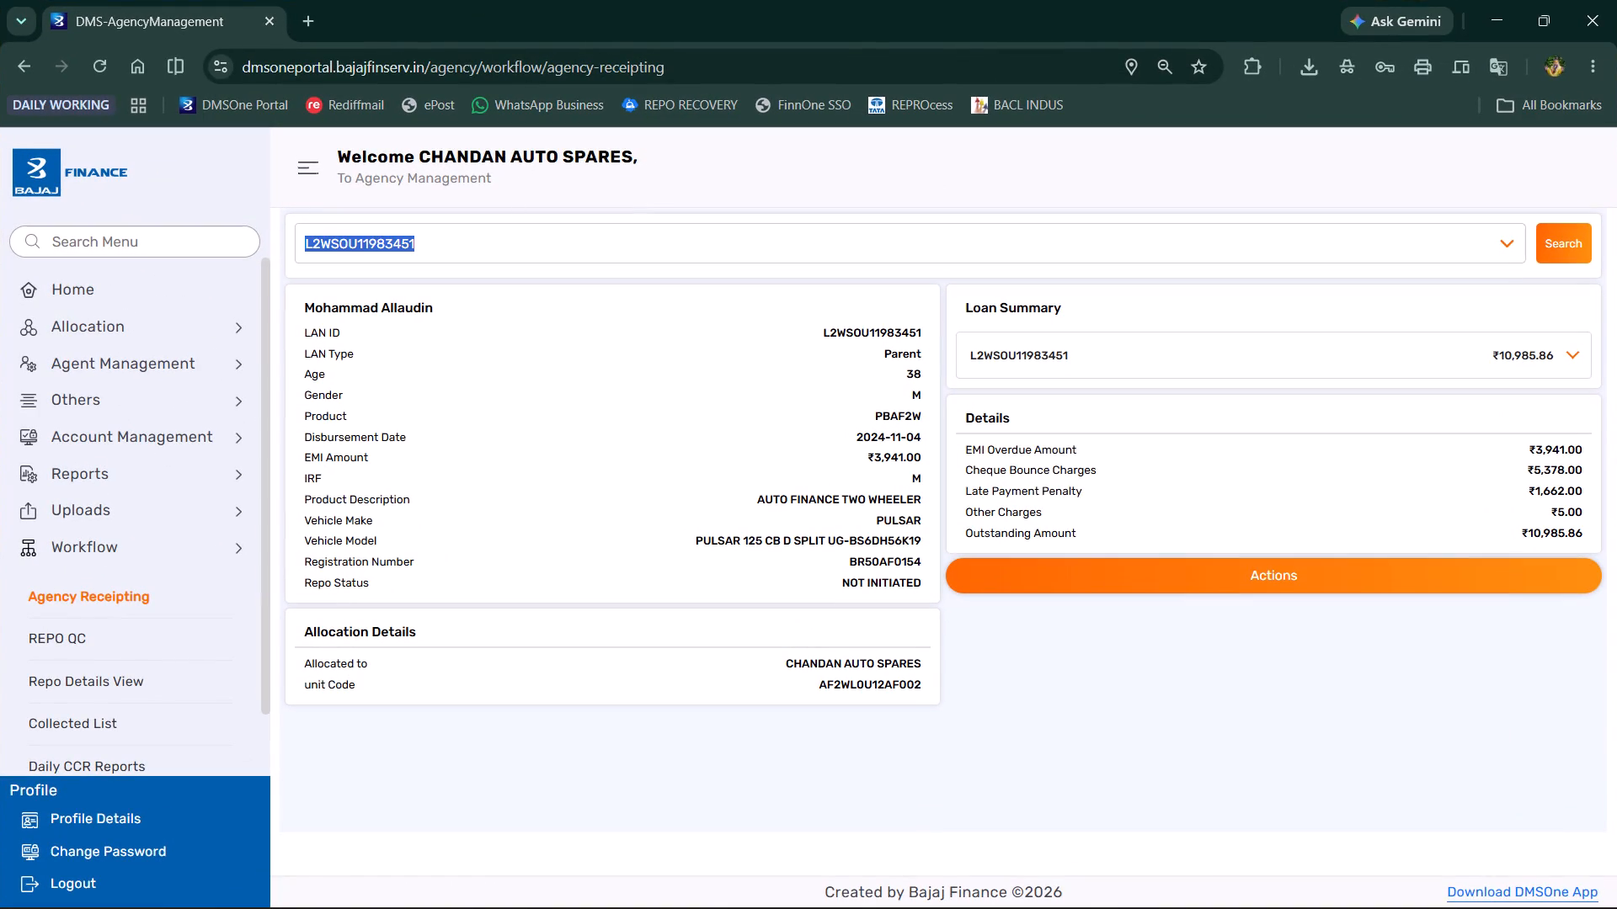
{"action": "key", "text": "BackSpace"}
{"action": "key", "text": "ctrl+v"}
{"action": "key", "text": "Return"}
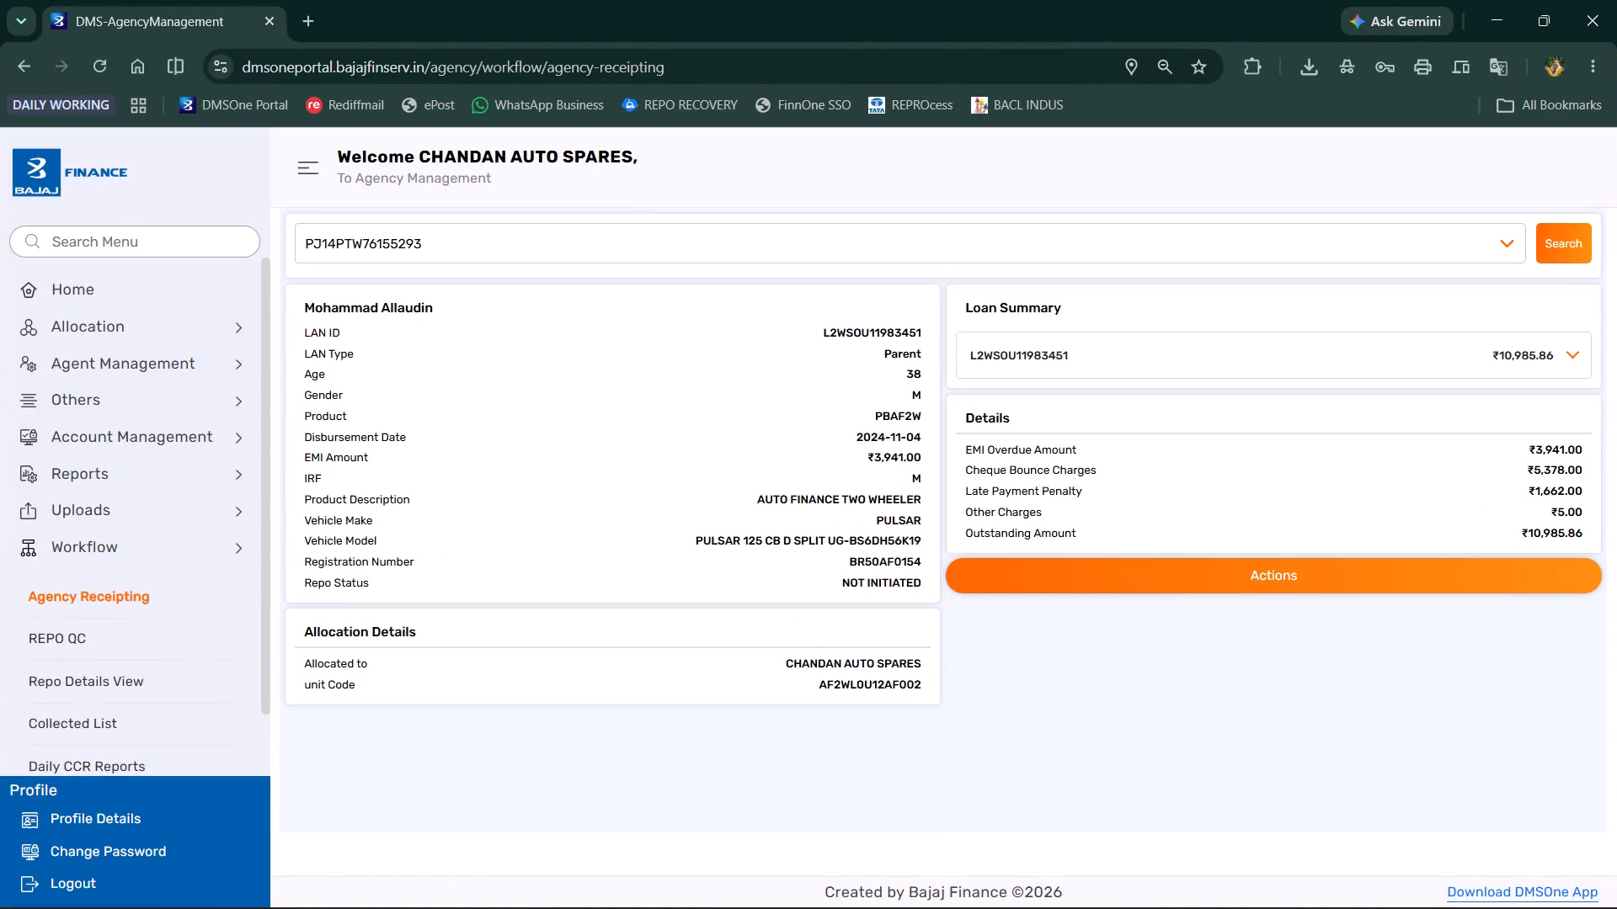
{"action": "key", "text": "Return"}
{"action": "double_click", "coordinate": [334, 329]}
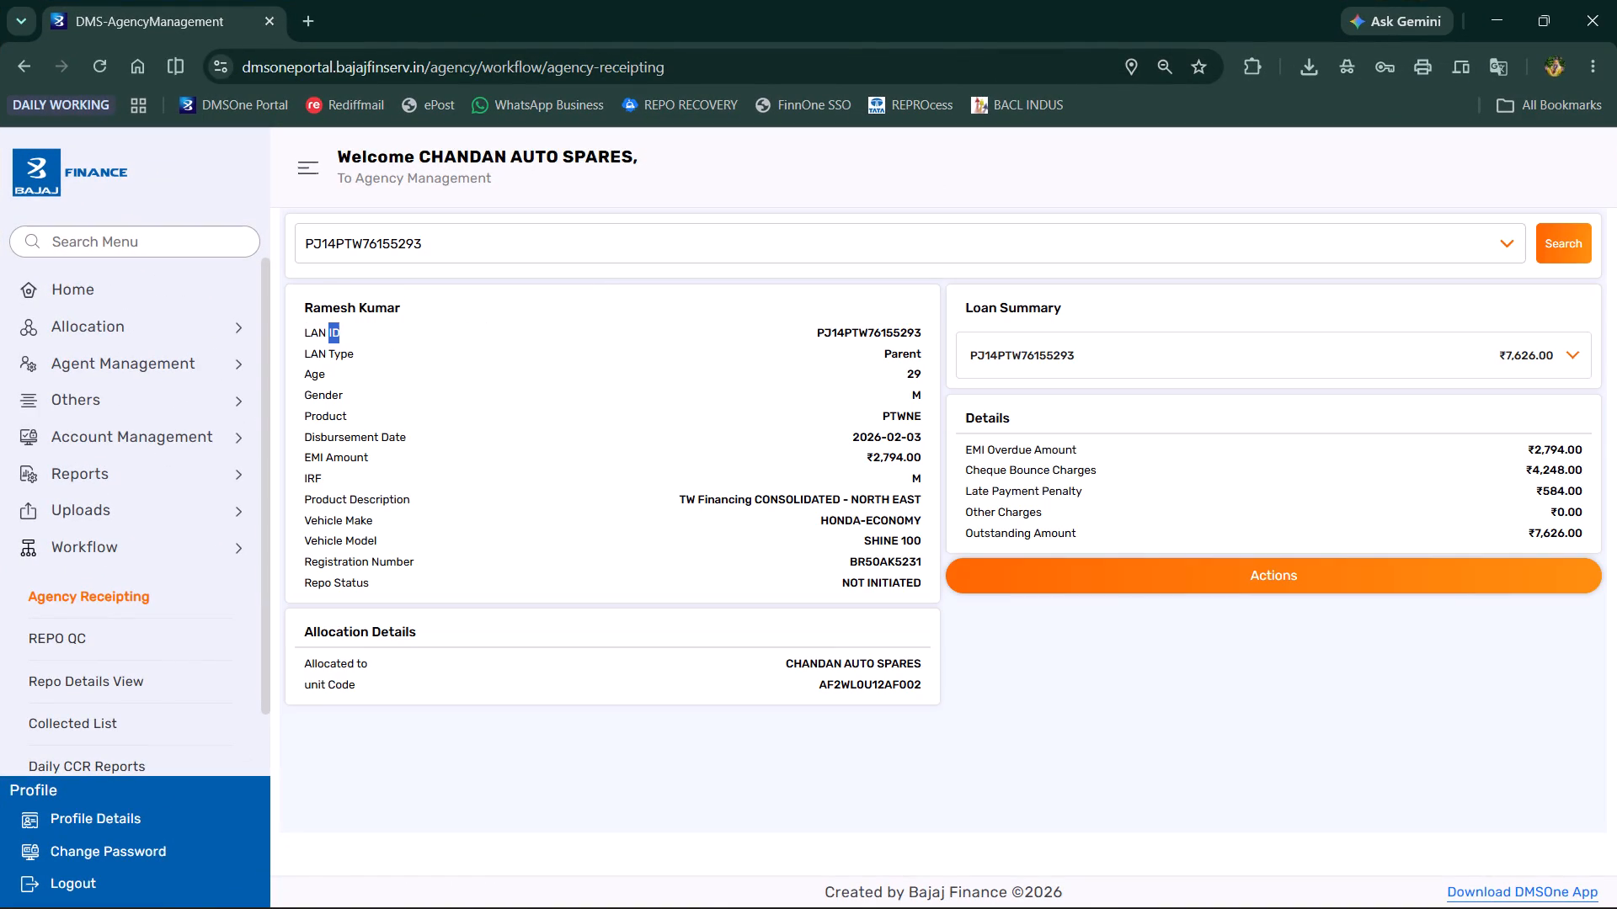
Return to the BKT DATA workbook and check row 95's details across to its Mob No.
{"action": "key", "text": "super+Tab"}
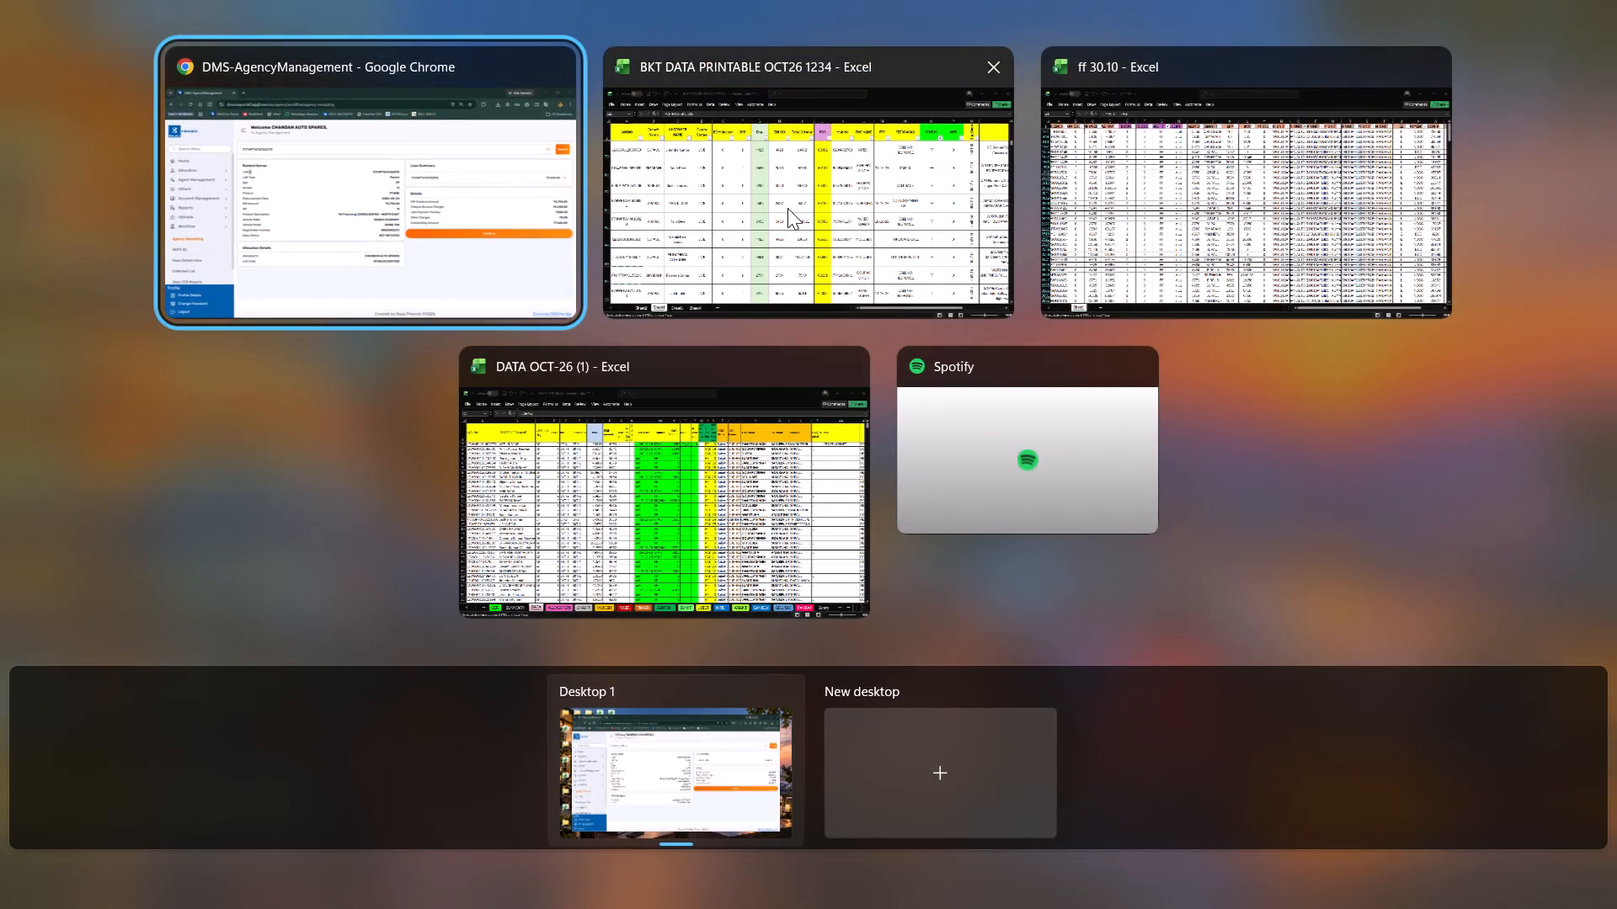
{"action": "left_click", "coordinate": [787, 208]}
{"action": "key", "text": "Right"}
{"action": "key", "text": "Right"}
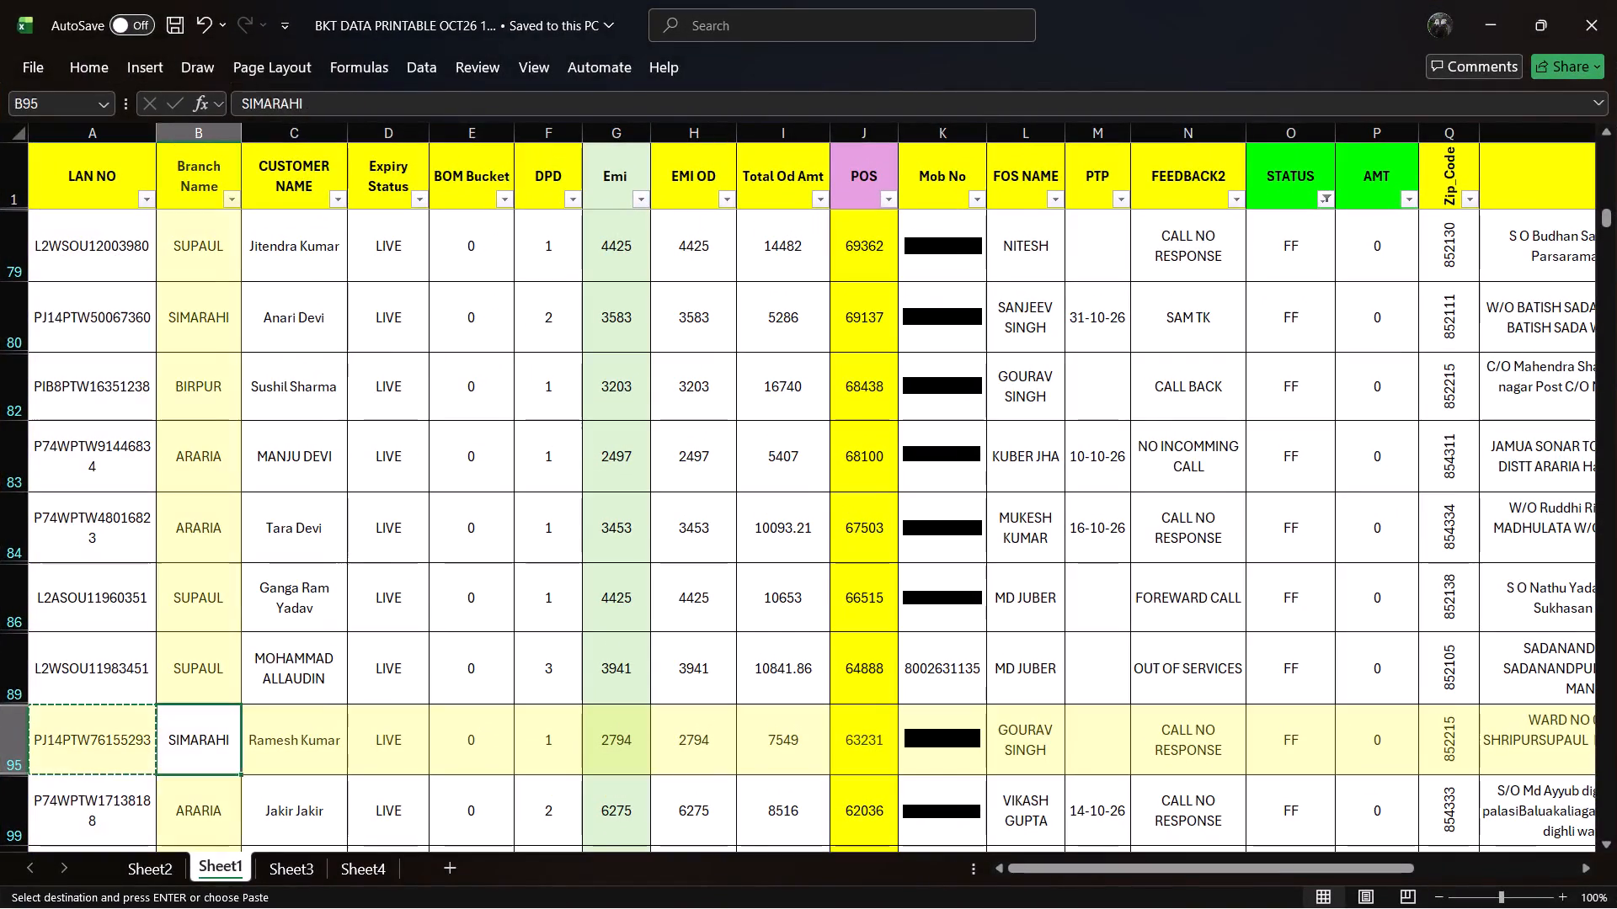
{"action": "key", "text": "Right"}
{"action": "key", "text": "Right"}
{"action": "key", "text": "Right"}
{"action": "key", "text": "Right"}
{"action": "key", "text": "Right"}
{"action": "key", "text": "Right"}
{"action": "key", "text": "Right"}
{"action": "key", "text": "Right"}
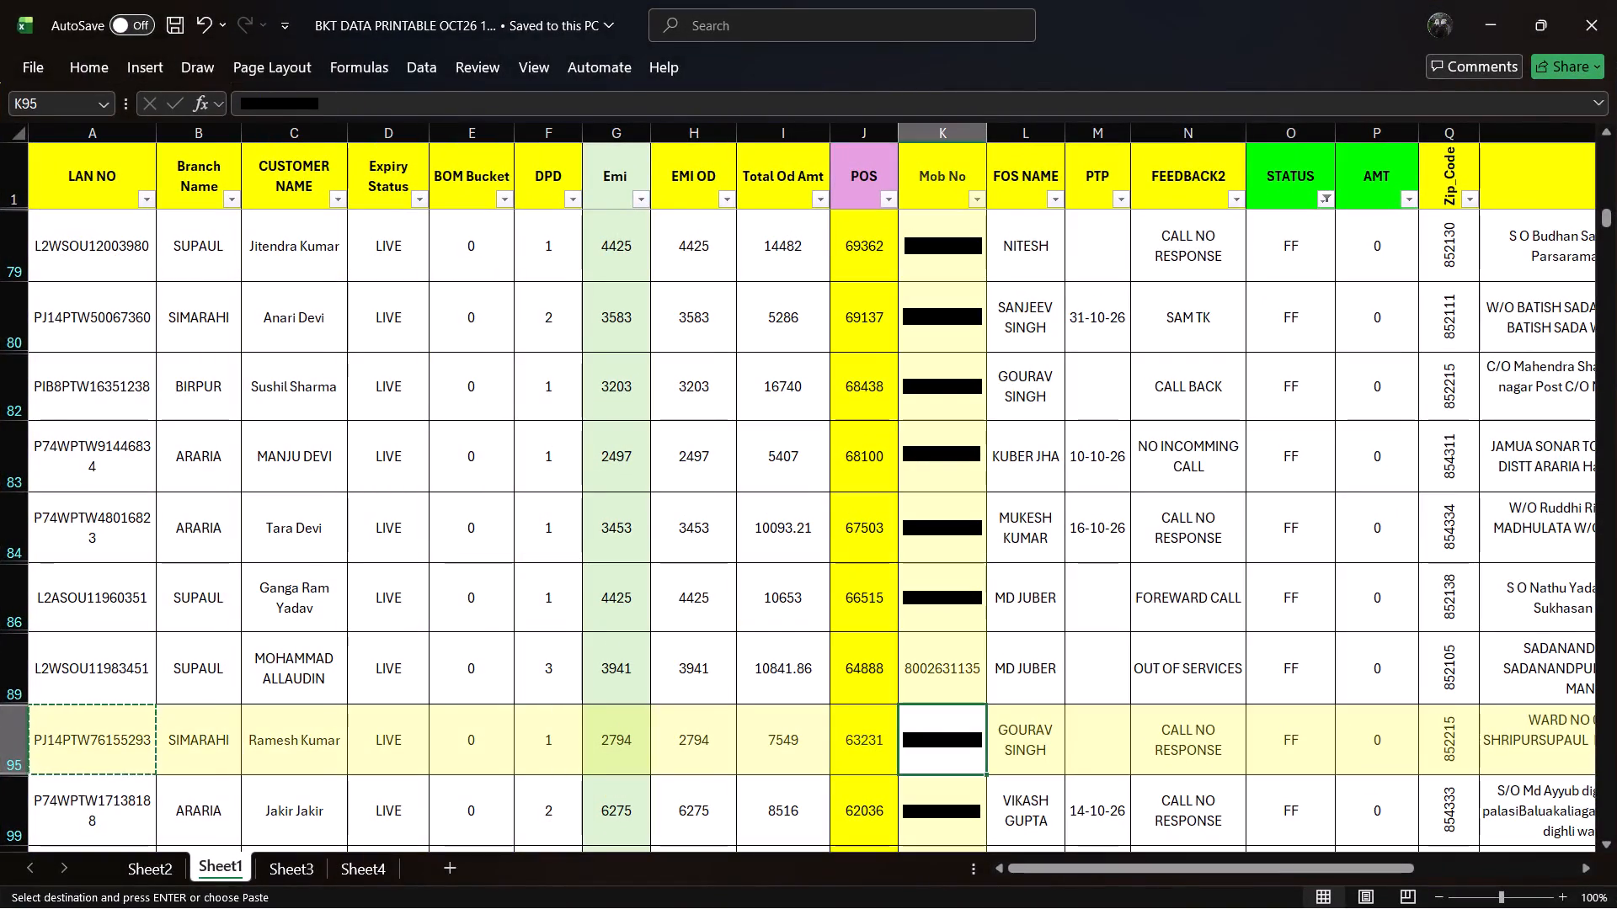
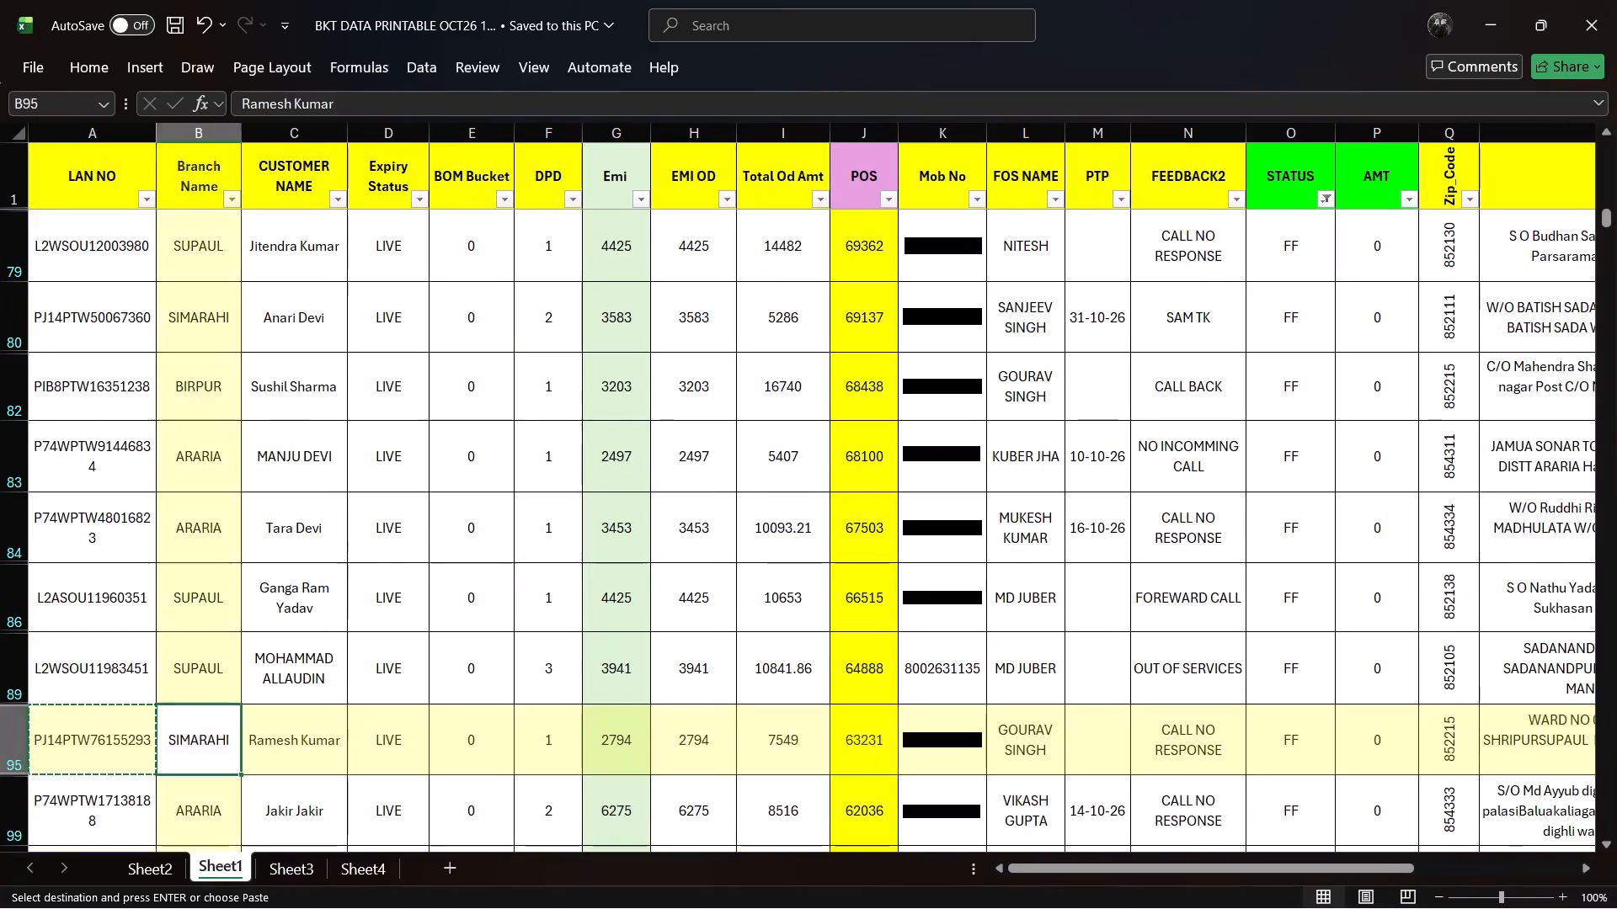
Copy row 99's LAN NO and look up that loan's details on Chrome's DMS Agency Receipting page.
{"action": "key", "text": "Down"}
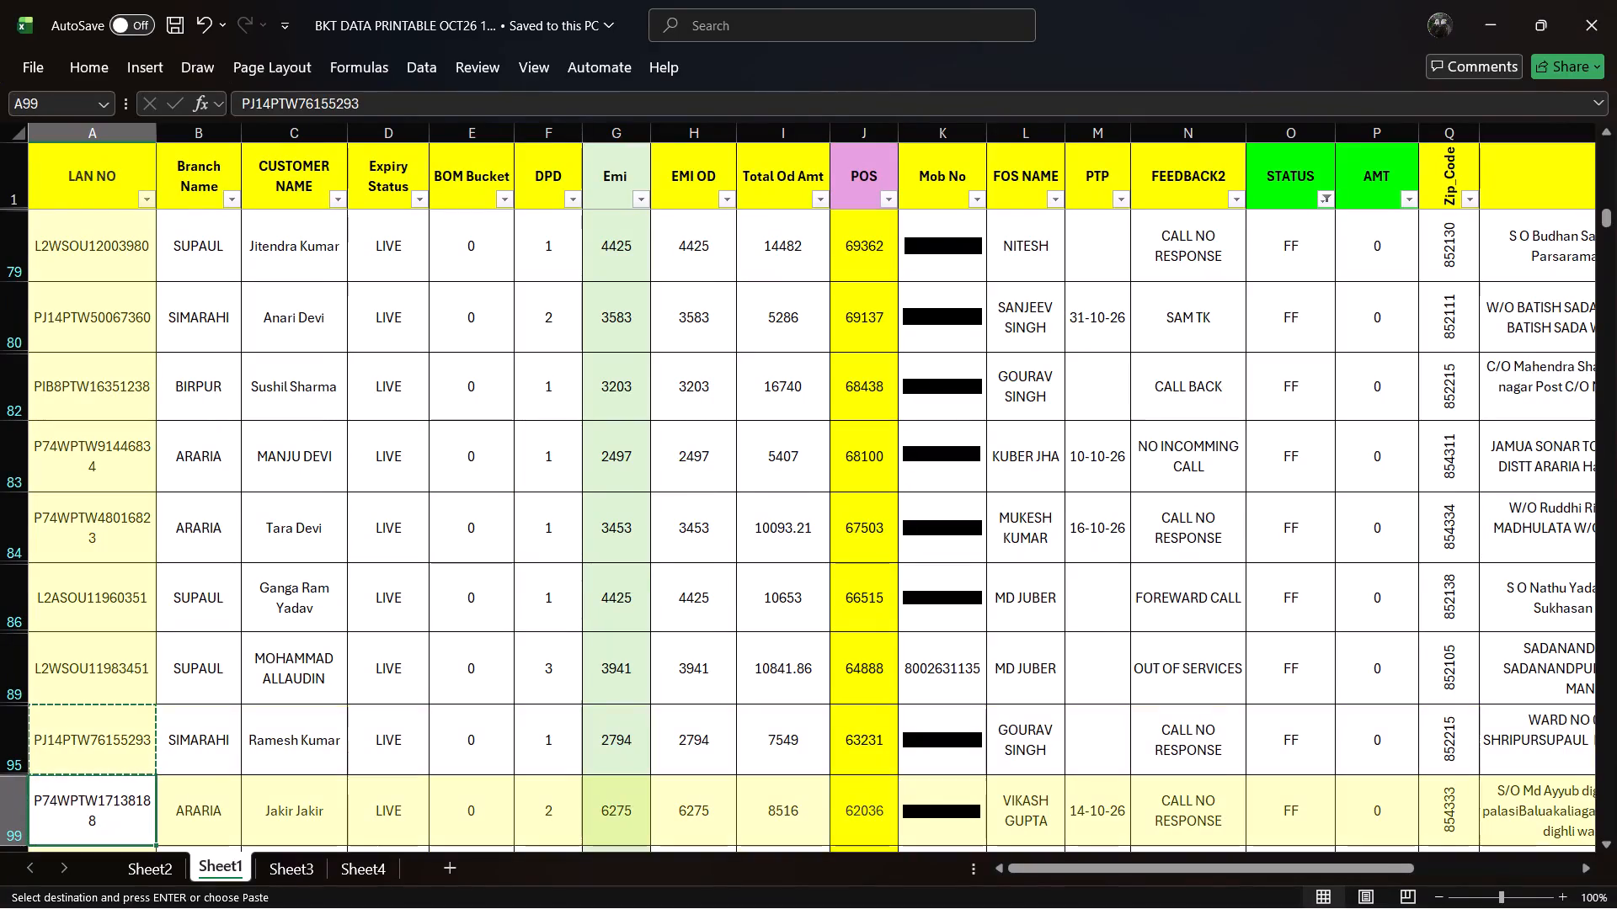
{"action": "key", "text": "ctrl+c"}
{"action": "key", "text": "super+Tab"}
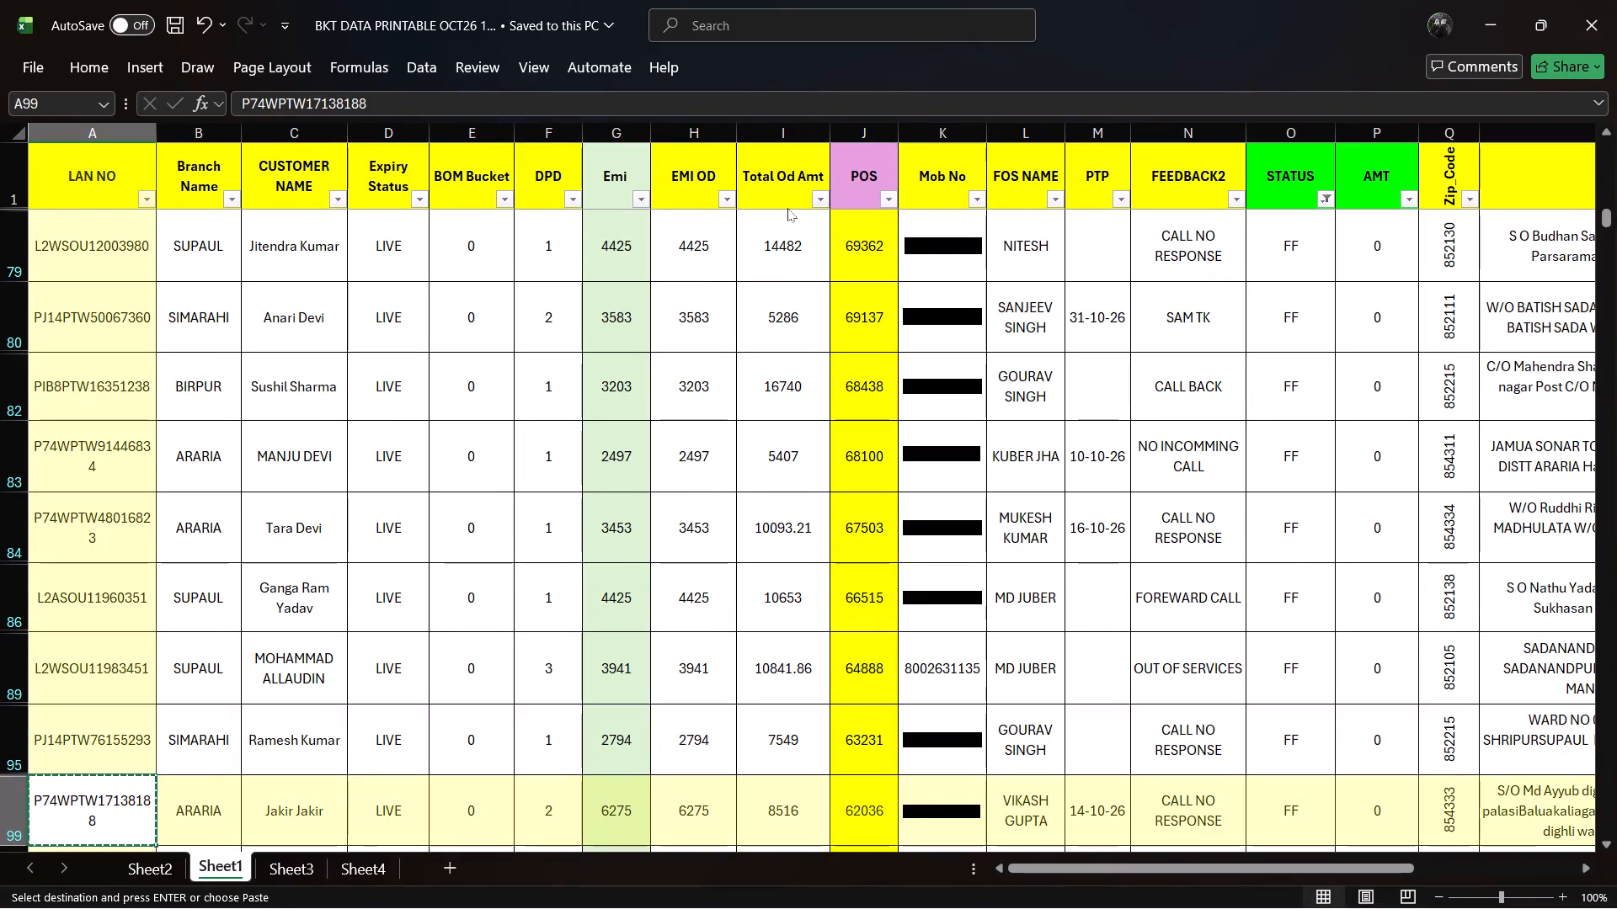
{"action": "left_click", "coordinate": [781, 223]}
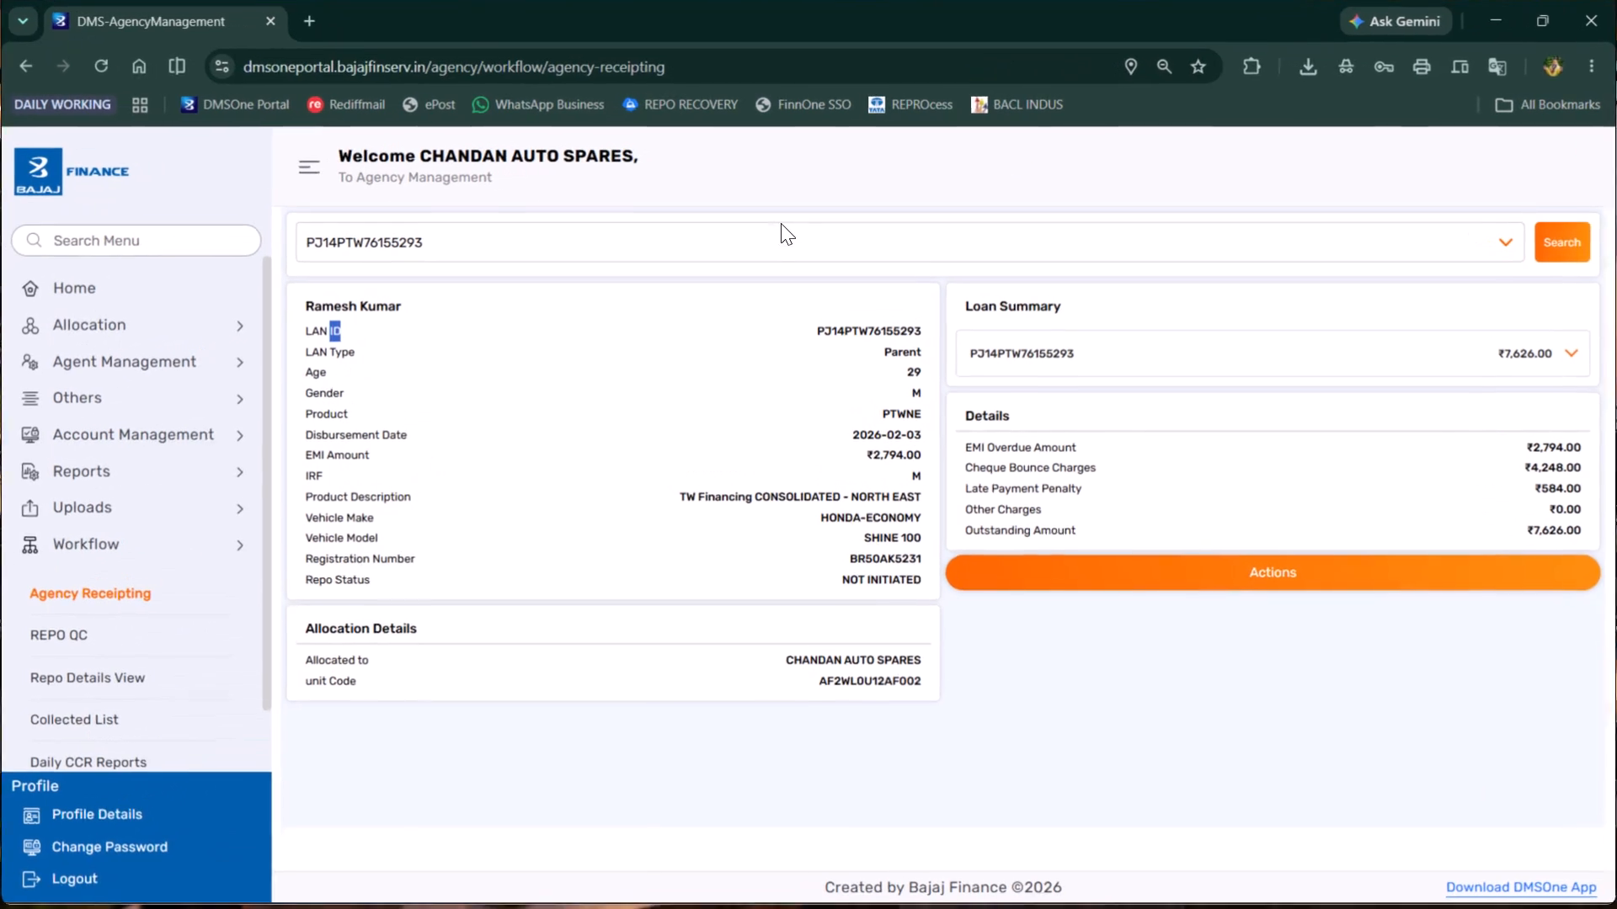
{"action": "double_click", "coordinate": [438, 244]}
{"action": "key", "text": "BackSpace"}
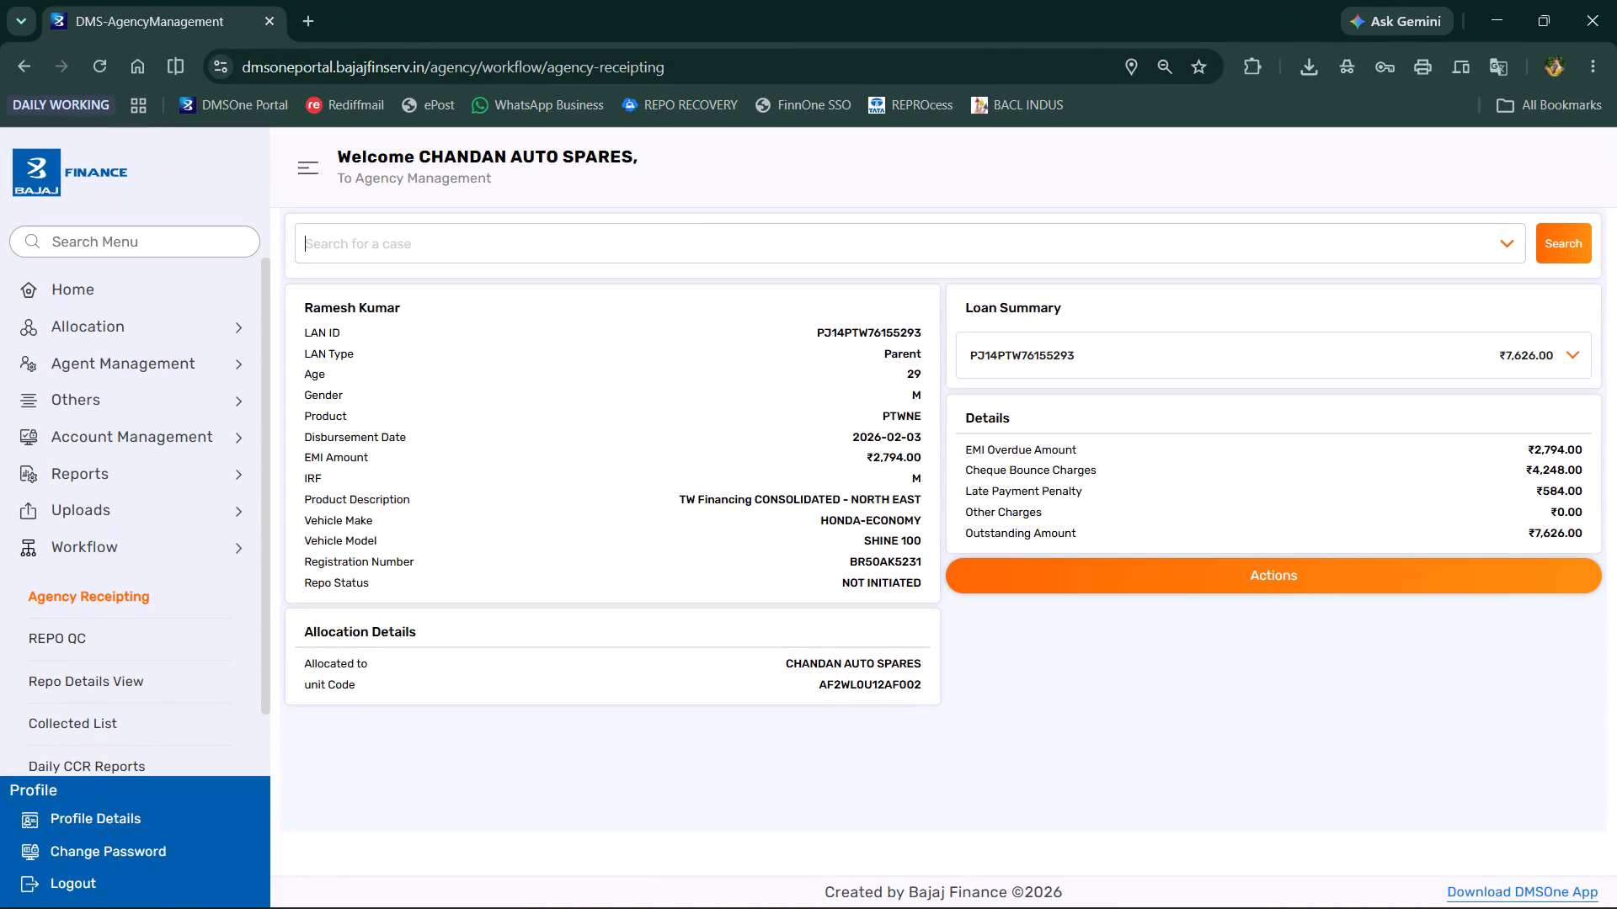
{"action": "key", "text": "ctrl+v"}
{"action": "key", "text": "Return"}
{"action": "key", "text": "Return"}
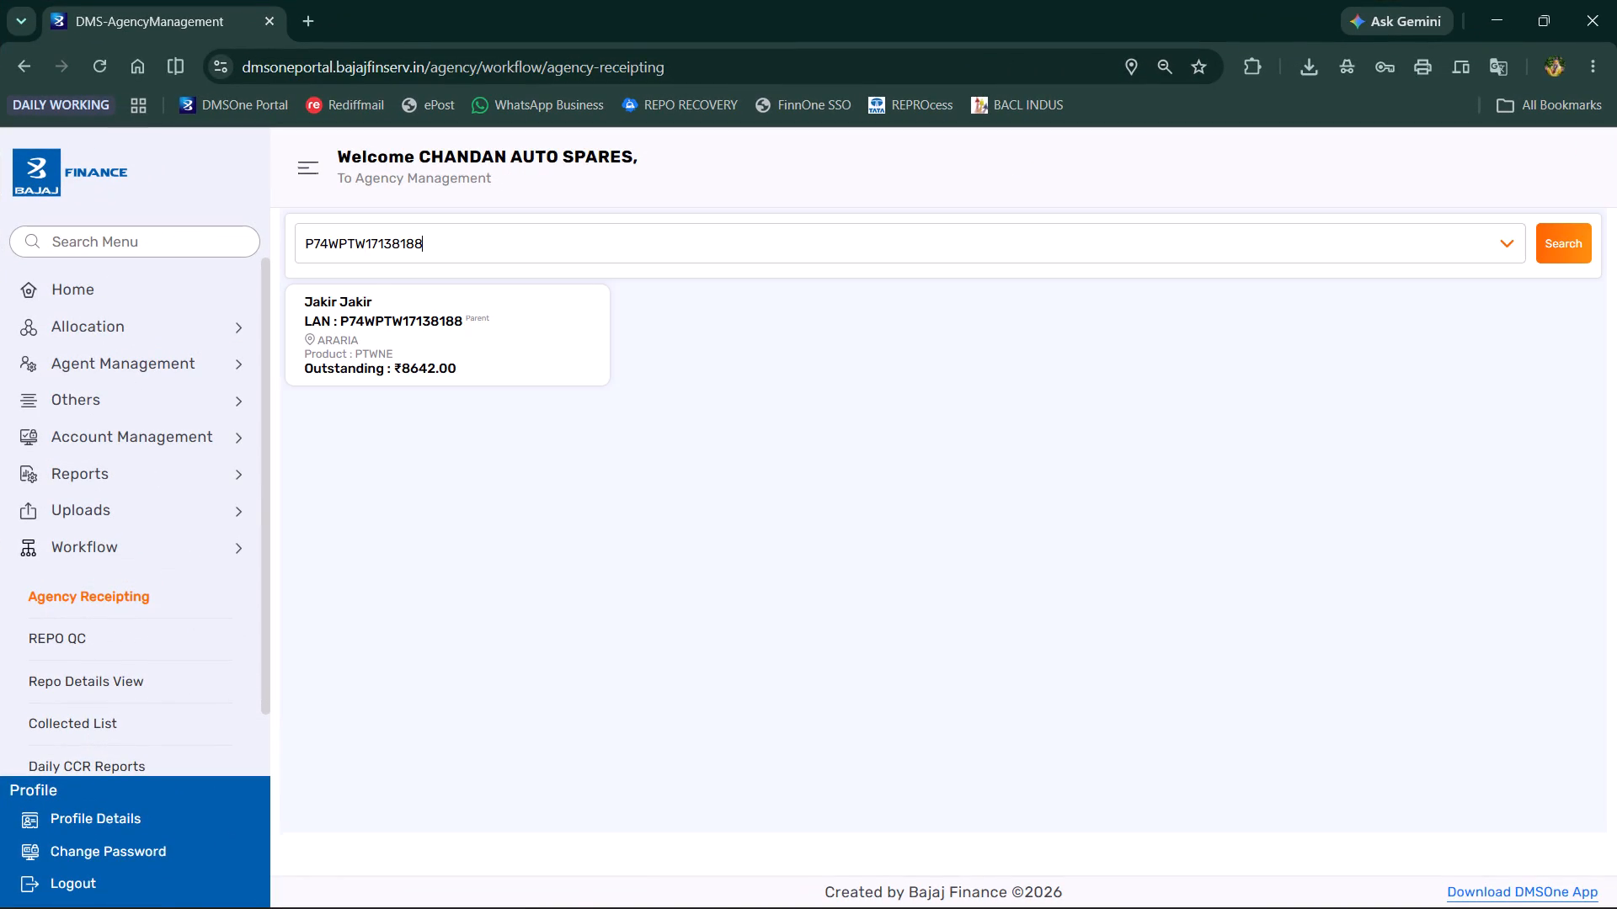
{"action": "double_click", "coordinate": [364, 337]}
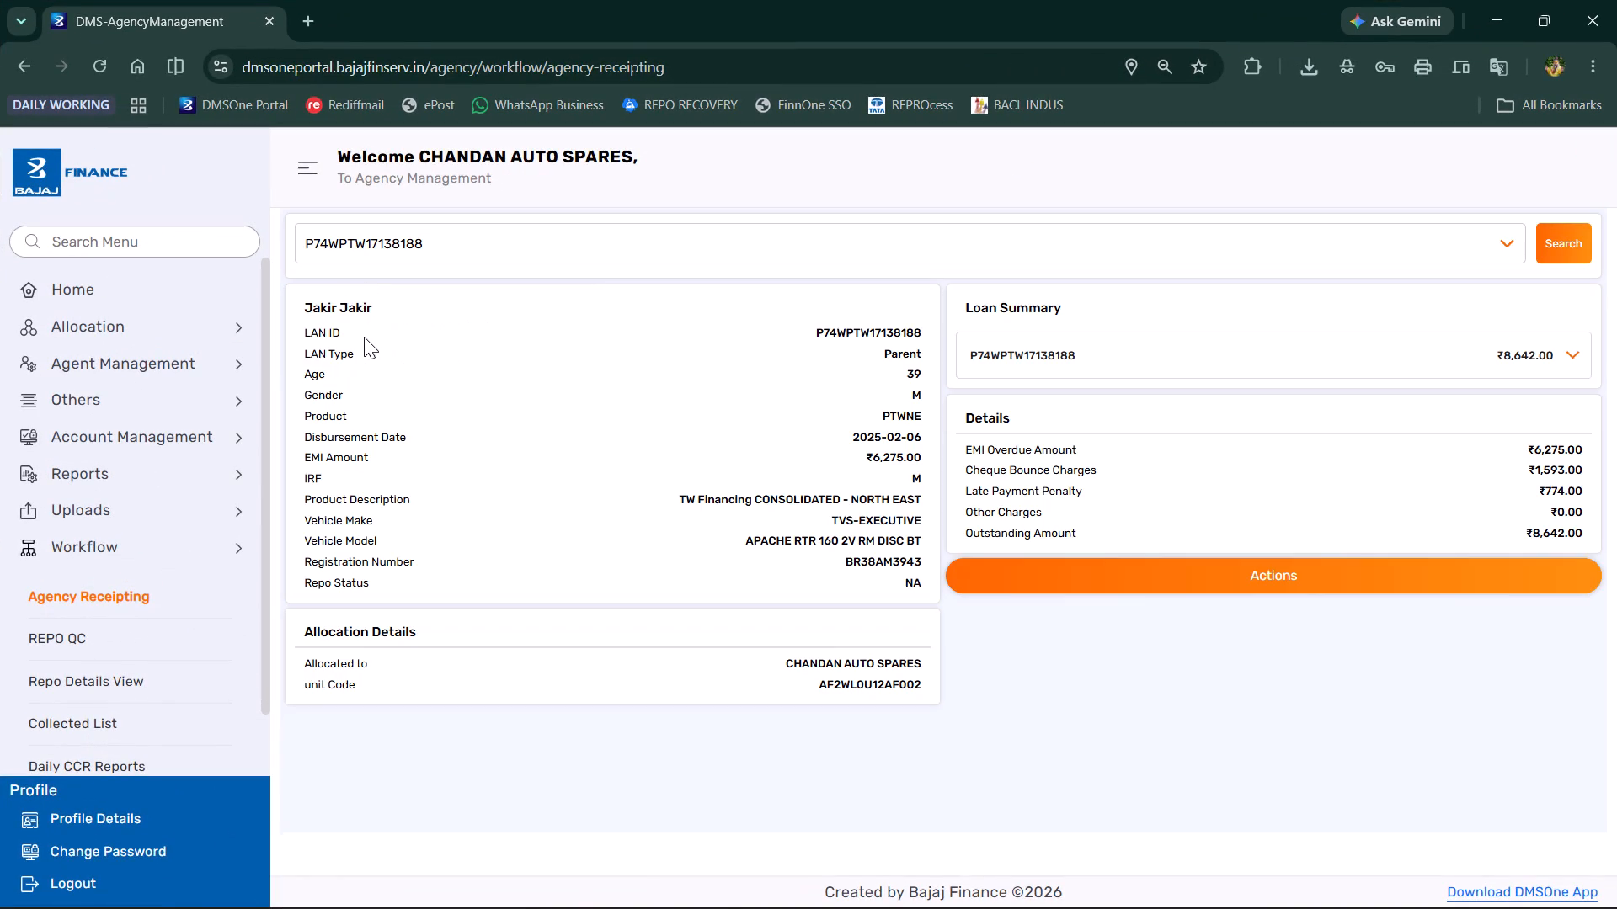
Return to the BKT DATA workbook and check the Mob No entries of rows 95 and 99.
{"action": "key", "text": "super+Tab"}
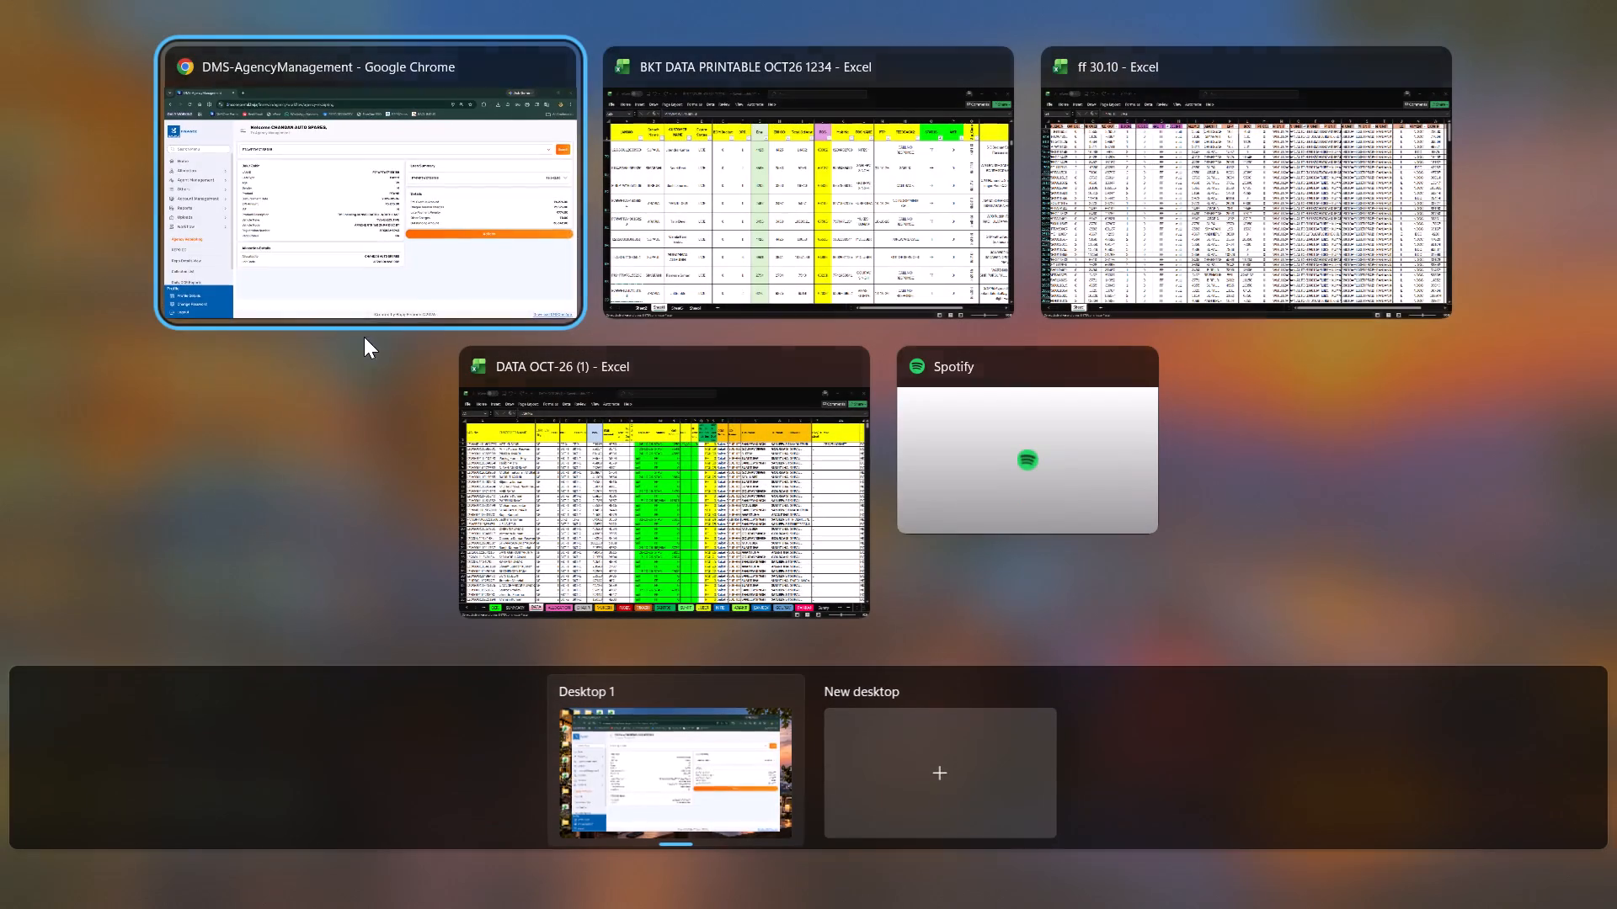
{"action": "left_click", "coordinate": [737, 203]}
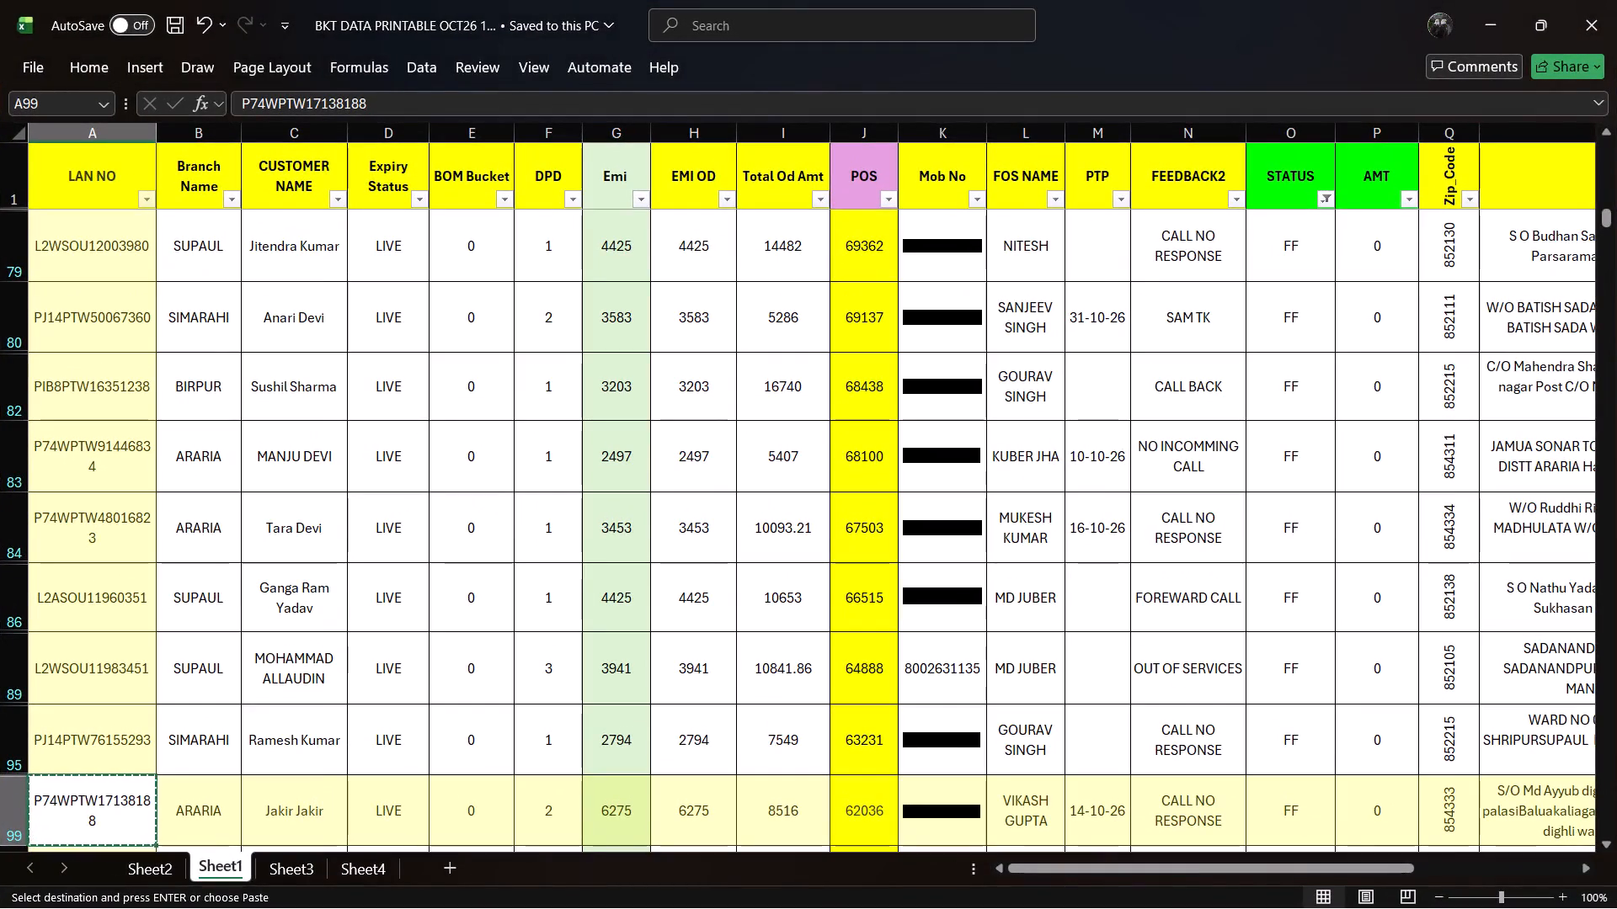
{"action": "key", "text": "Right"}
{"action": "key", "text": "Right"}
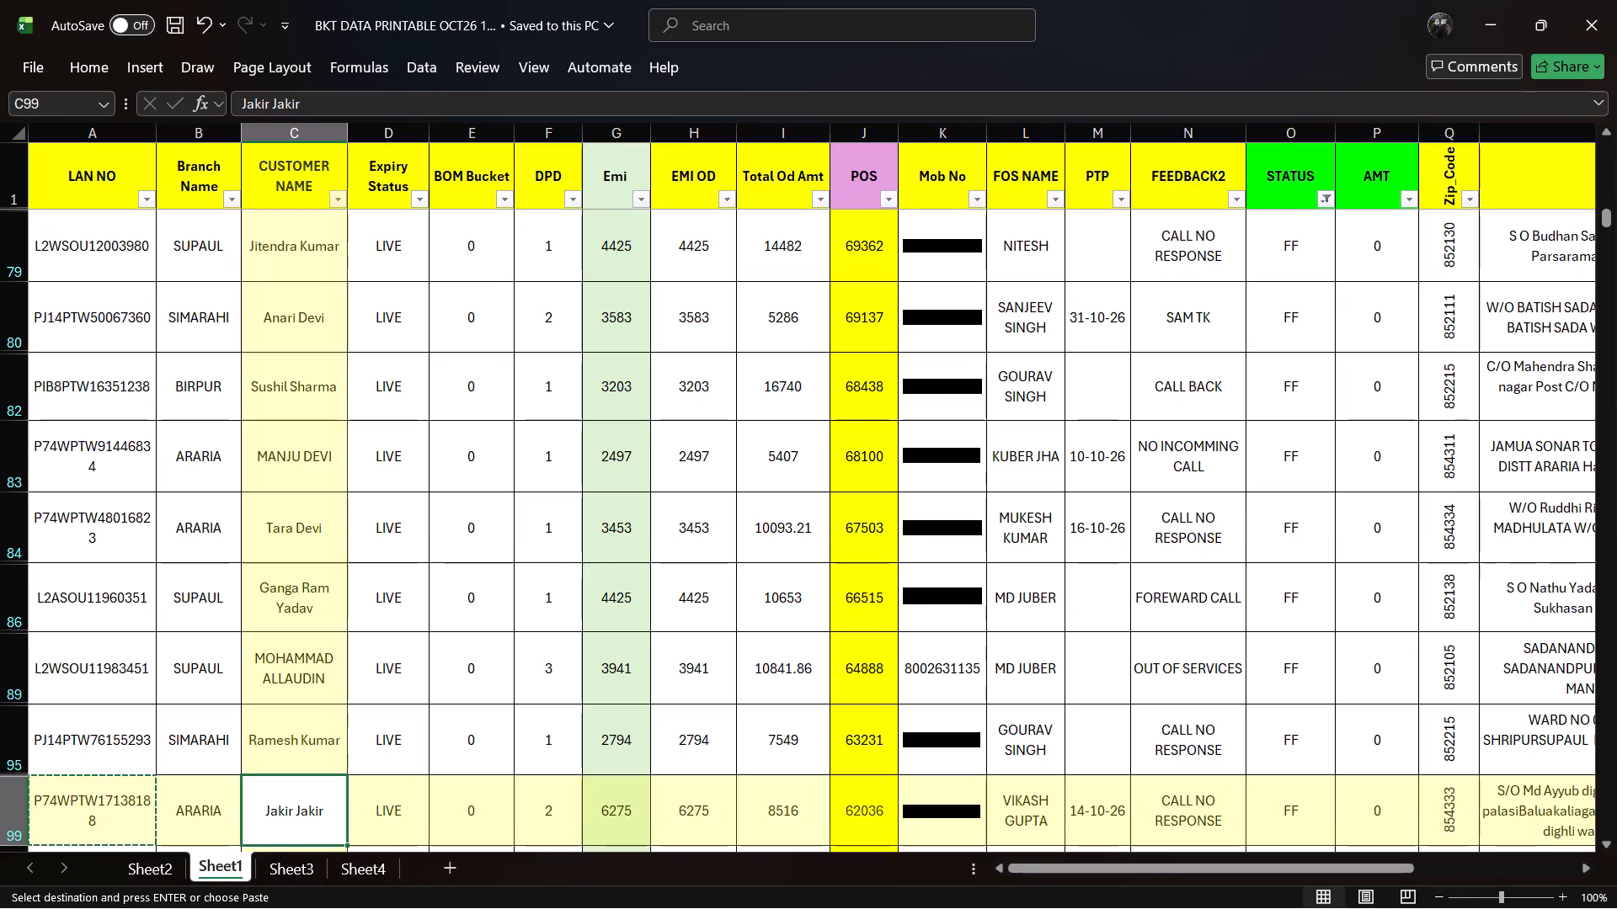
{"action": "left_click", "coordinate": [959, 752]}
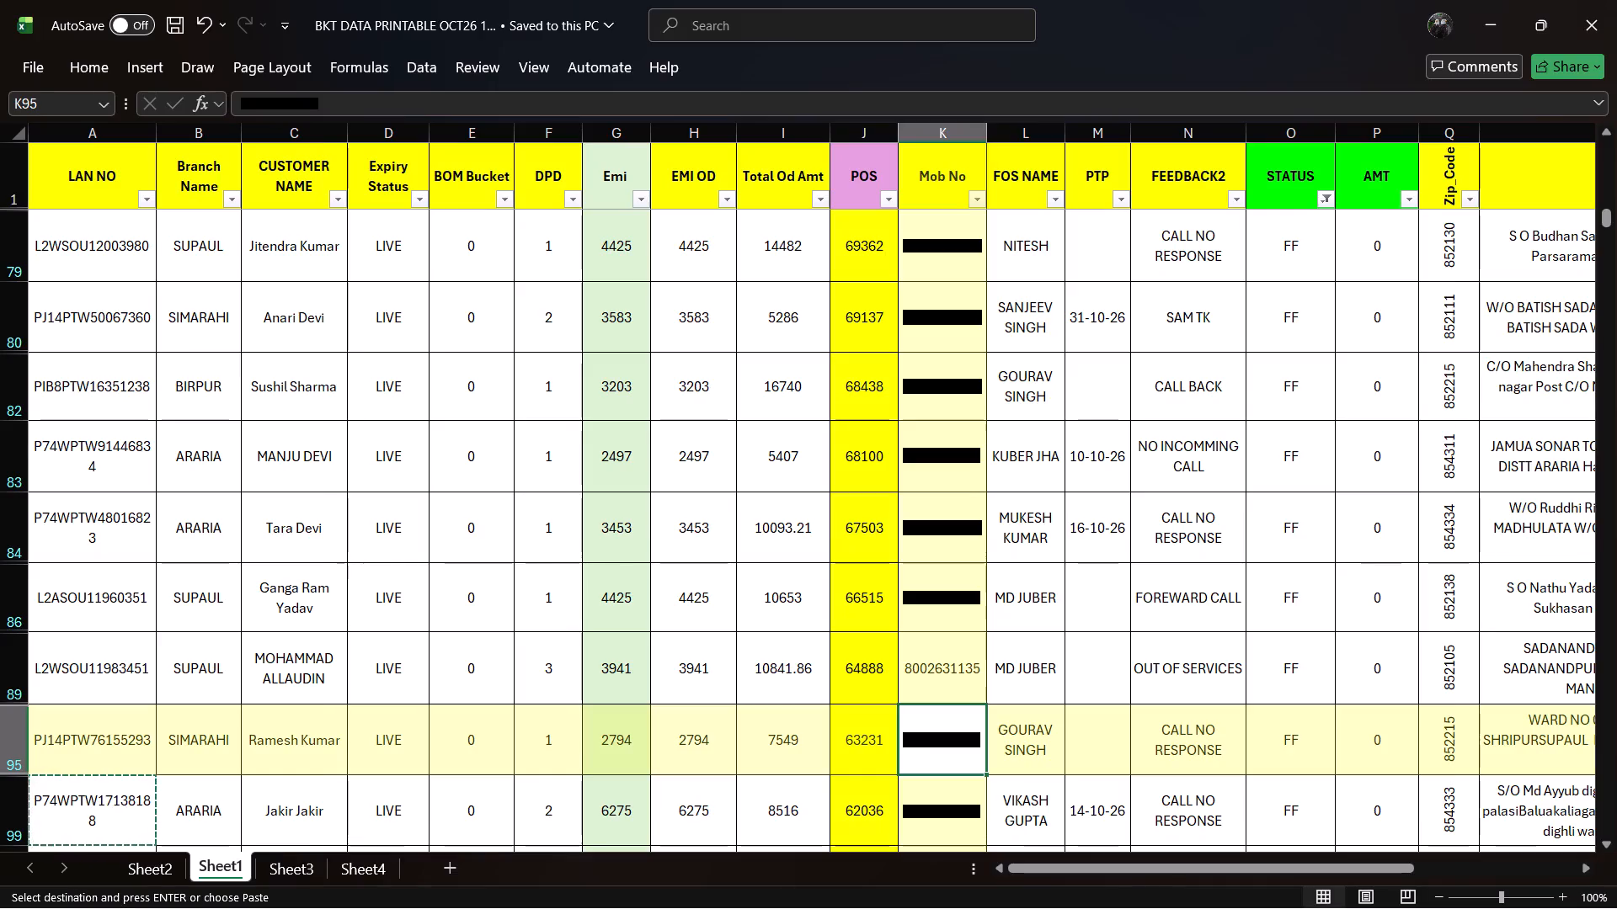
{"action": "key", "text": "Down"}
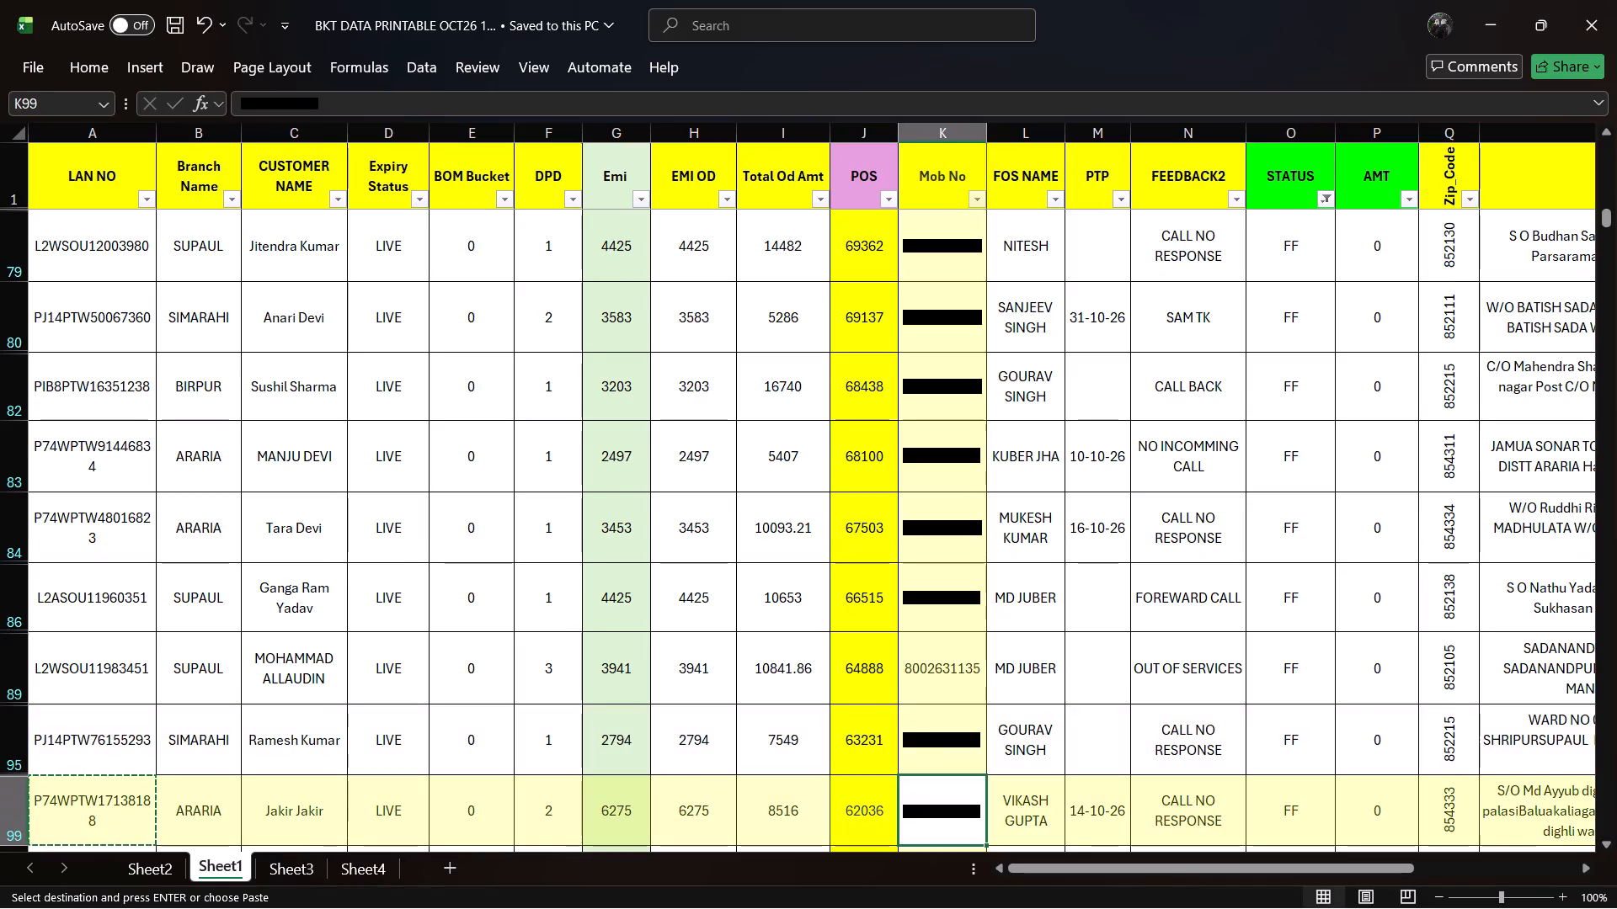
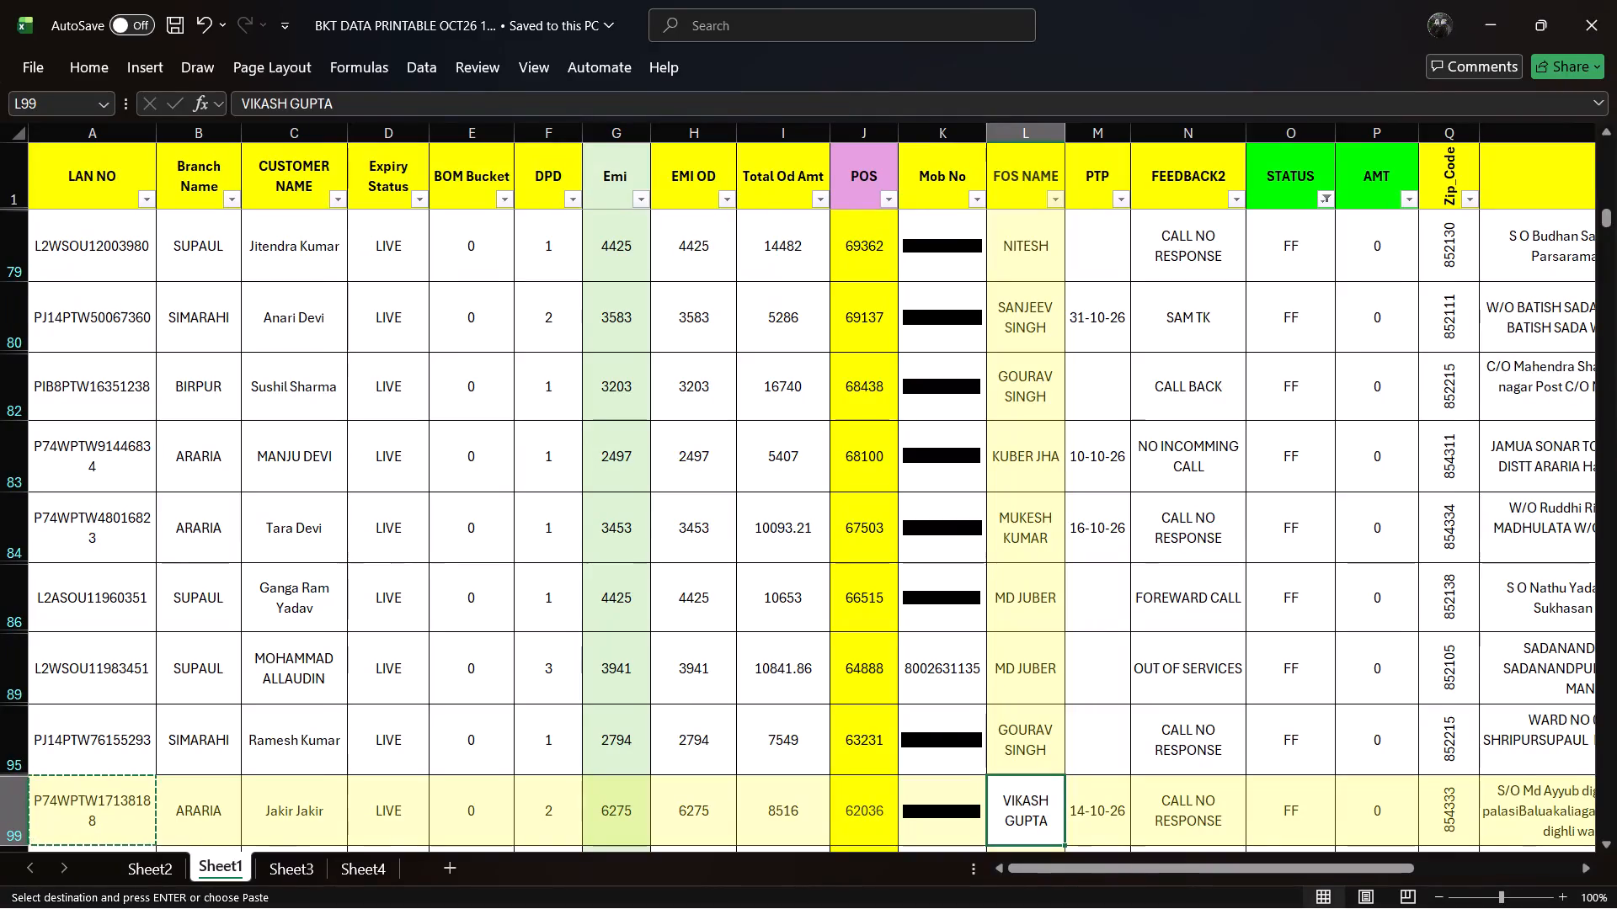
Clear the PTP date in row 99, the ARARIA branch record assigned to Vikash, and save the workbook.
{"action": "key", "text": "Right"}
{"action": "key", "text": "Right"}
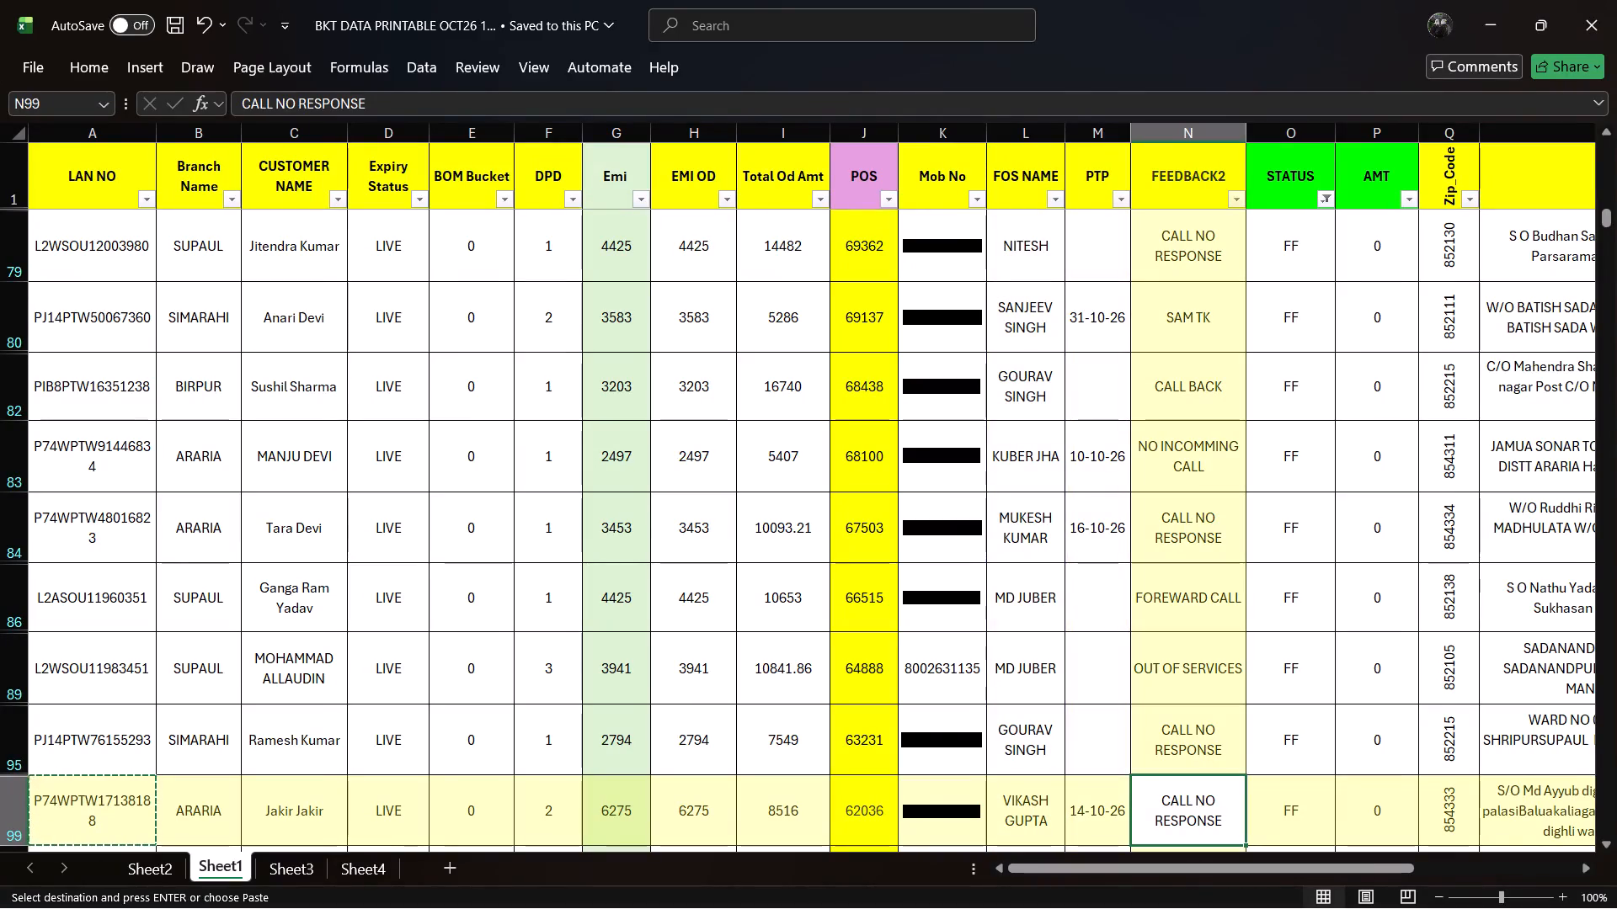
{"action": "key", "text": "Left"}
{"action": "key", "text": "BackSpace"}
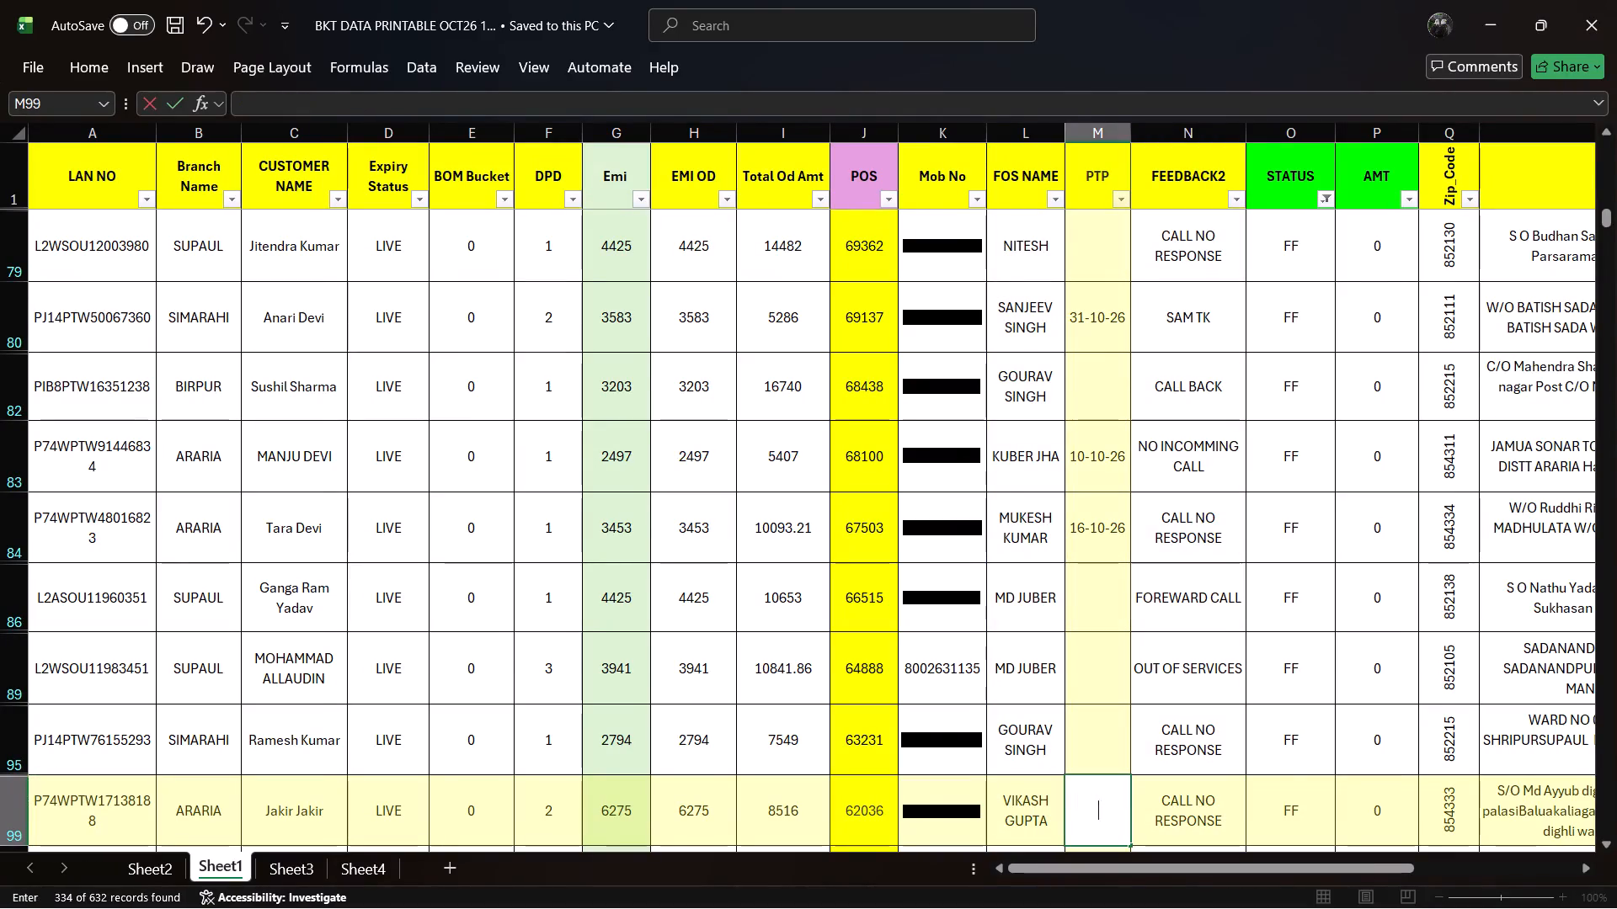
{"action": "key", "text": "Down"}
{"action": "key", "text": "ctrl+s"}
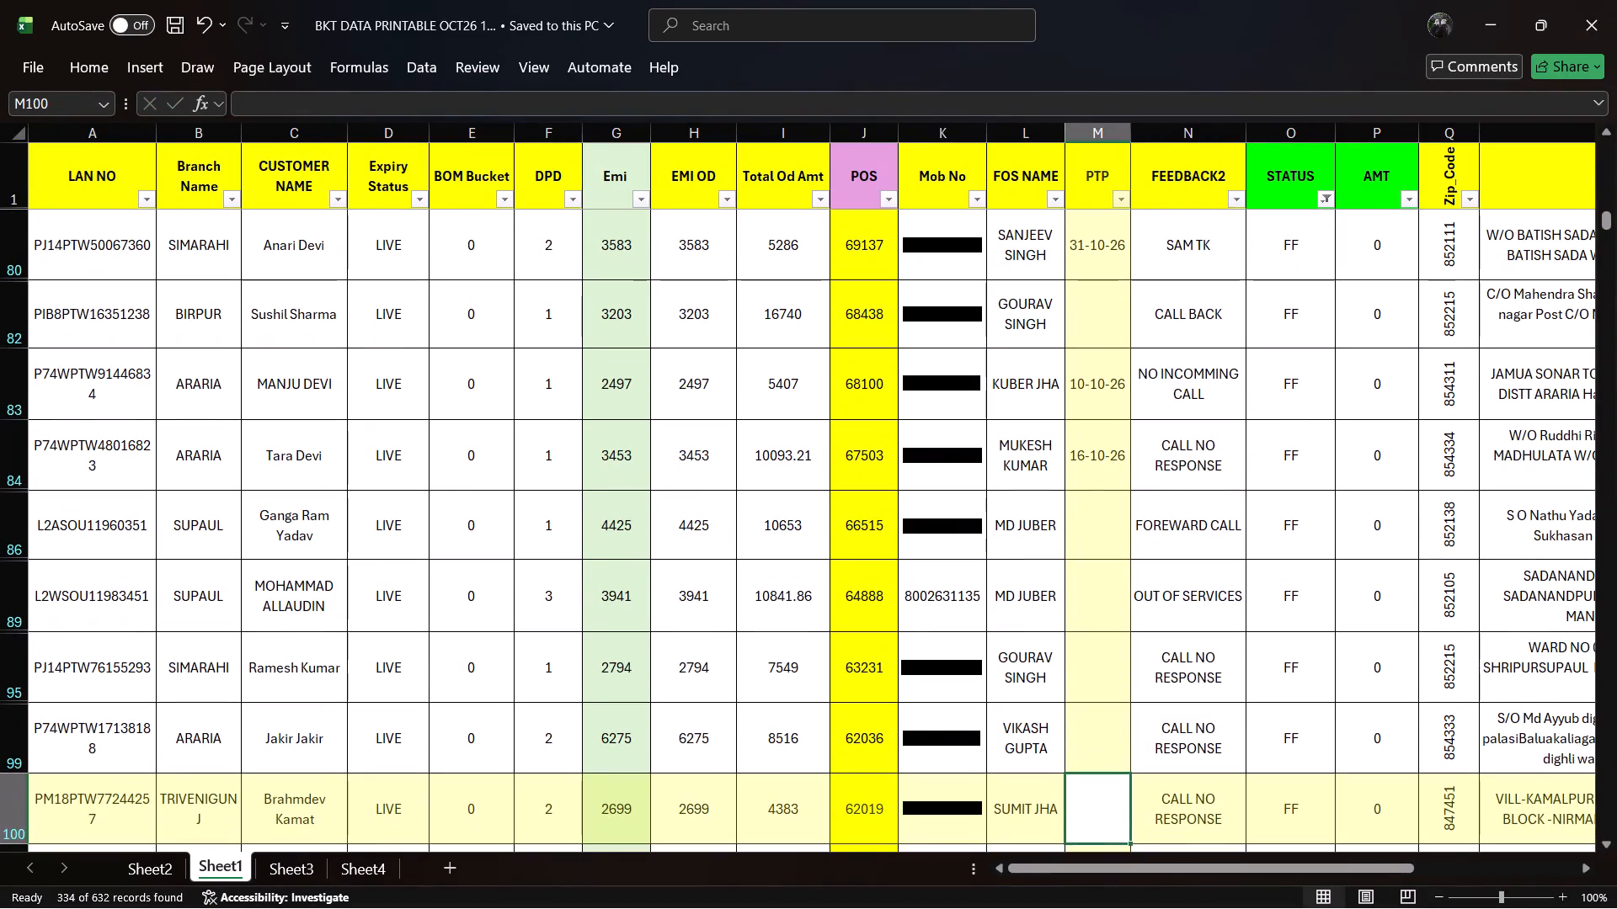
Select the LAN NO cell of the TRIVENIGUNJ branch record in row 100.
{"action": "key", "text": "Left"}
{"action": "key", "text": "Left"}
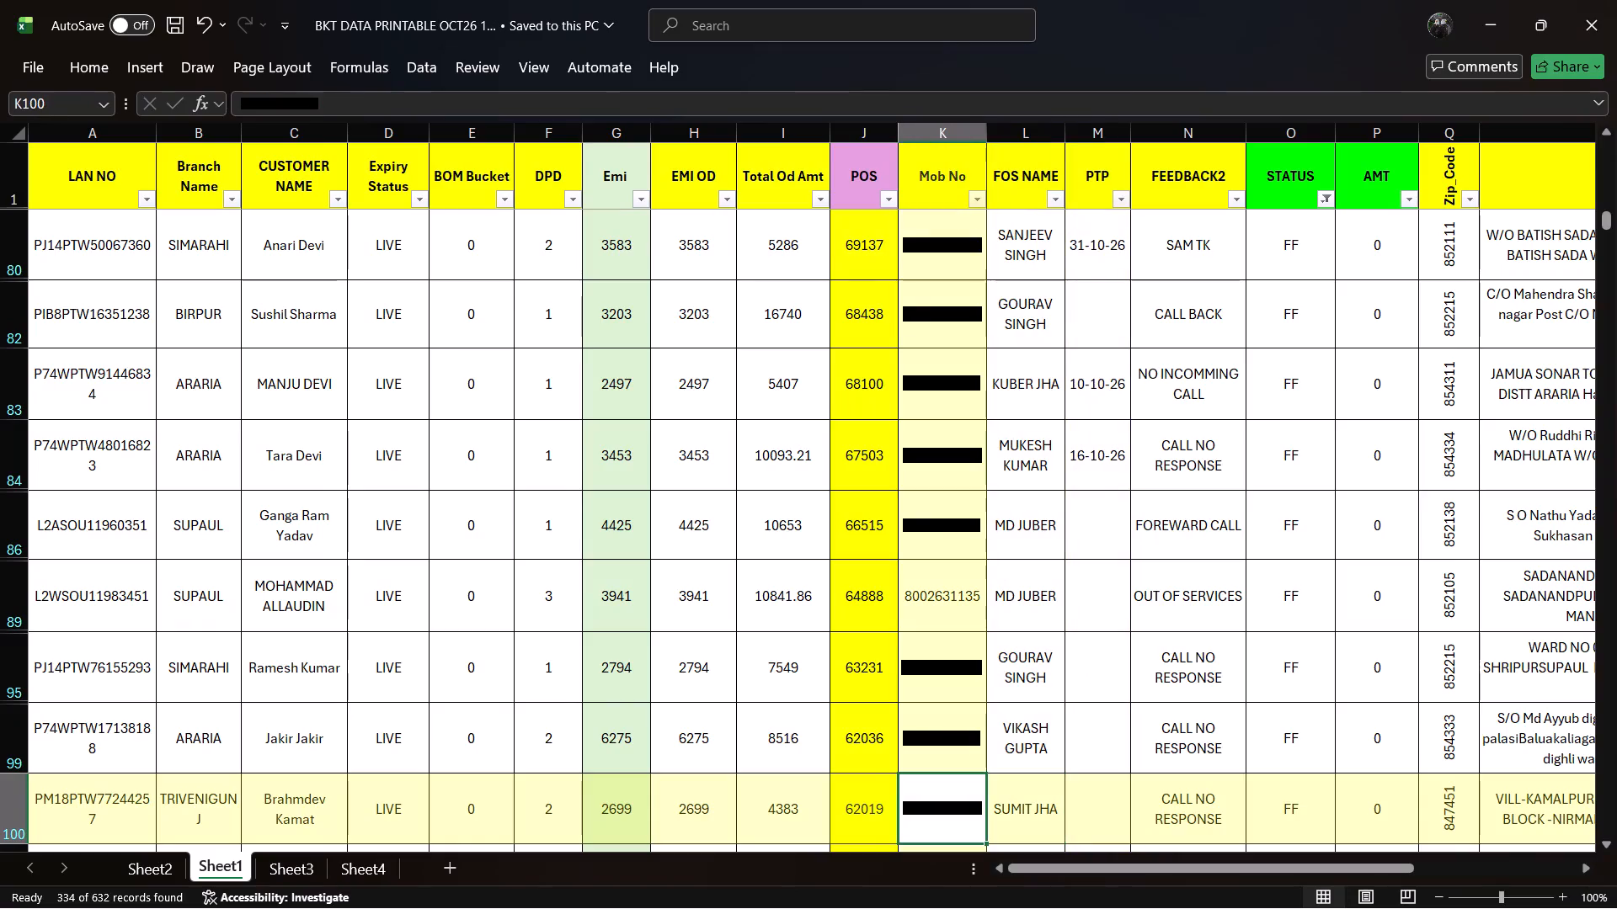
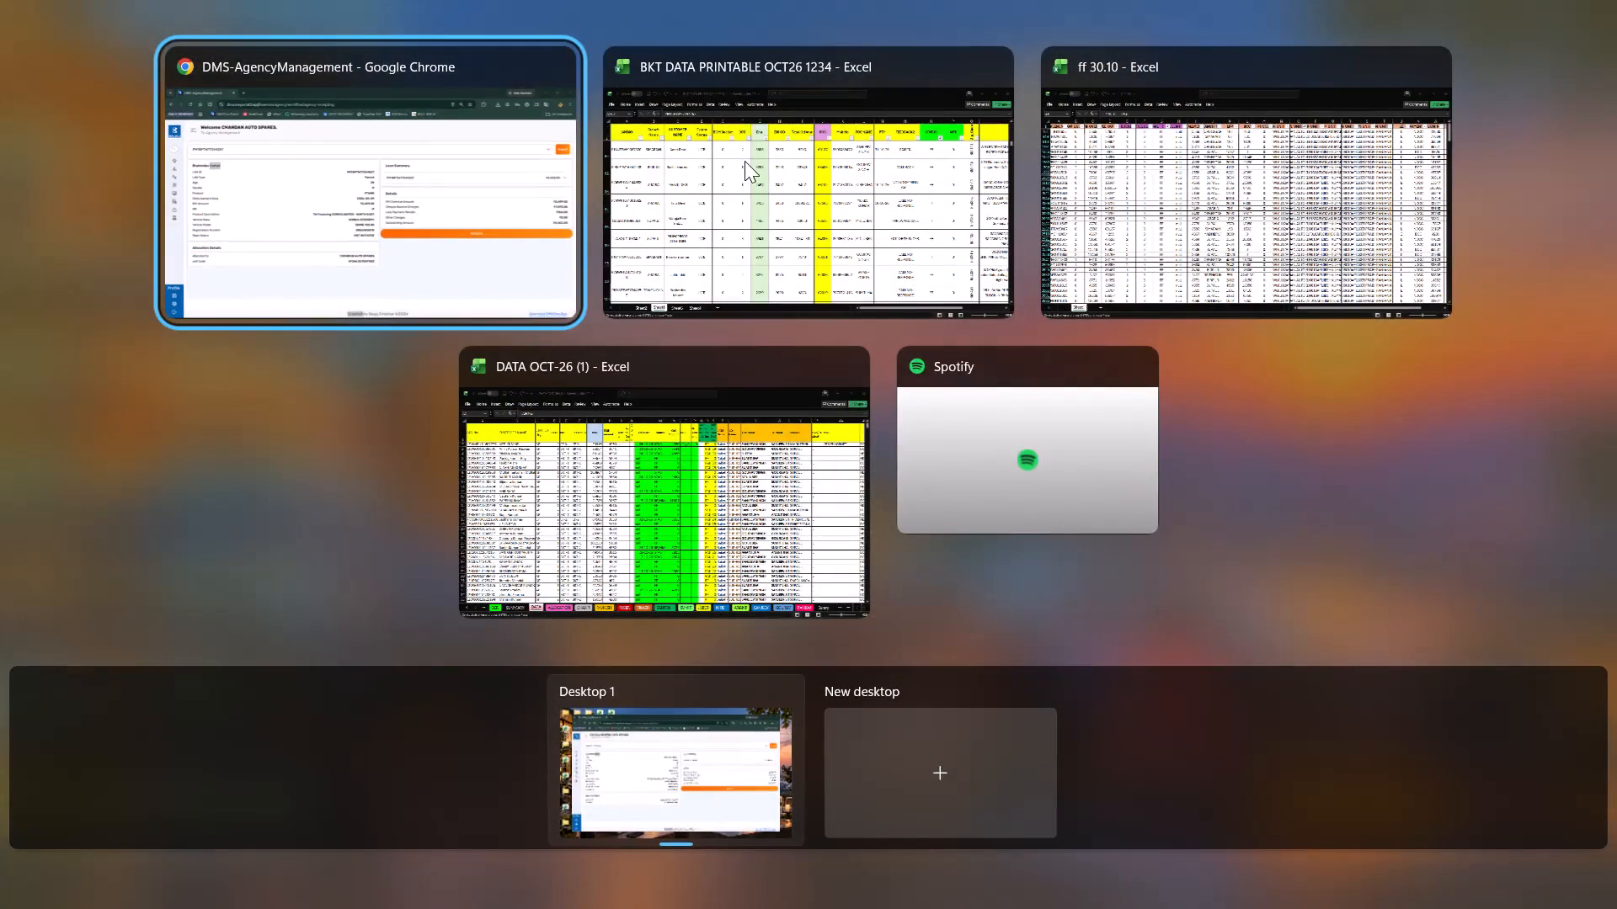
Switch back to the BKT DATA PRINTABLE OCT26 workbook and select the Mob No cell of the TRIVENIGUNJ branch record in row 100.
{"action": "left_click", "coordinate": [744, 161]}
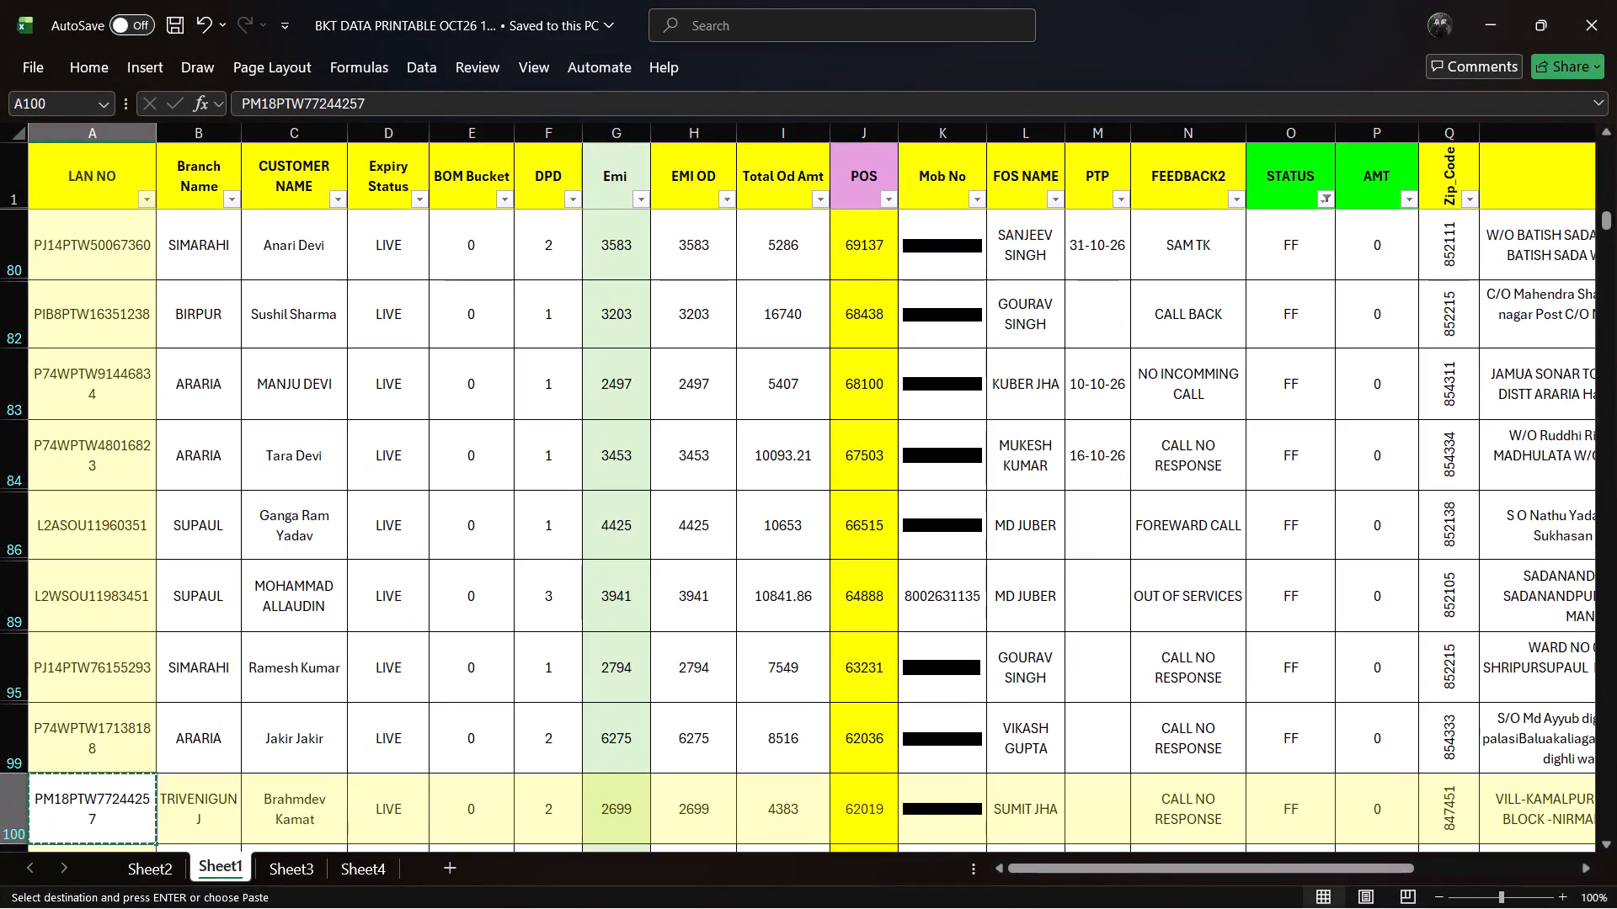
{"action": "key", "text": "Down"}
{"action": "key", "text": "Down"}
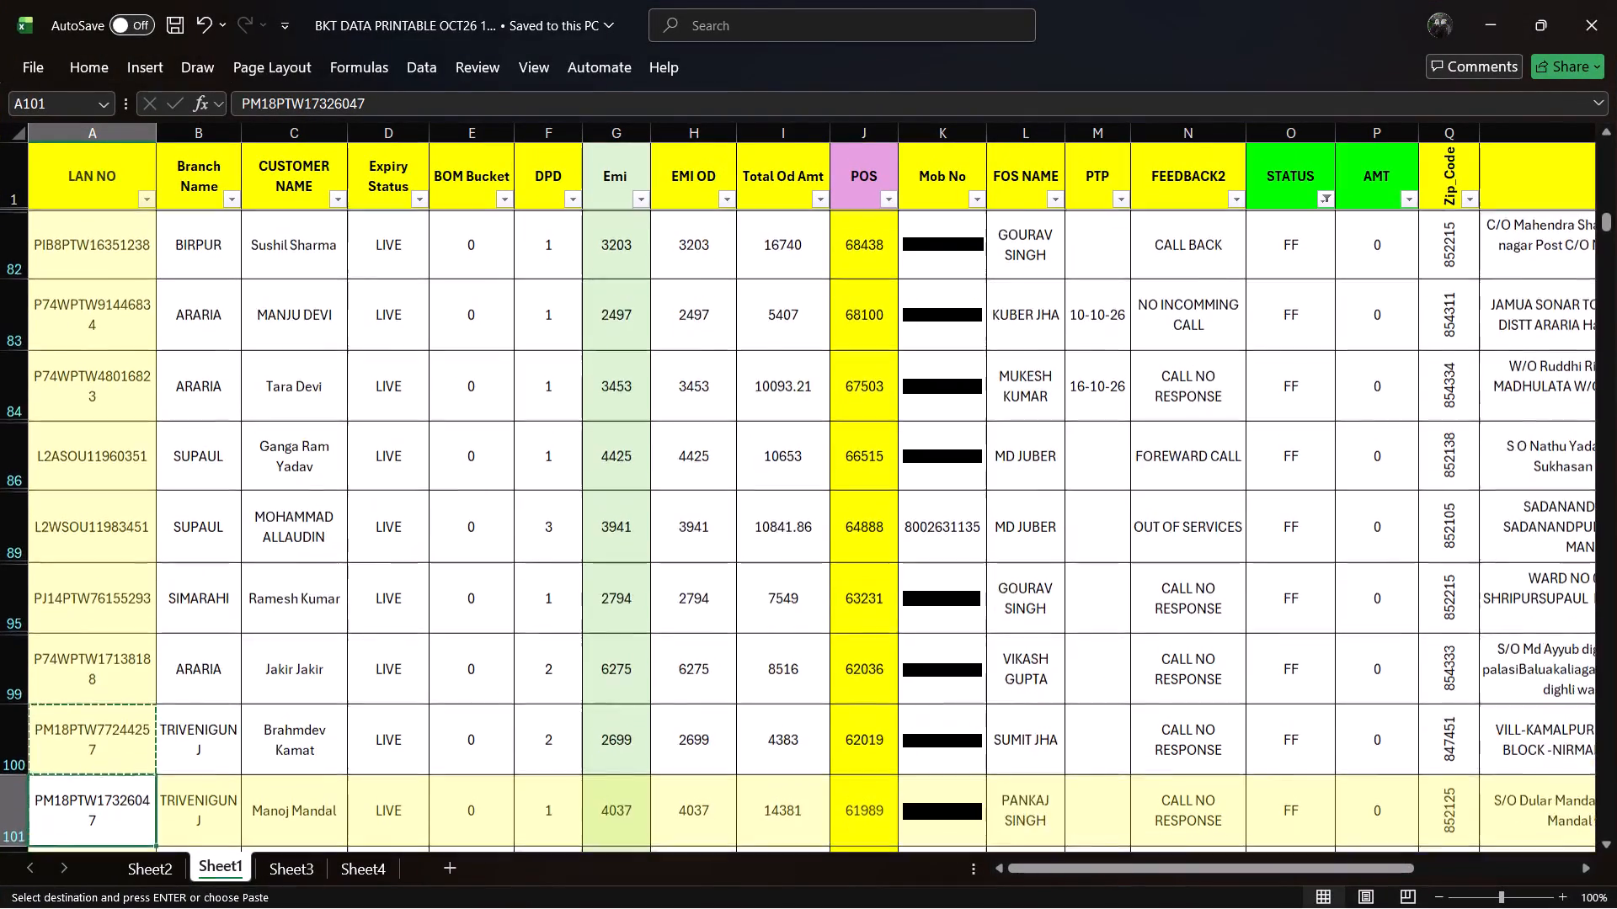
{"action": "key", "text": "Down"}
{"action": "key", "text": "Down"}
{"action": "key", "text": "Down"}
{"action": "key", "text": "Down"}
{"action": "key", "text": "Down"}
{"action": "key", "text": "Down"}
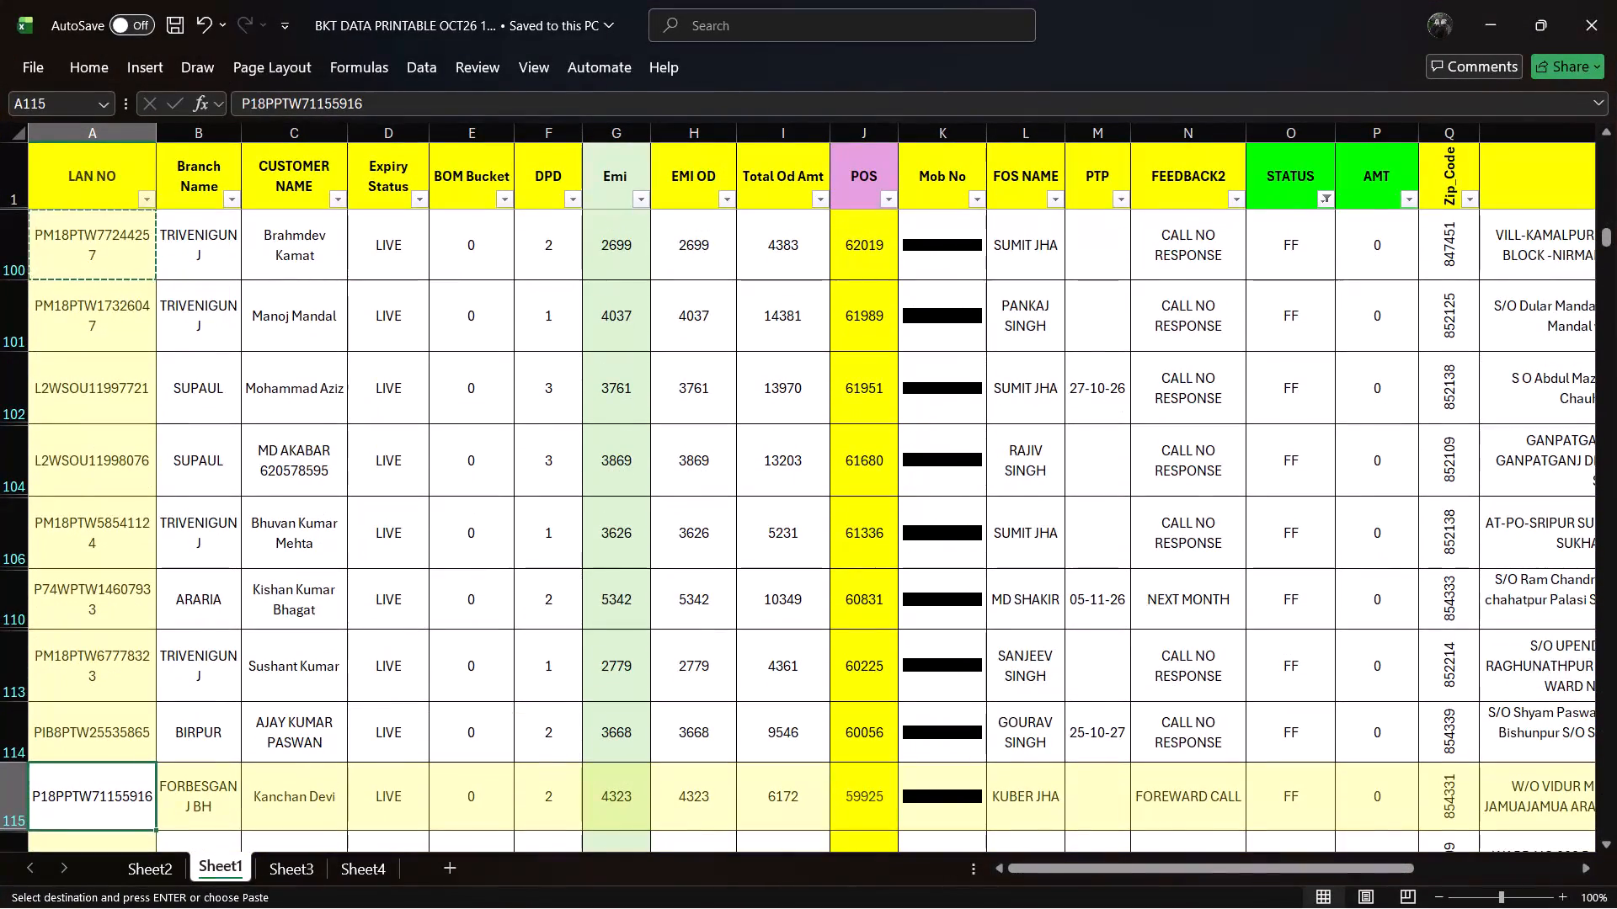
{"action": "left_click", "coordinate": [931, 259]}
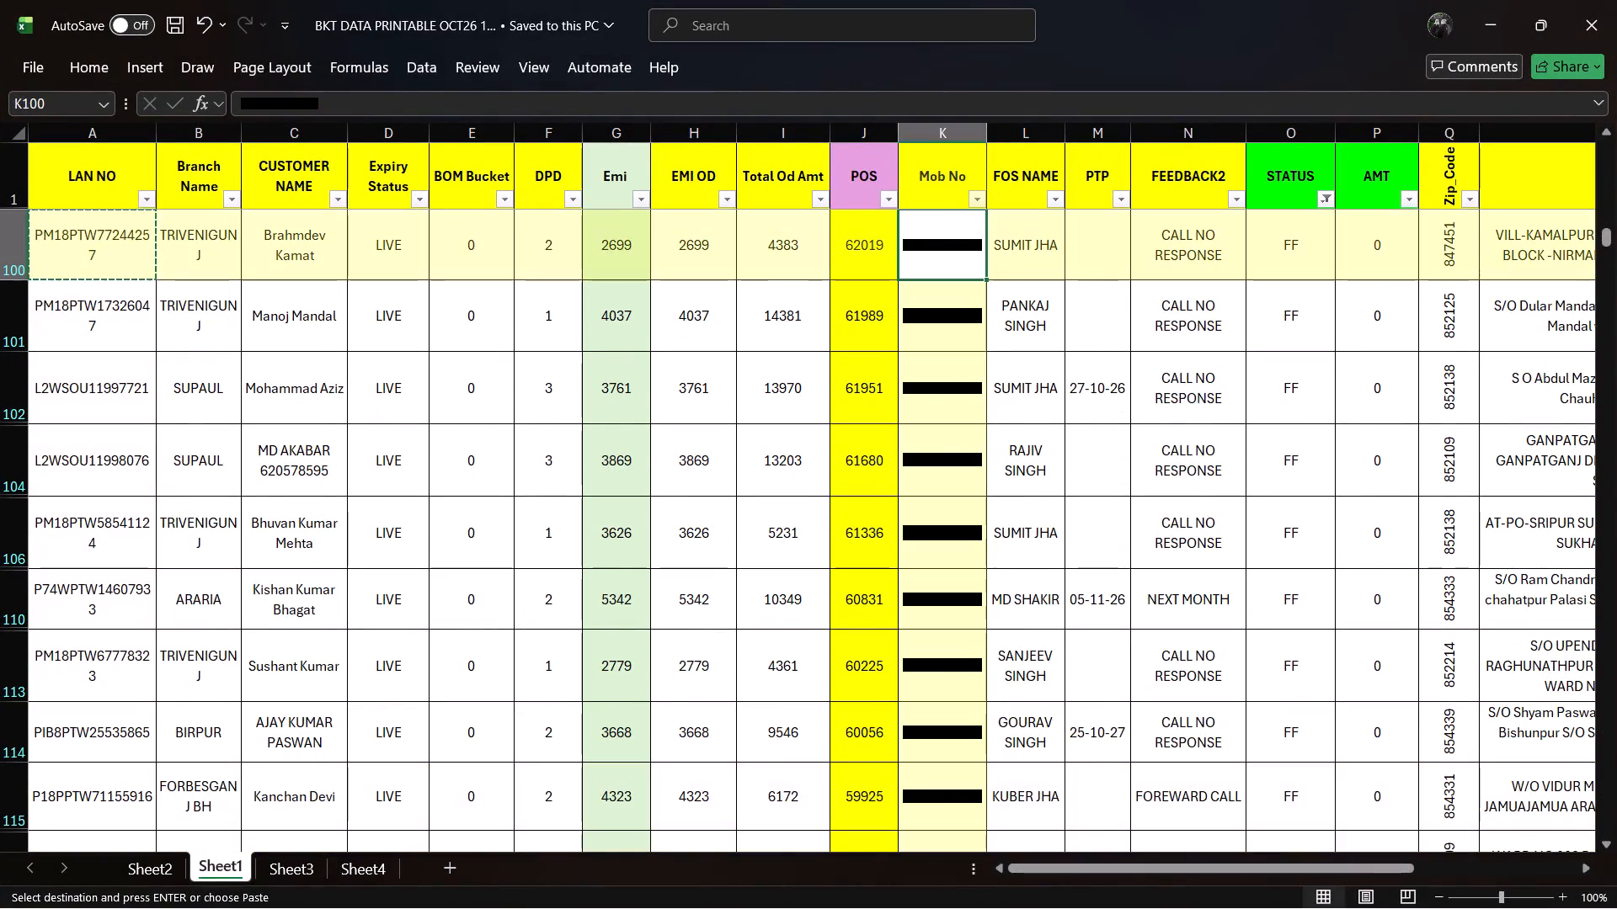
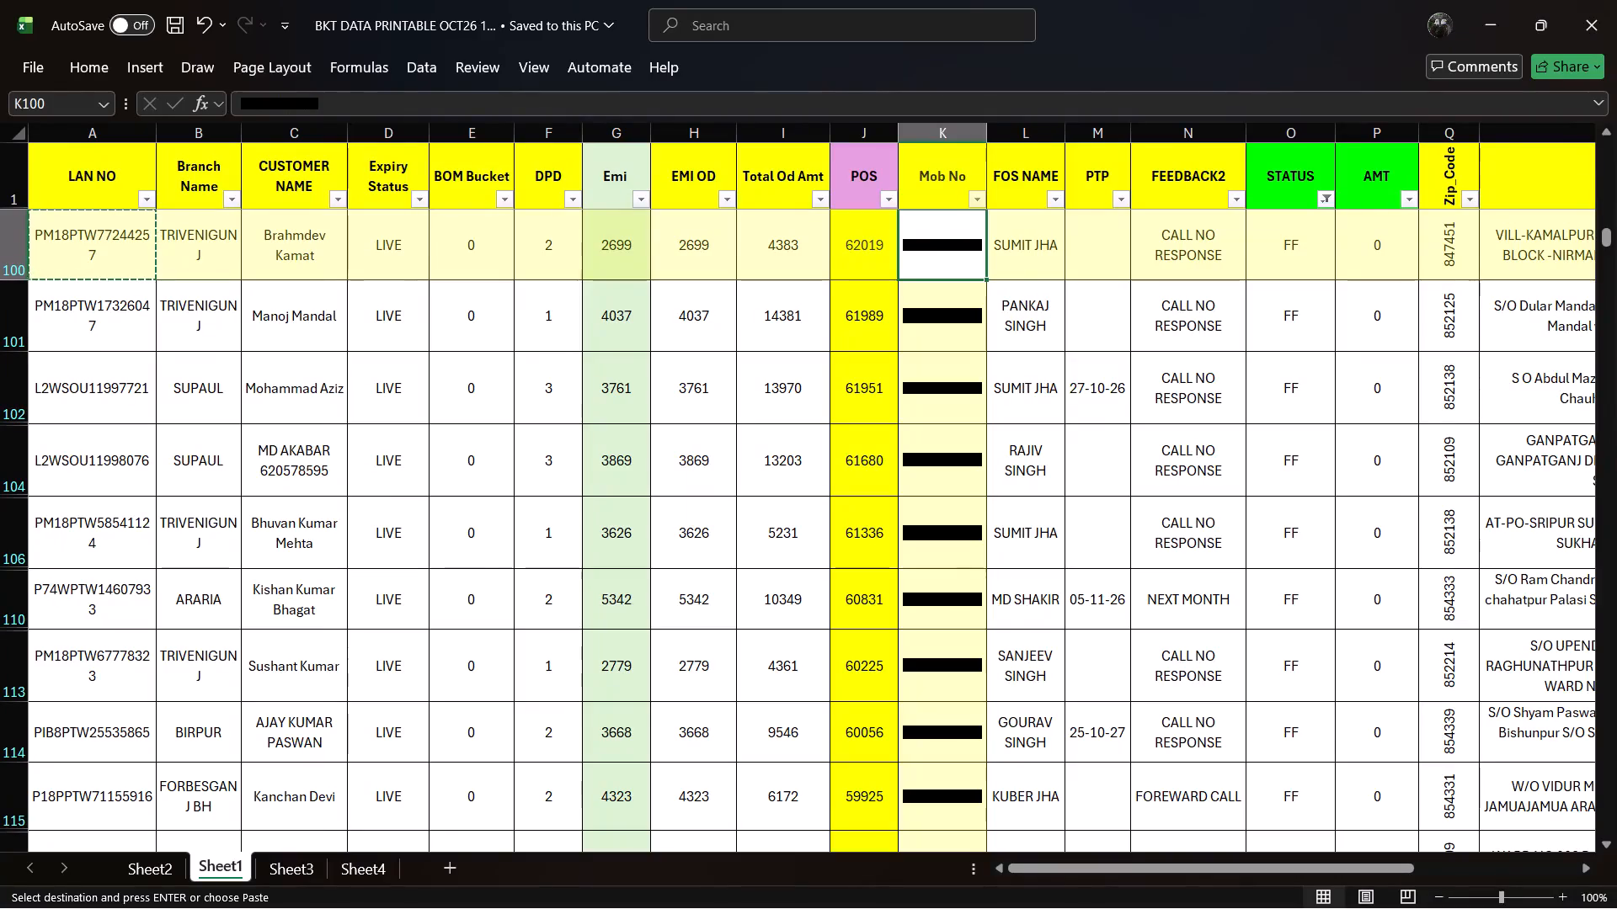
Find the FORBESGANJ record in row 319 by its customer name and set its FEEDBACK2 to PAID.
{"action": "key", "text": "ctrl+f"}
{"action": "key", "text": "BackSpace"}
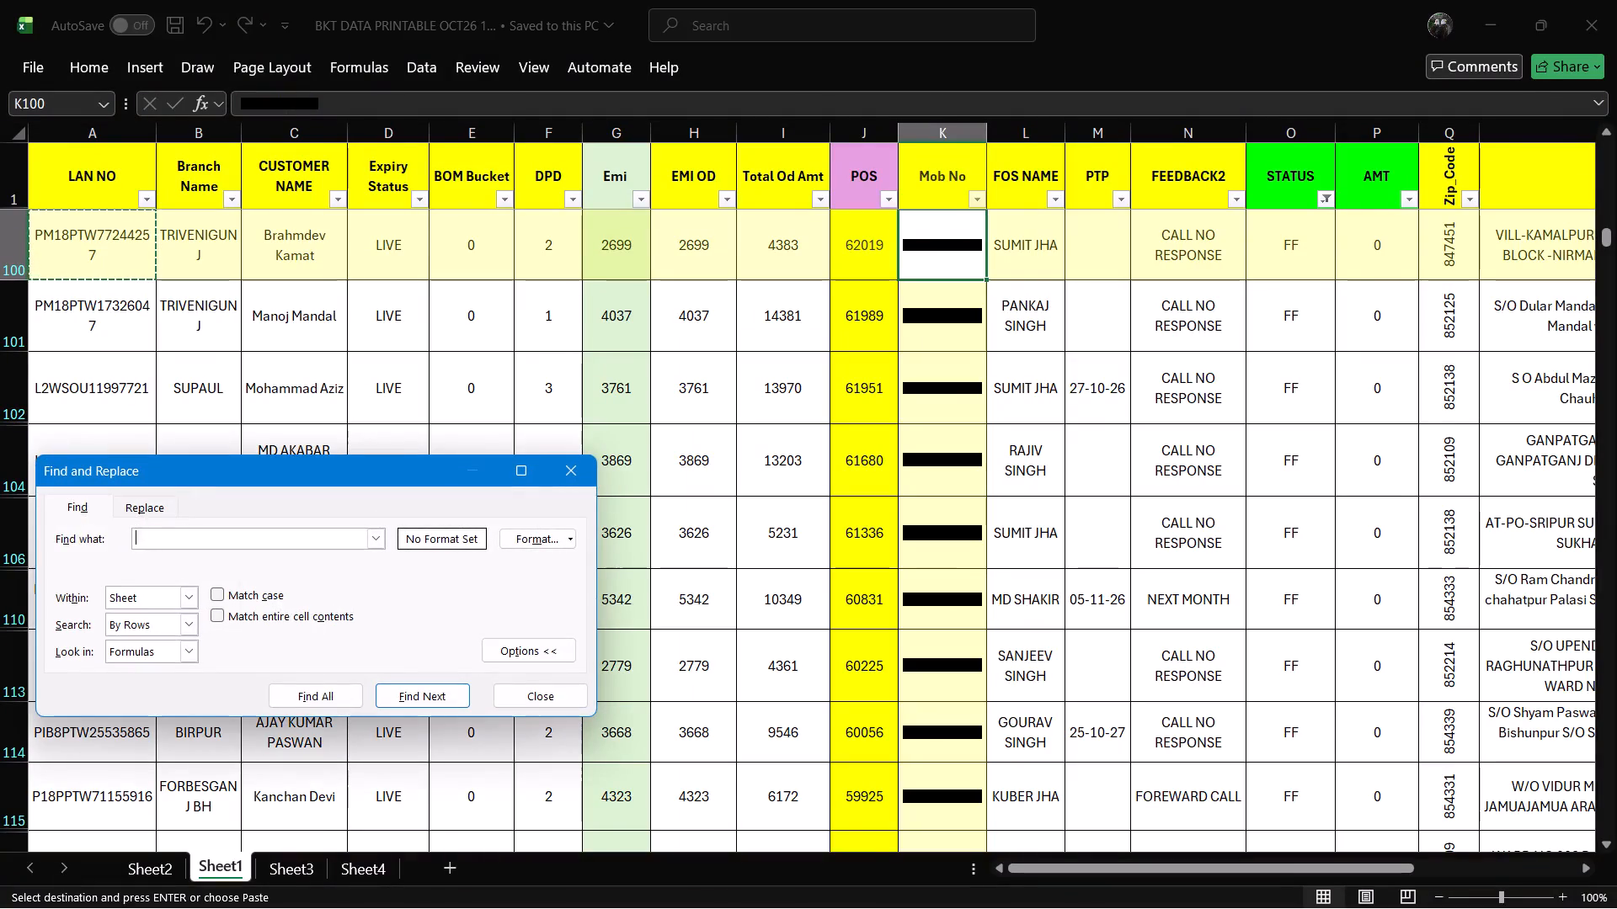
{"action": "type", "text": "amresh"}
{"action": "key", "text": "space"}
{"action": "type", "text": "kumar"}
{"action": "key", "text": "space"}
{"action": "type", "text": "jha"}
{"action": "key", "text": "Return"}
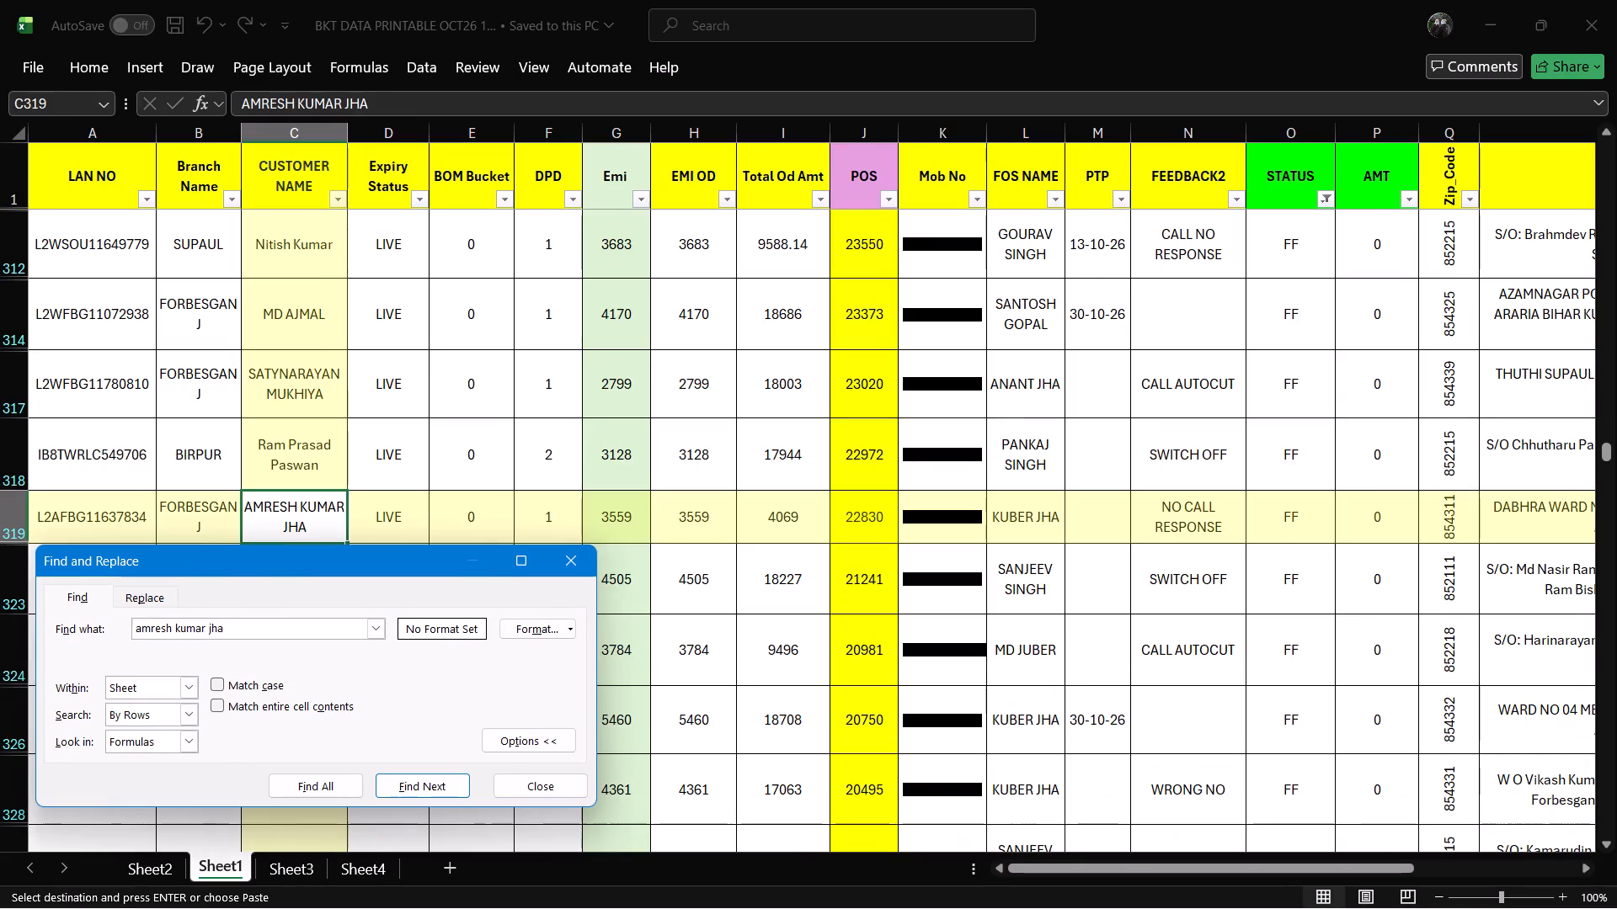
{"action": "left_click", "coordinate": [1193, 528]}
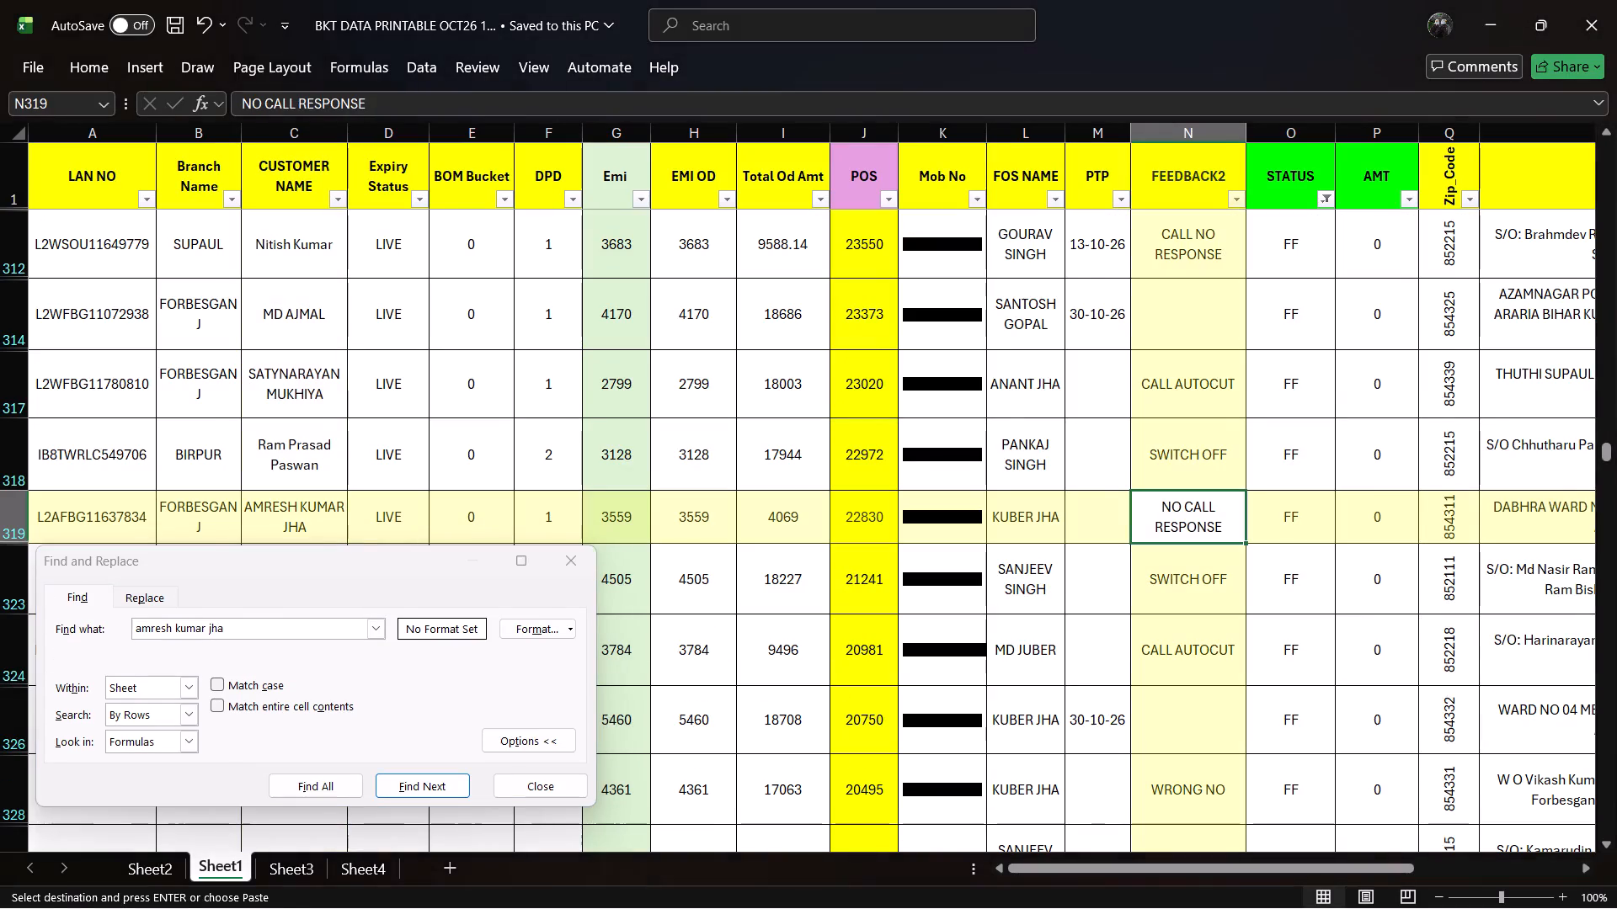
{"action": "key", "text": "BackSpace"}
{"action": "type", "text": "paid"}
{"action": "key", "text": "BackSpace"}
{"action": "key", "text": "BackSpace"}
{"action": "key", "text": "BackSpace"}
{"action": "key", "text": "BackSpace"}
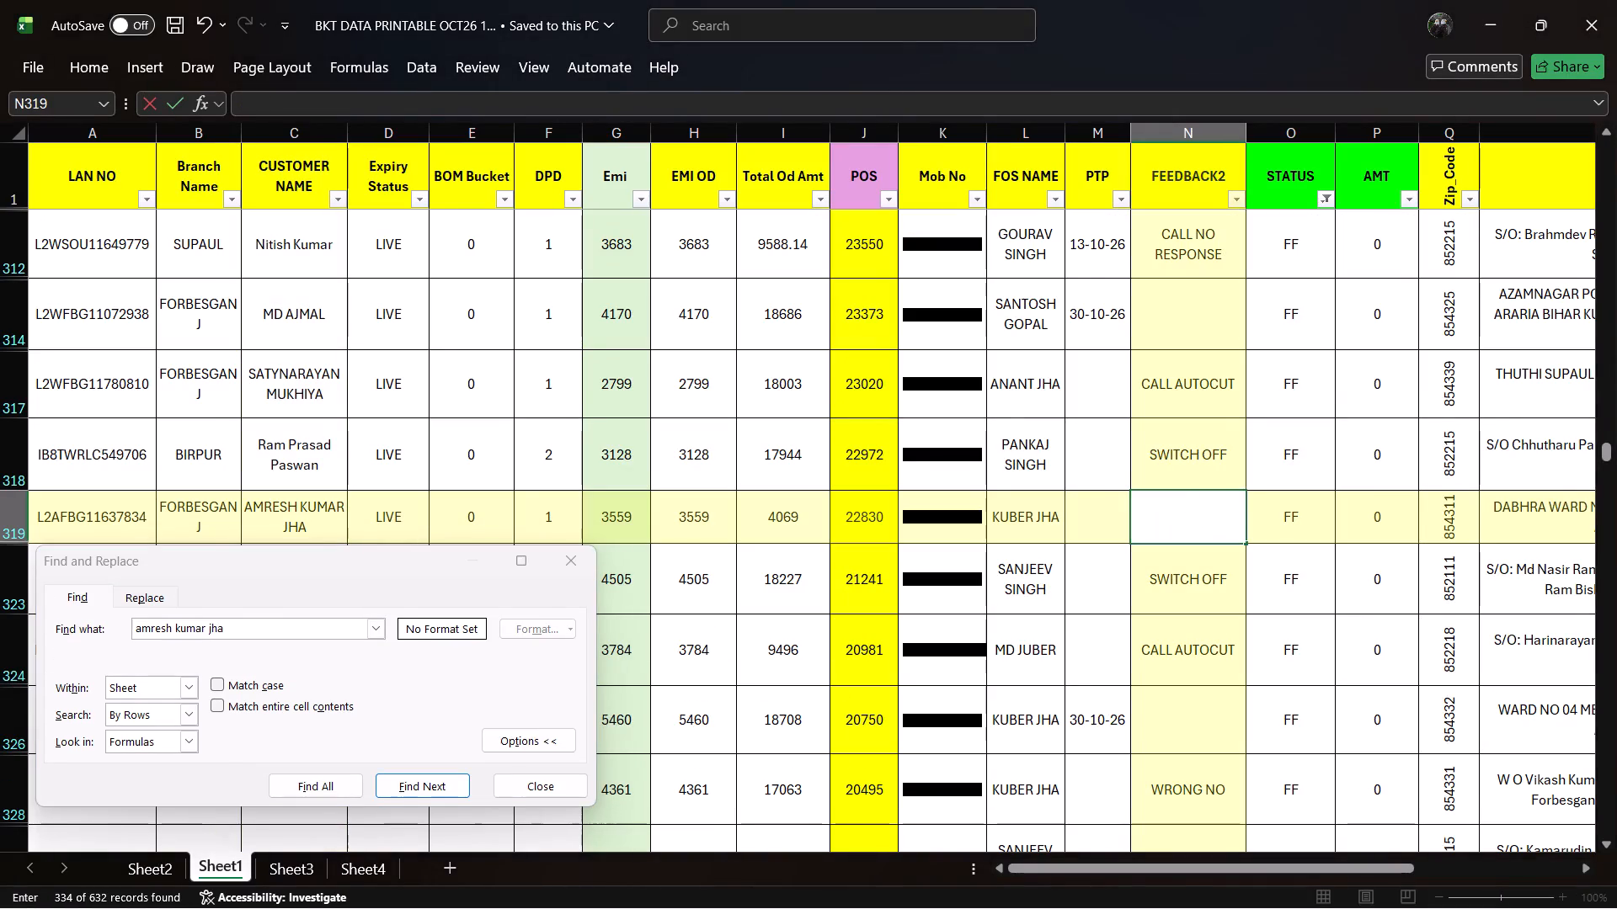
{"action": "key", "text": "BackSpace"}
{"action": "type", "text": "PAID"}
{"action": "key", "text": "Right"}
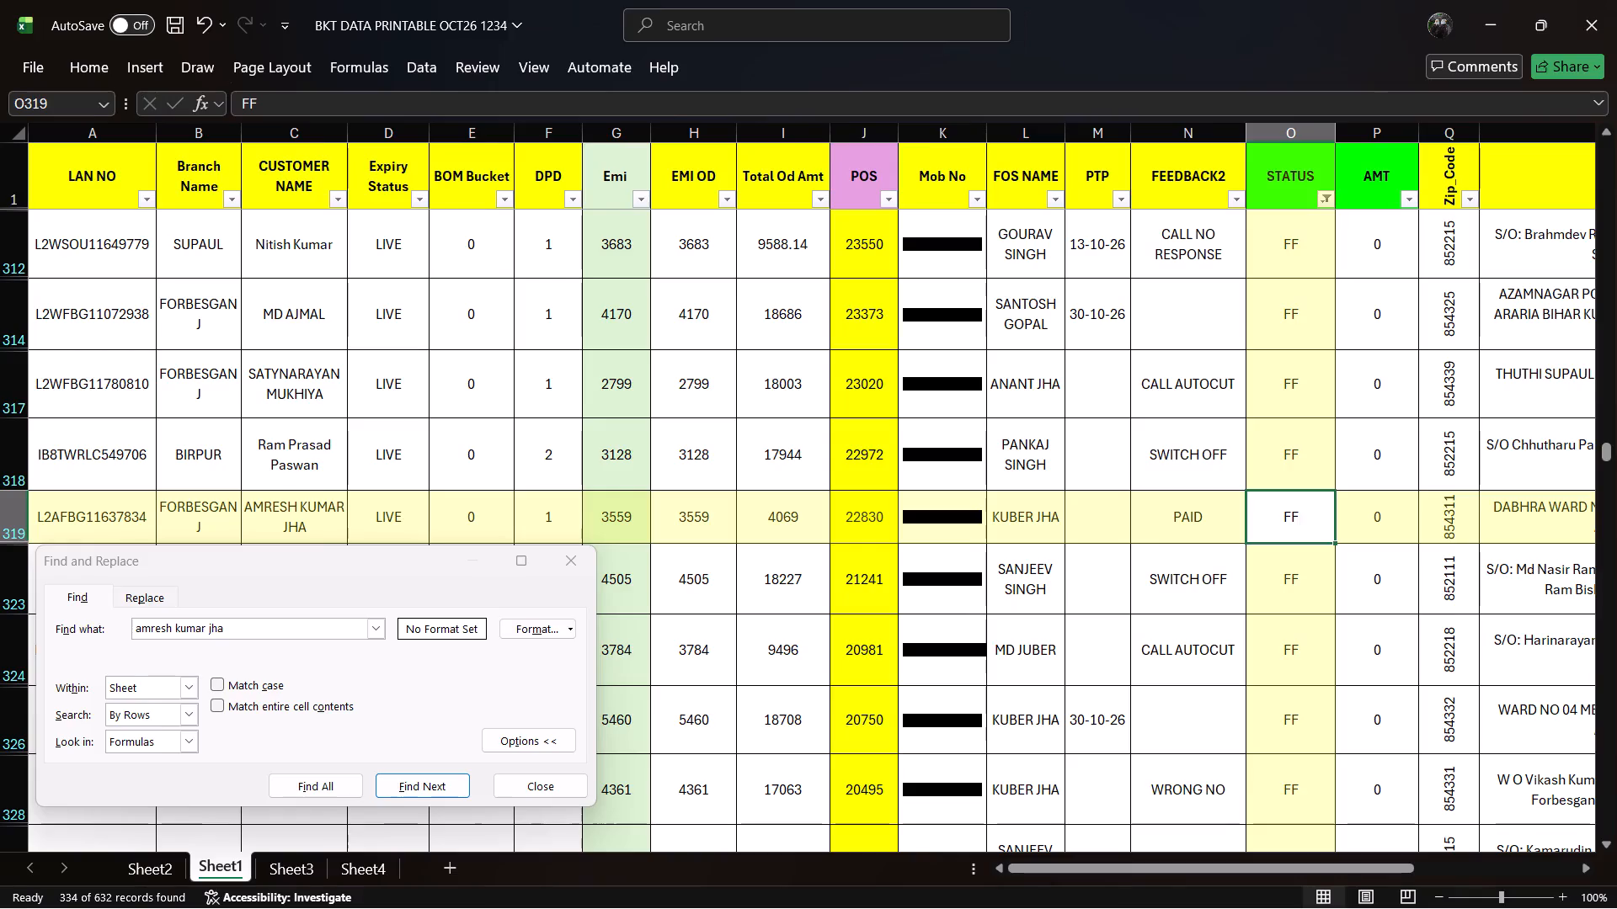
Set the STATUS of the row 319 record to STAB.
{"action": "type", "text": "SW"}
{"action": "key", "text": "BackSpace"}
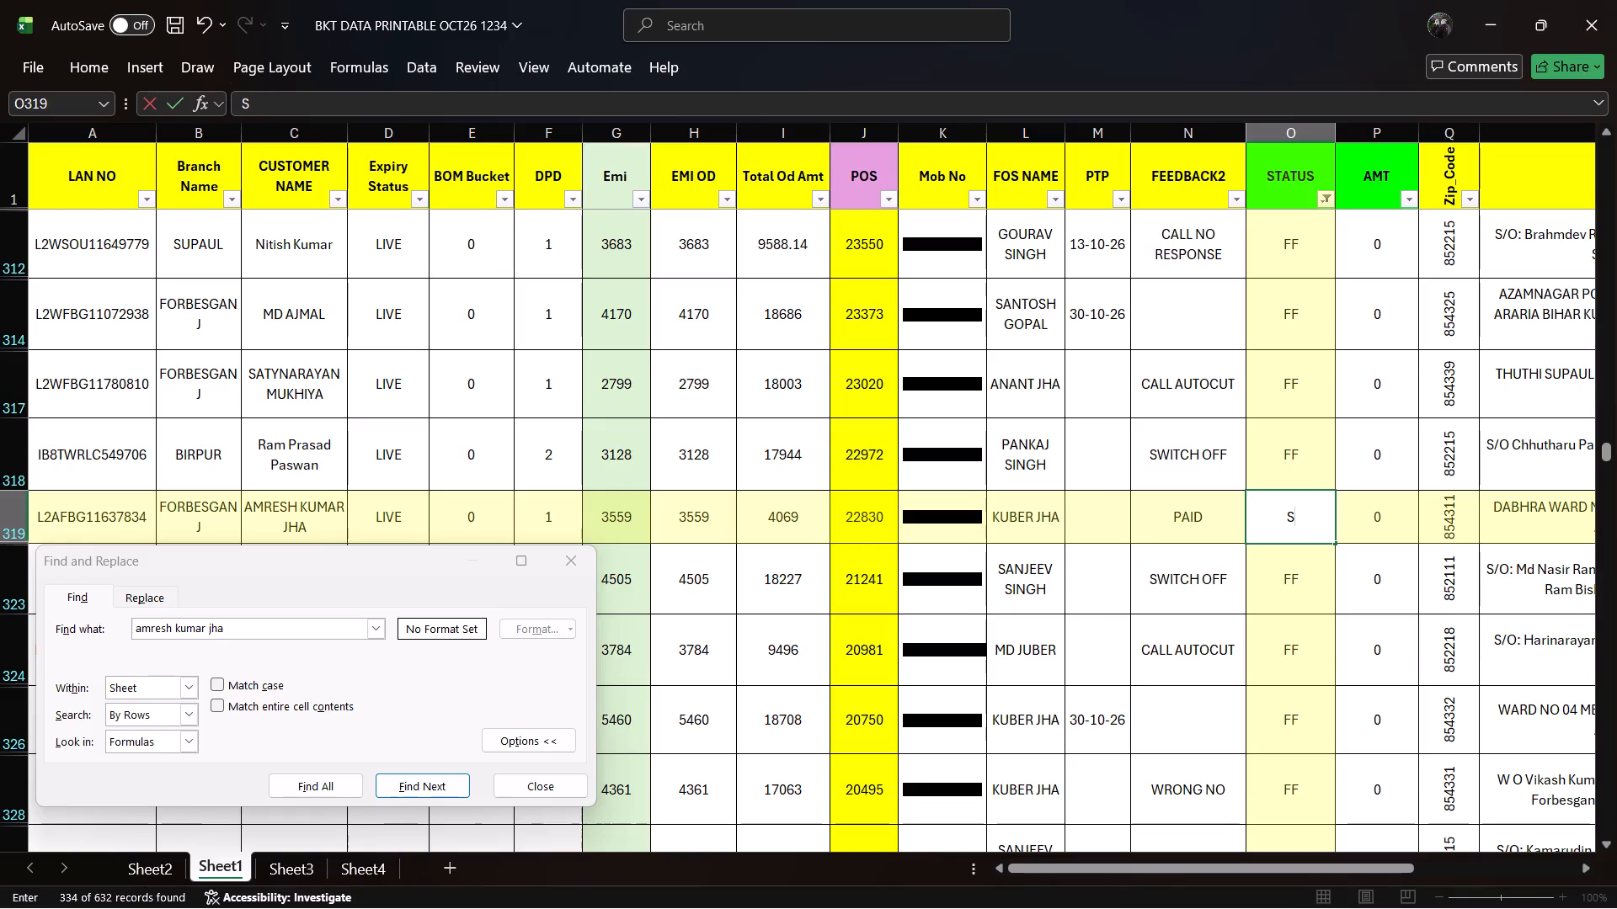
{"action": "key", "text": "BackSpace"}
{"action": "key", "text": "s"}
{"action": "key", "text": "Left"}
Copy the row 319 record's Emi value of 3559 into its AMT cell and save the workbook.
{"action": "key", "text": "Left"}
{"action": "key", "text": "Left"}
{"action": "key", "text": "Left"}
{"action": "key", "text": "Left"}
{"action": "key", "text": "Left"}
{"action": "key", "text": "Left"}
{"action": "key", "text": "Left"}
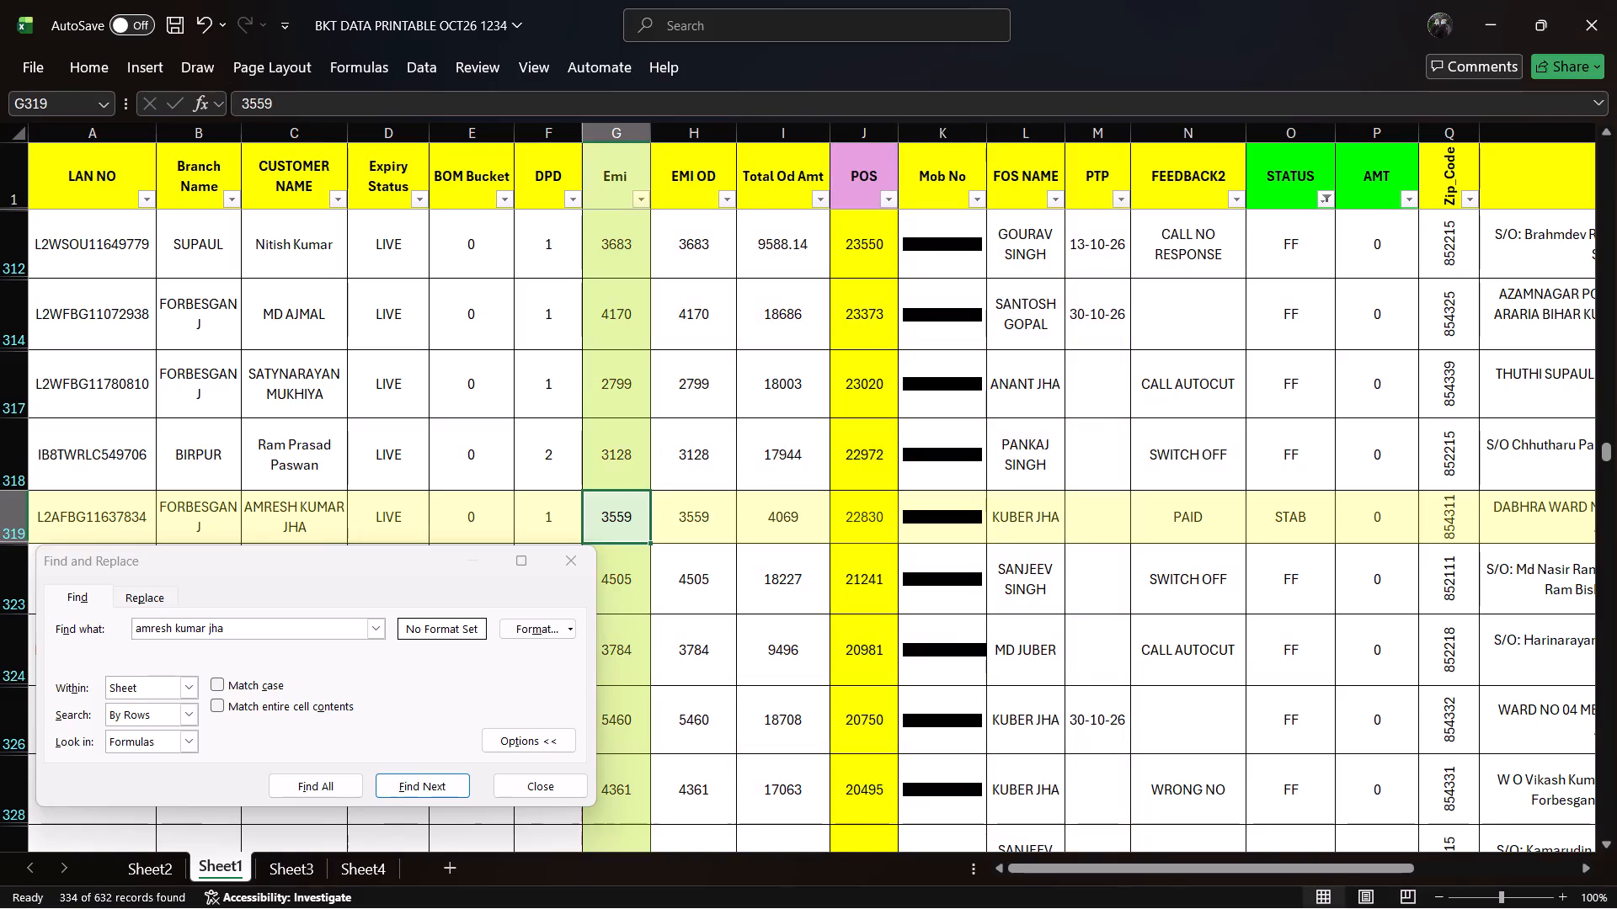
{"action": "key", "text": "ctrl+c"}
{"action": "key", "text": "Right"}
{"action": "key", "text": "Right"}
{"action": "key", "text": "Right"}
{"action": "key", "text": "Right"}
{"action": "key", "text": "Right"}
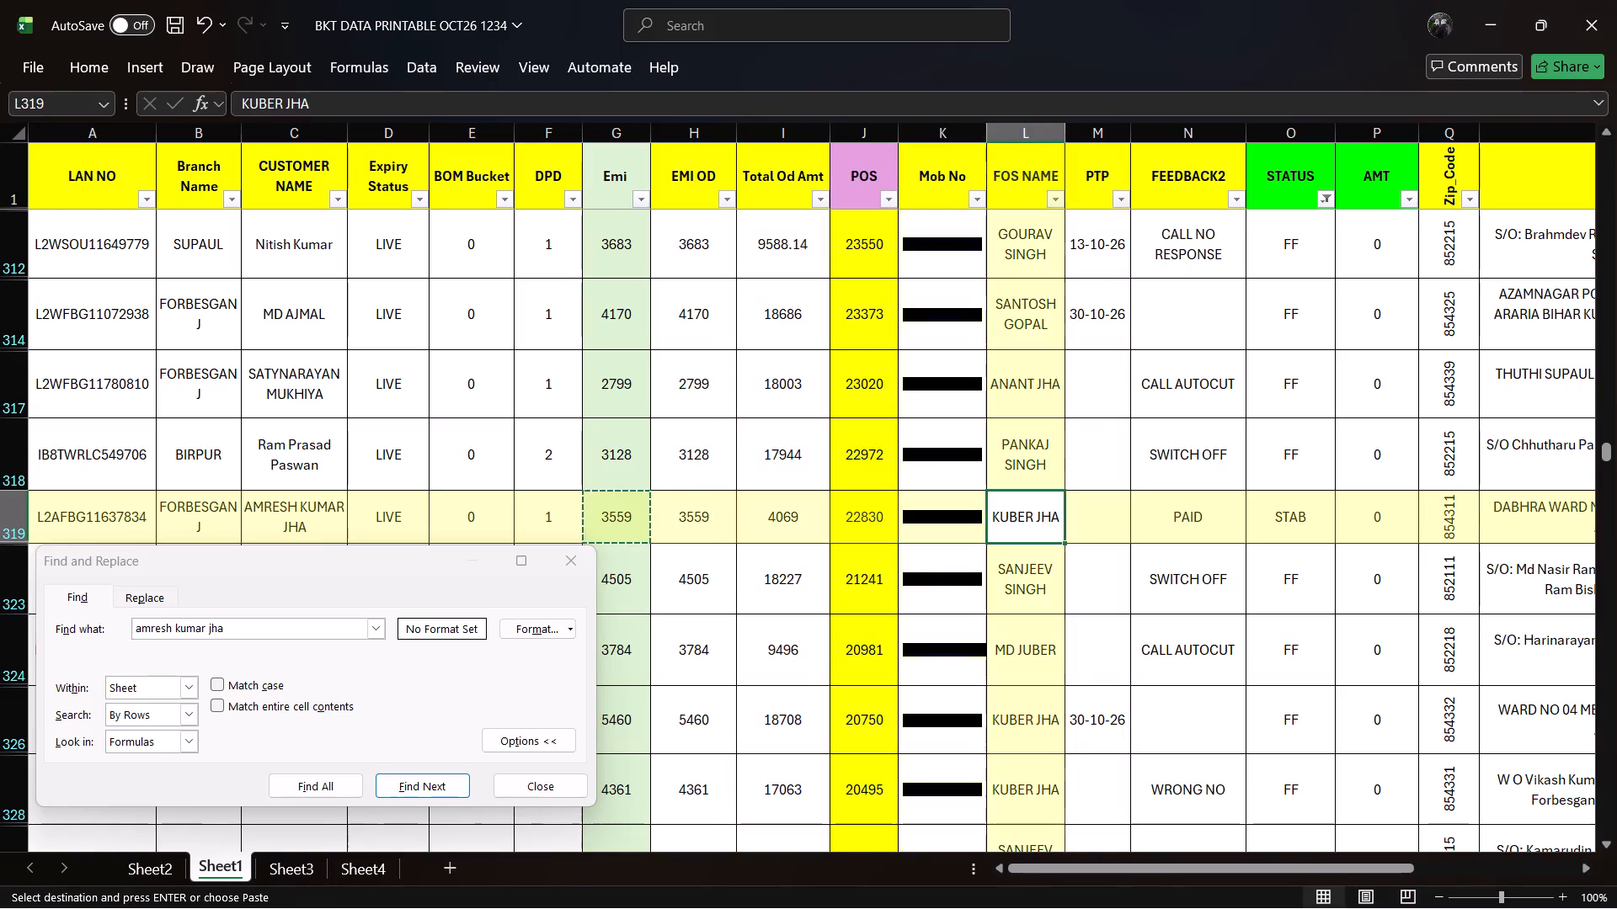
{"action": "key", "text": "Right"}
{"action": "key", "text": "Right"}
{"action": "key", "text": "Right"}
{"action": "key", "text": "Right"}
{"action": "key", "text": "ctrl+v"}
{"action": "left_click", "coordinate": [1193, 528], "text": "ctrl"}
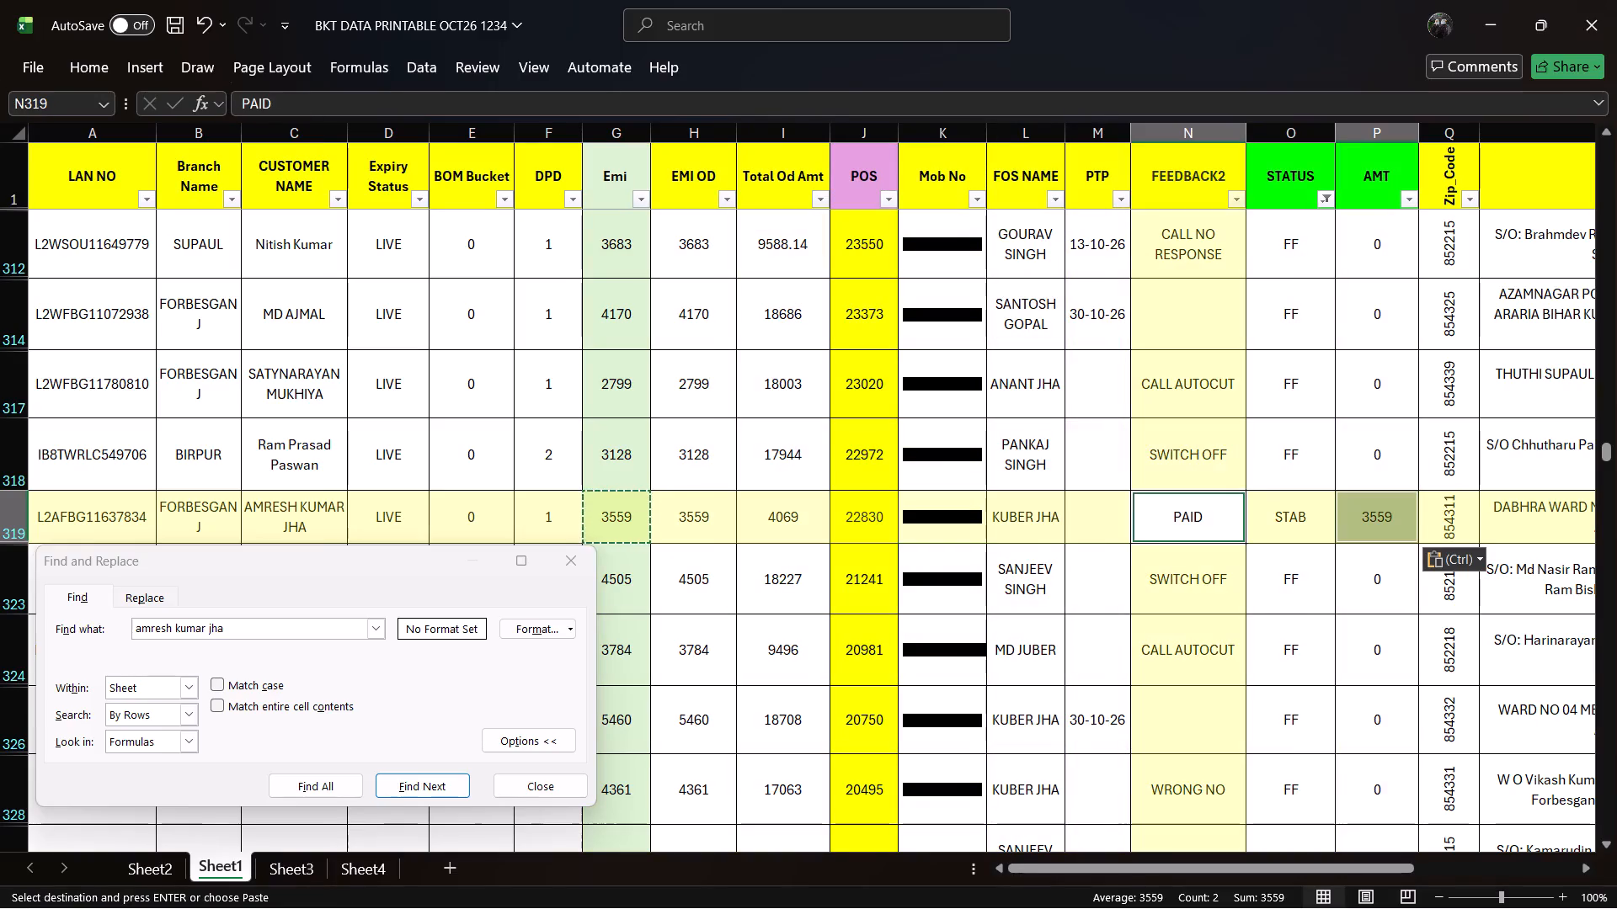
{"action": "key", "text": "ctrl+s"}
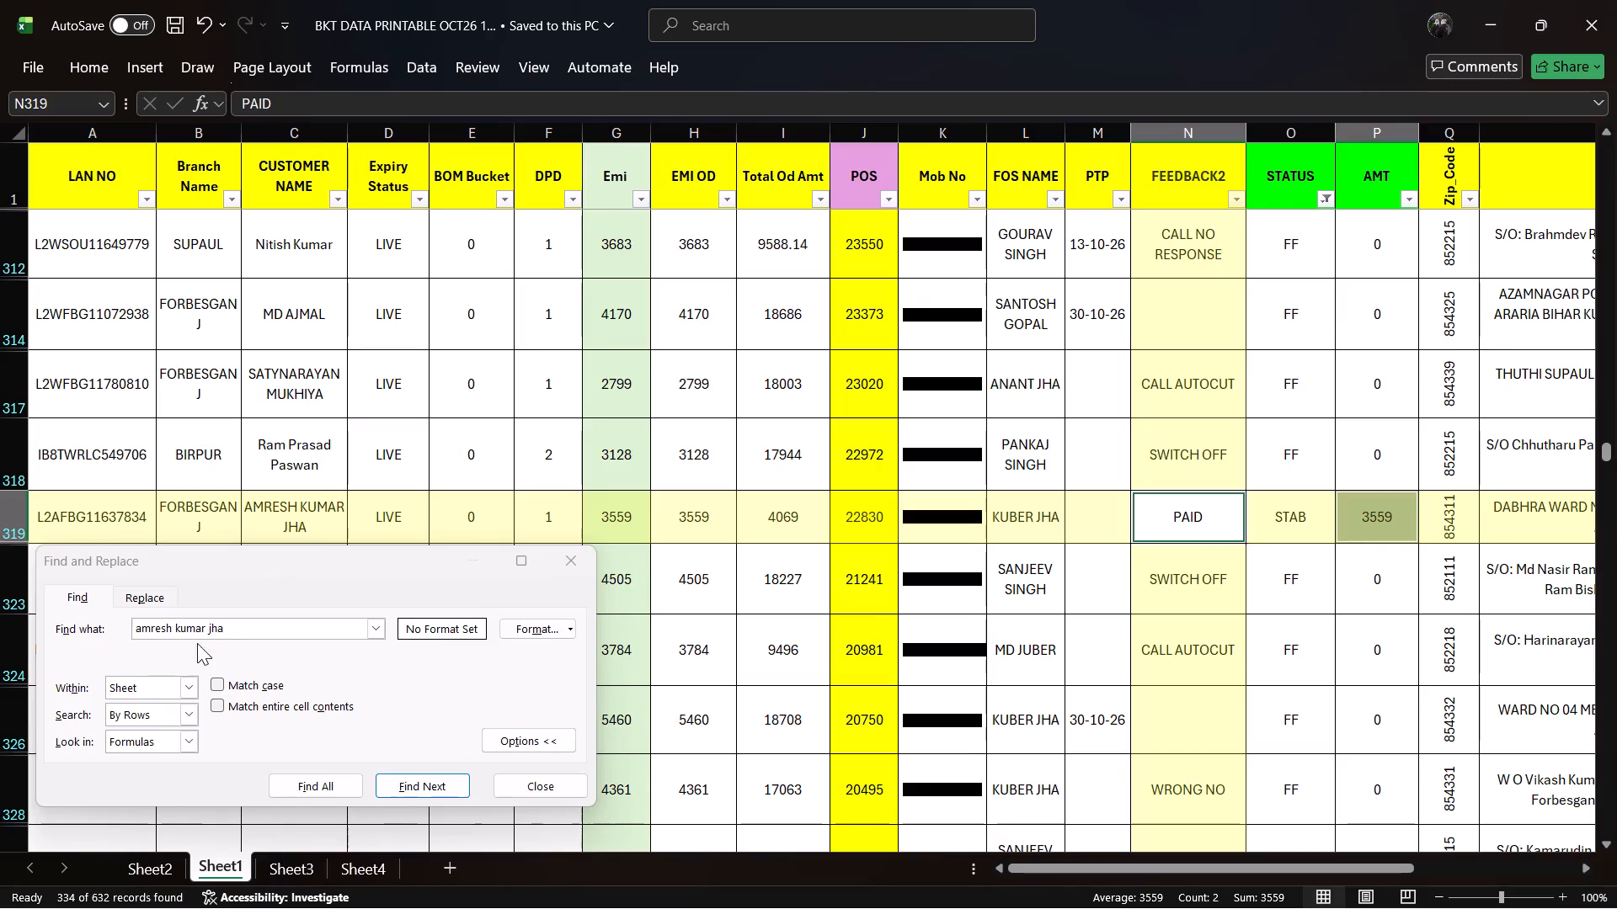
Search Sheet1 for all matches of the next paid customer's full name, the one starting with BECH.
{"action": "double_click", "coordinate": [223, 632]}
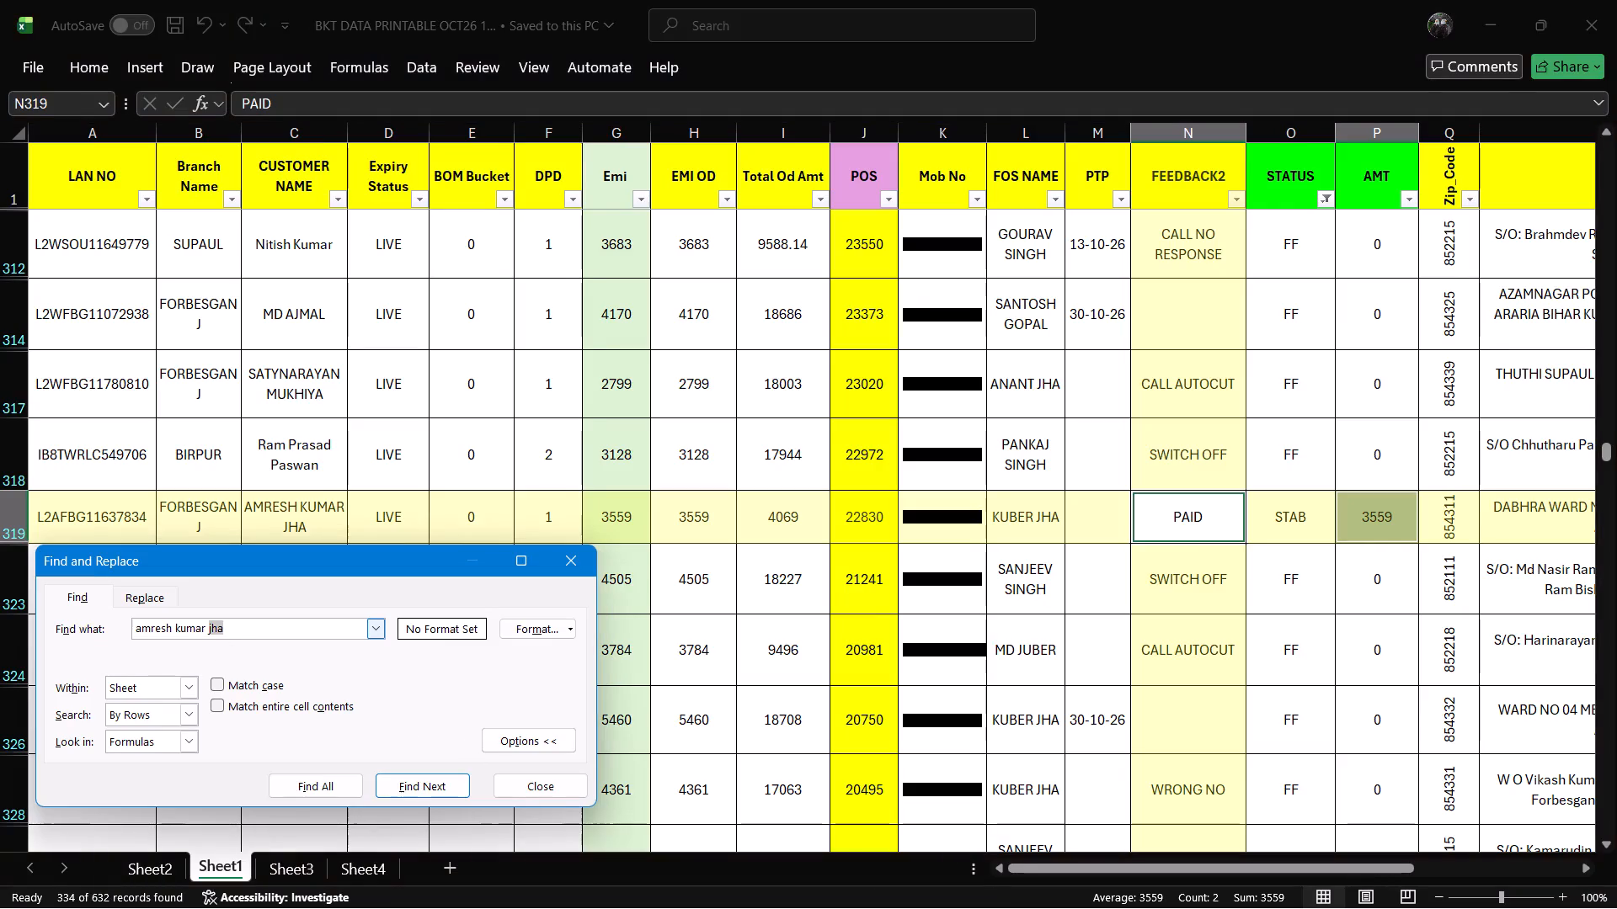
{"action": "key", "text": "BackSpace"}
{"action": "key", "text": "BackSpace"}
{"action": "key", "text": "BackSpace"}
{"action": "key", "text": "BackSpace"}
{"action": "key", "text": "BackSpace"}
{"action": "key", "text": "BackSpace"}
{"action": "key", "text": "BackSpace"}
{"action": "key", "text": "BackSpace"}
{"action": "key", "text": "BackSpace"}
{"action": "key", "text": "BackSpace"}
{"action": "key", "text": "BackSpace"}
{"action": "key", "text": "BackSpace"}
{"action": "key", "text": "BackSpace"}
{"action": "key", "text": "BackSpace"}
{"action": "key", "text": "BackSpace"}
{"action": "key", "text": "BackSpace"}
{"action": "key", "text": "BackSpace"}
{"action": "key", "text": "BackSpace"}
{"action": "key", "text": "BackSpace"}
{"action": "key", "text": "BackSpace"}
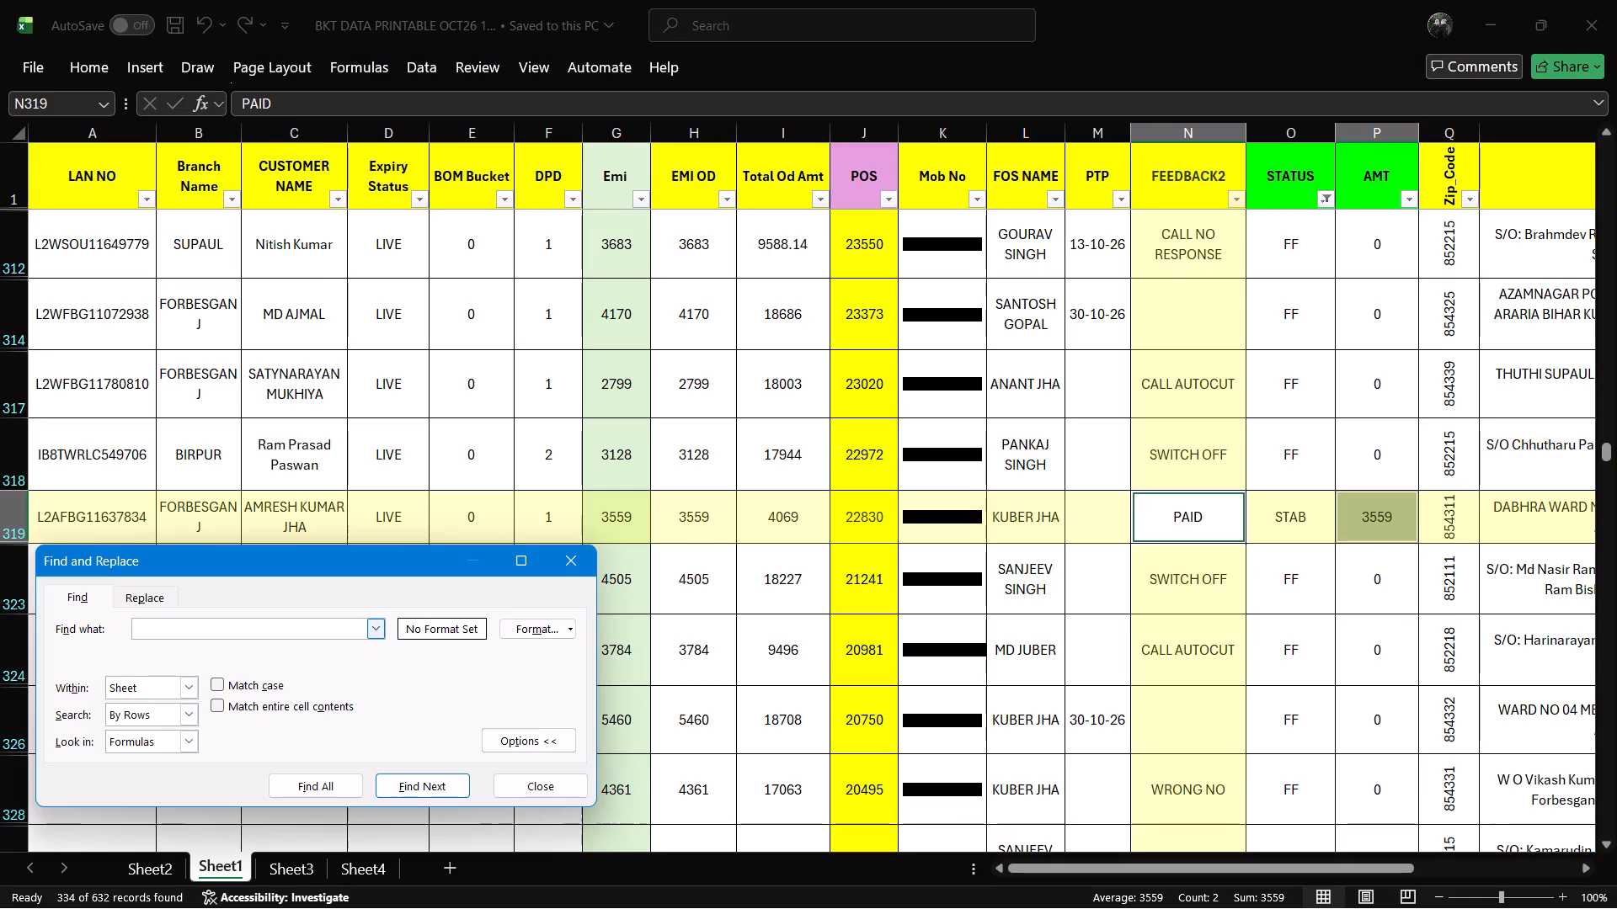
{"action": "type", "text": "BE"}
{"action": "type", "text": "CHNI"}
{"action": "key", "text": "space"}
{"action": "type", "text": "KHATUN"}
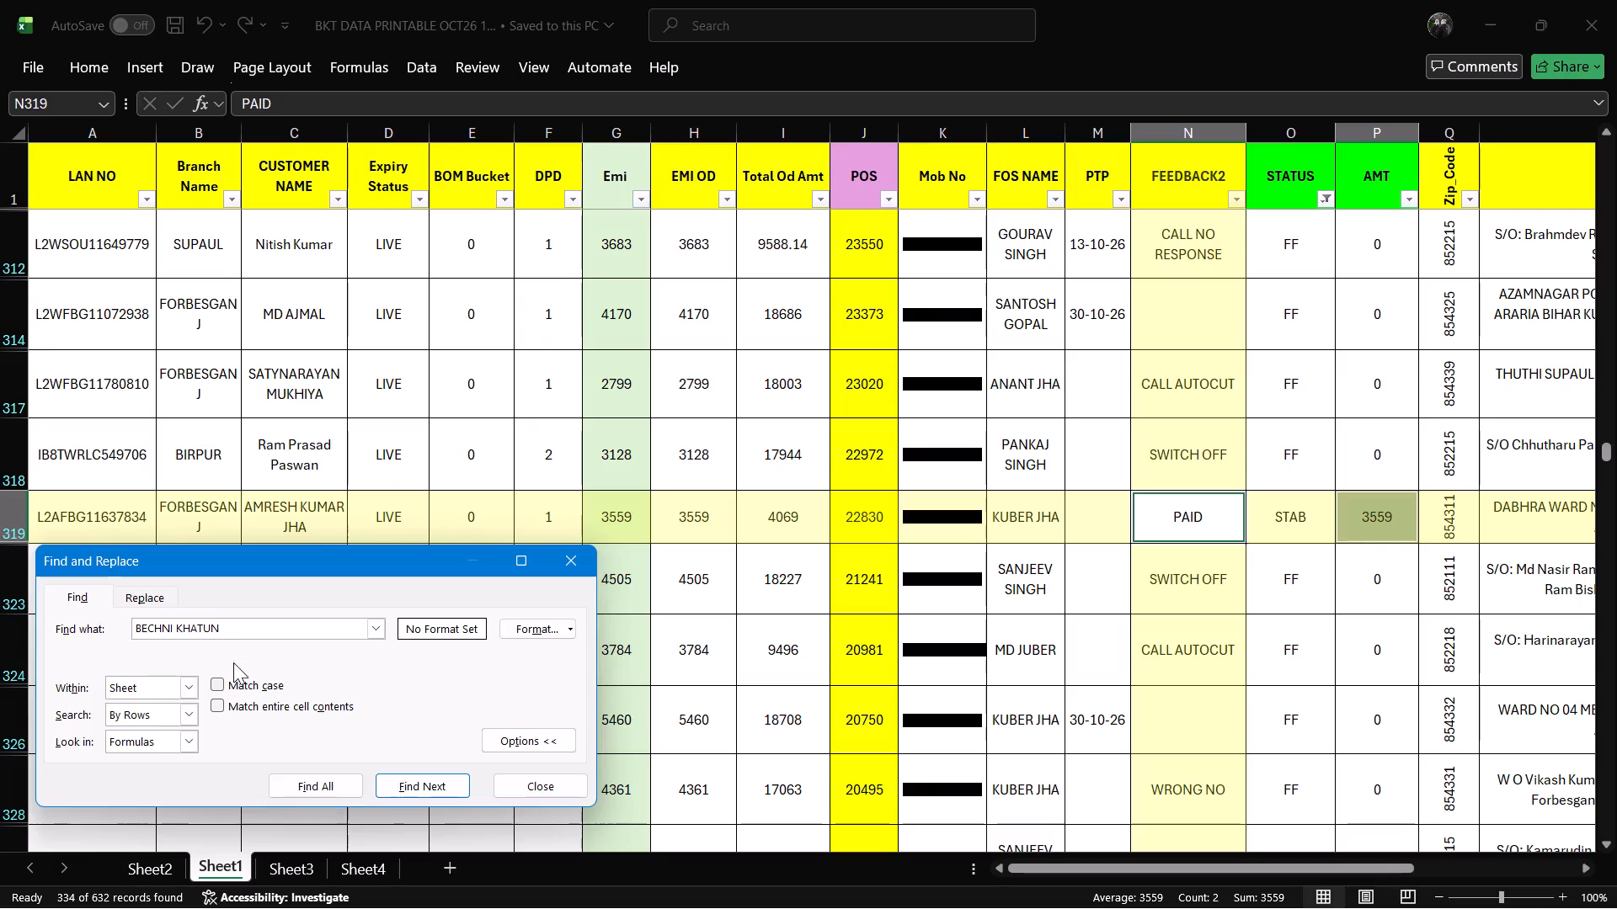
{"action": "left_click", "coordinate": [316, 787]}
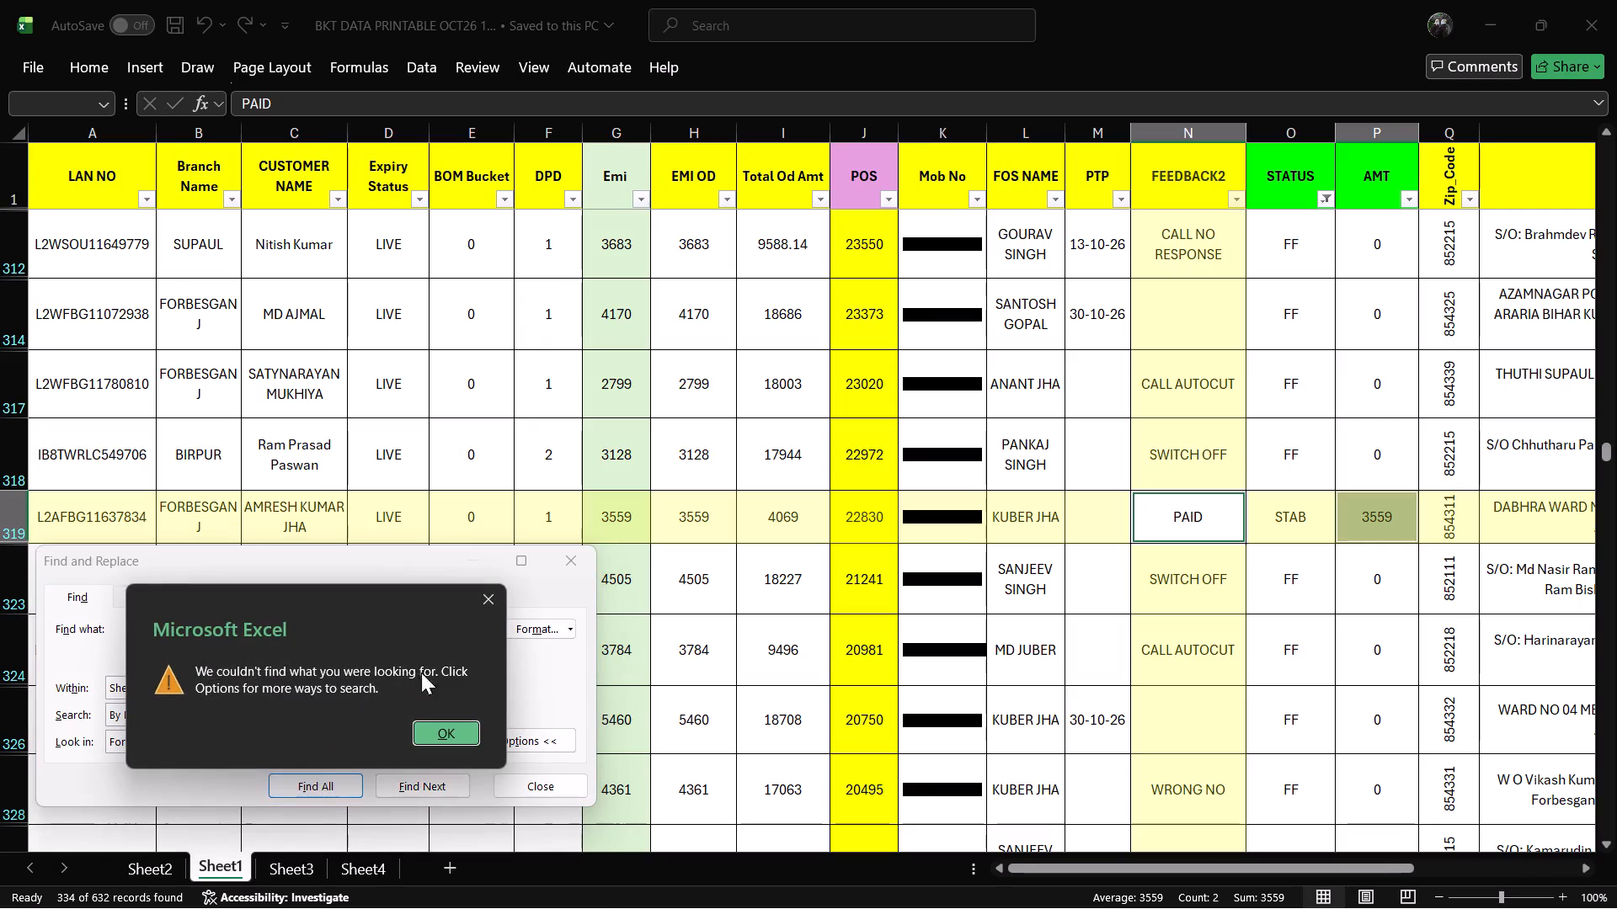
{"action": "left_click", "coordinate": [487, 608]}
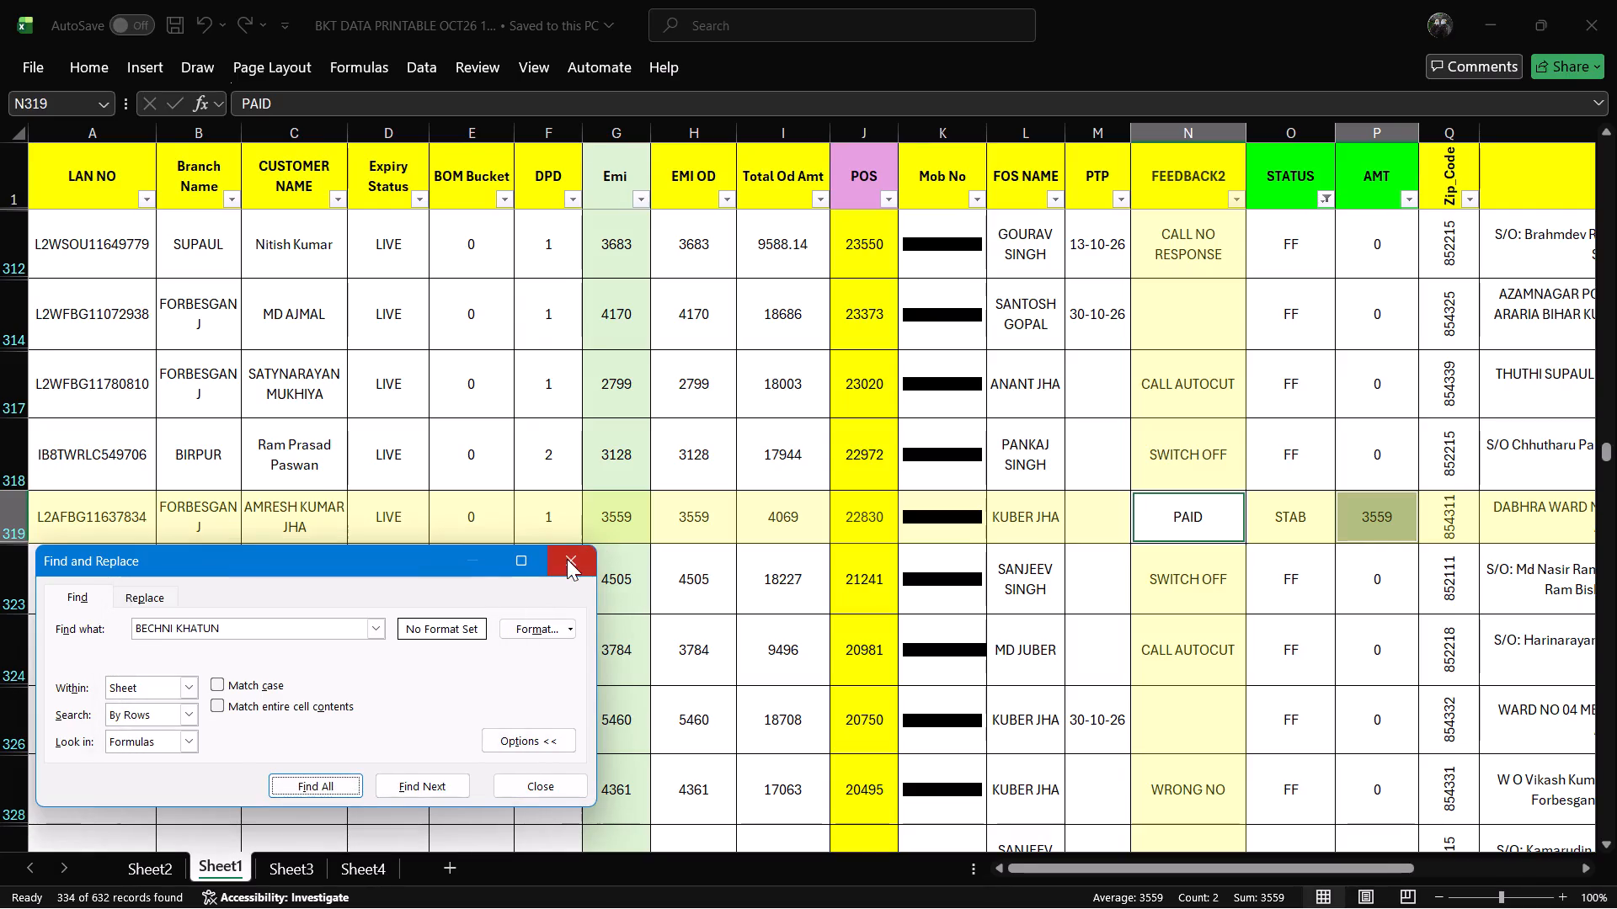
Reopen the search, repeat it for the same customer name across the sheet, and close it.
{"action": "left_click", "coordinate": [567, 559]}
{"action": "key", "text": "ctrl+f"}
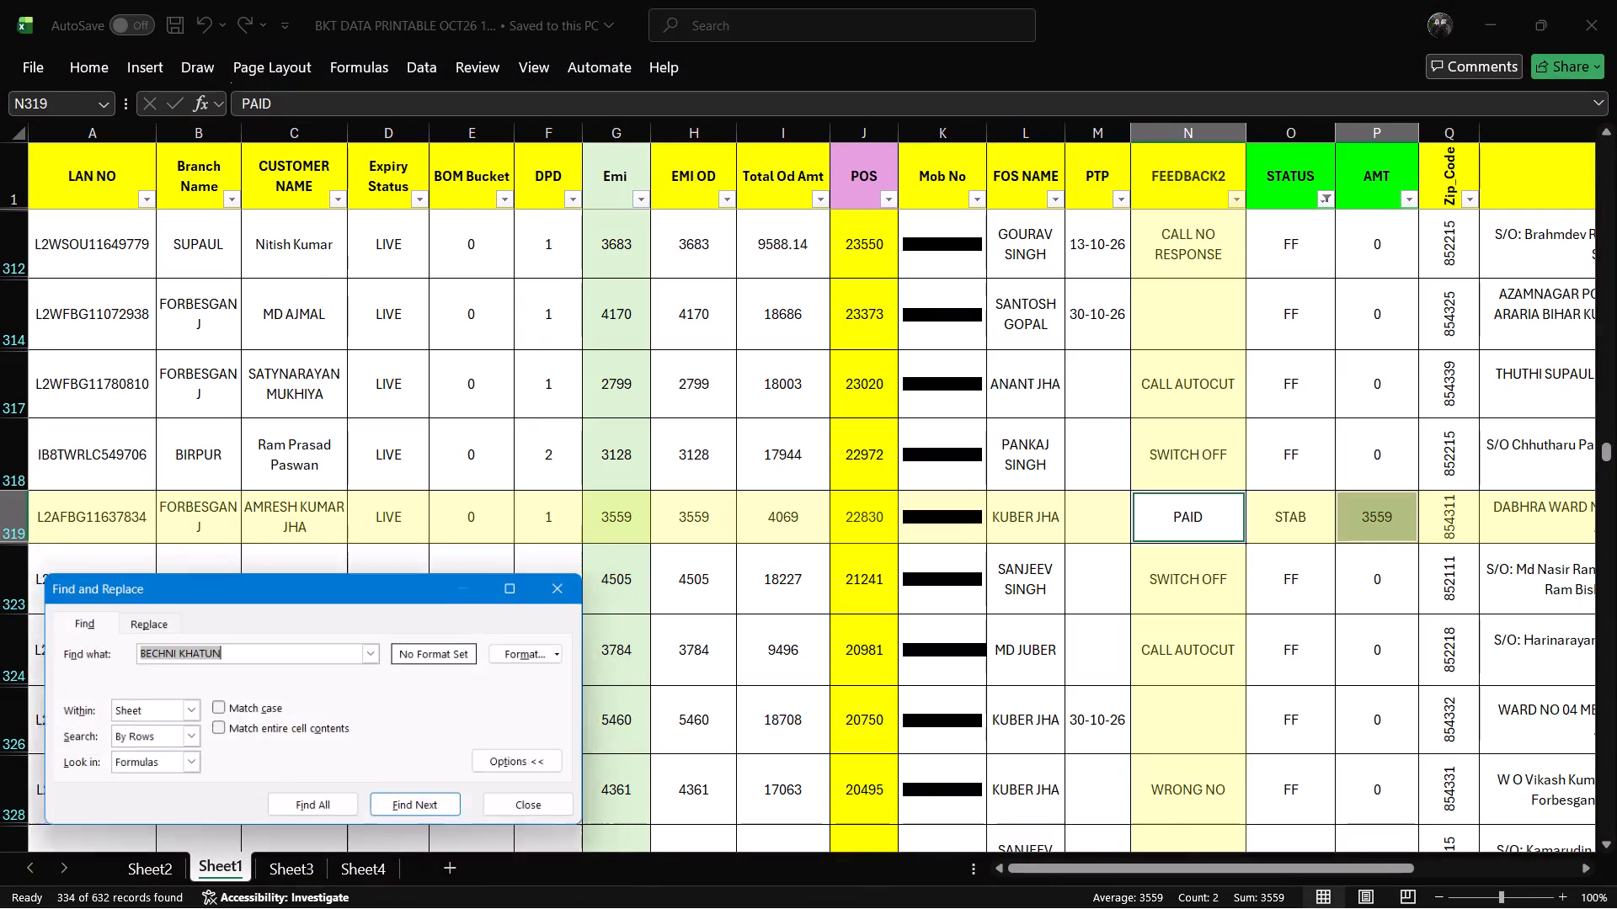
{"action": "left_click", "coordinate": [310, 809]}
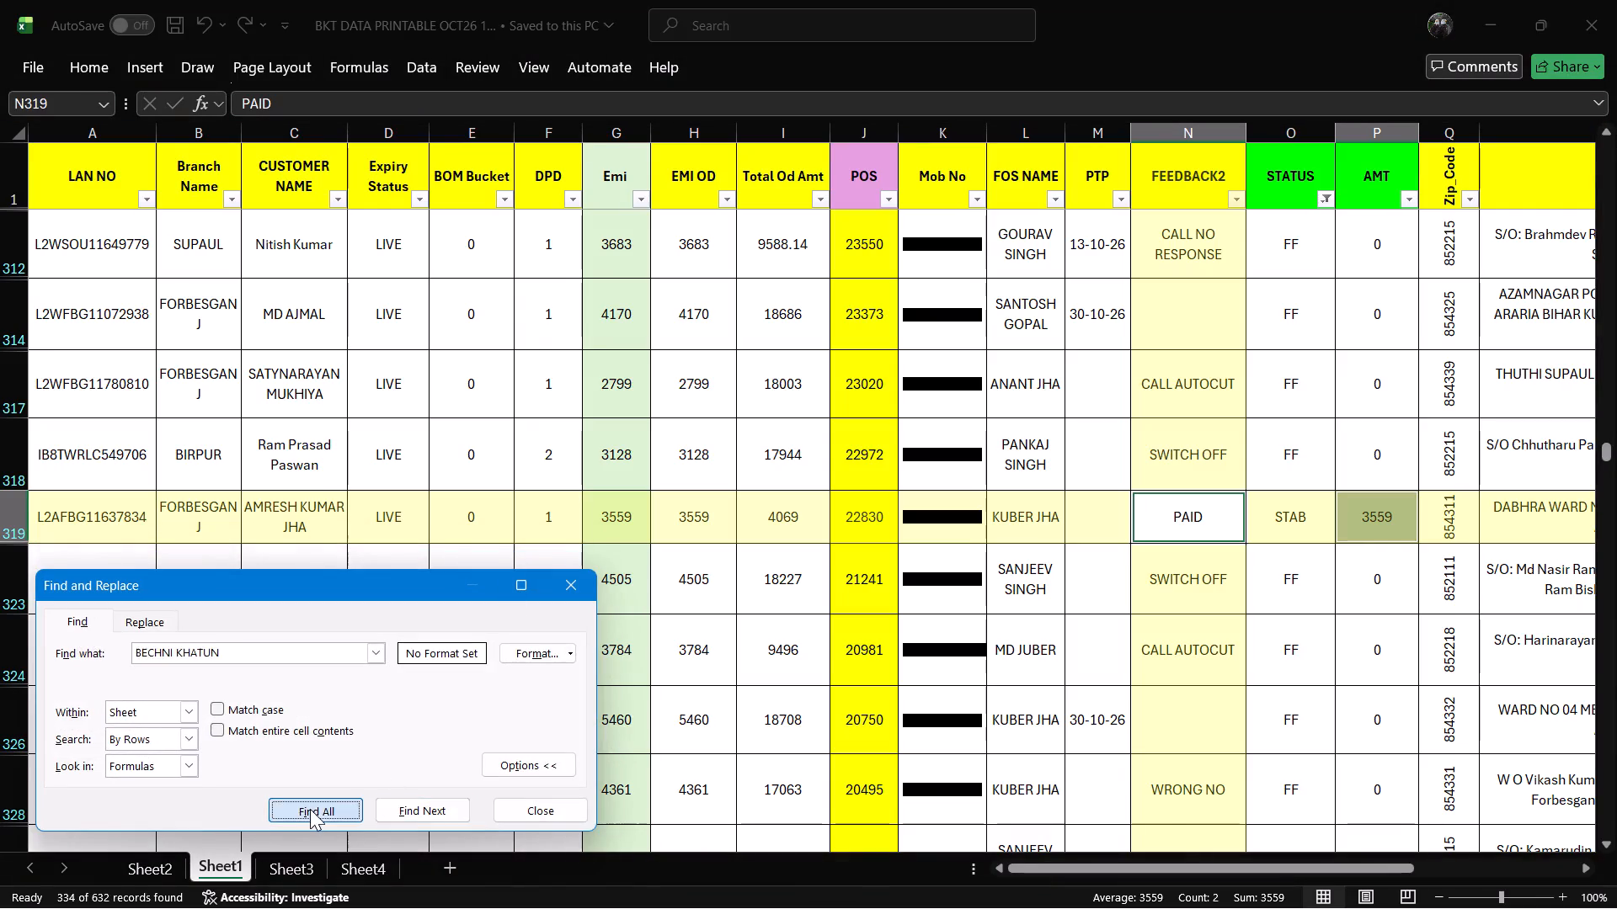
{"action": "left_click", "coordinate": [498, 614]}
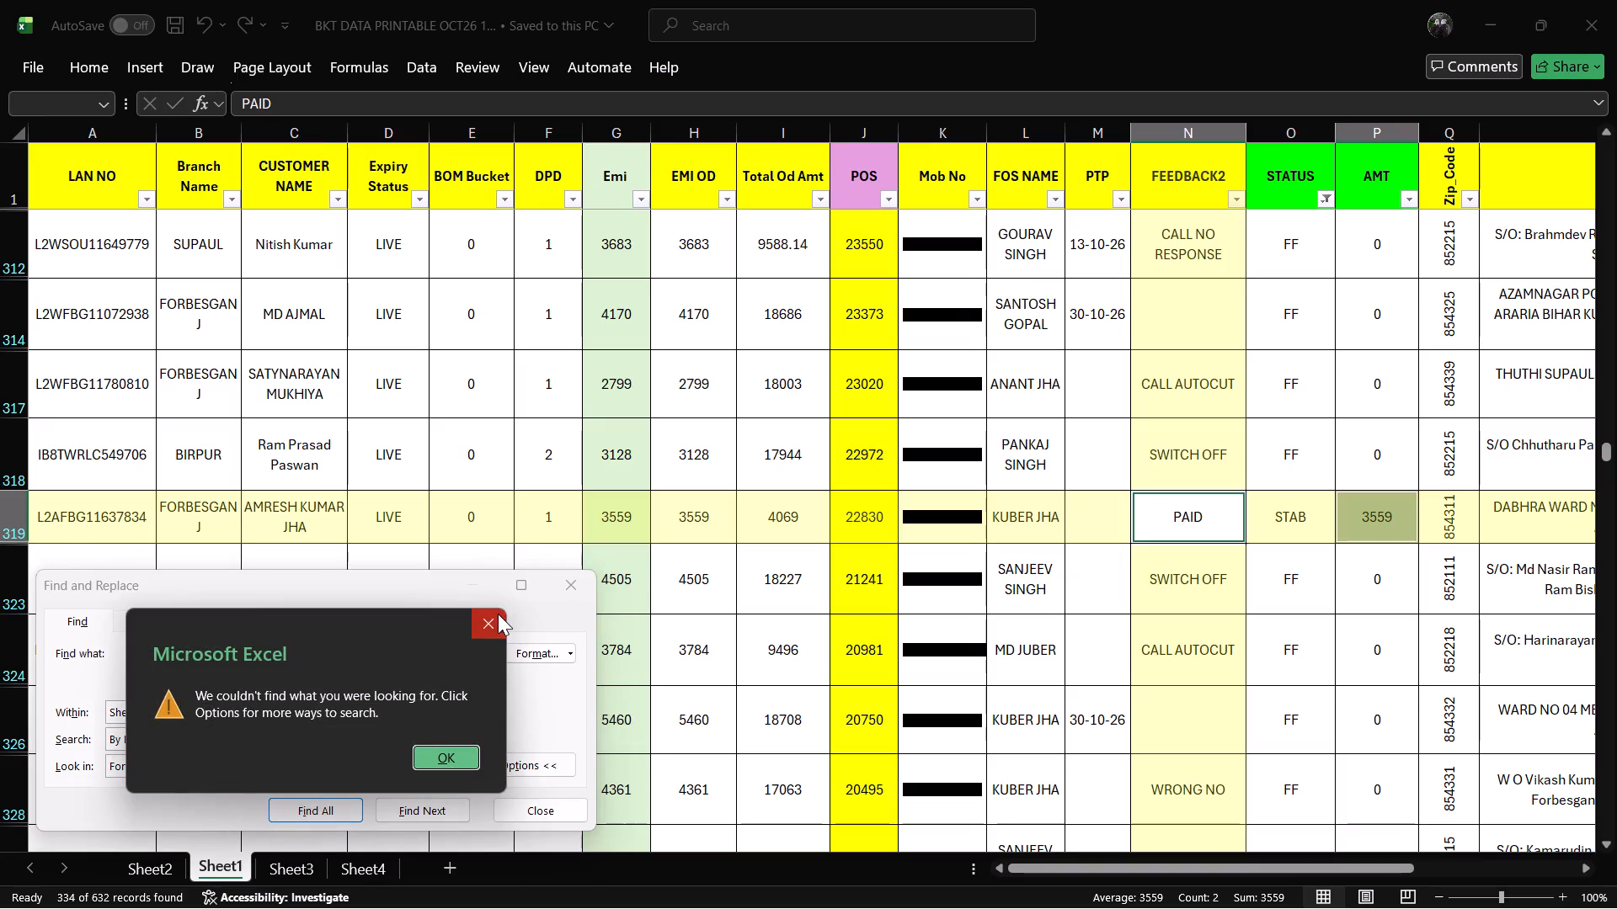
{"action": "left_click", "coordinate": [560, 582]}
{"action": "left_click_drag", "start_coordinate": [560, 582], "coordinate": [423, 383]}
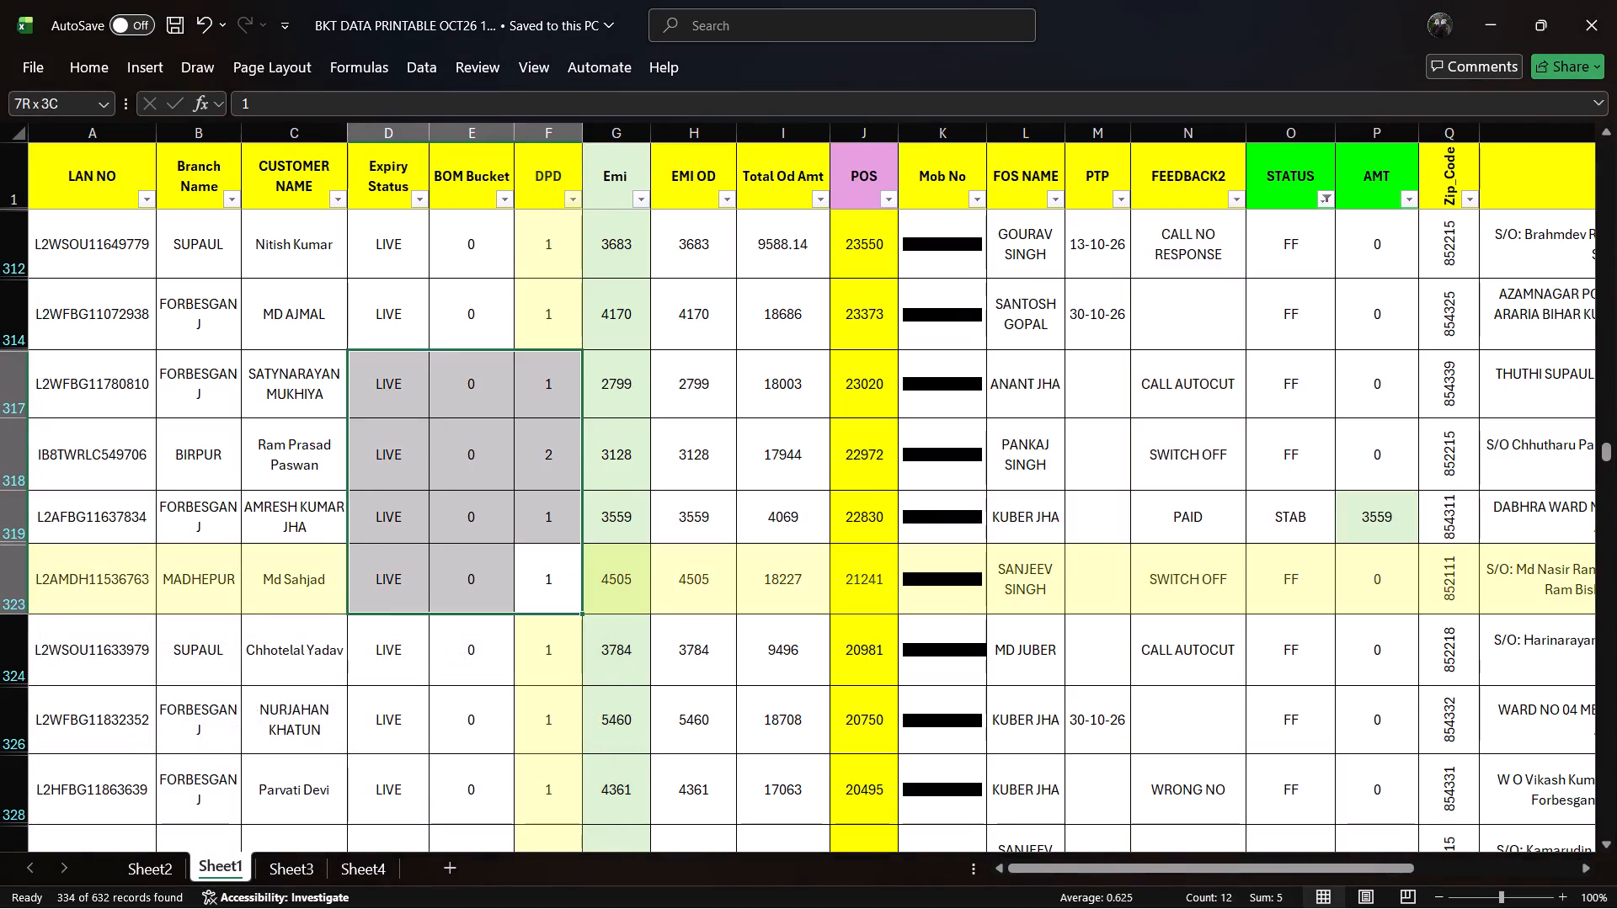
{"action": "left_click", "coordinate": [423, 380]}
Save the workbook.
{"action": "key", "text": "ctrl+s"}
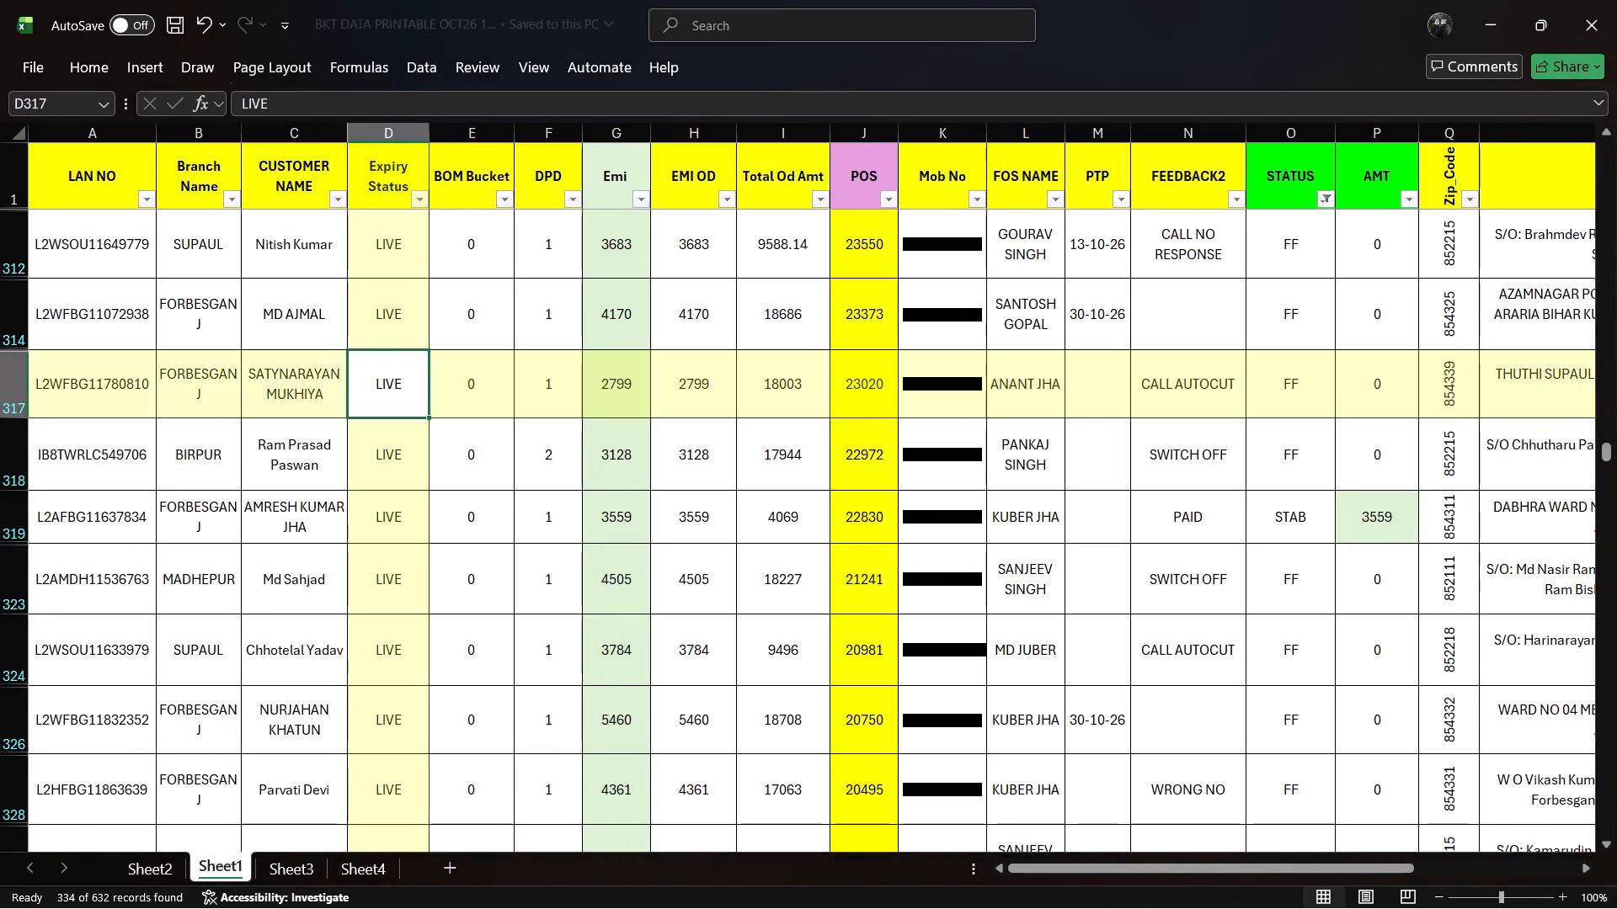
Filter the CUSTOMER NAME column to names containing BECH.
{"action": "left_click", "coordinate": [340, 203]}
{"action": "left_click", "coordinate": [184, 470]}
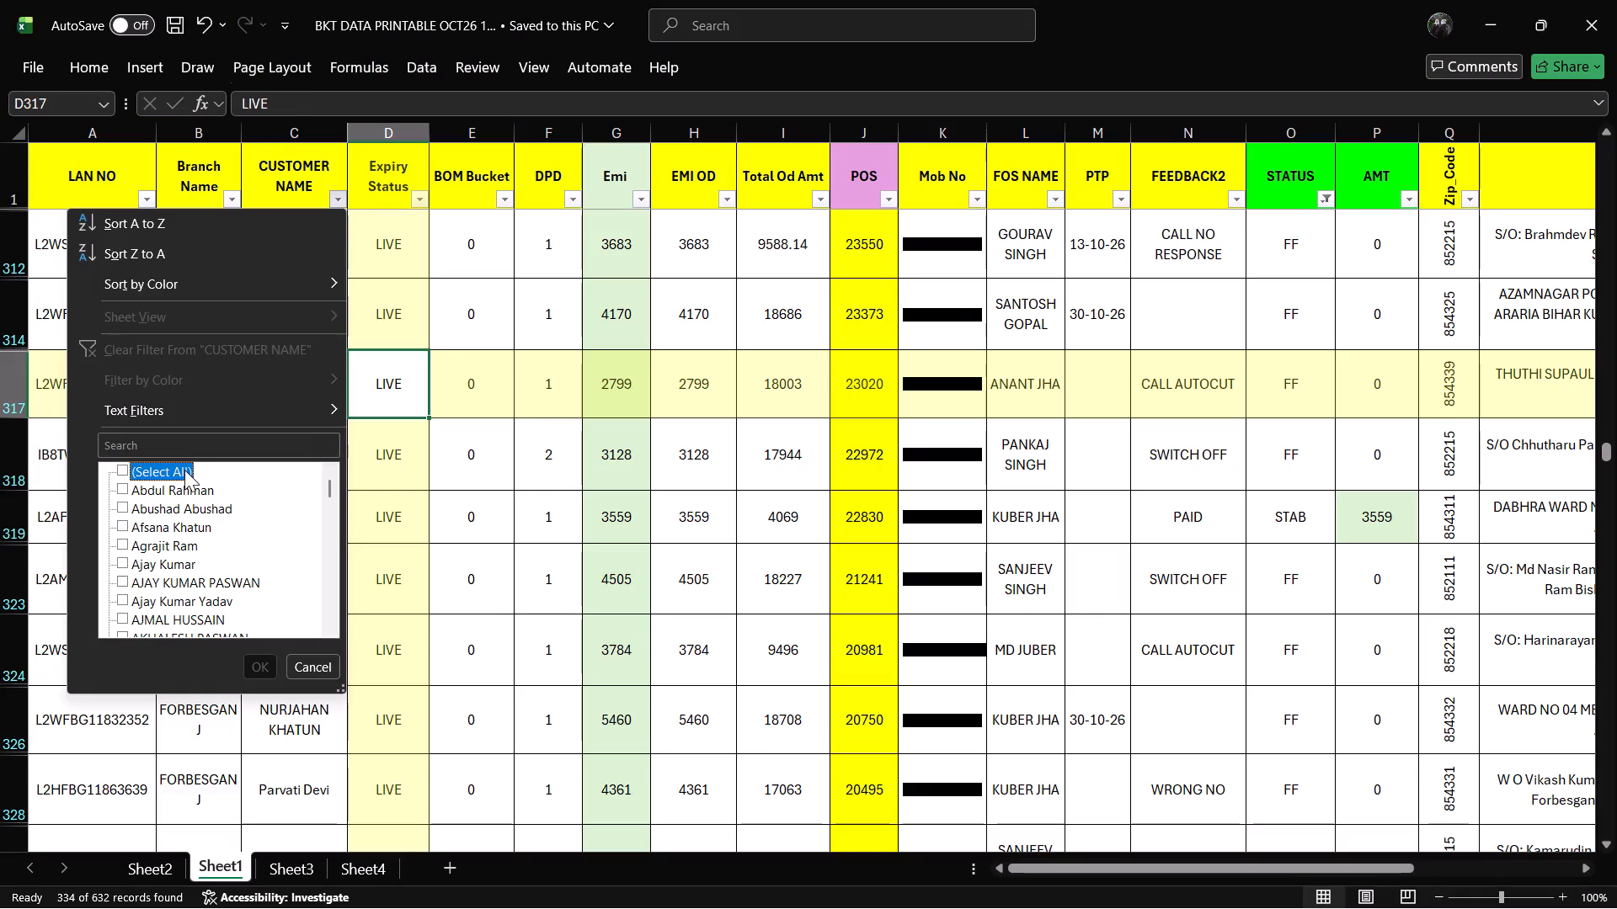
{"action": "left_click", "coordinate": [128, 439]}
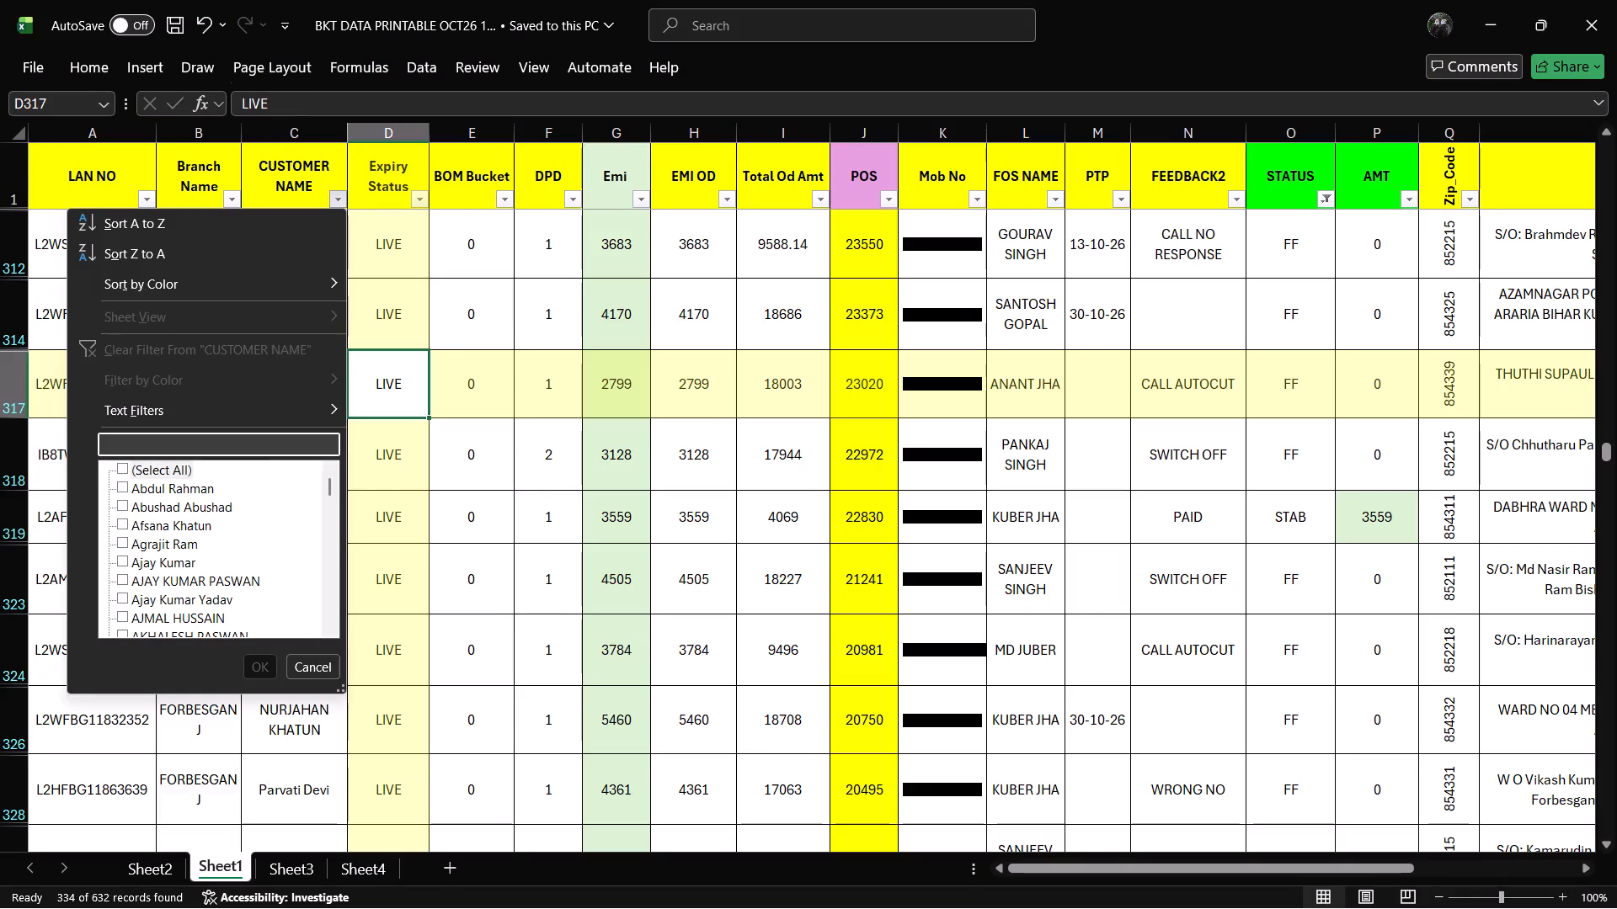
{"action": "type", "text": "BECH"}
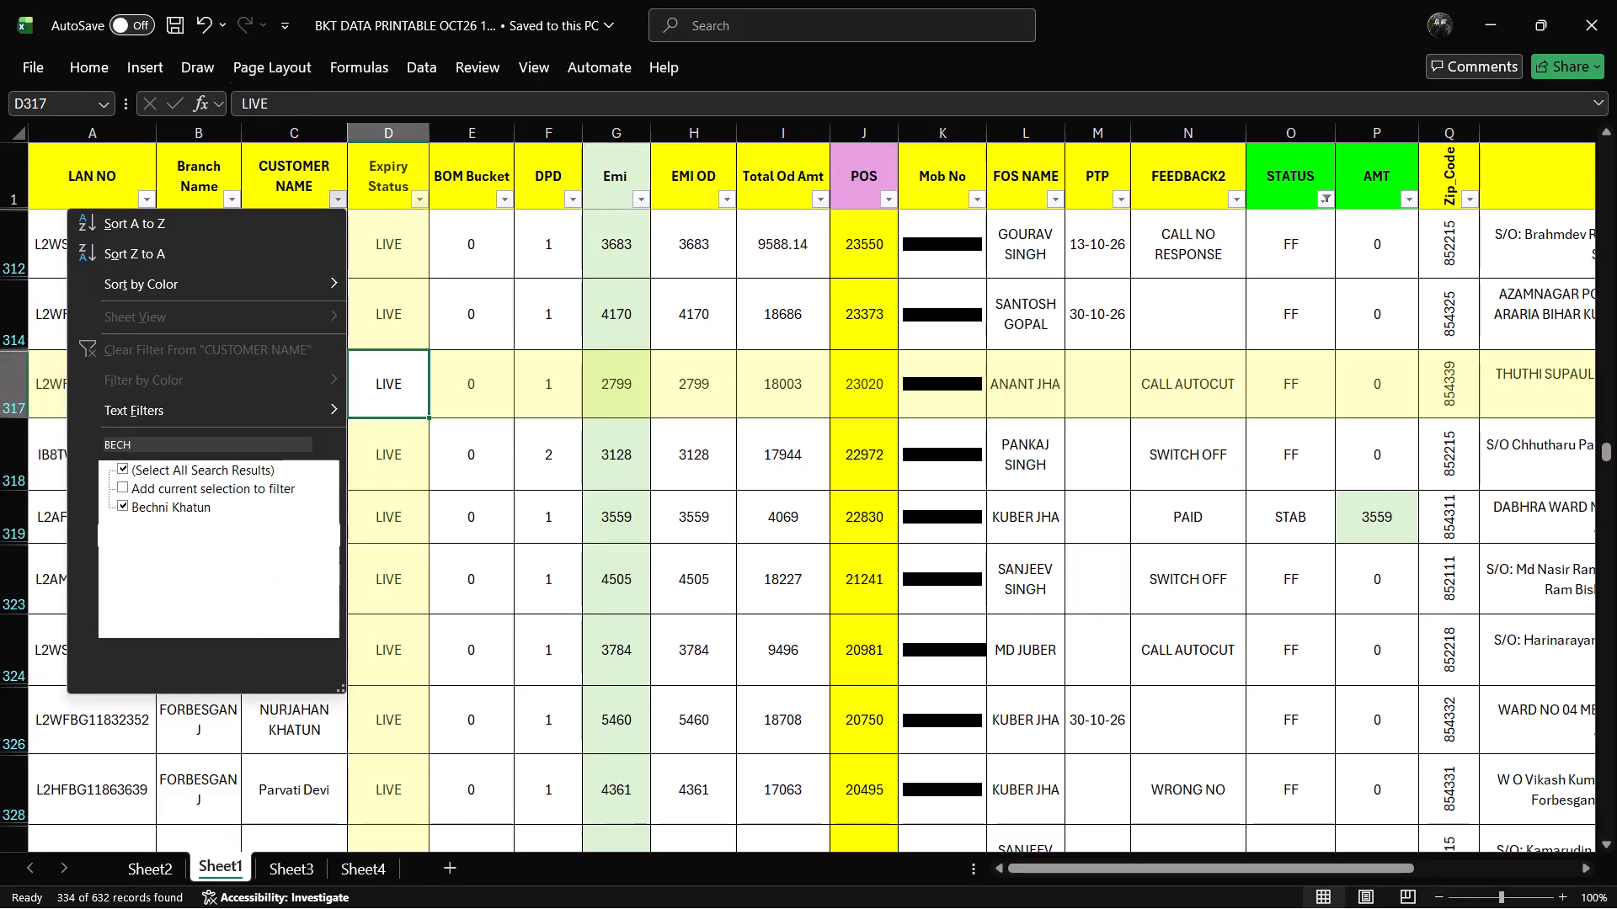
{"action": "left_click", "coordinate": [260, 667]}
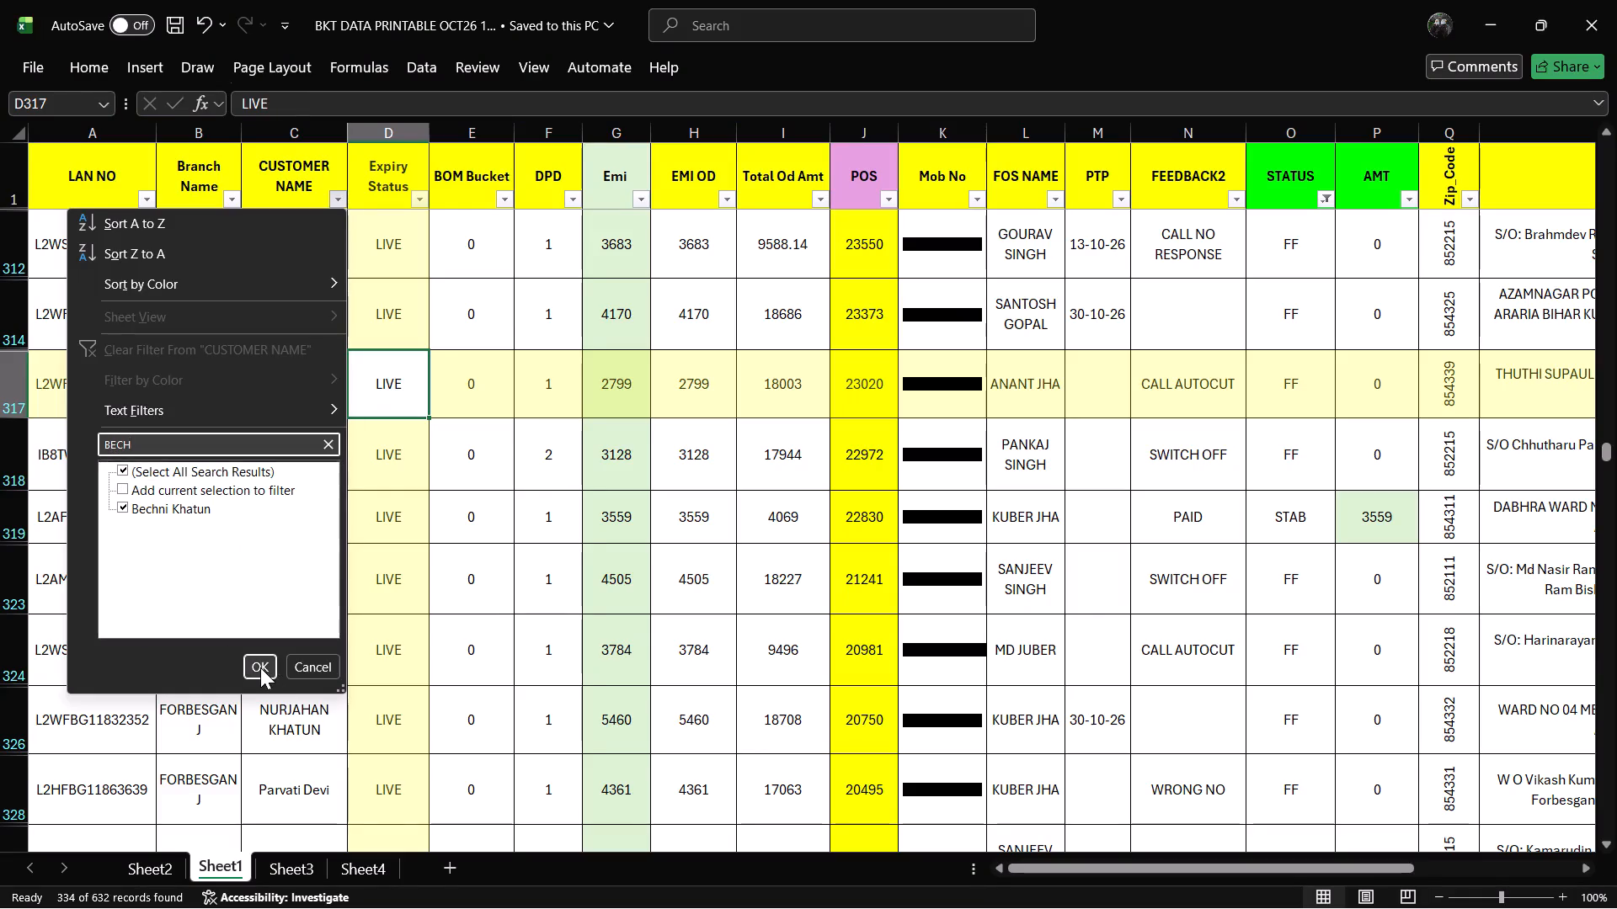
Set FEEDBACK2 to PAID for the filtered ARARIA branch record in row 172.
{"action": "key", "text": "Up"}
{"action": "key", "text": "Up"}
{"action": "key", "text": "Up"}
{"action": "key", "text": "Up"}
{"action": "key", "text": "Up"}
{"action": "key", "text": "Up"}
{"action": "key", "text": "Up"}
{"action": "key", "text": "Up"}
{"action": "key", "text": "Up"}
{"action": "key", "text": "Up"}
{"action": "key", "text": "Up"}
{"action": "key", "text": "Up"}
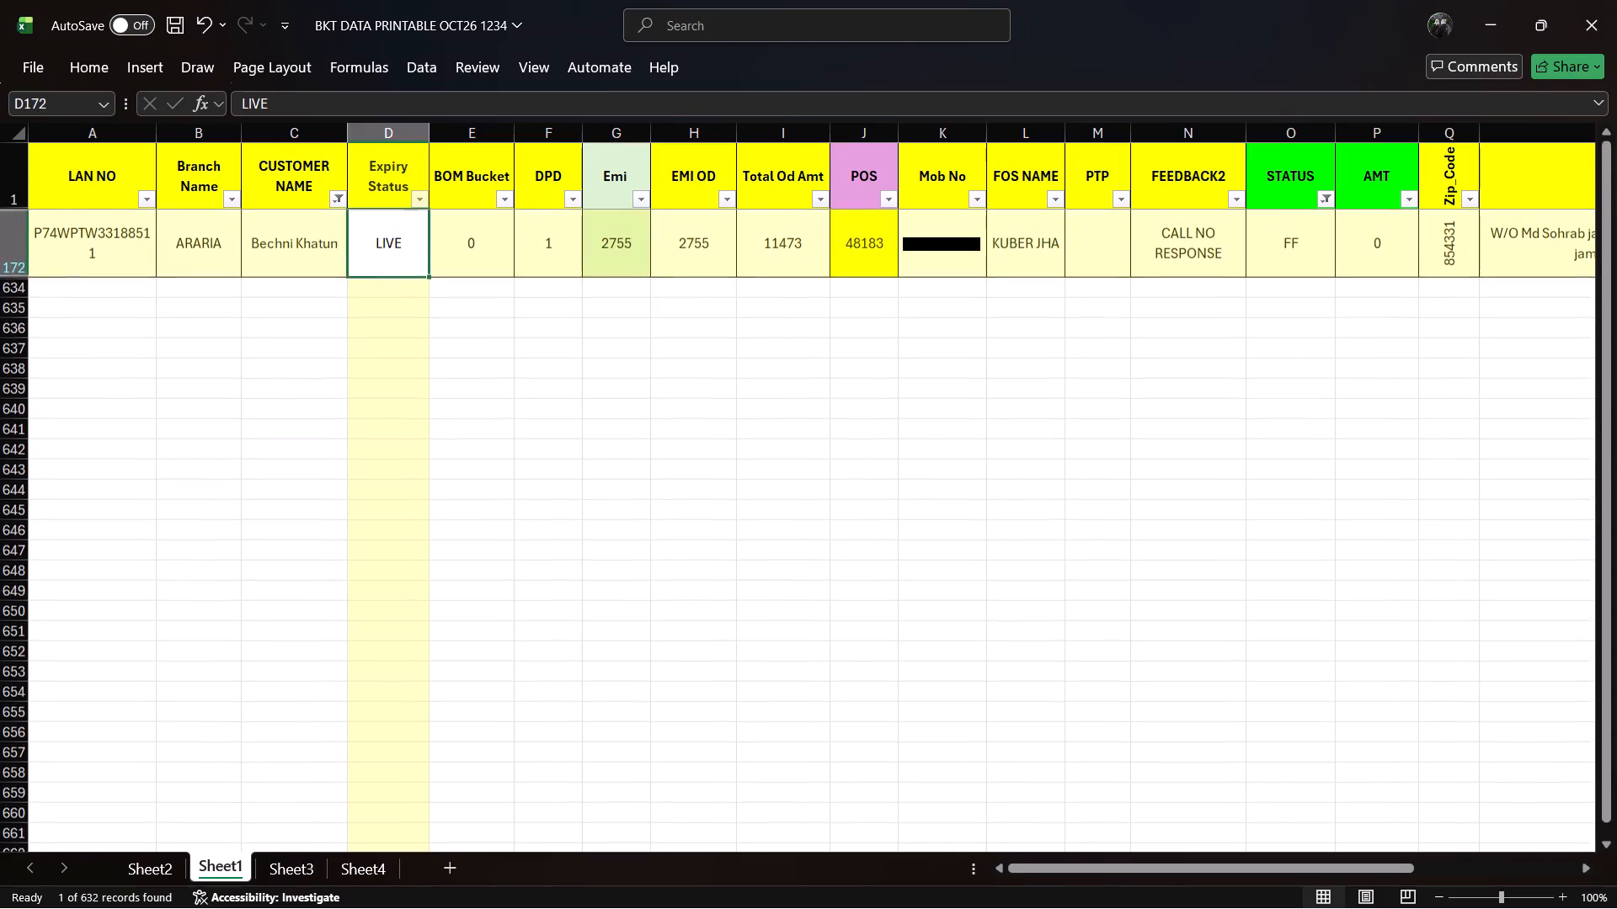
{"action": "left_click", "coordinate": [107, 255]}
{"action": "key", "text": "Right"}
{"action": "key", "text": "Right"}
{"action": "key", "text": "Right"}
{"action": "key", "text": "Right"}
{"action": "key", "text": "Right"}
{"action": "key", "text": "Right"}
{"action": "key", "text": "Right"}
{"action": "key", "text": "Right"}
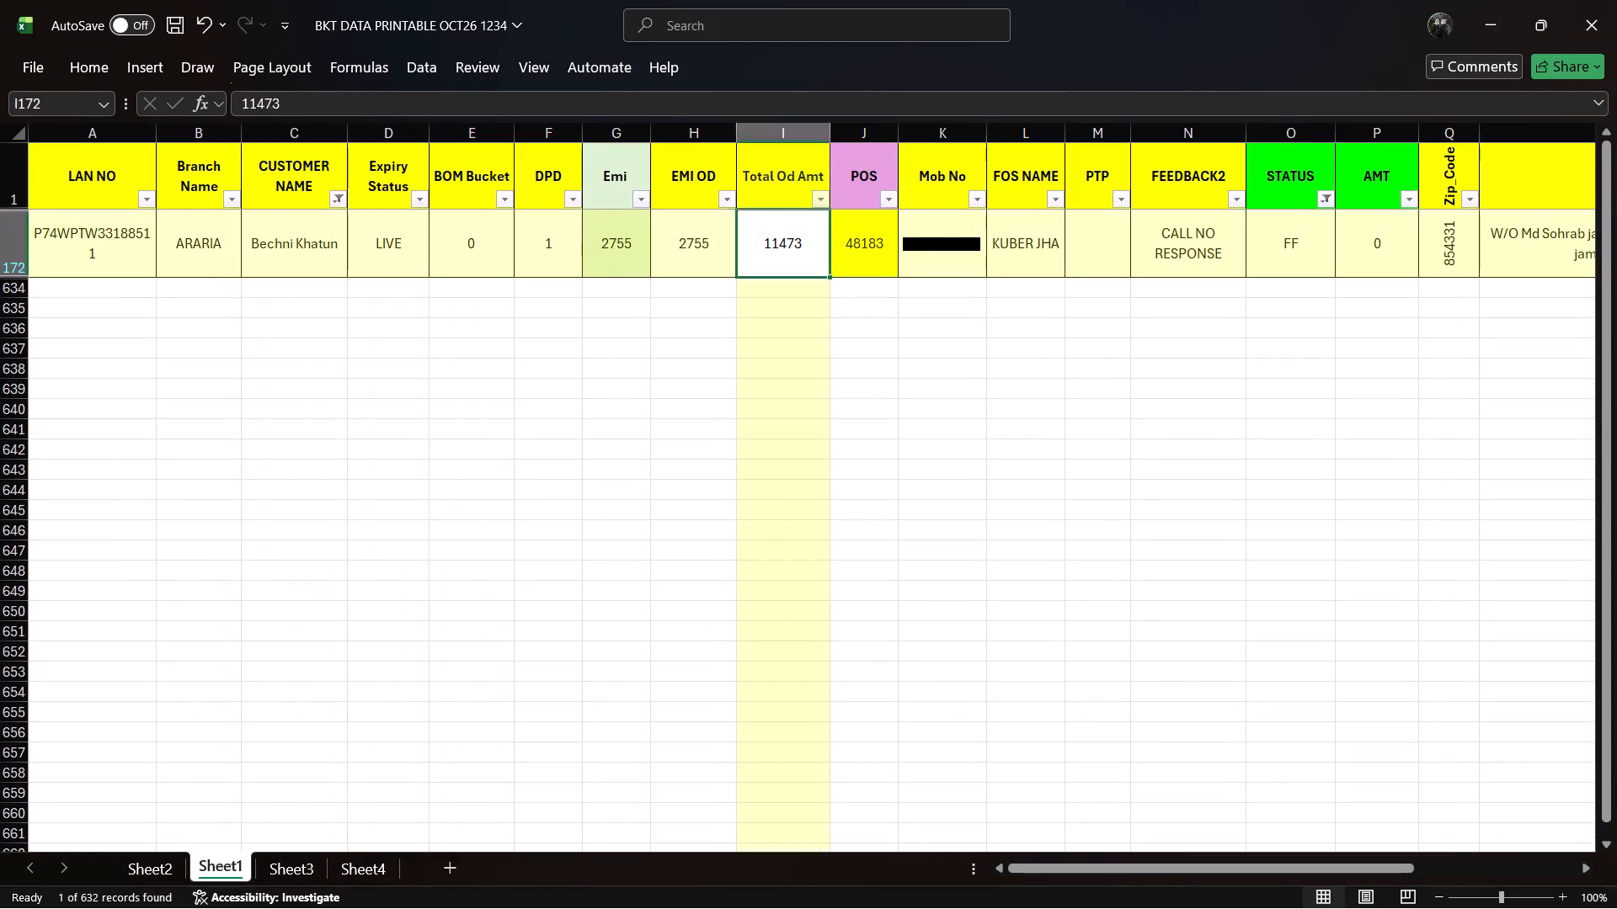
{"action": "key", "text": "Right"}
{"action": "key", "text": "Right"}
{"action": "key", "text": "Right"}
{"action": "key", "text": "Right"}
{"action": "key", "text": "Right"}
{"action": "key", "text": "BackSpace"}
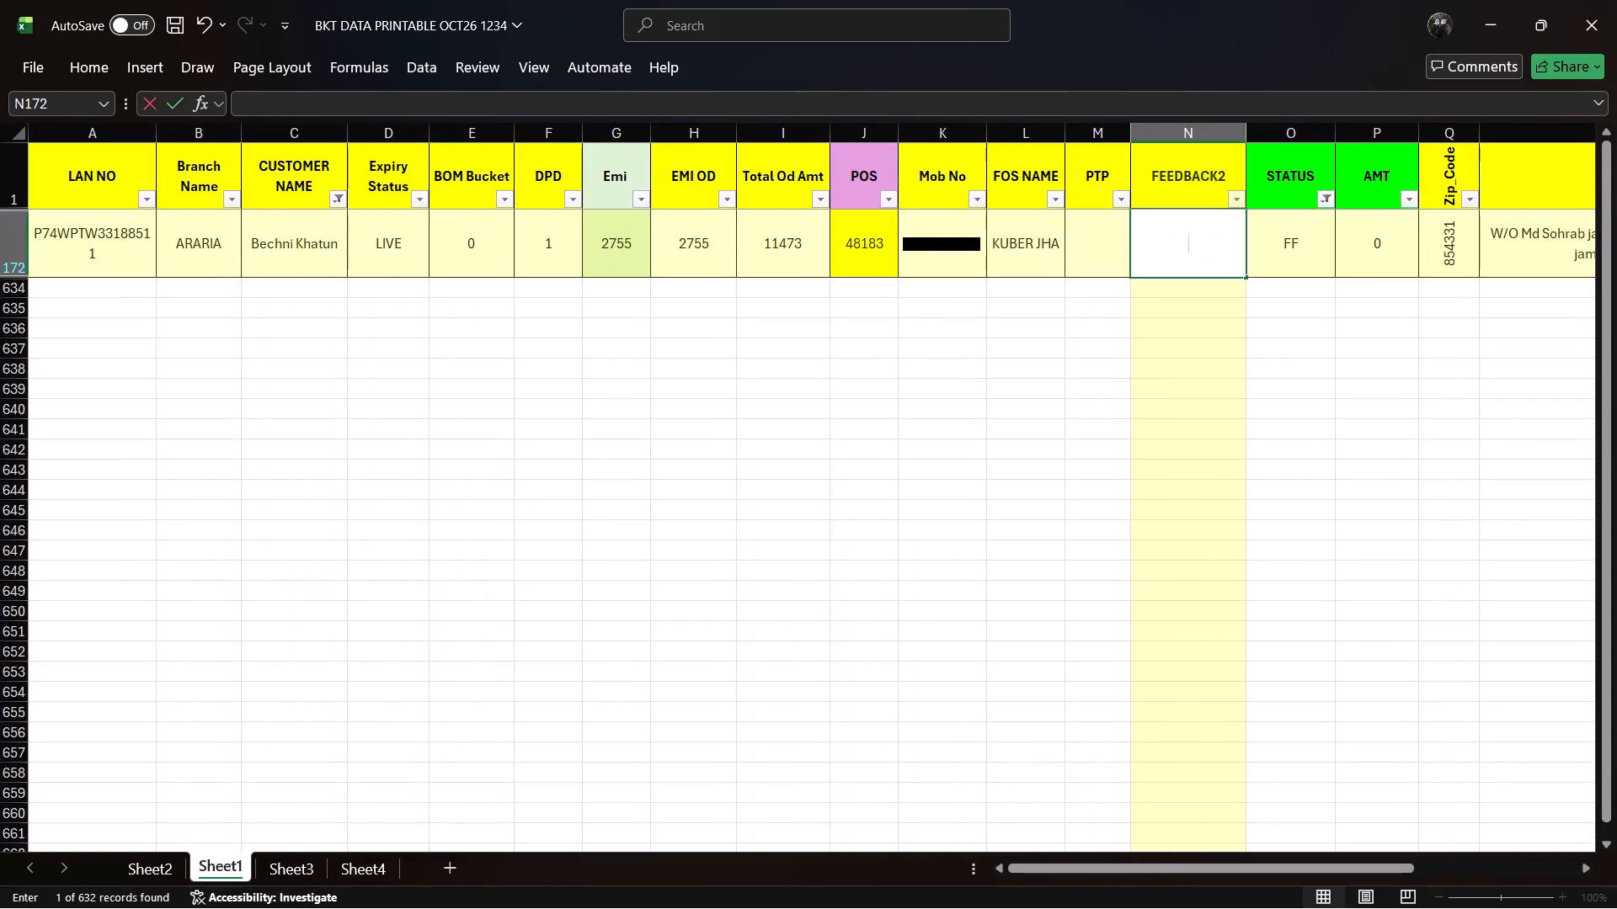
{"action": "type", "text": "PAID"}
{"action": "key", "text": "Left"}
Copy the row 172 record's Emi value of 2755 into its AMT cell.
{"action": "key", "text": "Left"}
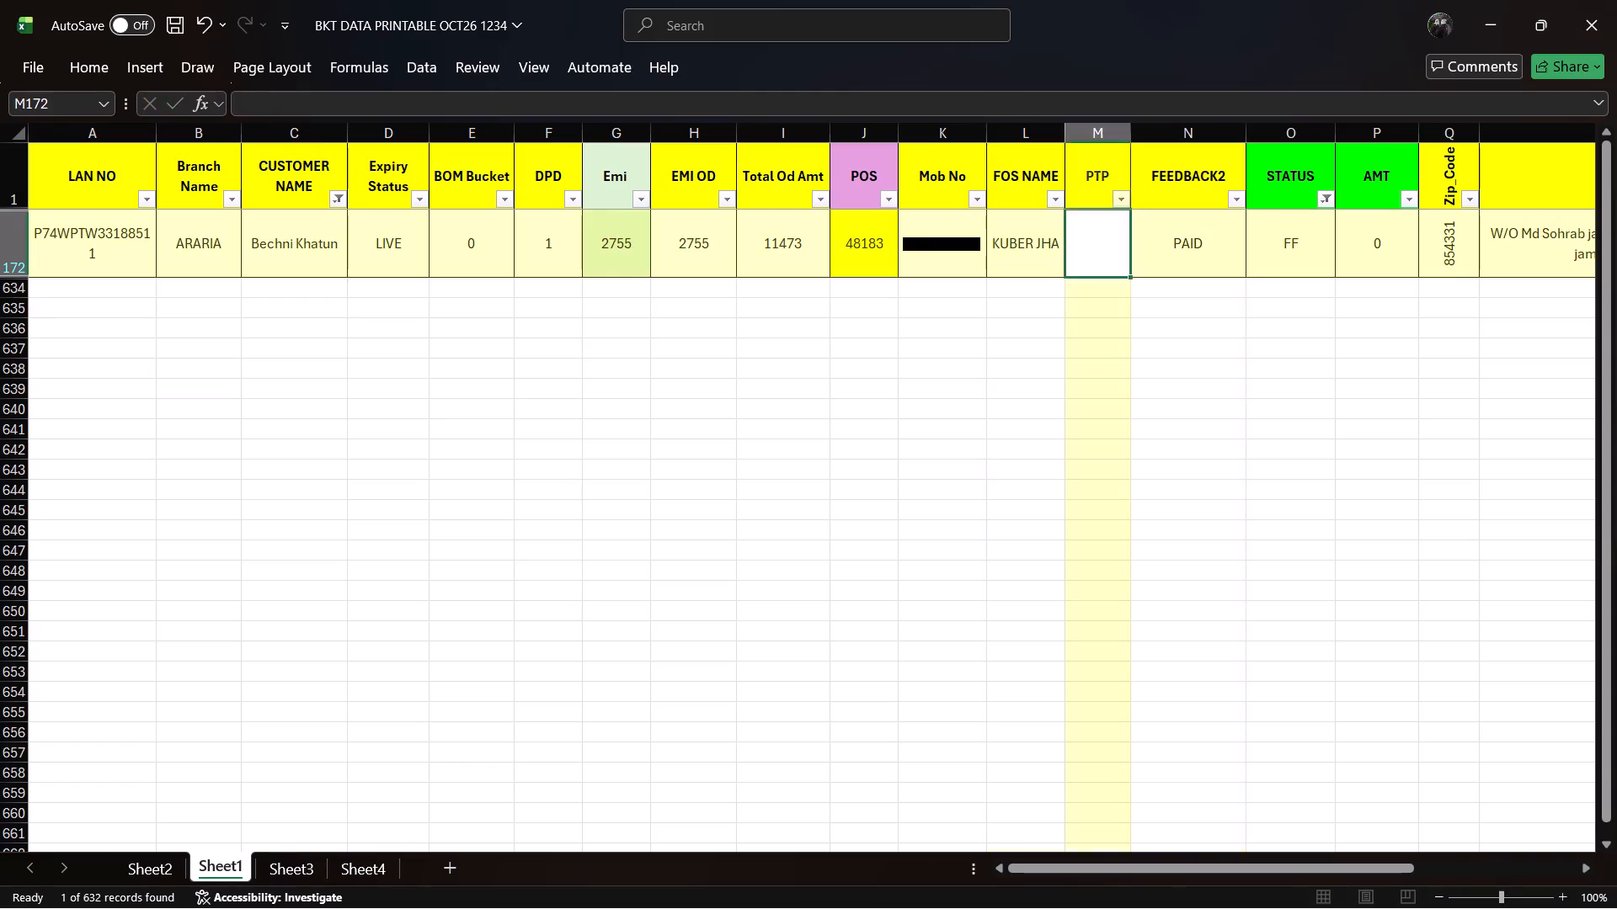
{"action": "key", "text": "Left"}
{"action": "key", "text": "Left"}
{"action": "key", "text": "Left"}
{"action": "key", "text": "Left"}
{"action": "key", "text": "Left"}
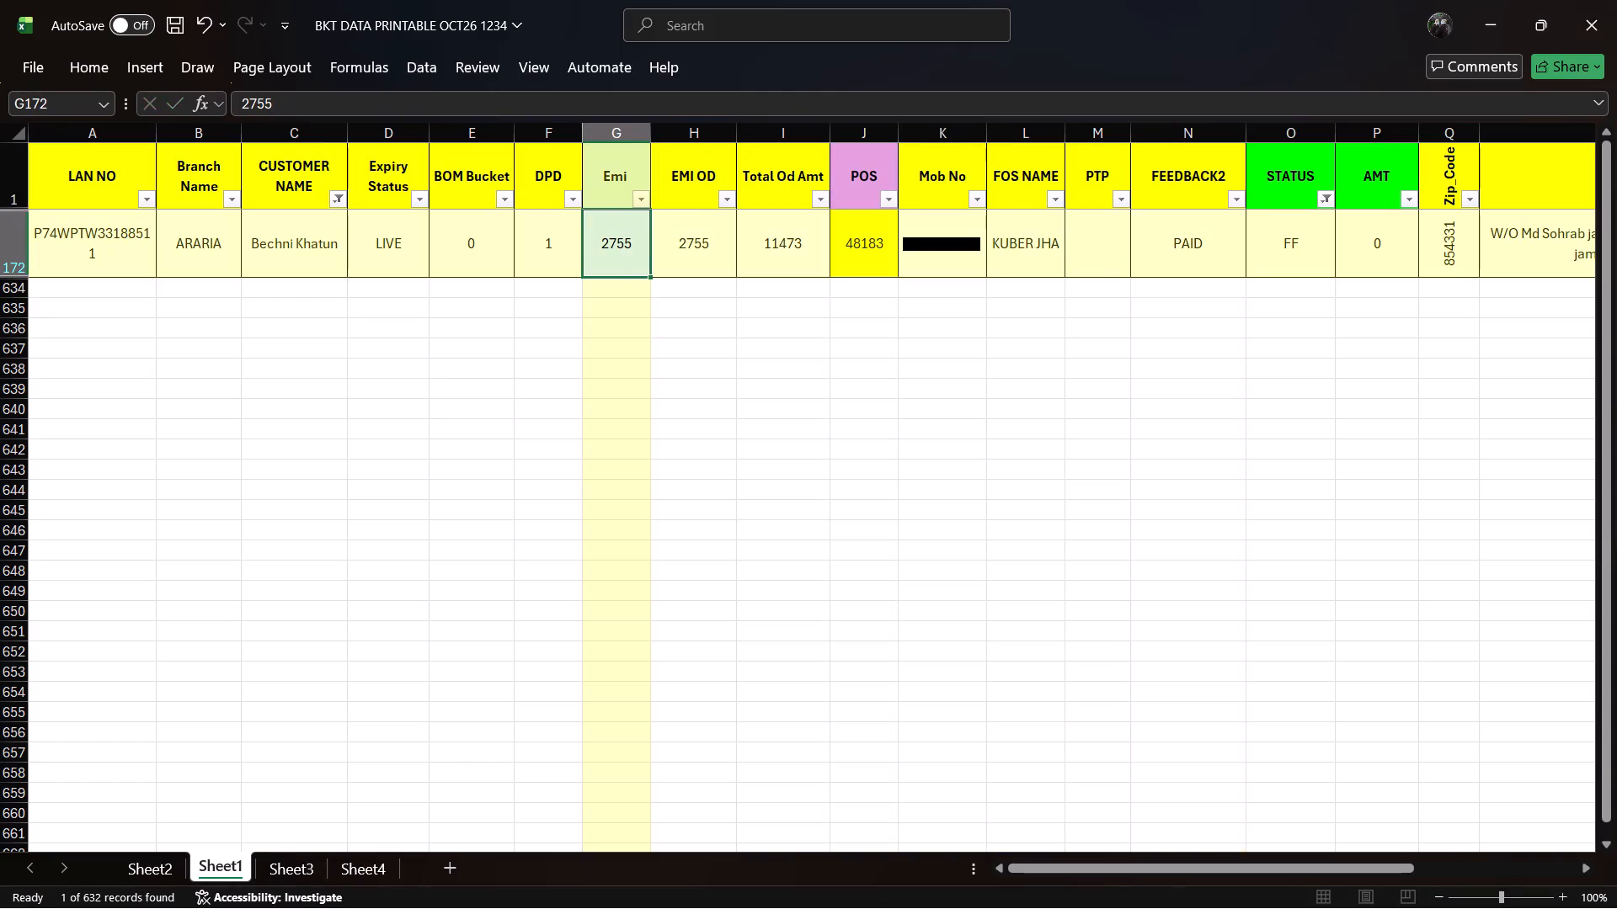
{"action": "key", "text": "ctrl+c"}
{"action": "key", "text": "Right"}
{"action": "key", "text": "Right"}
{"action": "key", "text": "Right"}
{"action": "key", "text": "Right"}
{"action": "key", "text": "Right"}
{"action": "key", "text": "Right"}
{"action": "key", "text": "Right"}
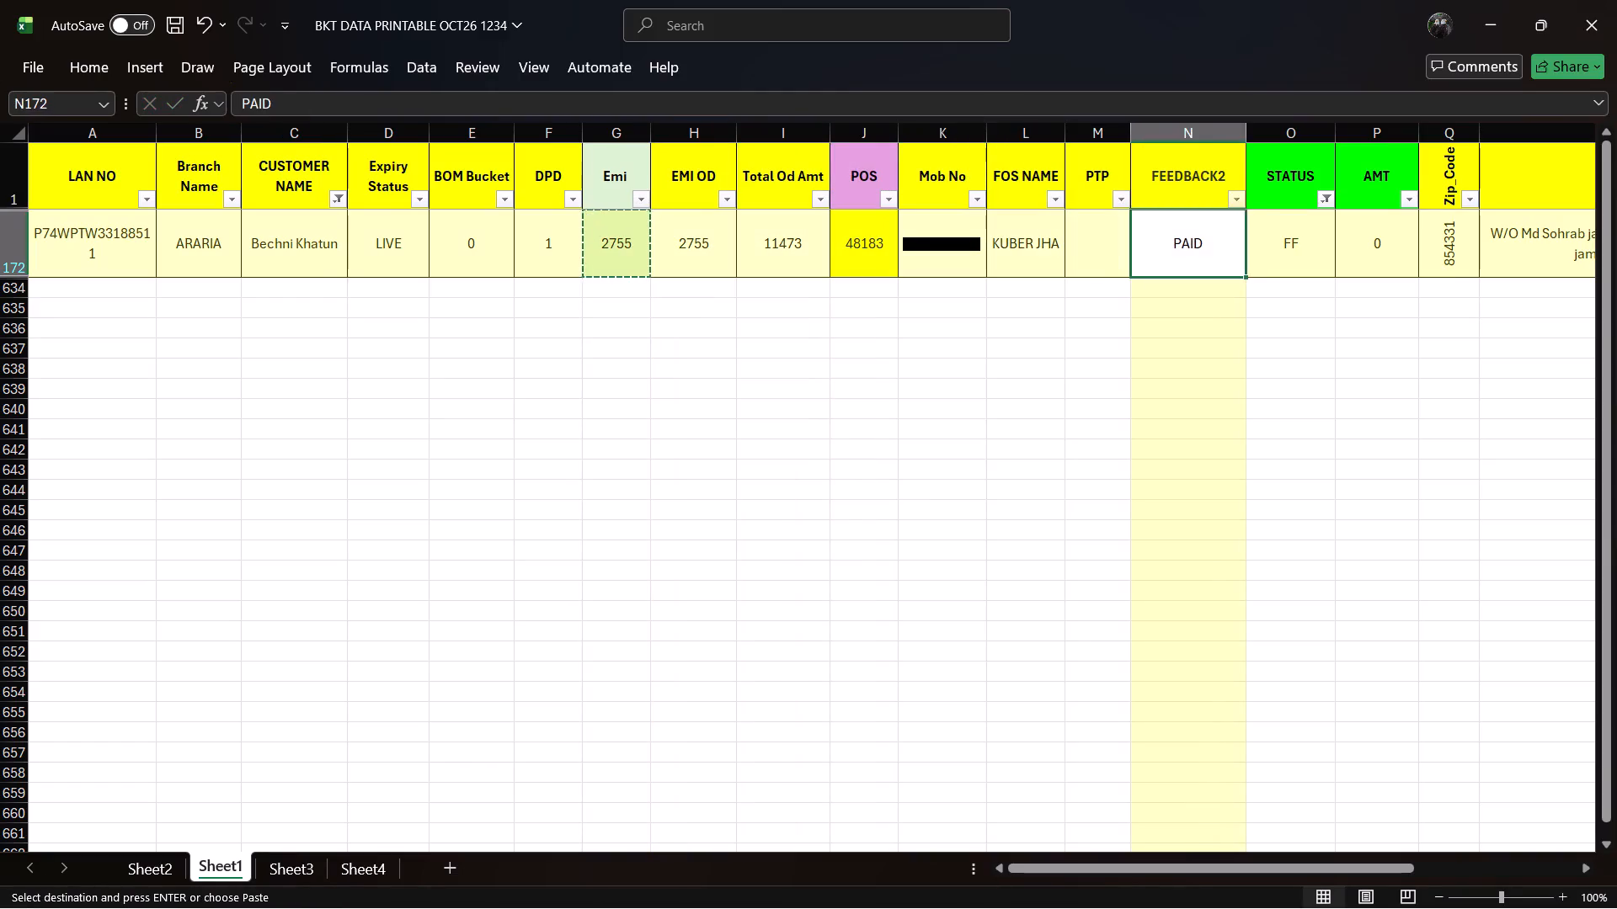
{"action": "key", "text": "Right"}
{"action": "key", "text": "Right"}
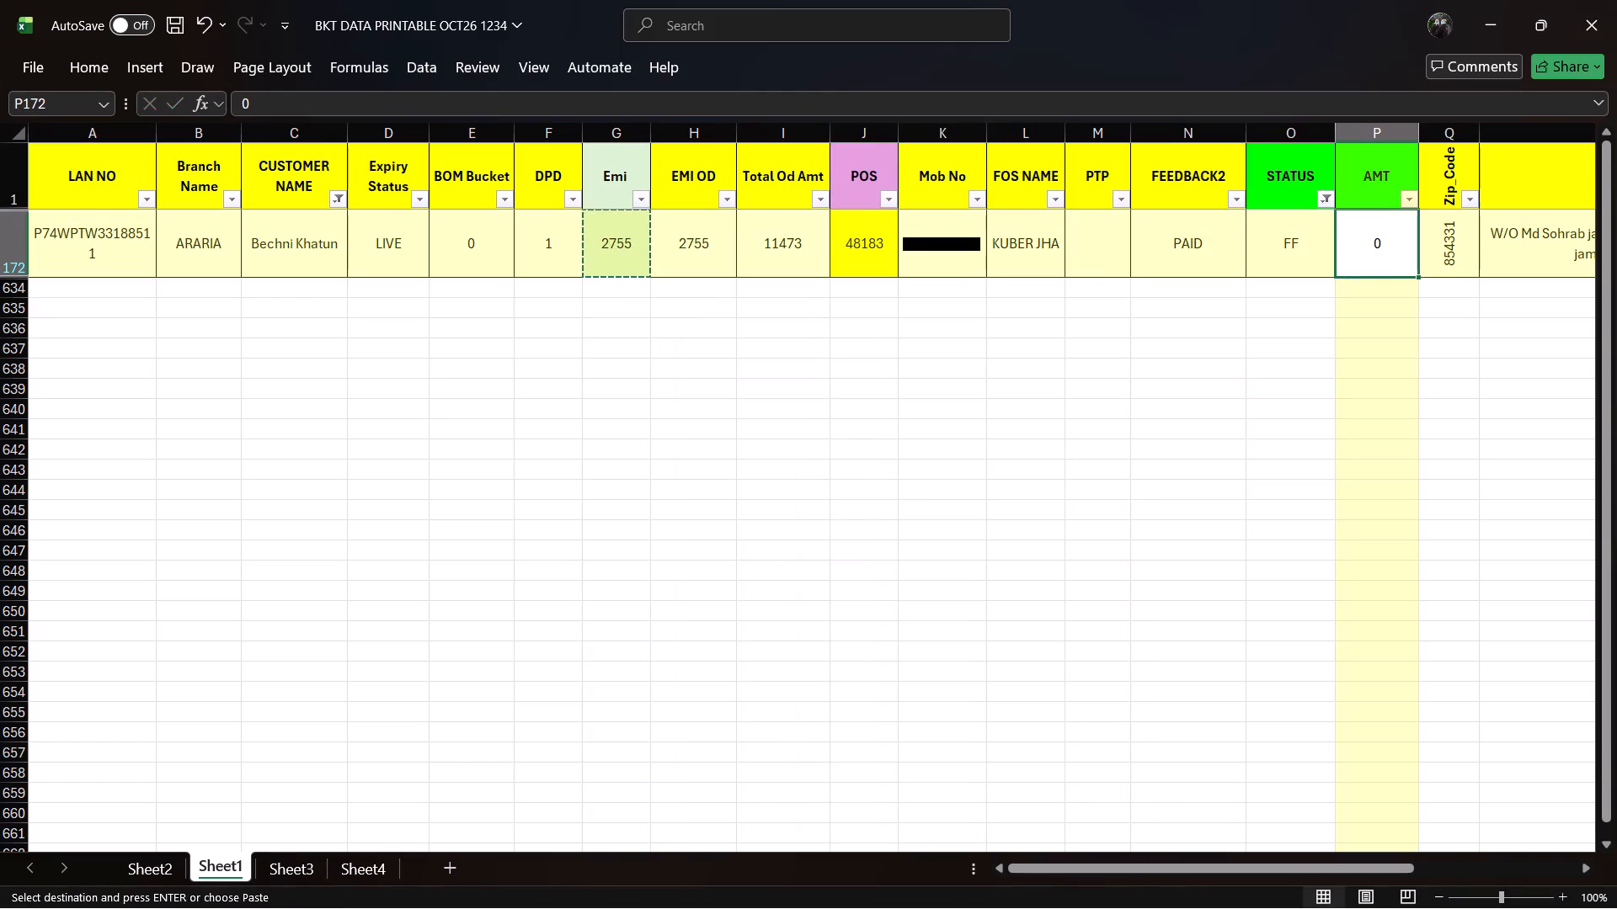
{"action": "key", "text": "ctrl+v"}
Set STATUS to STAB for the filtered ARARIA branch record in row 172.
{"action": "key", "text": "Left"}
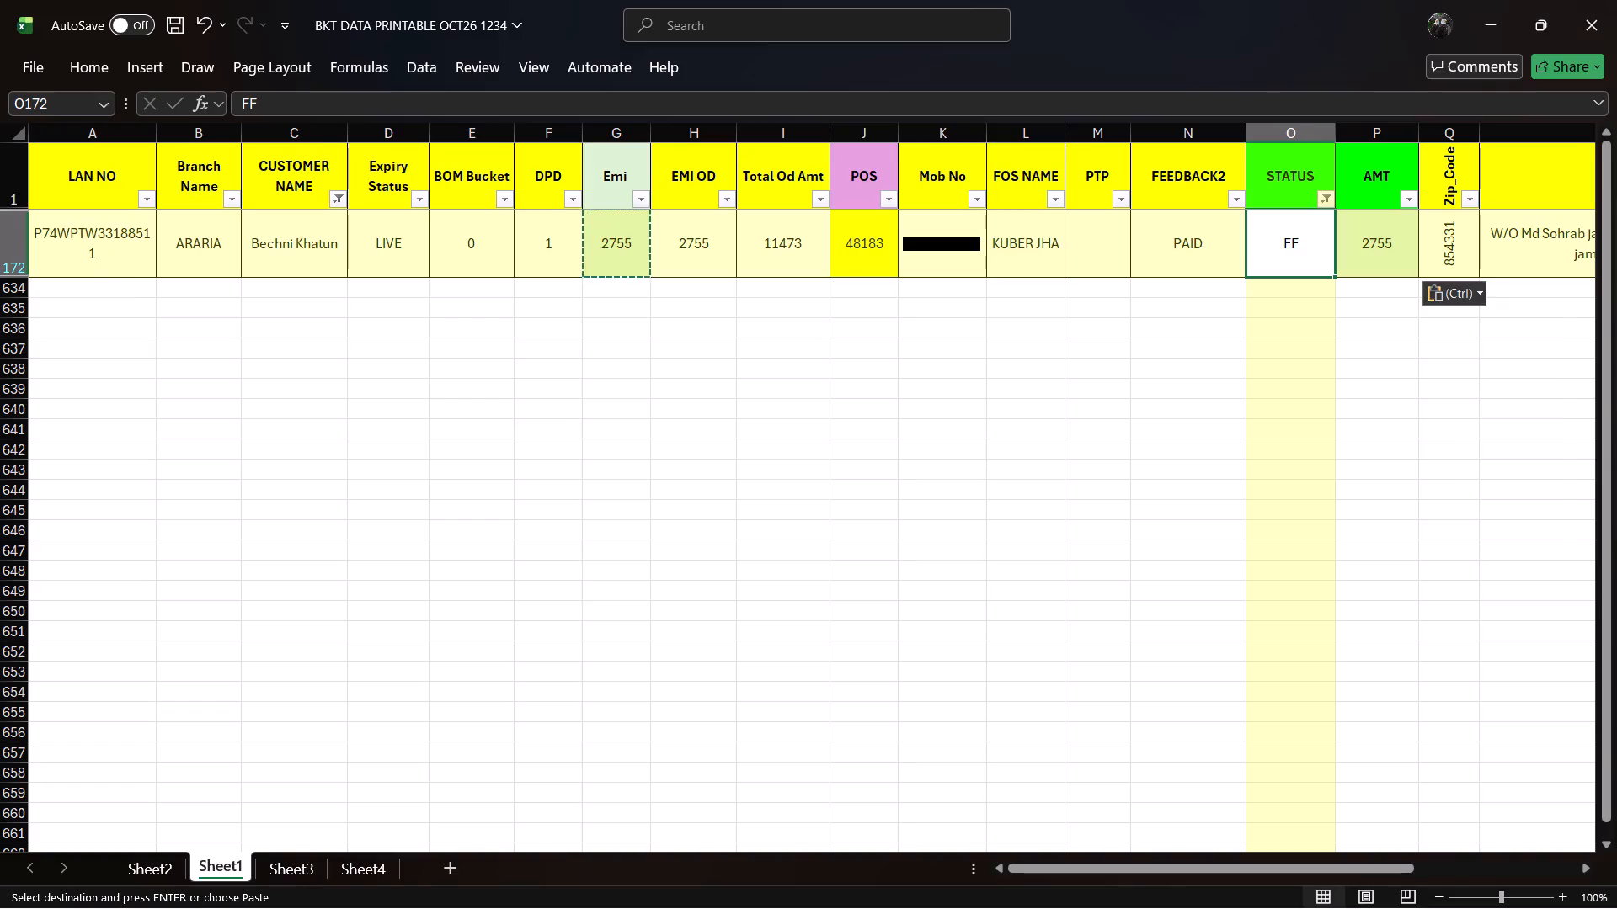
{"action": "left_click", "coordinate": [75, 369]}
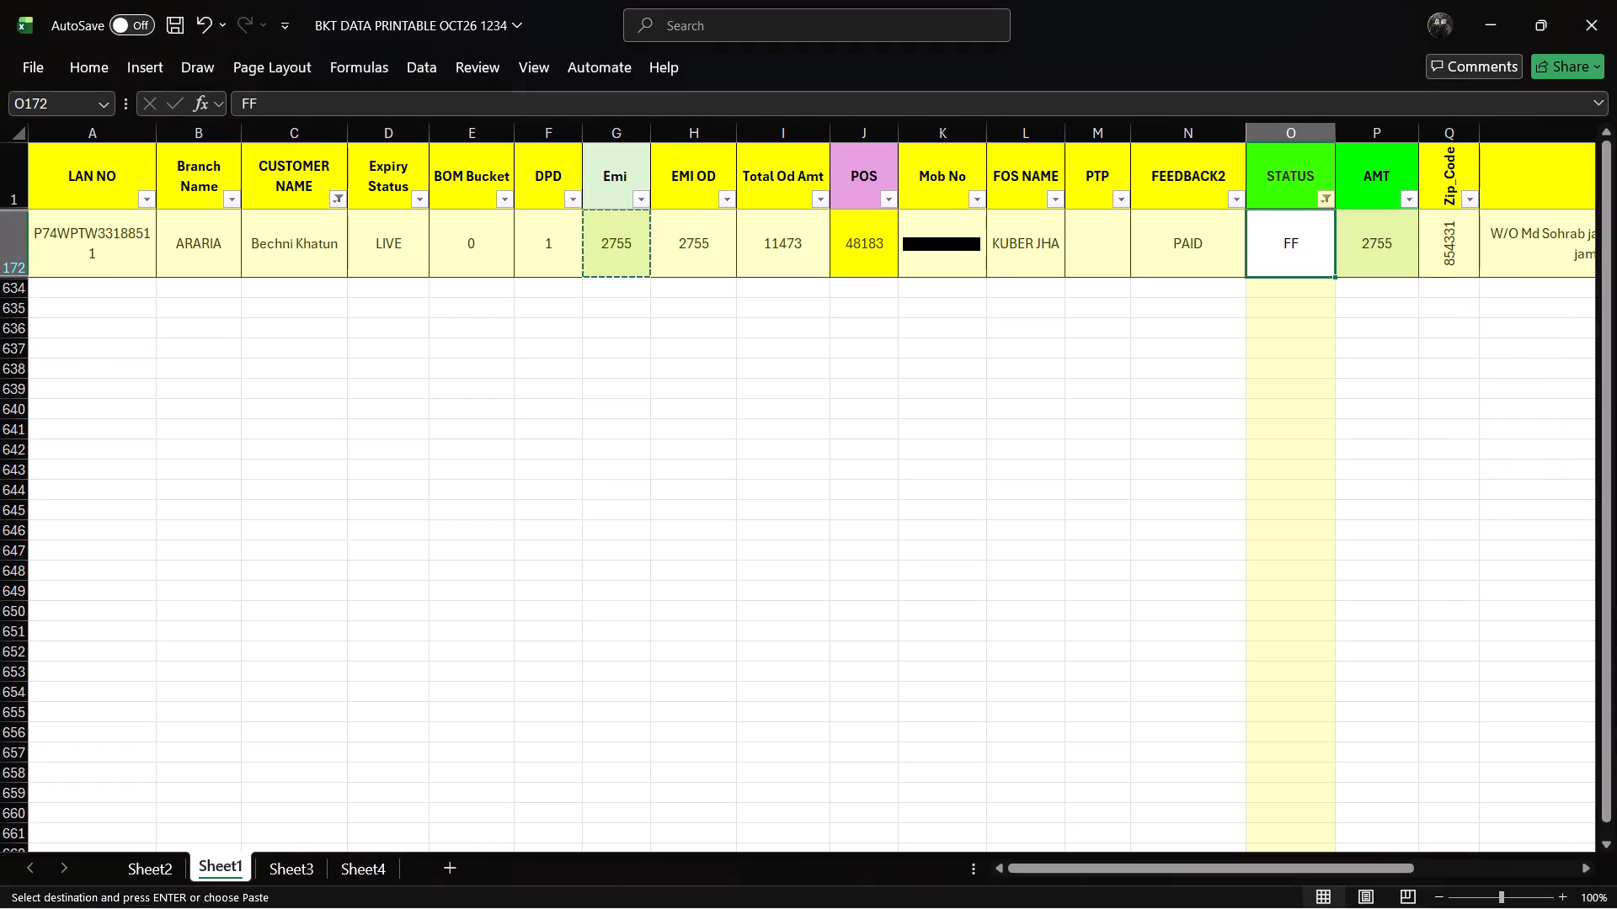
{"action": "left_click", "coordinate": [1196, 267]}
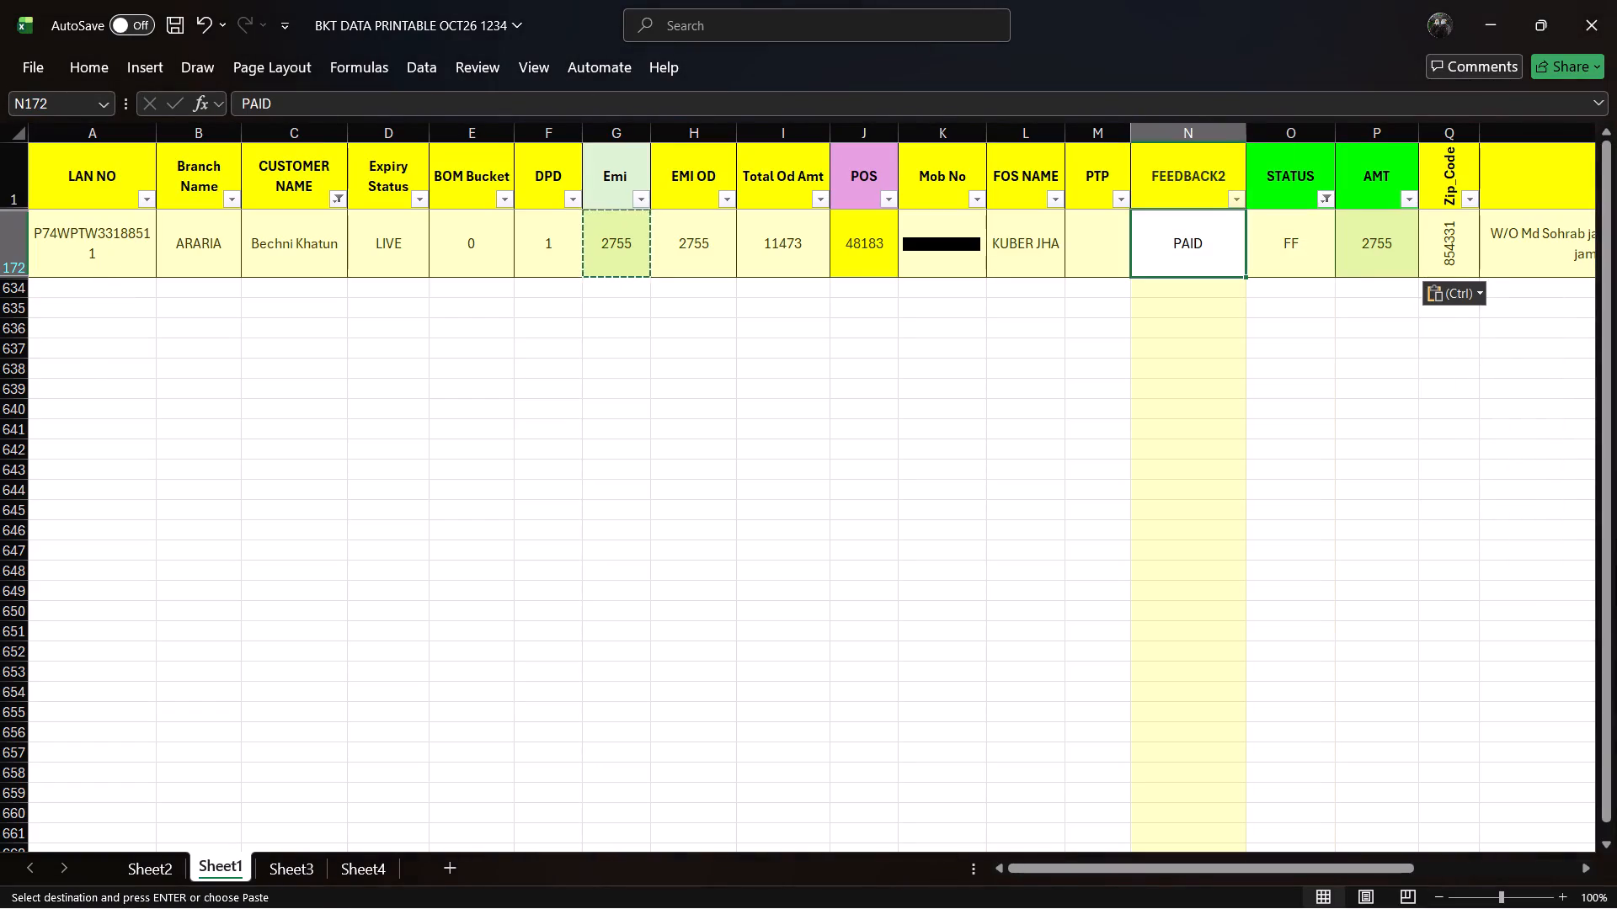
{"action": "left_click", "coordinate": [1310, 264]}
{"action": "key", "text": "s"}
{"action": "key", "text": "Right"}
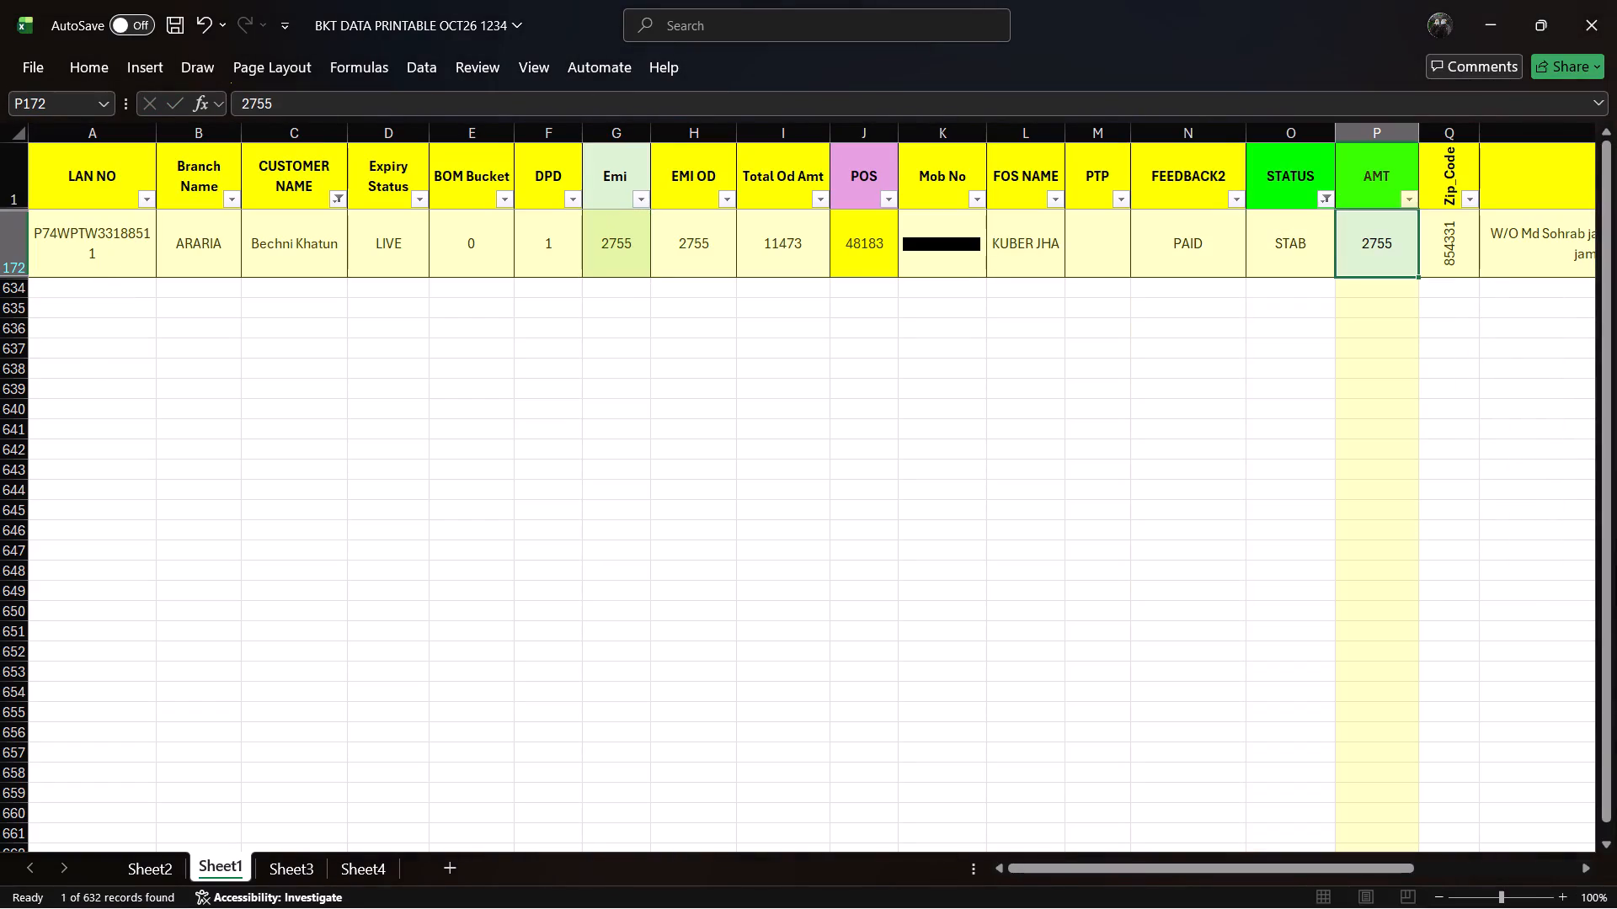
Save the workbook.
{"action": "key", "text": "ctrl+s"}
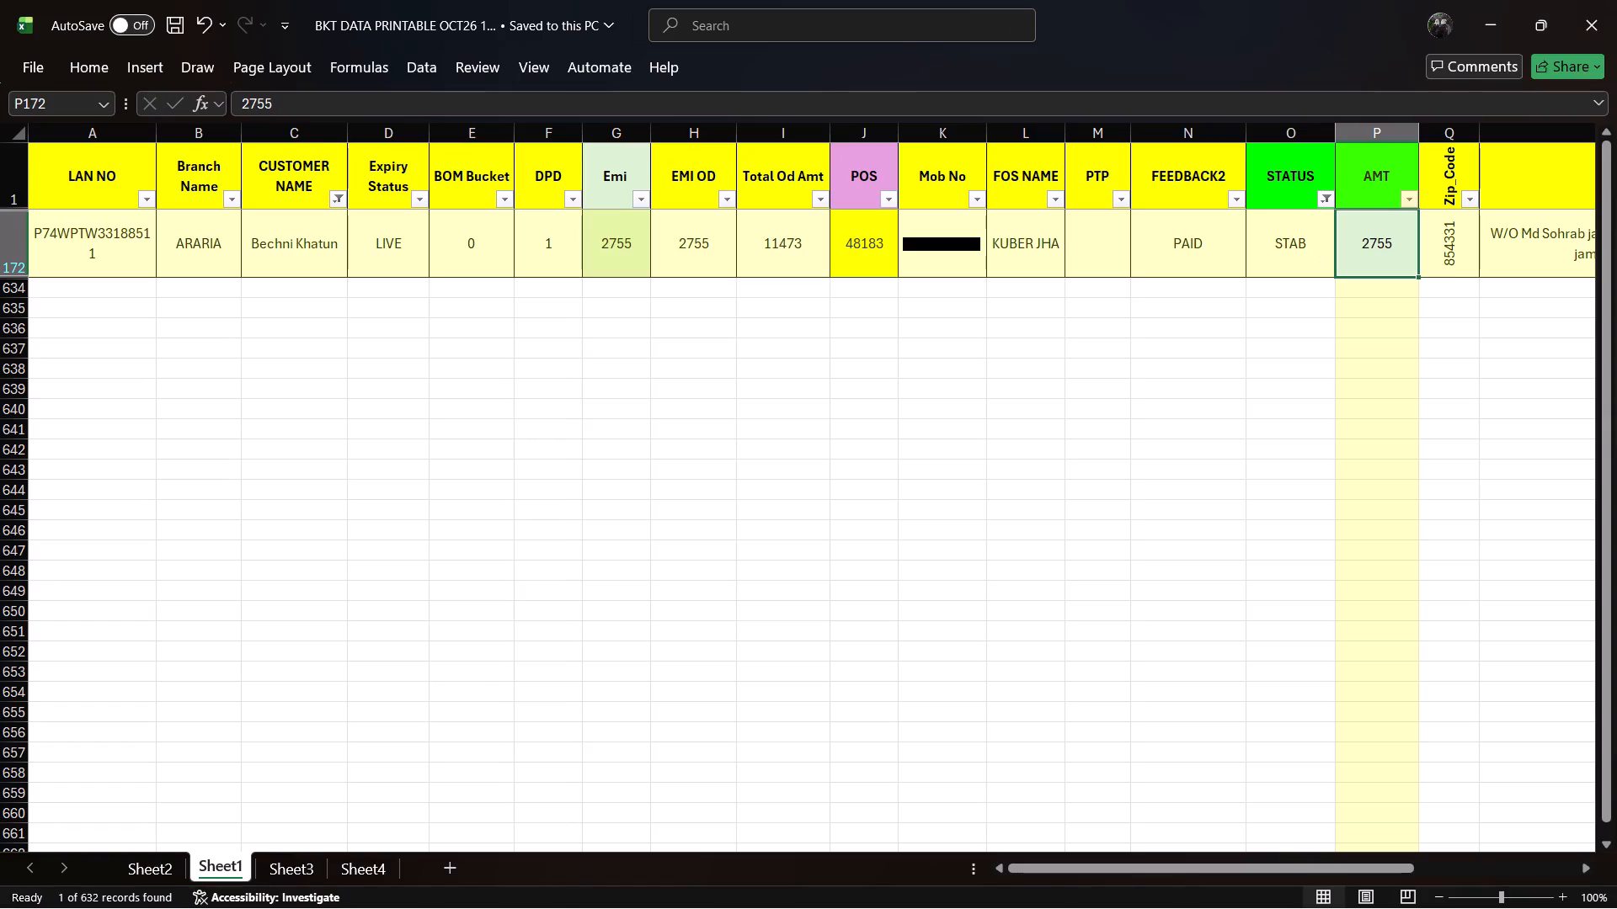
Filter the CUSTOMER NAME column by searching for DEEPAK and keeping only the match with a three-word name.
{"action": "left_click", "coordinate": [341, 200]}
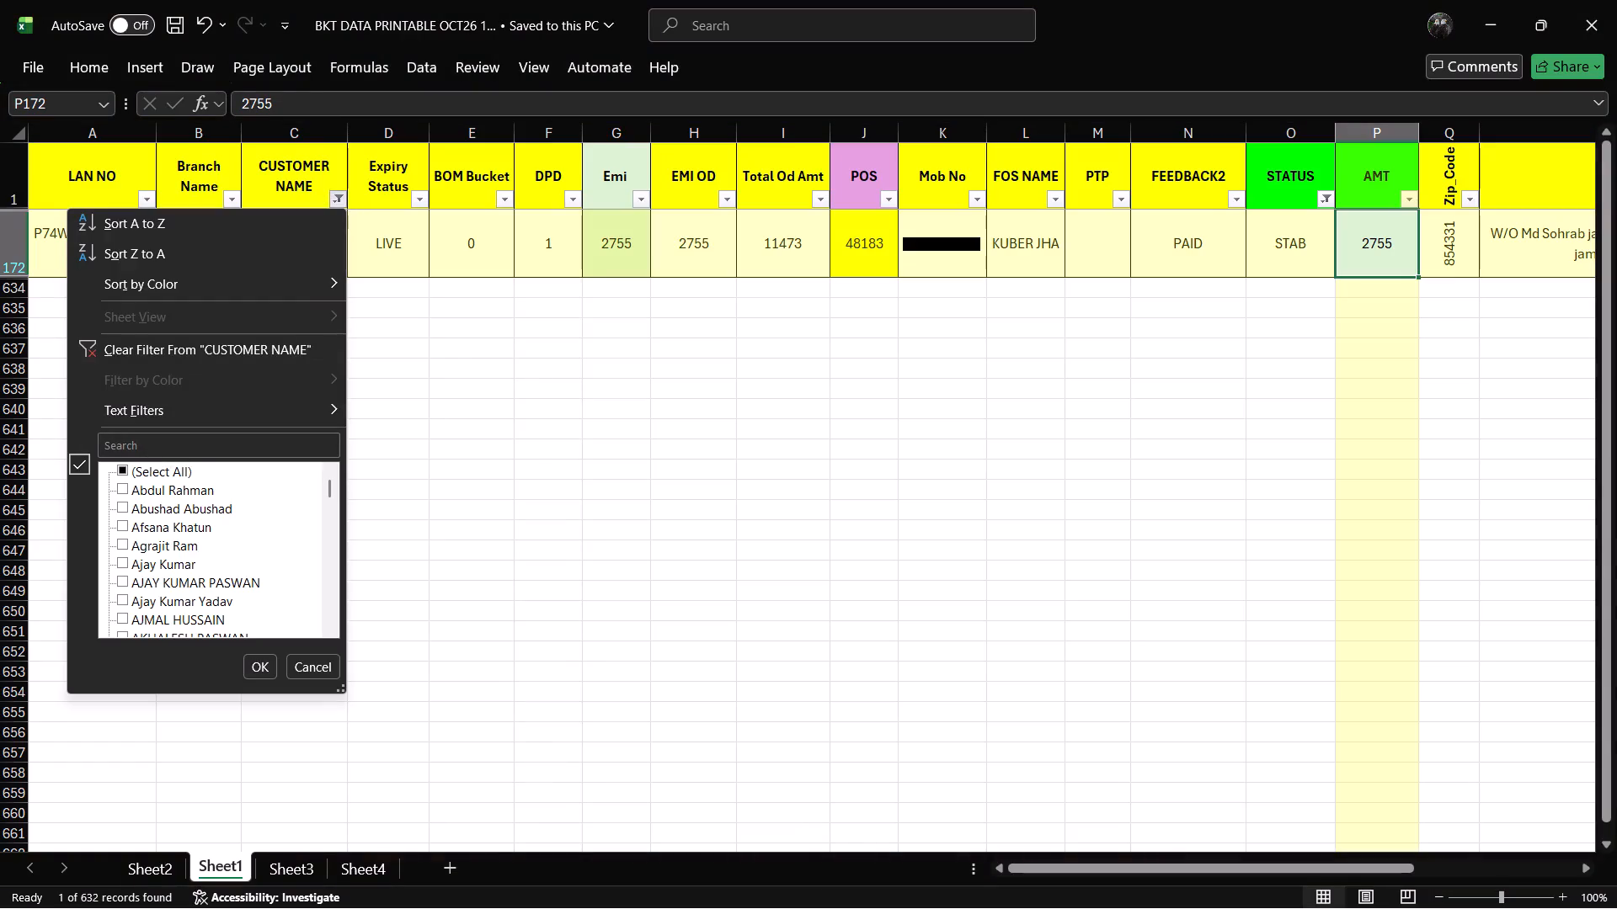
{"action": "left_click", "coordinate": [130, 439]}
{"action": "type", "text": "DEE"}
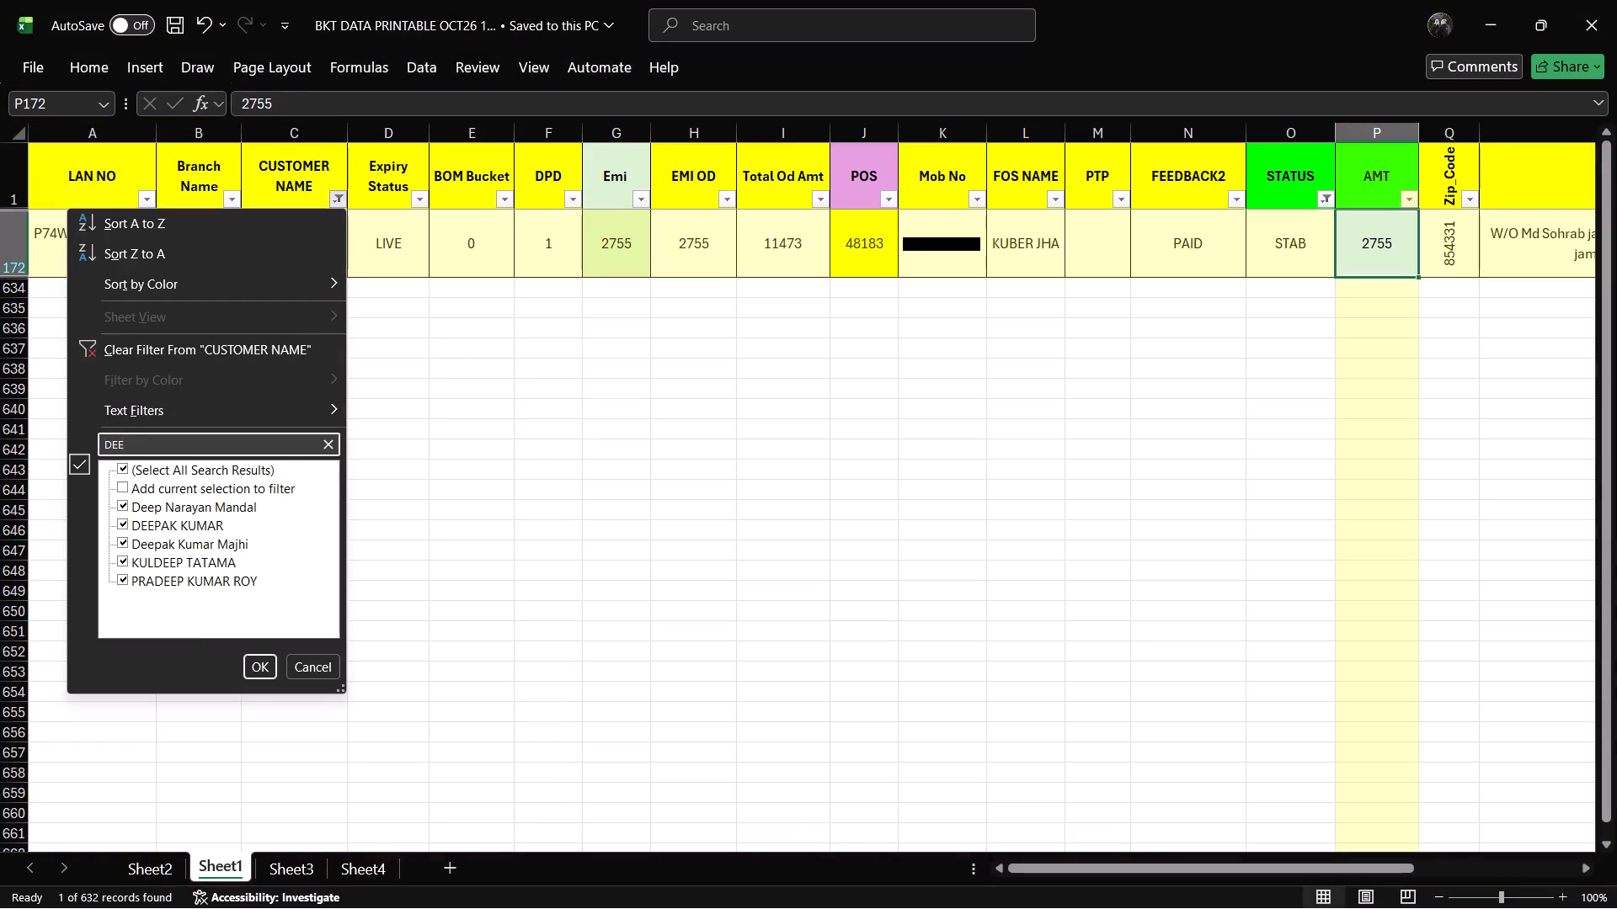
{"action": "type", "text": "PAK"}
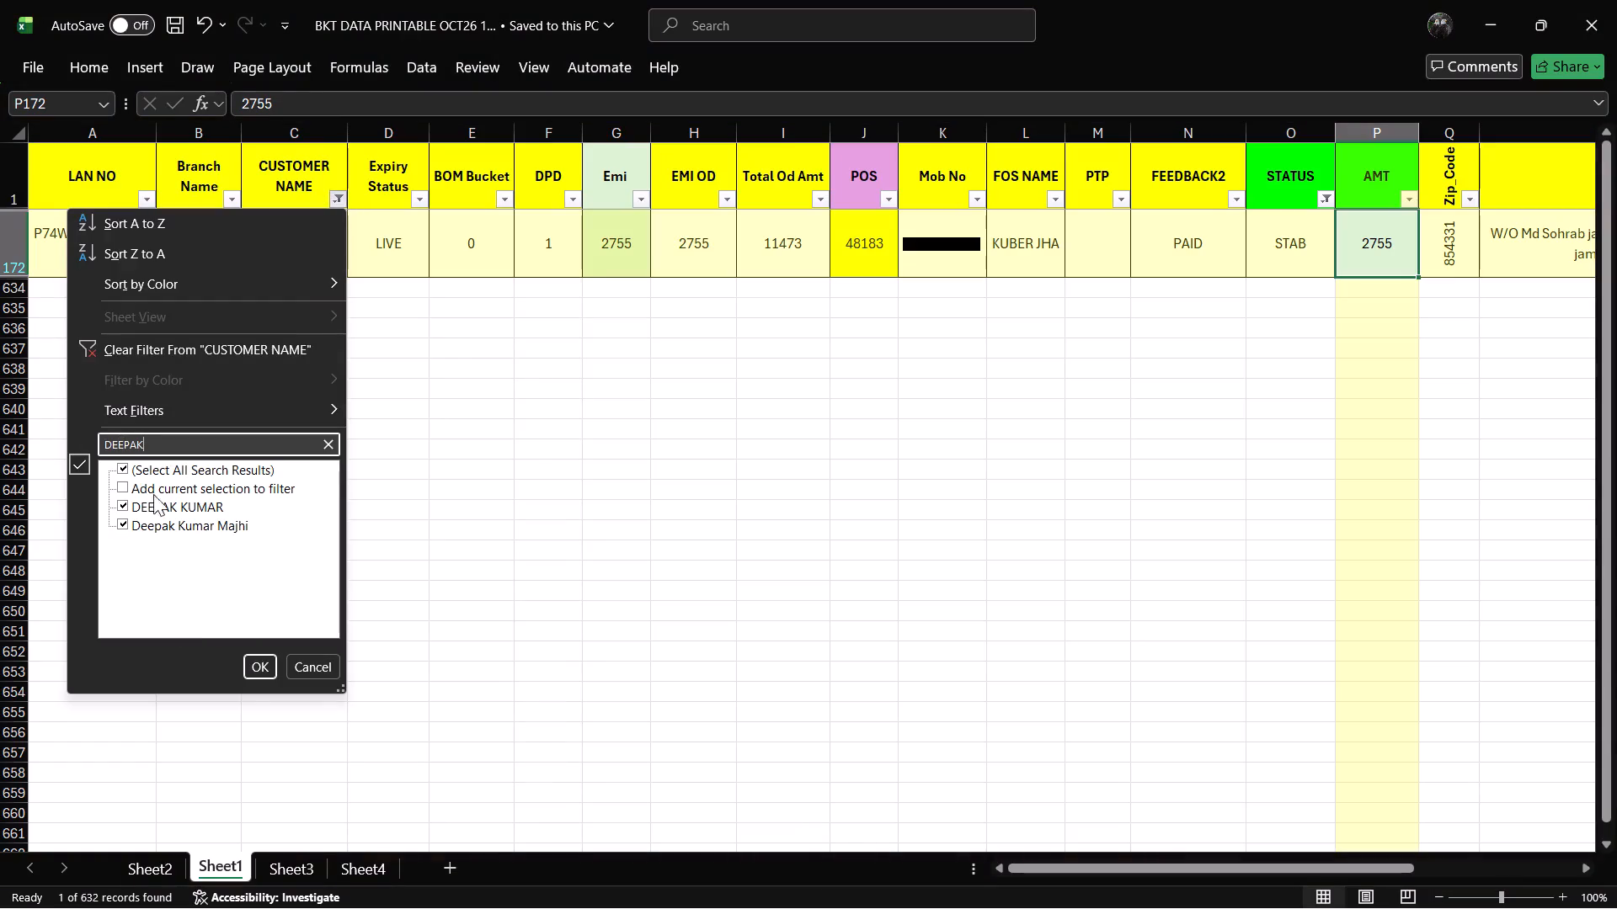
{"action": "left_click", "coordinate": [173, 509]}
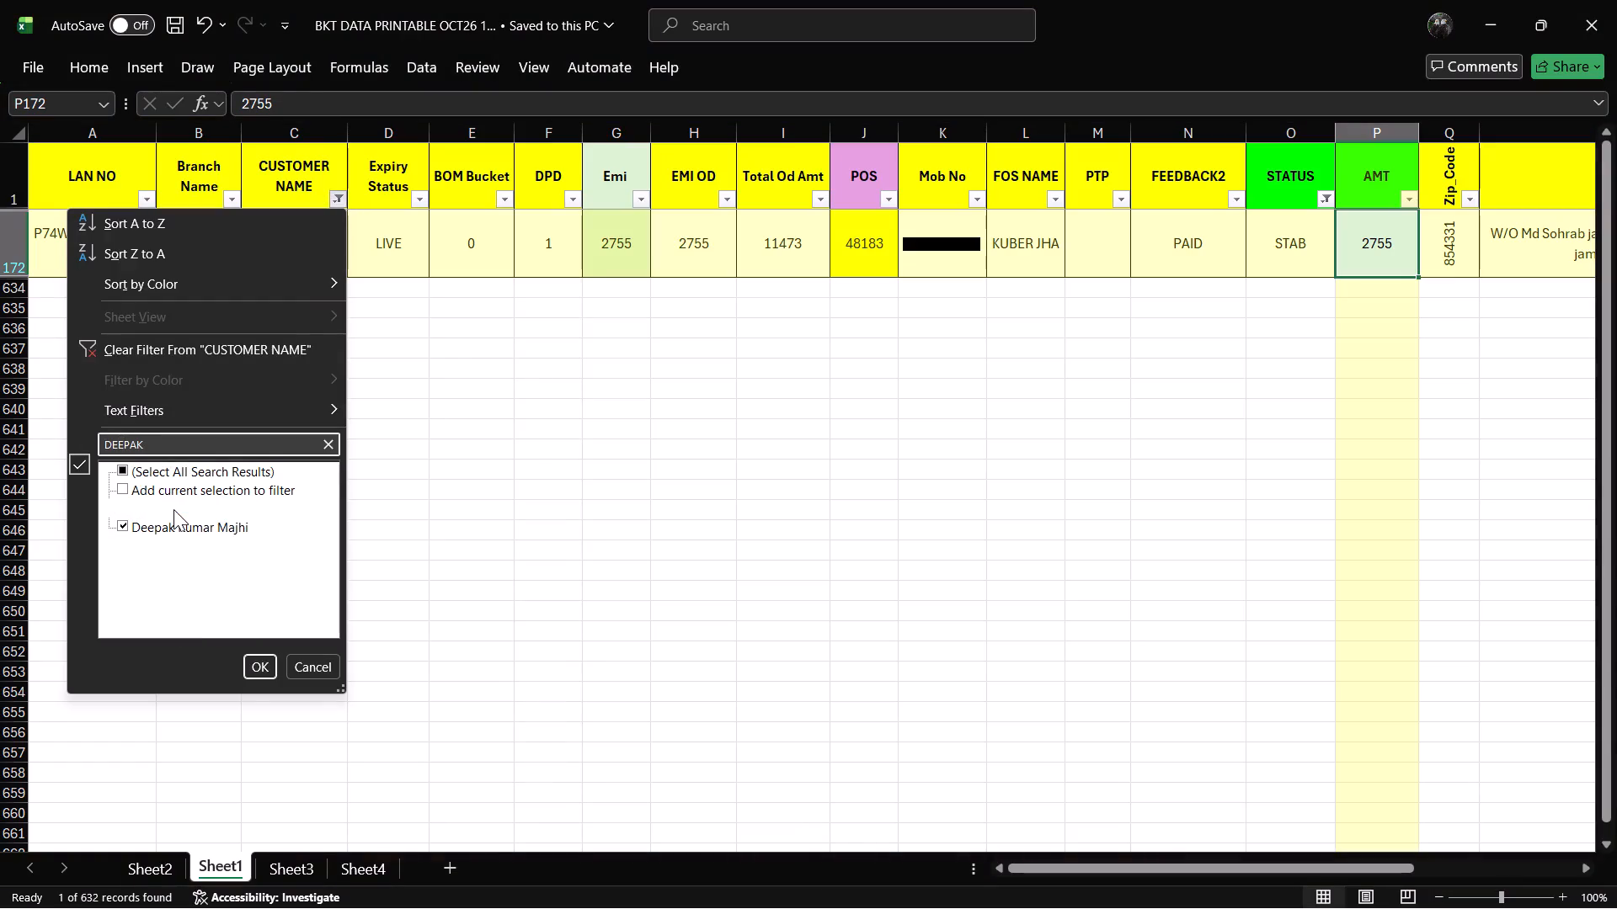
{"action": "left_click", "coordinate": [264, 667]}
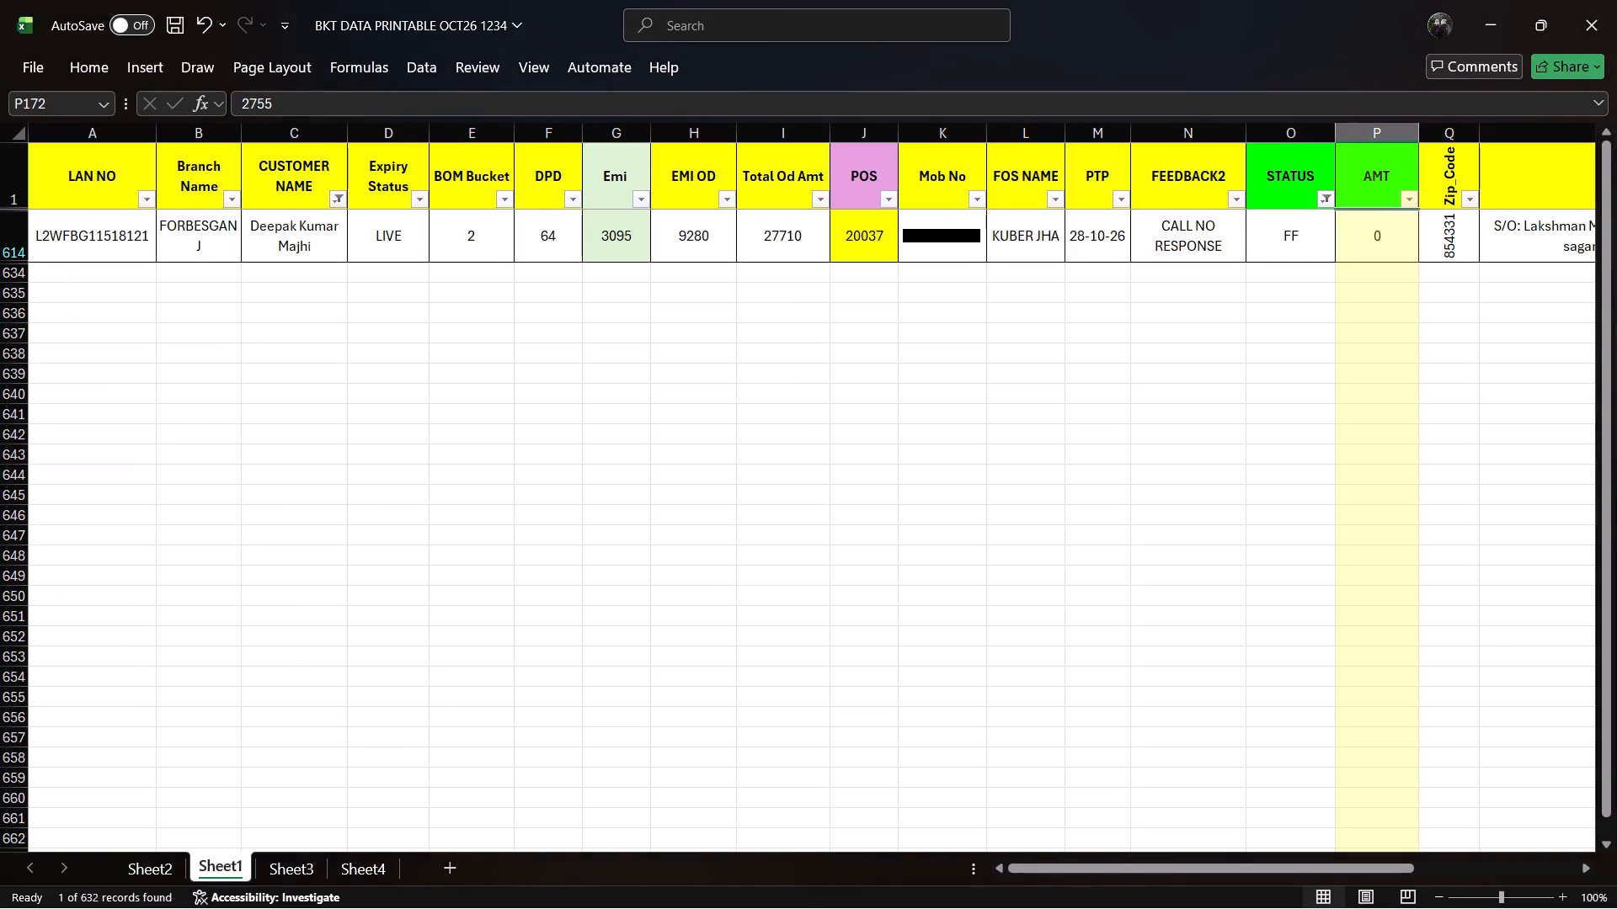
Clear the FEEDBACK2 and PTP cells of the filtered FORBESGANJ branch record in row 614.
{"action": "left_click", "coordinate": [1195, 228]}
{"action": "key", "text": "BackSpace"}
{"action": "key", "text": "Left"}
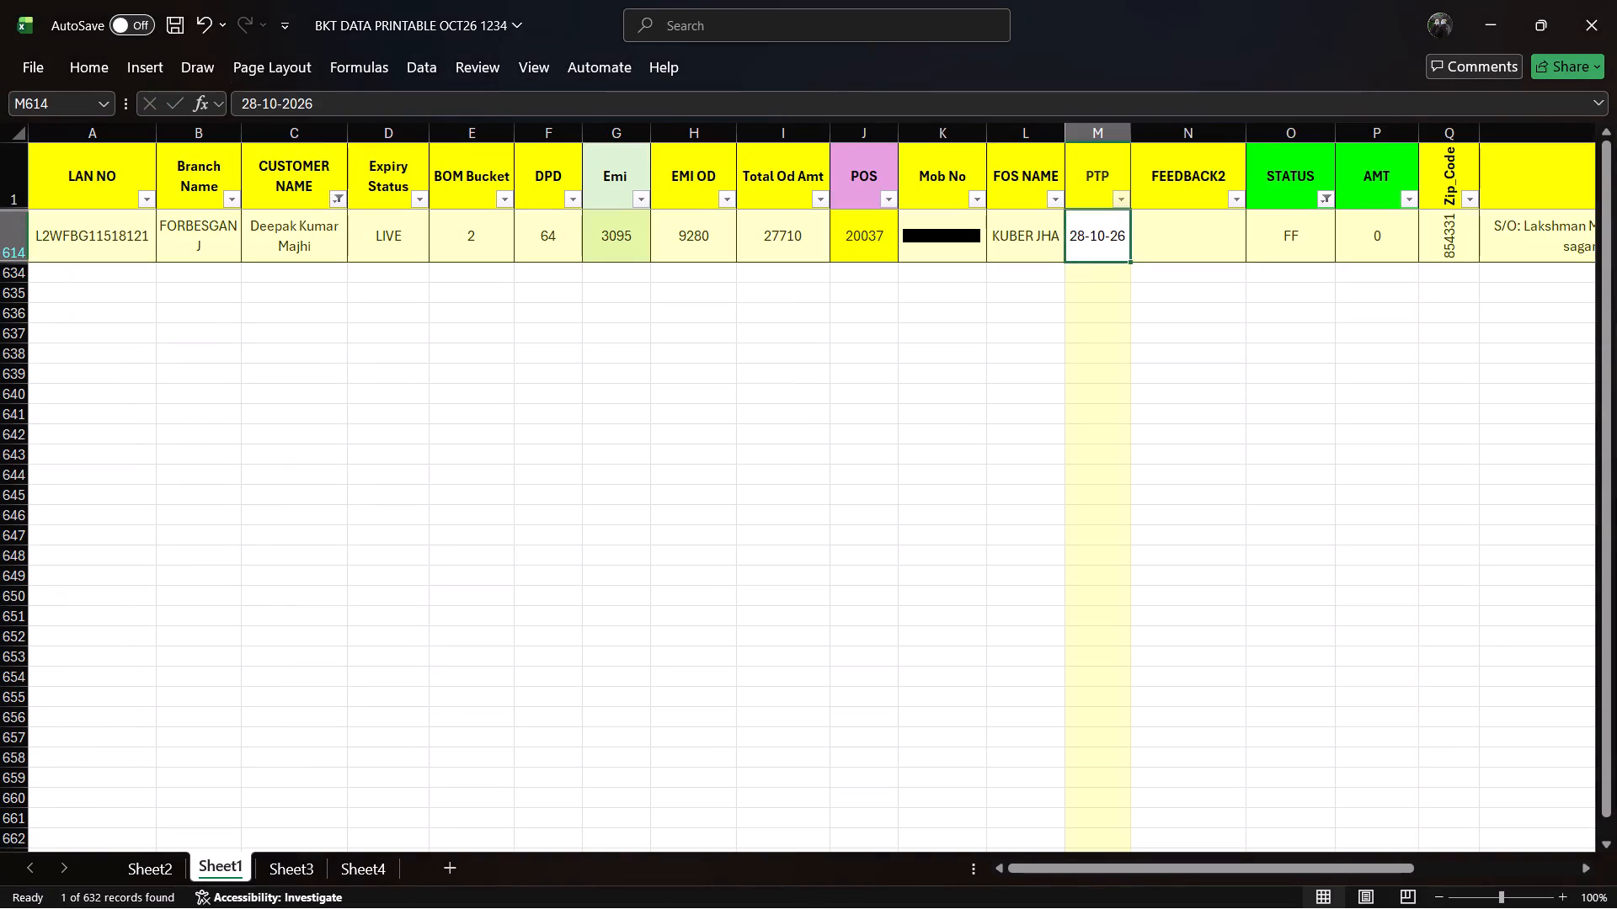
{"action": "key", "text": "BackSpace"}
{"action": "key", "text": "Right"}
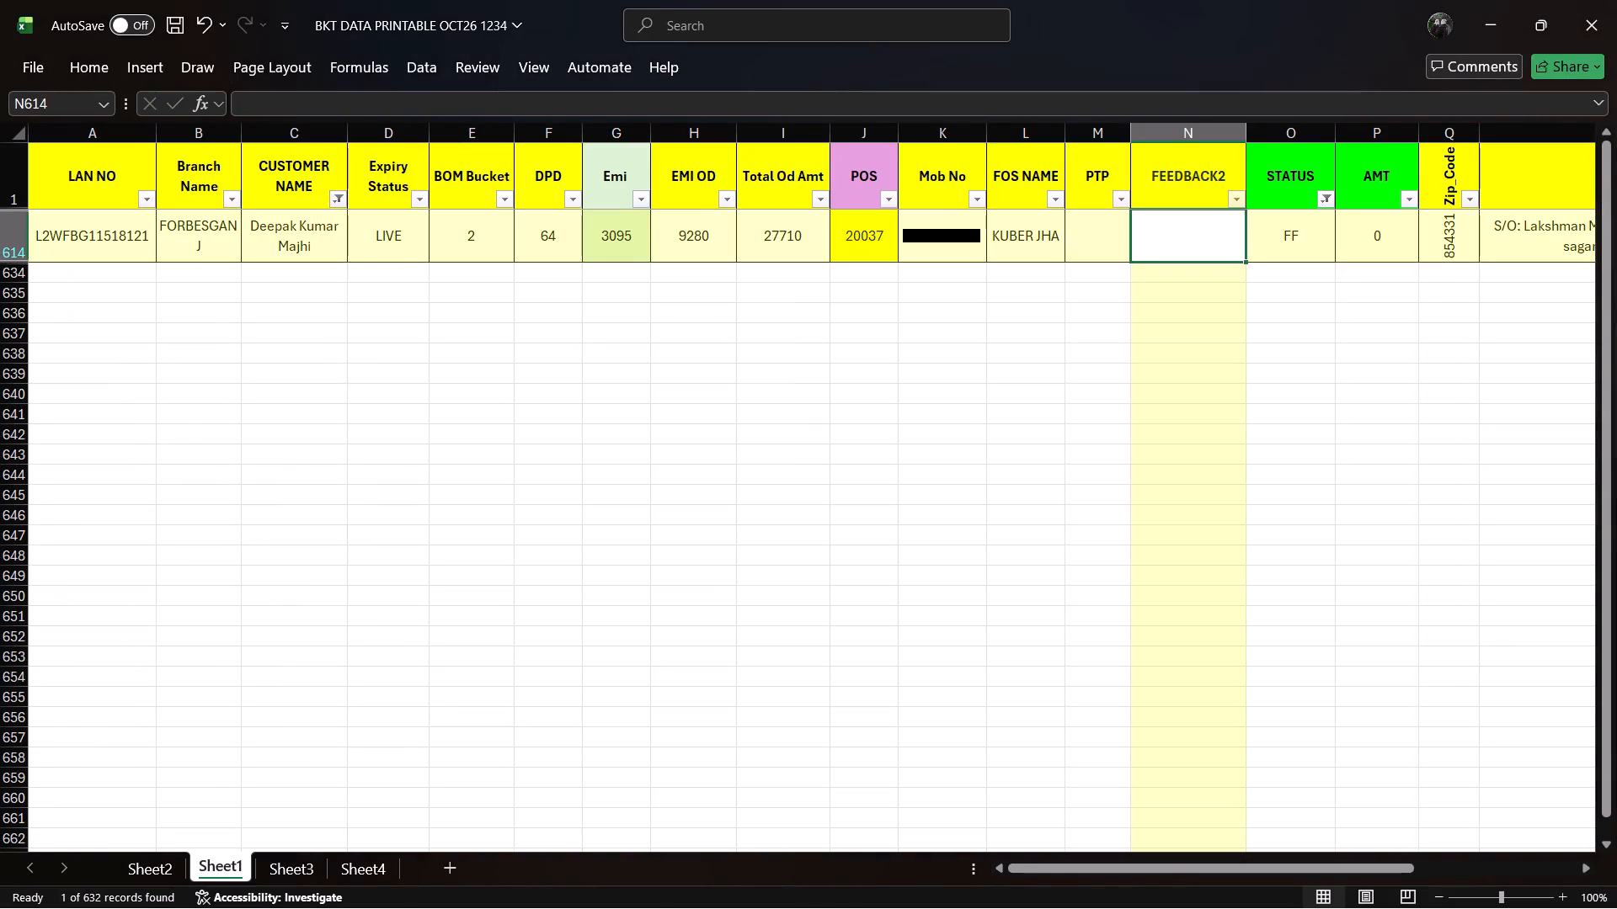
Set FEEDBACK2 to PAID and STATUS to STAB for the row 614 record.
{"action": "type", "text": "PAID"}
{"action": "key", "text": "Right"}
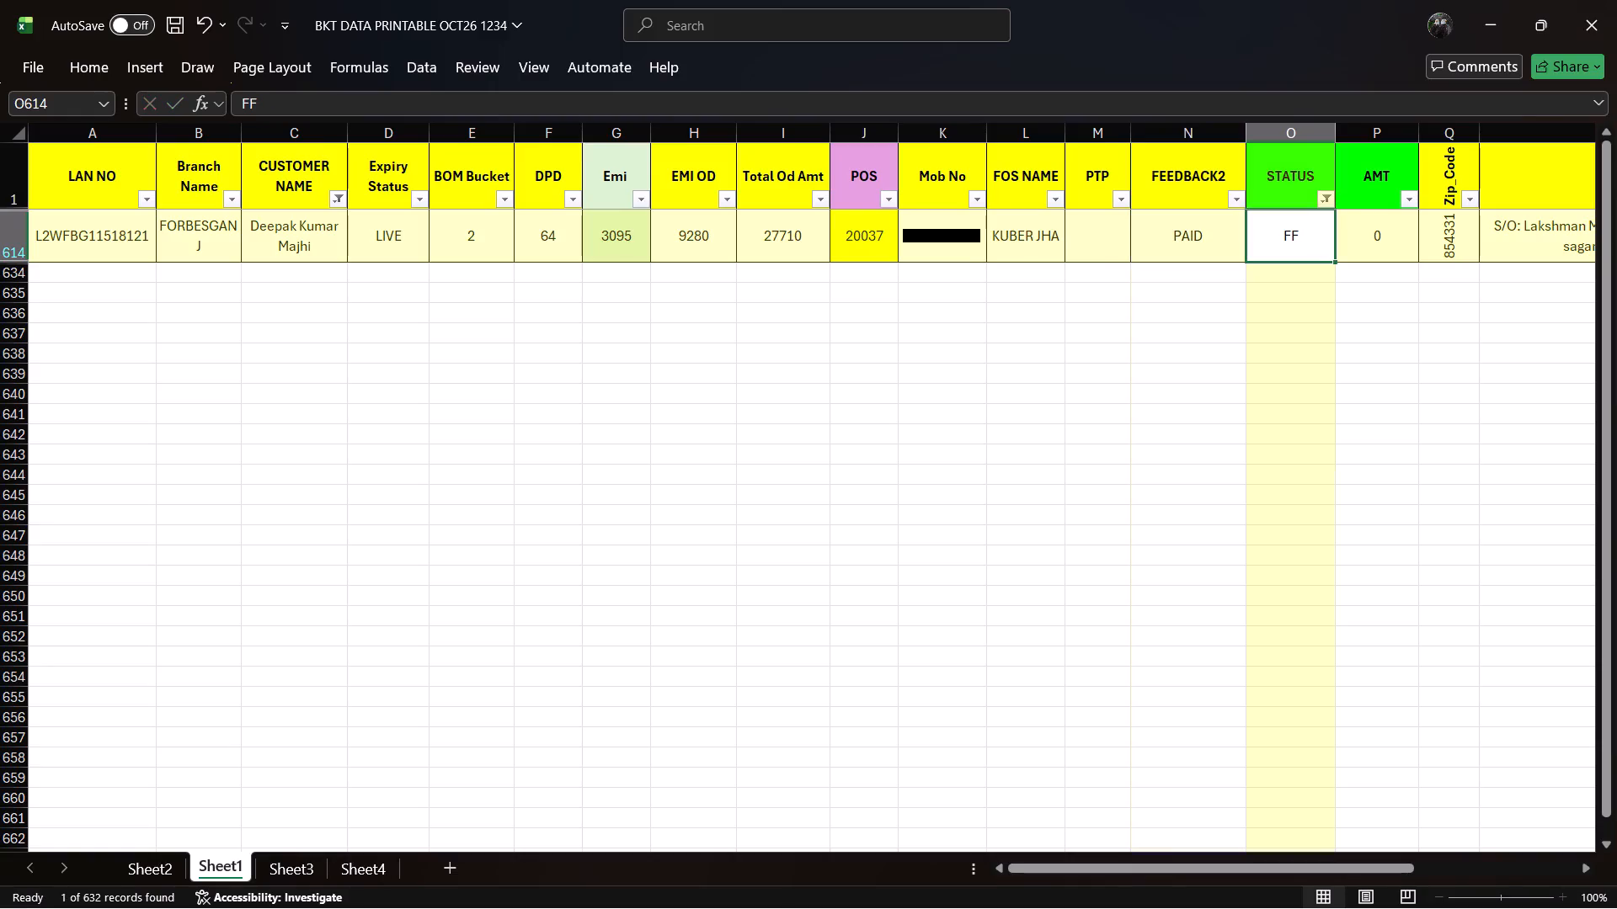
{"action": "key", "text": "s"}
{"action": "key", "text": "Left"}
Copy the row 614 record's Emi value of 3095 into its AMT cell.
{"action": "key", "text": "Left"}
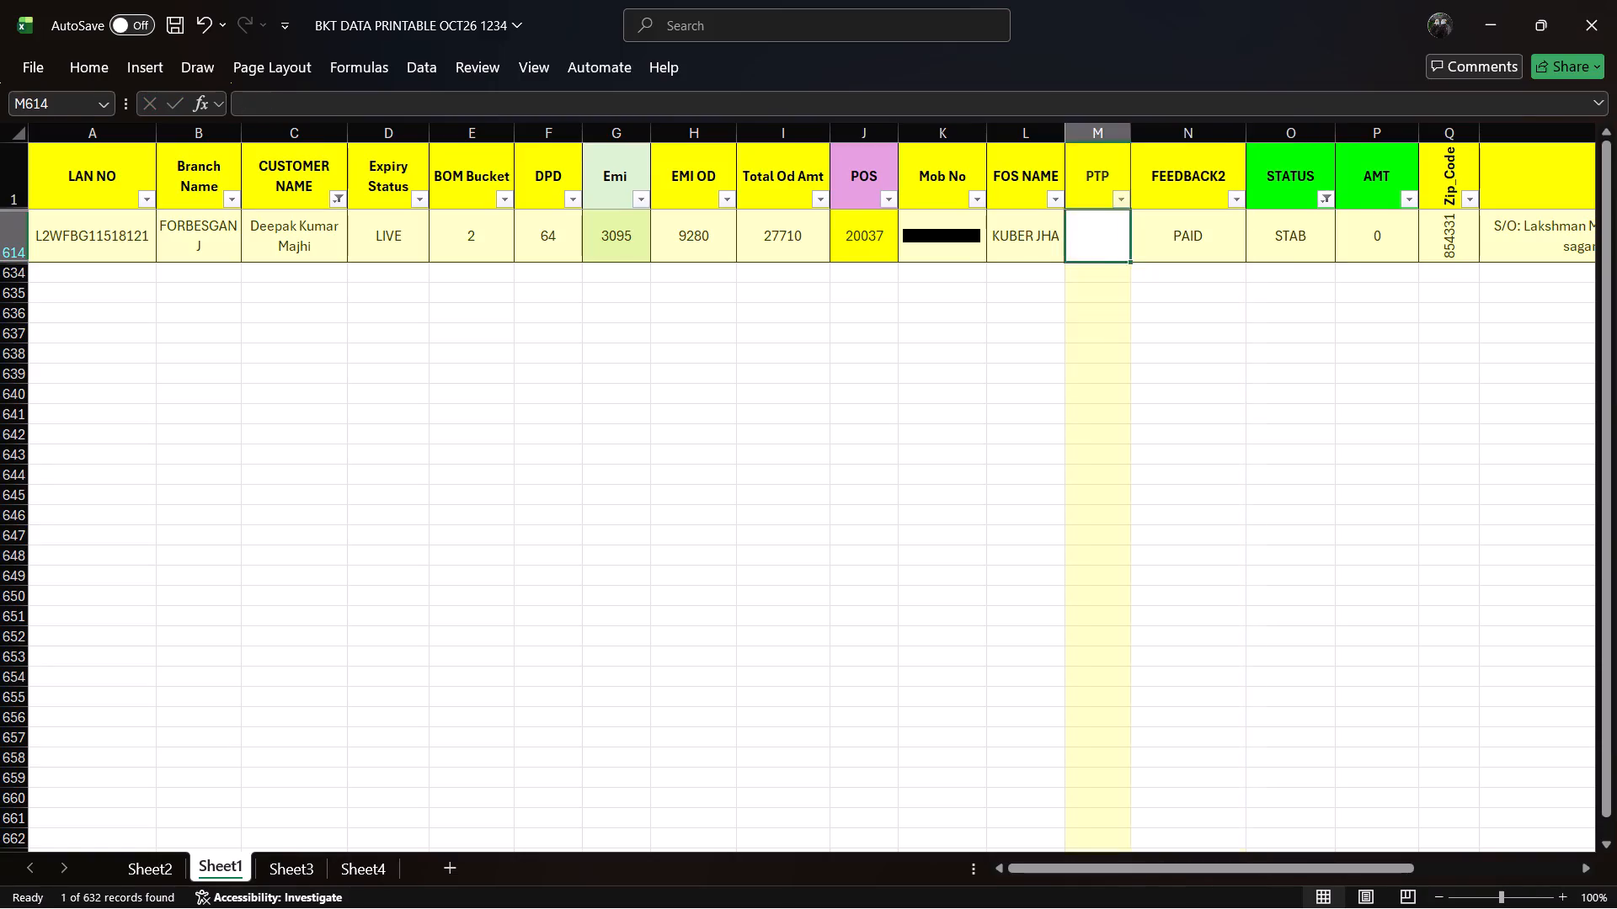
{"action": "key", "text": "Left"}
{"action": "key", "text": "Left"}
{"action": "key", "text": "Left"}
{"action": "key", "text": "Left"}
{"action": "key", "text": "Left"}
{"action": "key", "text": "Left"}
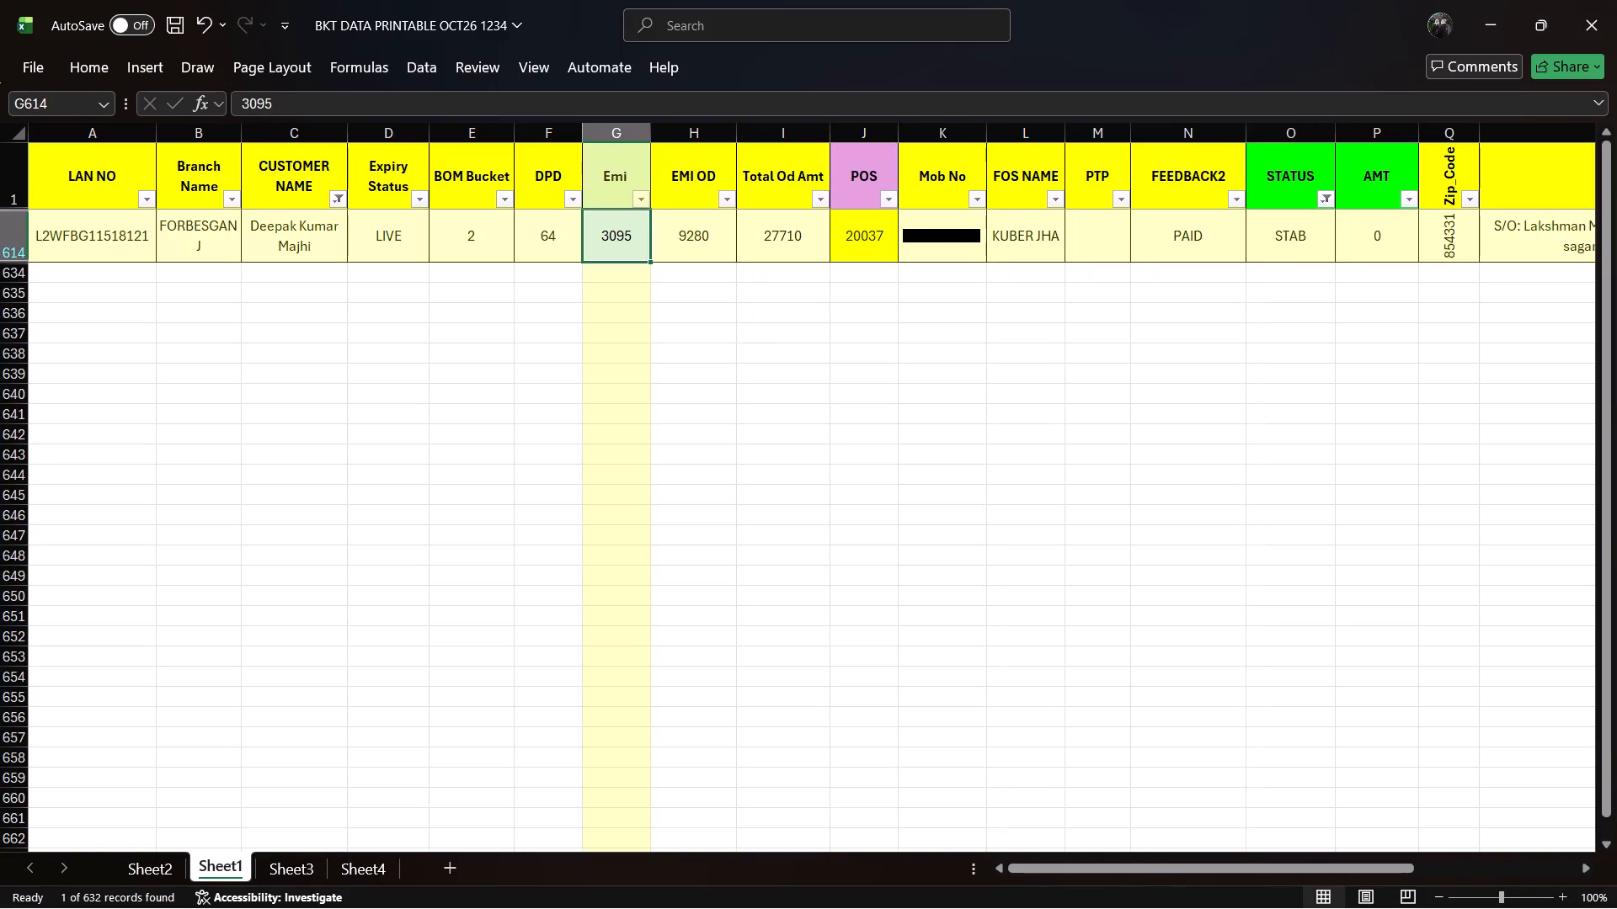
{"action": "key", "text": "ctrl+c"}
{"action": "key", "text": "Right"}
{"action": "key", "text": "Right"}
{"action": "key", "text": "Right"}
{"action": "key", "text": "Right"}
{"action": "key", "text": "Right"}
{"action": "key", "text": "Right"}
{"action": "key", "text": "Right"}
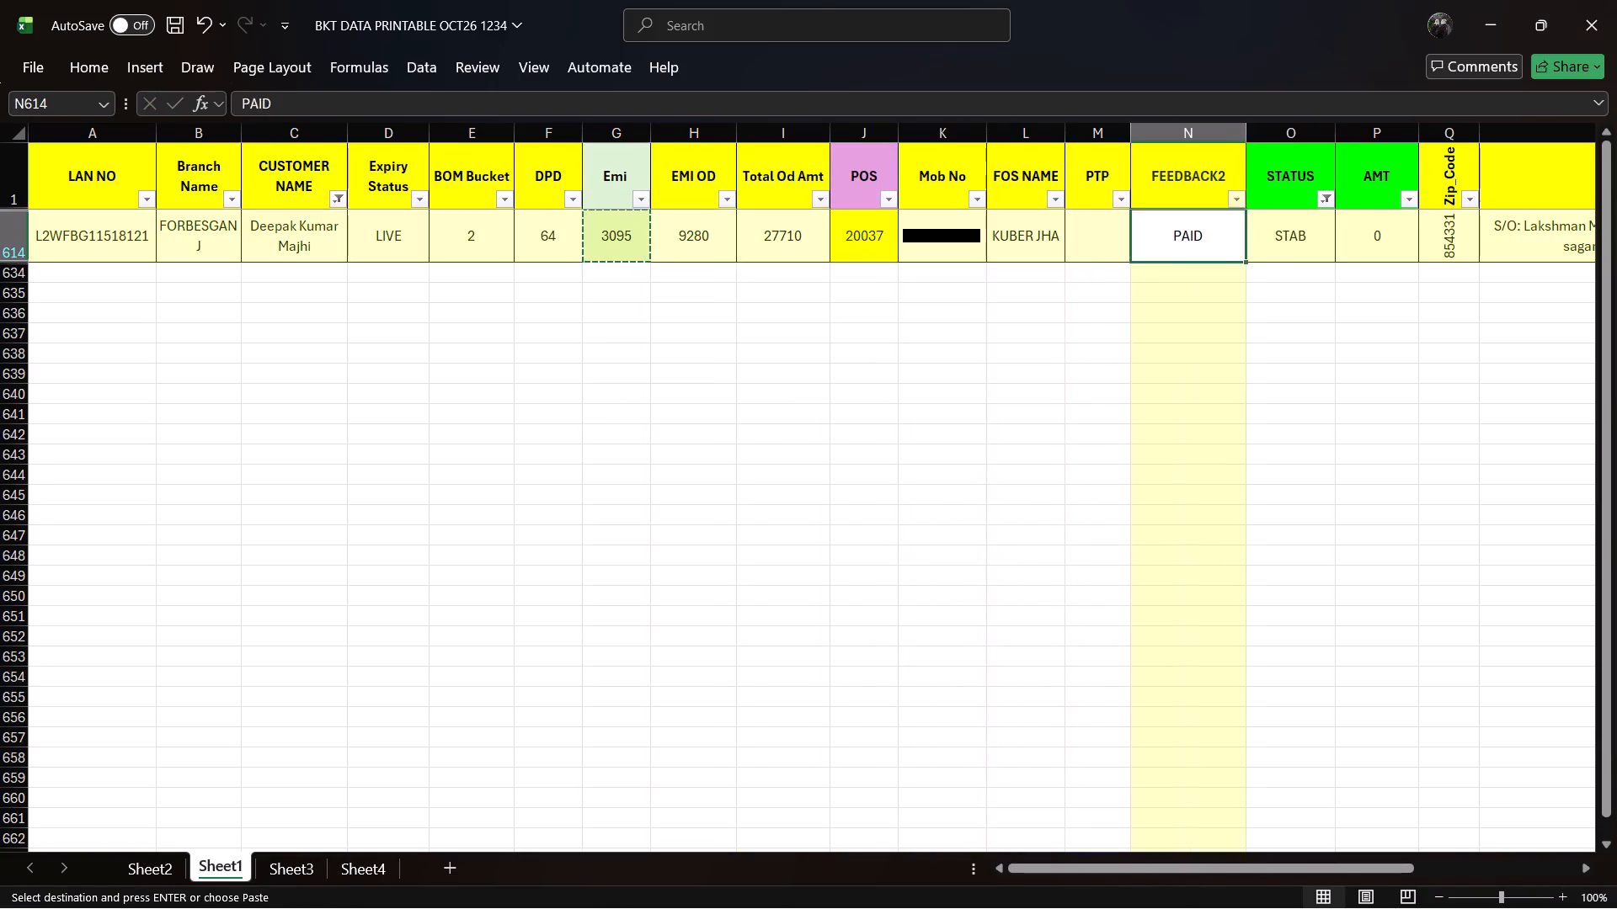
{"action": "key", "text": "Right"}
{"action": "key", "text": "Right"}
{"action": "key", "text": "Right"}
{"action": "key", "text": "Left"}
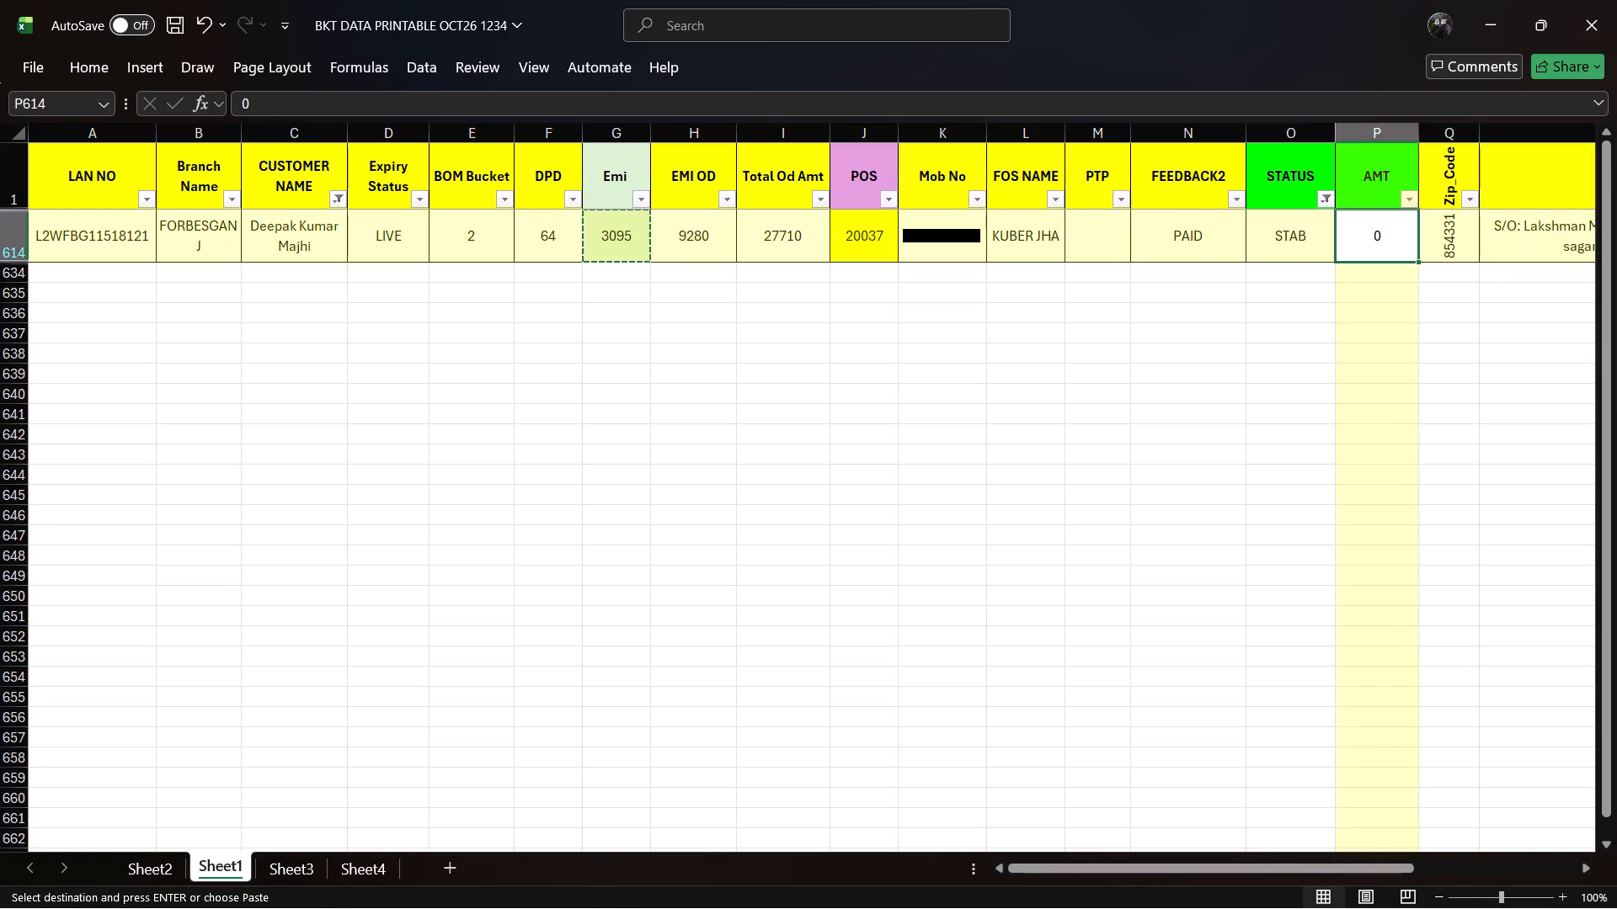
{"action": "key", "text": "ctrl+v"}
Save the workbook.
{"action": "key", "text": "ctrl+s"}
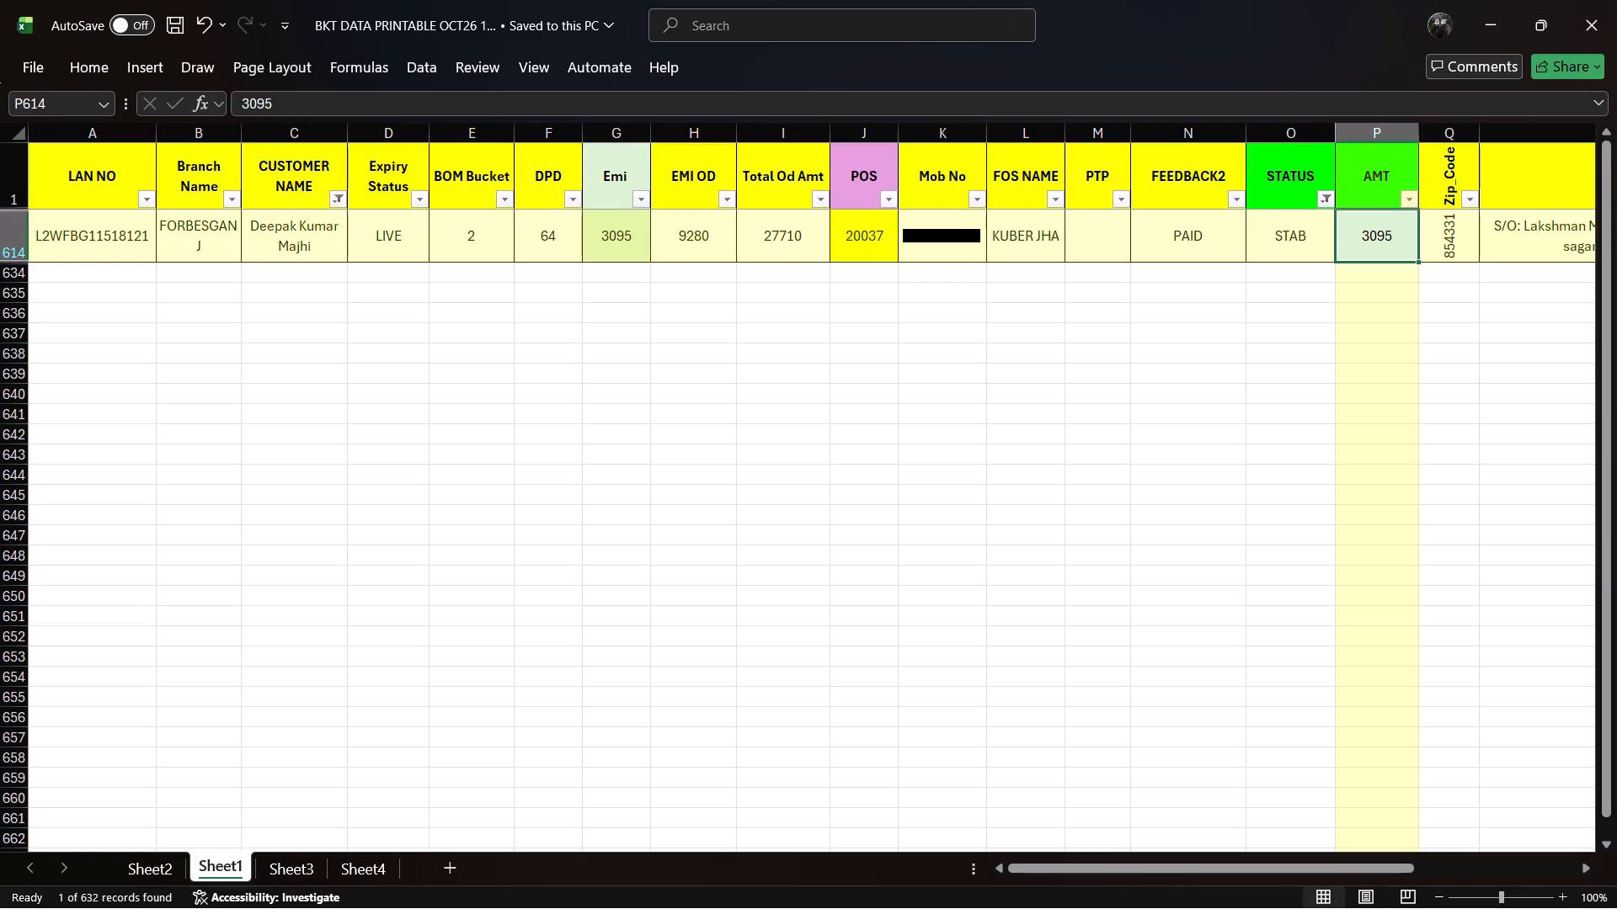
Filter the CUSTOMER NAME column to names containing AMIN.
{"action": "left_click", "coordinate": [346, 199]}
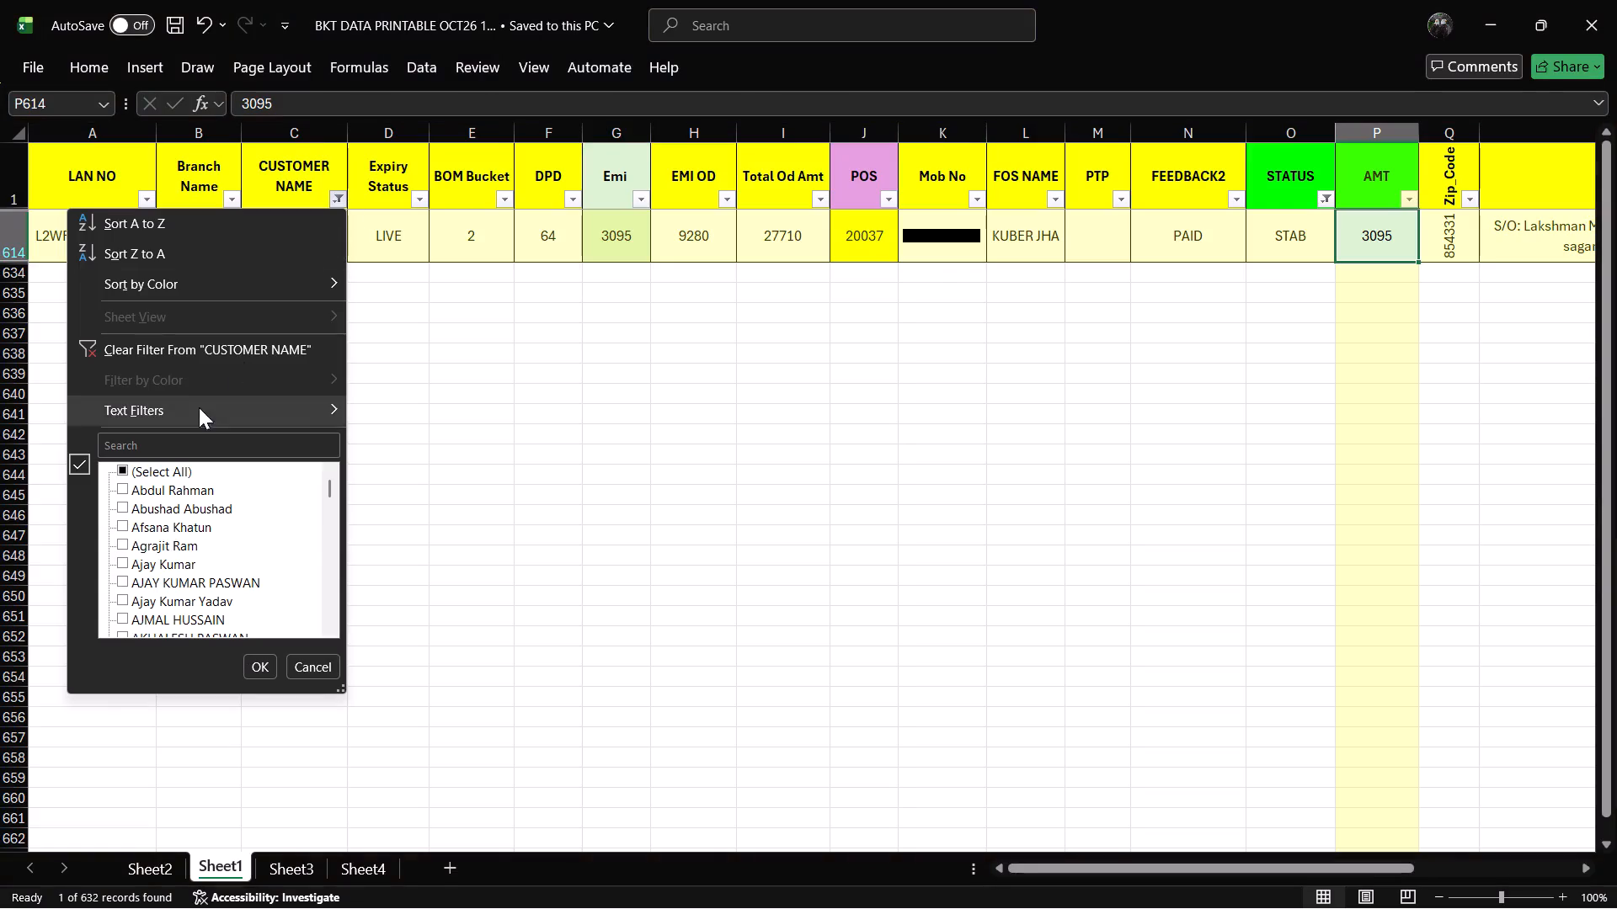
{"action": "left_click", "coordinate": [131, 449]}
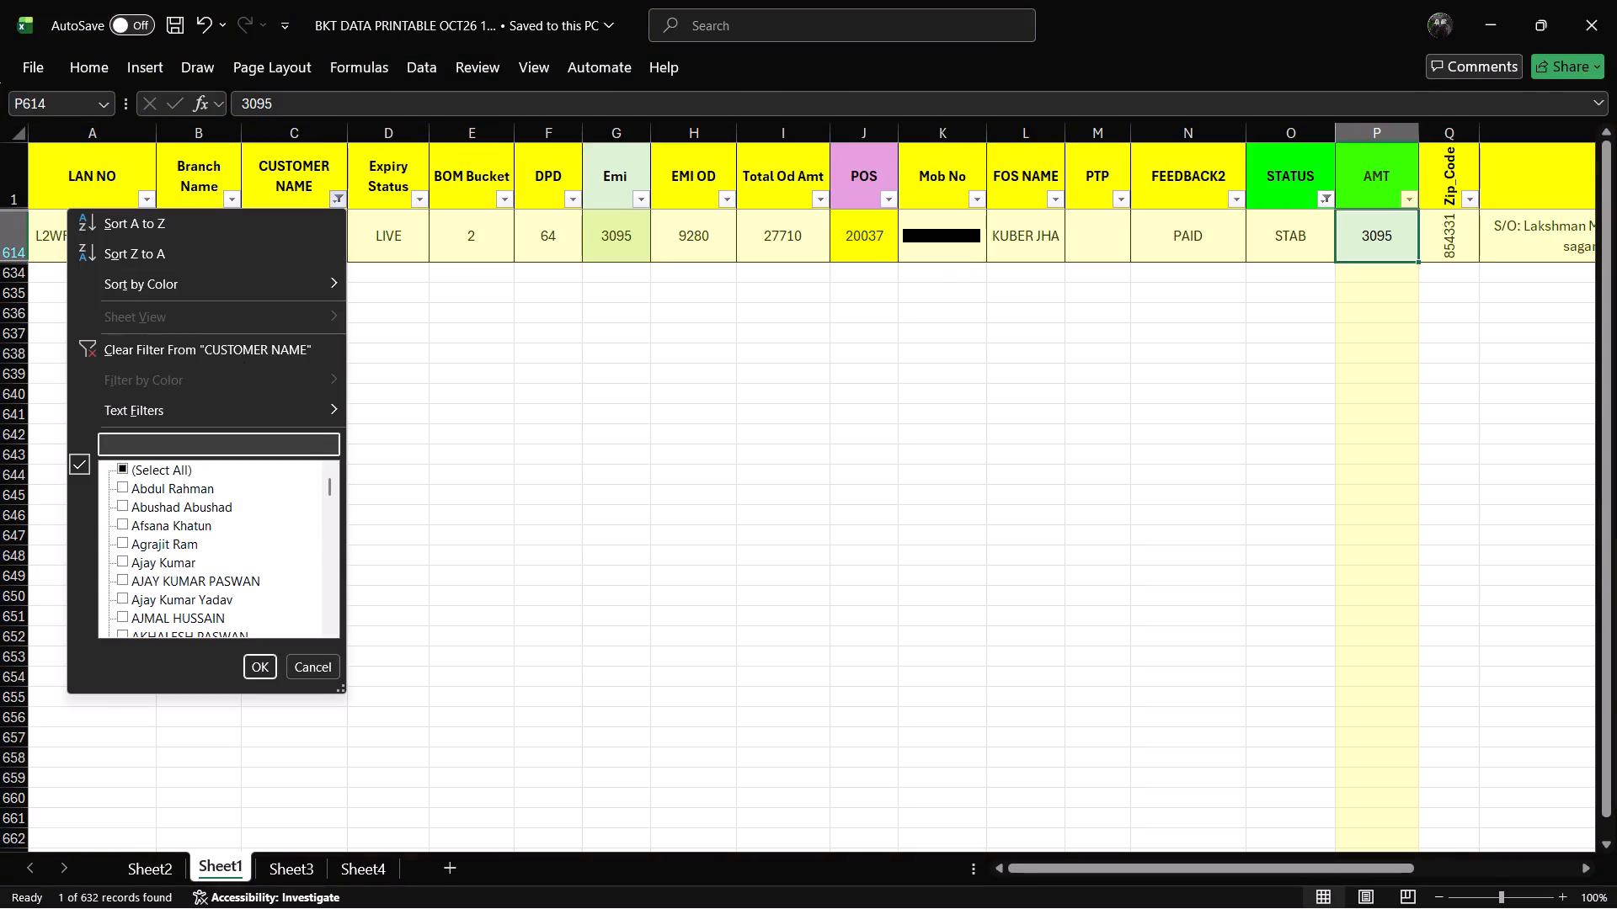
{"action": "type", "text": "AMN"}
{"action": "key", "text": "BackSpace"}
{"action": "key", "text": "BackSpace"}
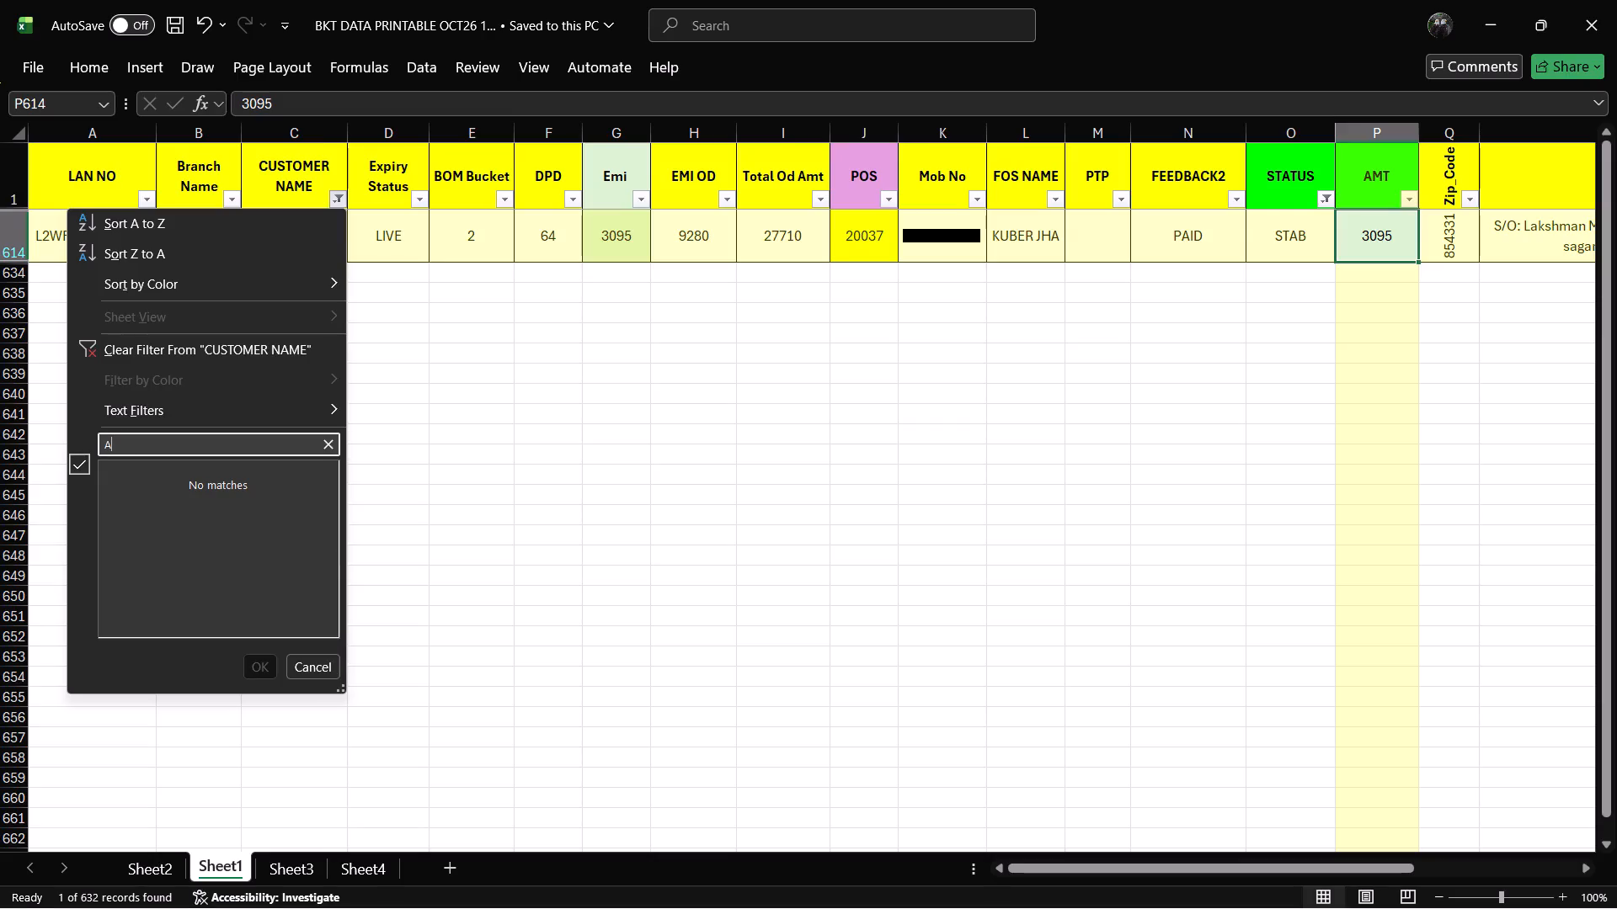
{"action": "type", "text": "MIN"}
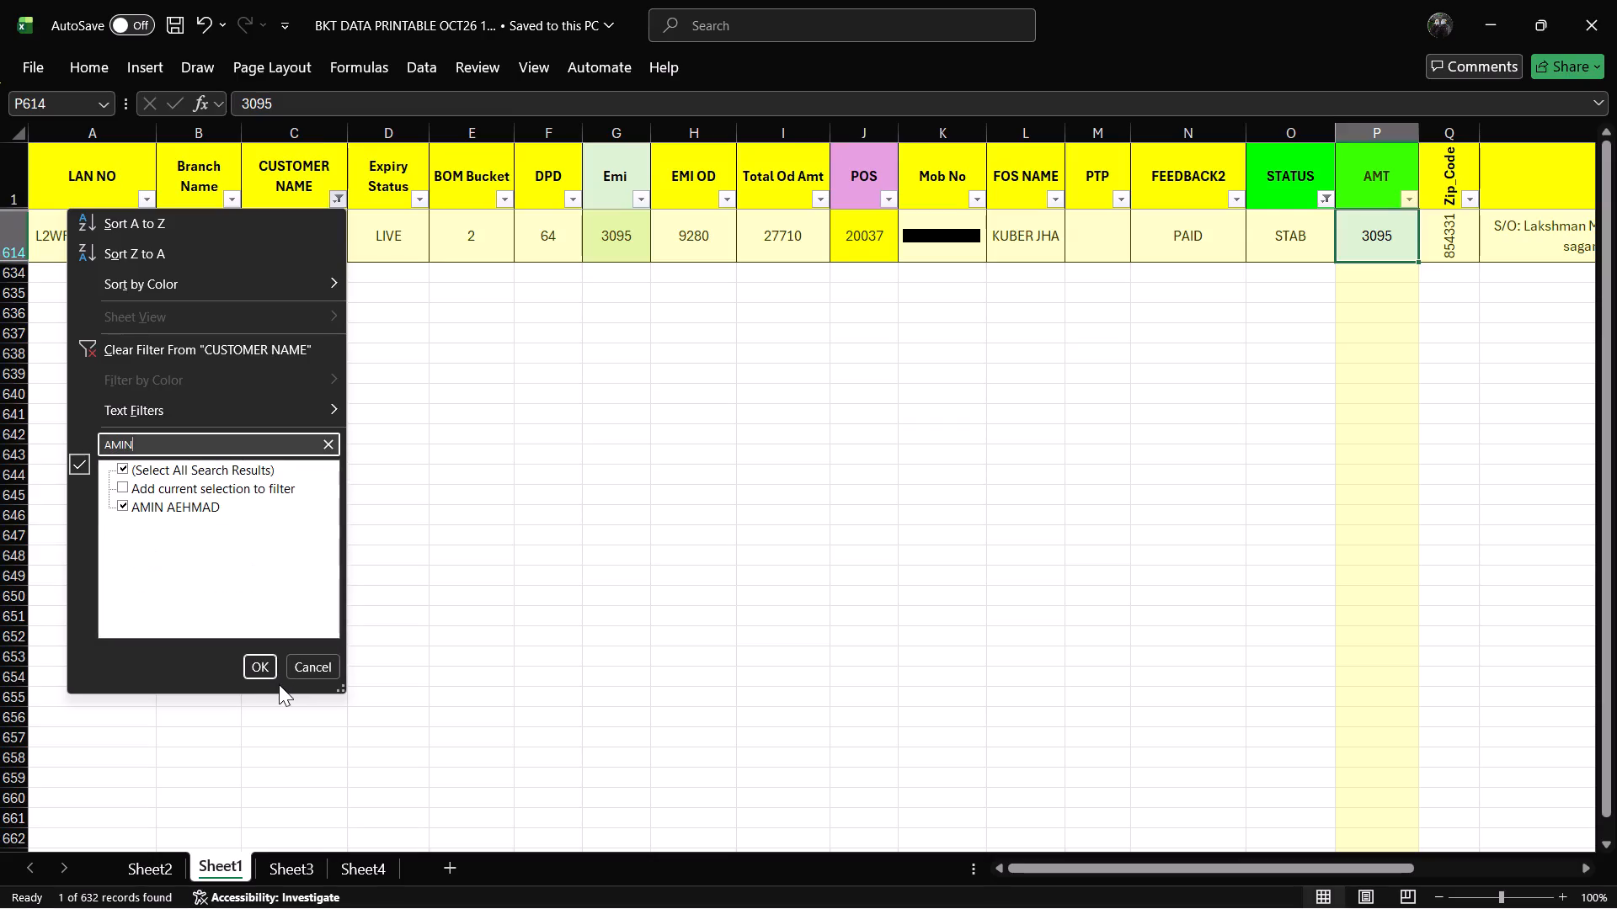
{"action": "left_click", "coordinate": [262, 668]}
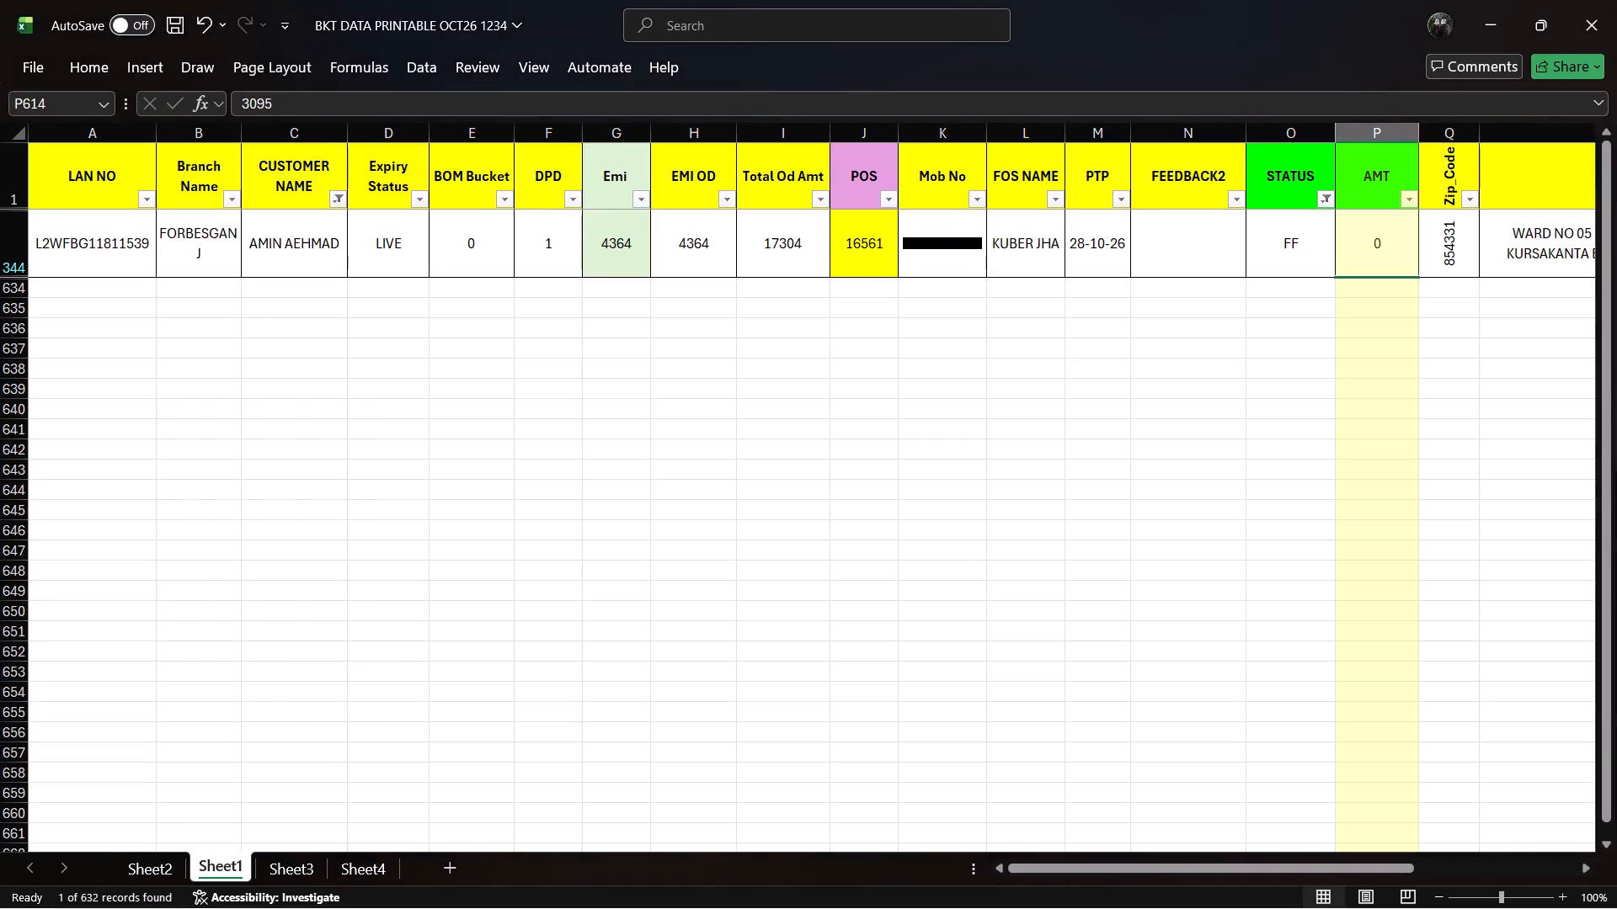
Clear the PTP date of the filtered FORBESGANJ branch record in row 344.
{"action": "left_click", "coordinate": [1097, 242]}
{"action": "key", "text": "BackSpace"}
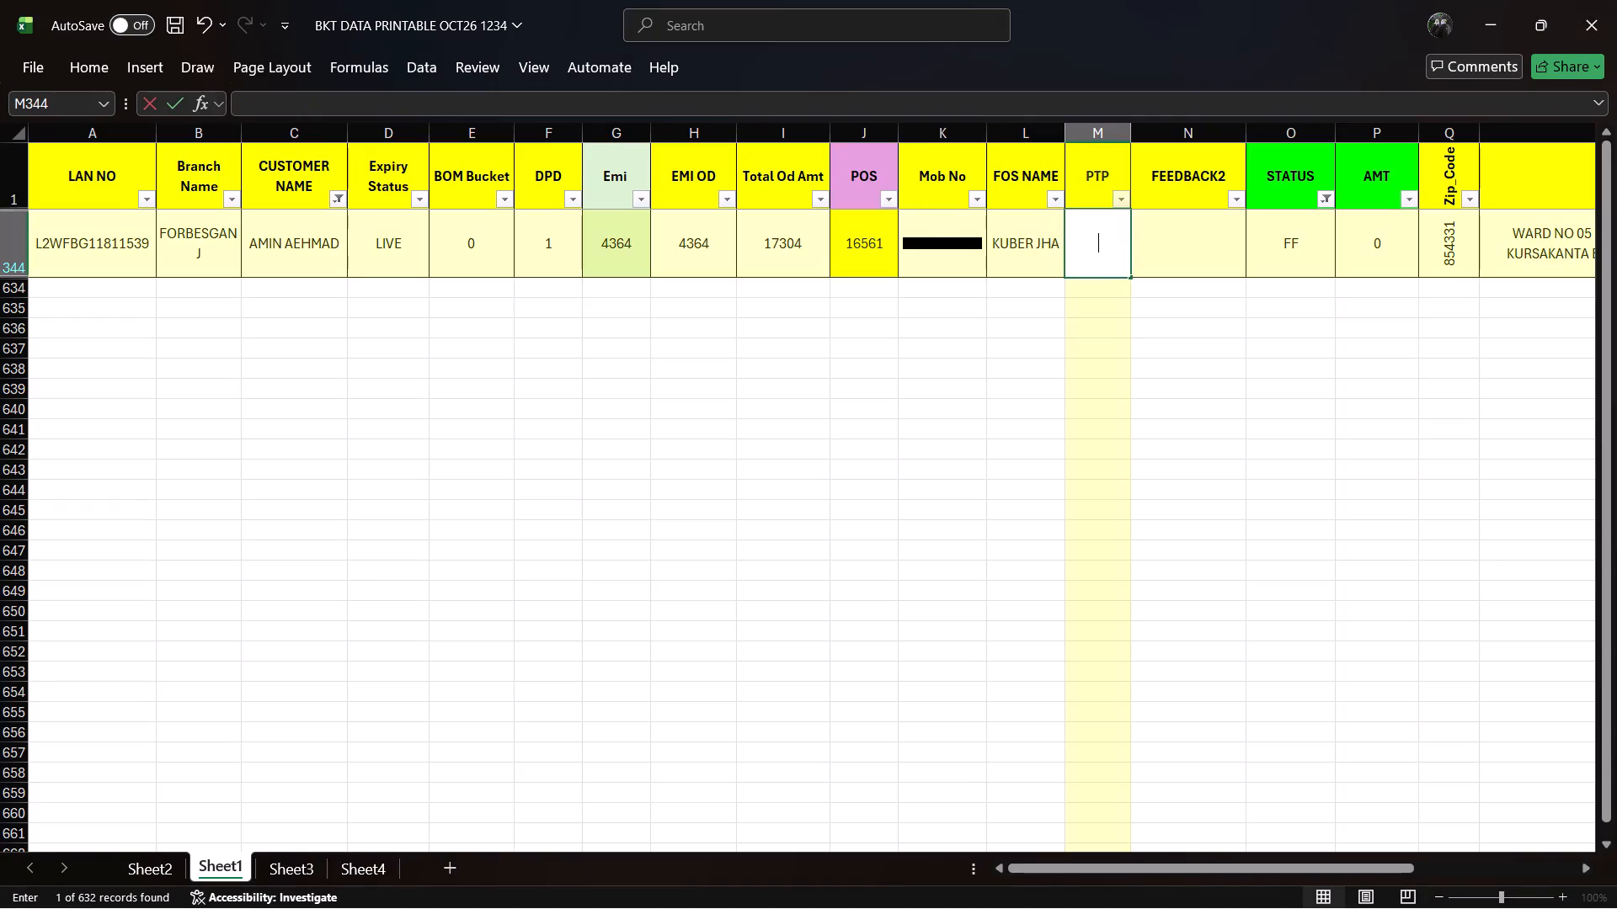
{"action": "key", "text": "Right"}
Set FEEDBACK2 to PAID and STATUS to STAB for the row 344 record.
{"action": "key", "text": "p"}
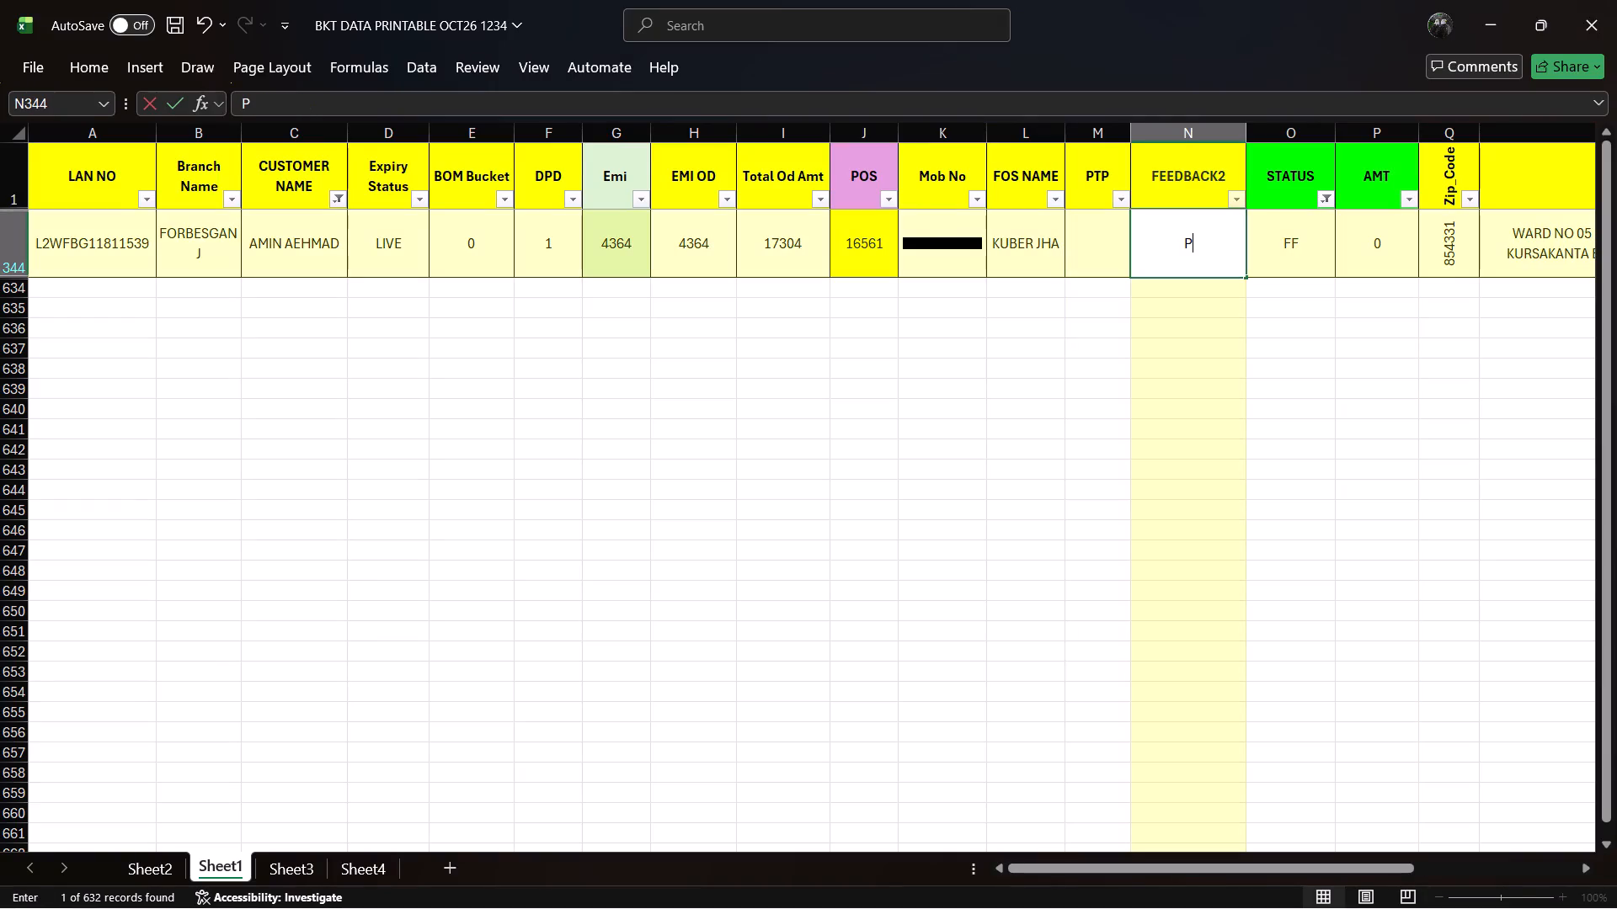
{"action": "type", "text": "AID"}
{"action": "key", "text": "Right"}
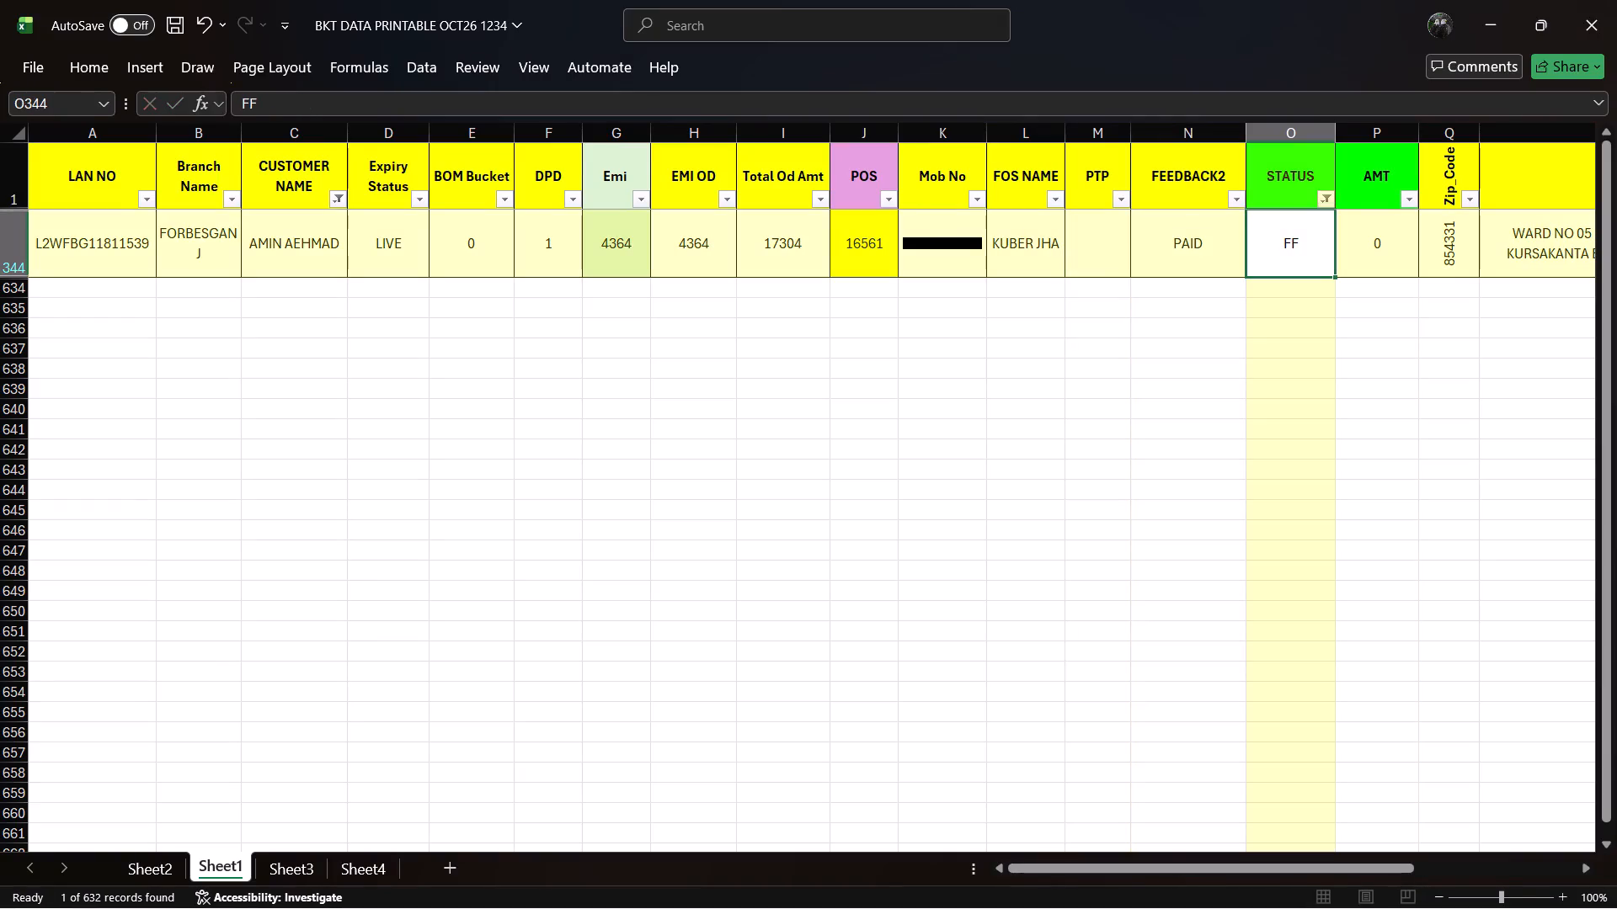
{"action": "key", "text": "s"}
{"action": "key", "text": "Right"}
Copy the row 344 record's Emi value of 4364 into its AMT cell.
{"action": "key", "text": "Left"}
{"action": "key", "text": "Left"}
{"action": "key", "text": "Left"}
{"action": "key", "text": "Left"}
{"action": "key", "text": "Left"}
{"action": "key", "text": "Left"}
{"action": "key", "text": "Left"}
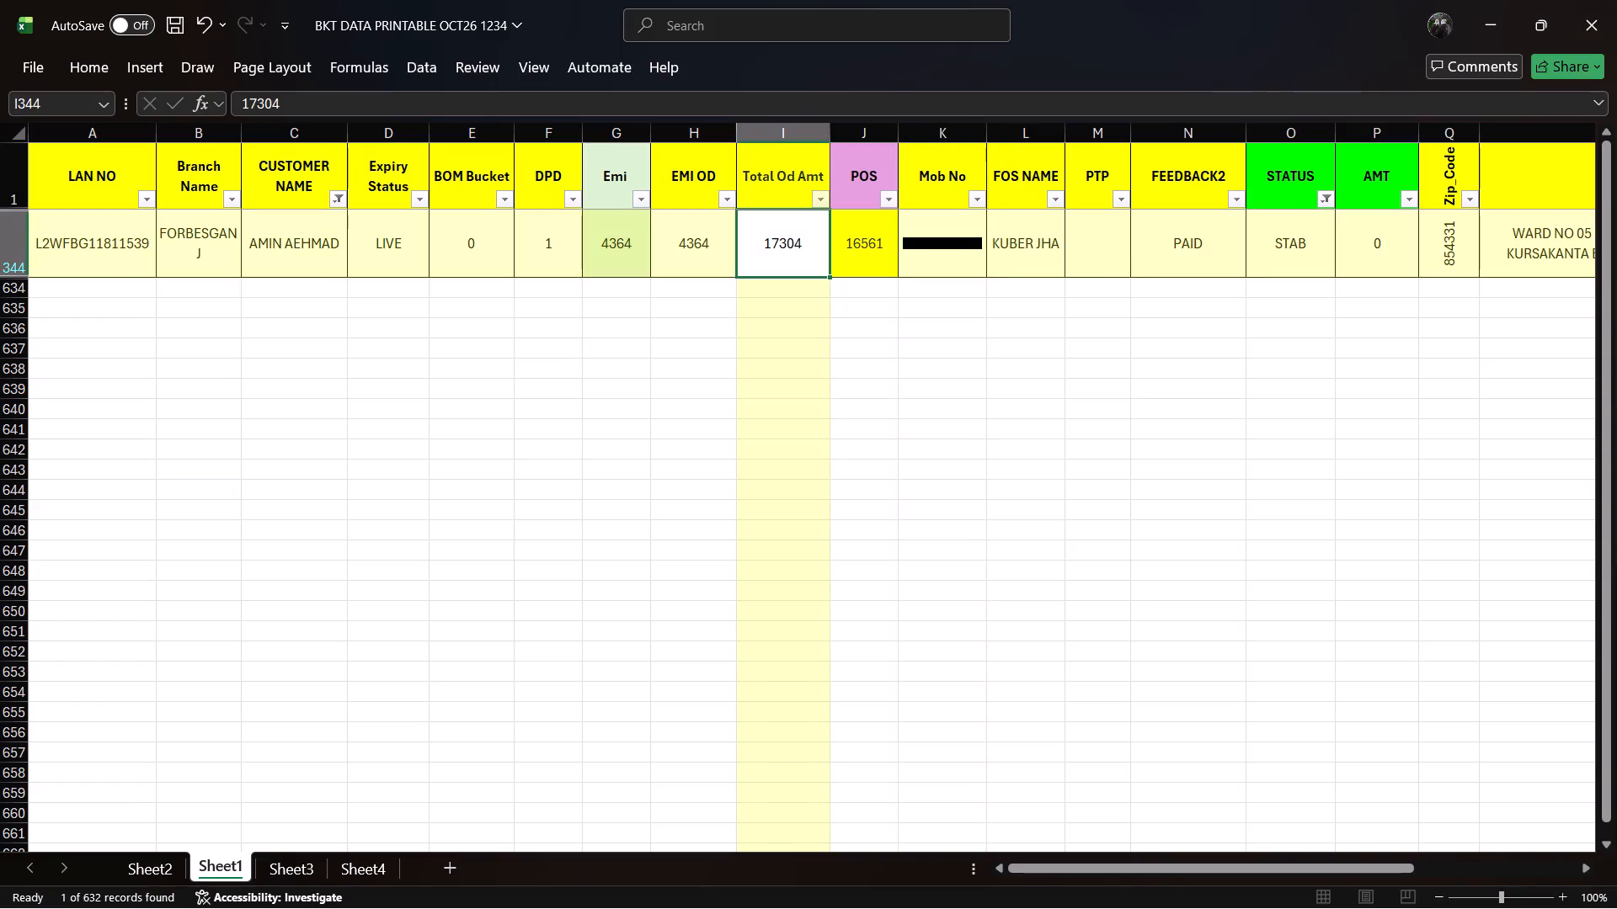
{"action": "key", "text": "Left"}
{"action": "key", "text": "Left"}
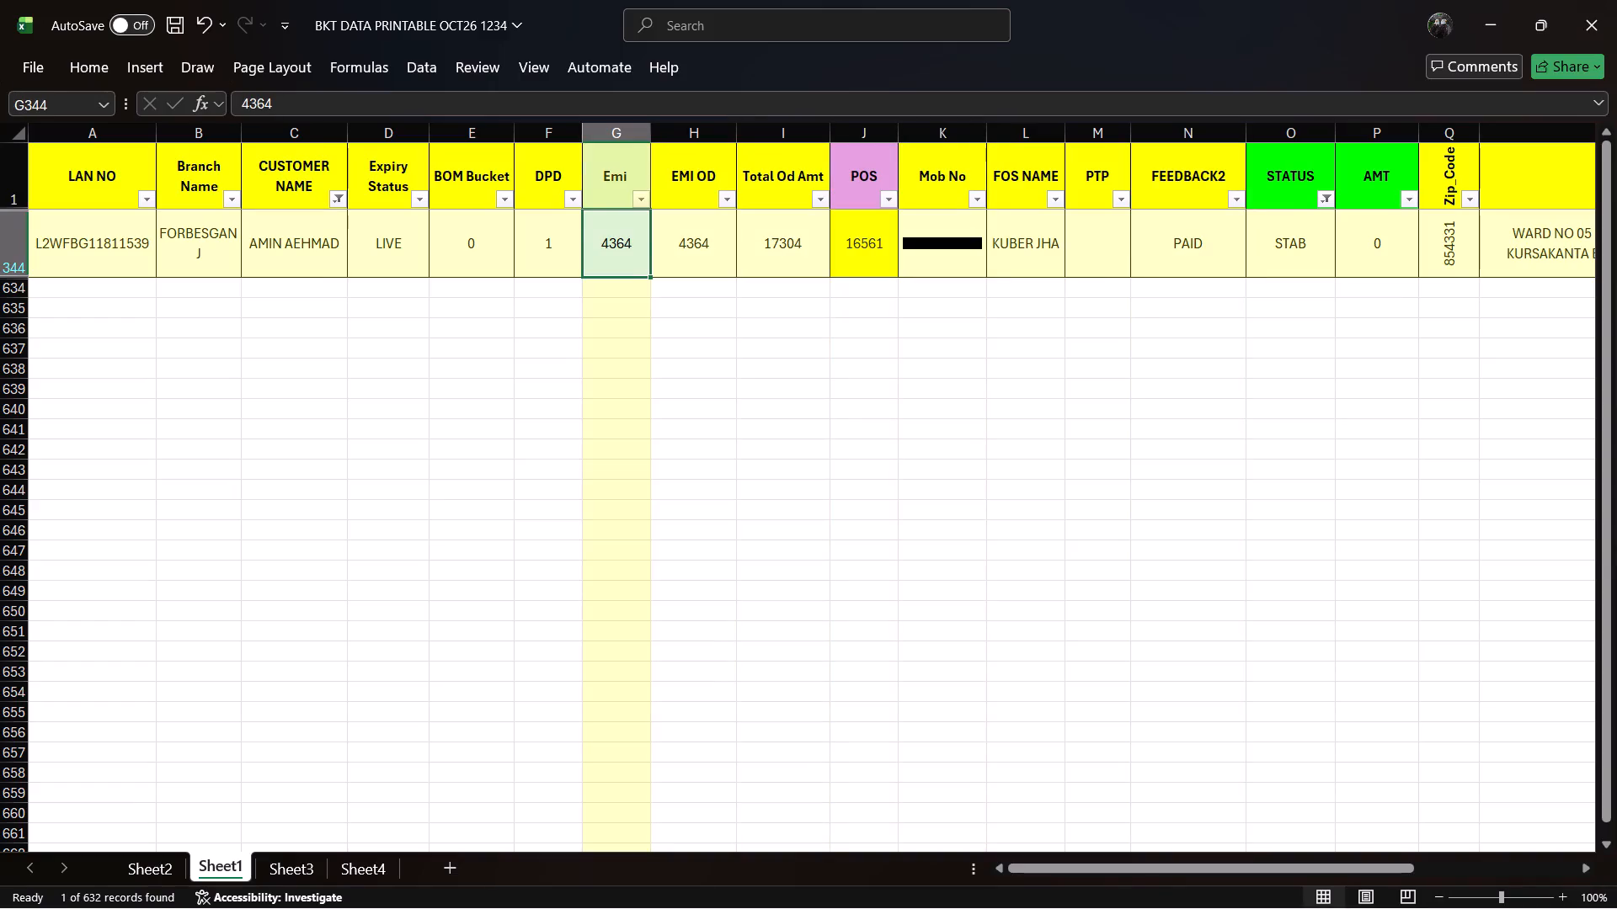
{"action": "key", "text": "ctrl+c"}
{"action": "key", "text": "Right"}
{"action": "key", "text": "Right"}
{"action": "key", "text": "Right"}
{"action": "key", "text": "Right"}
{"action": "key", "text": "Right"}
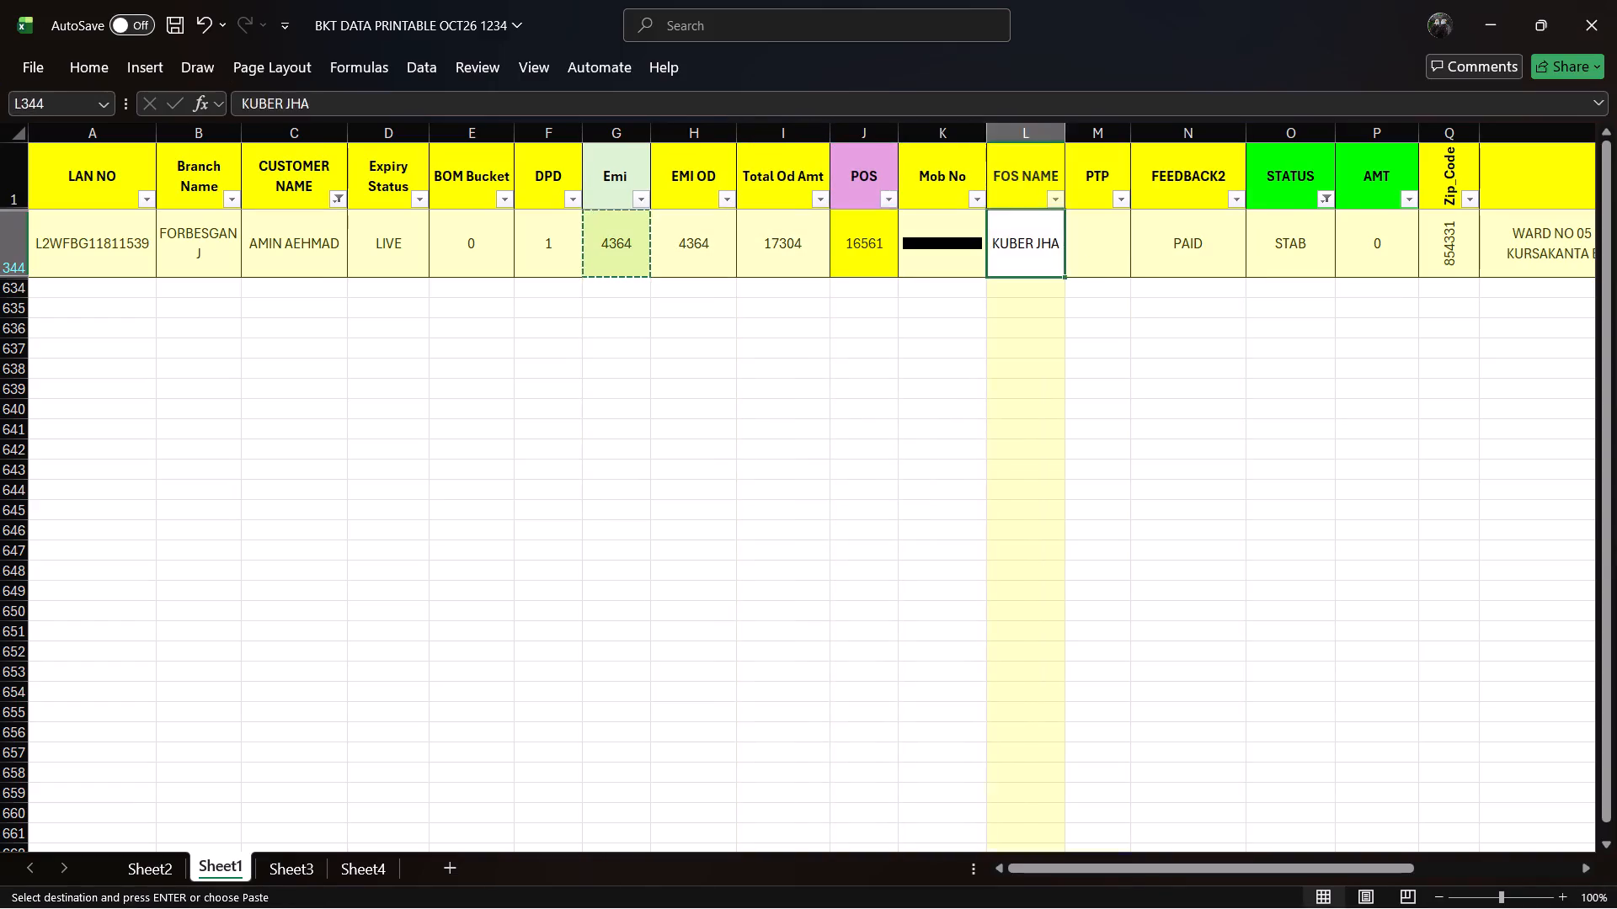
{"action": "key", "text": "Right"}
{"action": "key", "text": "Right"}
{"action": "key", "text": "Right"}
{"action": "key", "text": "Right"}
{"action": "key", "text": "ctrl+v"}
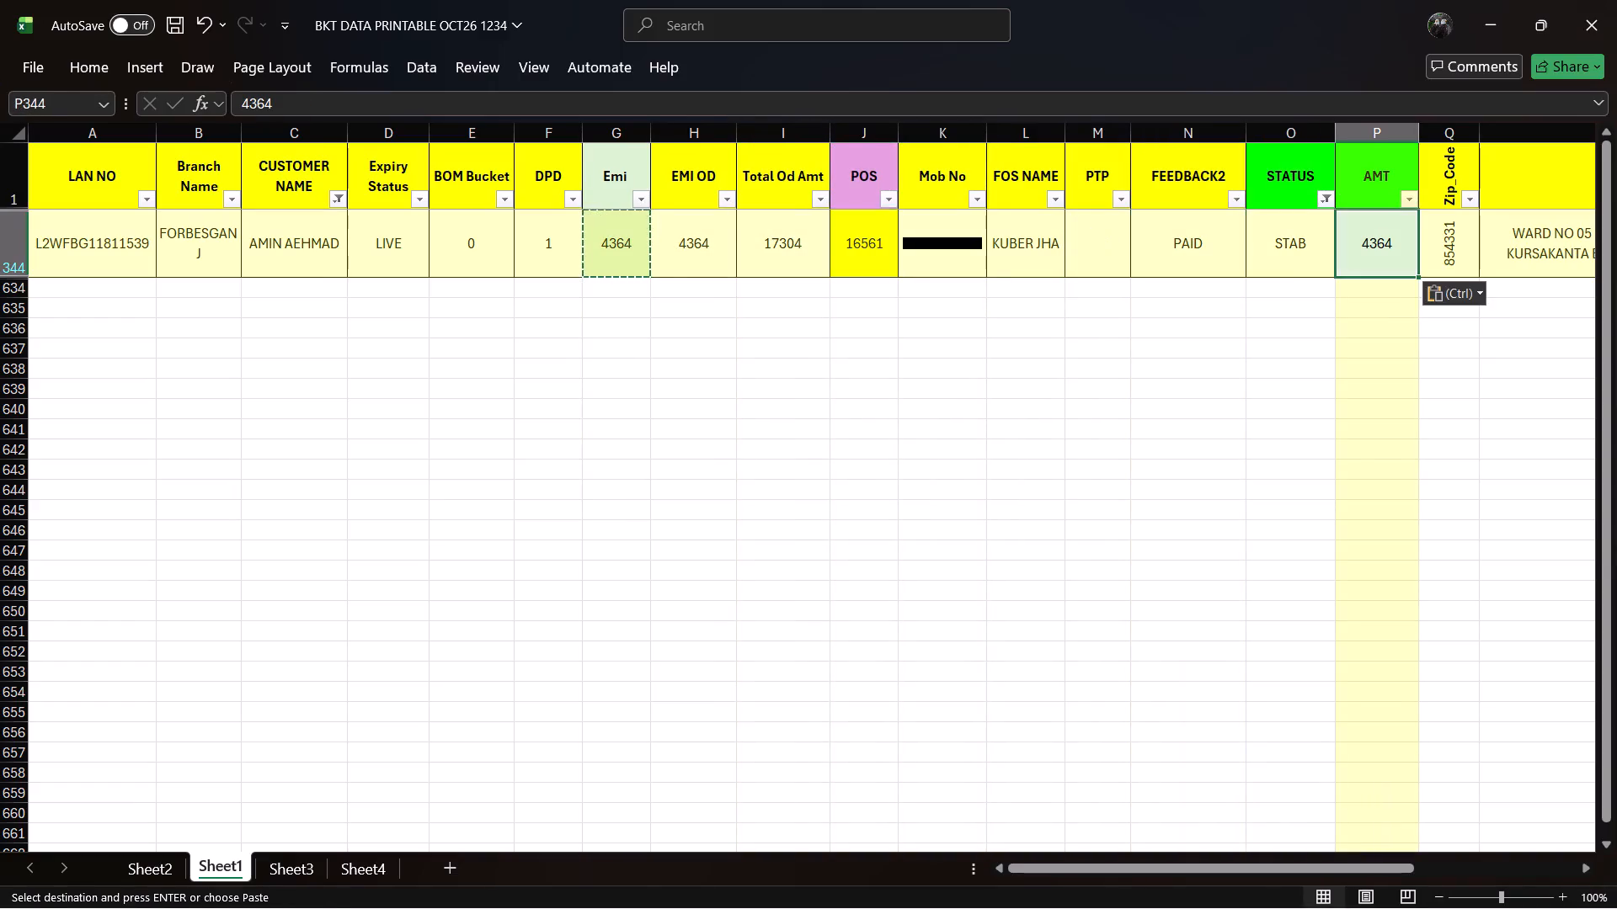
Save the workbook.
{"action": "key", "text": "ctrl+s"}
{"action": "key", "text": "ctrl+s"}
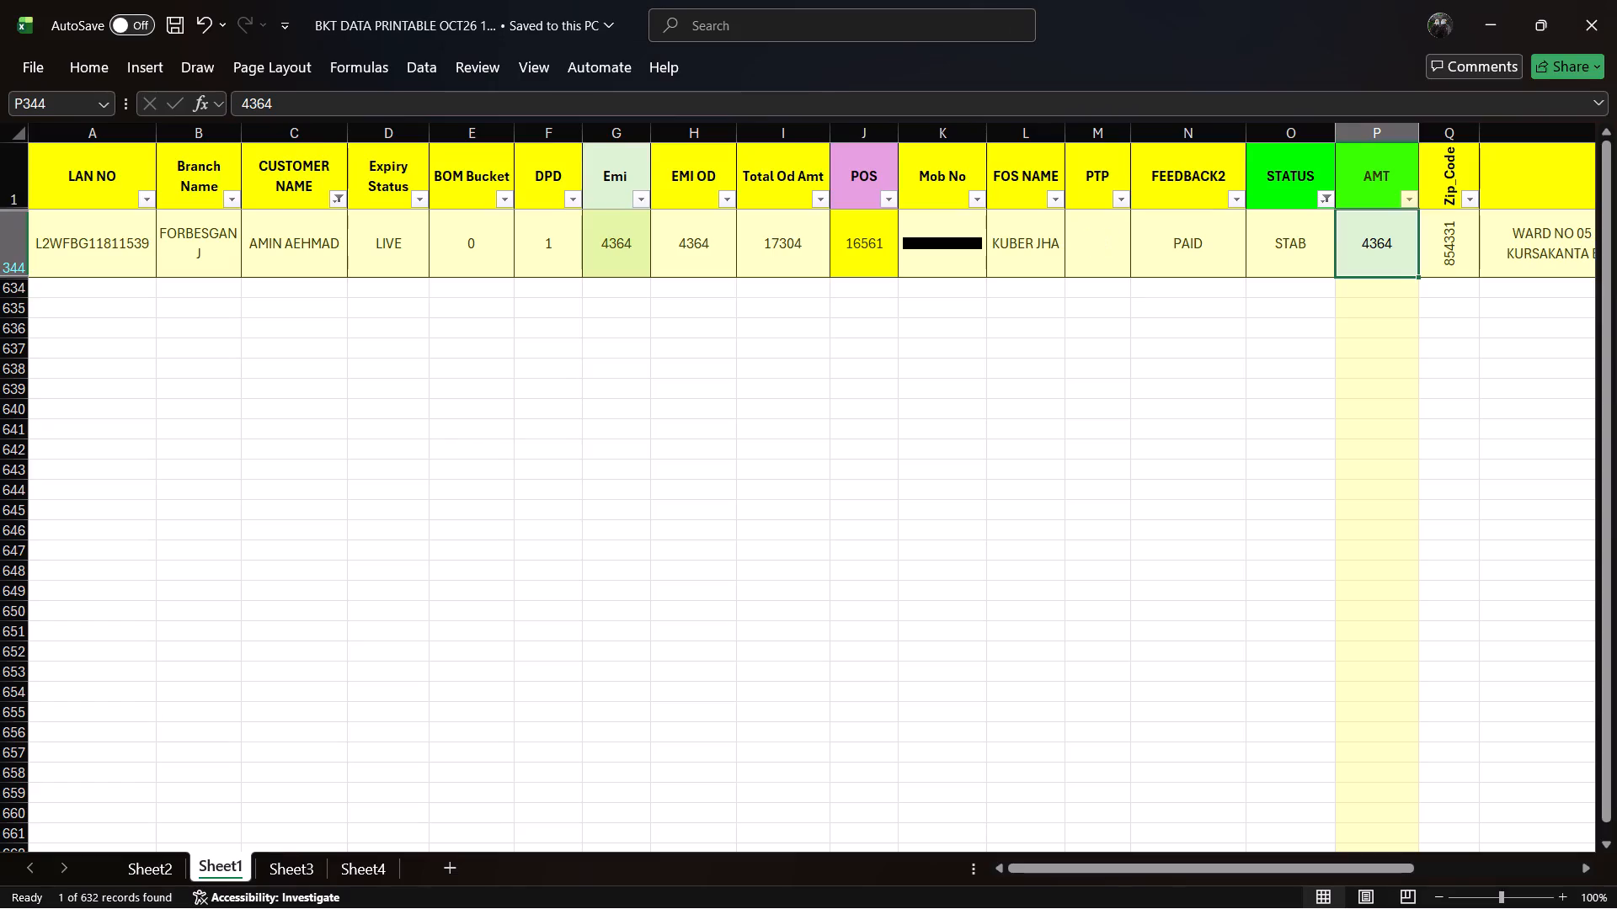
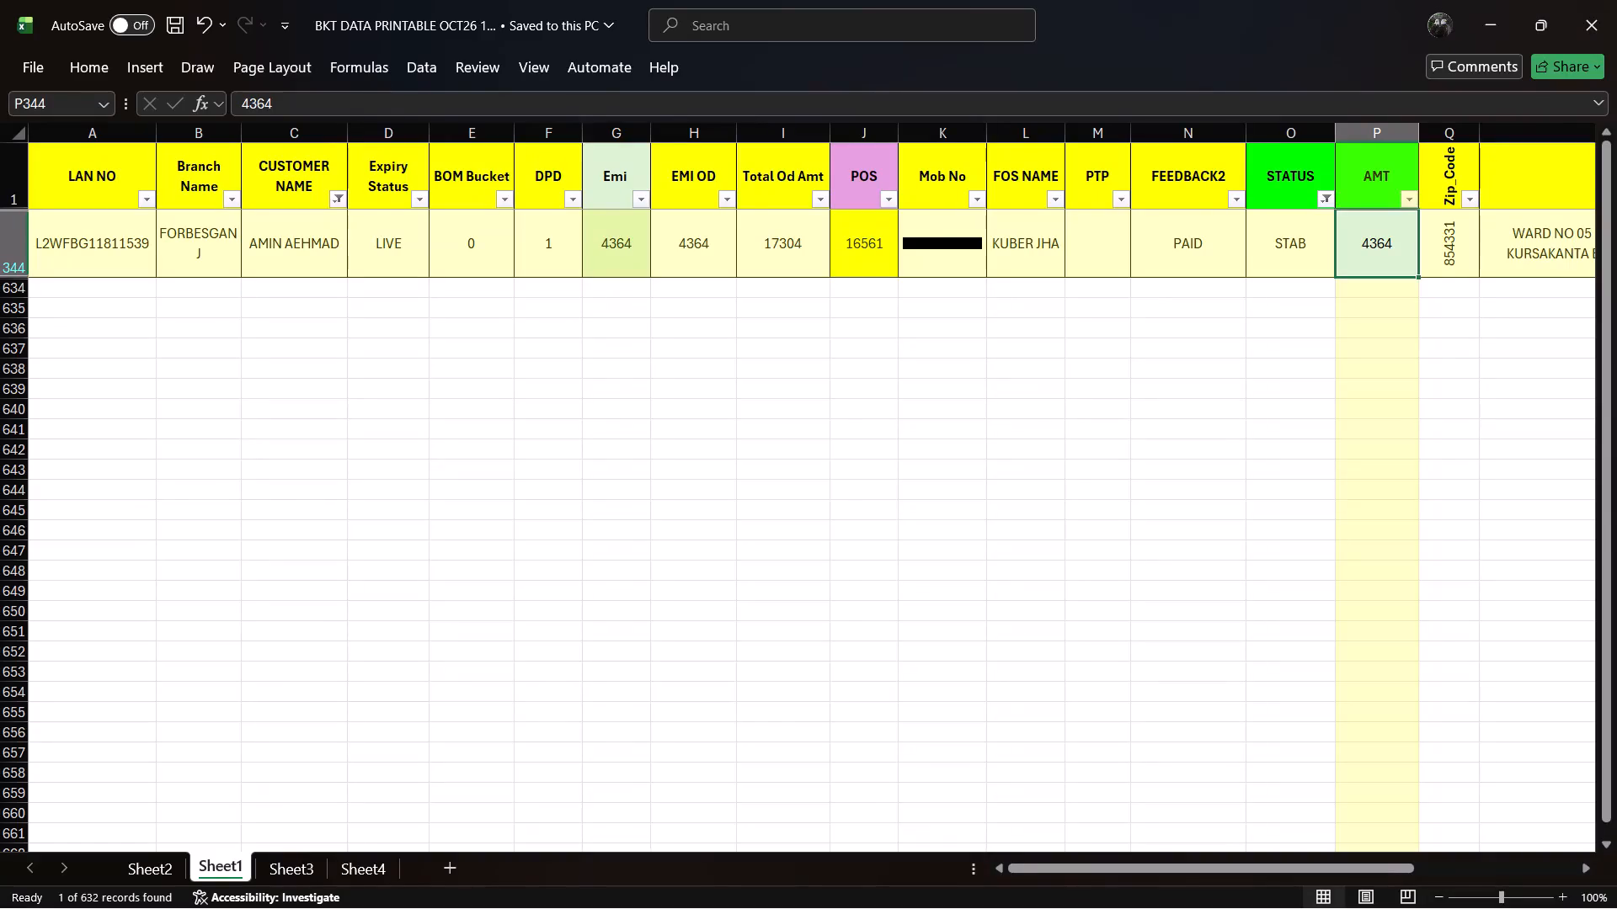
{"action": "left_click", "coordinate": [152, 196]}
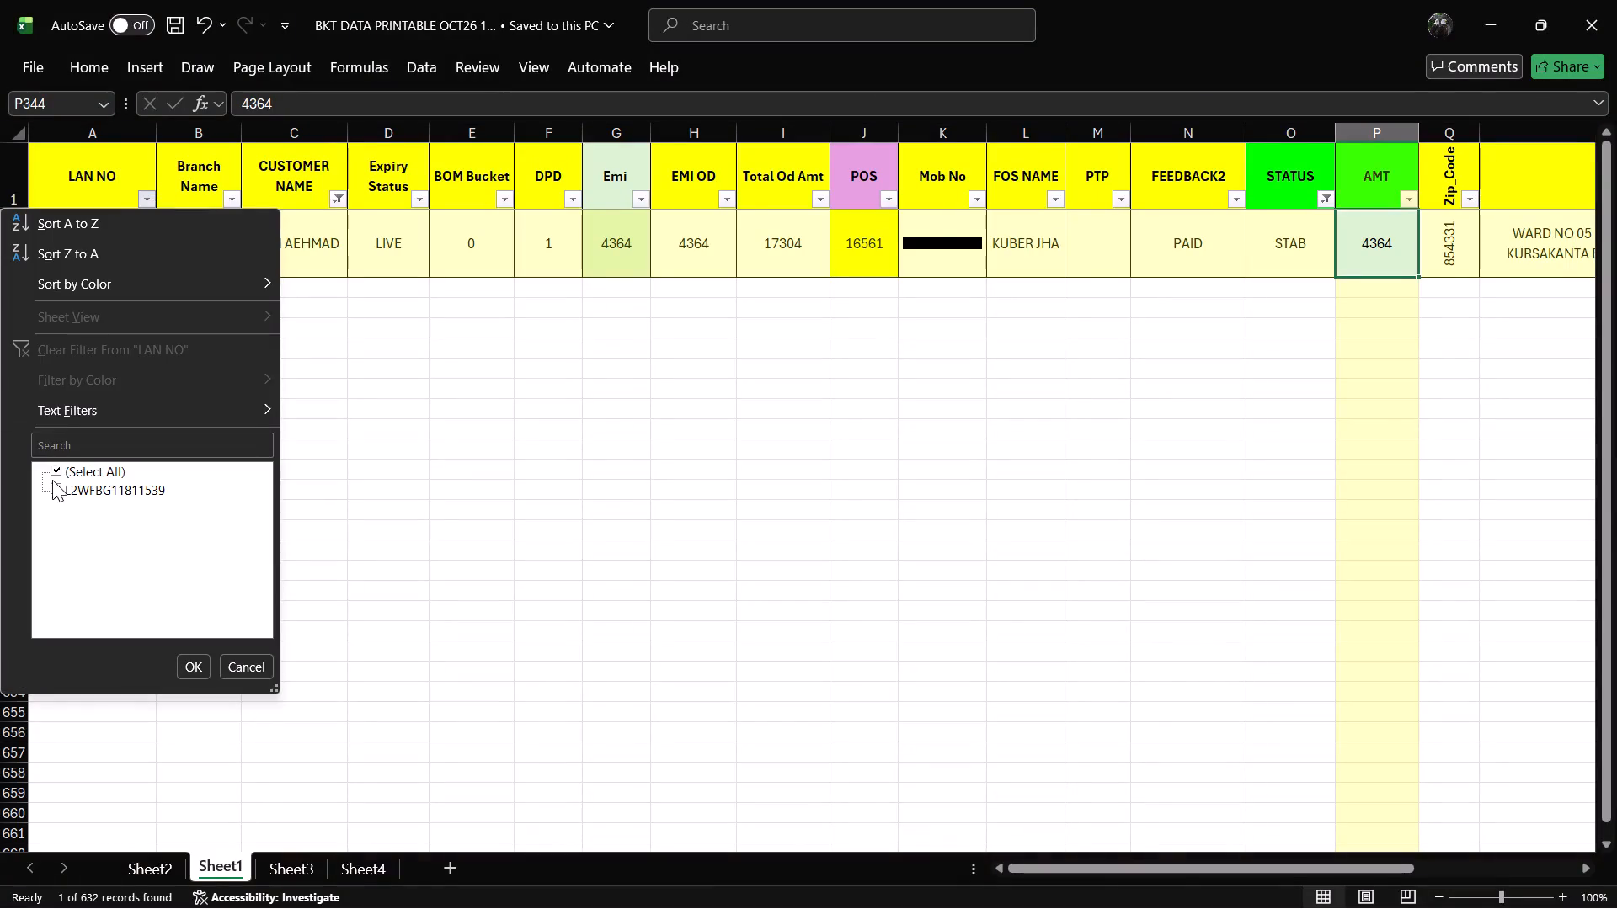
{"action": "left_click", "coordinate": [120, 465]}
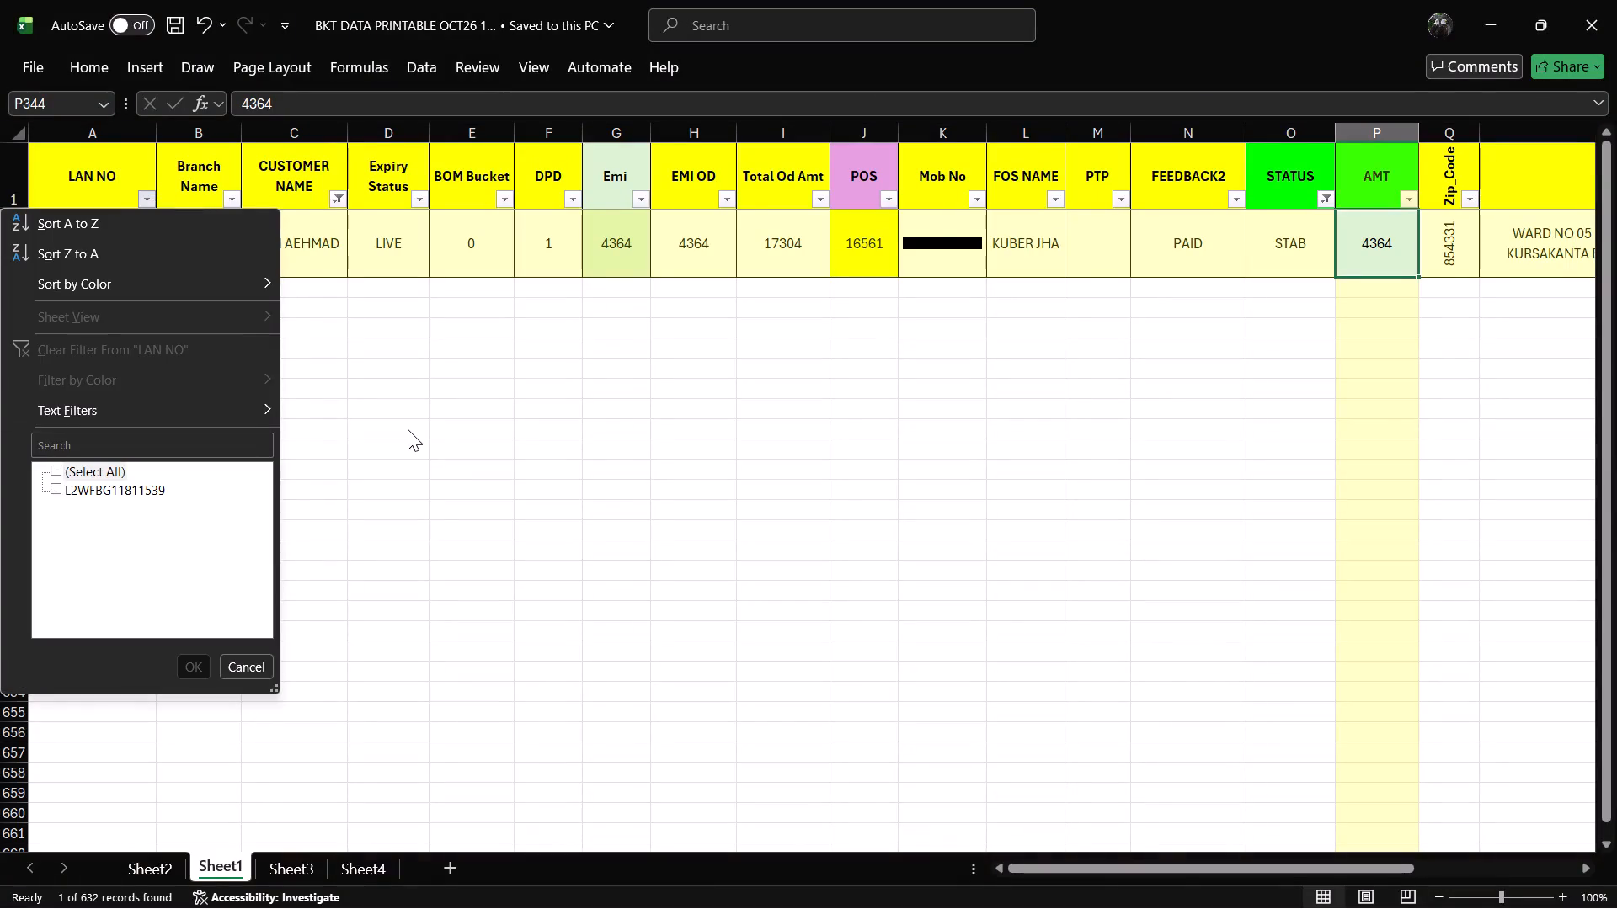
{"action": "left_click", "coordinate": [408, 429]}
Remove the filters from the Sheet1 table so all loan records show again, and save the workbook.
{"action": "key", "text": "ctrl+shift+l"}
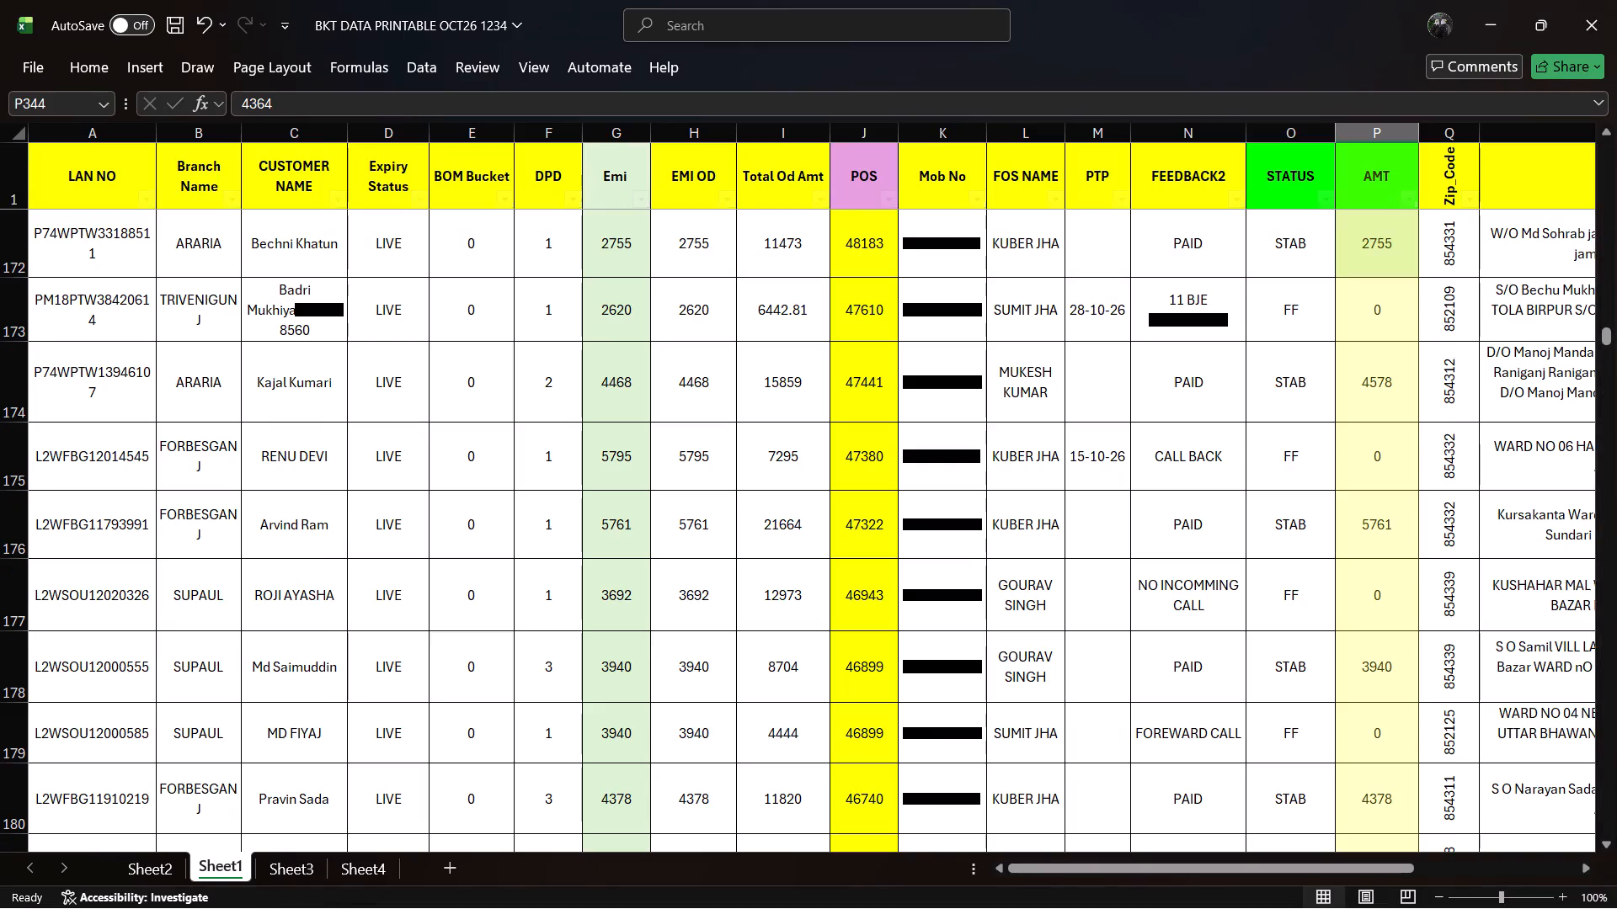
{"action": "key", "text": "ctrl+s"}
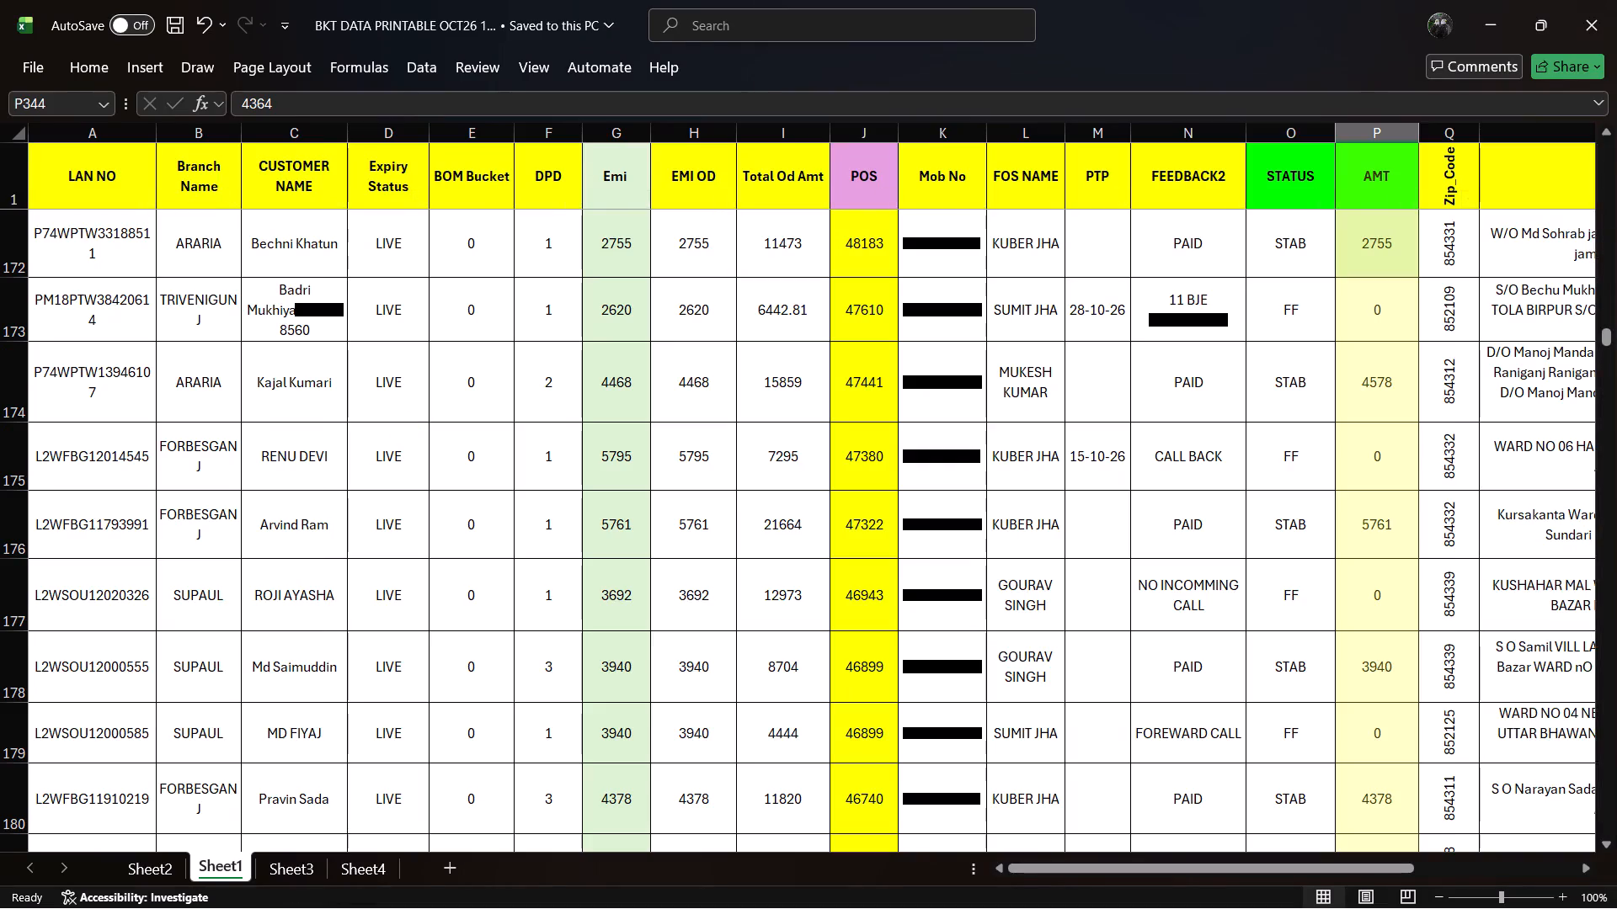
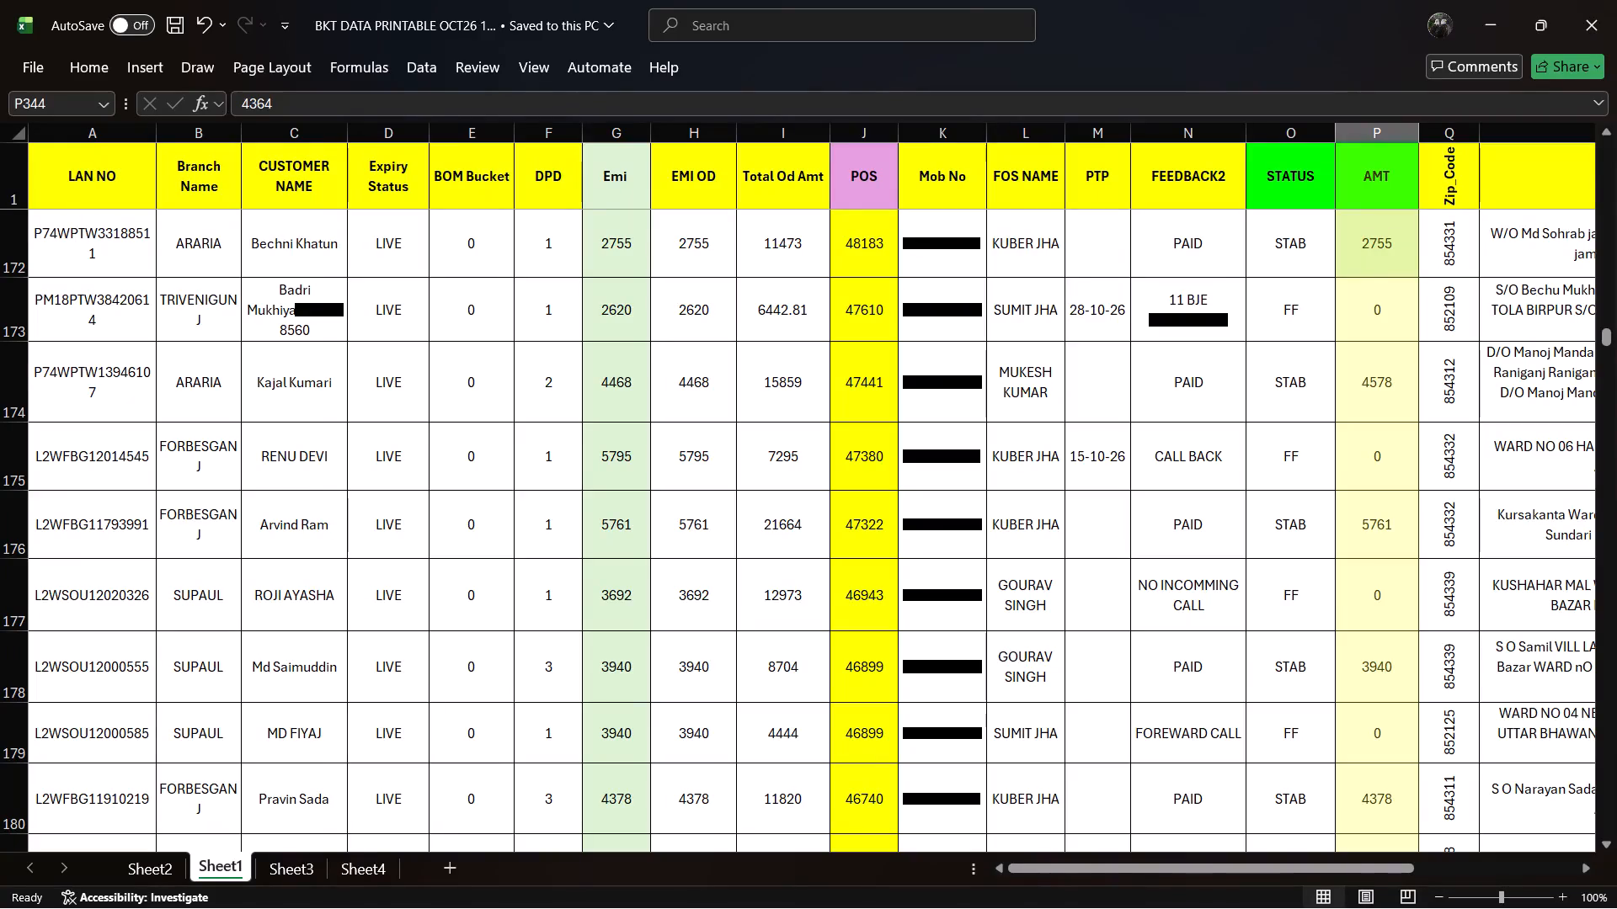
Save the workbook with the updated Sheet1 loan records.
{"action": "key", "text": "ctrl+s"}
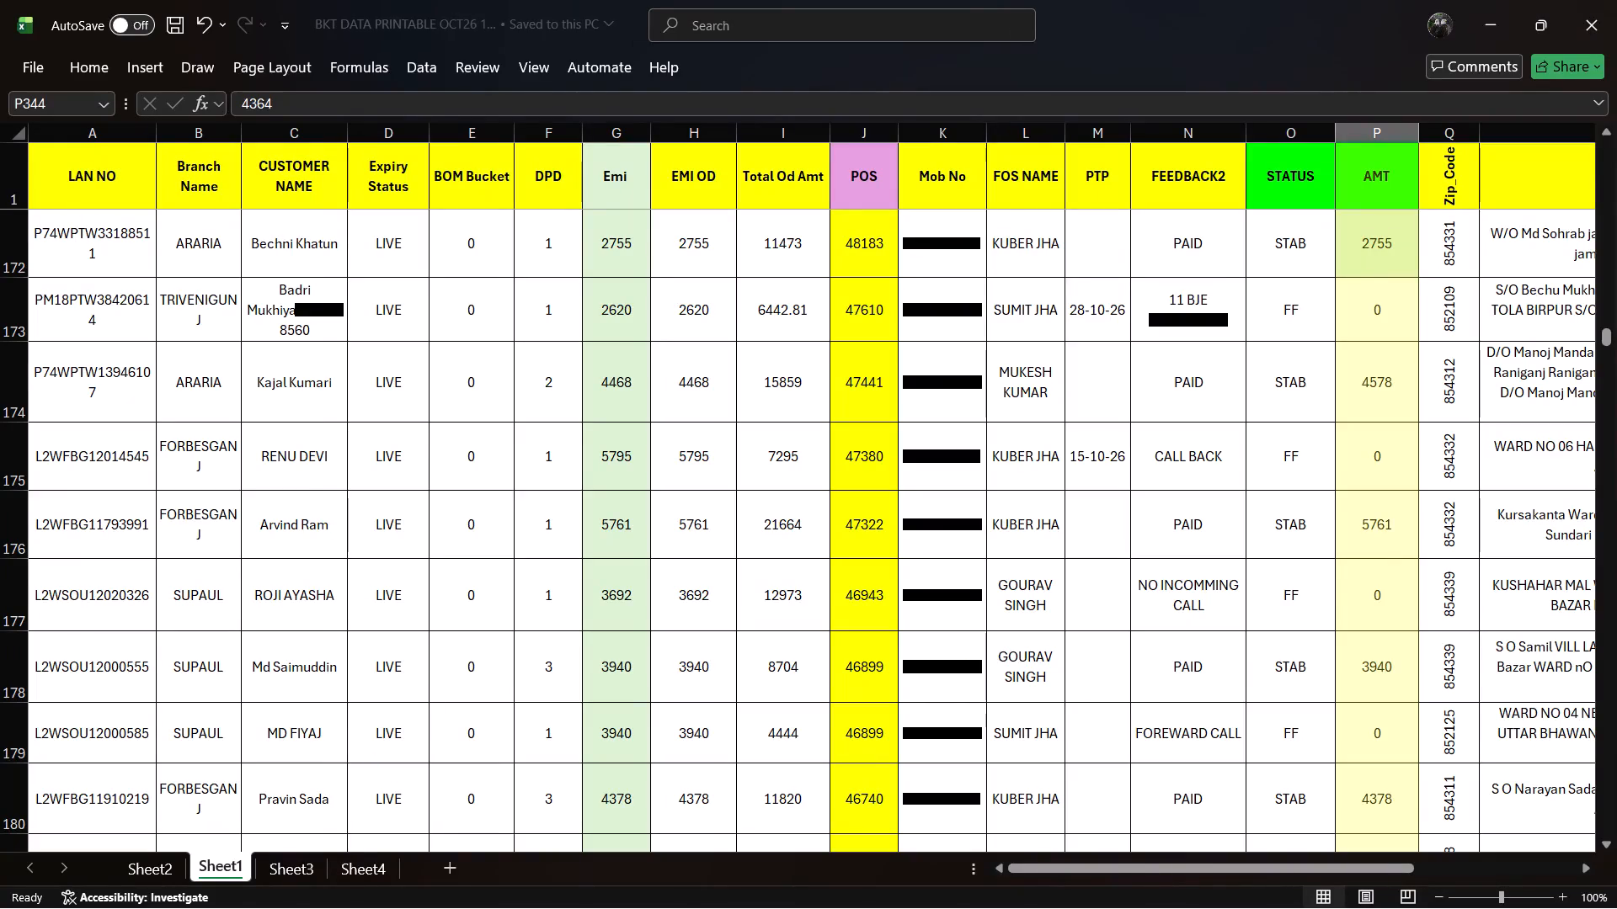
Open Sheet3 and select the empty cell G14 below the TODAY ACHIVEMENT summary.
{"action": "left_click", "coordinate": [300, 869]}
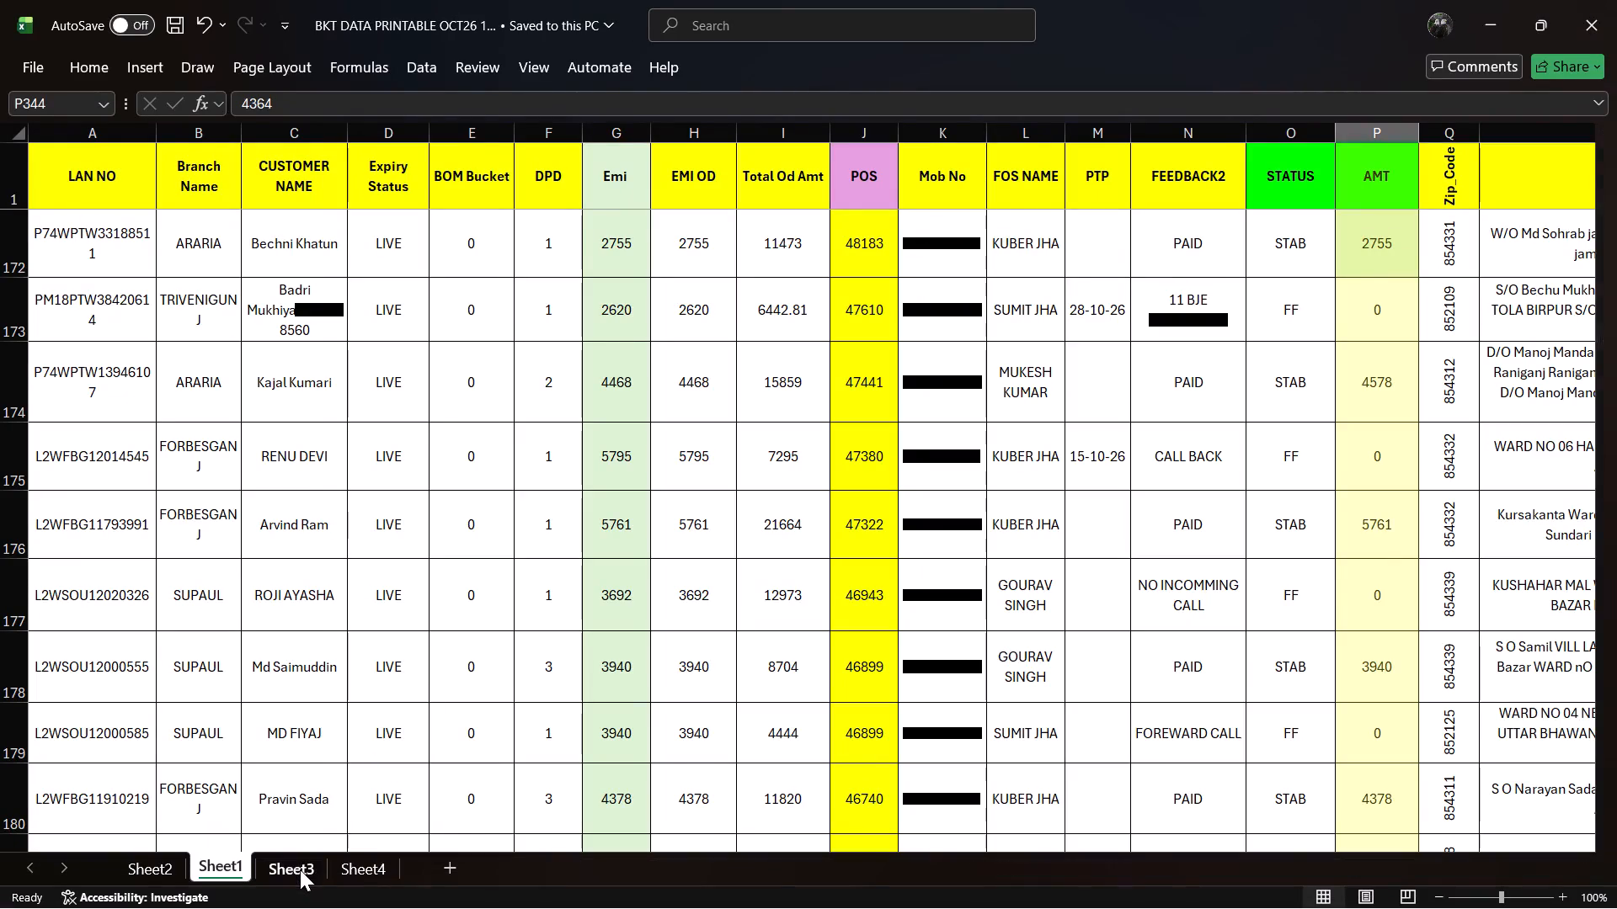
{"action": "left_click", "coordinate": [496, 524]}
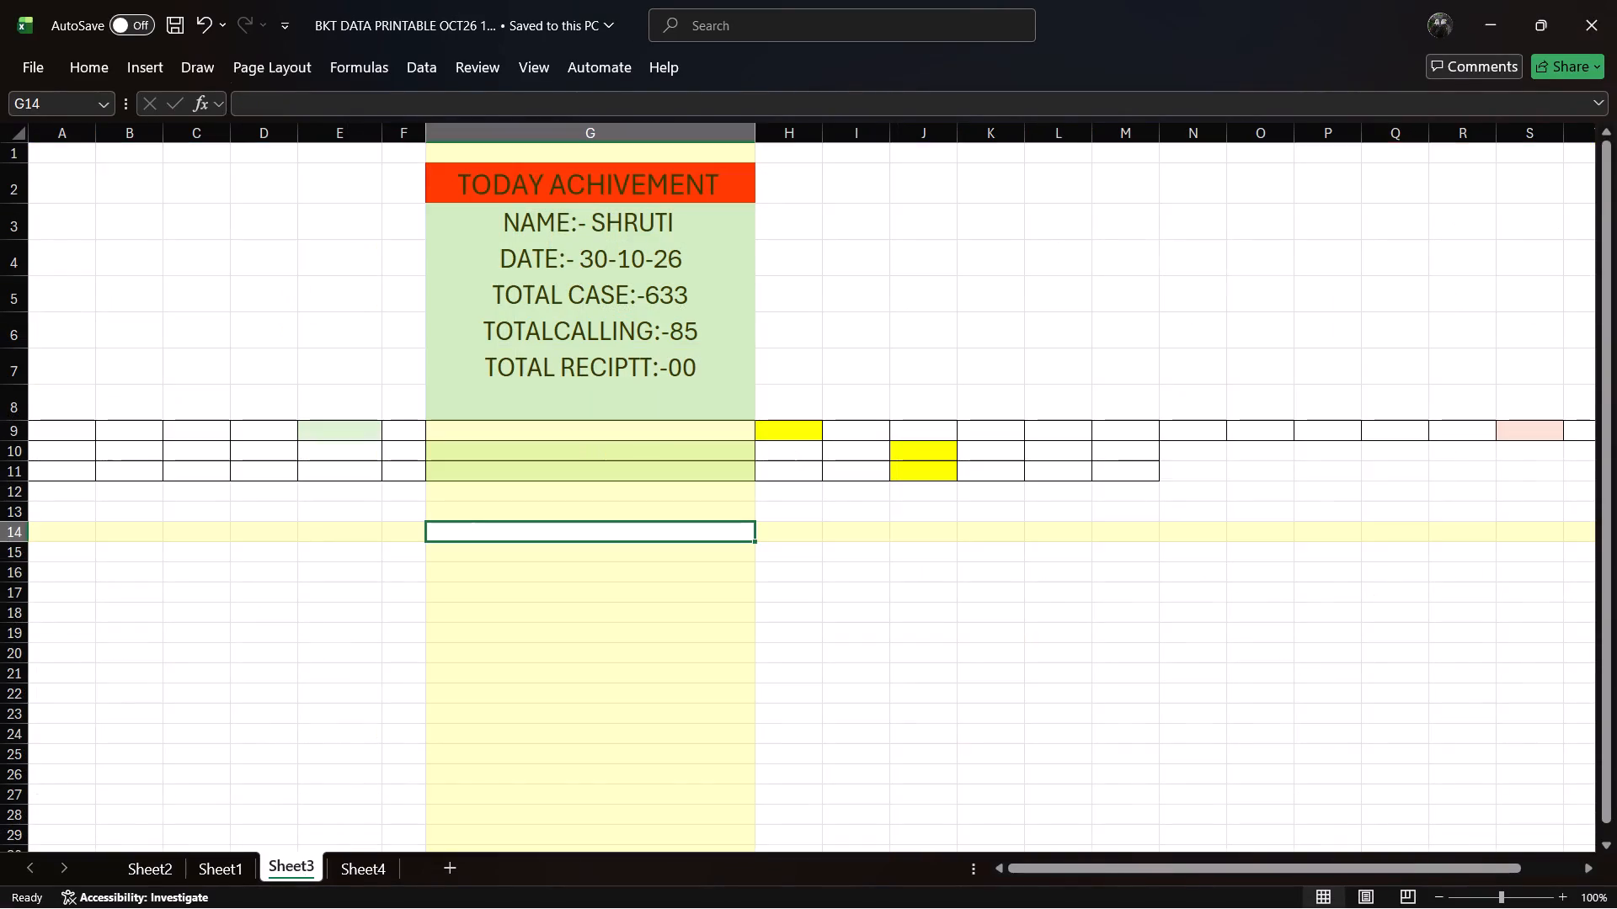
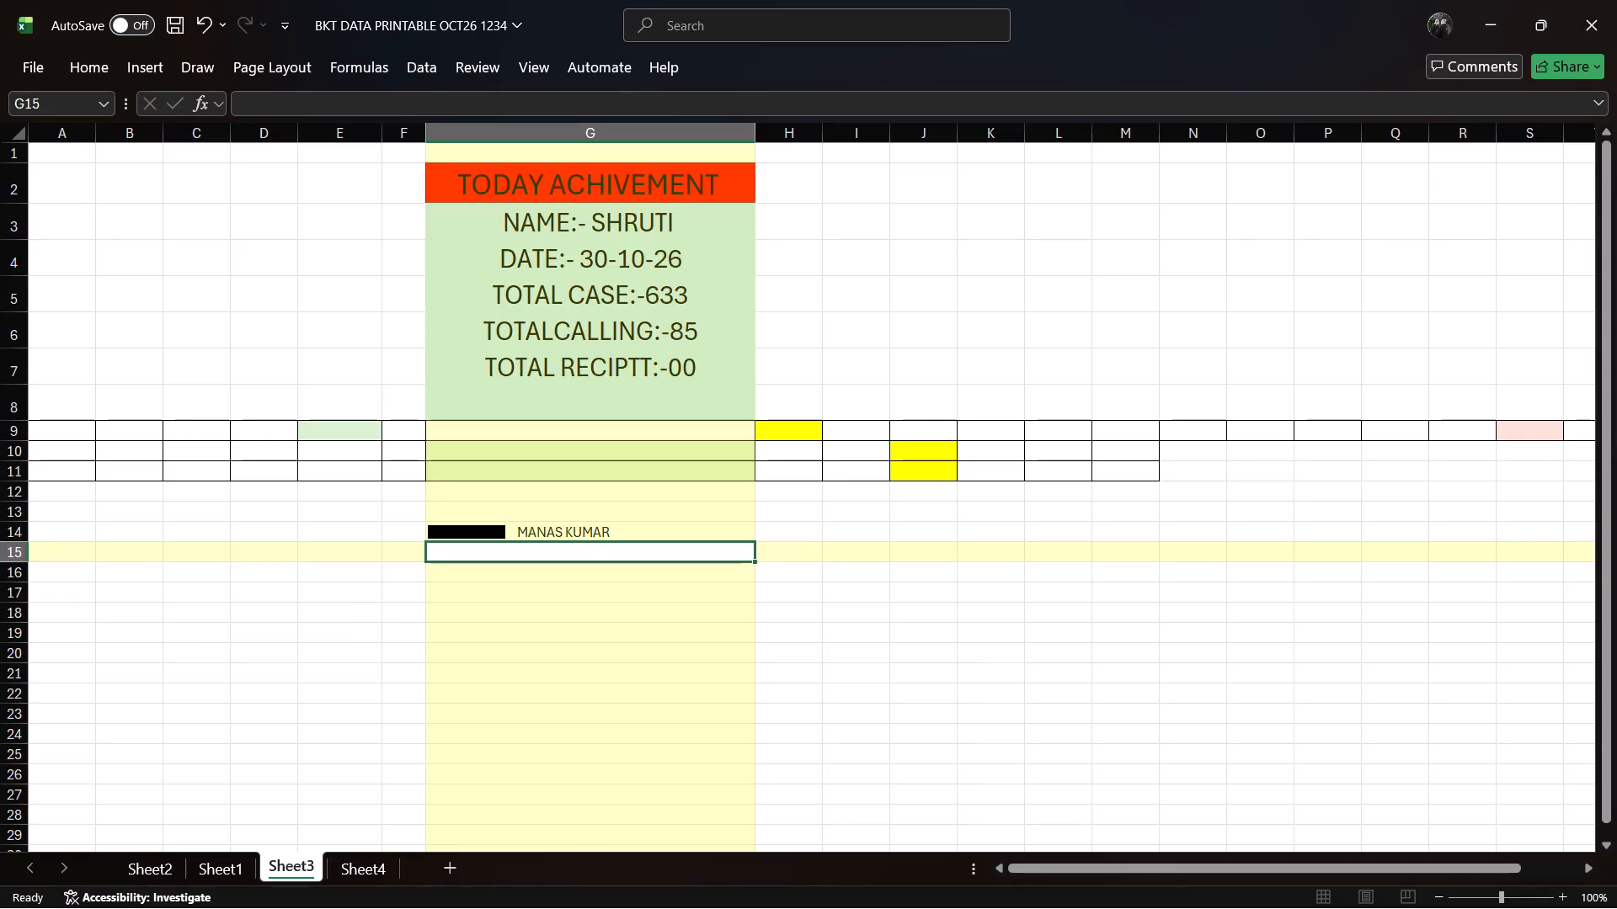
Insert an extra space between the number and the person's name in cell G14 on Sheet3.
{"action": "double_click", "coordinate": [506, 526]}
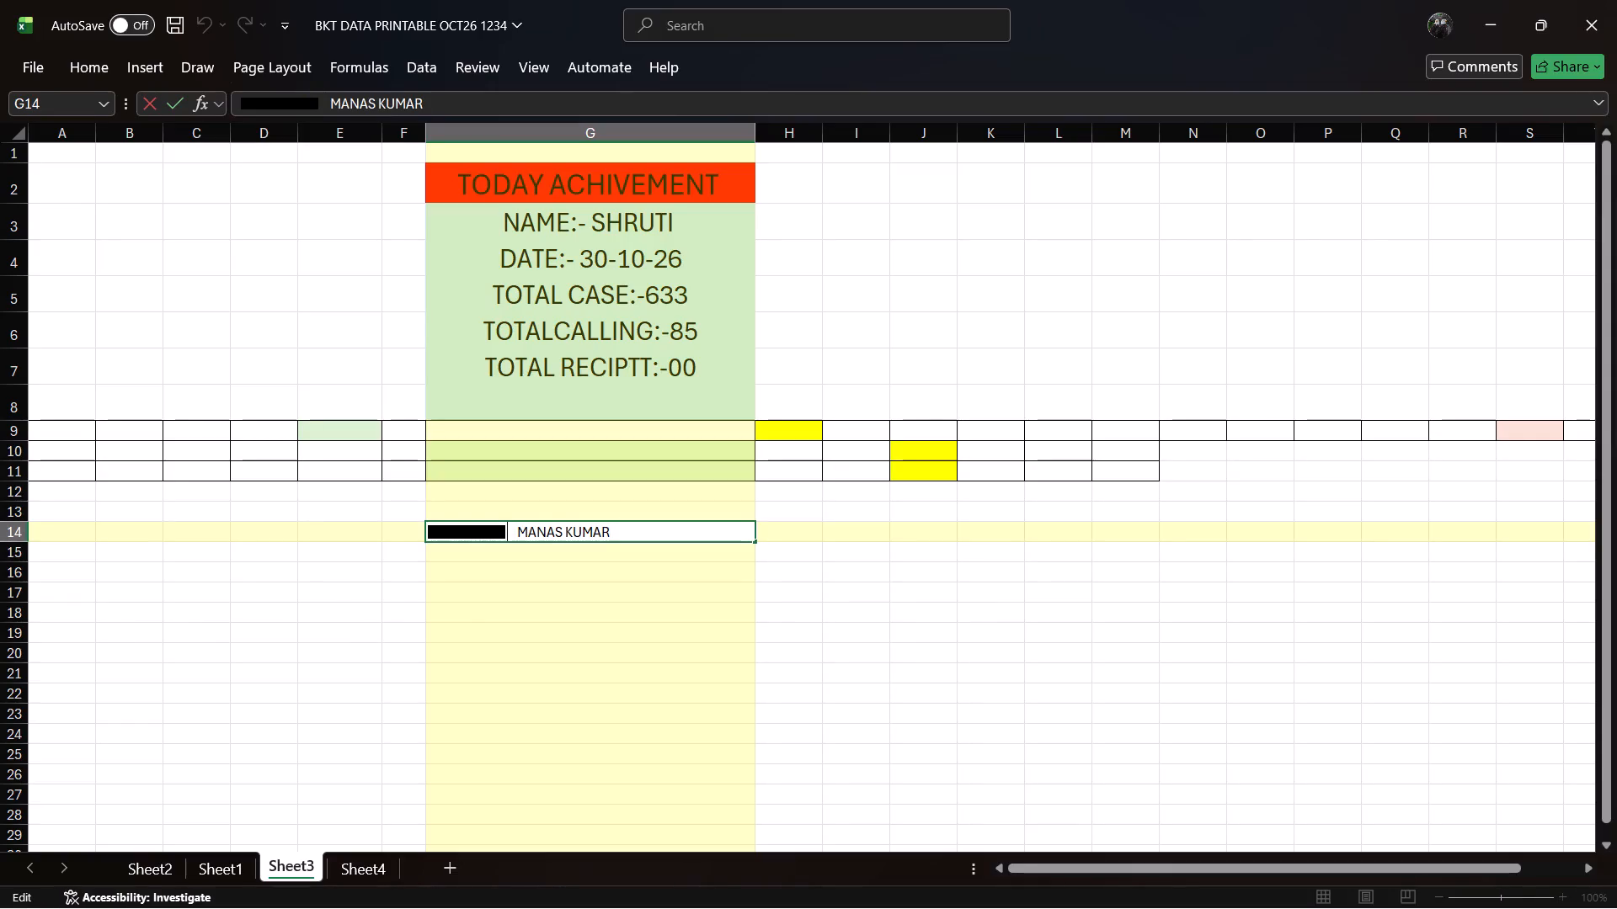
{"action": "key", "text": "space"}
{"action": "left_click", "coordinate": [535, 578]}
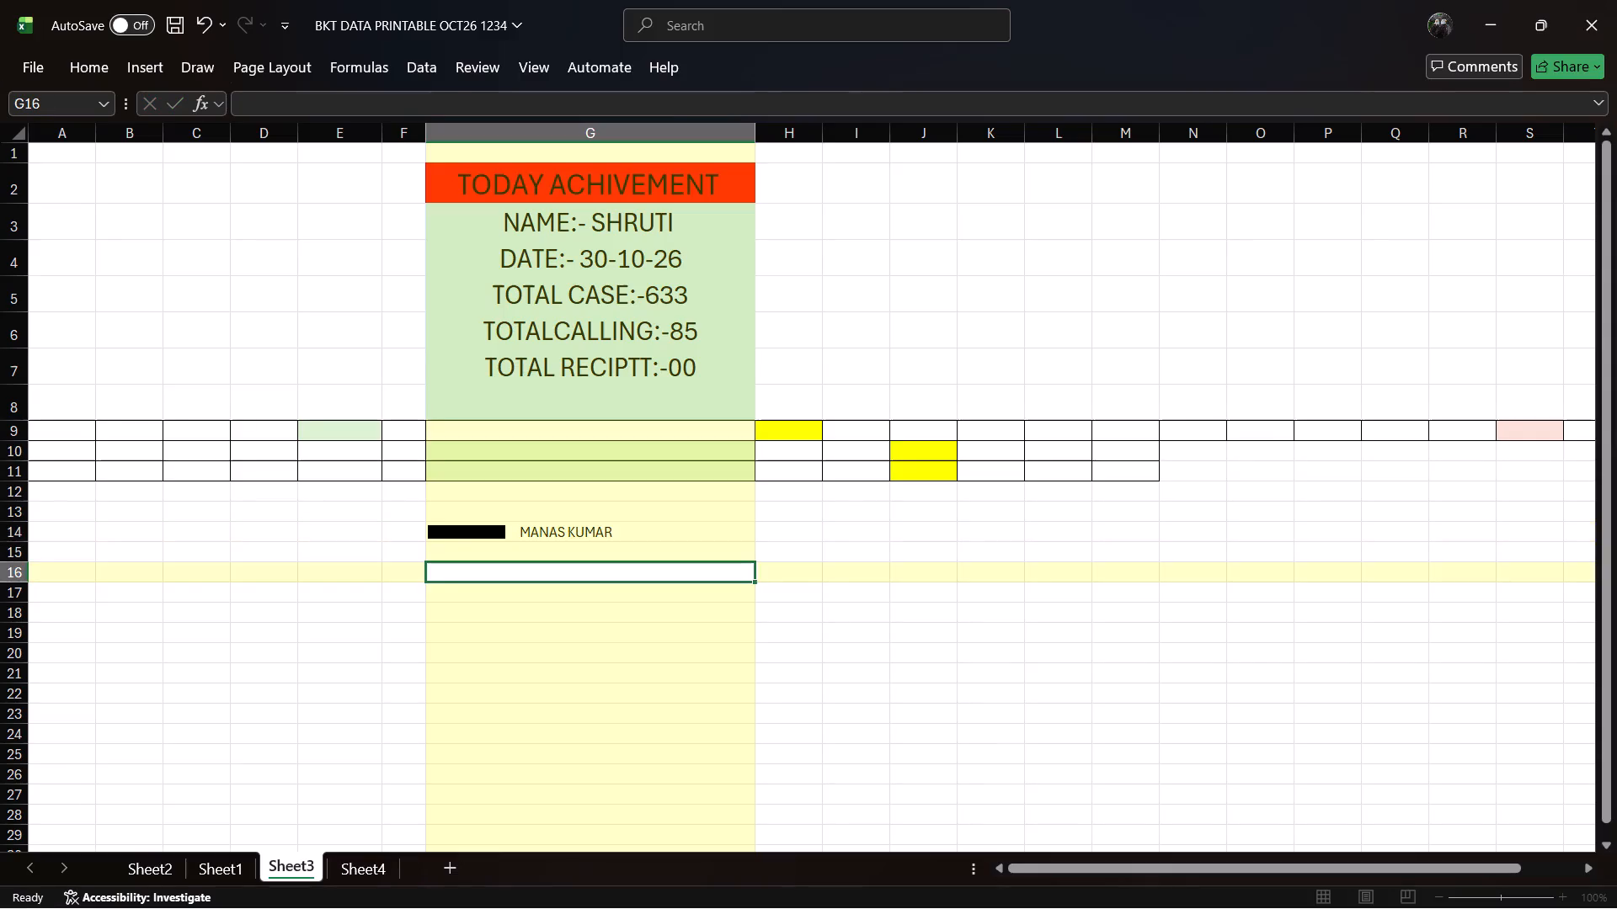
{"action": "left_click", "coordinate": [483, 533]}
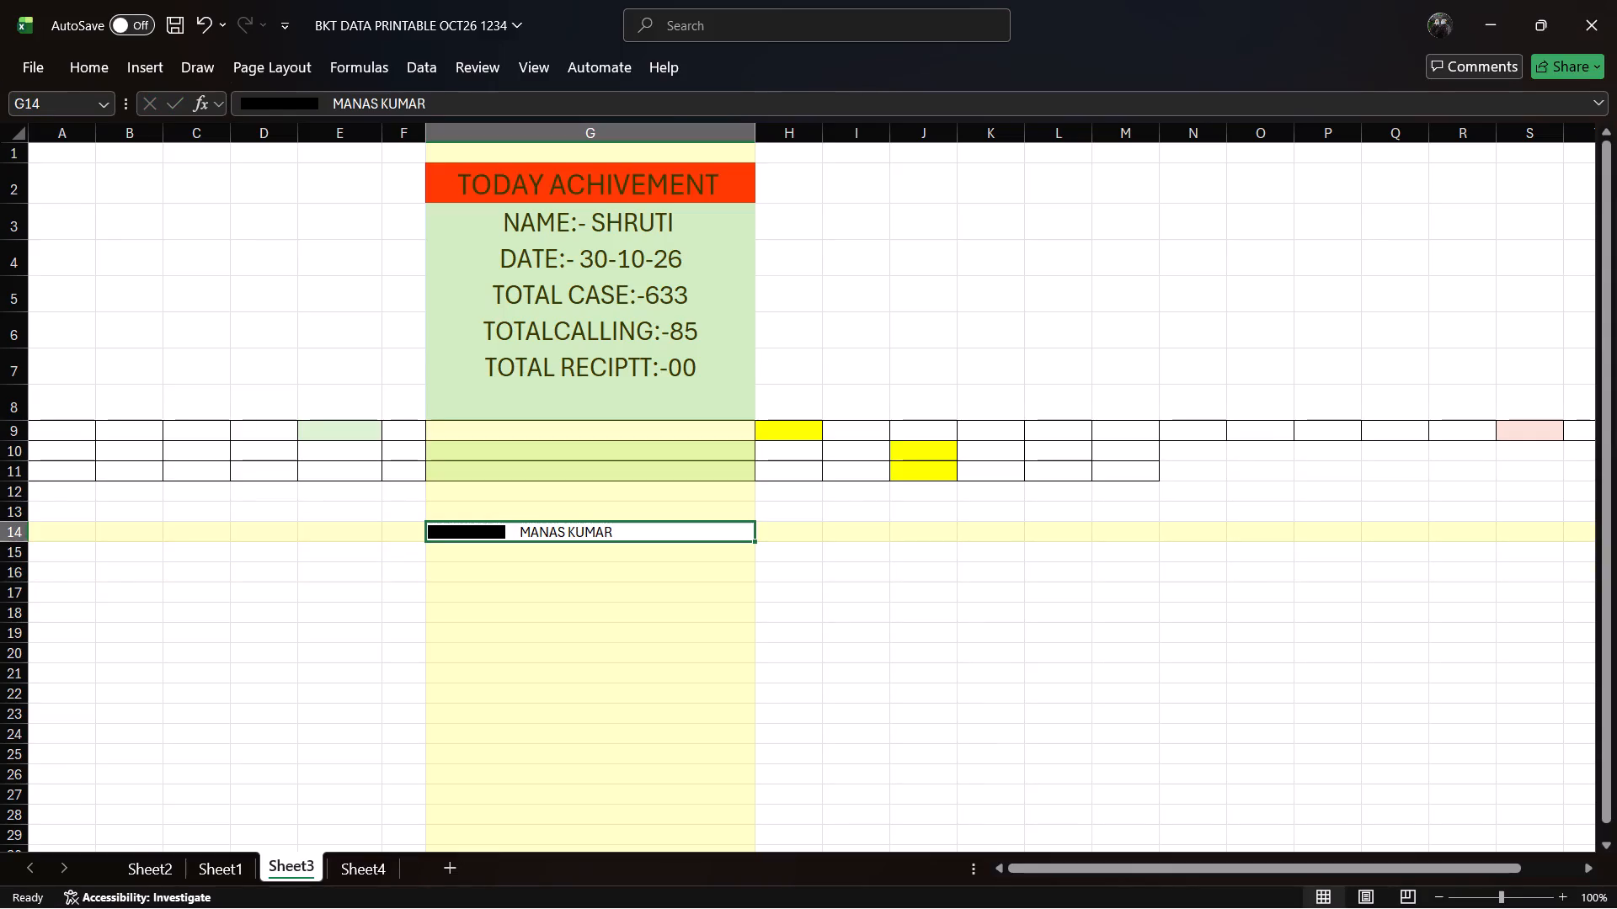
Save the workbook with the adjusted contact entry on Sheet3.
{"action": "key", "text": "ctrl+s"}
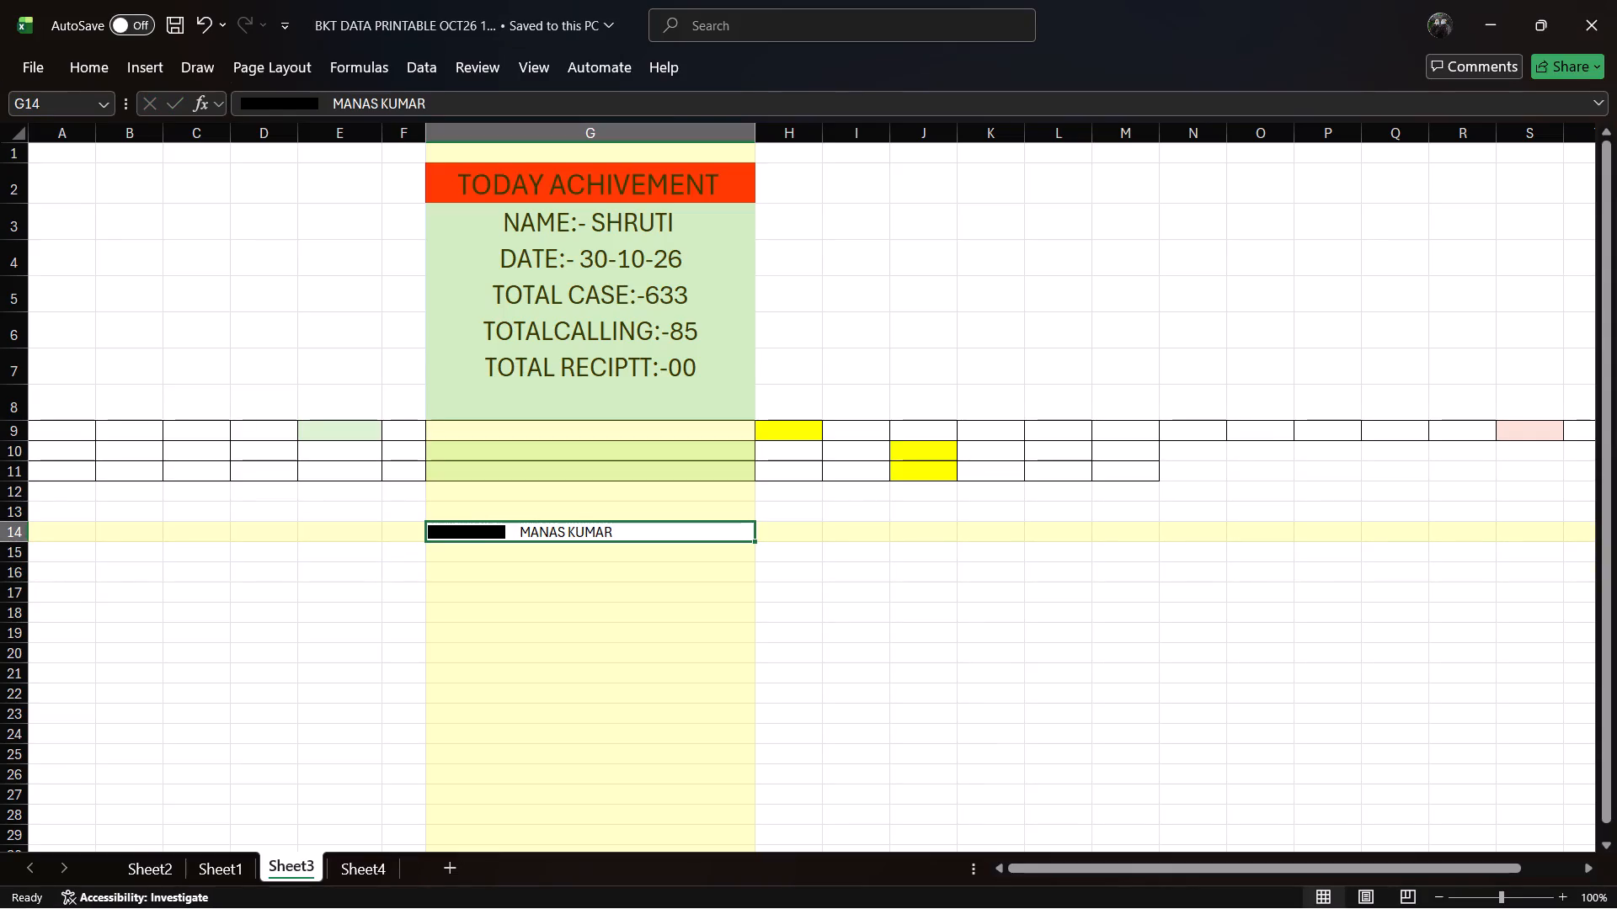
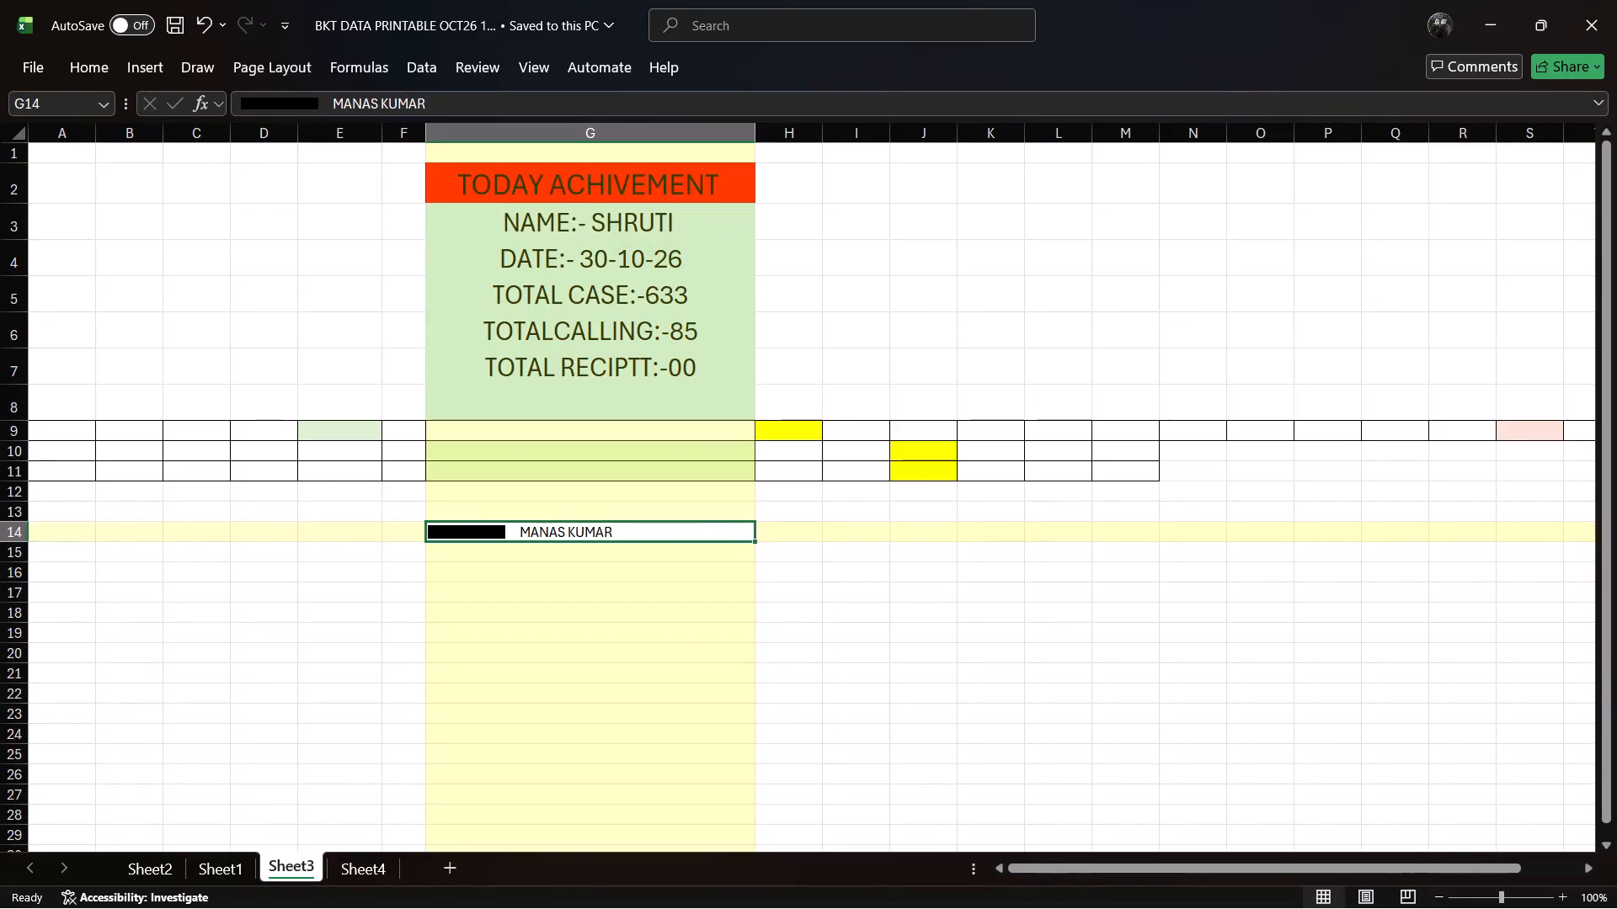
Return to the loan records on Sheet1.
{"action": "left_click", "coordinate": [226, 873]}
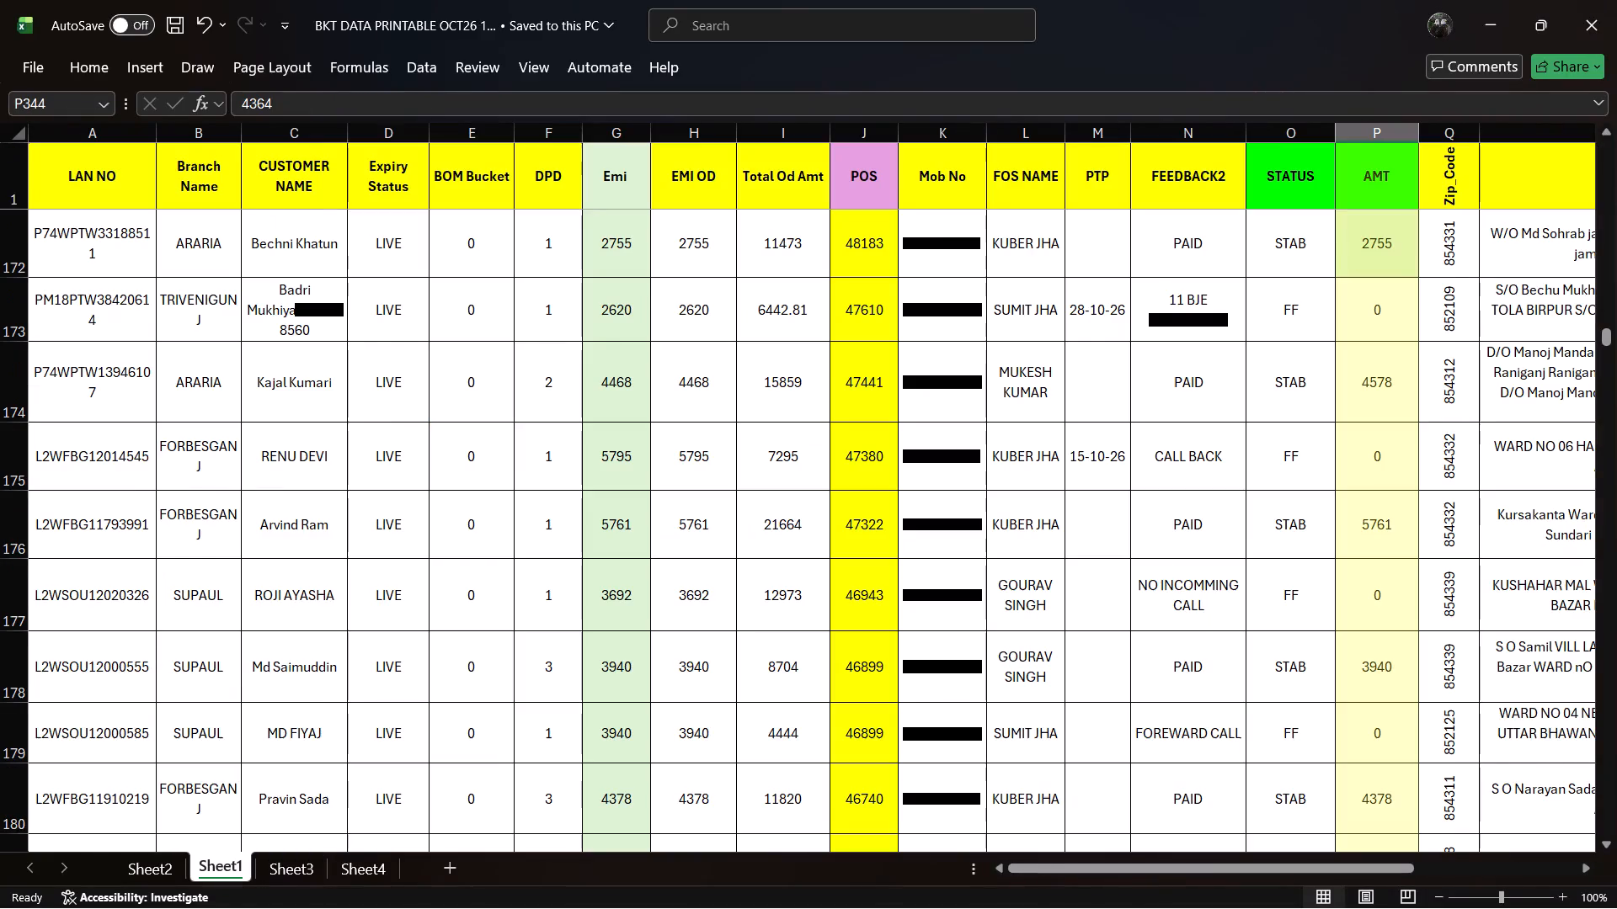
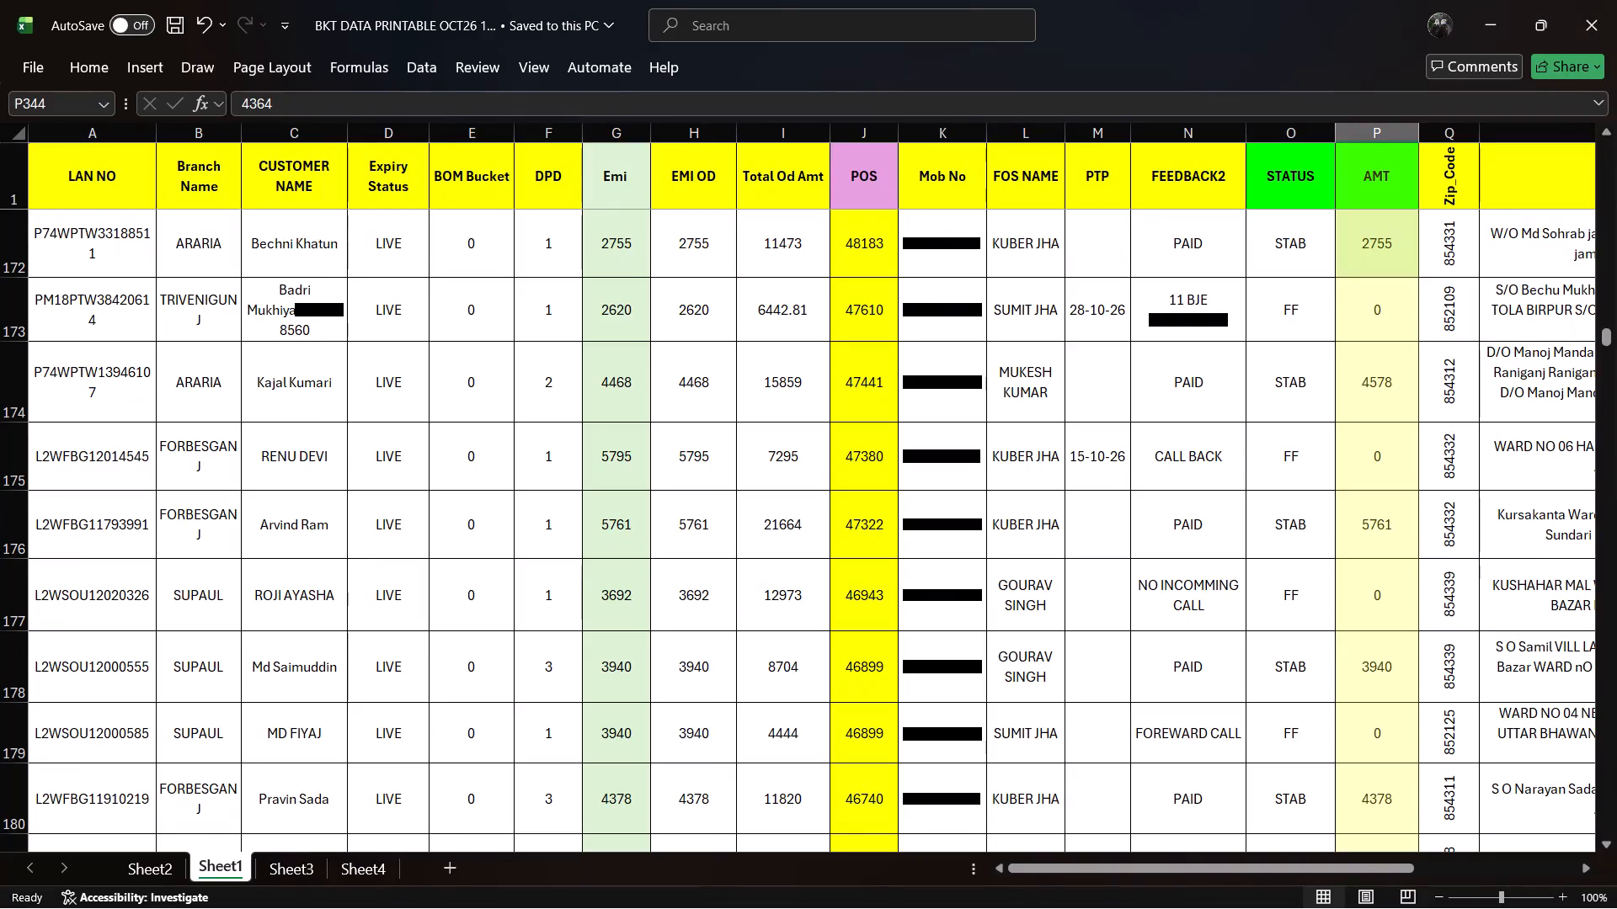
Examine the loan records from row 173 up to row 145, checking mobile numbers, customer names and feedback.
{"action": "left_click", "coordinate": [1215, 279]}
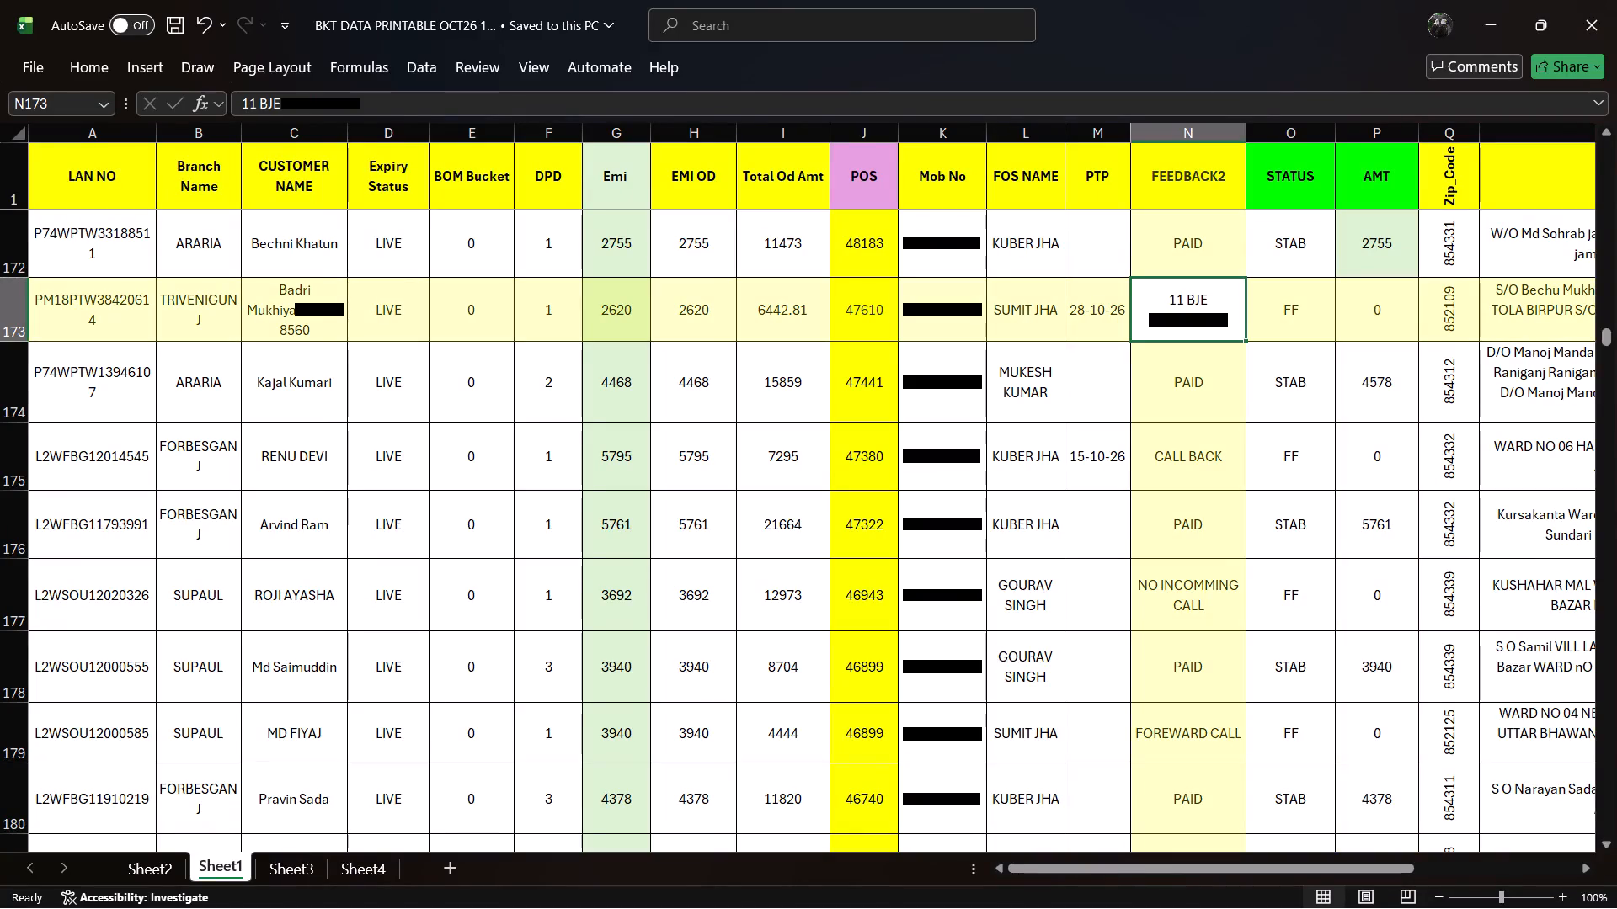
{"action": "key", "text": "Left"}
{"action": "key", "text": "Left"}
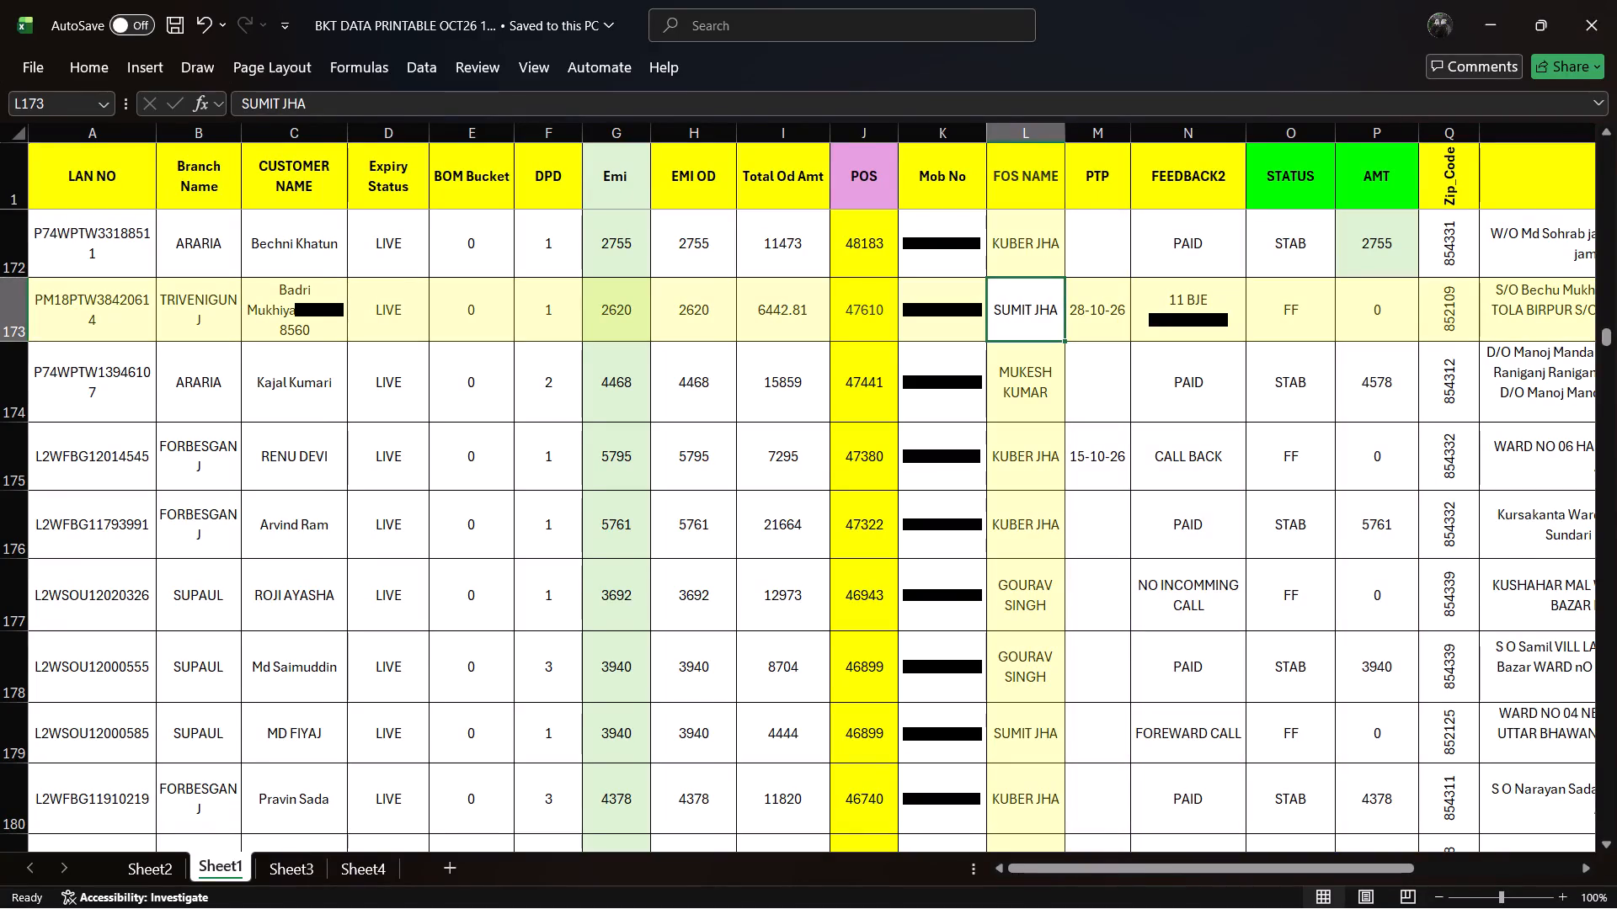
{"action": "key", "text": "Left"}
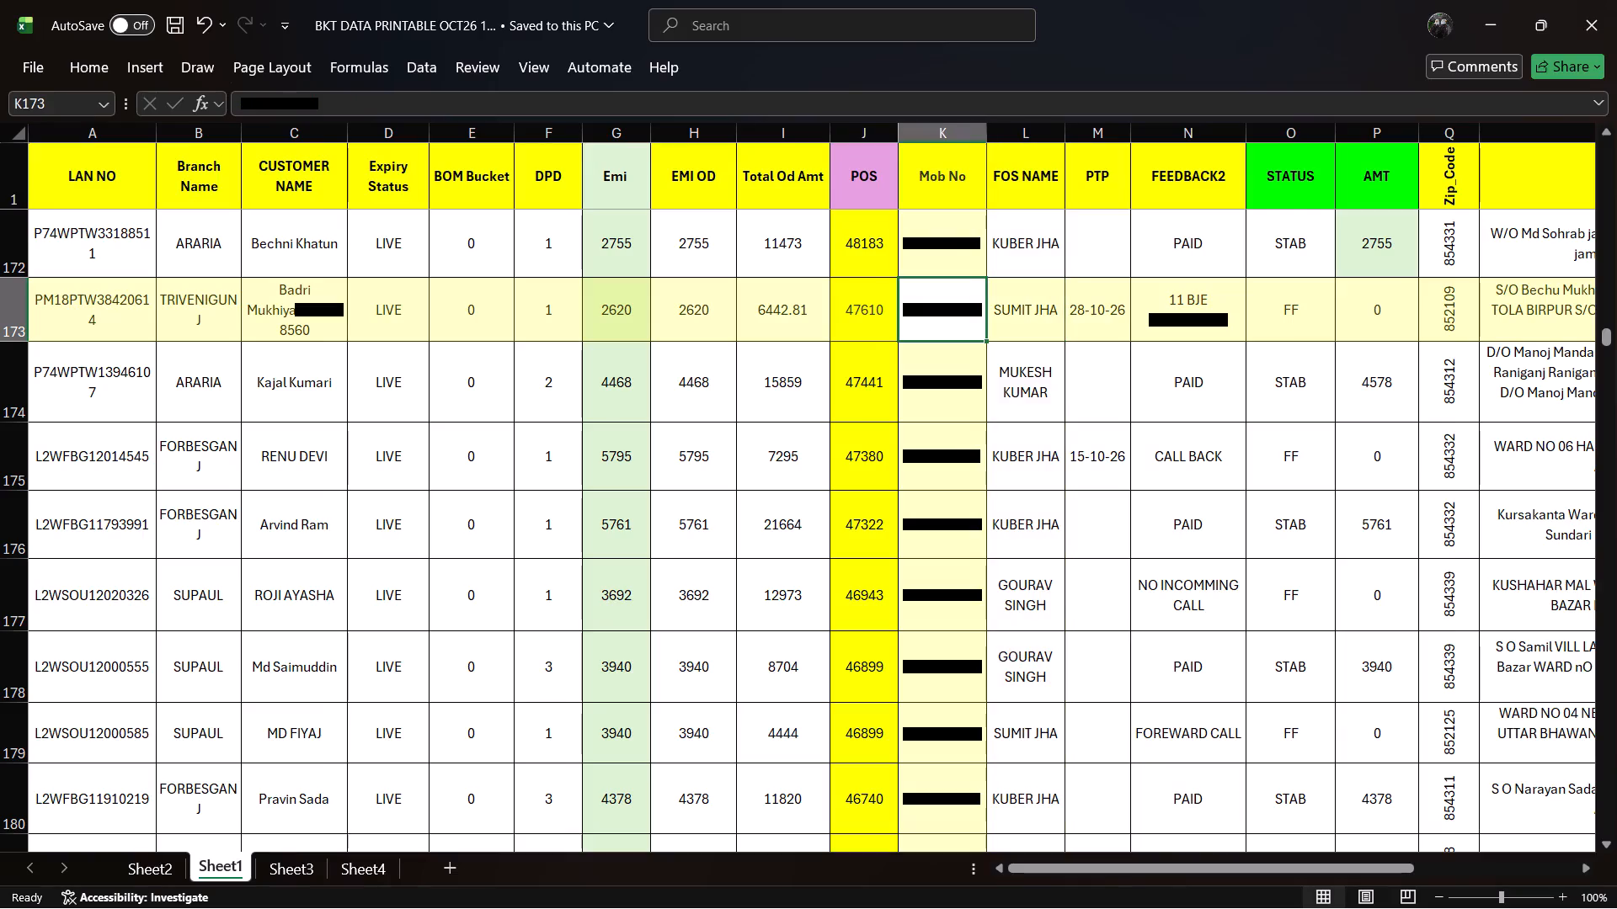
{"action": "key", "text": "Up"}
{"action": "key", "text": "Up"}
{"action": "key", "text": "Up"}
{"action": "key", "text": "Up"}
{"action": "key", "text": "Up"}
{"action": "key", "text": "Up"}
{"action": "key", "text": "Up"}
{"action": "key", "text": "Up"}
{"action": "key", "text": "Up"}
{"action": "key", "text": "Up"}
{"action": "key", "text": "Up"}
{"action": "key", "text": "Up"}
{"action": "key", "text": "Up"}
{"action": "key", "text": "Up"}
{"action": "key", "text": "Up"}
{"action": "key", "text": "Up"}
{"action": "key", "text": "Up"}
{"action": "key", "text": "Up"}
{"action": "key", "text": "Up"}
{"action": "key", "text": "Up"}
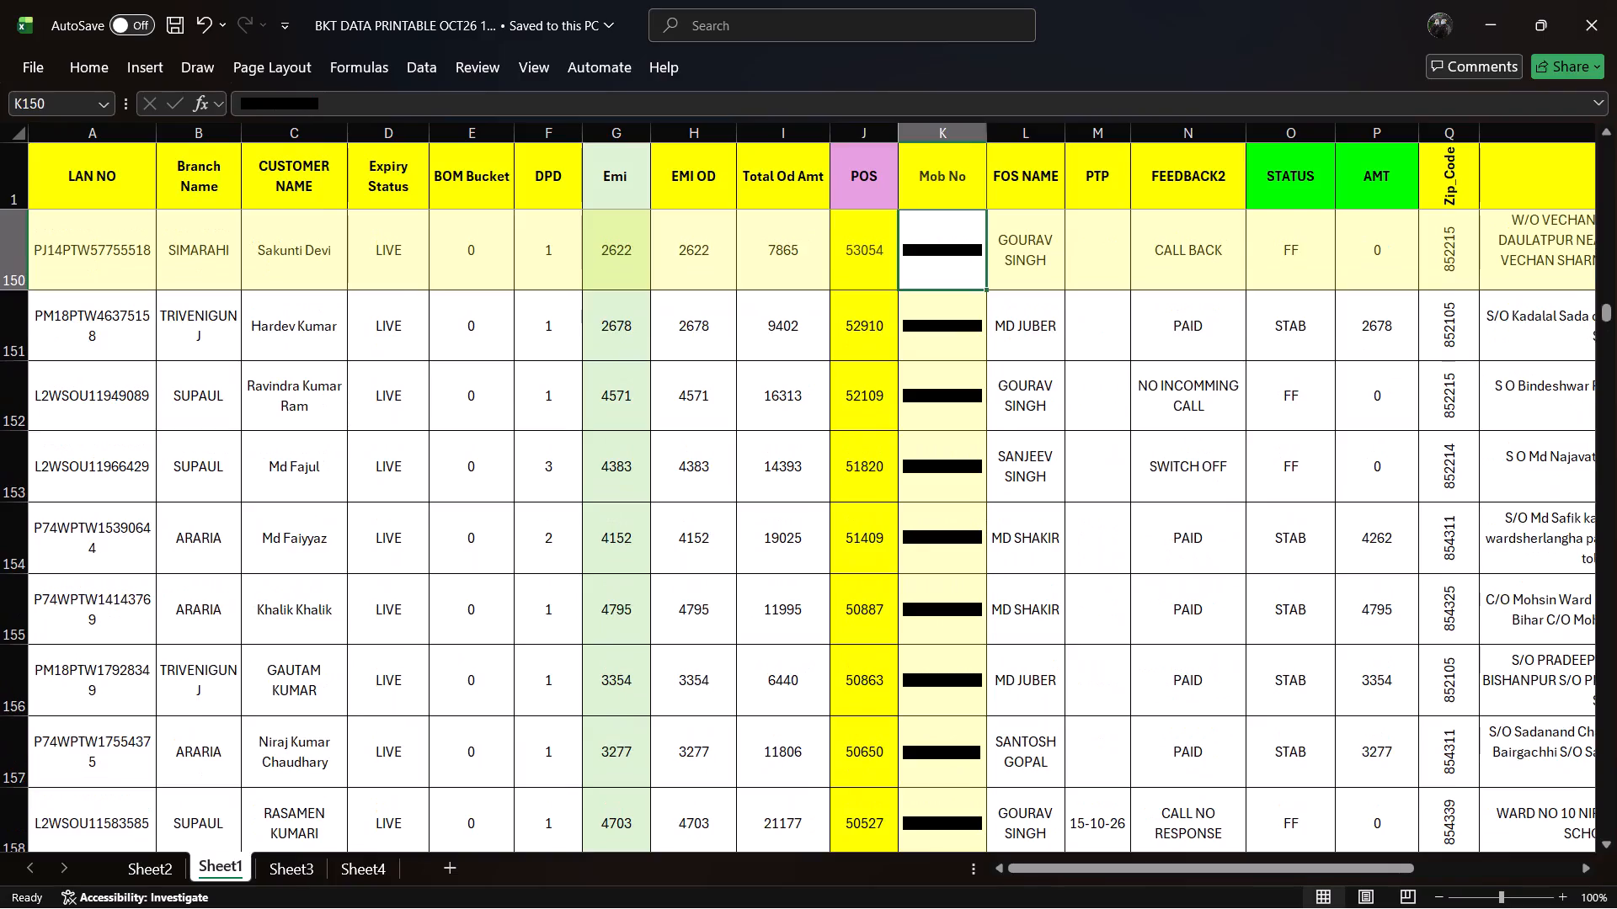
{"action": "key", "text": "Up"}
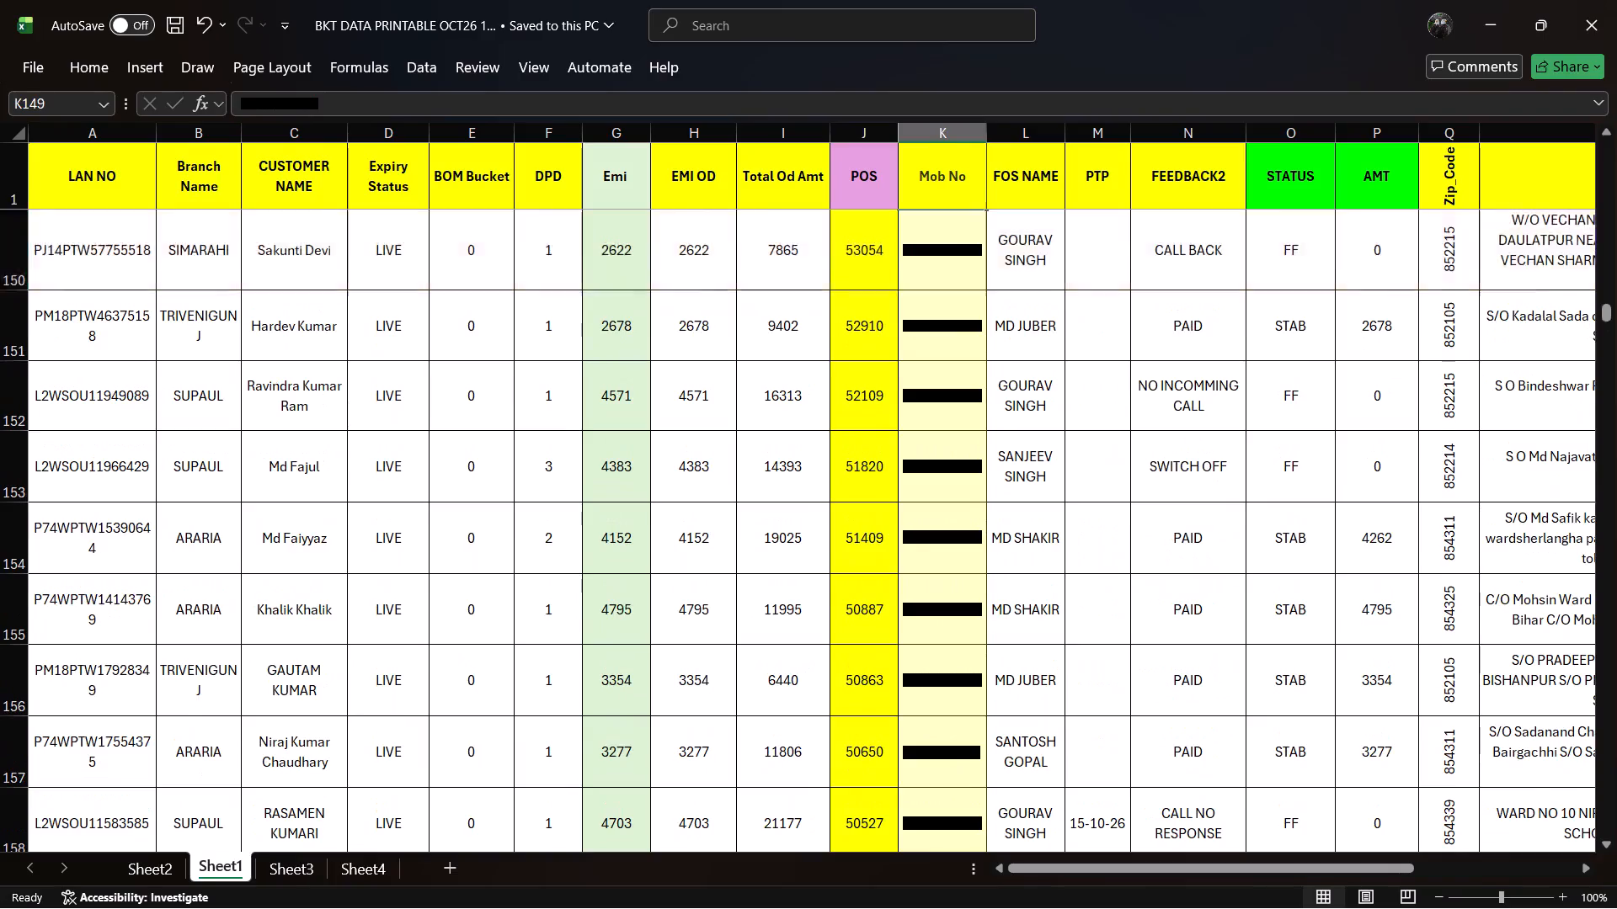
{"action": "key", "text": "Up"}
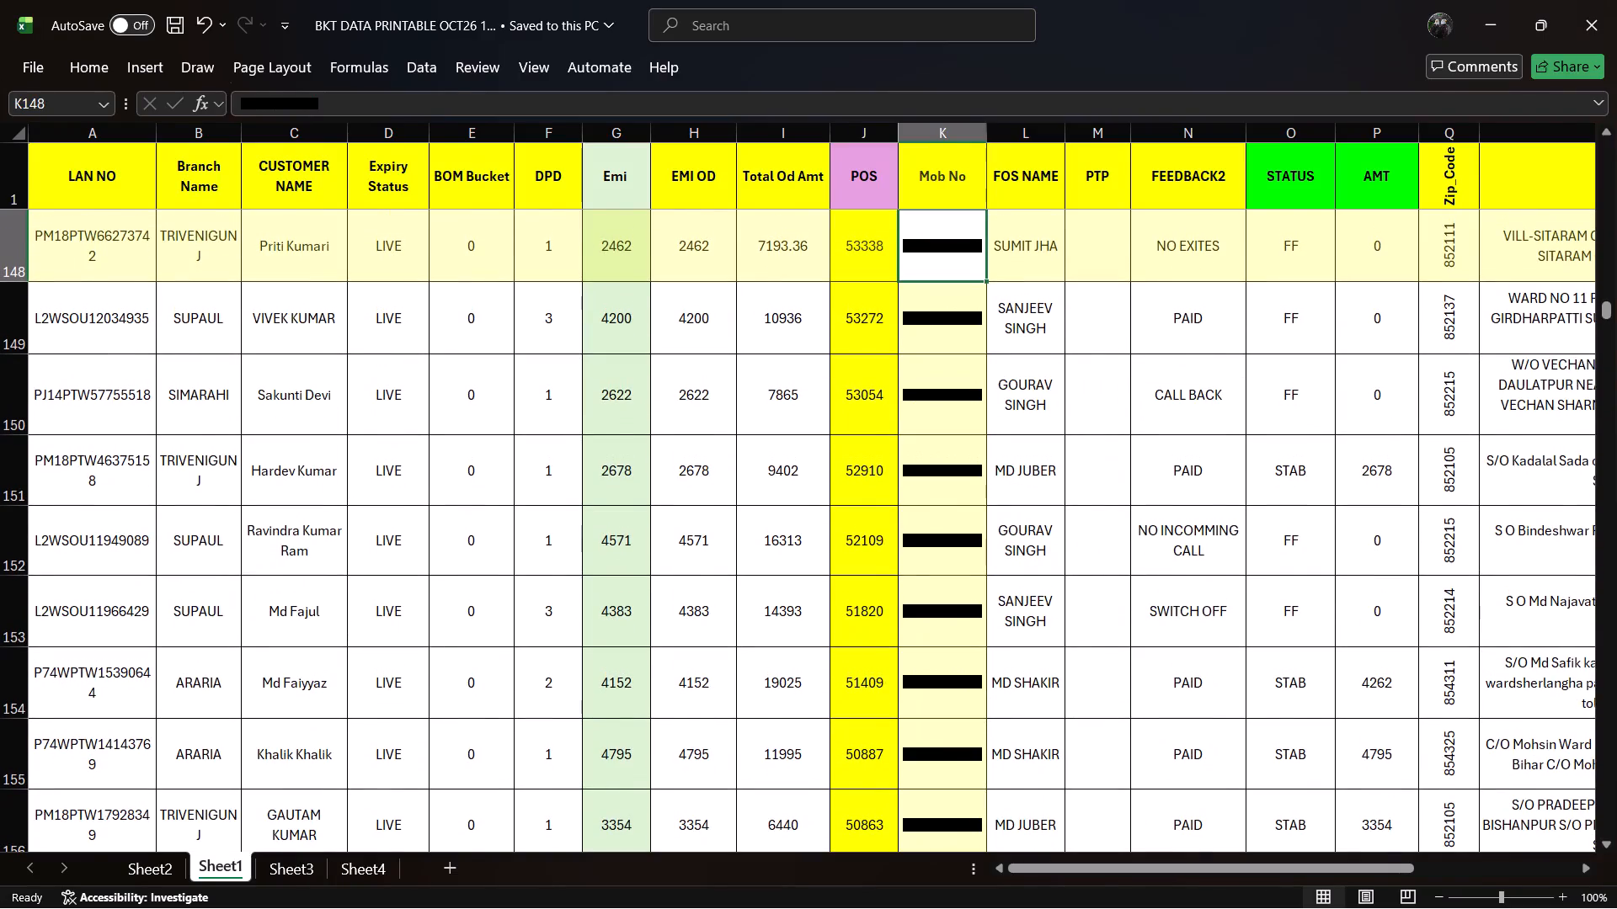
{"action": "left_click", "coordinate": [947, 337]}
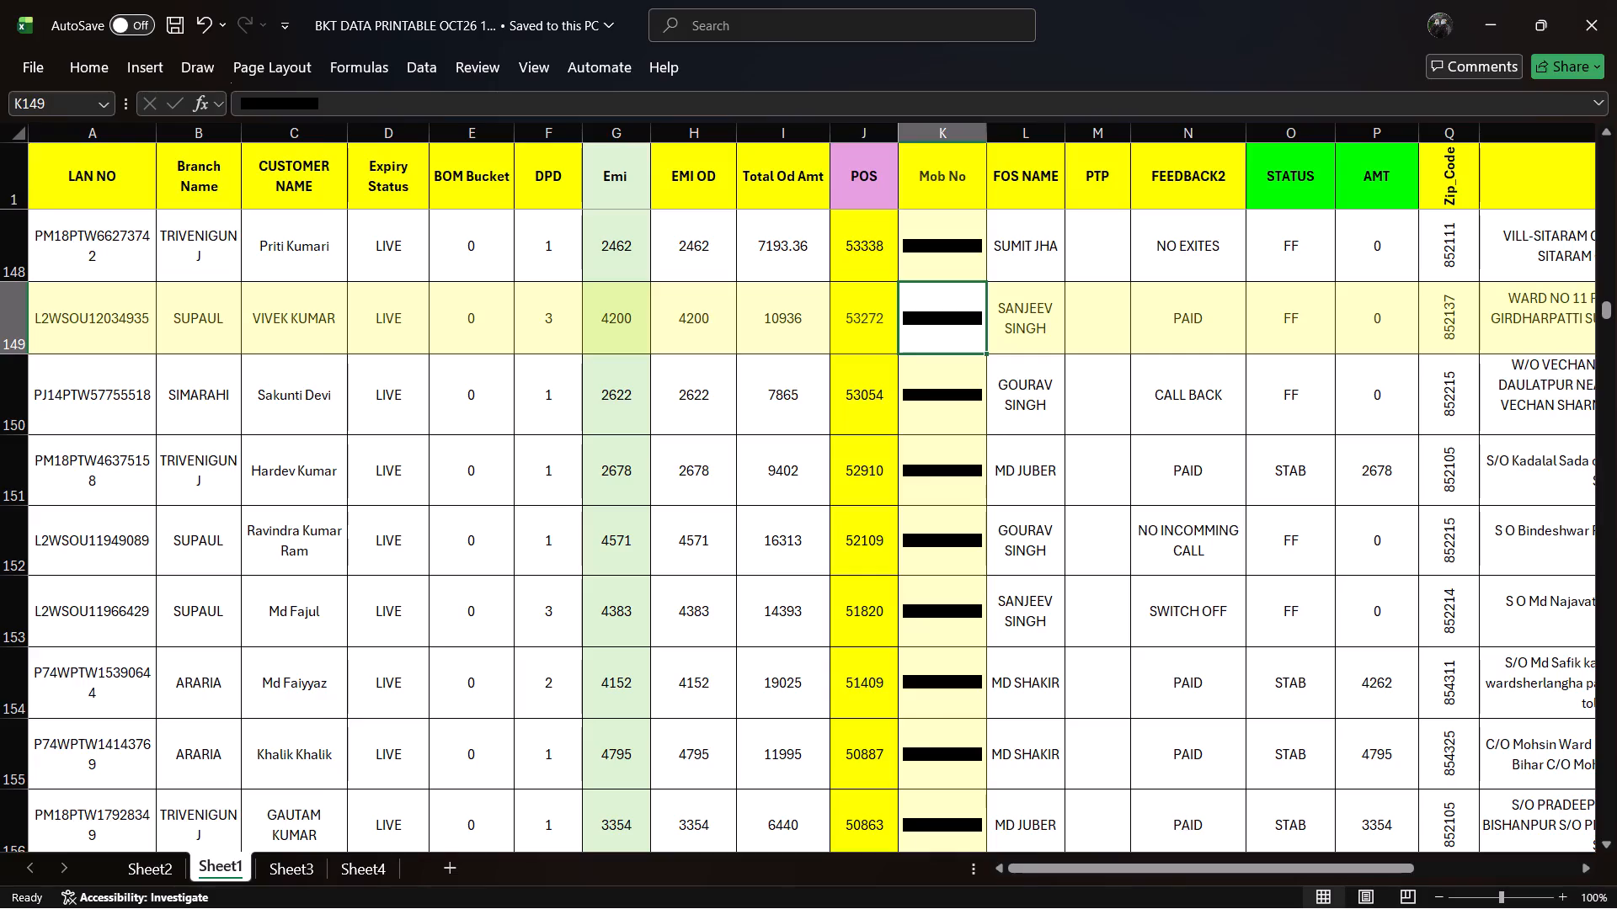
{"action": "left_click", "coordinate": [304, 332]}
{"action": "key", "text": "Up"}
{"action": "key", "text": "Up"}
{"action": "key", "text": "Up"}
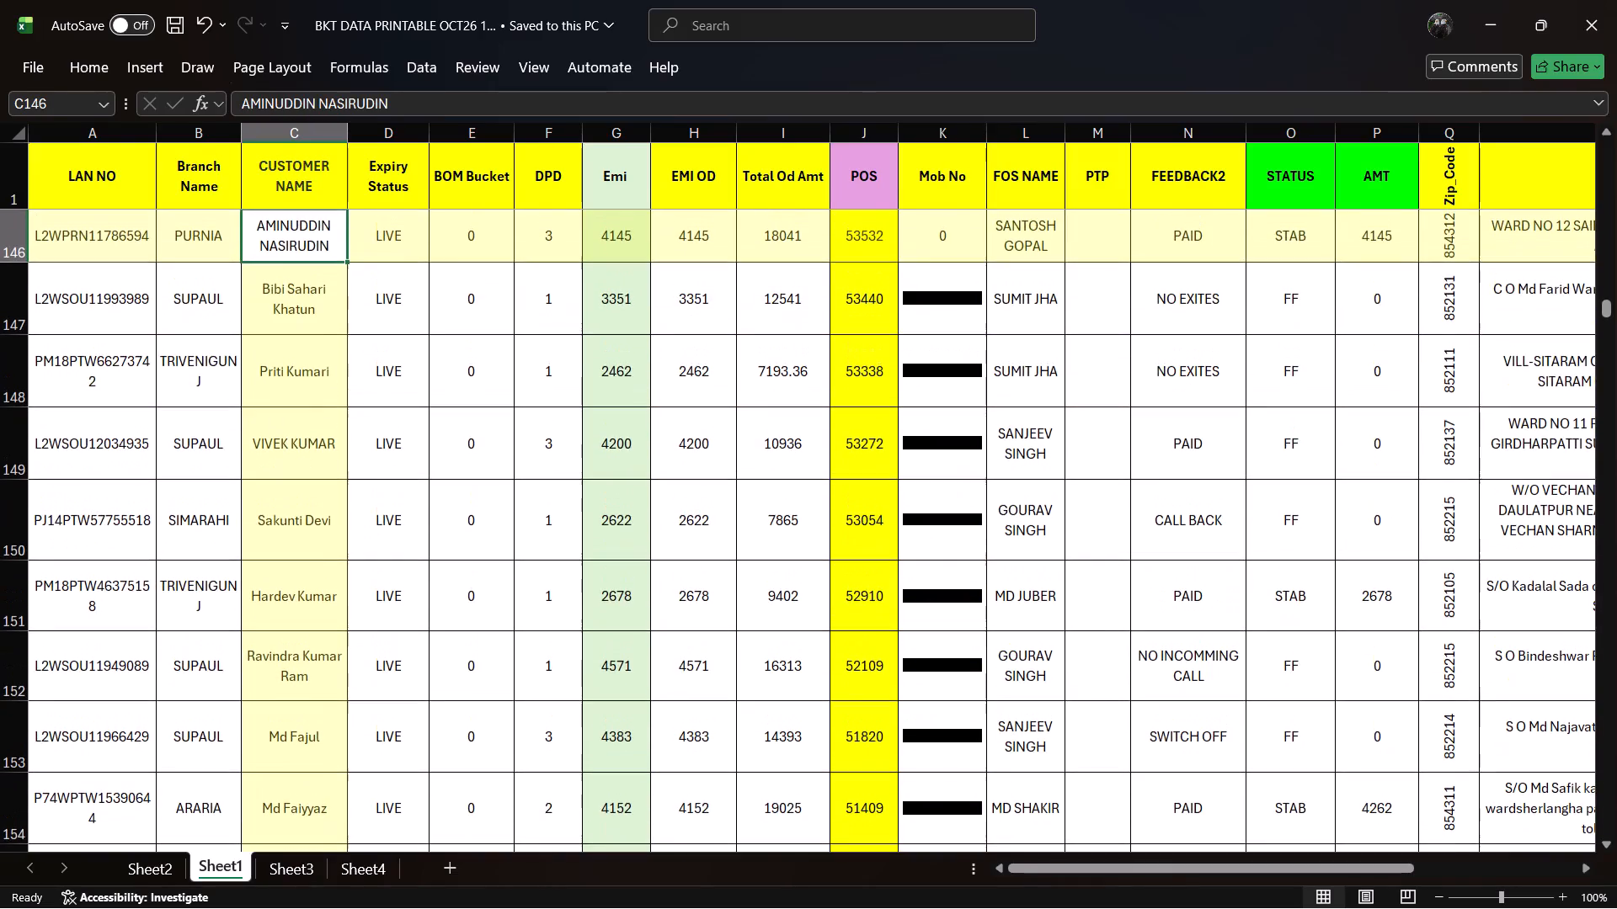
{"action": "key", "text": "Up"}
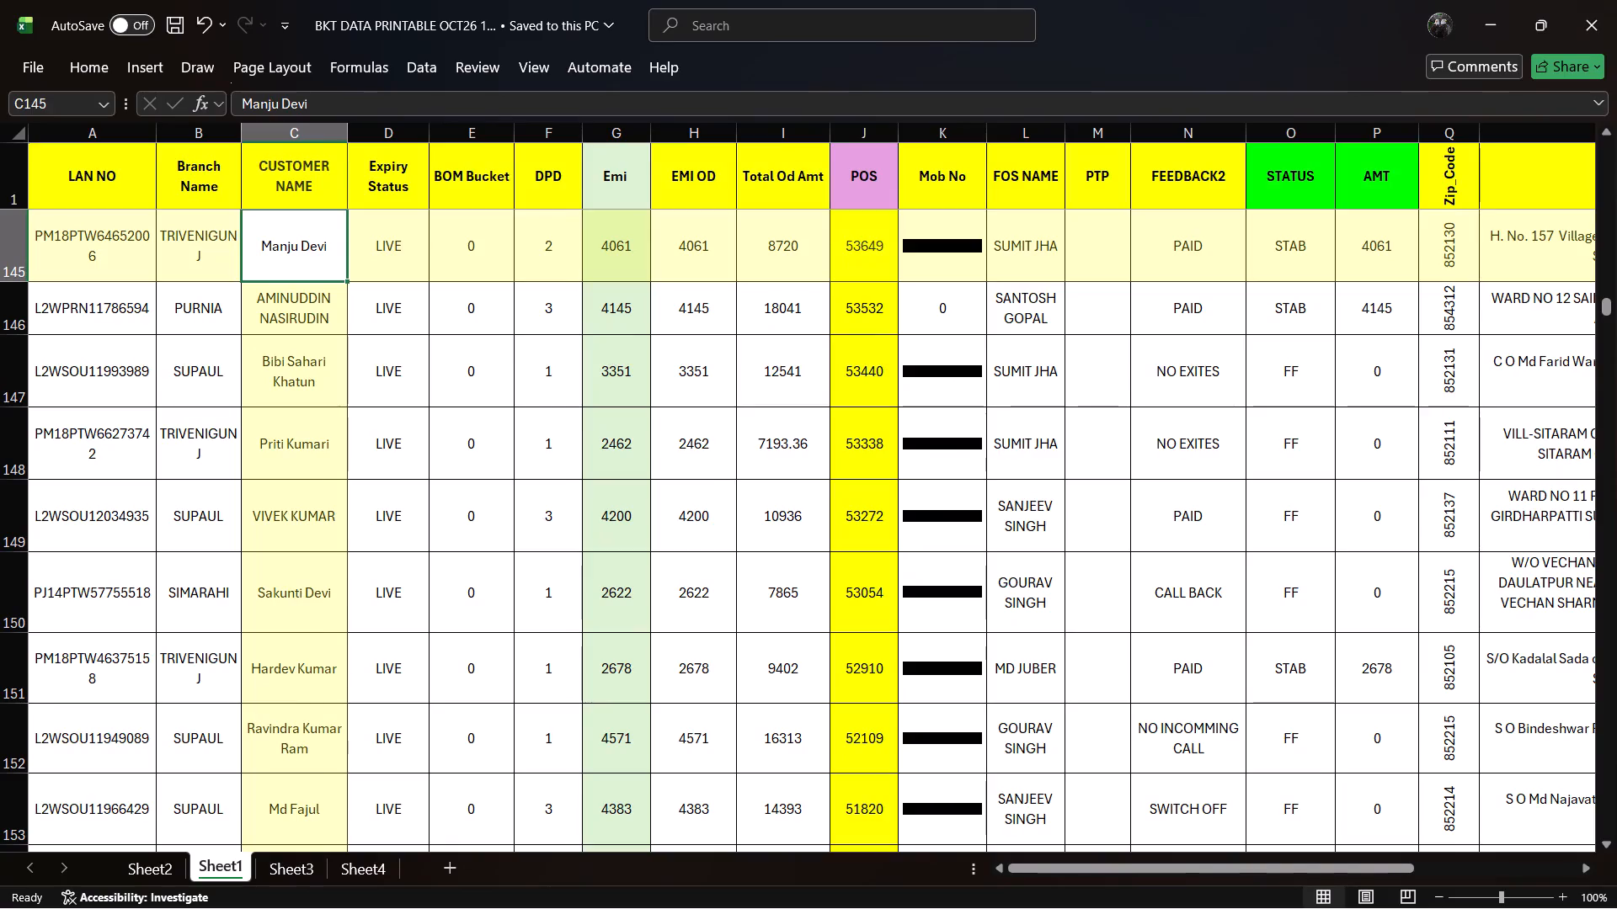
Turn on filtering for the loan records and filter the STATUS column to show only FF.
{"action": "key", "text": "ctrl+shift+l"}
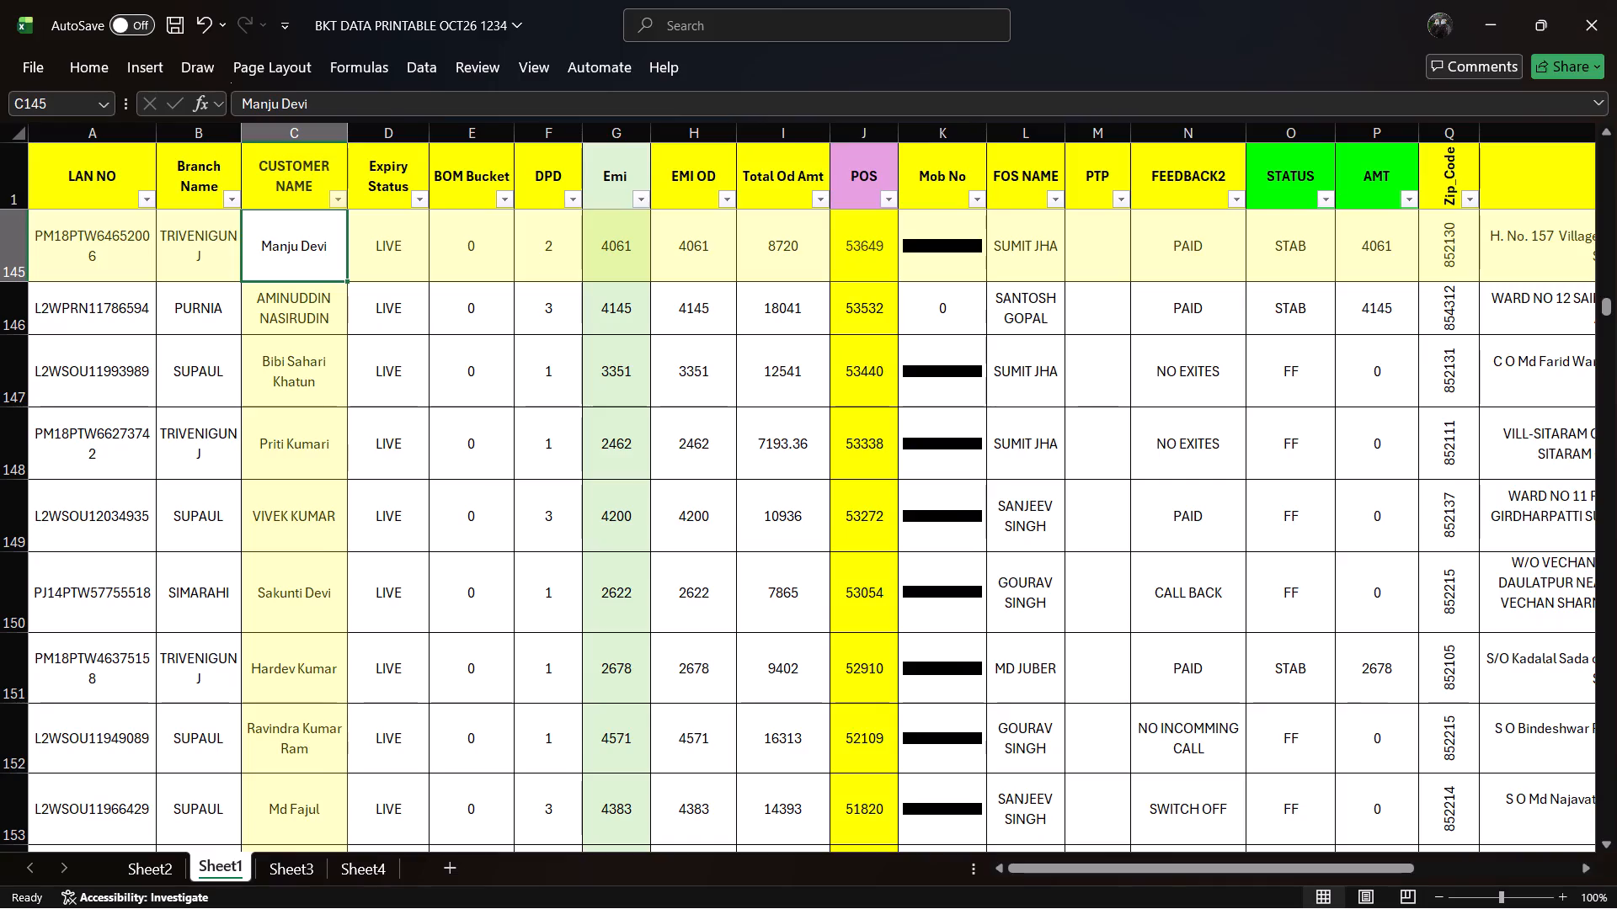
{"action": "left_click", "coordinate": [1329, 205]}
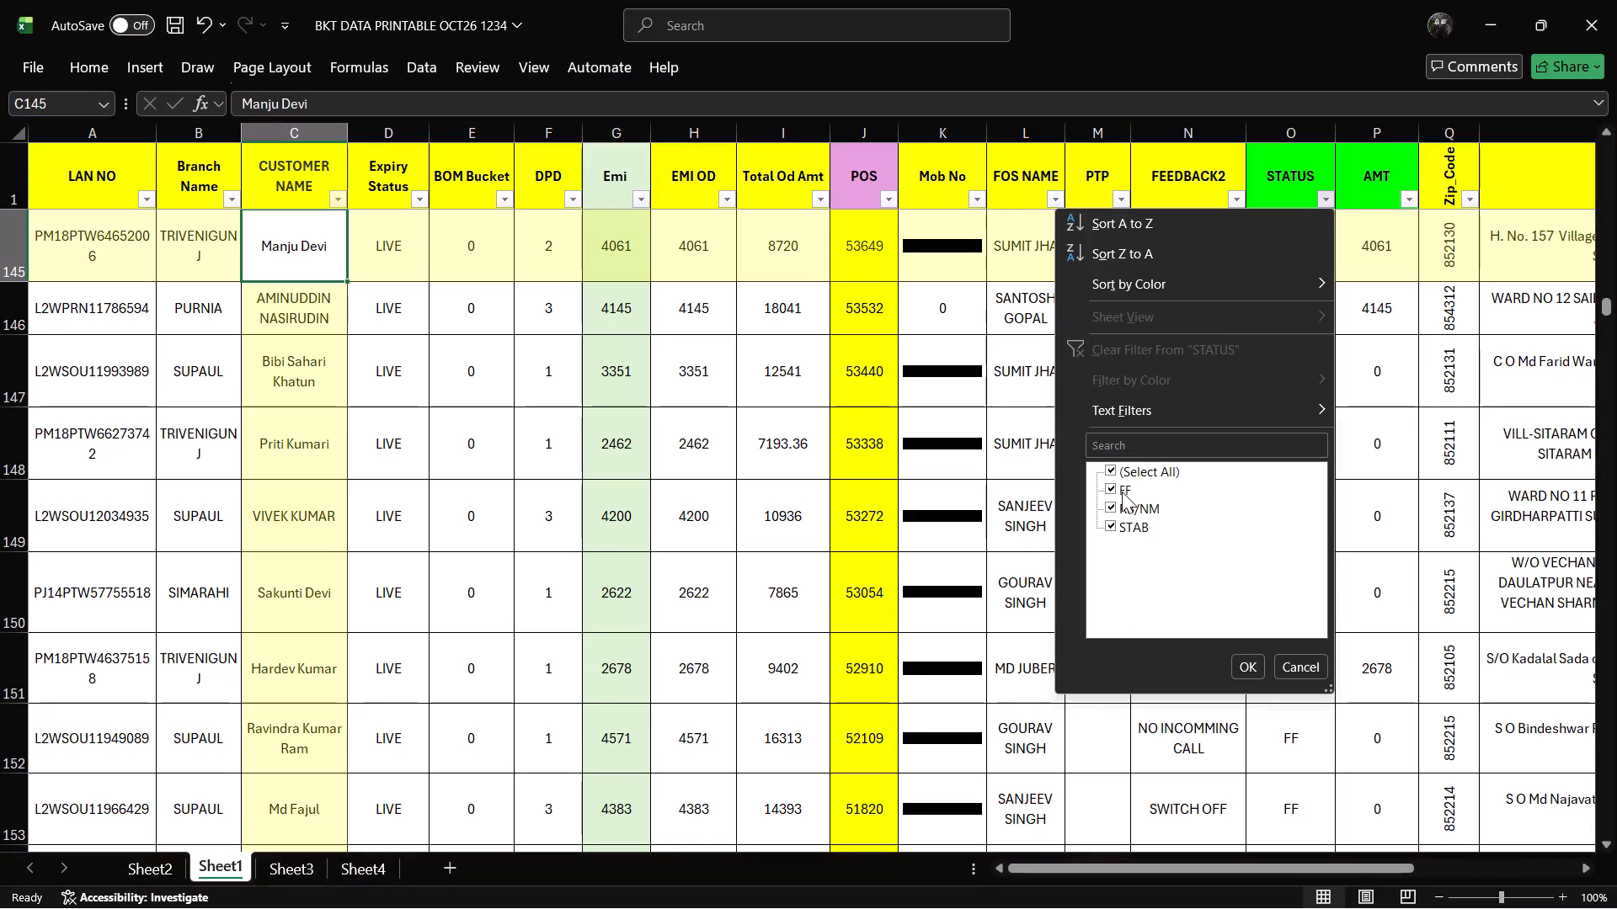
{"action": "left_click", "coordinate": [1125, 481]}
{"action": "left_click_drag", "start_coordinate": [1125, 481], "coordinate": [1125, 488]}
{"action": "left_click", "coordinate": [1139, 471]}
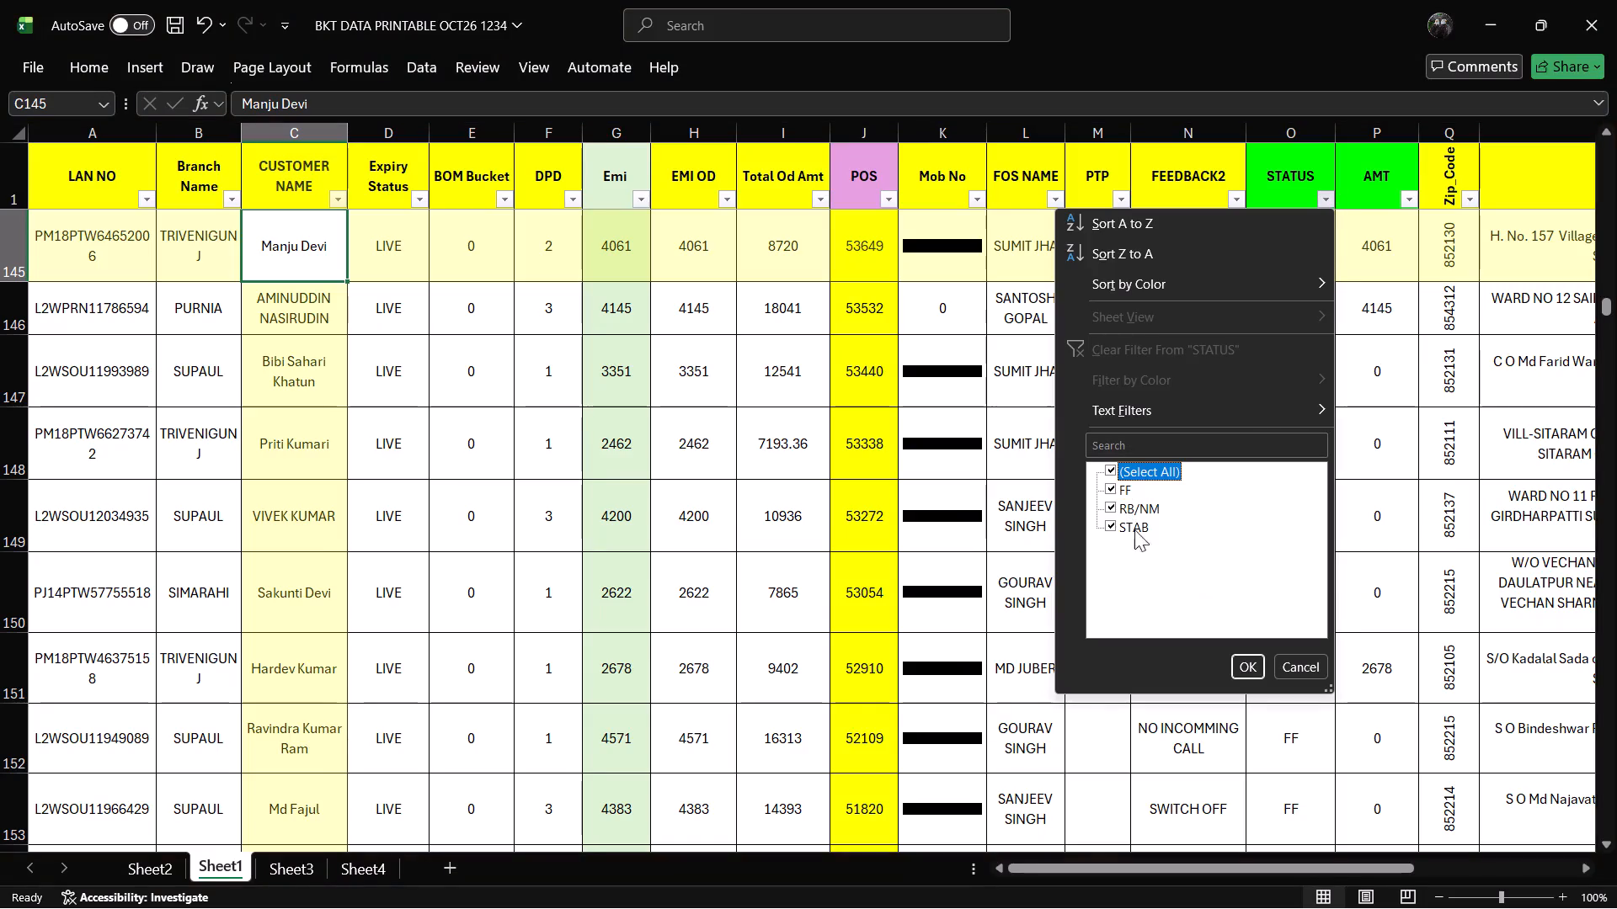
{"action": "left_click", "coordinate": [1141, 470]}
{"action": "left_click", "coordinate": [1107, 495]}
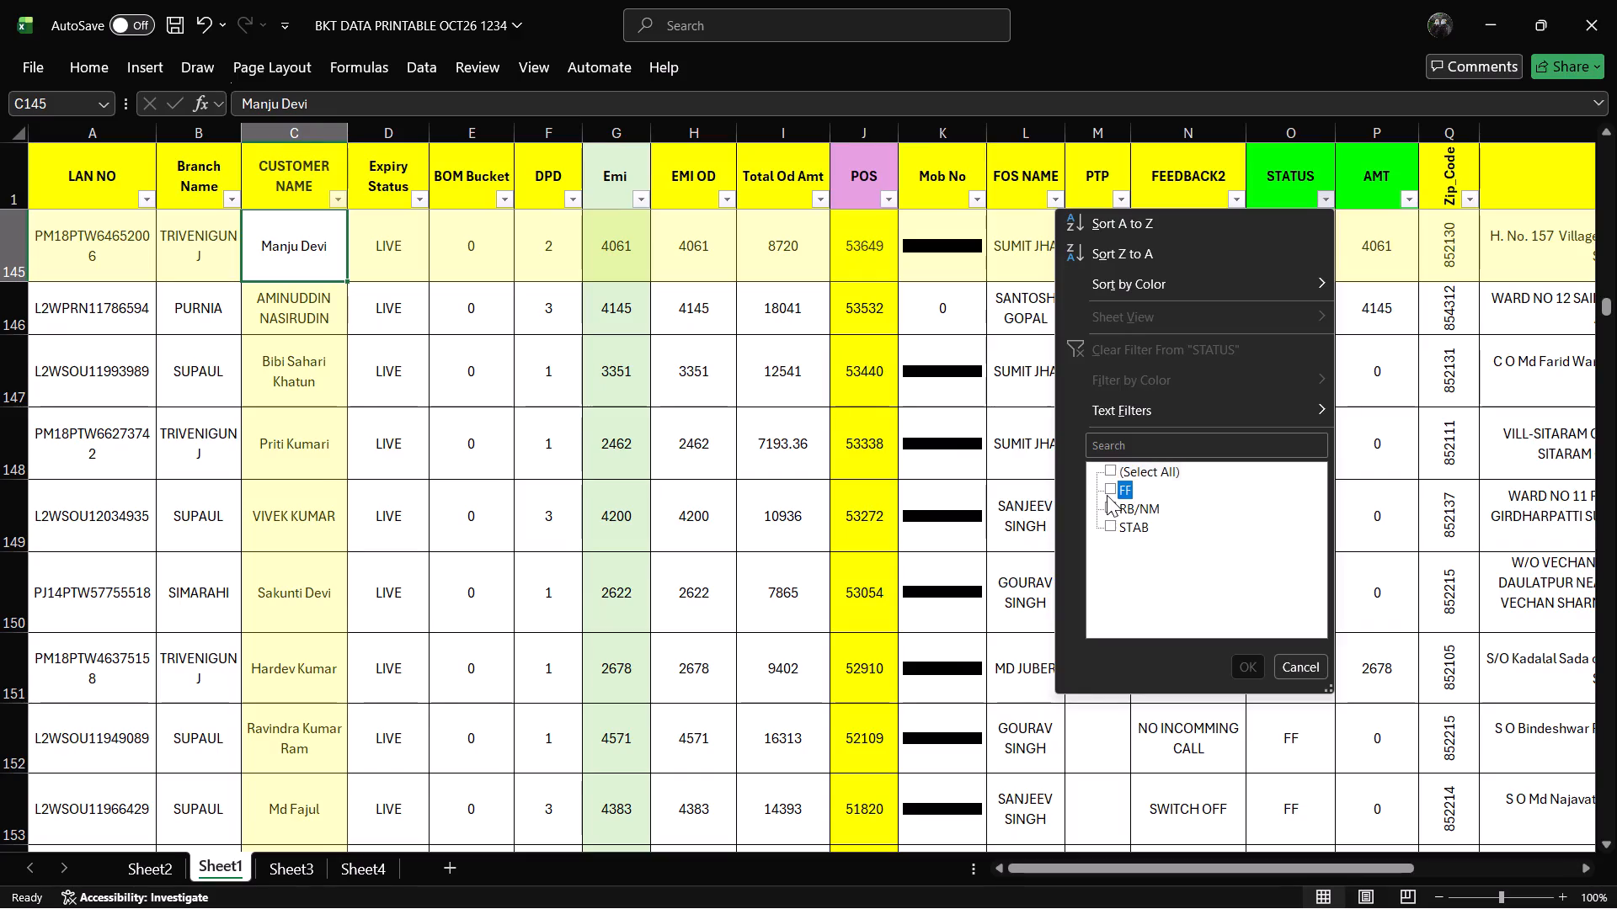
{"action": "left_click", "coordinate": [1113, 489]}
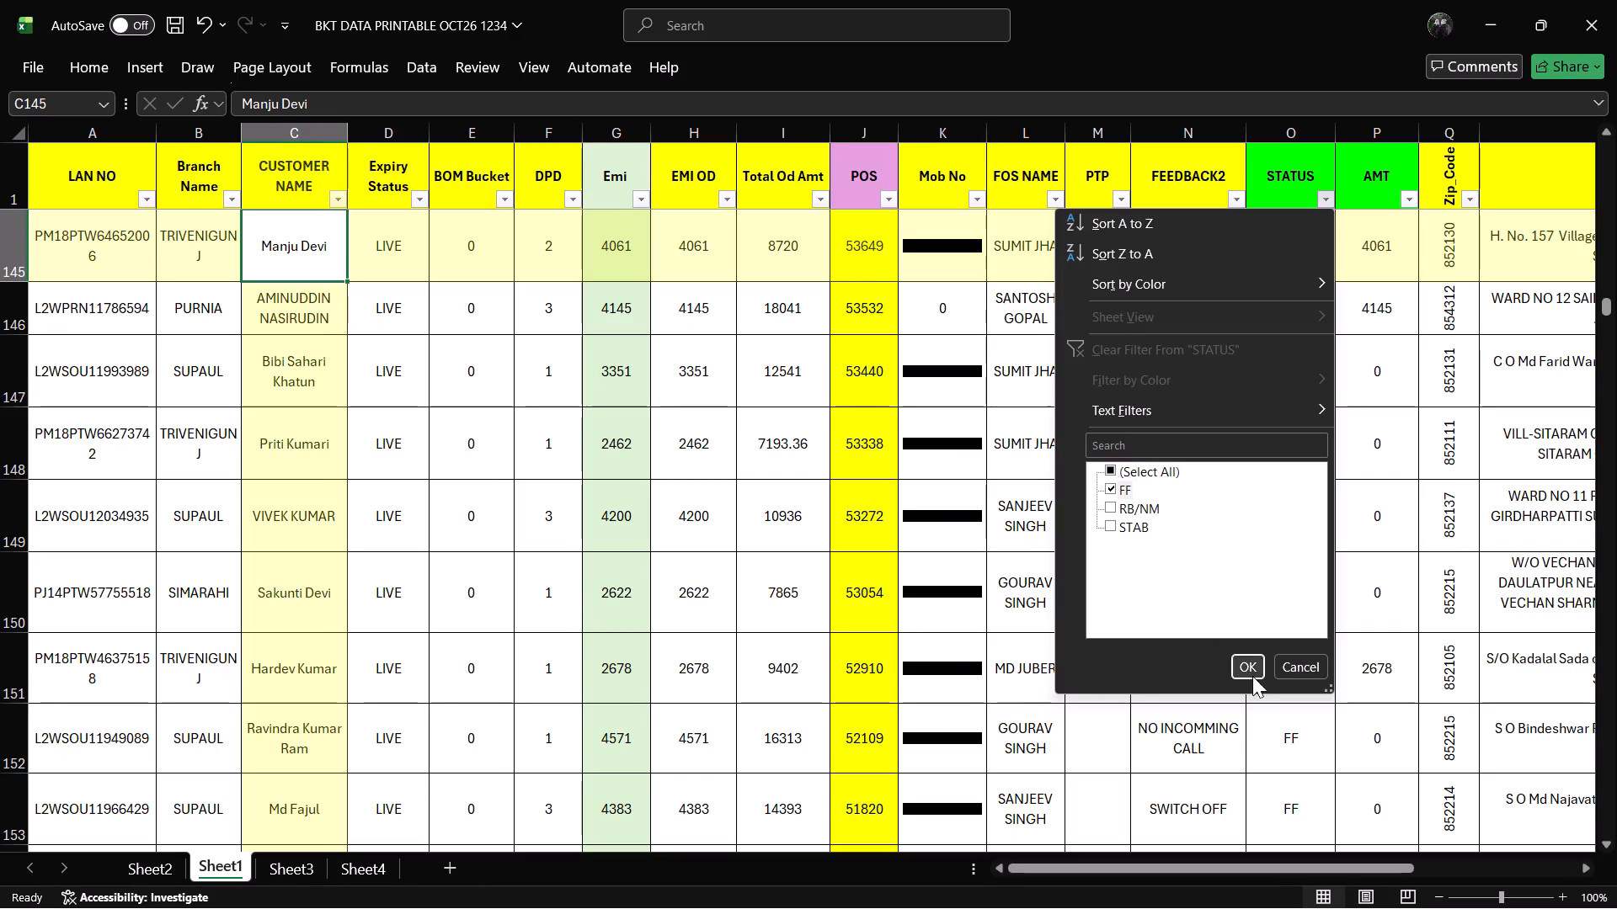
{"action": "left_click", "coordinate": [1250, 667]}
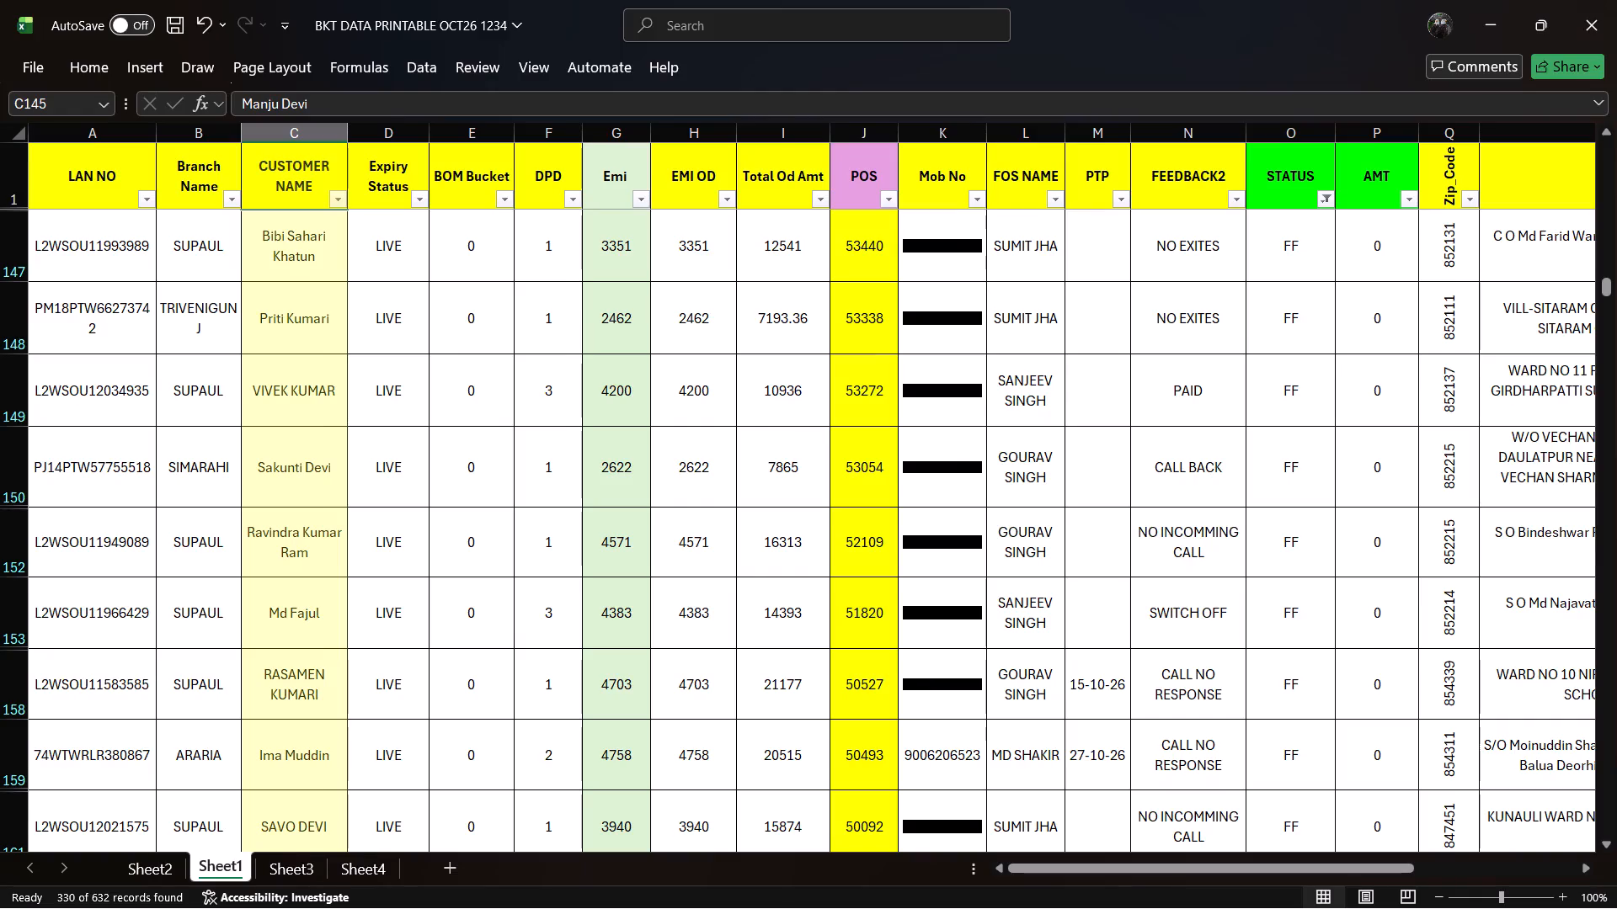
Look through the FF loan records from row 147 down to row 171, checking customer names and feedback.
{"action": "left_click", "coordinate": [1325, 134]}
{"action": "left_click", "coordinate": [1300, 134]}
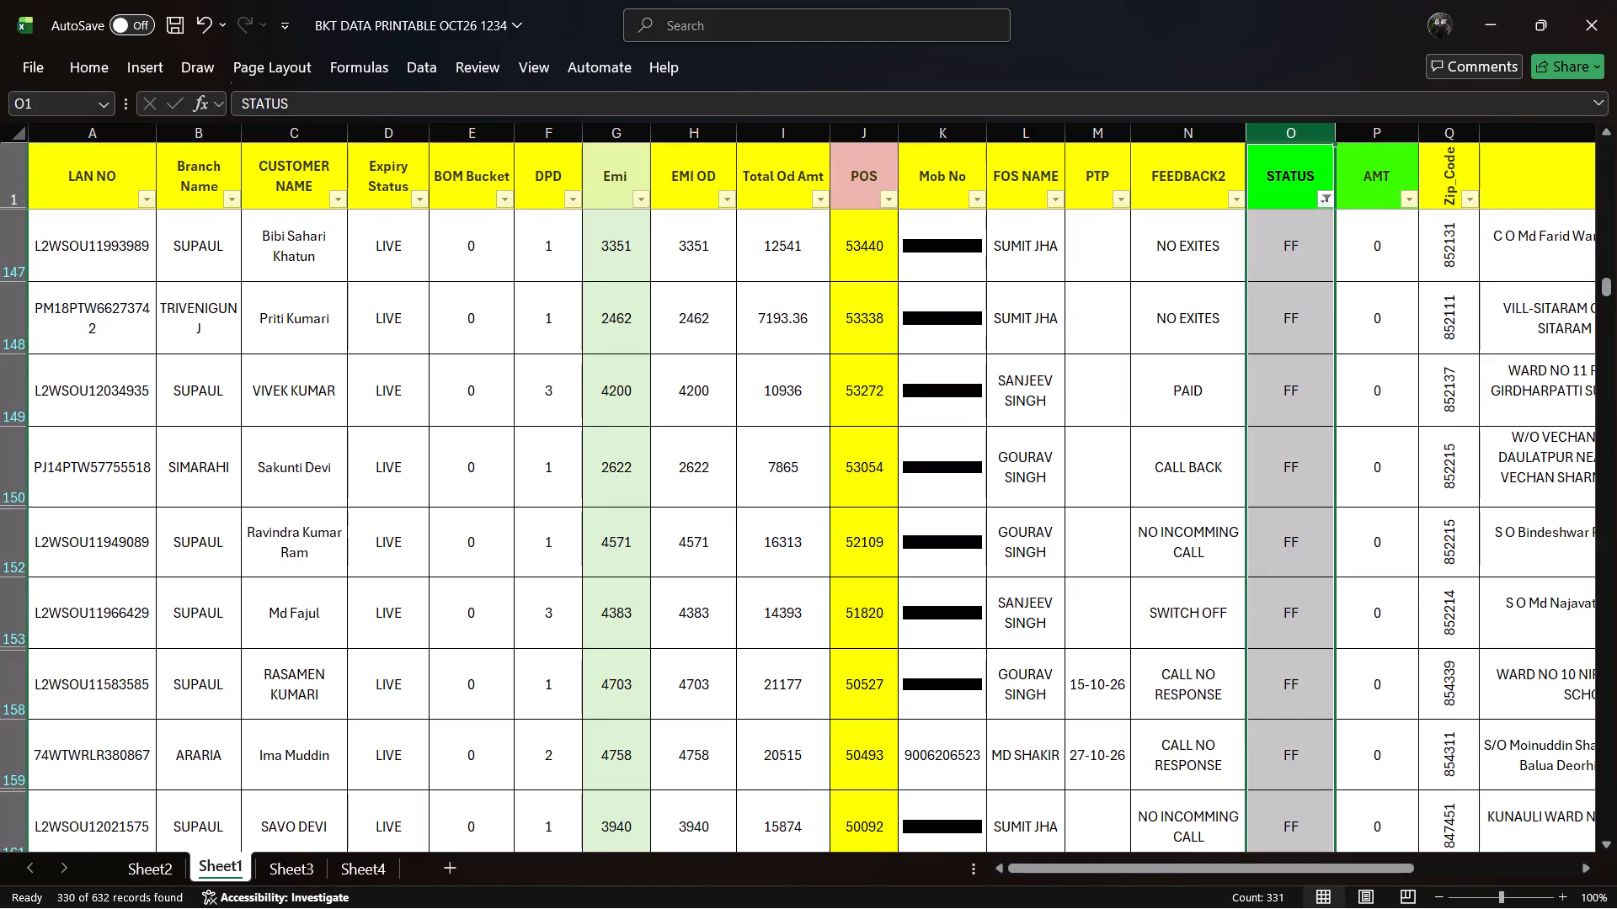
{"action": "left_click_drag", "start_coordinate": [939, 377], "coordinate": [711, 575]}
{"action": "left_click", "coordinate": [670, 591]}
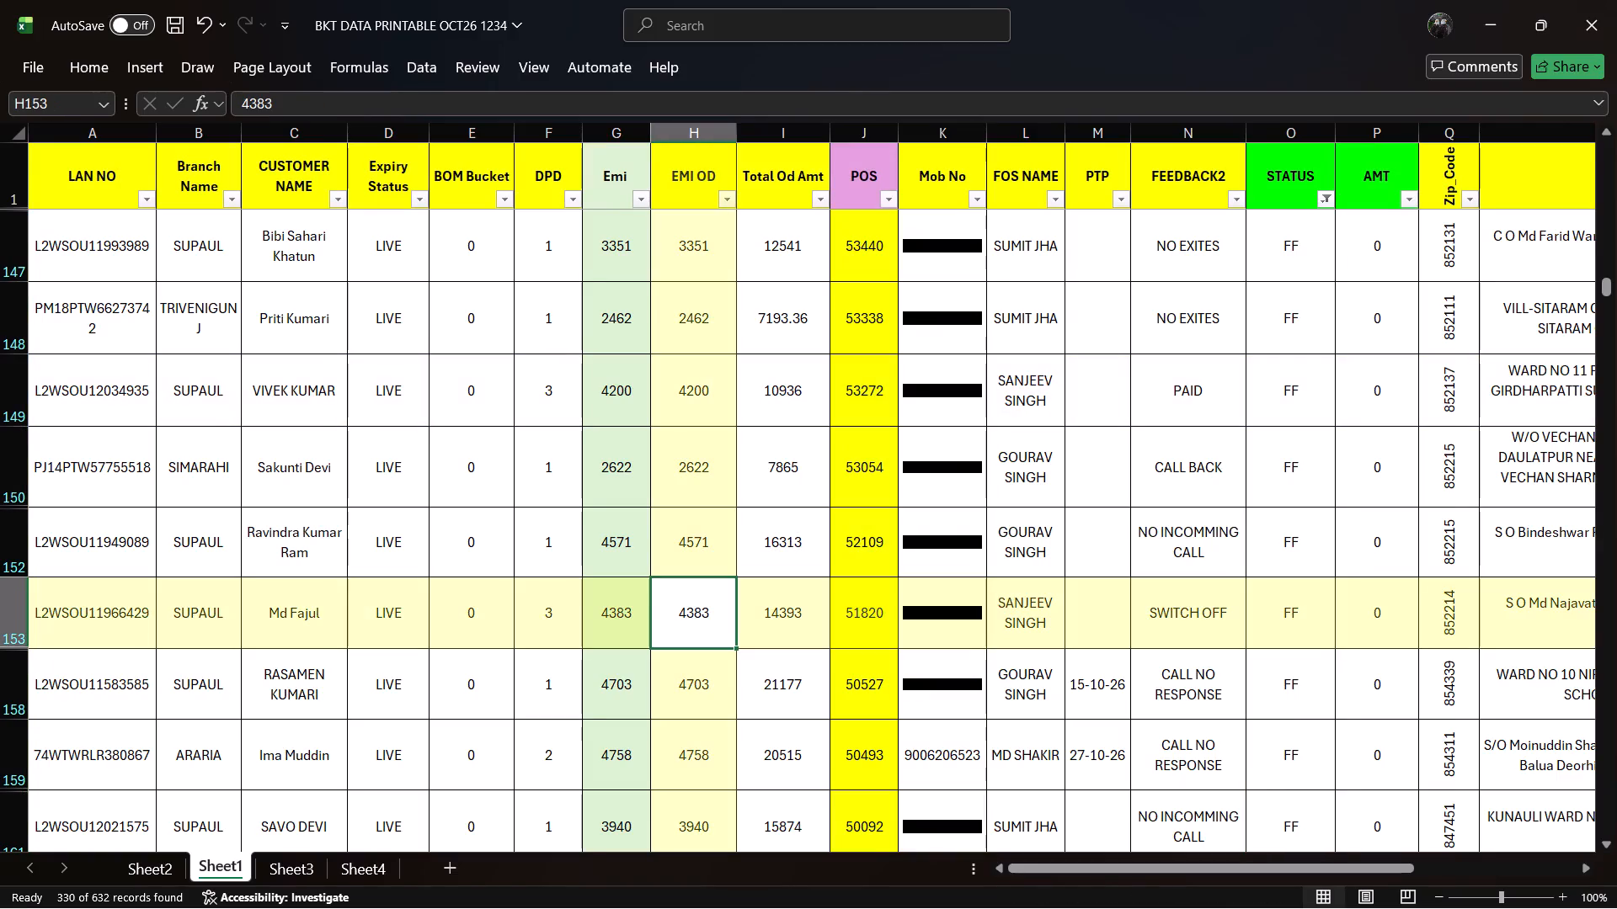
{"action": "left_click", "coordinate": [282, 690]}
{"action": "key", "text": "Down"}
{"action": "key", "text": "Down"}
{"action": "key", "text": "Down"}
{"action": "key", "text": "Down"}
{"action": "key", "text": "Down"}
{"action": "key", "text": "Down"}
{"action": "key", "text": "Down"}
{"action": "key", "text": "Down"}
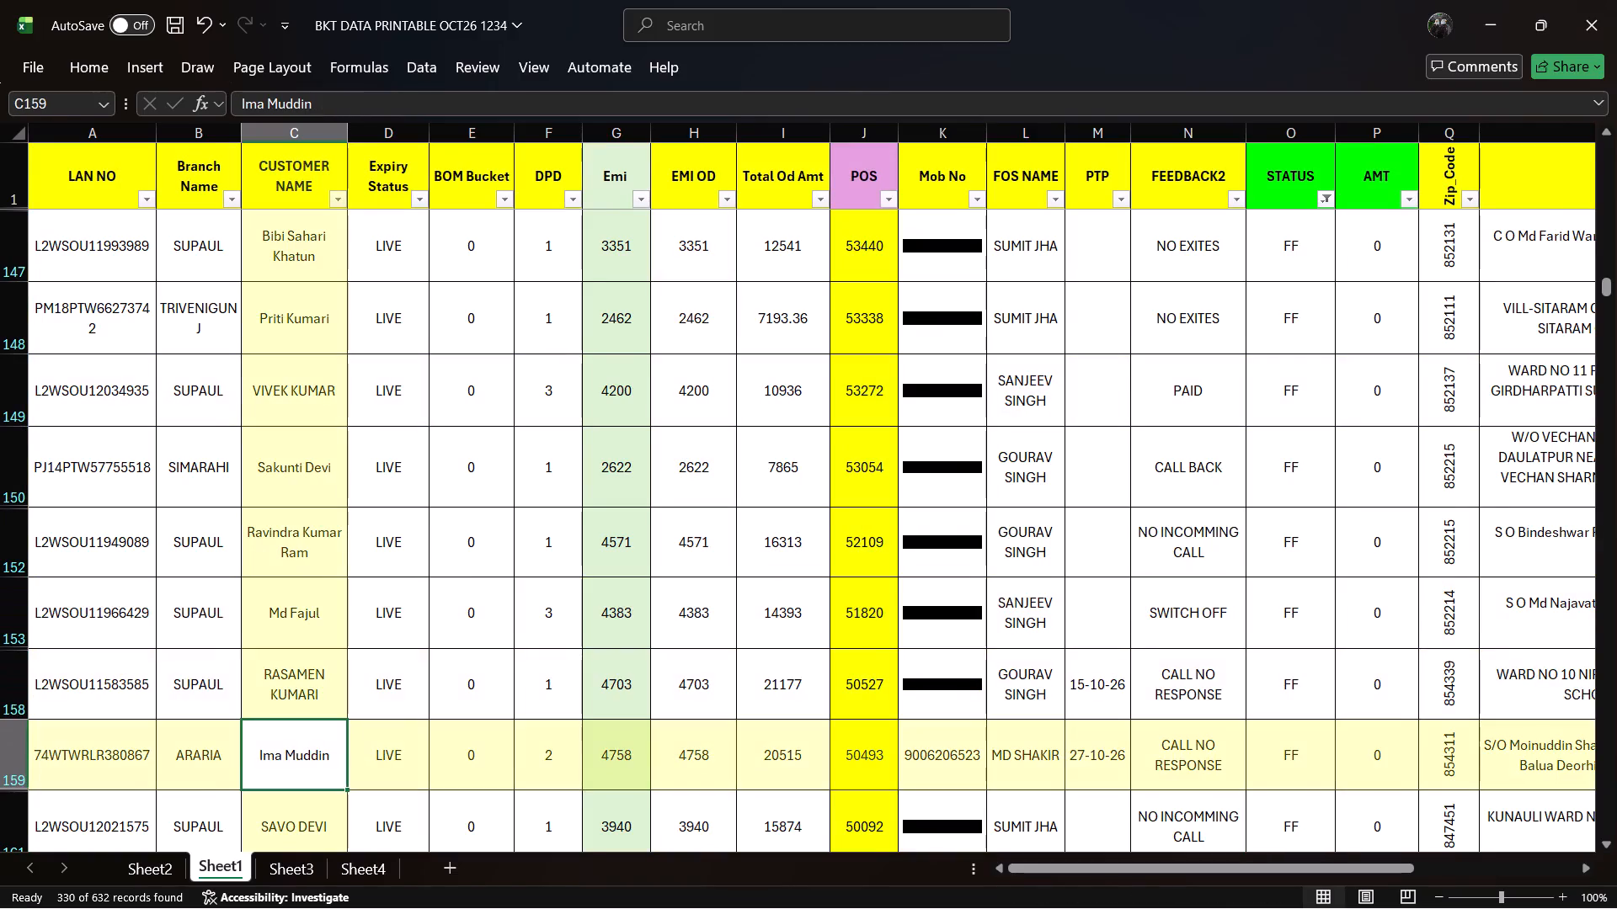
{"action": "key", "text": "Down"}
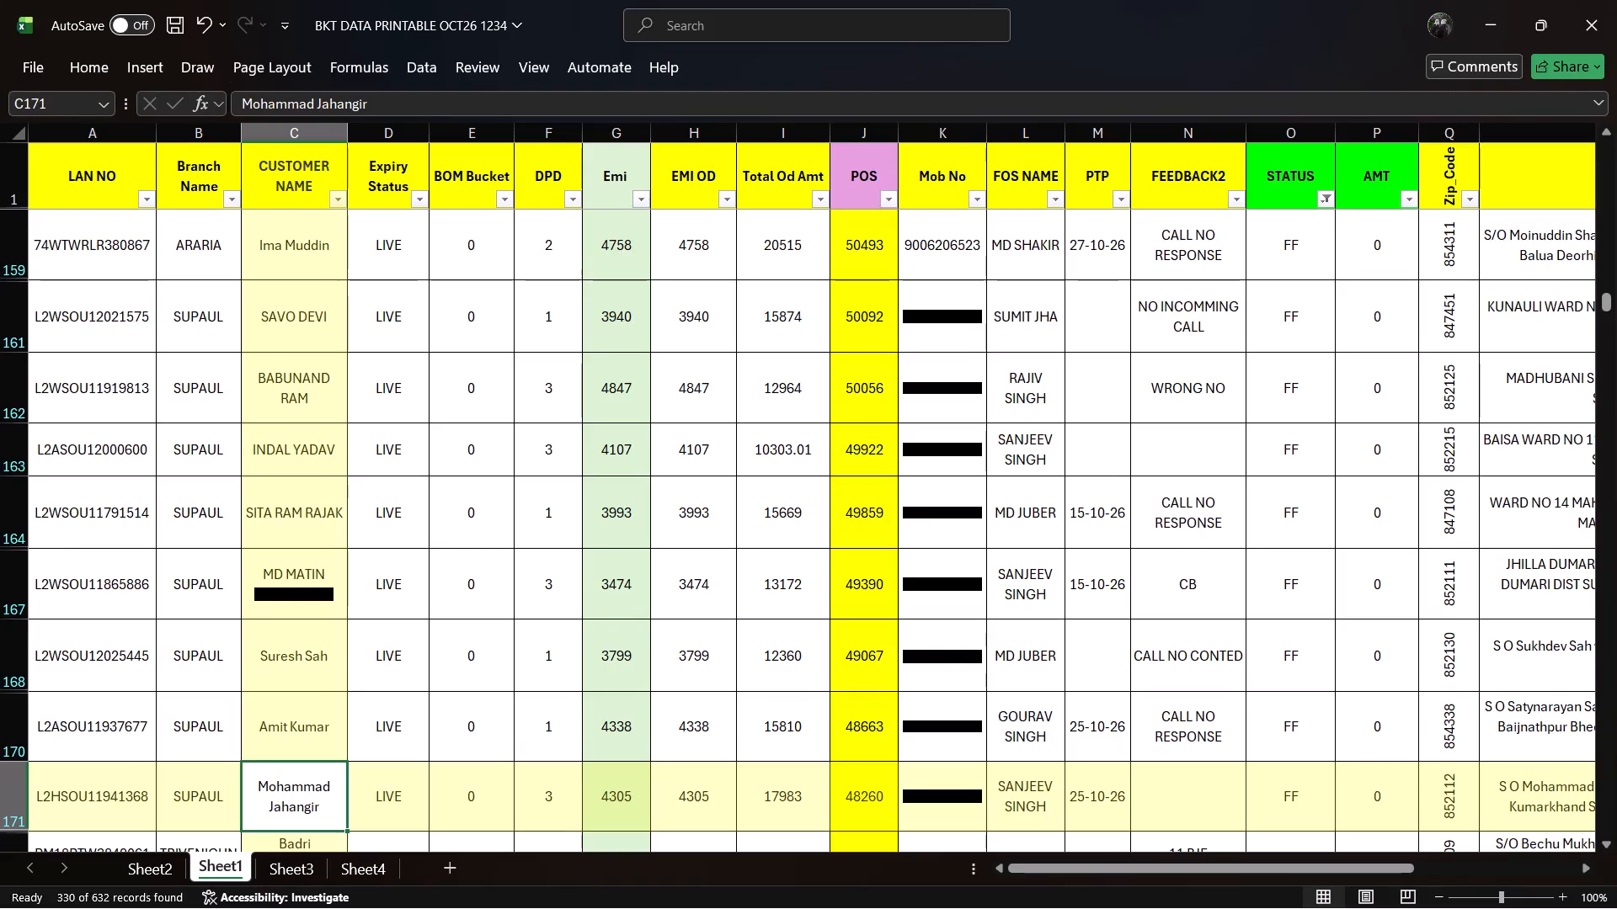
Review the FF loan records upward from row 161 to row 129, checking each customer's feedback and PTP date.
{"action": "left_click", "coordinate": [292, 301]}
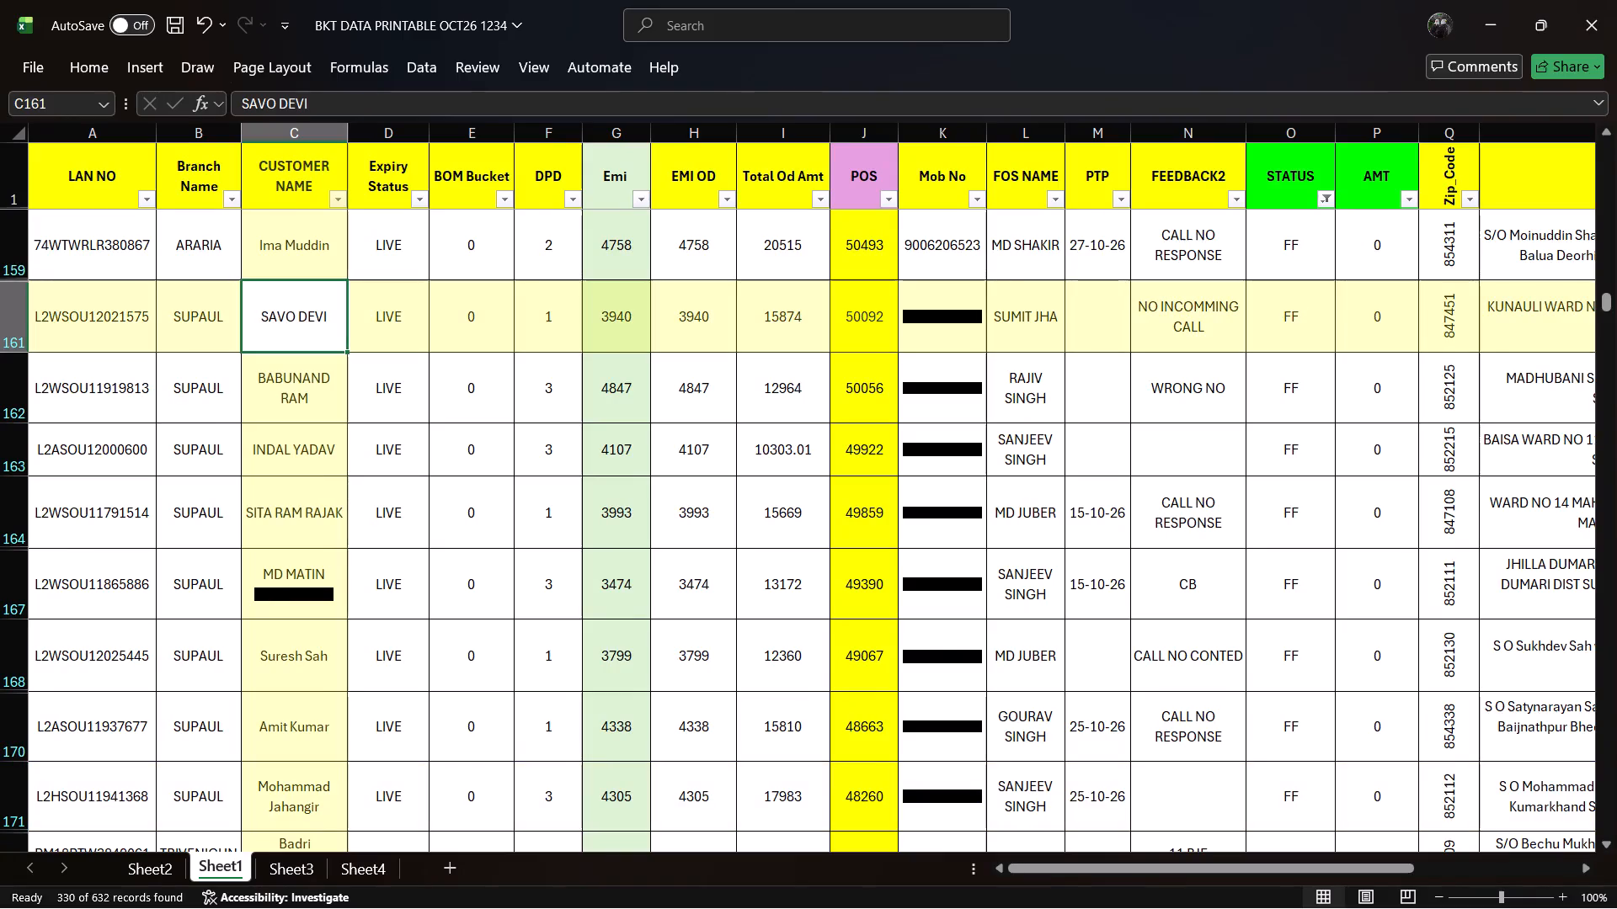
{"action": "key", "text": "Up"}
{"action": "key", "text": "Up"}
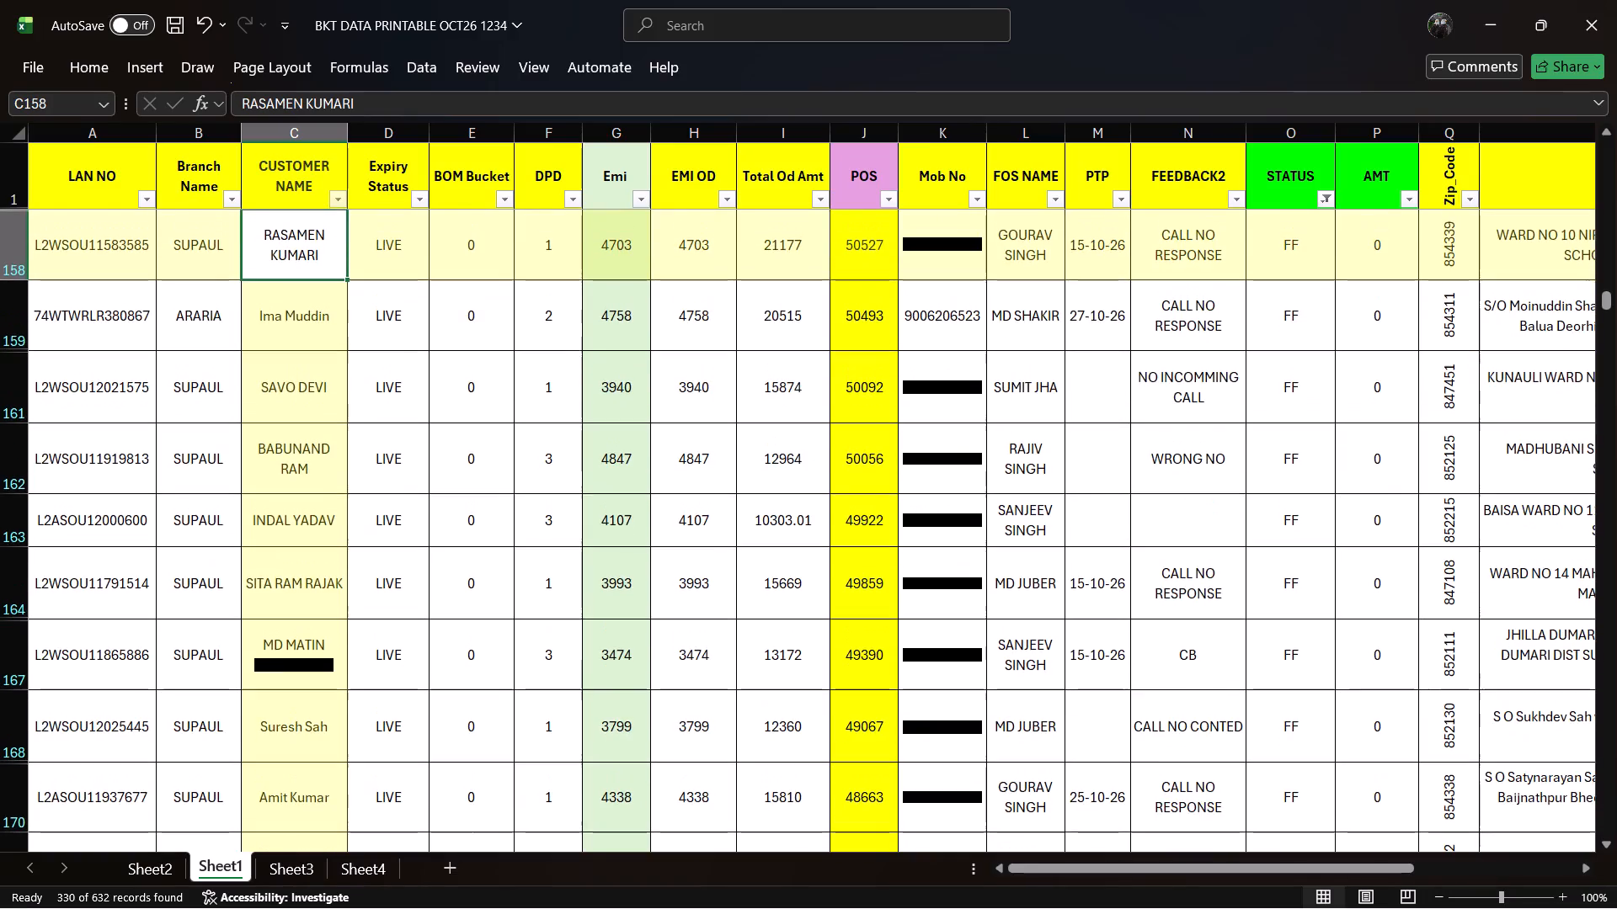
{"action": "key", "text": "Up"}
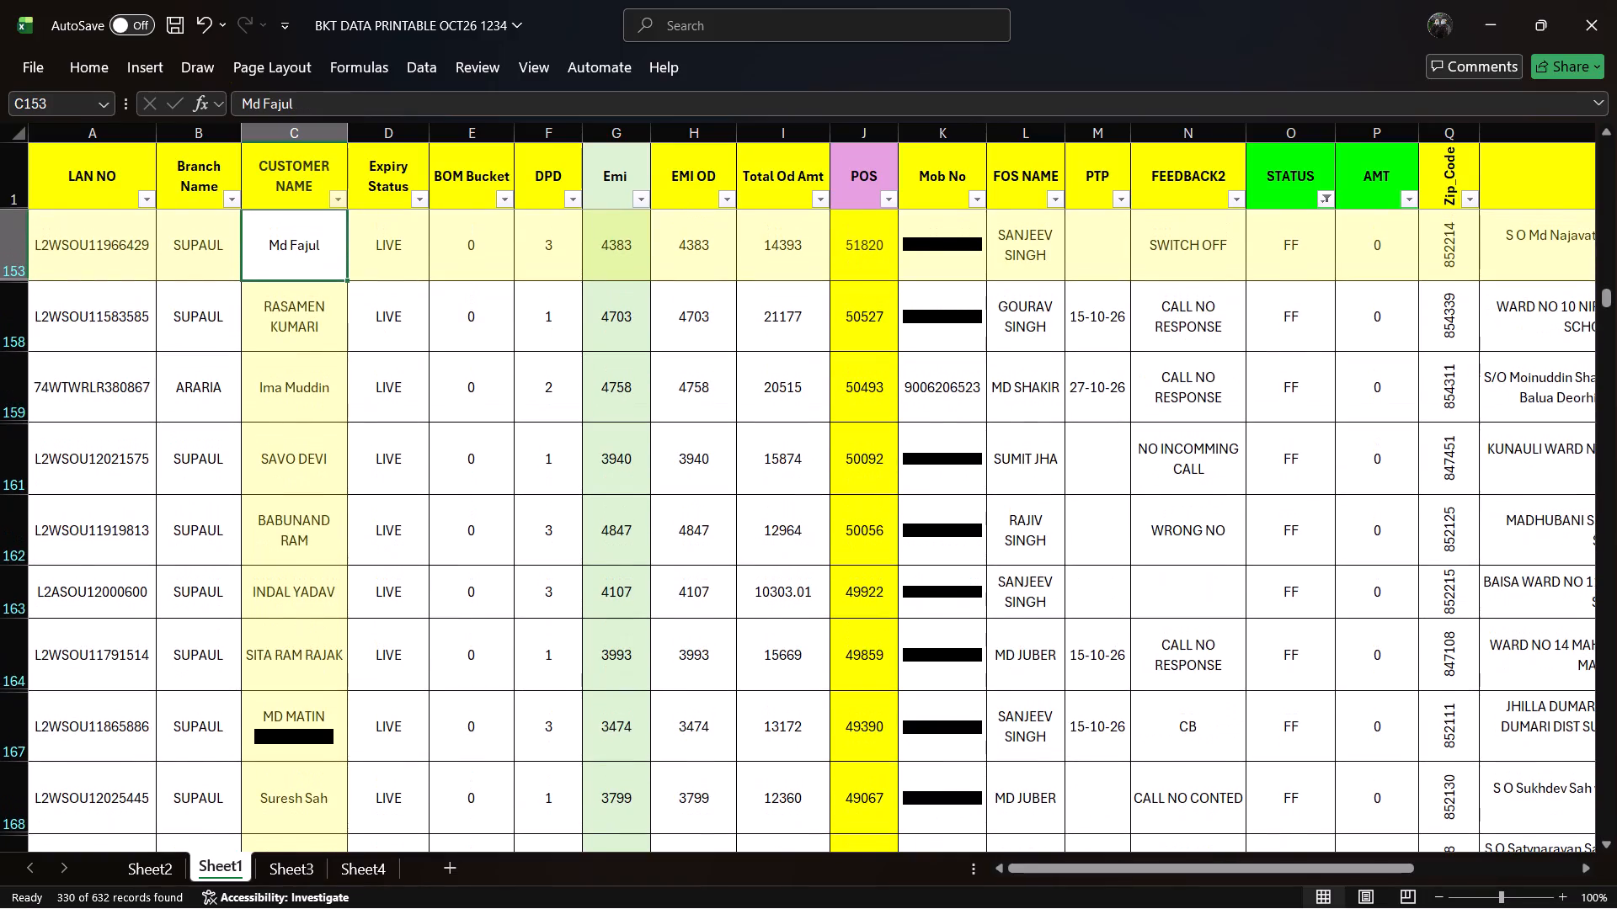
{"action": "key", "text": "Up"}
{"action": "key", "text": "Up"}
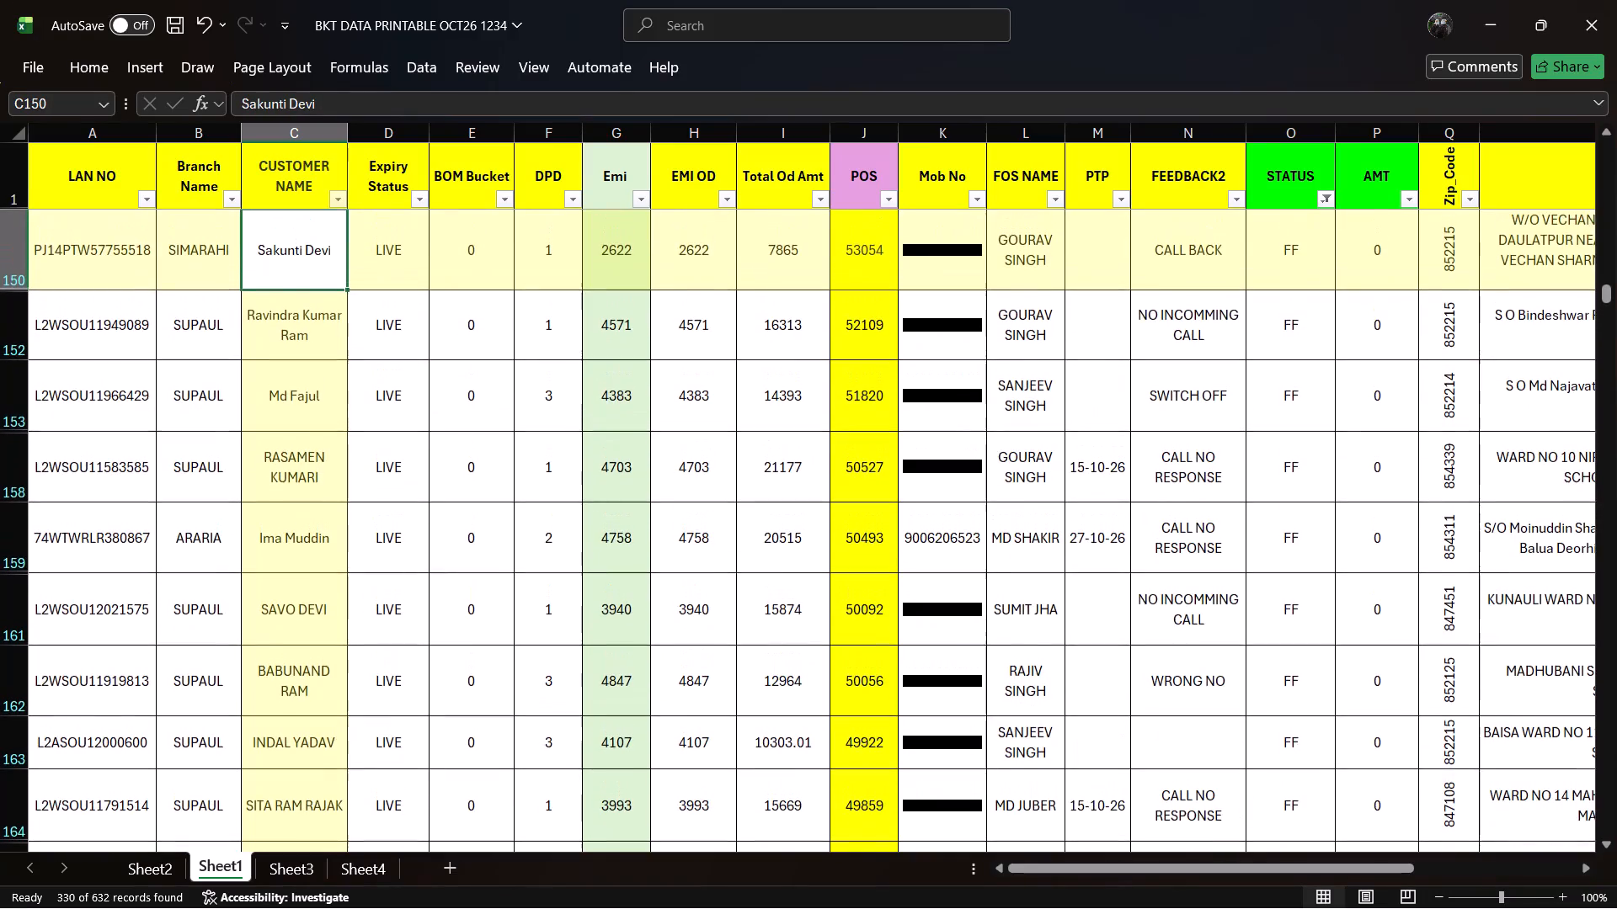
{"action": "key", "text": "Up"}
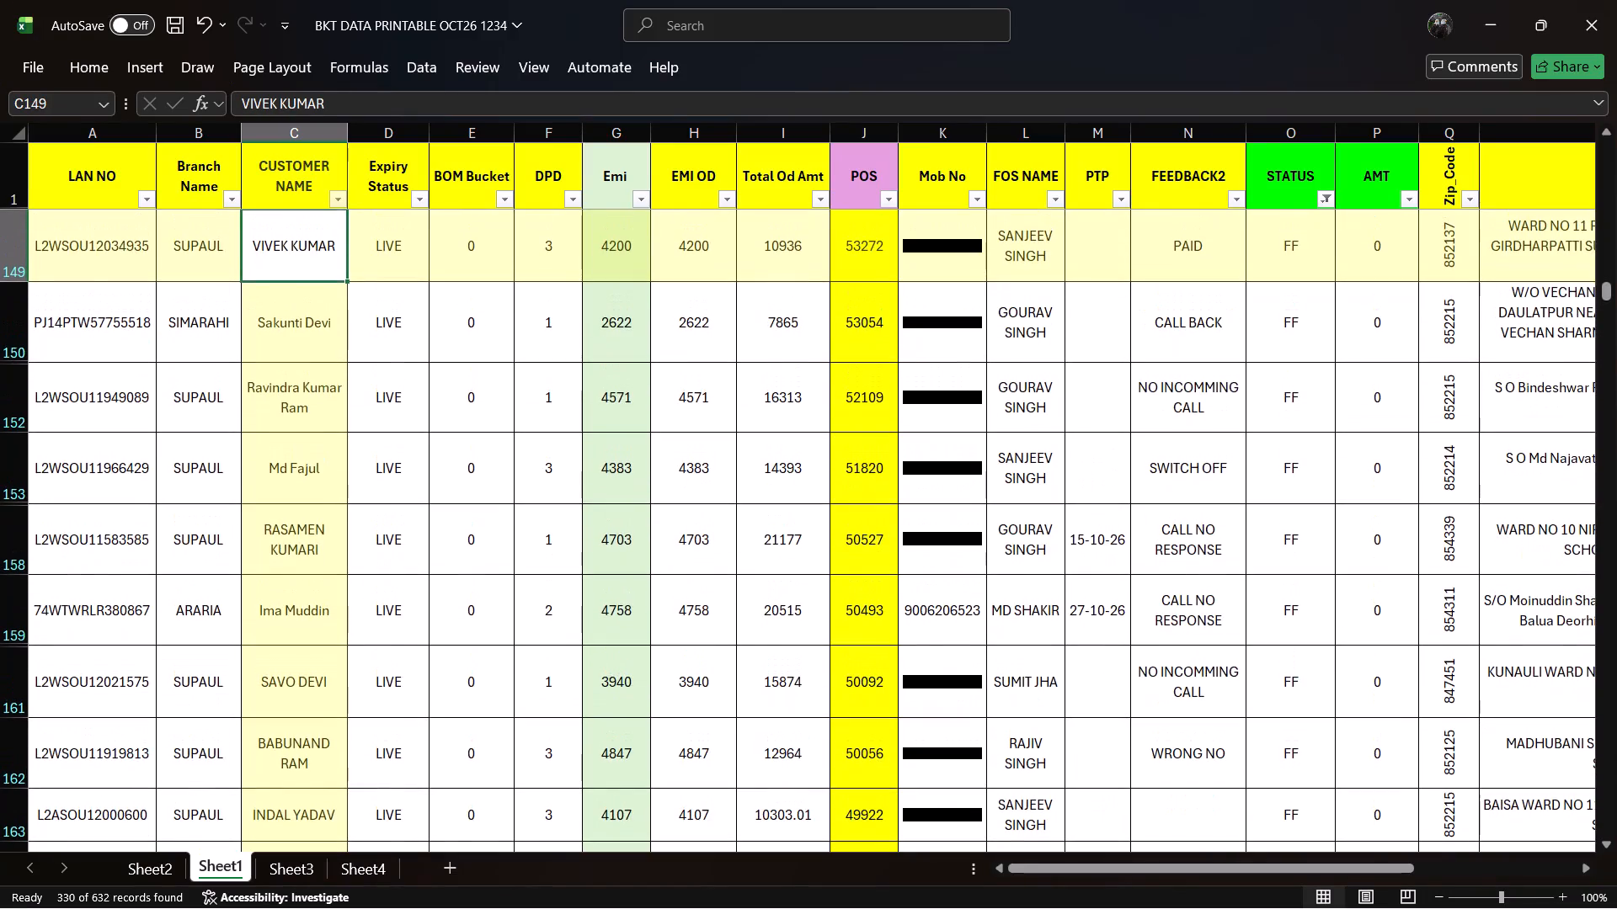
{"action": "key", "text": "Up"}
{"action": "key", "text": "Up"}
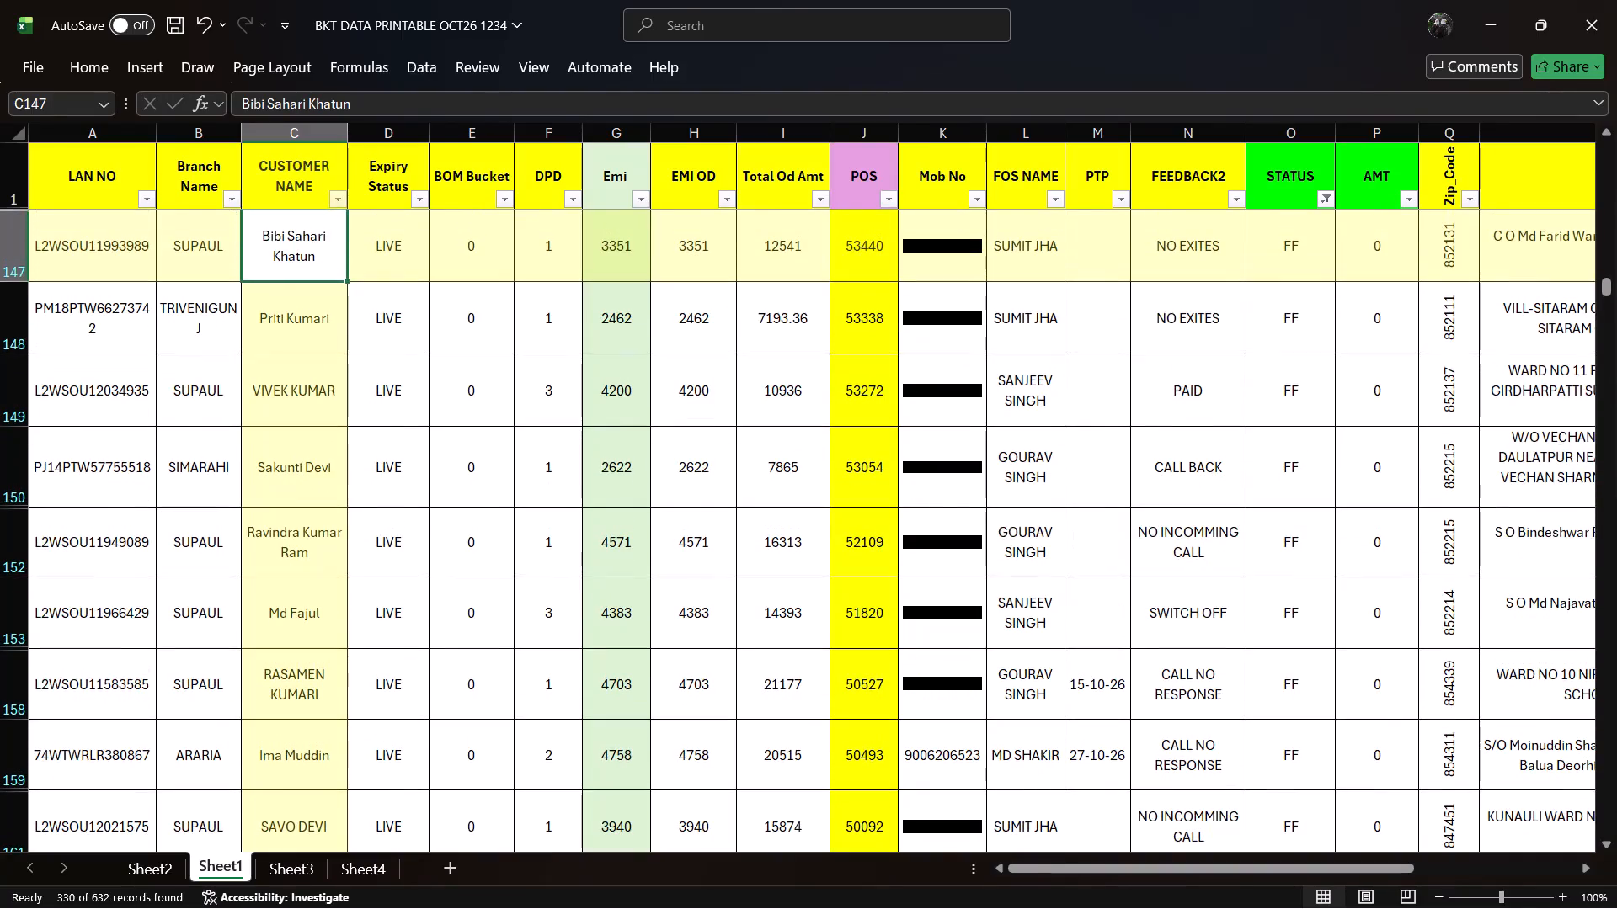
{"action": "key", "text": "Up"}
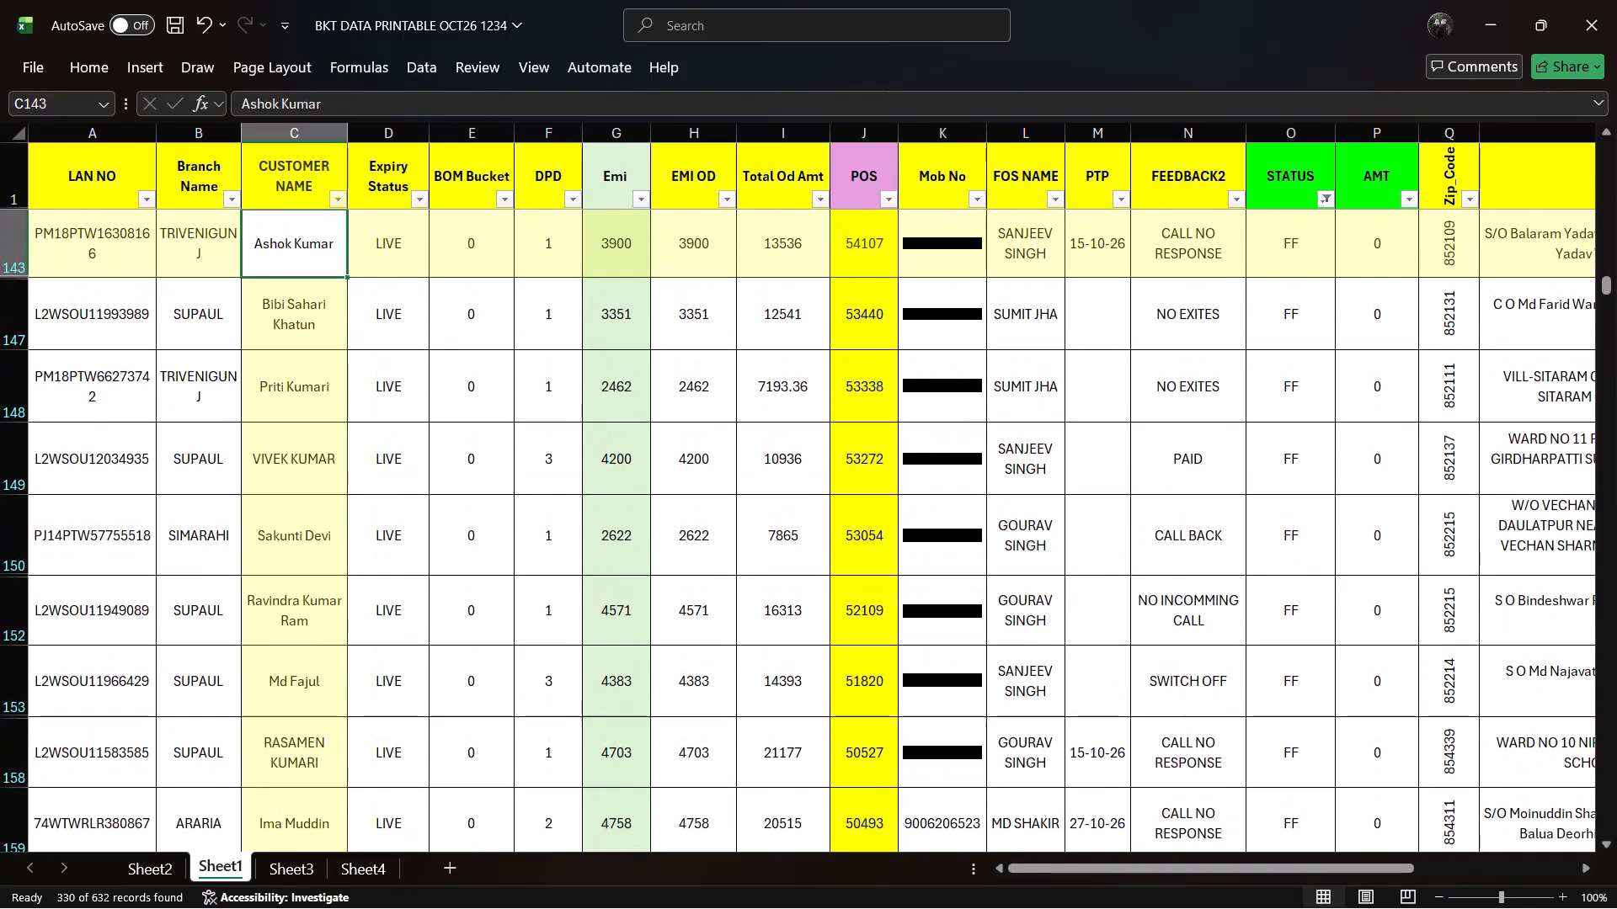
{"action": "key", "text": "Up"}
{"action": "key", "text": "Up"}
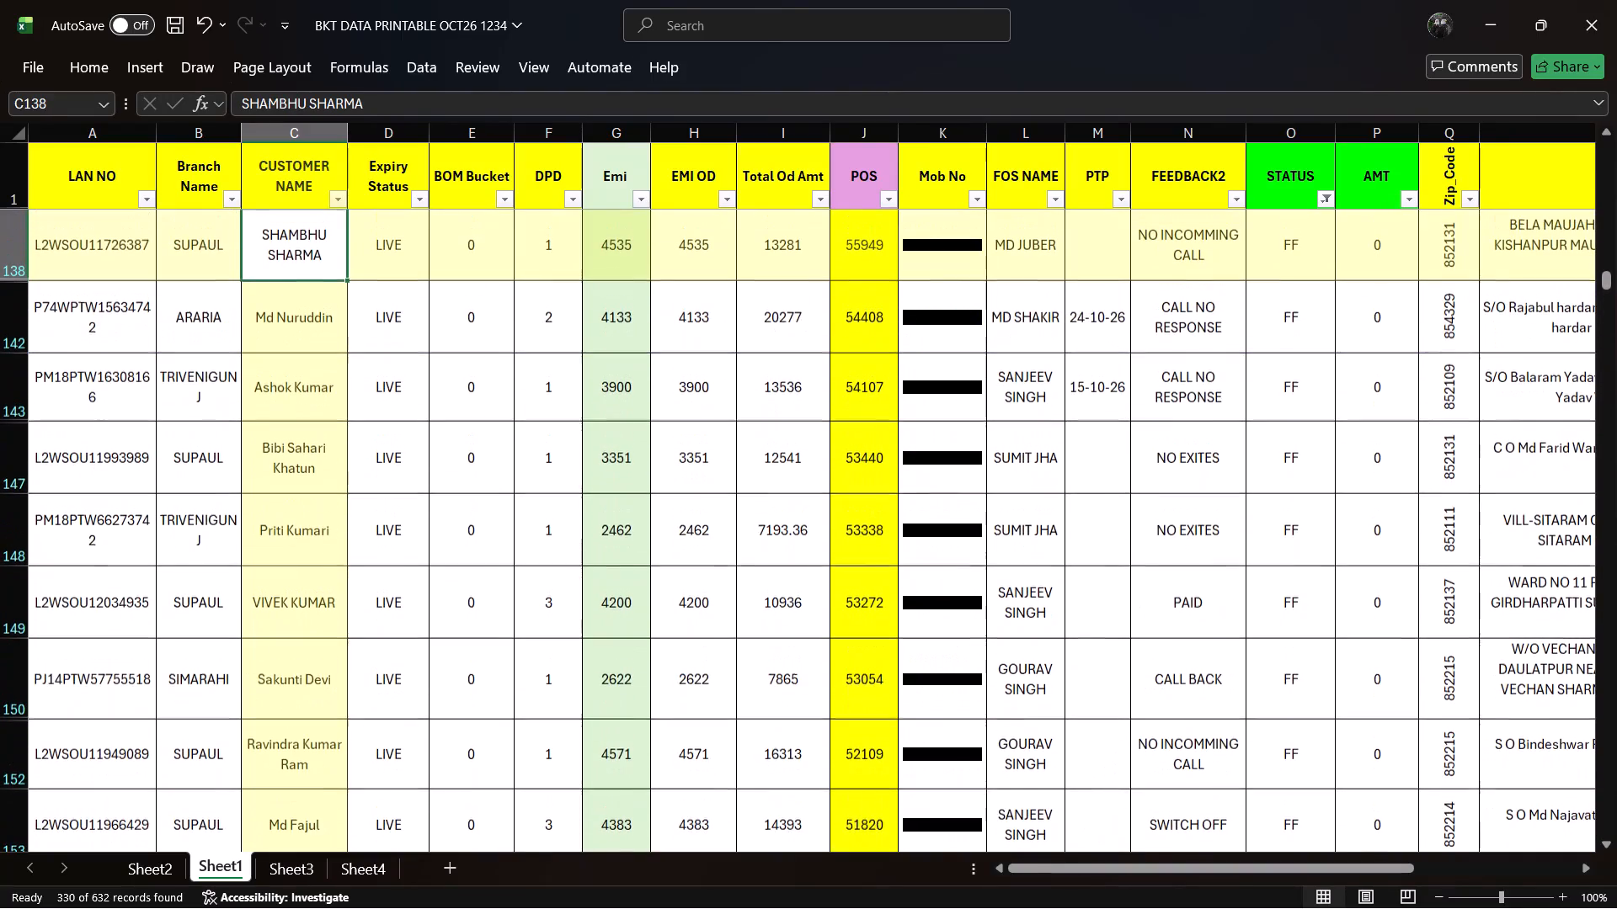
{"action": "key", "text": "Up"}
{"action": "key", "text": "Up"}
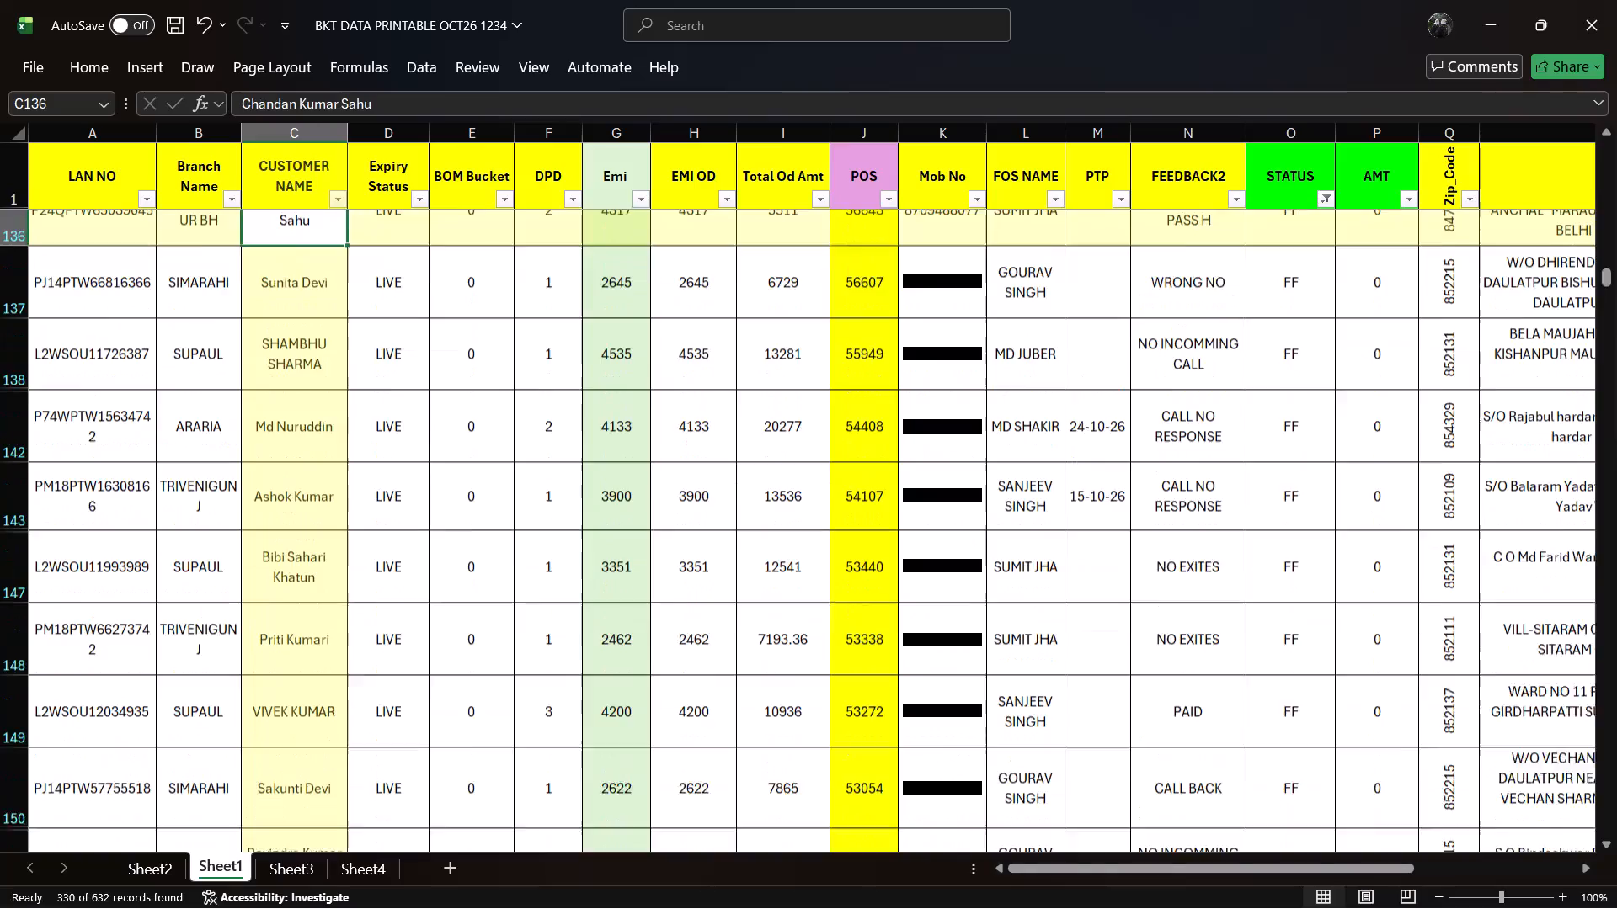
{"action": "key", "text": "Up"}
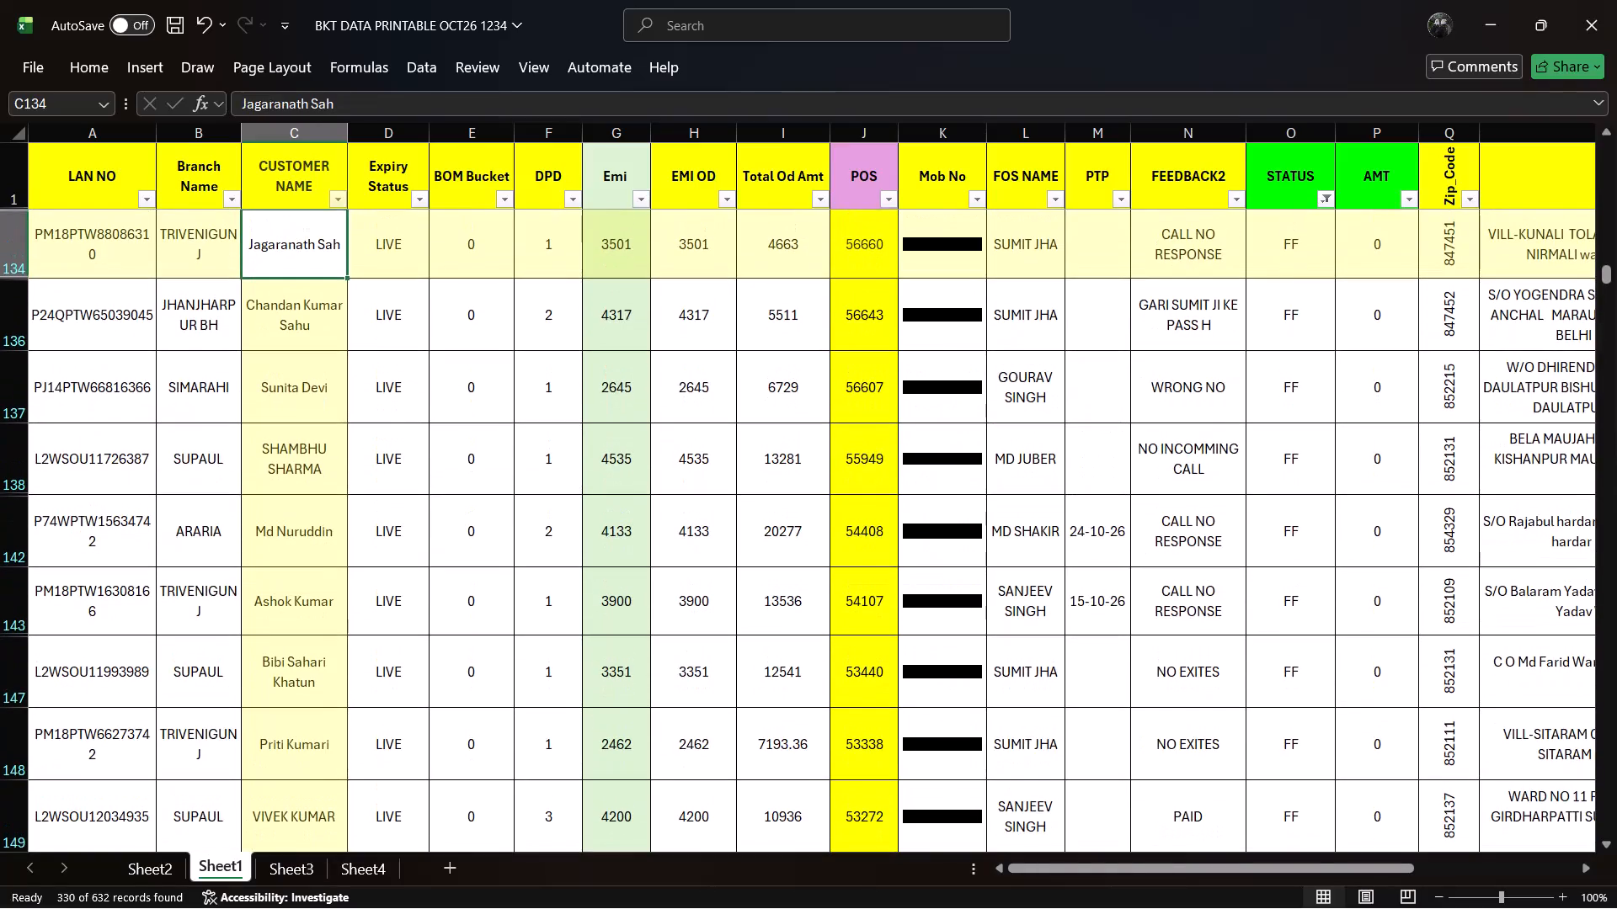
{"action": "key", "text": "Up"}
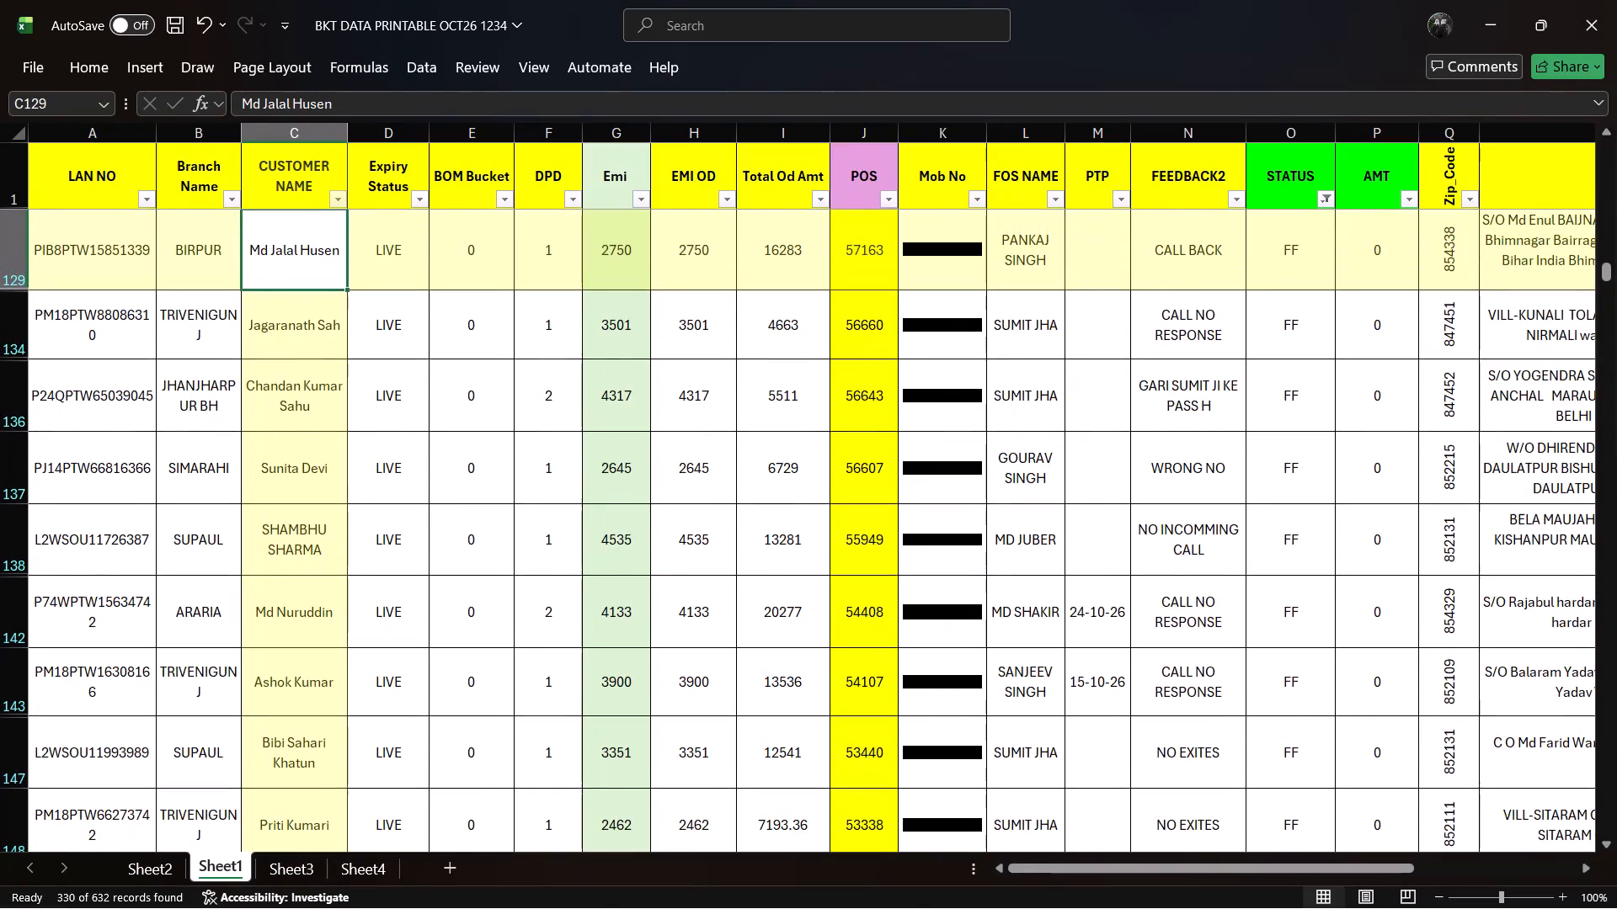
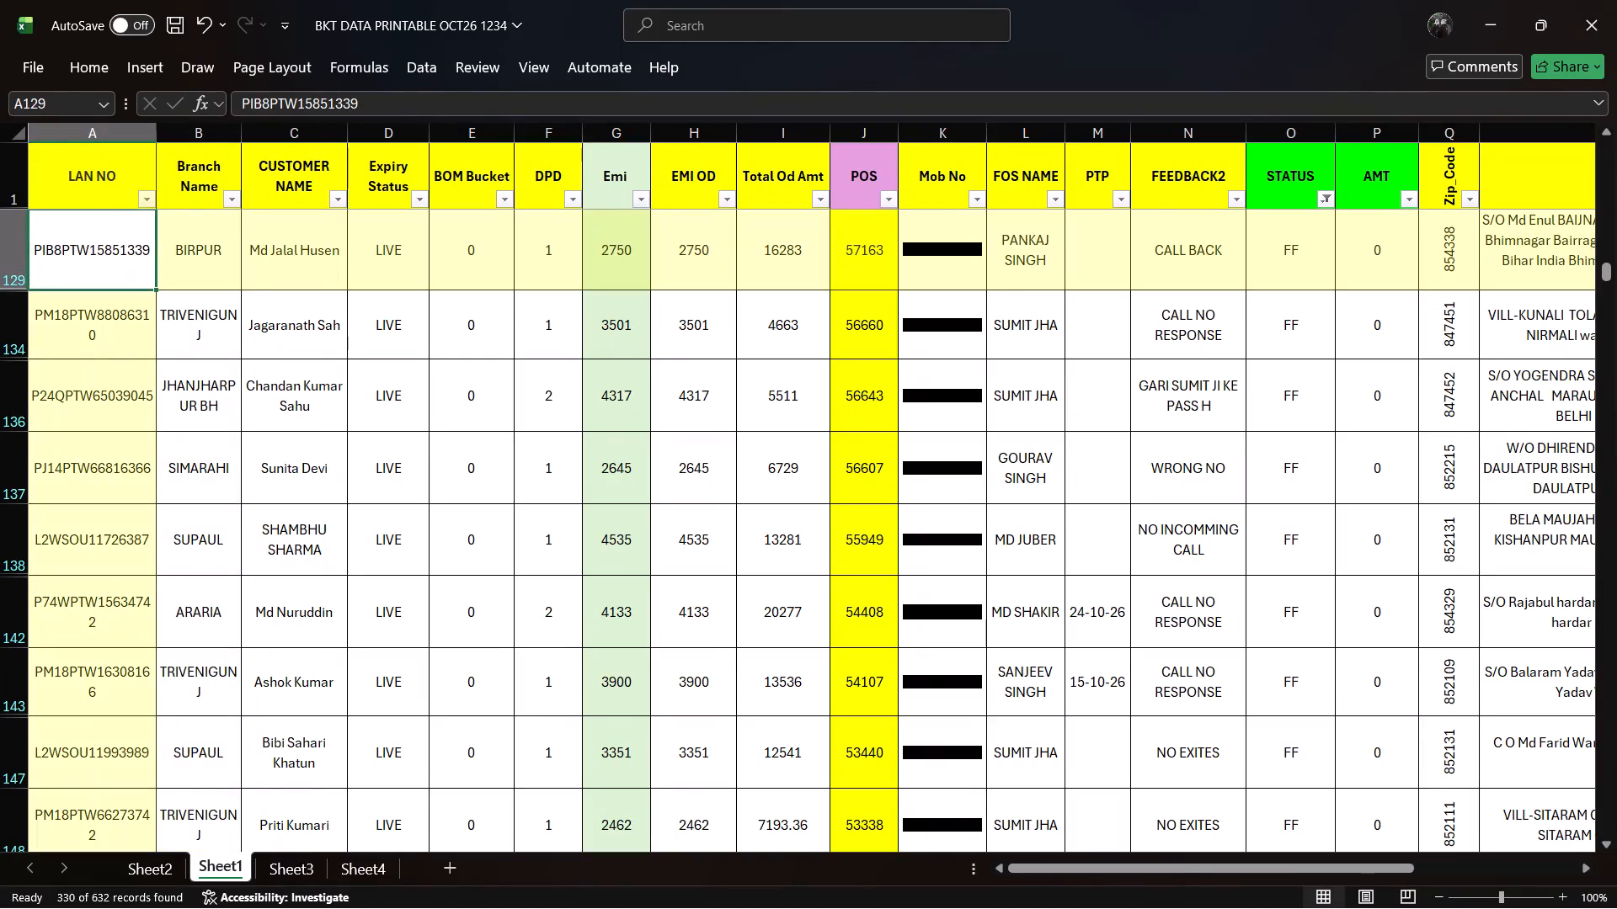
Examine the FF loan record in row 129, going across from the customer name to the BOM Bucket.
{"action": "left_click", "coordinate": [278, 244]}
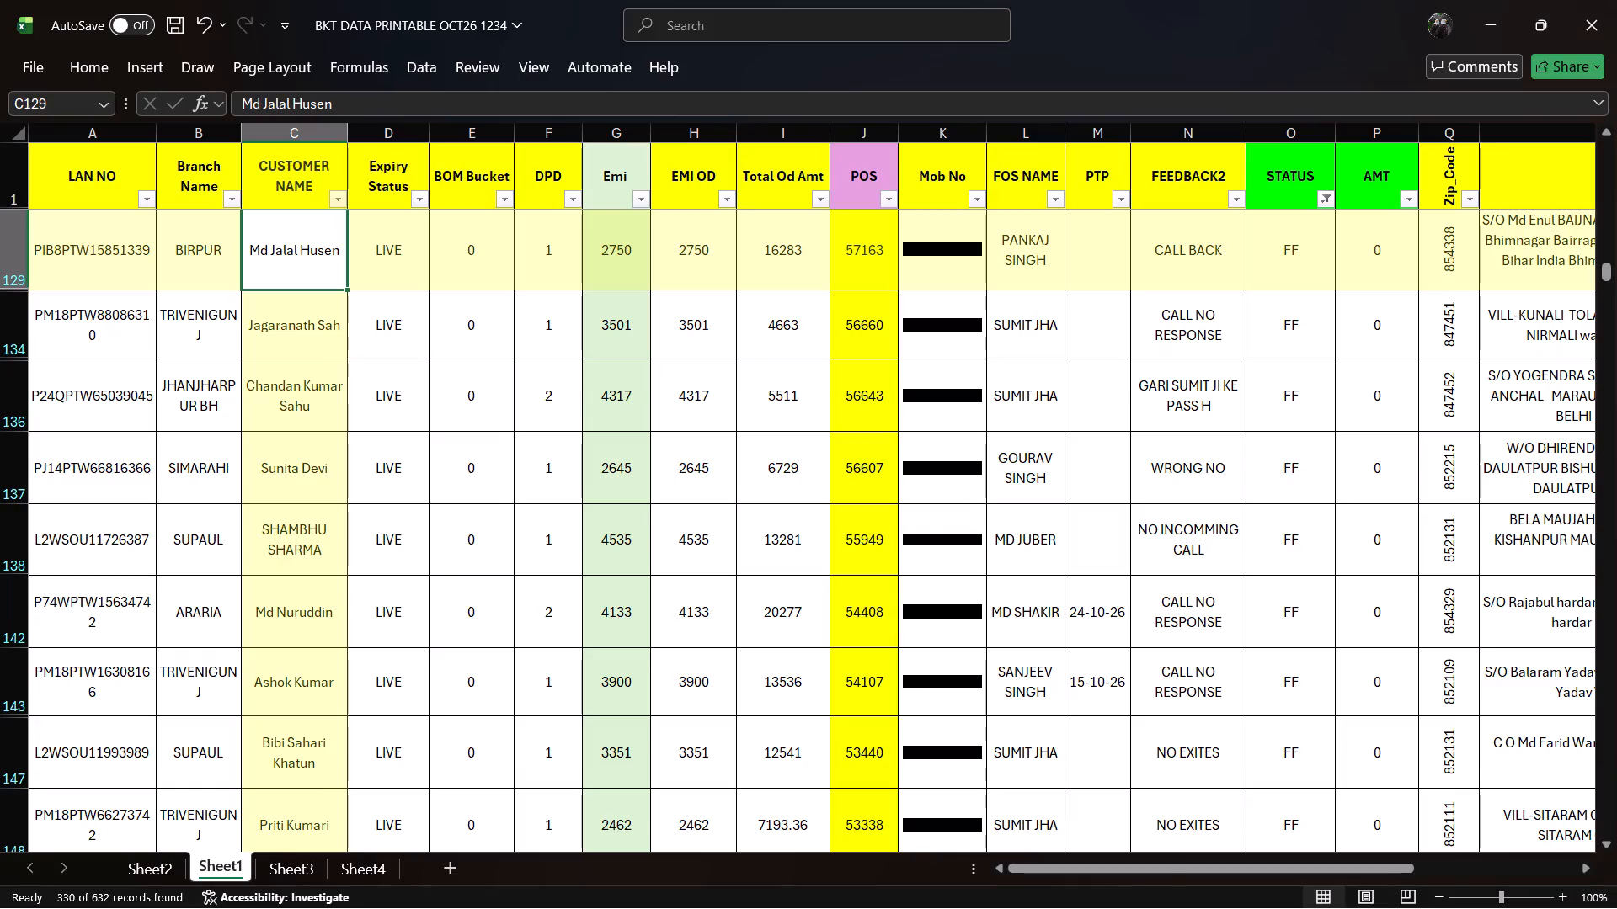
{"action": "key", "text": "Right"}
{"action": "key", "text": "Right"}
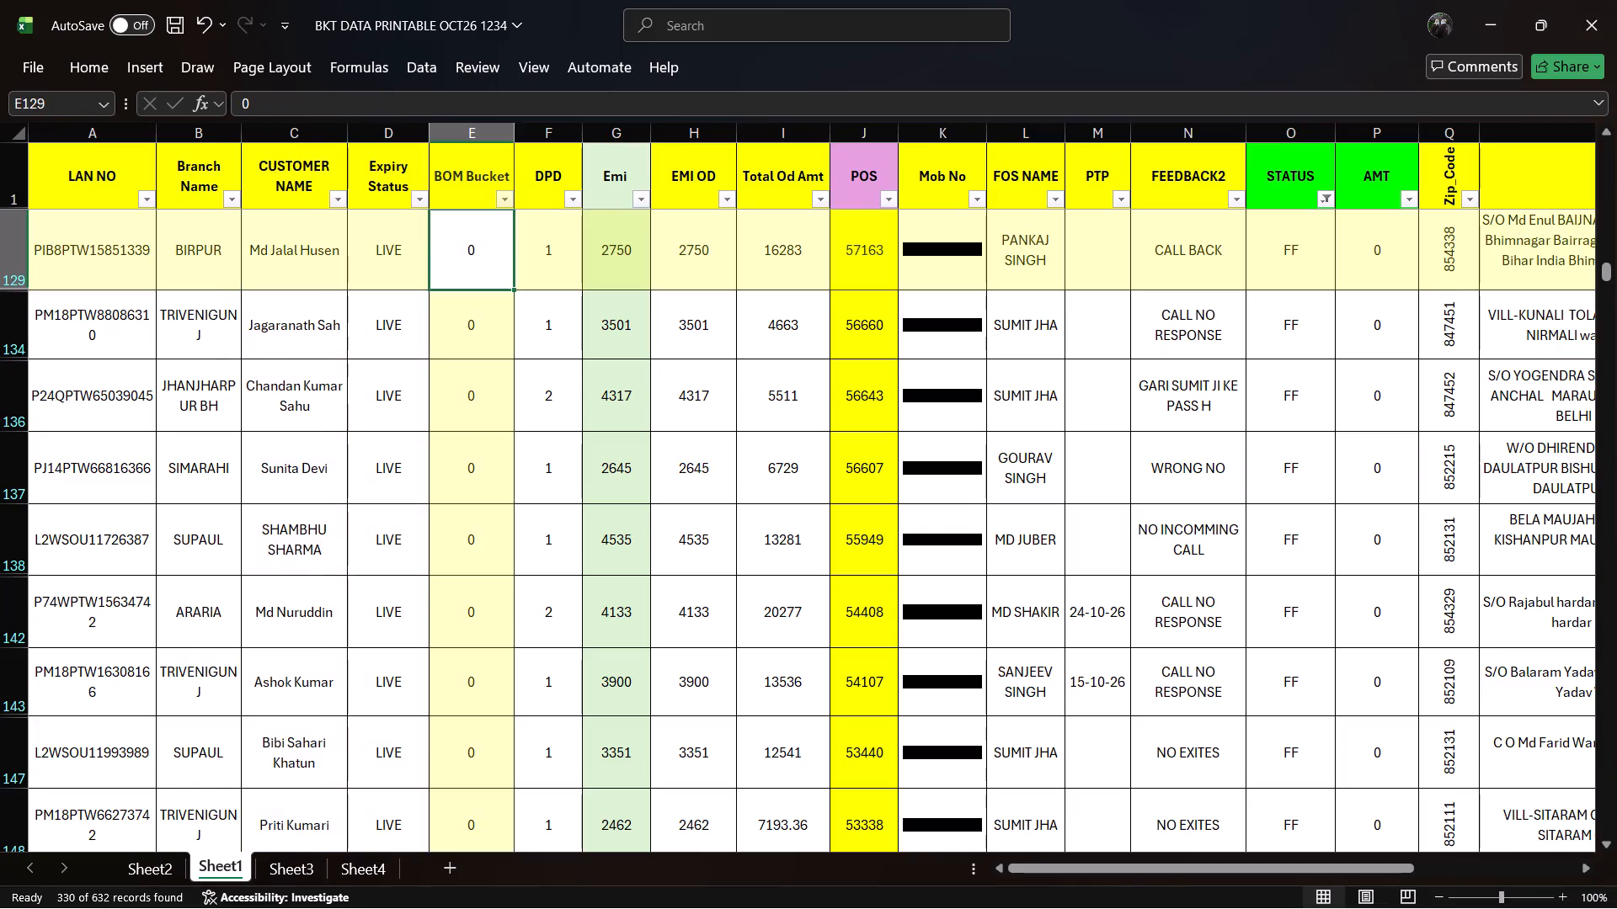
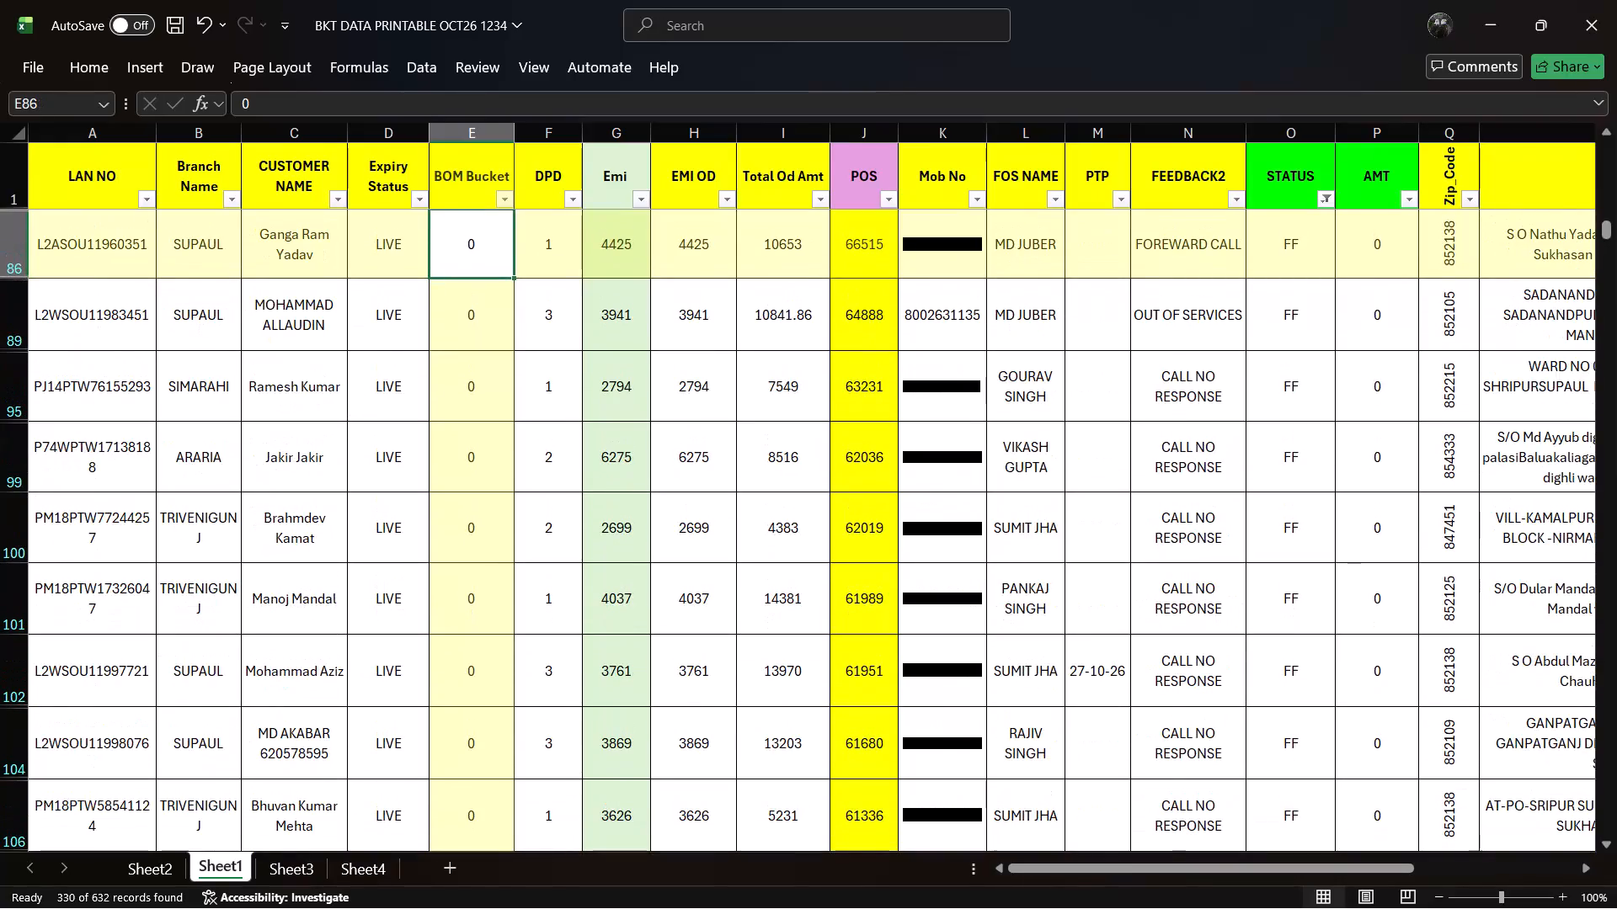
Look through the FF loan records between rows 82 and 110 by customer name, ending at row 100.
{"action": "key", "text": "Up"}
{"action": "key", "text": "Up"}
{"action": "key", "text": "Up"}
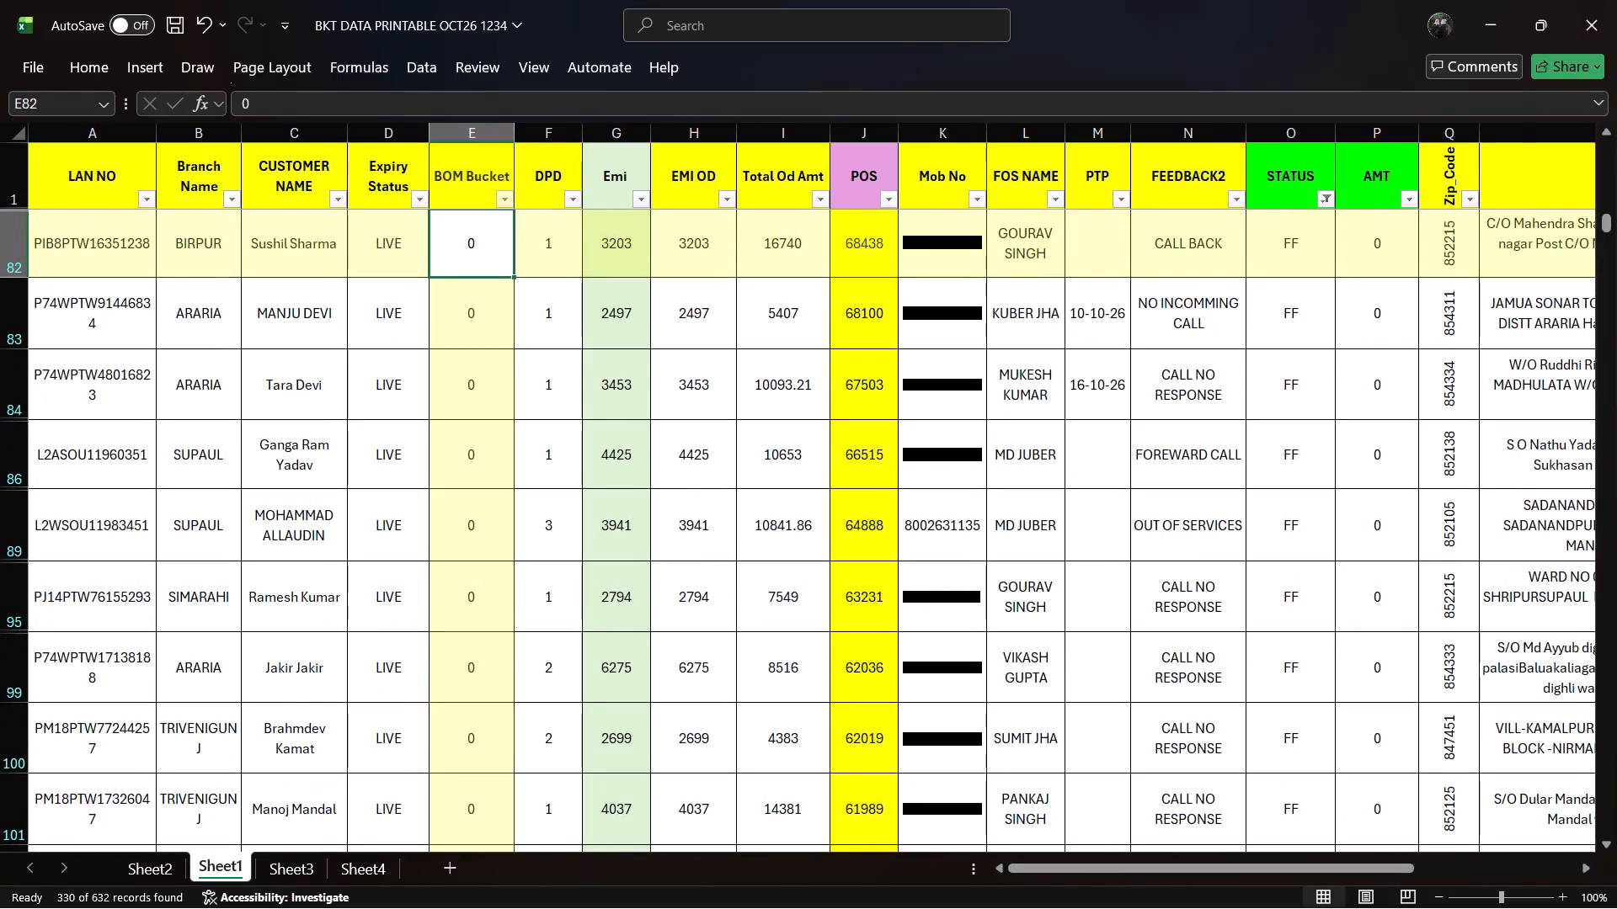
{"action": "left_click", "coordinate": [303, 432]}
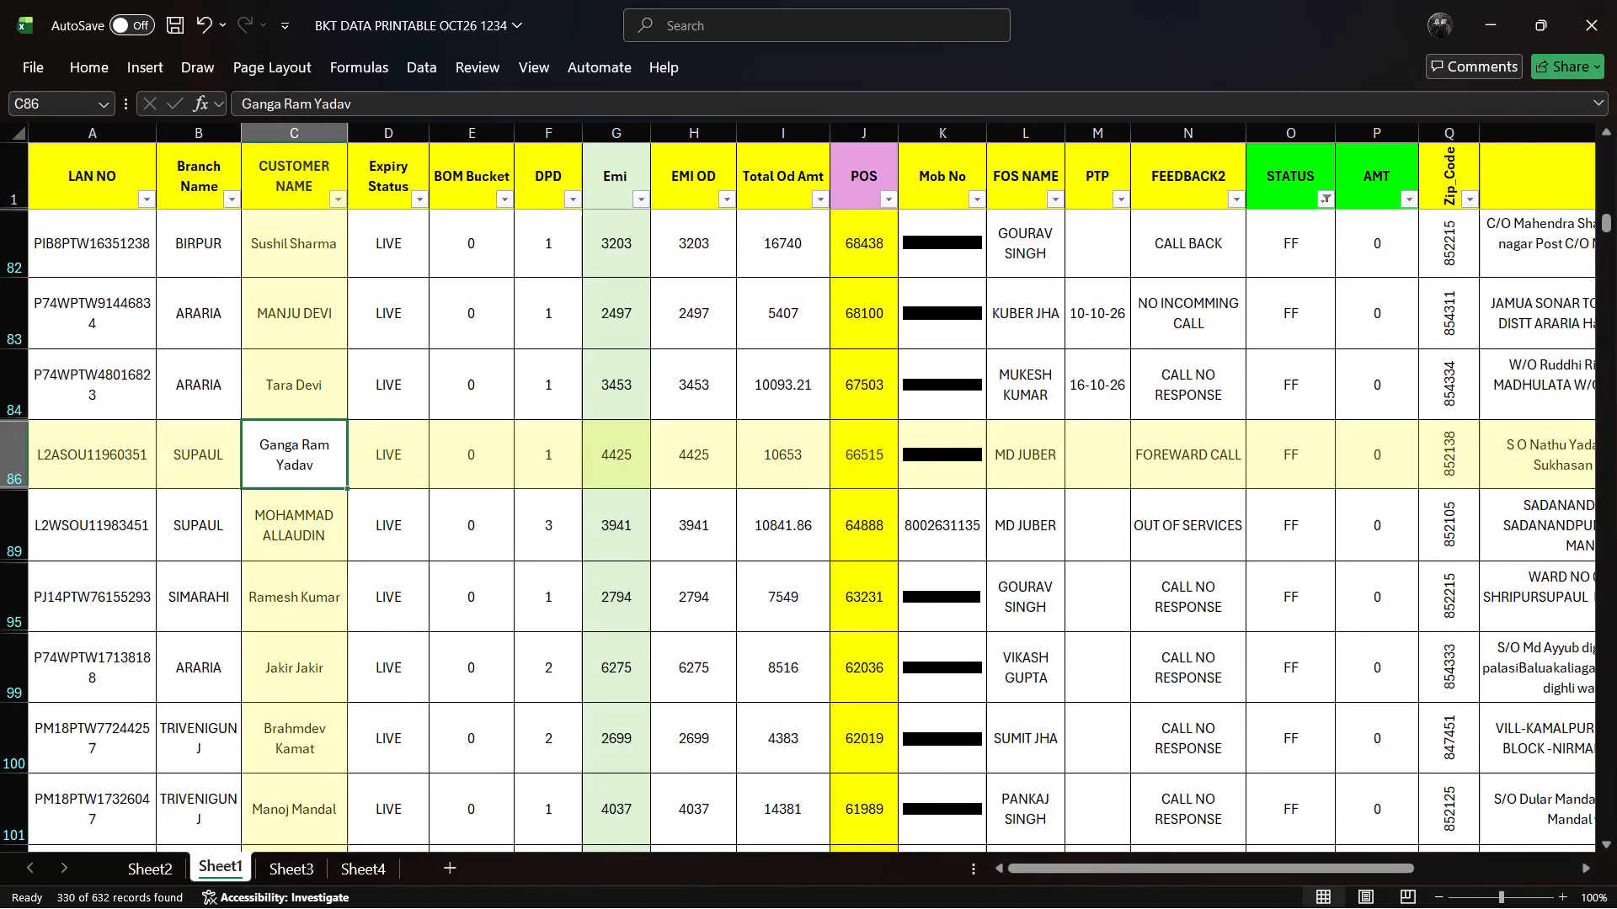
{"action": "key", "text": "Down"}
{"action": "key", "text": "Down"}
{"action": "key", "text": "Down"}
{"action": "key", "text": "Down"}
{"action": "key", "text": "Down"}
{"action": "key", "text": "Down"}
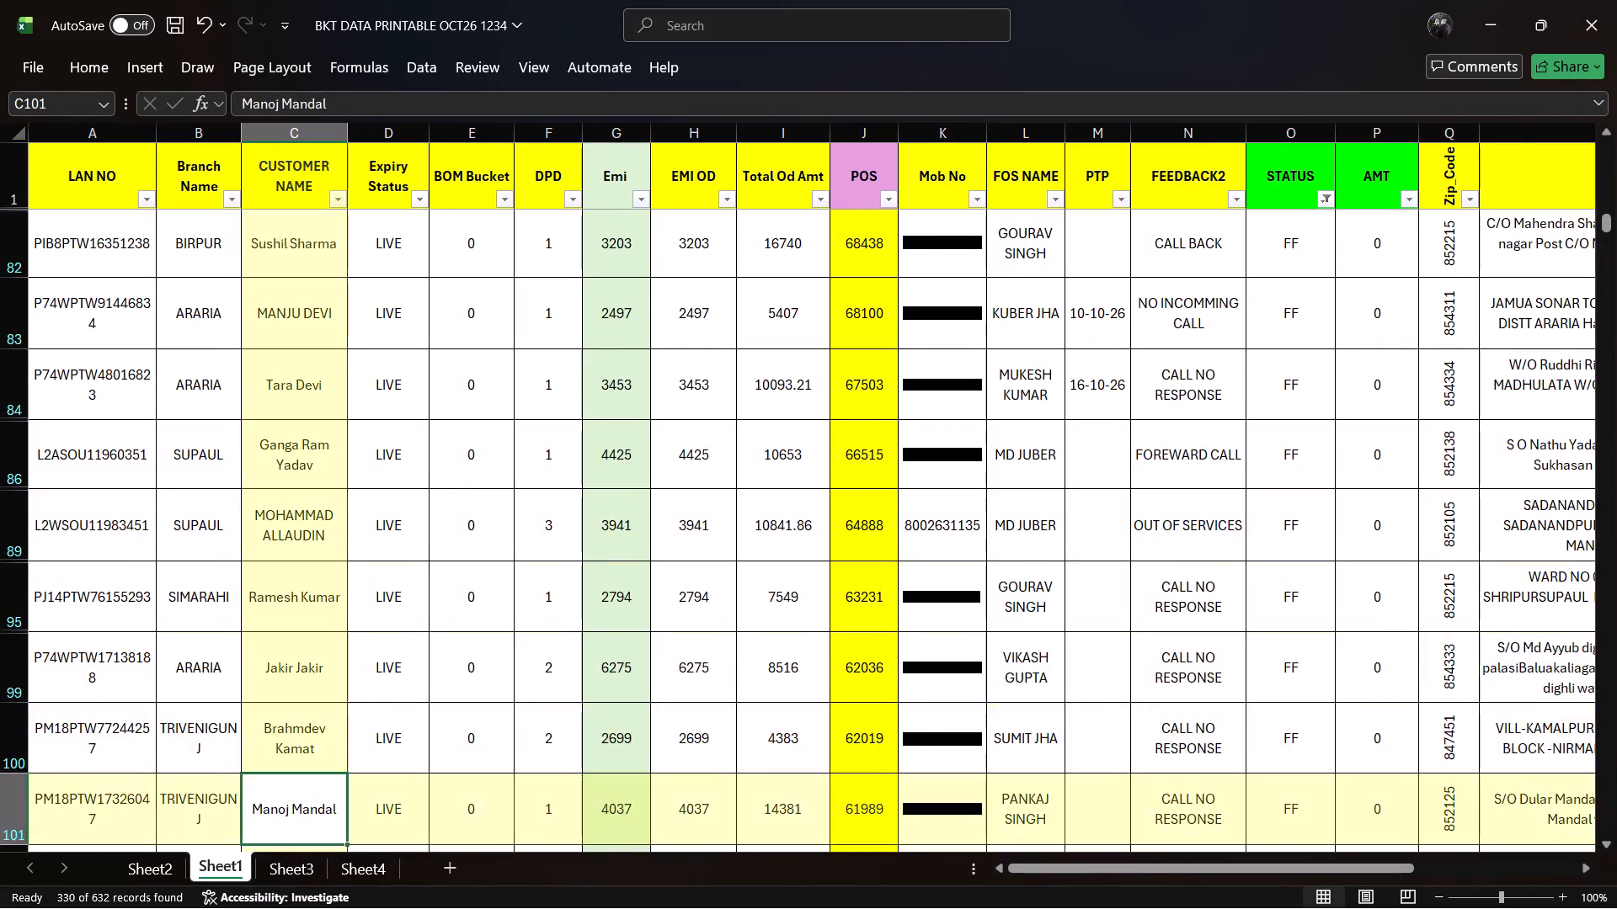
{"action": "key", "text": "Down"}
{"action": "key", "text": "Down"}
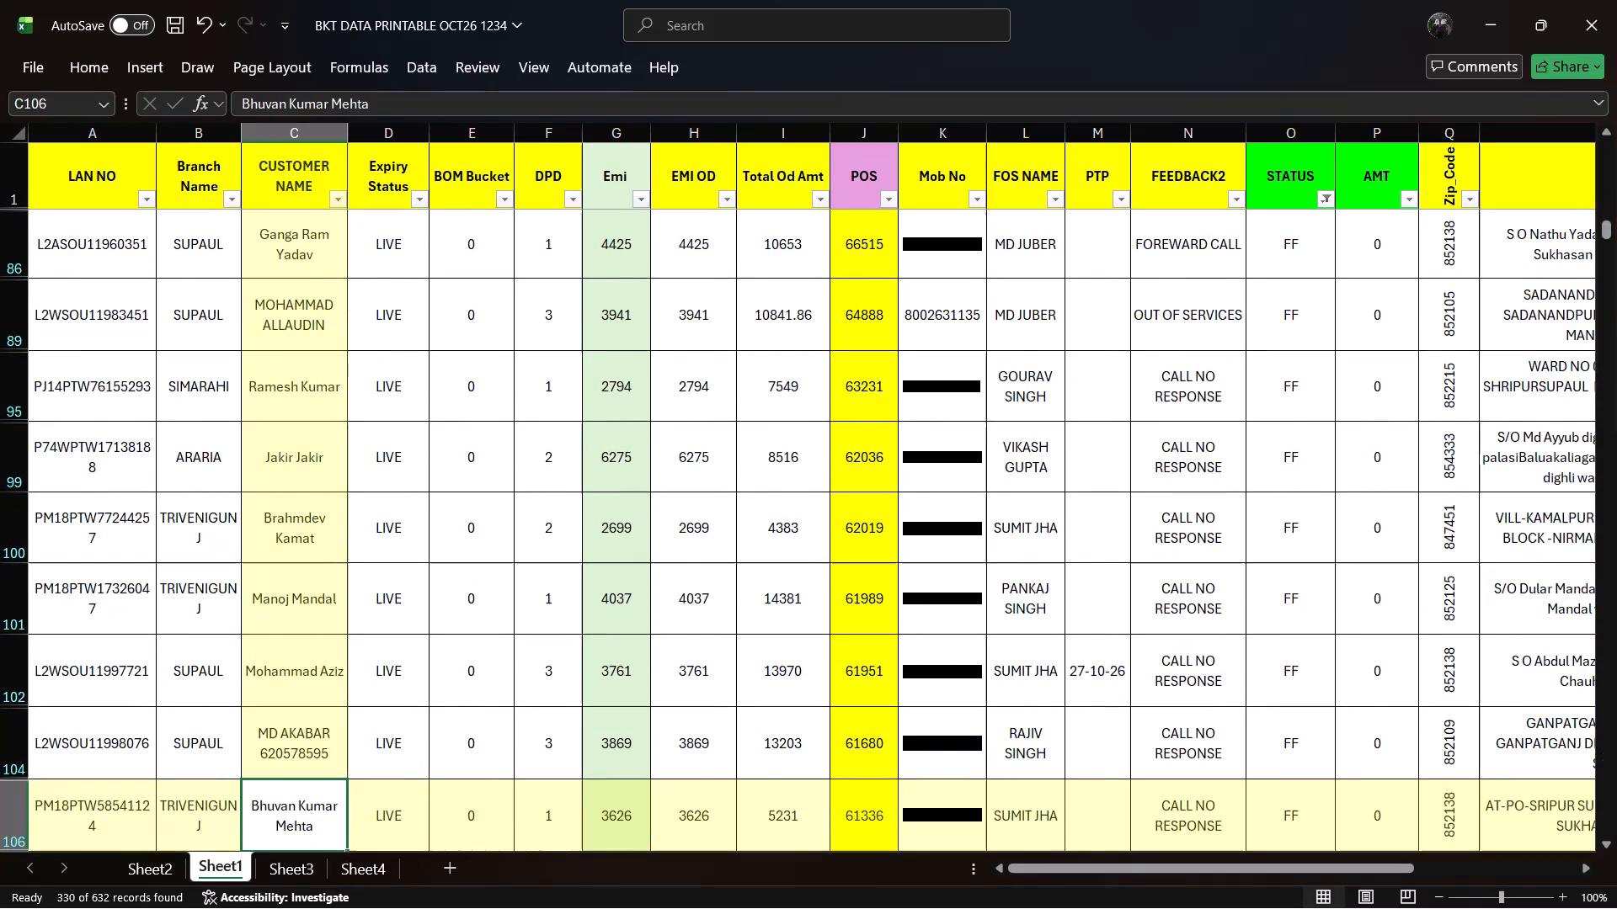
{"action": "key", "text": "Down"}
{"action": "key", "text": "Up"}
{"action": "key", "text": "Up"}
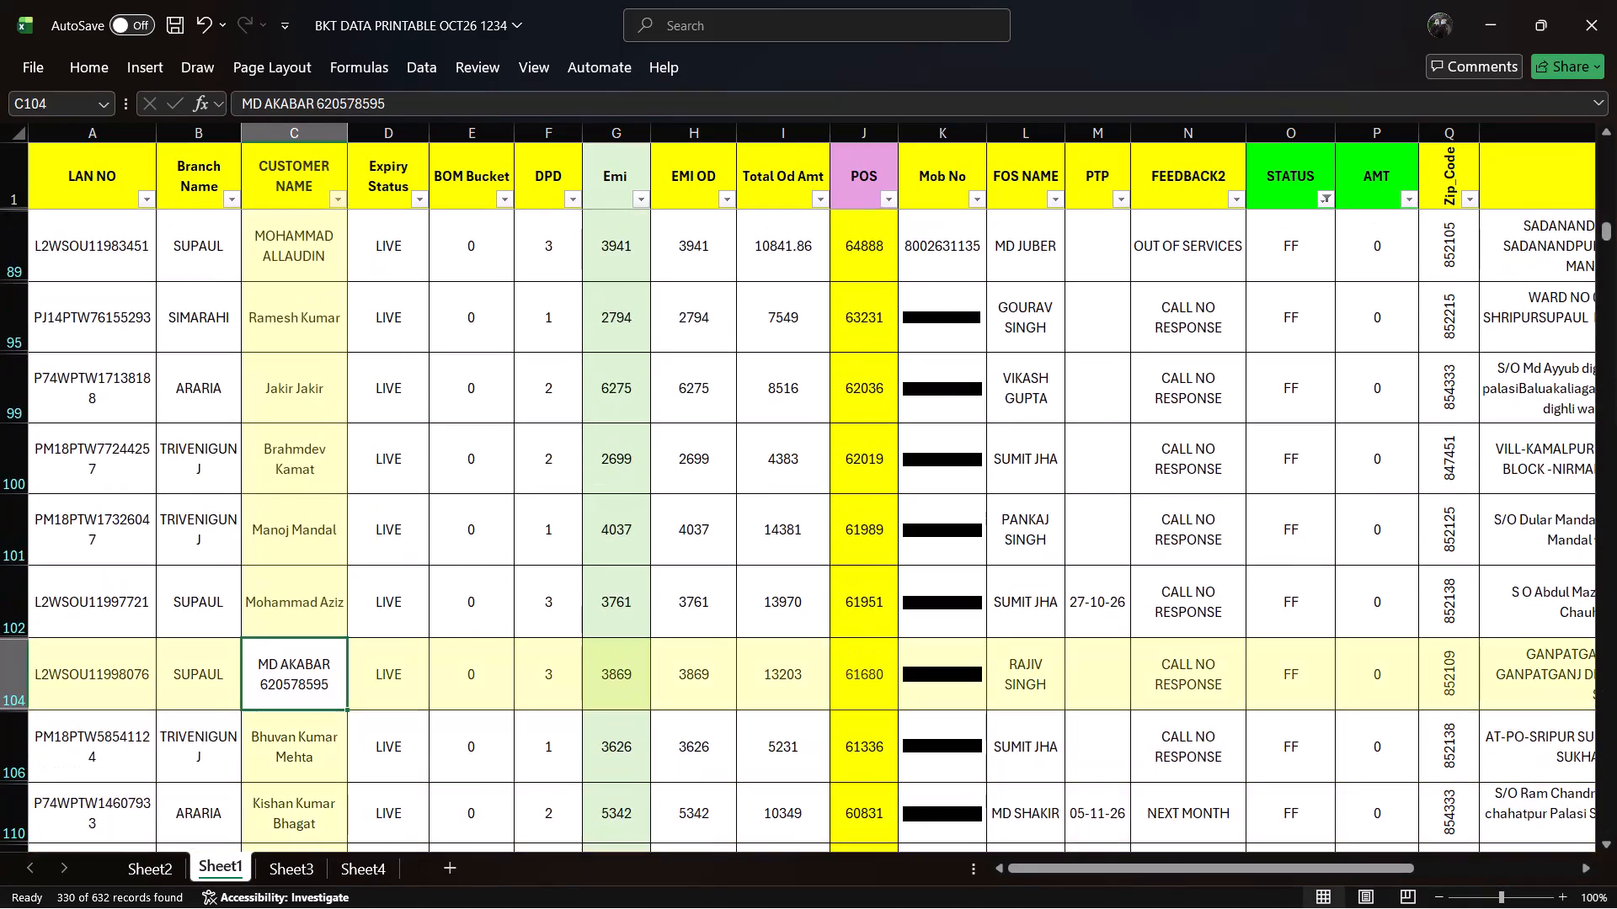
{"action": "key", "text": "Up"}
{"action": "key", "text": "Up"}
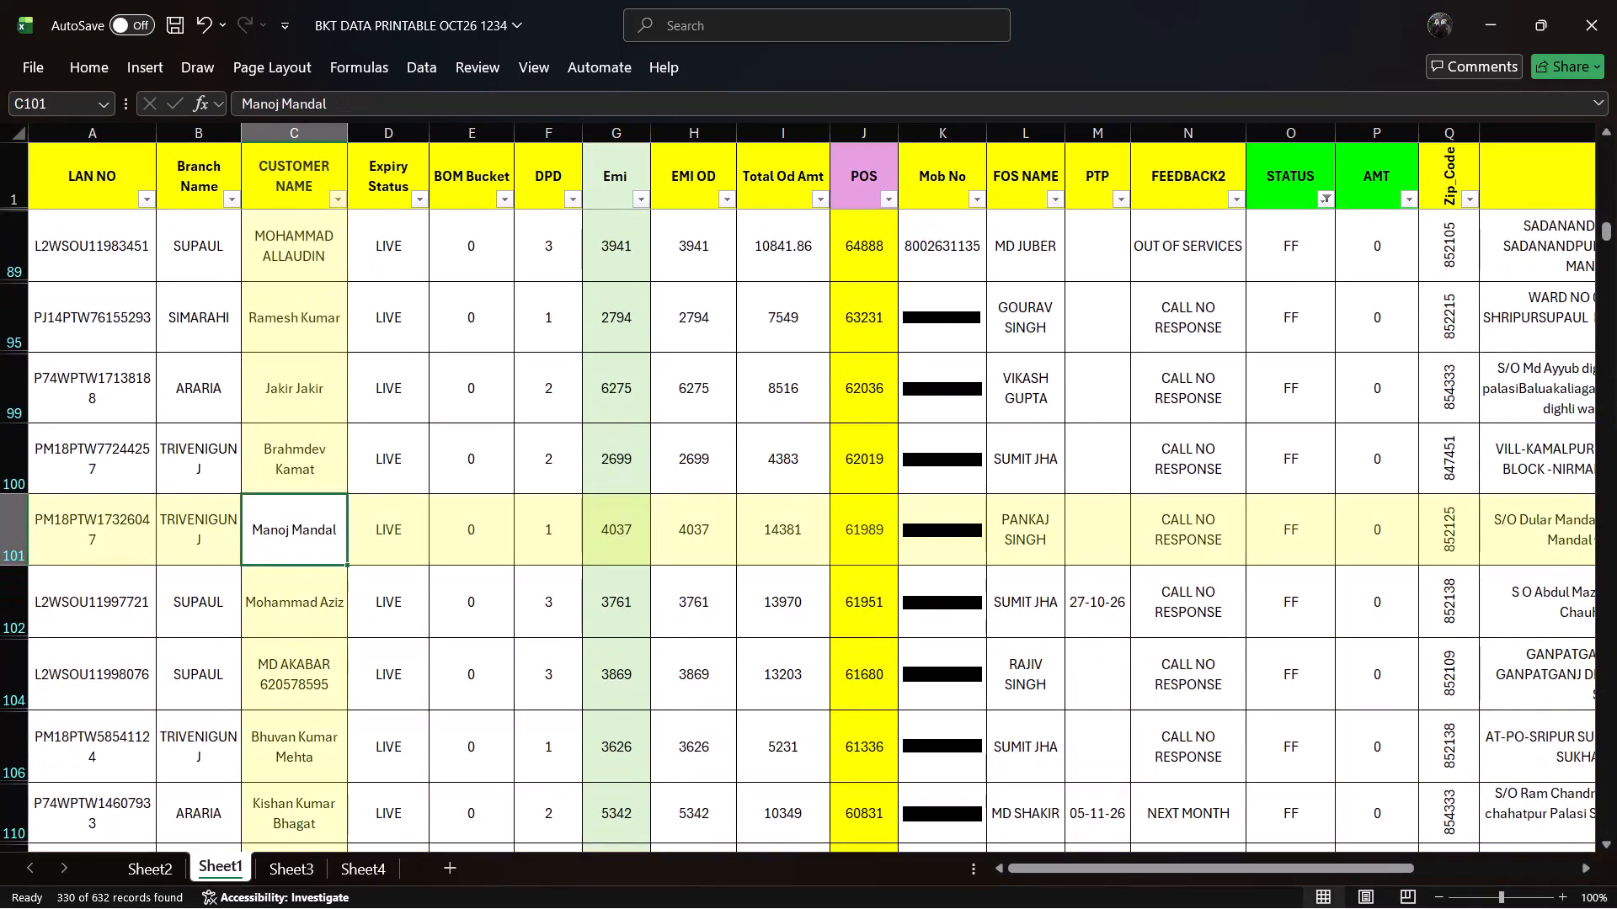
{"action": "key", "text": "Up"}
{"action": "key", "text": "Up"}
{"action": "key", "text": "Down"}
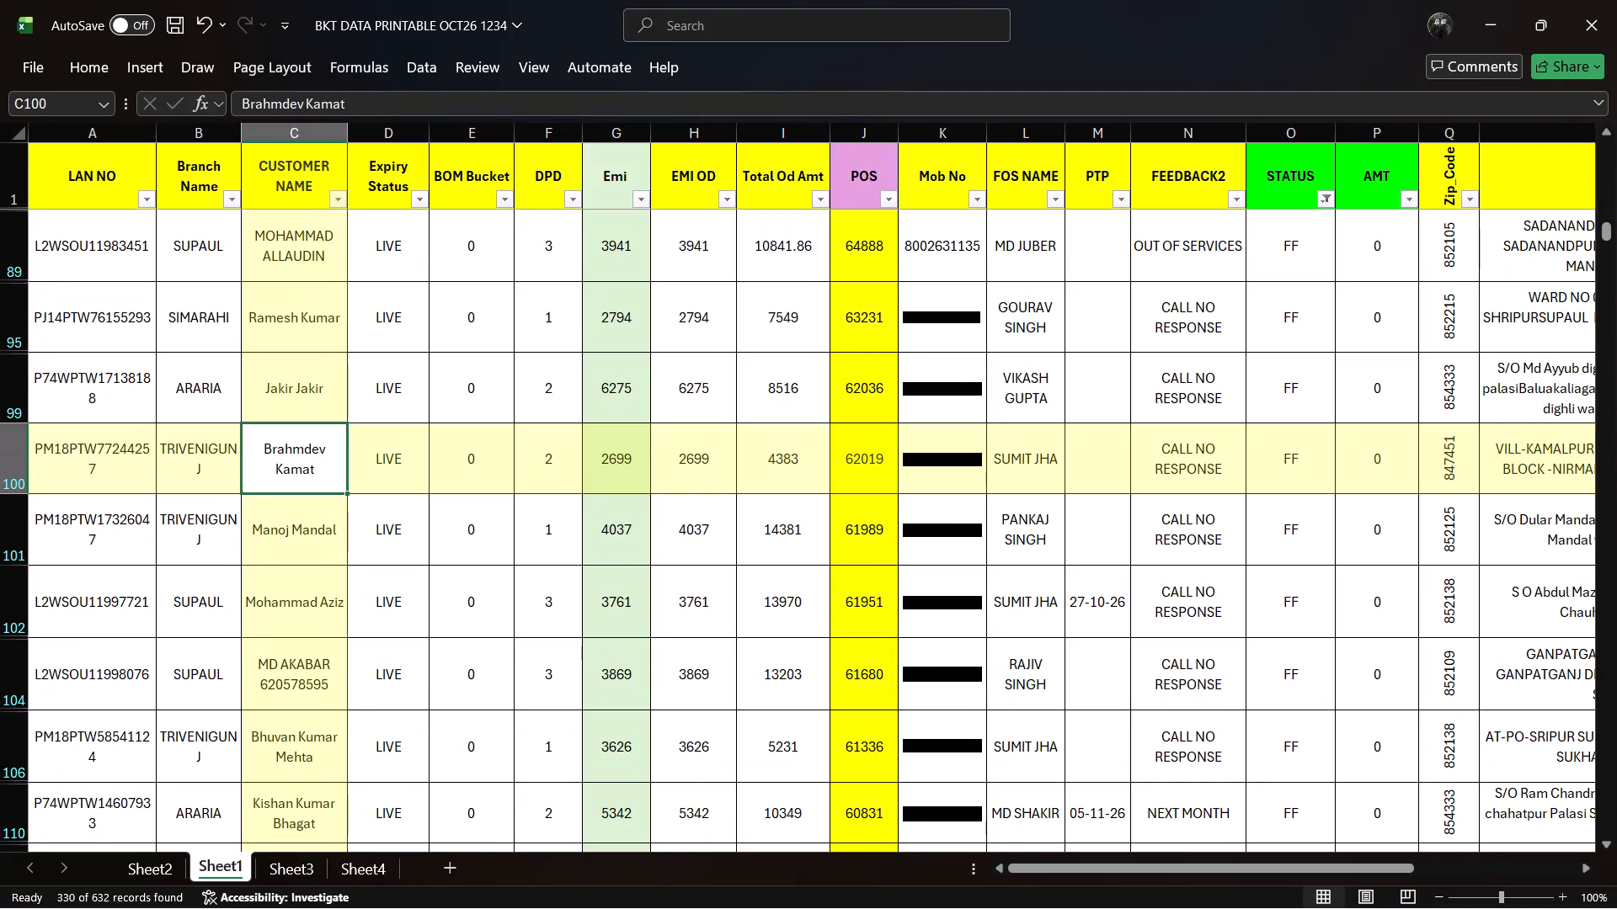
Examine the FF loan record in row 100, going across from the customer name to the Mob No.
{"action": "key", "text": "Right"}
{"action": "key", "text": "Right"}
{"action": "key", "text": "Right"}
{"action": "key", "text": "Right"}
{"action": "key", "text": "Right"}
{"action": "key", "text": "Right"}
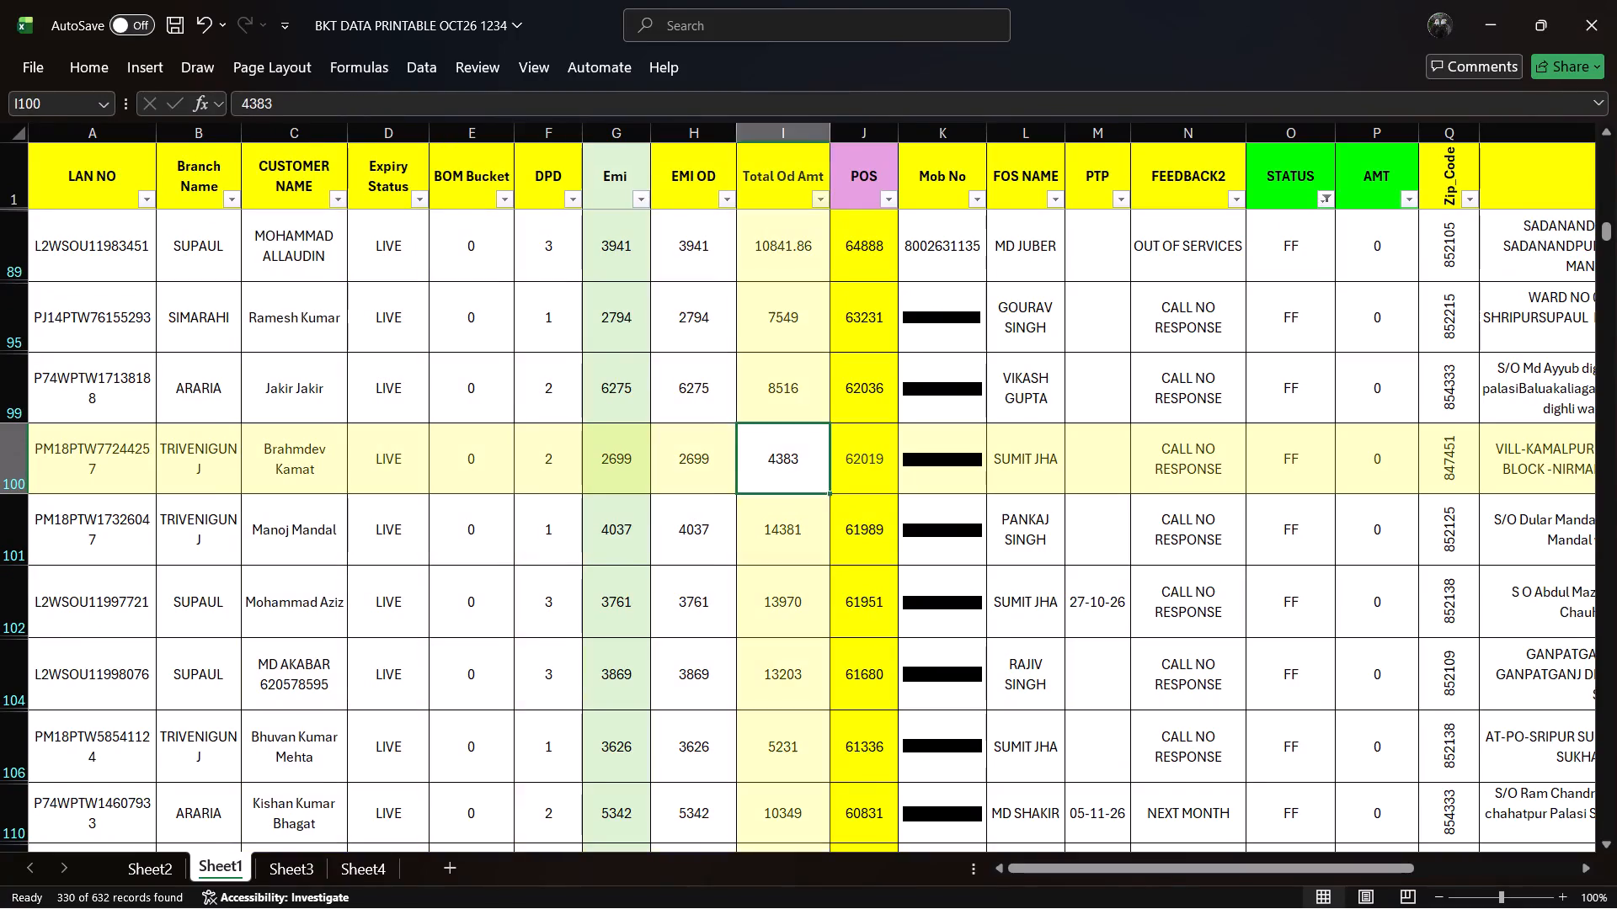
{"action": "key", "text": "Right"}
{"action": "key", "text": "Right"}
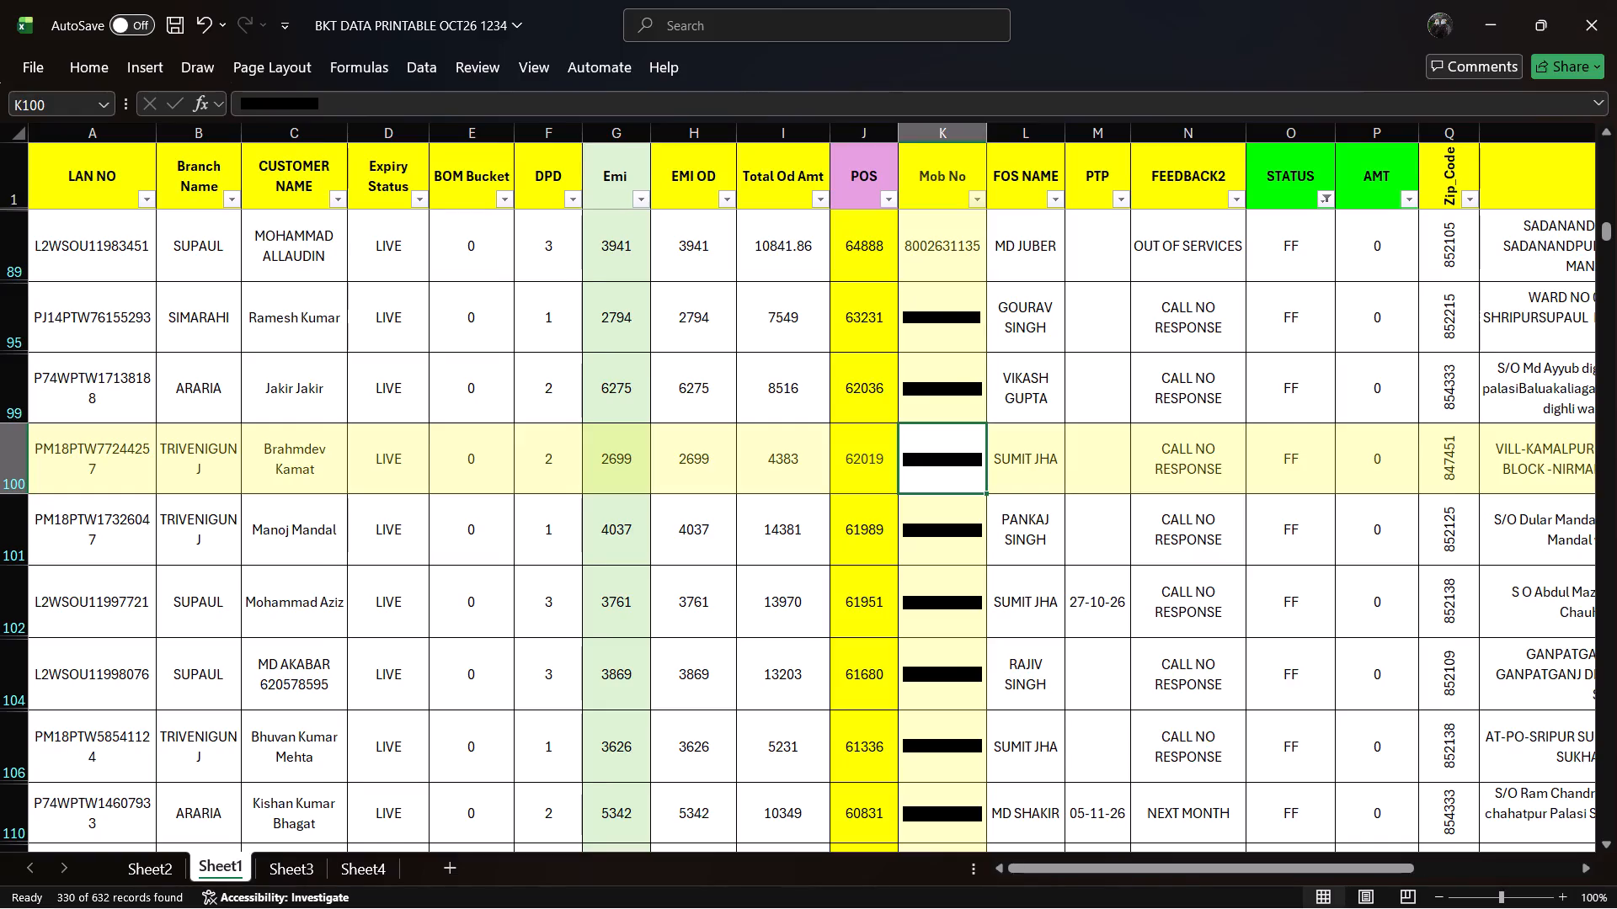
Return to the customer name in row 100 and examine the record back to its LAN NO.
{"action": "left_click", "coordinate": [275, 460]}
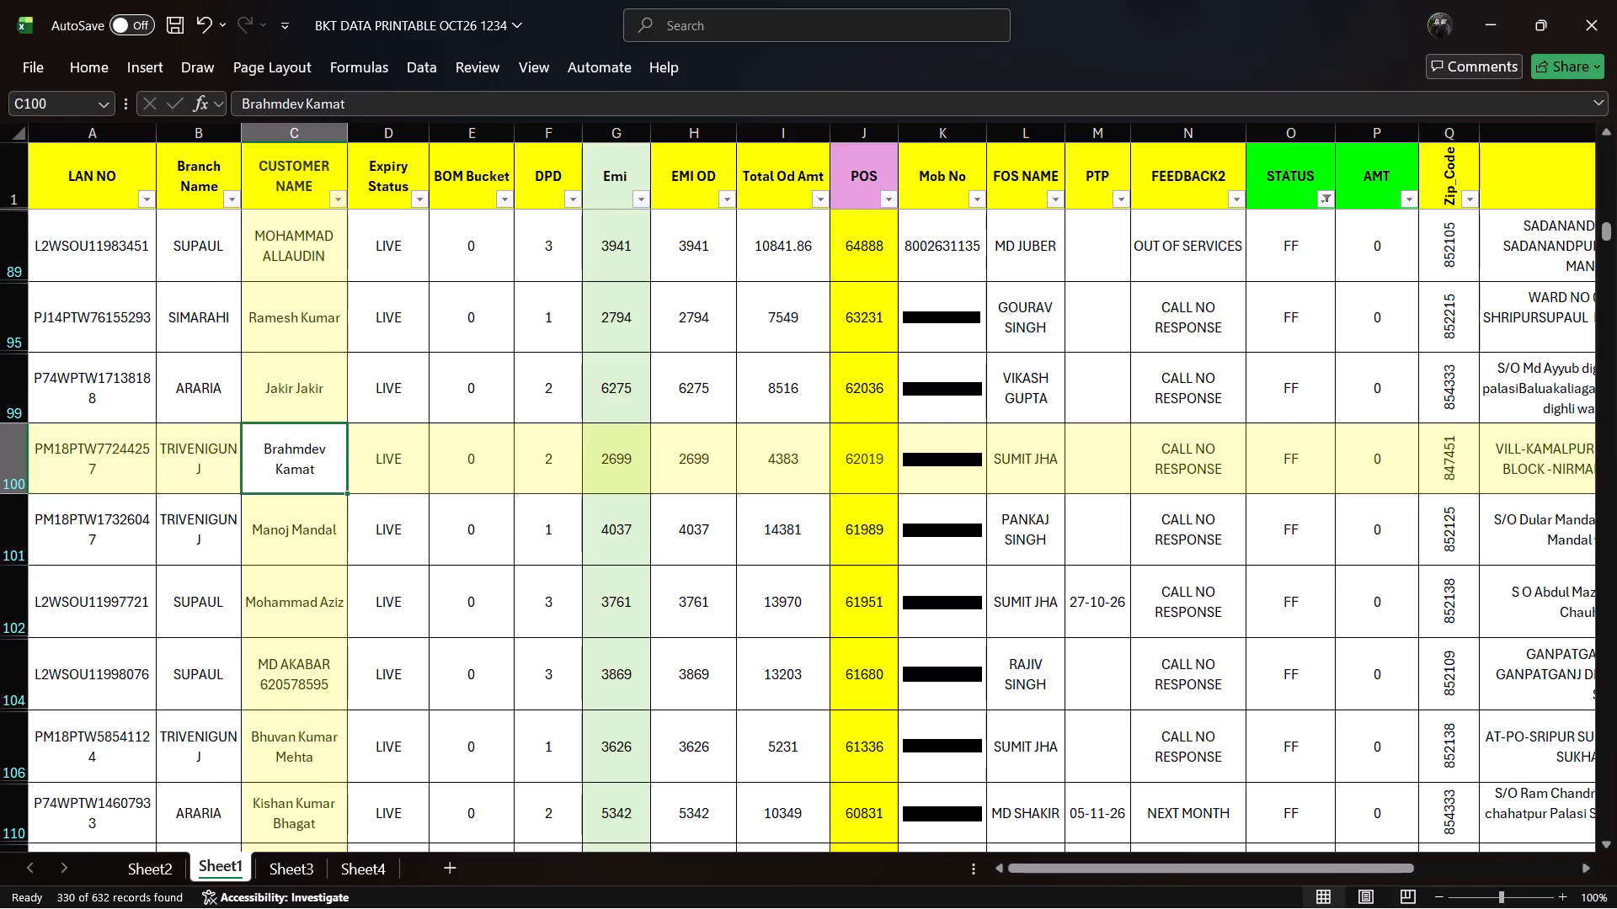
{"action": "key", "text": "Left"}
{"action": "key", "text": "Left"}
{"action": "key", "text": "Left"}
{"action": "key", "text": "Left"}
{"action": "key", "text": "Left"}
{"action": "key", "text": "Left"}
{"action": "key", "text": "Left"}
{"action": "key", "text": "Left"}
{"action": "key", "text": "Left"}
{"action": "key", "text": "Left"}
{"action": "key", "text": "Left"}
{"action": "key", "text": "Left"}
{"action": "key", "text": "Left"}
{"action": "key", "text": "Left"}
{"action": "key", "text": "Left"}
{"action": "key", "text": "Left"}
{"action": "key", "text": "Left"}
{"action": "key", "text": "Left"}
{"action": "key", "text": "Left"}
{"action": "key", "text": "Left"}
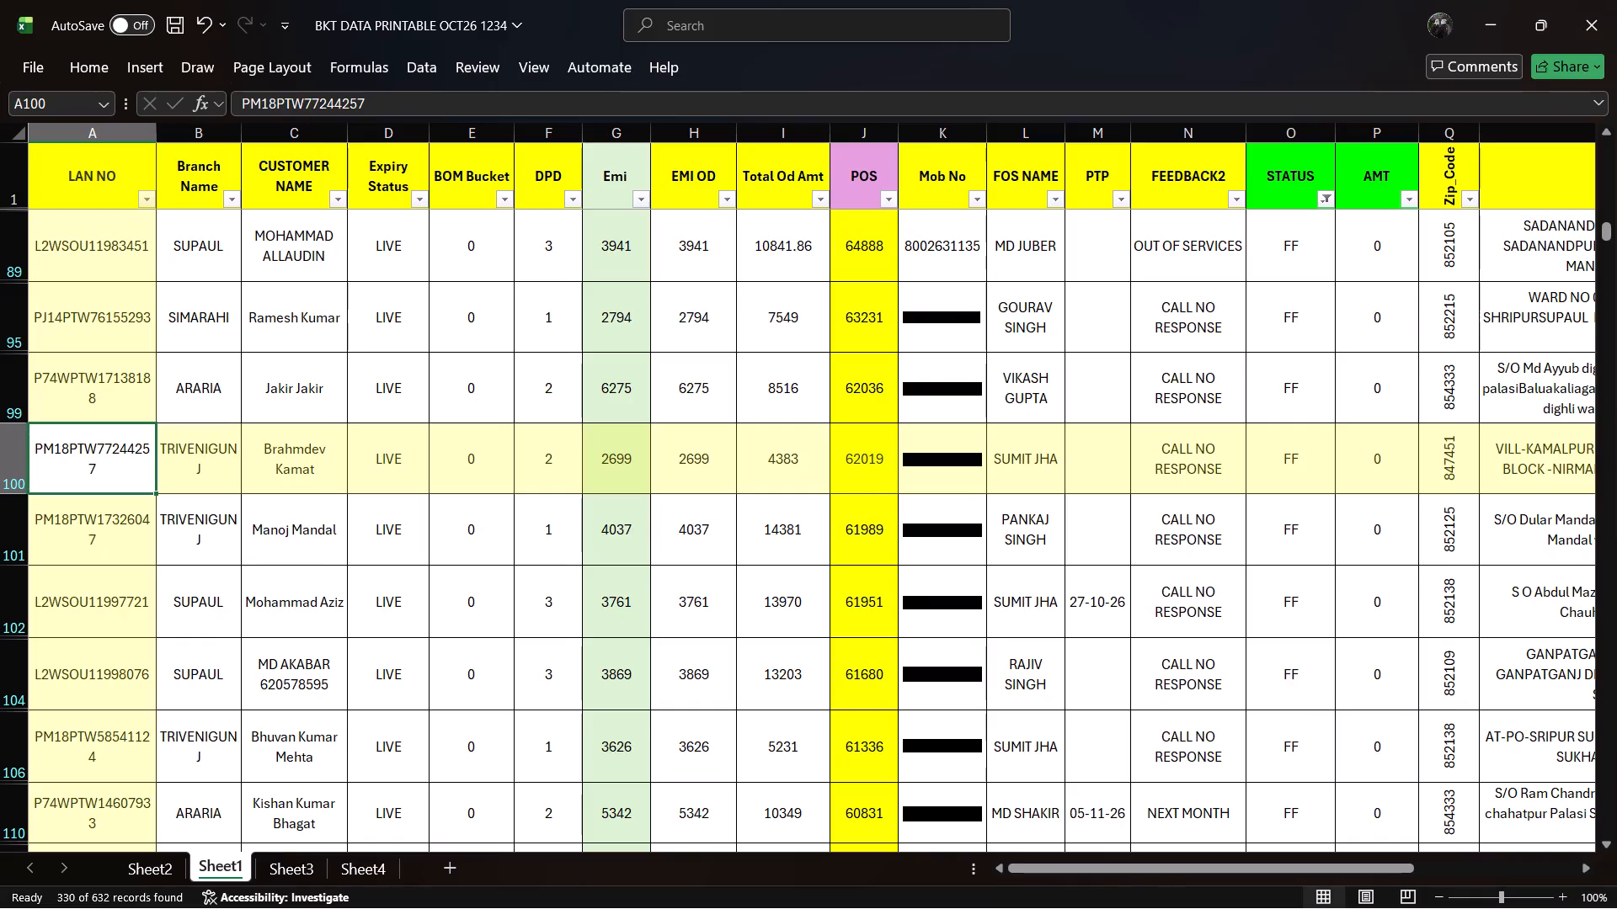
Examine the PTP, FEEDBACK2, STATUS and AMT fields of the loan record in row 100.
{"action": "left_click", "coordinate": [1114, 465]}
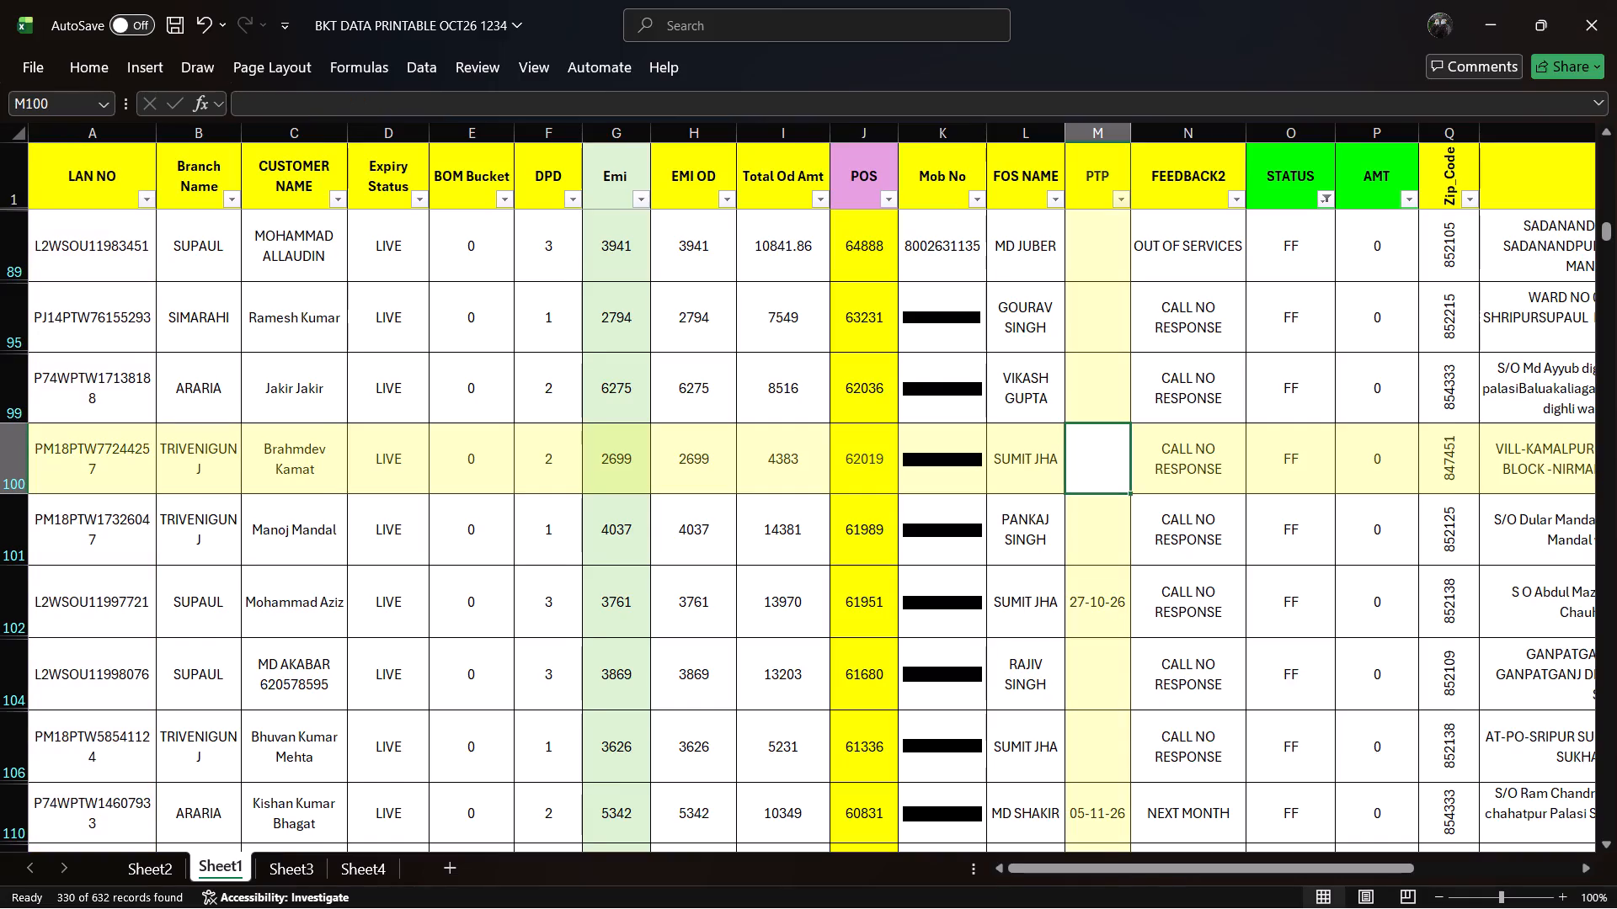
{"action": "left_click", "coordinate": [1236, 448]}
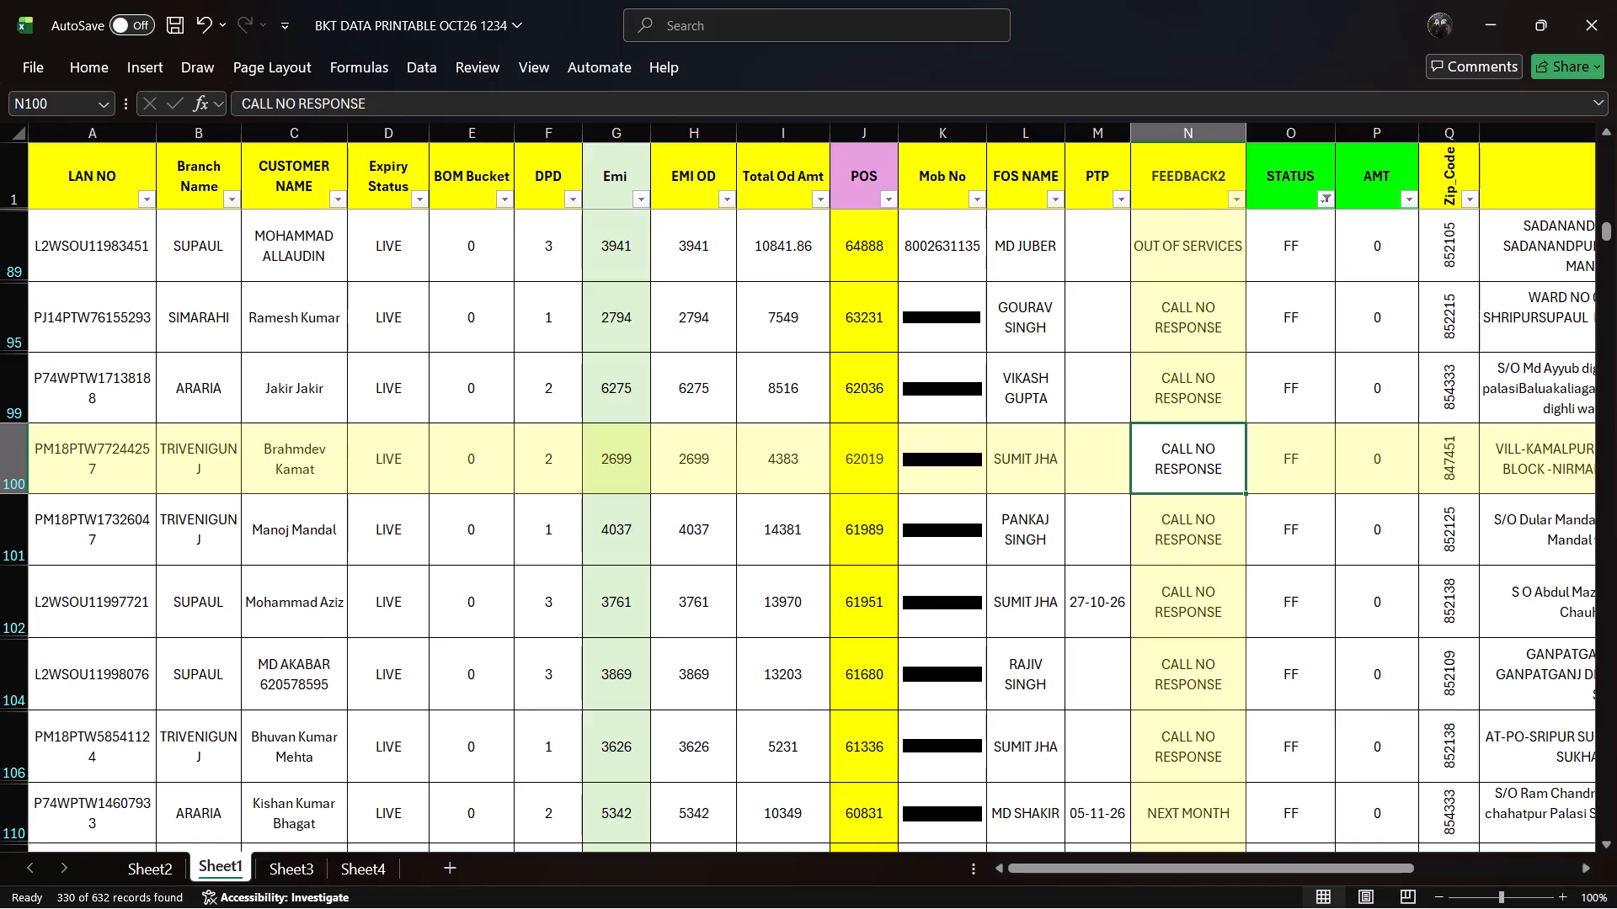
{"action": "key", "text": "Right"}
{"action": "key", "text": "Right"}
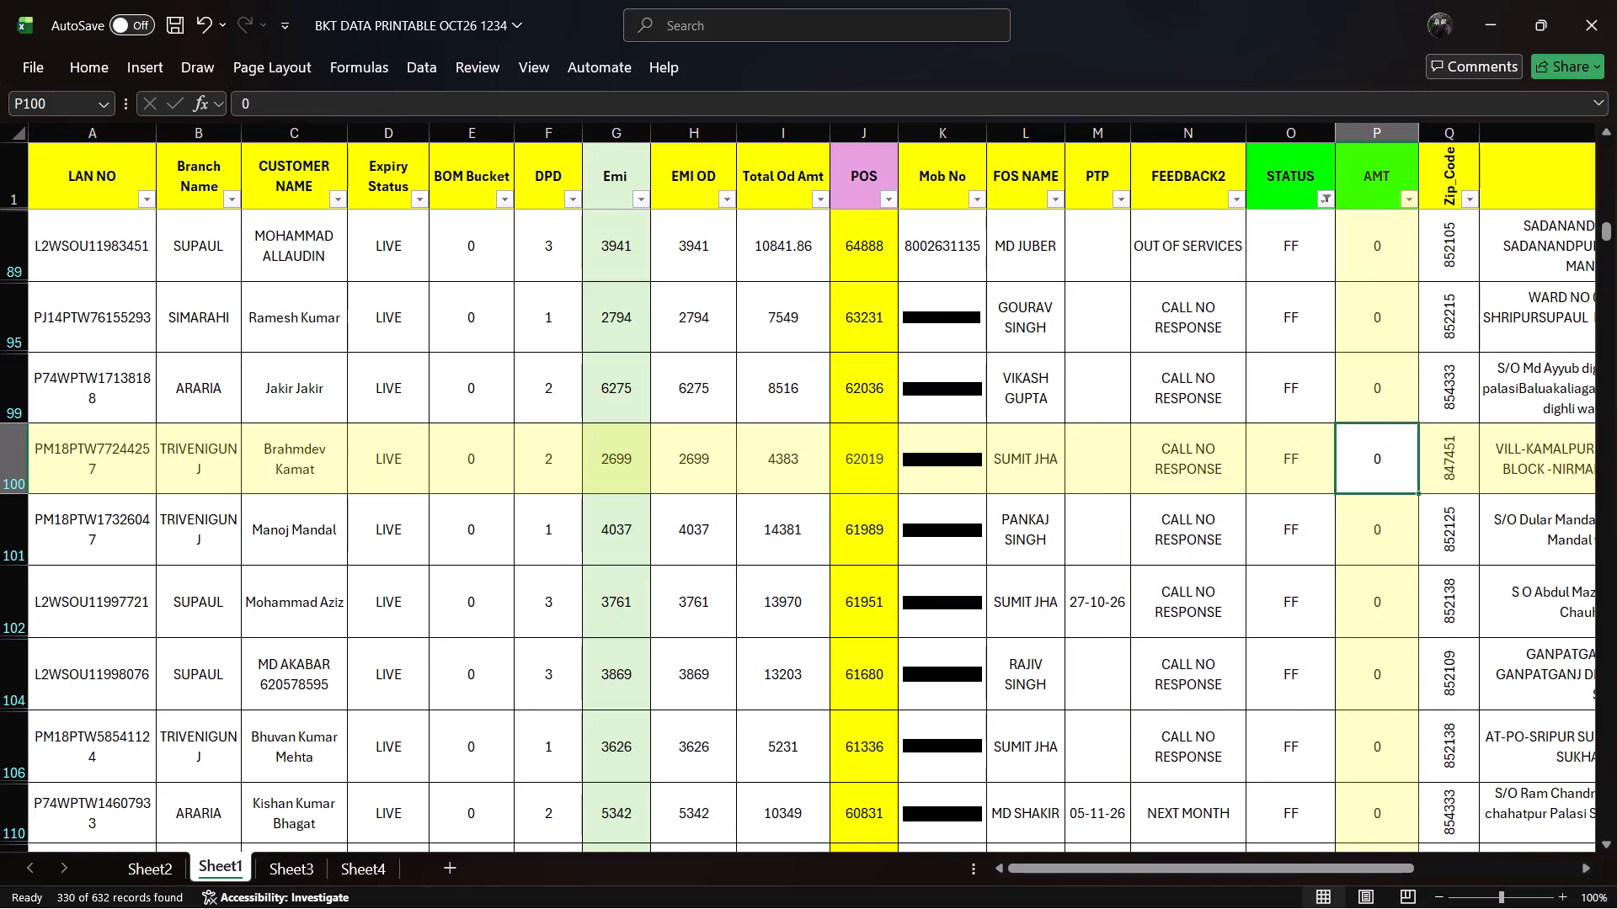
{"action": "key", "text": "Left"}
{"action": "key", "text": "Left"}
{"action": "key", "text": "Left"}
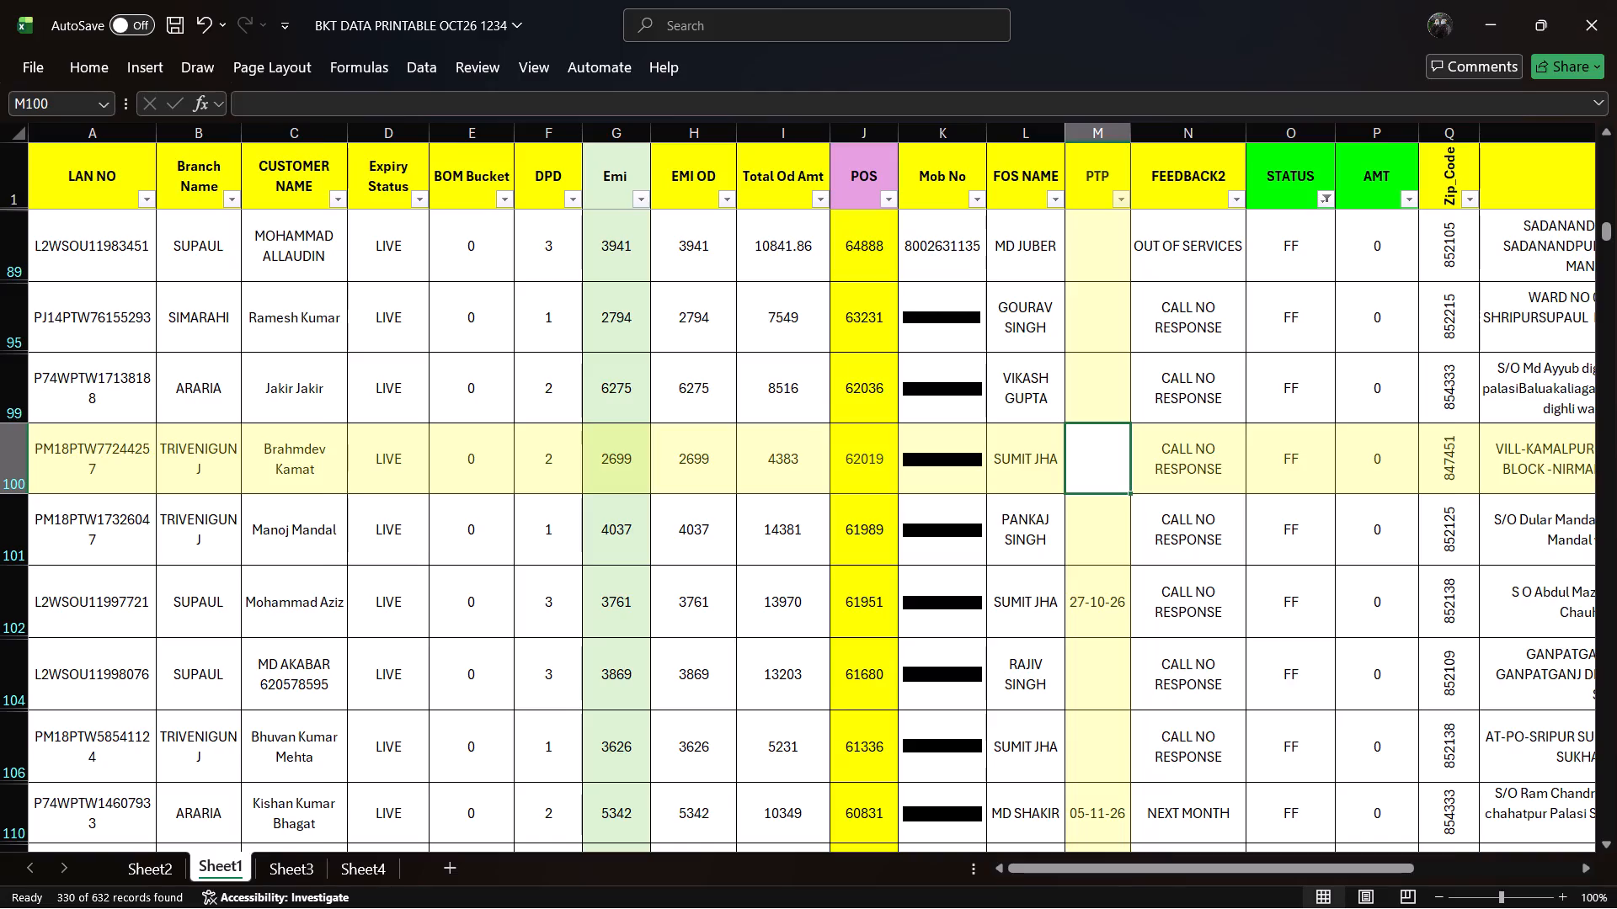
{"action": "key", "text": "Right"}
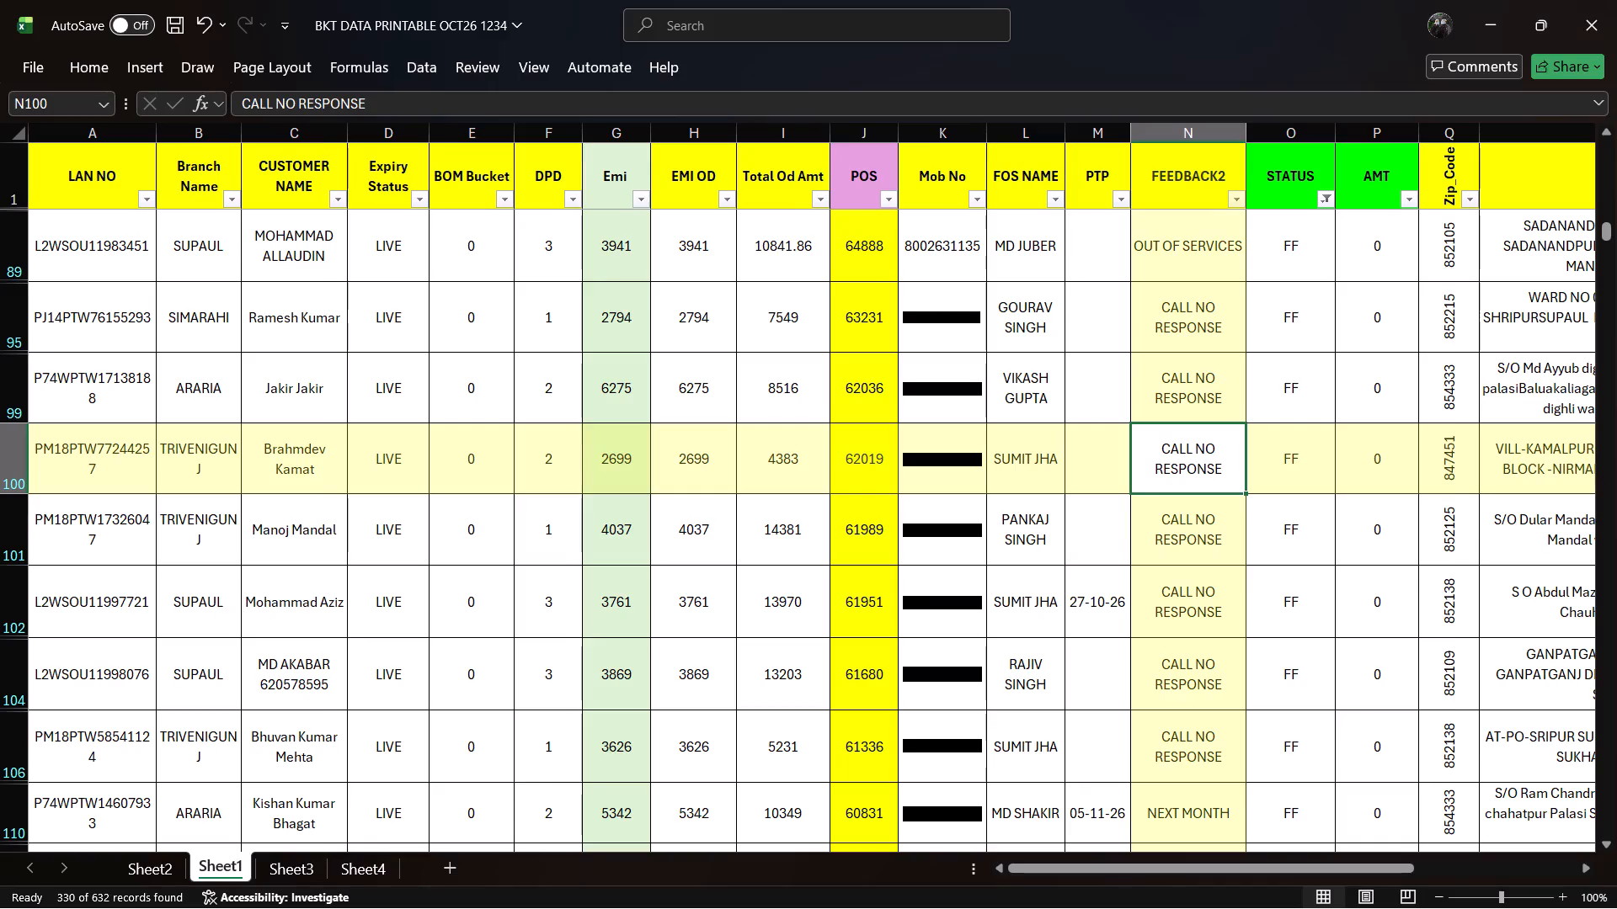
Enter 31-10-26 as the PTP date for the loan record in row 100.
{"action": "left_click", "coordinate": [1086, 476]}
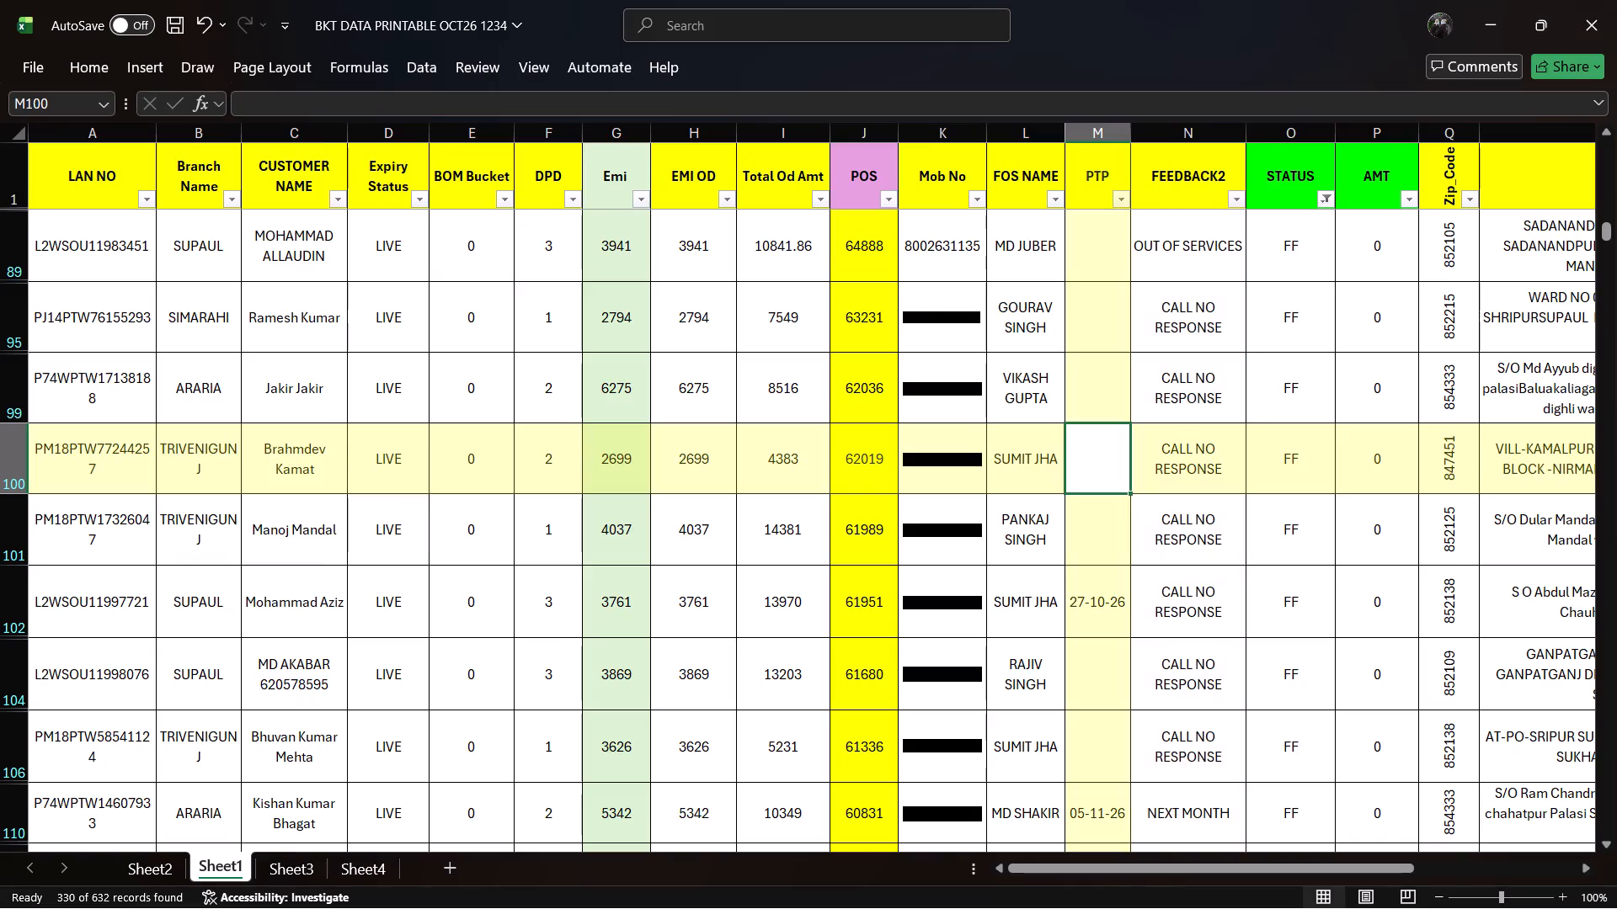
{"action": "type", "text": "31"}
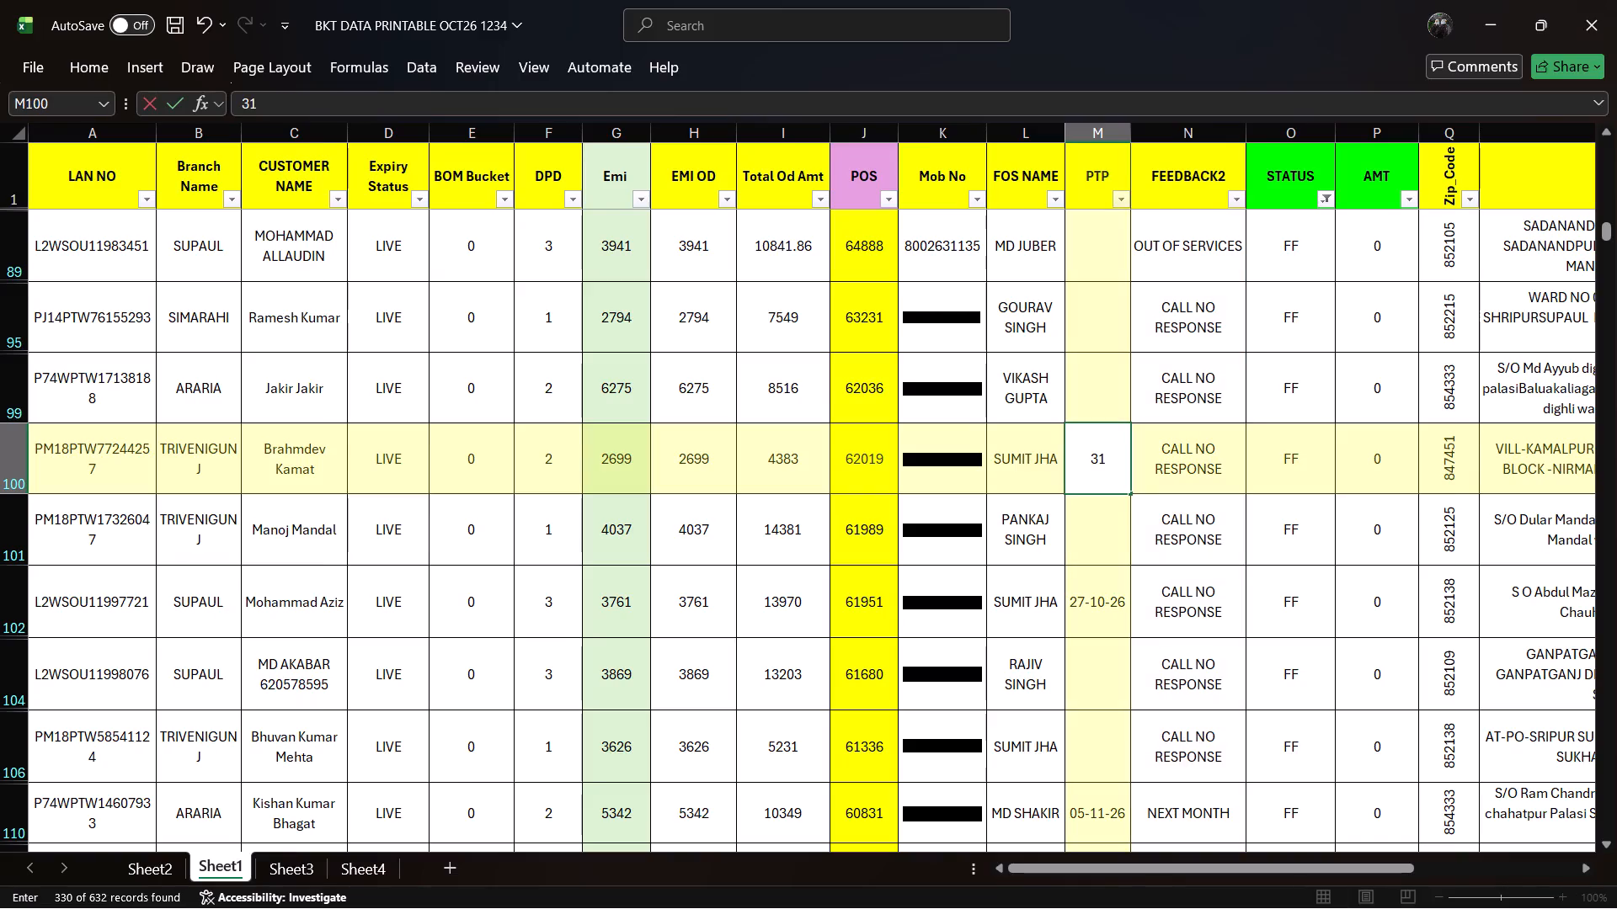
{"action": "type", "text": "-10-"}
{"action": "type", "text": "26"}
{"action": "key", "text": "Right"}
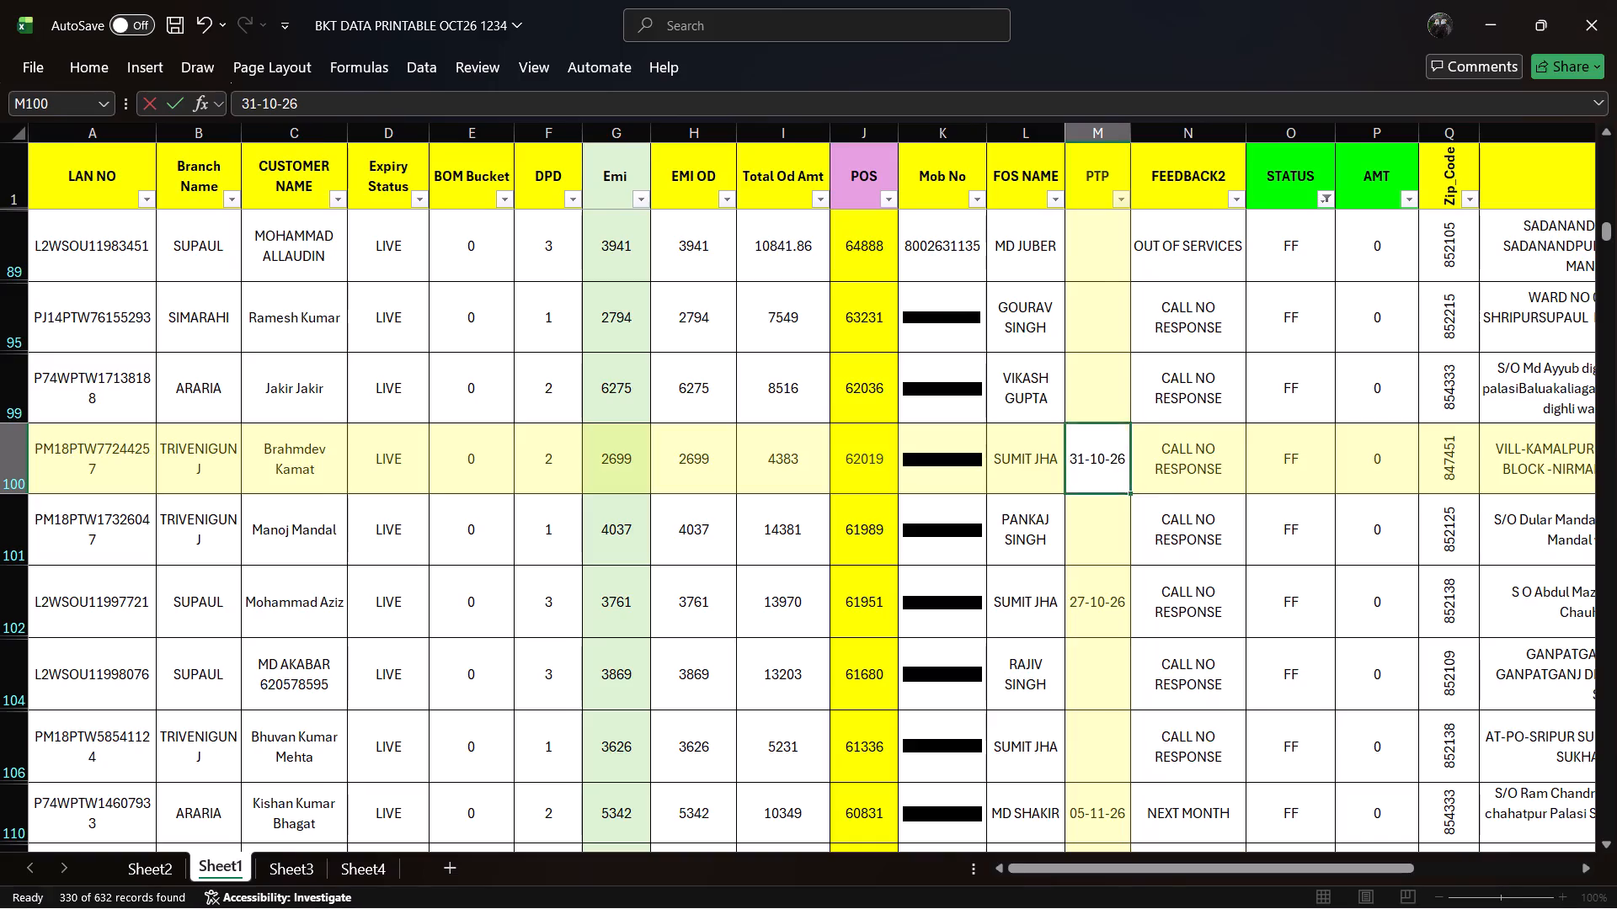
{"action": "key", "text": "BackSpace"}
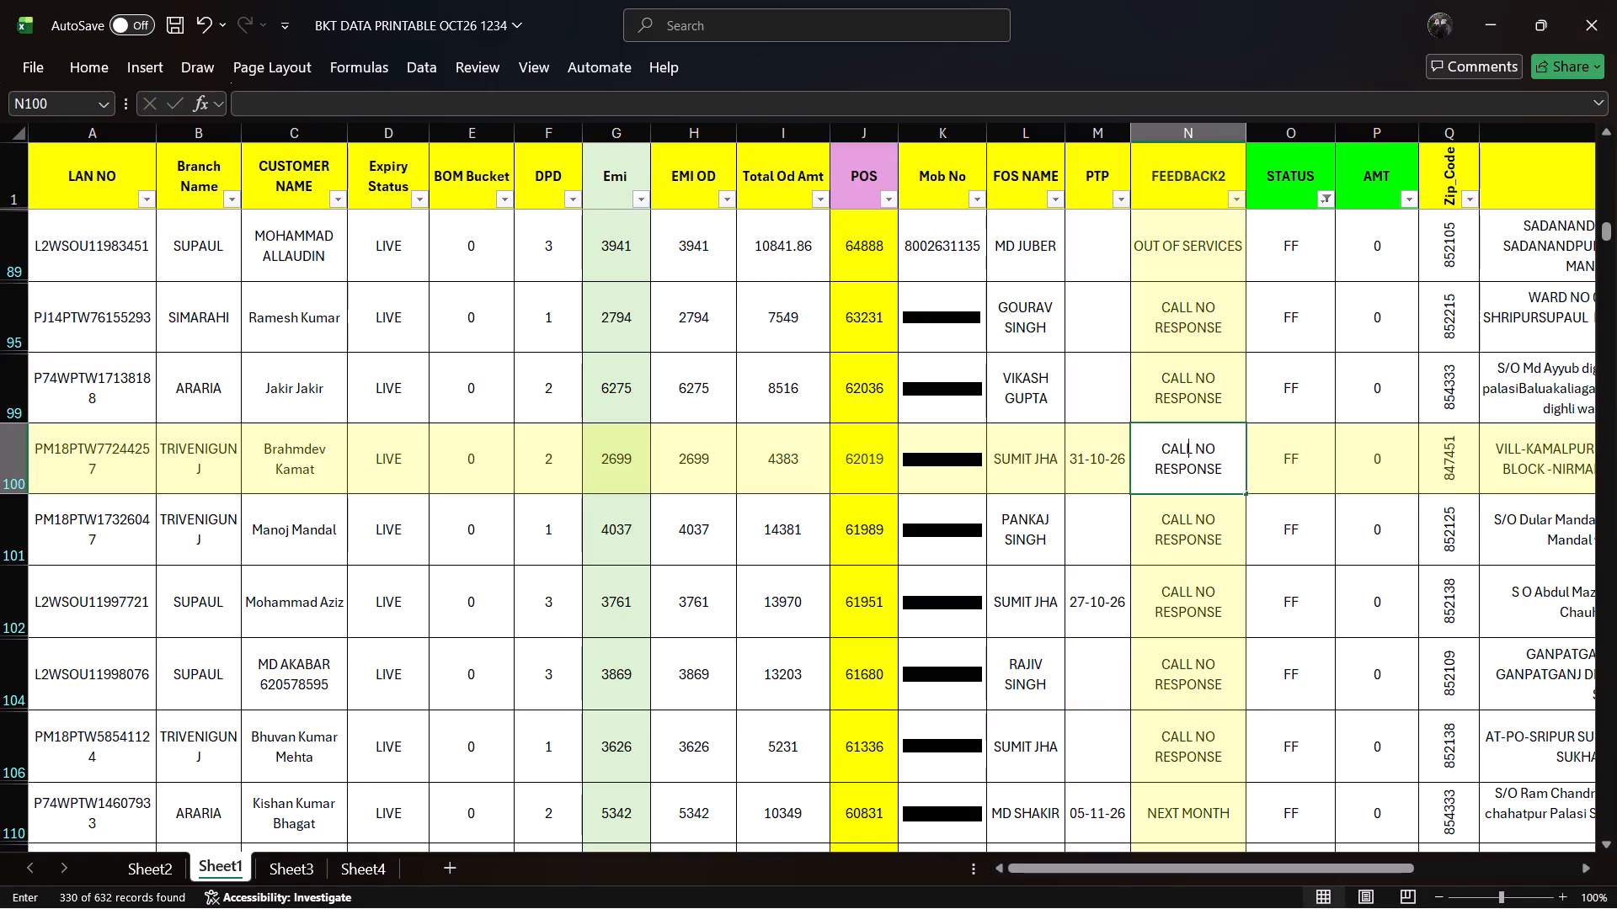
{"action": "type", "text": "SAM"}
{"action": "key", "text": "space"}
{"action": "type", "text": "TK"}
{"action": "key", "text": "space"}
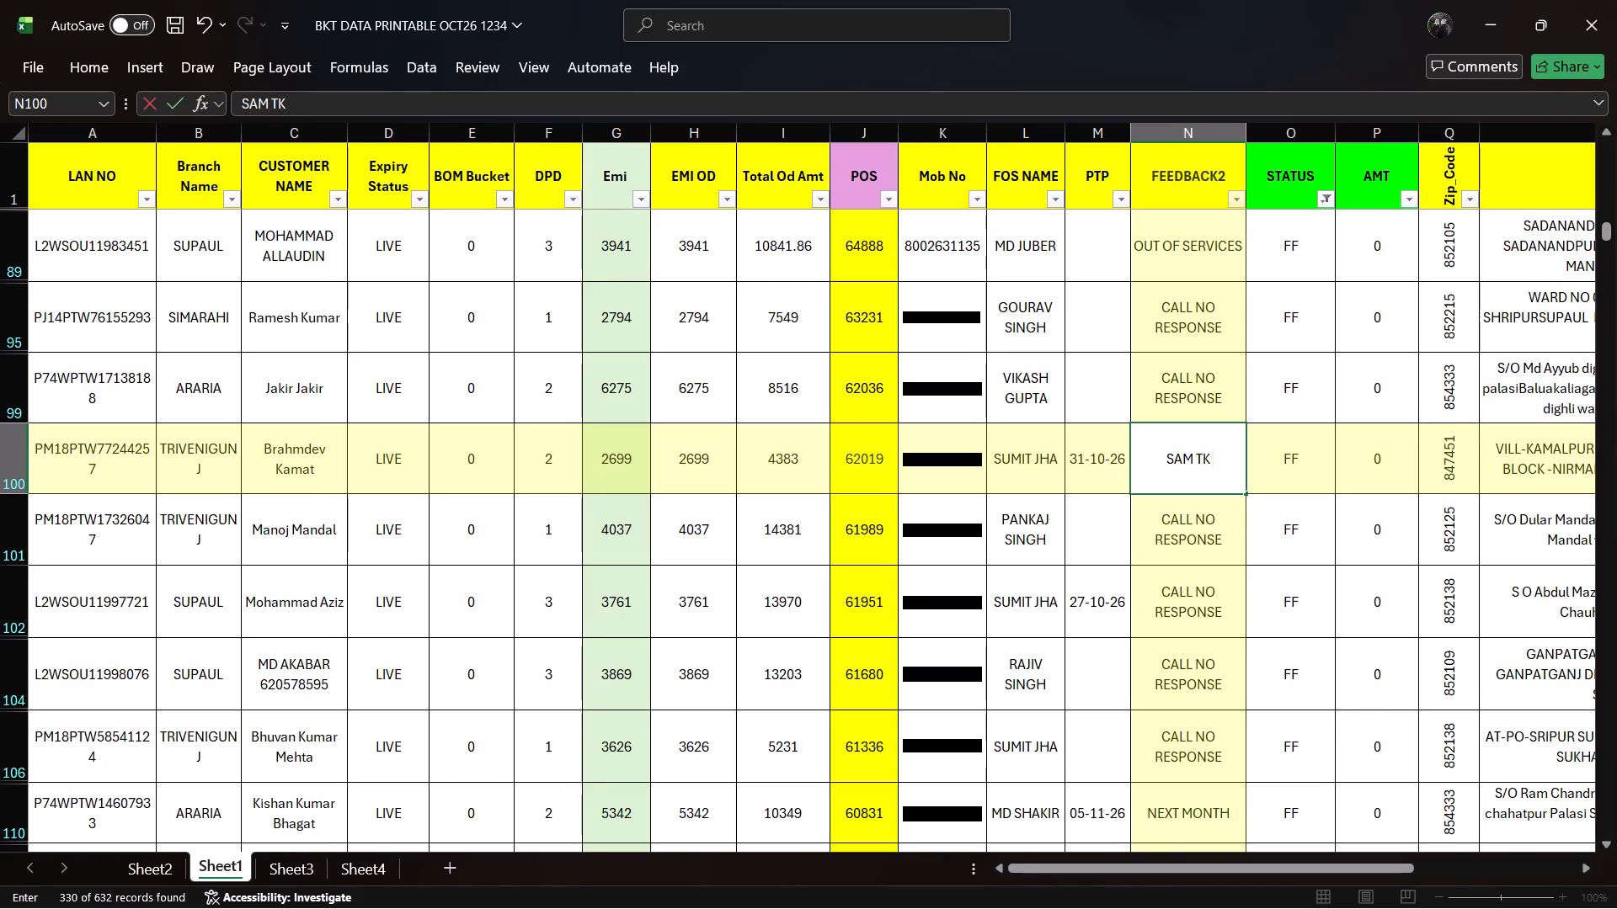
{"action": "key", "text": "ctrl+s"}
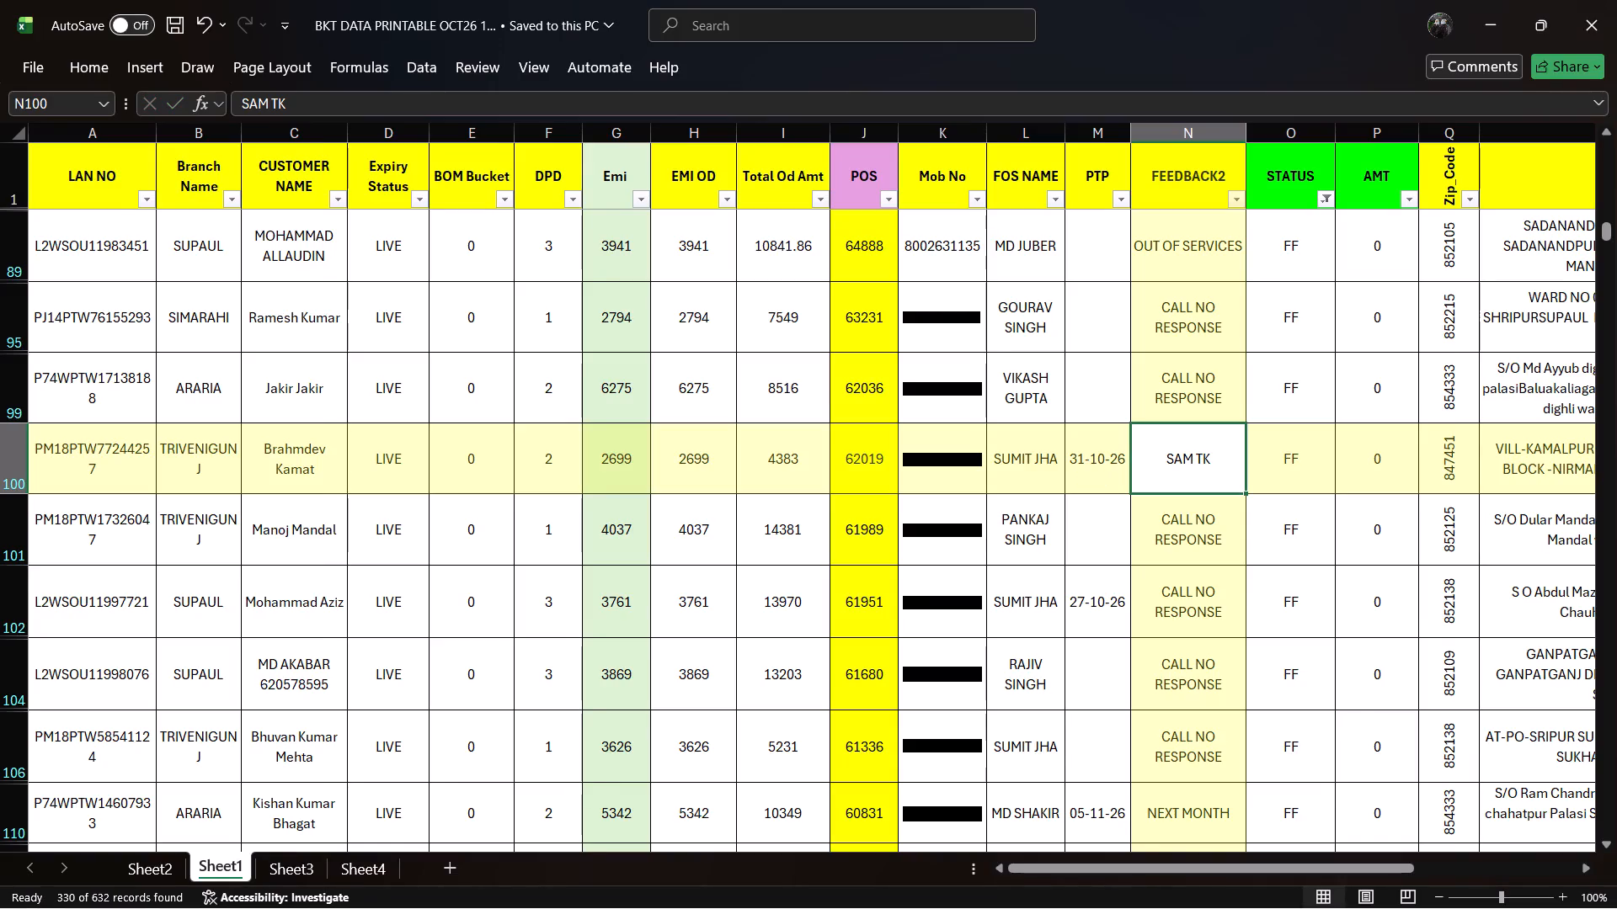
Examine the FF loan record in row 101, going back from STATUS to its Mob No.
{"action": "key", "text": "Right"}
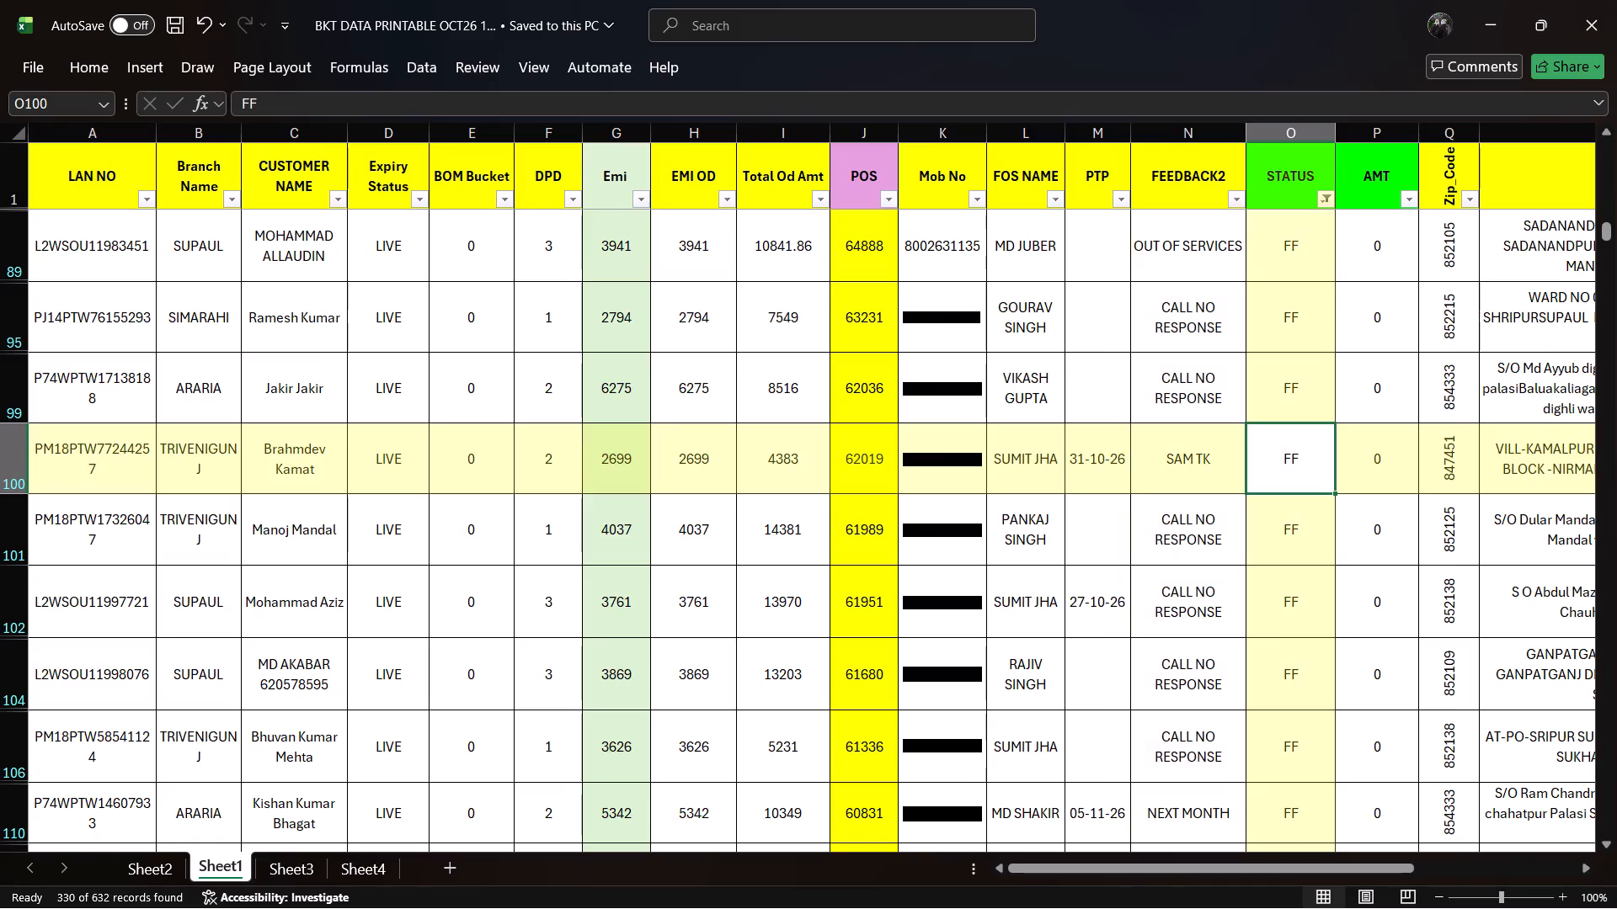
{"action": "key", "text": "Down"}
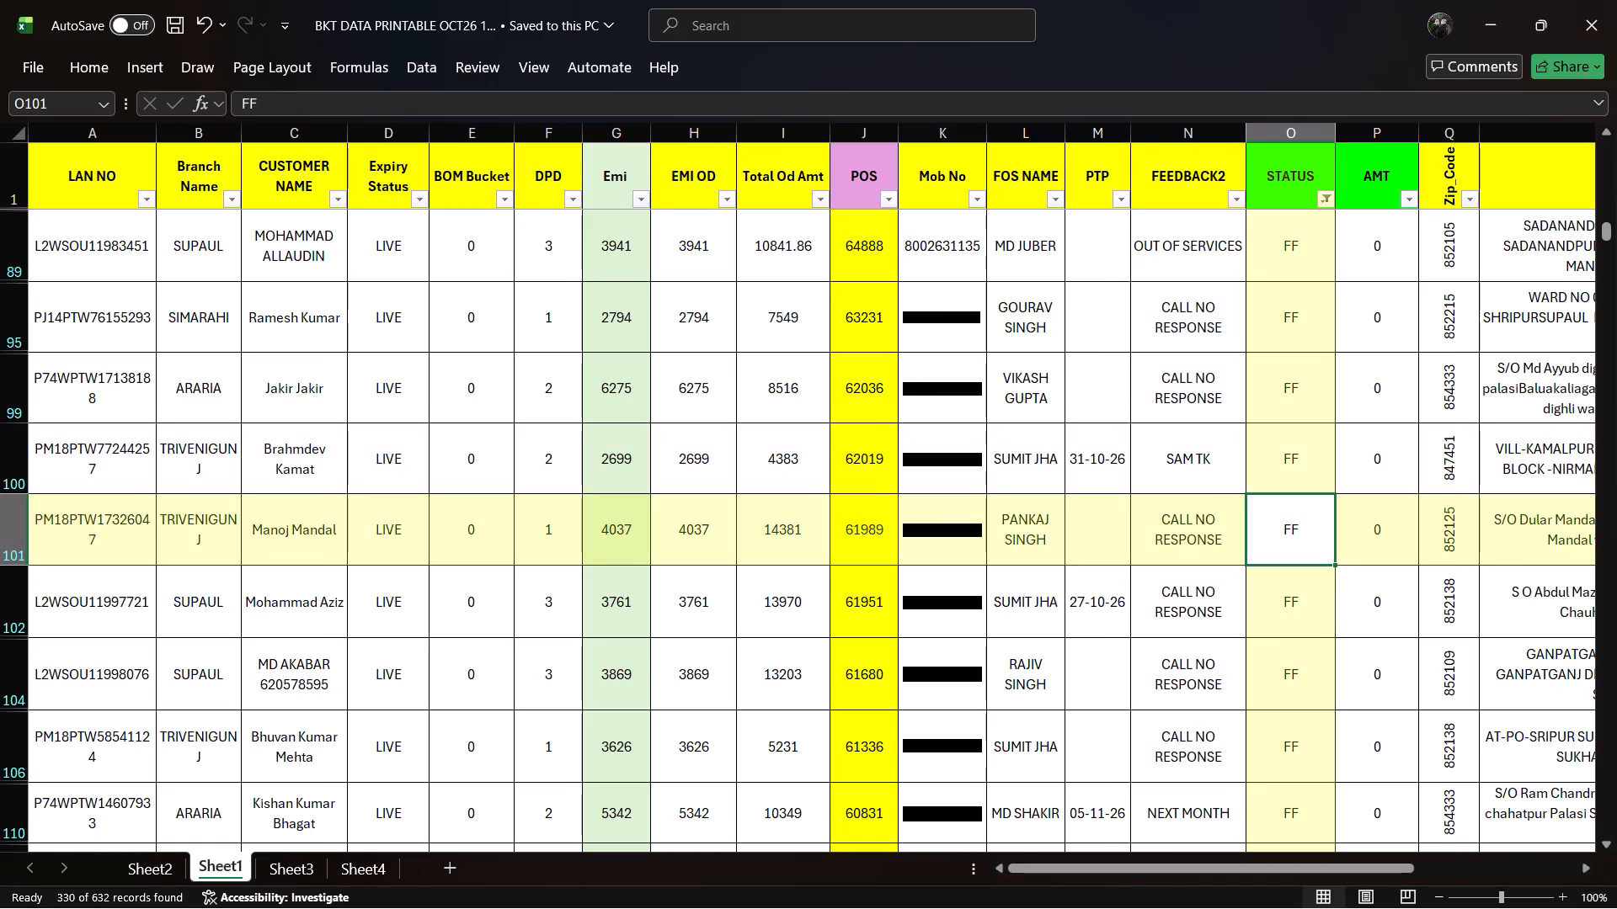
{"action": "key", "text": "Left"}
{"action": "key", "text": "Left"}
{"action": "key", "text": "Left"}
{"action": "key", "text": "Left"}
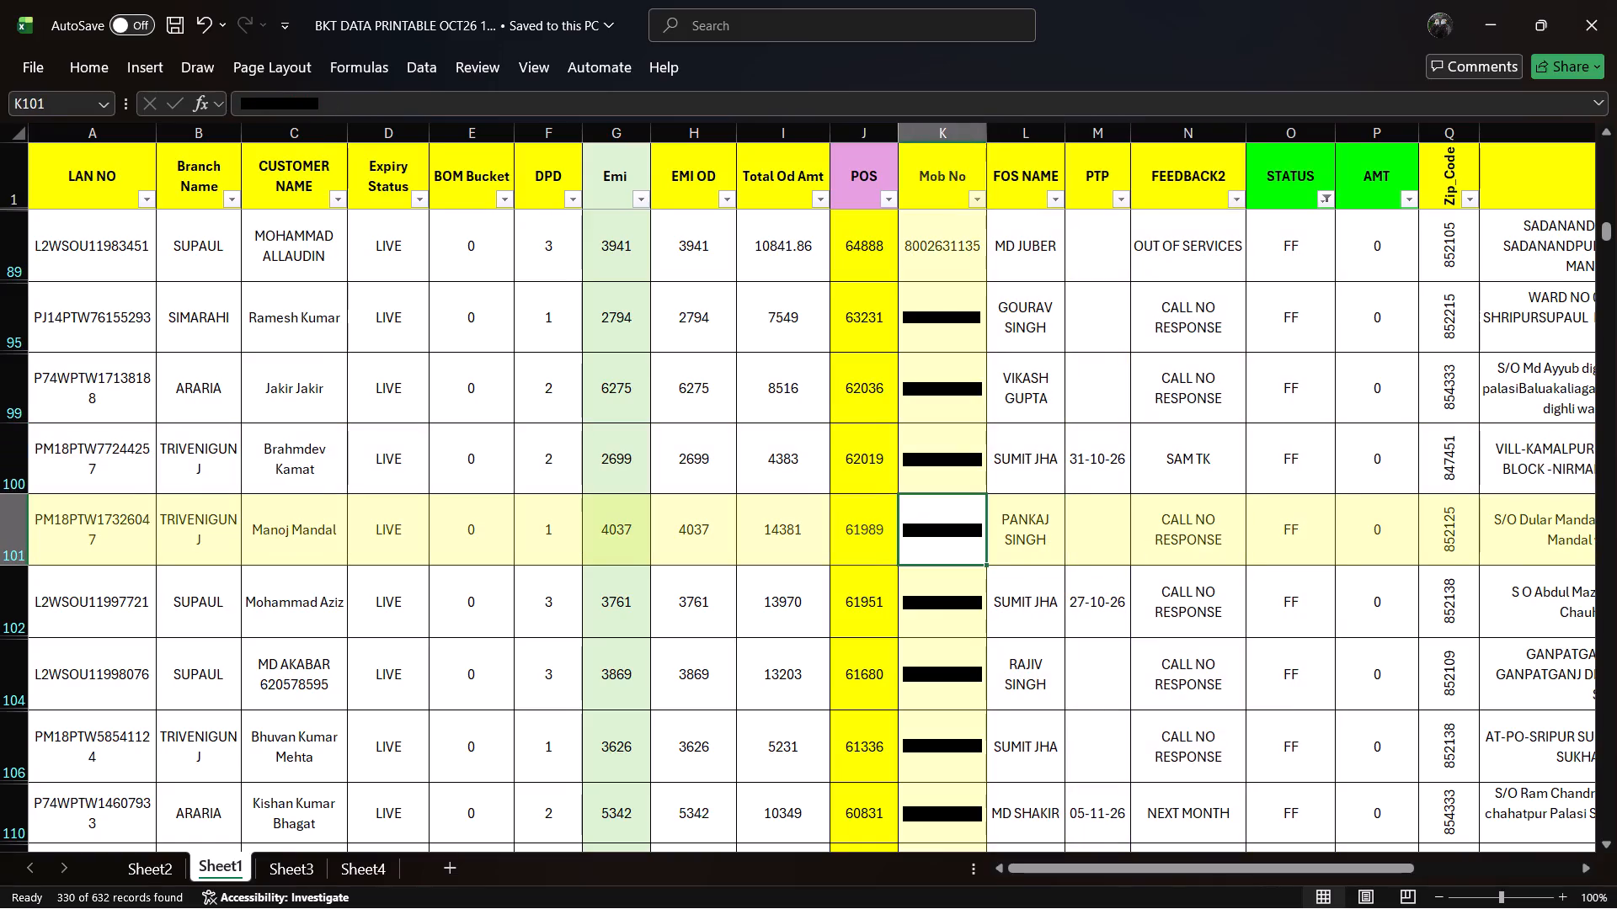
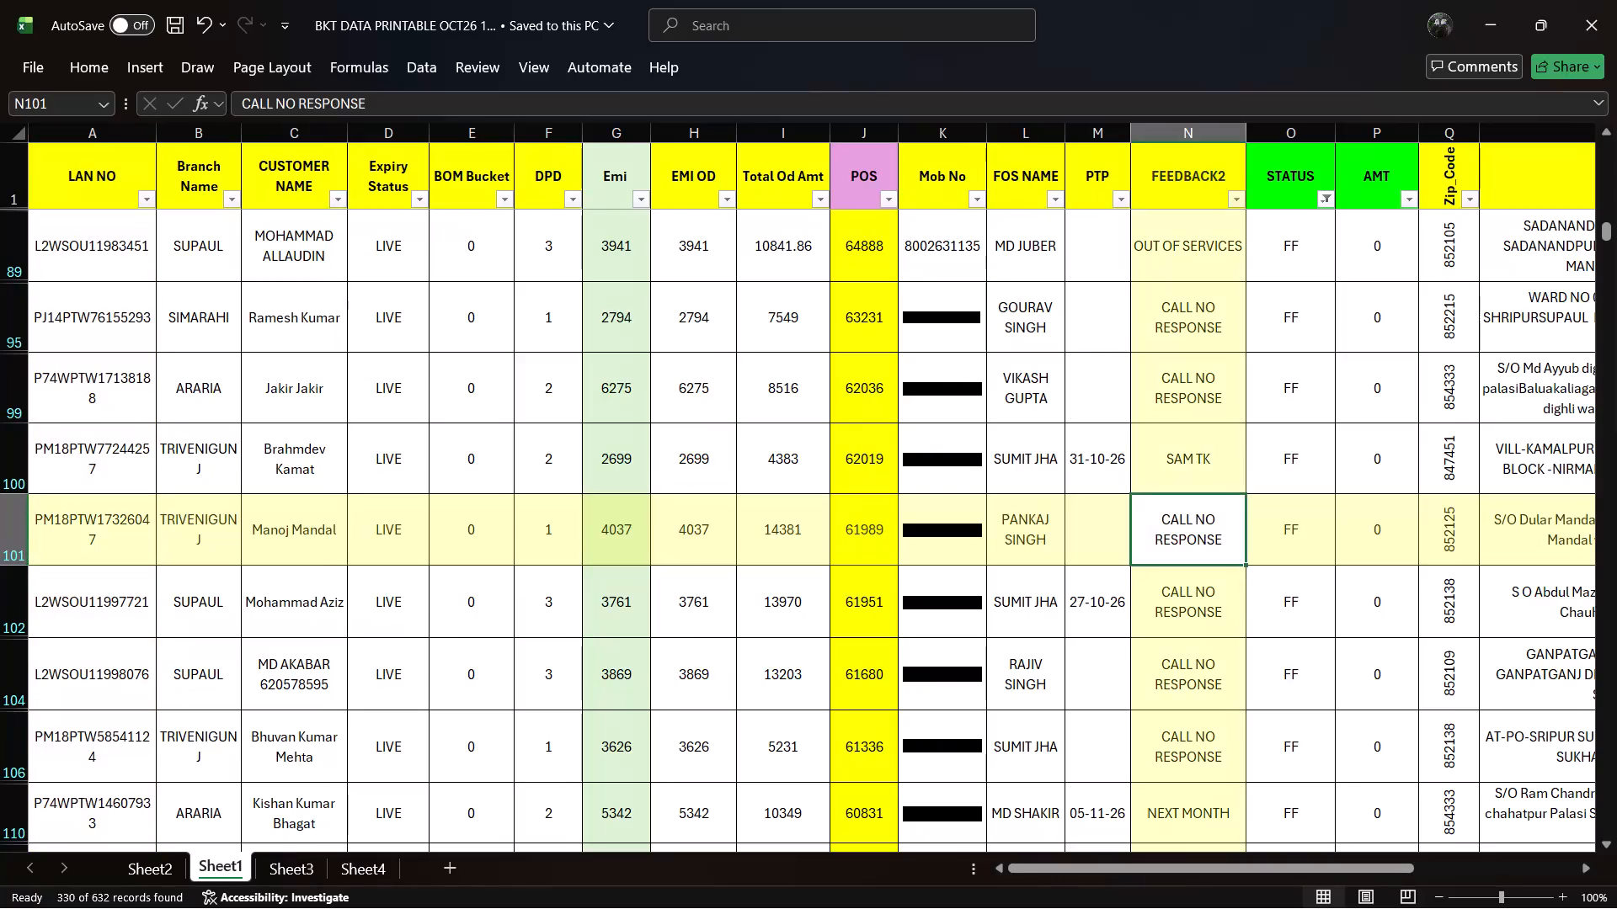
Examine the FF loan record in row 102, going back from FEEDBACK2 through Mob No and CUSTOMER NAME to its LAN NO.
{"action": "key", "text": "Down"}
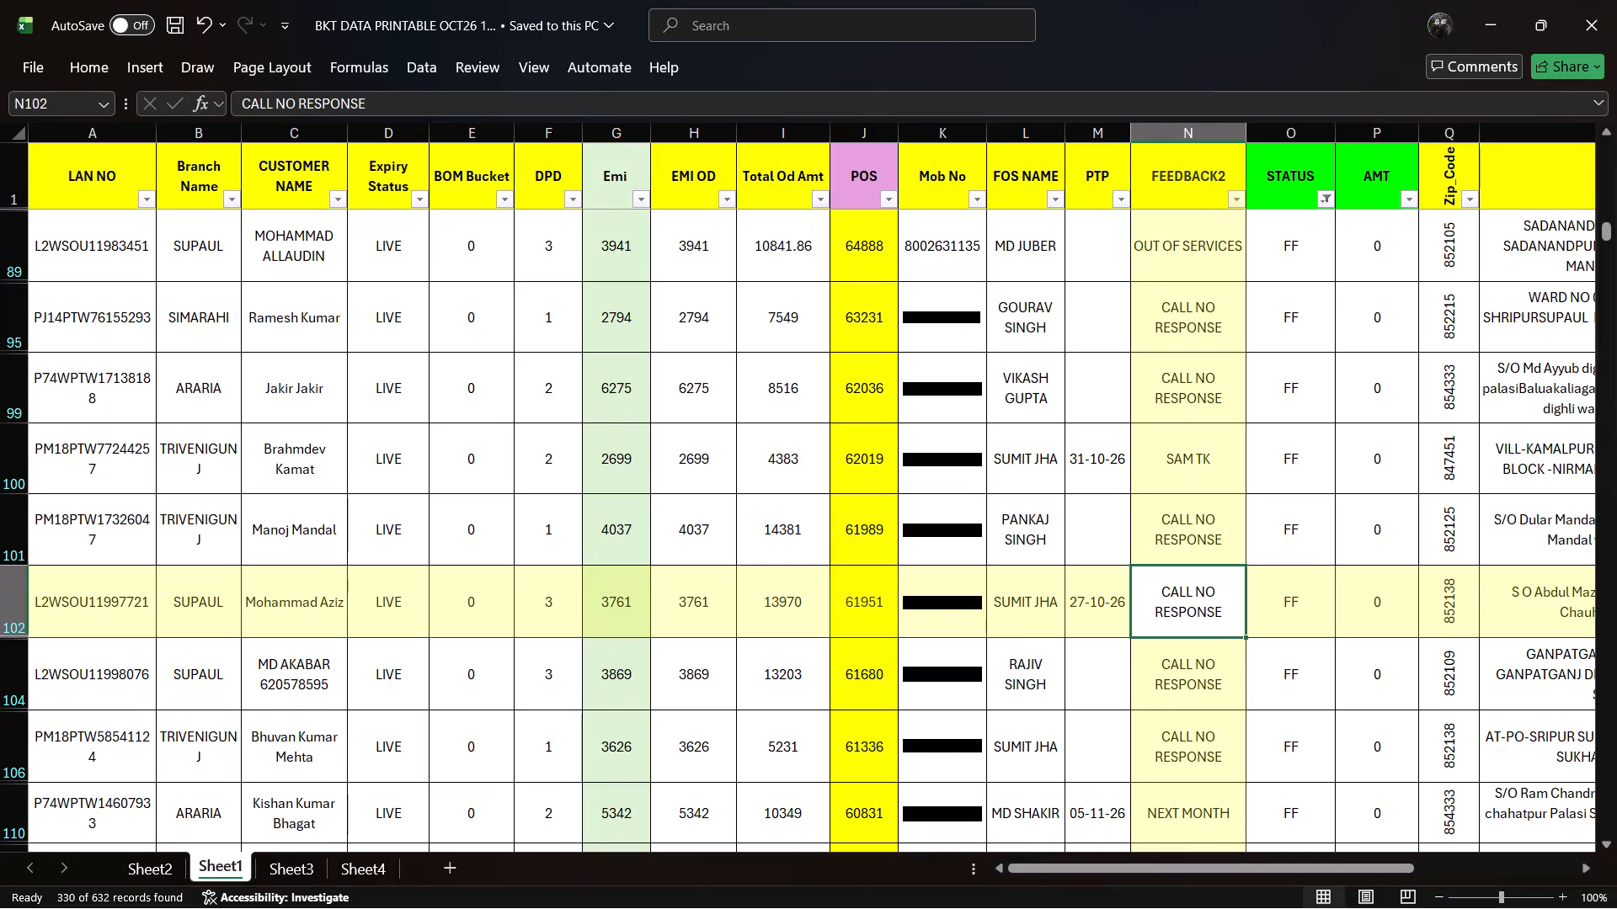
{"action": "key", "text": "Left"}
{"action": "key", "text": "Left"}
{"action": "key", "text": "Left"}
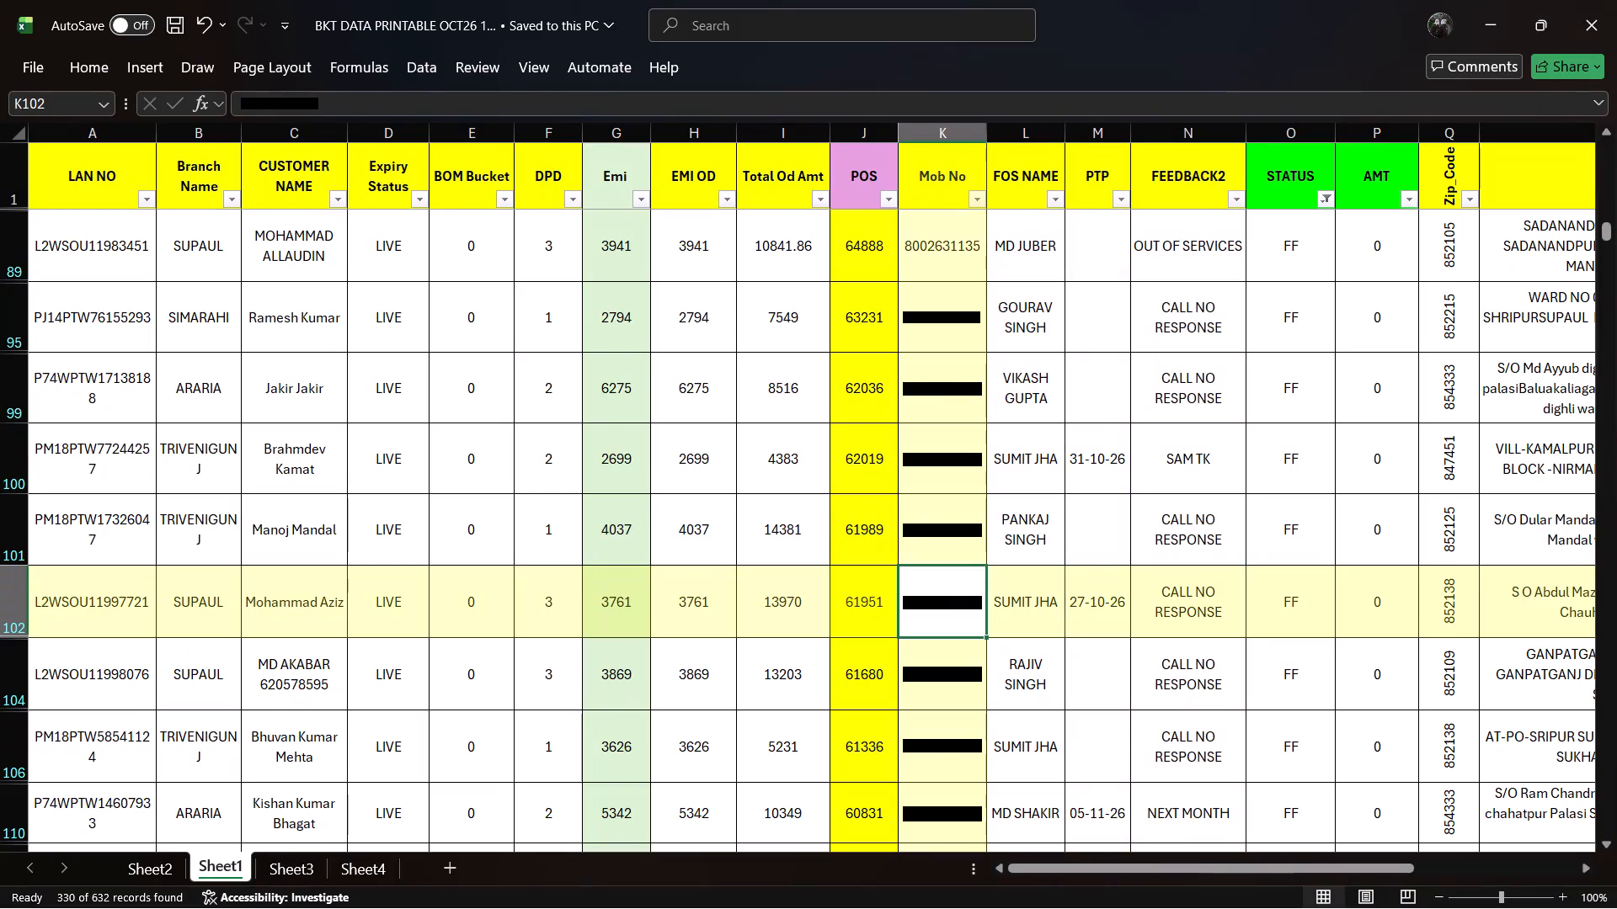
{"action": "key", "text": "Left"}
{"action": "key", "text": "Left"}
{"action": "key", "text": "Left"}
{"action": "key", "text": "Left"}
{"action": "key", "text": "Left"}
{"action": "key", "text": "Left"}
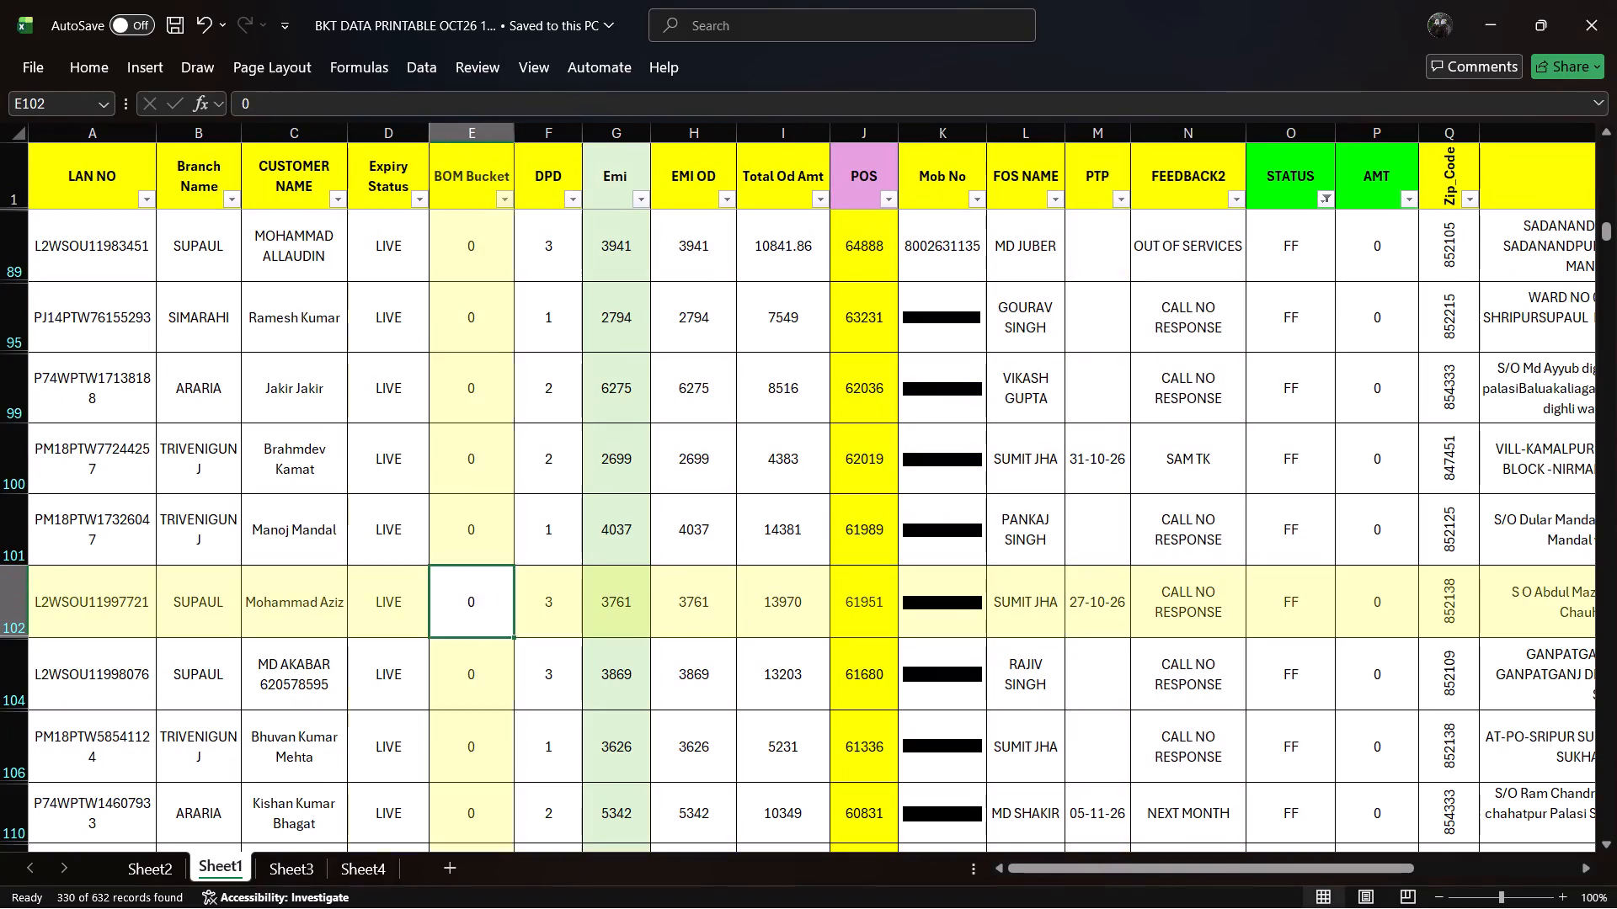
{"action": "key", "text": "Left"}
{"action": "key", "text": "Left"}
{"action": "key", "text": "Left"}
{"action": "key", "text": "Left"}
{"action": "key", "text": "Right"}
{"action": "key", "text": "Right"}
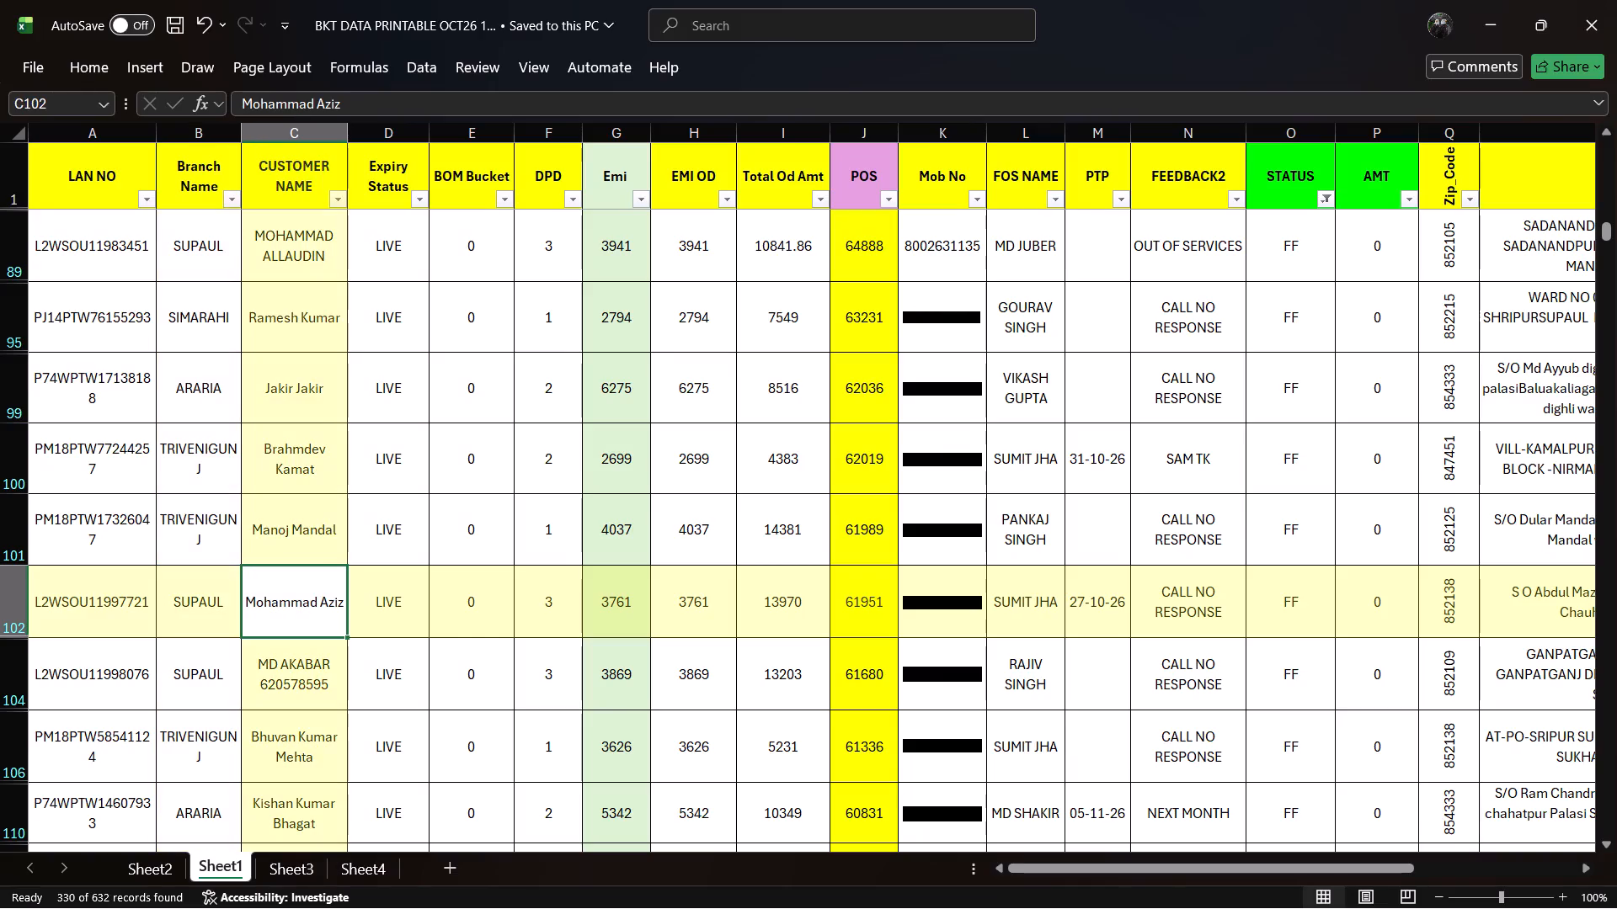
{"action": "key", "text": "Left"}
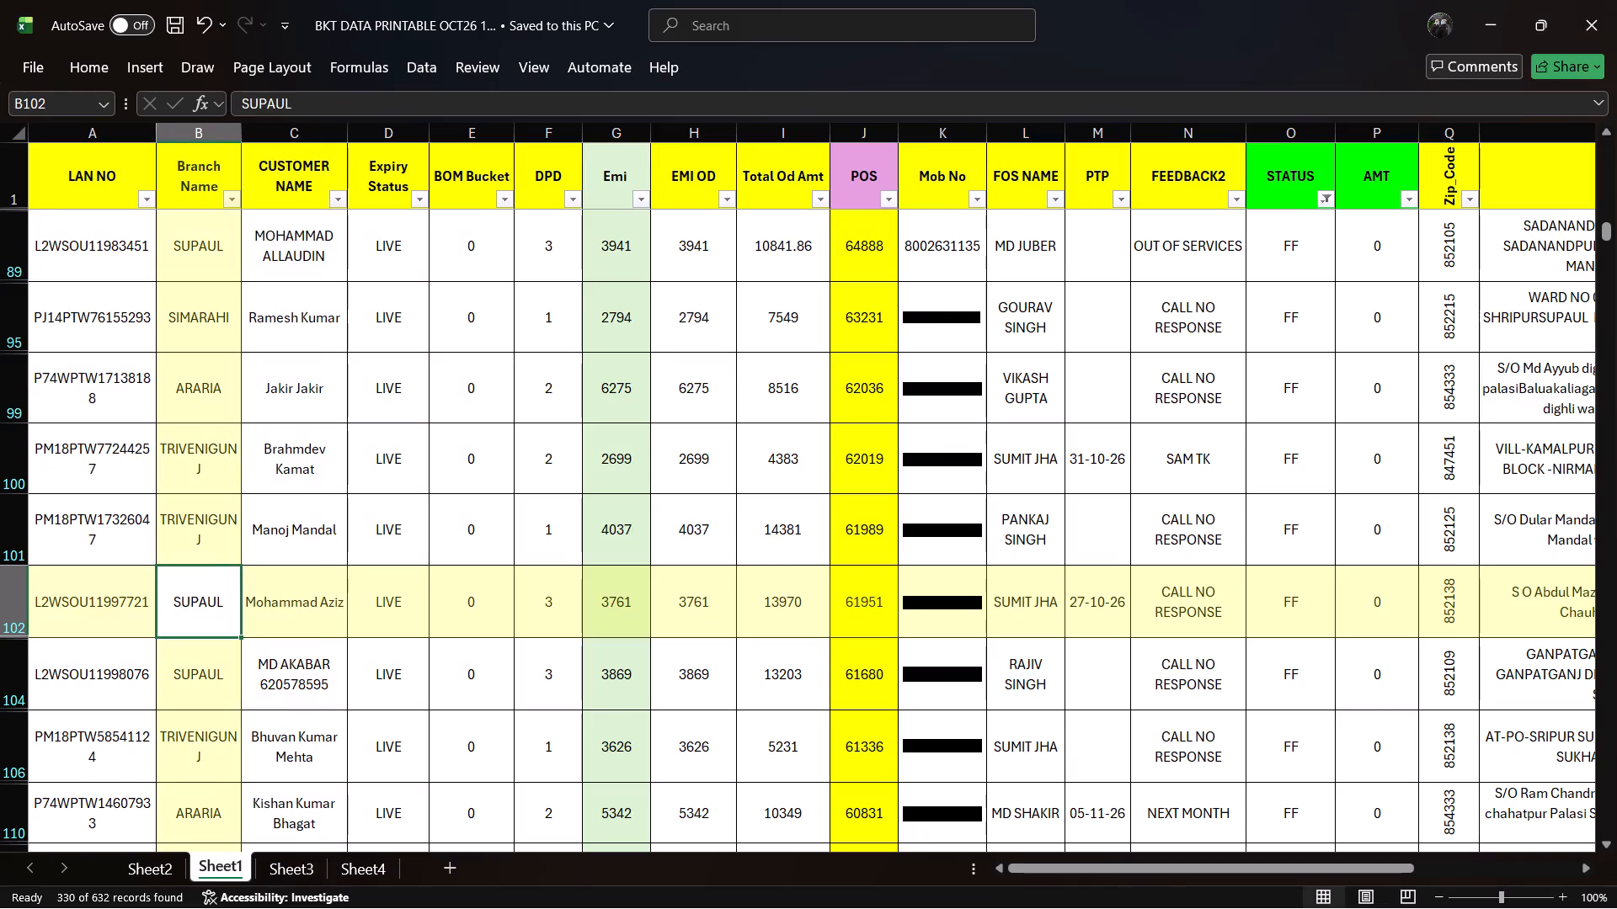
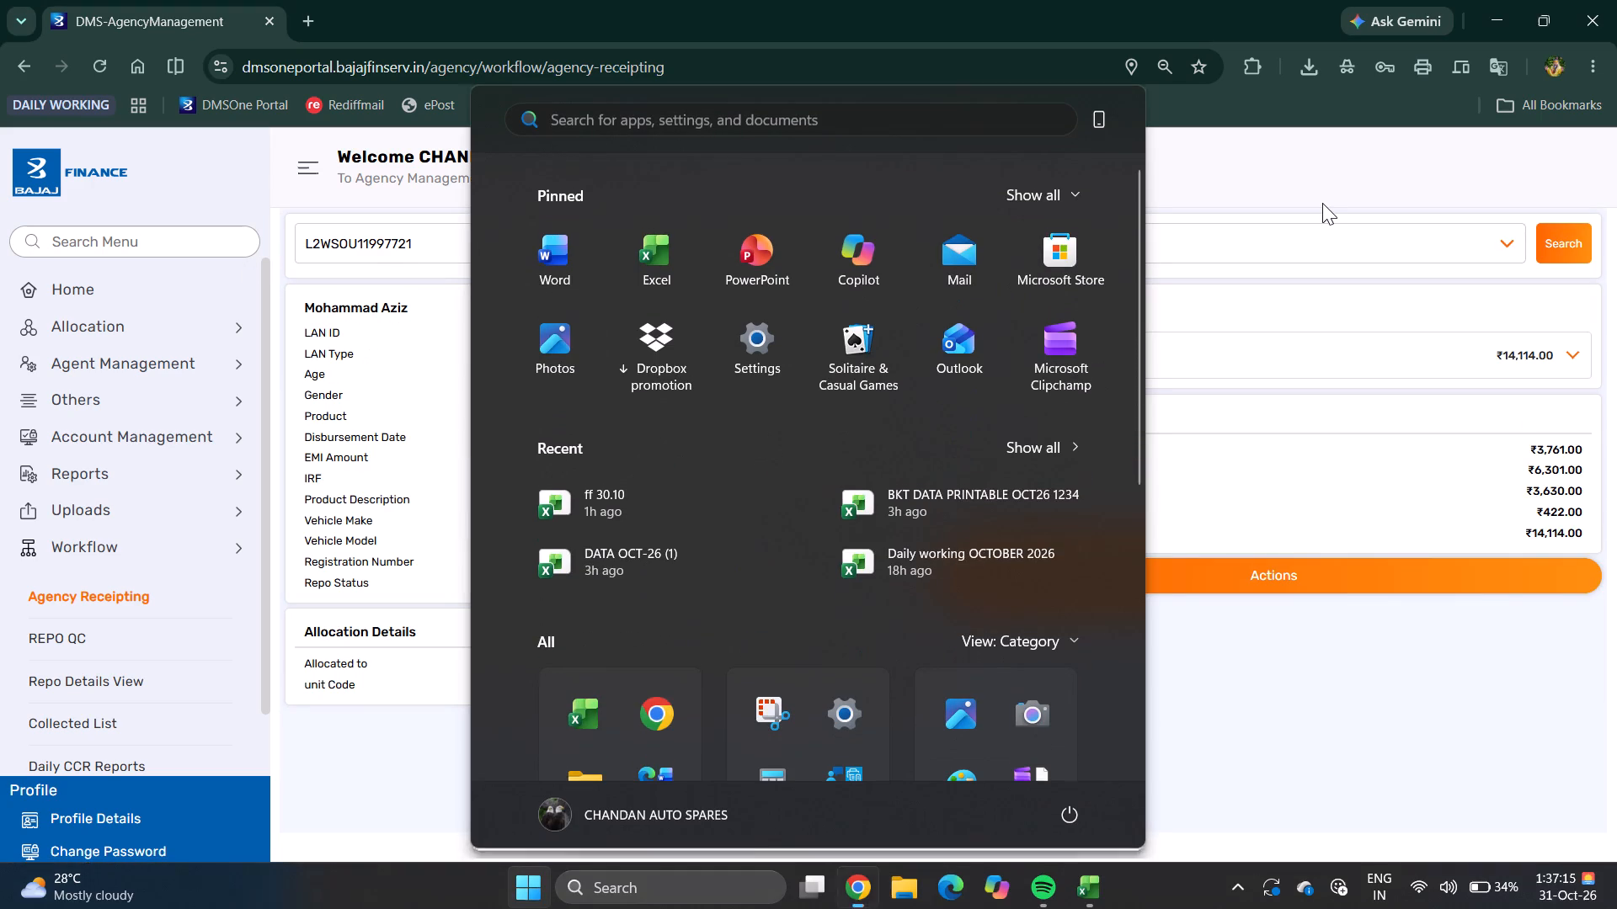
Return to the BKT DATA PRINTABLE OCT26 1234 workbook and examine the row 102 loan record from LAN NO across to Mob No.
{"action": "key", "text": "super+Tab"}
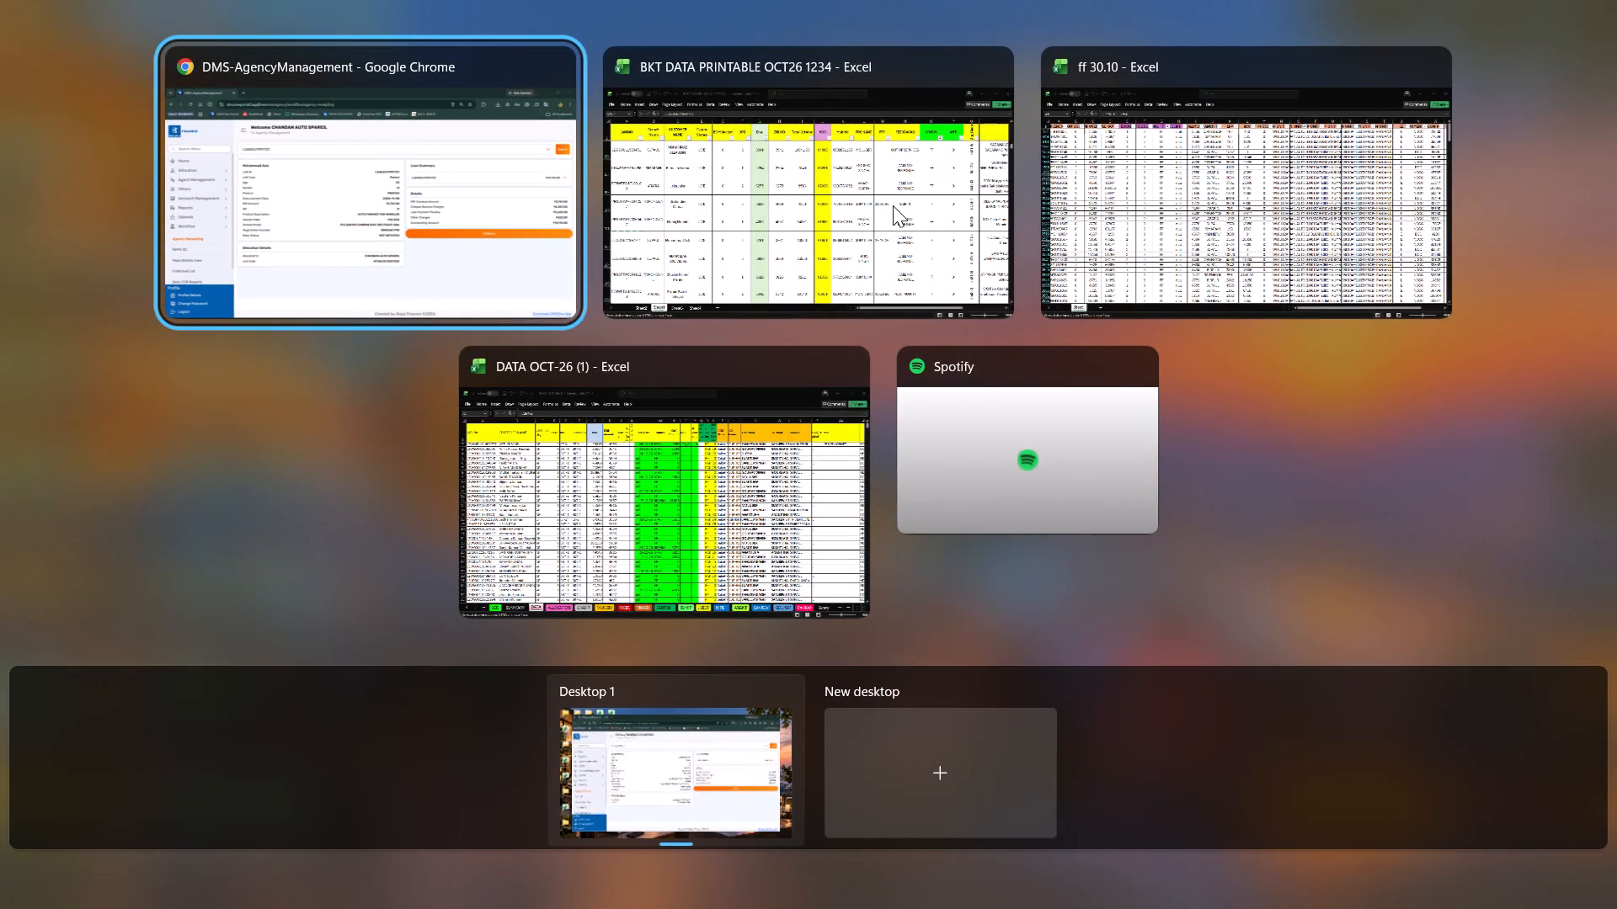
{"action": "left_click", "coordinate": [893, 205]}
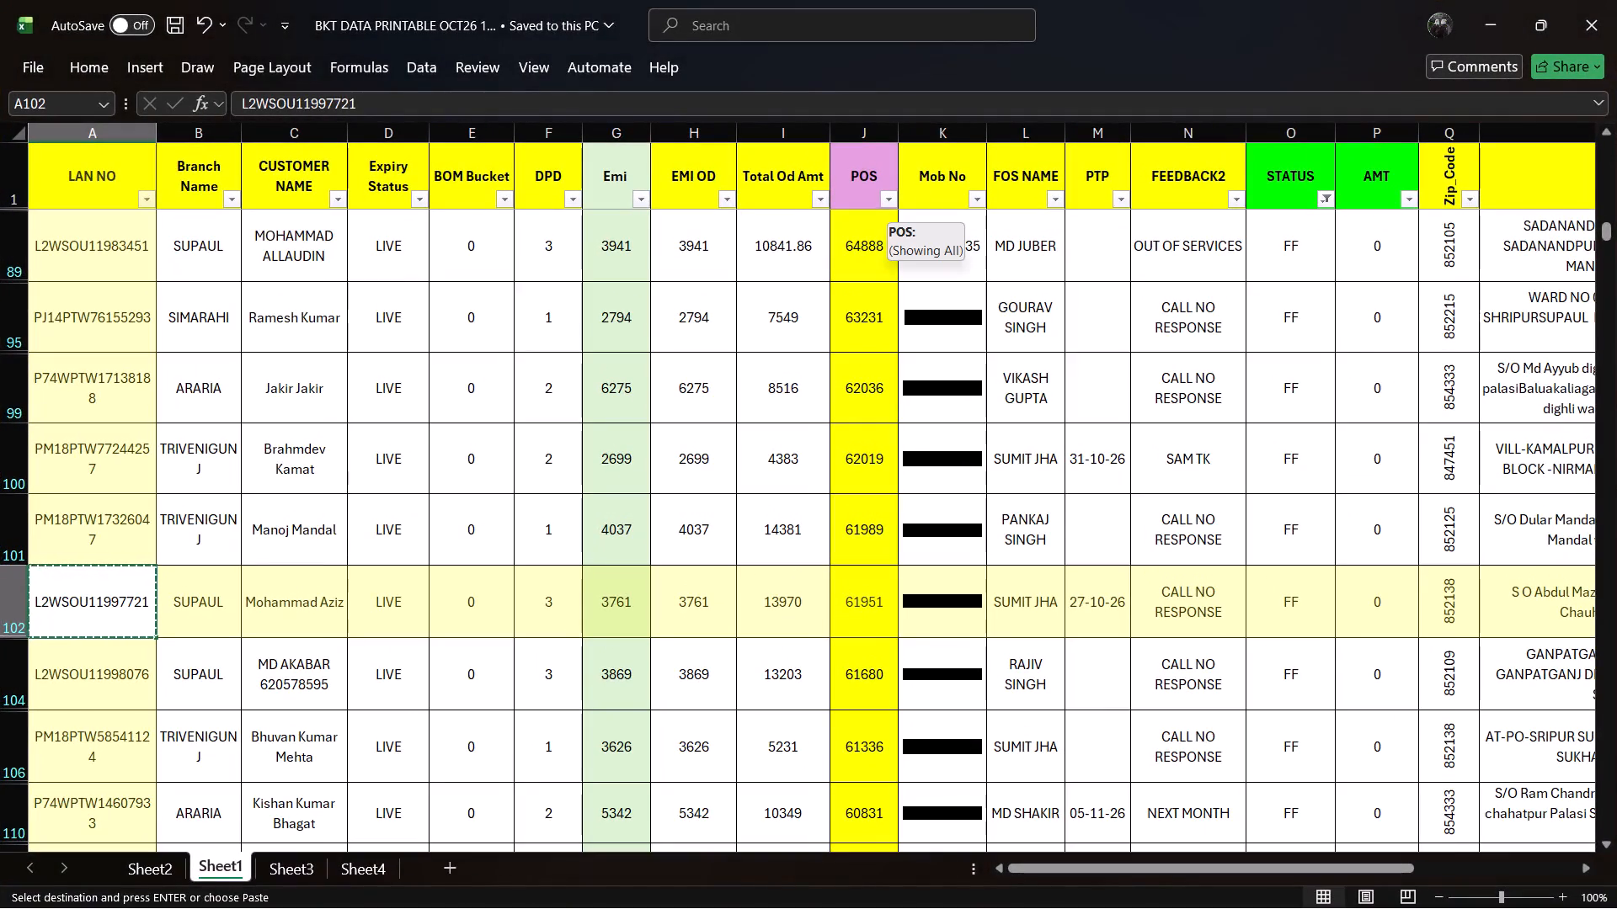
{"action": "key", "text": "Right"}
{"action": "key", "text": "Right"}
{"action": "key", "text": "Right"}
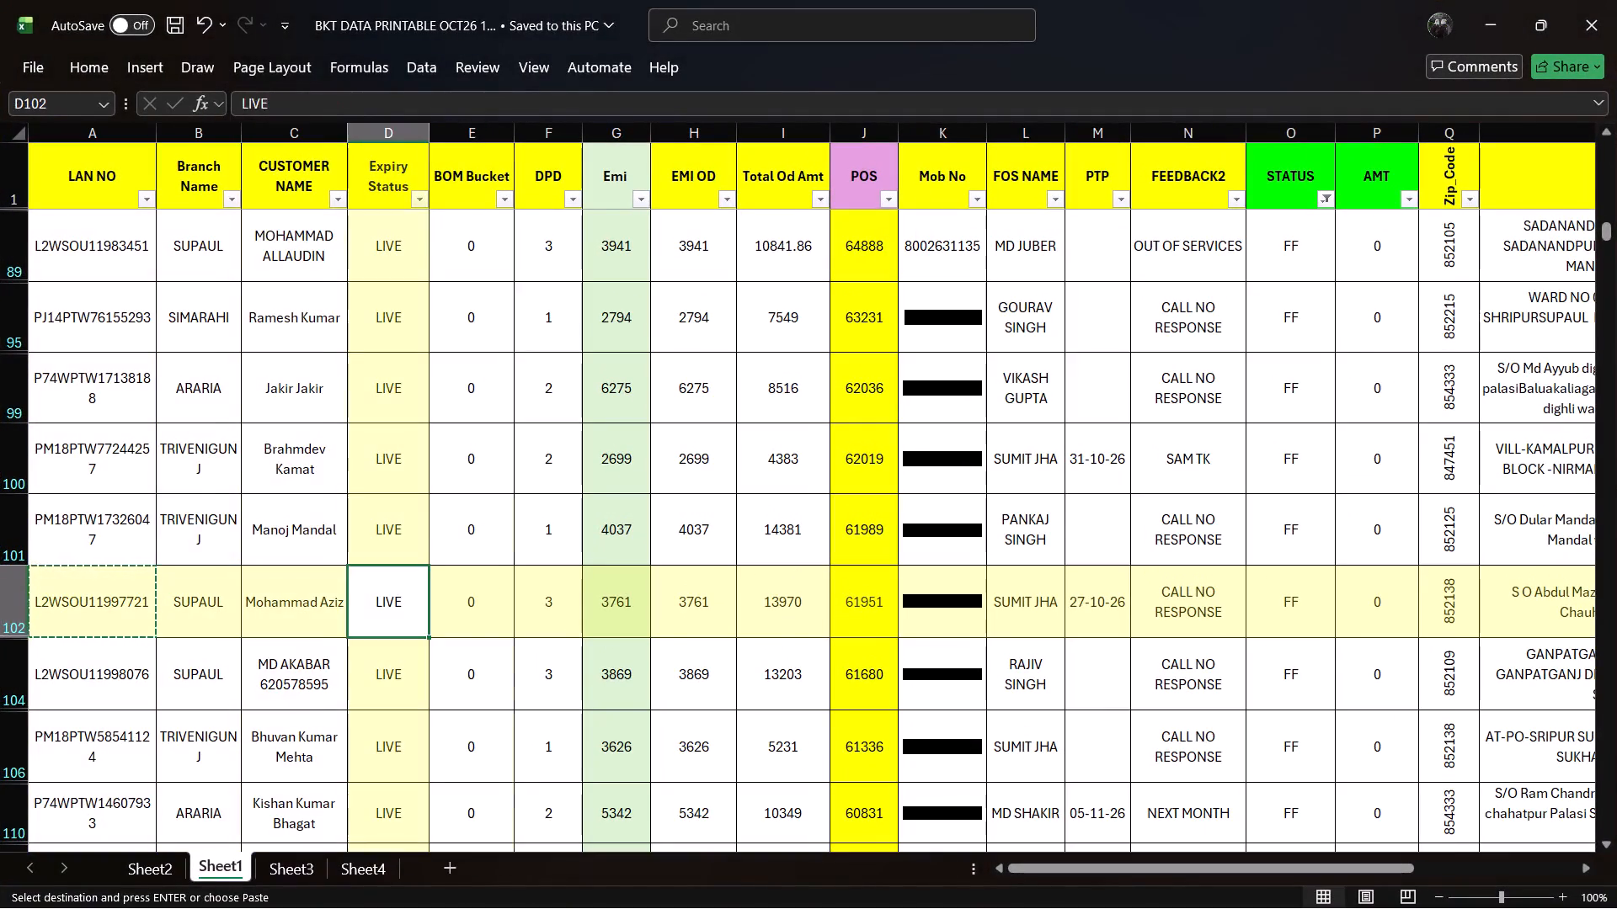
{"action": "key", "text": "Right"}
{"action": "key", "text": "Right"}
{"action": "key", "text": "Right"}
{"action": "key", "text": "Right"}
{"action": "key", "text": "Right"}
{"action": "key", "text": "Right"}
{"action": "key", "text": "Right"}
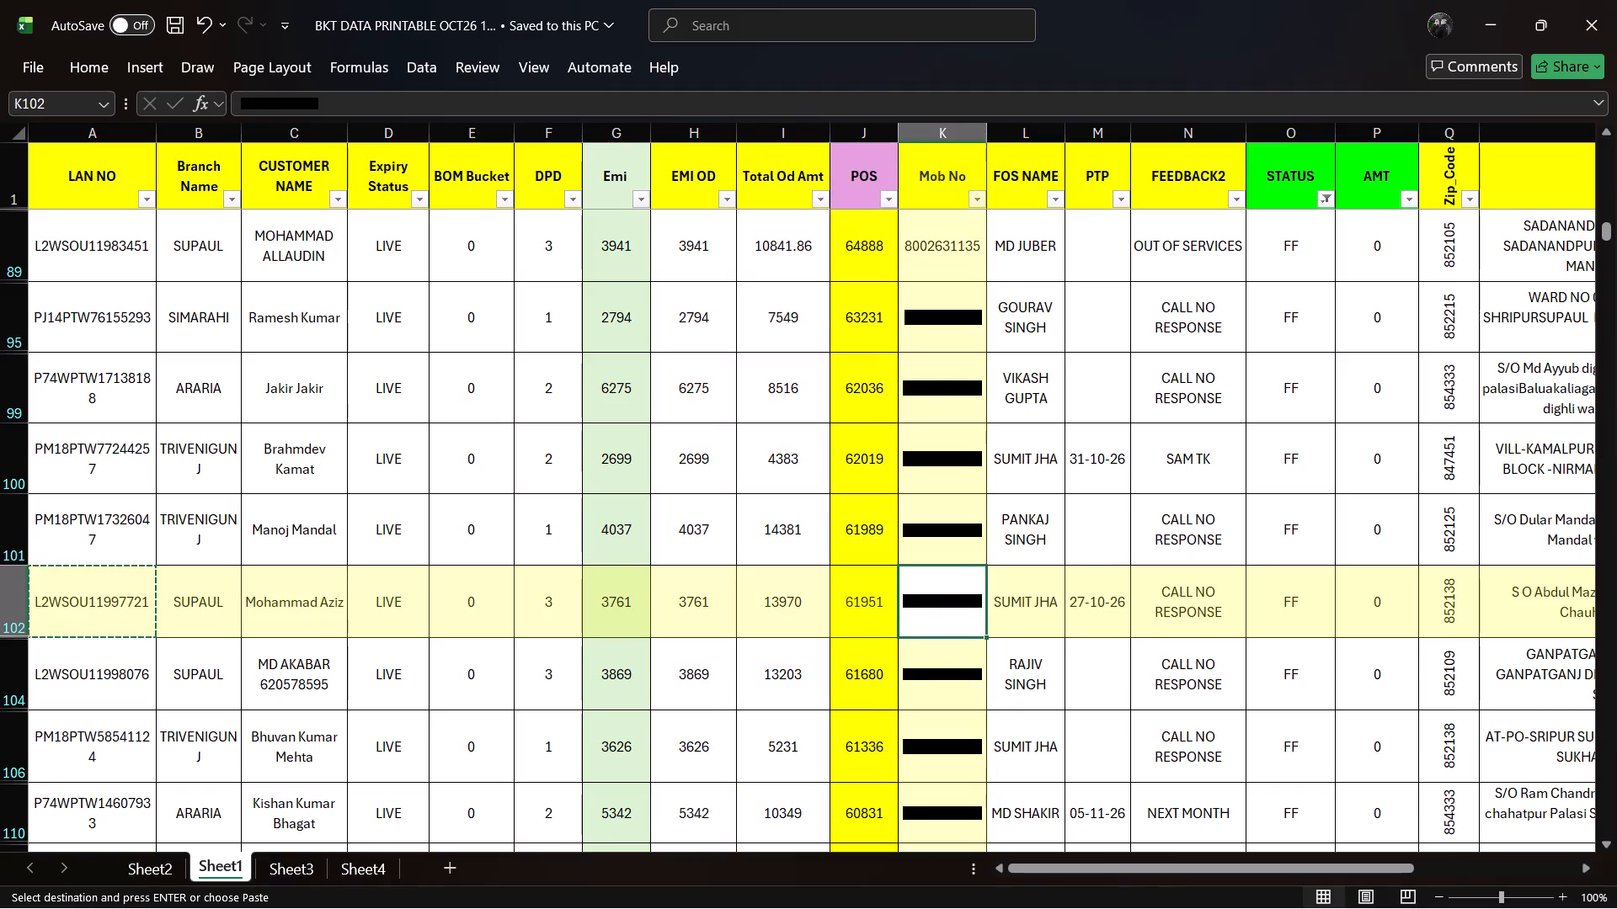
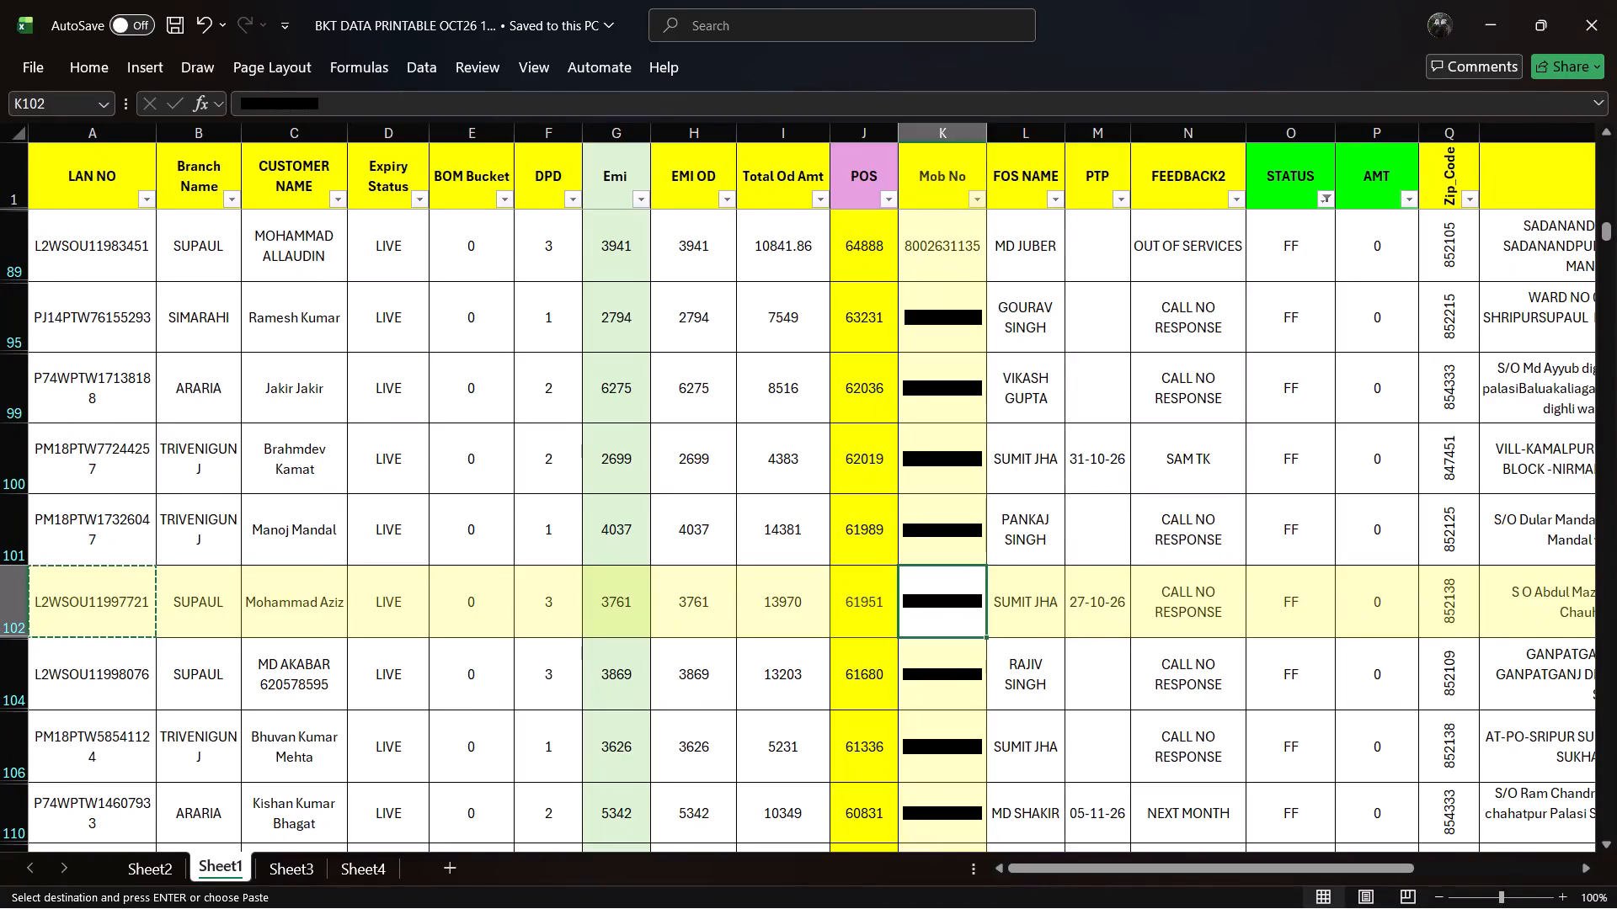
Review the FOS name, PTP and feedback in row 102, and the row 104 loan record from FEEDBACK2 back to Mob No.
{"action": "key", "text": "Right"}
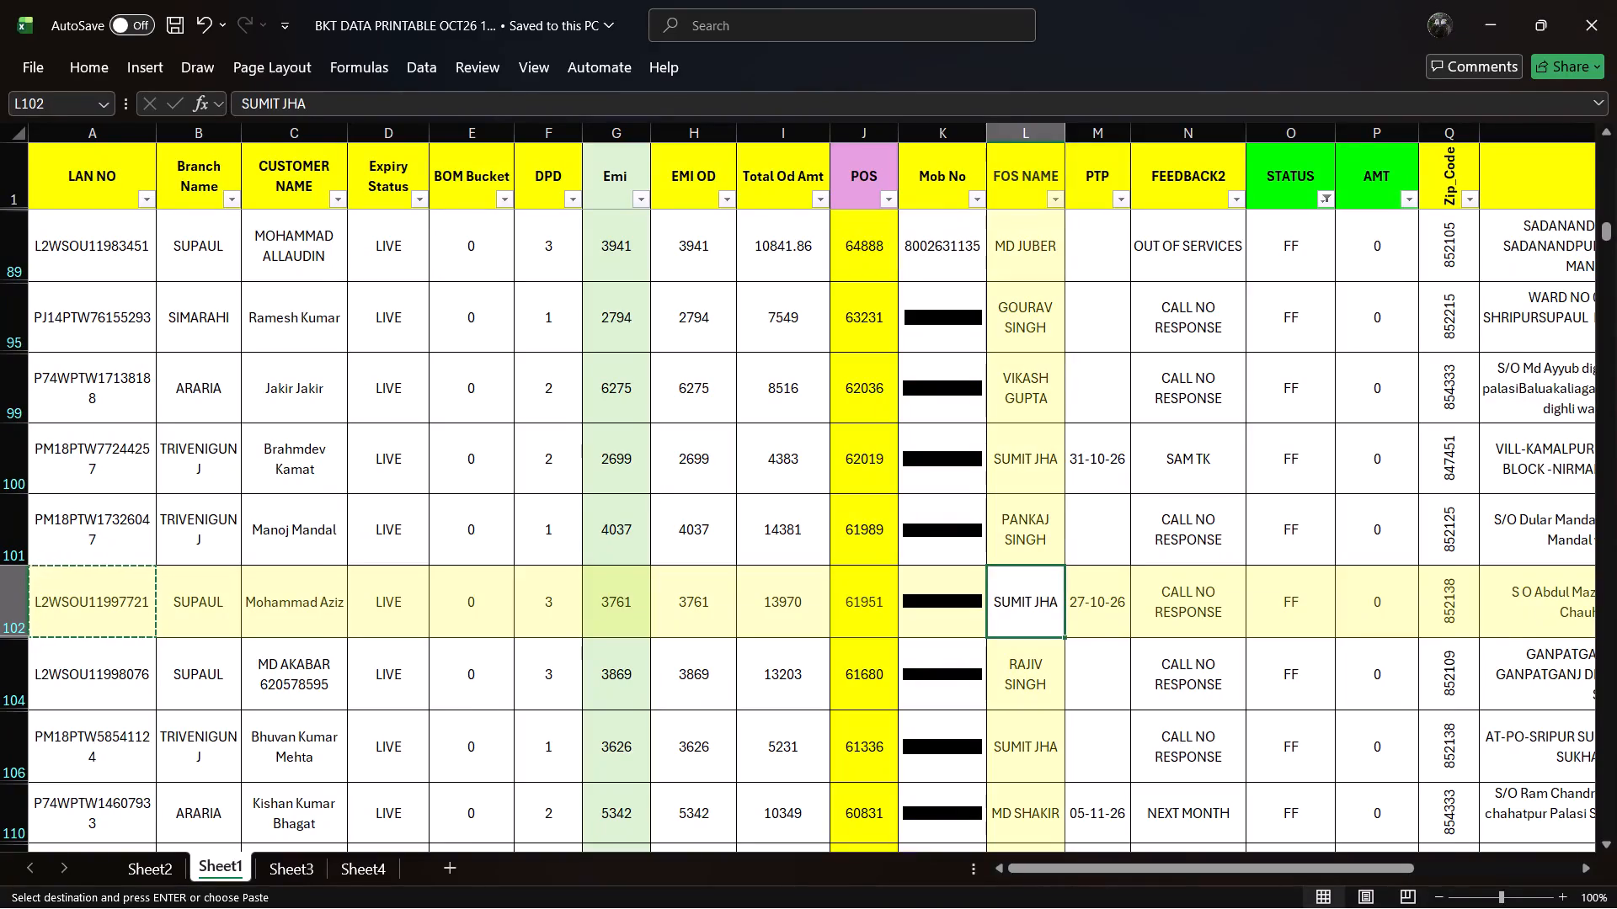
{"action": "key", "text": "Right"}
{"action": "key", "text": "Right"}
{"action": "key", "text": "Down"}
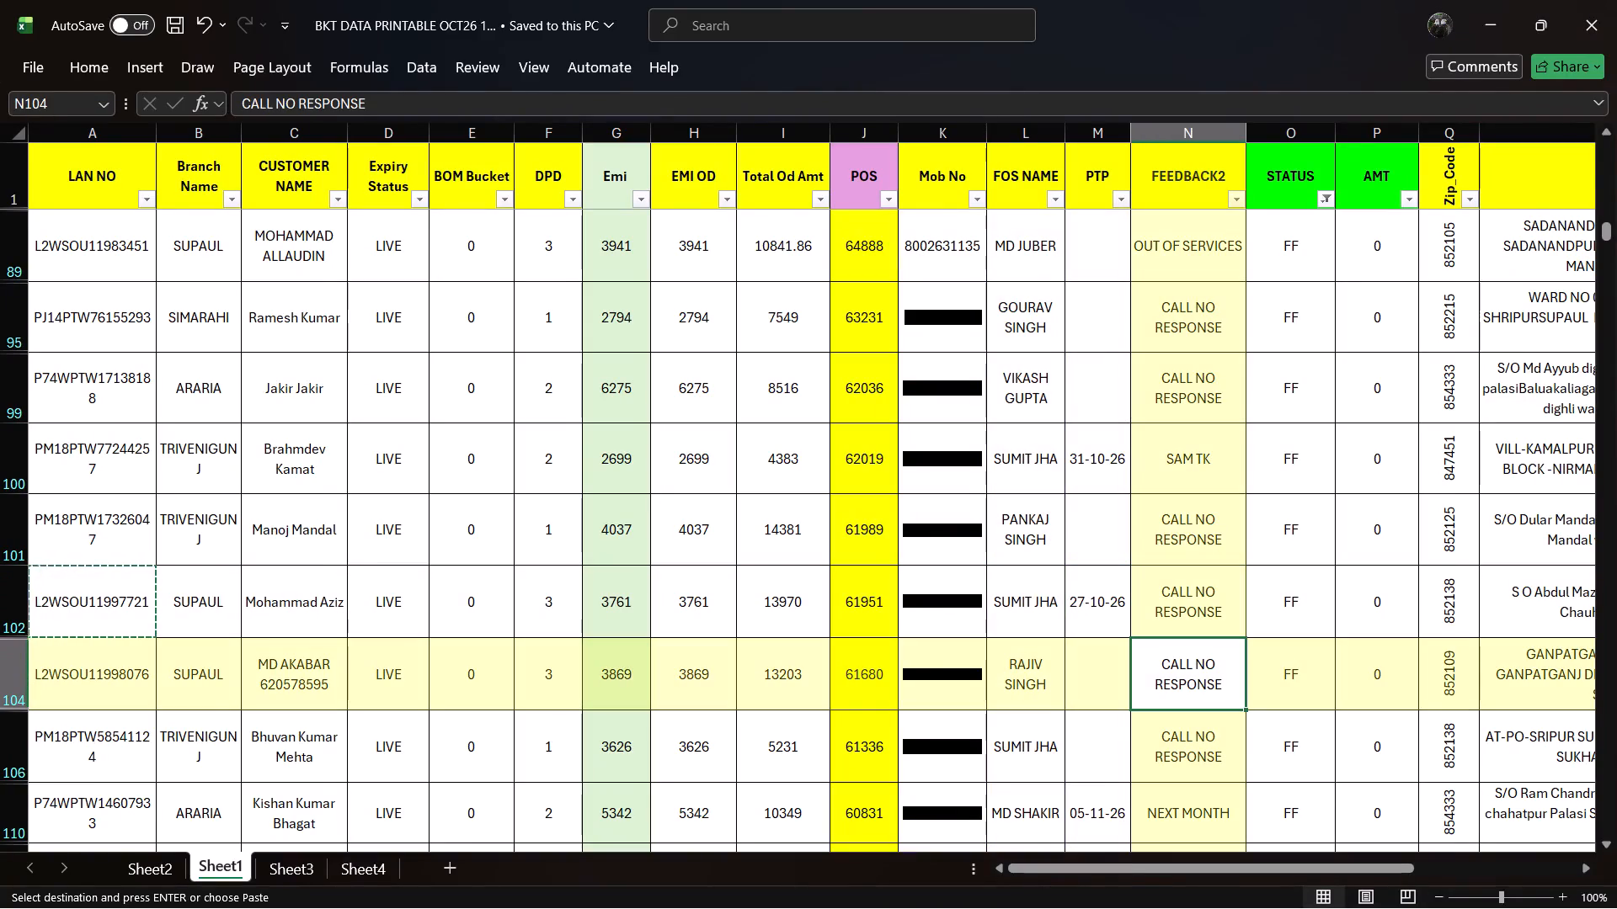
{"action": "key", "text": "Left"}
{"action": "key", "text": "Left"}
{"action": "key", "text": "Left"}
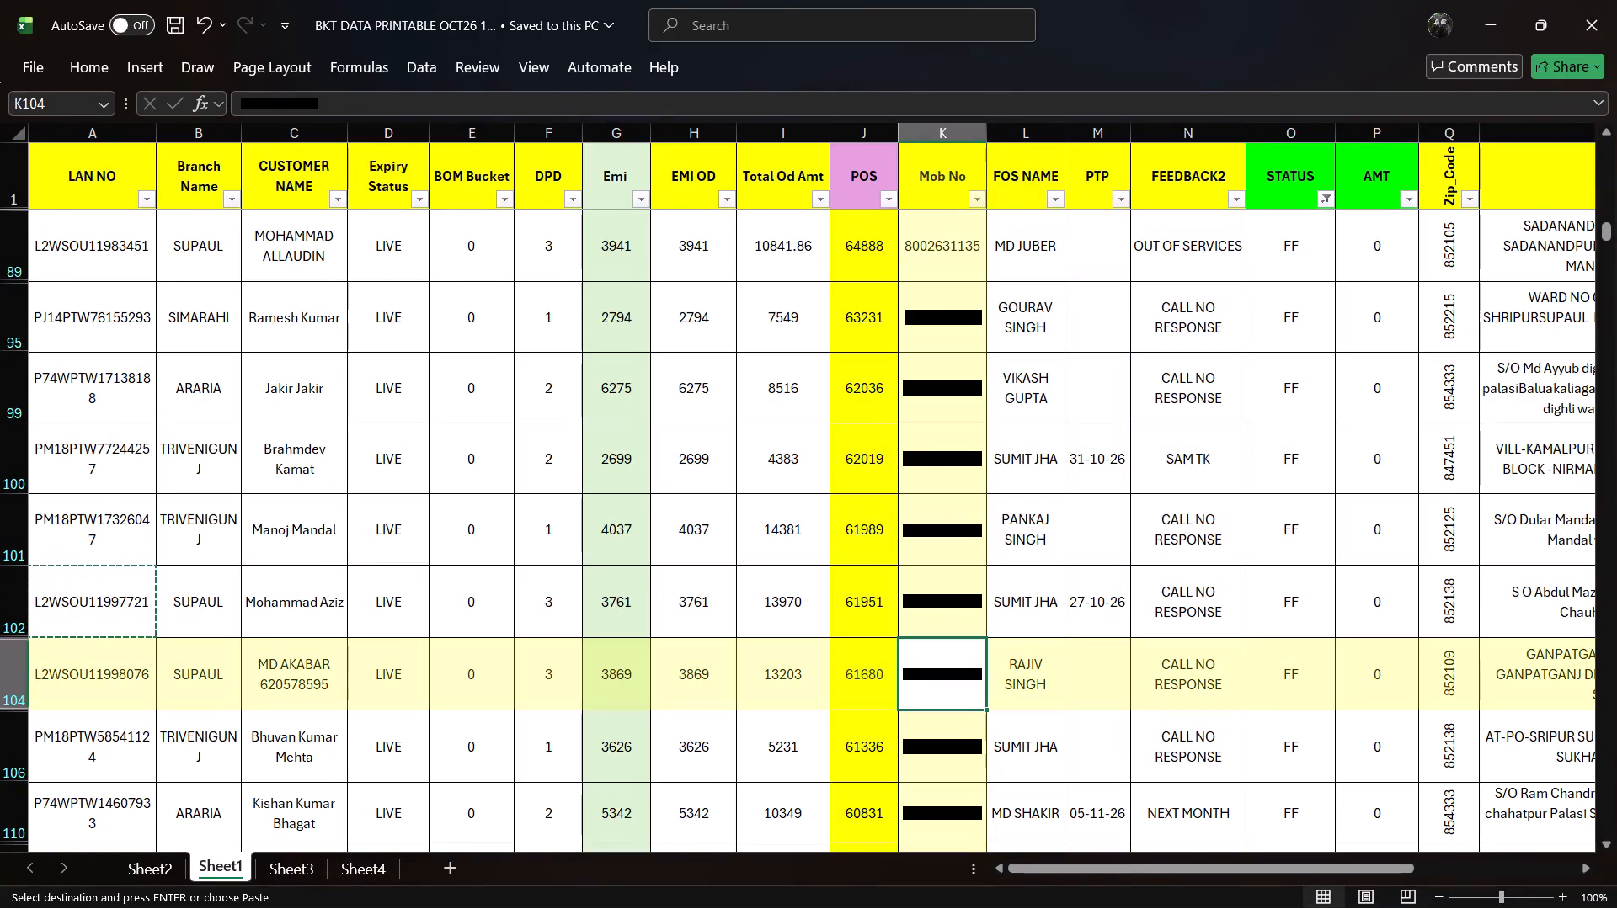
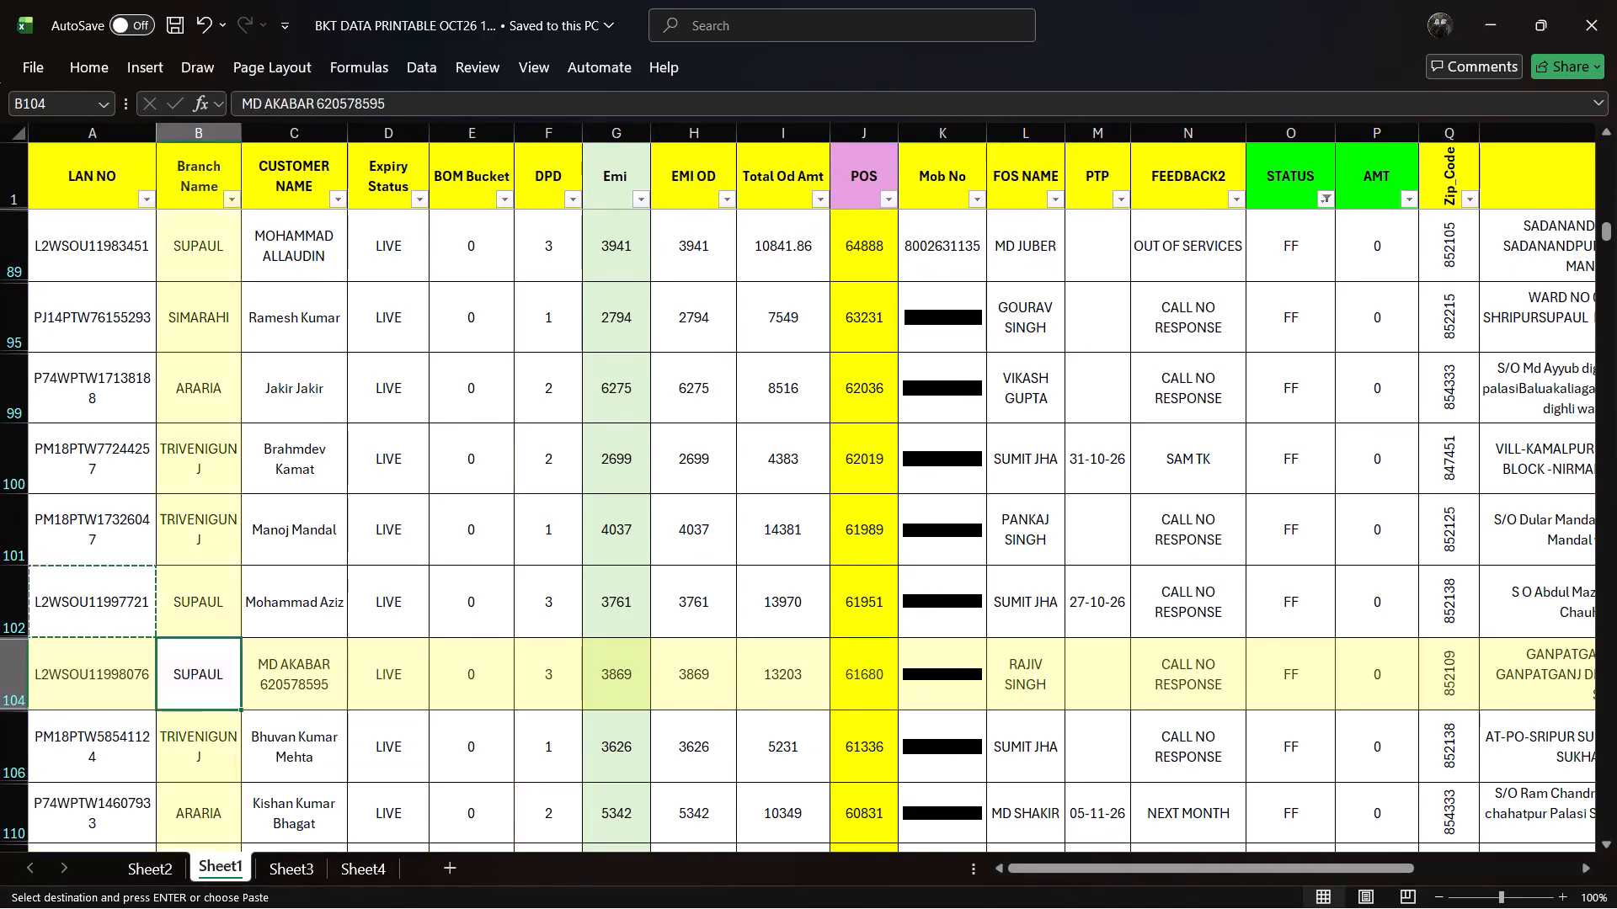
Save the workbook with the current loan follow-up records.
{"action": "key", "text": "Right"}
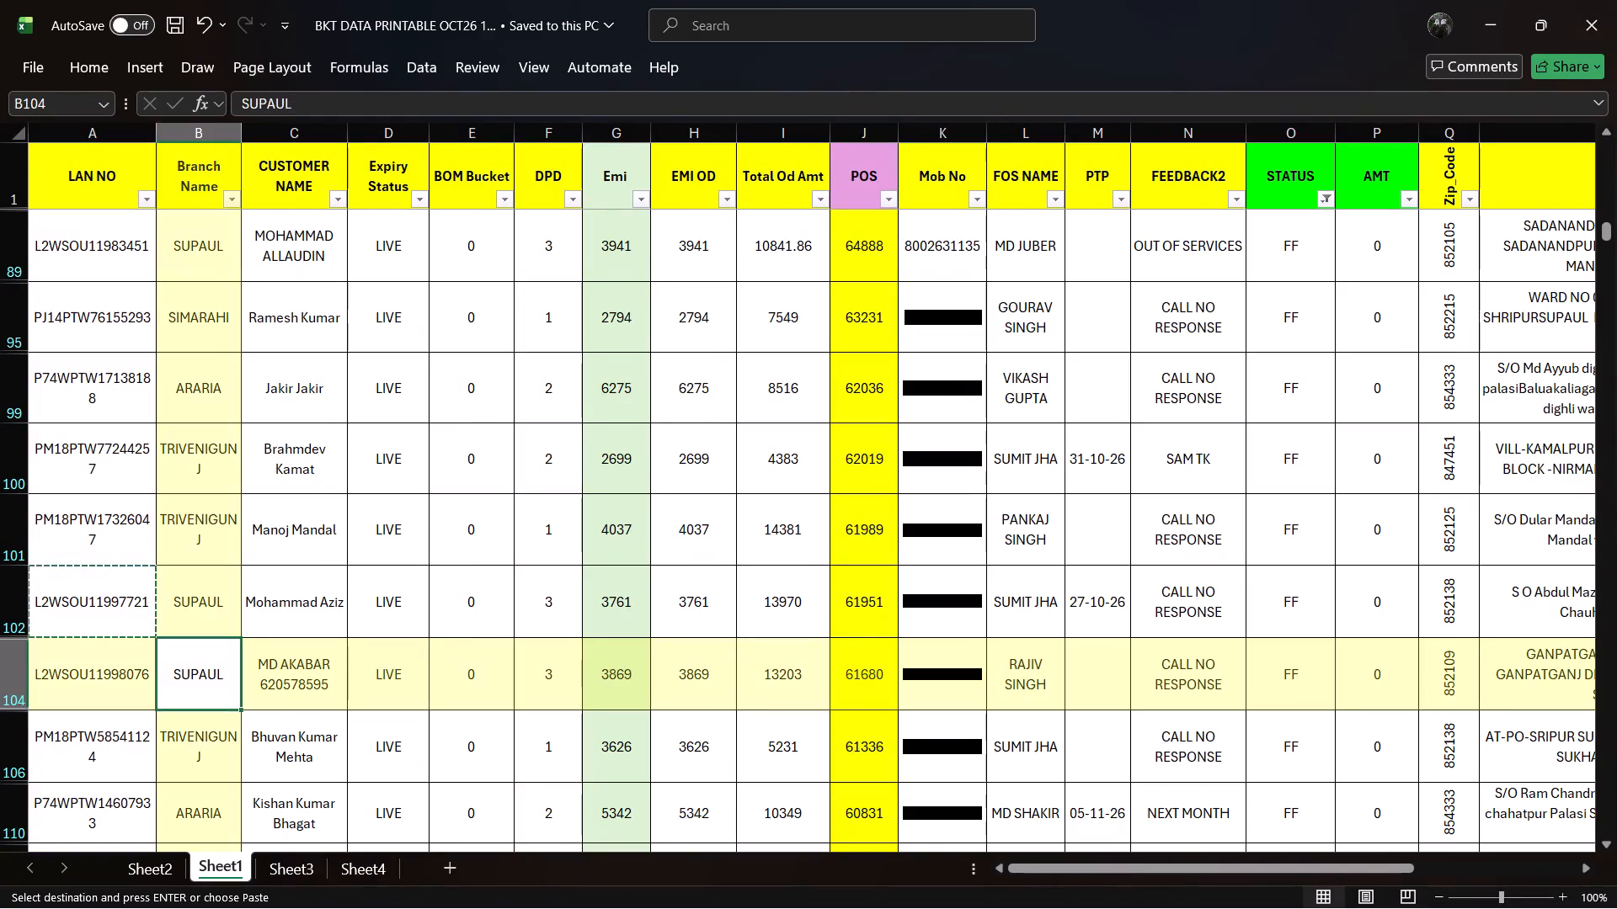
{"action": "key", "text": "Right"}
{"action": "key", "text": "Right"}
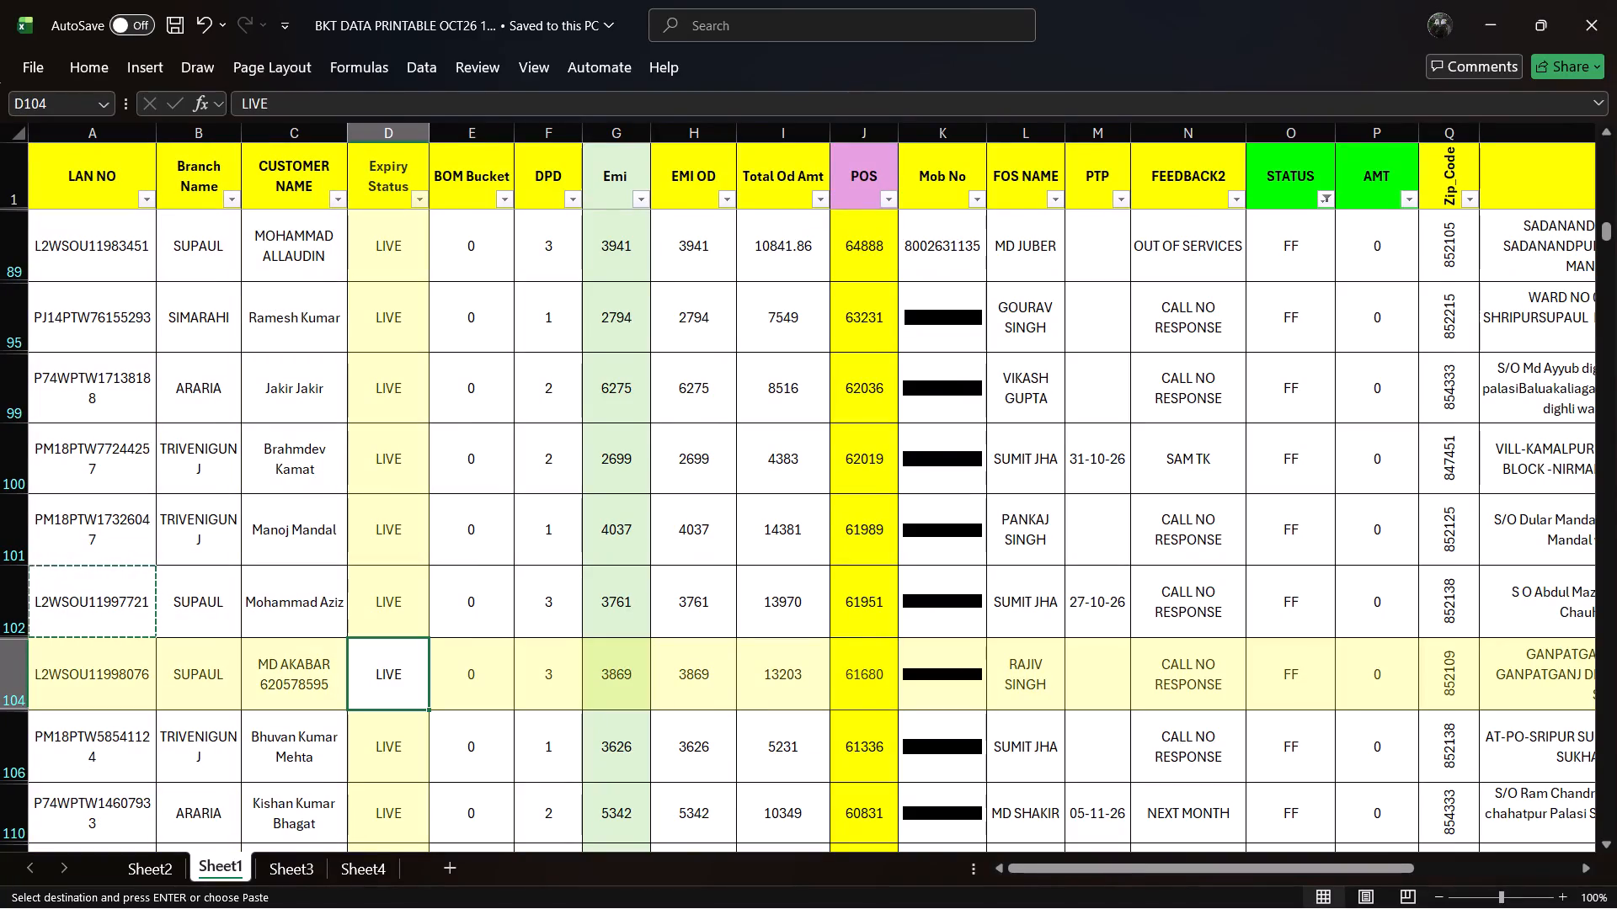
{"action": "key", "text": "ctrl+s"}
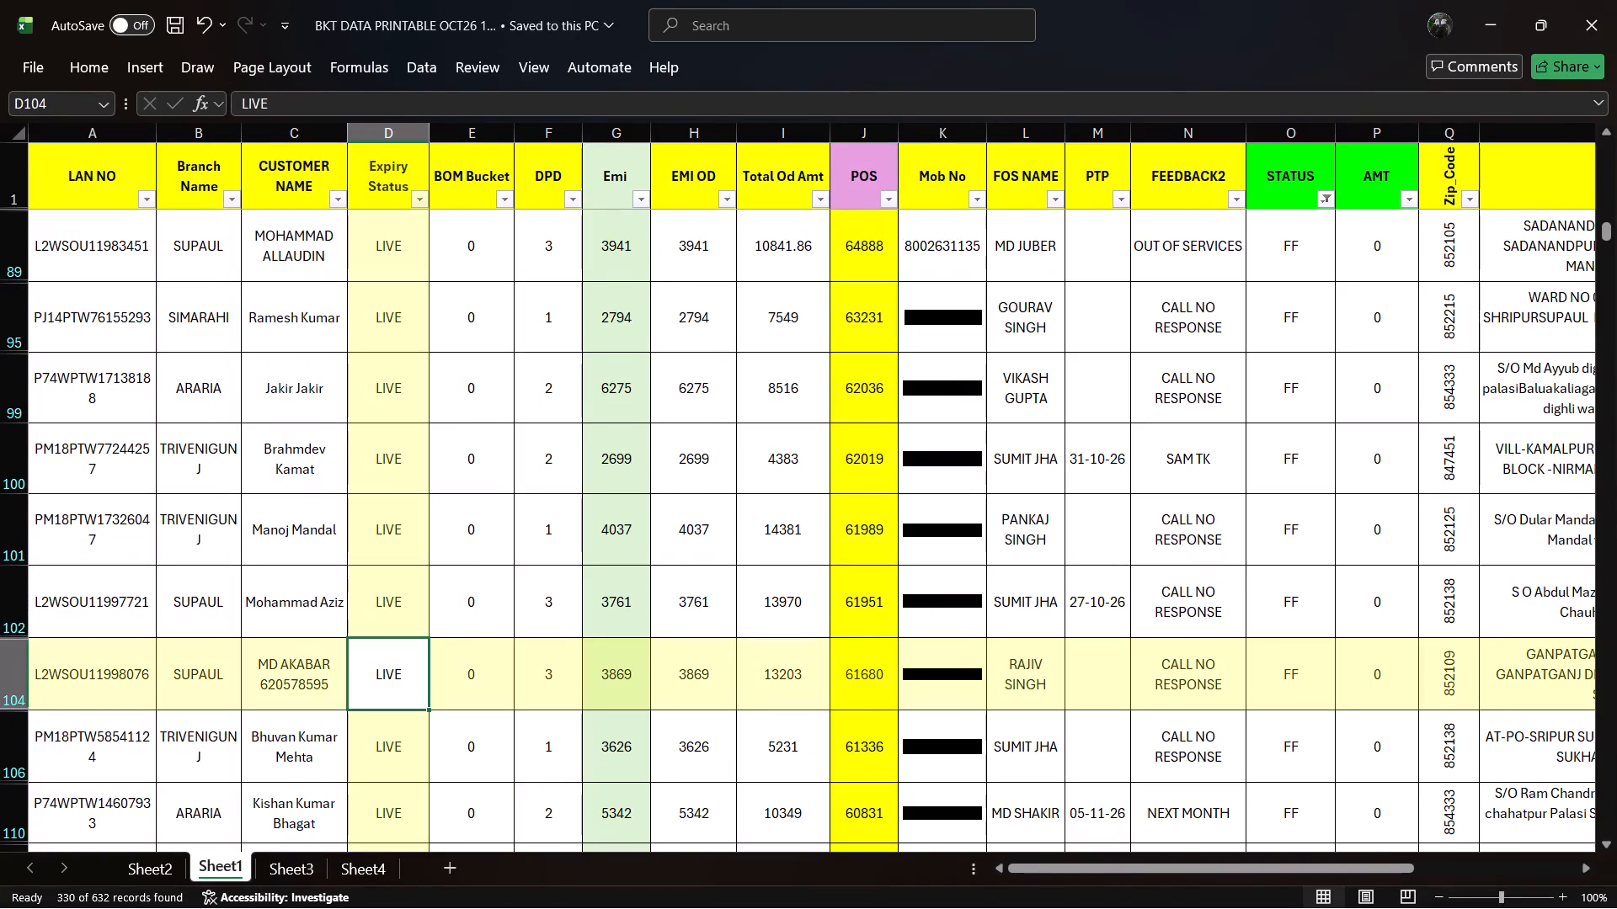
{"action": "key", "text": "ctrl+s"}
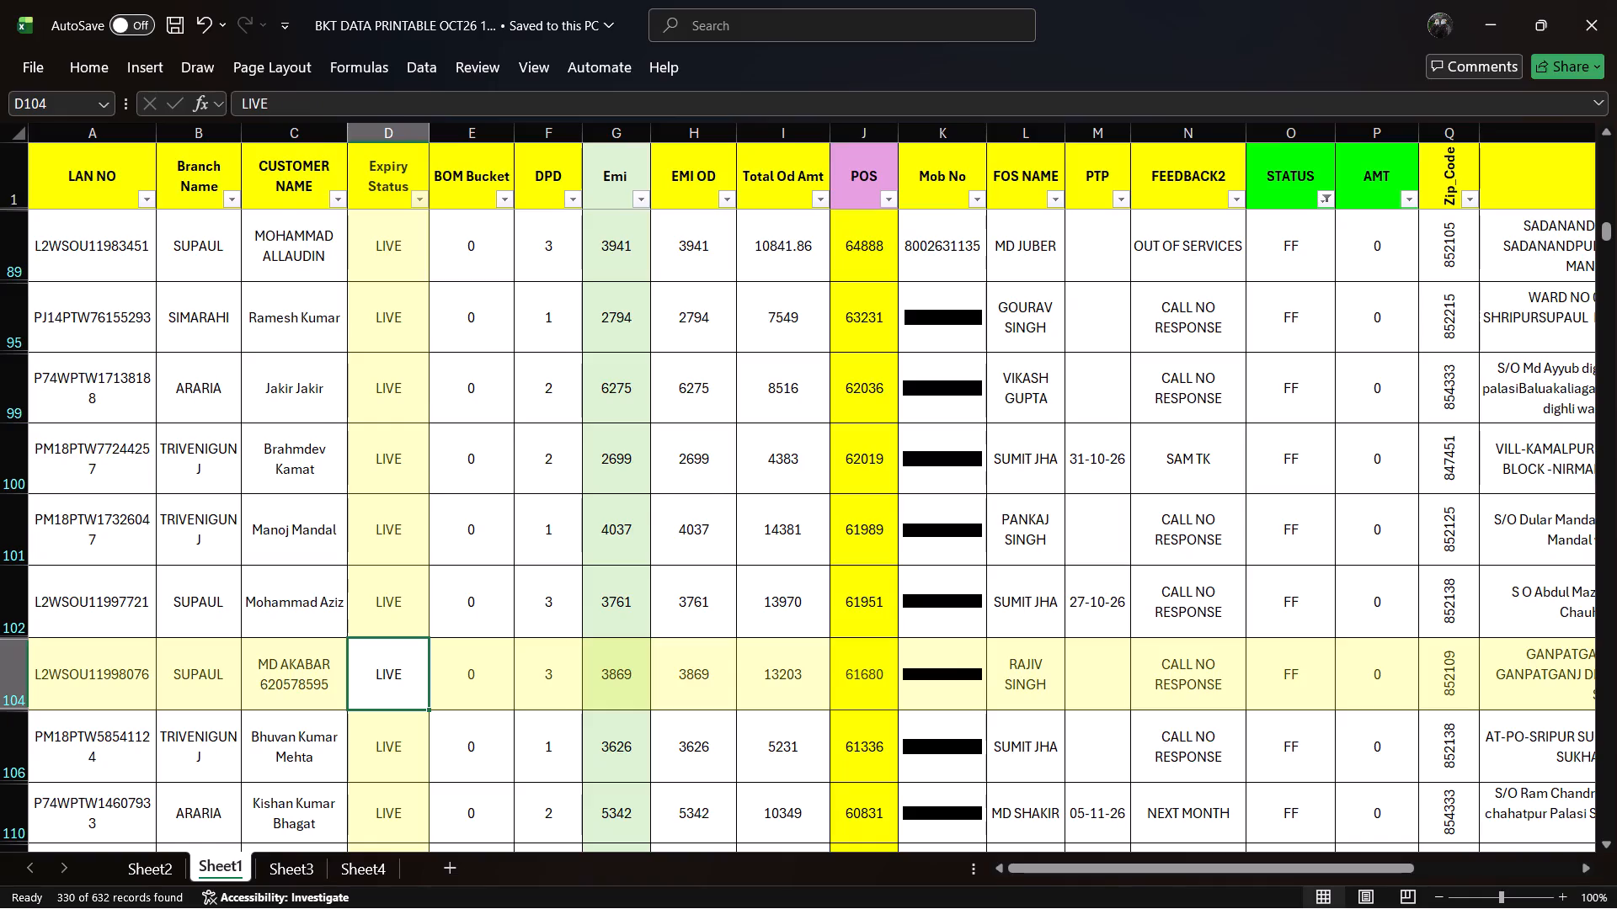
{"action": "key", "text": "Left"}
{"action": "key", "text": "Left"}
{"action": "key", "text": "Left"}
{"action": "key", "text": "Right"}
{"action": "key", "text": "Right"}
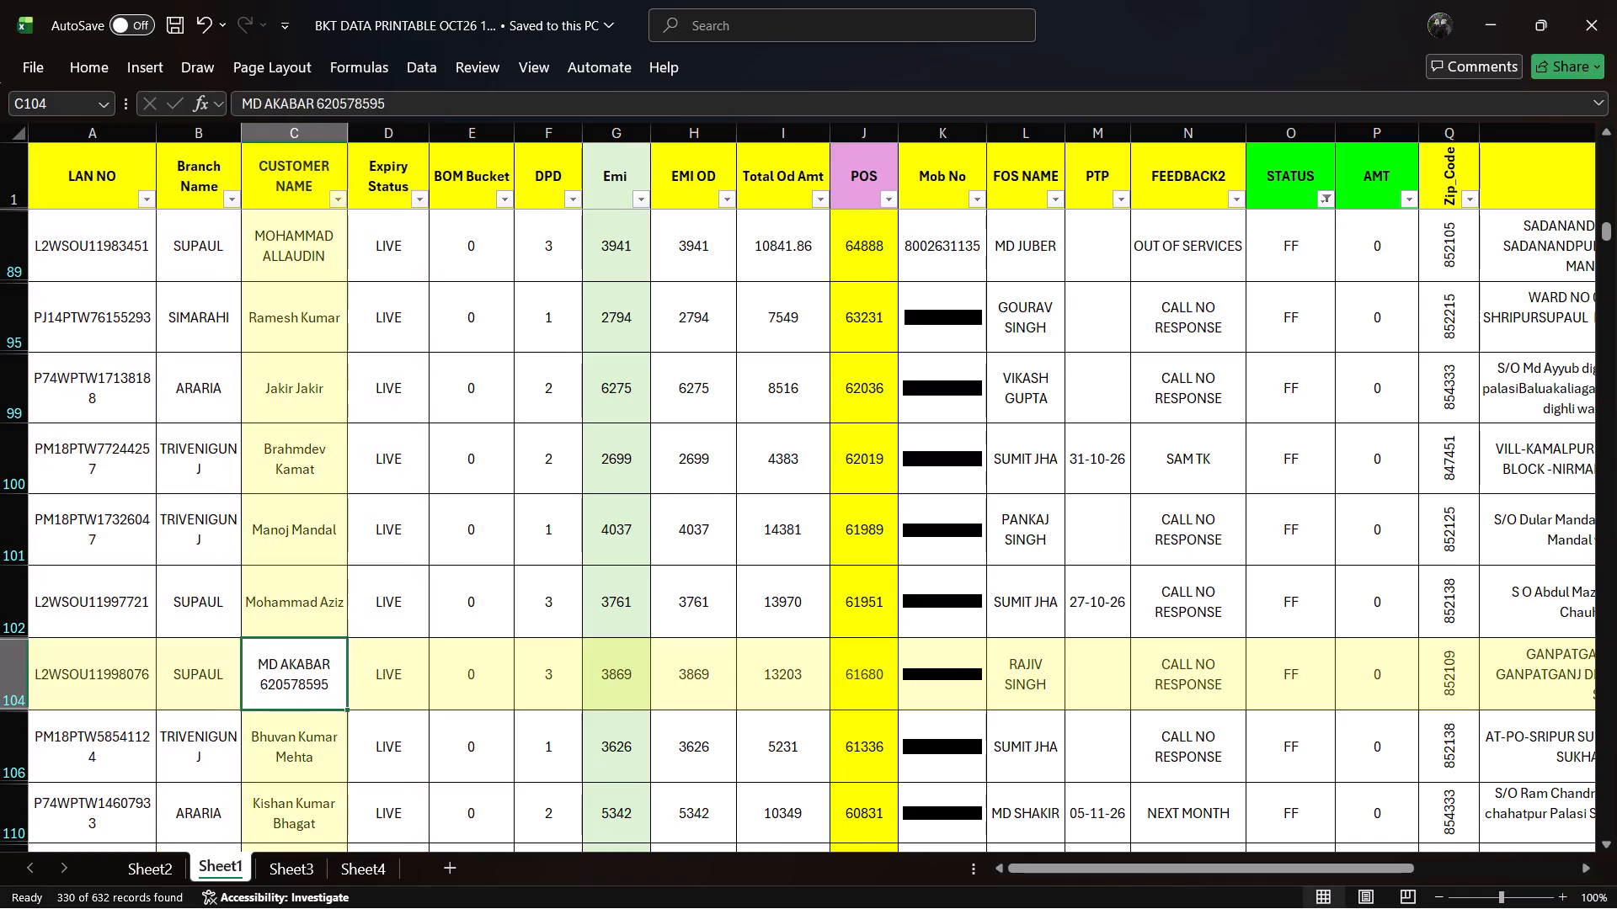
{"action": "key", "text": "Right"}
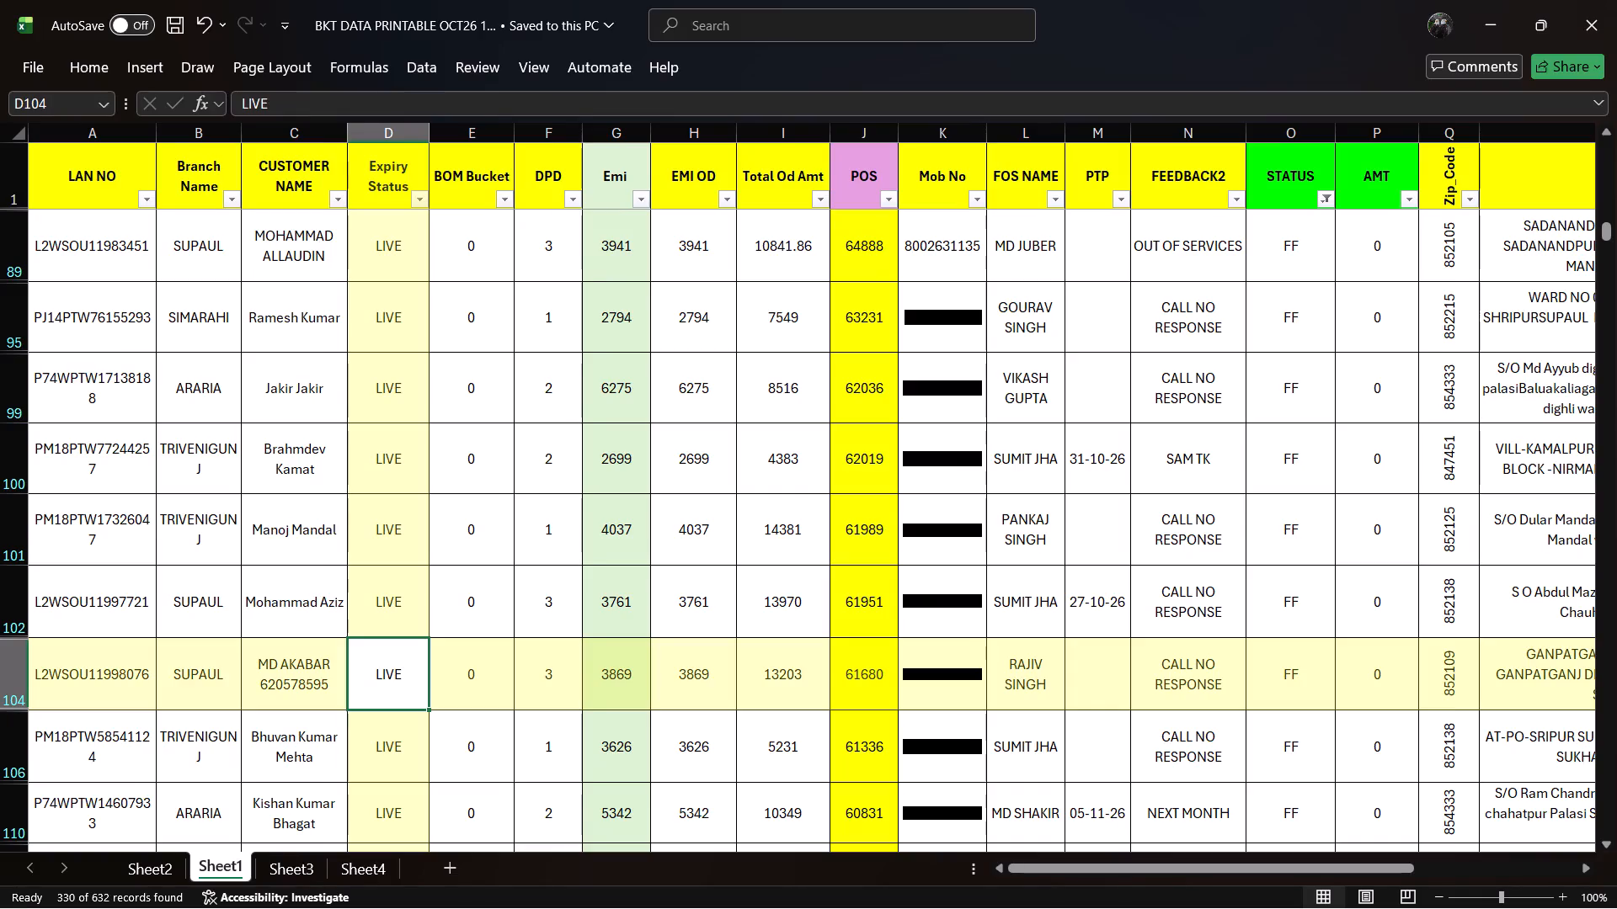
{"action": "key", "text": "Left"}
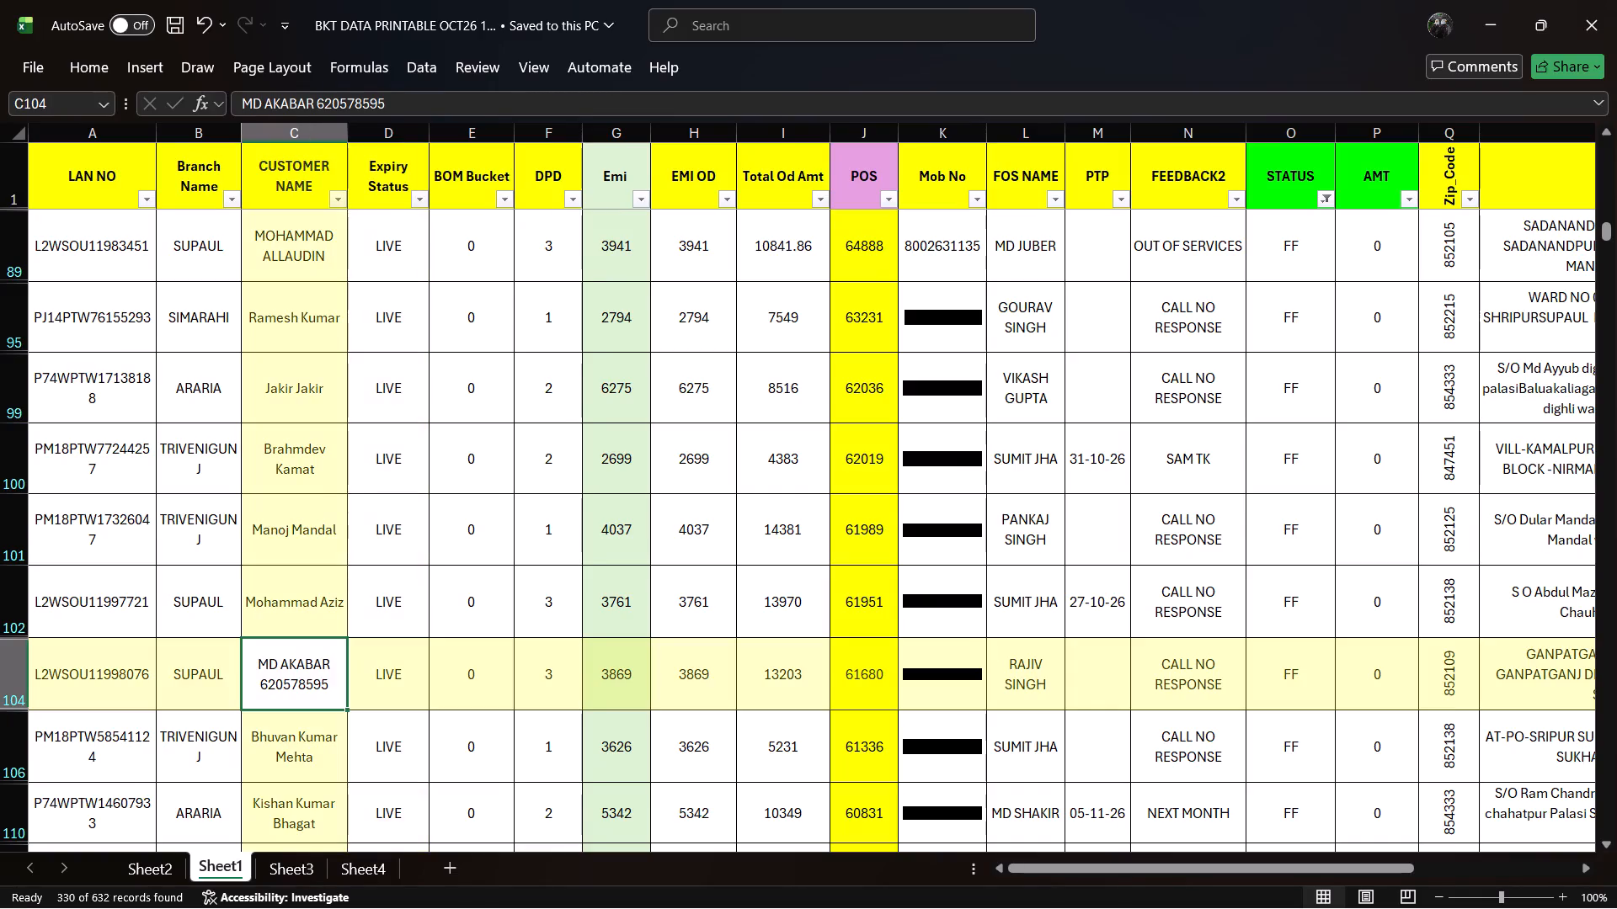
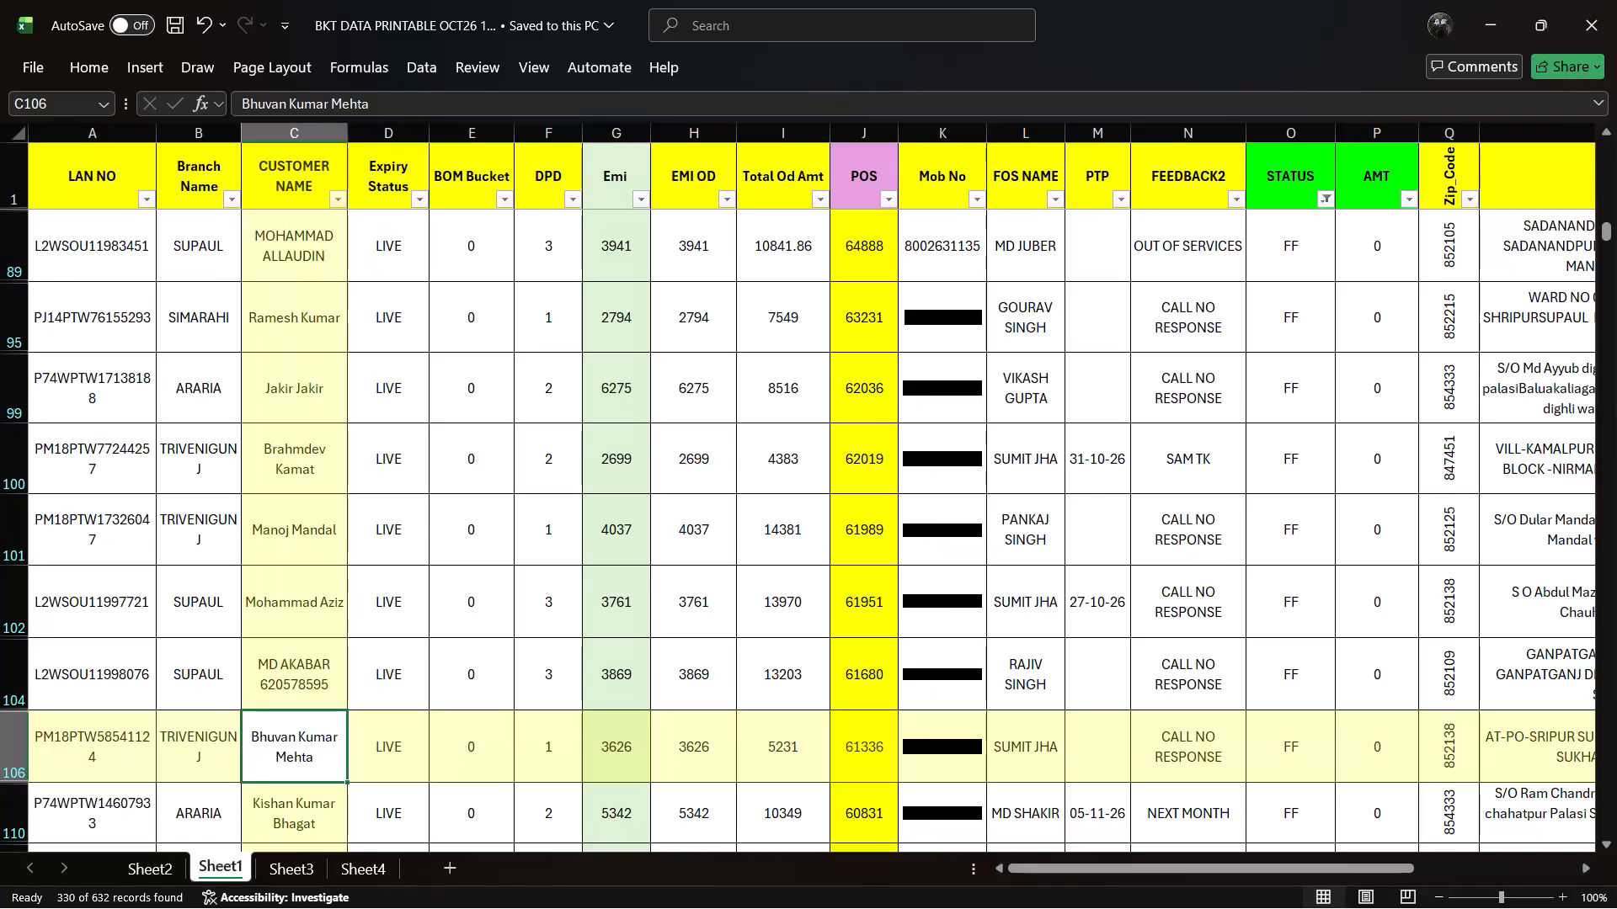
Review the overdue amounts and mobile number fields of the loan record in row 106.
{"action": "key", "text": "Right"}
{"action": "key", "text": "Right"}
{"action": "key", "text": "Right"}
{"action": "key", "text": "Right"}
{"action": "key", "text": "Right"}
{"action": "key", "text": "Right"}
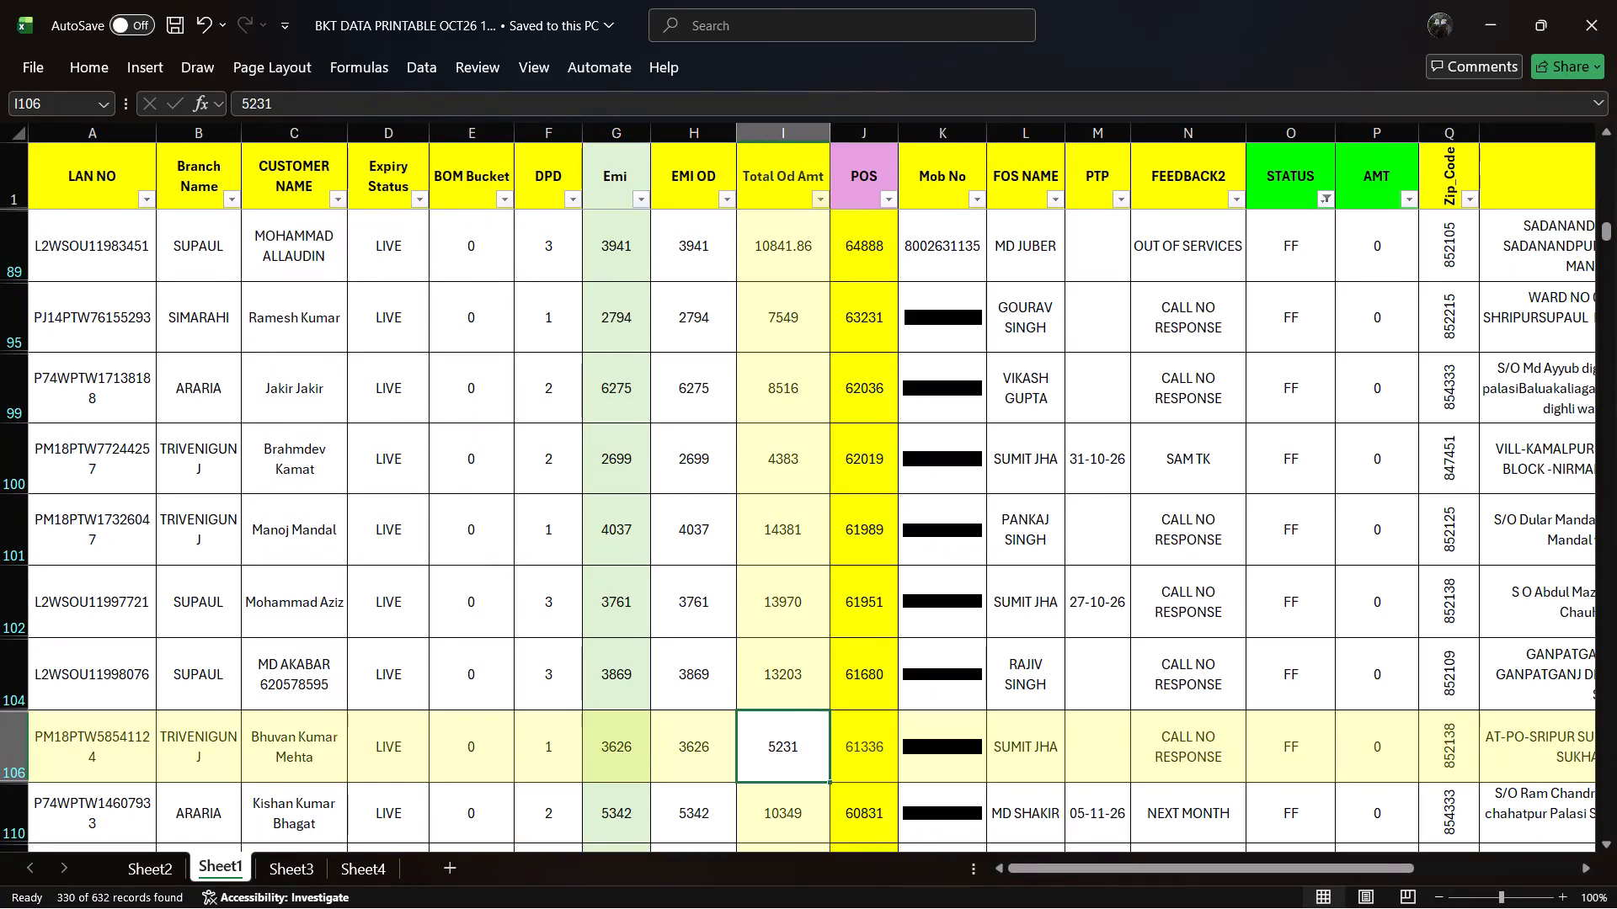
{"action": "key", "text": "Right"}
{"action": "key", "text": "Right"}
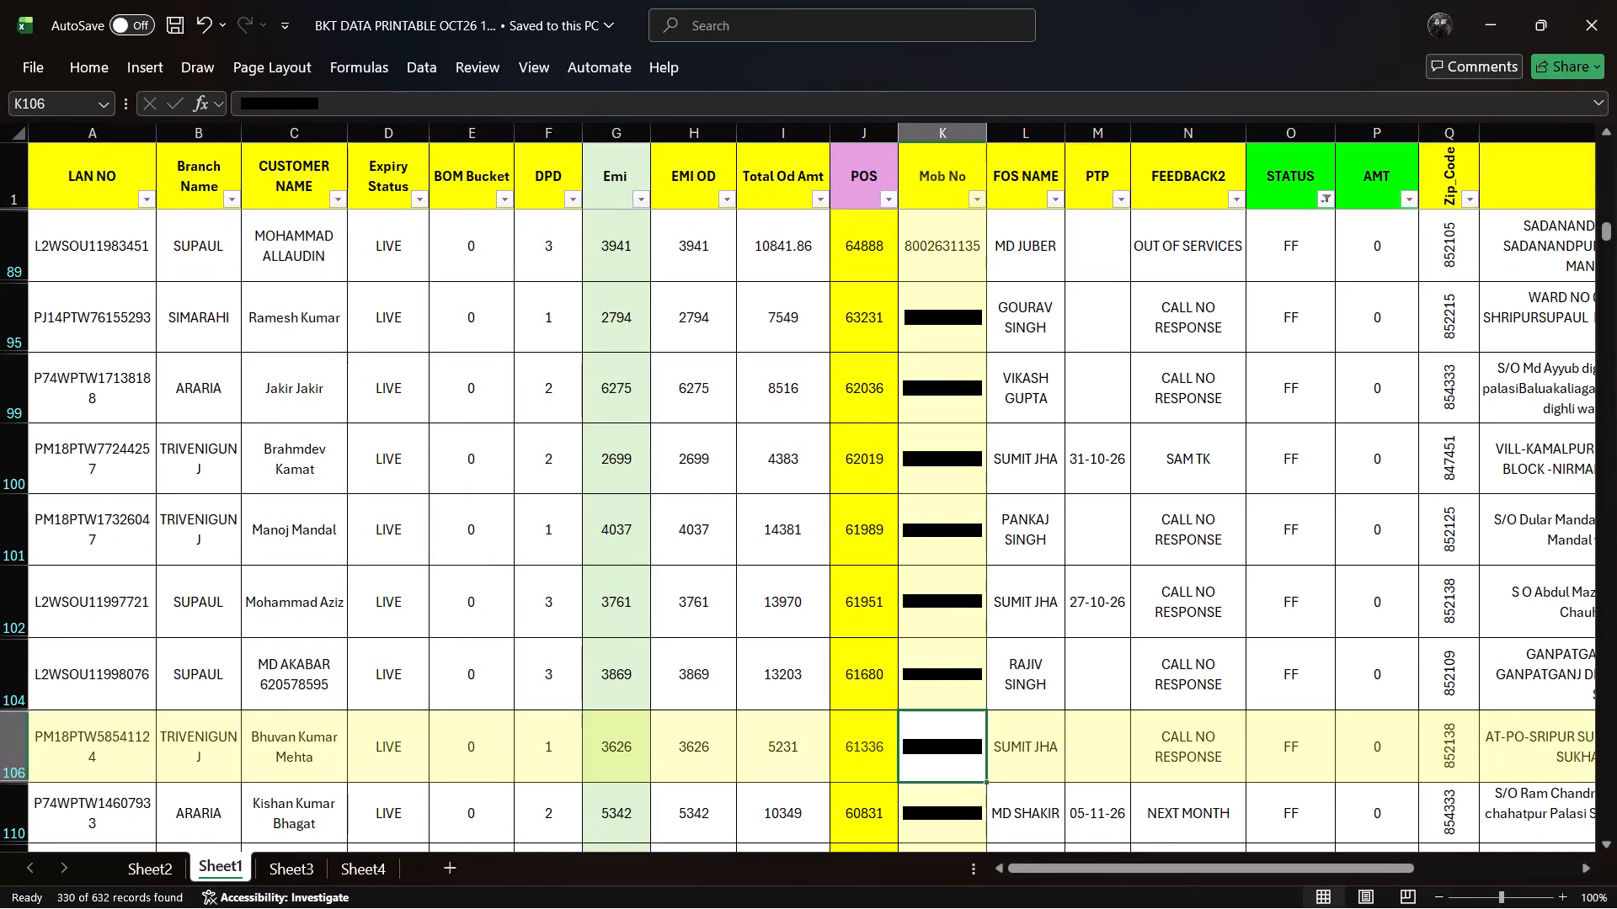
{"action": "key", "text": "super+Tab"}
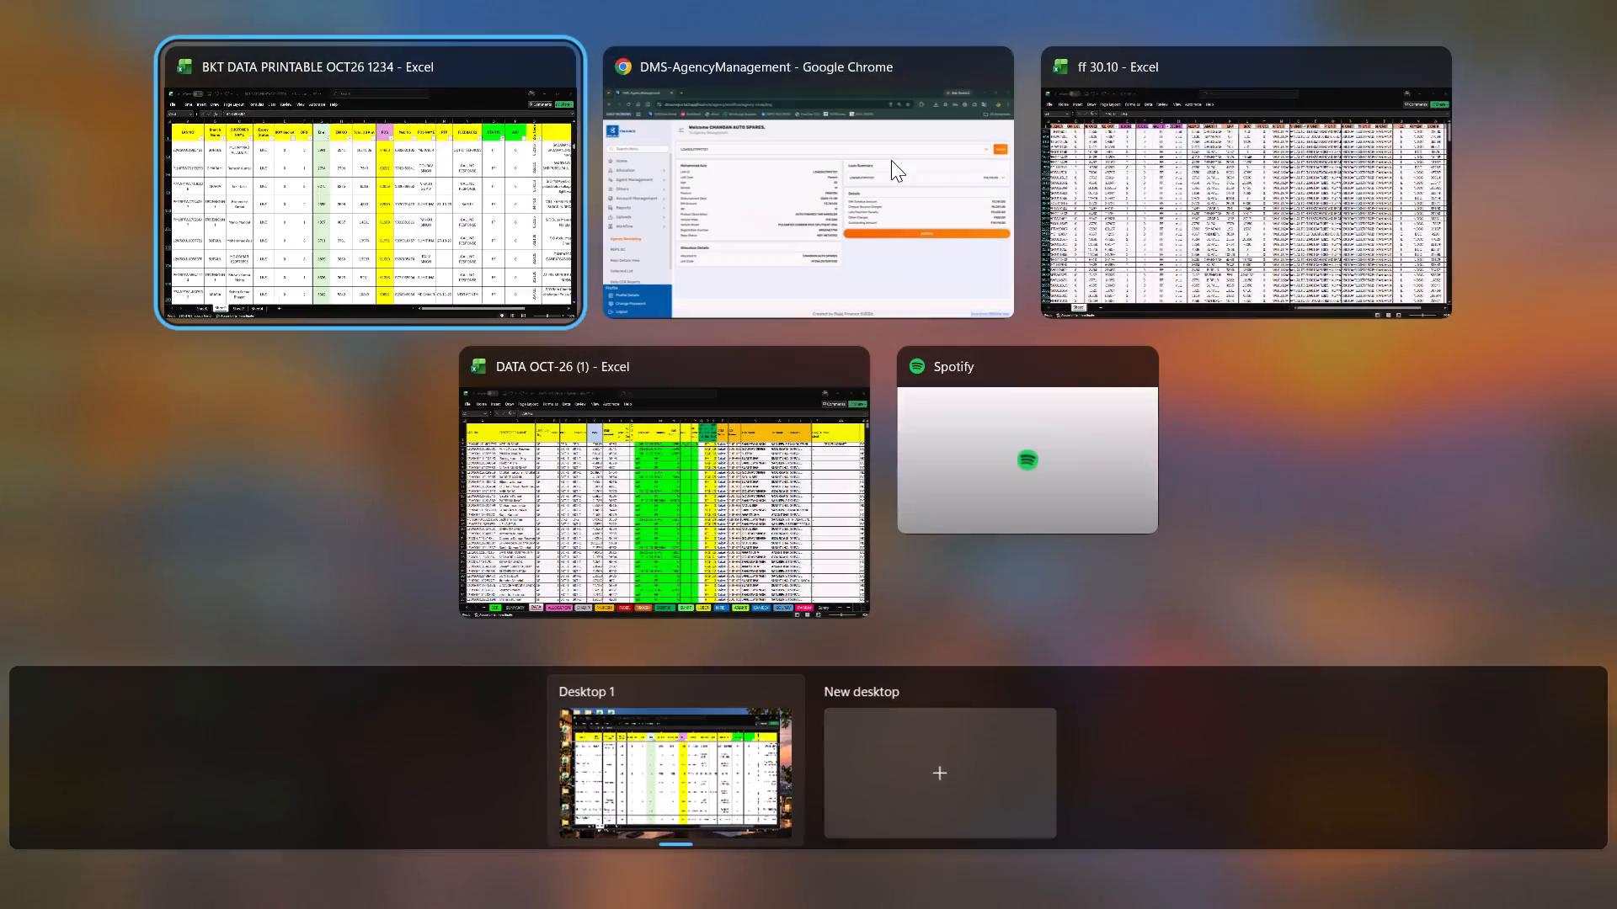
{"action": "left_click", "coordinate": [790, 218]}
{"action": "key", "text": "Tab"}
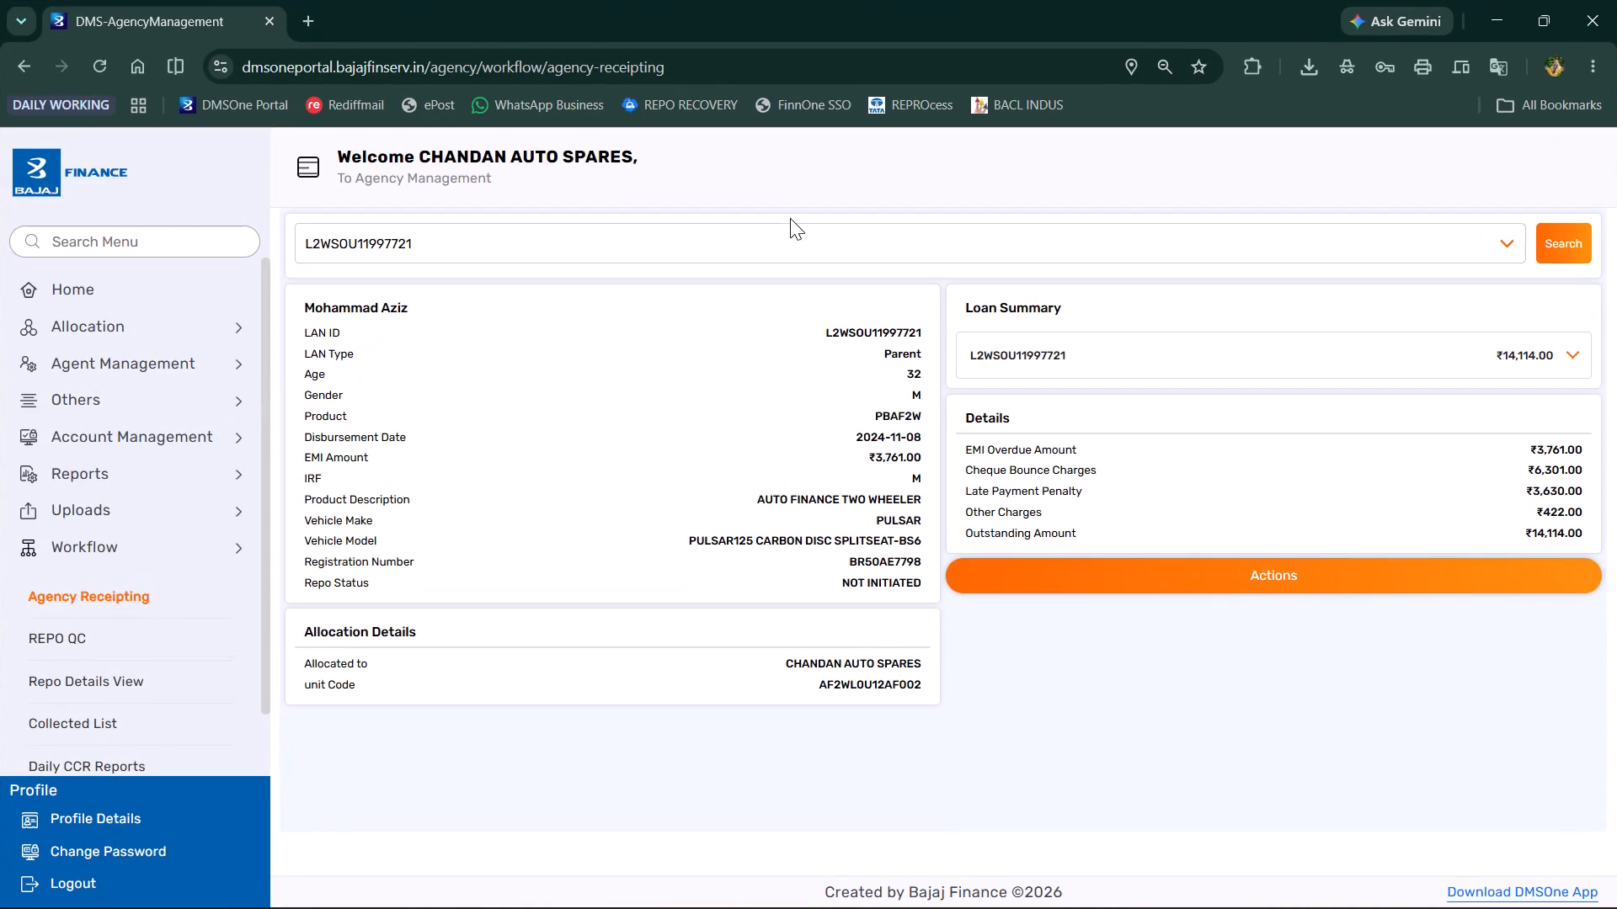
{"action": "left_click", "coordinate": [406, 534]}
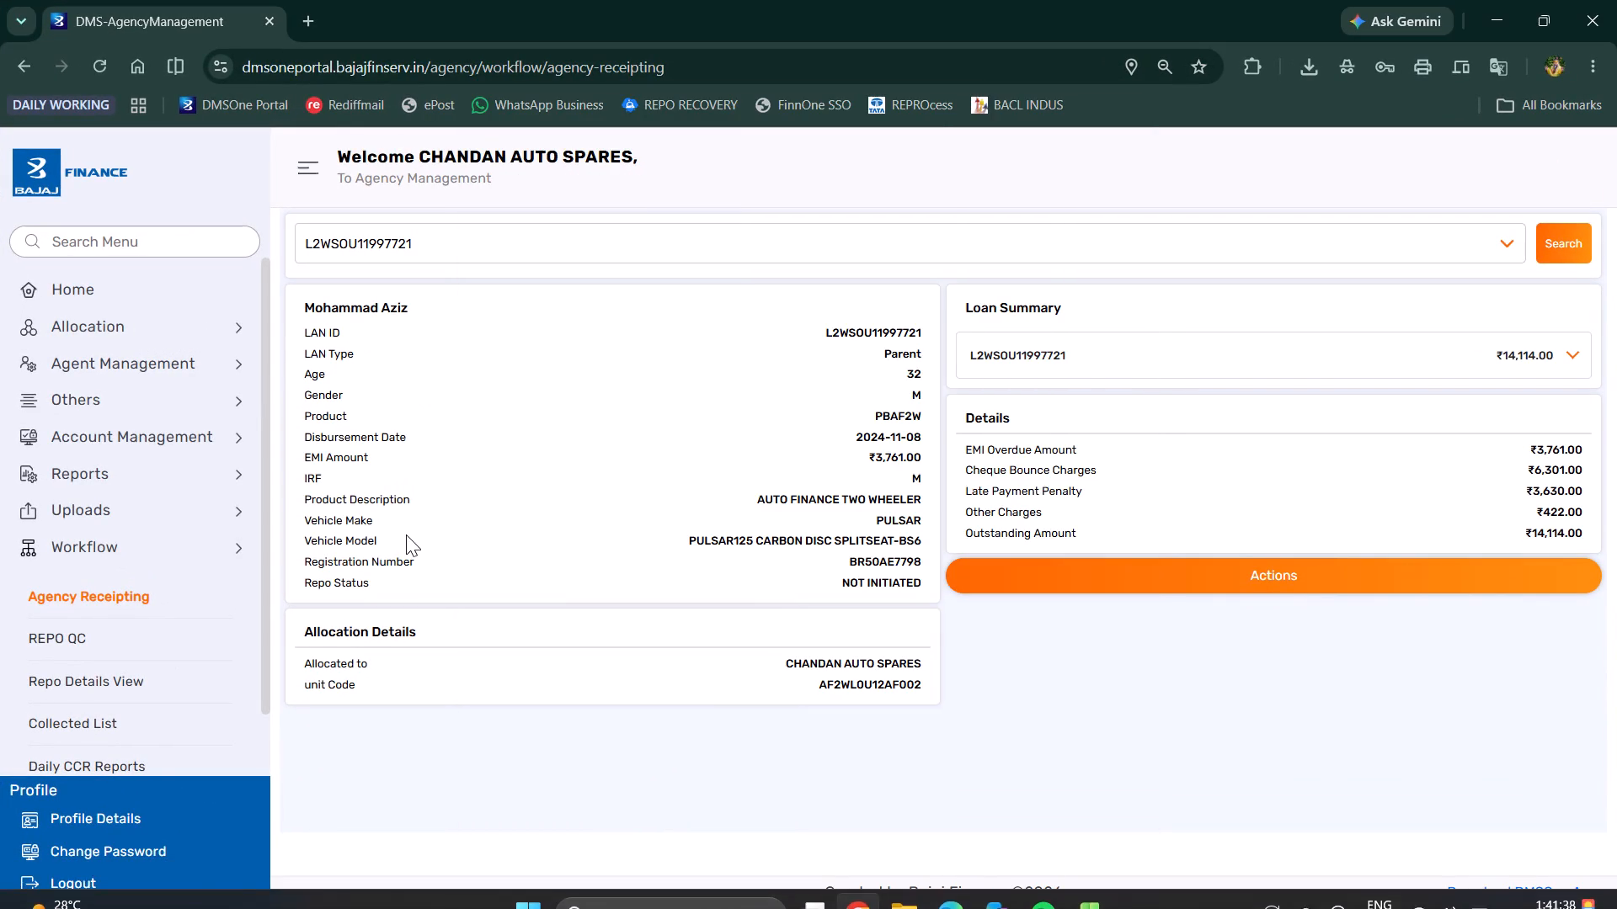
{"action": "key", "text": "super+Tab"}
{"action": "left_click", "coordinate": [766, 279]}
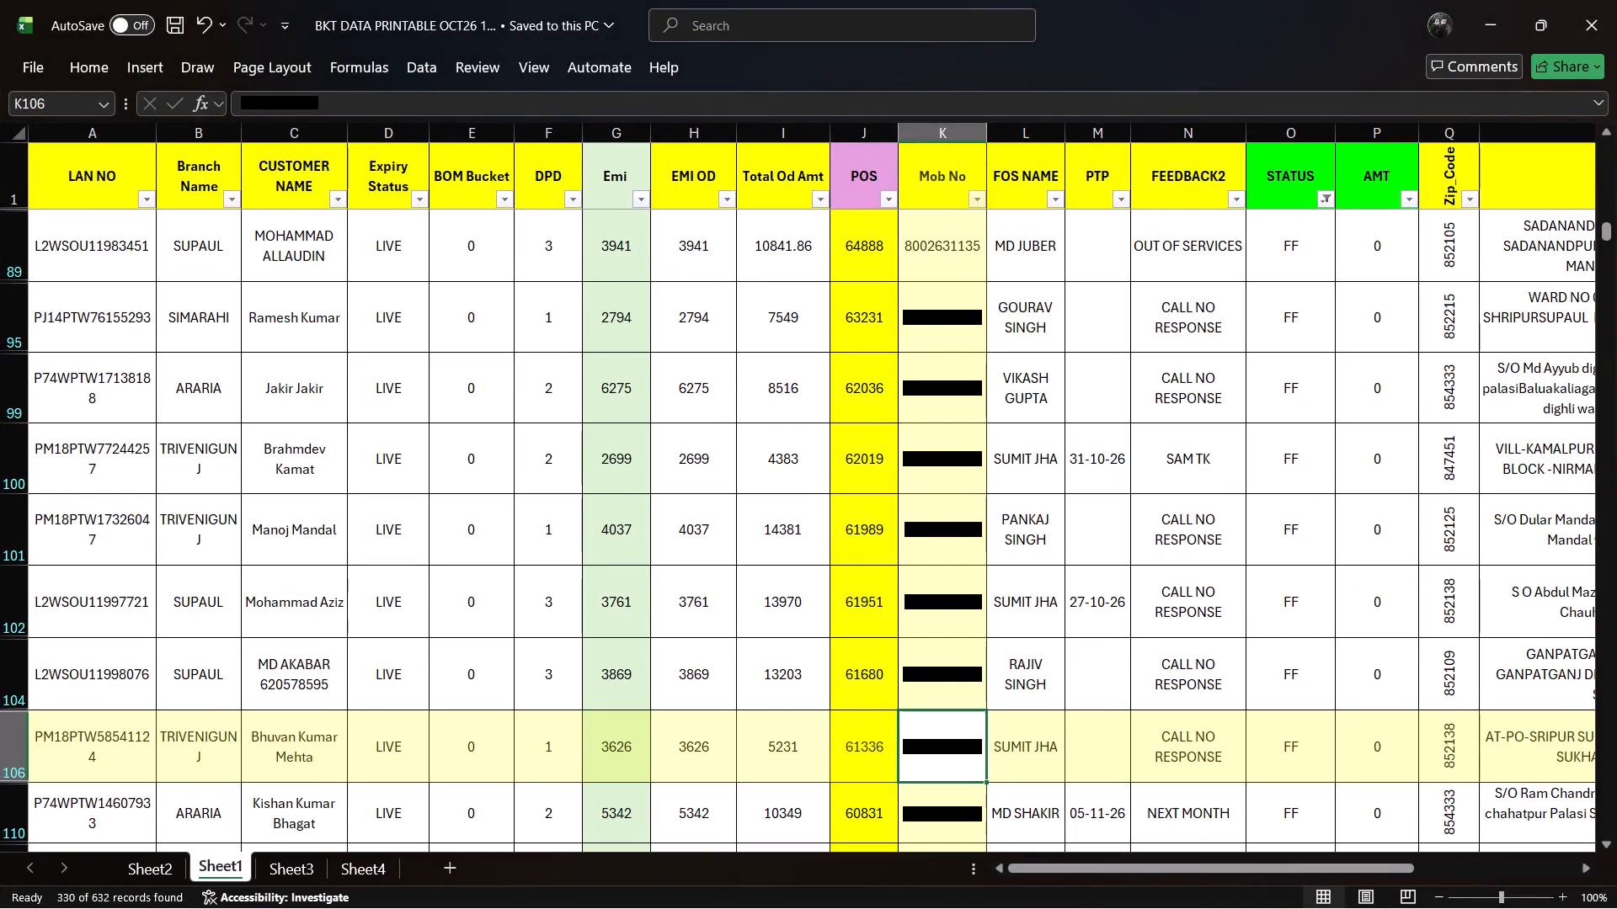
Look up the row 104 loan in the agency portal by its copied LAN number, open its details and expand the loan summary.
{"action": "left_click", "coordinate": [297, 684]}
{"action": "key", "text": "Left"}
{"action": "key", "text": "Left"}
{"action": "key", "text": "Left"}
{"action": "key", "text": "Left"}
{"action": "key", "text": "Left"}
{"action": "key", "text": "Left"}
{"action": "key", "text": "Left"}
{"action": "key", "text": "Left"}
{"action": "key", "text": "Left"}
{"action": "key", "text": "Left"}
{"action": "key", "text": "Left"}
{"action": "key", "text": "Left"}
{"action": "key", "text": "Left"}
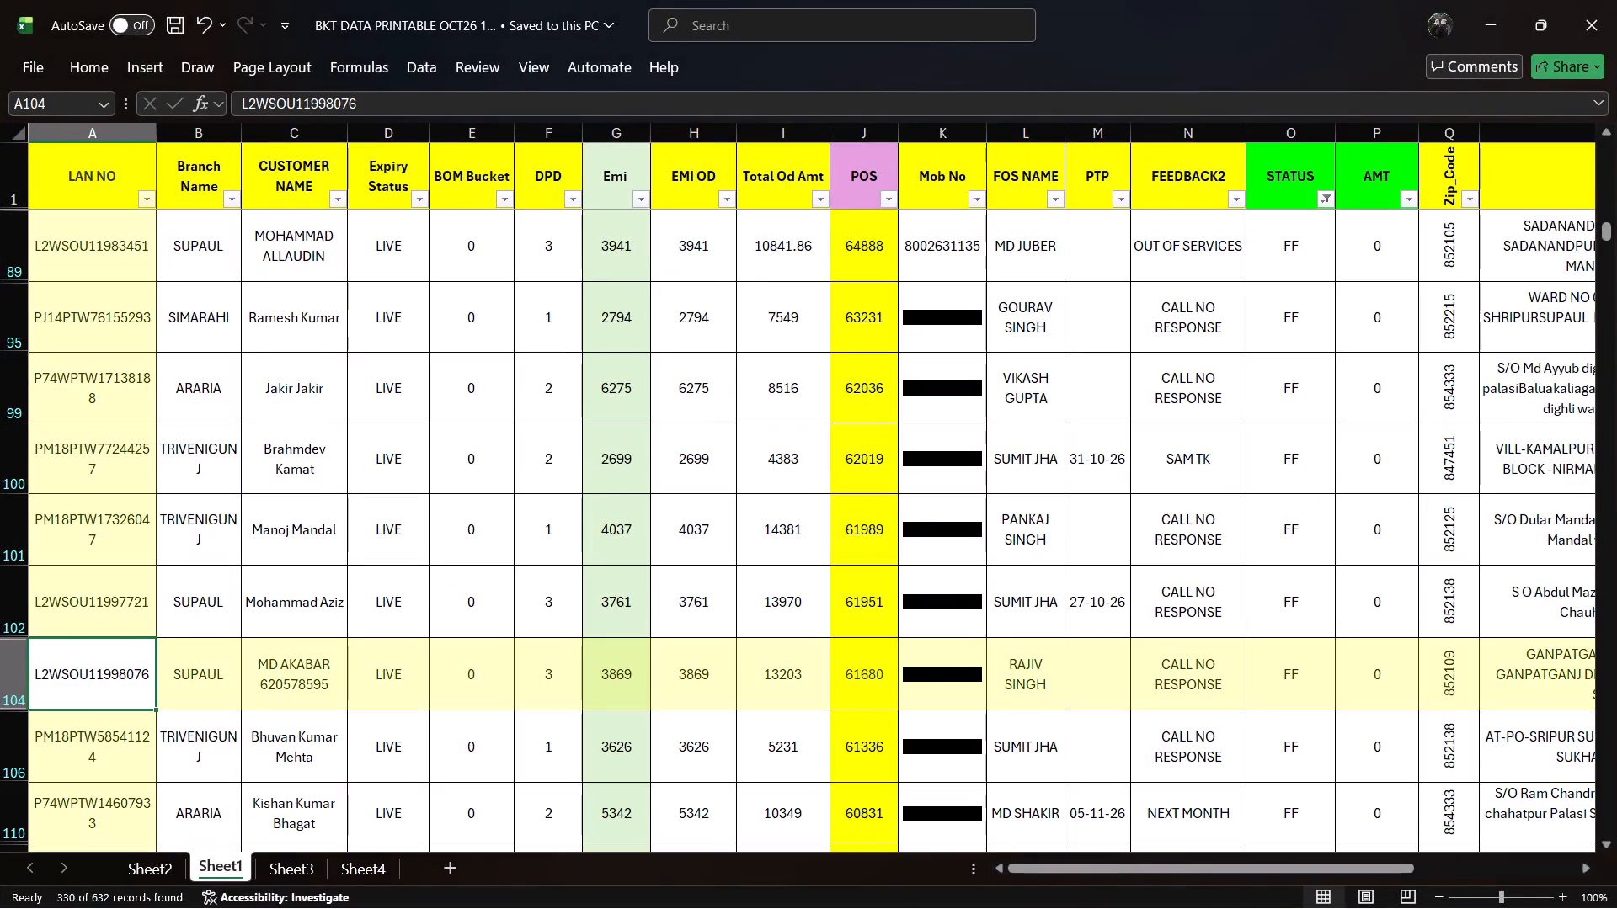
{"action": "key", "text": "ctrl+c"}
{"action": "key", "text": "super+Tab"}
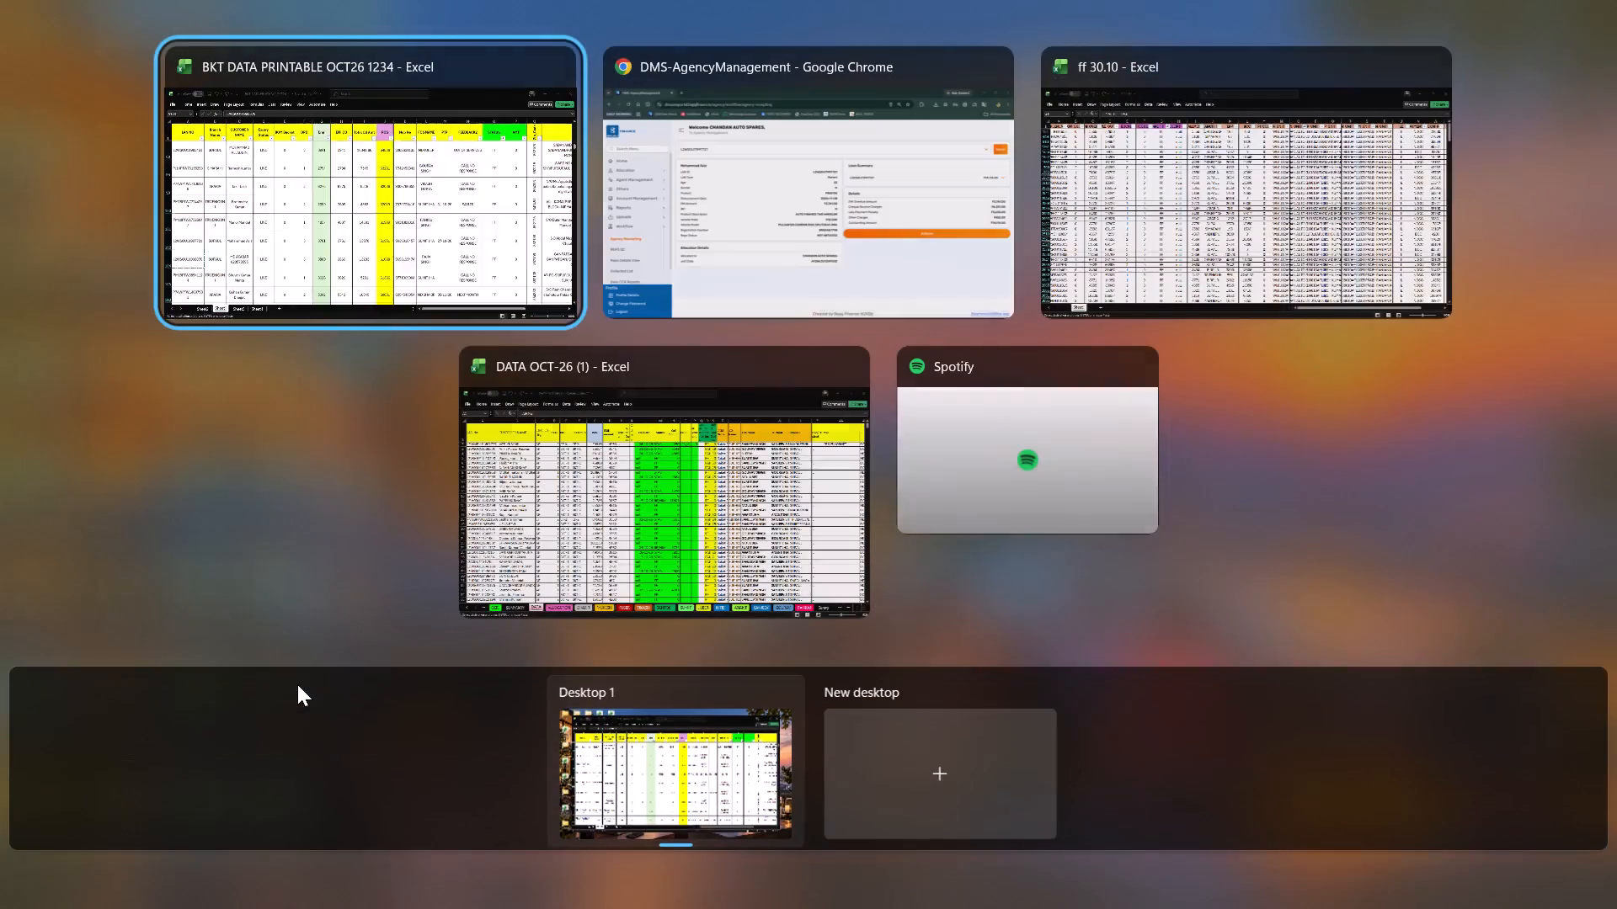
{"action": "left_click", "coordinate": [714, 237]}
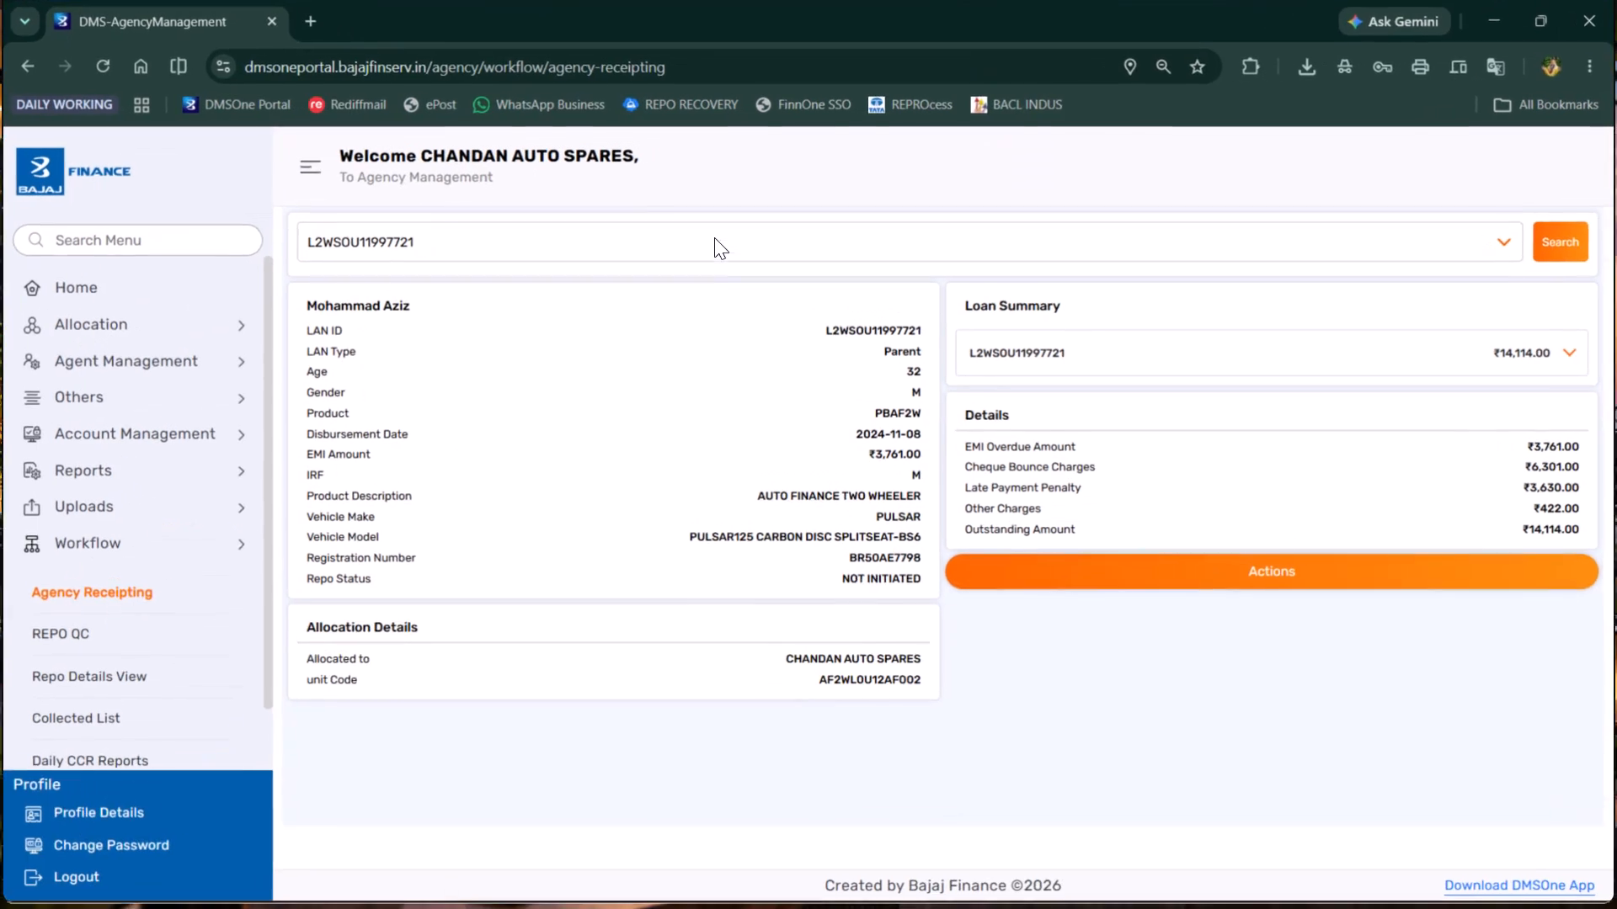
{"action": "left_click", "coordinate": [441, 247]}
{"action": "key", "text": "BackSpace"}
{"action": "key", "text": "BackSpace"}
{"action": "key", "text": "BackSpace"}
{"action": "key", "text": "BackSpace"}
{"action": "key", "text": "BackSpace"}
{"action": "key", "text": "BackSpace"}
{"action": "key", "text": "BackSpace"}
{"action": "key", "text": "BackSpace"}
{"action": "key", "text": "BackSpace"}
{"action": "key", "text": "BackSpace"}
{"action": "key", "text": "BackSpace"}
{"action": "key", "text": "BackSpace"}
{"action": "key", "text": "BackSpace"}
{"action": "key", "text": "BackSpace"}
{"action": "key", "text": "BackSpace"}
{"action": "key", "text": "BackSpace"}
{"action": "key", "text": "BackSpace"}
{"action": "key", "text": "BackSpace"}
{"action": "key", "text": "BackSpace"}
{"action": "key", "text": "BackSpace"}
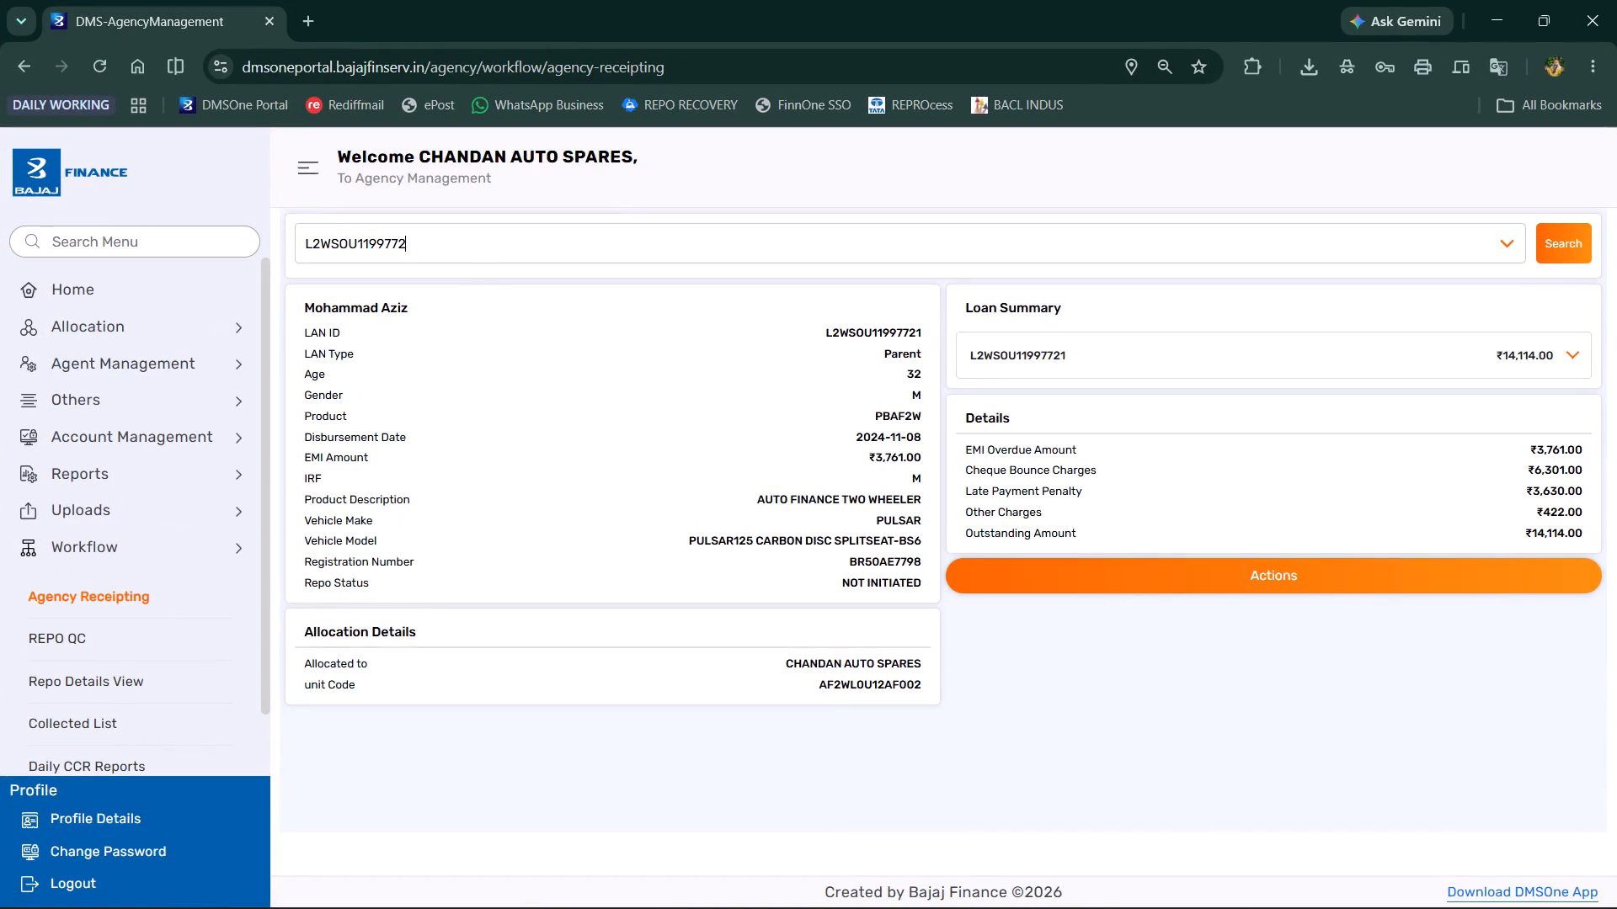
{"action": "key", "text": "ctrl+v"}
{"action": "key", "text": "Return"}
{"action": "key", "text": "Return"}
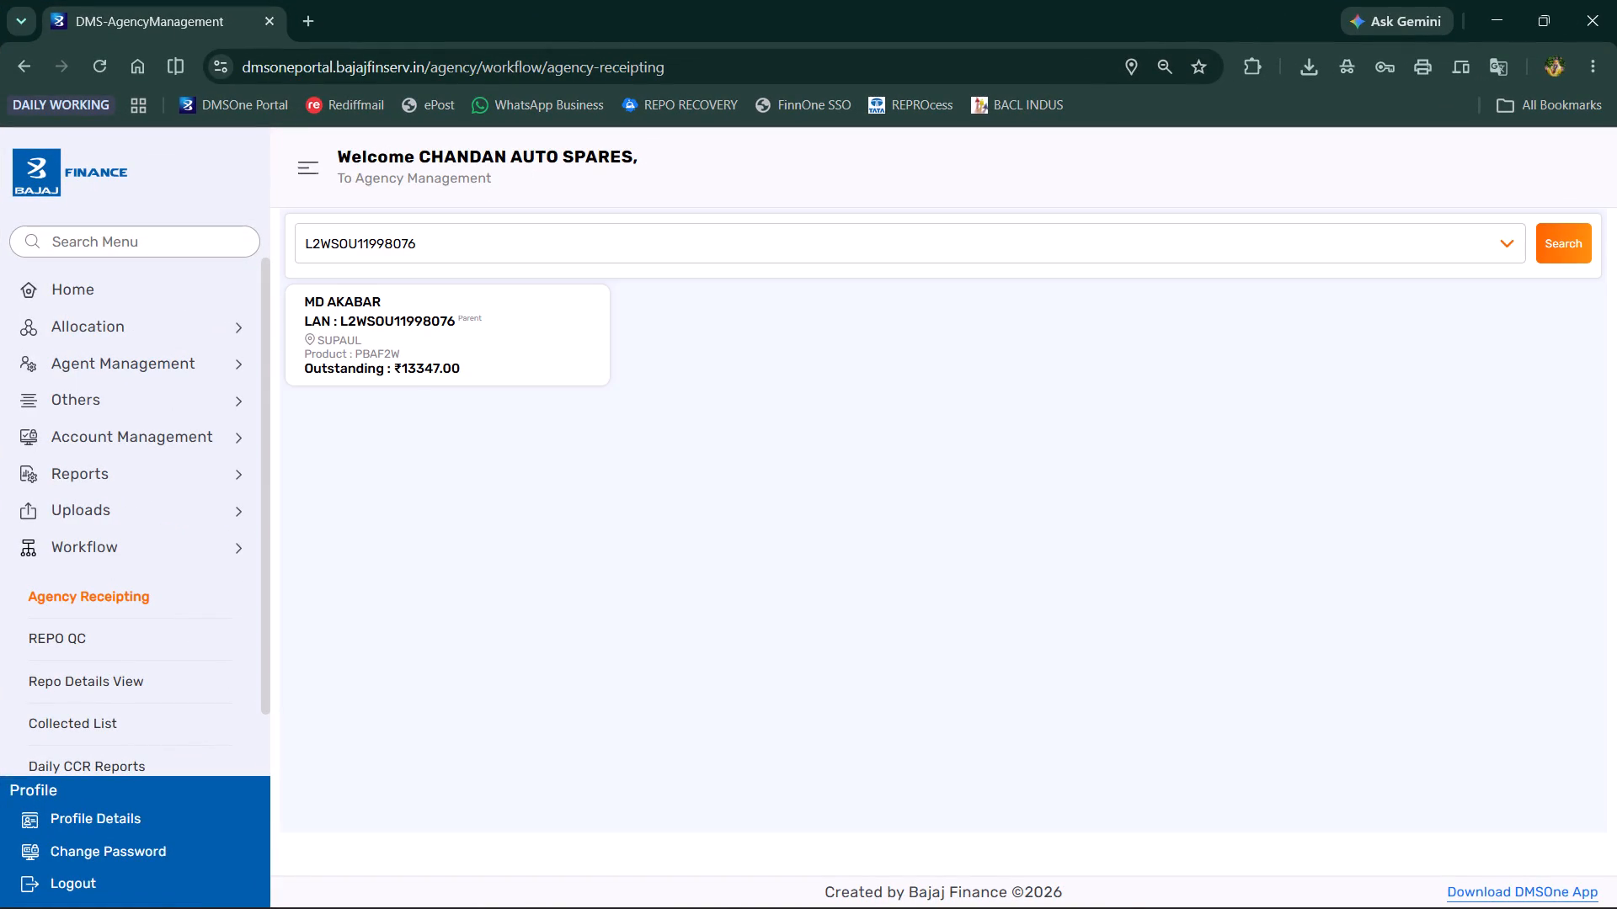
{"action": "double_click", "coordinate": [408, 359]}
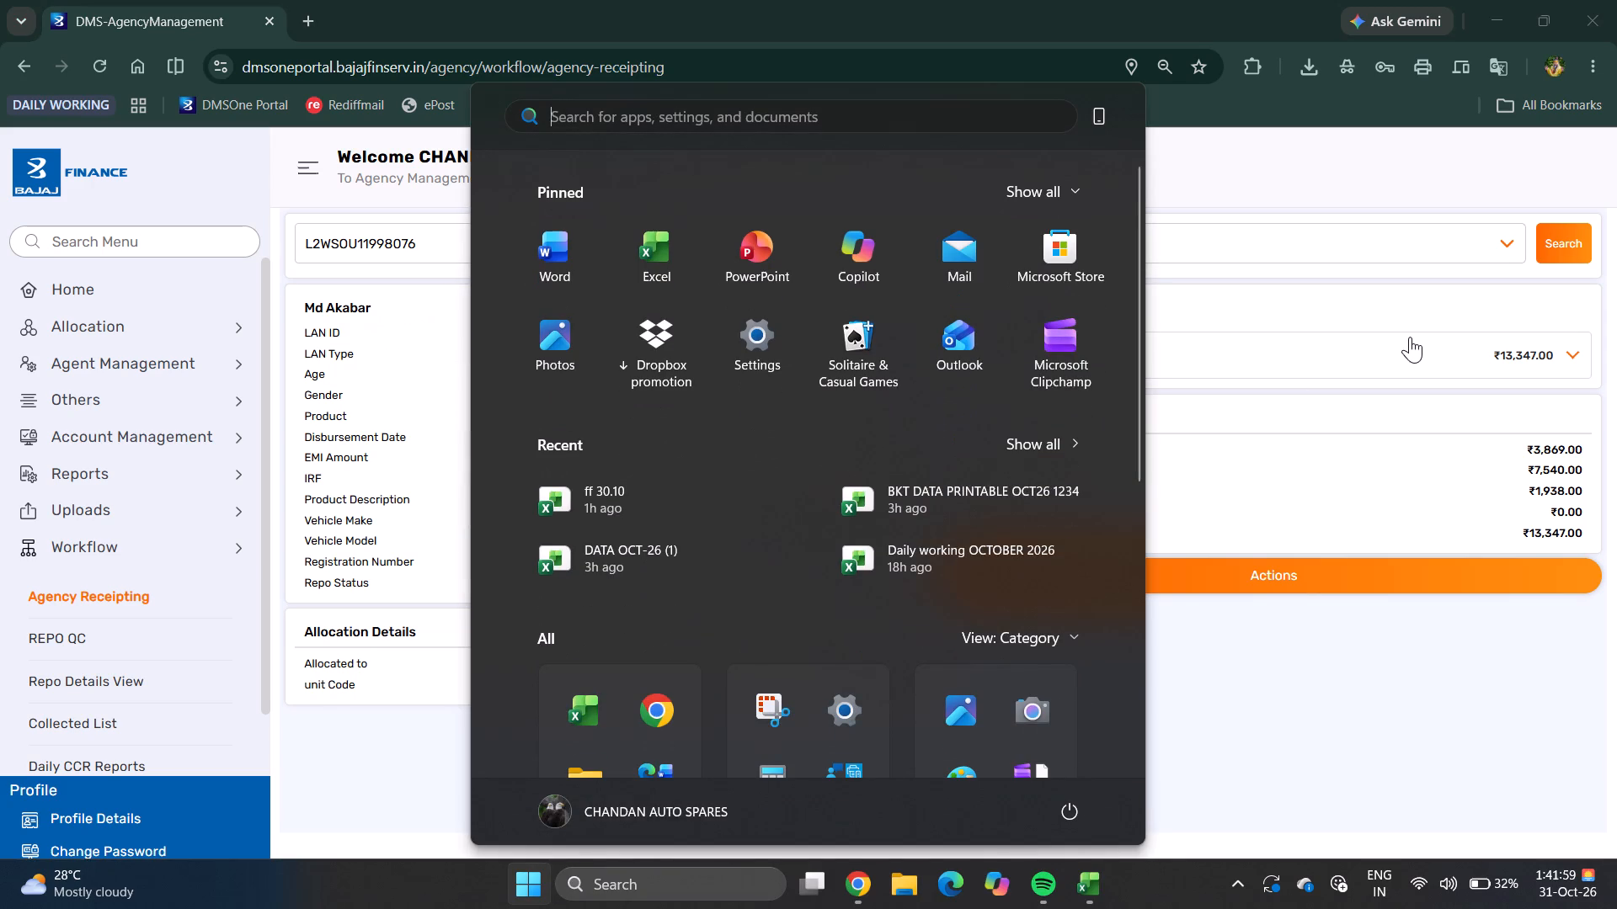
{"action": "left_click", "coordinate": [1416, 336]}
Copy the LAN number from row 106 of Sheet1, search for it in the agency portal and open the loan's details.
{"action": "key", "text": "super+Tab"}
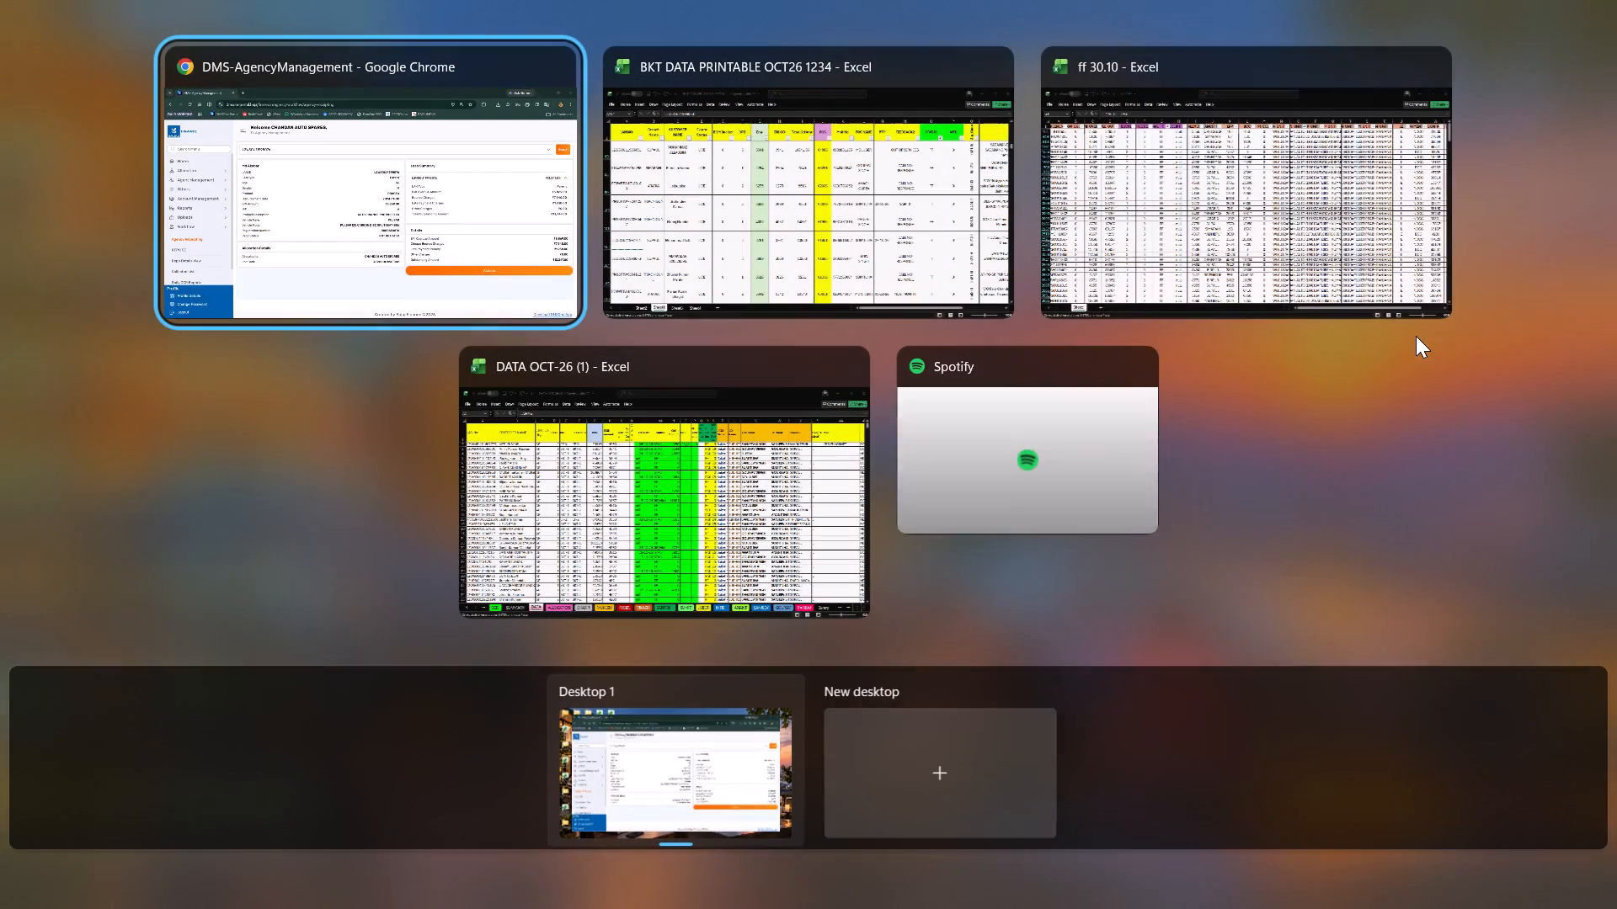
{"action": "left_click_drag", "start_coordinate": [1266, 194], "coordinate": [989, 232]}
{"action": "left_click", "coordinate": [875, 215]}
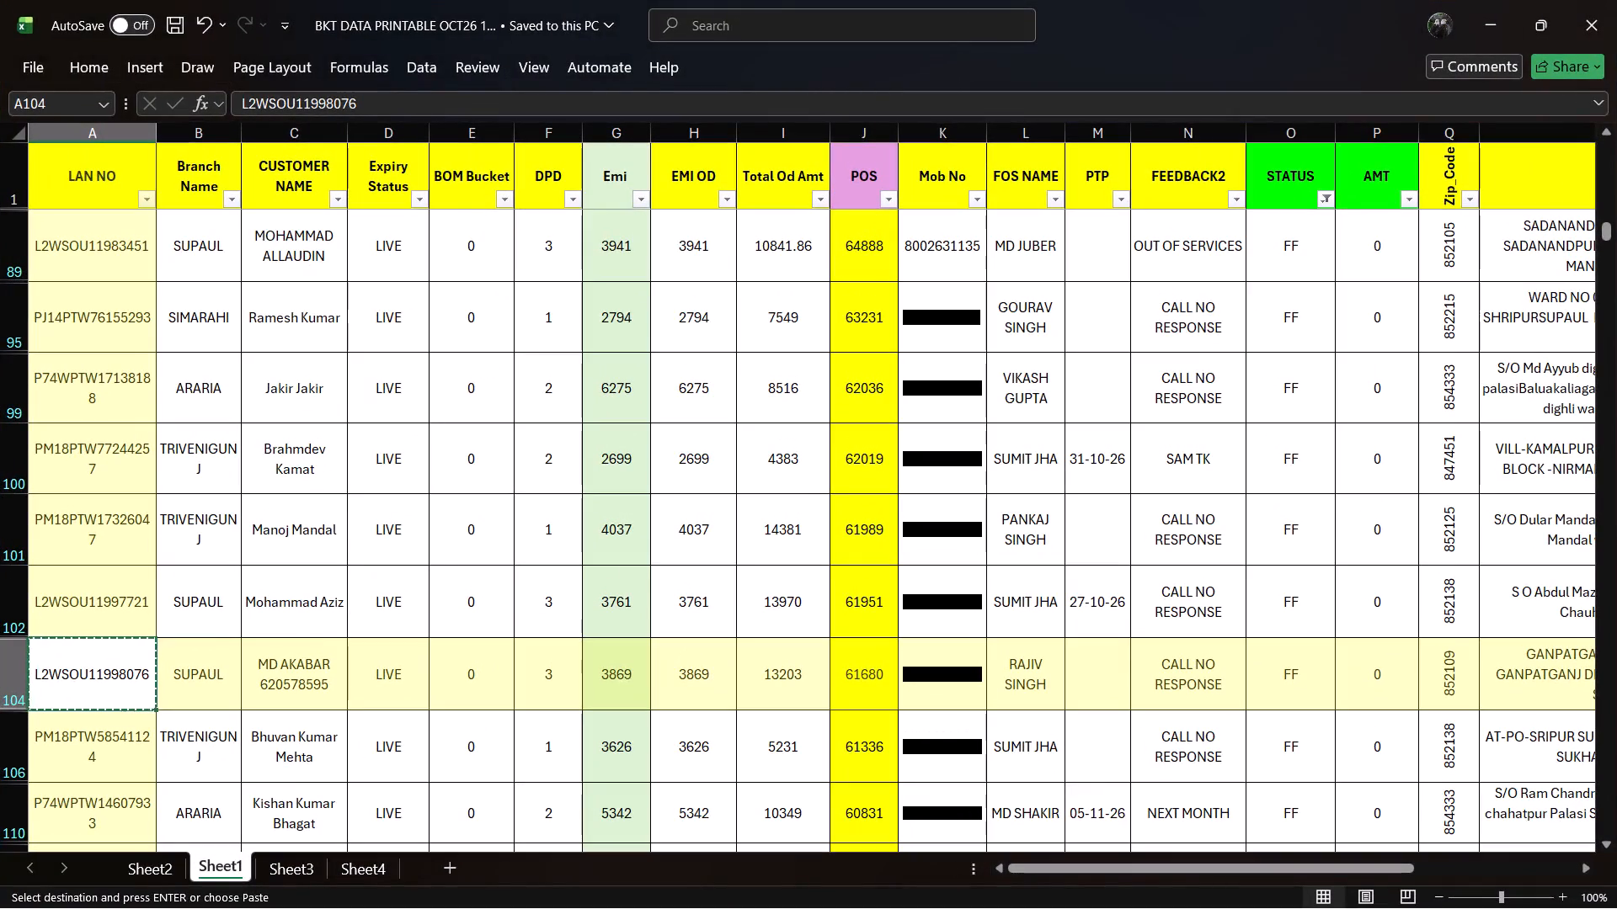
{"action": "left_click", "coordinate": [107, 767]}
{"action": "key", "text": "super+Tab"}
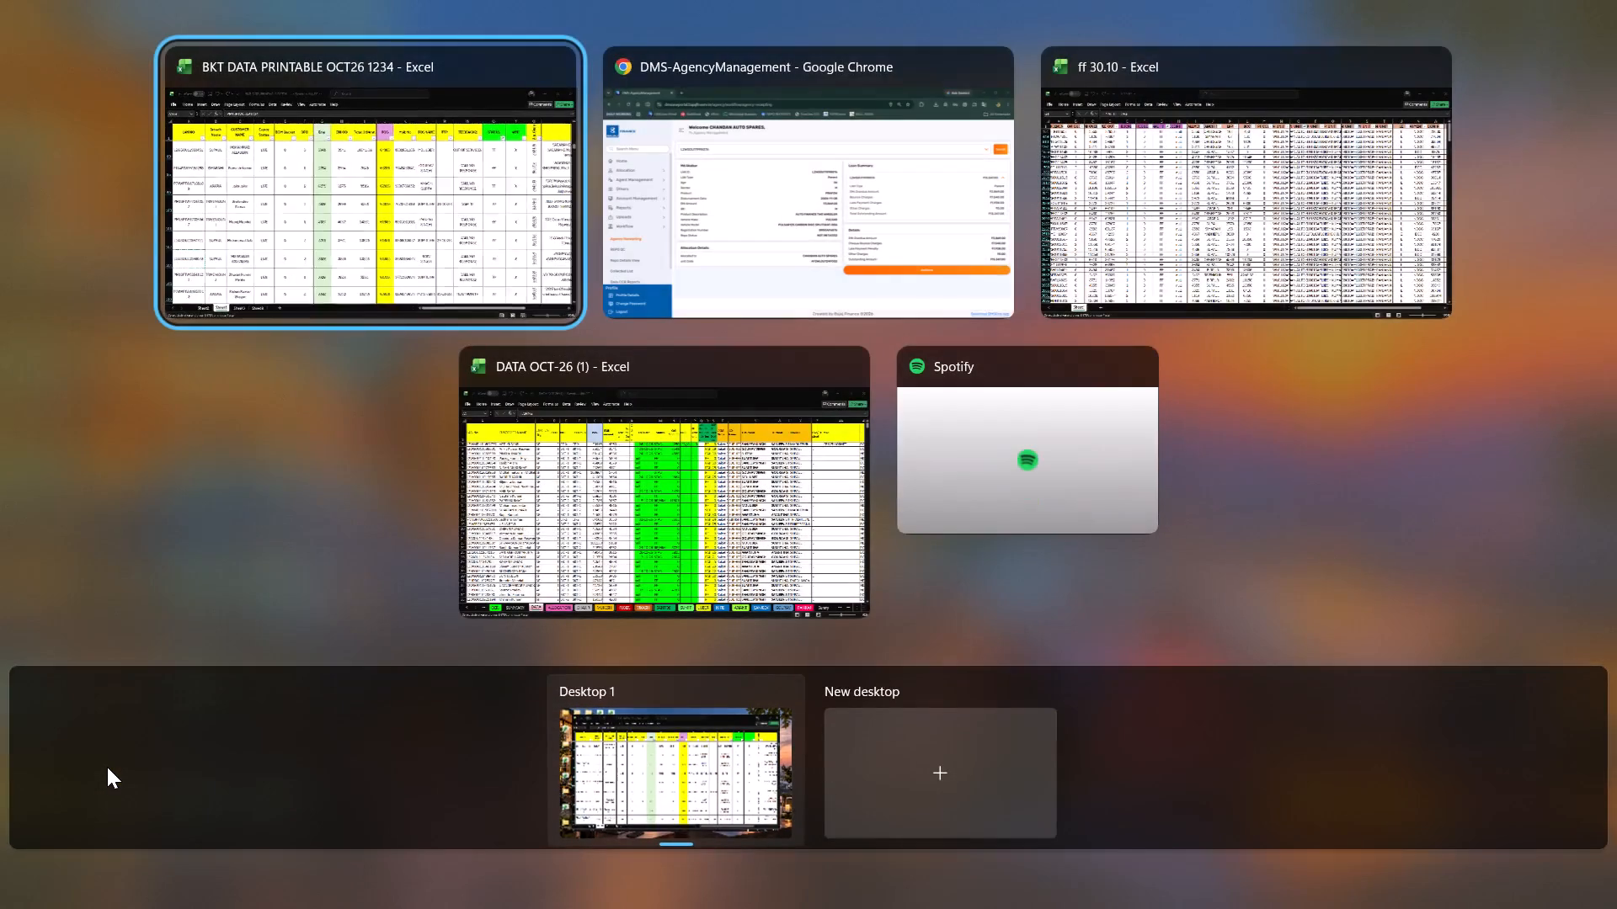
{"action": "left_click", "coordinate": [305, 245]}
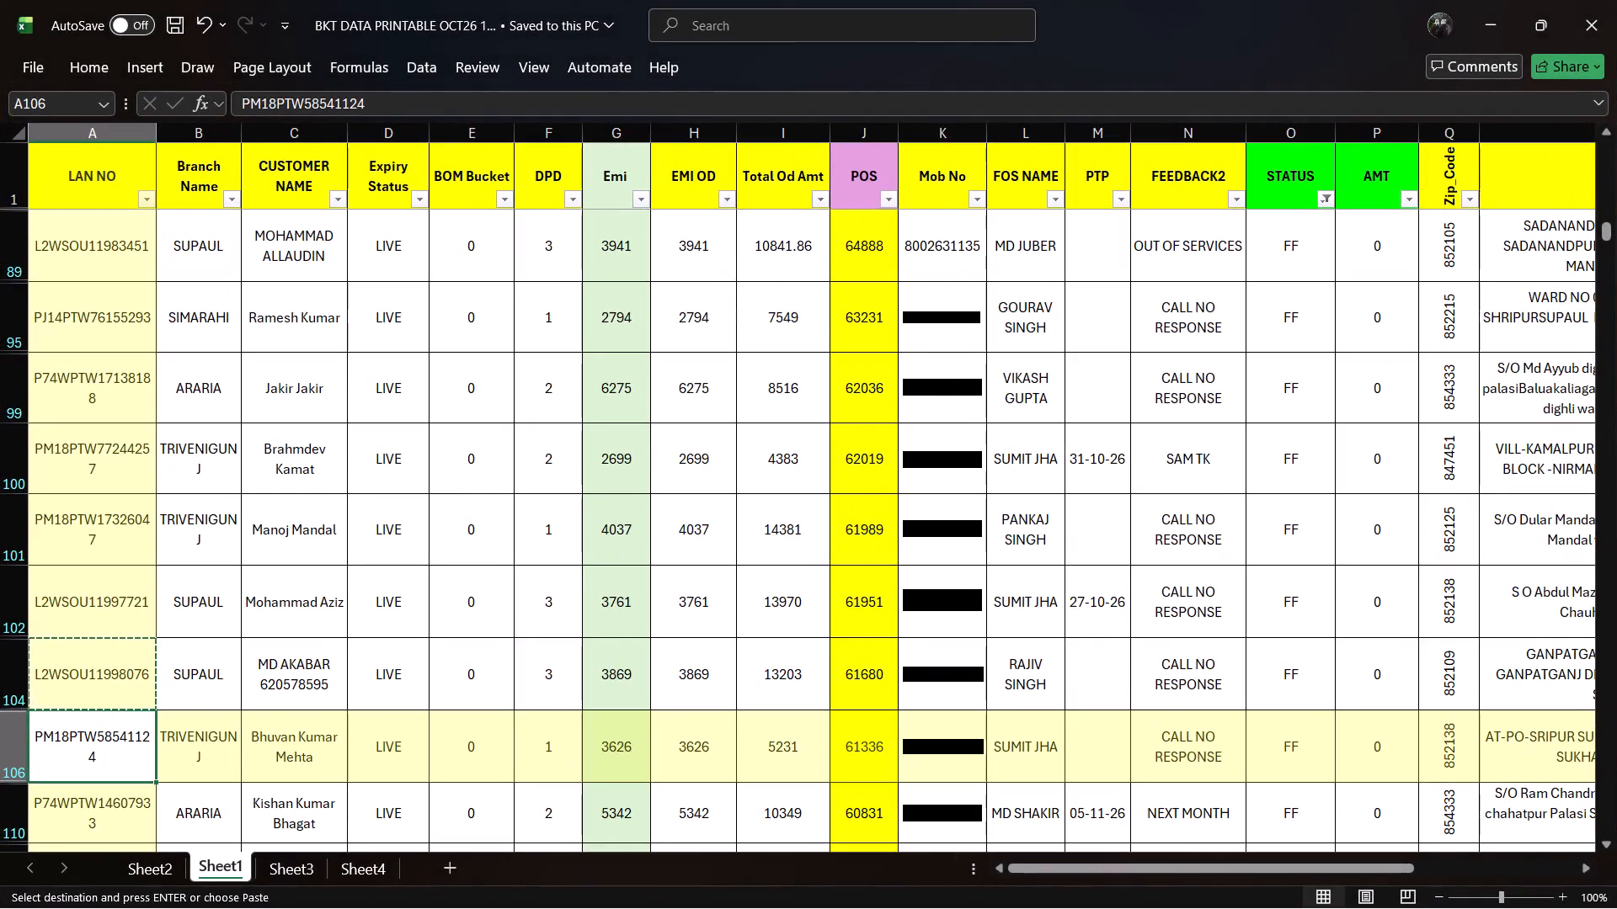
{"action": "key", "text": "Down"}
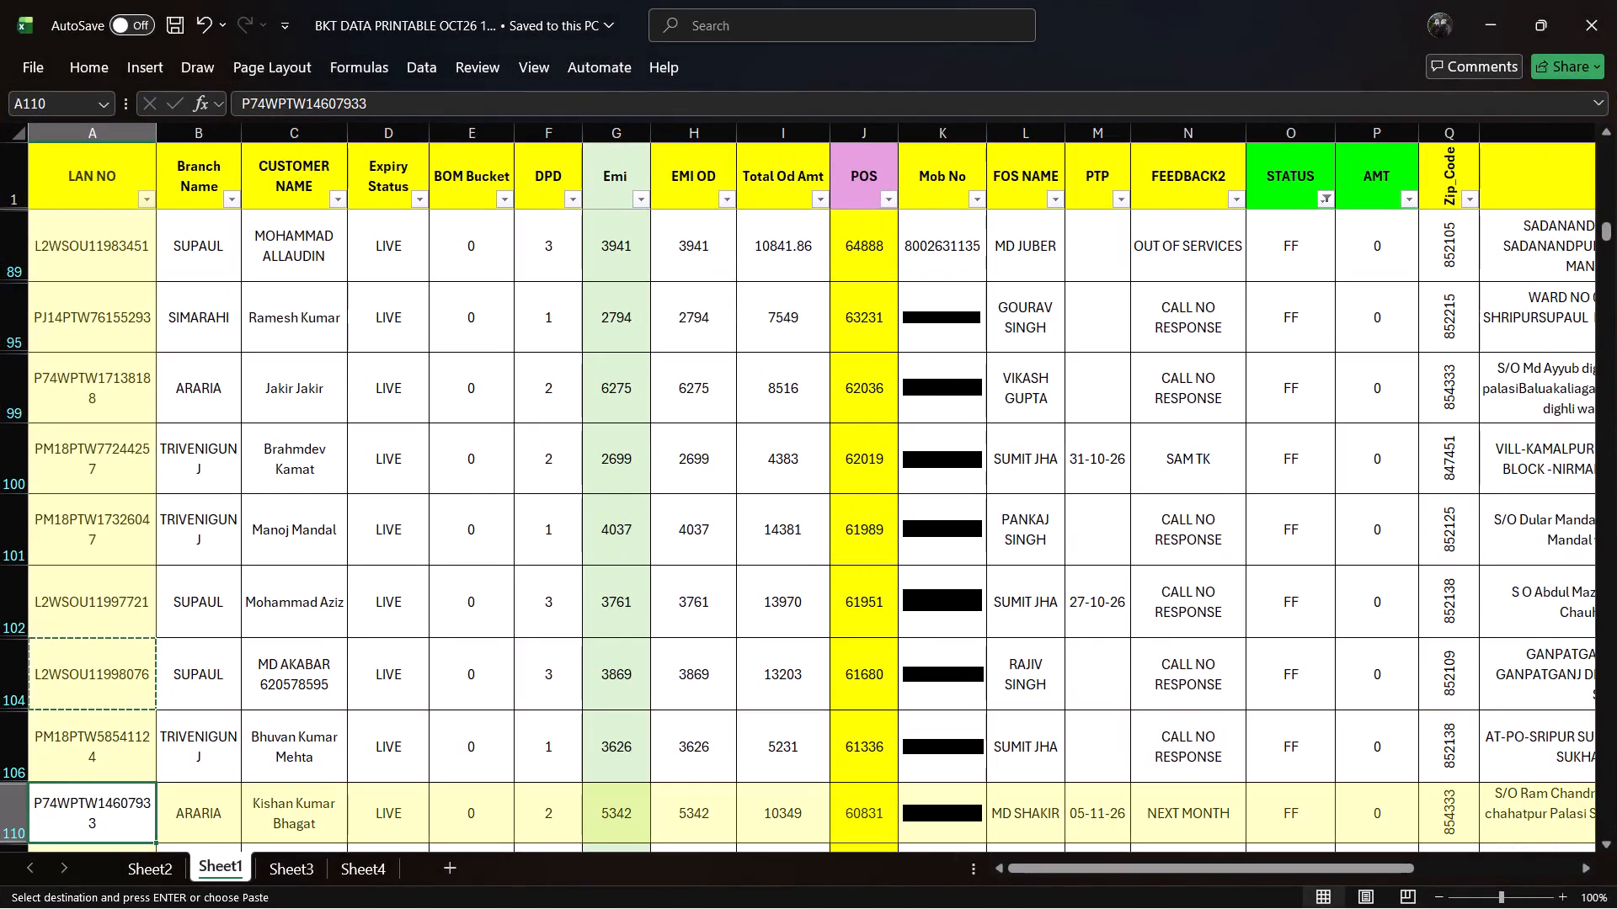
{"action": "key", "text": "Up"}
{"action": "key", "text": "ctrl+c"}
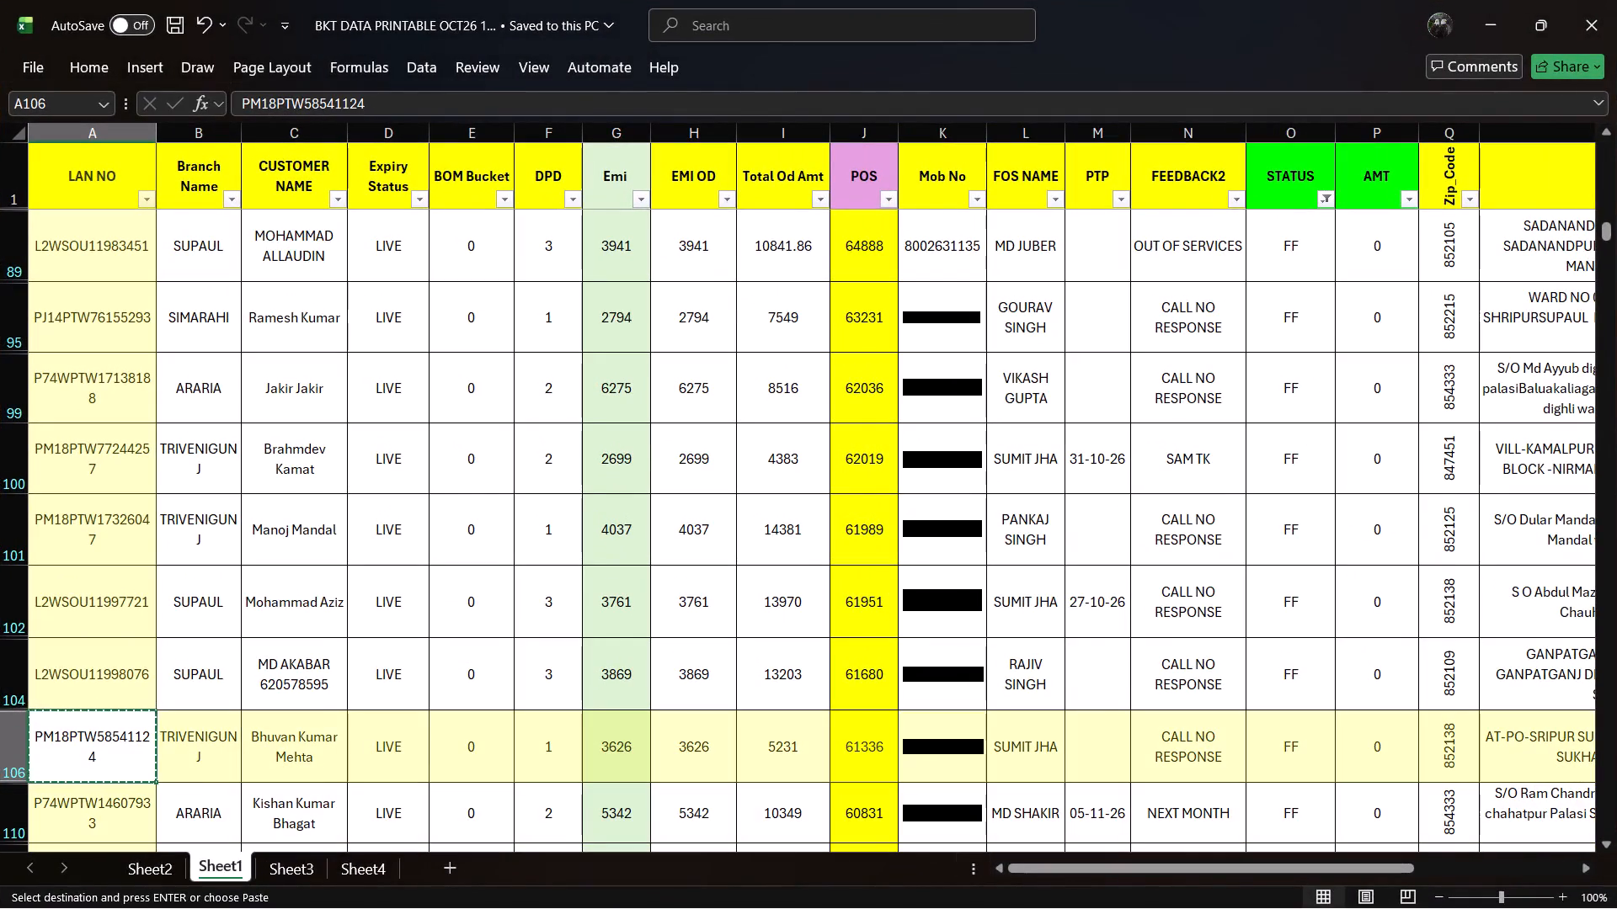
{"action": "key", "text": "super+Tab"}
{"action": "left_click", "coordinate": [783, 170]}
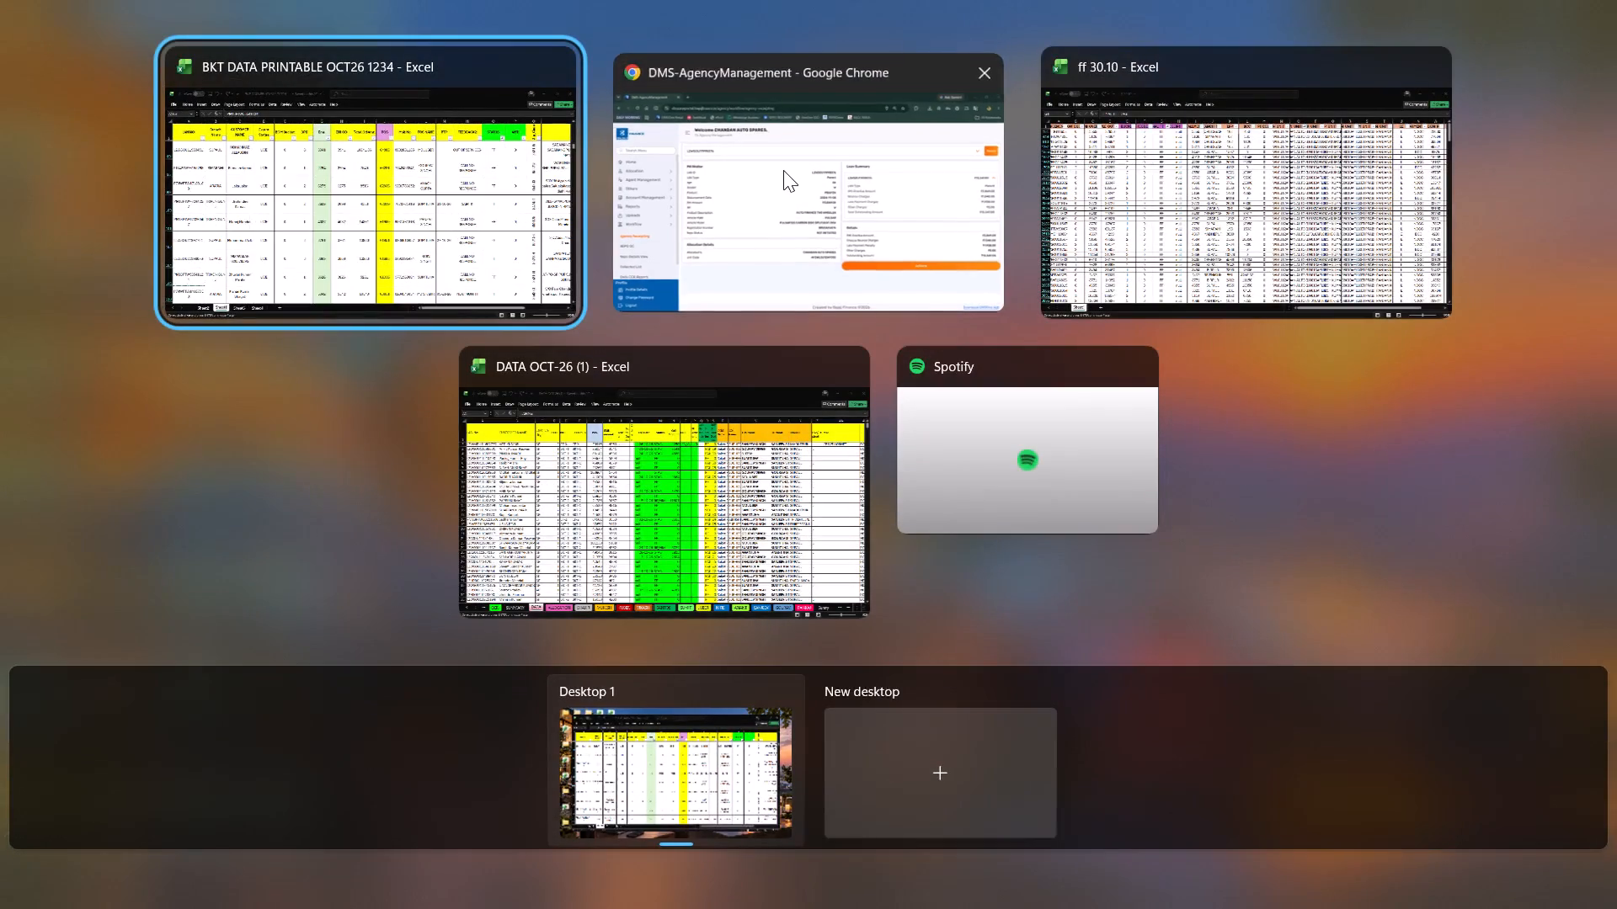
{"action": "double_click", "coordinate": [421, 239]}
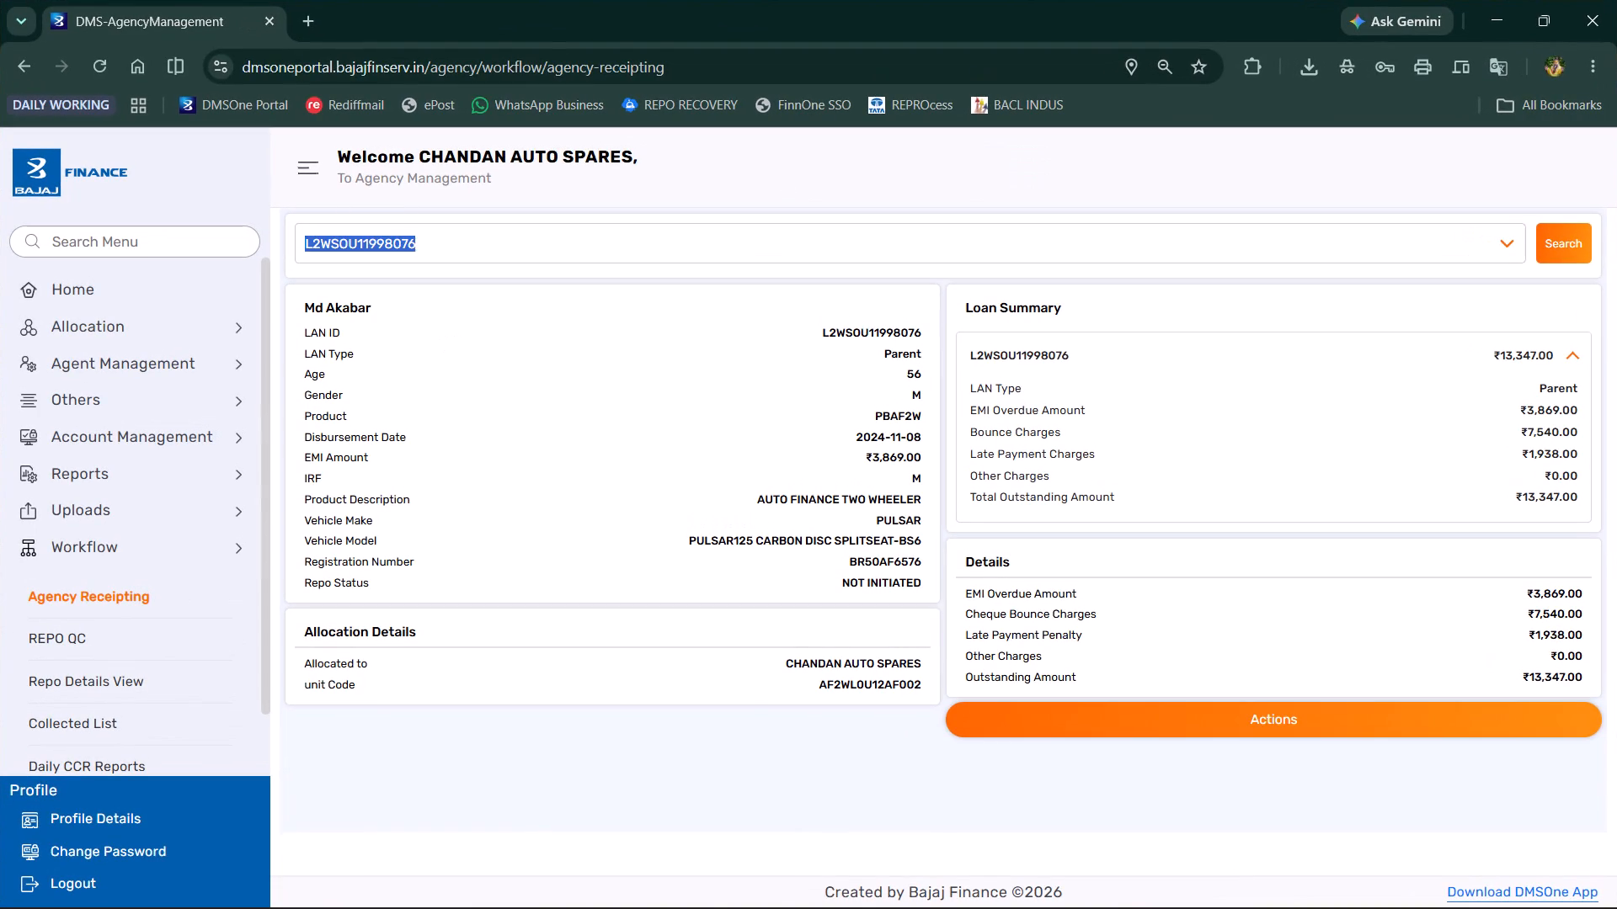
{"action": "key", "text": "BackSpace"}
{"action": "key", "text": "ctrl+v"}
{"action": "key", "text": "Return"}
{"action": "key", "text": "Return"}
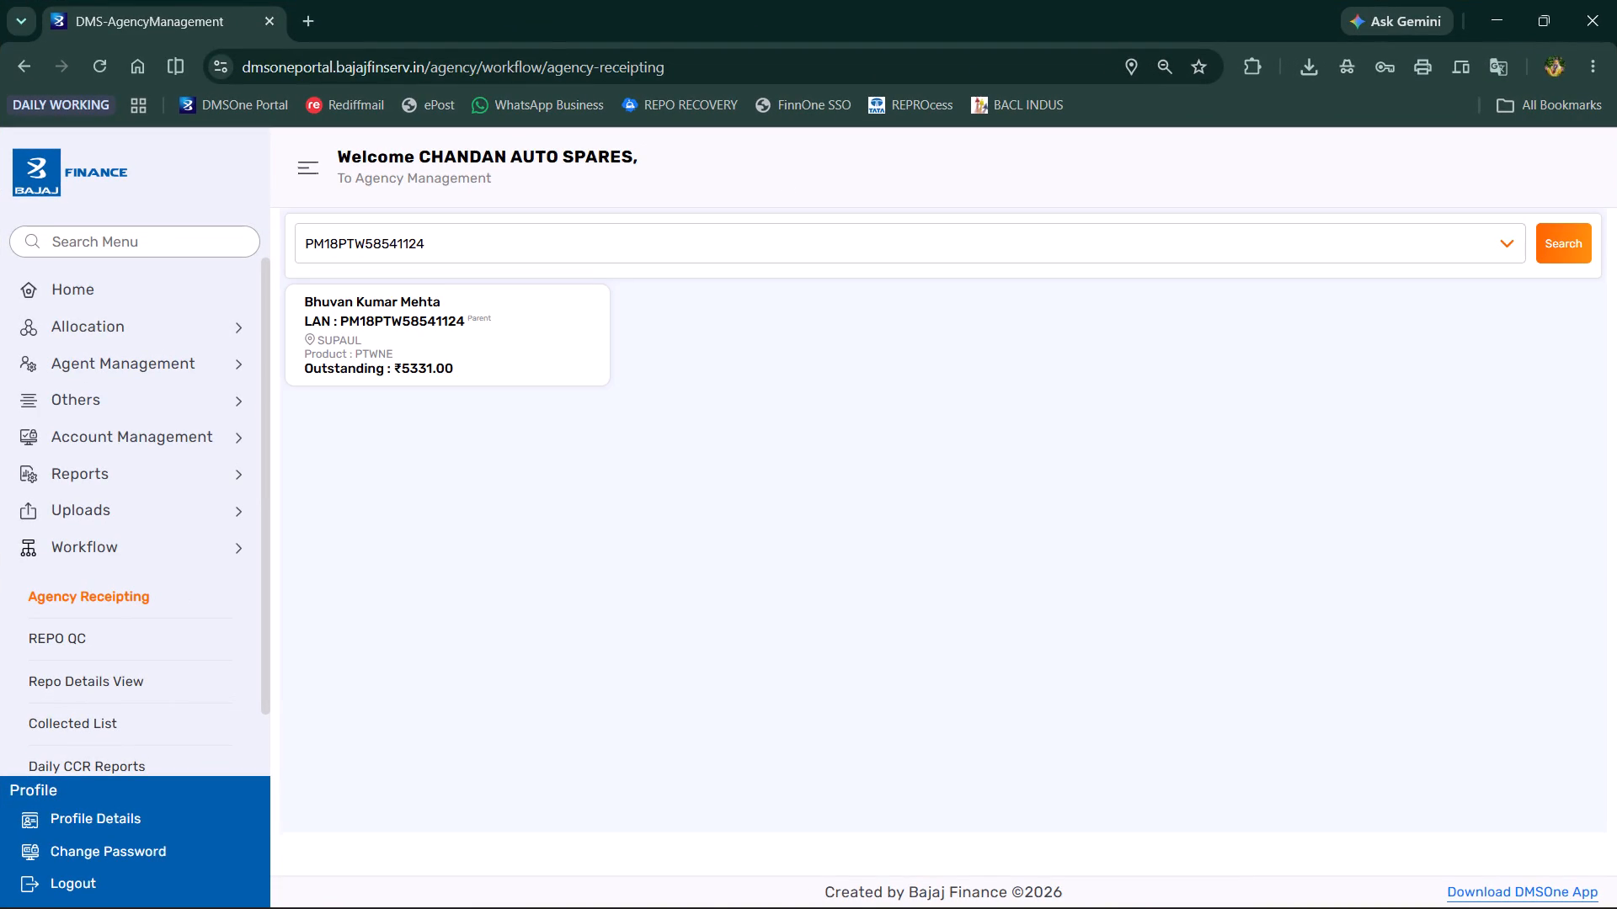
{"action": "double_click", "coordinate": [408, 321]}
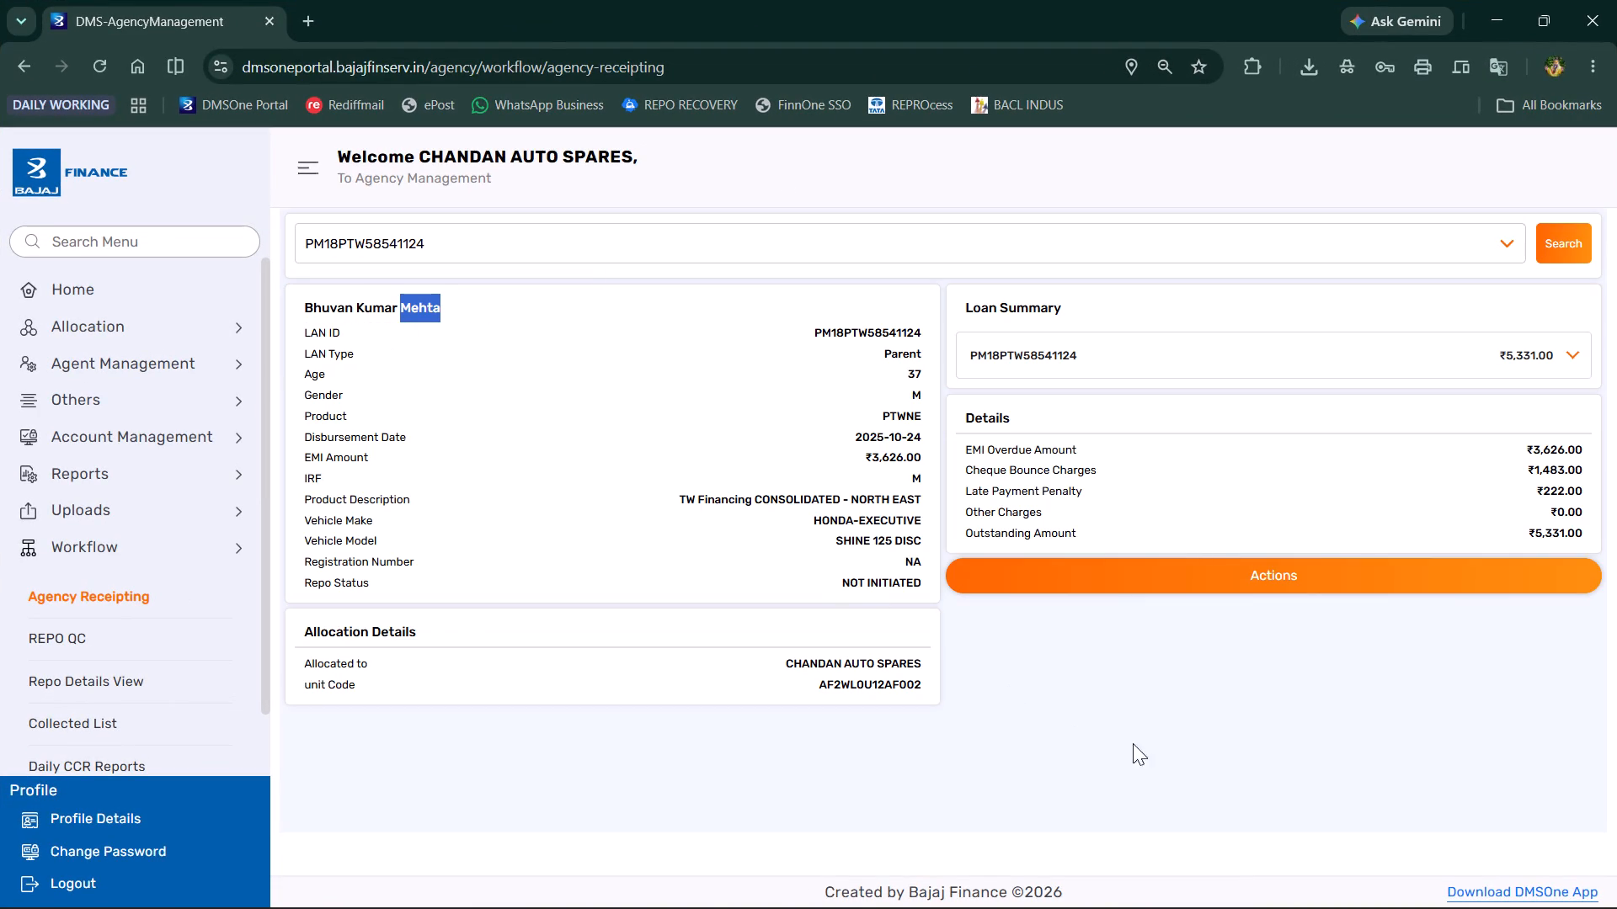
{"action": "left_click", "coordinate": [1276, 741]}
Copy the LAN number from row 110 of Sheet1, search for it in the agency portal and open the loan's details.
{"action": "key", "text": "super+Tab"}
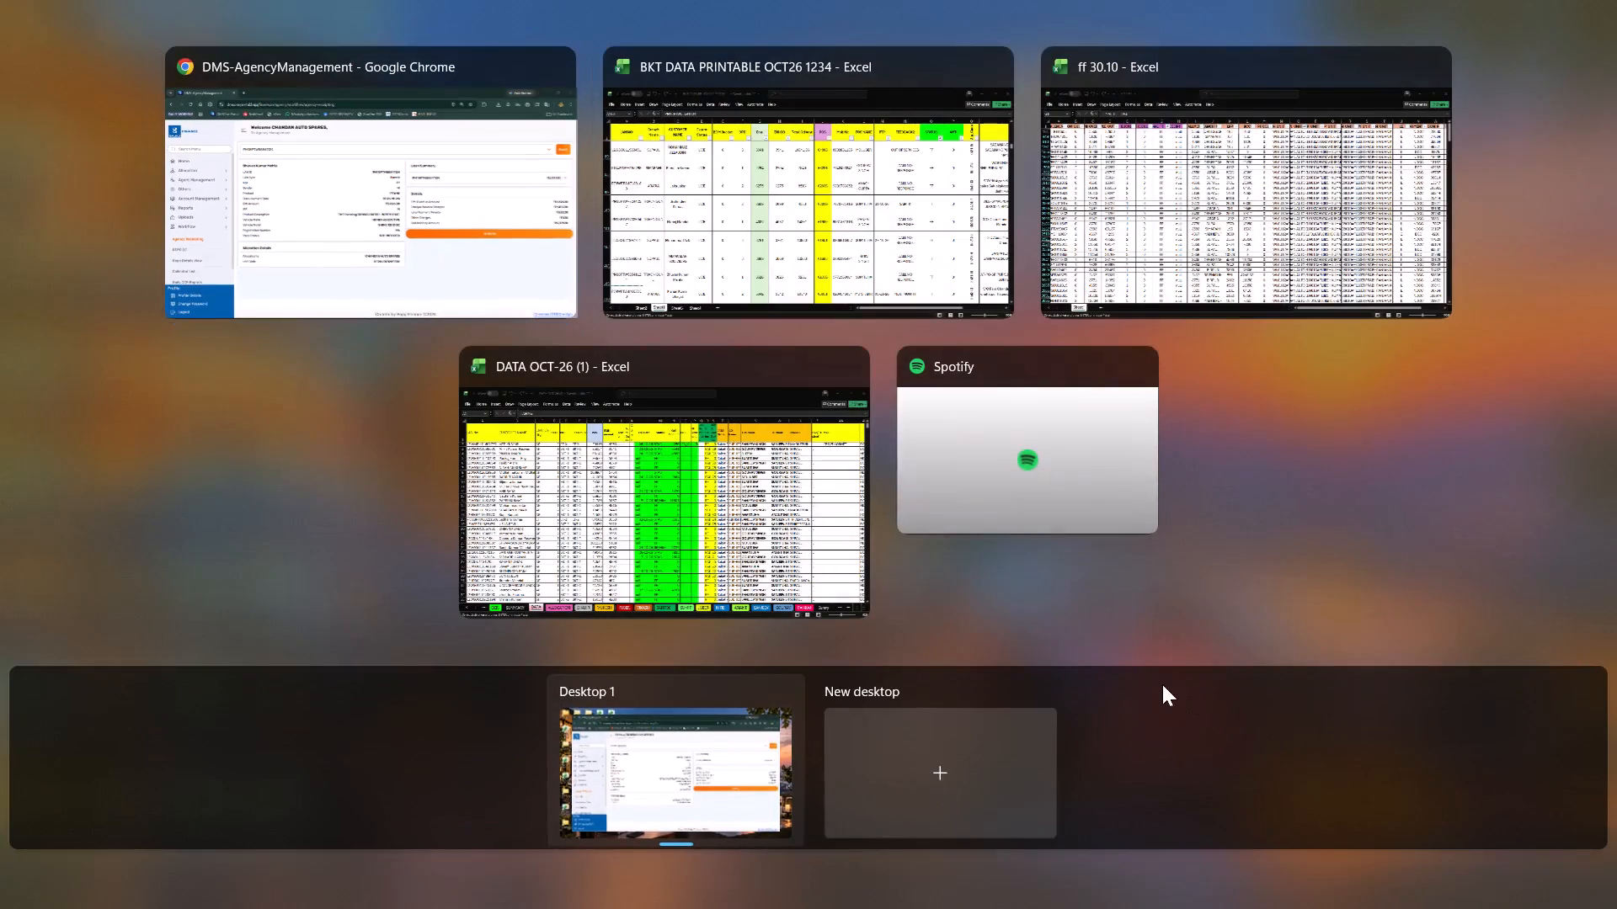
{"action": "left_click", "coordinate": [739, 237]}
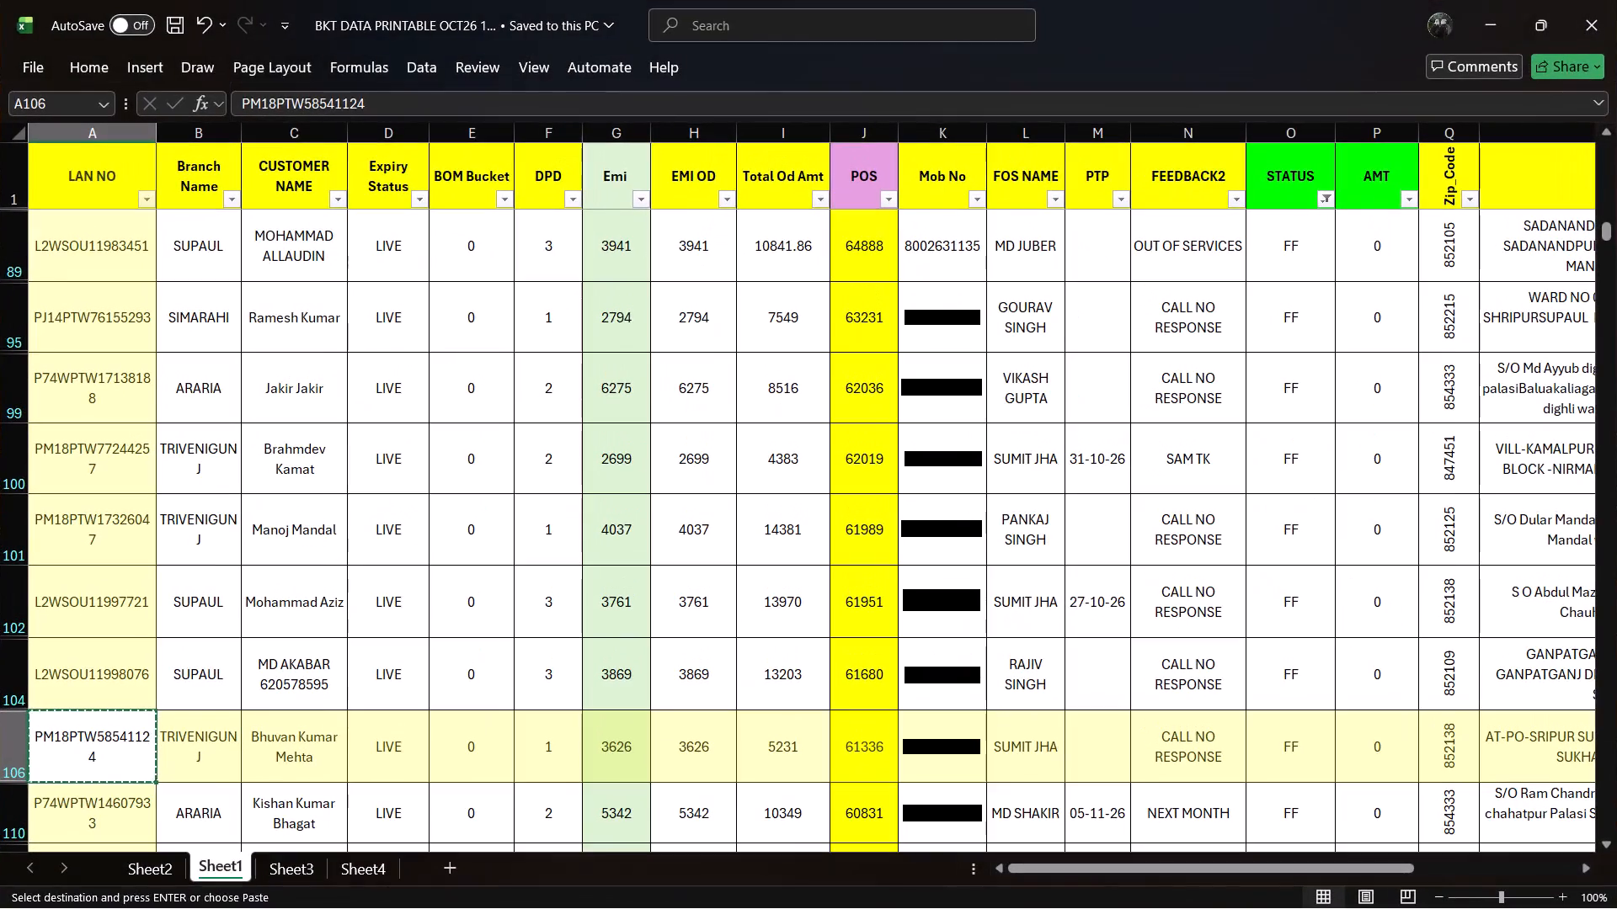
{"action": "key", "text": "Down"}
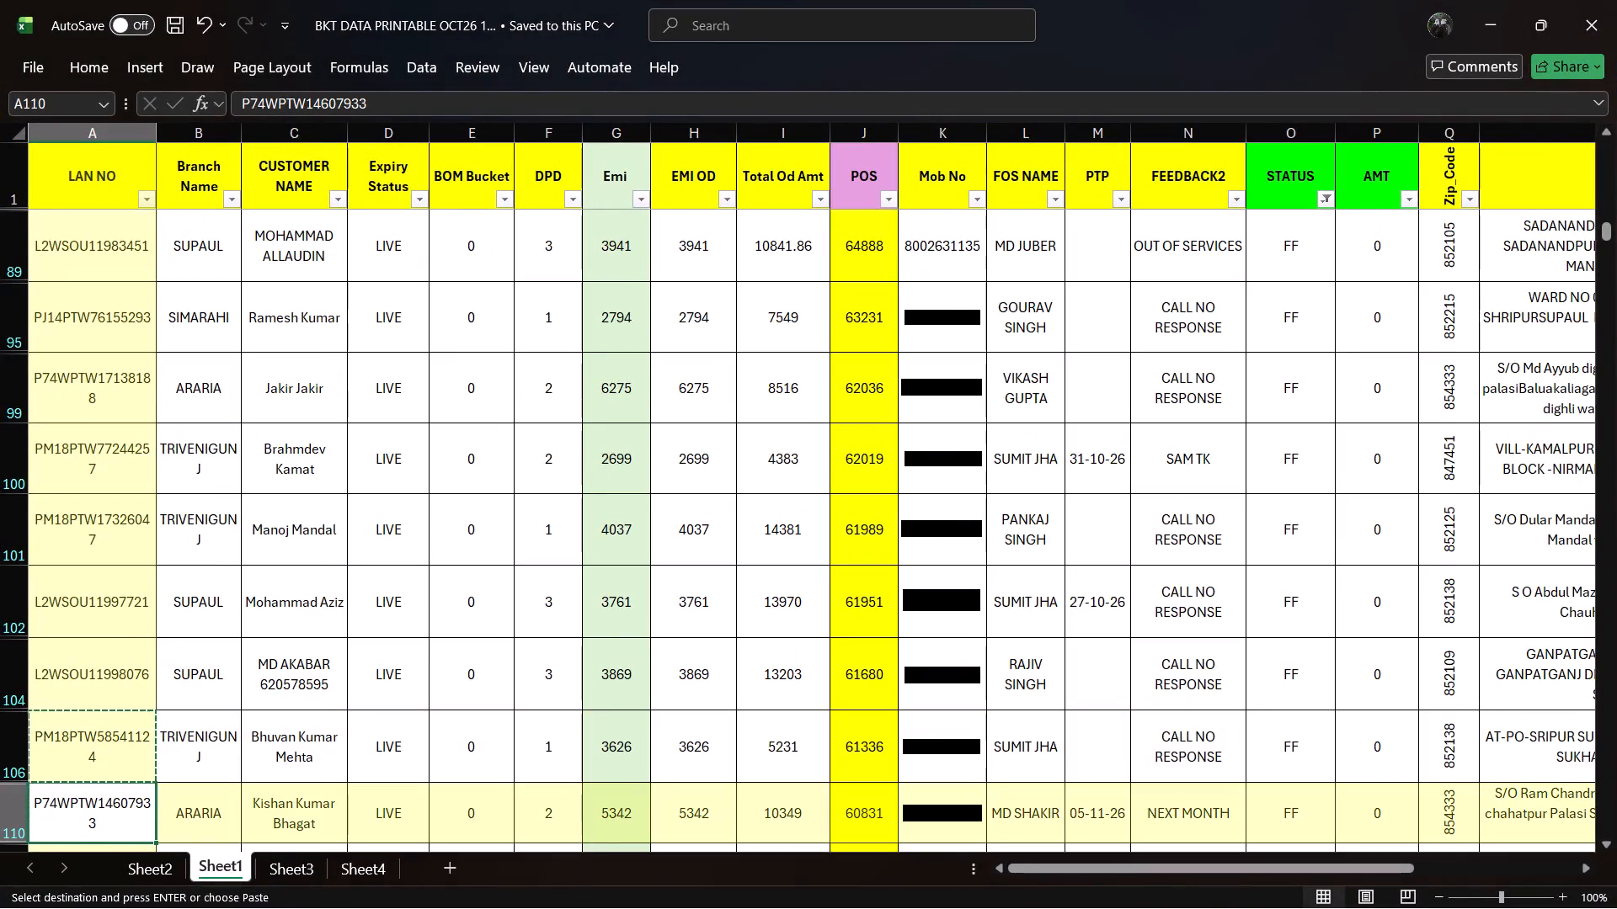
{"action": "key", "text": "ctrl+c"}
{"action": "key", "text": "super+Tab"}
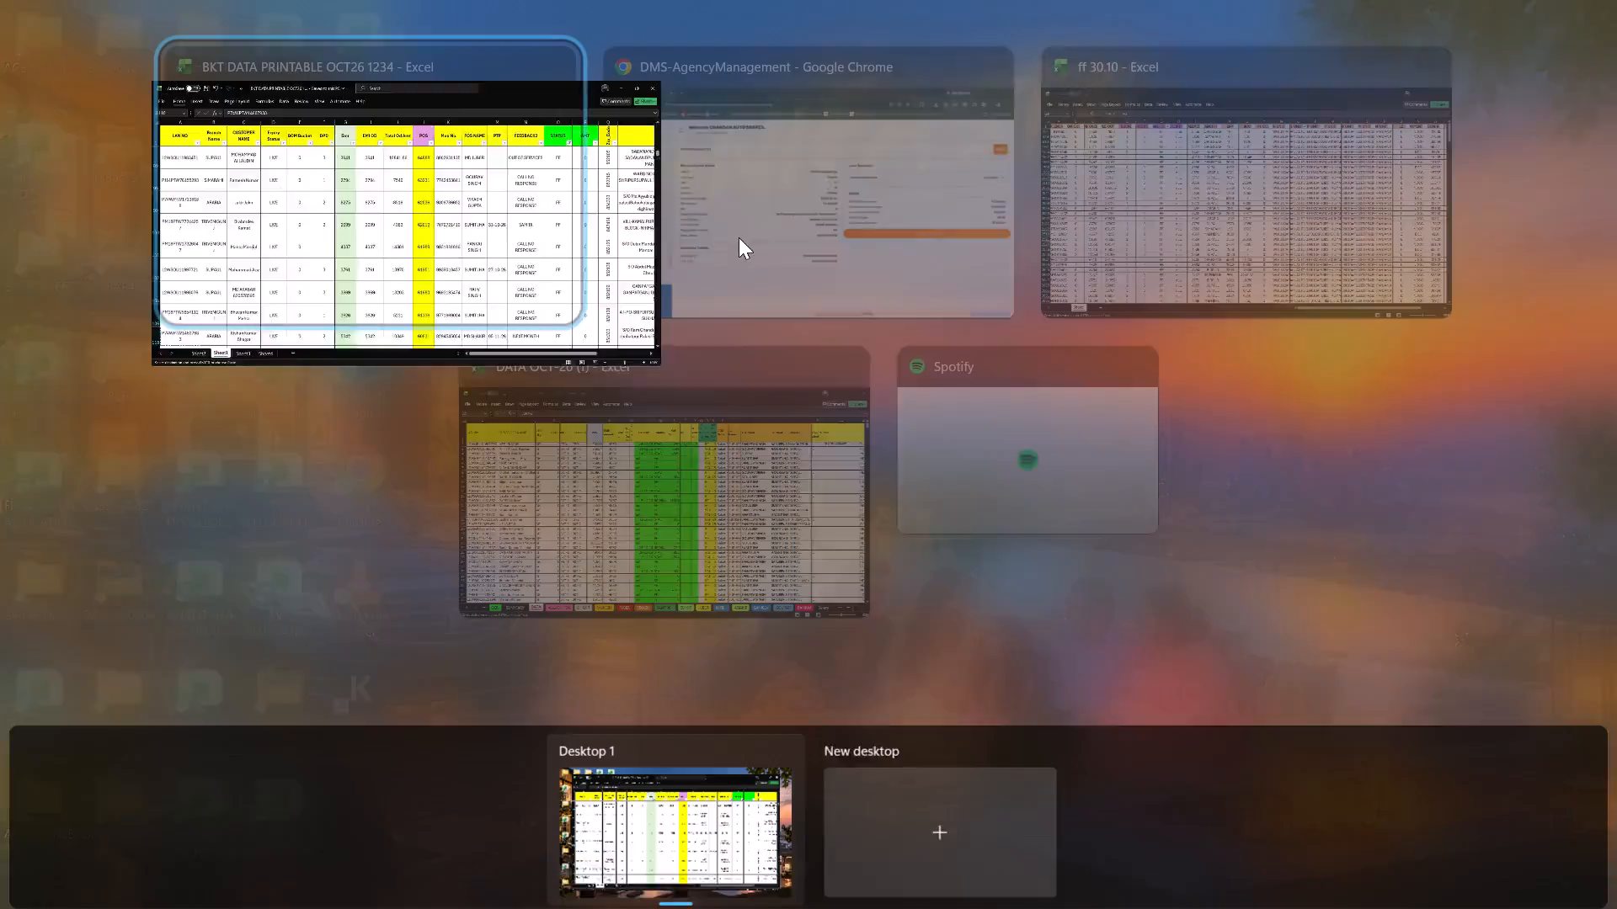
{"action": "left_click", "coordinate": [793, 125]}
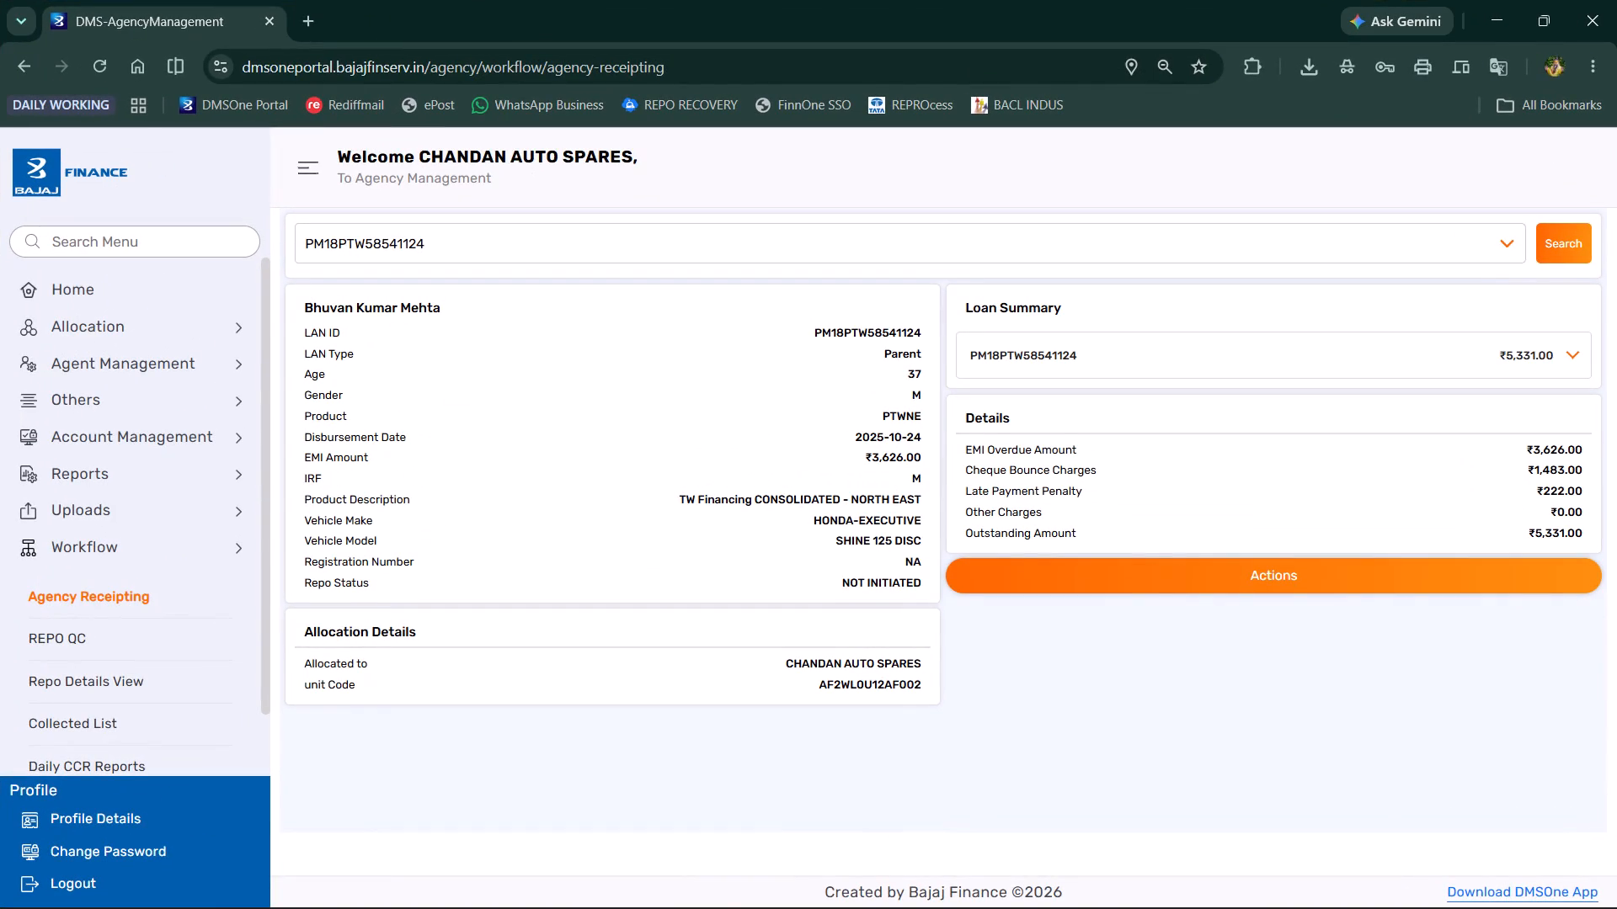
{"action": "double_click", "coordinate": [430, 256]}
{"action": "key", "text": "BackSpace"}
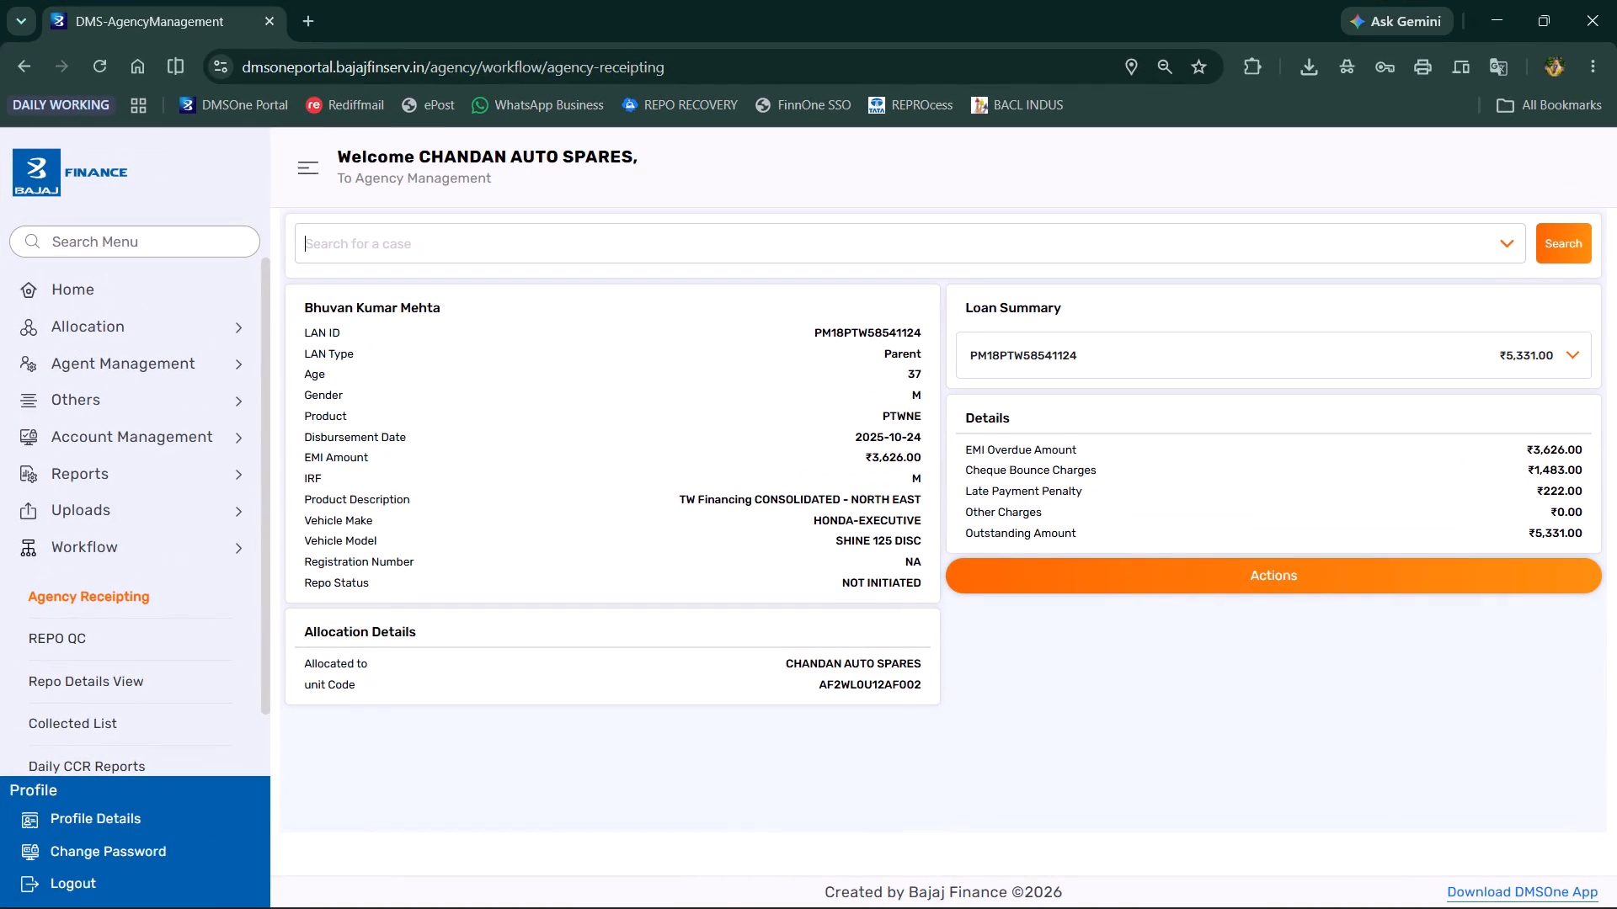
{"action": "key", "text": "ctrl+v"}
{"action": "key", "text": "Return"}
{"action": "key", "text": "Return"}
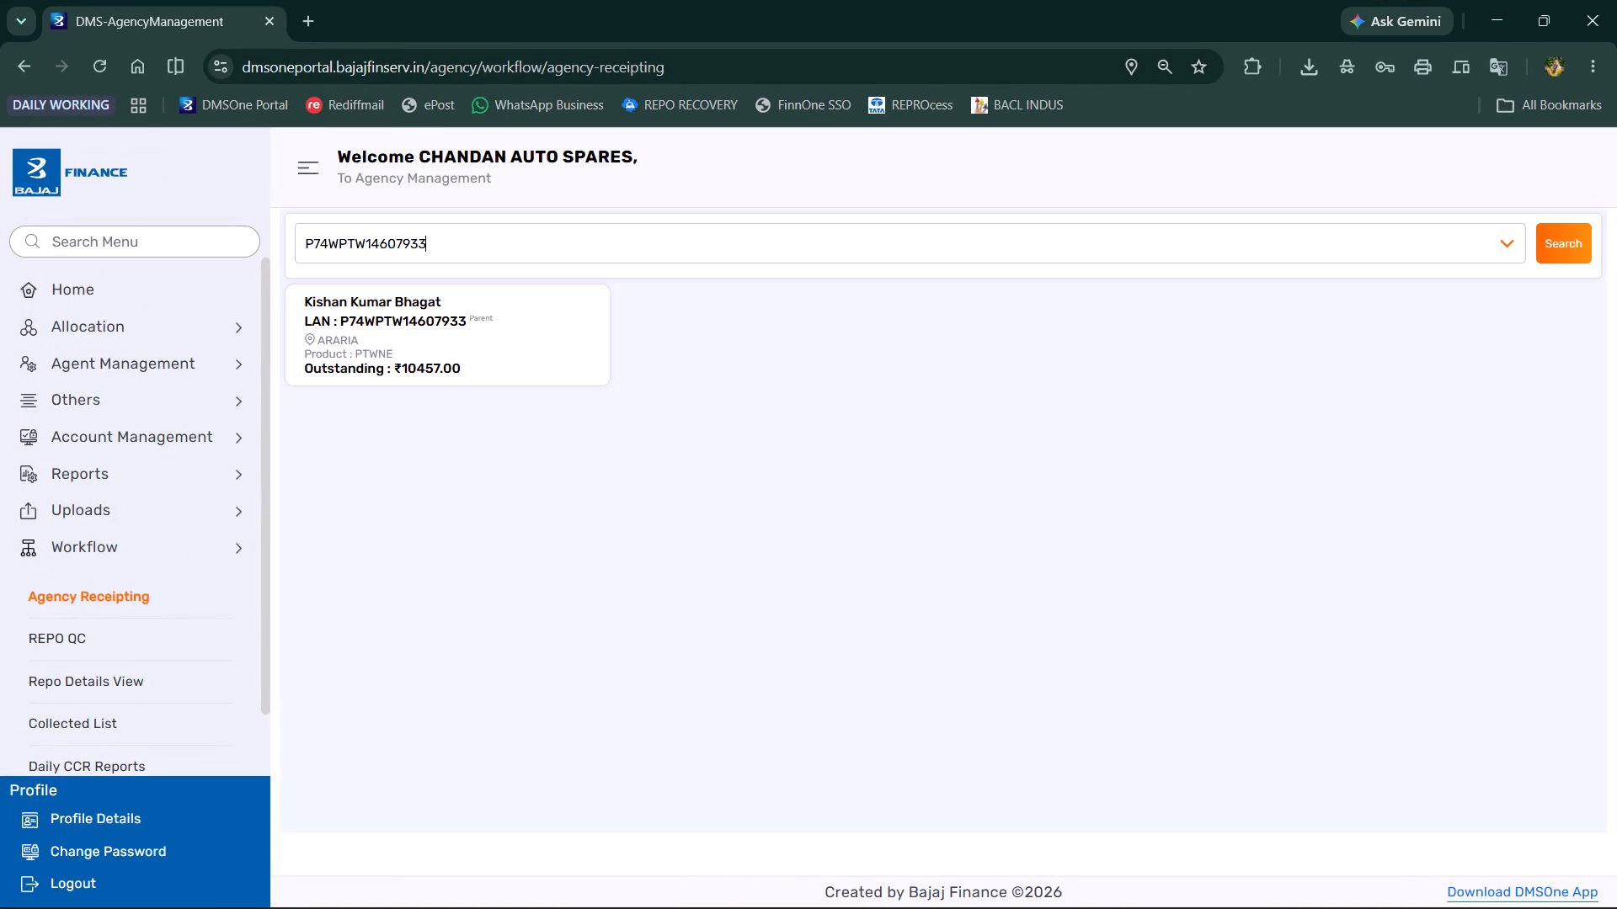
{"action": "double_click", "coordinate": [361, 335]}
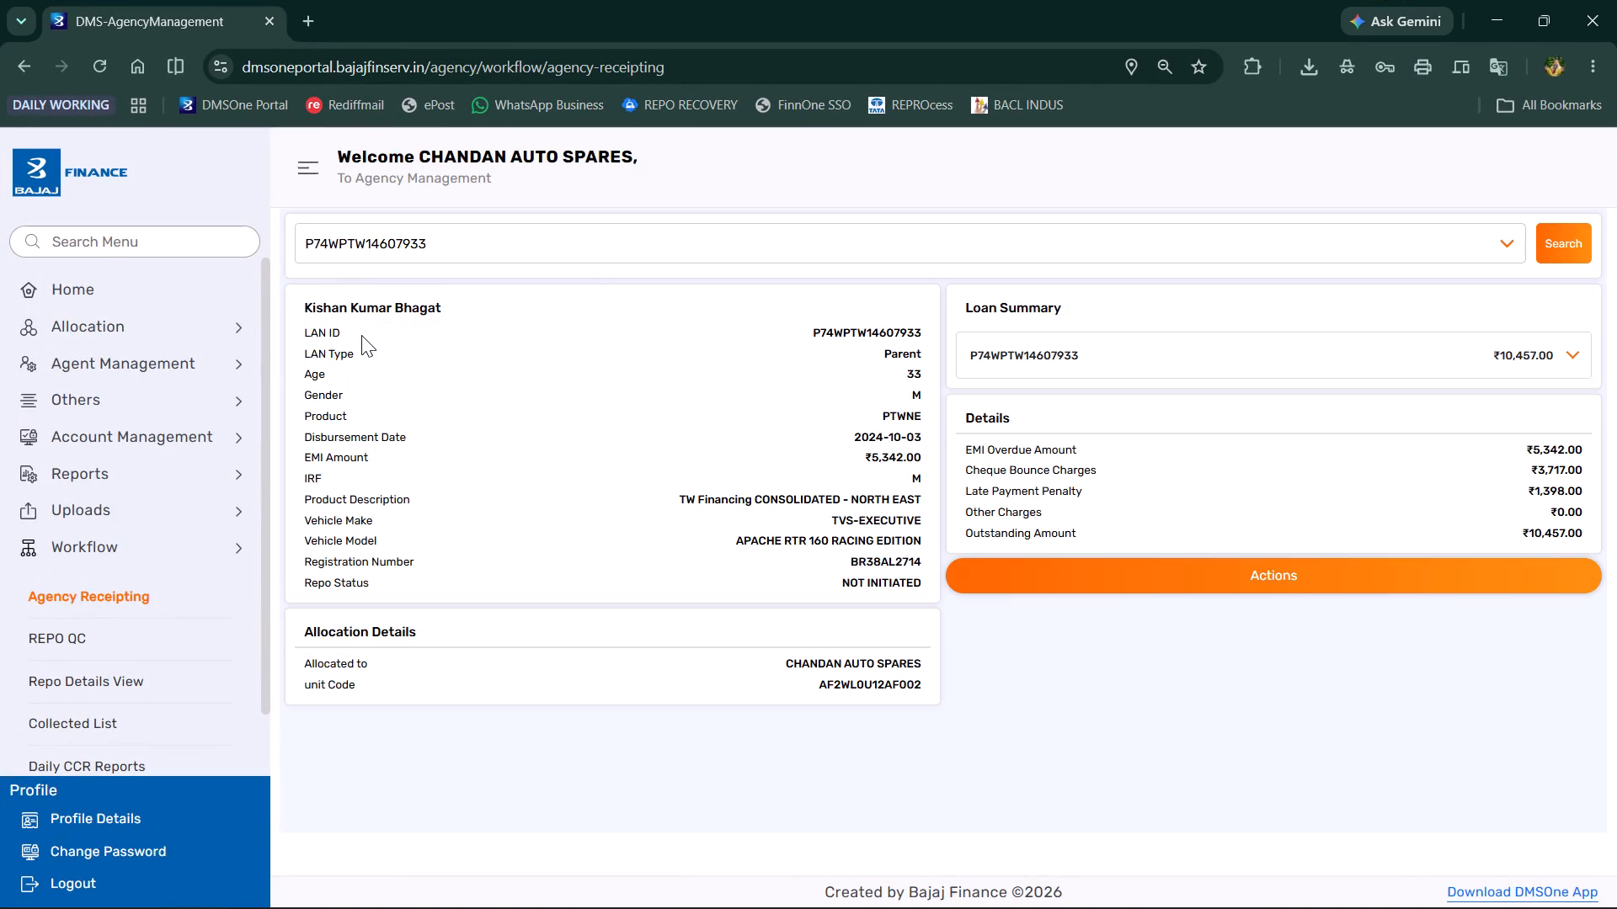
Copy the LAN number from row 113 of Sheet1, search for it in the agency portal and open the loan's details.
{"action": "key", "text": "super+Tab"}
{"action": "left_click", "coordinate": [750, 199]}
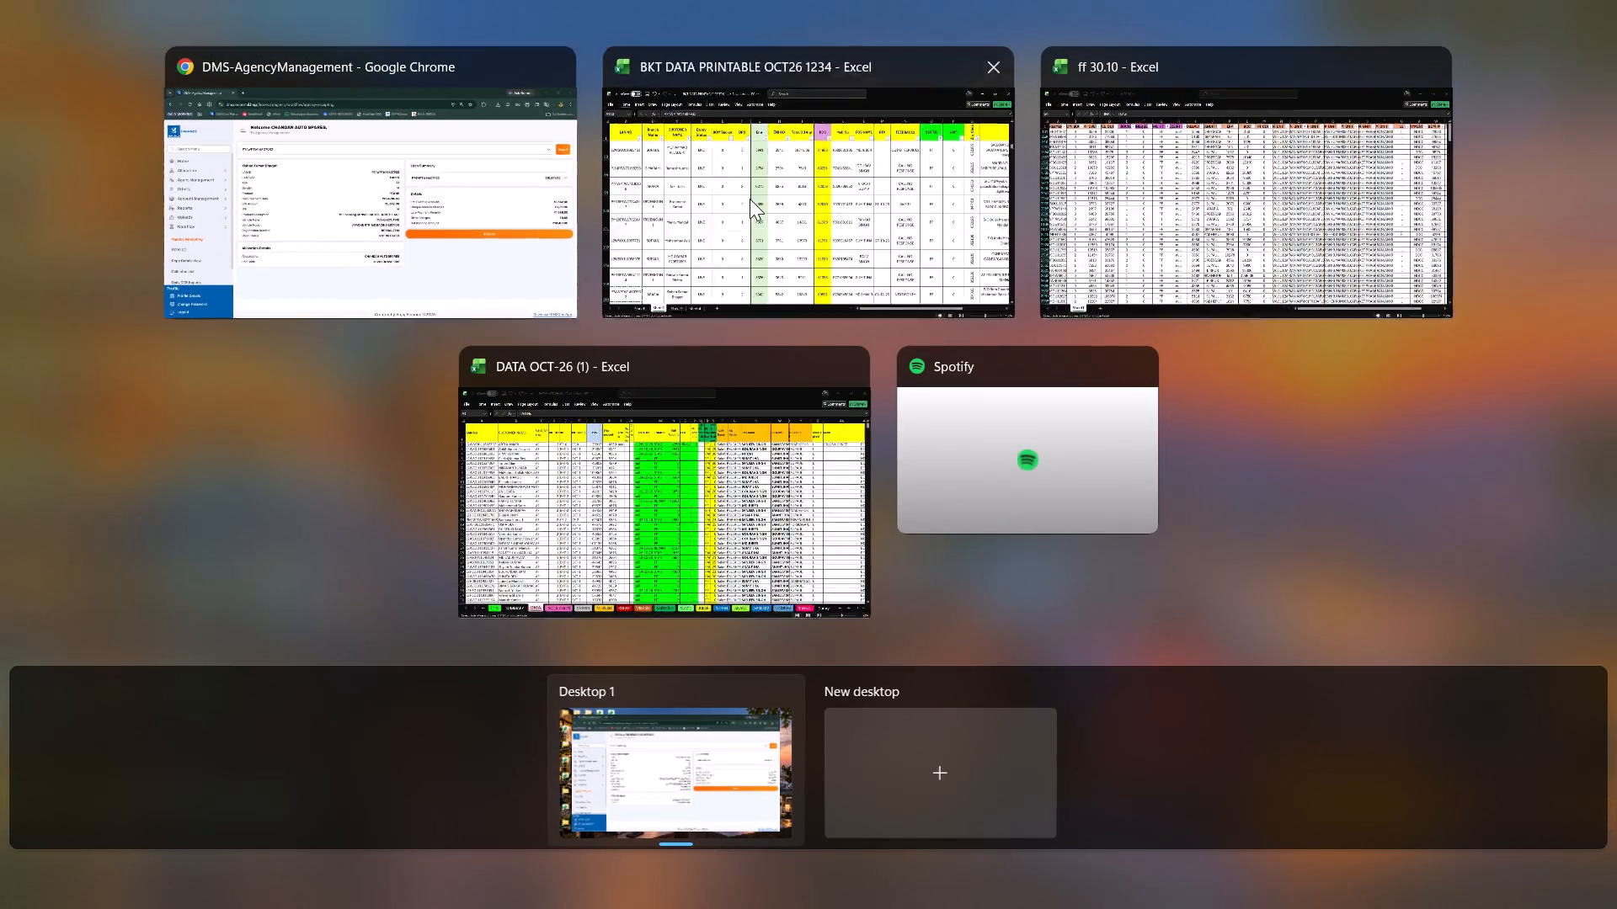
{"action": "key", "text": "Down"}
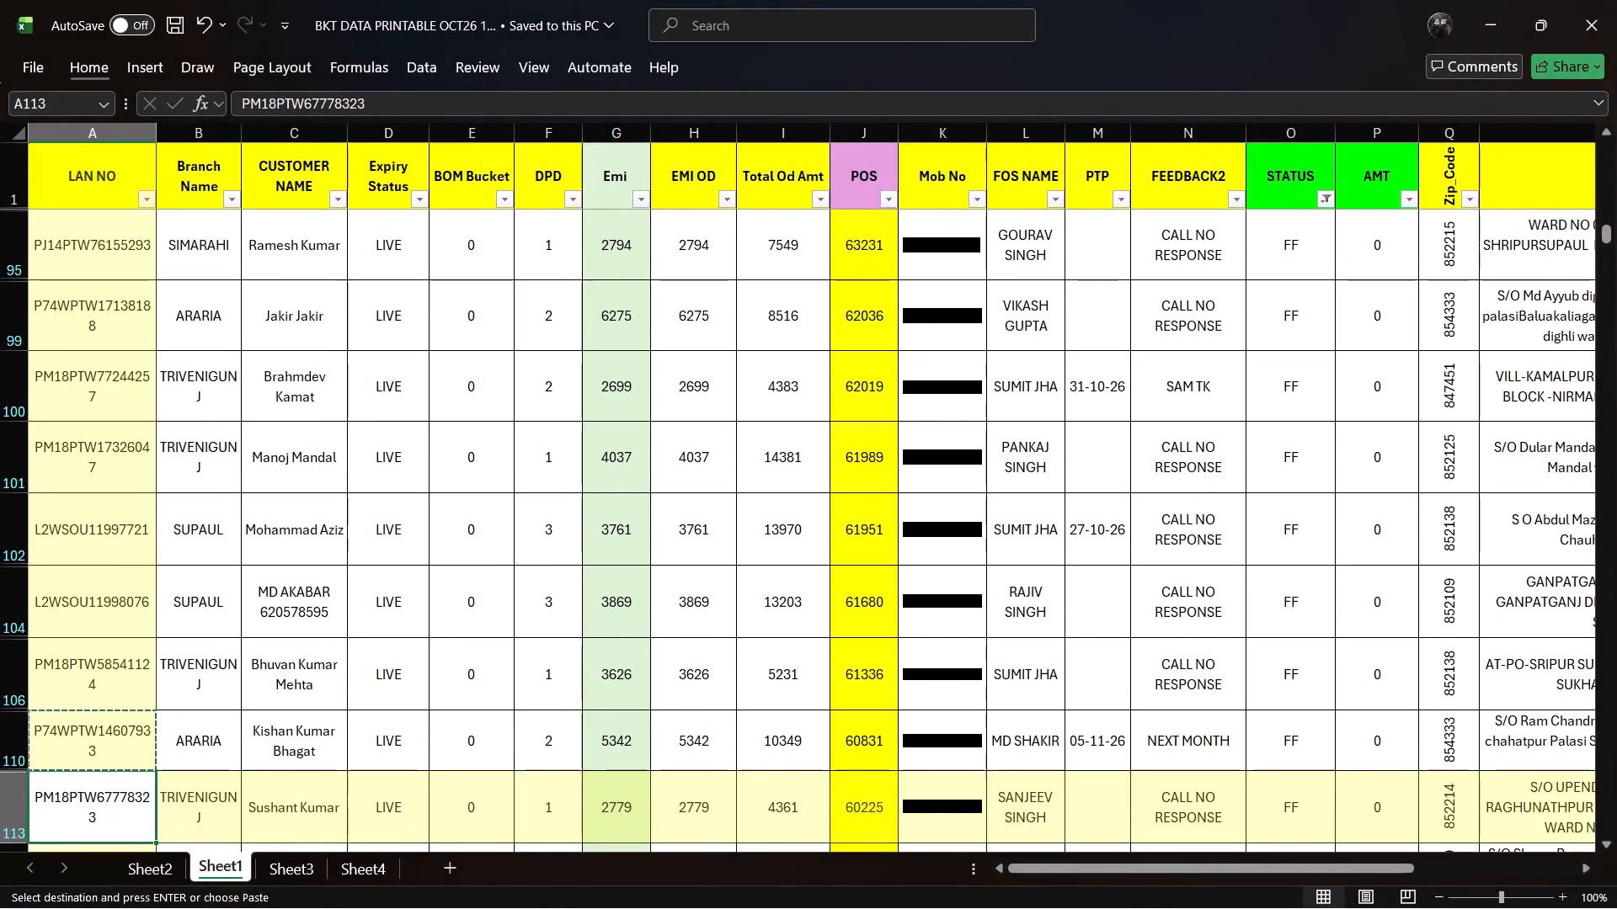
{"action": "key", "text": "ctrl+c"}
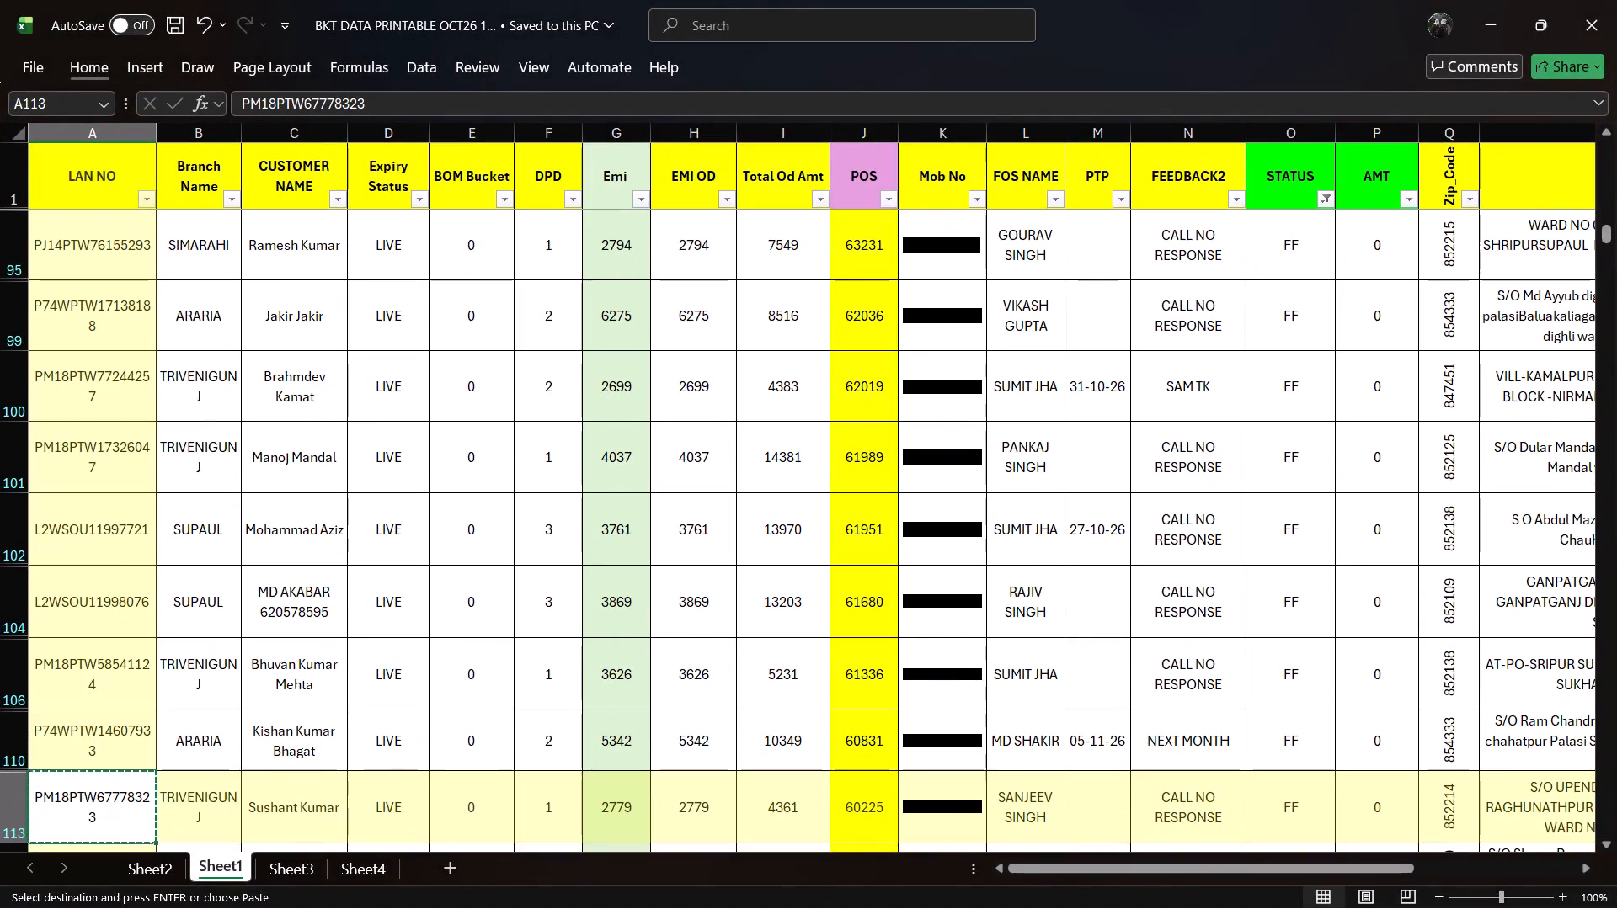
{"action": "key", "text": "super+Tab"}
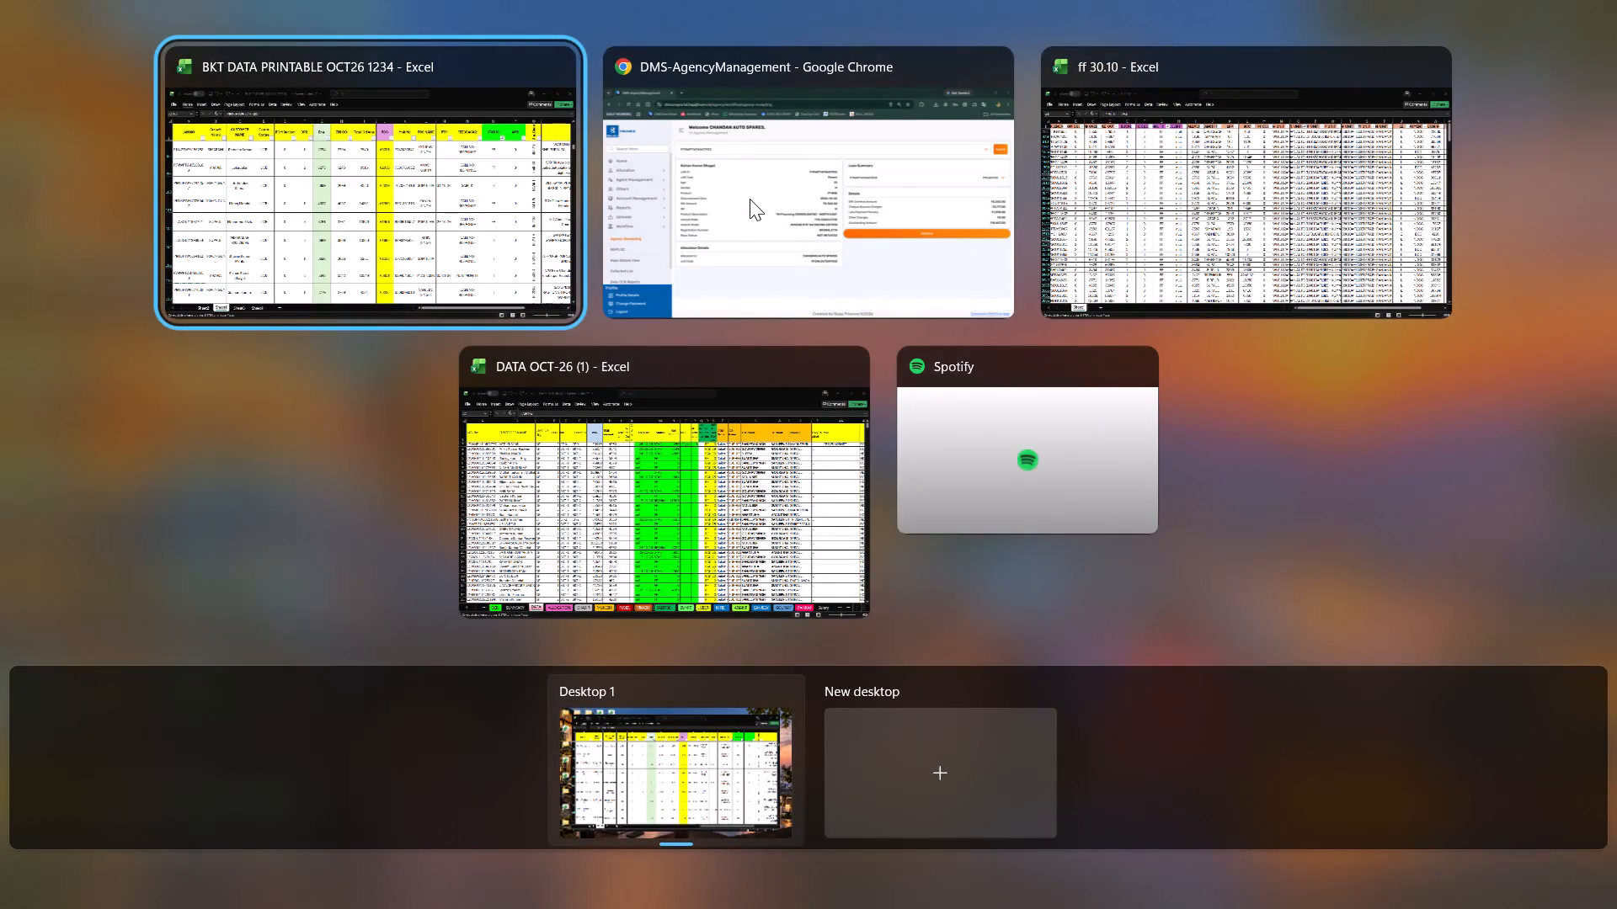
{"action": "left_click", "coordinate": [750, 199]}
{"action": "double_click", "coordinate": [436, 228]}
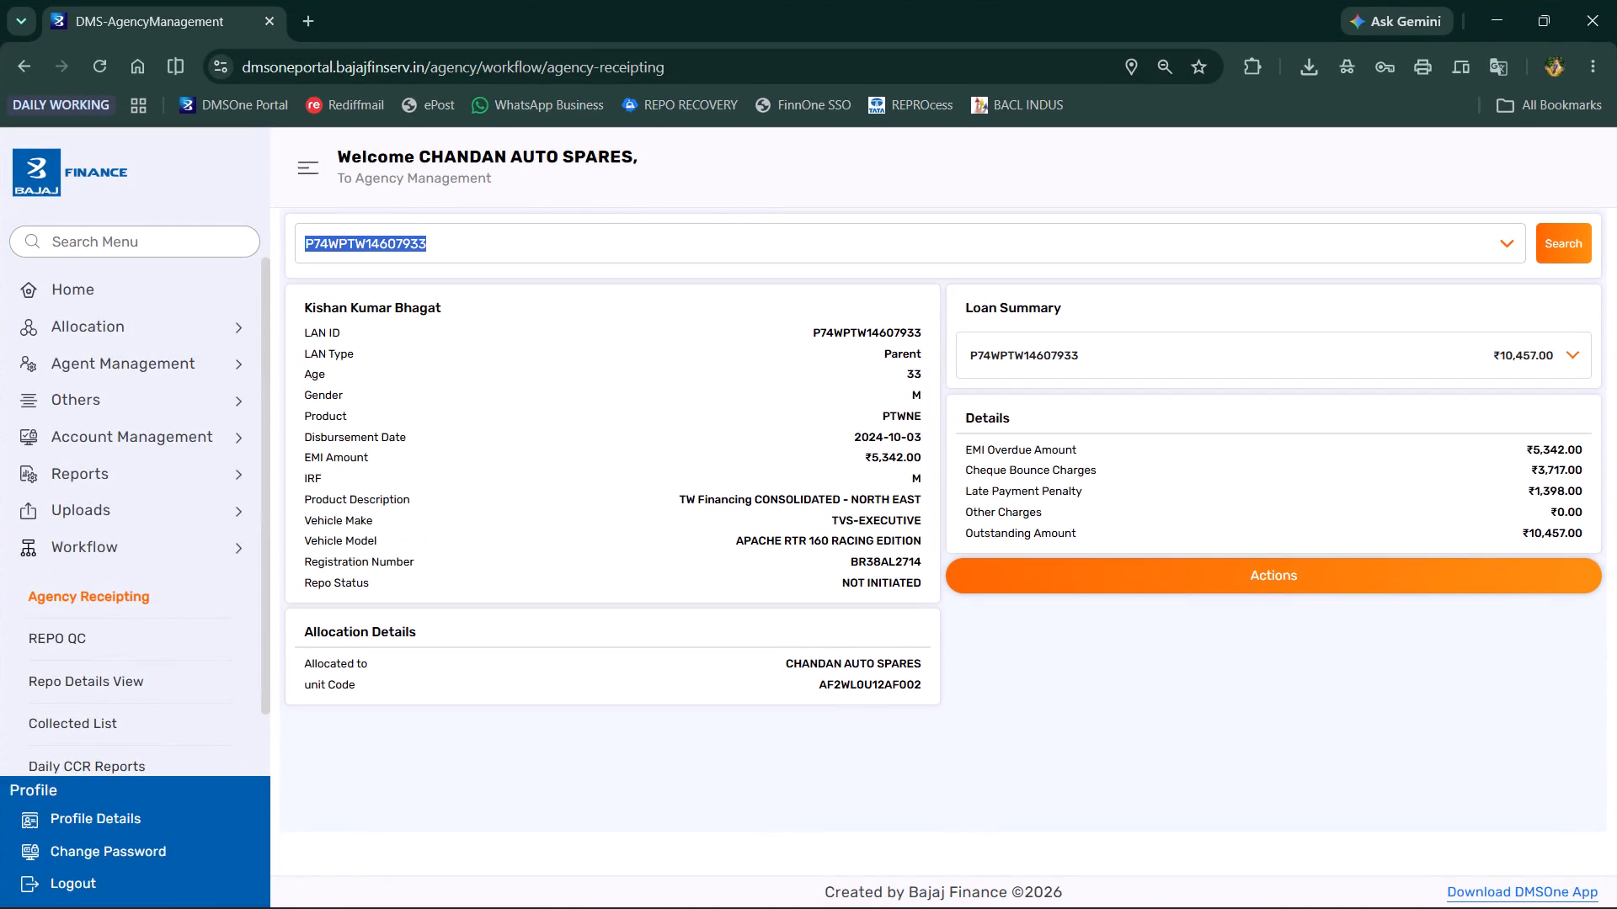
{"action": "key", "text": "BackSpace"}
{"action": "key", "text": "ctrl+v"}
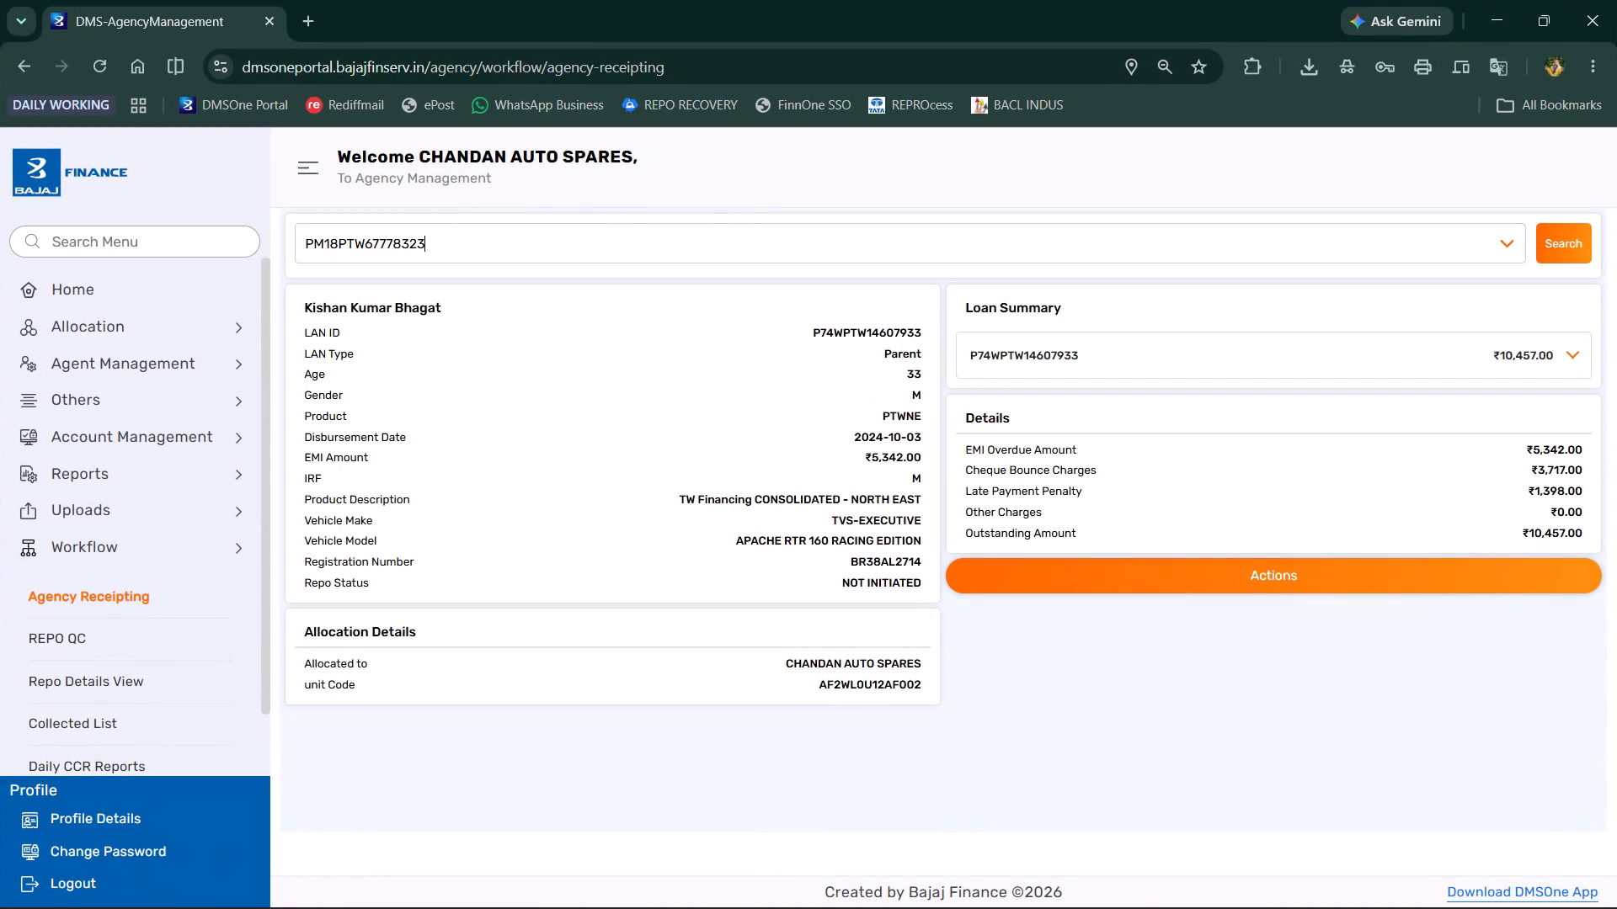
{"action": "key", "text": "Return"}
{"action": "key", "text": "Return"}
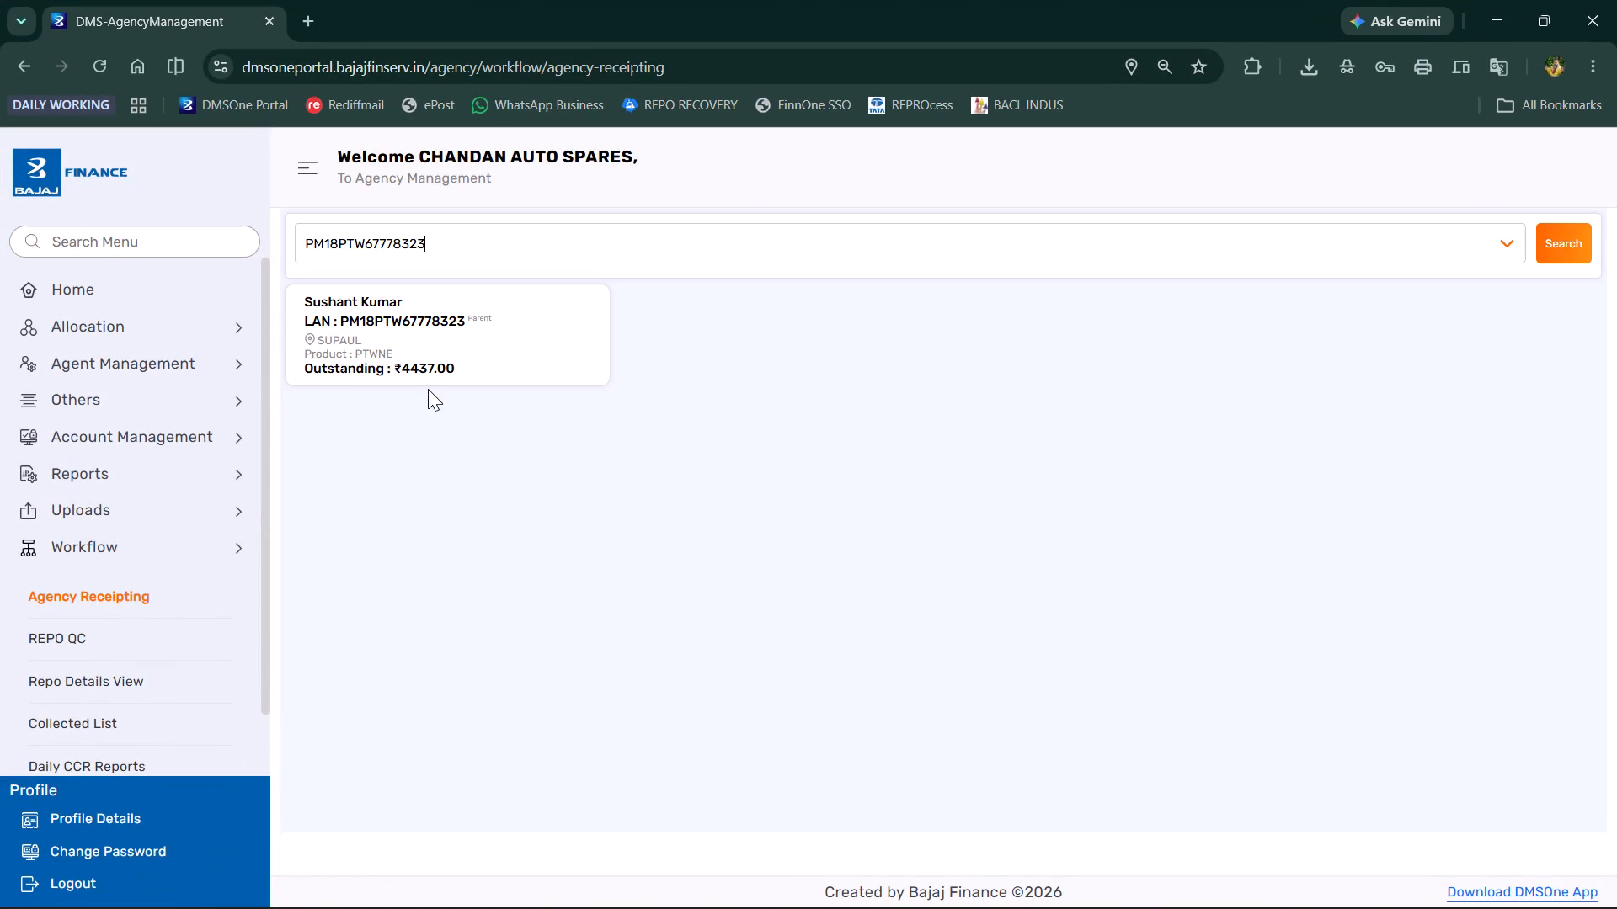
{"action": "double_click", "coordinate": [405, 349]}
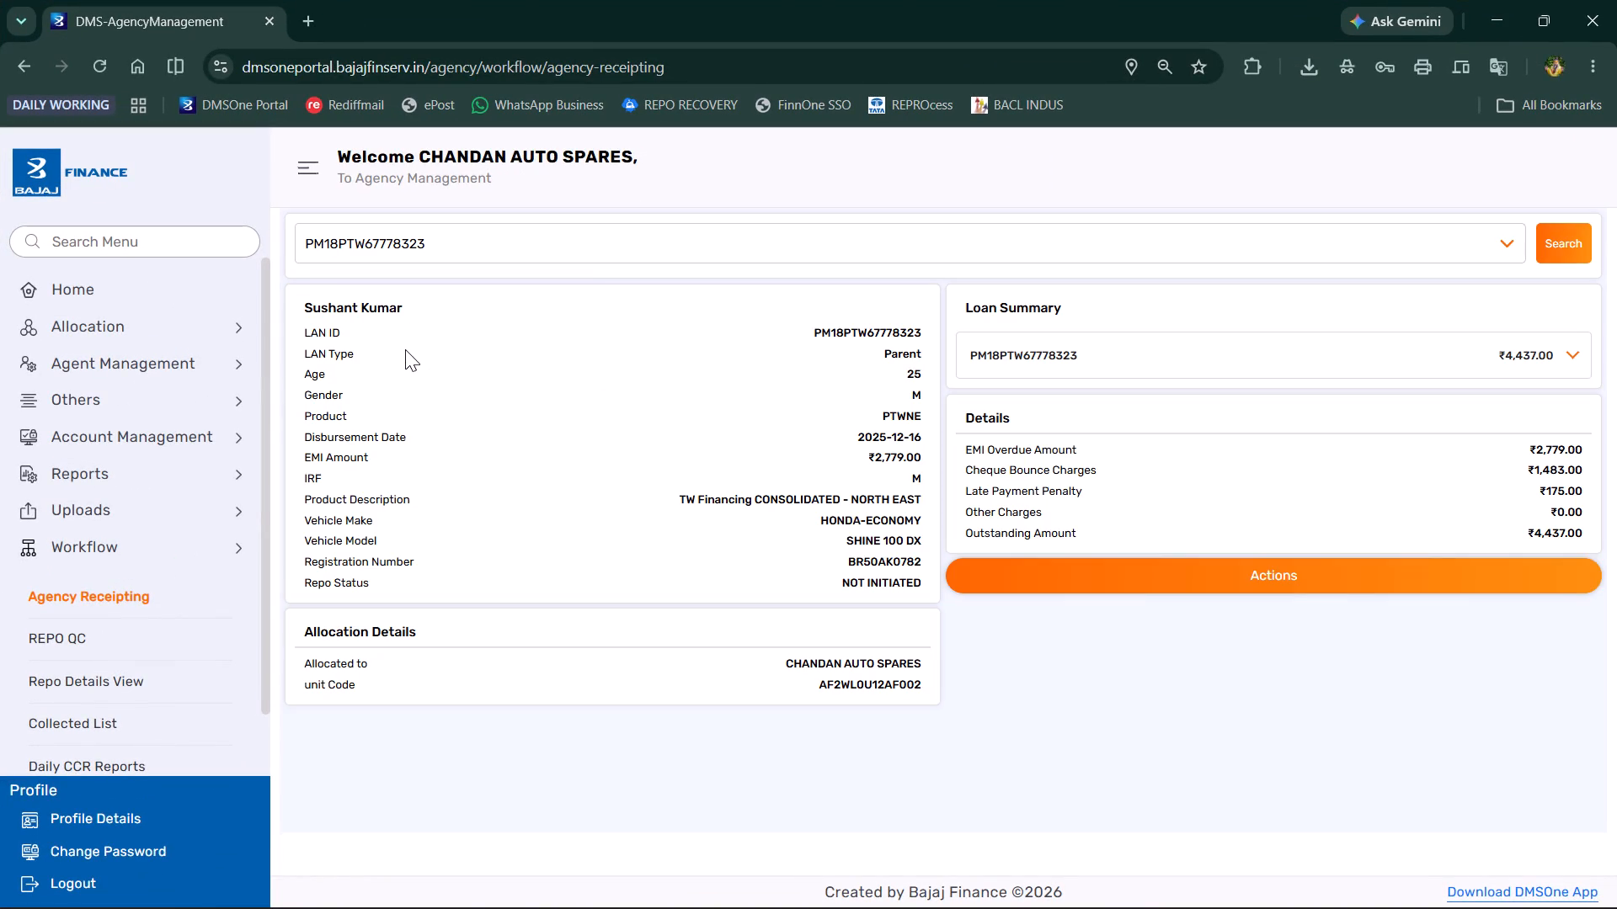
Return to Sheet1 of the BKT DATA workbook and look through the FF-status customer records from row 100 to row 122.
{"action": "key", "text": "super+Tab"}
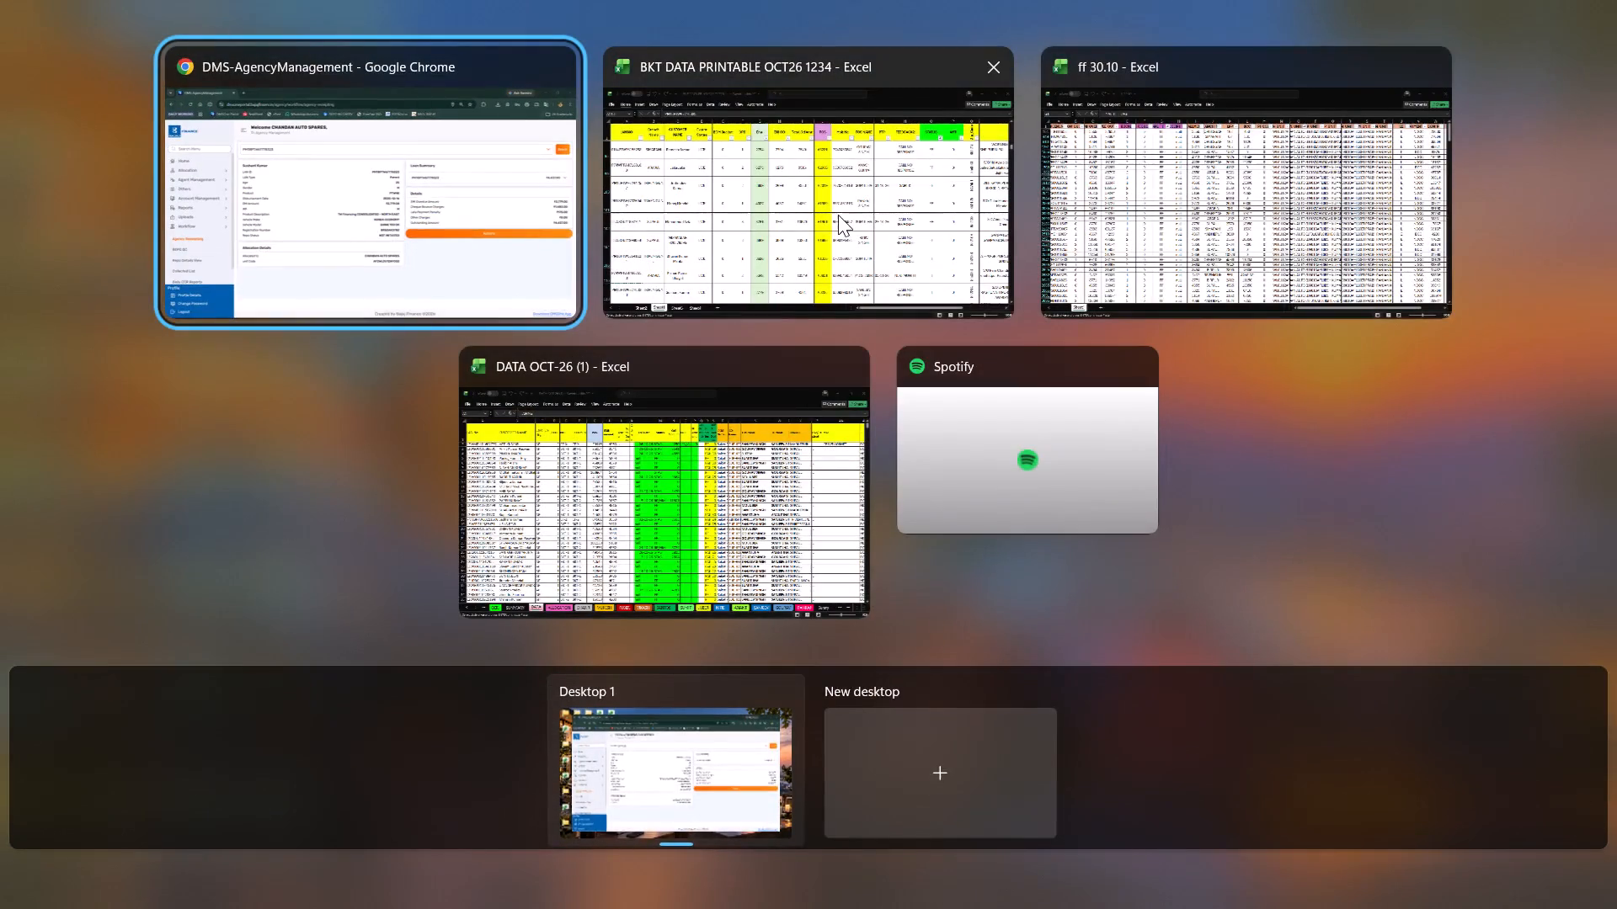
{"action": "left_click", "coordinate": [838, 215]}
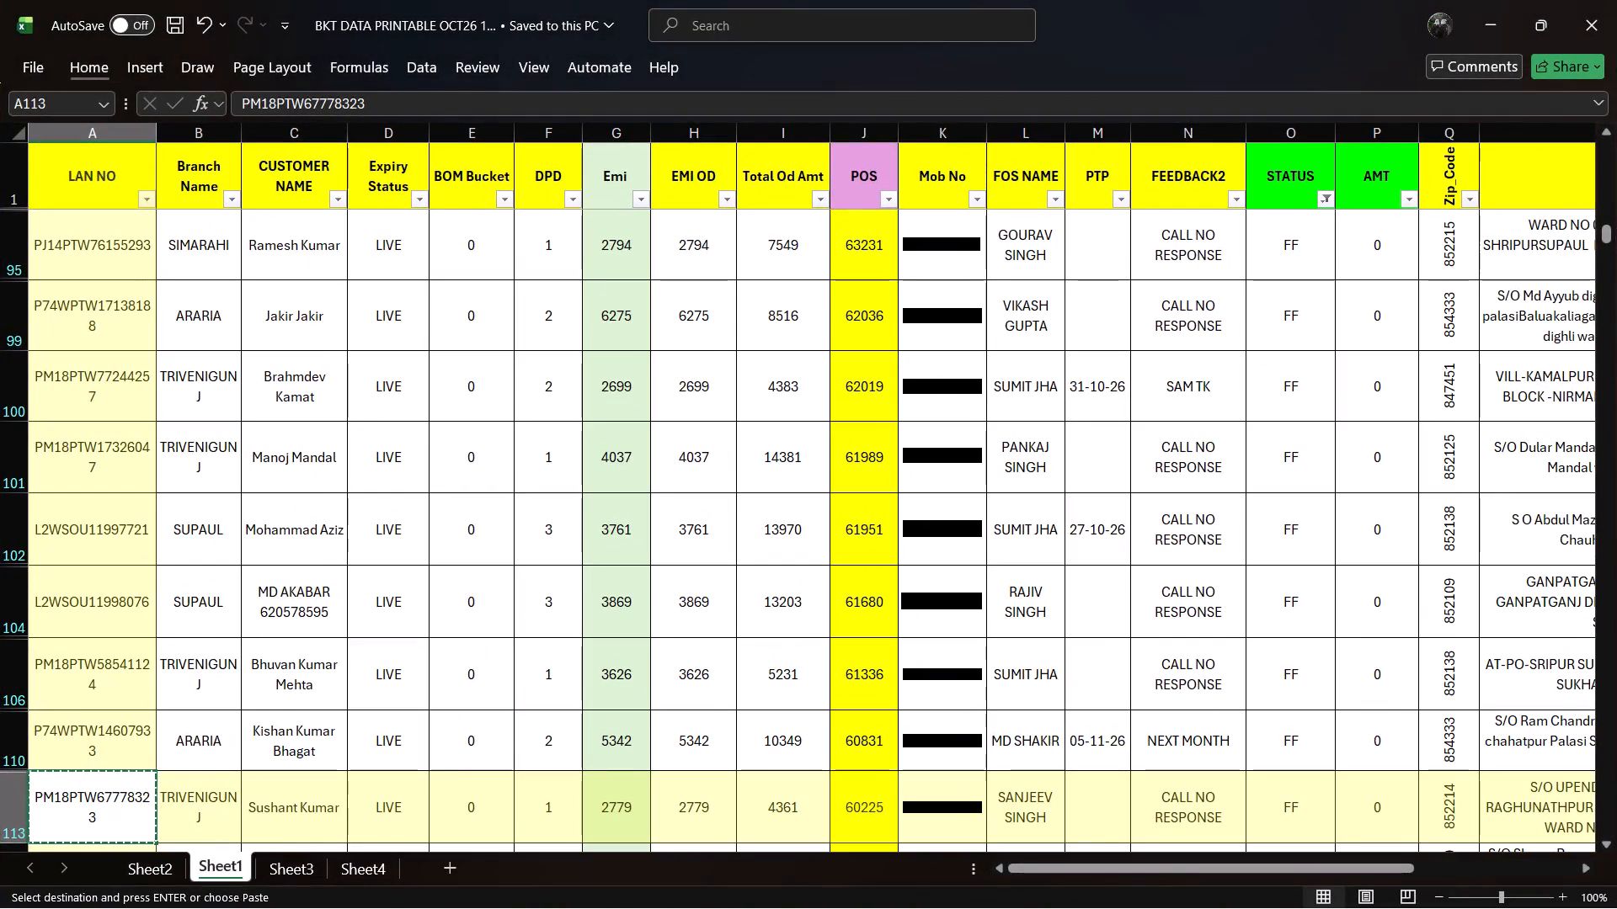
{"action": "left_click", "coordinate": [301, 400]}
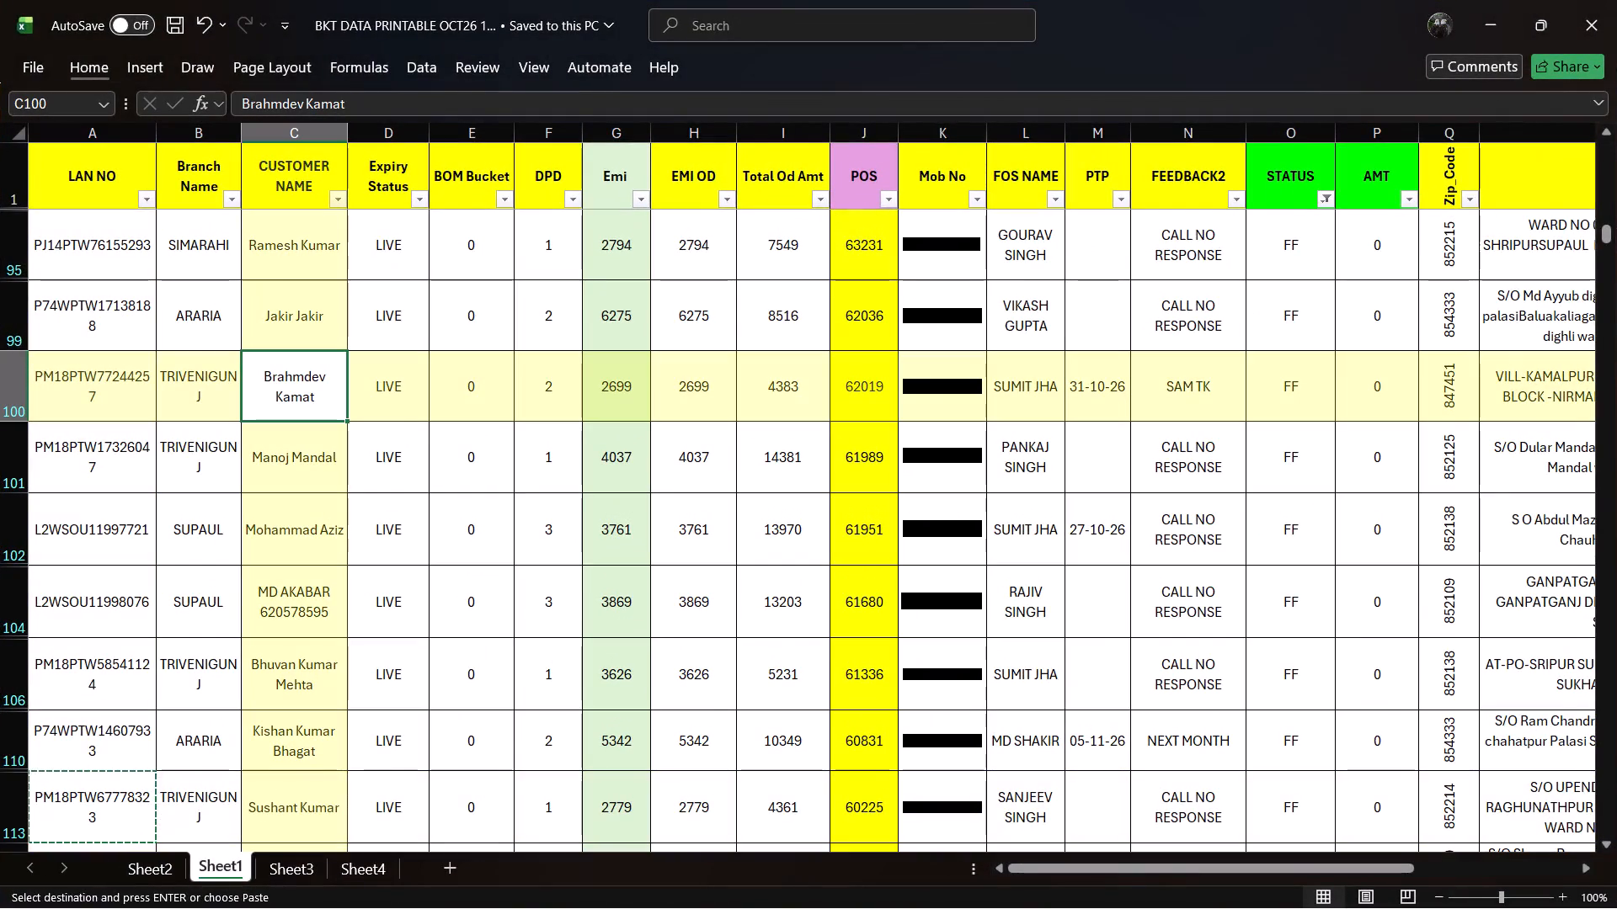
{"action": "left_click", "coordinate": [286, 660]}
{"action": "key", "text": "Down"}
{"action": "key", "text": "Down"}
{"action": "key", "text": "Down"}
{"action": "key", "text": "Down"}
{"action": "key", "text": "Down"}
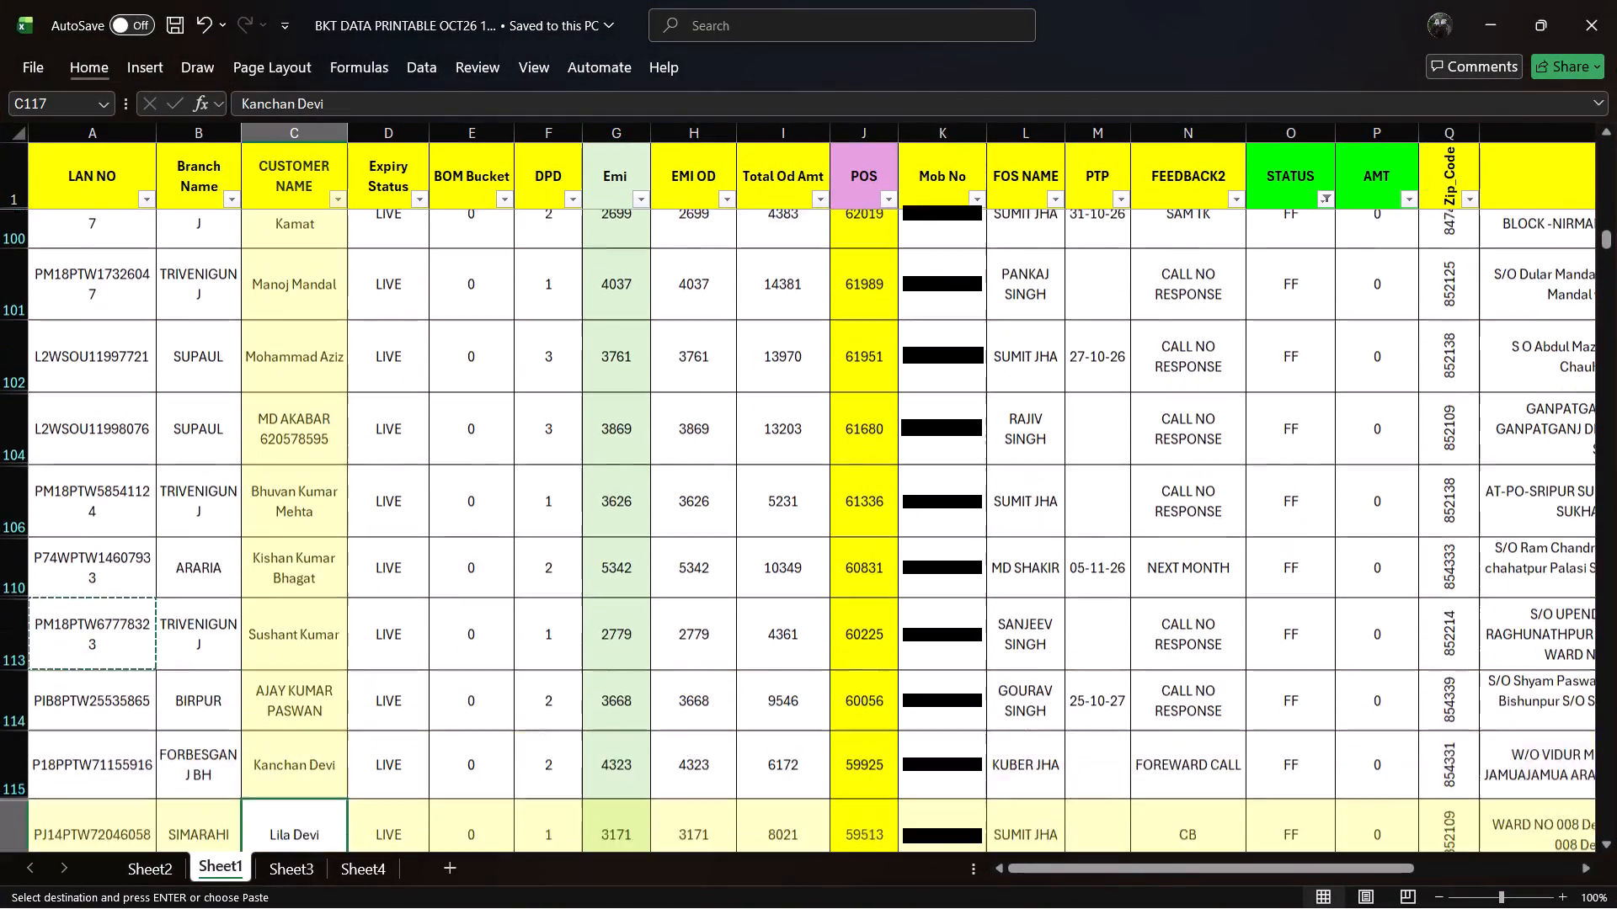
{"action": "key", "text": "Down"}
{"action": "key", "text": "Down"}
{"action": "key", "text": "Down"}
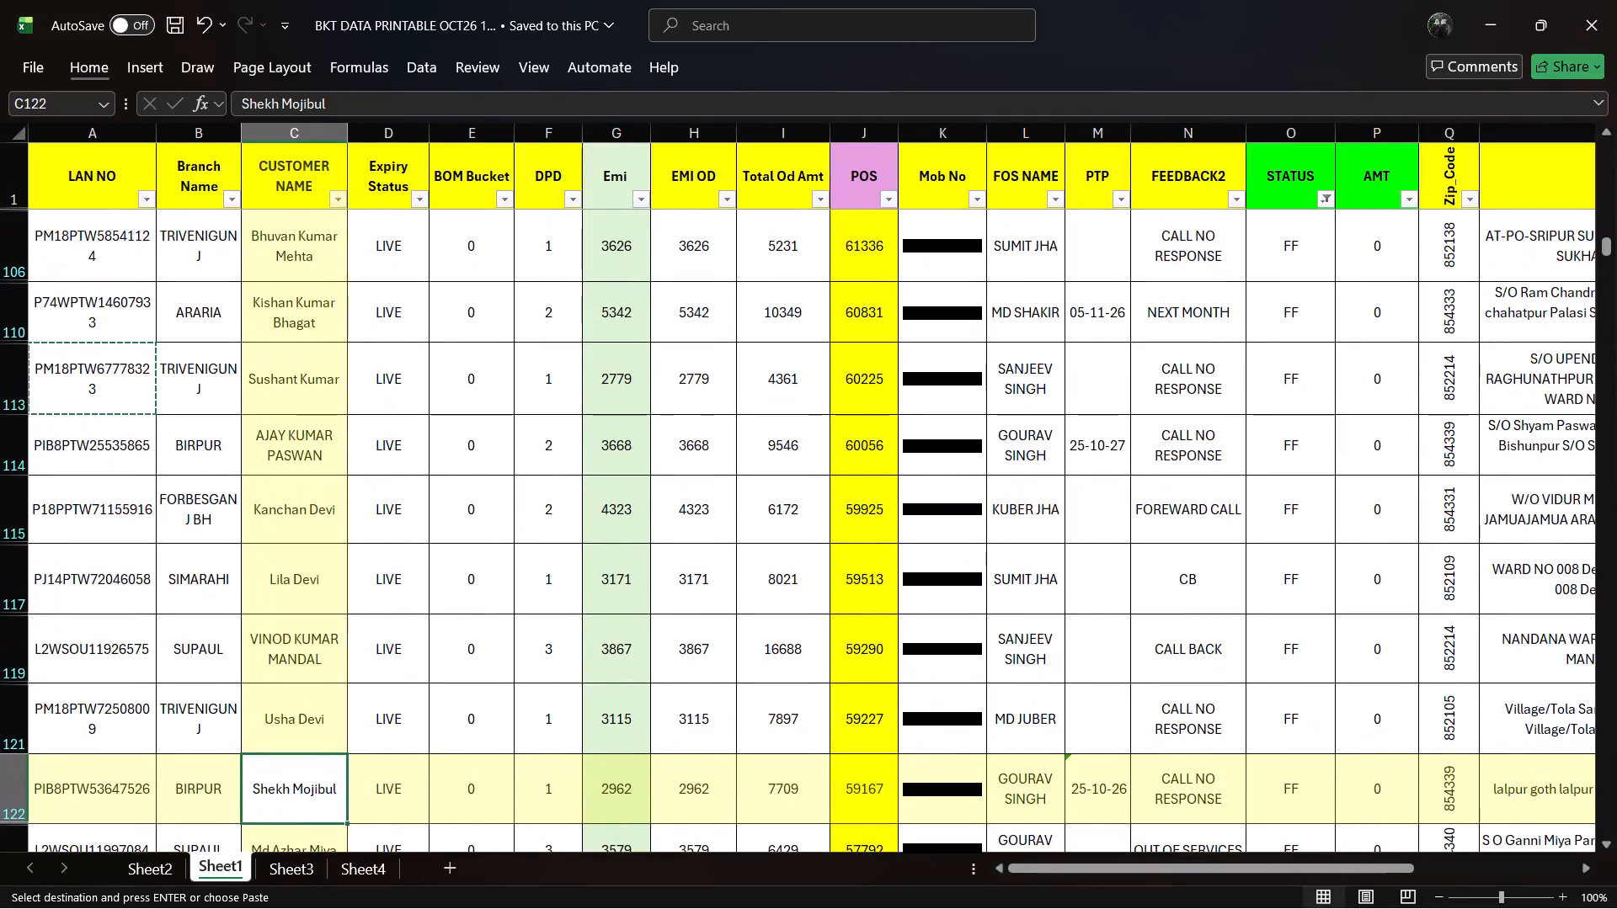
Review the row 106 loan record field by field, from the customer name across to the mobile number.
{"action": "left_click", "coordinate": [290, 271]}
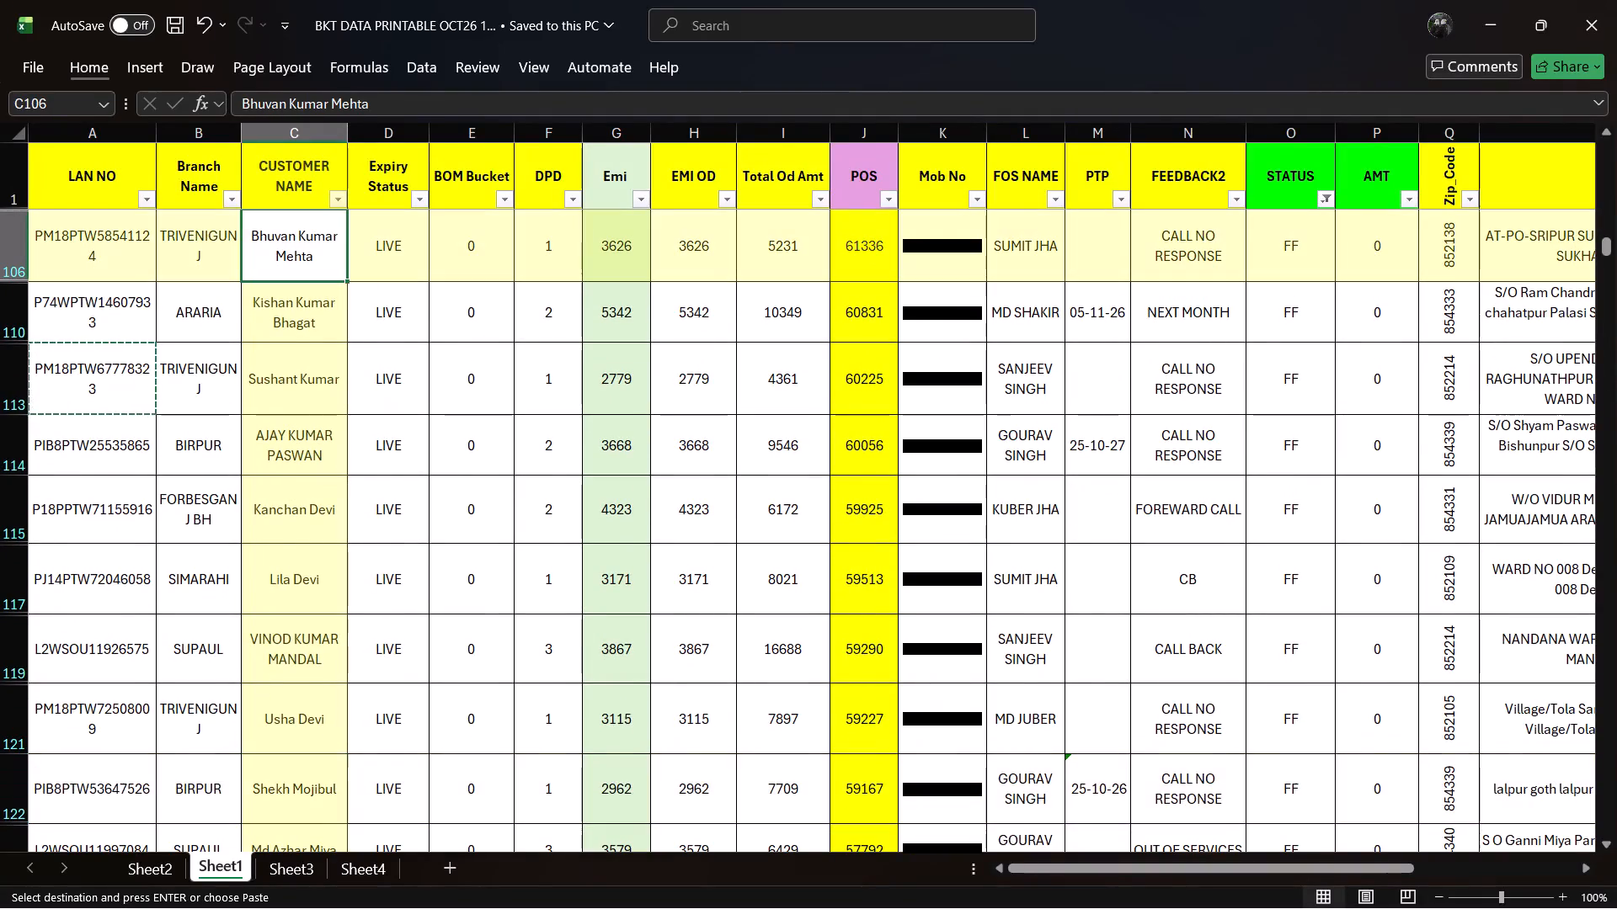
{"action": "key", "text": "Right"}
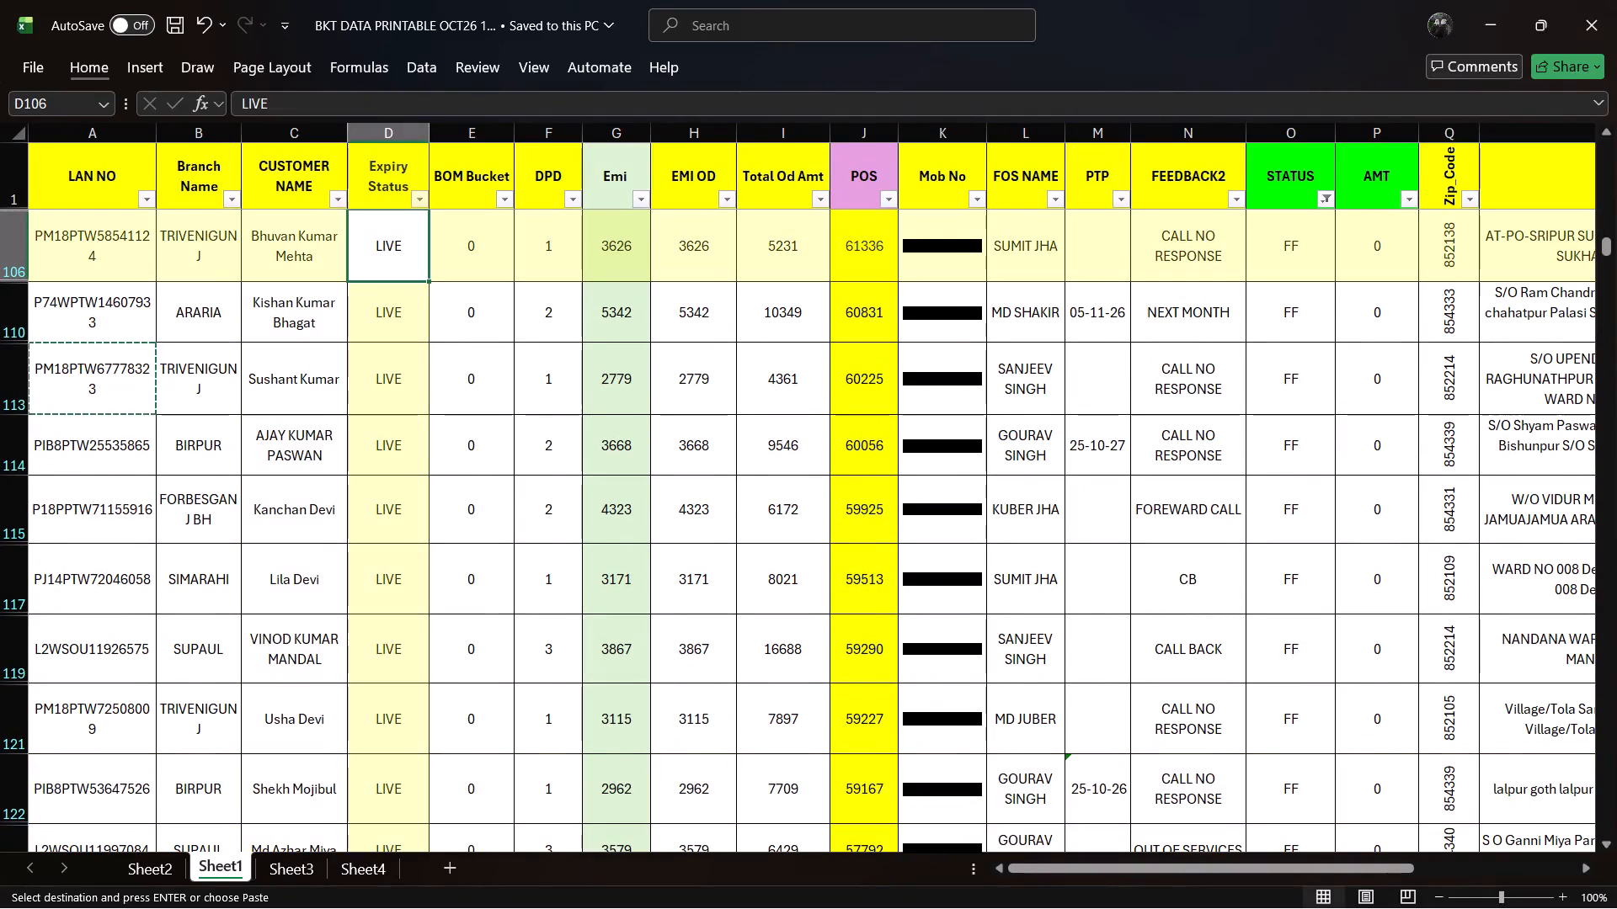
{"action": "key", "text": "Right"}
{"action": "key", "text": "Right"}
{"action": "key", "text": "Right"}
{"action": "key", "text": "Right"}
{"action": "key", "text": "Right"}
{"action": "key", "text": "Right"}
{"action": "key", "text": "Right"}
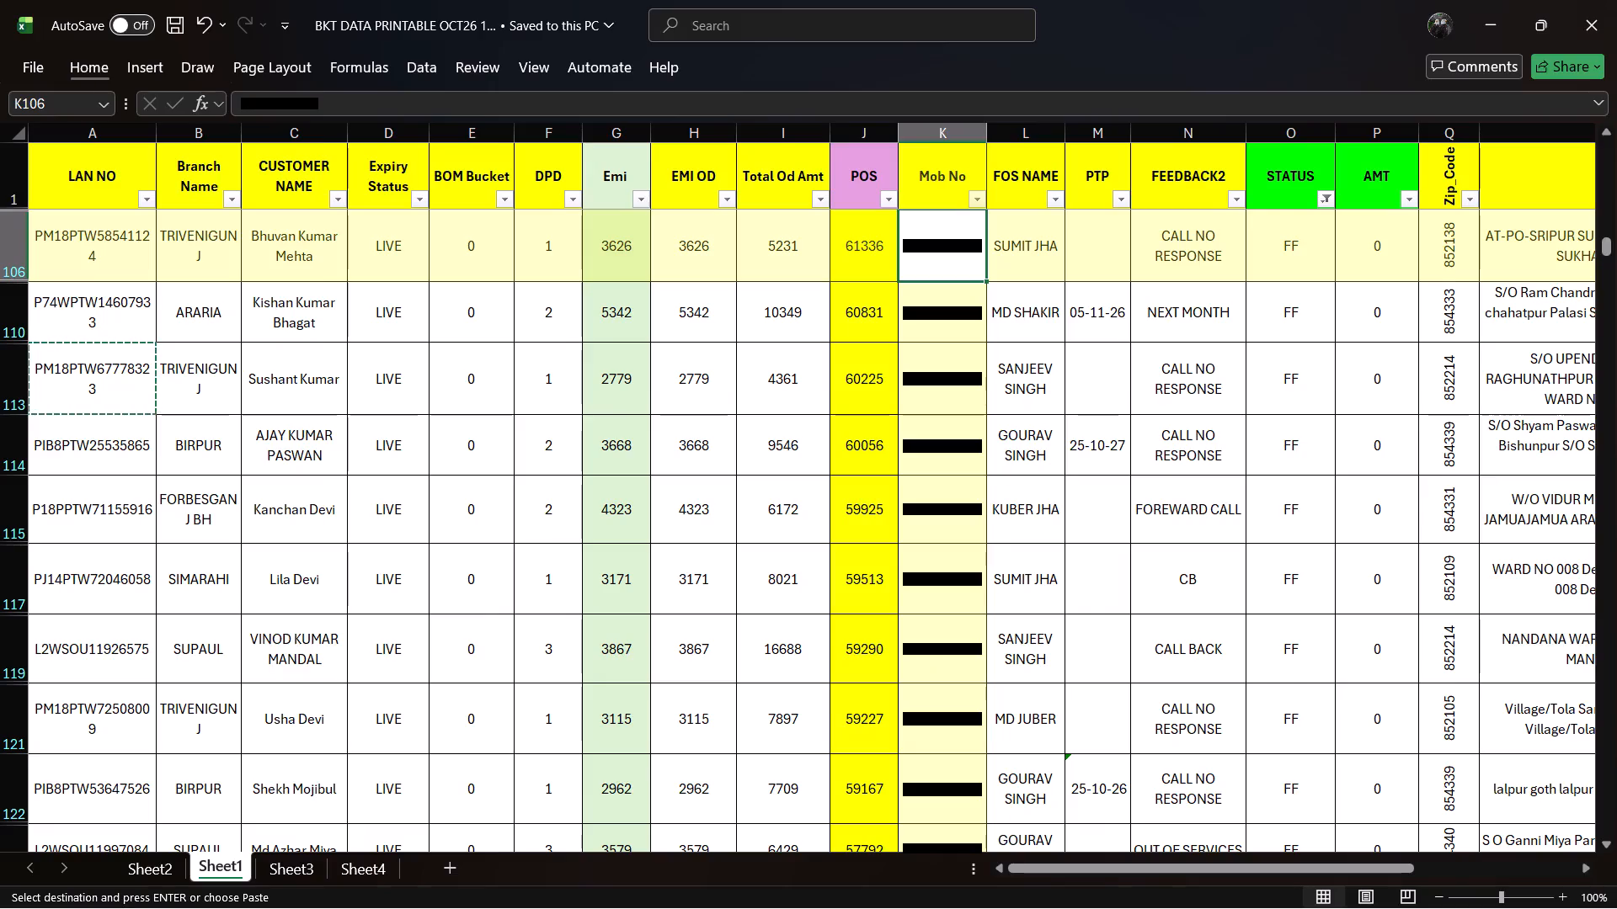
Filter the CUSTOMER NAME column to show only the customer recorded in row 460.
{"action": "left_click", "coordinate": [337, 197]}
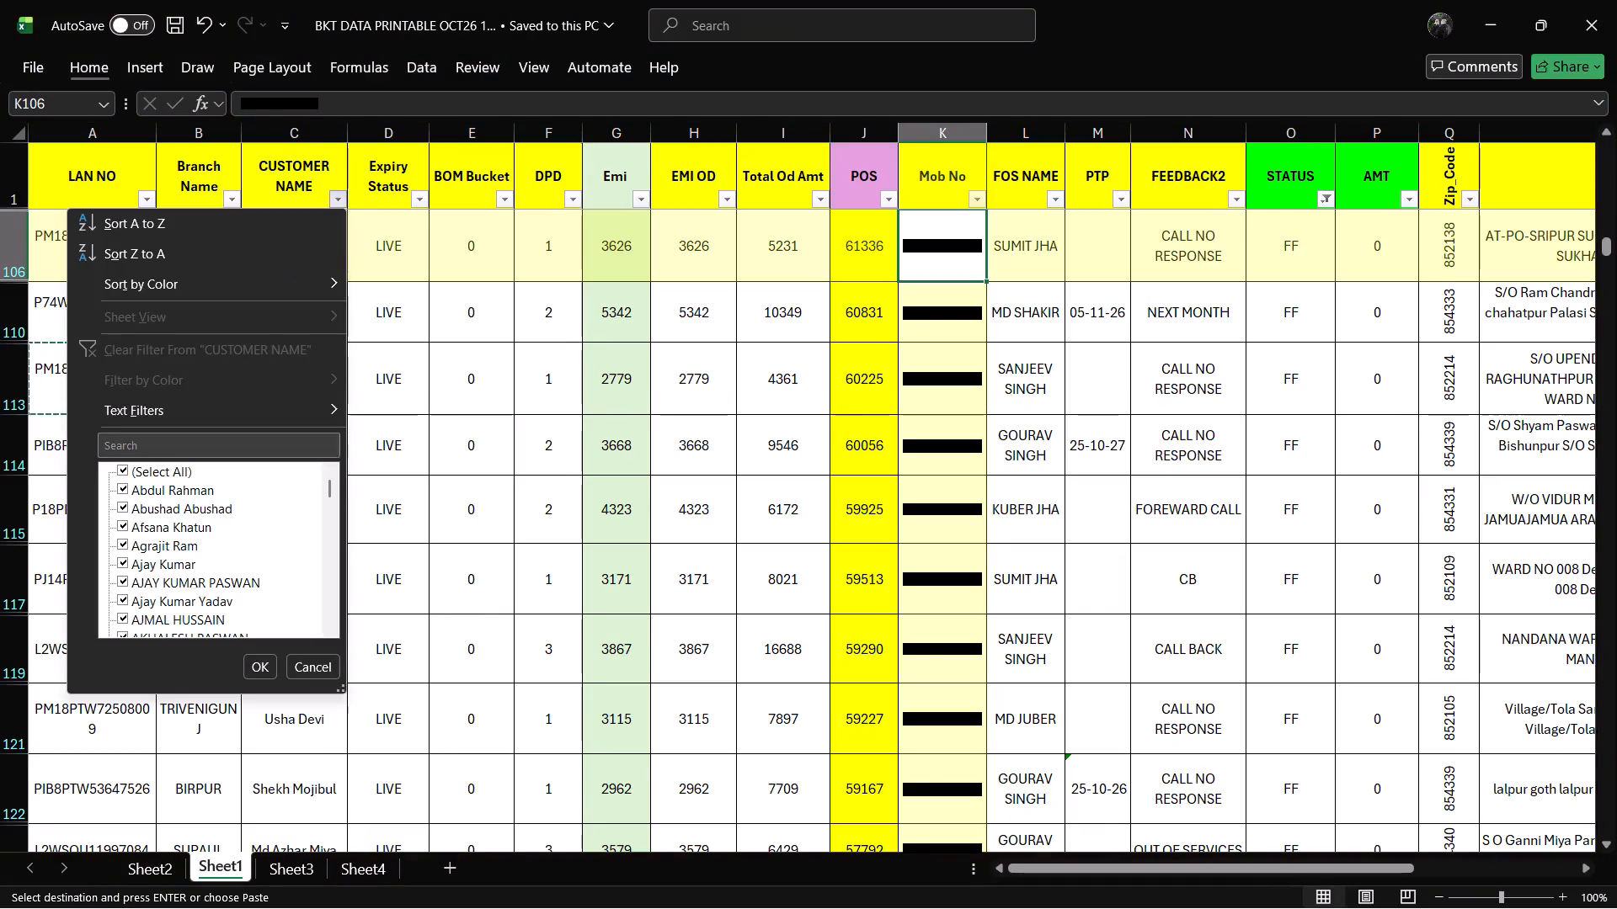
{"action": "left_click", "coordinate": [163, 460]}
{"action": "left_click", "coordinate": [163, 473]}
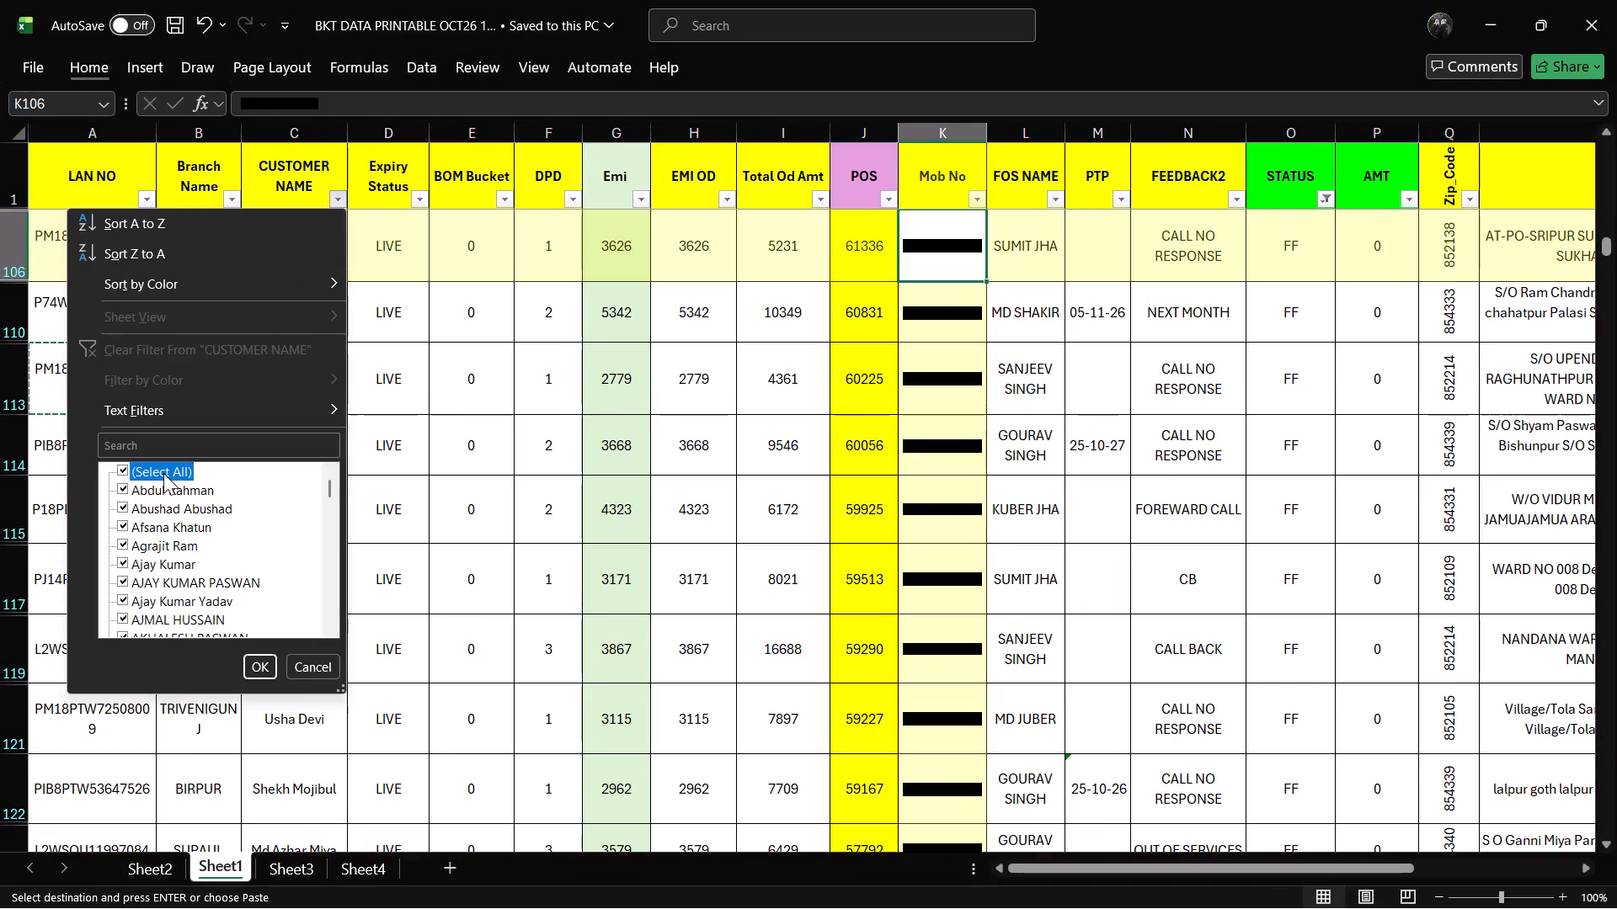
{"action": "left_click", "coordinate": [153, 451]}
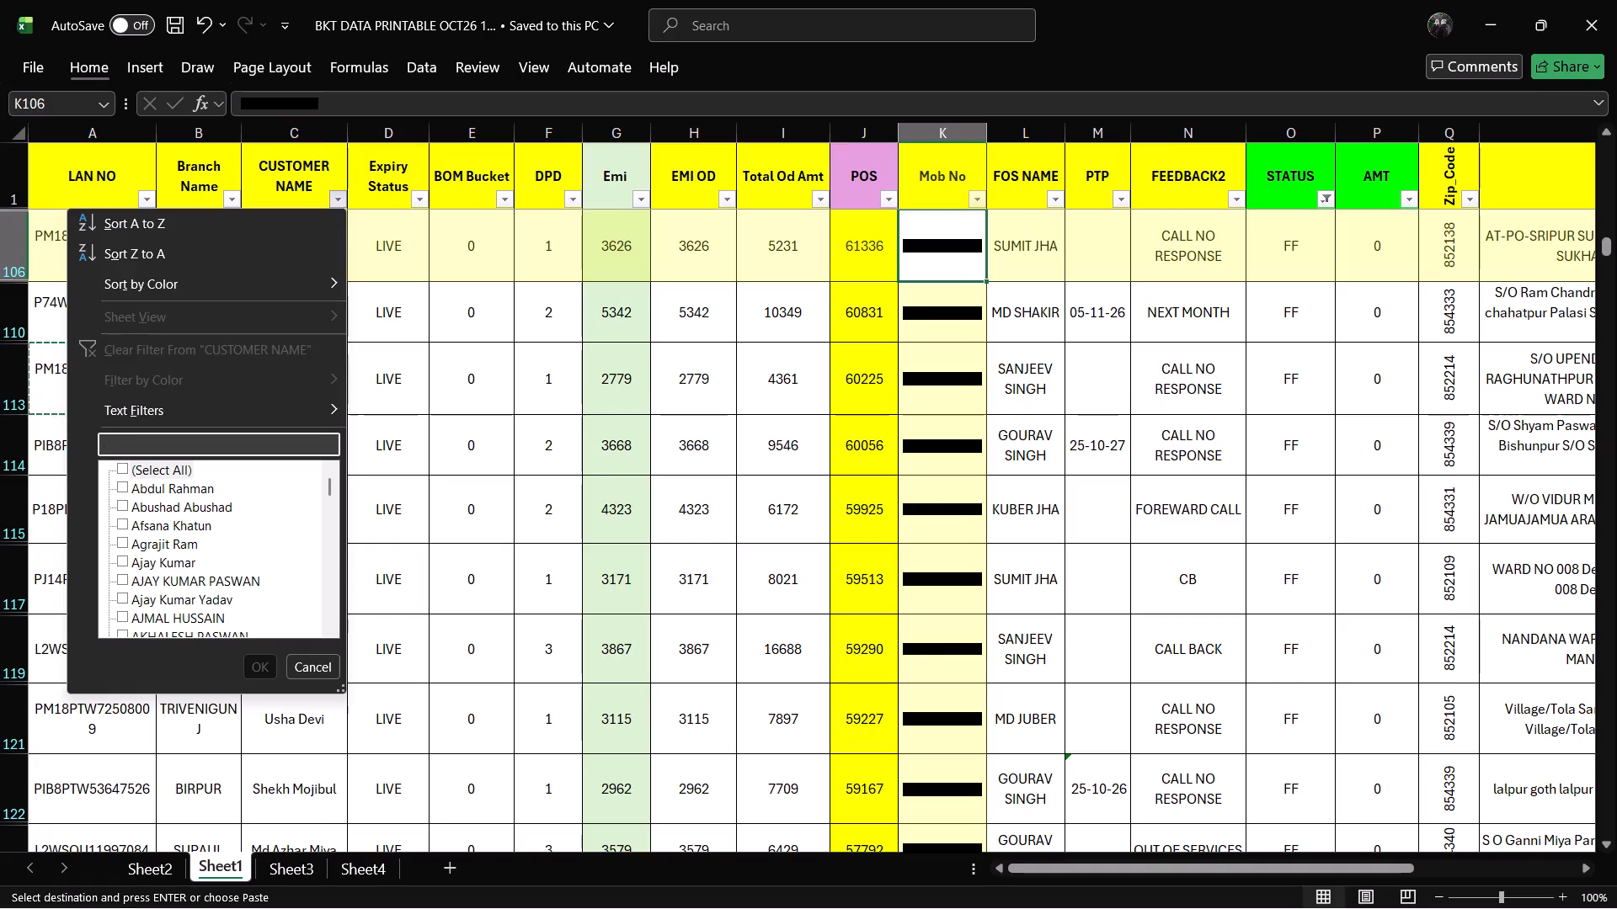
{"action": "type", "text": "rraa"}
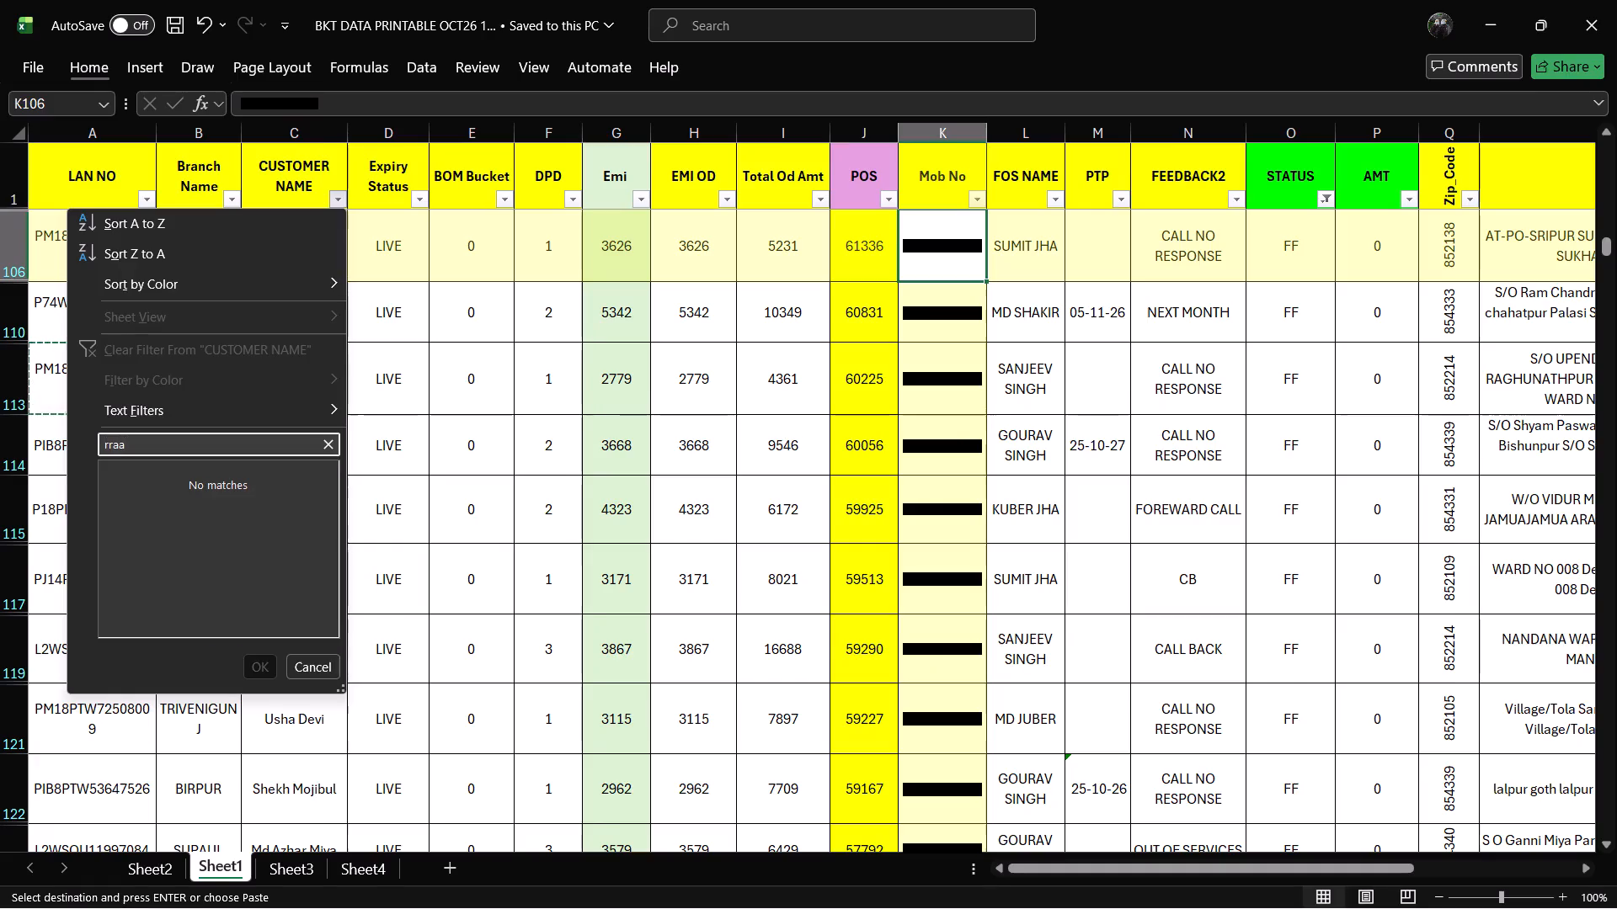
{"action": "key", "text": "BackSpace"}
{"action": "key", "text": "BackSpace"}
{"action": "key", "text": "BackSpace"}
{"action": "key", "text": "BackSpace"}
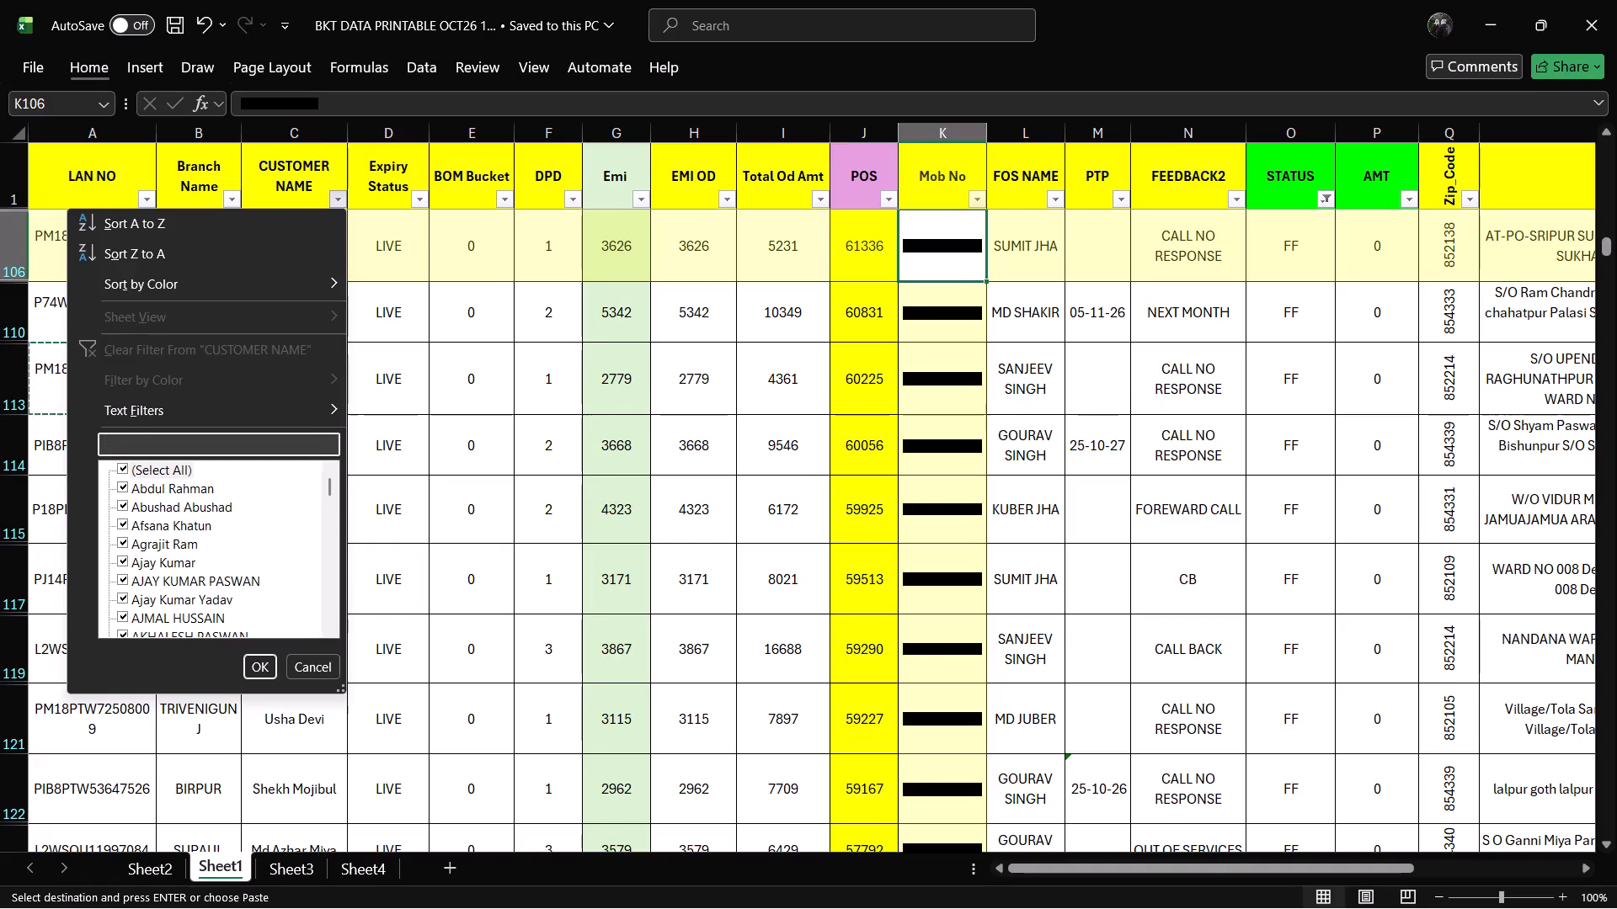
{"action": "left_click", "coordinate": [165, 470]}
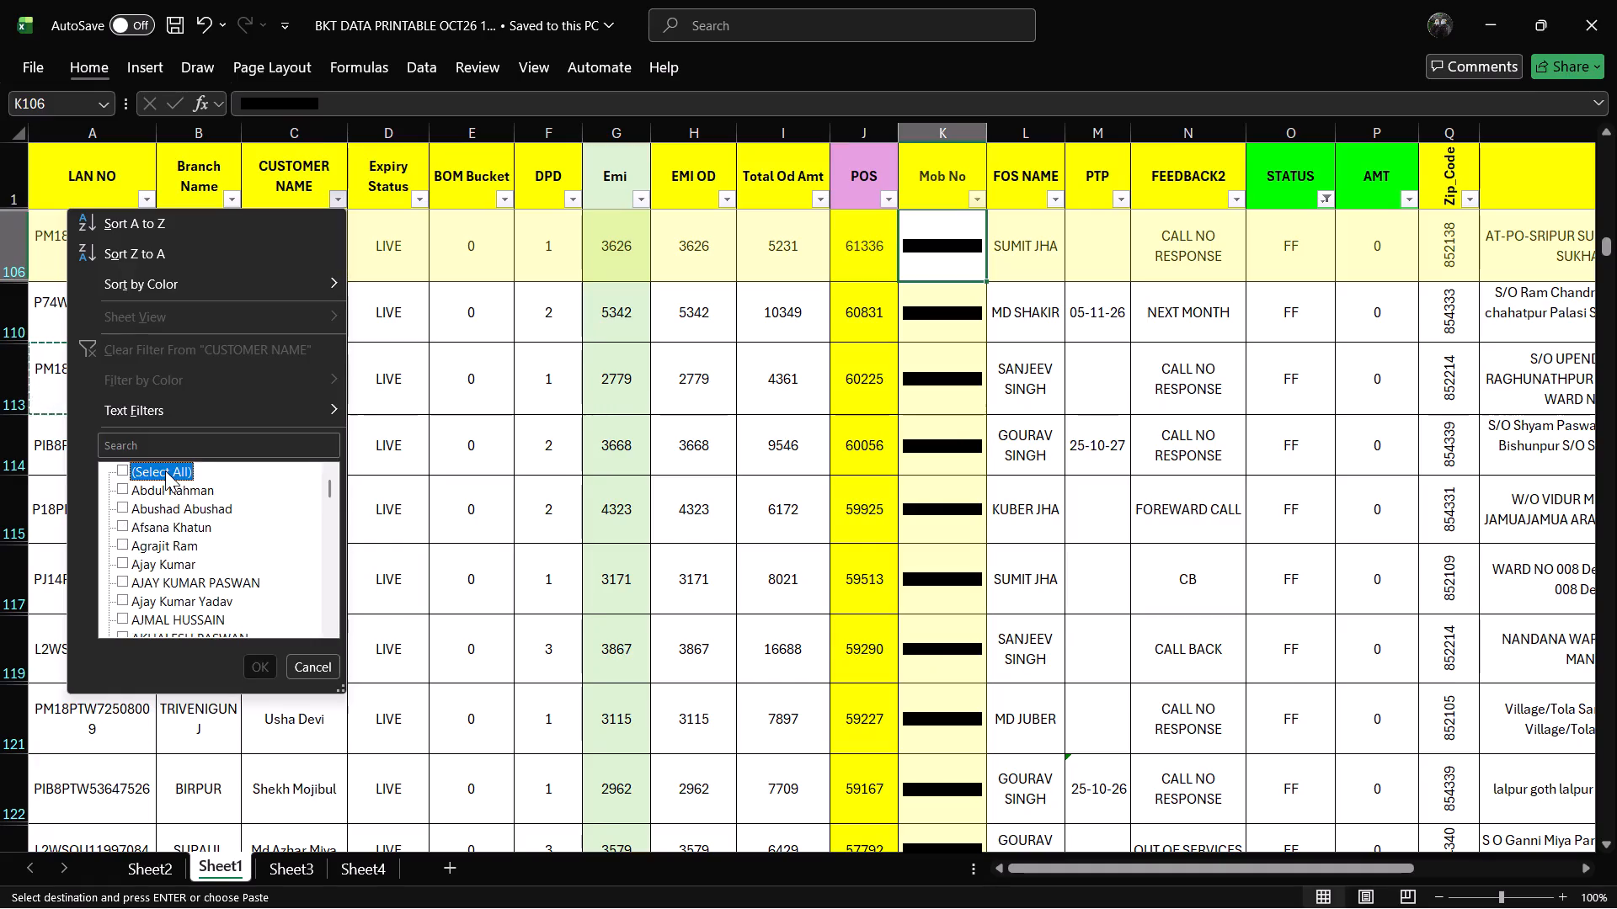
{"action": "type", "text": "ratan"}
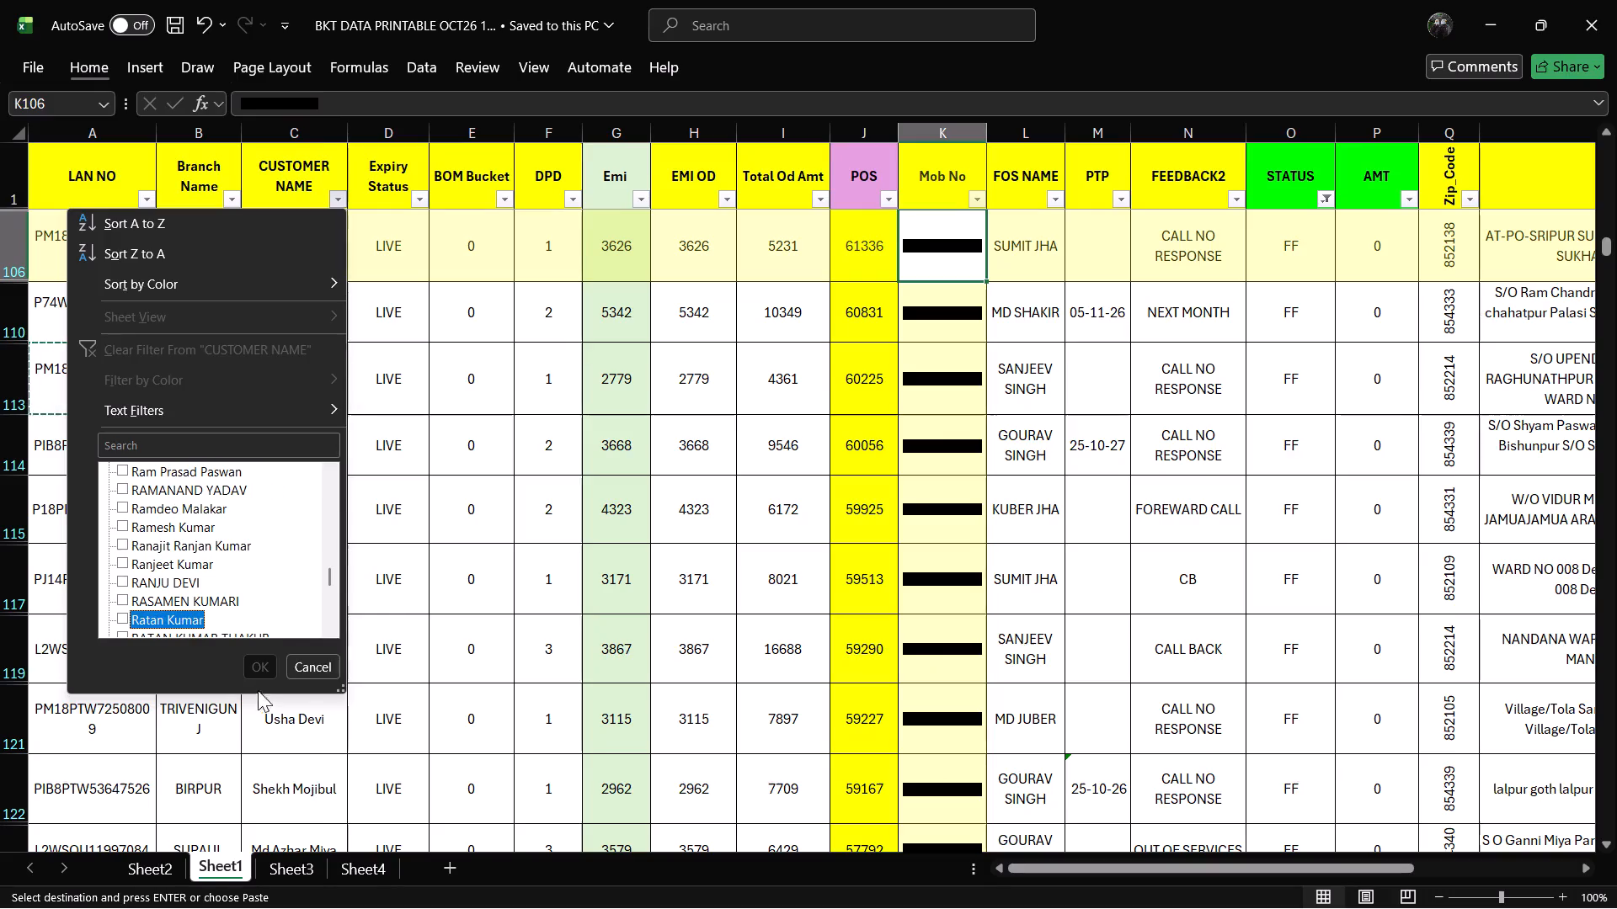
{"action": "left_click", "coordinate": [121, 612]}
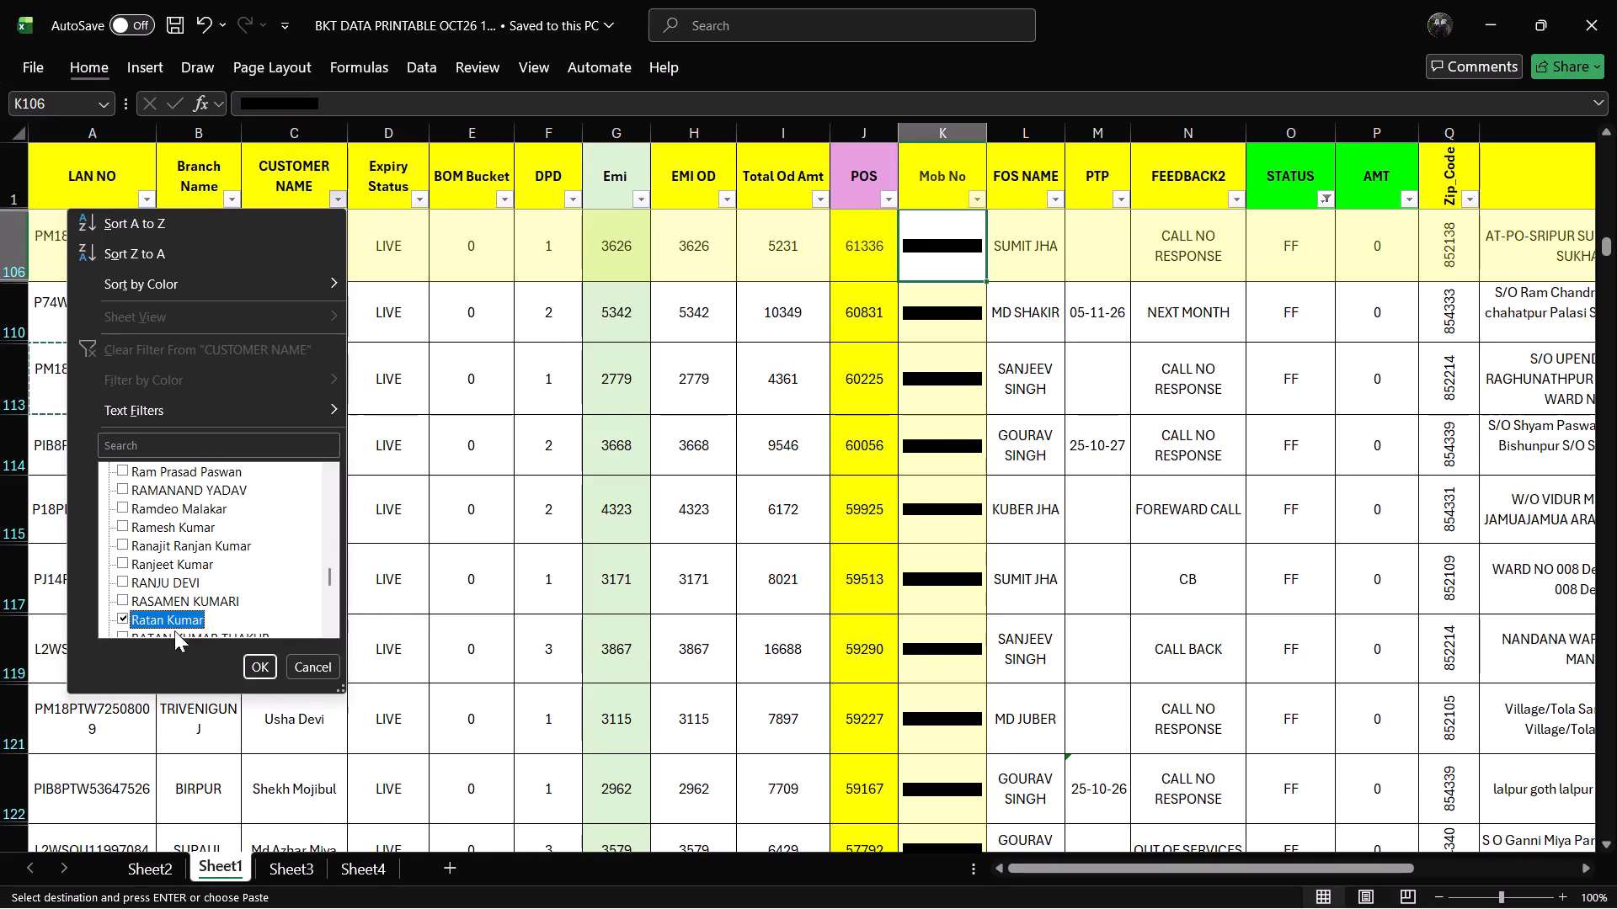
{"action": "left_click", "coordinate": [269, 667]}
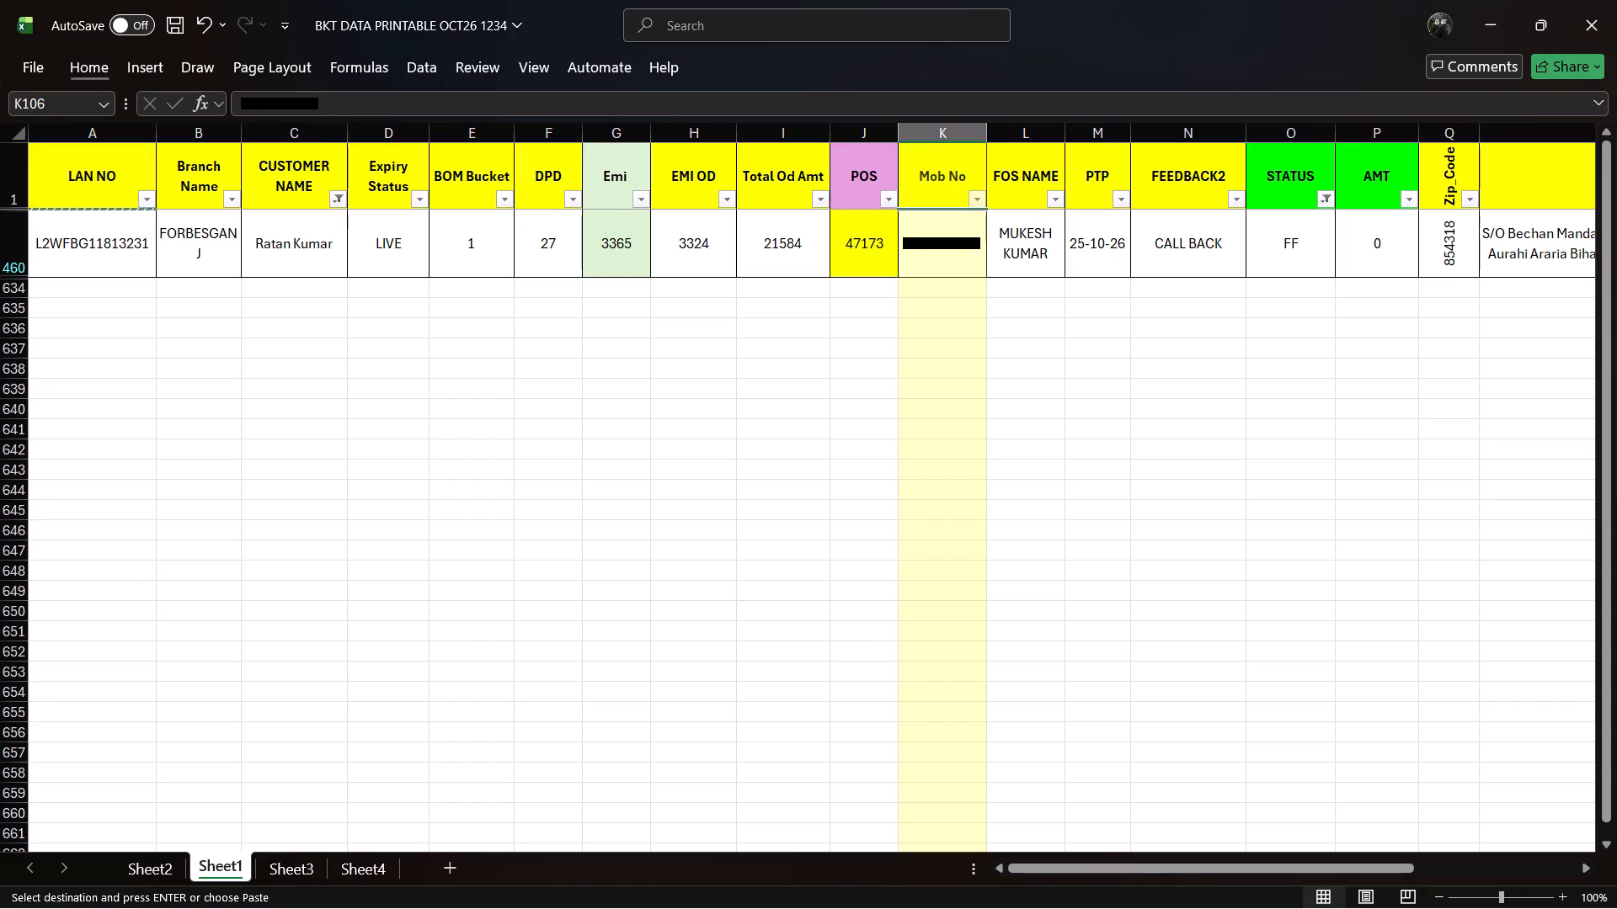
Clear the PTP date of the row 460 loan record and set its FEEDBACK2 to PAID.
{"action": "left_click", "coordinate": [1086, 265]}
{"action": "key", "text": "BackSpace"}
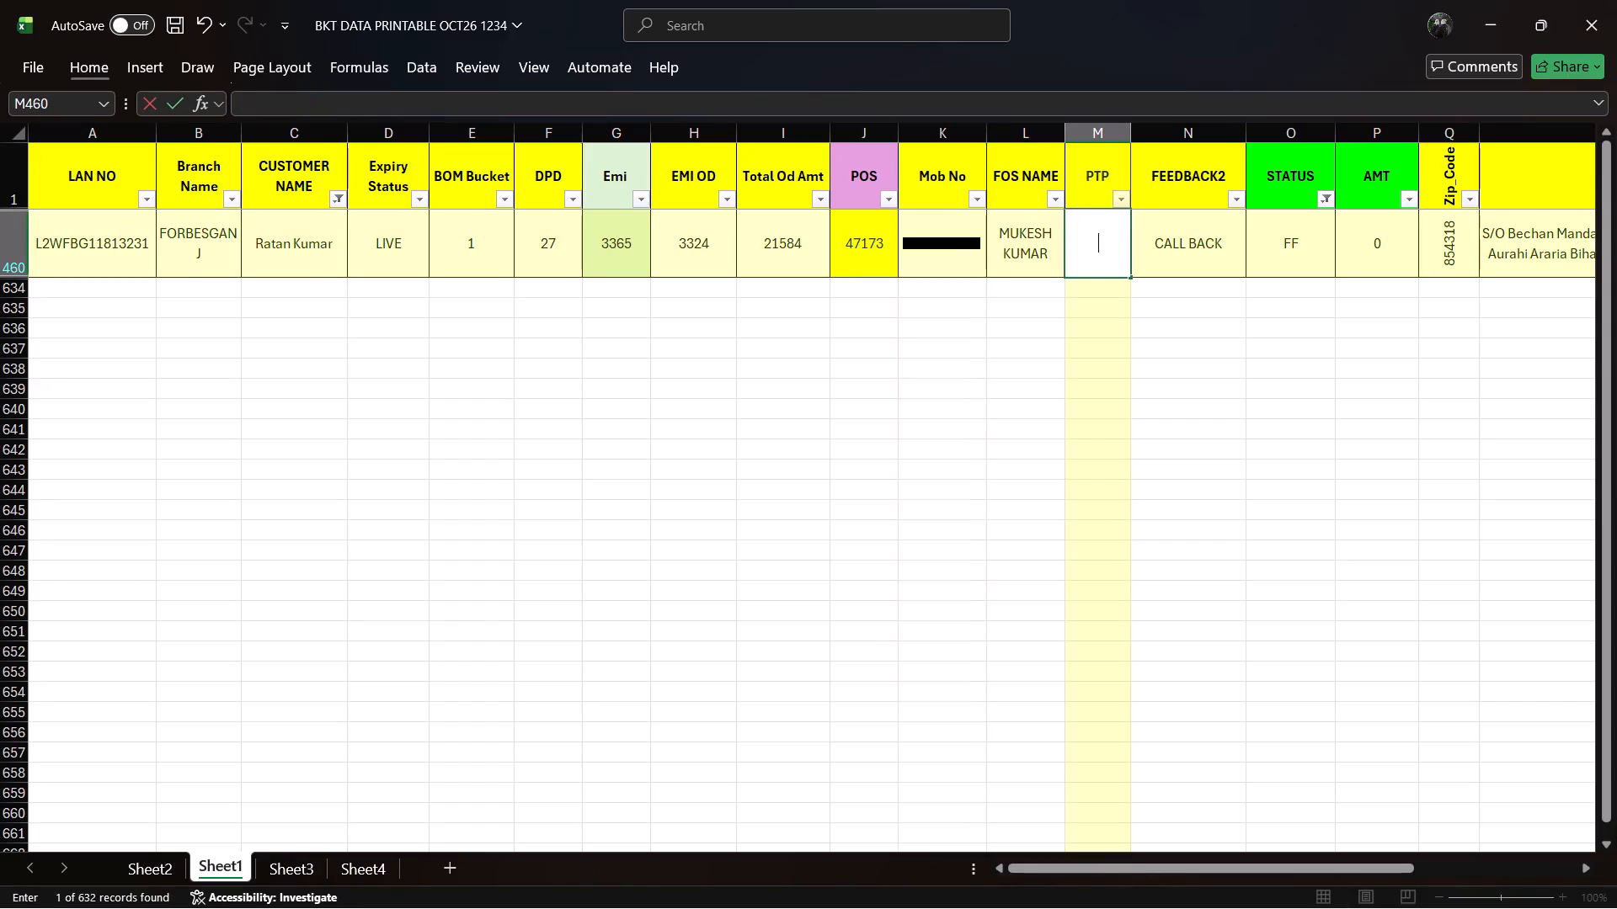
{"action": "key", "text": "Right"}
{"action": "key", "text": "Right"}
{"action": "key", "text": "Left"}
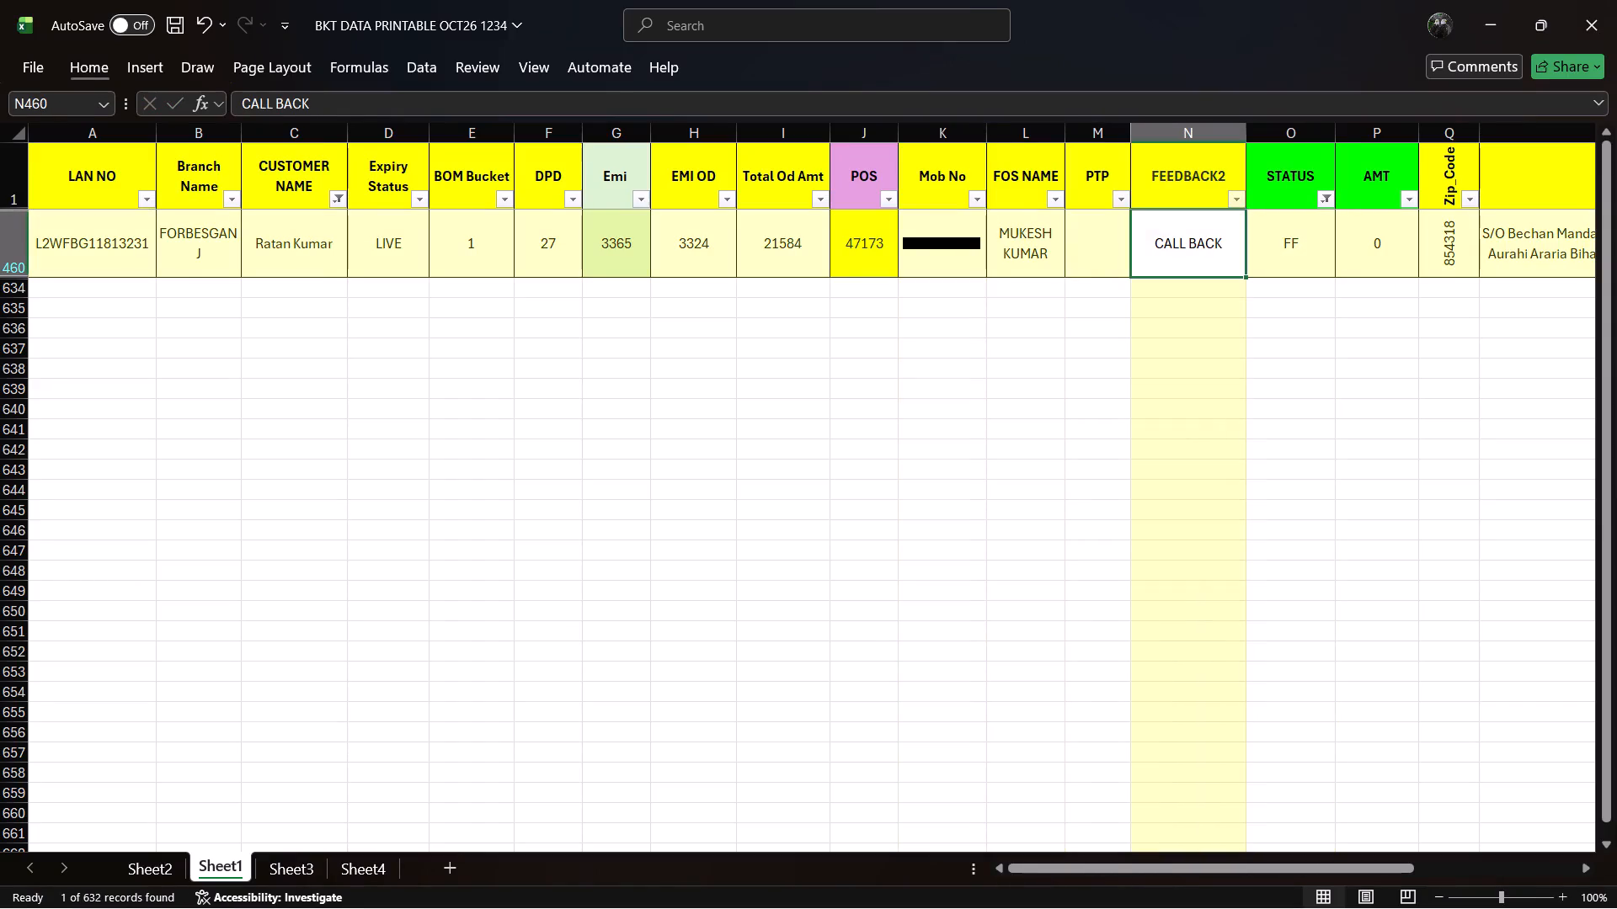
{"action": "key", "text": "BackSpace"}
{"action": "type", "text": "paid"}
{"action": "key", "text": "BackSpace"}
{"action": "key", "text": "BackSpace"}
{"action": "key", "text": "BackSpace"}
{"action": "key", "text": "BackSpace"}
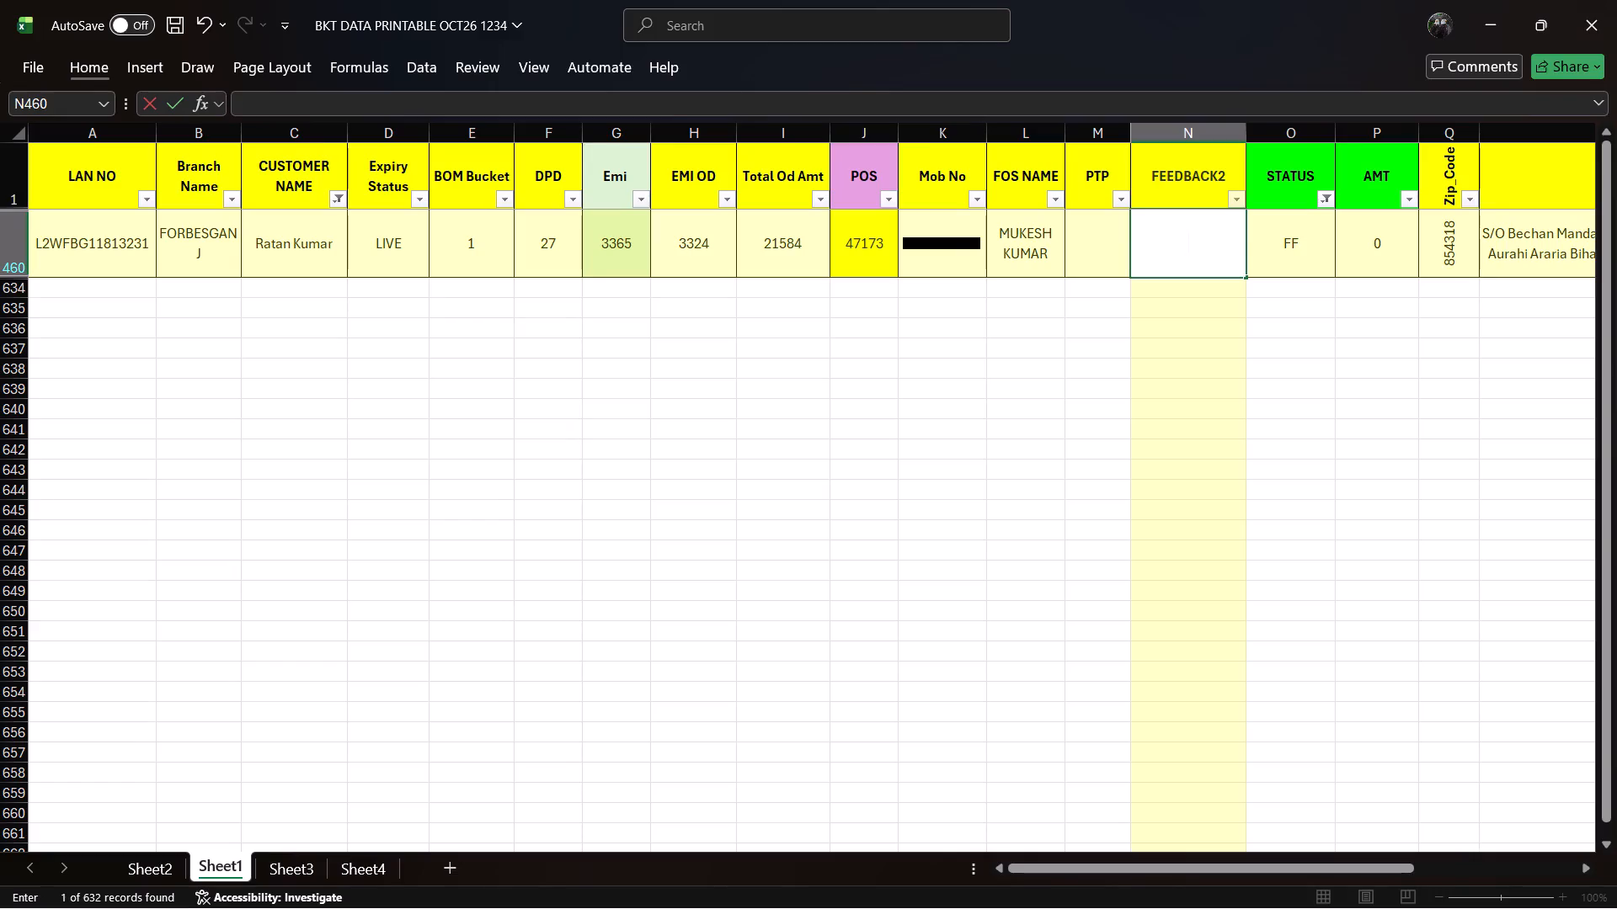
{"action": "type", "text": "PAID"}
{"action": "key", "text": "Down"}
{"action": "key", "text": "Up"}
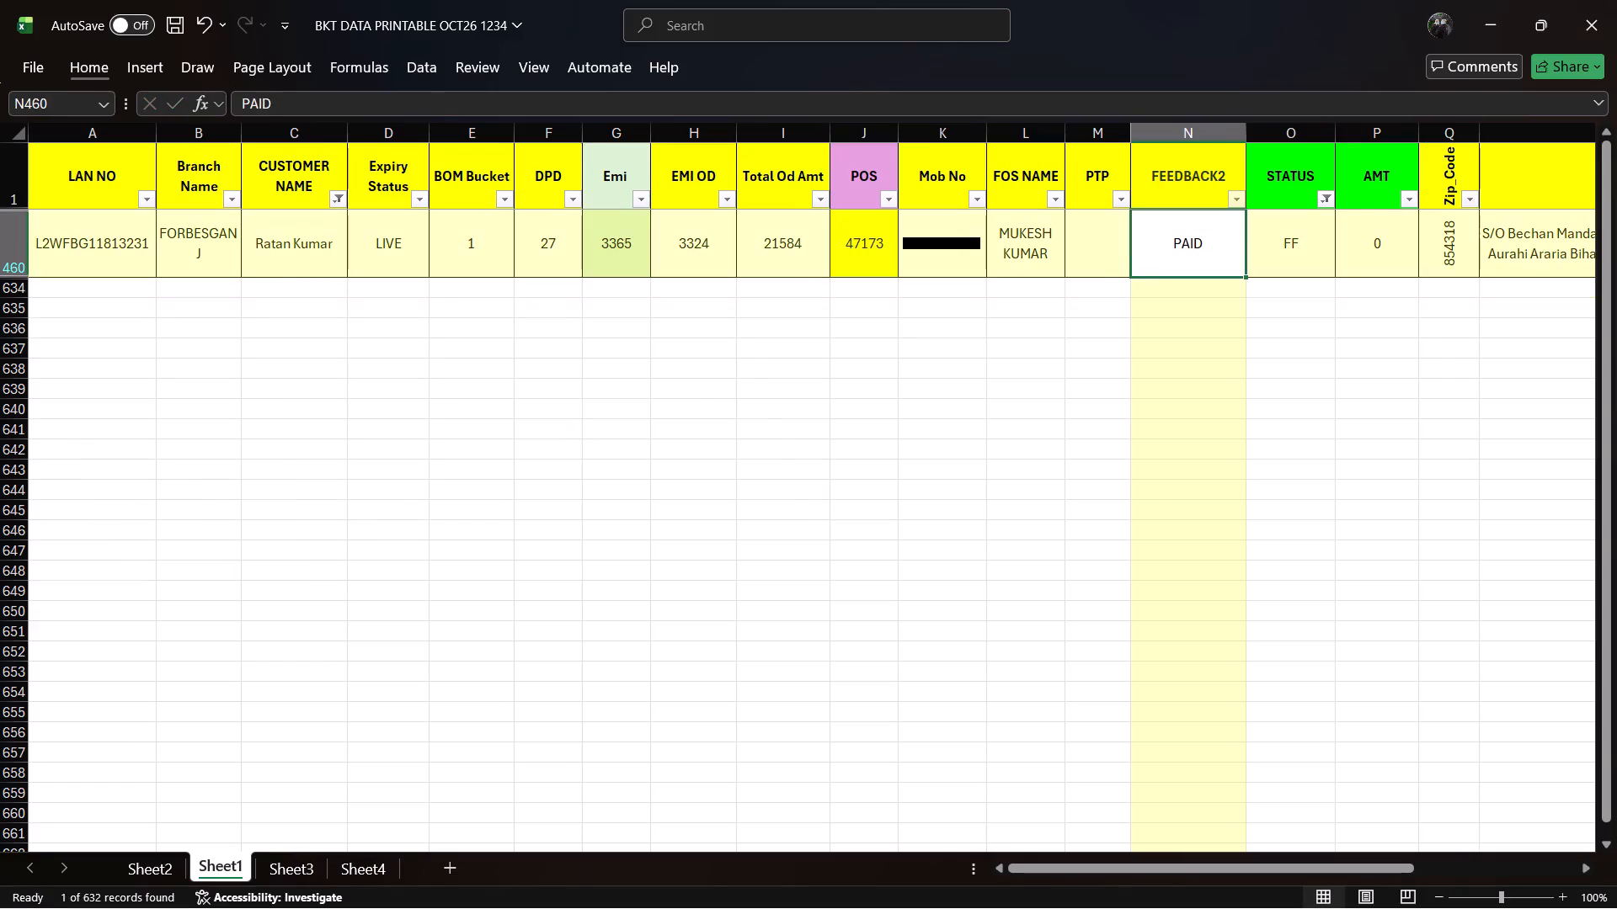
Set the STATUS of the row 460 loan record to STAB.
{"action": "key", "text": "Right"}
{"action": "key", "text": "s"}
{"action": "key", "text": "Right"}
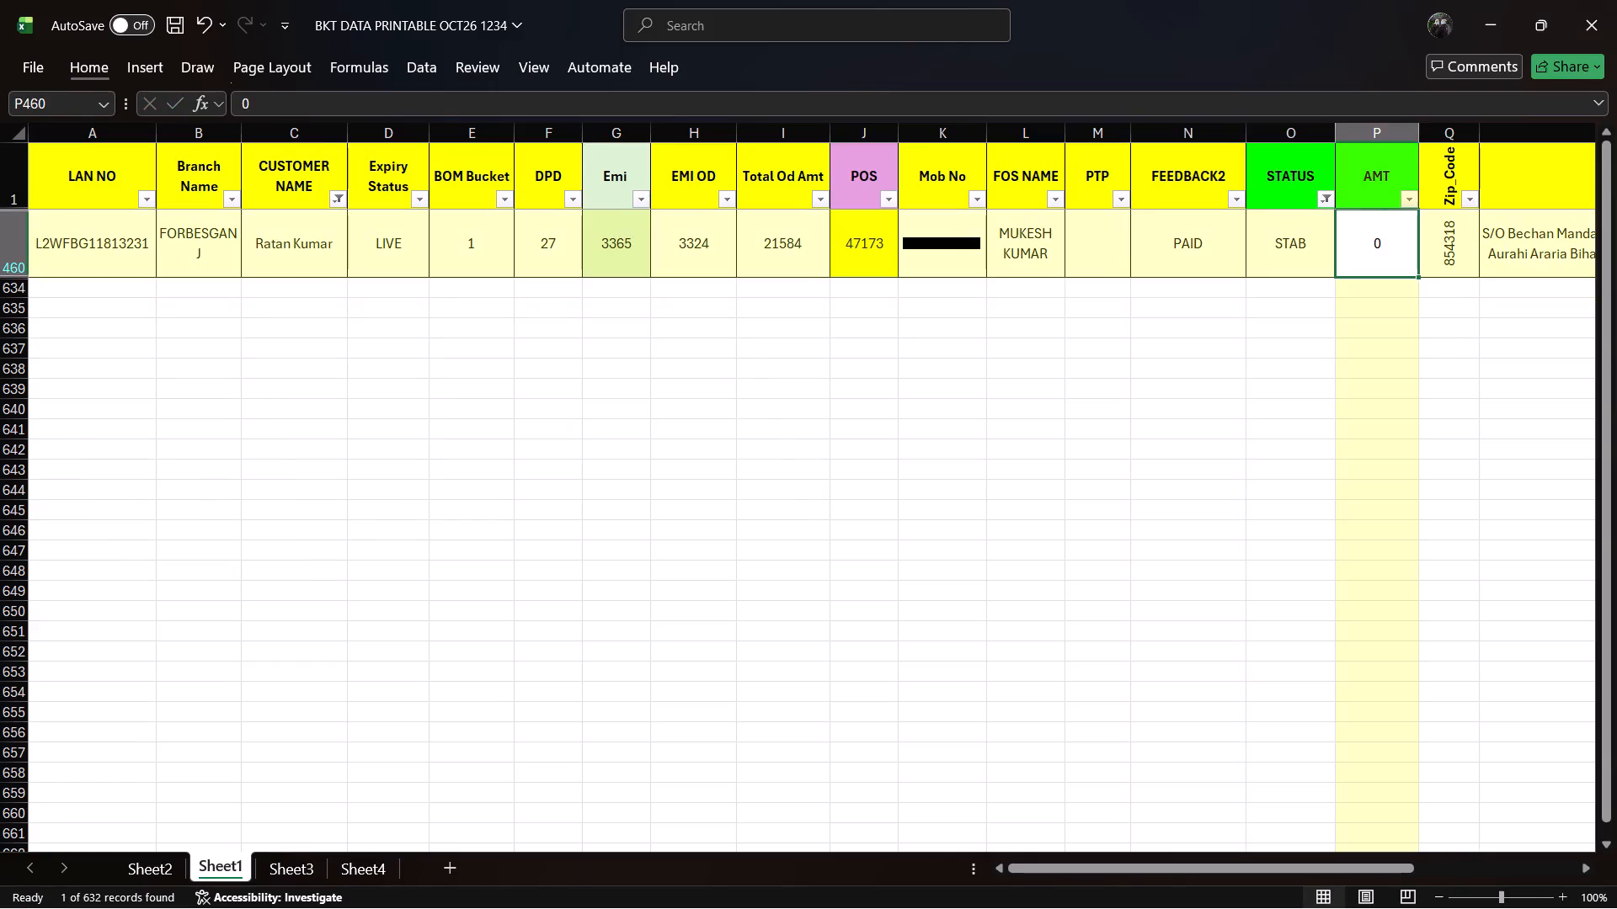
Copy the EMI OD amount of 3324 into the AMT field of the row 460 record and save the workbook.
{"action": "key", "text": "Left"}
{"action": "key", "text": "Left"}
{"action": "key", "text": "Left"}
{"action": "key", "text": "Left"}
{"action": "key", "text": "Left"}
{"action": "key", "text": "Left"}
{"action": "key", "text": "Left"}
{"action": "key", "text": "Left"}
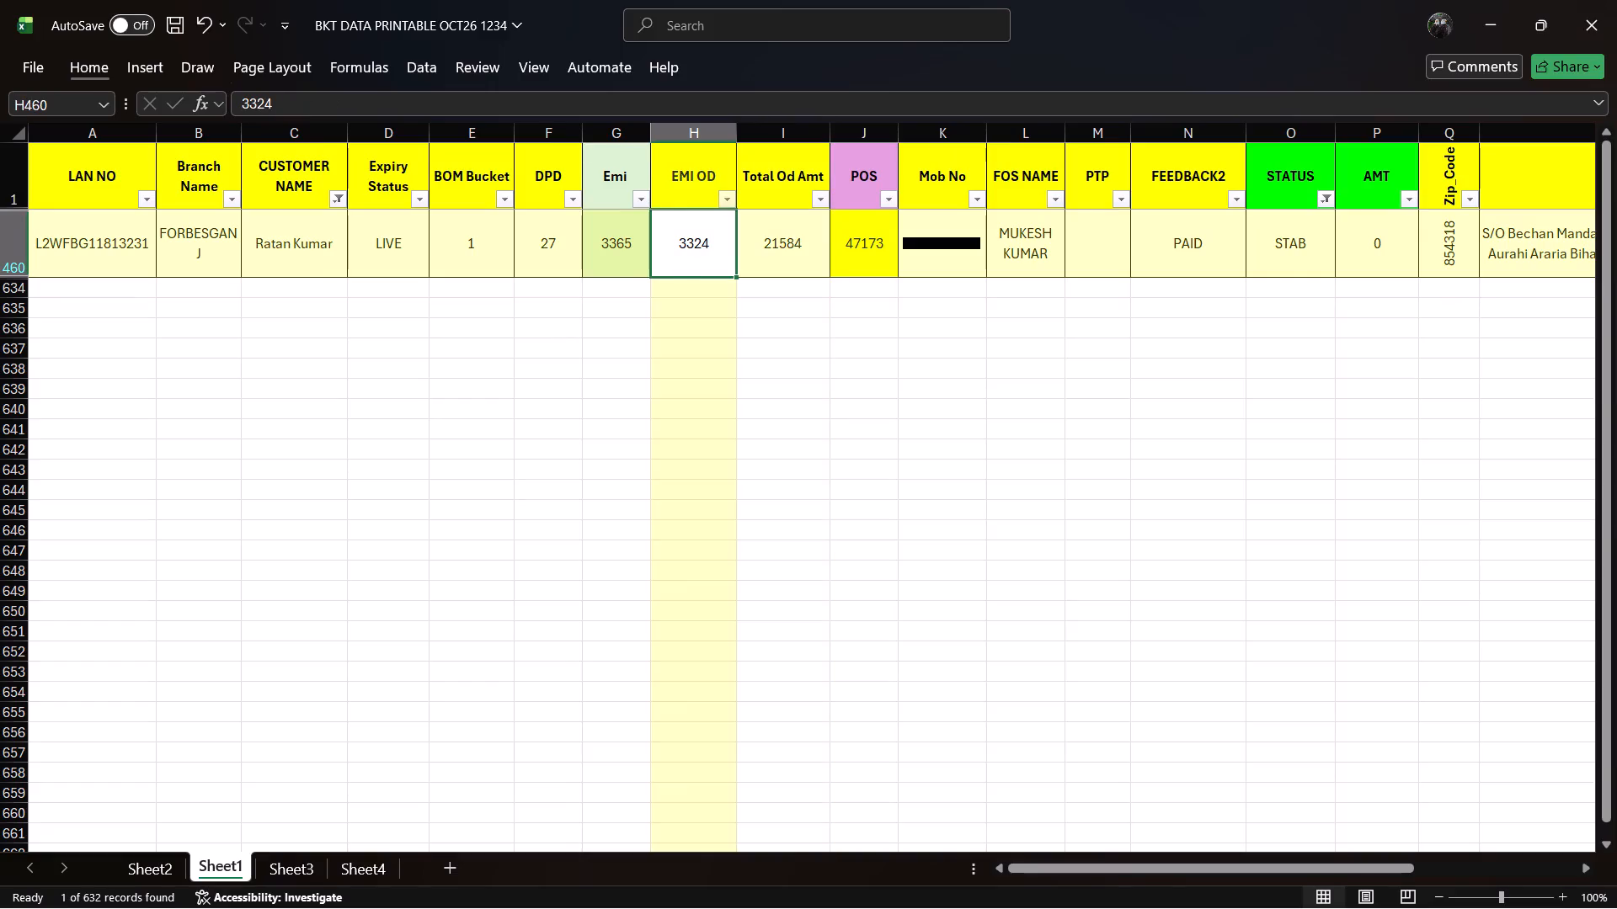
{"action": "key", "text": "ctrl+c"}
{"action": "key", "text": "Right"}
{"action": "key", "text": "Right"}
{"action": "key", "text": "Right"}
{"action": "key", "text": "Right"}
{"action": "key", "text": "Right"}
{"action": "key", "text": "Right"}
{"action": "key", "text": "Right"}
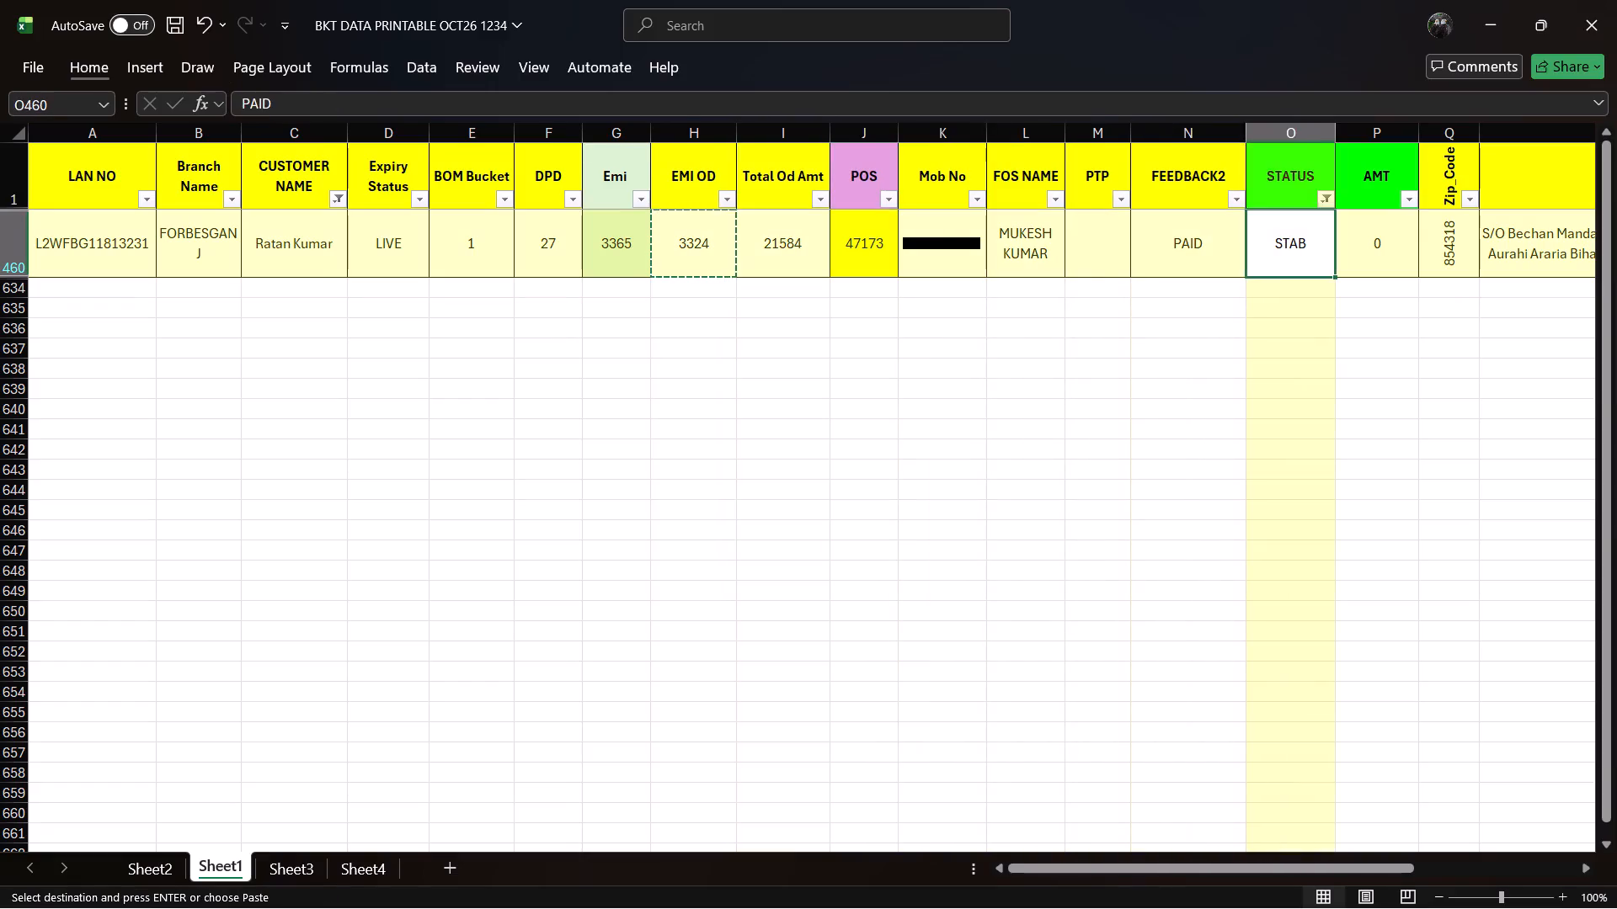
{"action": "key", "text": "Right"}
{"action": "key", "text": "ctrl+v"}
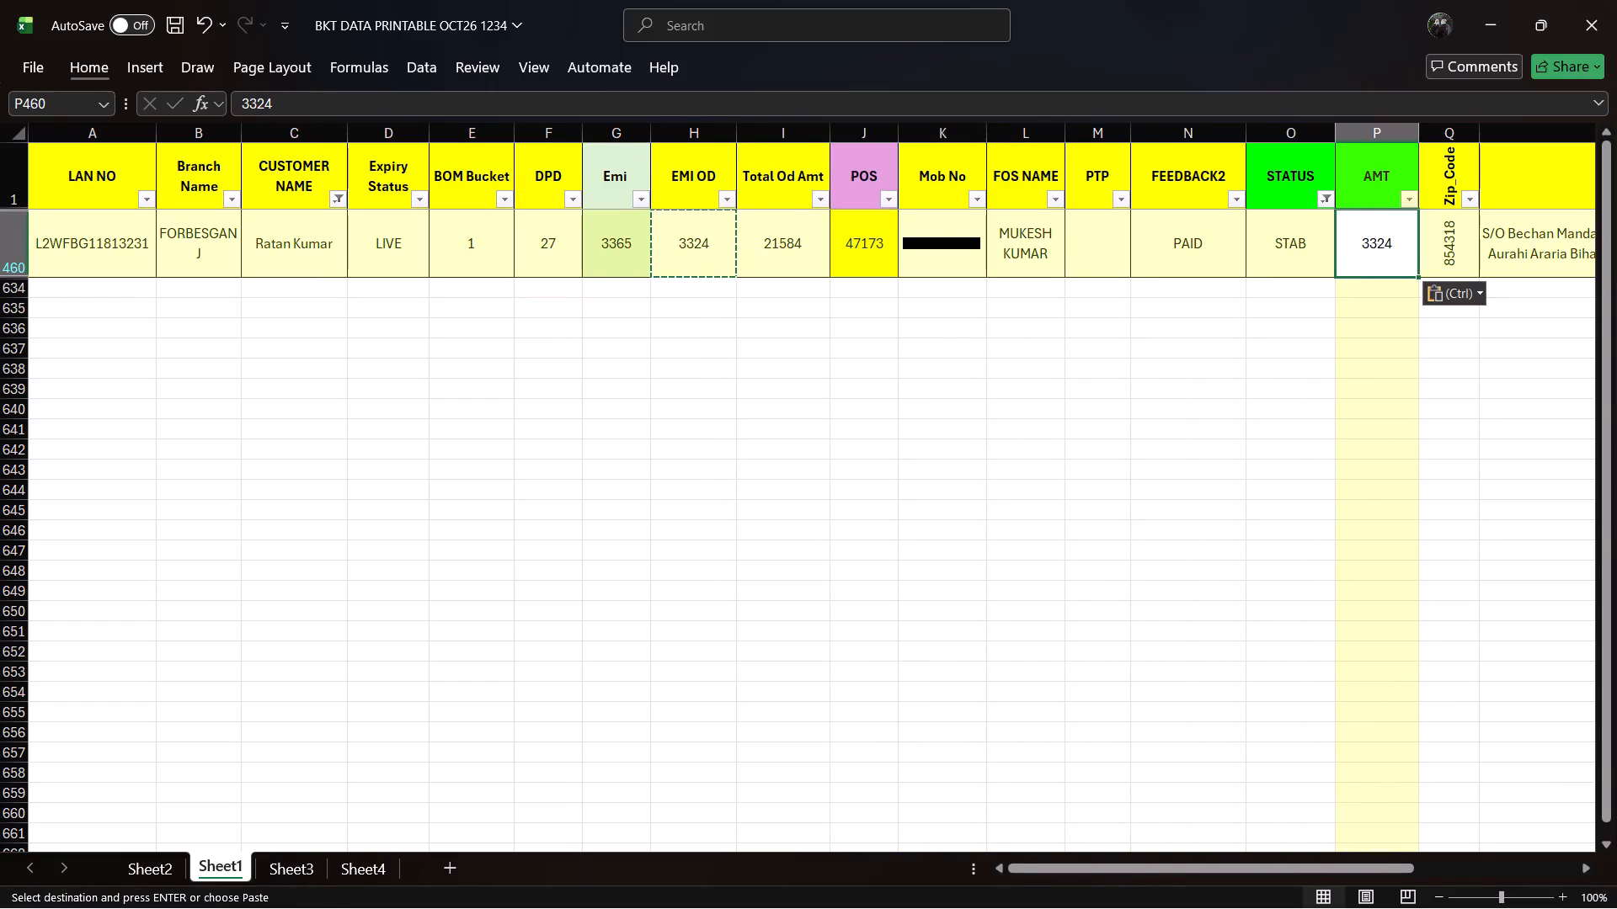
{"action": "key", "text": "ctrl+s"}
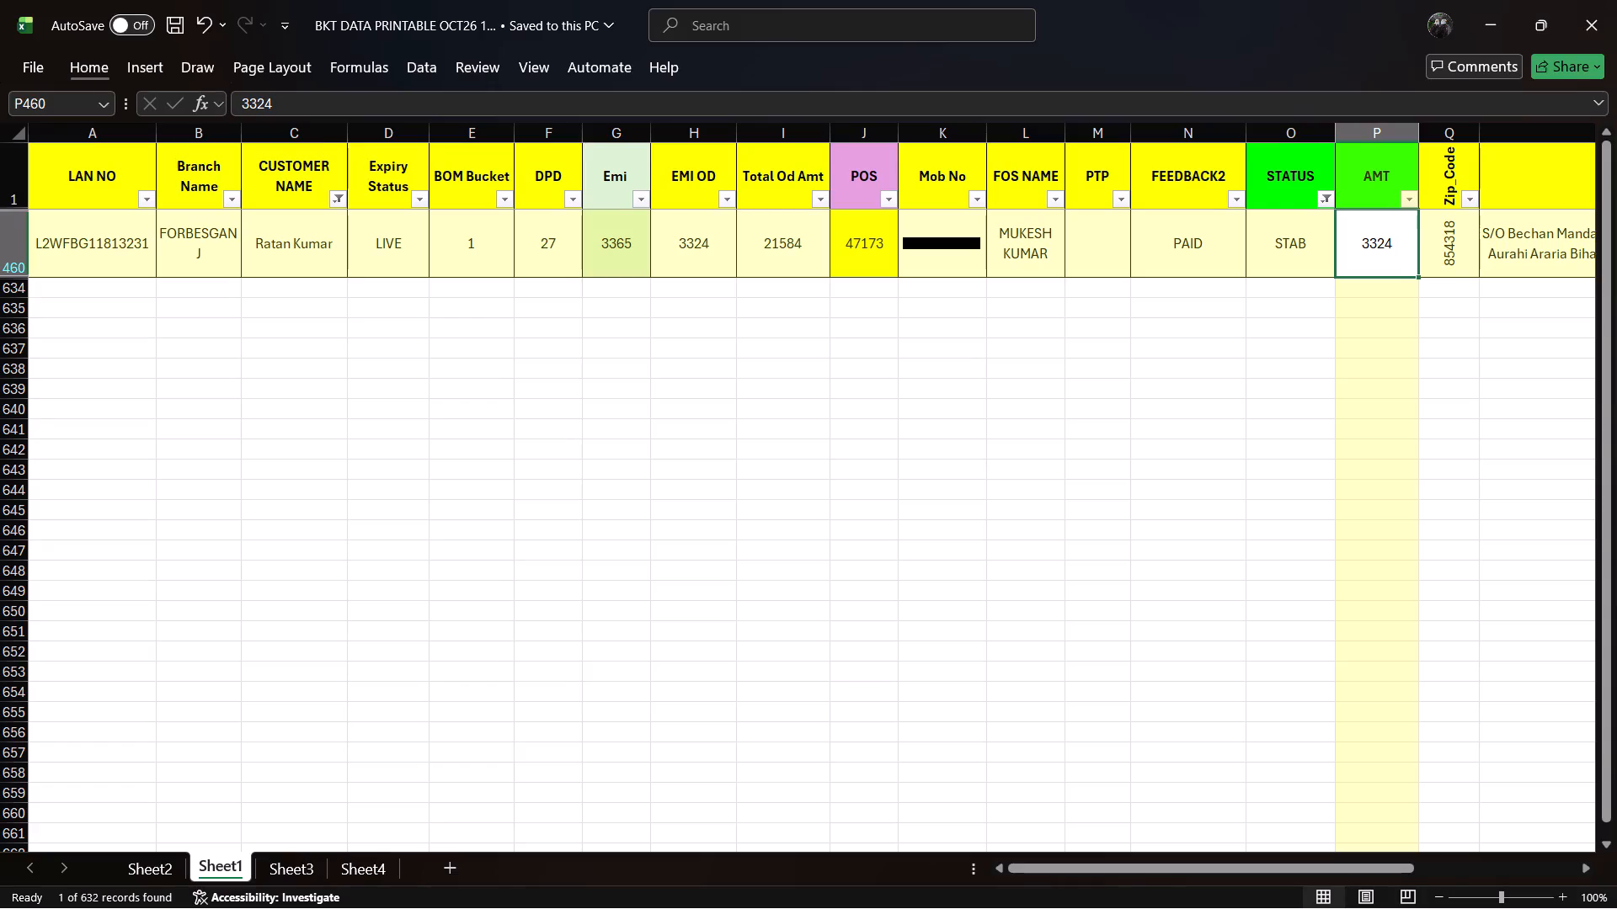
Filter the CUSTOMER NAME column to show only the customer recorded in row 631.
{"action": "left_click", "coordinate": [334, 204]}
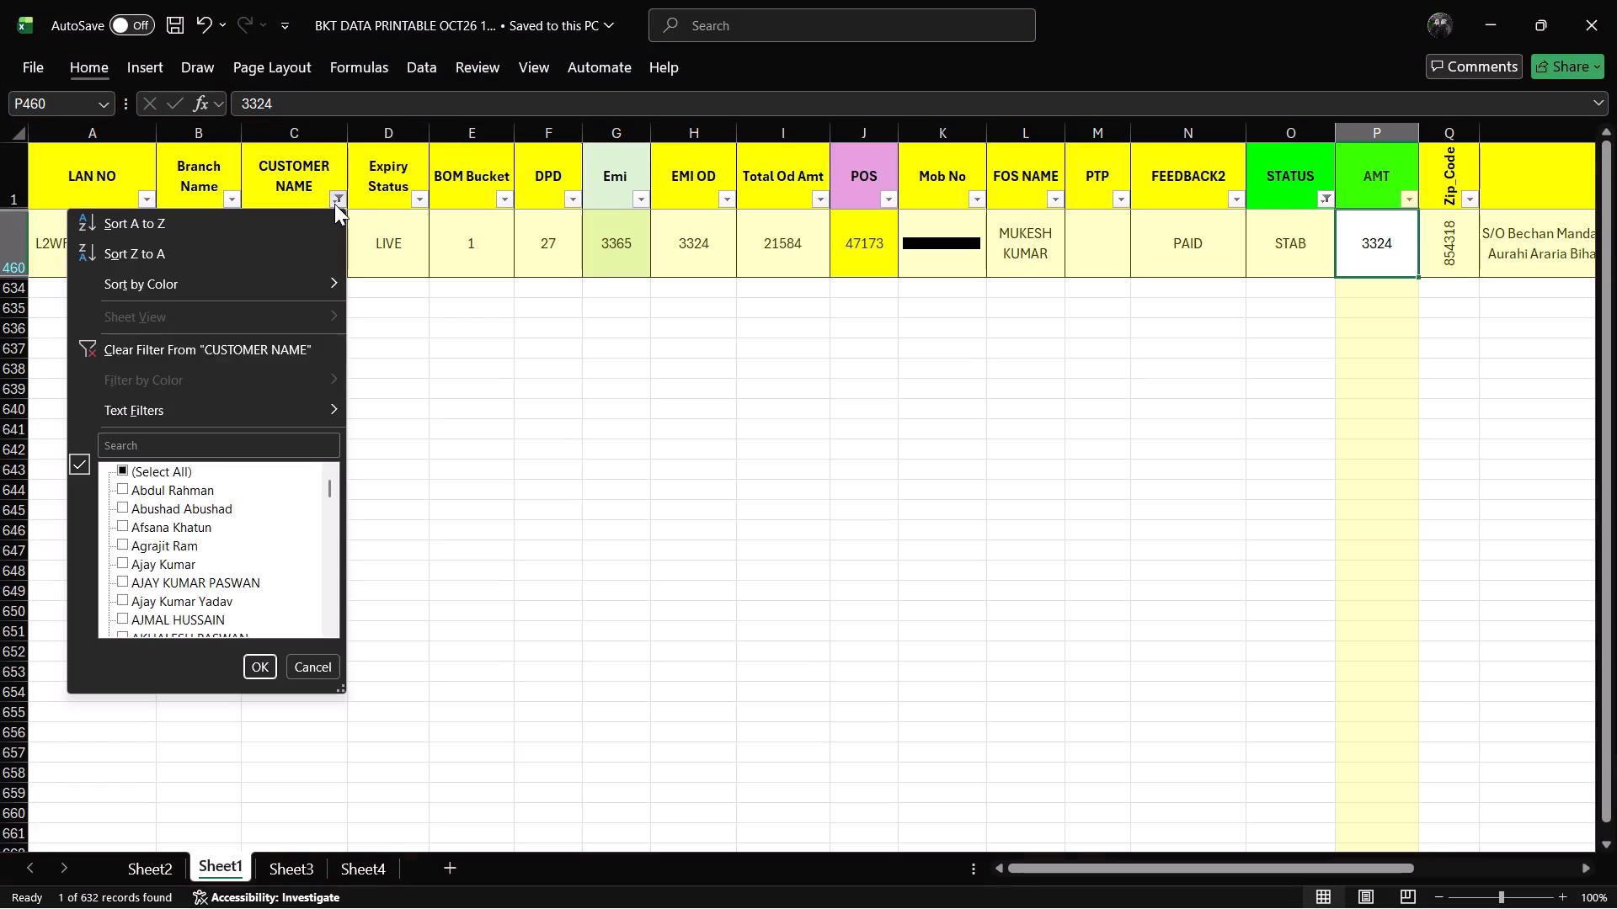
{"action": "left_click", "coordinate": [136, 447]}
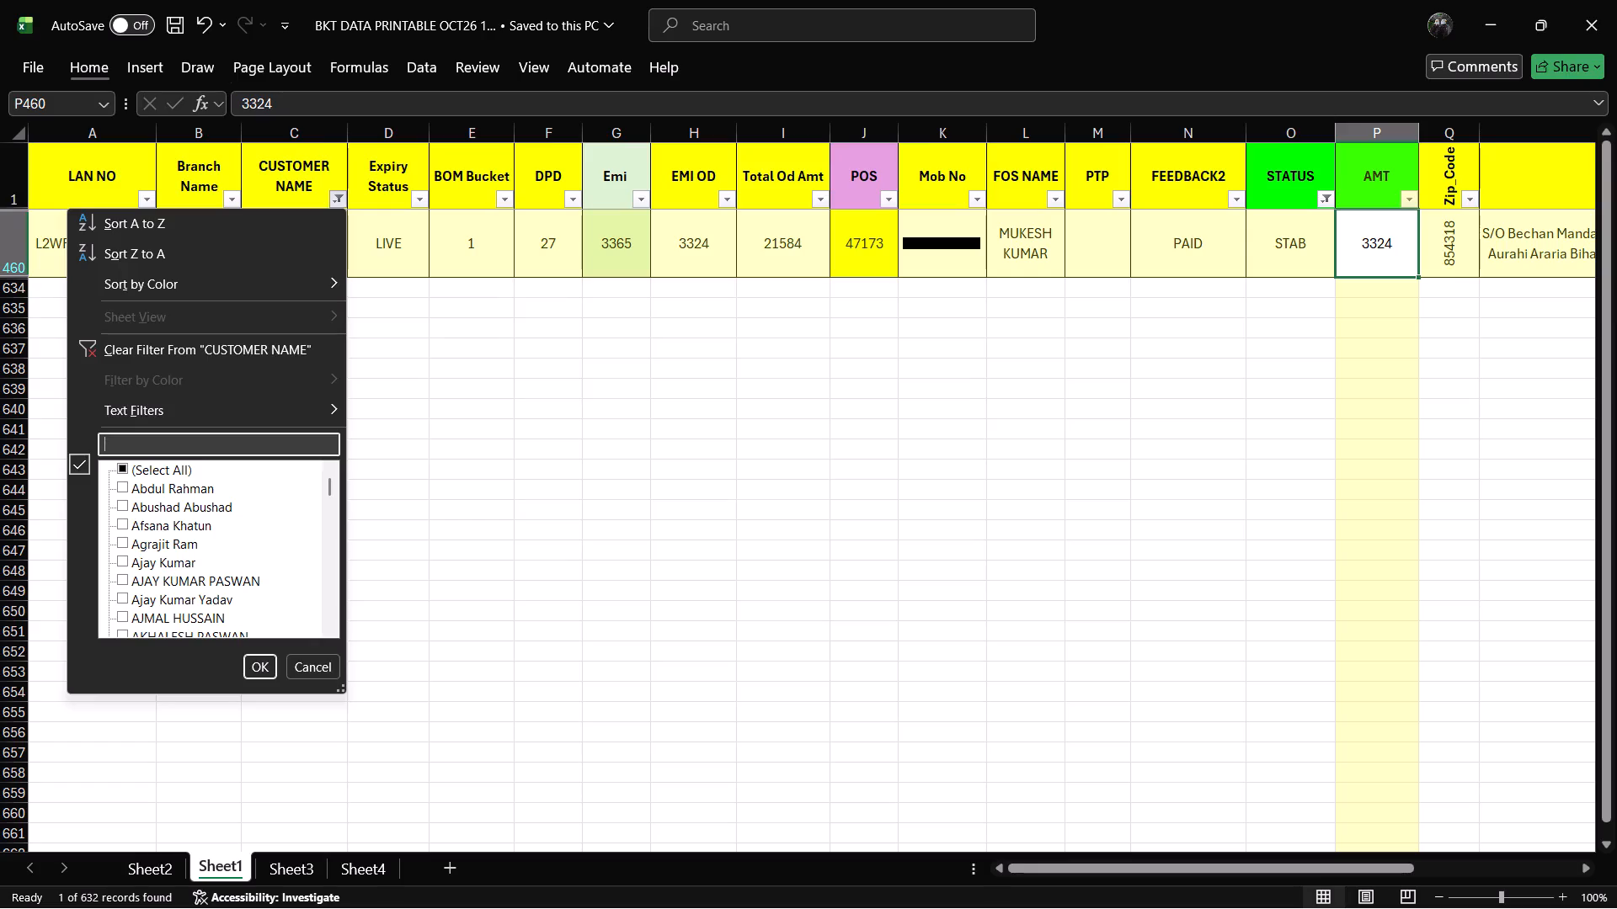
{"action": "left_click", "coordinate": [120, 443]}
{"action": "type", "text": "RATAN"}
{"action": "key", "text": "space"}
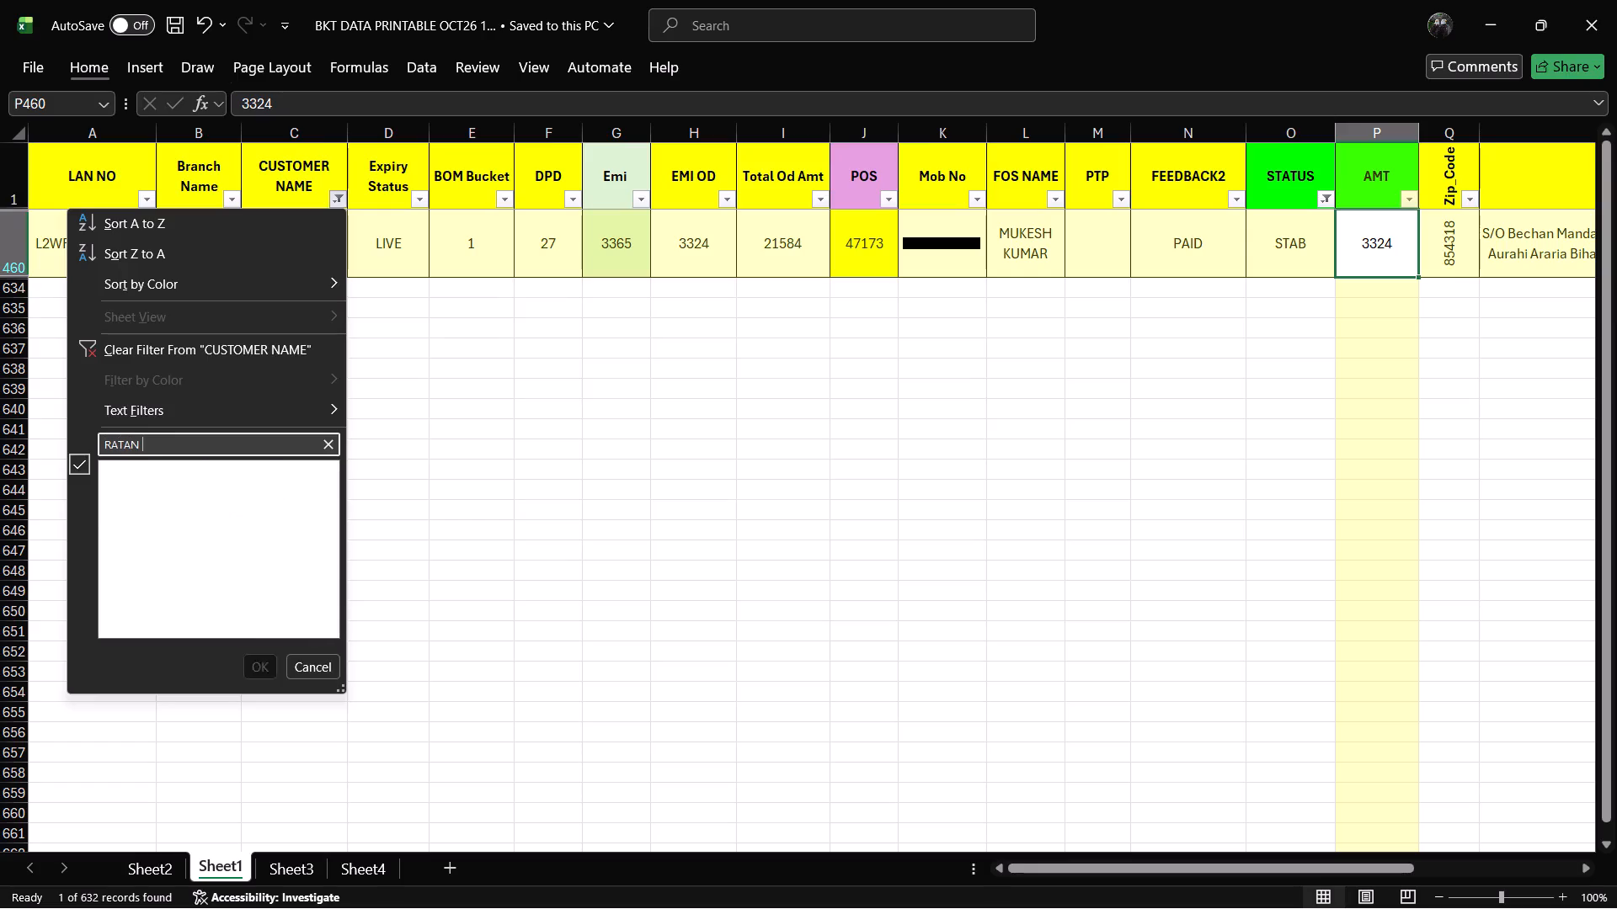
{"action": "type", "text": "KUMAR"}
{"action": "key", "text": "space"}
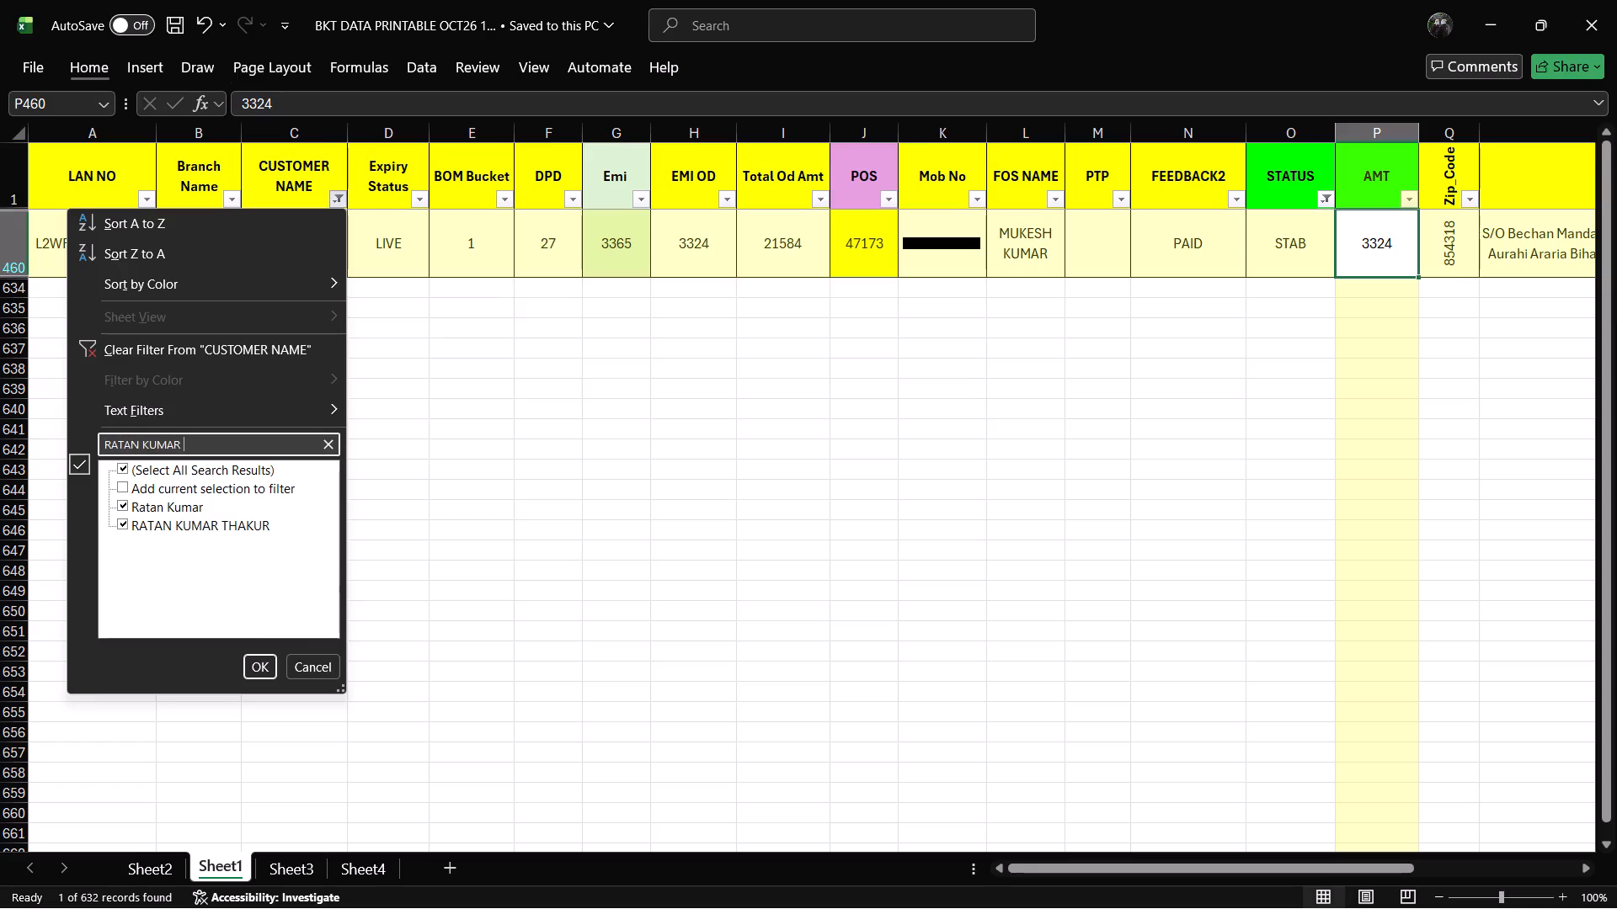
{"action": "left_click", "coordinate": [261, 673]}
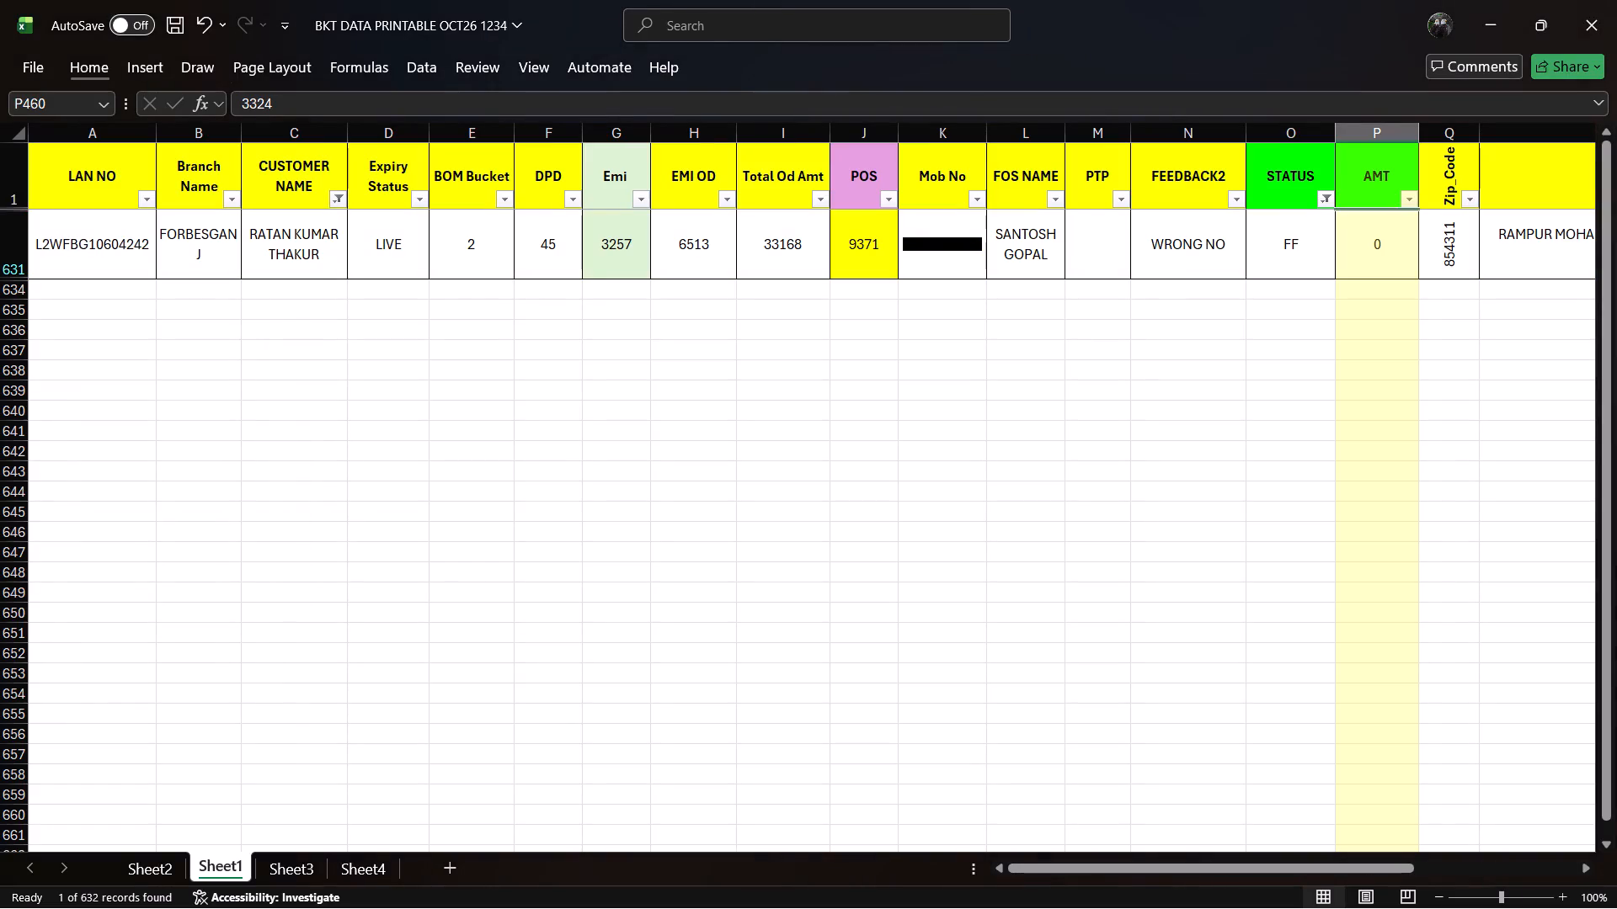
Set the row 631 loan record's FEEDBACK2 to PAID and its STATUS to STAB.
{"action": "left_click", "coordinate": [1222, 237]}
{"action": "key", "text": "BackSpace"}
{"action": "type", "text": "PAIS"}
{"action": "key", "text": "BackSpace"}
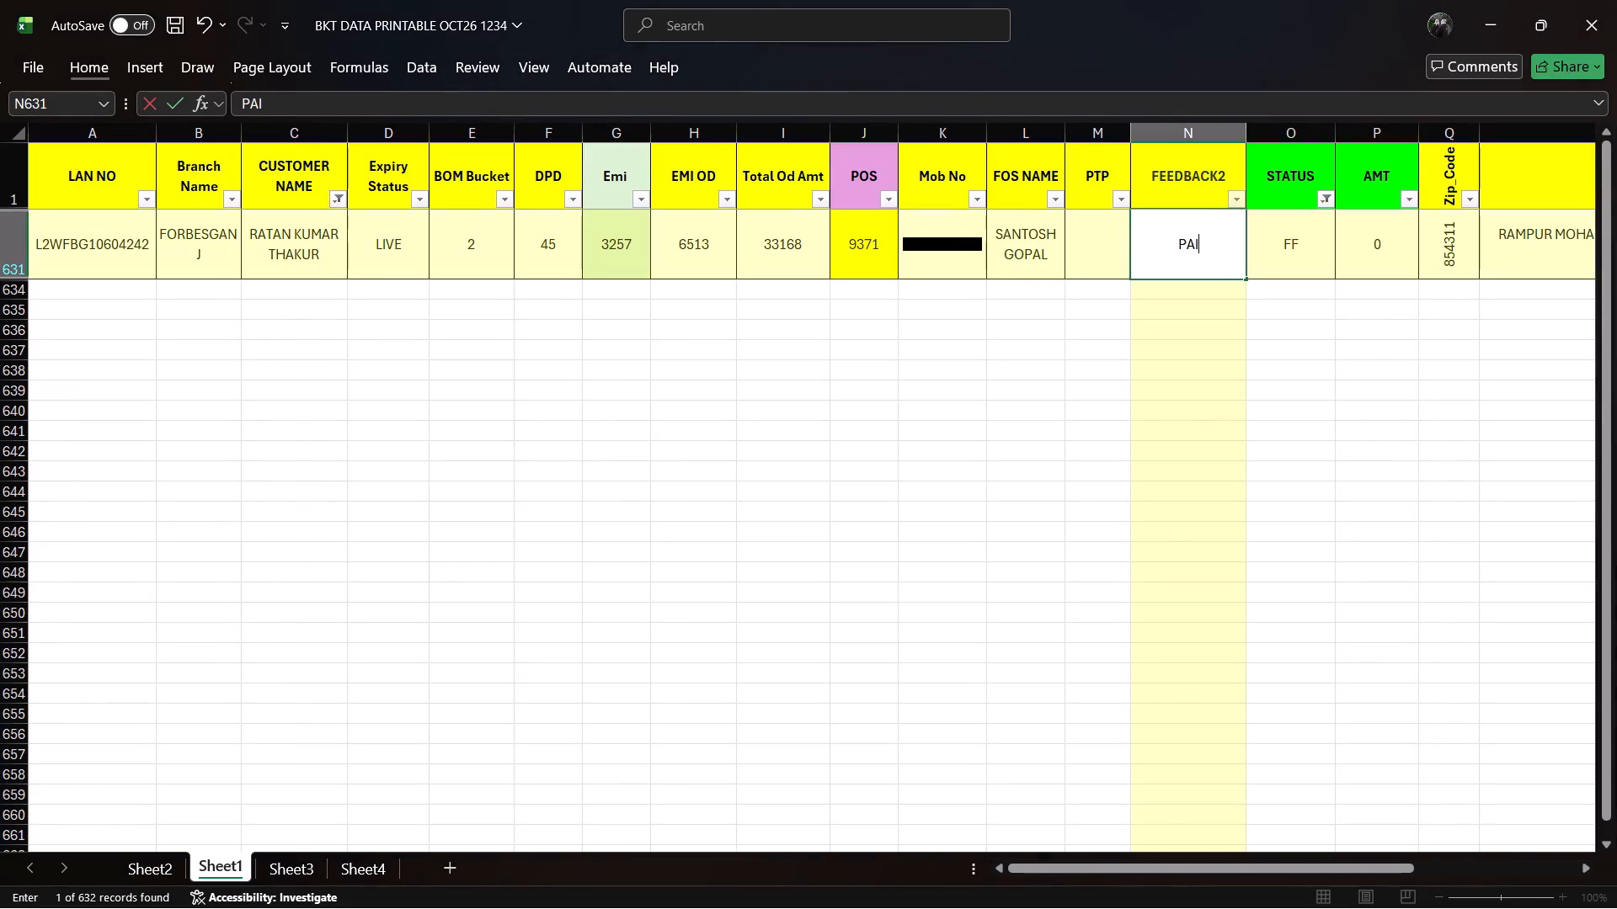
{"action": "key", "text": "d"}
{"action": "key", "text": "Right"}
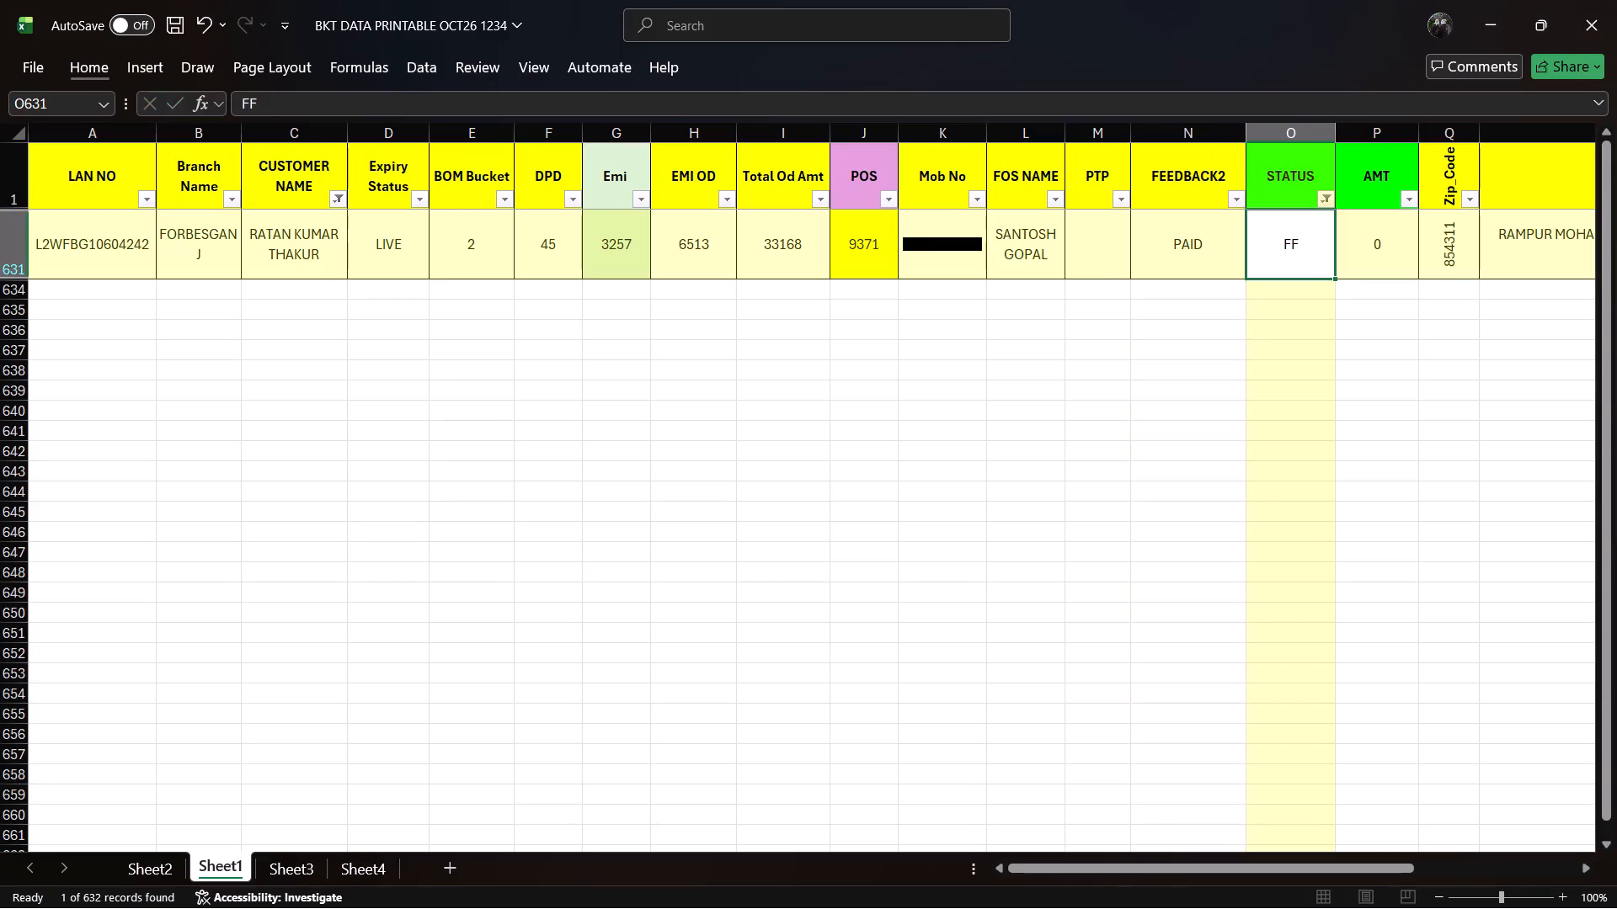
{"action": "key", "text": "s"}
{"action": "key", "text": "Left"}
Copy the Emi amount of 3257 into the AMT field of the row 631 record and save the workbook.
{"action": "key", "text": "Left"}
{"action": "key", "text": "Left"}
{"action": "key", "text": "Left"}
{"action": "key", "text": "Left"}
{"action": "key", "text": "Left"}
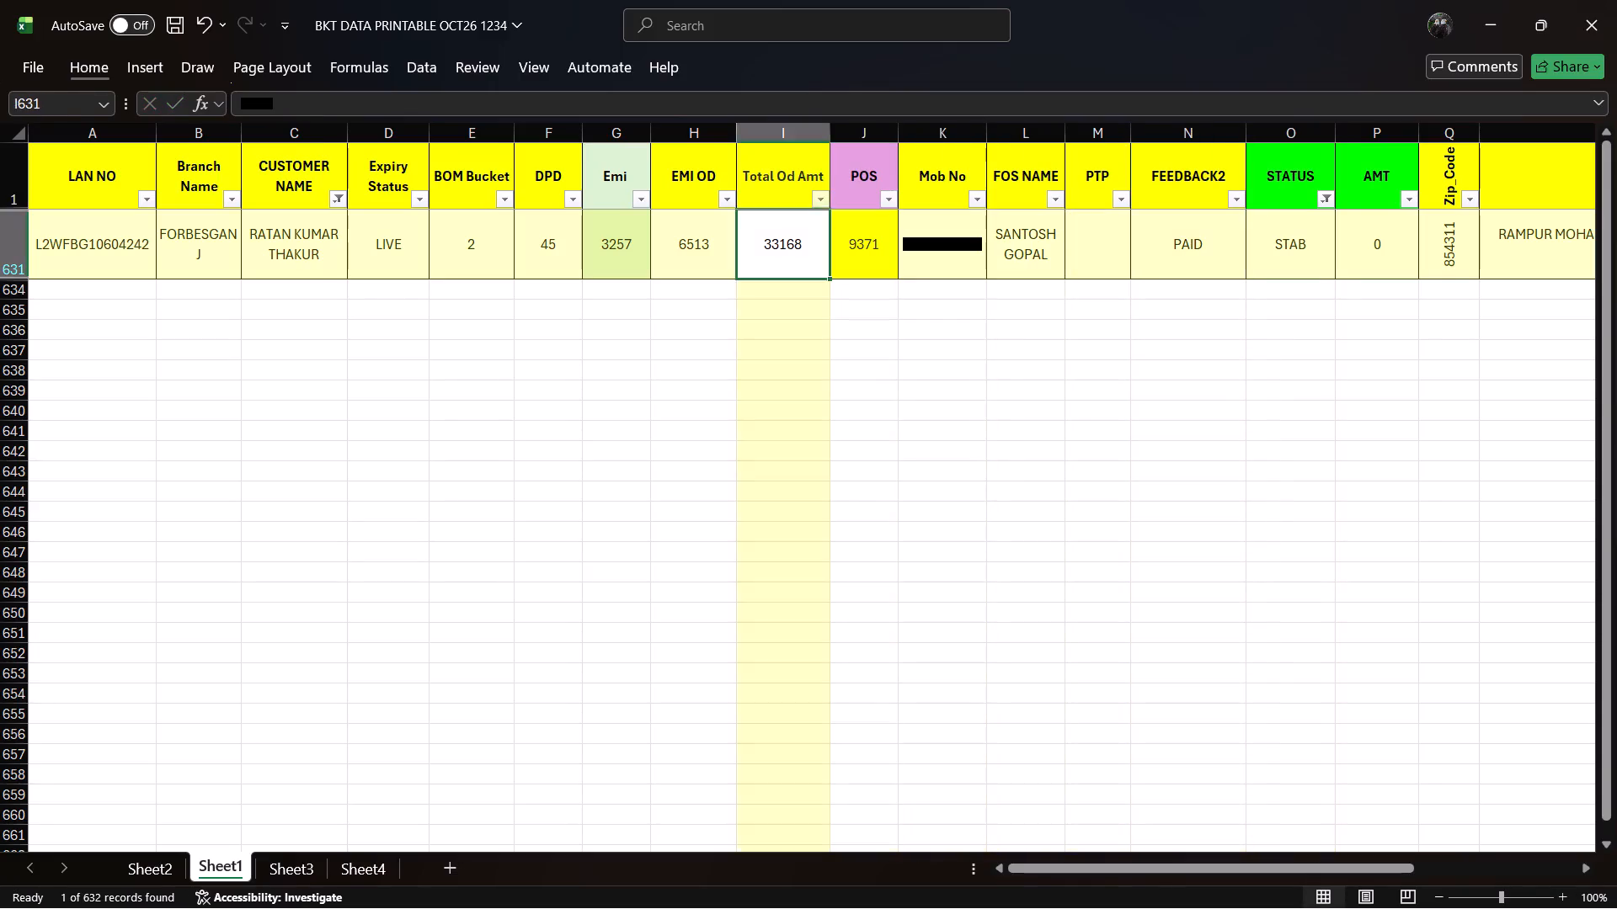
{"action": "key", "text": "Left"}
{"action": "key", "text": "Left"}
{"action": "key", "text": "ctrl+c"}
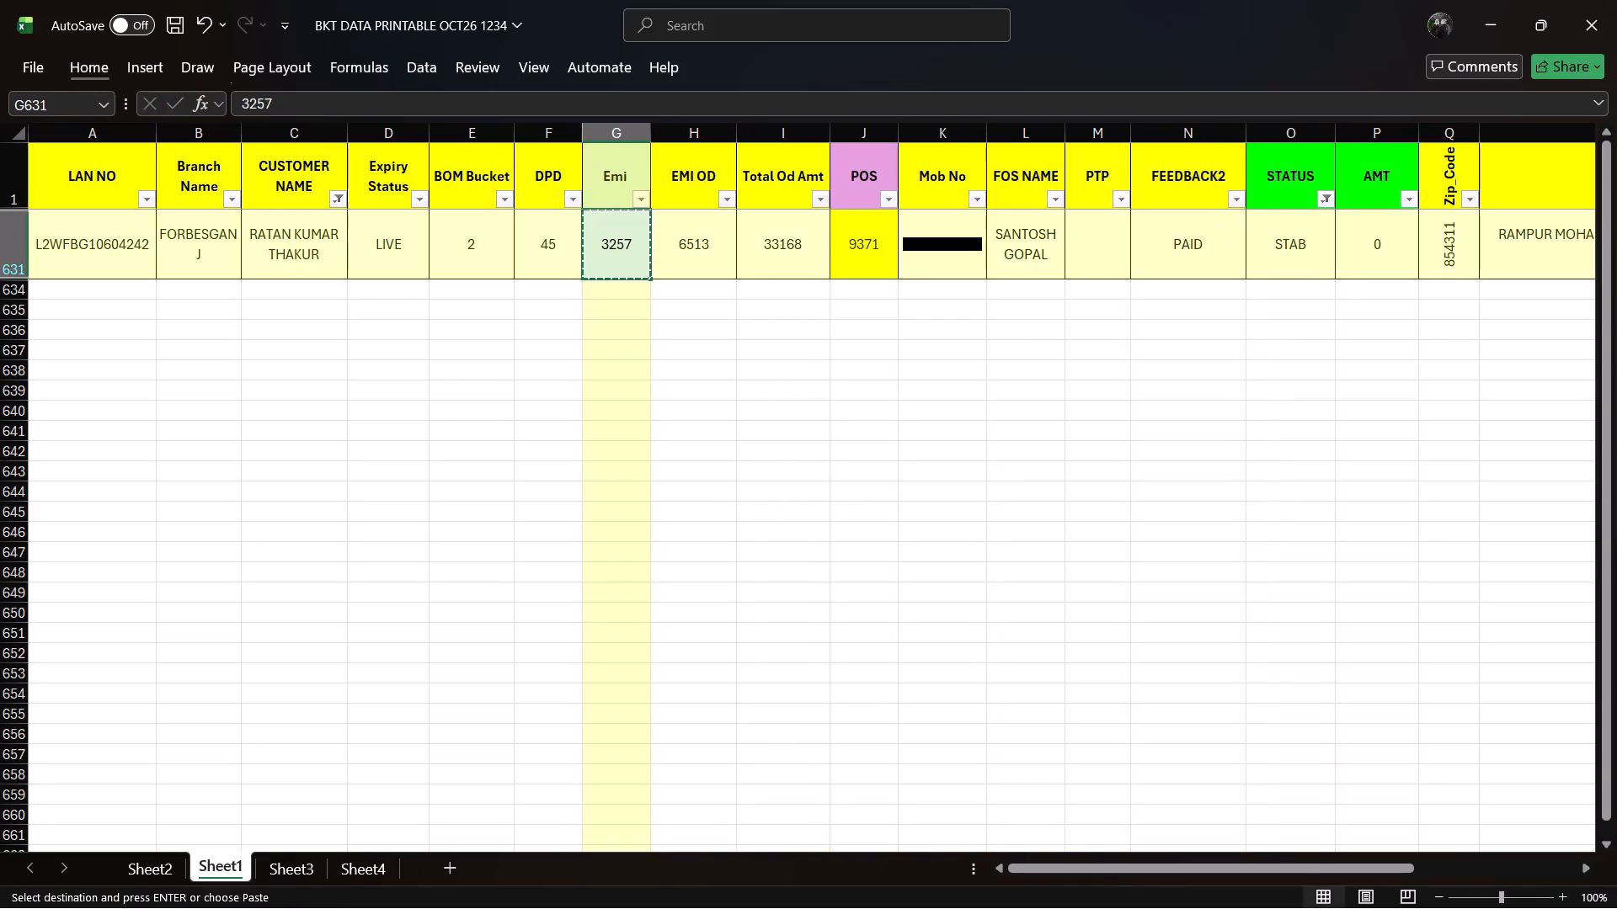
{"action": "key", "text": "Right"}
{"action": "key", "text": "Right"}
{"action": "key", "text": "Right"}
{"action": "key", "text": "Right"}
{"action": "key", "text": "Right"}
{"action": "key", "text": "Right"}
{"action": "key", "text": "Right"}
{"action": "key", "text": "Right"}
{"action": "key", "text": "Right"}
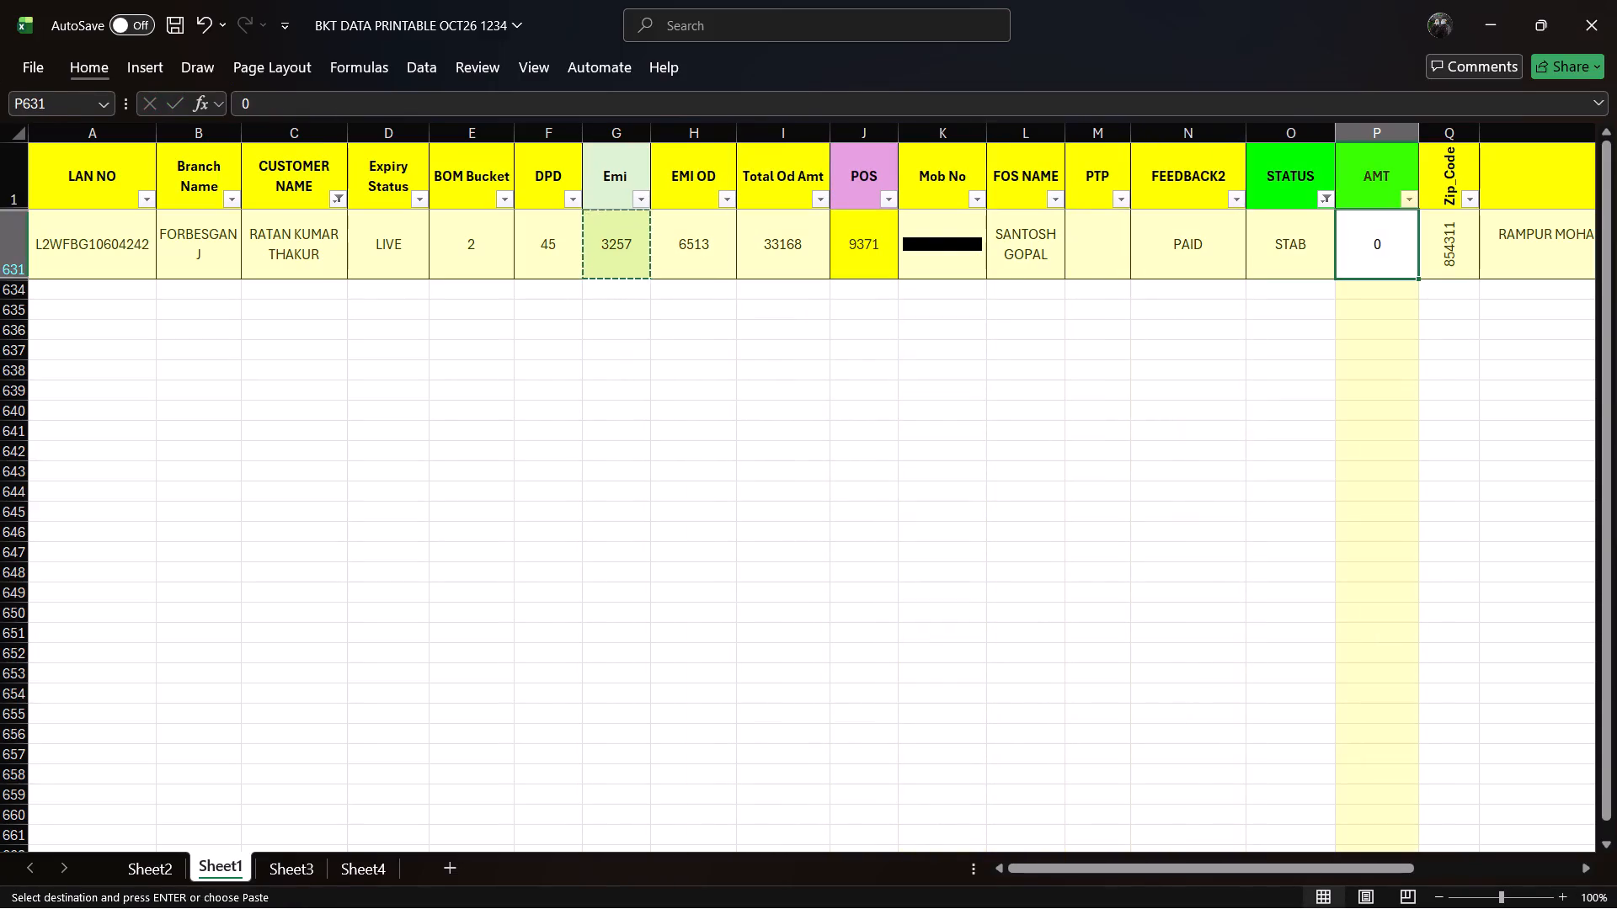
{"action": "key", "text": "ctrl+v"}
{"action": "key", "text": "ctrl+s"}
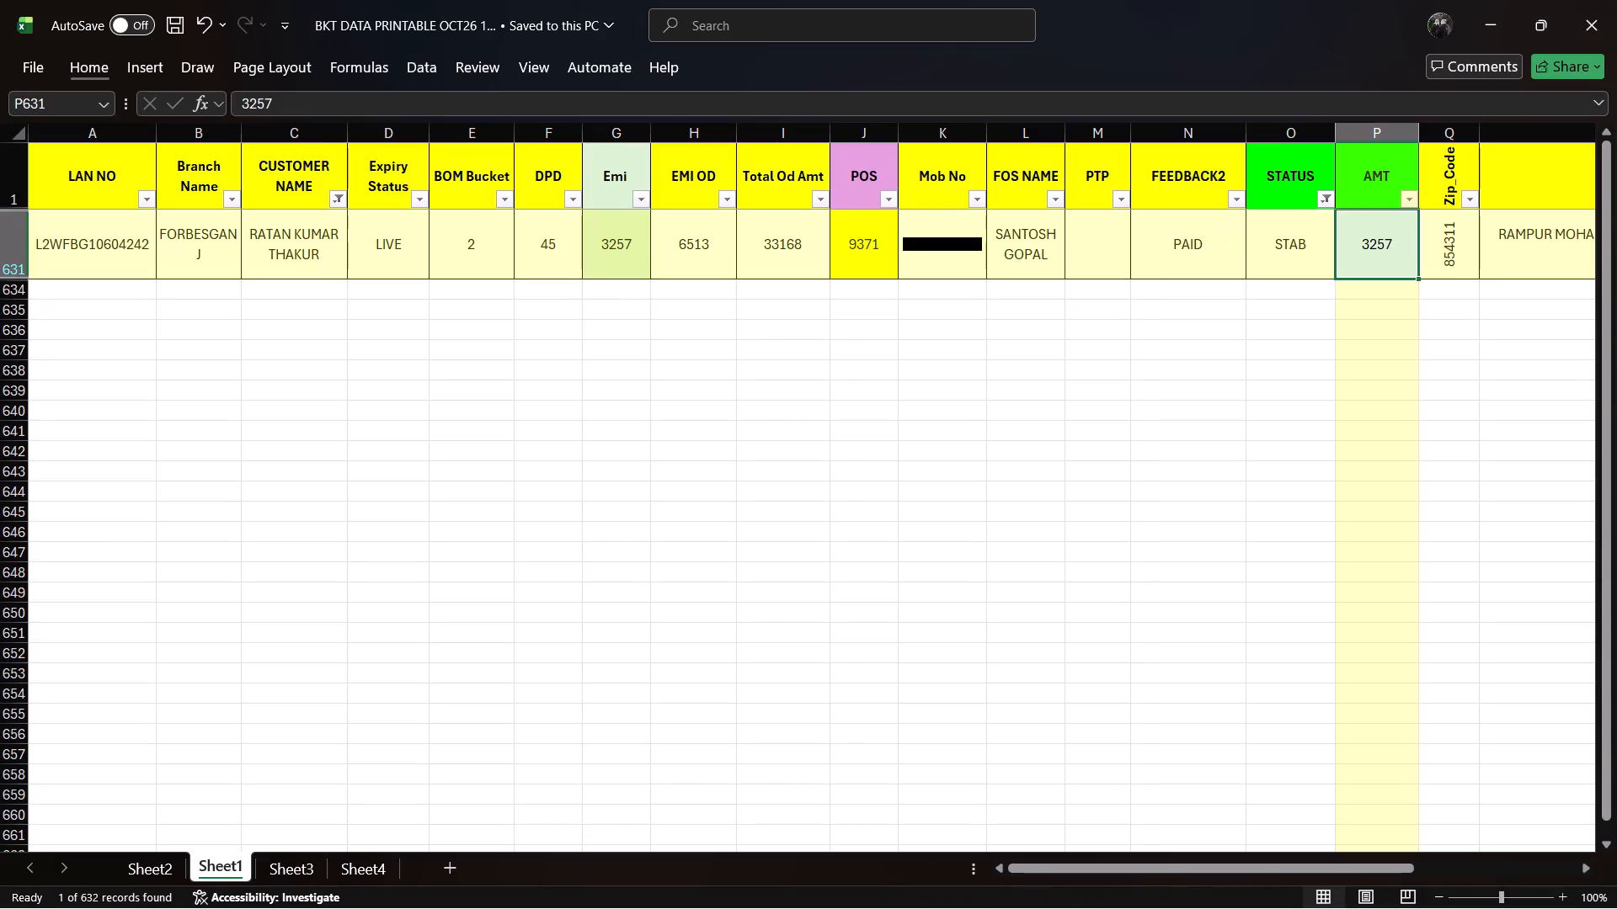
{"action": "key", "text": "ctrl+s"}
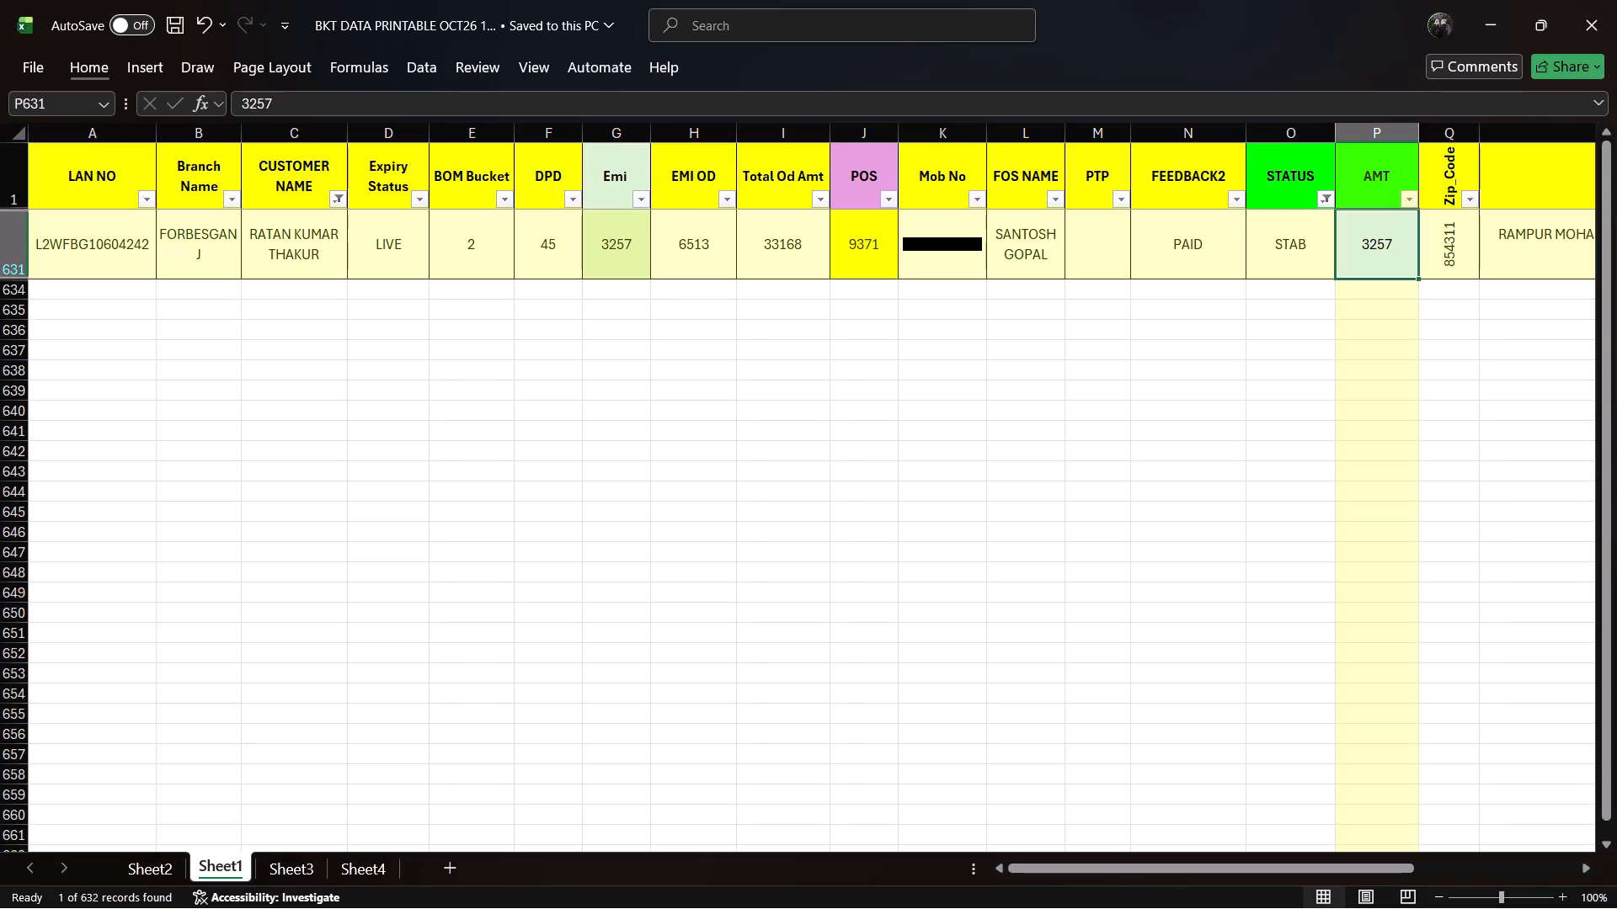
Filter the CUSTOMER NAME column to show only the customer recorded in row 526.
{"action": "left_click", "coordinate": [340, 197]}
{"action": "left_click", "coordinate": [154, 436]}
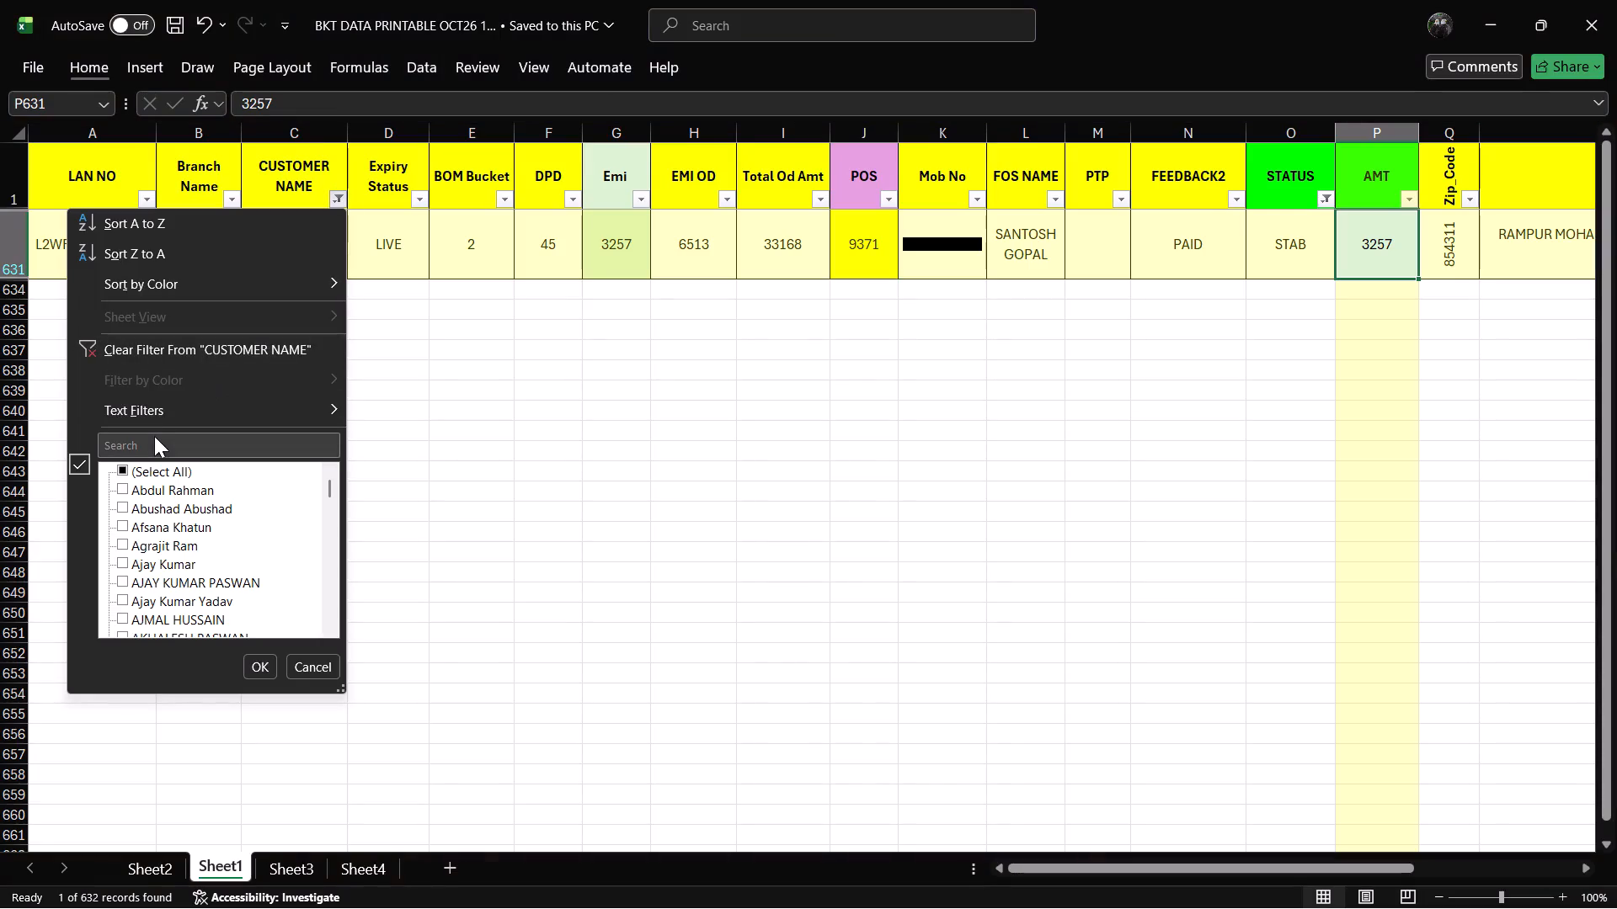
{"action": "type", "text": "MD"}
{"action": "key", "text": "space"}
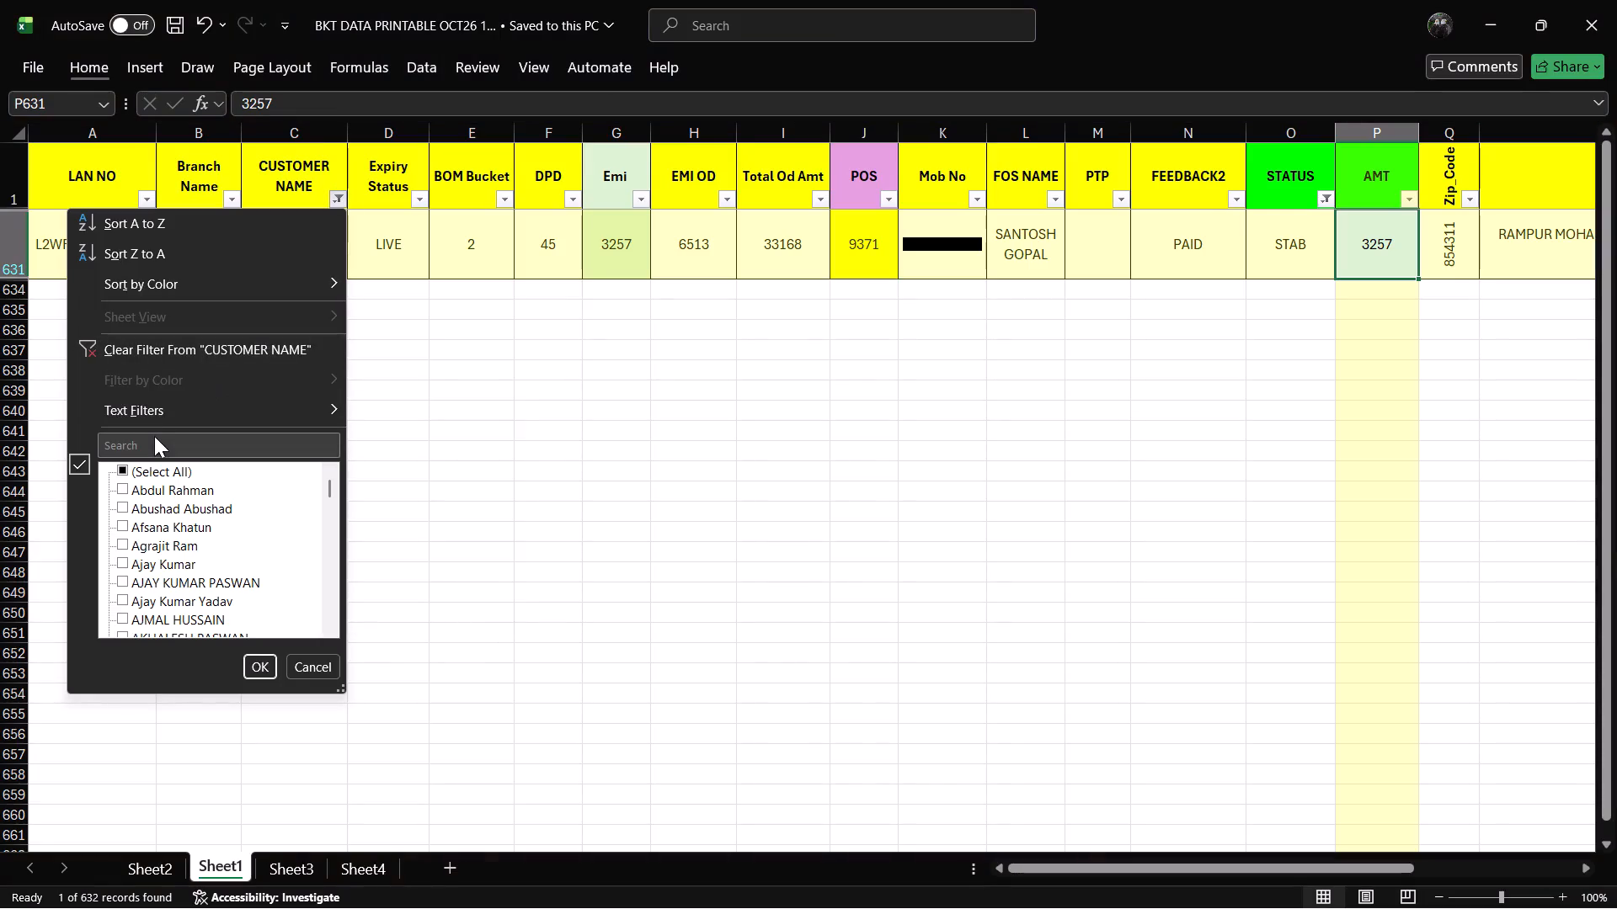
{"action": "left_click", "coordinate": [154, 436]}
{"action": "left_click", "coordinate": [149, 446]}
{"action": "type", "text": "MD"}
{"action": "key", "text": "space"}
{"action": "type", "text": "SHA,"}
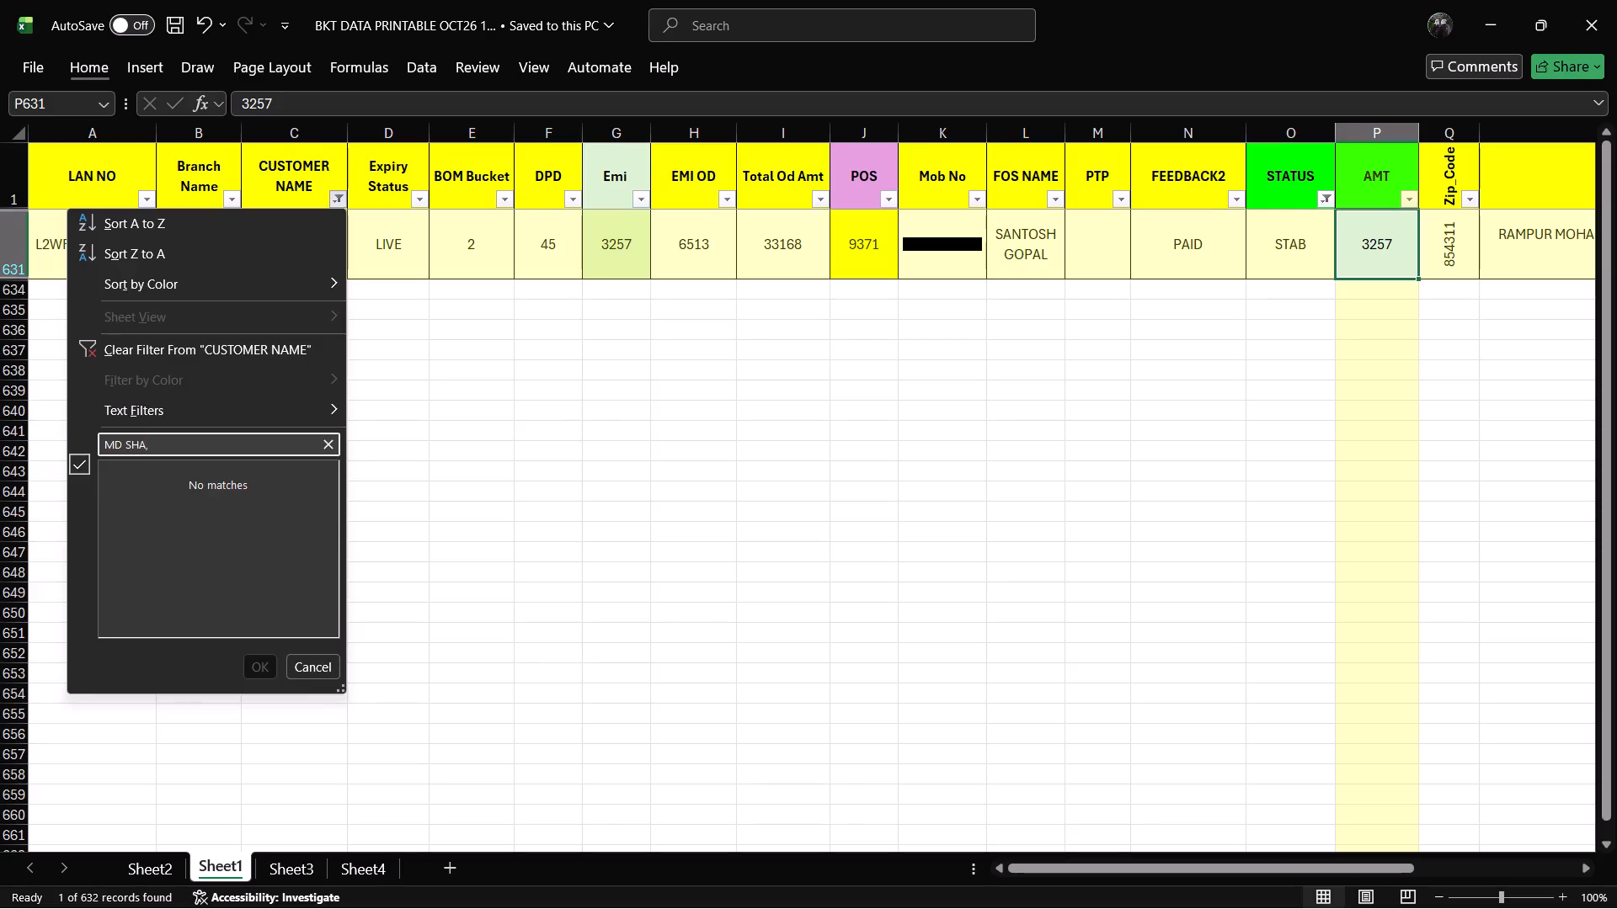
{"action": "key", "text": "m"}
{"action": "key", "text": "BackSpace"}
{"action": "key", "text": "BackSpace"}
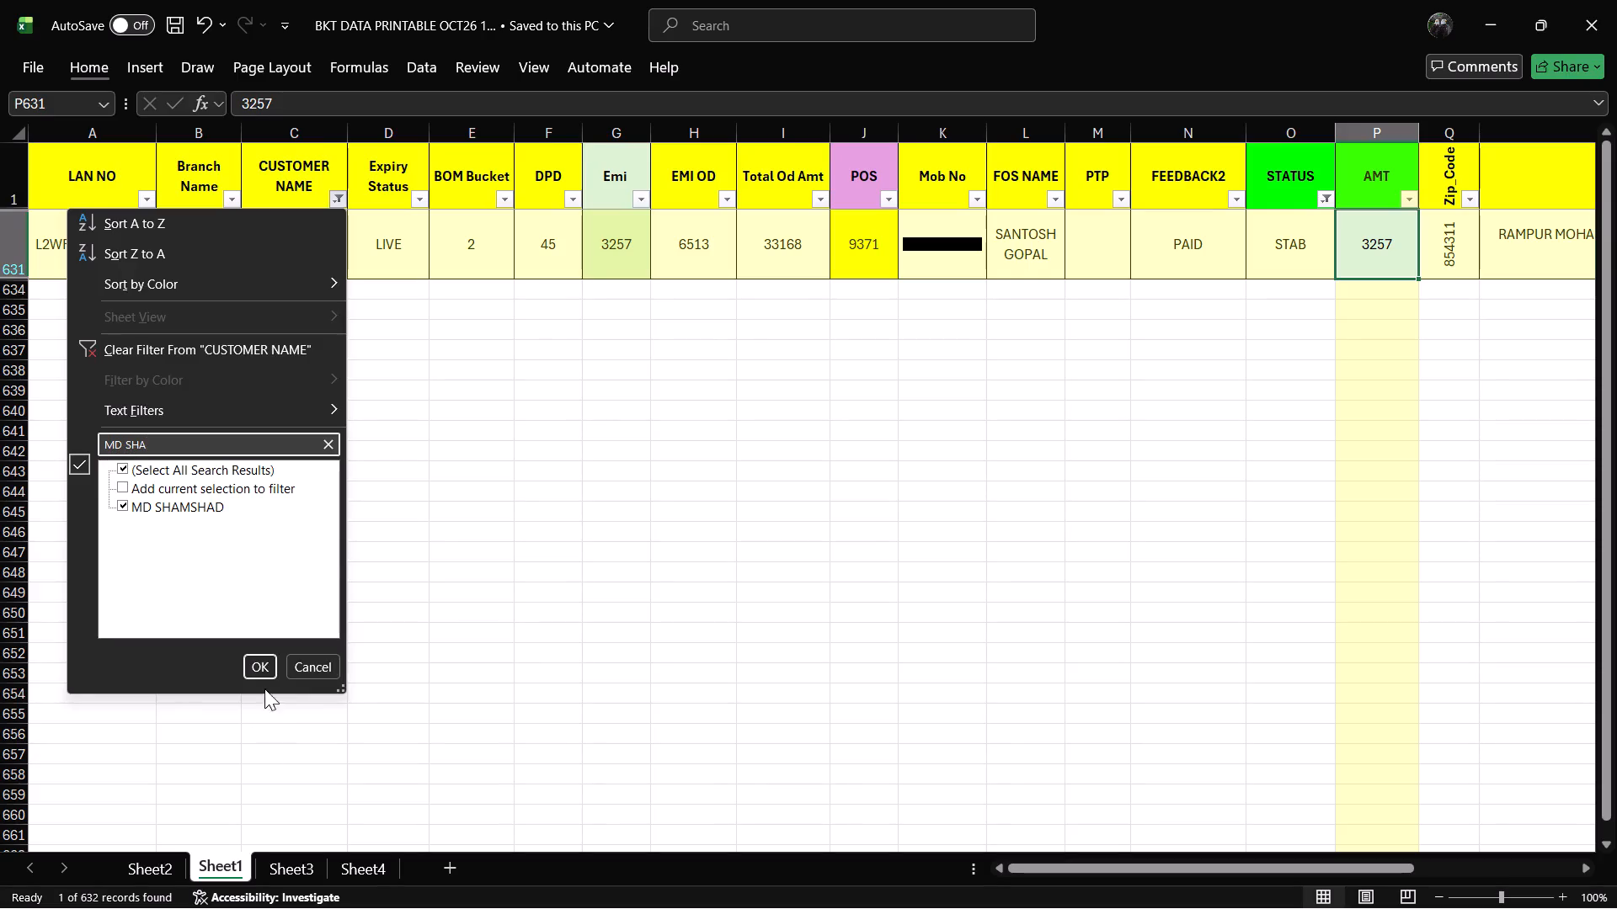
{"action": "left_click", "coordinate": [262, 662]}
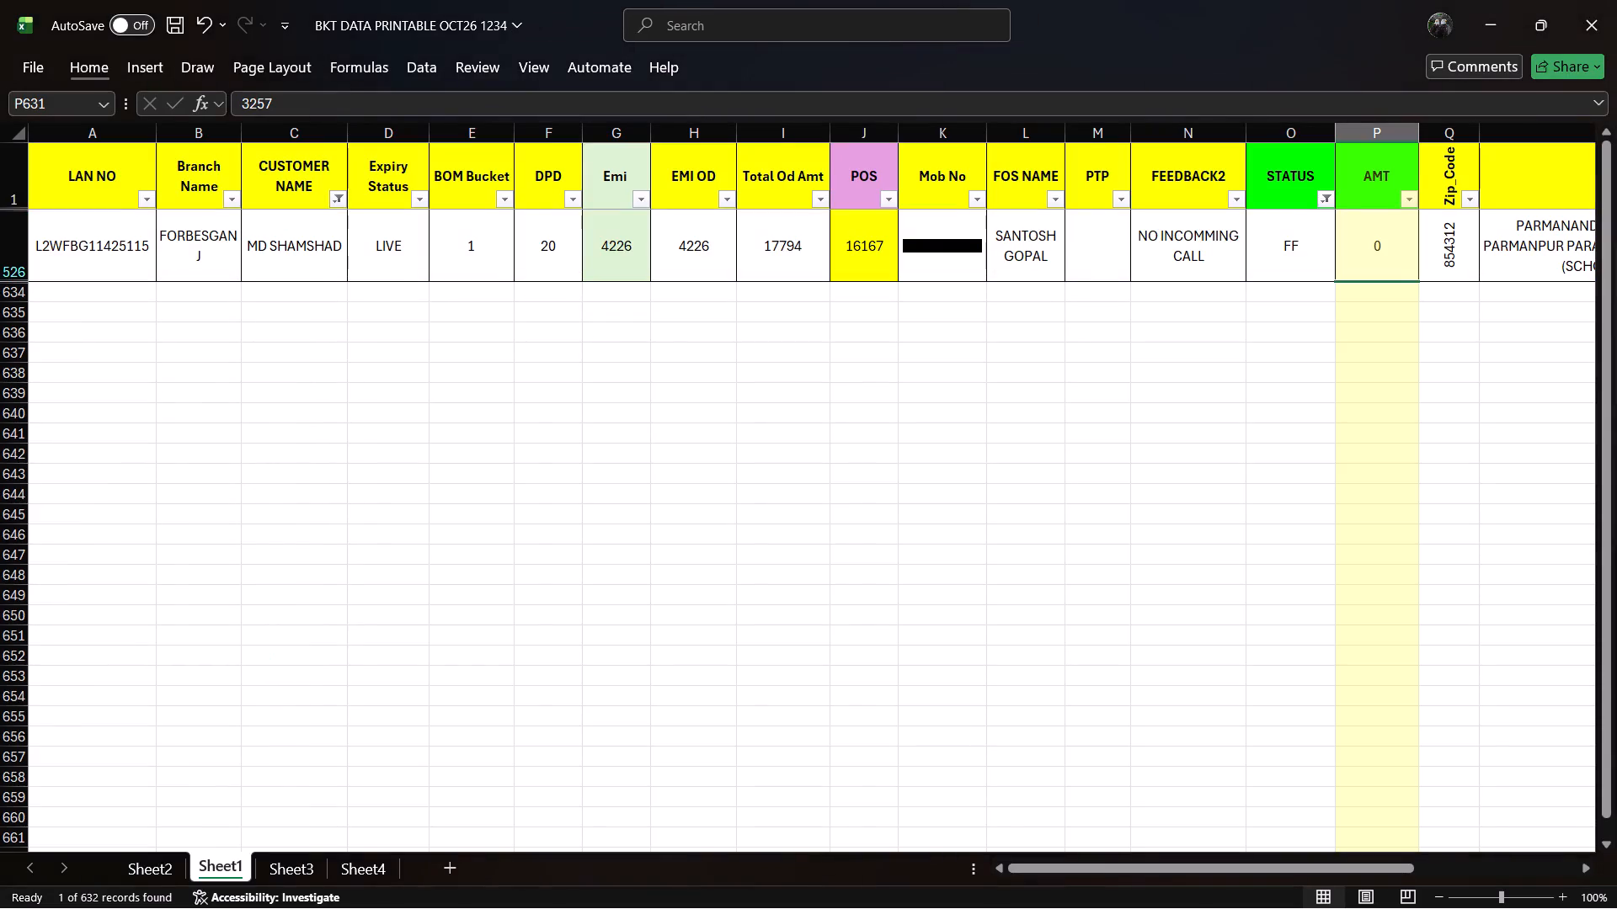
Set the row 526 loan record's FEEDBACK2 to PAID and its STATUS to STAB.
{"action": "left_click", "coordinate": [1174, 234]}
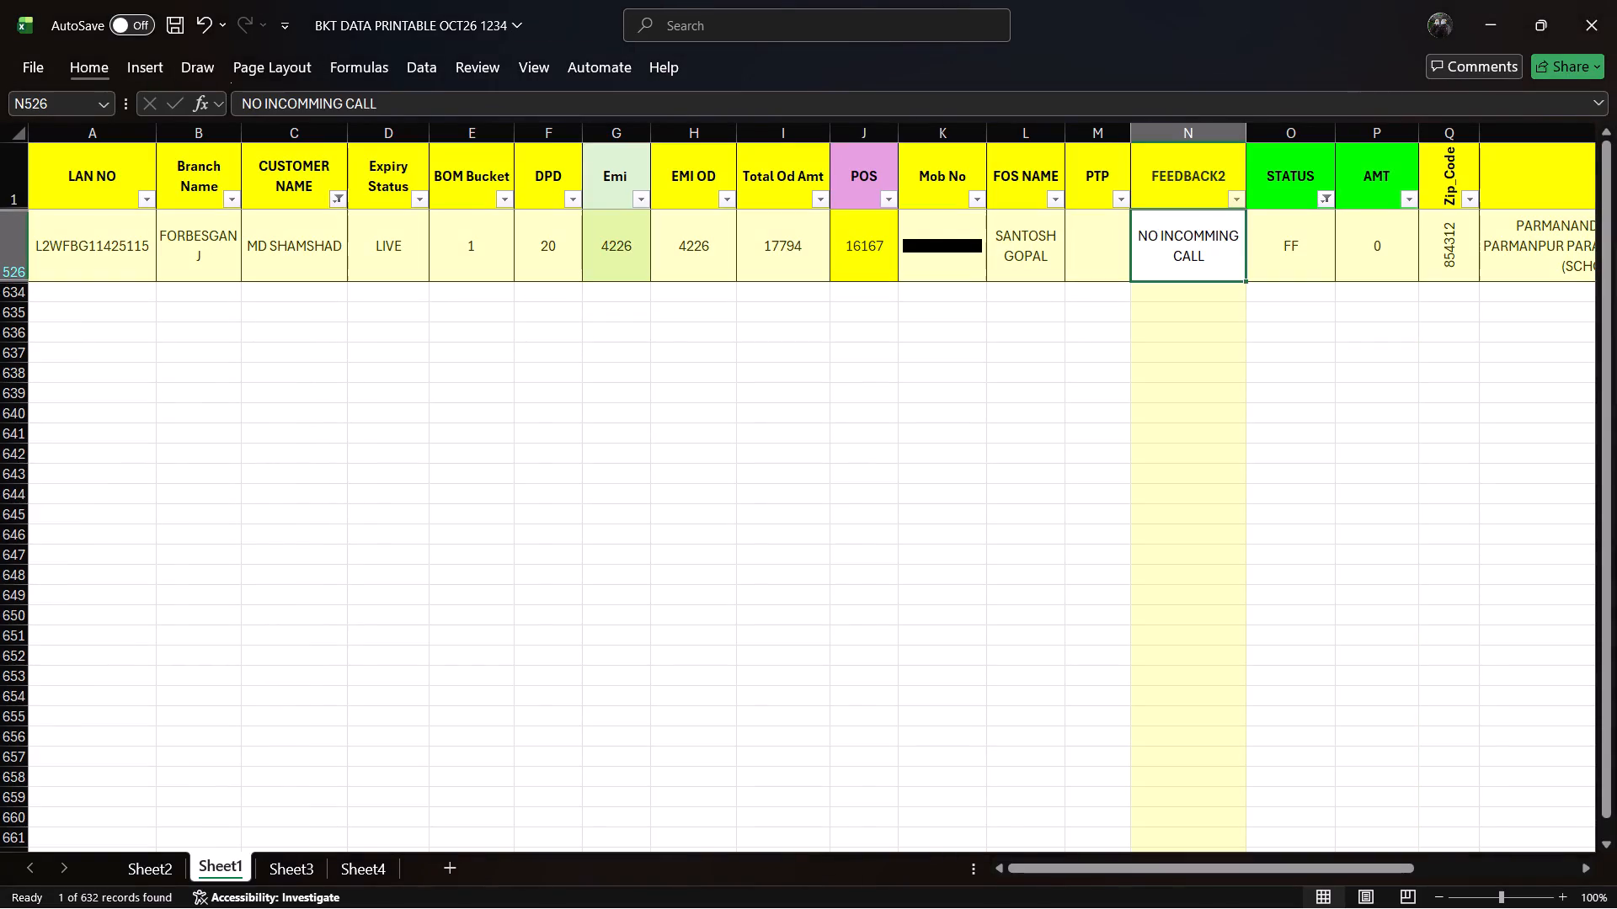
{"action": "key", "text": "BackSpace"}
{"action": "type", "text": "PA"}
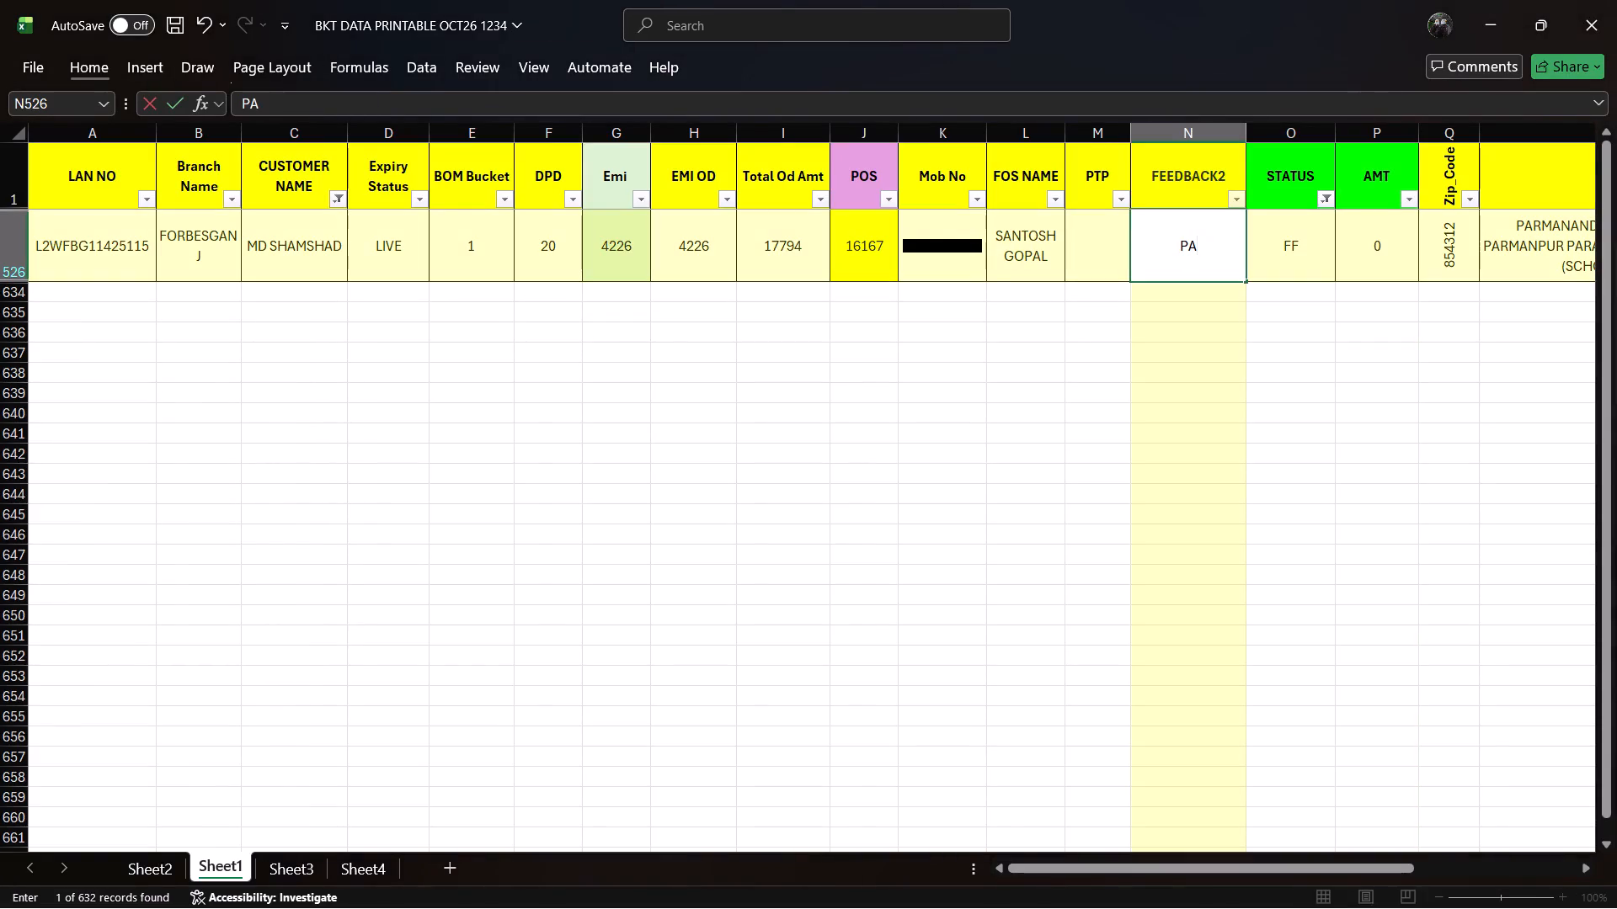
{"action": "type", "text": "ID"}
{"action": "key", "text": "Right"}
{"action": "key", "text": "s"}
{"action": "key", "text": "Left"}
Copy the Emi amount of 4226 into the AMT field of the row 526 record and save the workbook.
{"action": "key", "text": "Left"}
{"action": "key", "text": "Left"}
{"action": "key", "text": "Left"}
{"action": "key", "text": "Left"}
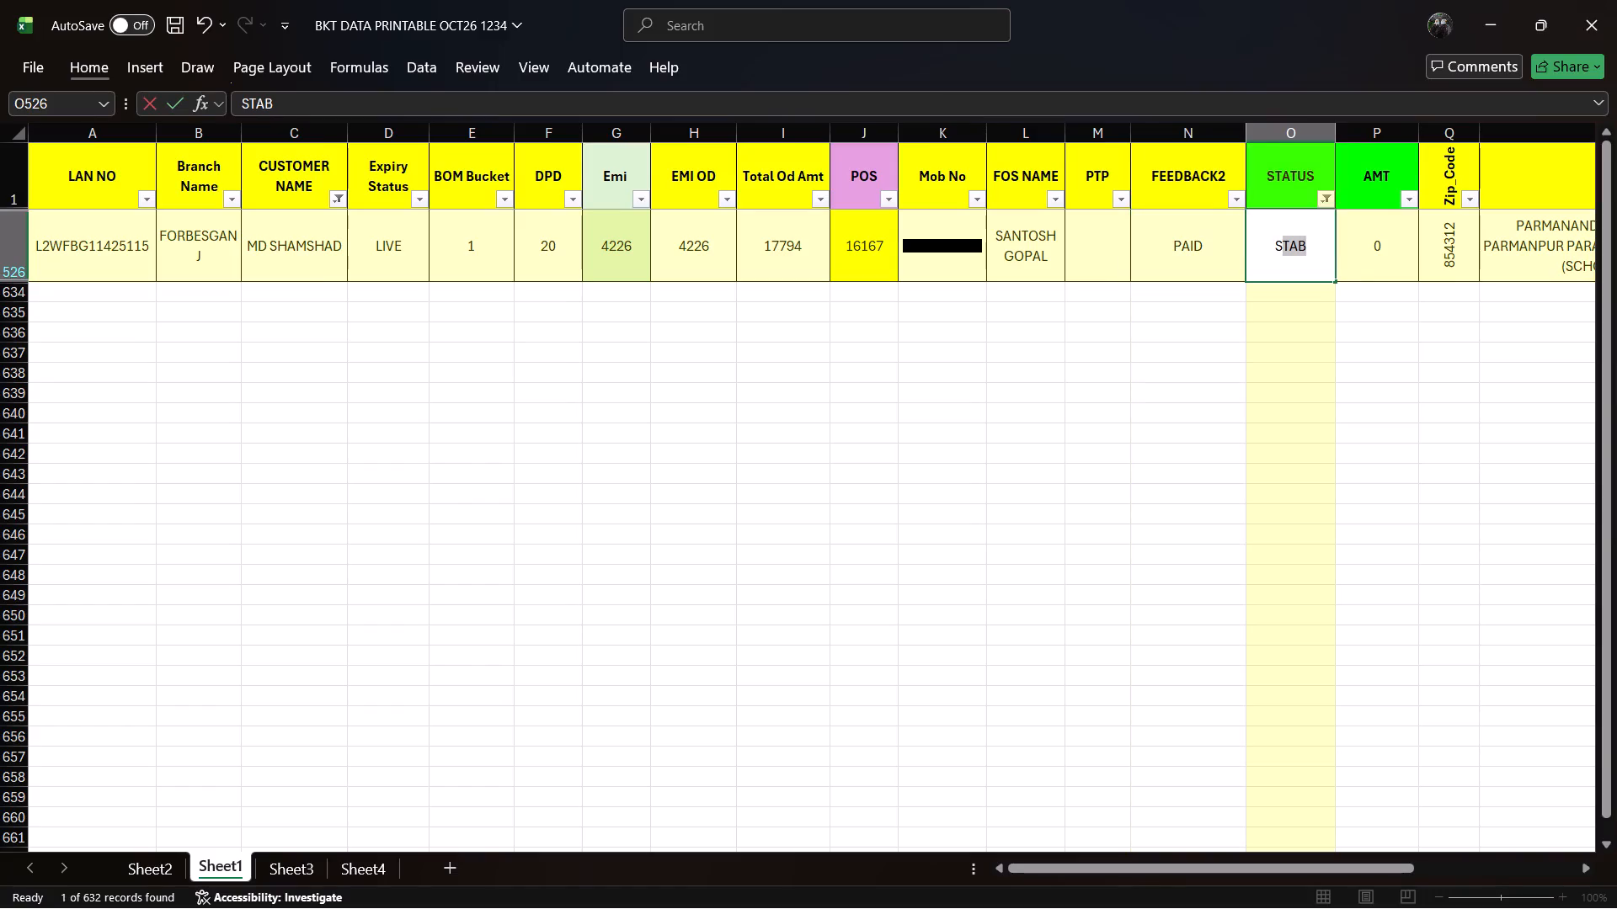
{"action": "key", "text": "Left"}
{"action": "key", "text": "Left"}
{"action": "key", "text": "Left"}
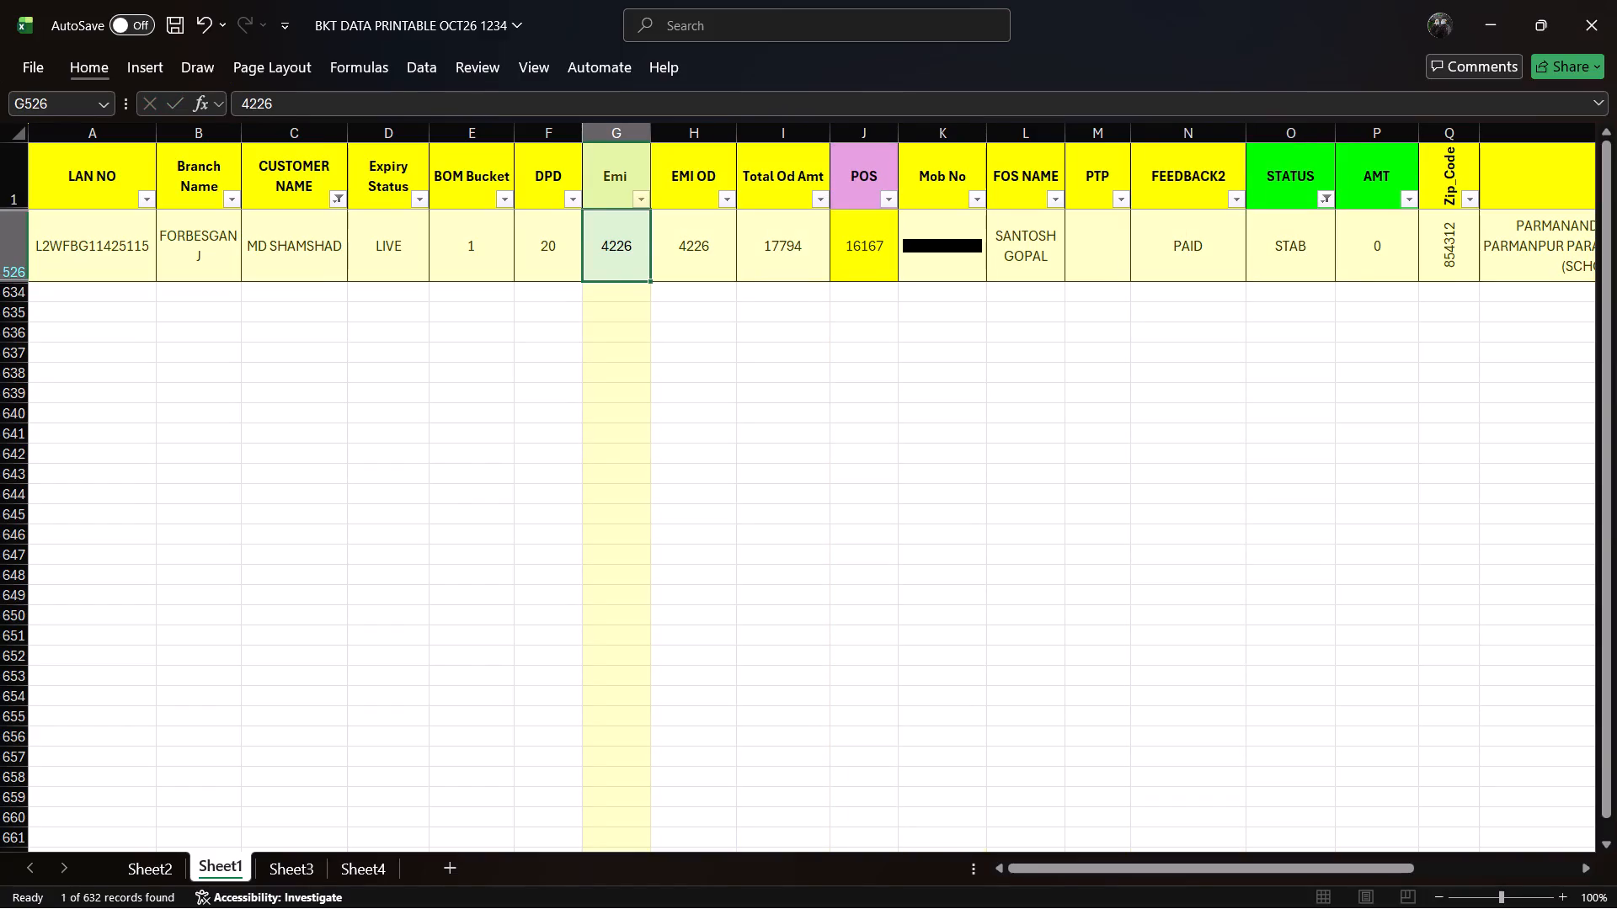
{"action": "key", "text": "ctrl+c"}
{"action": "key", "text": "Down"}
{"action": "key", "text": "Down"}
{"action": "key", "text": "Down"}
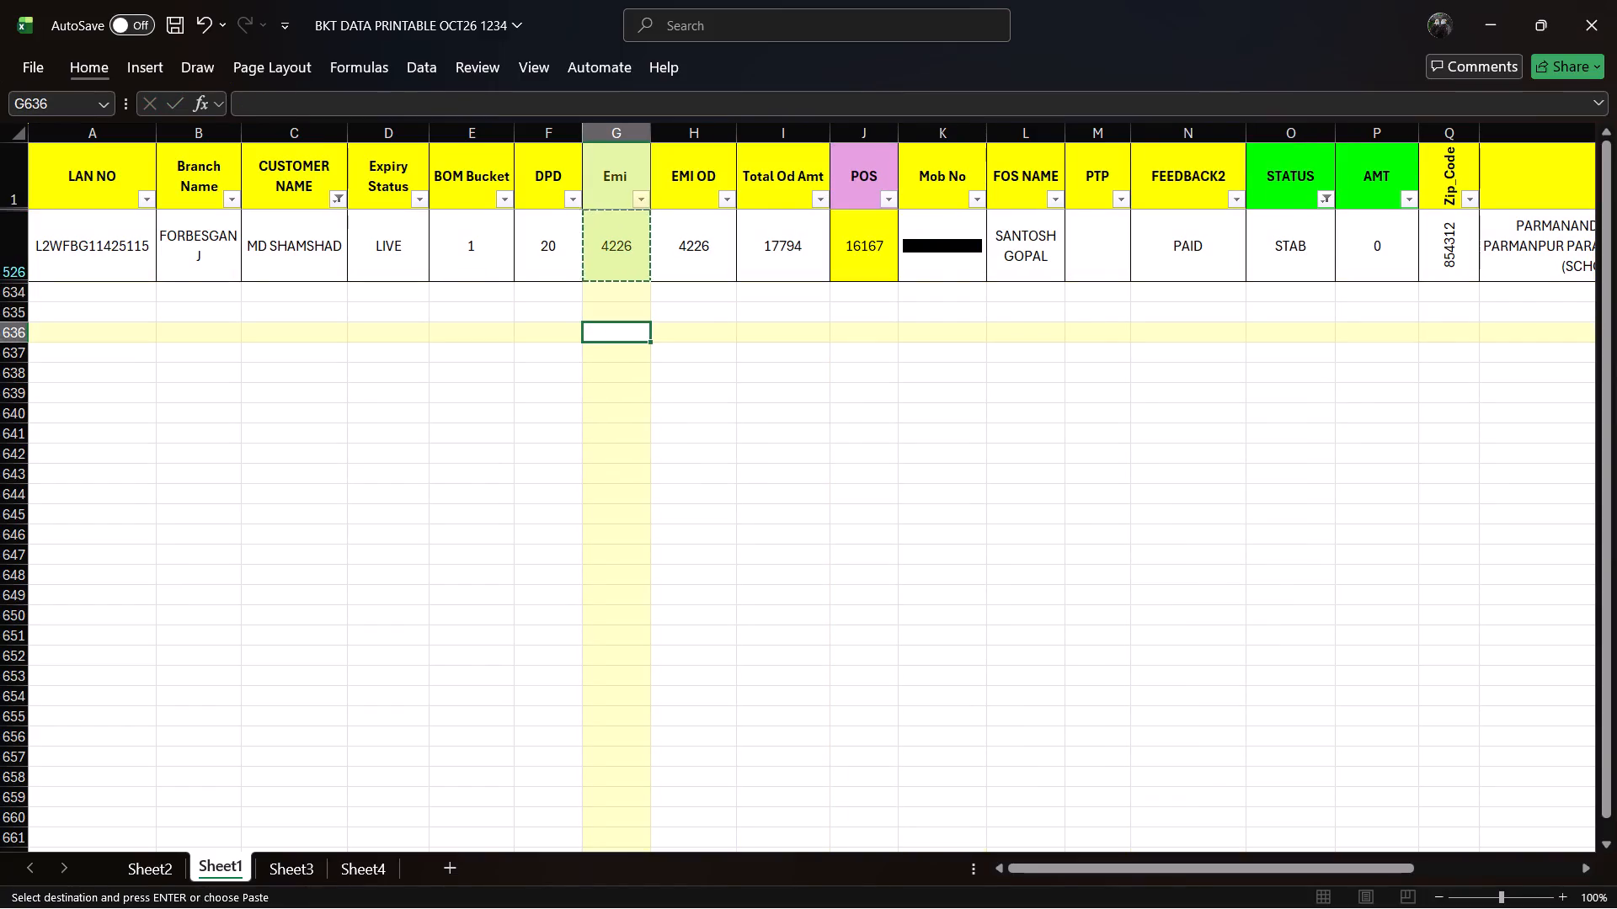
{"action": "left_click", "coordinate": [1396, 232]}
{"action": "key", "text": "ctrl+v"}
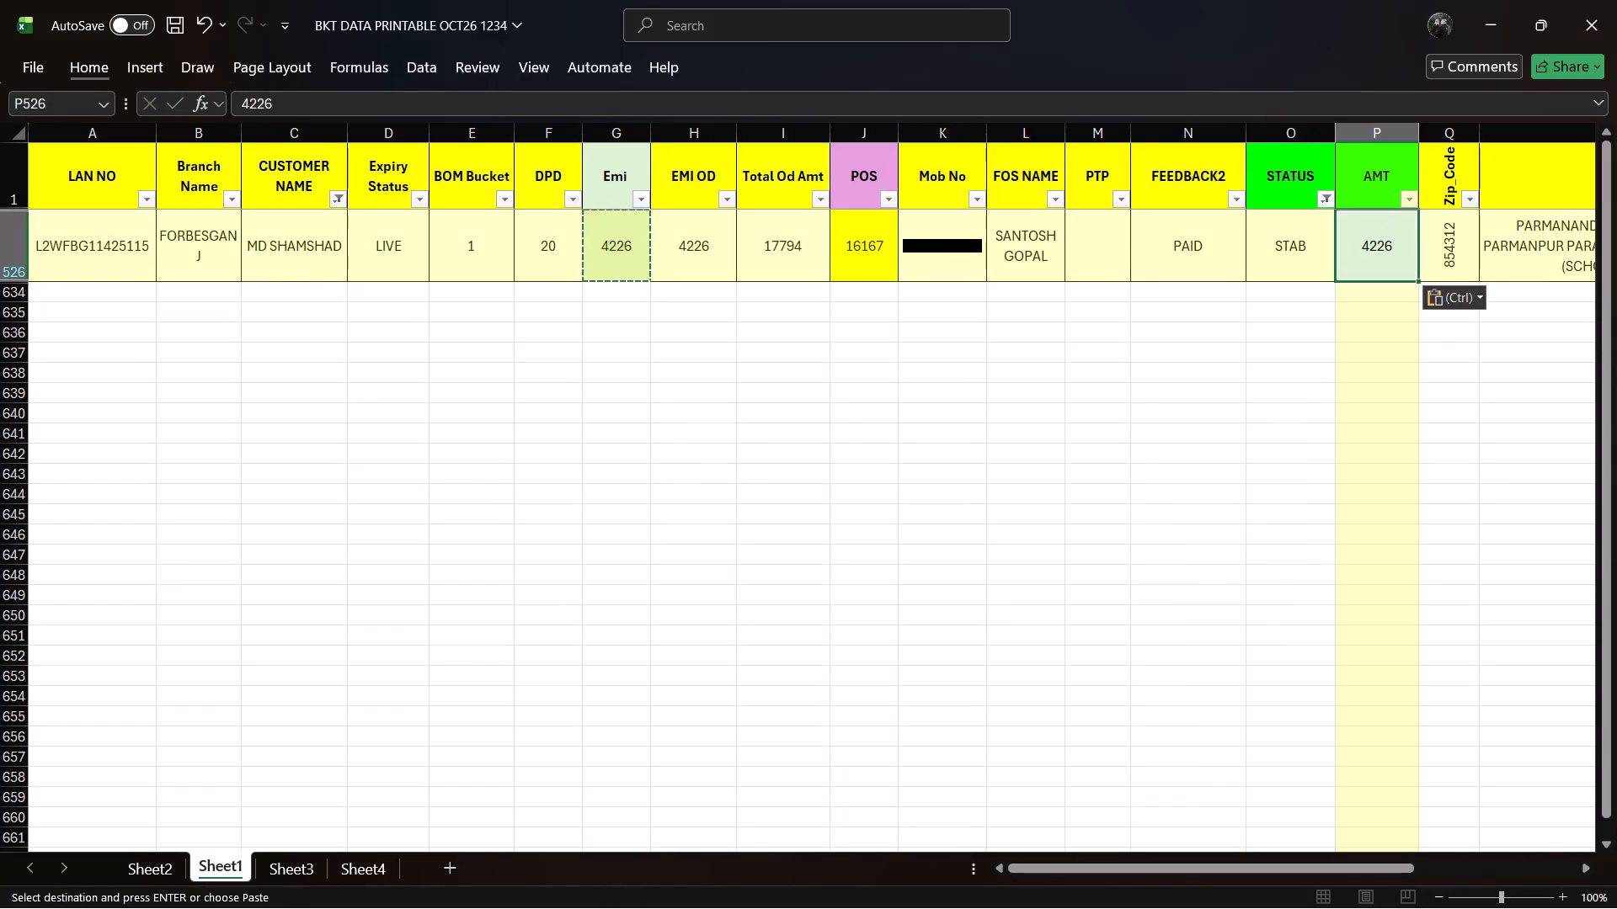
{"action": "key", "text": "ctrl+s"}
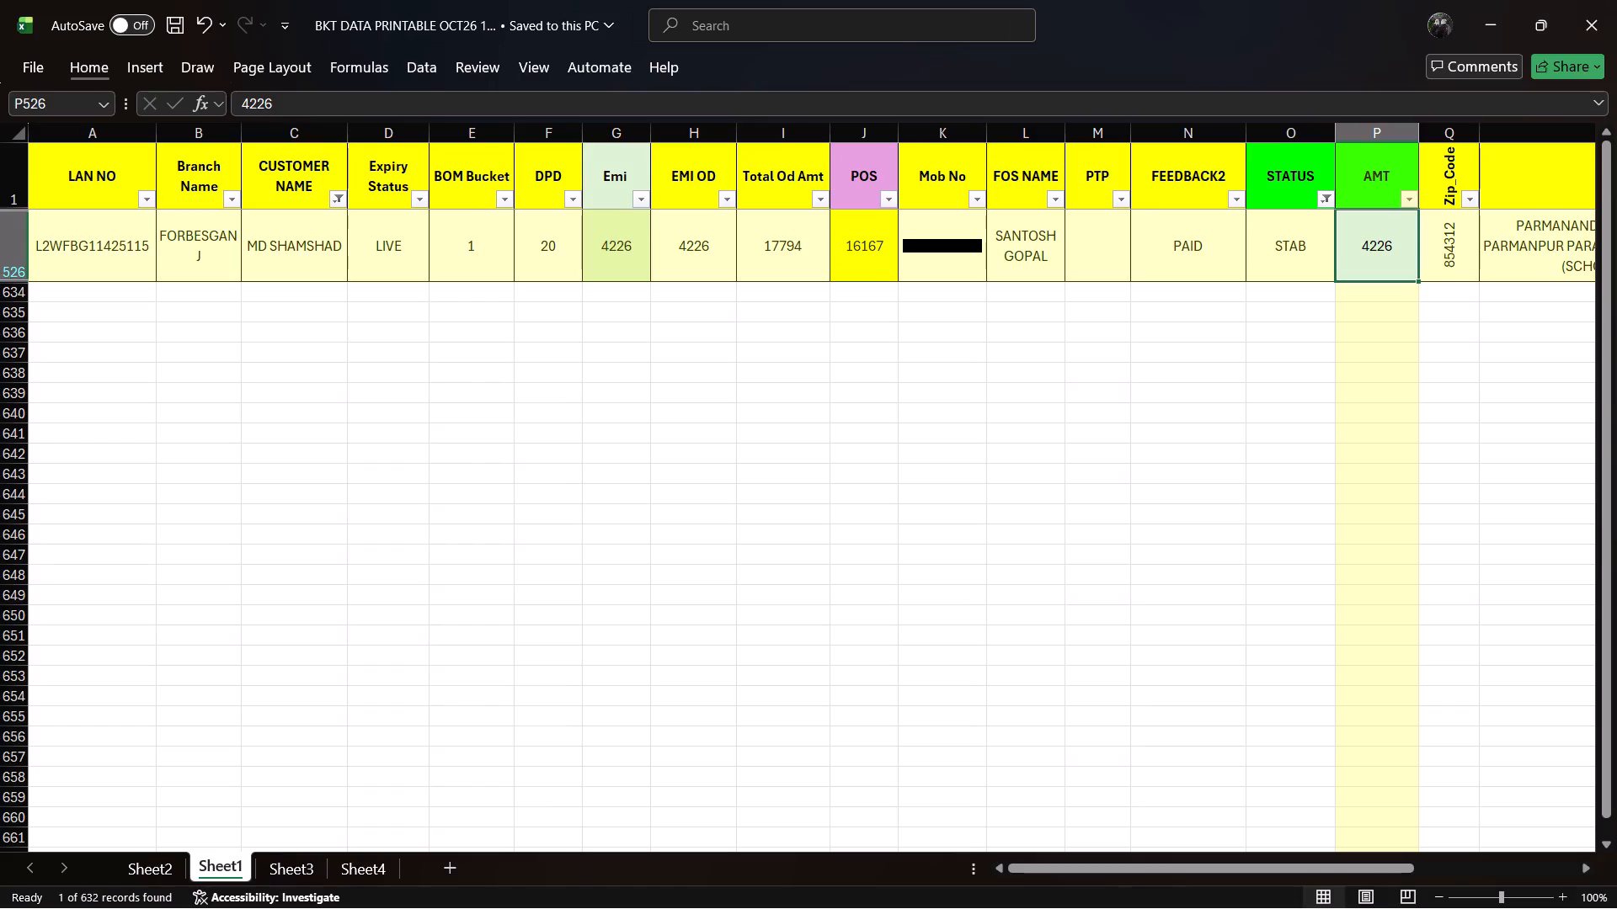
Filter the CUSTOMER NAME column by DILSA to show only the customer recorded in row 426.
{"action": "left_click", "coordinate": [344, 205]}
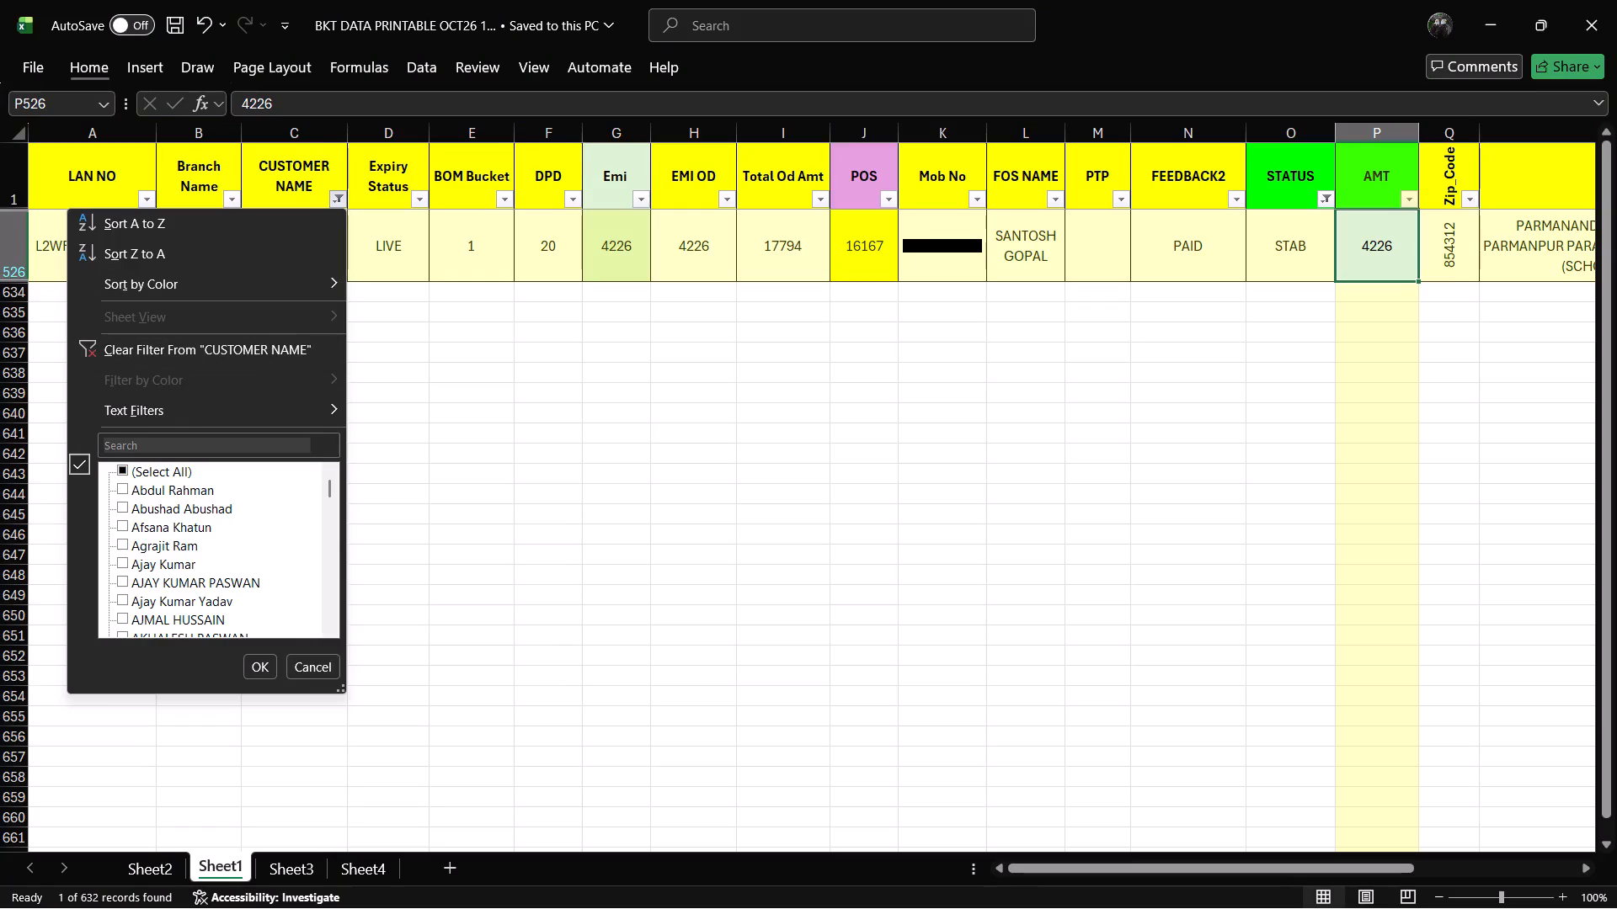
{"action": "left_click", "coordinate": [136, 448]}
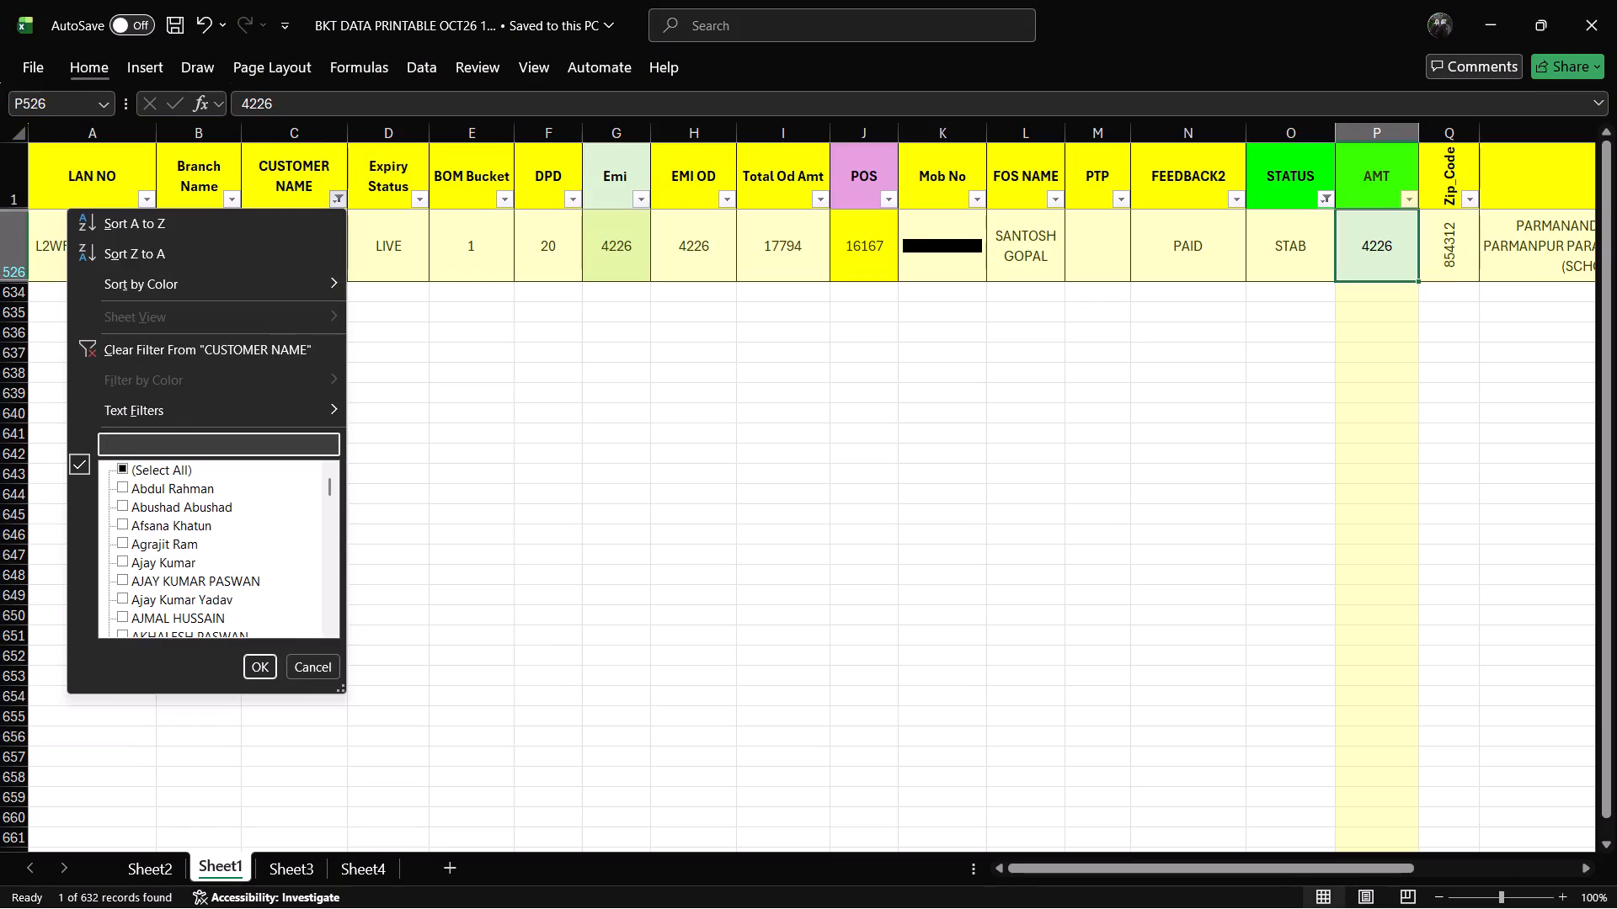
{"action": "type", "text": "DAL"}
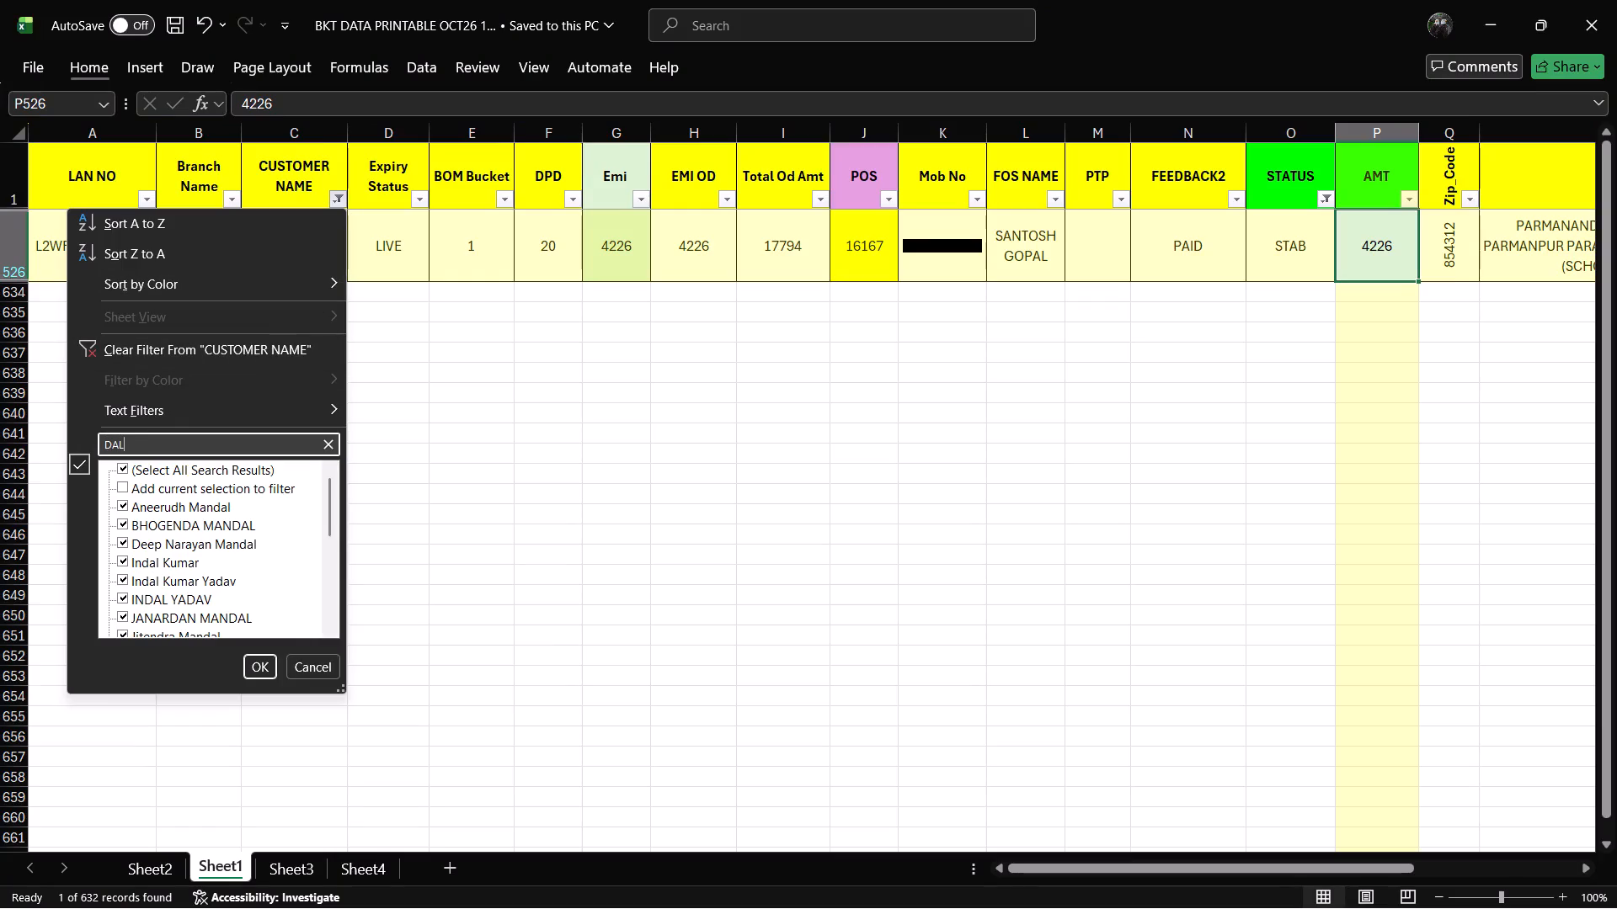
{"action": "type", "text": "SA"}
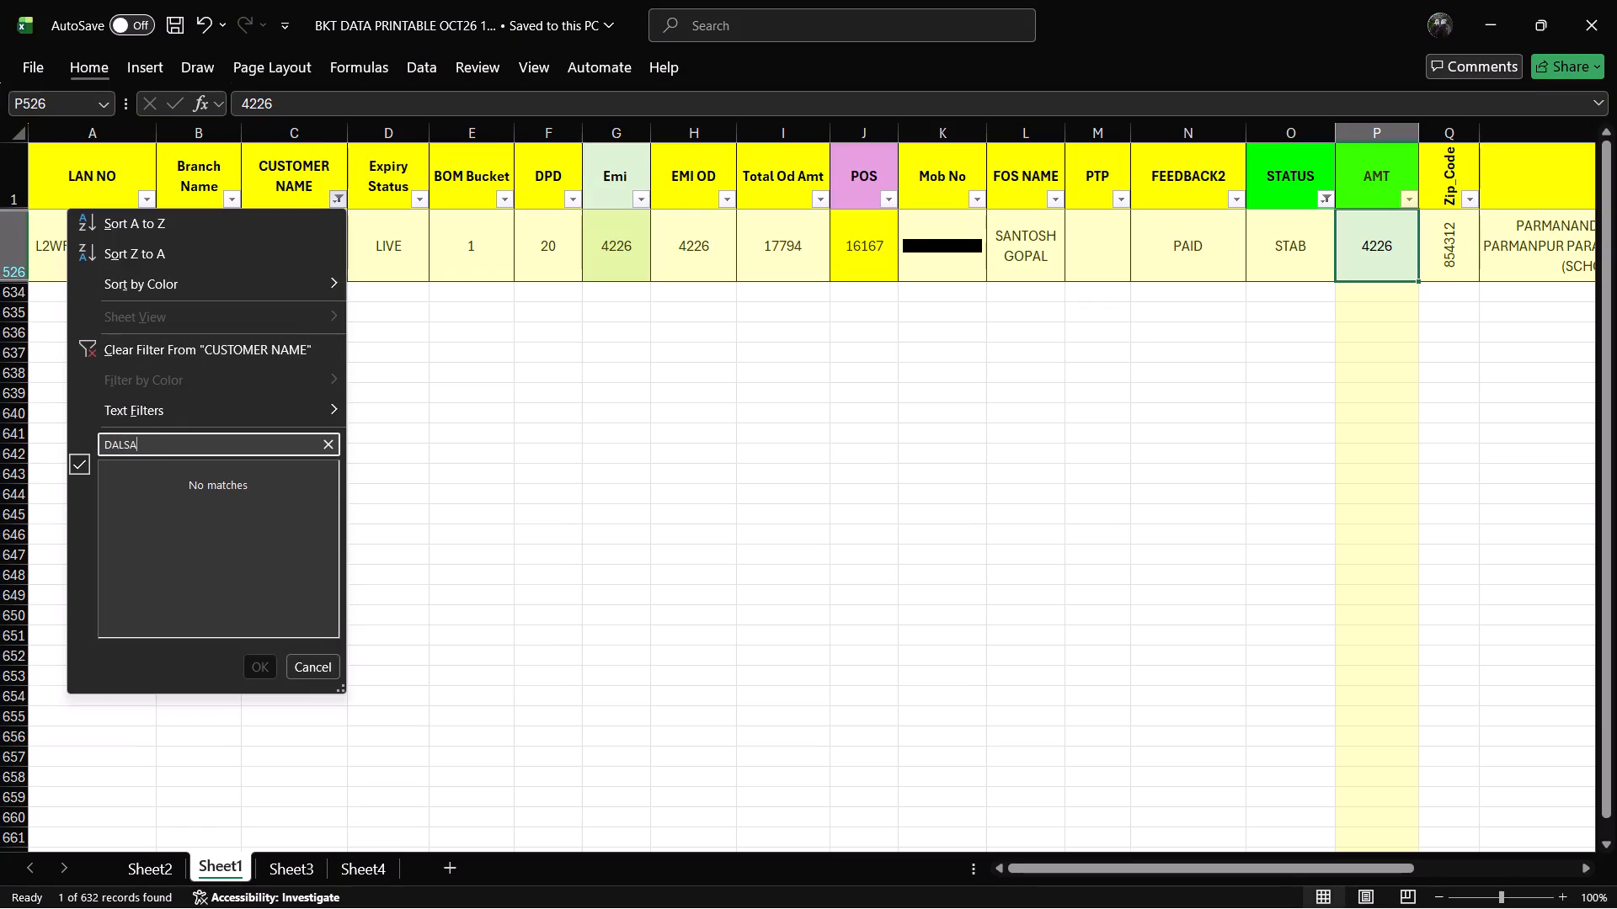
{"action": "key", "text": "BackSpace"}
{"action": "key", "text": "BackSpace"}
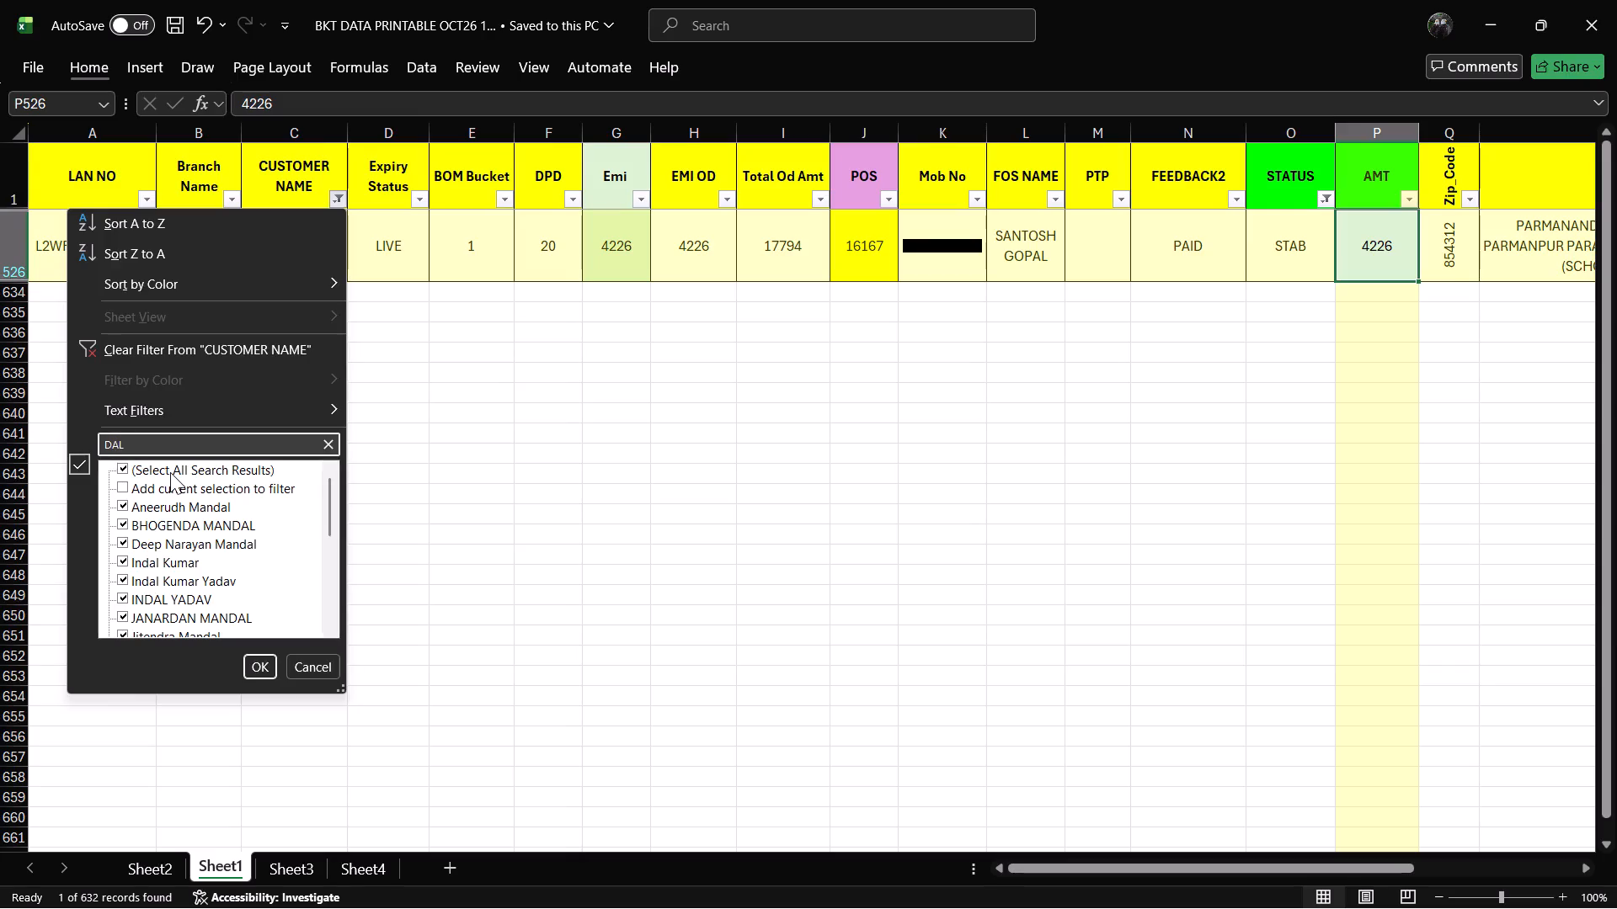
{"action": "left_click", "coordinate": [136, 470]}
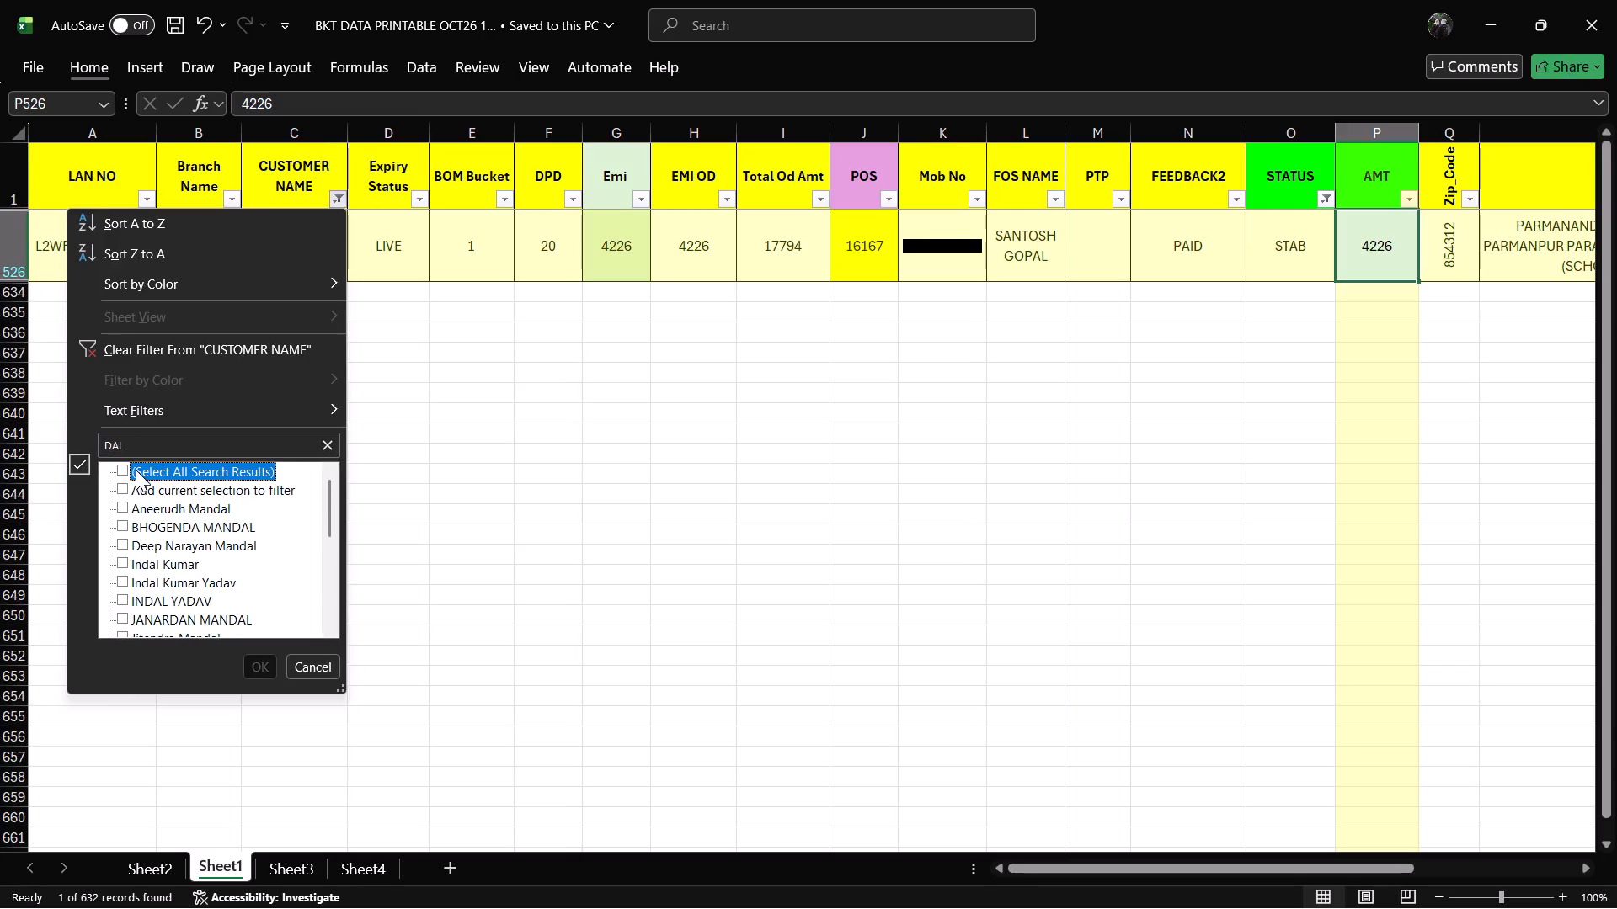
{"action": "left_click", "coordinate": [128, 443]}
{"action": "key", "text": "BackSpace"}
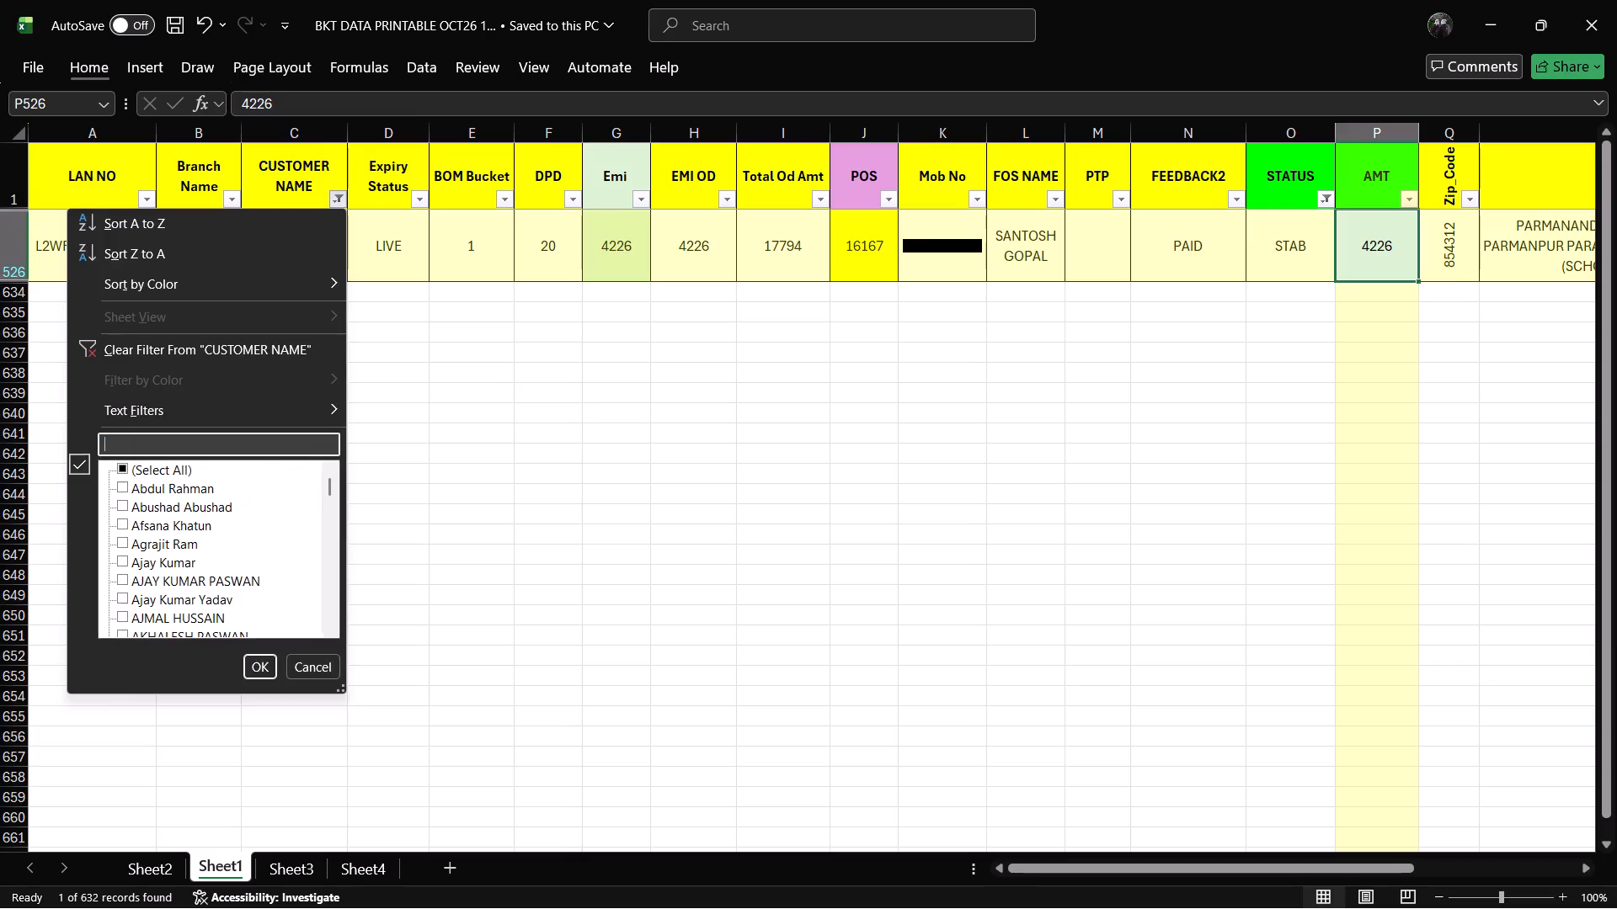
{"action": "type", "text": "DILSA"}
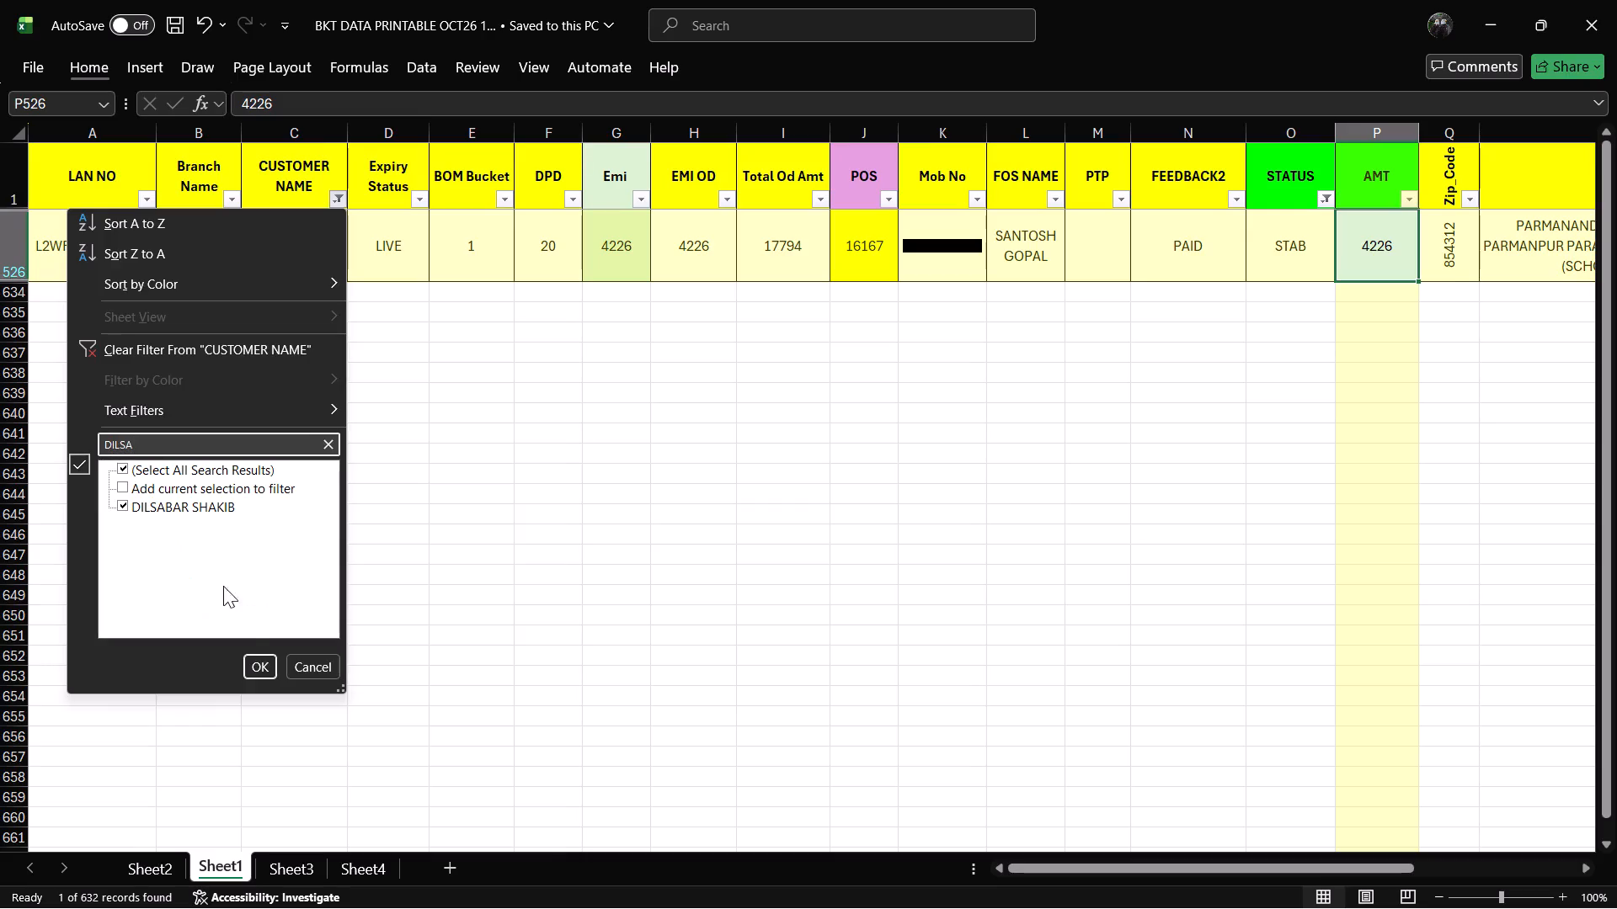
{"action": "left_click", "coordinate": [253, 656]}
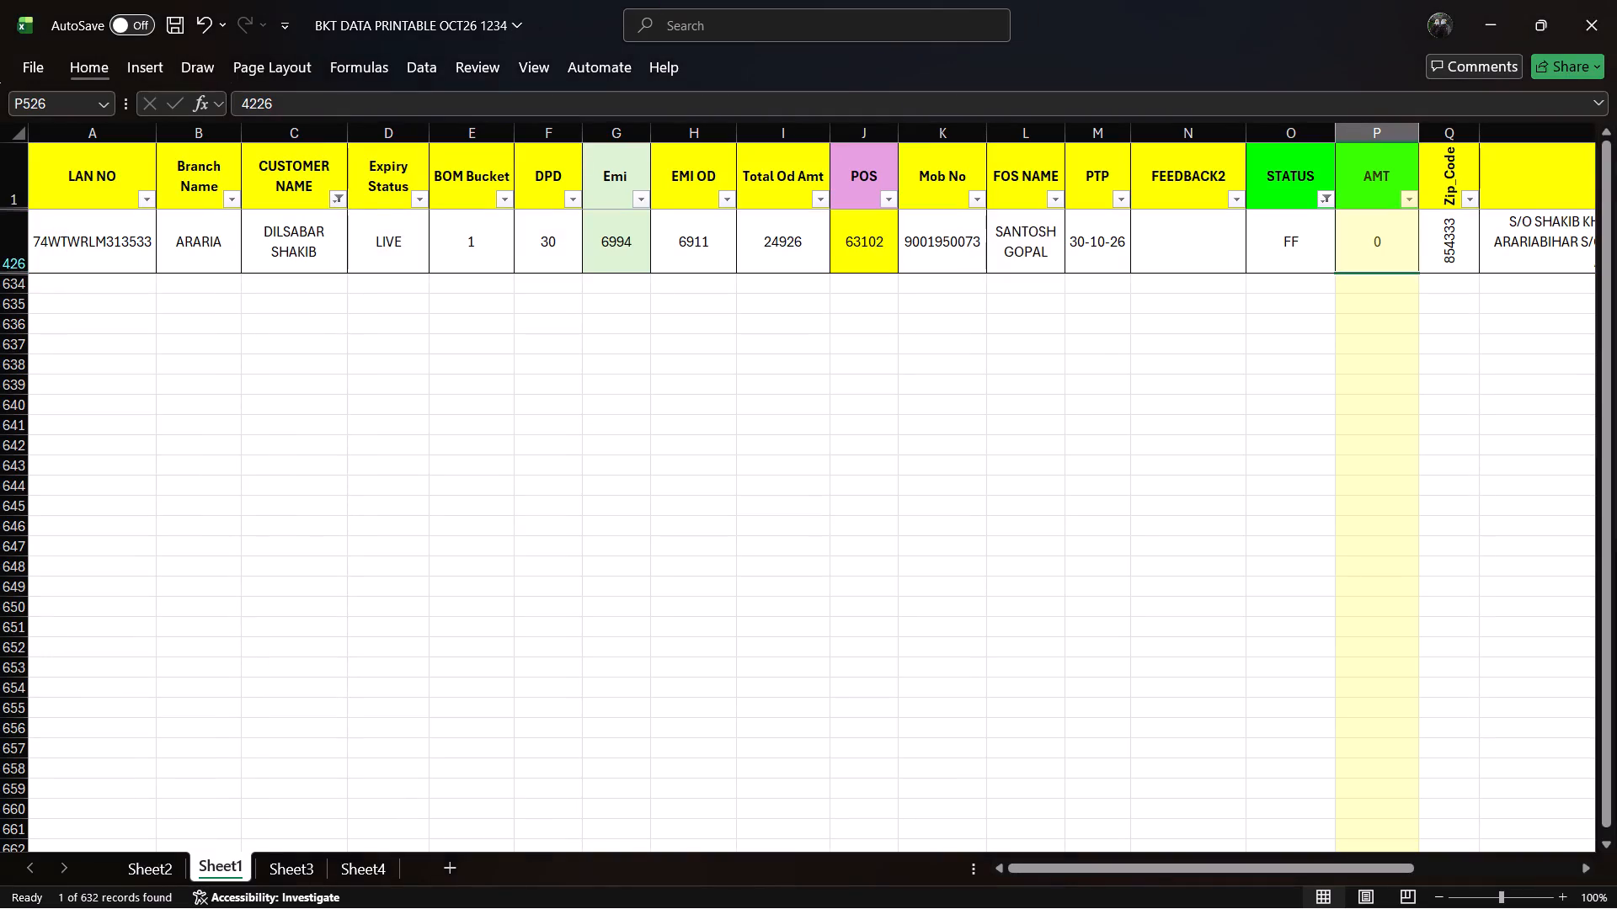
Set the row 426 loan record's FEEDBACK2 to PAID and its STATUS to STAB.
{"action": "left_click", "coordinate": [1292, 265]}
{"action": "key", "text": "BackSpace"}
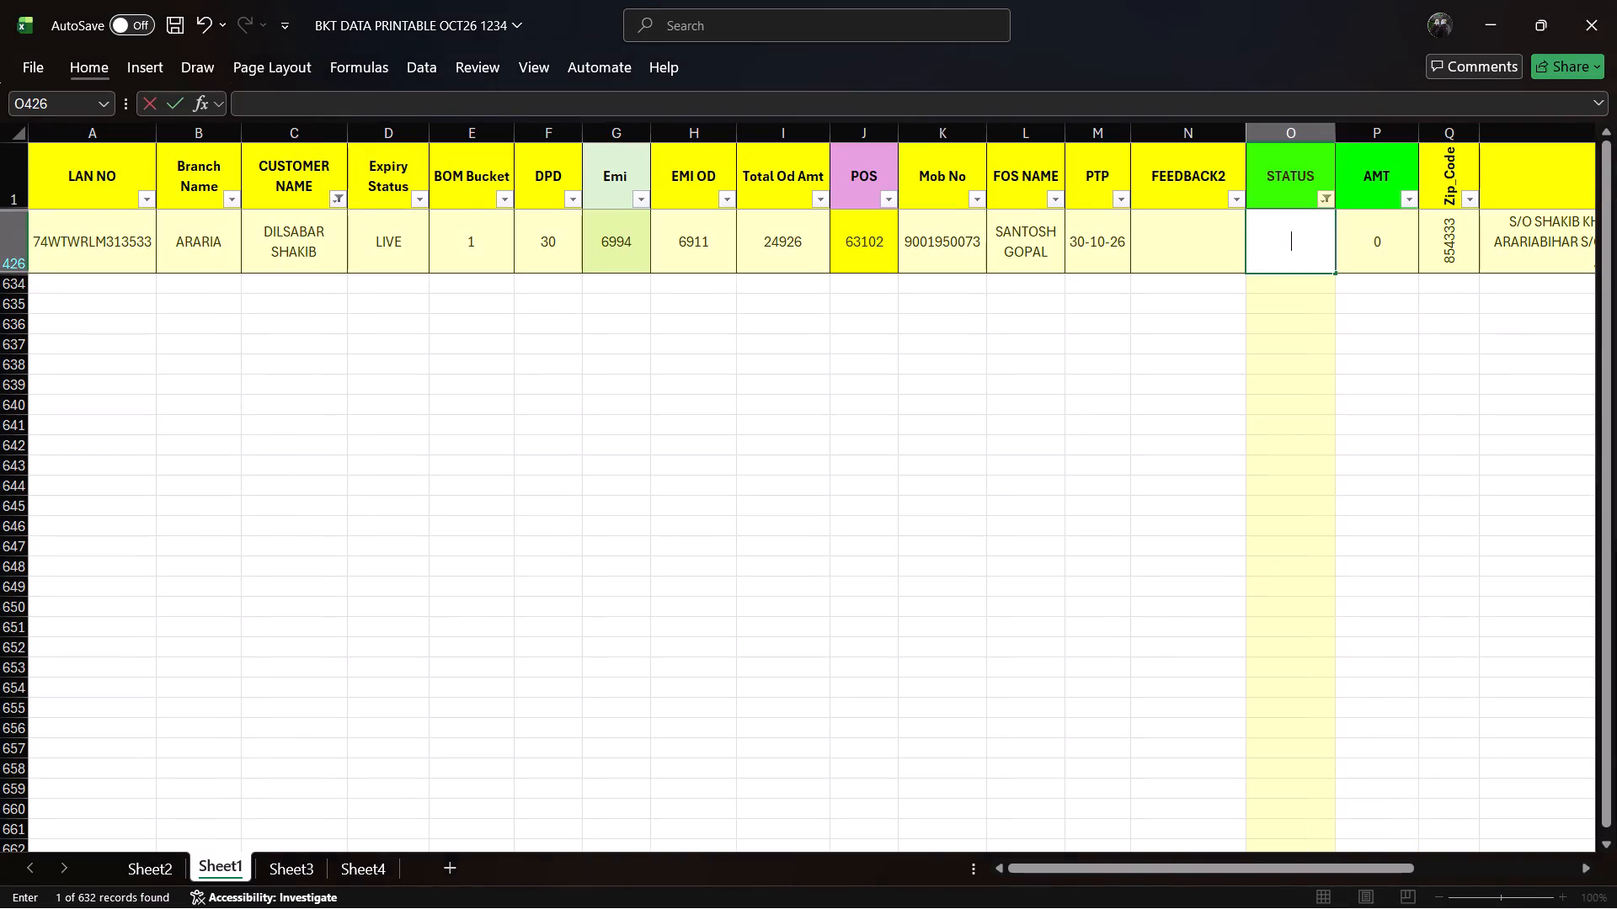
{"action": "key", "text": "Left"}
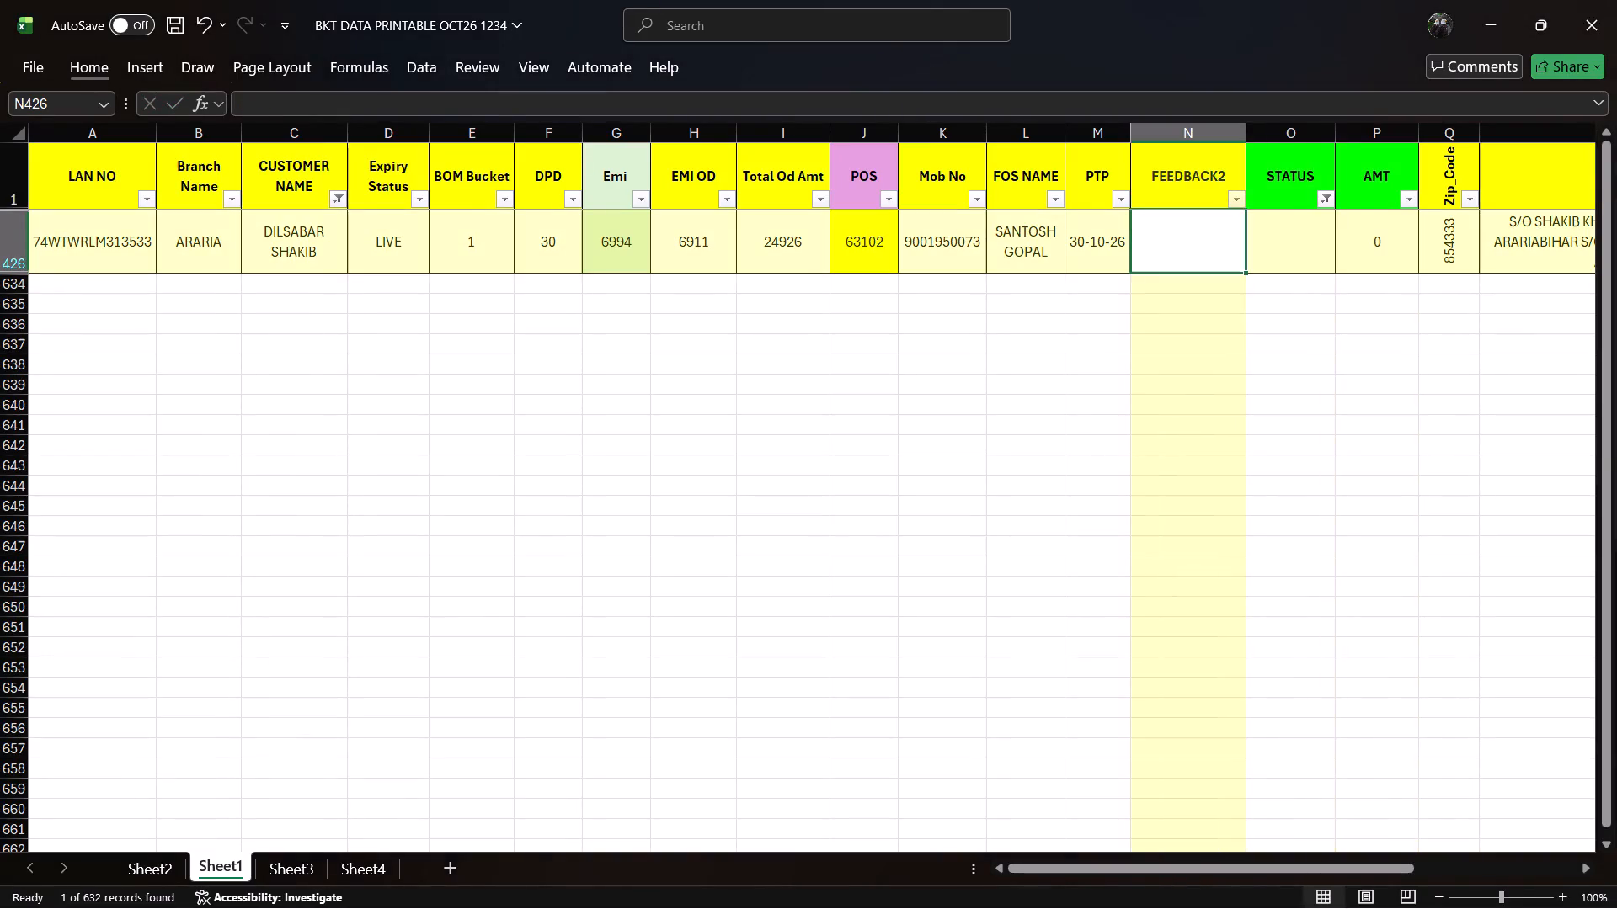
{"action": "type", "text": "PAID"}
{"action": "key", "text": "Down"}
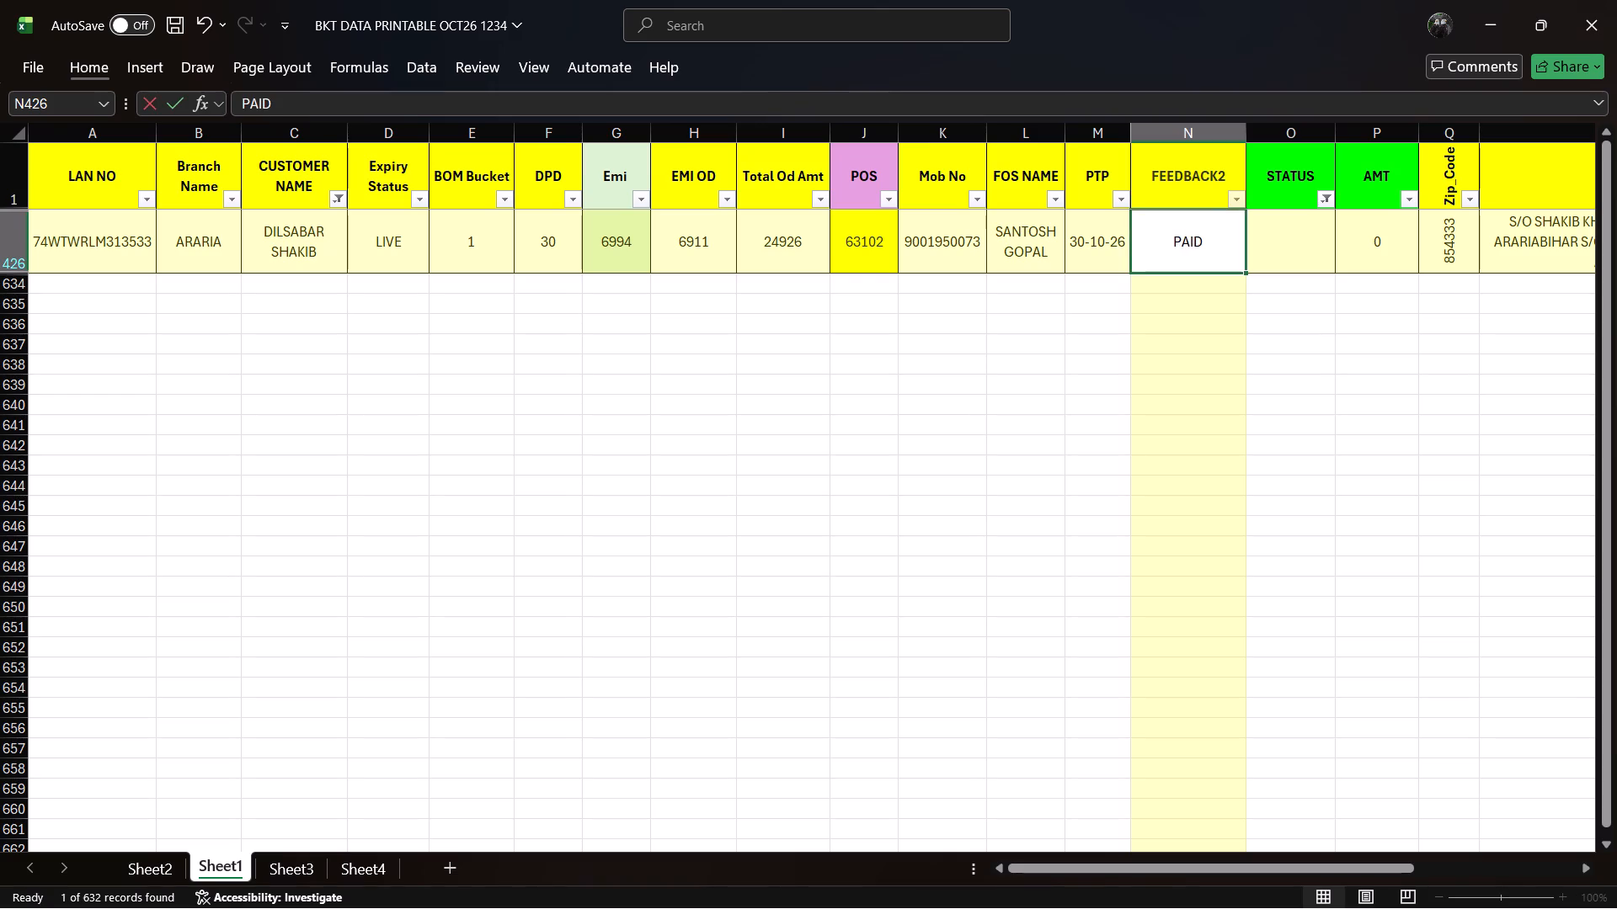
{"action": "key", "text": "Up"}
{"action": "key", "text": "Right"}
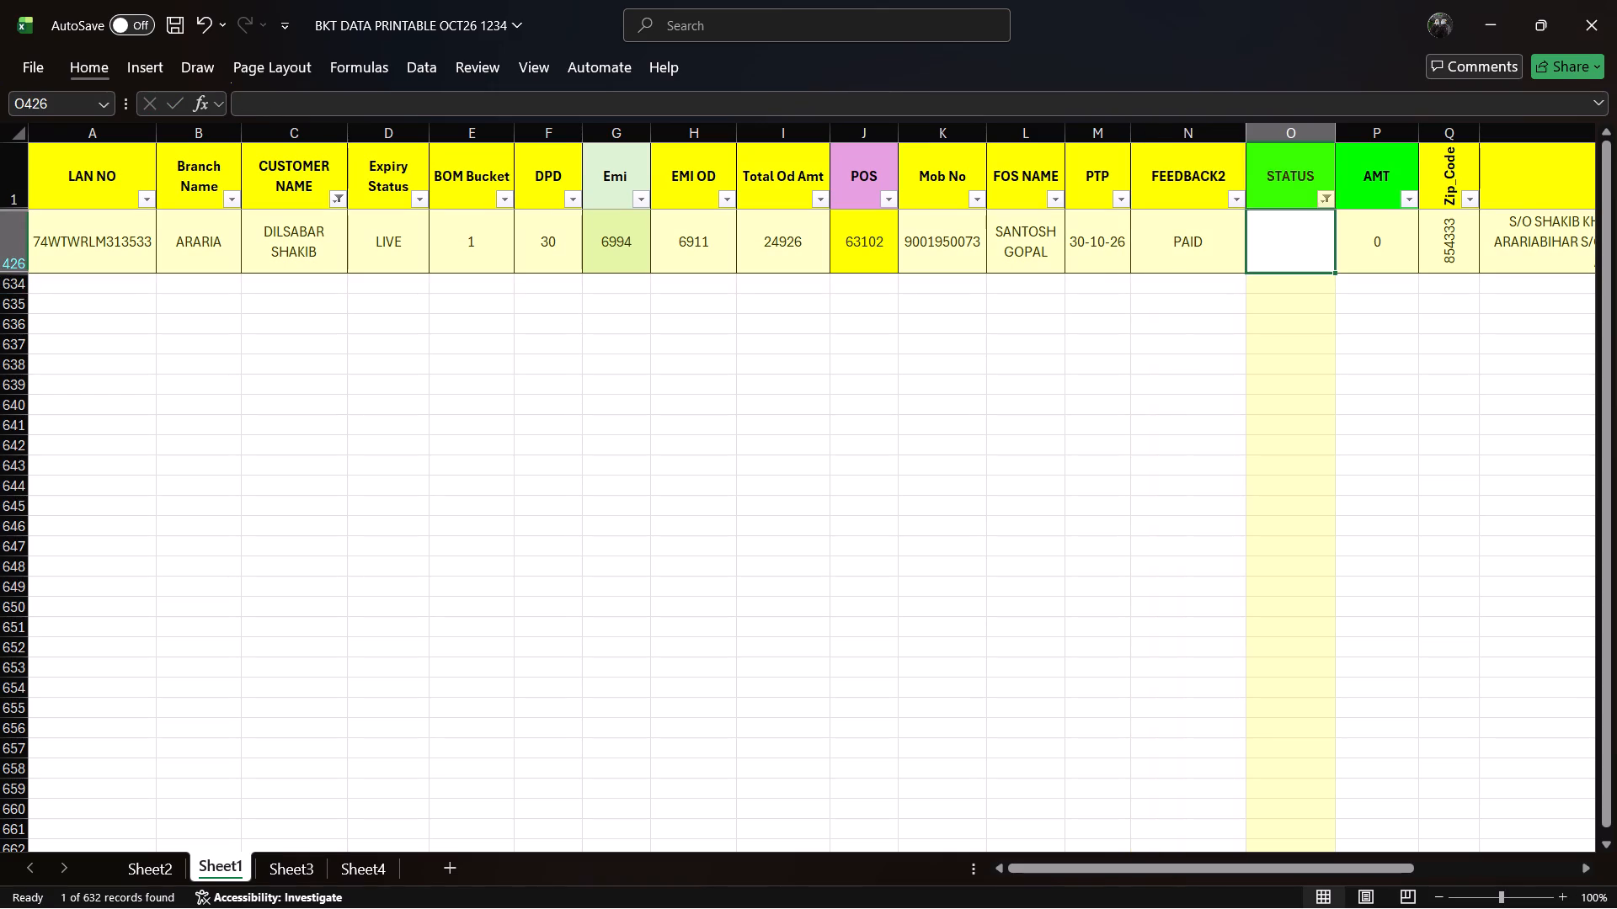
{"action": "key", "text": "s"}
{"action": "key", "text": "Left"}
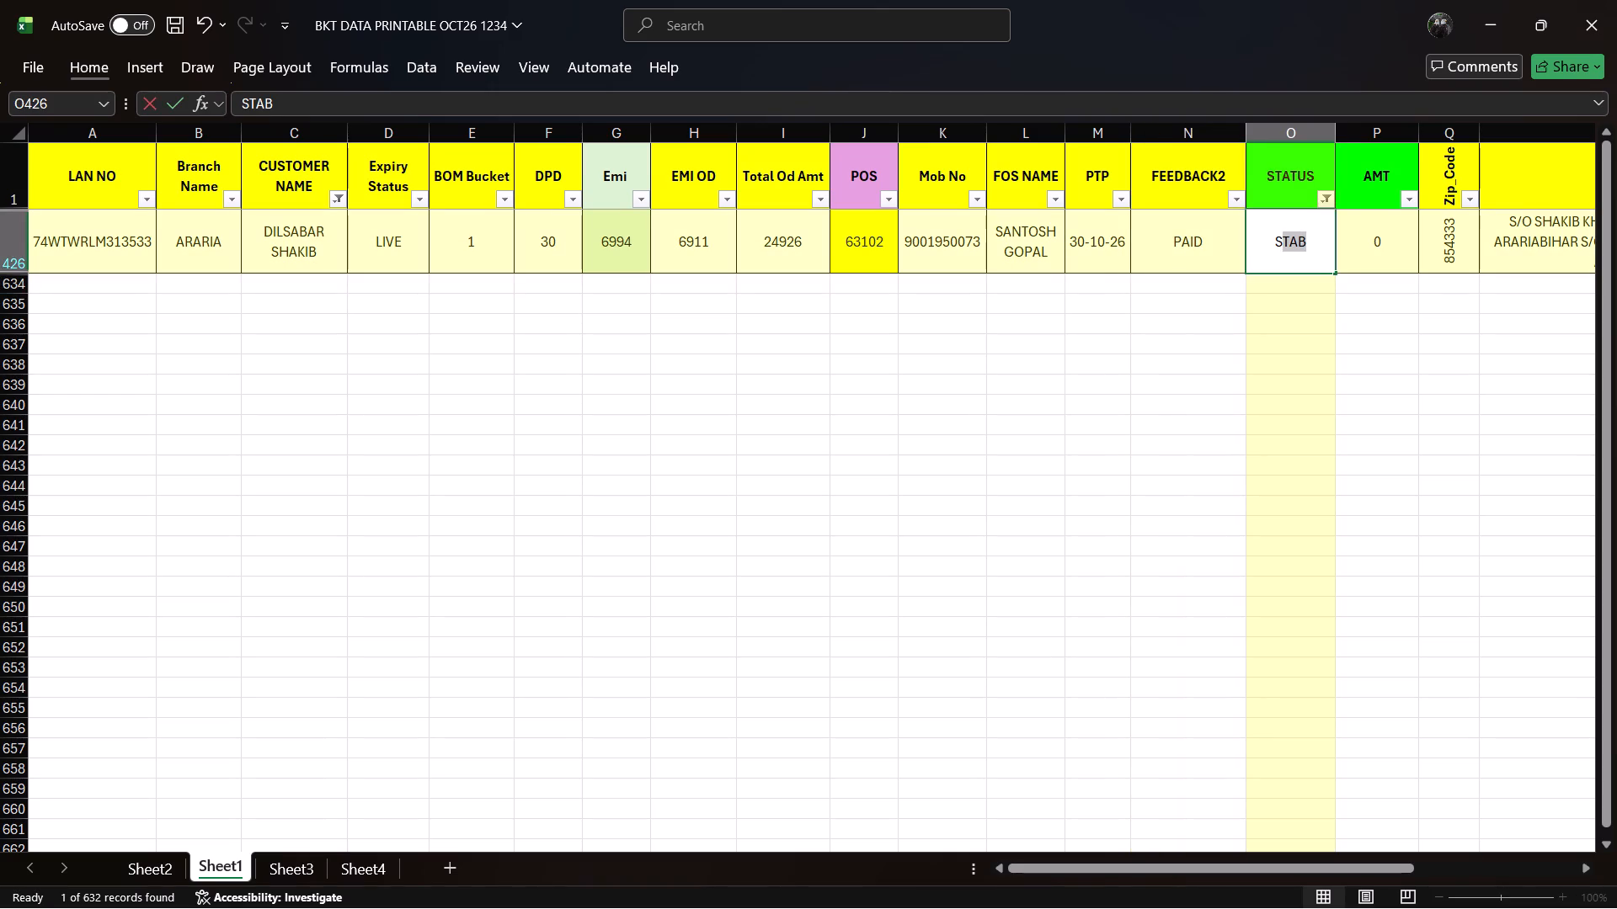
Copy the Emi amount of 6994 into the AMT field of the row 426 record and save the workbook.
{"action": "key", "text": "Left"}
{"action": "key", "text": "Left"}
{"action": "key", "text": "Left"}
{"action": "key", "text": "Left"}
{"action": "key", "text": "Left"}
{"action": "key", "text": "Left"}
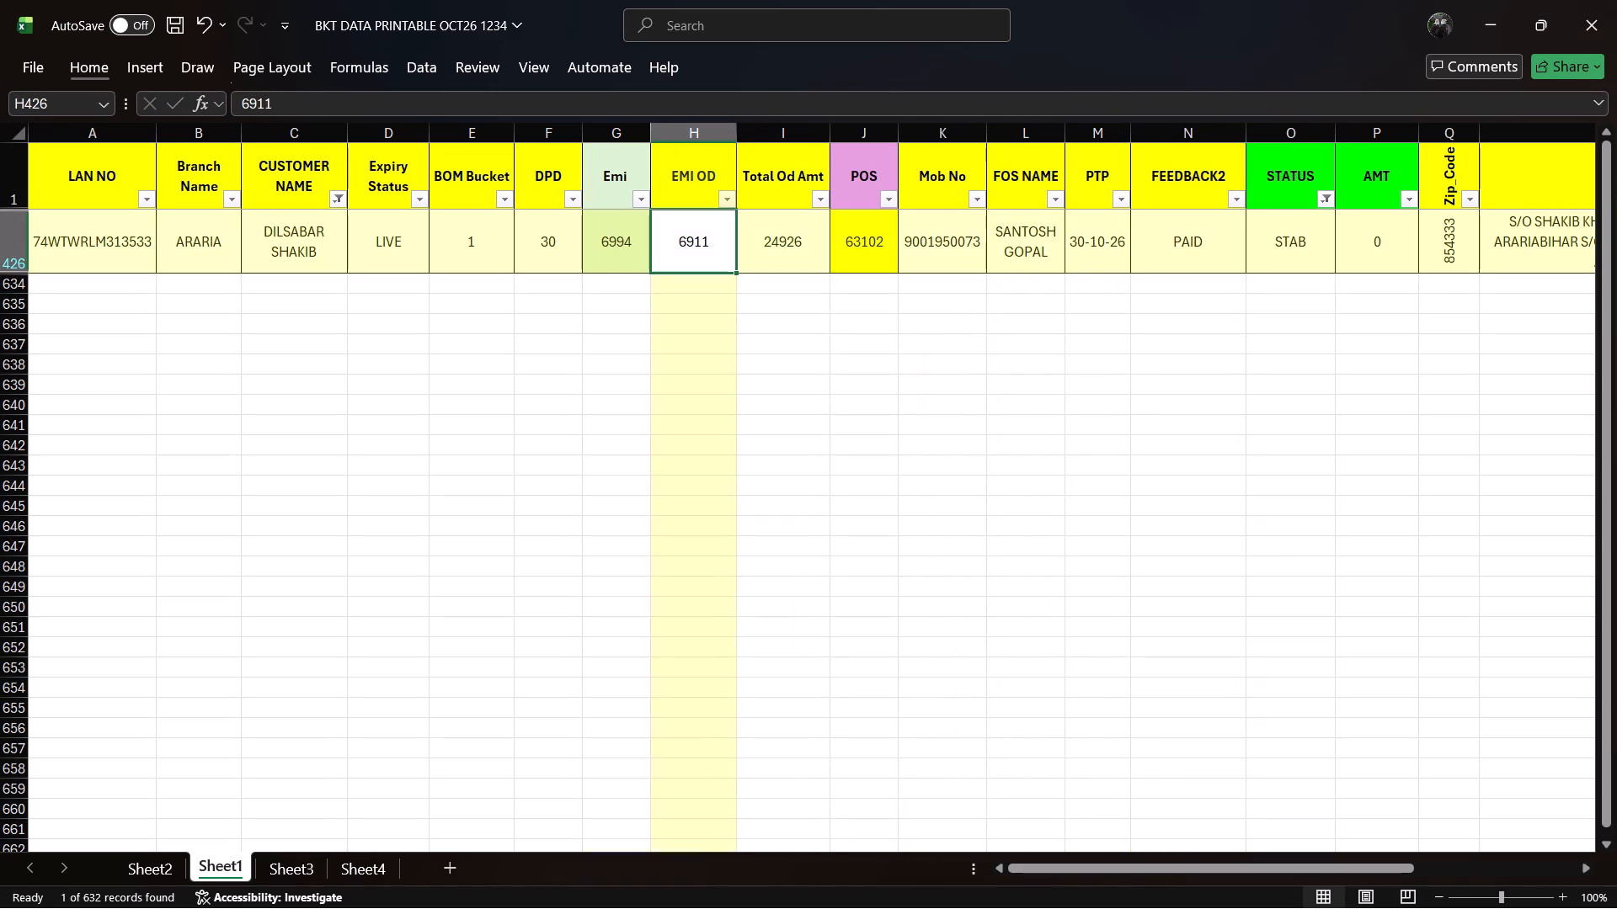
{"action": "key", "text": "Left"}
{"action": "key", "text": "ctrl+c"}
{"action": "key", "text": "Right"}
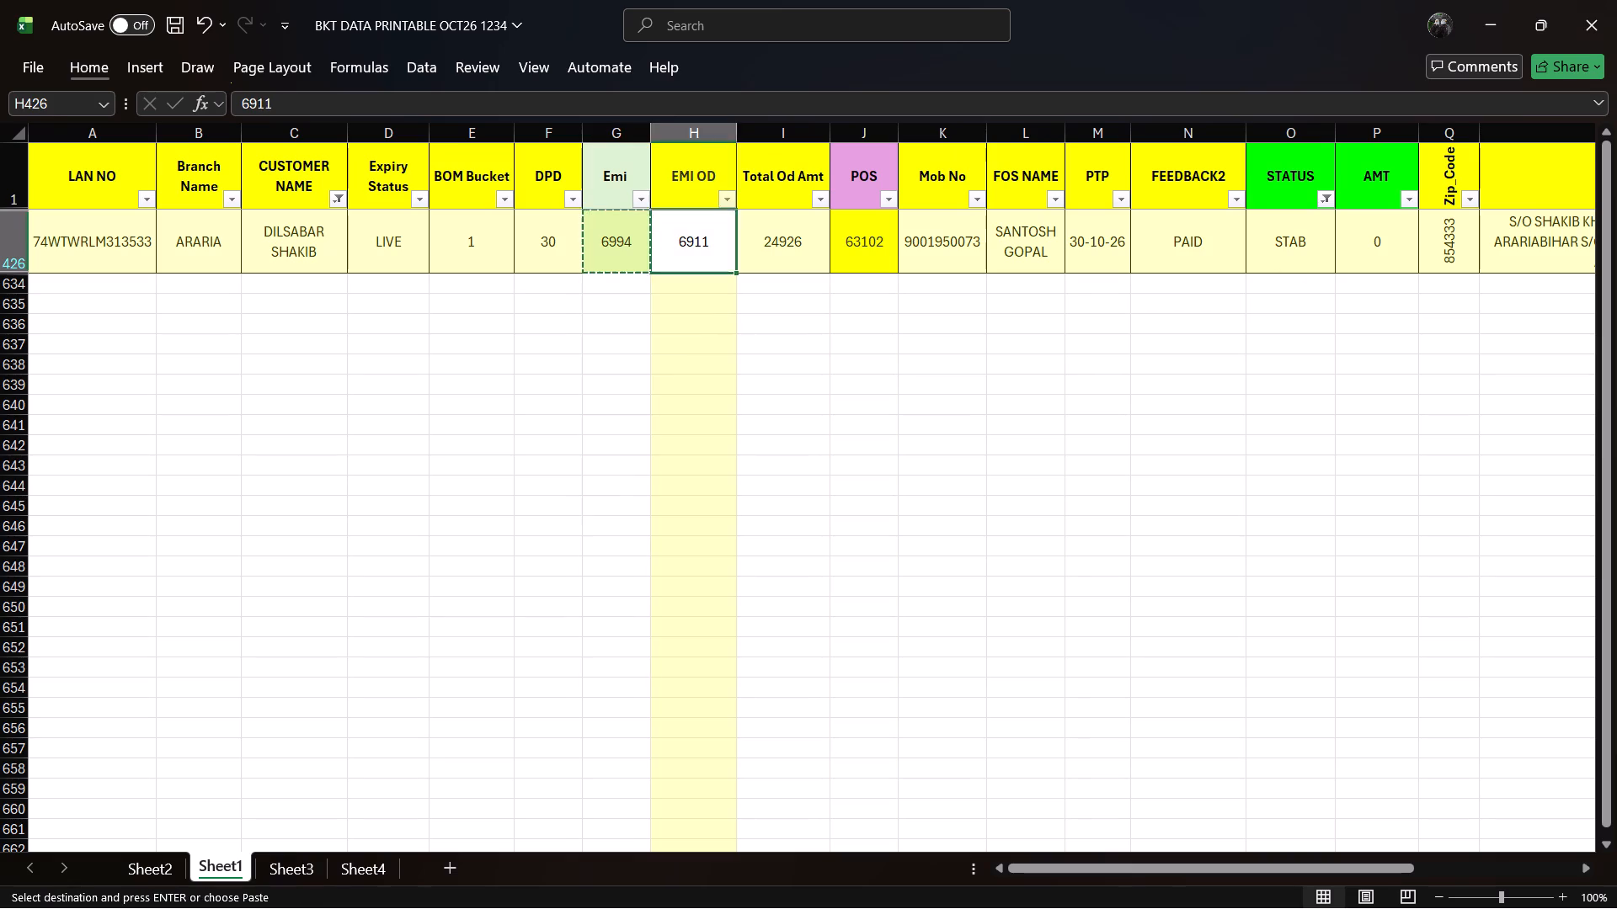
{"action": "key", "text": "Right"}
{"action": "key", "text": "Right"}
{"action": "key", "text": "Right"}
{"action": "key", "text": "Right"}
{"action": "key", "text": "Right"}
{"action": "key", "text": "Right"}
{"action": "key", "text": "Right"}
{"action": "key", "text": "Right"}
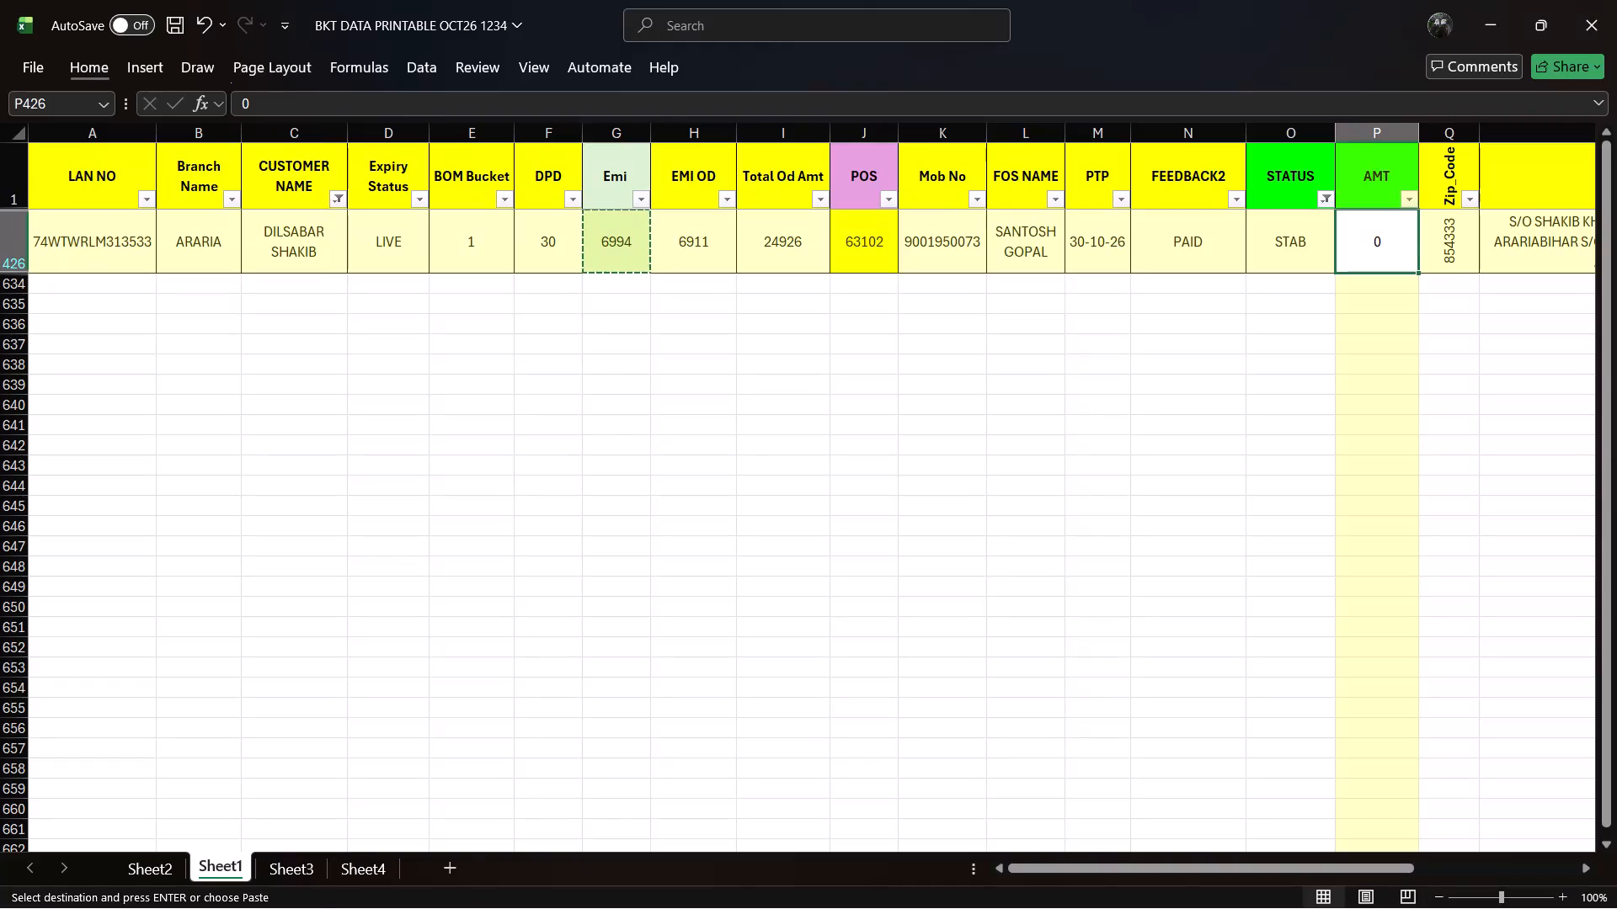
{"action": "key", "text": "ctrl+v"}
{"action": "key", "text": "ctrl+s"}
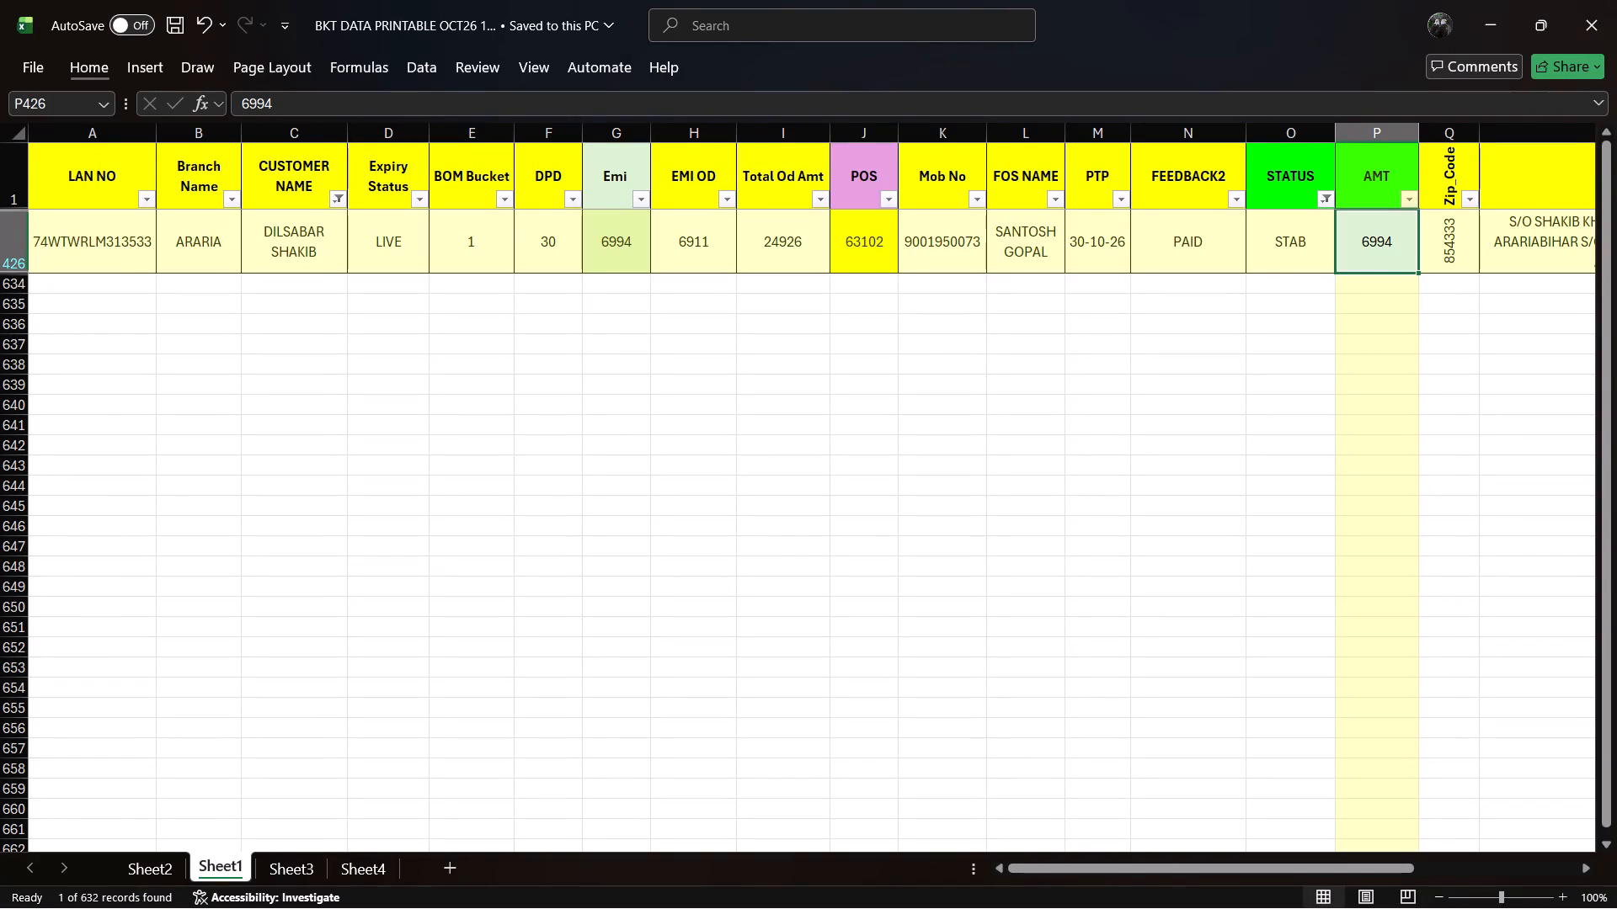
Filter the CUSTOMER NAME column to show only the customer recorded in row 314.
{"action": "left_click", "coordinate": [334, 204]}
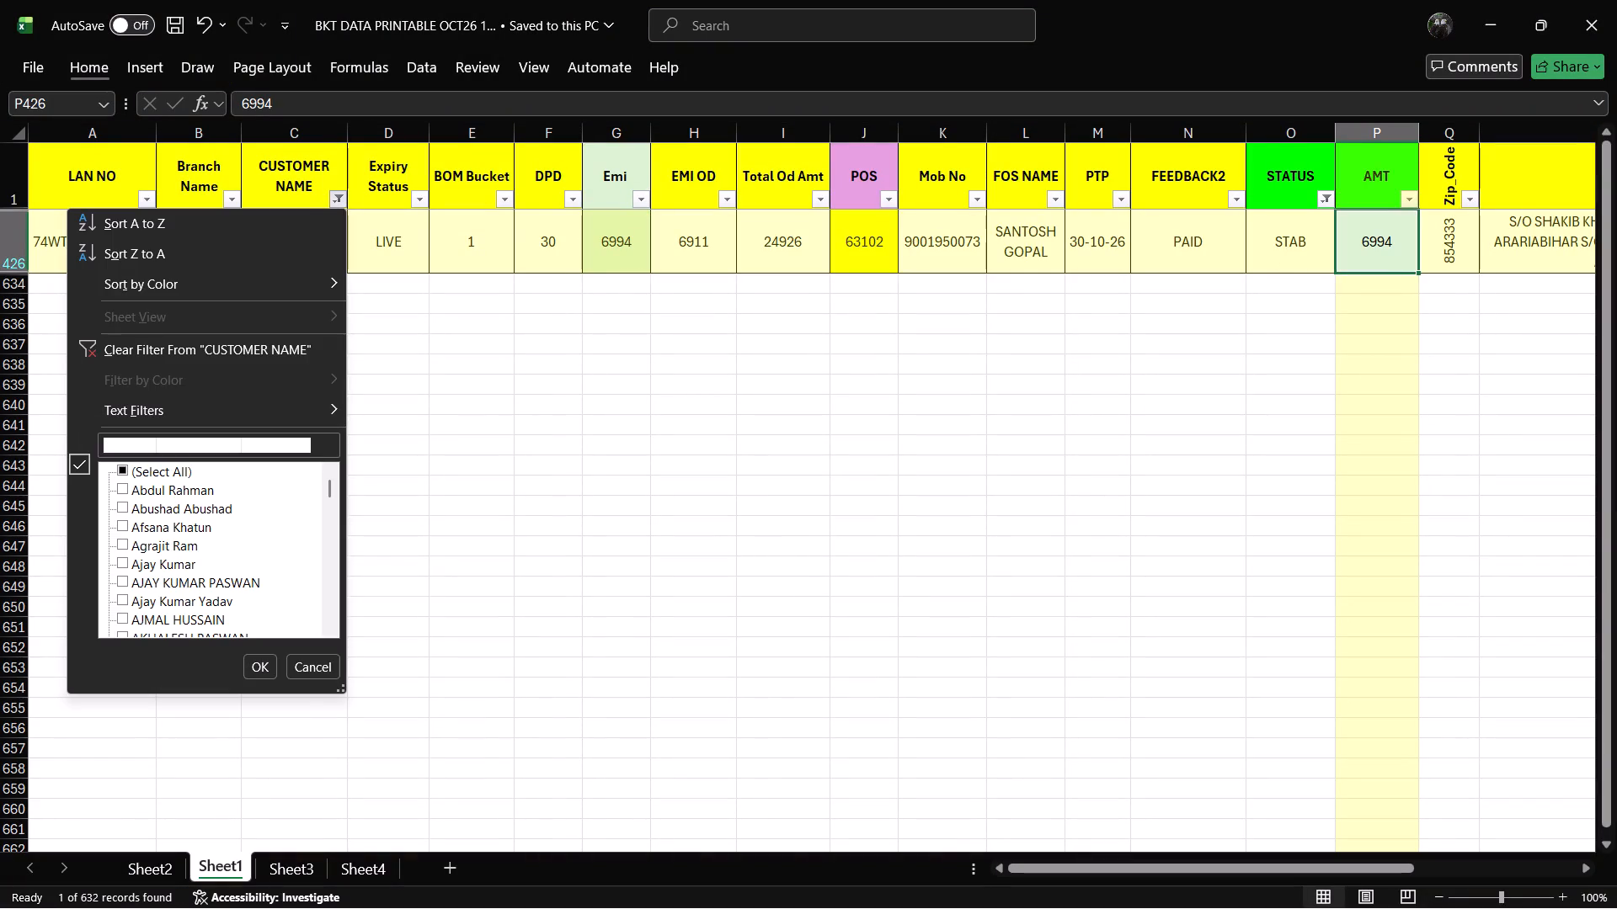
{"action": "left_click", "coordinate": [167, 446]}
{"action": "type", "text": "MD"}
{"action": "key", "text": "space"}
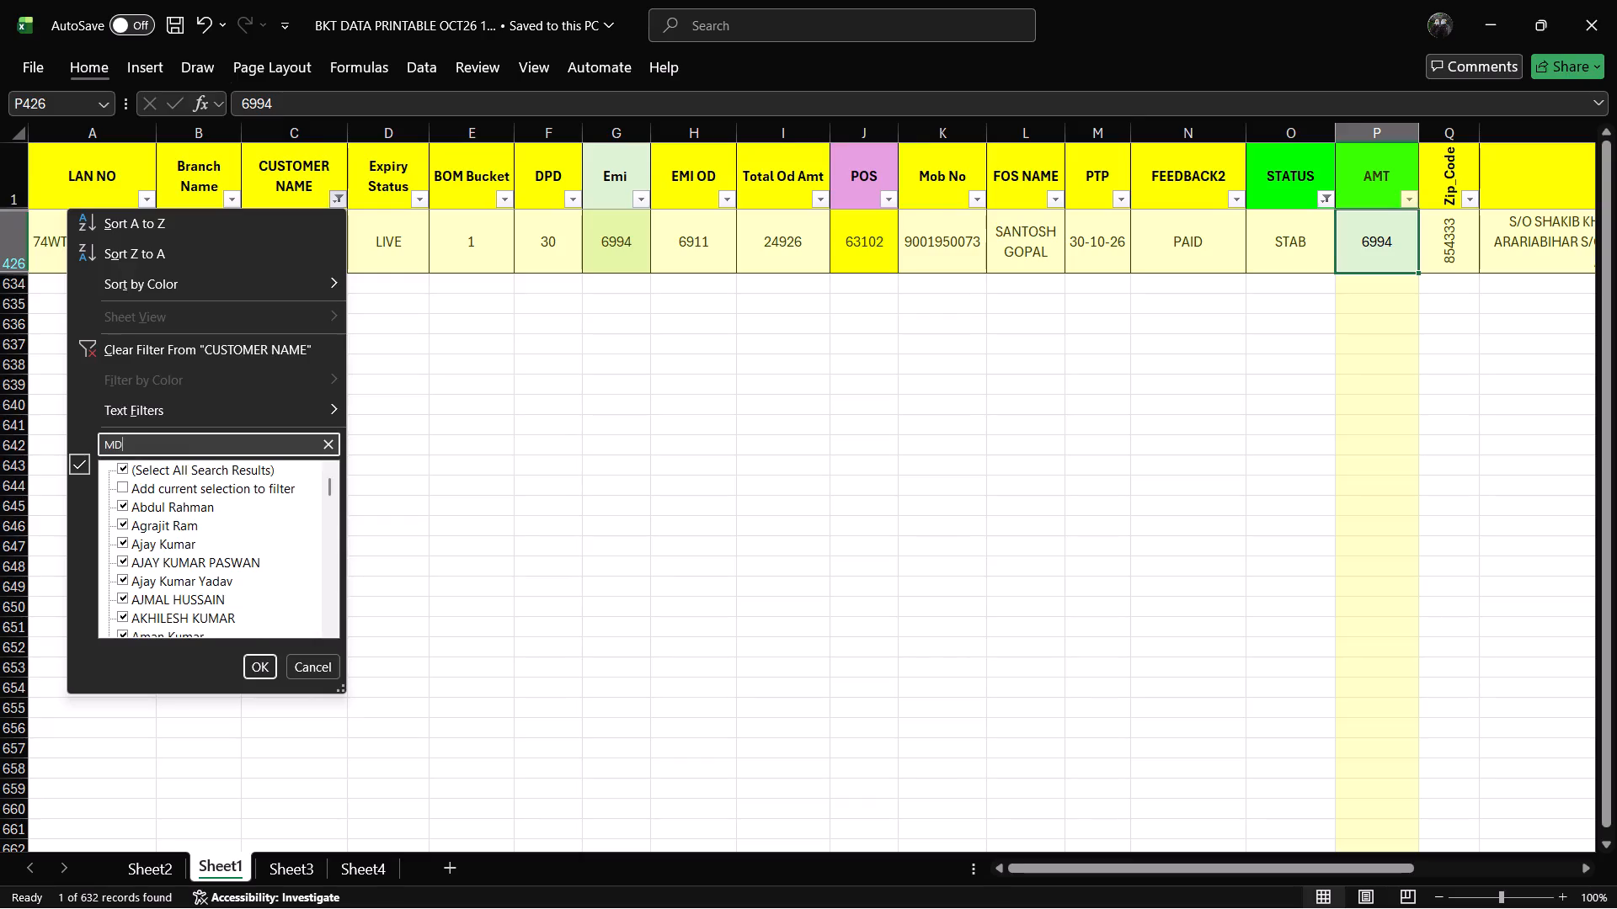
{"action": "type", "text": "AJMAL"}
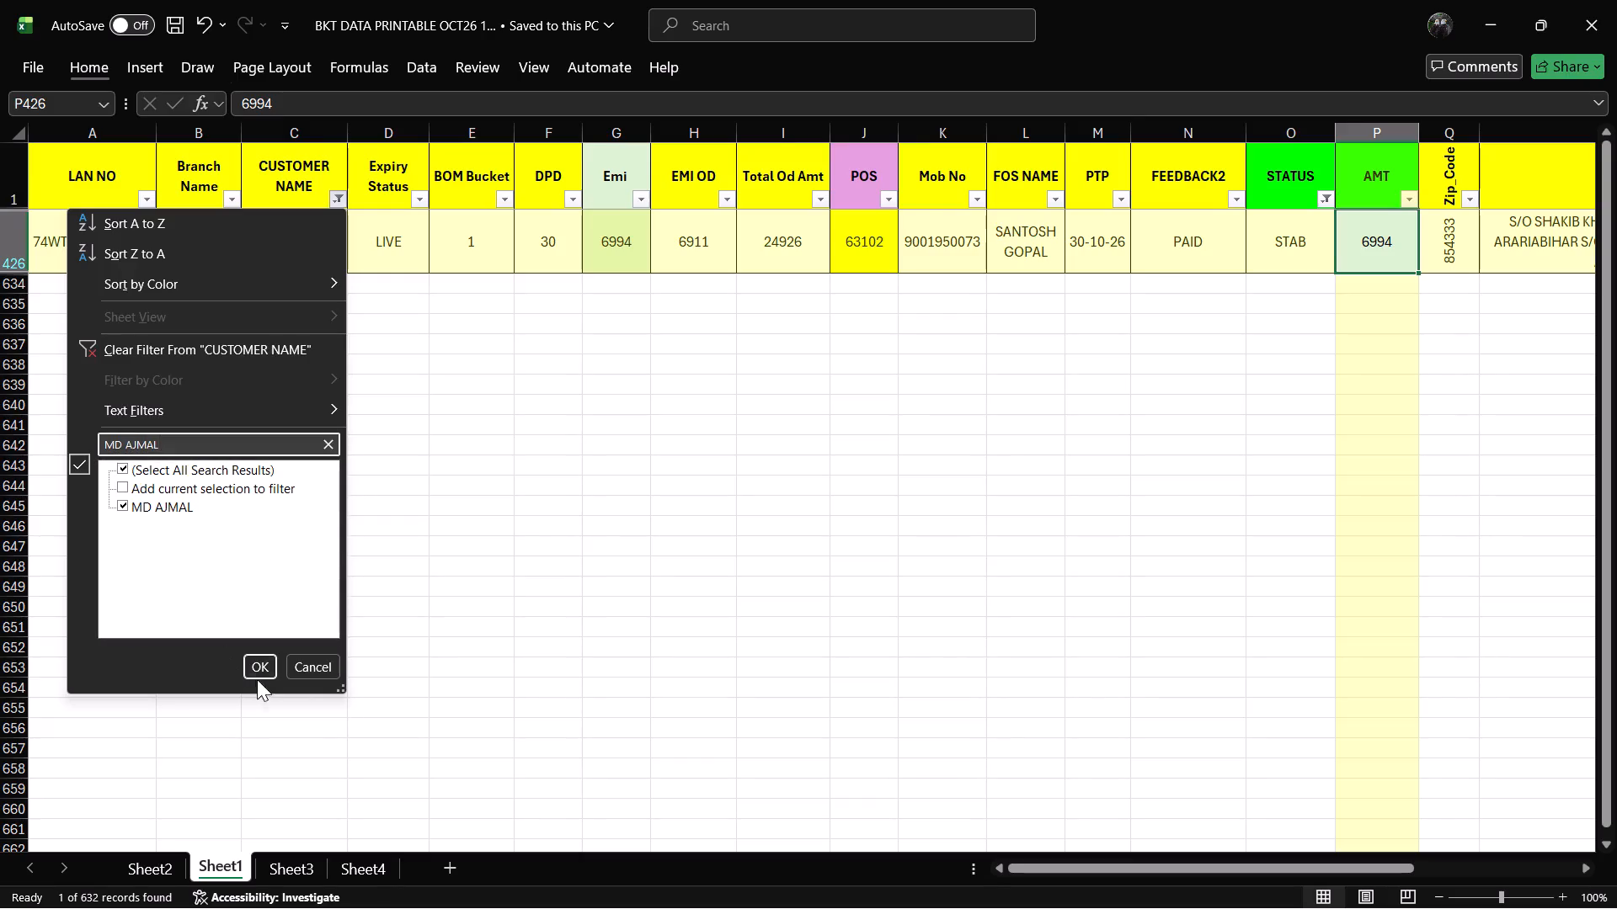
{"action": "left_click", "coordinate": [263, 663]}
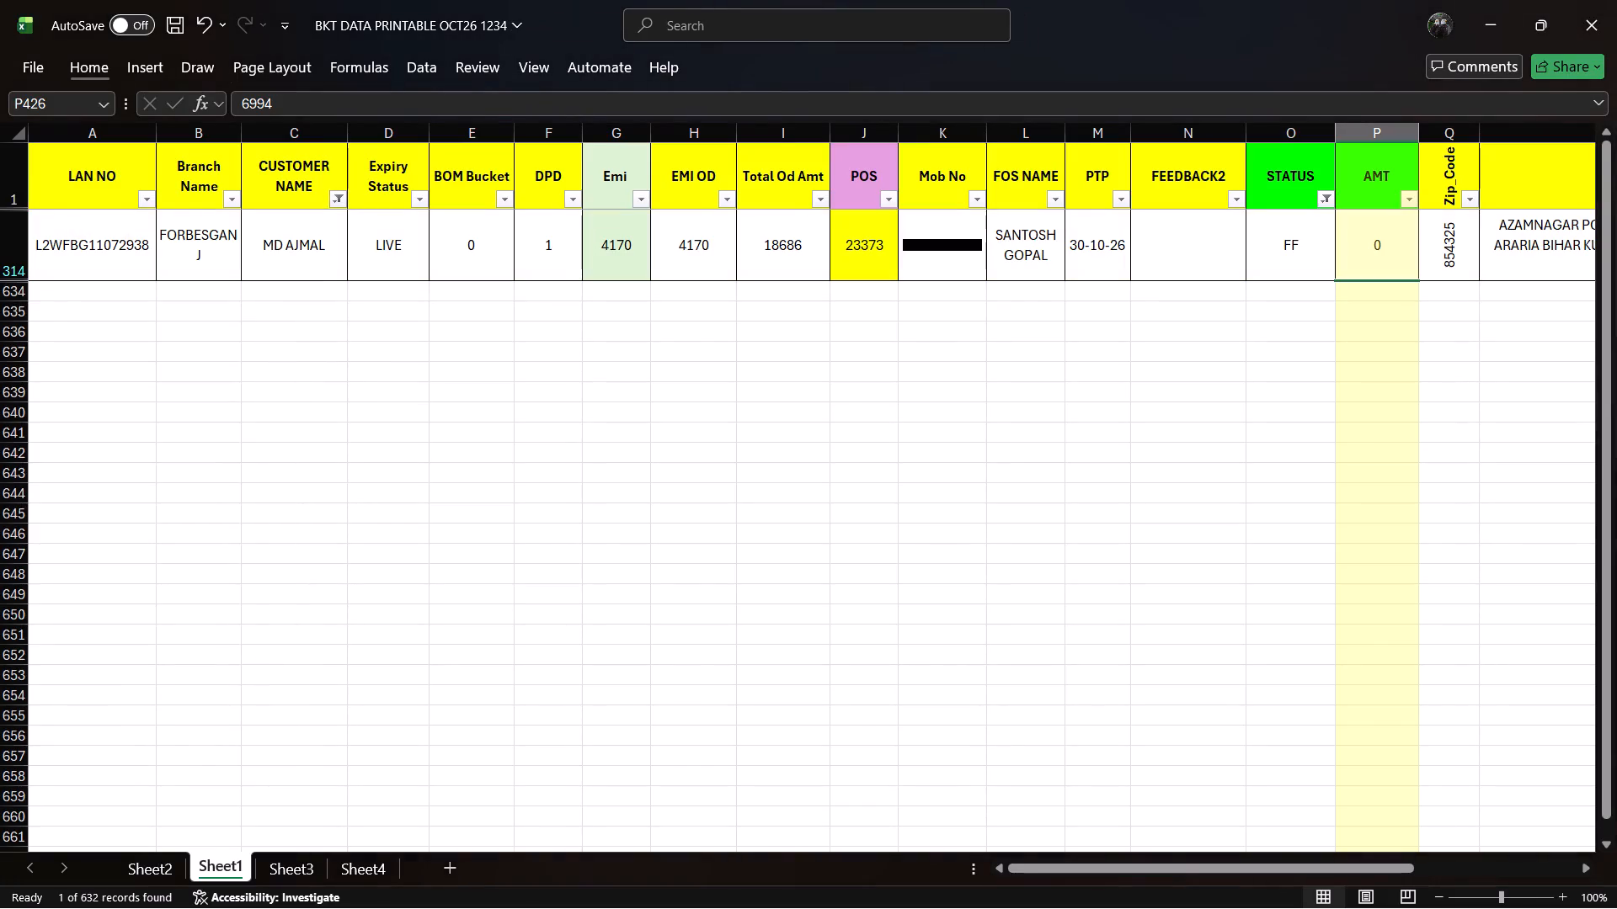
Set the row 314 loan record's FEEDBACK2 to PAID and its STATUS to STAB.
{"action": "left_click", "coordinate": [1173, 258]}
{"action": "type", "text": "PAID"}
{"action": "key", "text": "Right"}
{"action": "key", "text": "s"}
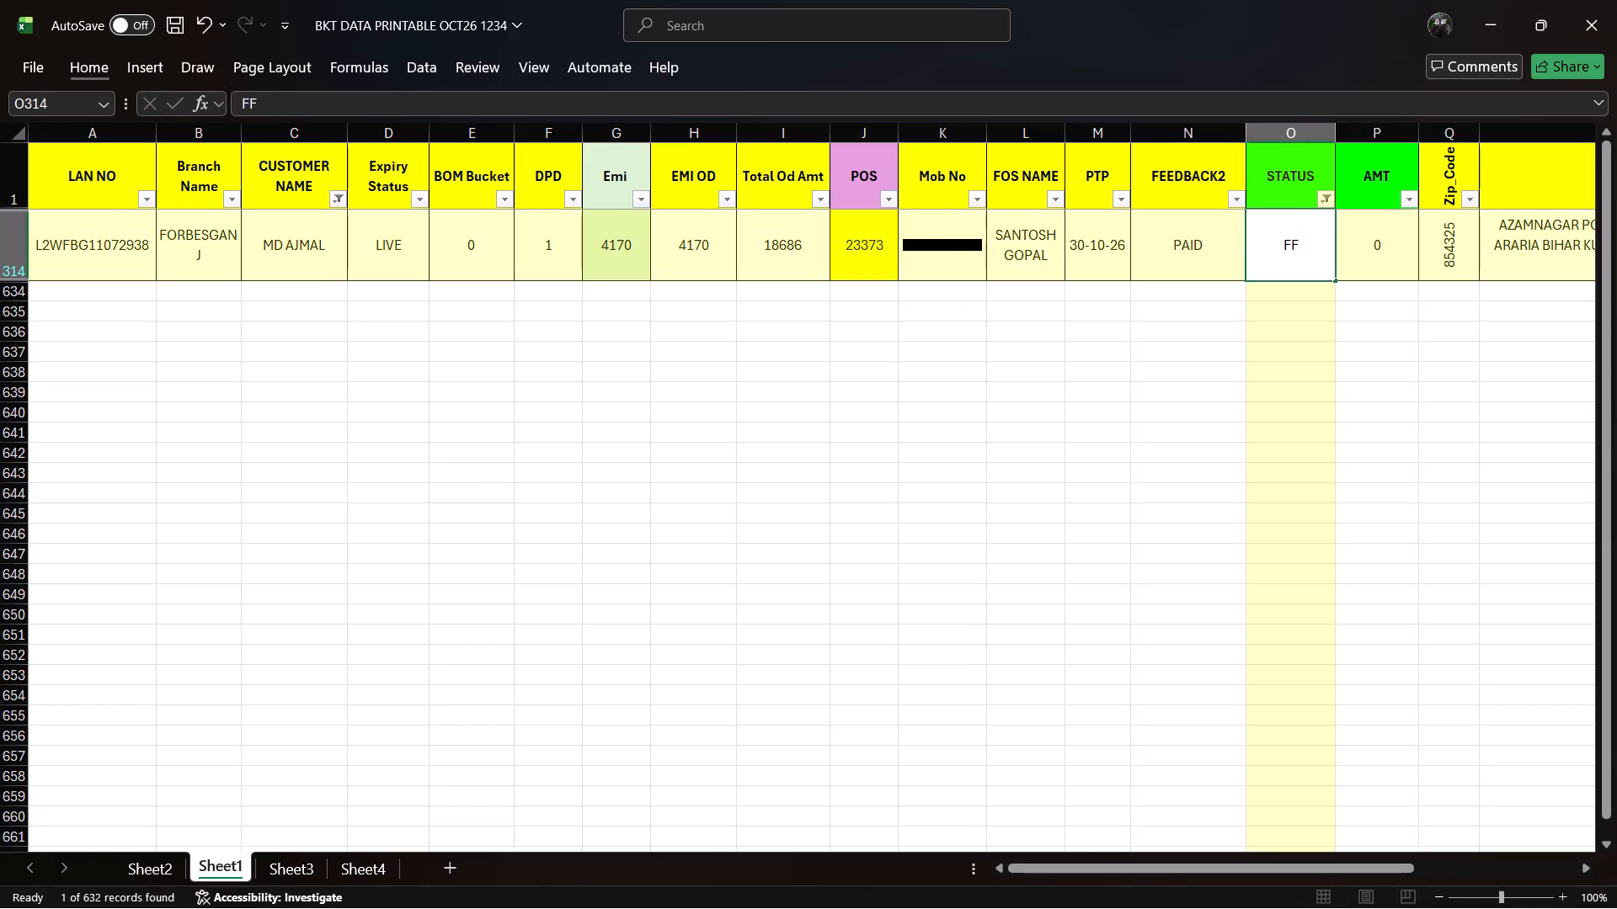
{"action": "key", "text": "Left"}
Copy the EMI OD amount of 4170 into the AMT field of the row 314 record and save the workbook.
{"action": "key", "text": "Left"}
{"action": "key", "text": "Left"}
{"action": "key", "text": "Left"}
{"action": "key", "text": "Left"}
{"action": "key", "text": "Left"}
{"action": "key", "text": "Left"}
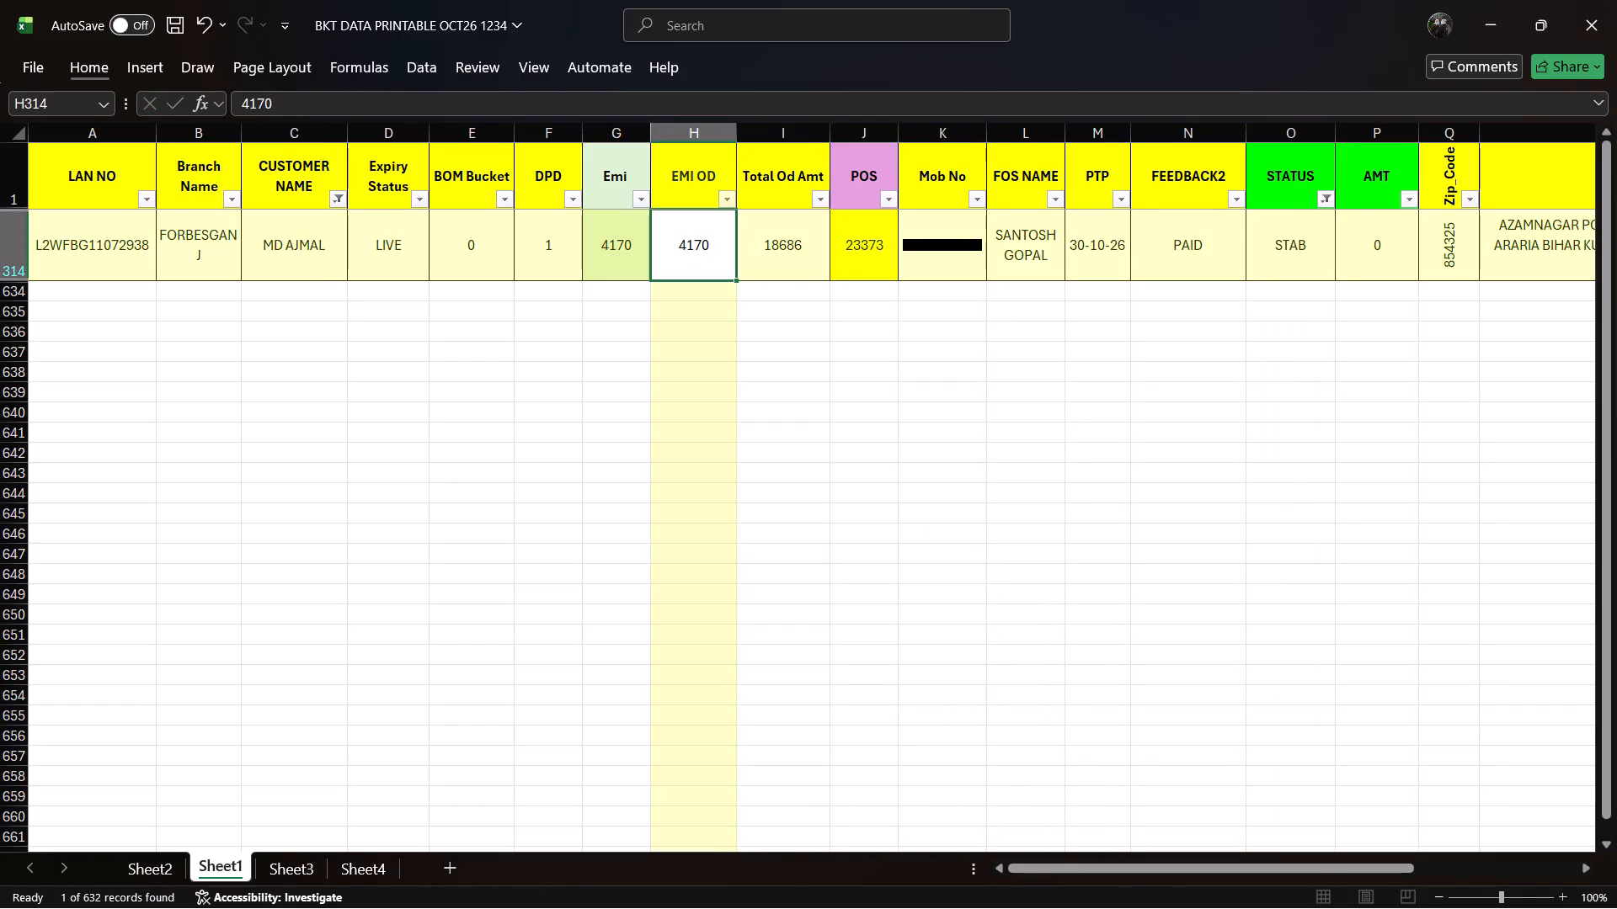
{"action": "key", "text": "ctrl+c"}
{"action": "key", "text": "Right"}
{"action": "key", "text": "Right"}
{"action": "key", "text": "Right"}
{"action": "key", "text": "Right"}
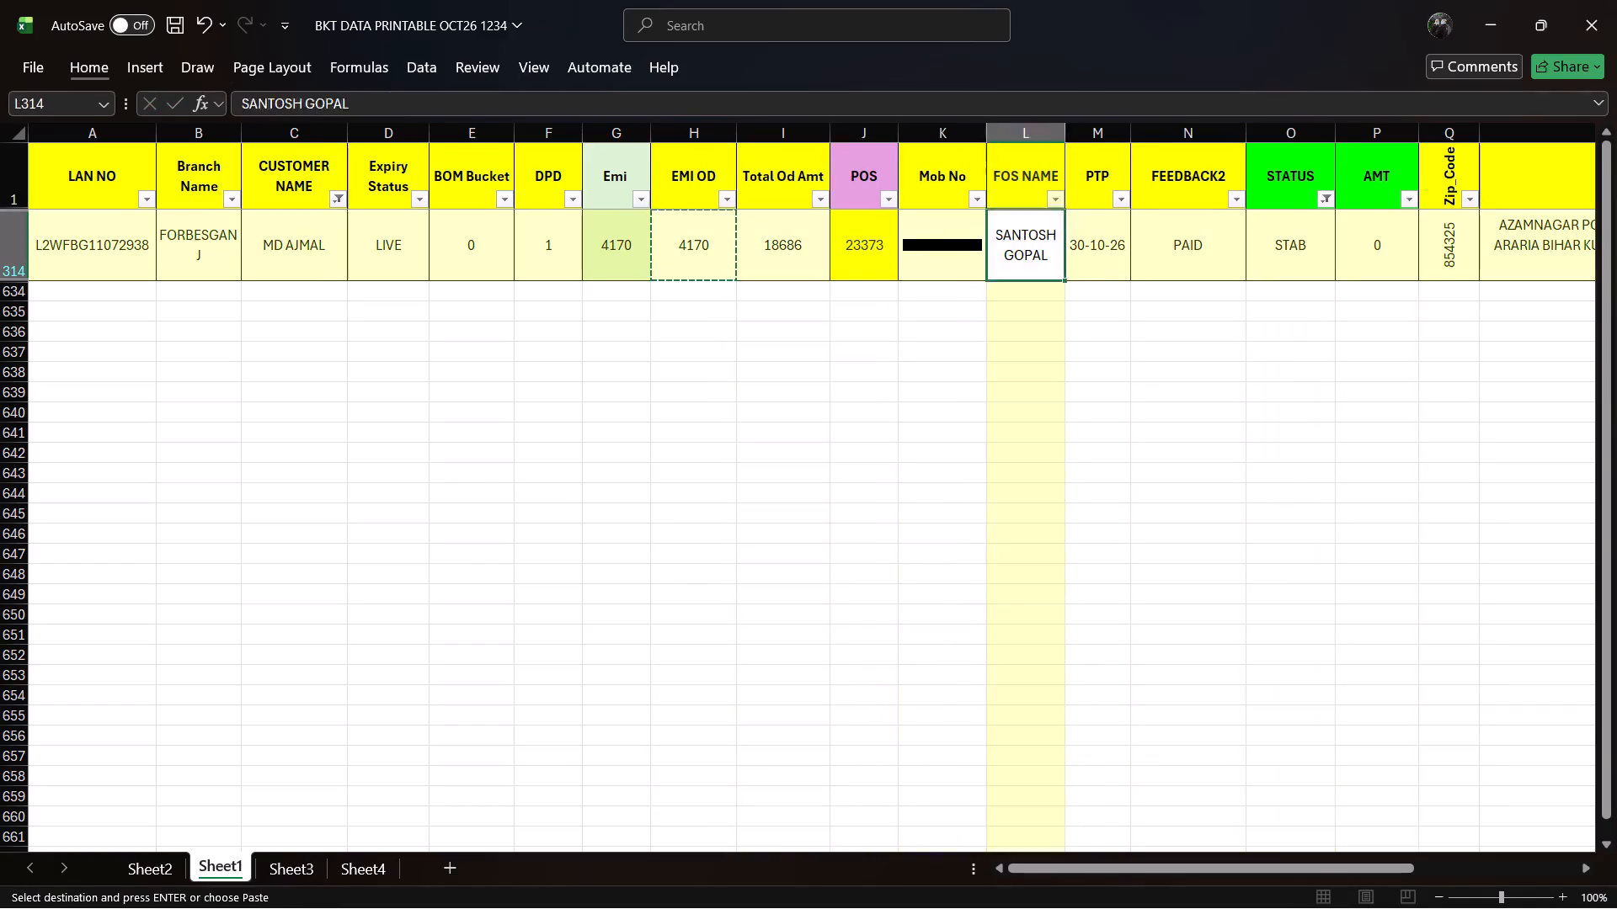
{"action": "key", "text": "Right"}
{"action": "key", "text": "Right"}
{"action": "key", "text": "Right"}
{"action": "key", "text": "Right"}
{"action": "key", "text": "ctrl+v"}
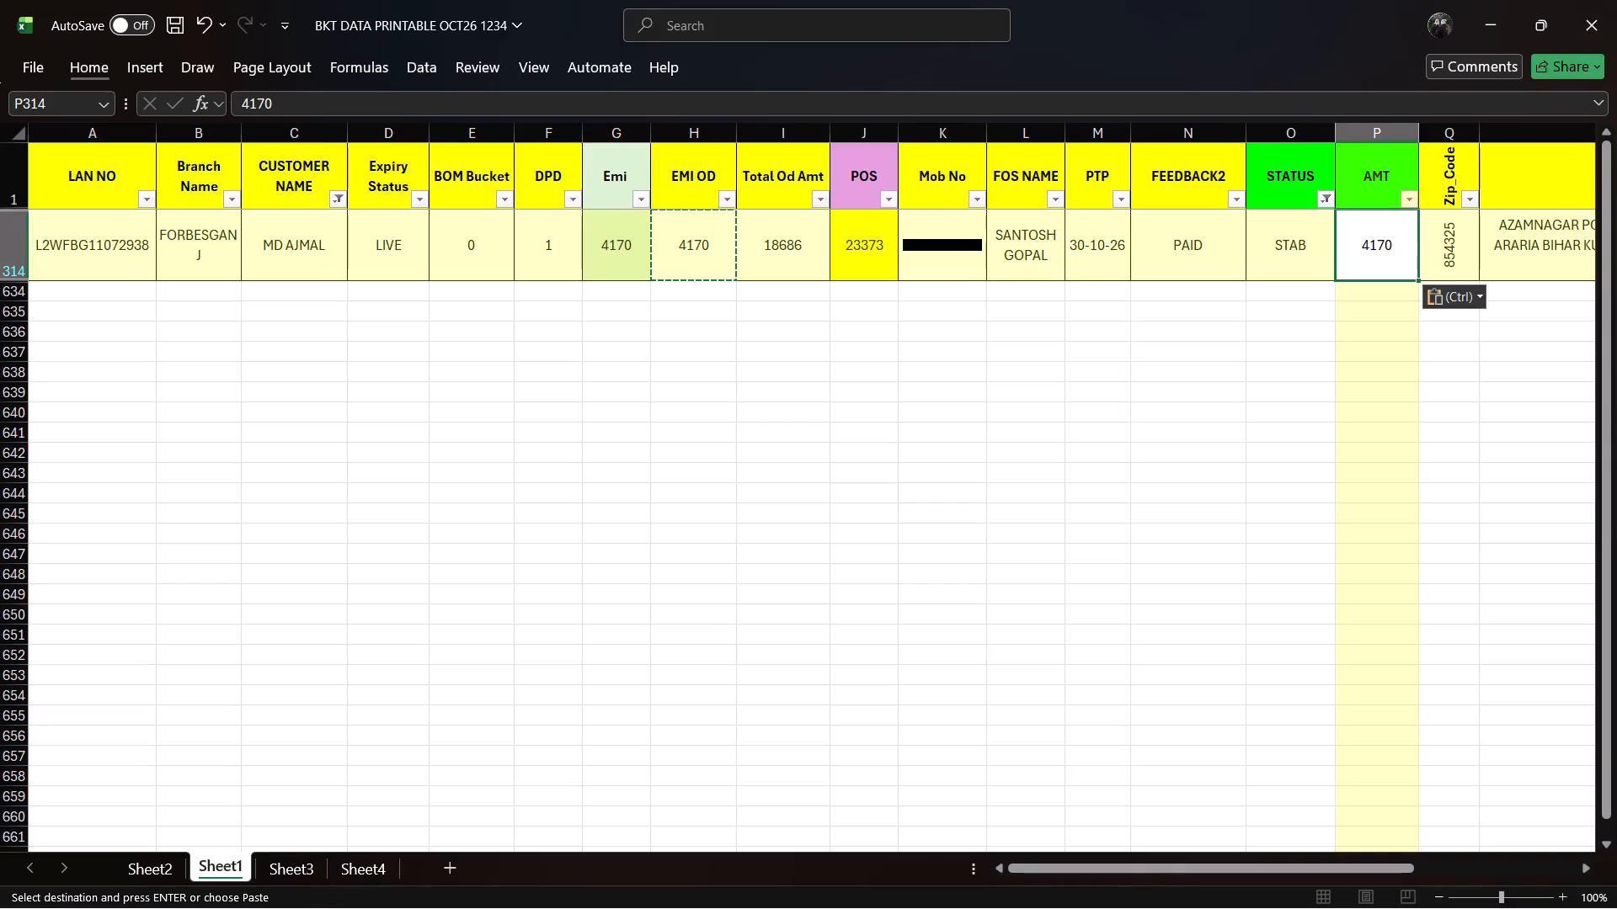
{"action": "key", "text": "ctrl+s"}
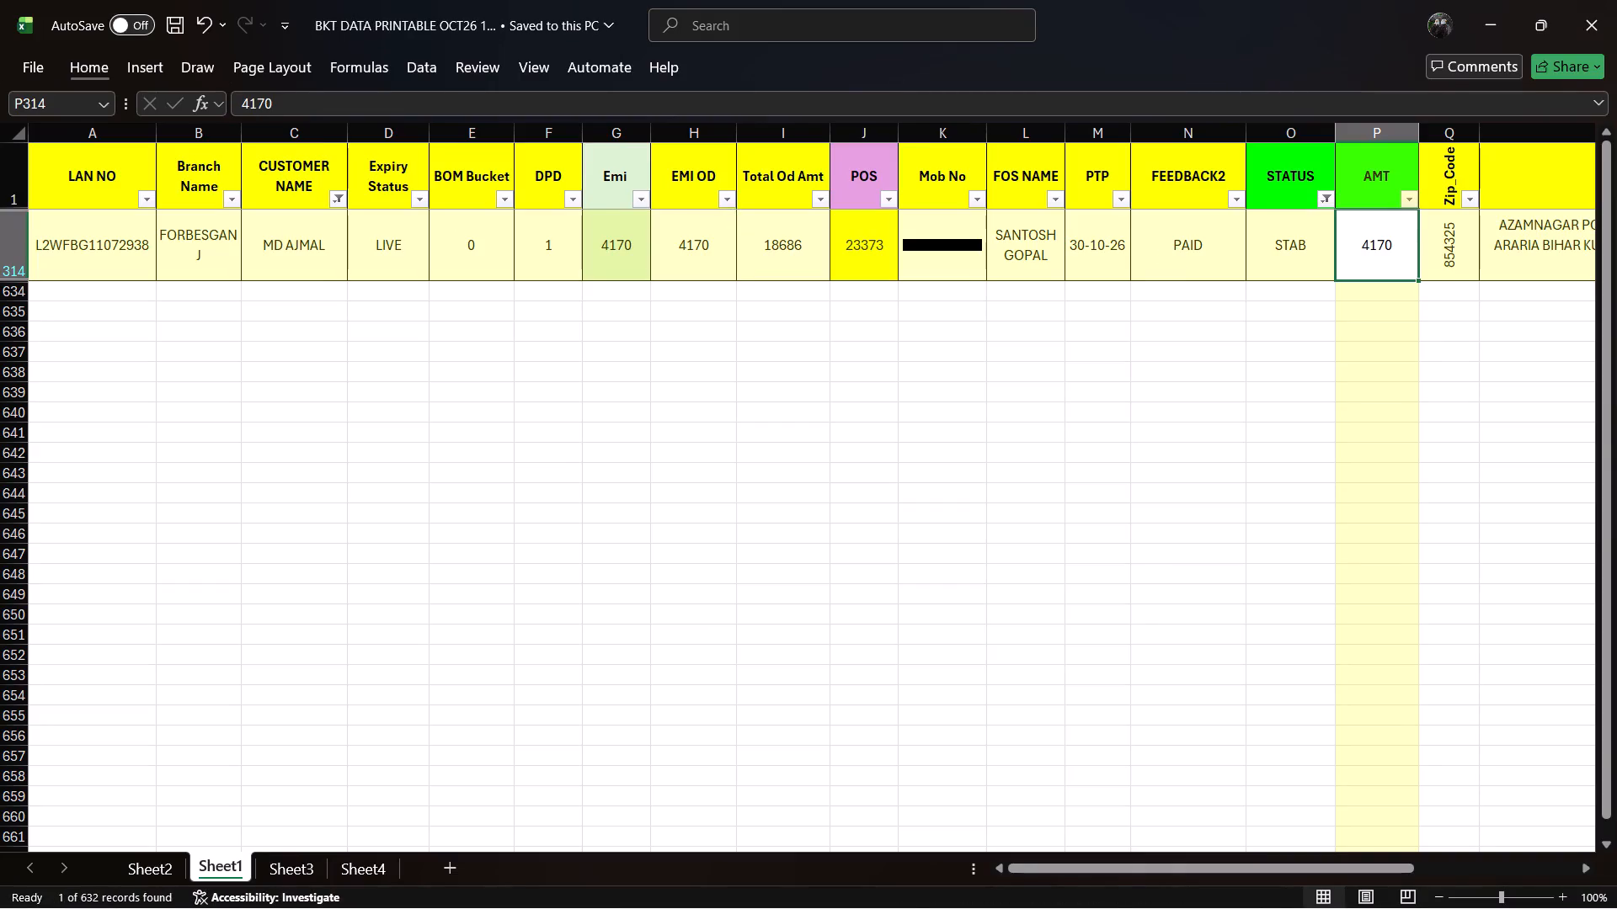
Filter the CUSTOMER NAME column by RAMA to show only the customer recorded in row 529.
{"action": "left_click", "coordinate": [346, 202]}
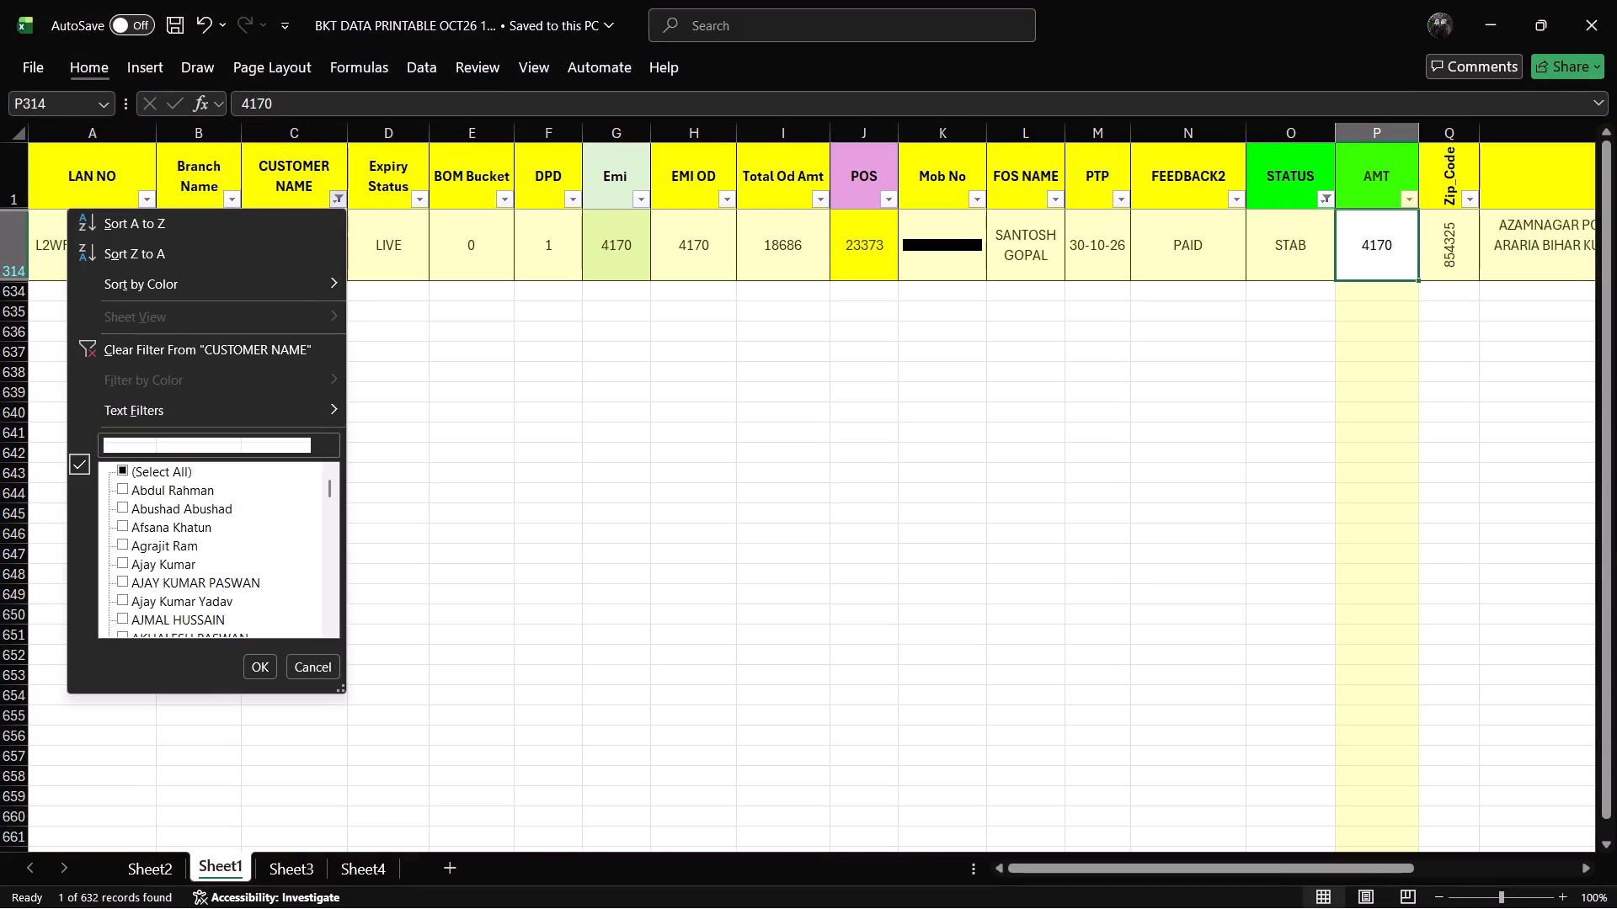
{"action": "left_click", "coordinate": [133, 444]}
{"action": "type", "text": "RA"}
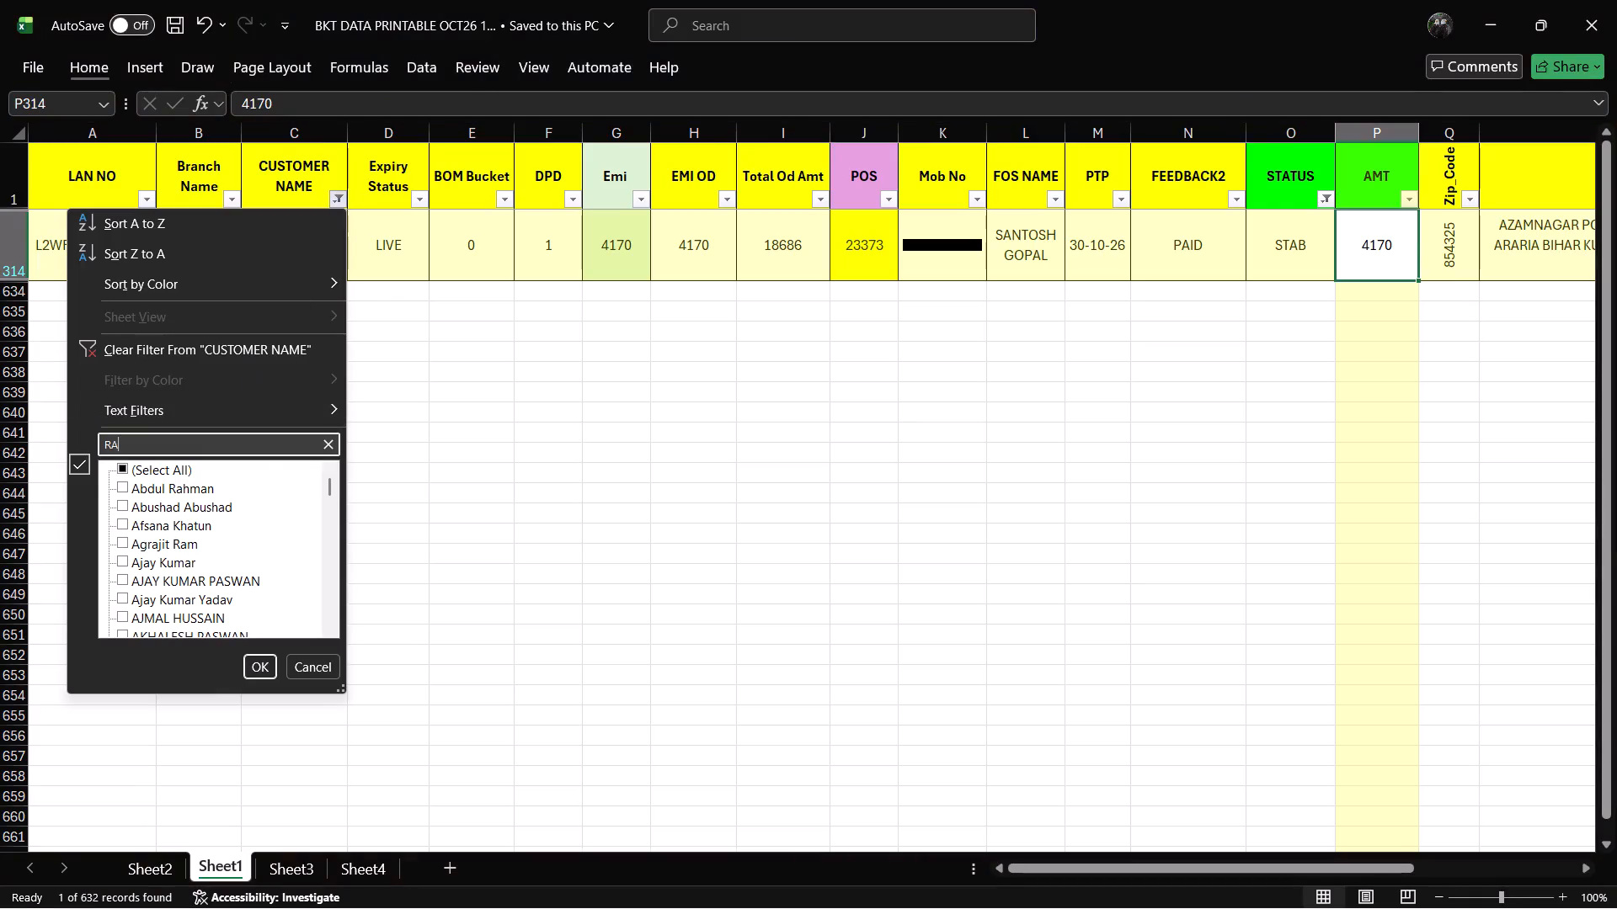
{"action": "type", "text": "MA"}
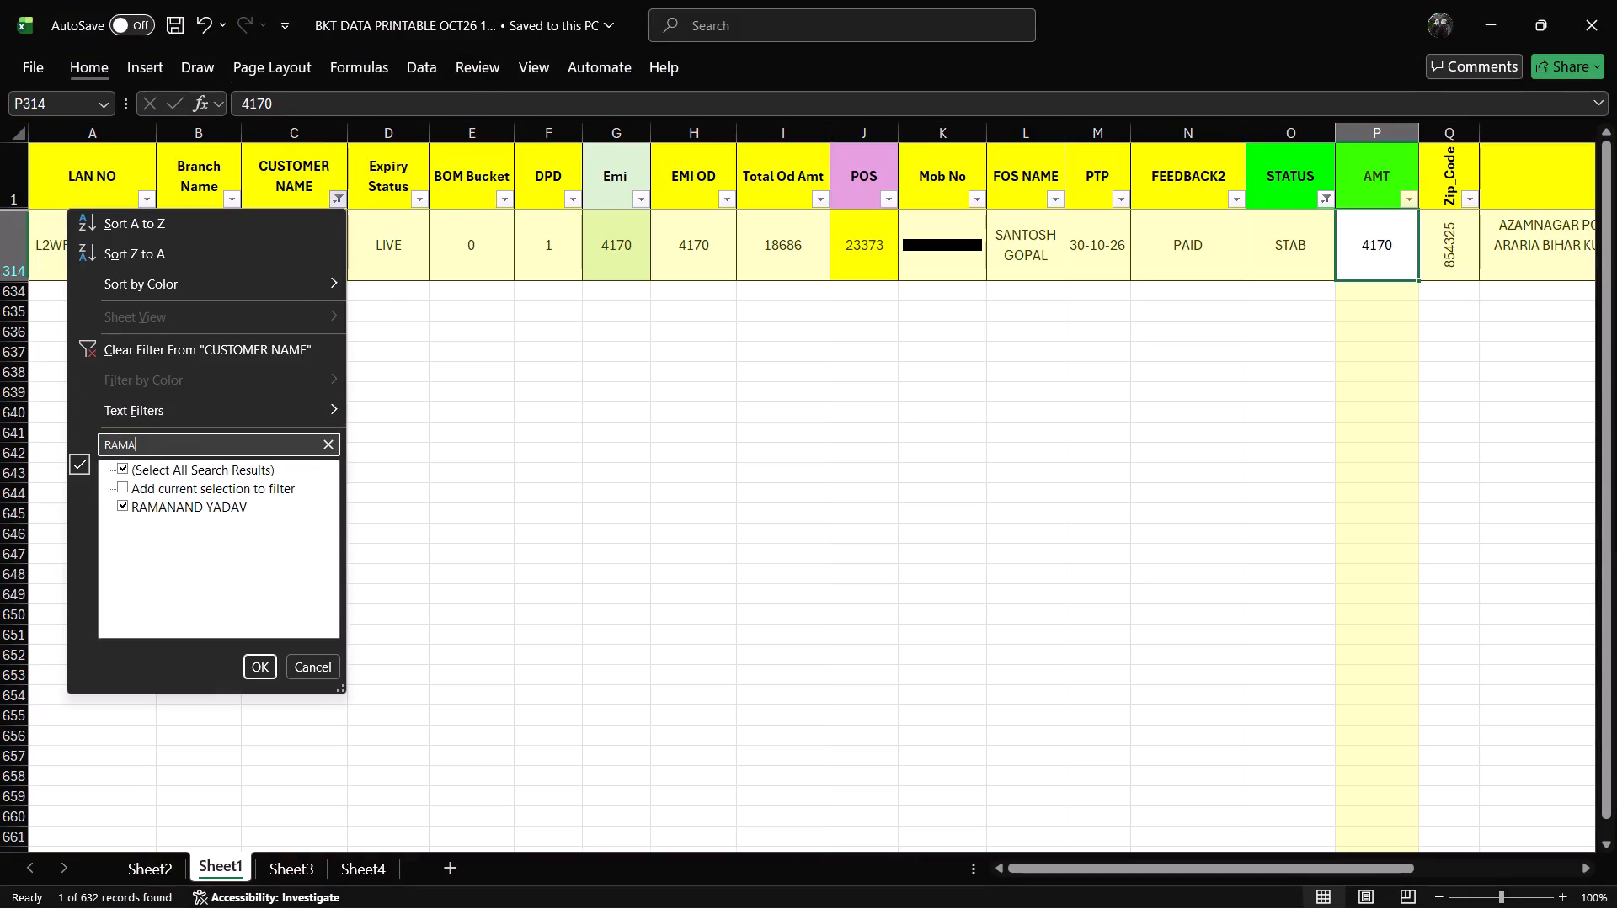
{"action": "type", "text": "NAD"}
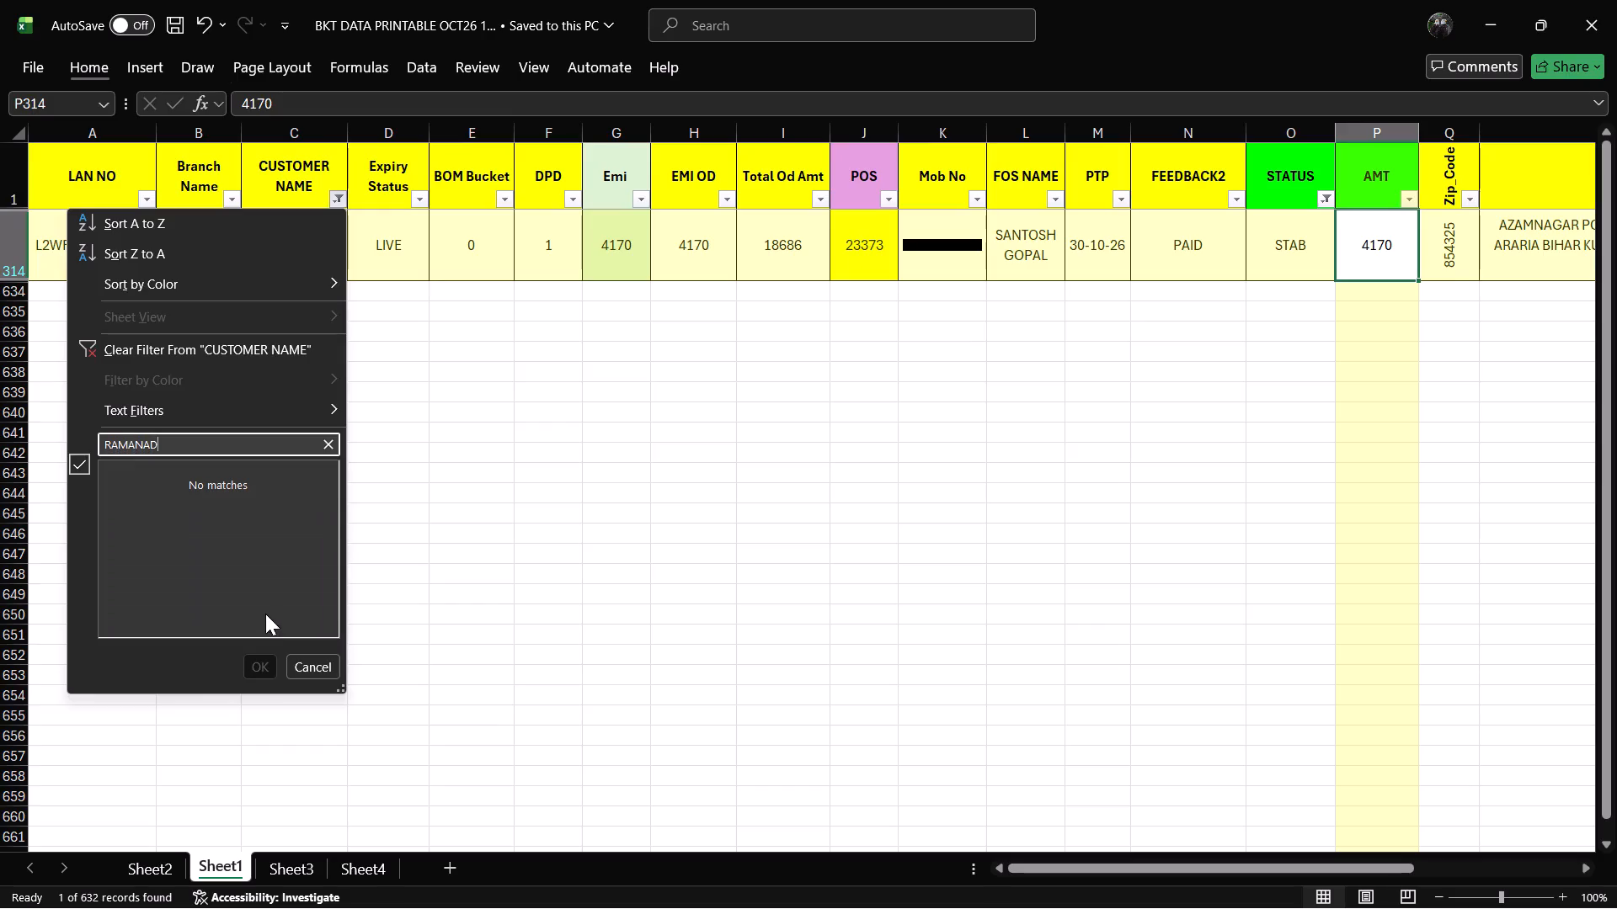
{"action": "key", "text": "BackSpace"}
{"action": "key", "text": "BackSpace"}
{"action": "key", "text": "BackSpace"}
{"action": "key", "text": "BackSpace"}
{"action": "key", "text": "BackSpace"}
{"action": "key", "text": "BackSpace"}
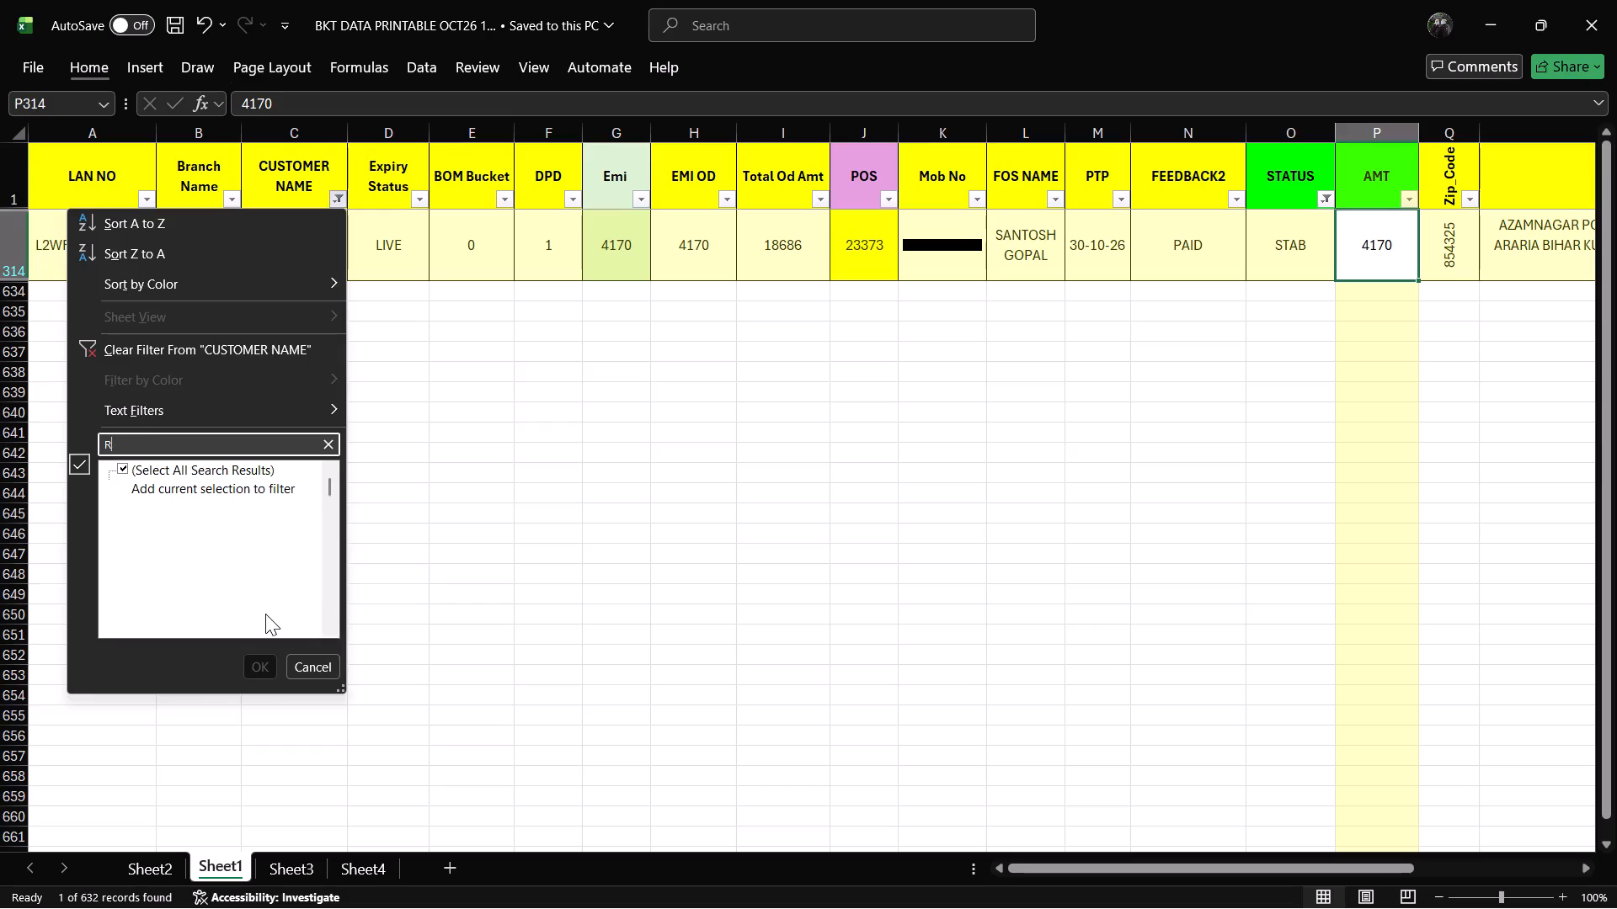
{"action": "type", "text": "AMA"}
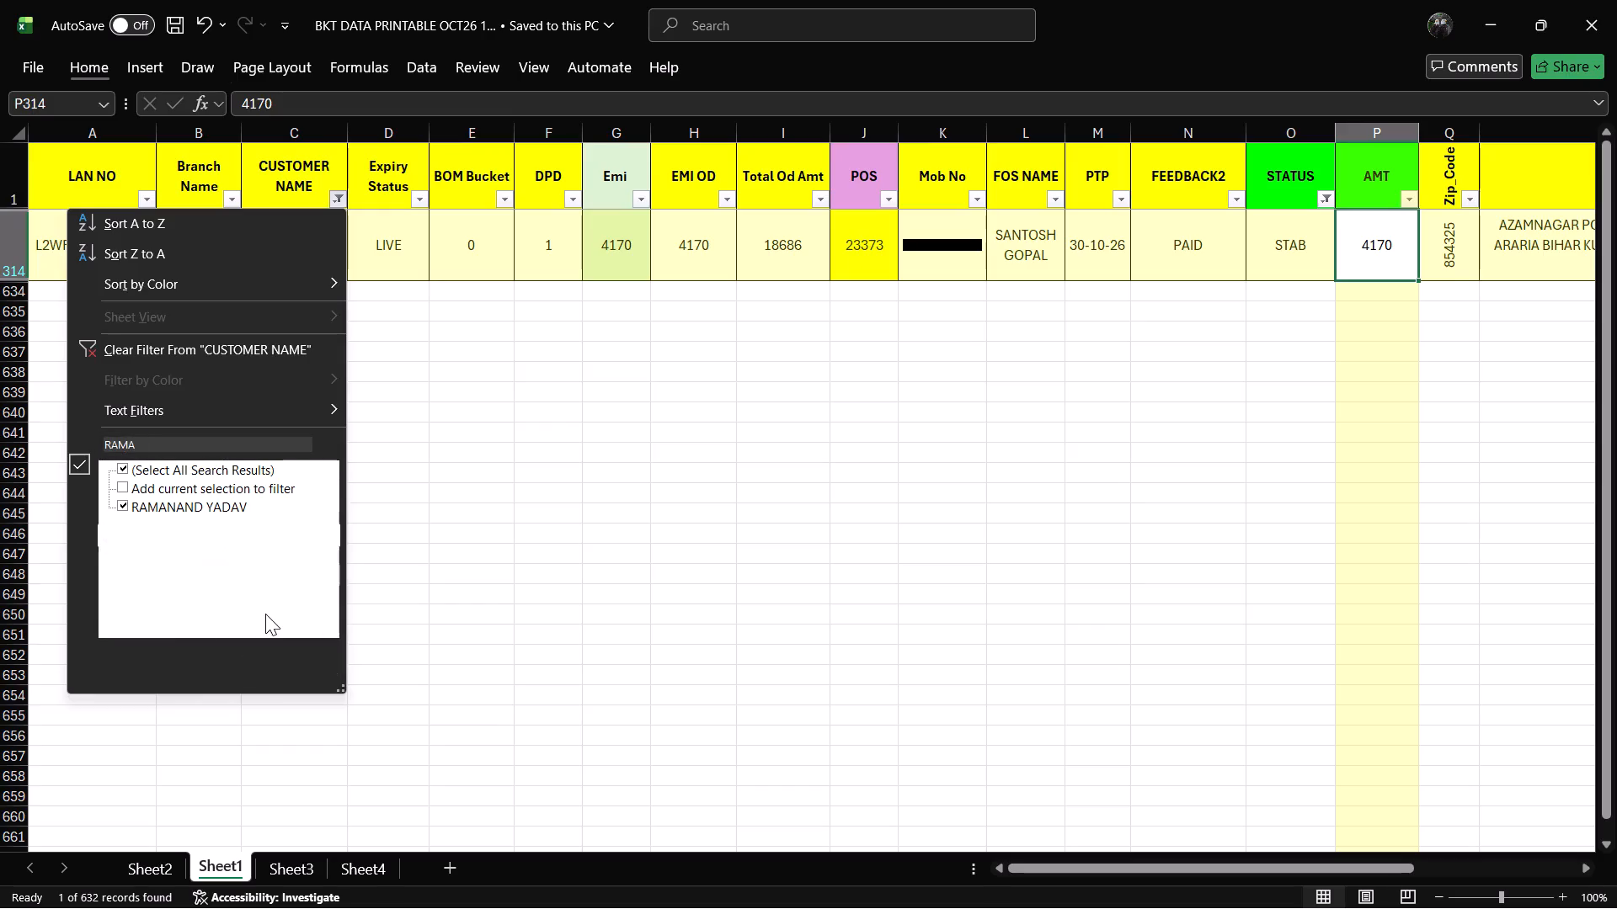
{"action": "left_click", "coordinate": [262, 665]}
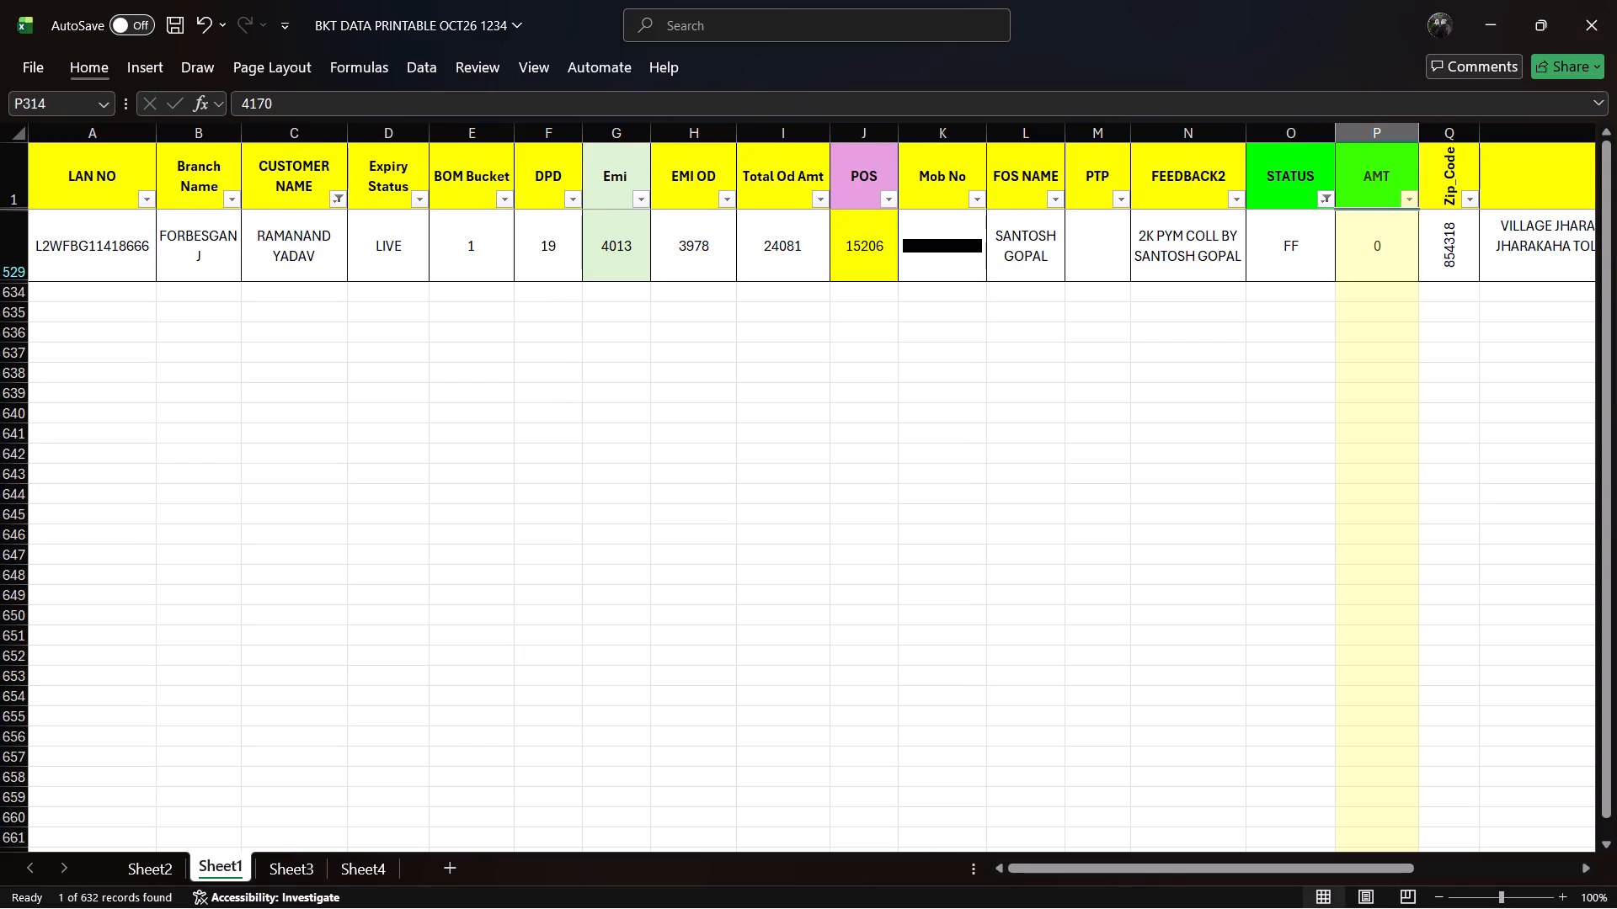
Set the row 529 loan record's FEEDBACK2 to PAID and its STATUS to STAB.
{"action": "left_click", "coordinate": [1185, 252]}
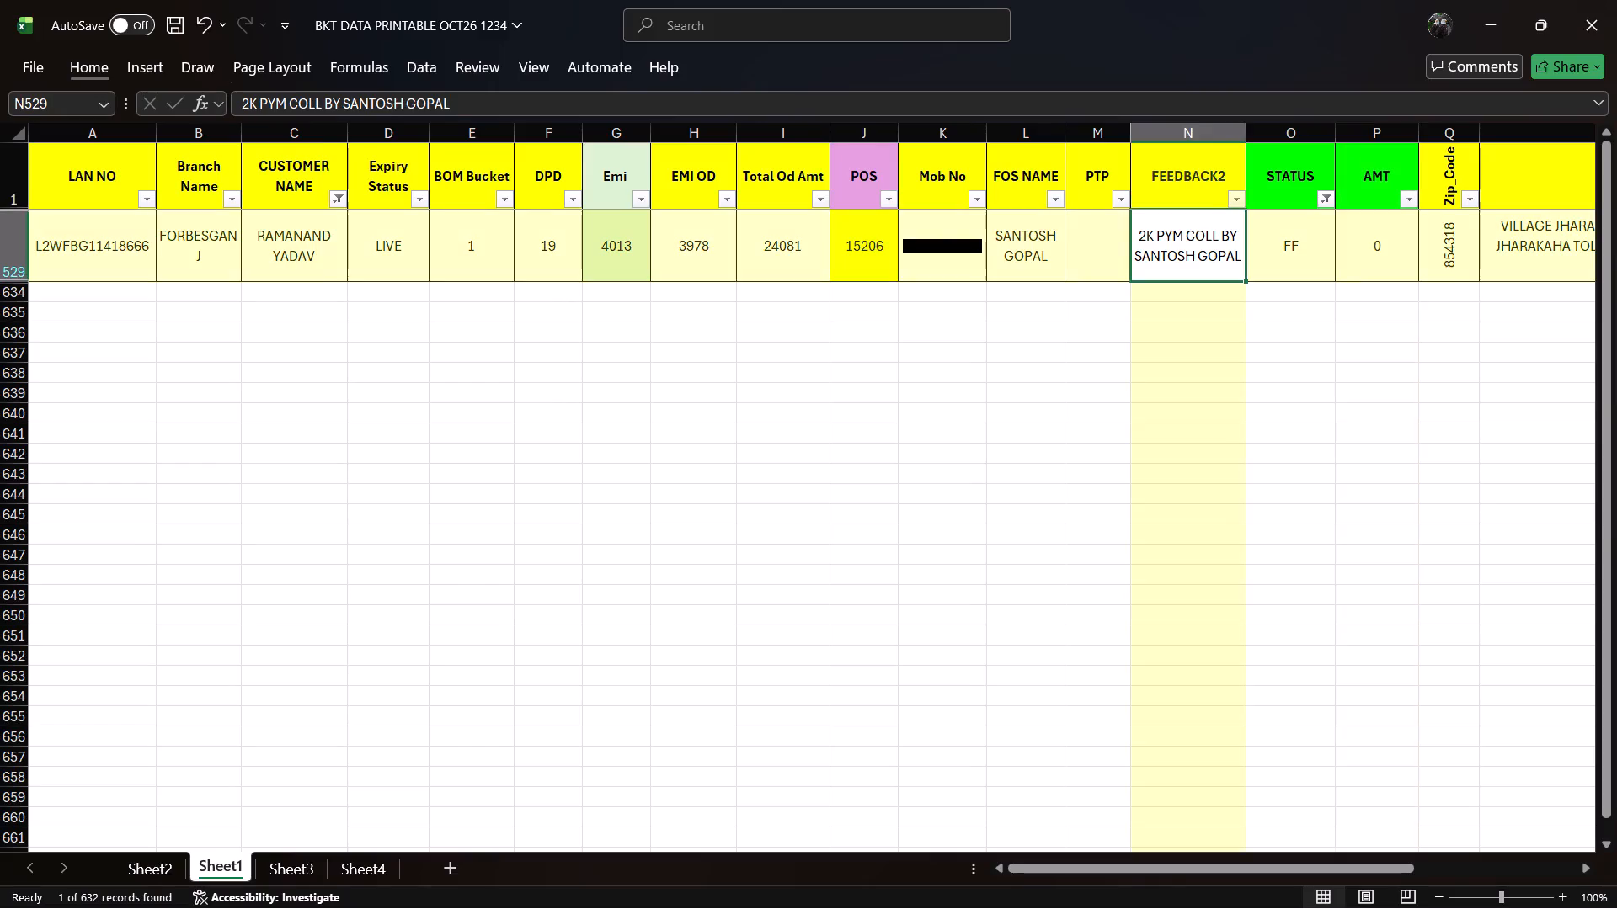
{"action": "key", "text": "BackSpace"}
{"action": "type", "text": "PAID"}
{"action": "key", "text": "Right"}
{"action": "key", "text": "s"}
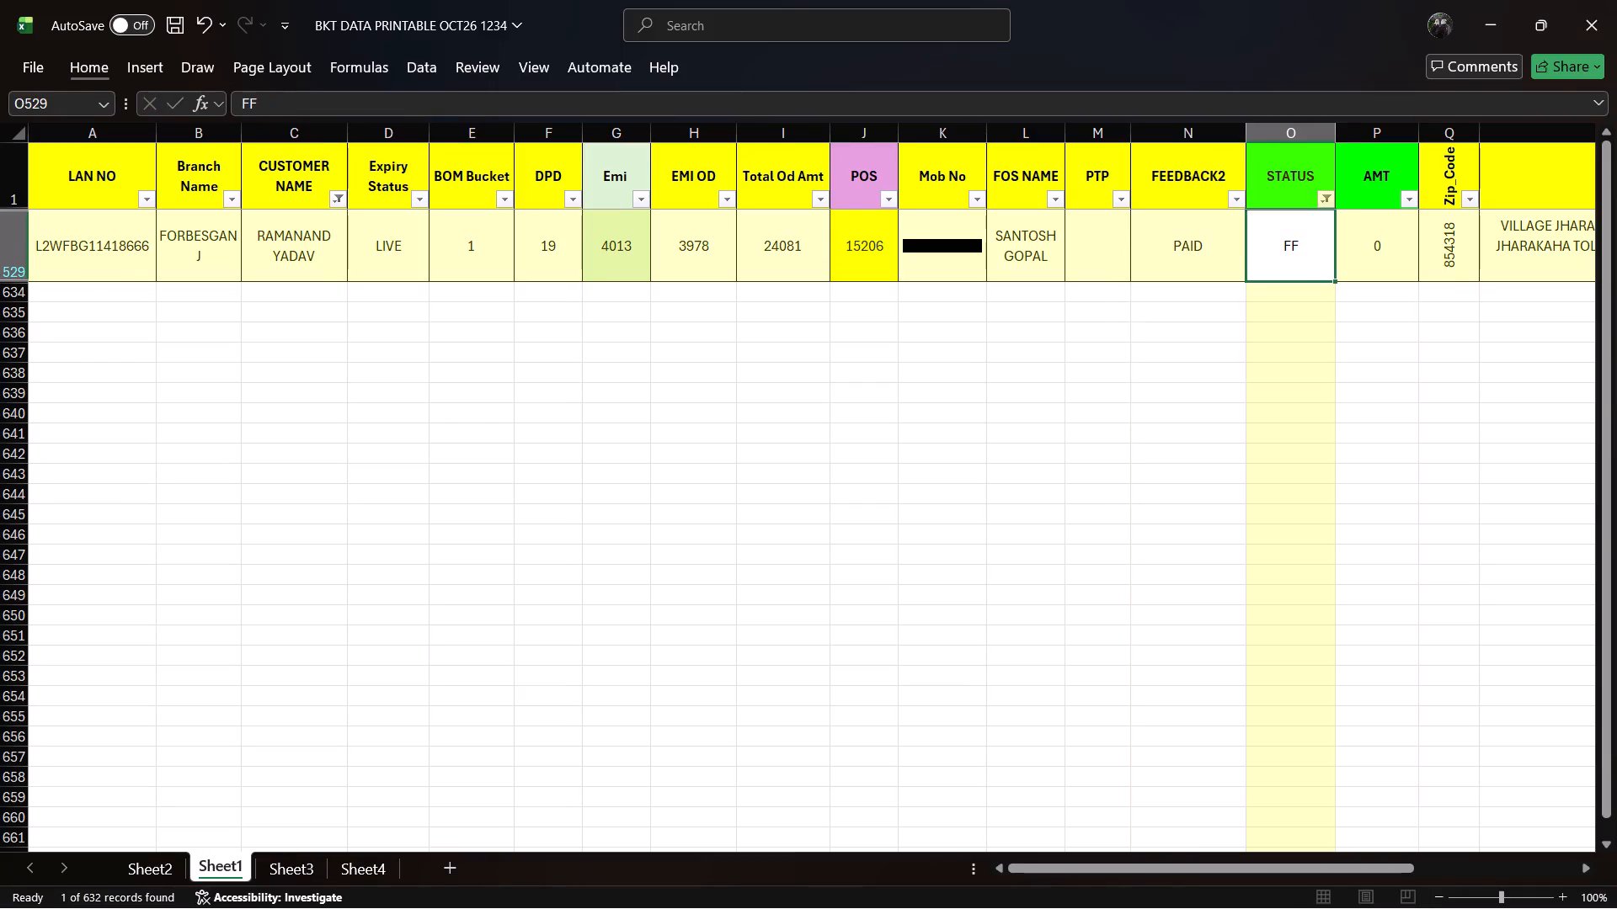
Copy the Emi amount of 4013 into the AMT field of the row 529 record and save the workbook.
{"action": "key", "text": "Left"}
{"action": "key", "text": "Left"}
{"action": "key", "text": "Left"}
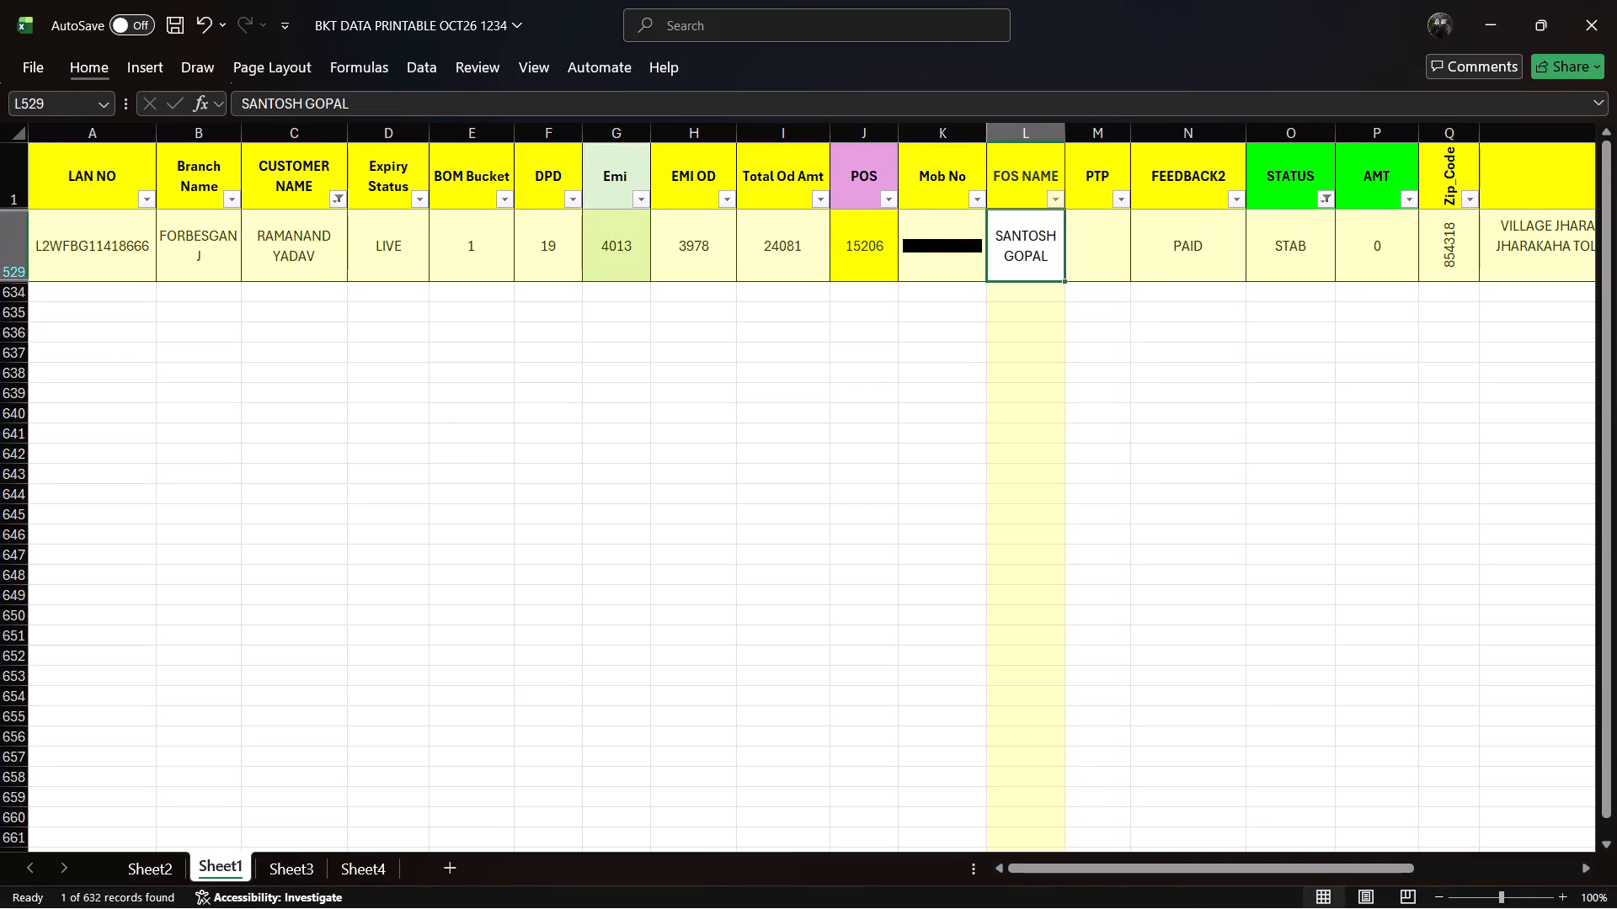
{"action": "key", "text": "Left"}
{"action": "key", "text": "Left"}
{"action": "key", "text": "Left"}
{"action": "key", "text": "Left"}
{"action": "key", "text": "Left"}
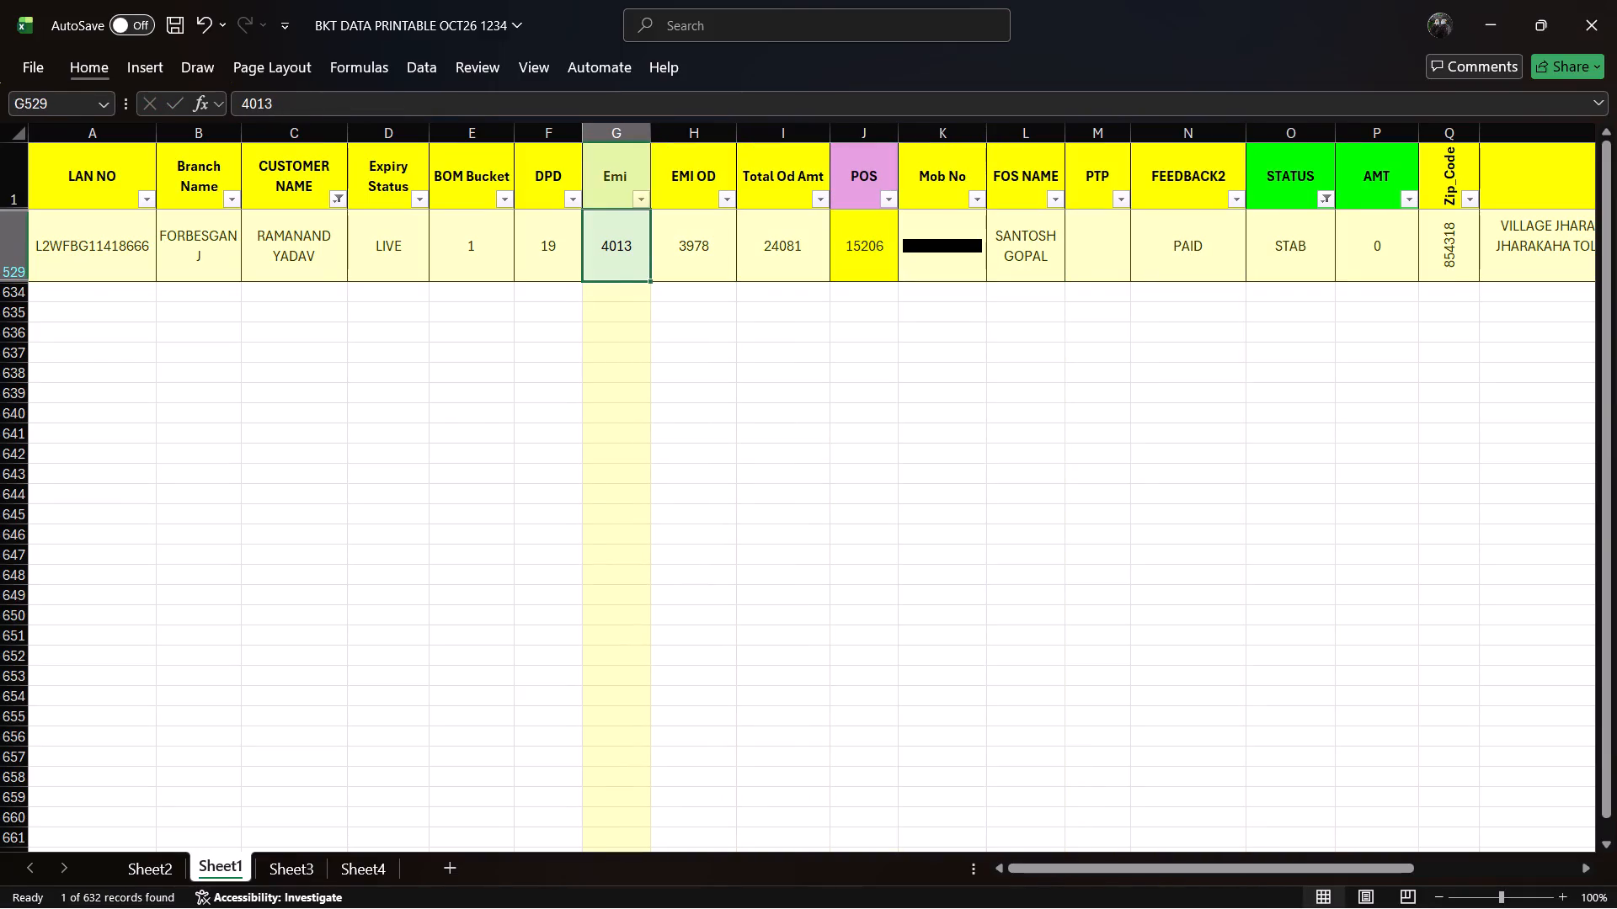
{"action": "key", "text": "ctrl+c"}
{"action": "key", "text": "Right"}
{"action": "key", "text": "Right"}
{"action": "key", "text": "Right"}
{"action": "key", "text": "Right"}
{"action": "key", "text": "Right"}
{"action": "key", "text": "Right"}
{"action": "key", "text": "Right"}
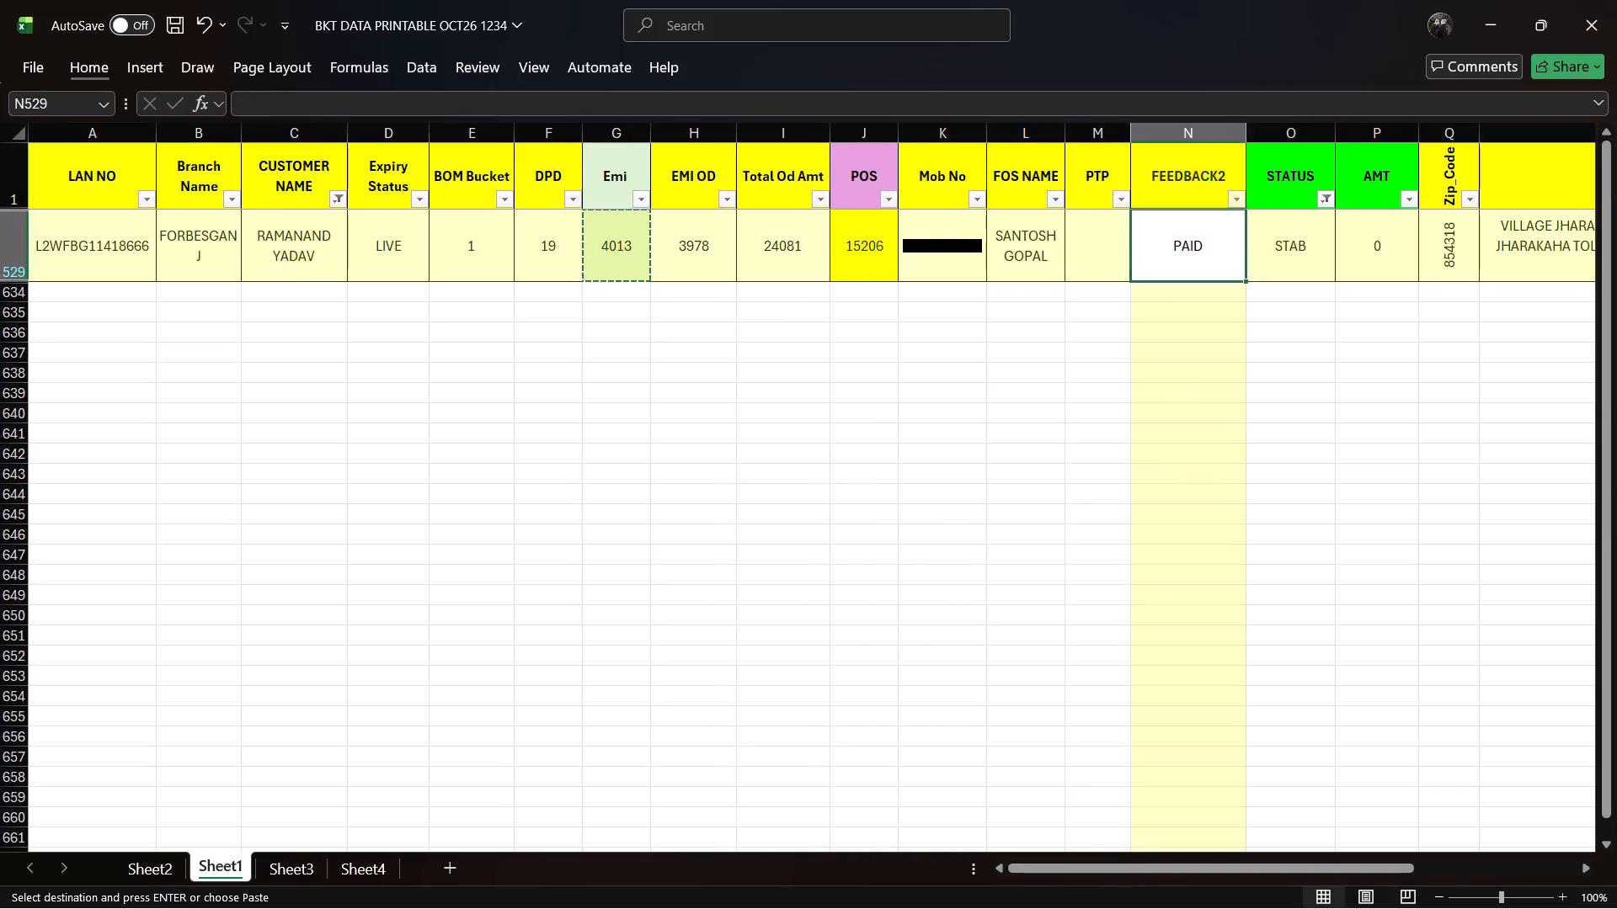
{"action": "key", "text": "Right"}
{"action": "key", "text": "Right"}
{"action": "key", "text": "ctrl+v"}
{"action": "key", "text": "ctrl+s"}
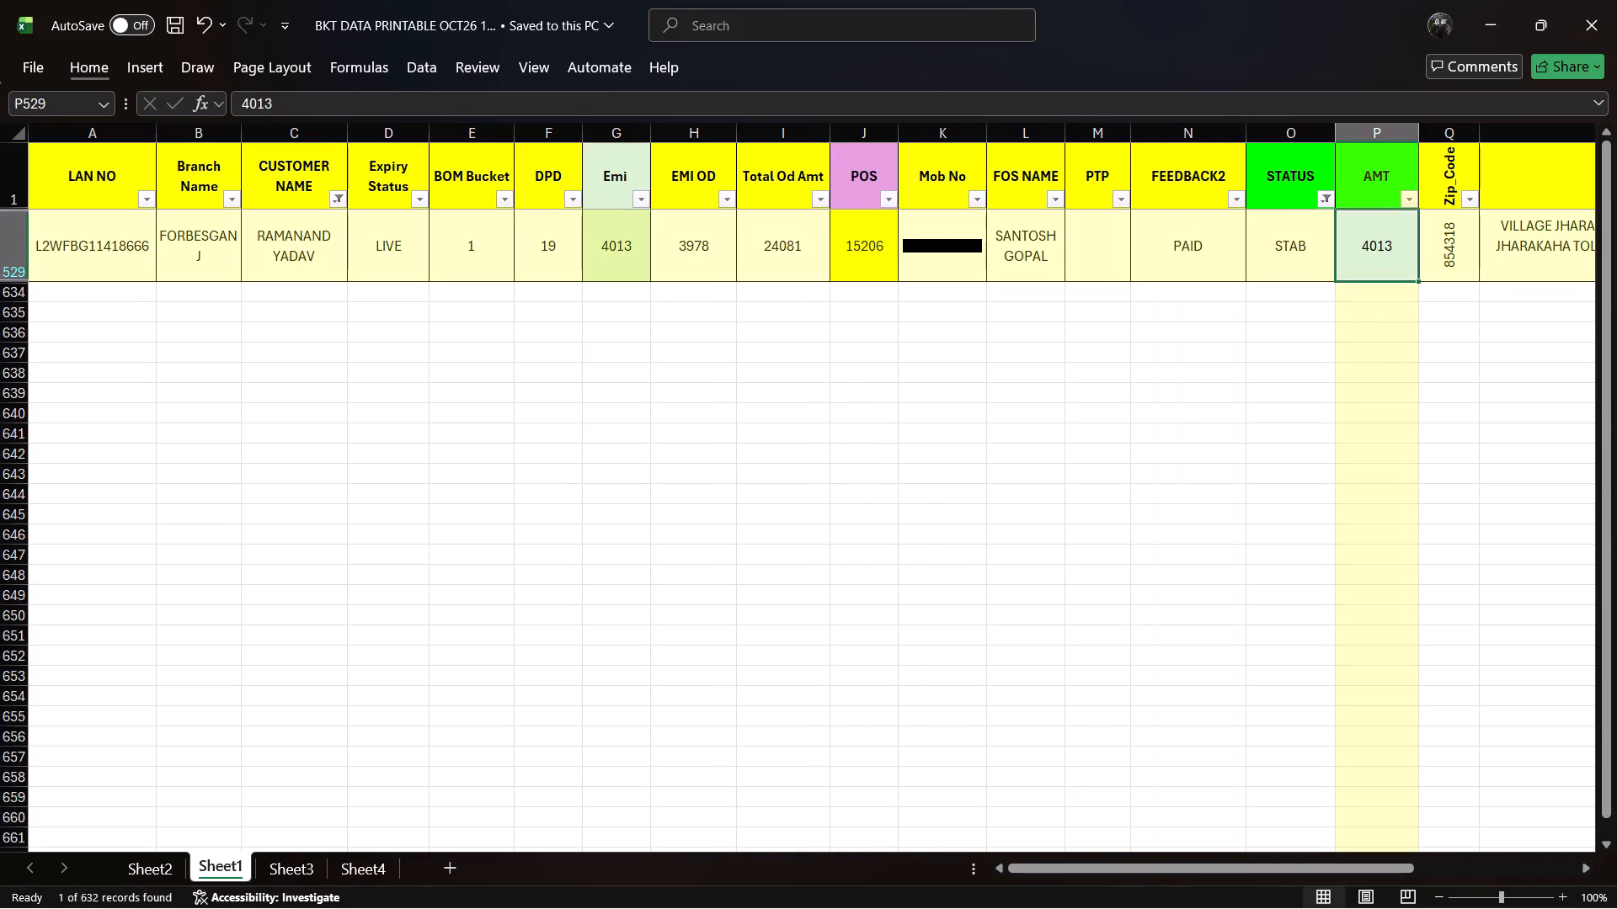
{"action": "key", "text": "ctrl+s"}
Clear all filters from the loan table, turn filtering back on, and filter the STATUS column to show only FF.
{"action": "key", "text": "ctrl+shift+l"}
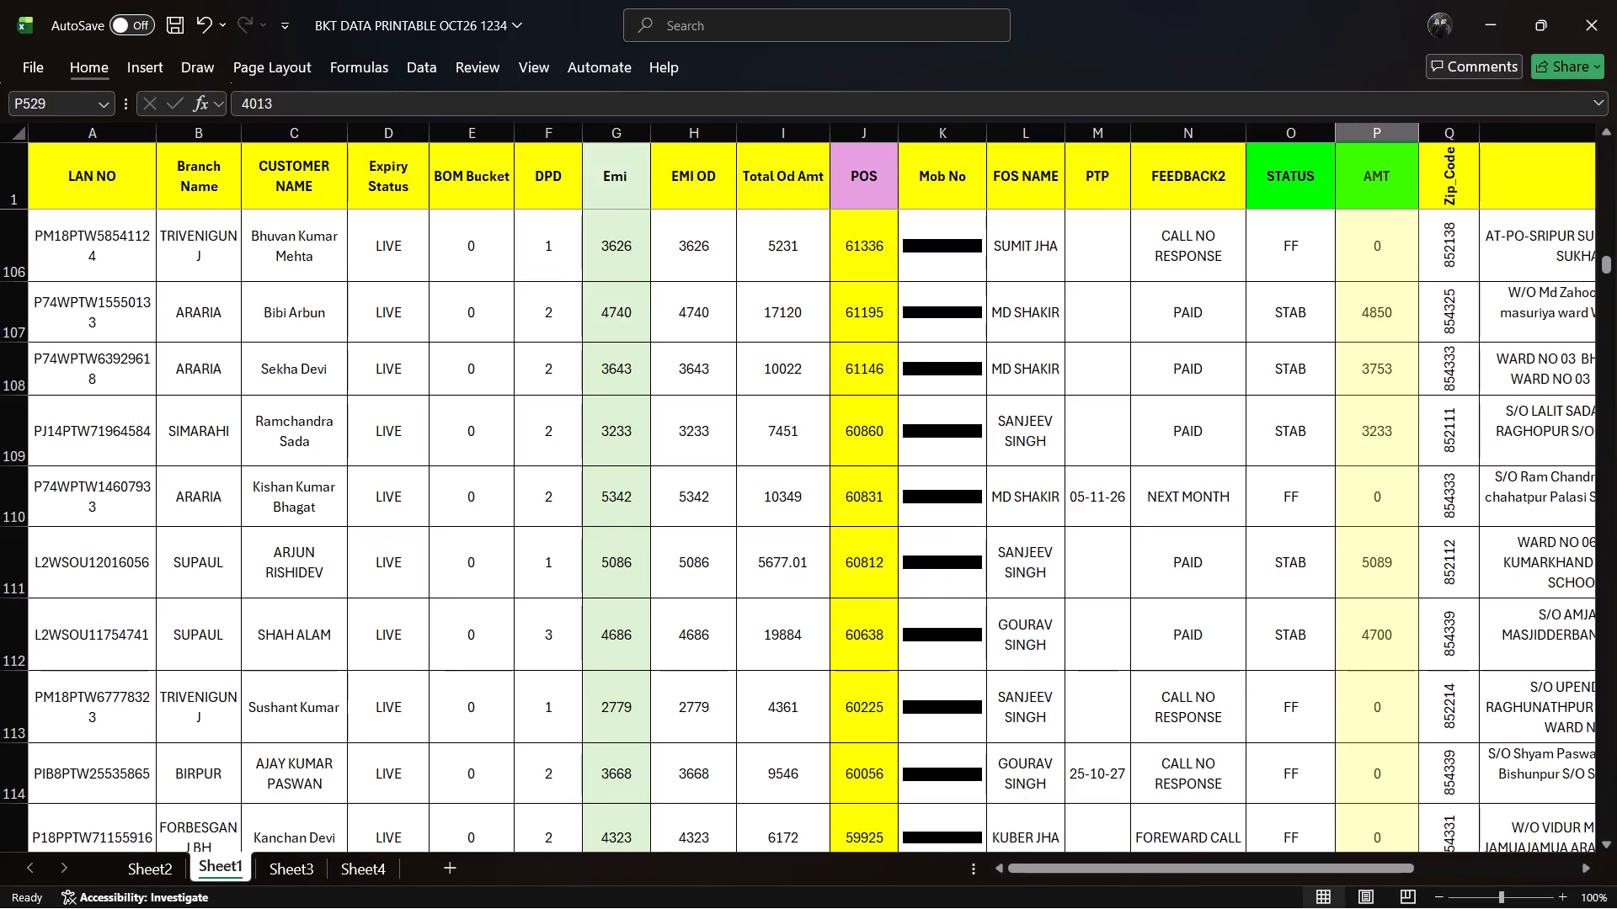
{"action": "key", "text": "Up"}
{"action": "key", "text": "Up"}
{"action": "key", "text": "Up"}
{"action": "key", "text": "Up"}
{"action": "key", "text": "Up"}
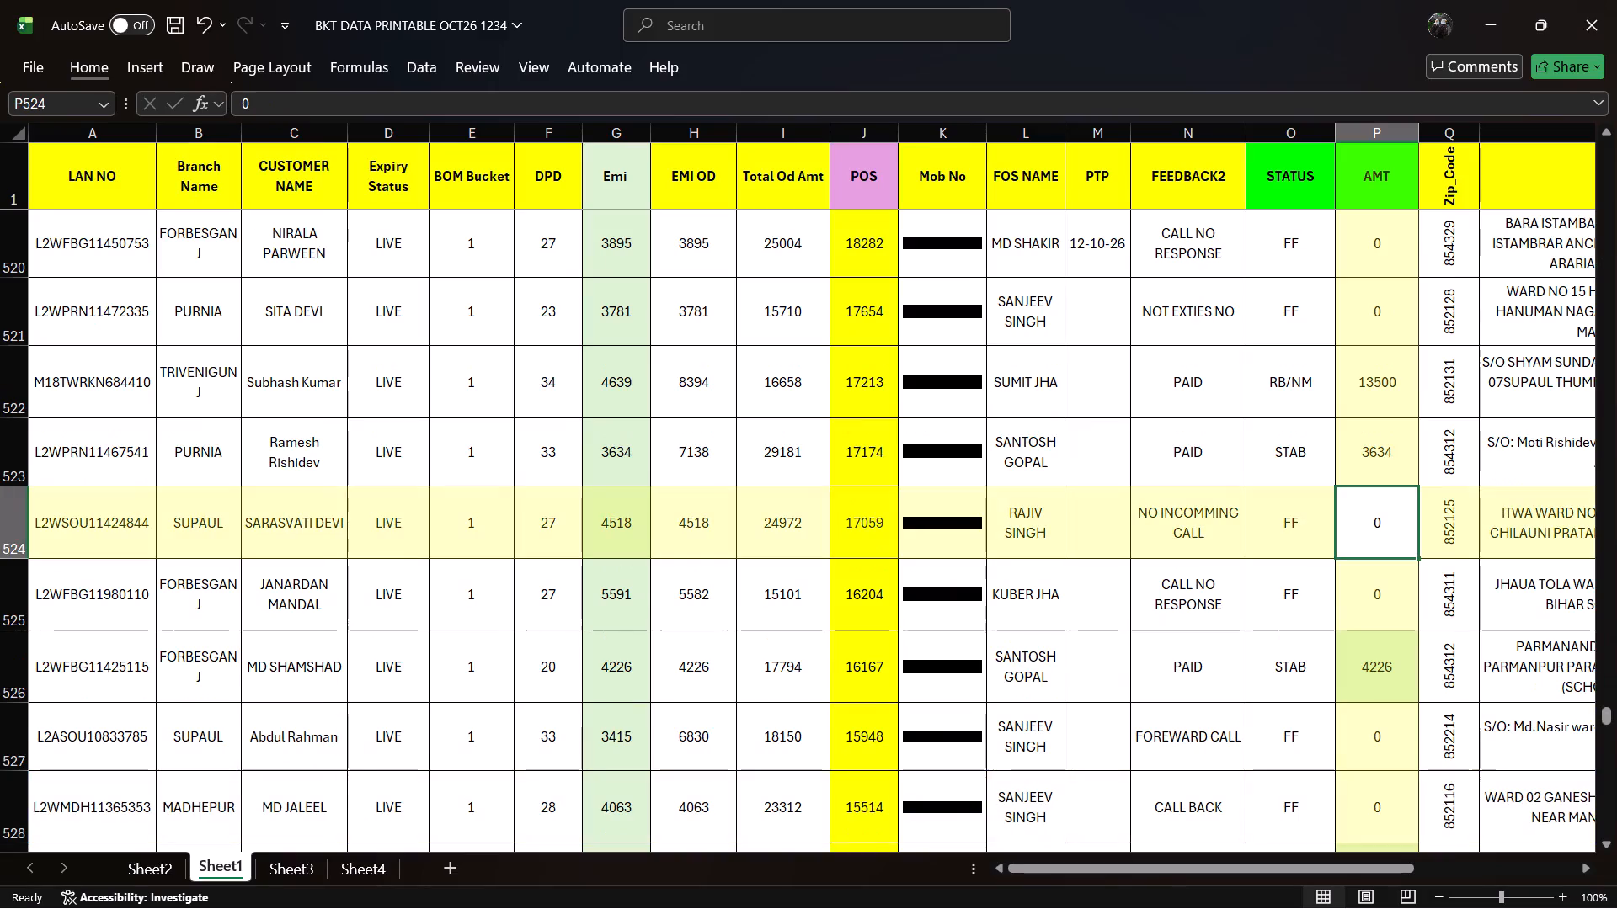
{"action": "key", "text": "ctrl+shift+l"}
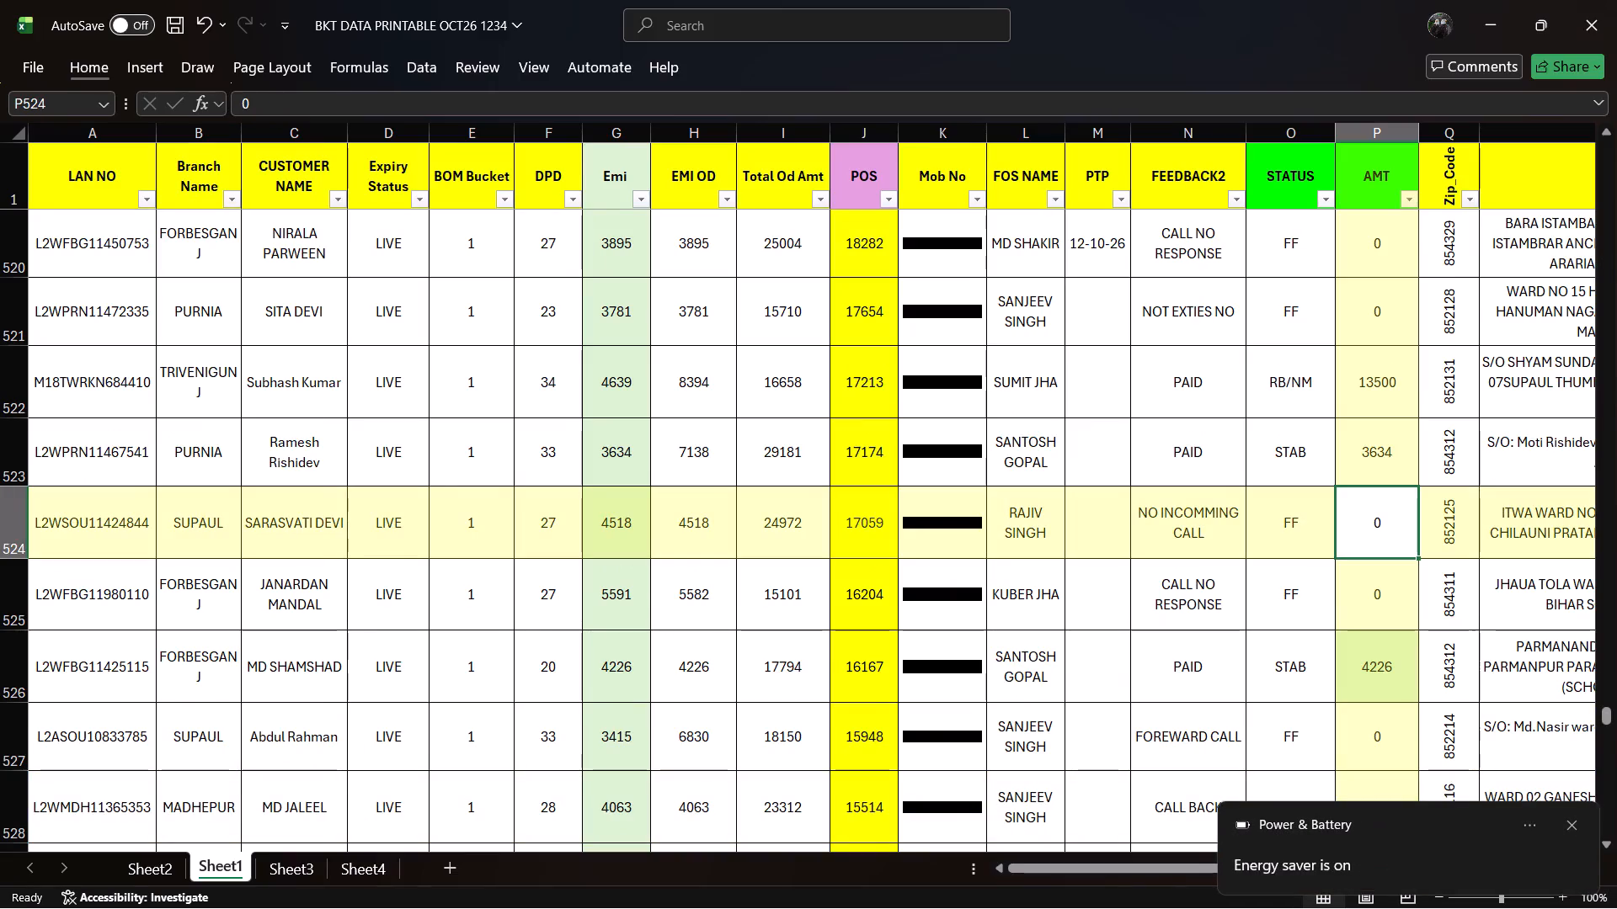
{"action": "left_click", "coordinate": [1330, 201]}
{"action": "left_click", "coordinate": [1170, 476]}
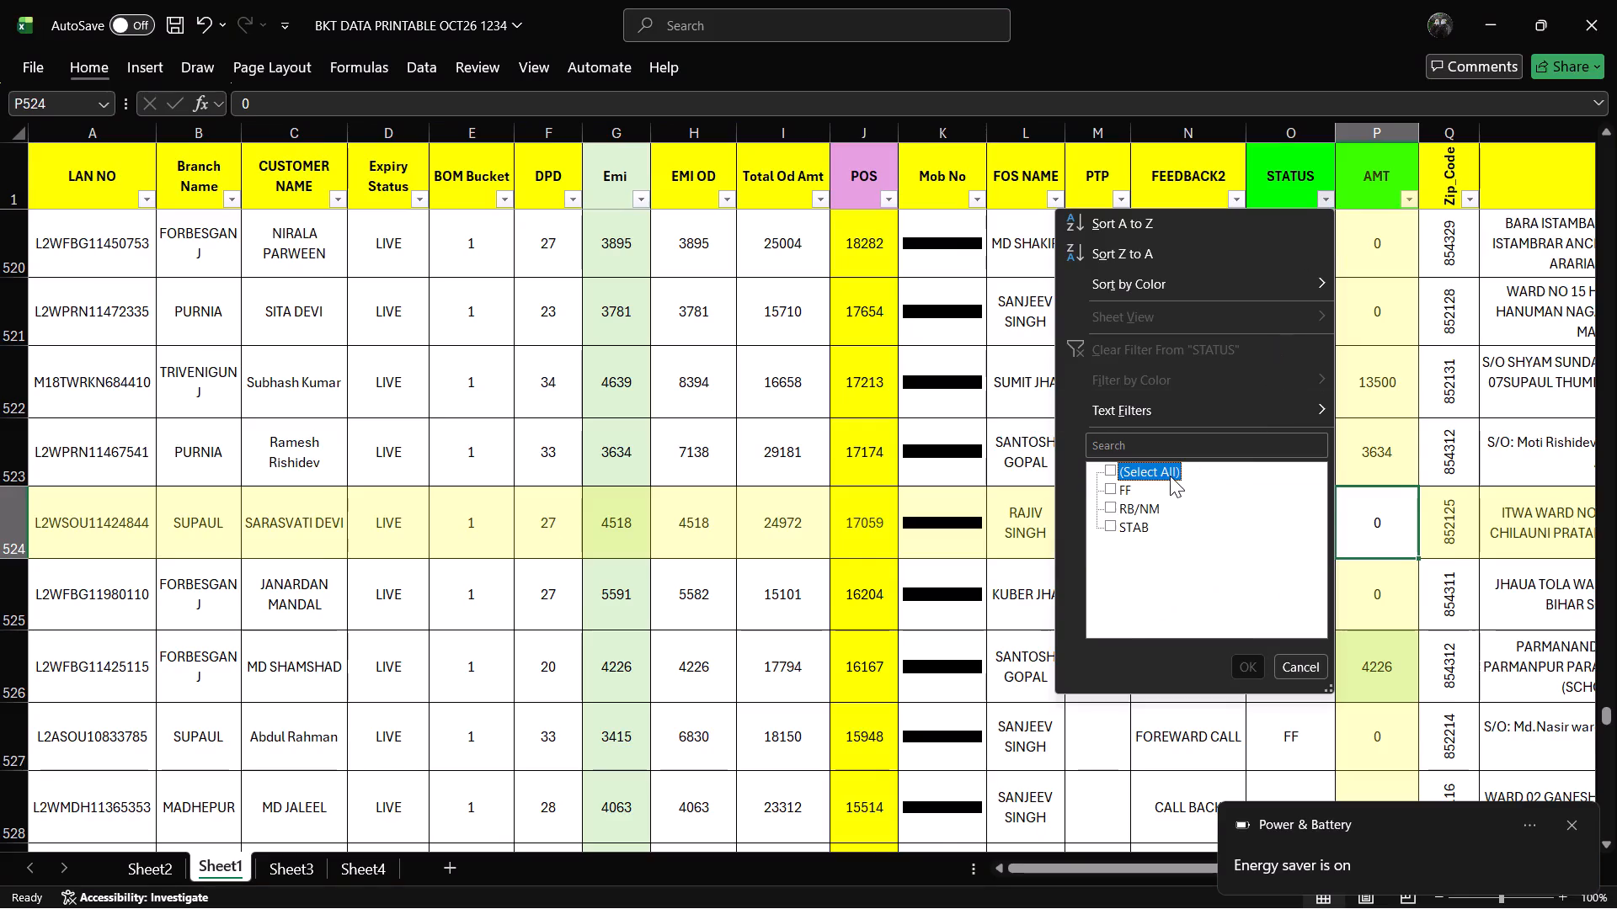
{"action": "left_click", "coordinate": [1126, 492]}
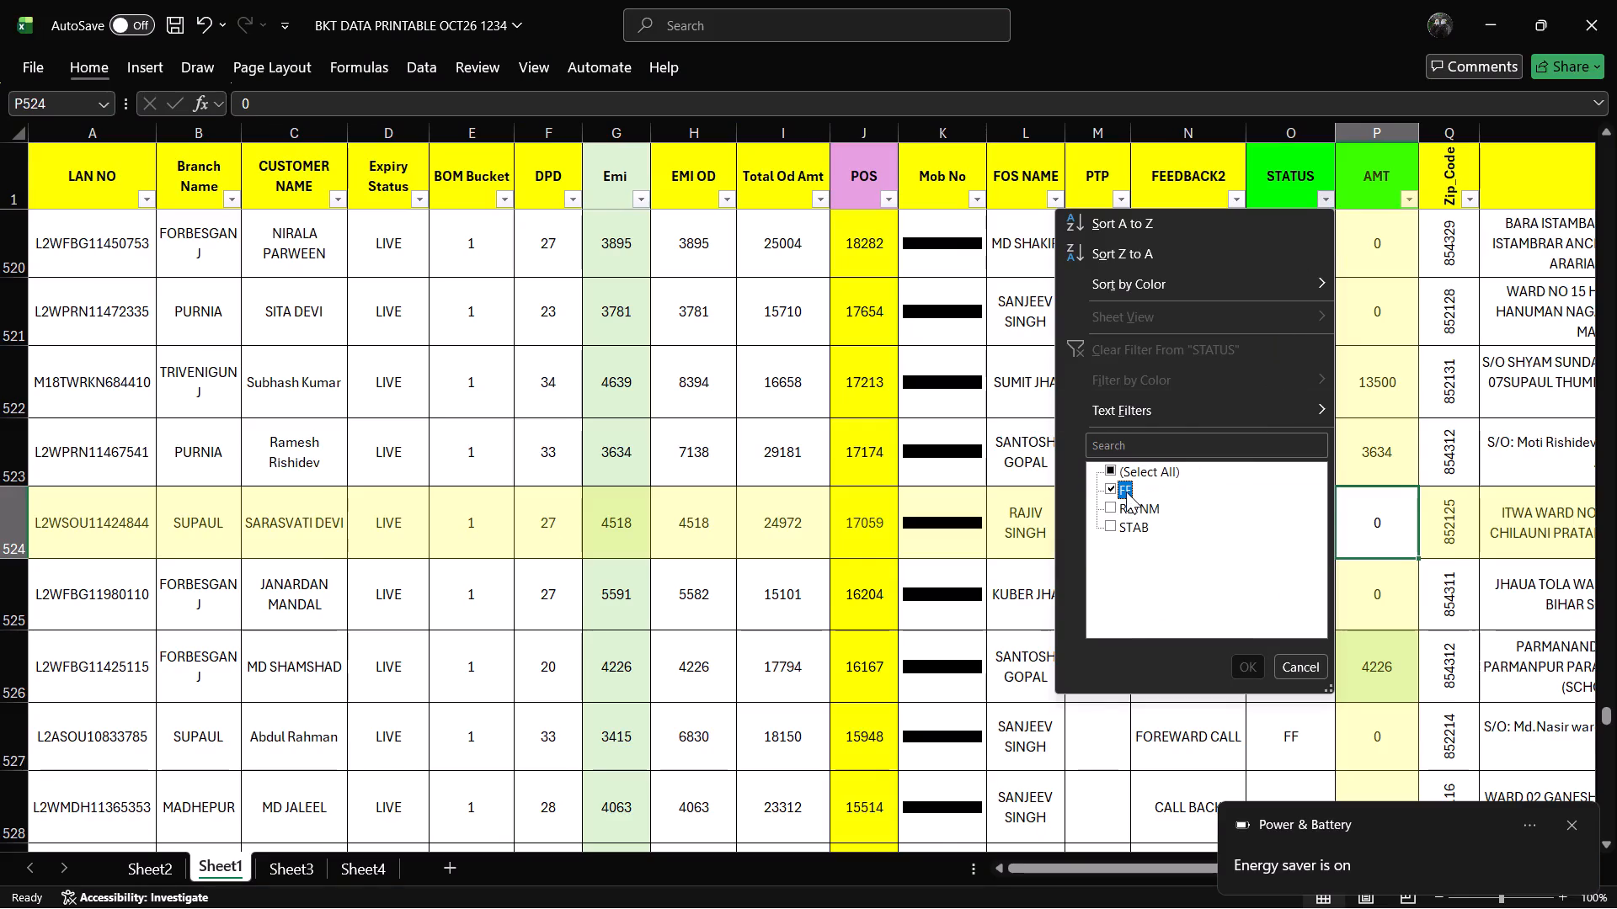
{"action": "left_click", "coordinate": [1250, 663]}
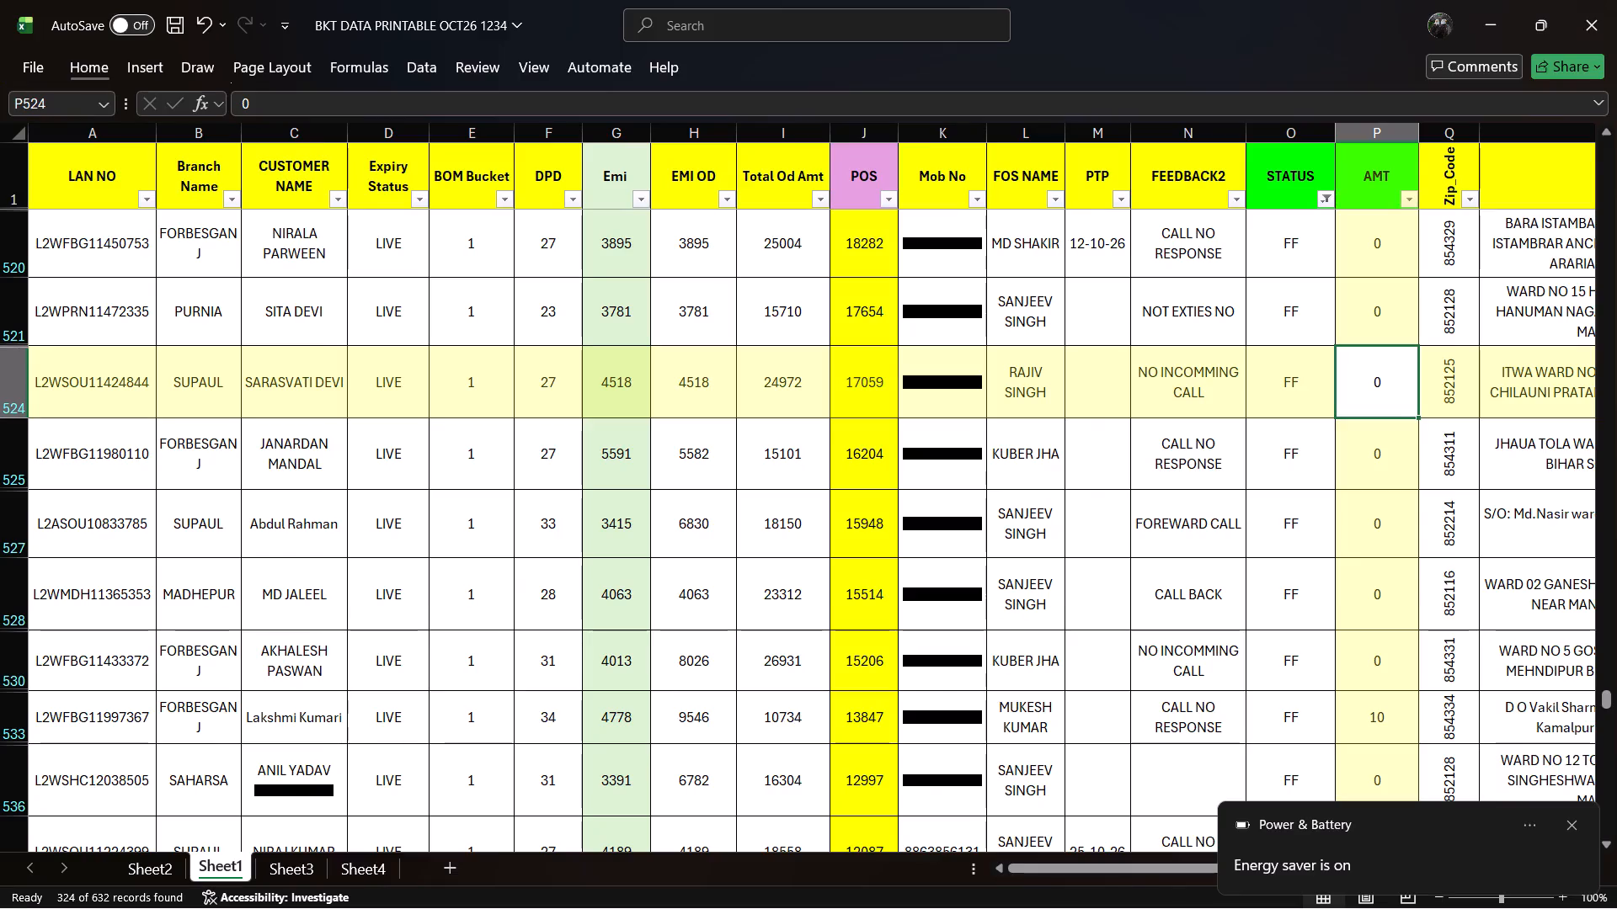
Look back through the FF-status loan records above row 524.
{"action": "key", "text": "Up"}
{"action": "key", "text": "Up"}
{"action": "key", "text": "Up"}
{"action": "key", "text": "Up"}
{"action": "key", "text": "Up"}
{"action": "key", "text": "Up"}
{"action": "key", "text": "Up"}
{"action": "key", "text": "Up"}
{"action": "key", "text": "Up"}
{"action": "key", "text": "Up"}
{"action": "key", "text": "Up"}
{"action": "key", "text": "Up"}
{"action": "key", "text": "Up"}
{"action": "key", "text": "Up"}
{"action": "key", "text": "Up"}
{"action": "key", "text": "Up"}
{"action": "key", "text": "Up"}
{"action": "key", "text": "Up"}
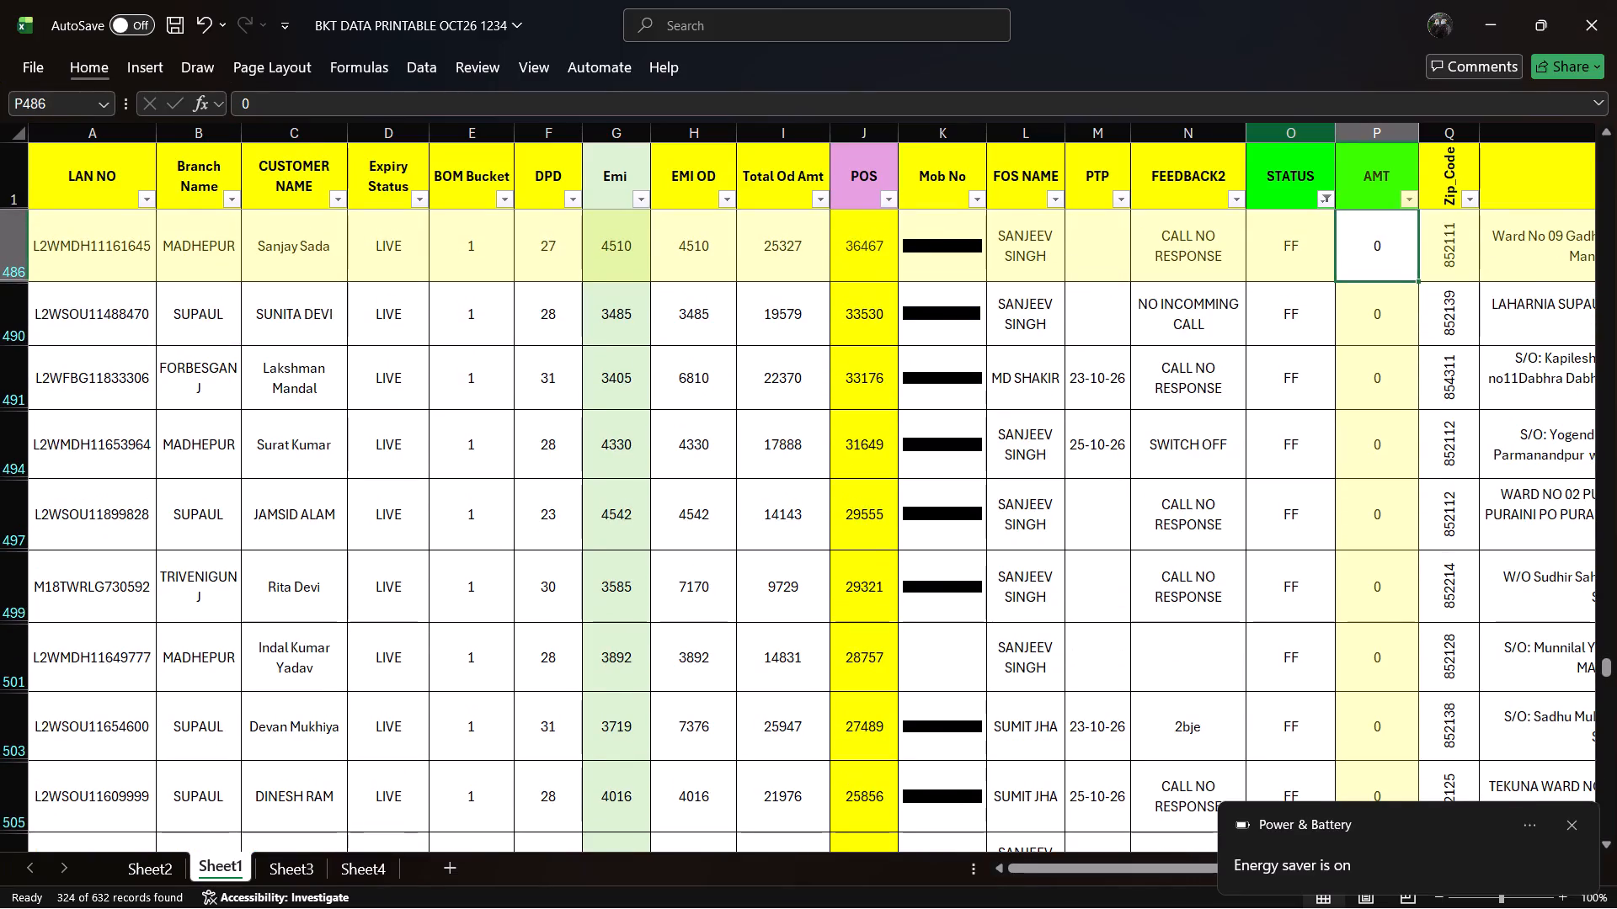
Select the entire STATUS column of the filtered loan table.
{"action": "left_click", "coordinate": [1300, 126]}
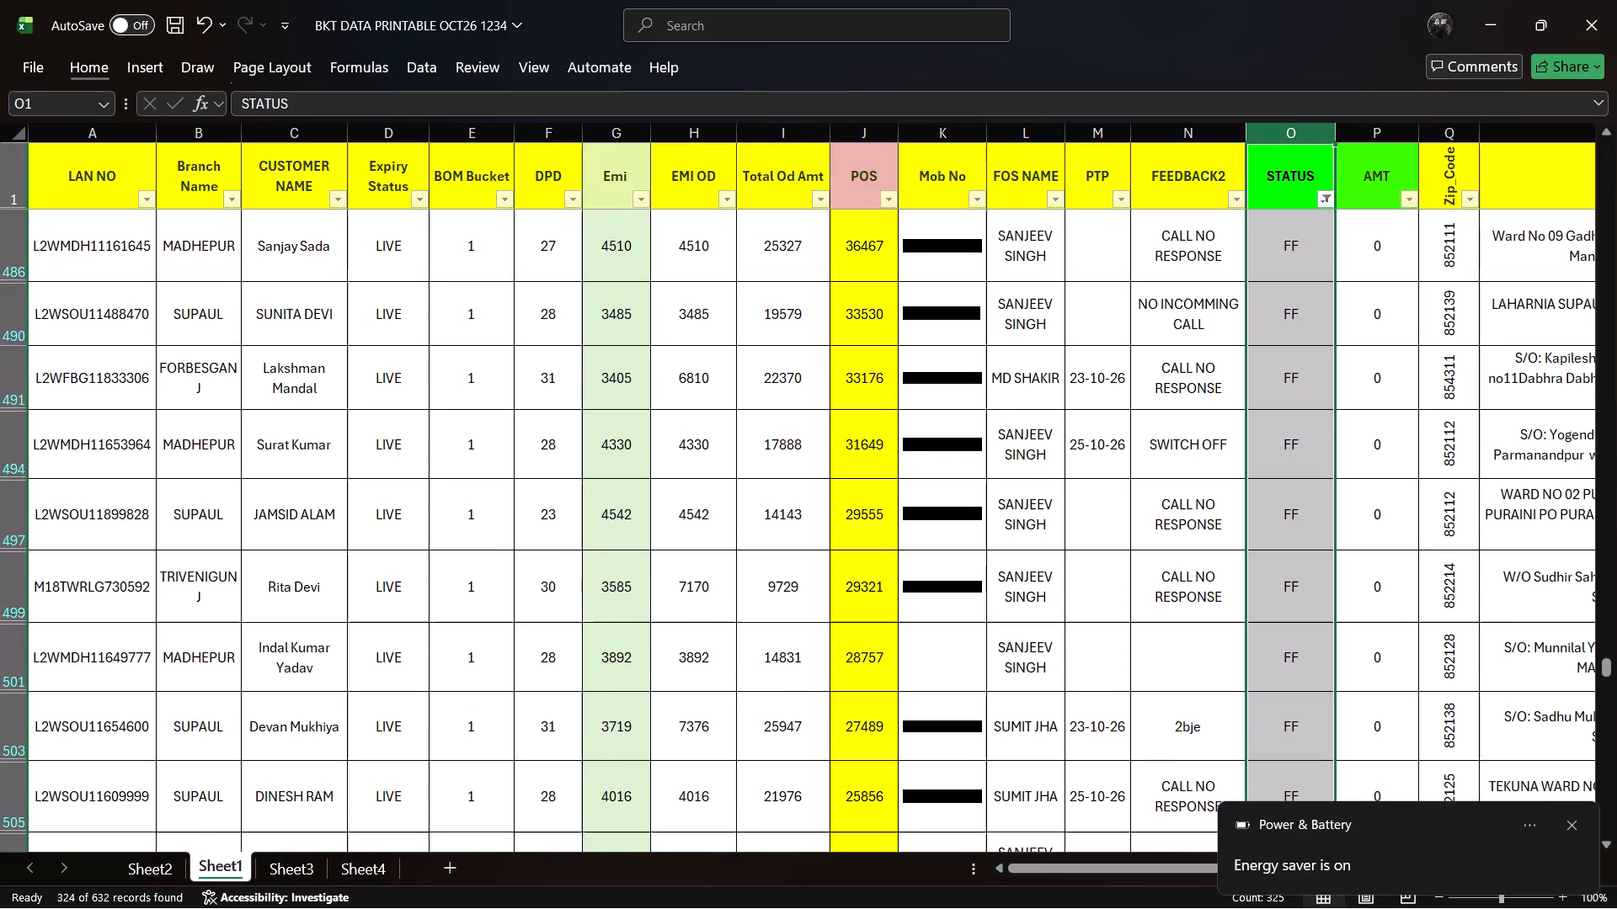